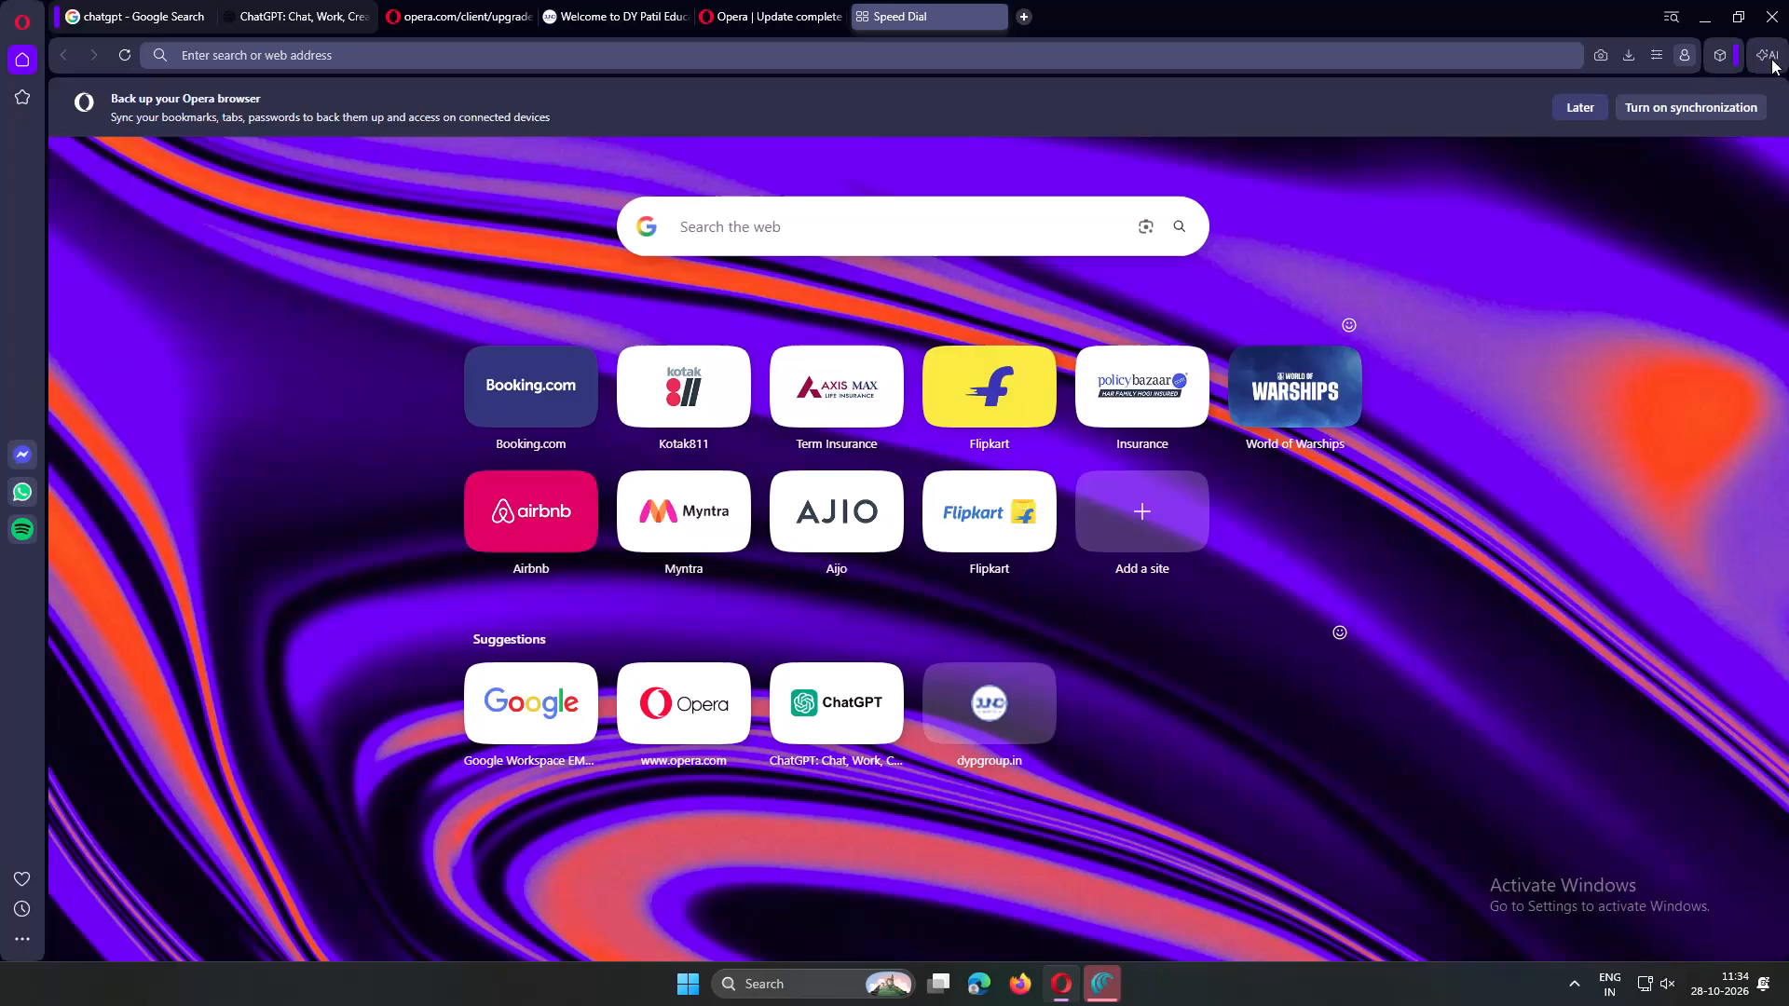
Close the Opera browser window and the Comet browser window to clear the desktop.
click(1769, 21)
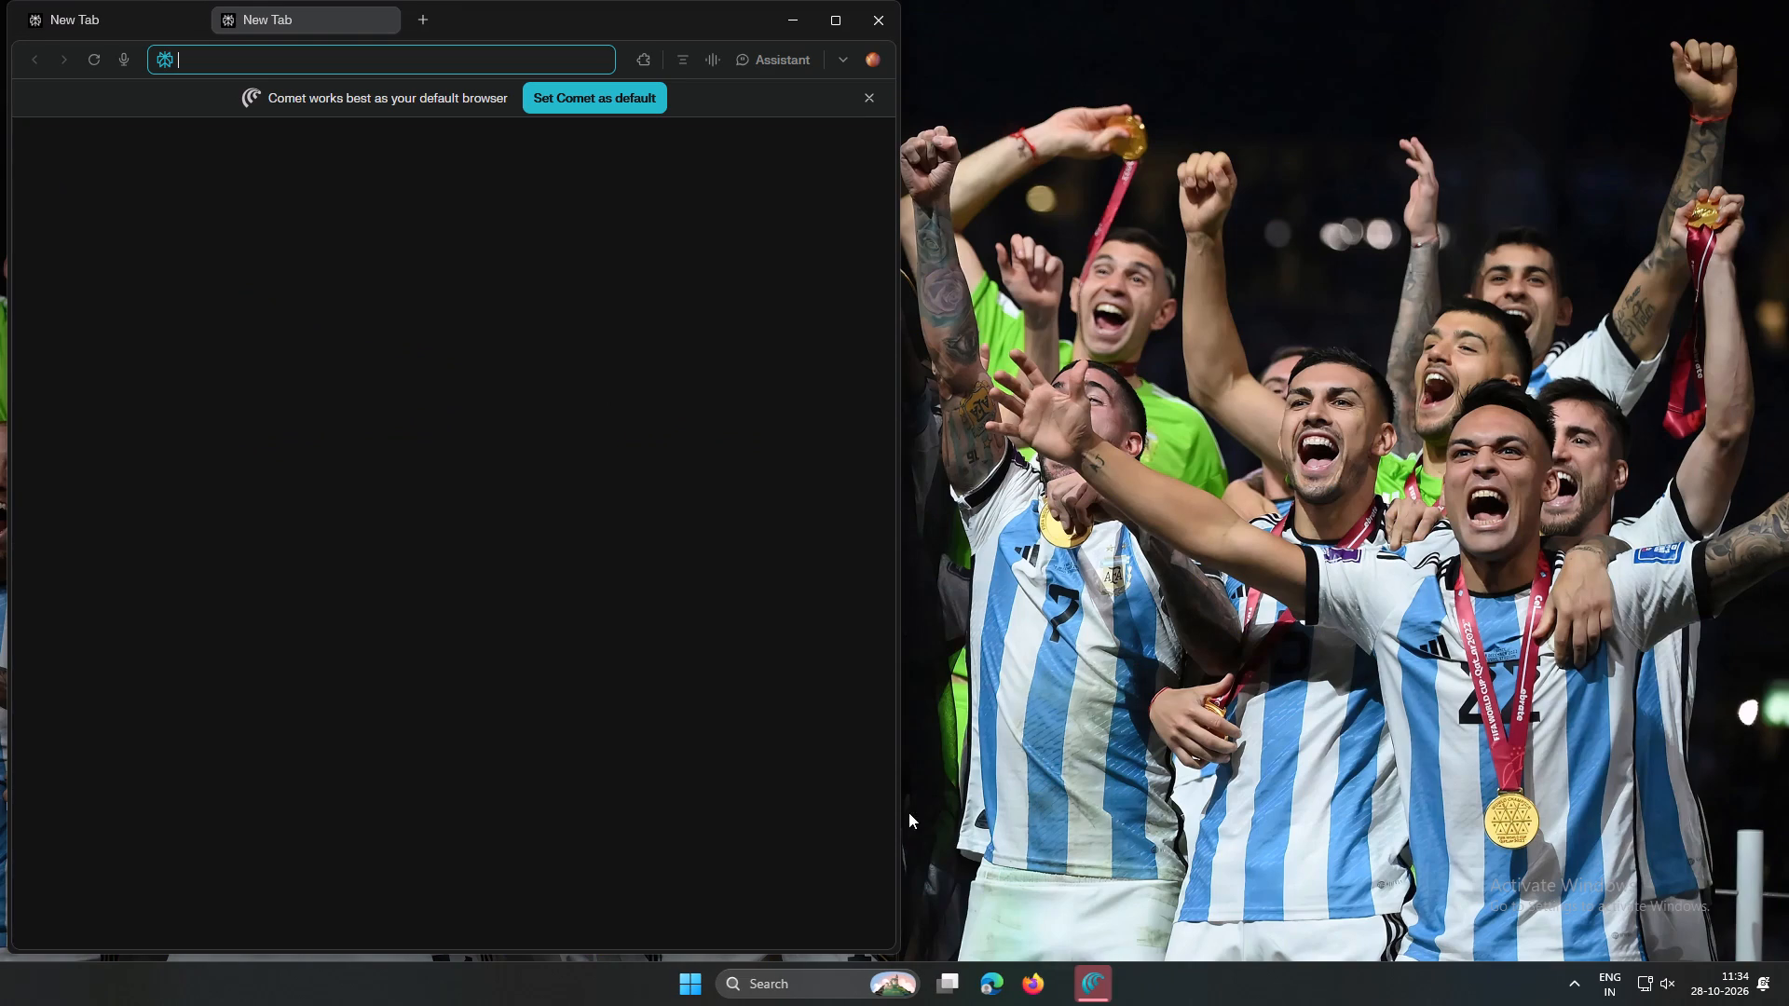
click(894, 15)
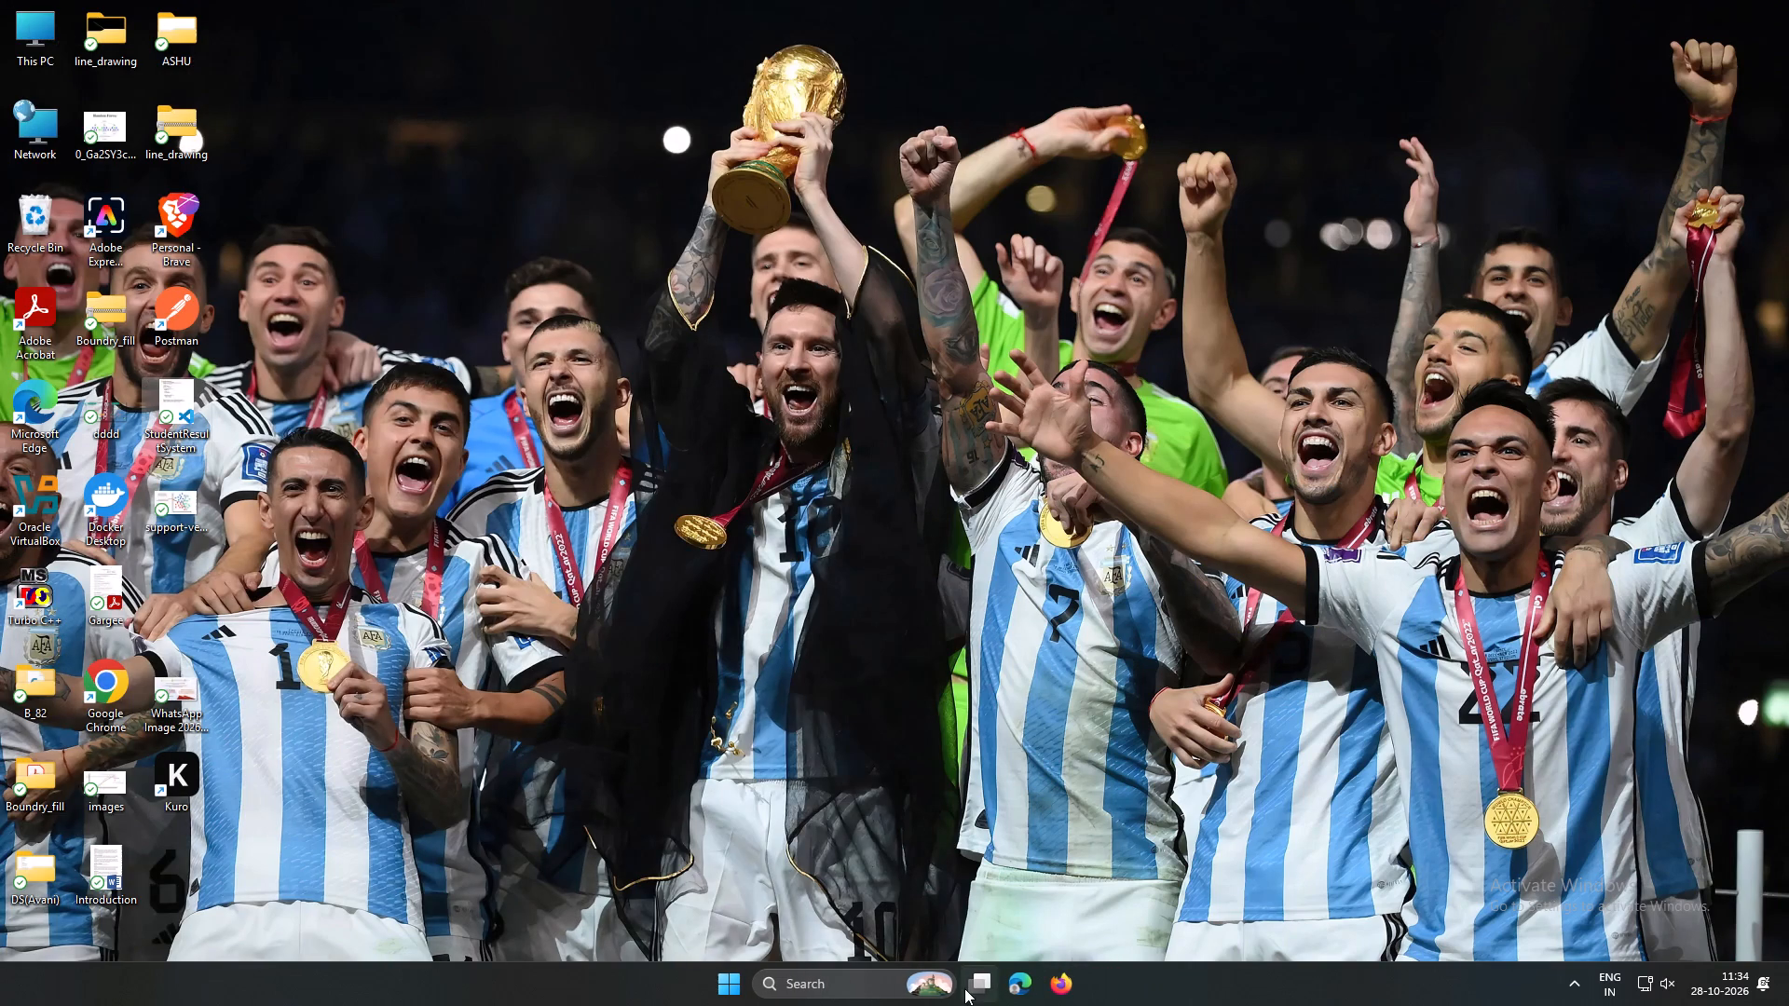
Launch Google Chrome from the desktop and close its extra New Tab page, keeping the What's New page.
click(877, 984)
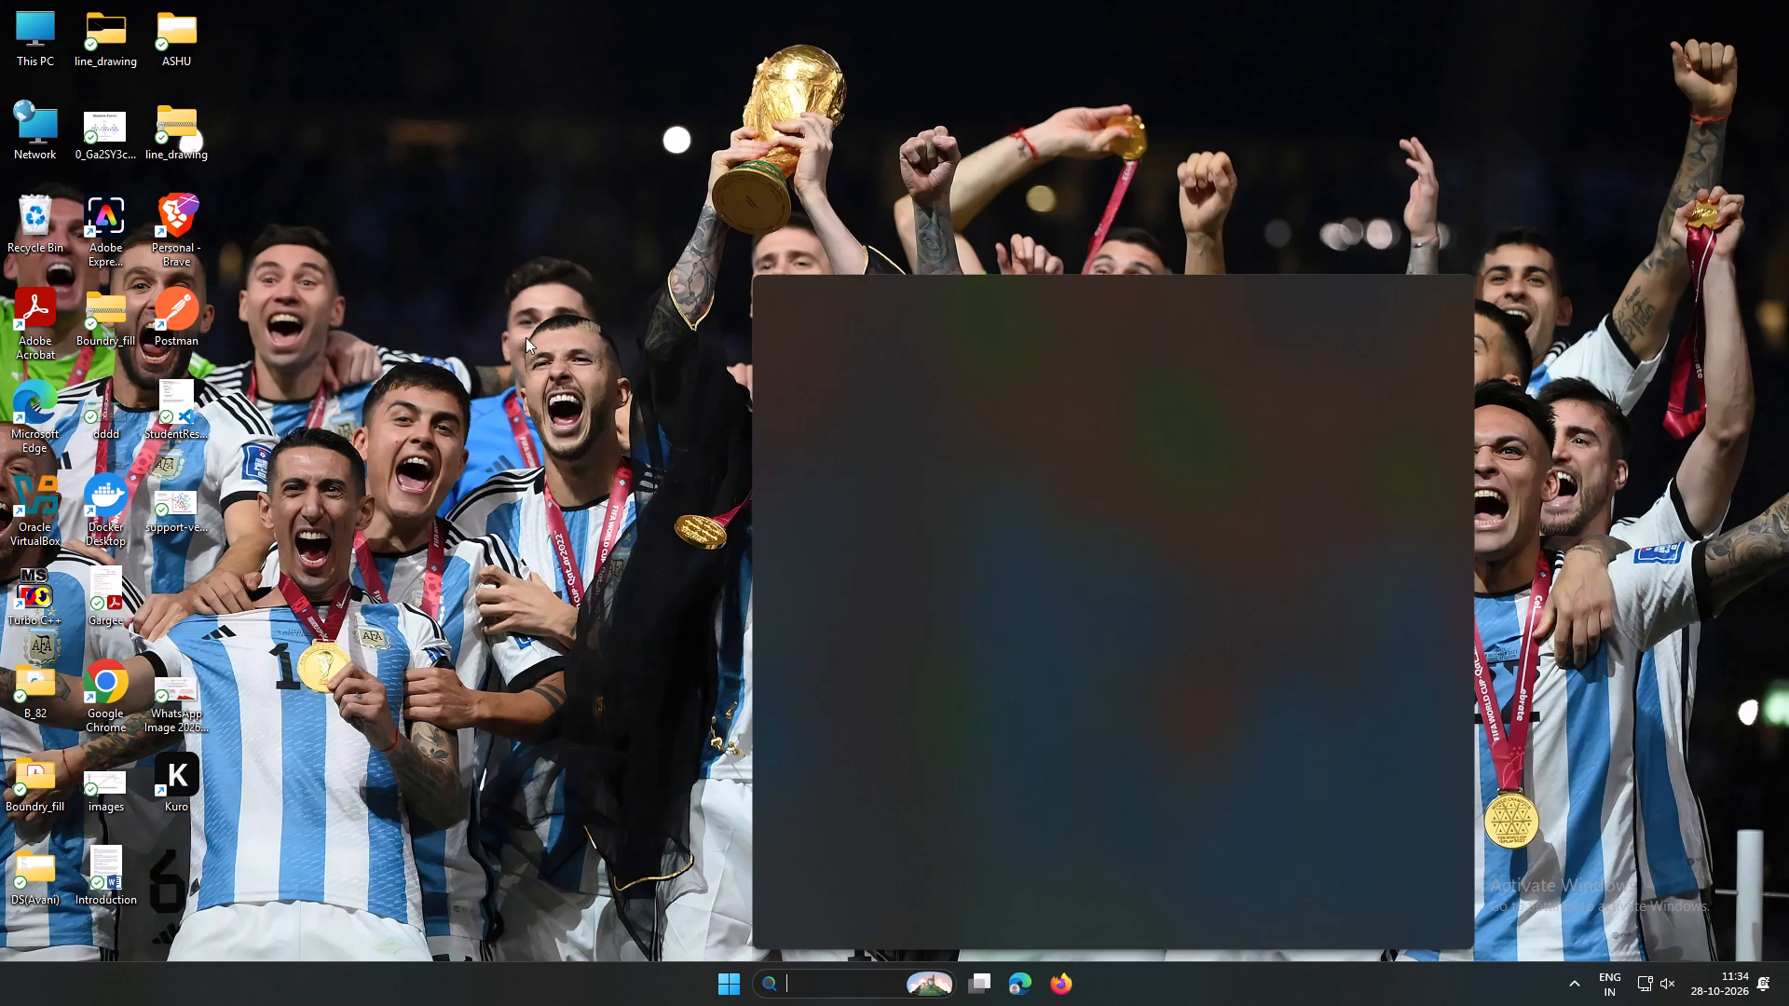
click(447, 361)
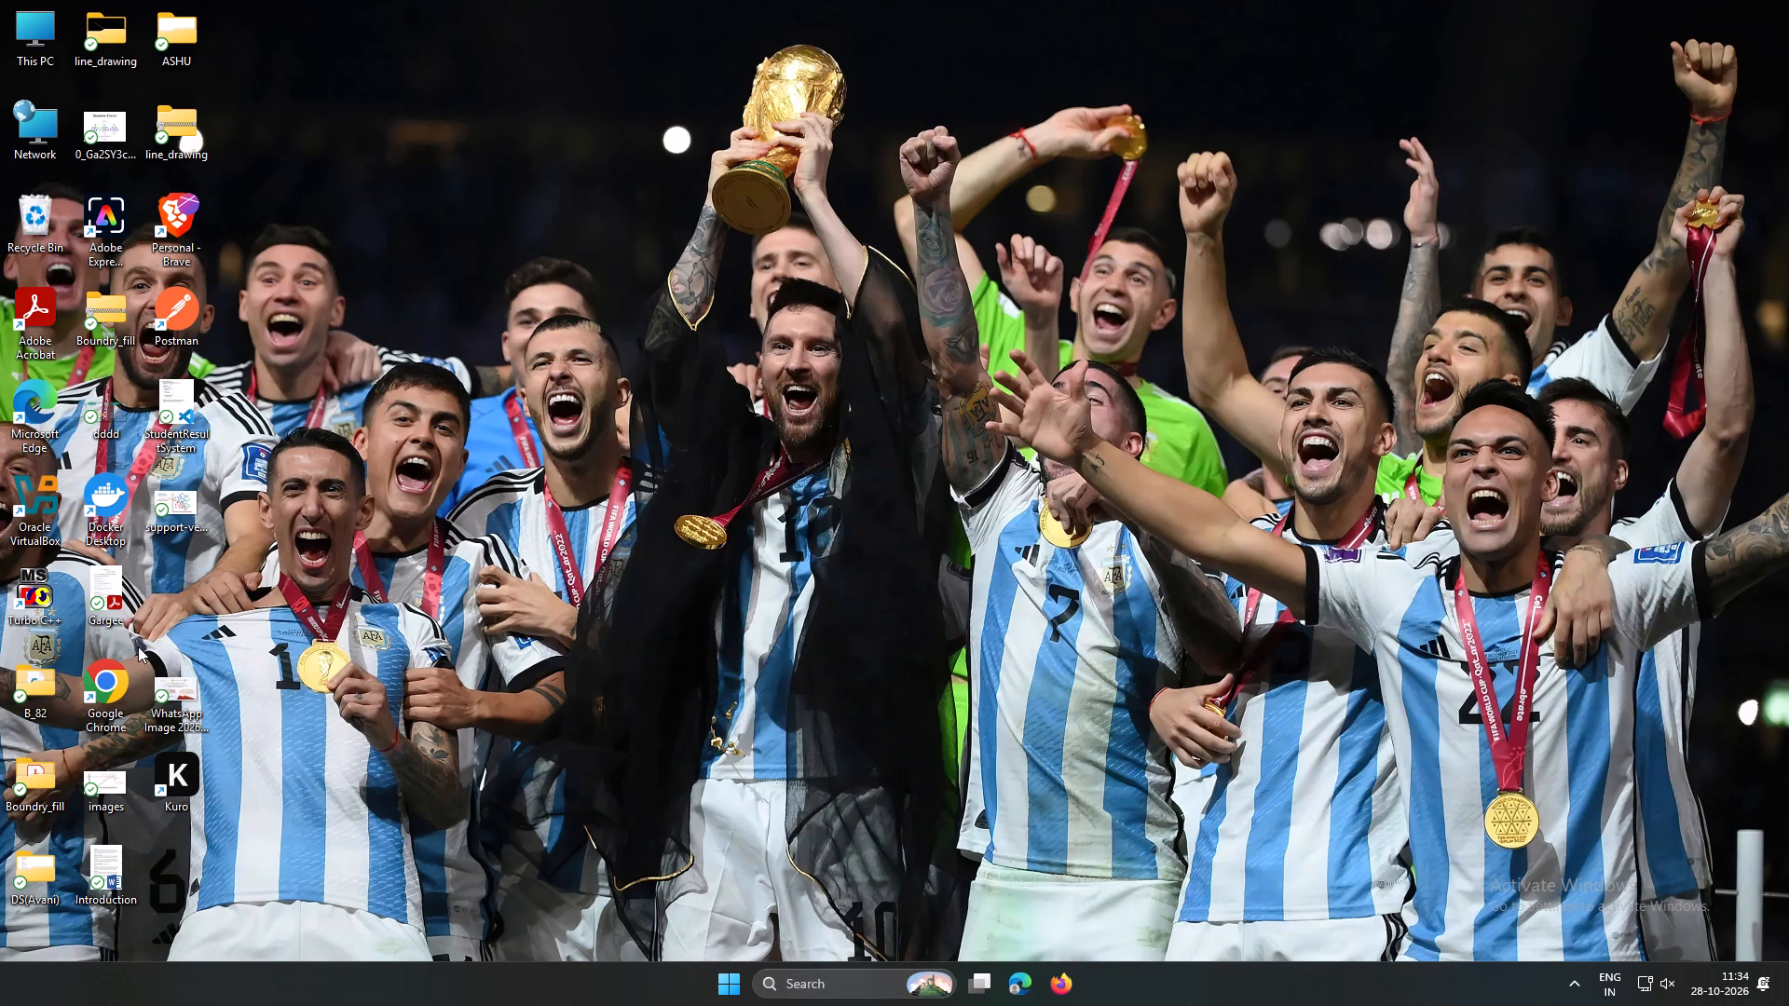
double_click(110, 671)
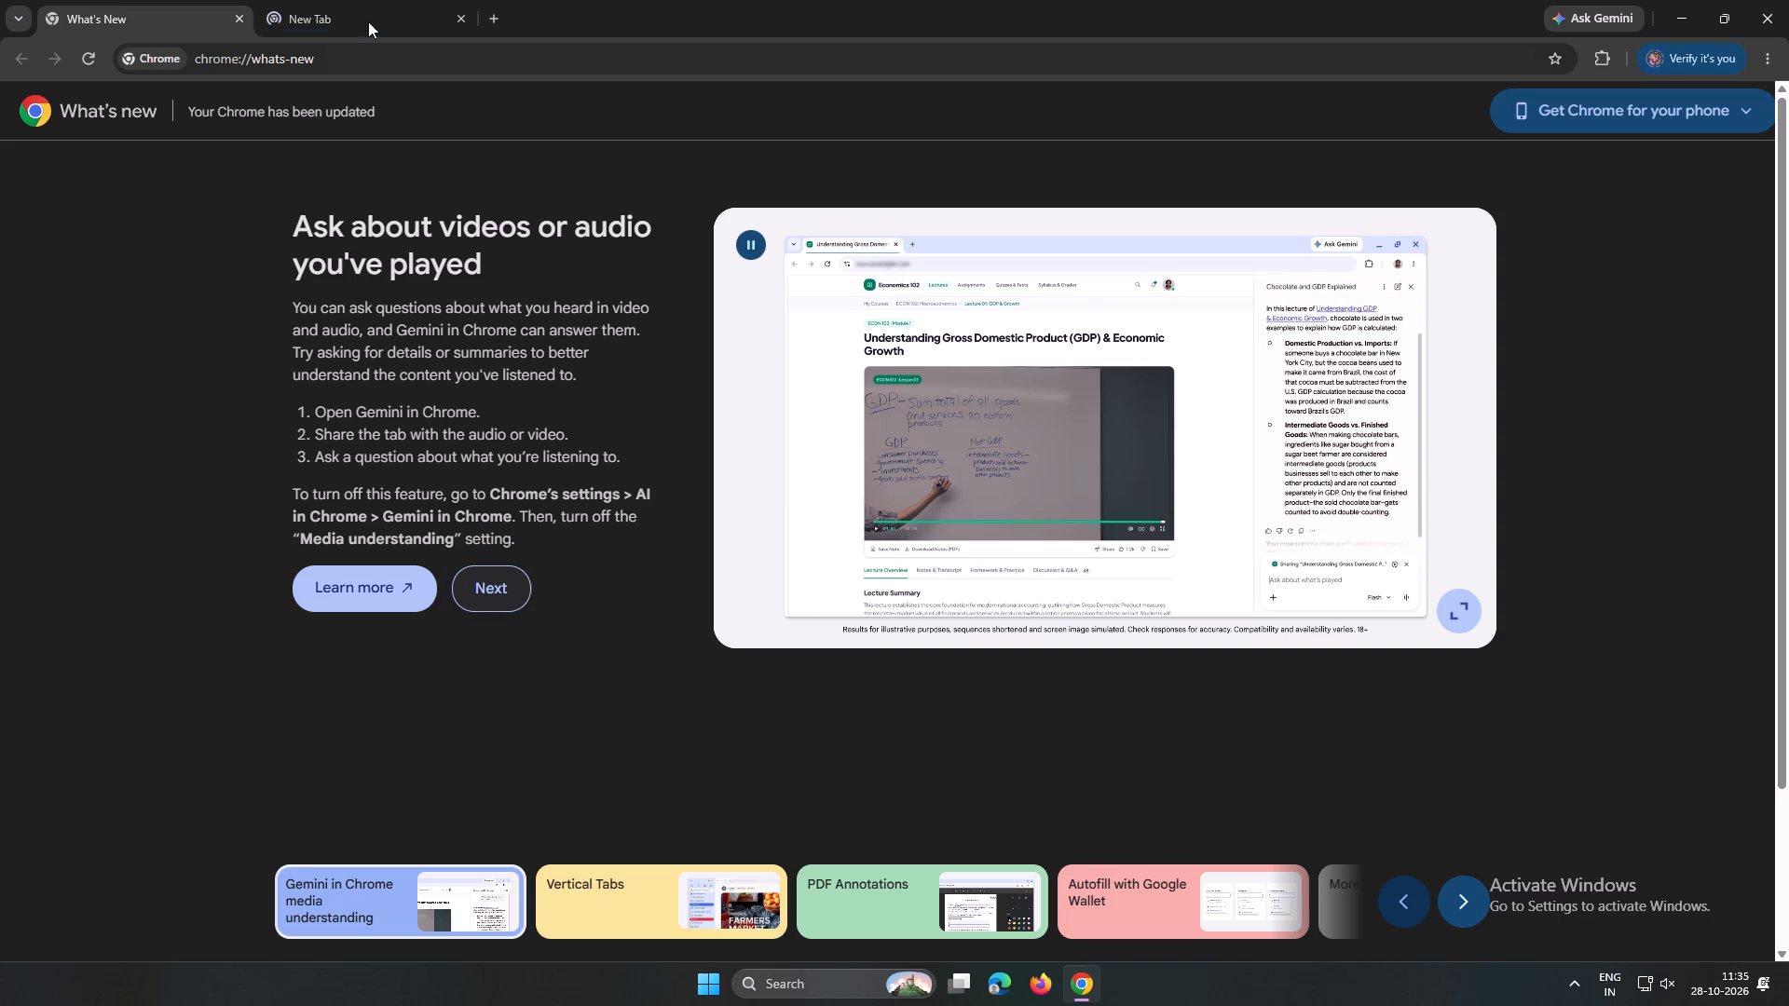
click(460, 16)
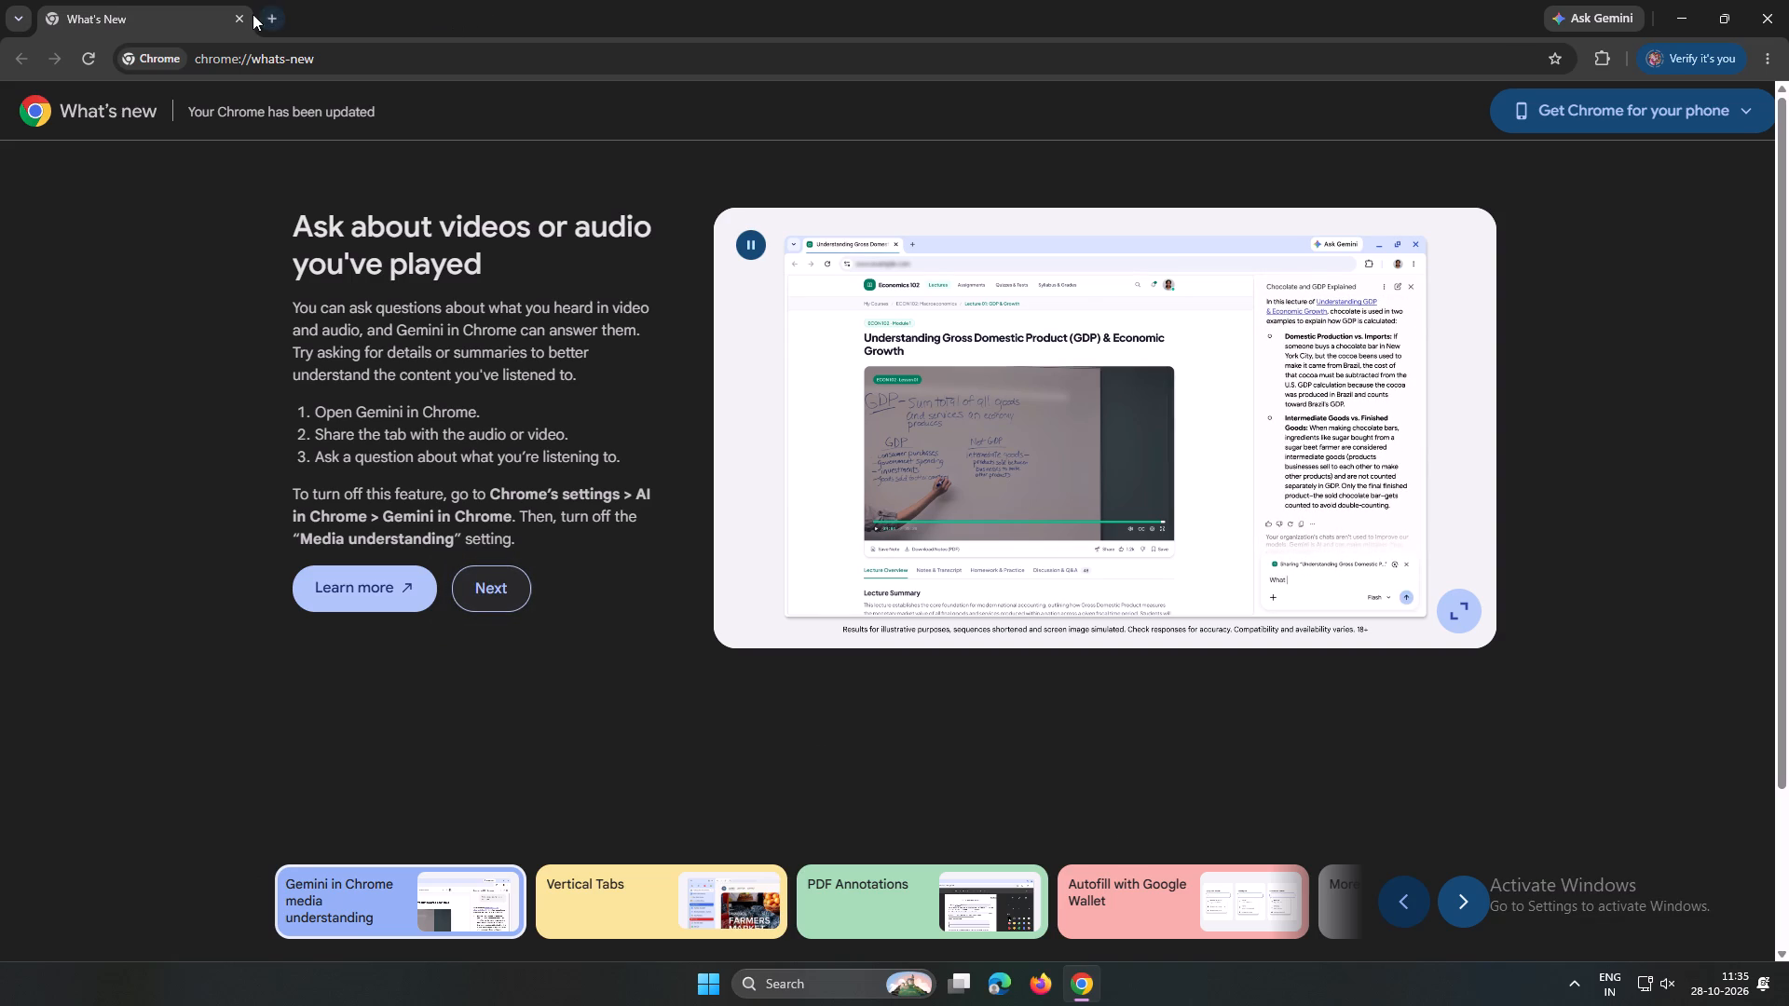
Close the What's New page and relaunch Google Chrome from the desktop.
click(235, 16)
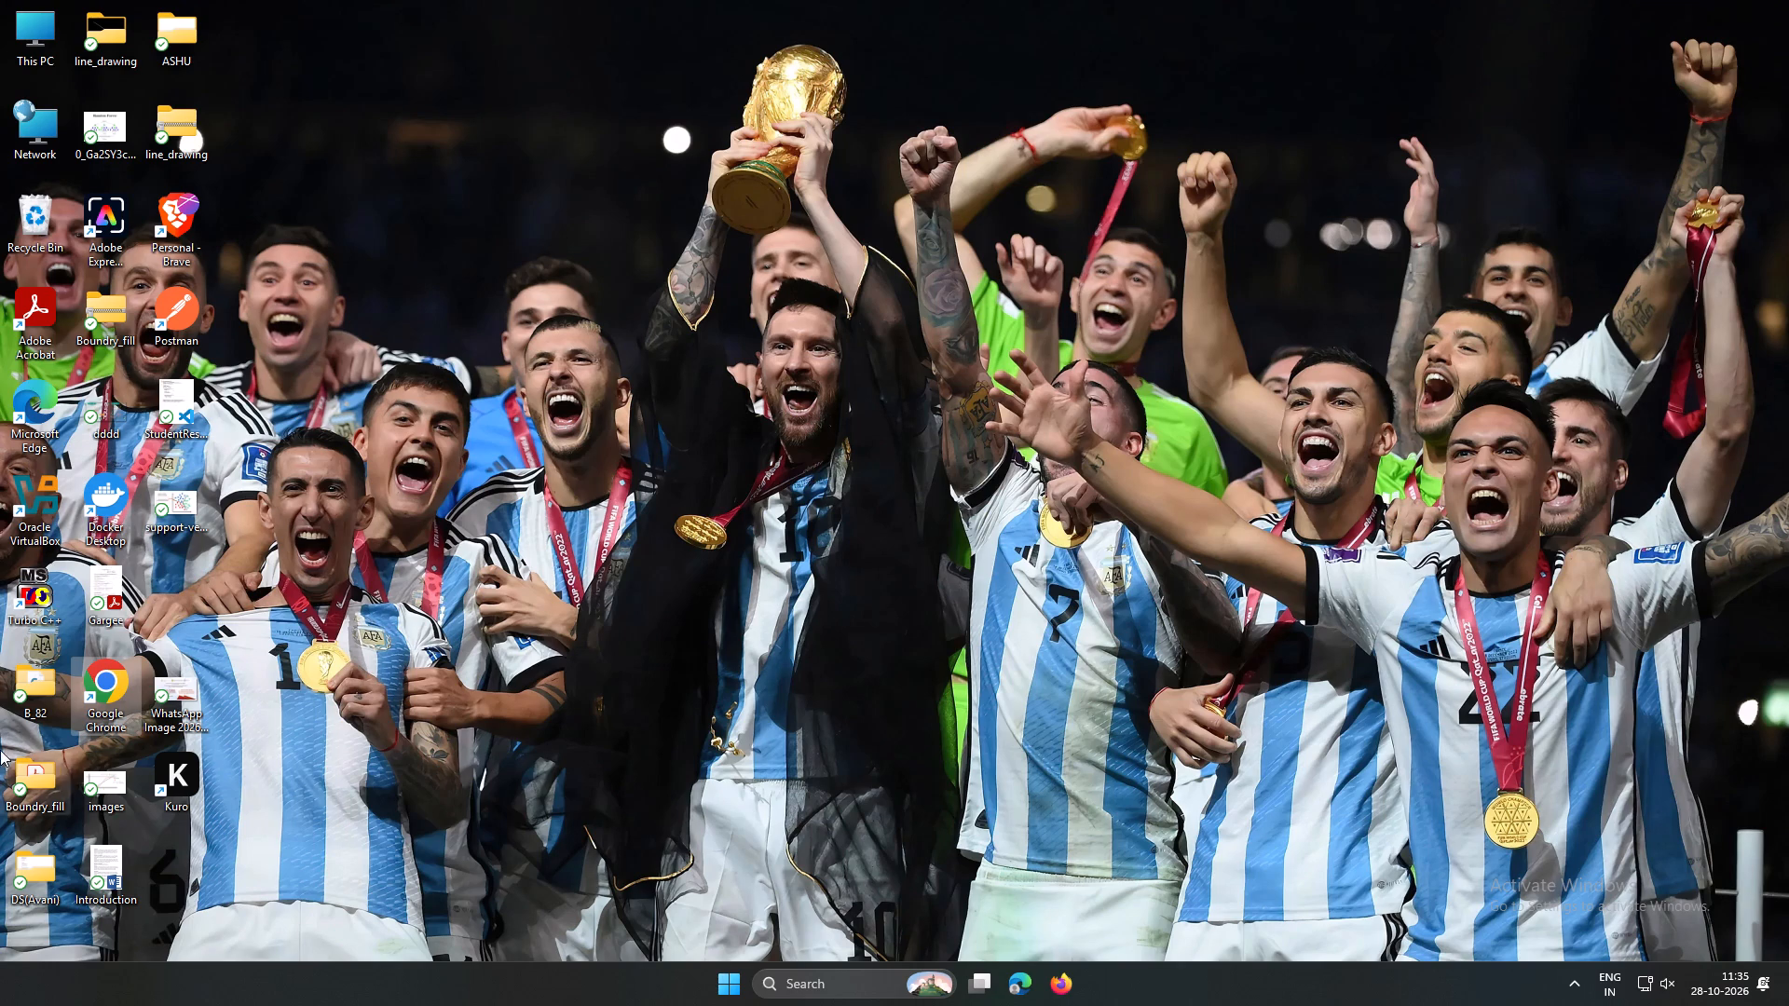
double_click(117, 681)
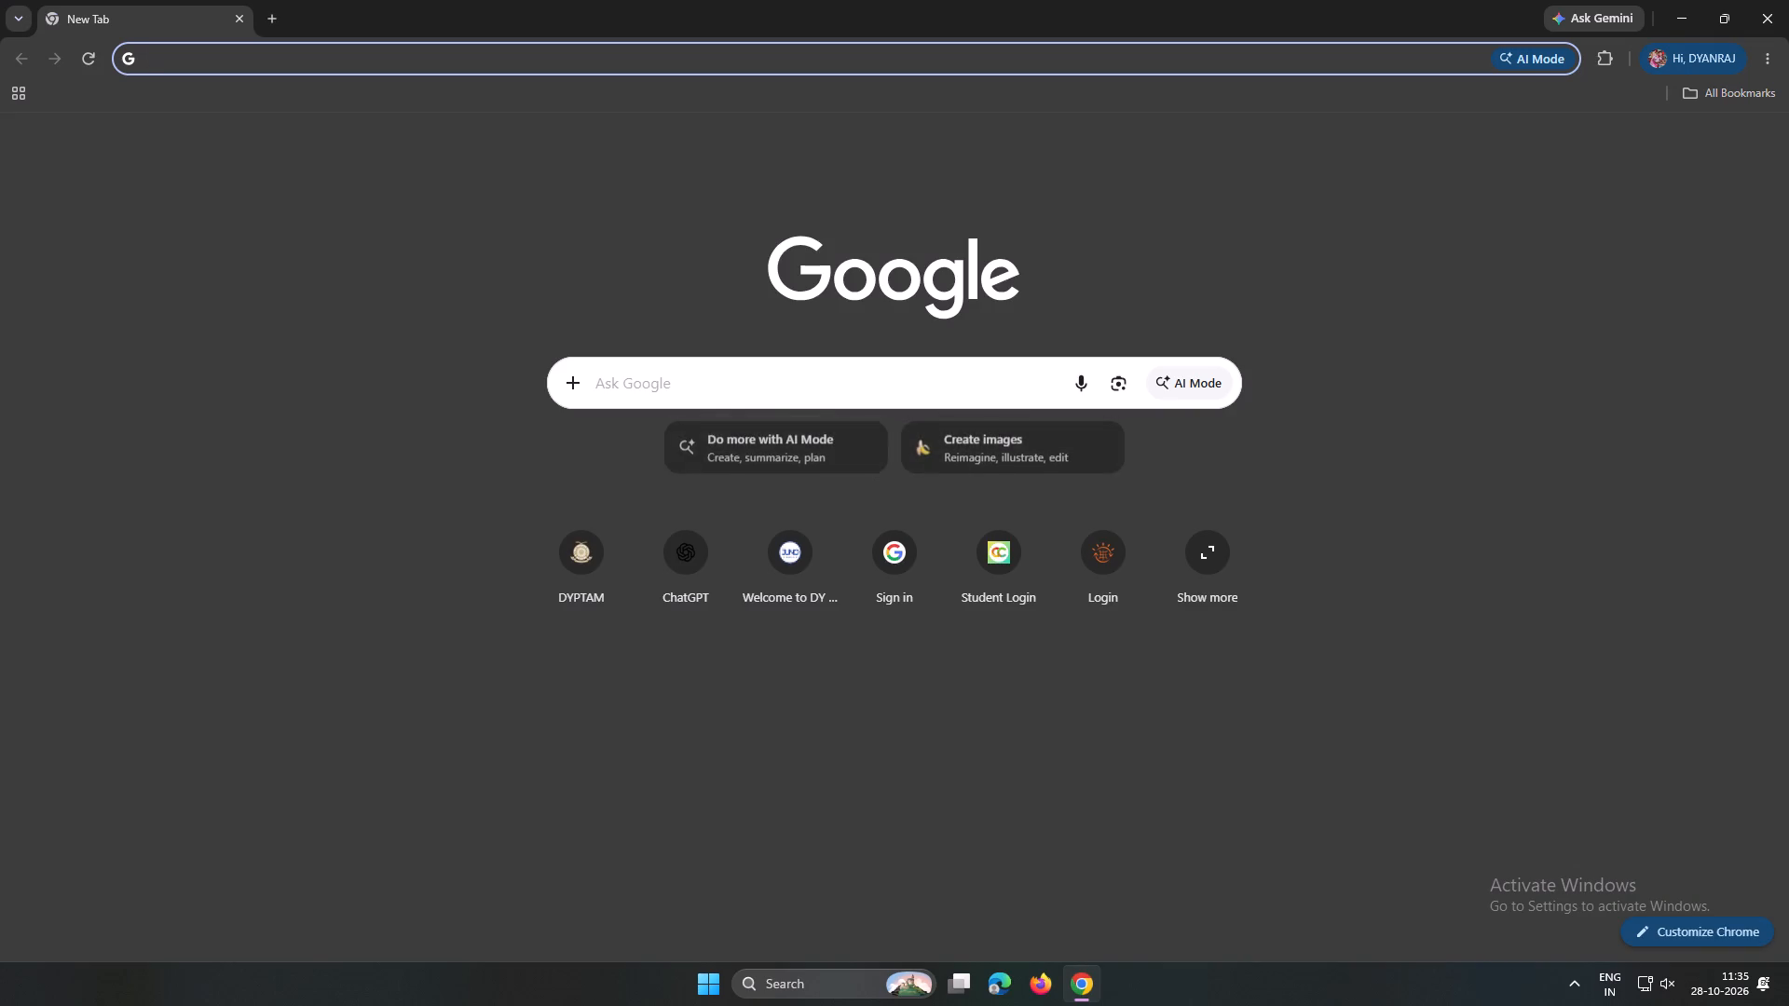
Search Google for "whatsapp web" using the earlier search suggestion on the new tab page.
click(910, 391)
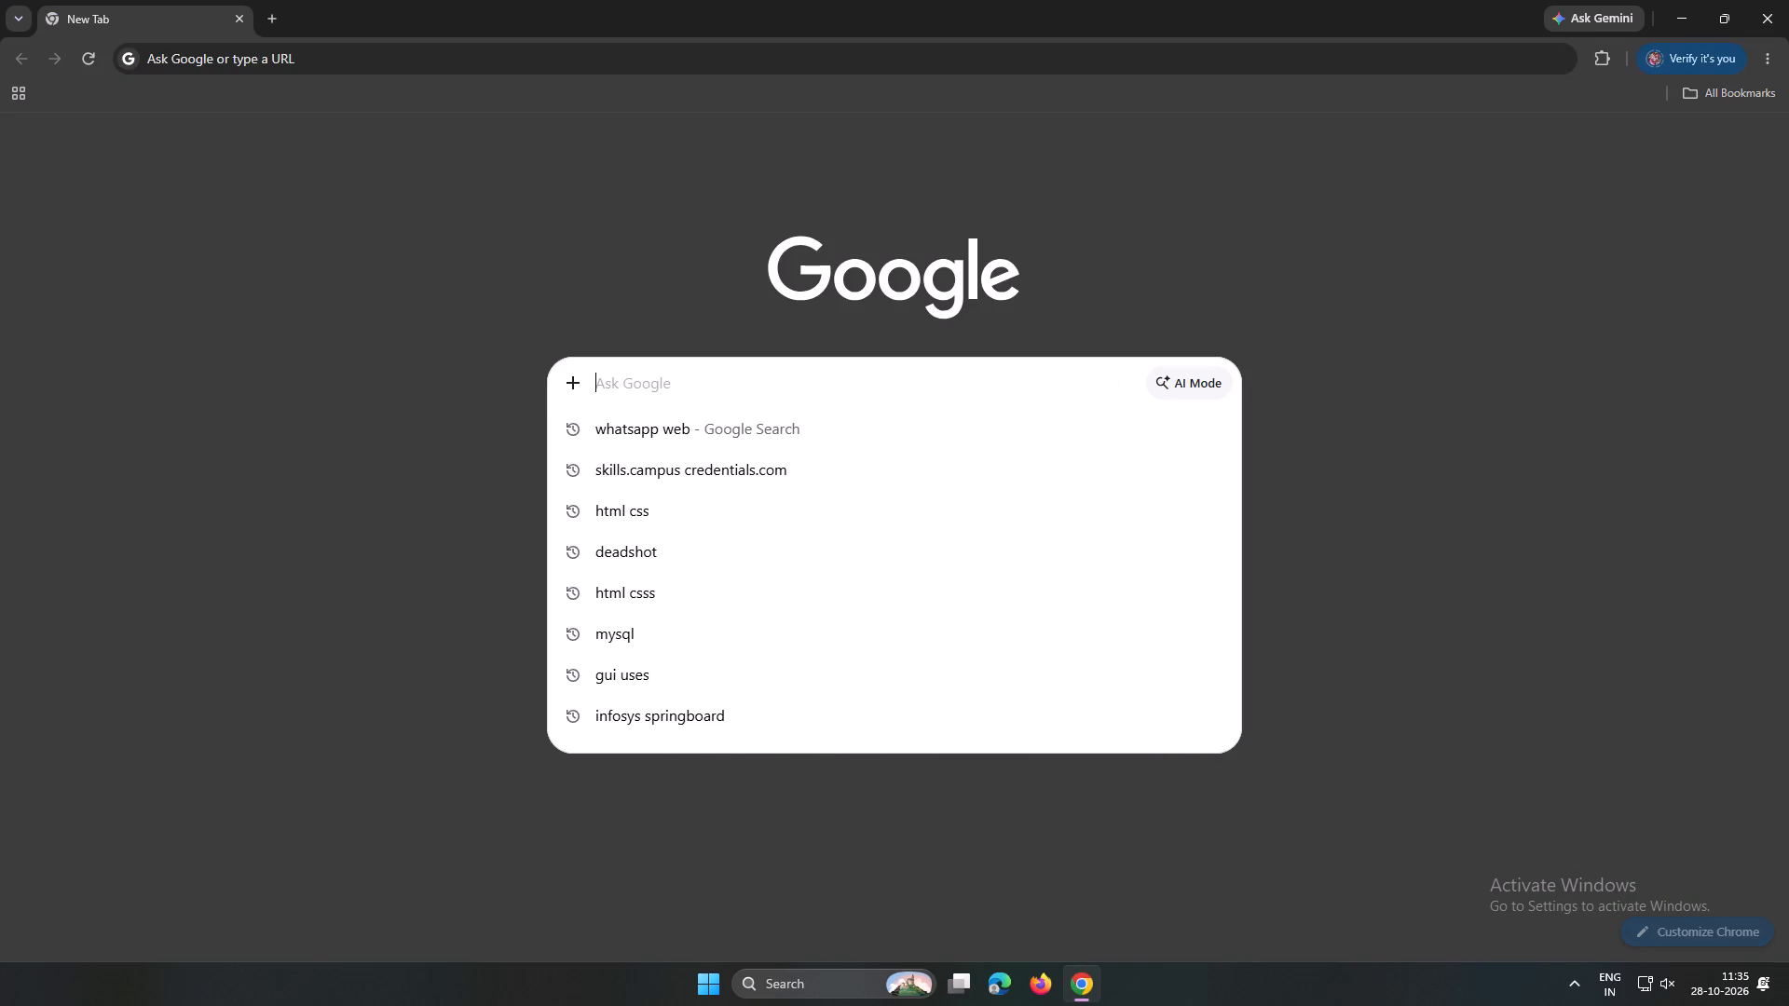
double_click(887, 421)
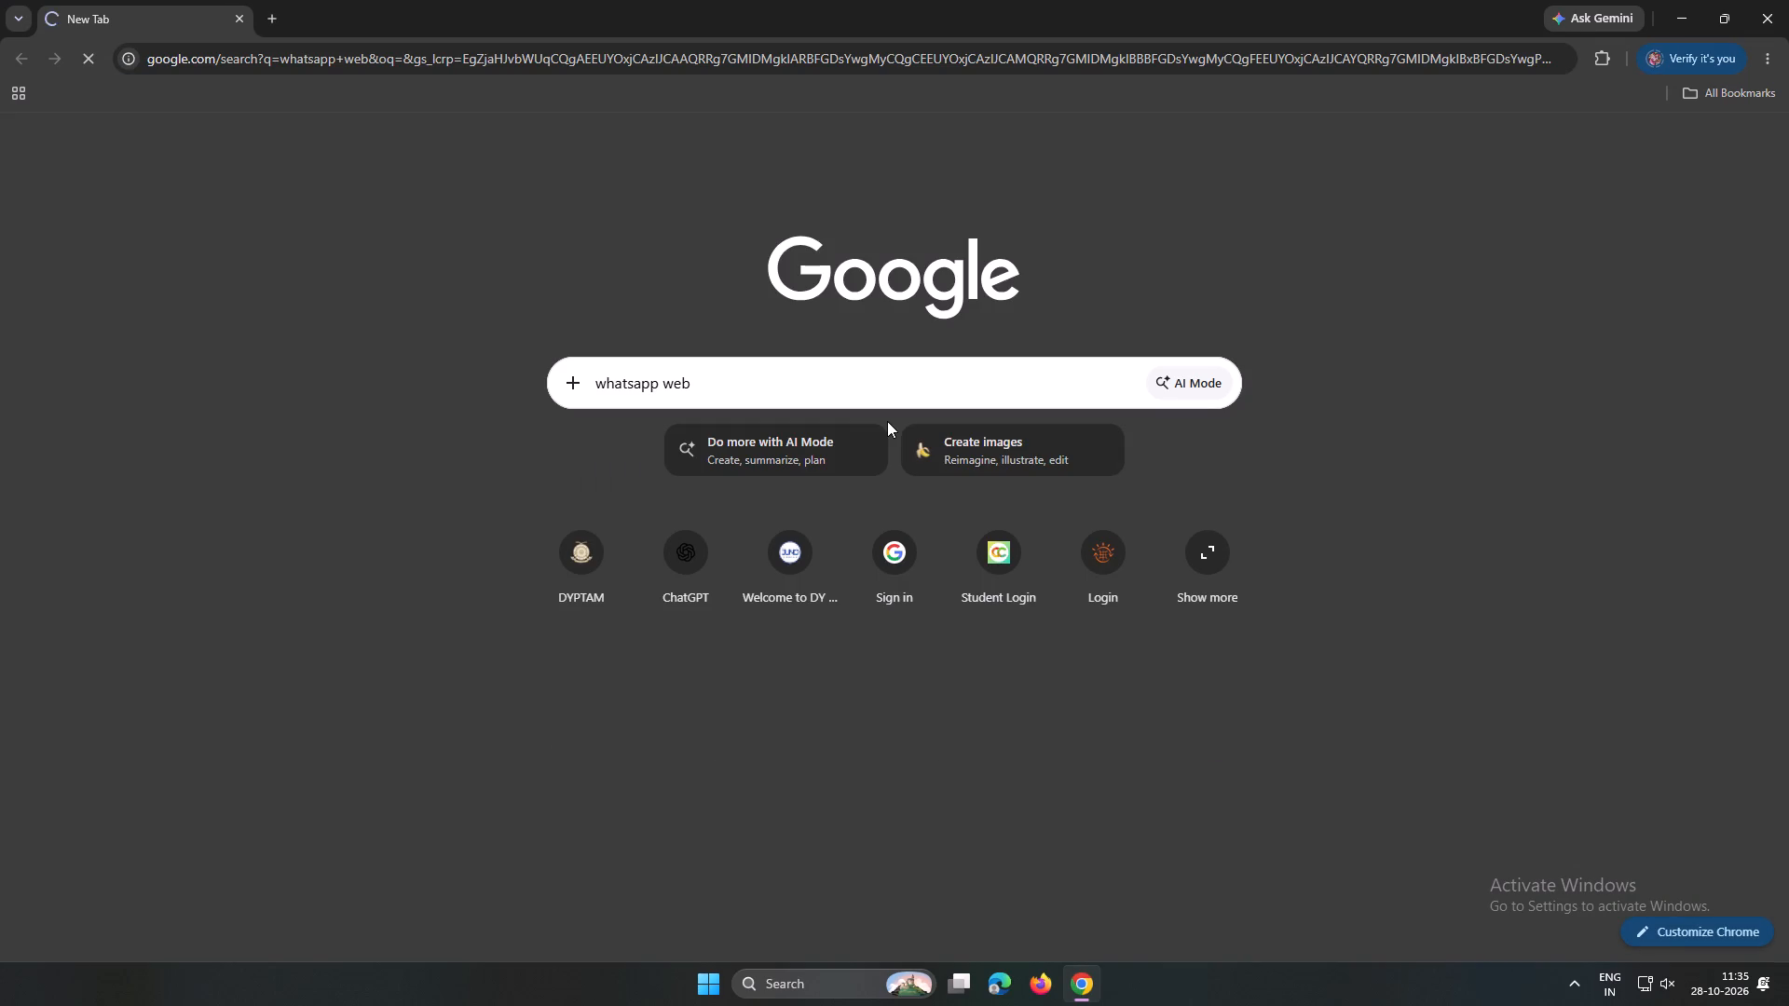
click(884, 370)
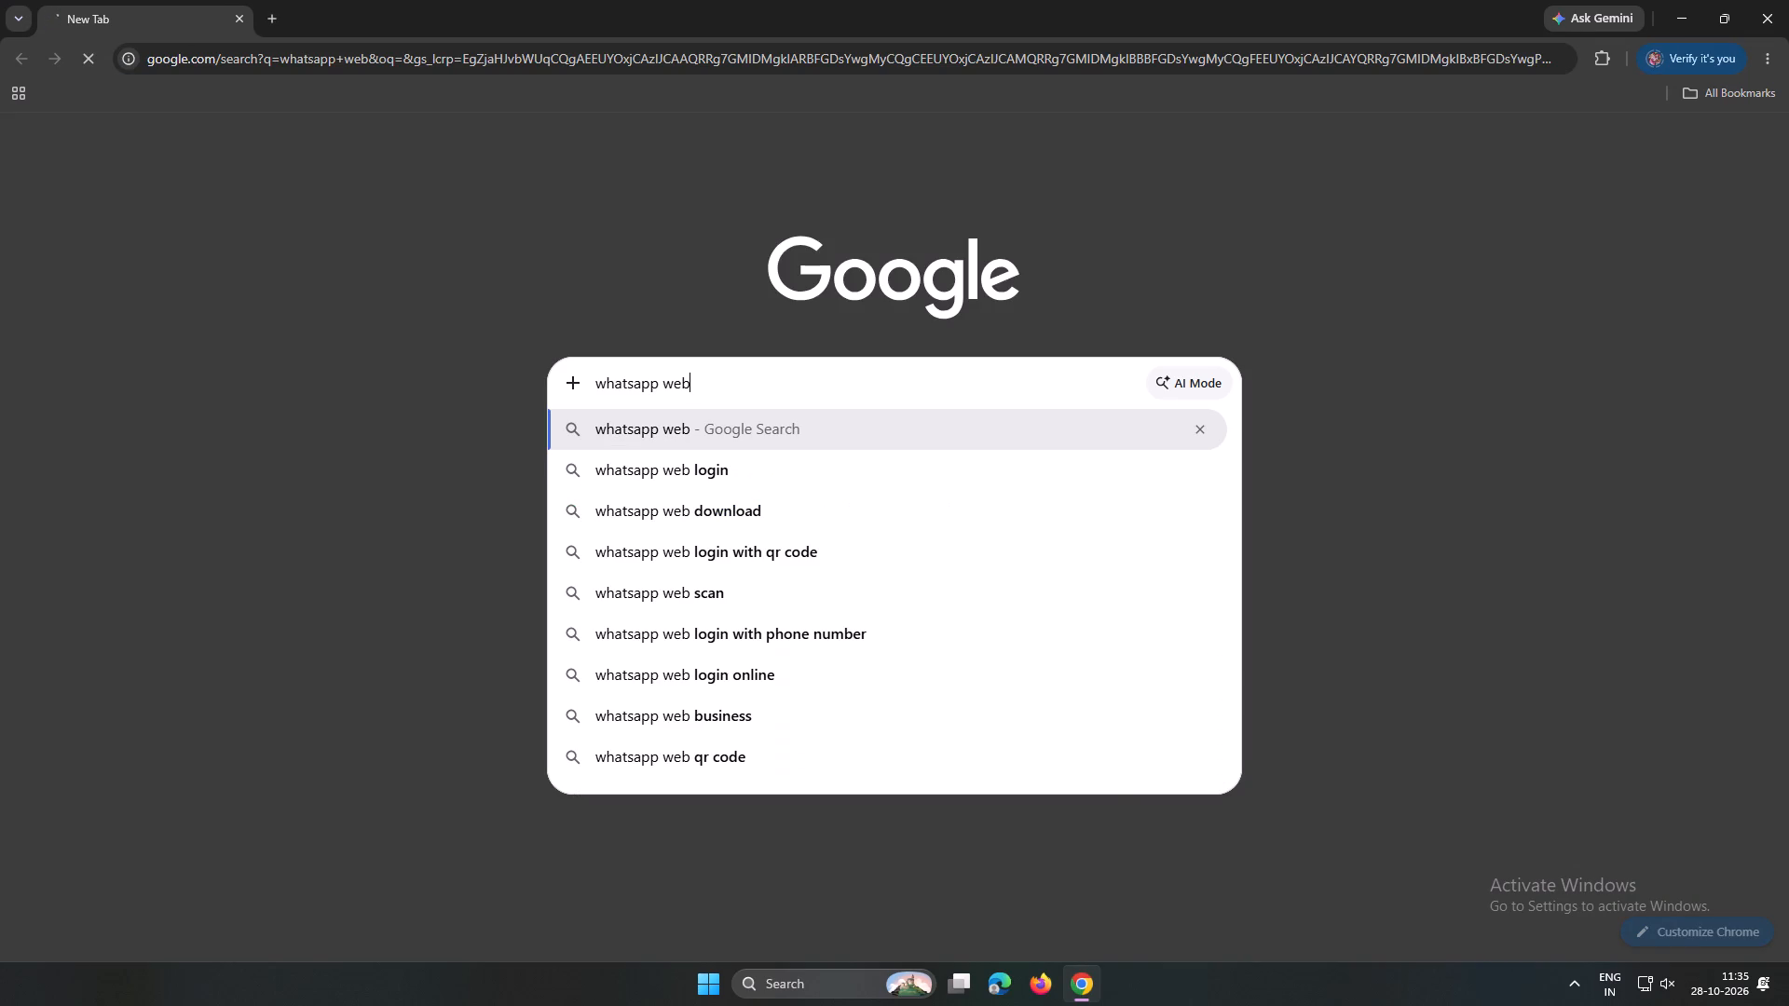
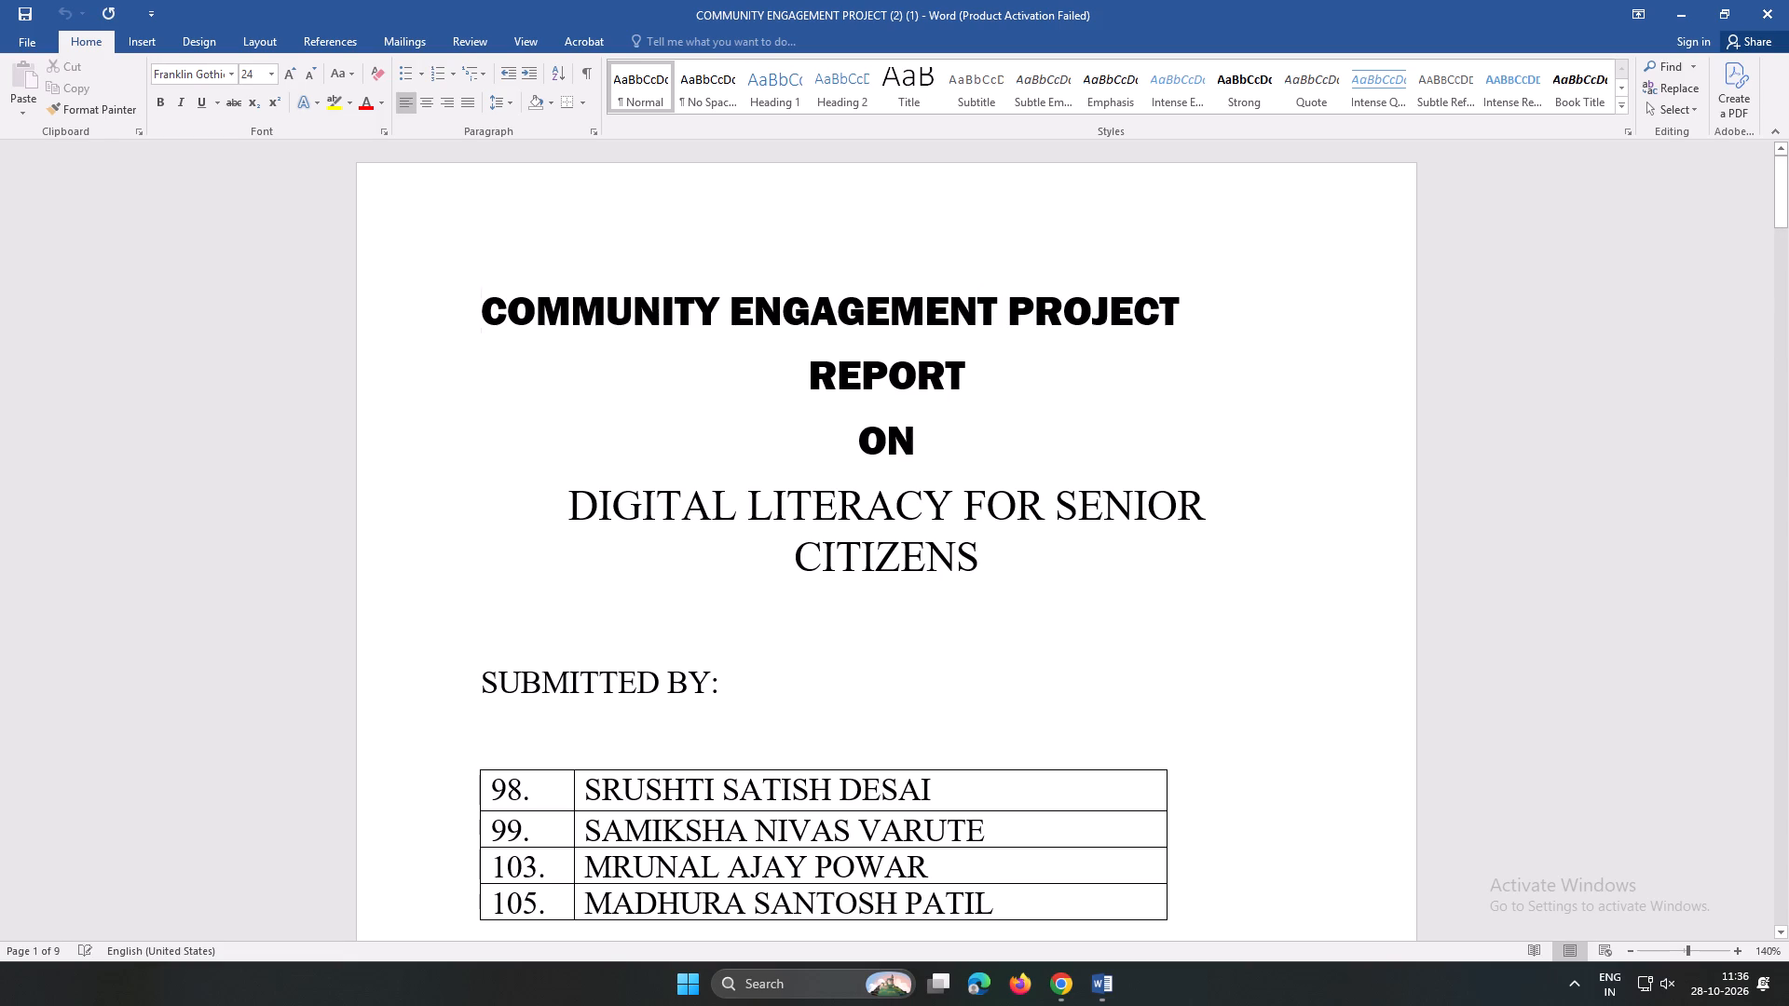
Look through the Community Engagement Project report in Word down to its last page.
scroll(790, 396, down, 20)
scroll(790, 396, down, 14)
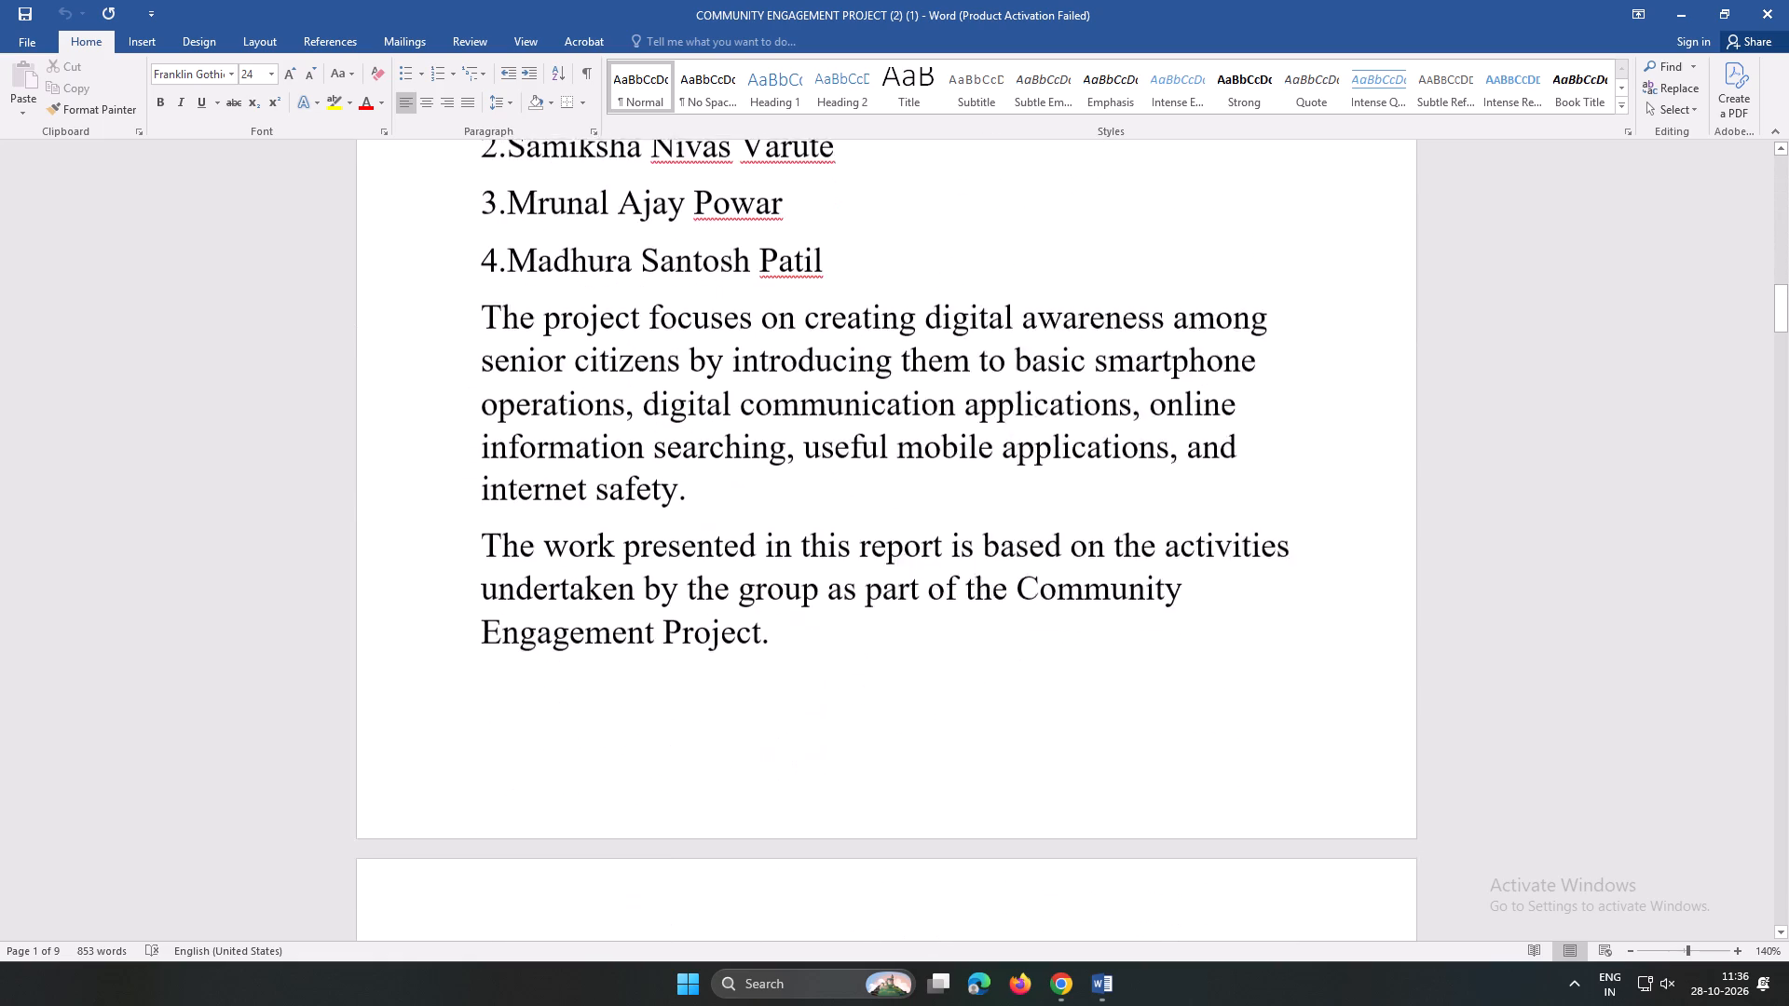
scroll(873, 474, down, 4)
key(Down)
key(Down)
key(Down)
key(Down)
key(Down)
key(Down)
key(Down)
key(Down)
key(Down)
key(Down)
key(Down)
key(Down)
key(Down)
key(Down)
key(Down)
key(Down)
key(Down)
key(Down)
key(Down)
key(Down)
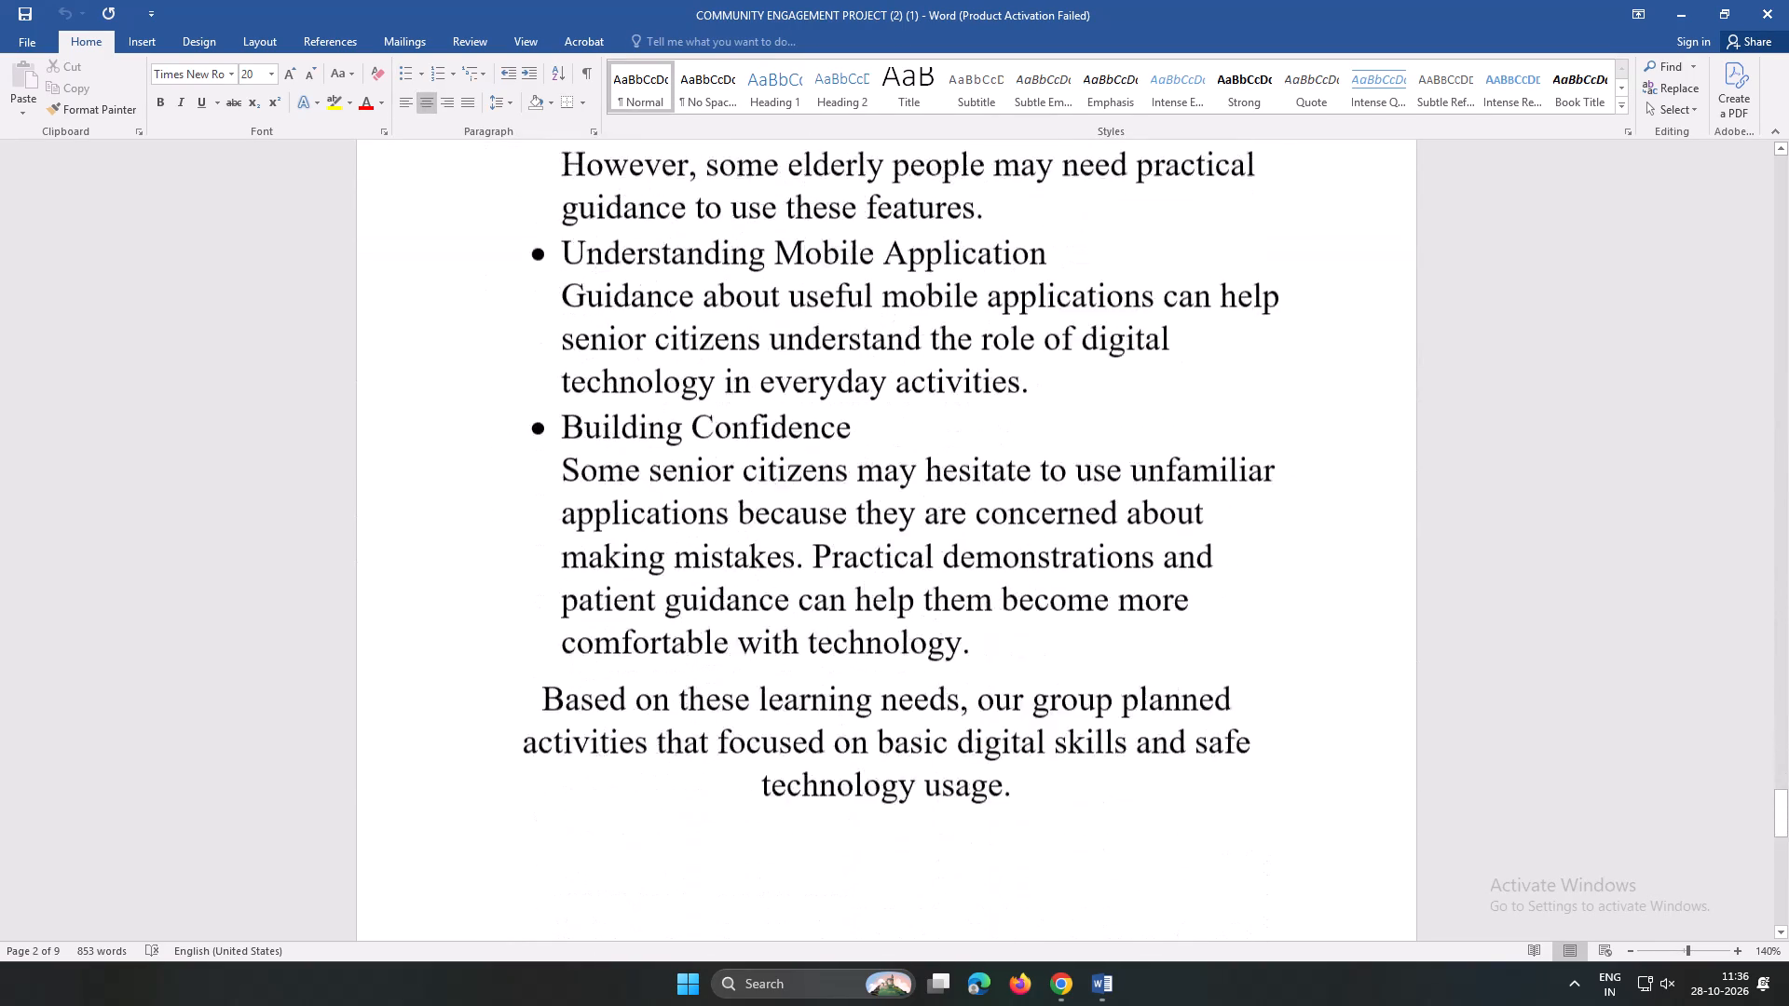
key(Down)
key(Down)
key(Down)
key(Down)
key(Down)
key(Down)
key(Down)
key(Down)
key(Down)
key(Down)
key(Down)
key(Down)
key(Down)
key(Down)
key(Down)
key(Down)
key(Down)
key(Down)
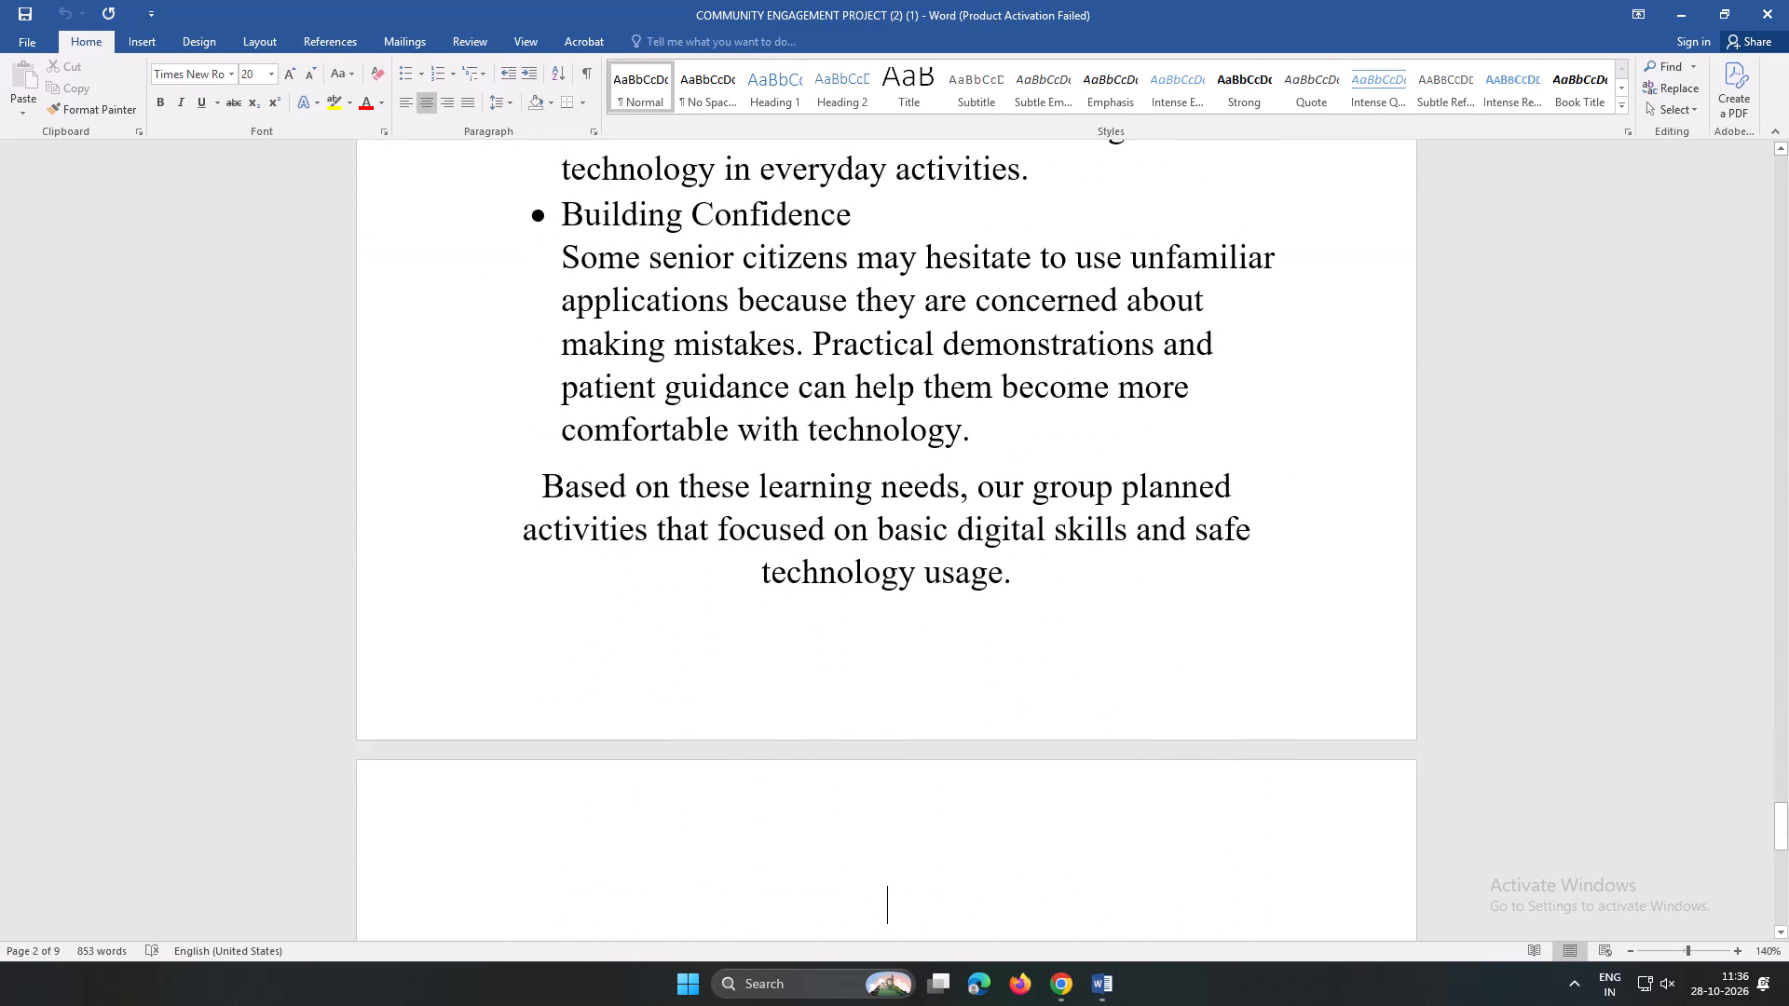
key(Down)
key(Down)
key(Down)
key(Down)
key(Down)
key(Down)
key(Down)
key(Down)
Insert 14 blank lines after the closing paragraph that ends with "safe technology usage.".
click(1043, 566)
key(Return)
key(Return)
key(Return)
key(Return)
key(Return)
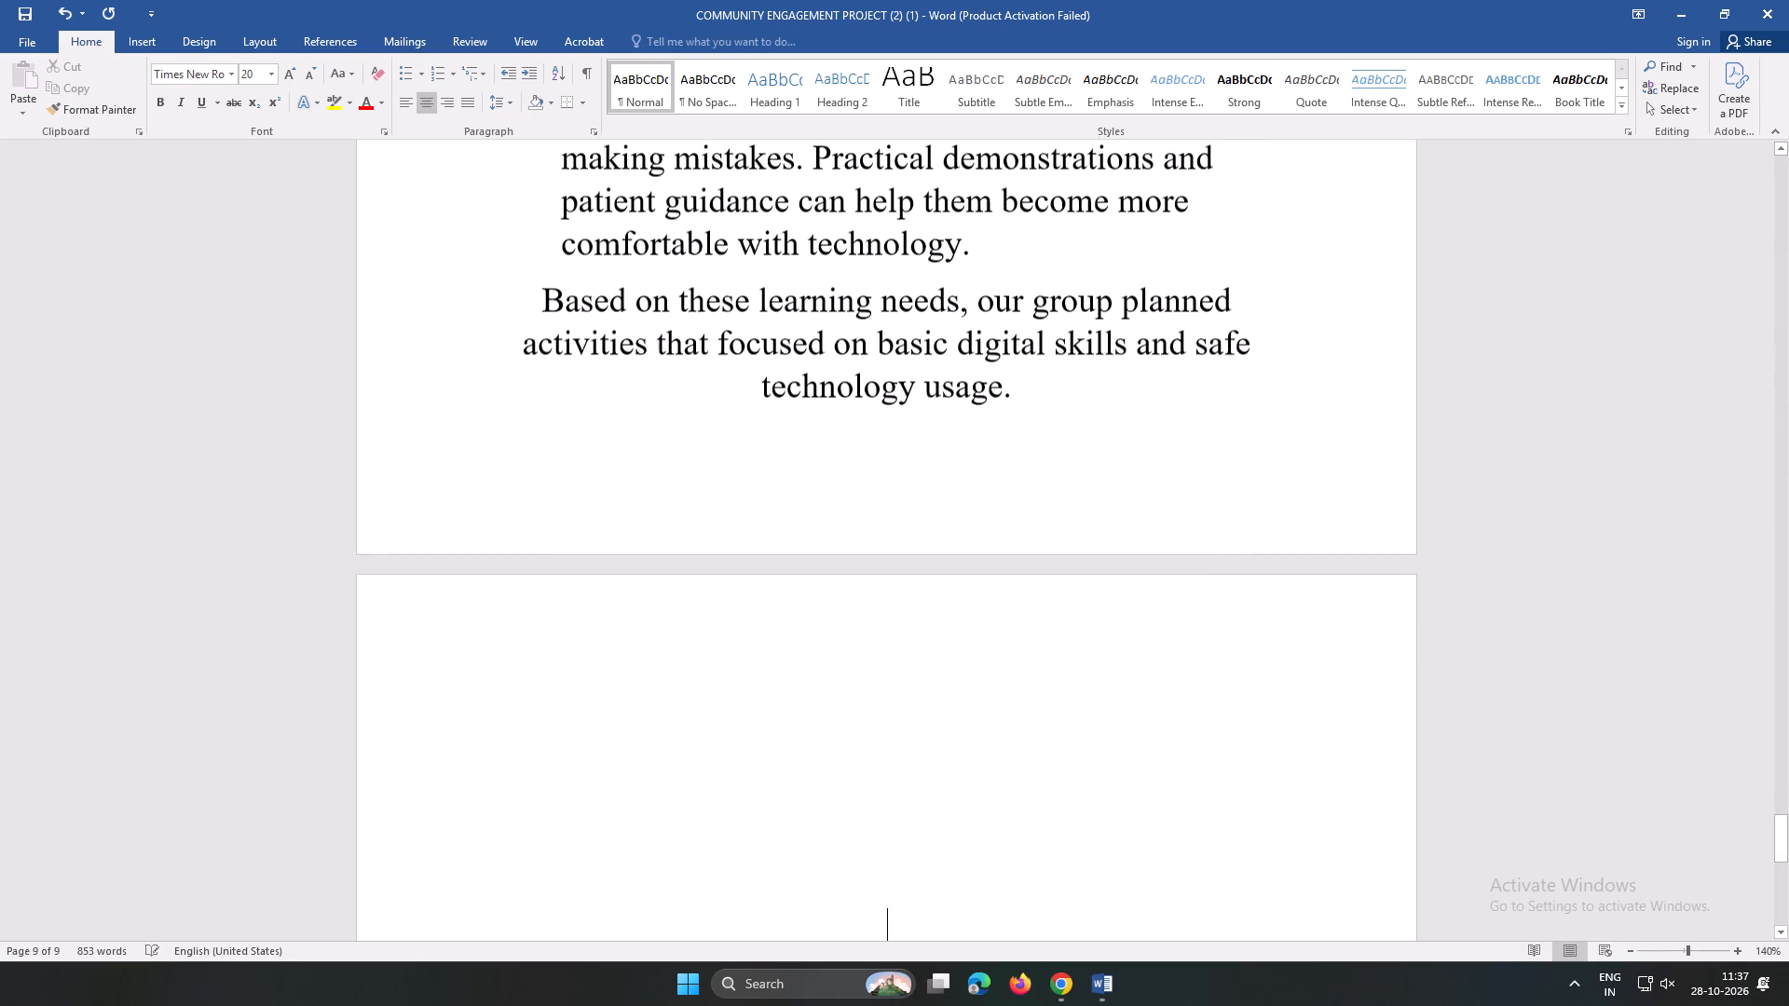
key(Return)
key(Return)
key(Return)
key(Return)
key(Return)
key(Return)
key(Return)
key(Return)
key(Return)
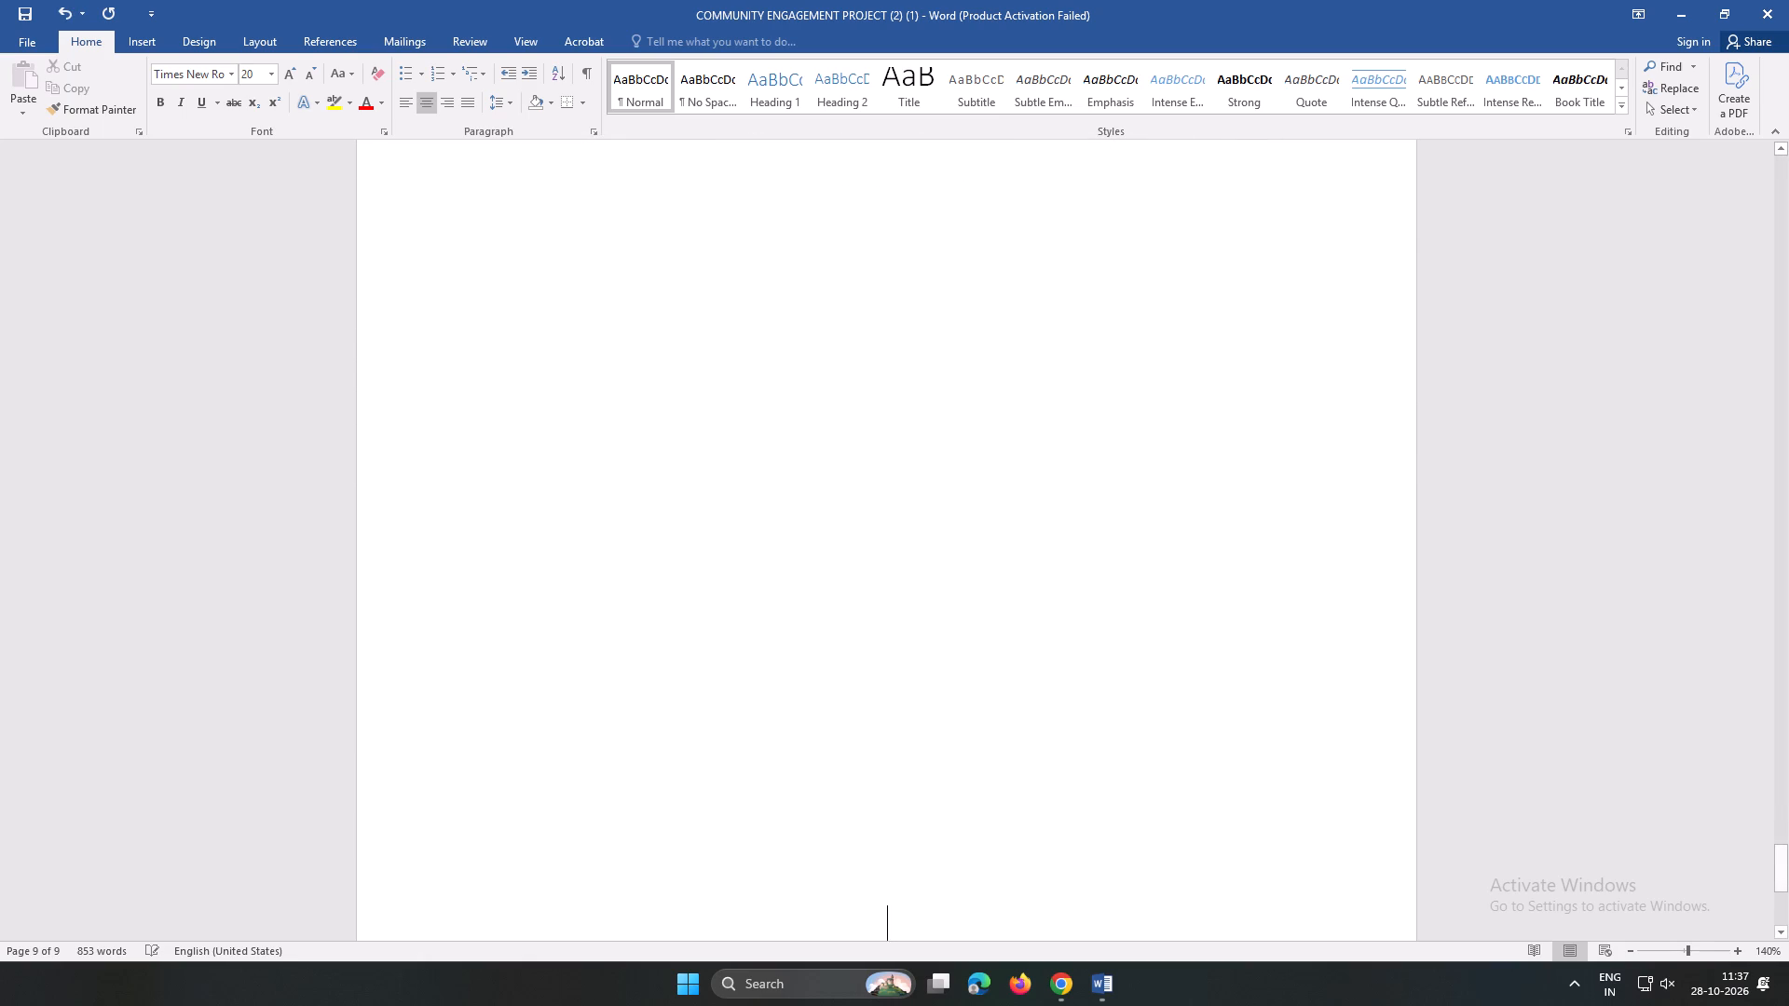
Add the heading "ACTIVITIES CONDUCTED" on its own line directly after the paragraph ending "safe technology usage." and start a new line below it.
scroll(1043, 566, up, 15)
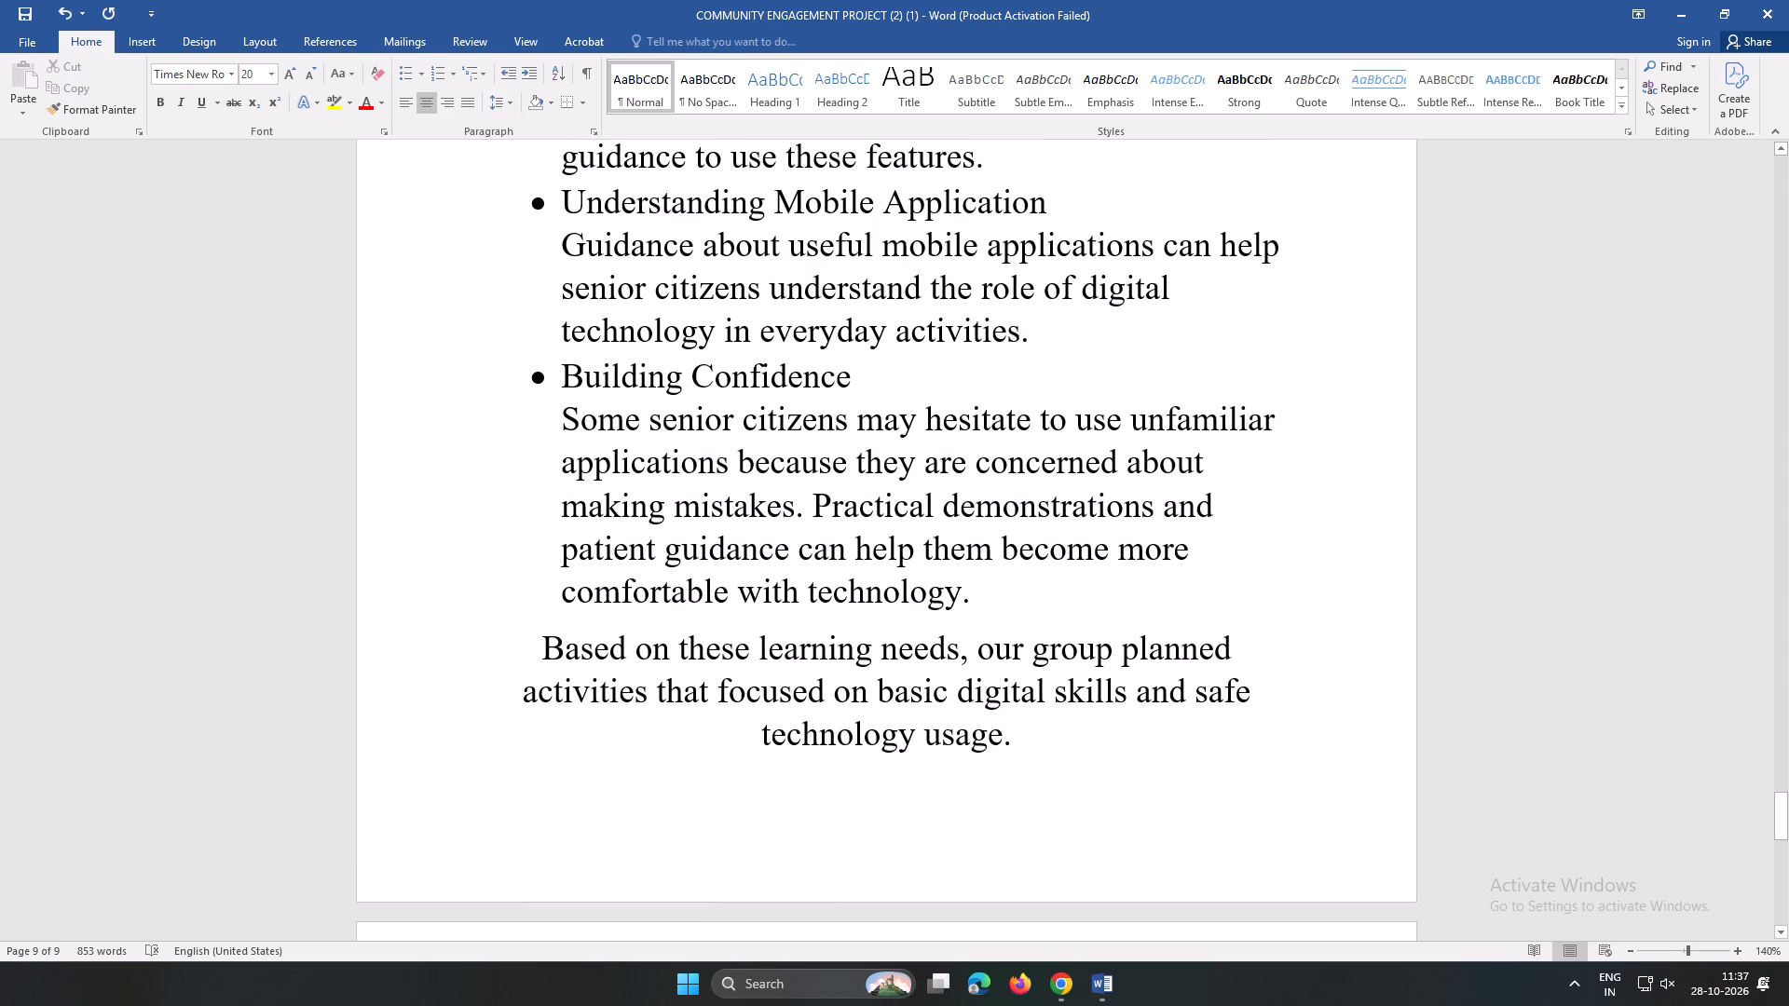
click(1062, 739)
key(Return)
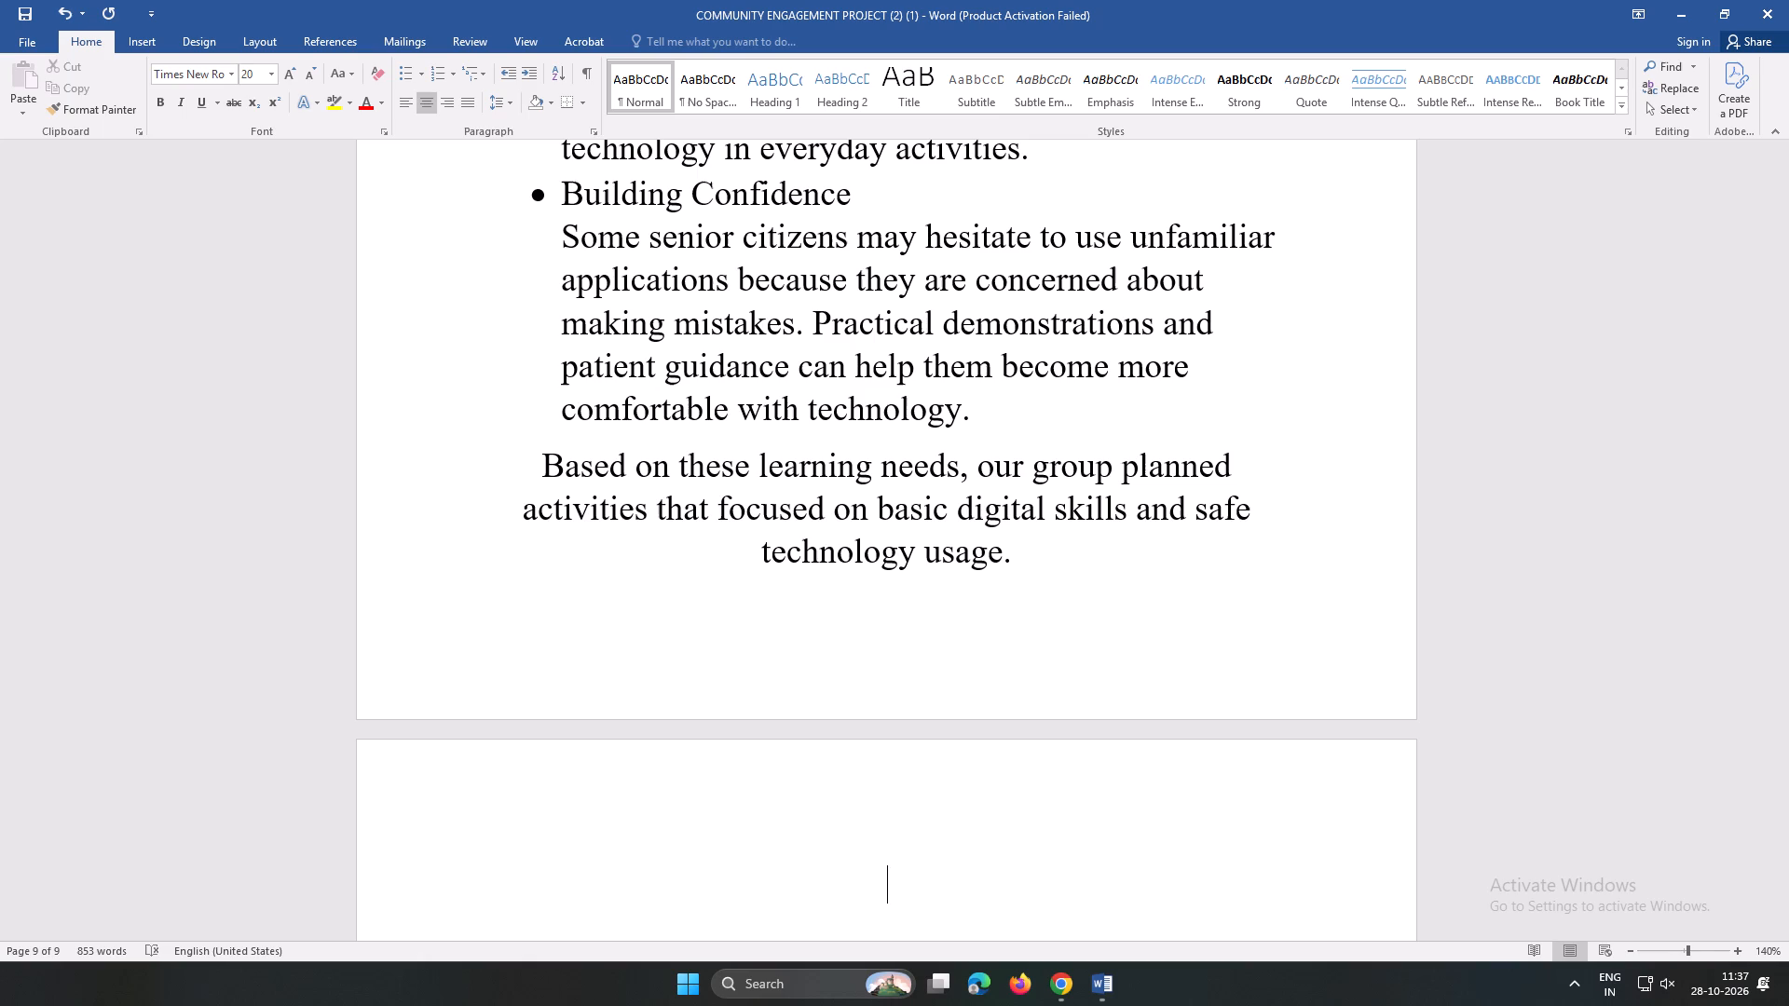
text(ACTIVITIES CONDU)
text(CTED)
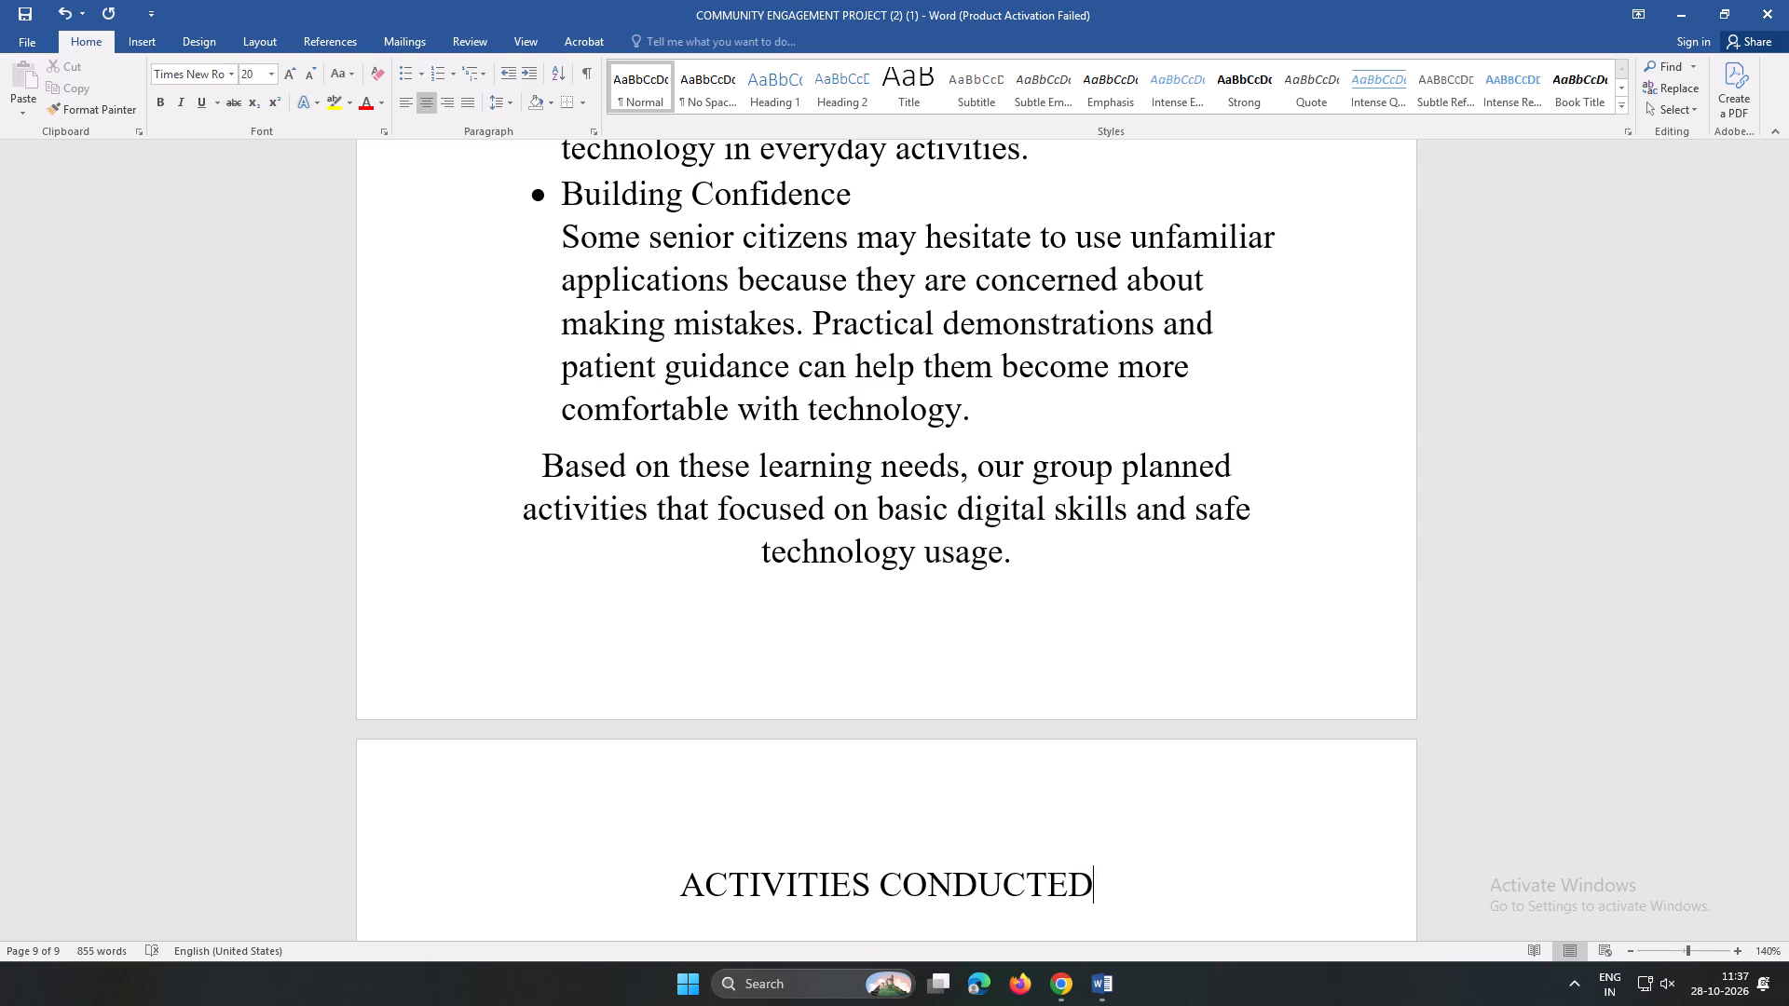
key(Return)
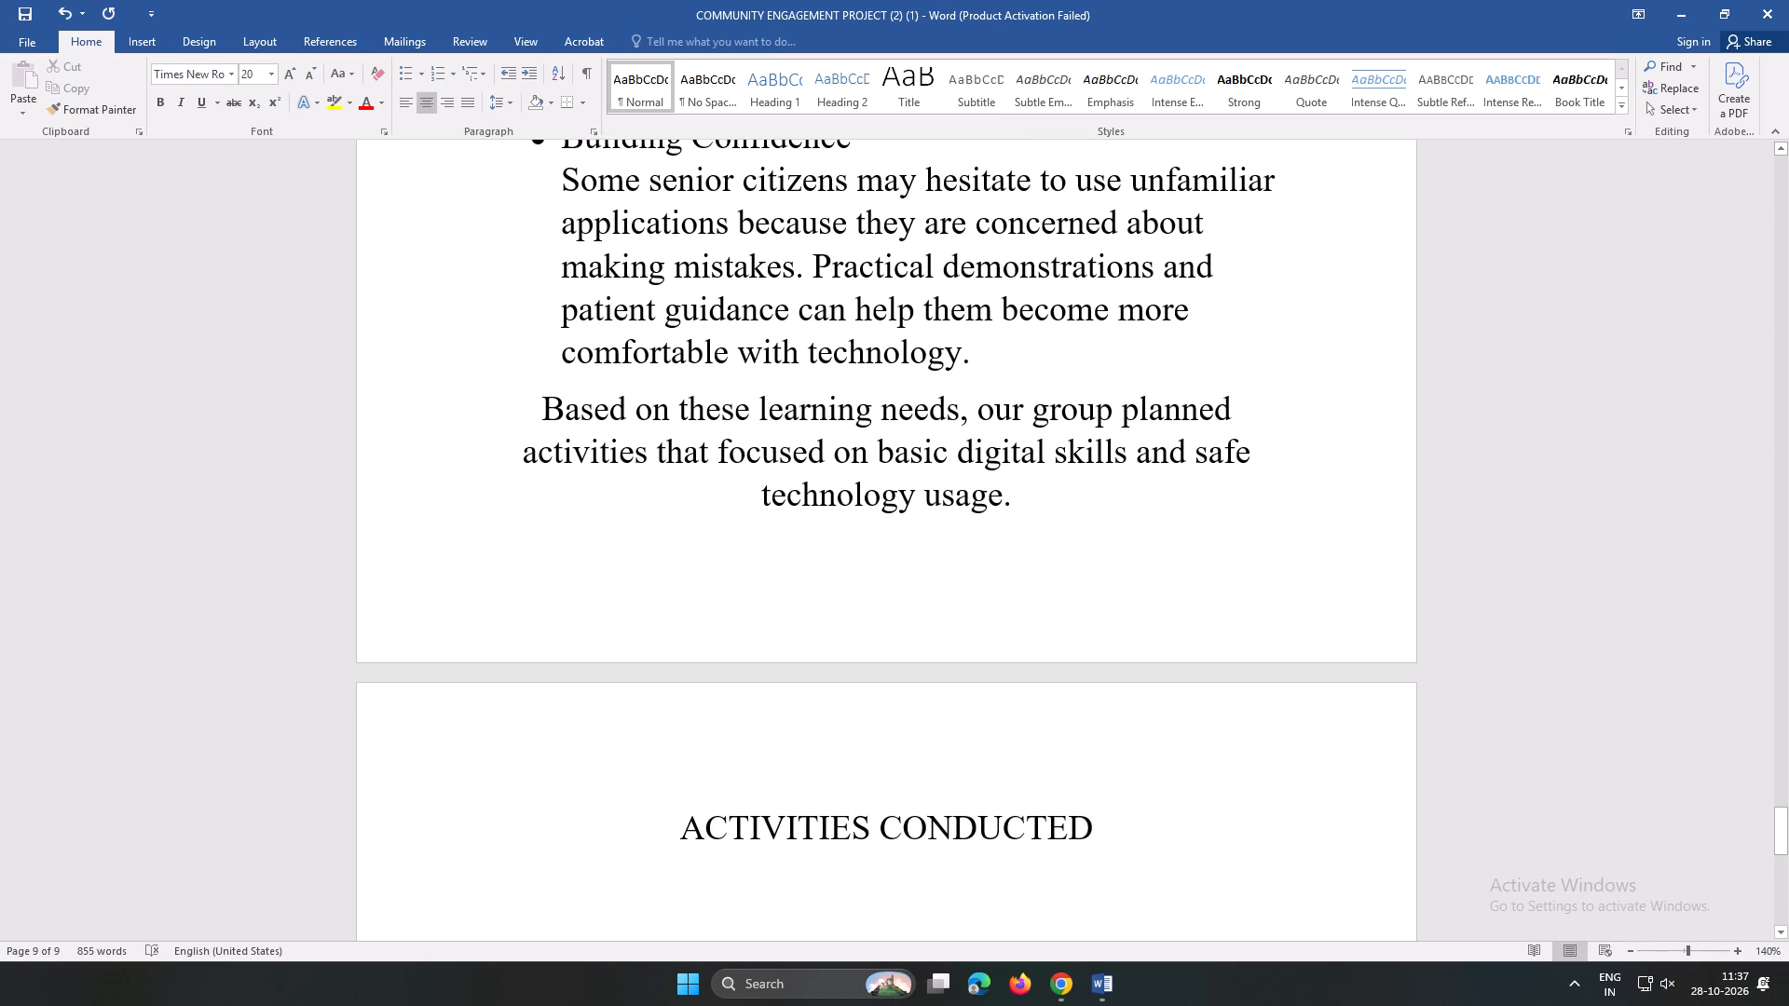
scroll(1069, 736, up, 2)
scroll(1069, 736, down, 6)
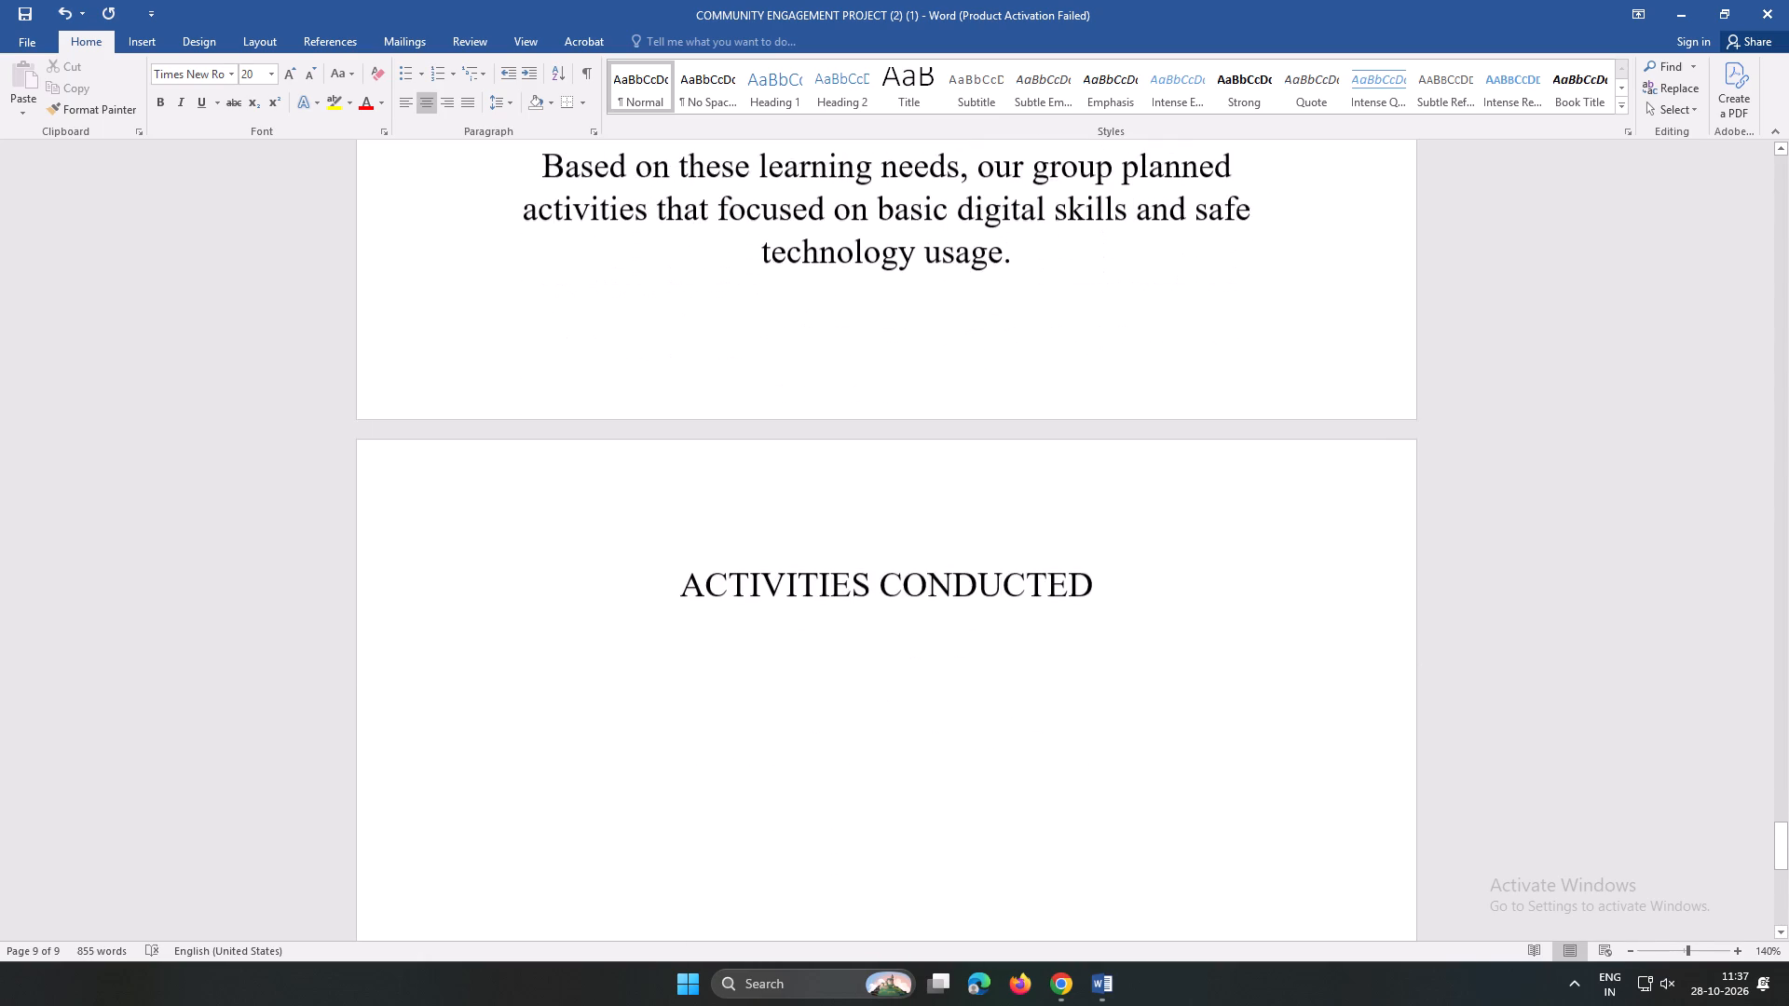
scroll(1069, 736, down, 1)
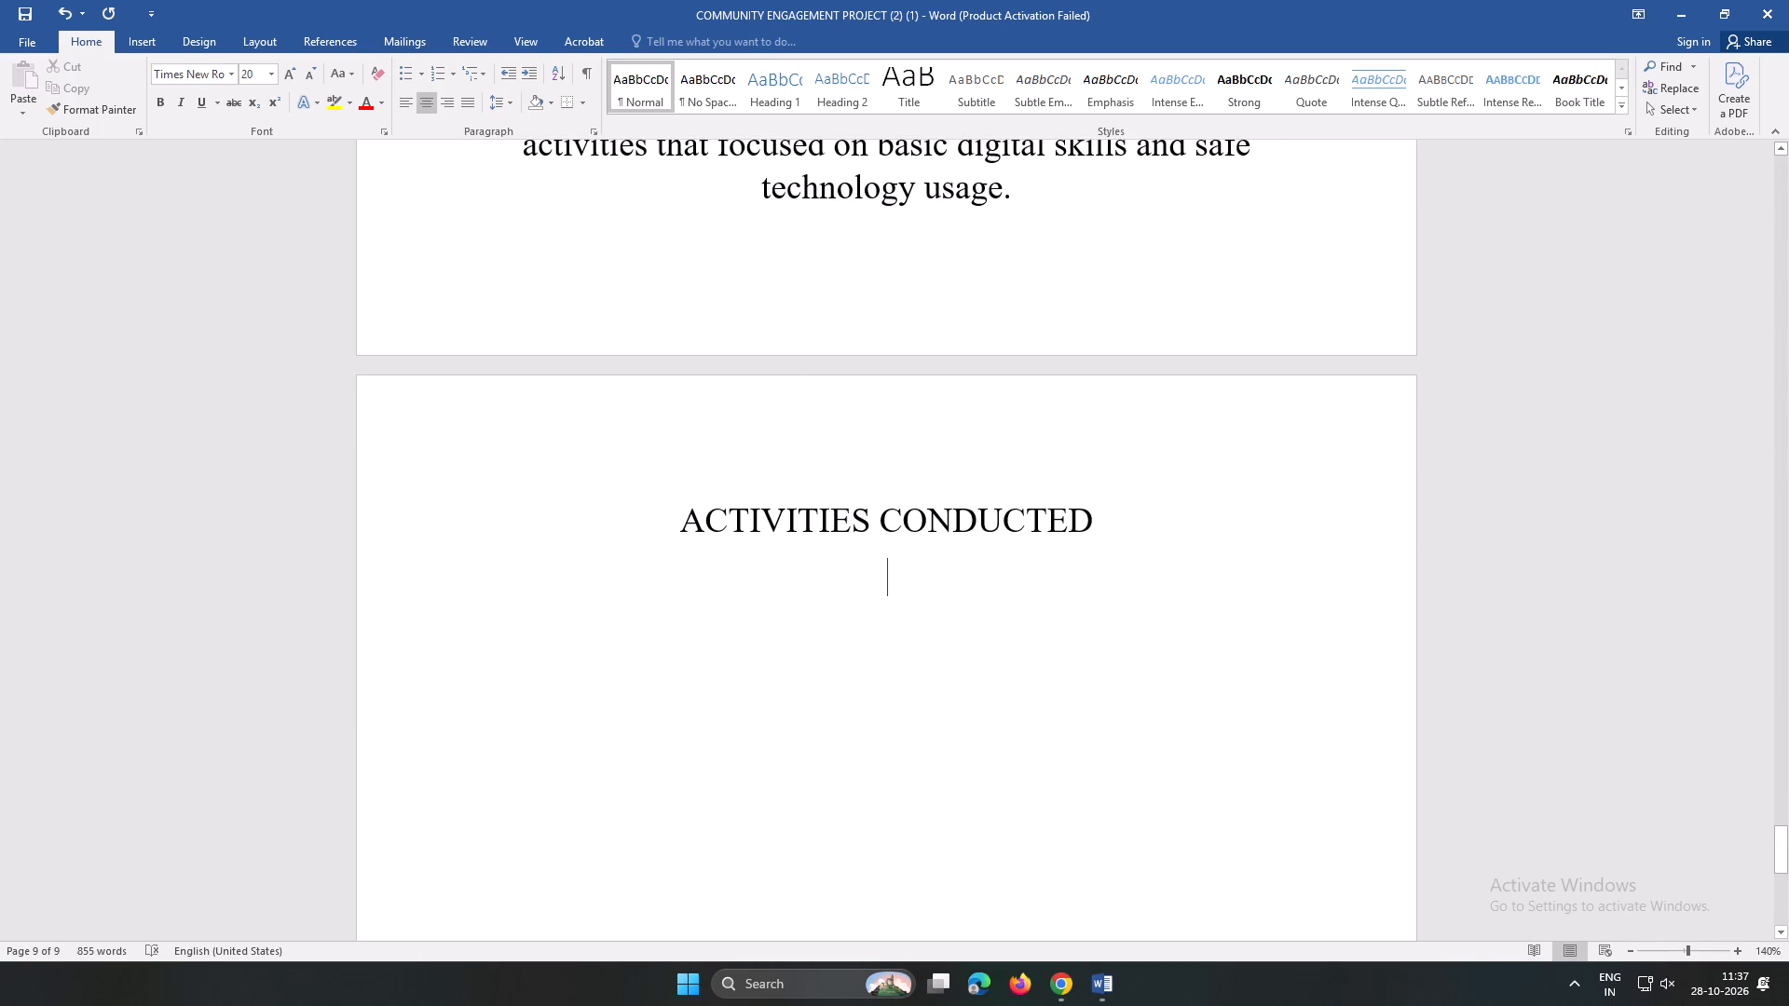
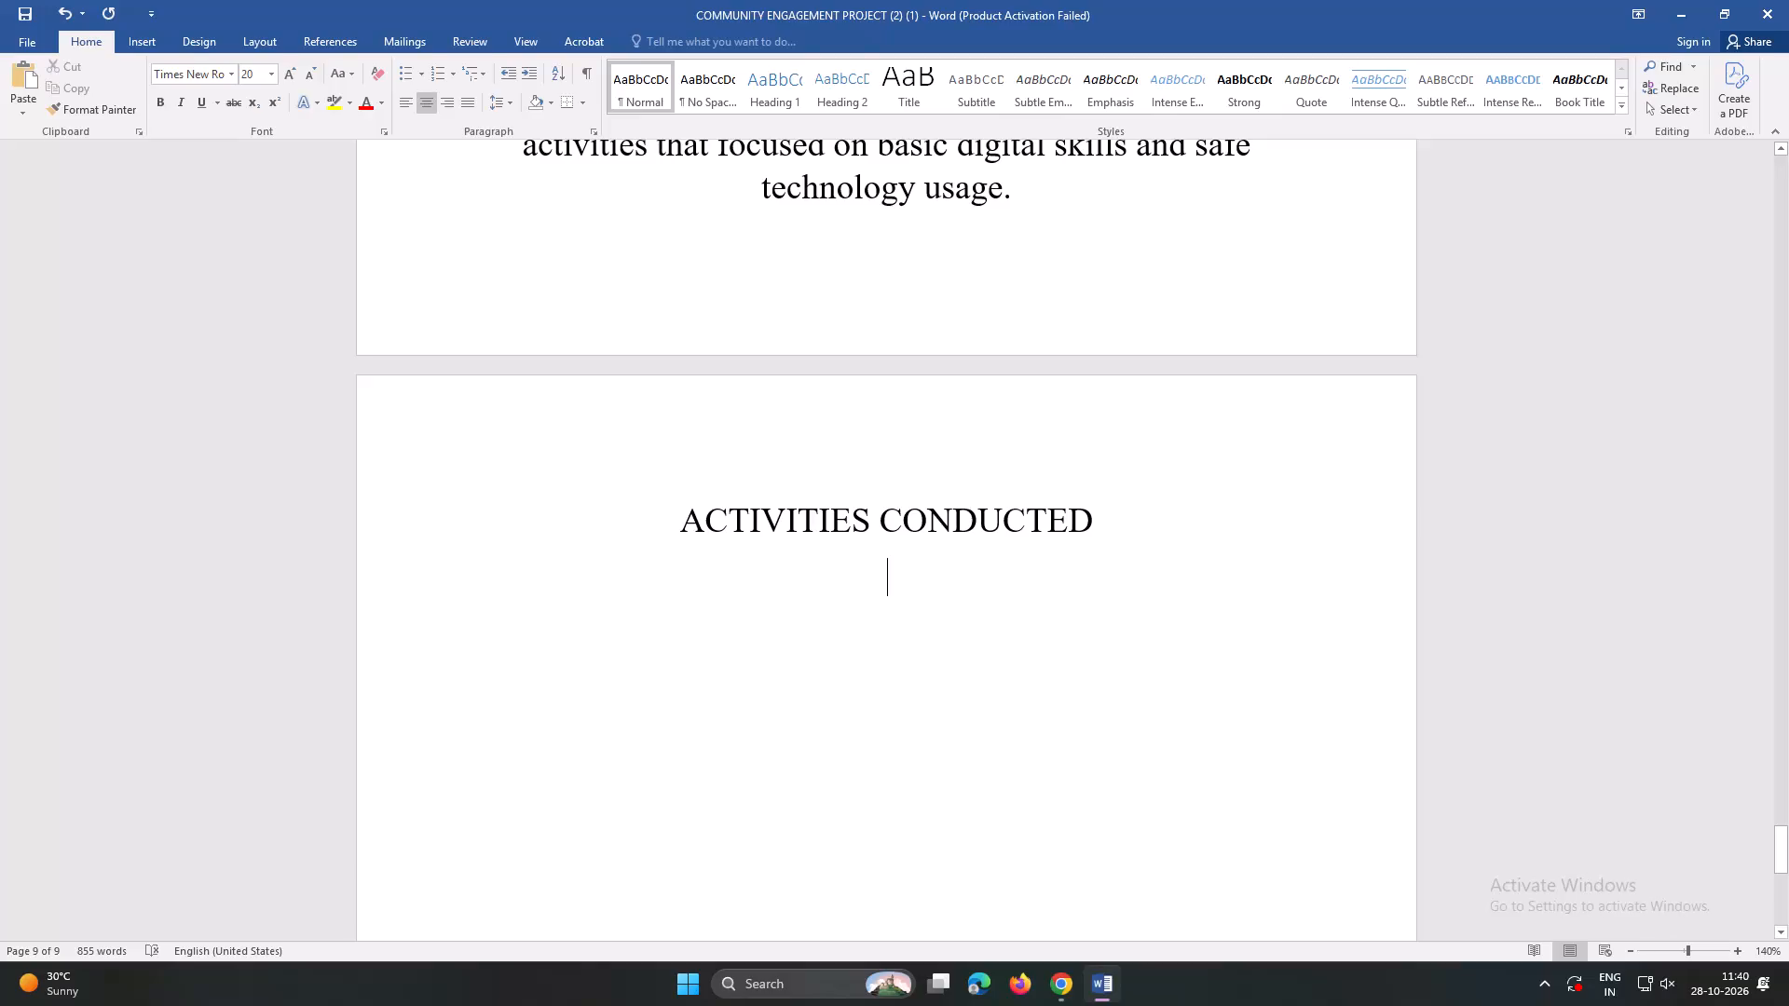
Paste the copied activities text with sections 8.1 to 8.7 on the line below the "ACTIVITIES CONDUCTED" heading.
key(ctrl+v)
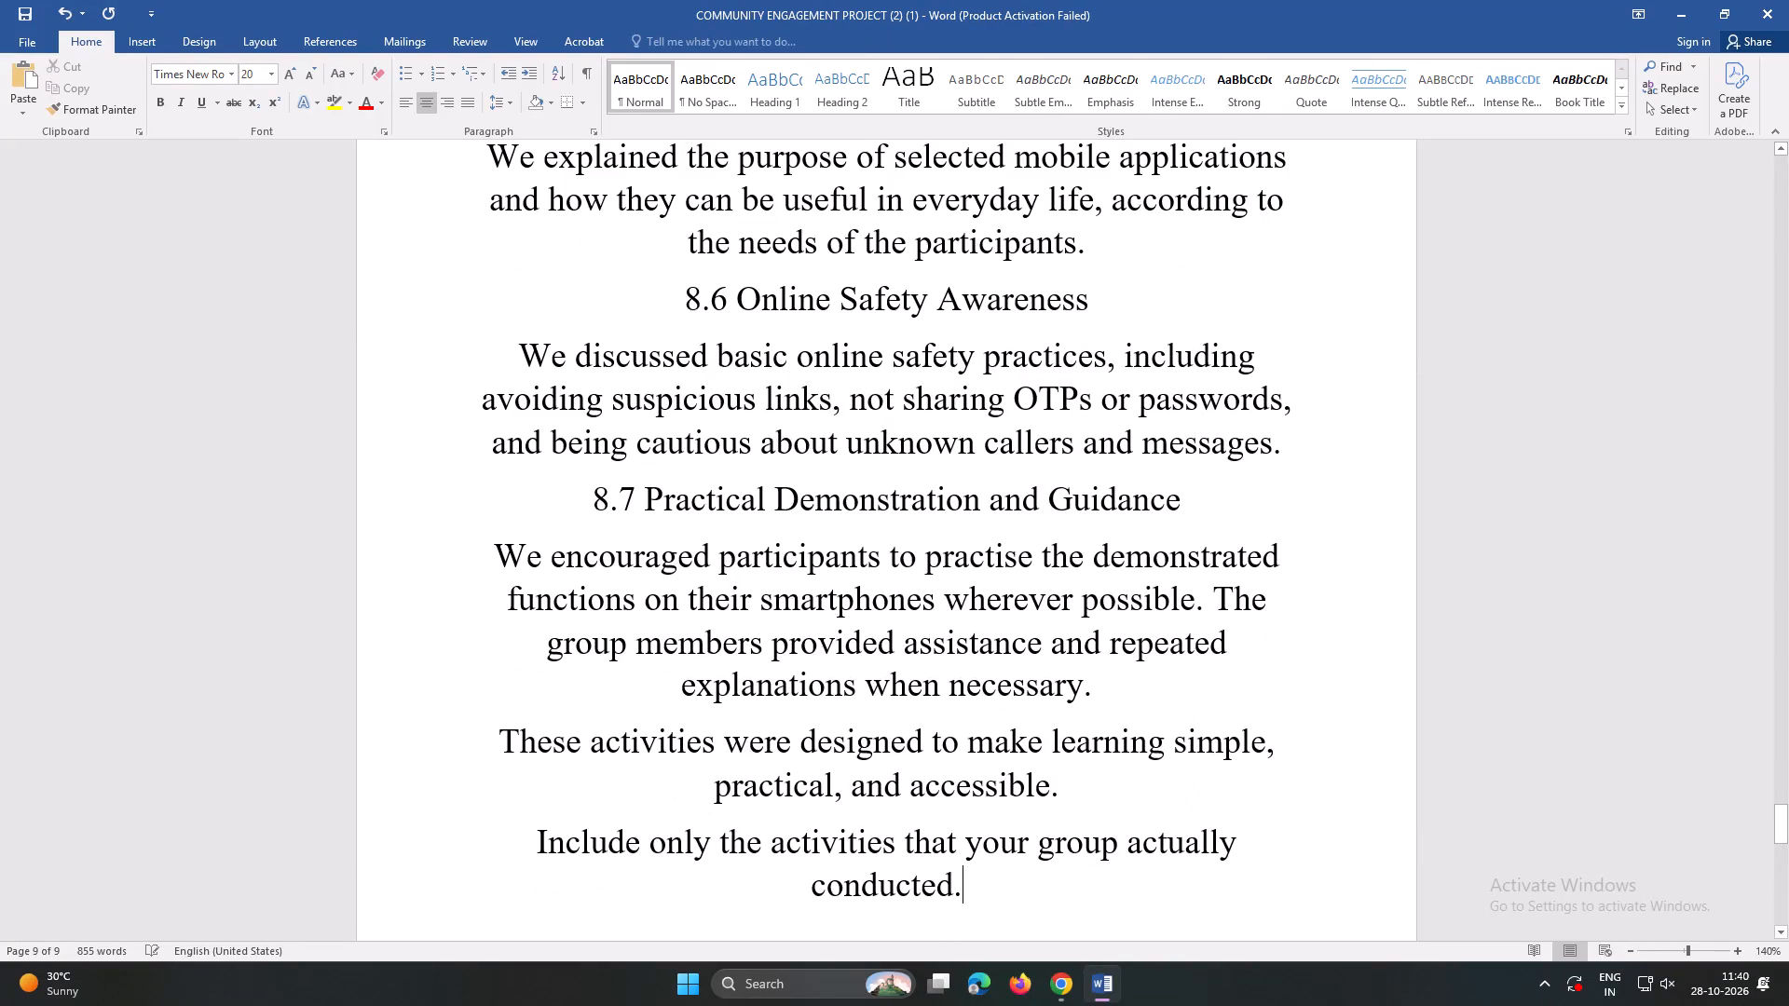
Left-align the first pasted paragraph, "Our group conducted digital literacy activities", directly below the "ACTIVITIES CONDUCTED" heading.
scroll(1051, 487, up, 9)
scroll(1051, 499, down, 2)
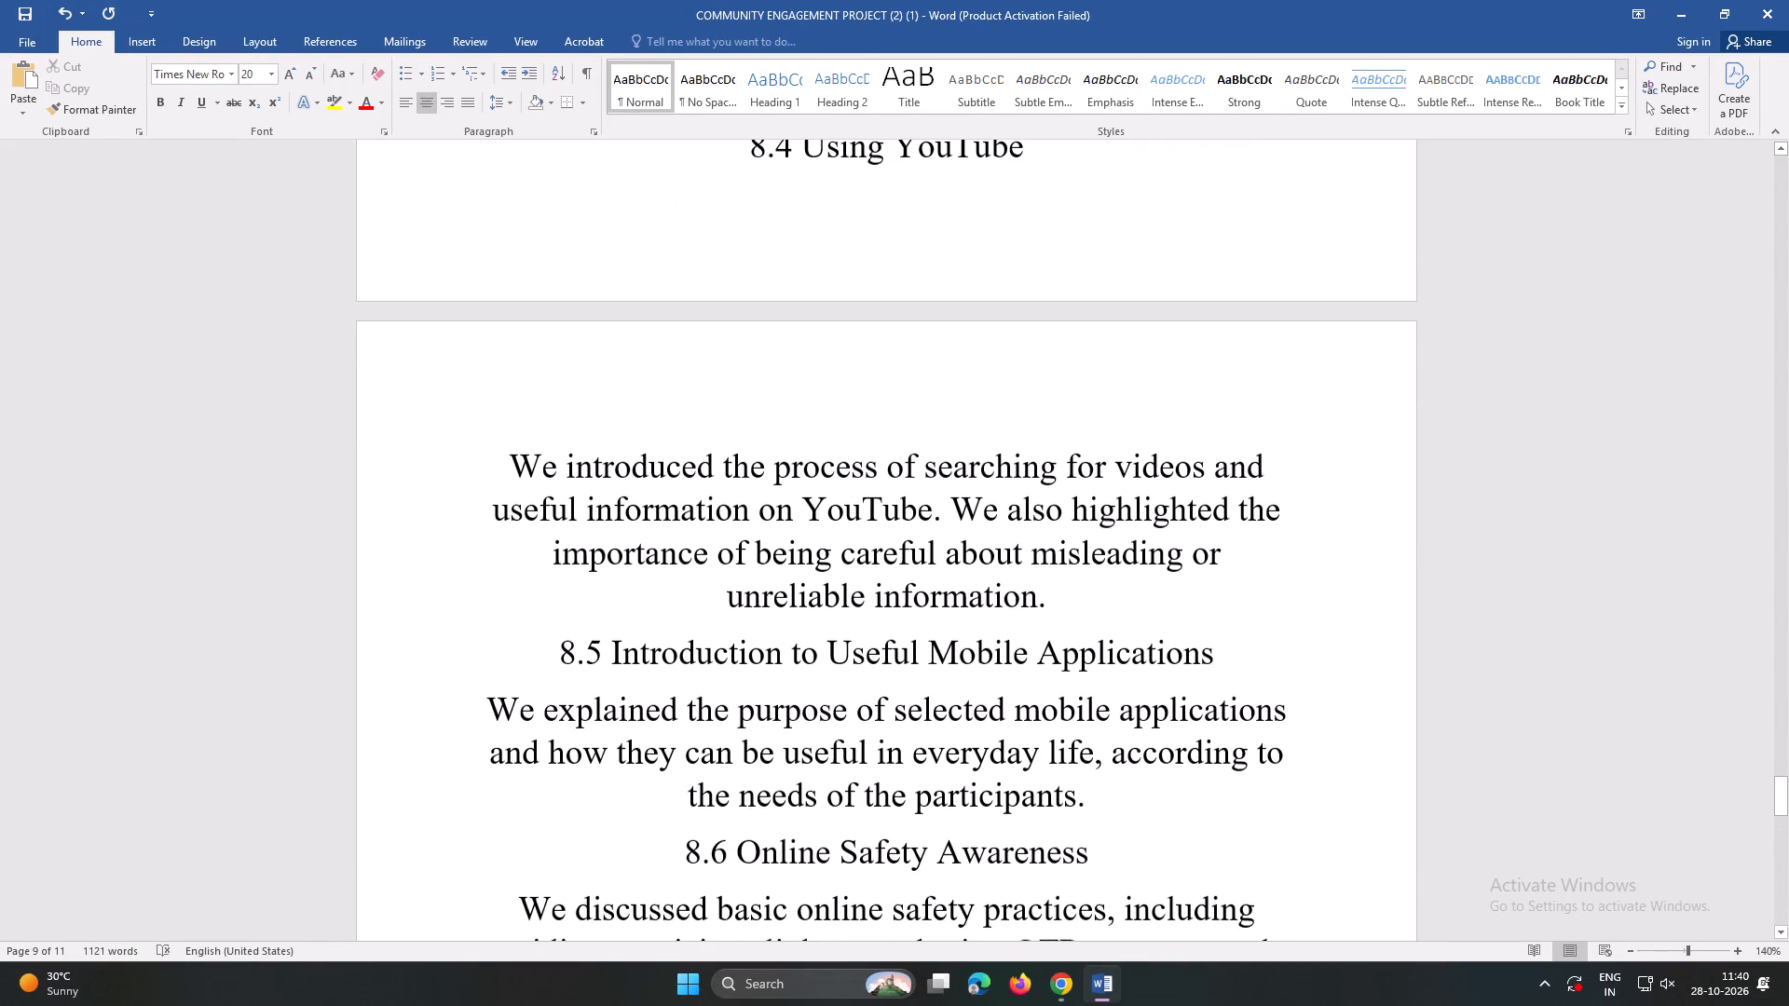
scroll(1051, 503, down, 3)
scroll(1051, 505, up, 18)
scroll(1051, 505, up, 3)
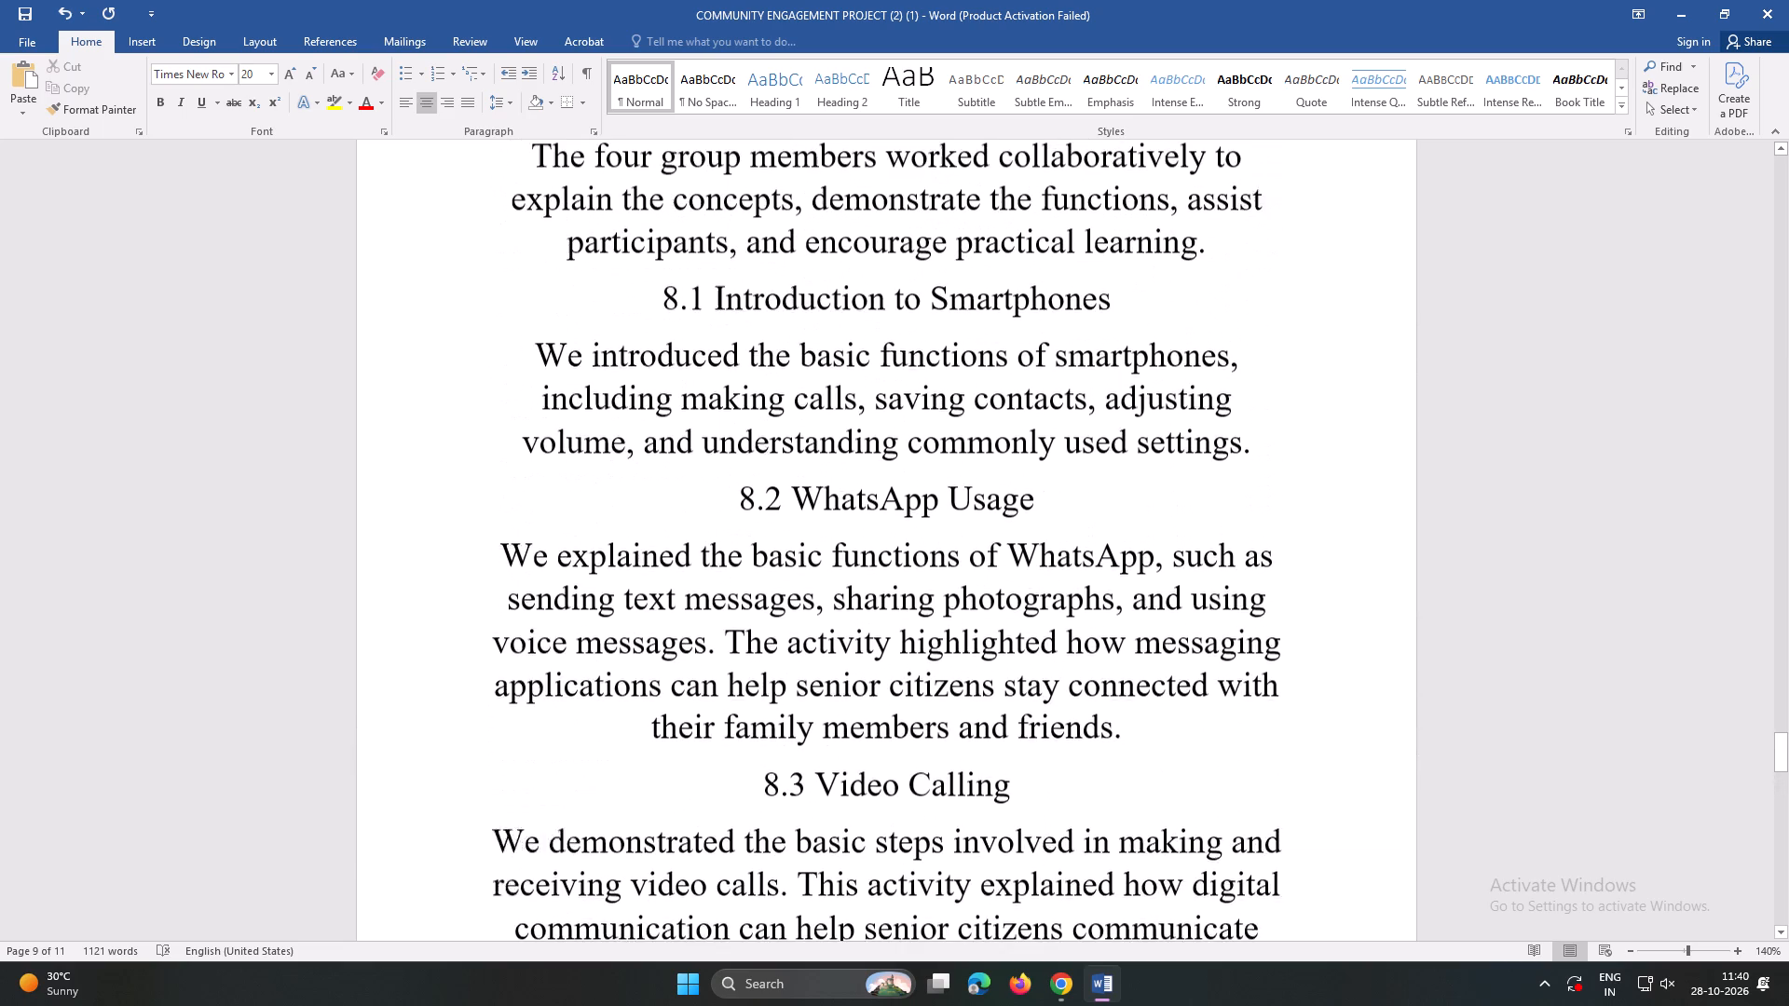
scroll(1051, 505, up, 4)
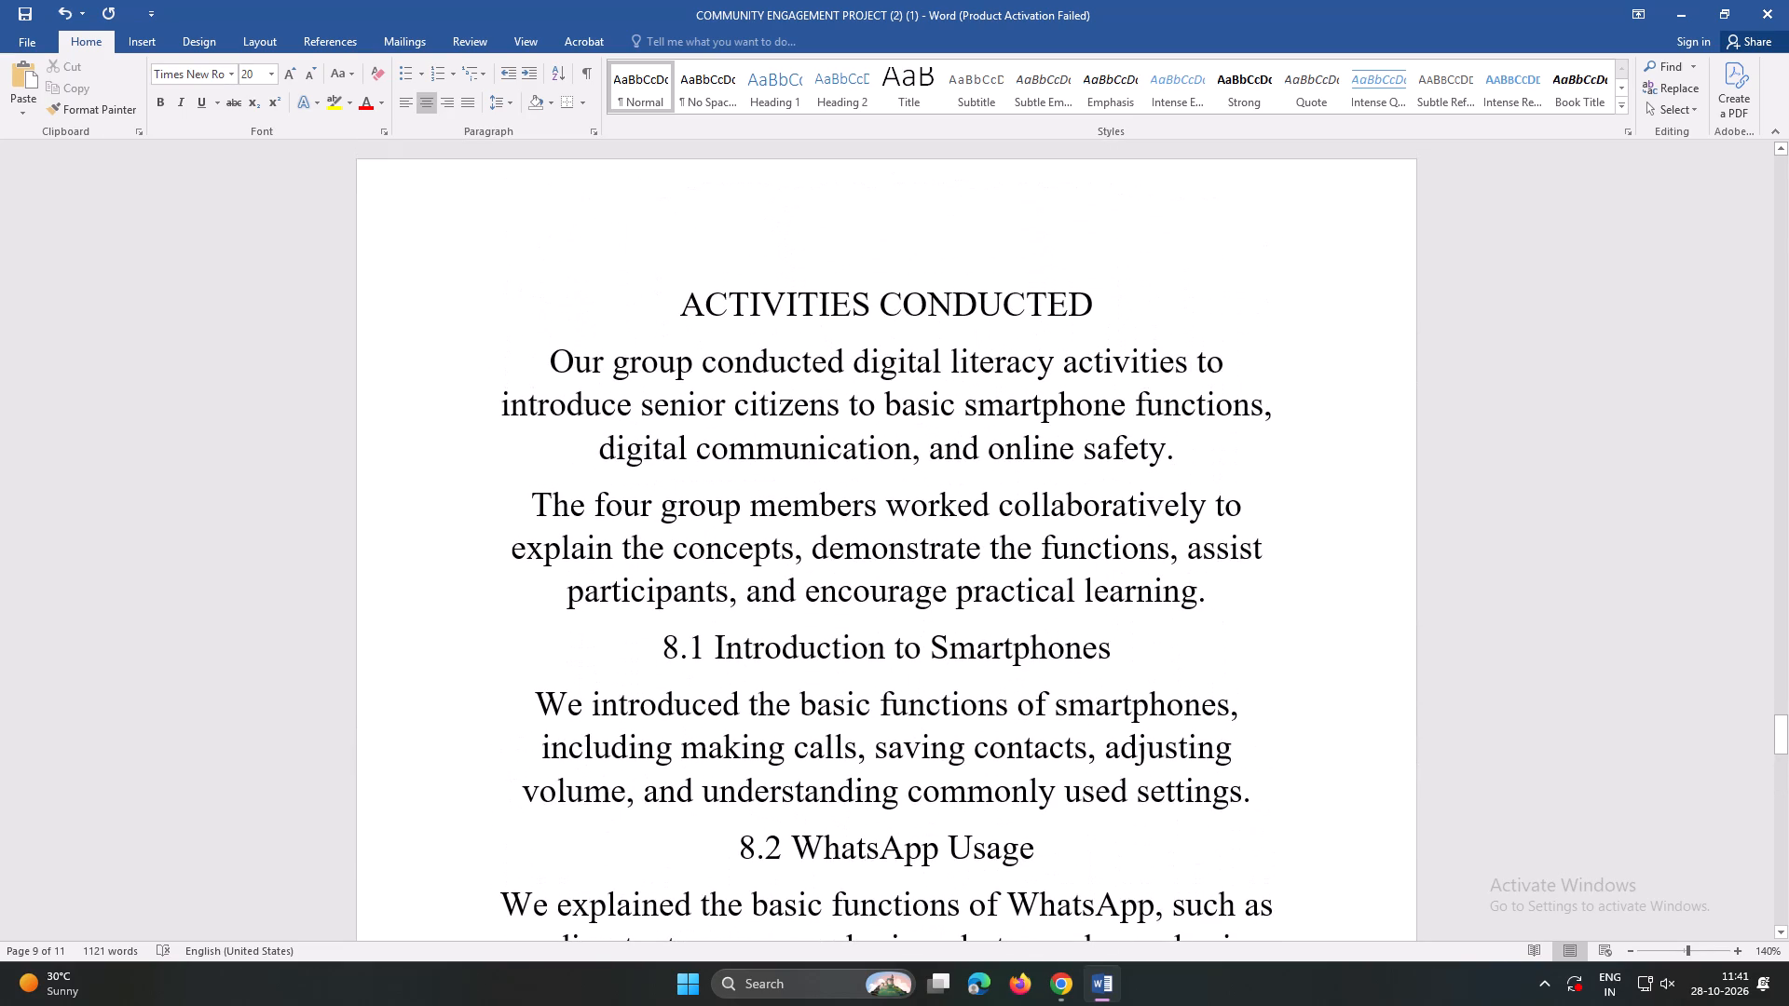
click(549, 362)
drag(546, 362, 1136, 465)
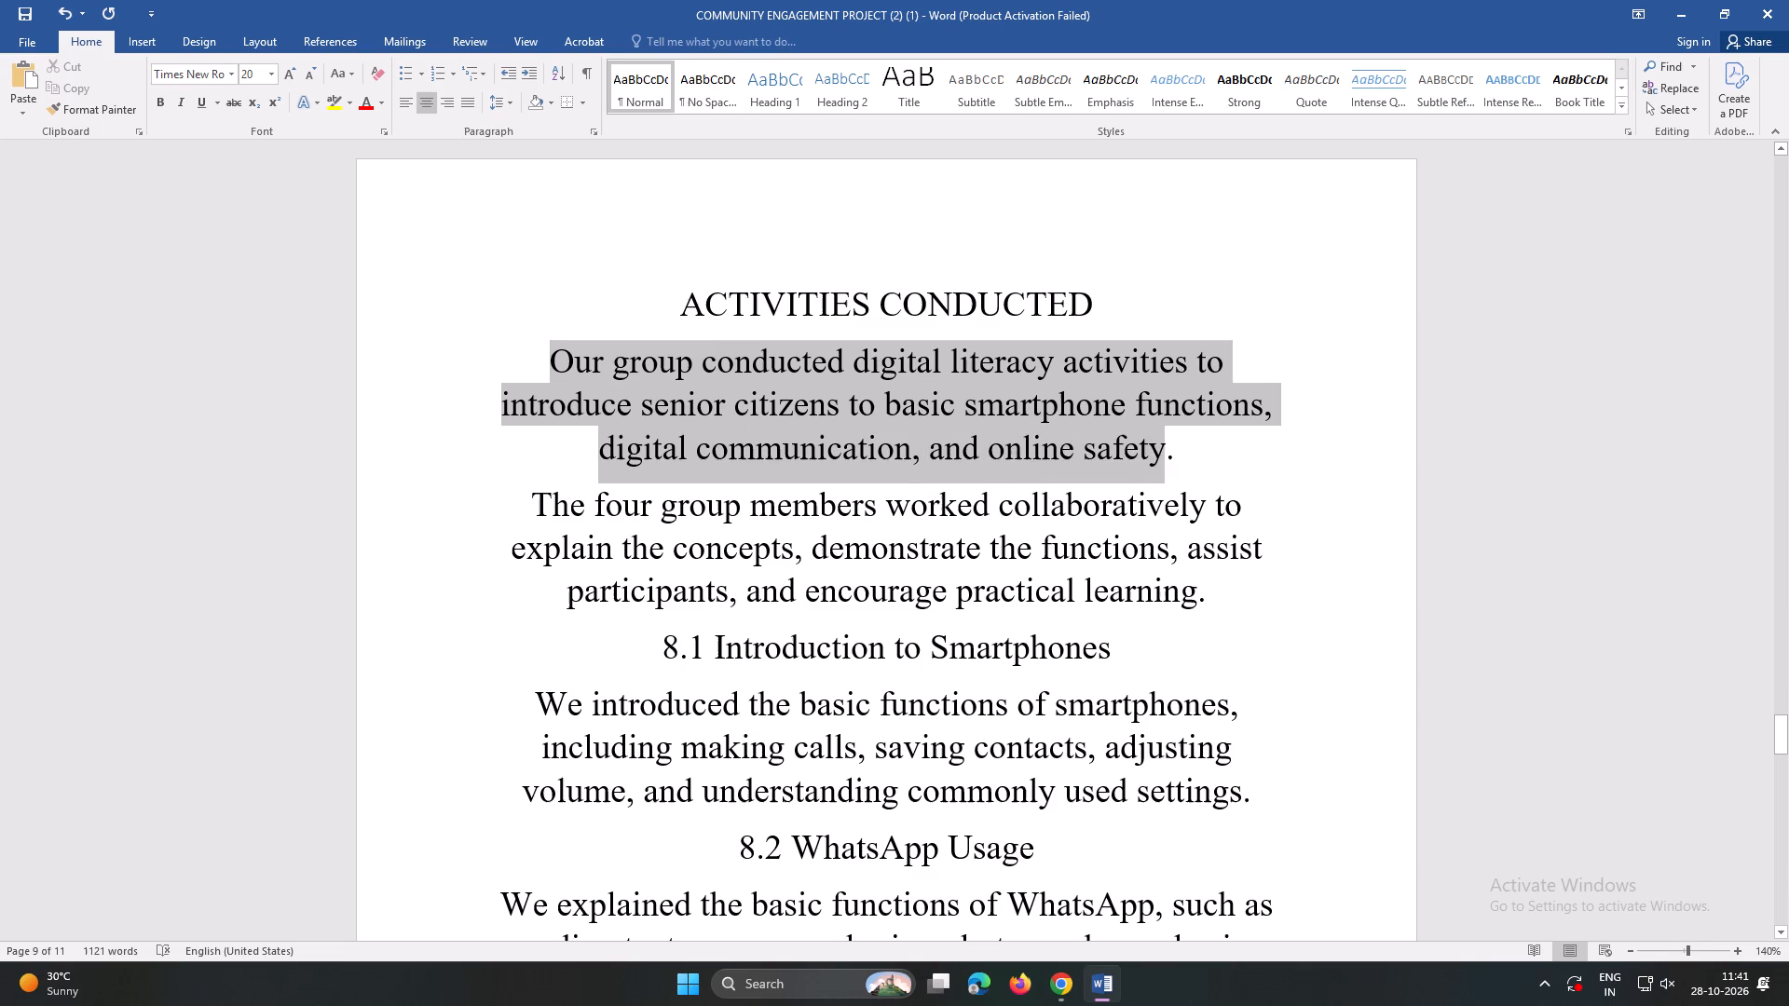
drag(1136, 465, 1168, 451)
click(407, 103)
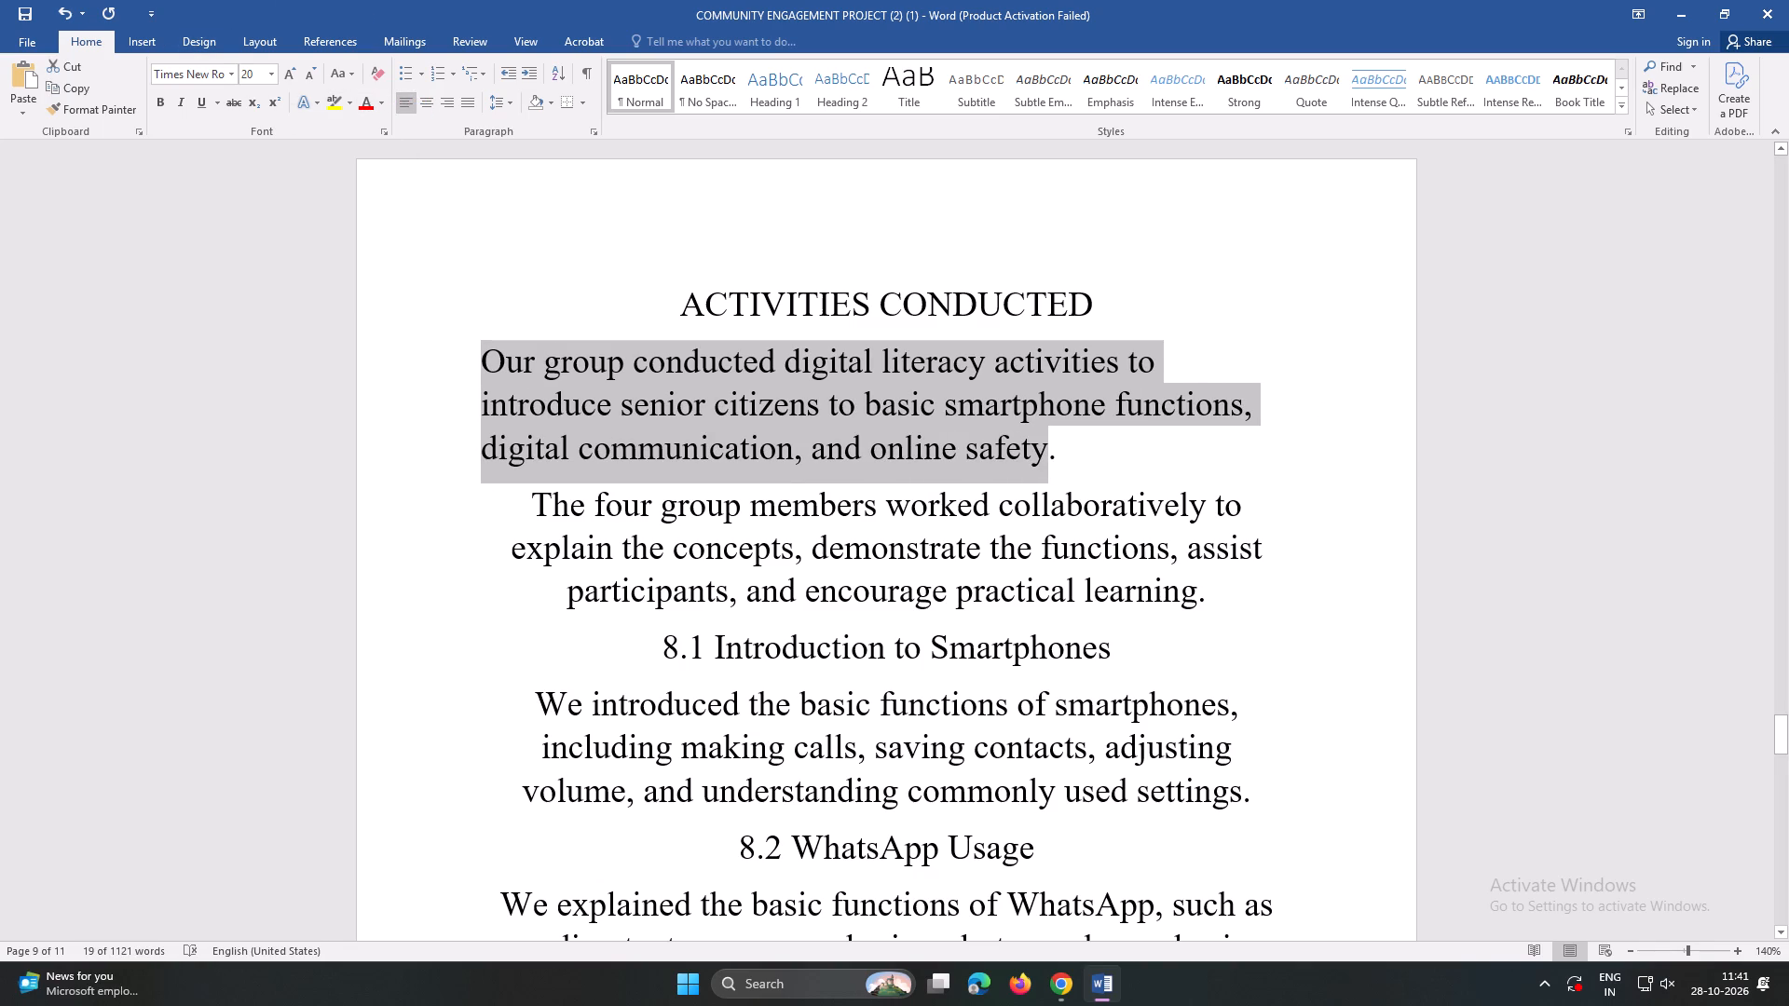
Left-align the rest of the pasted text, from "The four group members" to "your group actually conducted.".
click(530, 572)
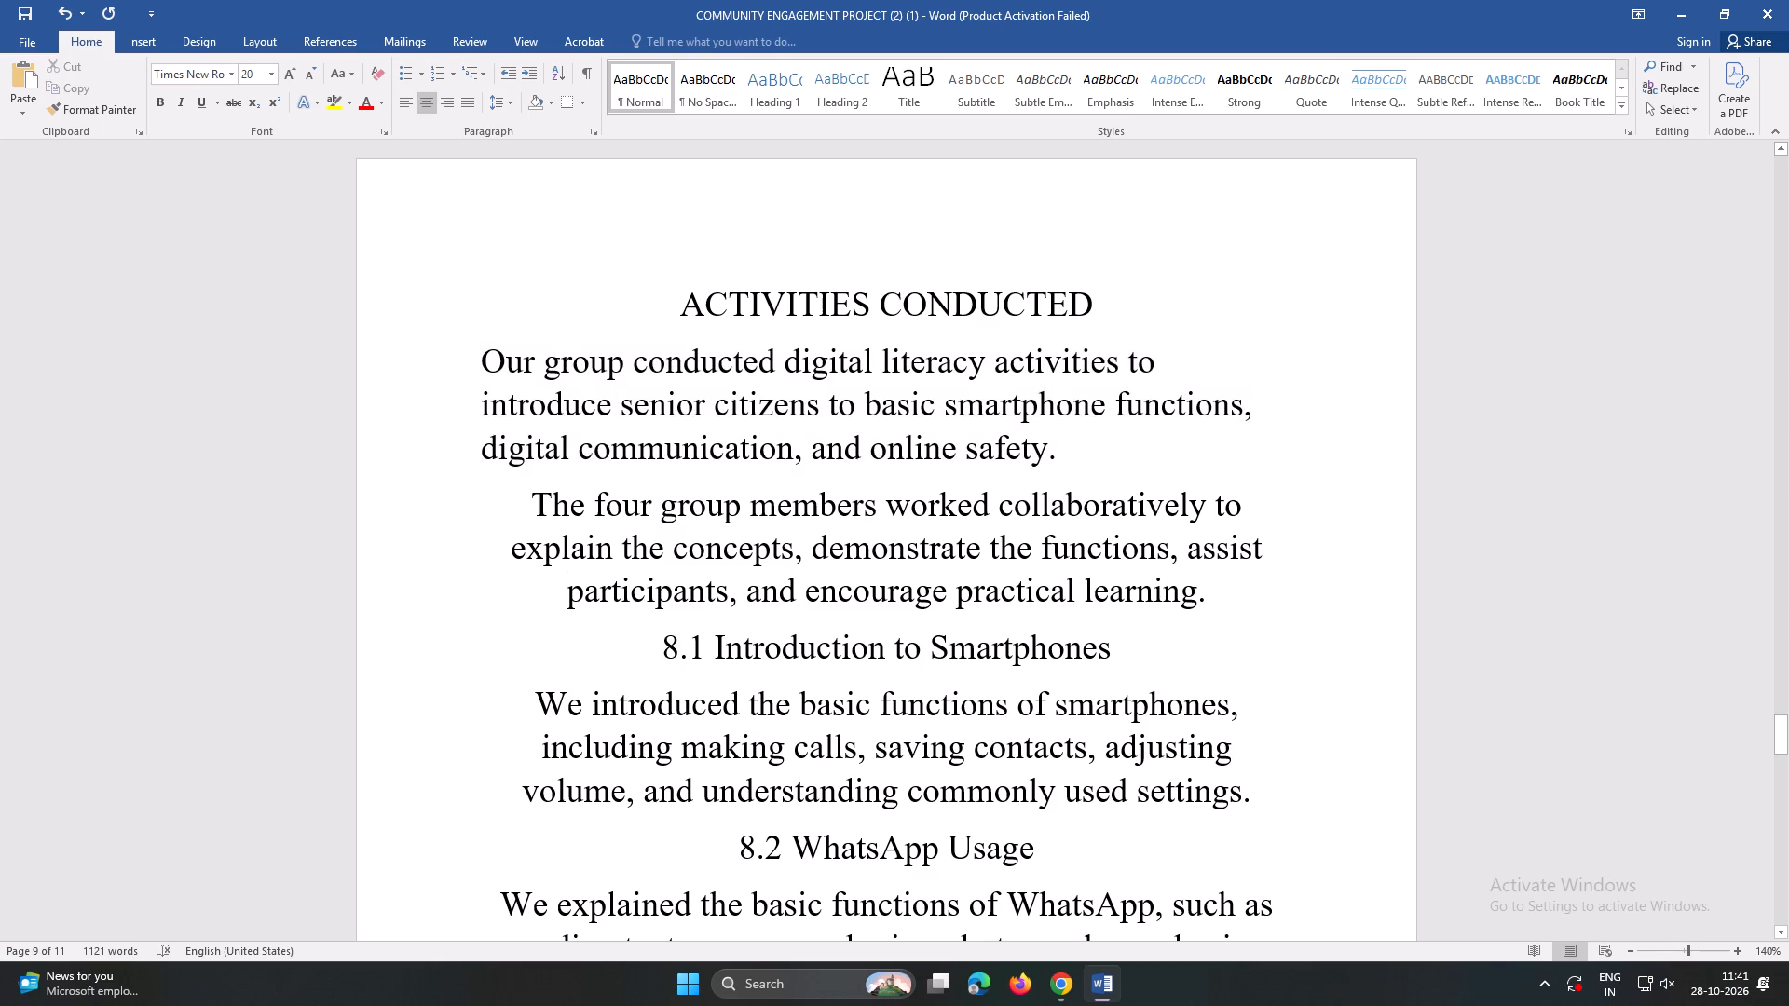
drag(531, 488, 558, 815)
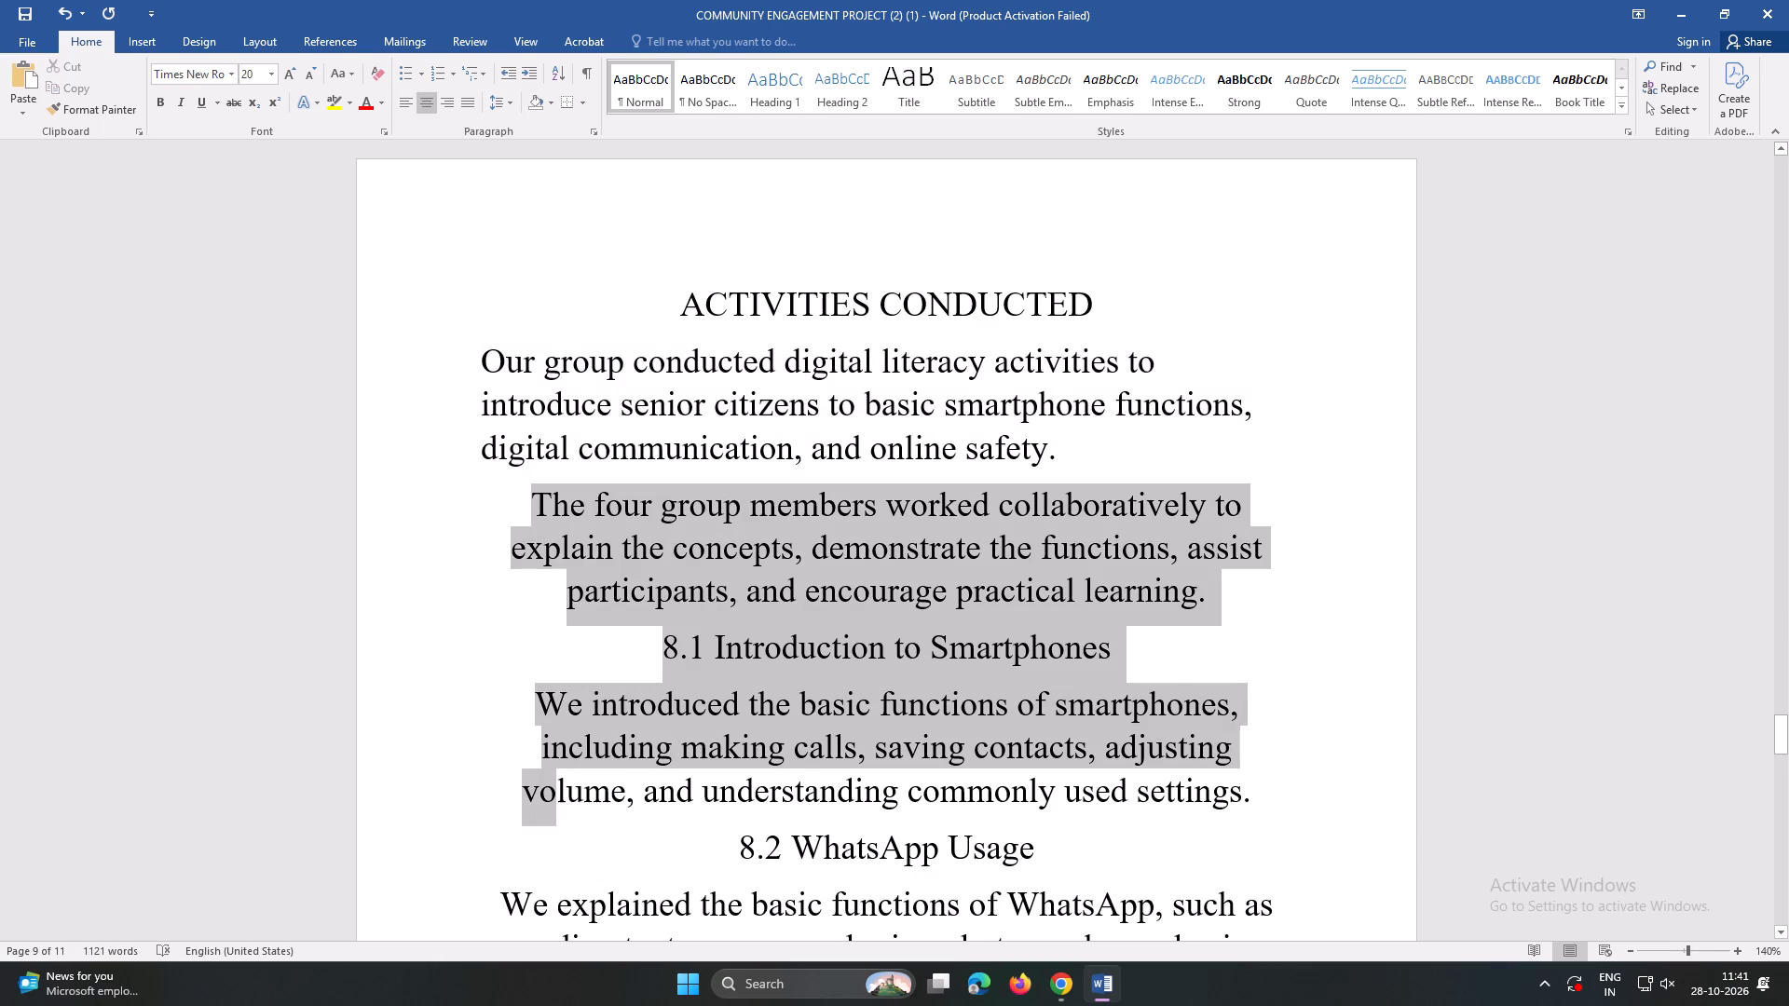
drag(558, 815, 567, 833)
scroll(558, 819, down, 12)
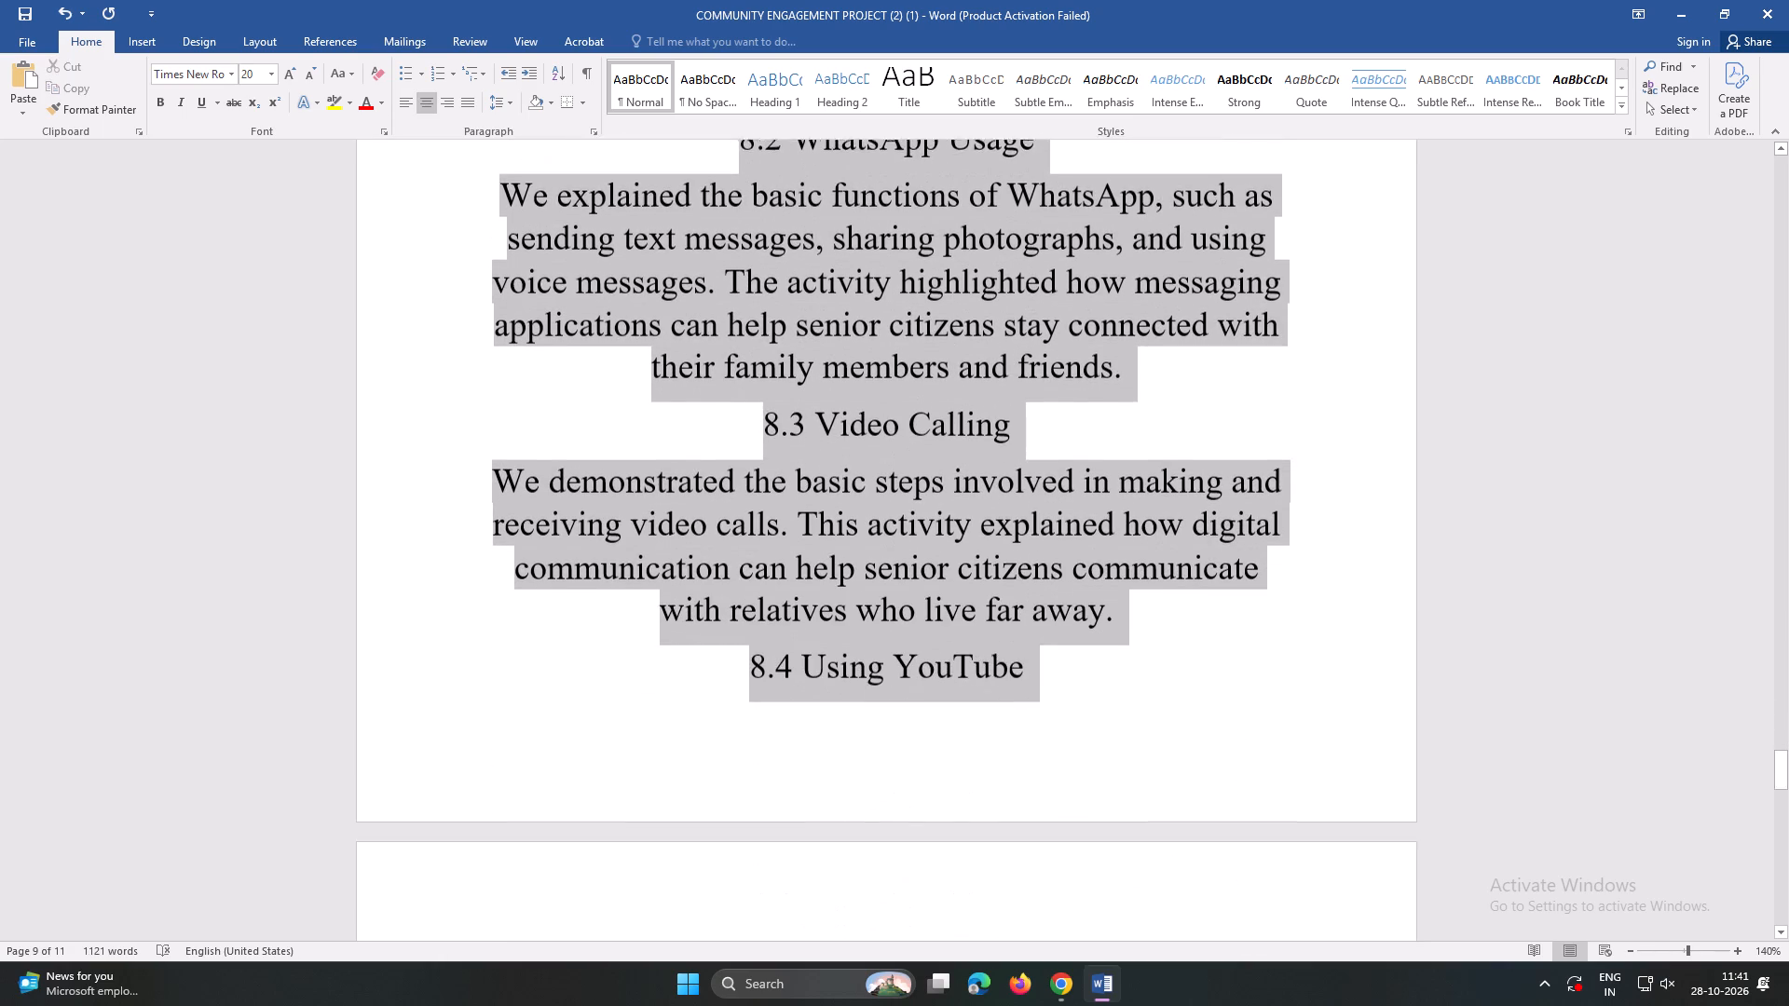
drag(567, 833, 611, 863)
scroll(596, 876, down, 9)
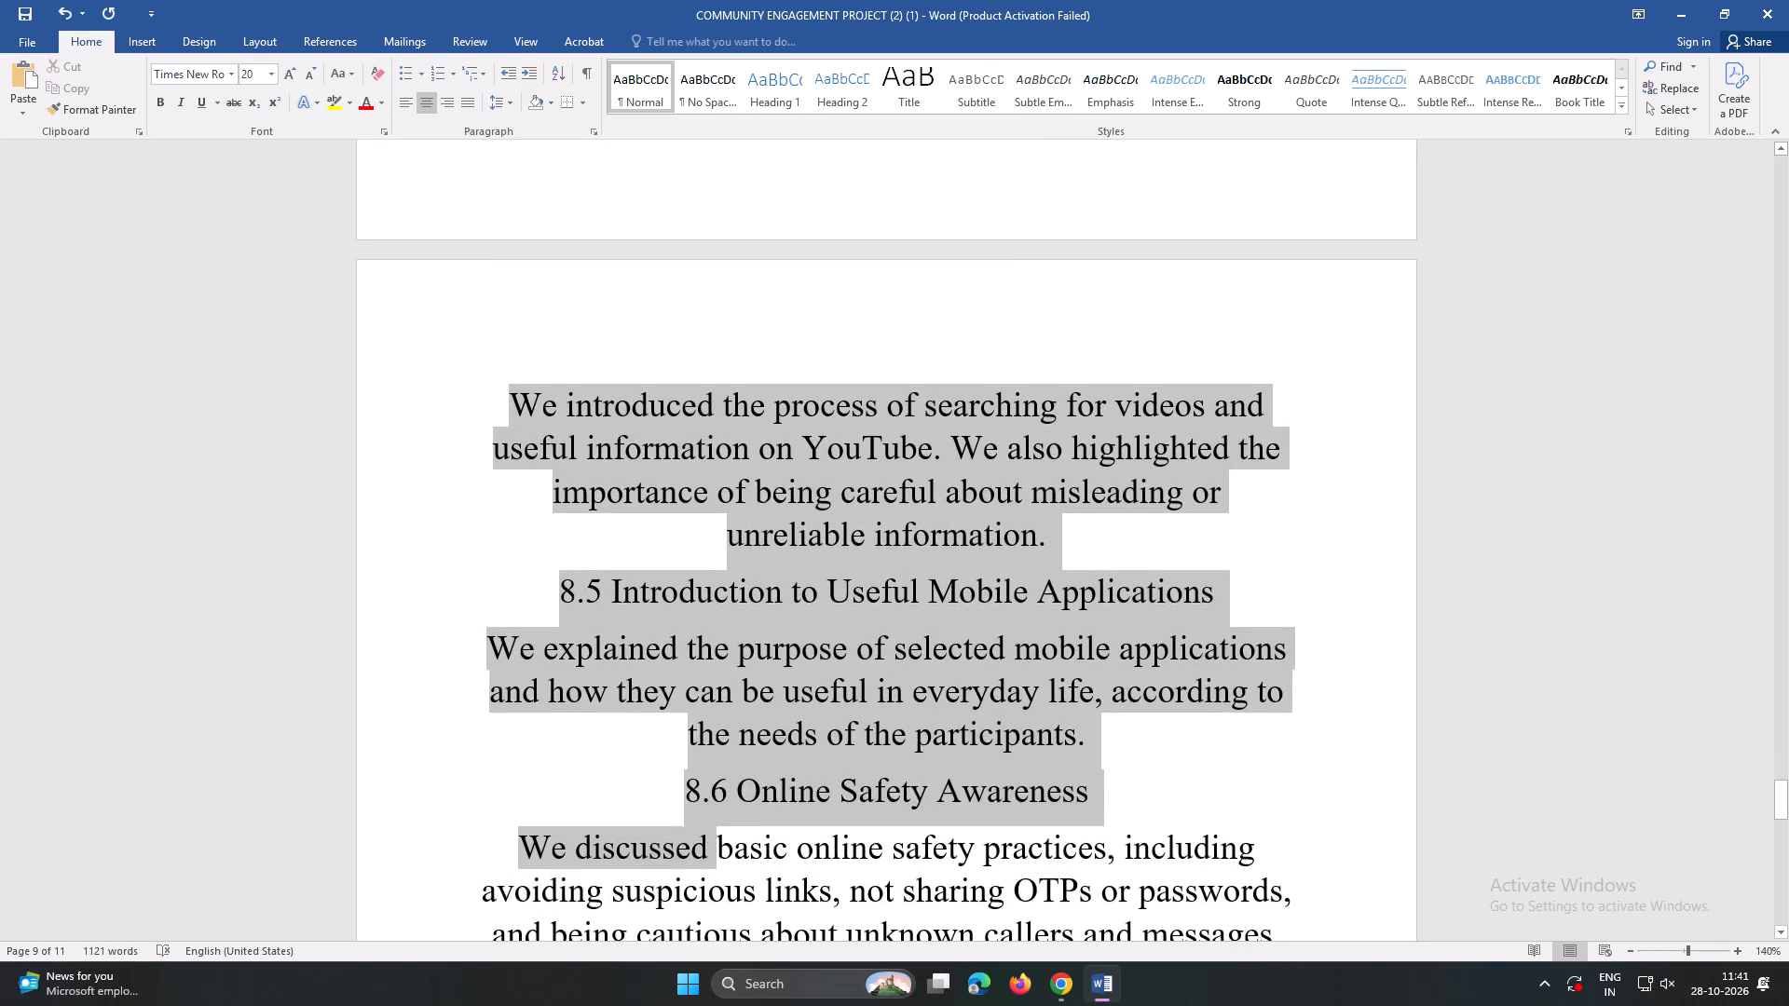
scroll(611, 863, down, 4)
drag(611, 863, 615, 882)
scroll(611, 870, down, 5)
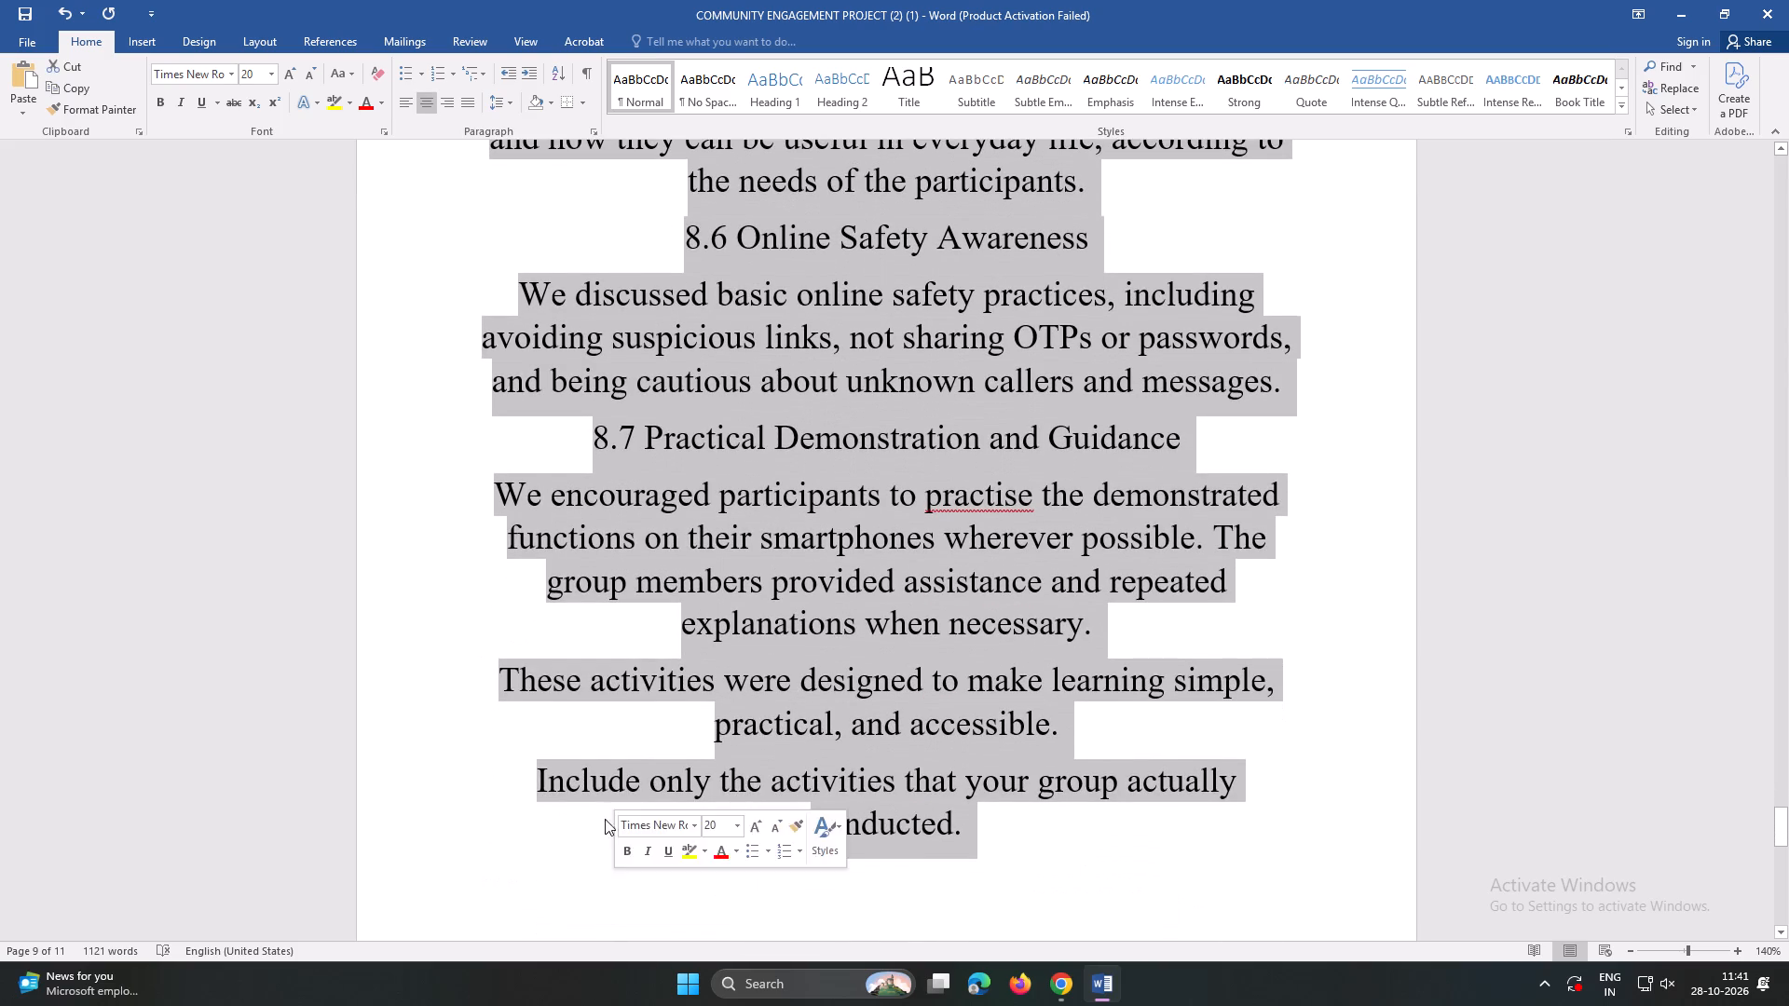
click(404, 104)
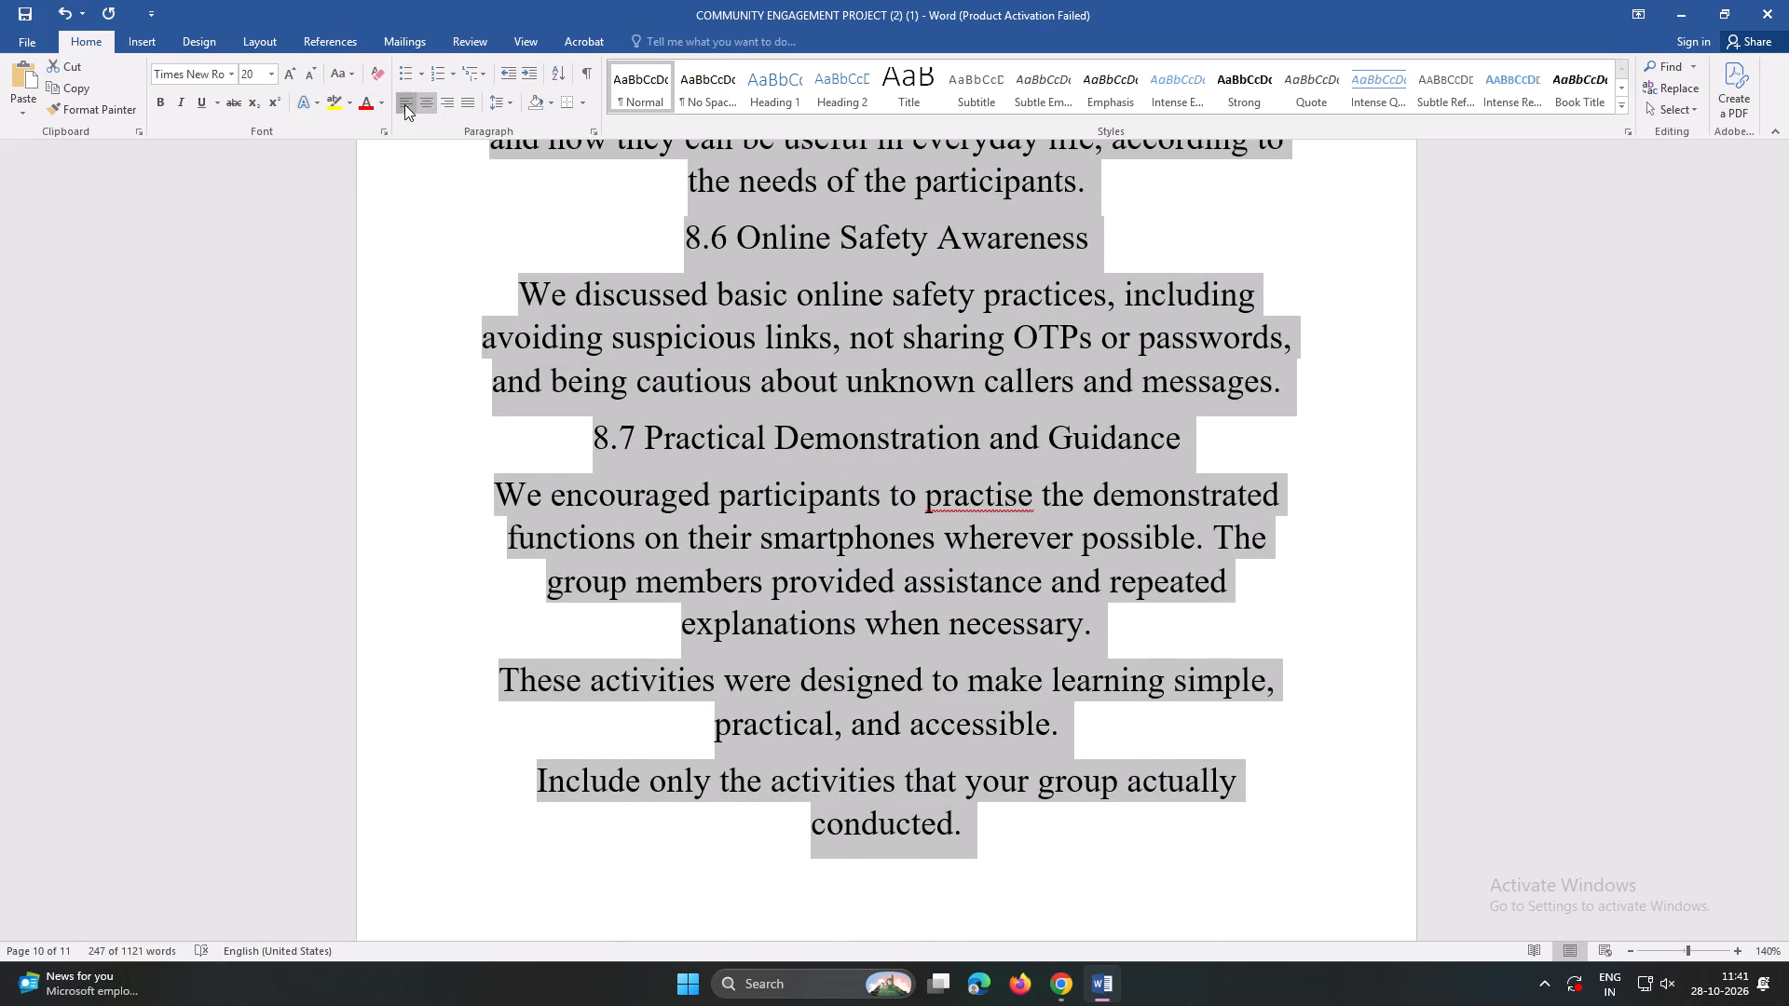
scroll(541, 304, up, 3)
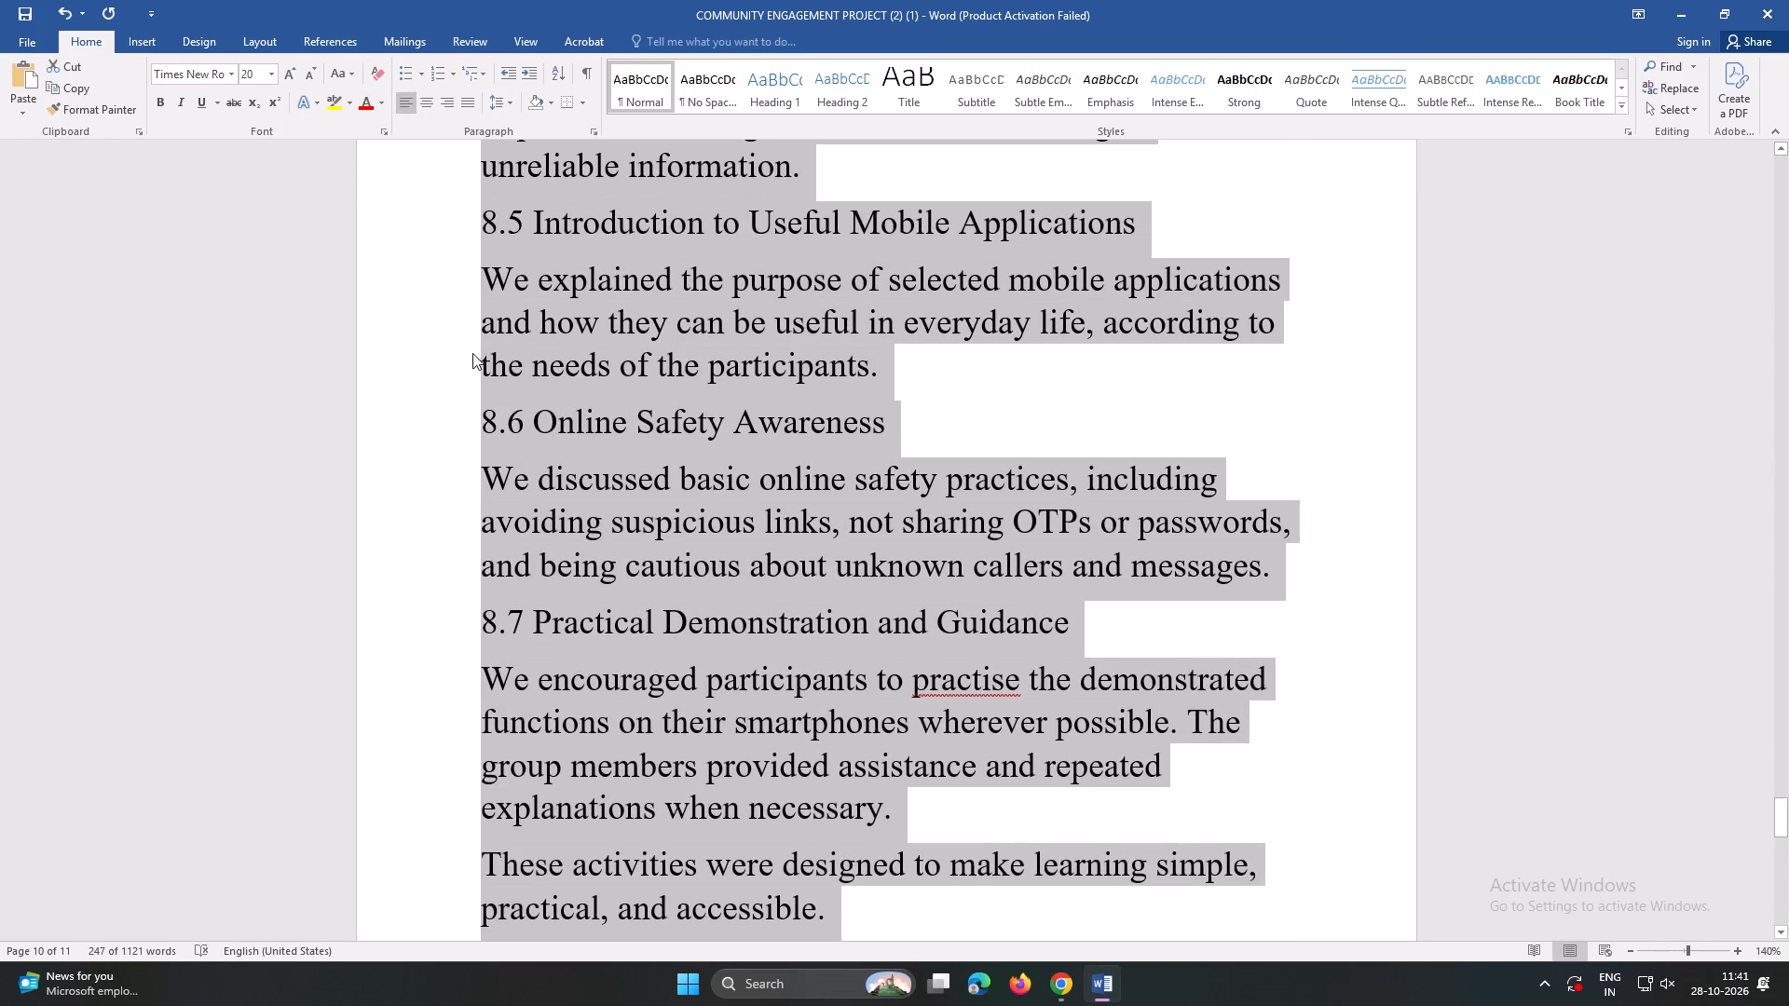
click(462, 352)
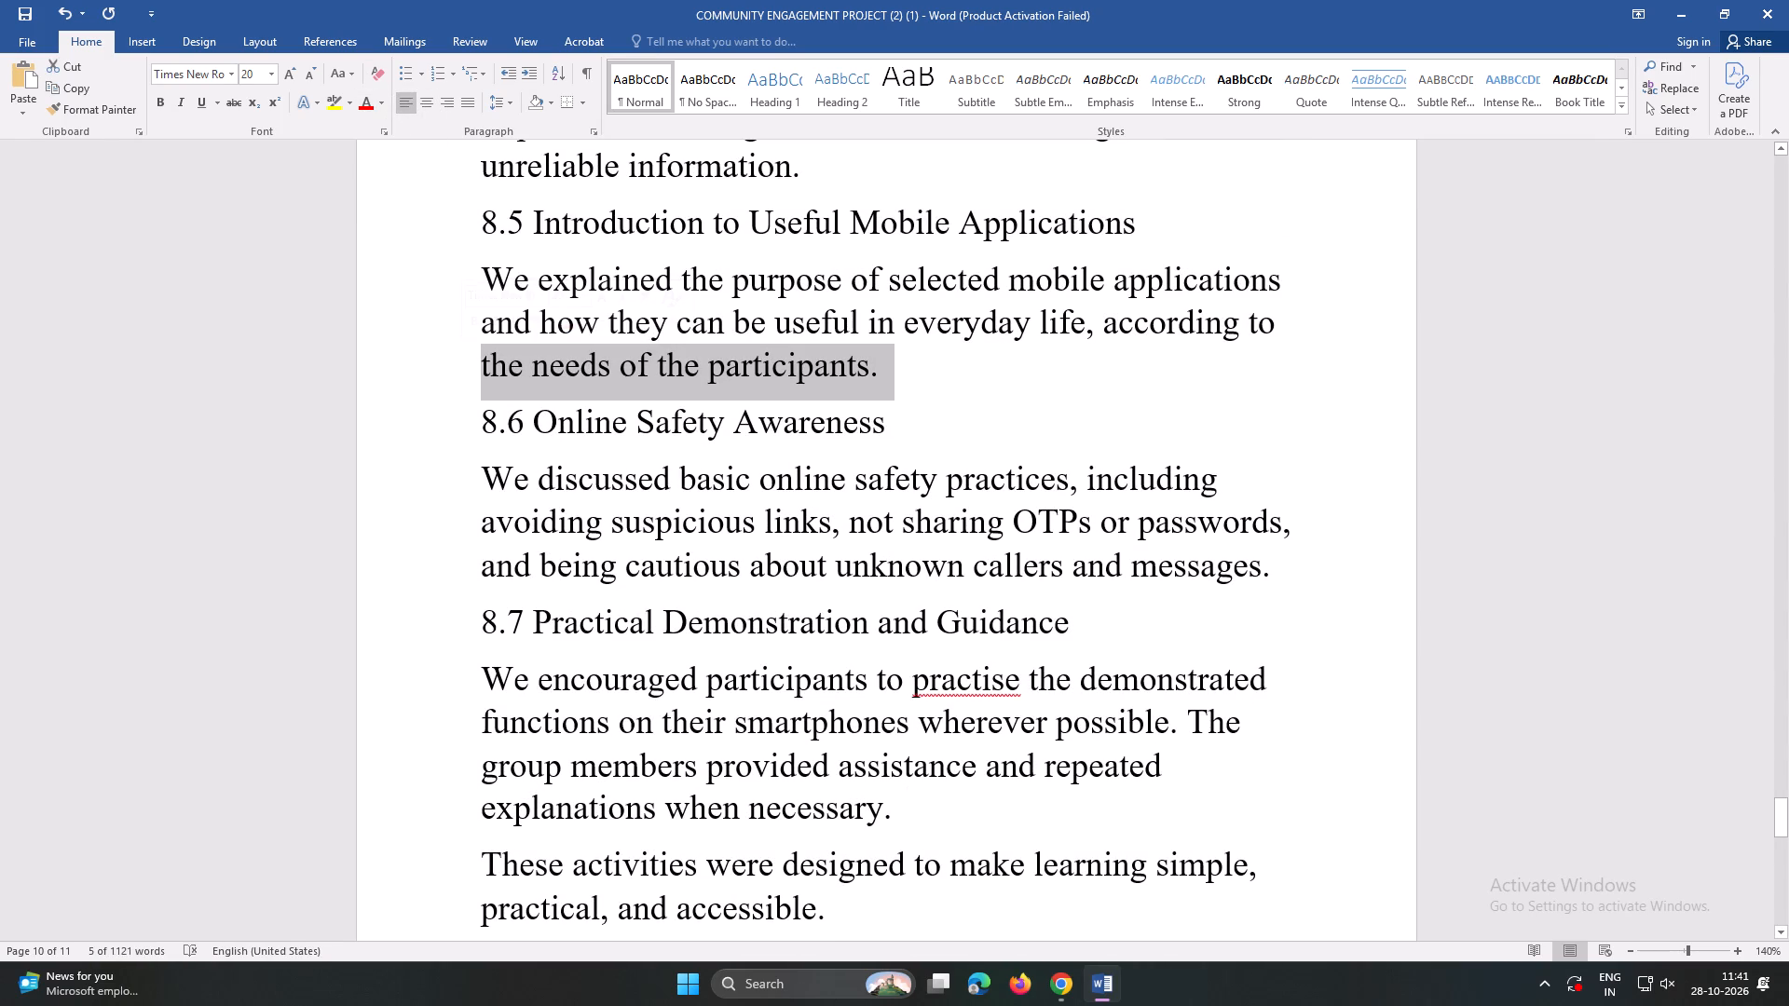
click(1220, 412)
Delete the paragraph beginning "The four group members worked collaboratively" from the Activities Conducted section.
scroll(1033, 355, up, 16)
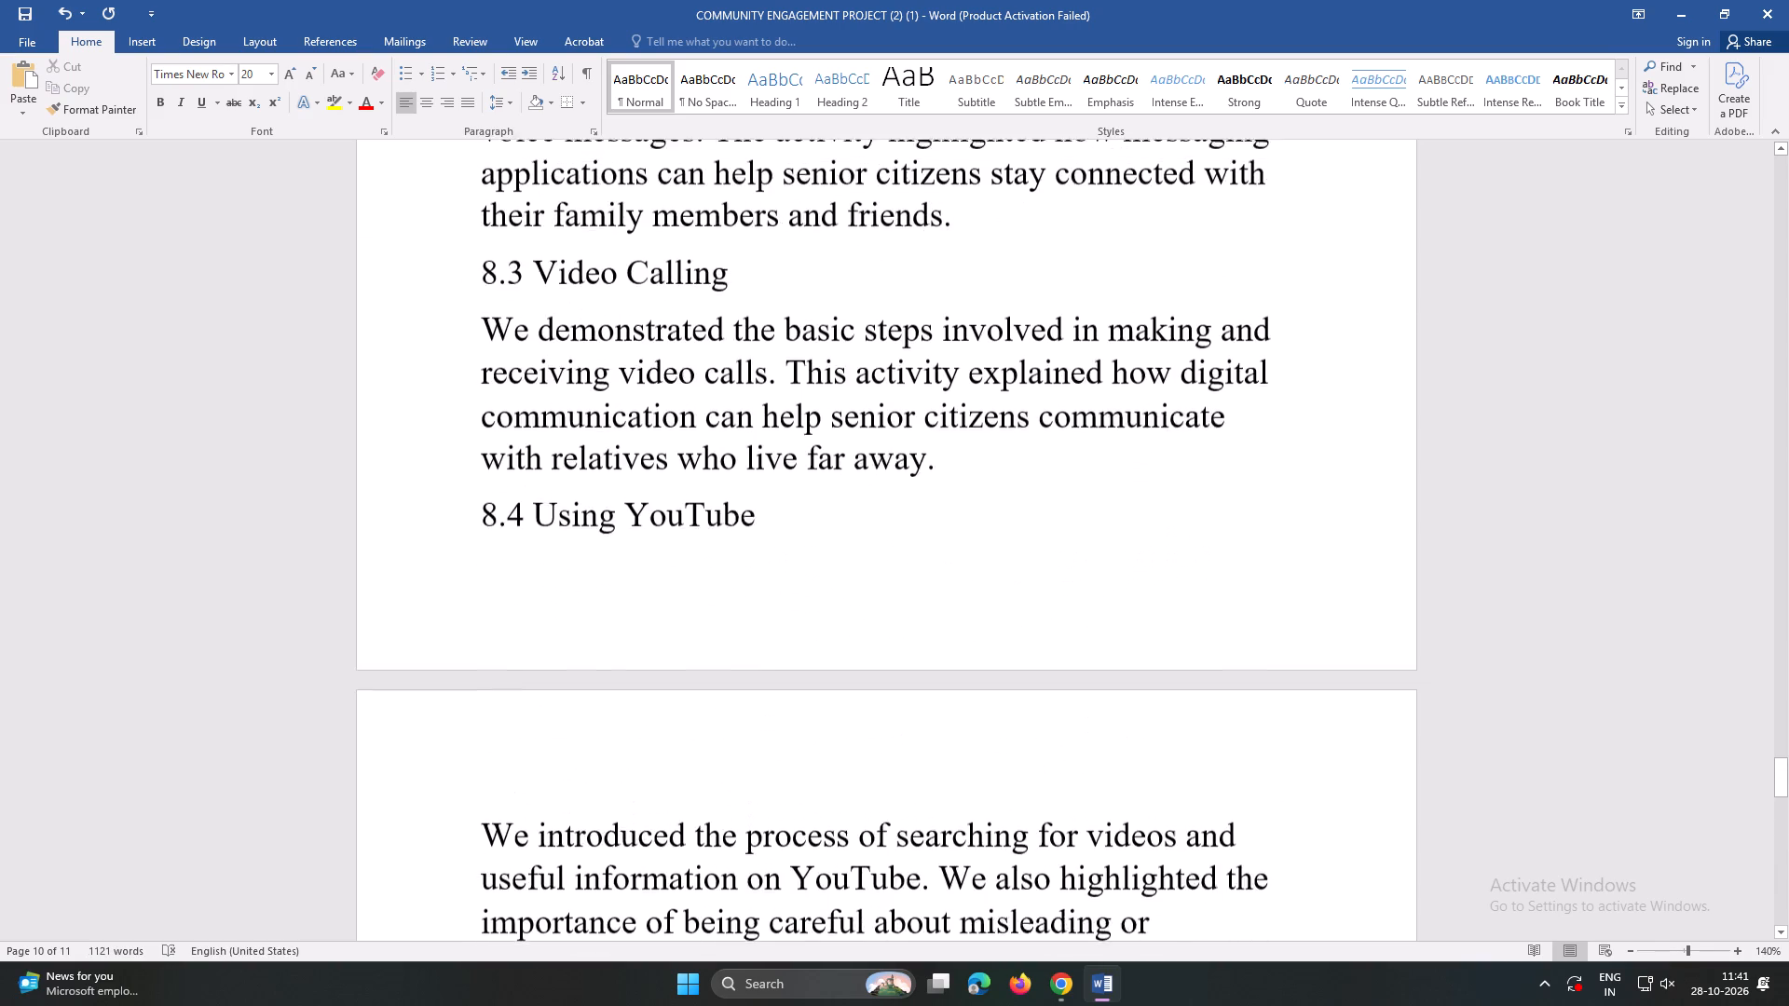
scroll(927, 313, up, 10)
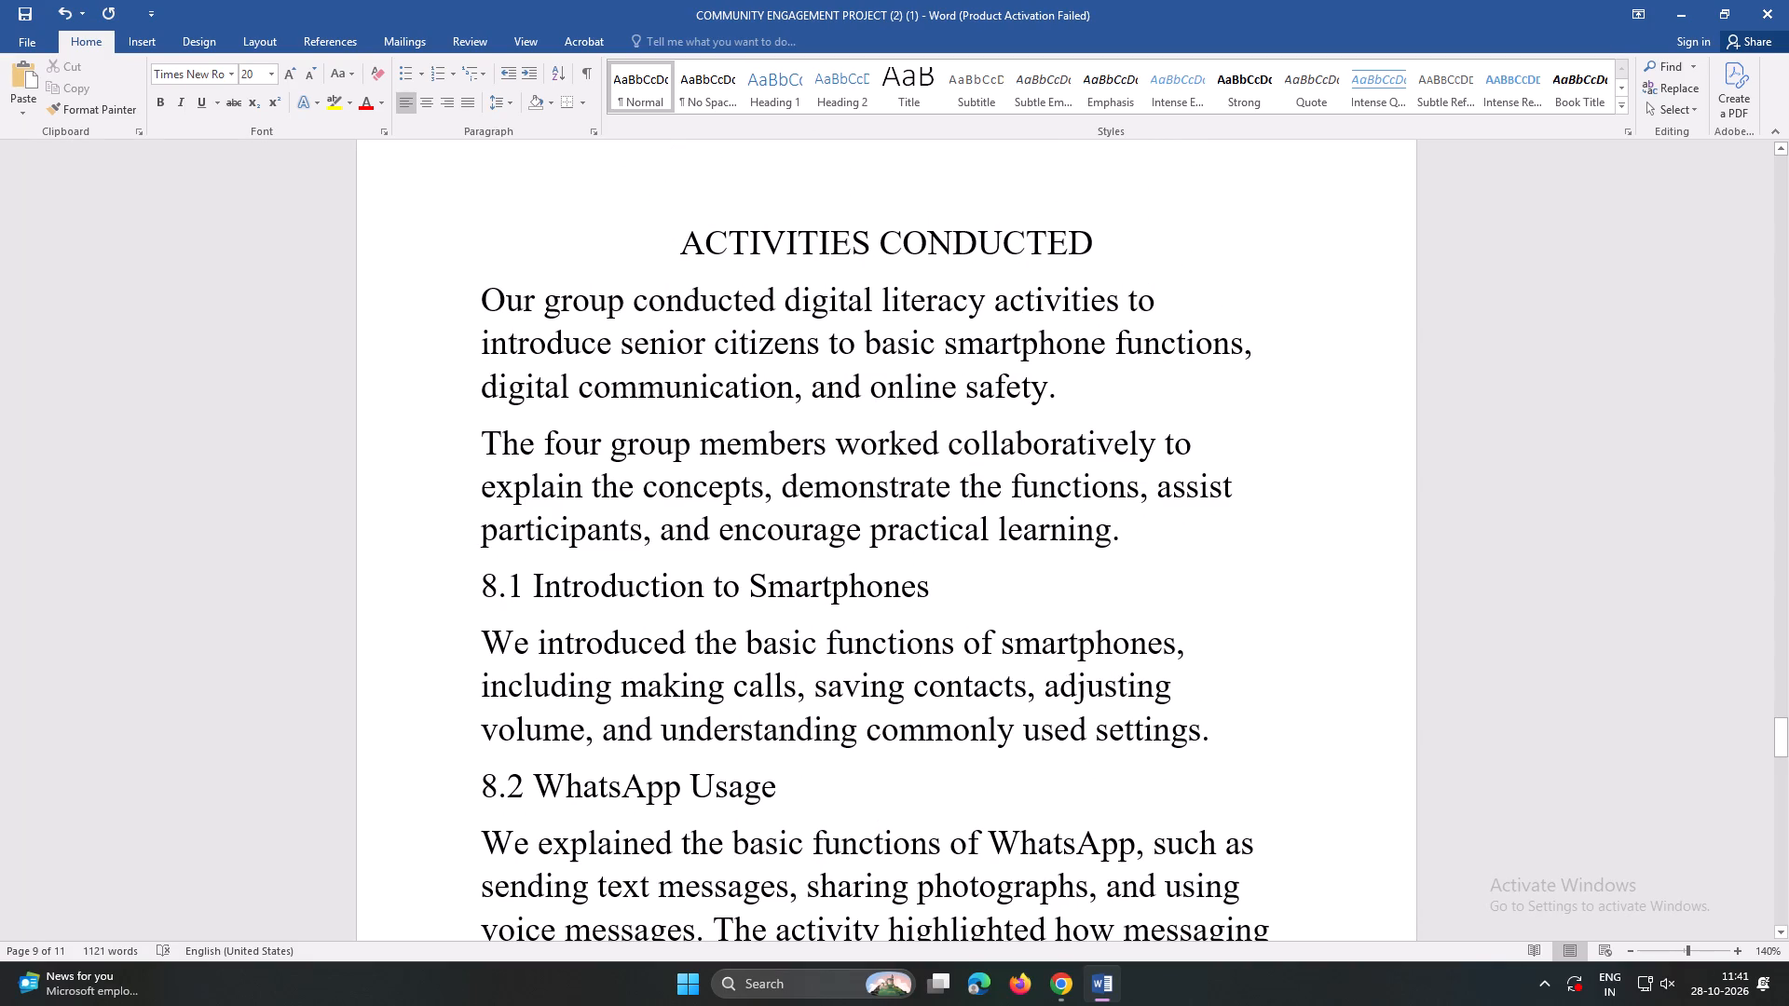
drag(478, 430, 527, 465)
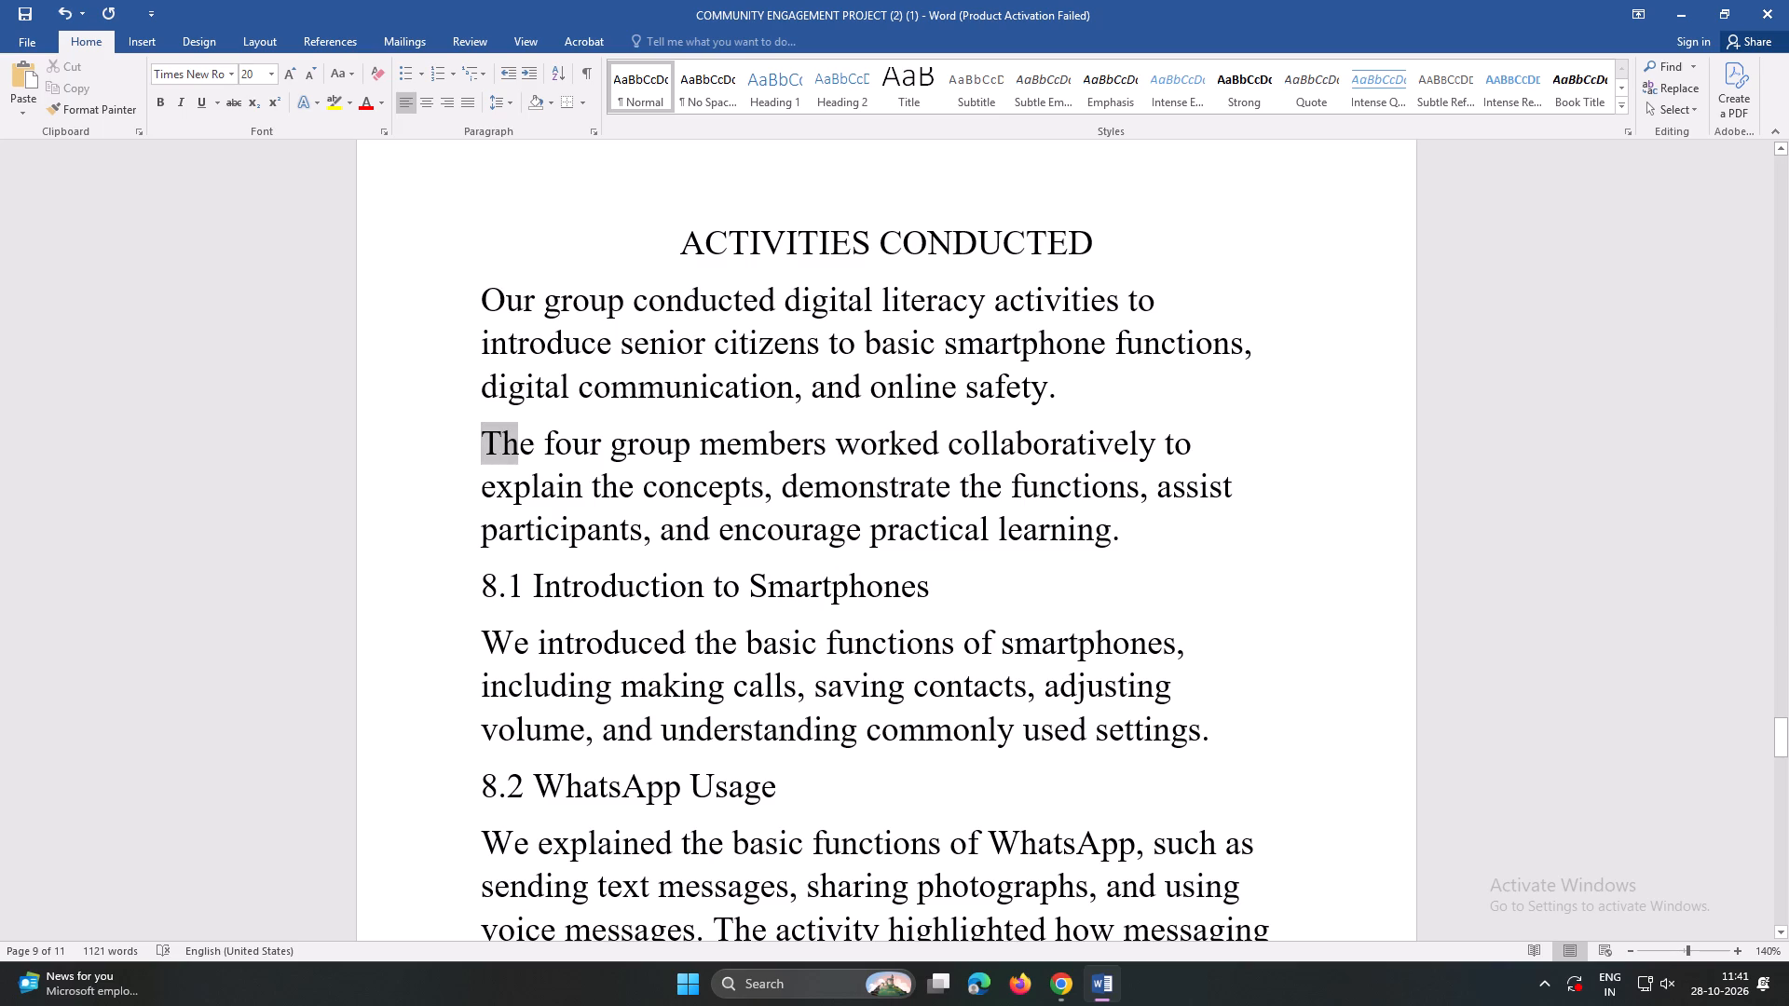
drag(527, 465, 1134, 564)
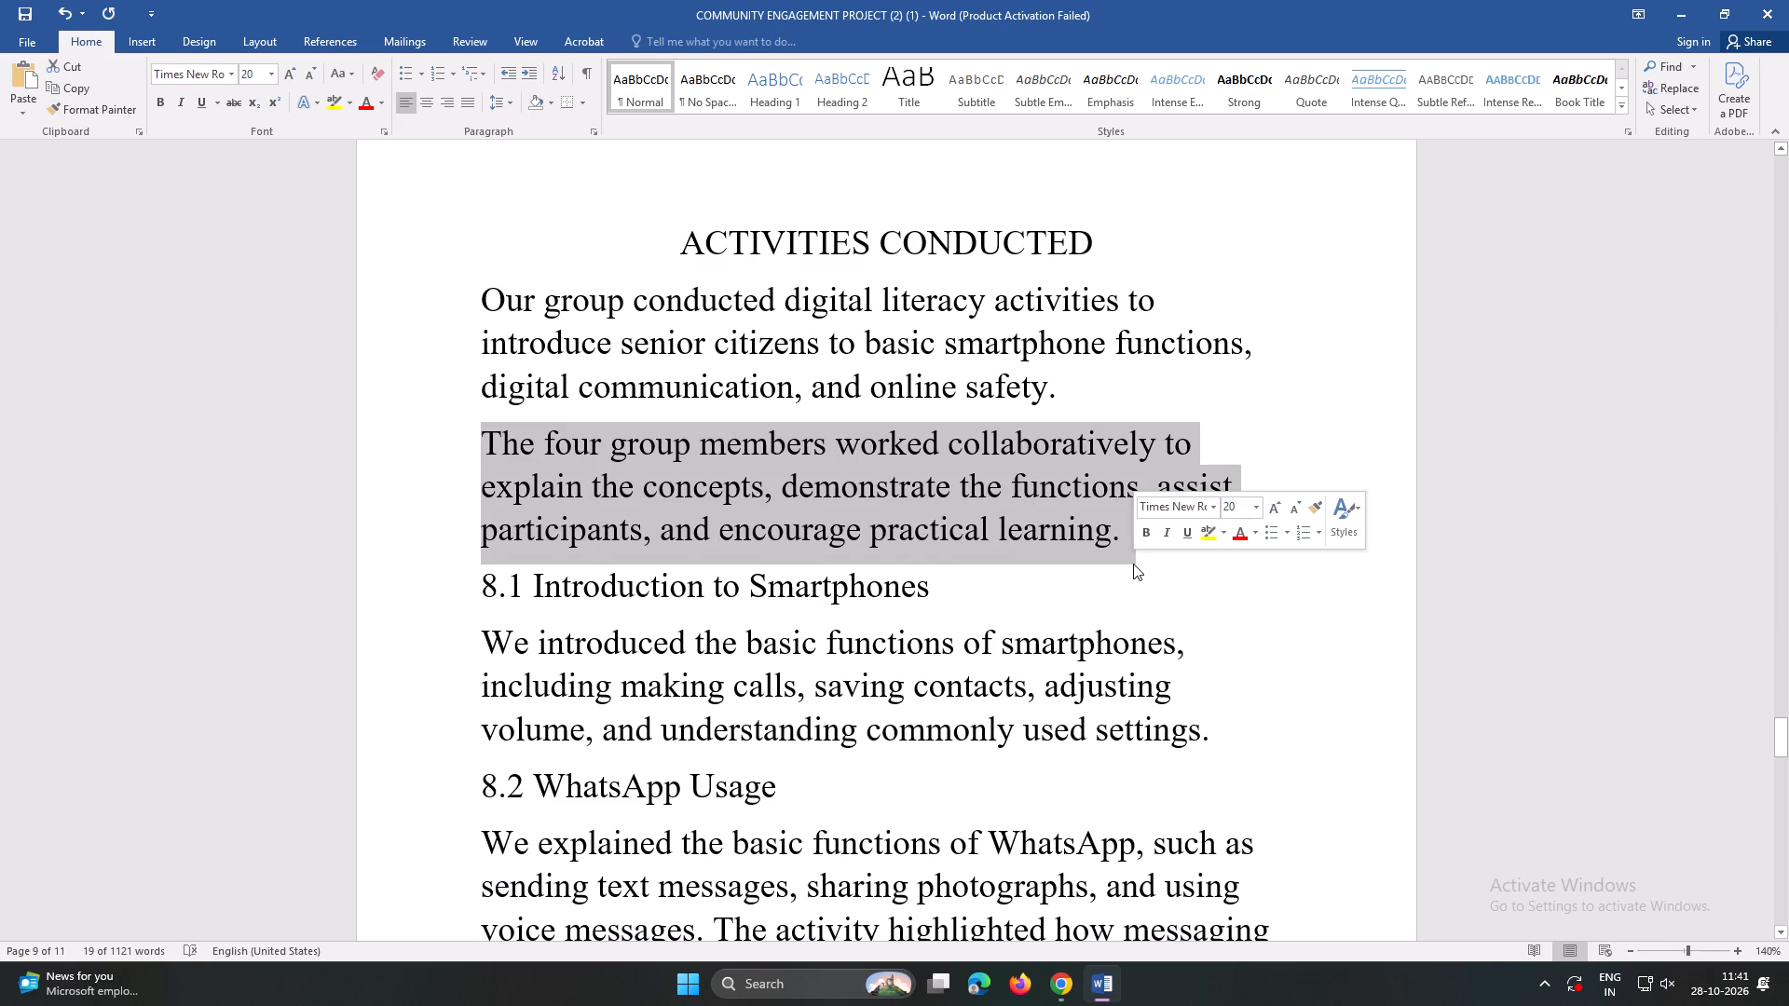
key(BackSpace)
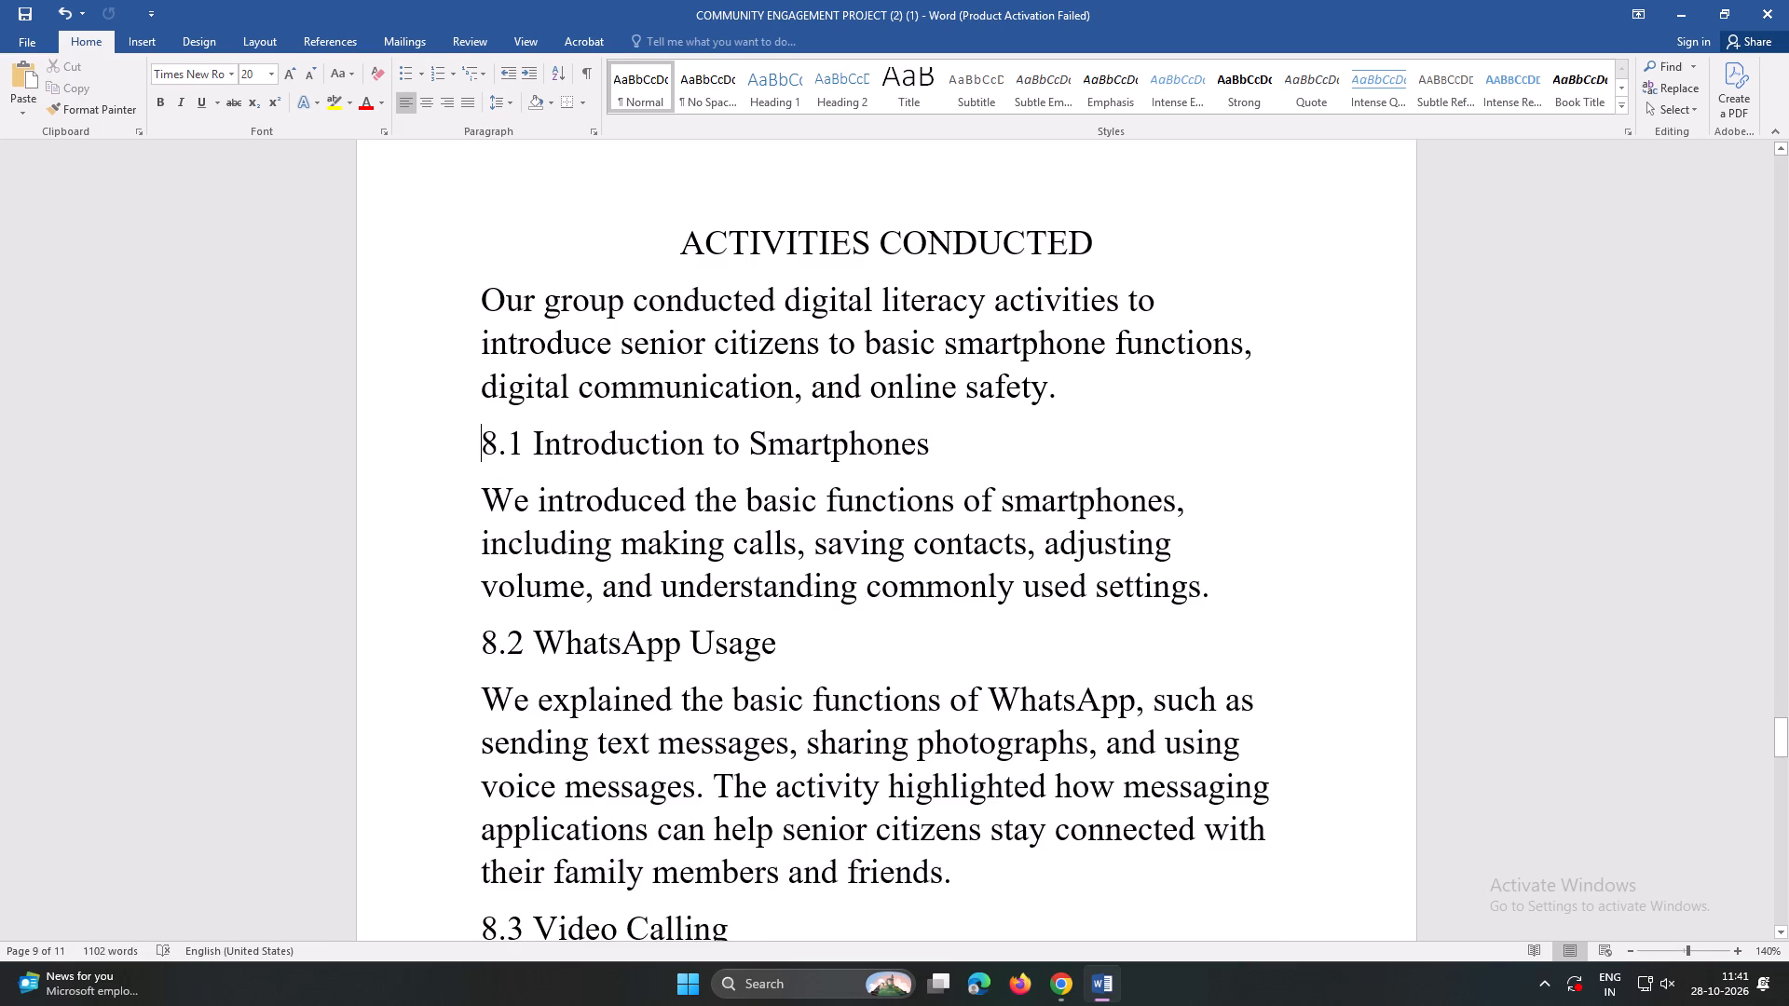
Remove the number "8.1" from the "Introduction to Smartphones" subheading.
scroll(1132, 541, down, 3)
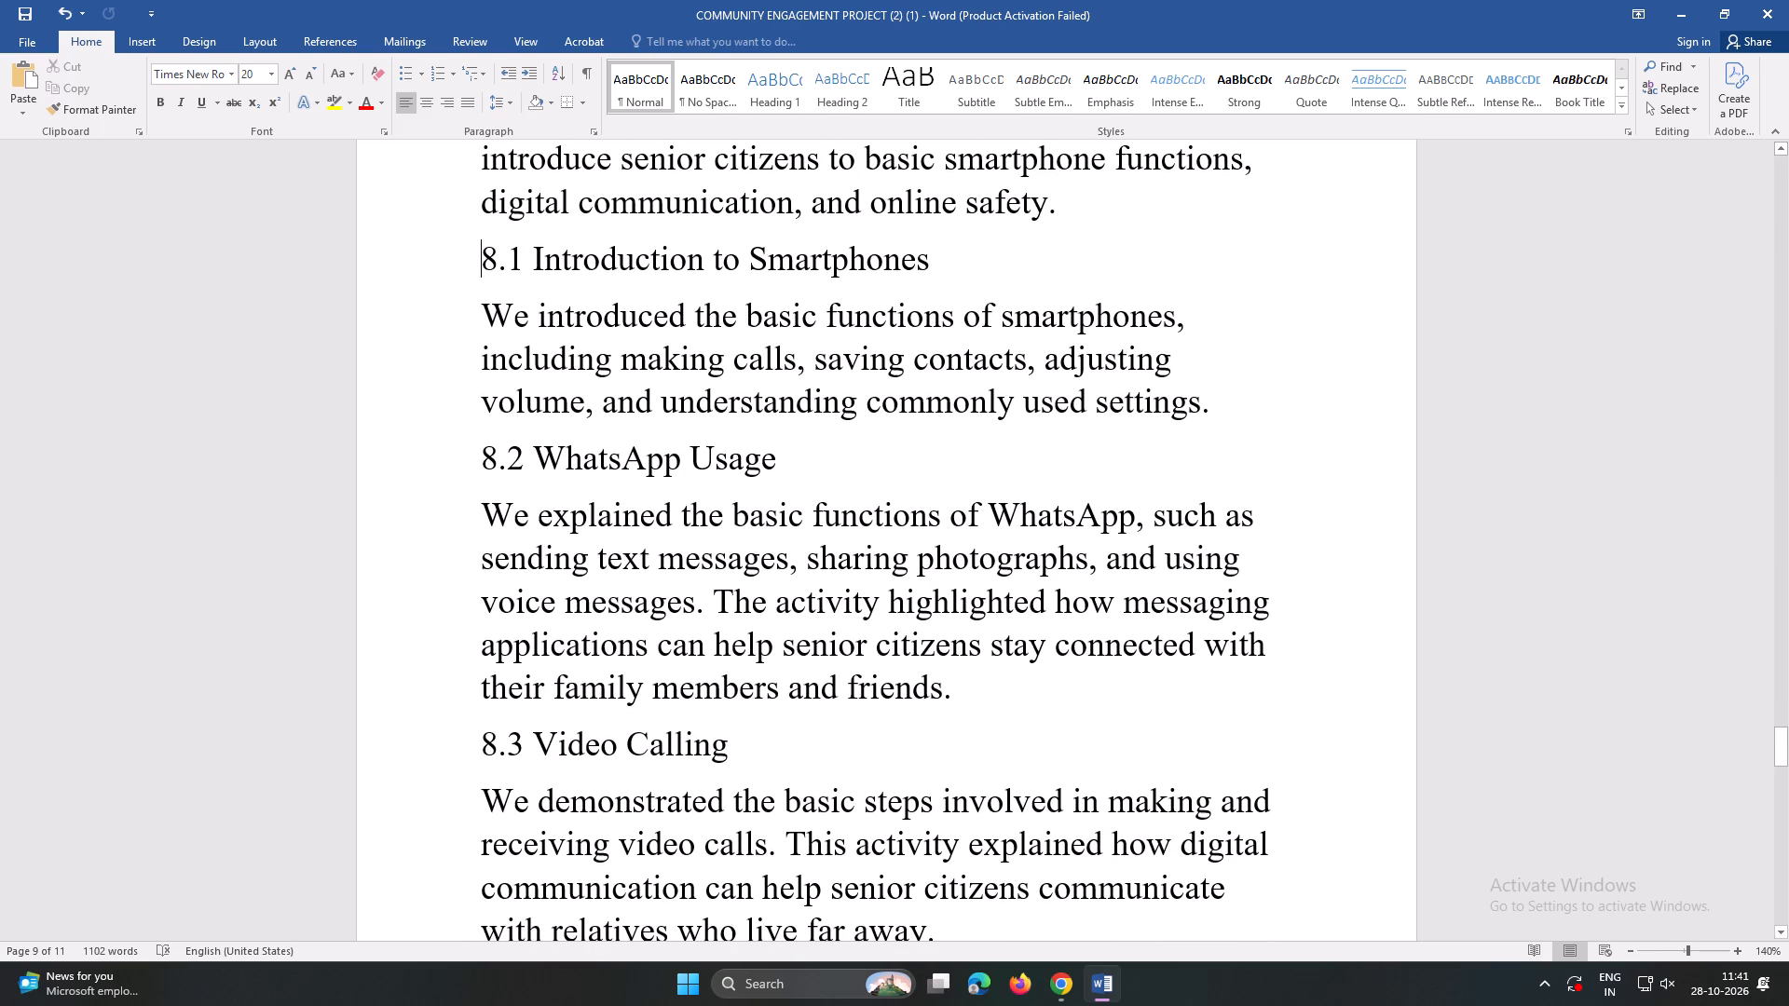
click(527, 256)
key(BackSpace)
key(BackSpace)
key(BackSpace)
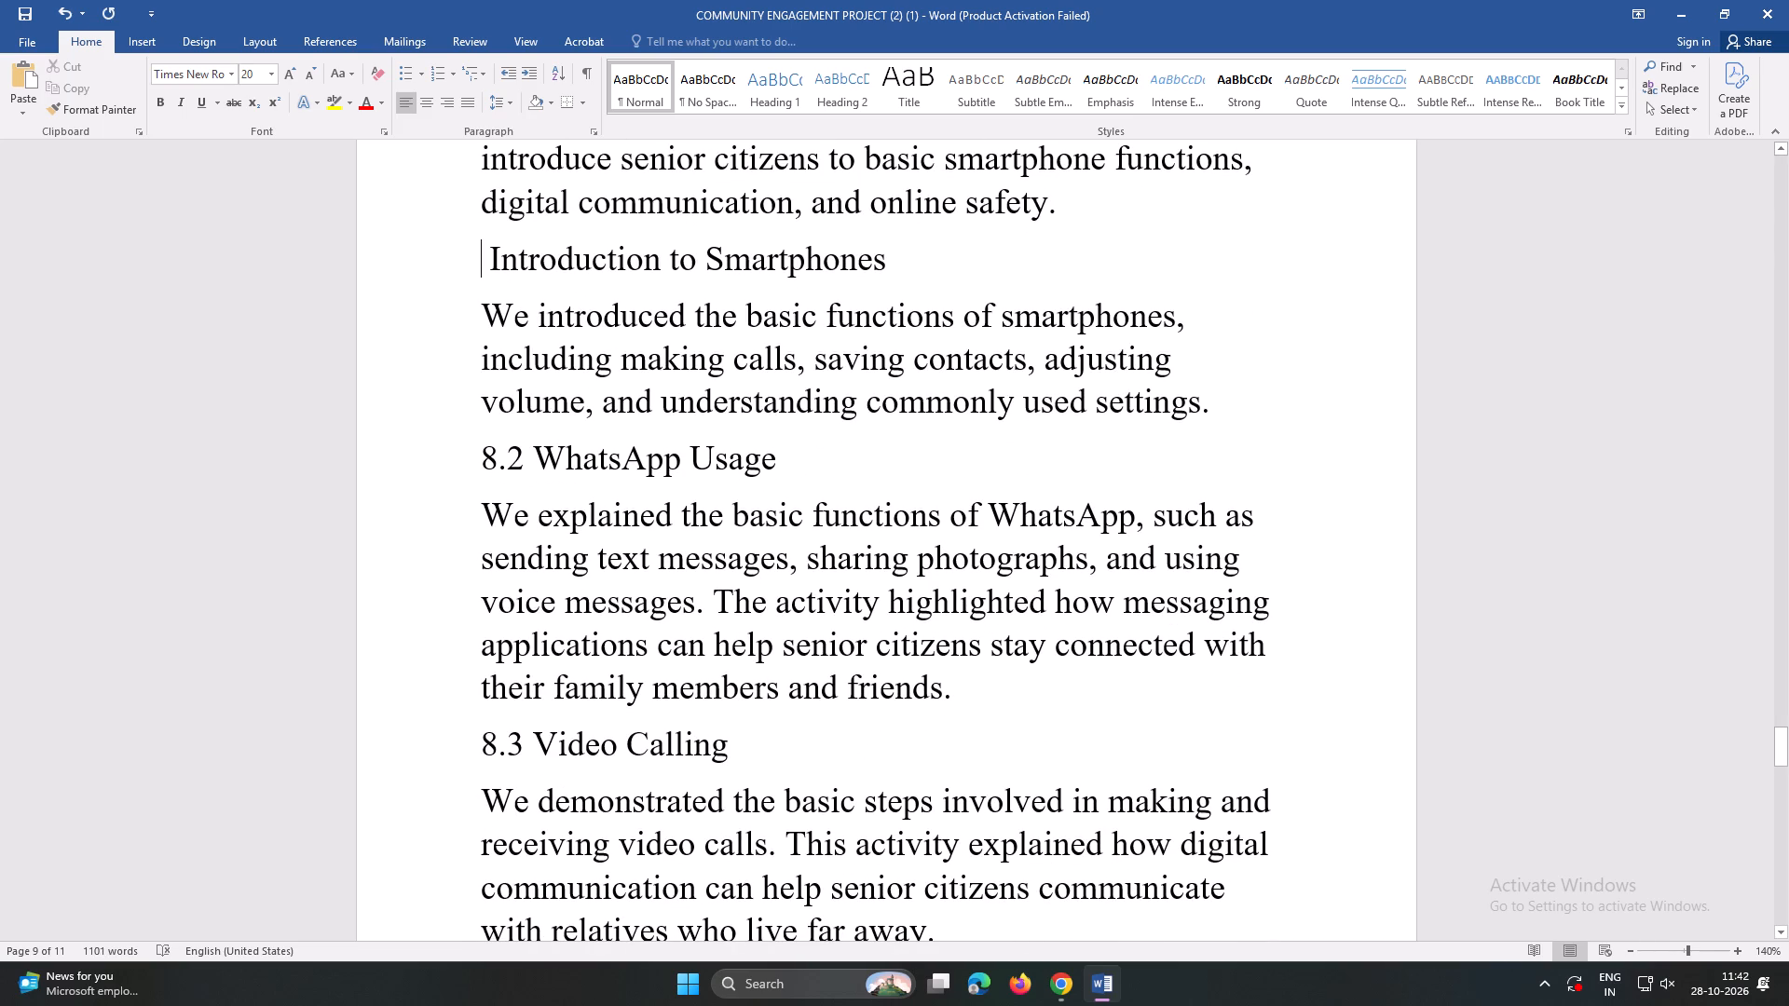
drag(497, 269, 823, 264)
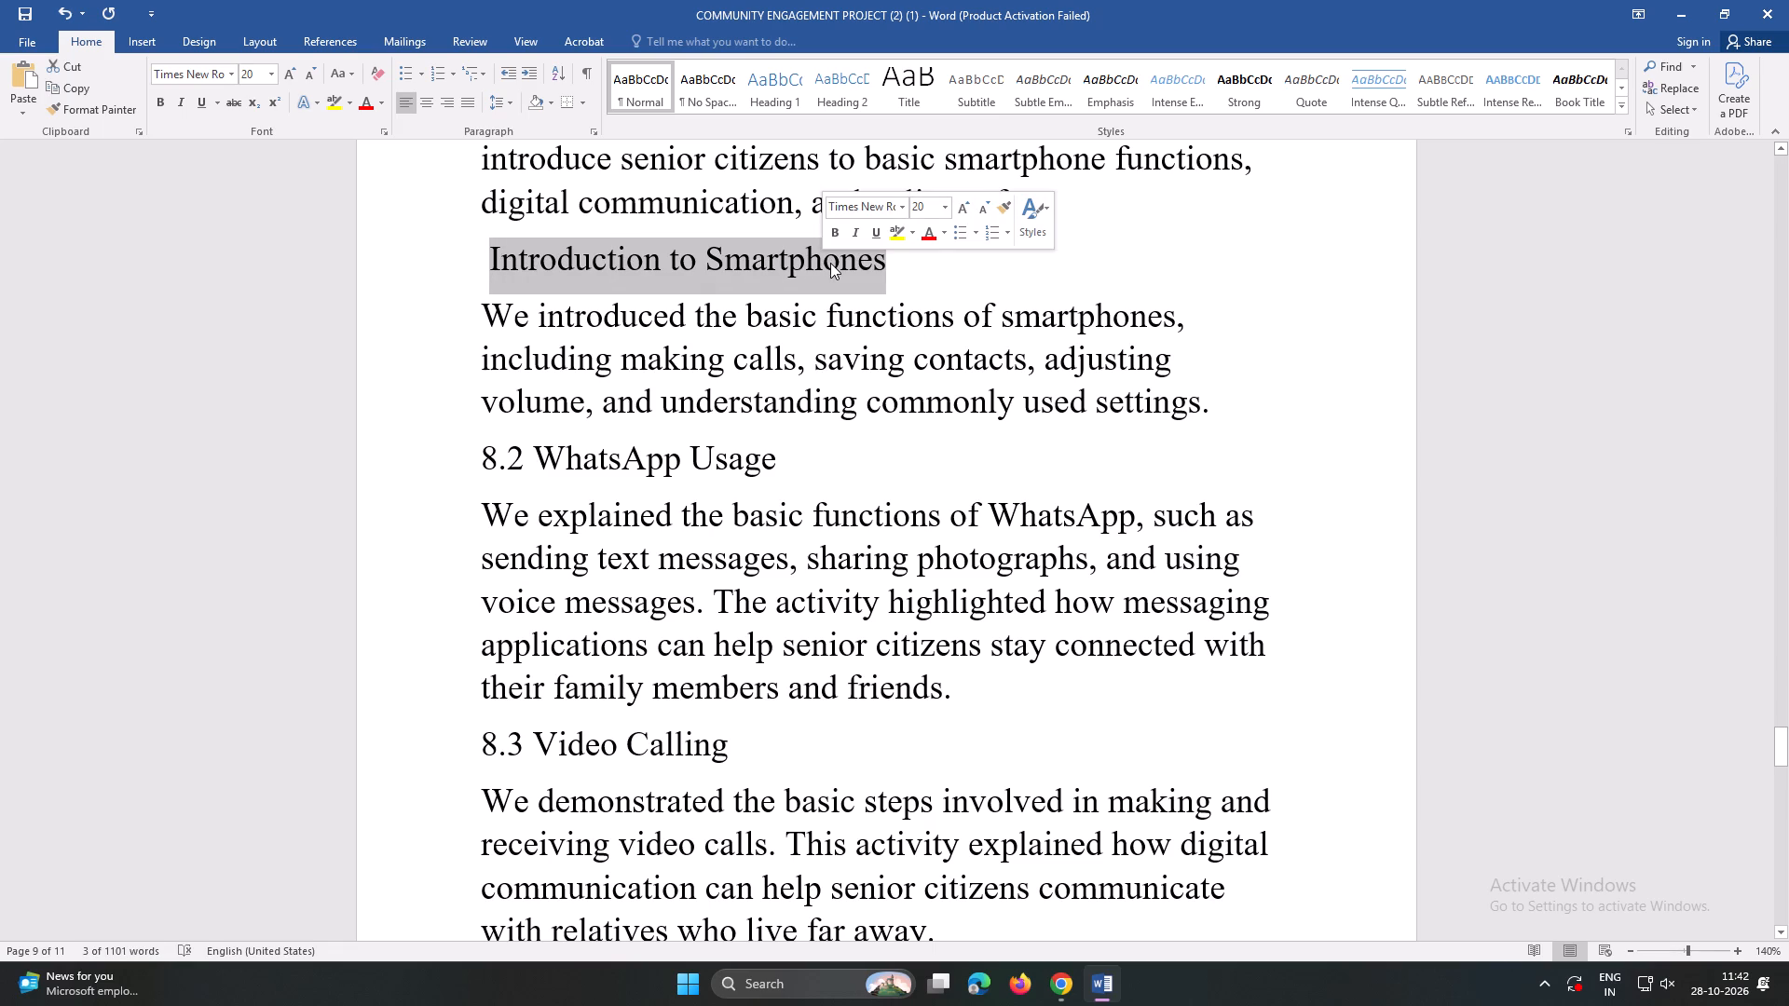
click(739, 316)
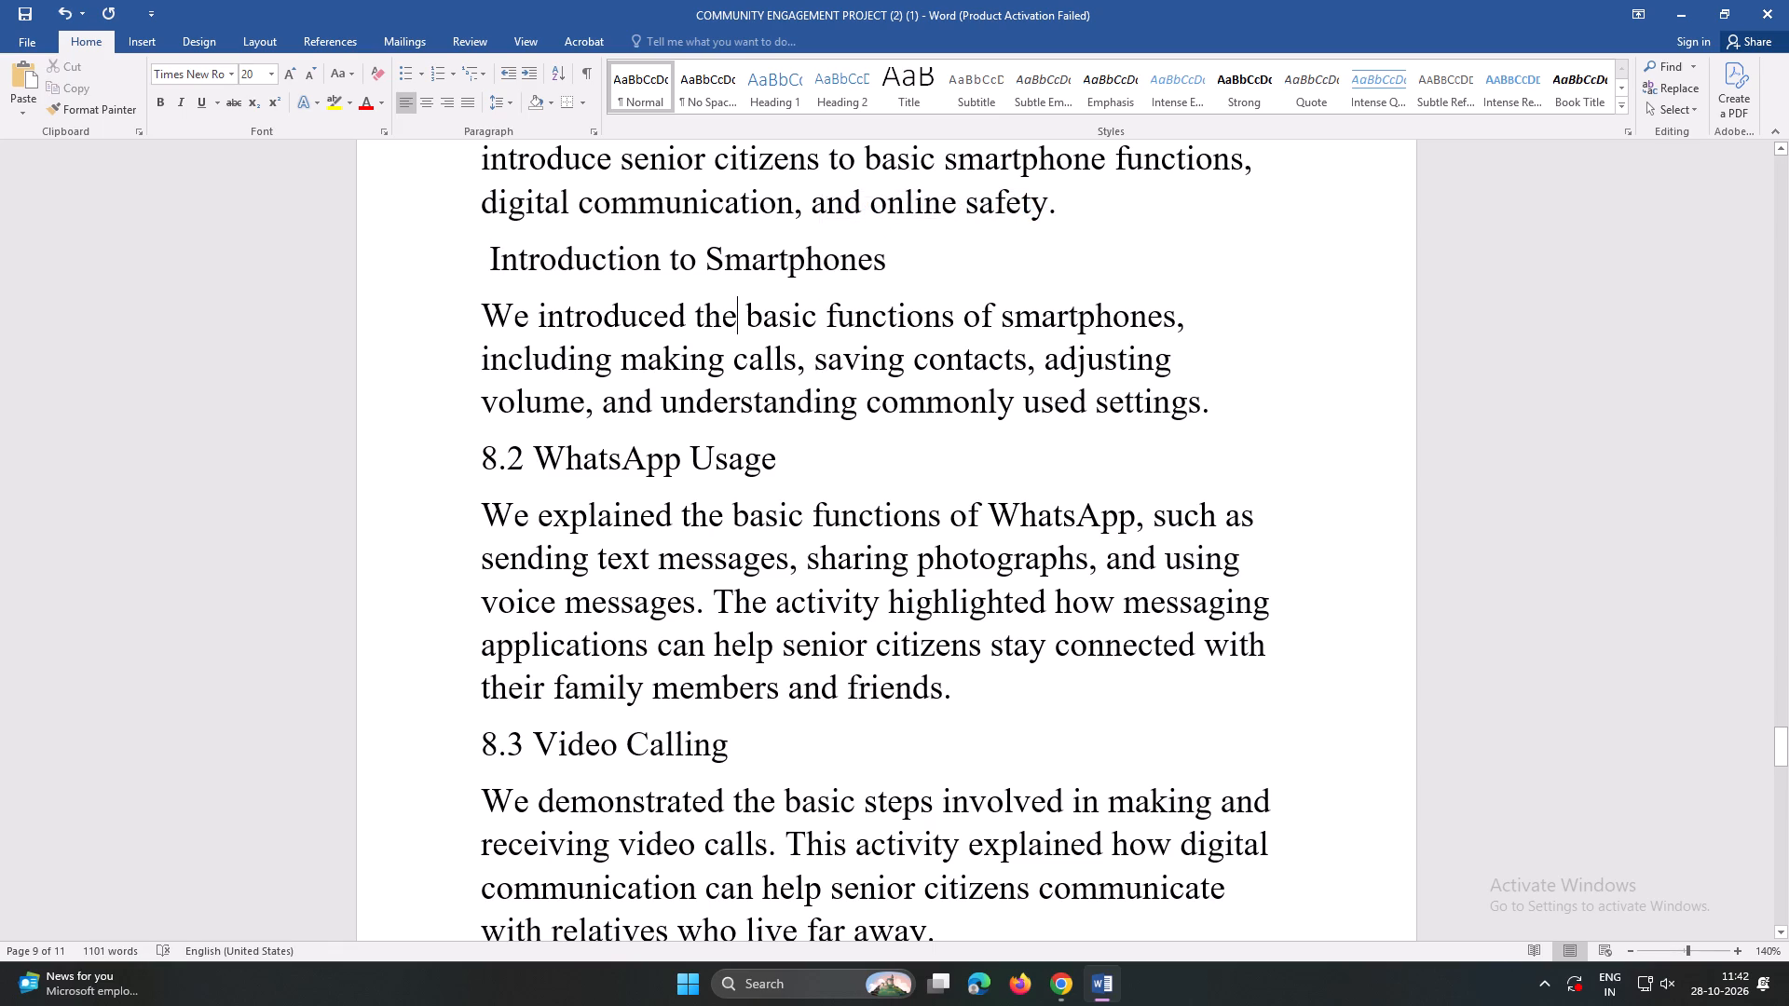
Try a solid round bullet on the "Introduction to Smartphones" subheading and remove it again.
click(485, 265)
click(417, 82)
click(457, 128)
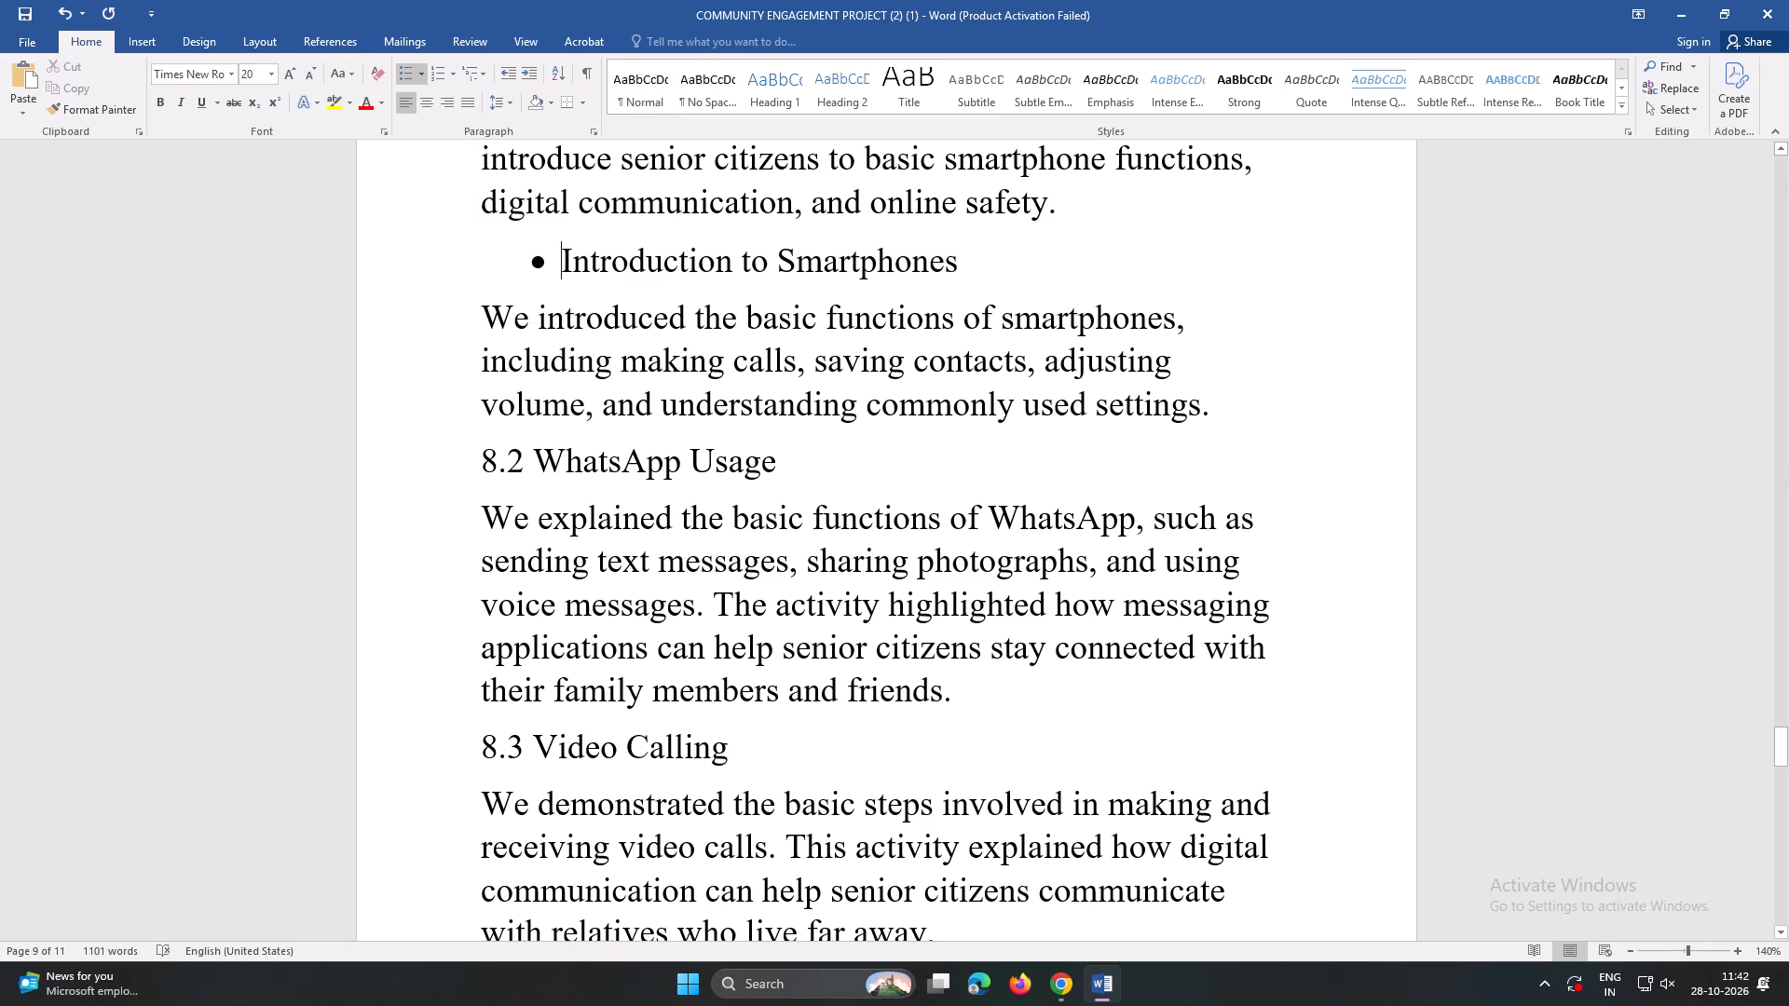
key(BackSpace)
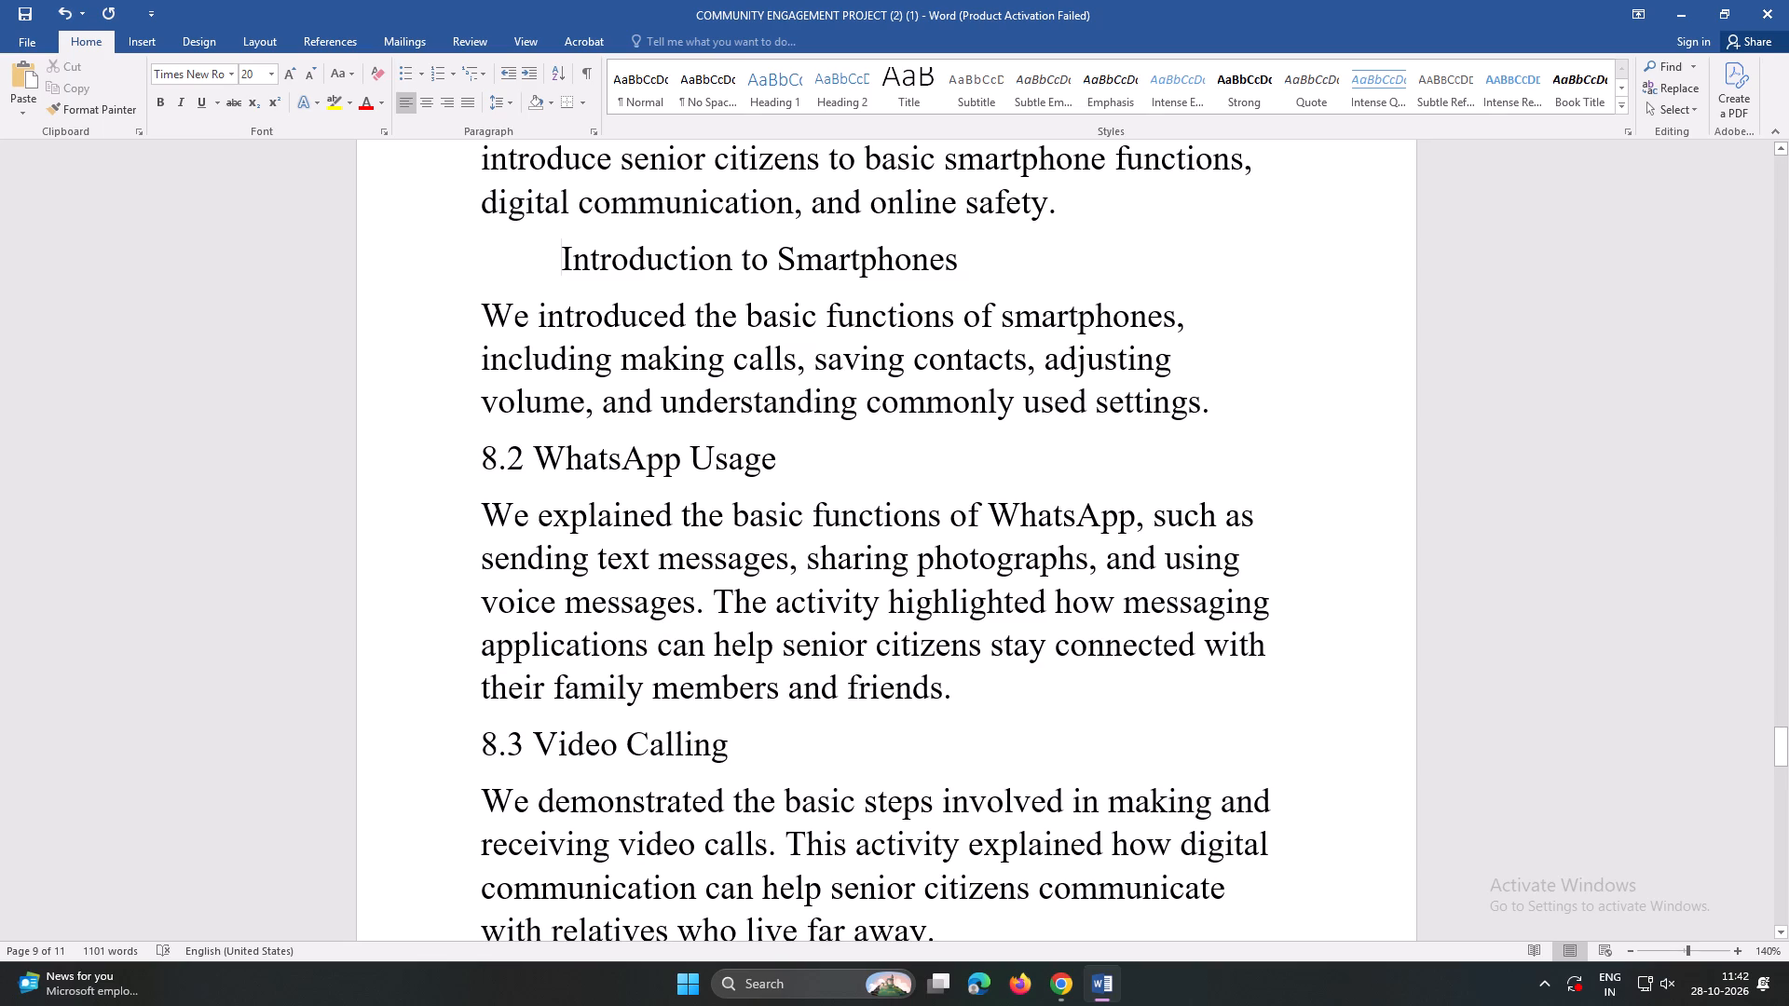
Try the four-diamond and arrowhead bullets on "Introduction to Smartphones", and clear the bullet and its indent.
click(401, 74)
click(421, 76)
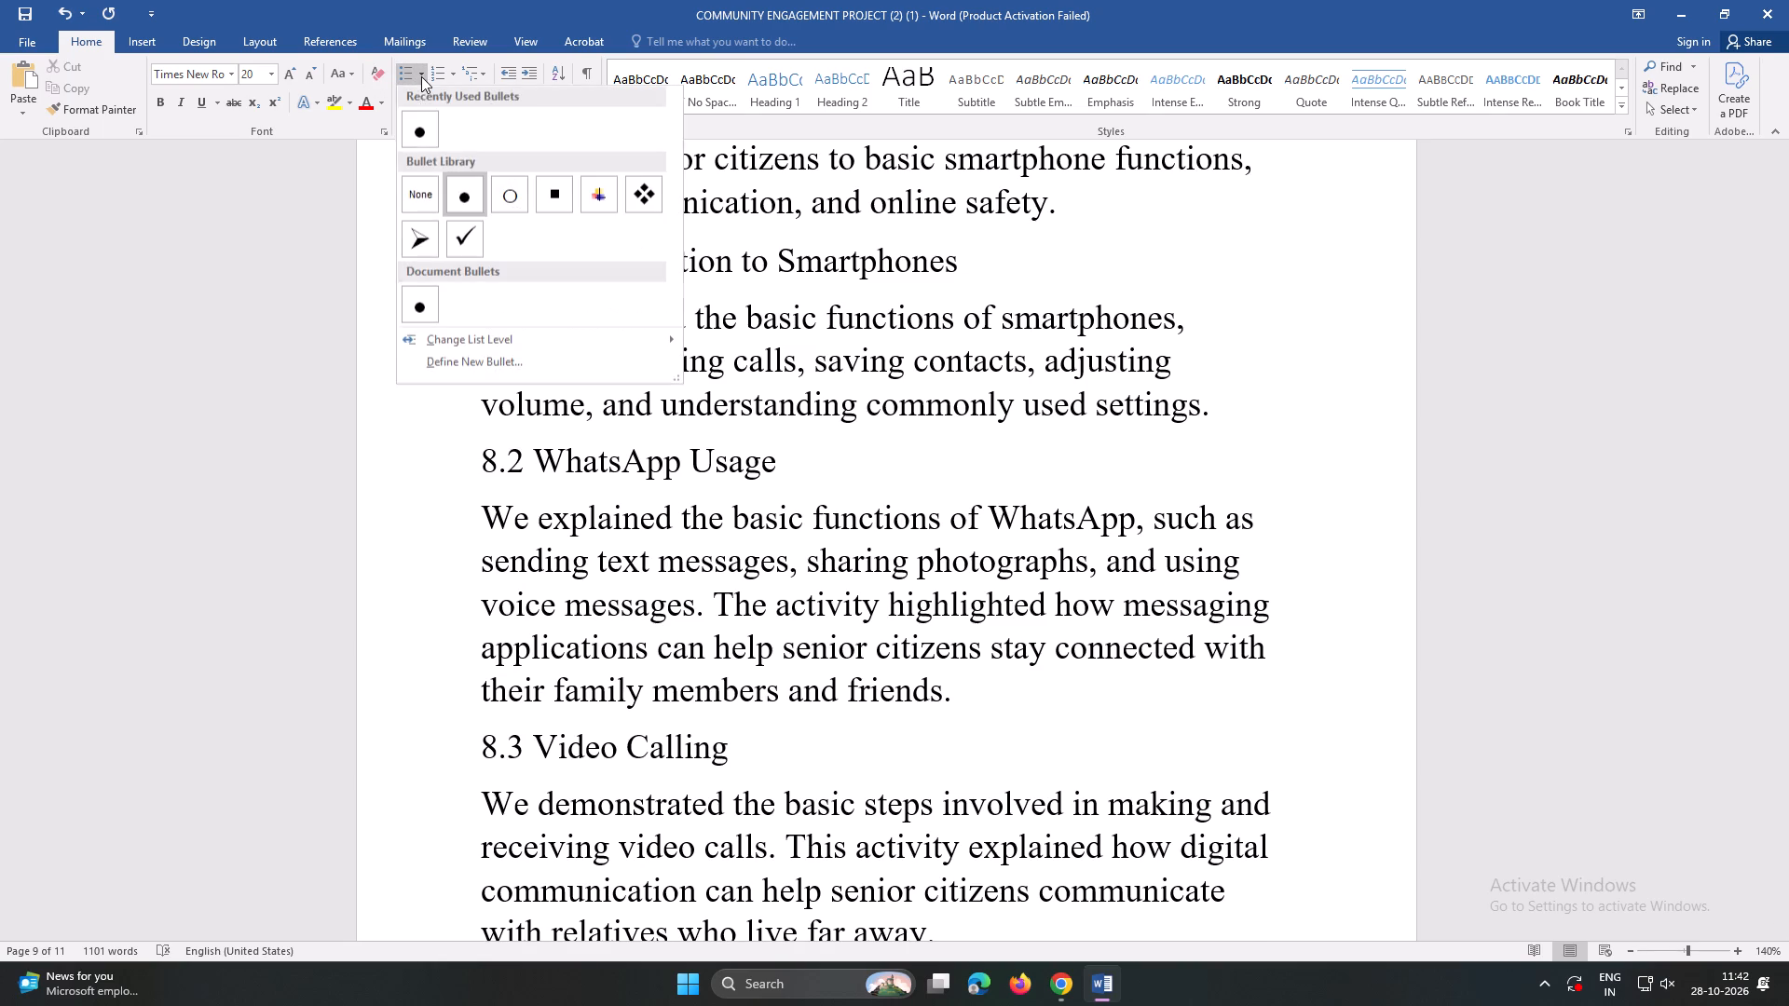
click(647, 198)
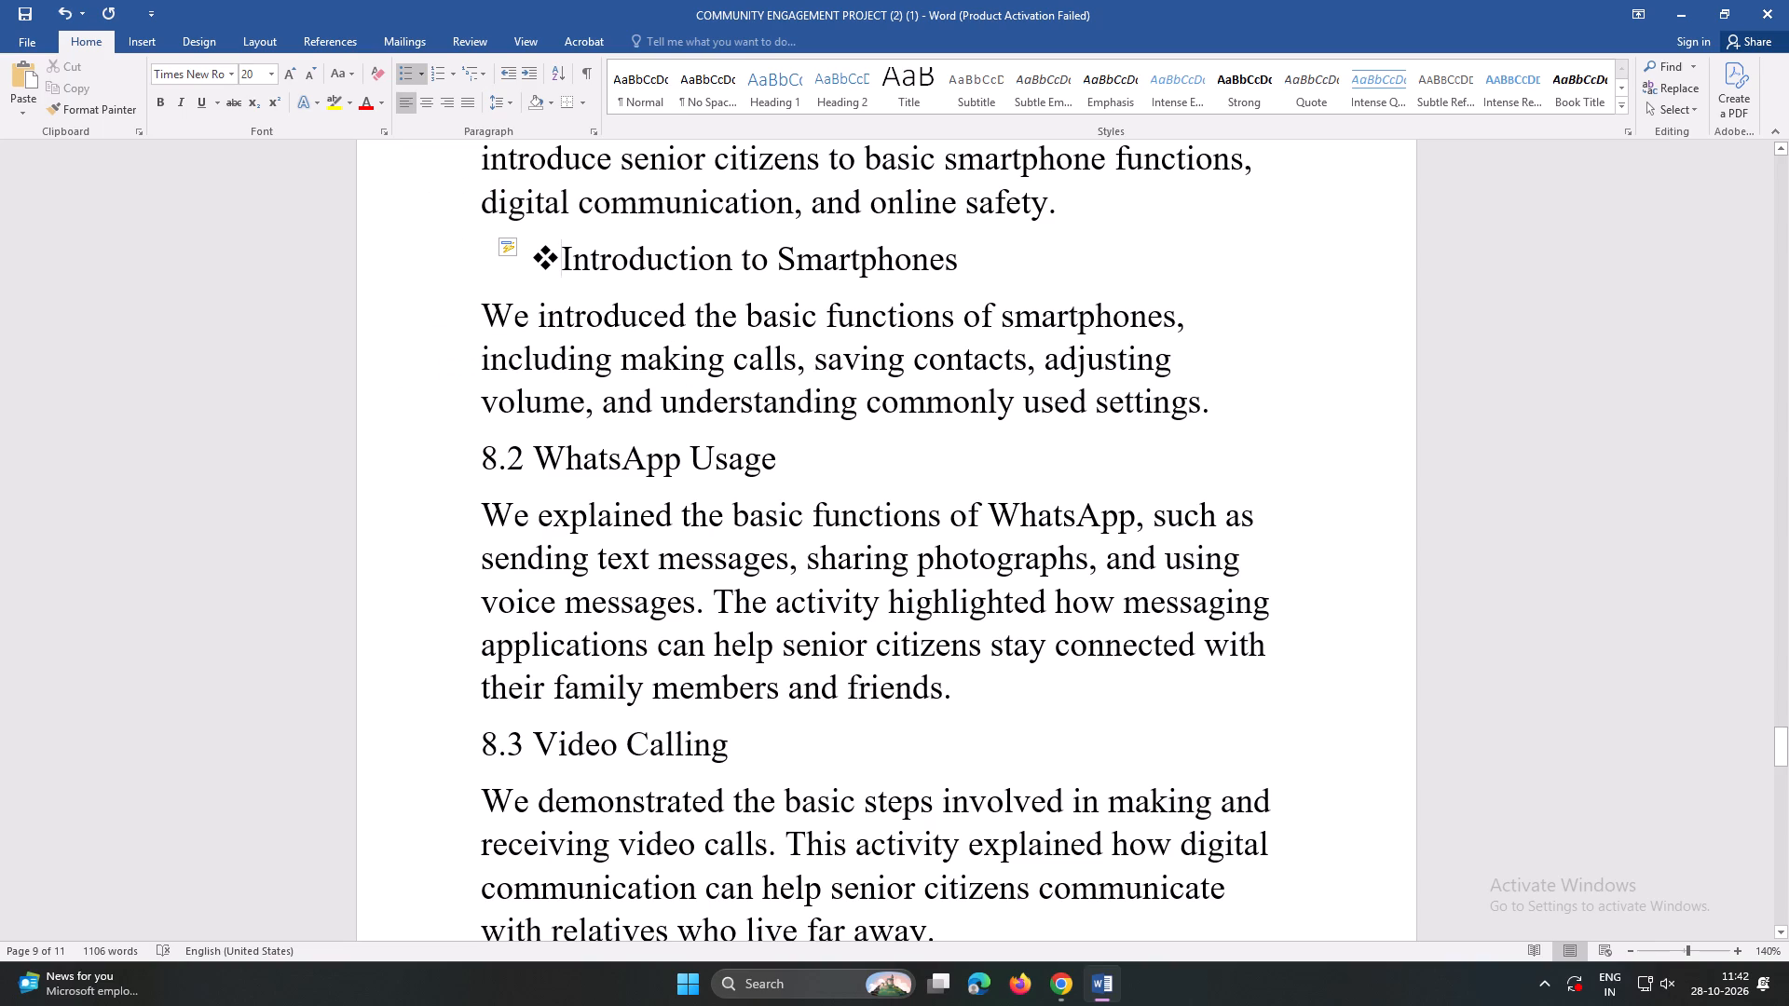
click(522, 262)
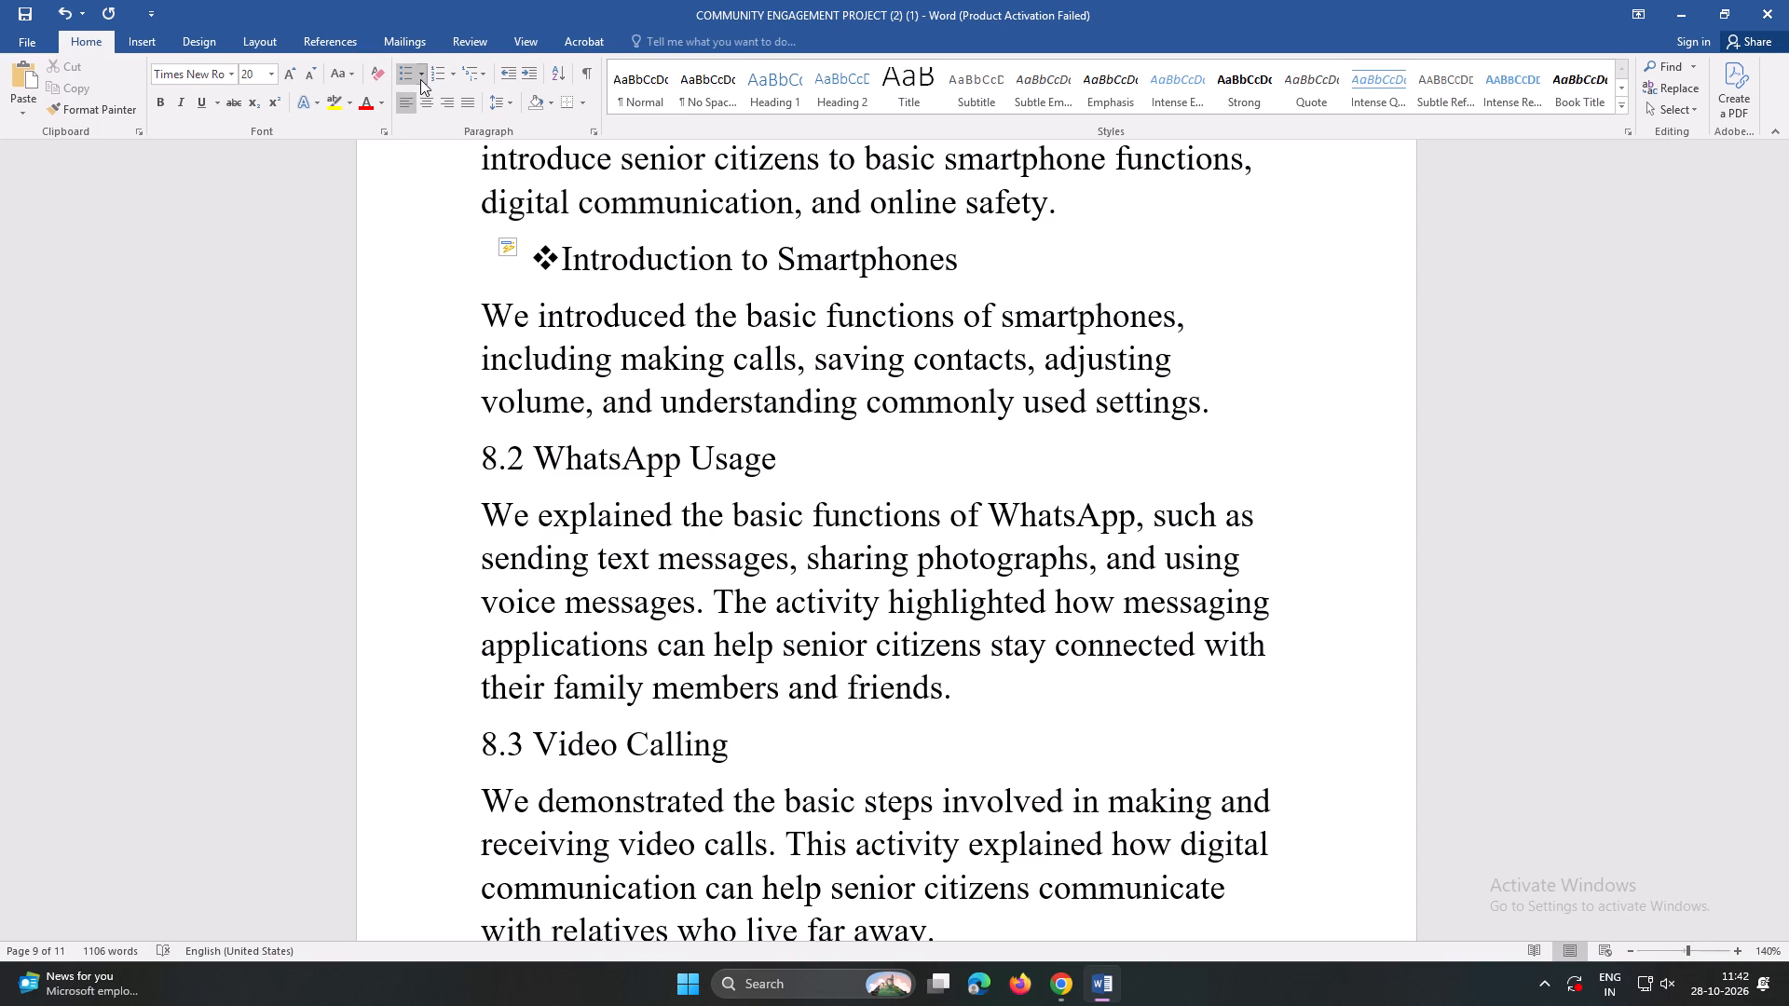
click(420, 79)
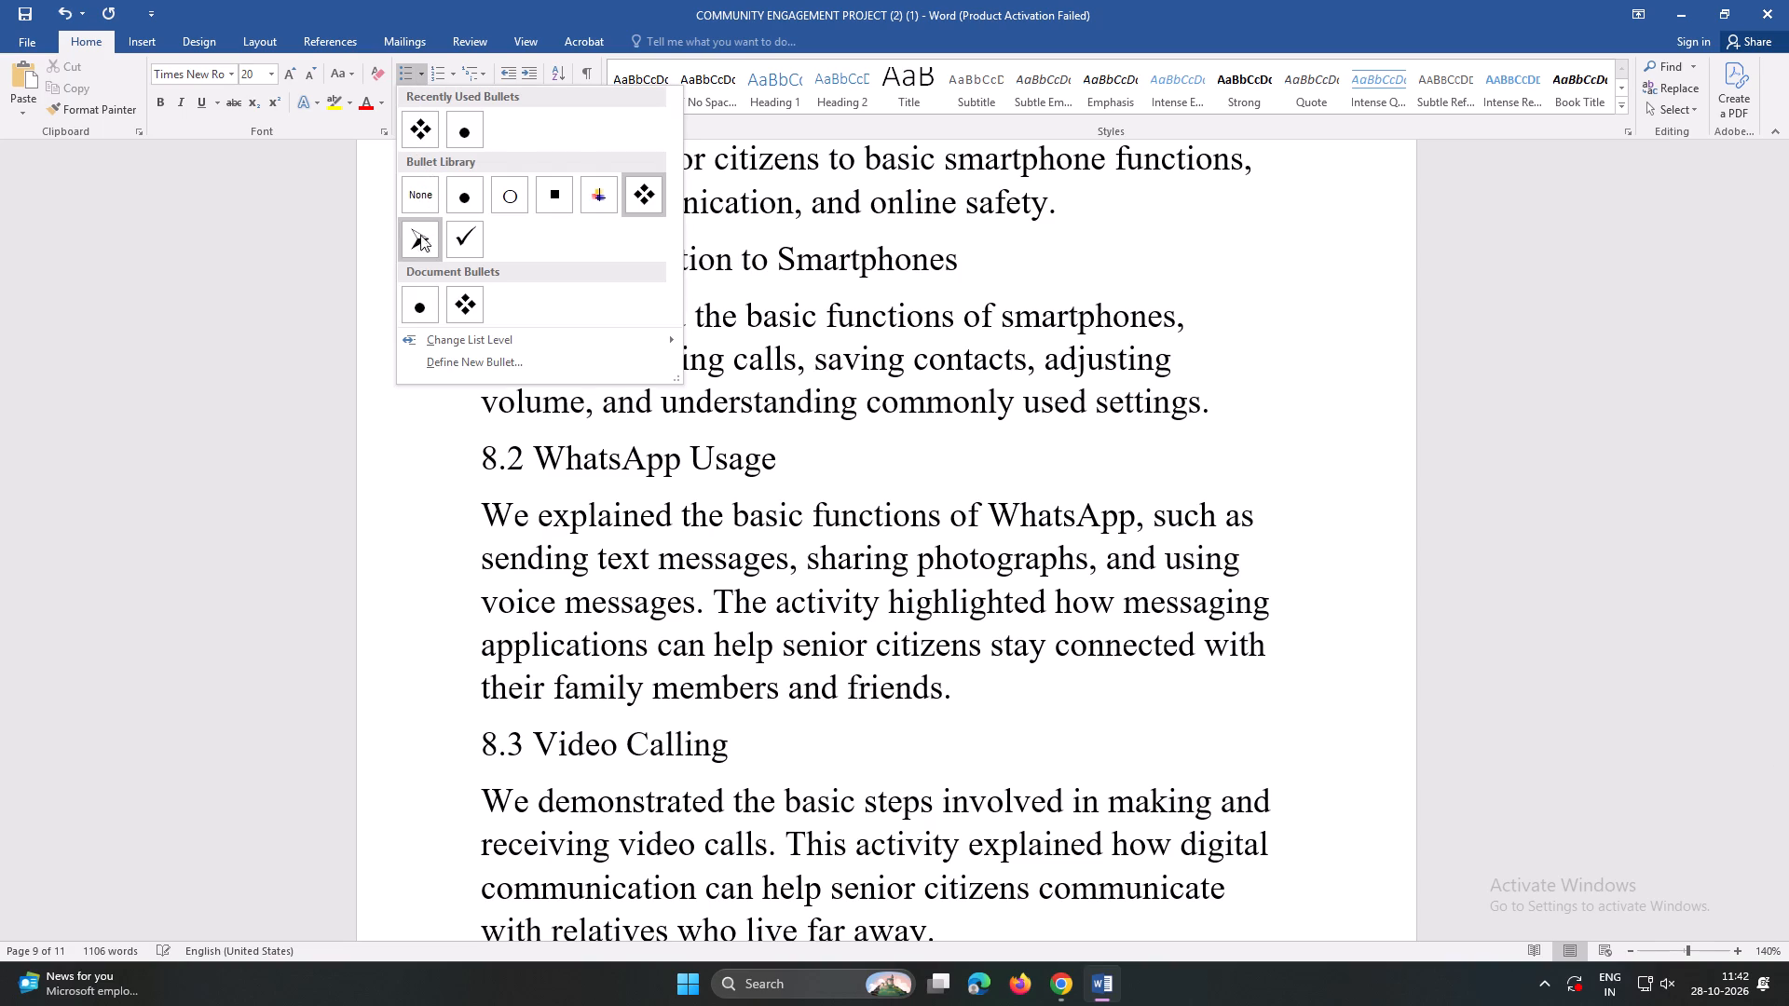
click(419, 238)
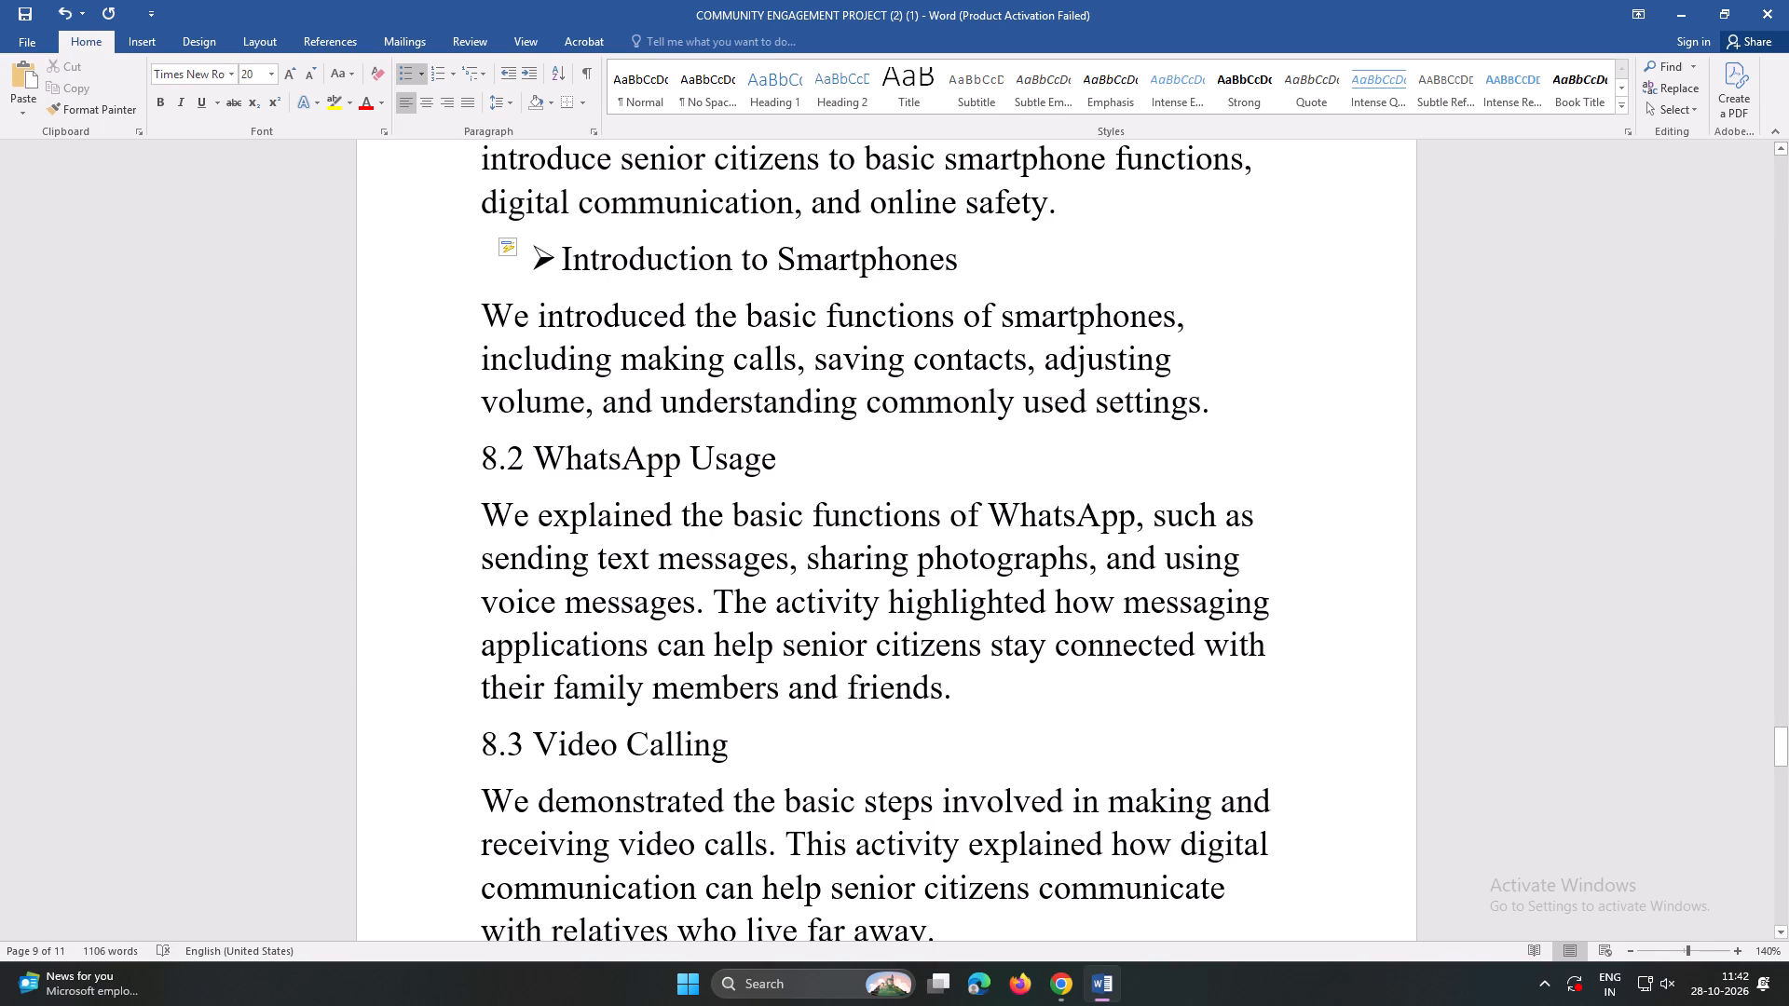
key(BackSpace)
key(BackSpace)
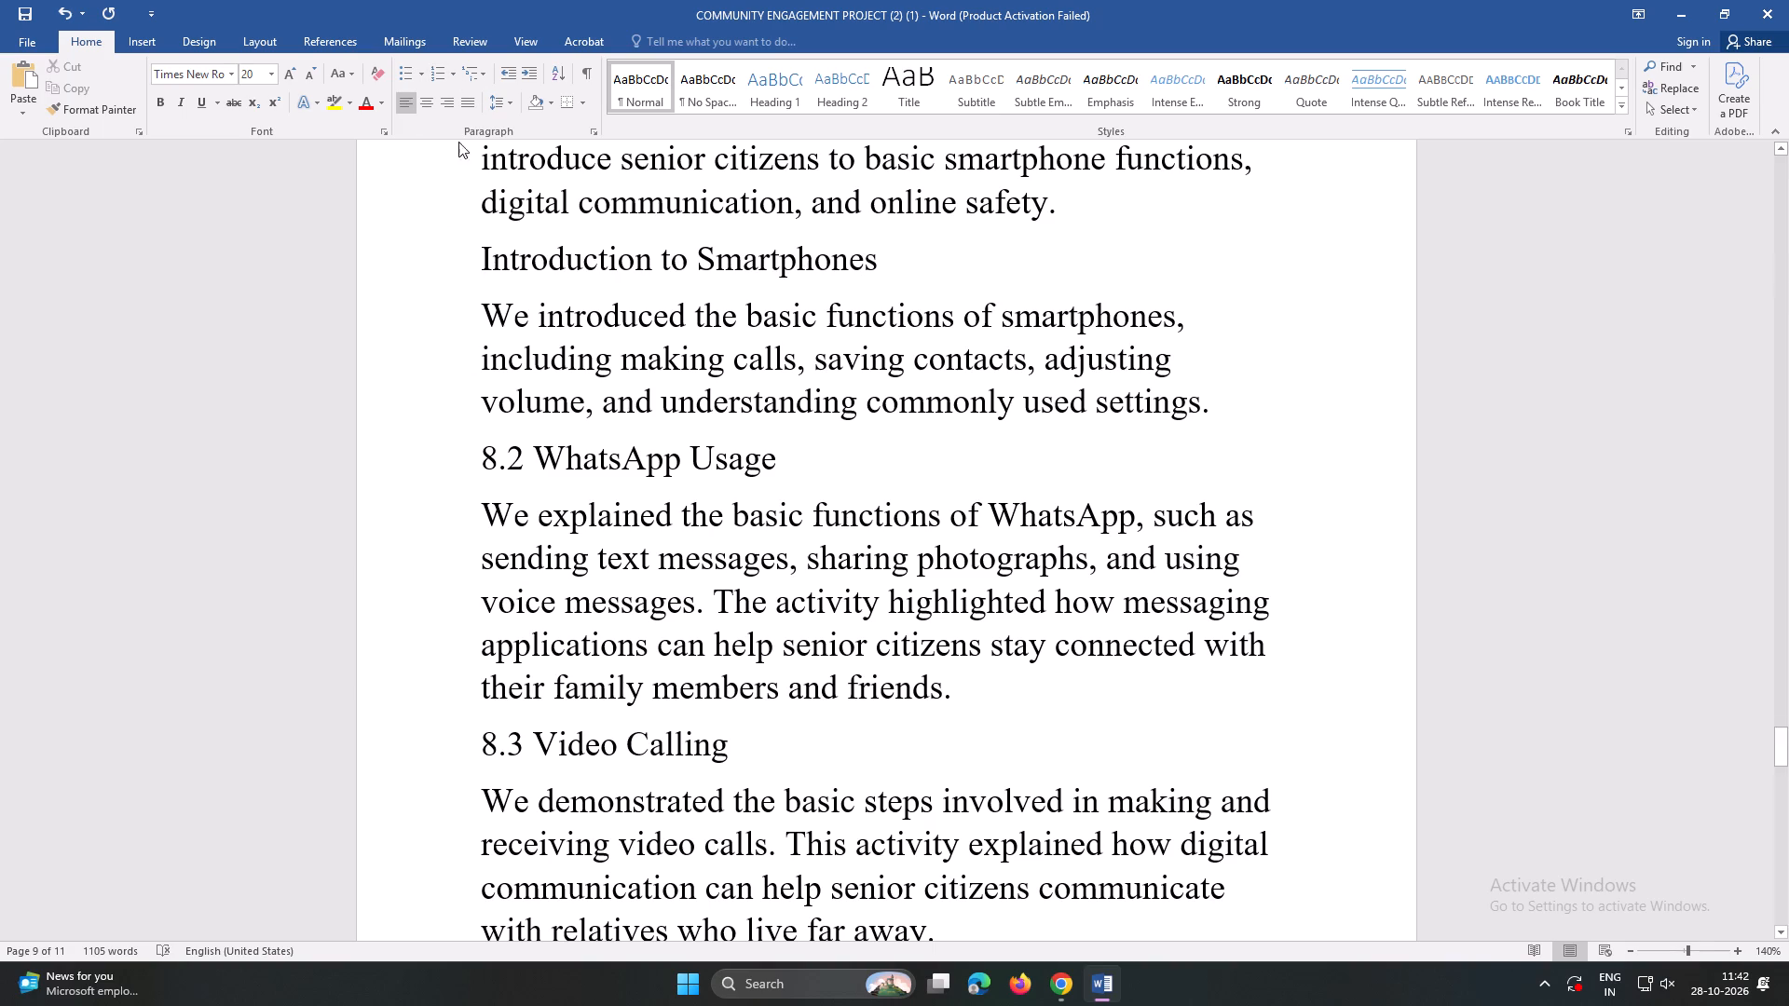
Apply the four-diamond bullet to the "Introduction to Smartphones" subheading.
click(401, 64)
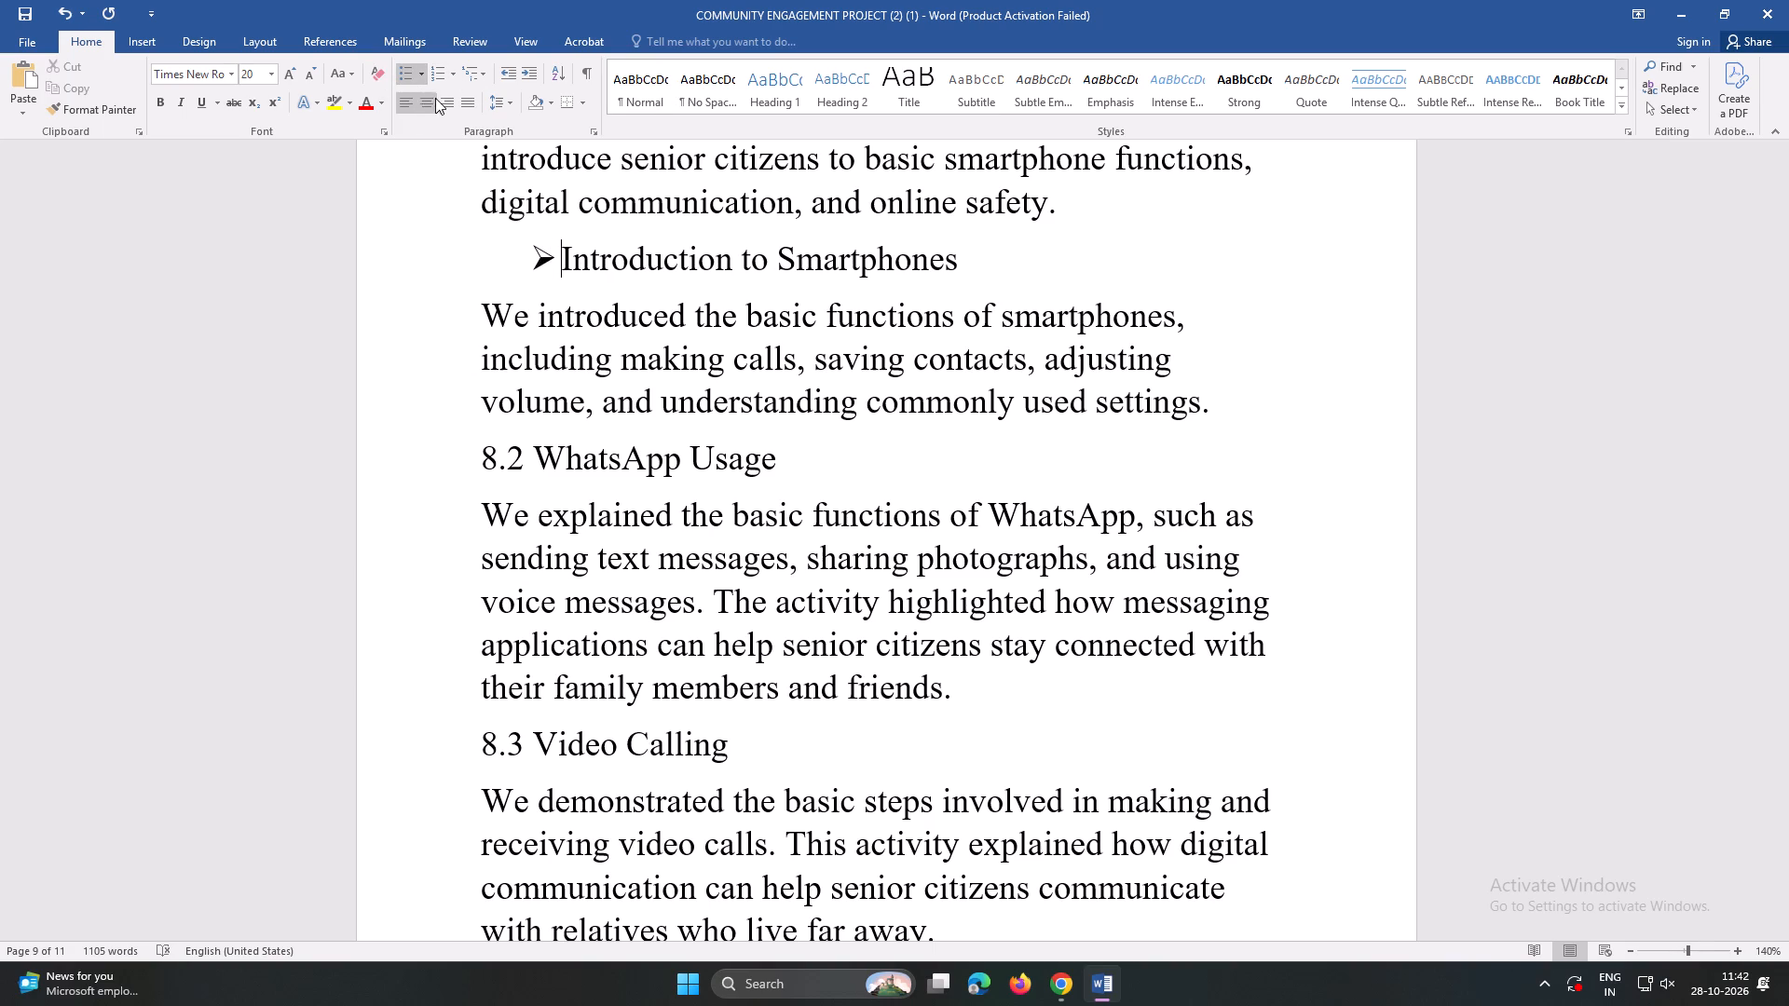
click(424, 75)
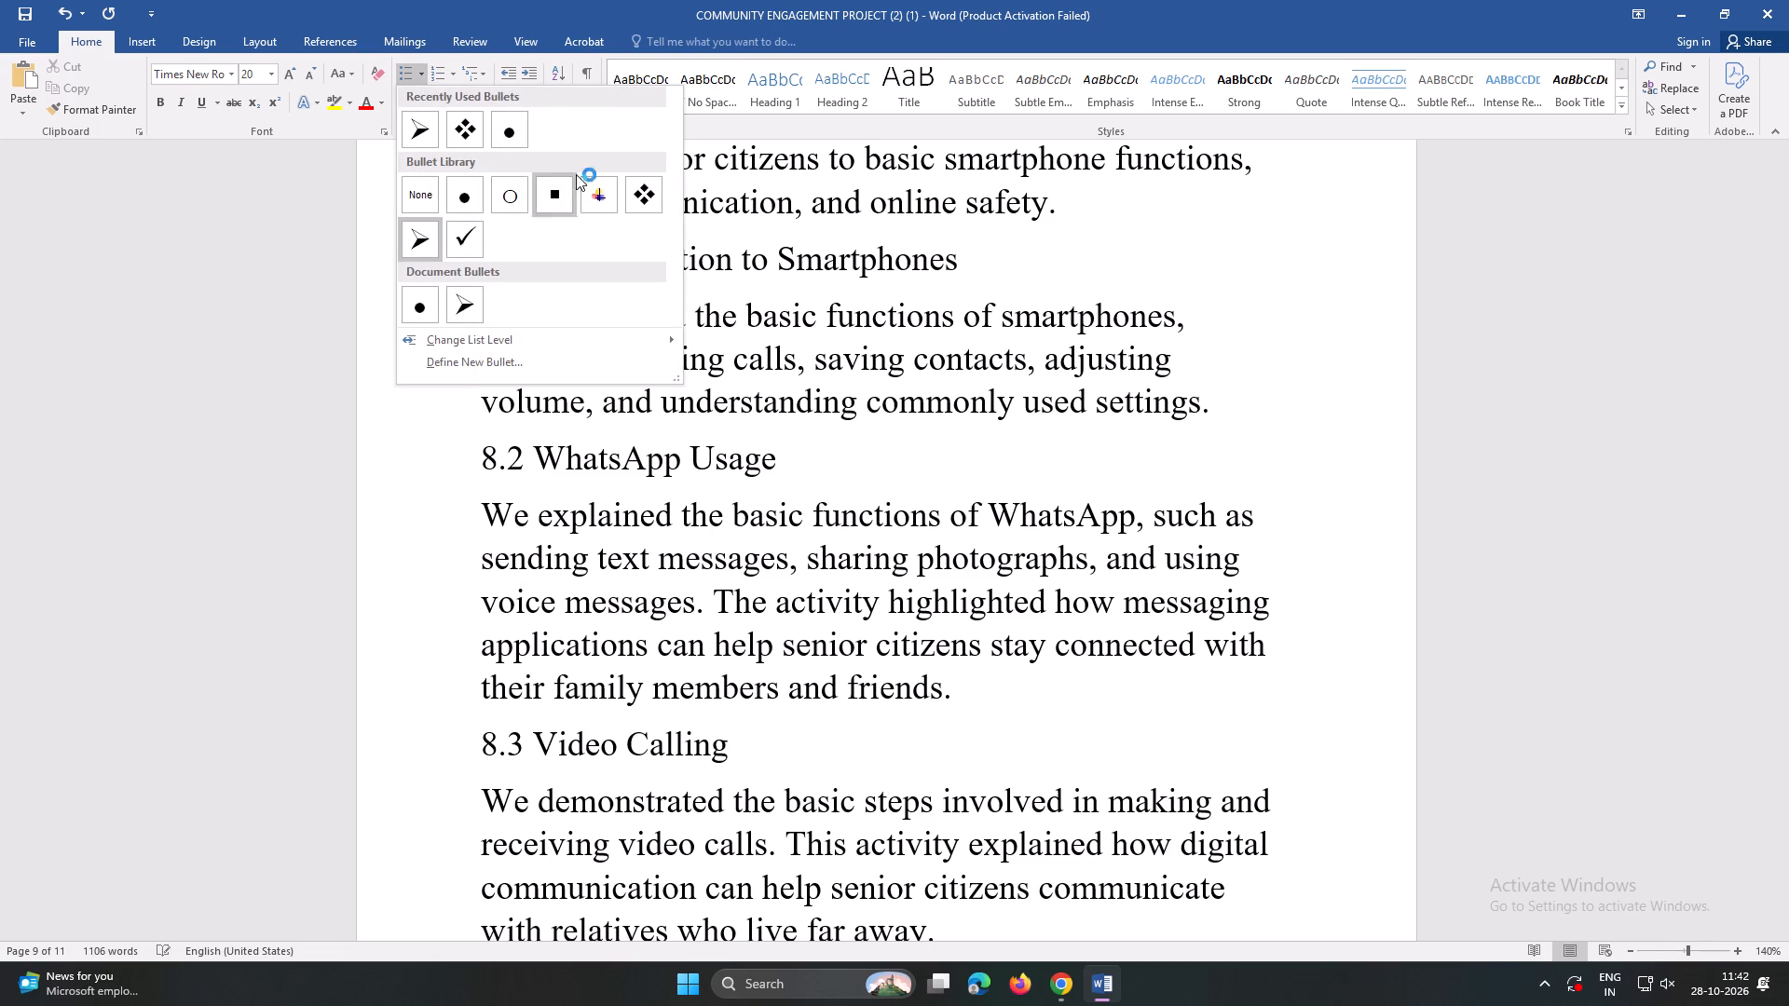
click(635, 193)
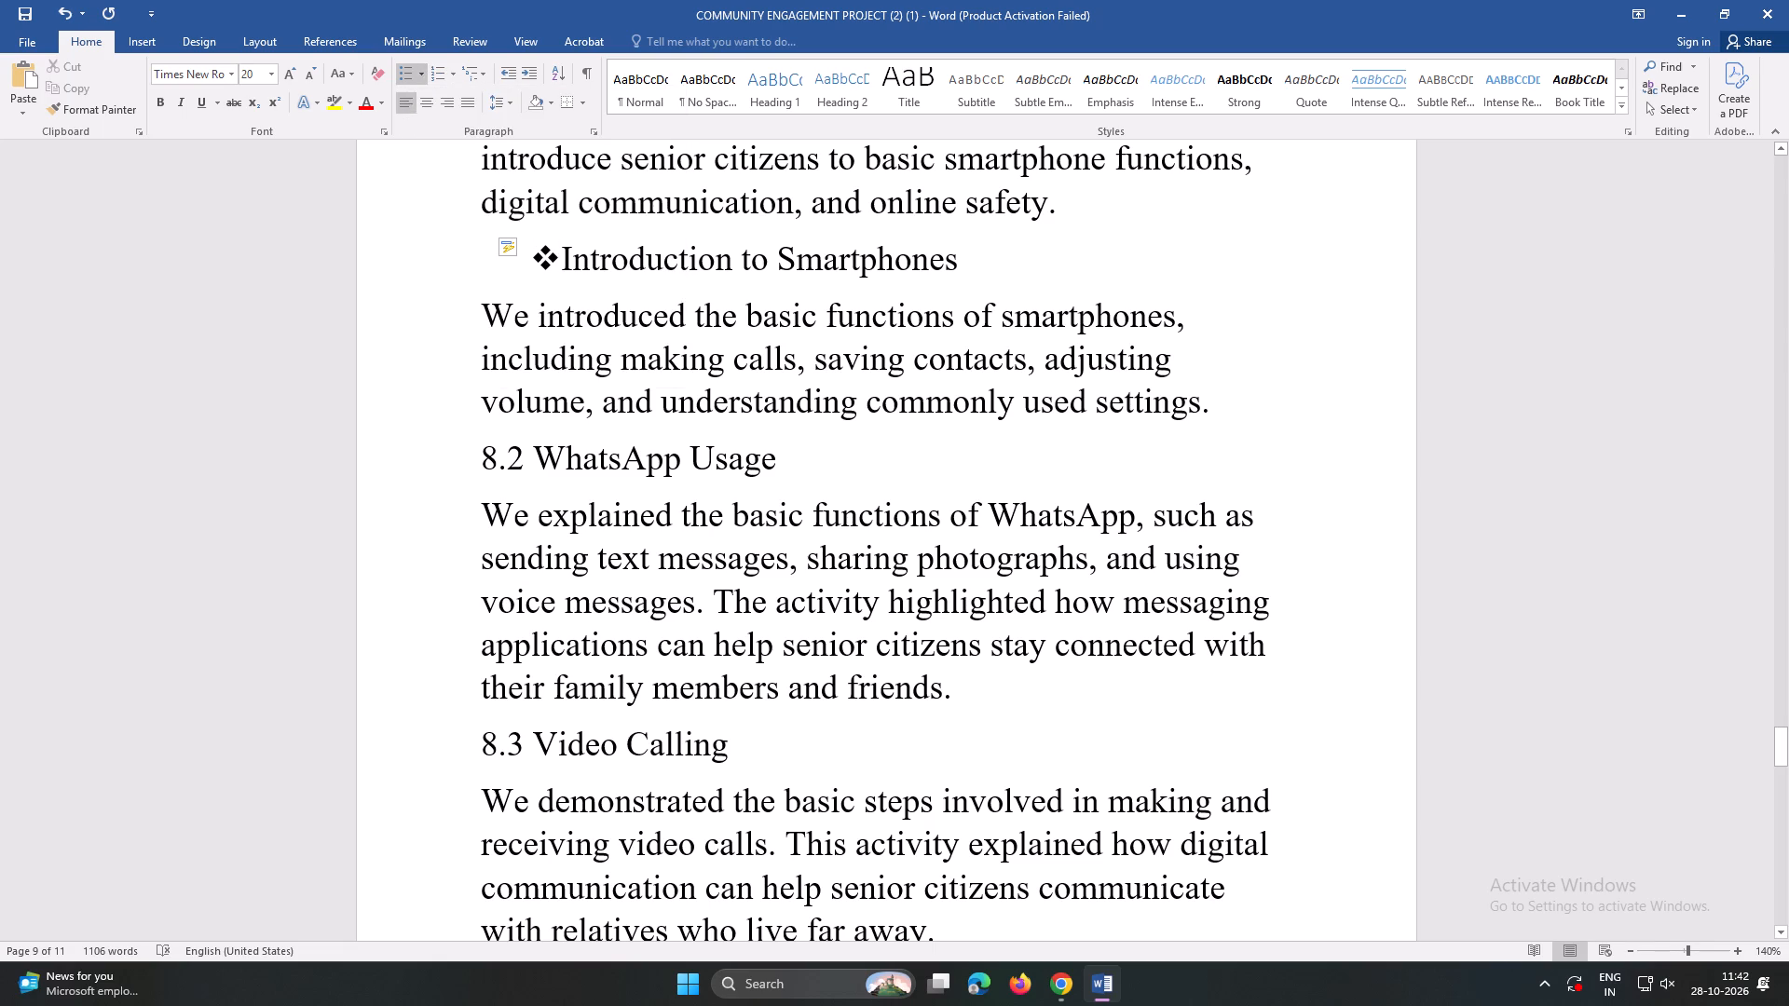
click(536, 254)
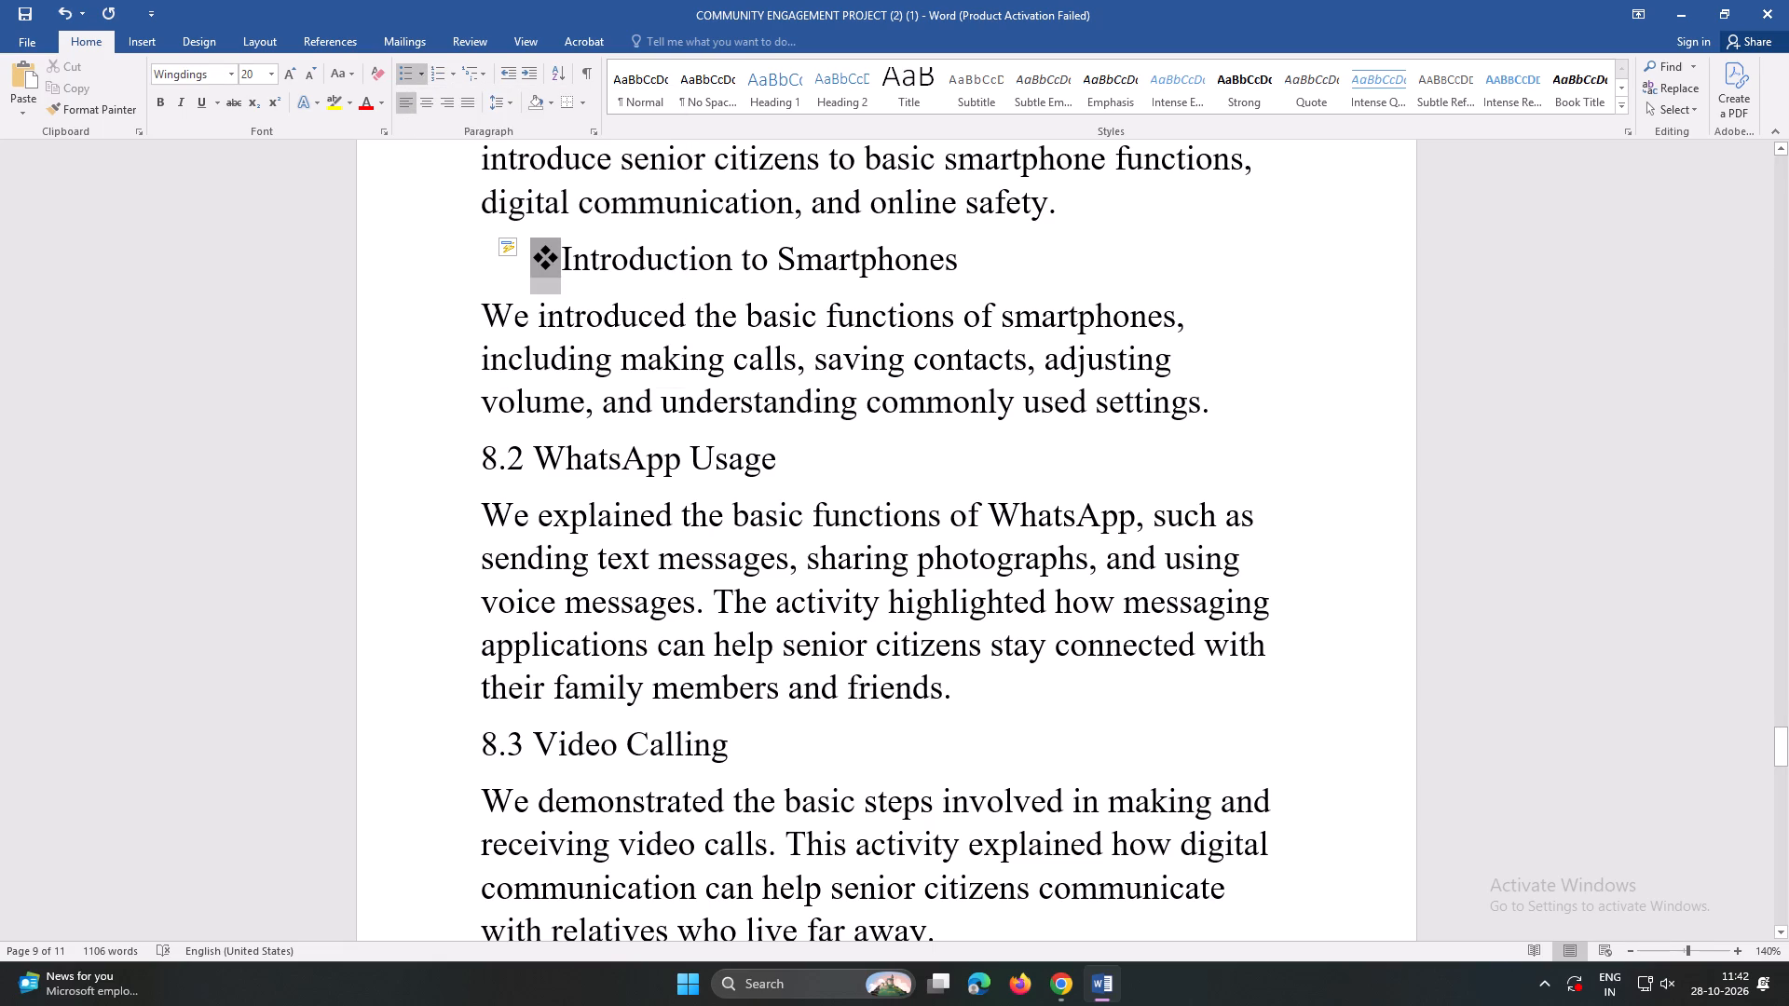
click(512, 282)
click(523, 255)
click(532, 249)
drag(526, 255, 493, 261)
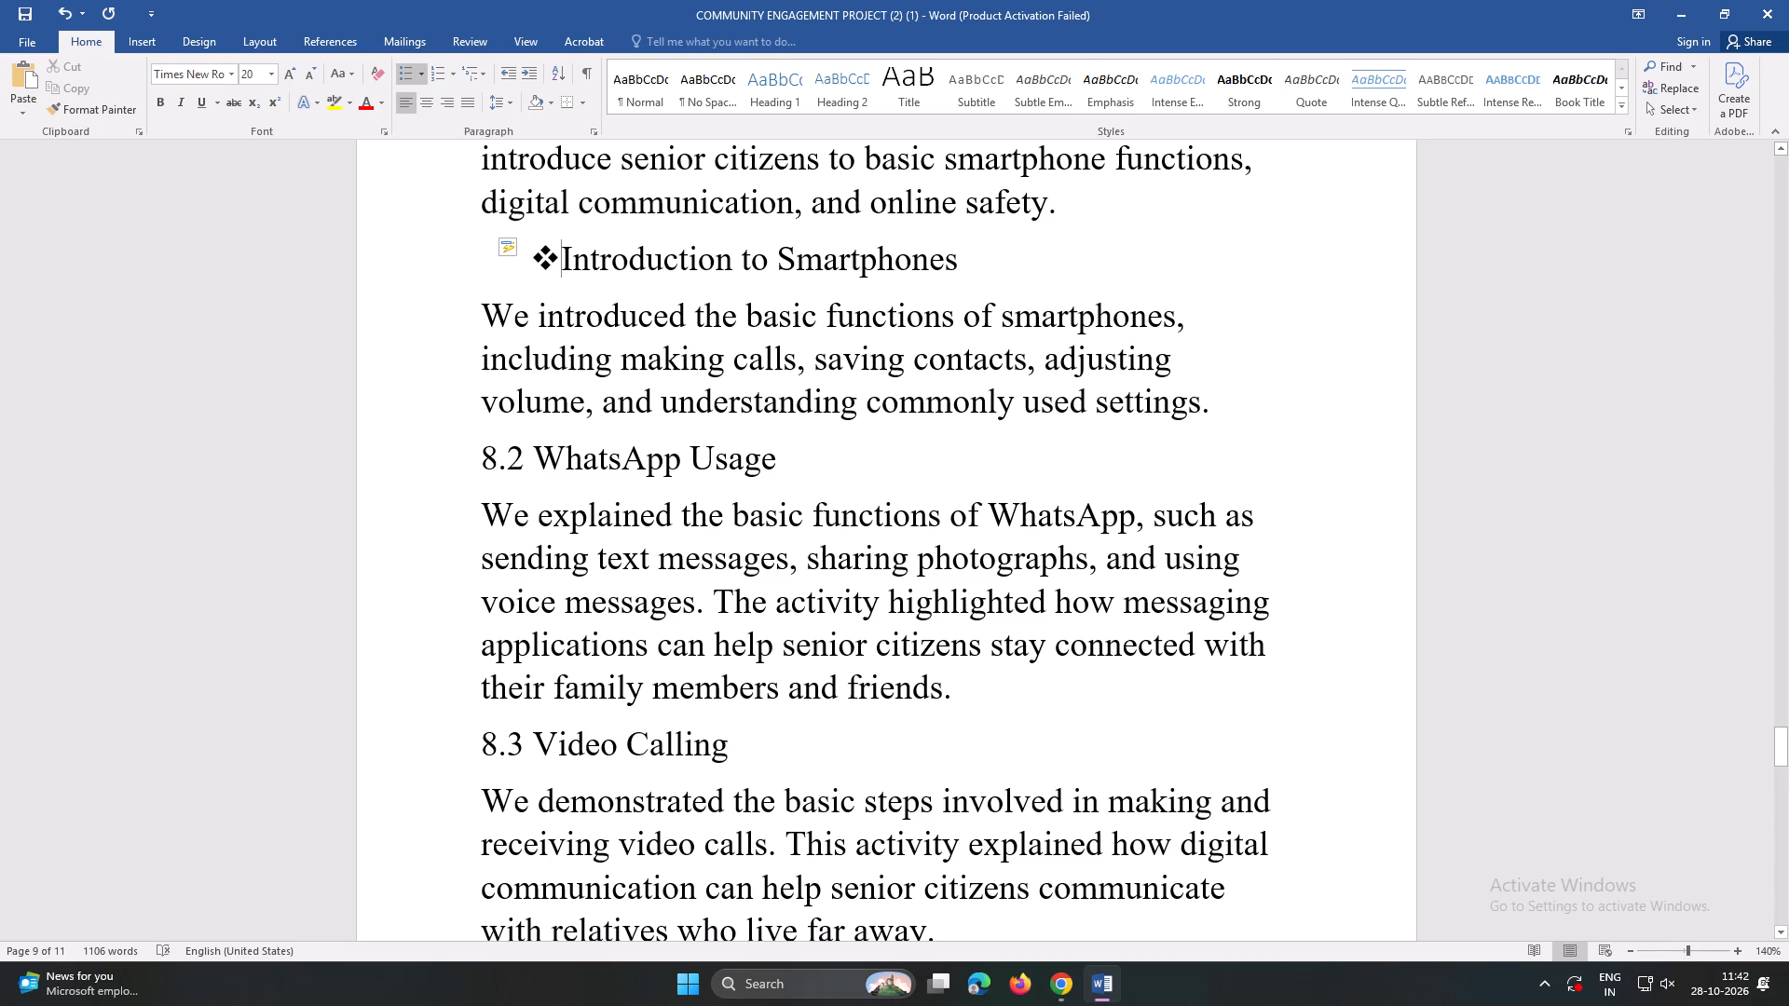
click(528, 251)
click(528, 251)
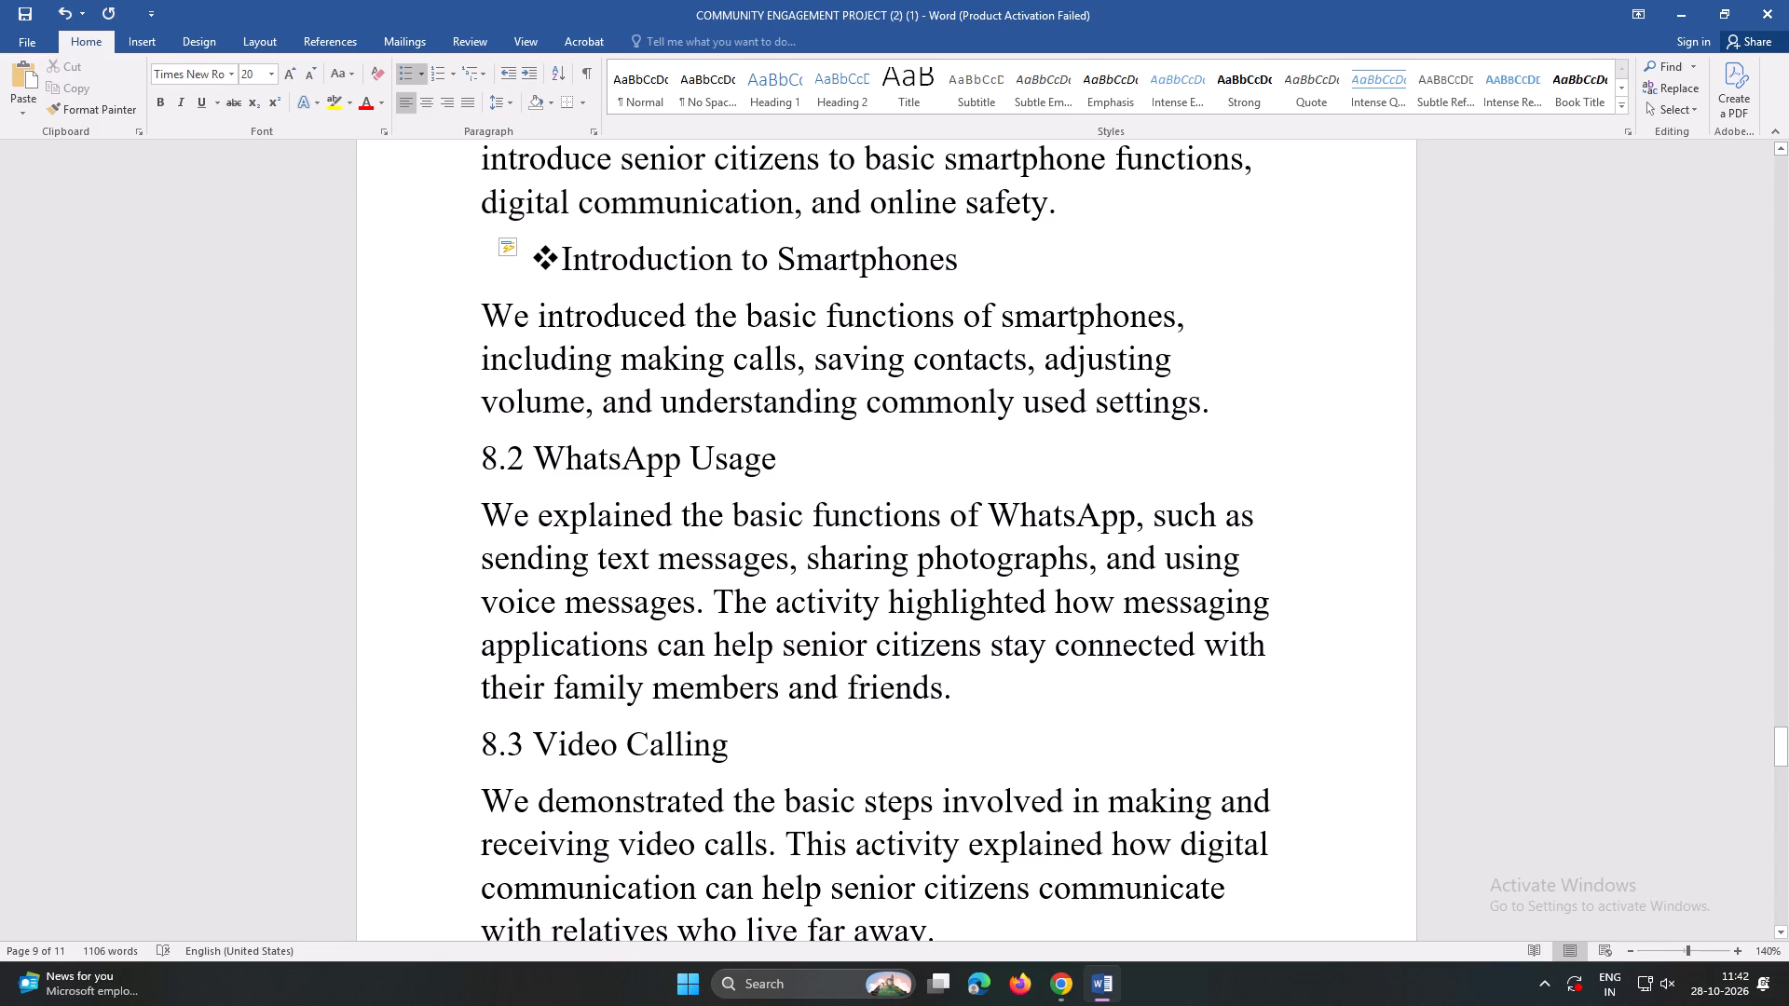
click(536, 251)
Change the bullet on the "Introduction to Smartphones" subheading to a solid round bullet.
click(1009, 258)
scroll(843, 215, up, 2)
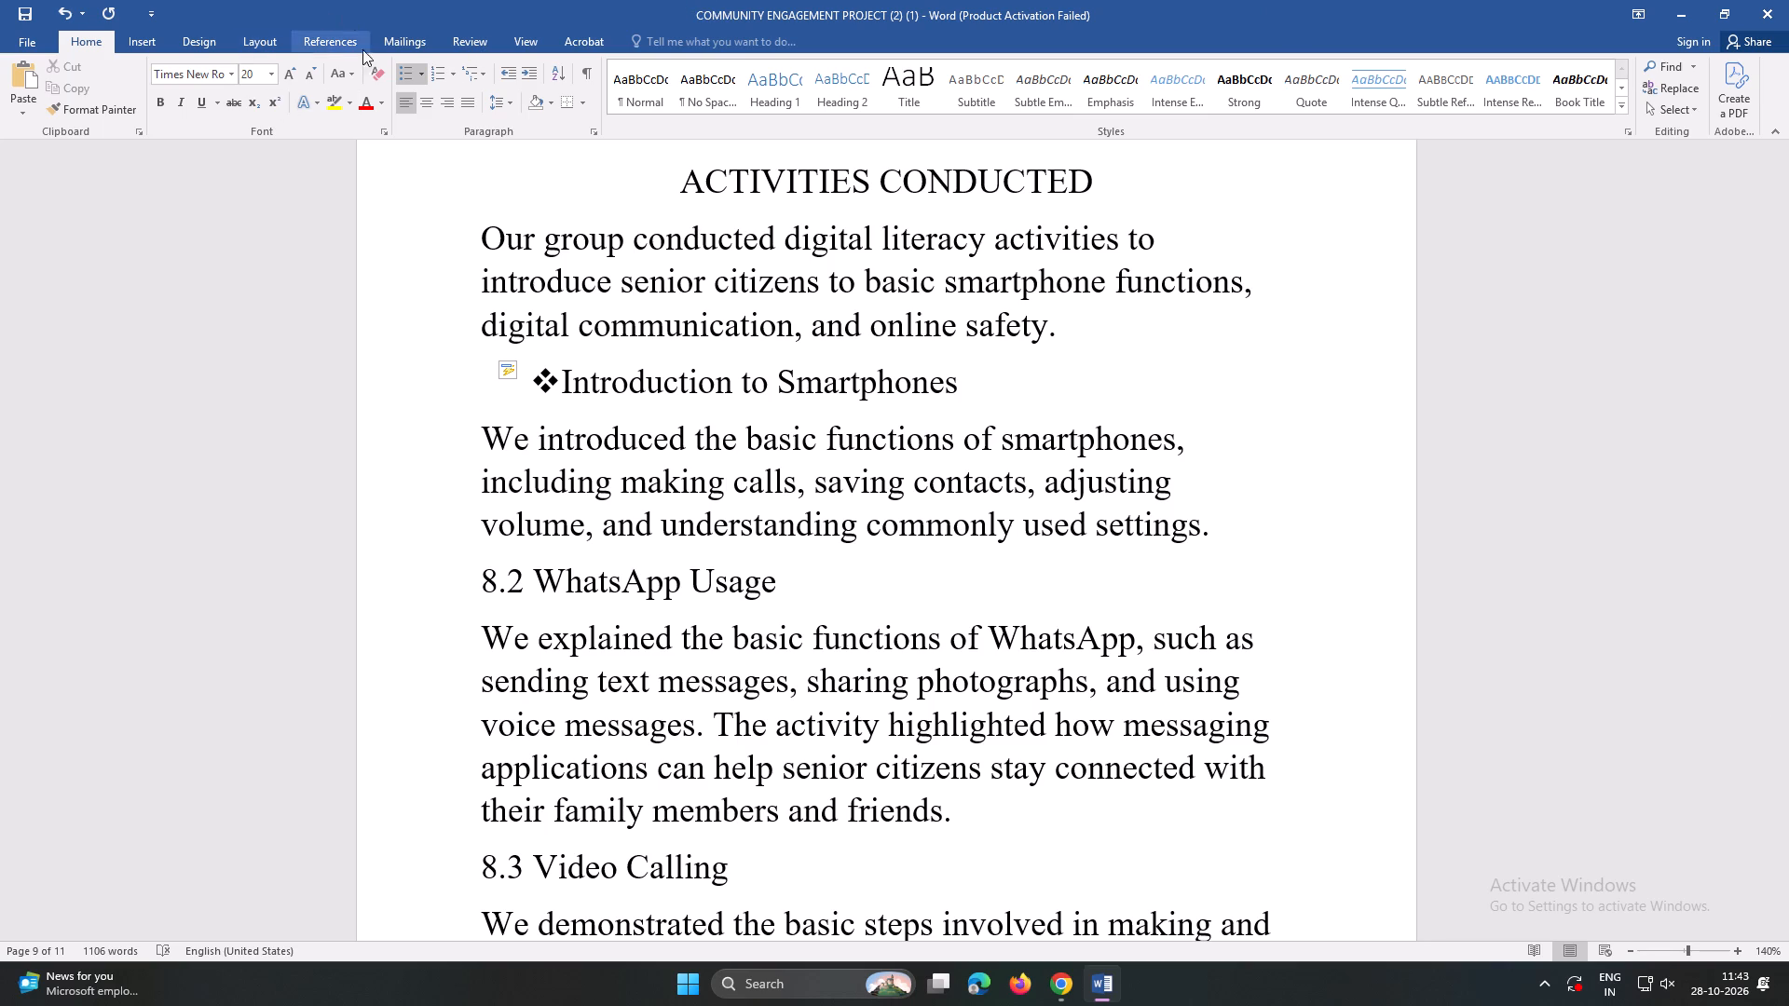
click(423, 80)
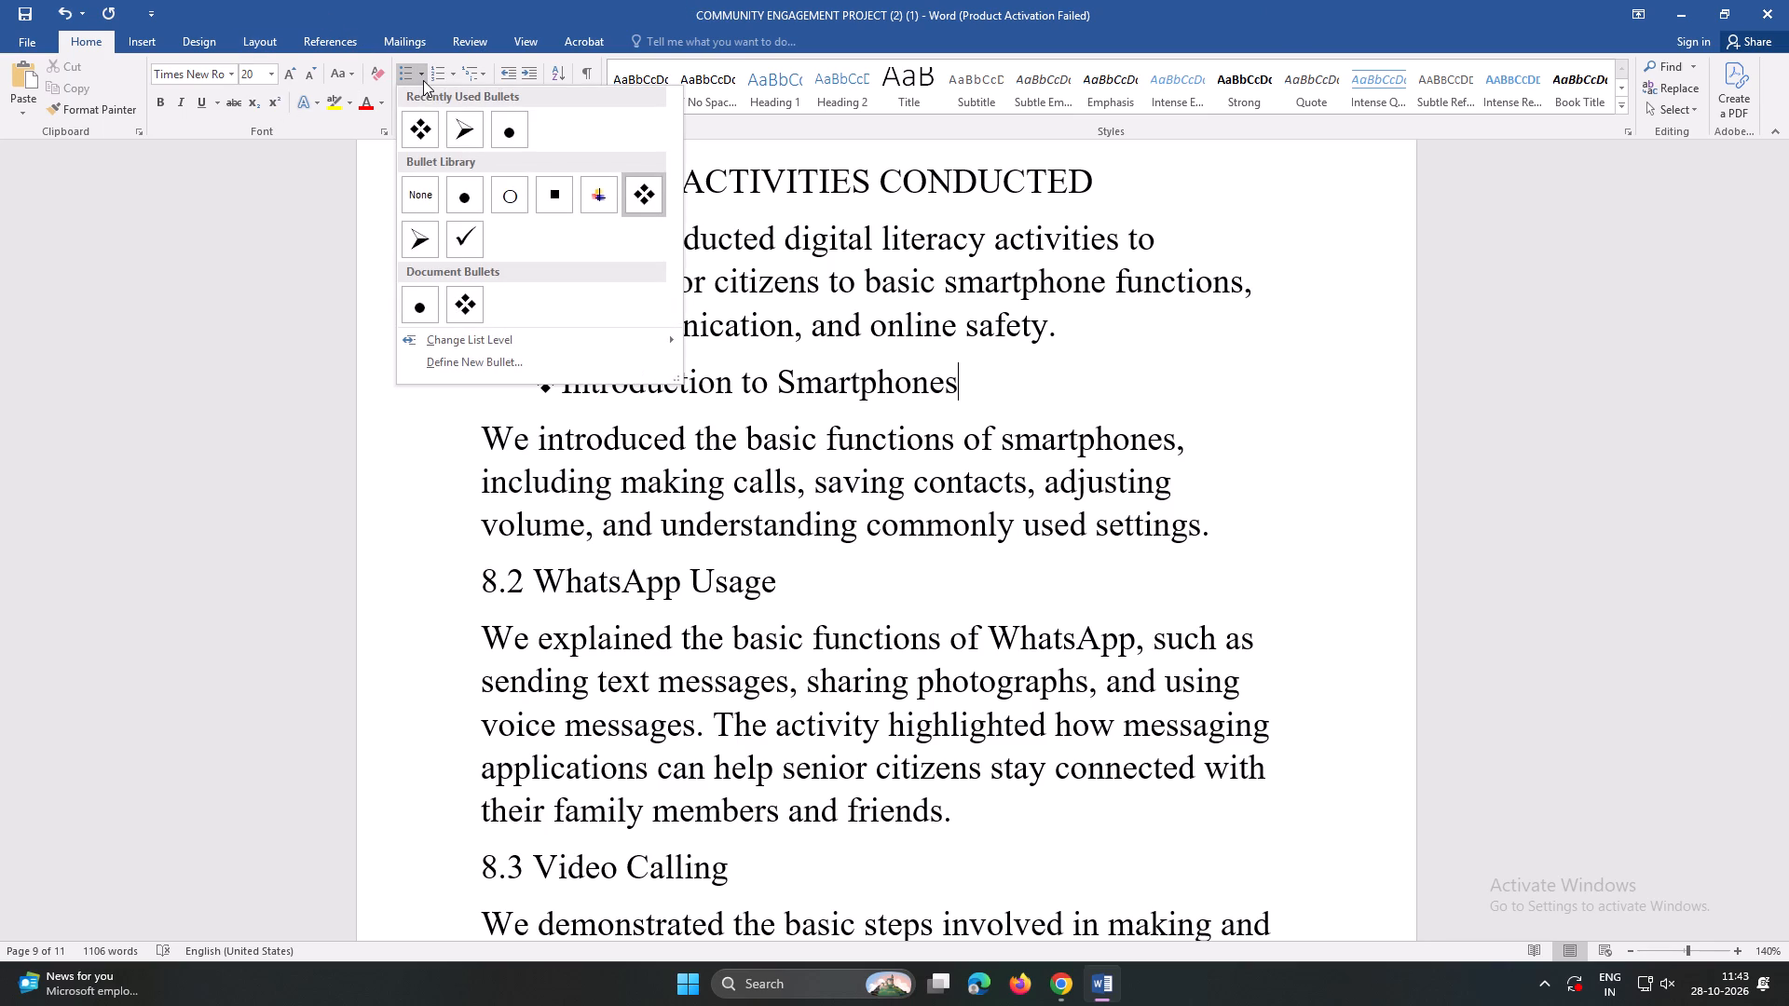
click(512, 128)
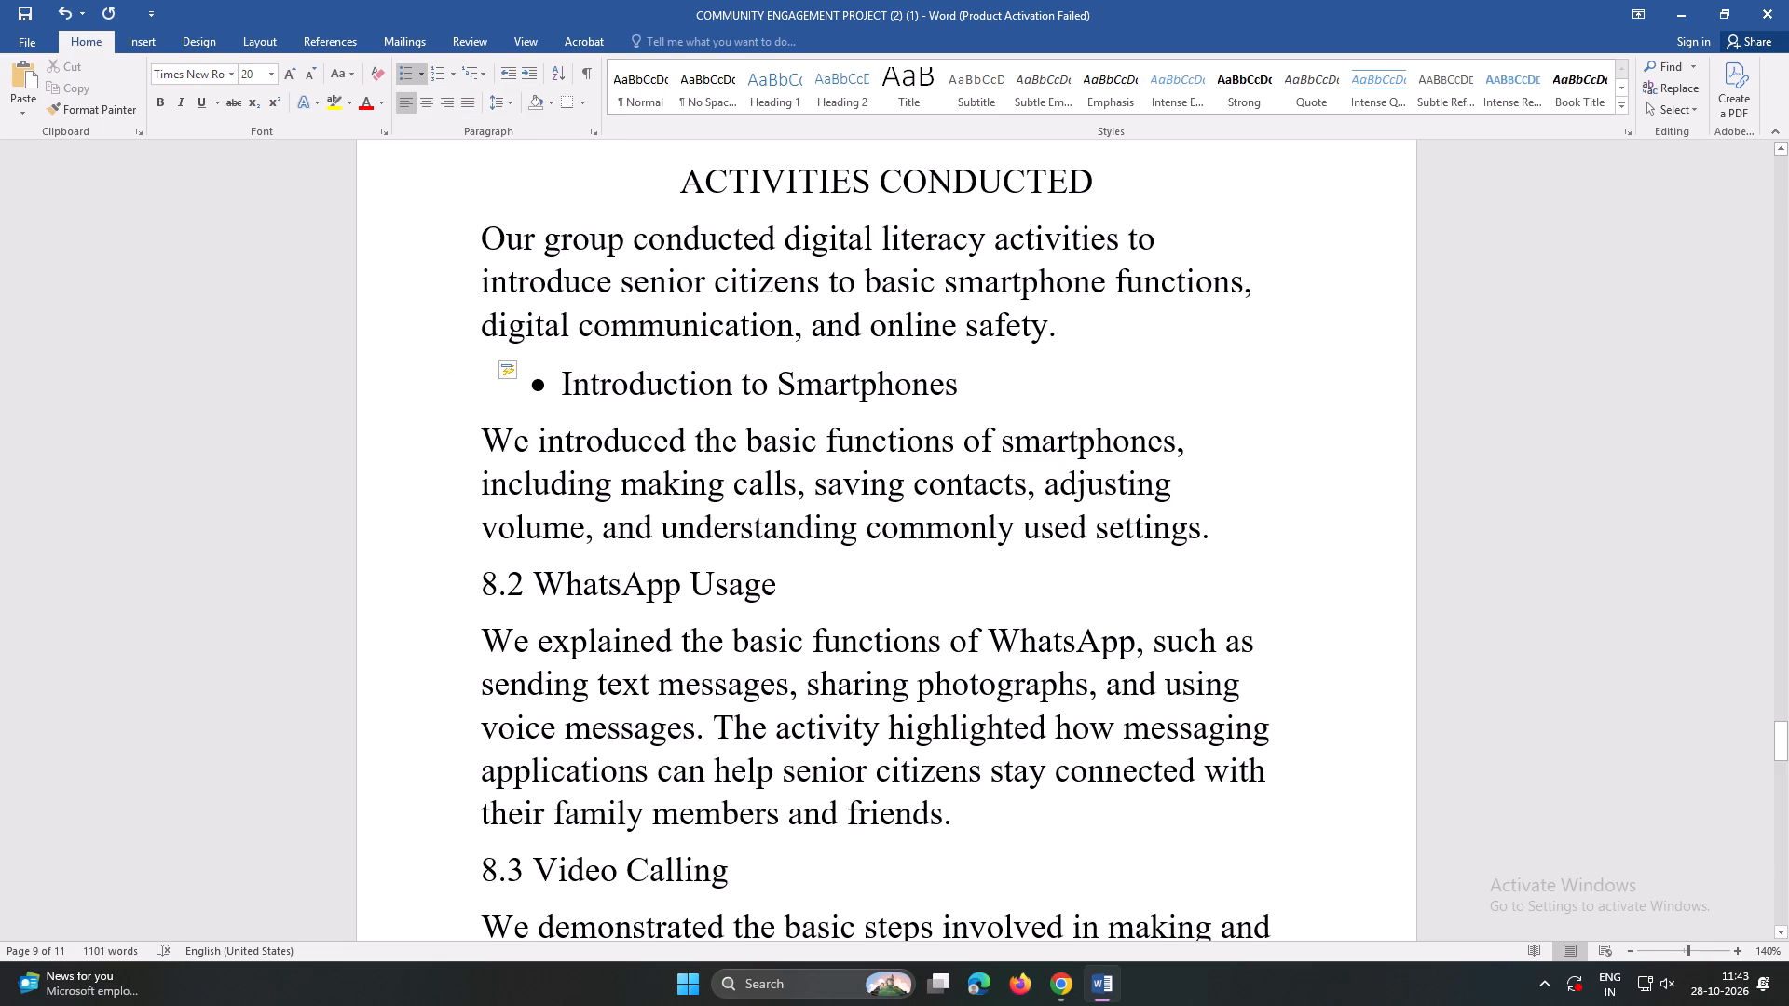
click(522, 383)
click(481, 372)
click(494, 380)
Remove the number "8.2" from the "WhatsApp Usage" subheading.
scroll(1097, 568, down, 2)
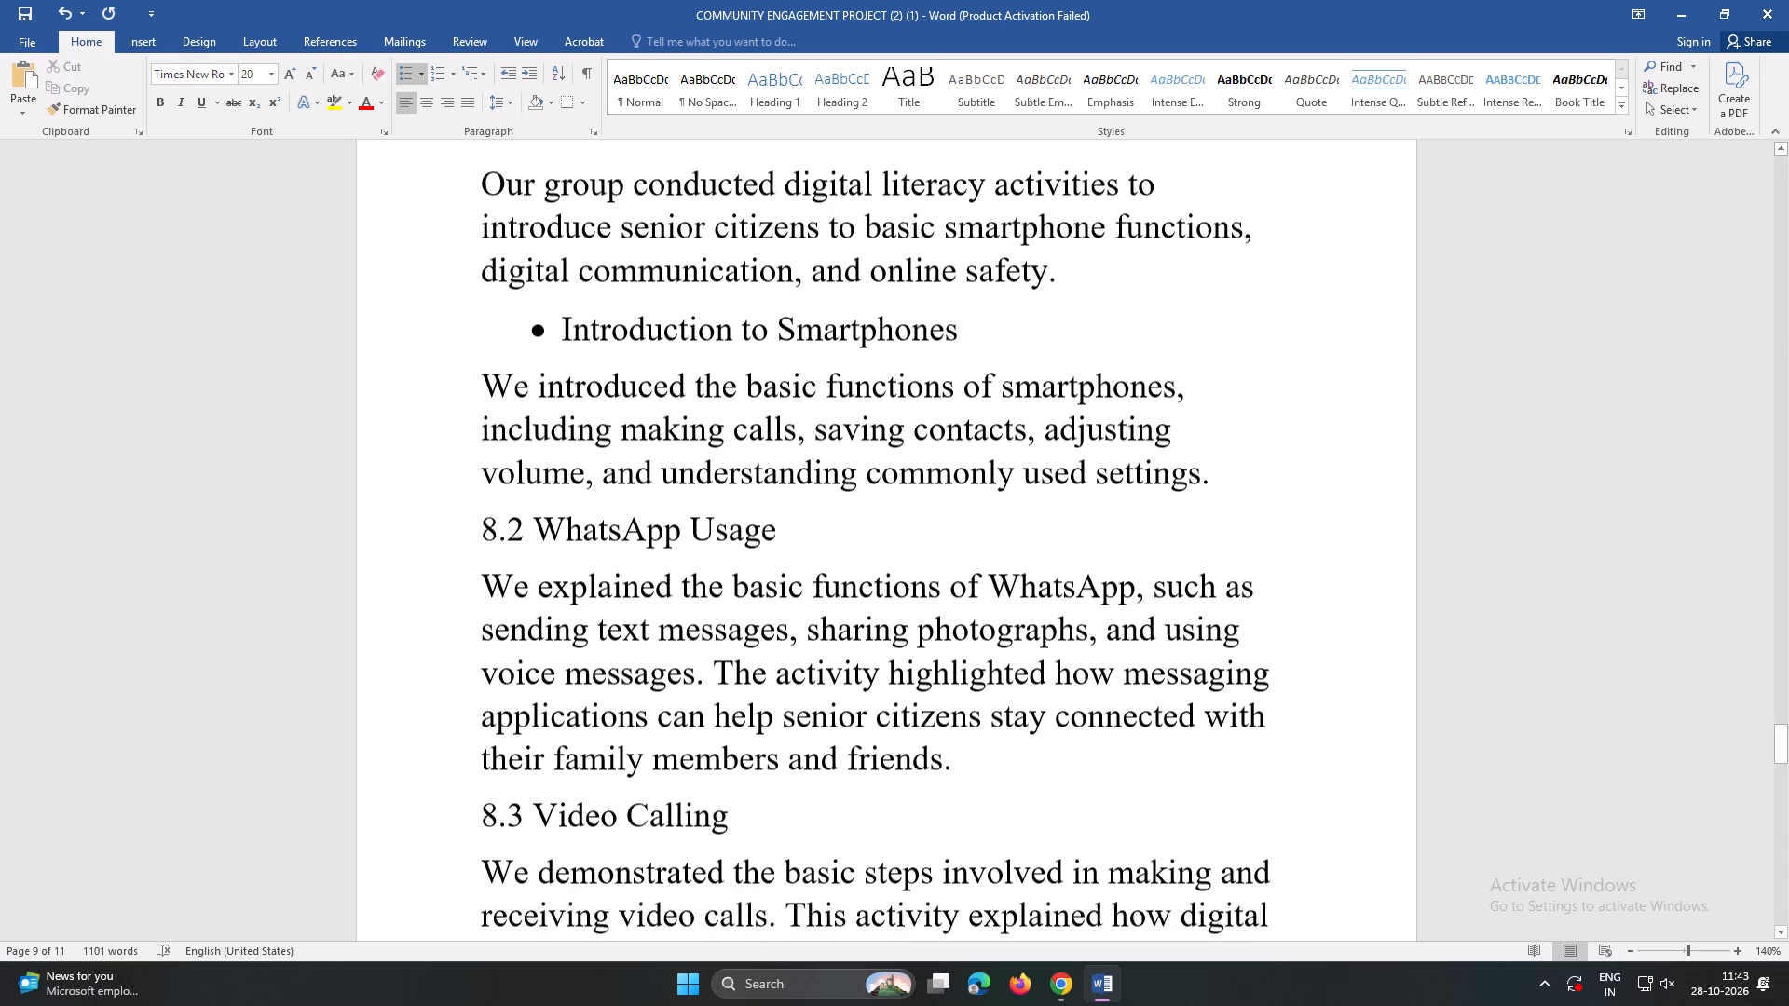
scroll(1097, 568, down, 1)
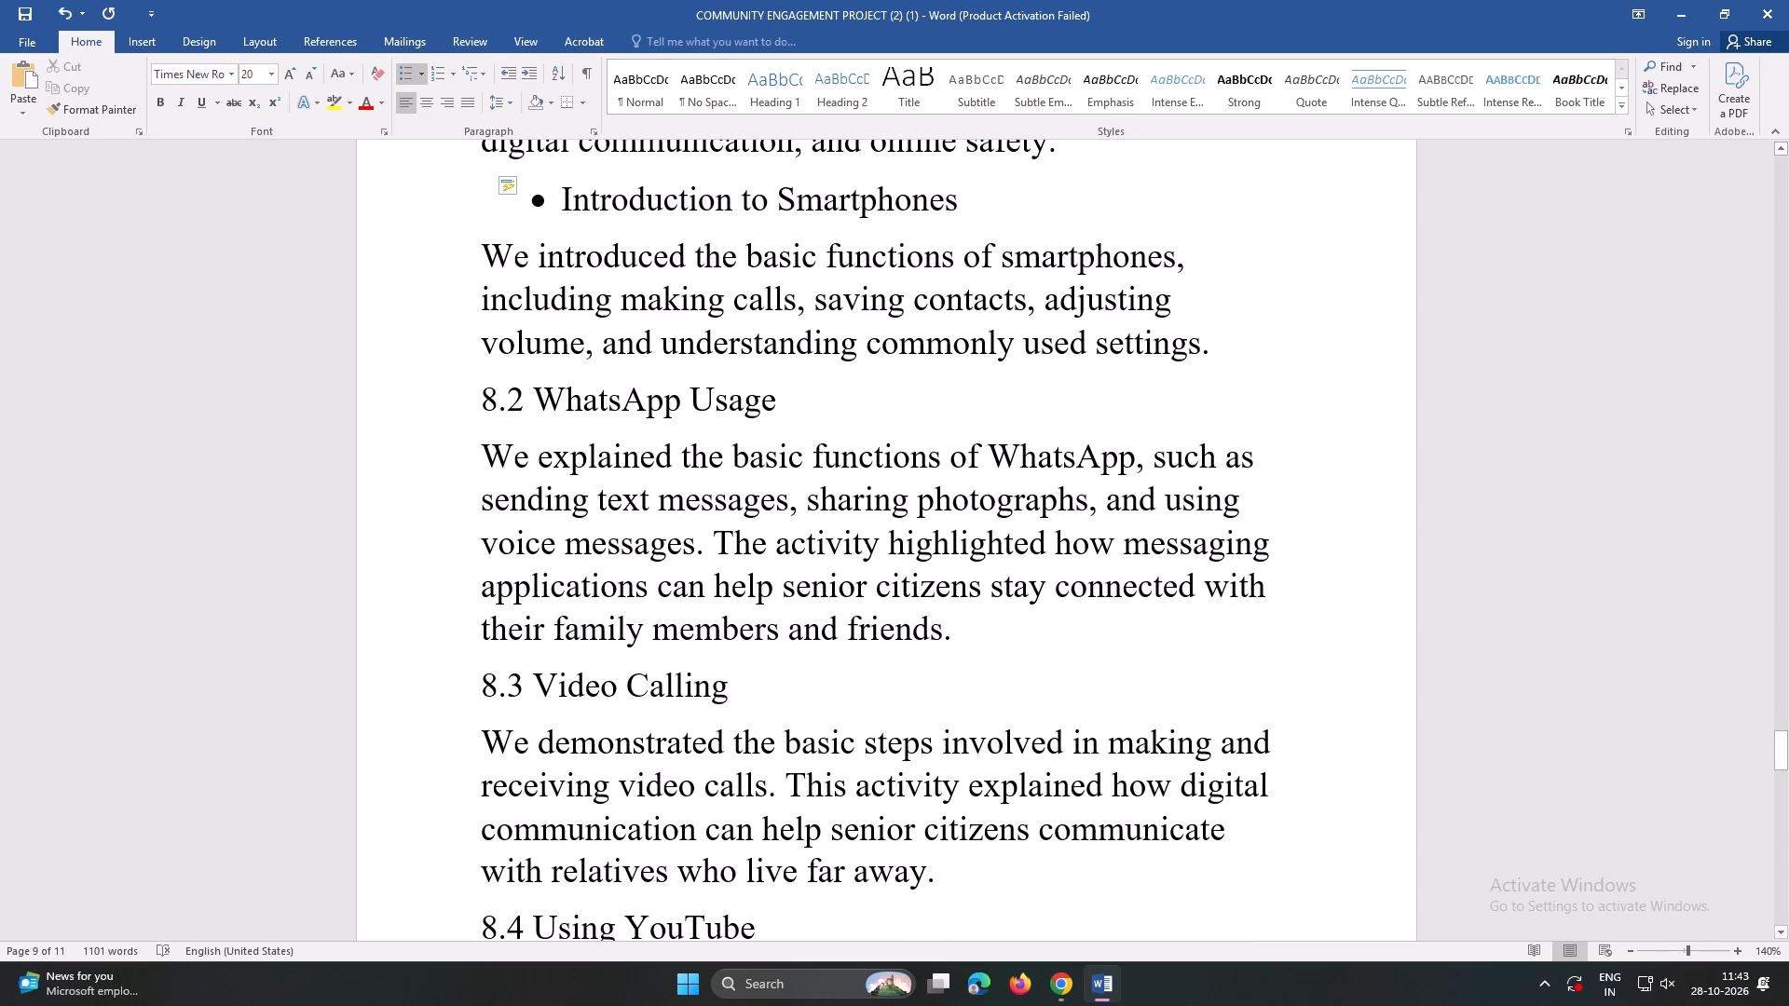
click(526, 382)
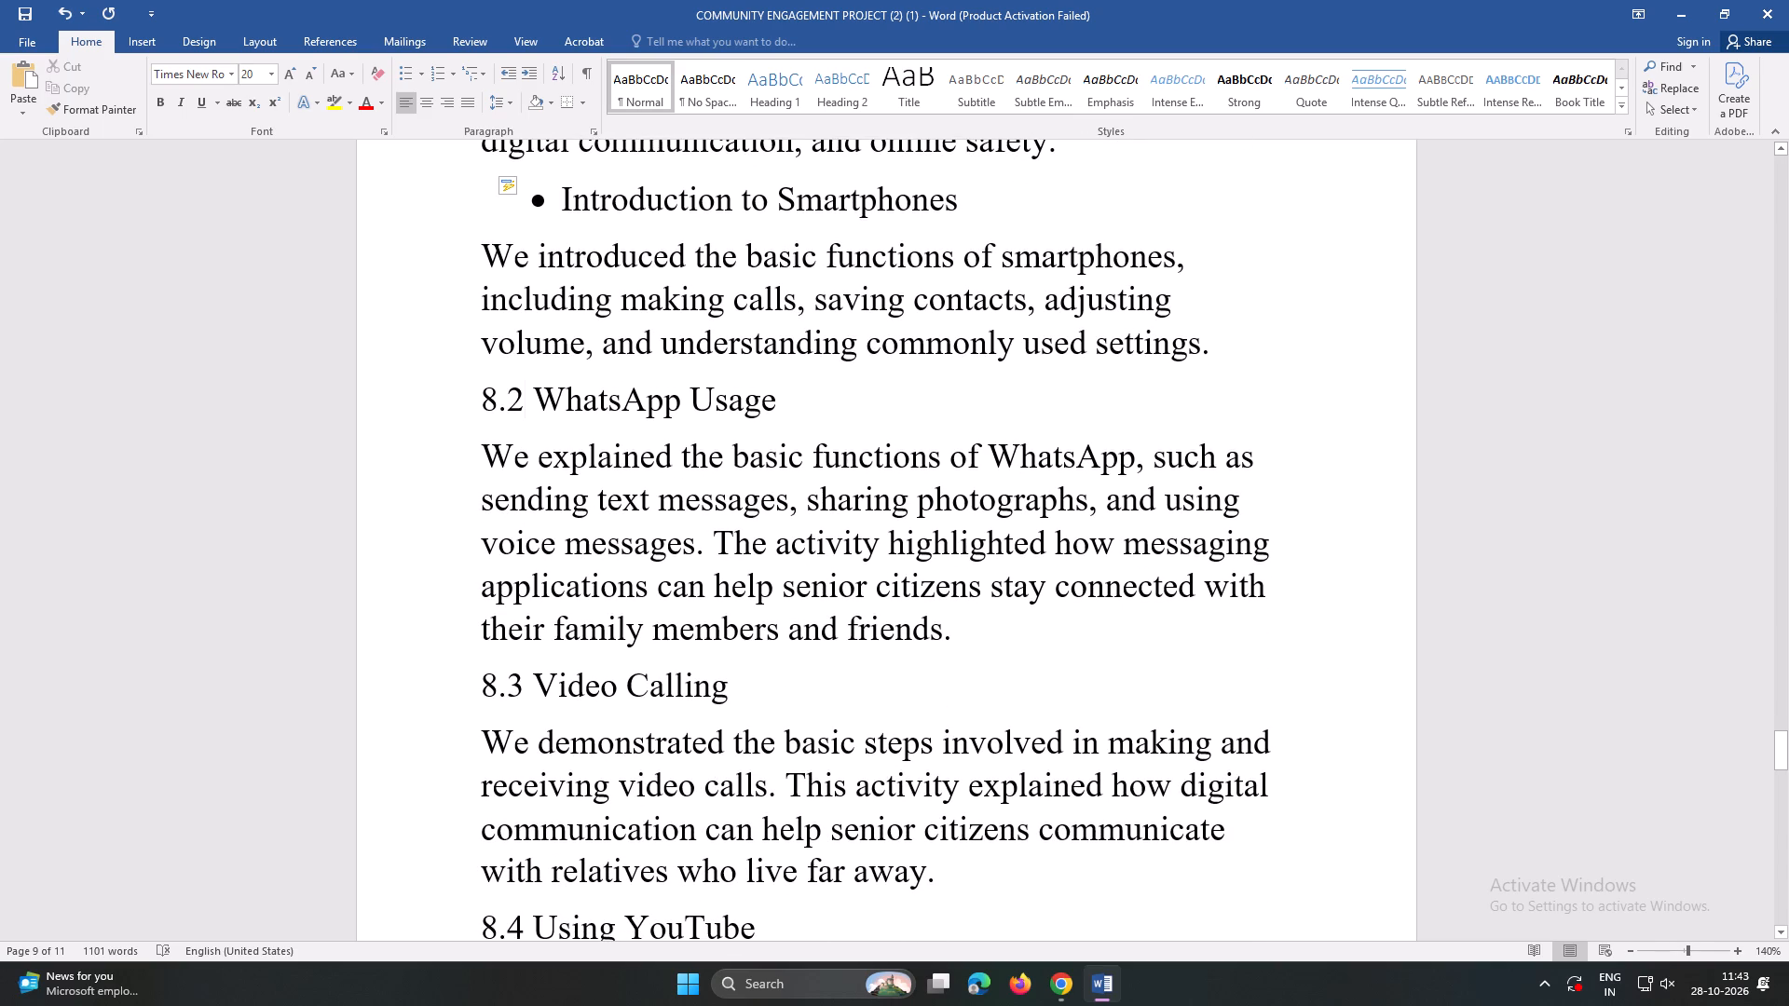
key(BackSpace)
key(BackSpace)
key(BackSpace)
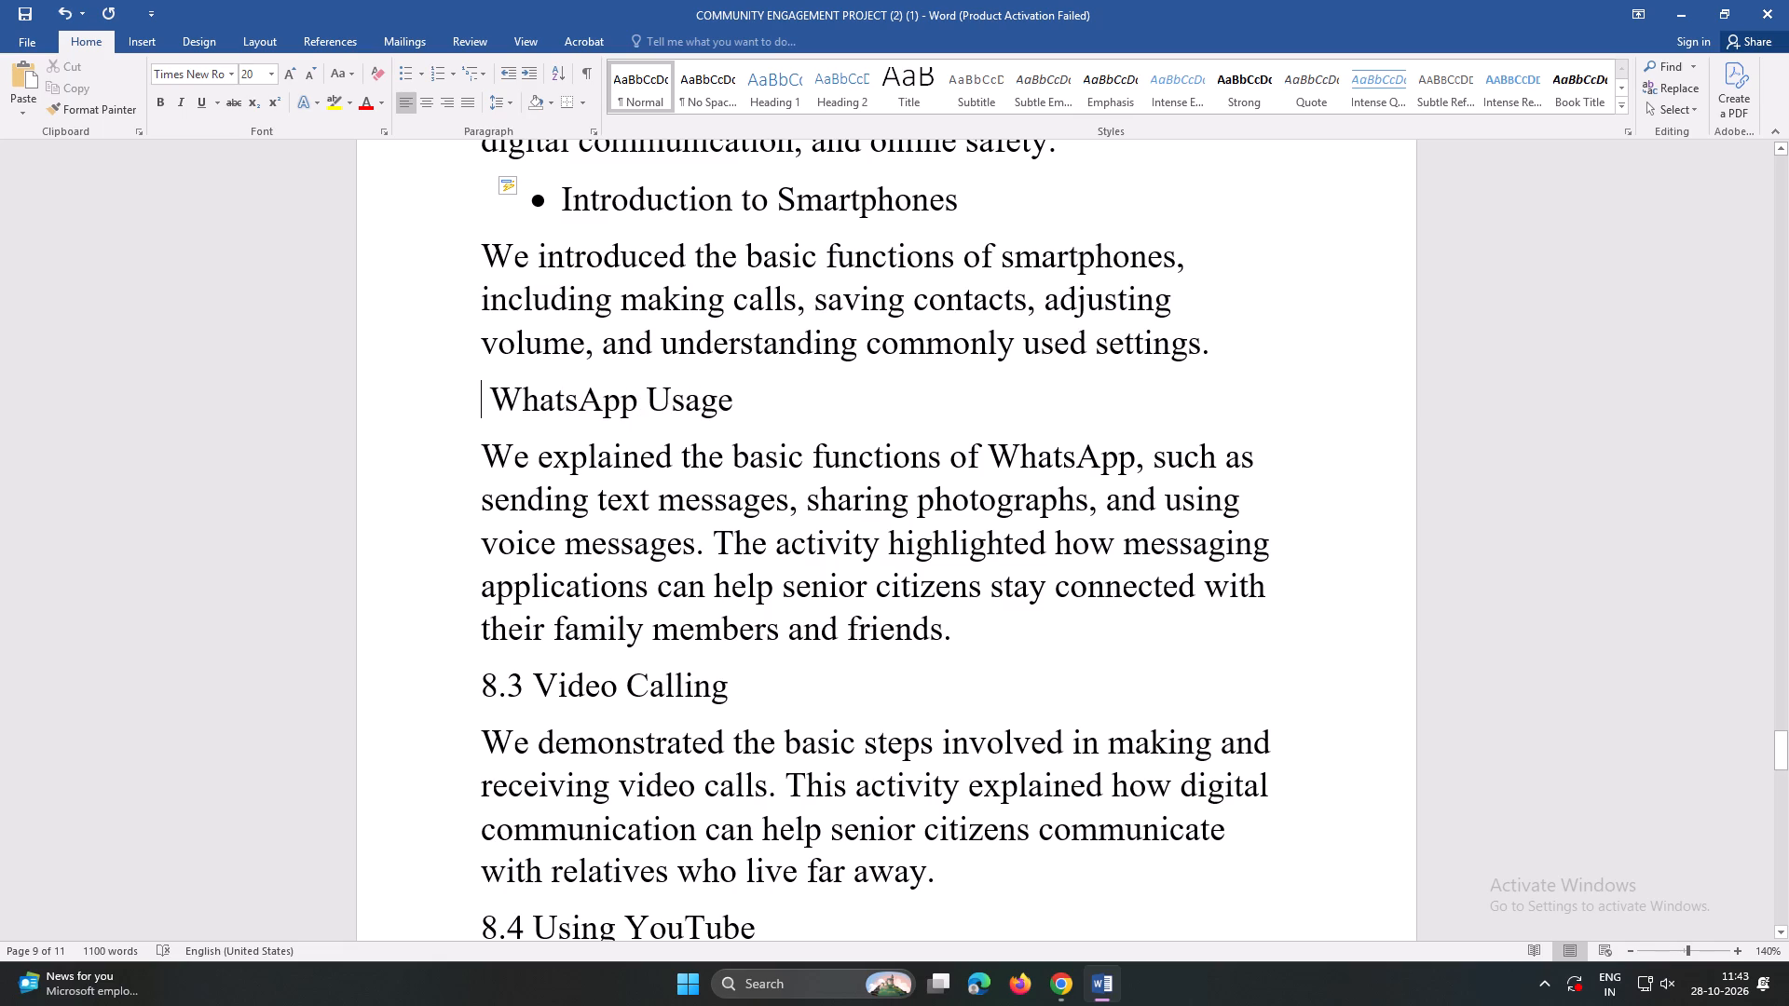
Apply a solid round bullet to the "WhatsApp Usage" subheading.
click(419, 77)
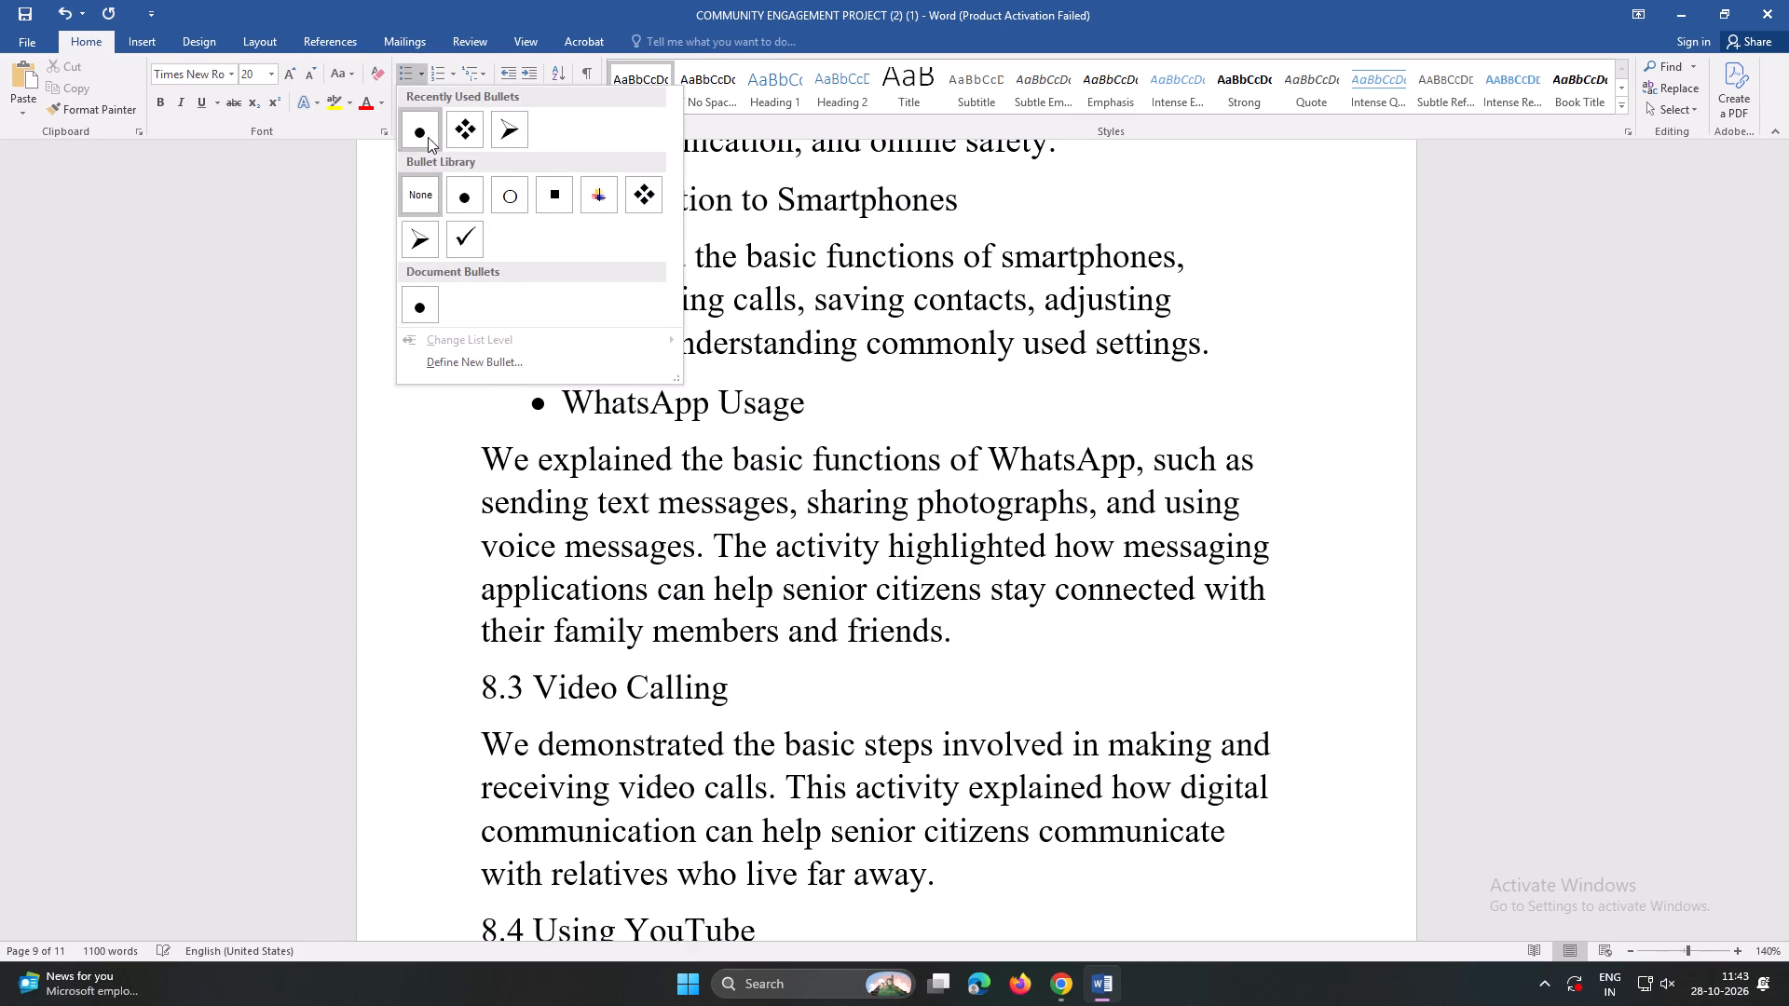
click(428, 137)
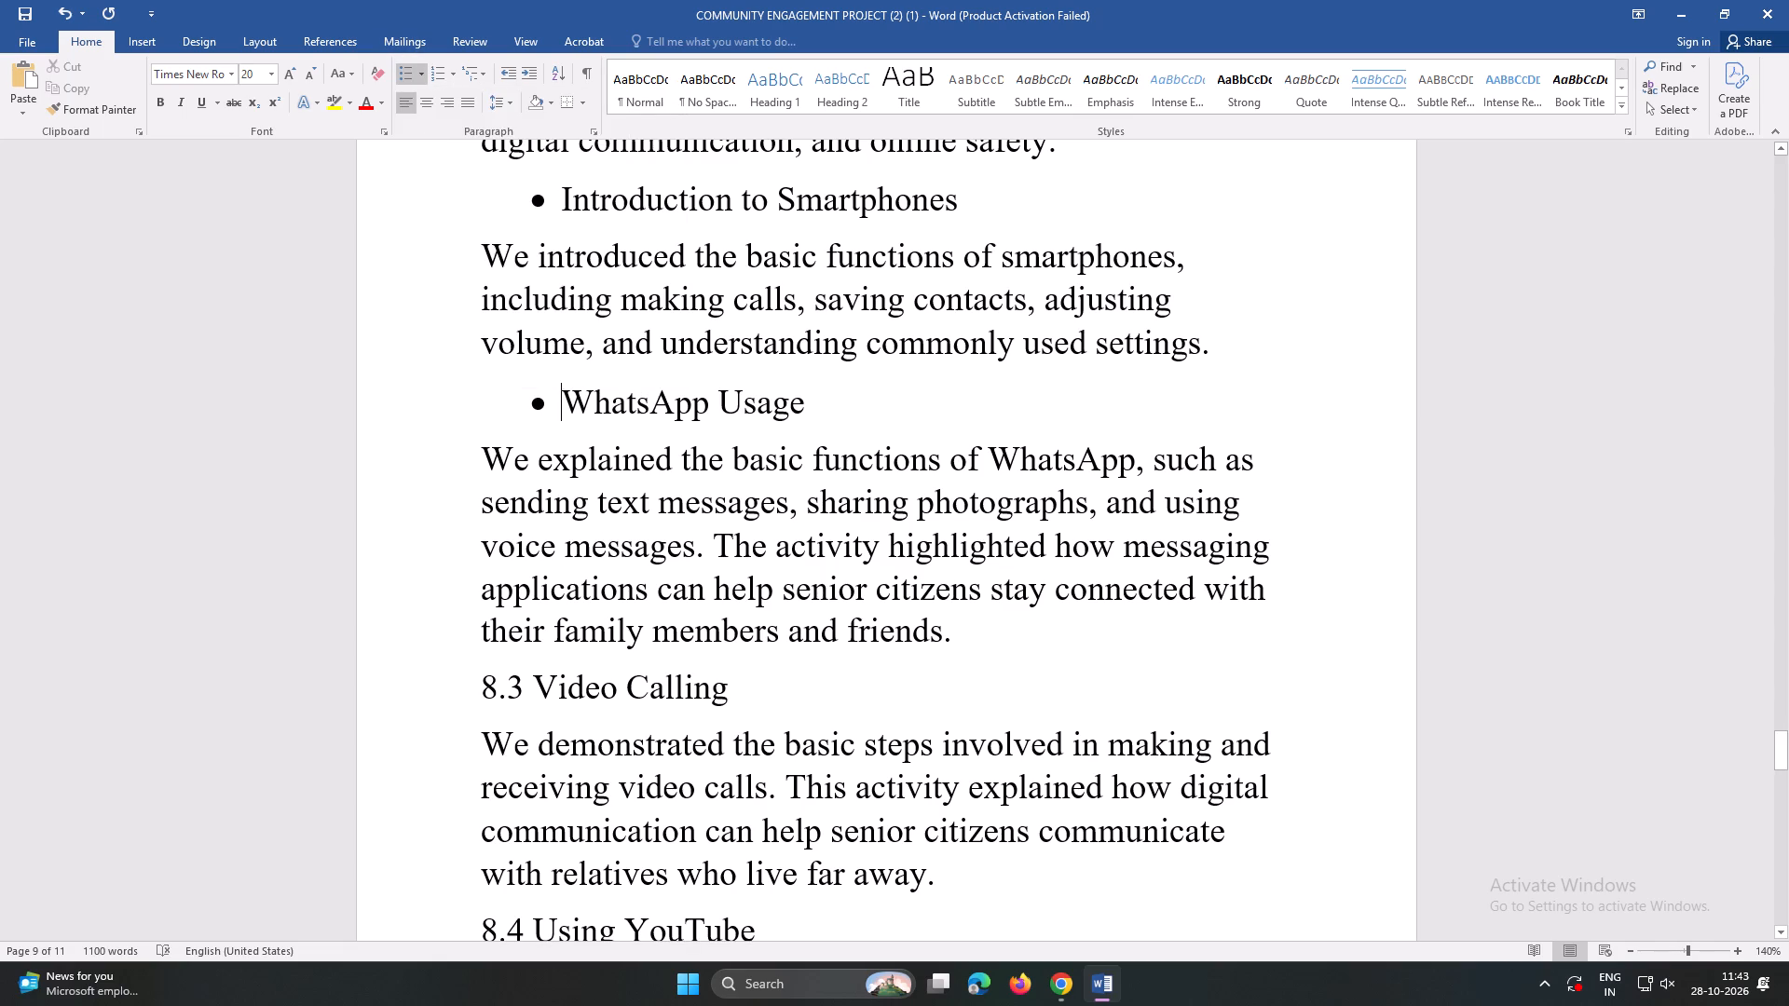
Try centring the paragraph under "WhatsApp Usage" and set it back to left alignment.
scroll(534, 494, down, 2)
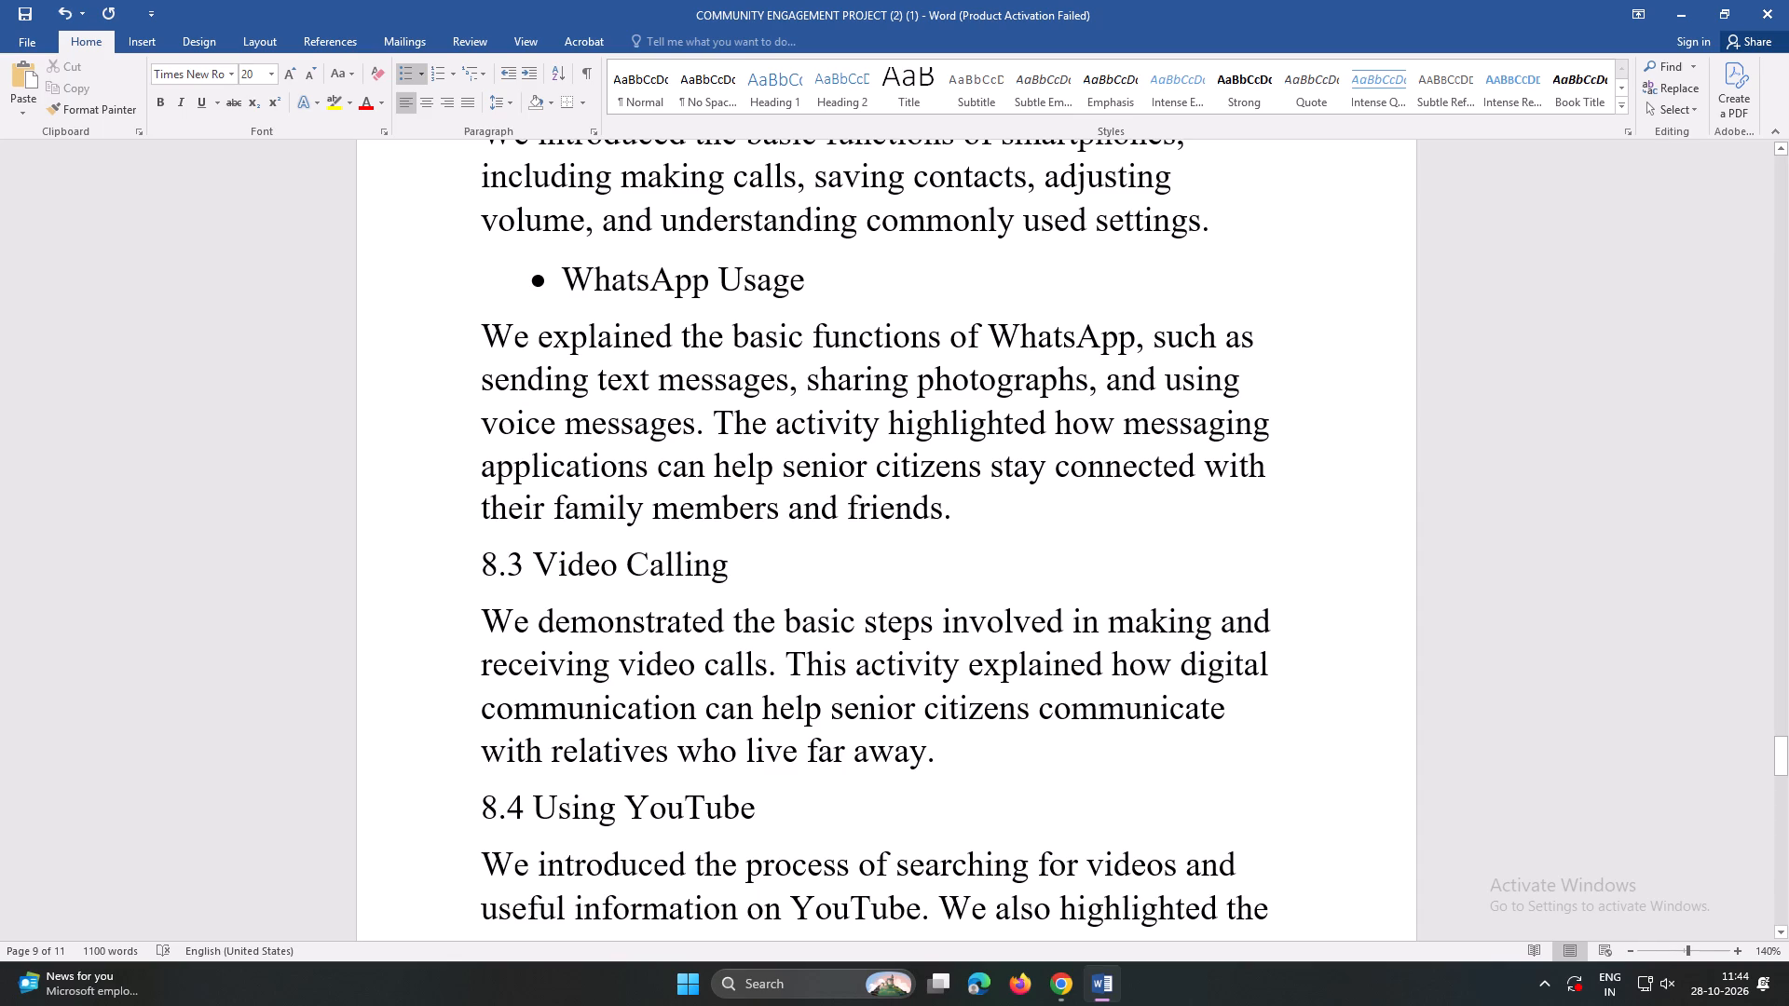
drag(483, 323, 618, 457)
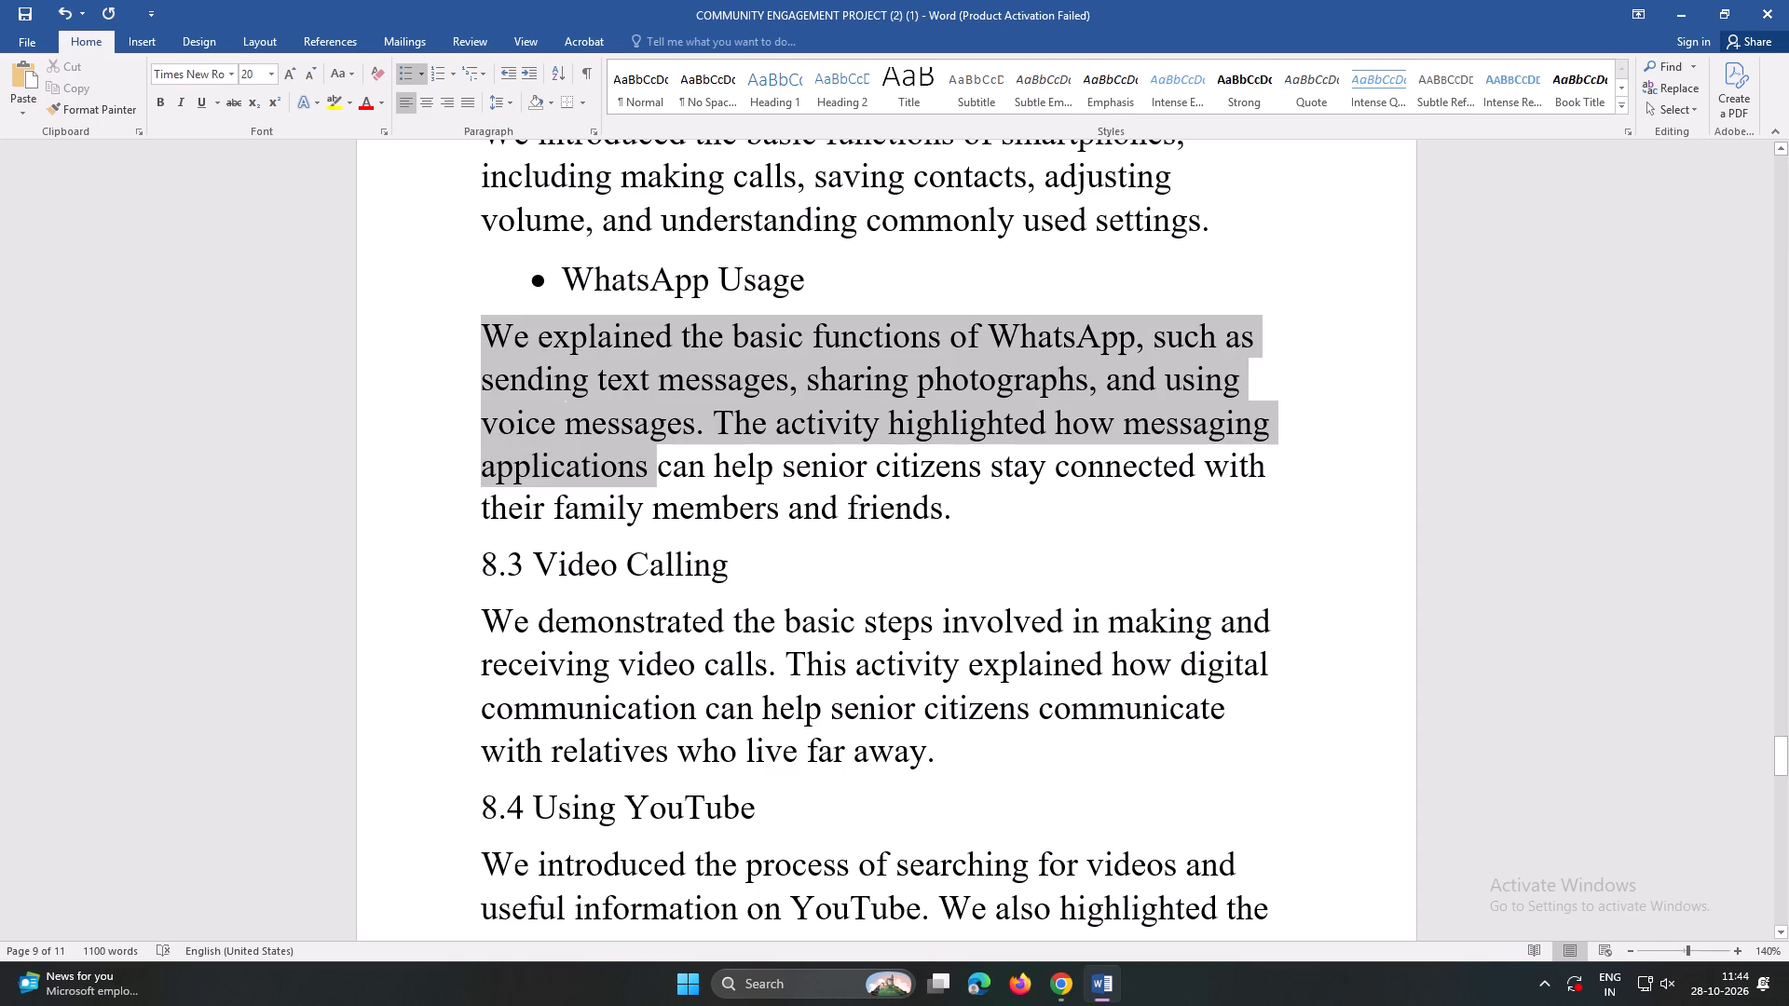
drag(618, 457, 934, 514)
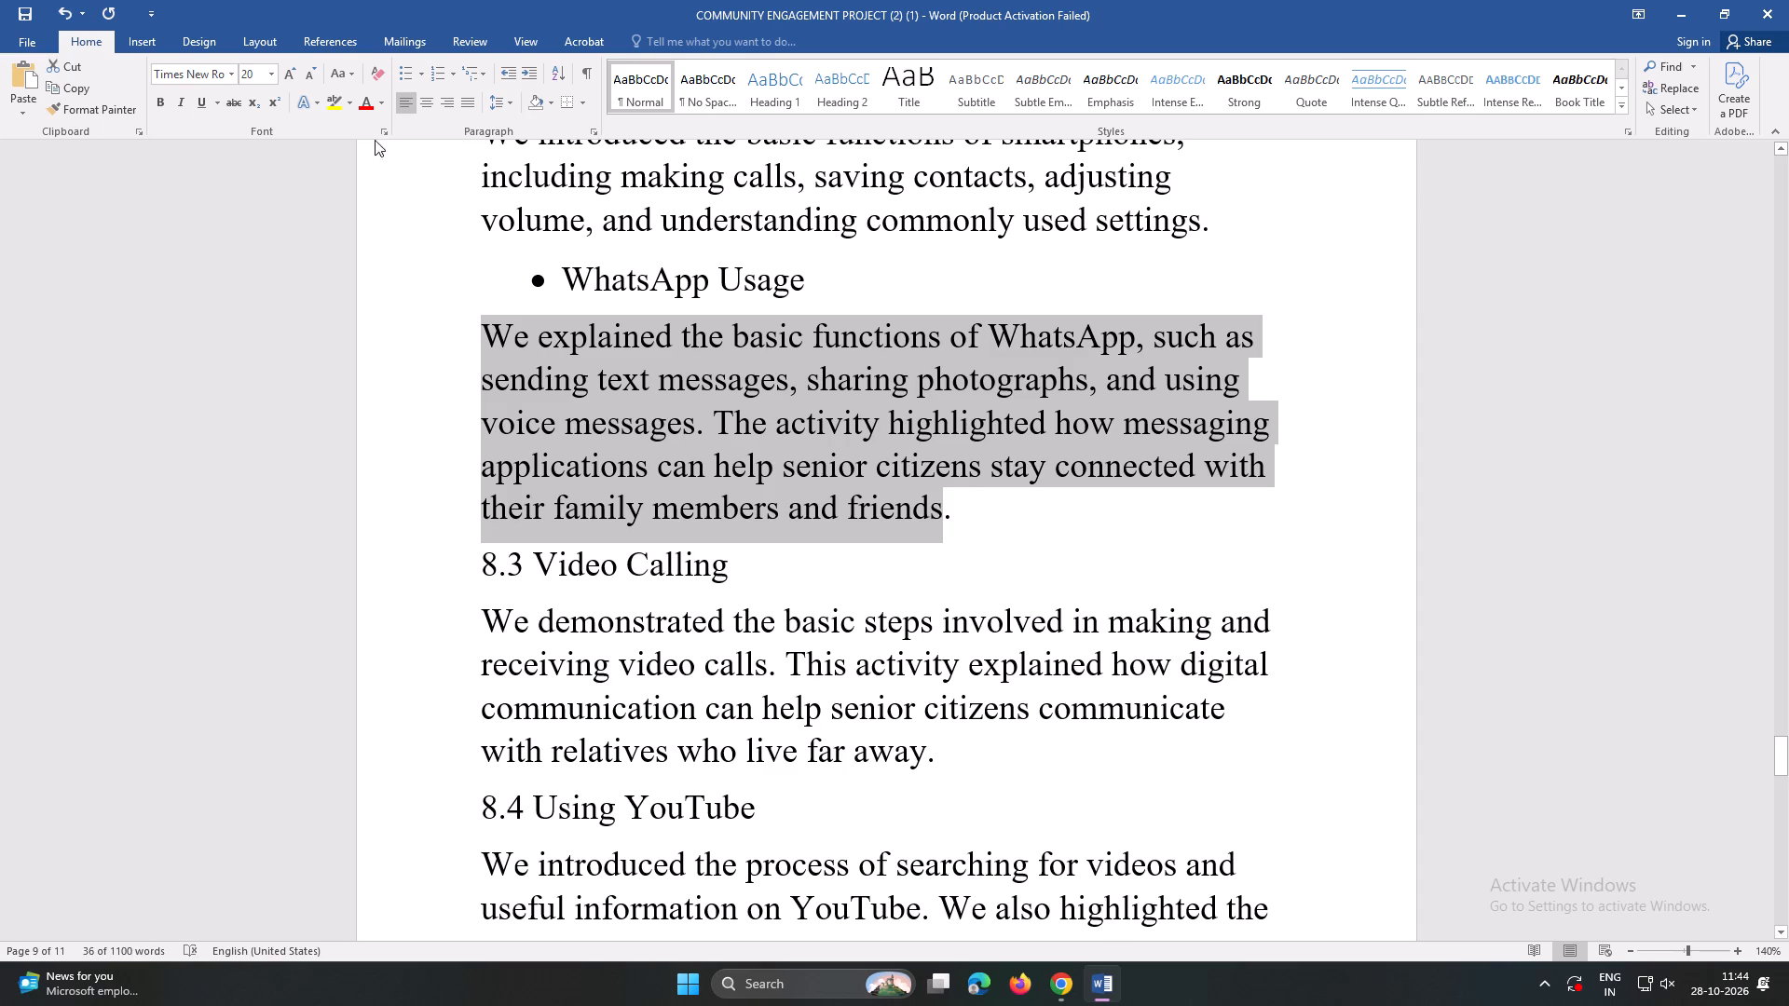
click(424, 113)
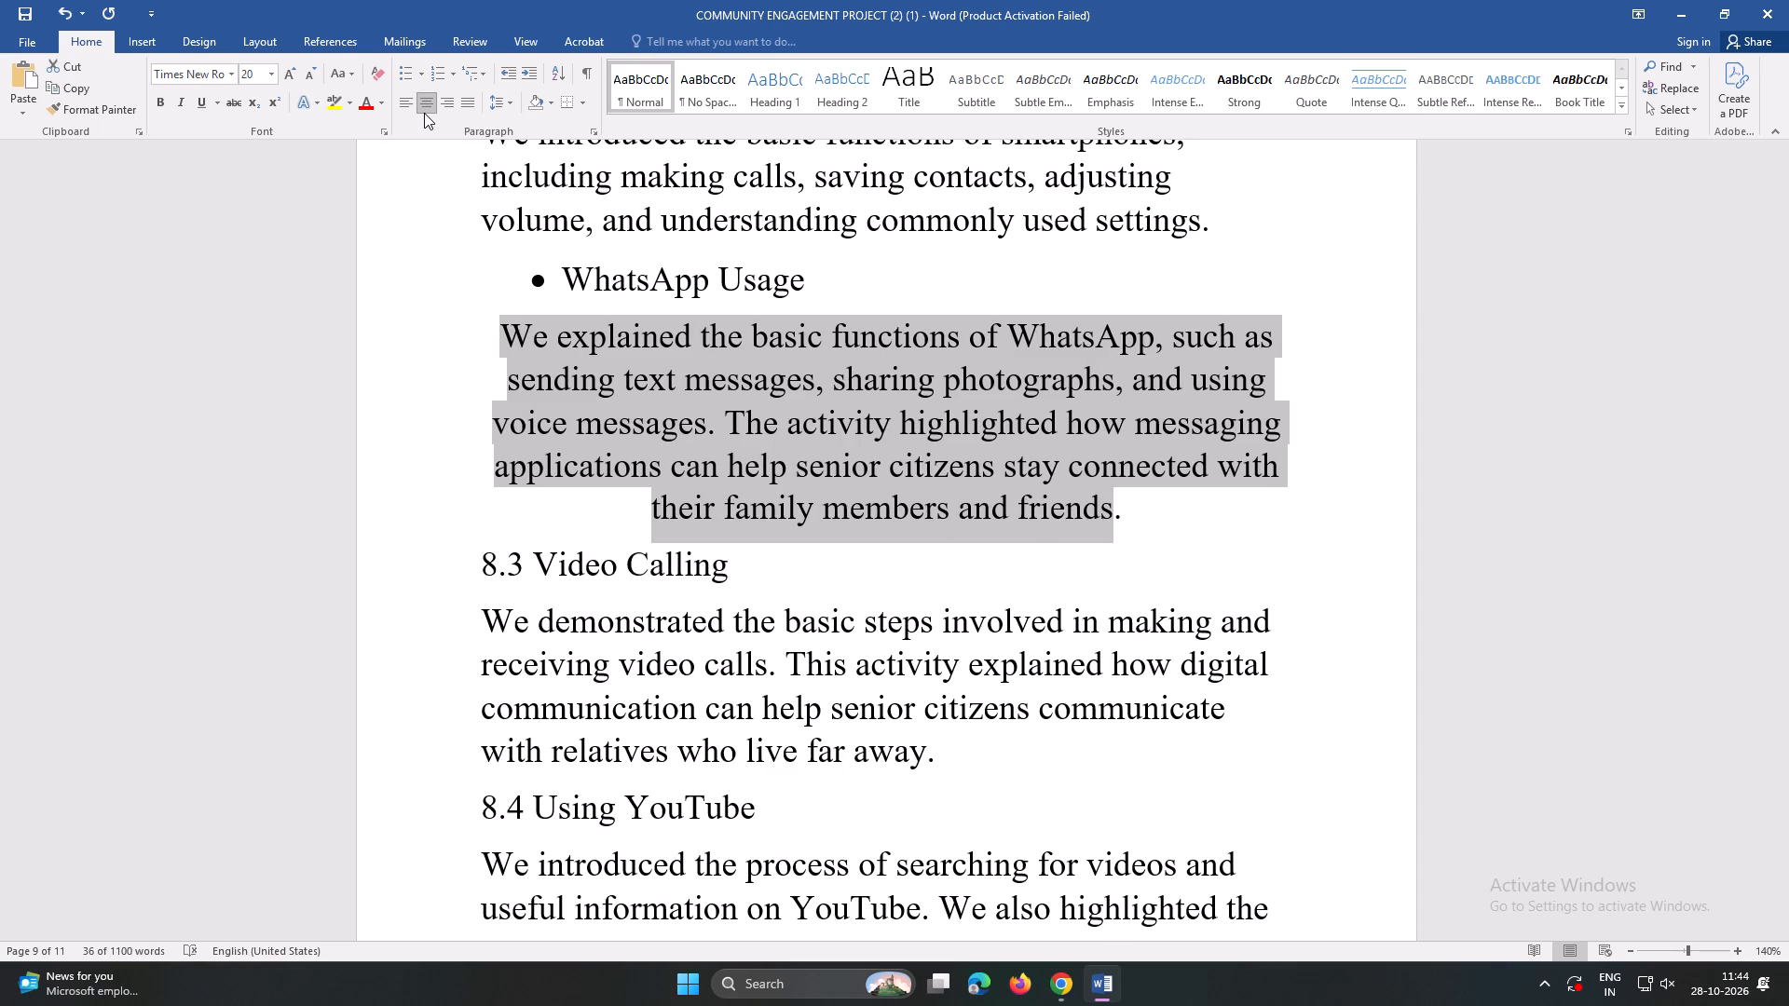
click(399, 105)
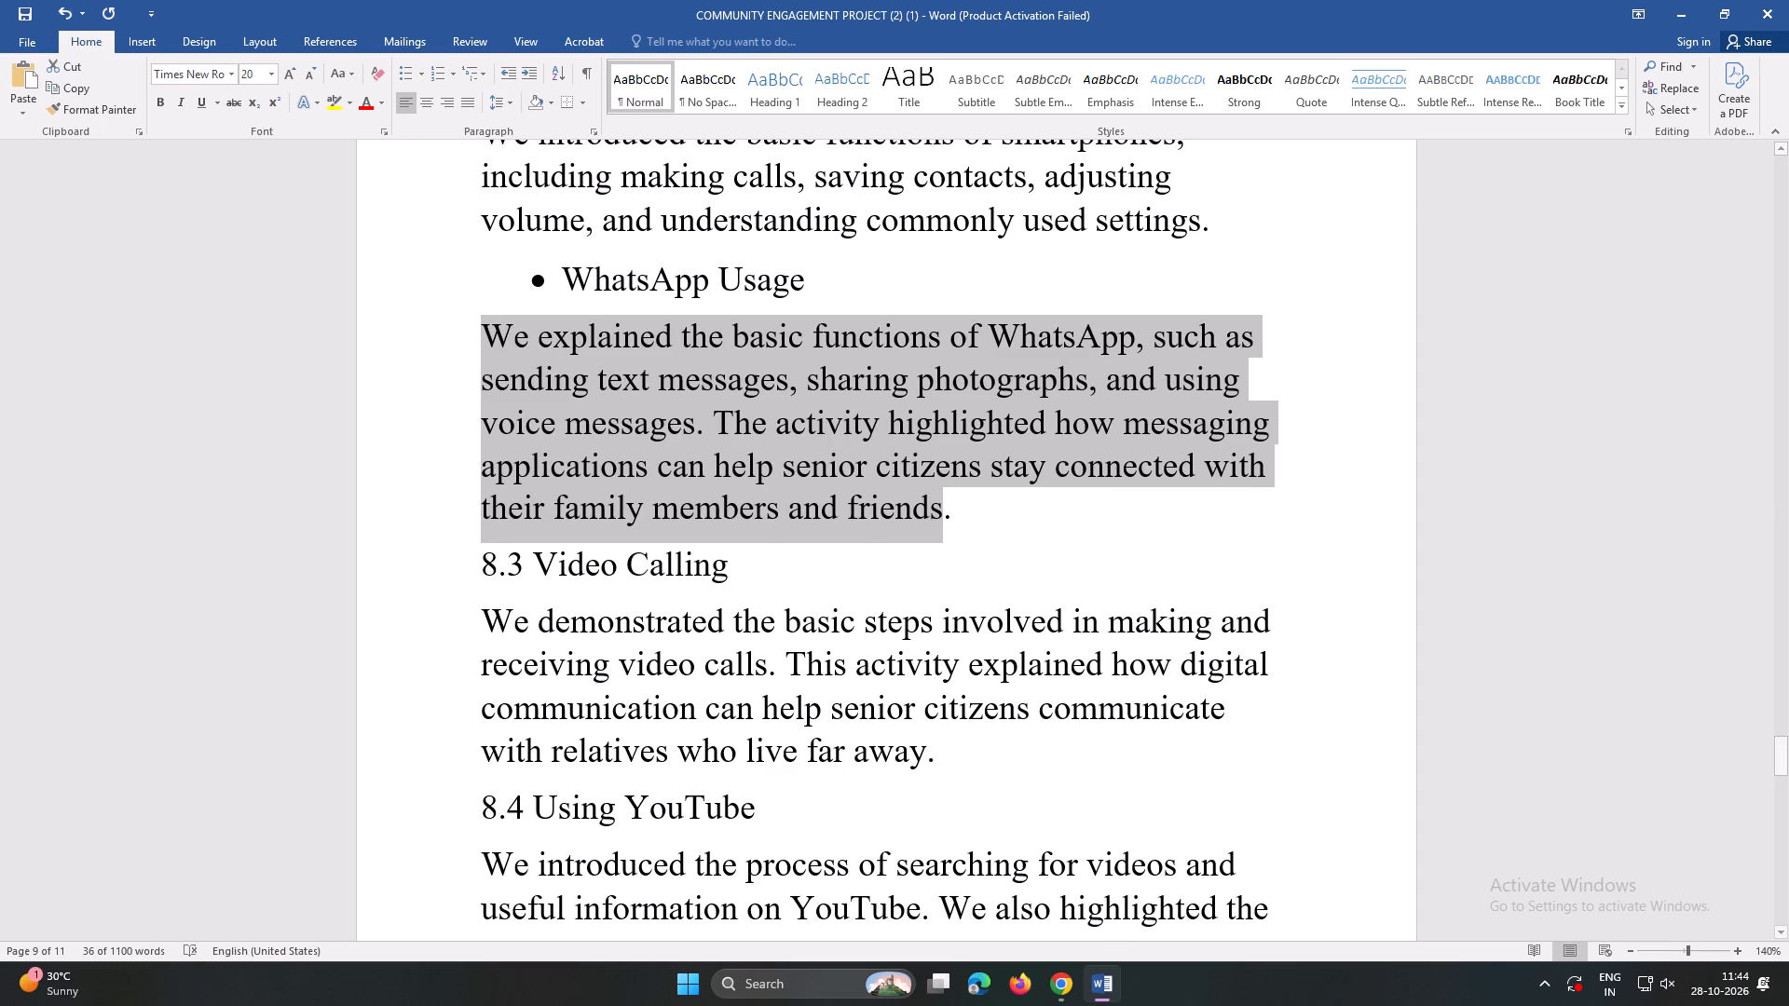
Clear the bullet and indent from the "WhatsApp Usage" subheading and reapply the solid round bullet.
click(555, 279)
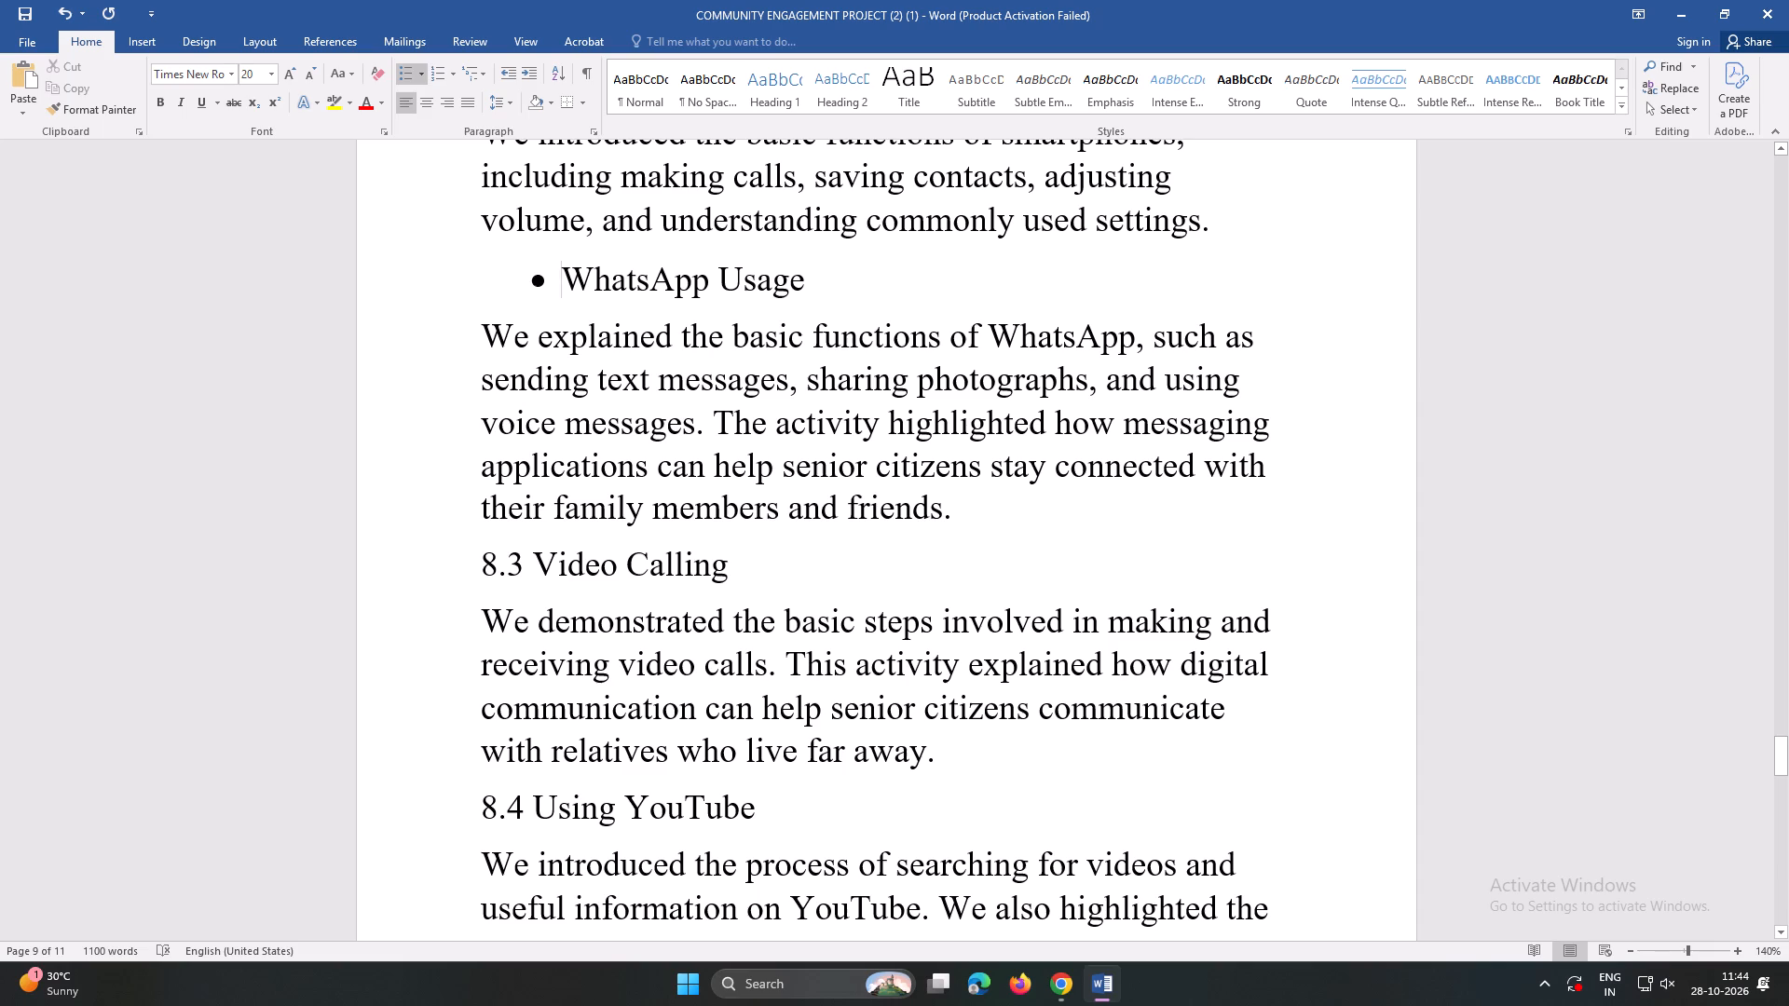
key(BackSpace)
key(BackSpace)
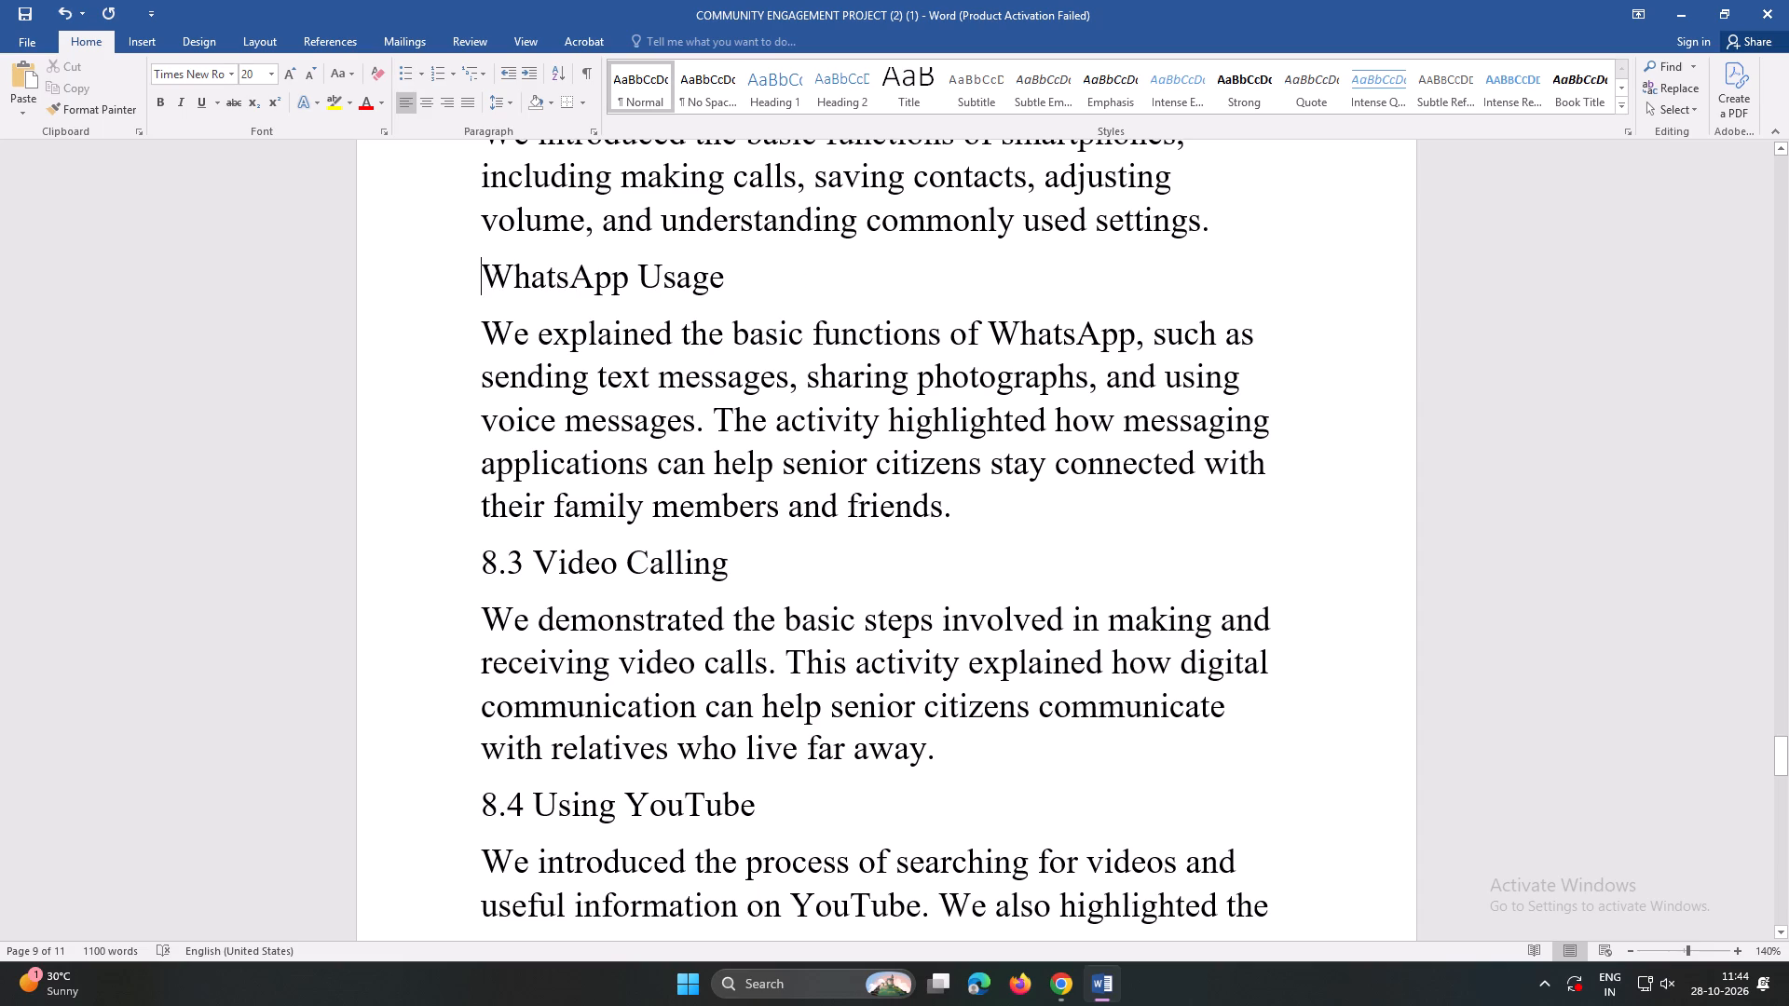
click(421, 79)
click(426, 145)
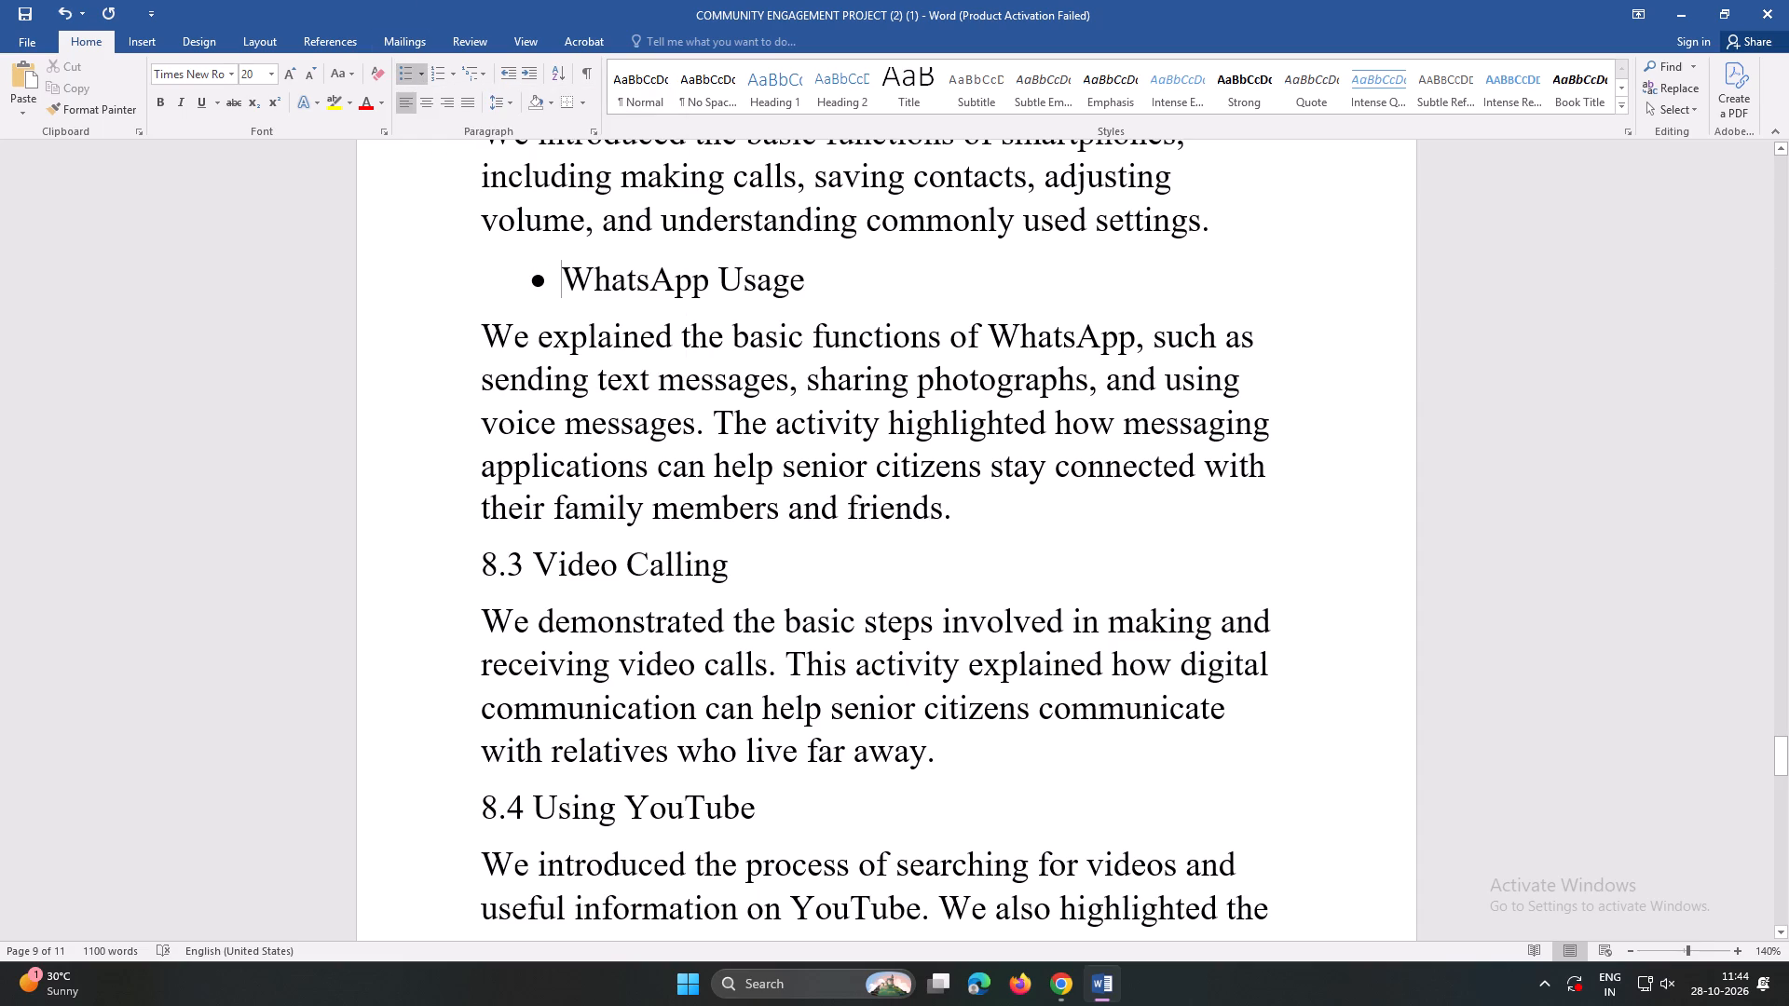
Replace the bullet and indent of the "WhatsApp Usage" subheading with the number "2." at the text margin.
key(BackSpace)
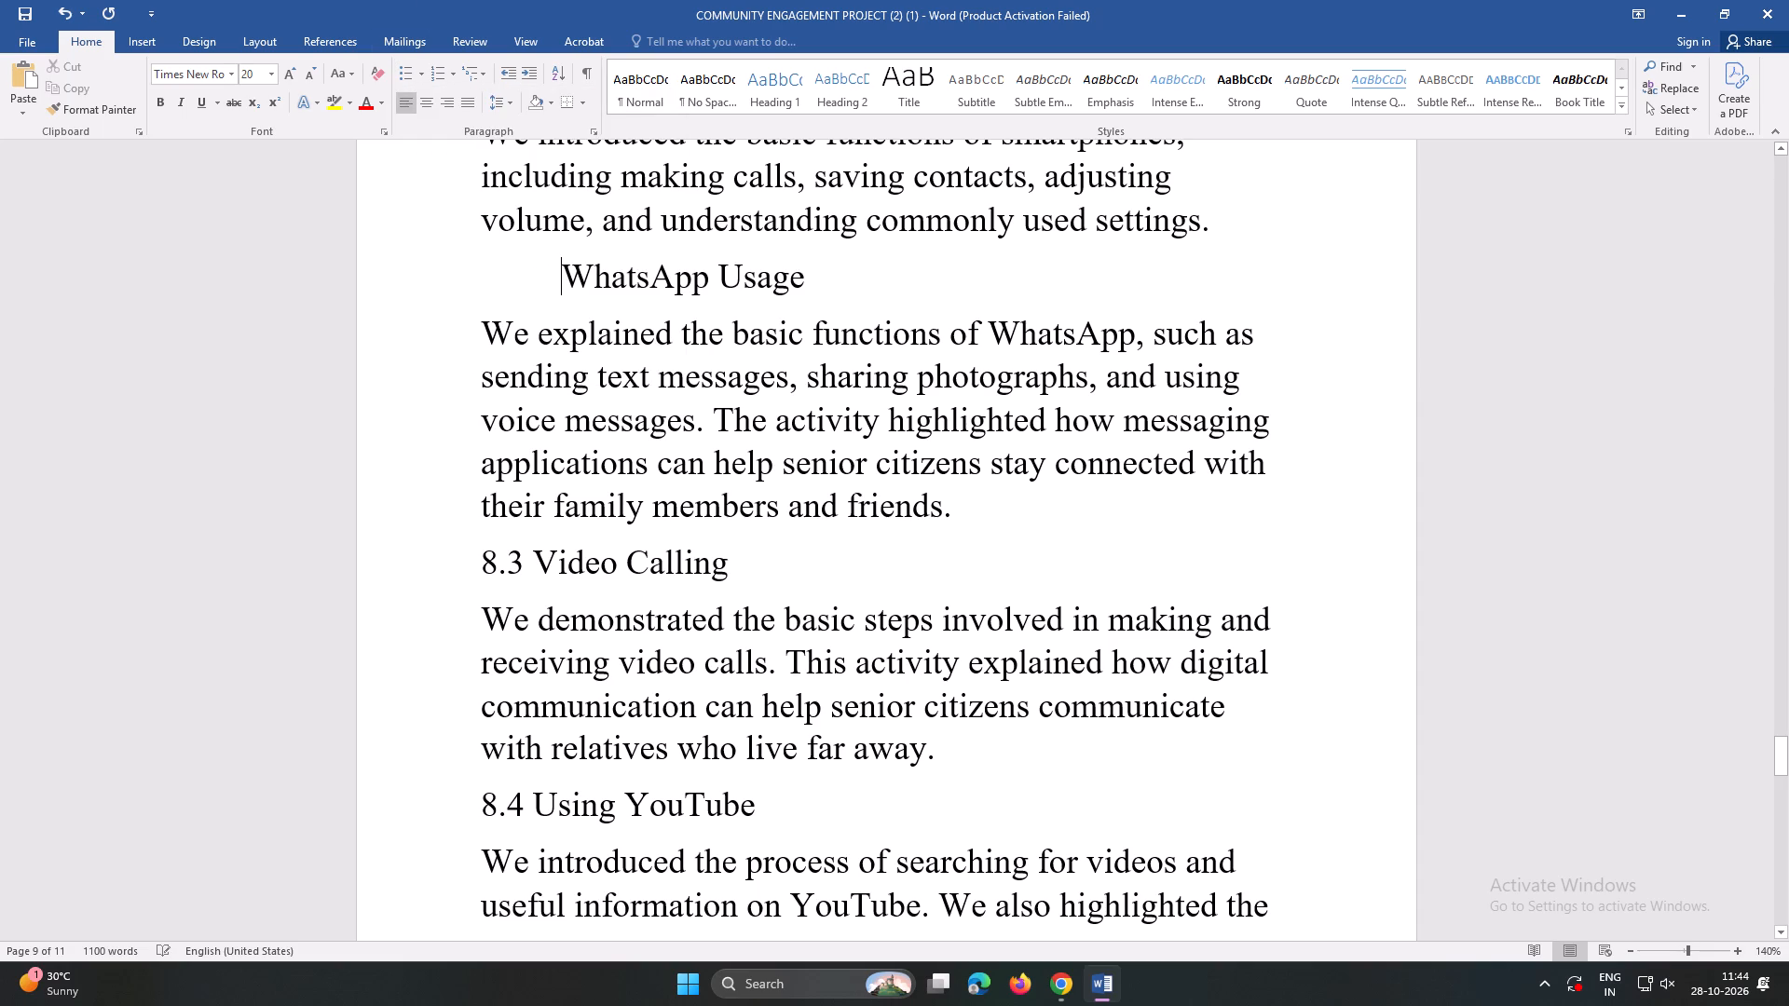
key(BackSpace)
key(BackSpace)
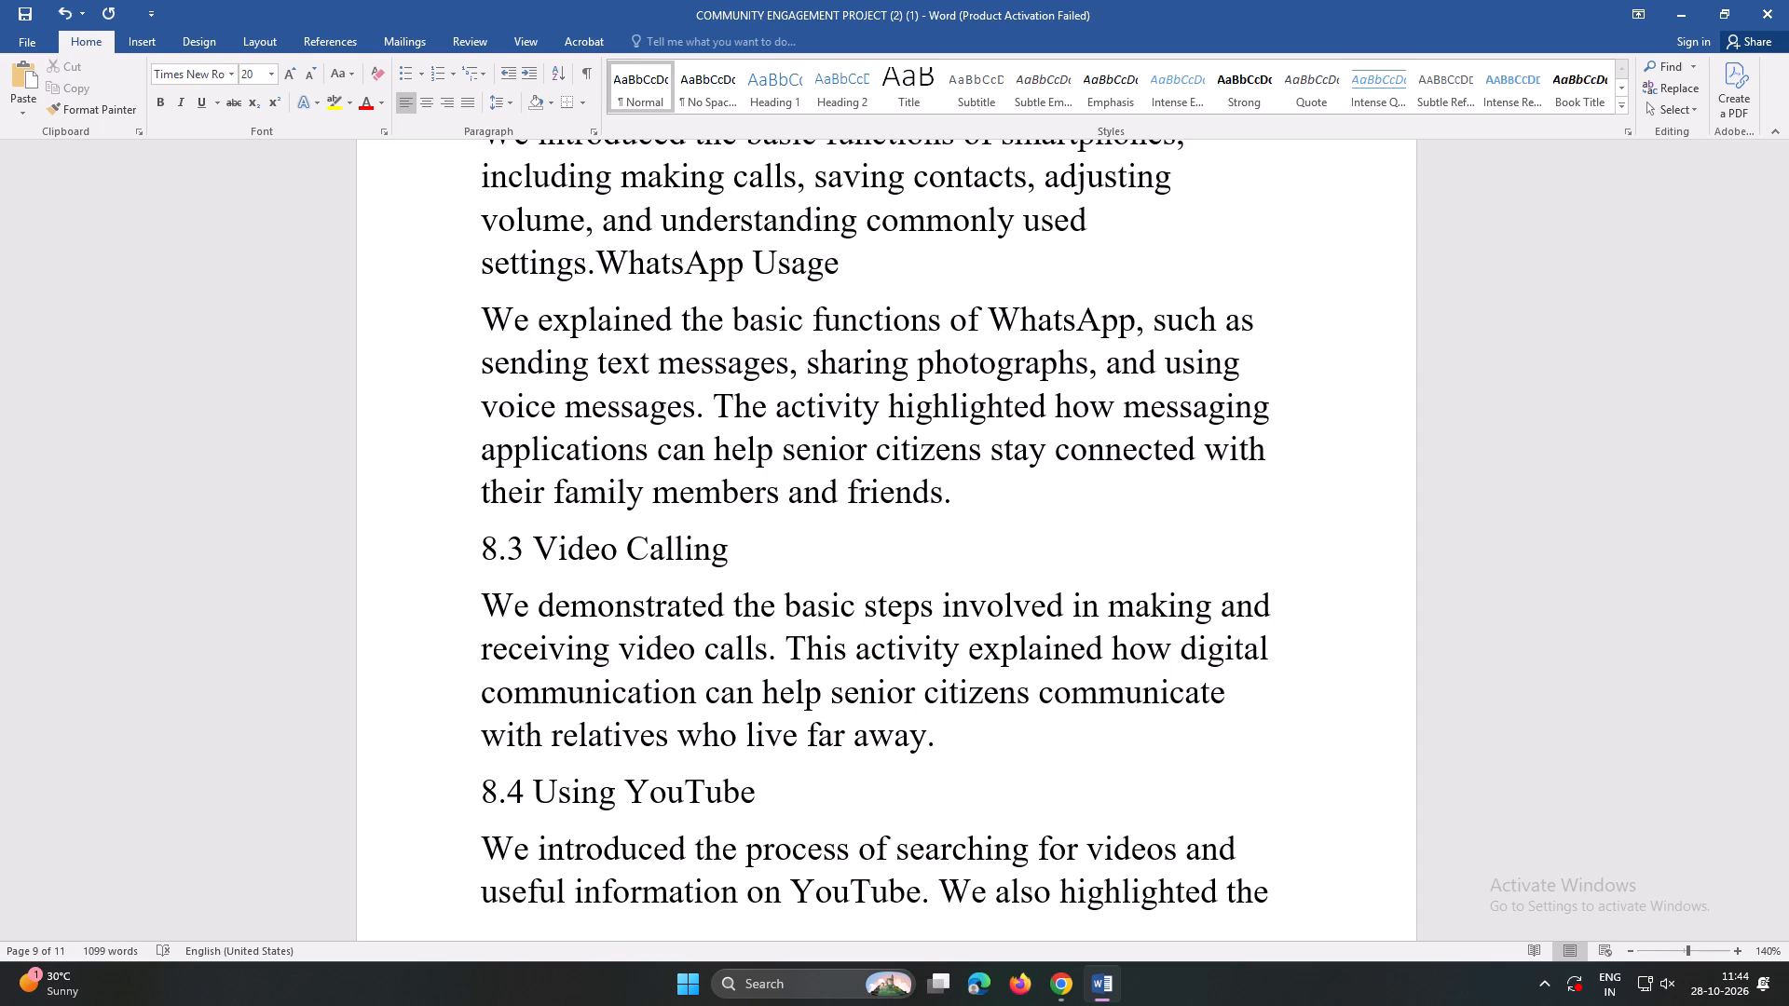
key(Return)
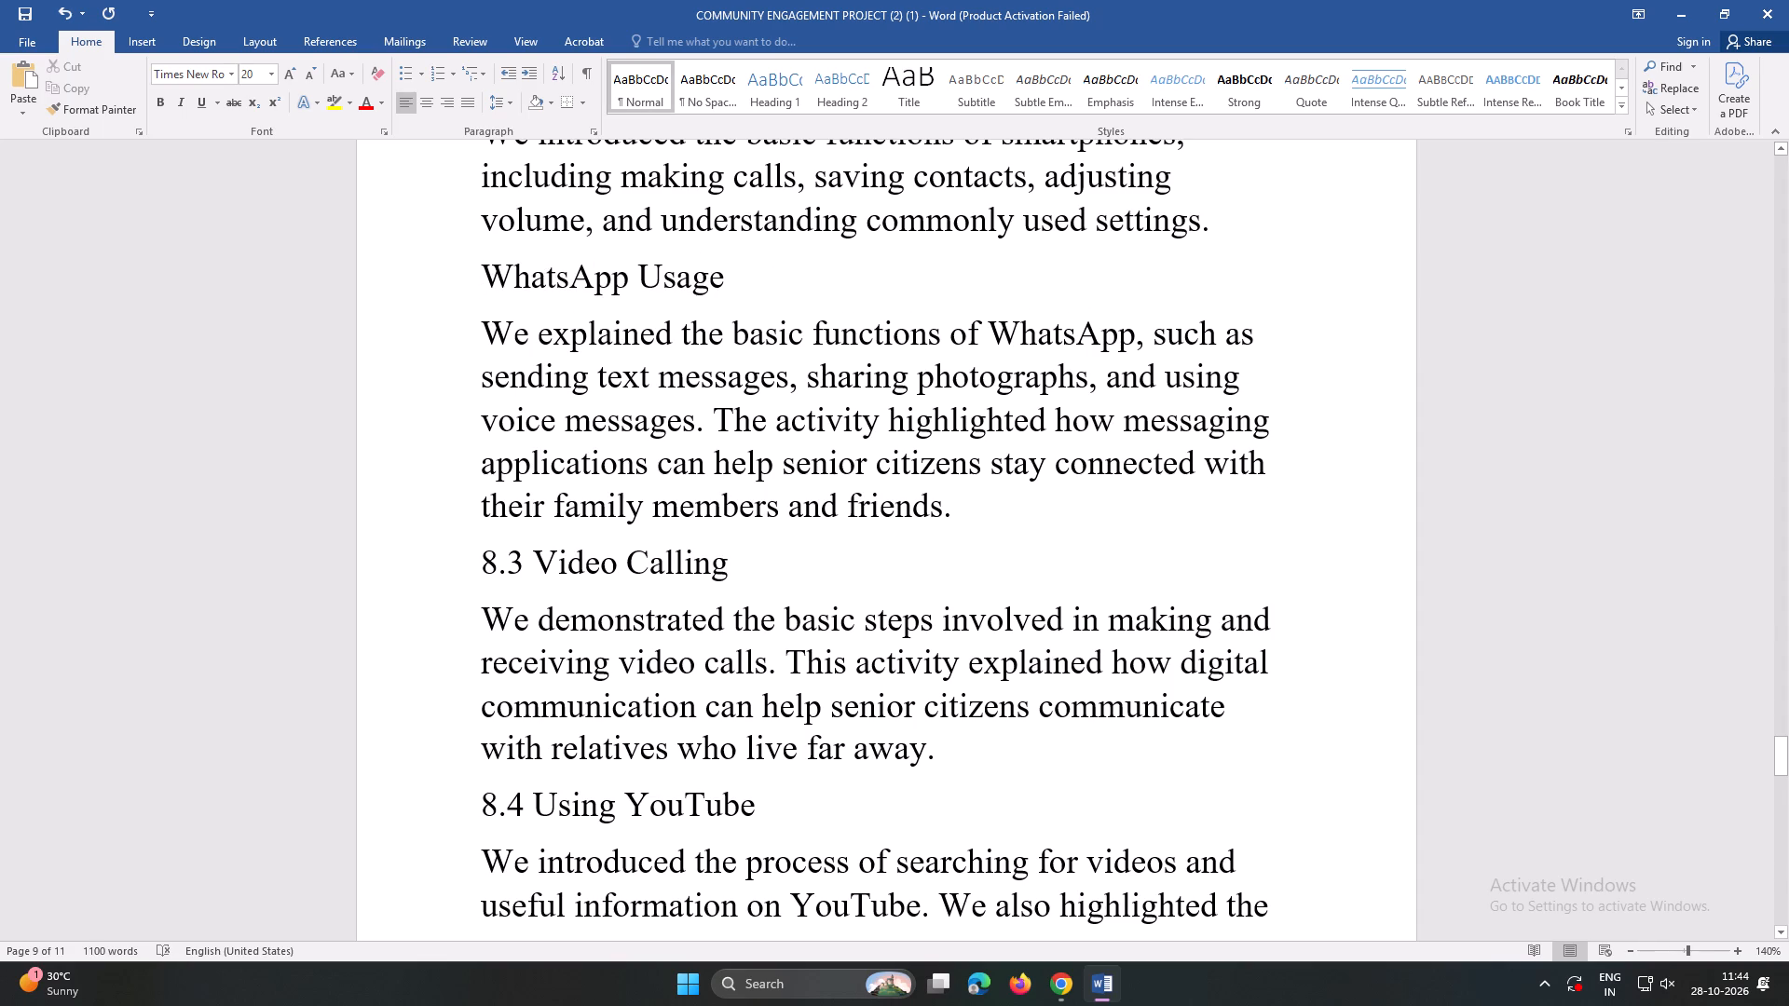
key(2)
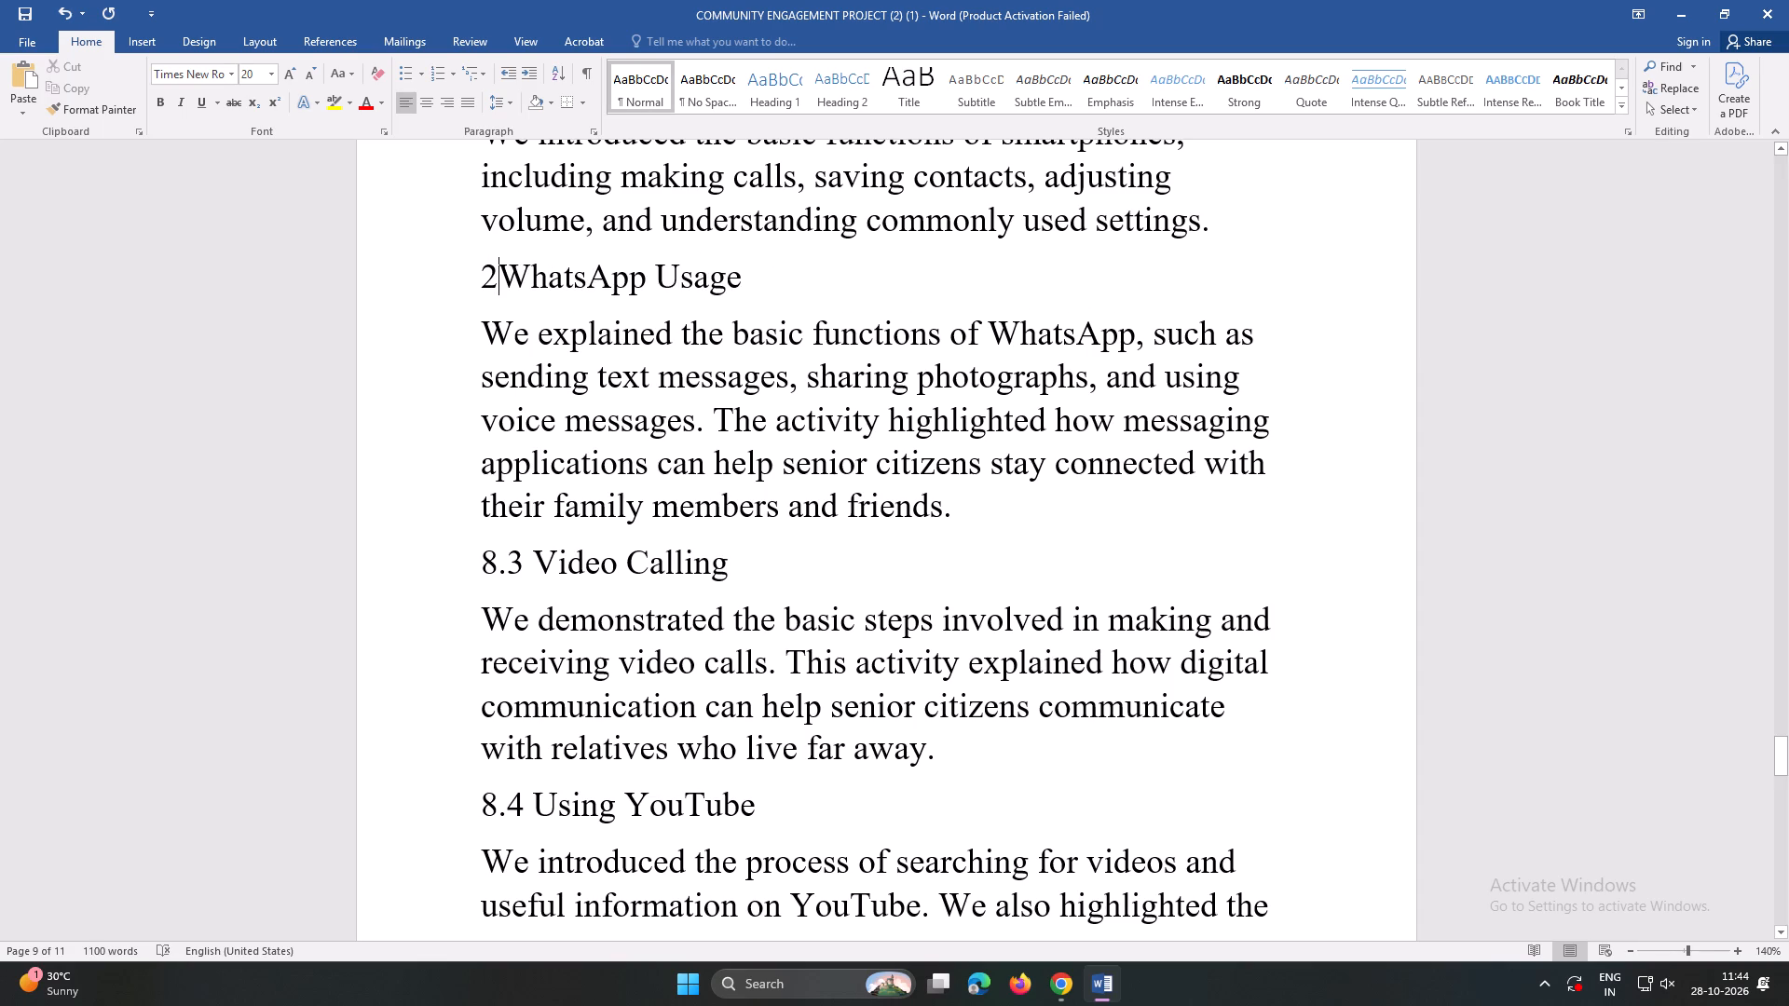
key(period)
Replace the bullet and indent of the "Introduction to Smartphones" subheading with the number "1." at the text margin.
scroll(523, 249, up, 2)
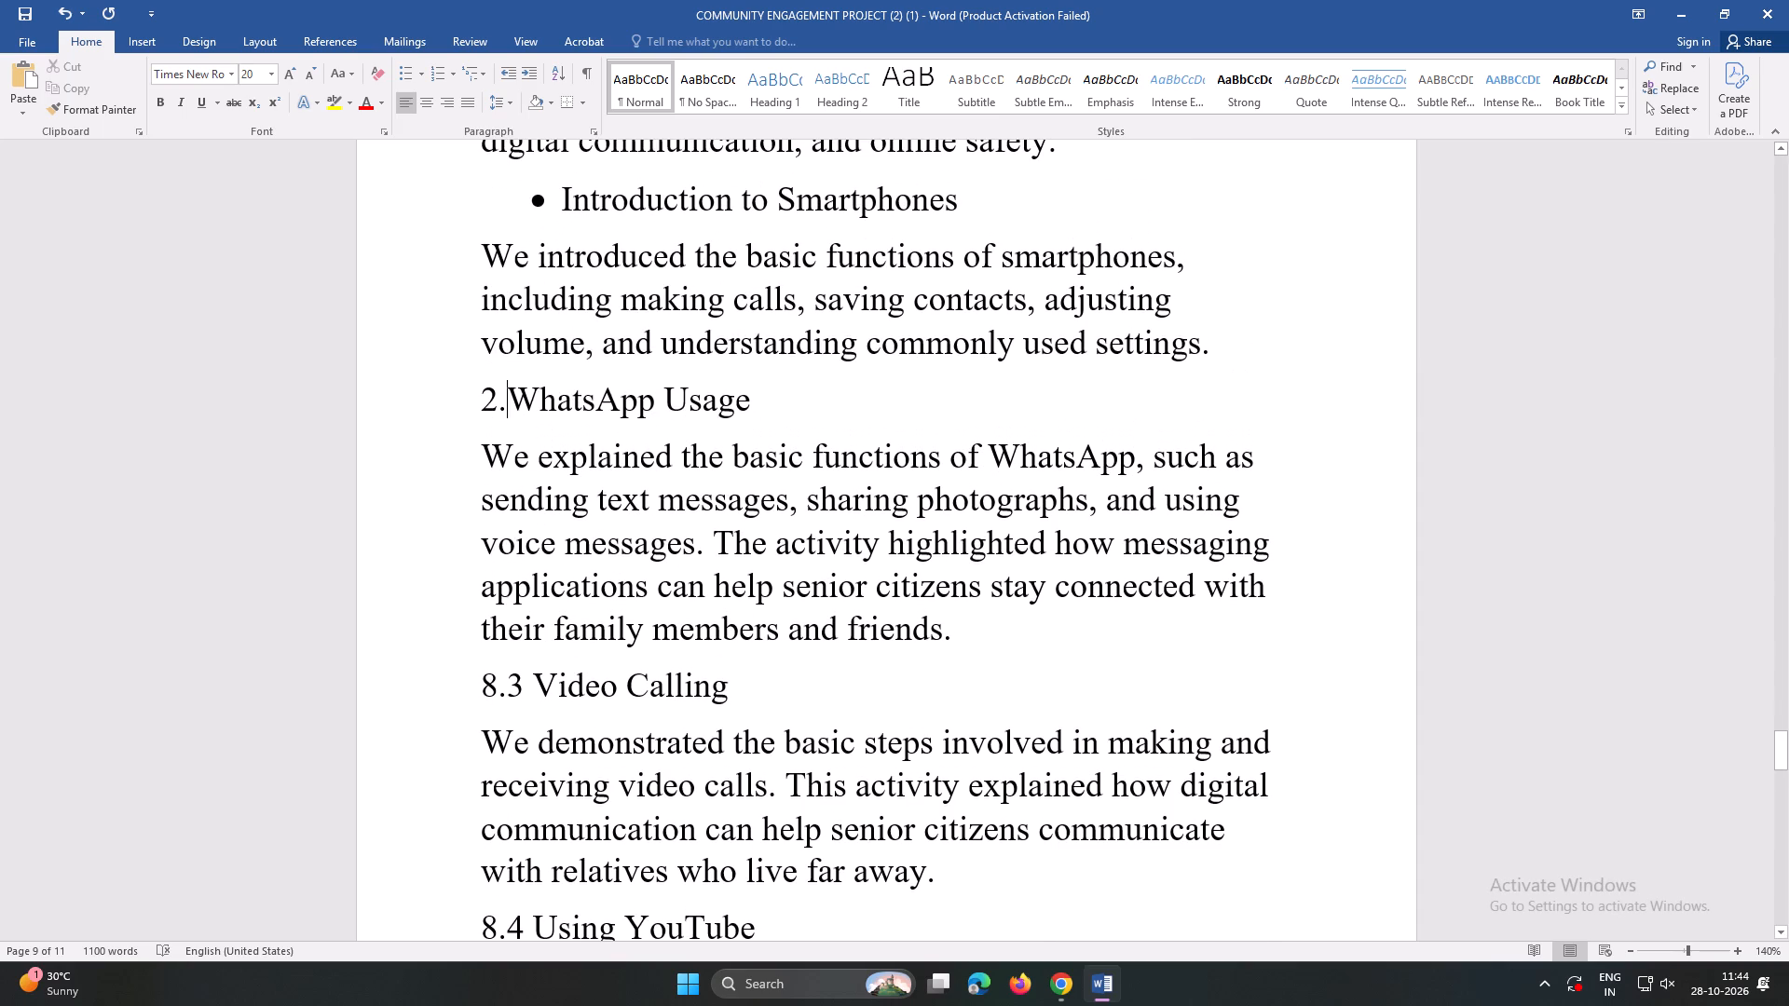
click(545, 204)
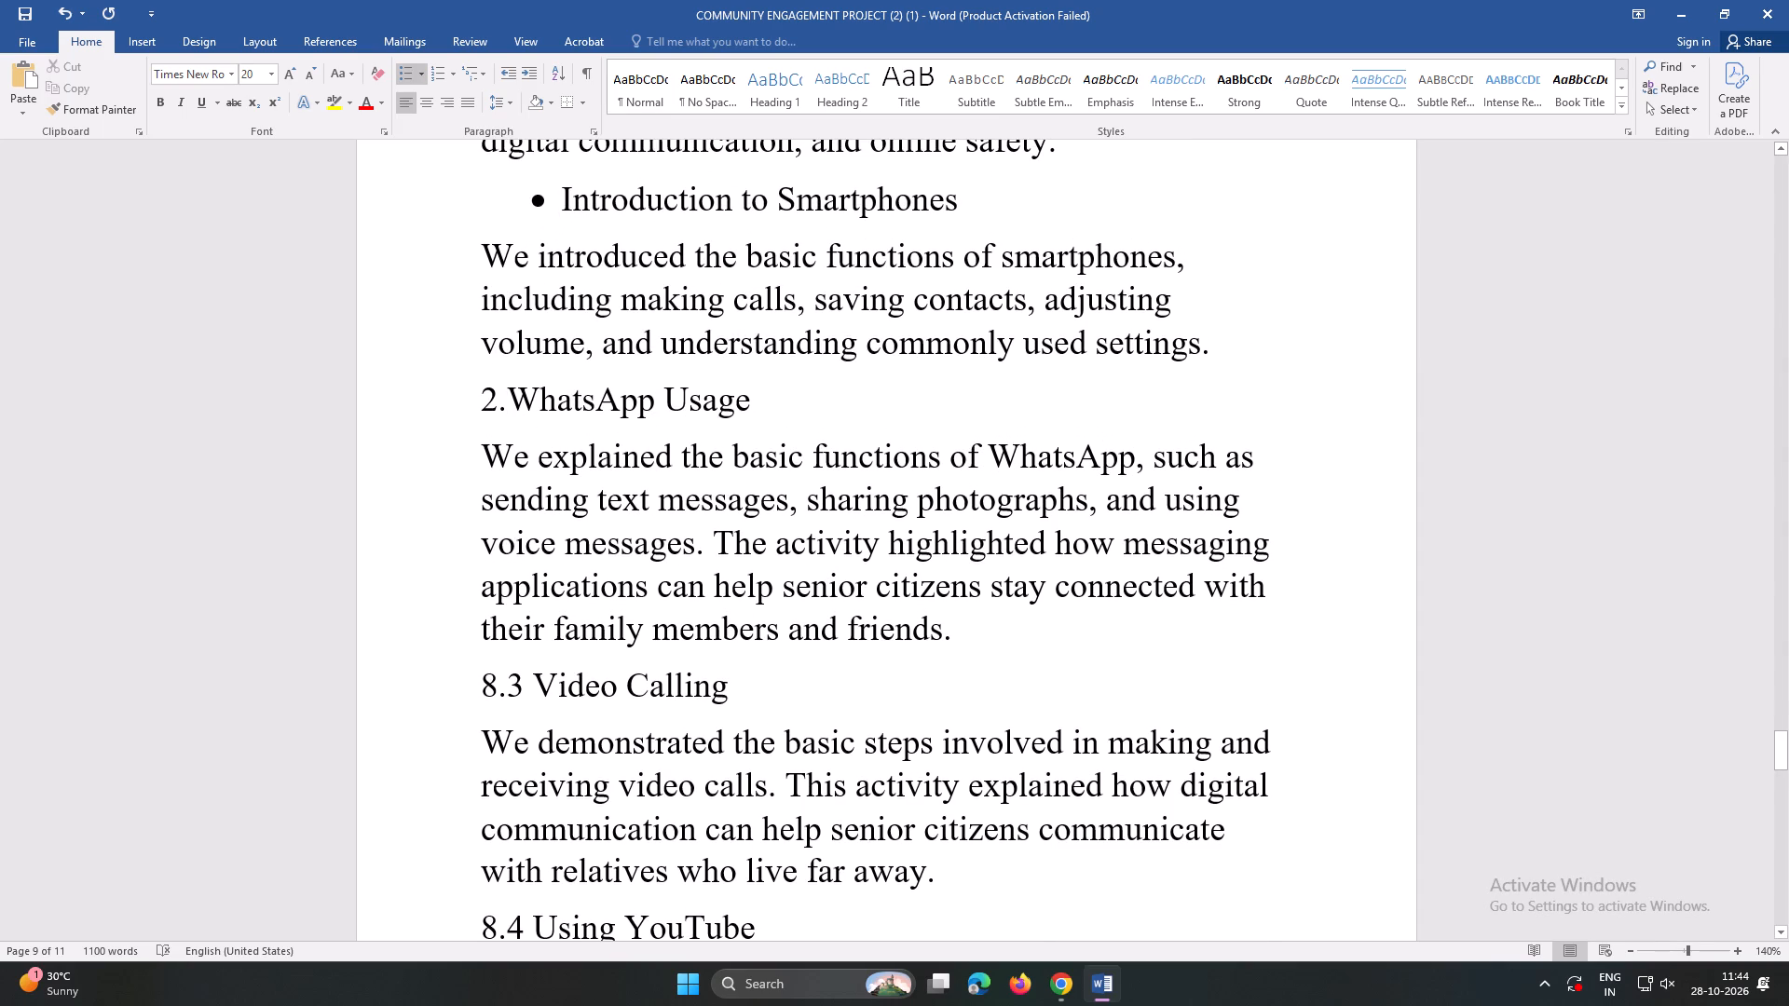
key(BackSpace)
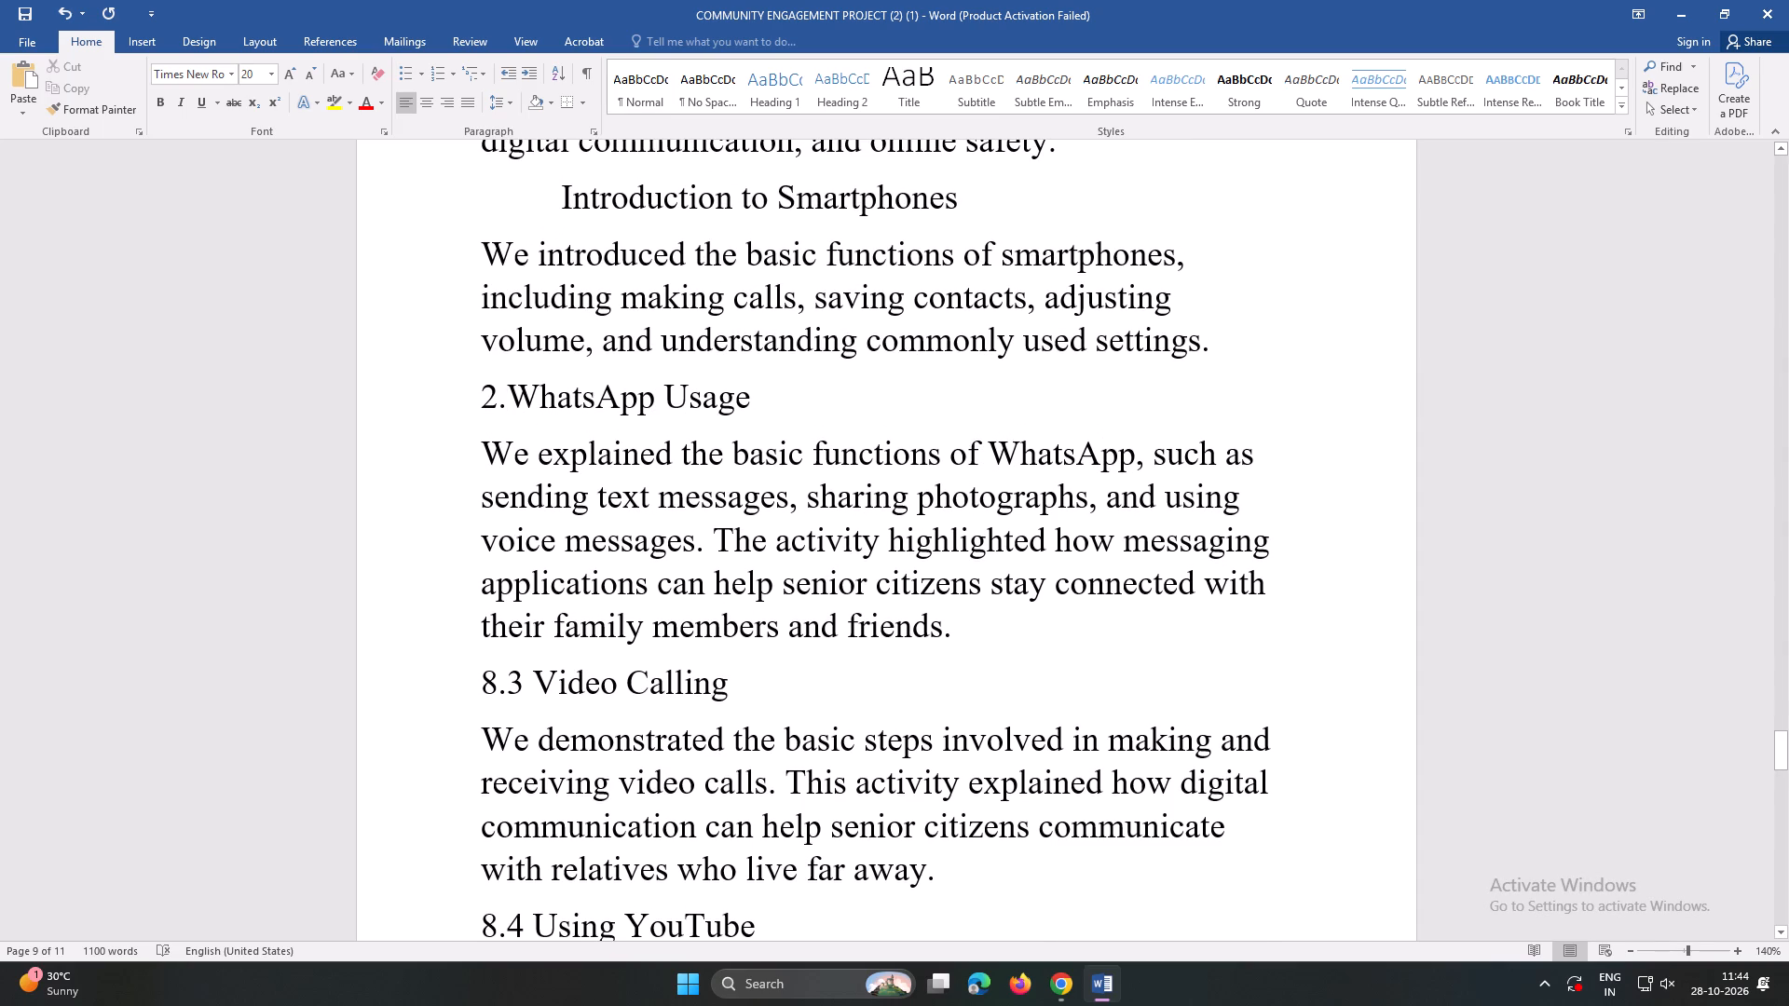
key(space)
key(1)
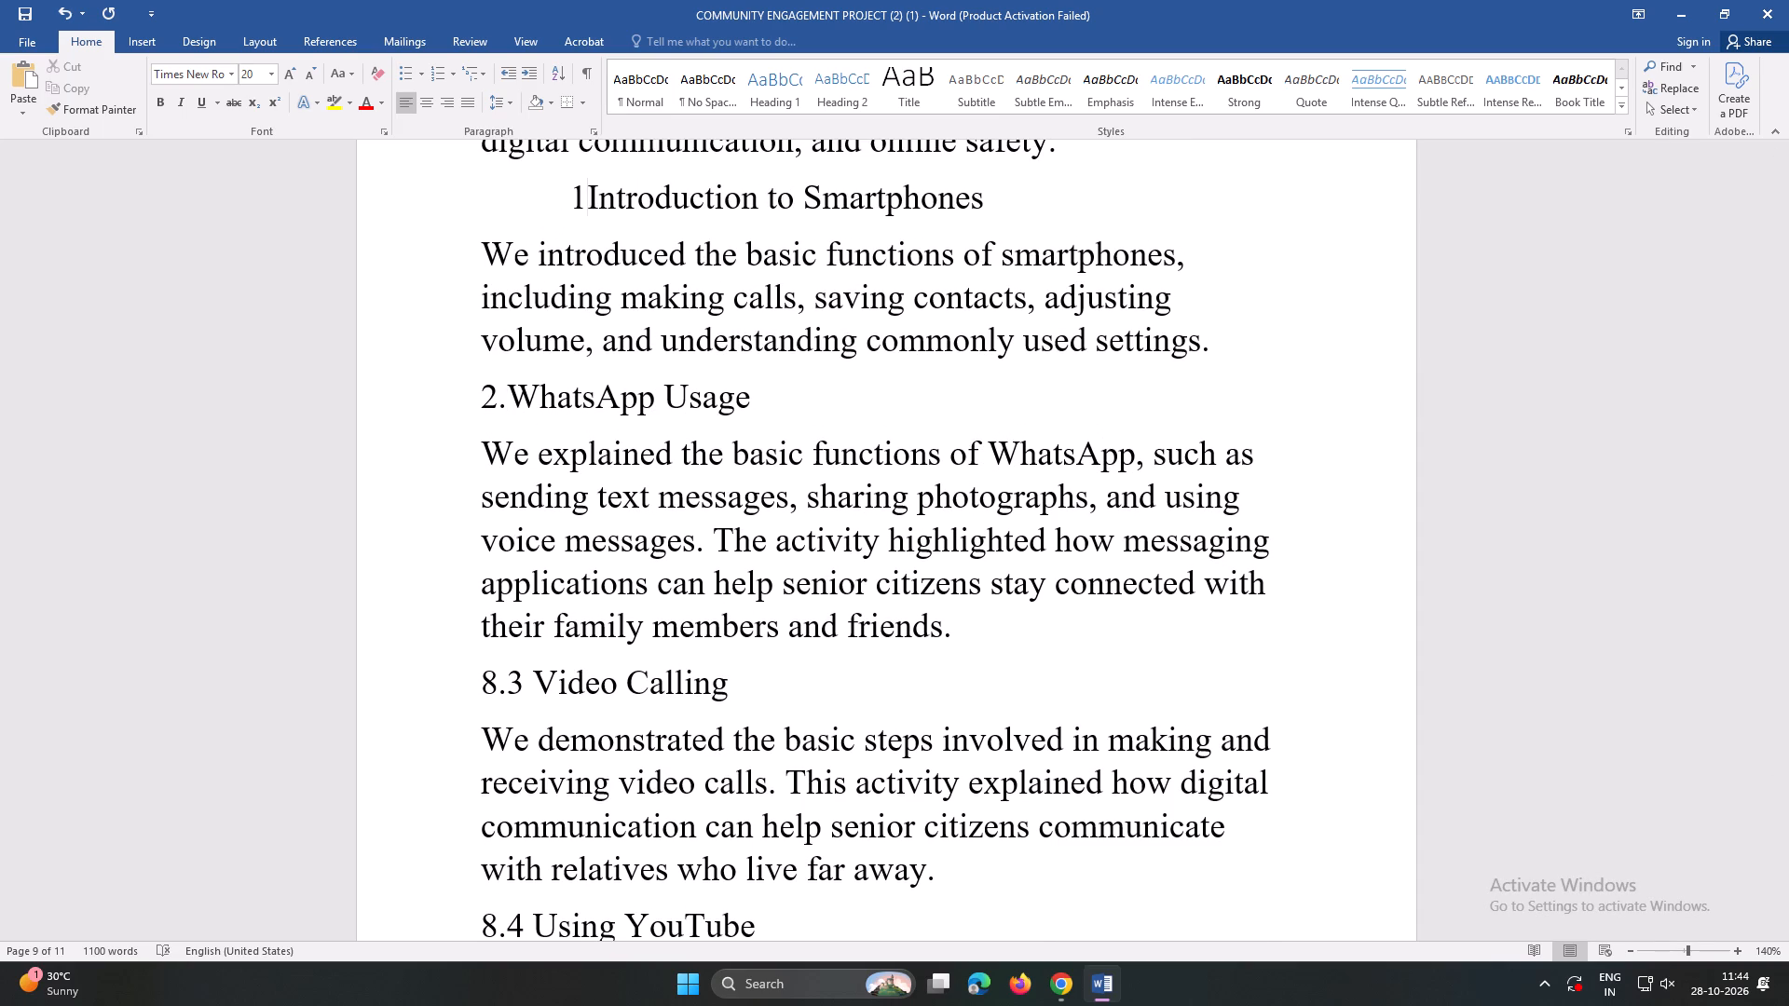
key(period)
key(BackSpace)
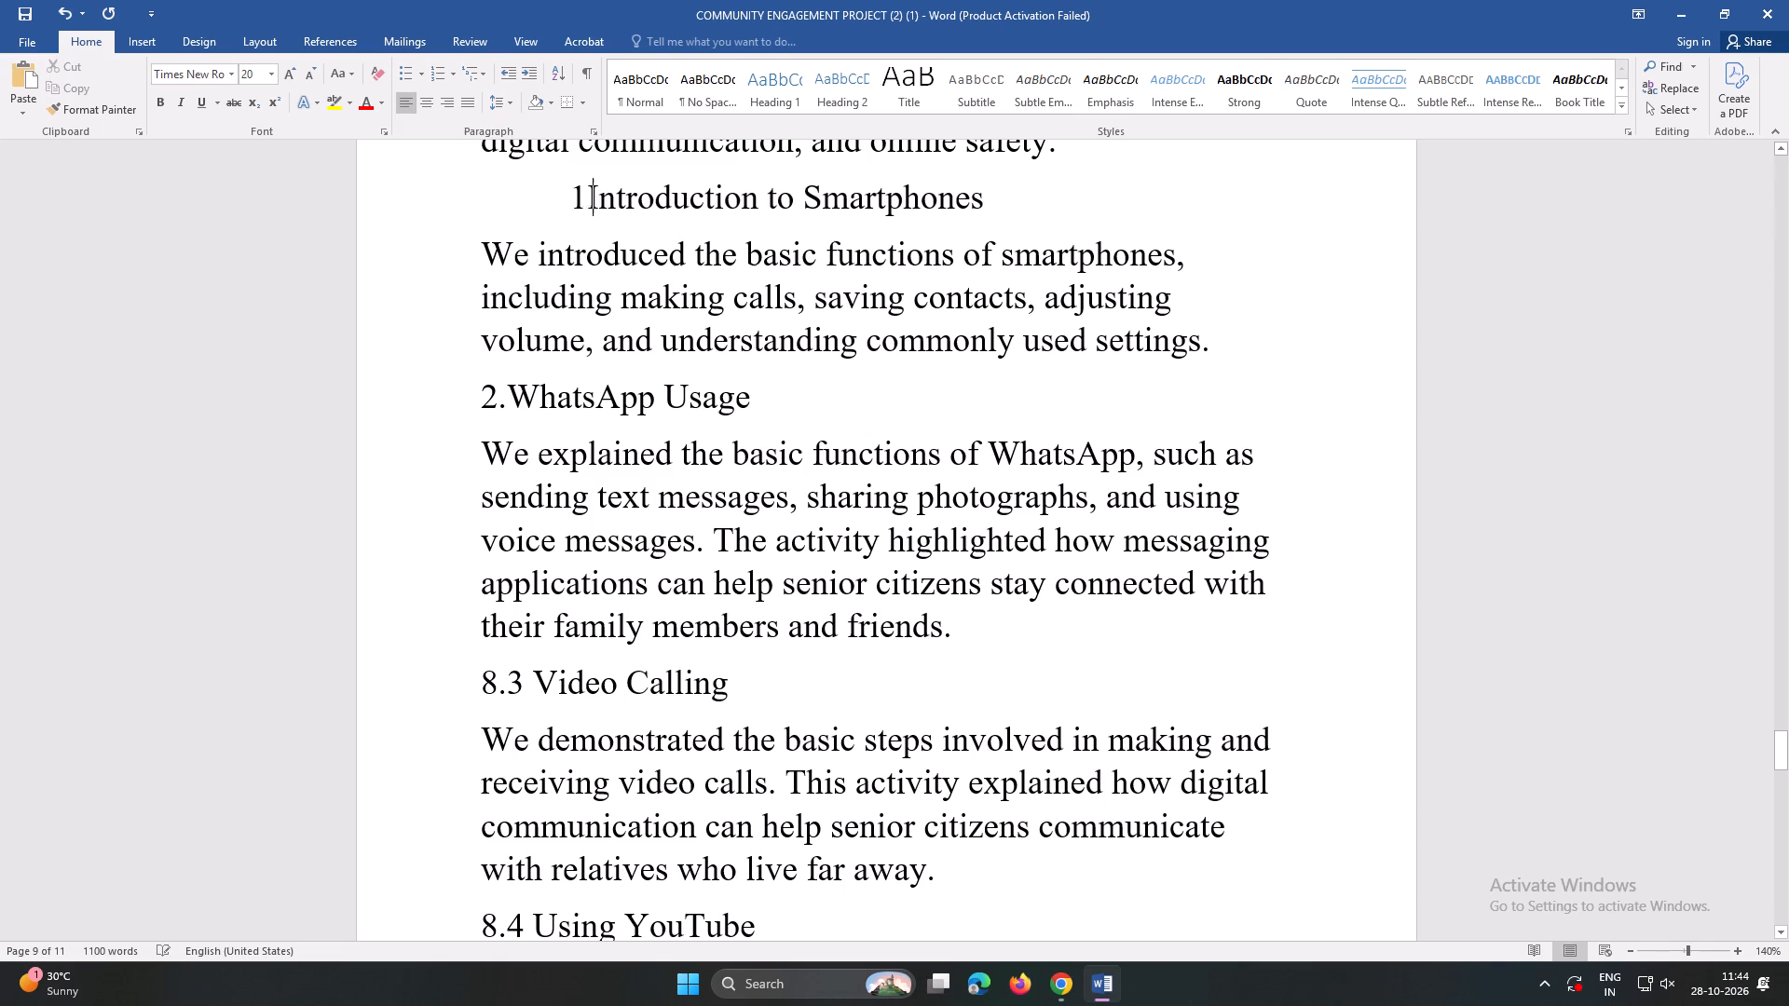
key(BackSpace)
key(BackSpace)
key(BackSpace)
key(BackSpace)
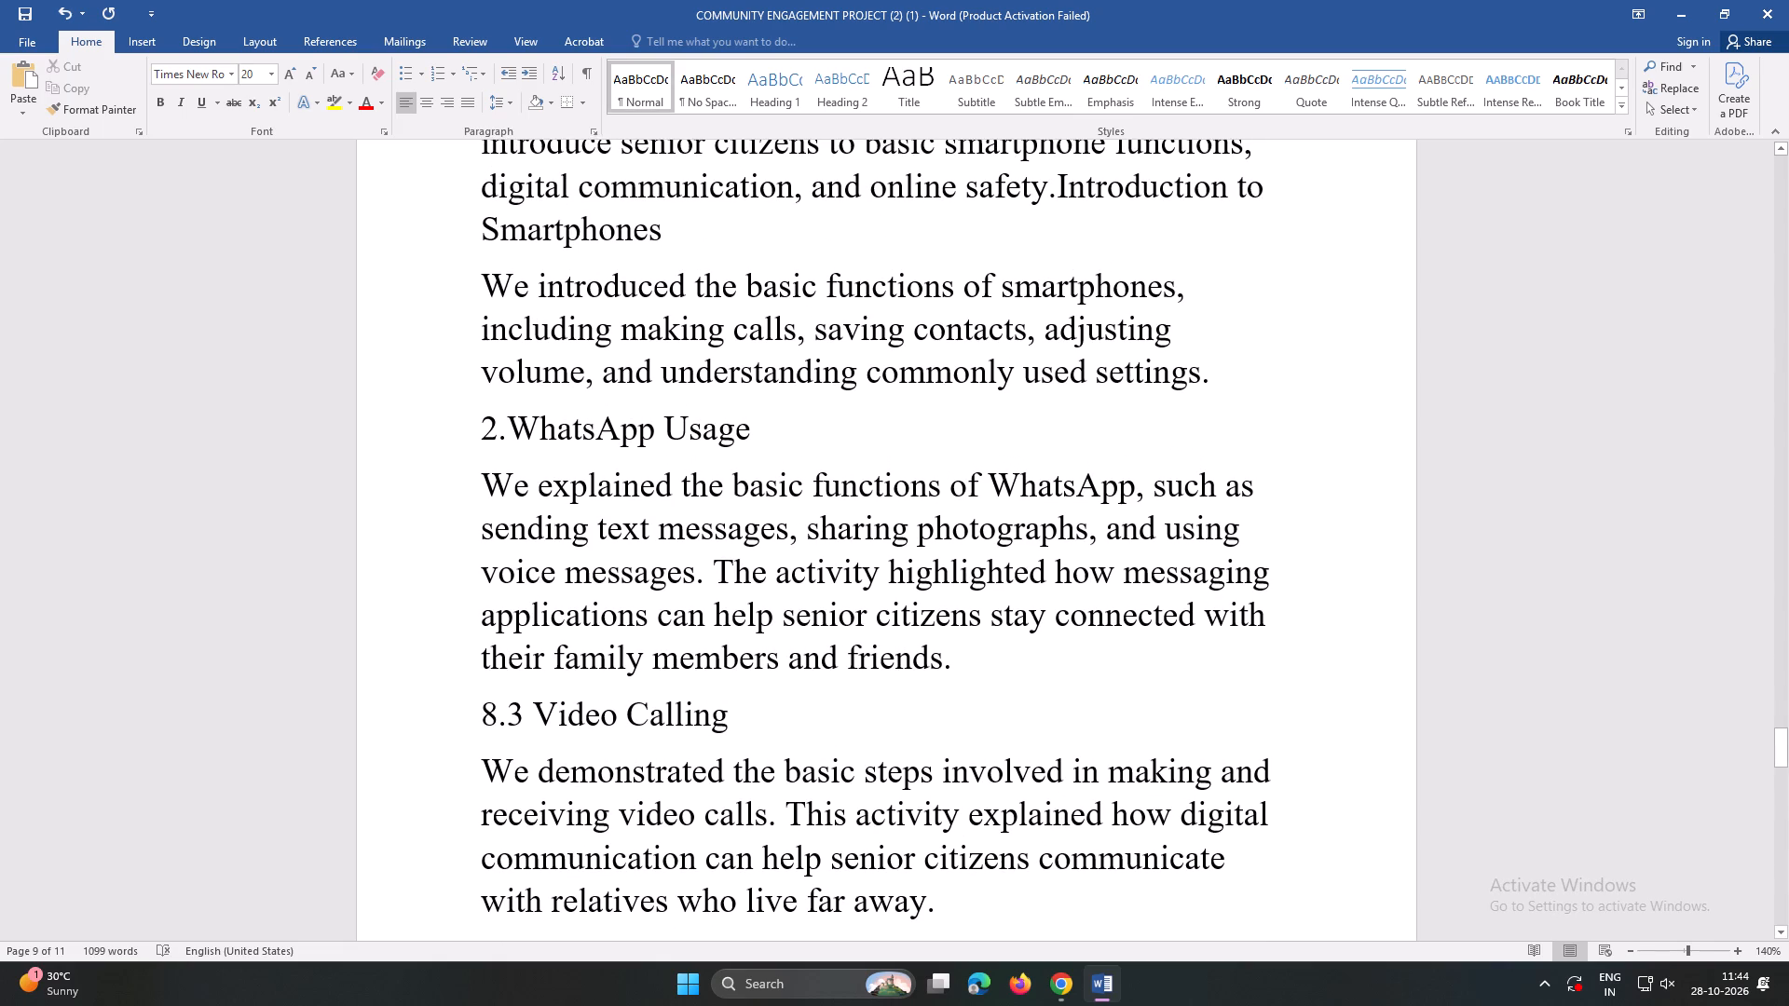
key(Return)
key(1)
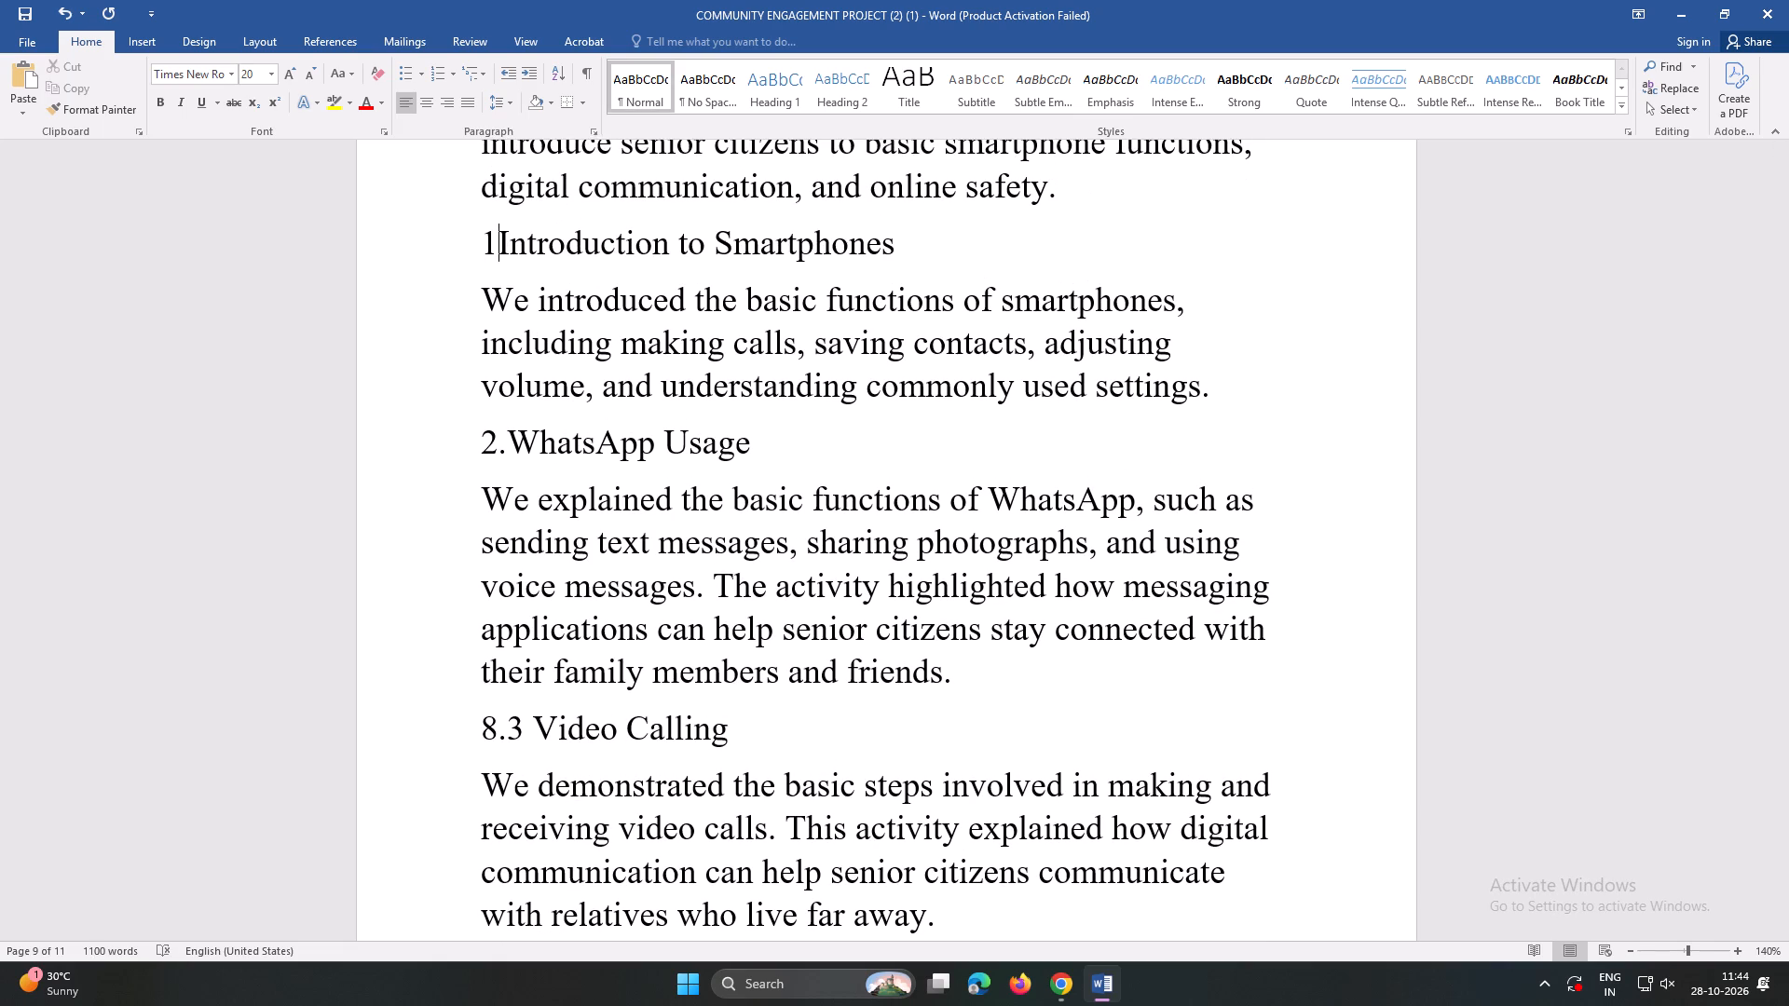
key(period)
Start renumbering the "8.3 Video Calling" subheading by deleting the period after the 8.
scroll(567, 265, down, 3)
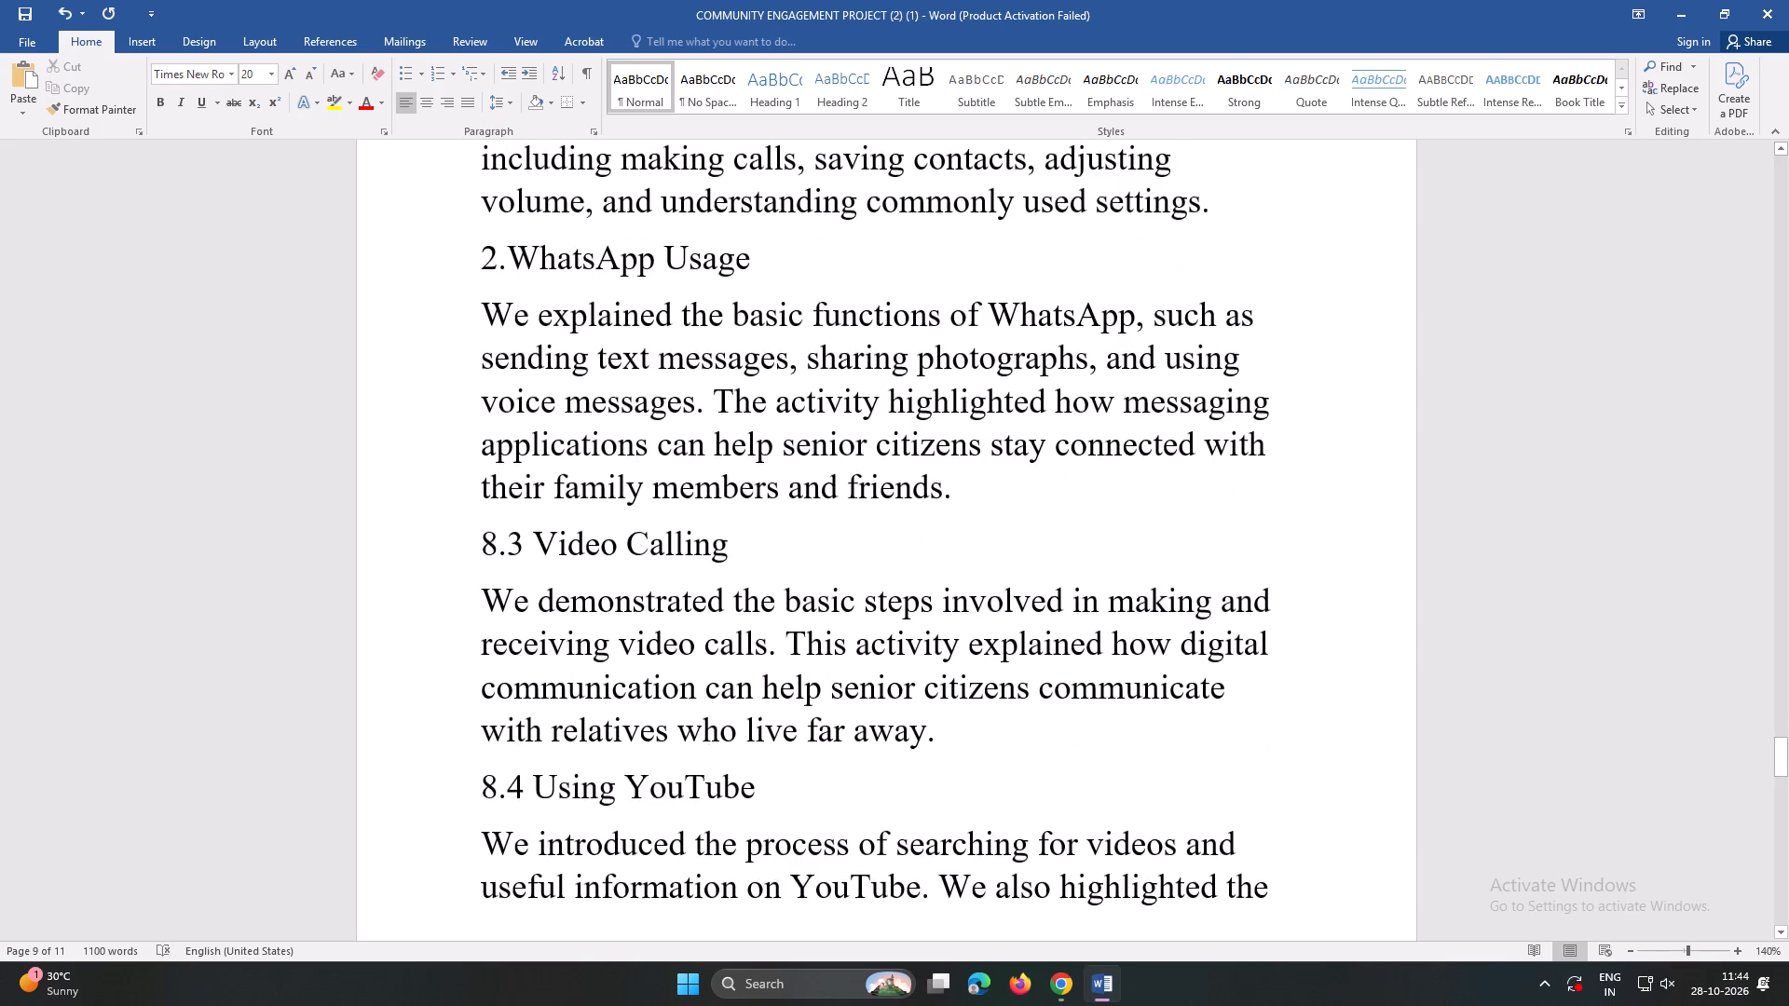
scroll(568, 274, down, 3)
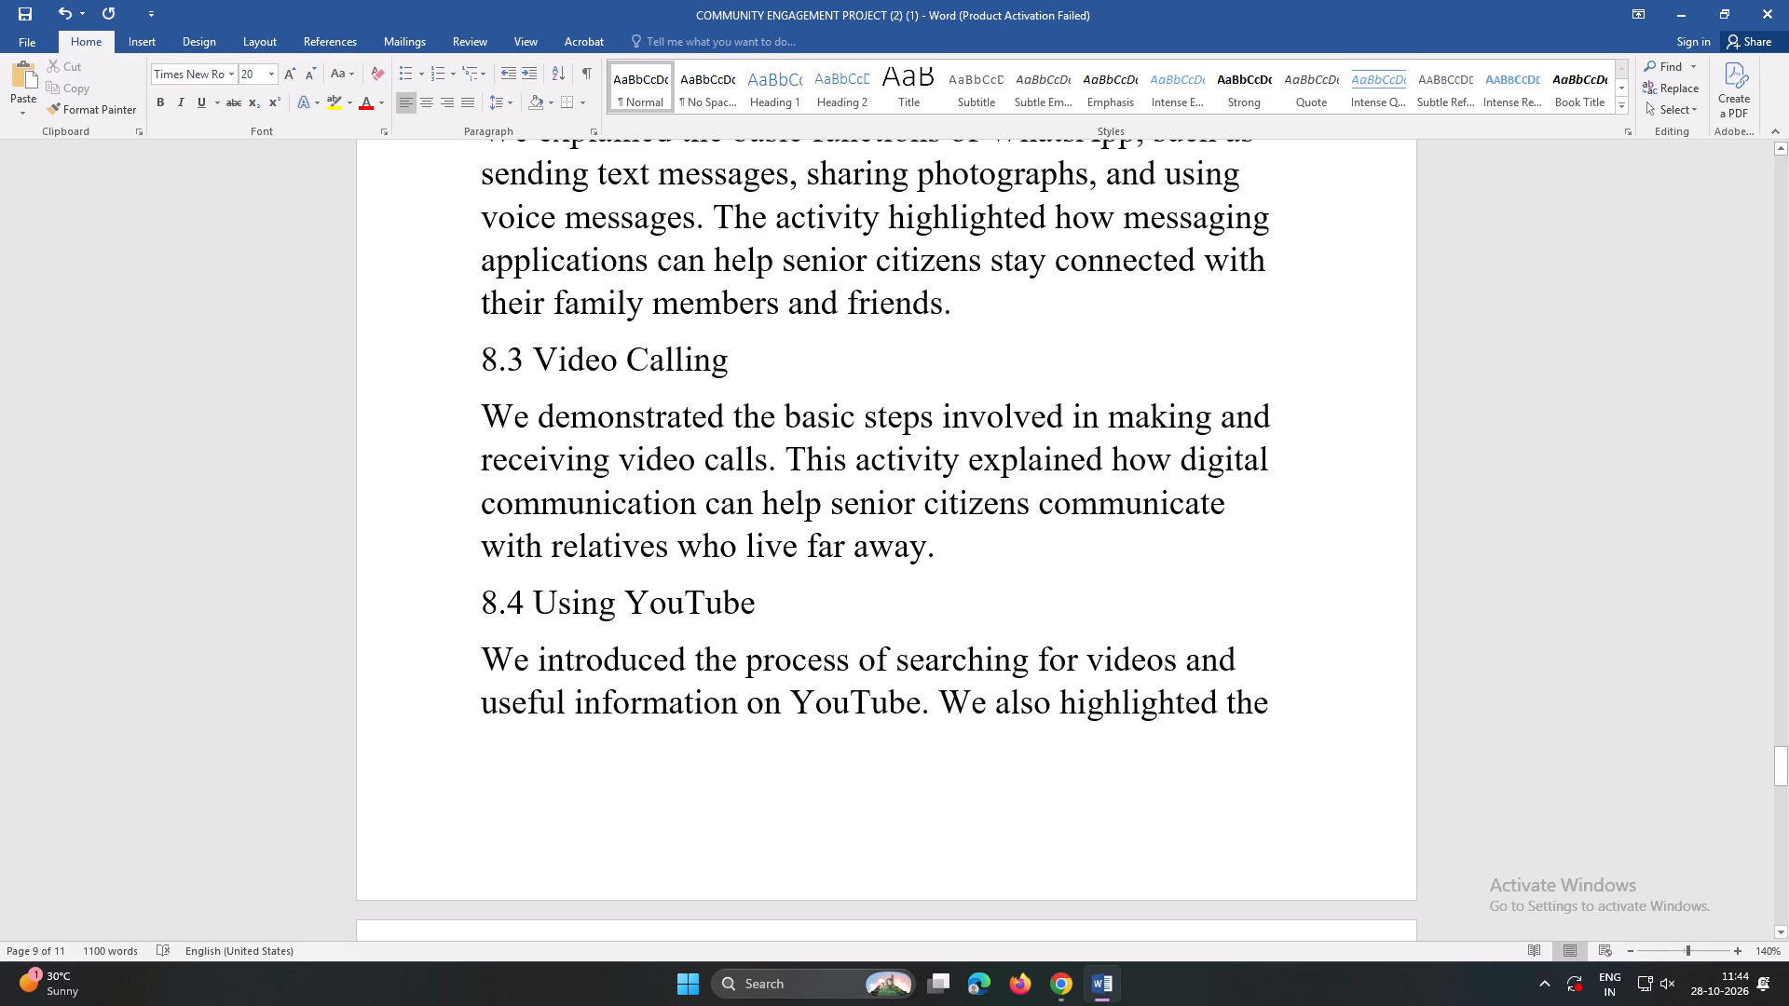
click(511, 356)
key(BackSpace)
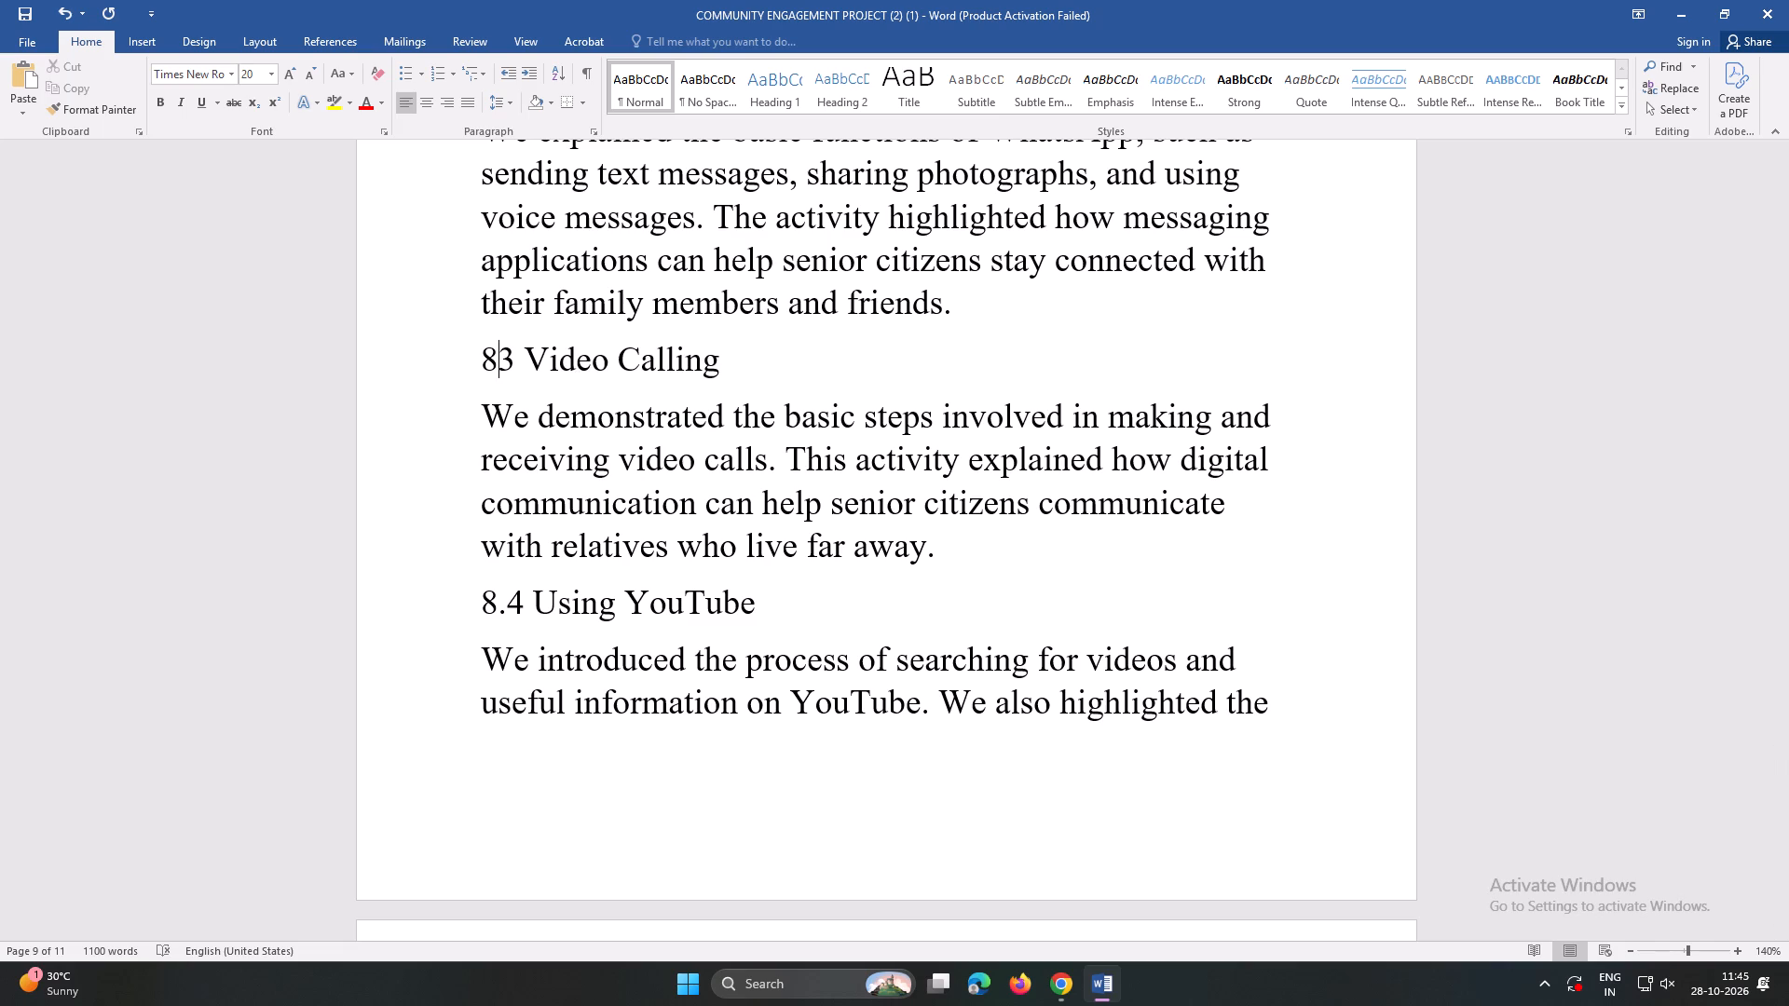
Finish renumbering the "Video Calling" heading so it reads "3. Video Calling".
key(BackSpace)
click(510, 360)
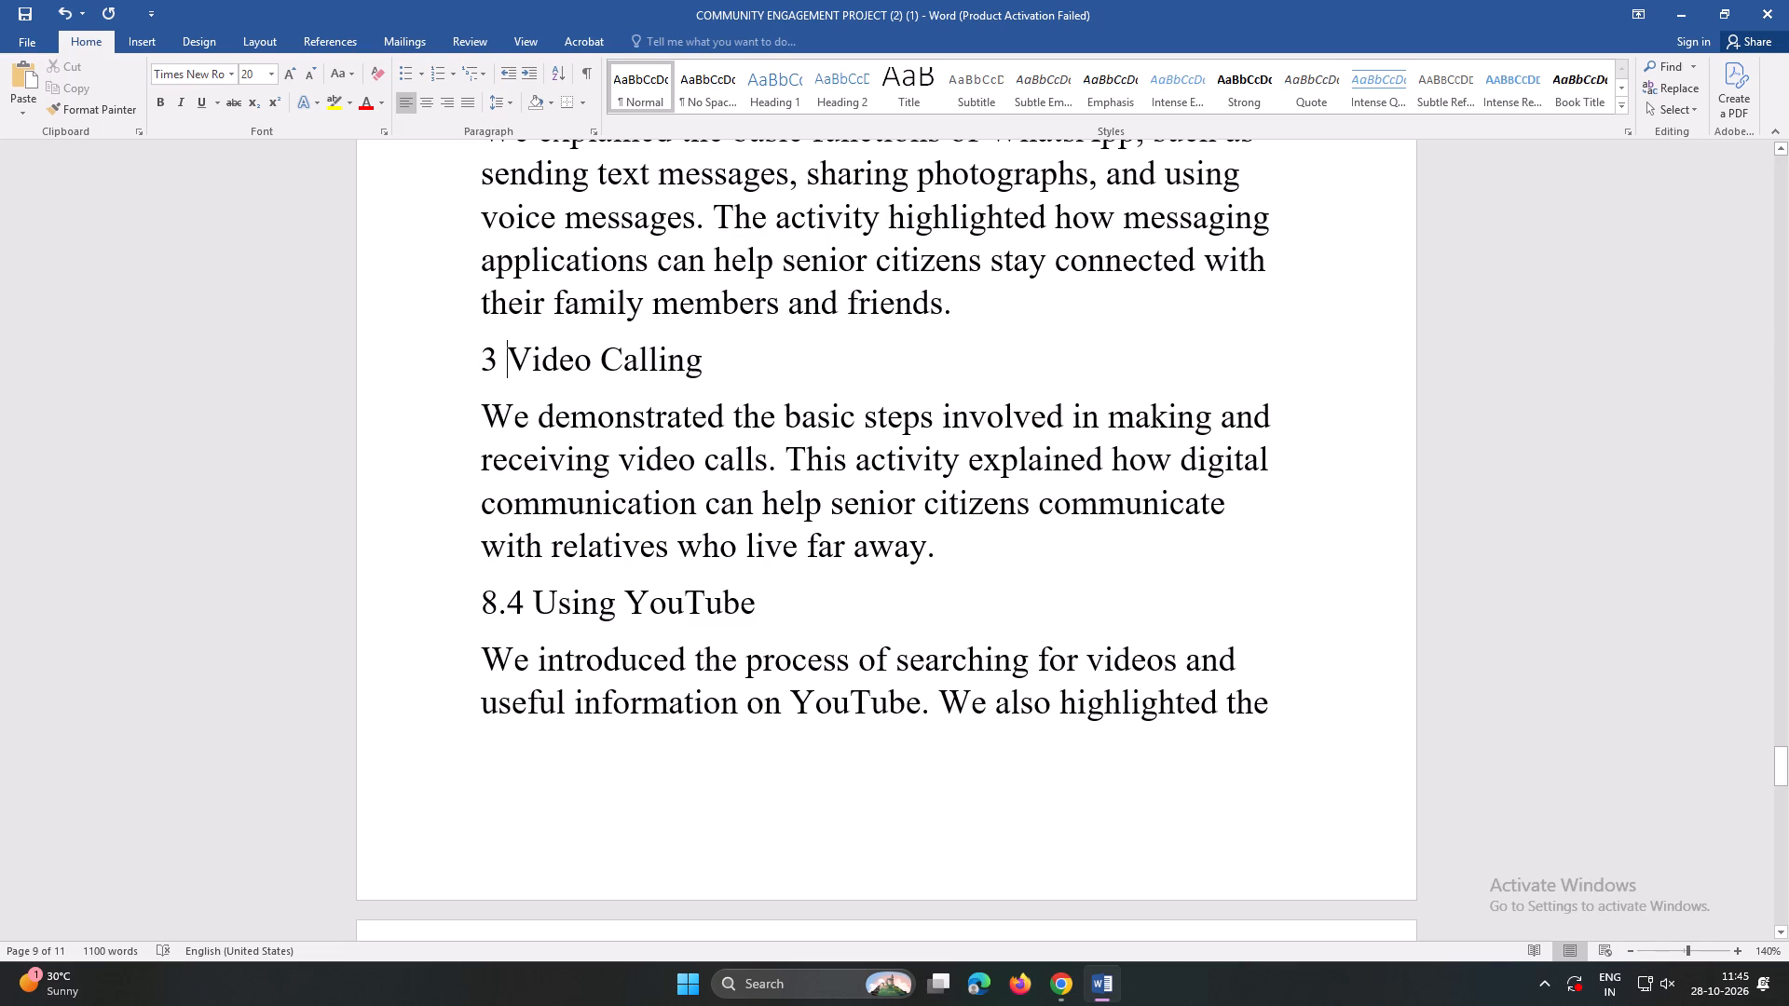
click(498, 360)
key(period)
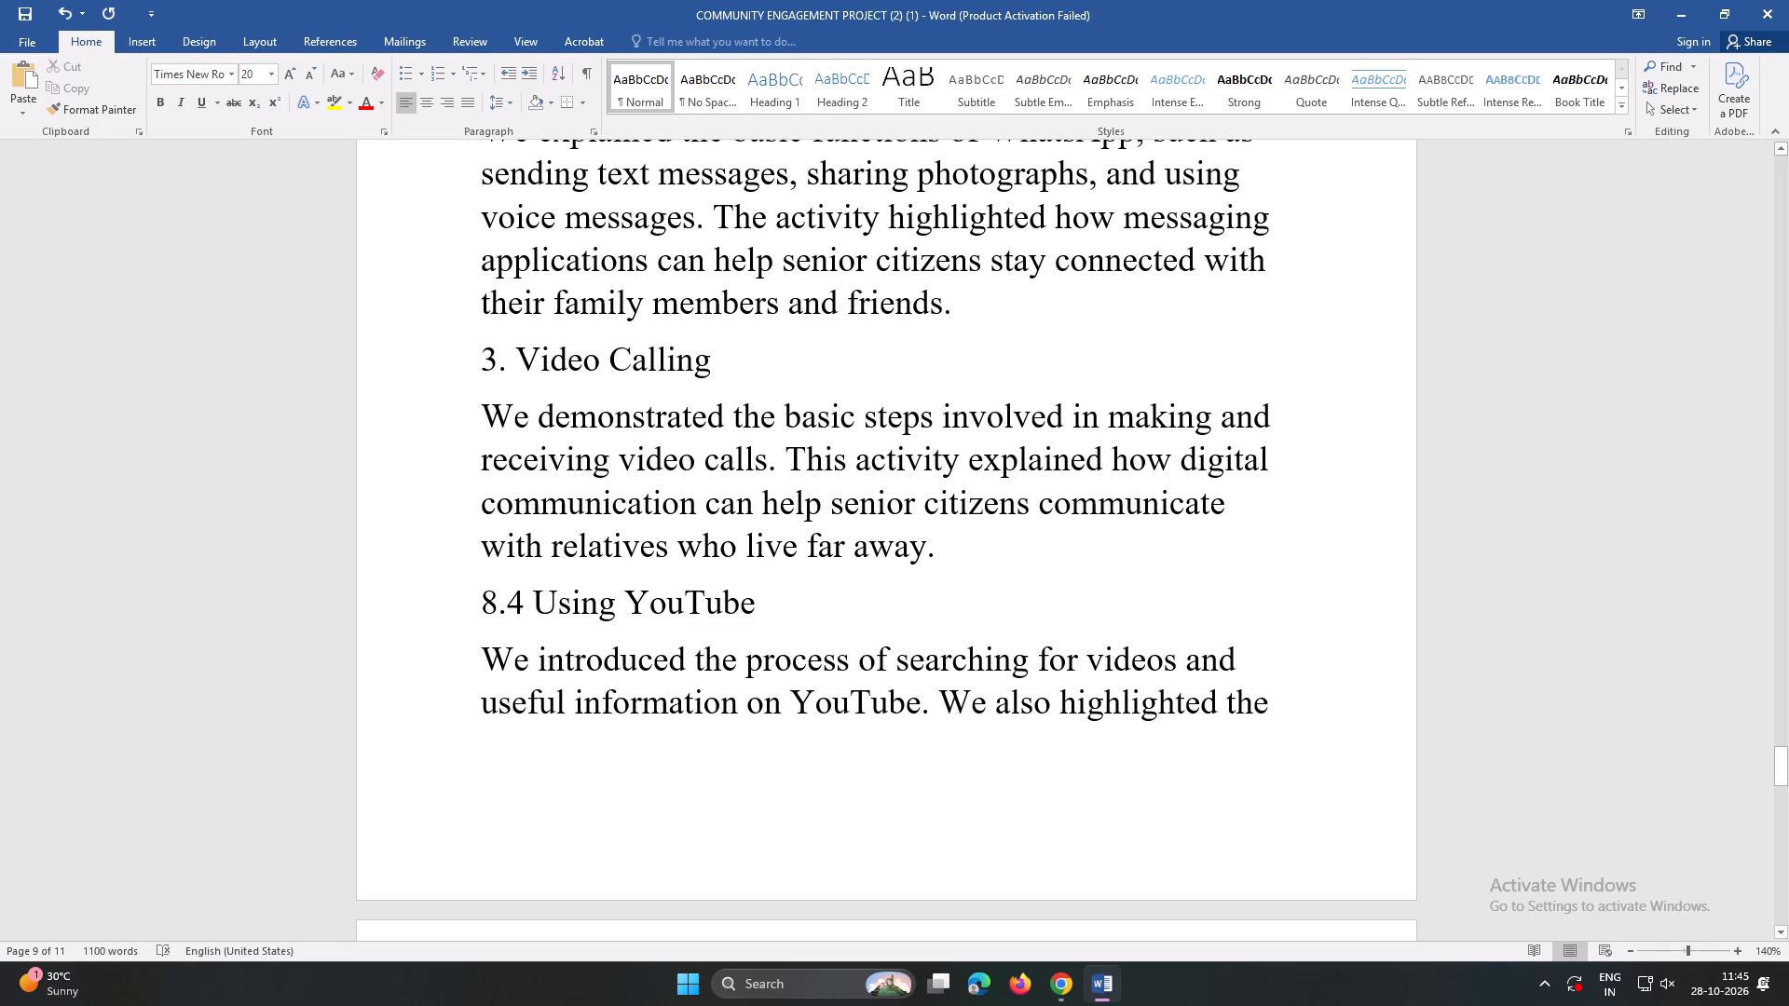
Renumber the "8.4 Using YouTube" heading as "4. Using YouTube".
click(508, 600)
key(BackSpace)
key(BackSpace)
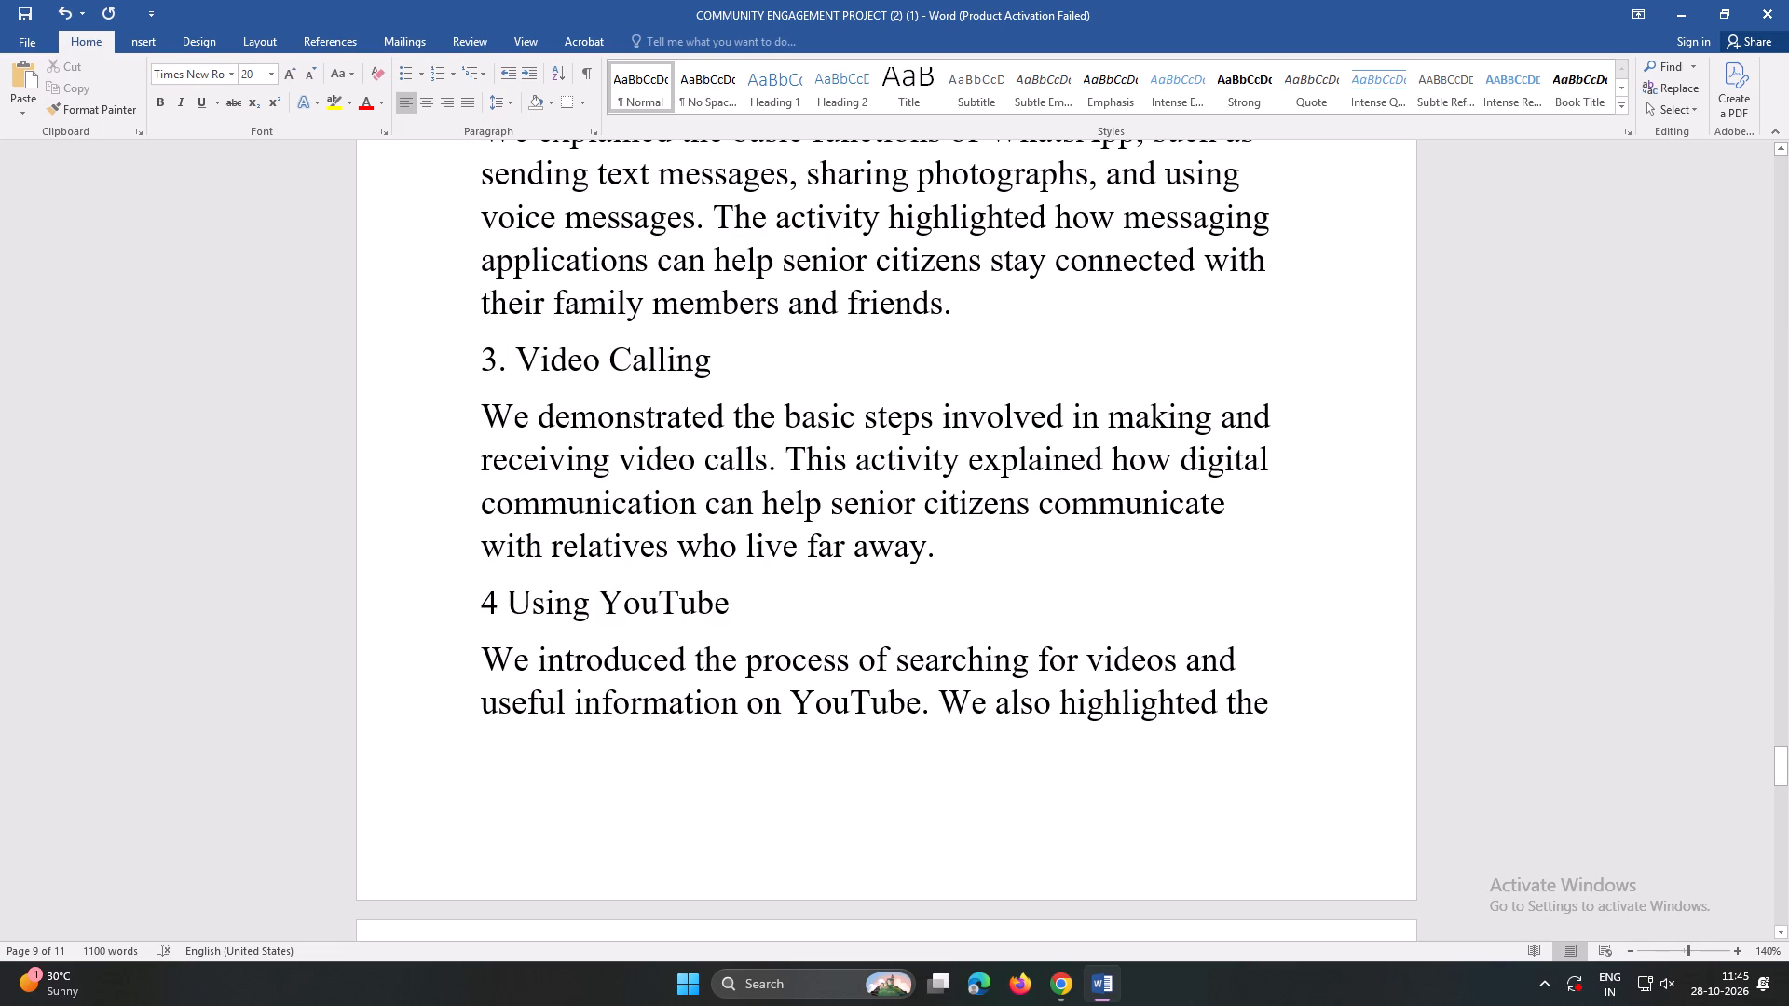
click(507, 597)
click(501, 599)
key(period)
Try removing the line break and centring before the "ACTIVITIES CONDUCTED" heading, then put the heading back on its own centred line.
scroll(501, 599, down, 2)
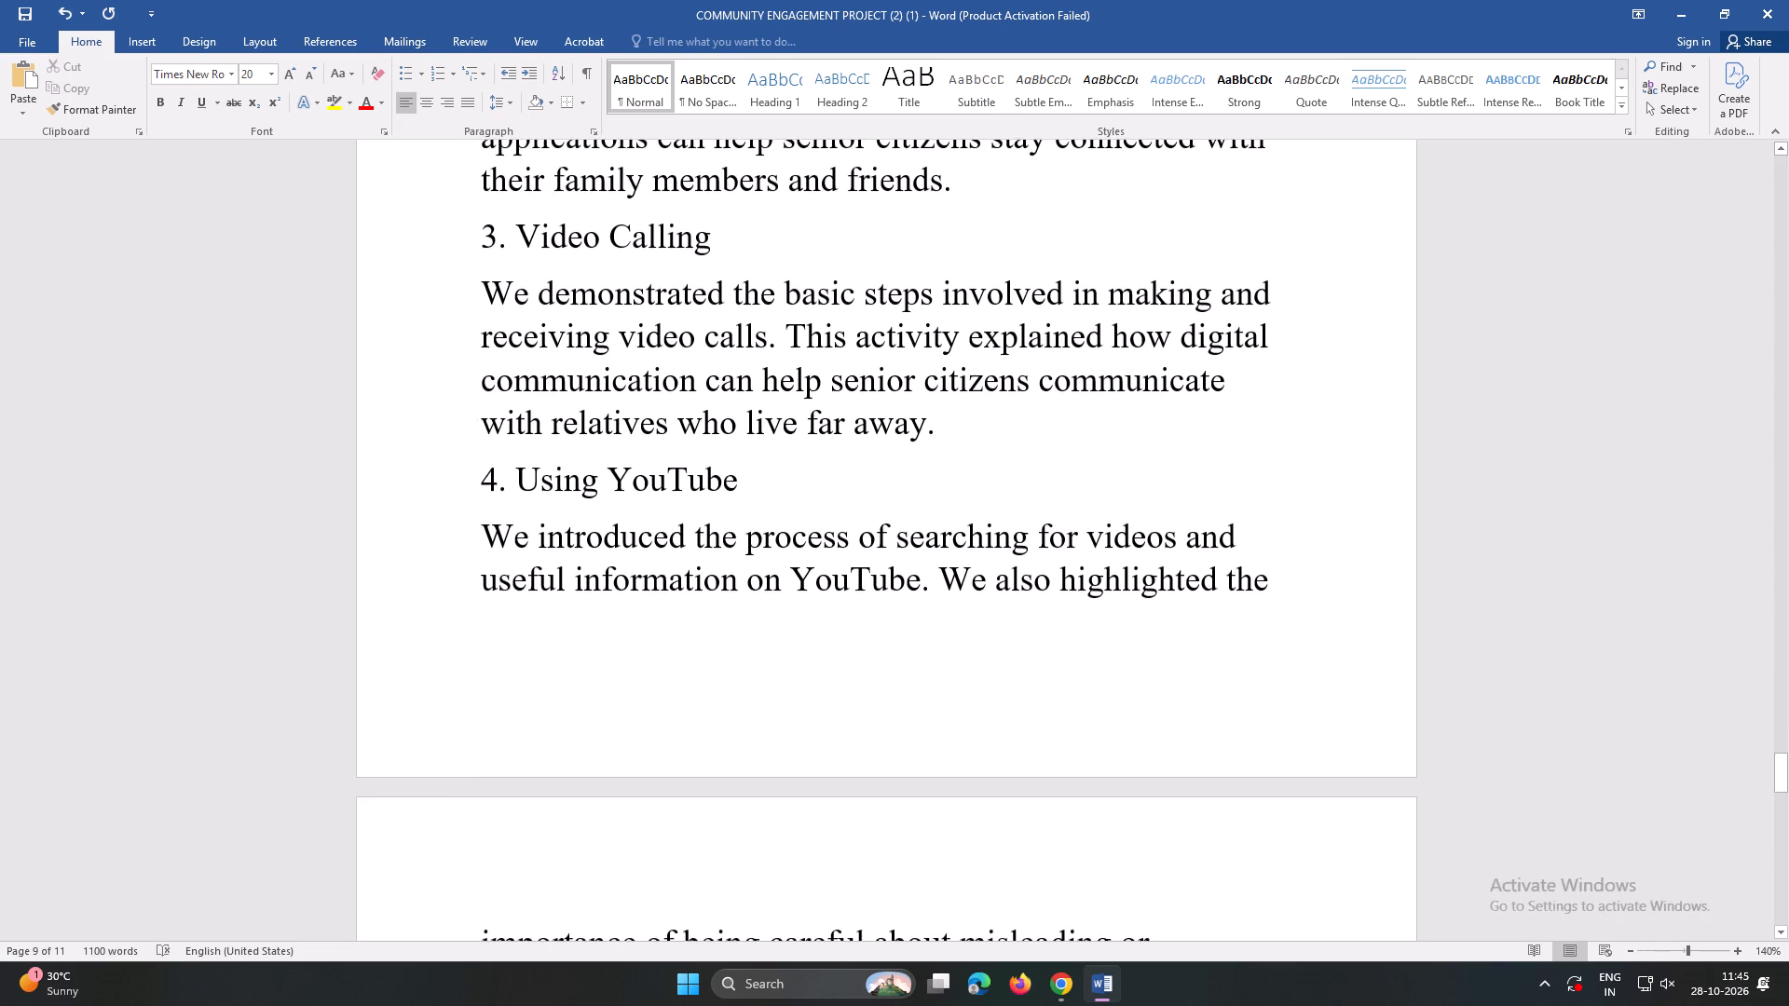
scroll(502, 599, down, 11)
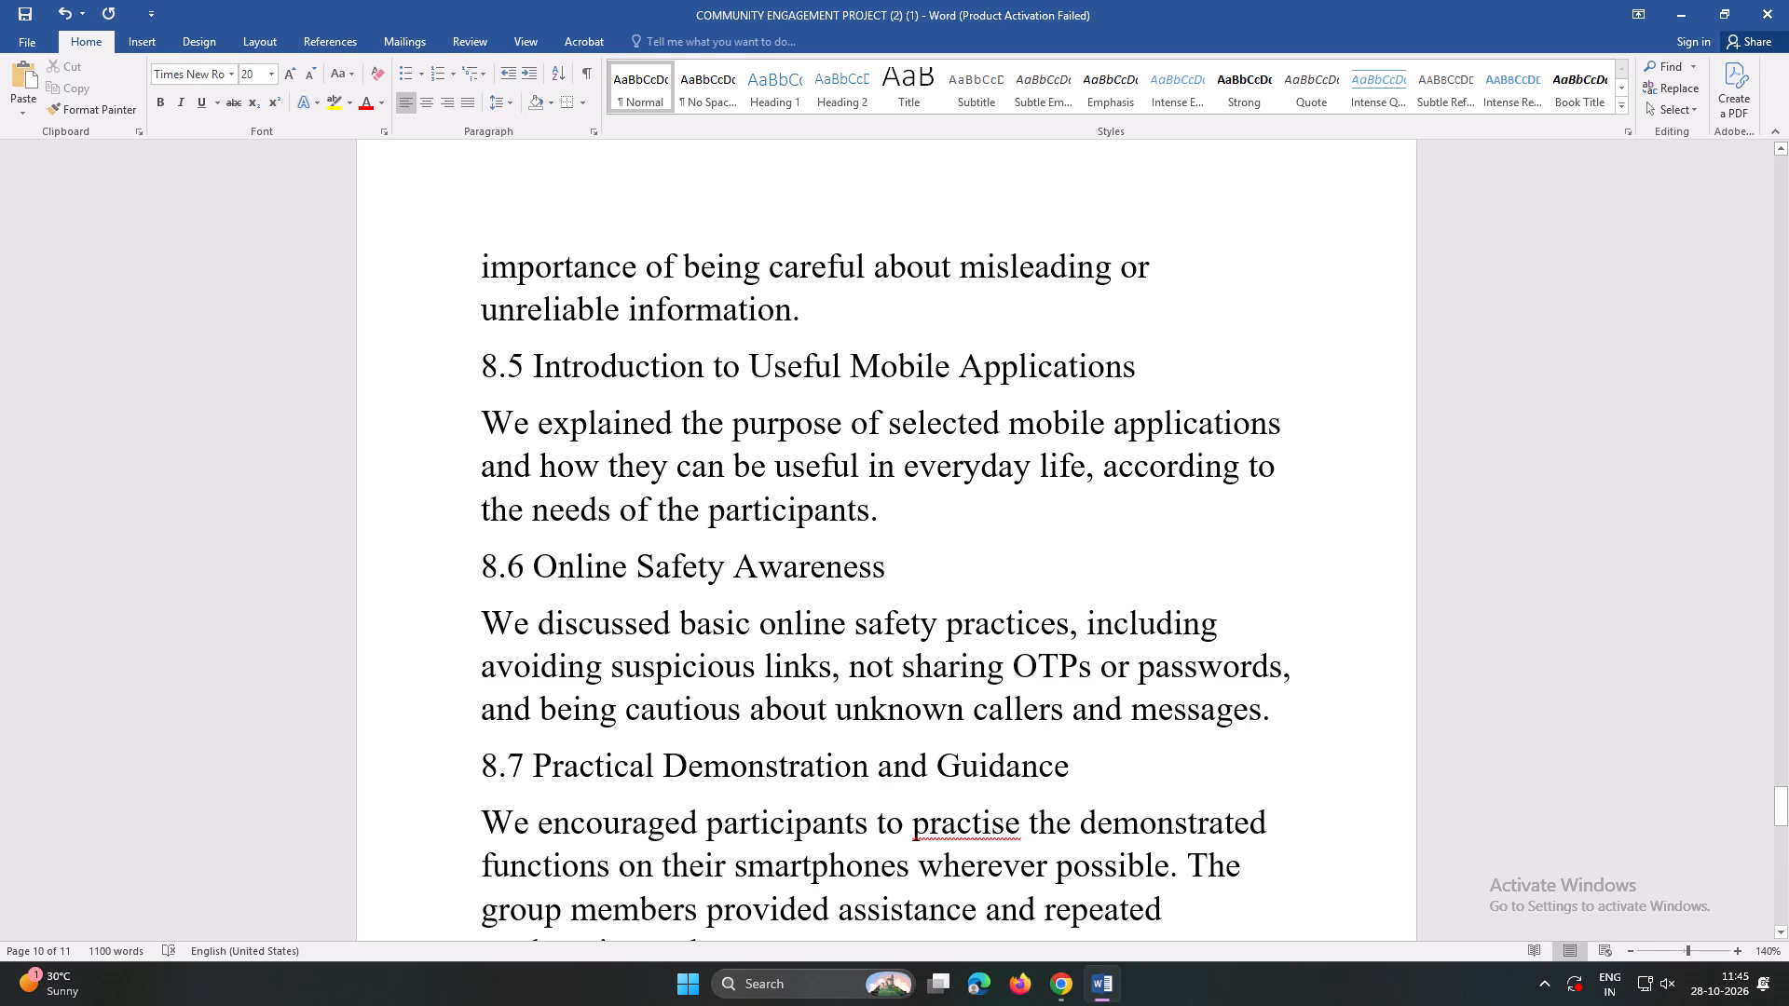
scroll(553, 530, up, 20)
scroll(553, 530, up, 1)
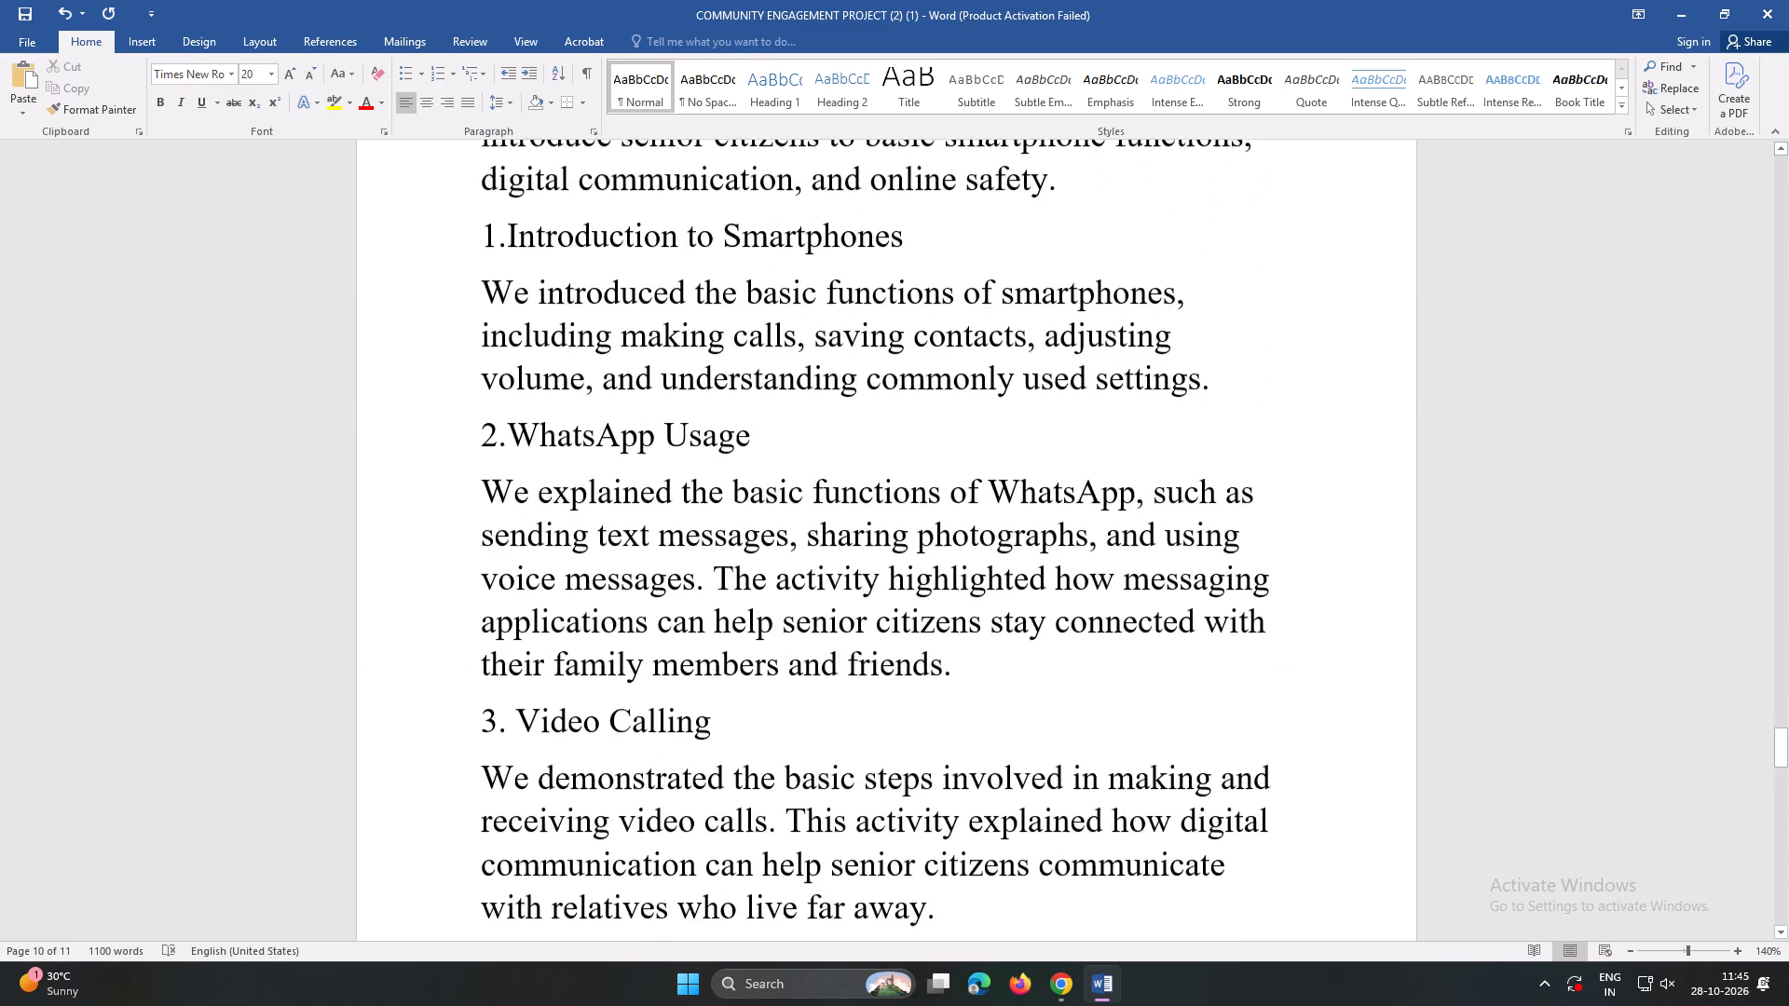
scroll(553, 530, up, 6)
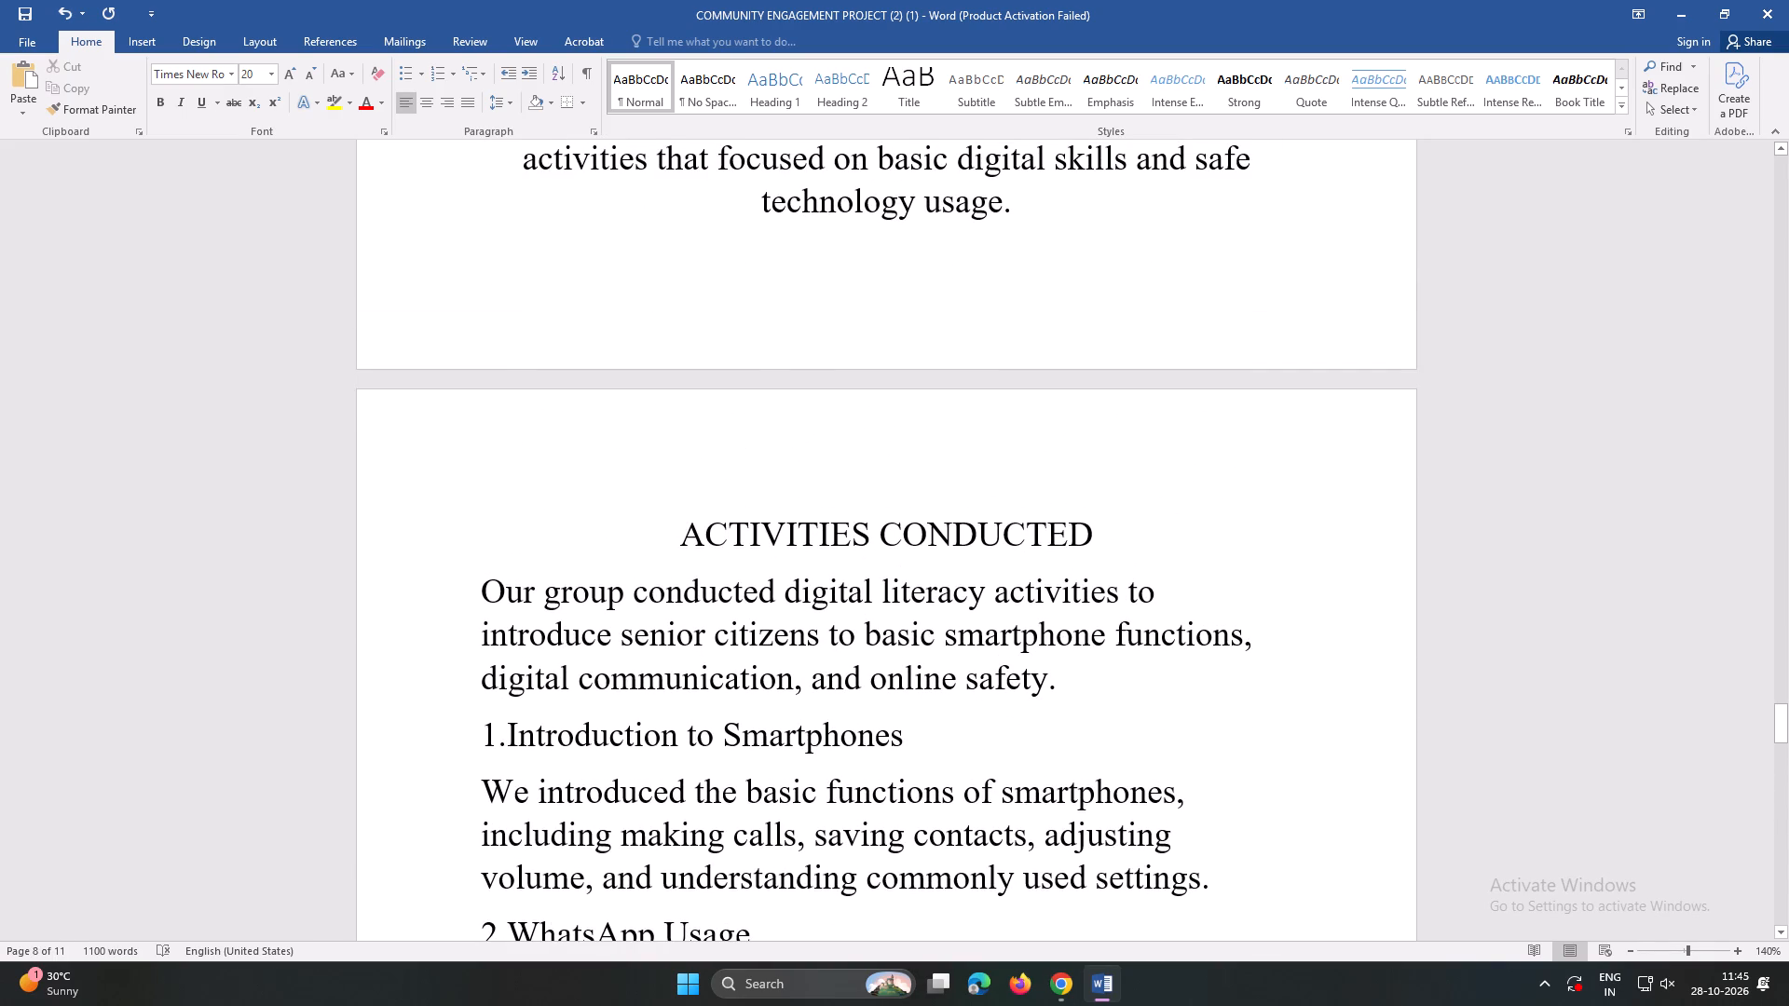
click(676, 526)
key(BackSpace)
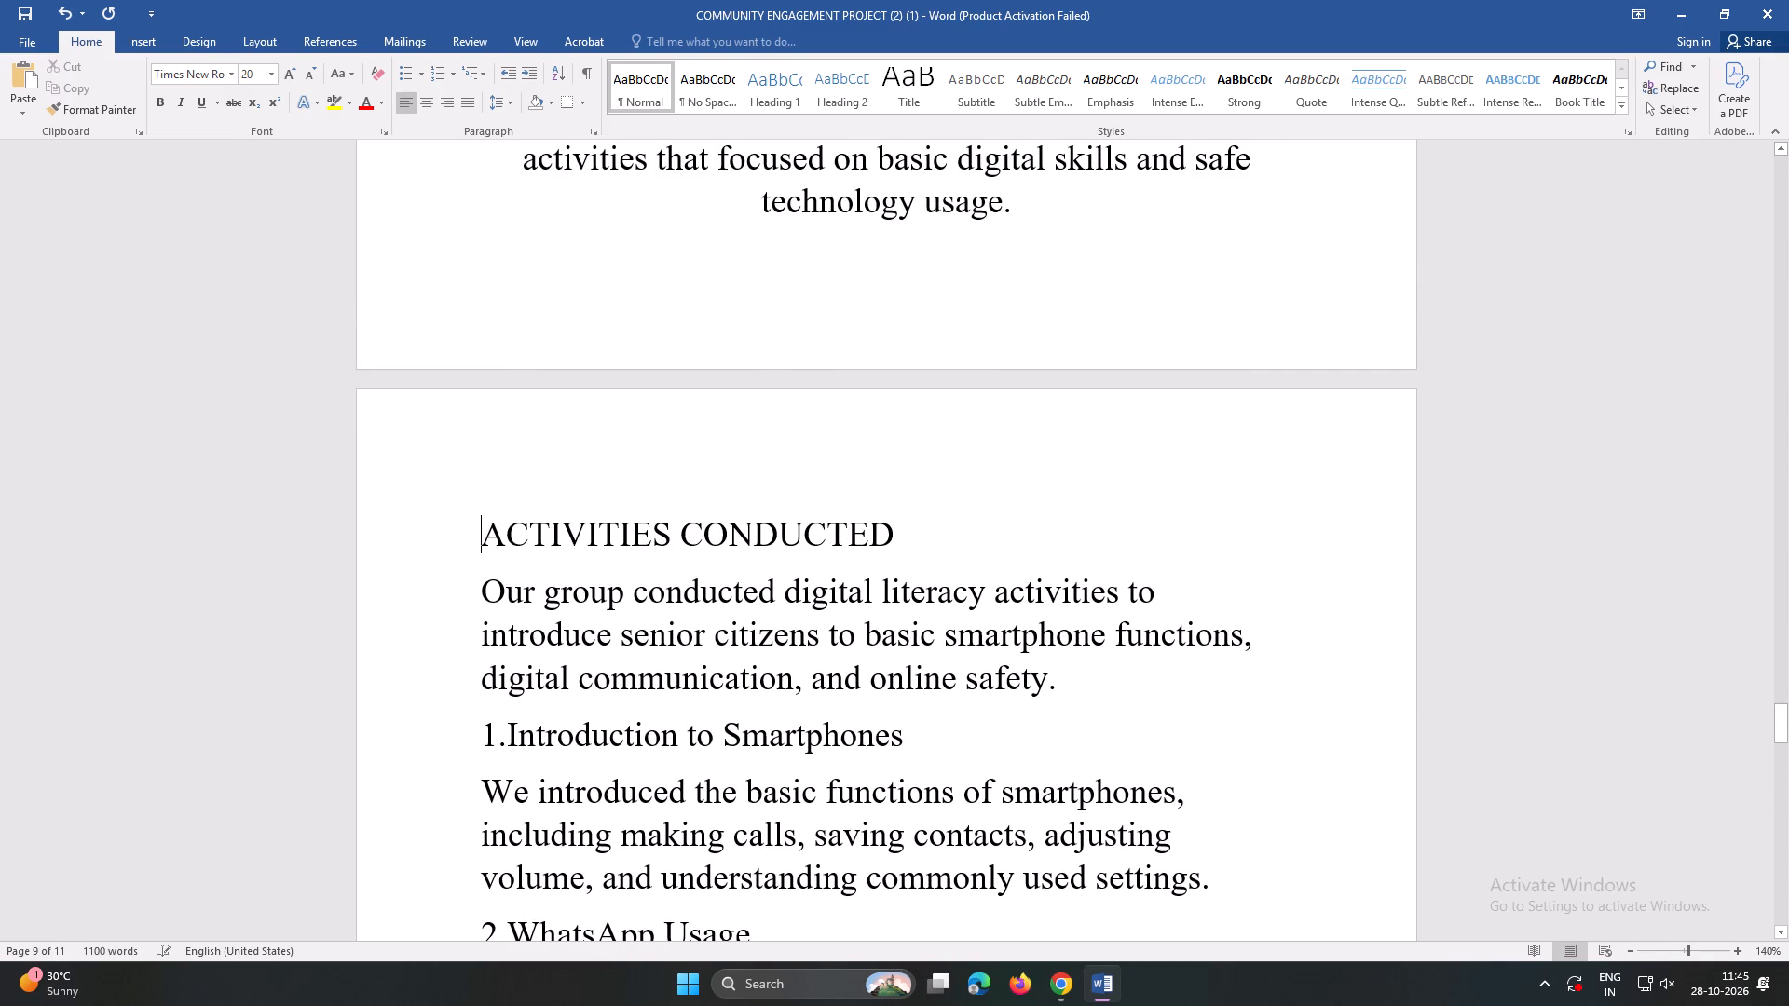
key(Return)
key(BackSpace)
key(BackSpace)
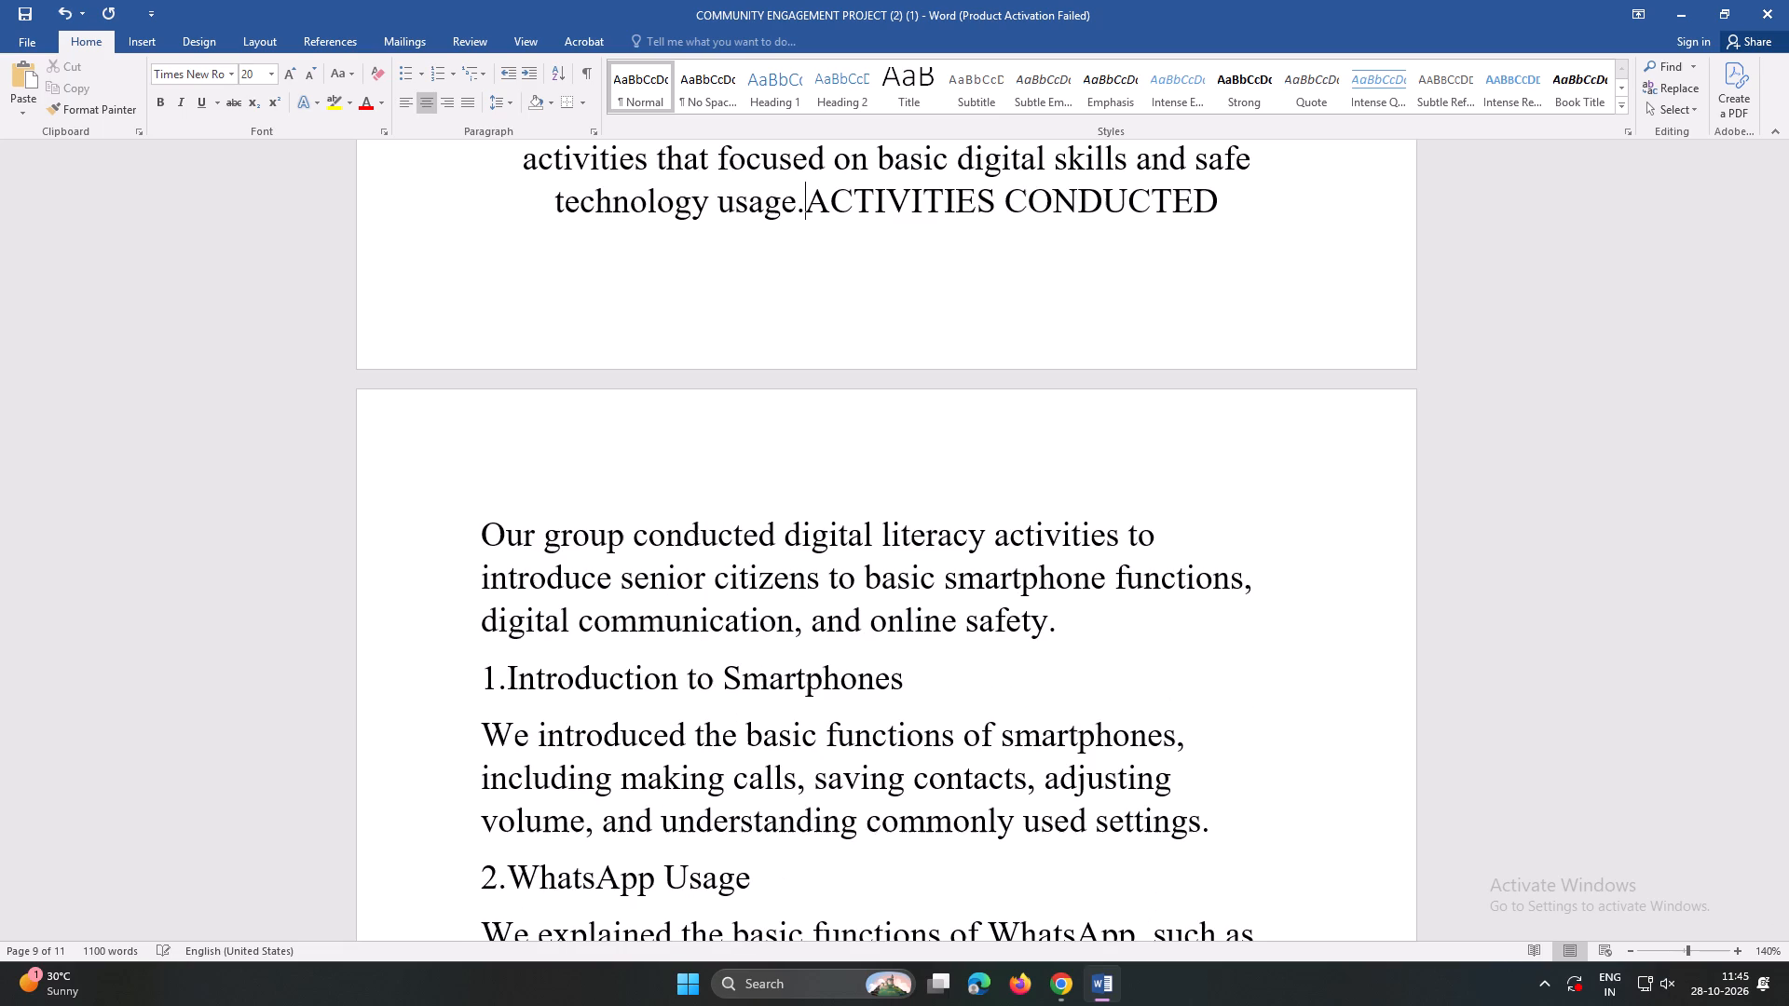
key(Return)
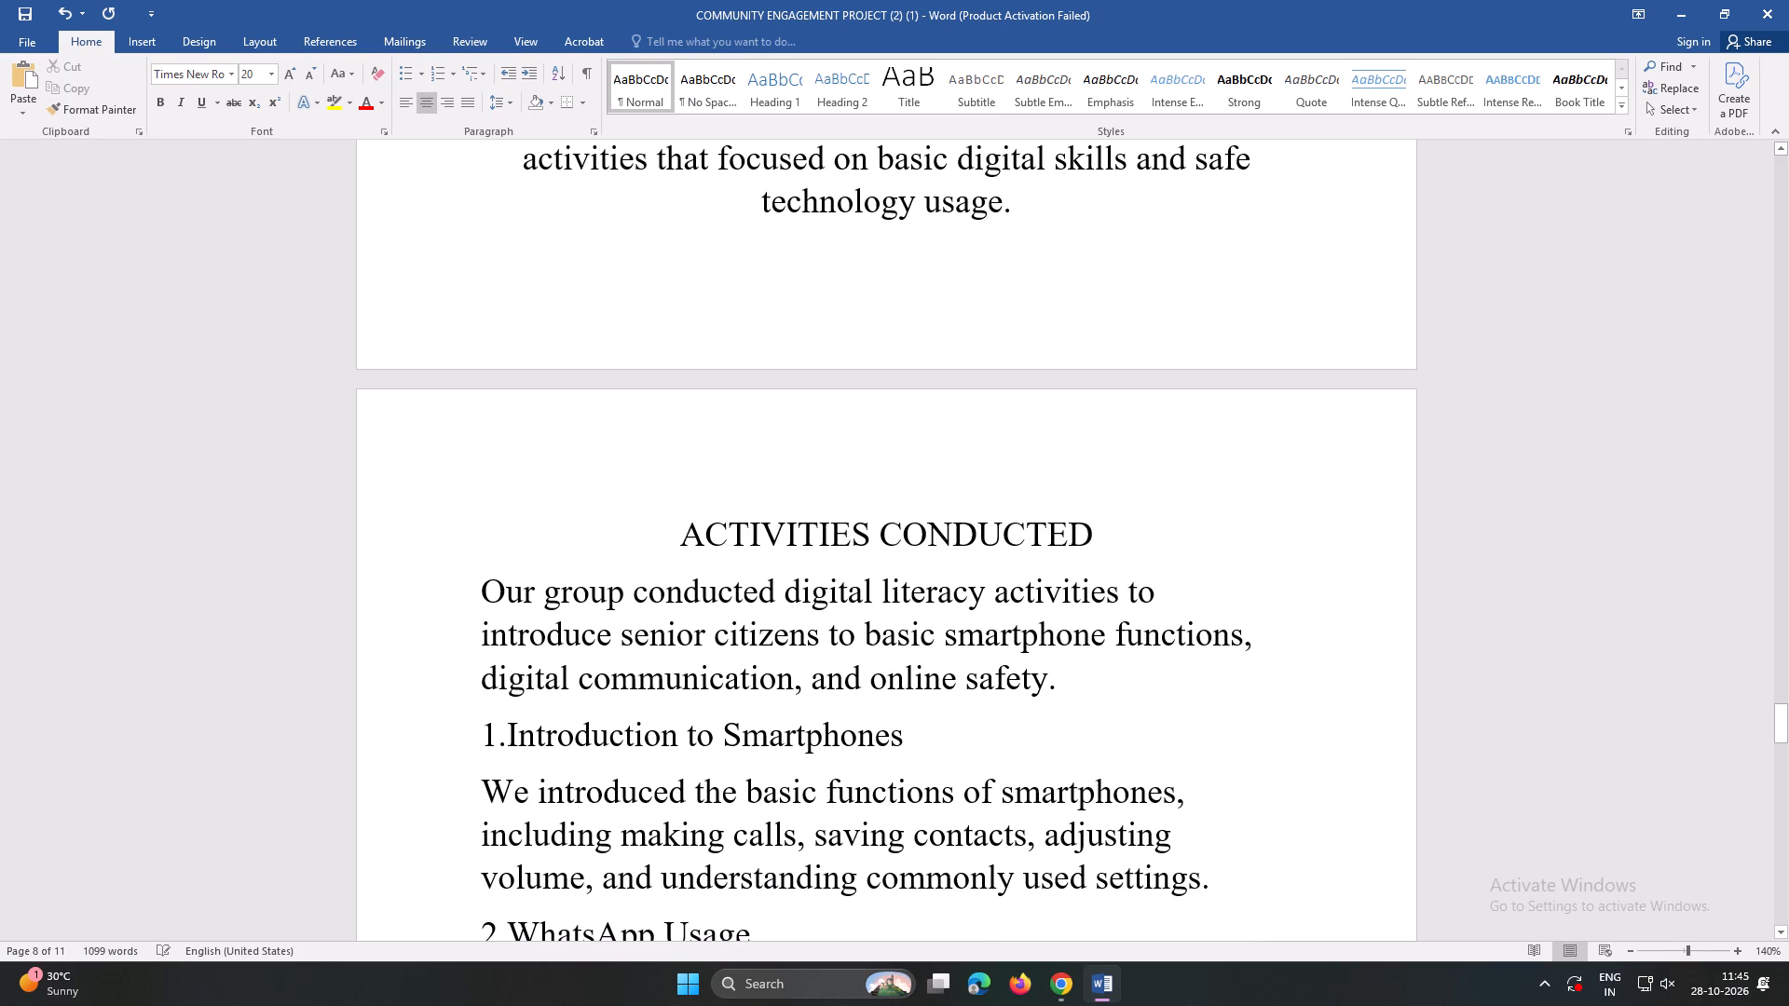
Read through the Activities Conducted section, checking its numbered subheadings and text through to the closing lines.
scroll(668, 580, down, 7)
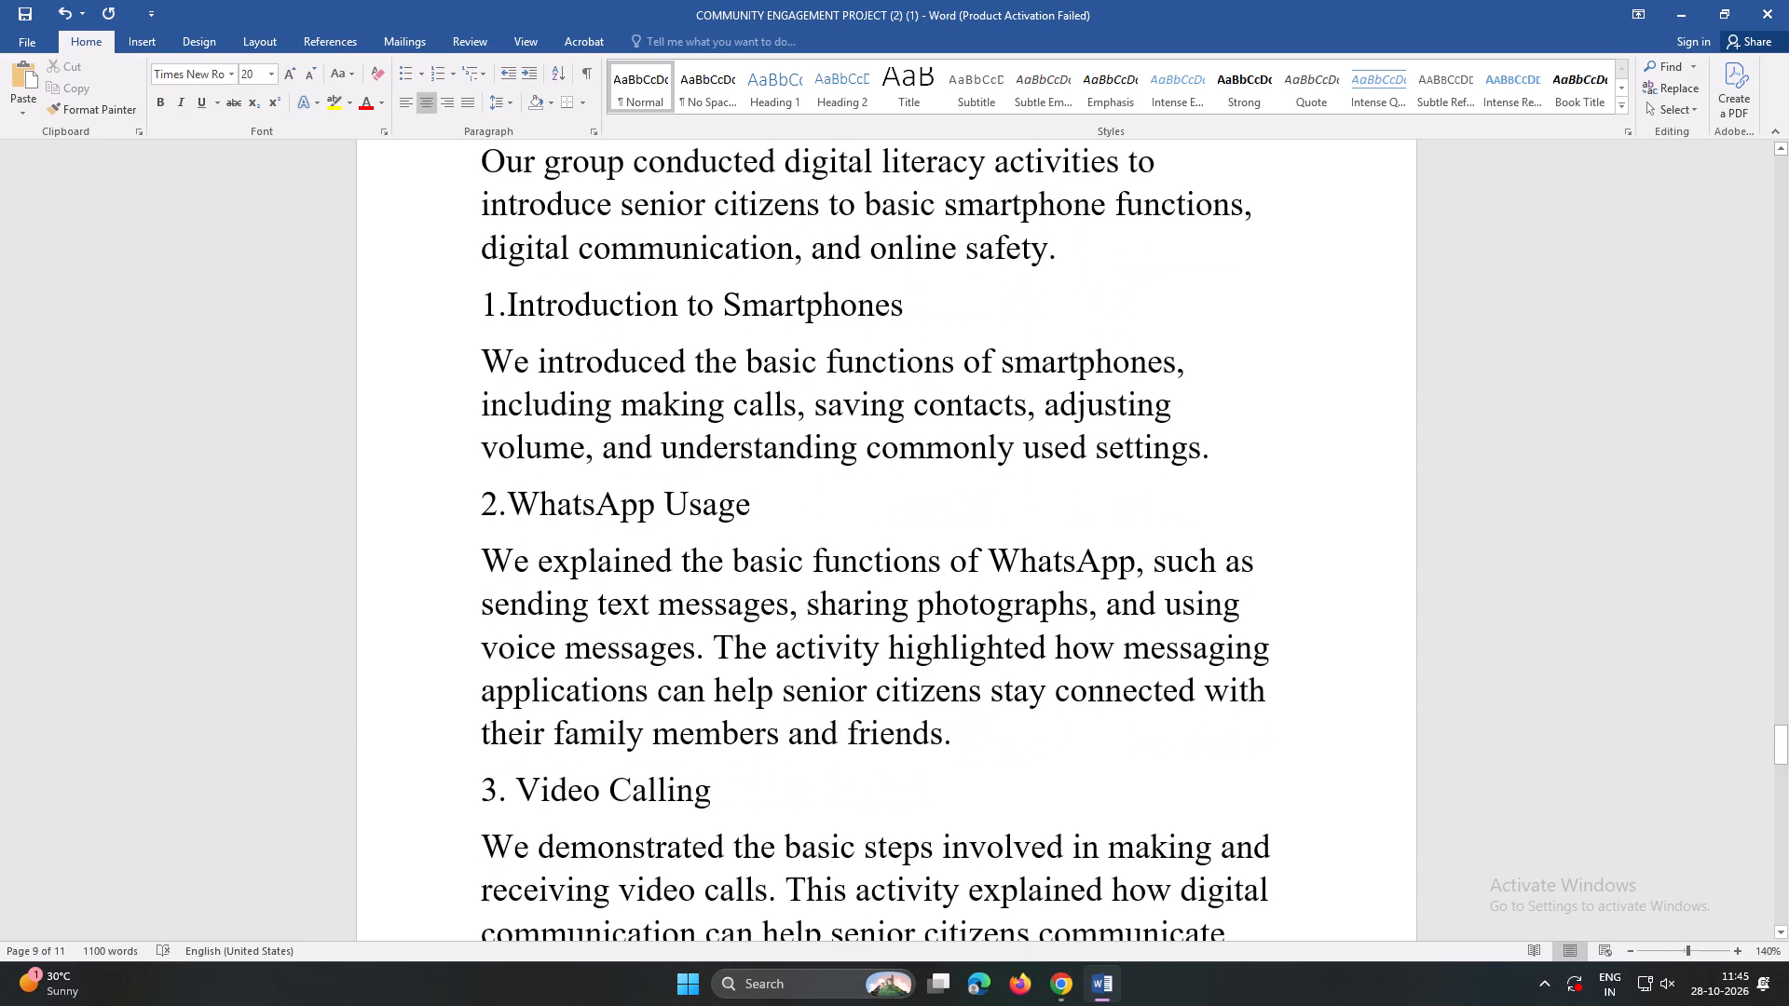
scroll(701, 608, down, 8)
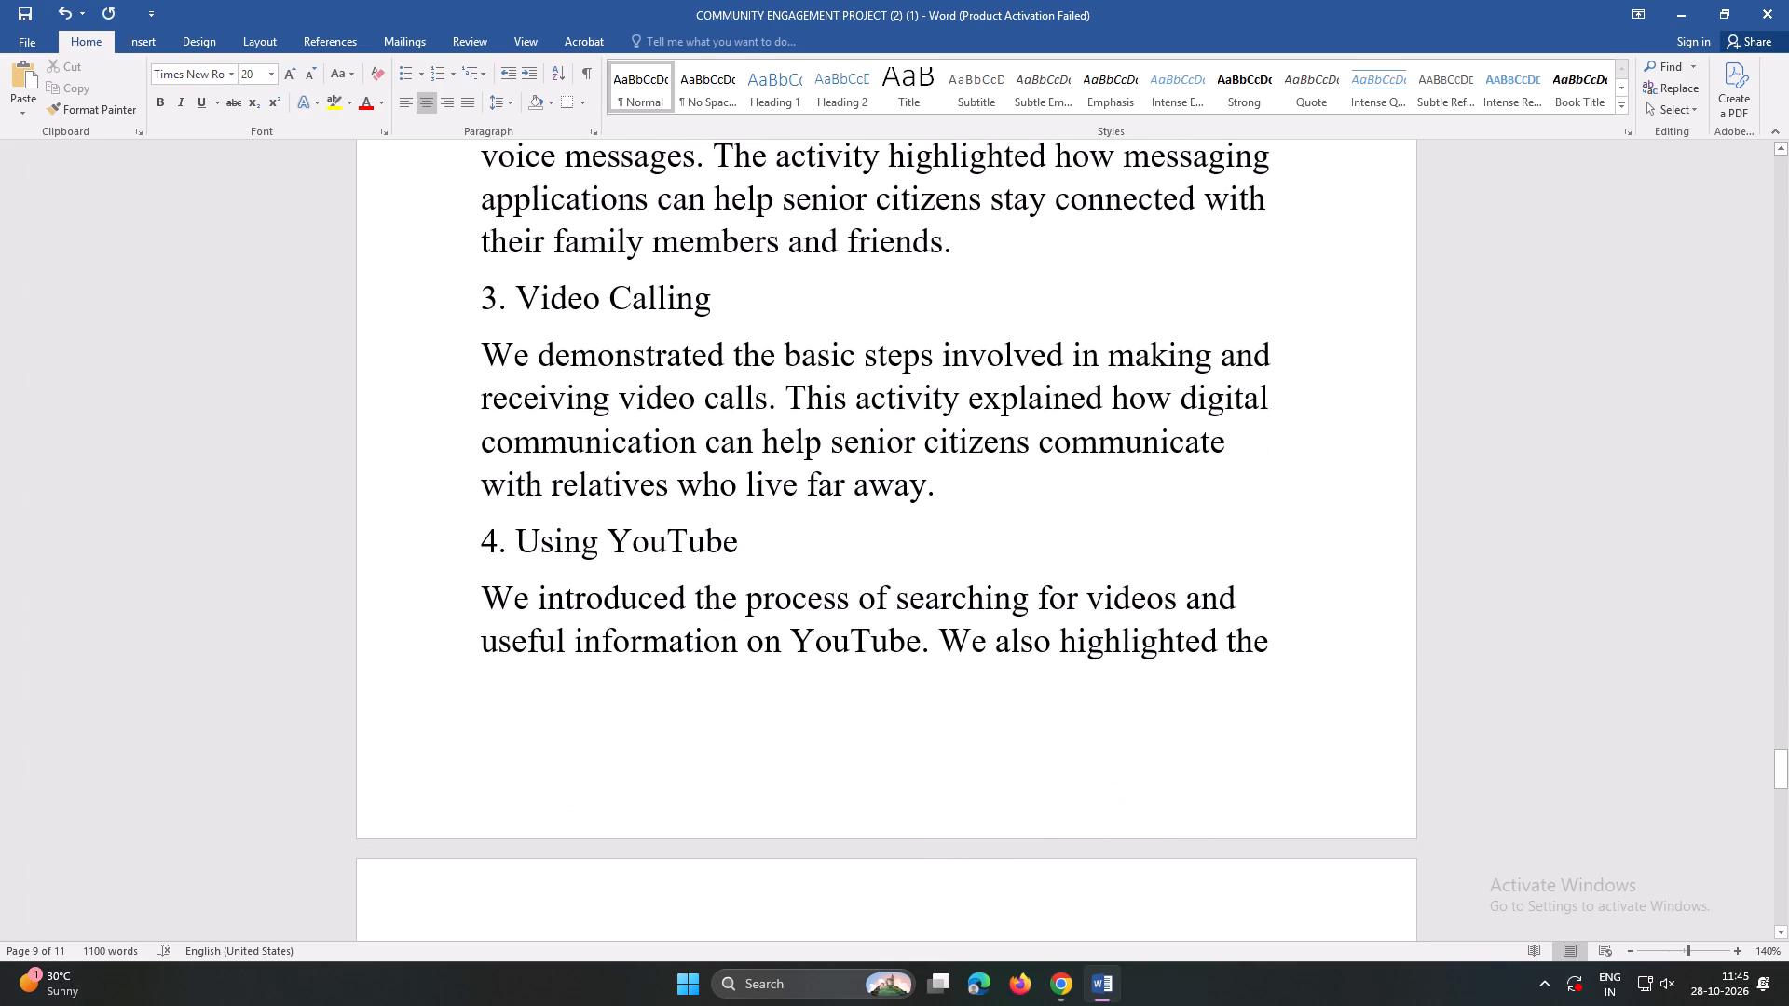
scroll(703, 607, up, 7)
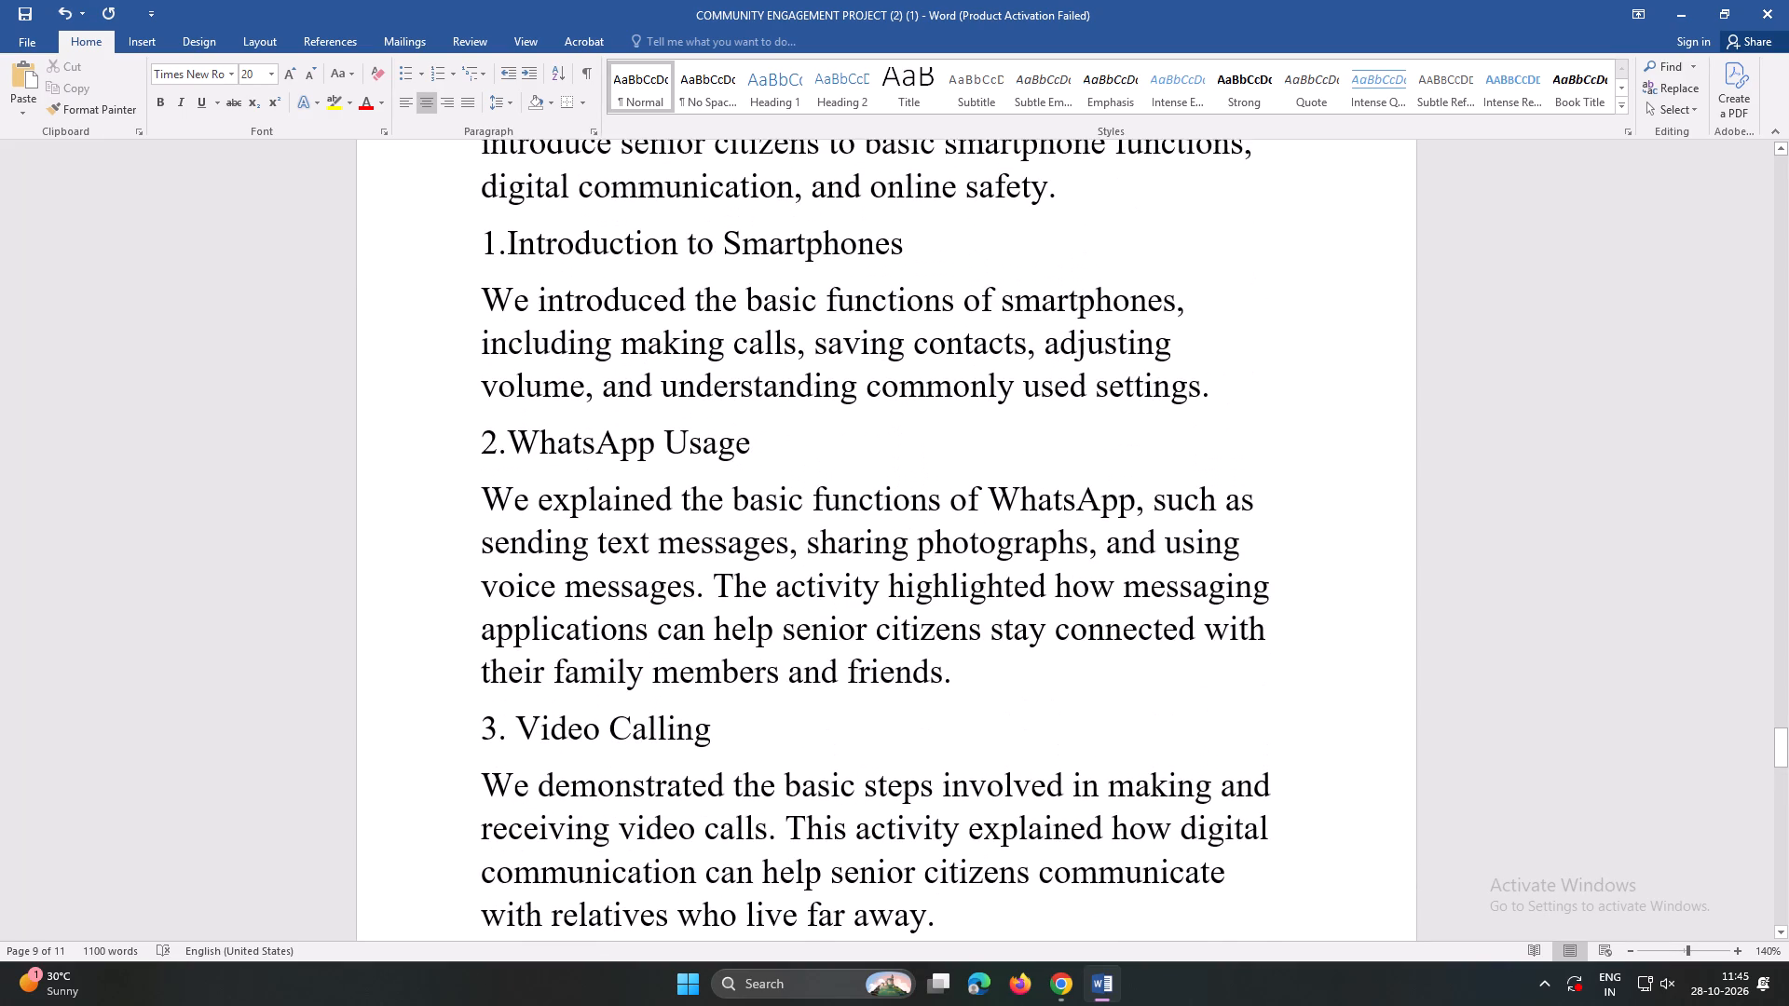
scroll(703, 607, down, 2)
scroll(703, 607, up, 5)
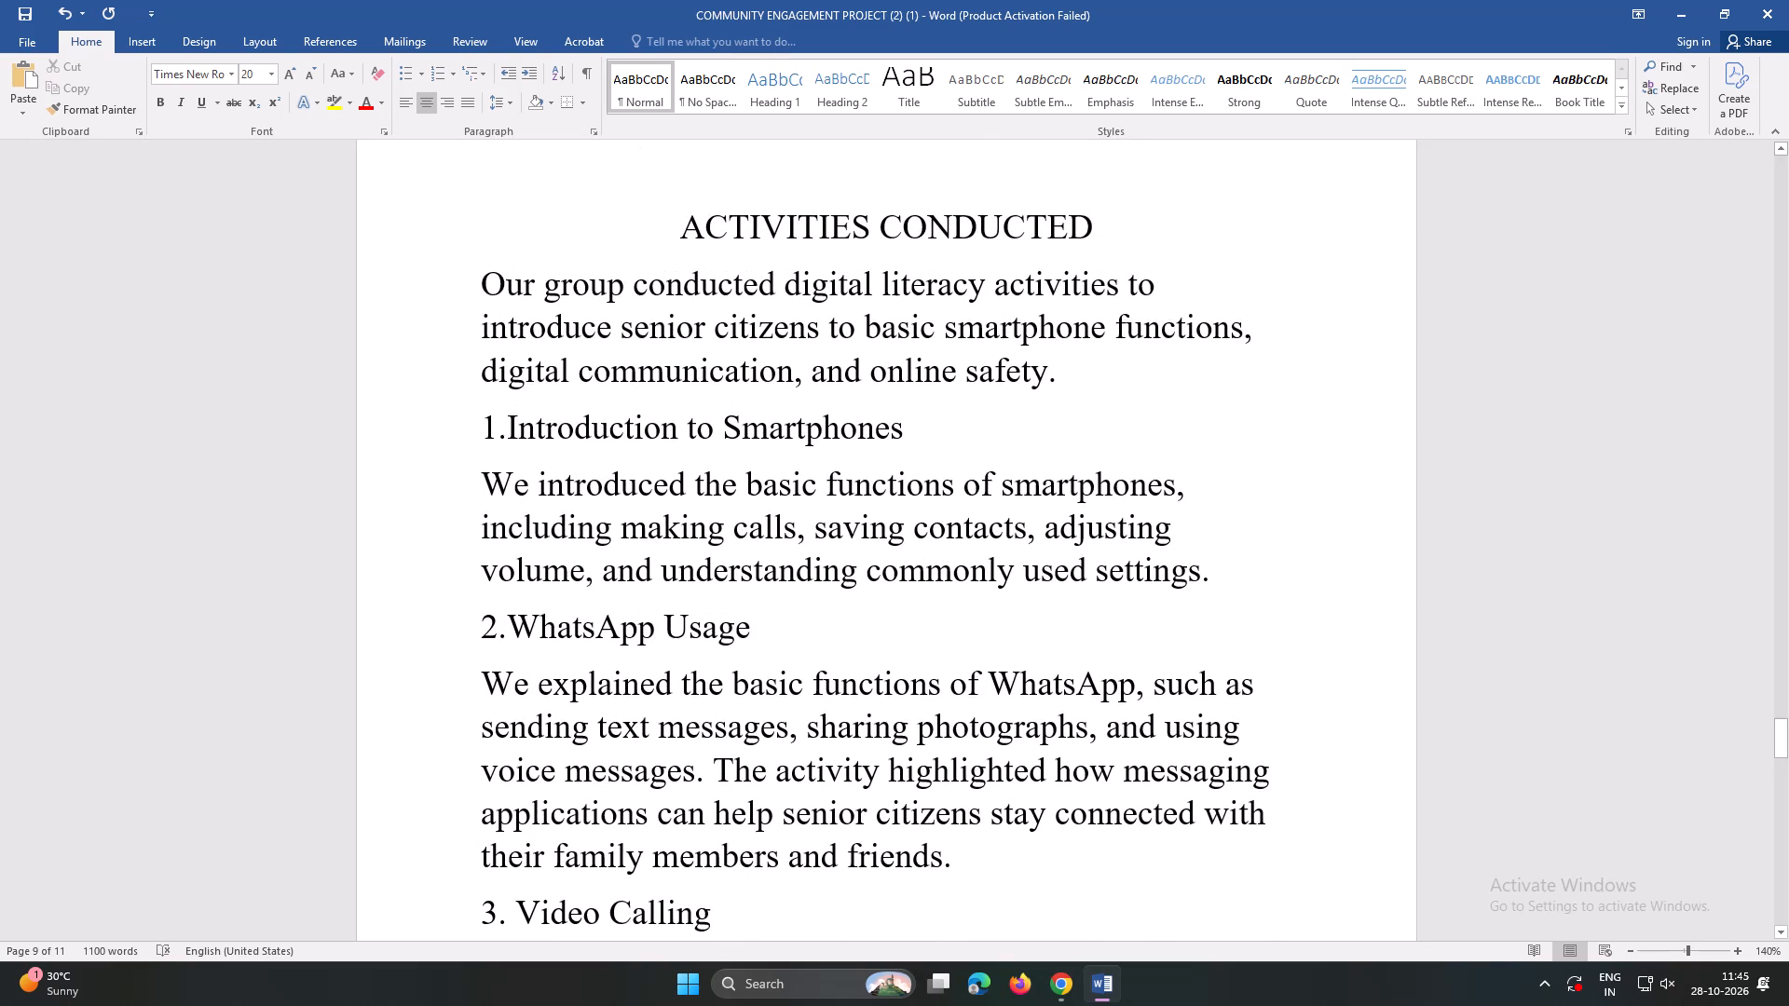
scroll(703, 607, down, 4)
scroll(703, 607, up, 3)
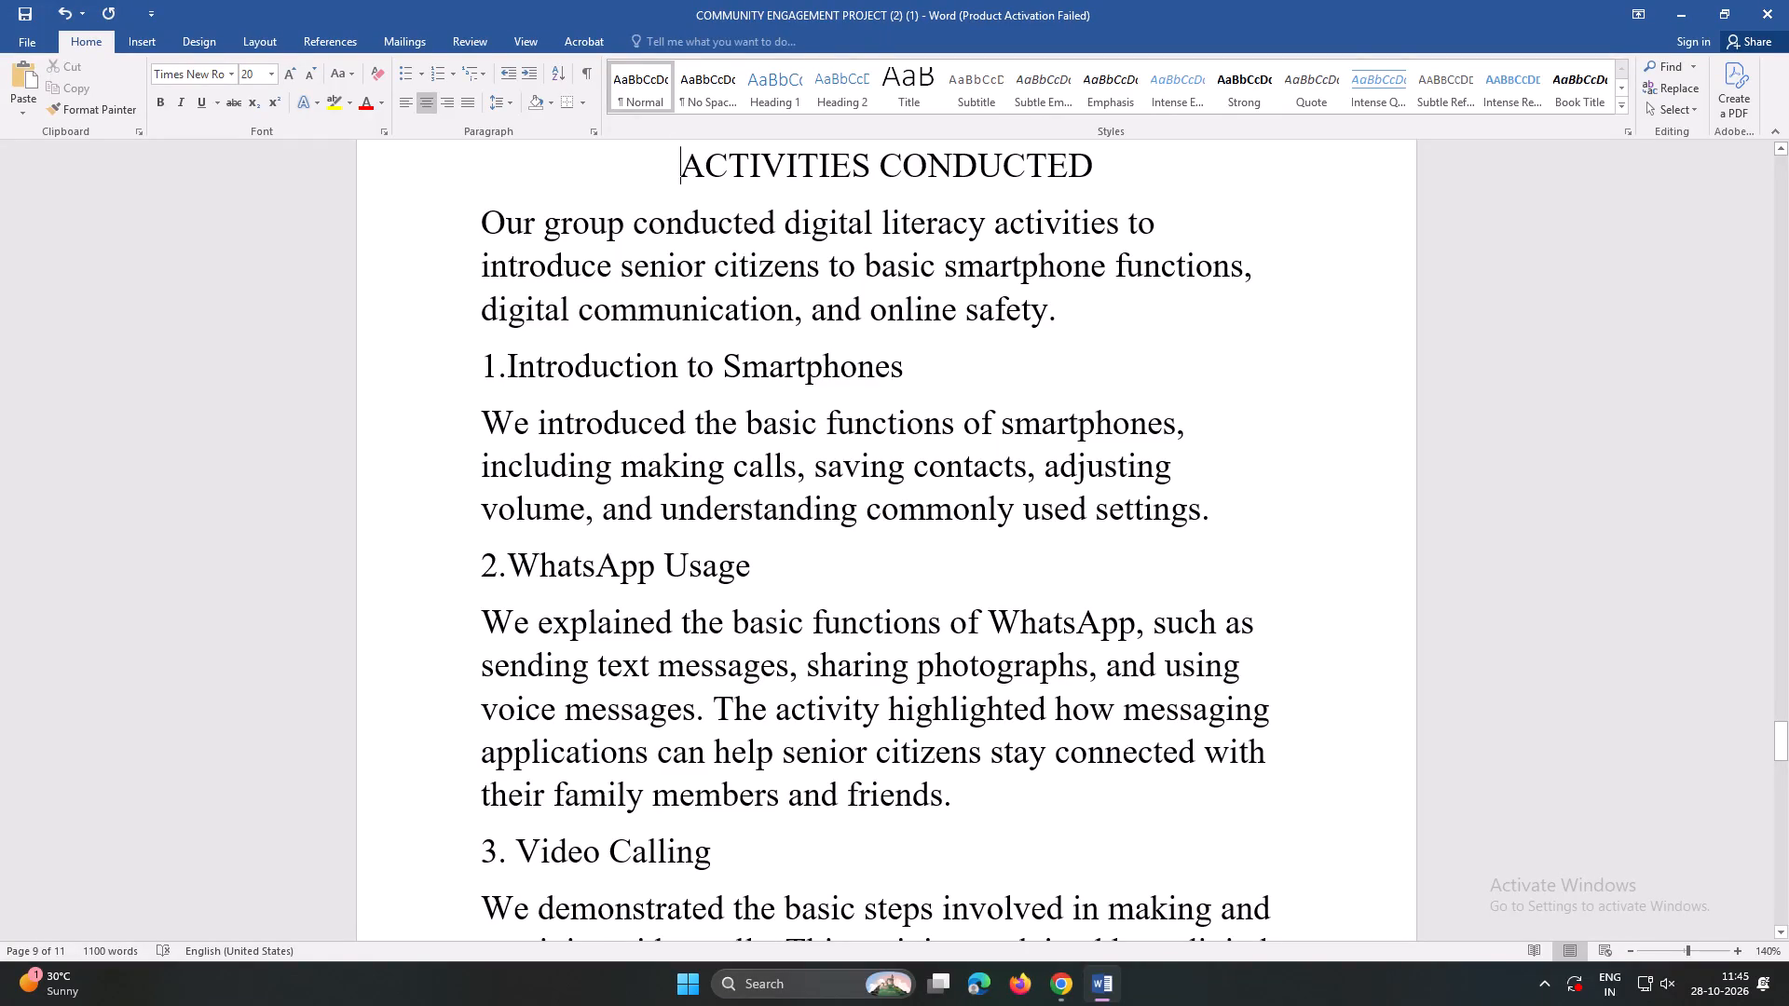
scroll(752, 870, down, 3)
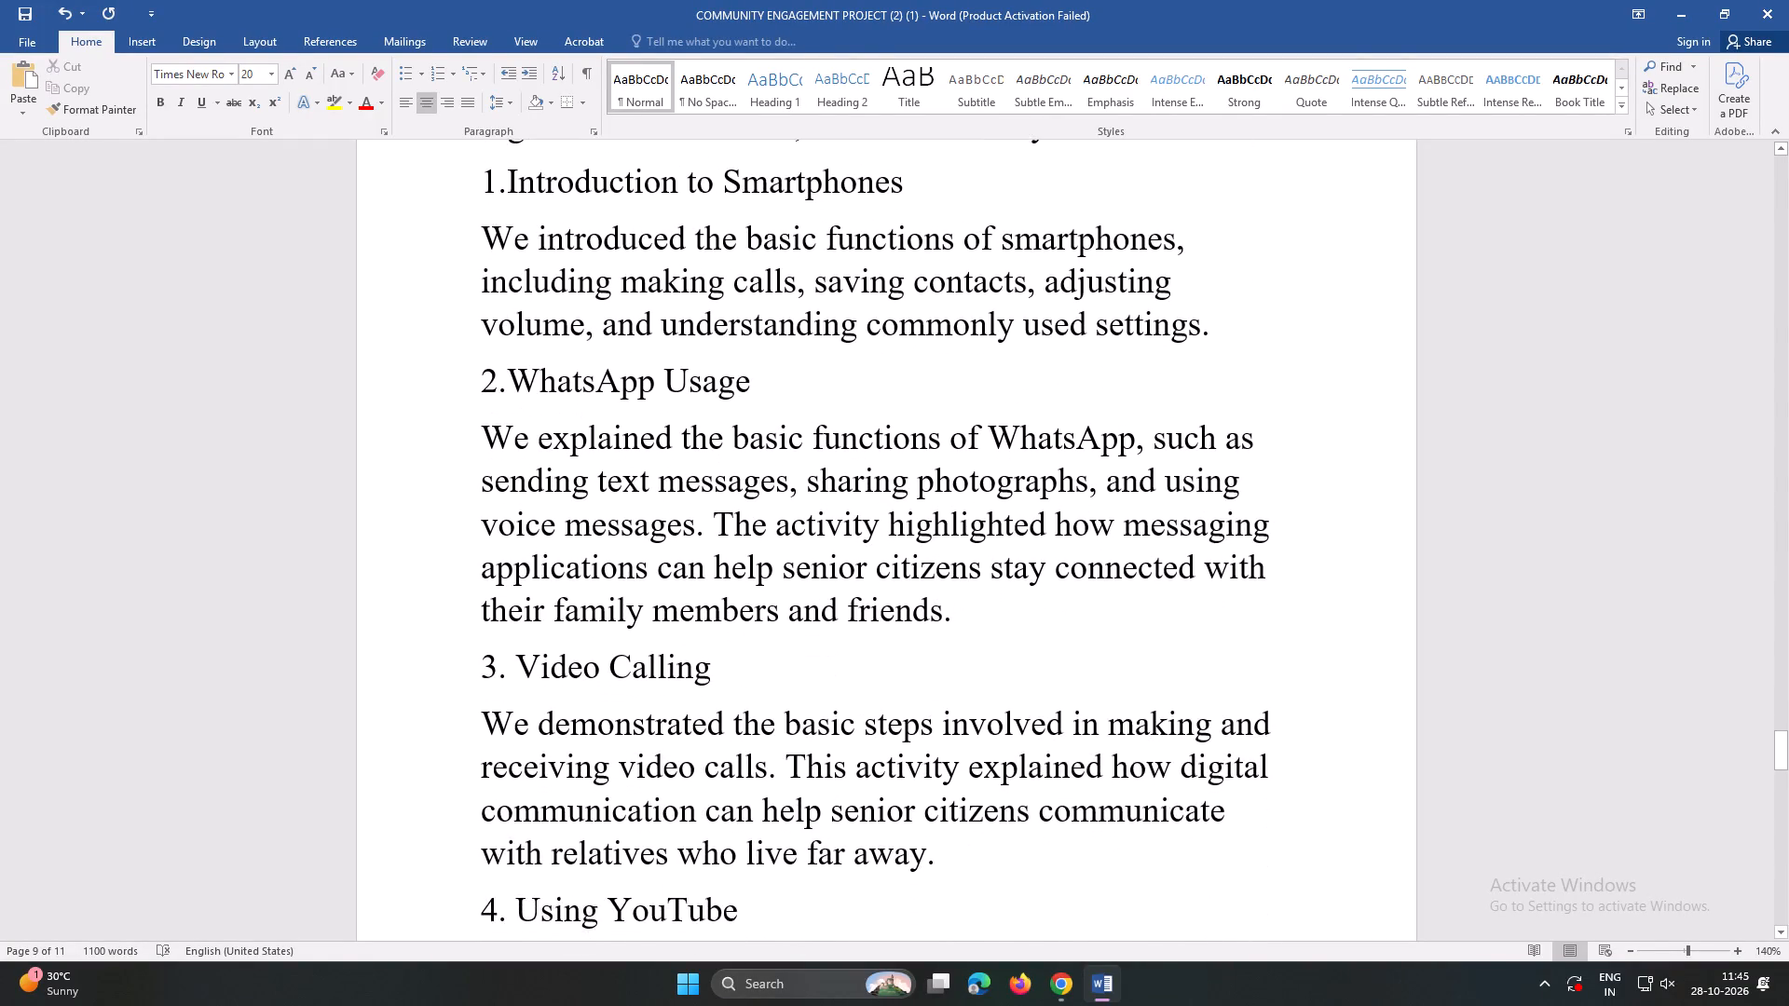
scroll(752, 870, down, 9)
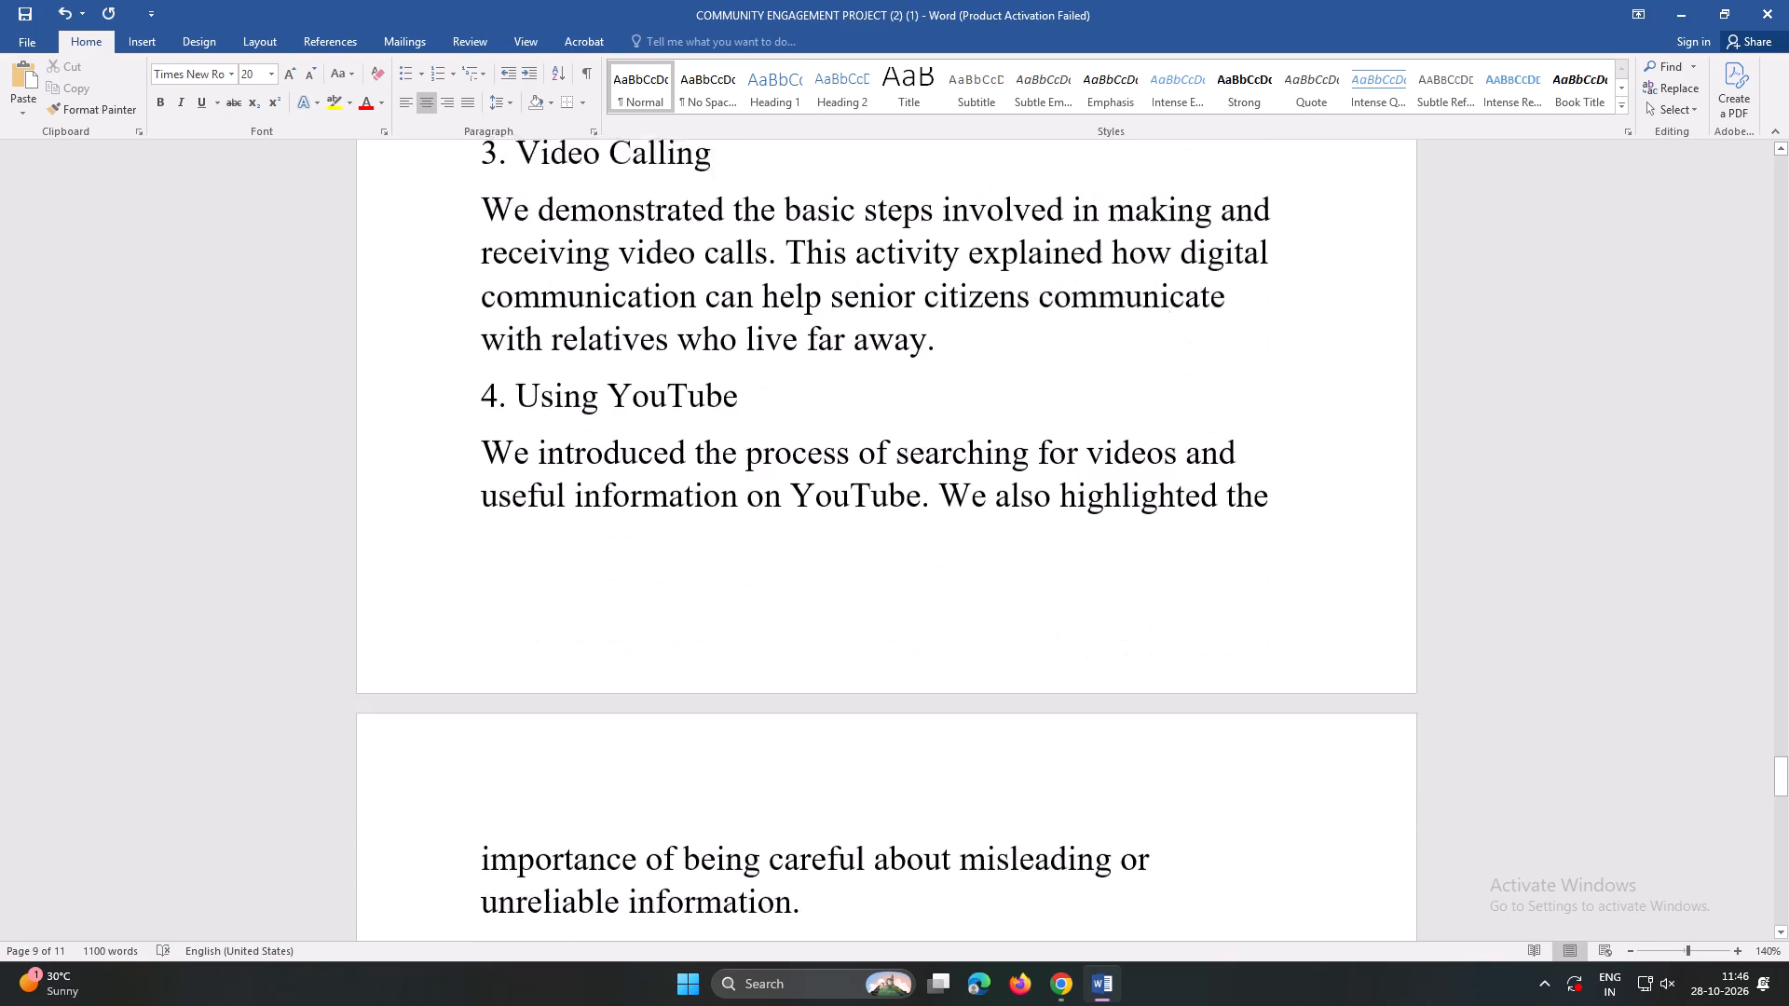
scroll(752, 870, down, 1)
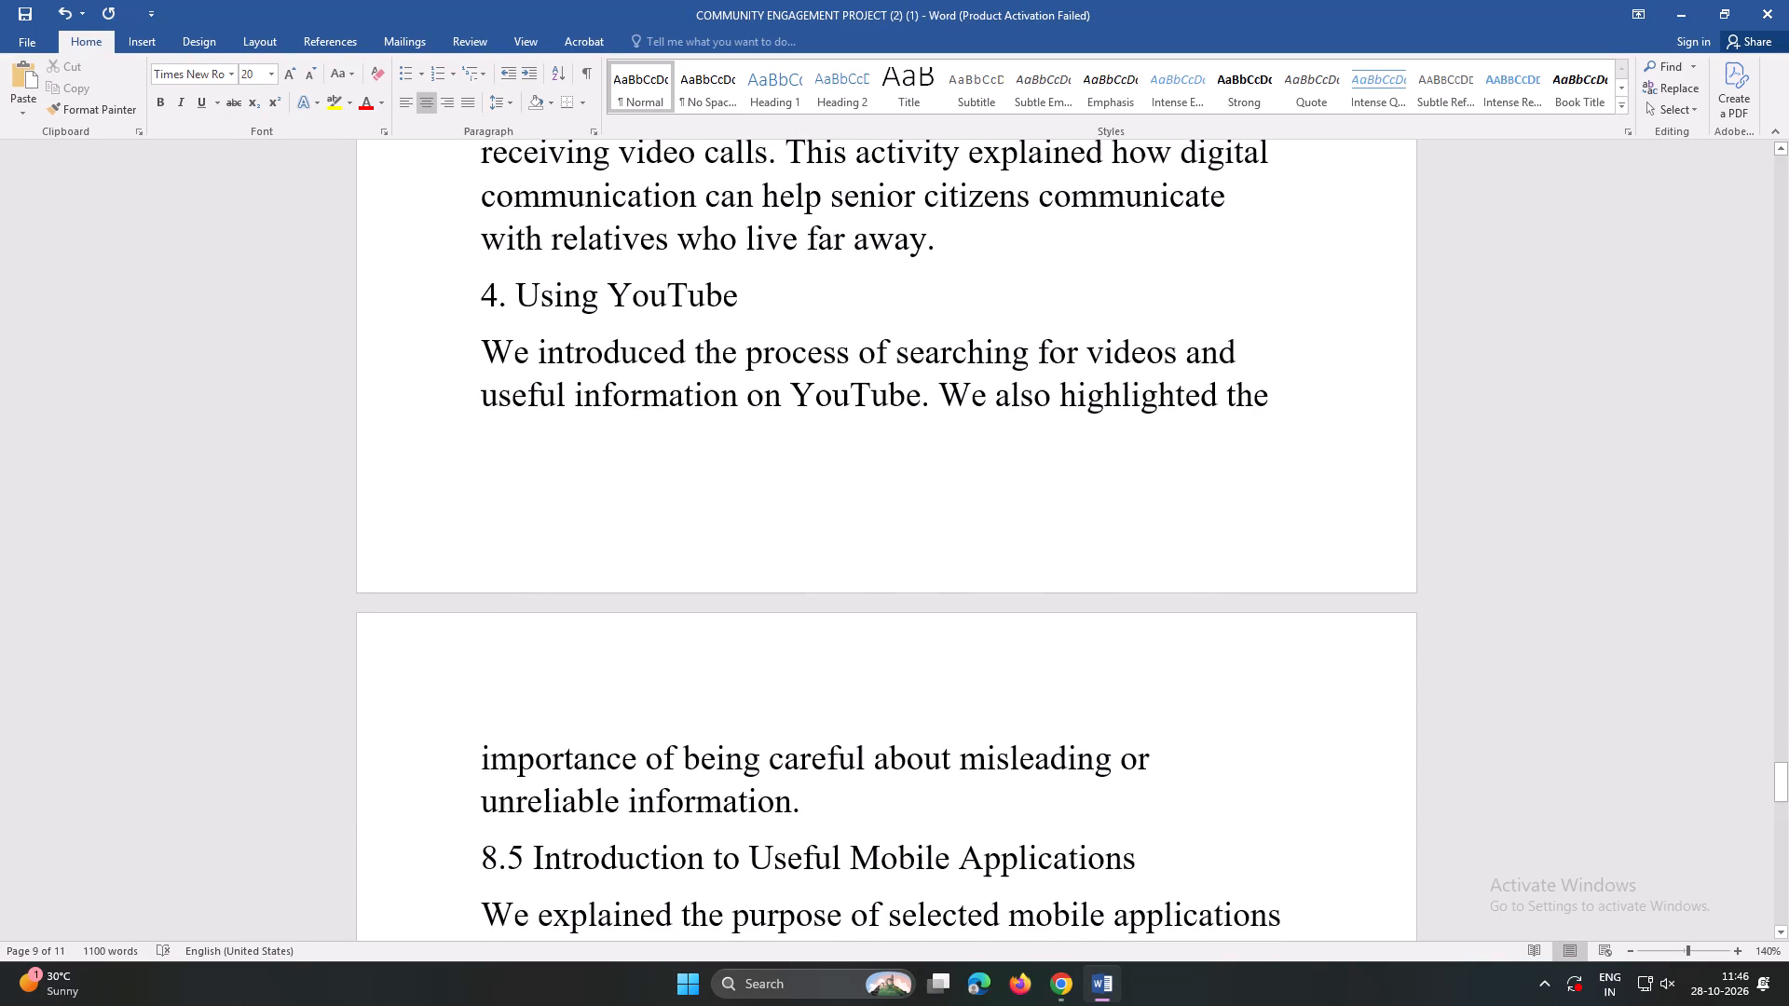
scroll(752, 870, down, 8)
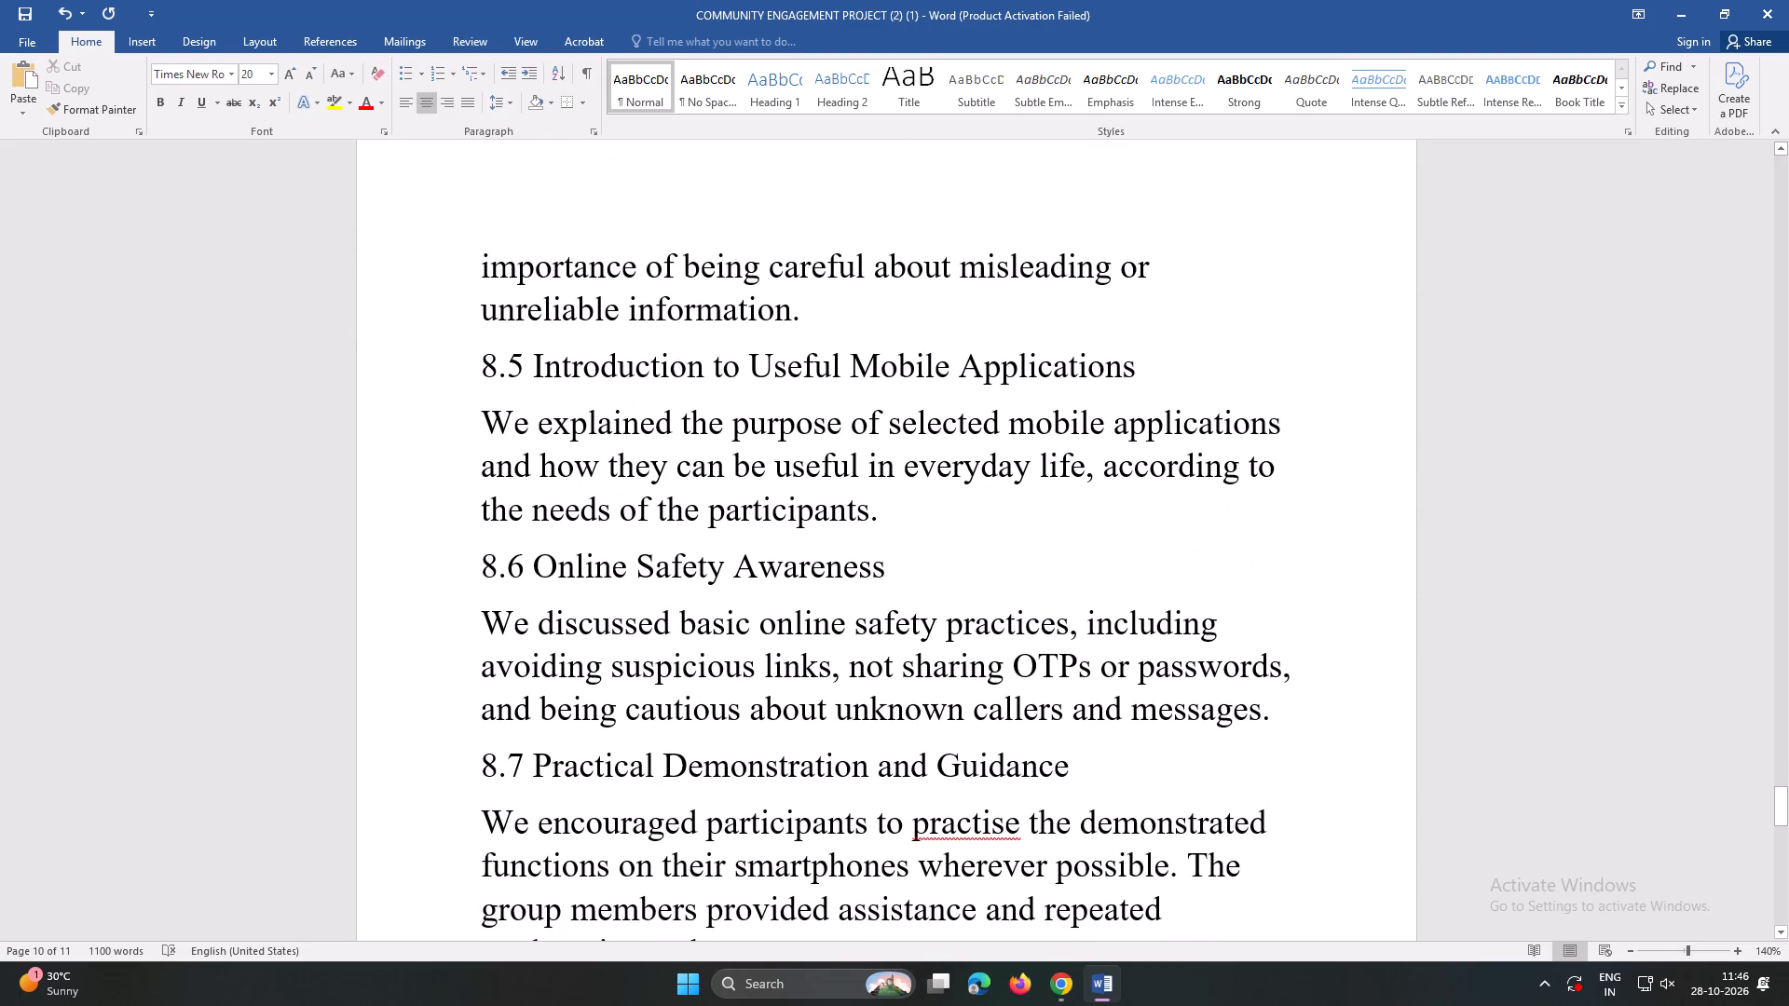
scroll(752, 870, down, 2)
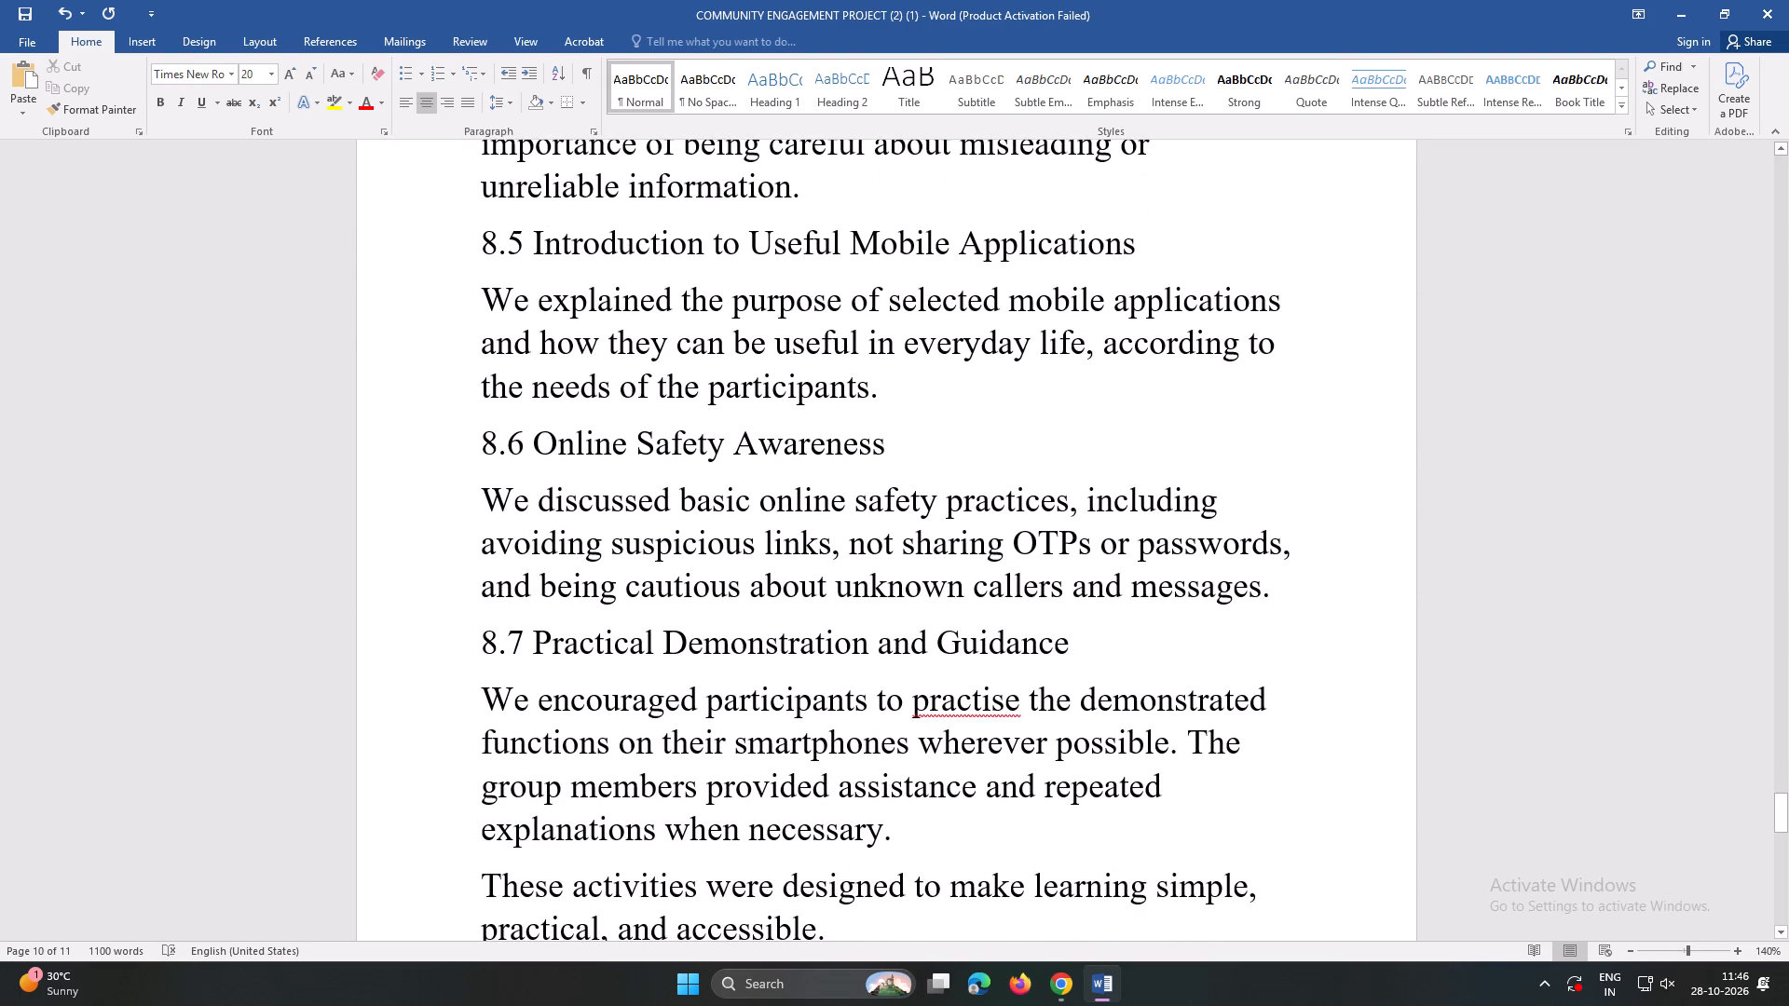
scroll(752, 870, down, 4)
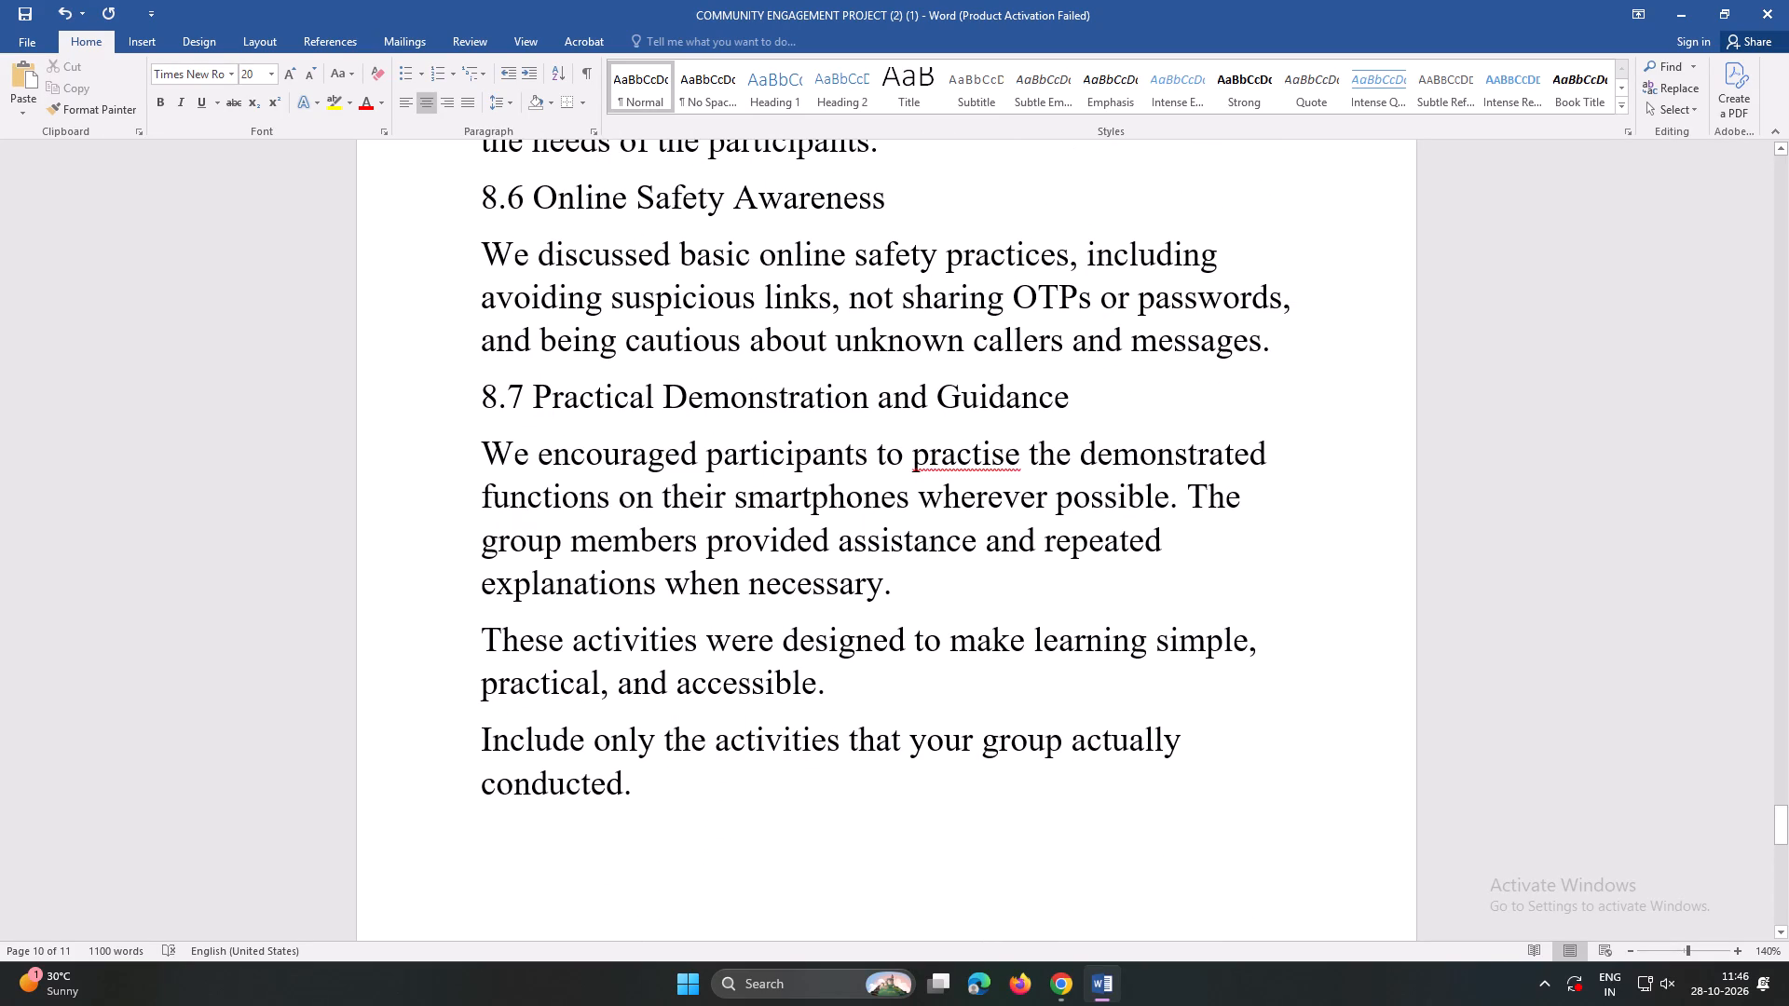
Delete the closing sentence "Include only the activities that your group actually conducted.", including its full stop.
drag(471, 726, 608, 785)
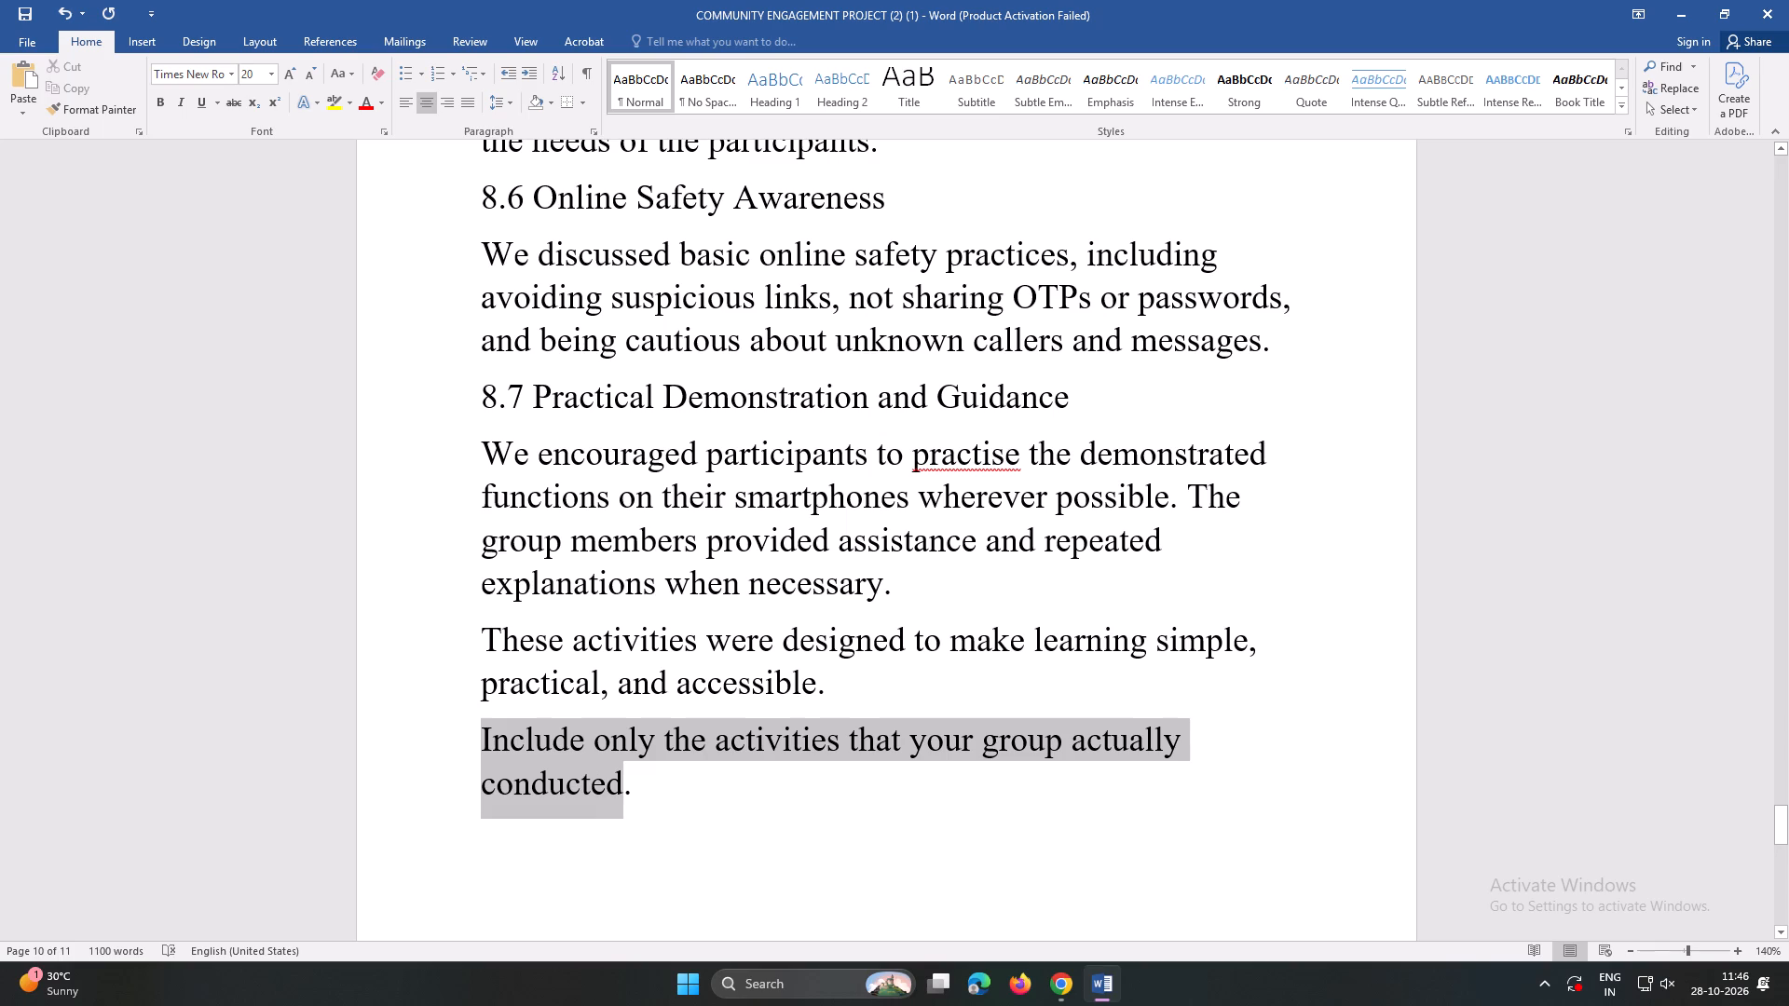
drag(608, 785, 618, 788)
key(BackSpace)
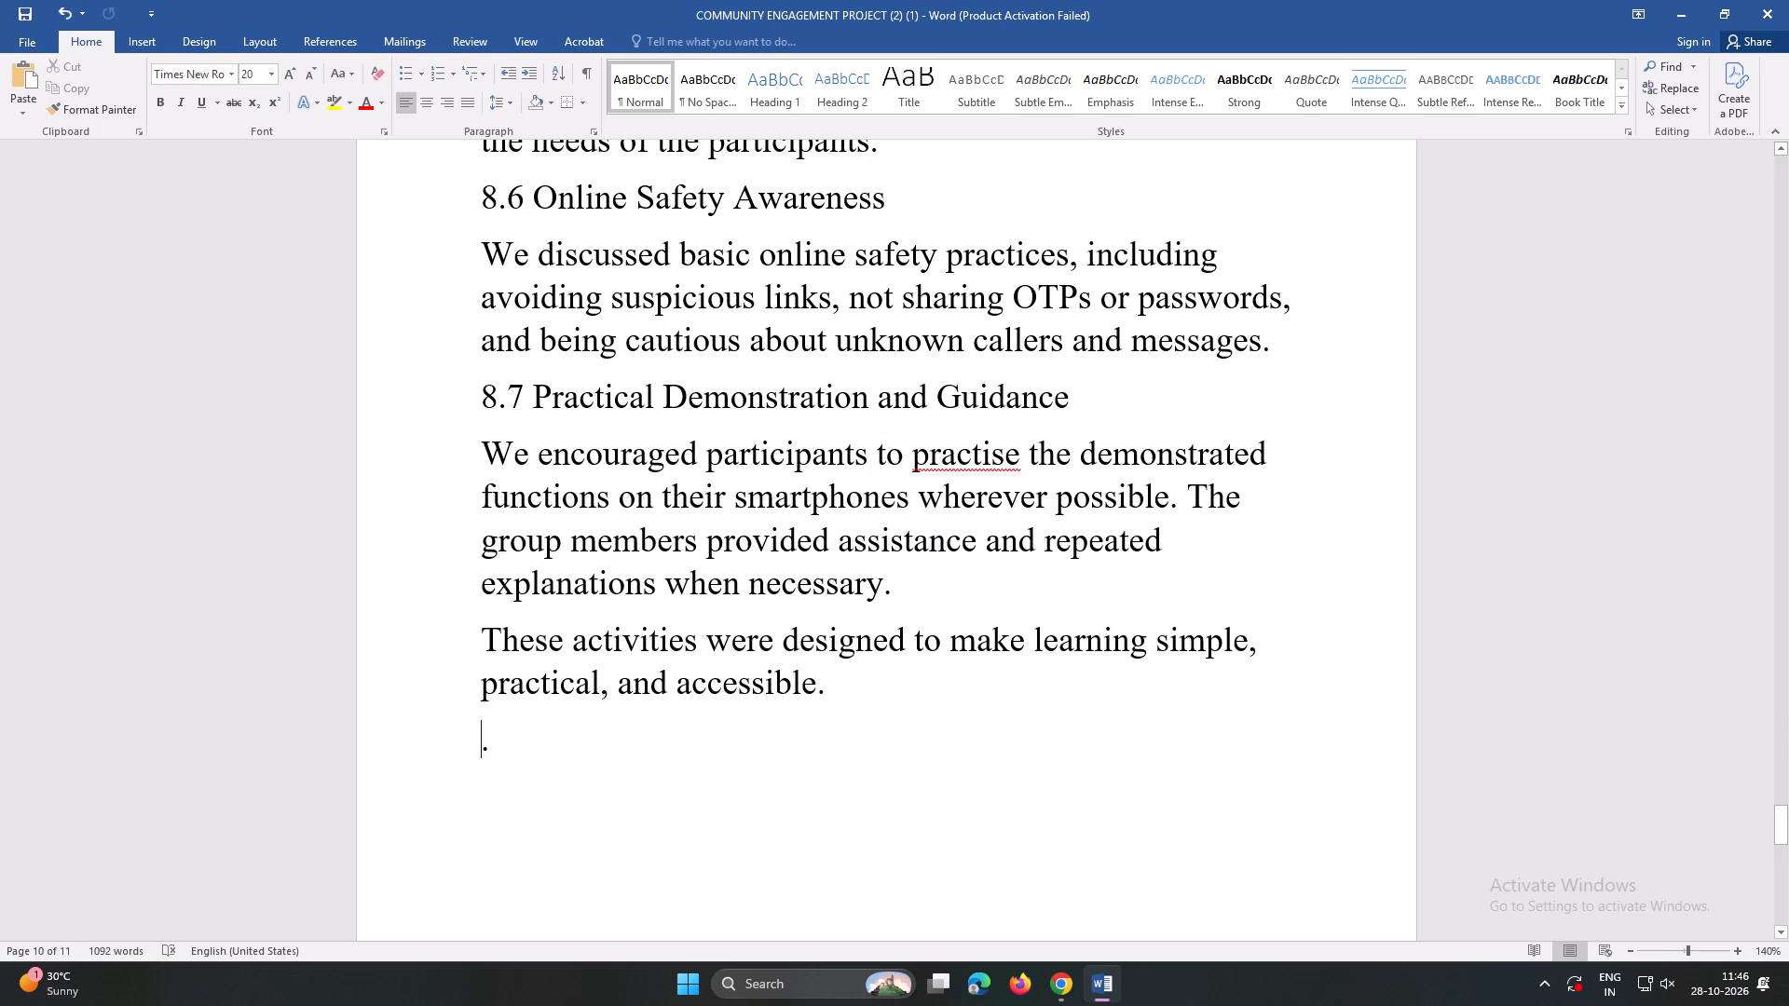
click(571, 750)
key(BackSpace)
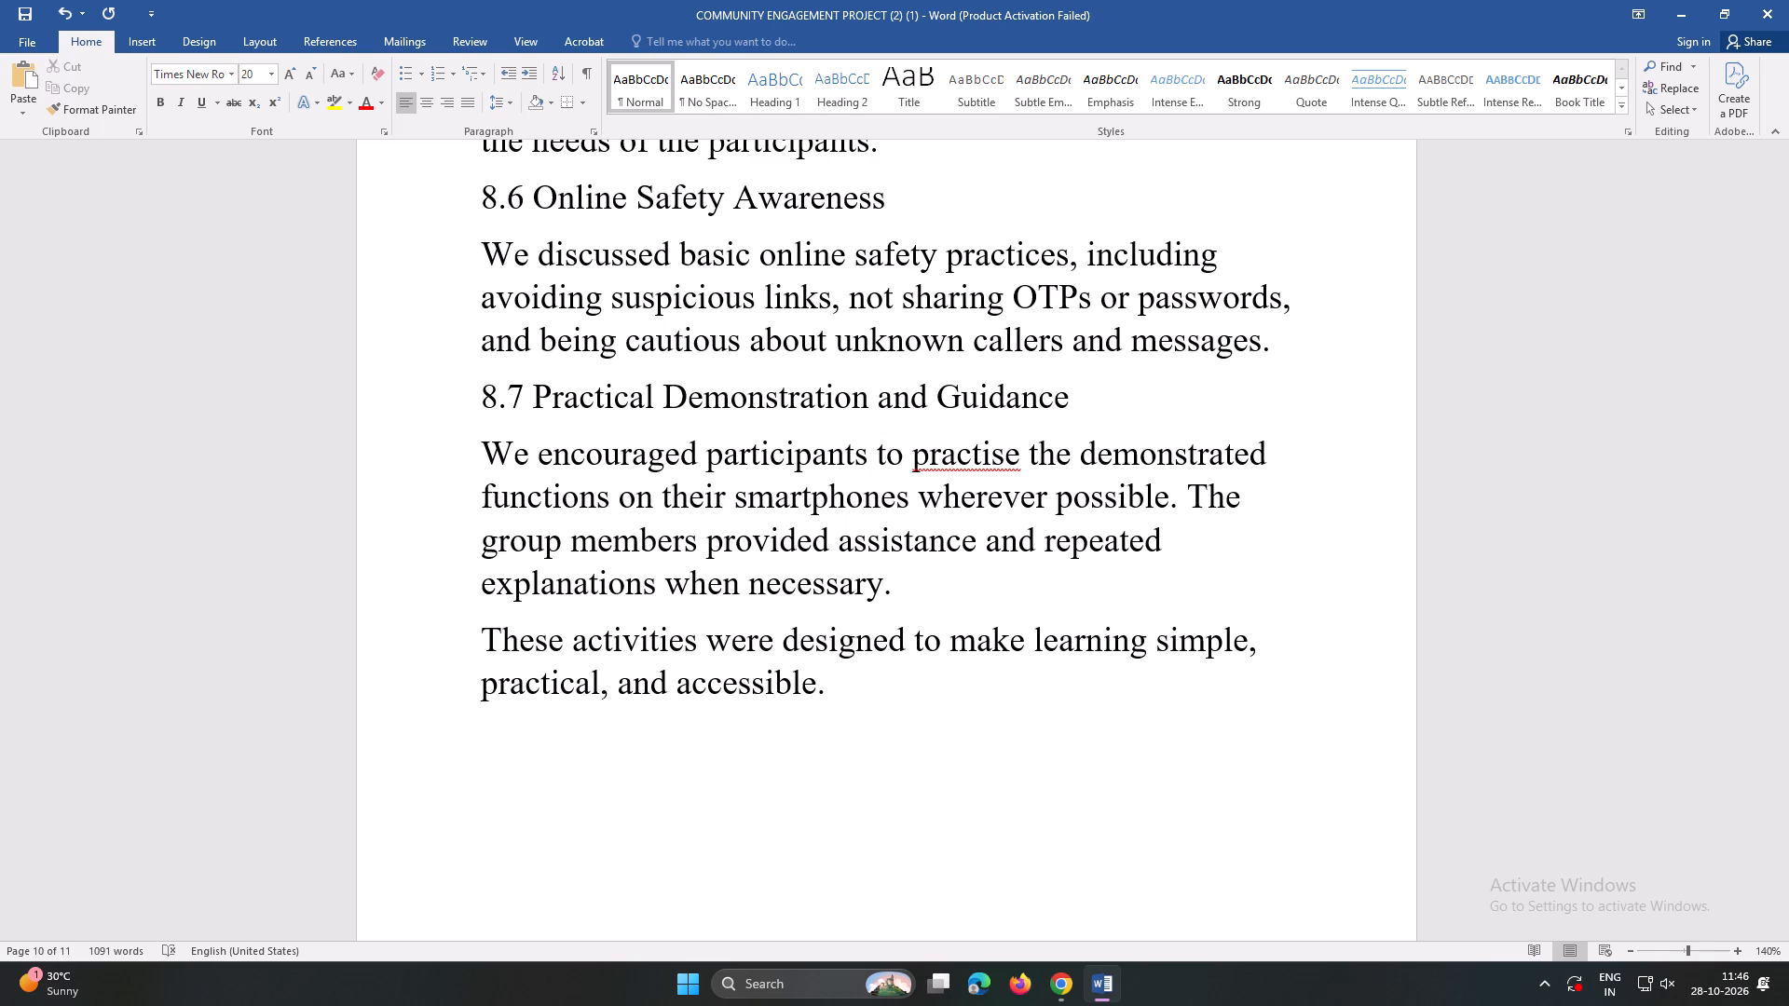
Look over the activity subsections from "3. Video Calling" to "8.7 Practical Demonstration and Guidance" and where the page break falls.
scroll(584, 738, up, 16)
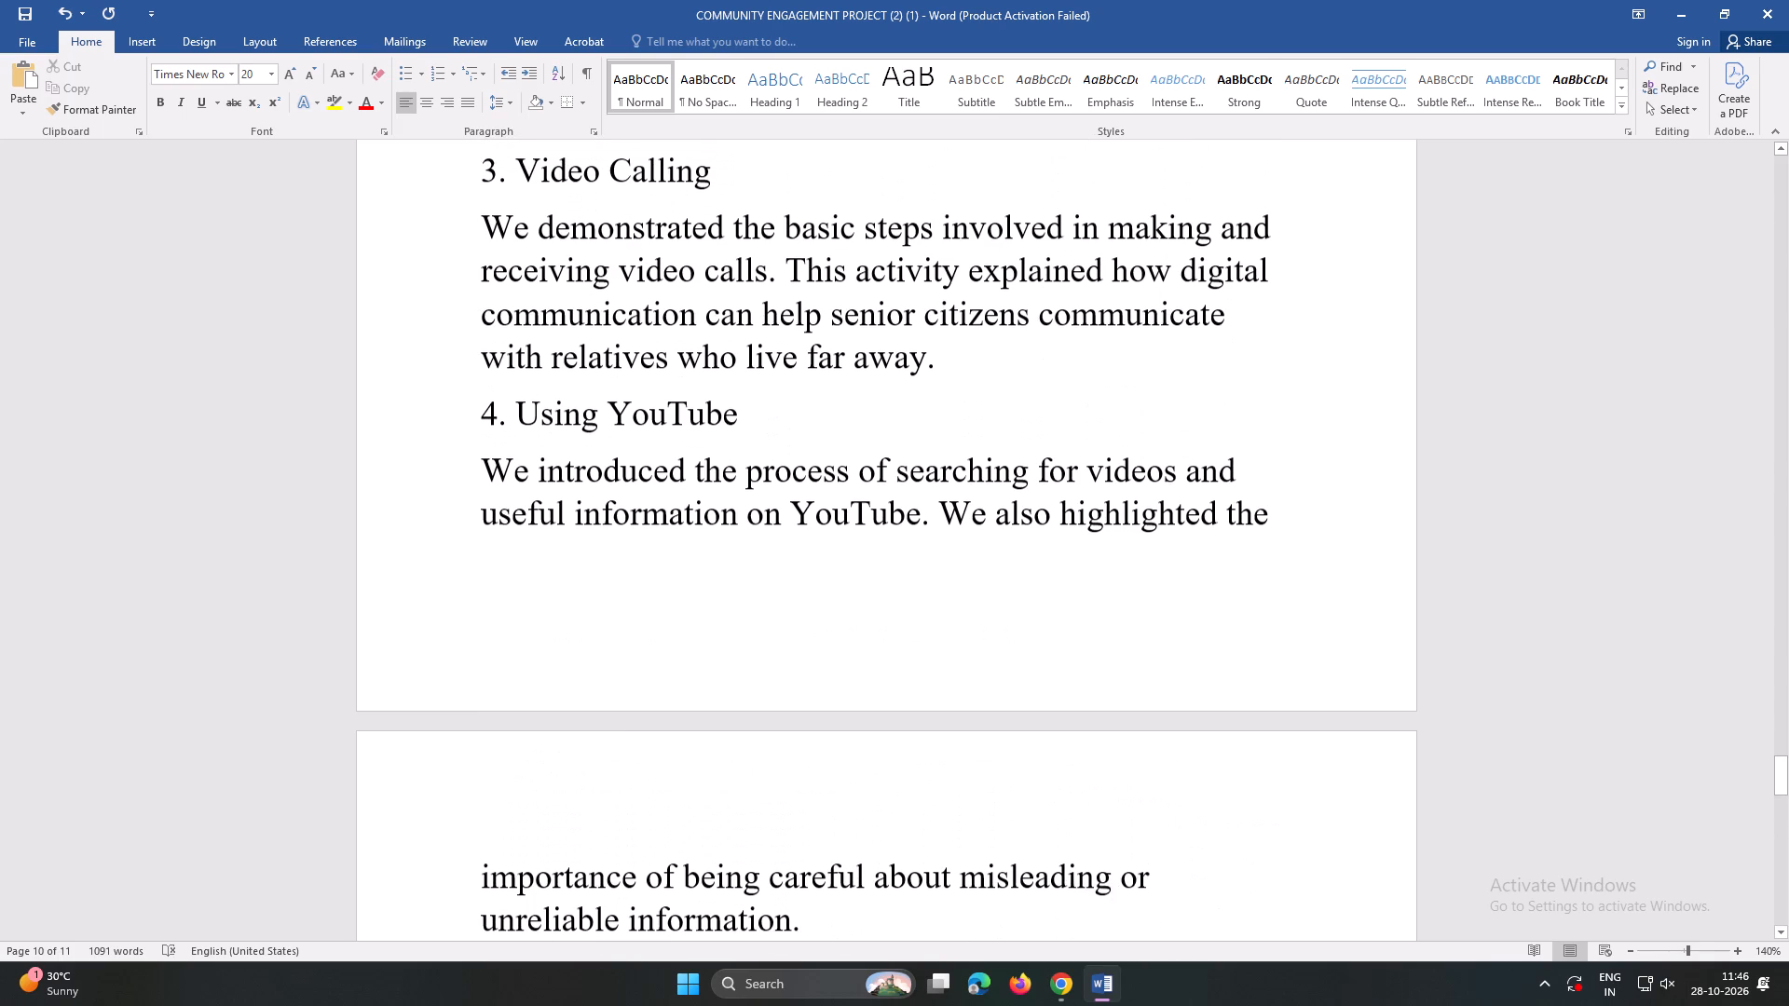
scroll(584, 738, down, 2)
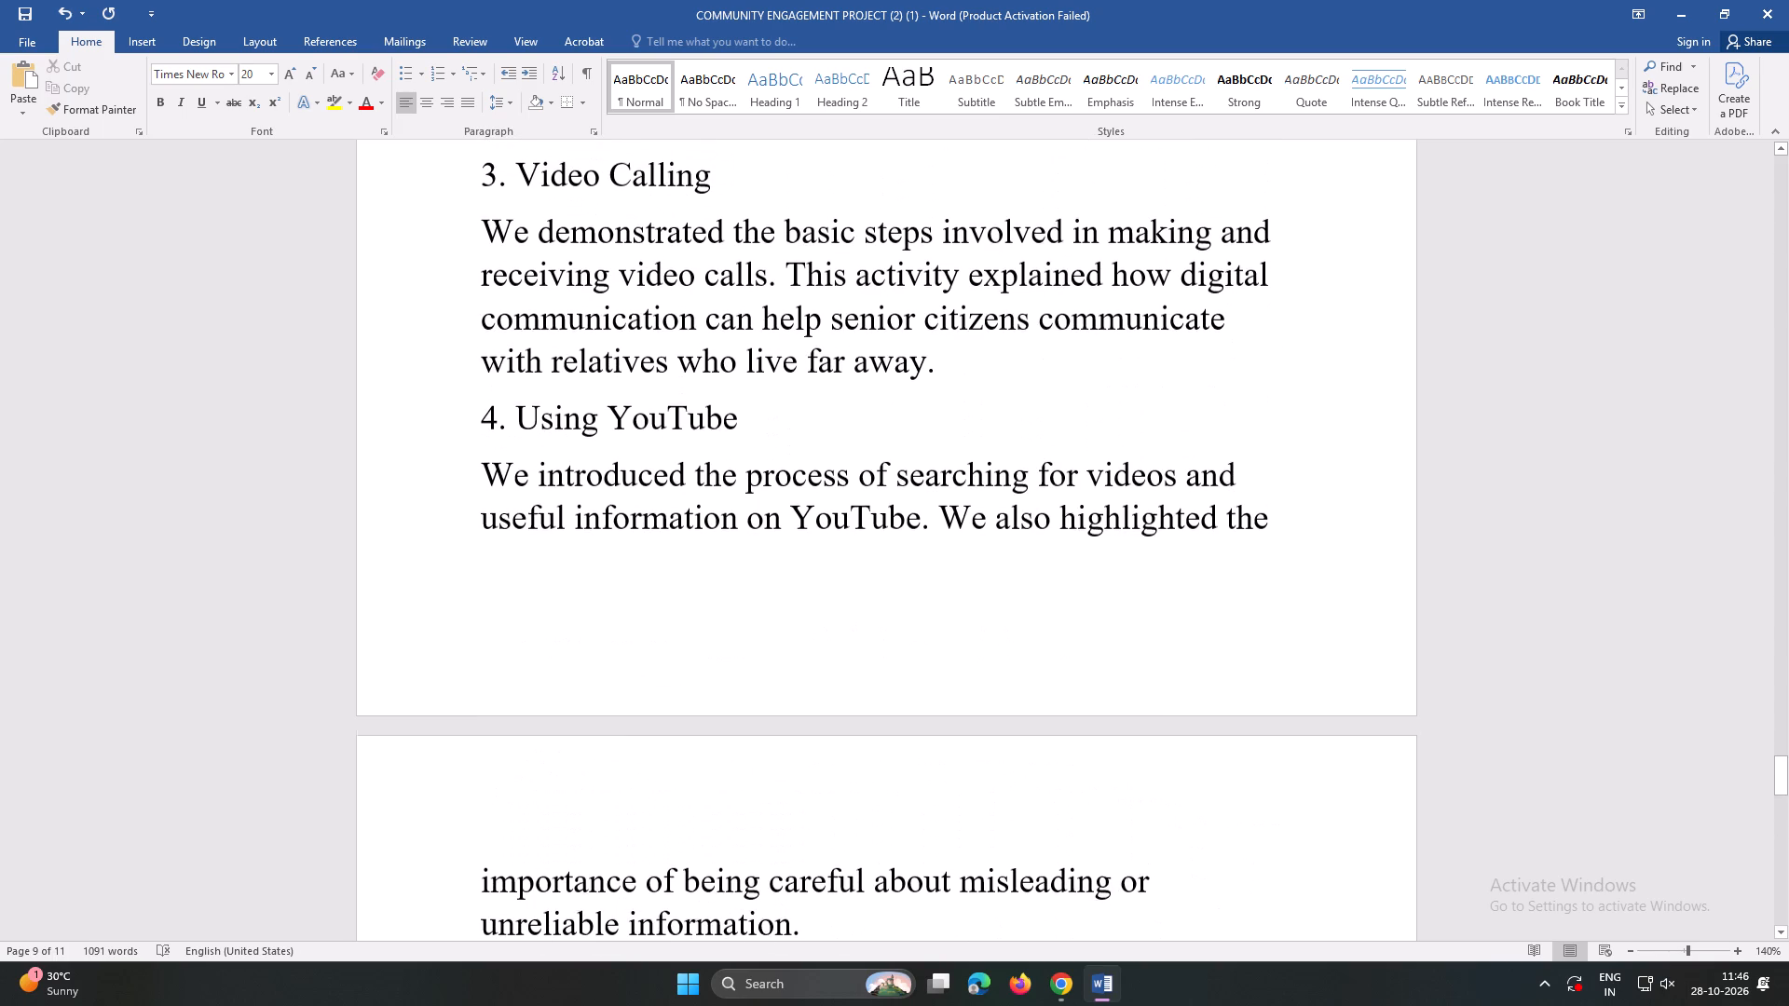
scroll(584, 738, down, 8)
scroll(584, 738, up, 1)
scroll(584, 738, down, 3)
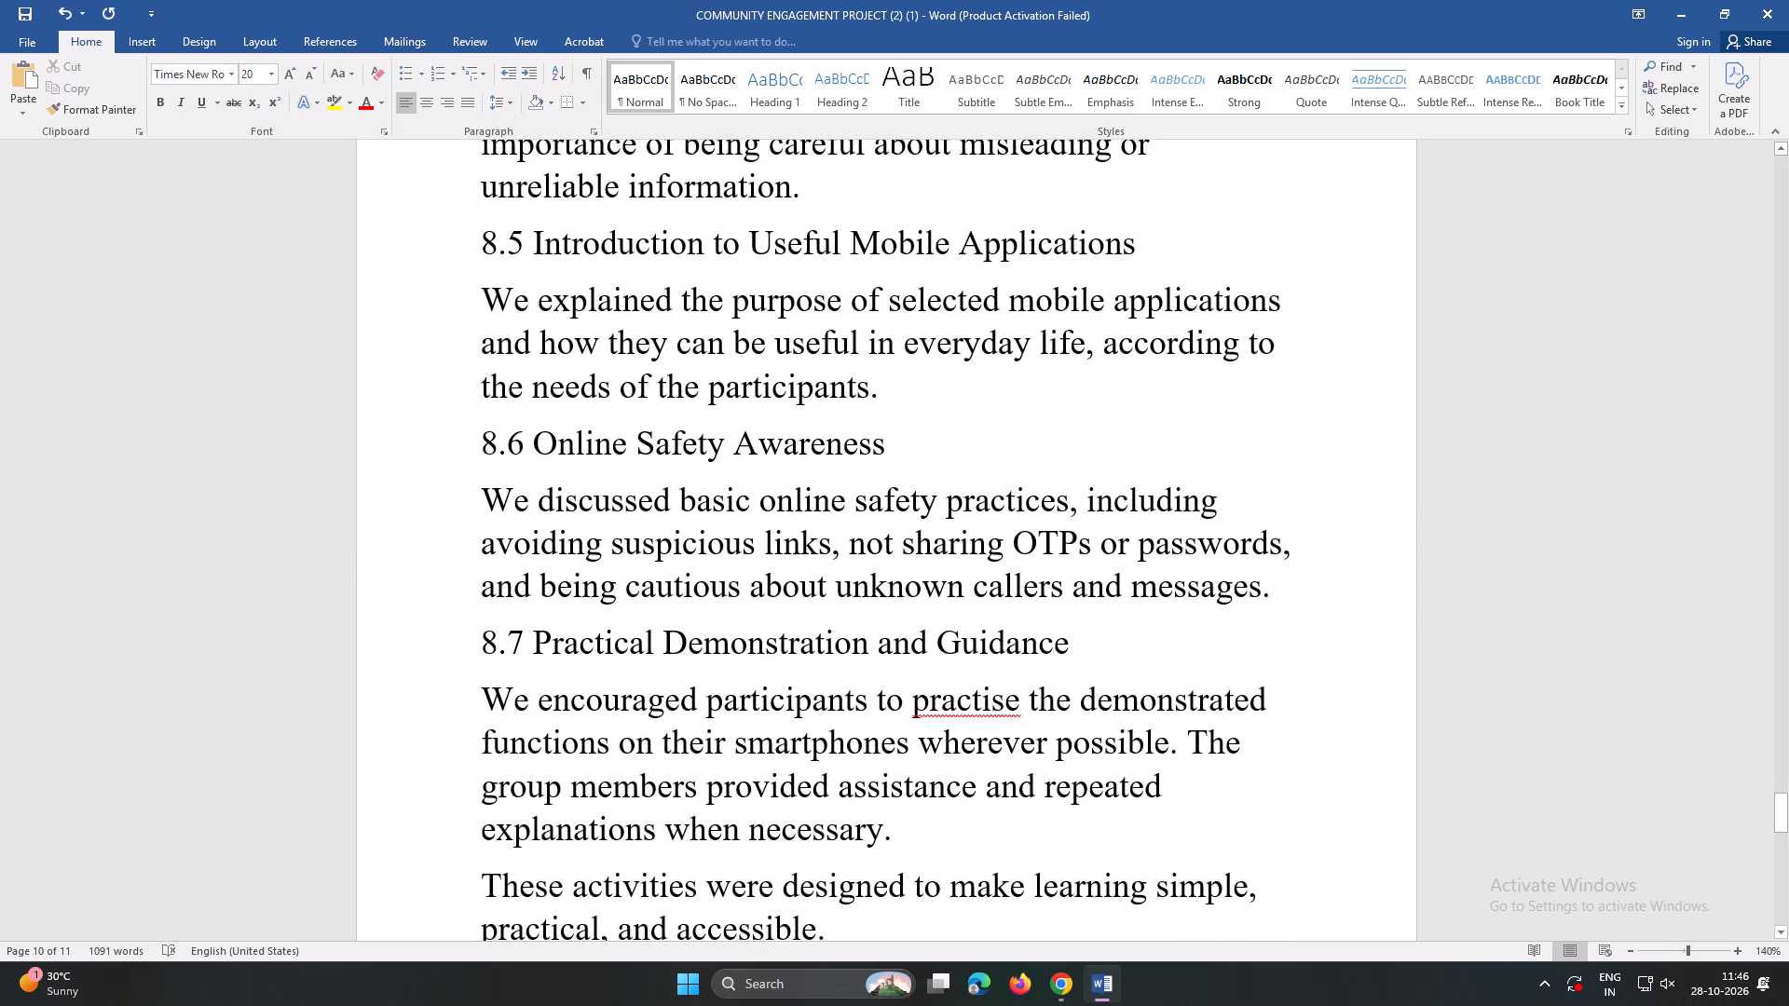
scroll(584, 738, up, 1)
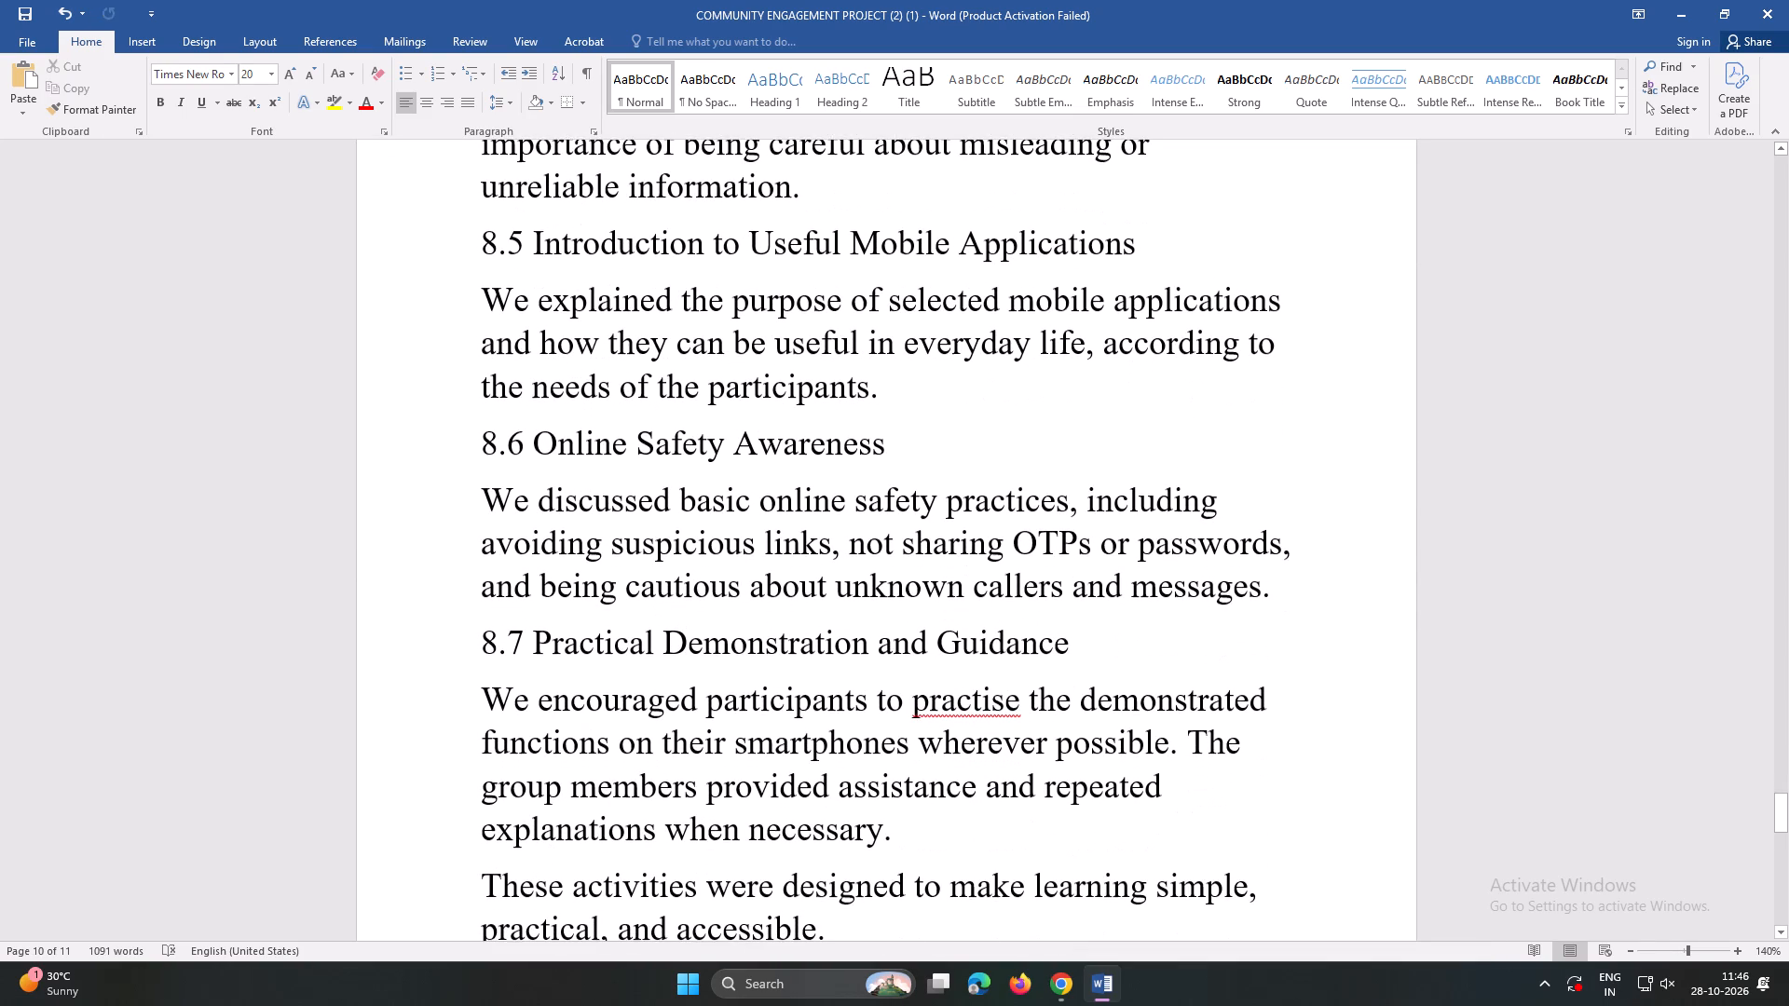
scroll(584, 738, up, 8)
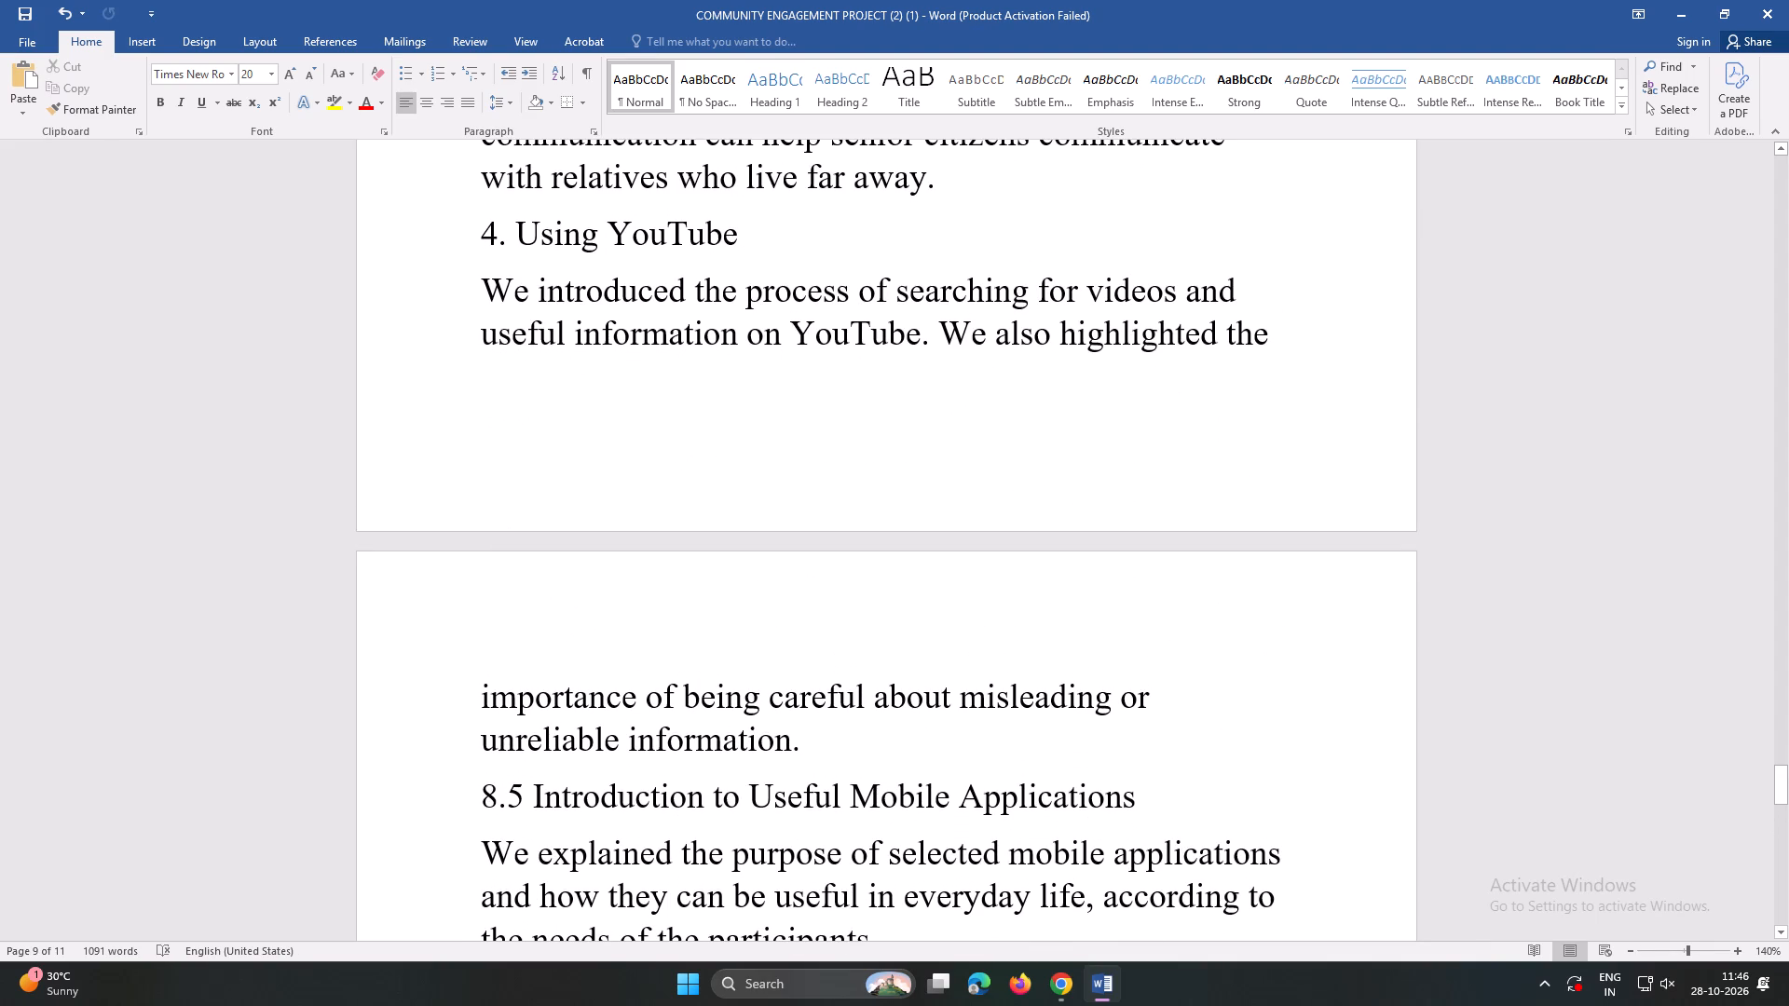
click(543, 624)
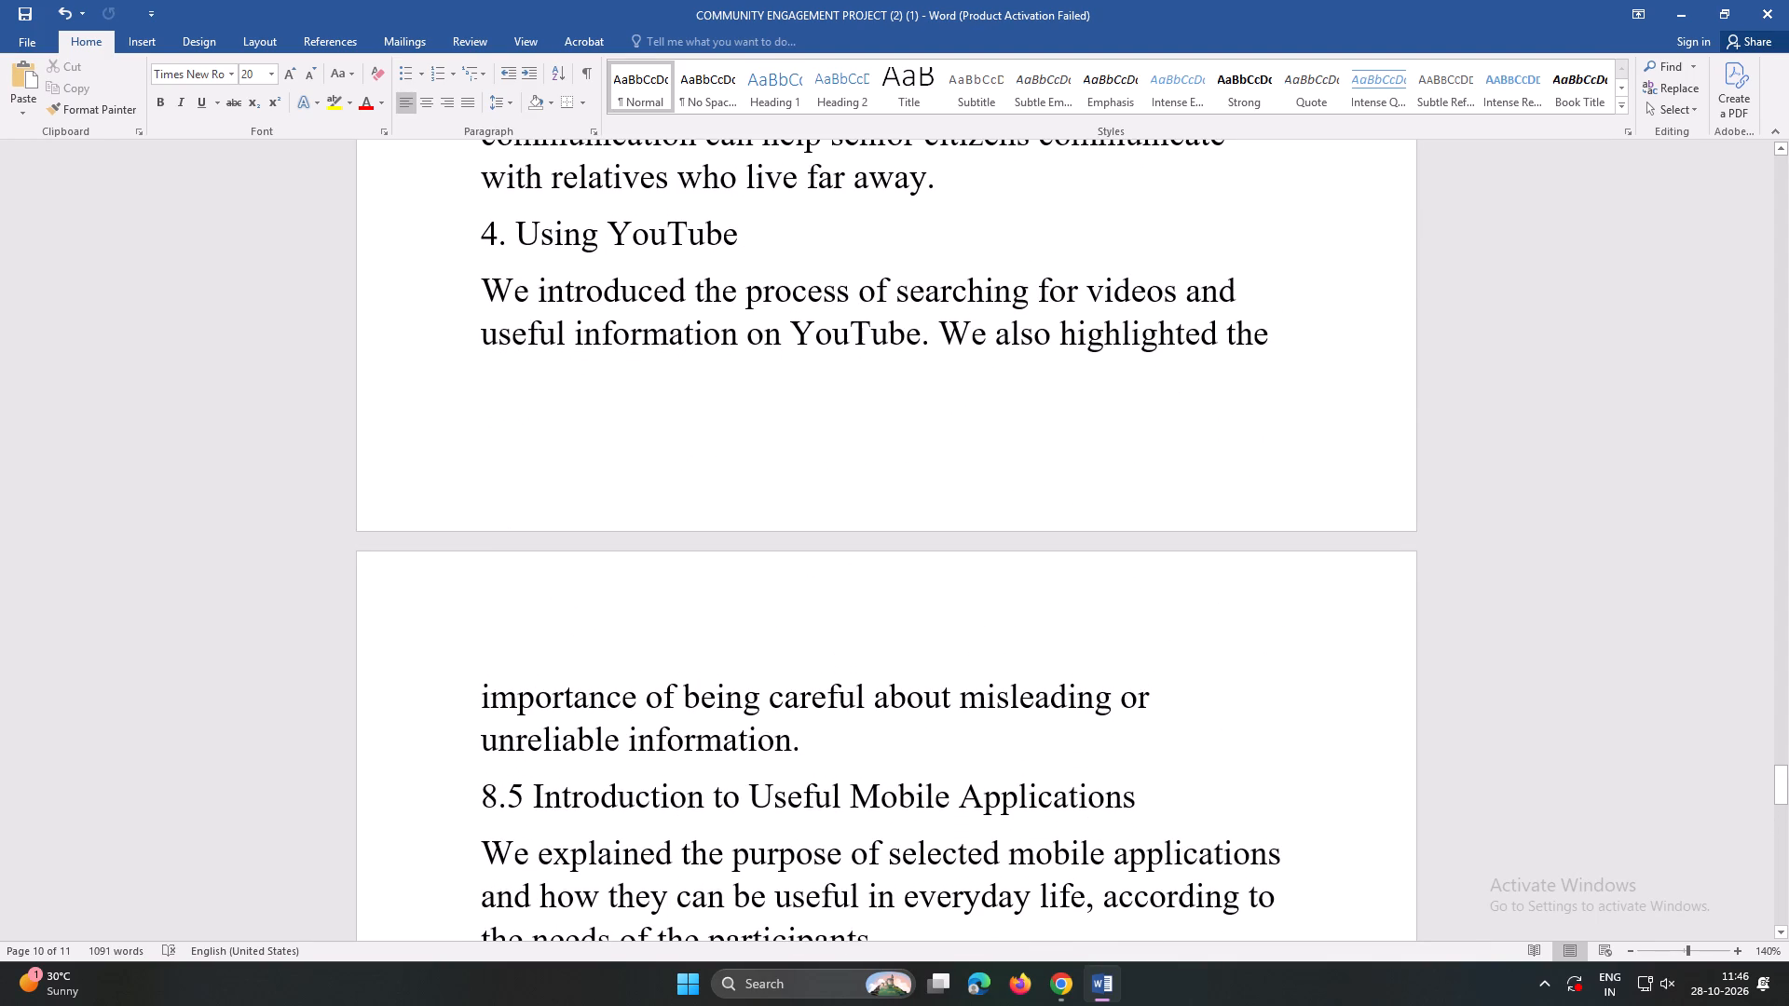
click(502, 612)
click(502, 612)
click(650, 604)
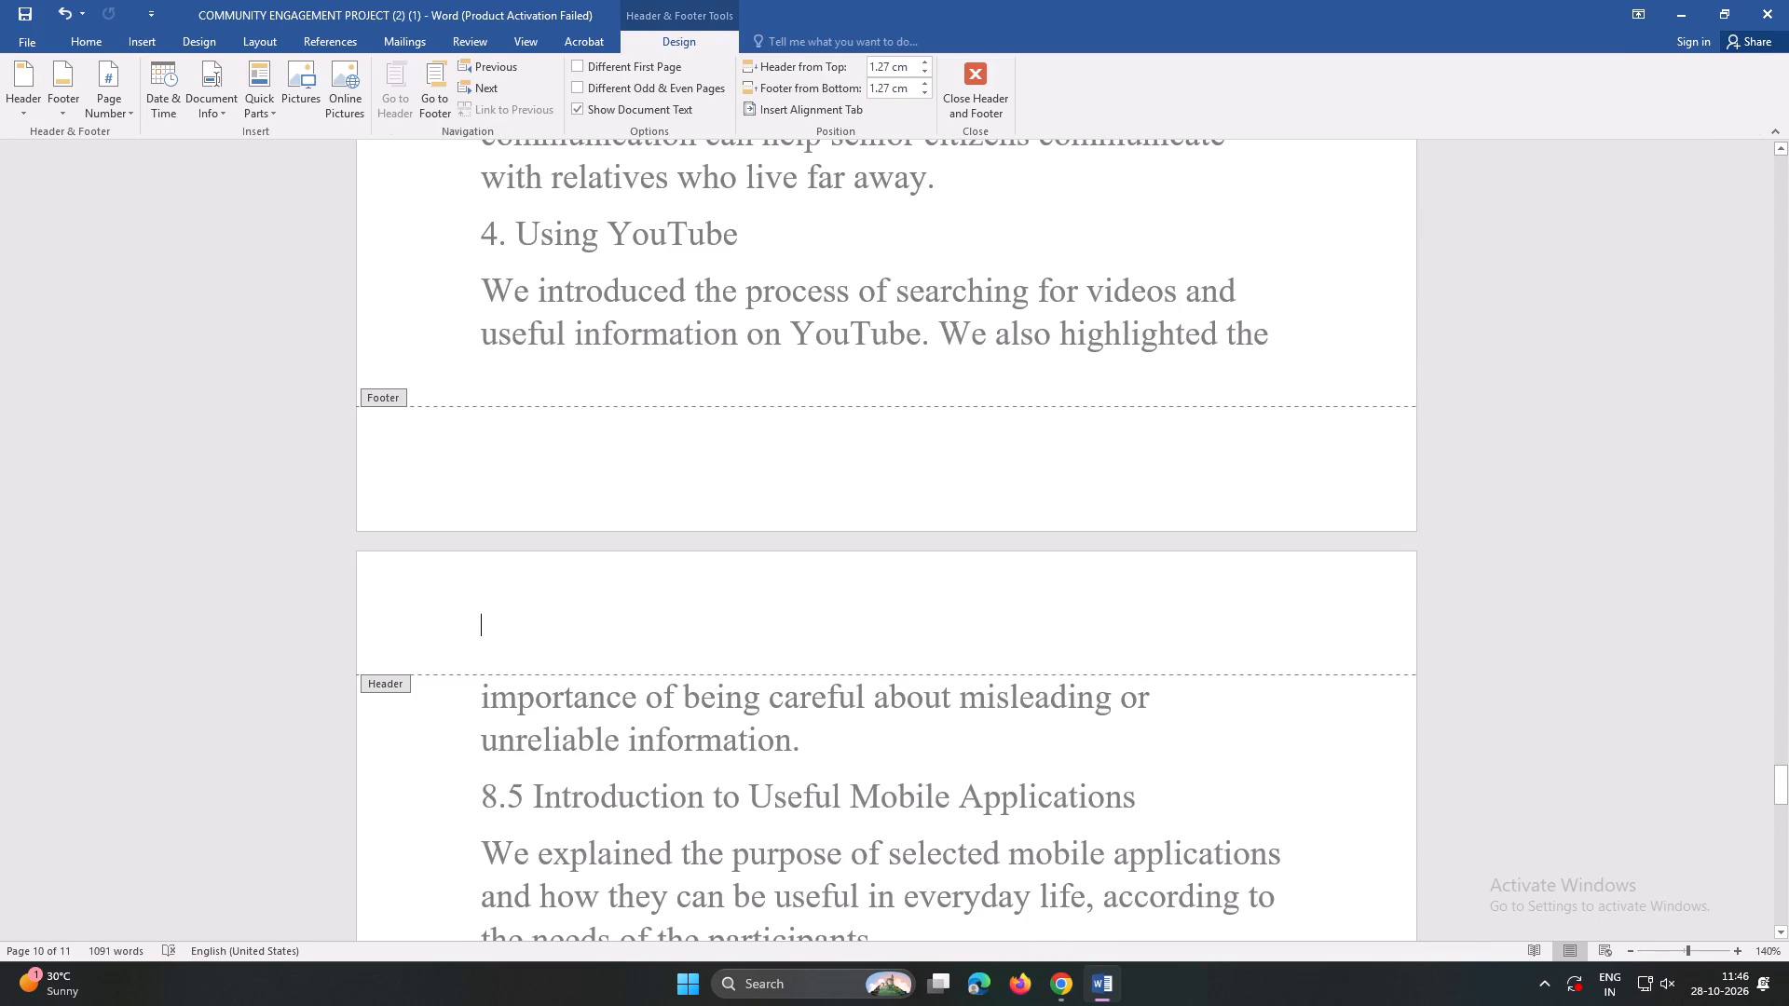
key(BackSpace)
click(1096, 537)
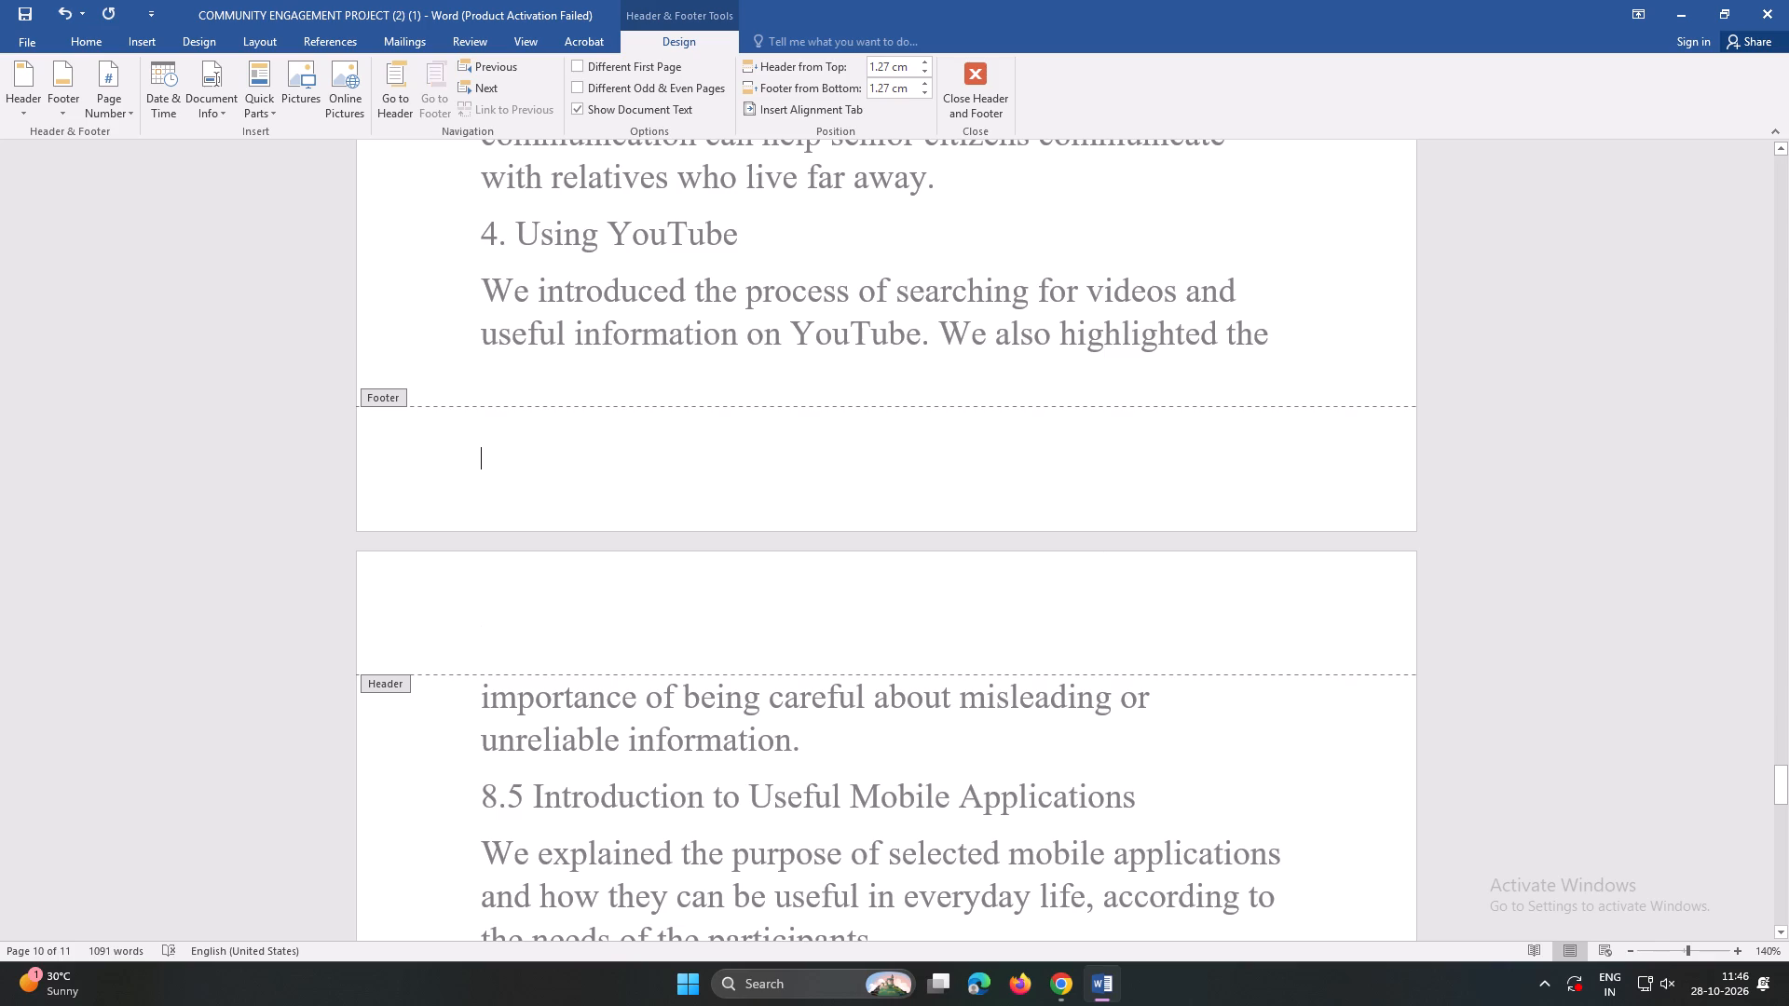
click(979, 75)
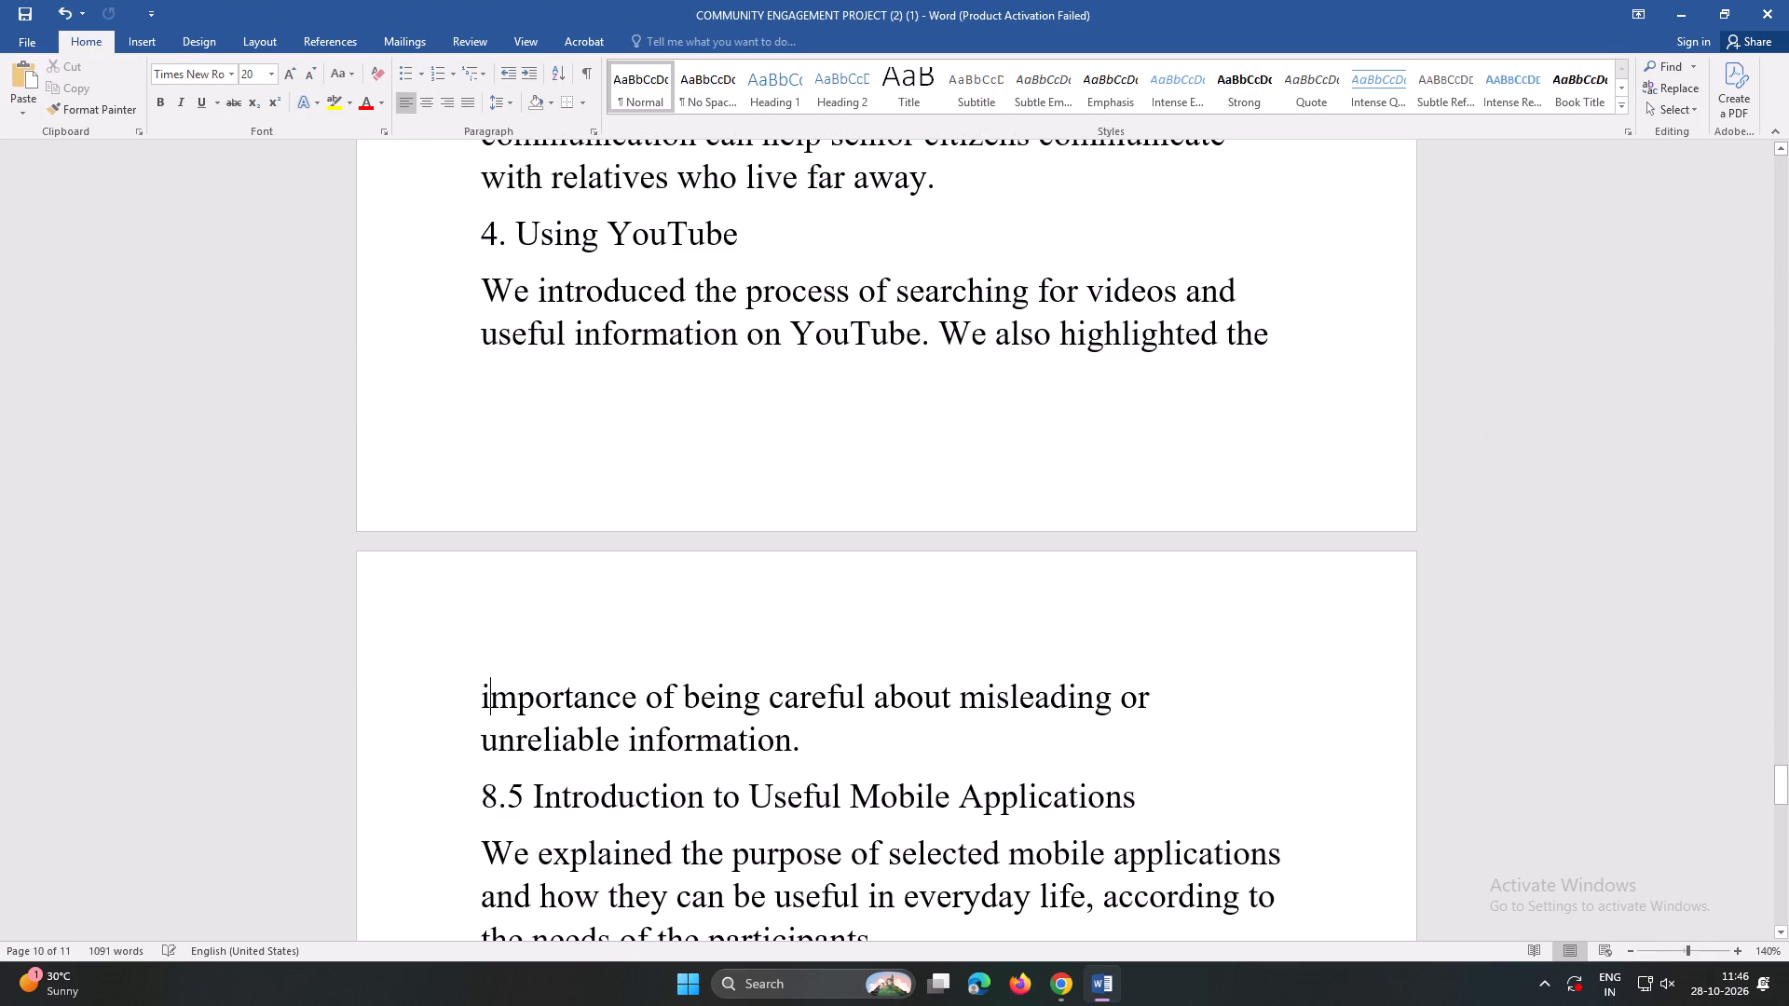
Copy the "4. Using YouTube" heading with its first two text lines, and remove them from the end of page 9.
drag(482, 221, 1246, 335)
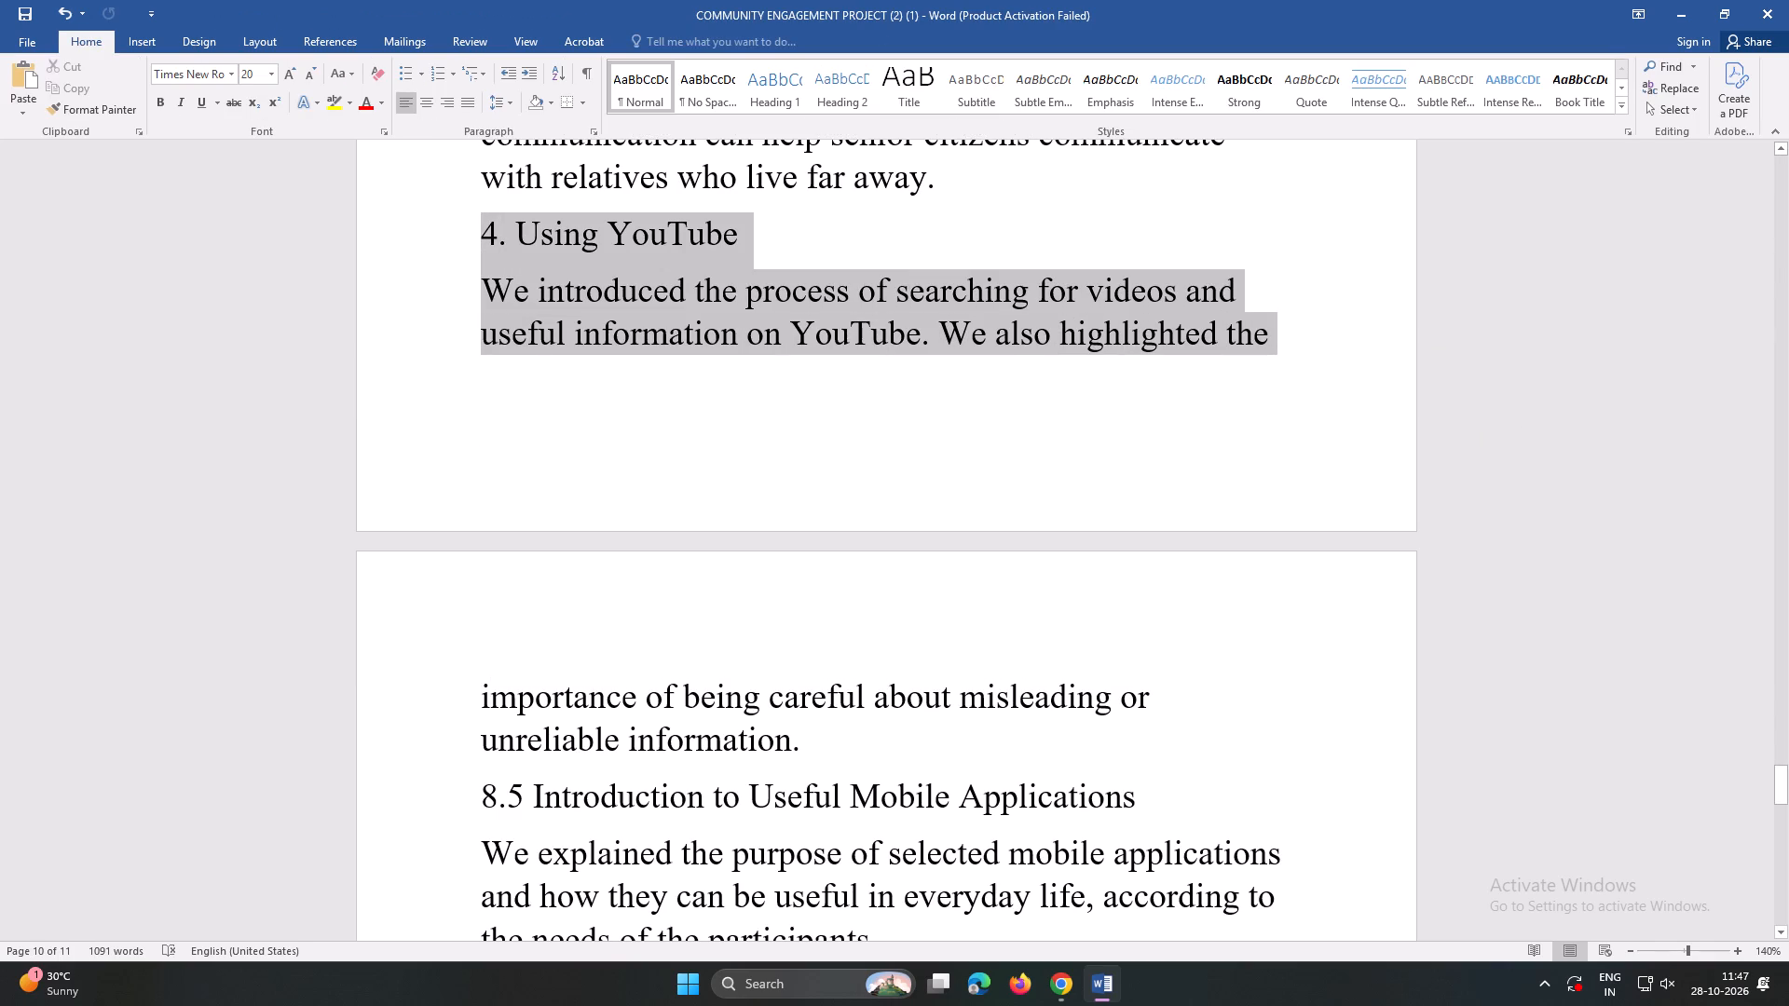
drag(1246, 335, 1247, 335)
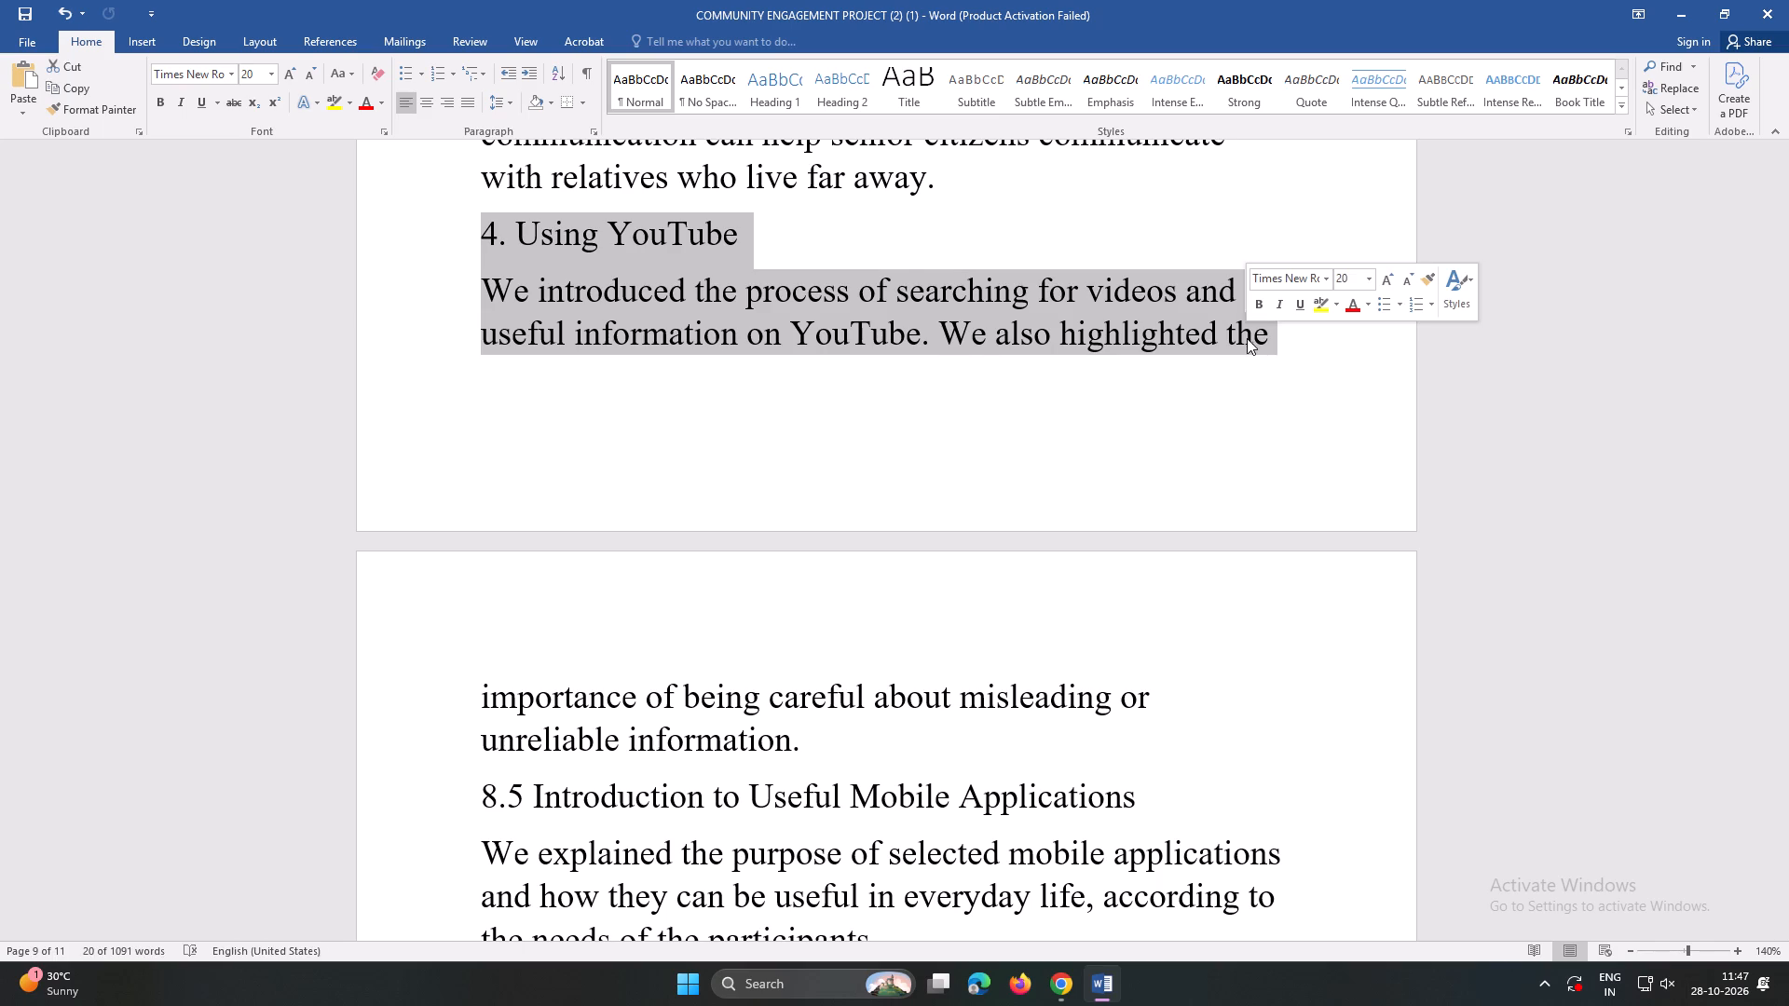
key(ctrl+c)
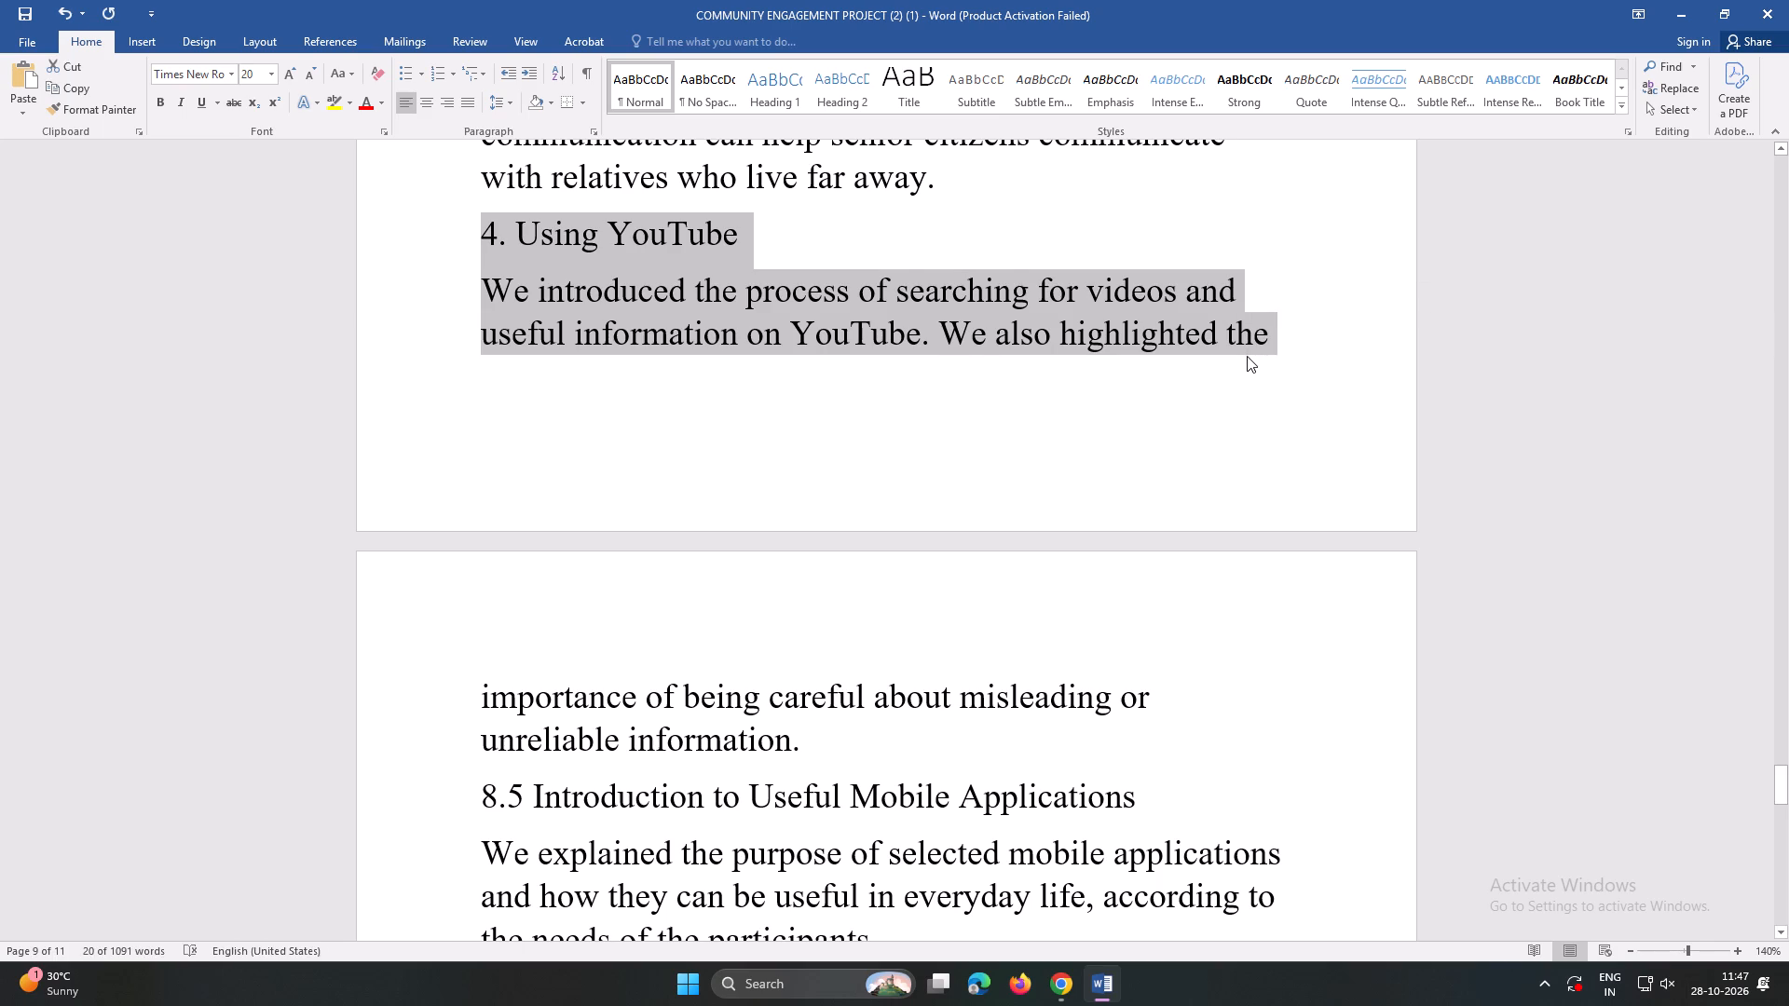
key(BackSpace)
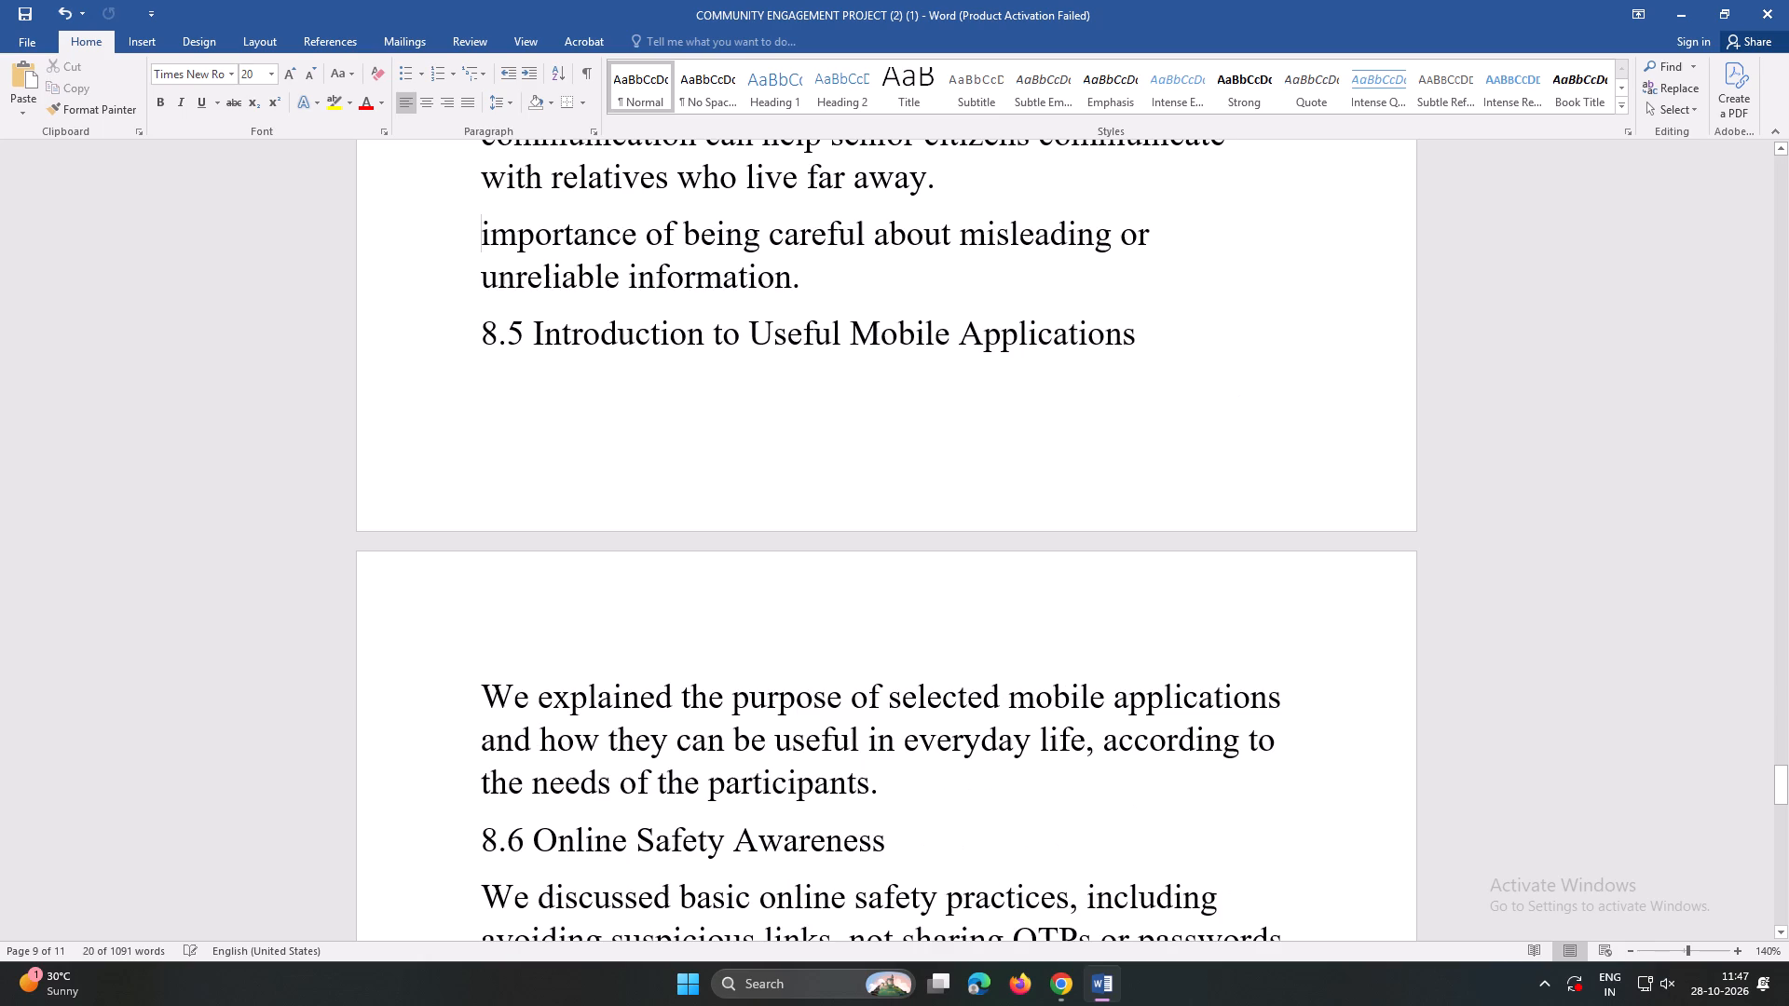
Insert a blank line after and before the "8.5 Introduction to Useful Mobile Applications" heading to push it onto page 10.
click(490, 602)
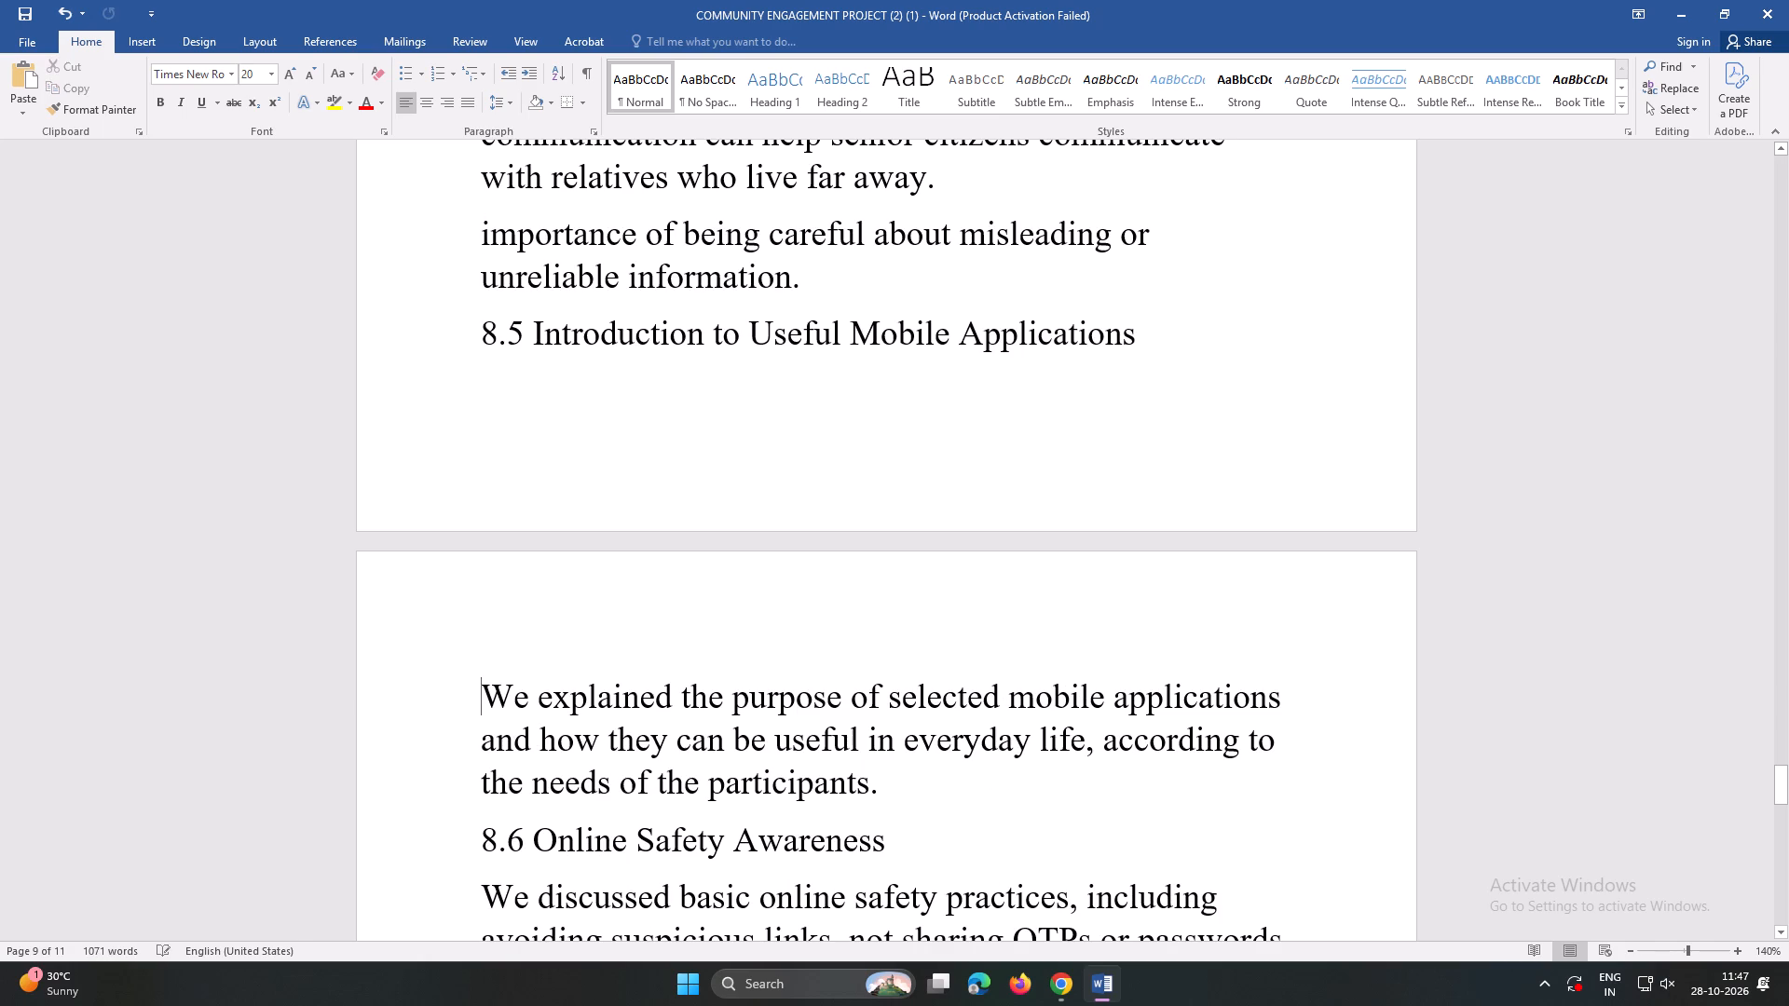
click(1212, 335)
key(Return)
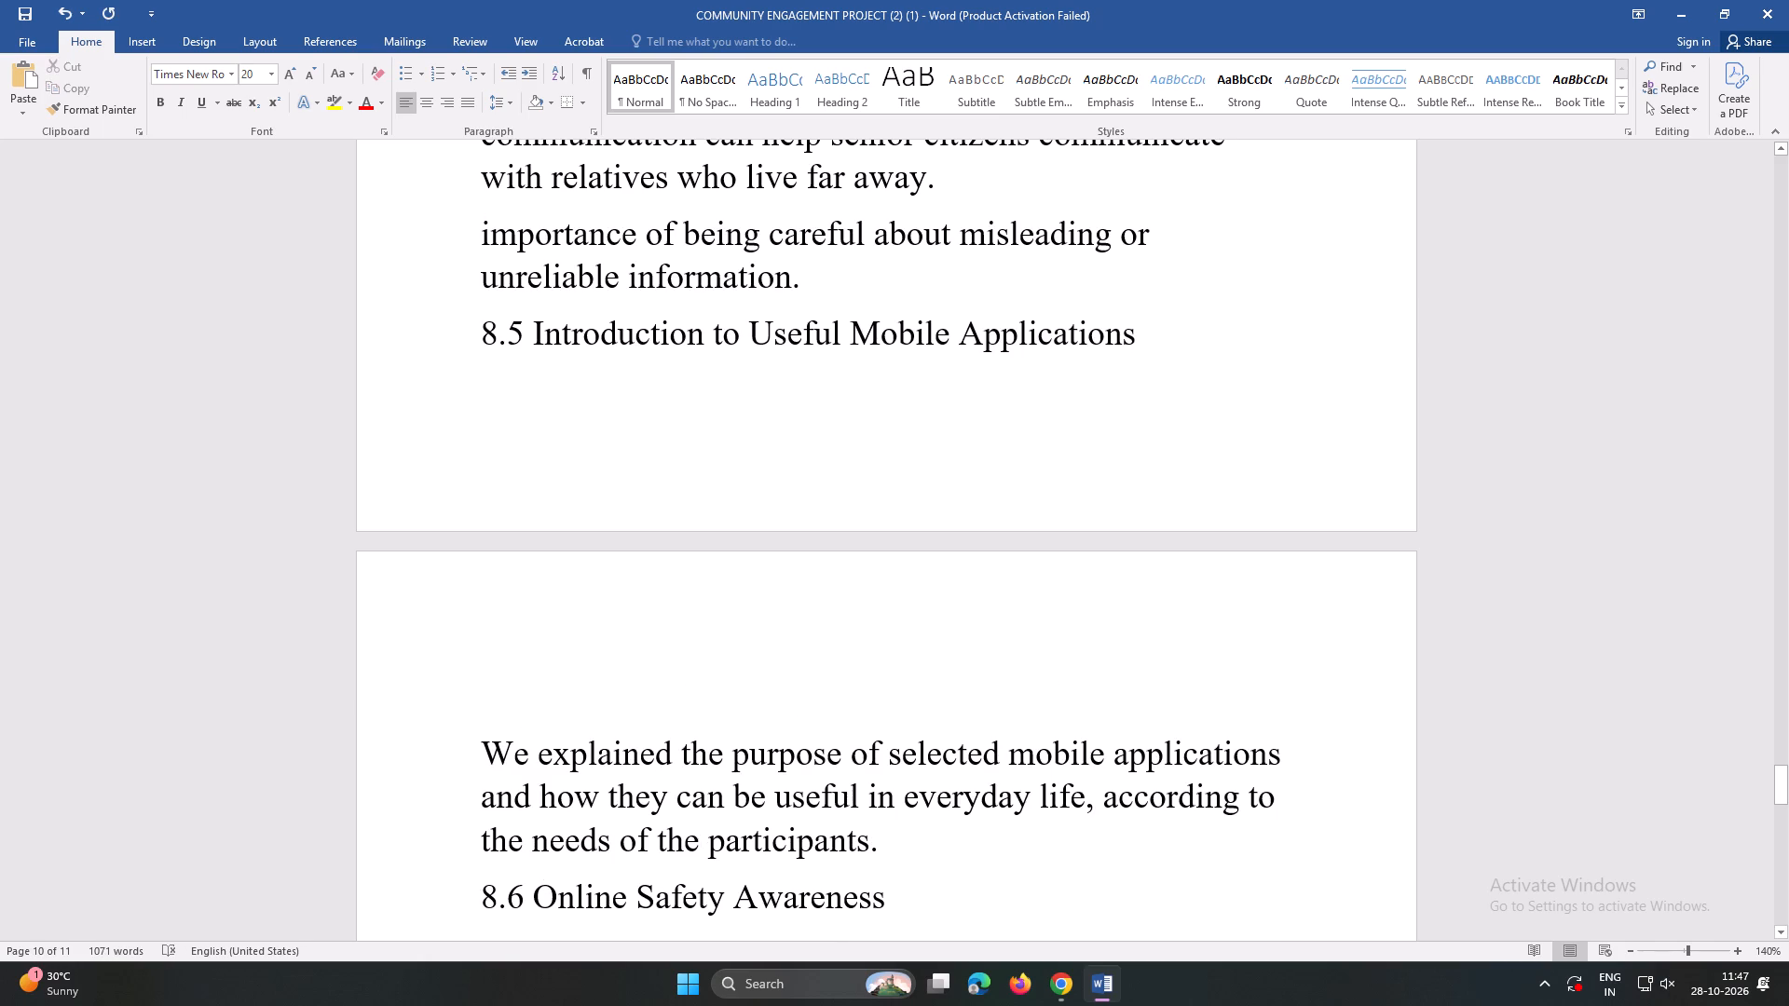
scroll(1198, 217, up, 3)
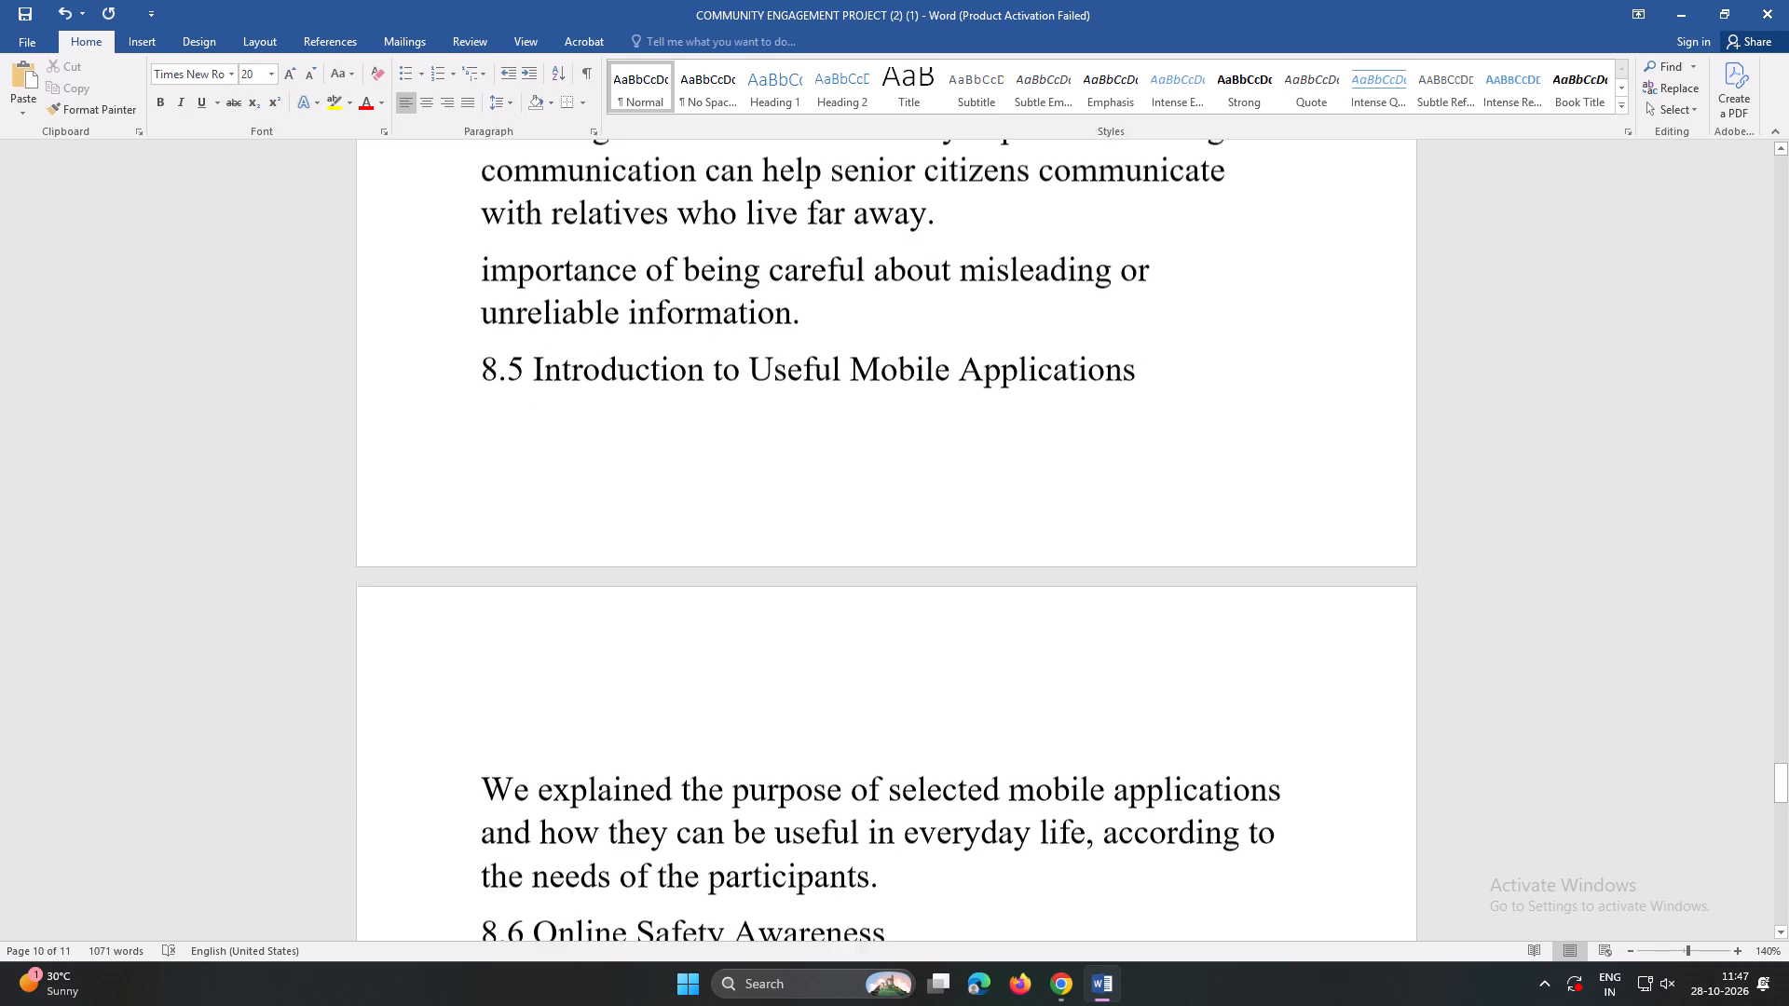
scroll(1198, 217, up, 1)
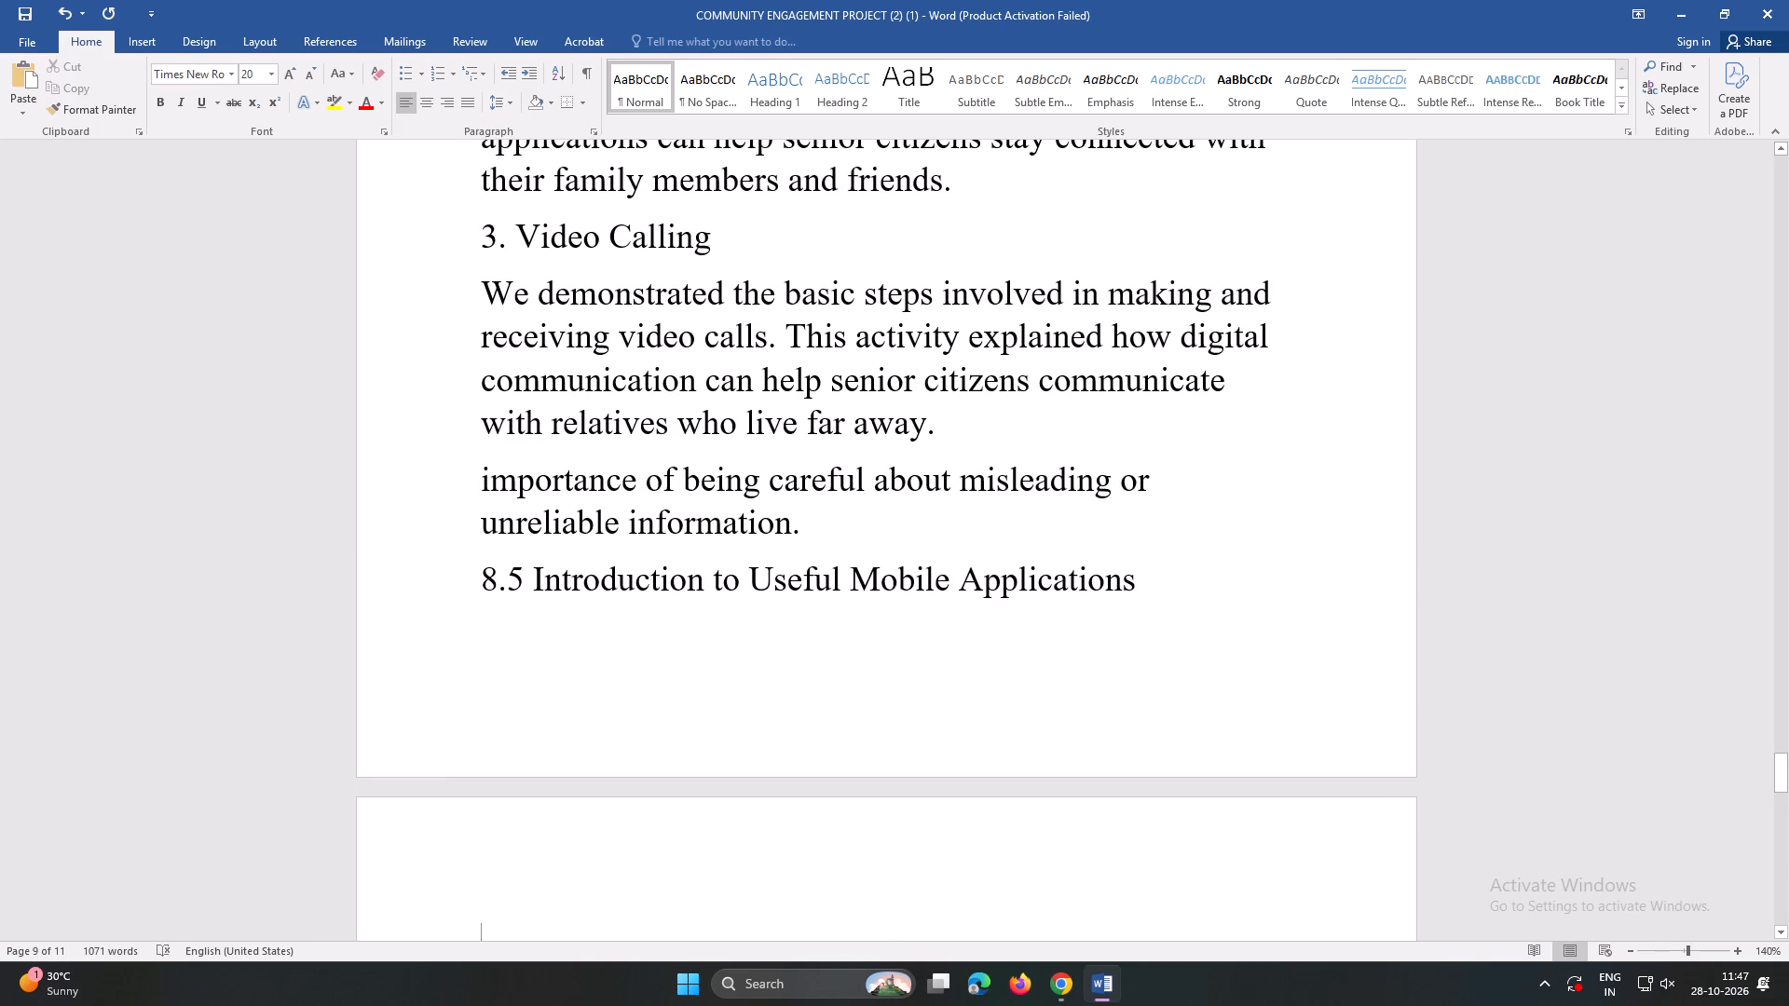
drag(482, 577, 1055, 550)
drag(1055, 550, 1036, 557)
key(Return)
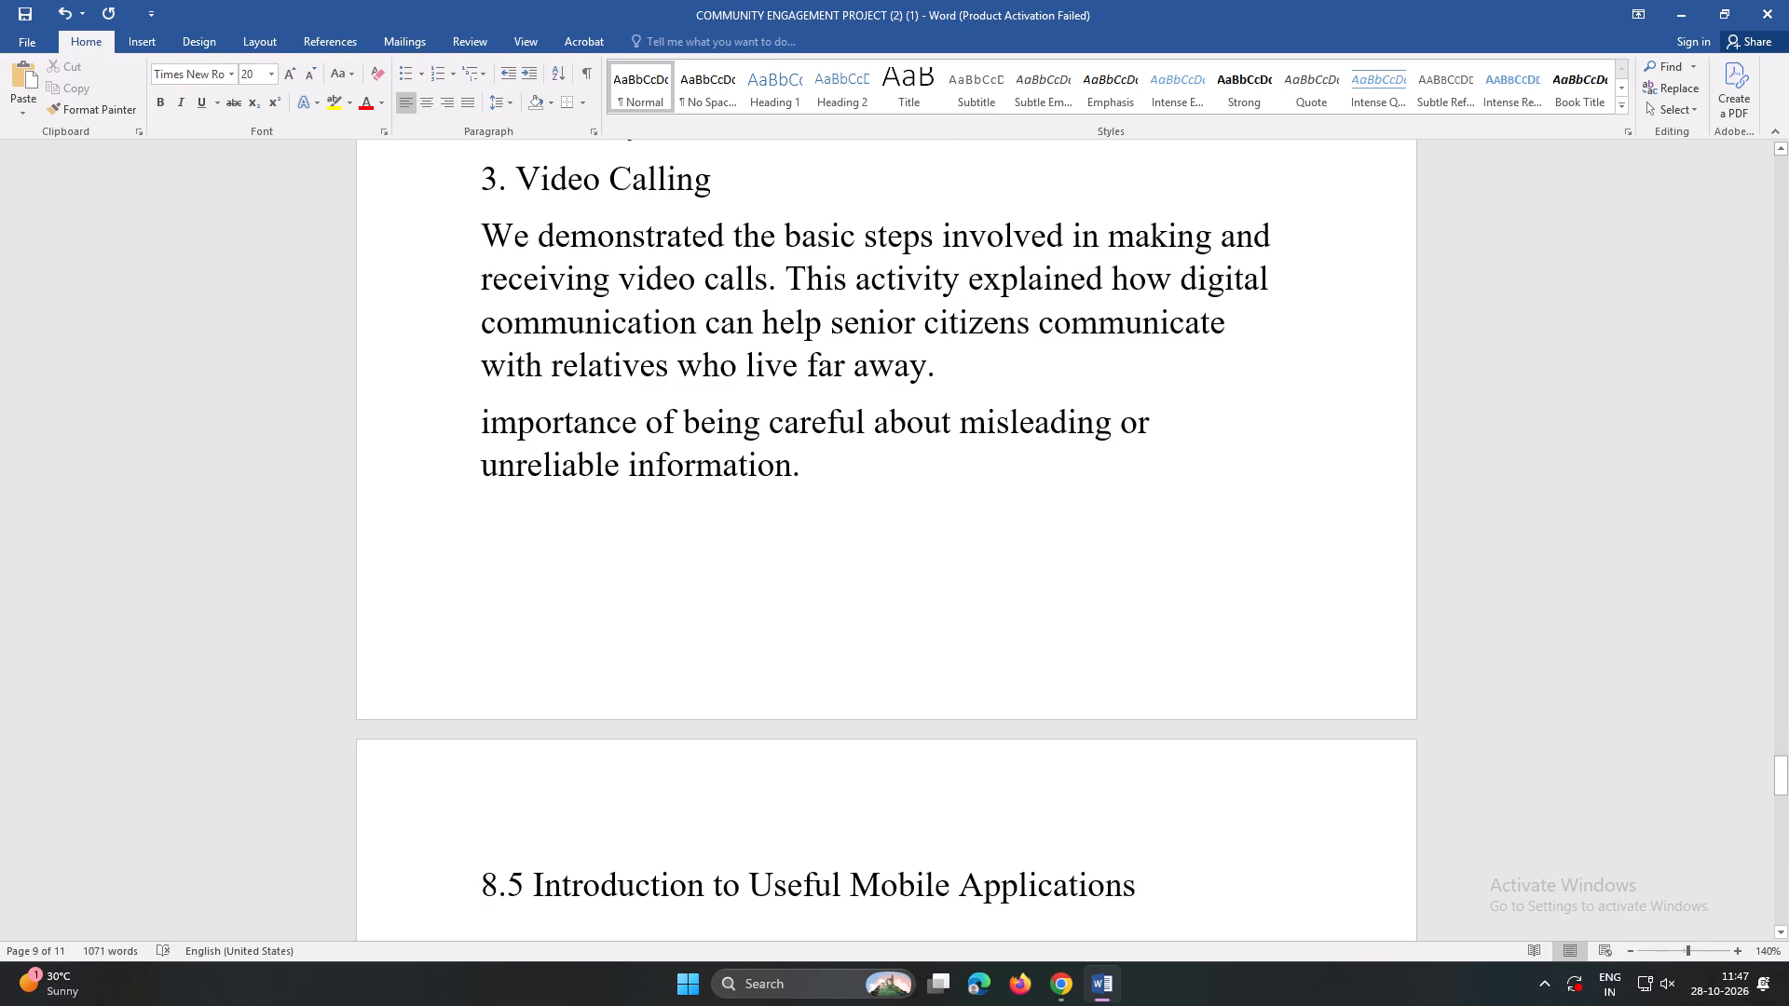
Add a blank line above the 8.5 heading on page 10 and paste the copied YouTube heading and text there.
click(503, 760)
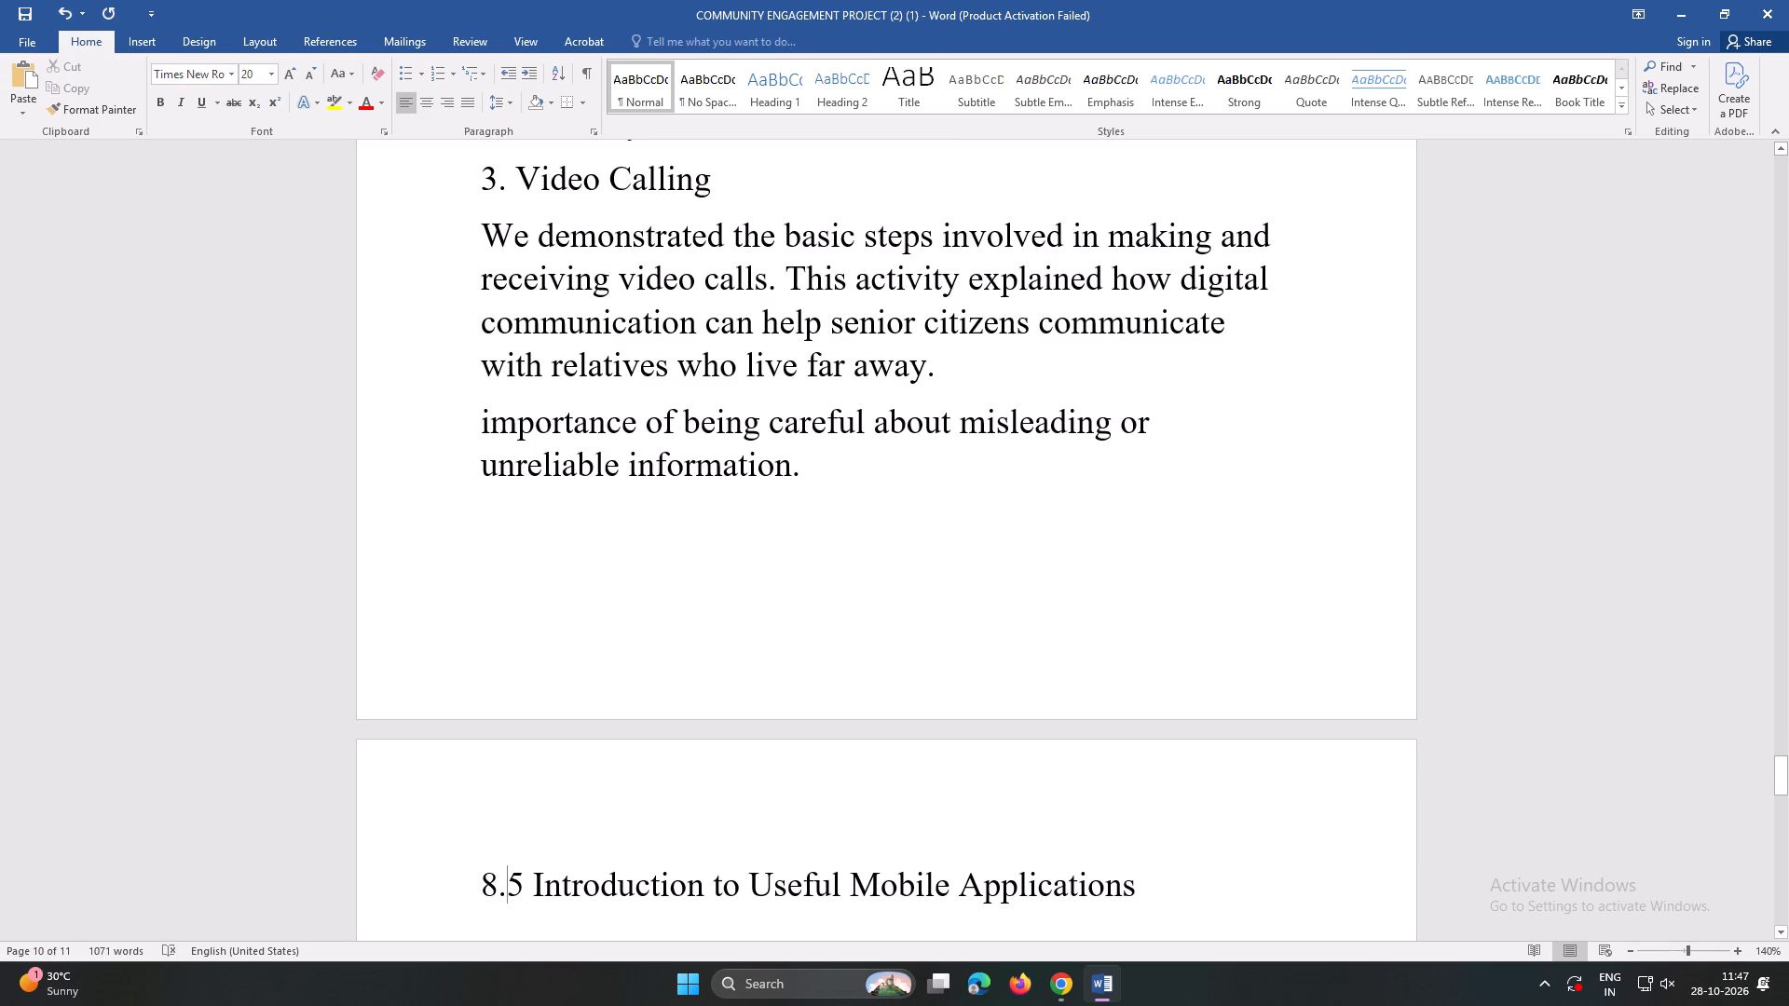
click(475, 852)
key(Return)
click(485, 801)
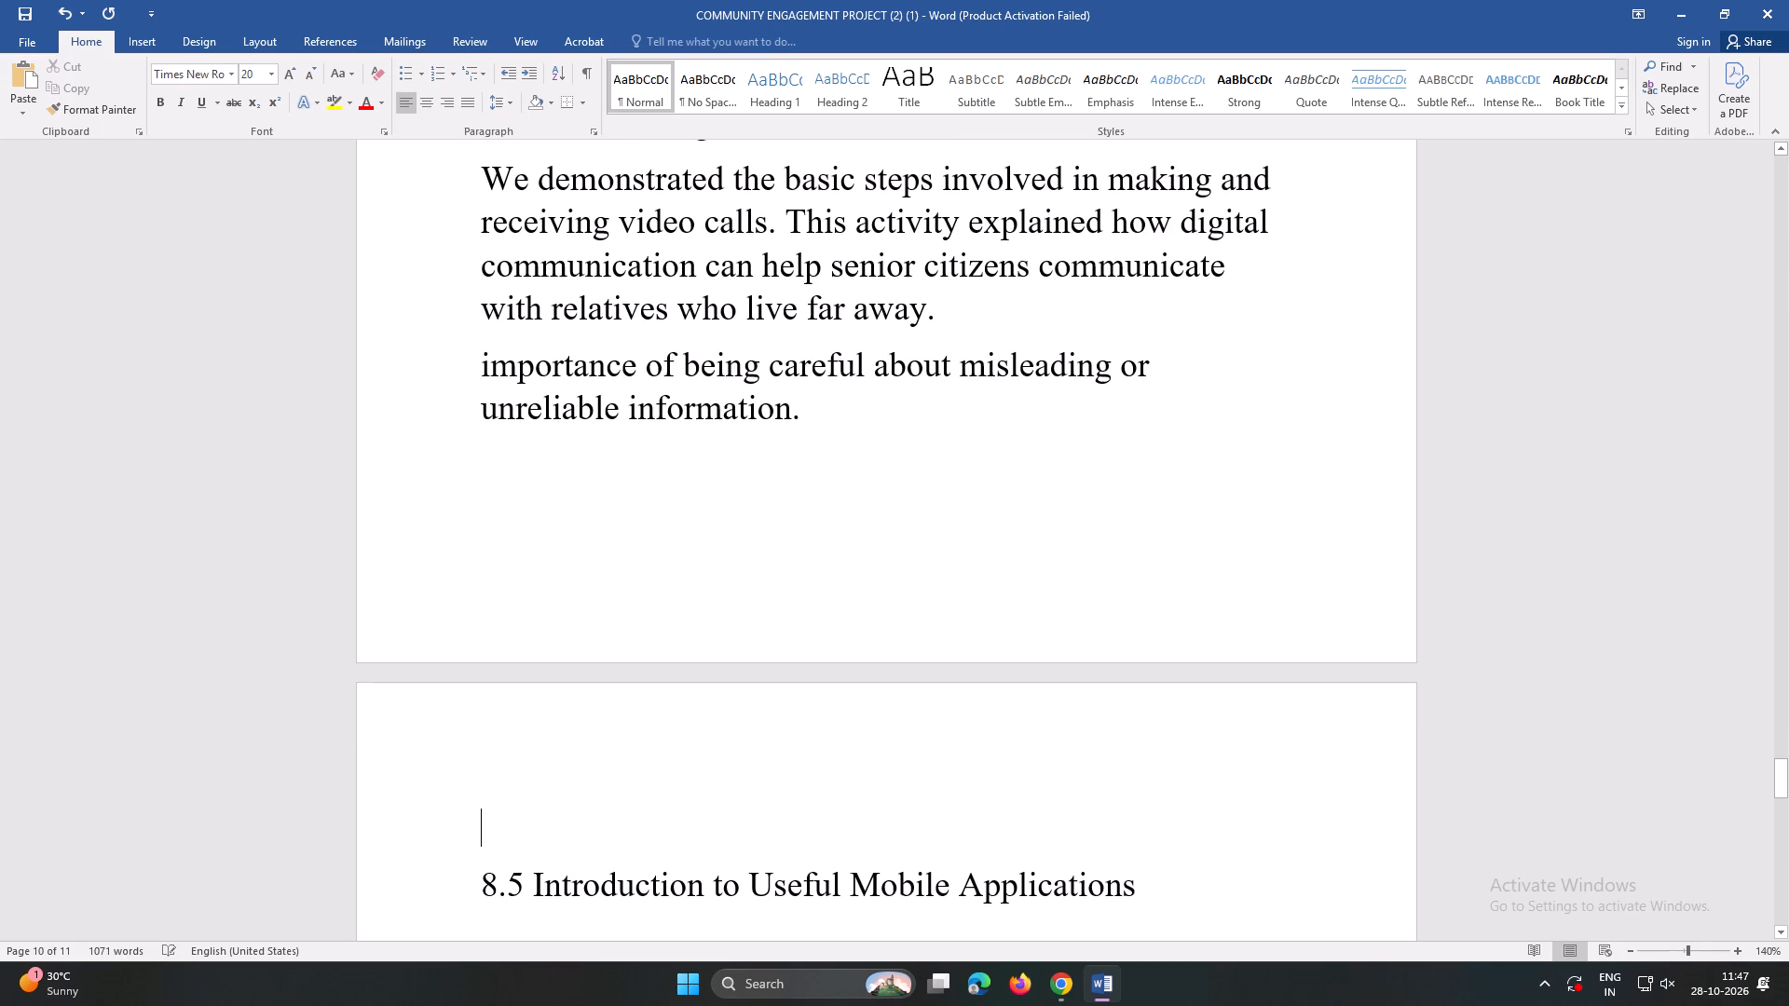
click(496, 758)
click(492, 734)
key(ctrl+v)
Delete the stranded lines "importance of being careful about misleading or unreliable information." below the "3. Video Calling" paragraph.
scroll(502, 710, down, 1)
scroll(502, 709, up, 2)
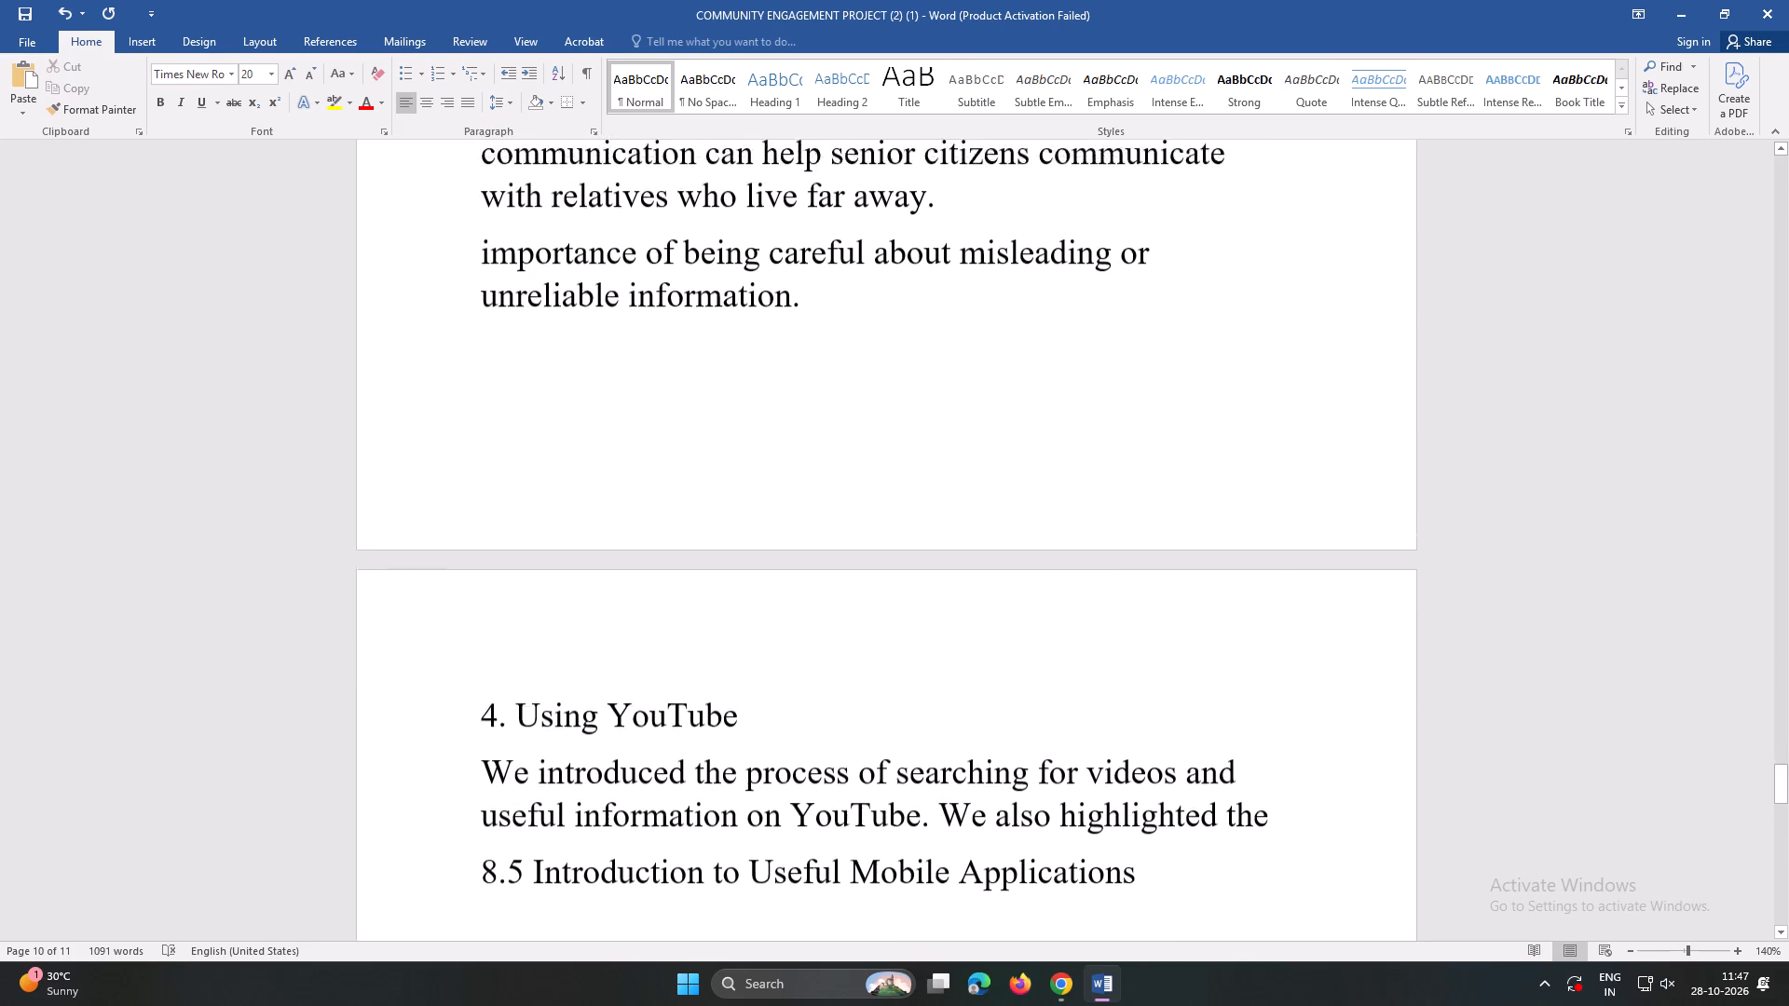
scroll(502, 707, up, 6)
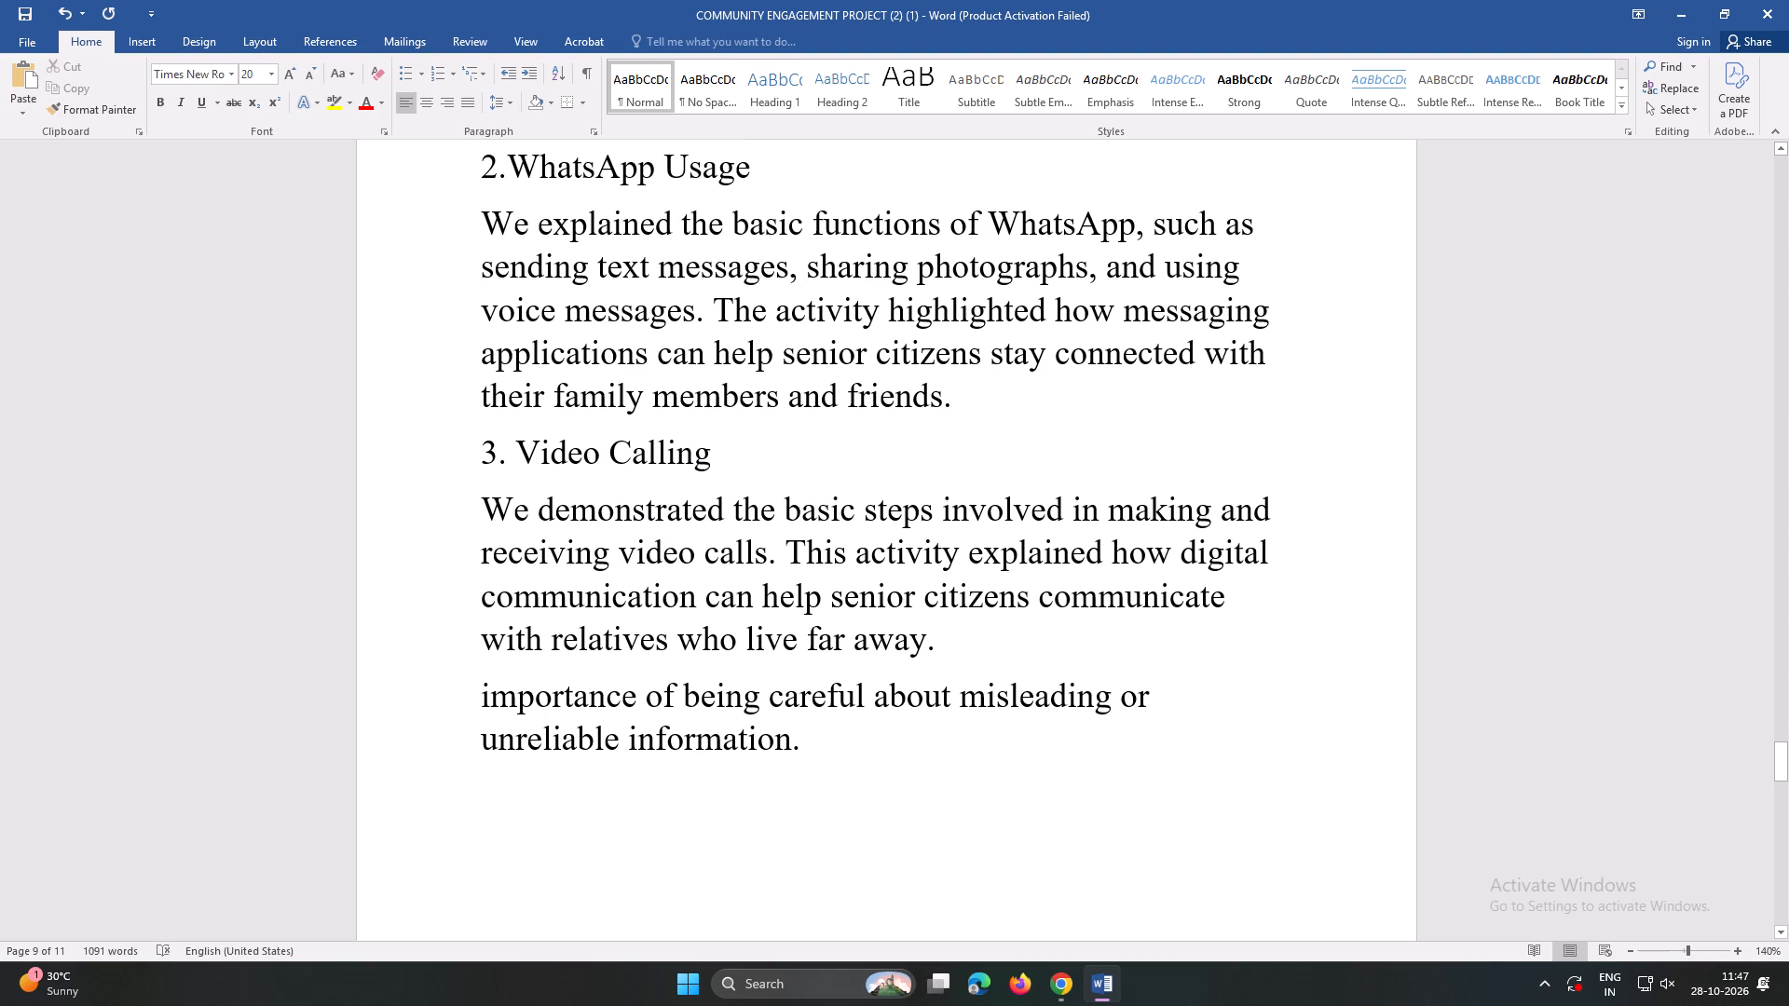
drag(483, 700, 615, 756)
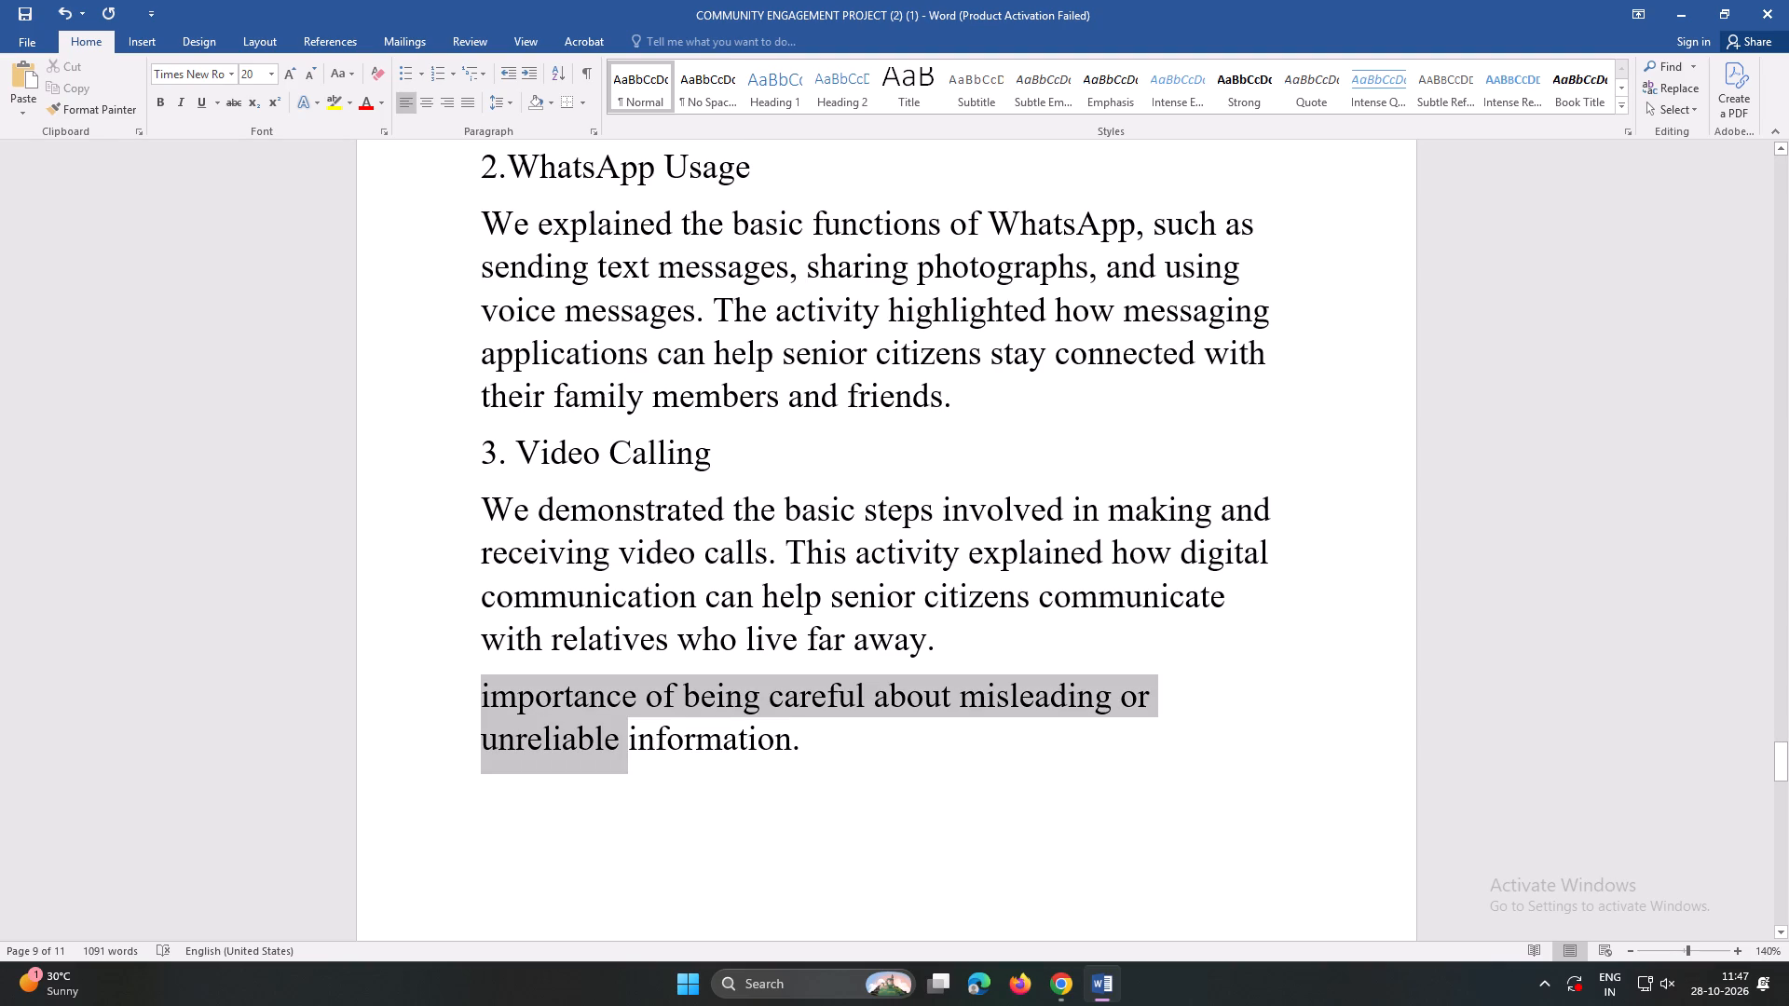
drag(615, 756, 803, 767)
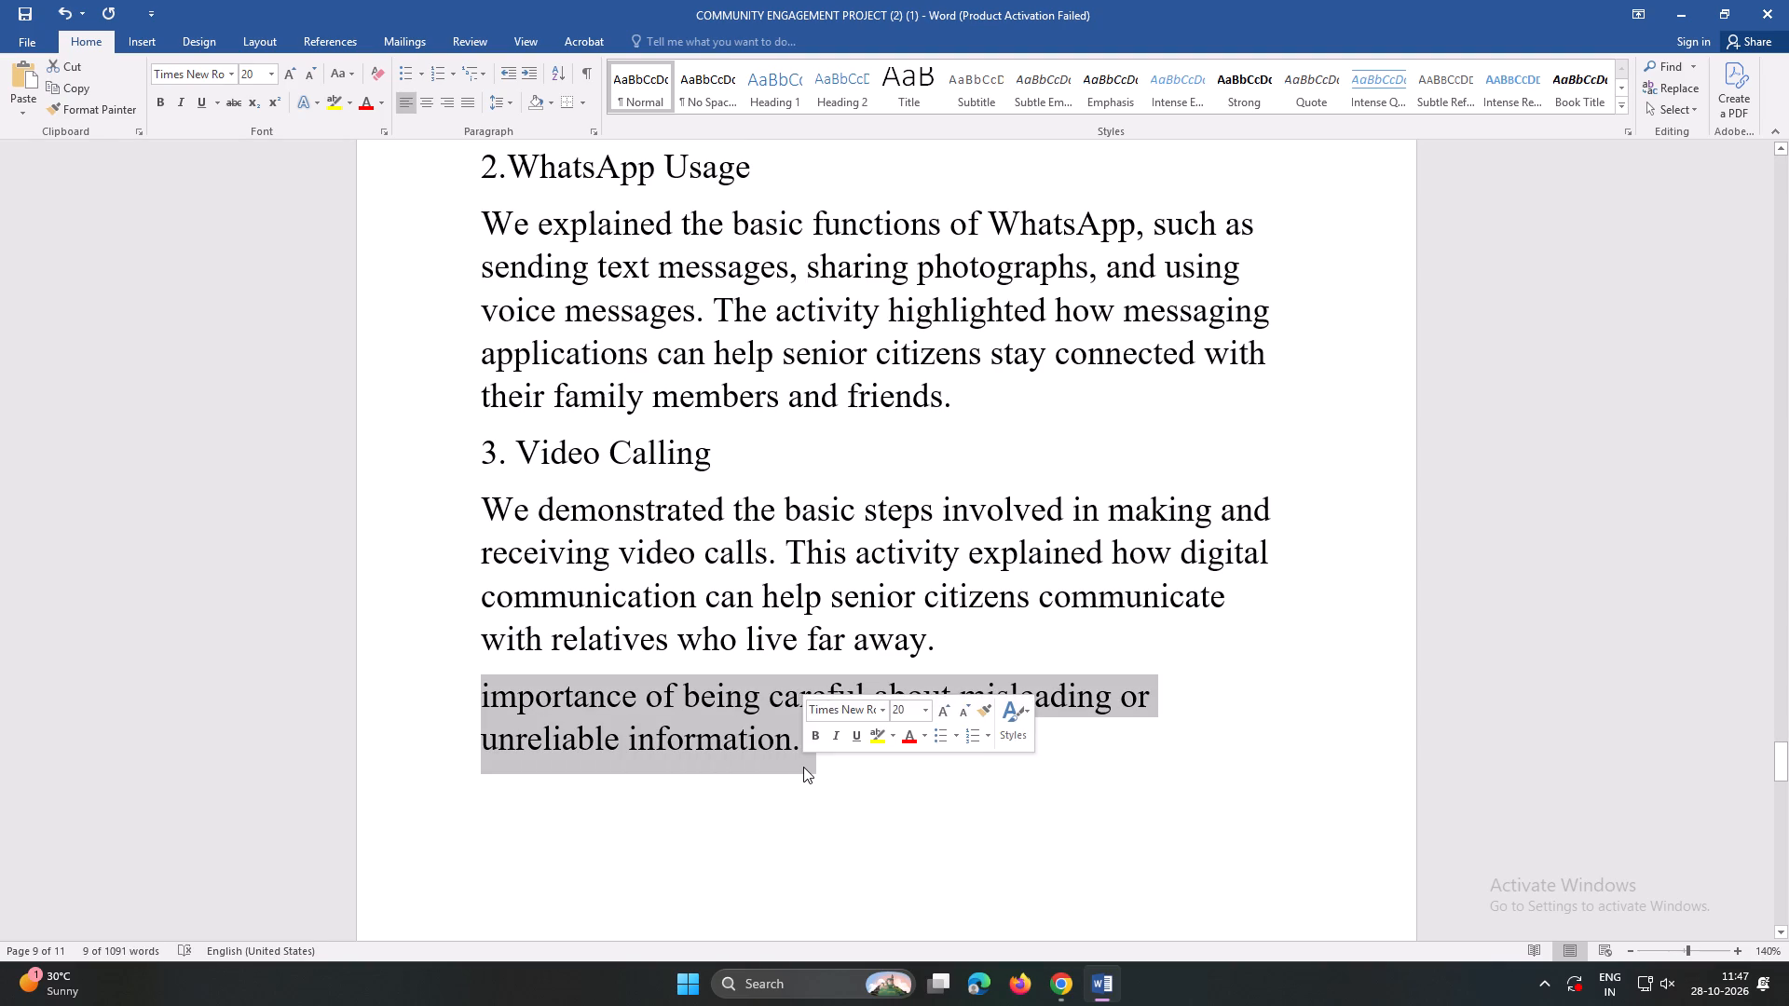
key(BackSpace)
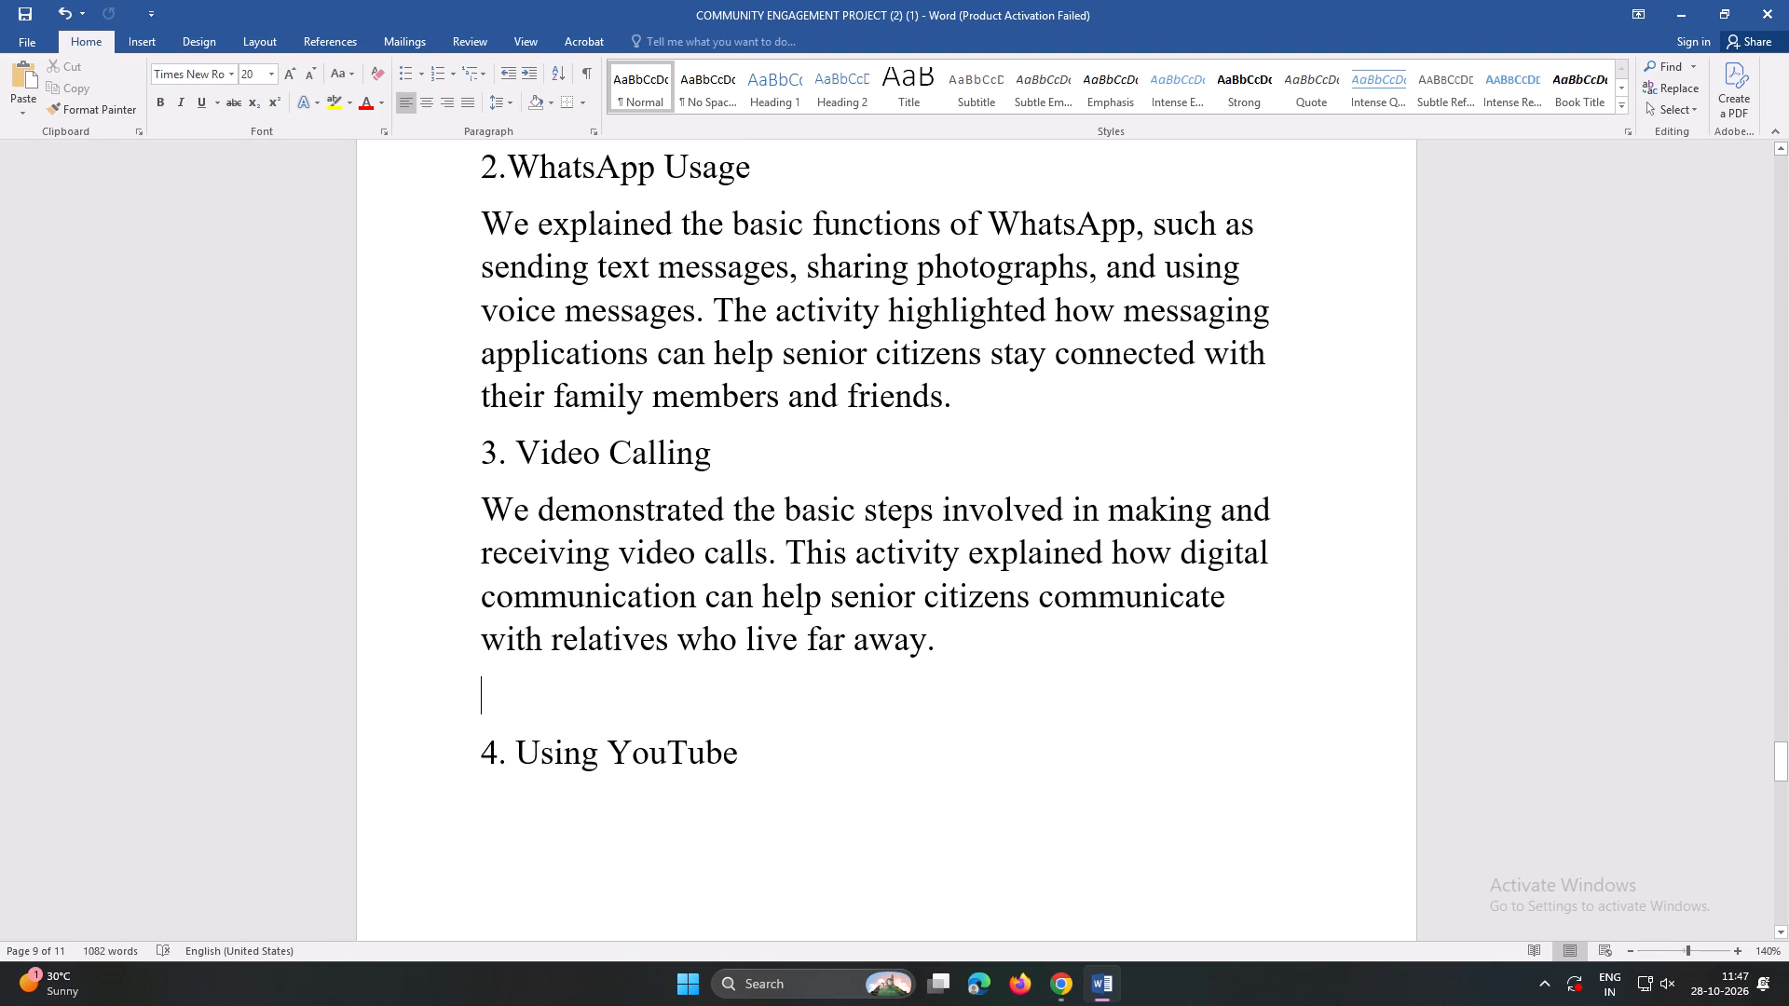
Delete the two-line text starting "We introduced the process of searching for videos" from under the "4. Using YouTube" heading.
scroll(752, 724, down, 8)
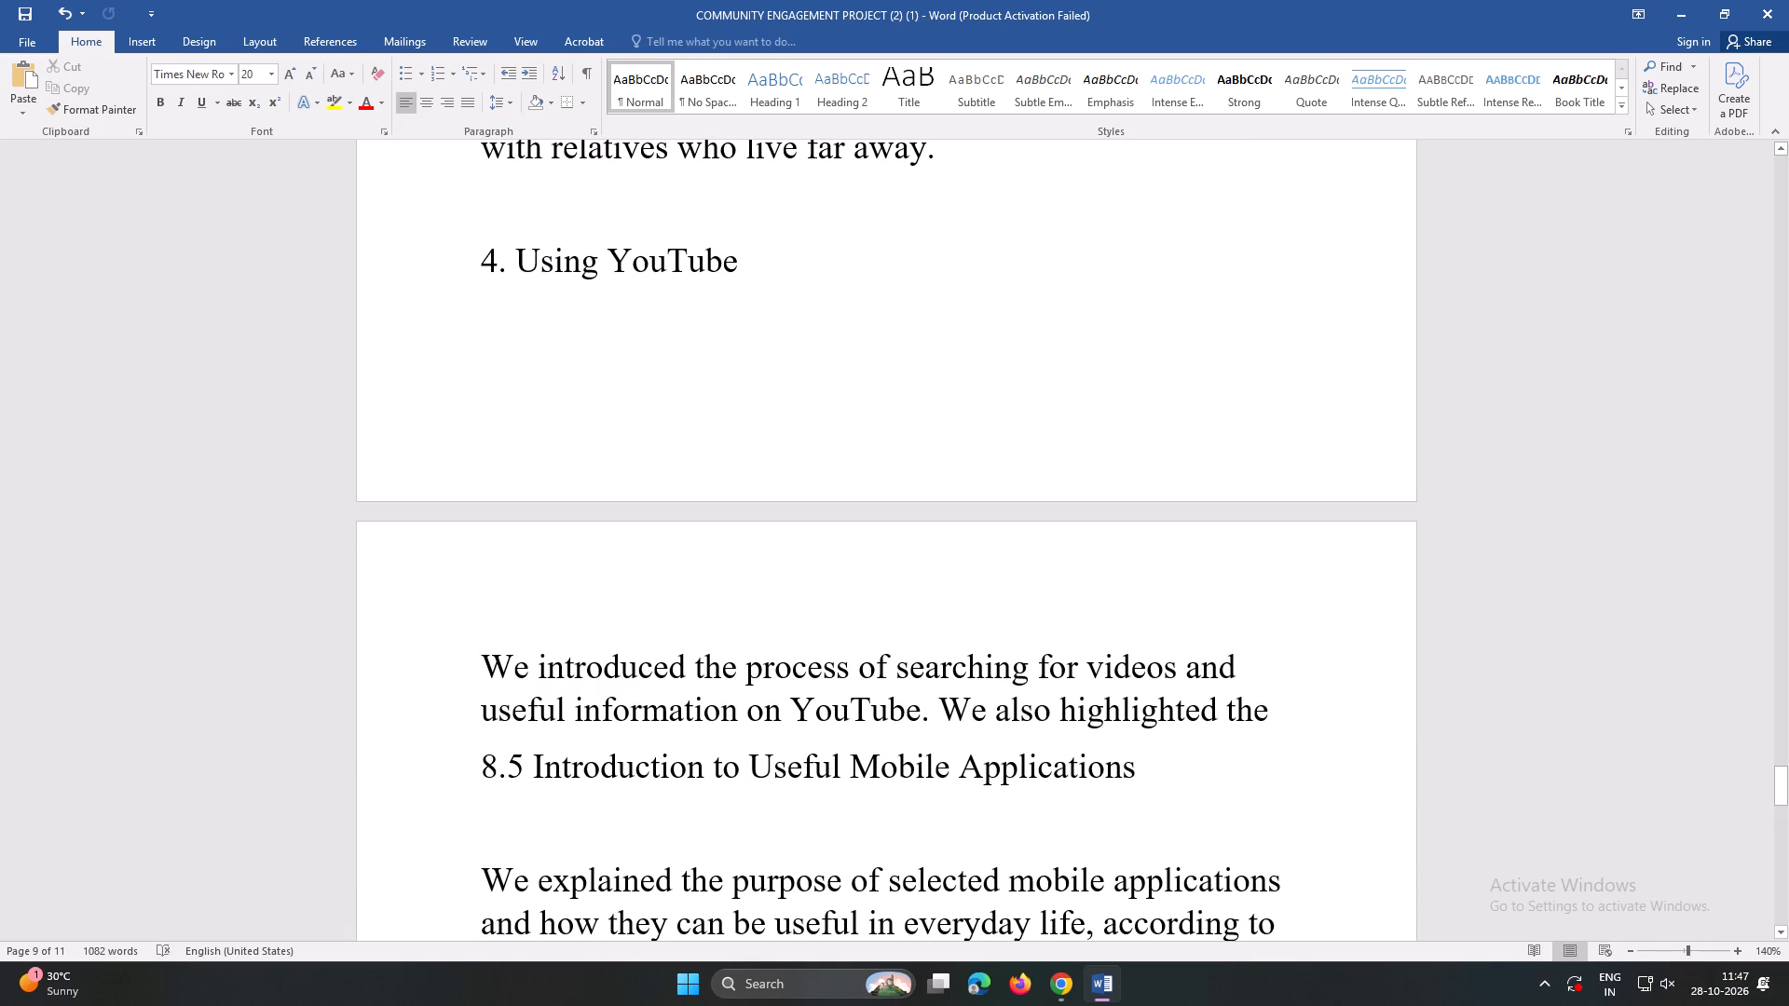
click(473, 259)
drag(473, 259, 579, 251)
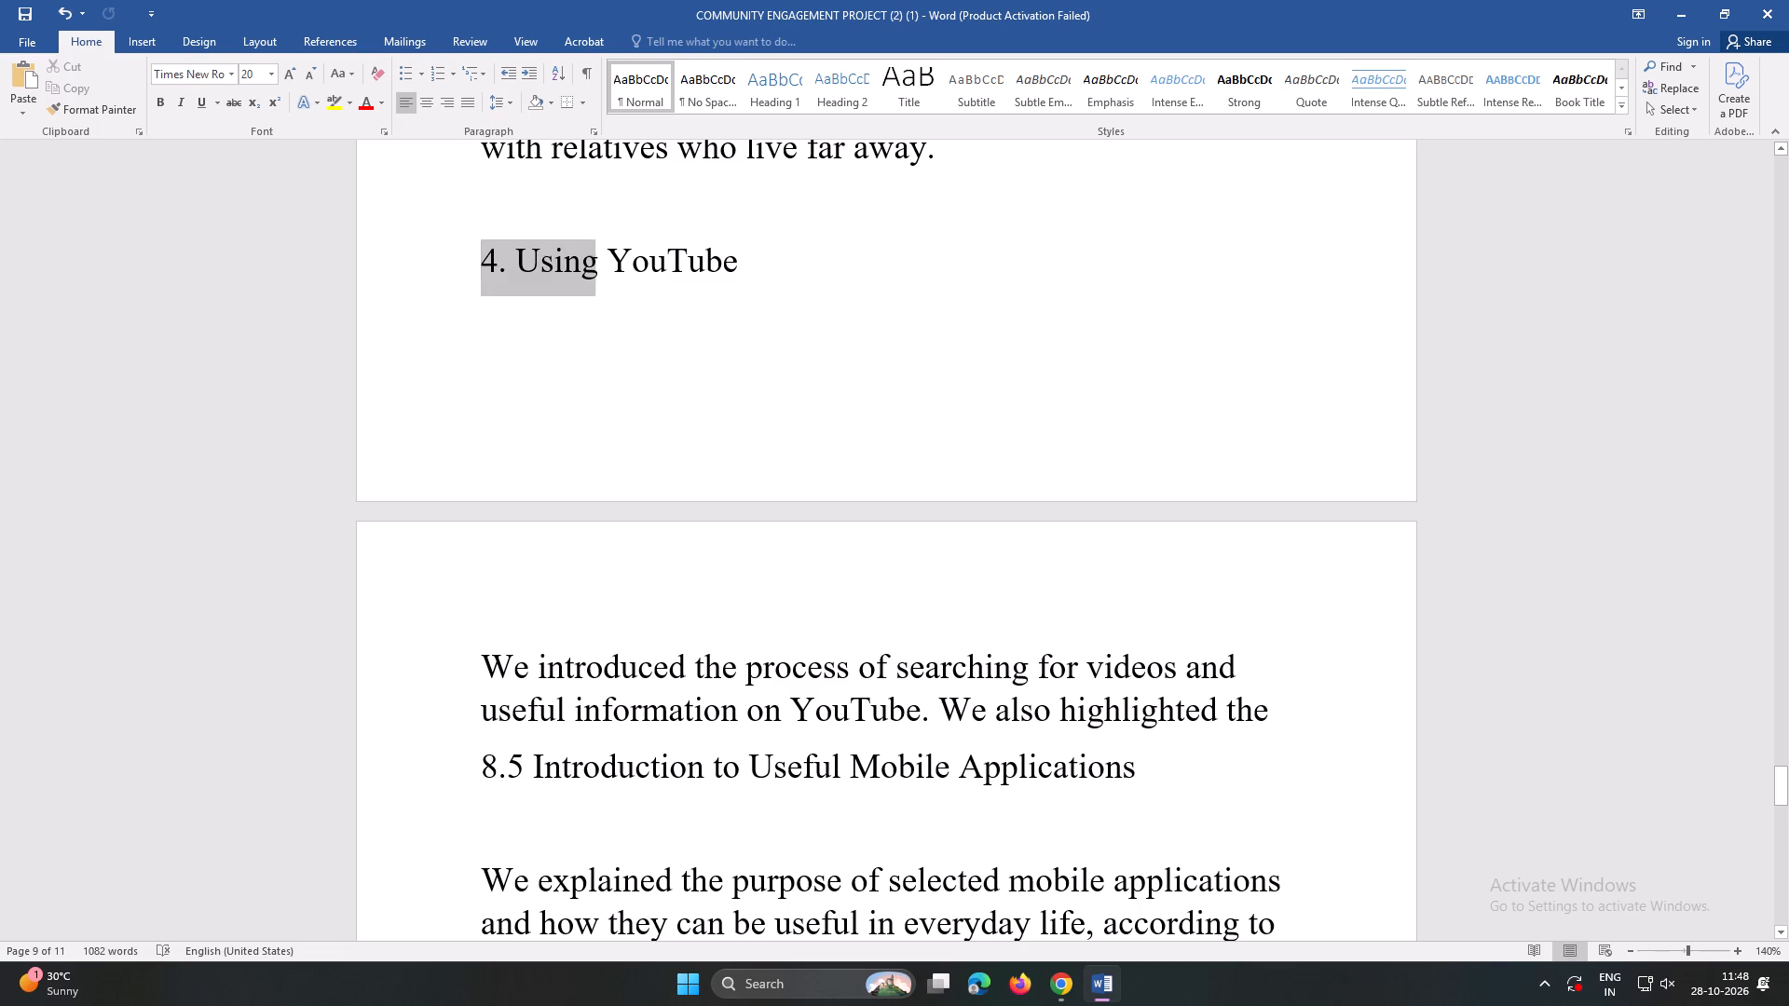
drag(579, 251, 687, 239)
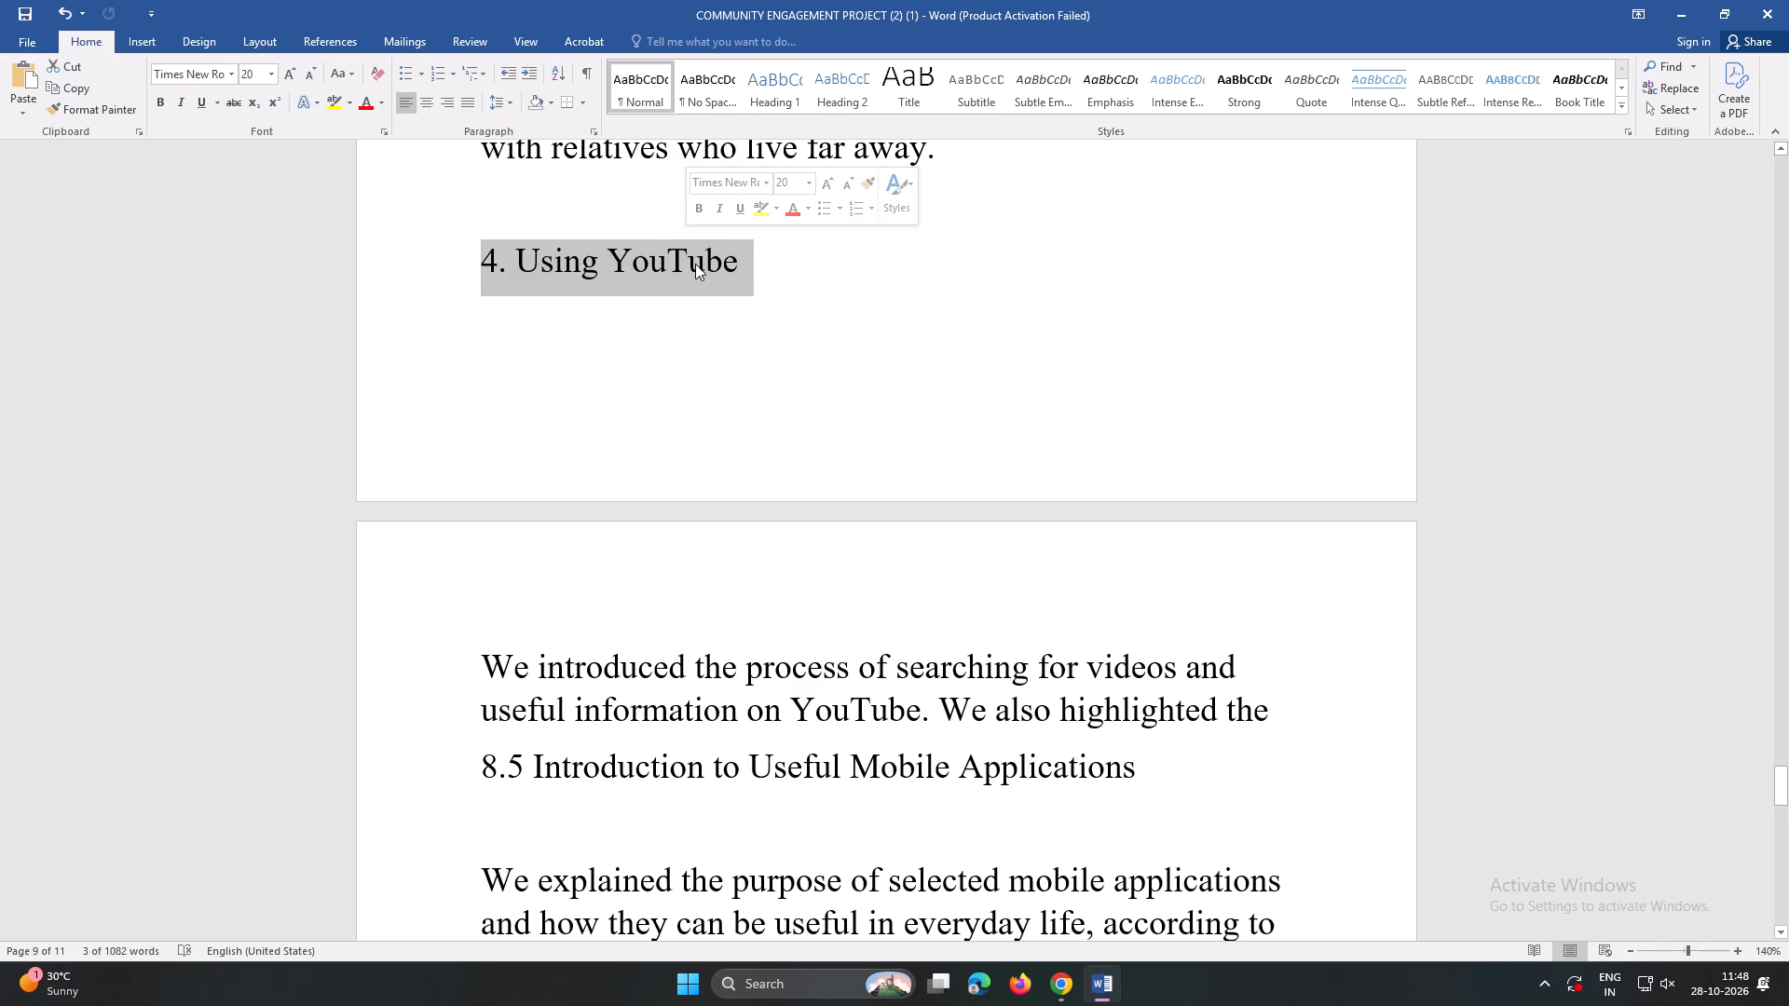
click(716, 402)
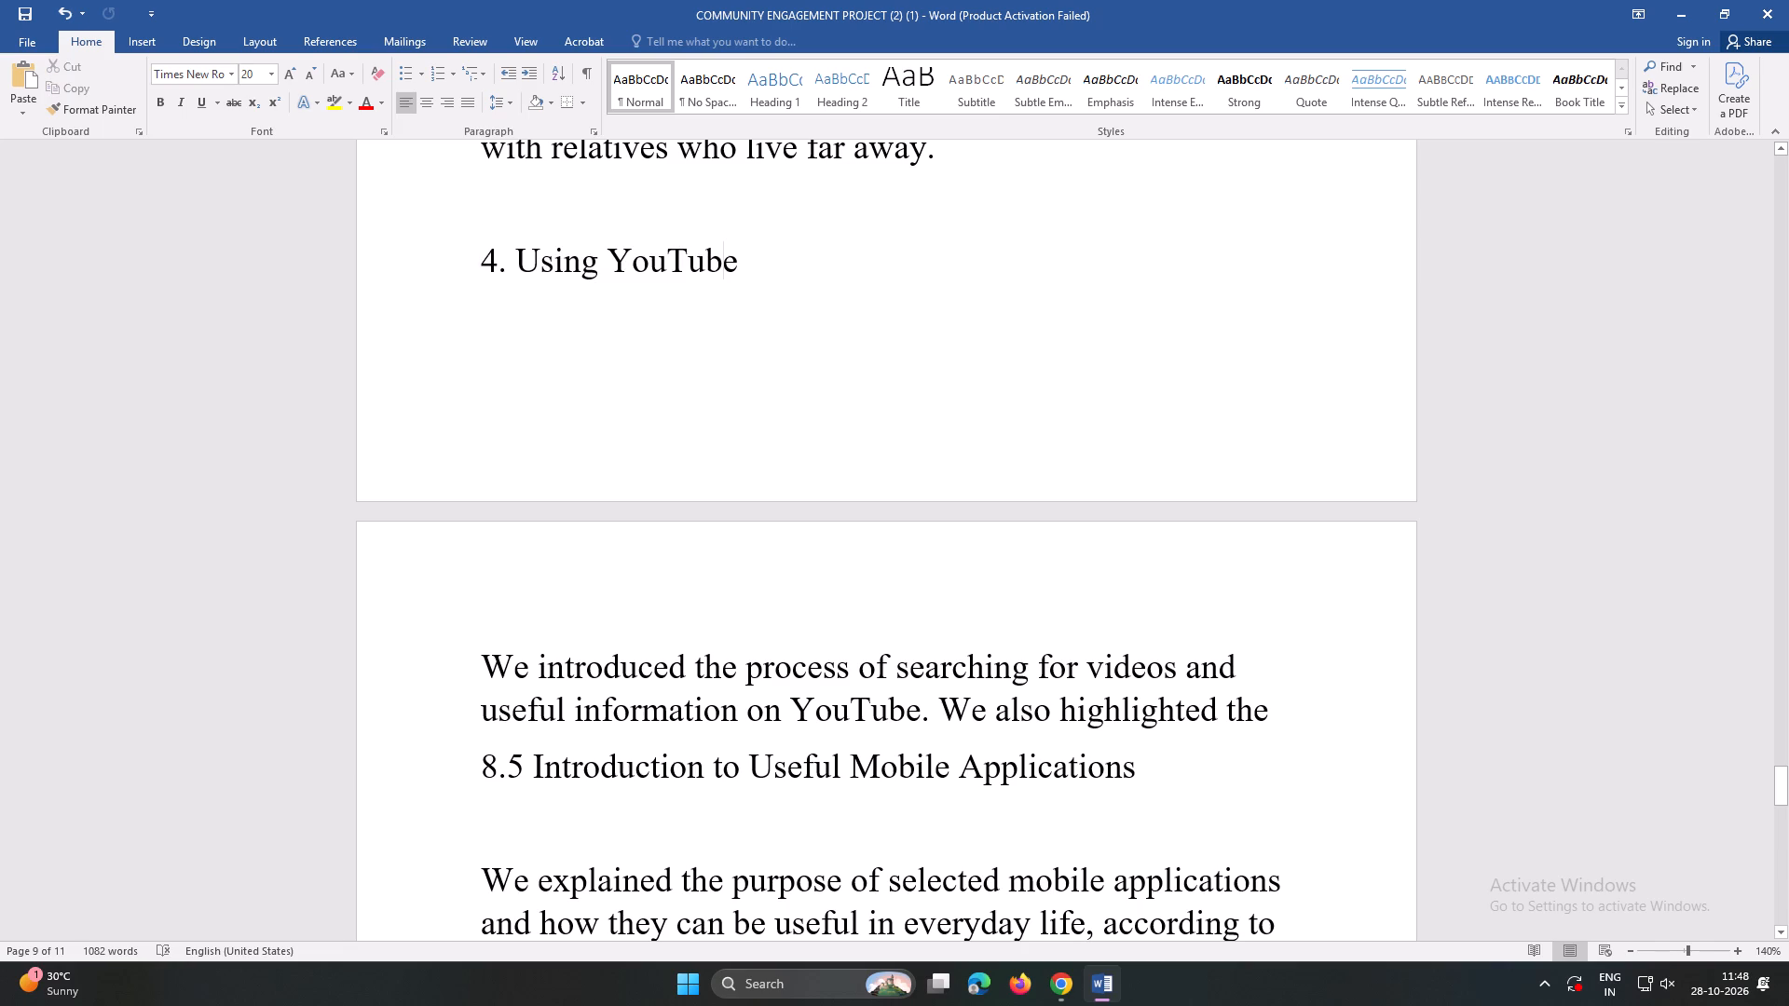
drag(471, 652, 1258, 729)
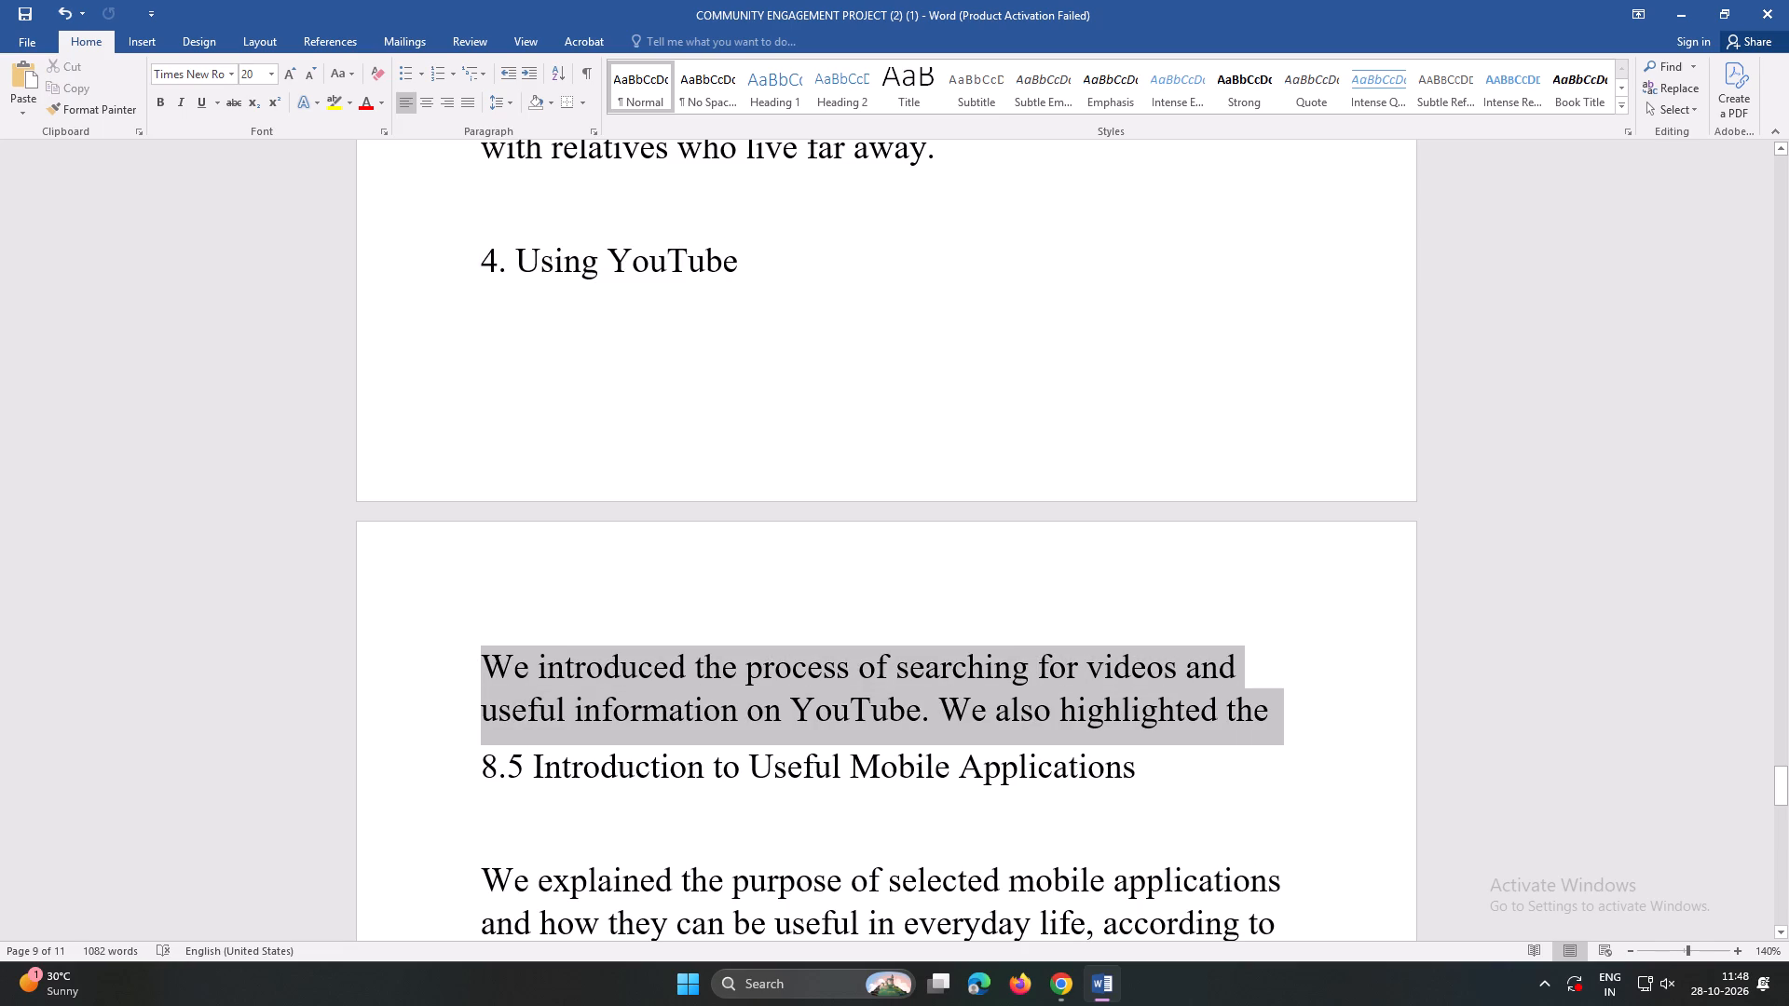
drag(1258, 729, 1265, 727)
key(BackSpace)
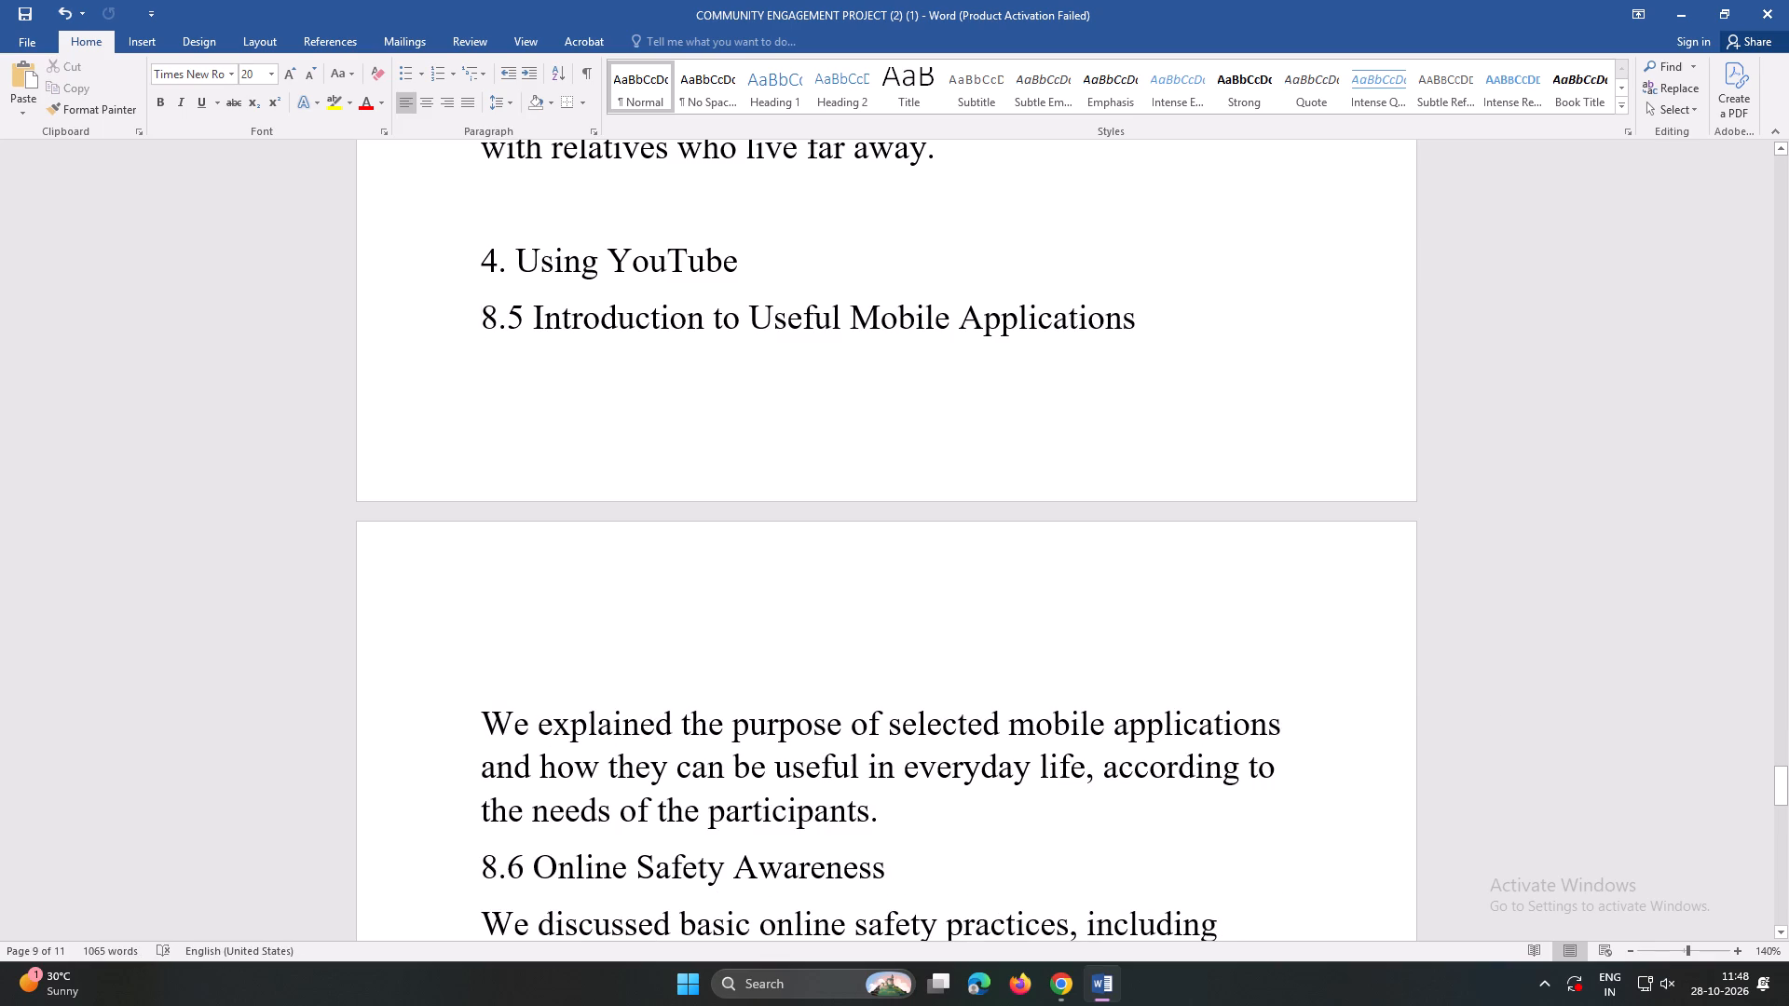
Copy the "8.5 Introduction to Useful Mobile Applications" heading and remove it from below "4. Using YouTube".
drag(461, 305, 988, 299)
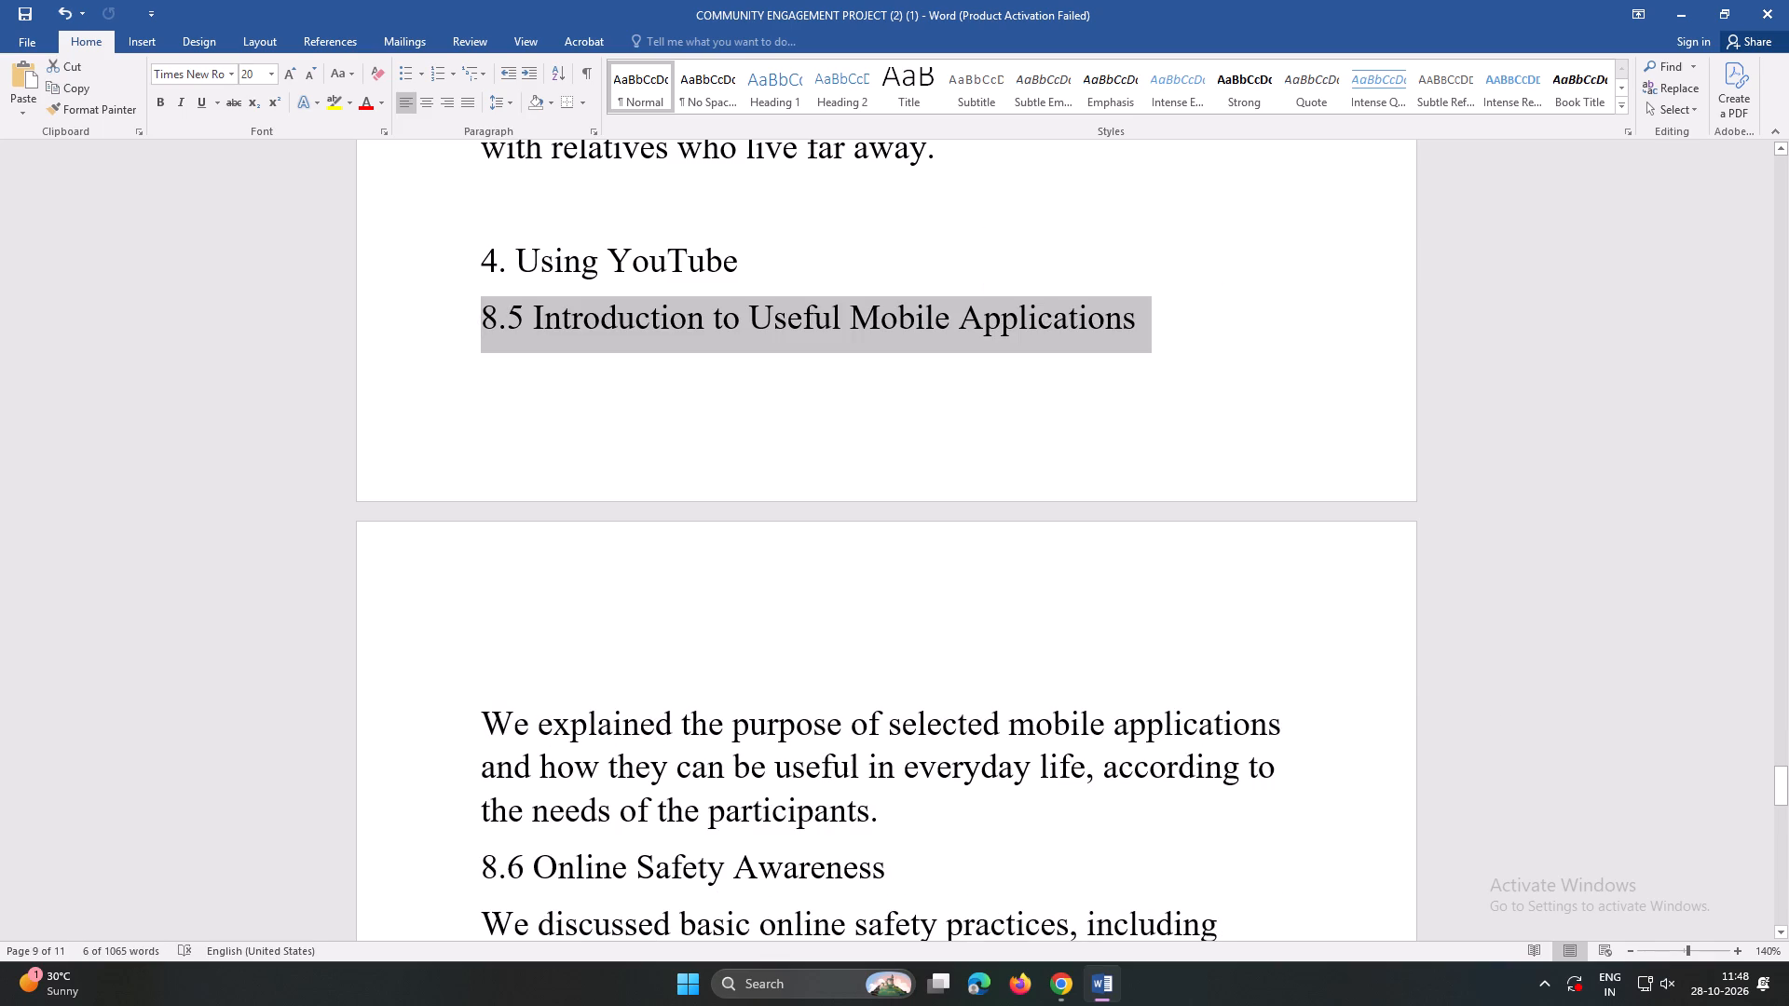
key(ctrl+c)
key(BackSpace)
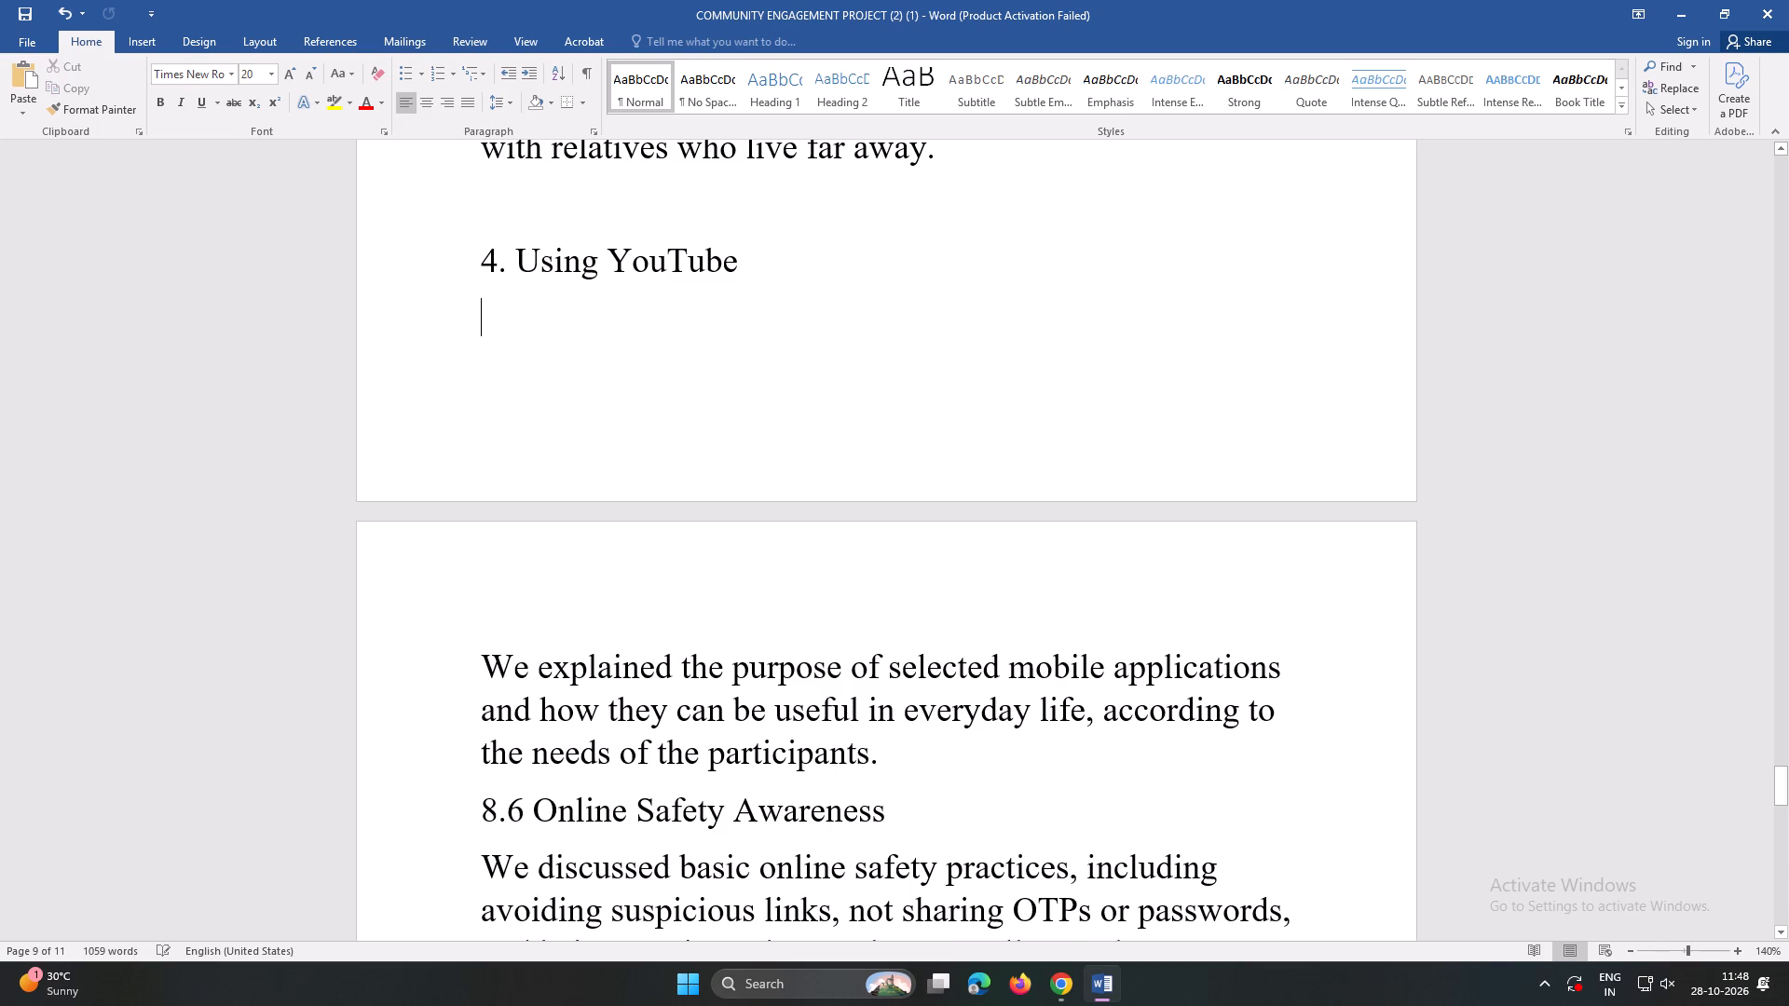
click(493, 598)
click(498, 586)
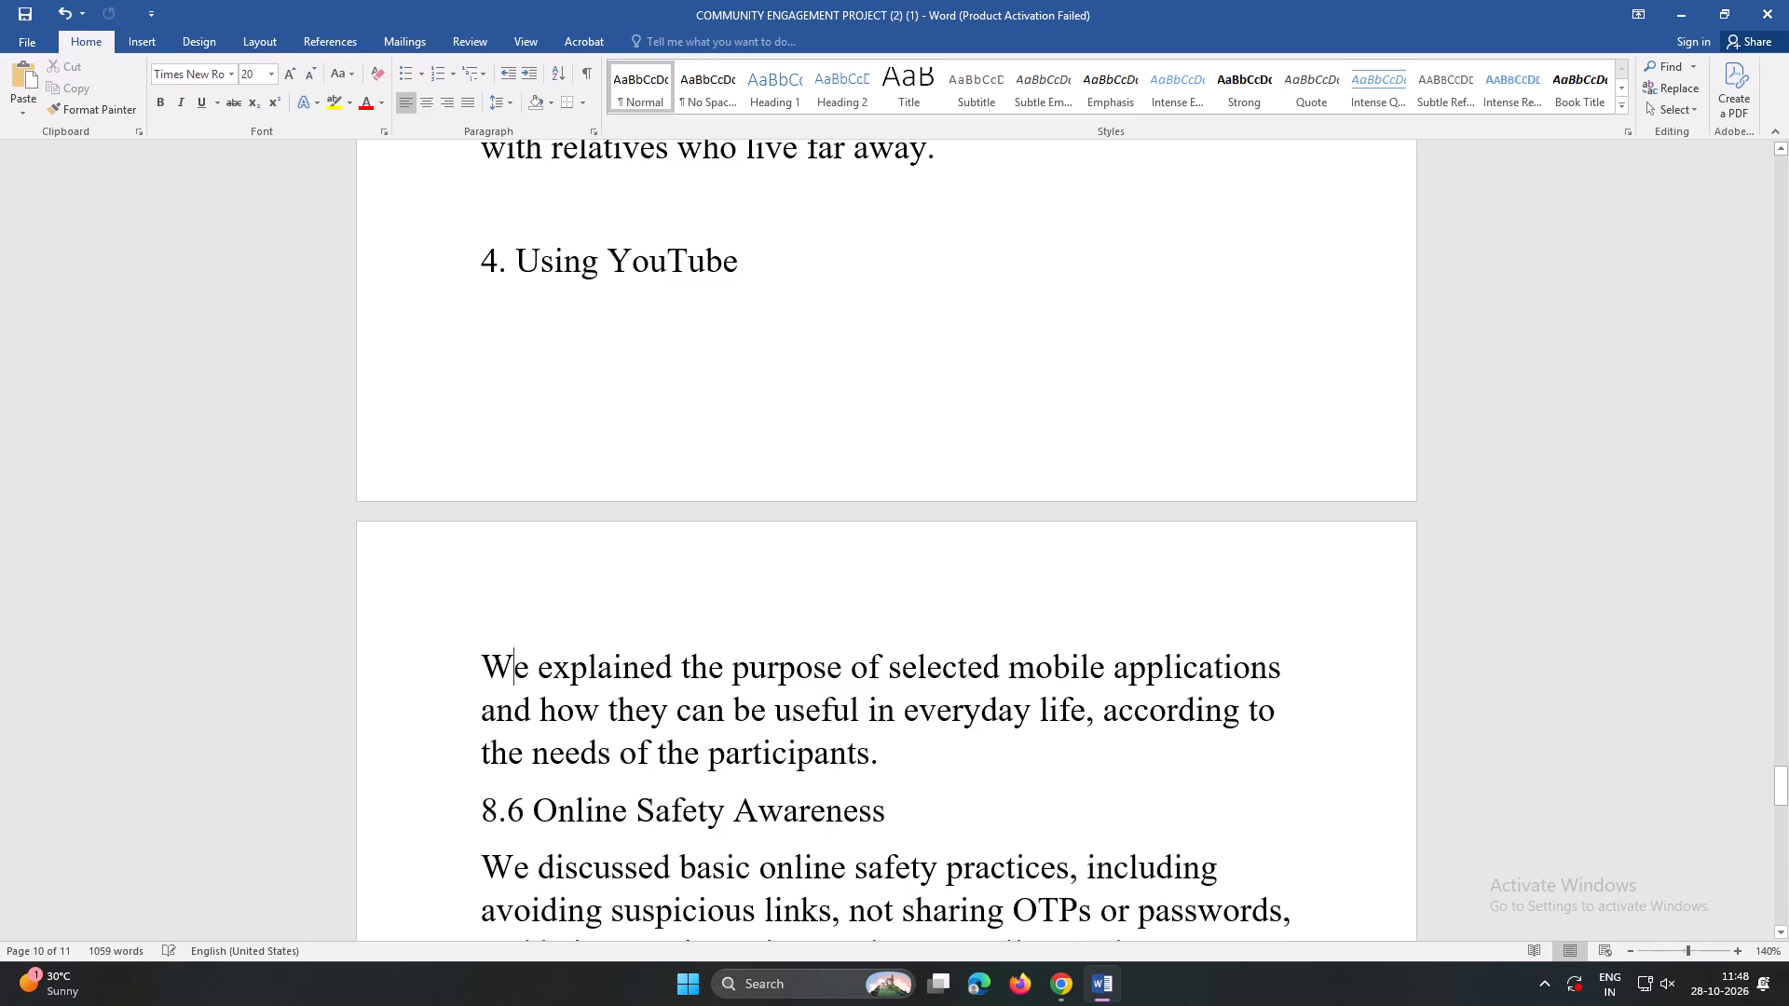
click(498, 586)
double_click(480, 592)
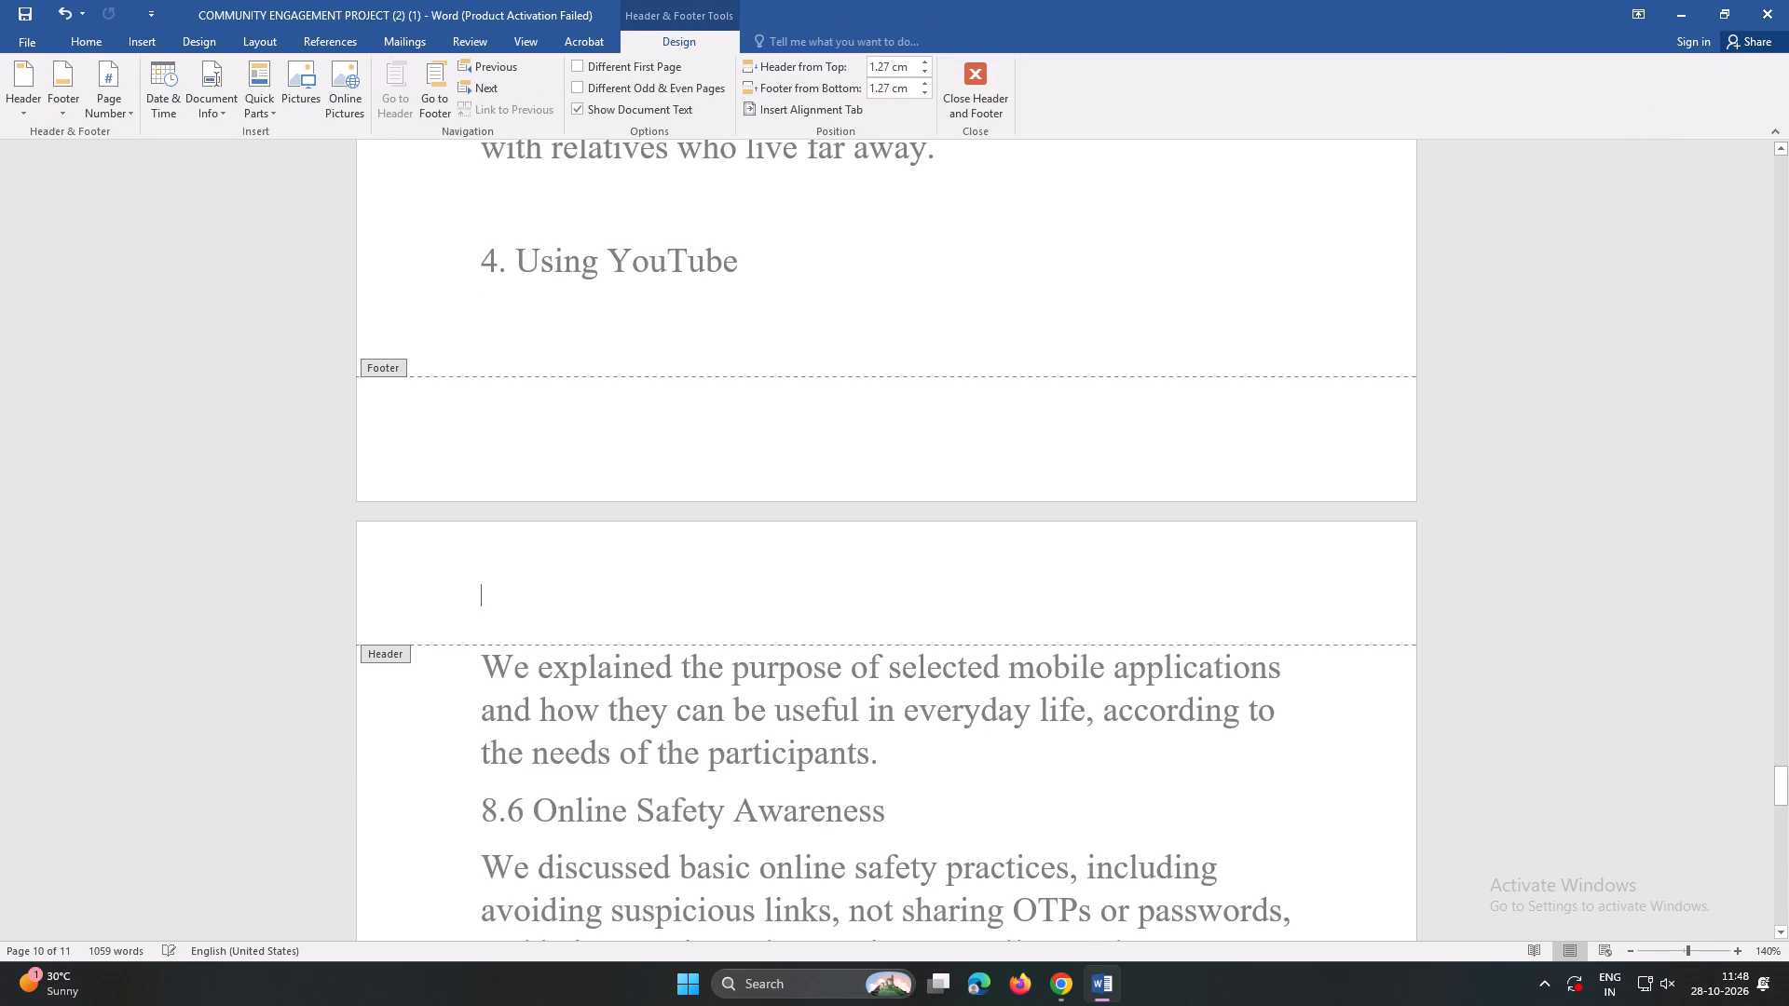
Remove the empty line between the "4. Using YouTube" heading and the "We explained the purpose" paragraph, keeping the paragraph separate from the heading.
click(970, 75)
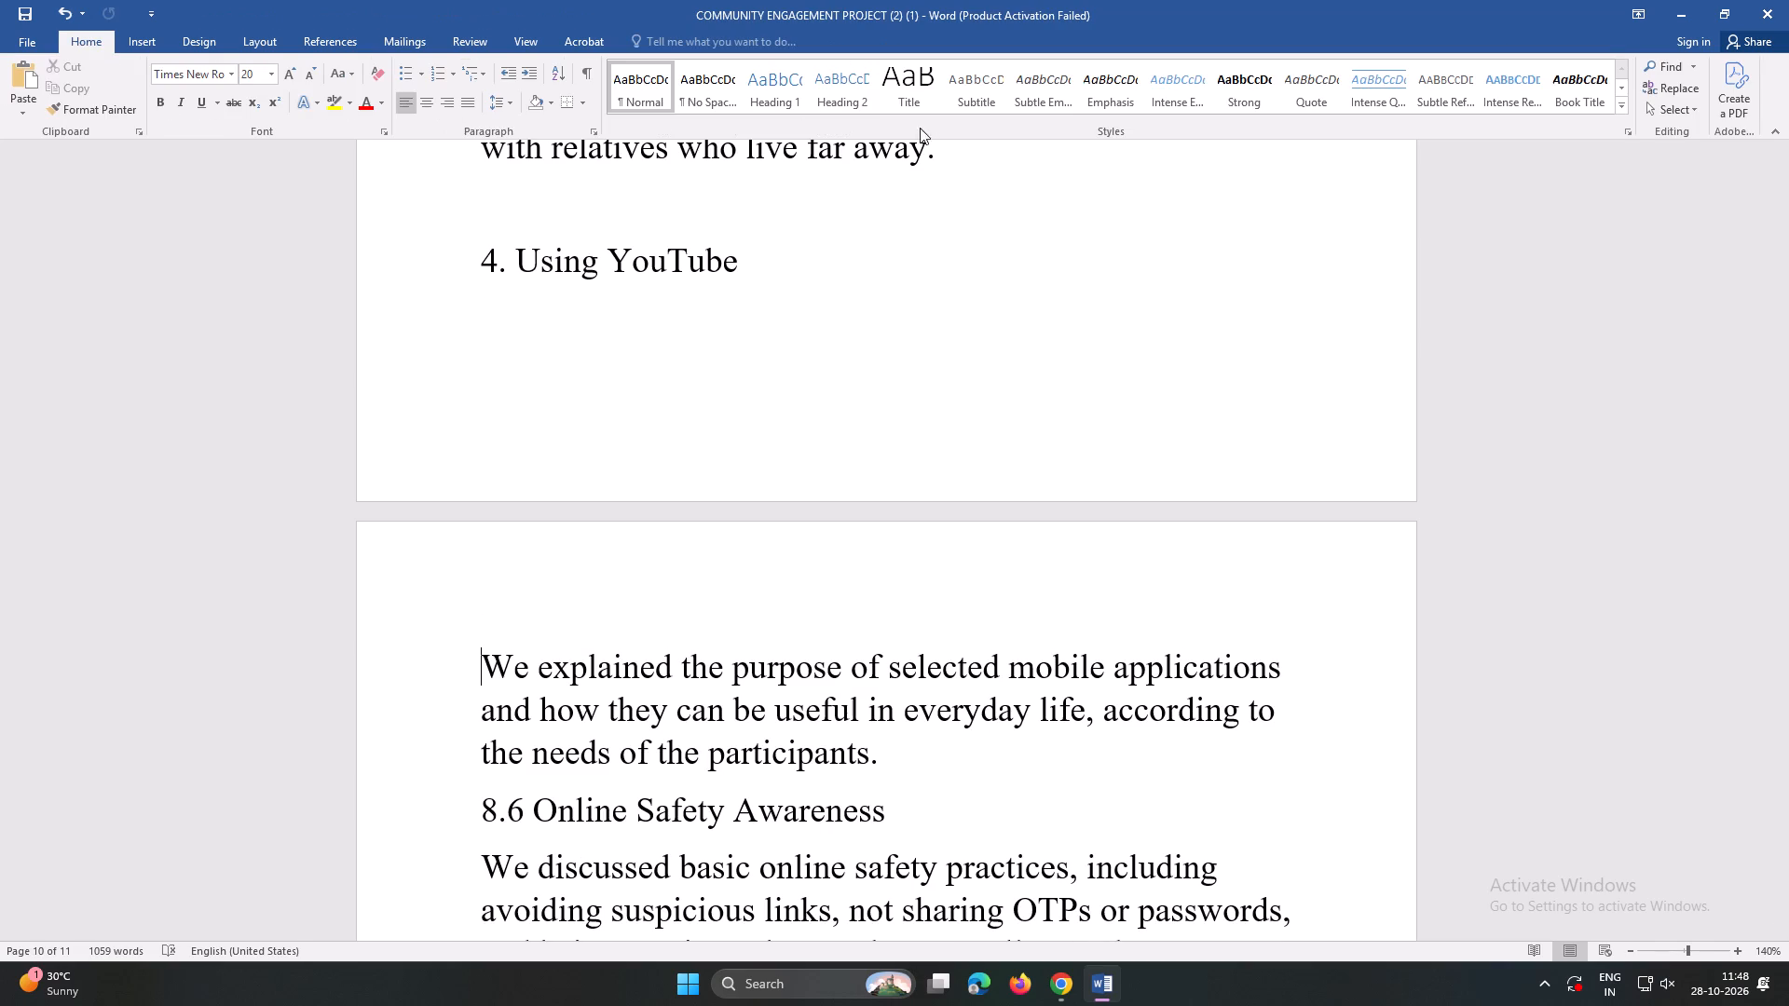
click(501, 561)
click(480, 591)
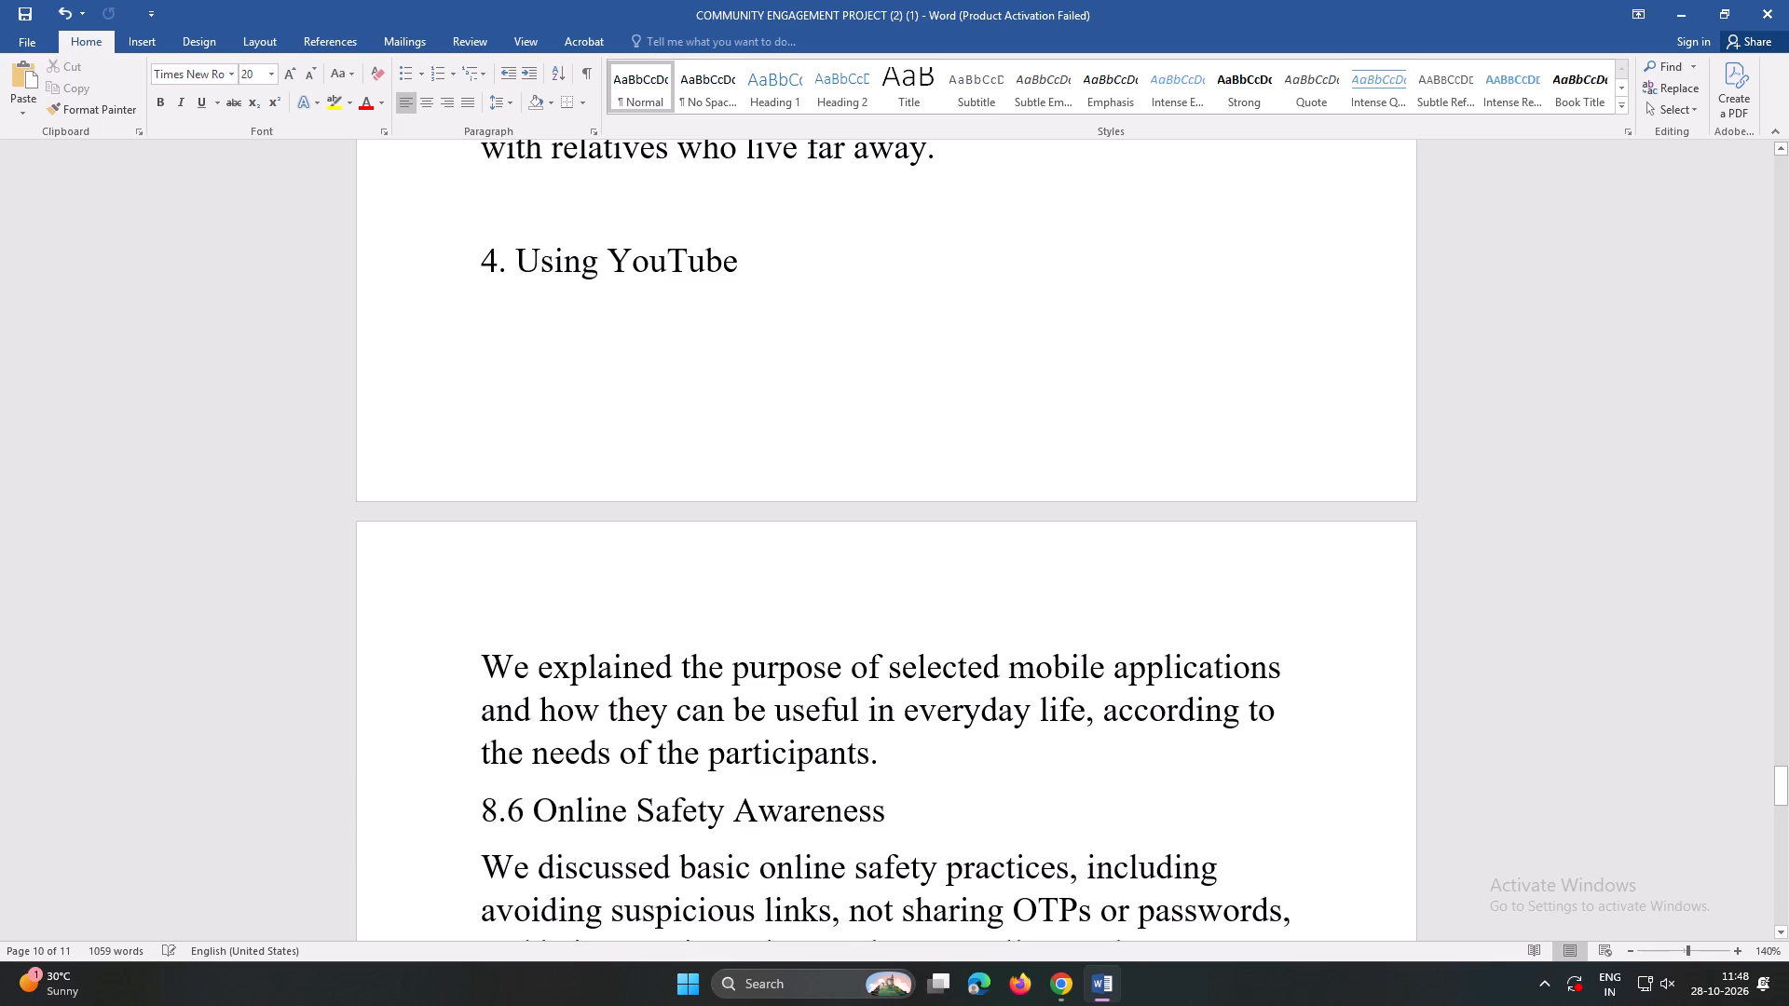
key(BackSpace)
key(BackSpace)
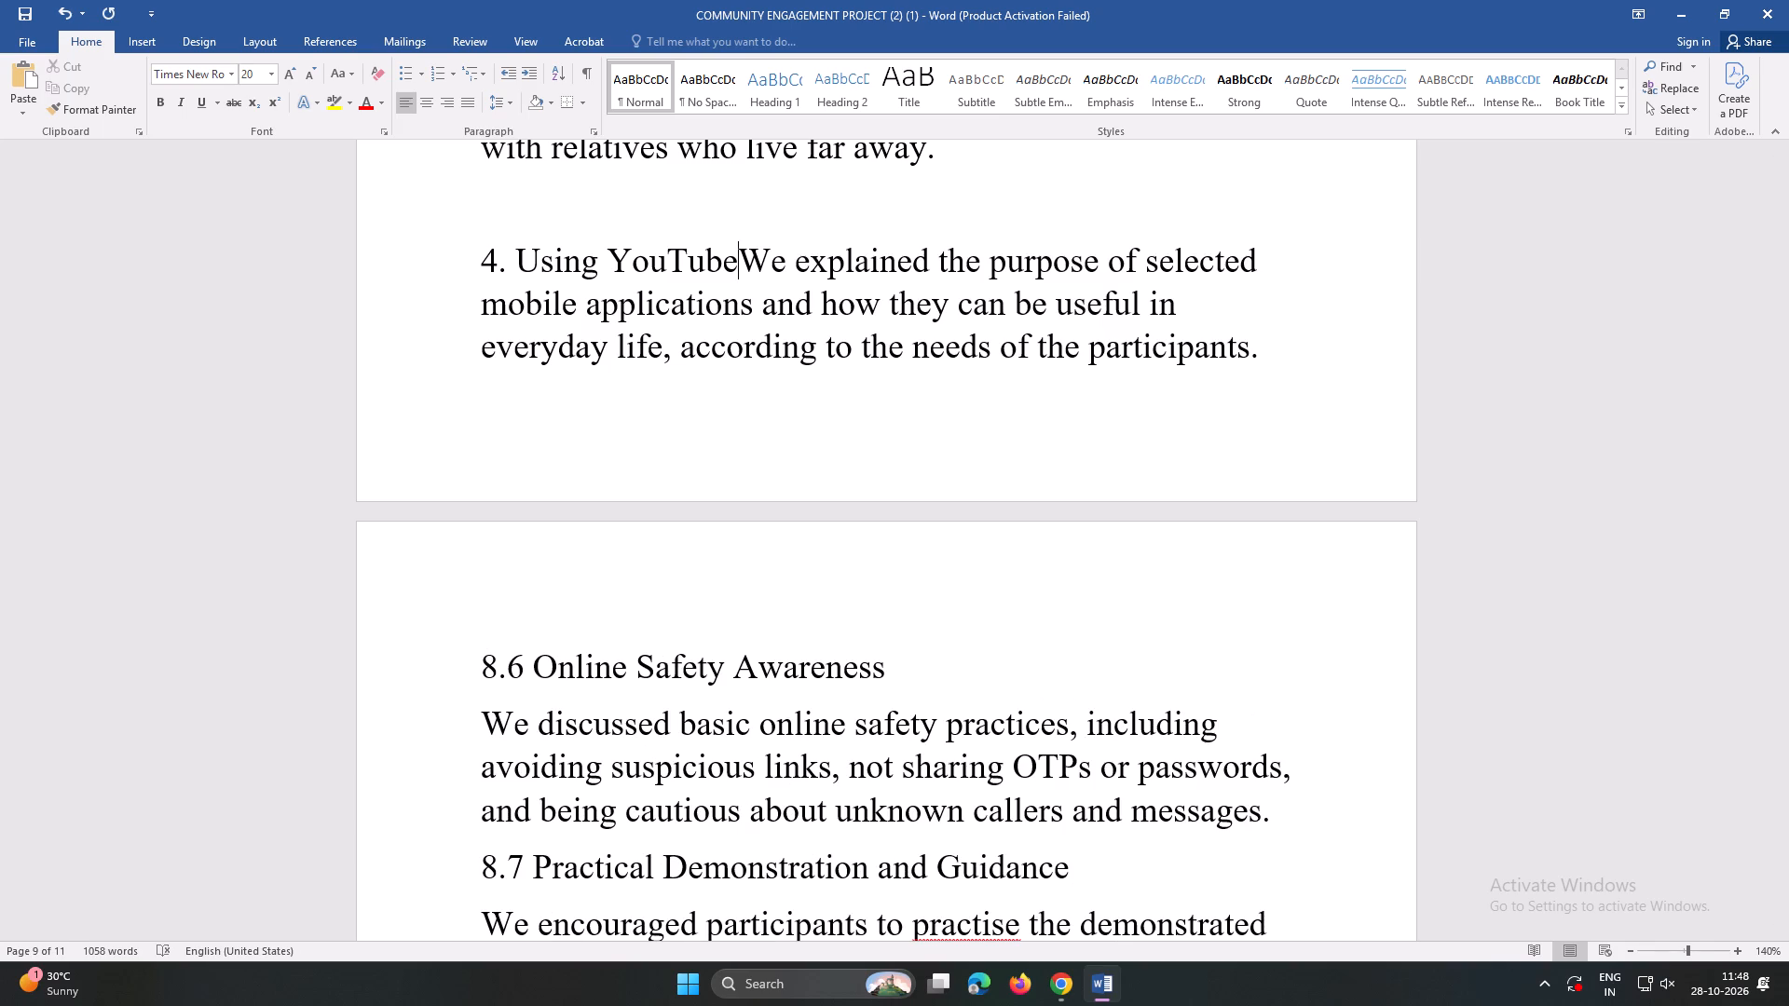
key(Return)
Review the numbered subsections up to "4. Using YouTube" and the paragraphs continuing on page 10 for order and spacing.
scroll(479, 586, up, 3)
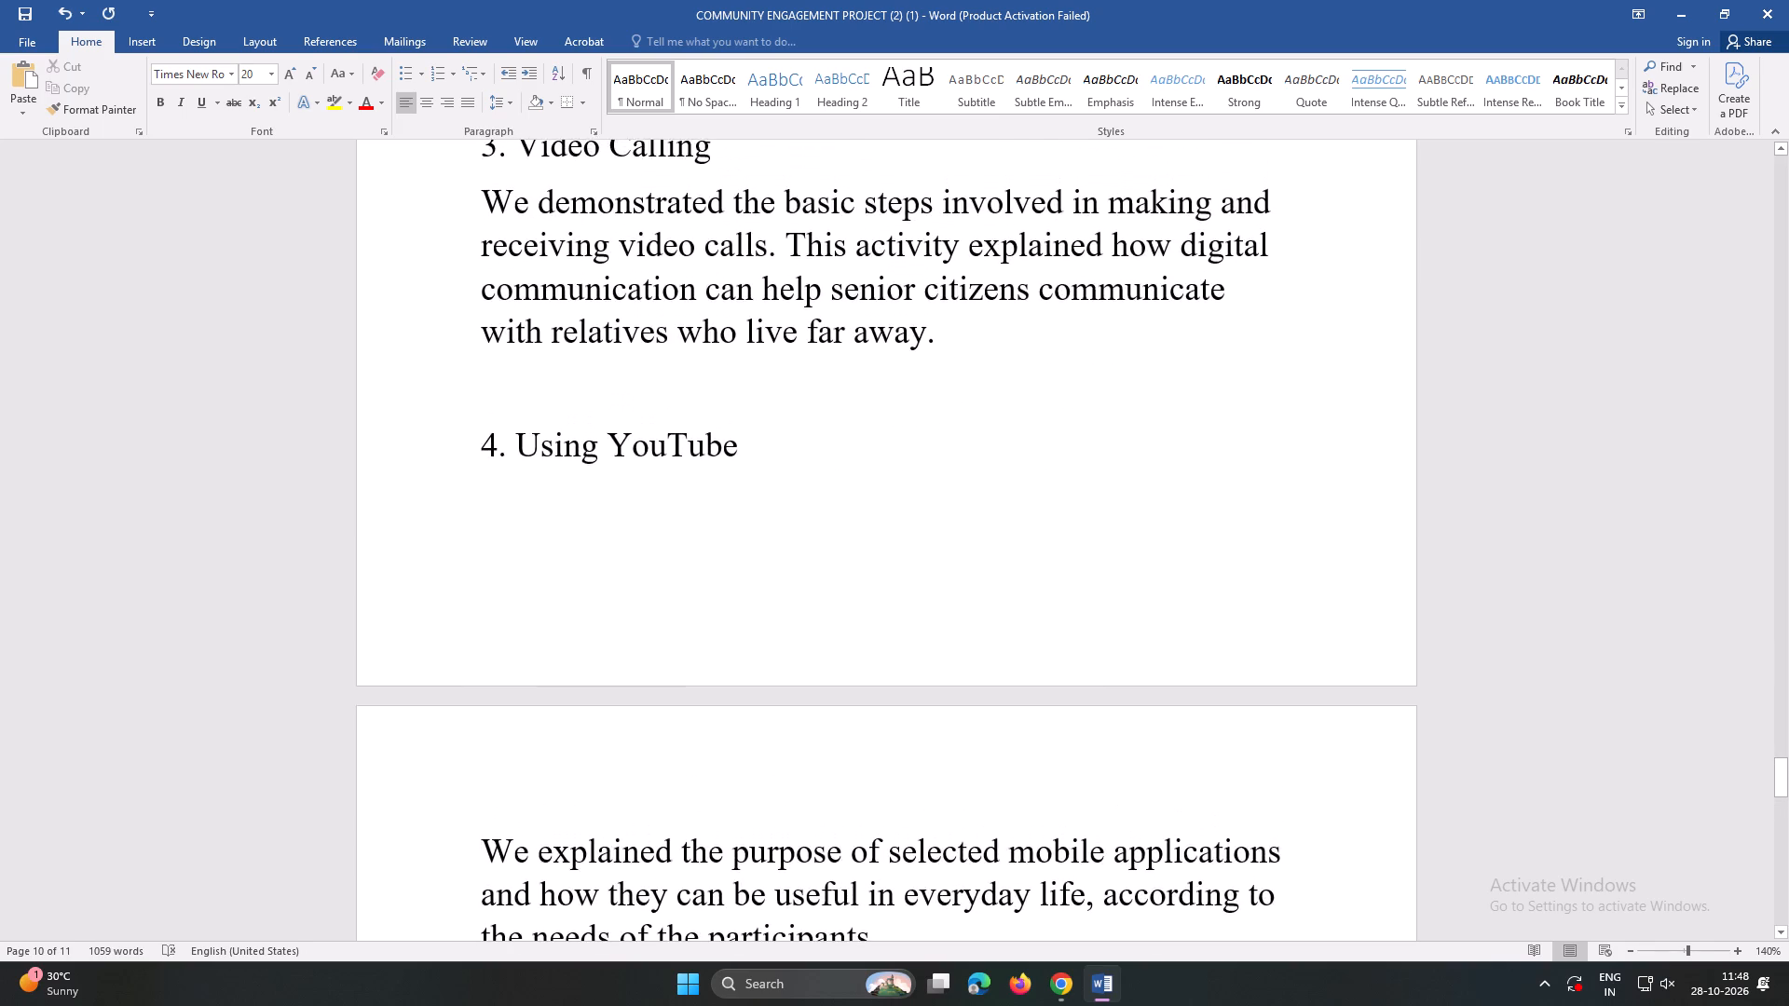
scroll(479, 578, up, 13)
scroll(495, 572, down, 14)
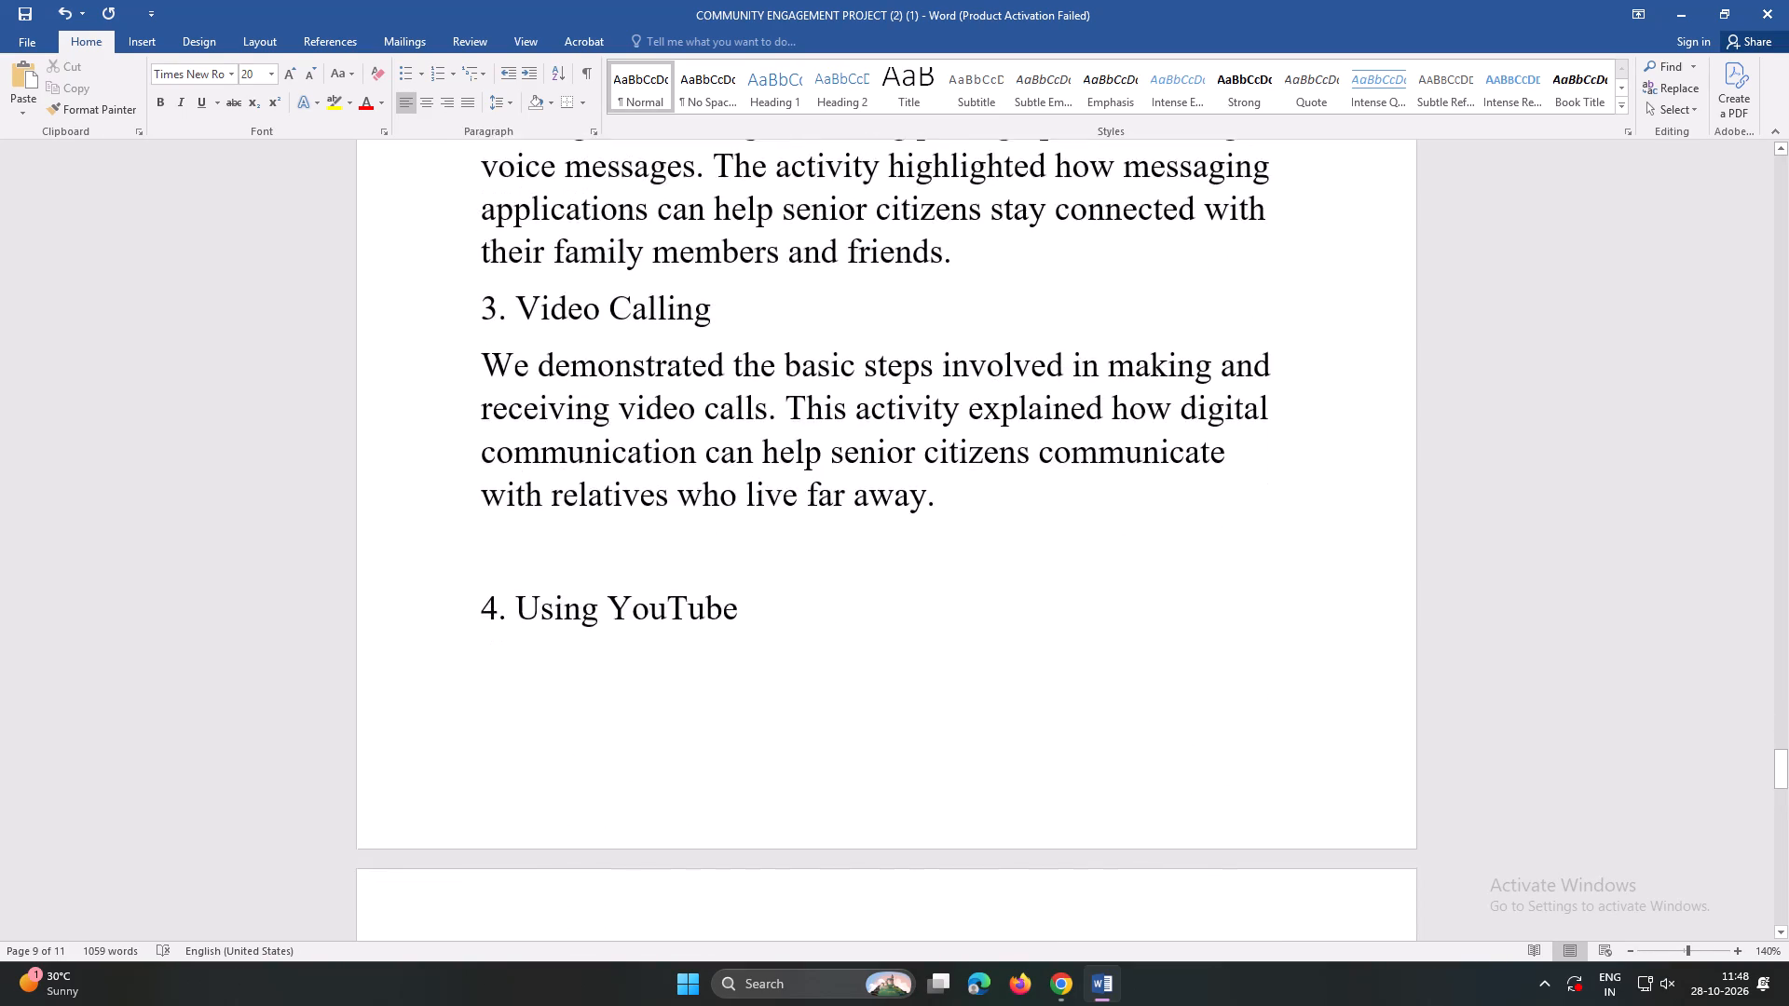
scroll(503, 560, down, 5)
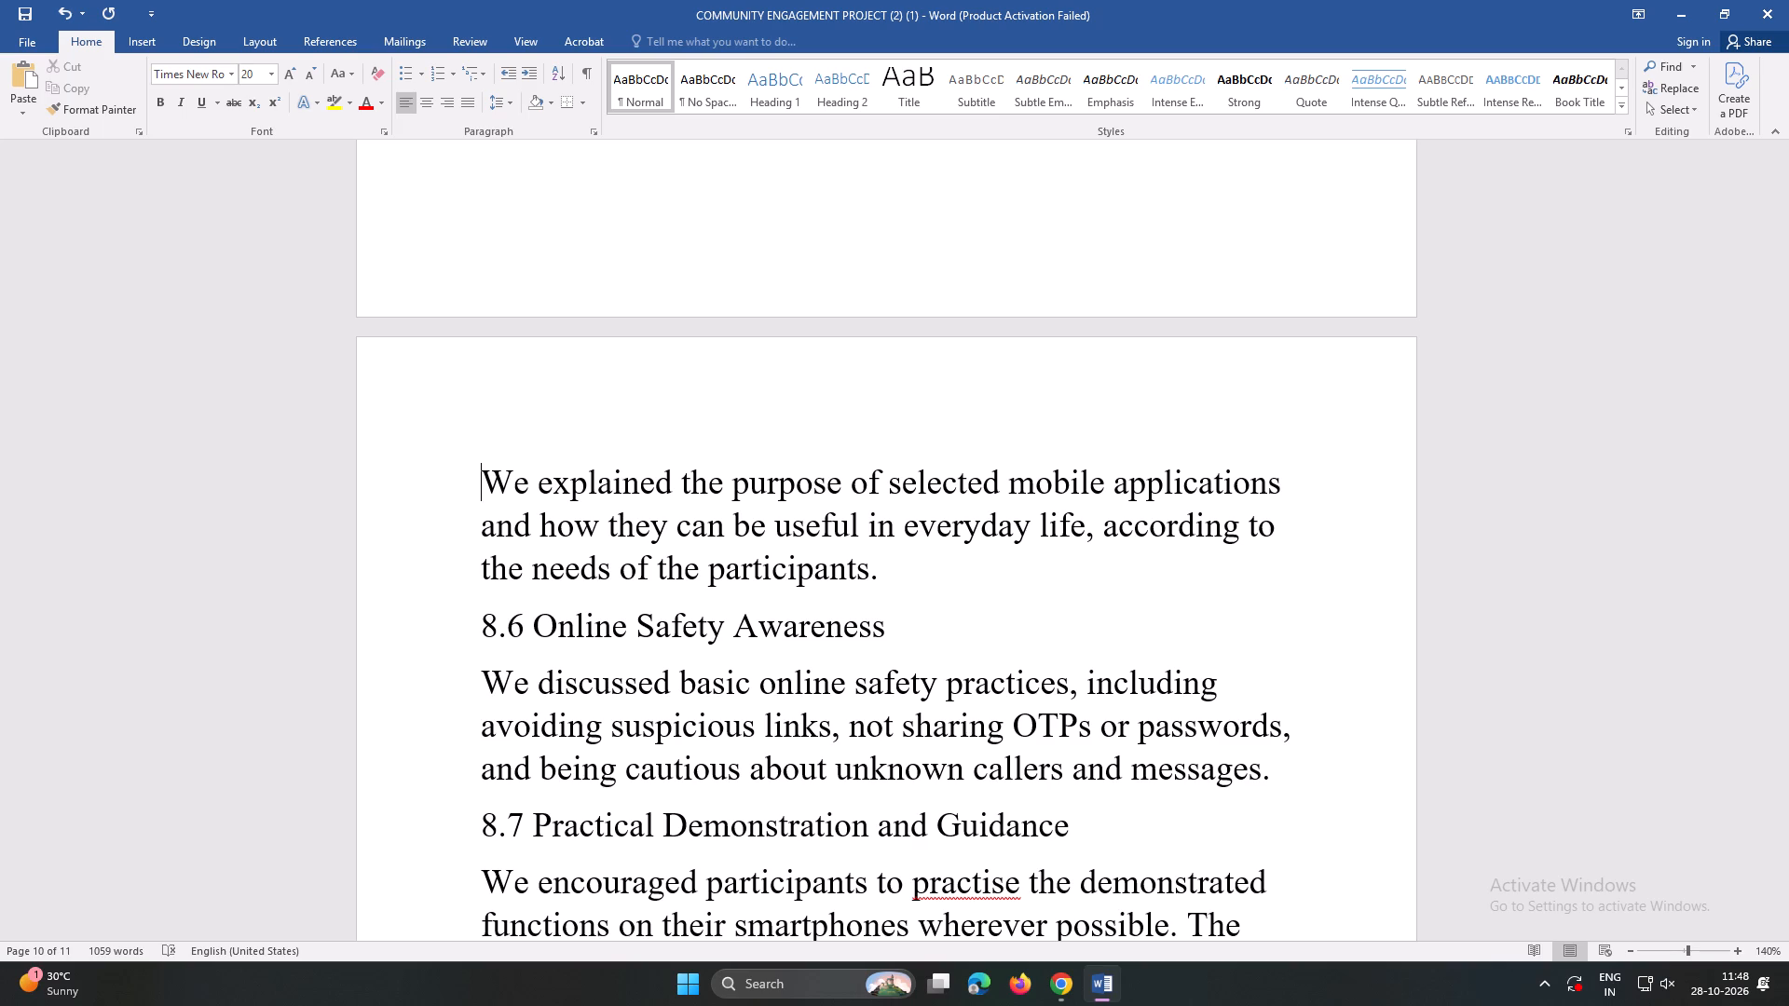
scroll(701, 442, up, 3)
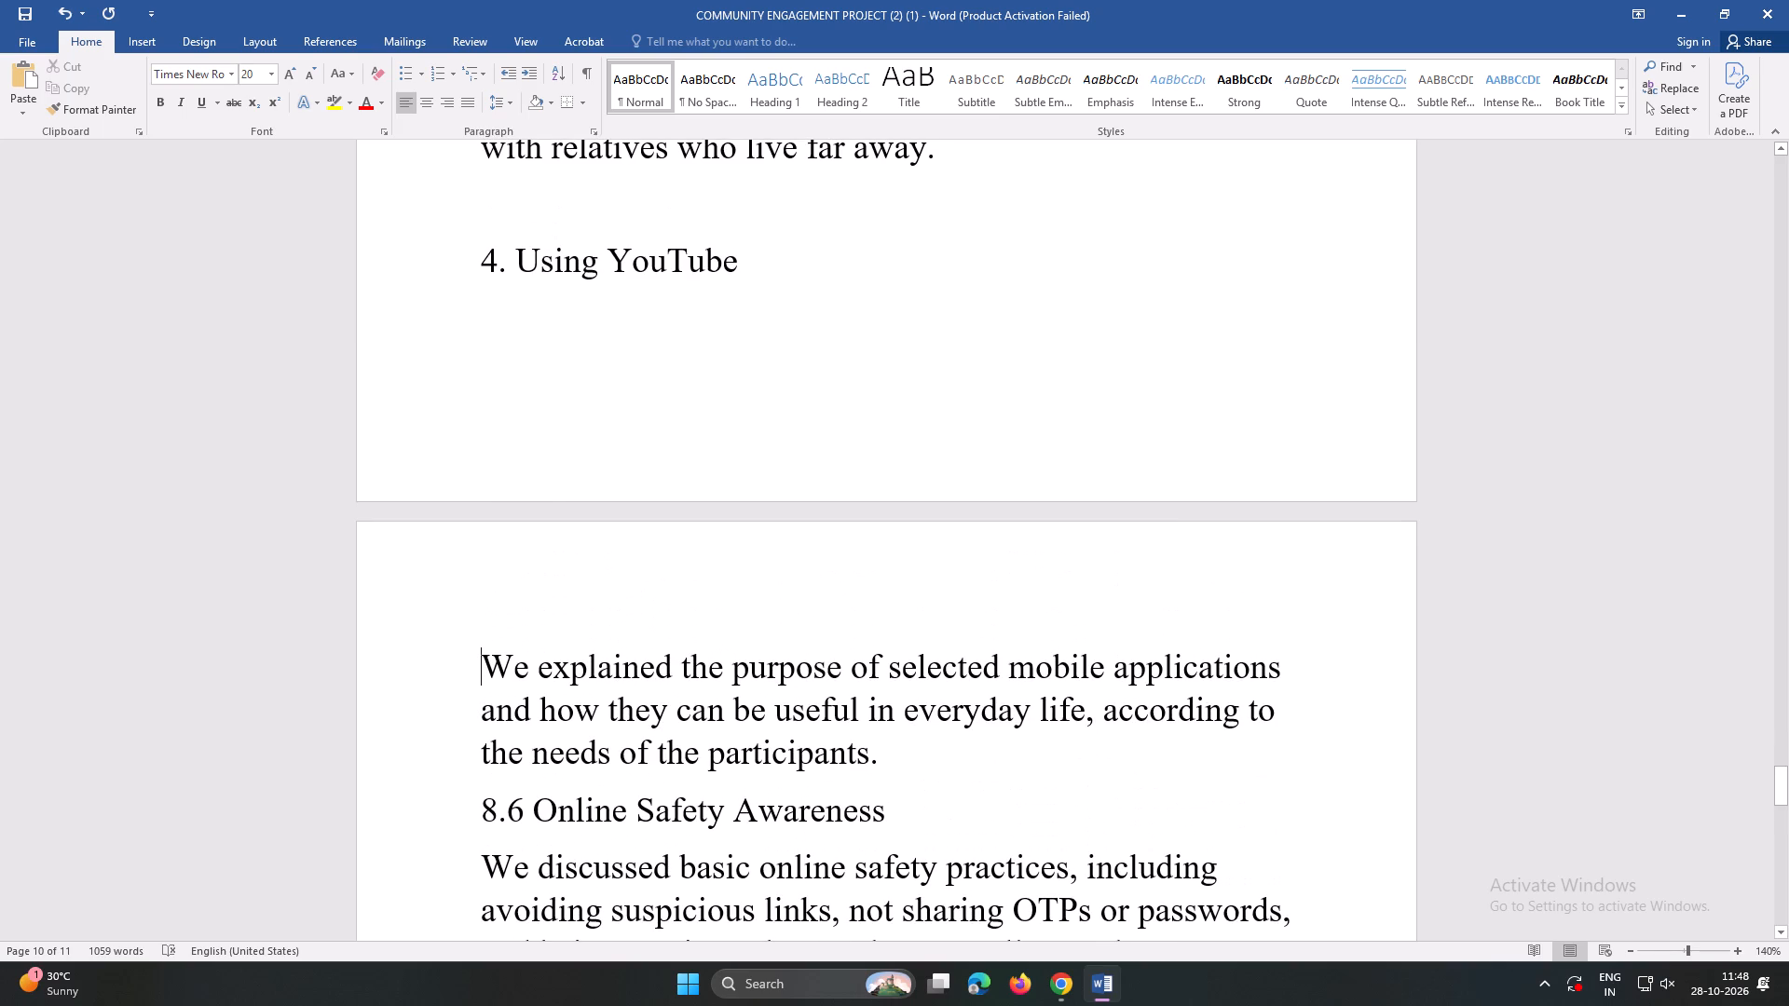
Delete the "4. Using YouTube" heading and its line so the mobile applications paragraph moves up to page 9.
click(756, 271)
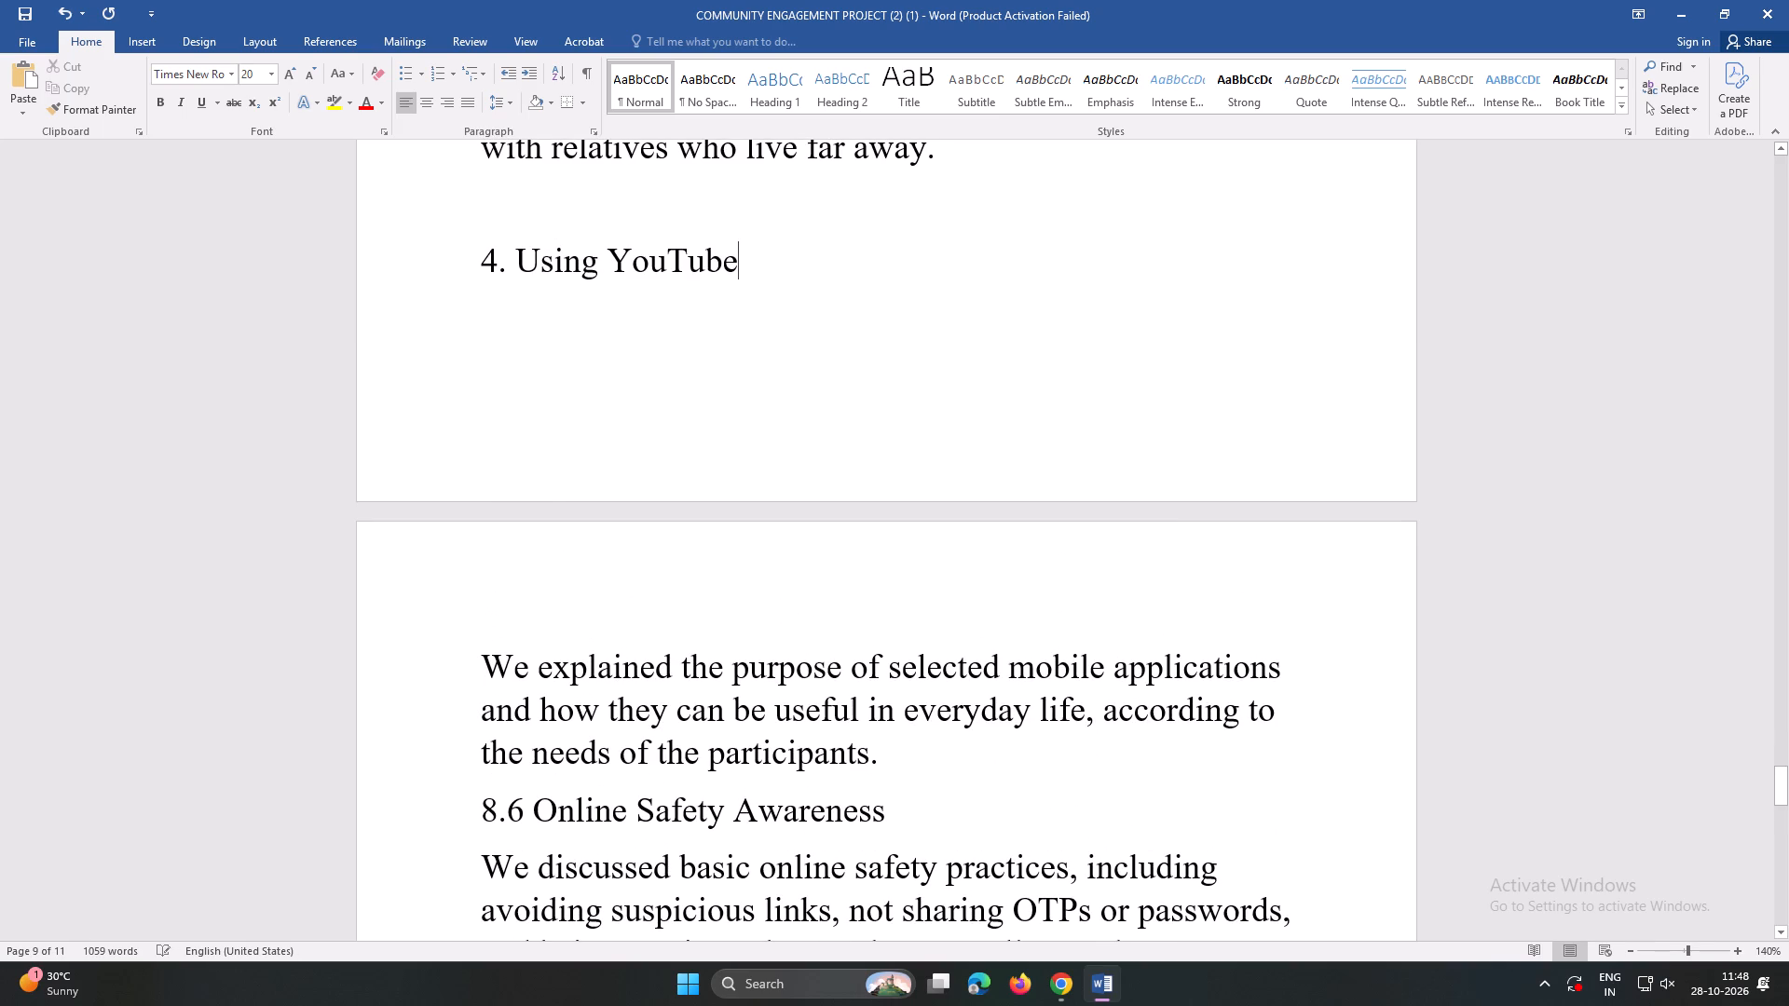
key(BackSpace)
key(BackSpace)
key(BackSpace)
key(BackSpace)
key(BackSpace)
key(BackSpace)
key(BackSpace)
key(BackSpace)
key(BackSpace)
key(BackSpace)
key(BackSpace)
key(BackSpace)
key(BackSpace)
key(BackSpace)
key(BackSpace)
key(BackSpace)
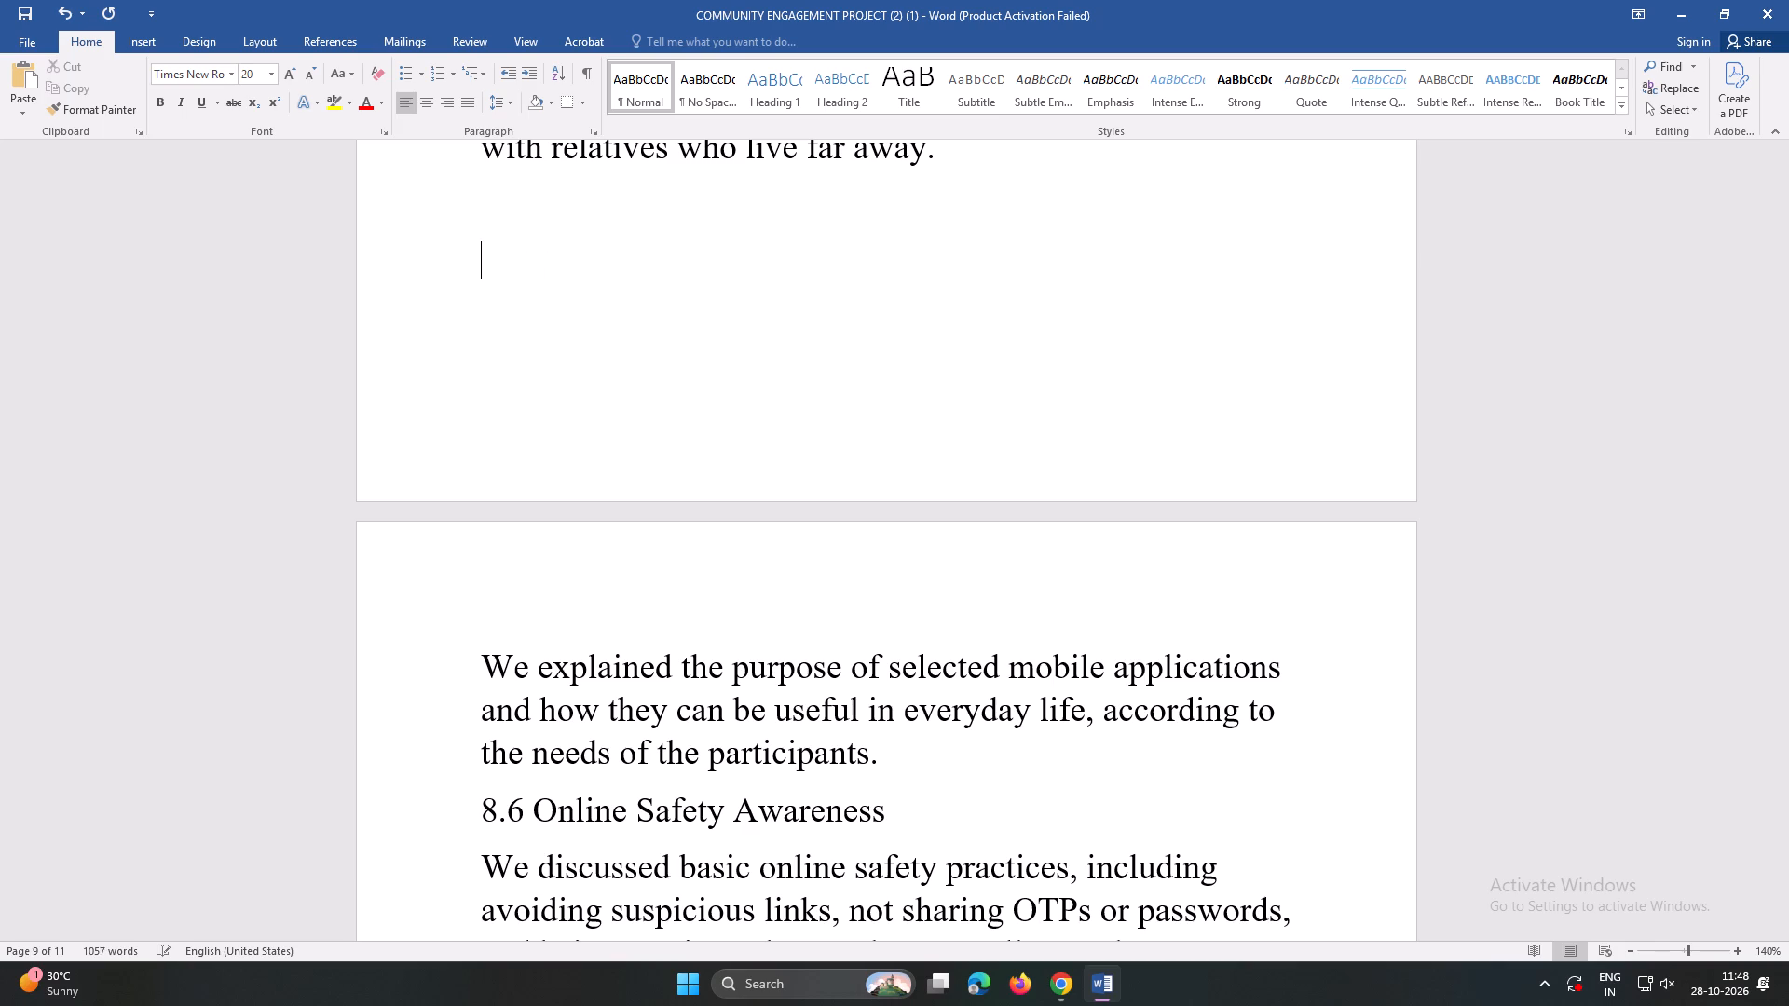
key(BackSpace)
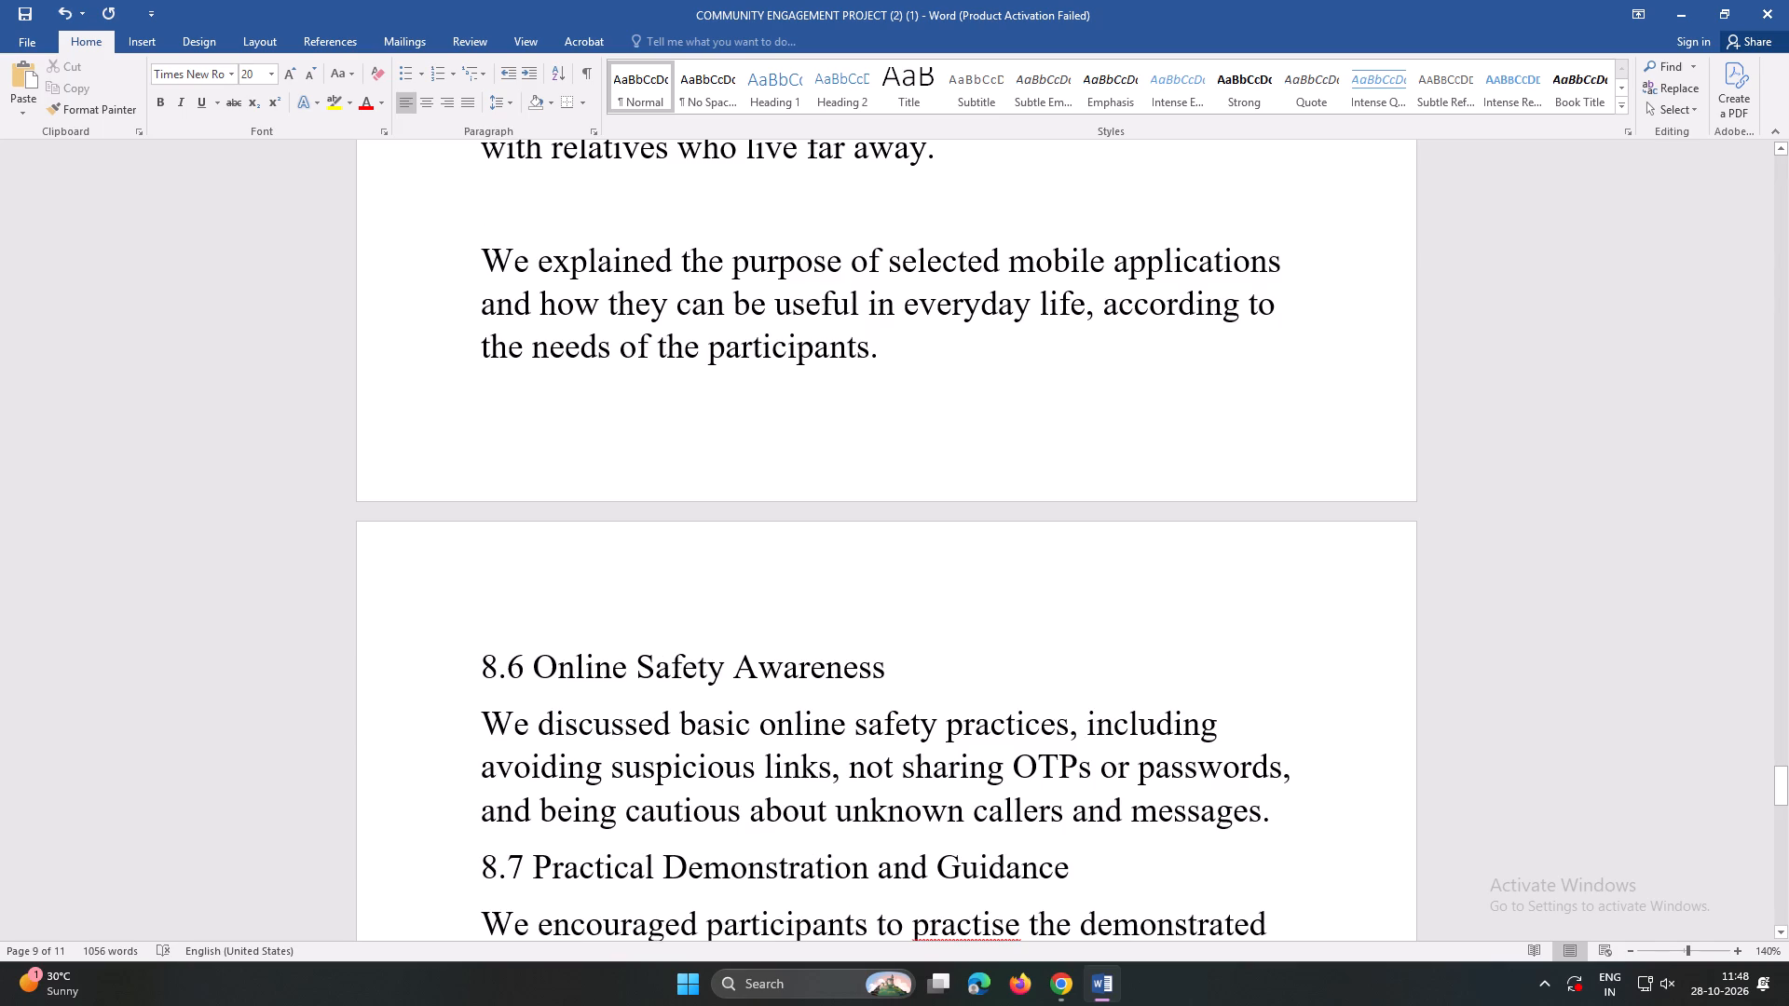
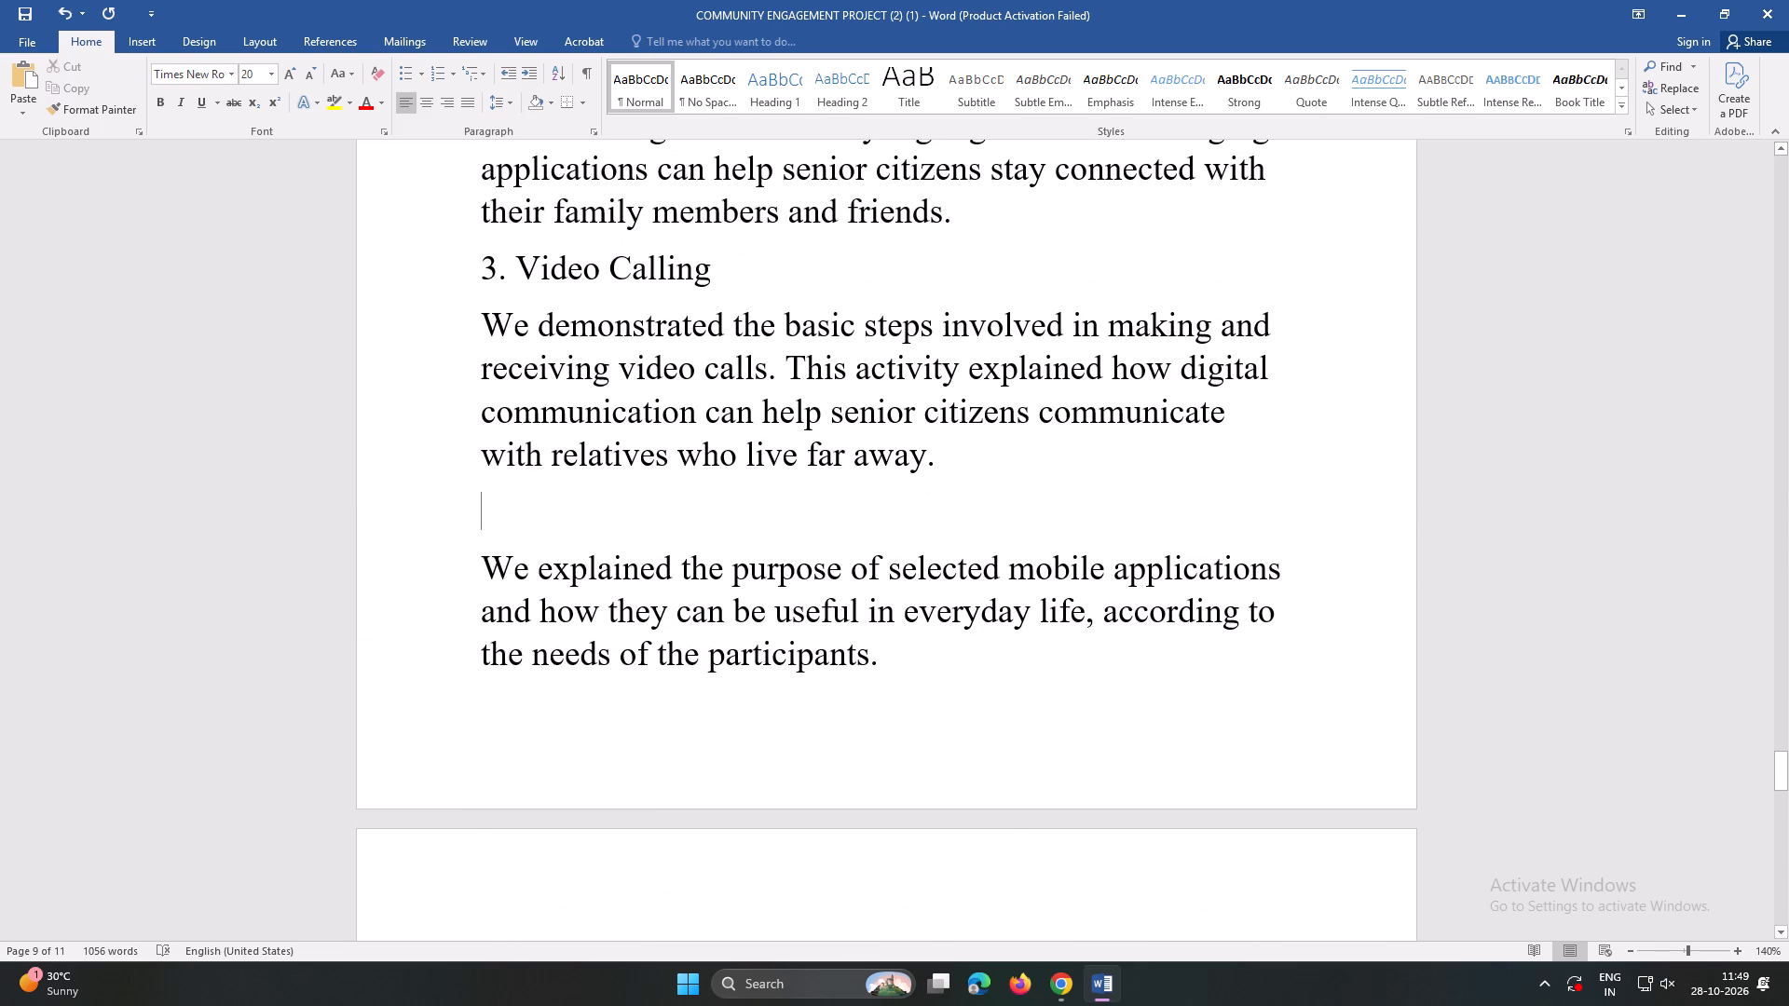
Delete the "We explained the purpose of selected mobile applications" paragraph below the Video Calling section.
drag(469, 553, 925, 648)
key(BackSpace)
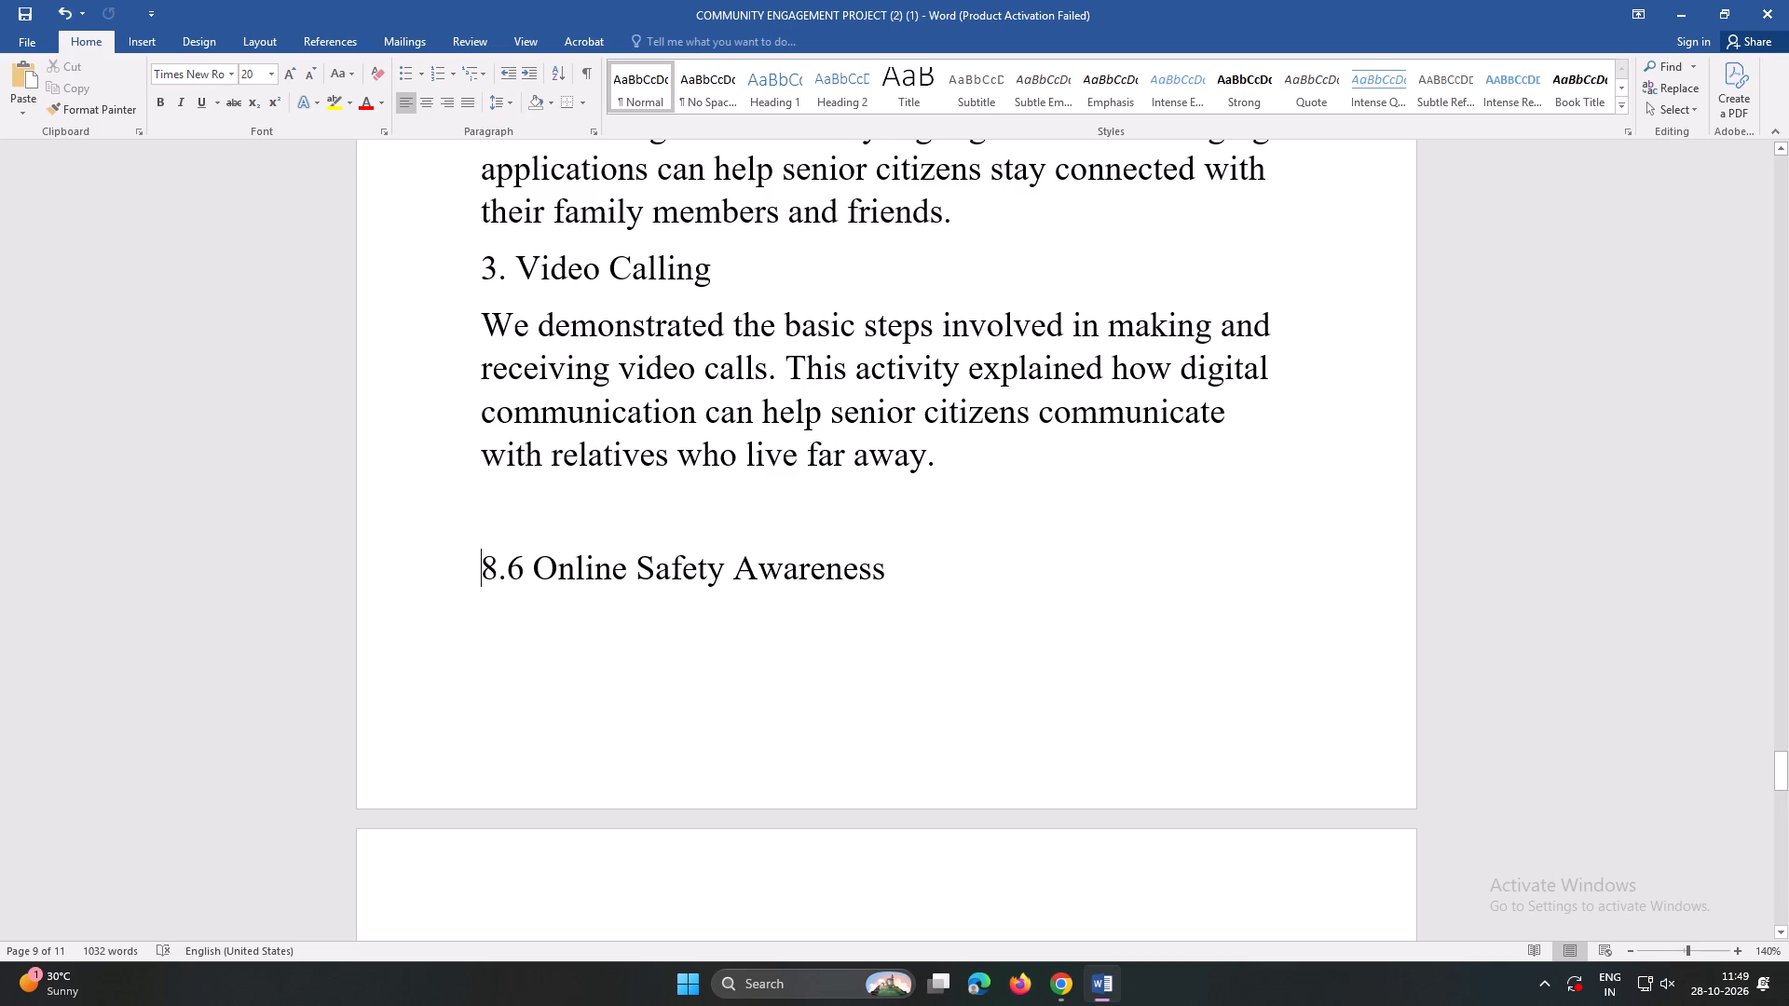
Push the "8.6 Online Safety Awareness" heading onto the following page by adding three blank lines before it.
key(Return)
key(Return)
key(Return)
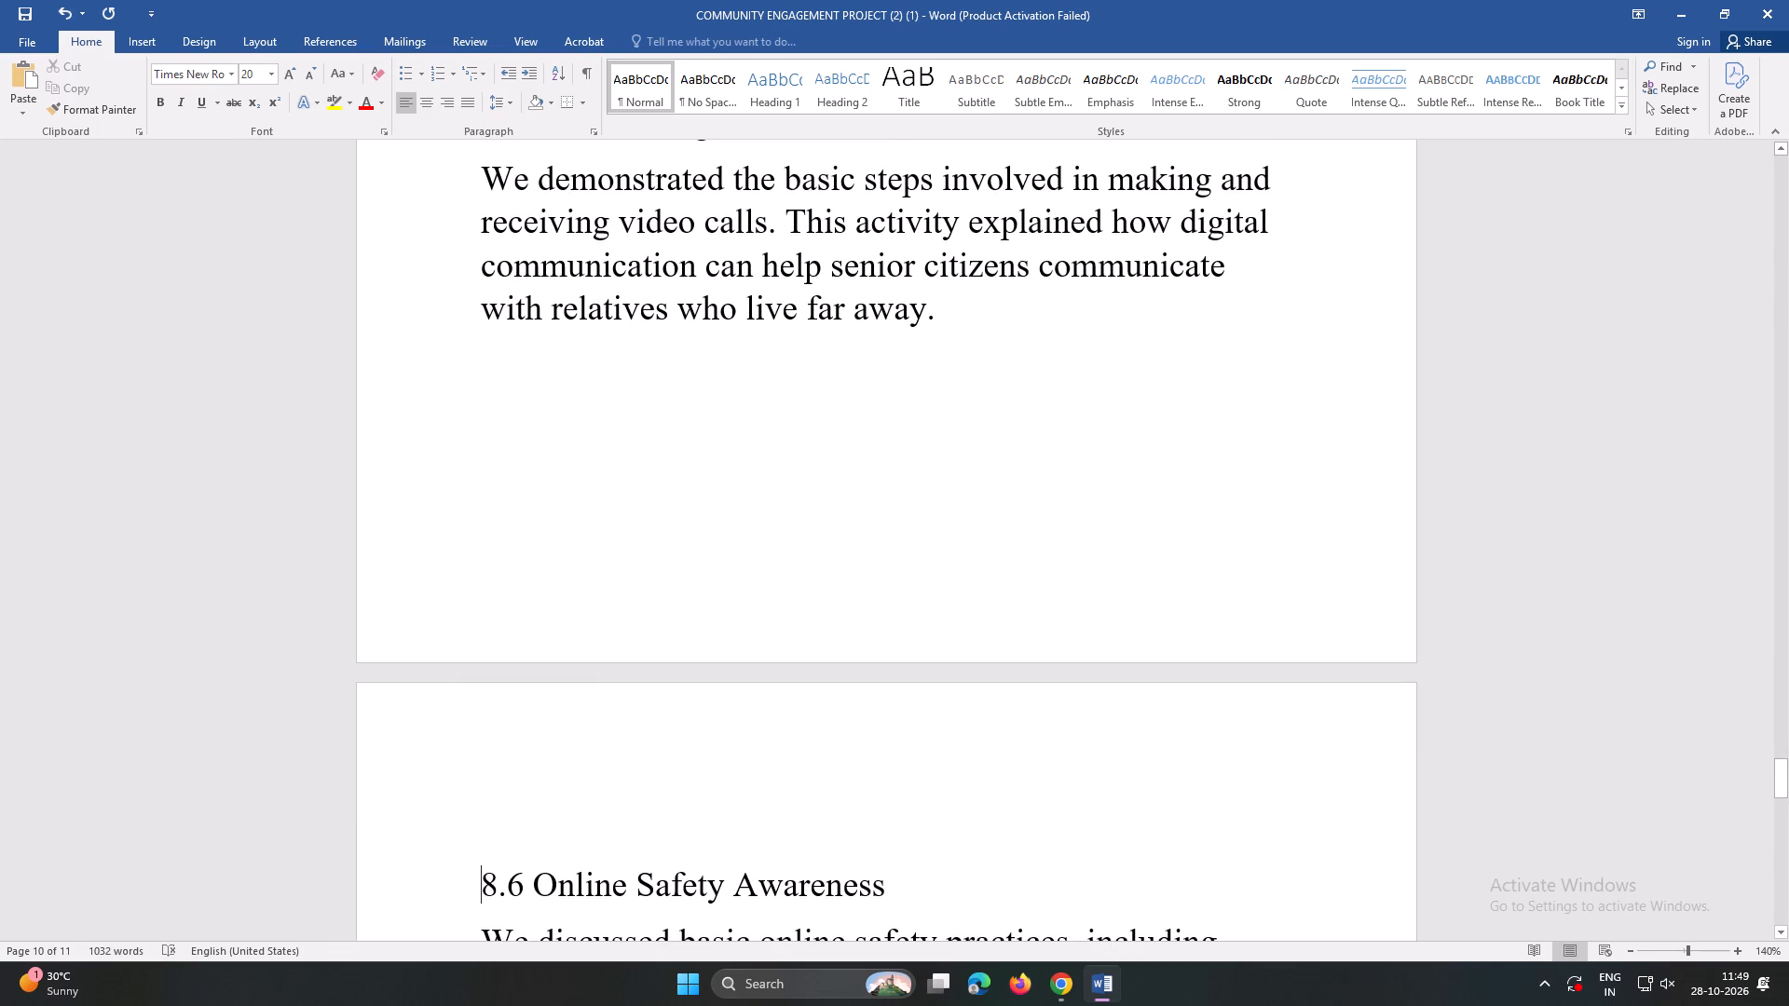
Paste the copied "8.4 Using YouTube" and "8.5 Introduction to Useful Mobile Applications" sections on a new line after the Video Calling paragraph.
scroll(592, 553, up, 3)
scroll(592, 553, down, 7)
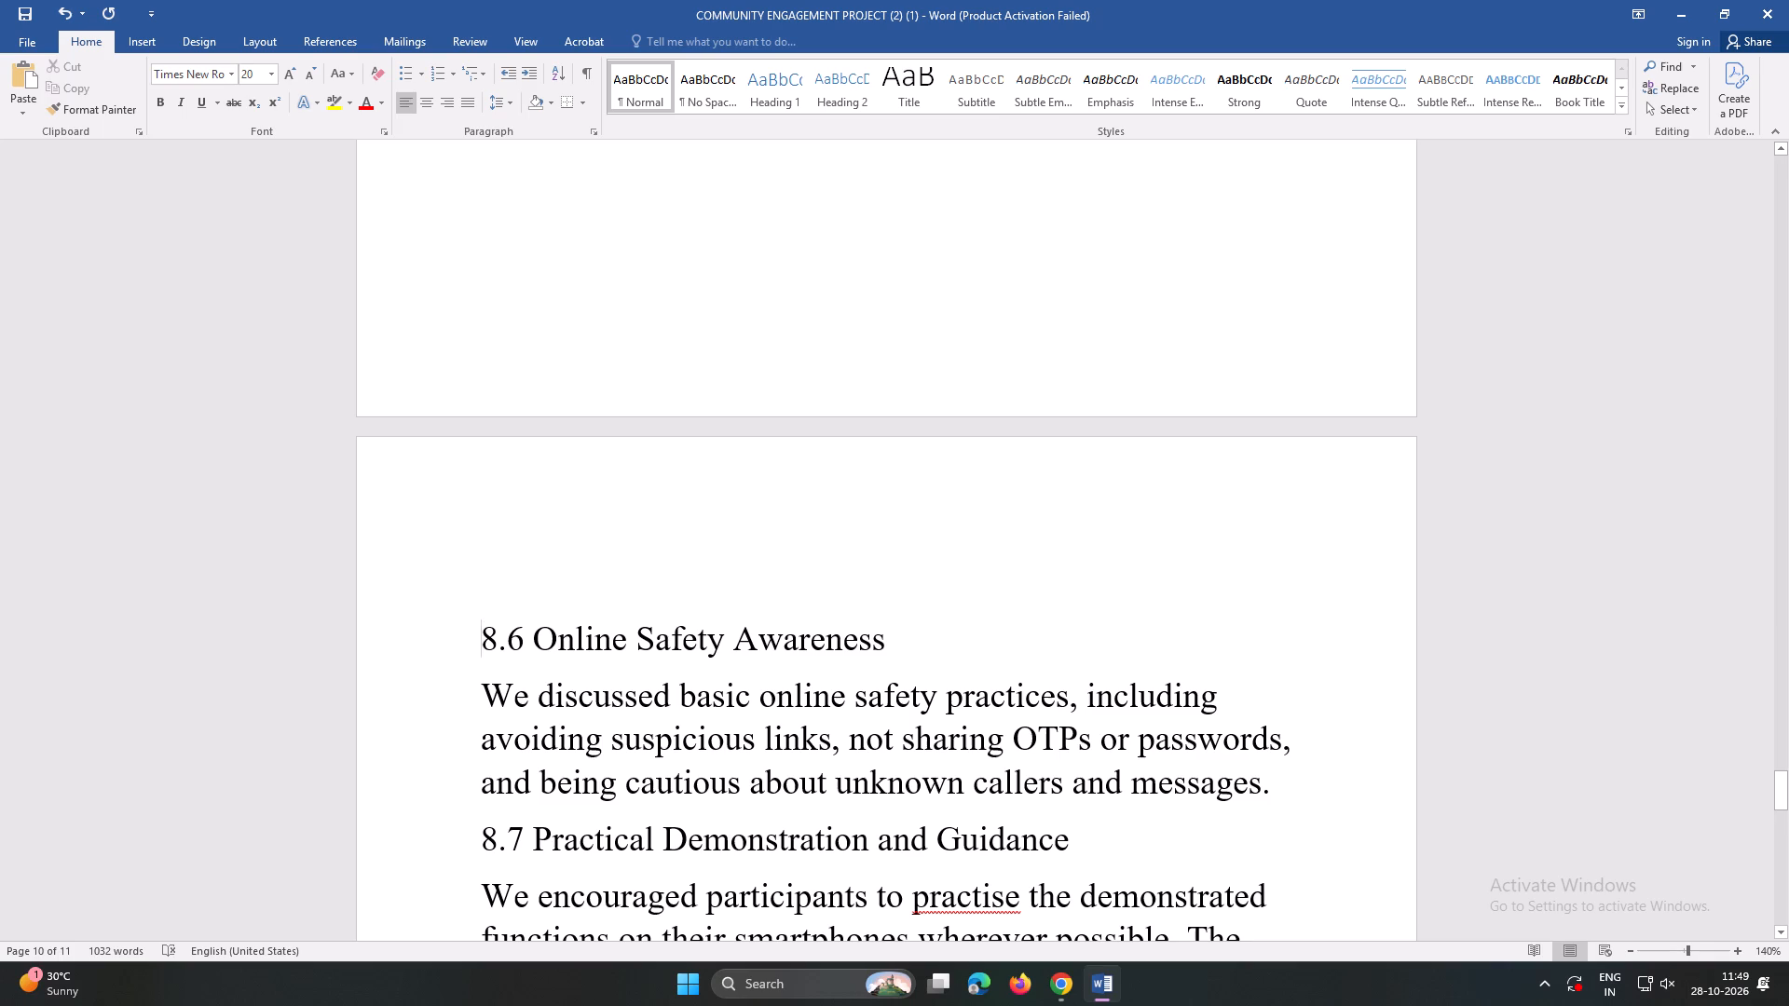
scroll(727, 366, up, 5)
click(966, 367)
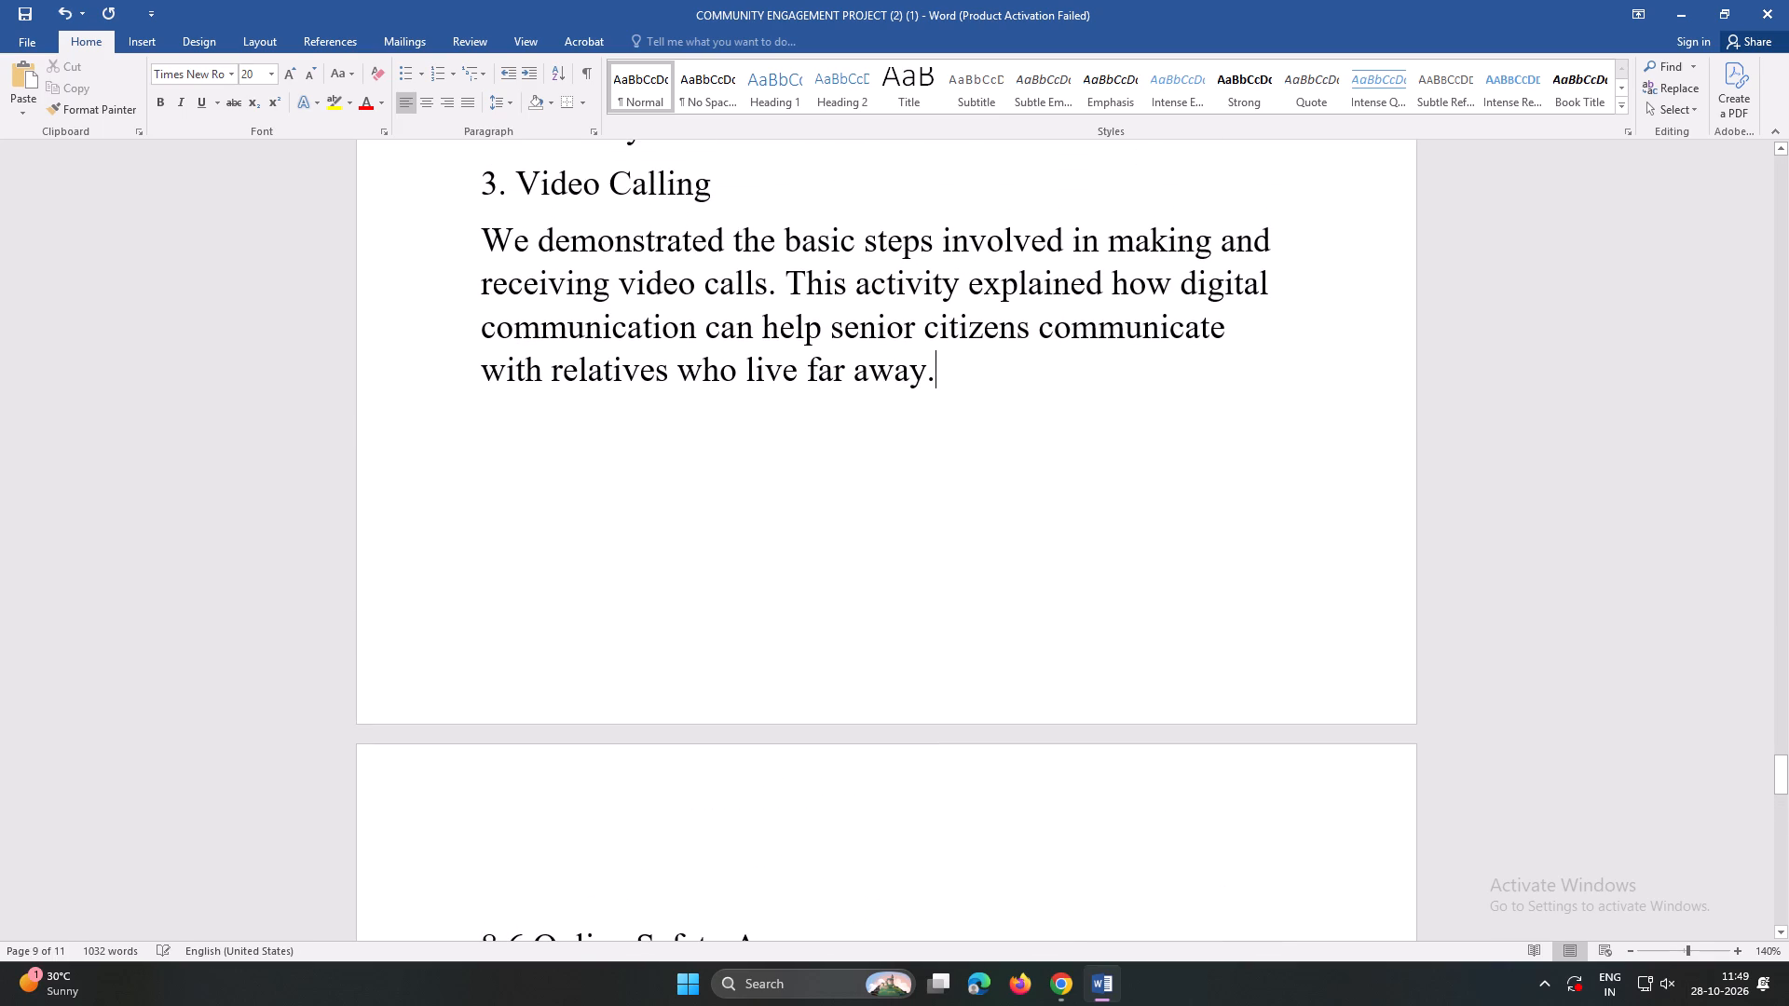
key(Return)
key(ctrl+v)
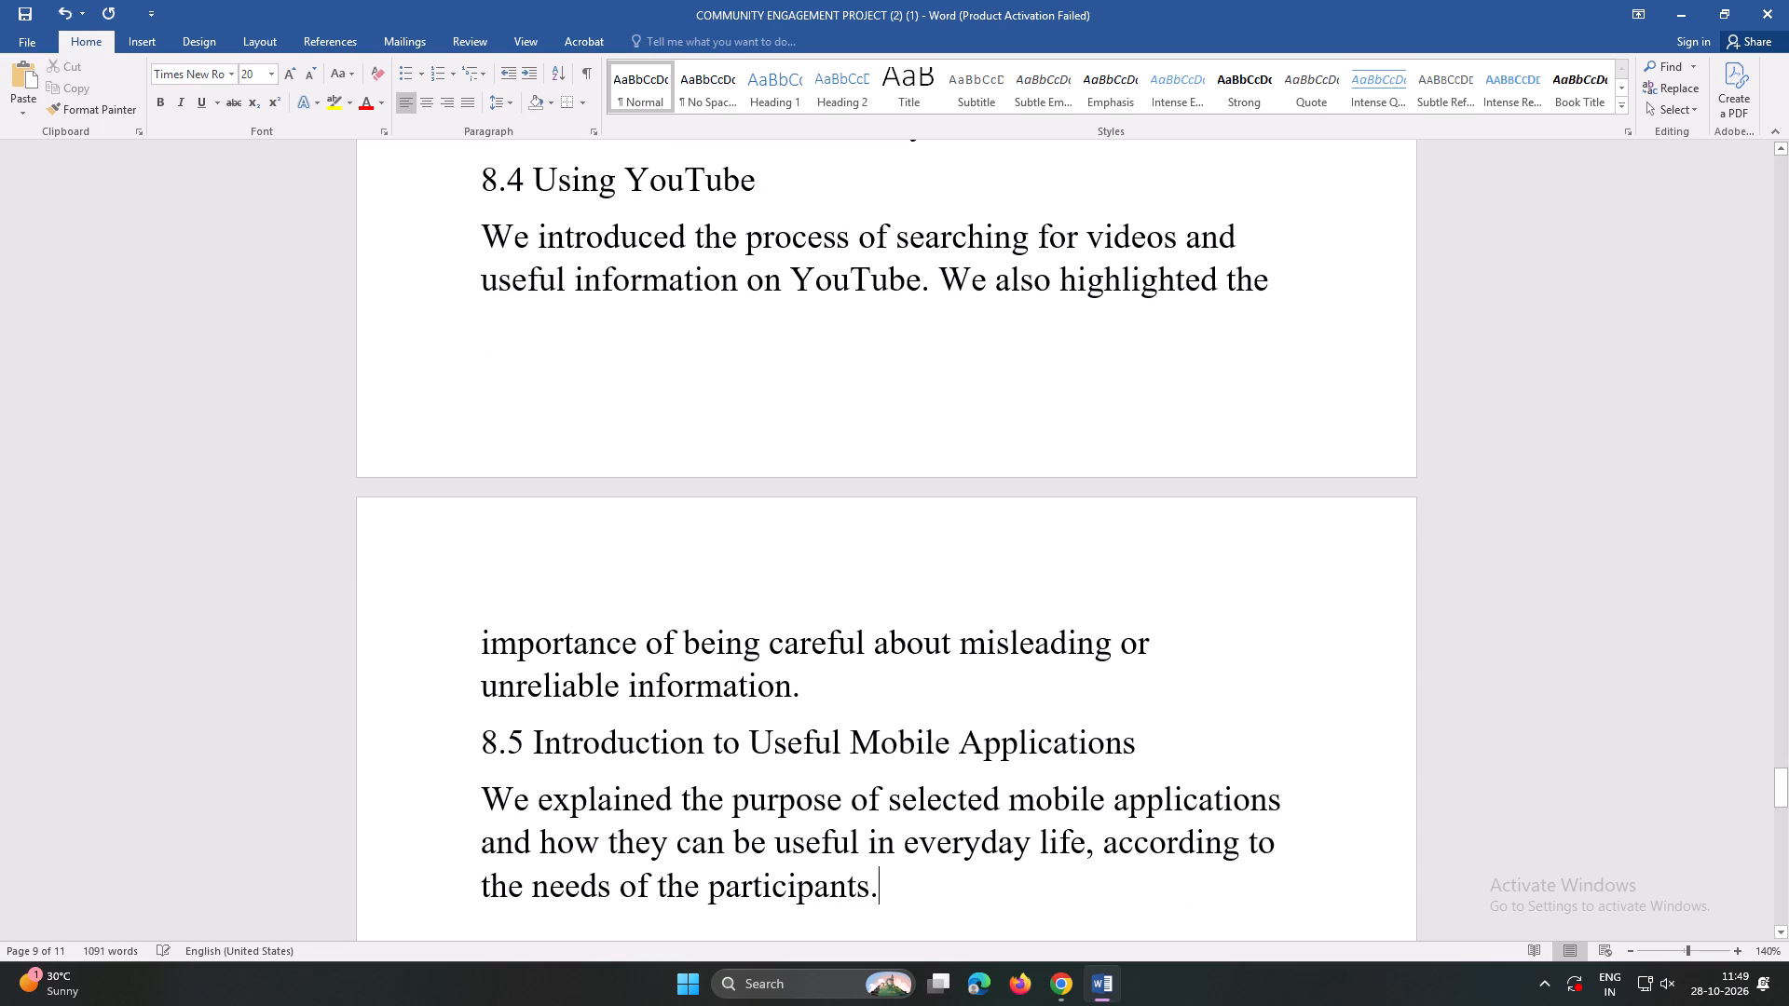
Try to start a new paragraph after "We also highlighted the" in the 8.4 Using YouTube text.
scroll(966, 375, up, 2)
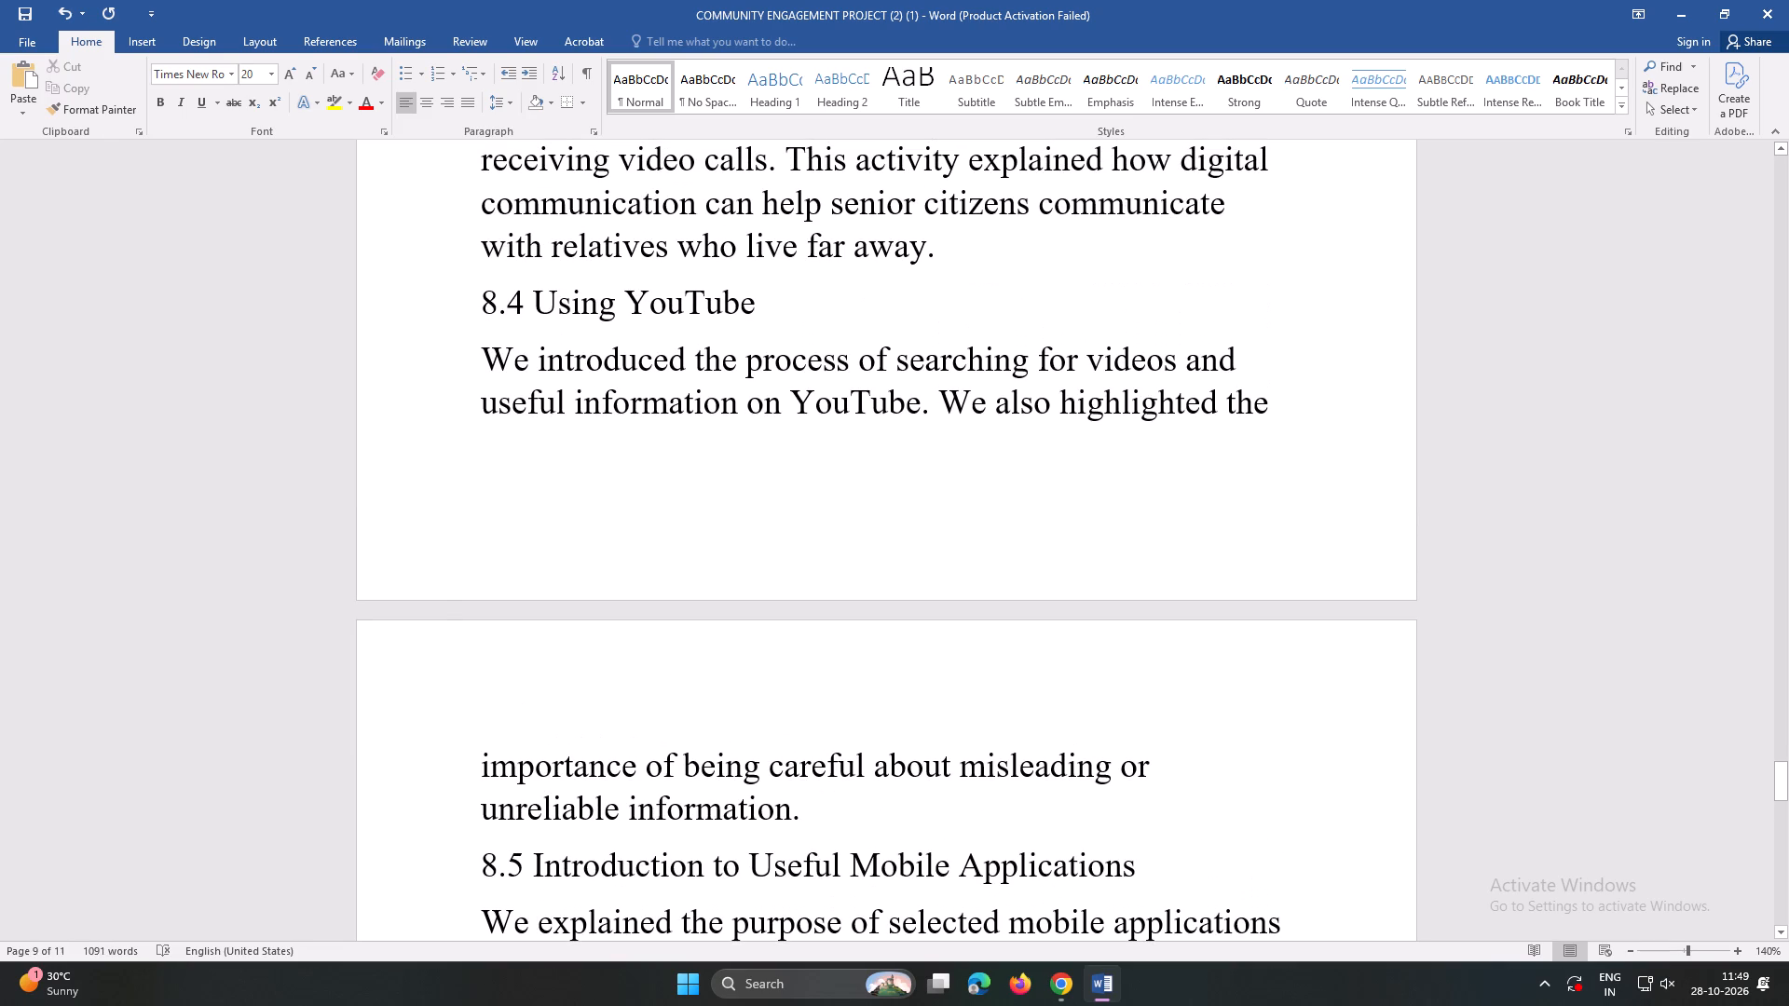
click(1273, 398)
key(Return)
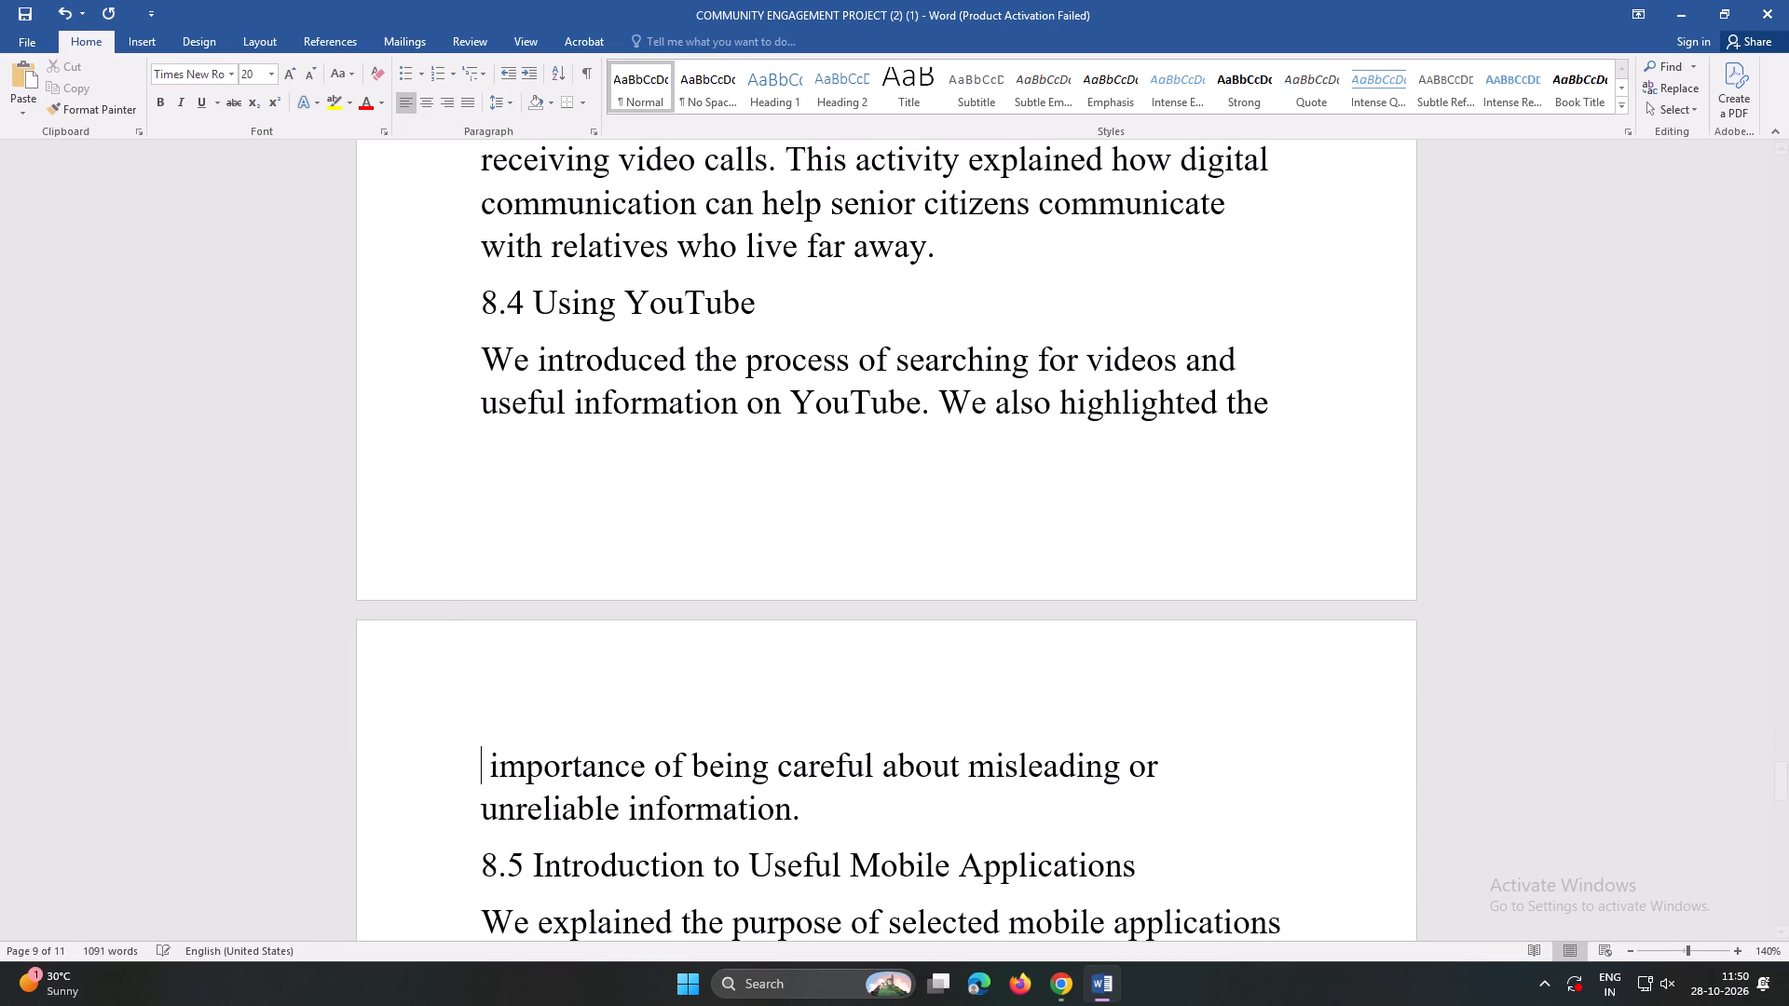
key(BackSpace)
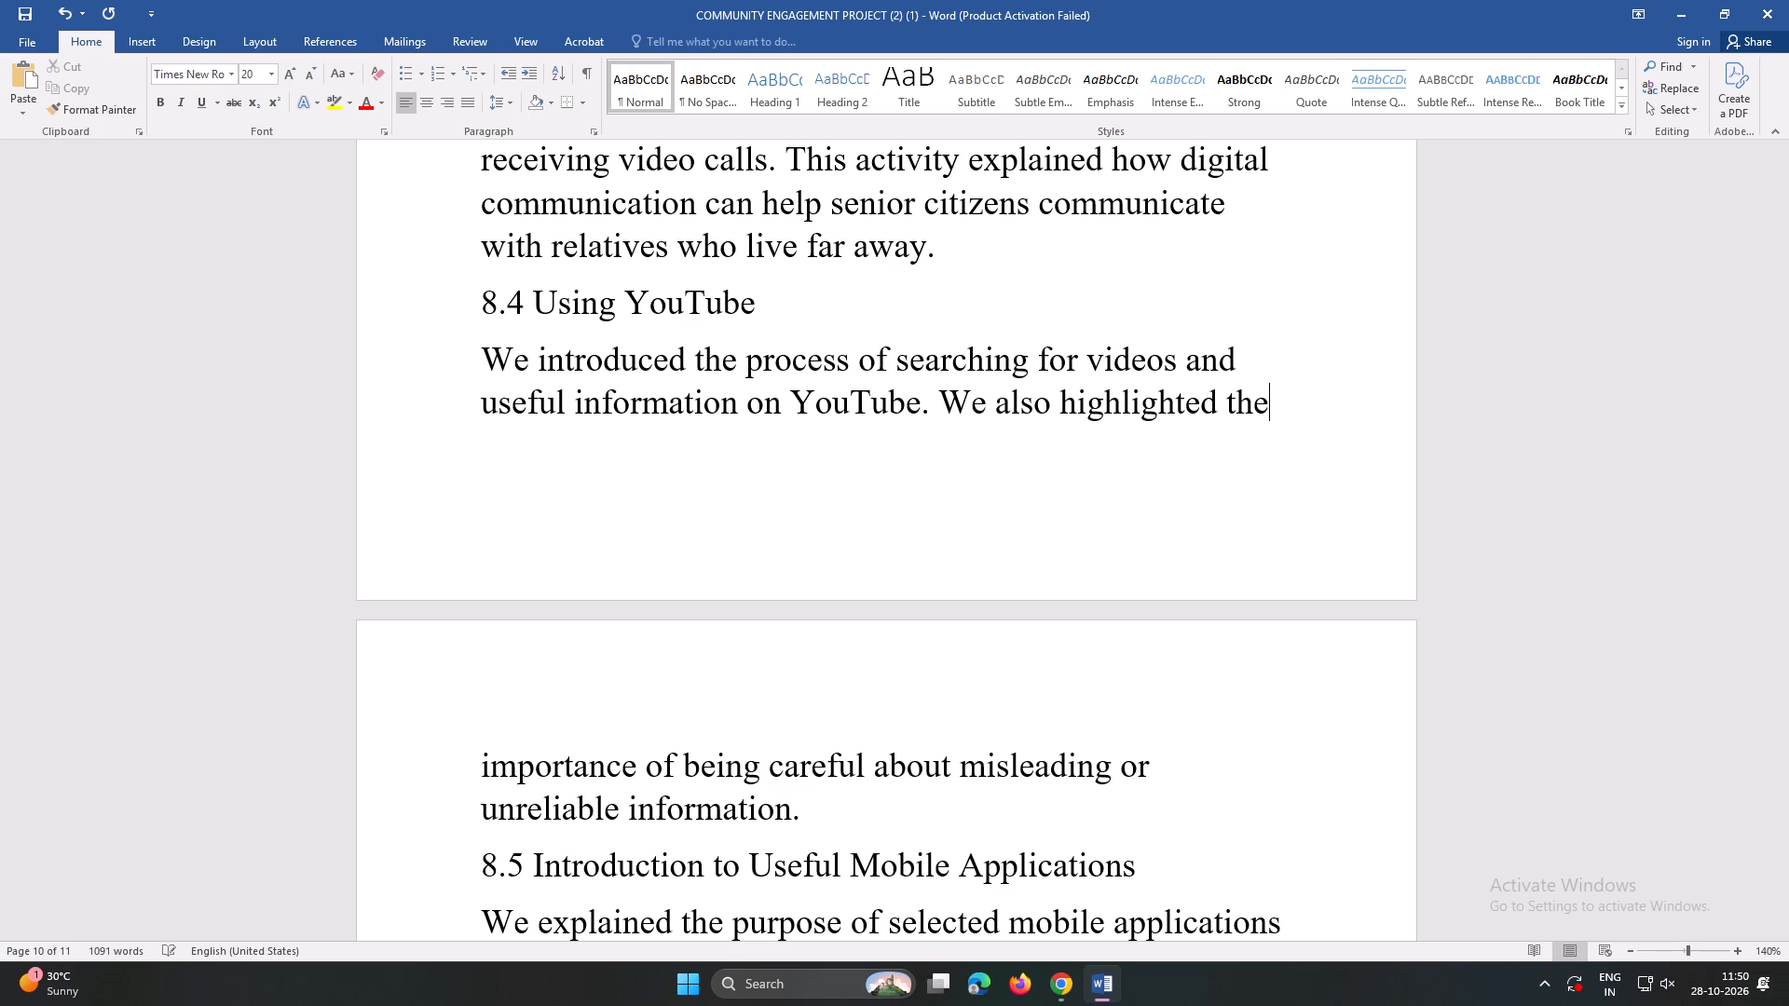
Delete the sentence "The activity highlighted how messaging applications can help senior citizens…" from the WhatsApp Usage paragraph.
scroll(1273, 398, up, 3)
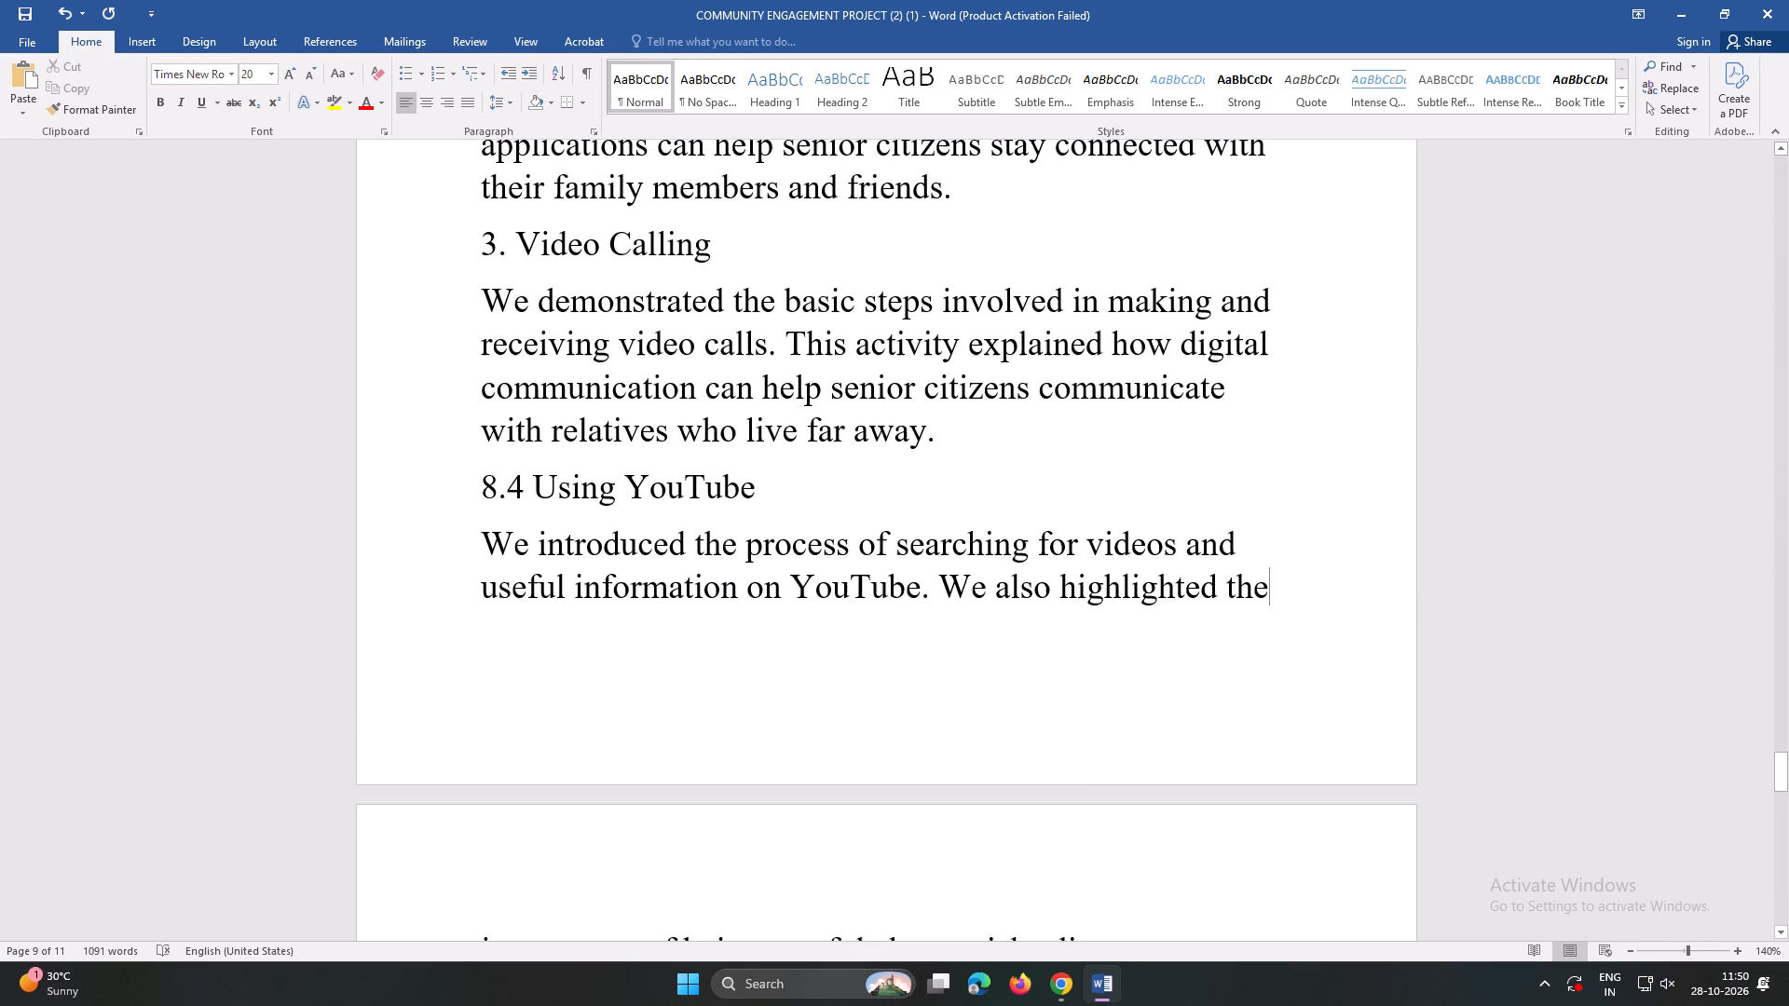
scroll(1273, 398, up, 2)
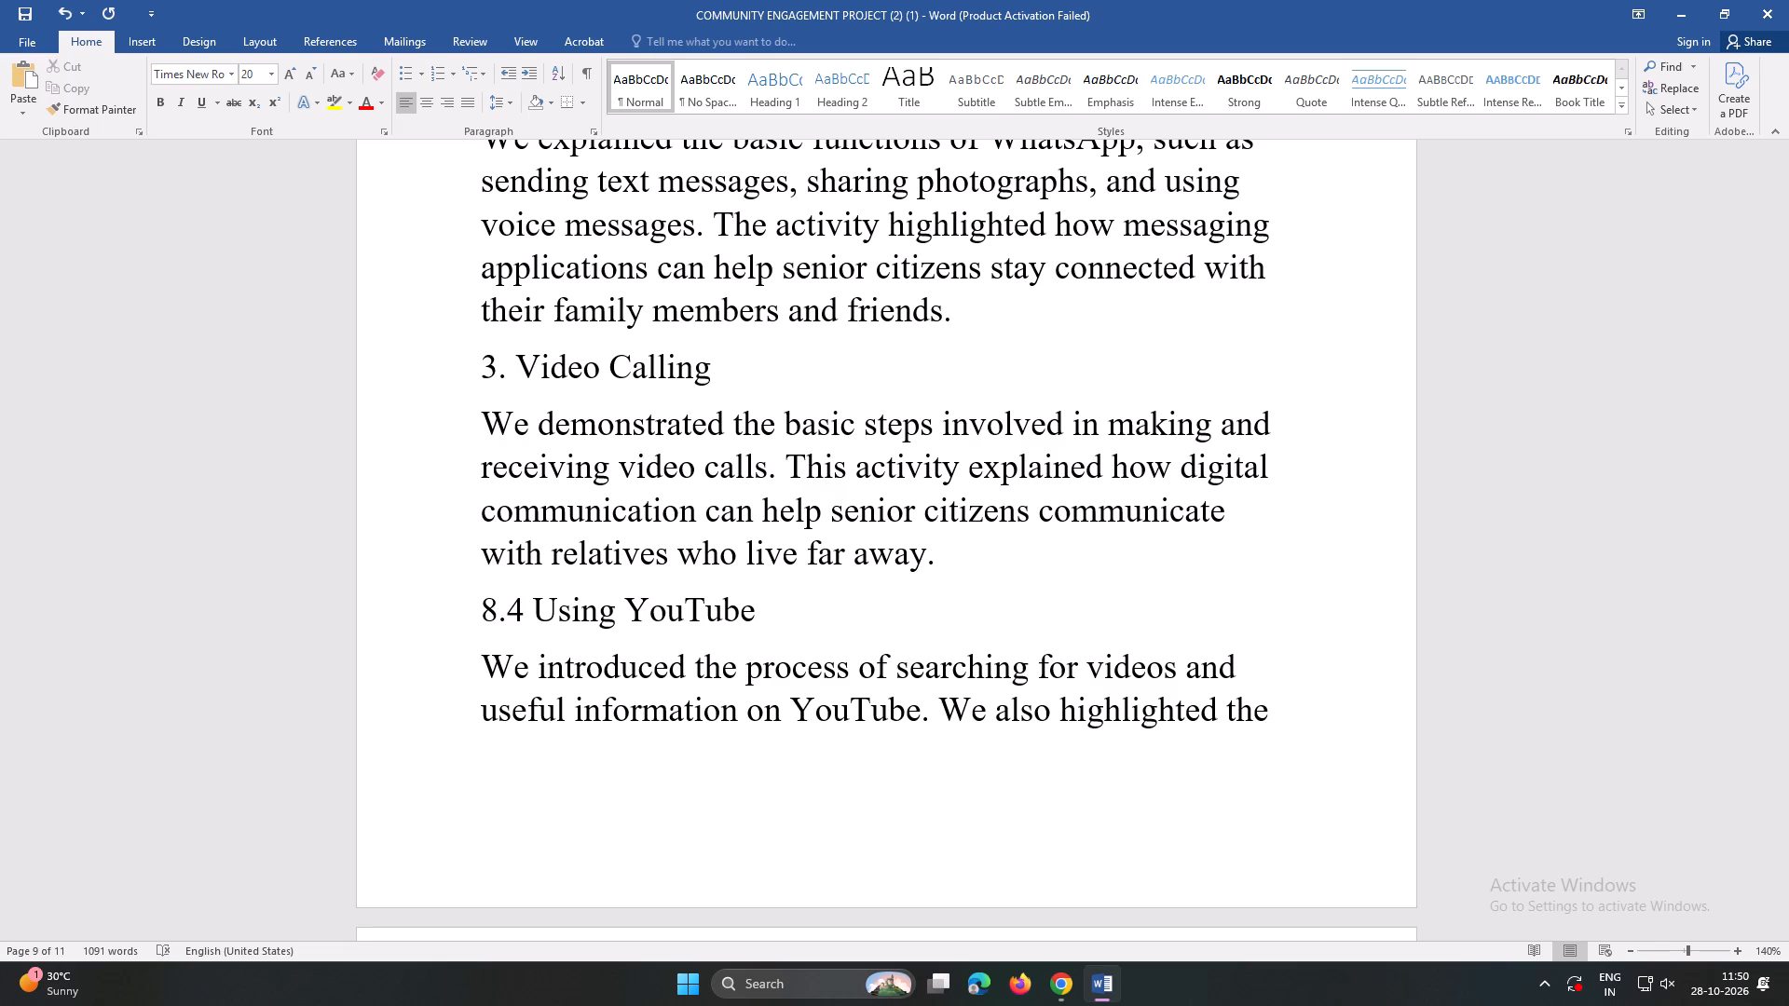
scroll(1273, 398, up, 2)
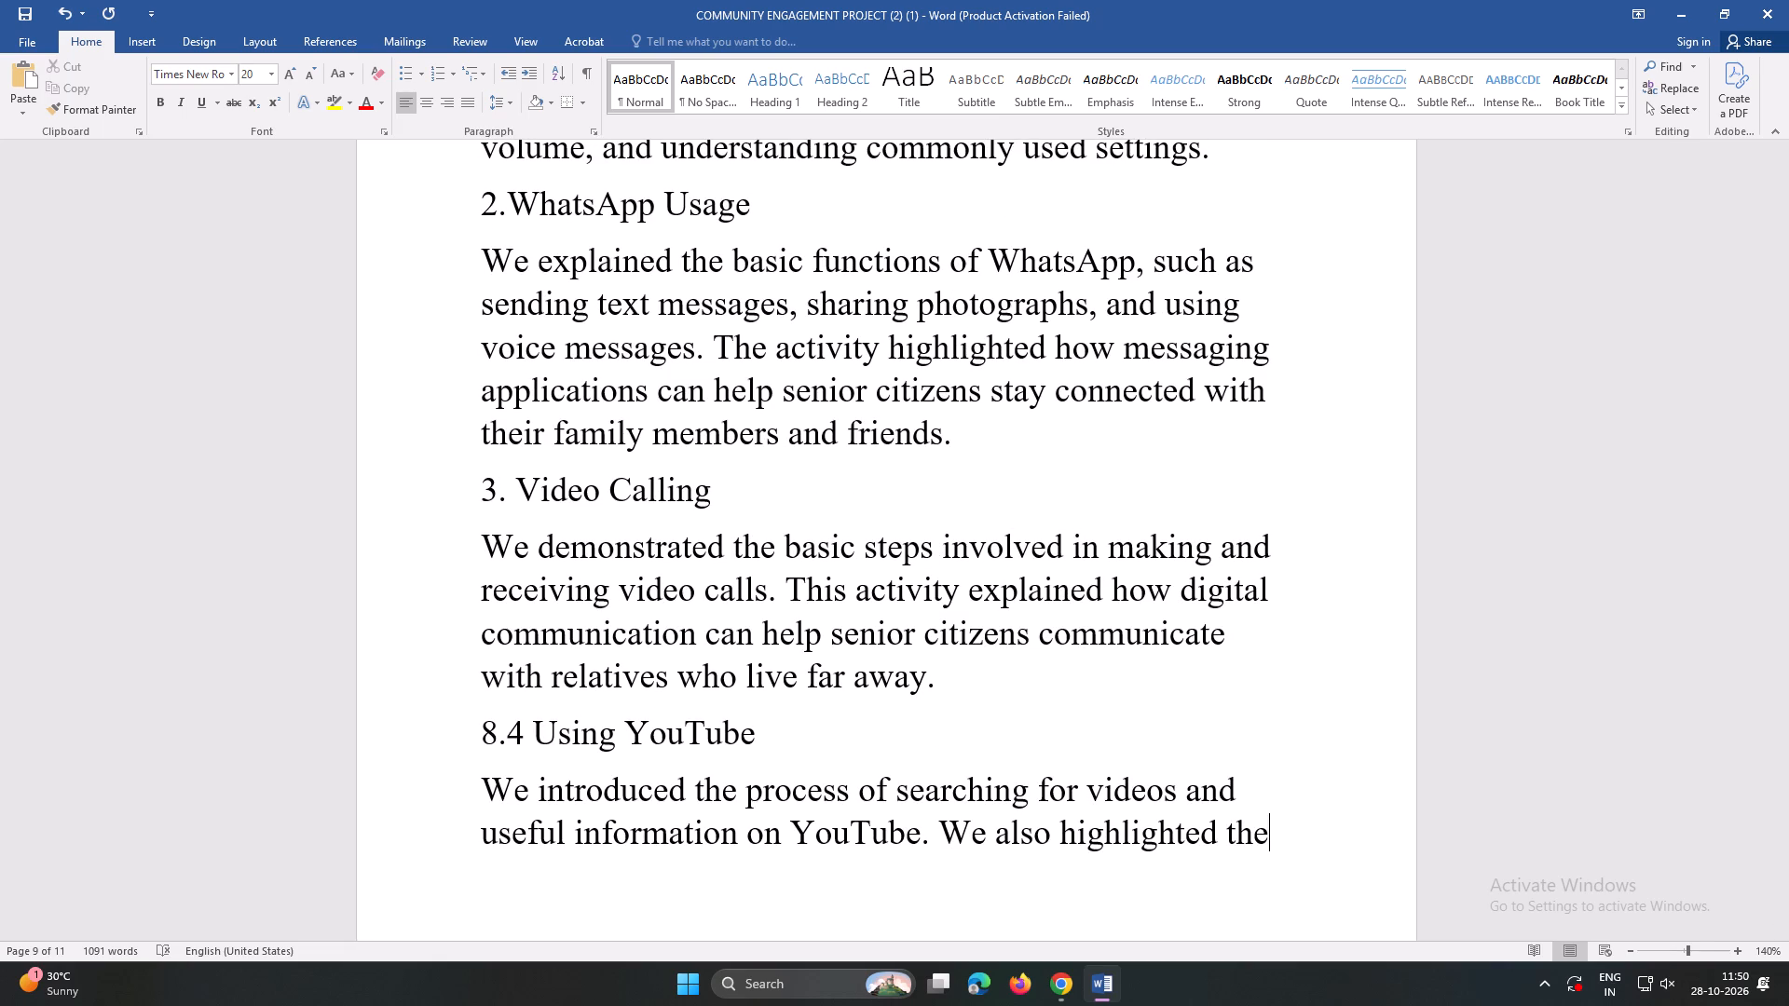
scroll(1273, 398, up, 3)
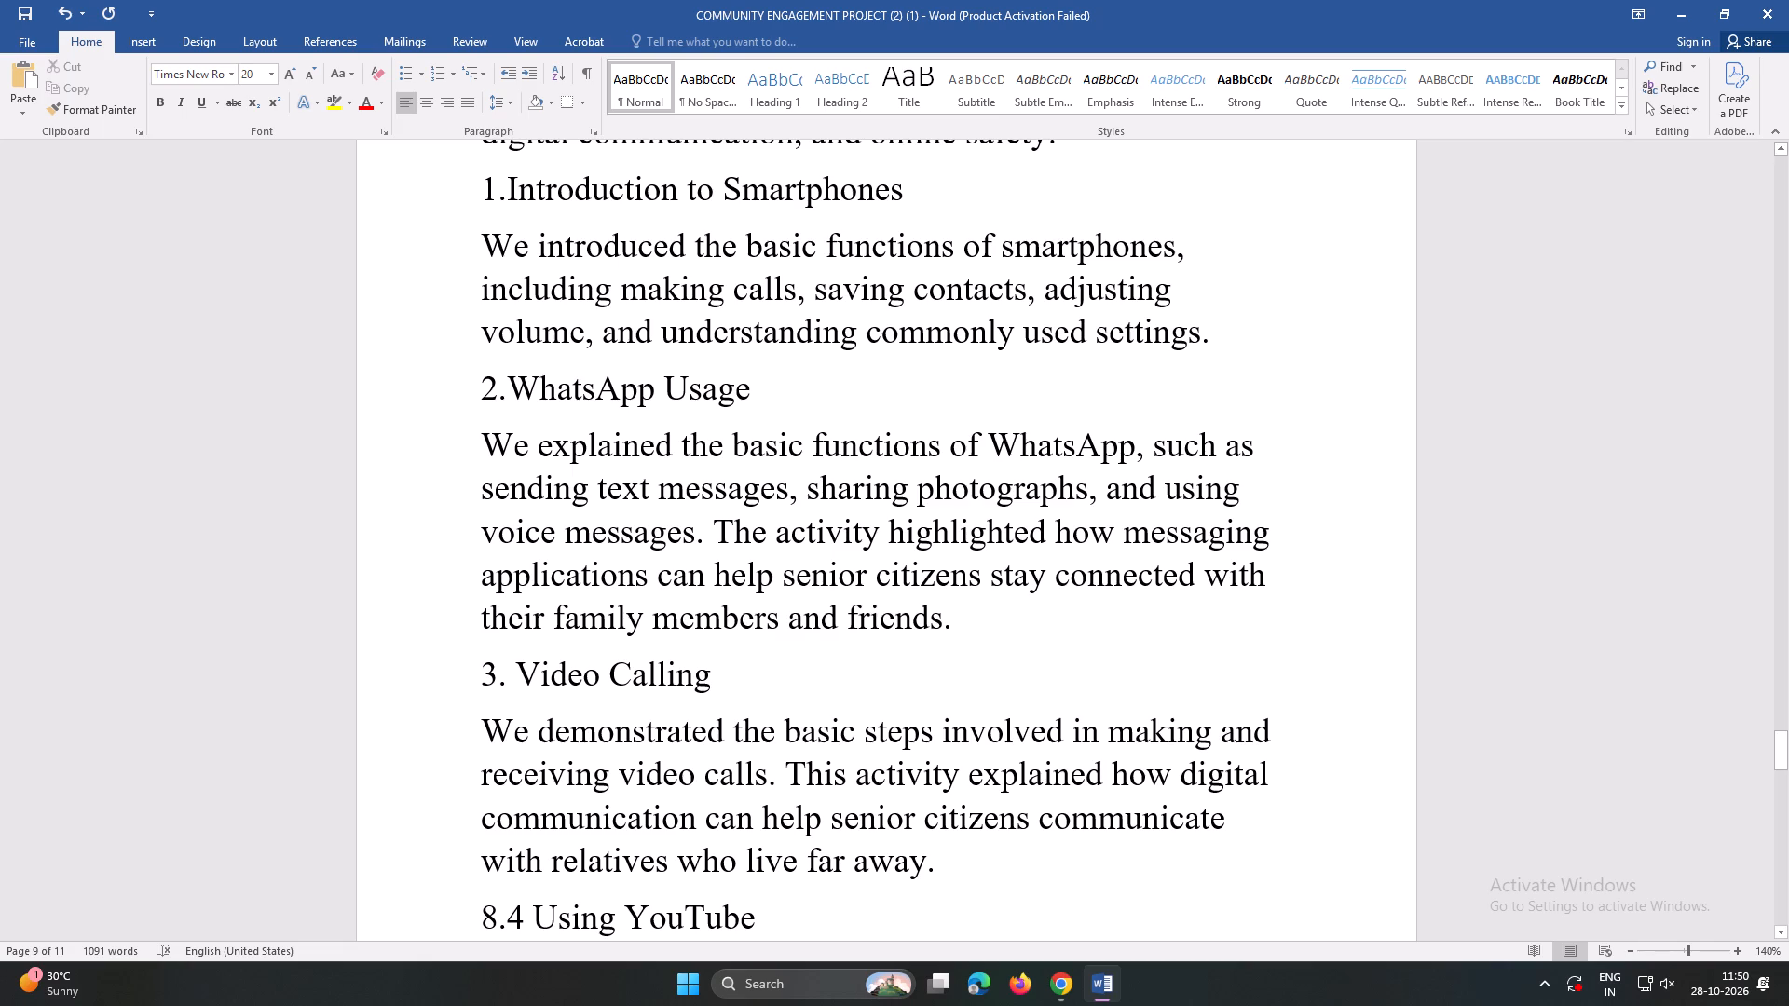
drag(714, 519, 881, 588)
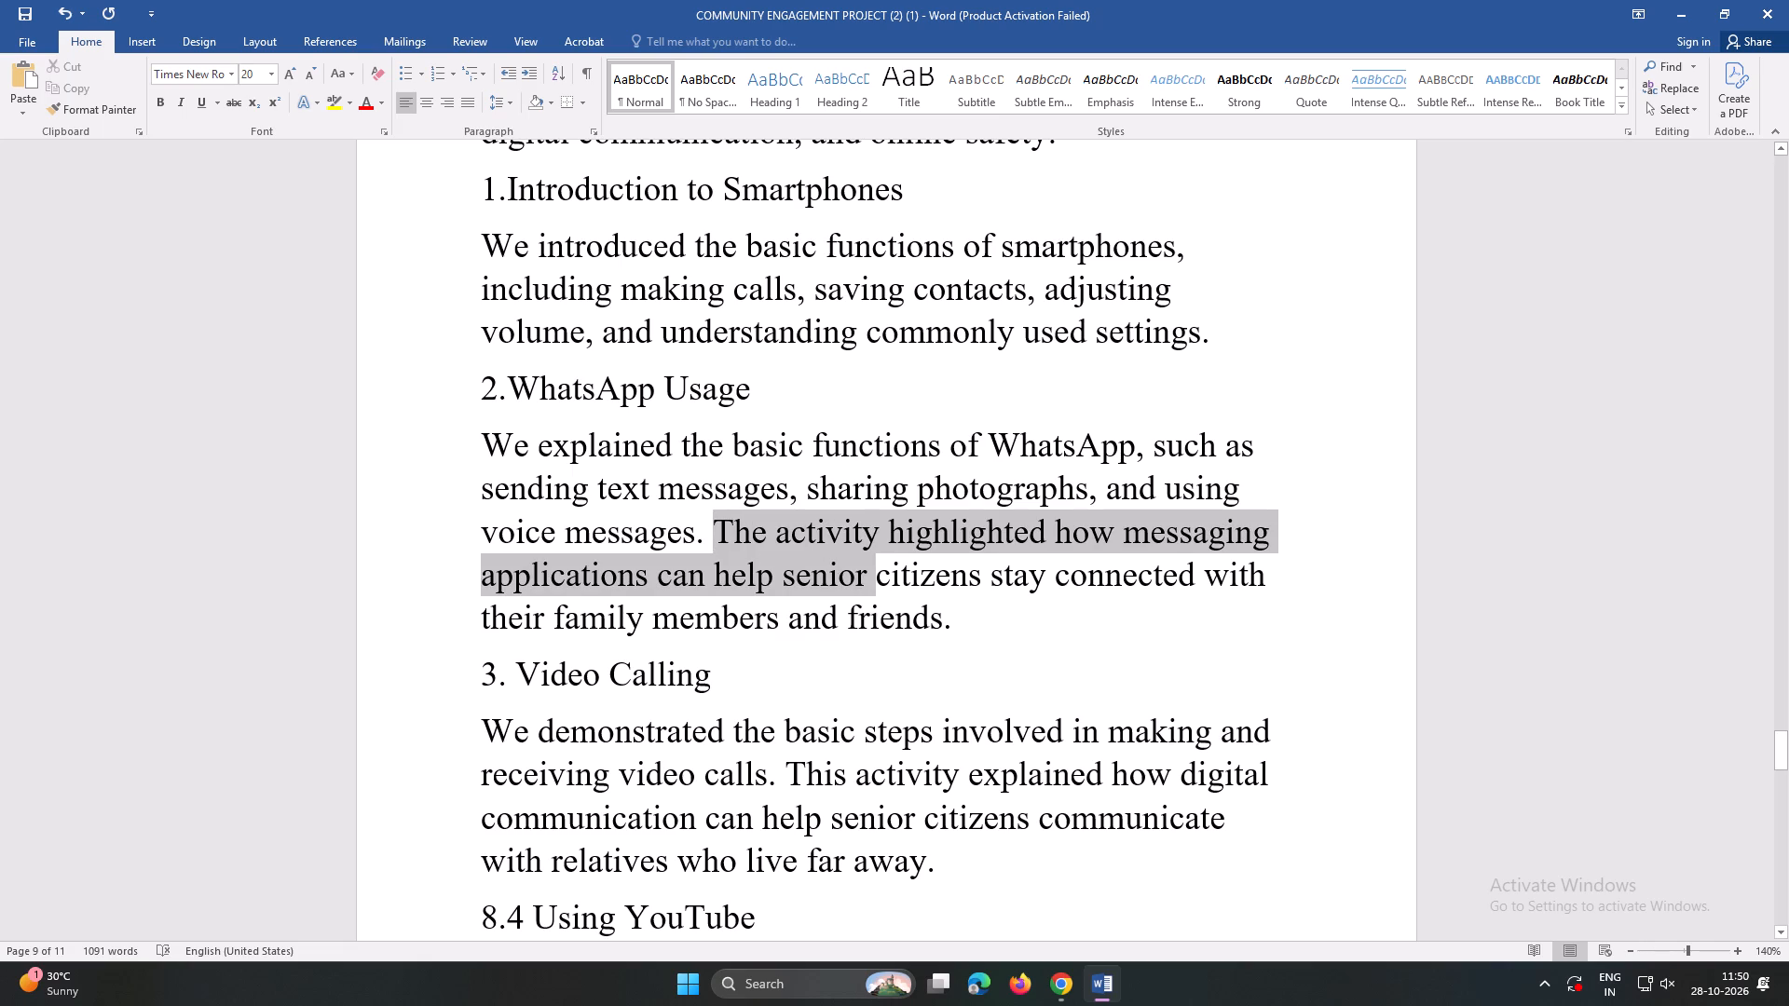
drag(881, 588, 952, 607)
key(BackSpace)
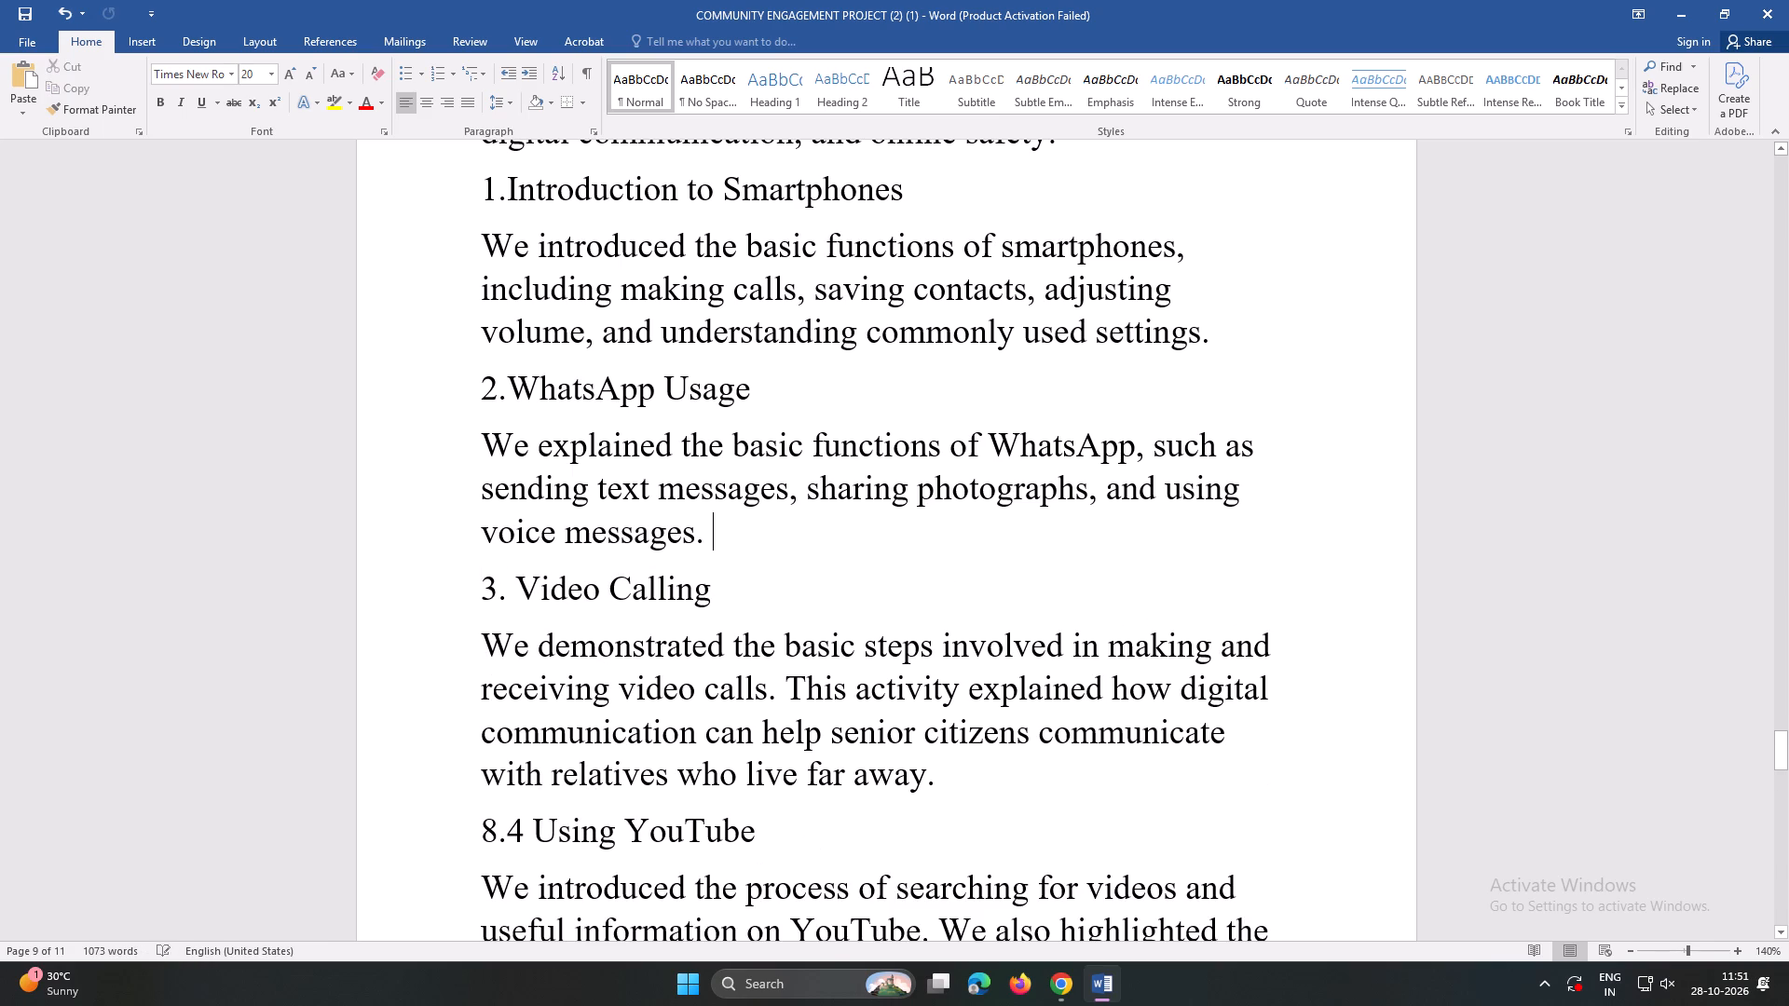
Delete the sentence "This activity explained how digital communication can help senior citizens…" from the Video Calling paragraph.
scroll(953, 538, up, 3)
scroll(953, 538, down, 3)
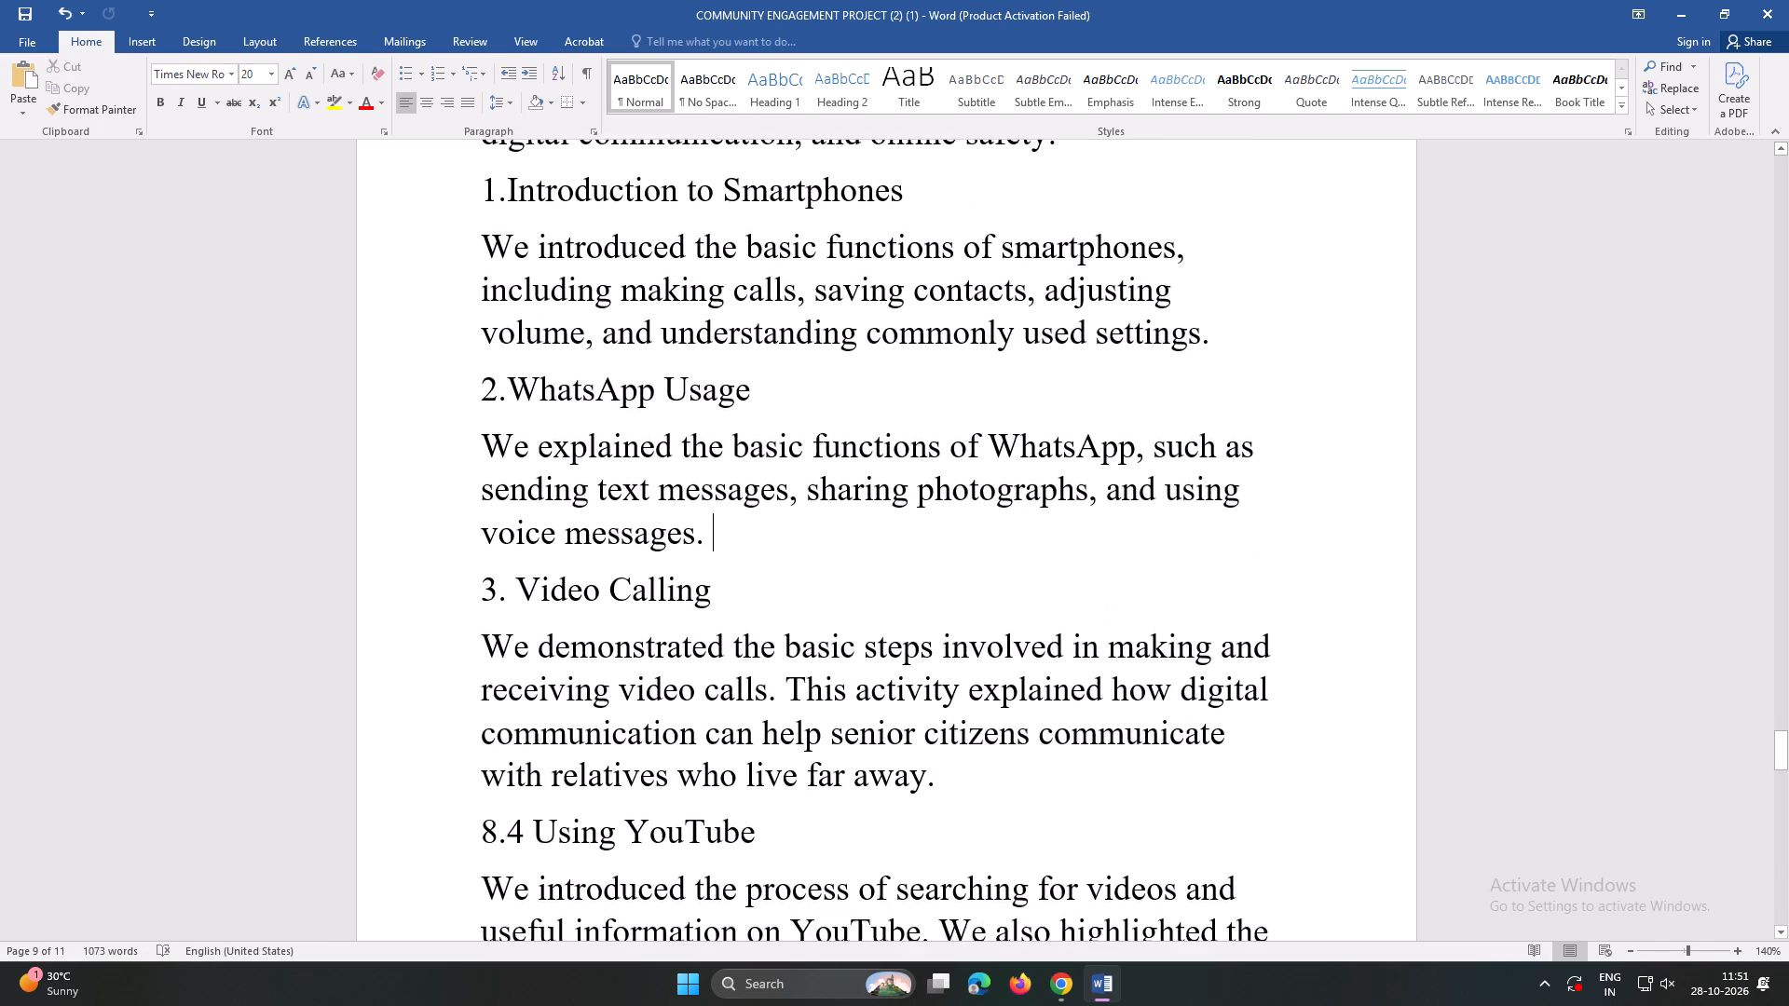
scroll(955, 537, down, 4)
drag(786, 431, 805, 451)
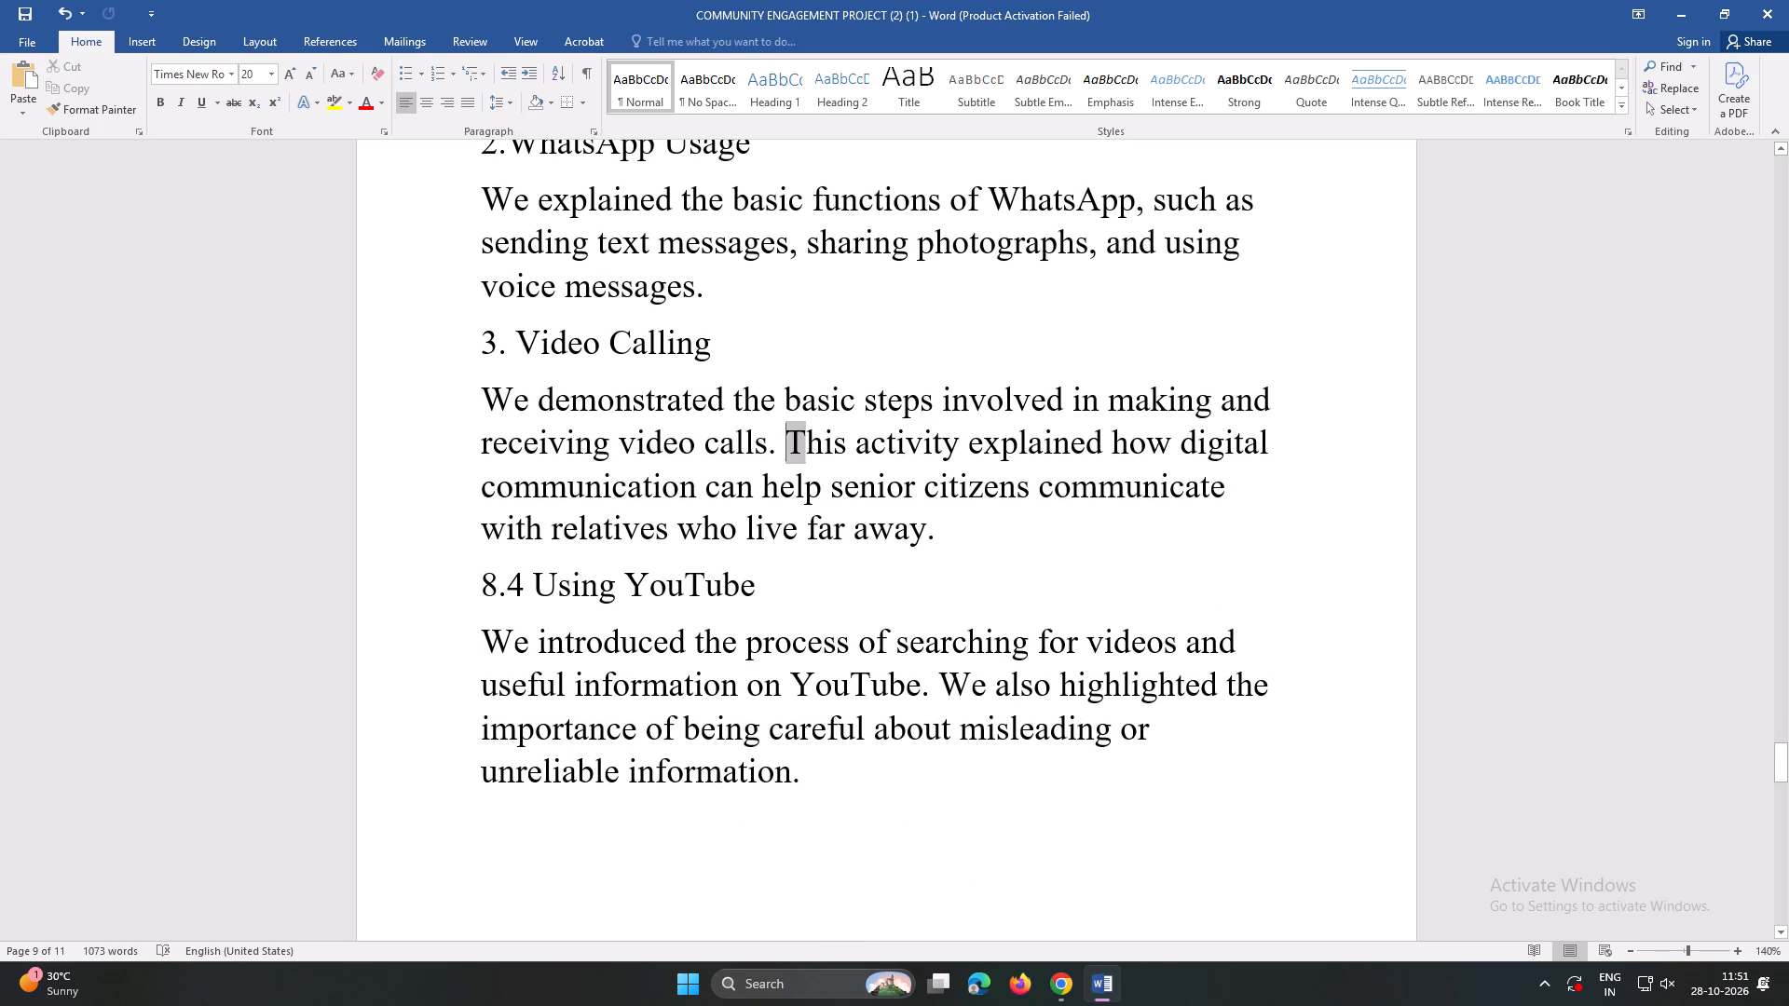
drag(805, 451, 934, 515)
key(BackSpace)
Start a new line after the "8.5 Introduction to Useful Mobile Applications" heading.
scroll(934, 514, down, 3)
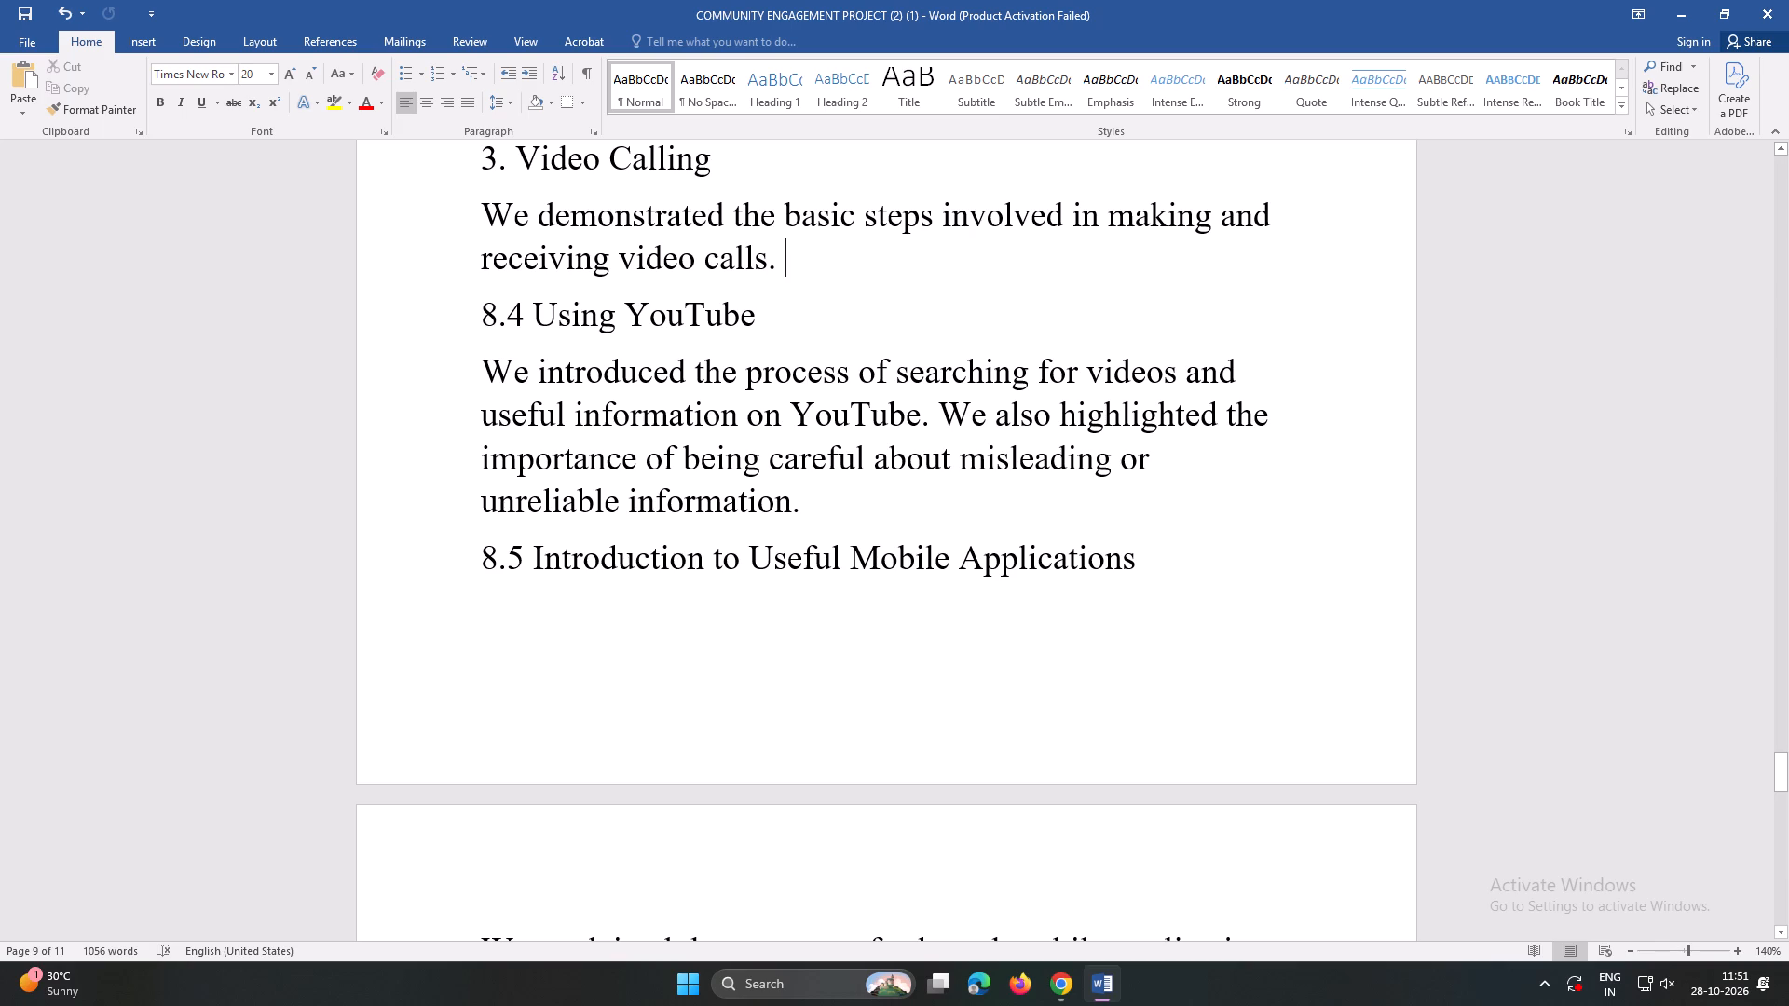
click(1153, 552)
key(Return)
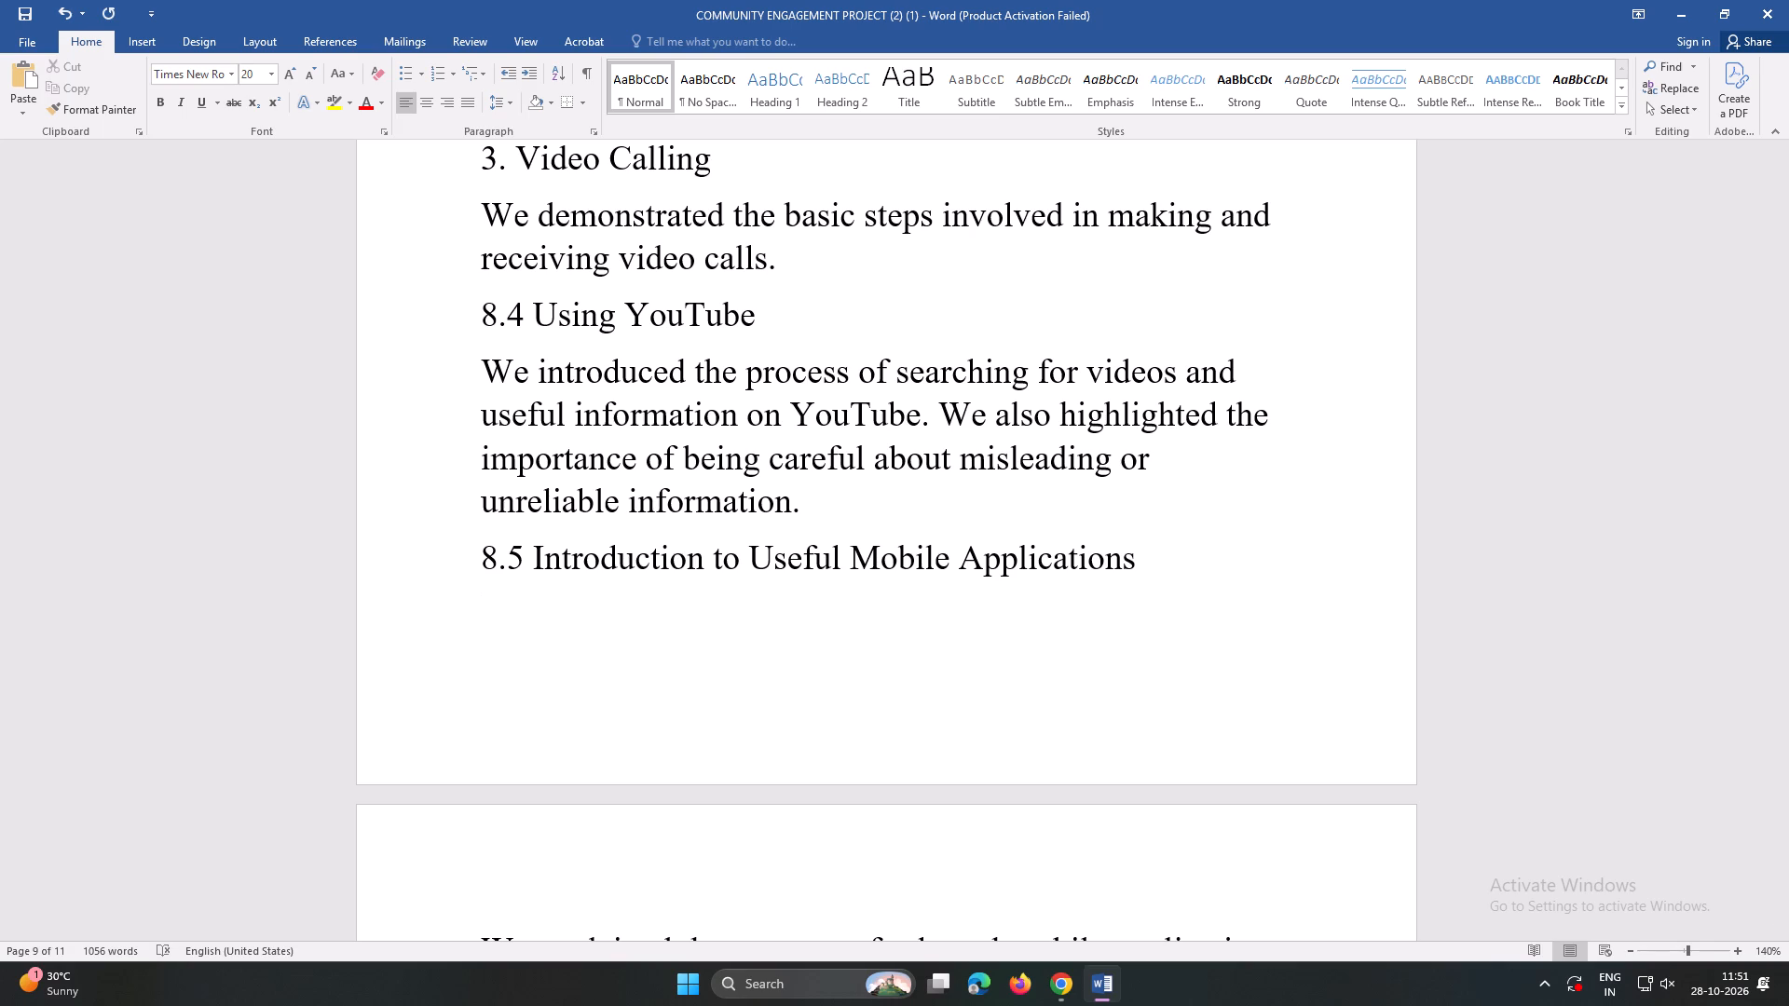
Copy the "We explained the purpose of selected mobile applications" paragraph without its final period and start a new line below the 8.5 heading.
scroll(1151, 559, down, 5)
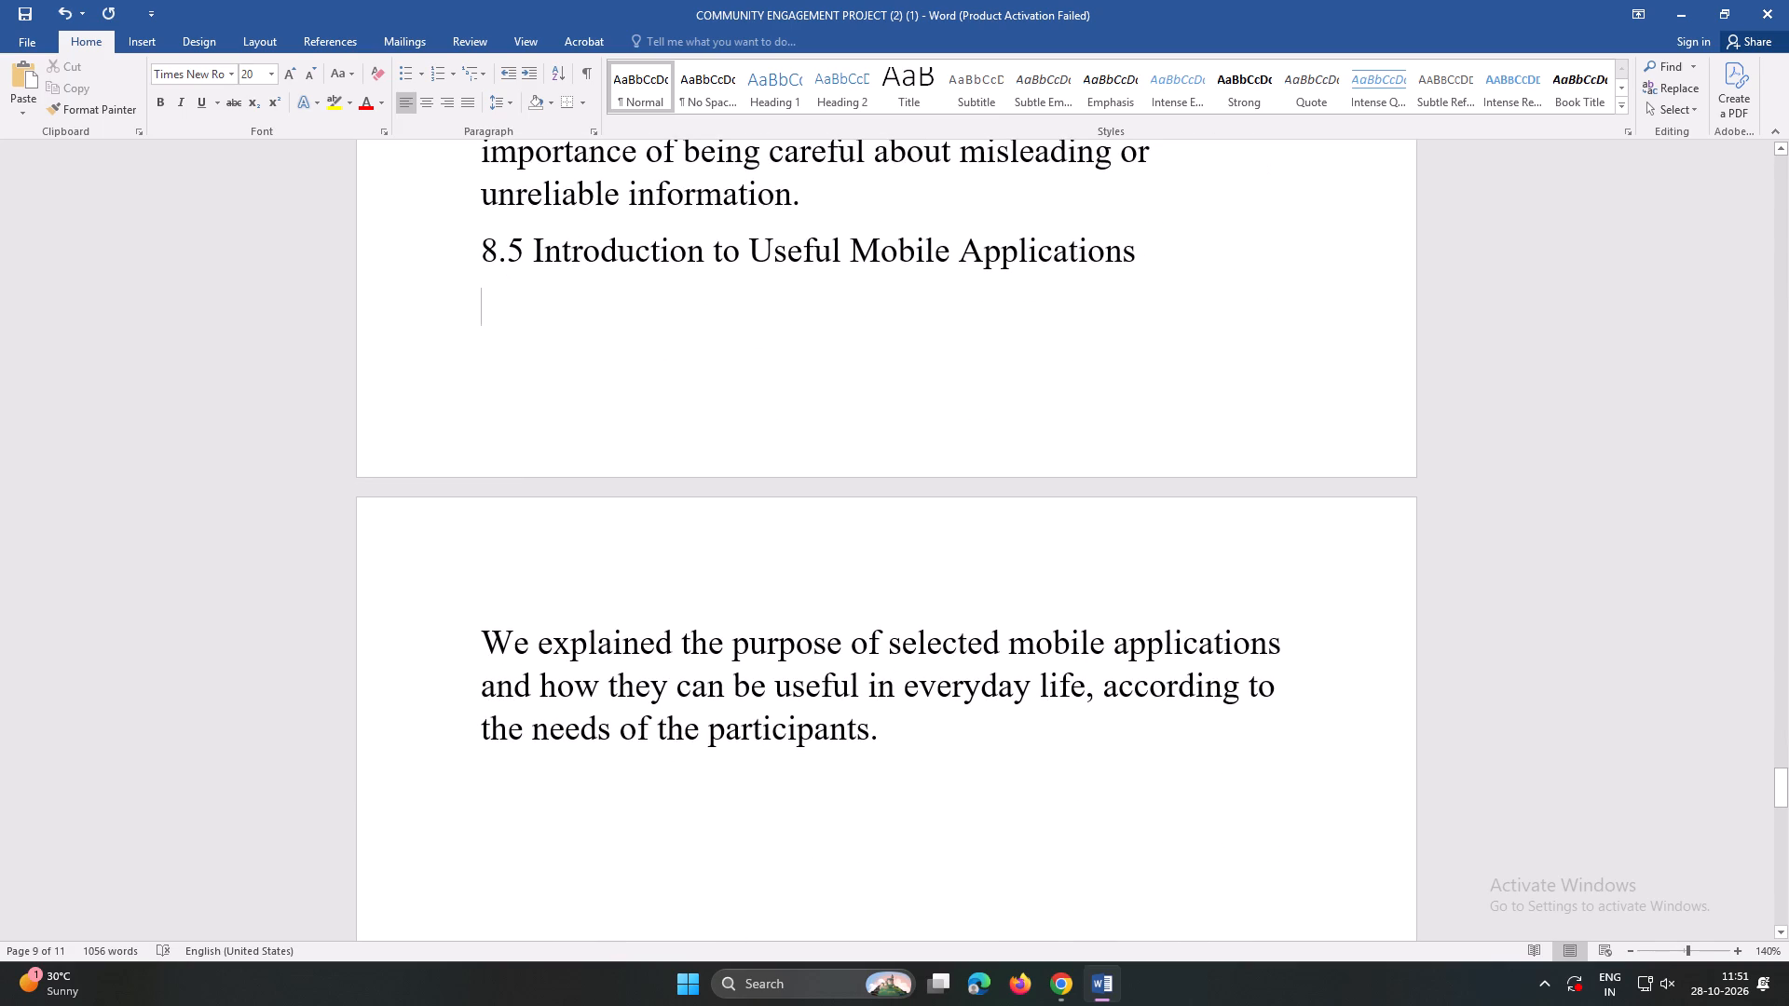
drag(474, 590, 823, 733)
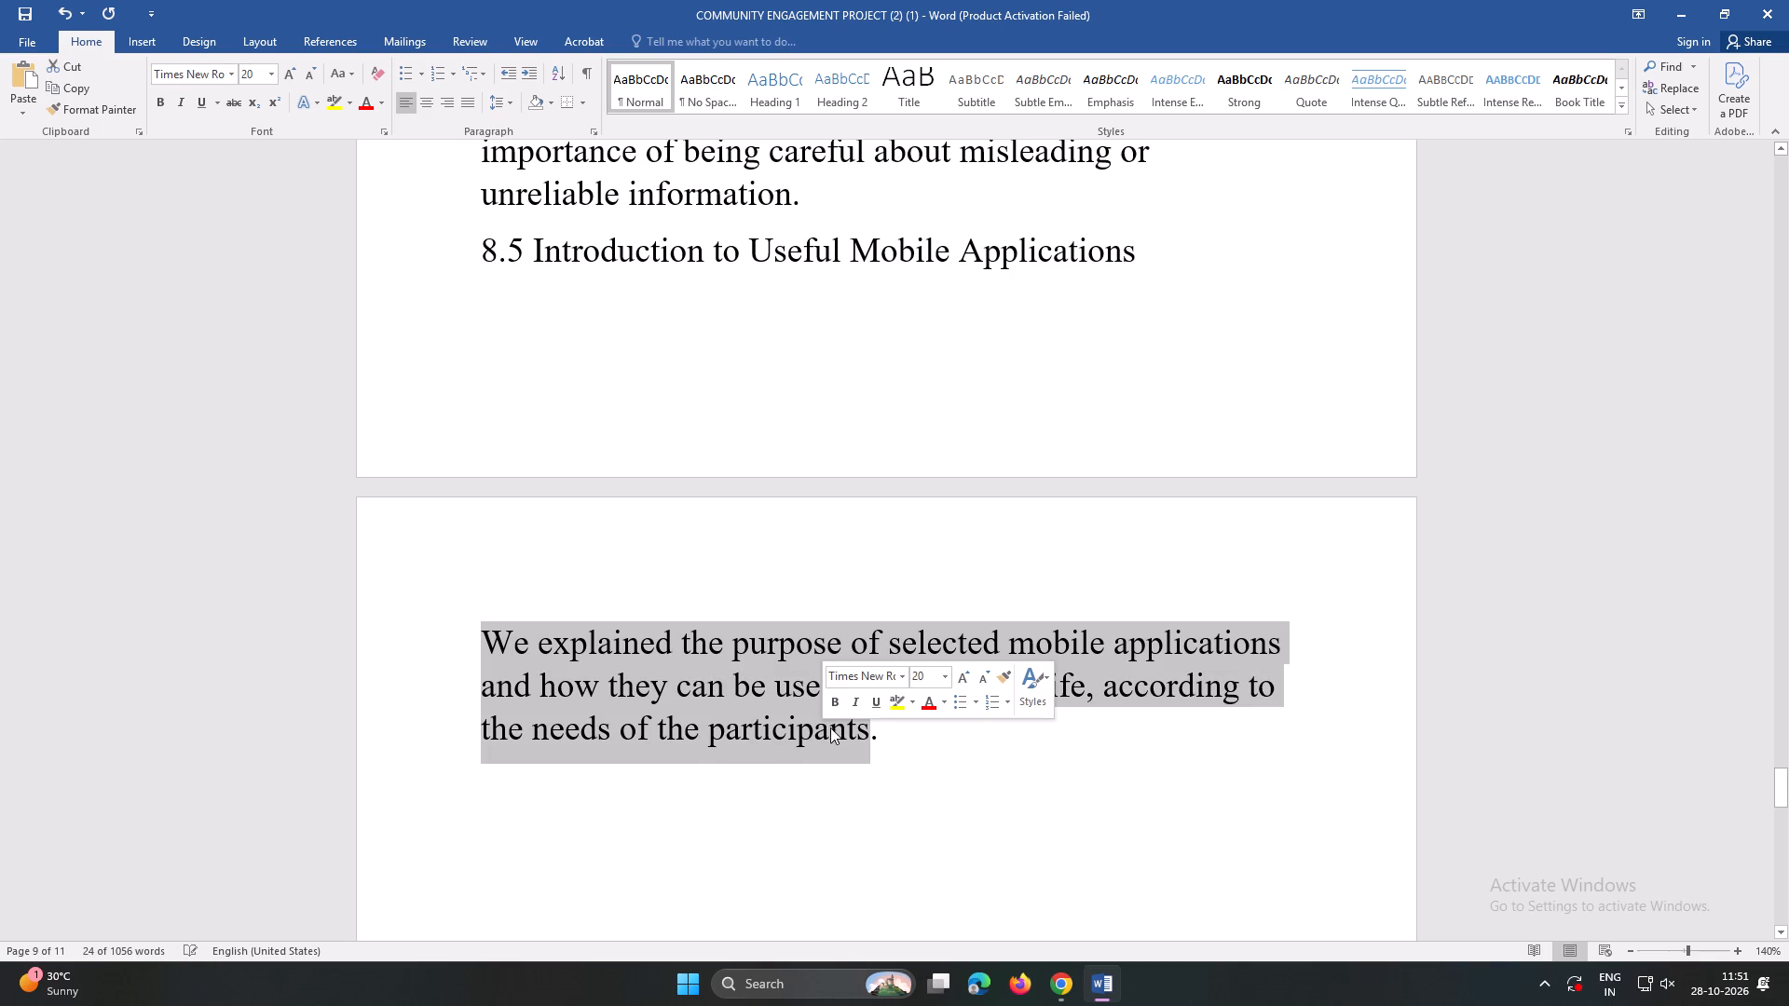
key(ctrl+c)
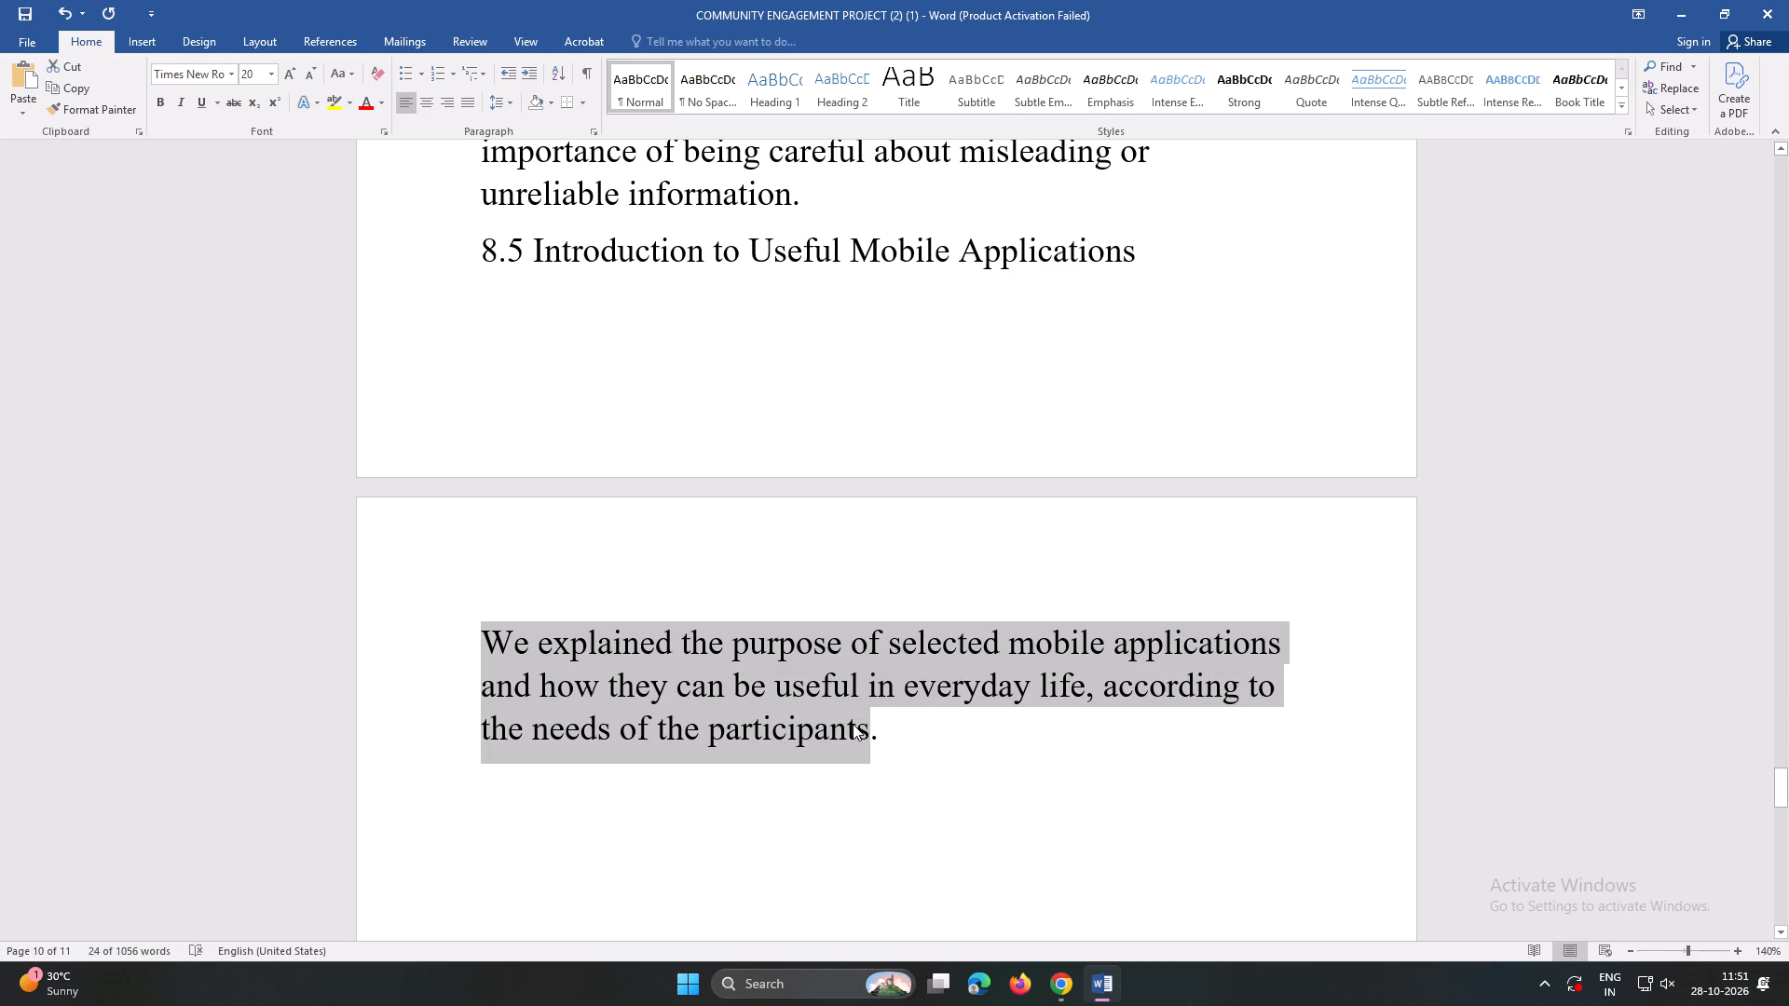
click(1143, 257)
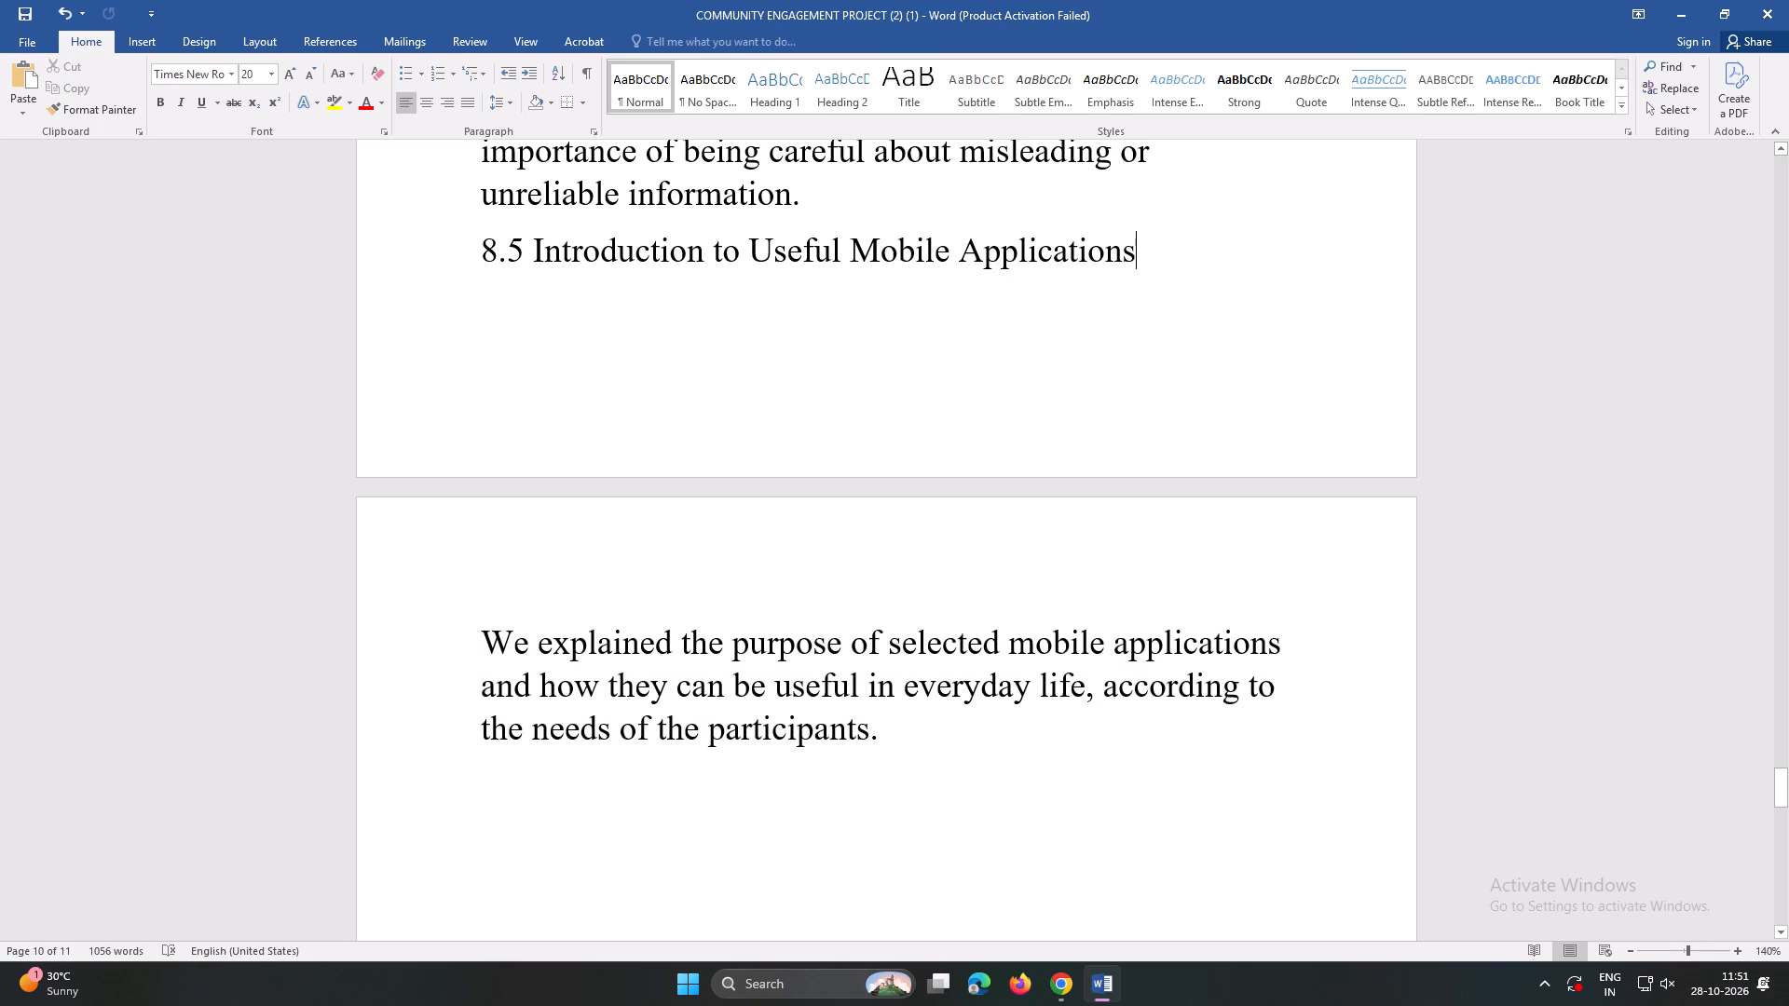
key(Return)
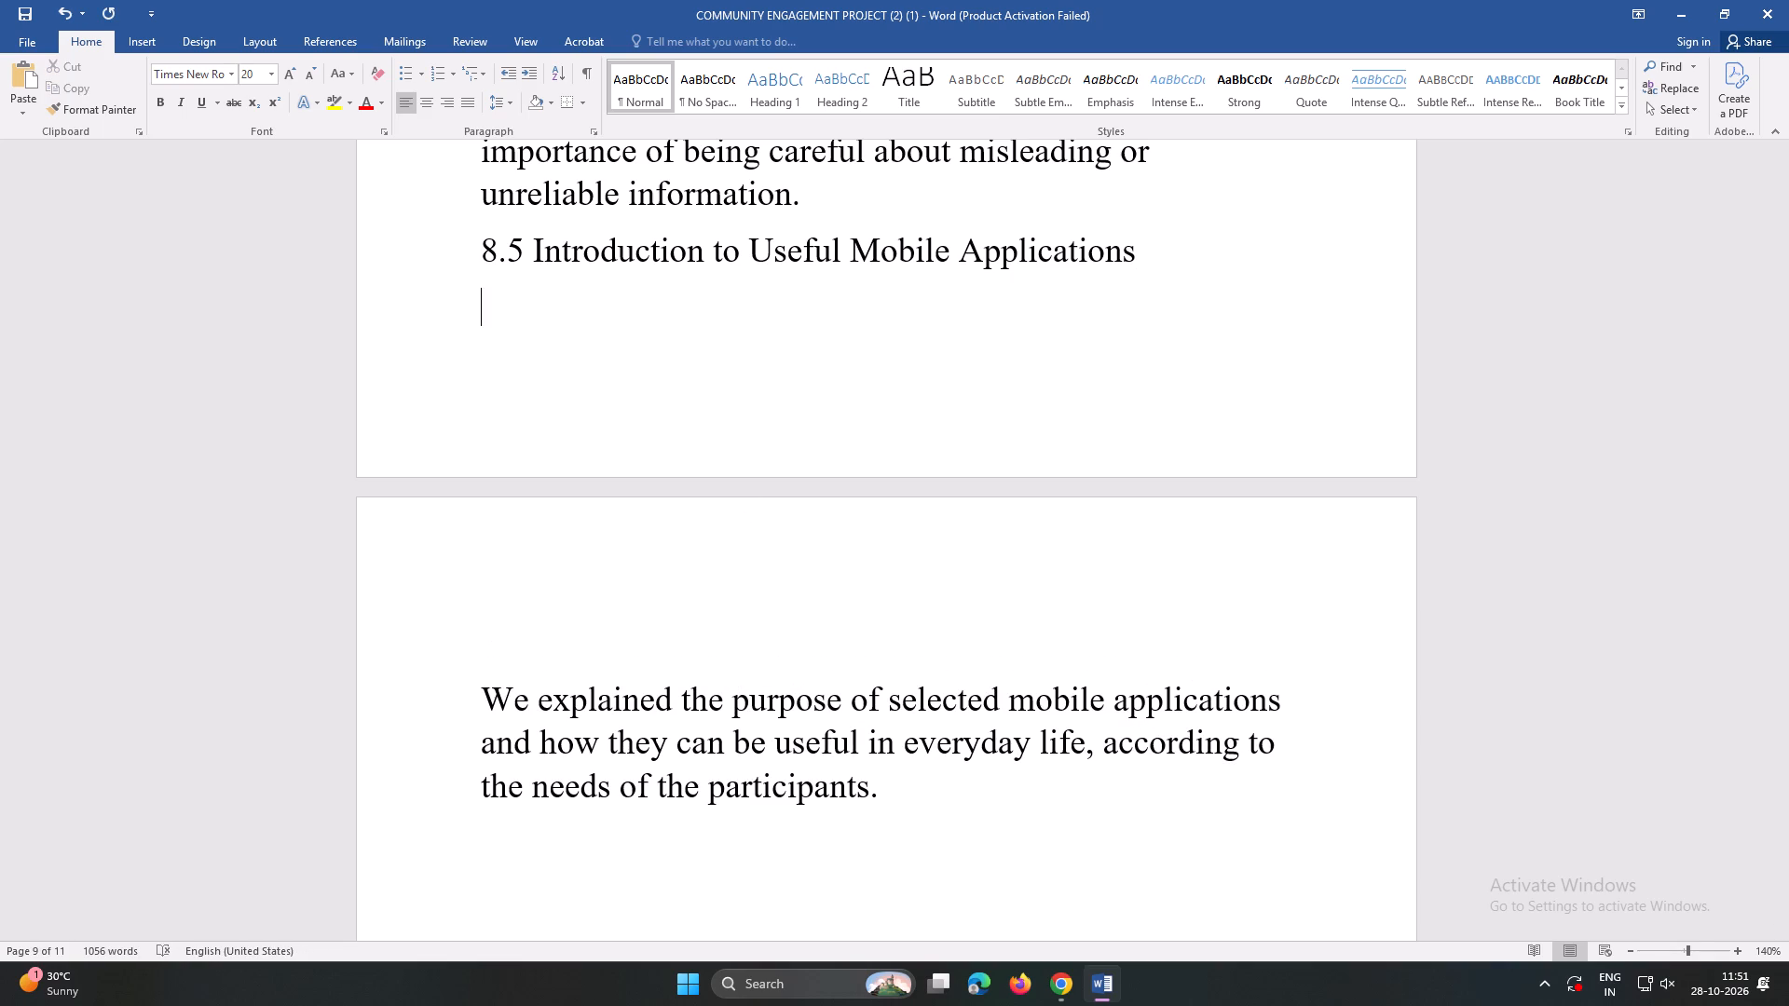
Paste the copied "We explained the purpose of selected mobile applications" paragraph below the 8.5 heading, and again on a new line directly after that heading.
key(ctrl+v)
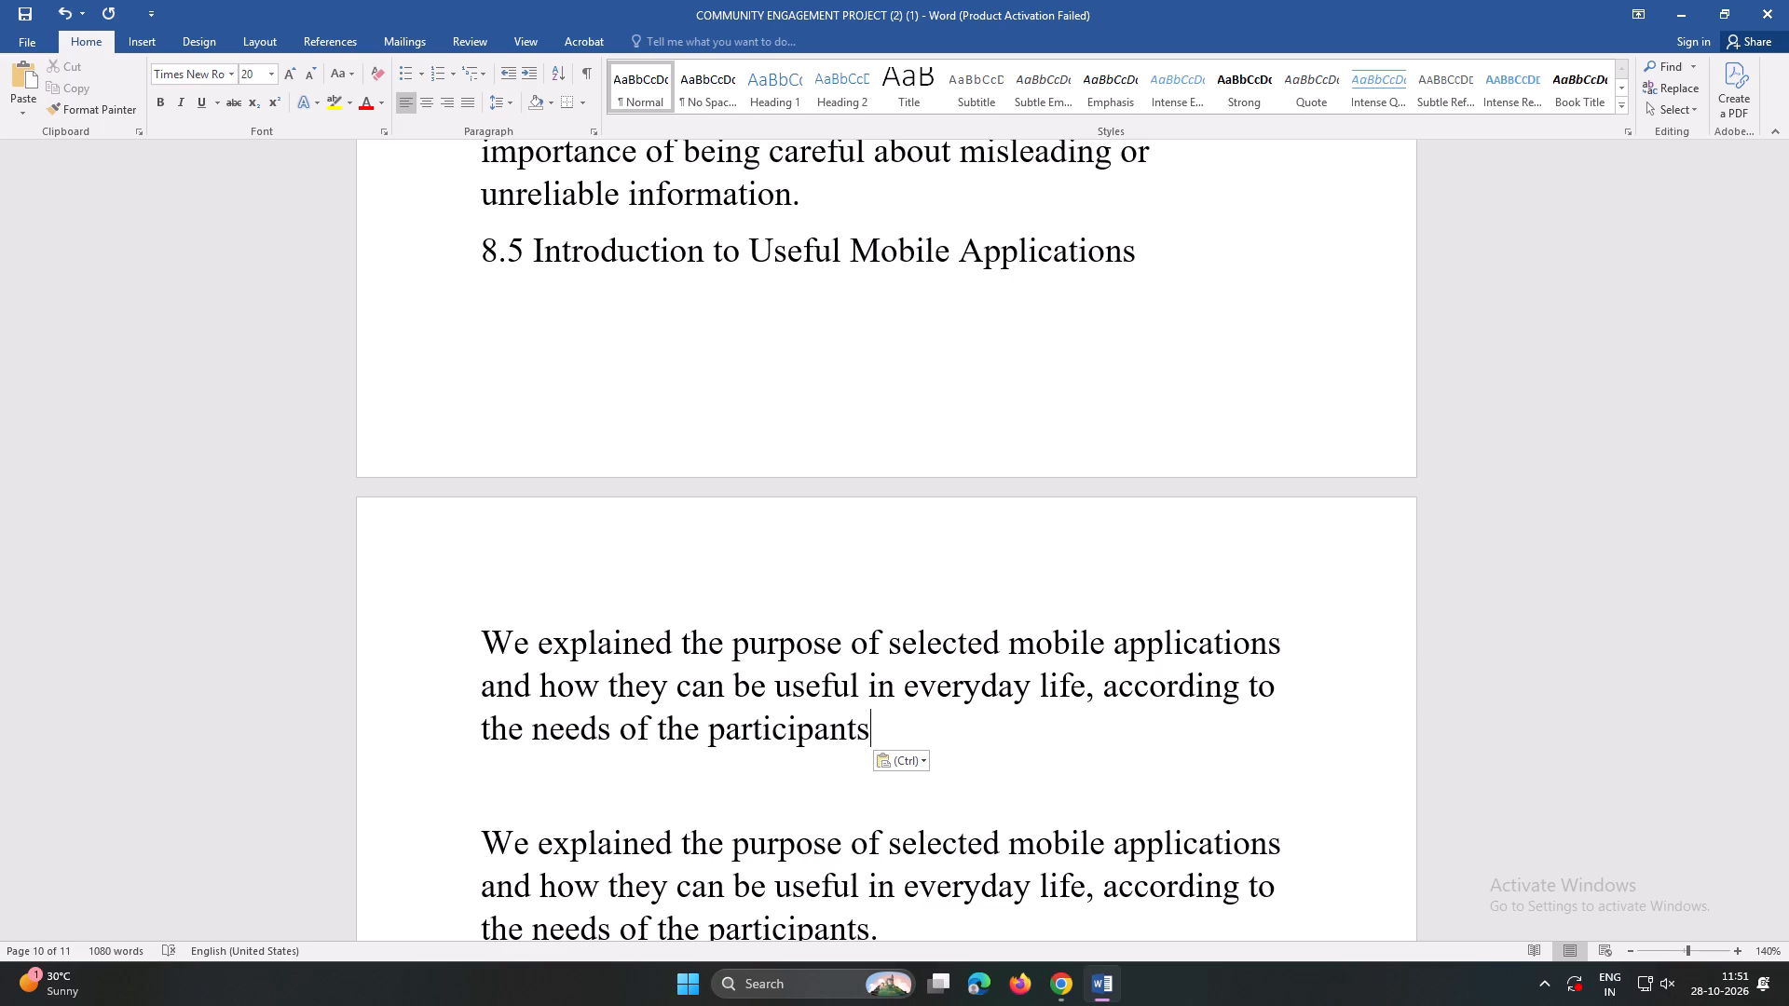
click(1135, 238)
key(Return)
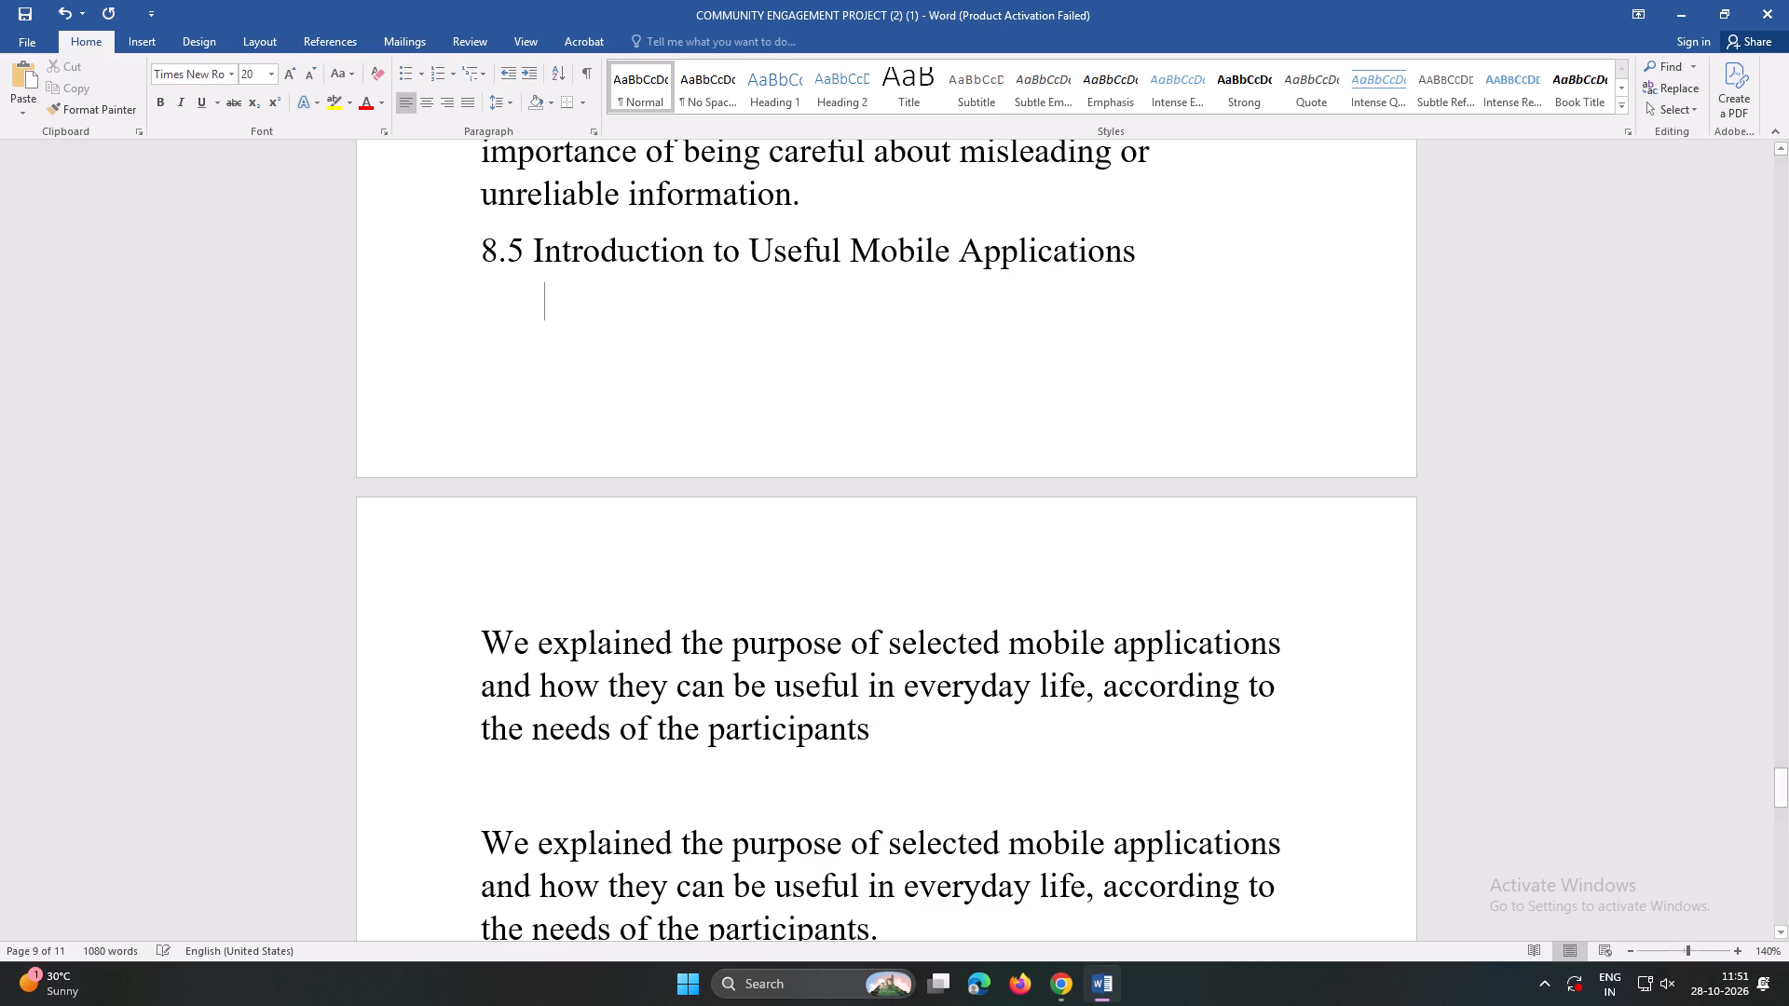
key(ctrl+v)
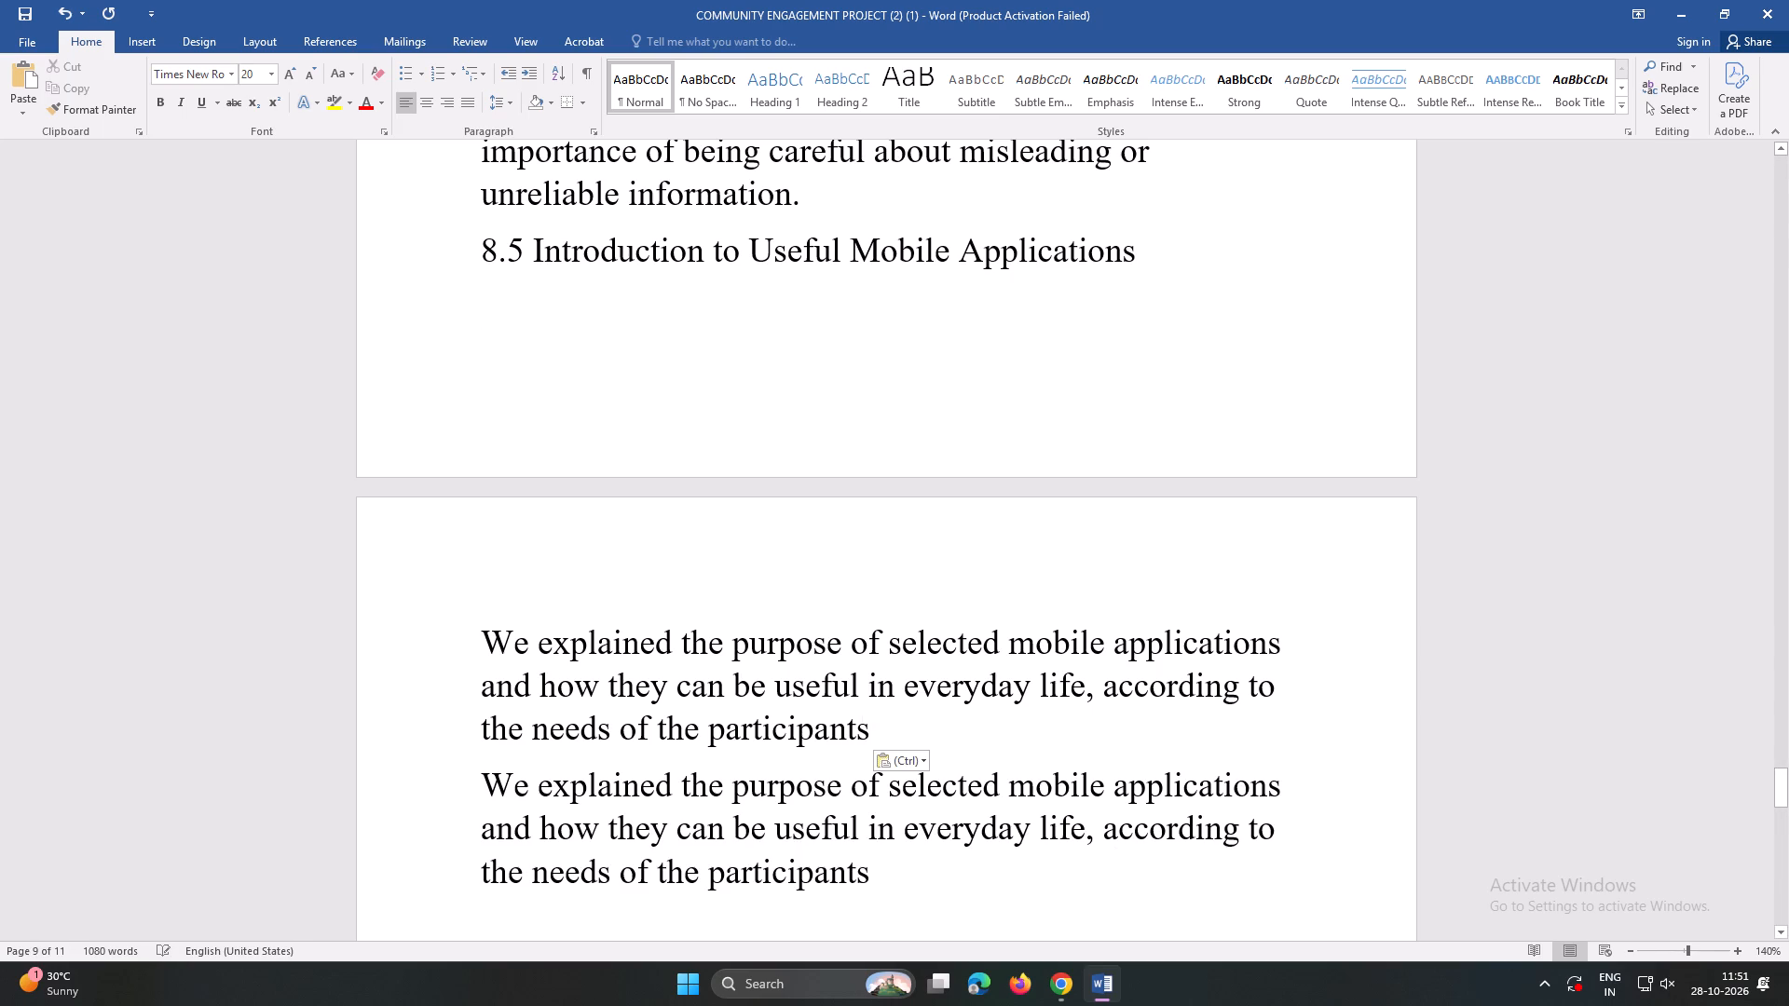
scroll(1124, 270, up, 1)
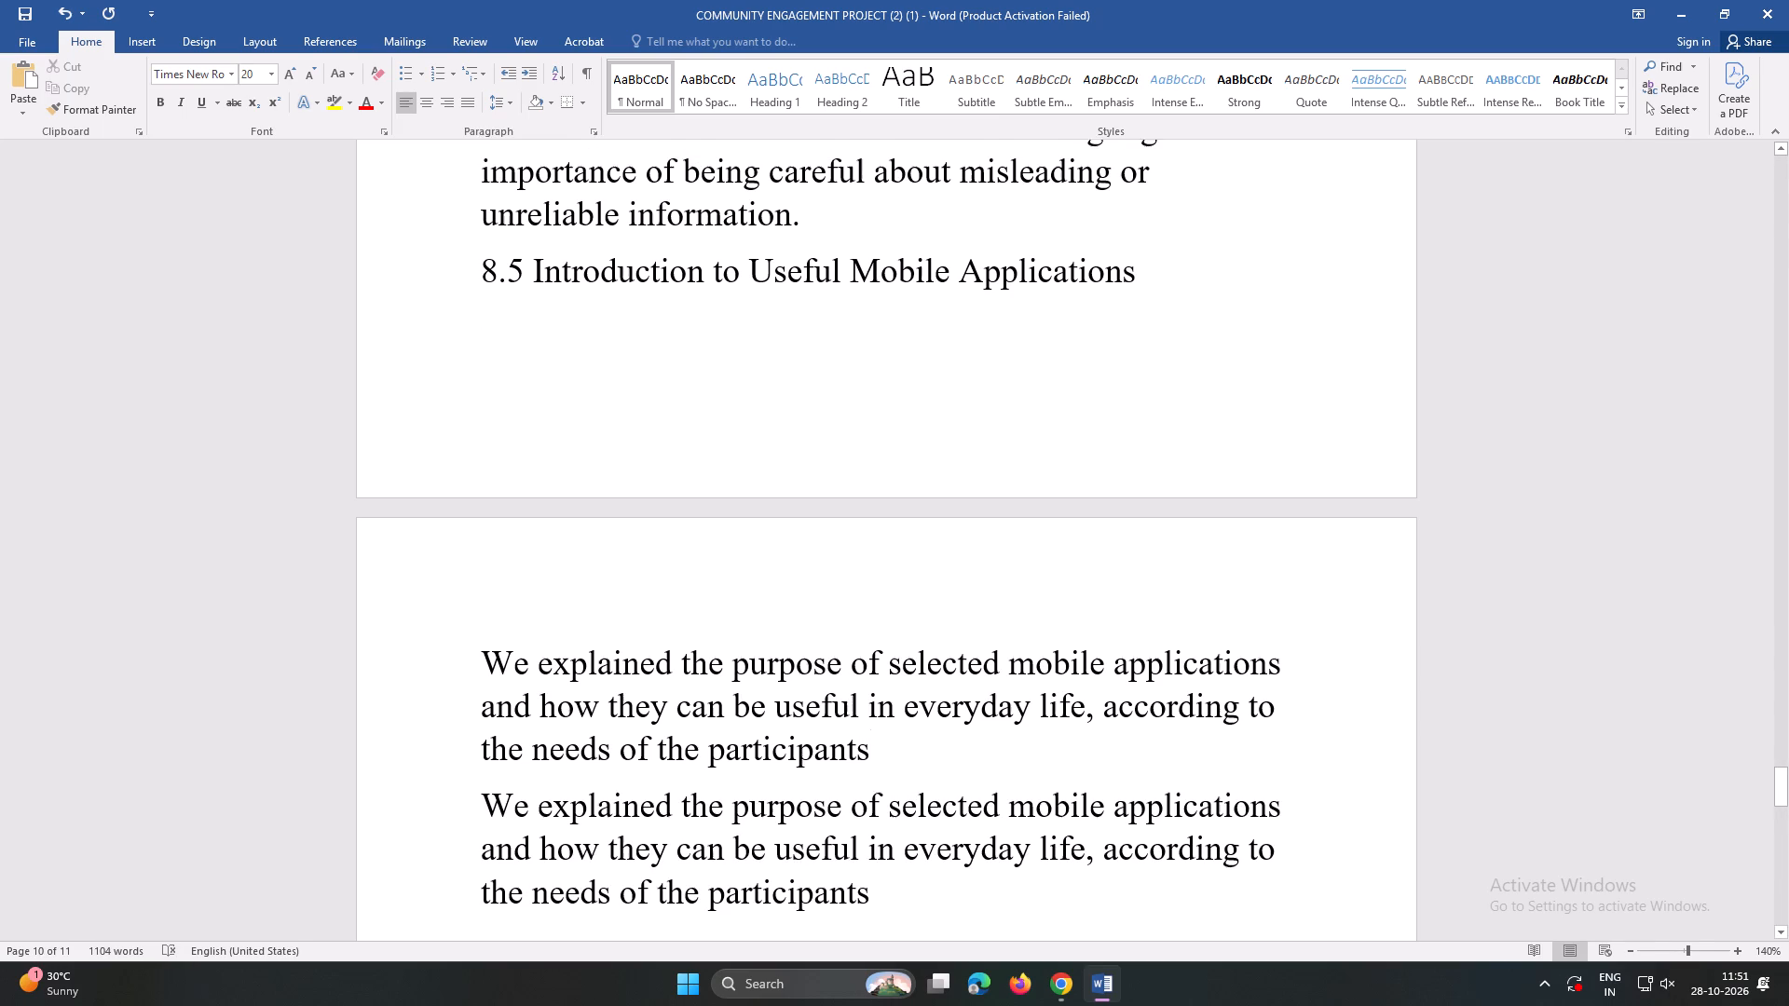
scroll(1124, 270, down, 1)
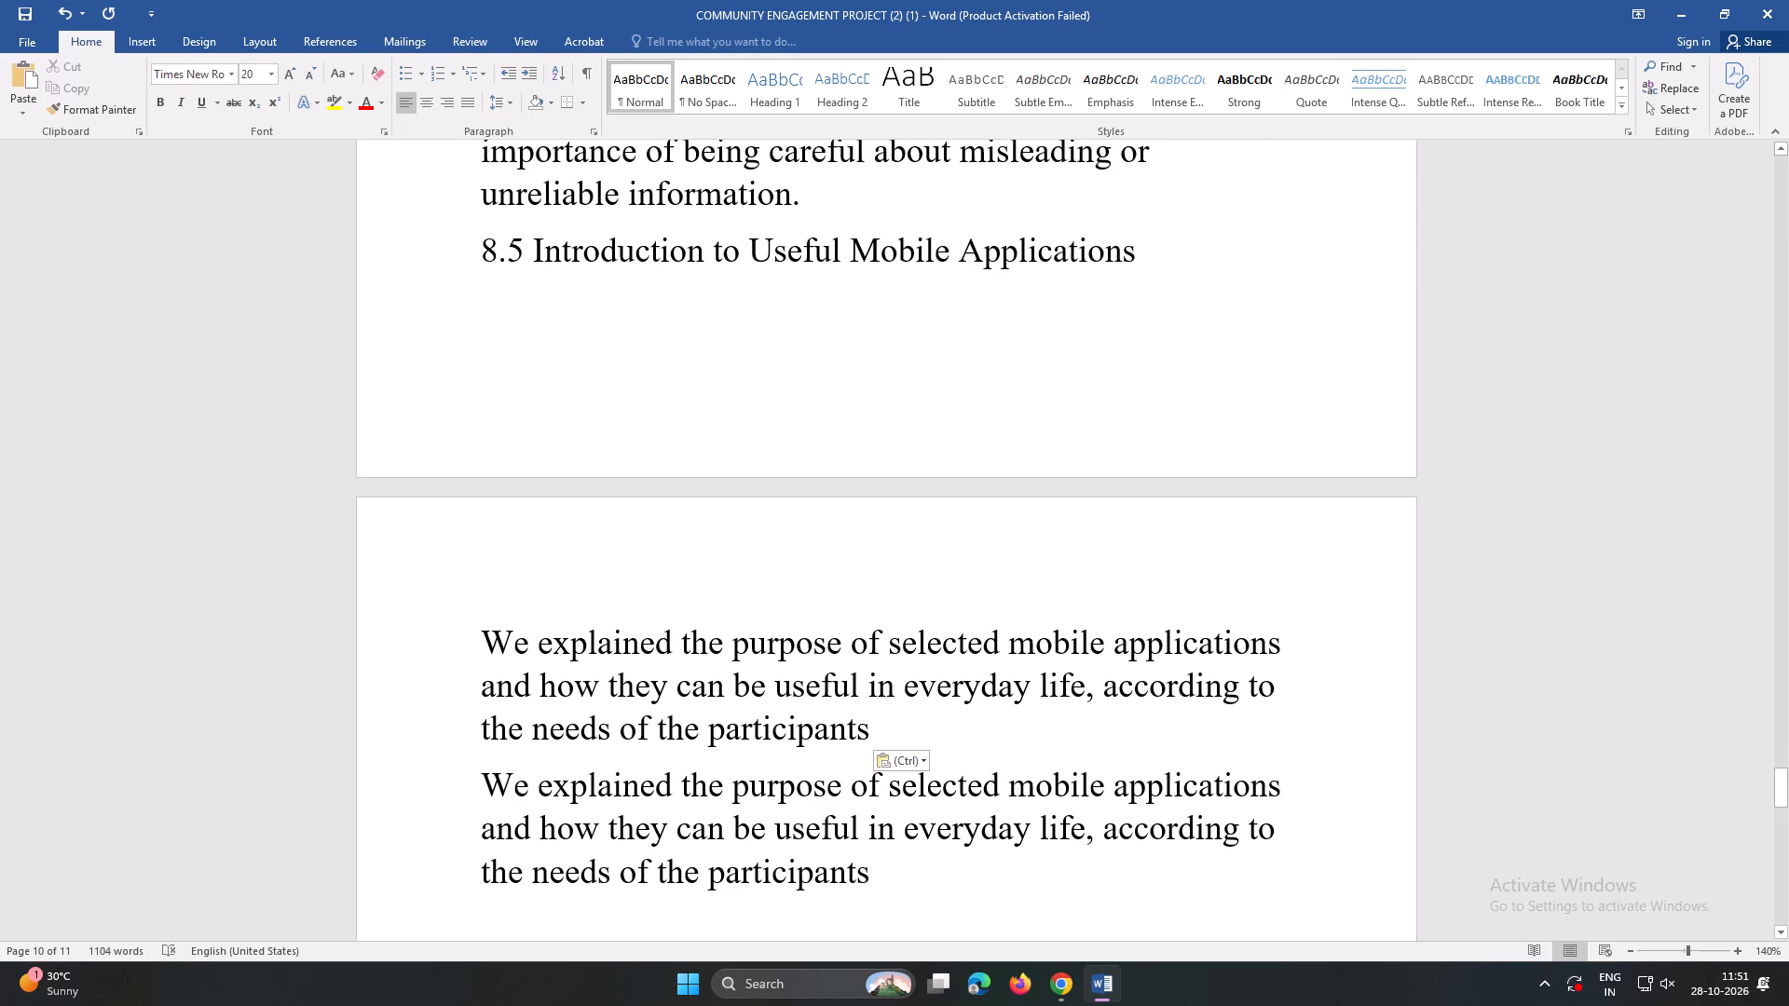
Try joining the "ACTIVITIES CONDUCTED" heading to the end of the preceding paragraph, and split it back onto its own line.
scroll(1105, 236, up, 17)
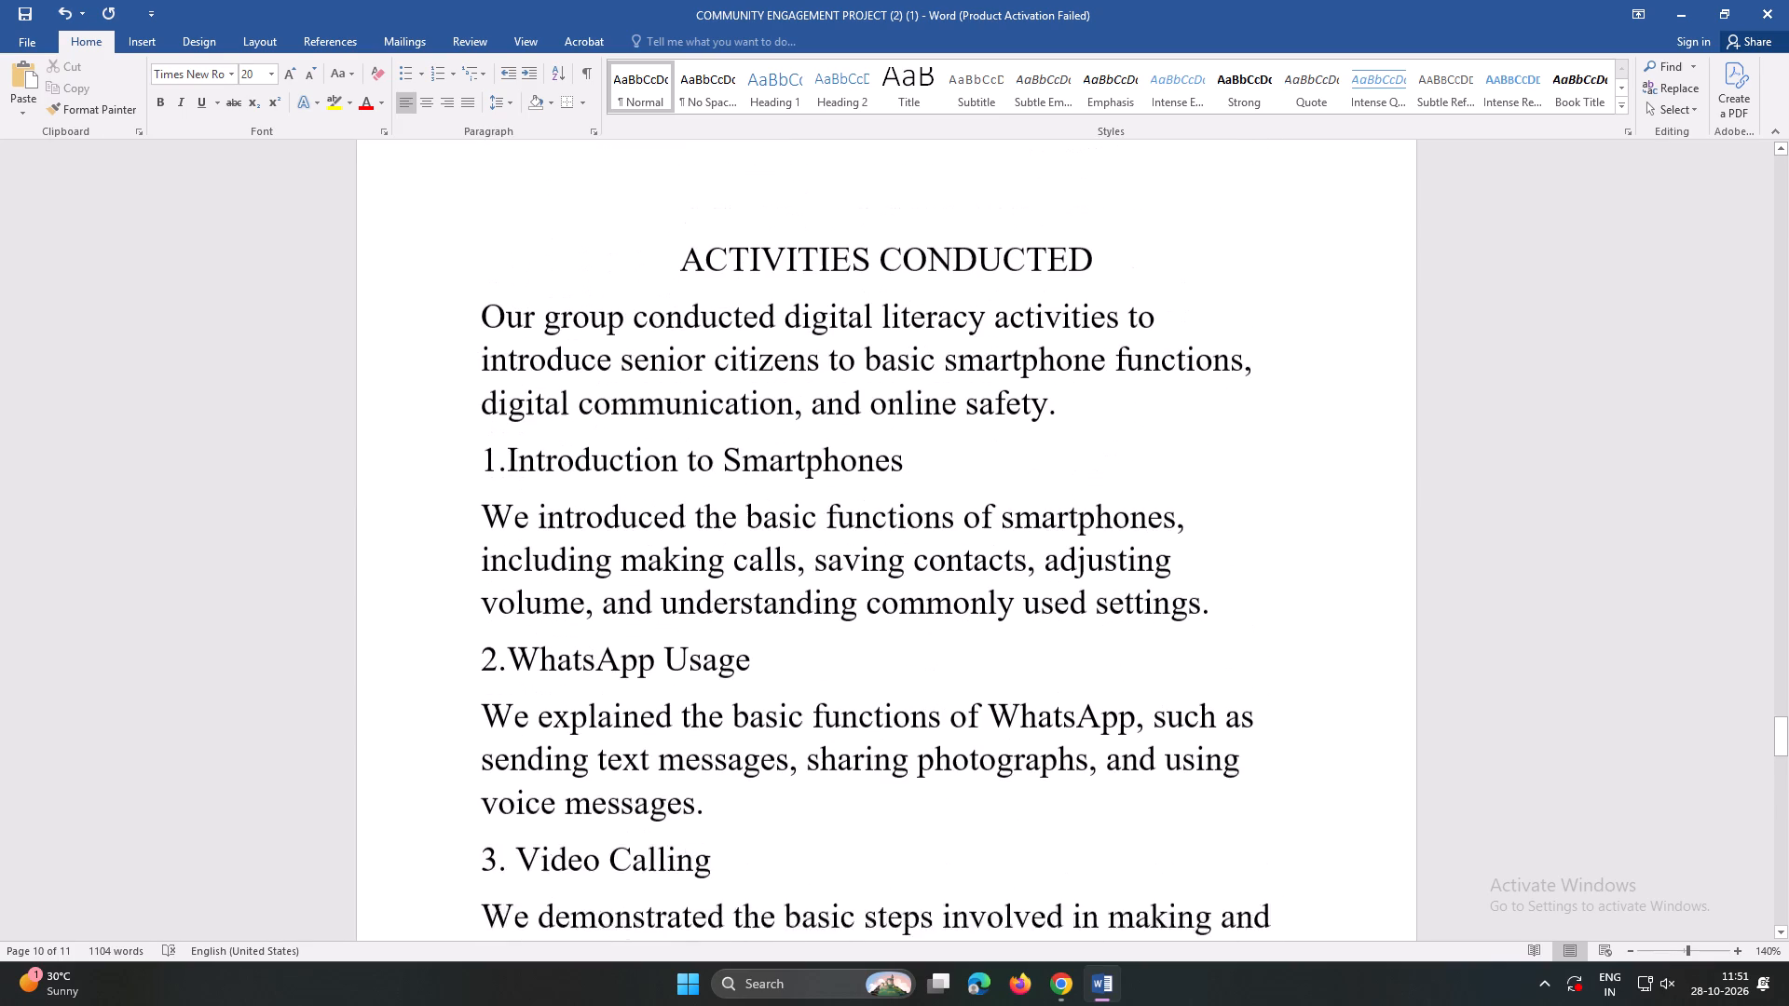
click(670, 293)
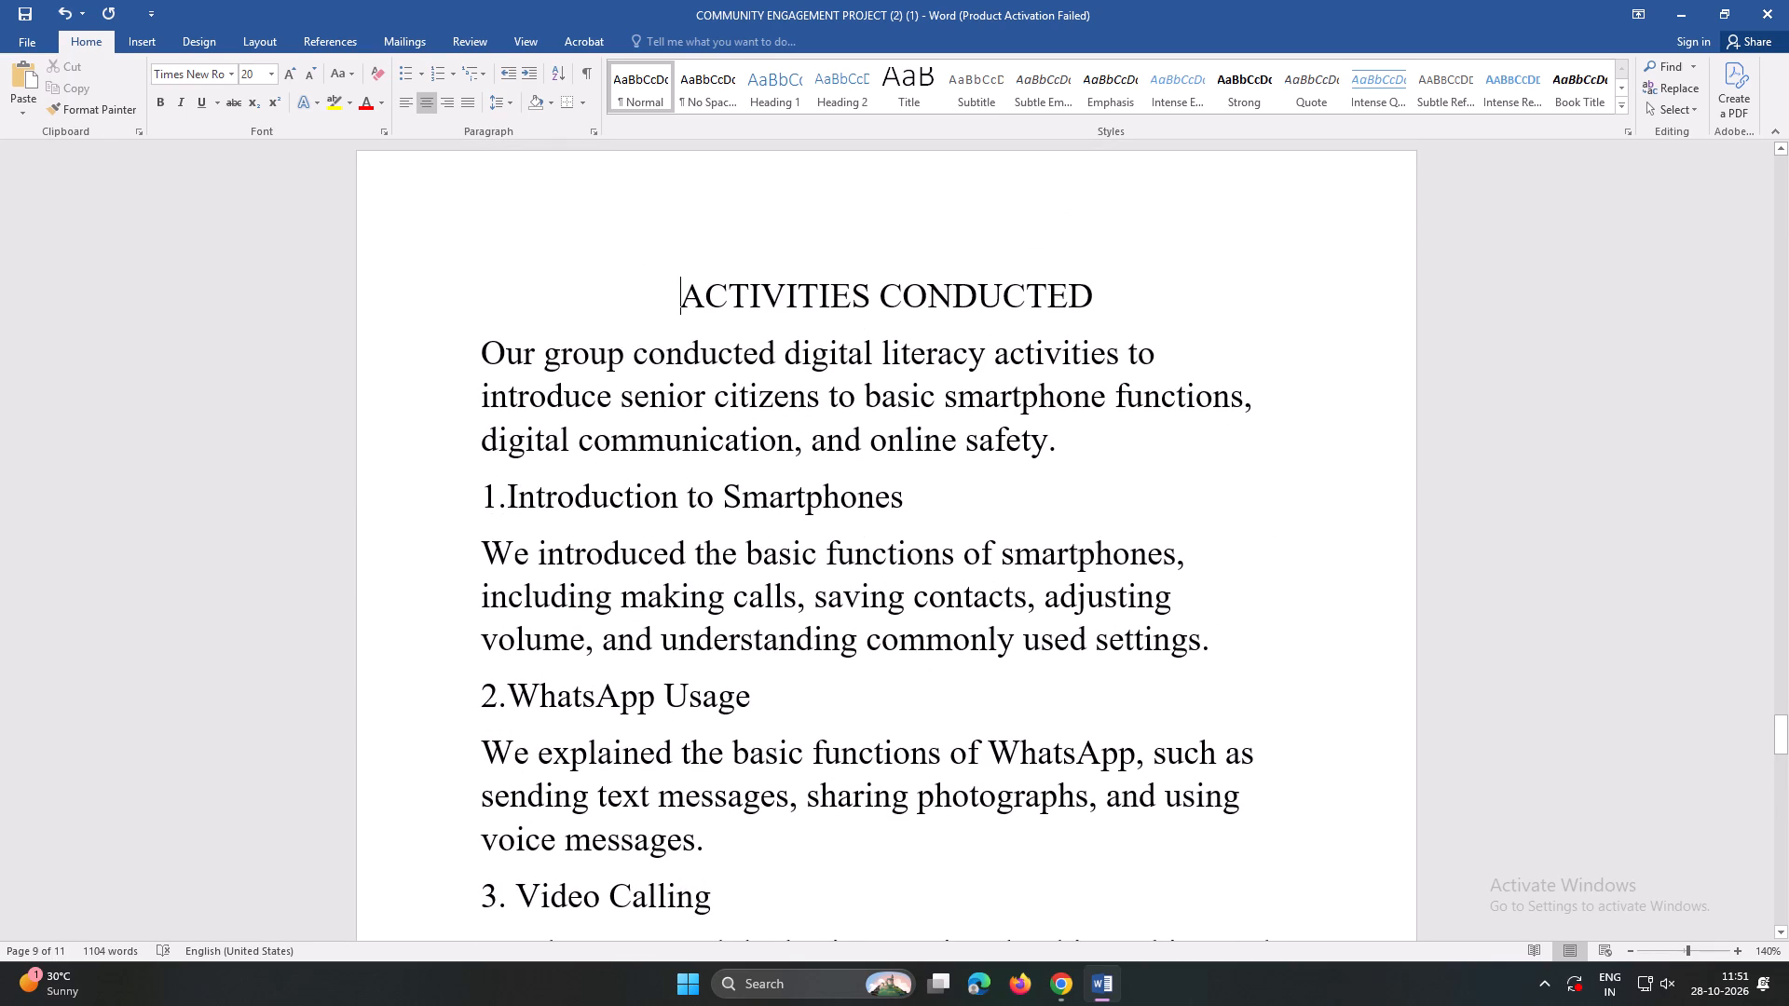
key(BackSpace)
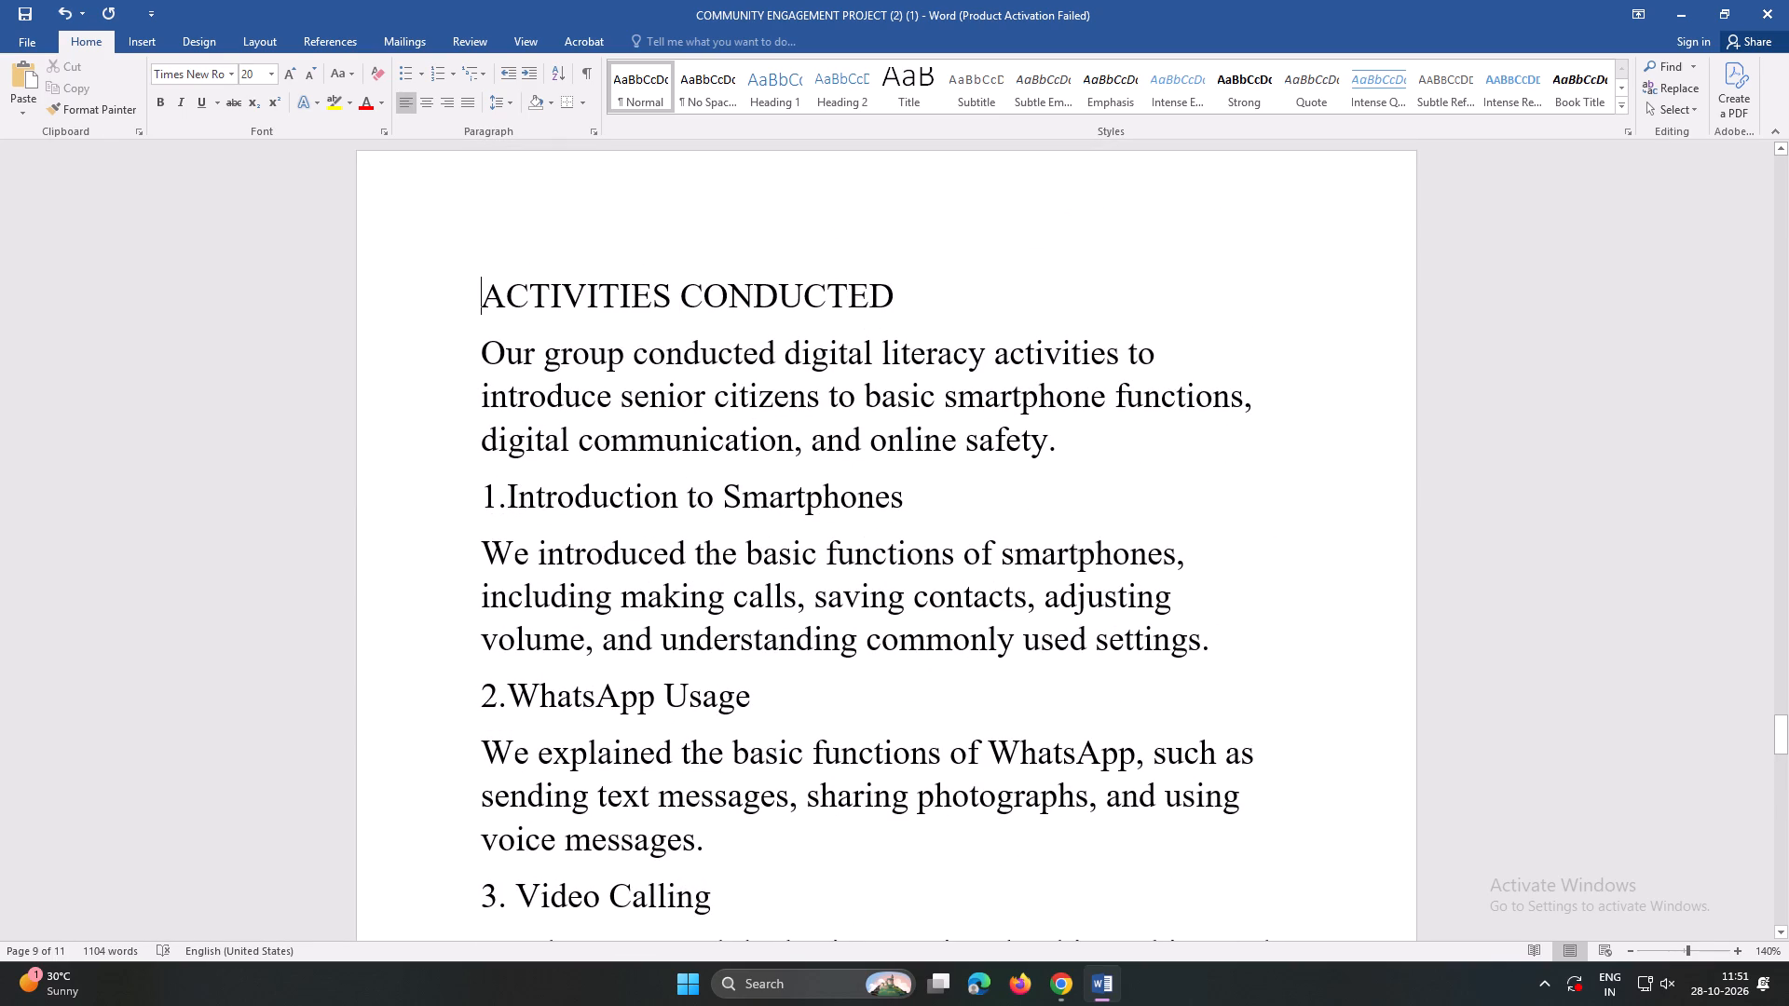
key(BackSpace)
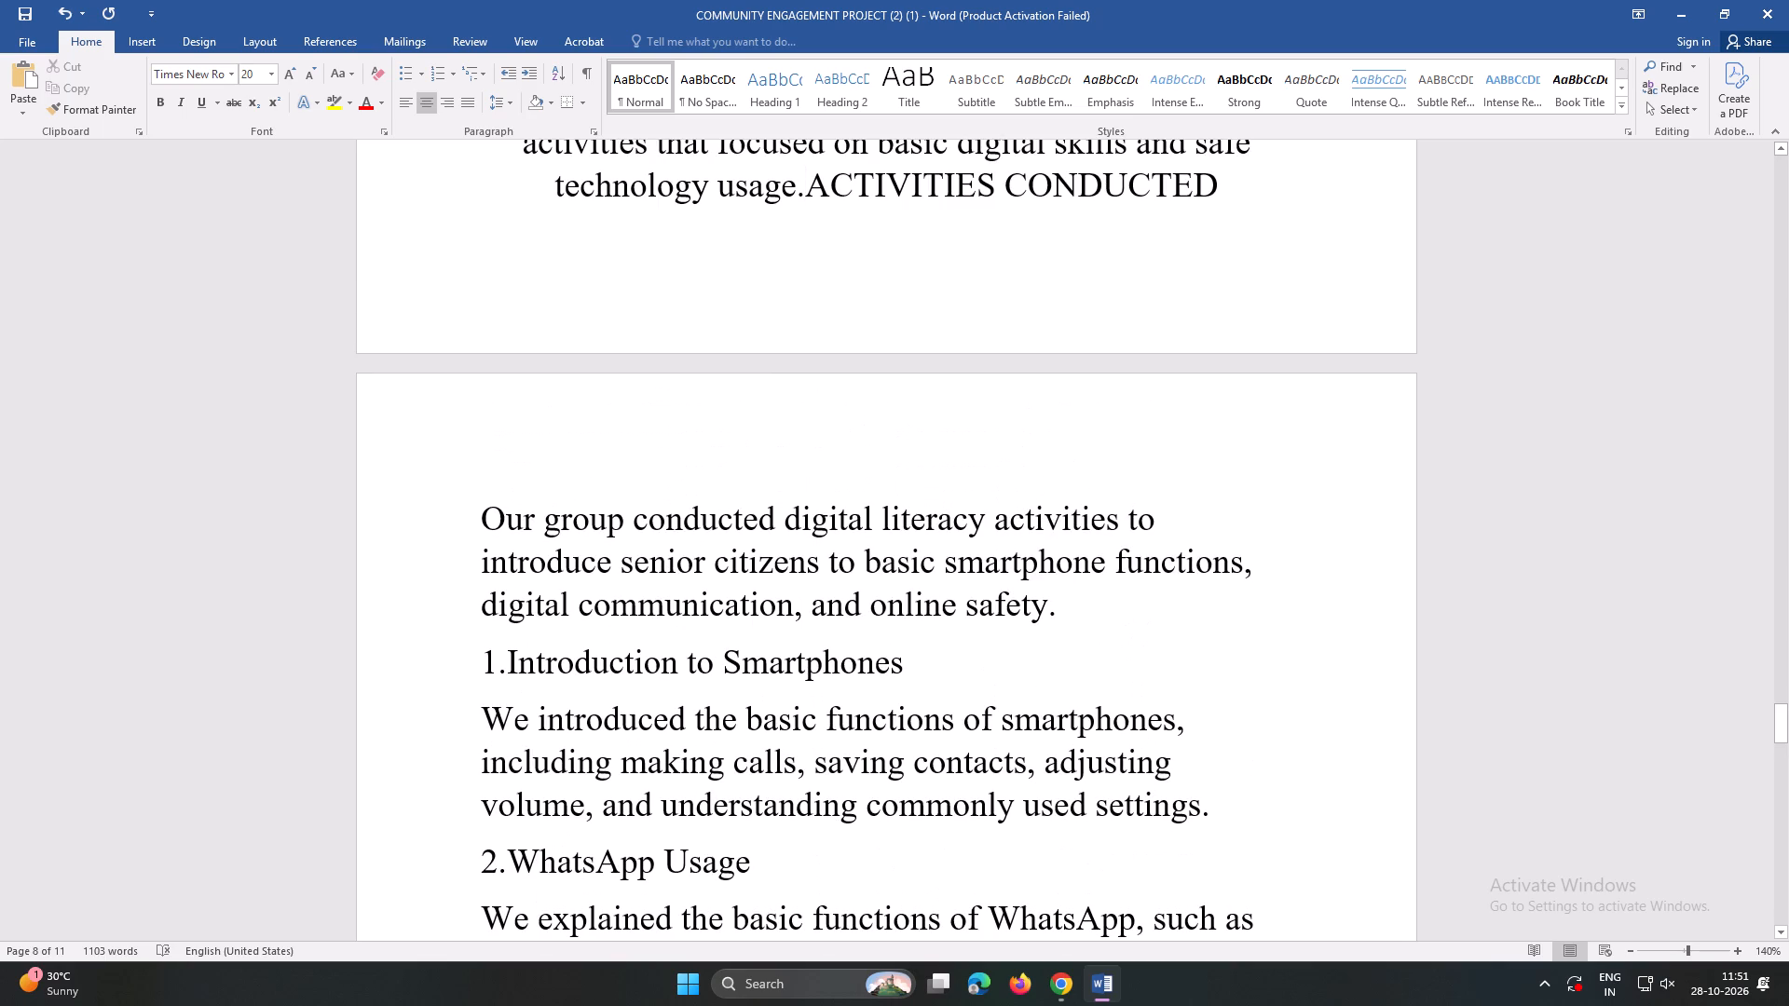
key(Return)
Select the "8.5 Introduction to Useful Mobile Applications" heading, and reselect from the end of its line.
scroll(692, 294, down, 10)
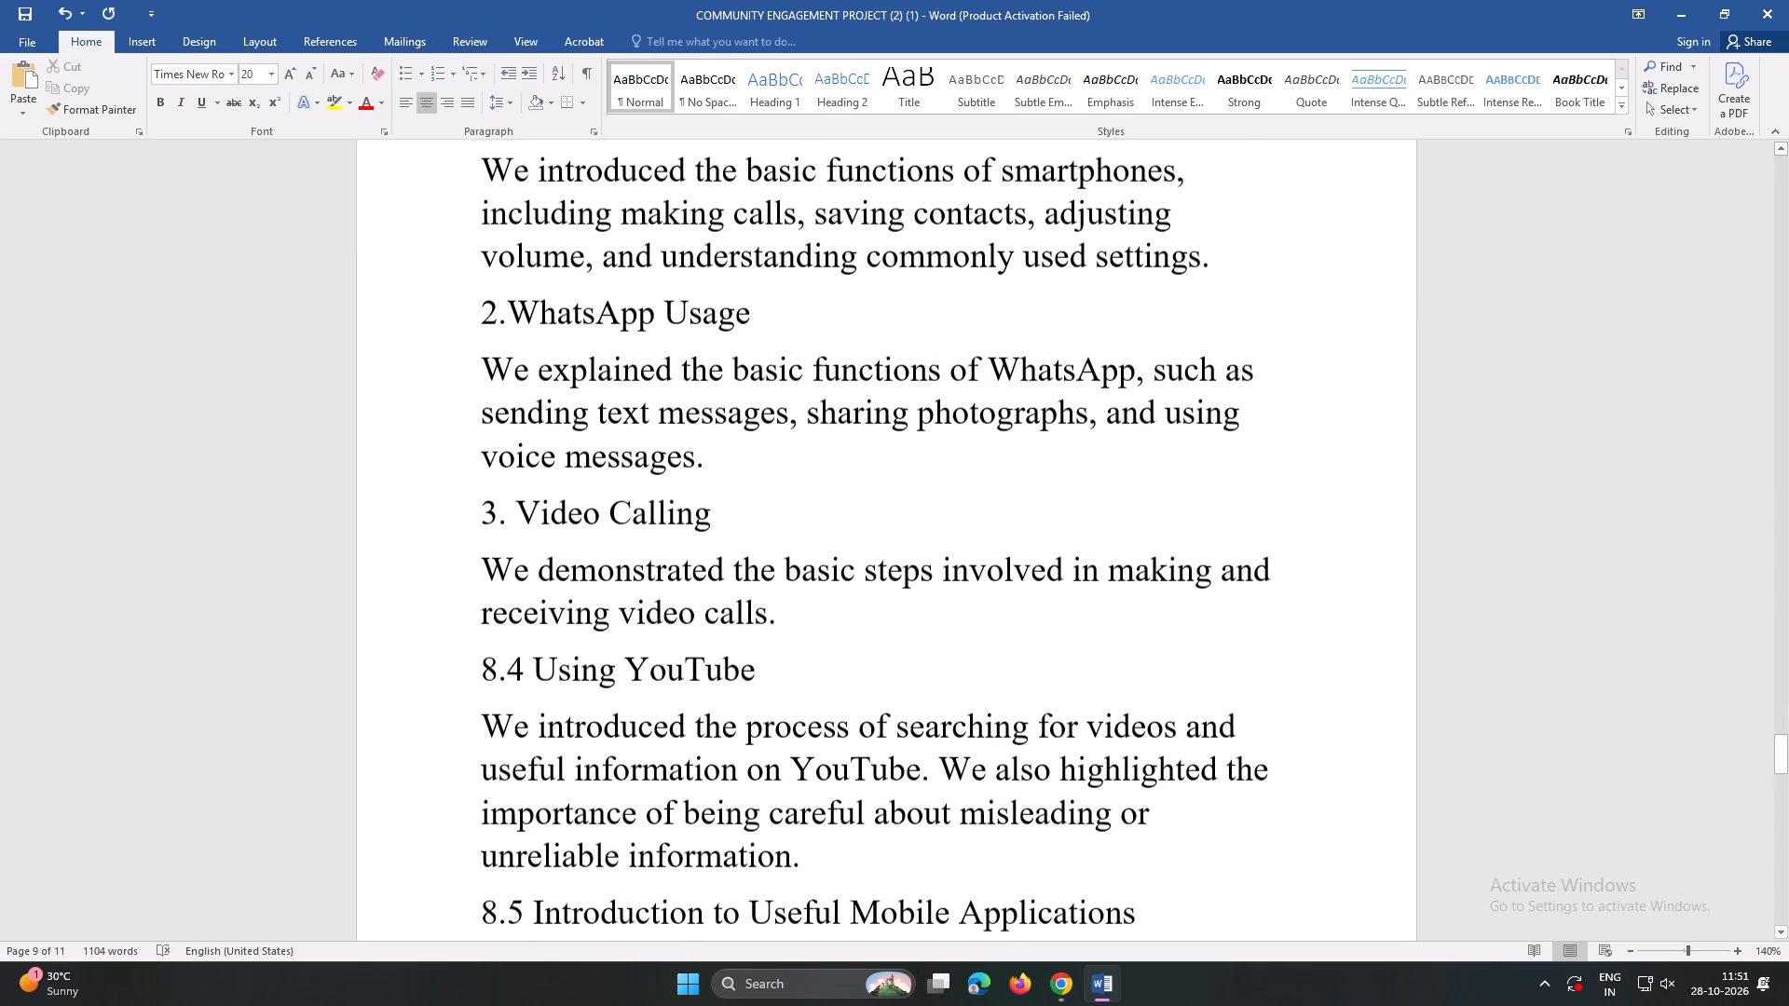
scroll(695, 298, down, 3)
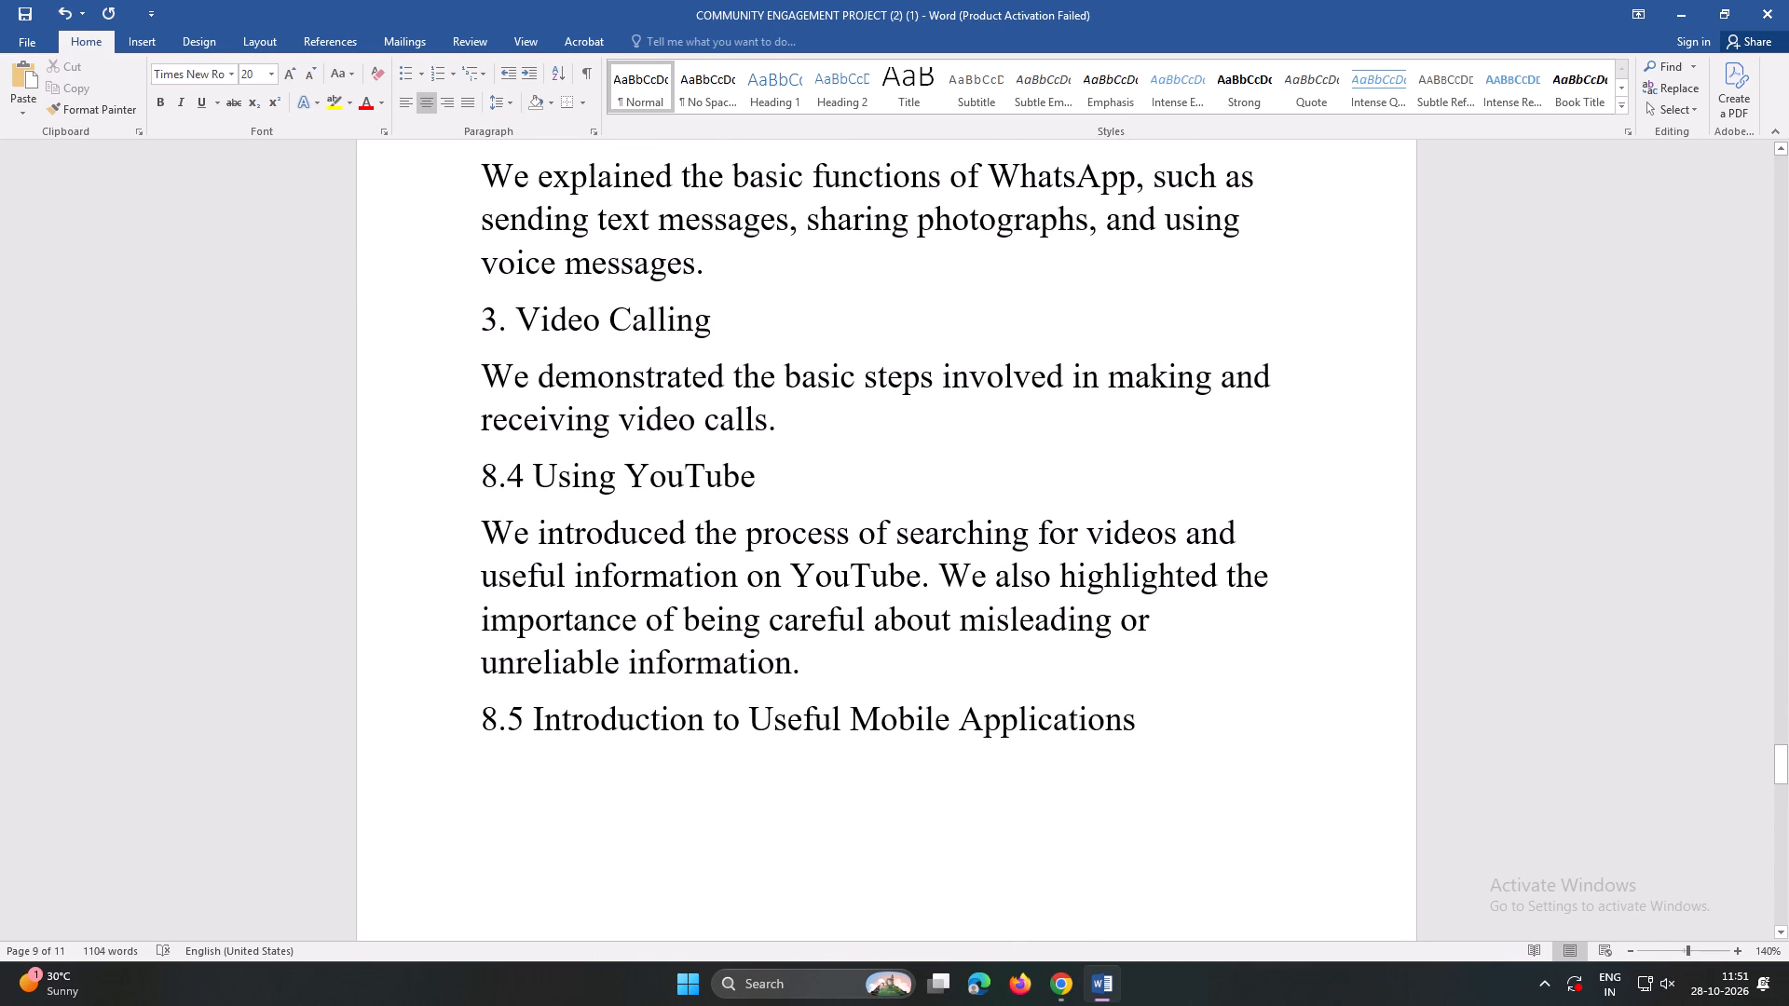
drag(473, 720, 509, 735)
drag(509, 735, 1147, 710)
scroll(1147, 704, down, 3)
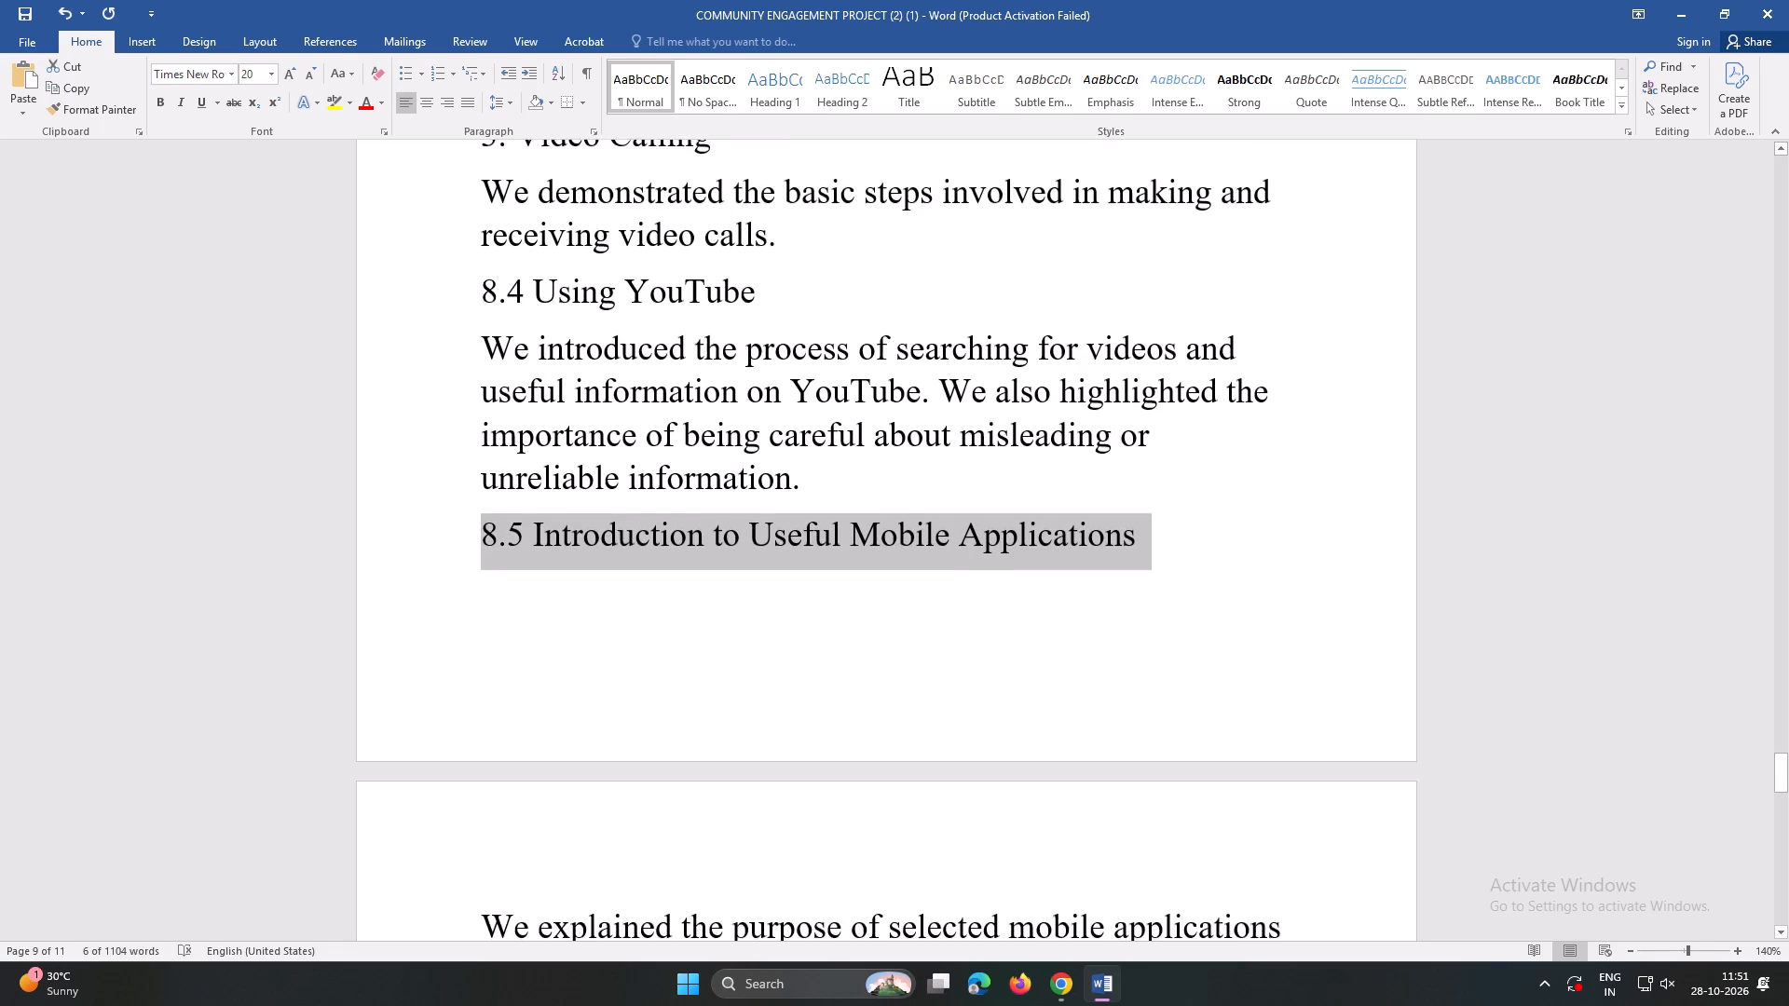
scroll(1130, 631, down, 3)
drag(1126, 387, 1131, 470)
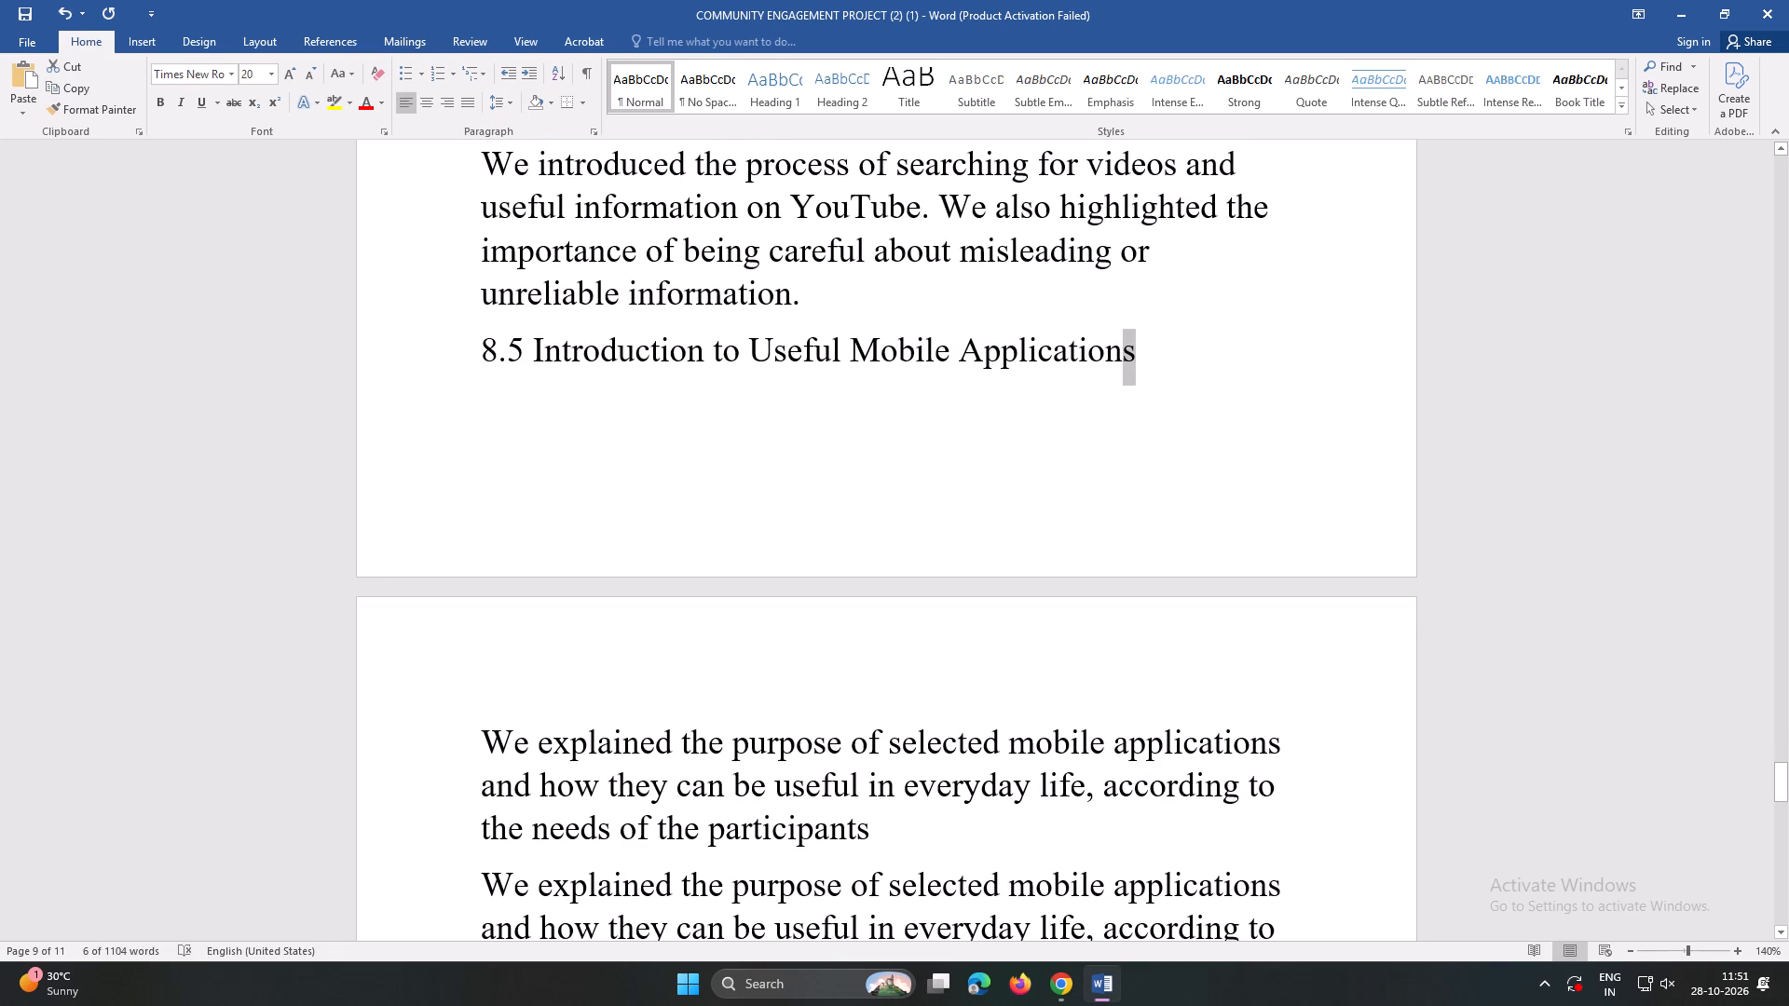
Cut the 8.5 heading with the first copy of its paragraph and reinsert both on a new line directly after "unreliable information.".
drag(1131, 470, 1126, 442)
click(1115, 407)
drag(473, 333, 502, 406)
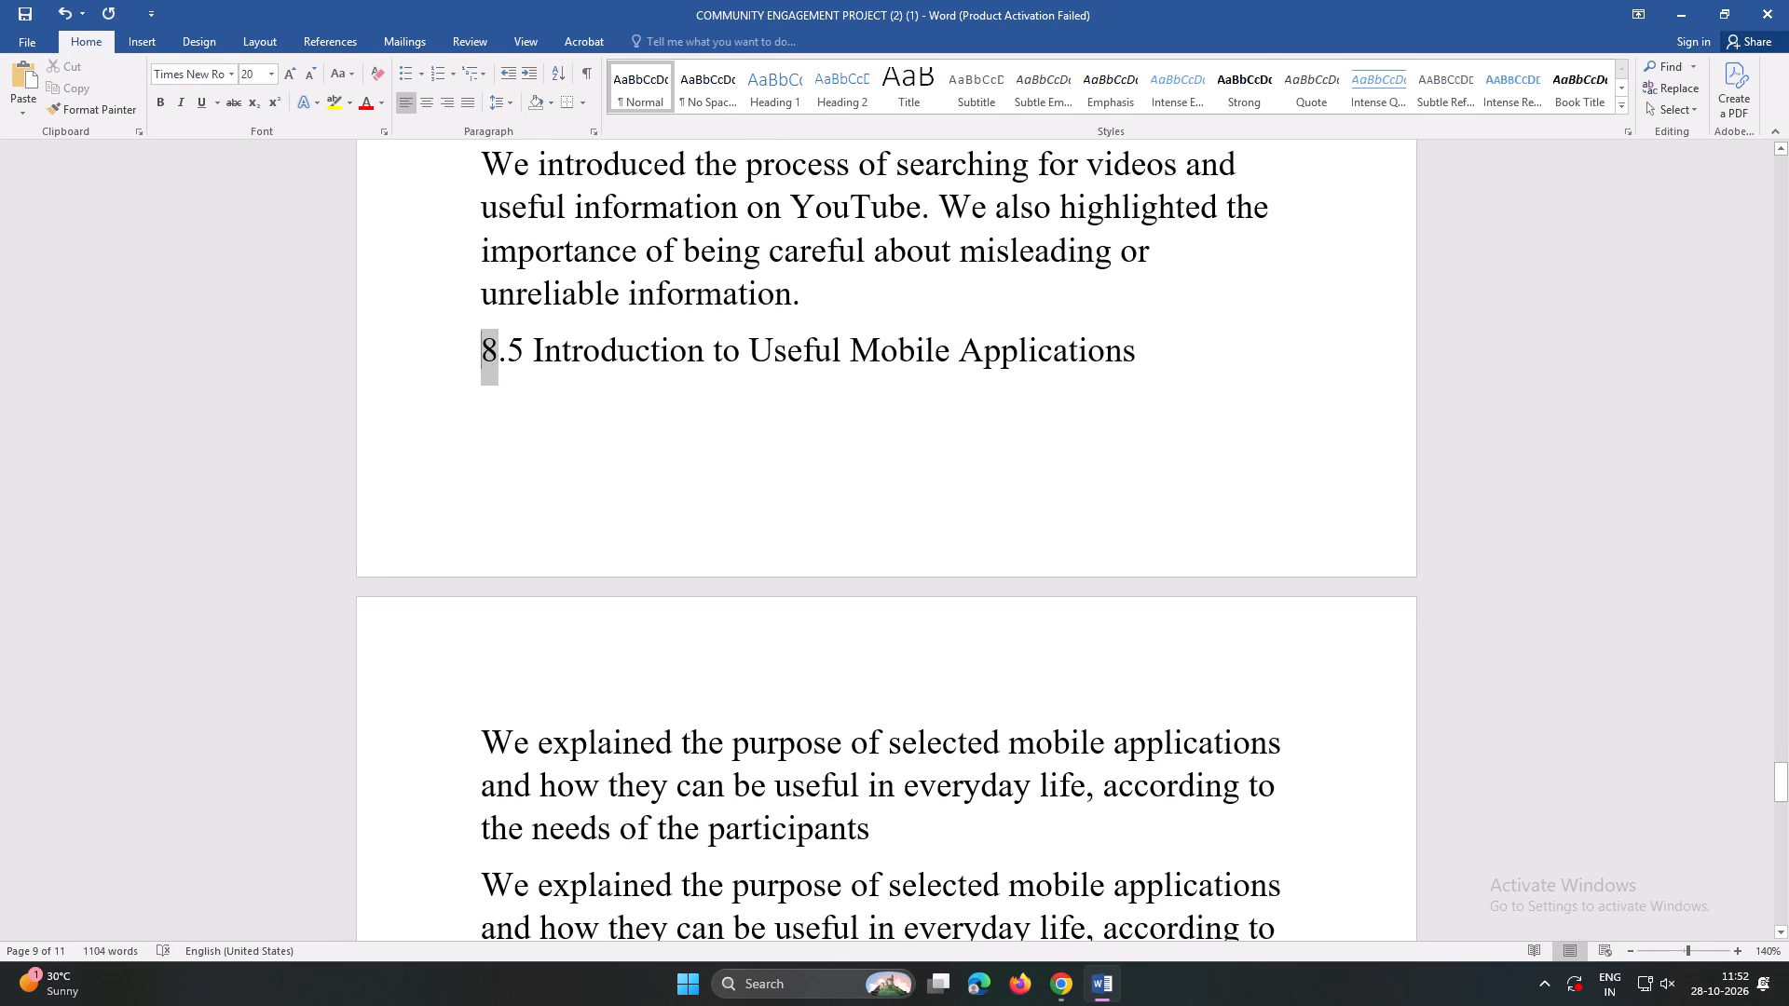
drag(502, 406, 813, 829)
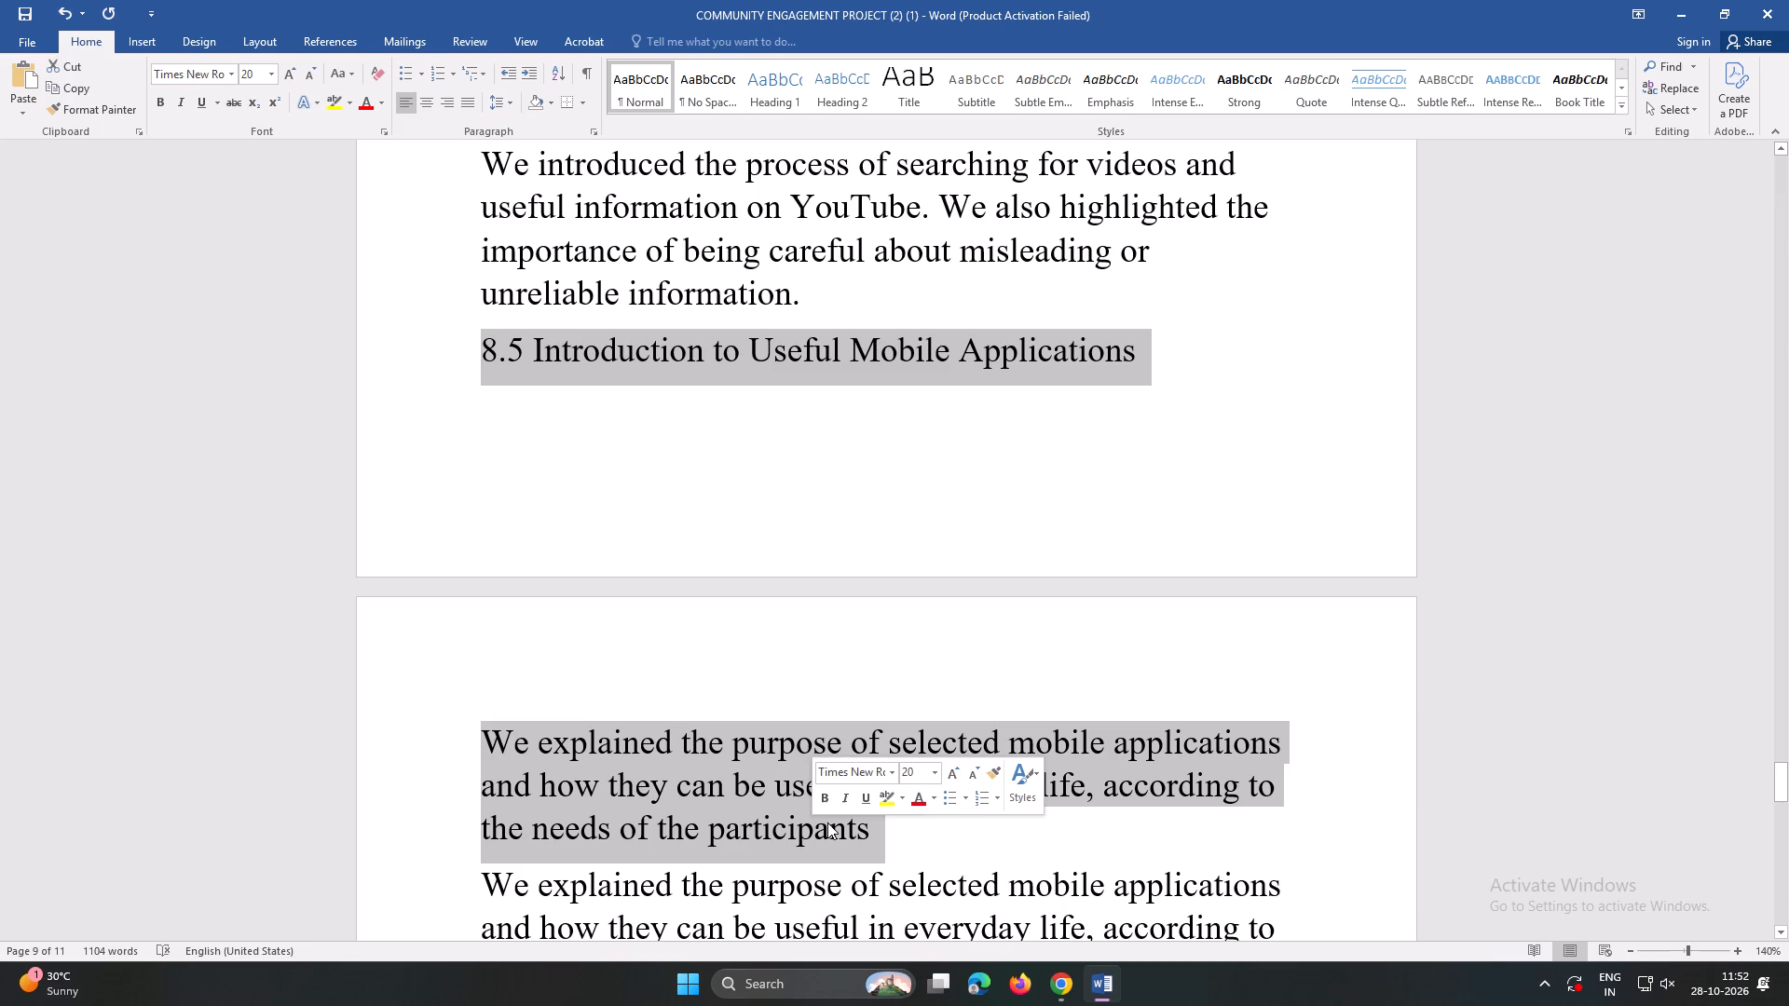
key(ctrl+c)
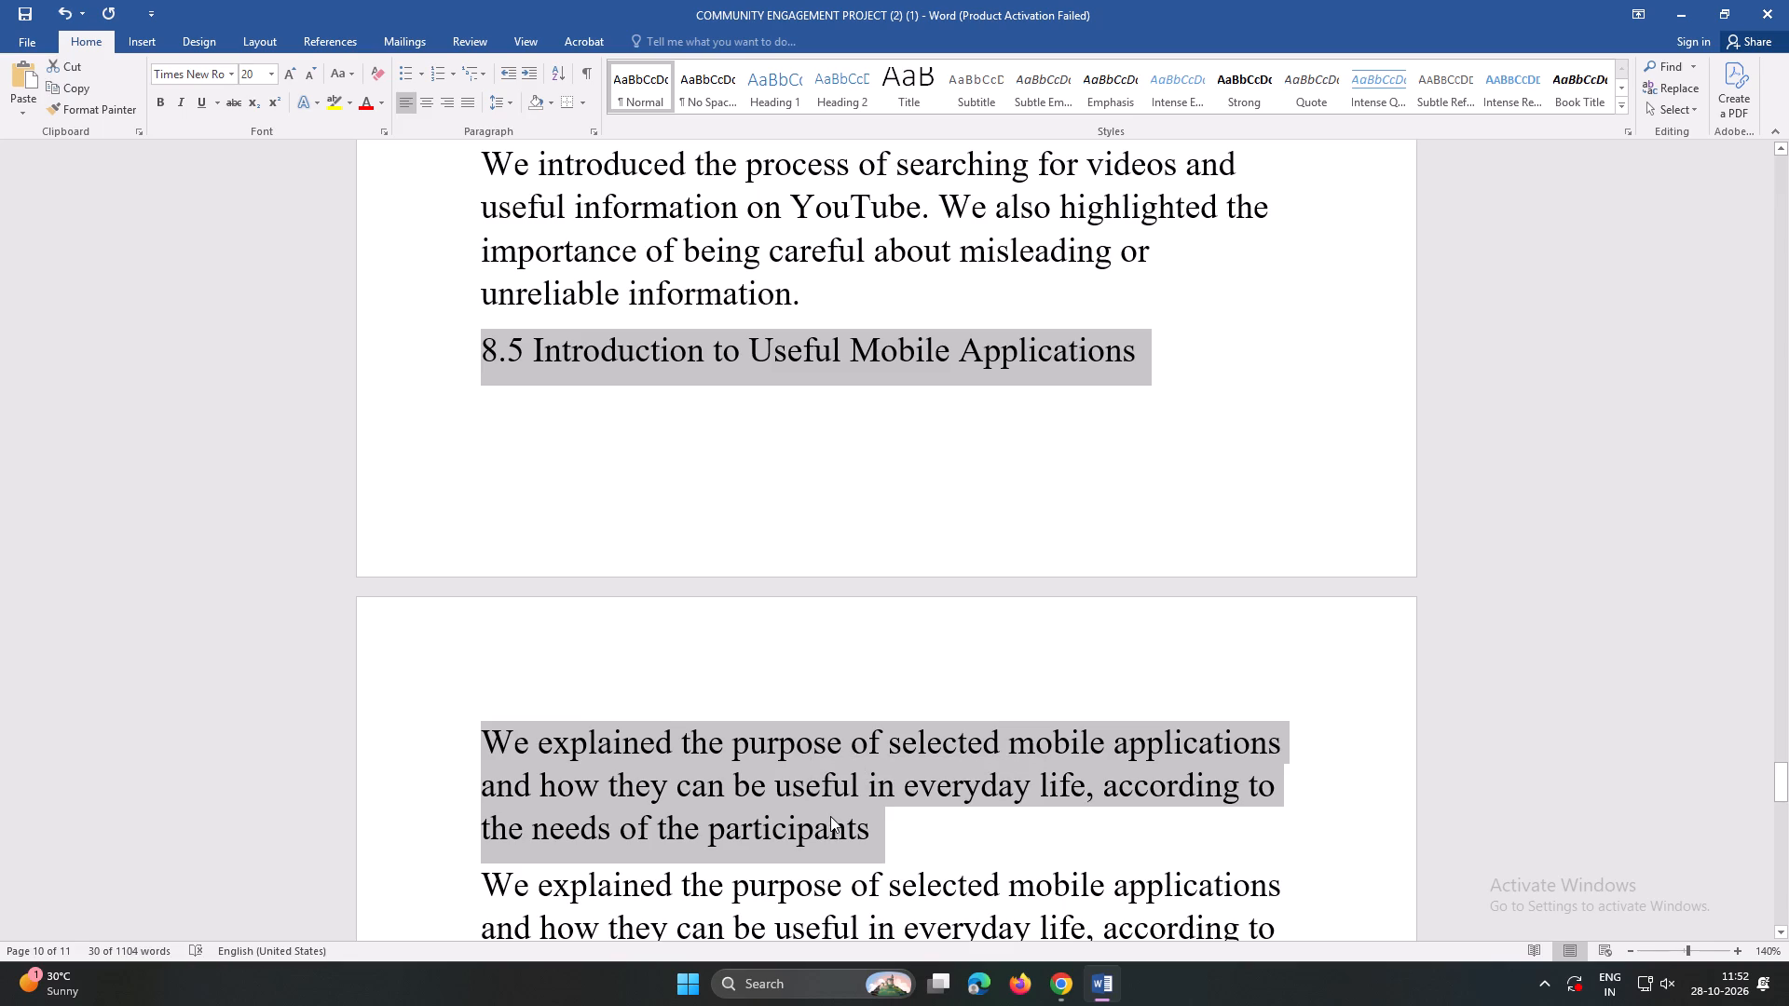
key(ctrl+c)
key(BackSpace)
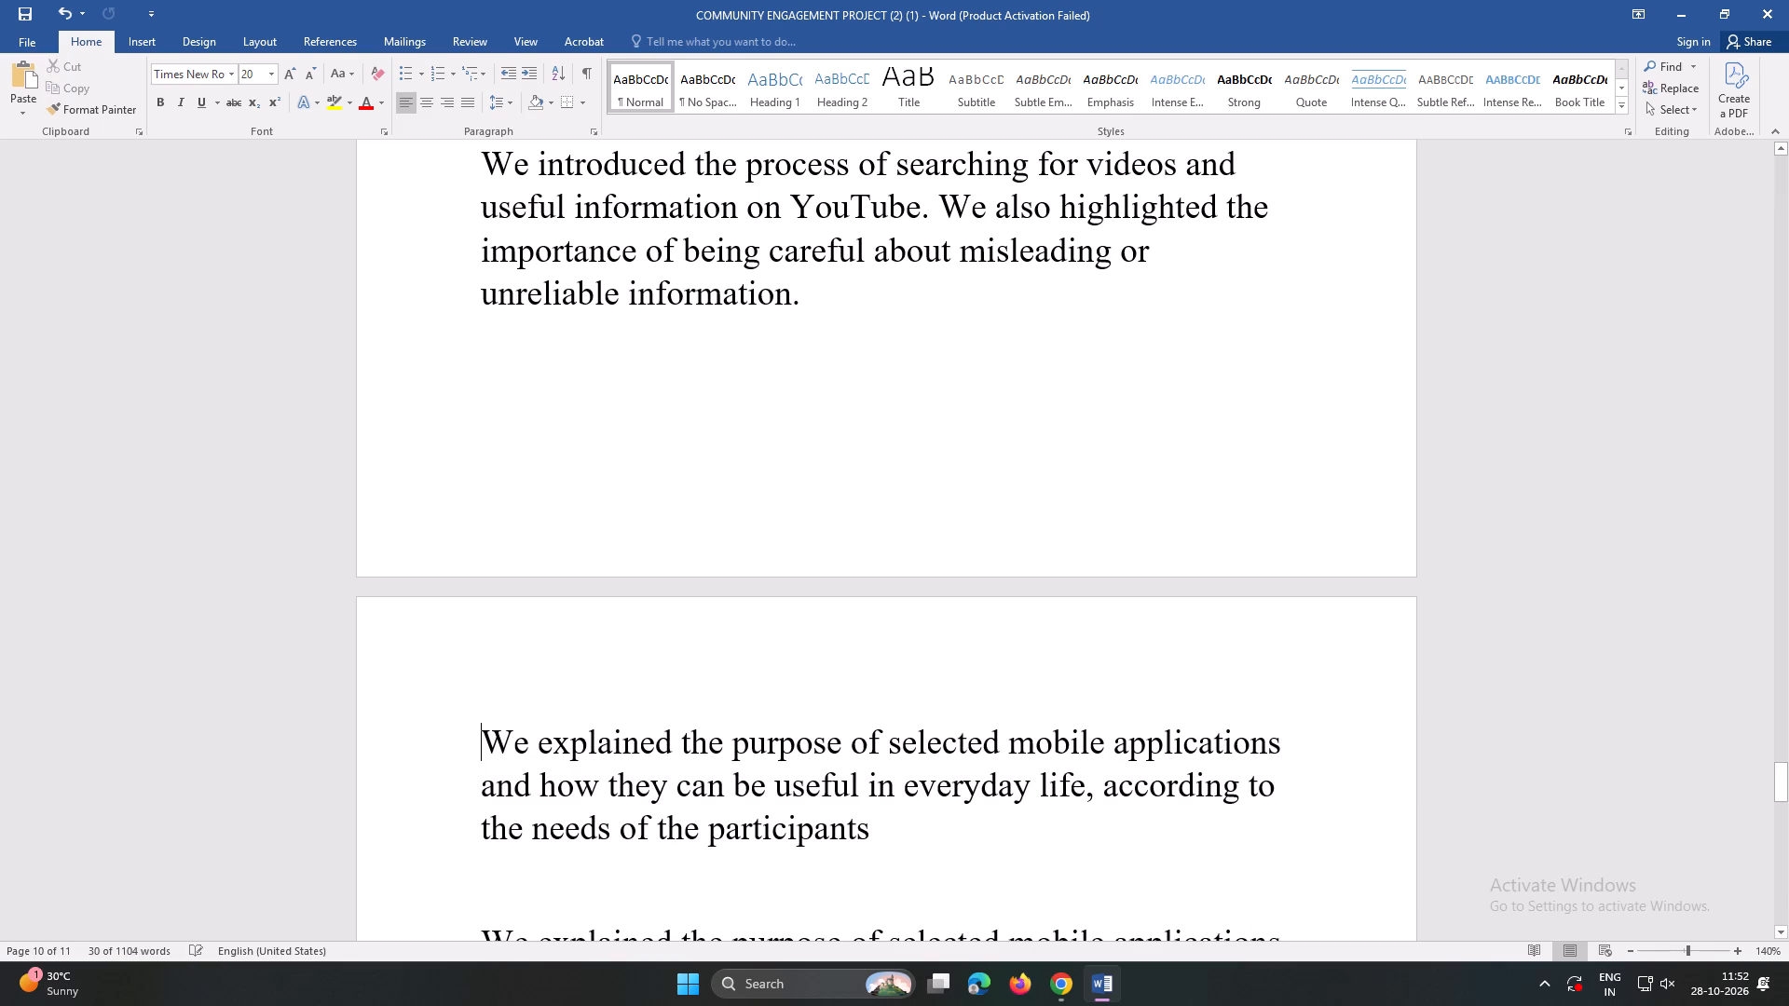
click(815, 293)
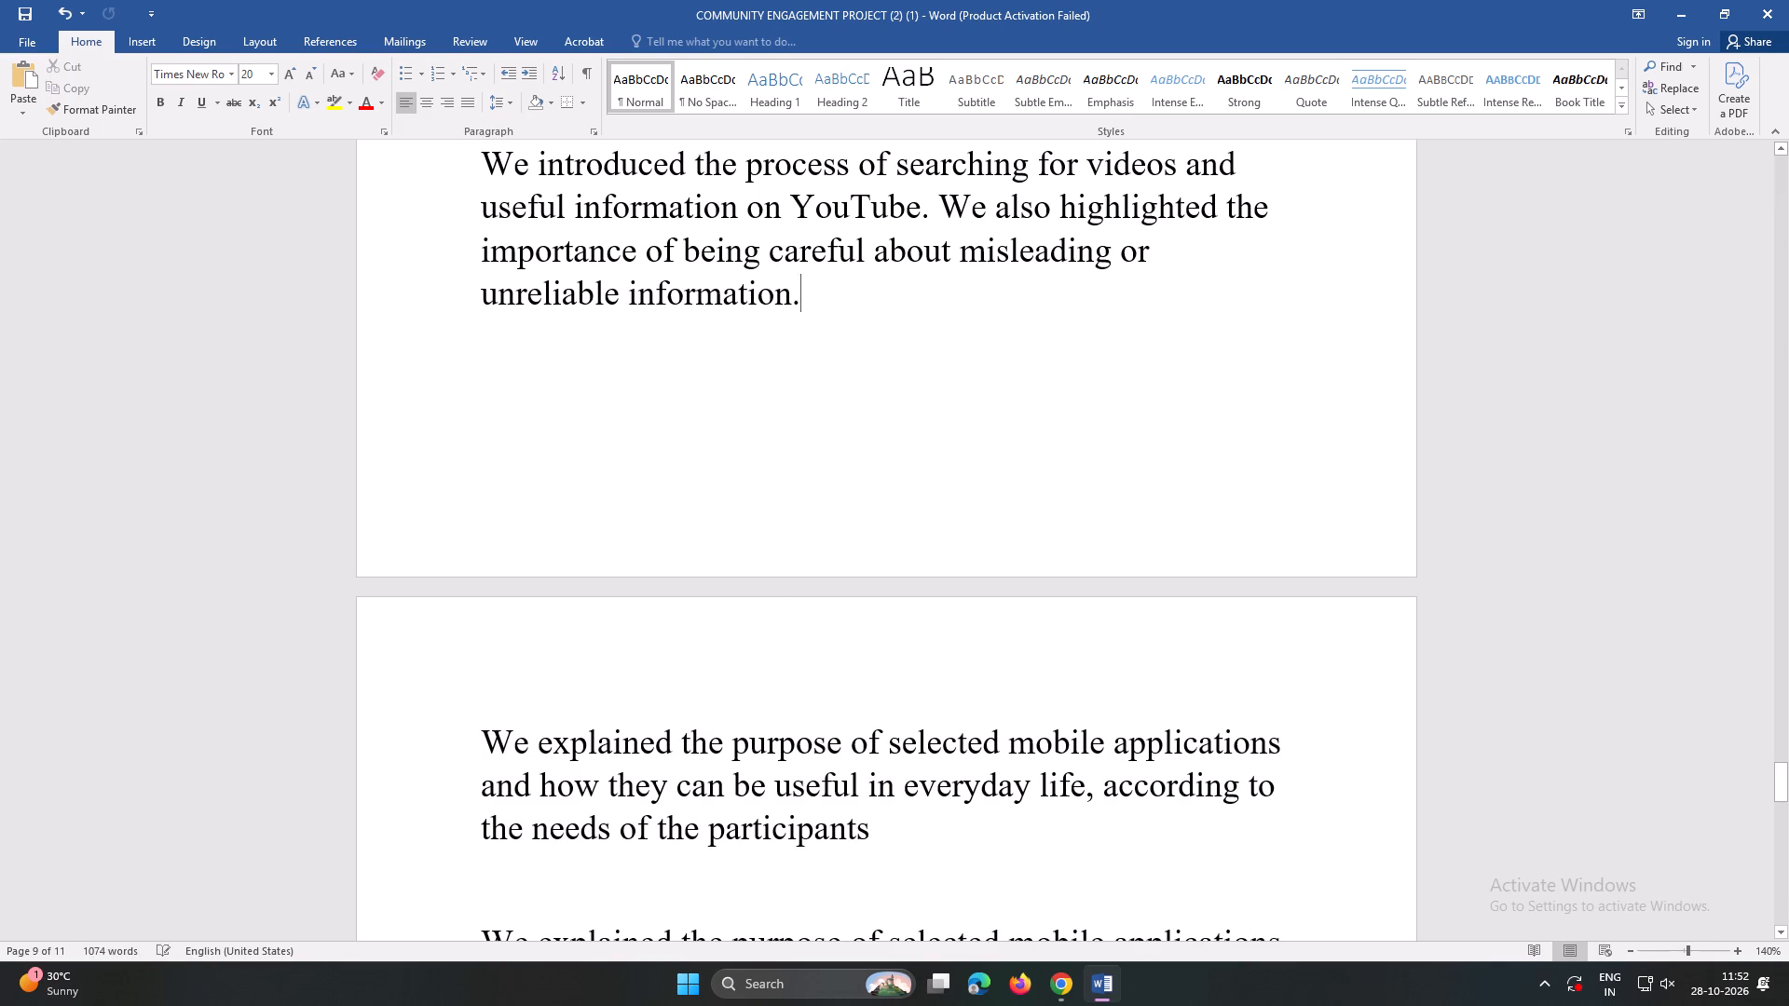
key(Return)
key(ctrl+v)
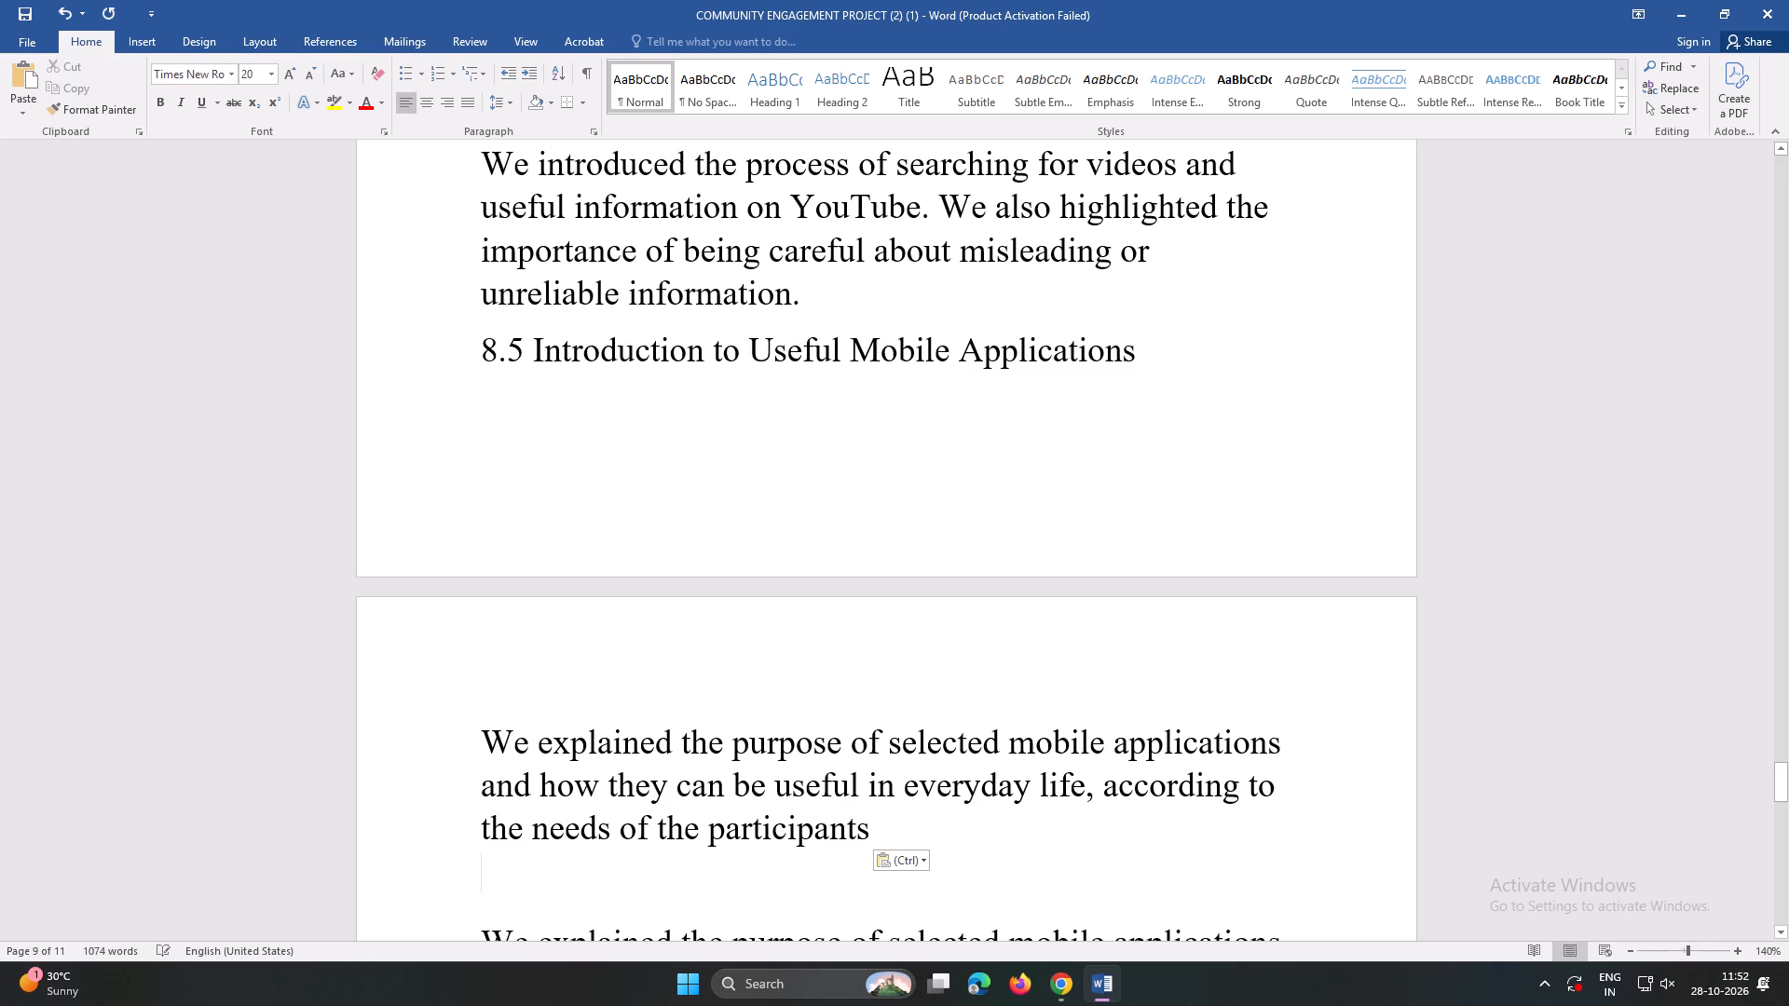
Select the duplicate "We explained the purpose of selected mobile applications" paragraphs below the first copy on page 10.
scroll(827, 313, down, 4)
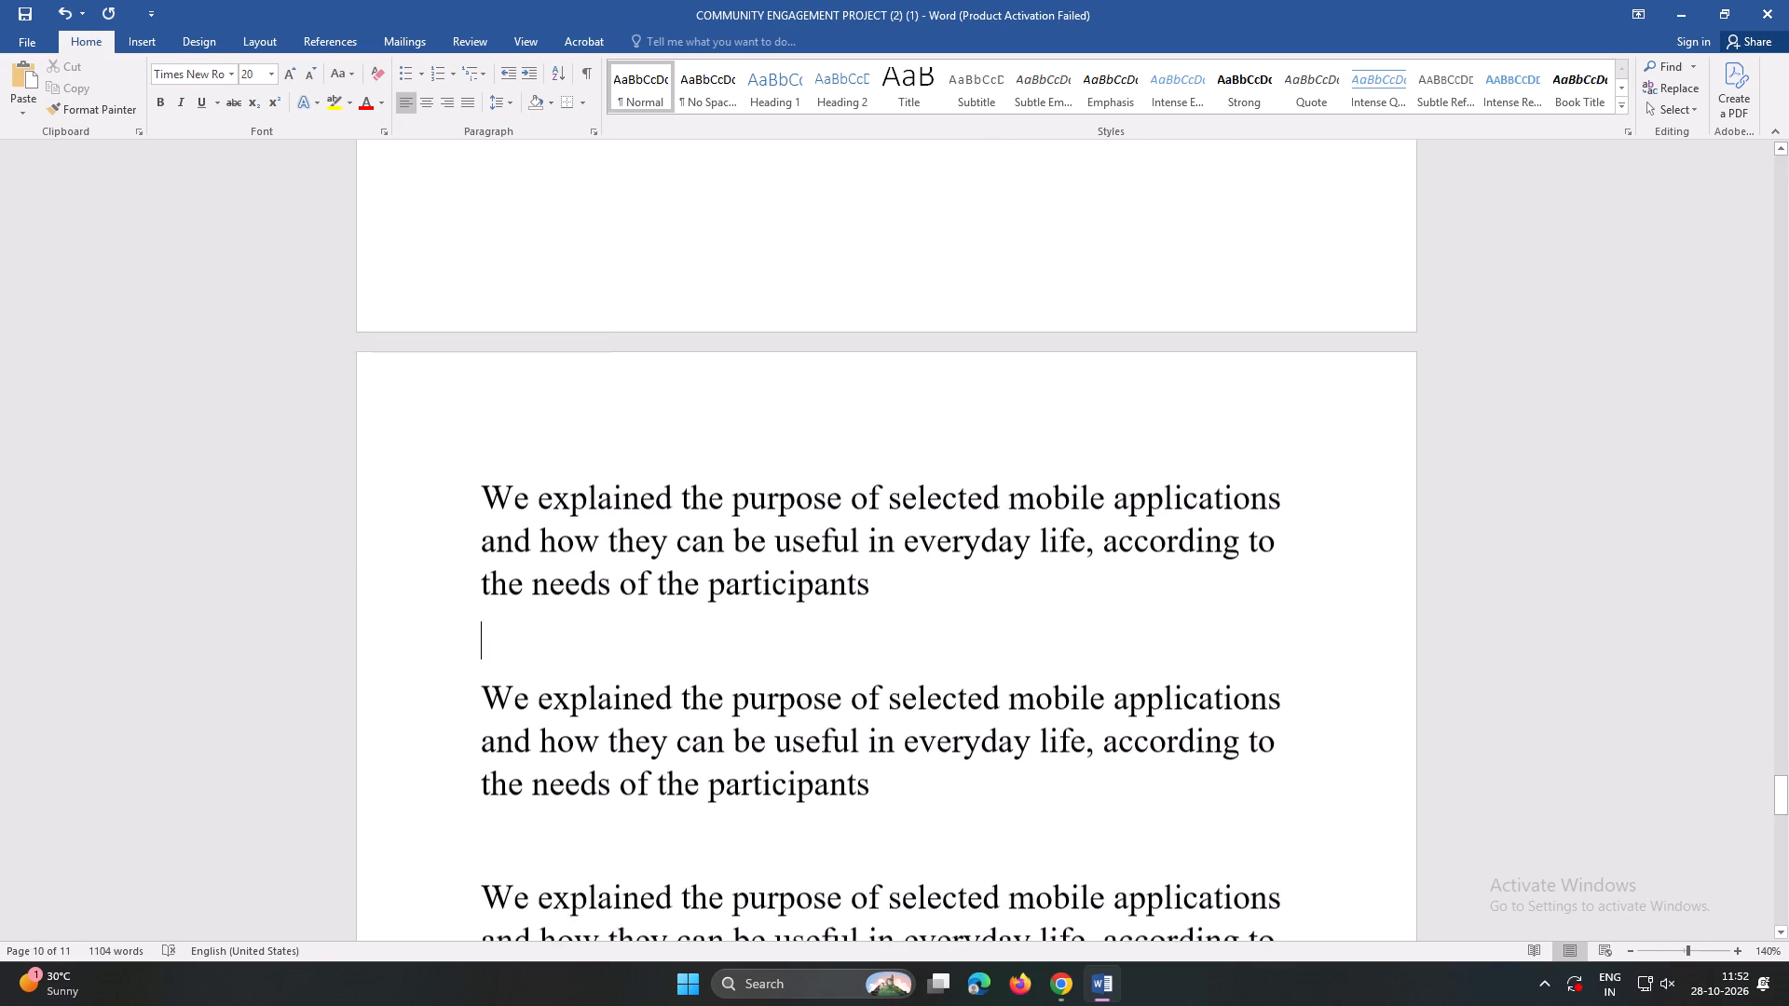
scroll(820, 306, down, 4)
drag(477, 430, 484, 469)
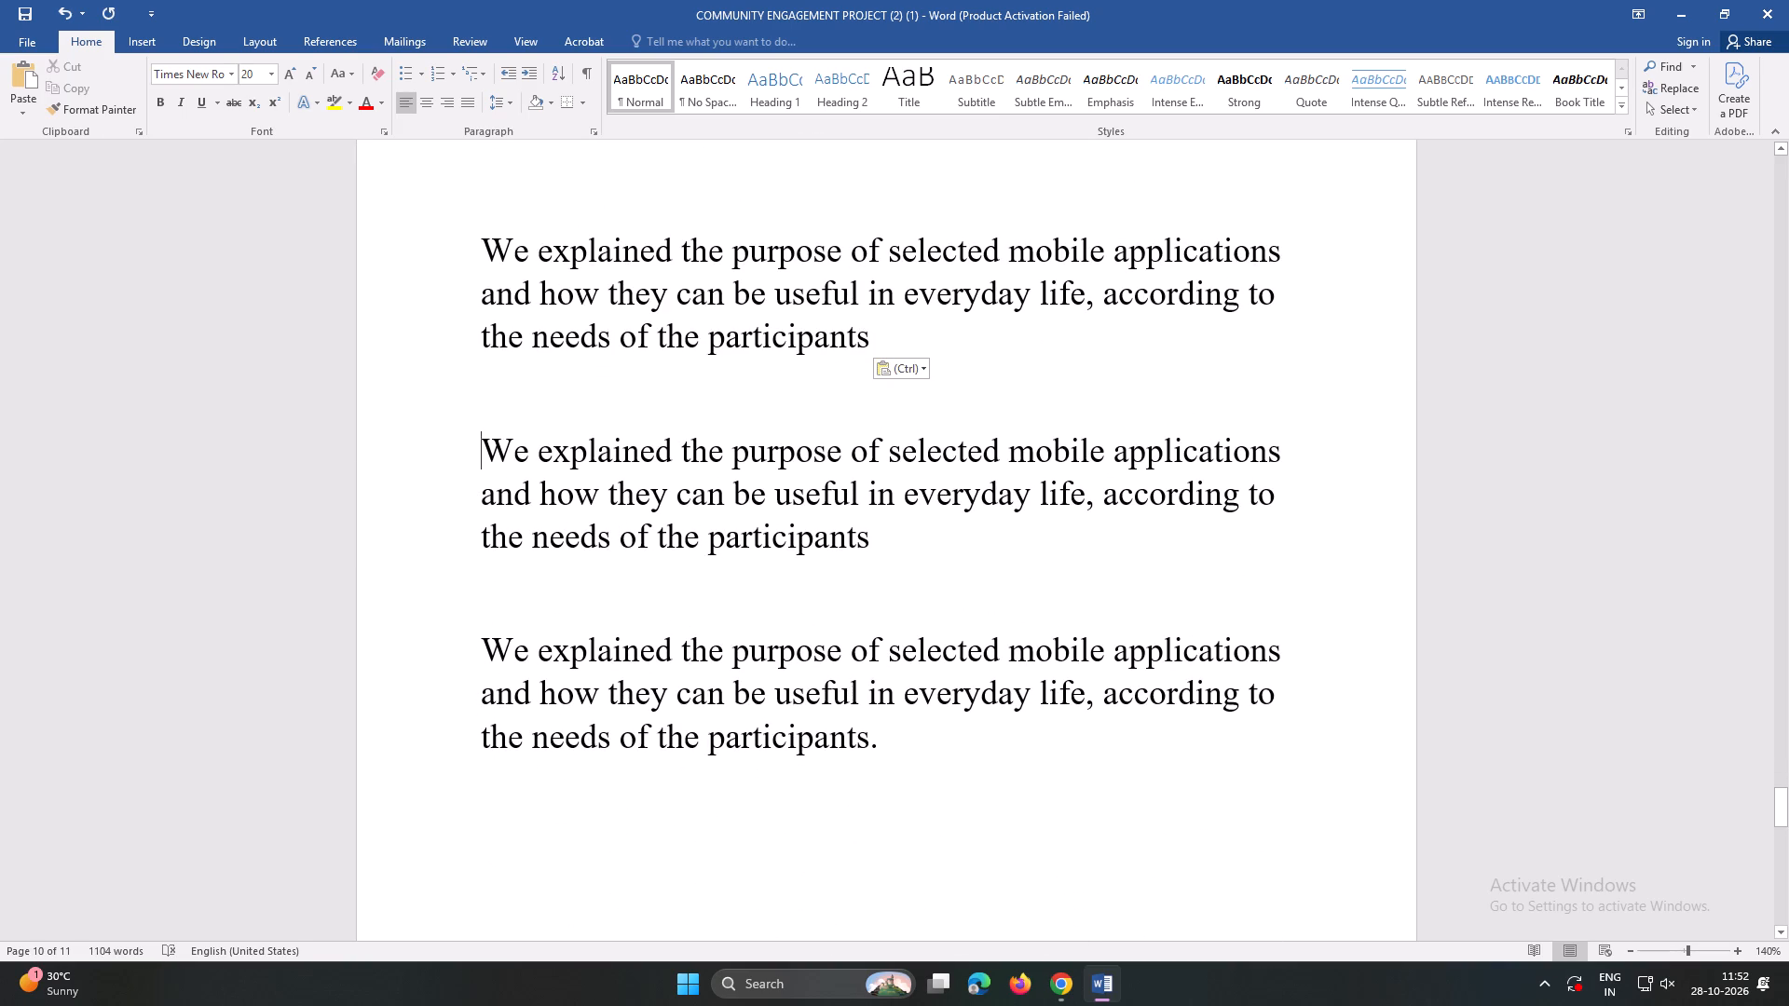
drag(484, 469, 867, 751)
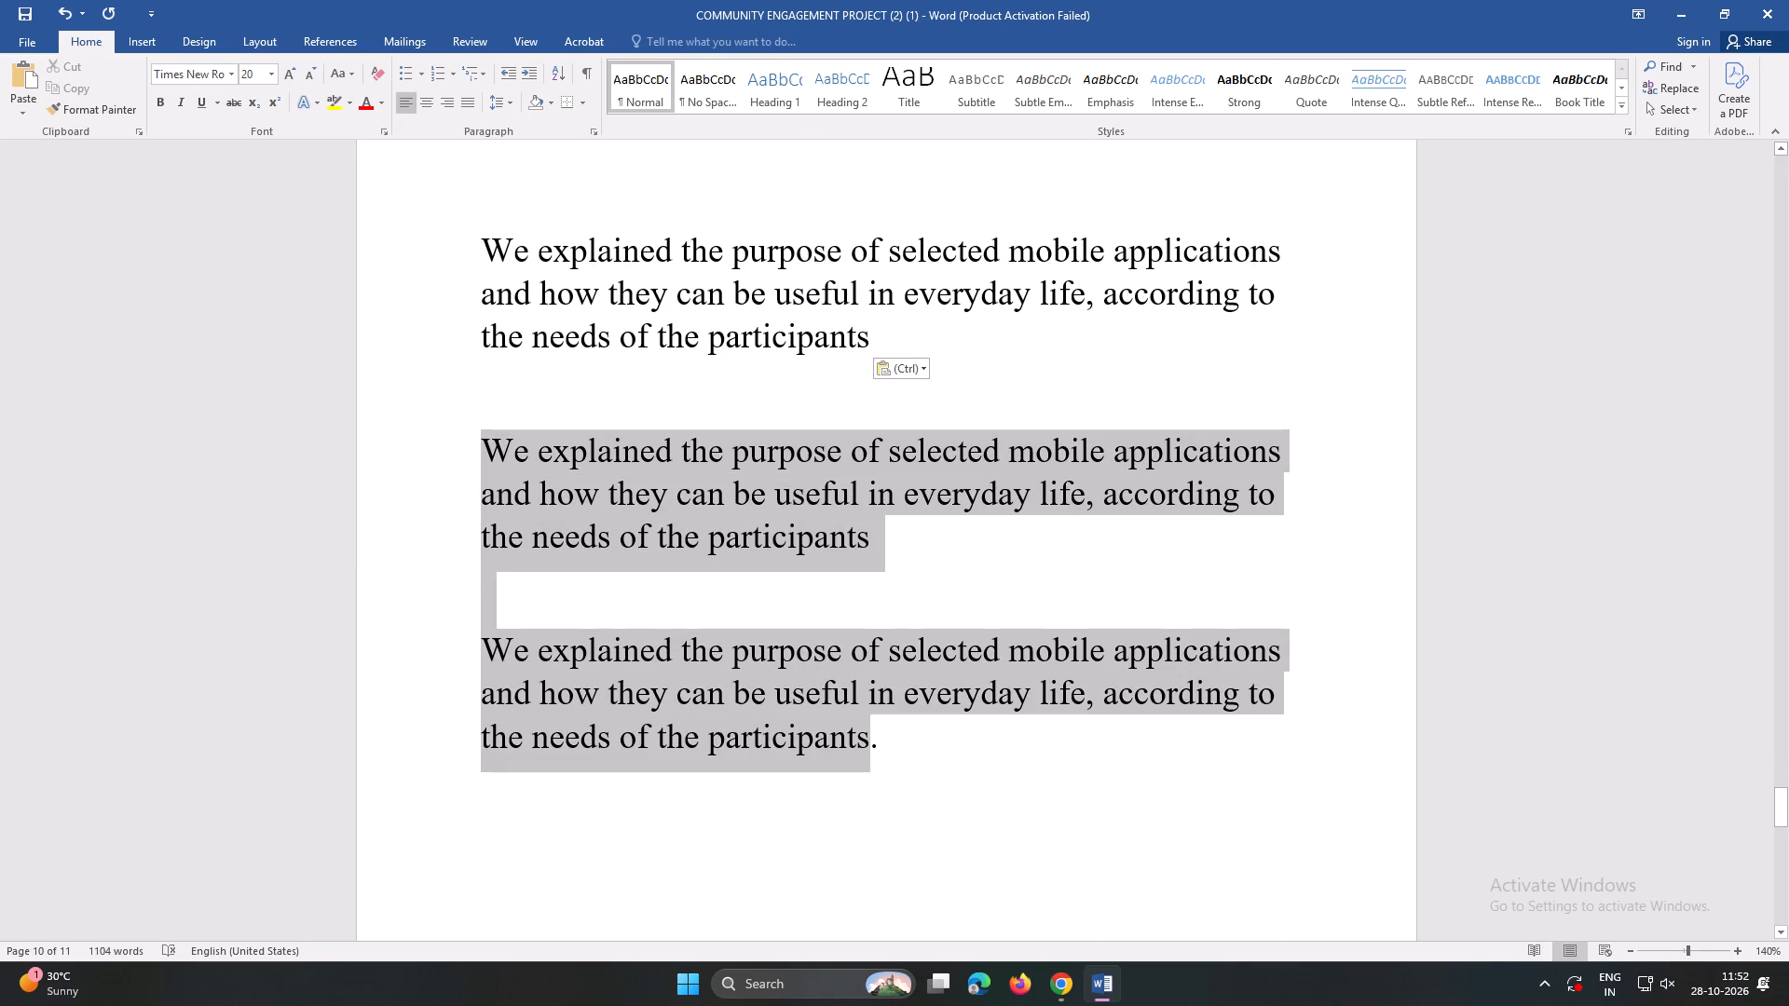
drag(867, 751, 880, 847)
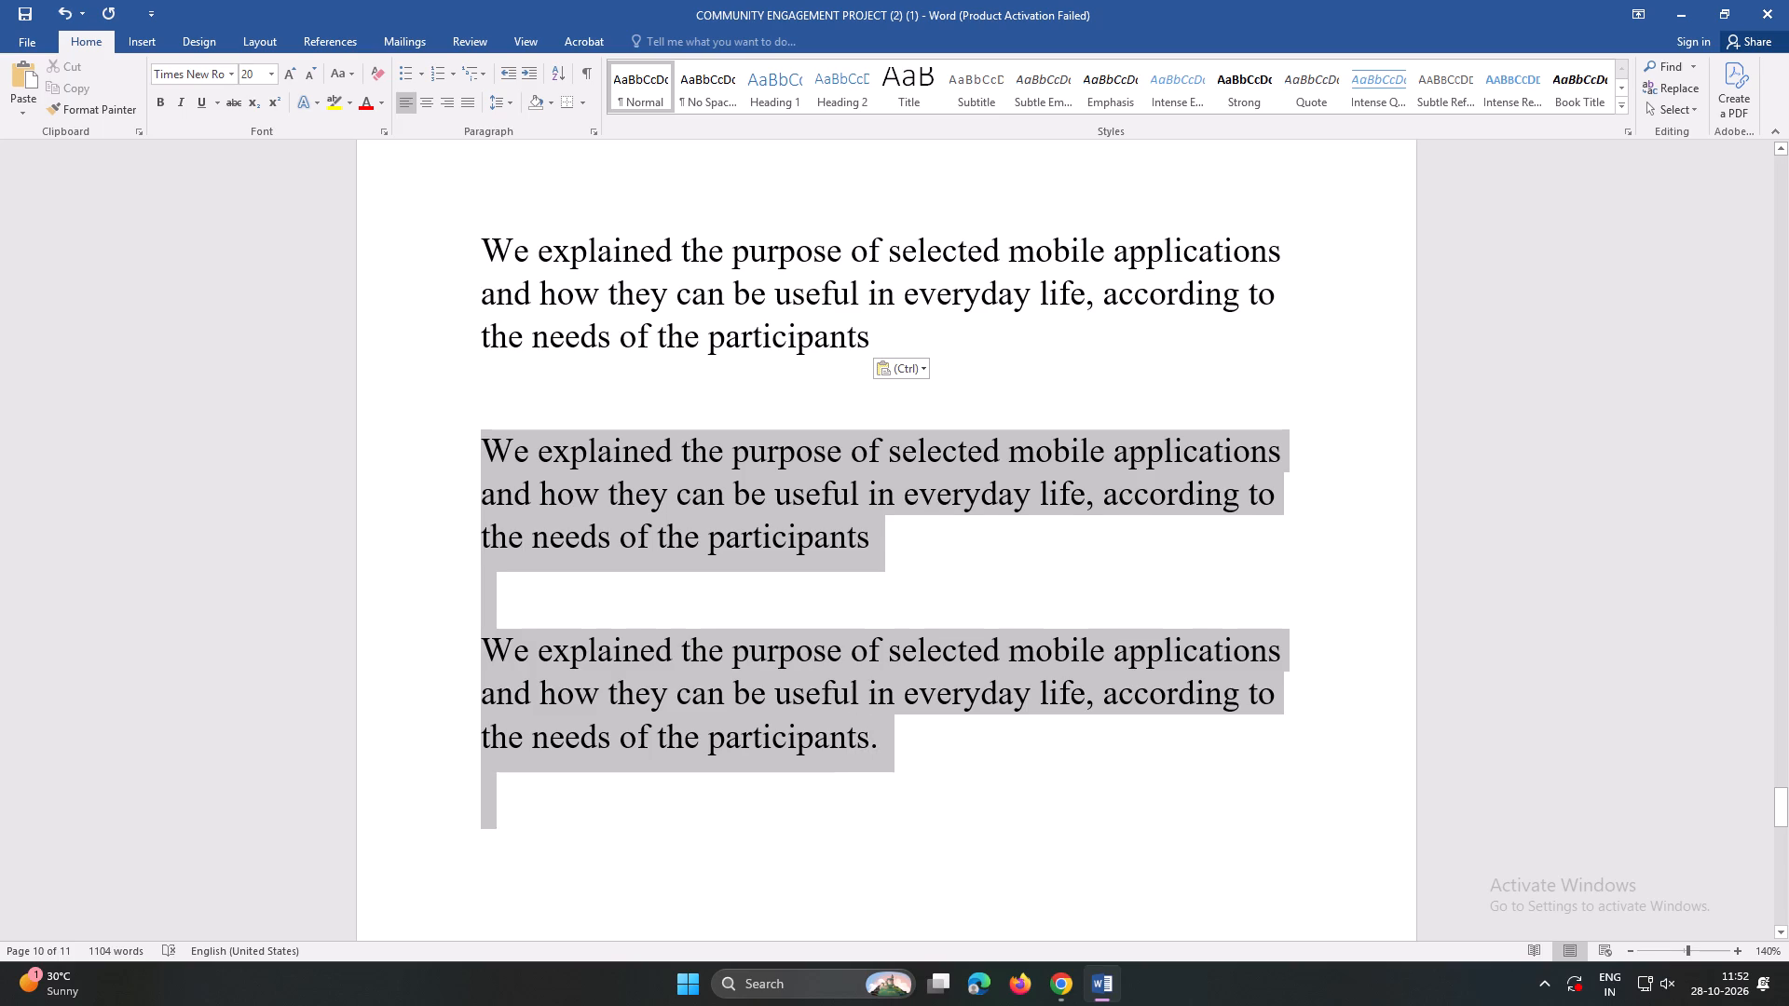
drag(880, 847, 873, 1001)
drag(563, 770, 566, 762)
scroll(645, 565, up, 6)
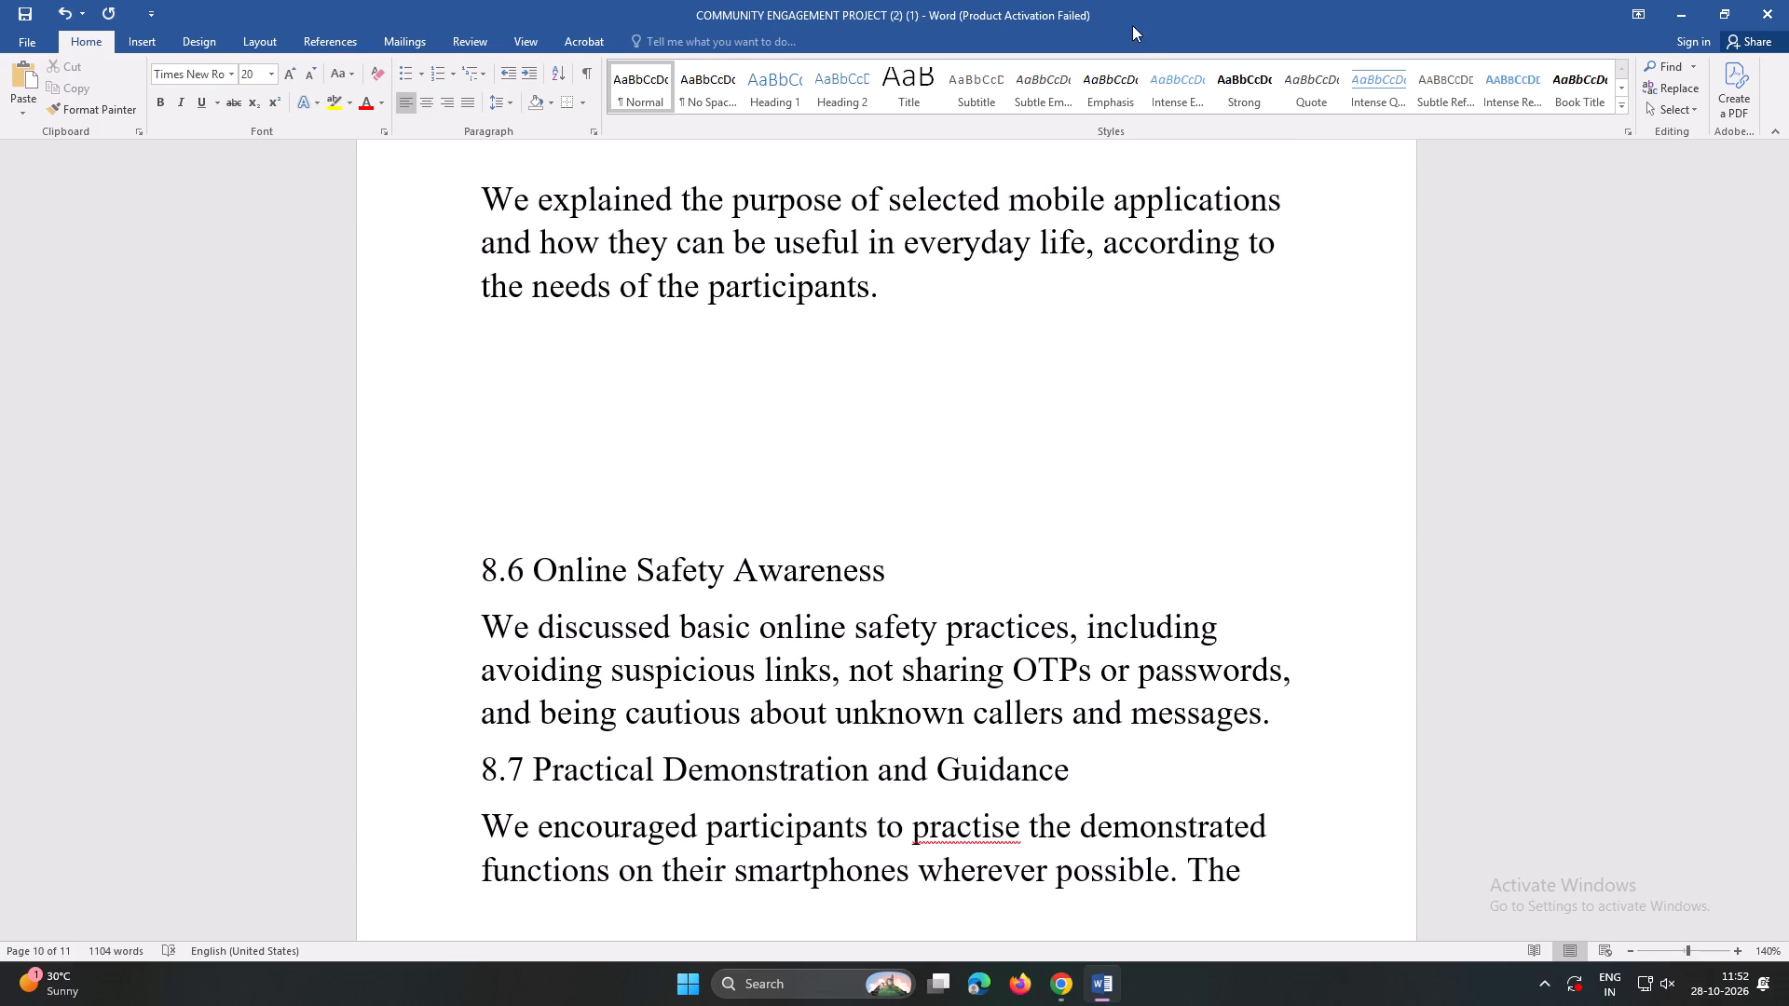
Delete the two duplicate "We explained the purpose of selected mobile applications" paragraphs below the first copy on page 10.
scroll(1158, 12, up, 5)
scroll(1118, 187, up, 2)
scroll(1015, 327, up, 5)
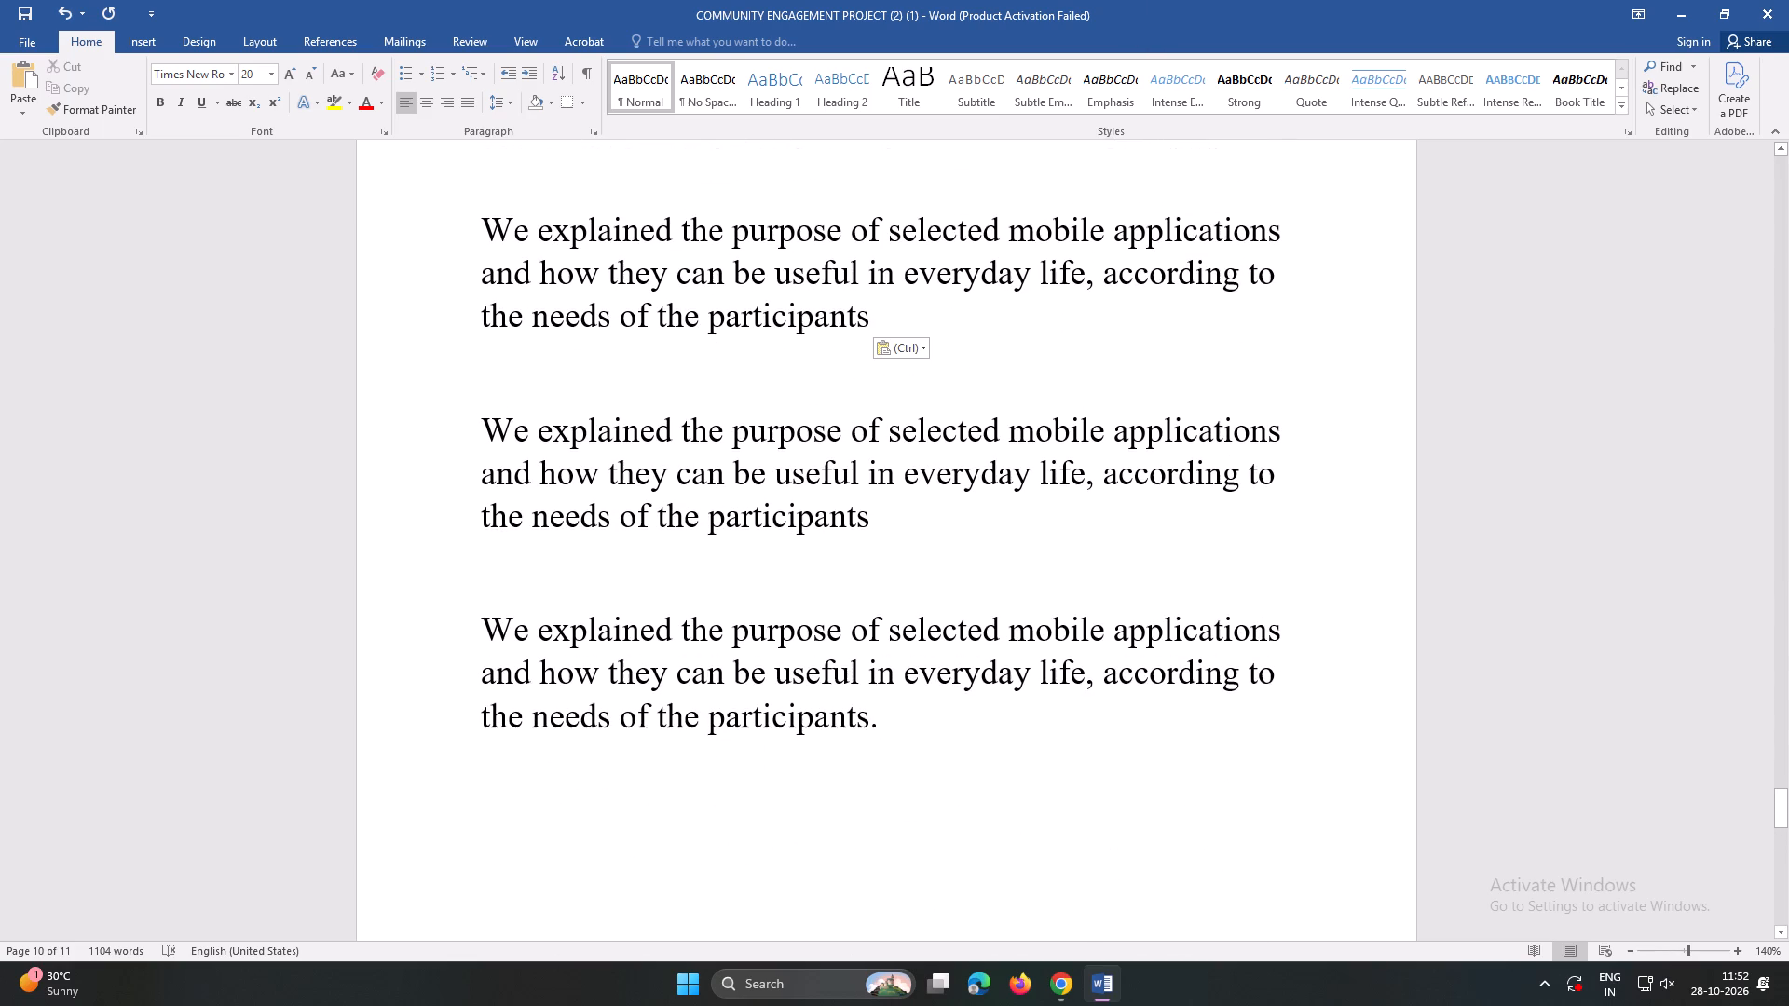
drag(481, 414, 935, 688)
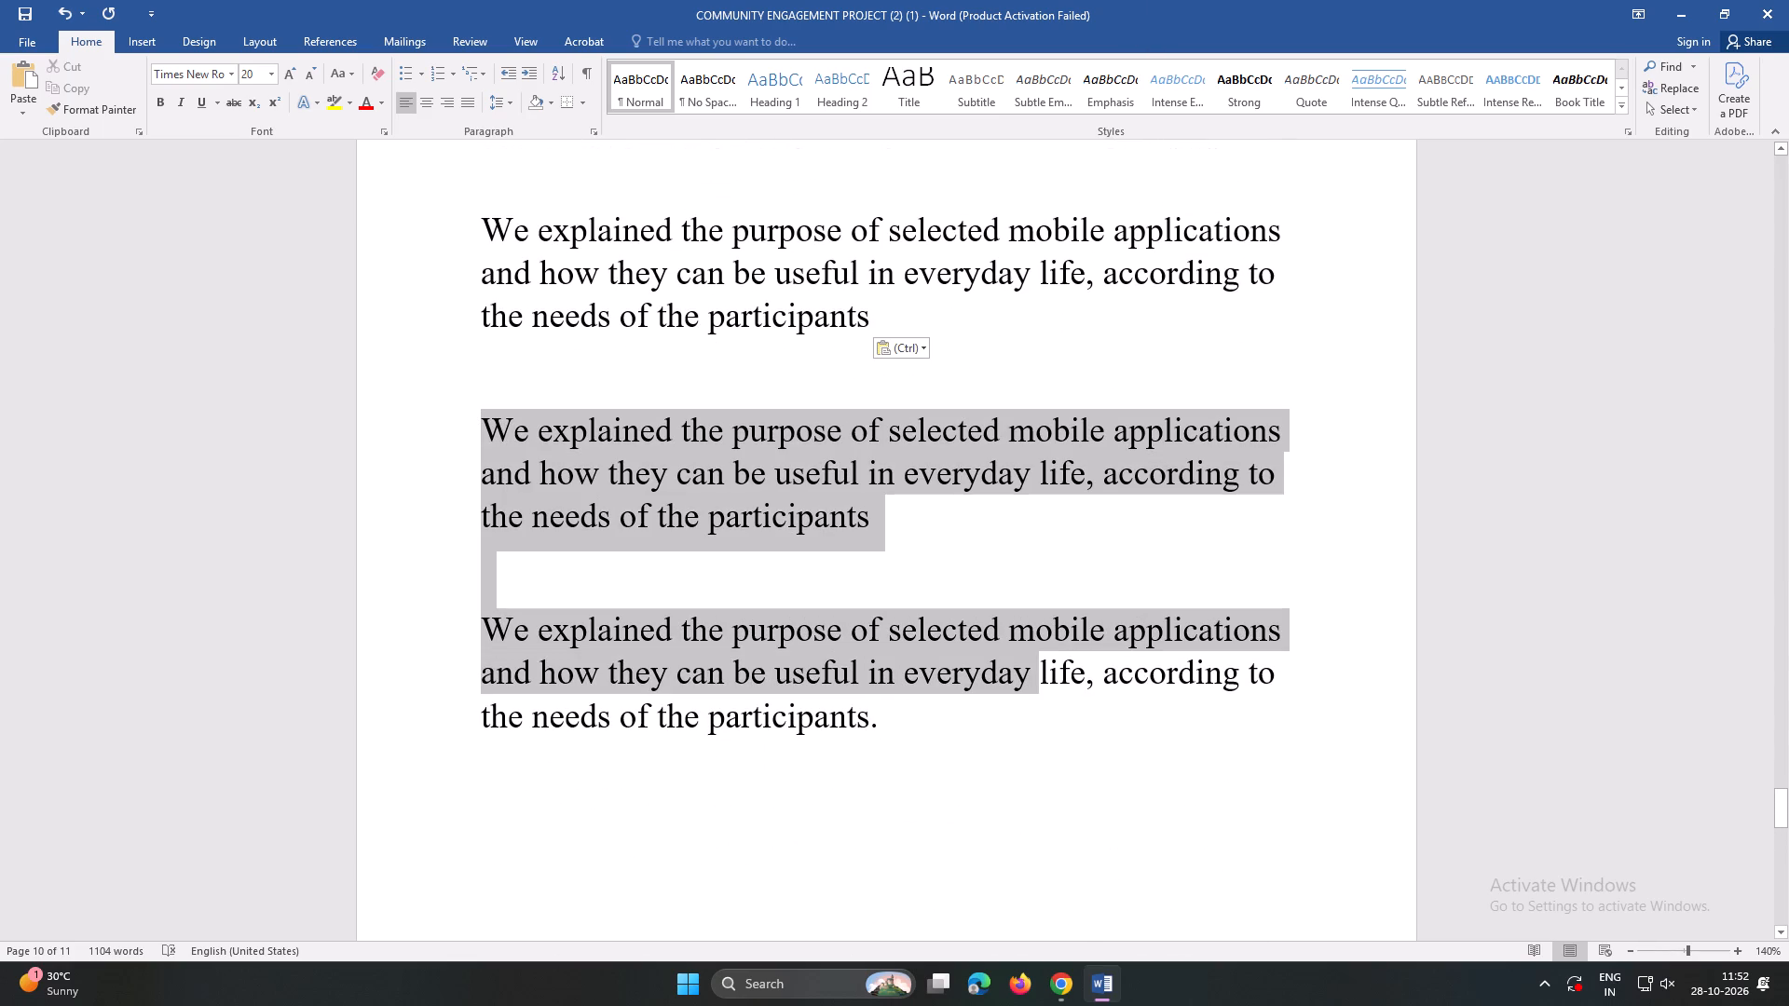
drag(935, 688, 920, 706)
key(BackSpace)
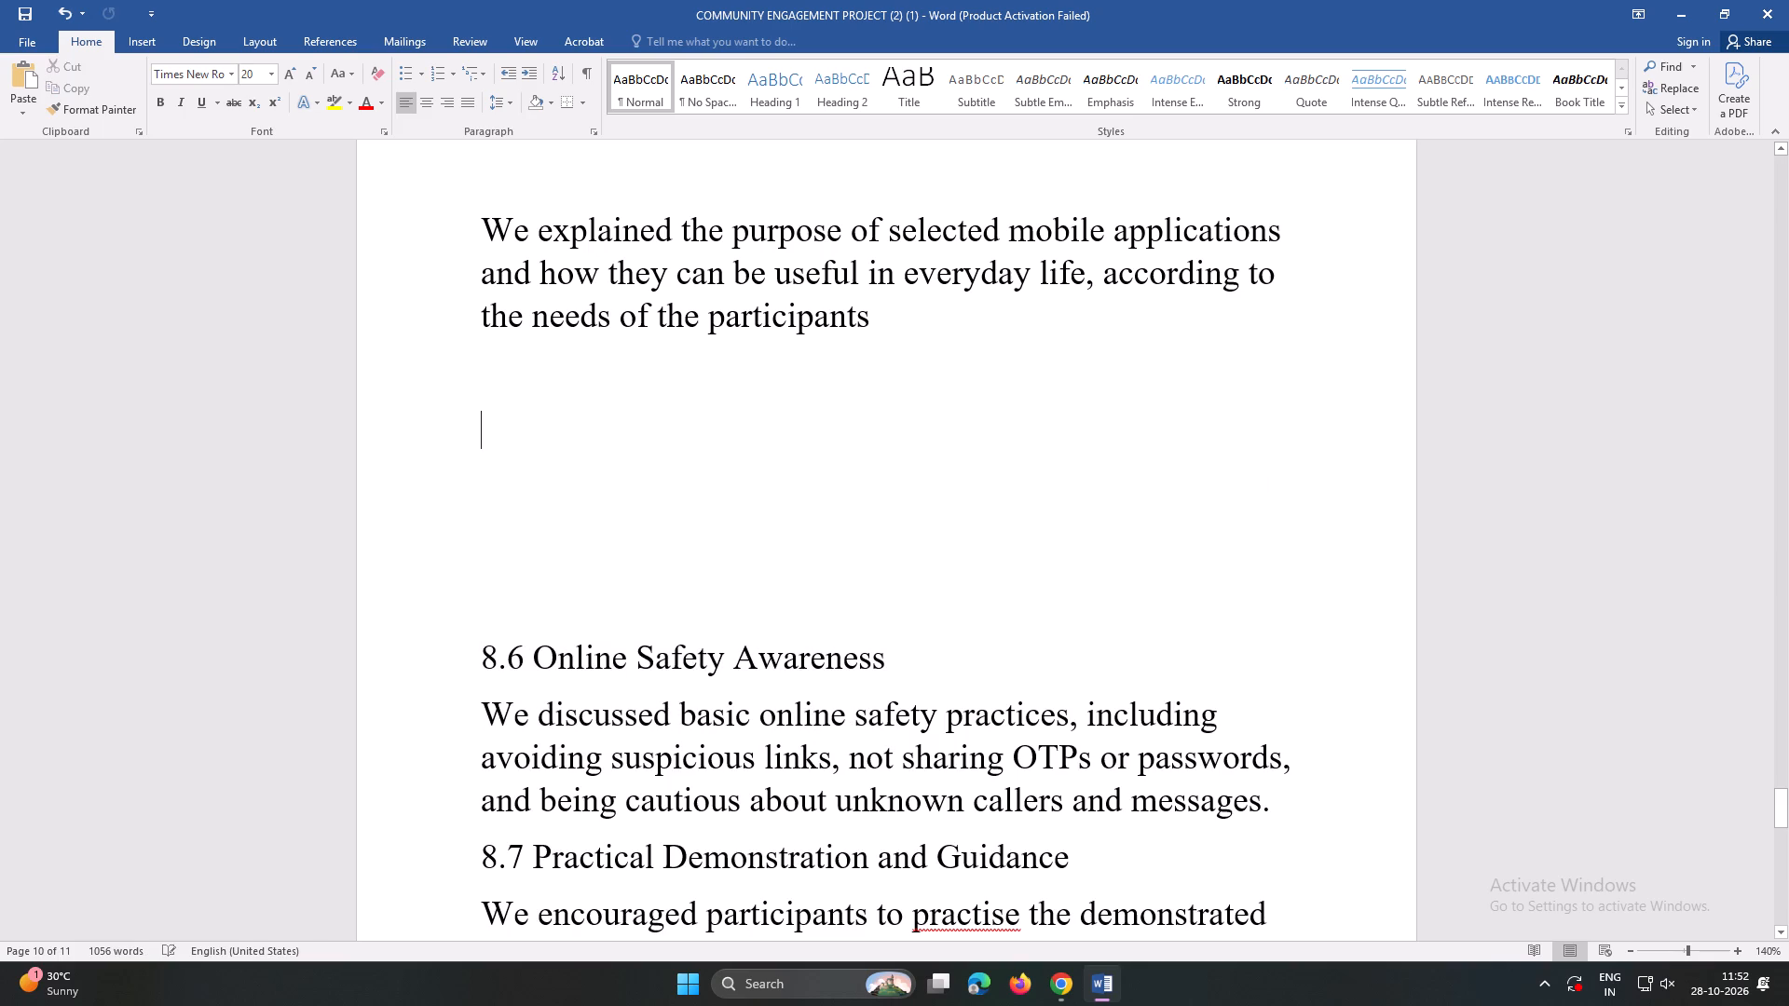
Remove the empty lines above the 8.6 Online Safety Awareness heading so it directly follows the mobile applications paragraph.
click(513, 614)
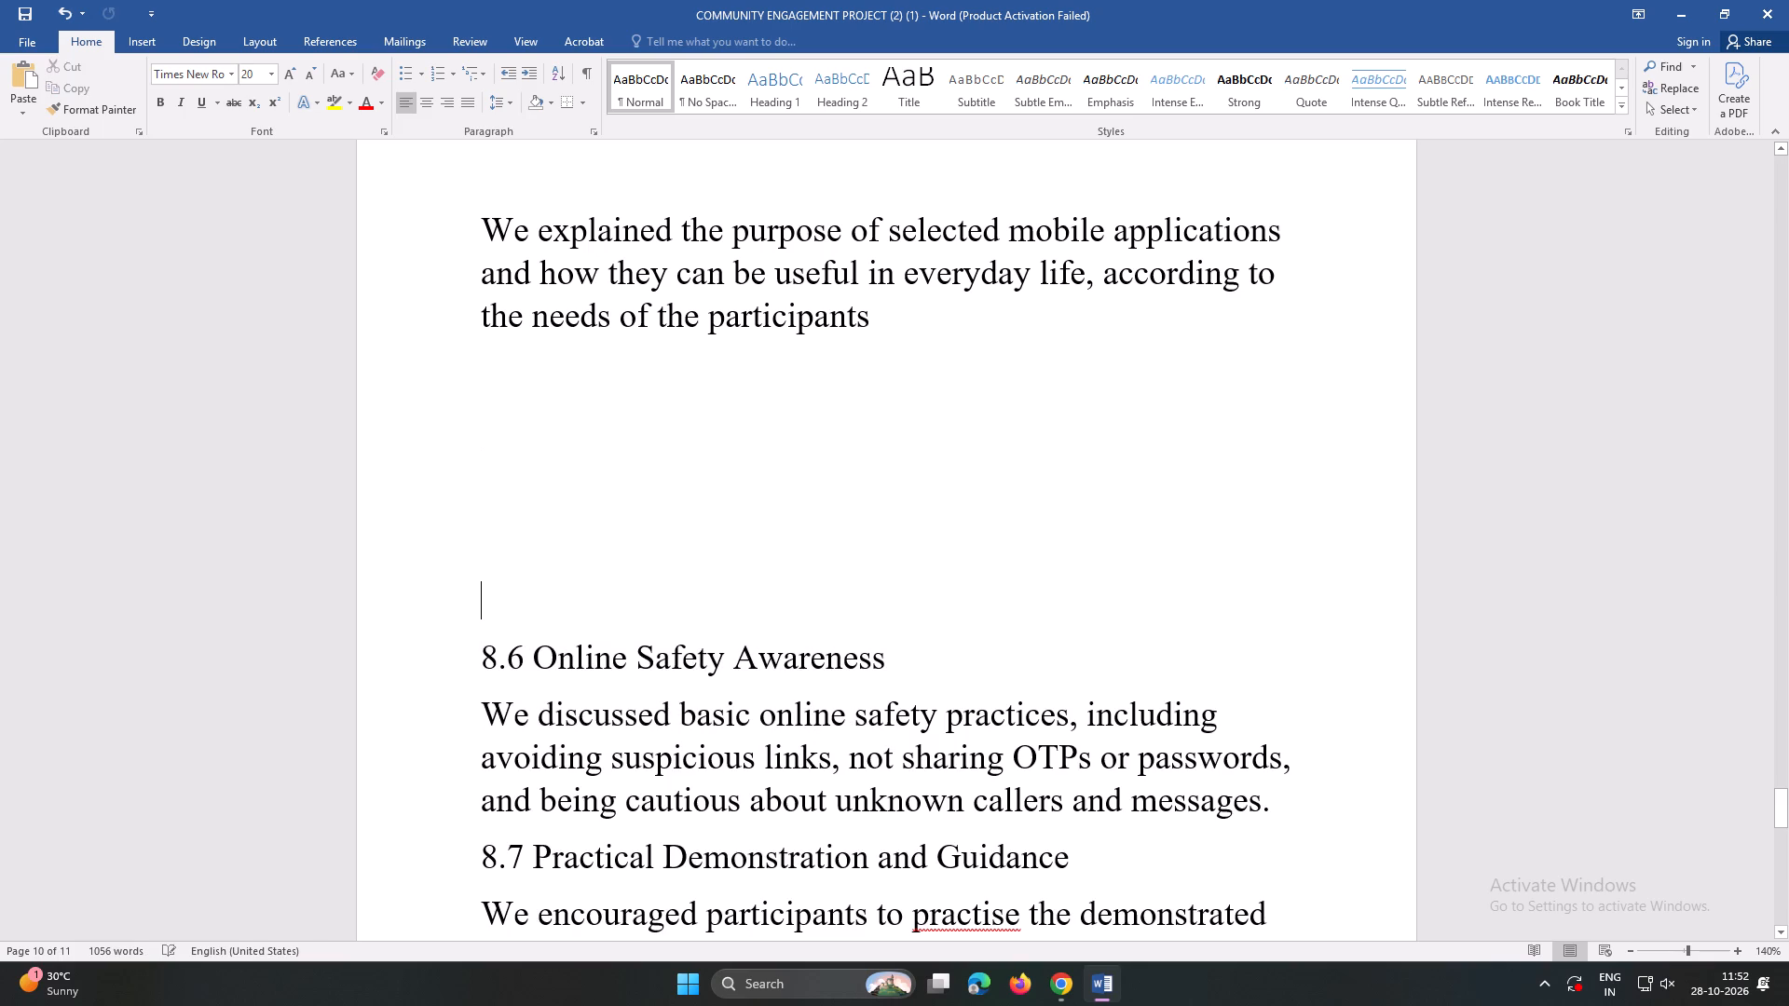
click(505, 619)
click(483, 657)
key(BackSpace)
key(BackSpace)
key(BackSpace)
key(BackSpace)
key(BackSpace)
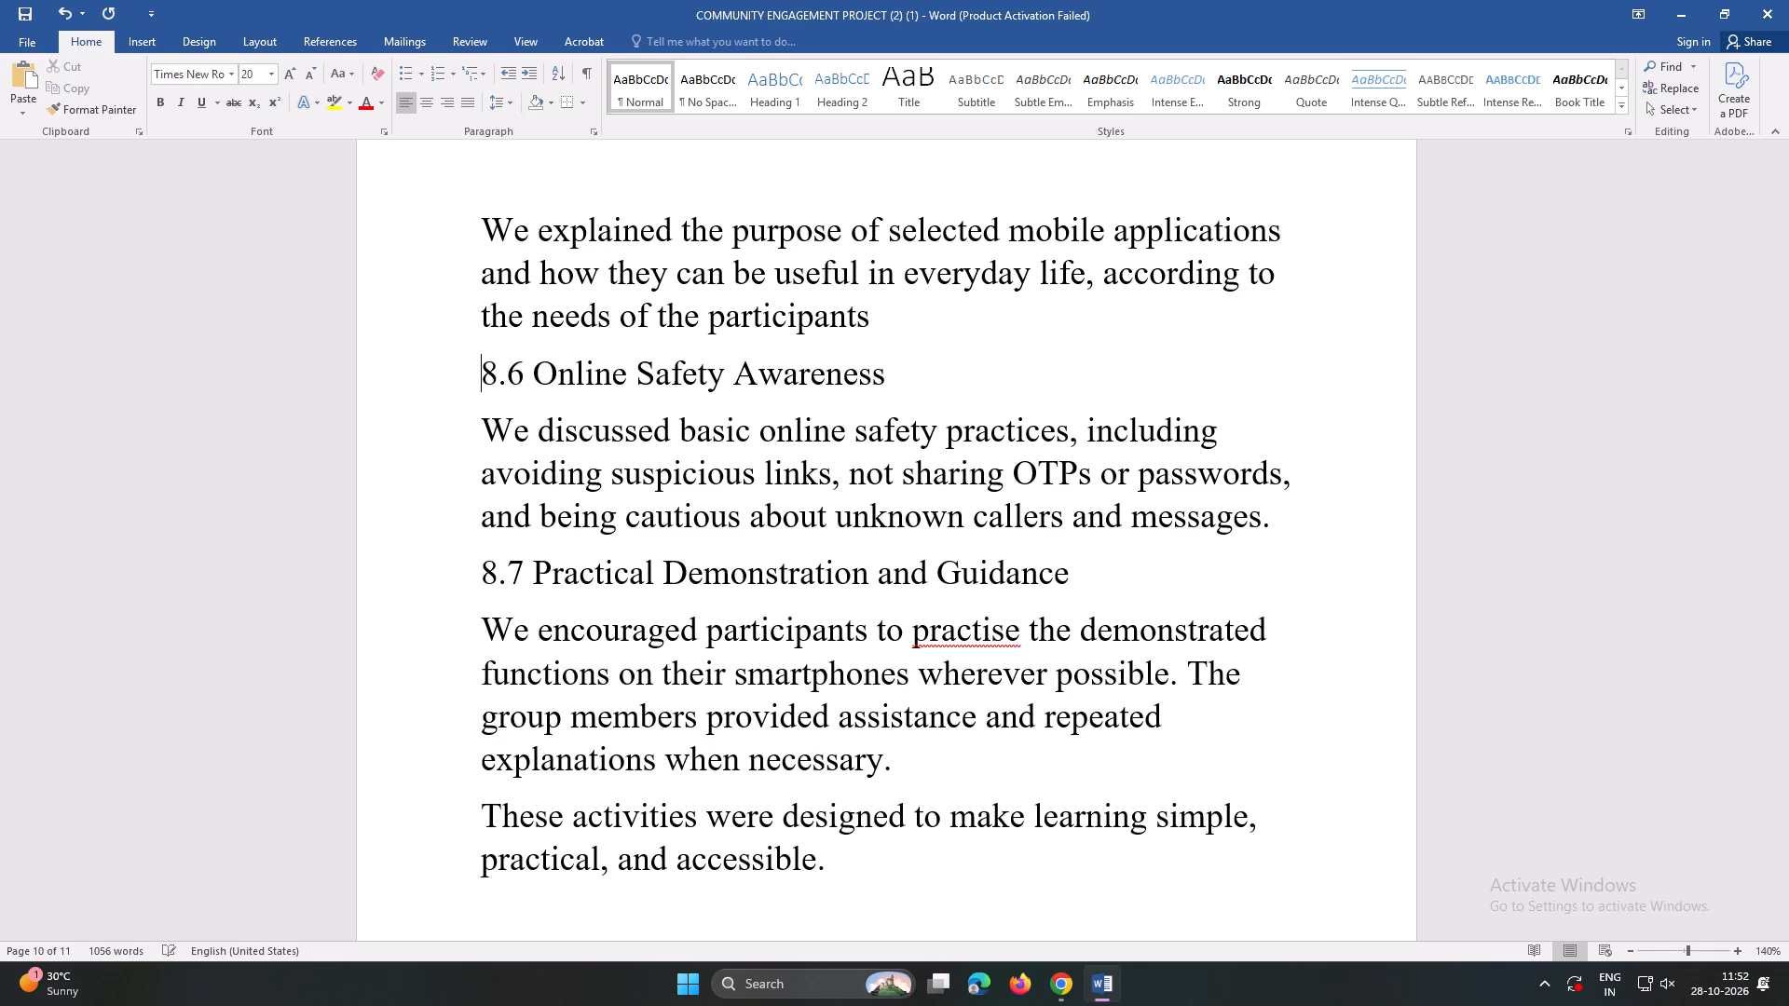
Review the Activities Conducted text from the Introduction to Smartphones subsection through 8.7 Practical Demonstration and Guidance.
scroll(498, 644, up, 8)
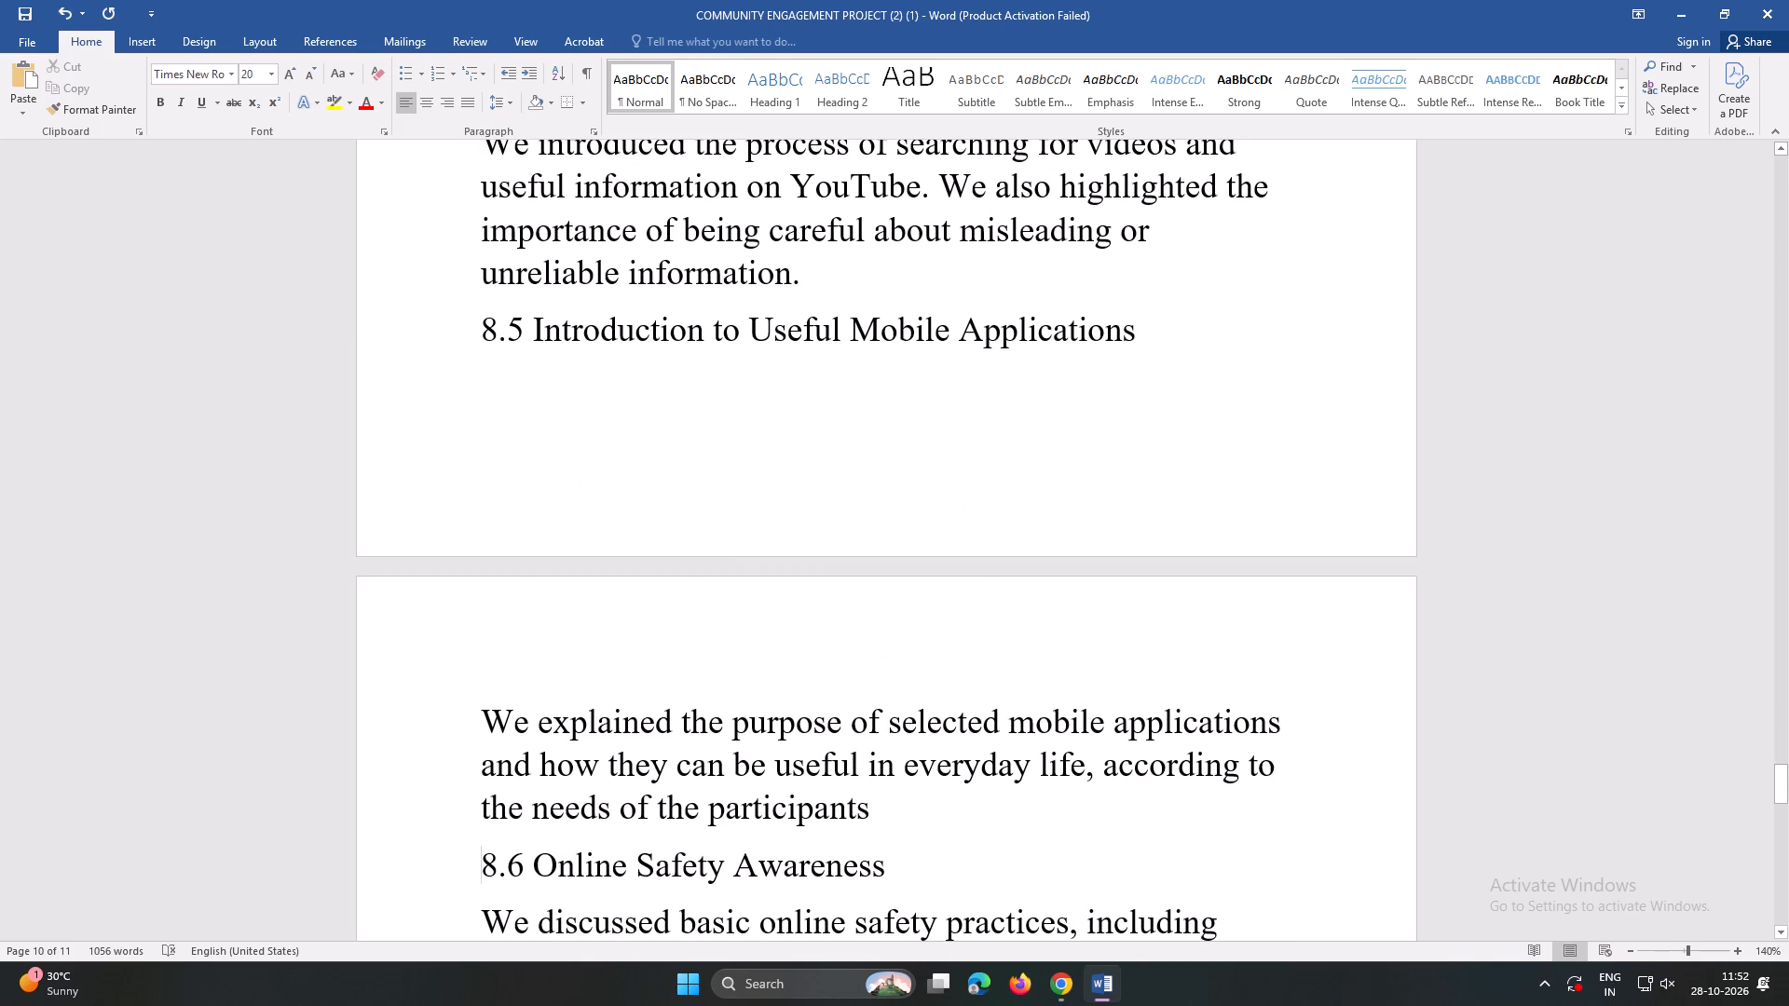
scroll(526, 578, up, 15)
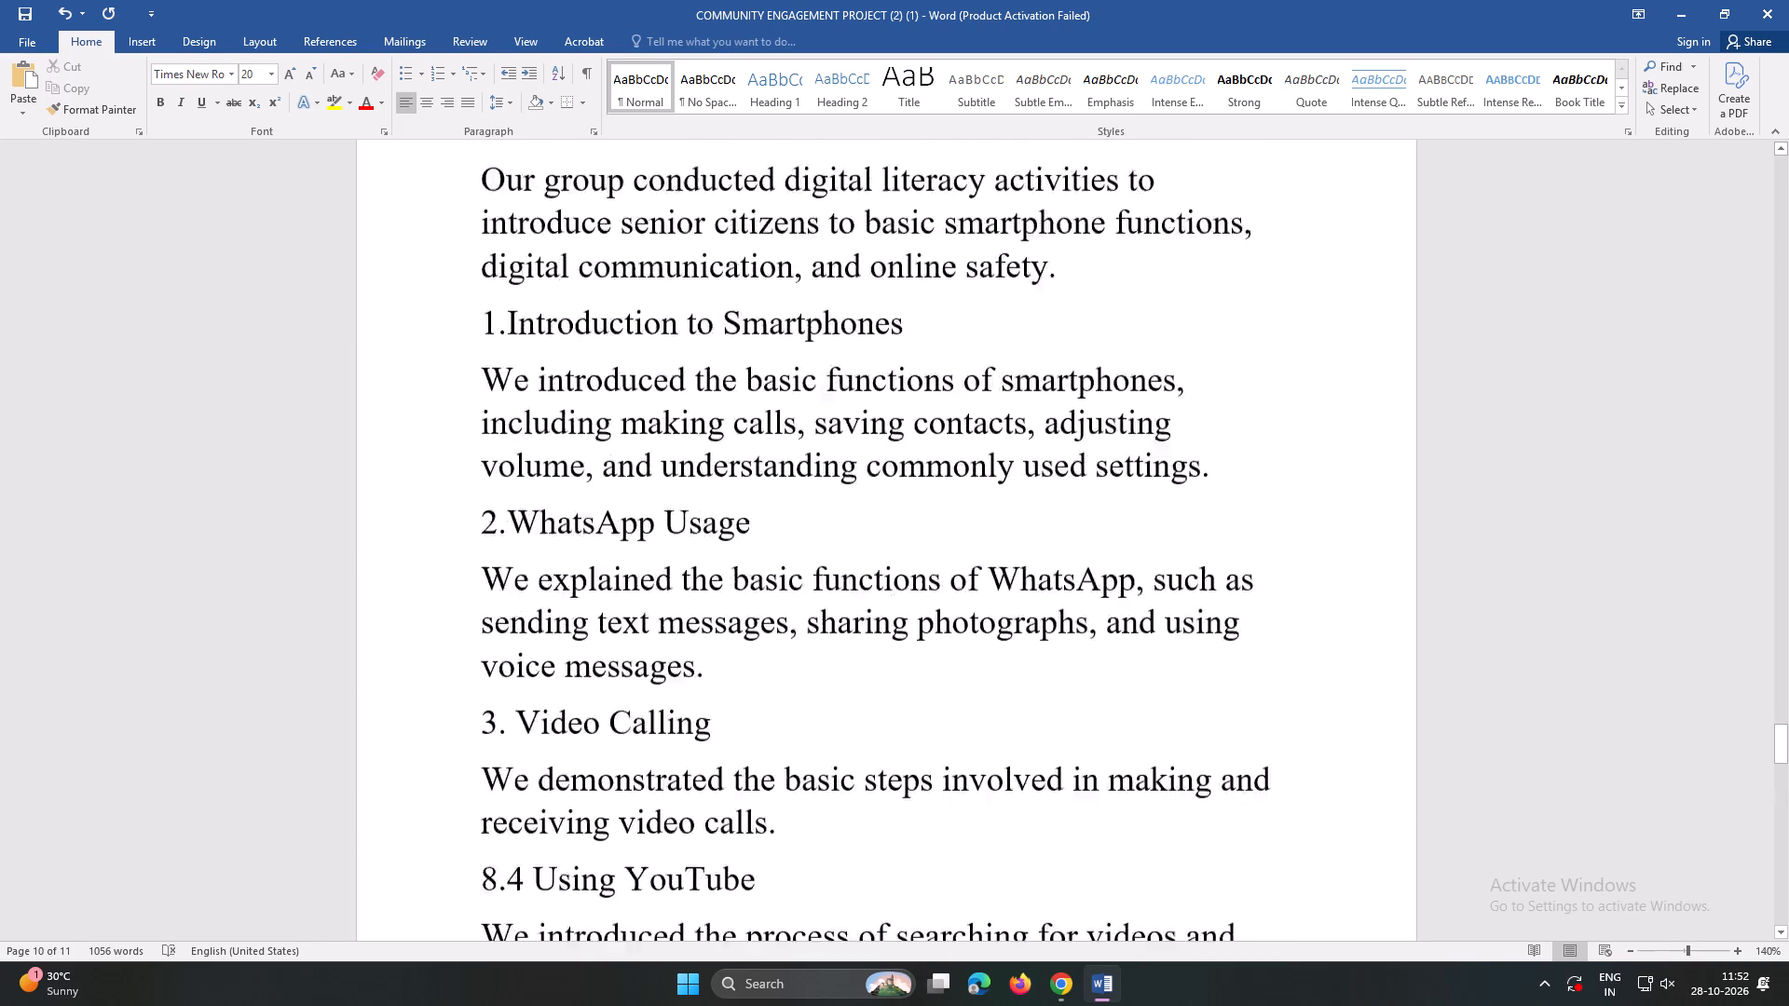
scroll(527, 566, down, 8)
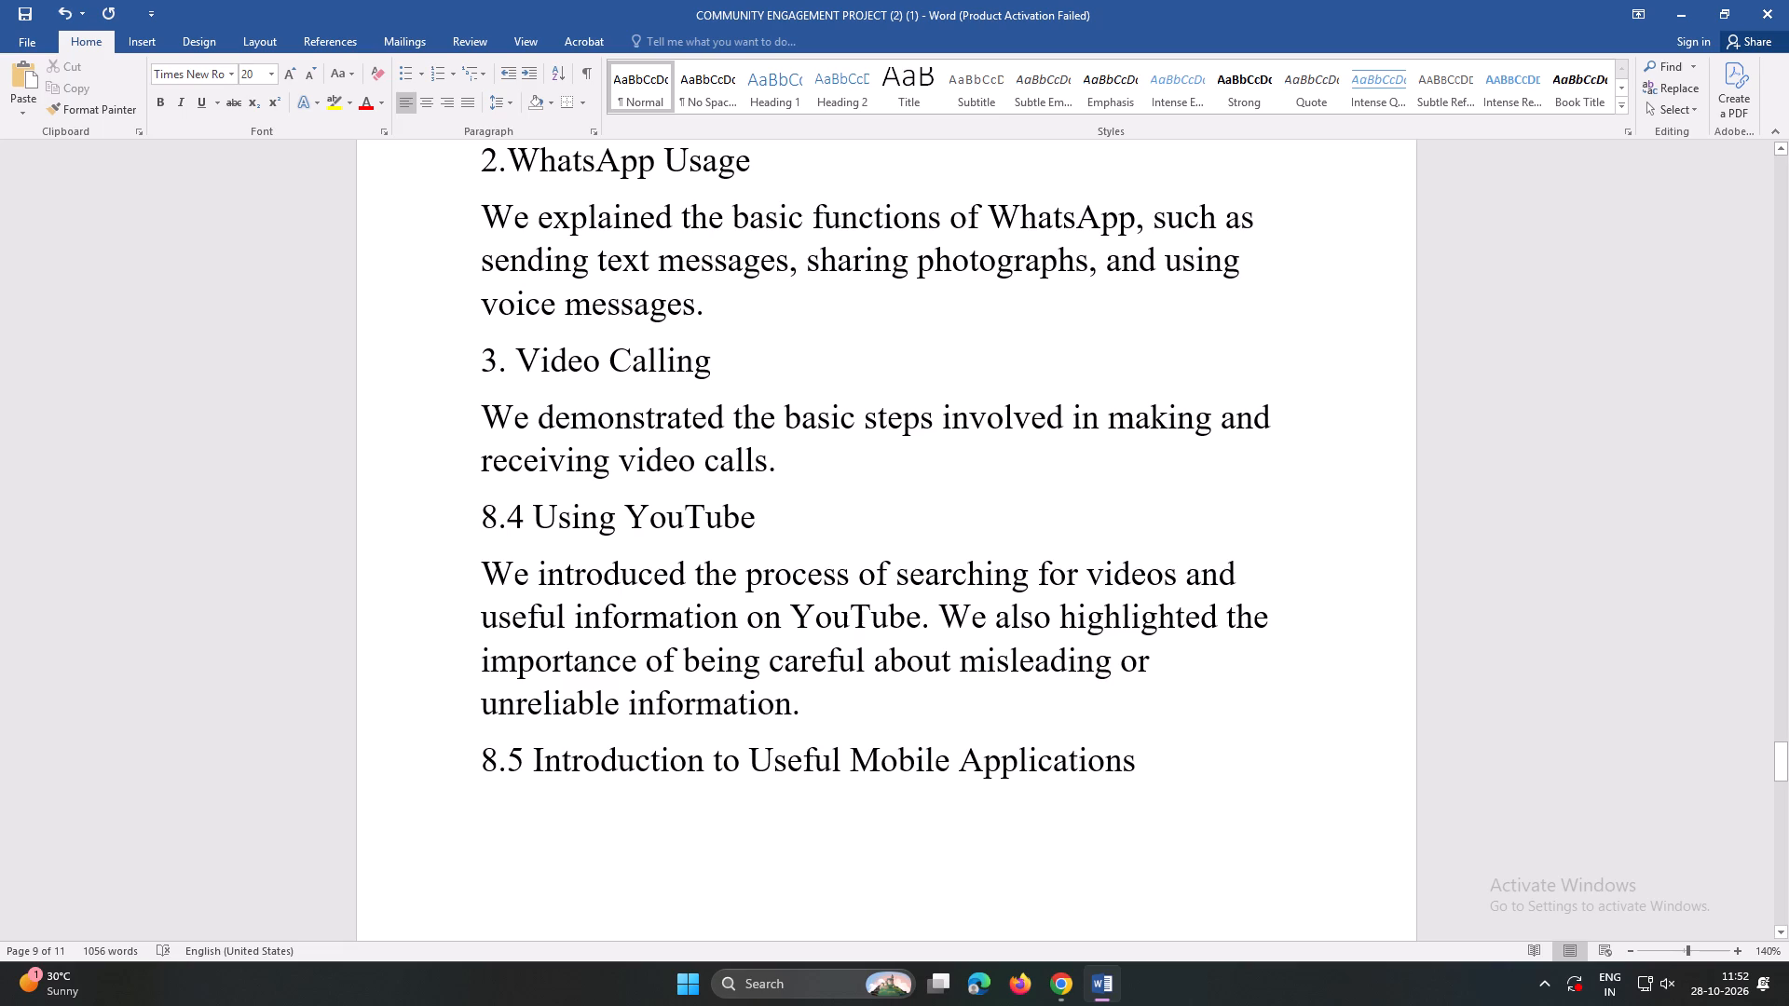
scroll(665, 477, down, 6)
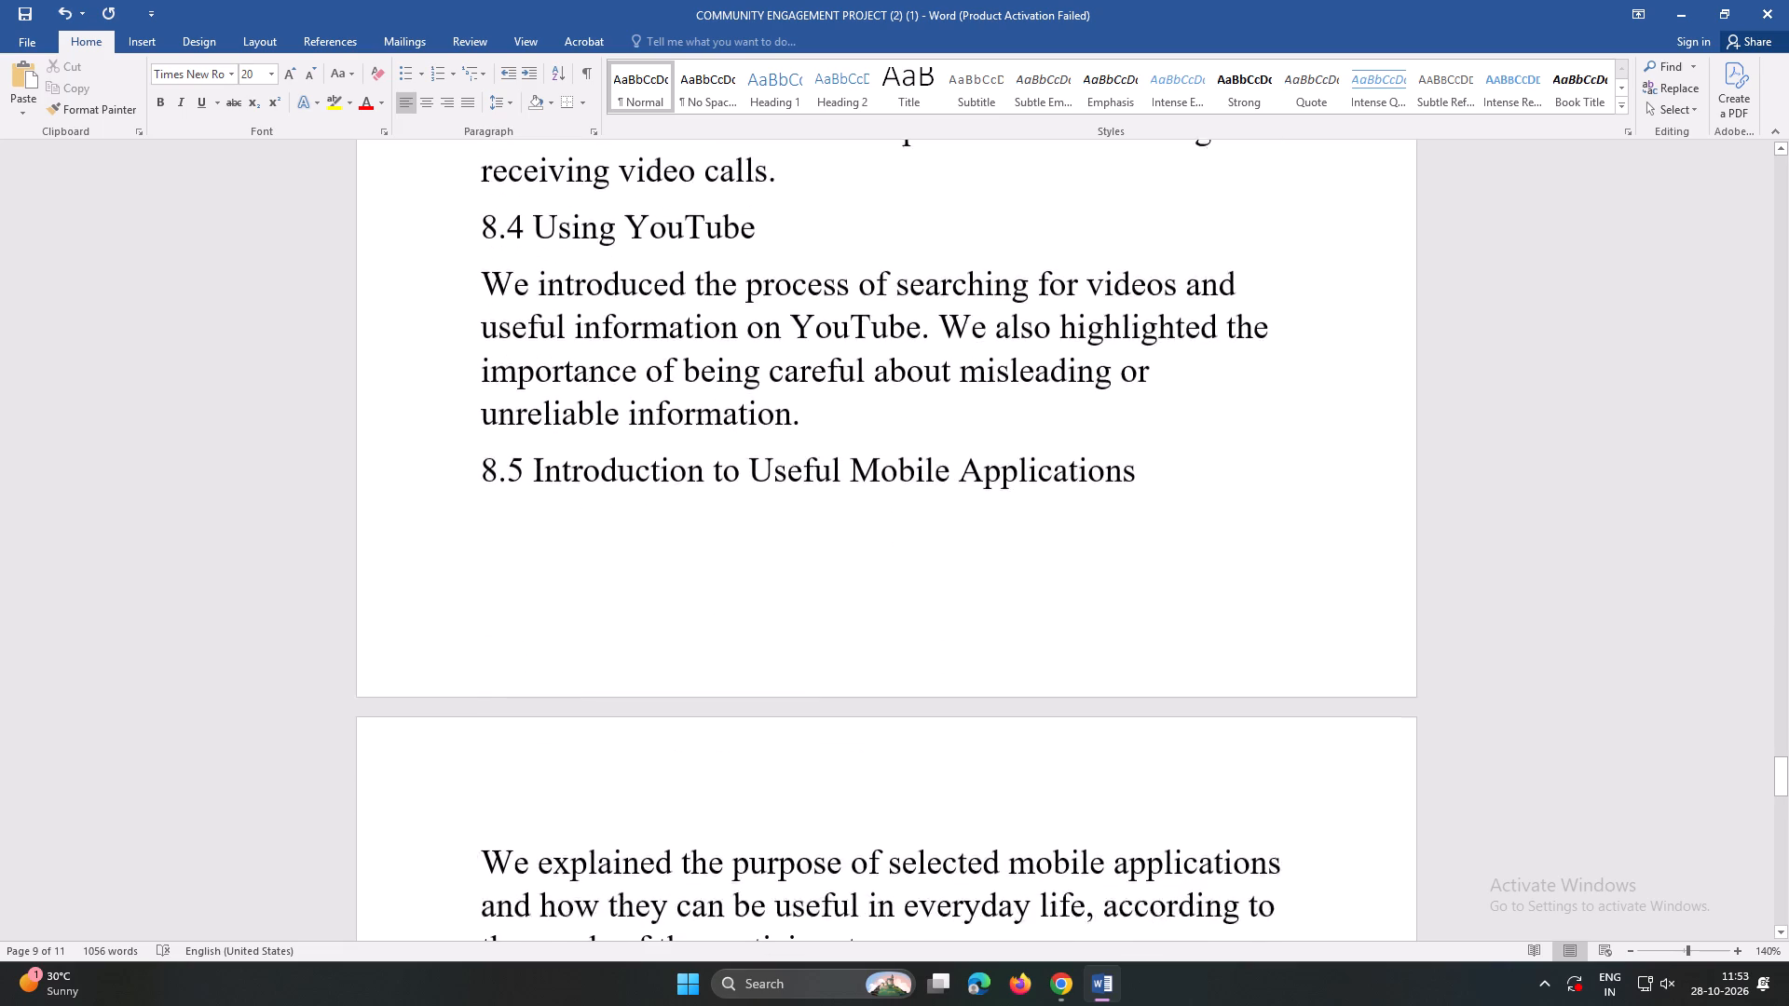
scroll(665, 477, down, 7)
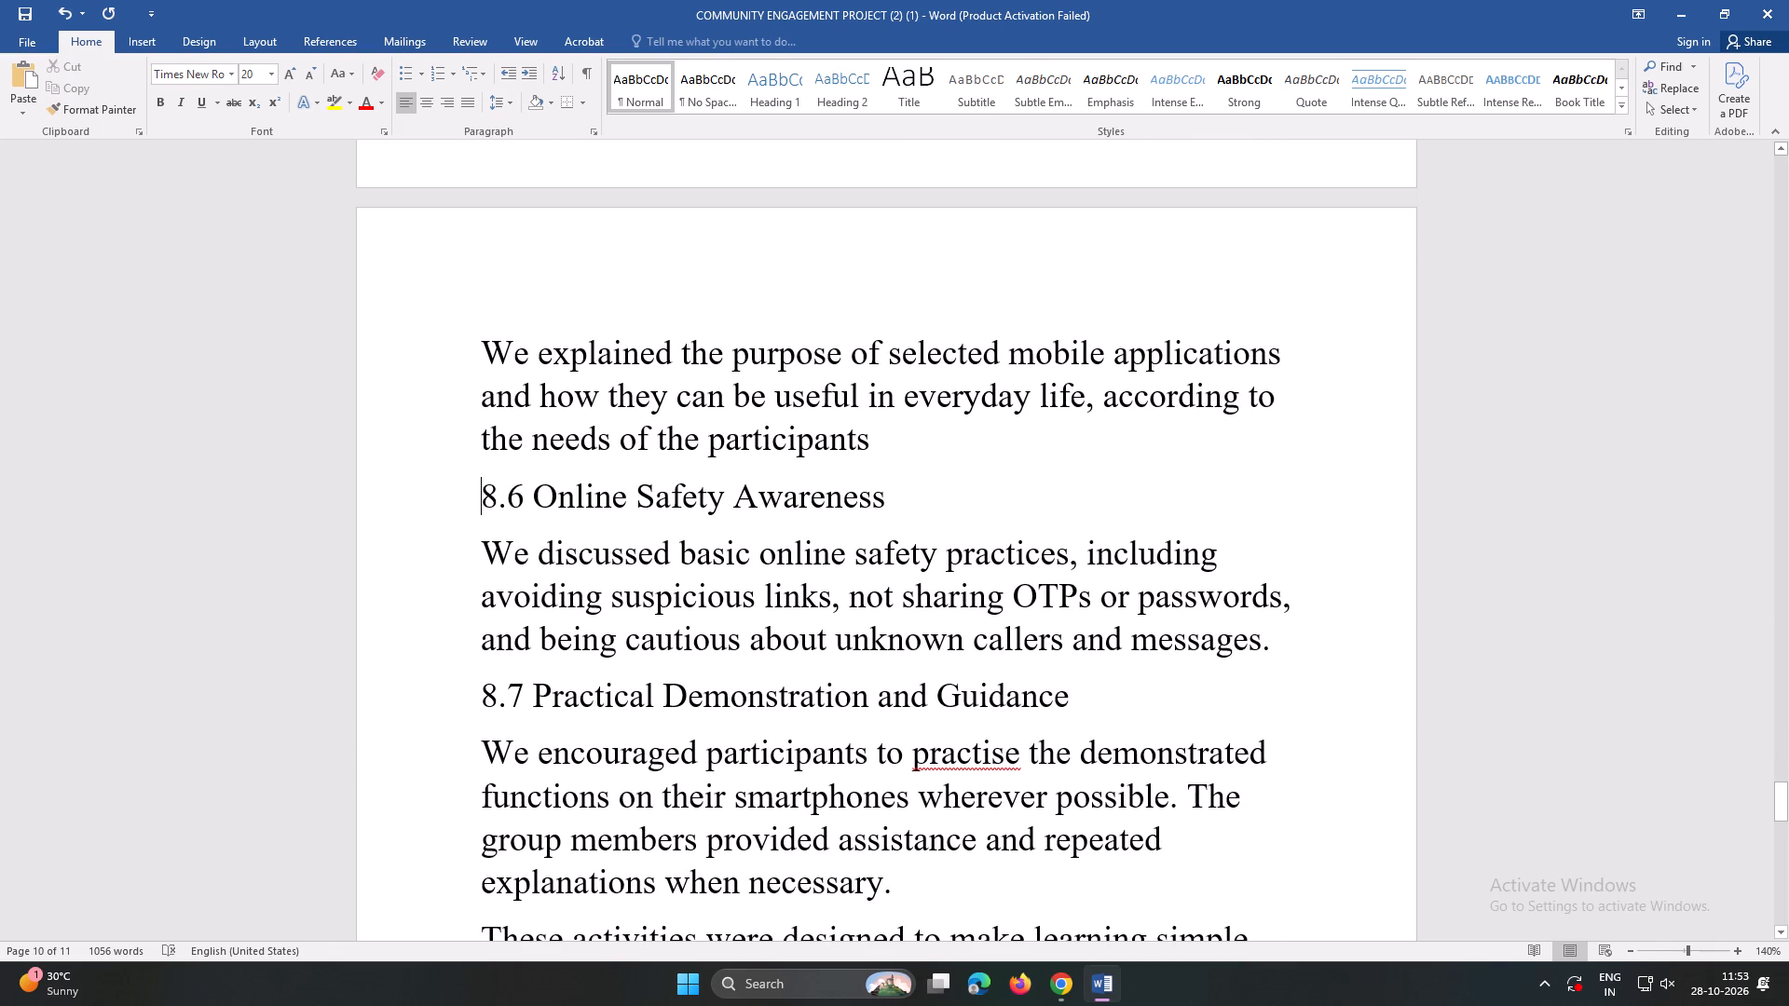
scroll(666, 475, up, 9)
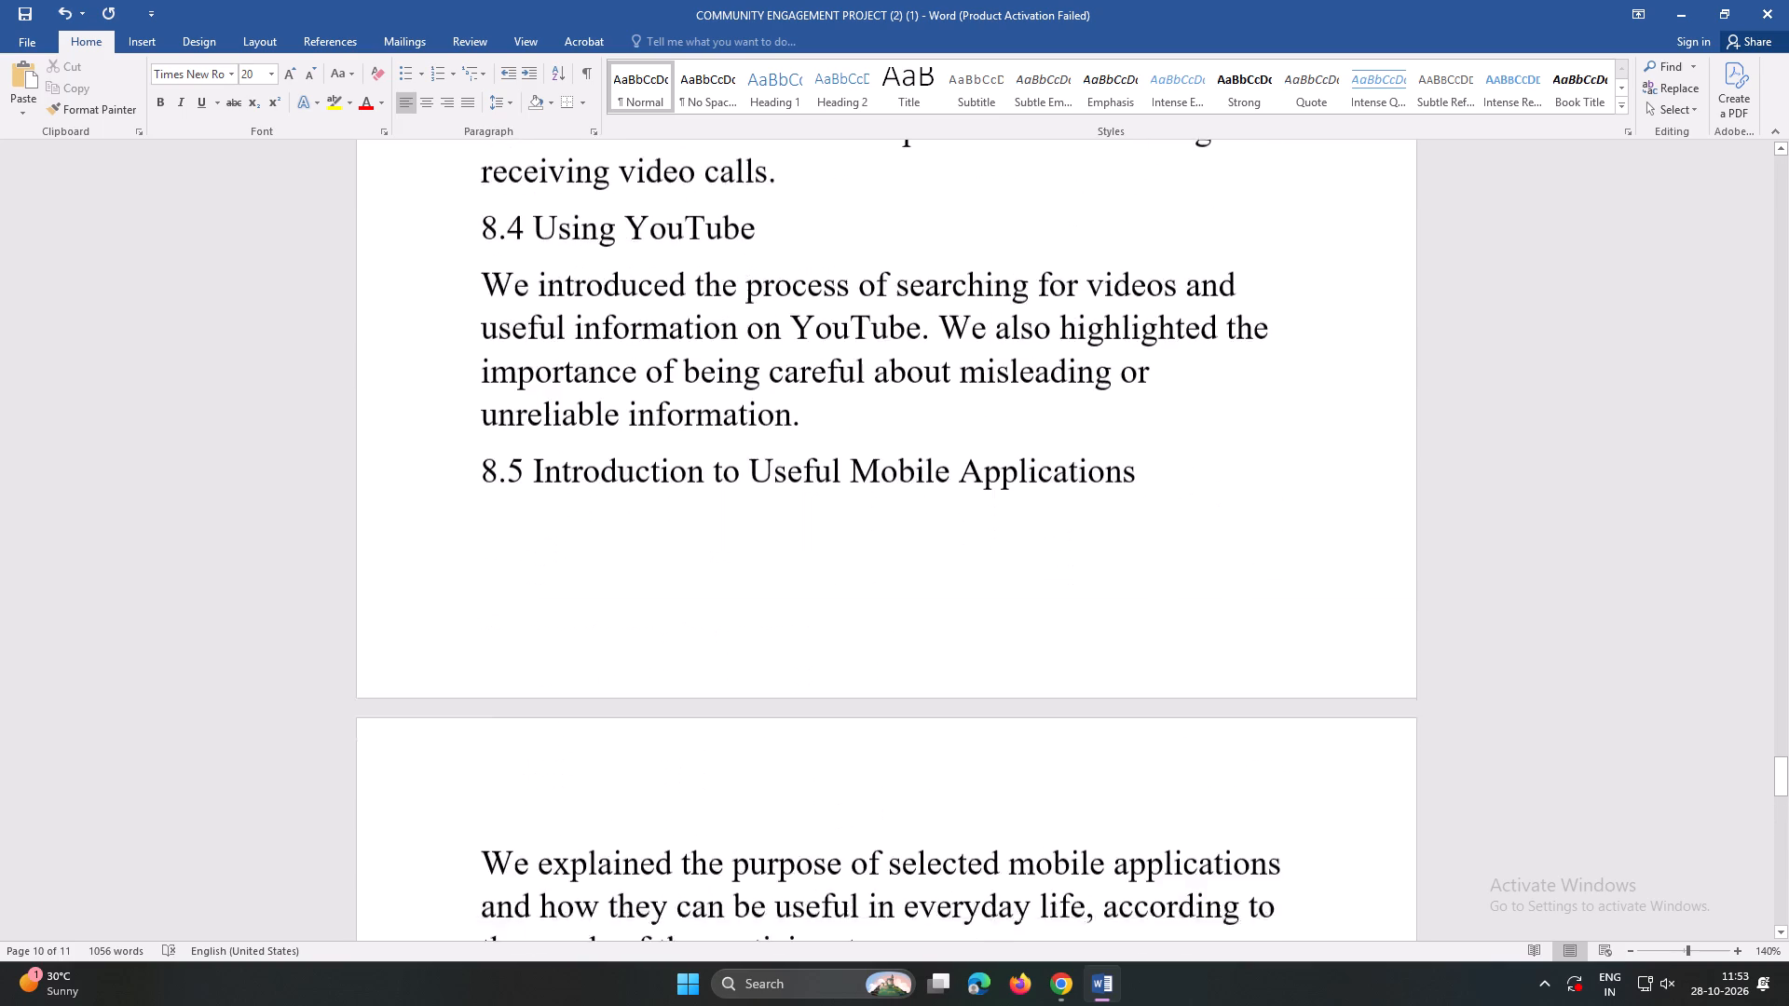
scroll(666, 475, up, 4)
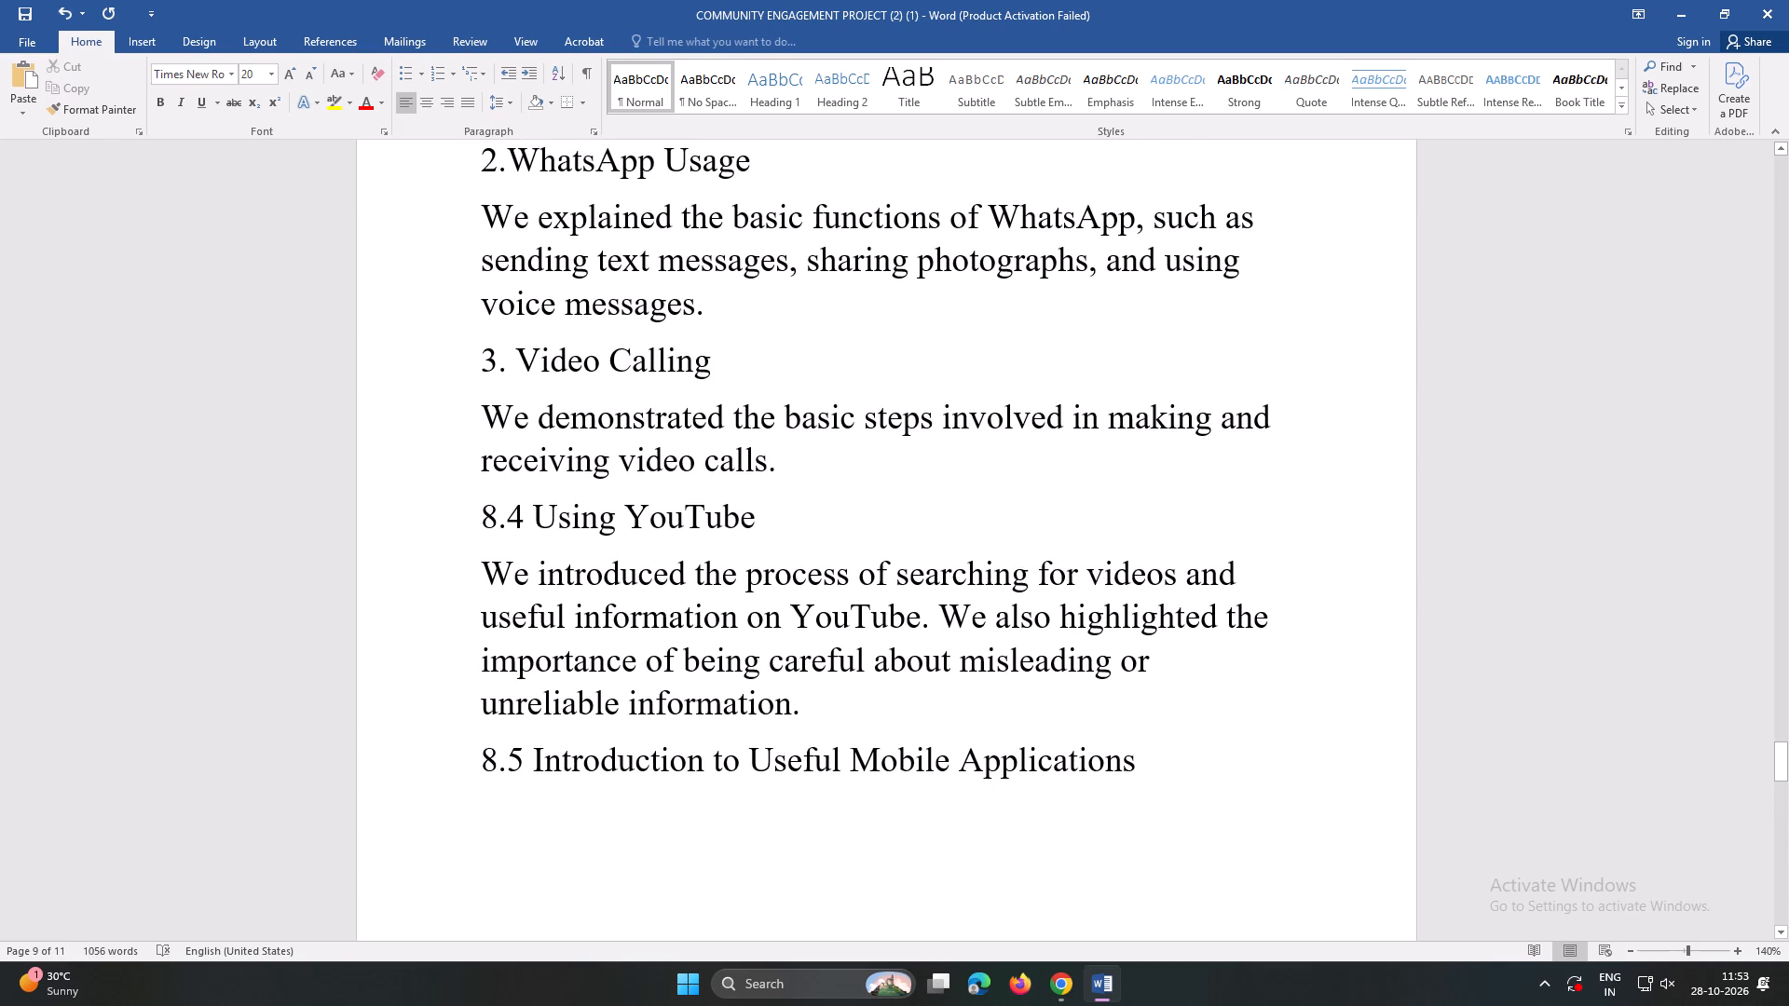
Add a space after "voice messages." at the end of the WhatsApp Usage paragraph.
scroll(666, 475, up, 3)
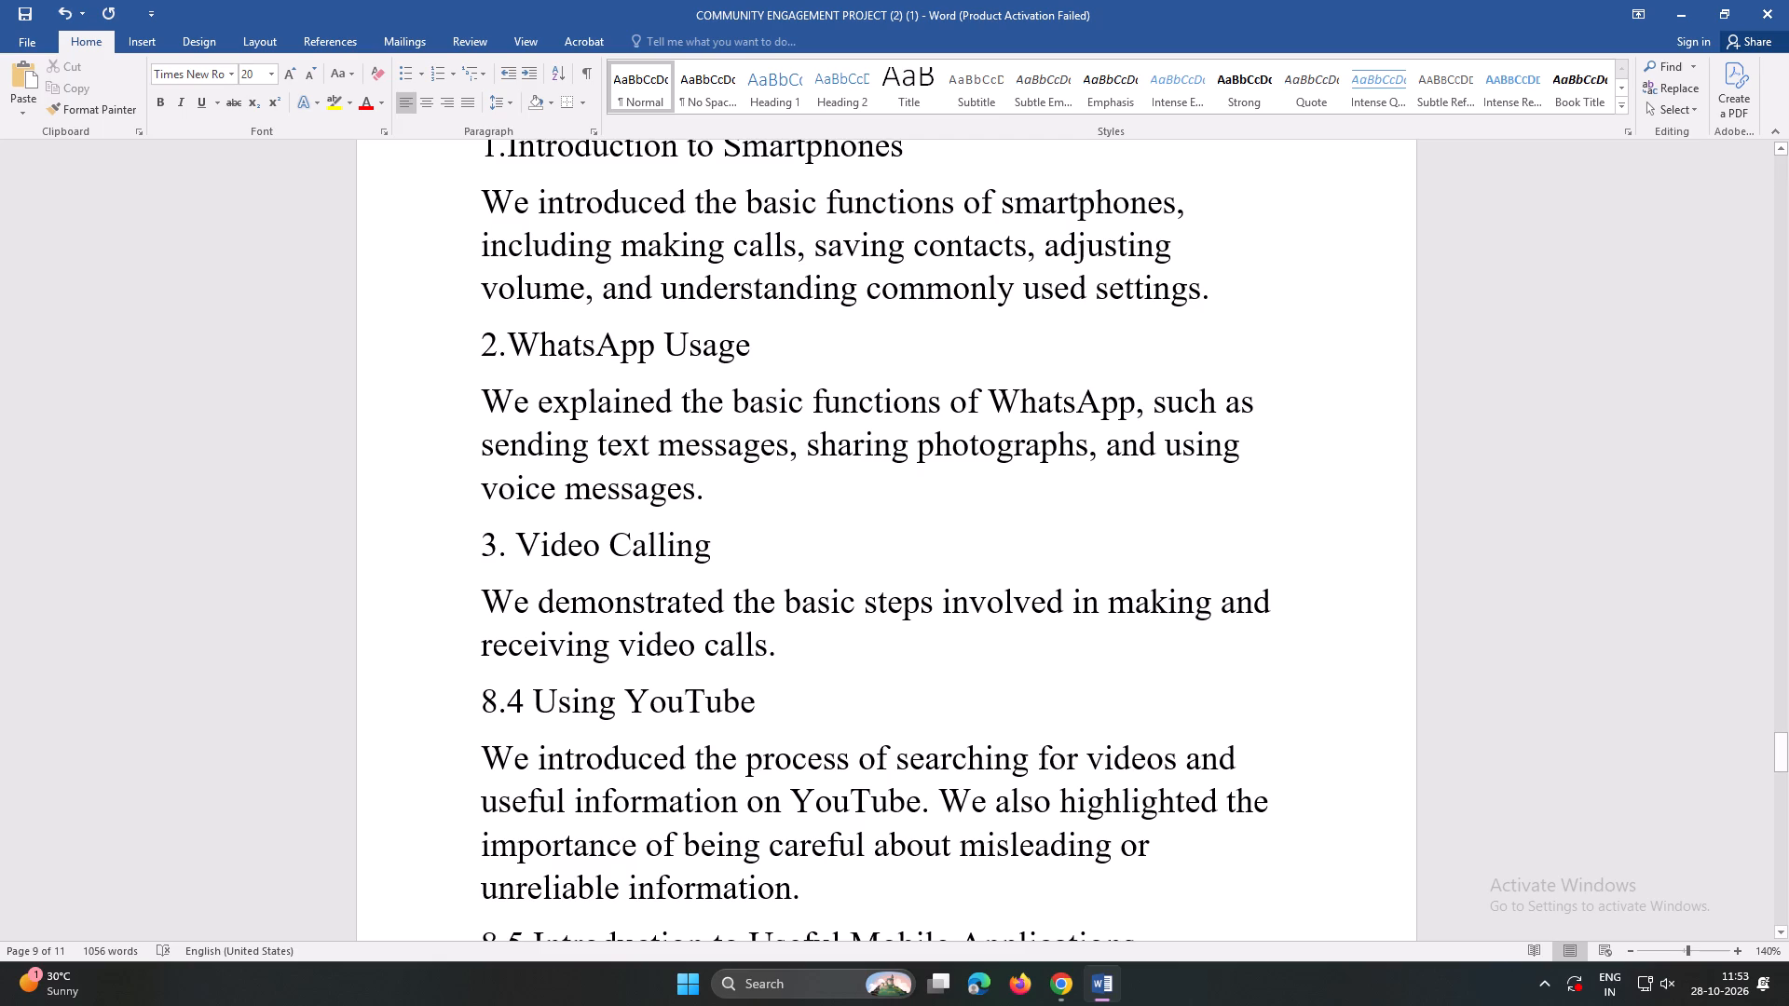
click(704, 494)
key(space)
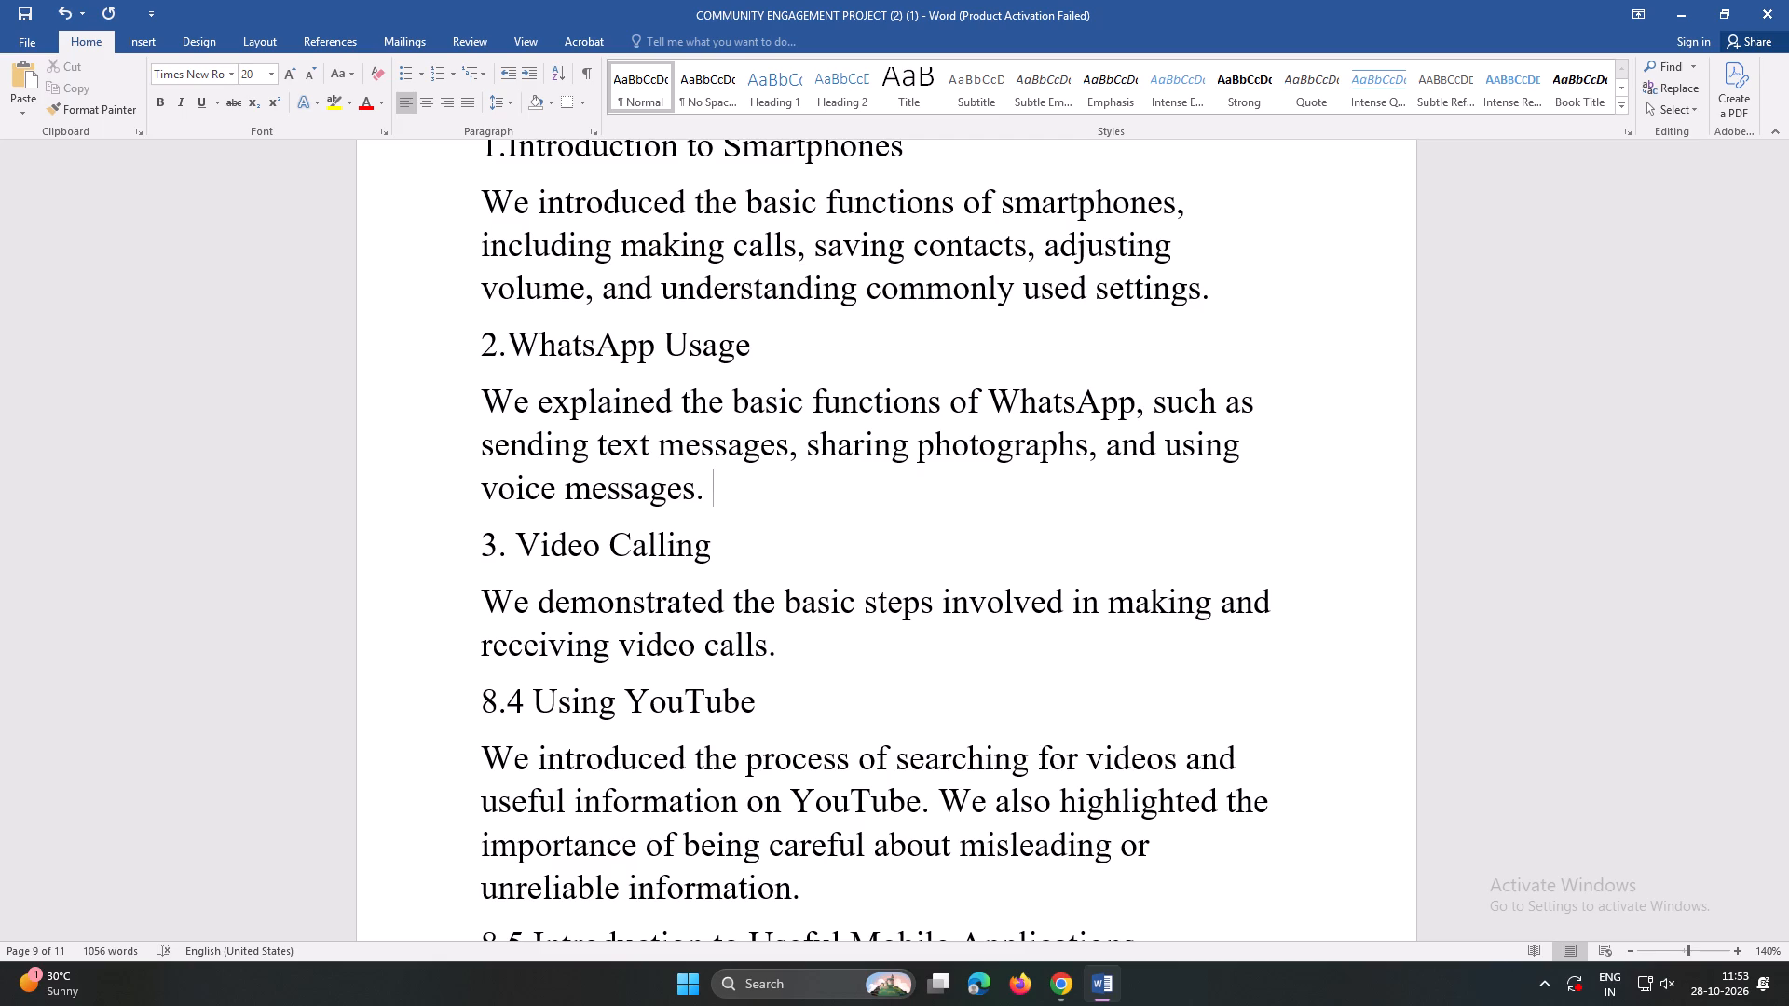
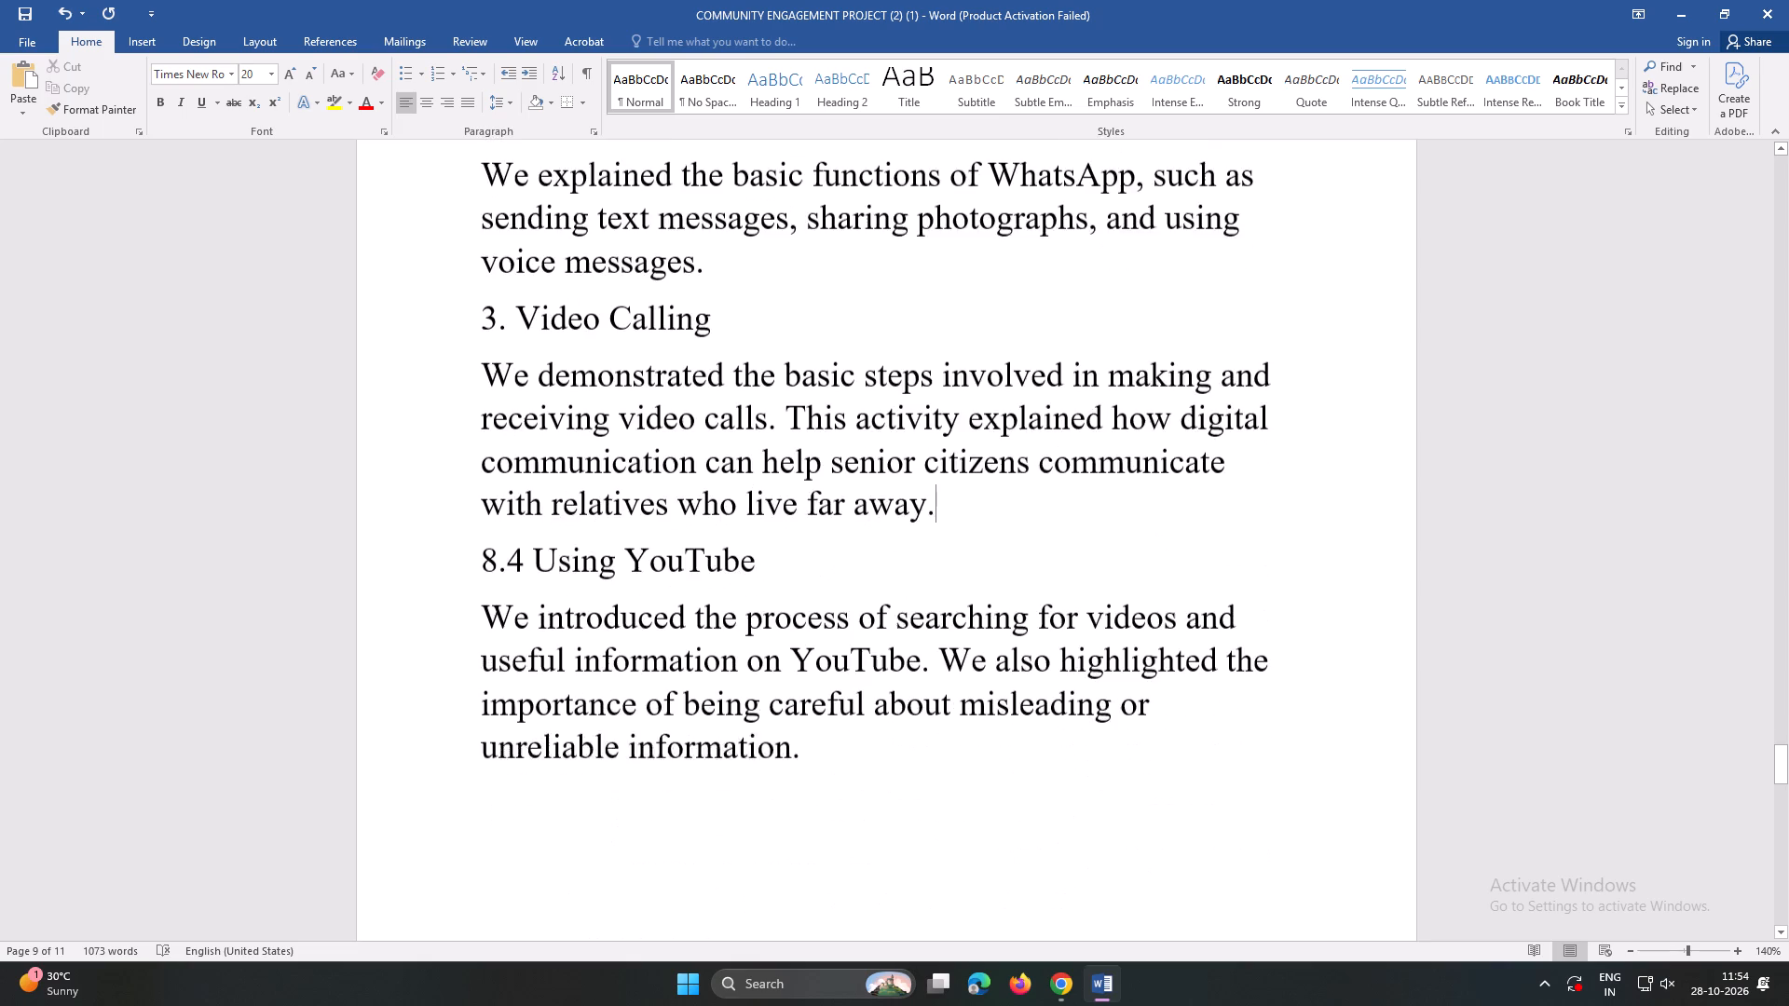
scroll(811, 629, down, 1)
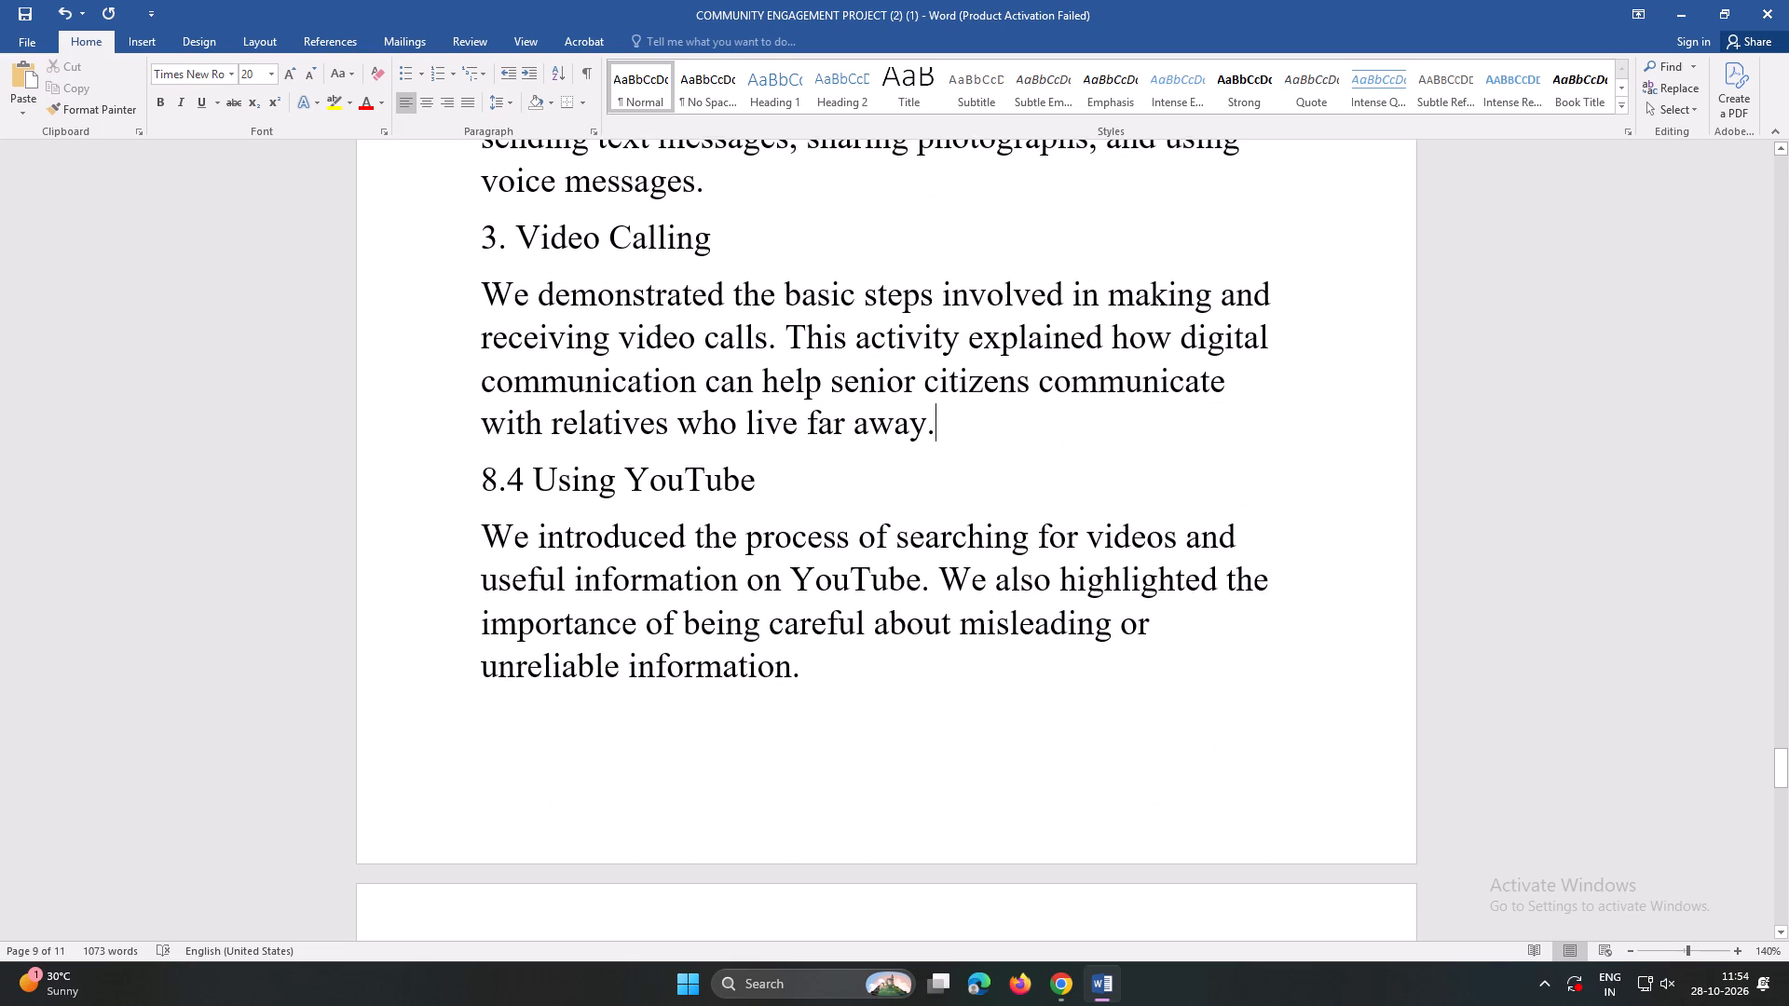
Review the text flow and page break across the activity subsections from Introduction to Smartphones through 8.7 on pages 9 and 10.
scroll(812, 623, down, 11)
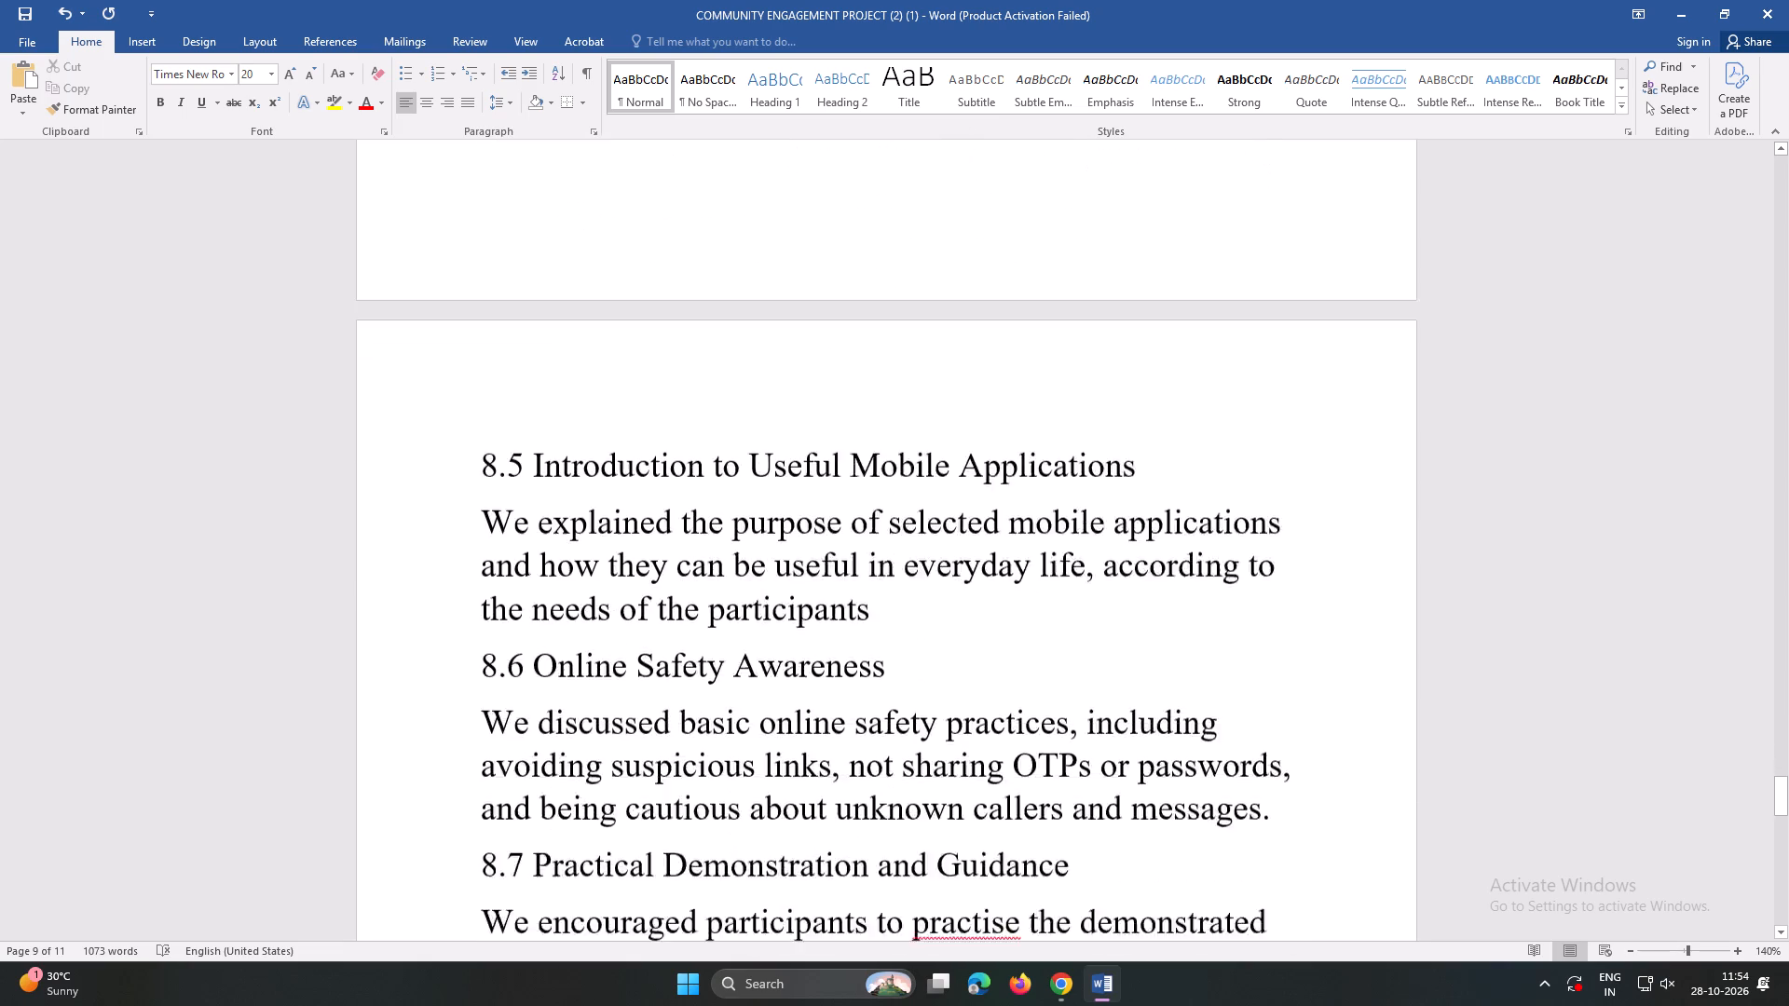
scroll(848, 575, down, 4)
scroll(878, 544, up, 20)
scroll(878, 542, up, 5)
scroll(878, 542, down, 5)
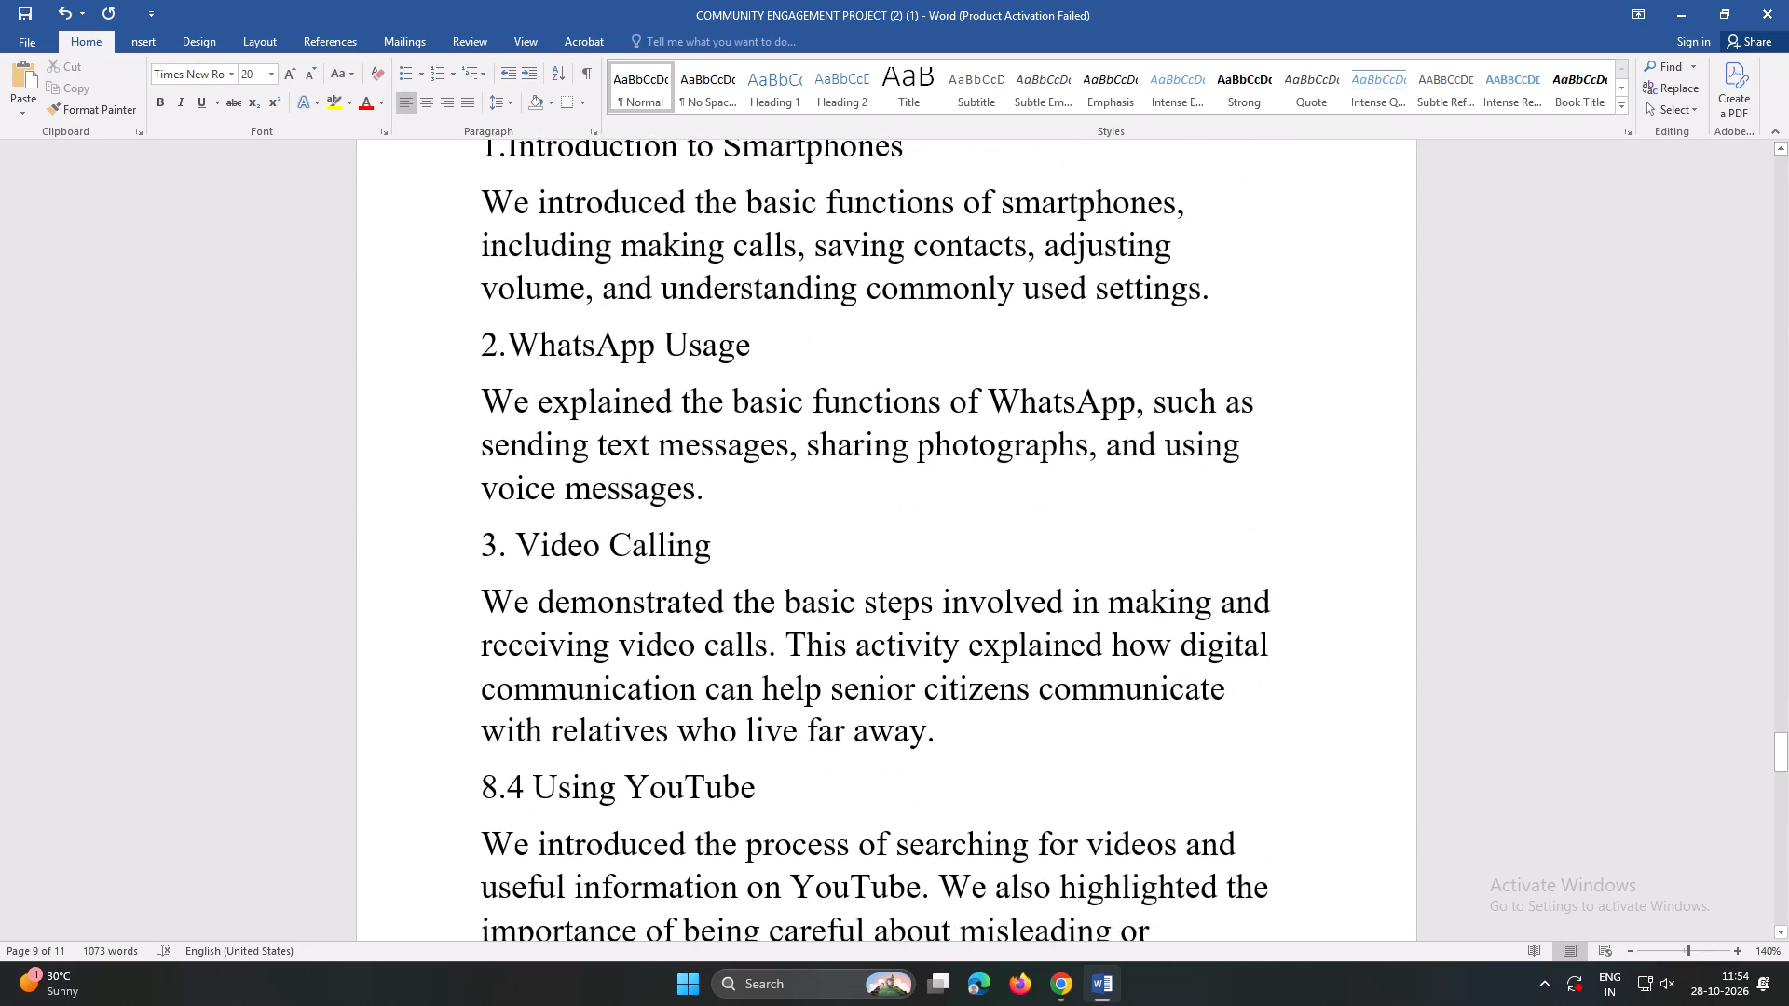
scroll(878, 542, down, 19)
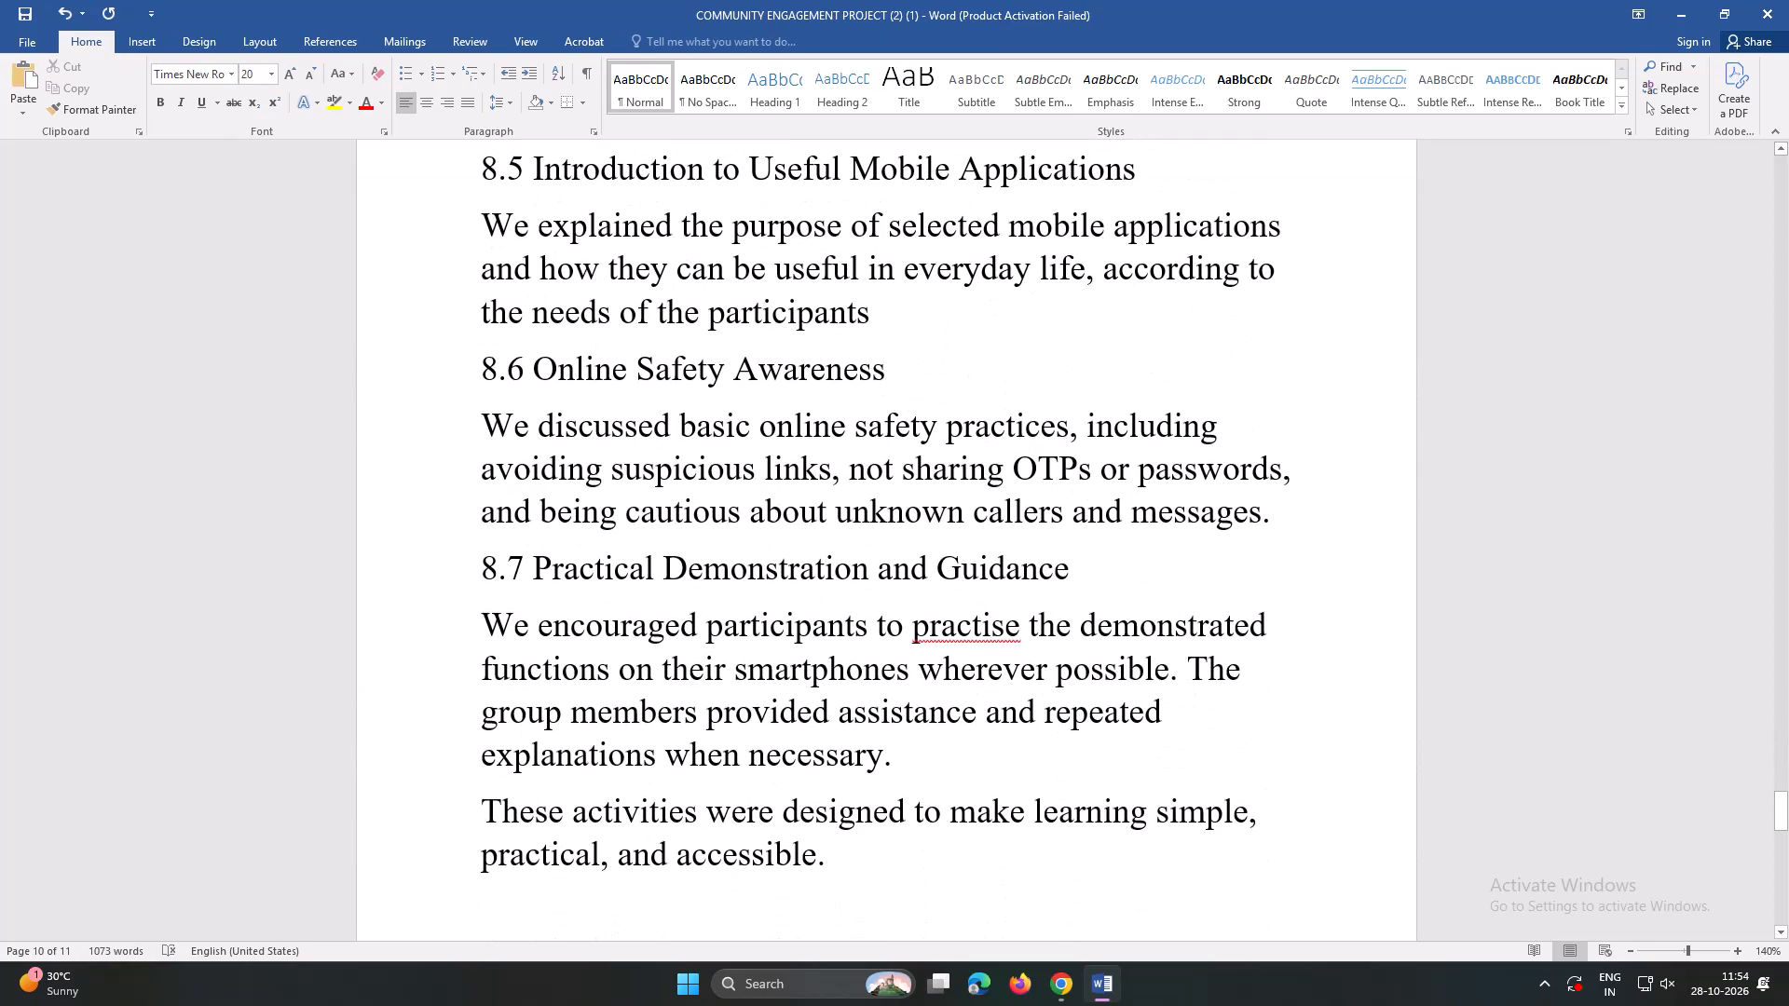
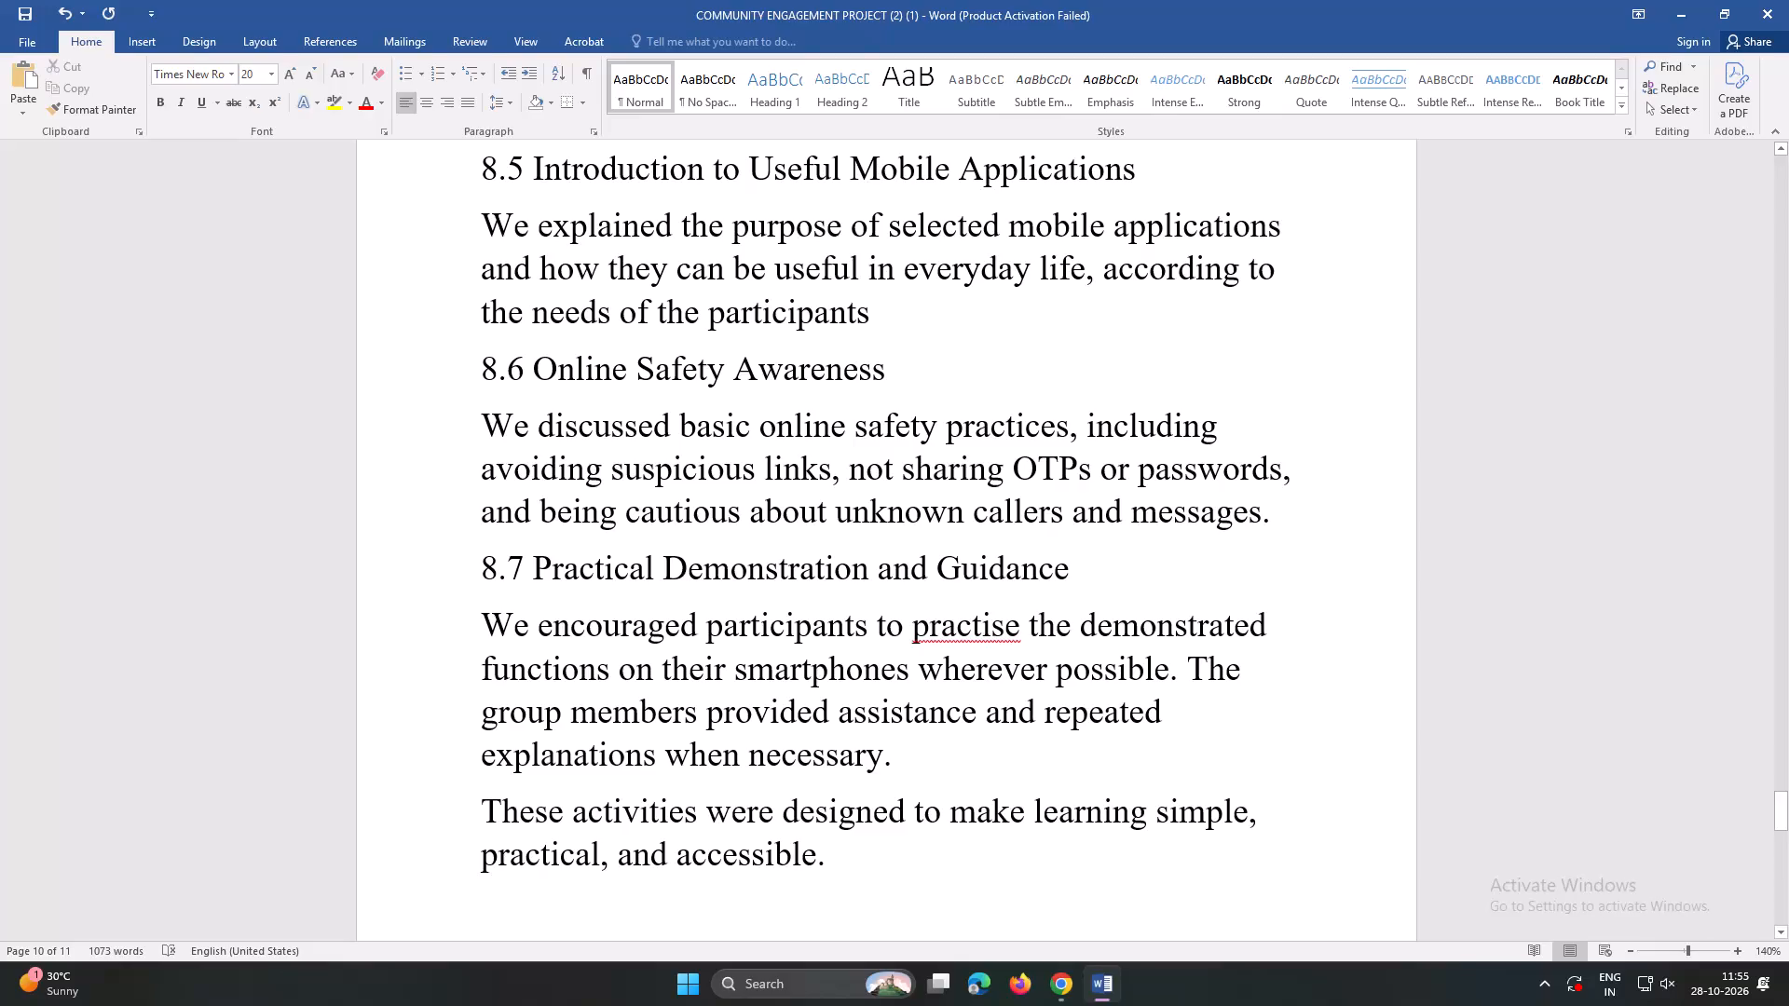
Correct the spelling of "practise" to "practice" in the Practical Demonstration and Guidance paragraph.
click(1005, 630)
key(BackSpace)
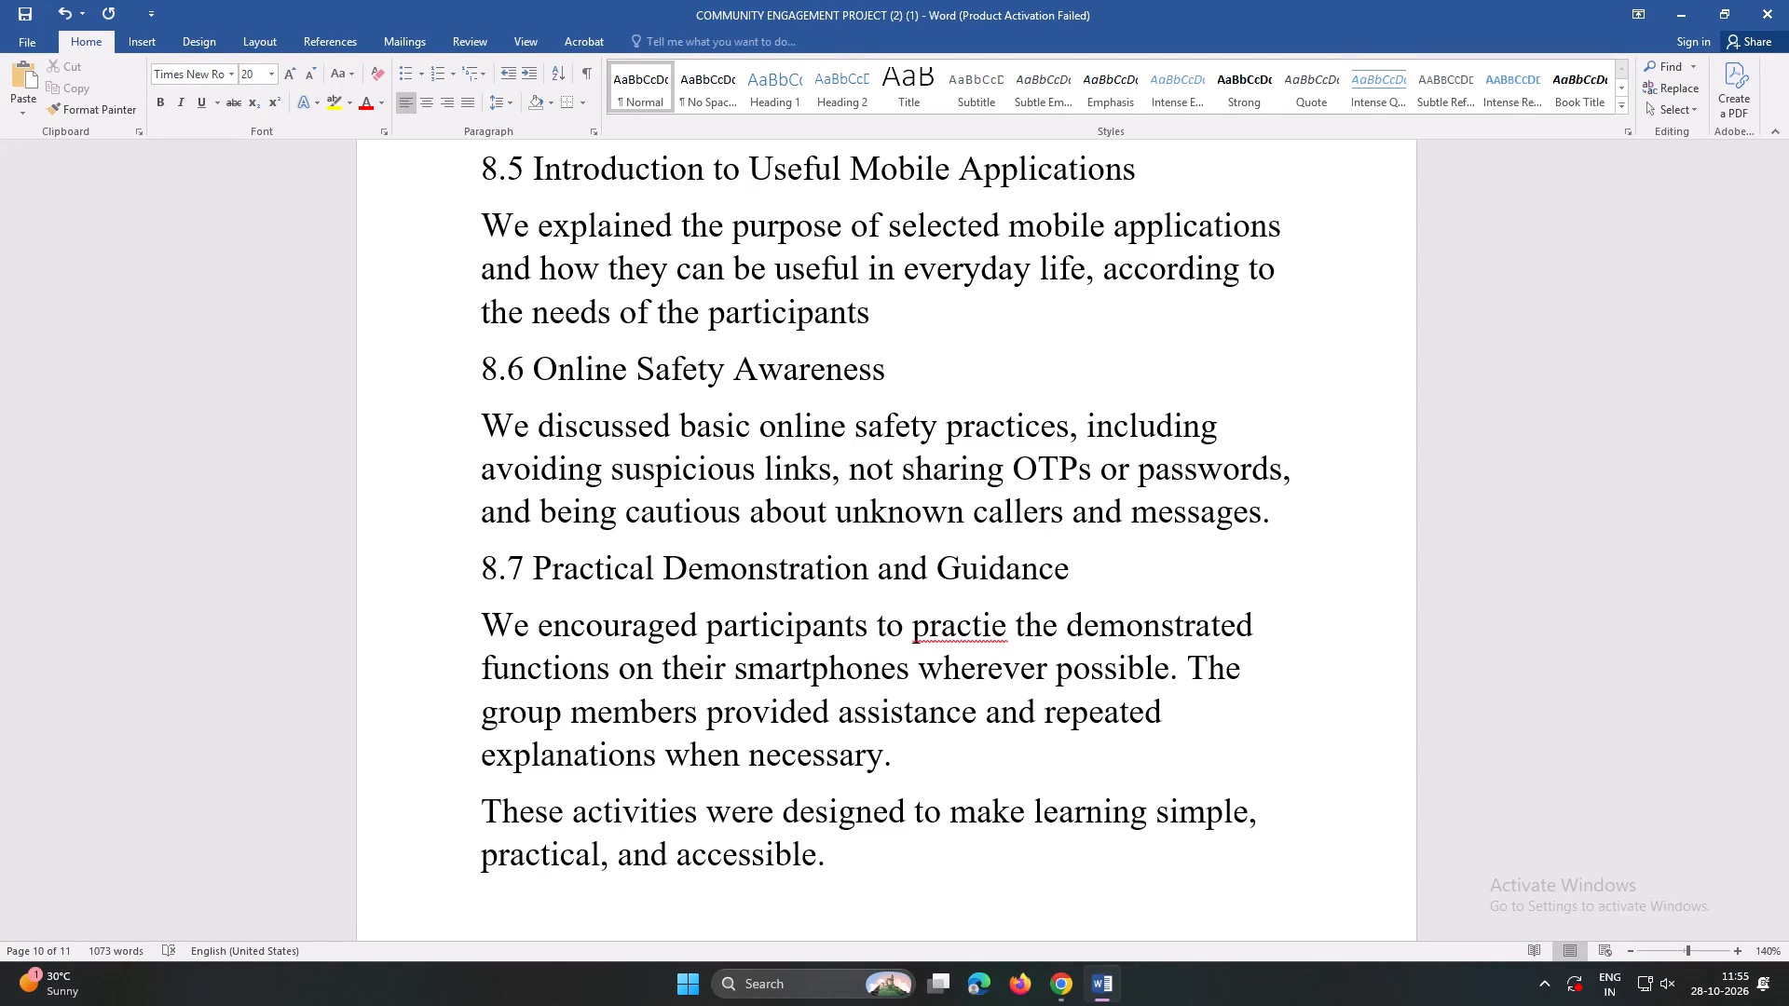
key(c)
key(BackSpace)
key(c)
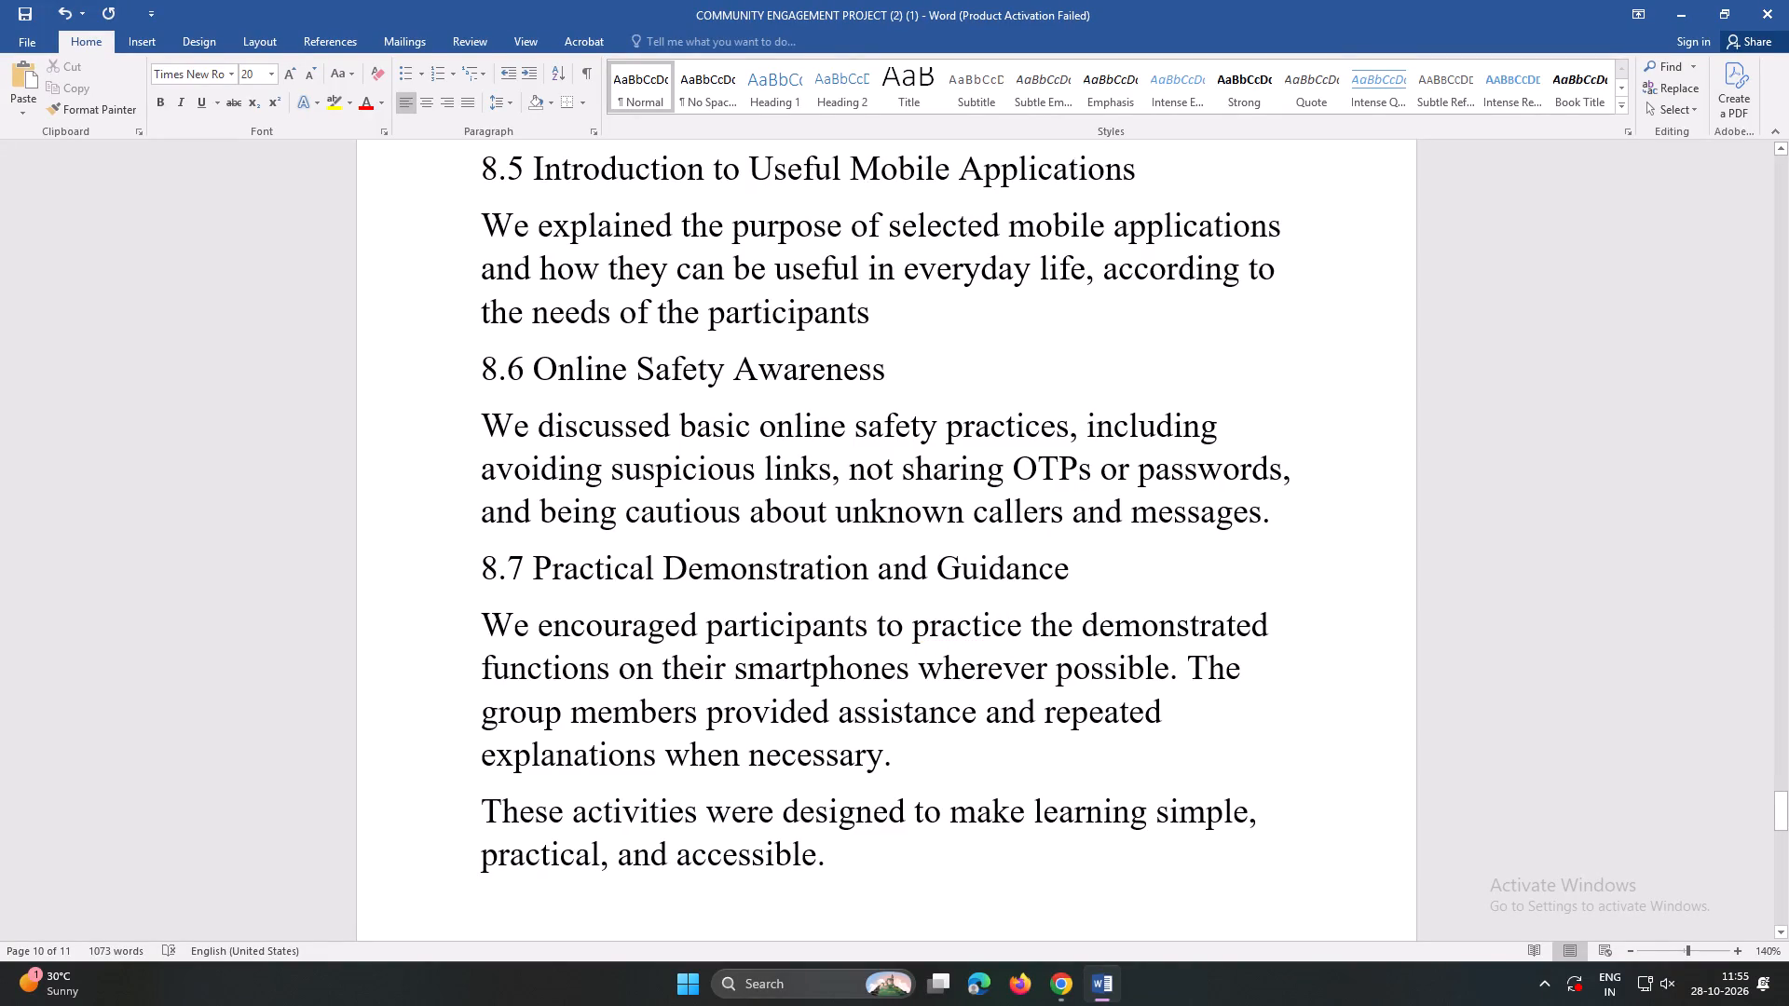
Renumber the "Using YouTube" subsection heading as "4." in place of its 8.x number.
scroll(1008, 714, down, 11)
scroll(1018, 672, up, 5)
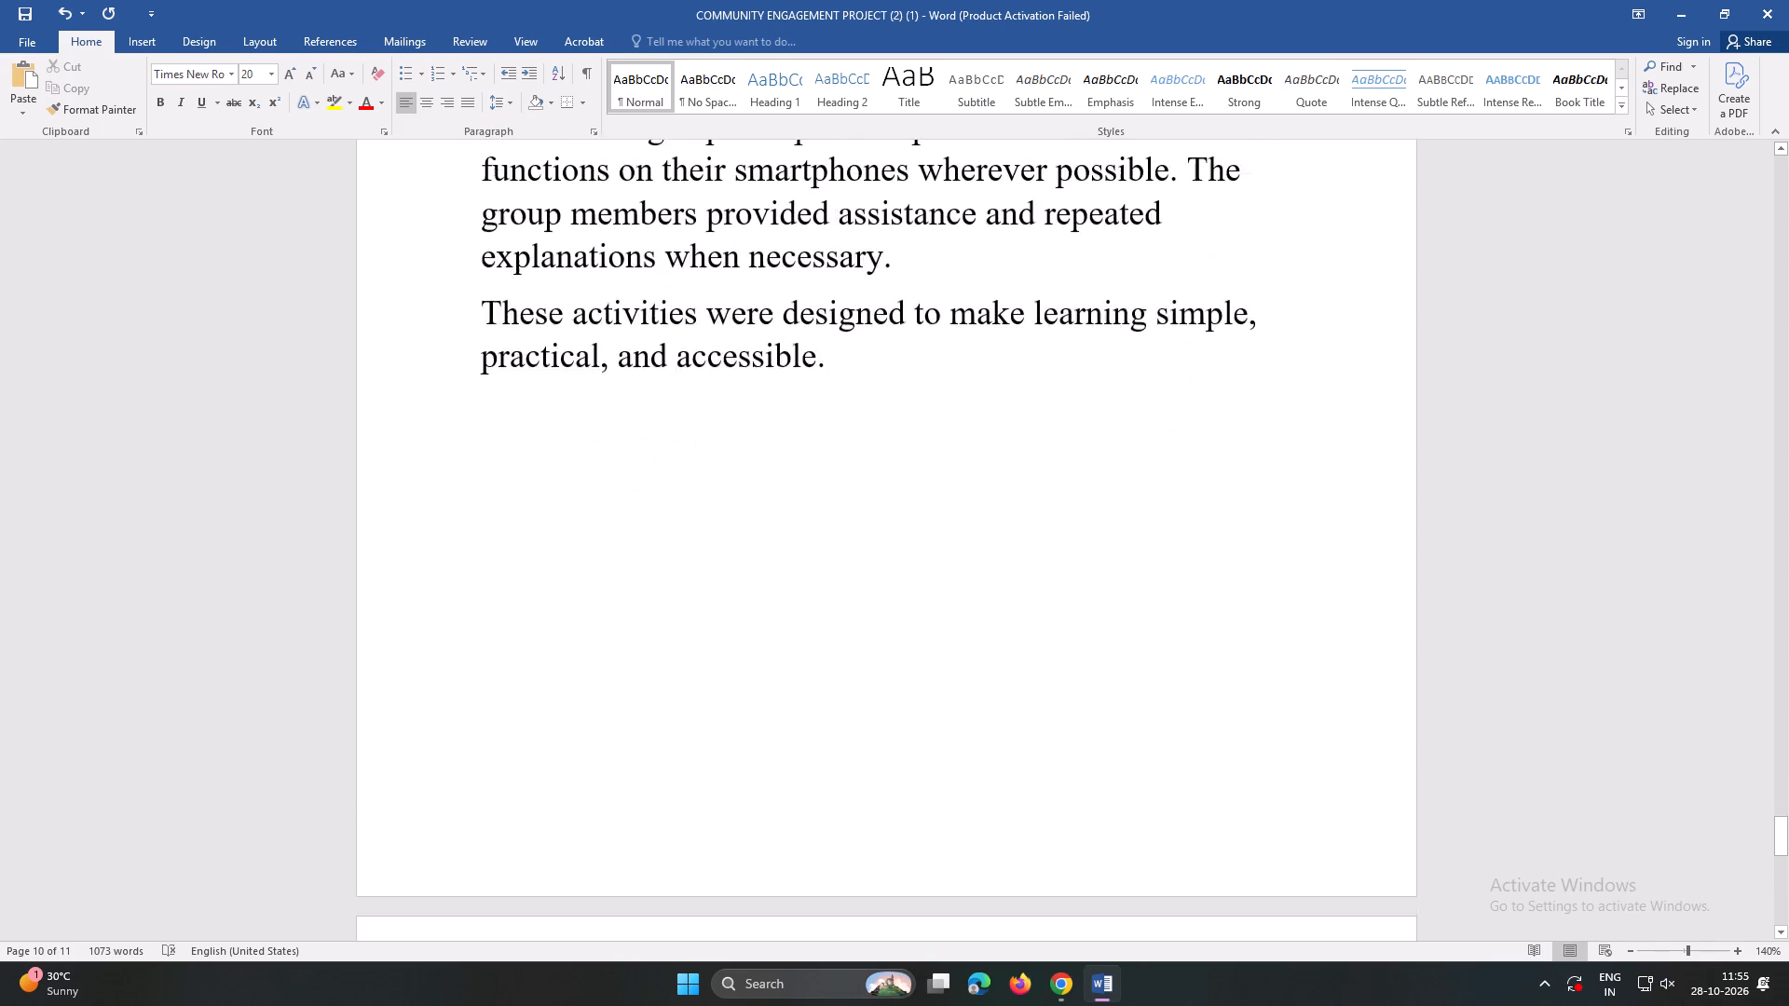
scroll(1025, 654, up, 17)
scroll(1025, 654, up, 9)
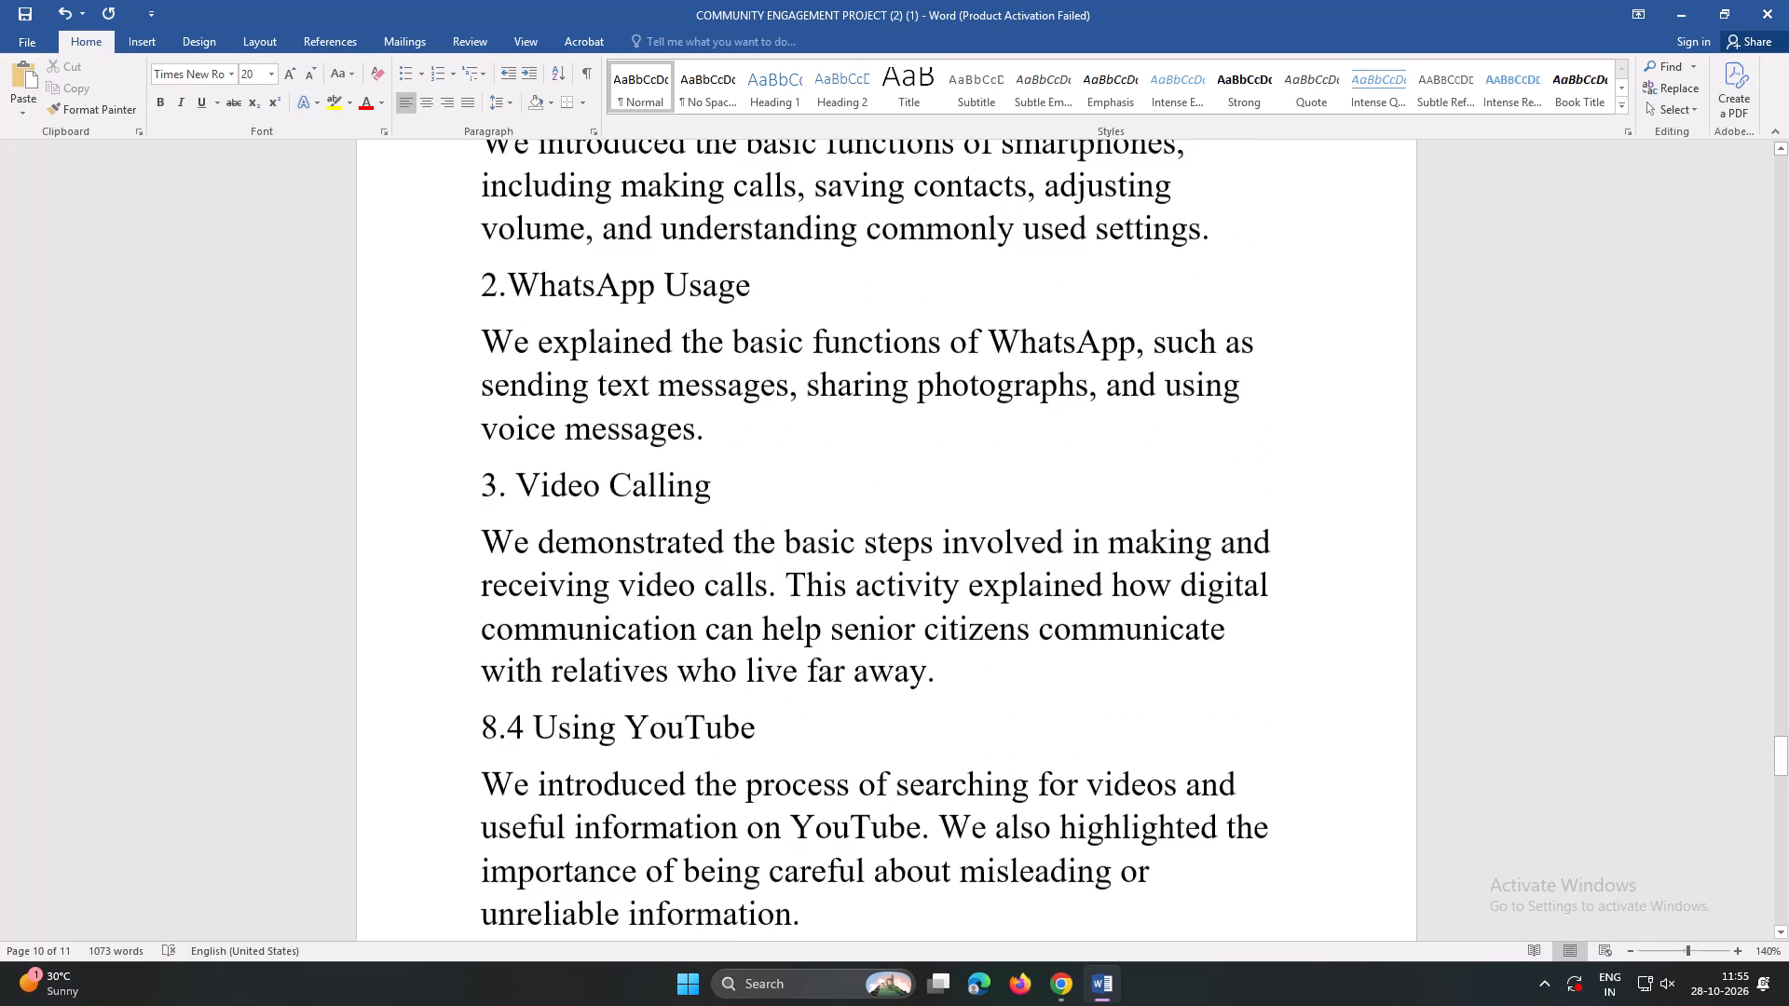
scroll(1025, 654, up, 1)
scroll(599, 842, down, 2)
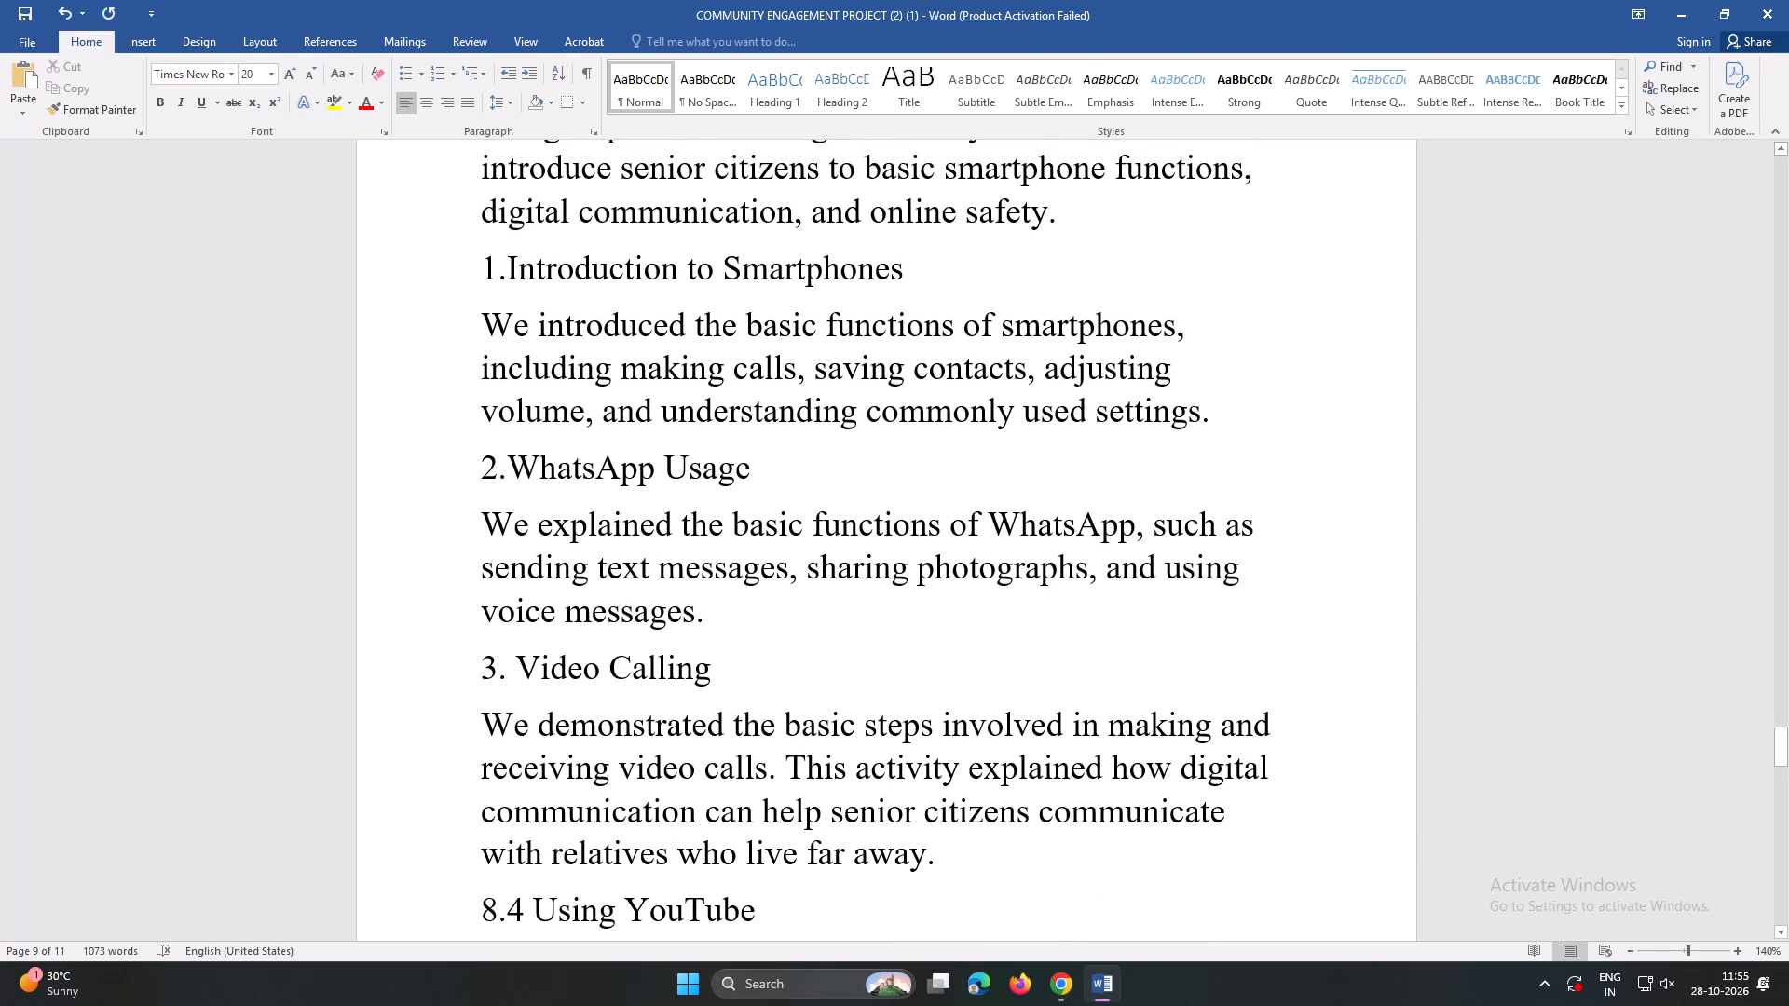
scroll(599, 842, down, 2)
click(505, 663)
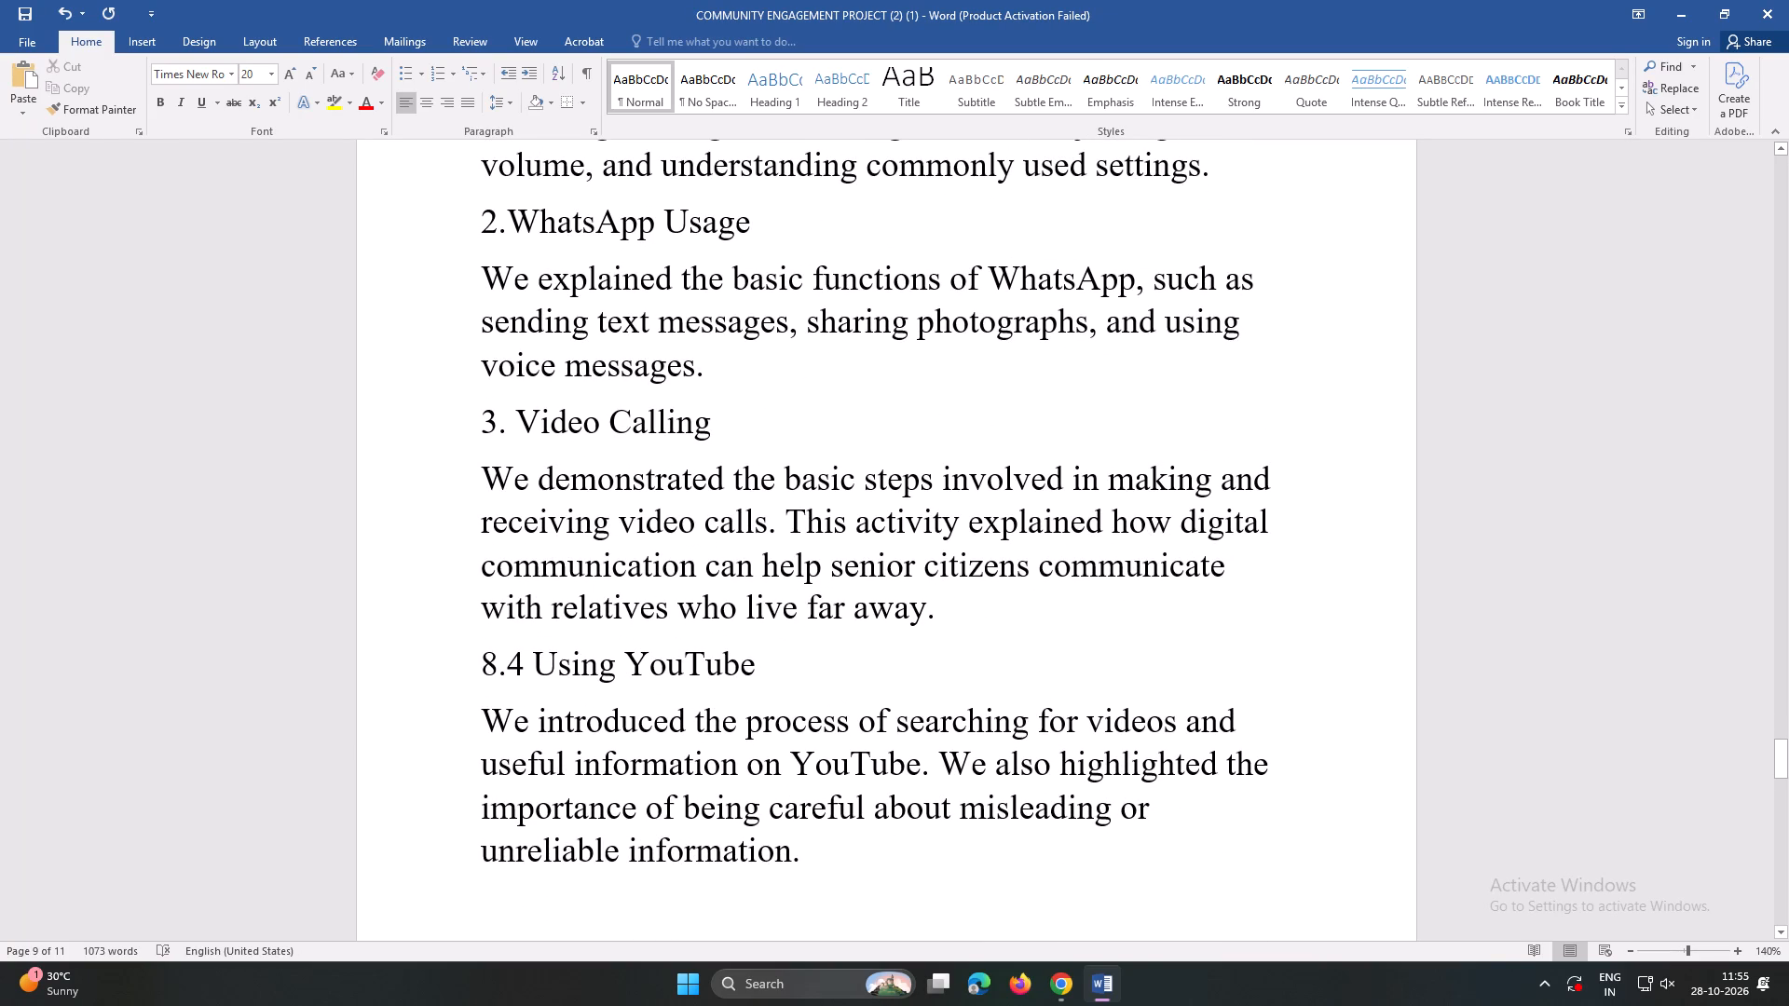
key(BackSpace)
key(BackSpace)
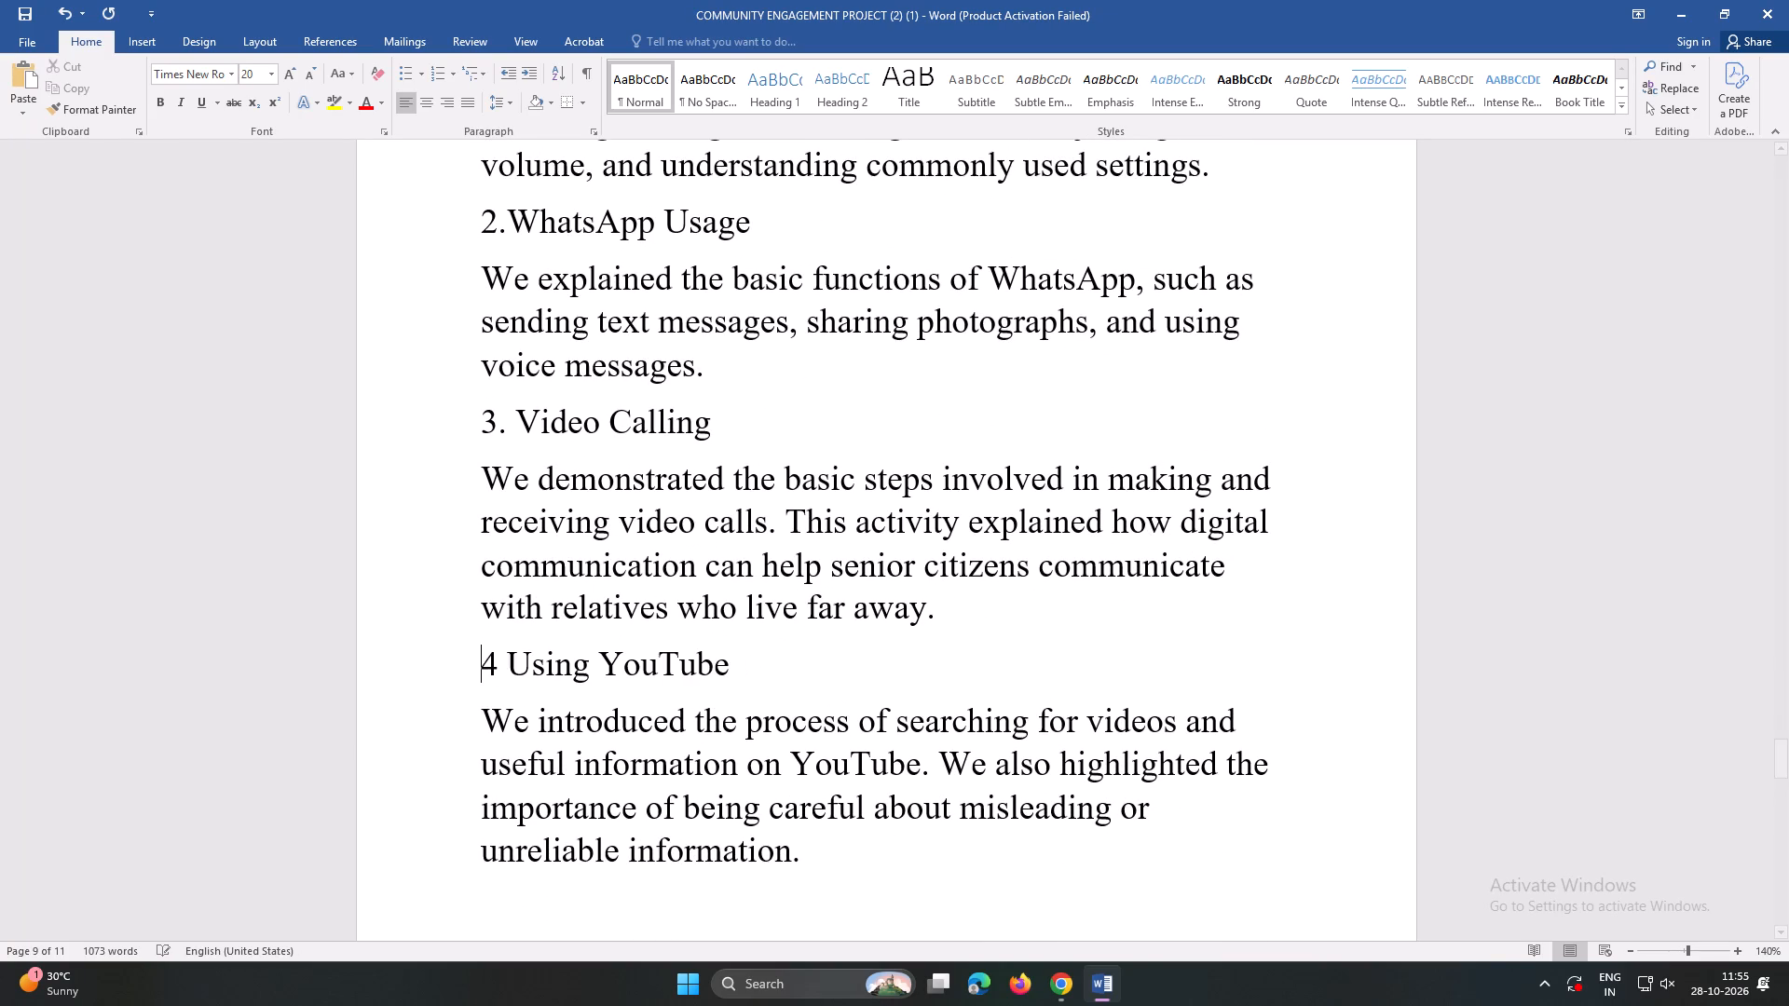
click(499, 661)
key(period)
Renumber the "Introduction to Useful Mobile Applications" subsection heading as "5.".
scroll(499, 661, down, 11)
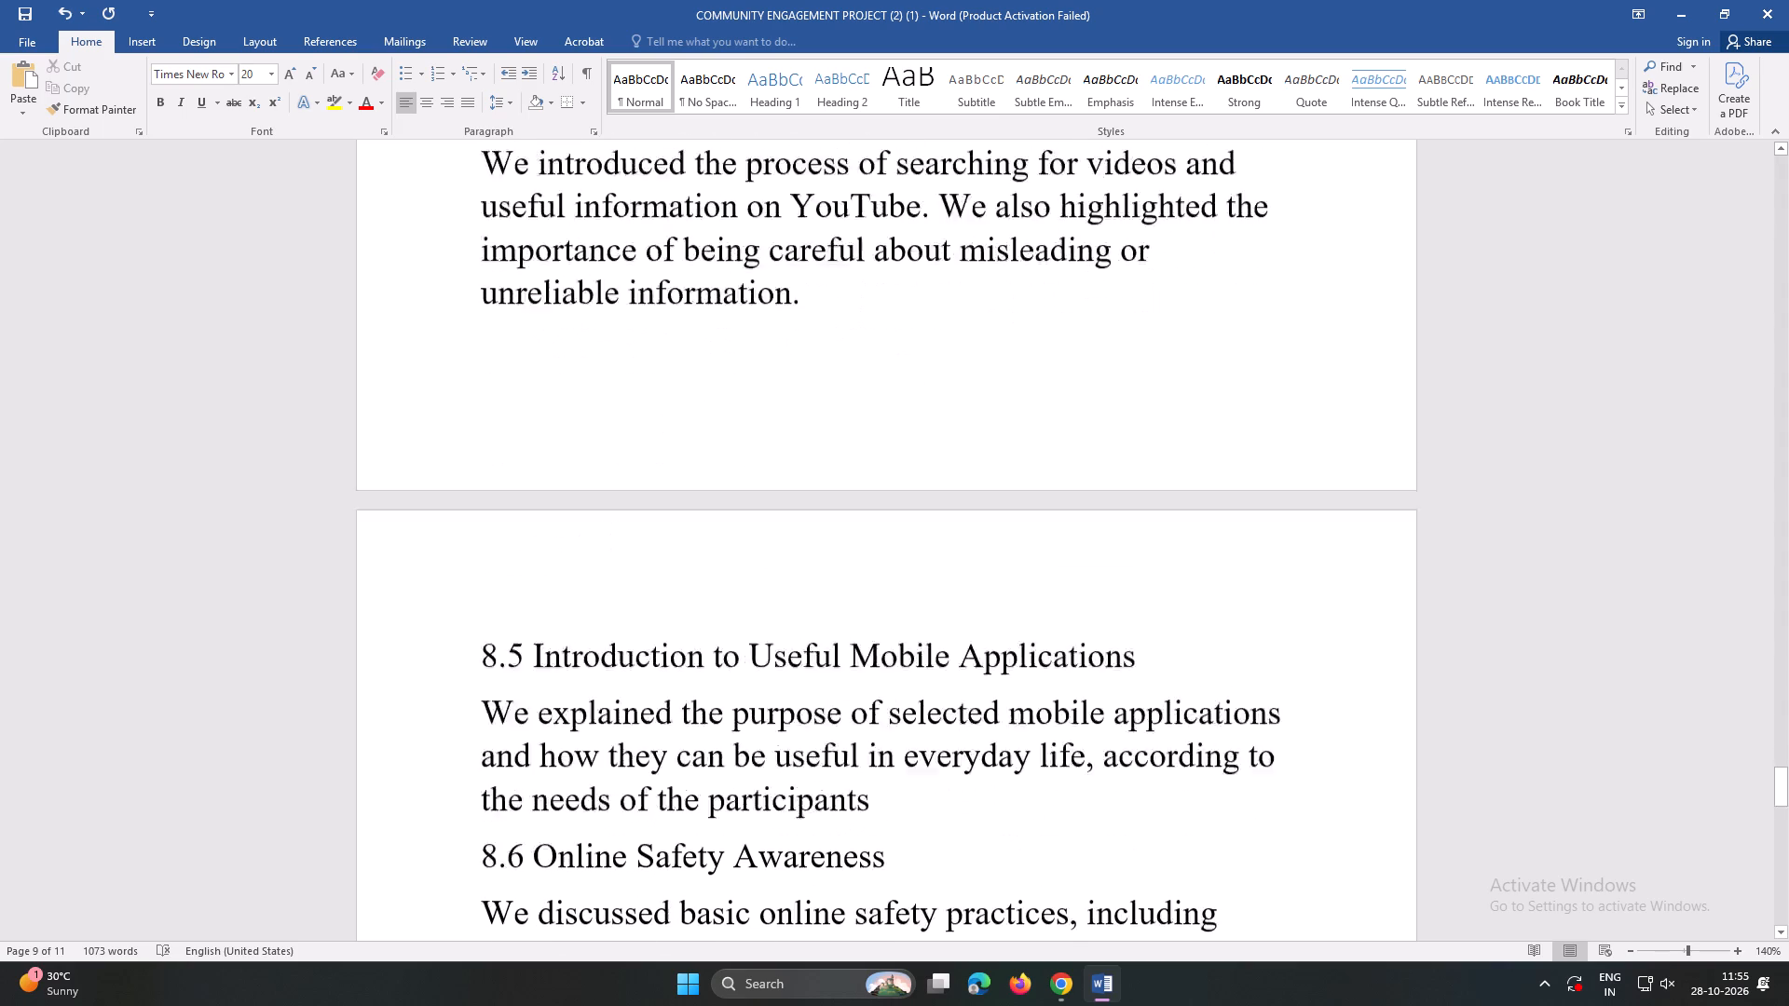
click(504, 536)
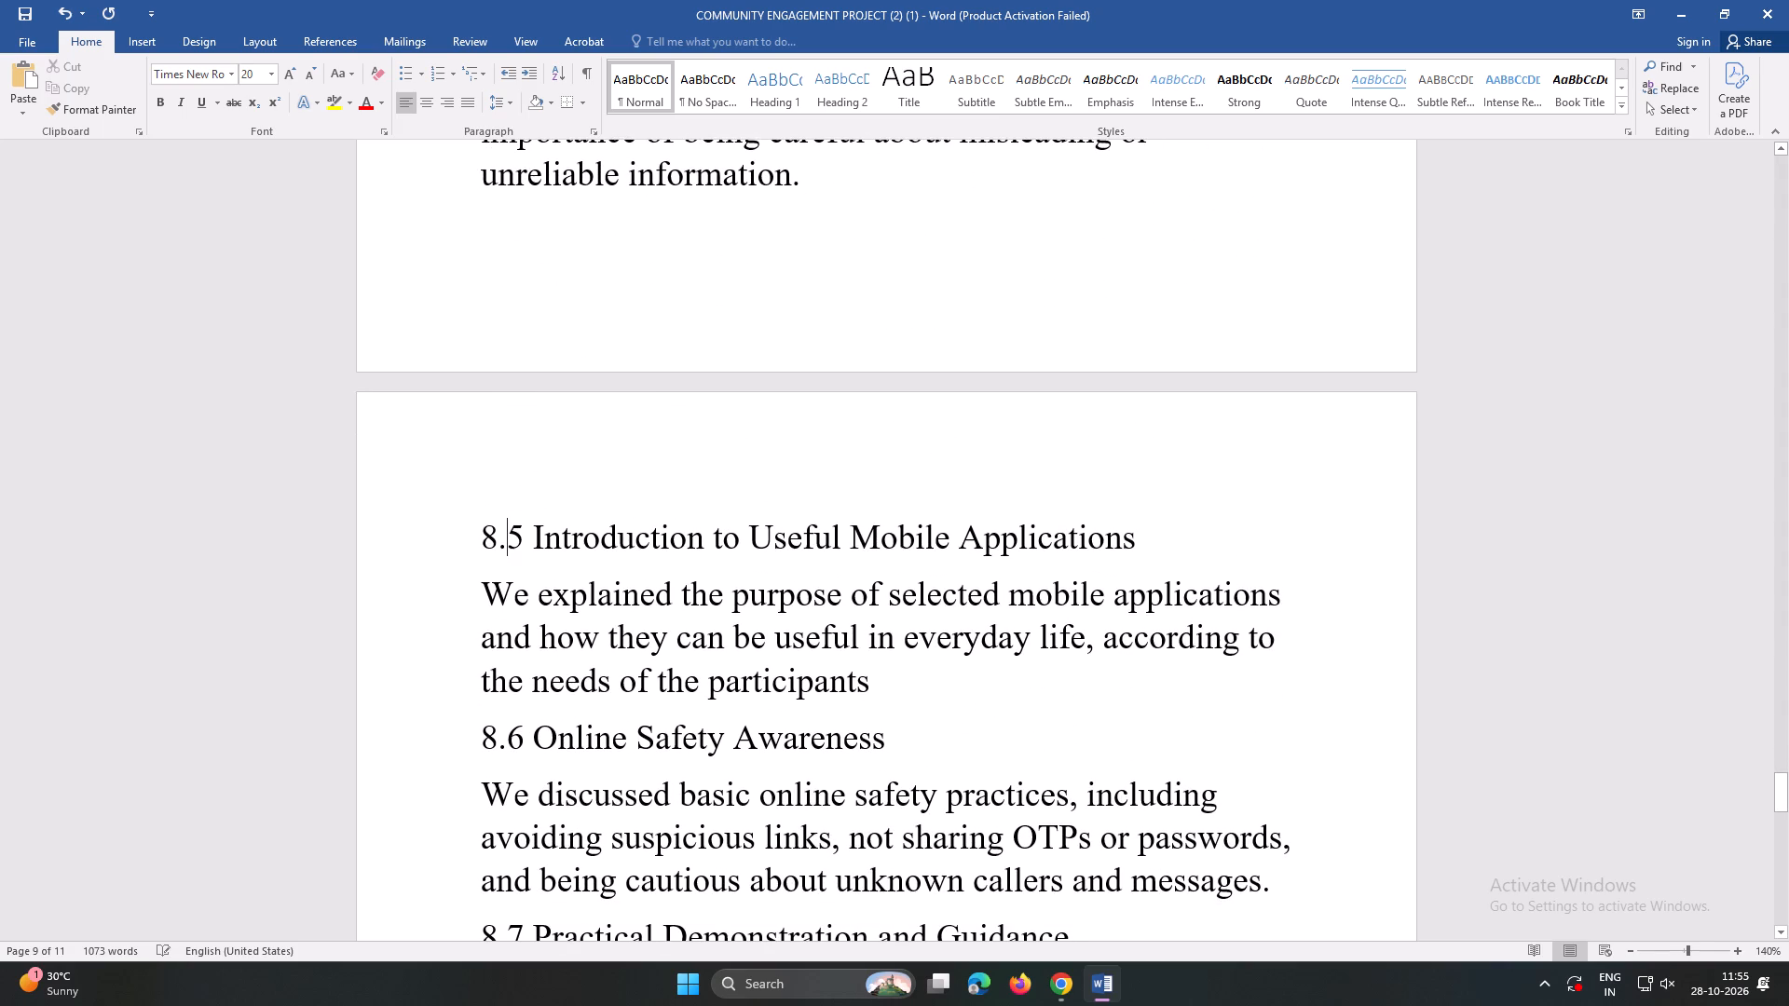
key(BackSpace)
key(BackSpace)
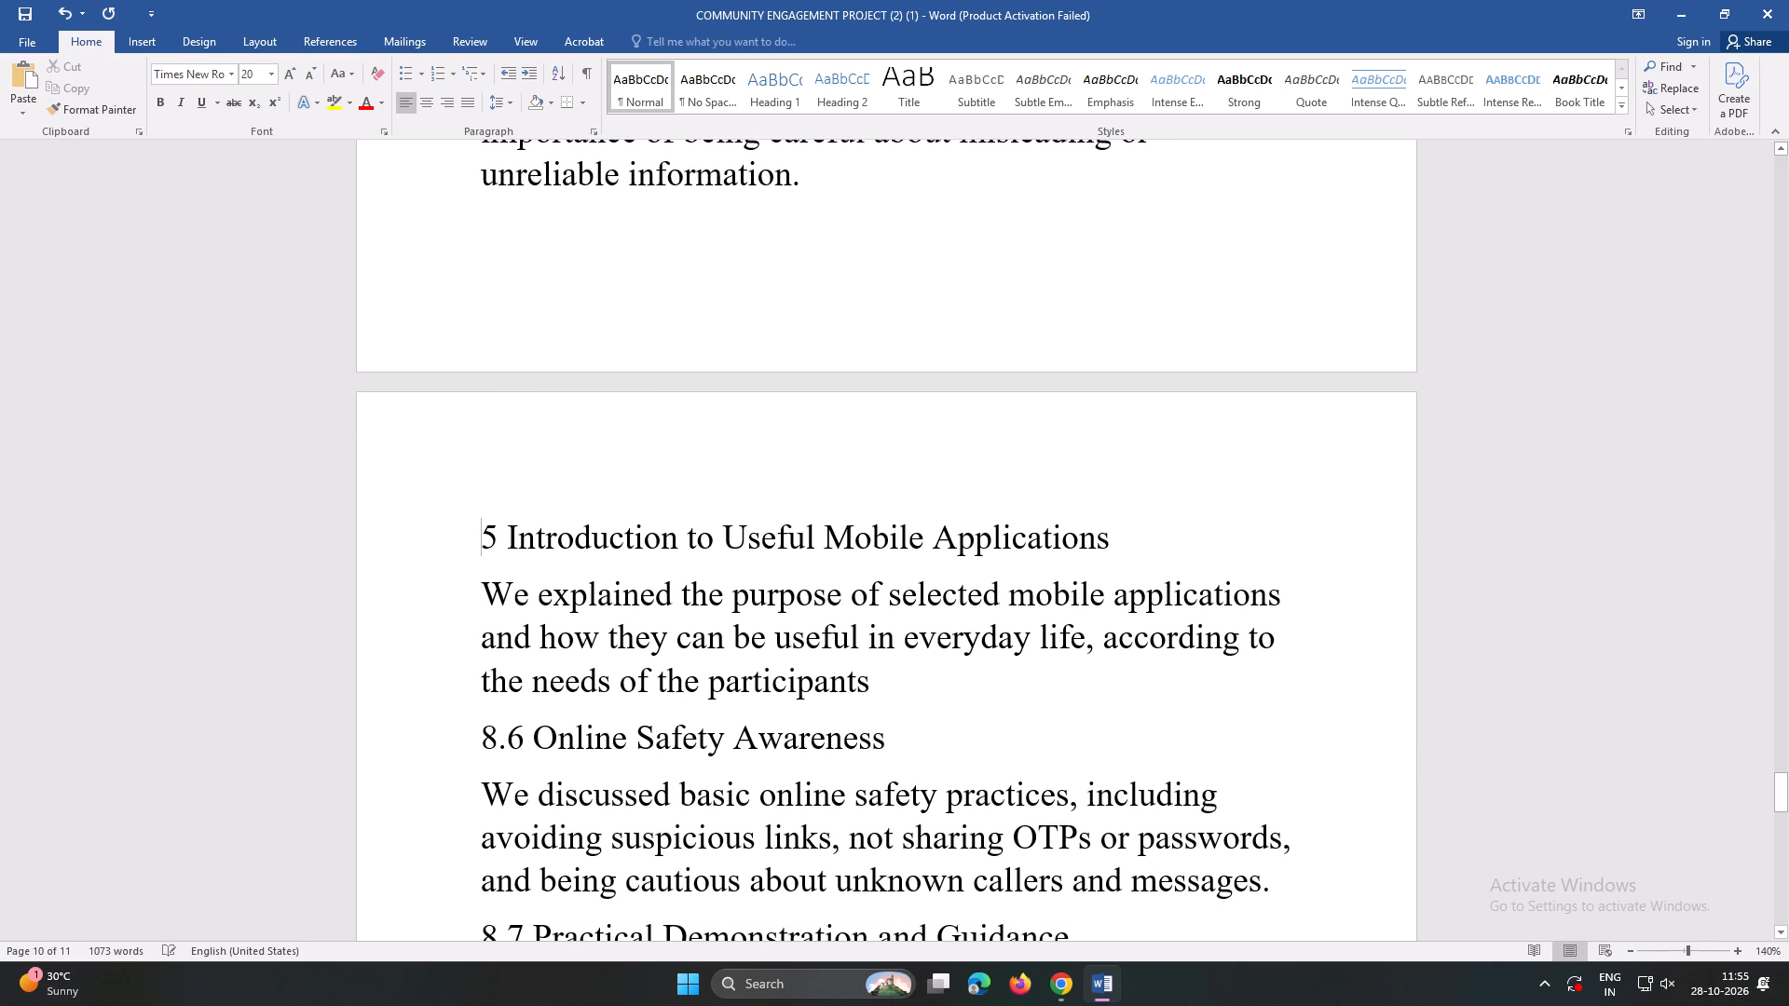
click(501, 535)
key(period)
Renumber the "Online Safety Awareness" subsection heading as "6.".
scroll(501, 535, down, 4)
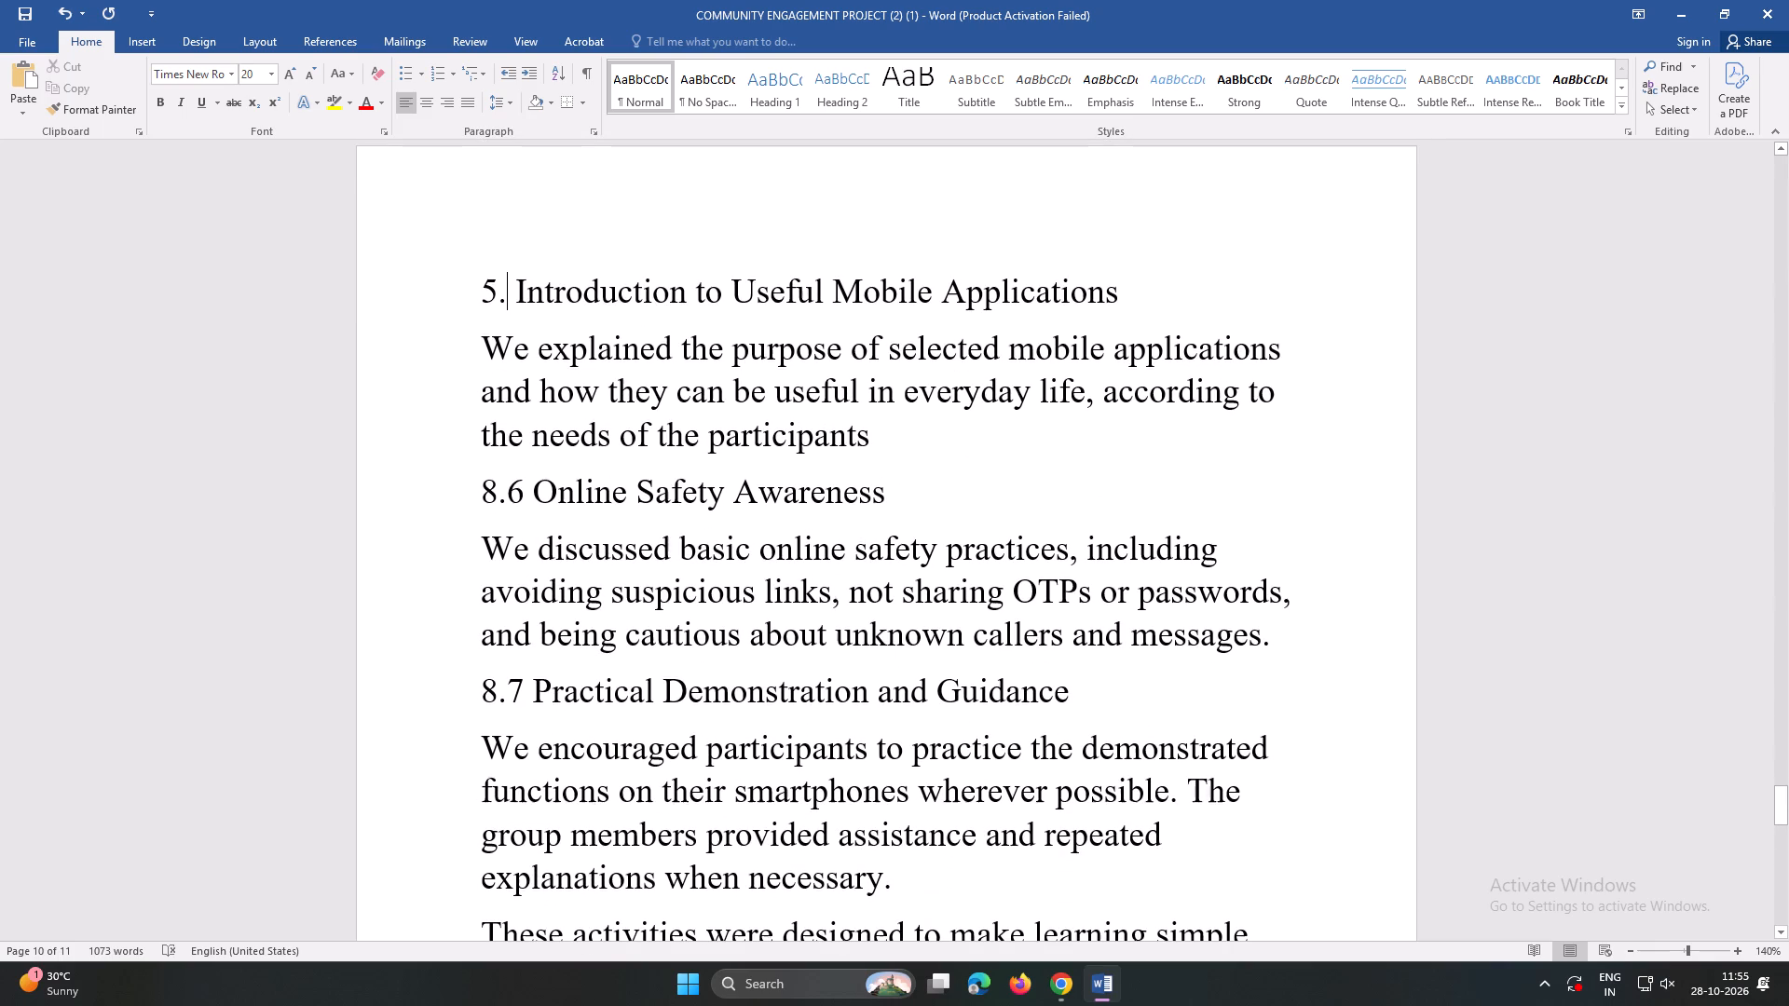
click(509, 492)
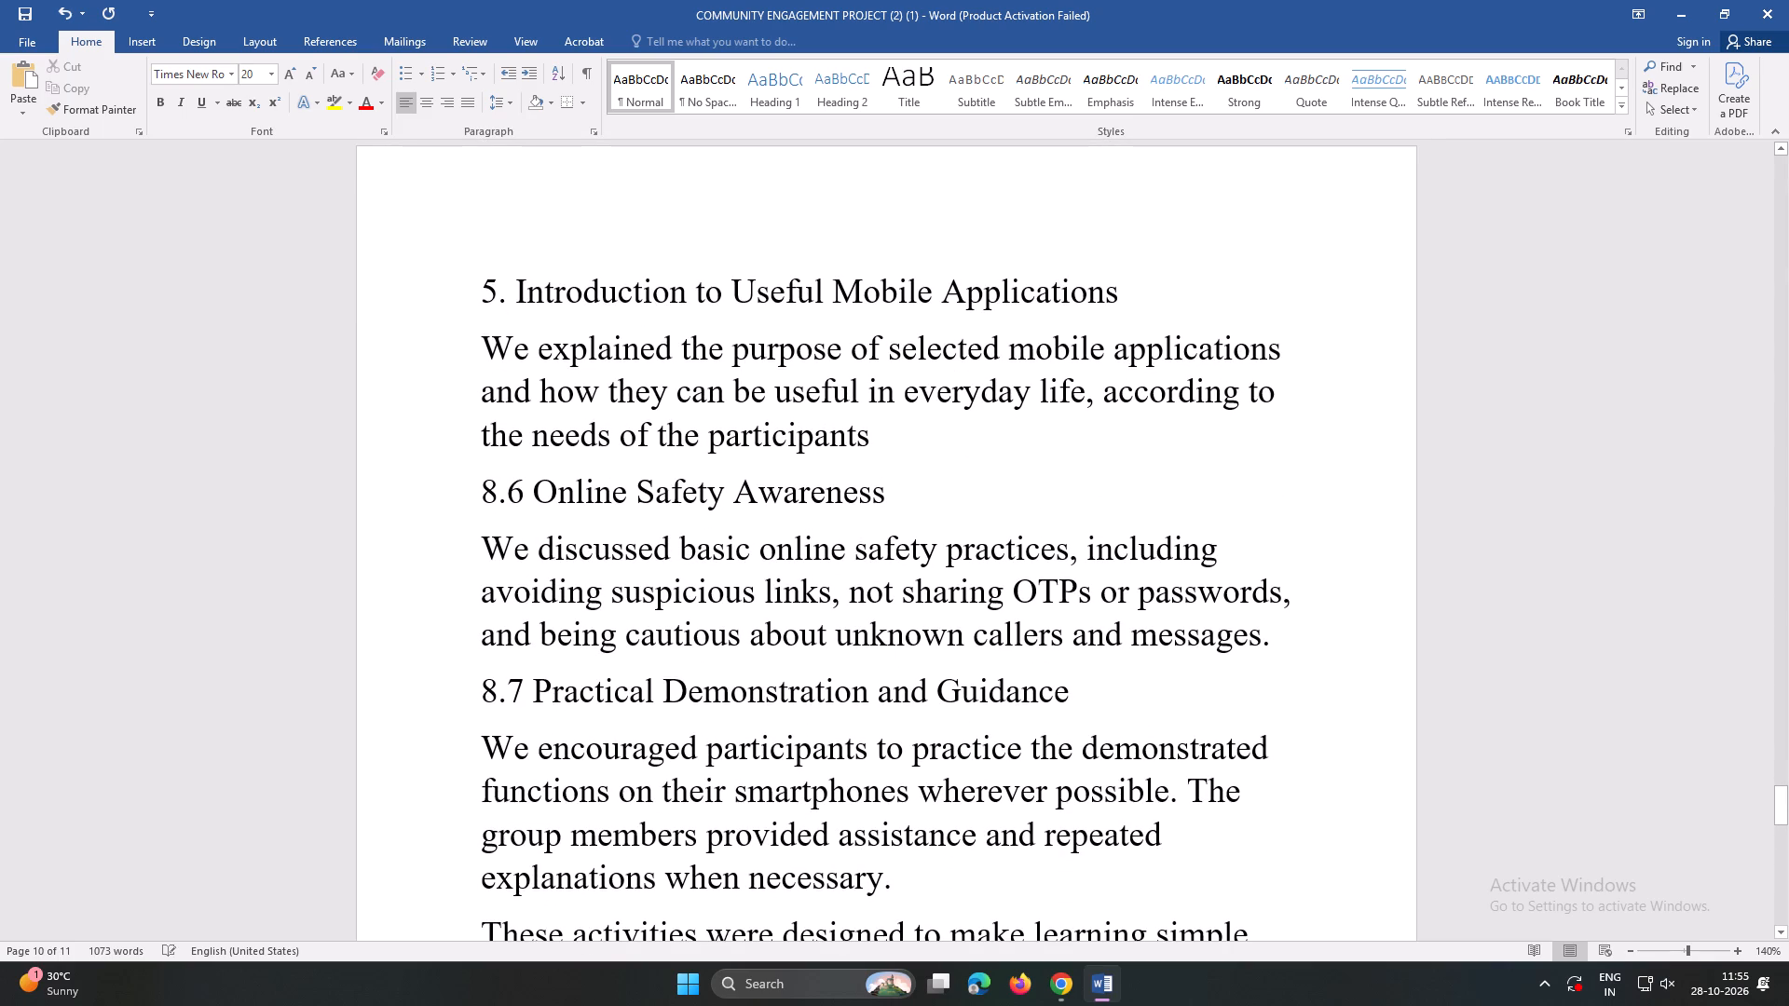
key(BackSpace)
key(BackSpace)
click(501, 494)
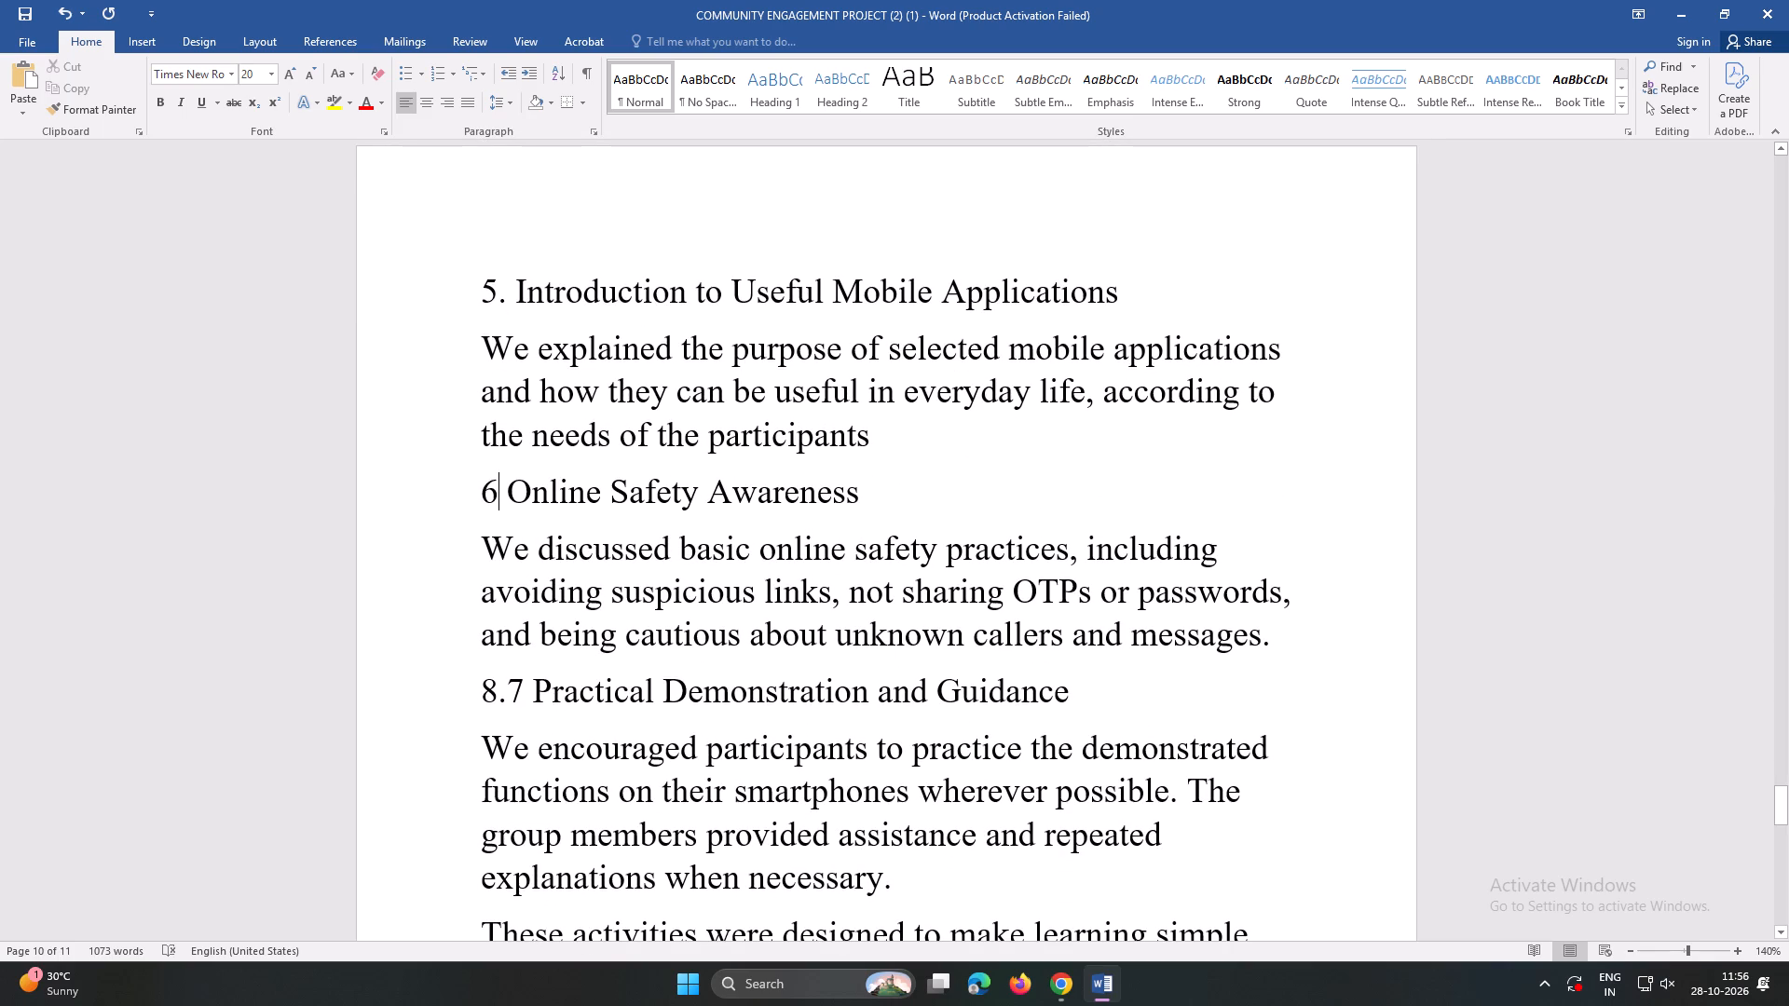
key(period)
Renumber the "Practical Demonstration and Guidance" subsection heading as "7.".
scroll(501, 494, down, 2)
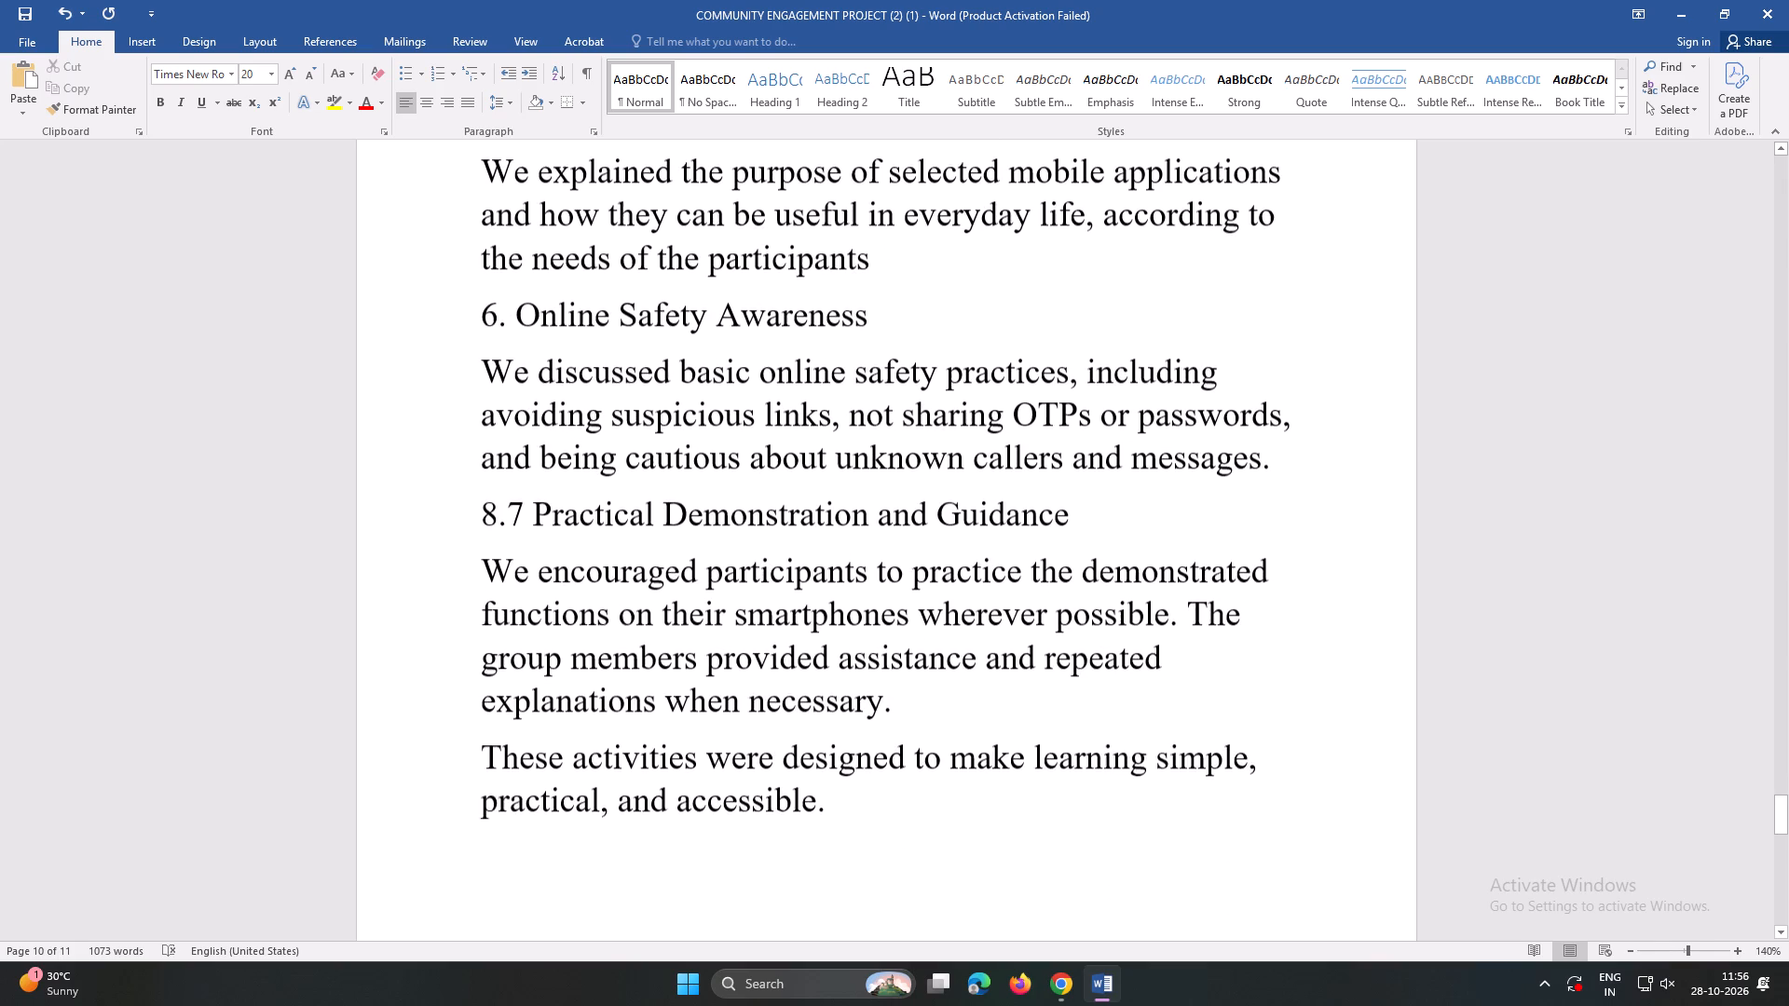
scroll(501, 494, down, 2)
click(509, 443)
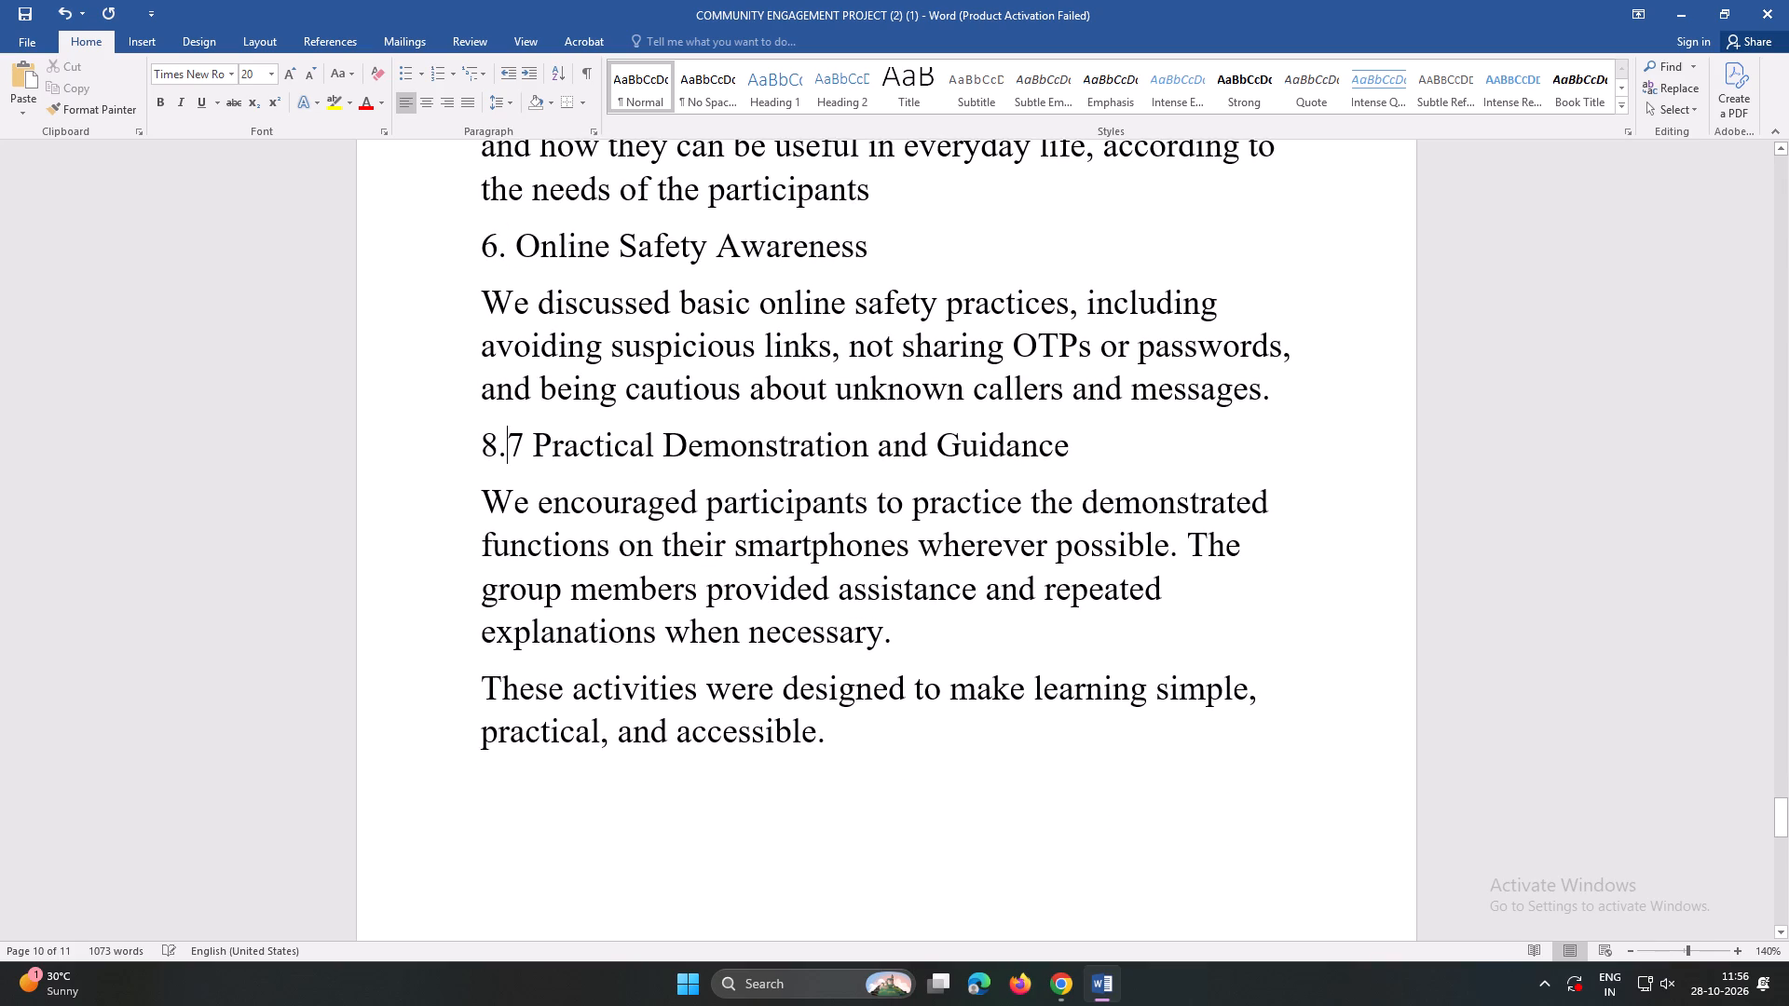
key(BackSpace)
key(BackSpace)
click(502, 444)
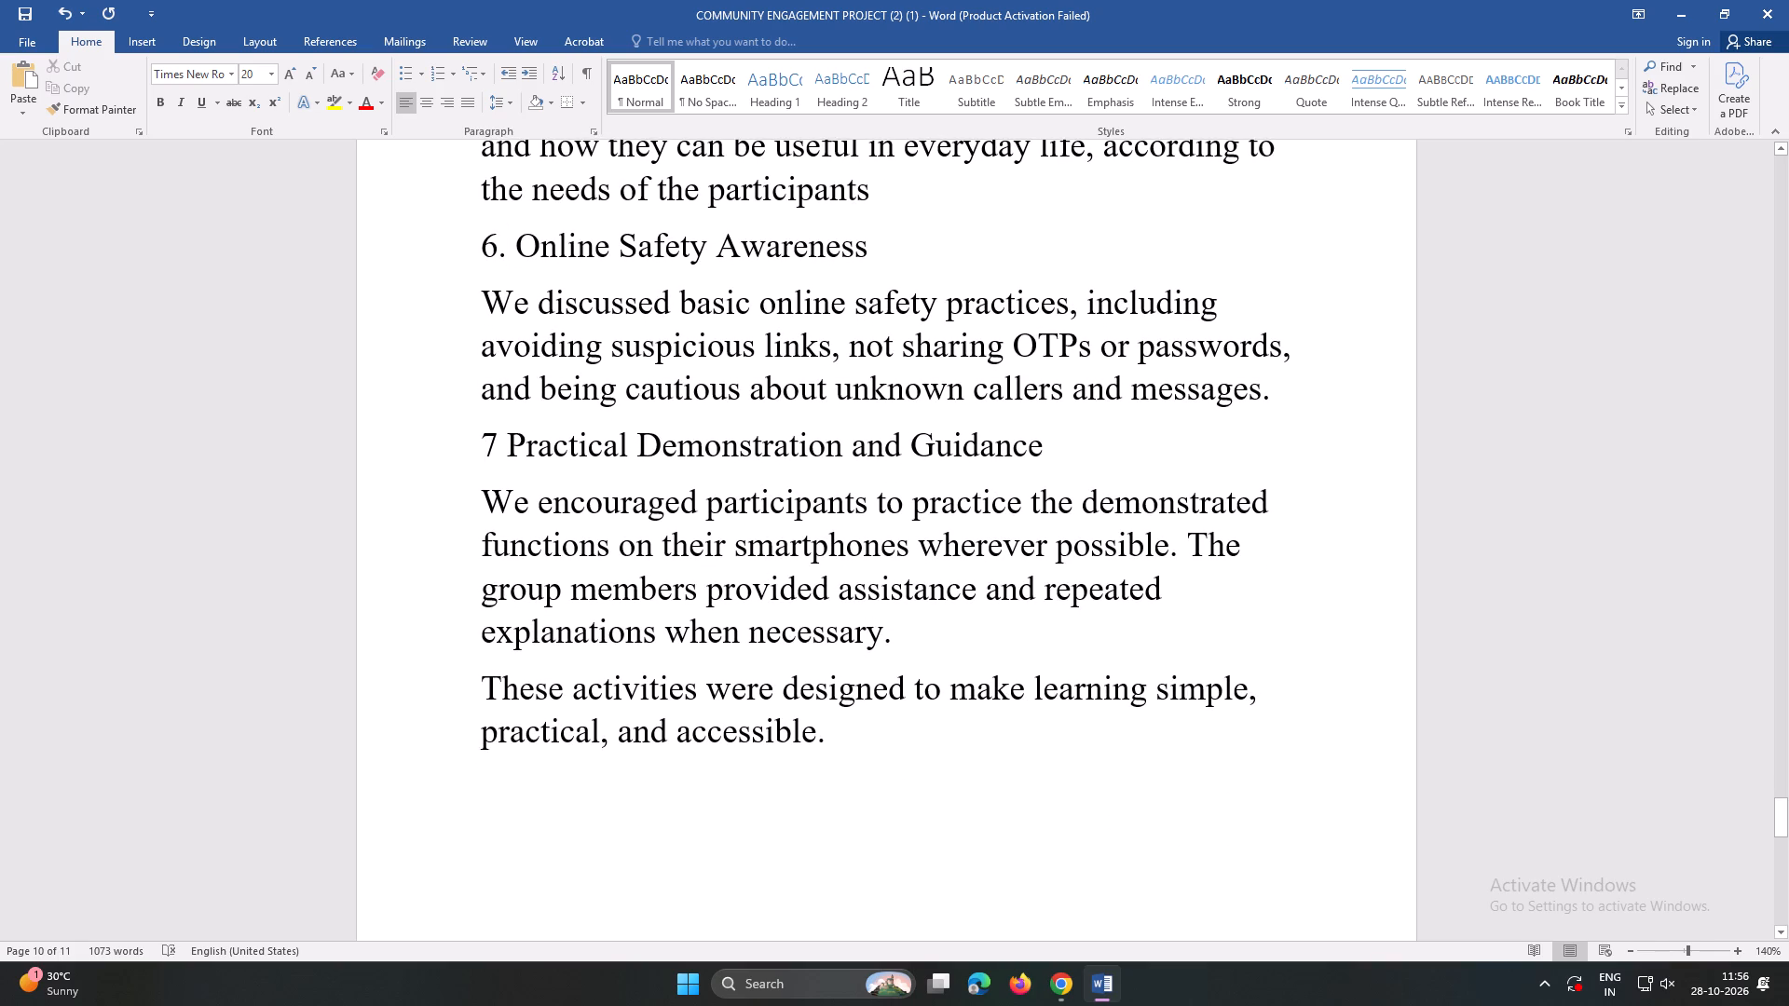
key(period)
Insert seven empty paragraphs after the closing sentence "These activities were designed to make learning simple, practical, and accessible." to reach page 11.
scroll(502, 463, down, 4)
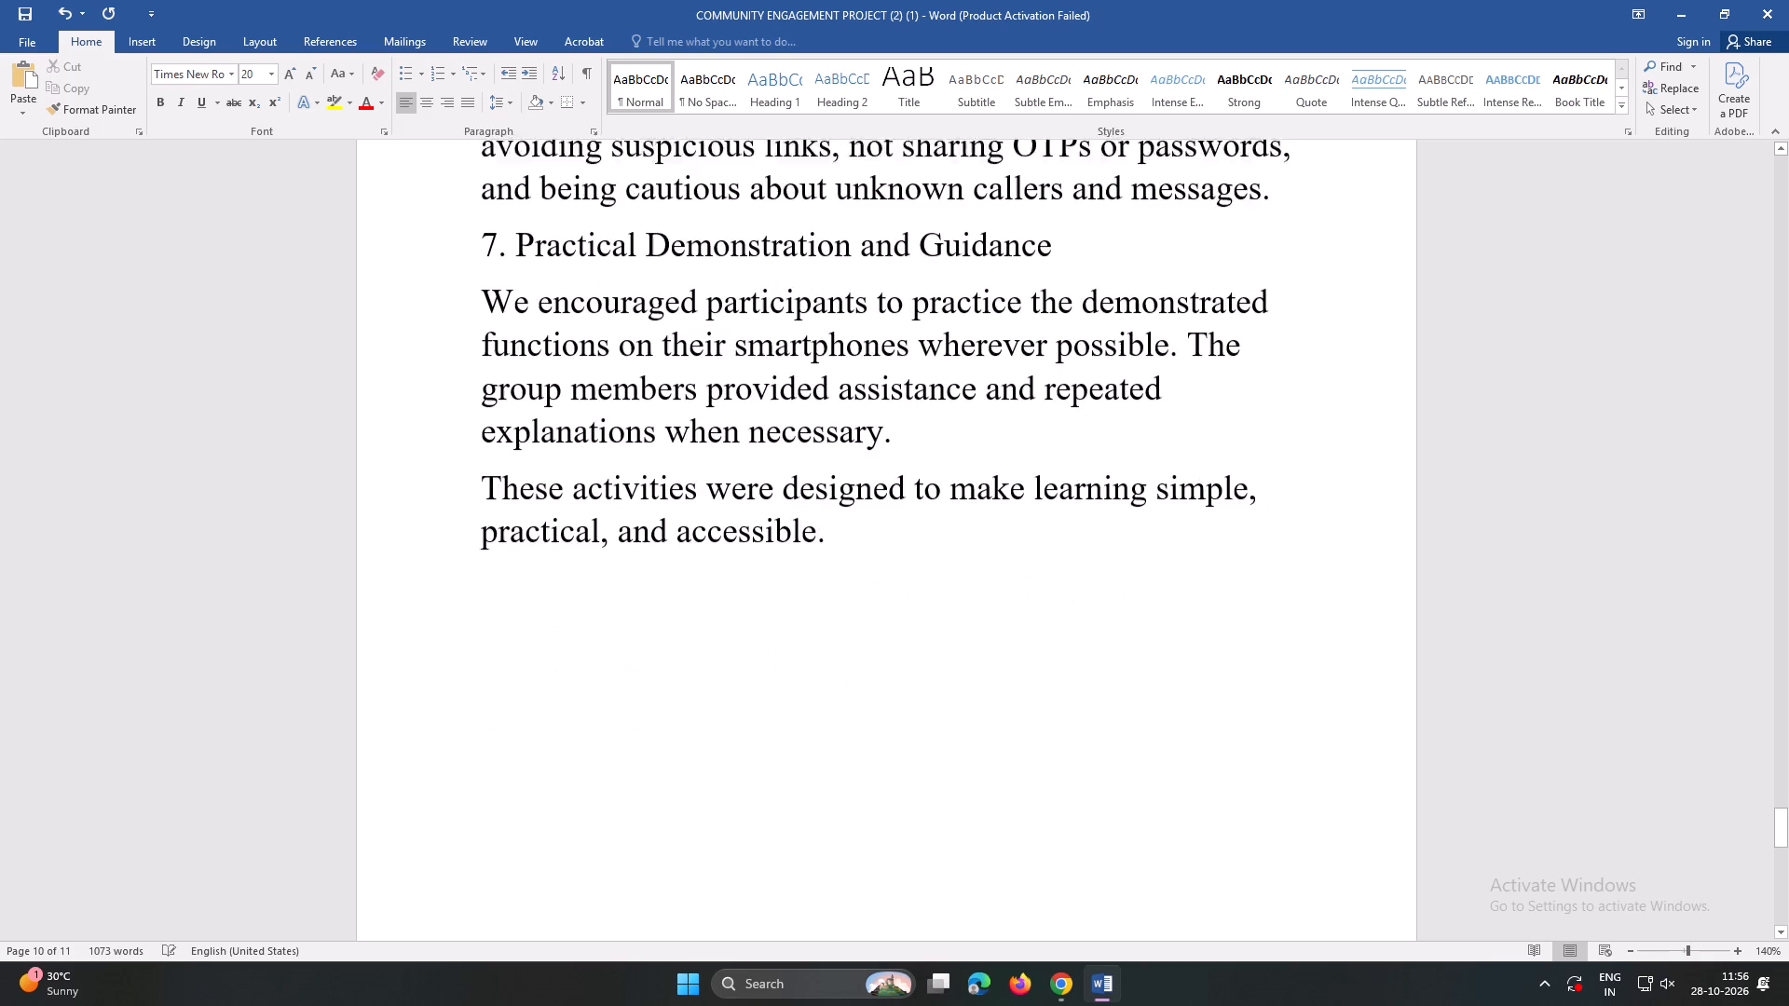
scroll(502, 463, down, 10)
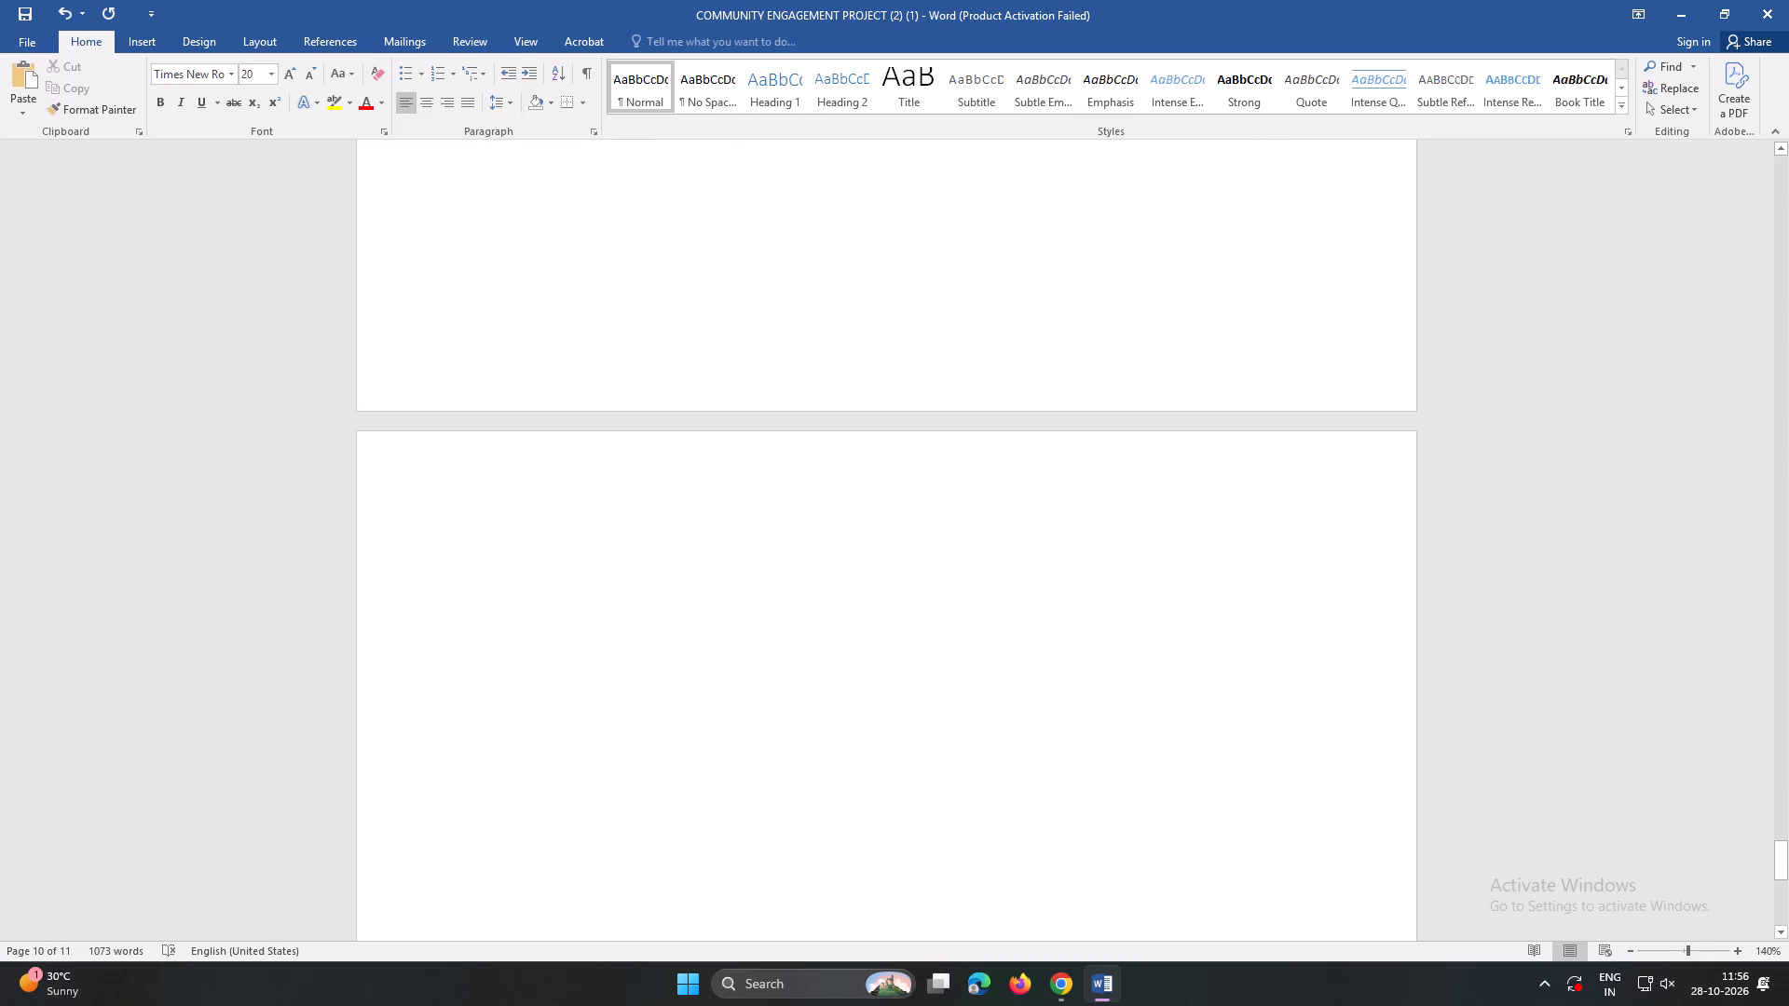
scroll(528, 464, up, 8)
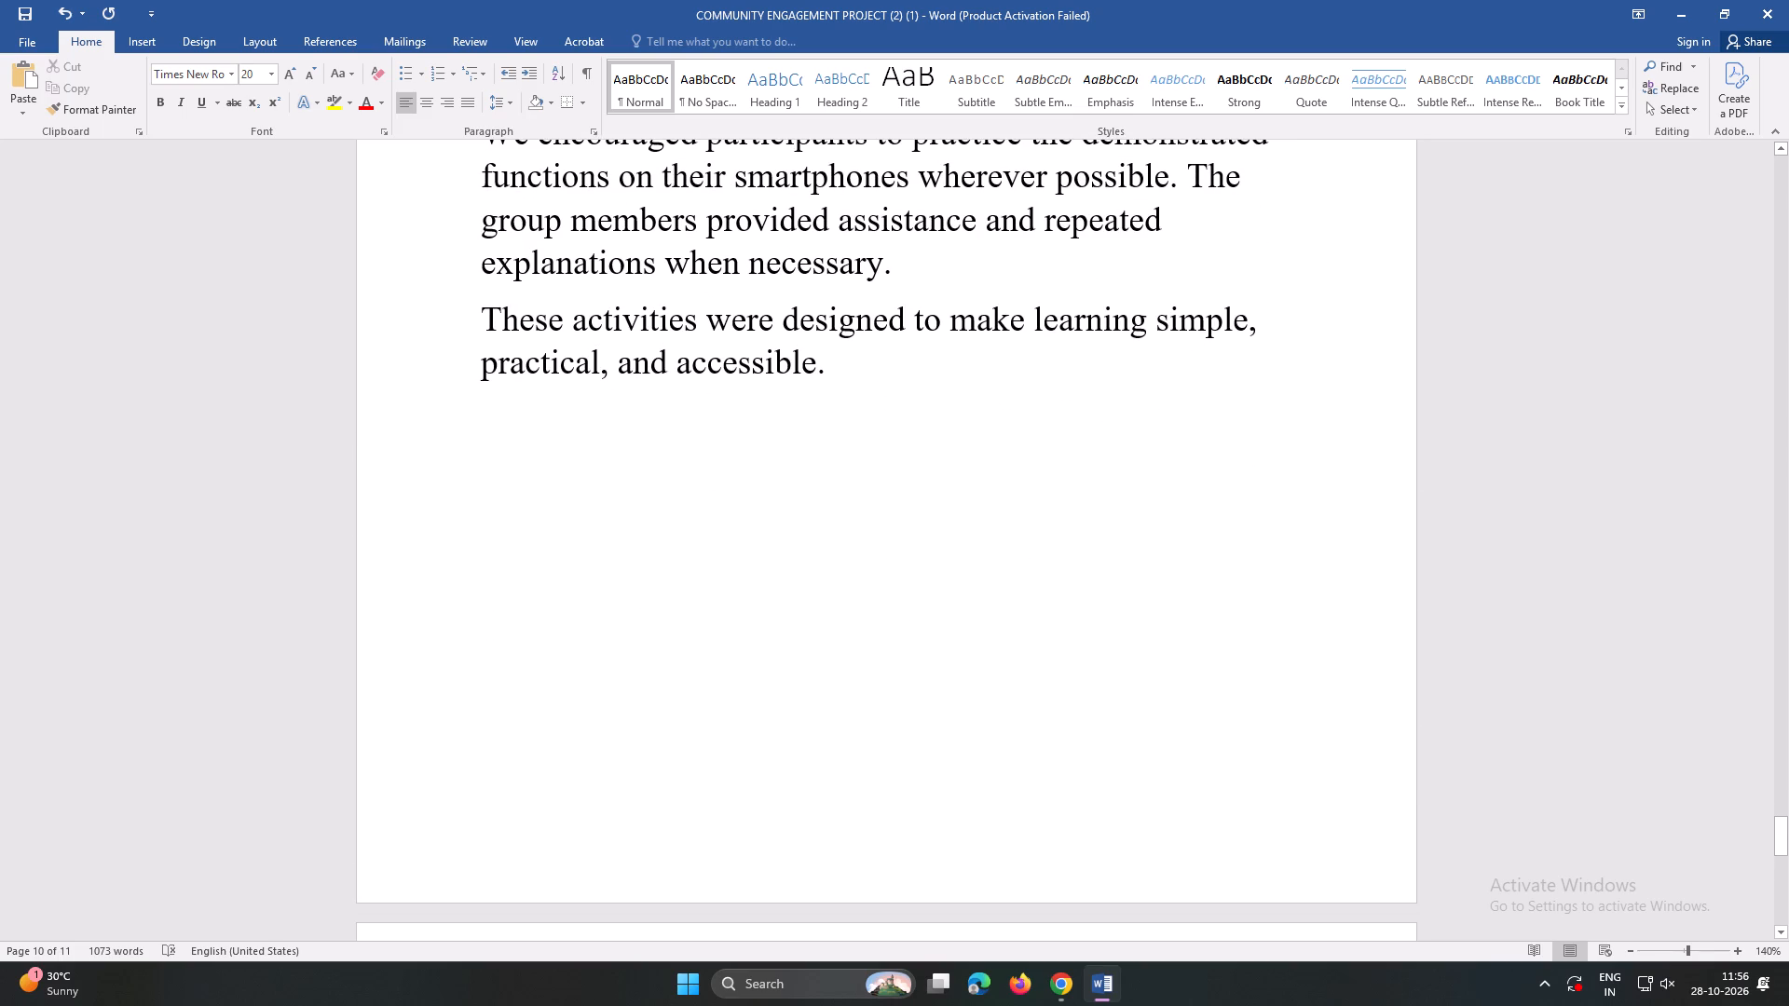
click(834, 357)
key(Return)
key(Return)
key(Return)
key(Return)
key(Return)
key(Return)
key(Return)
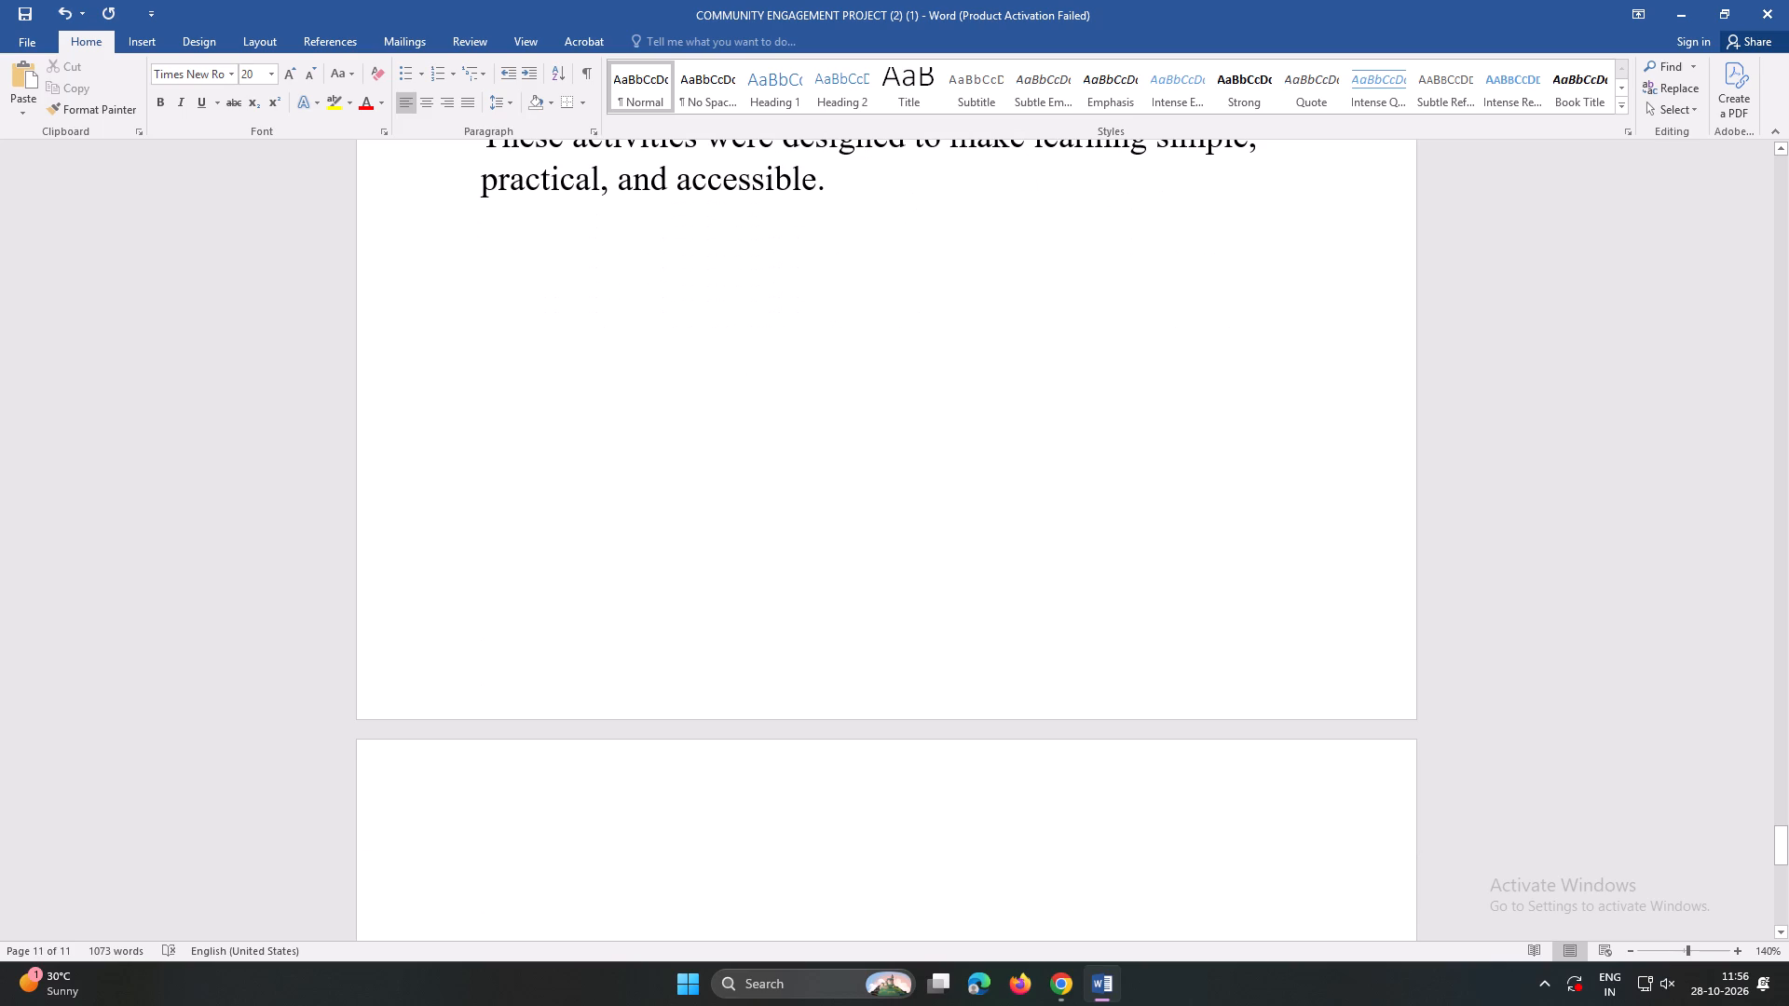
Review activity subsections 5 to 7 on page 10 and the blank page that follows them.
scroll(850, 369, down, 7)
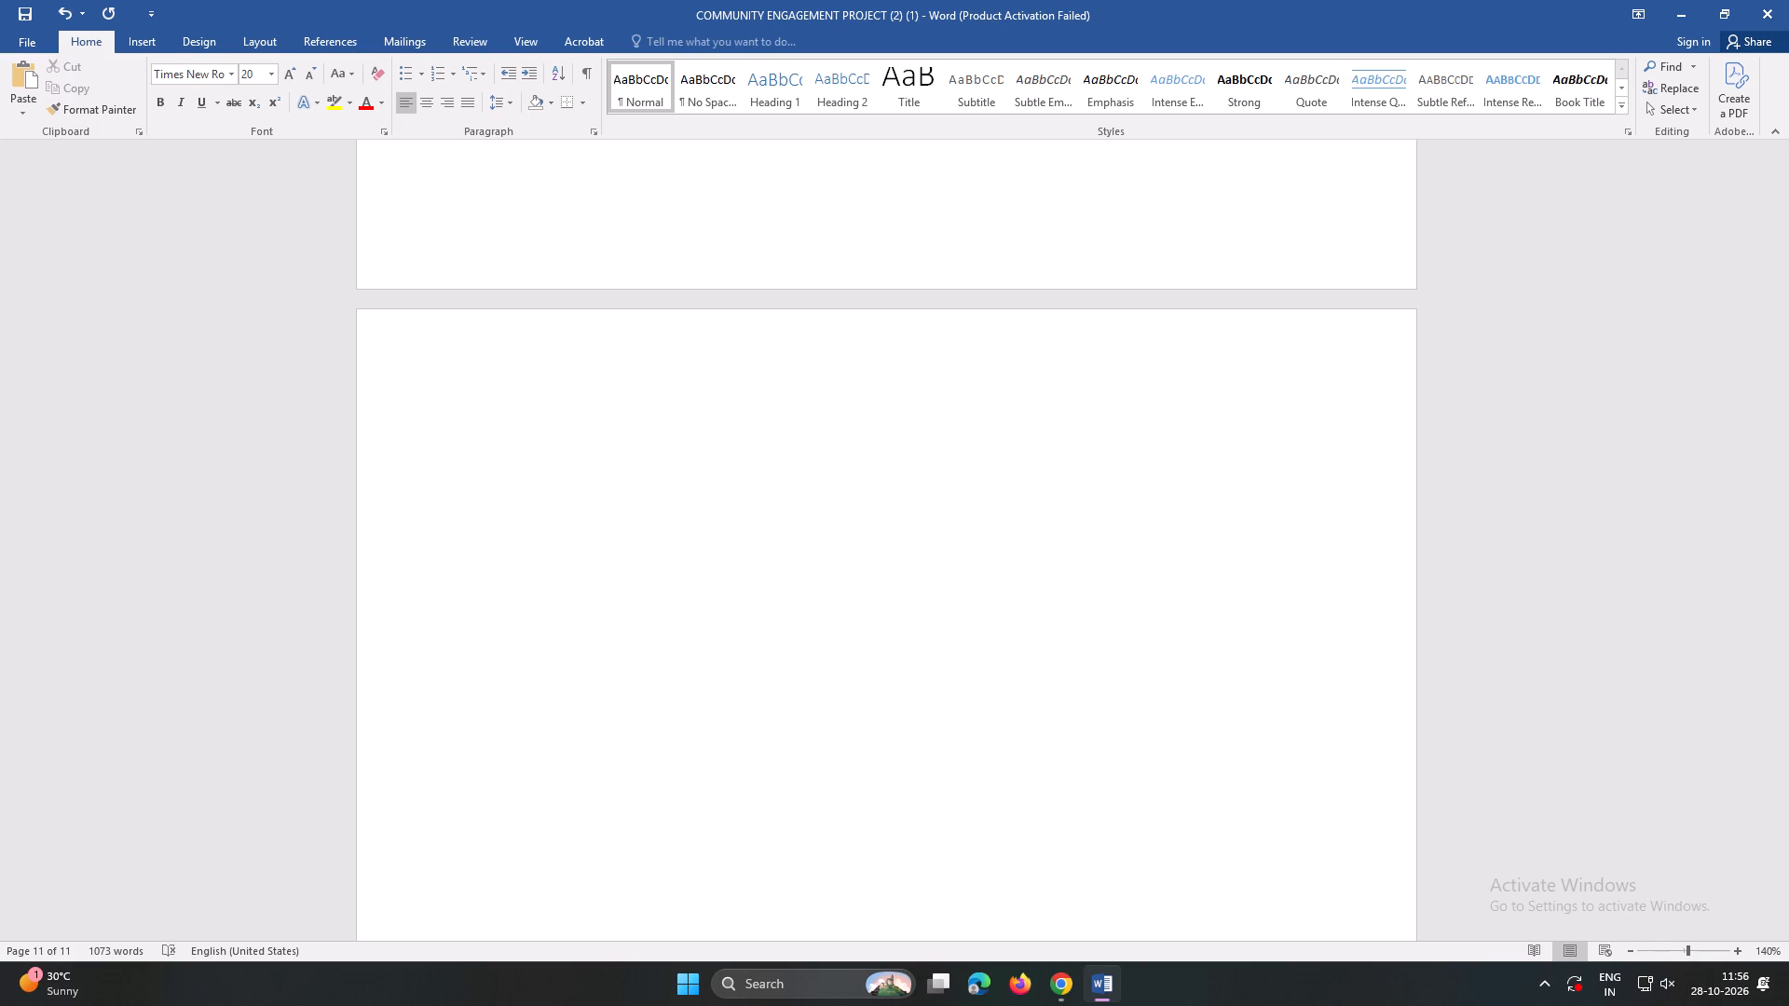
scroll(850, 369, up, 16)
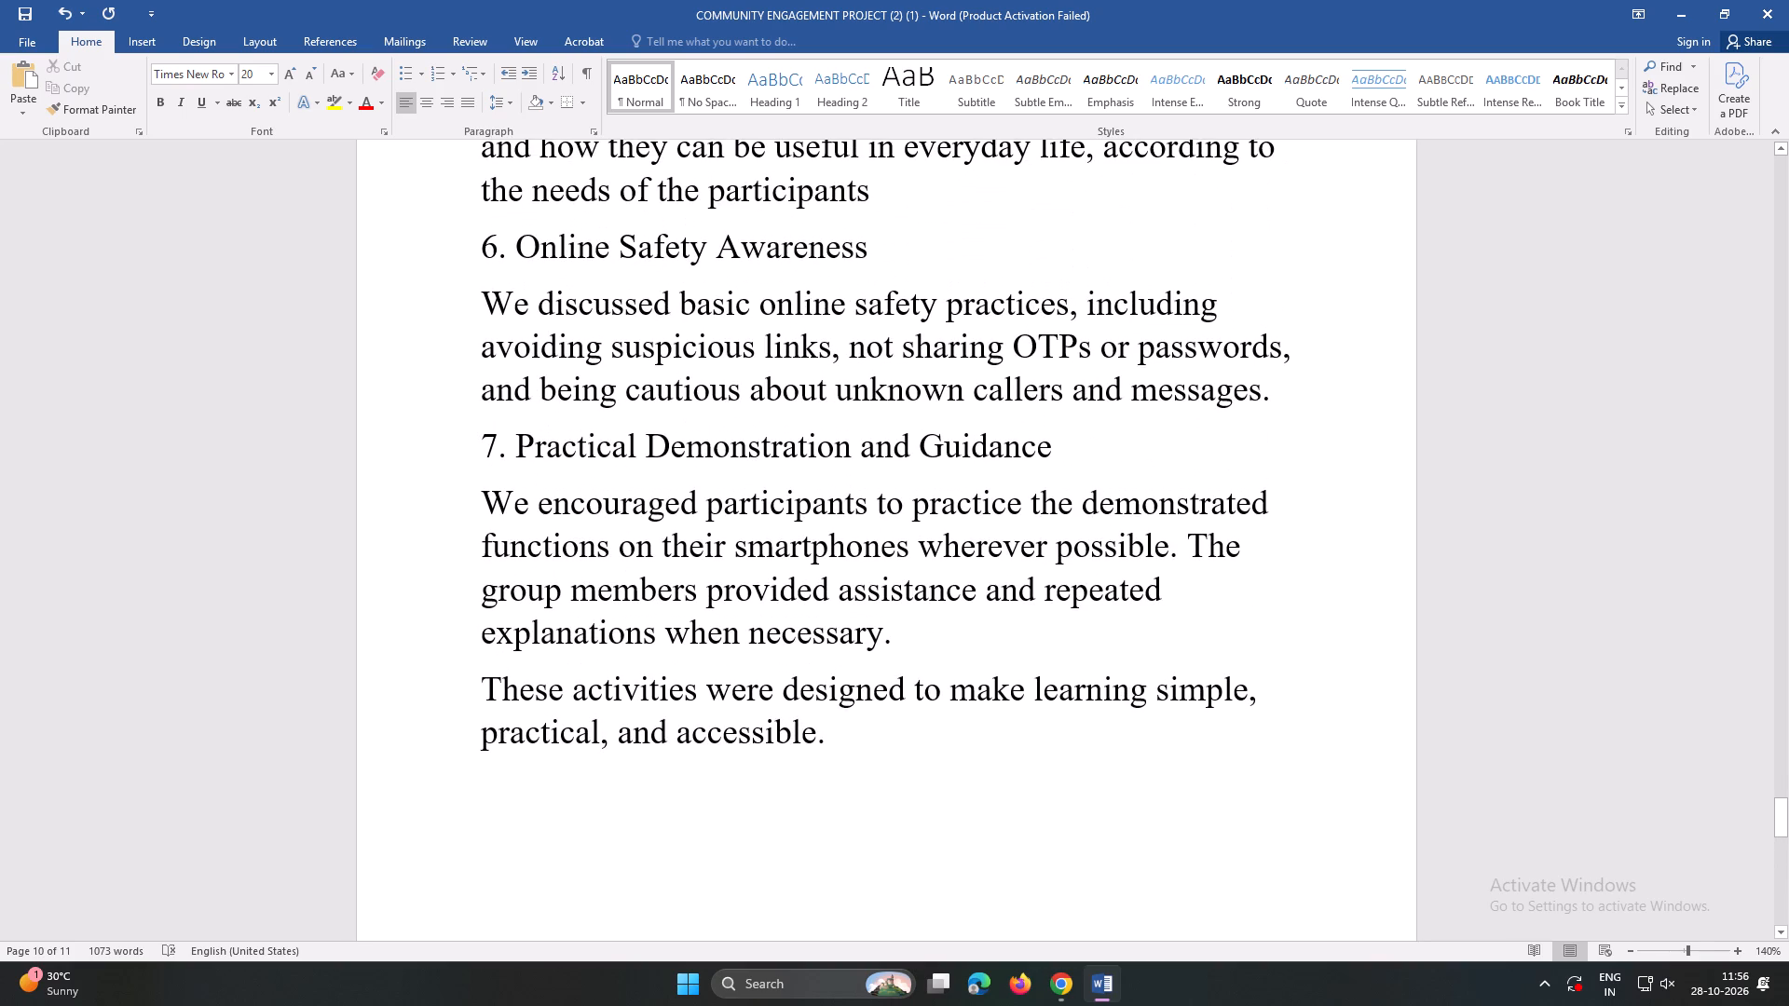
scroll(850, 369, up, 8)
scroll(850, 369, down, 7)
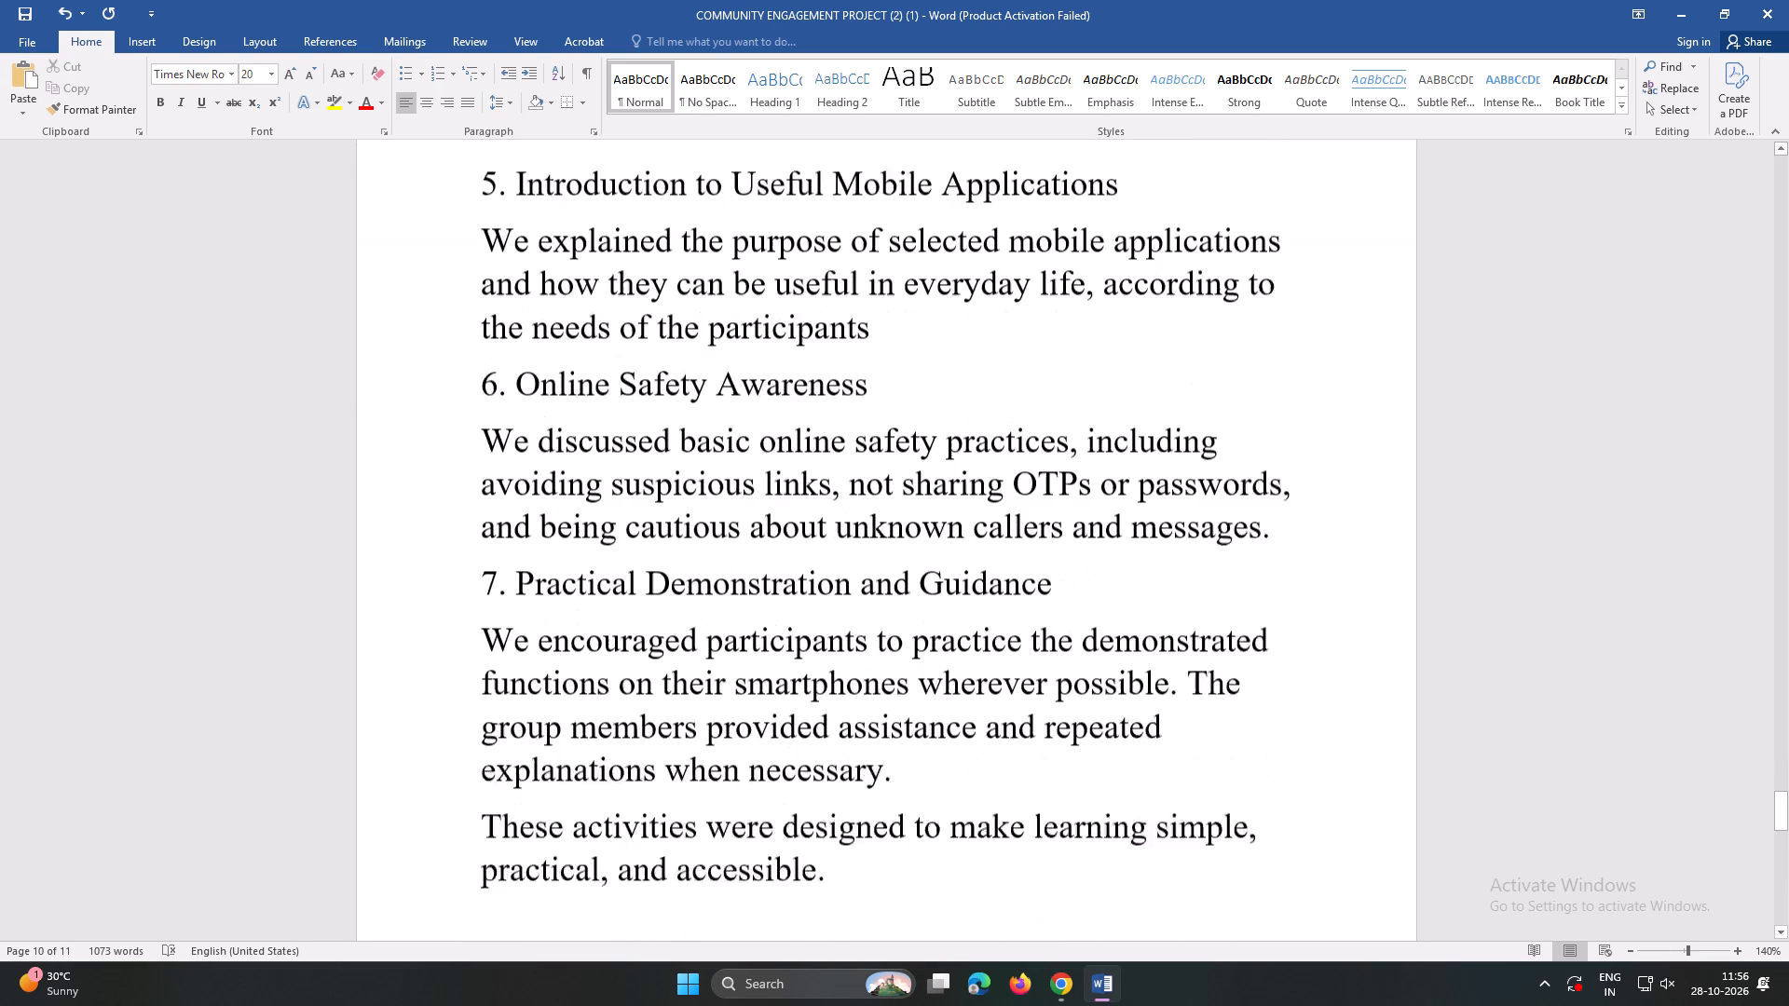
scroll(850, 369, down, 17)
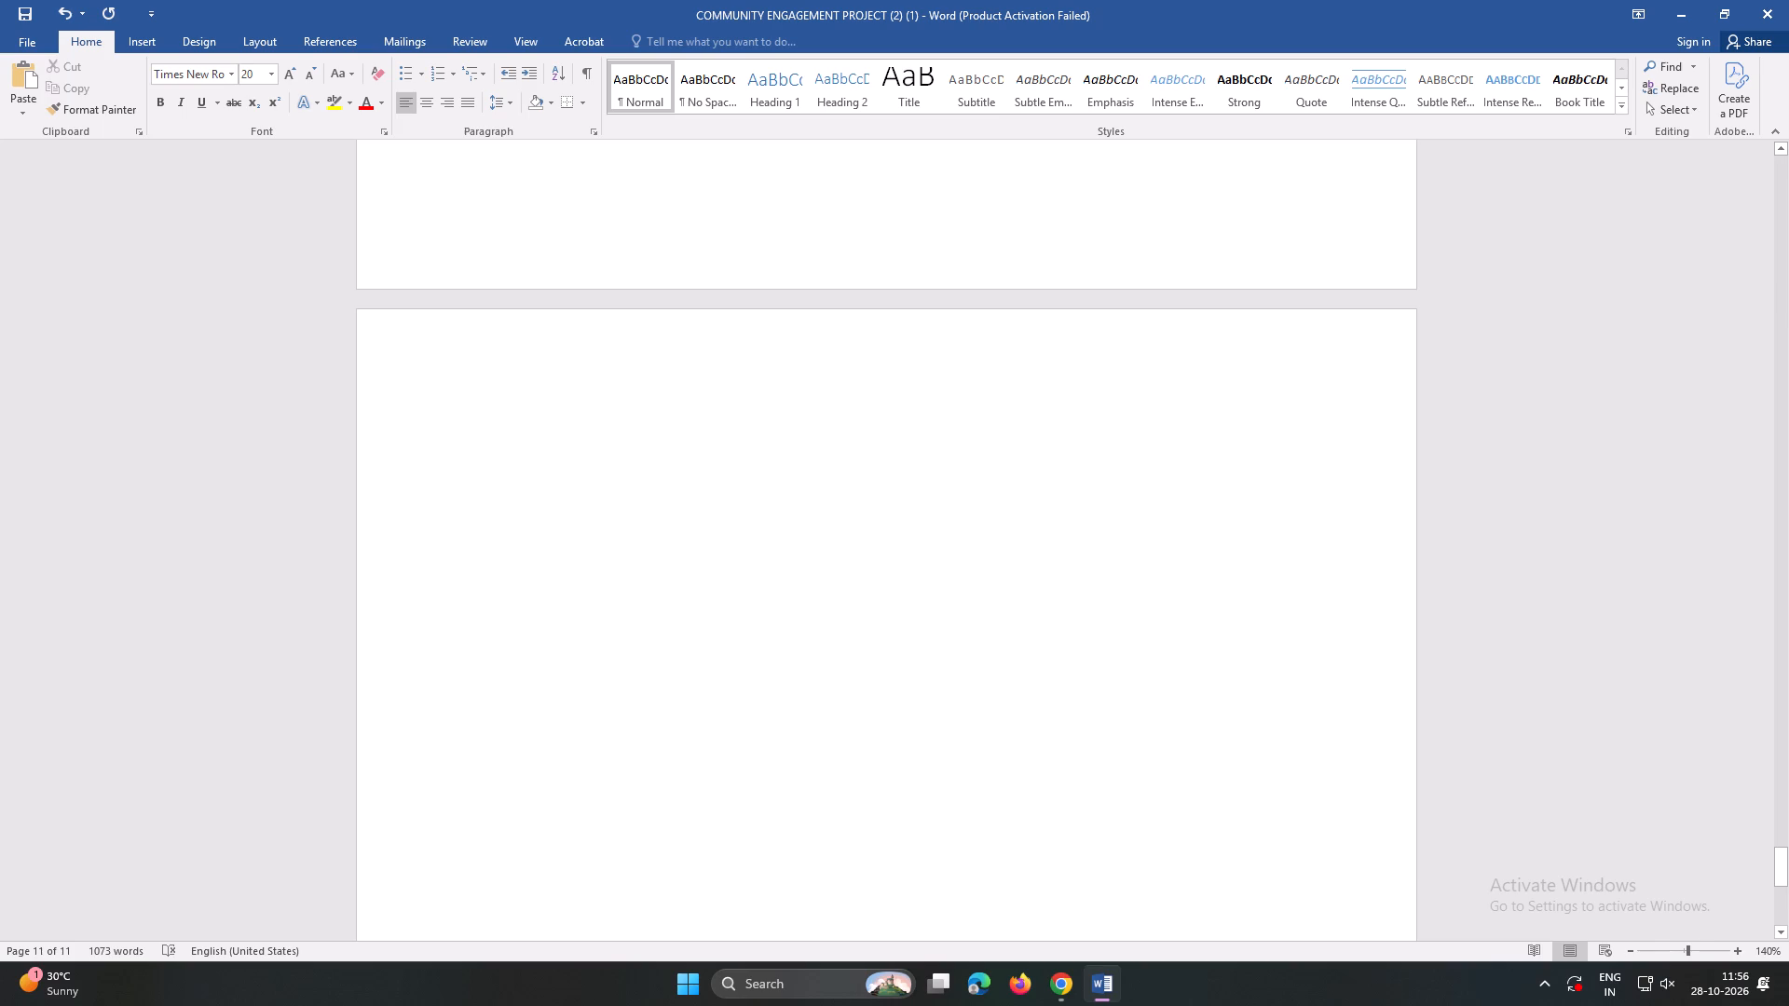
Enter the section heading "OUTCOMES & IMPACT" at the top of page 11.
key(o)
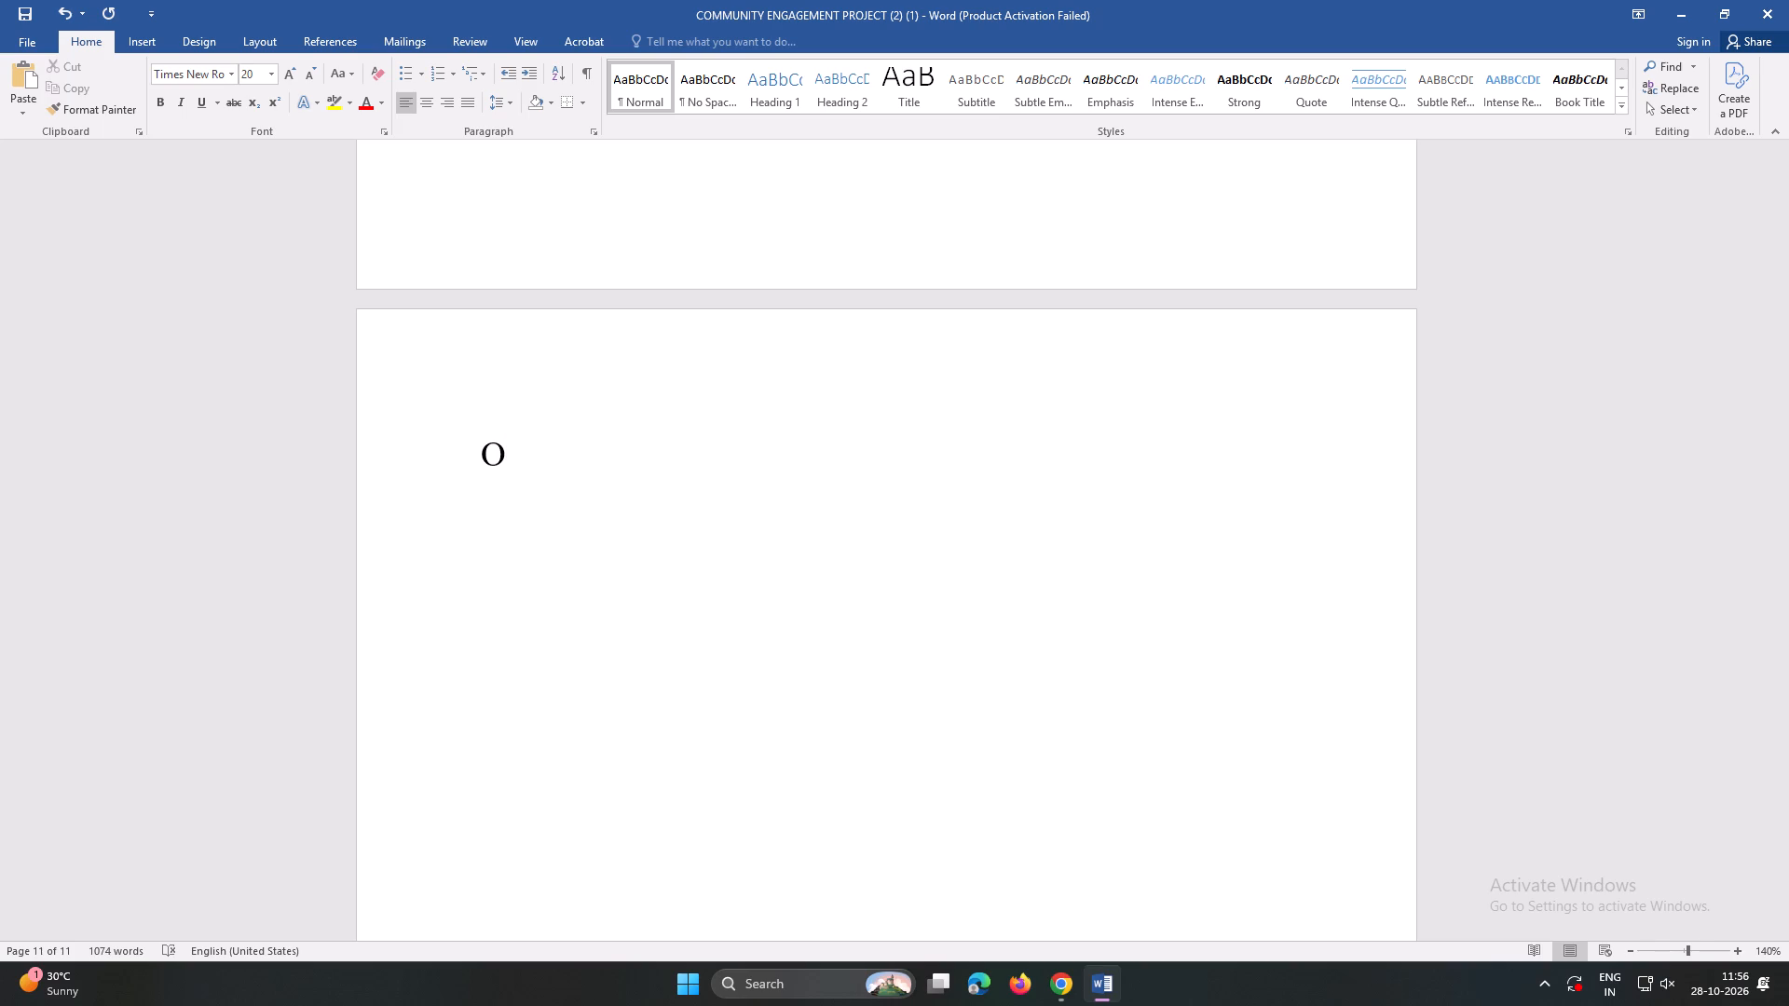
text(UTCOMES)
key(space)
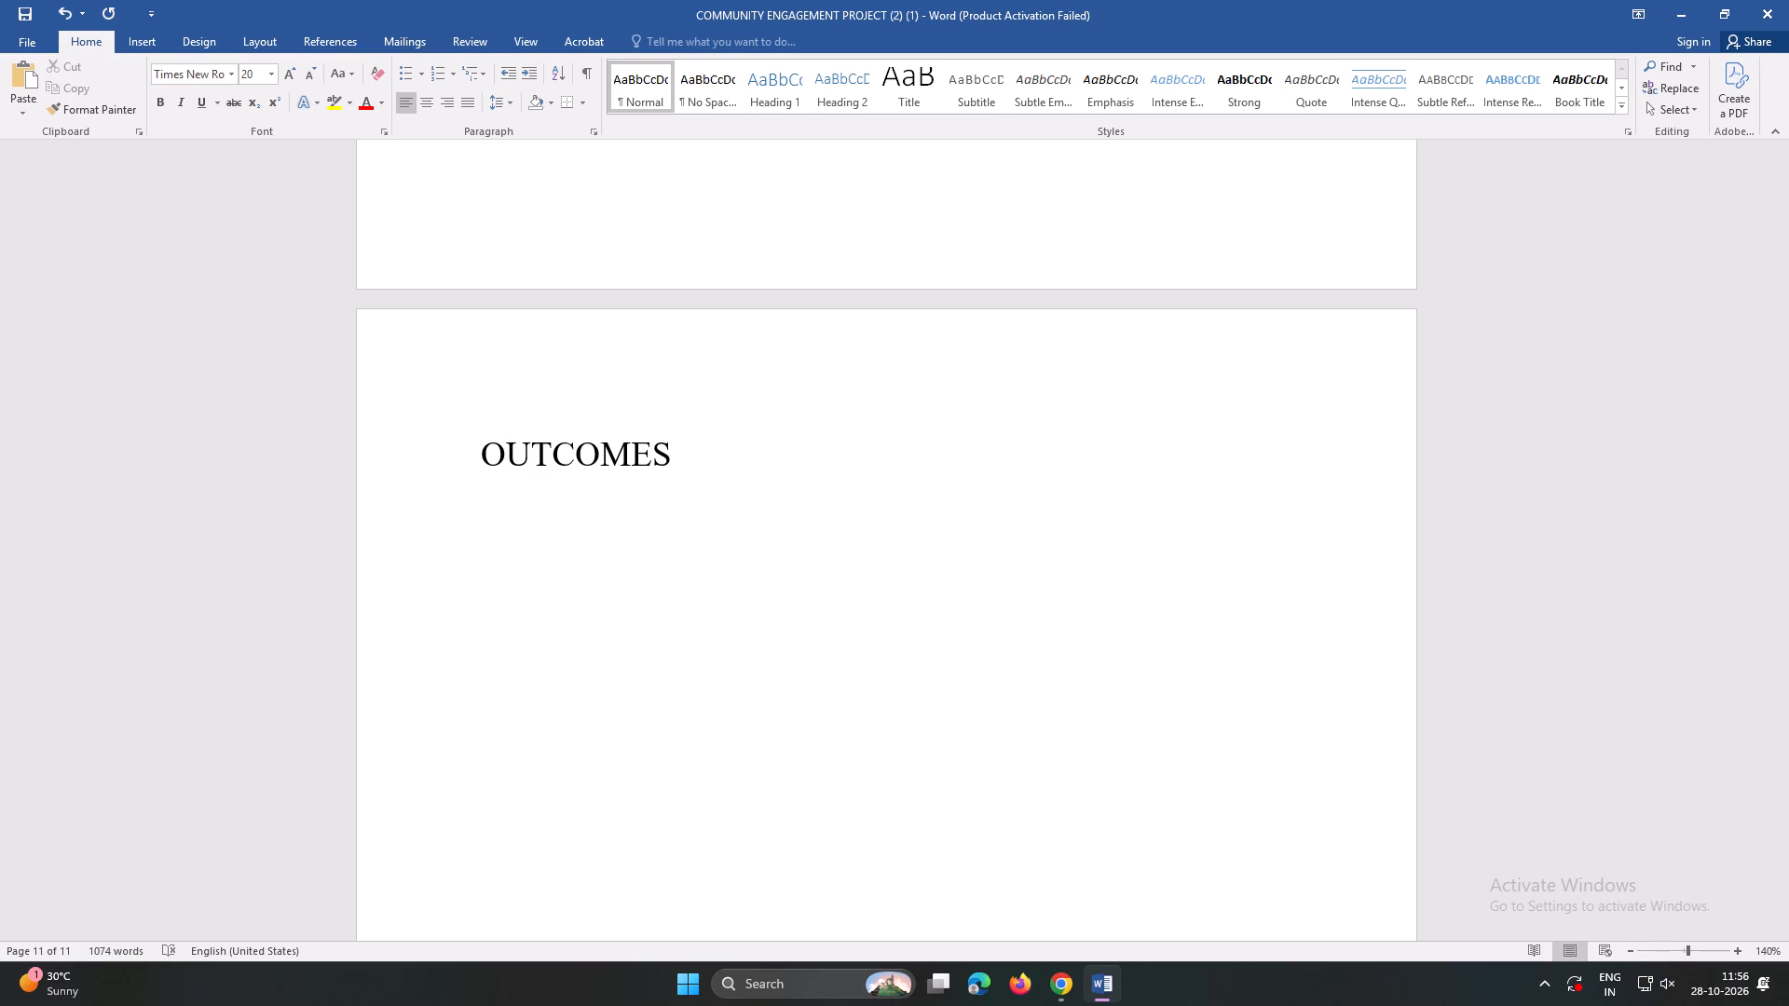
text(&)
key(space)
text(IMPACT)
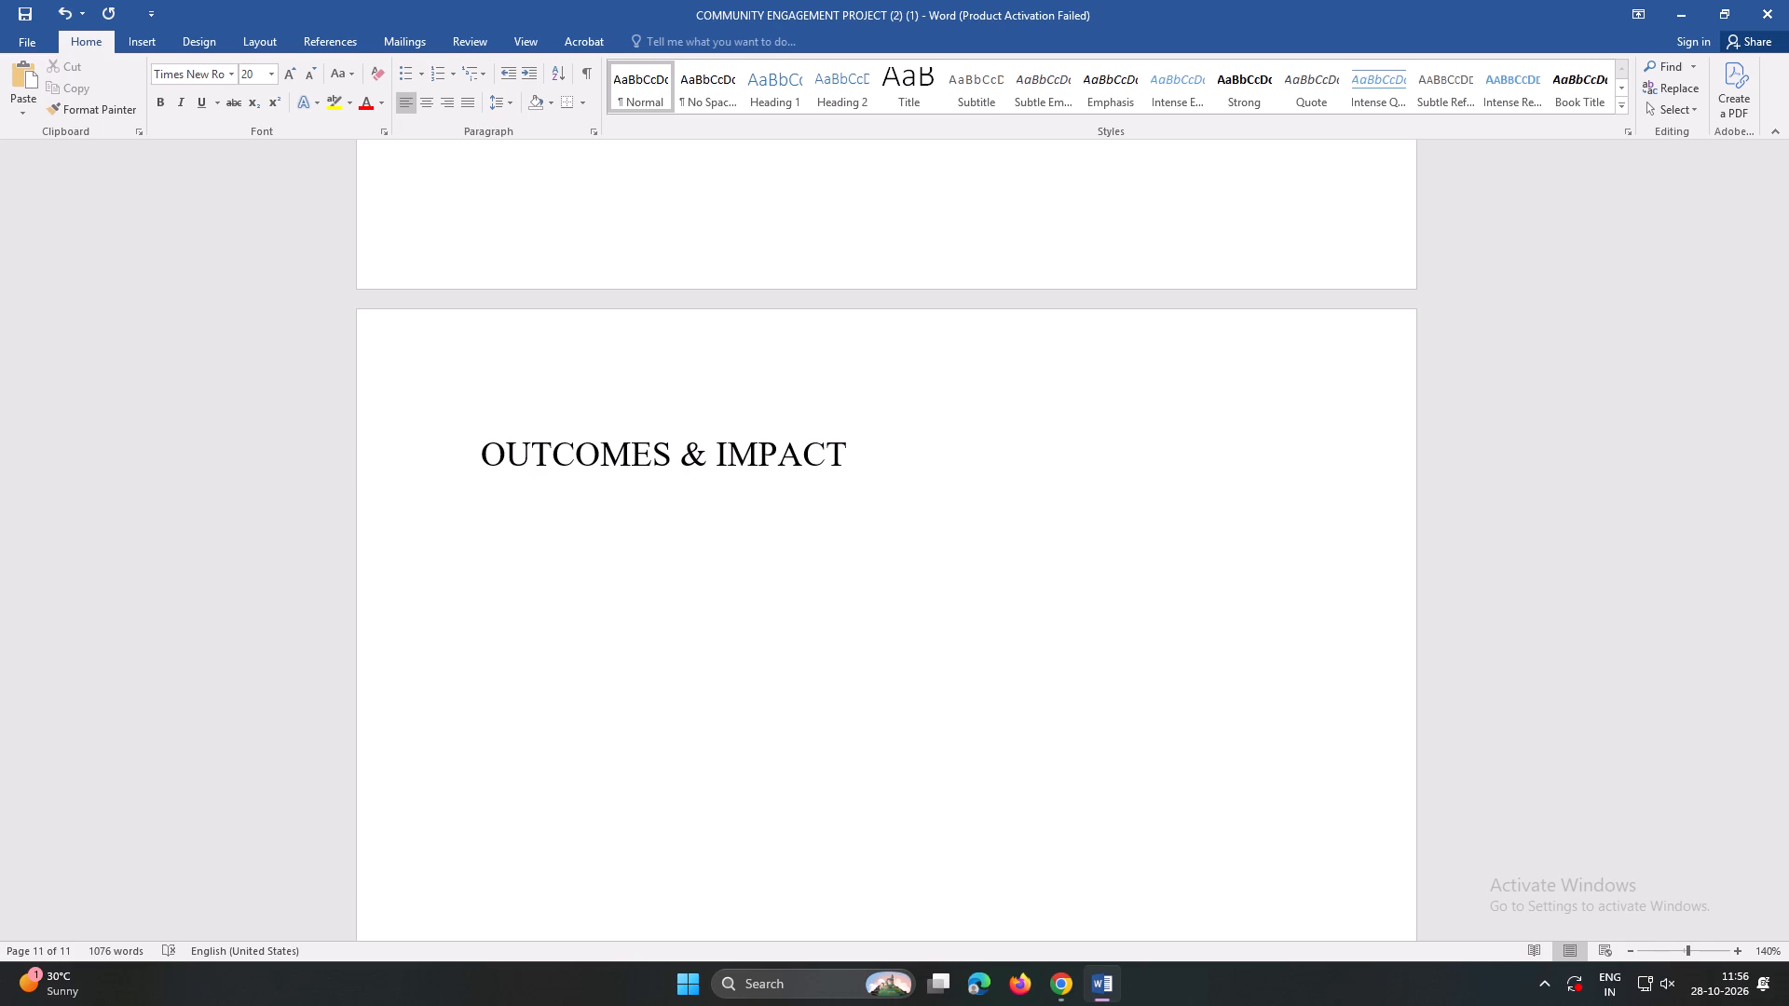
Centre the "OUTCOMES & IMPACT" heading and start a new line below it.
drag(484, 445, 752, 446)
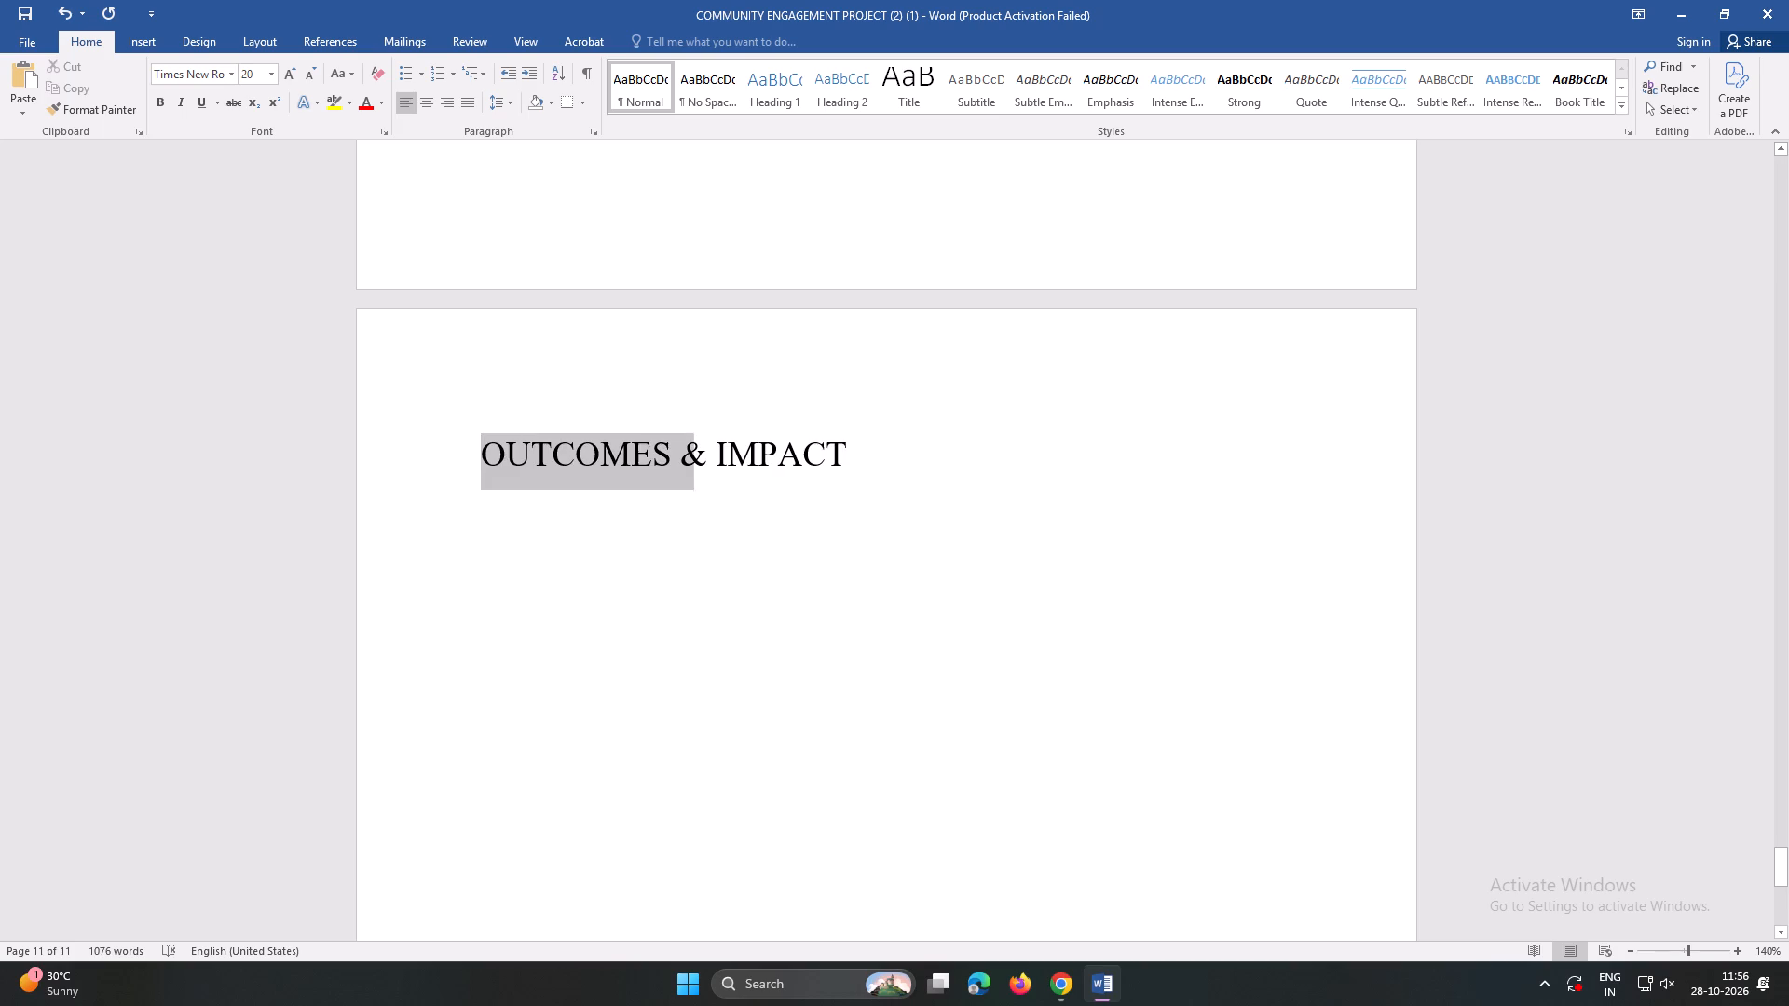
drag(752, 446, 885, 440)
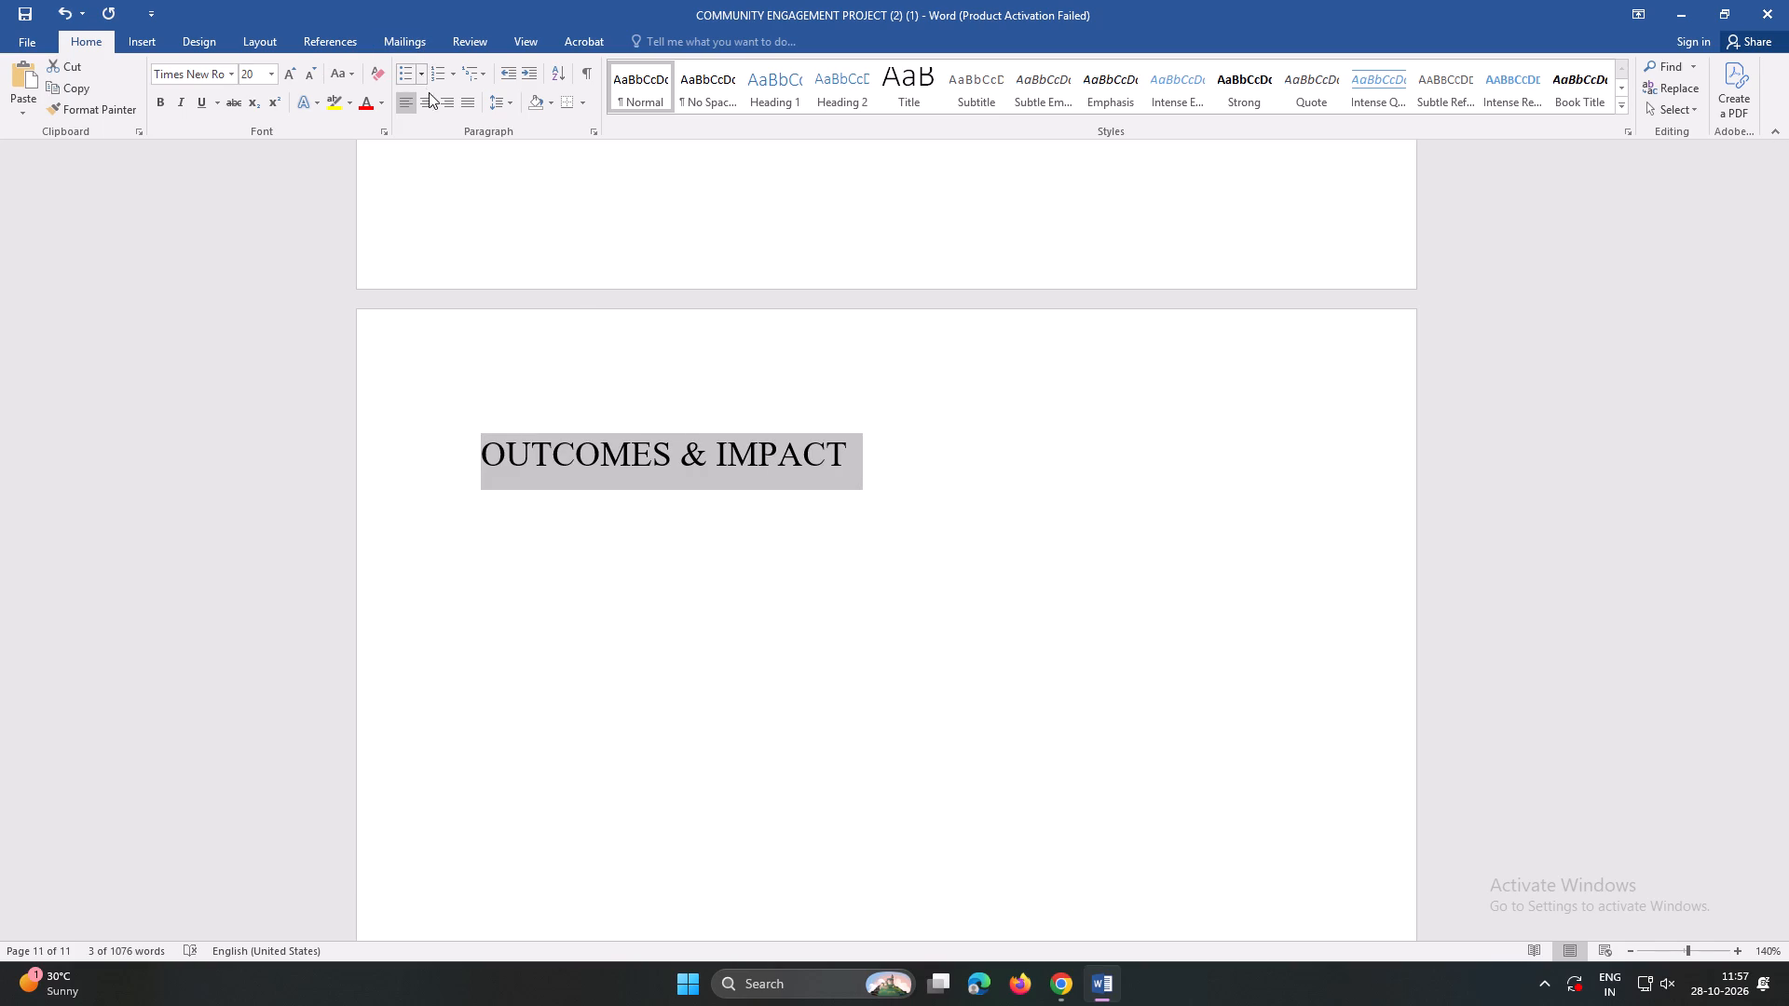
click(429, 99)
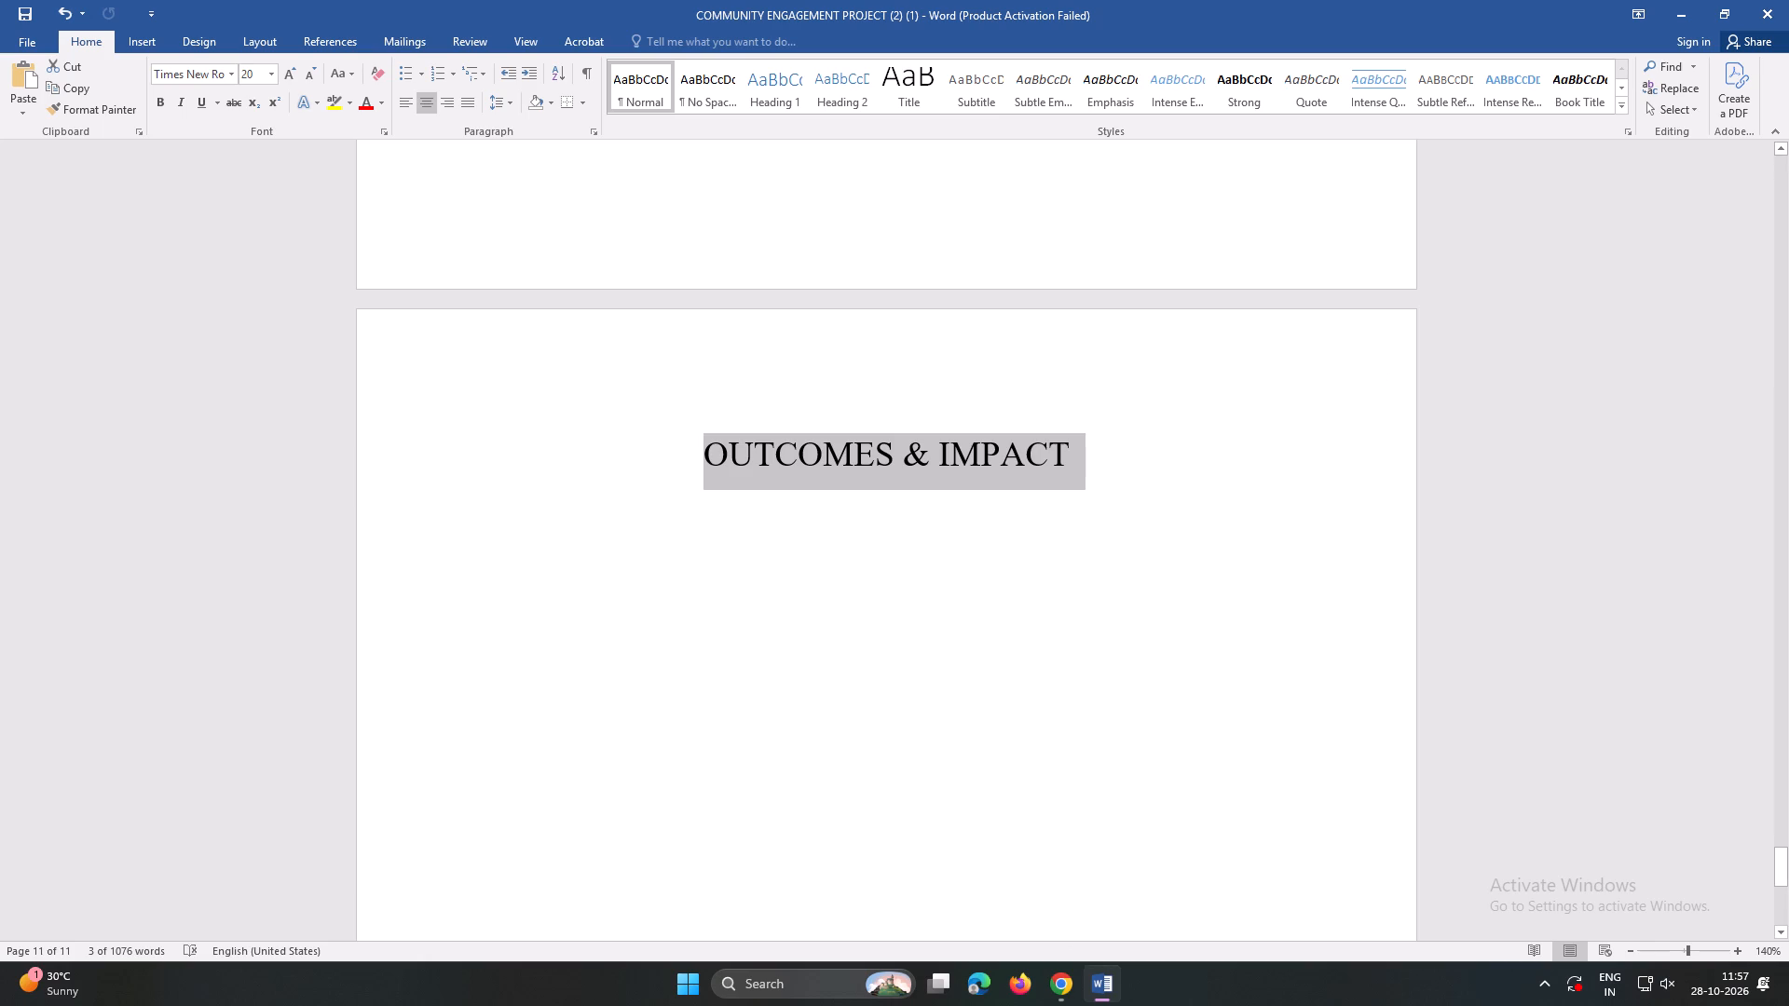
click(1307, 415)
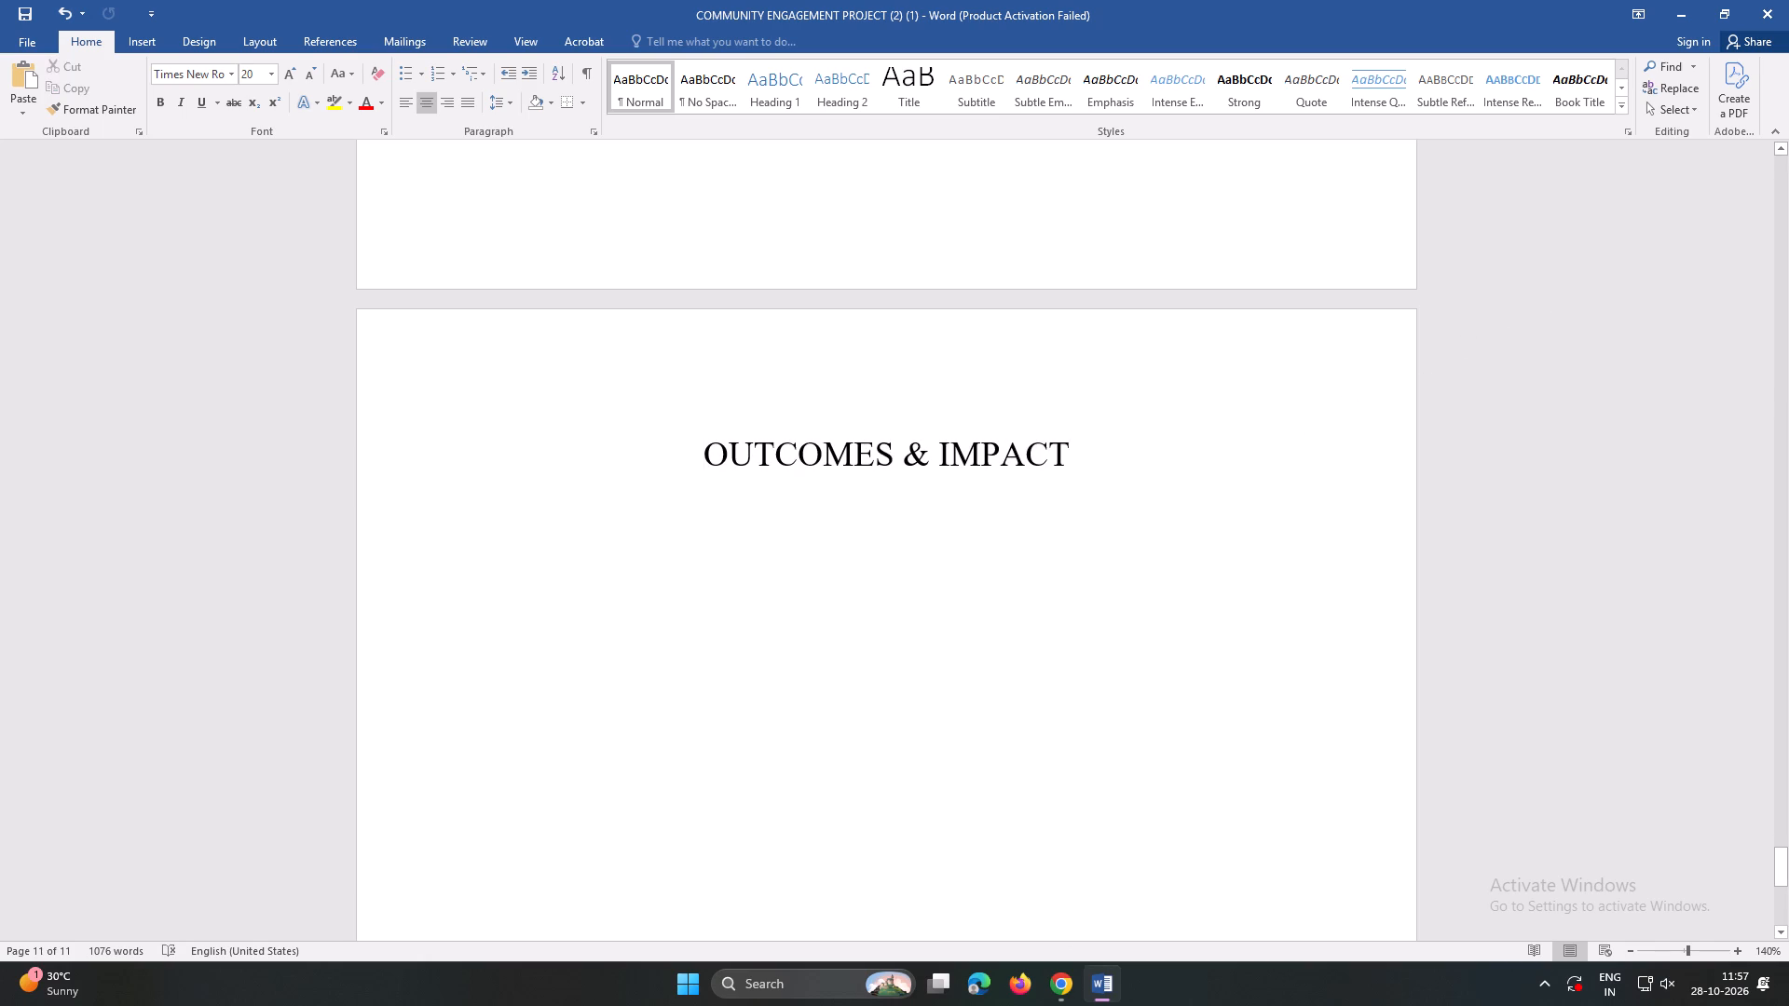
key(Return)
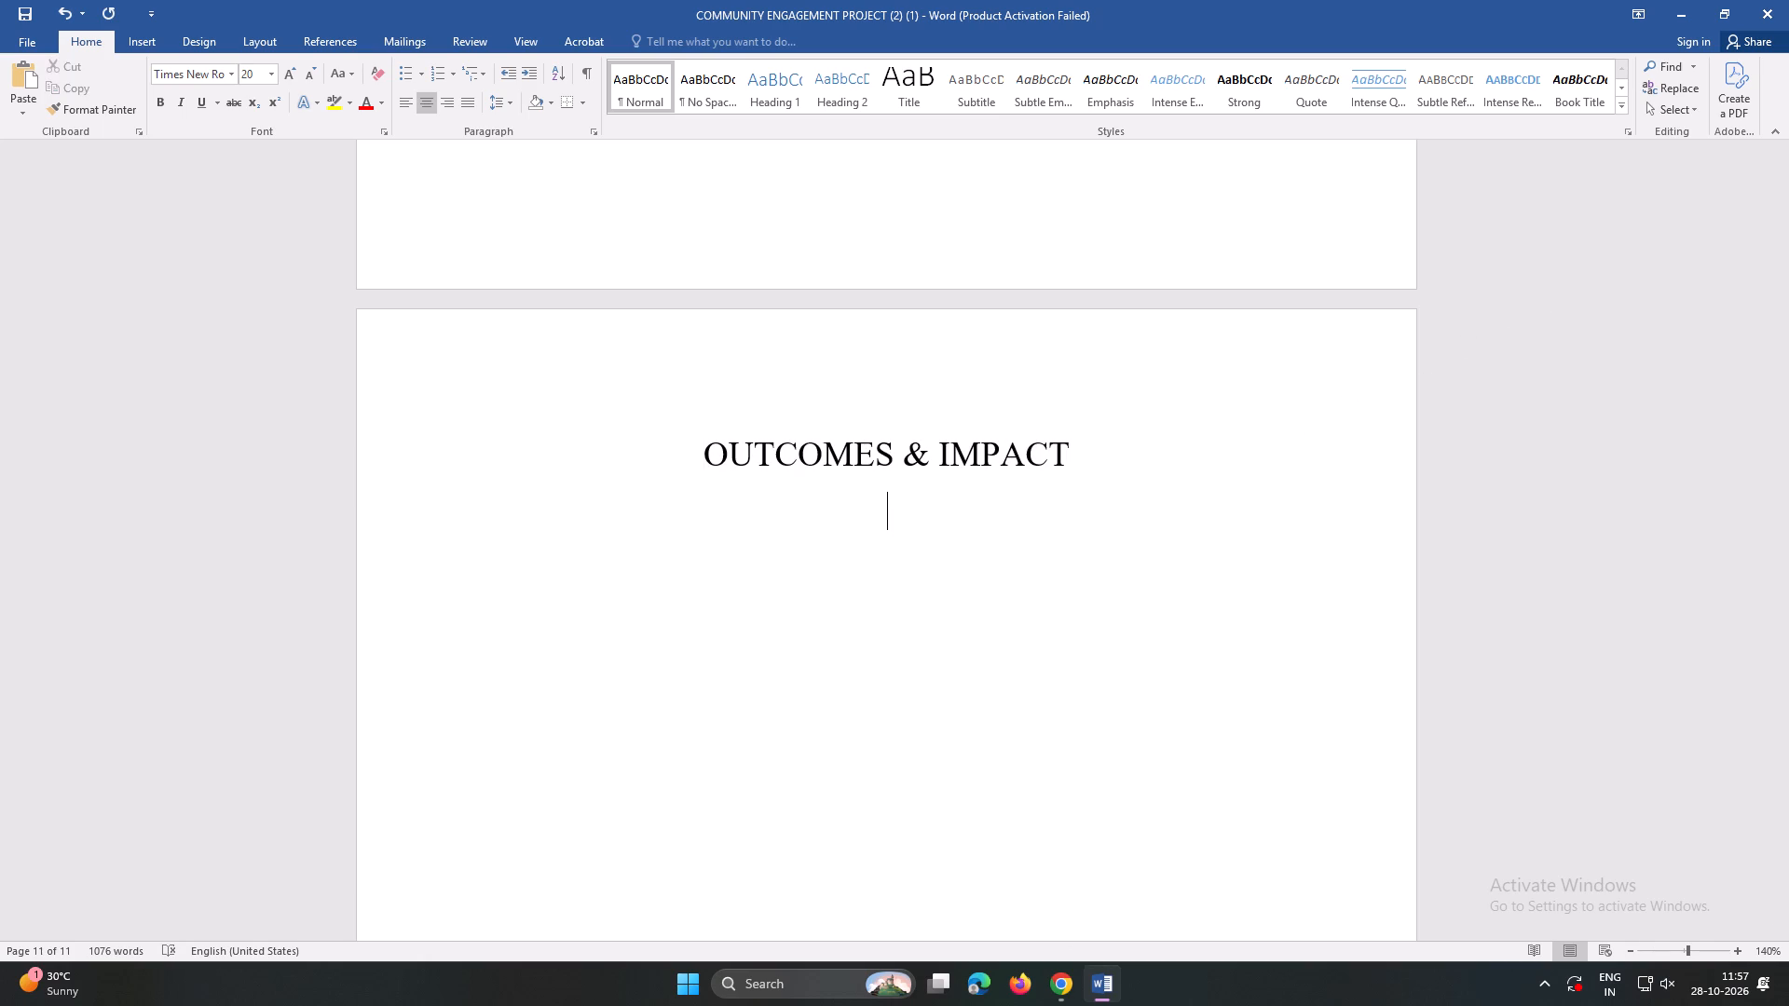
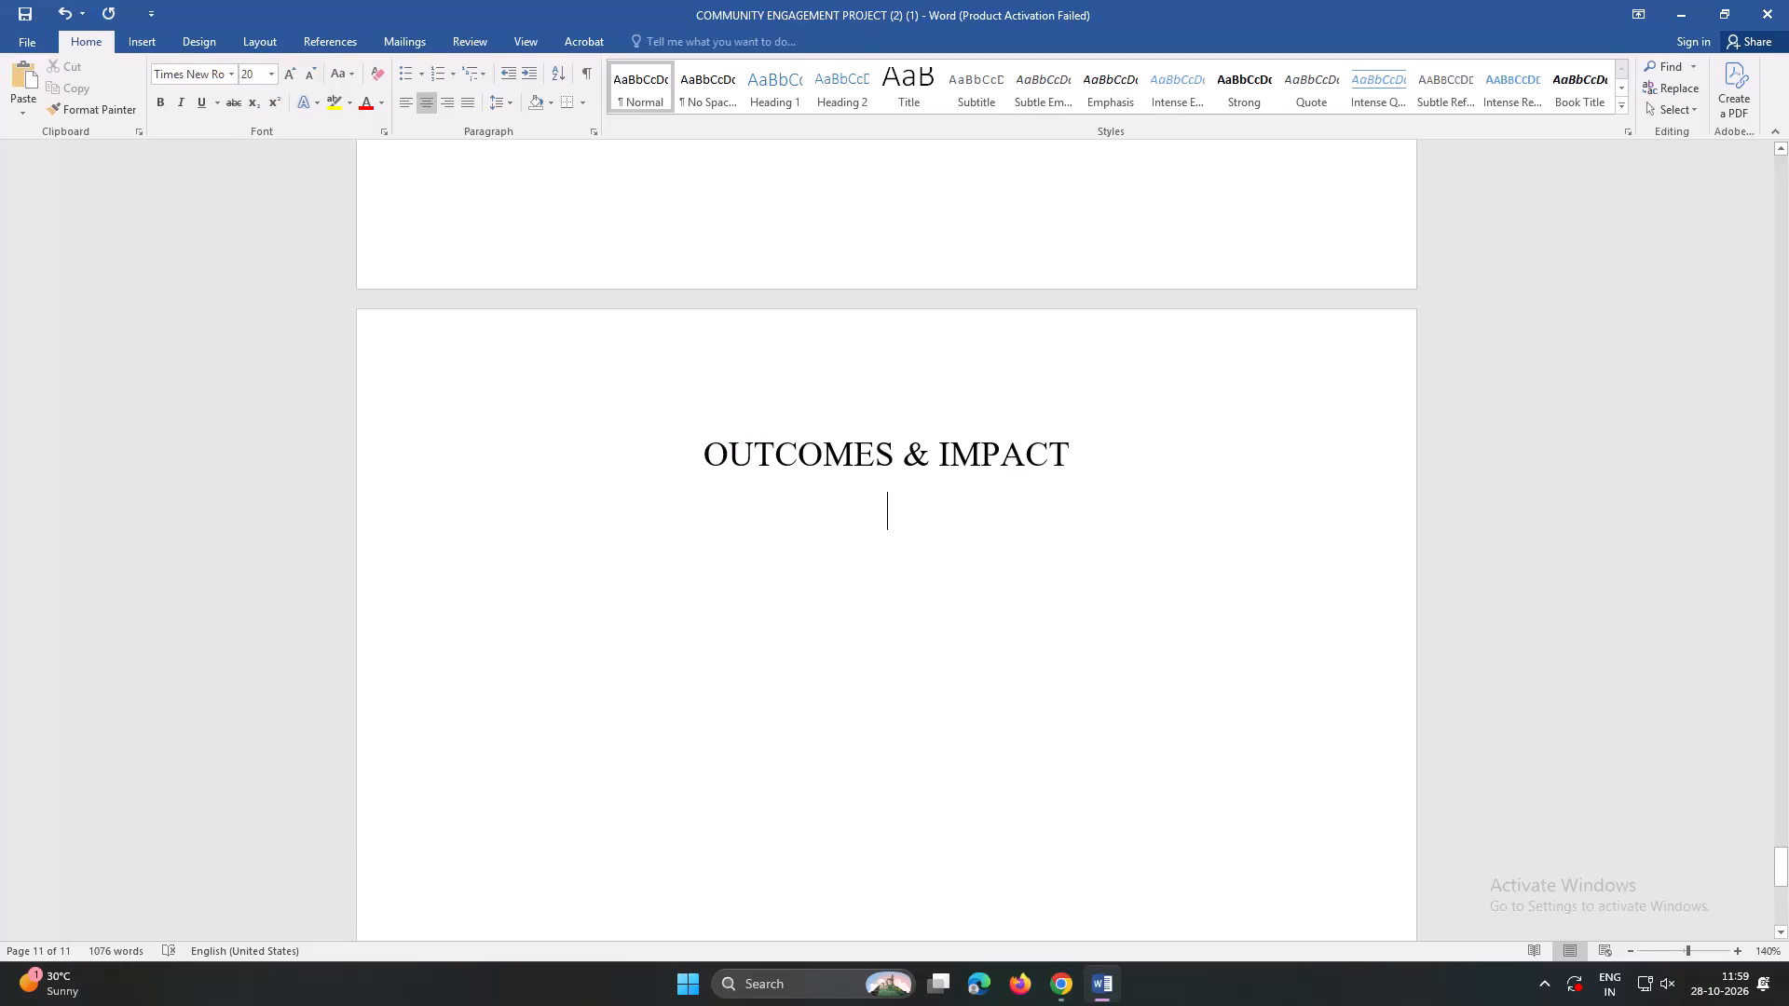
Paste the copied outcomes text, beginning "The project aimed to improve senior citizens' awareness", below the "OUTCOMES & IMPACT" heading.
key(ctrl+v)
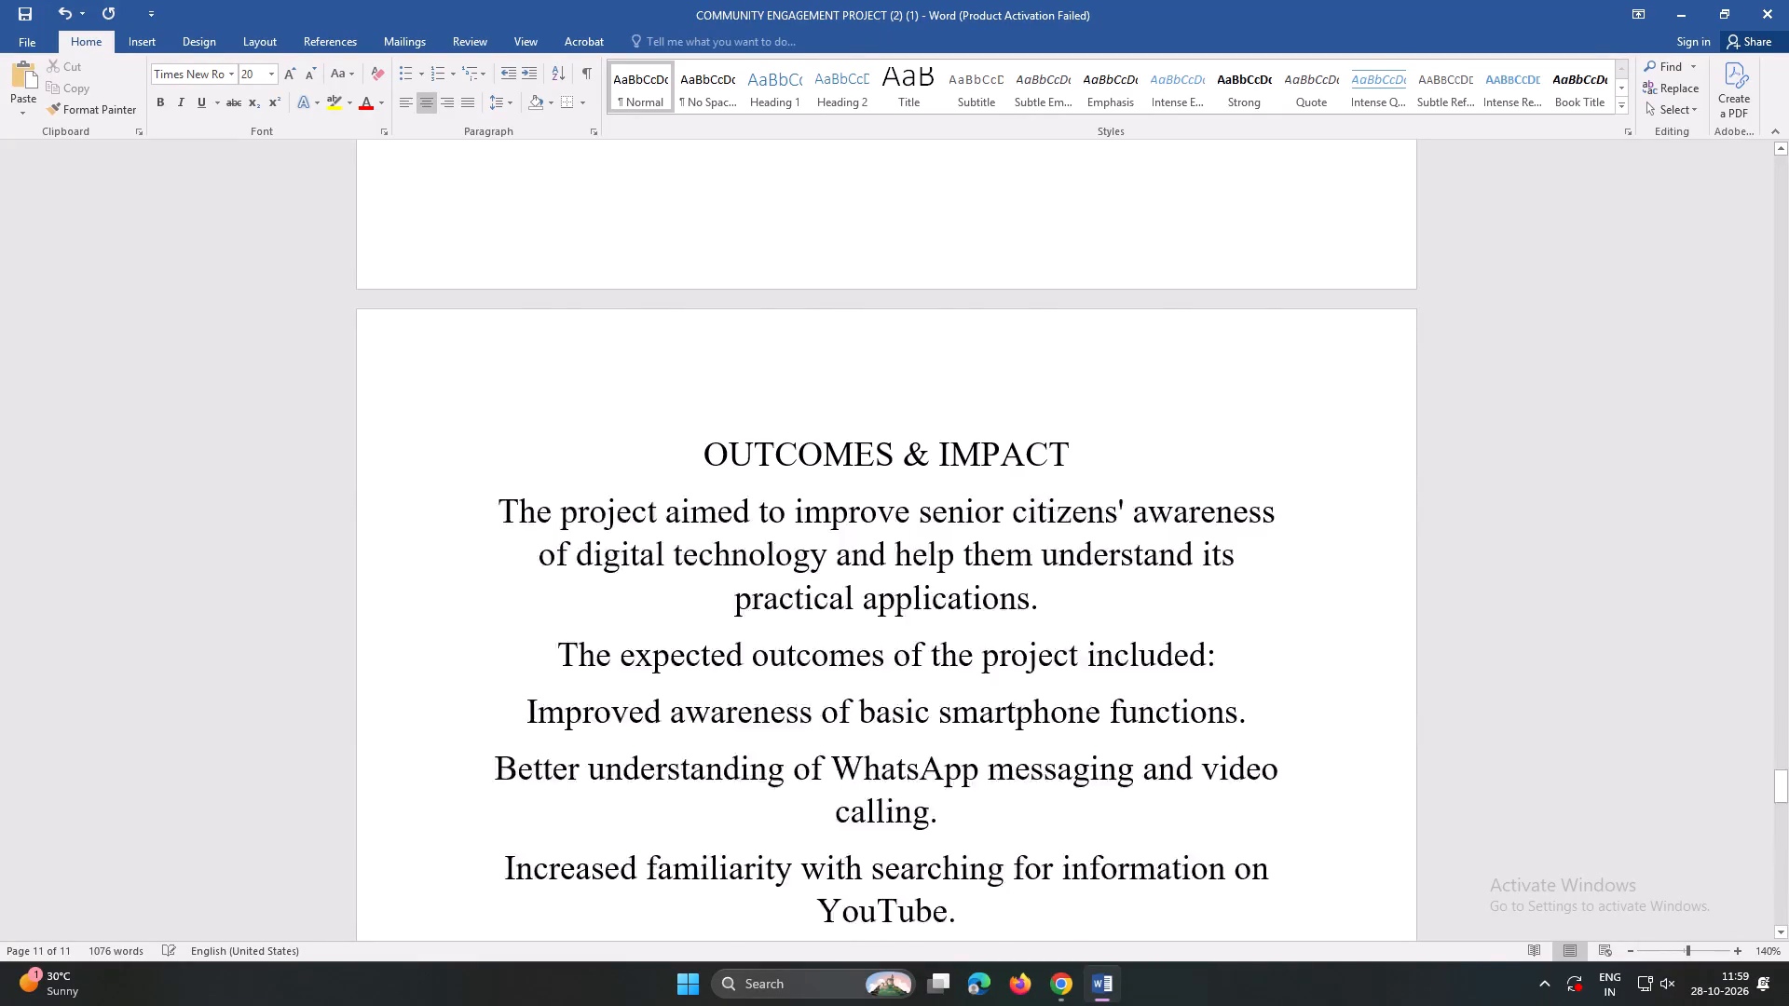
Left-align all the body text below the "OUTCOMES & IMPACT" heading, through "collected during the project." and the empty lines after it.
scroll(969, 809, up, 14)
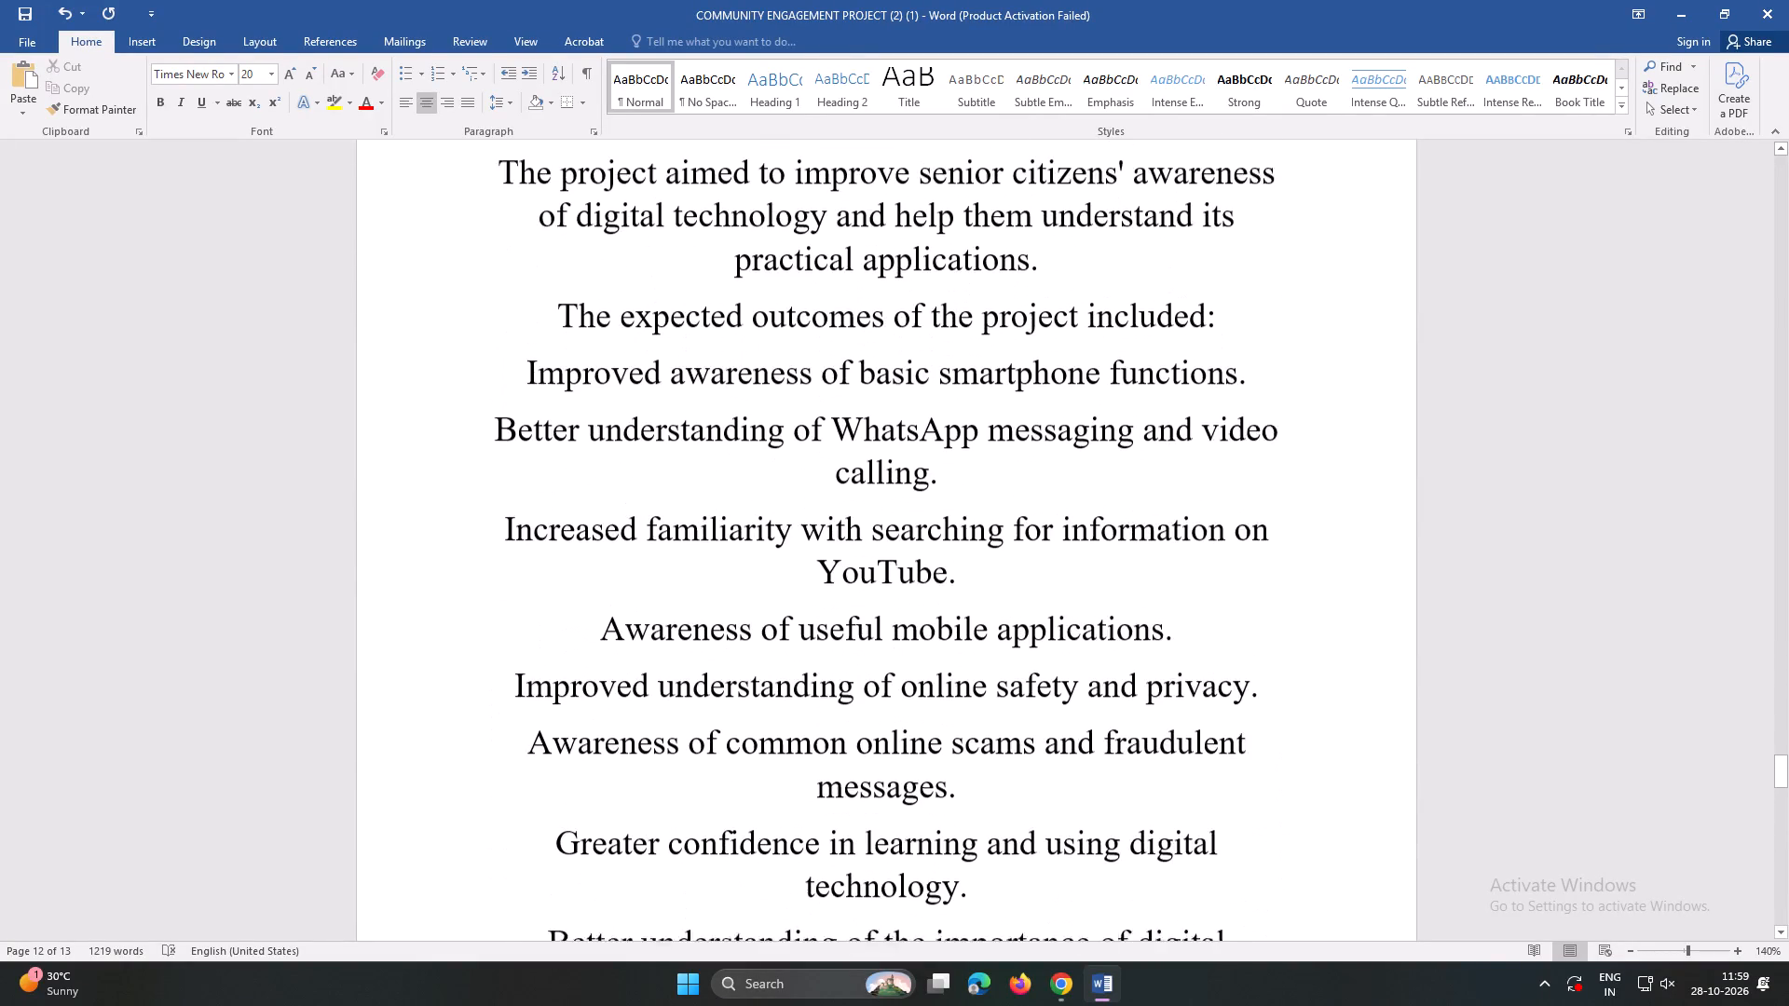
scroll(986, 768, up, 3)
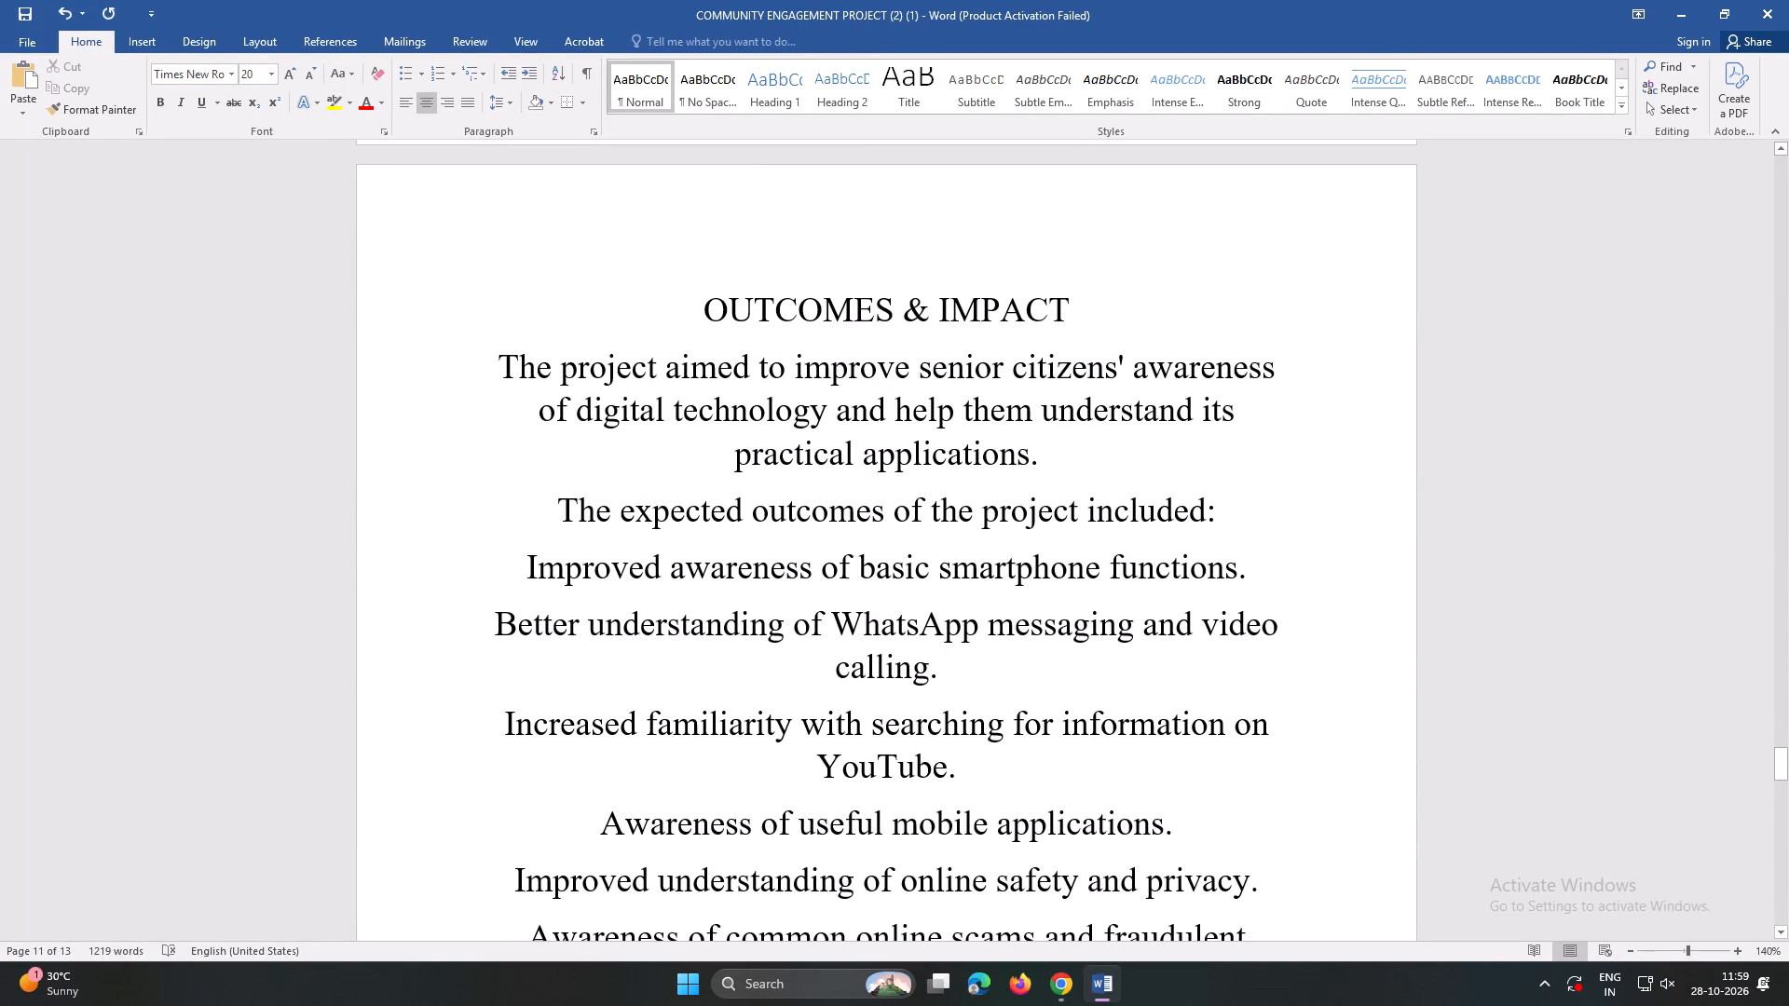
drag(497, 371, 616, 727)
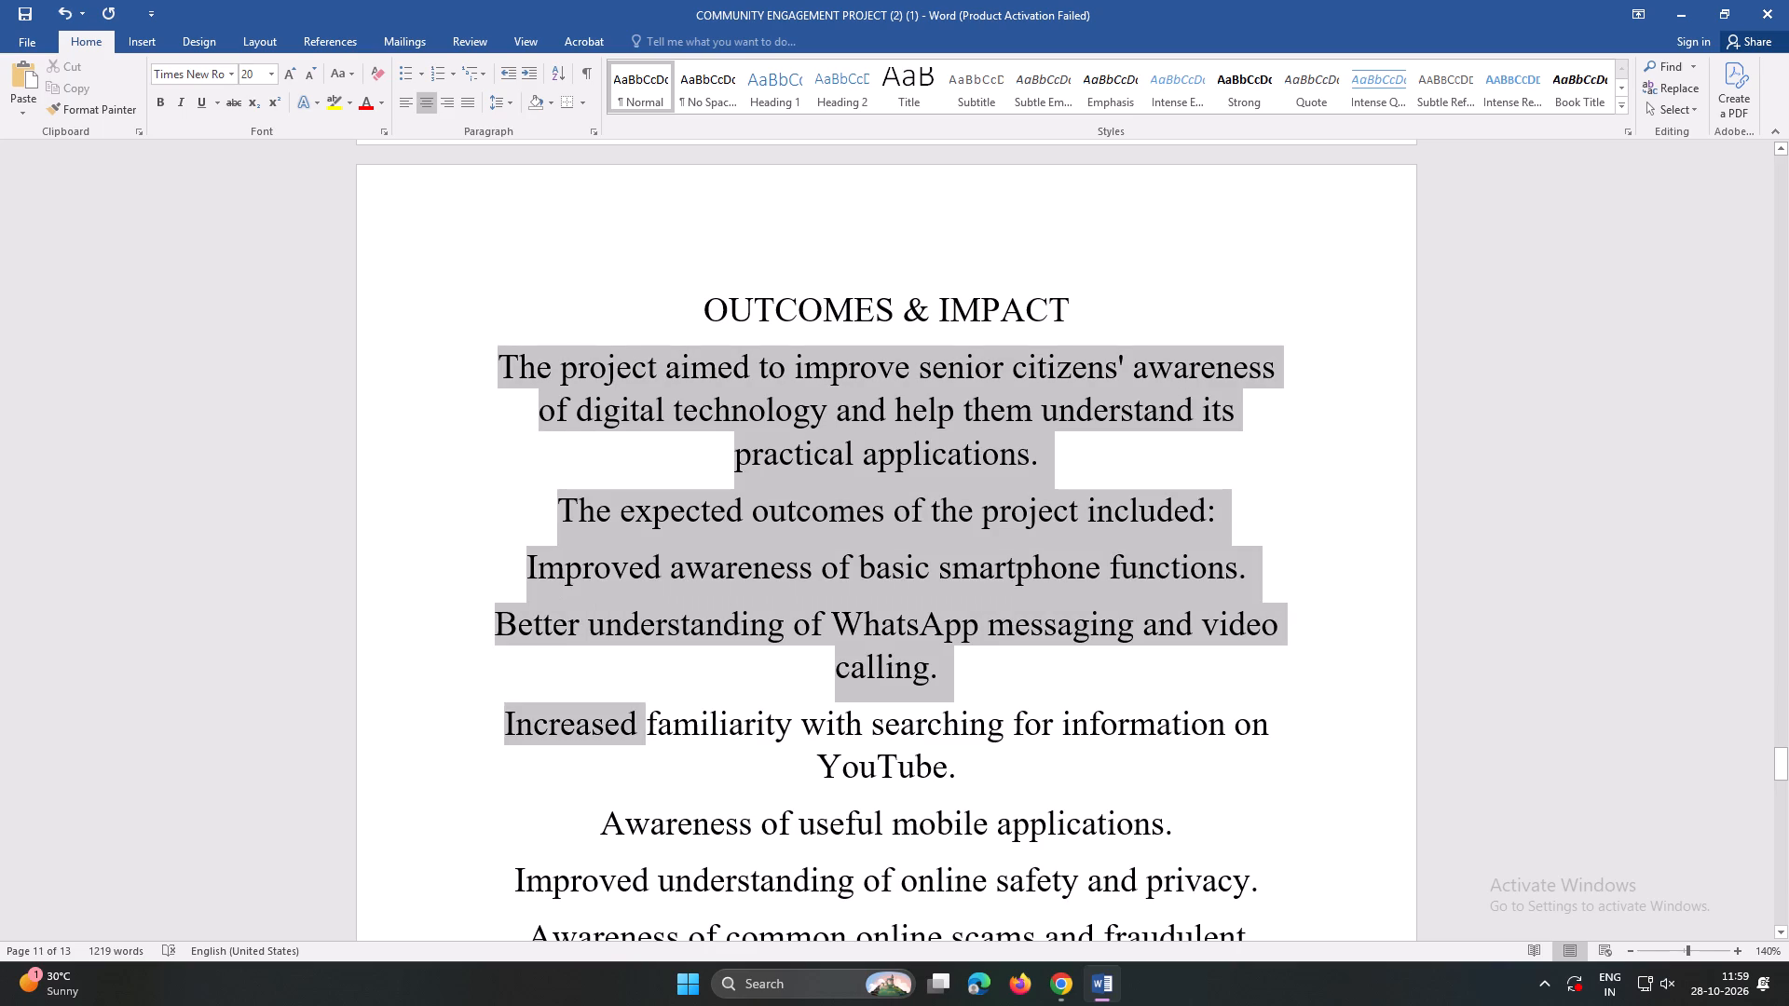
drag(616, 727, 635, 805)
scroll(628, 772, down, 9)
middle_click(635, 800)
scroll(635, 801, down, 4)
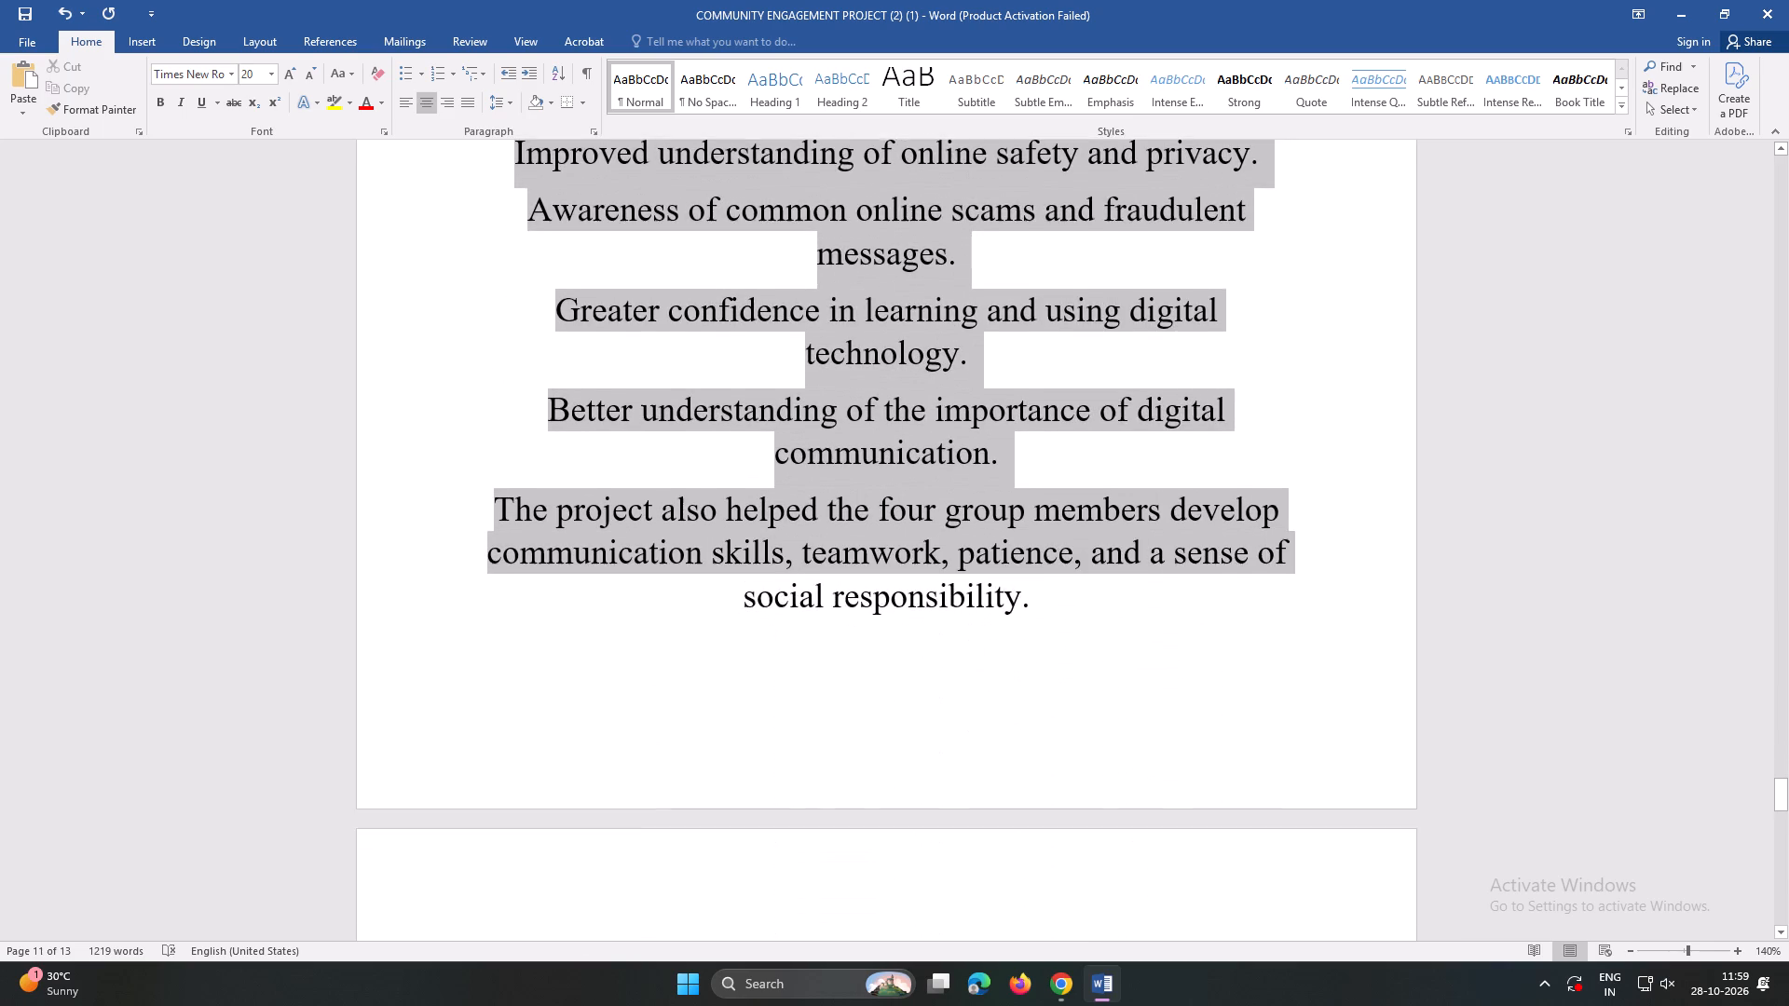
drag(635, 805, 637, 807)
scroll(635, 805, down, 9)
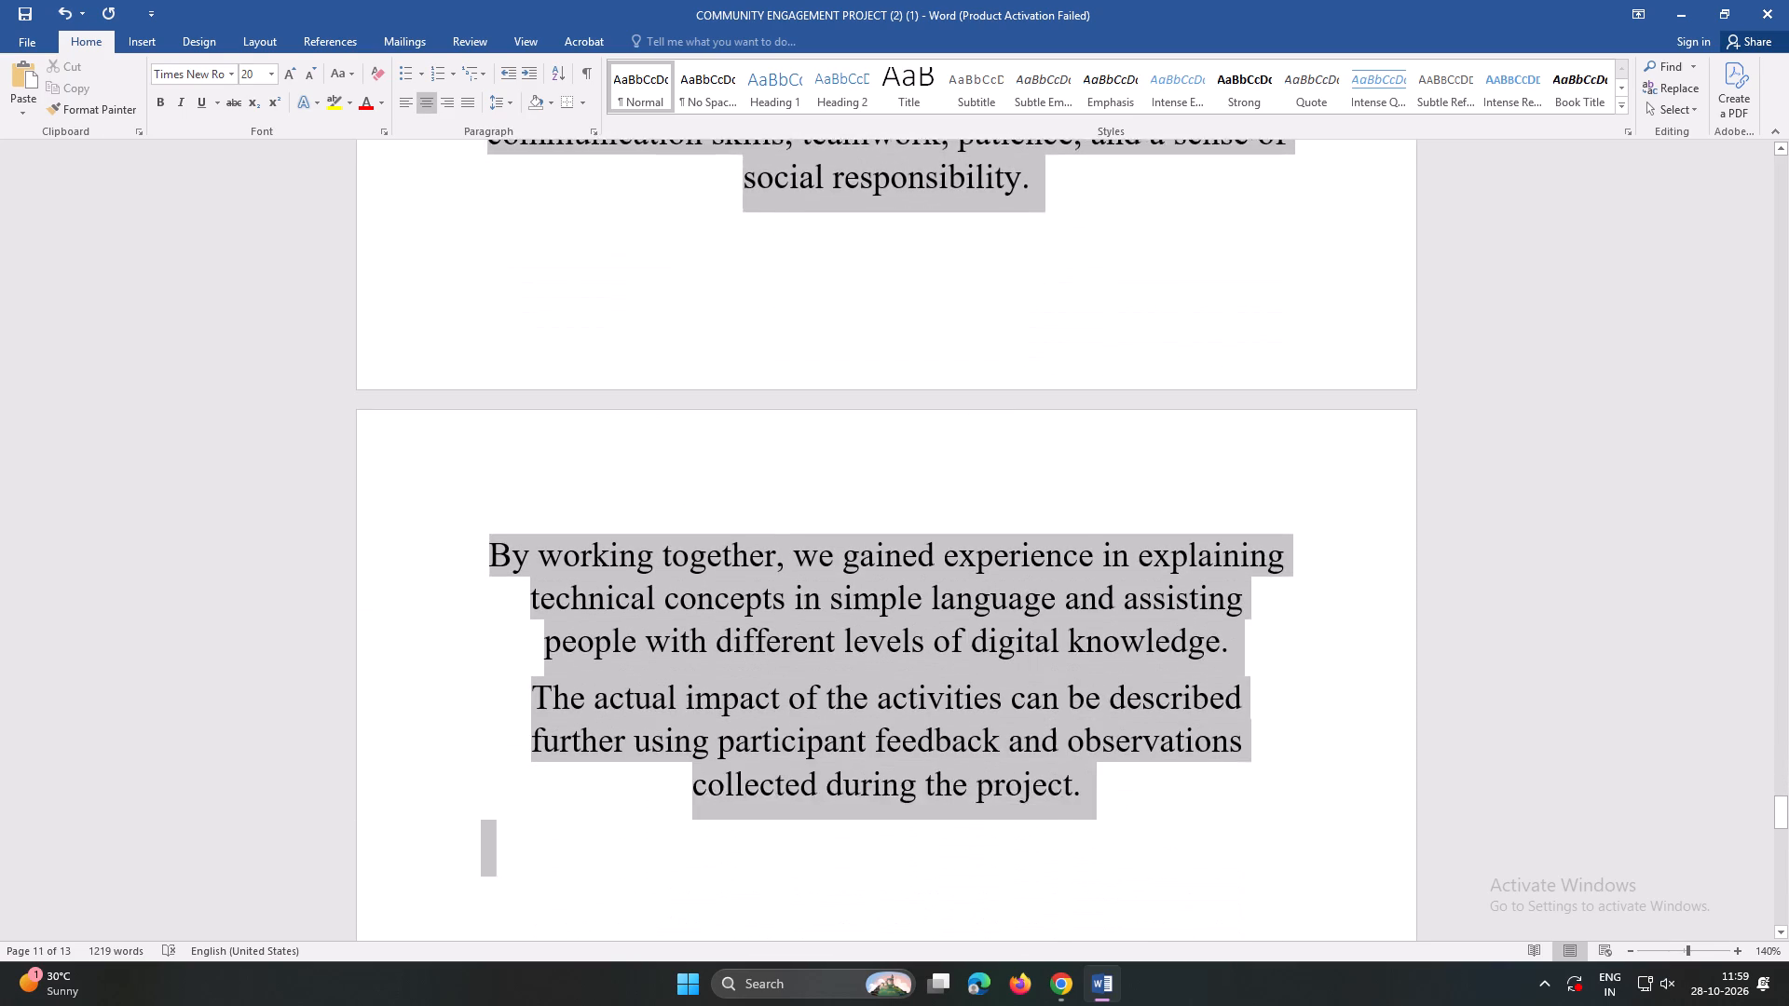
drag(637, 807, 637, 796)
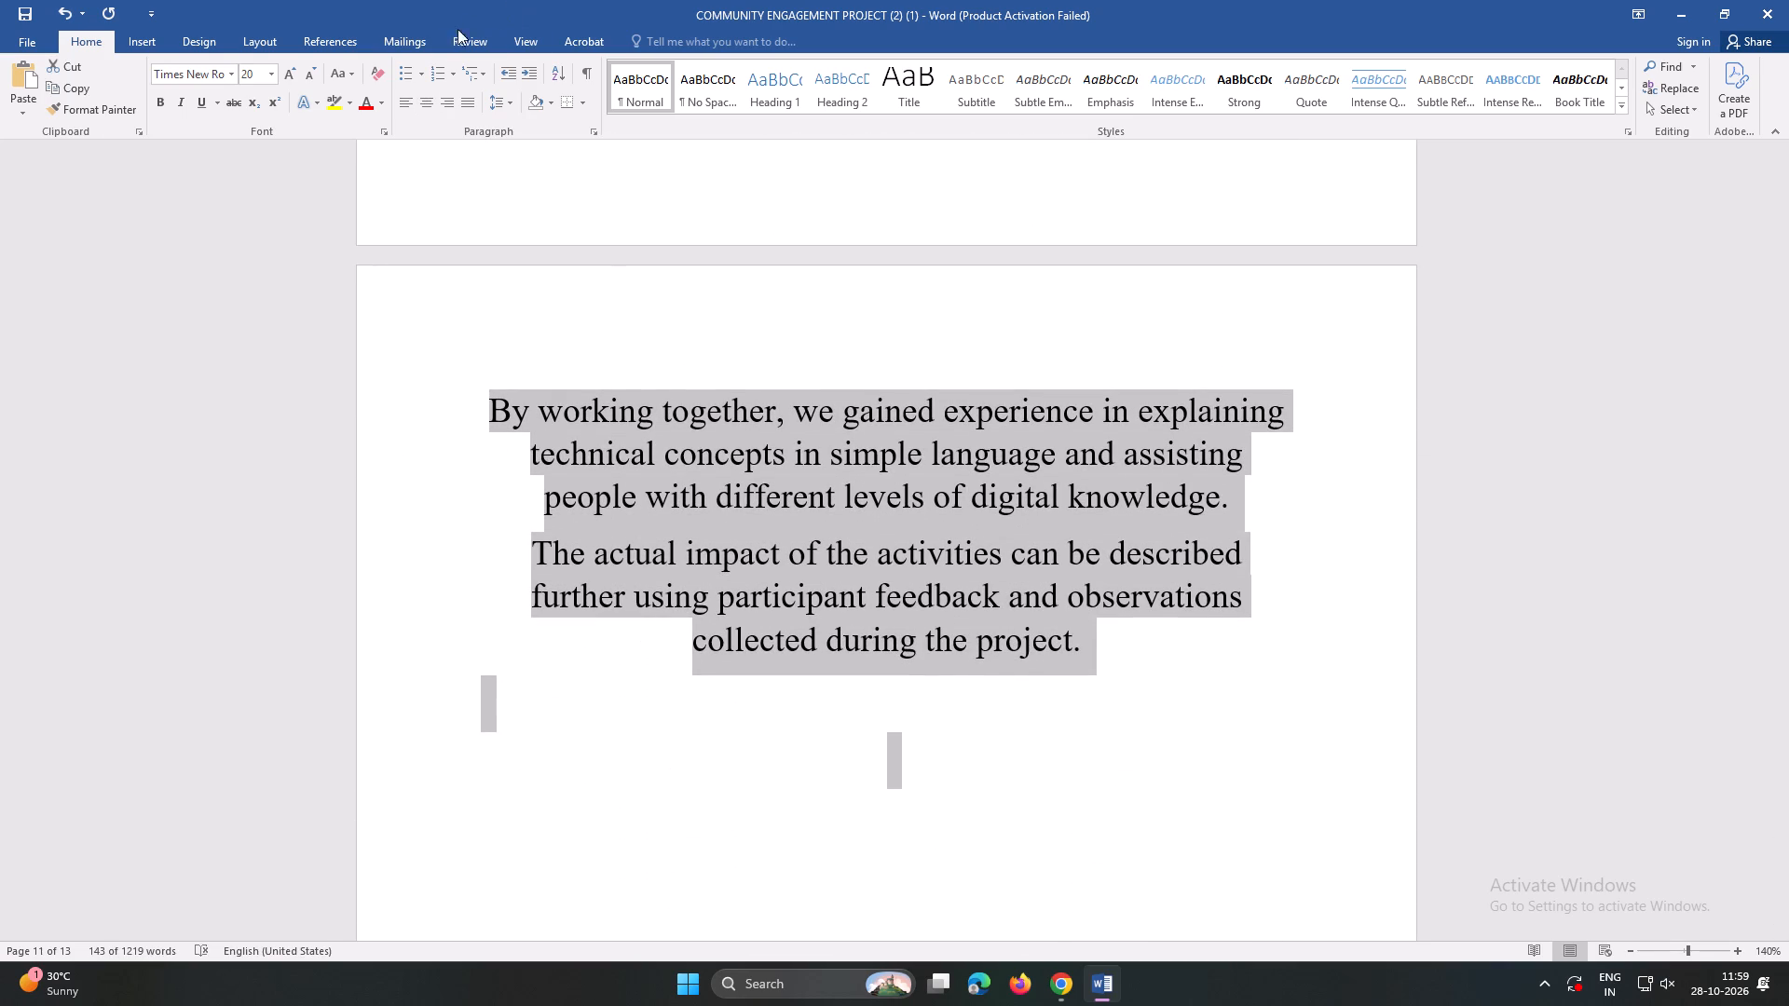
click(405, 96)
scroll(631, 313, up, 4)
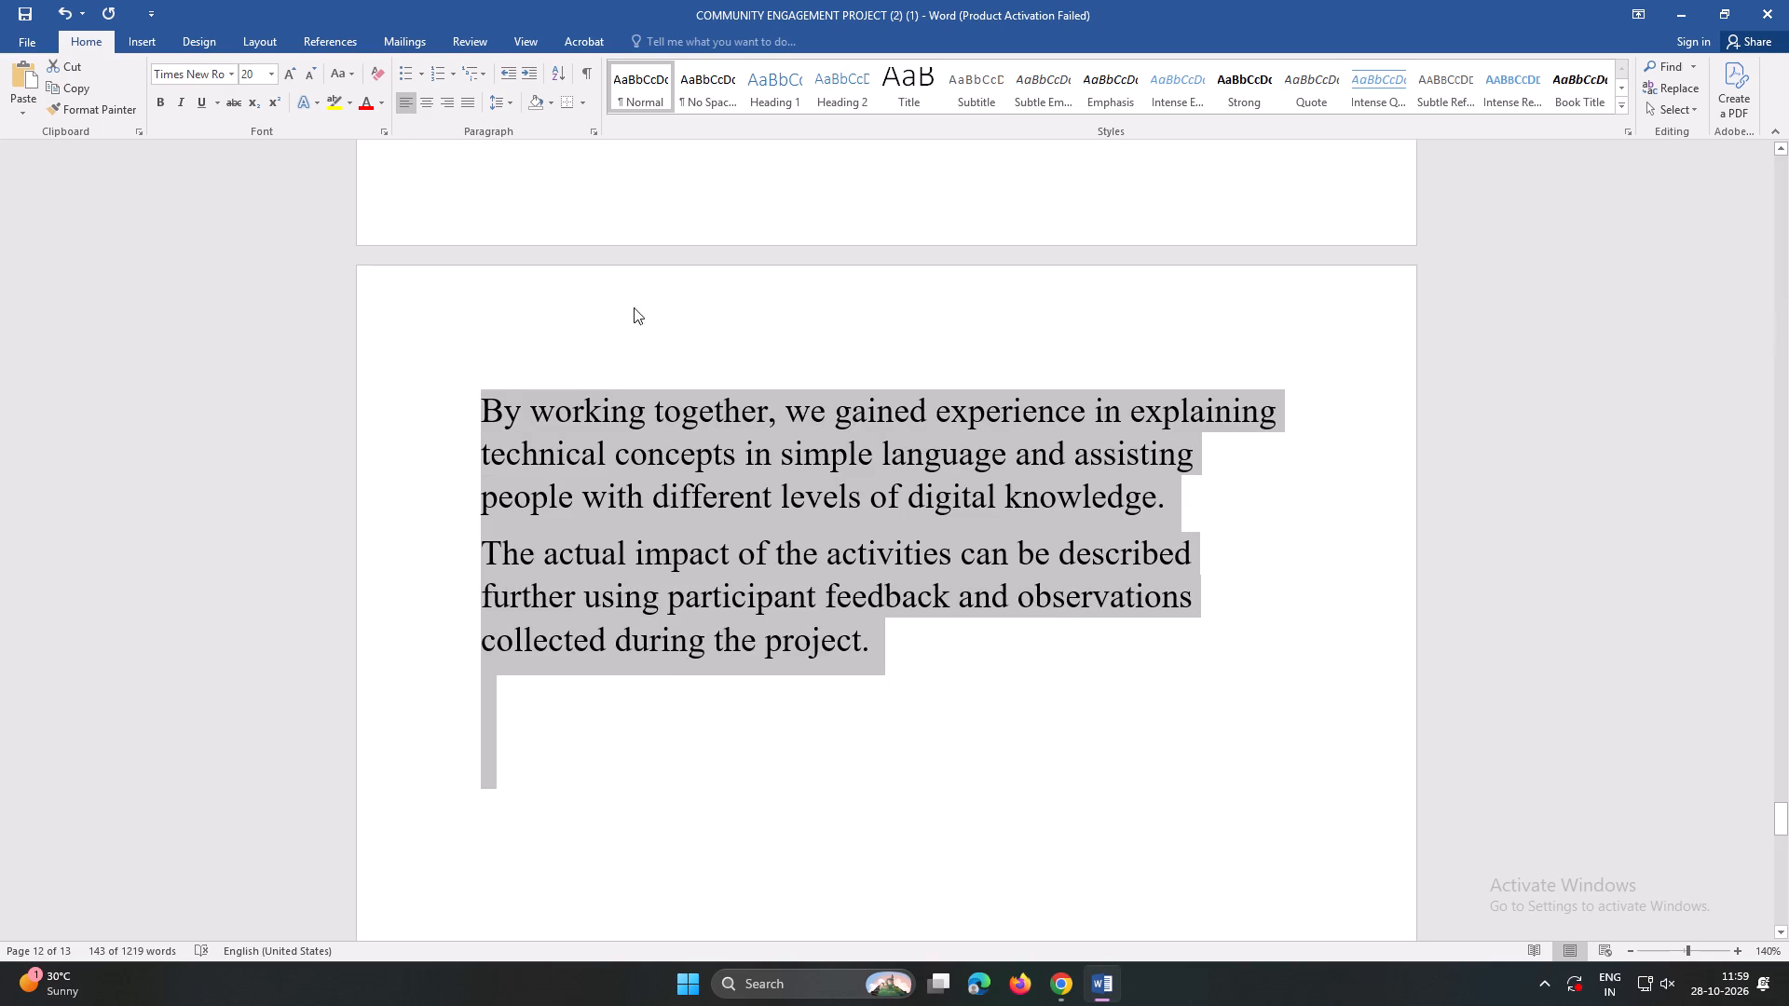
scroll(634, 307, up, 18)
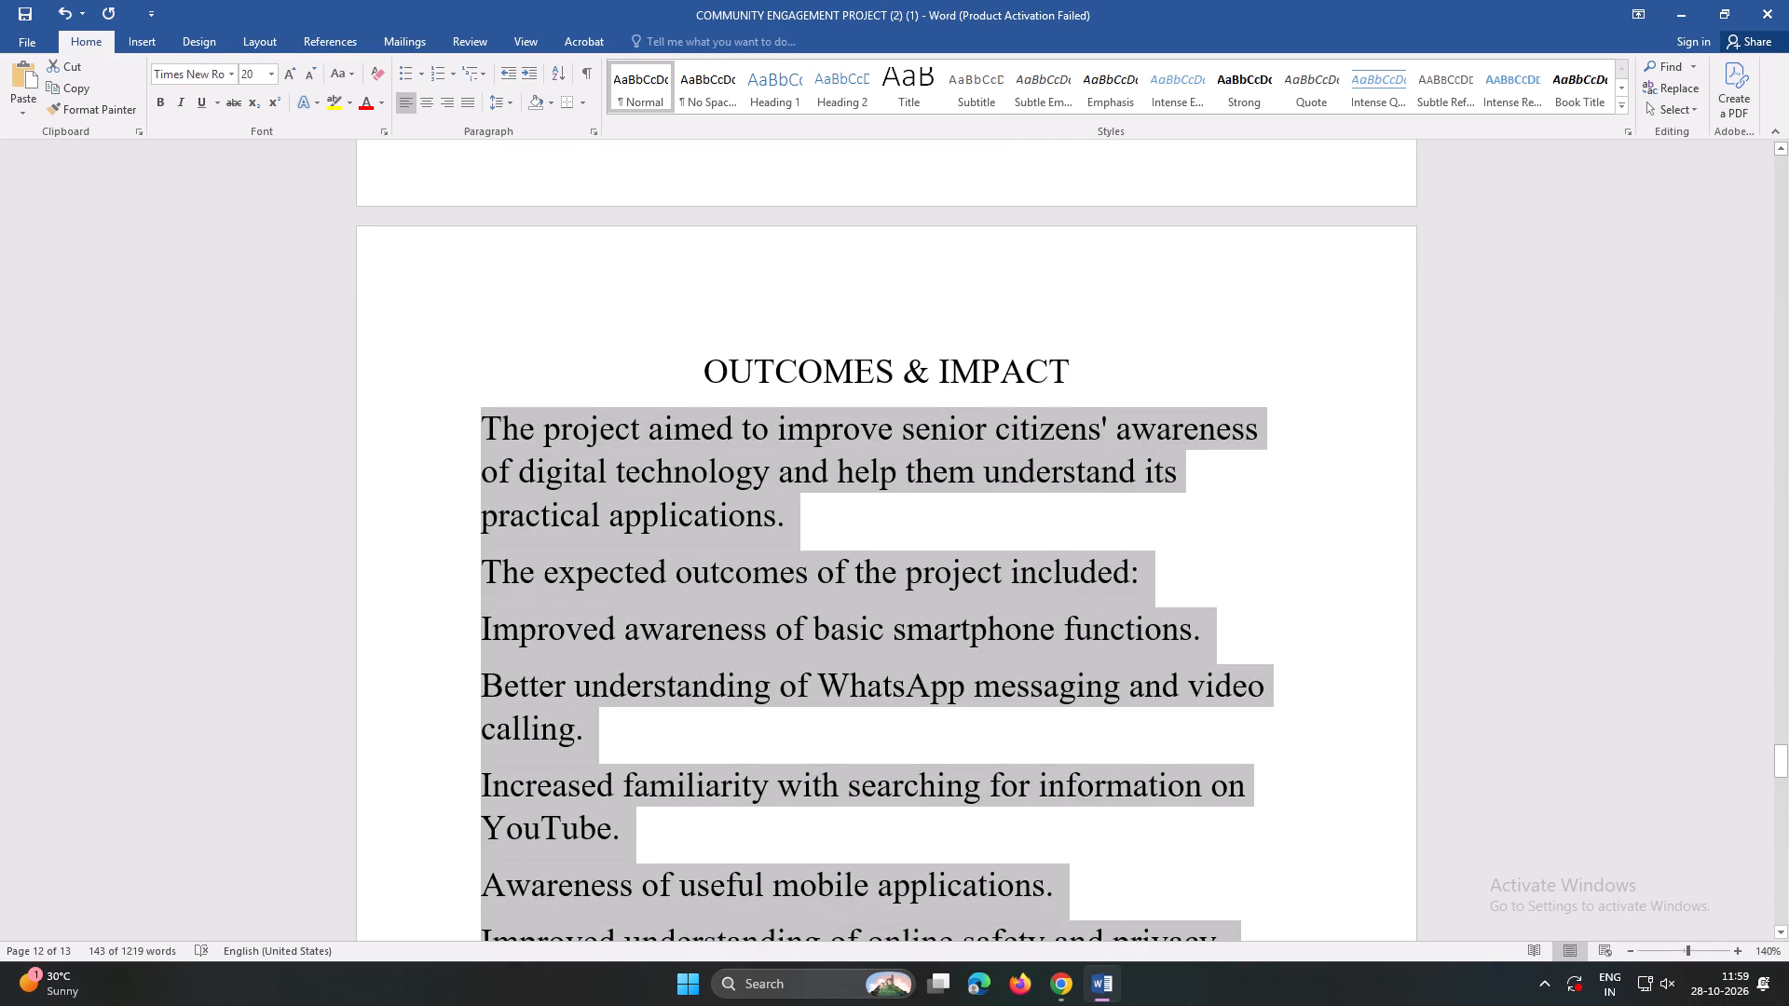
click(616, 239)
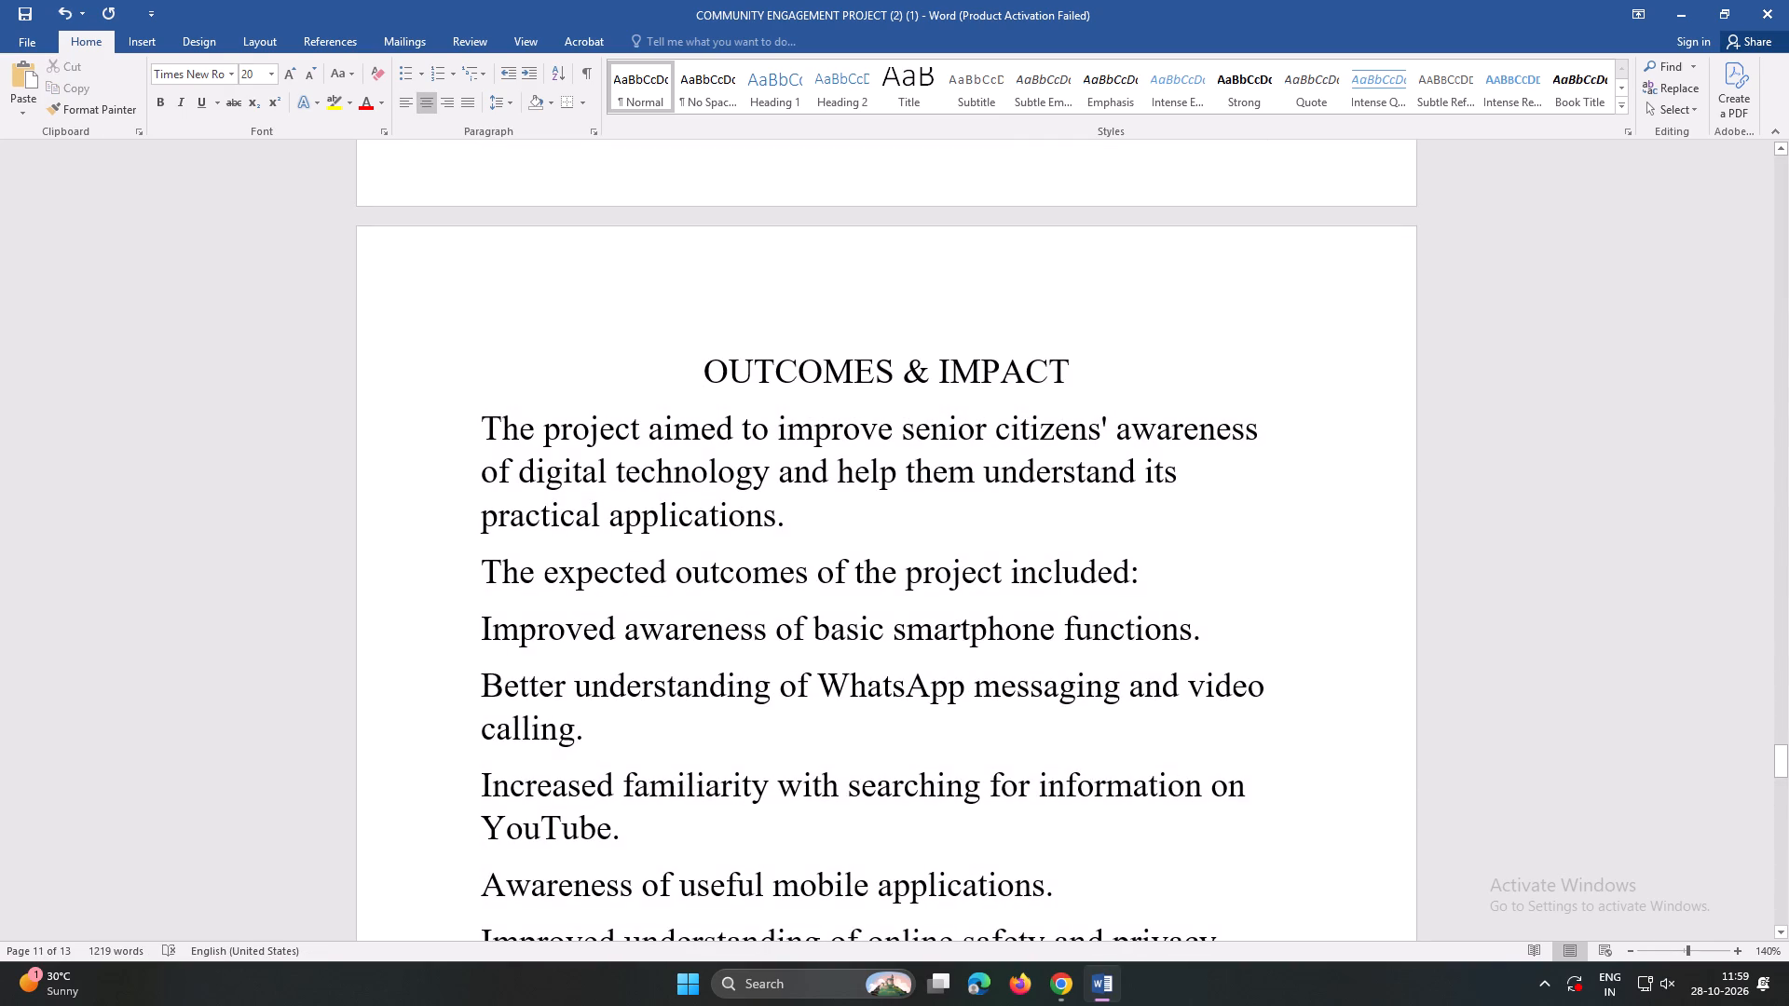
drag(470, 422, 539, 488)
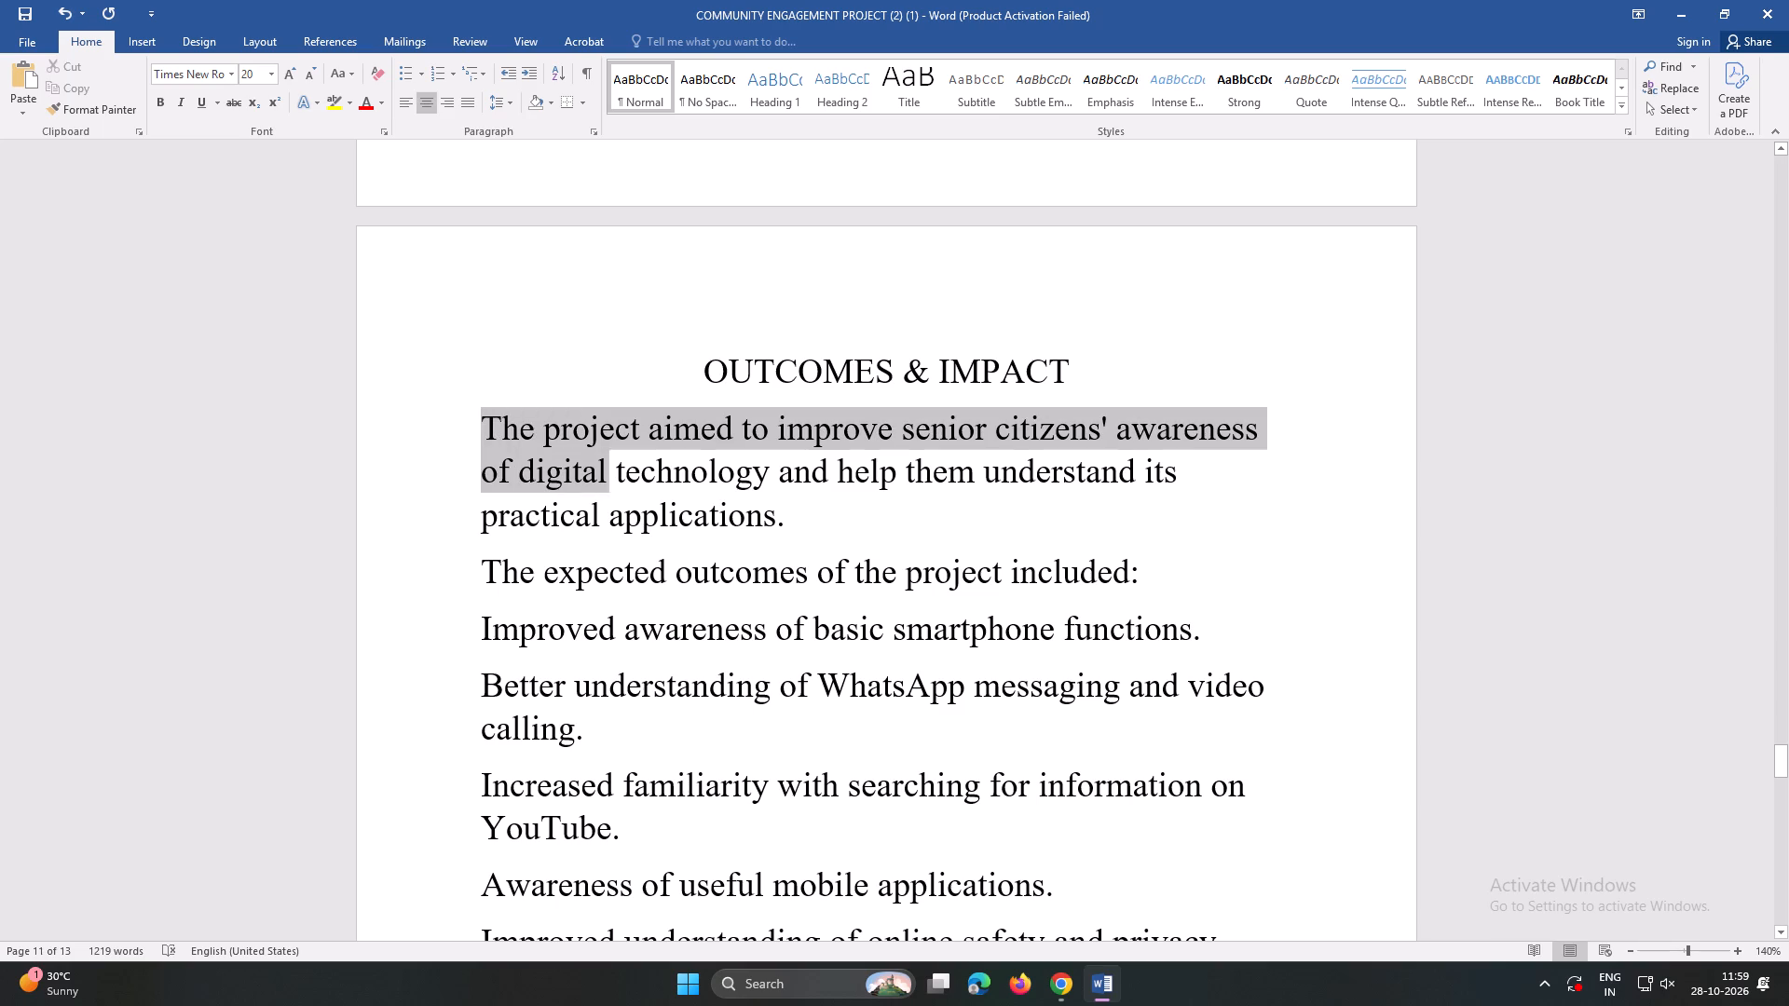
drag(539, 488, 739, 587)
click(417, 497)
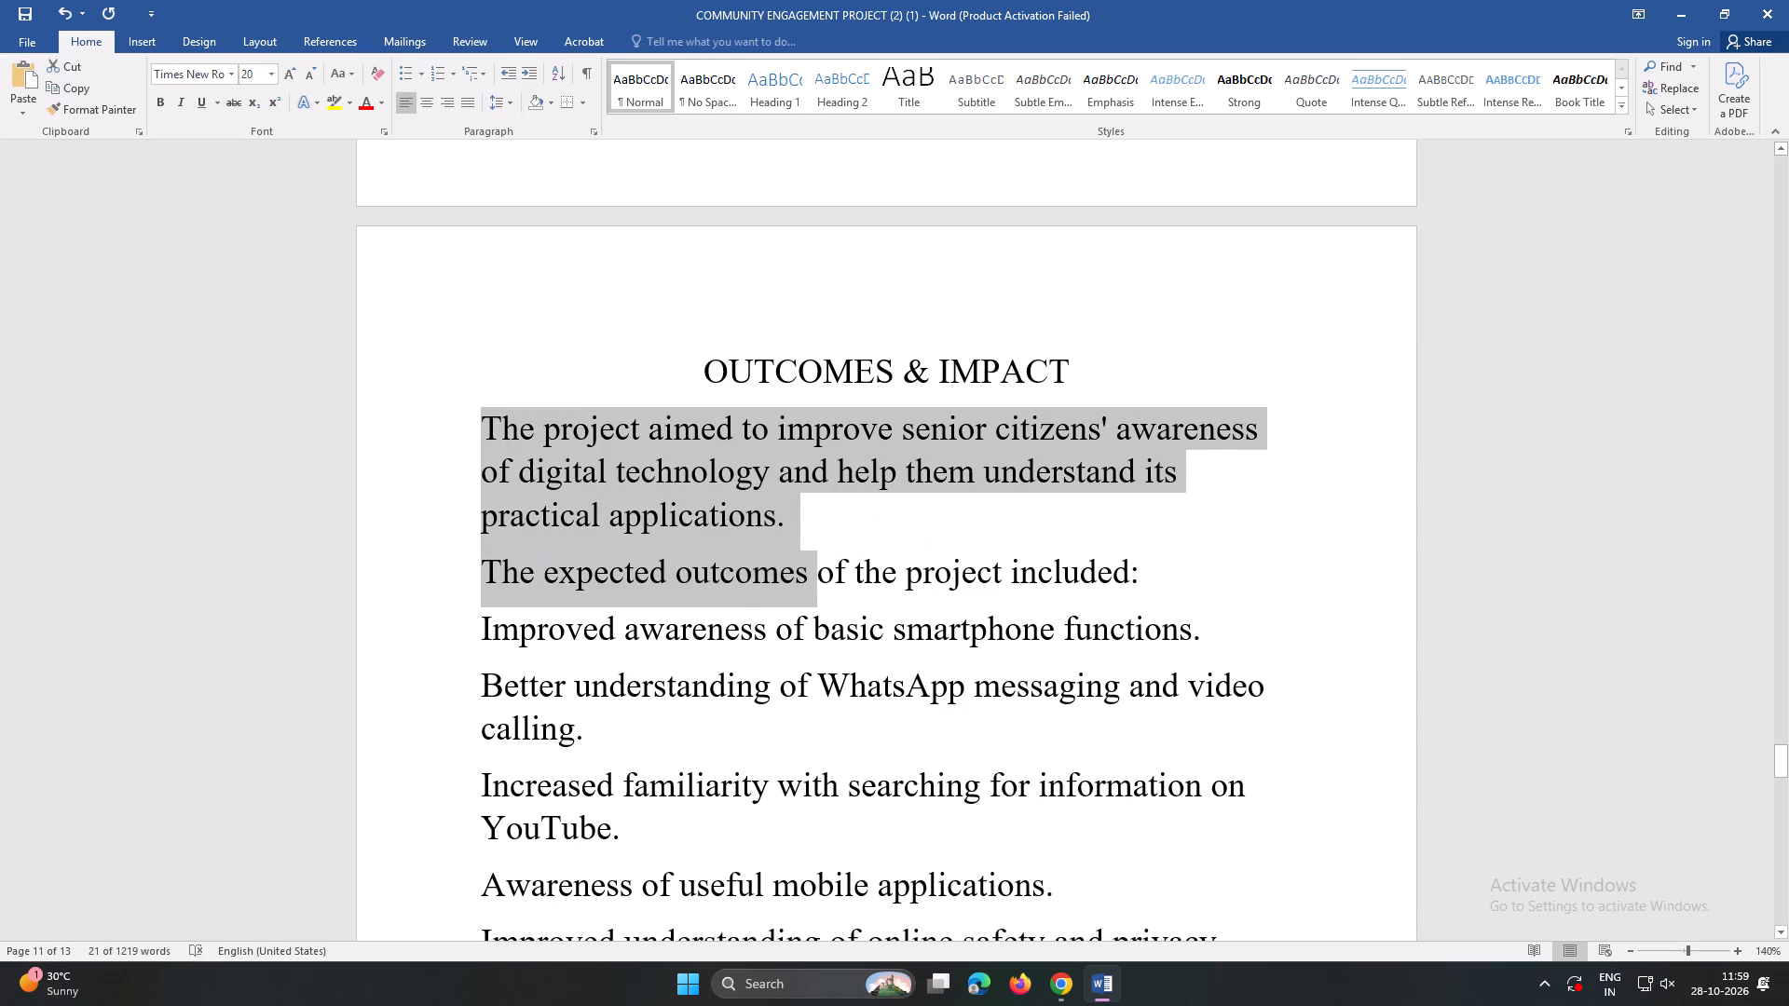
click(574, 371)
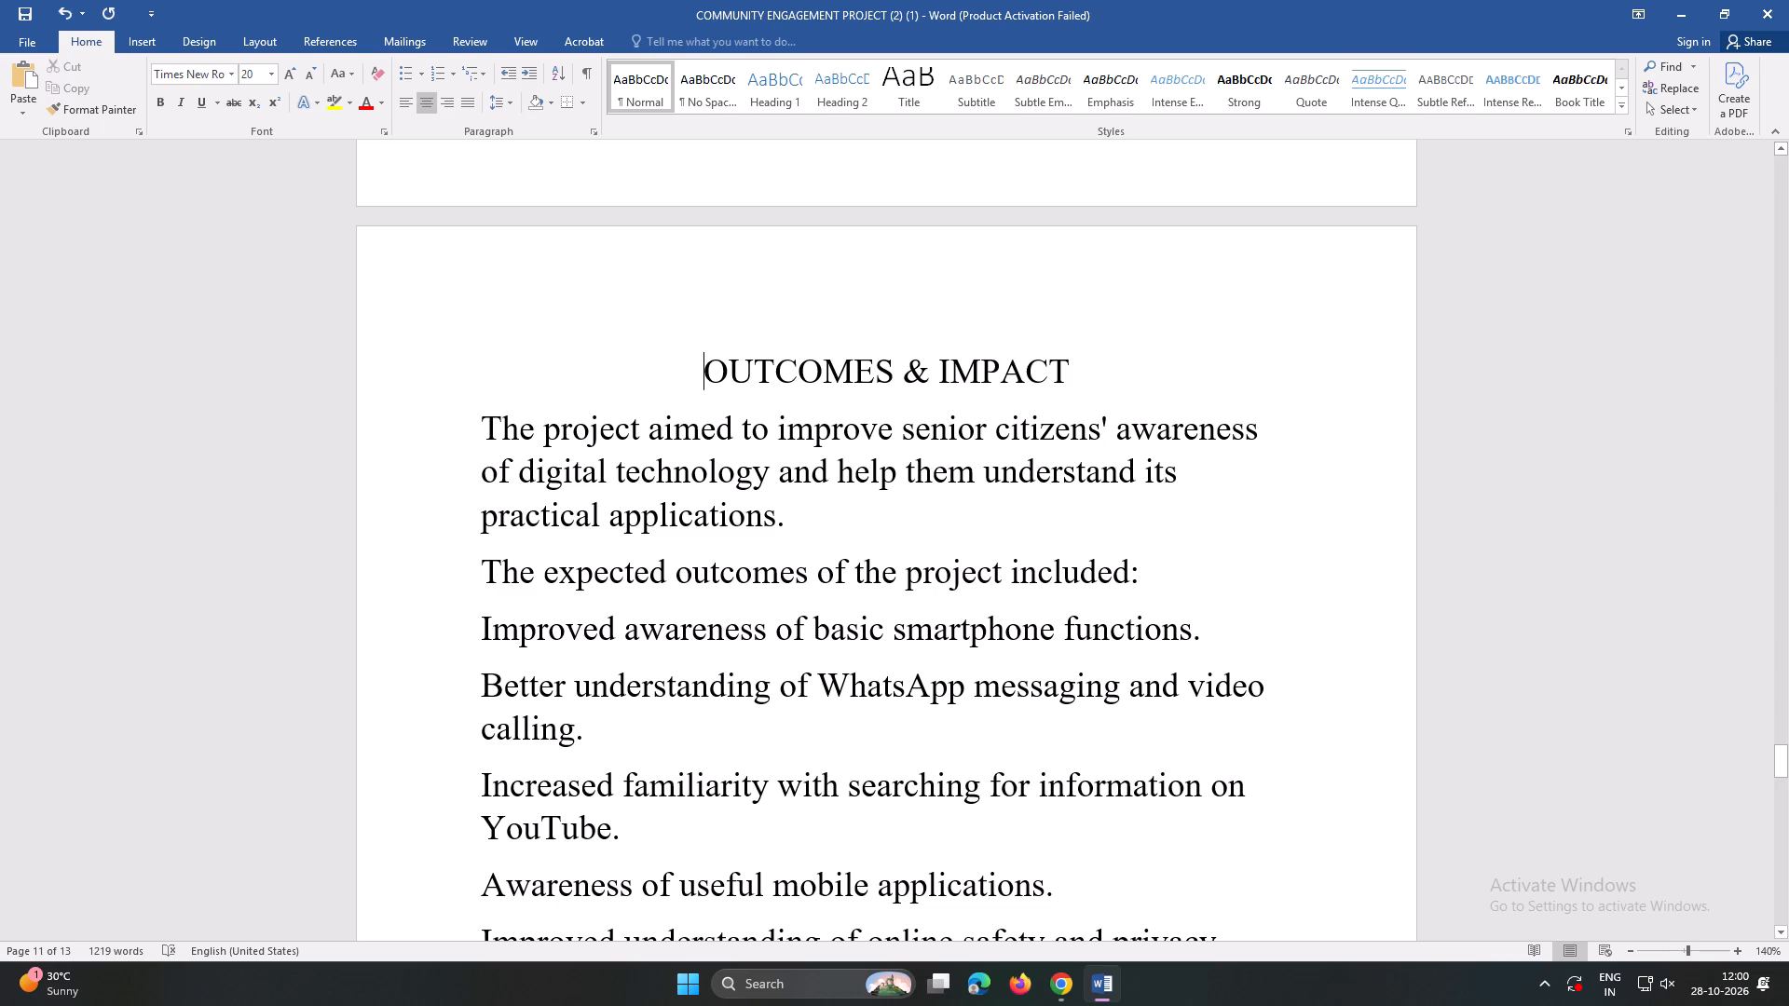
Delete the line "The expected outcomes of the project included:" from the "OUTCOMES & IMPACT" section.
scroll(666, 523, down, 2)
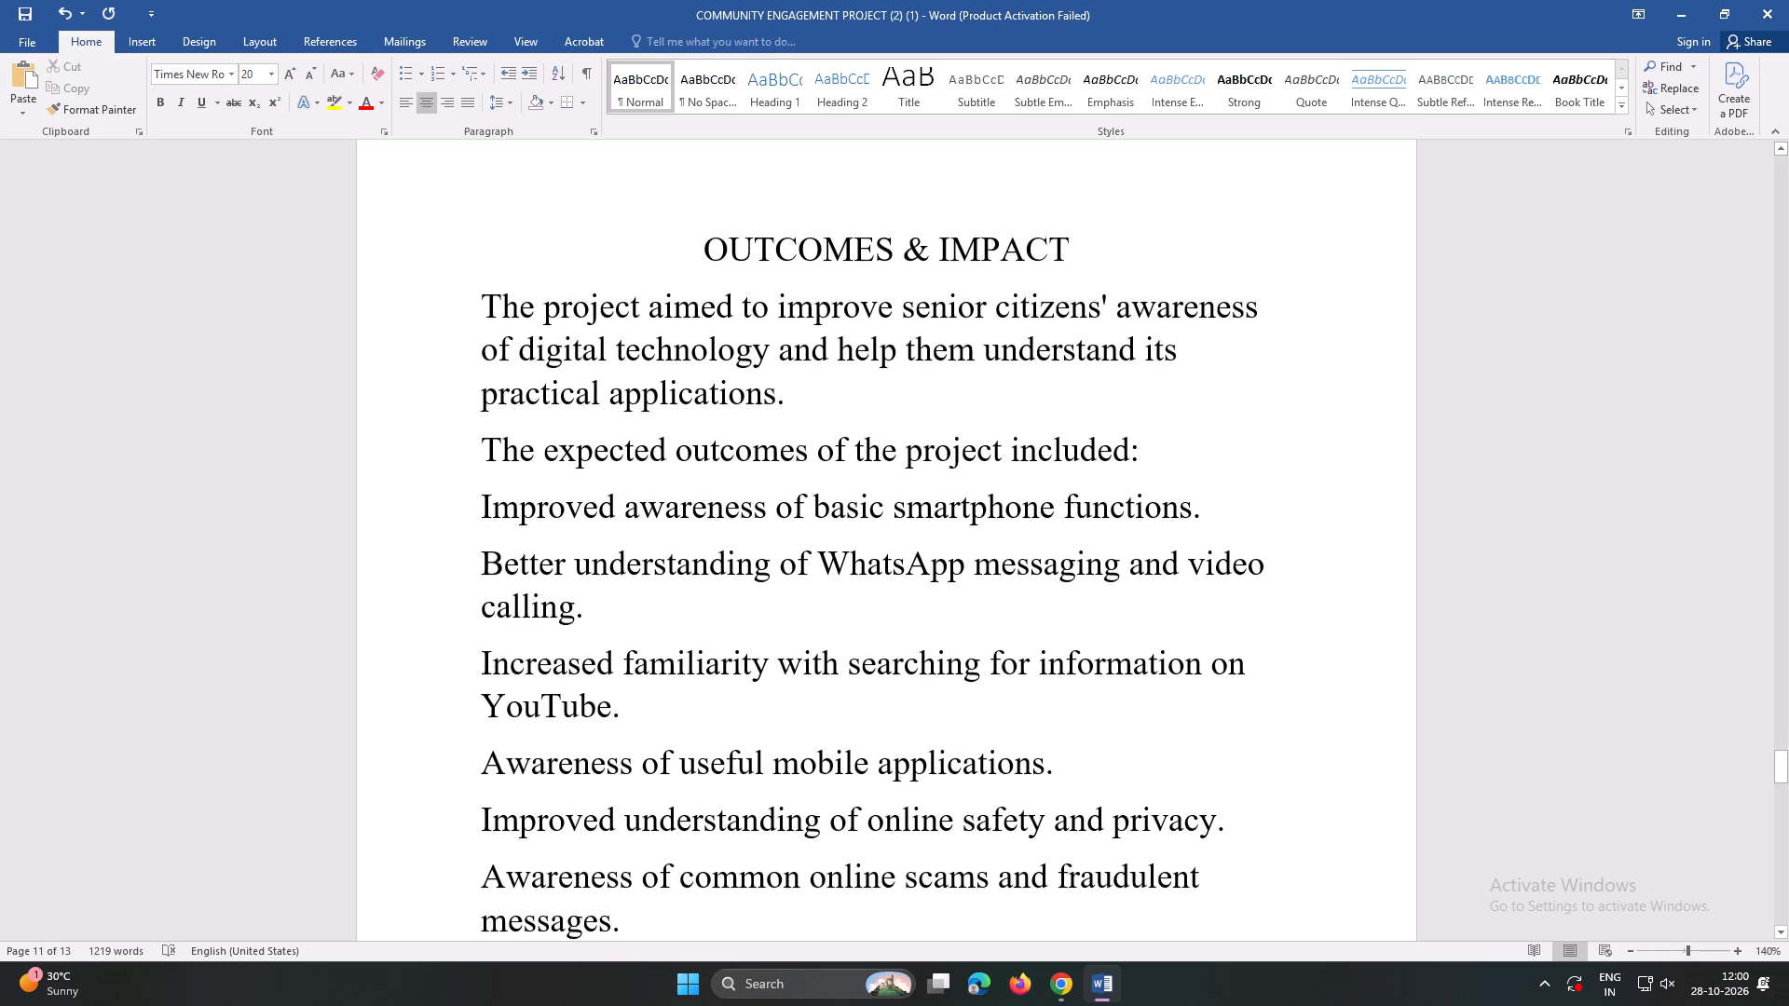
scroll(666, 520, down, 1)
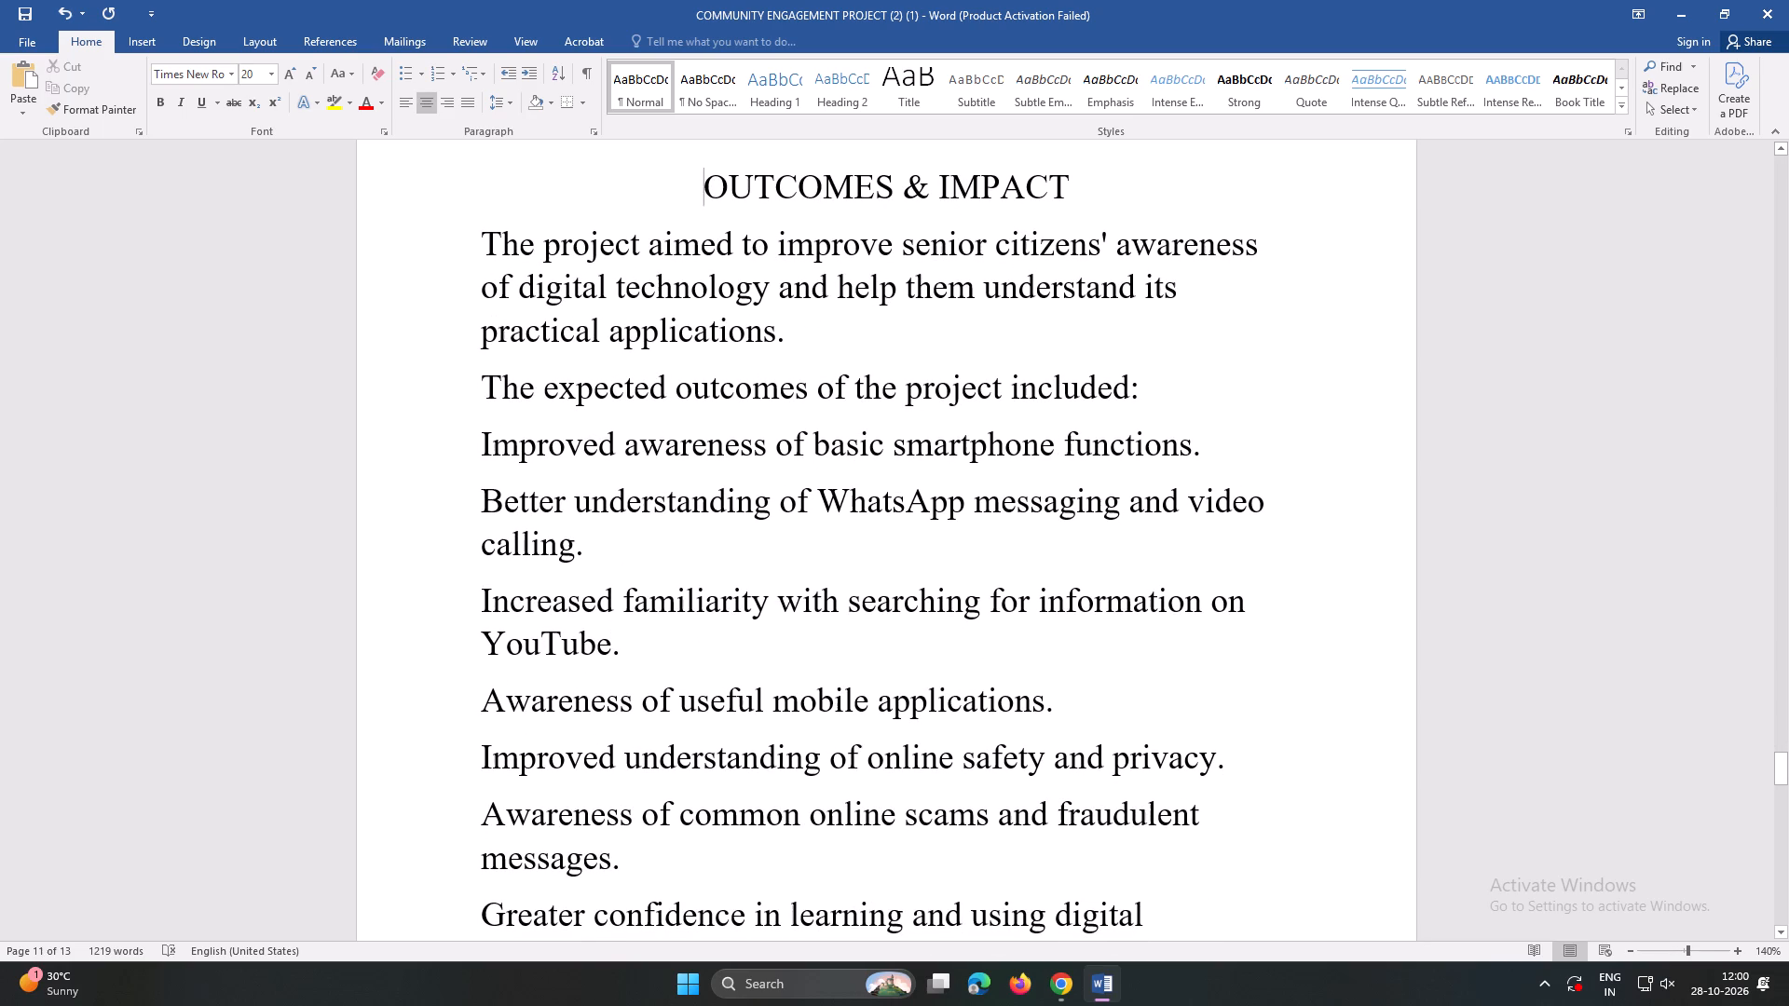
drag(472, 383, 1052, 382)
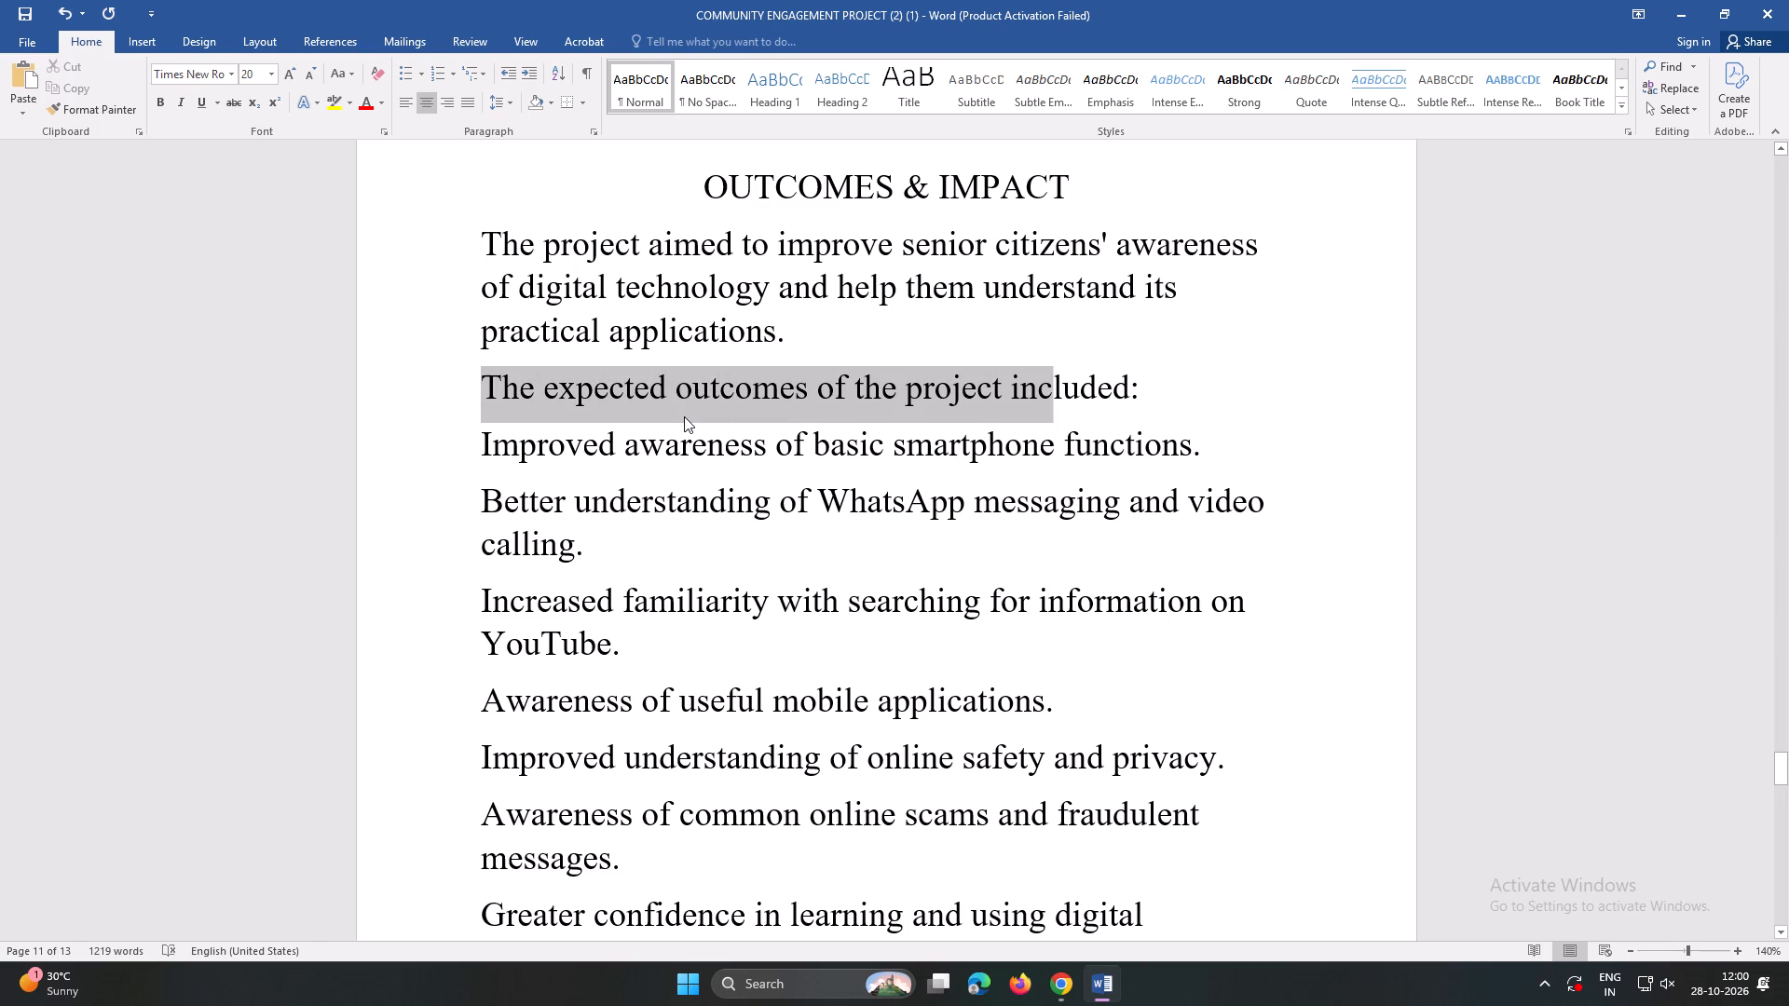
click(470, 409)
drag(470, 409, 1066, 381)
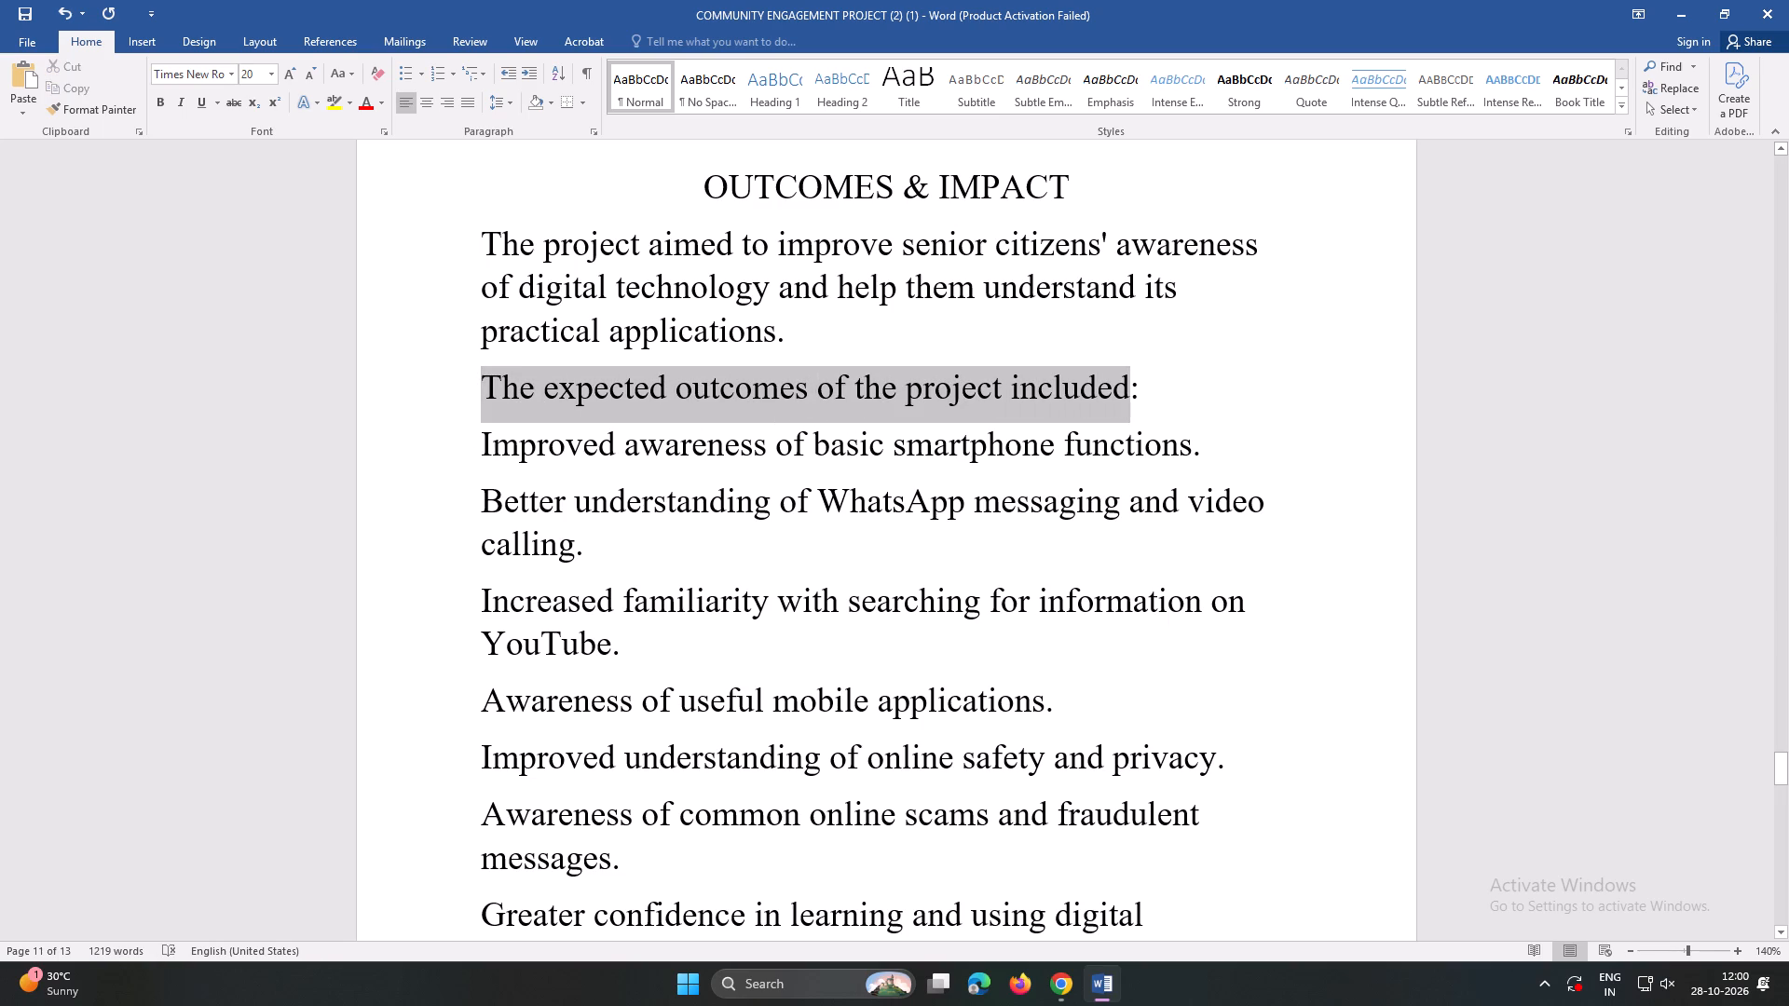
drag(1066, 381, 1115, 344)
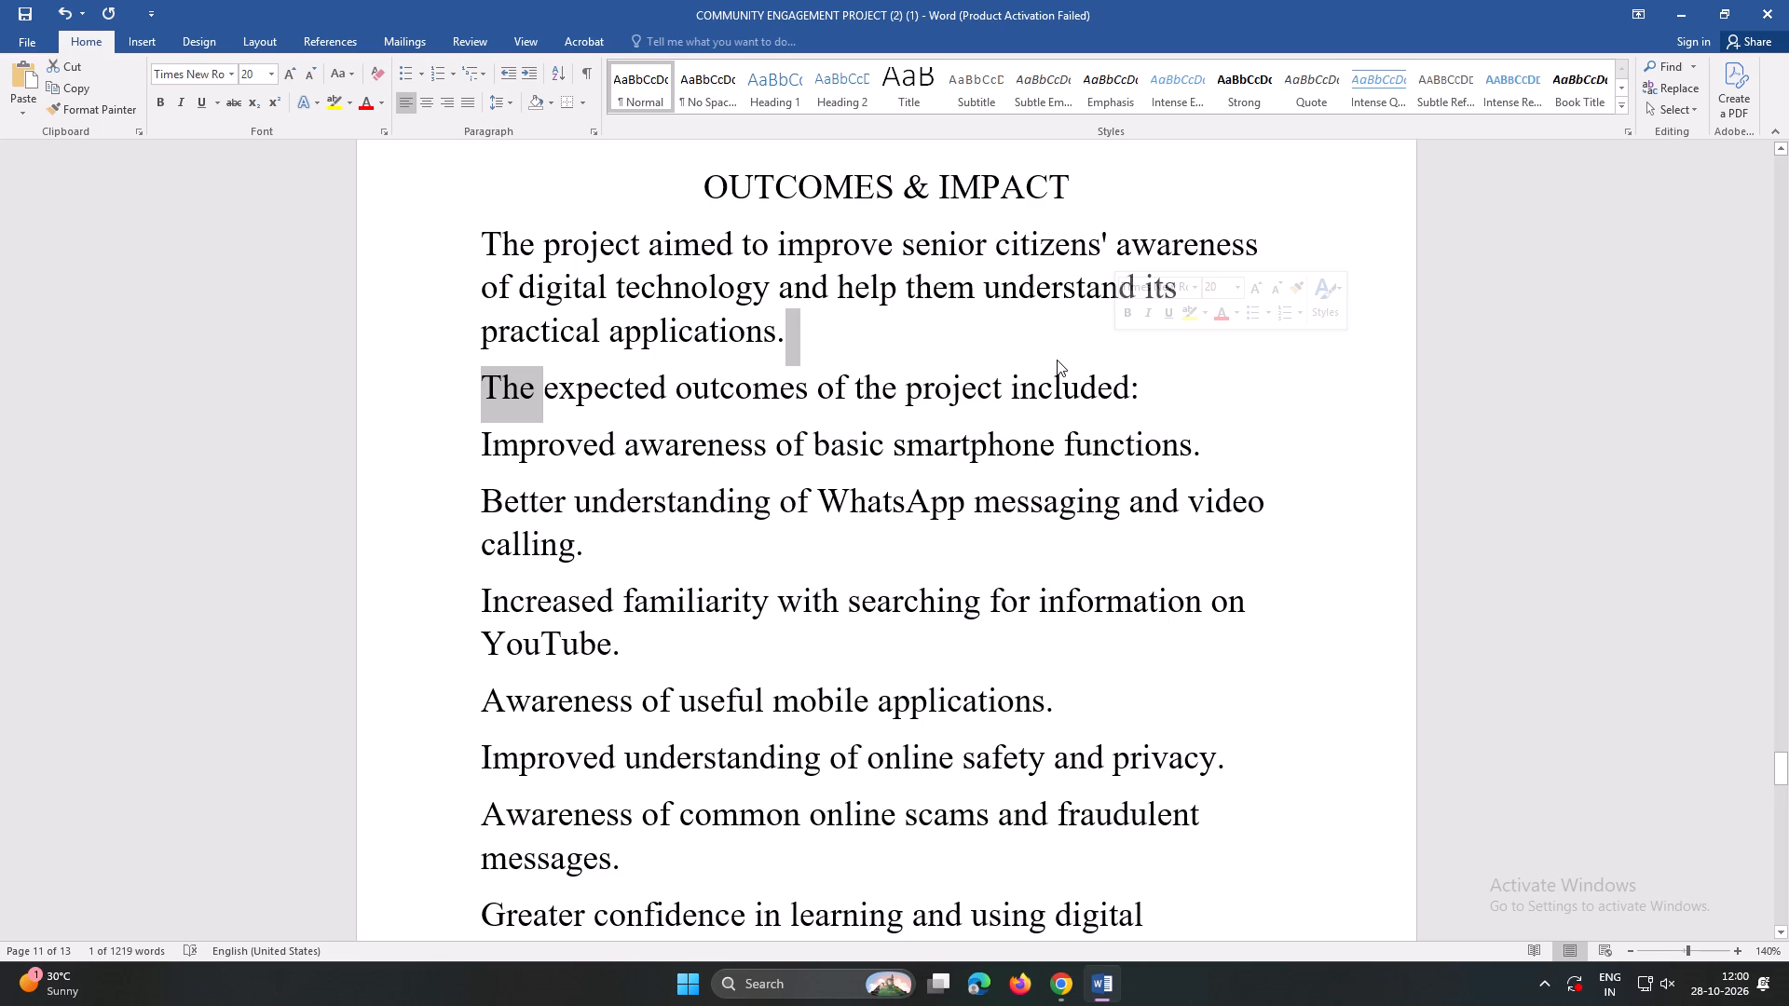
click(1468, 297)
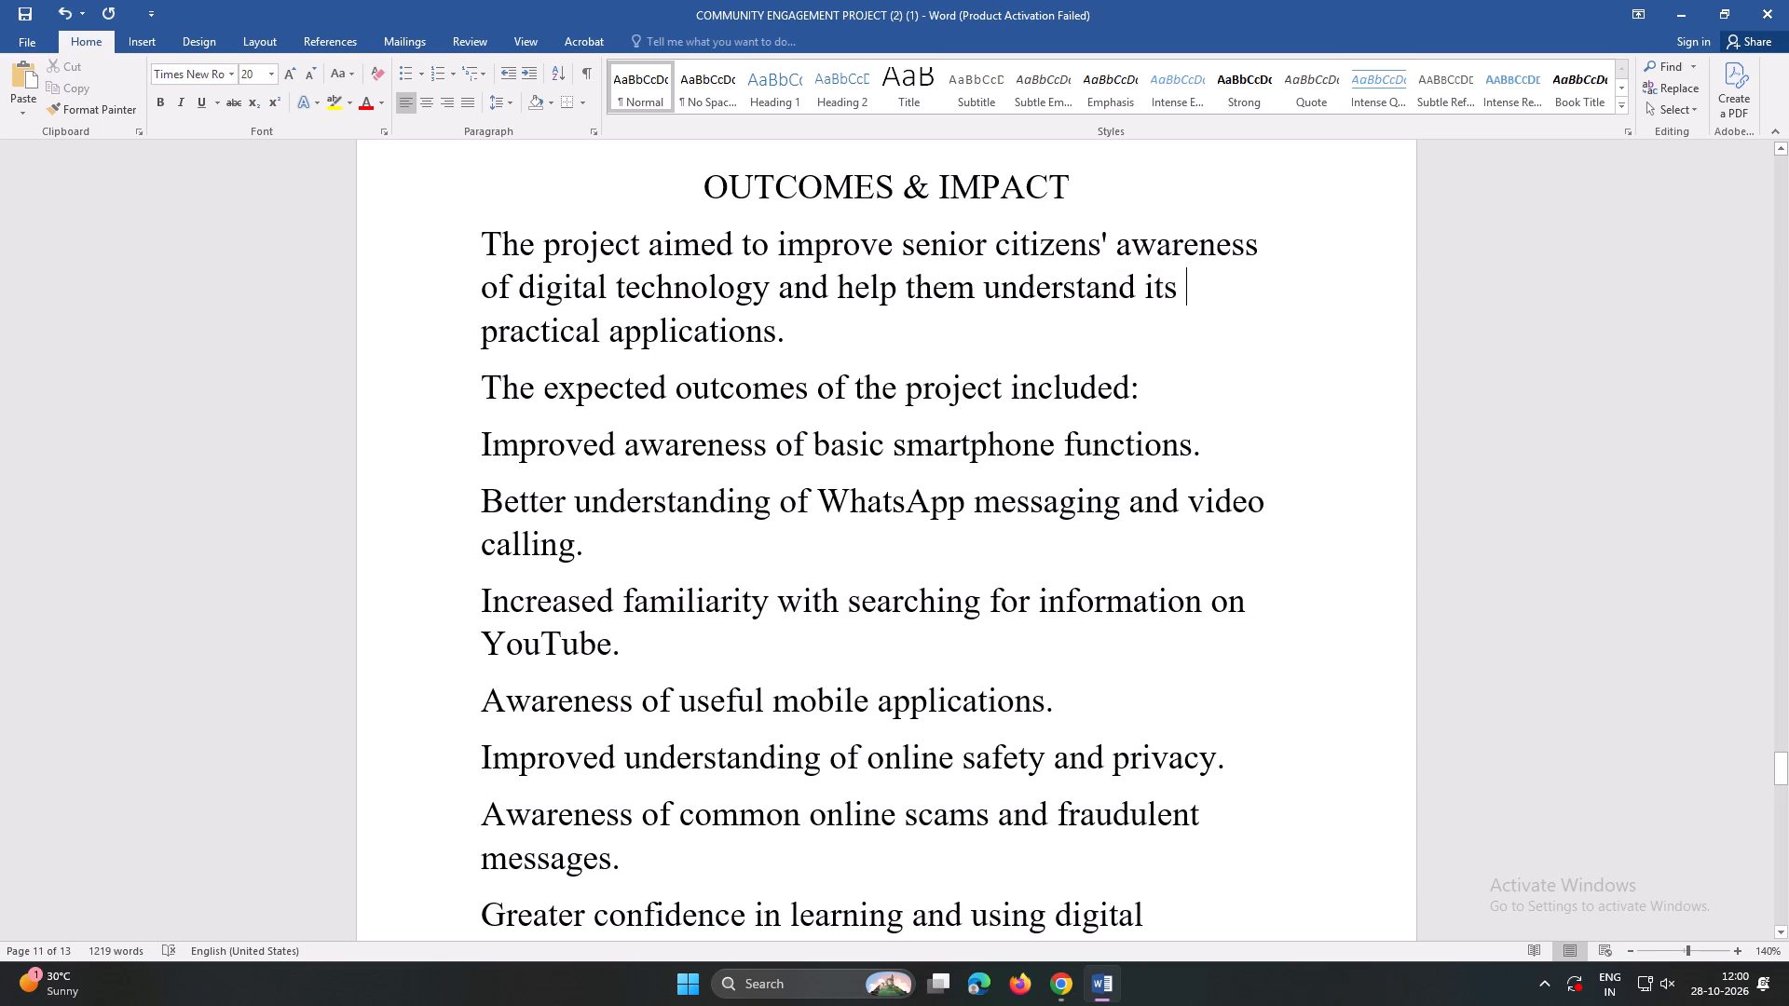
drag(468, 380, 1199, 386)
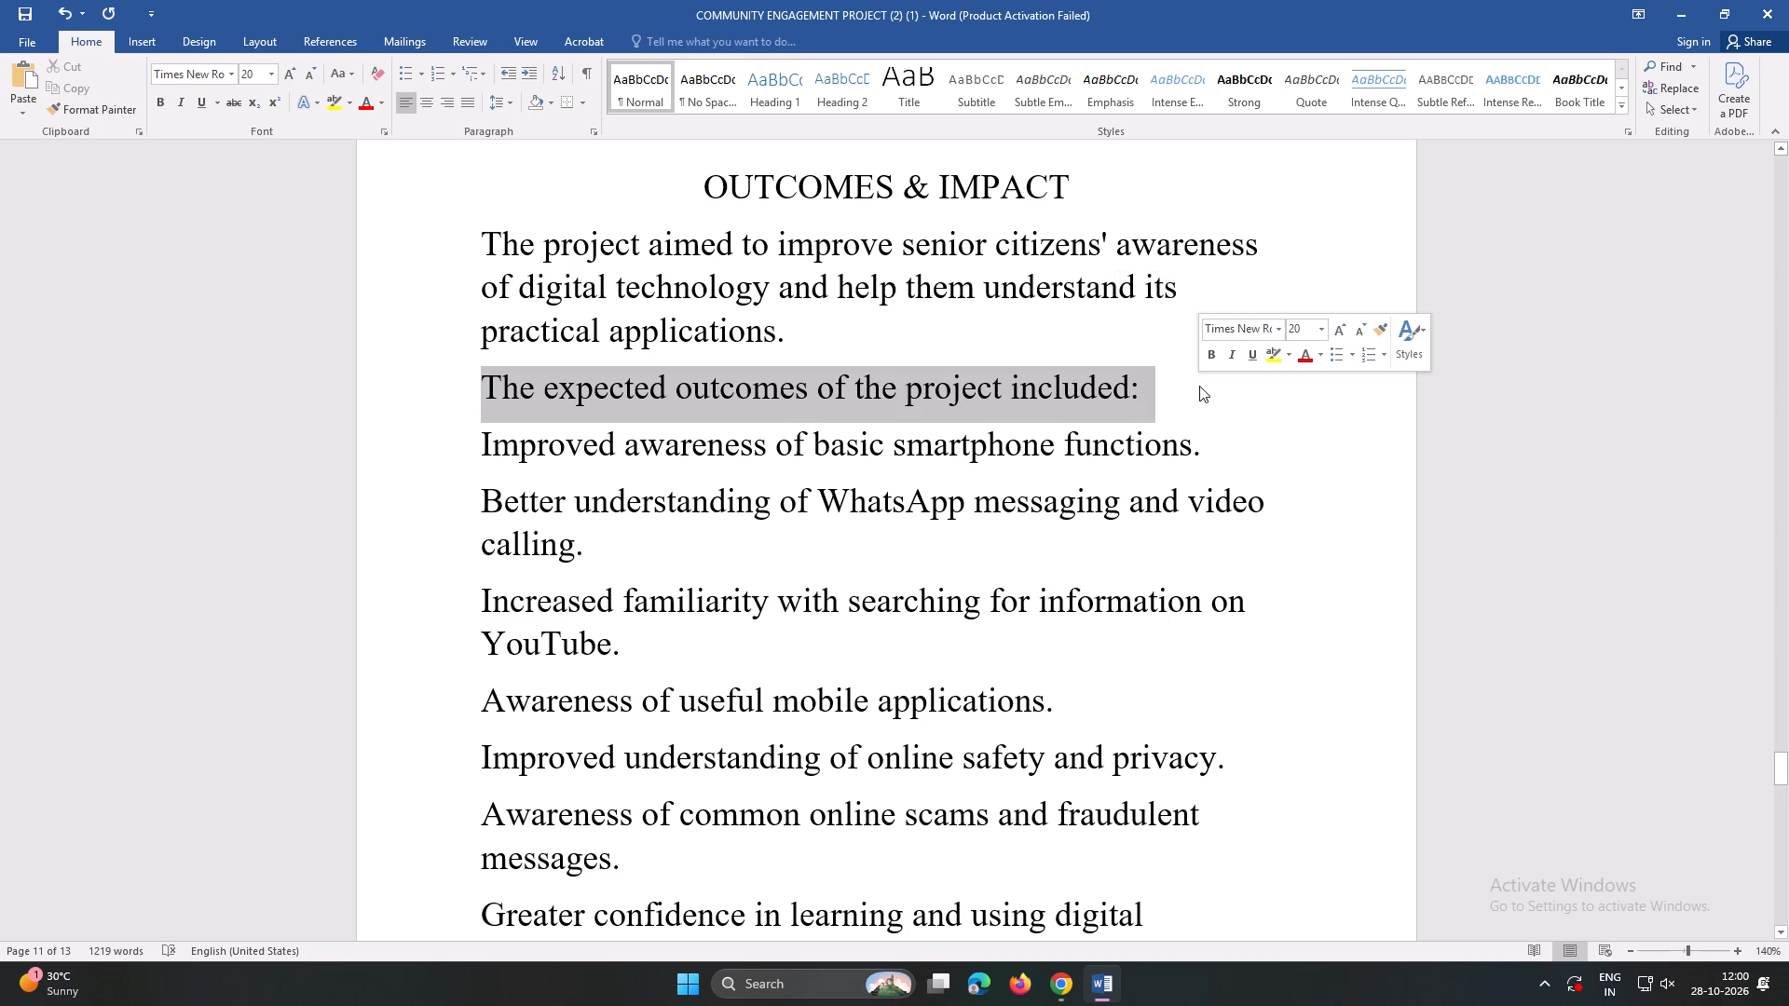
key(BackSpace)
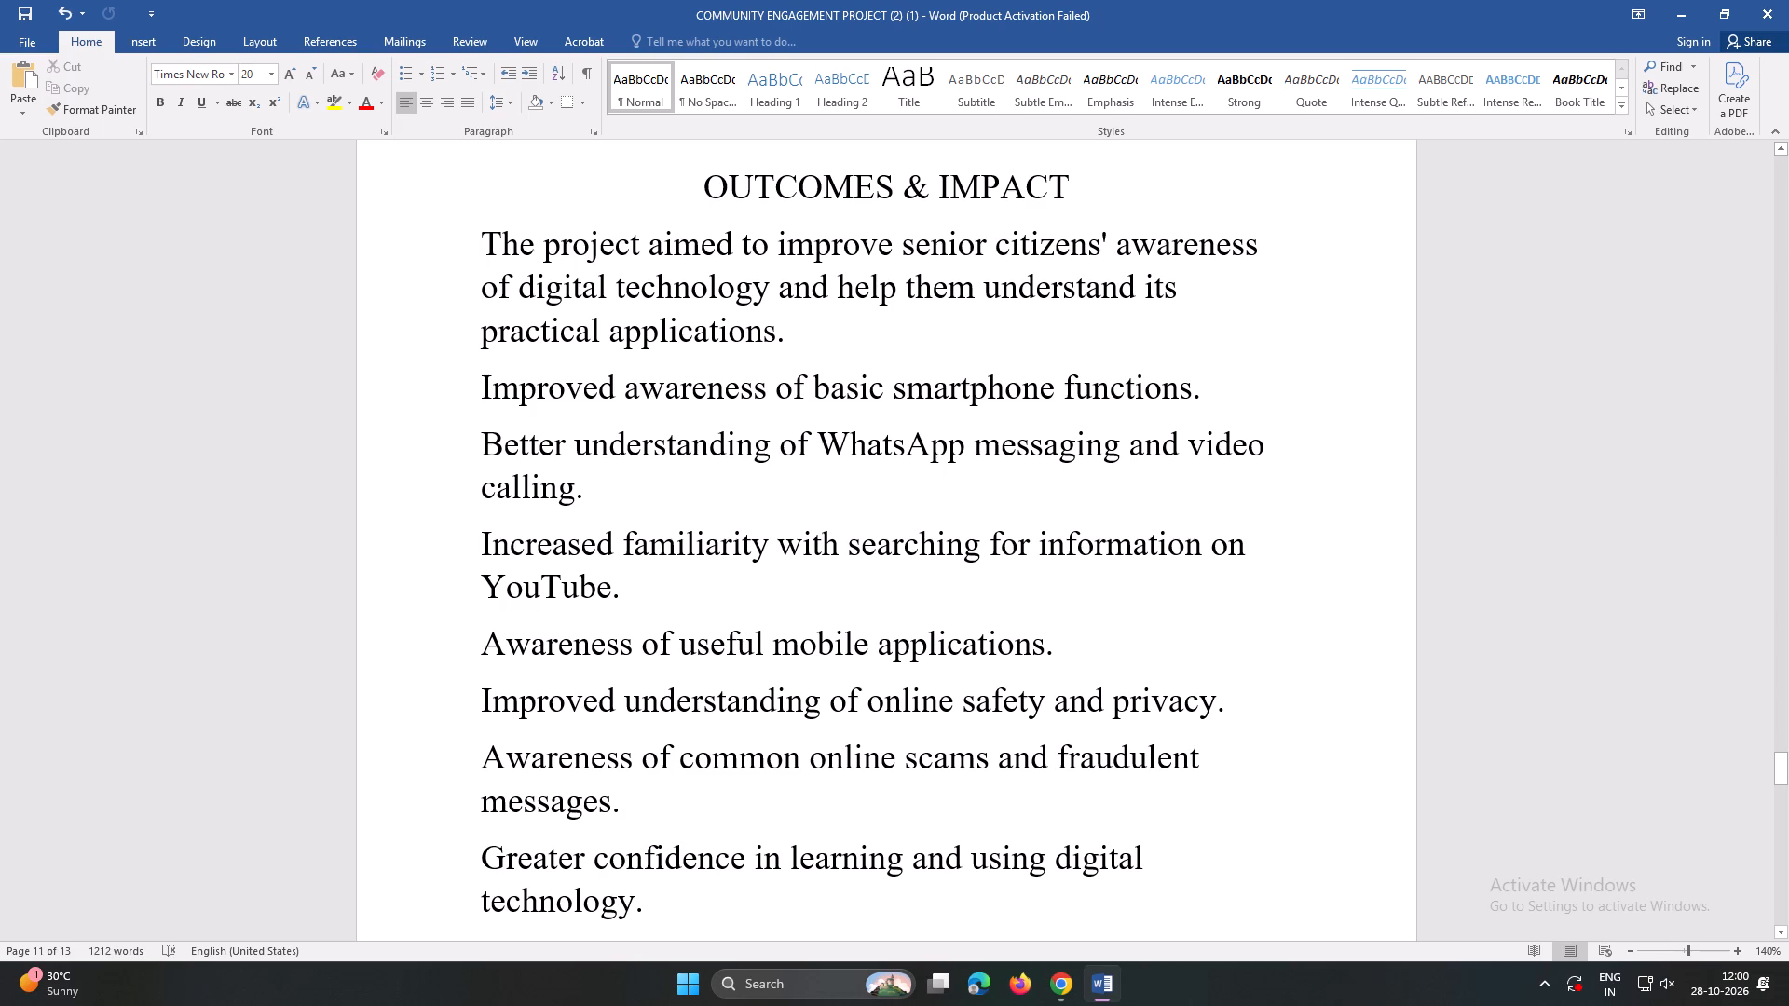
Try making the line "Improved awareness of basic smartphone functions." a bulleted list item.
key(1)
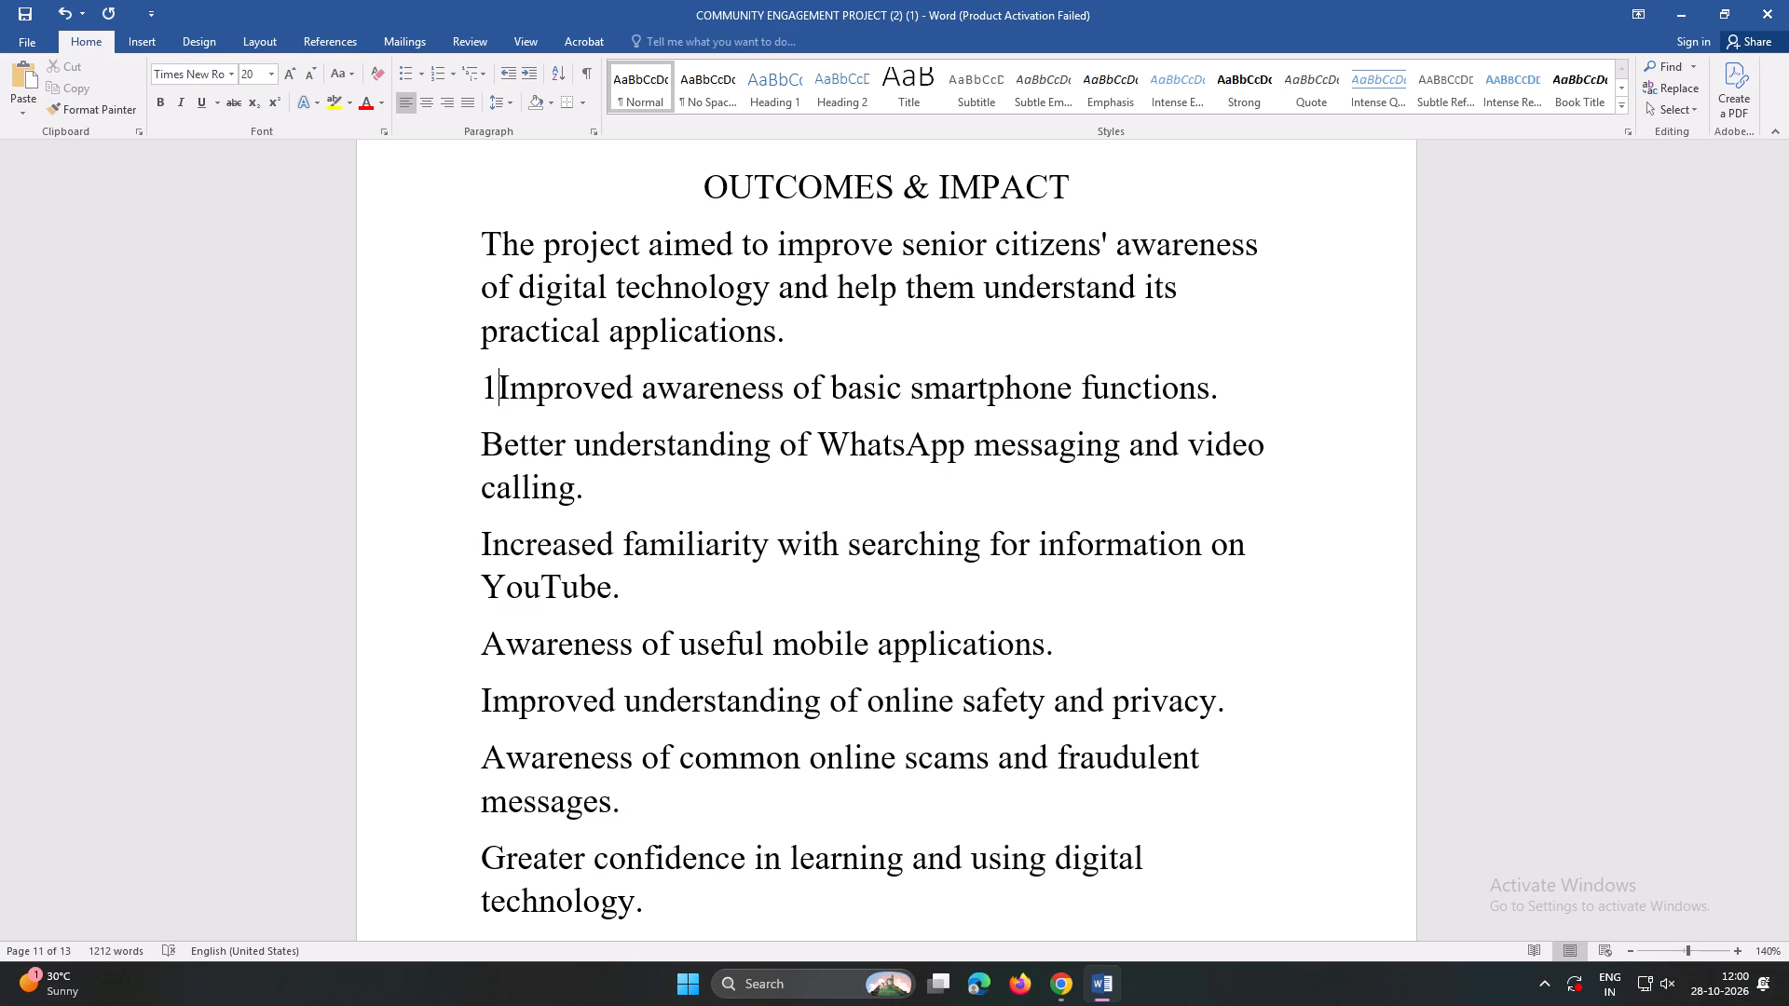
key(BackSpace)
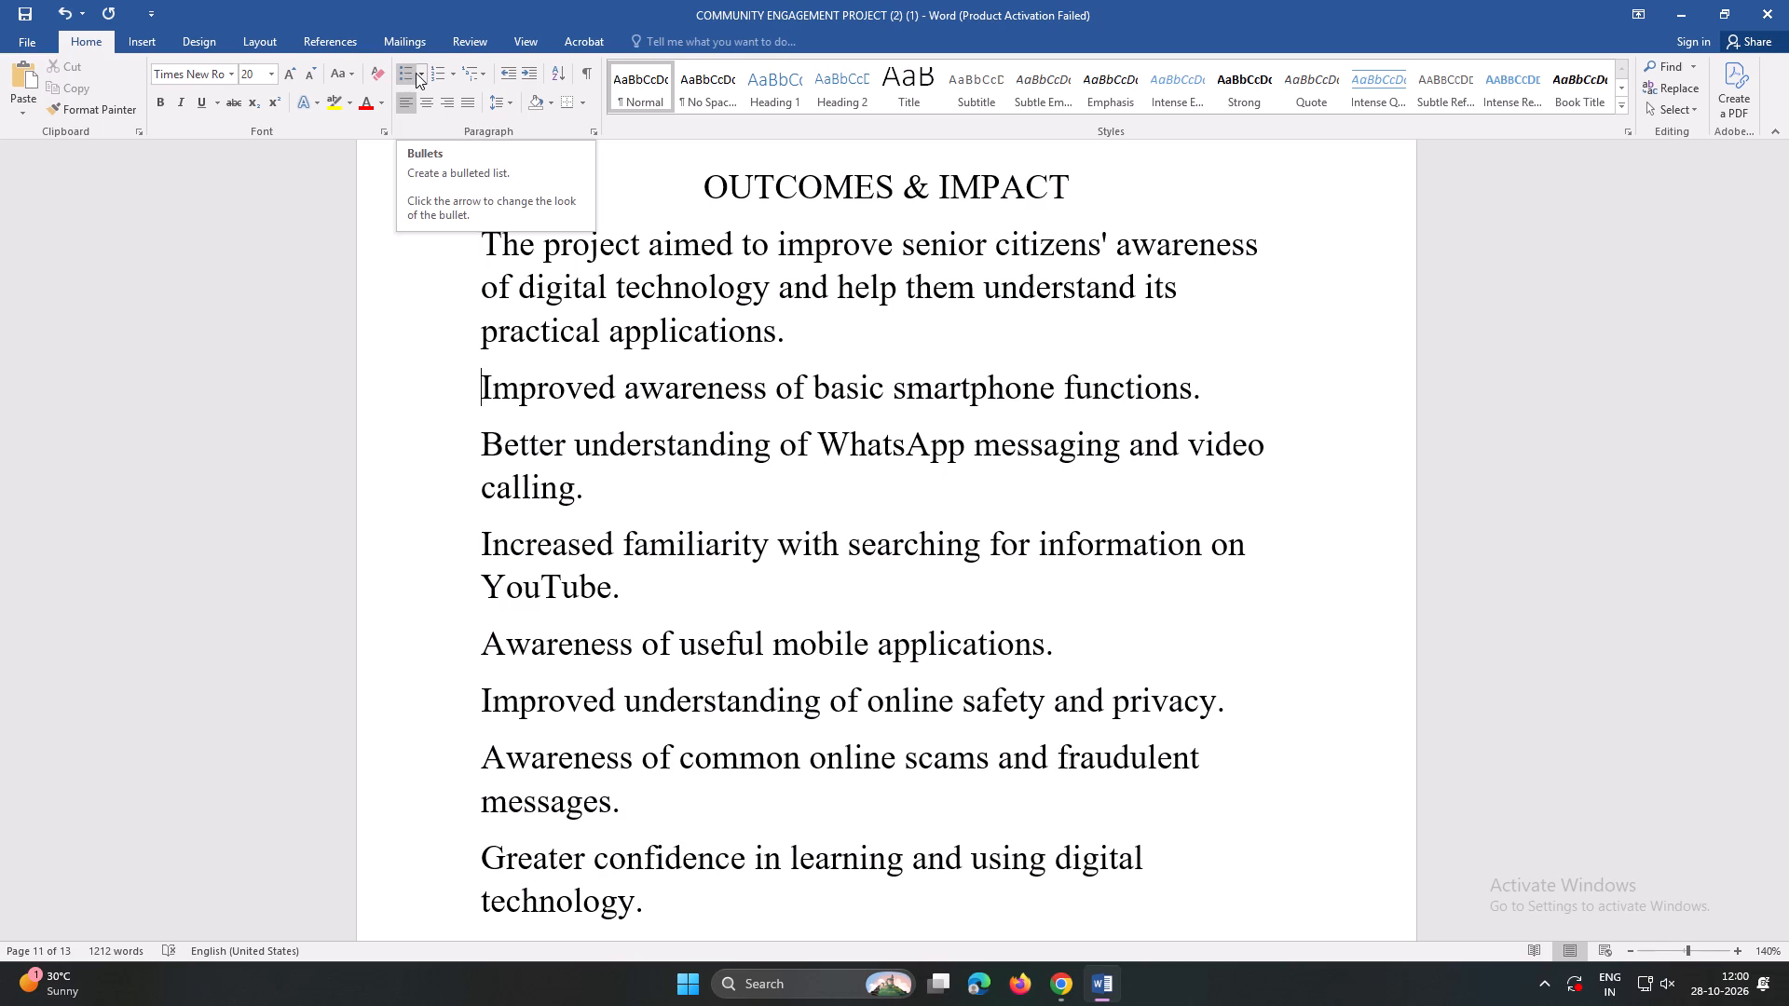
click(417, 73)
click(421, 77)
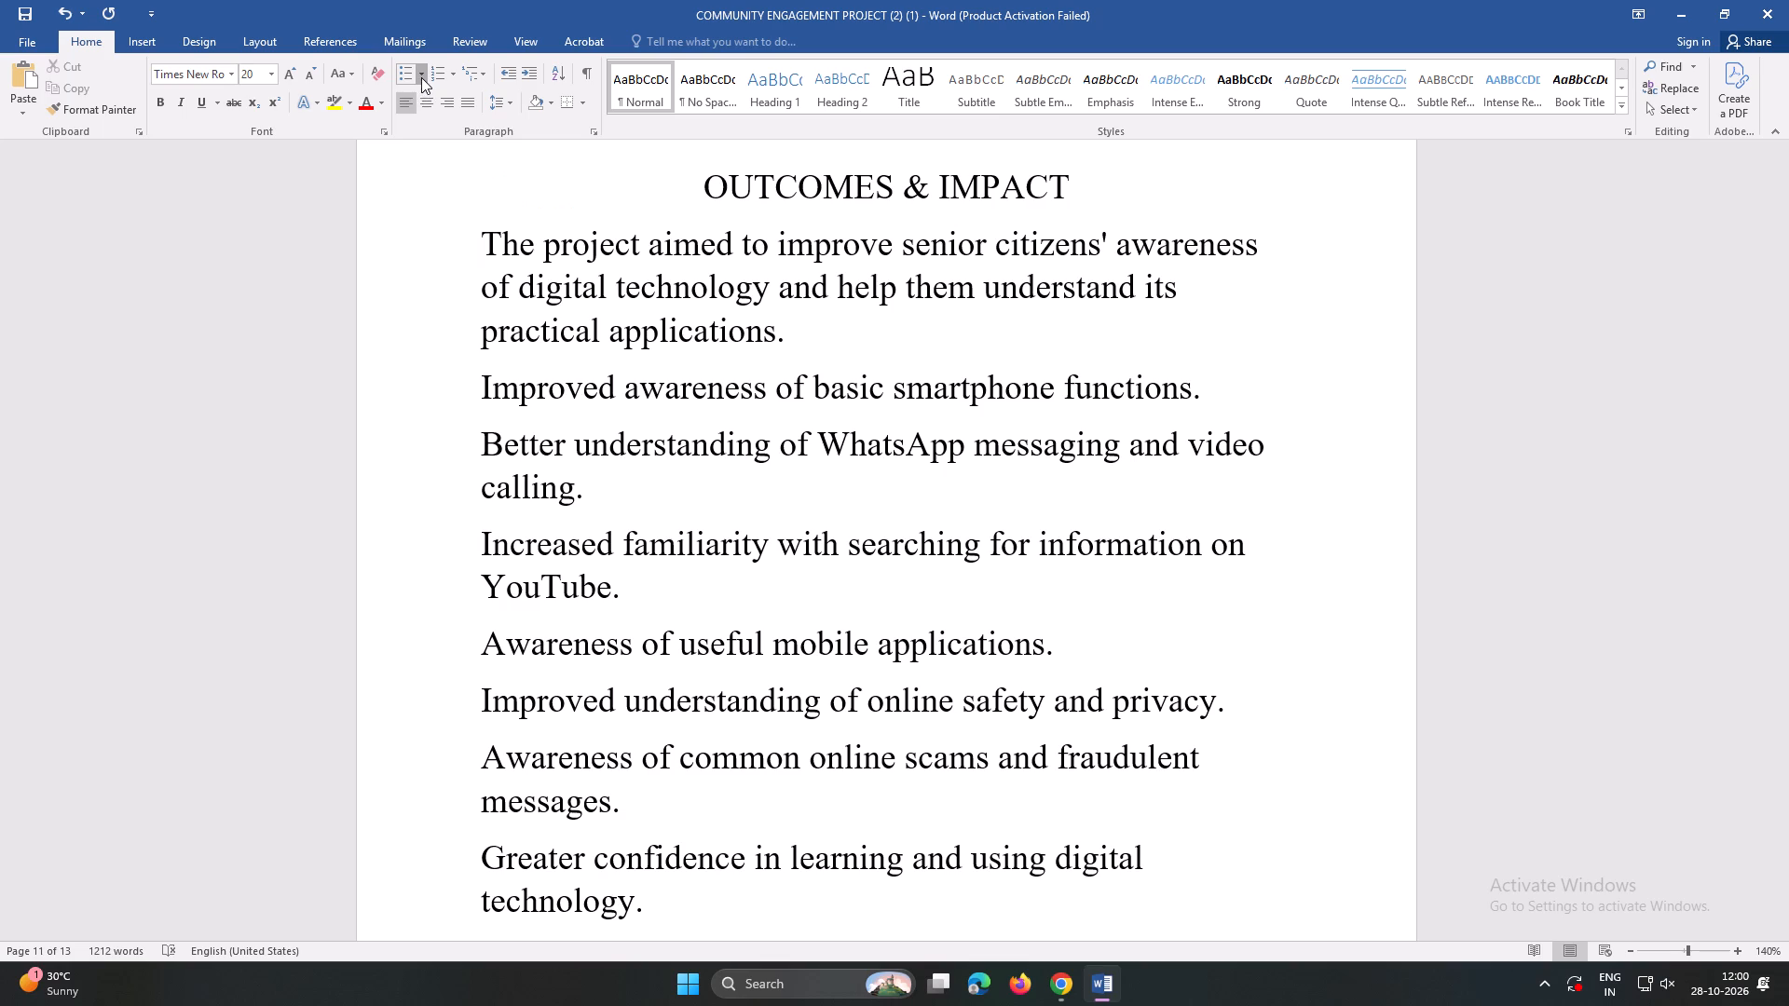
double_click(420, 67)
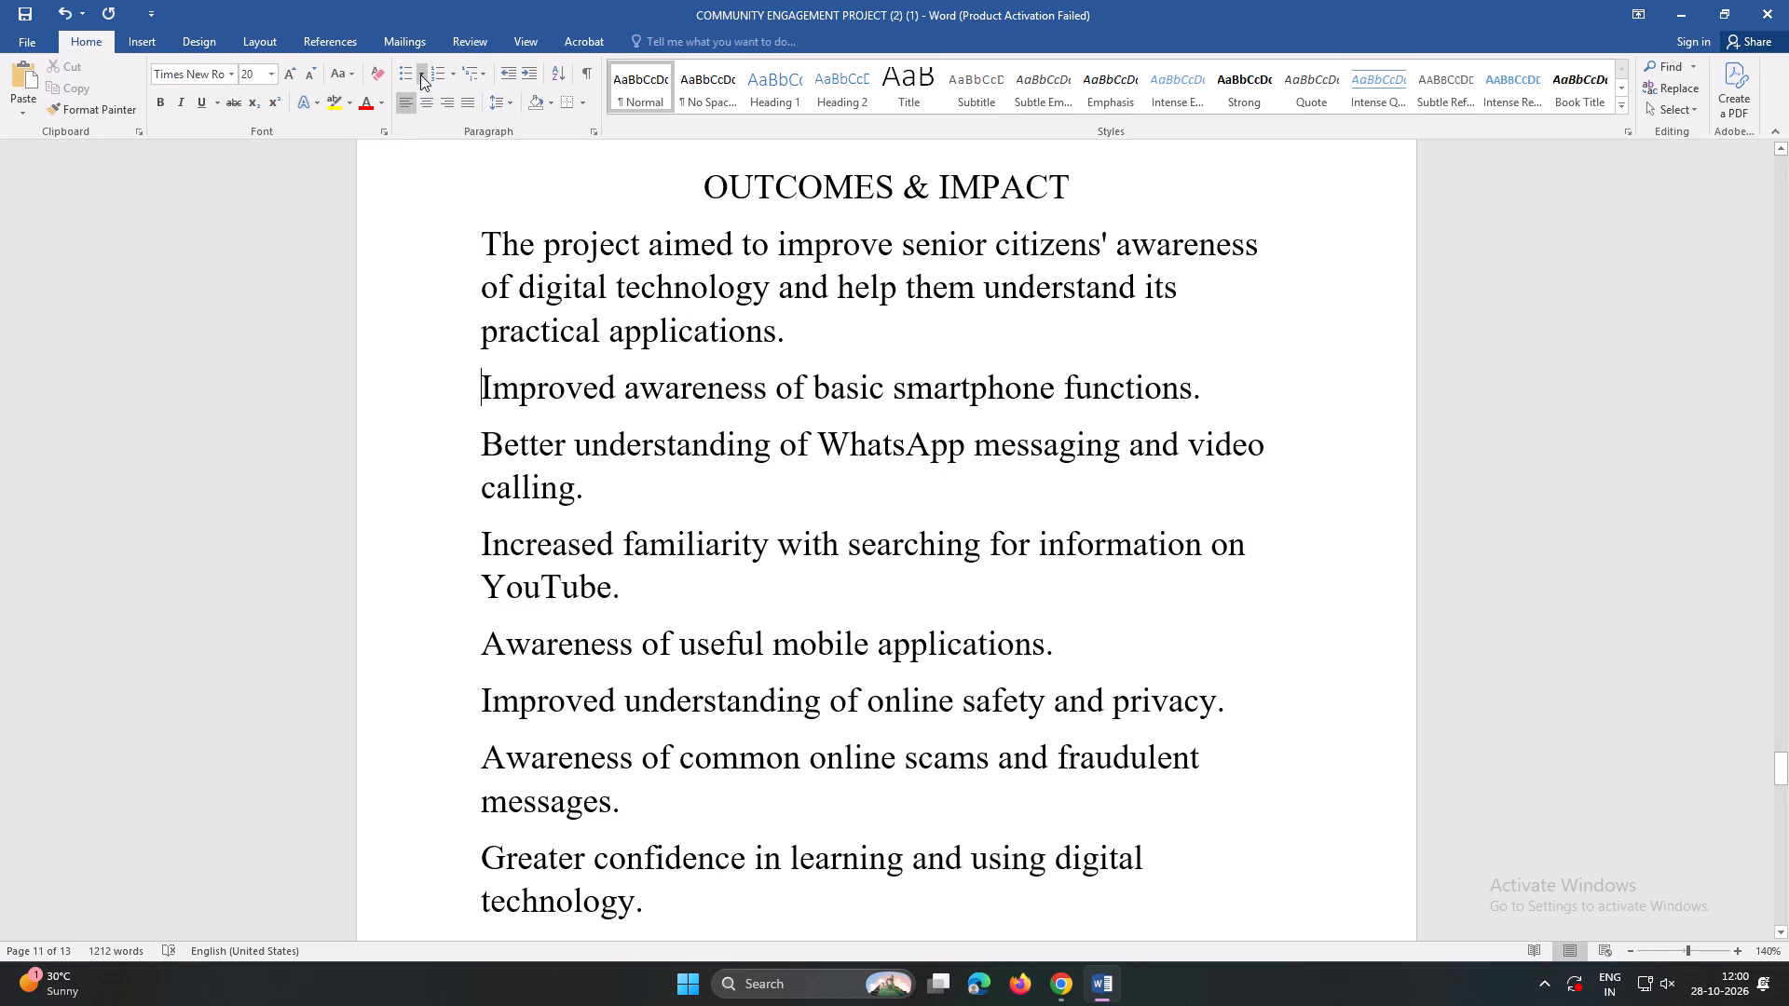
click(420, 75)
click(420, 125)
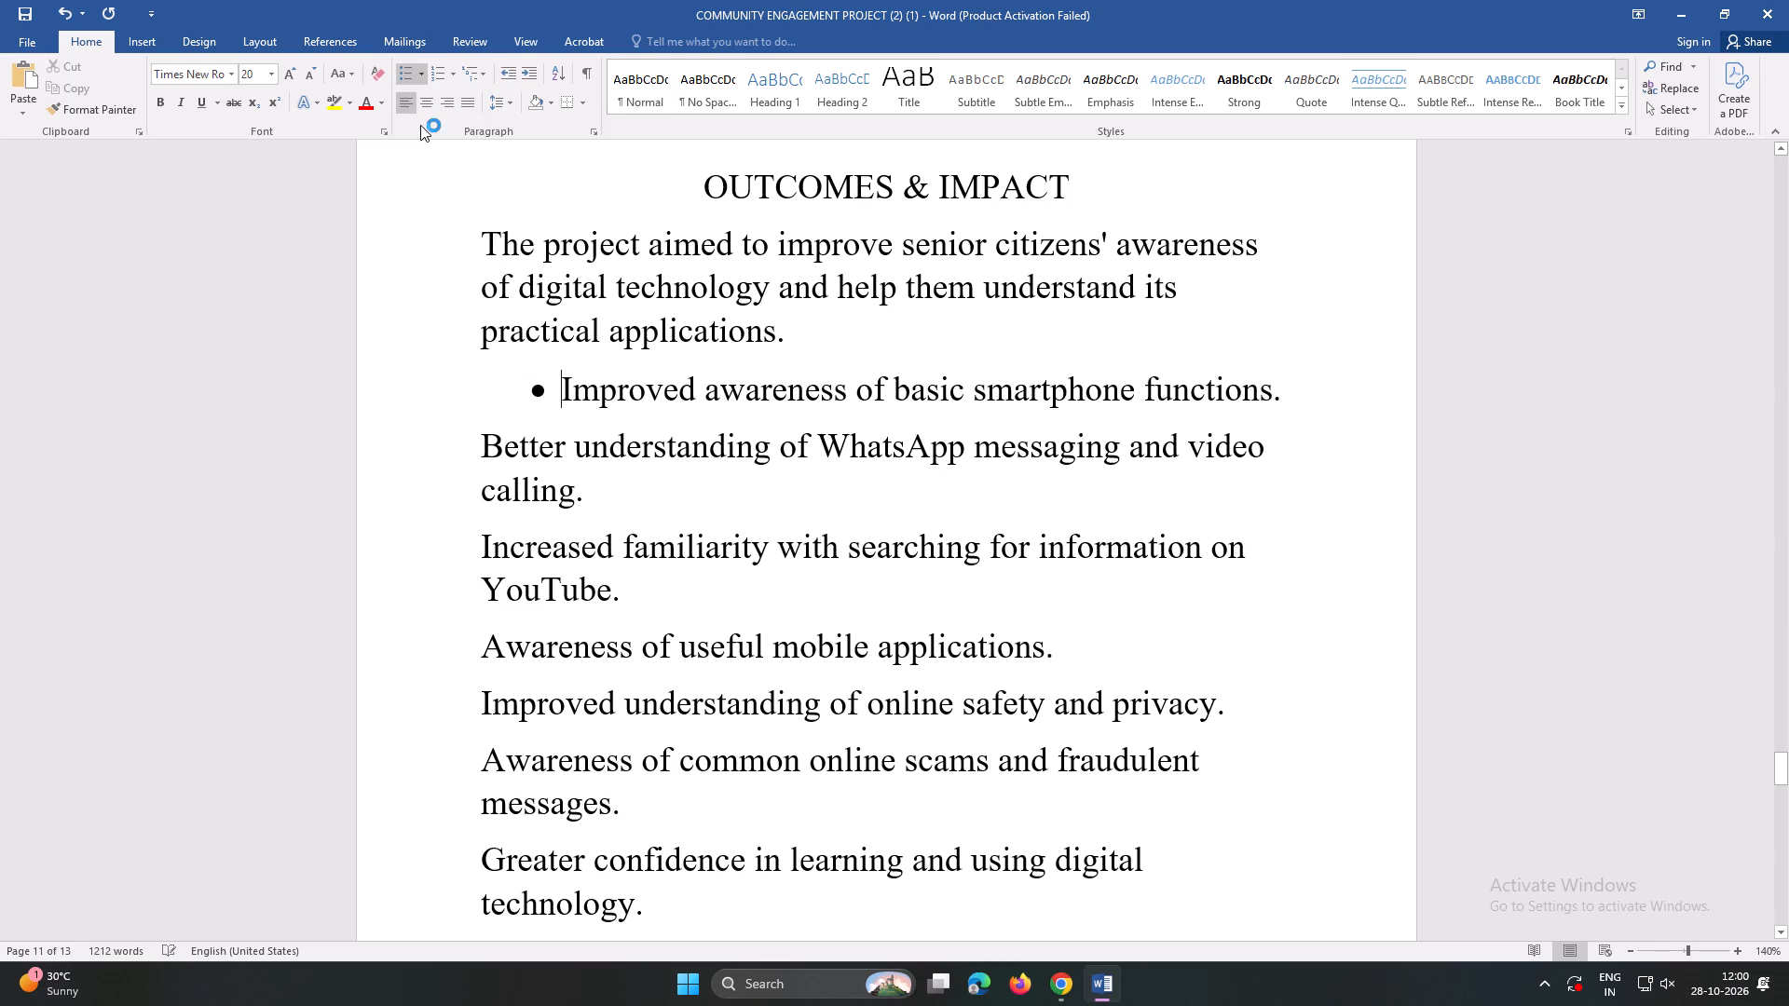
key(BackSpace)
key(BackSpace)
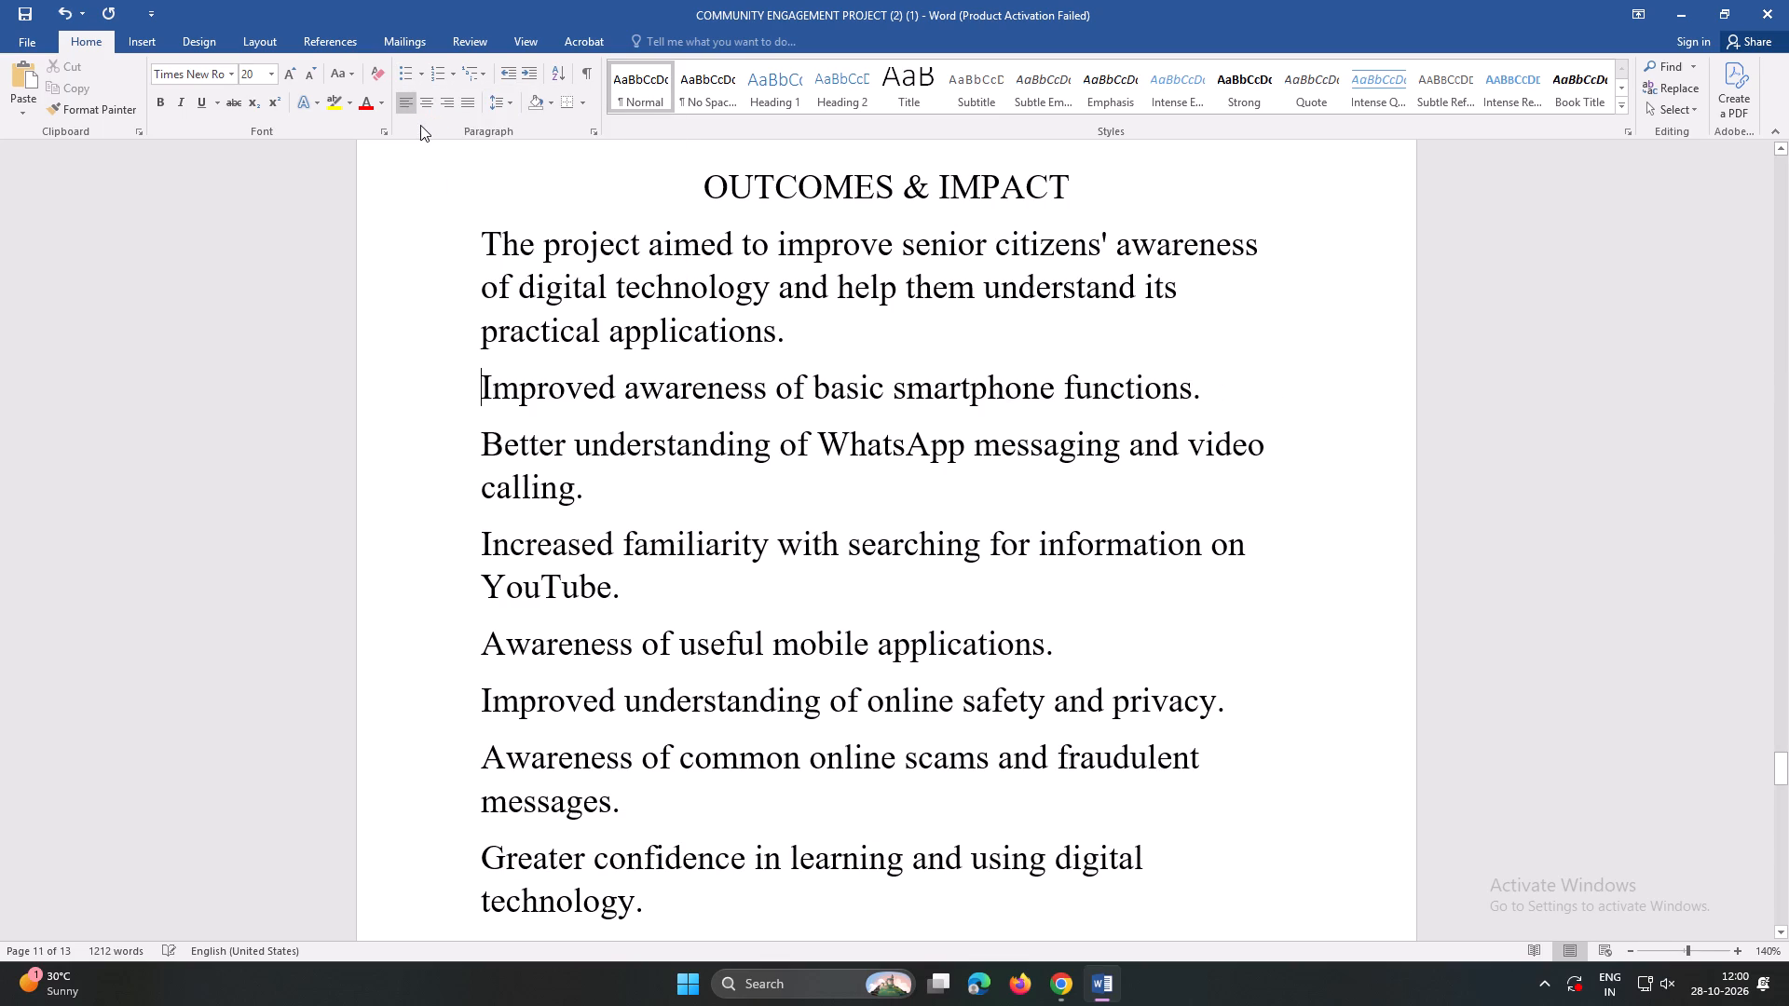
Number the first four outcome lines manually "1." to "4.", from basic smartphone functions through useful mobile applications.
key(1)
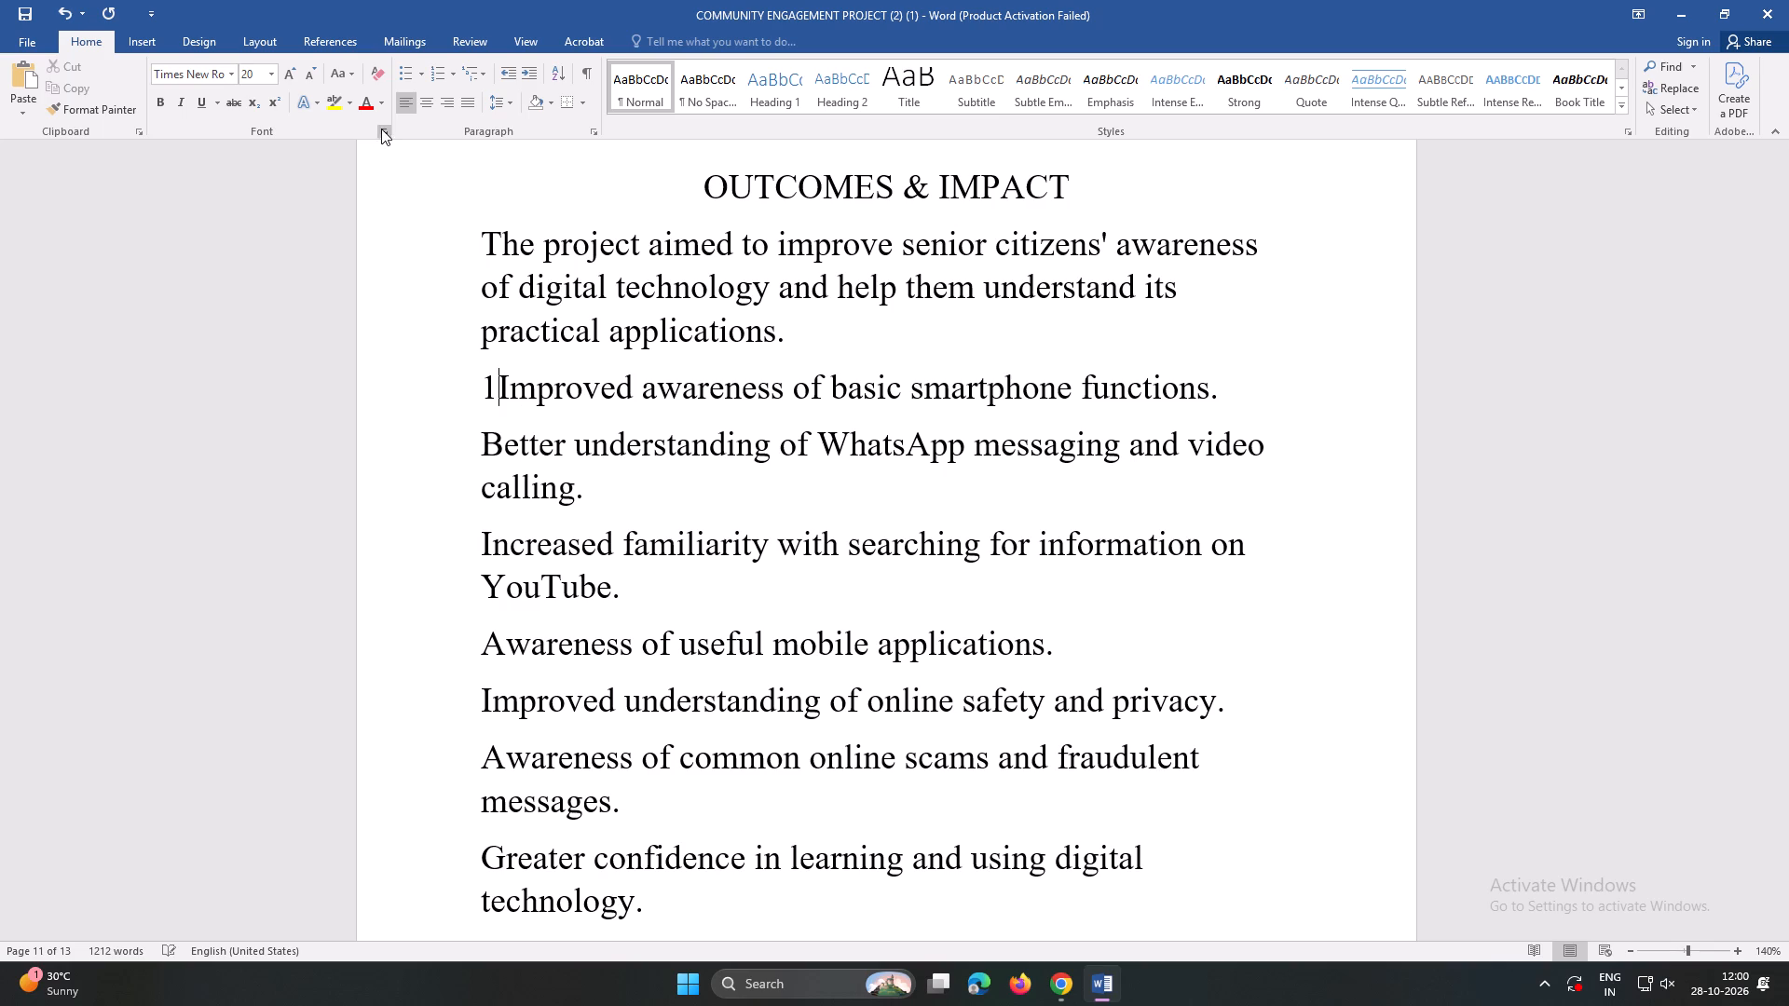
key(period)
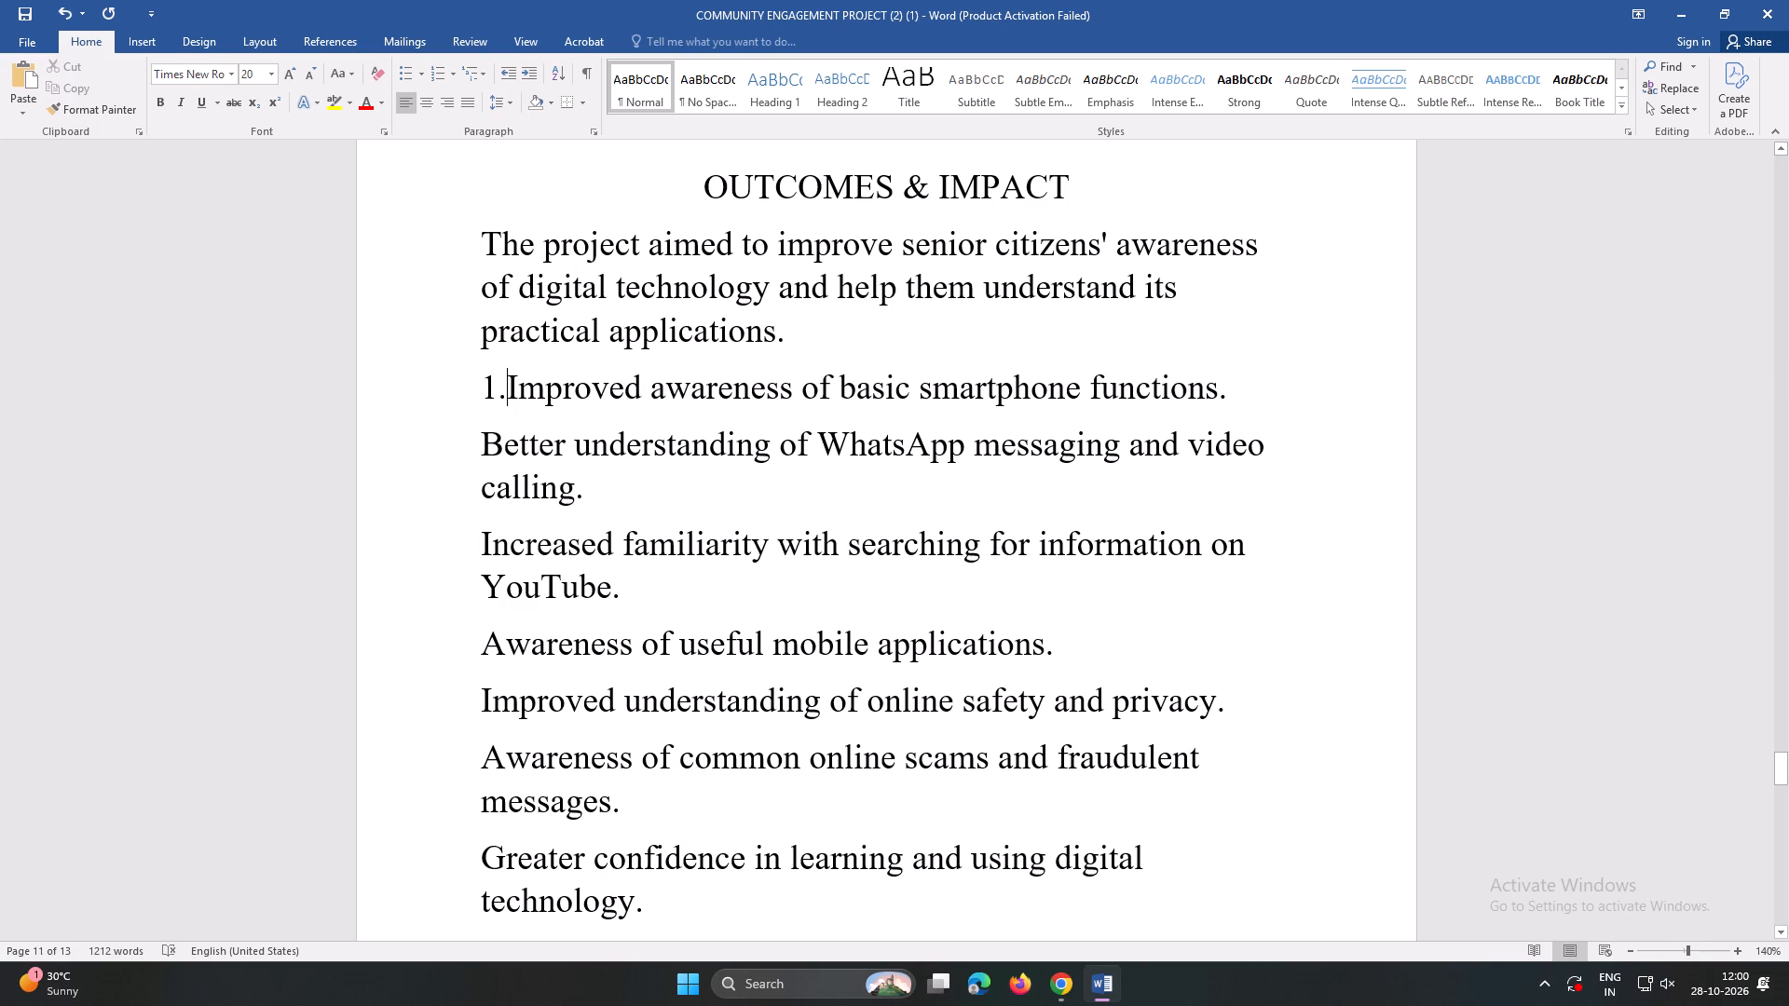
click(484, 429)
key(2)
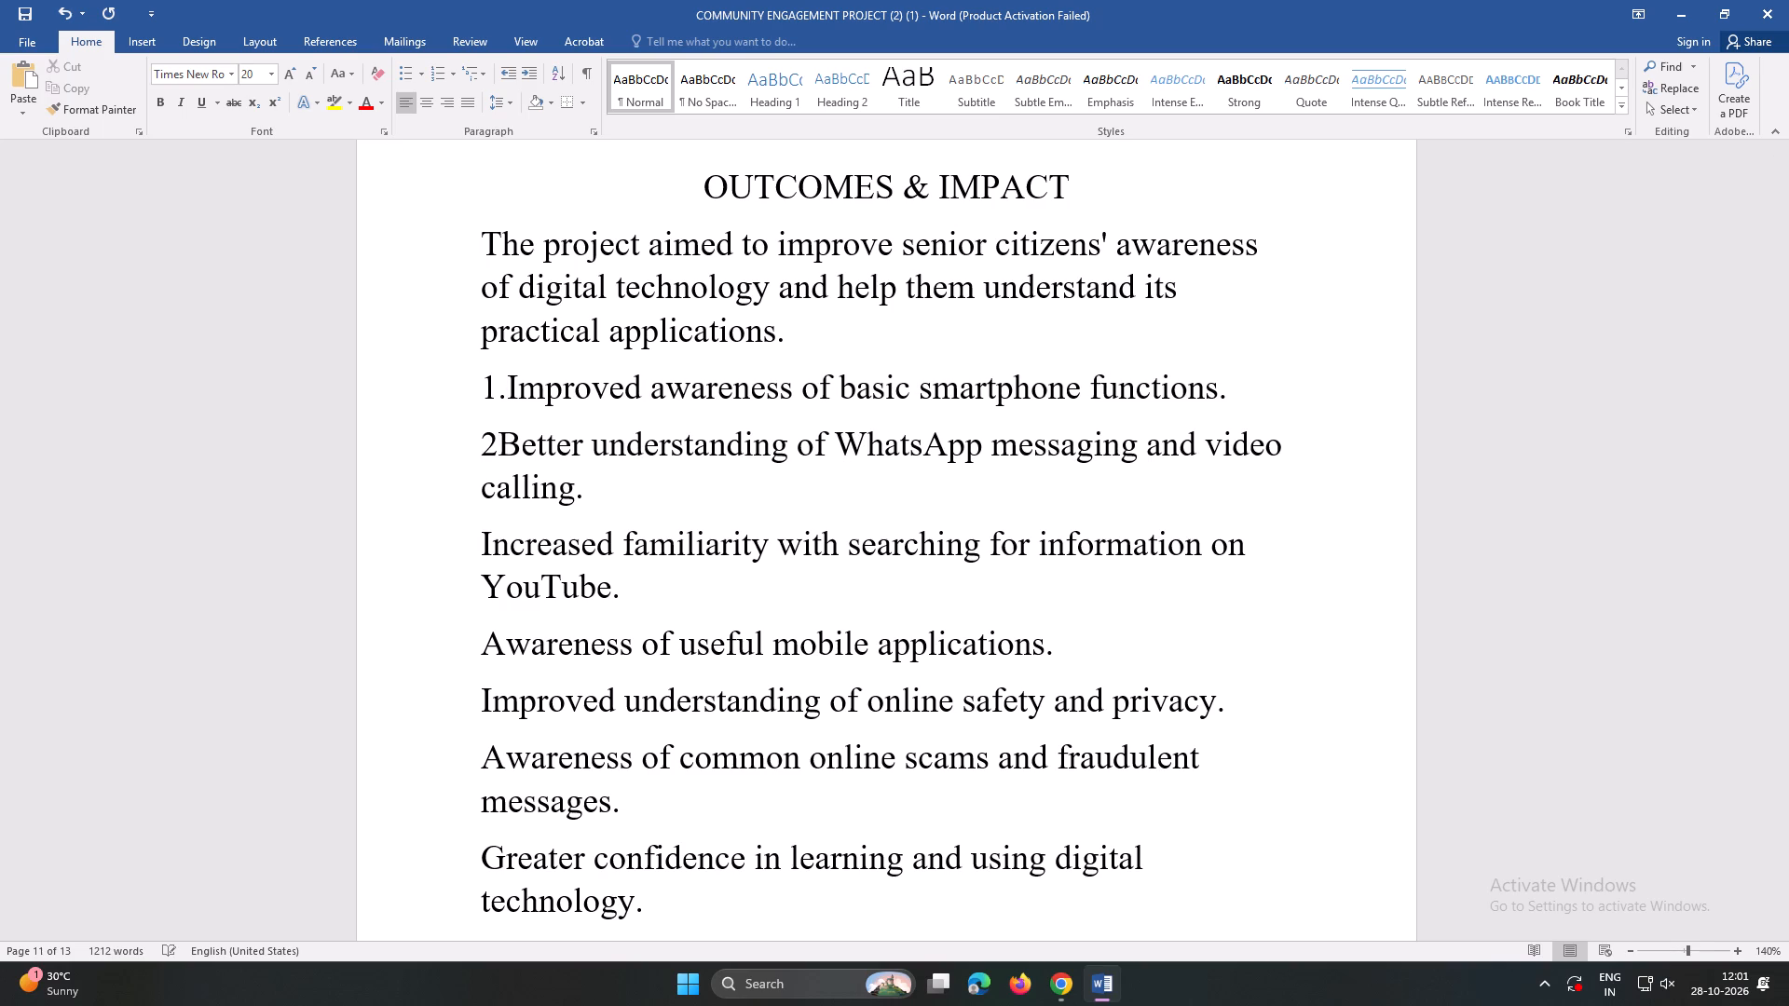
key(period)
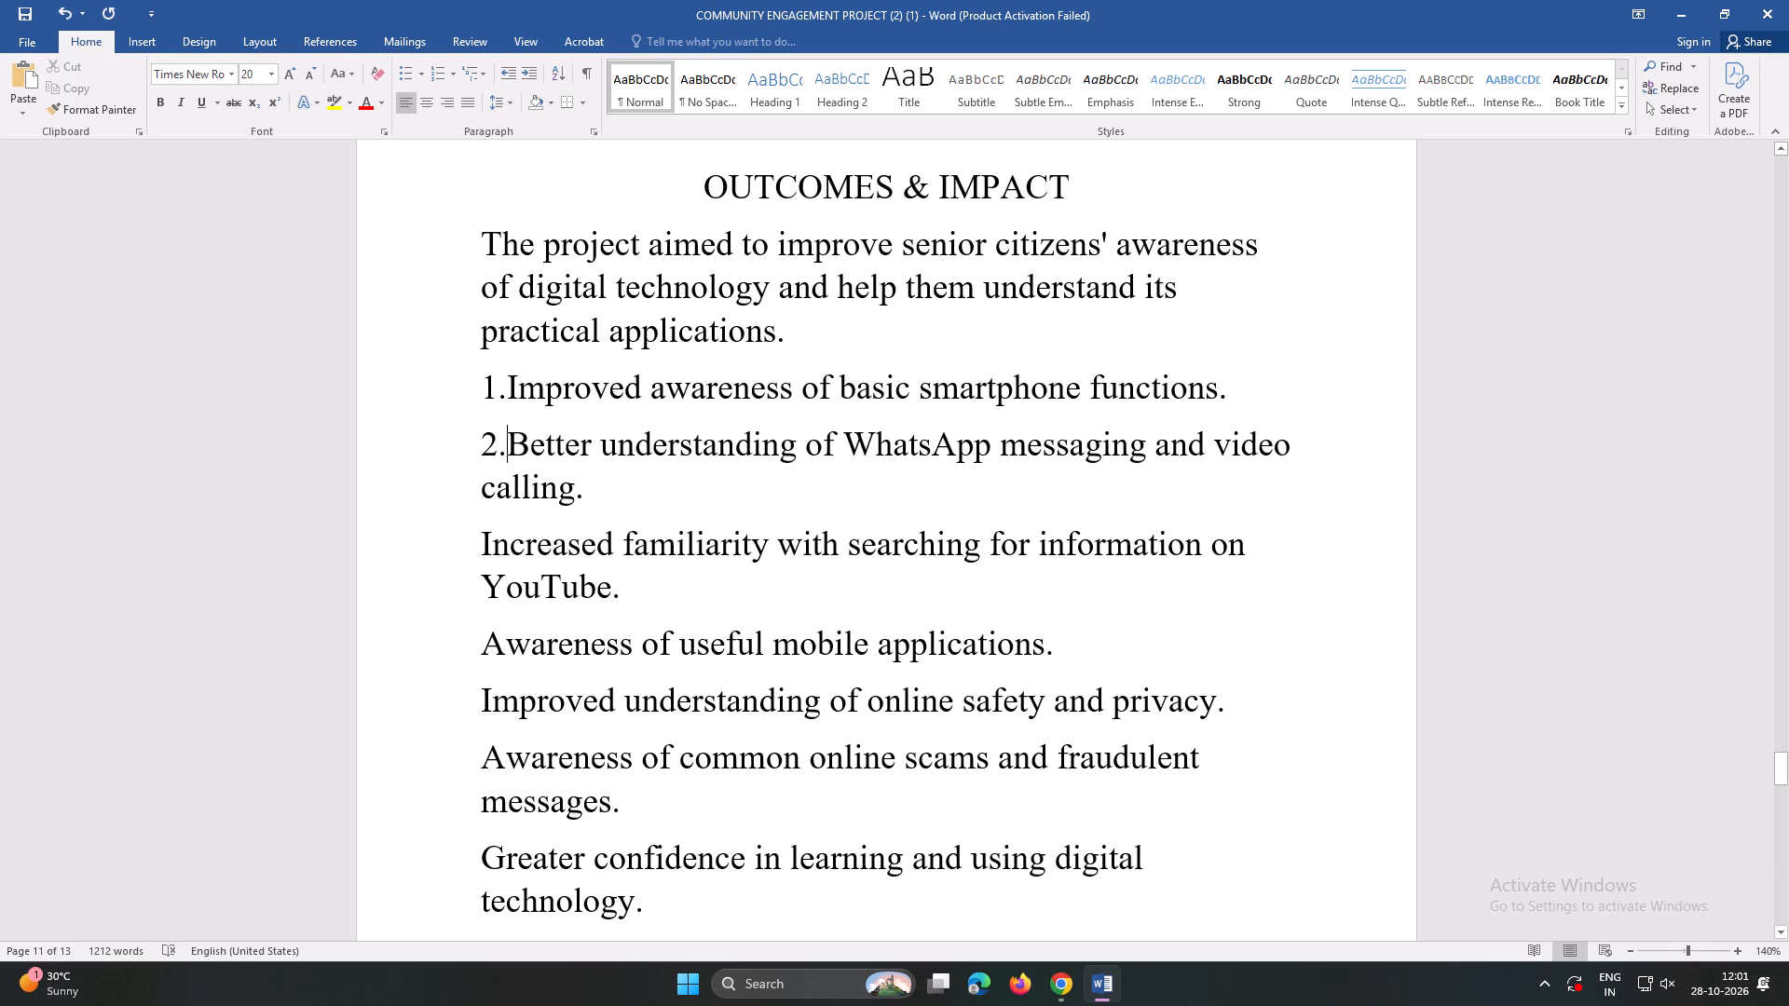
click(483, 541)
text(3.)
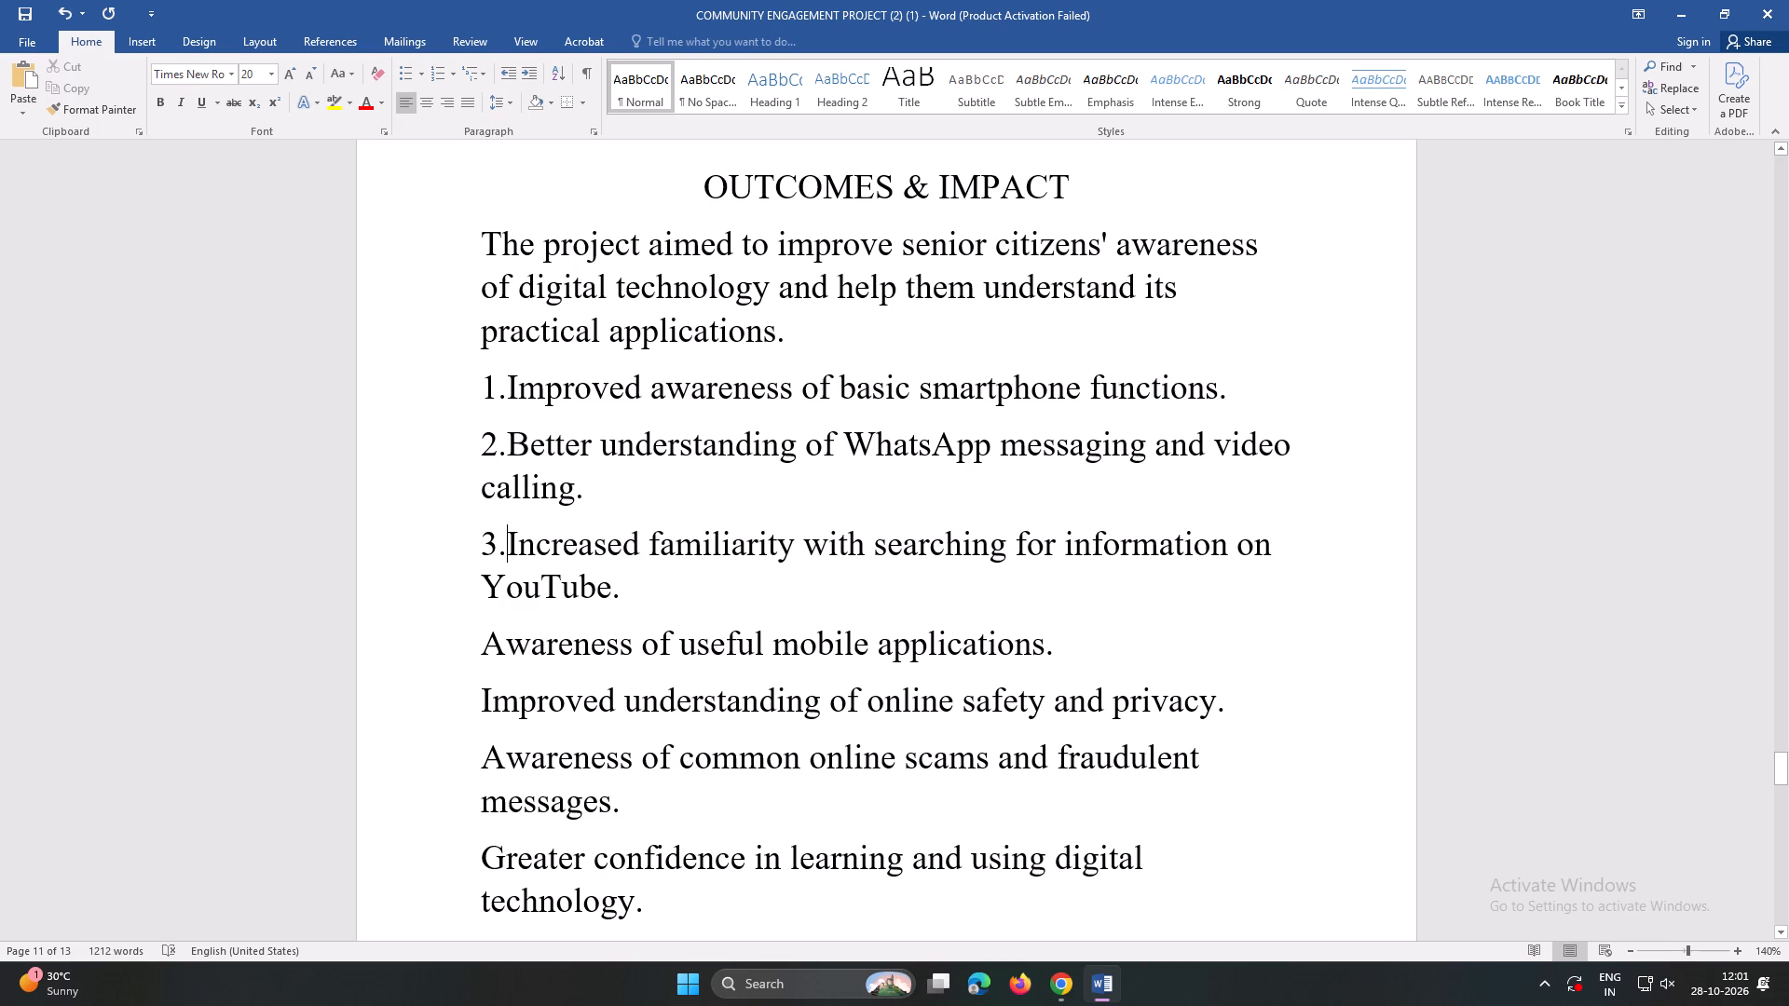
click(485, 643)
key(4)
key(period)
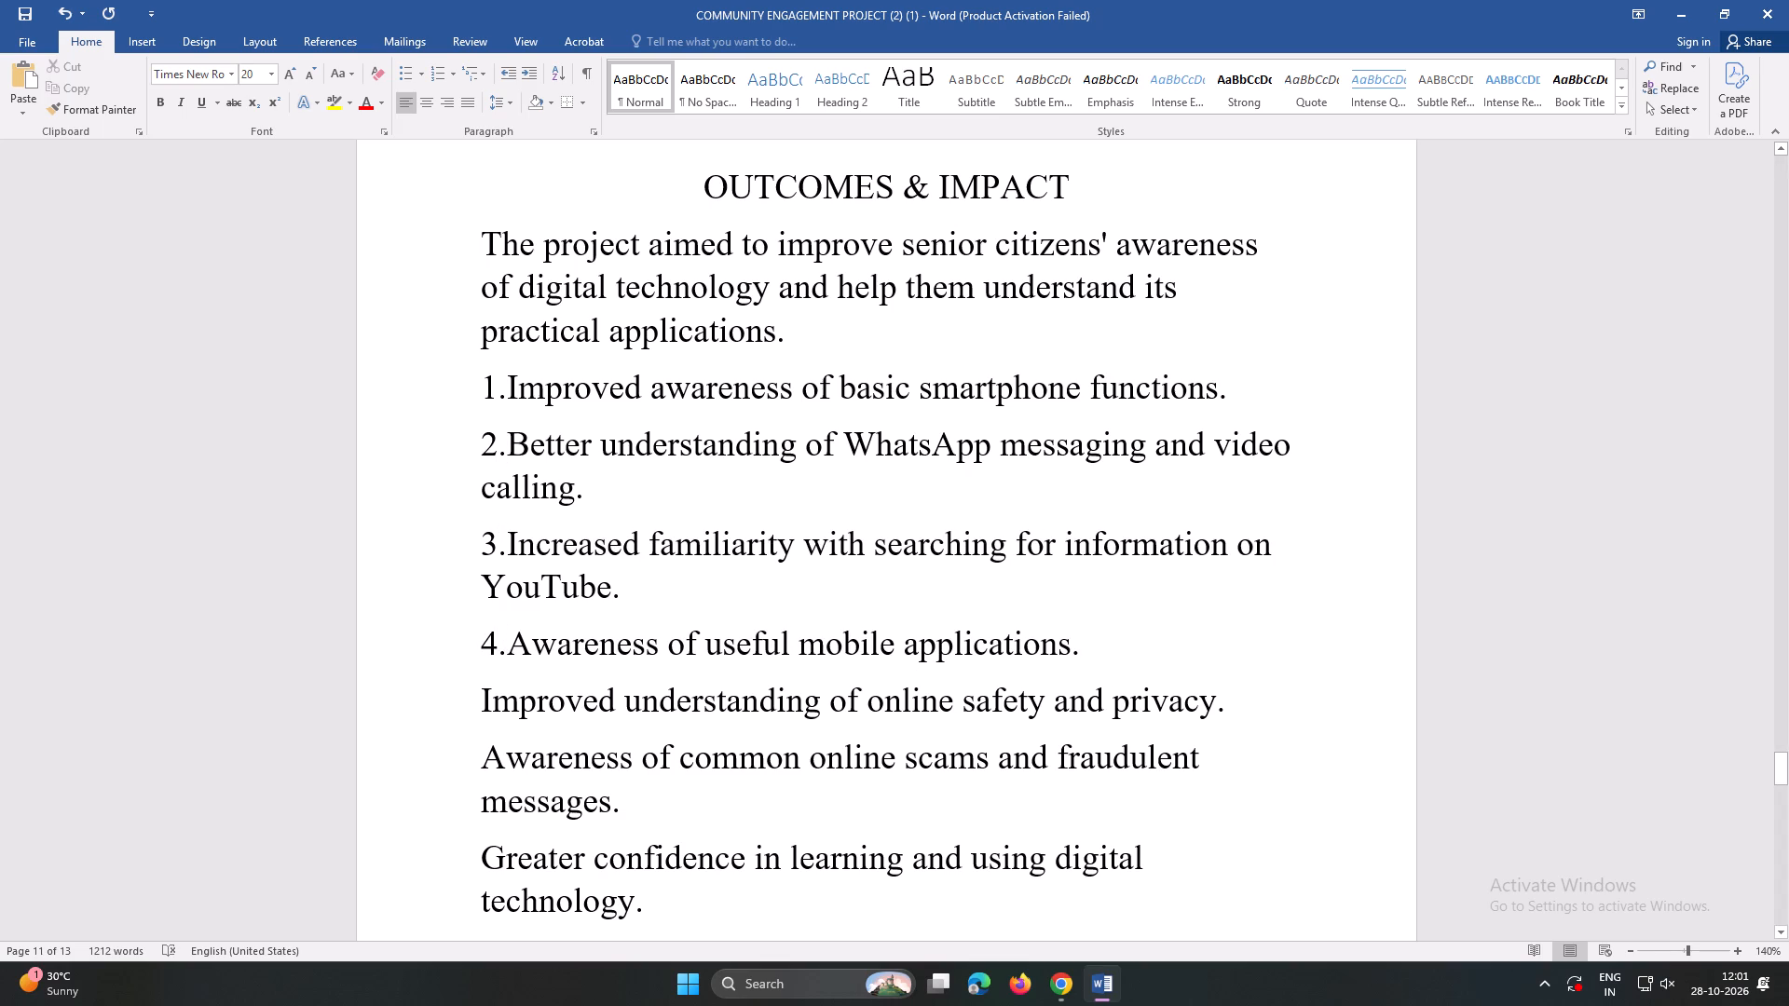
Number the remaining four outcome lines manually "5." to "8.", from online safety and privacy through the importance of digital communication.
click(480, 697)
key(5)
key(period)
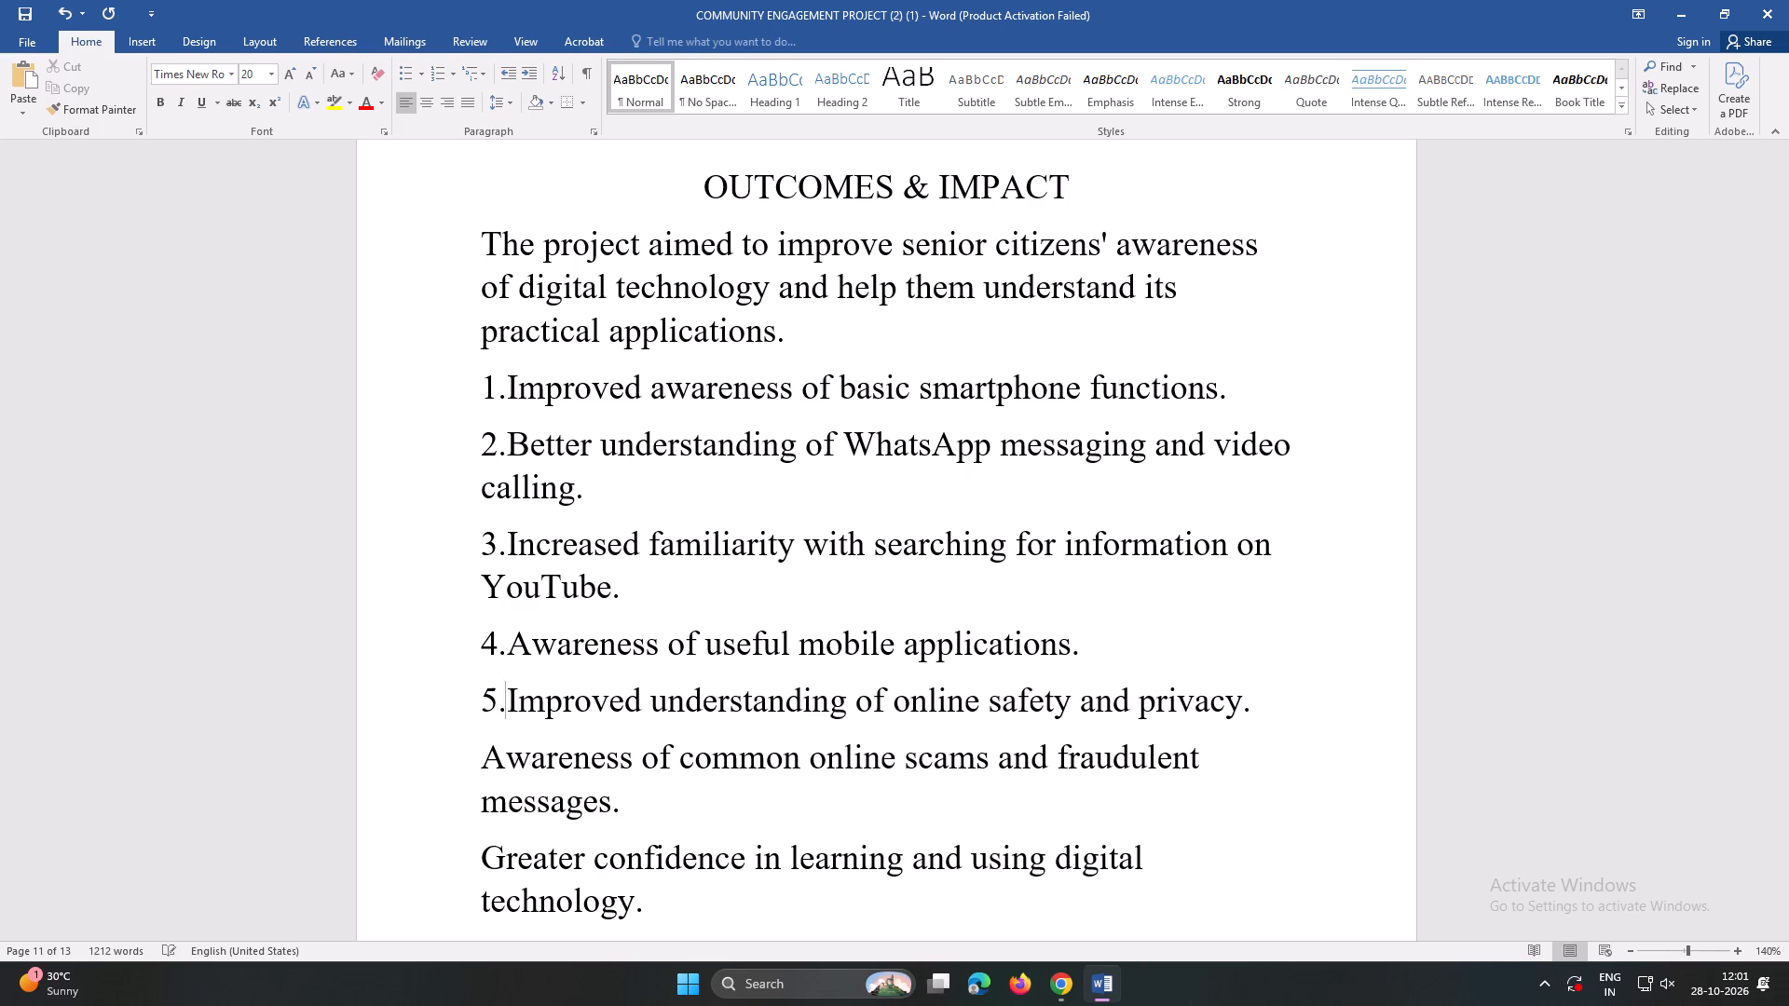
click(479, 765)
text(6.)
scroll(484, 748, down, 6)
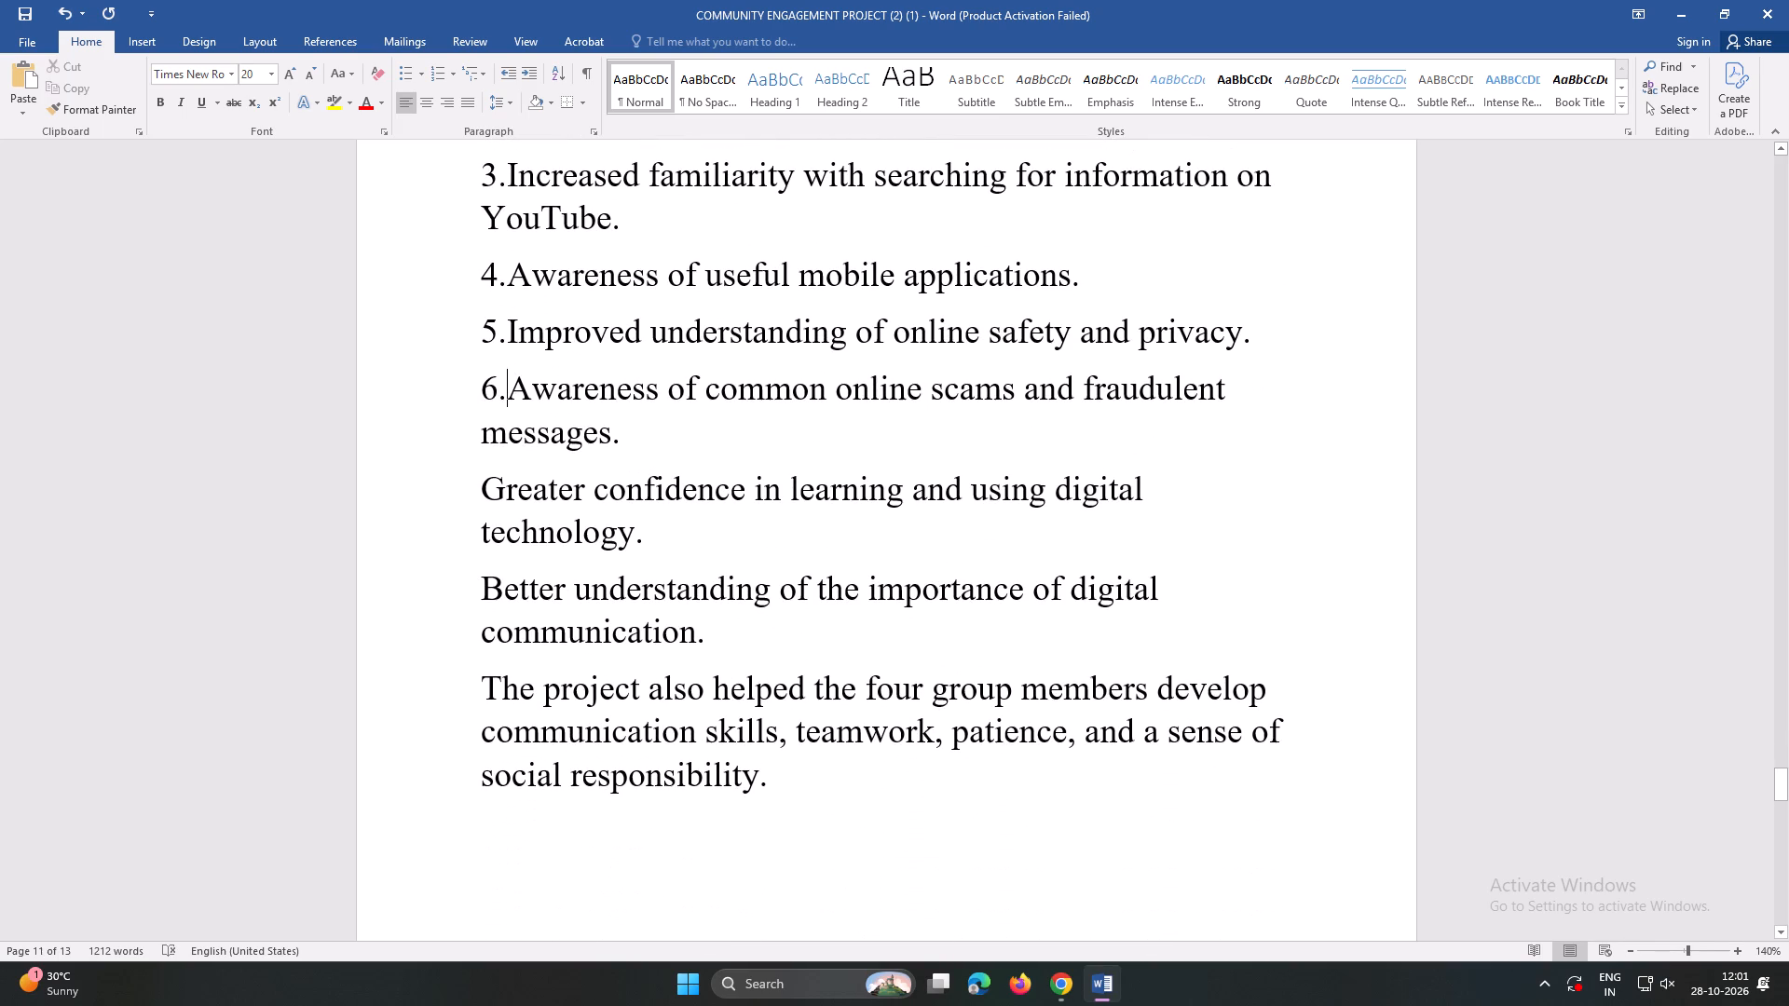
click(471, 483)
text(7.)
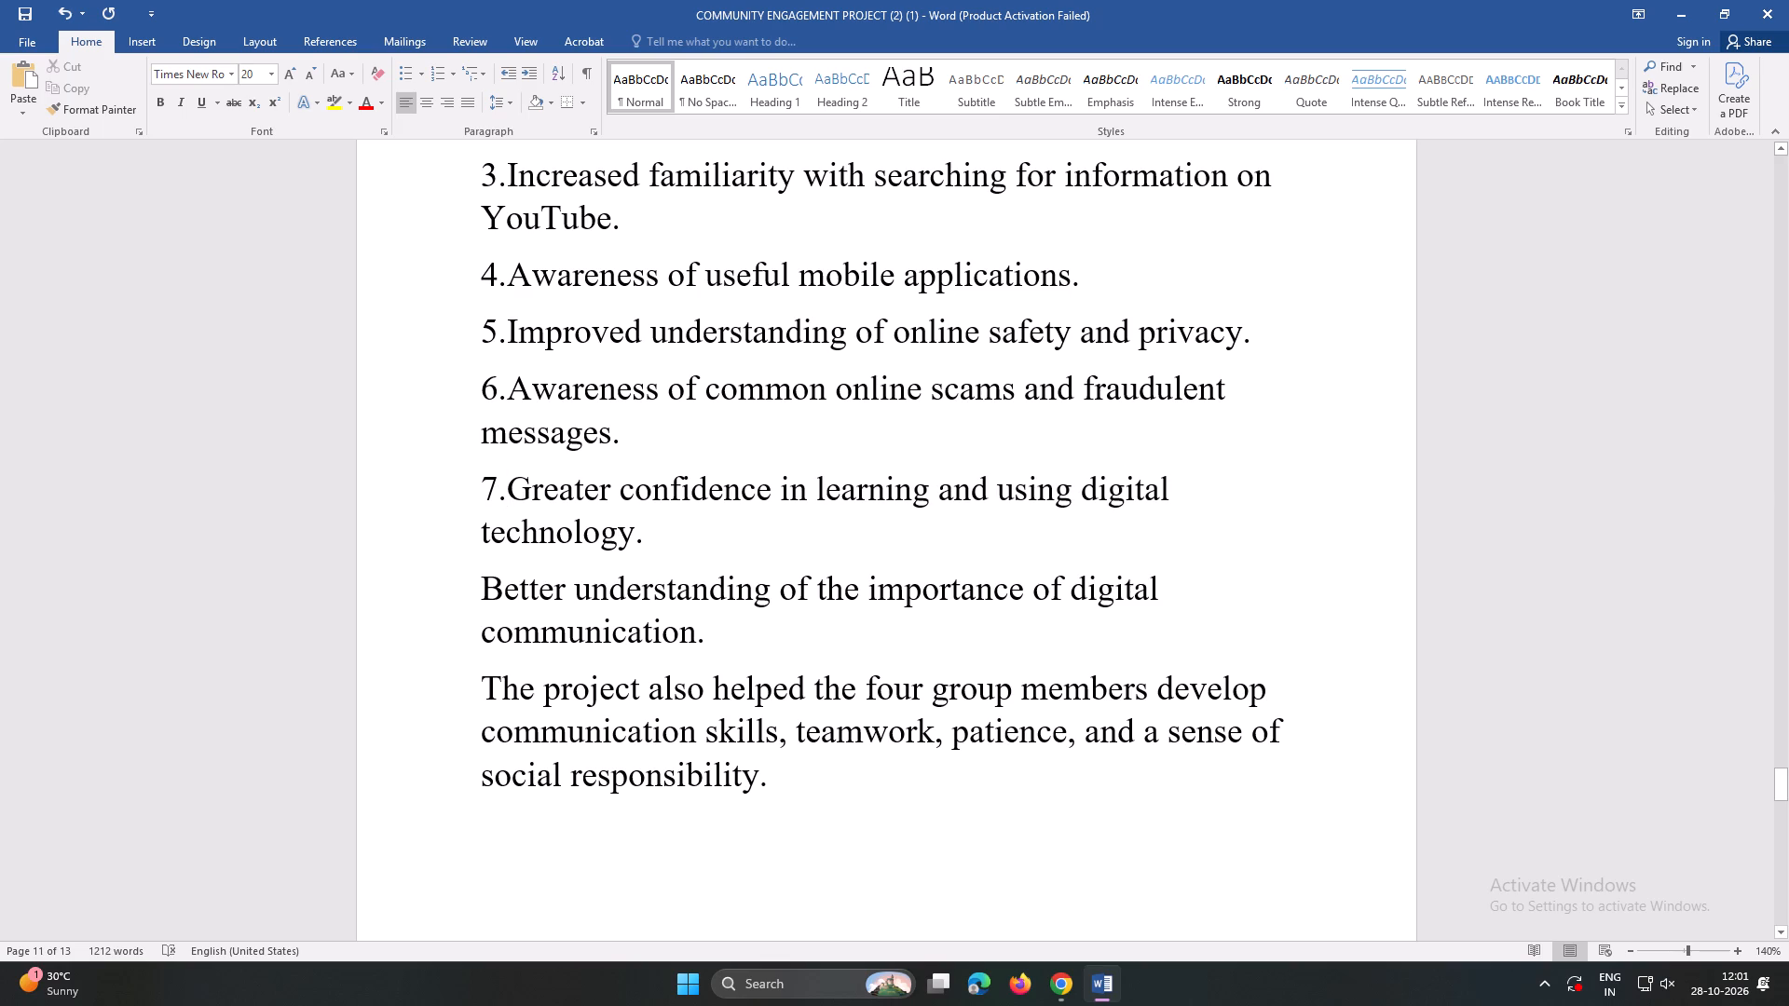
click(477, 574)
key(8)
key(period)
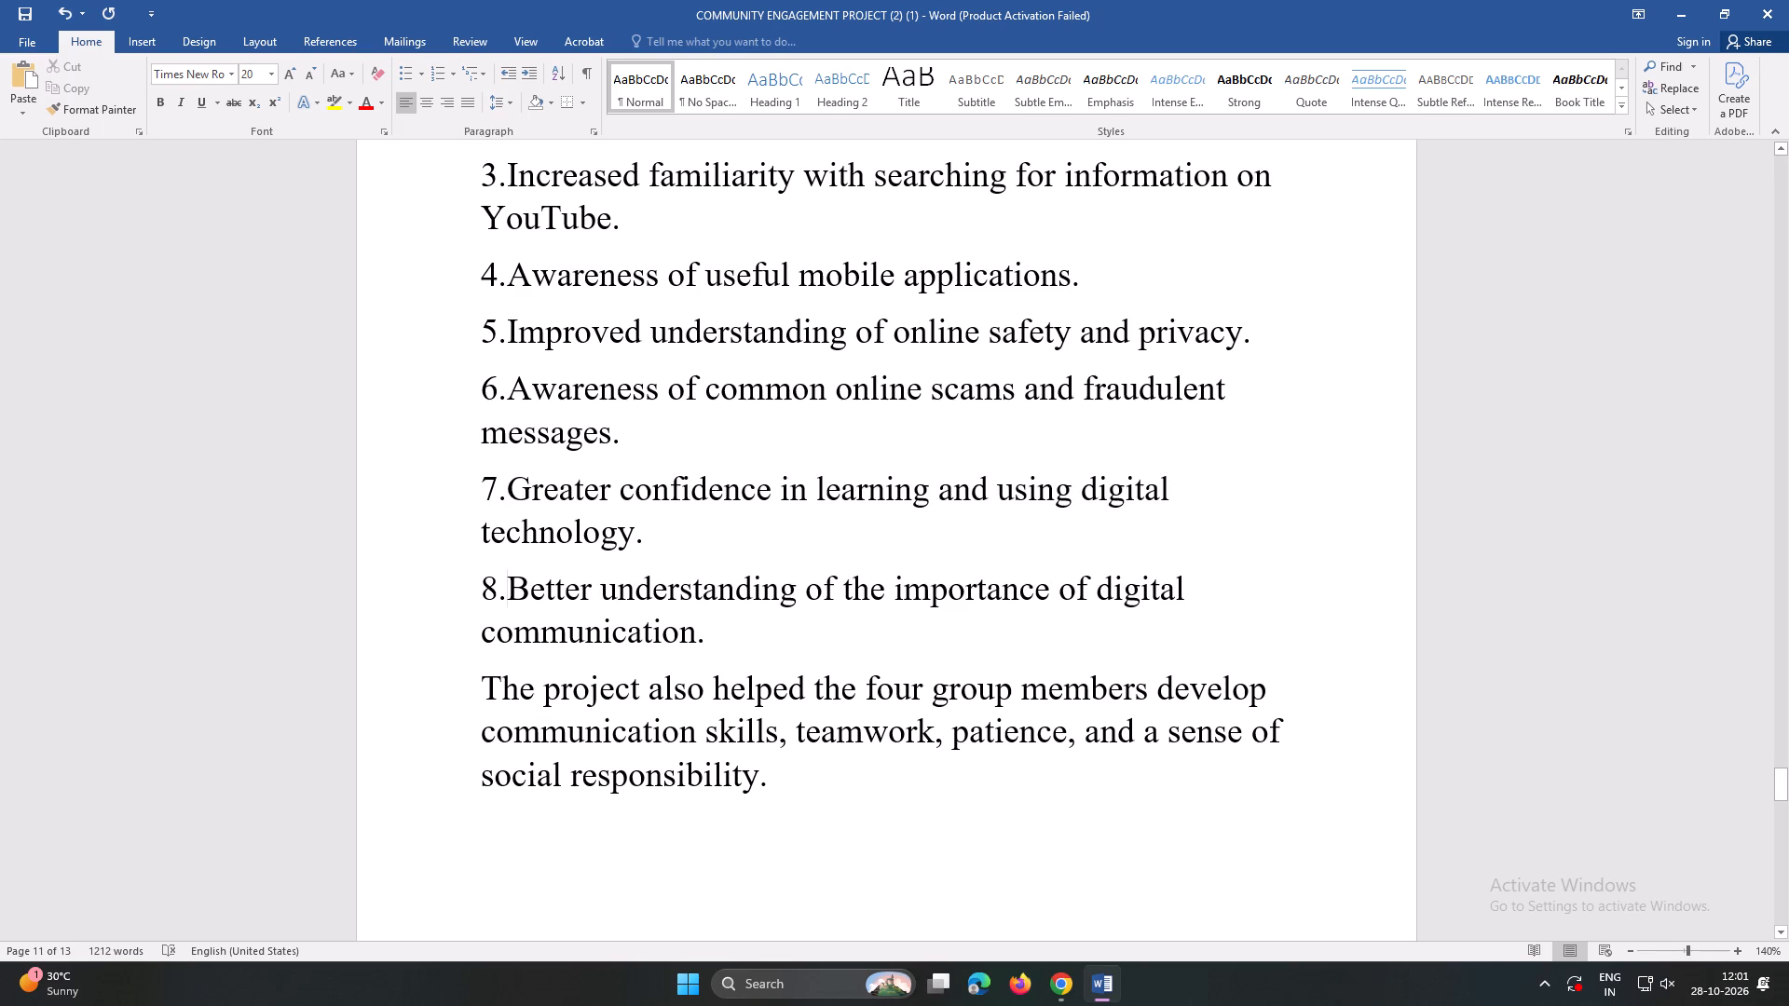
Delete the paragraph beginning "The actual impact of the activities can be described further" and the empty line after it on page 12.
scroll(481, 557, down, 12)
scroll(491, 537, up, 3)
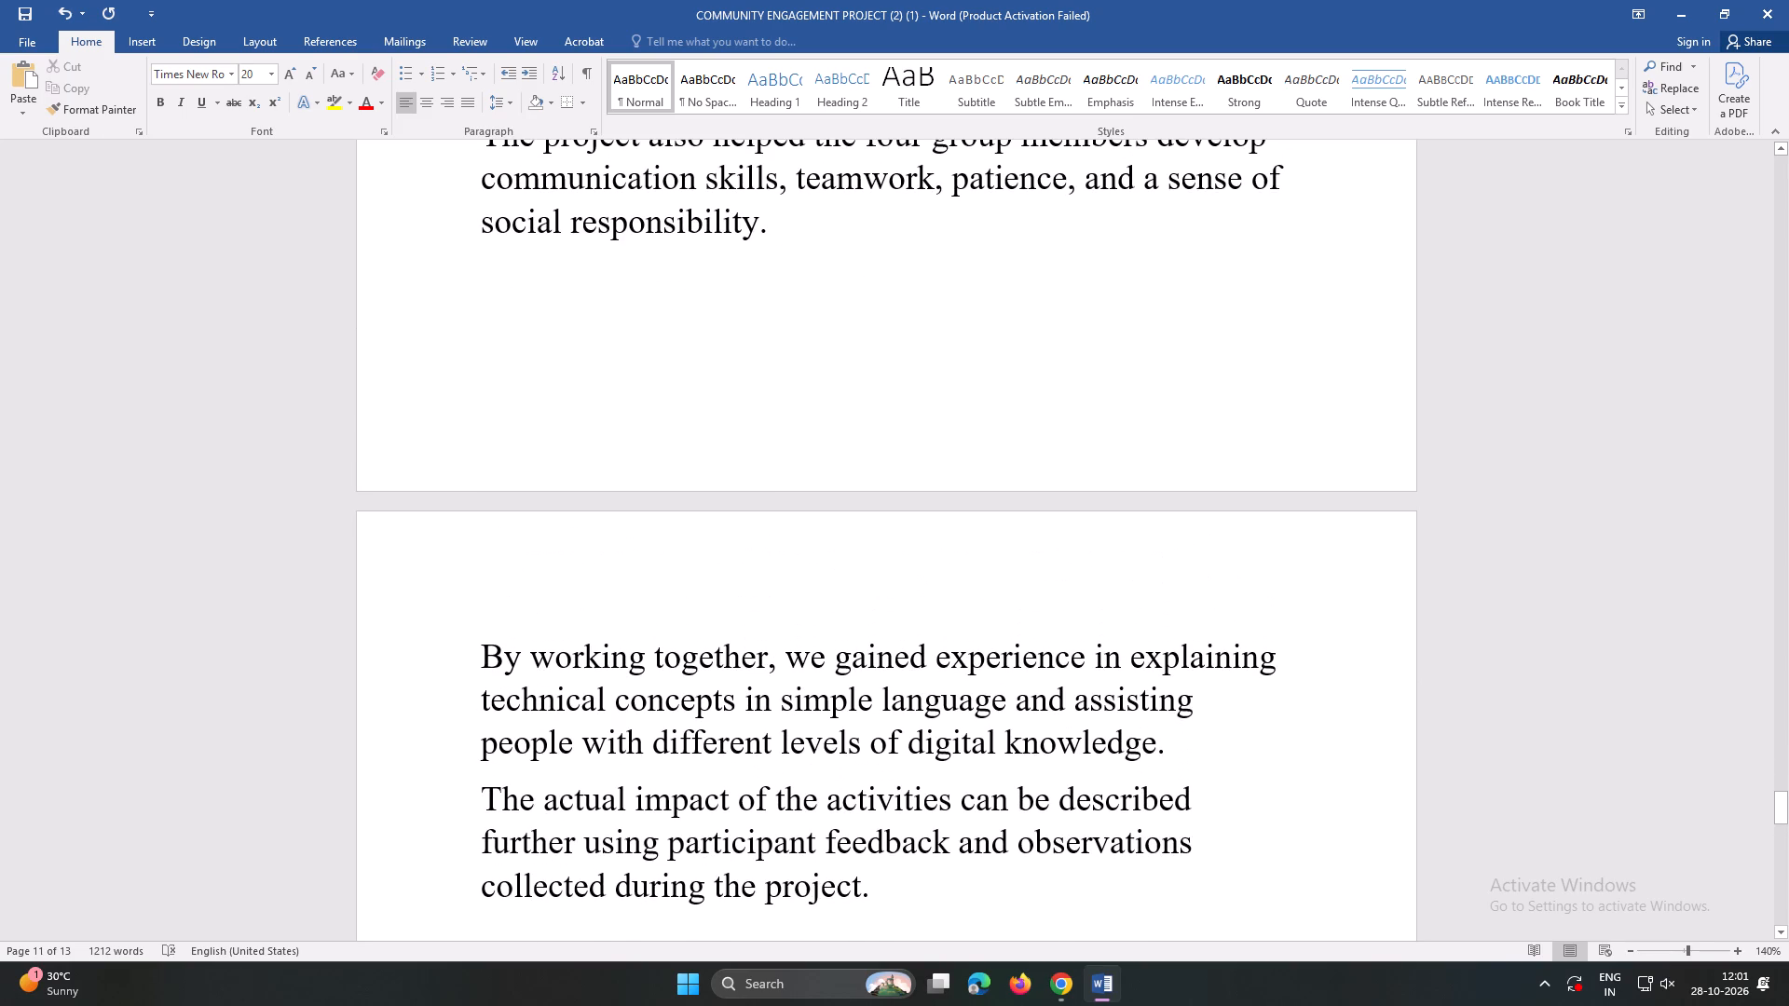
scroll(499, 528, down, 2)
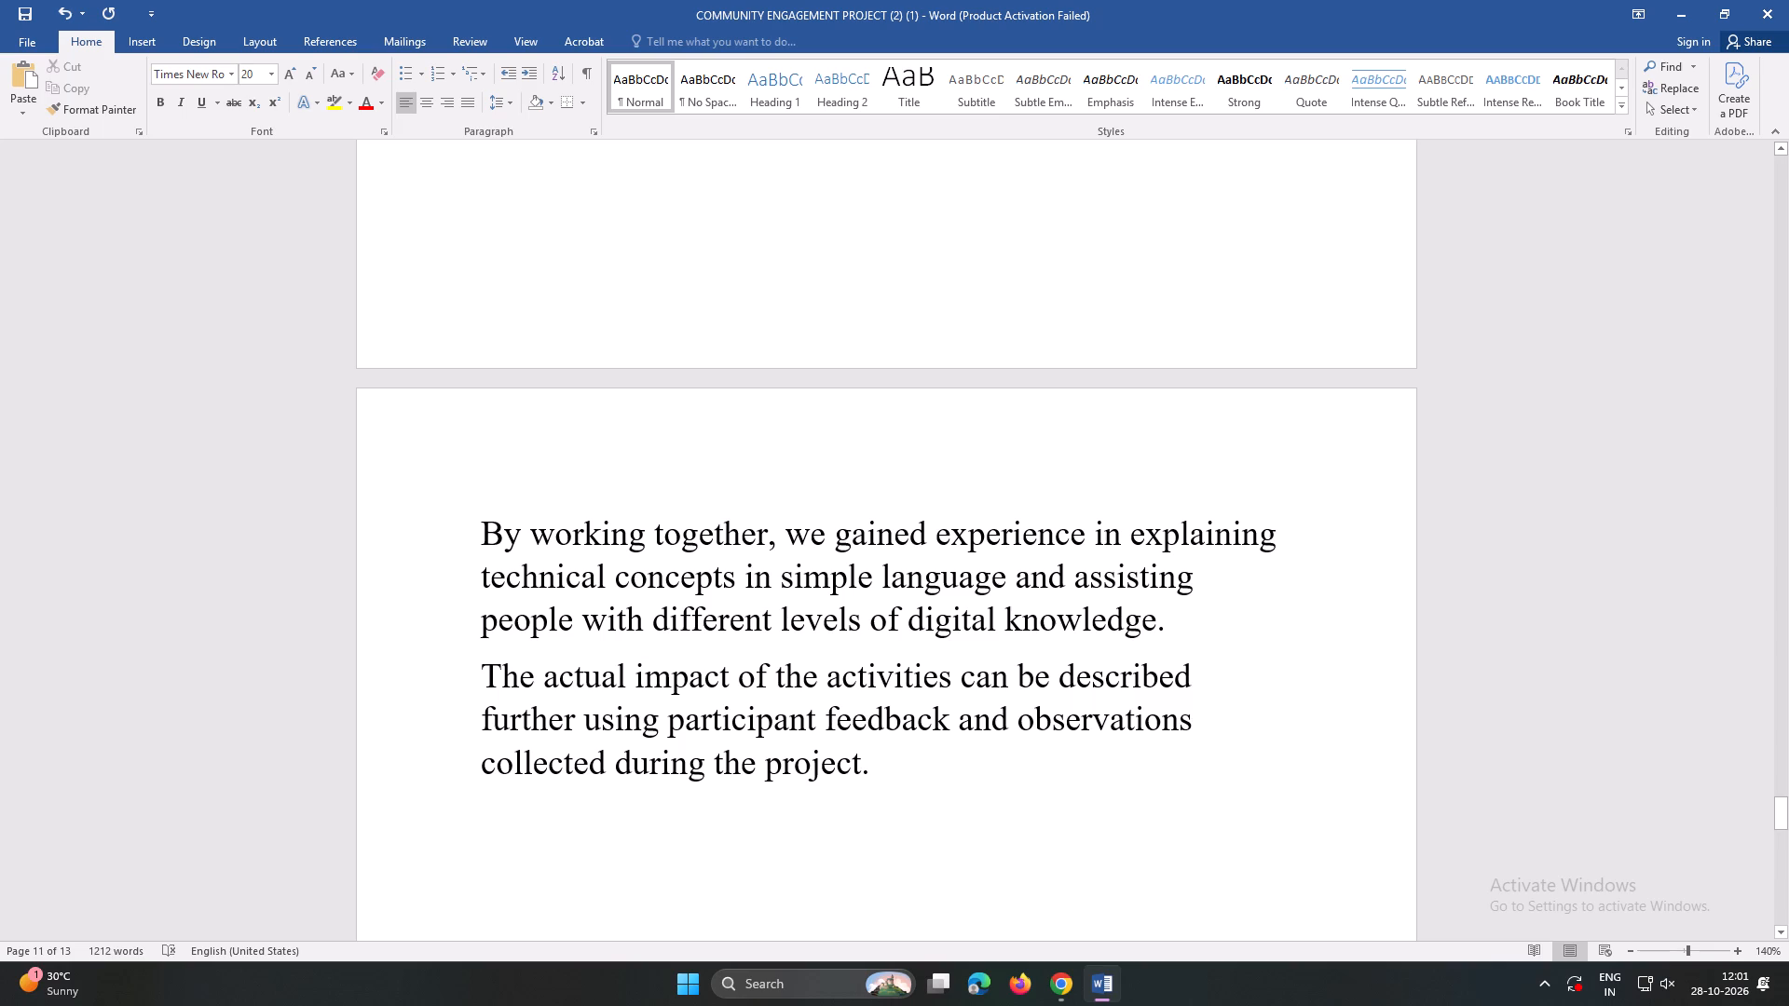
drag(477, 677, 763, 803)
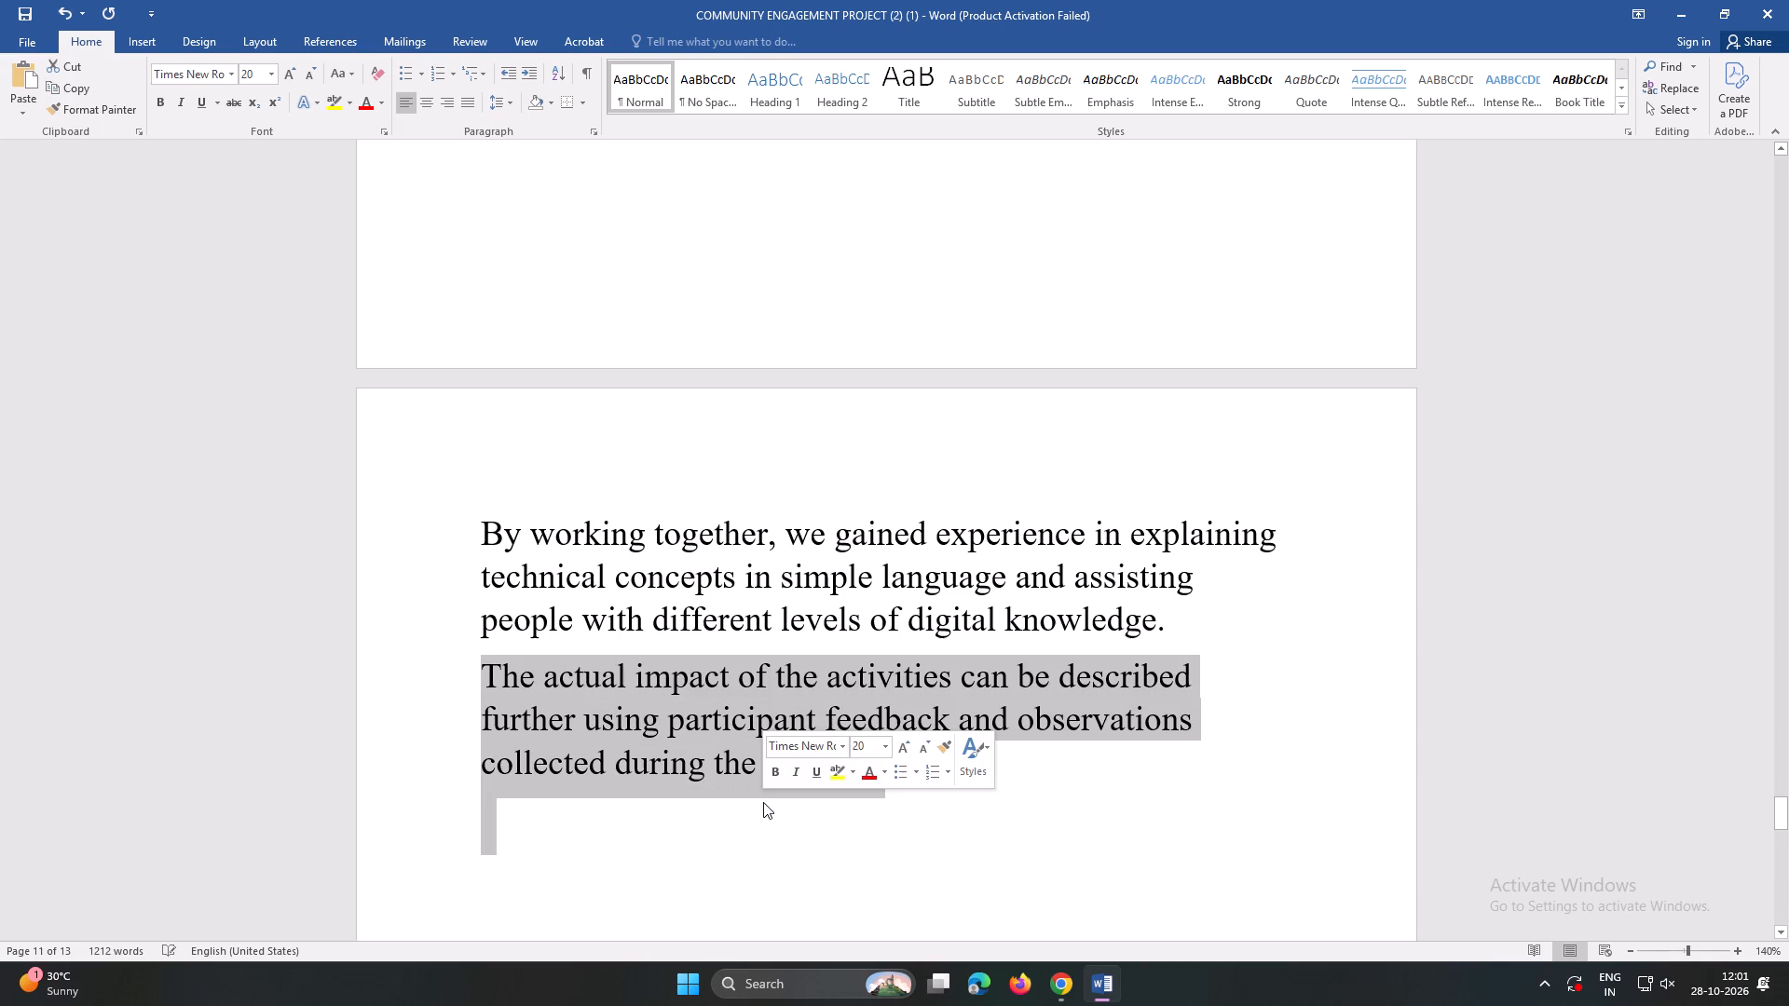
key(BackSpace)
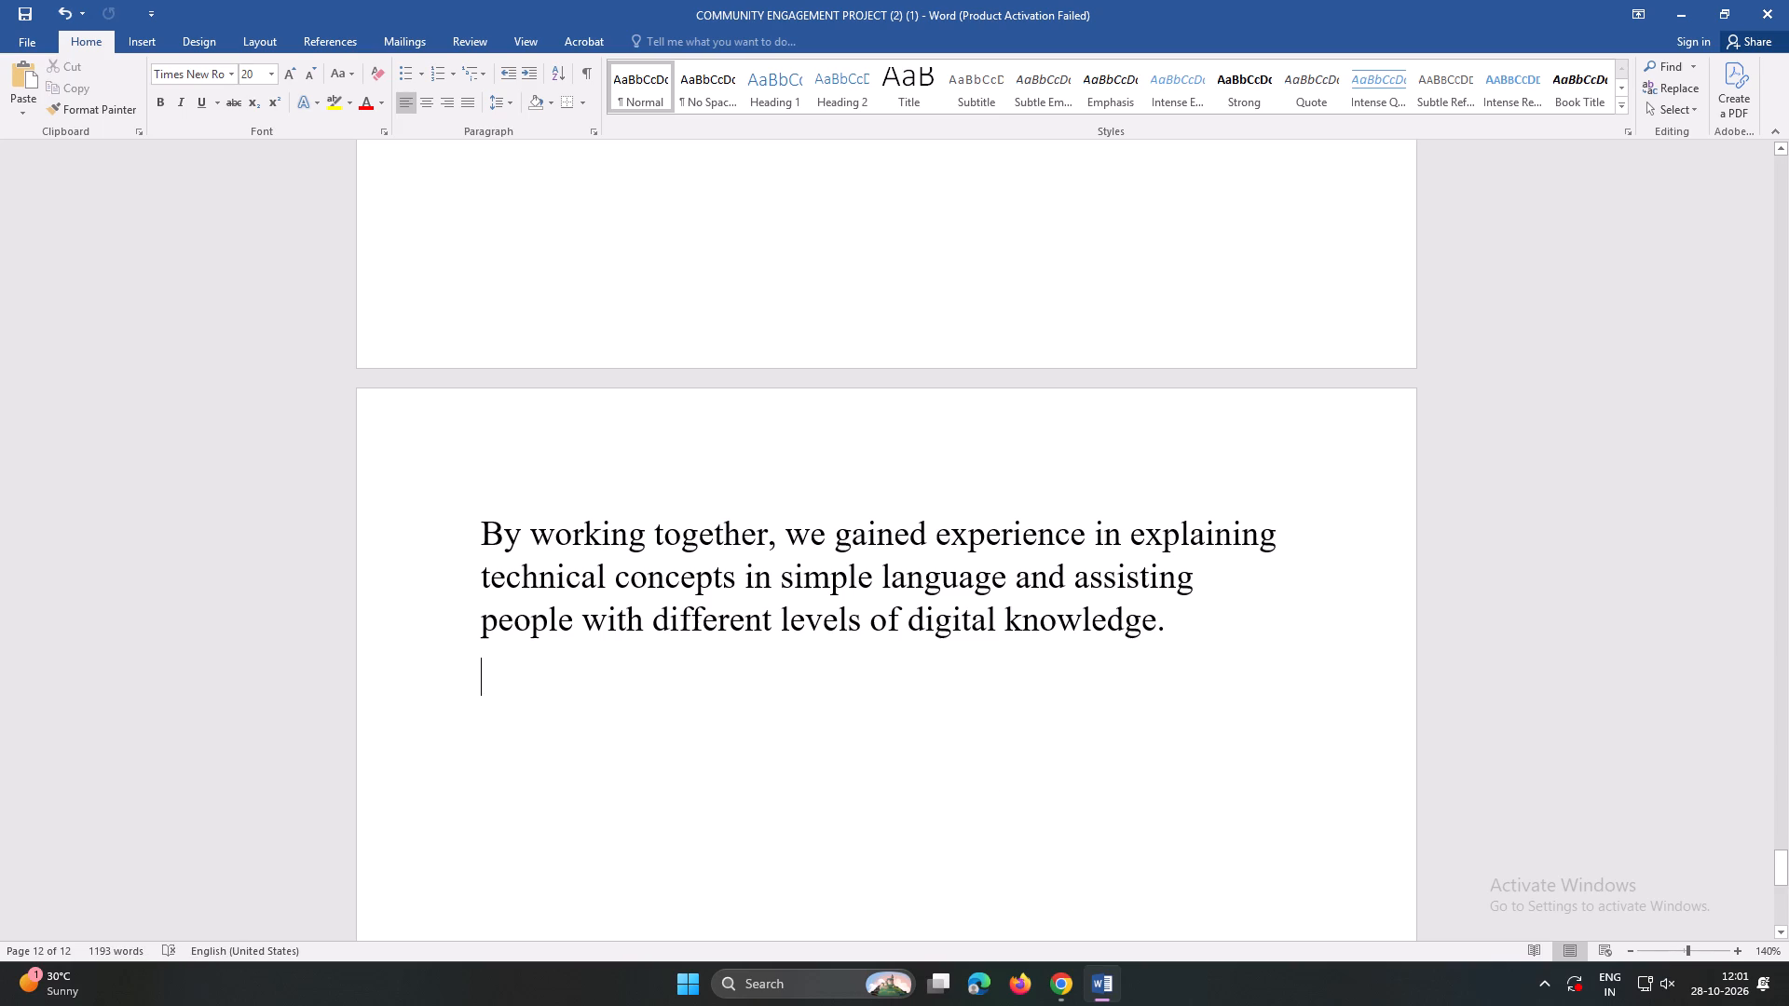
scroll(729, 688, up, 3)
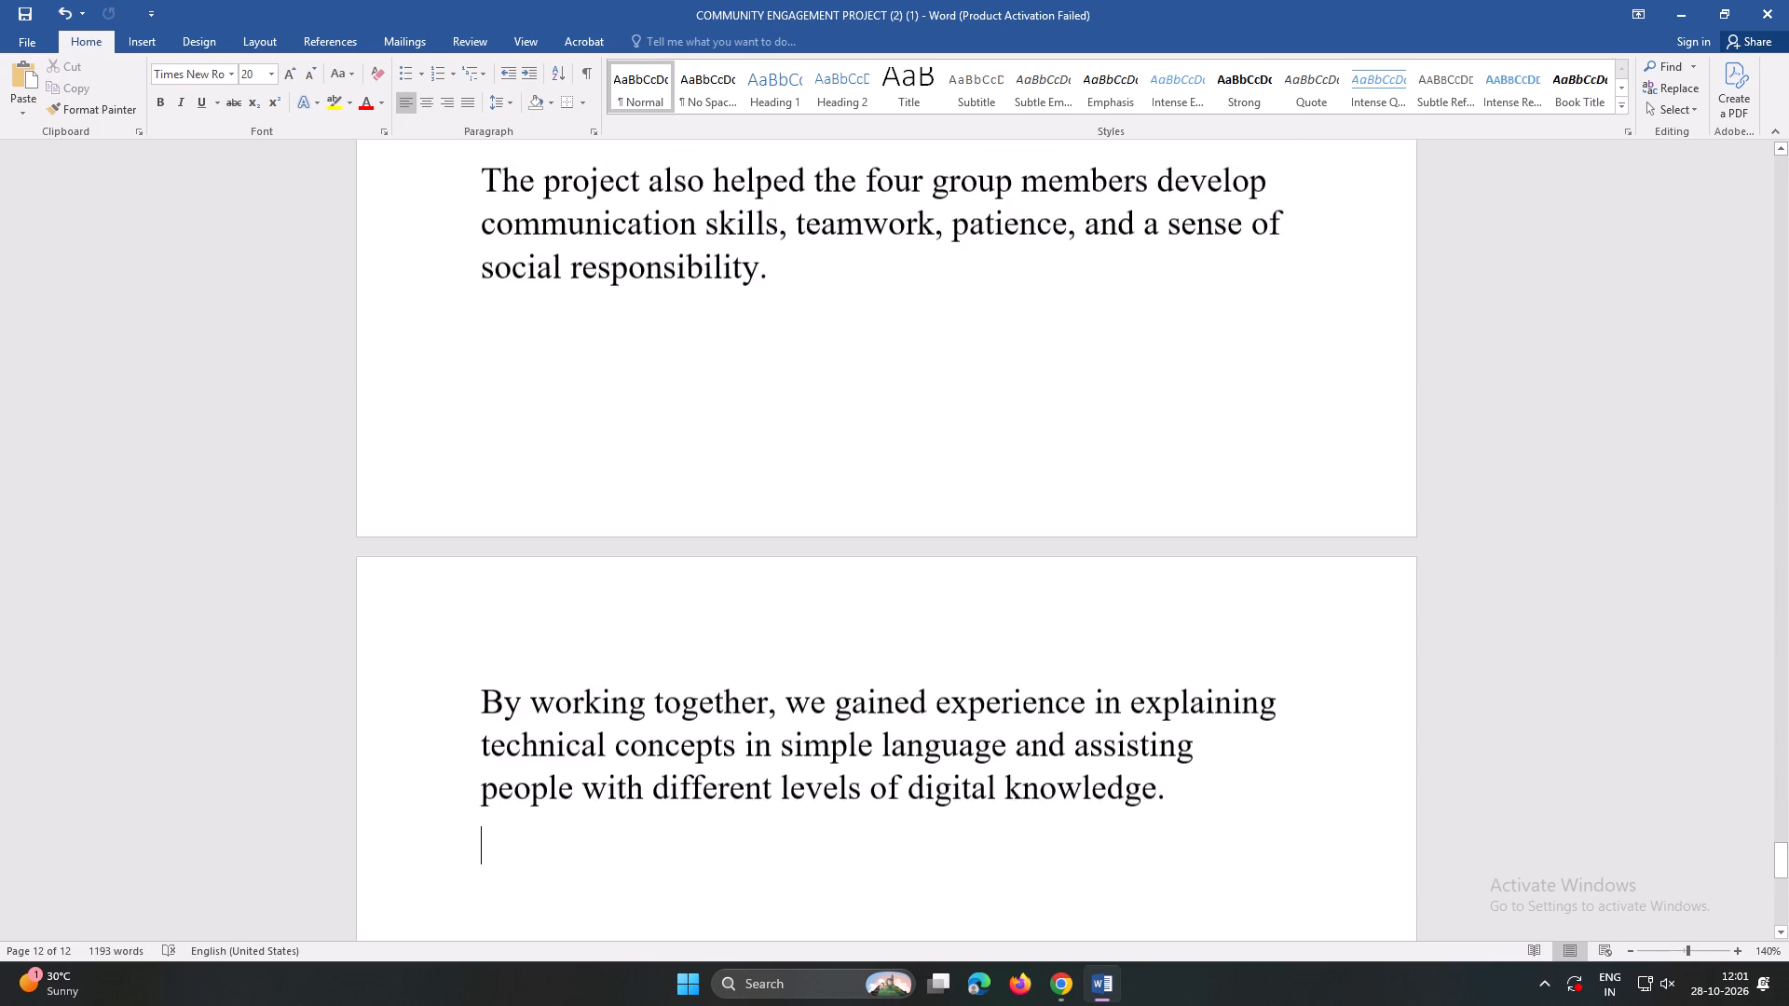
Remove "the four group members" from the sentence beginning "The project also helped", trying "US" as its replacement and erasing it.
scroll(701, 632, up, 2)
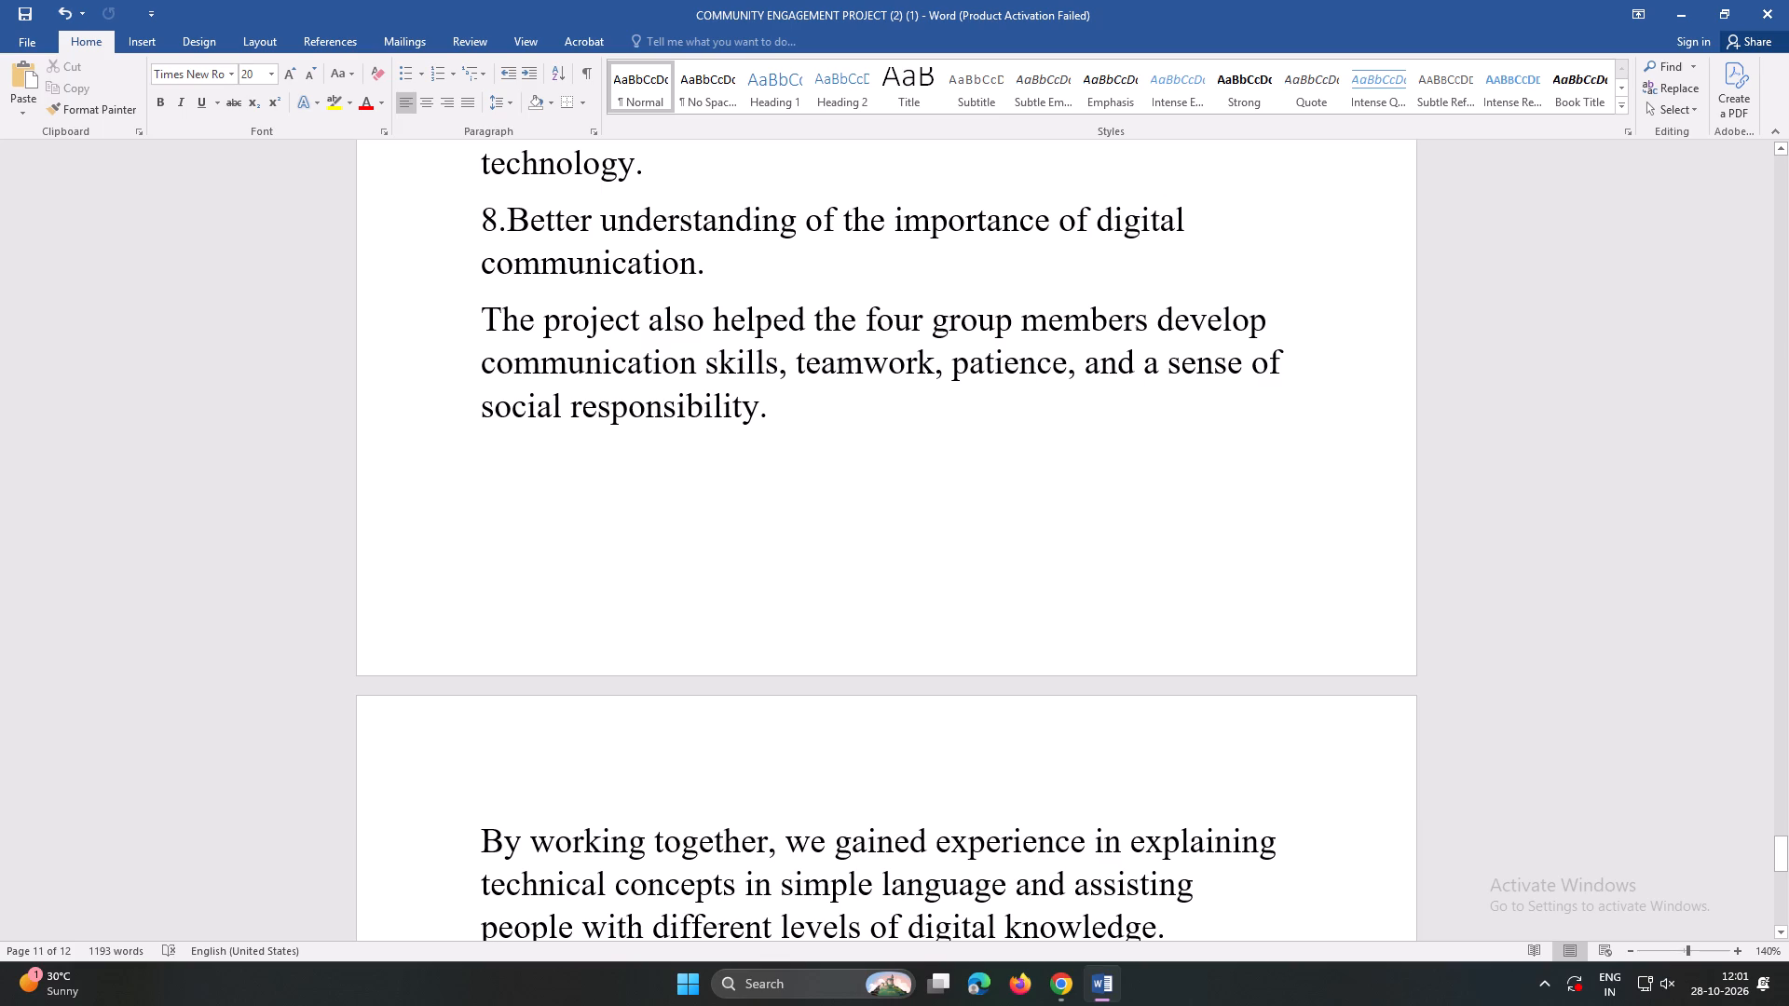
drag(1146, 326, 998, 343)
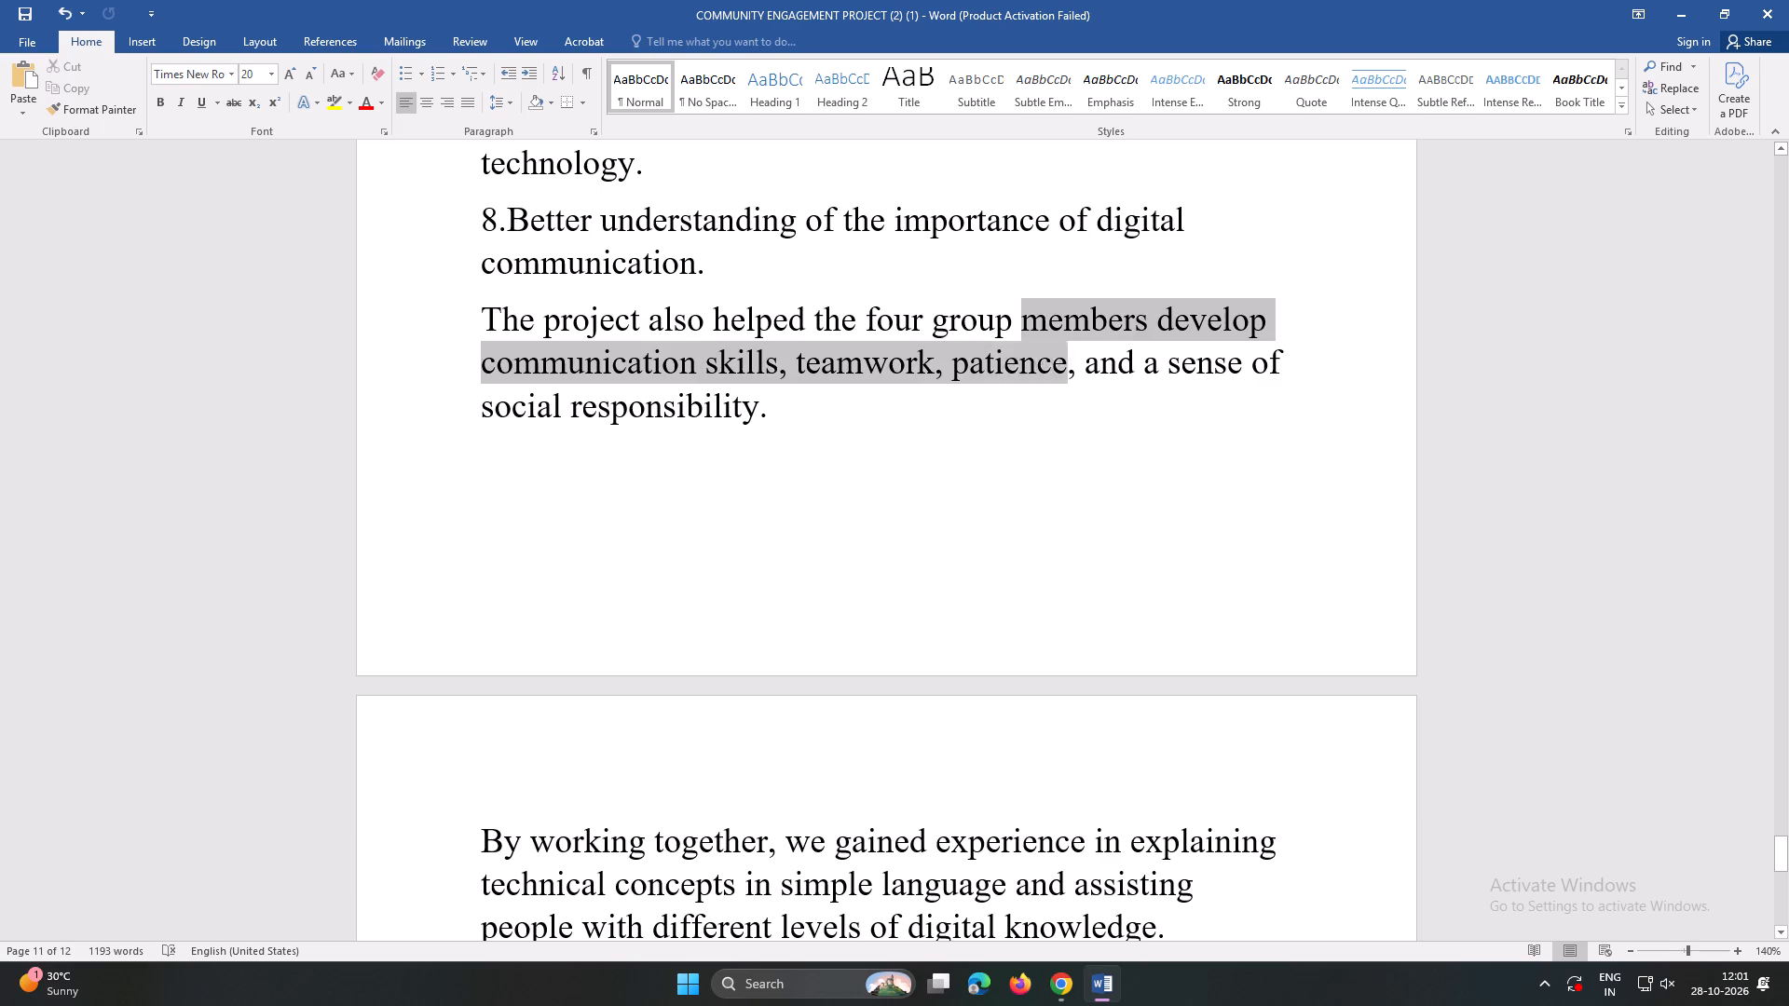
drag(998, 343, 955, 321)
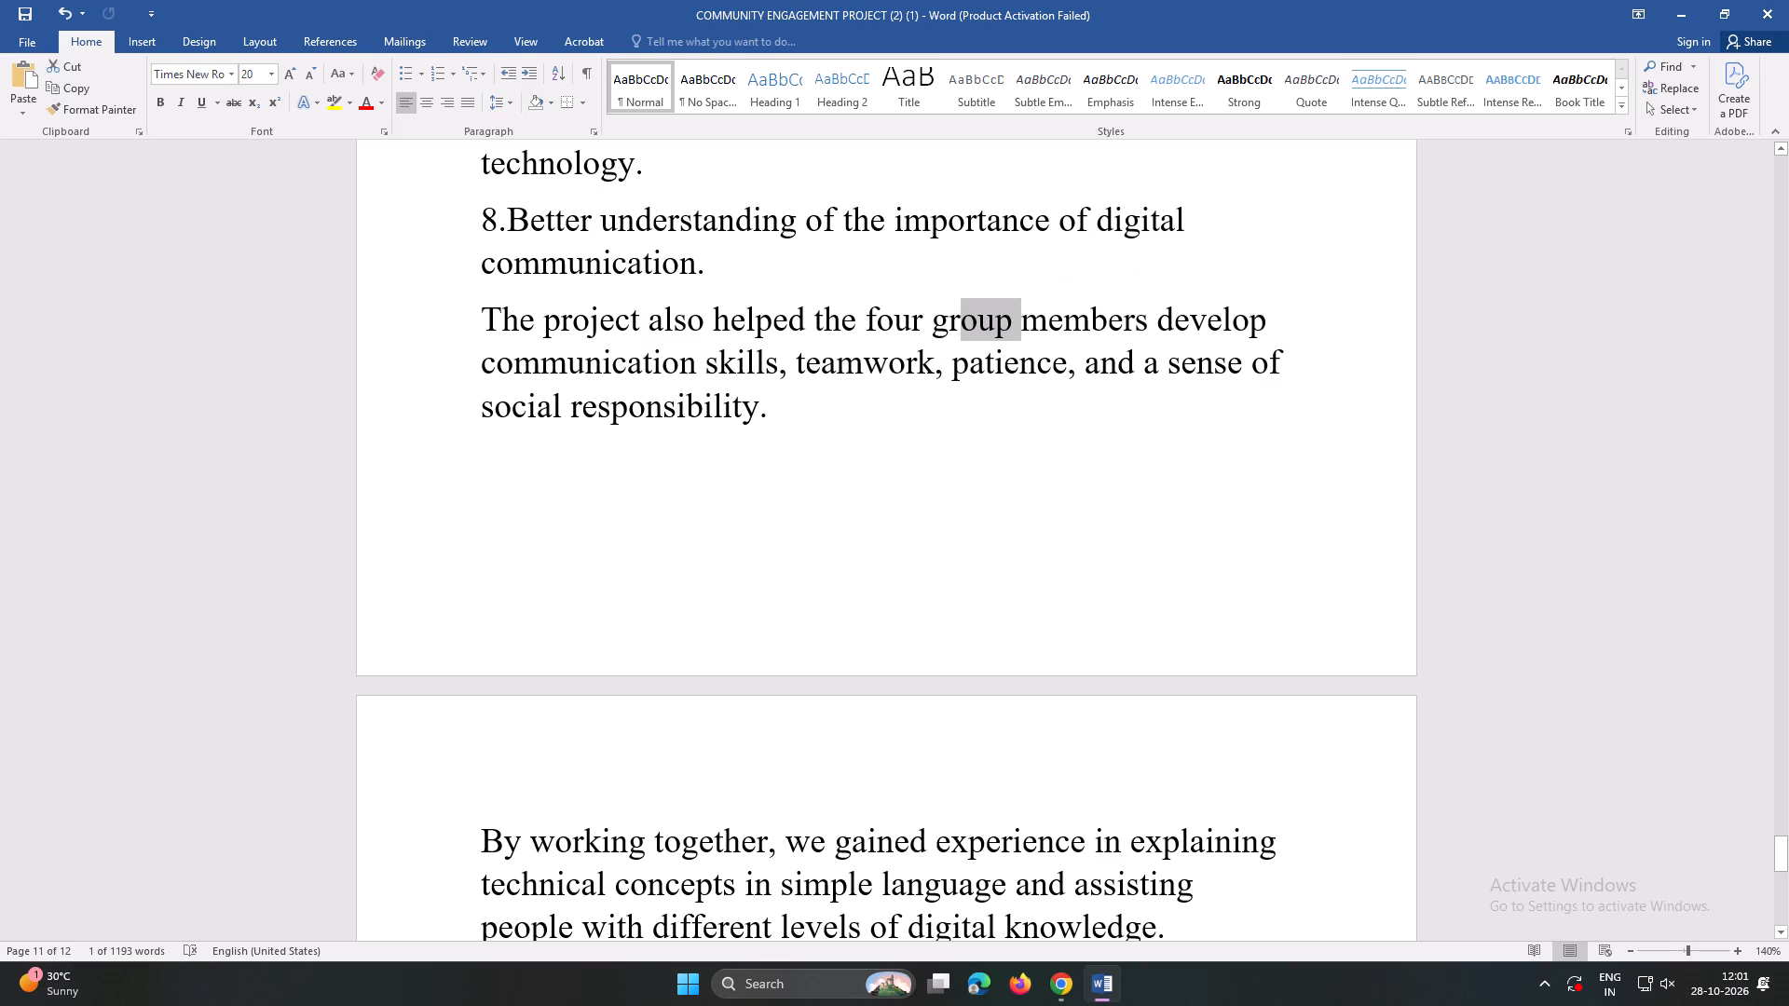
drag(861, 323, 847, 322)
drag(809, 319, 881, 319)
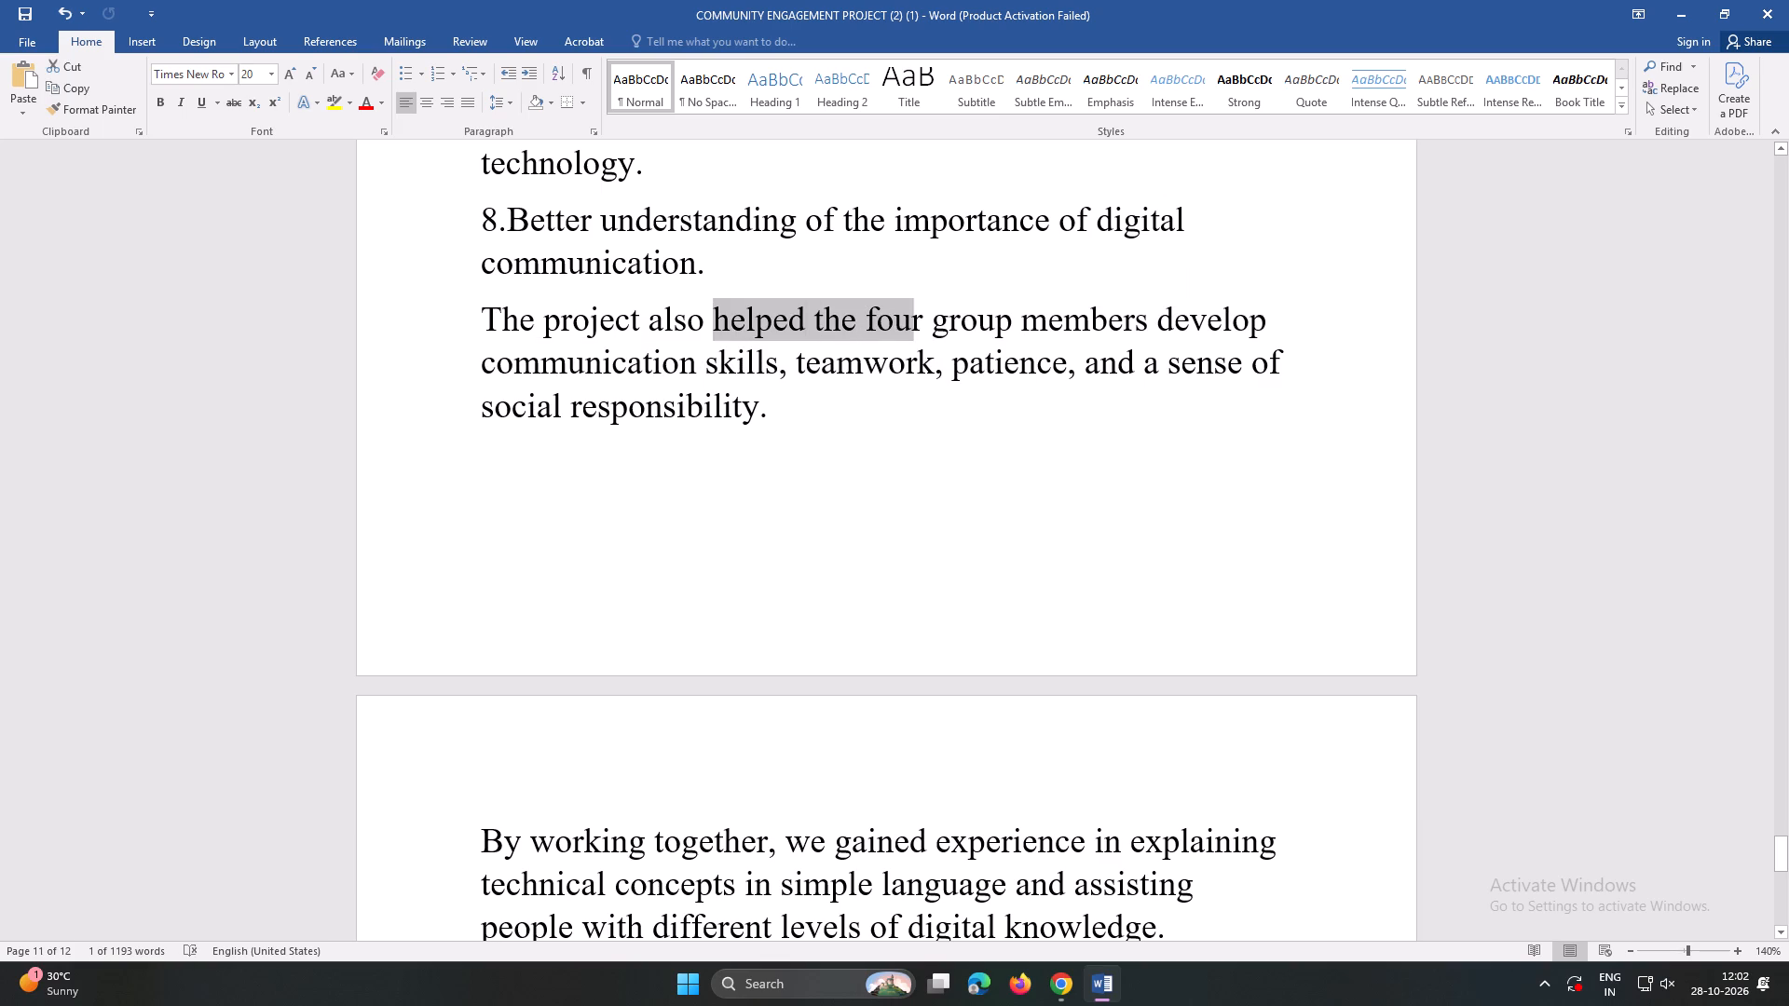
drag(881, 319, 921, 320)
click(866, 324)
drag(814, 324, 858, 320)
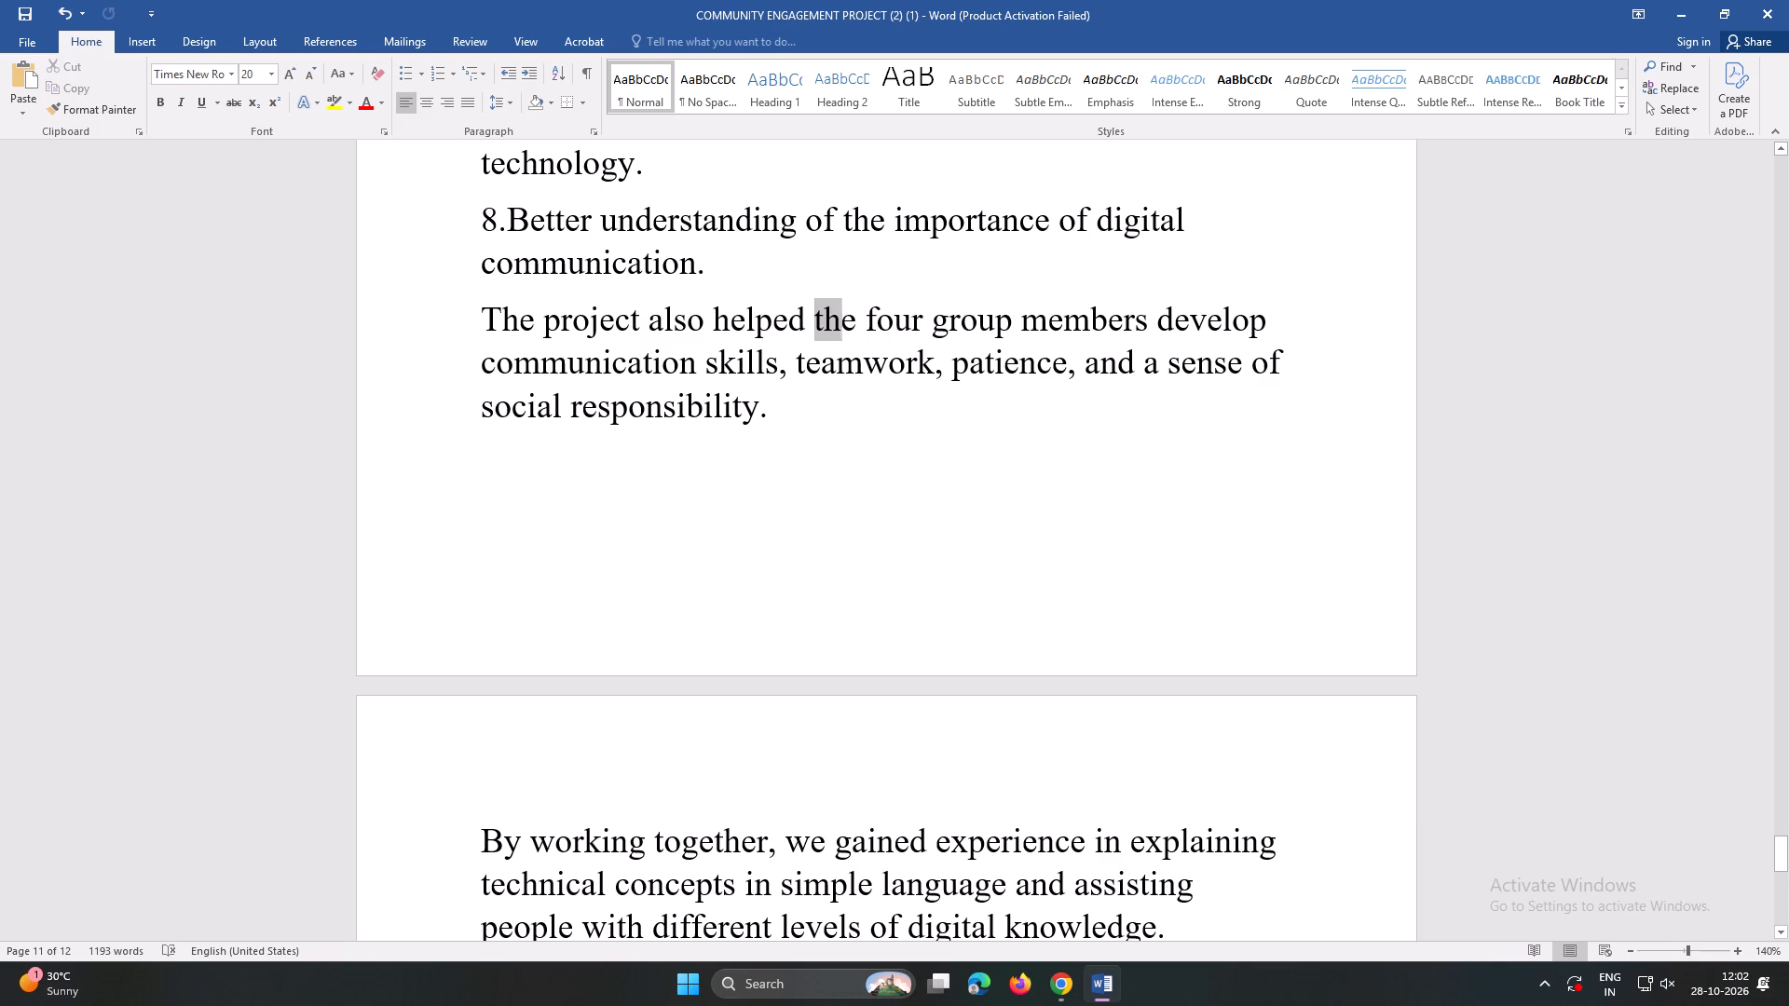
drag(858, 320, 1071, 319)
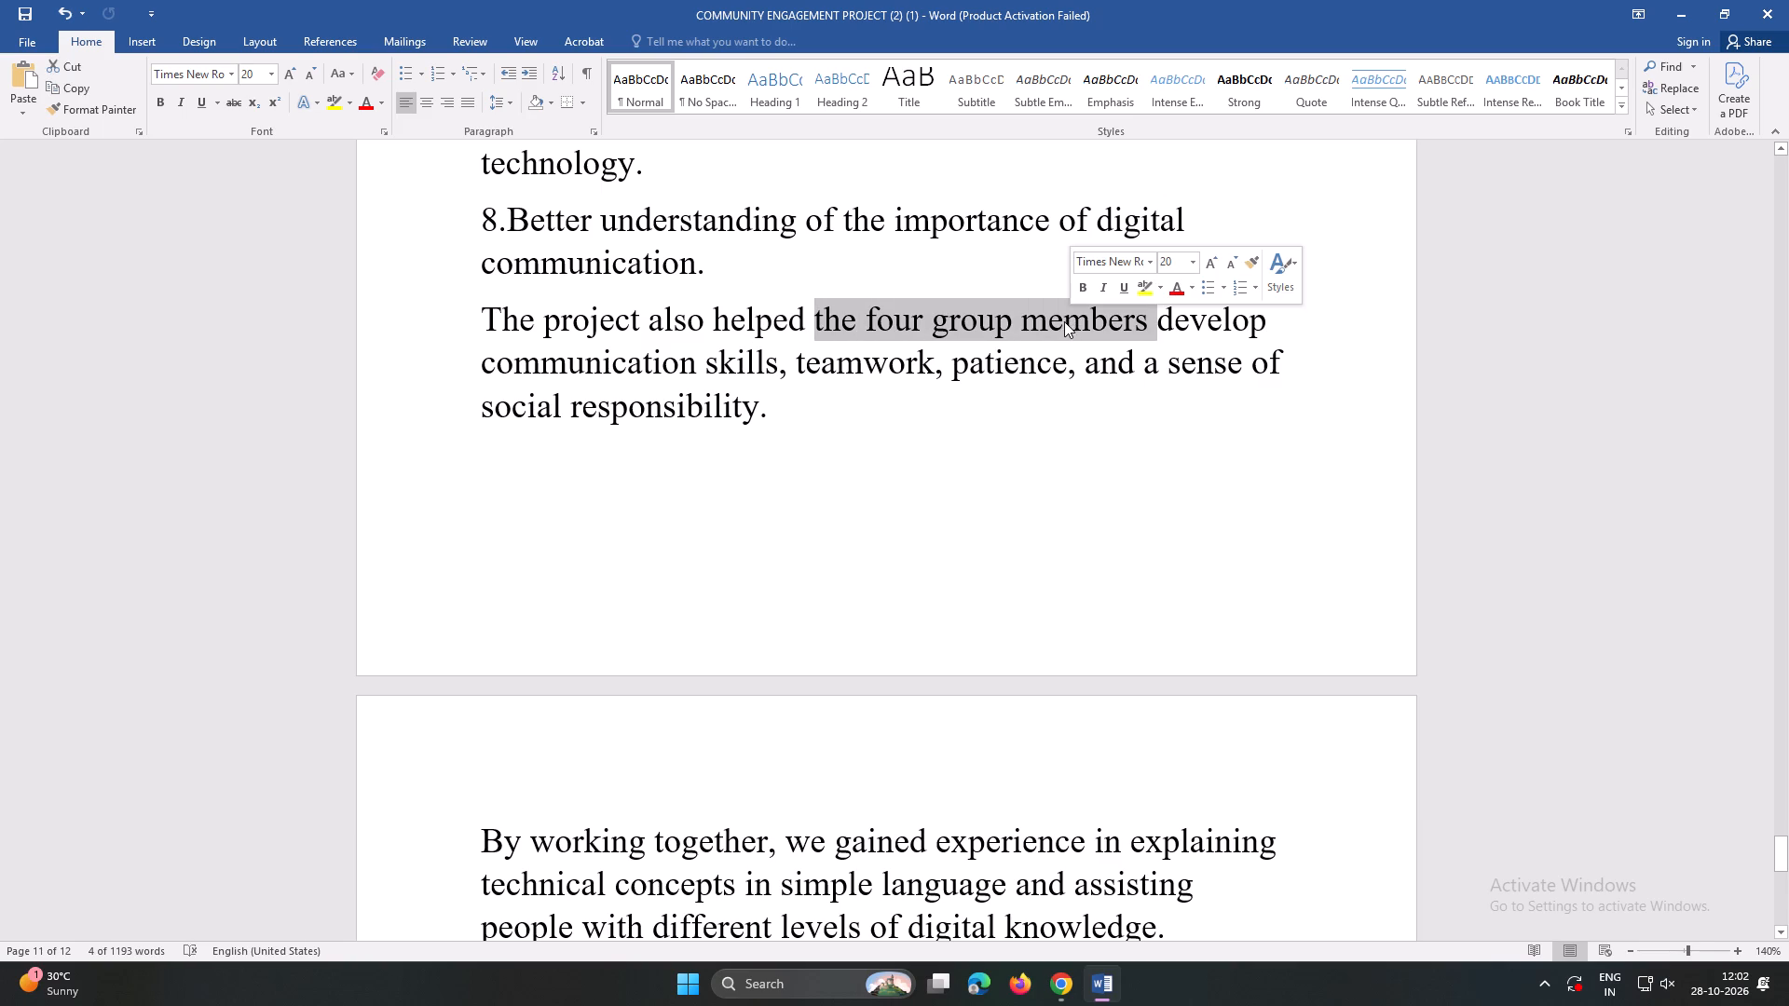
key(BackSpace)
key(u)
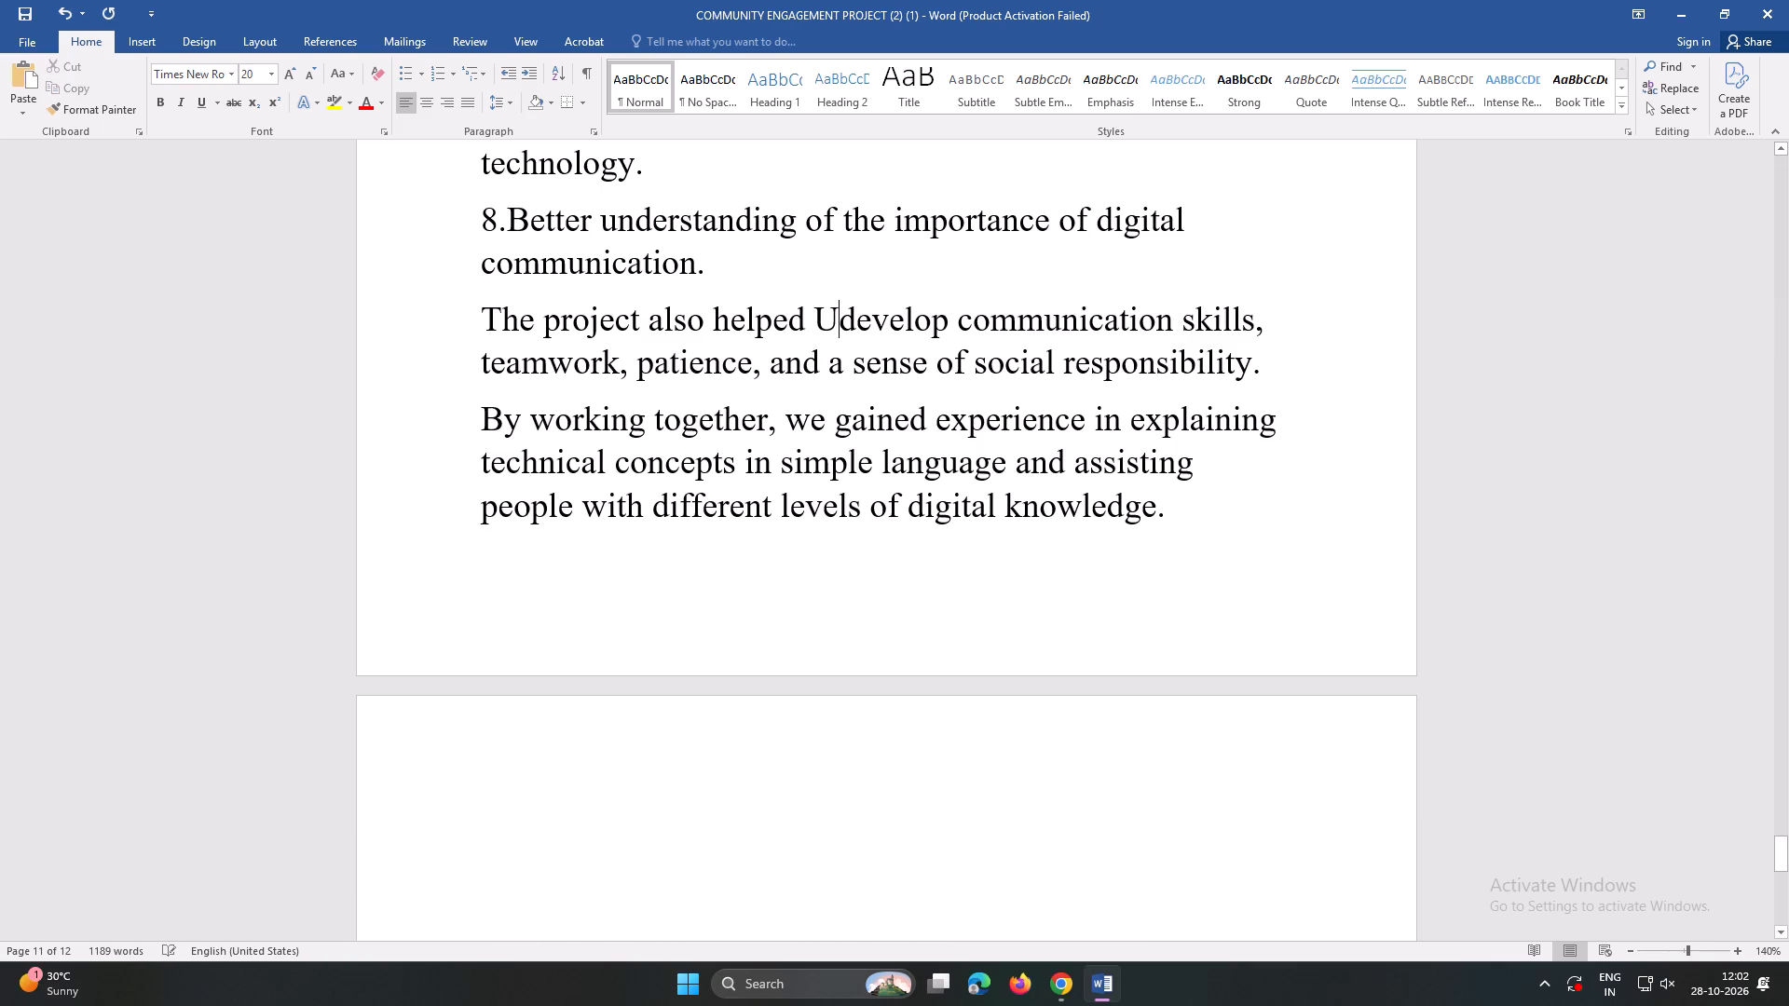
key(s)
key(BackSpace)
key(BackSpace)
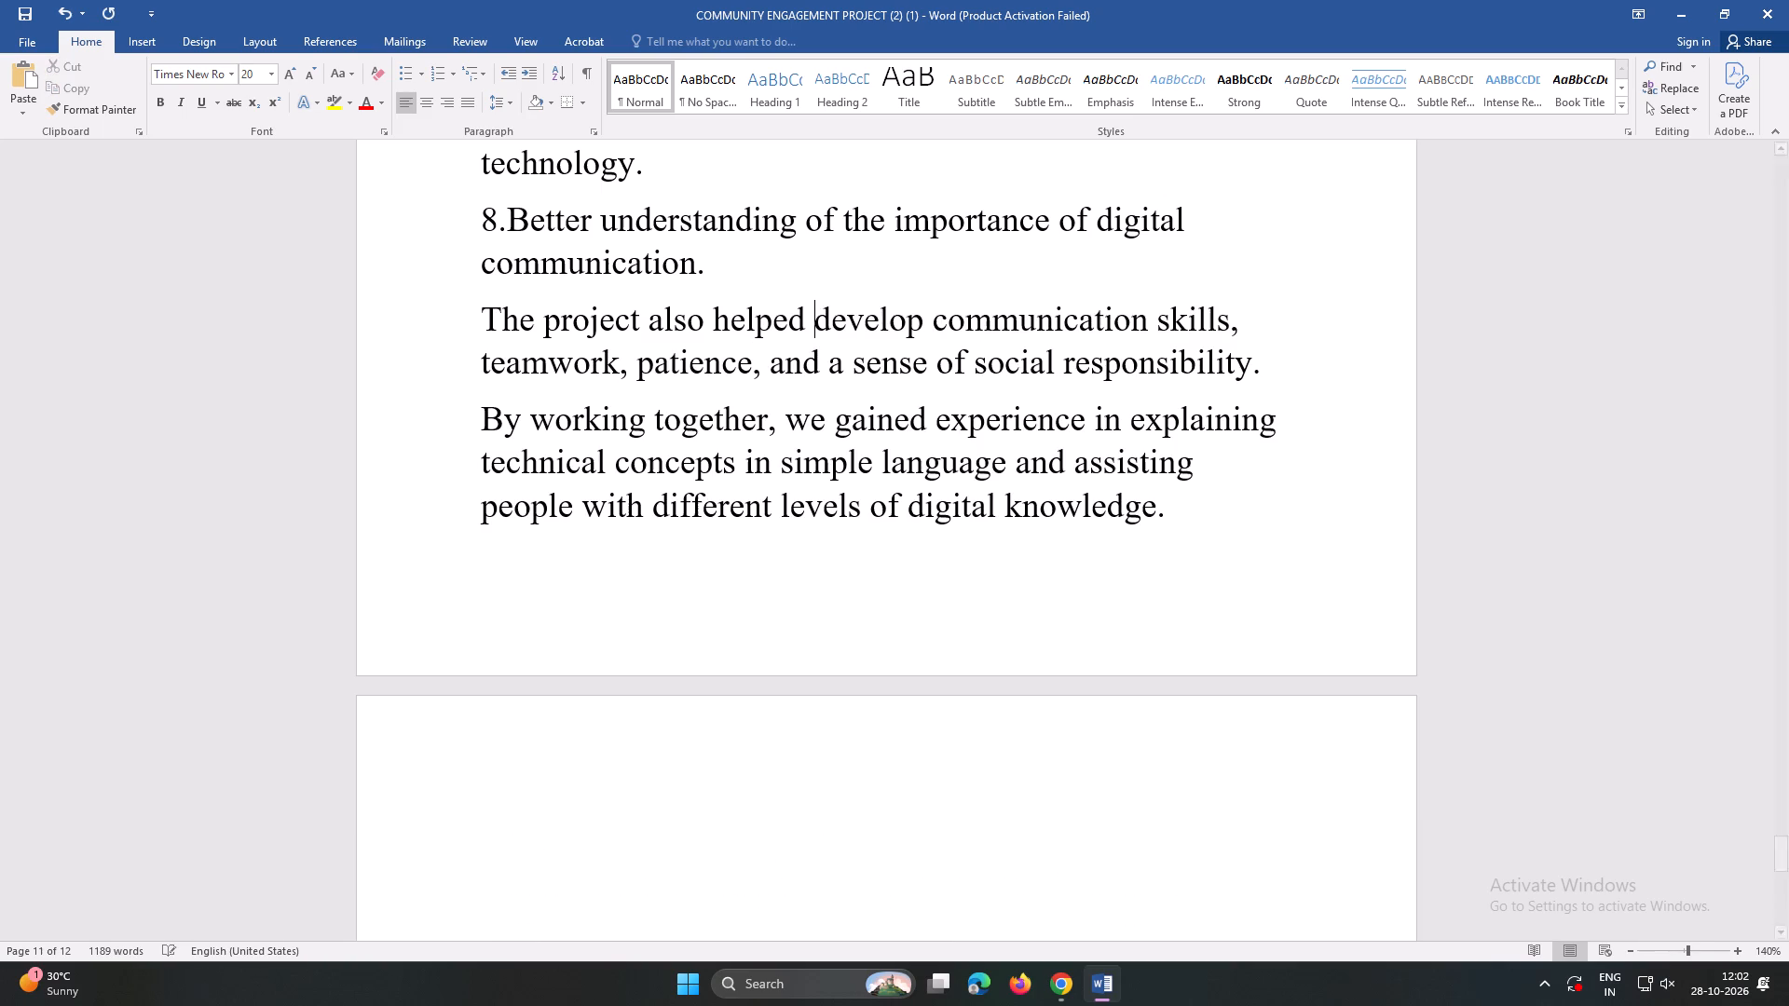
Insert "us" after "helped" in the sentence beginning "The project also helped".
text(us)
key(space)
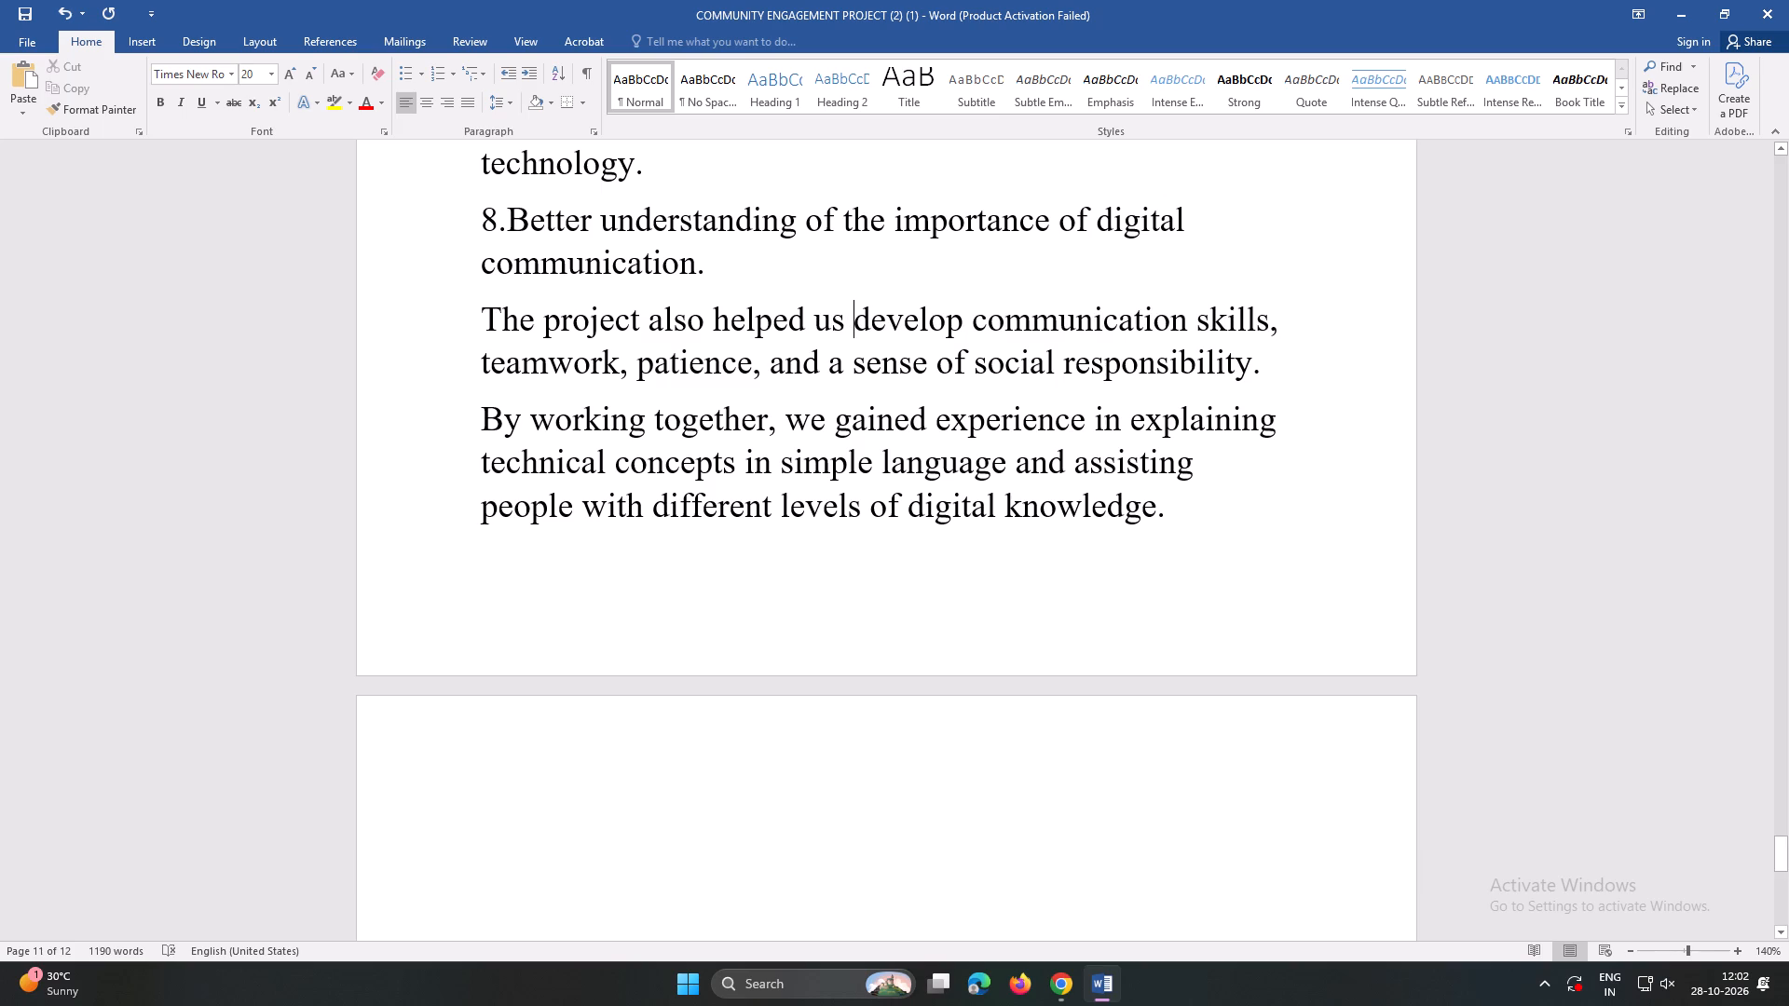
Review the Outcomes & Impact section from its heading through the numbered outcomes to the closing paragraphs.
scroll(665, 374, down, 8)
scroll(672, 368, up, 9)
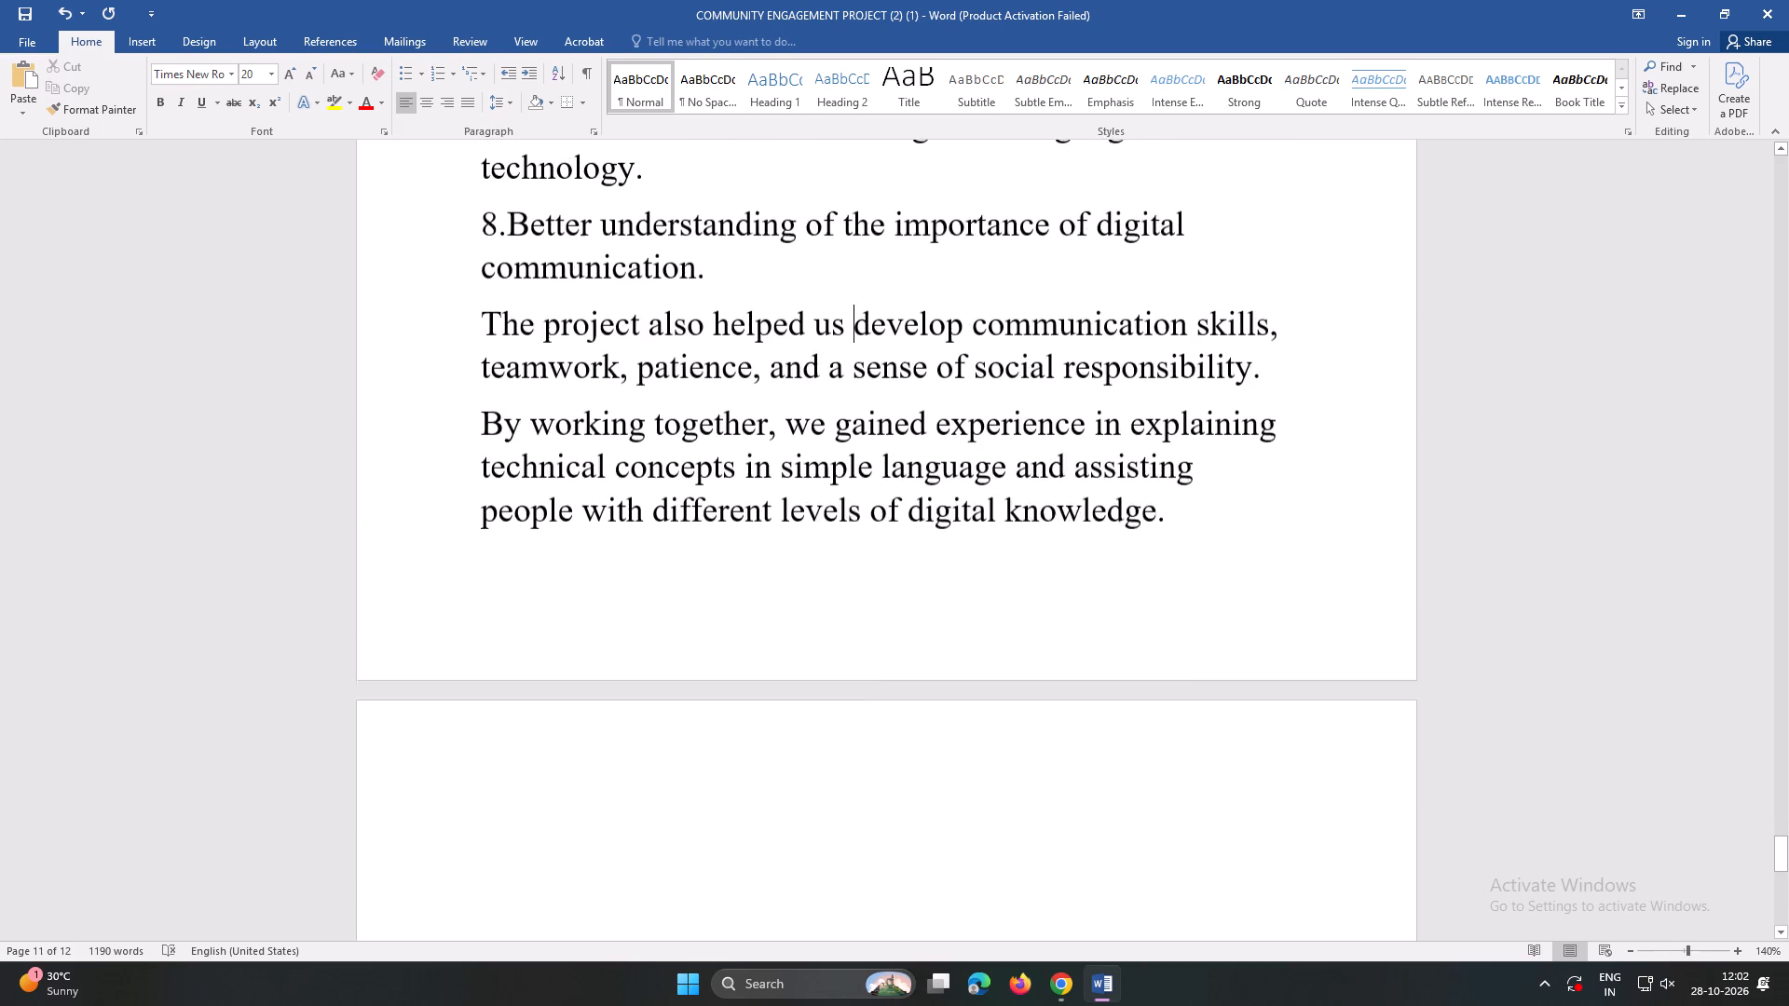
scroll(673, 368, up, 14)
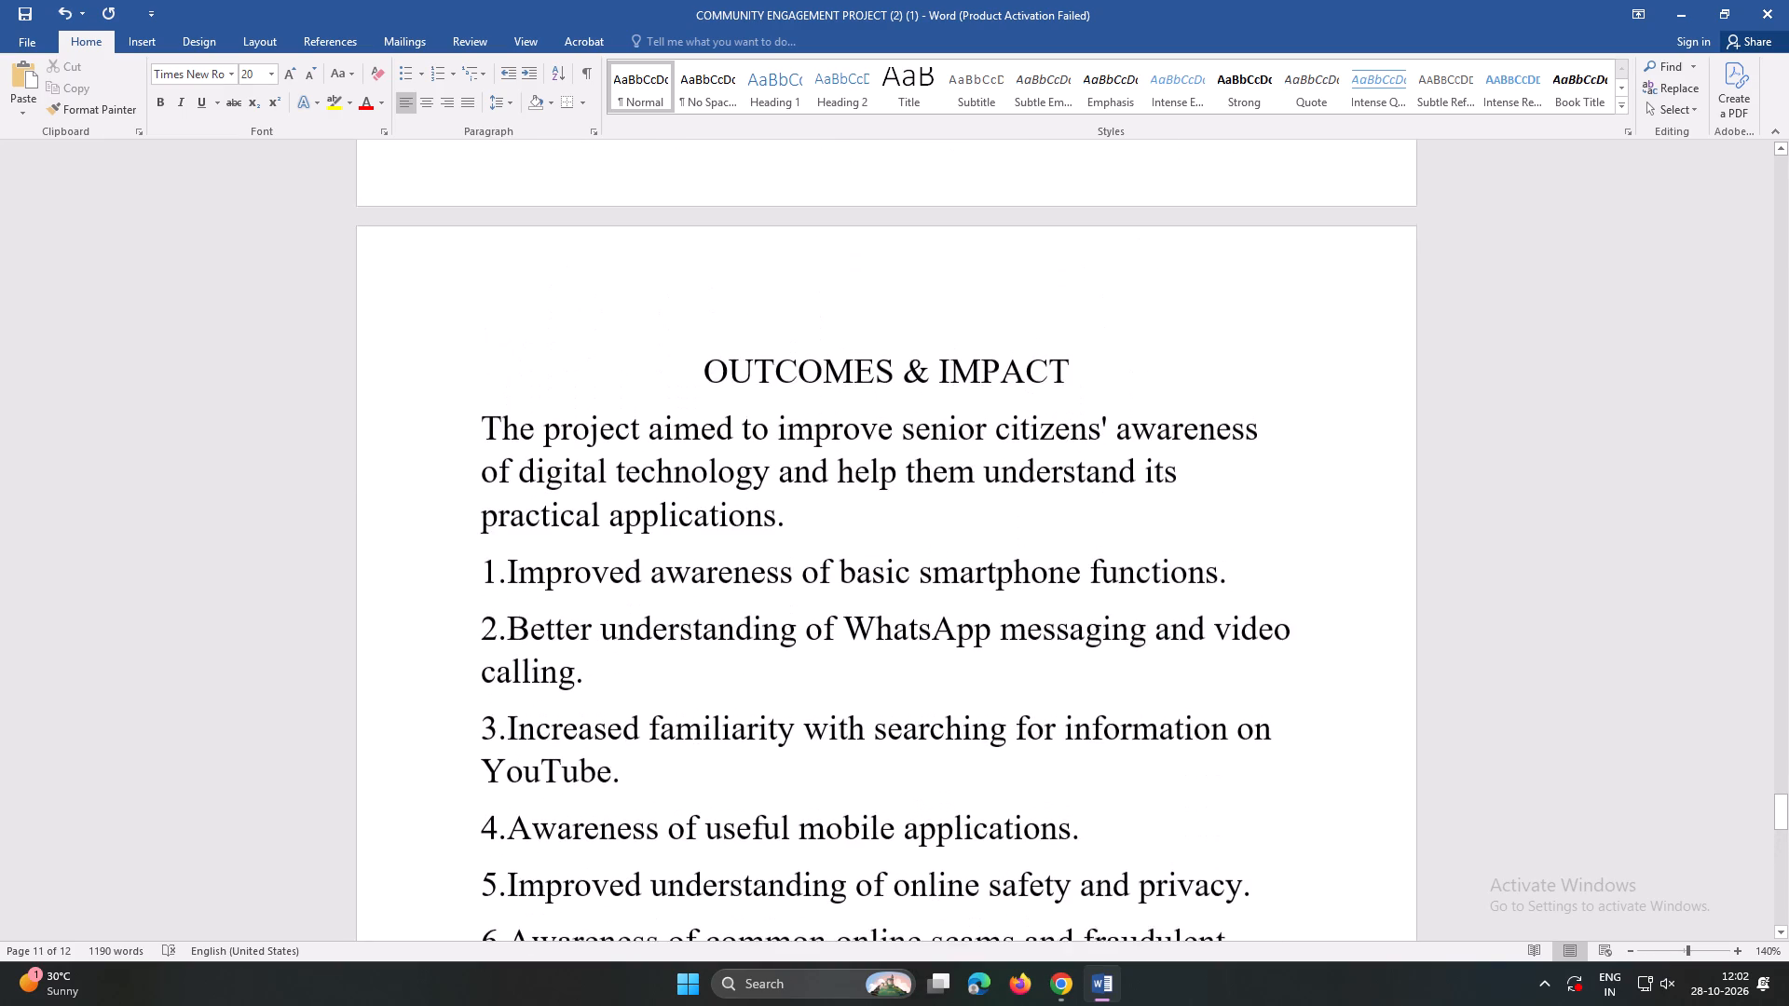
scroll(673, 368, down, 2)
drag(478, 298, 608, 499)
click(405, 472)
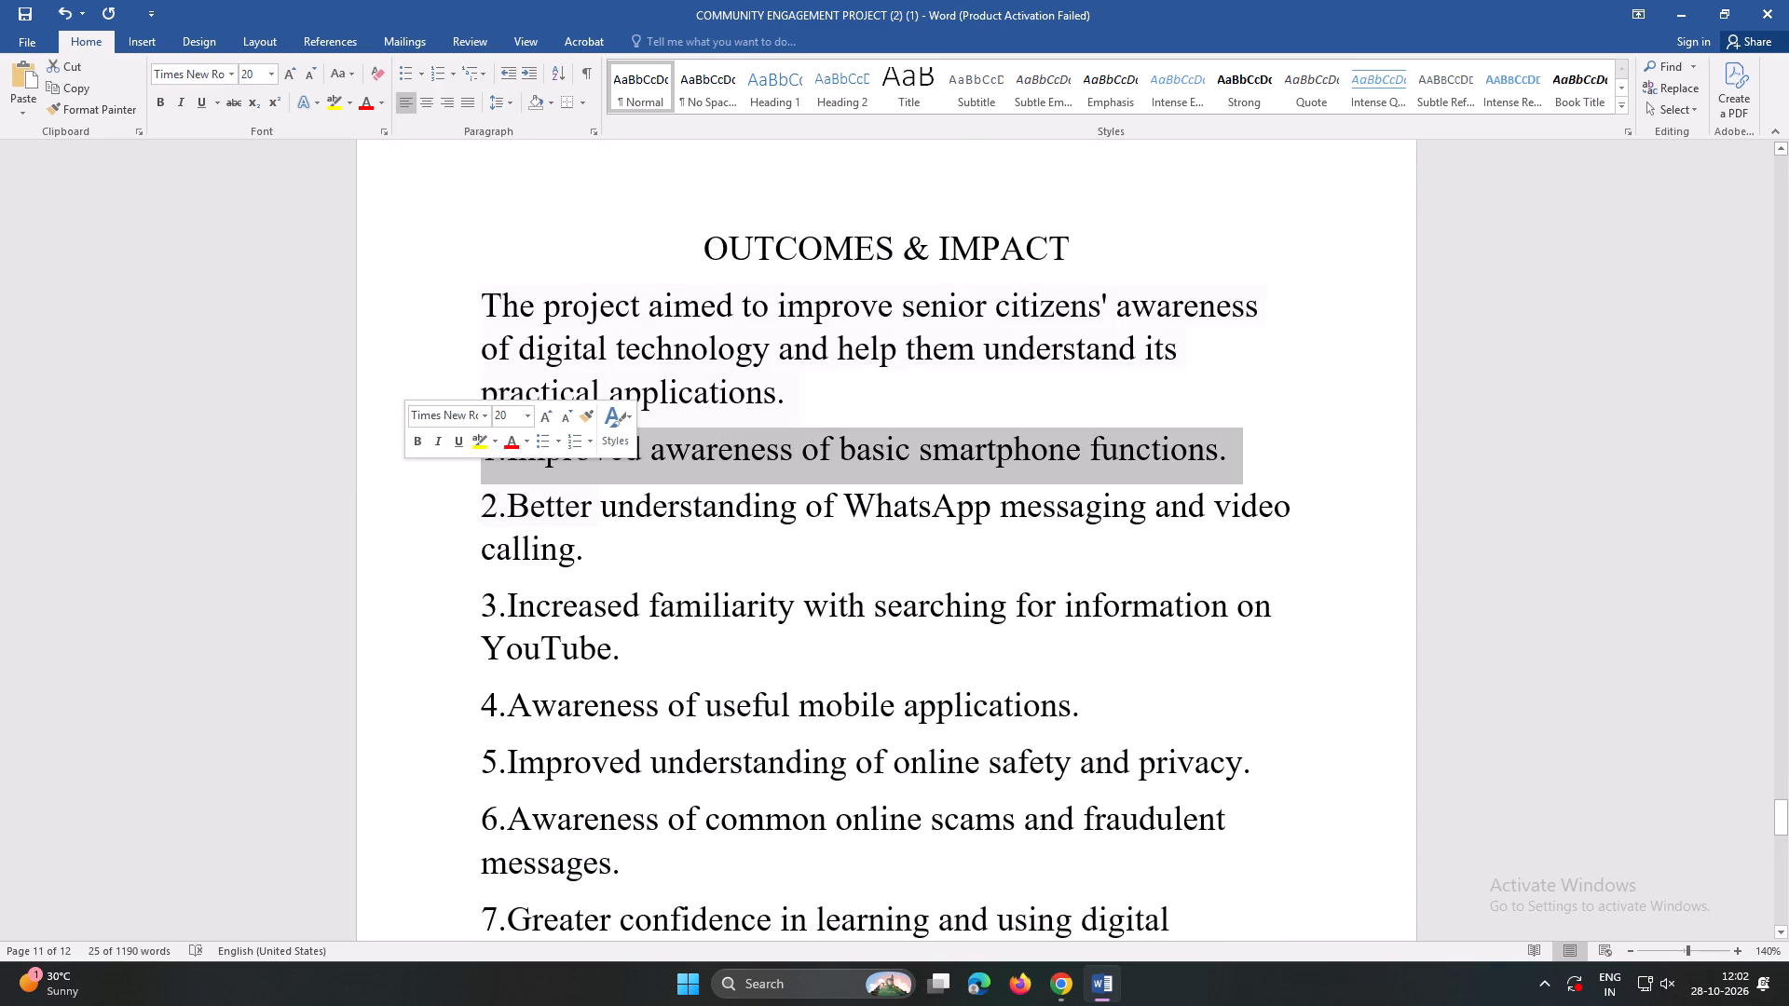
click(774, 440)
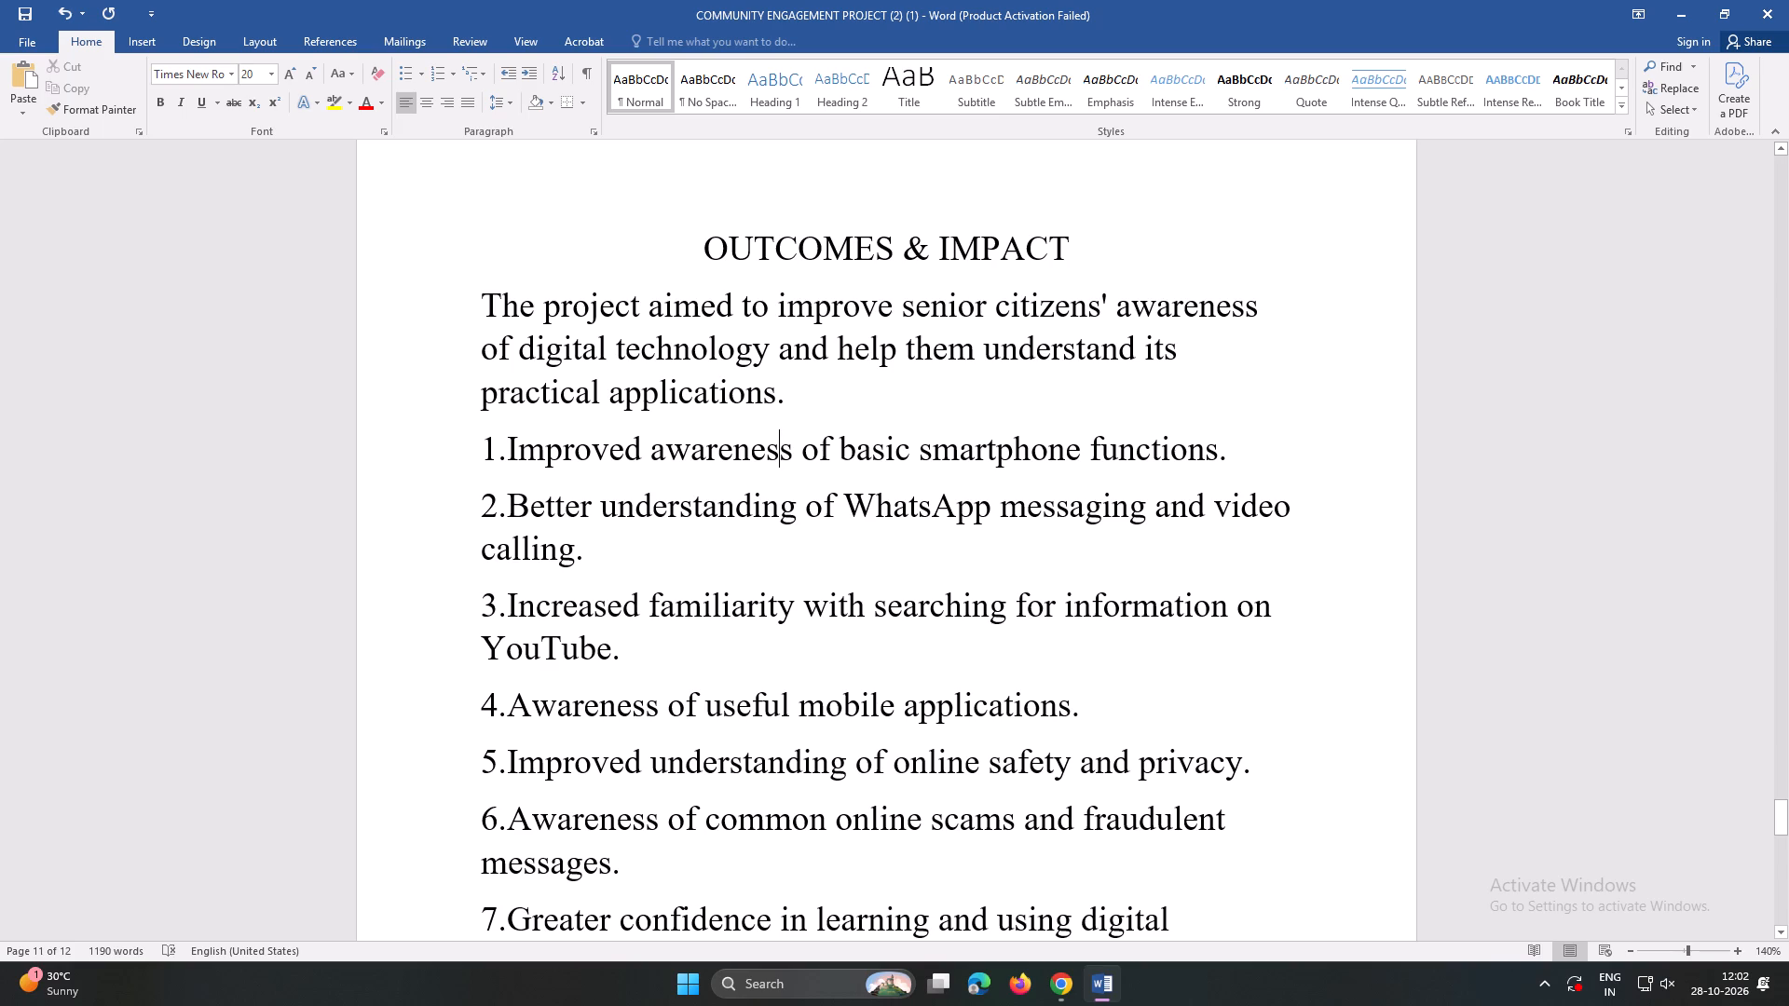
scroll(686, 281, down, 9)
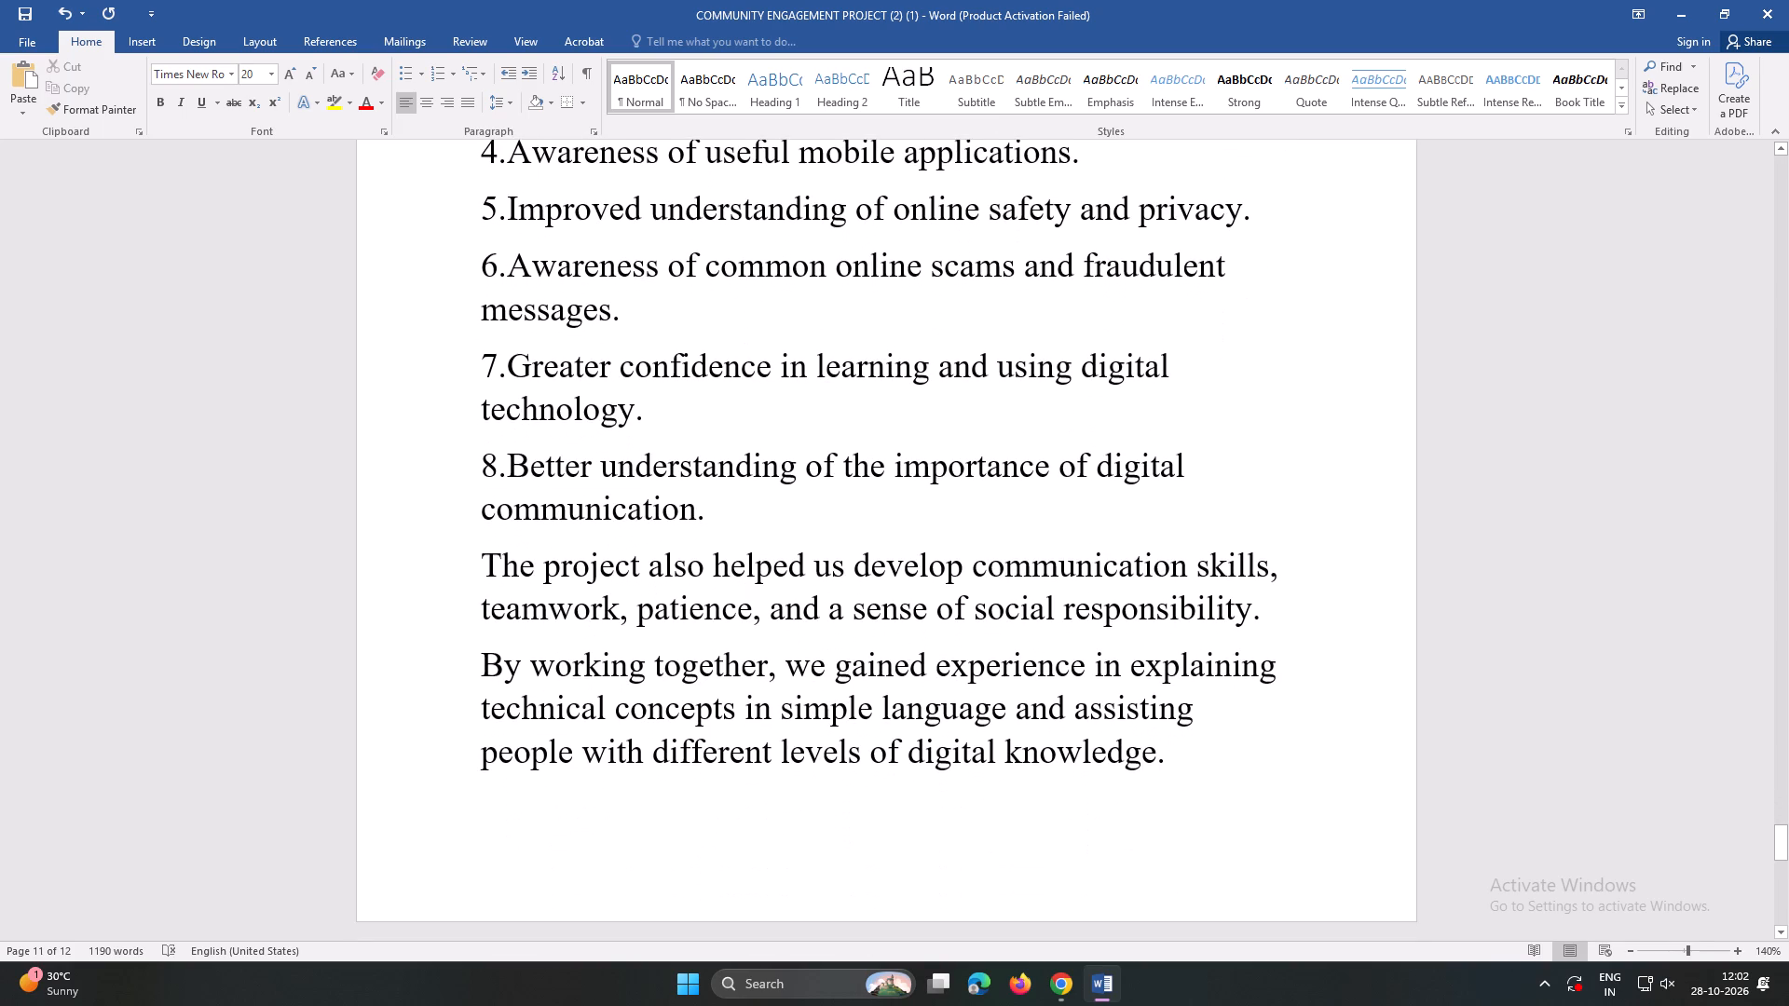
Set the font size of the "OUTCOMES & IMPACT" heading to 28.
scroll(664, 317, up, 10)
drag(705, 306, 709, 306)
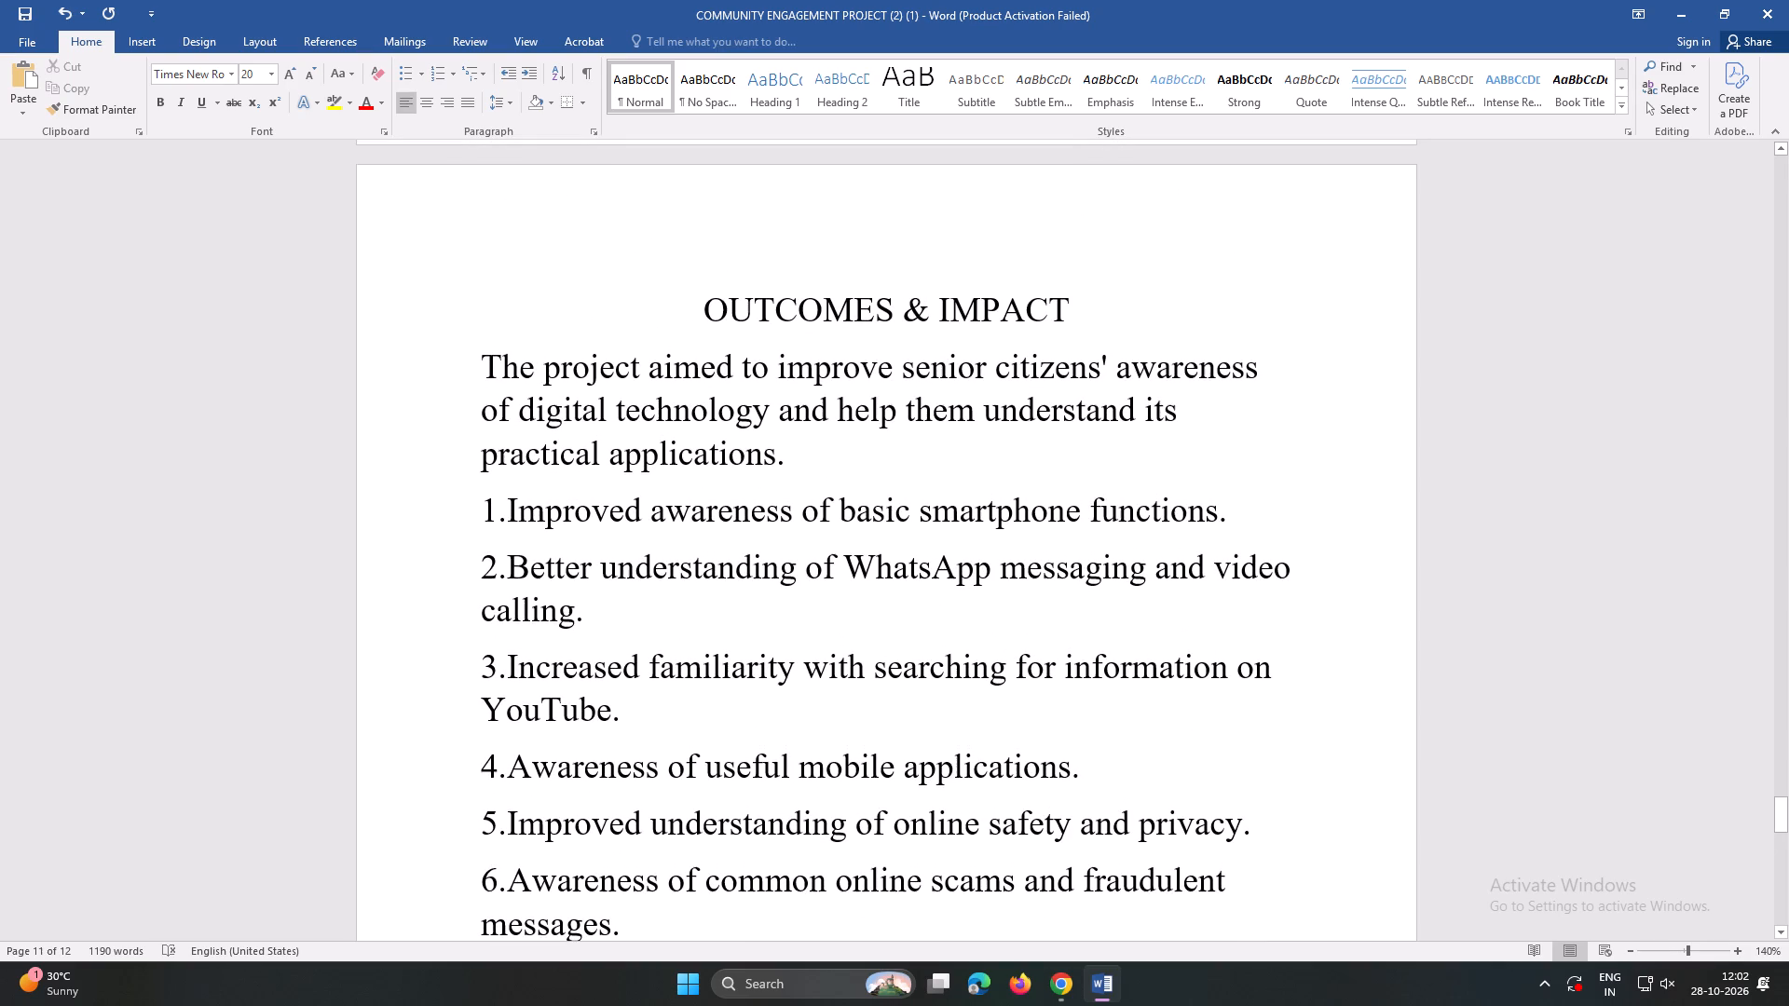
drag(709, 306, 1010, 288)
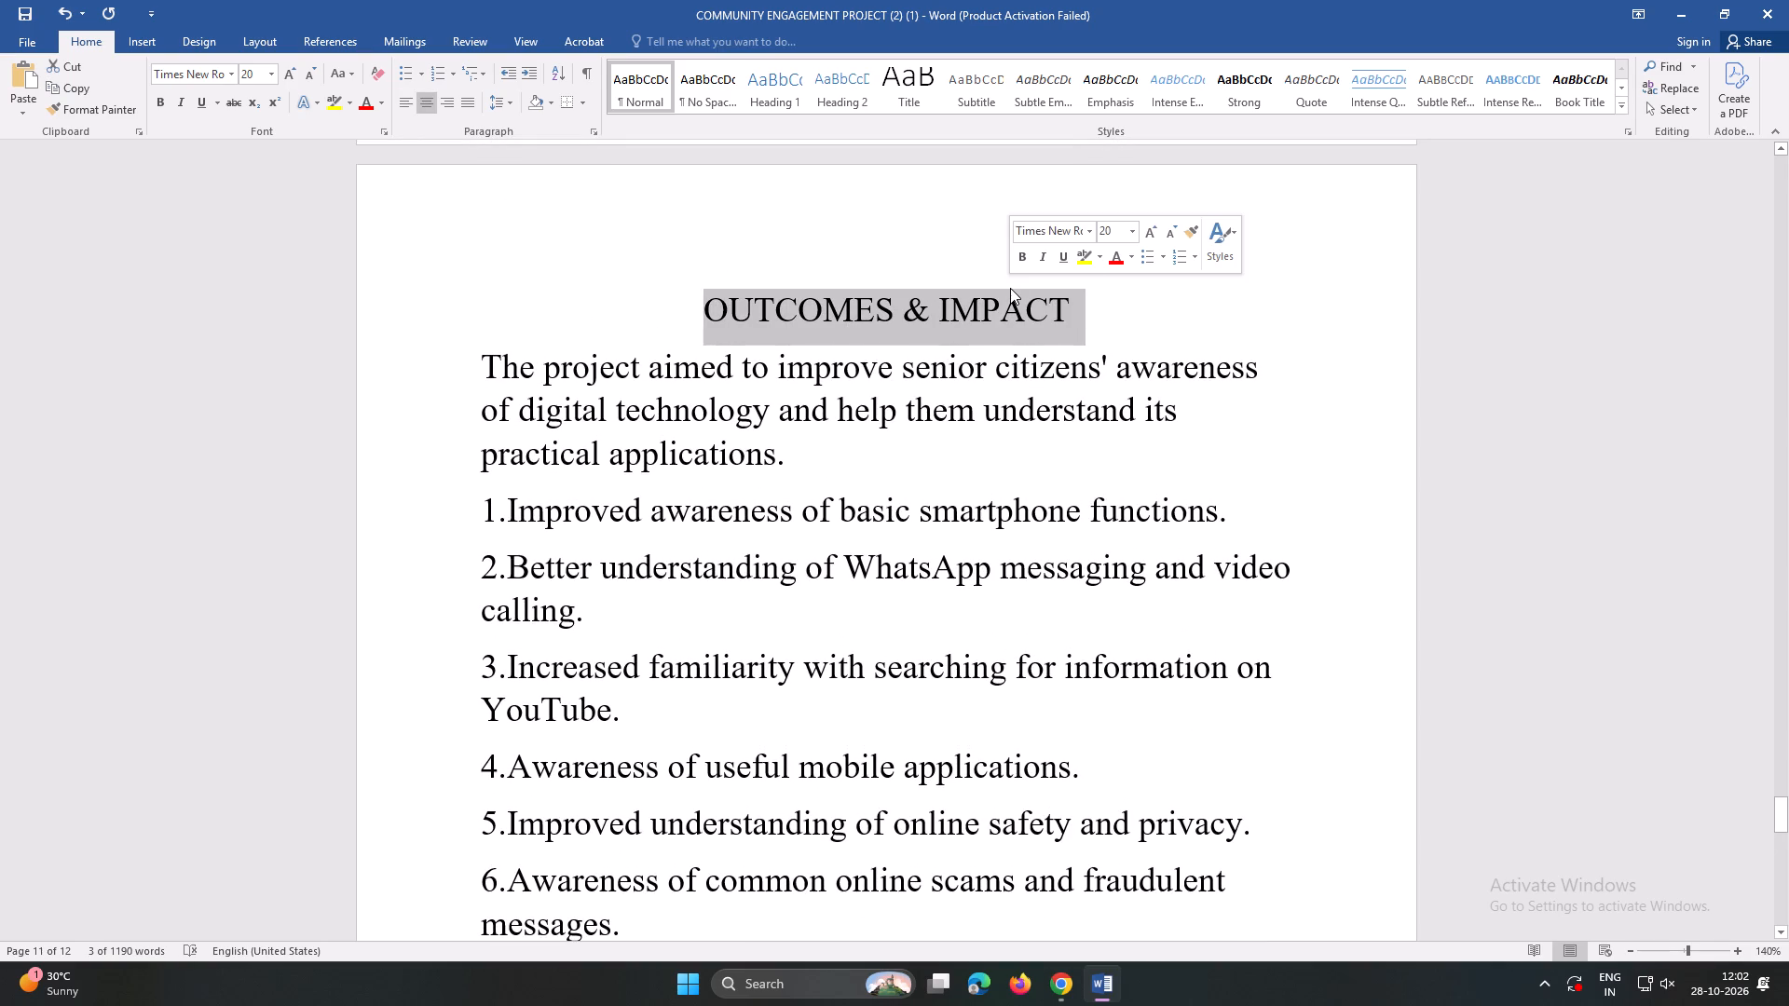
click(1127, 241)
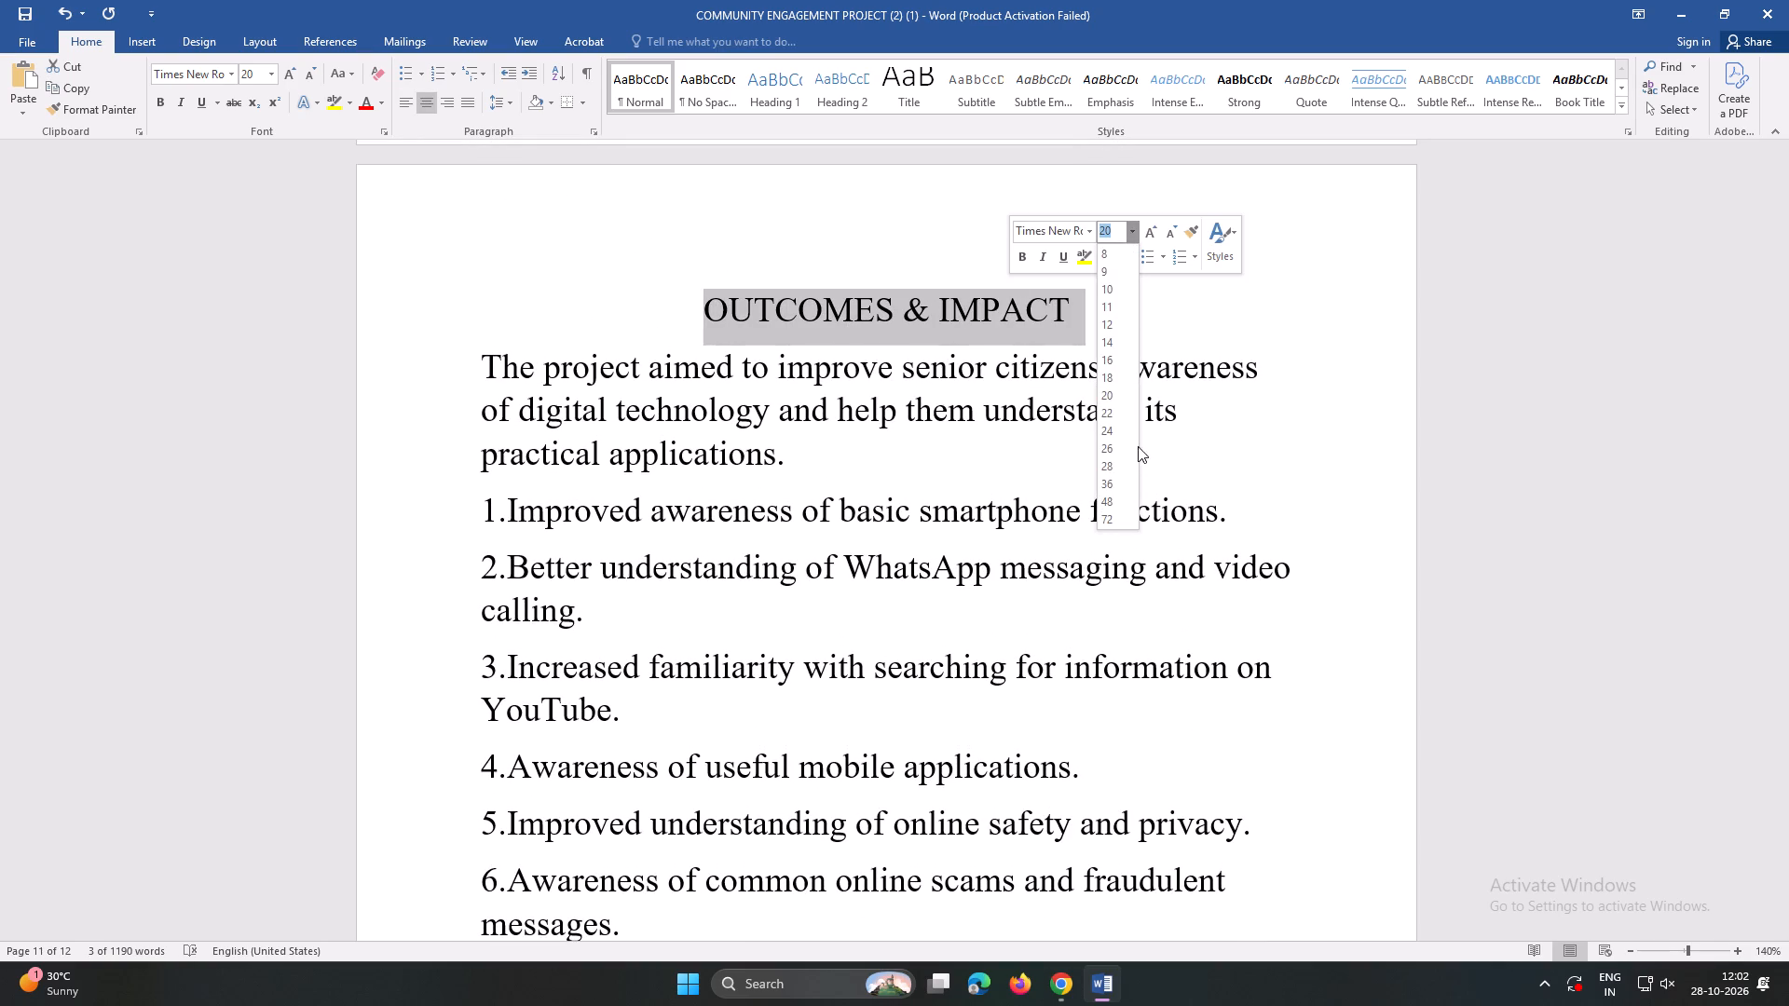
click(1126, 469)
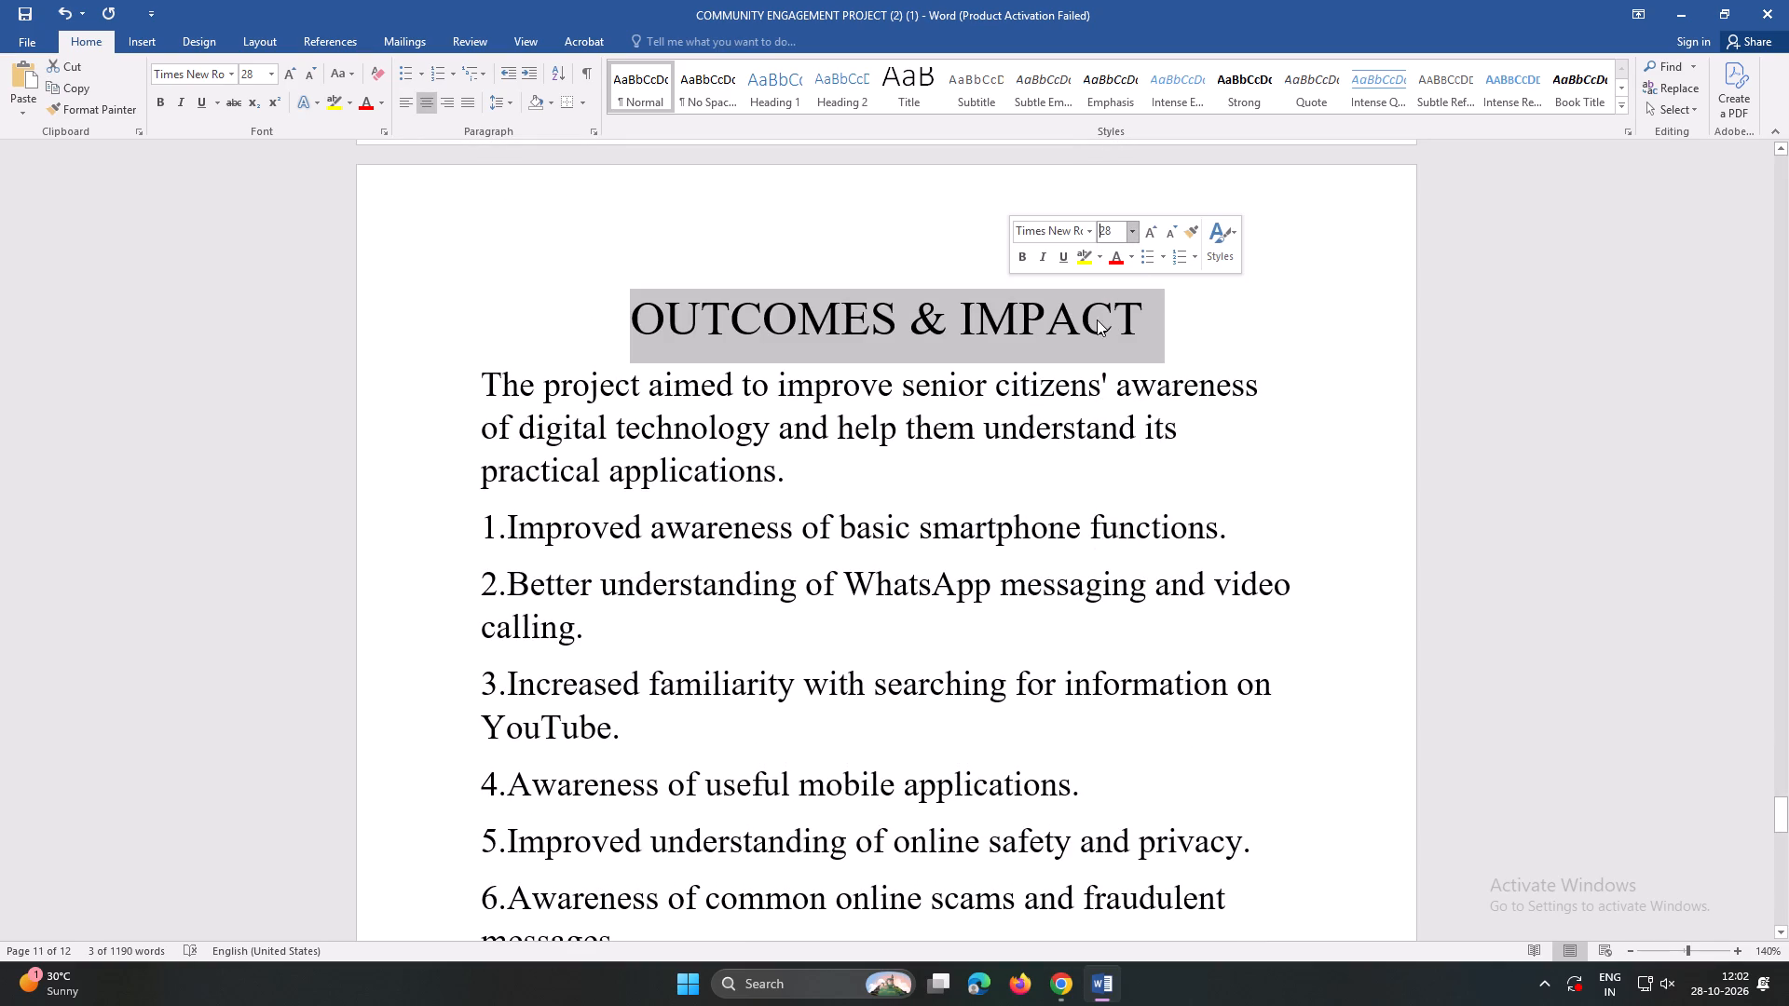
click(1269, 328)
Set the font size of the "ACTIVITIES CONDUCTED" heading on page 9 to 28.
scroll(1168, 329, up, 9)
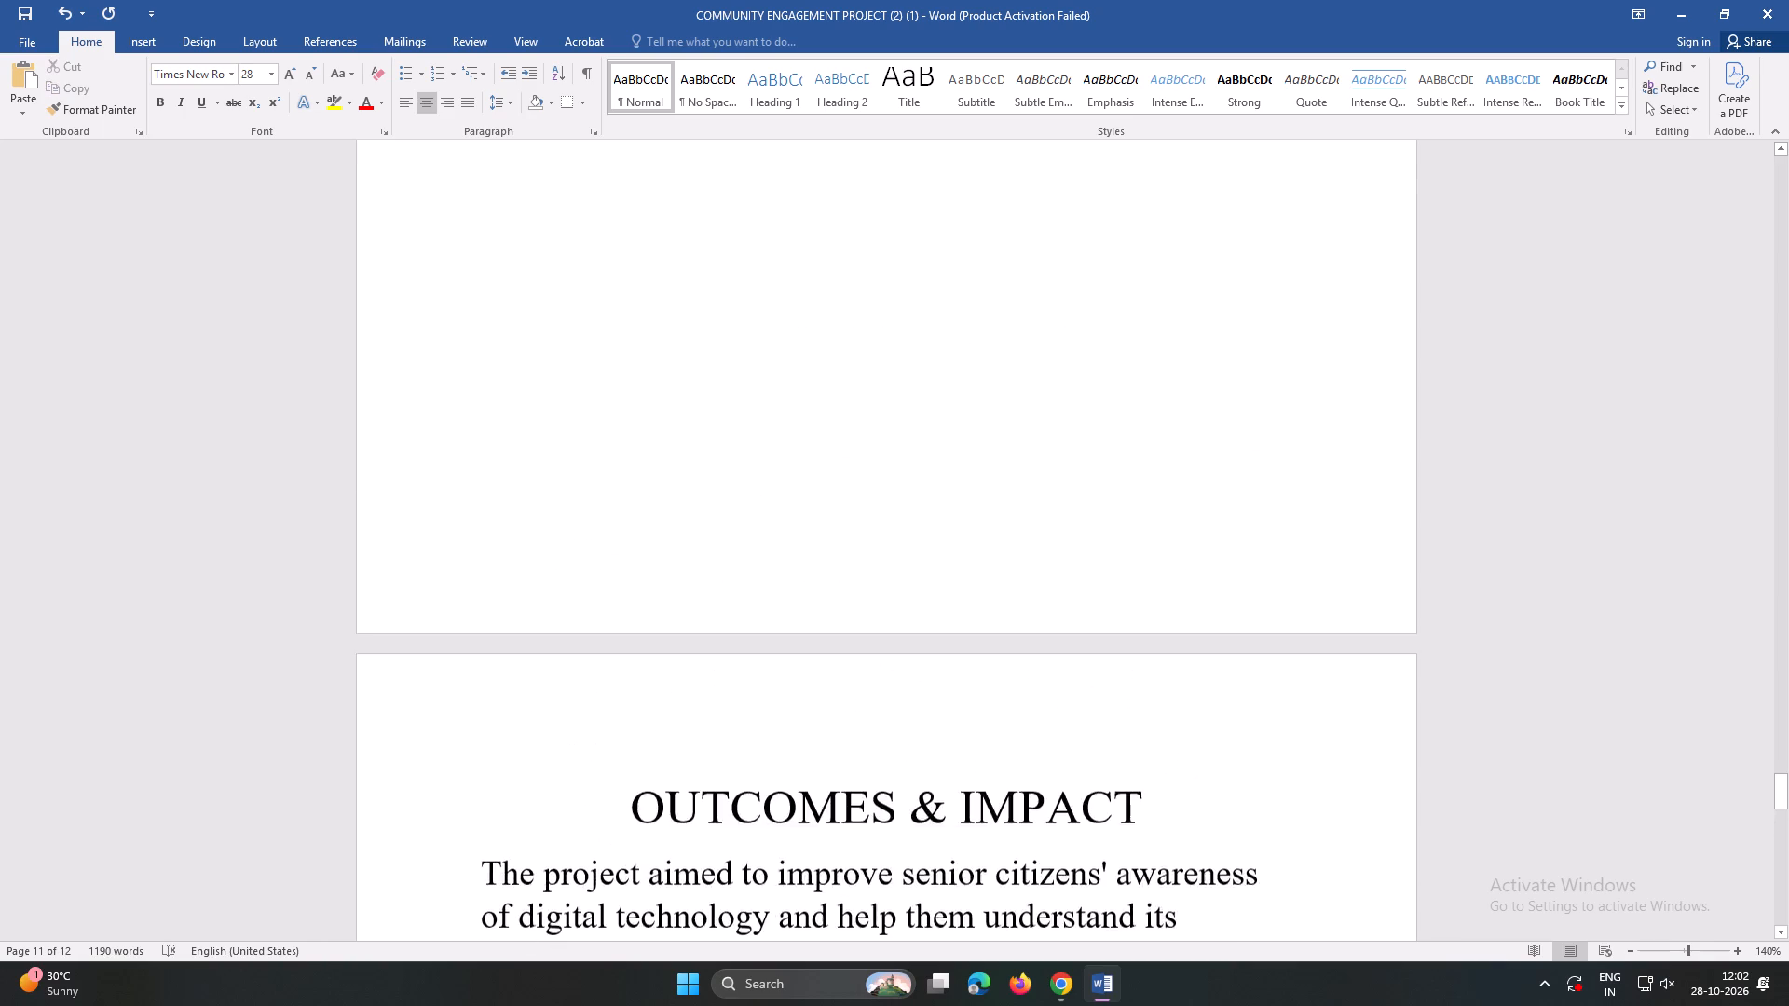
scroll(1167, 319, up, 19)
scroll(1180, 300, up, 5)
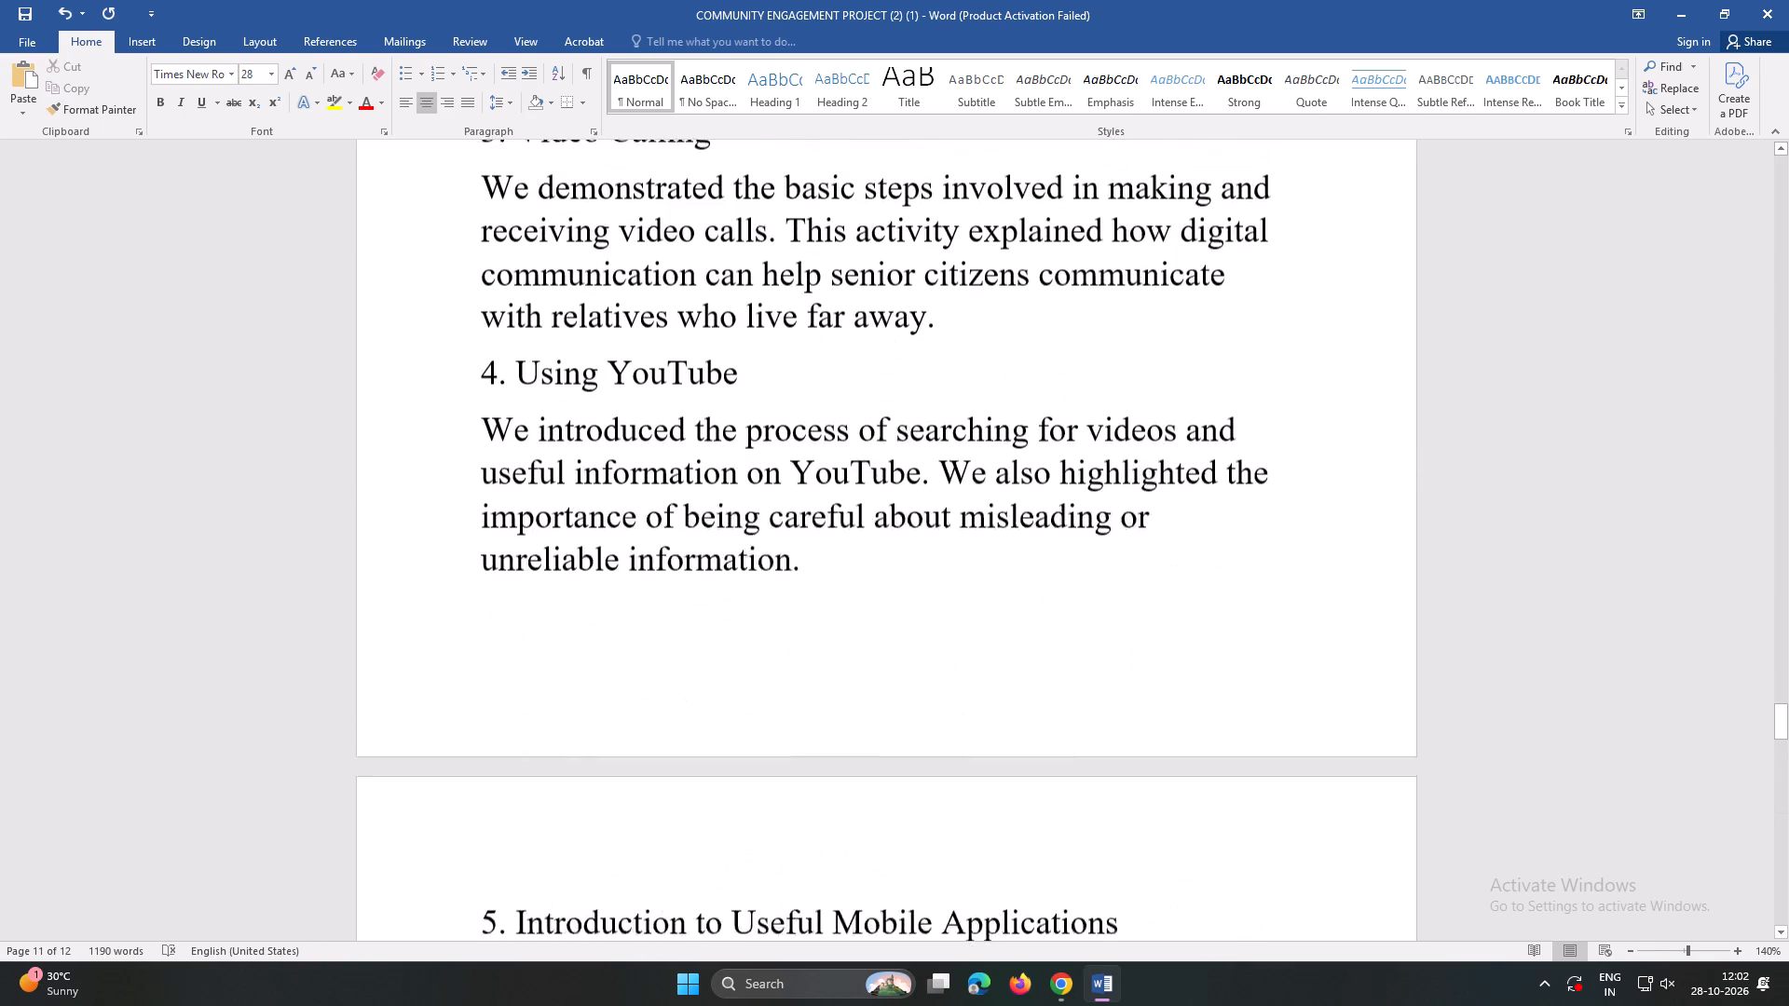
scroll(1180, 300, up, 12)
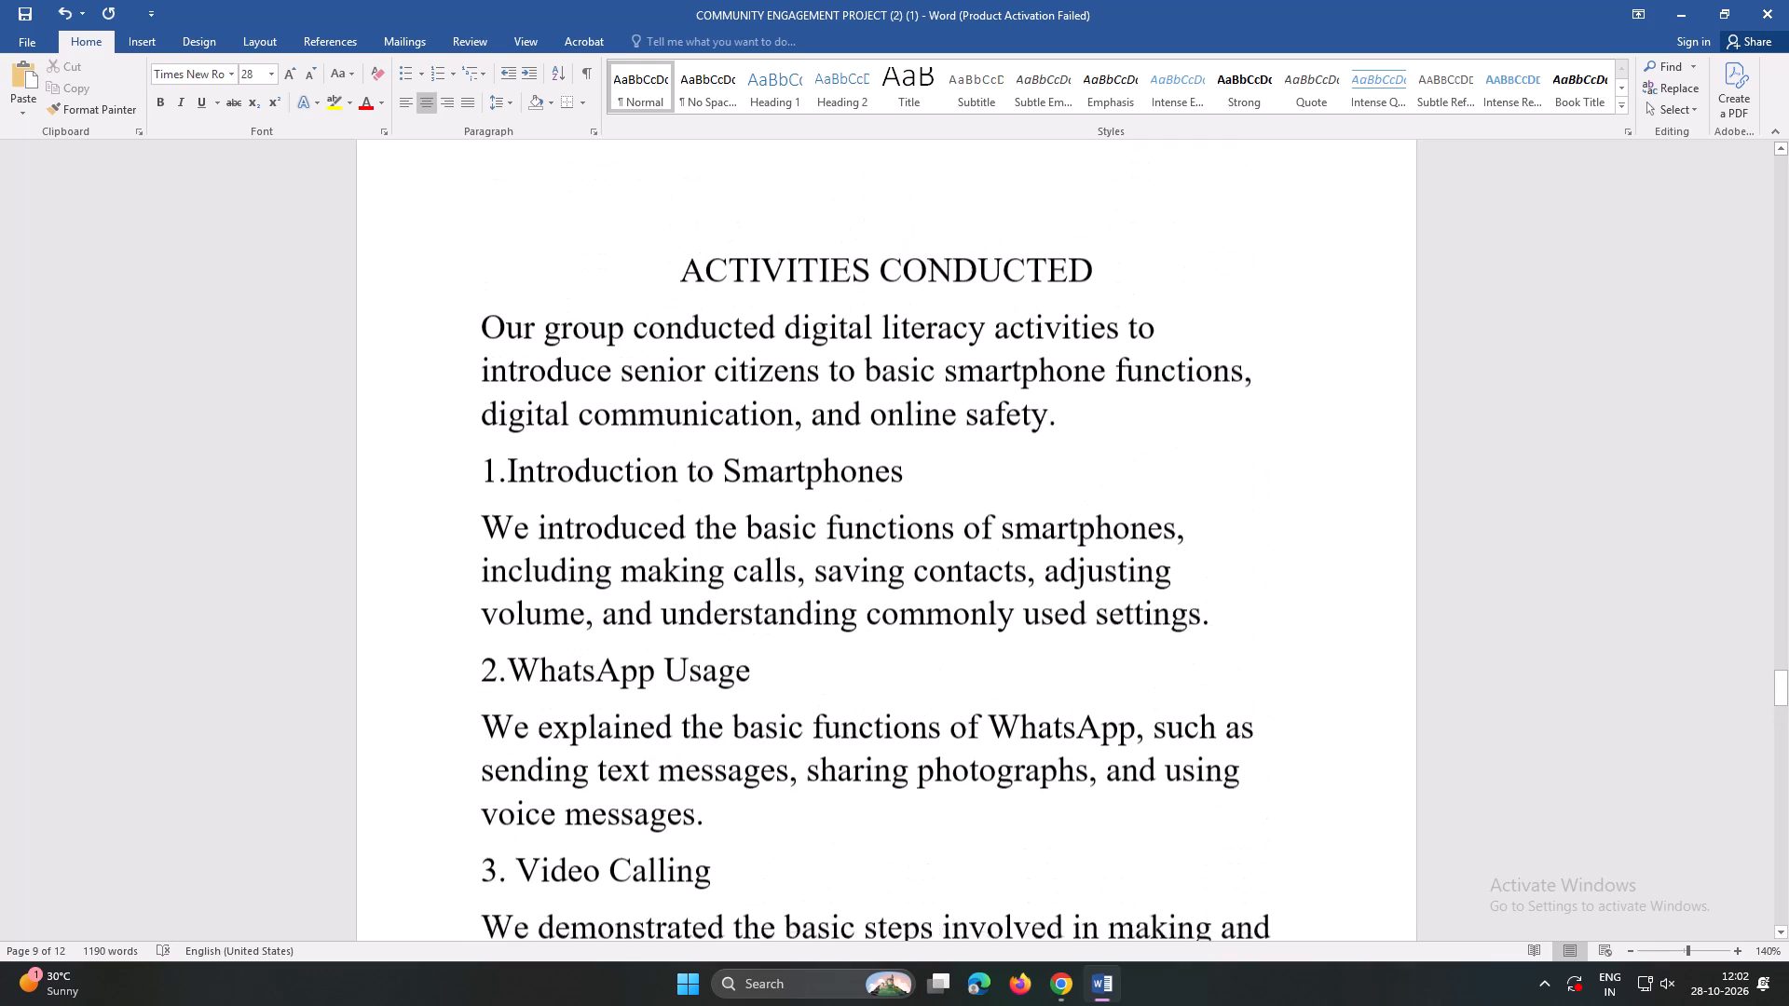
drag(672, 300, 975, 299)
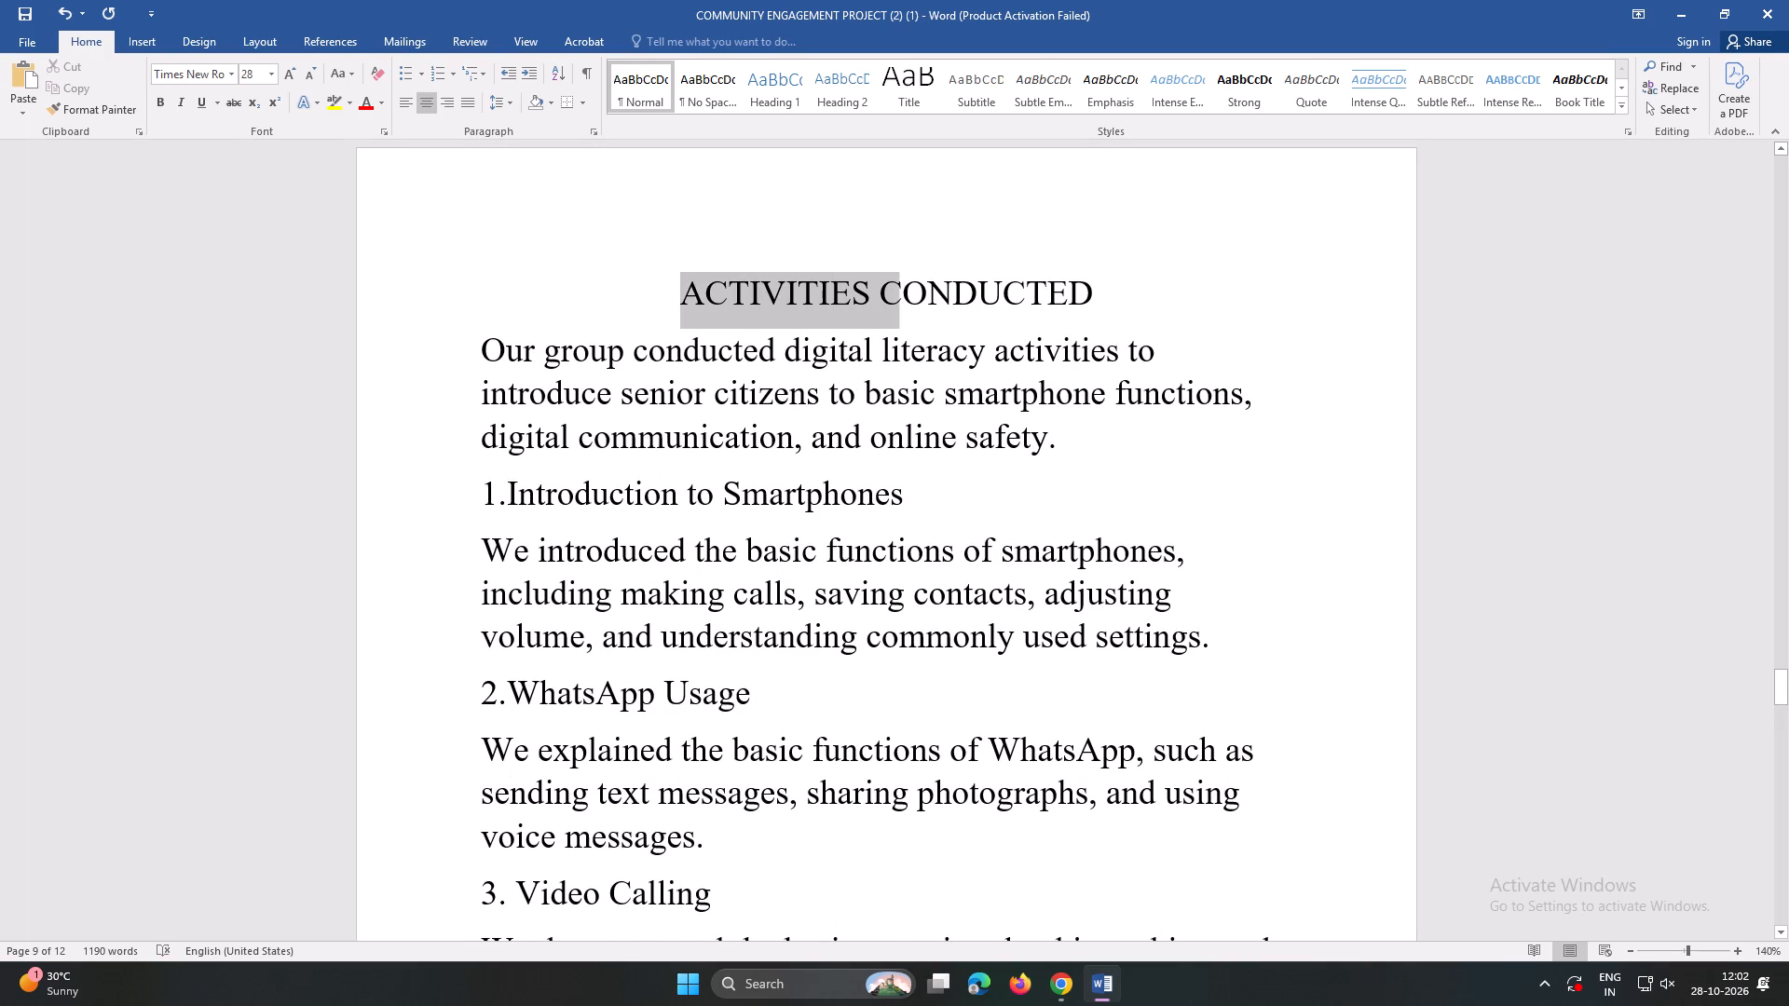
drag(975, 299, 1108, 284)
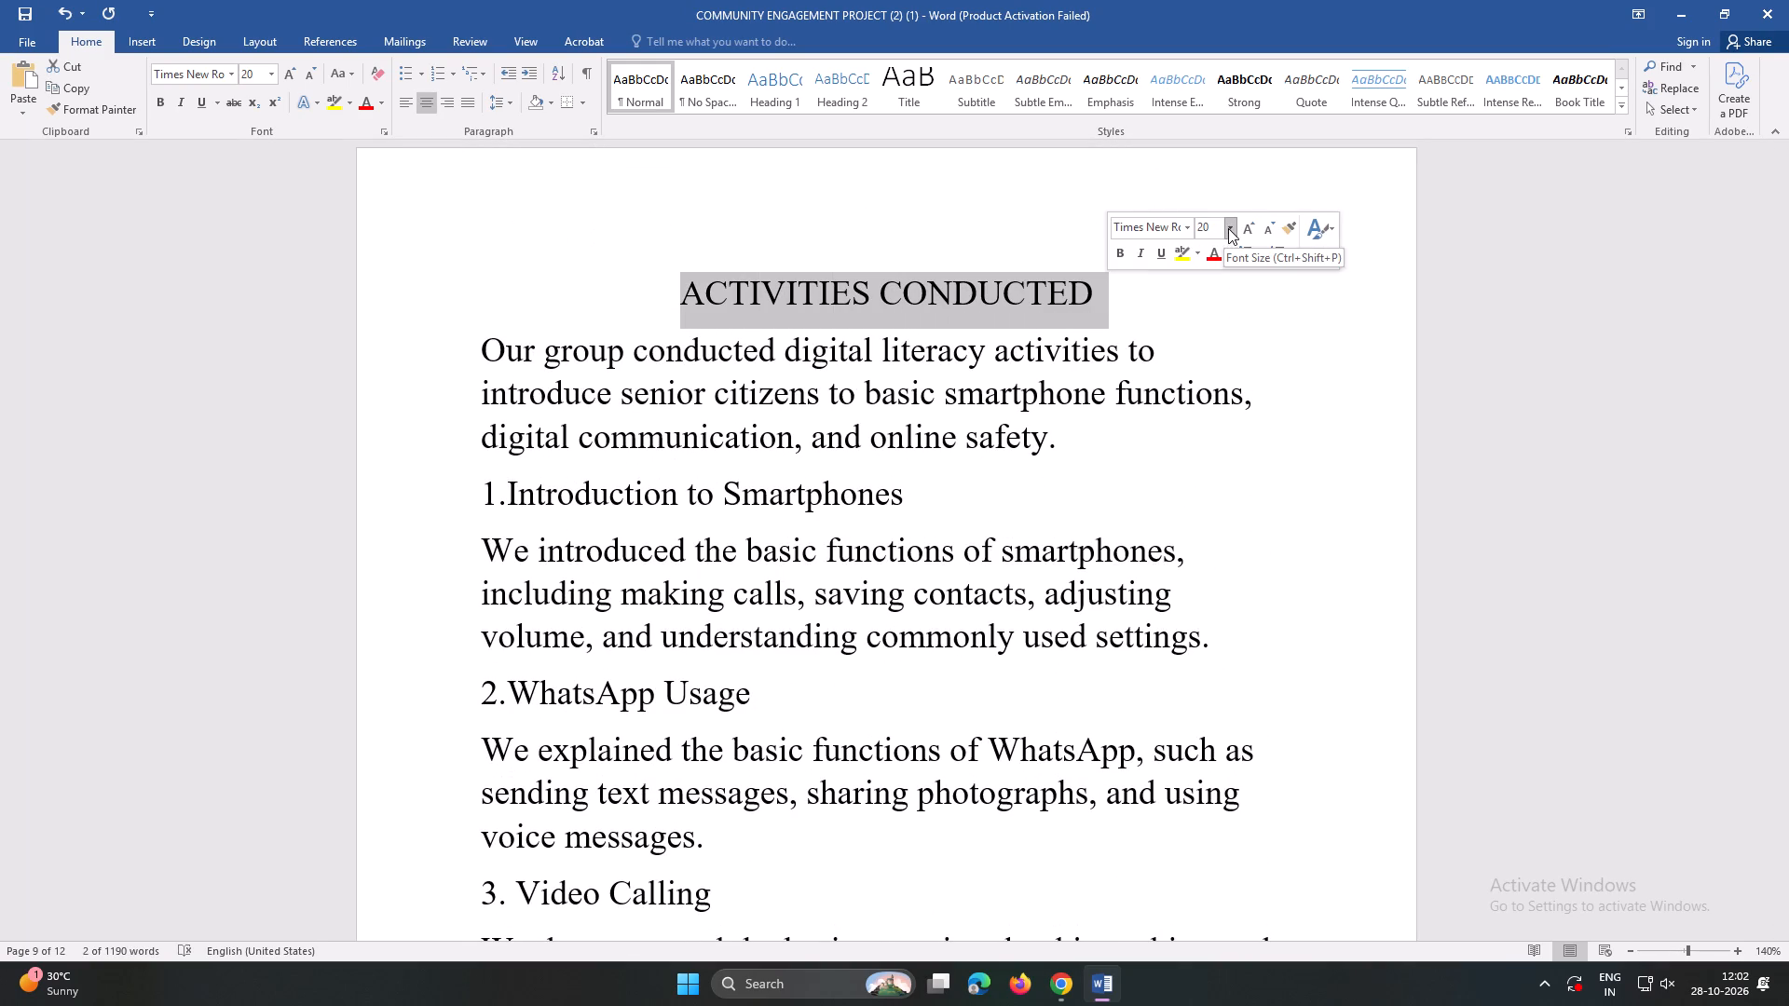
click(1228, 228)
click(1209, 455)
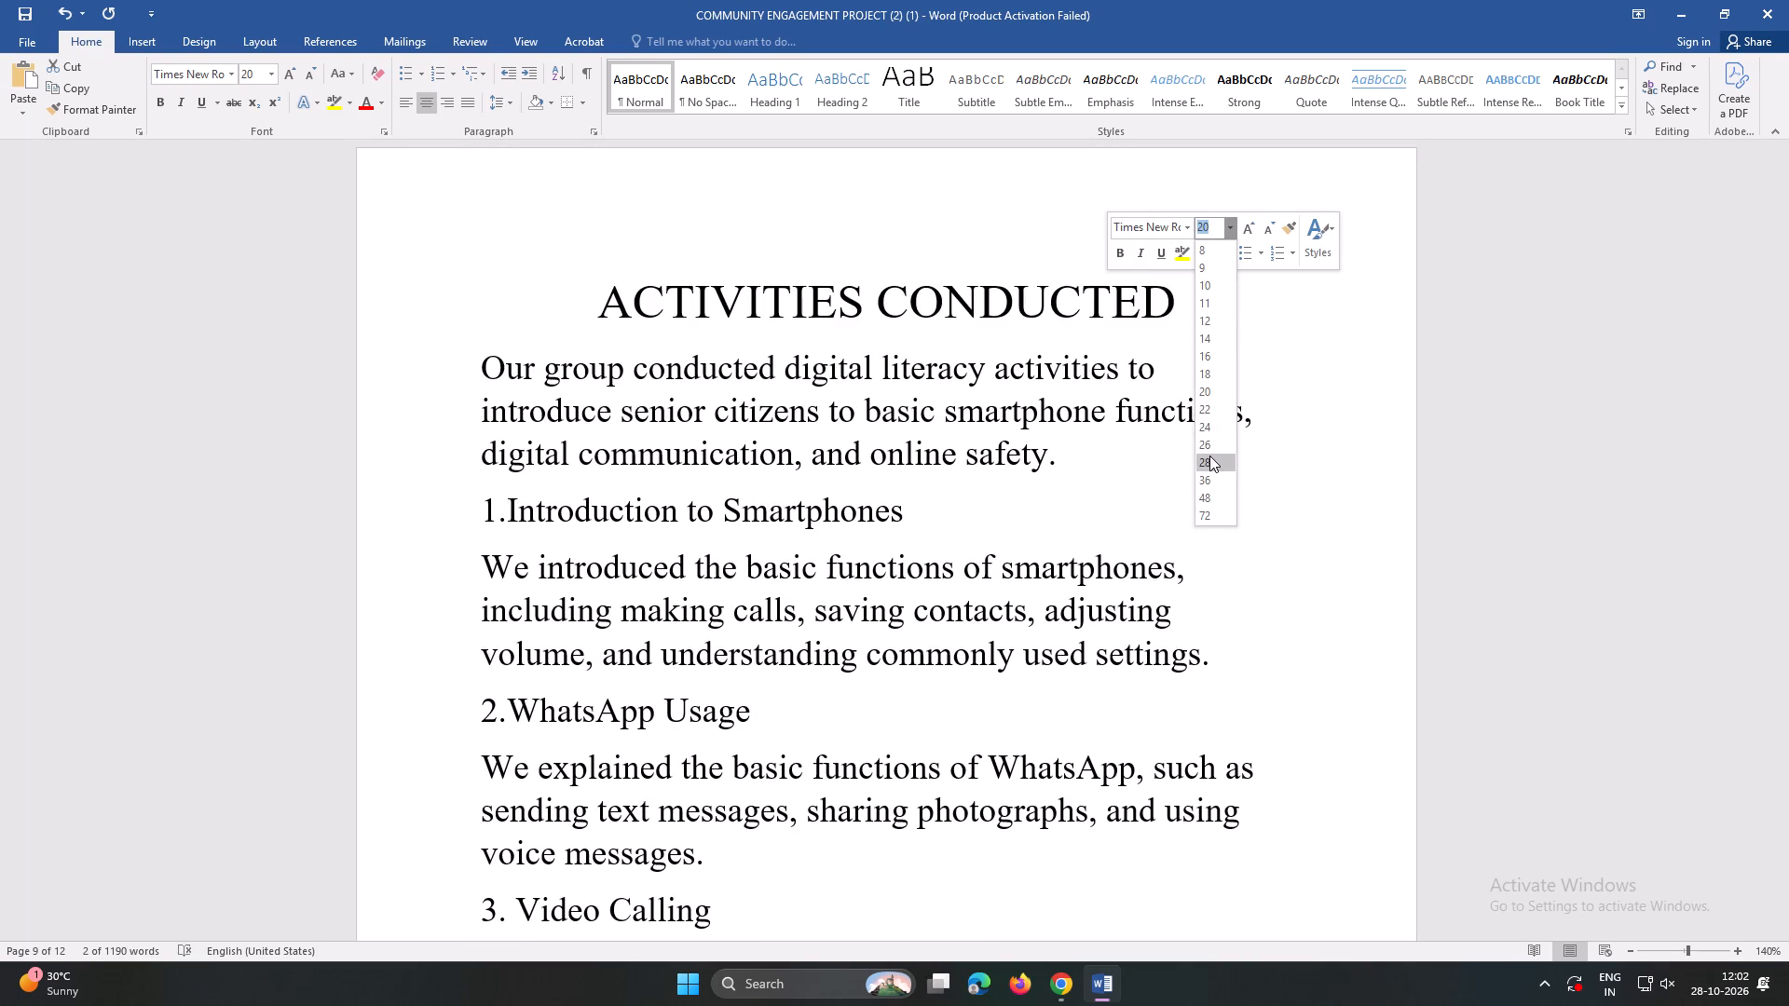
click(1200, 458)
Start a new paragraph after the closing "By working together" paragraph of the Outcomes & Impact section.
scroll(1200, 459, down, 8)
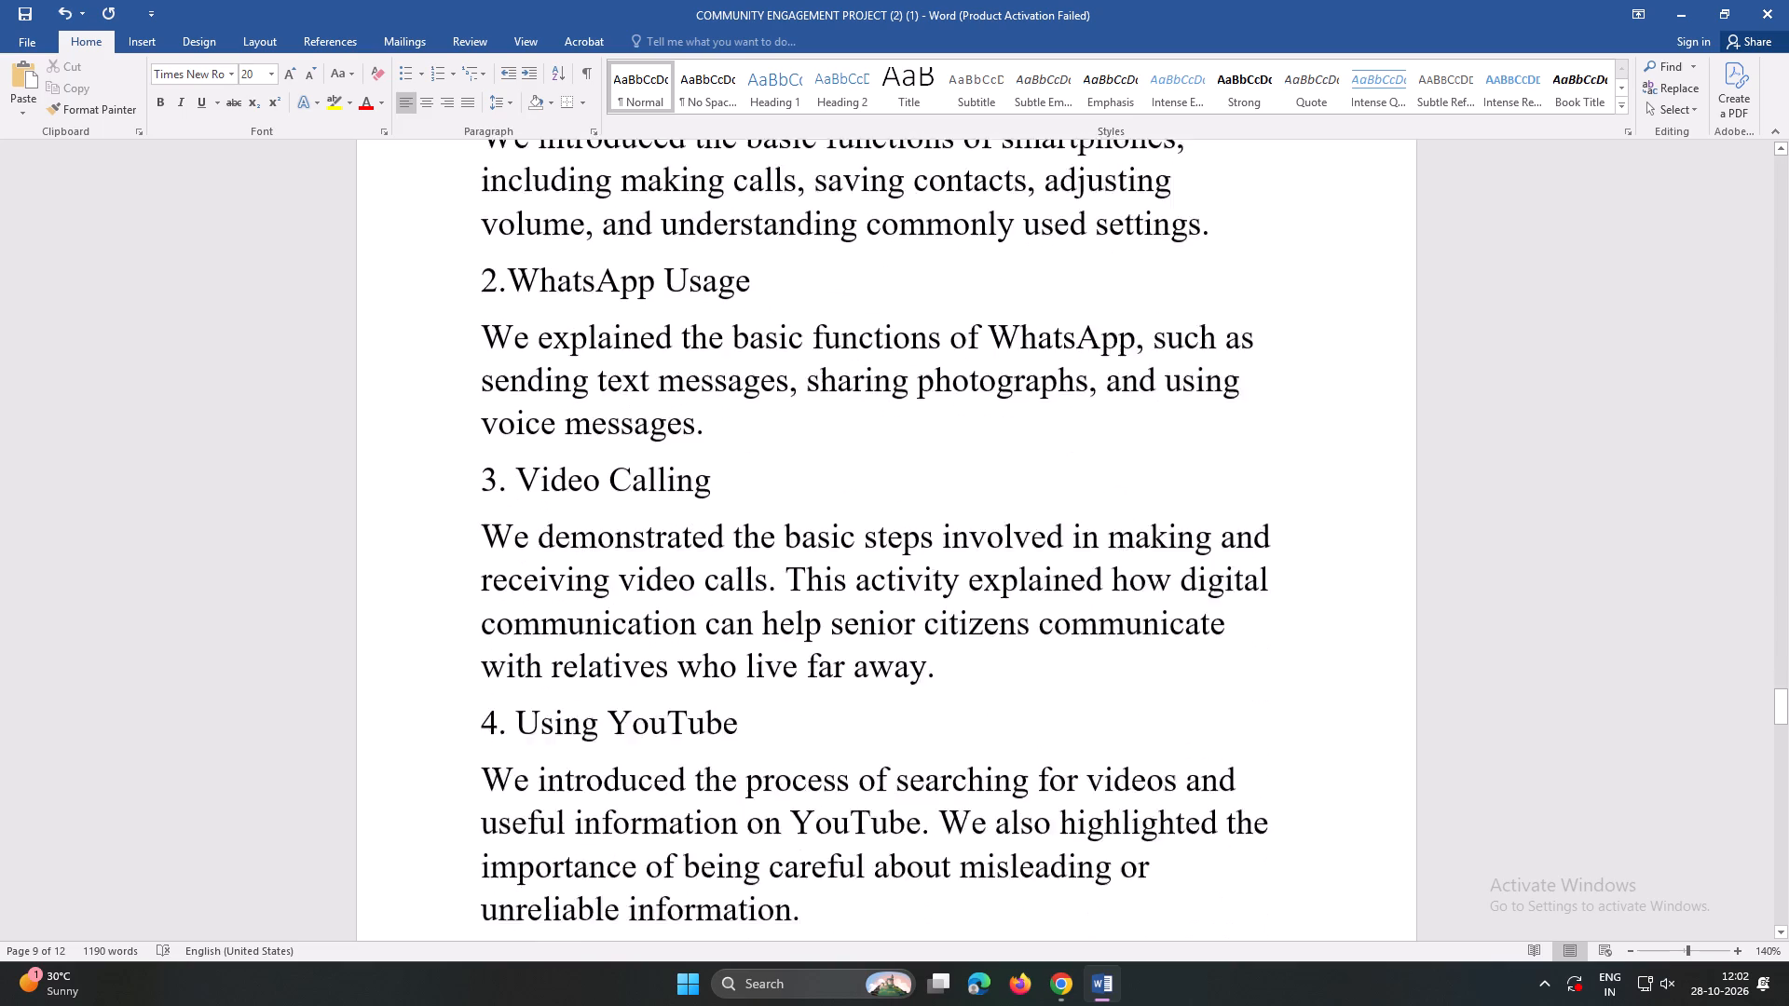
scroll(1192, 436, down, 14)
scroll(1195, 436, down, 12)
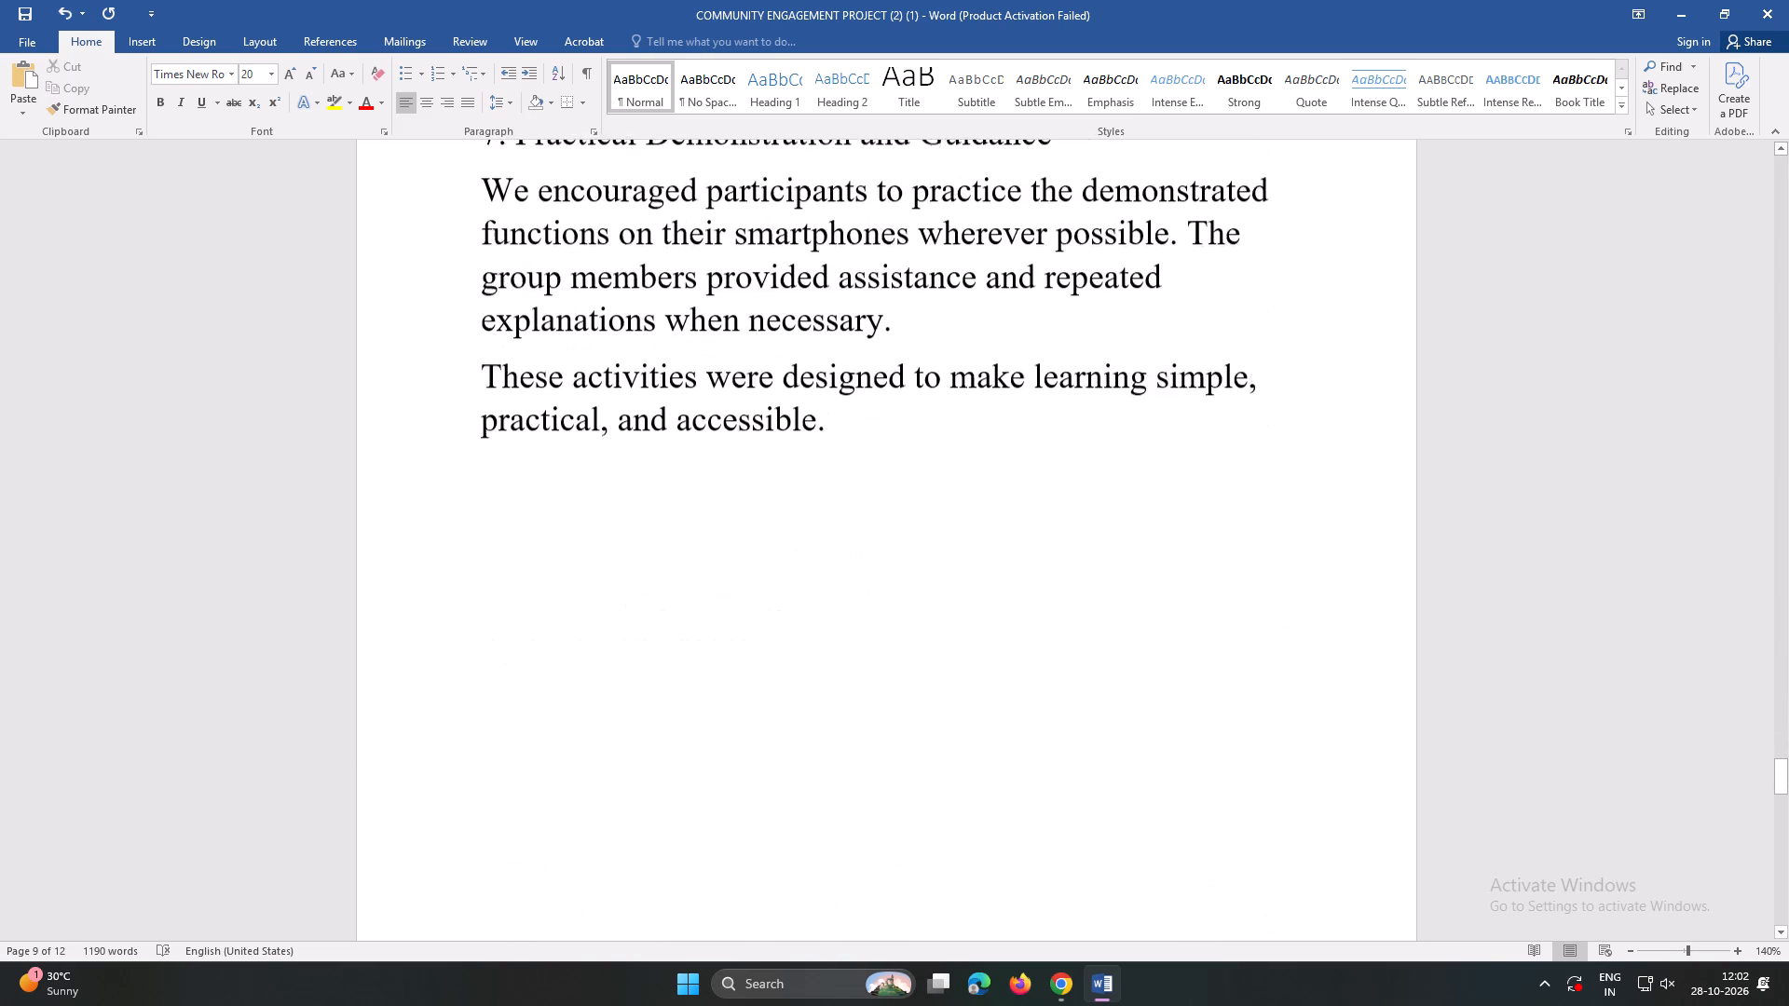
scroll(1203, 422, down, 15)
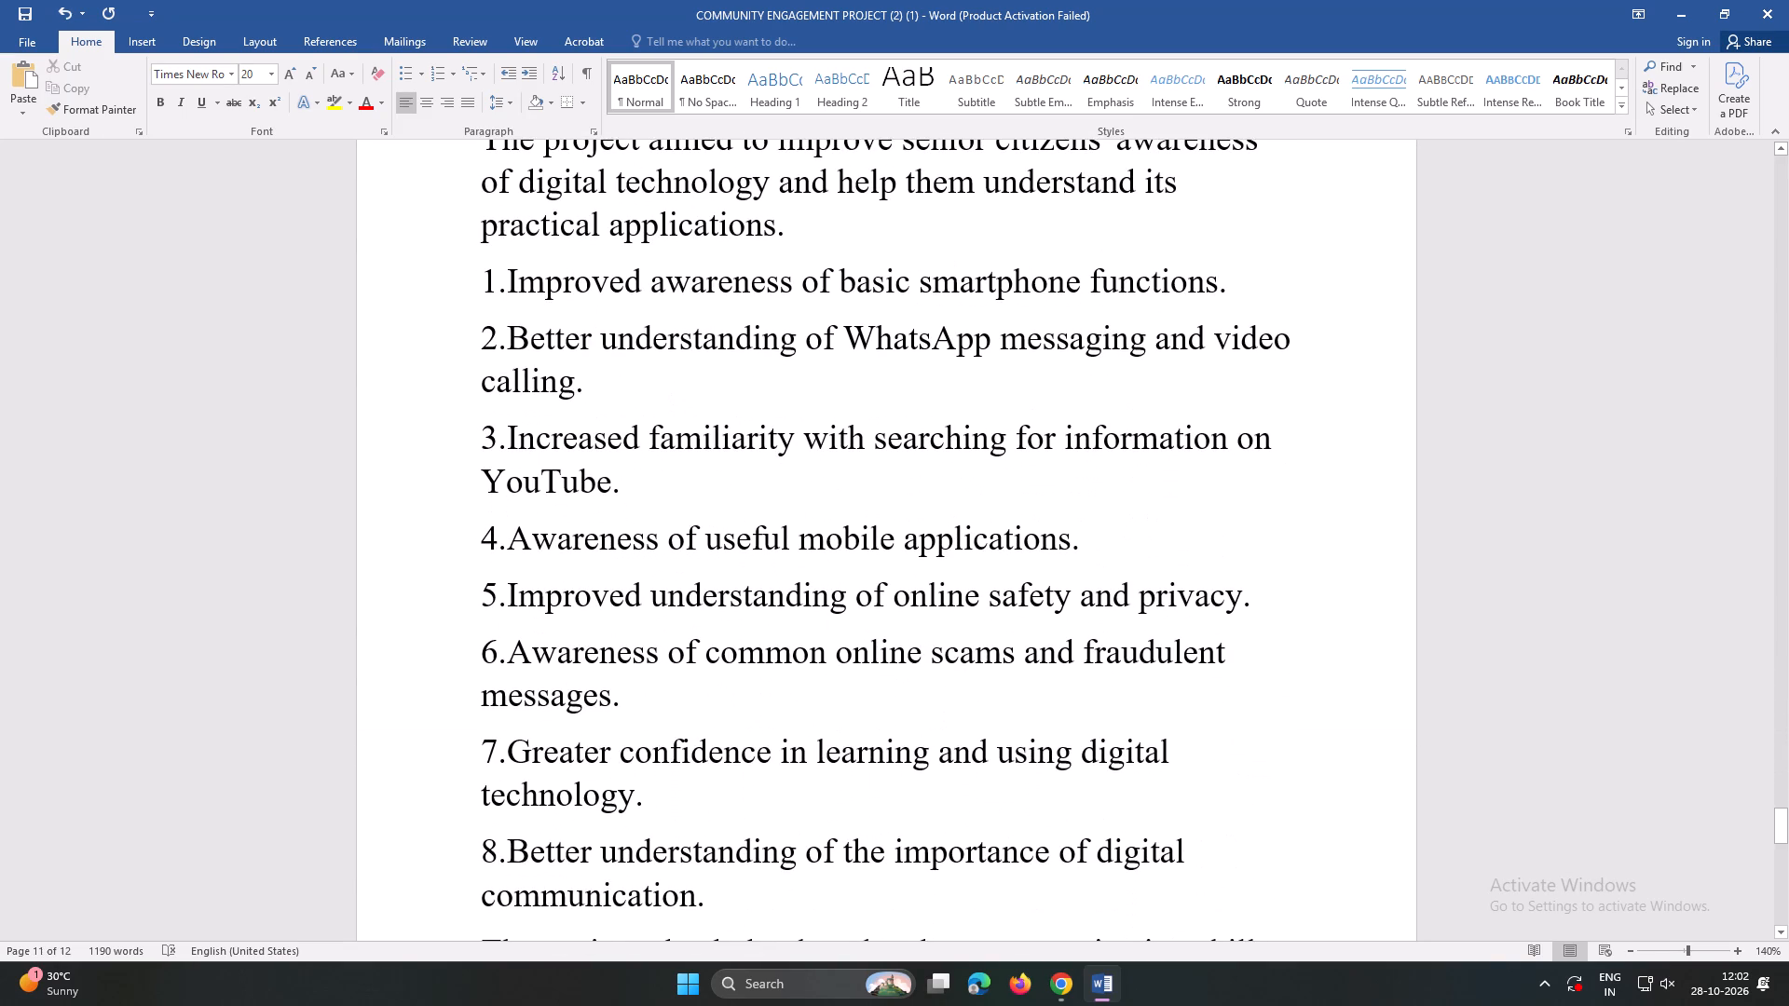
scroll(1219, 415, down, 6)
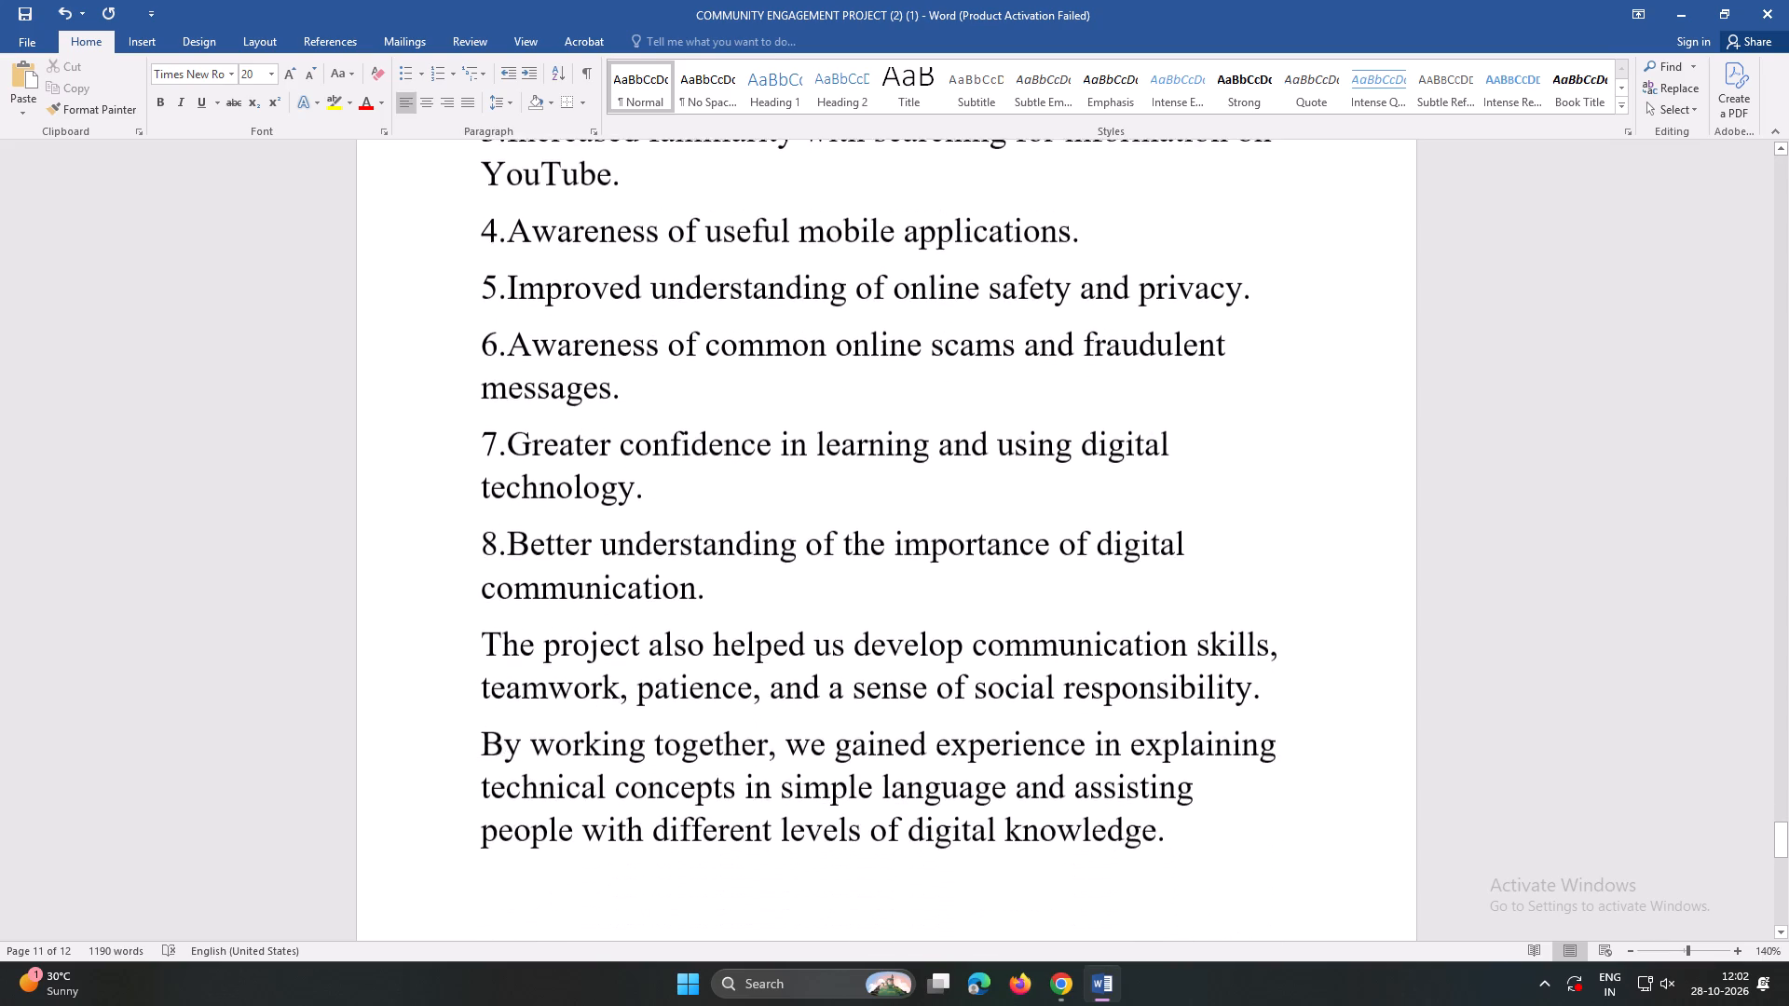
scroll(1219, 415, down, 4)
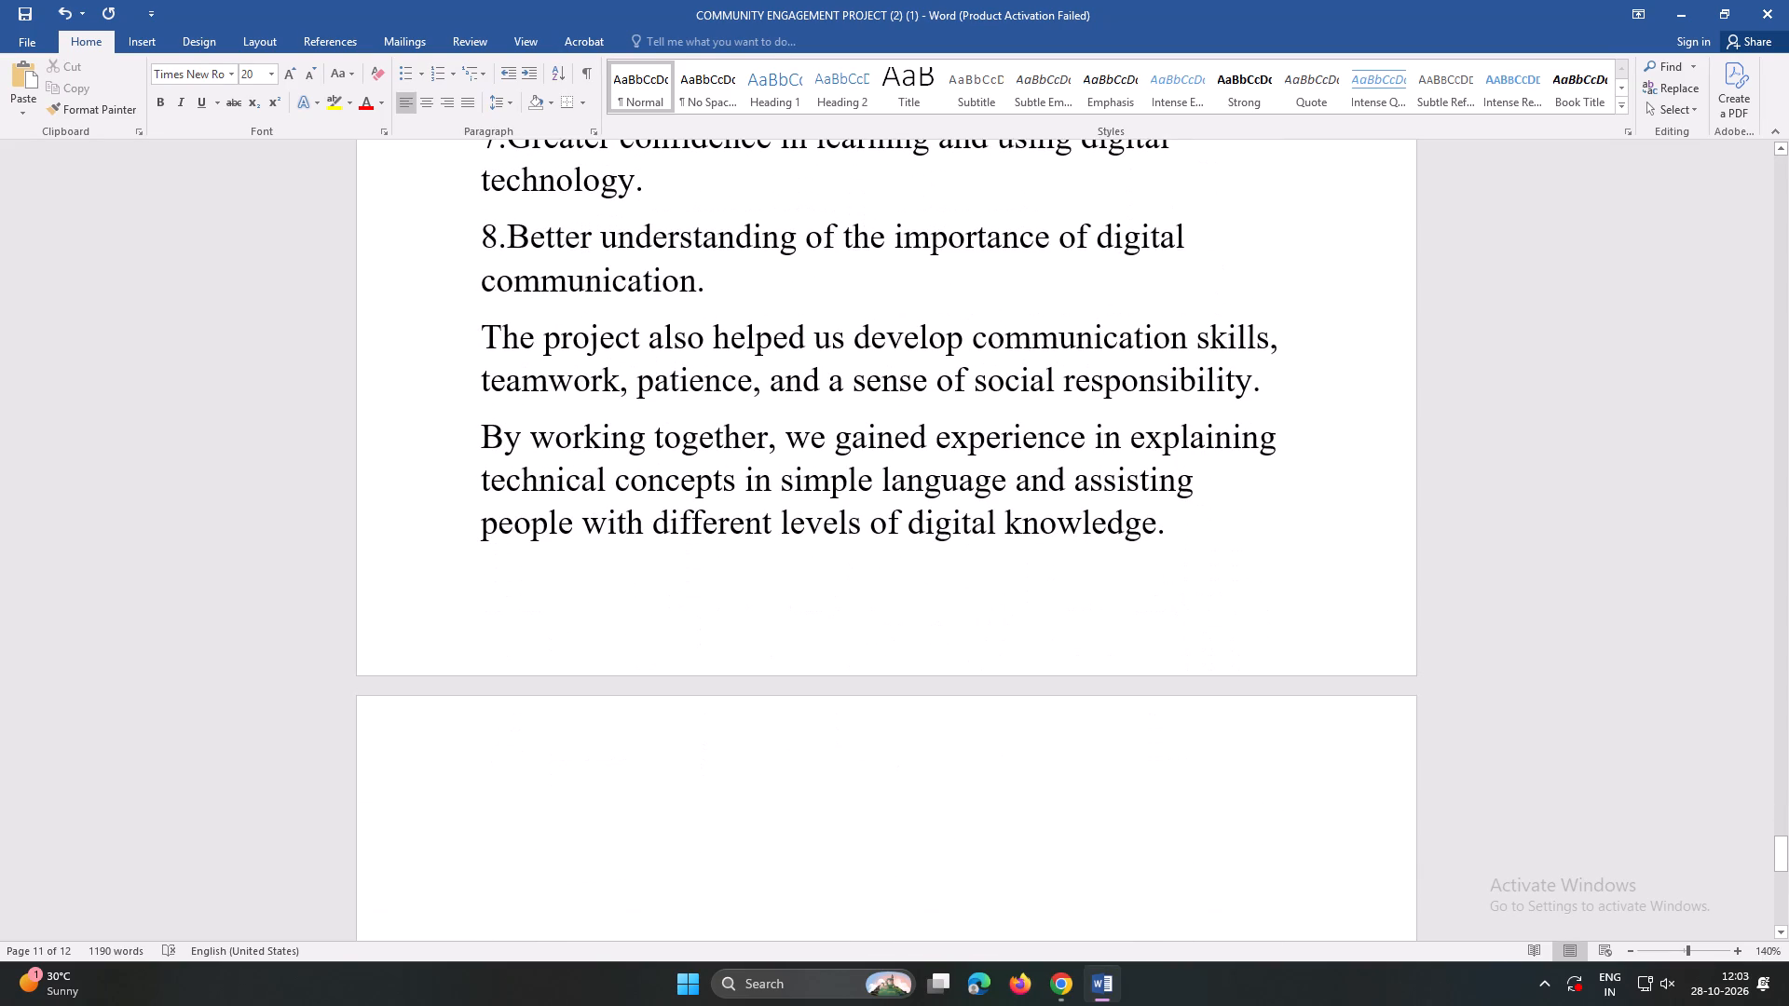
scroll(1203, 391, down, 5)
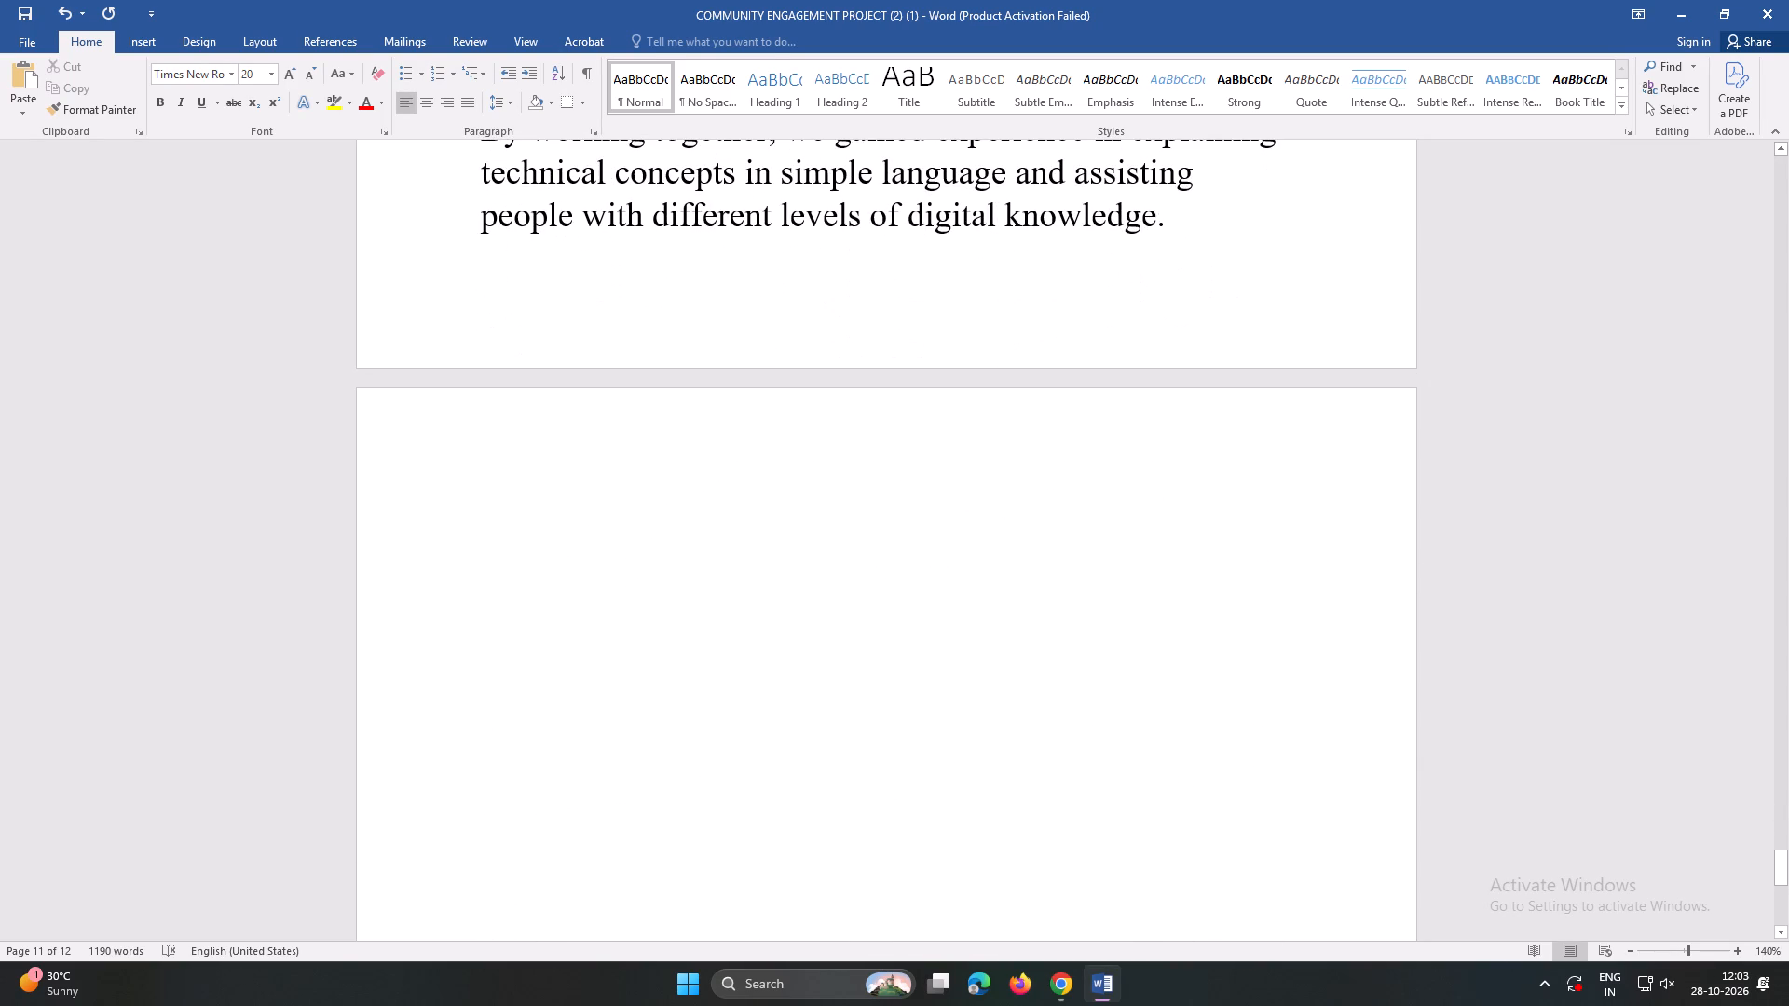
click(1202, 219)
key(Return)
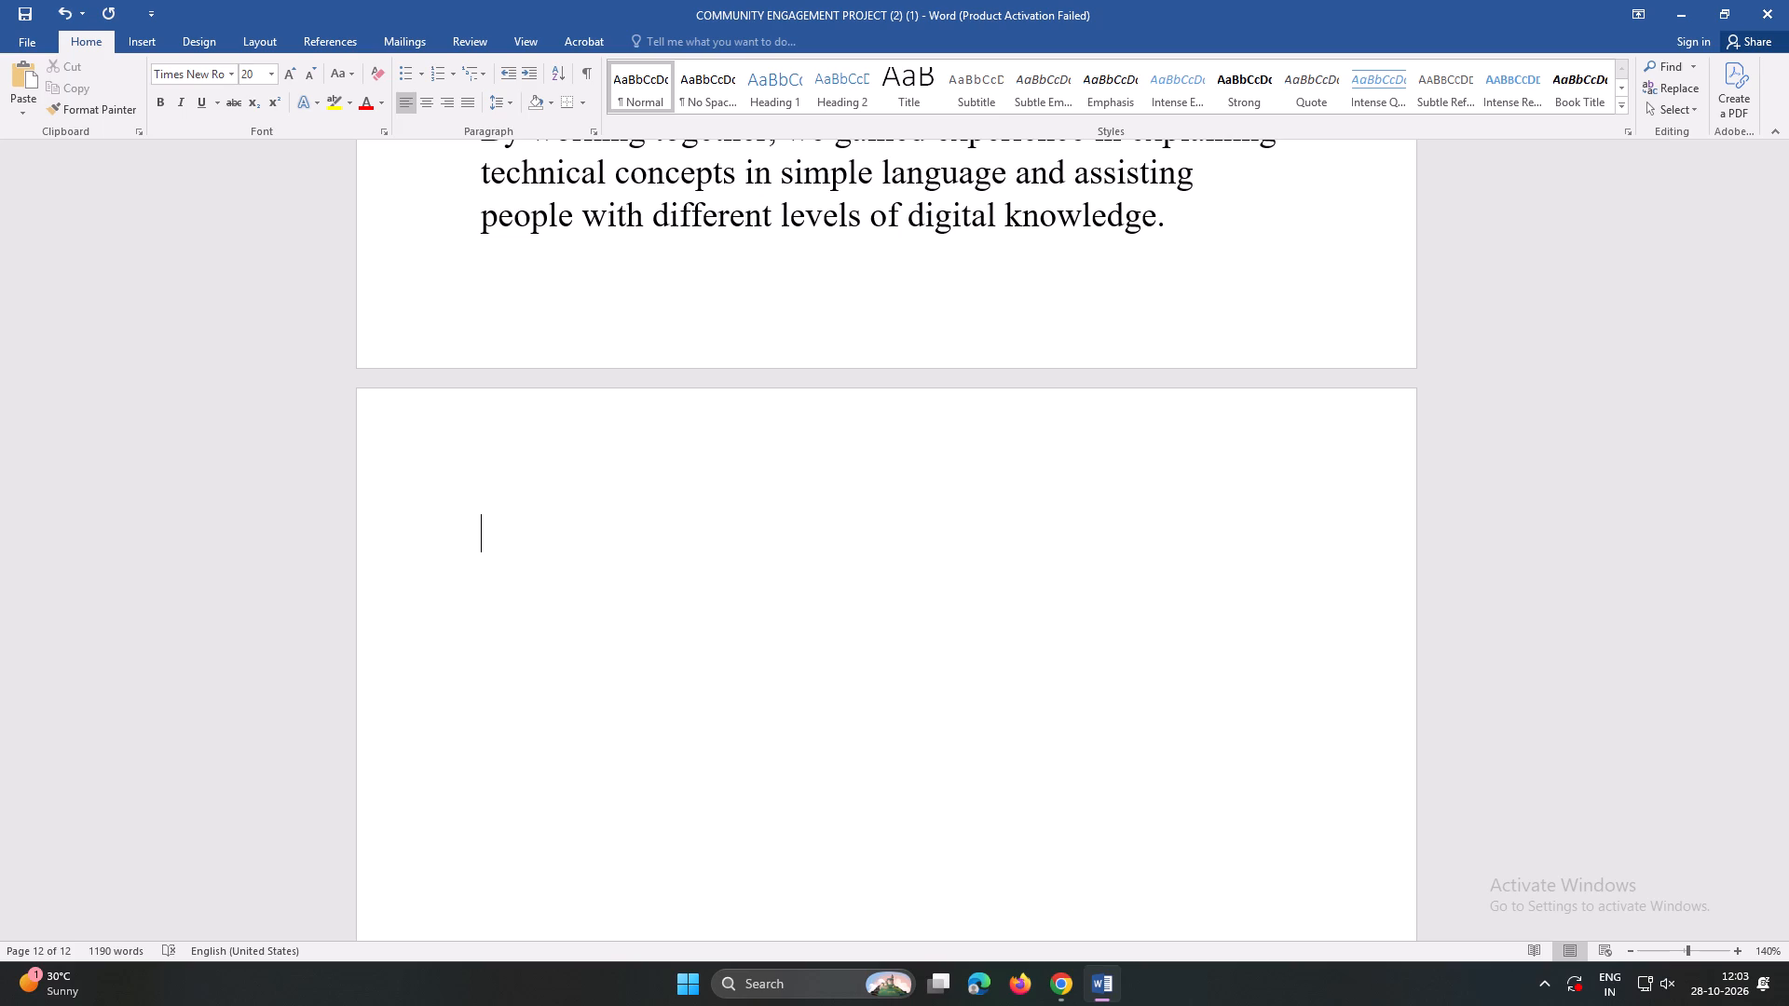
Enter the heading "CHALLENGES FACED" on the first line of the blank page 12.
key(c)
text(HALLENGES)
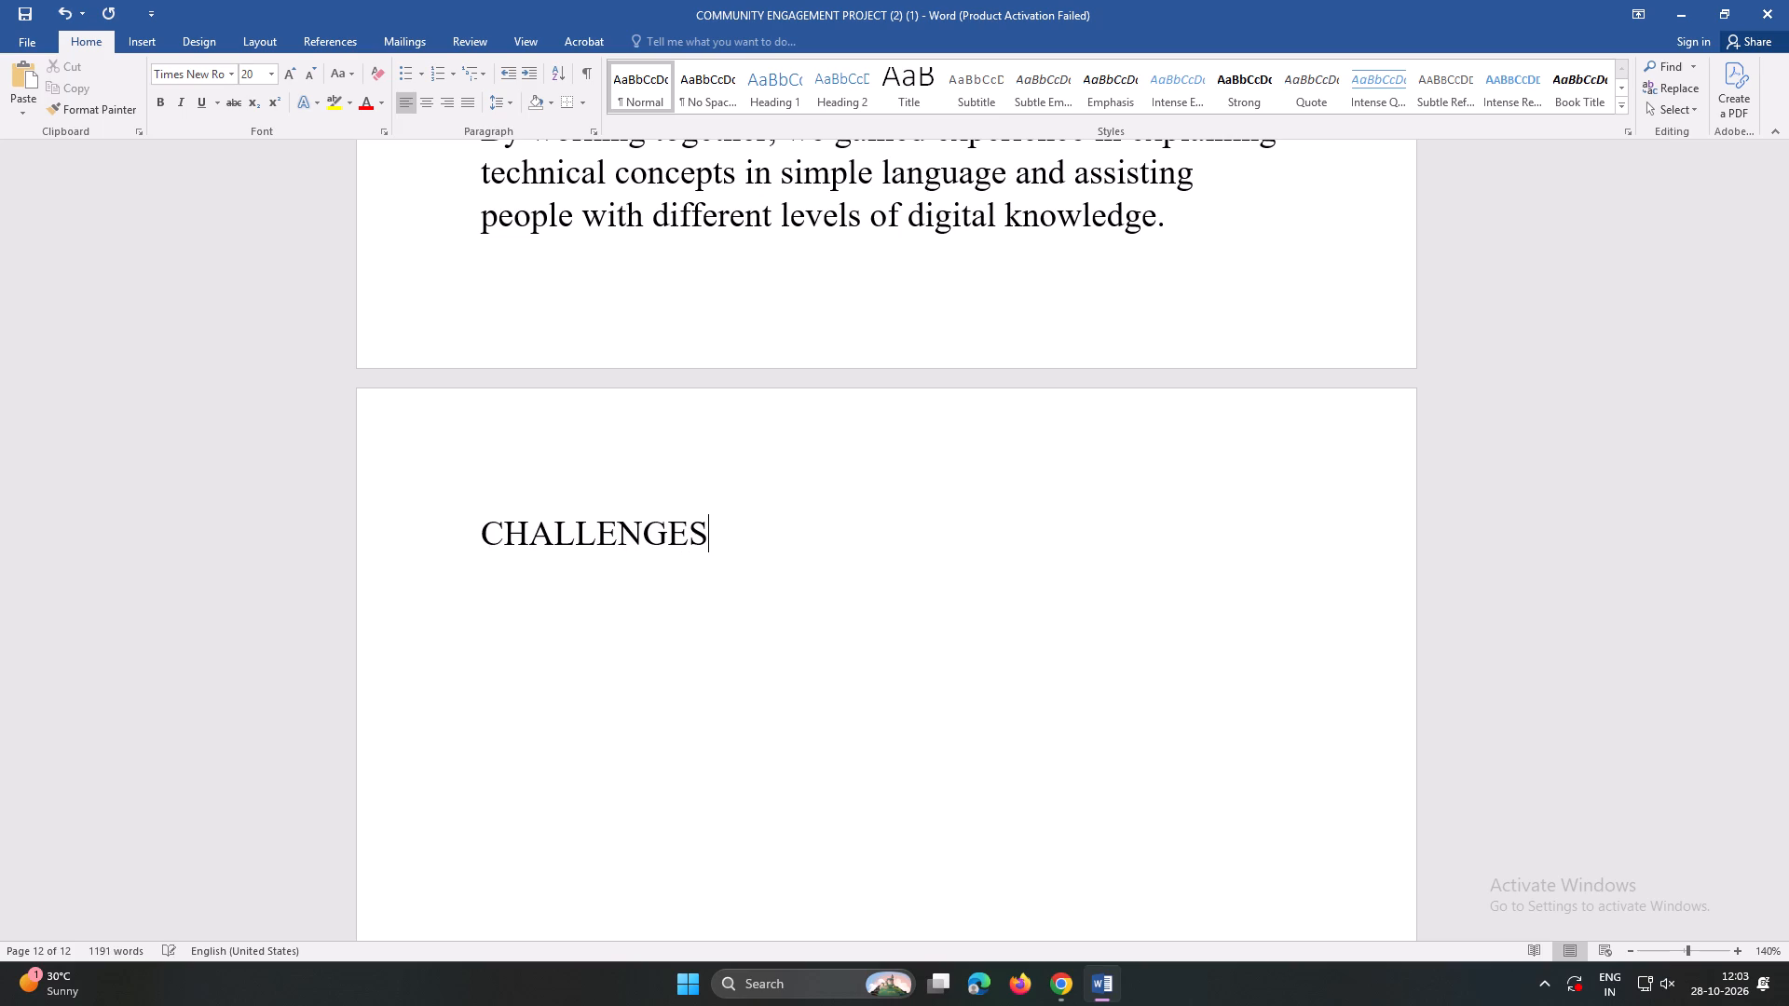
key(space)
text(FACED)
key(space)
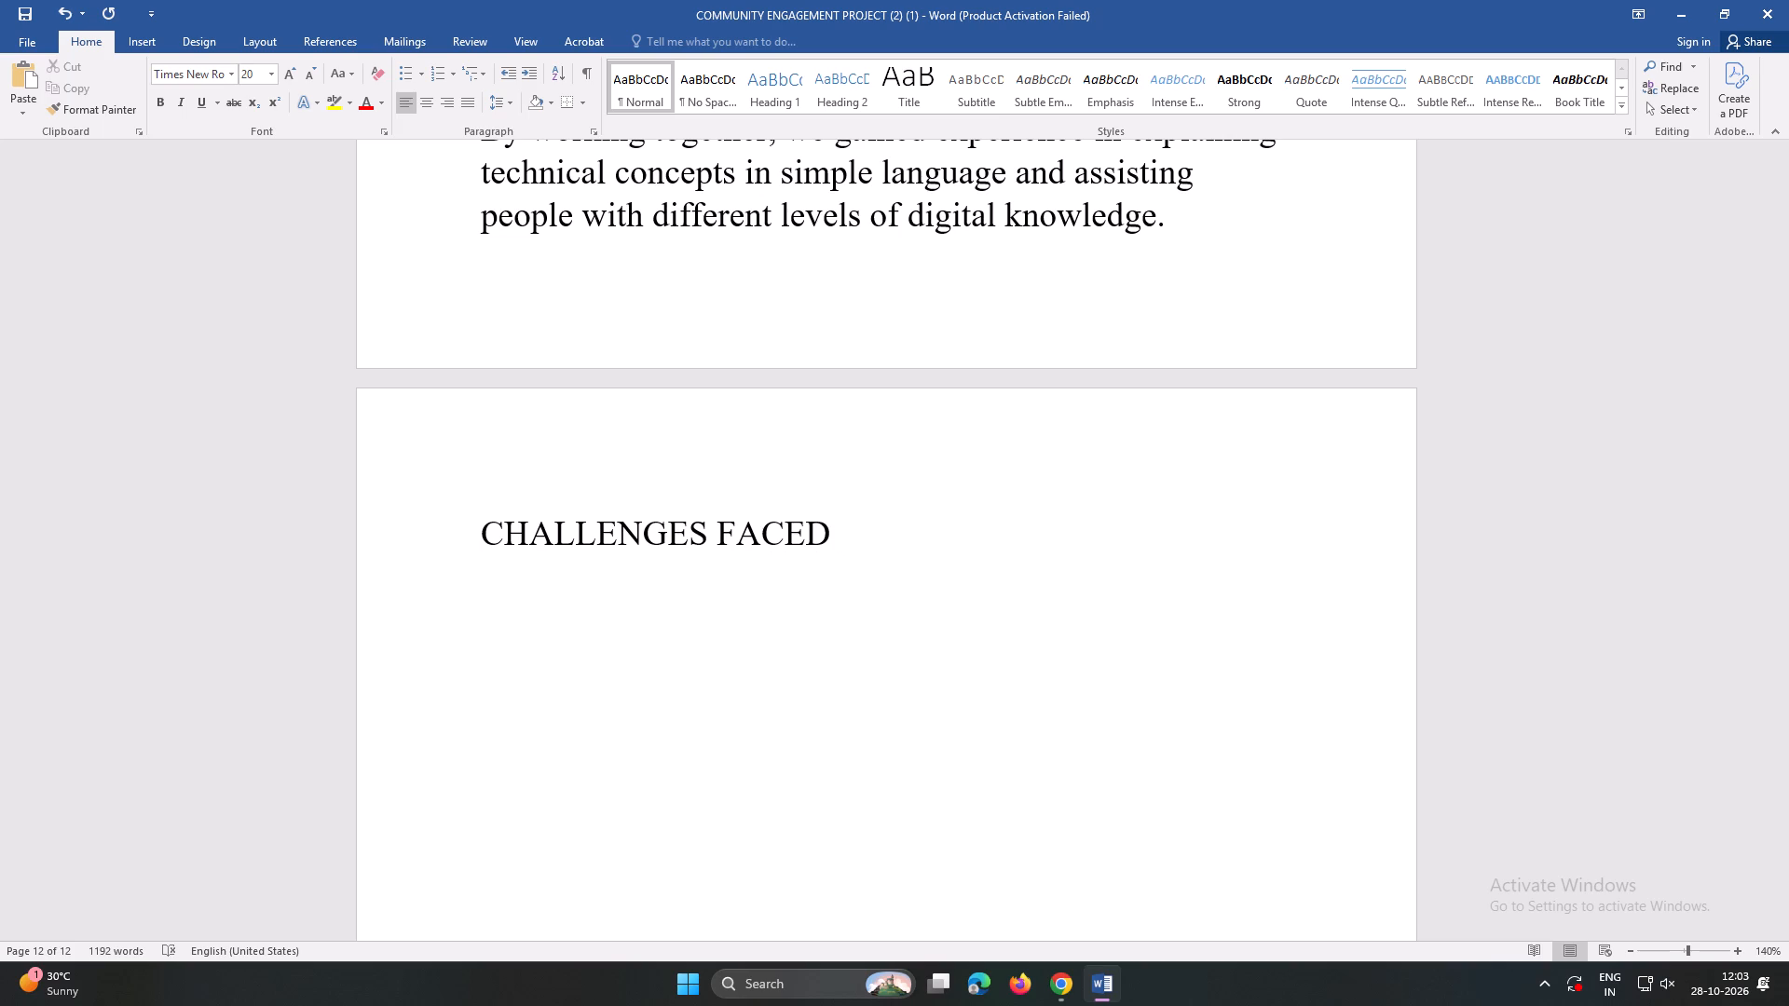
Centre the "CHALLENGES FACED" heading and start a new line below it.
drag(477, 540, 848, 555)
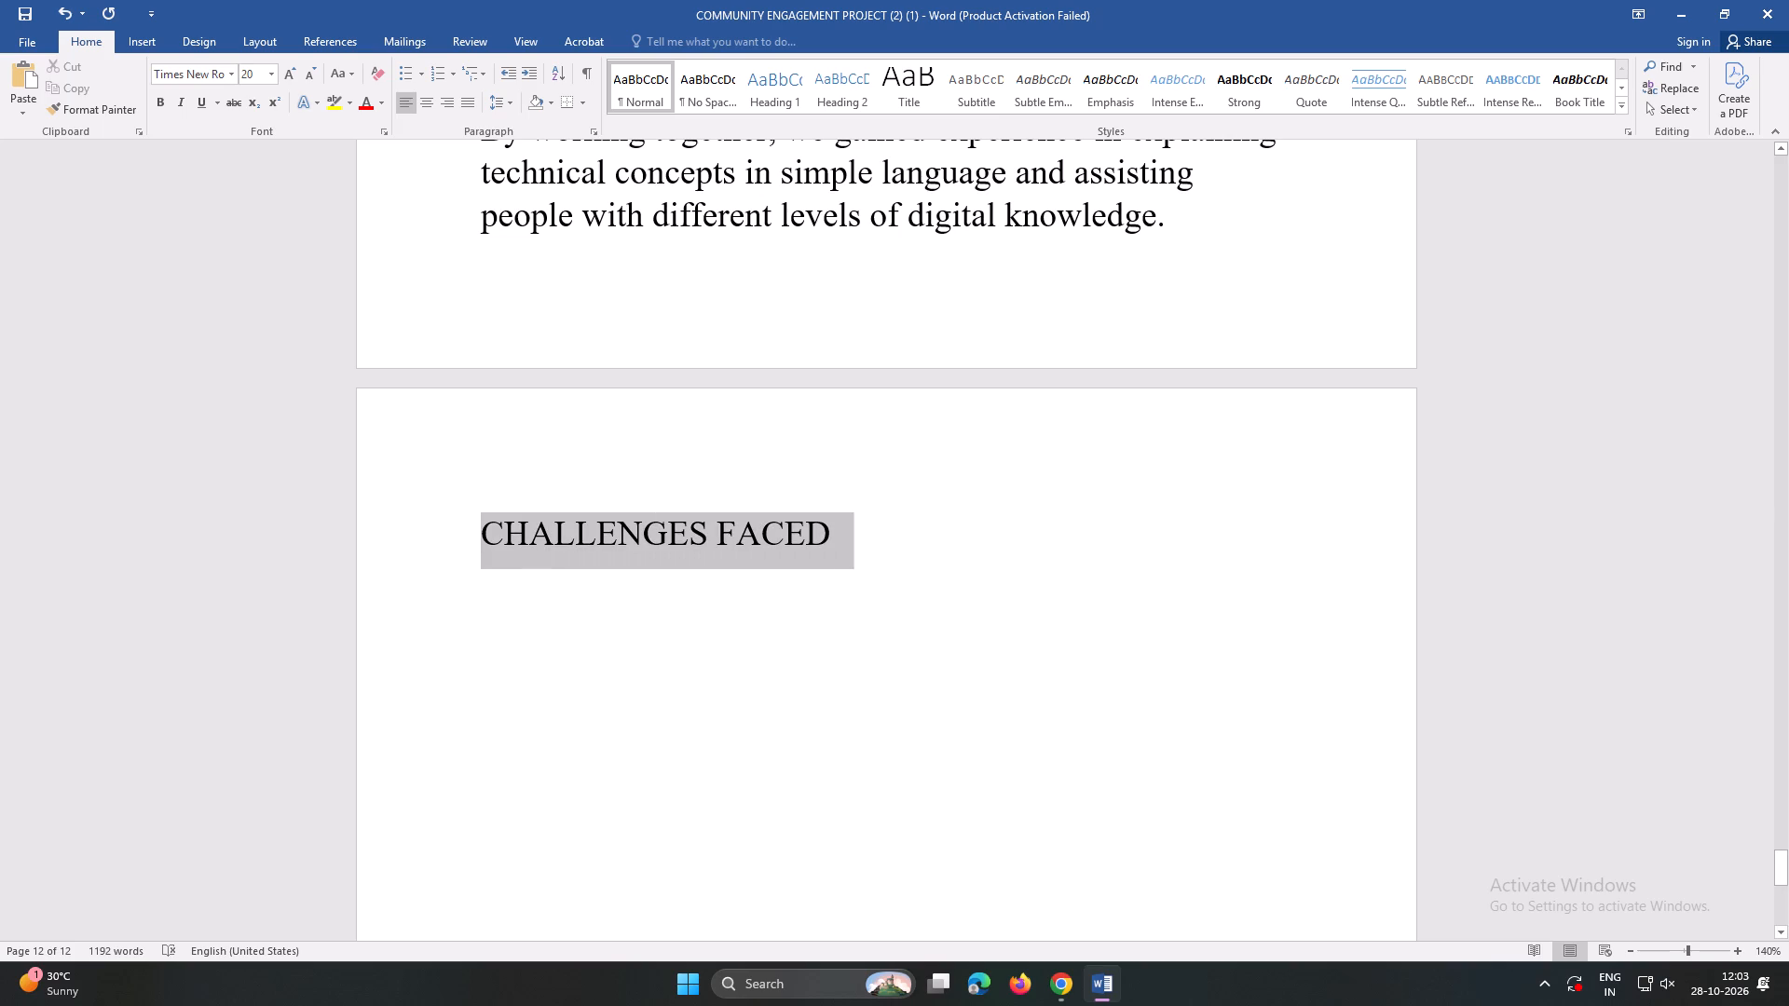
drag(848, 555, 928, 555)
click(417, 106)
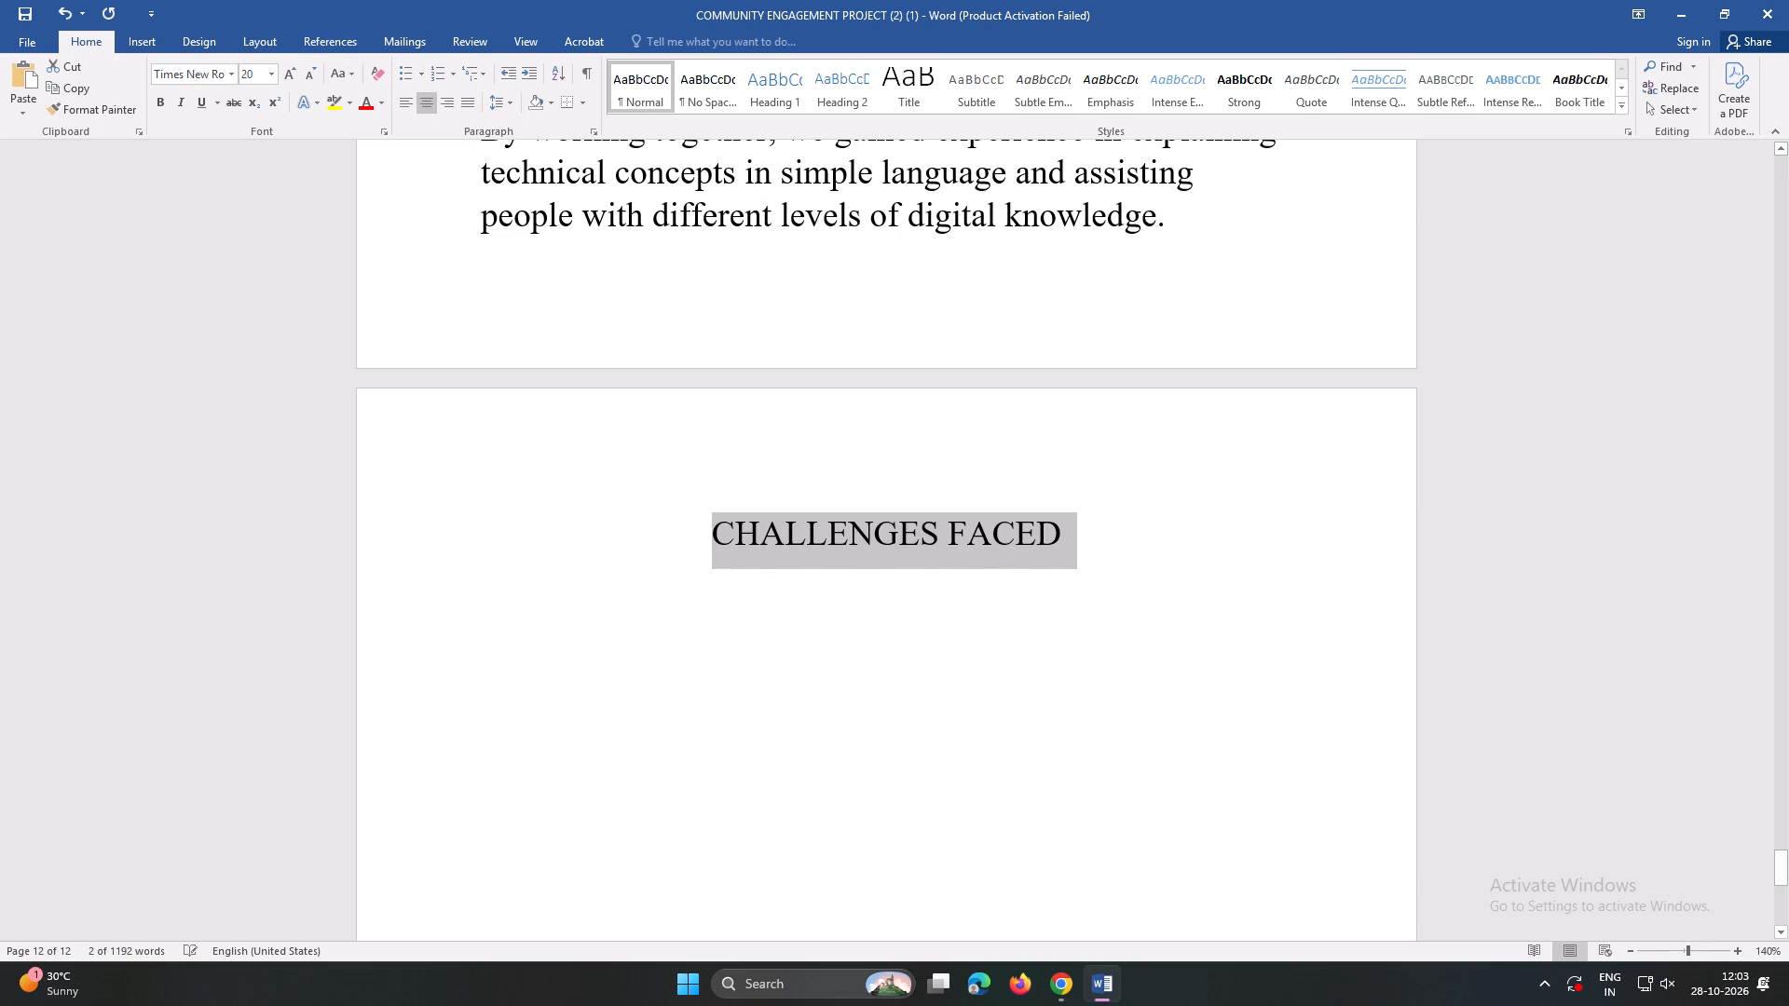
click(1073, 526)
key(Return)
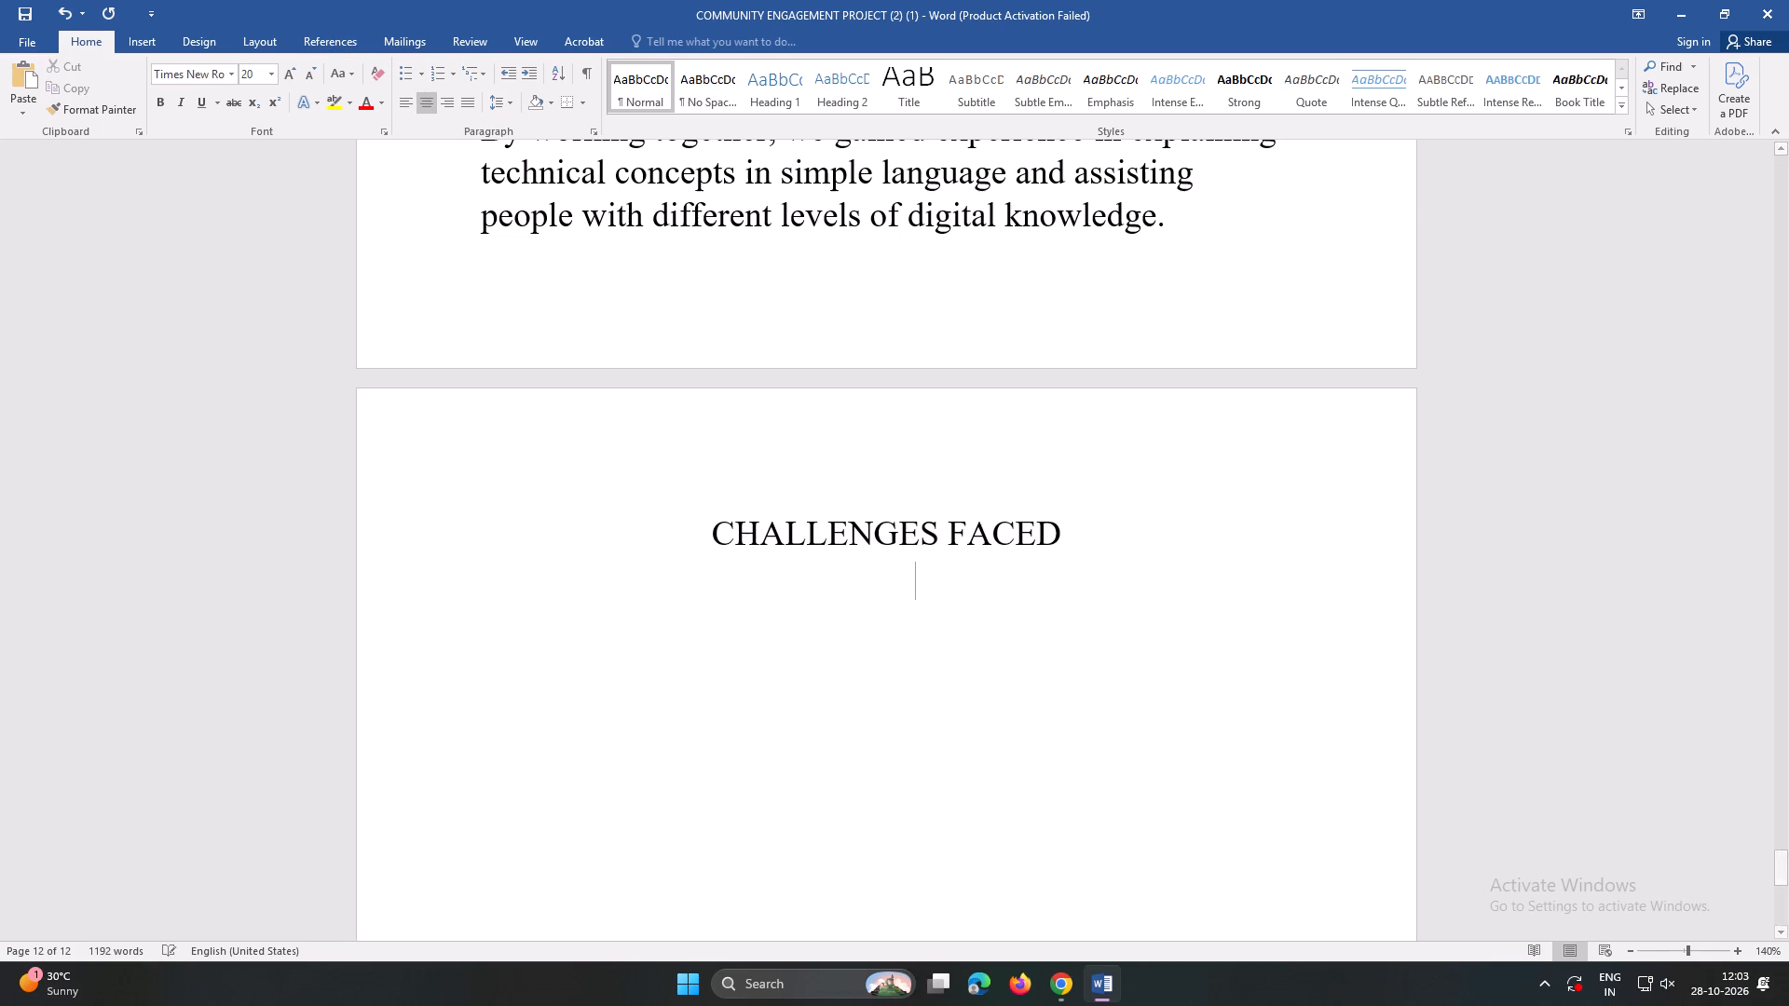
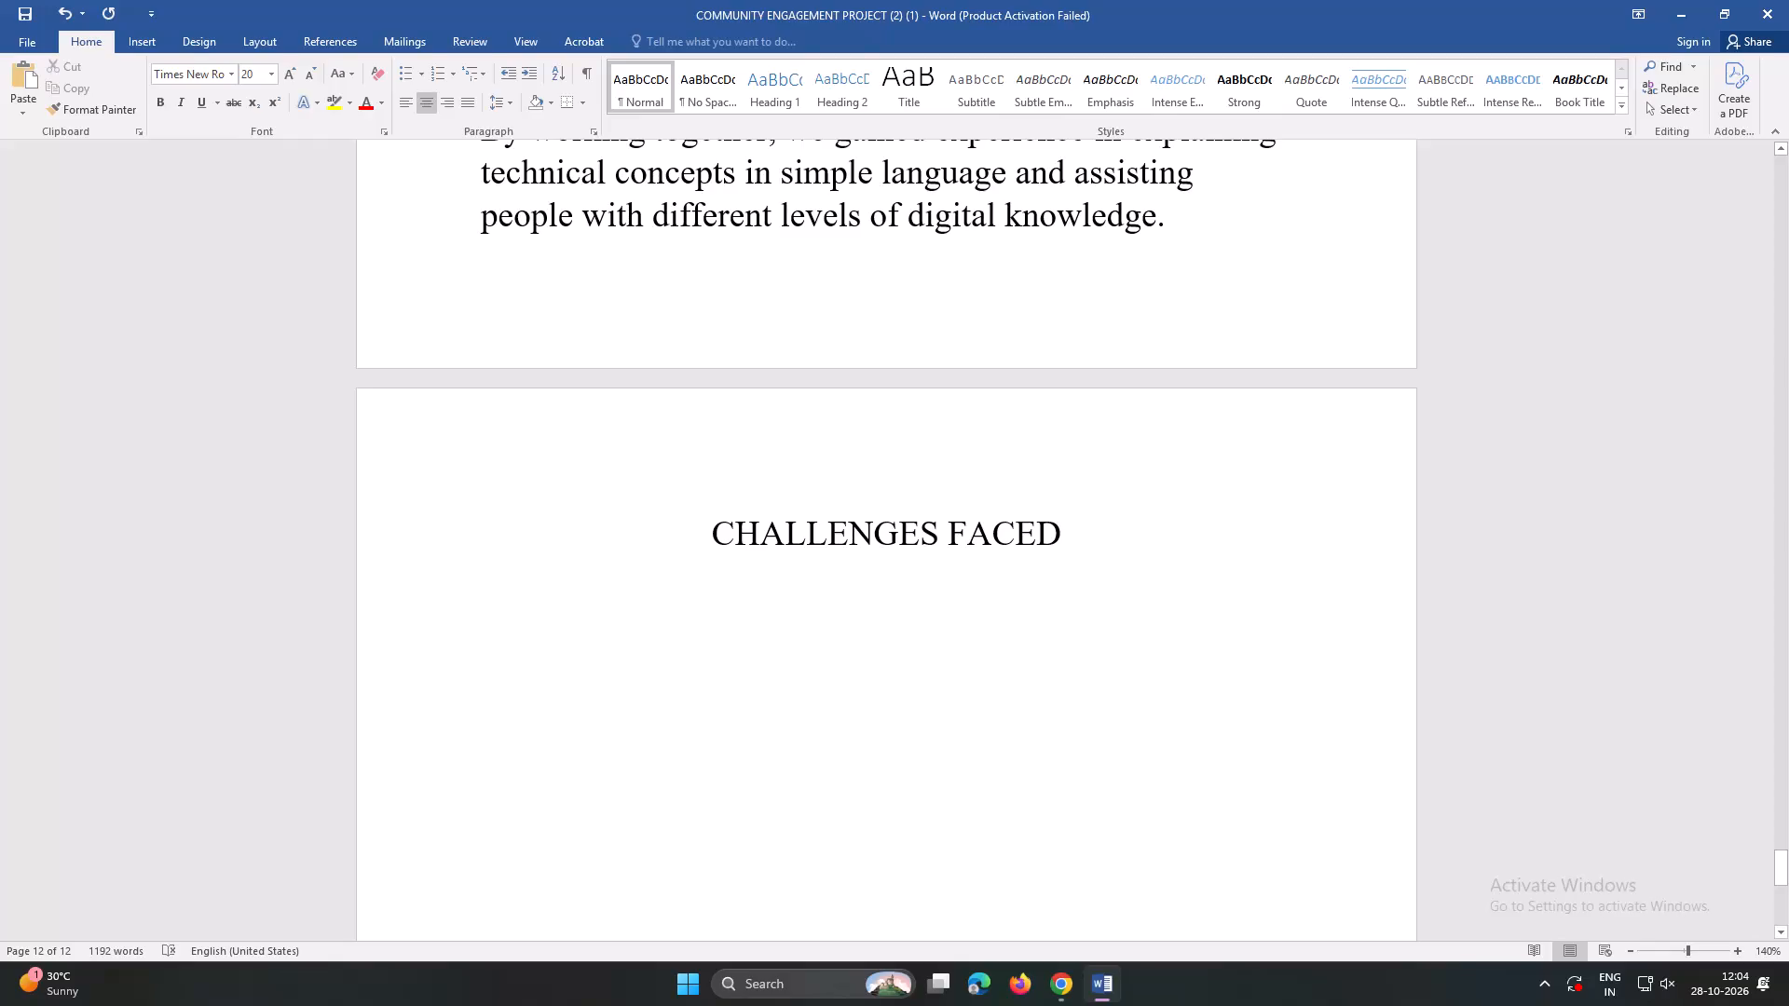
Paste the copied challenges text, with its introduction and subsections 10.1 to 10.6, below the "CHALLENGES FACED" heading.
key(ctrl+v)
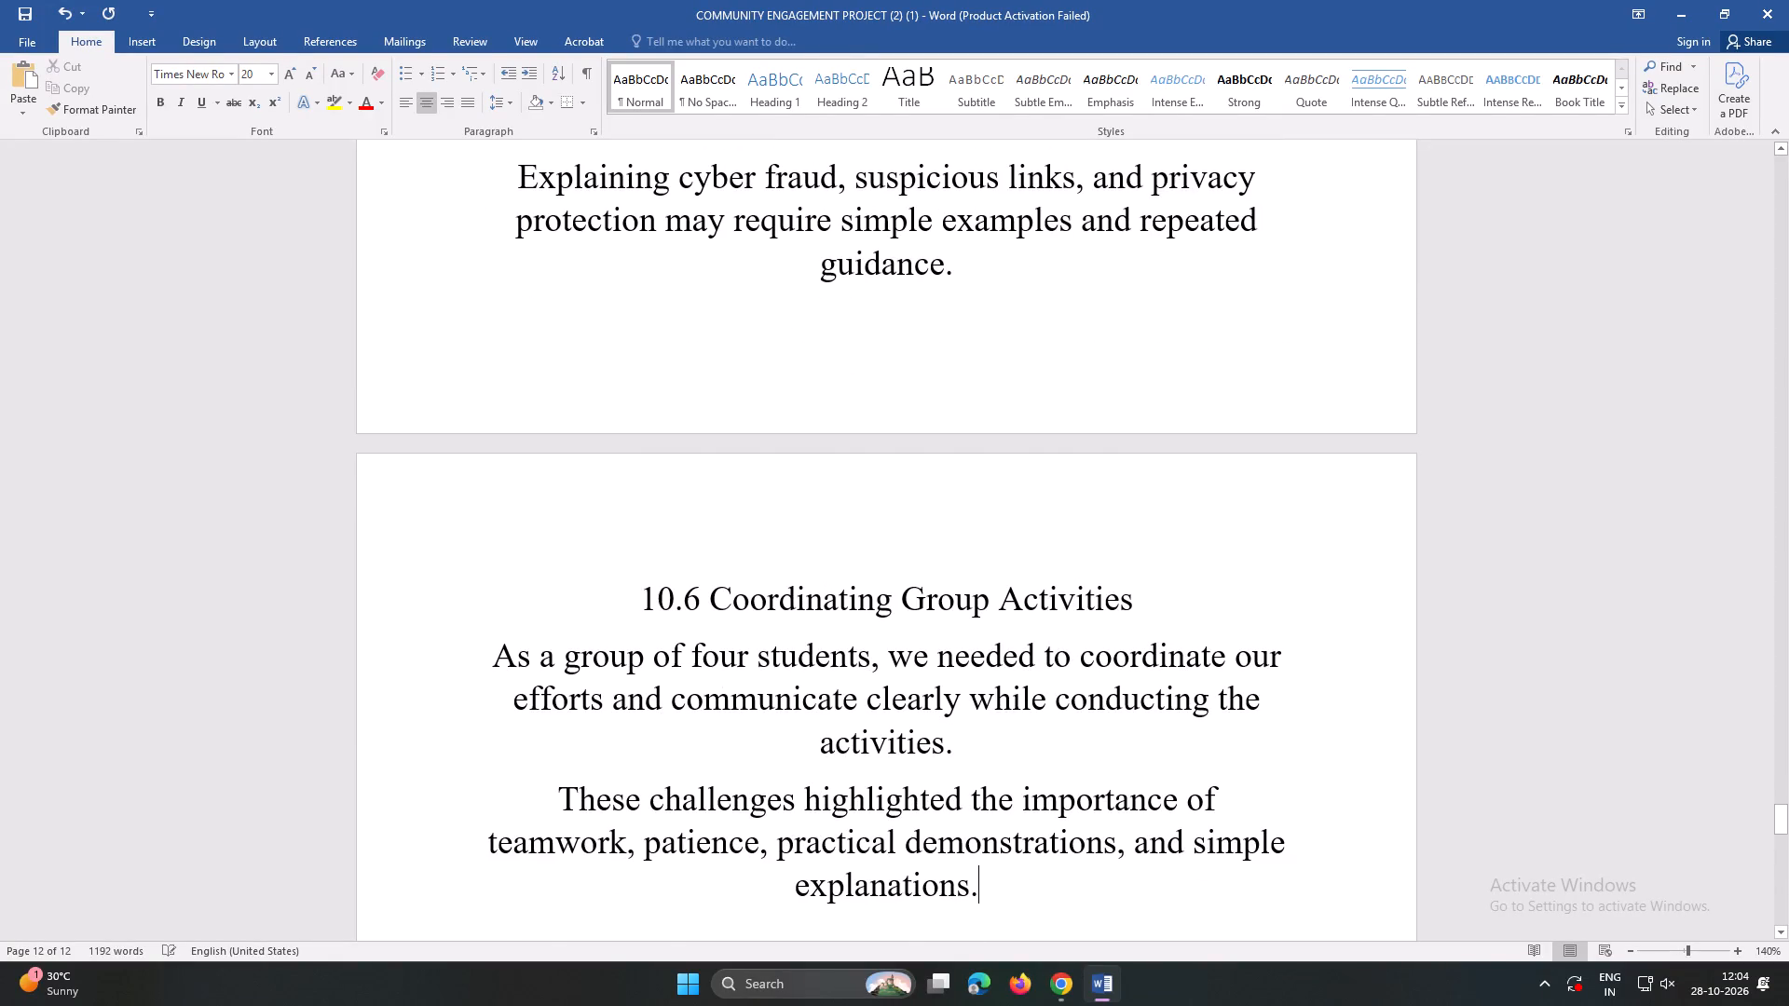
Left-align all the pasted text from "During the project" through "simple explanations." below the "CHALLENGES FACED" heading.
scroll(895, 686, up, 18)
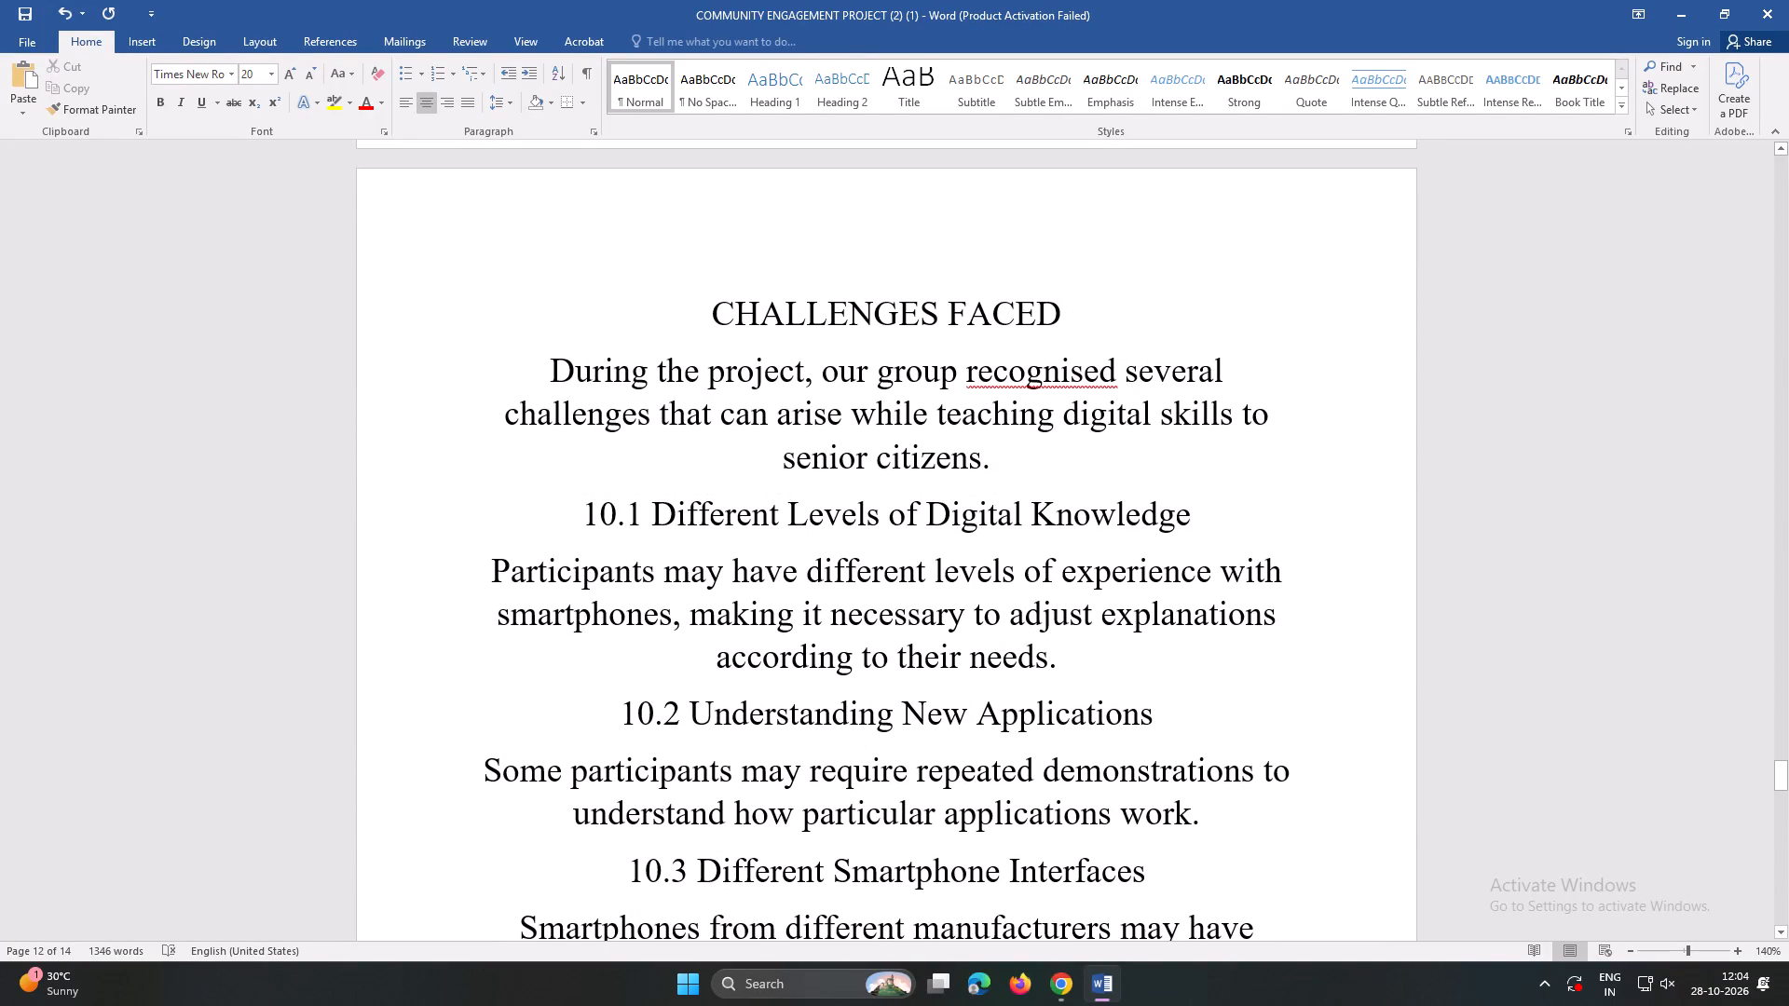
drag(548, 360, 763, 785)
scroll(763, 782, down, 2)
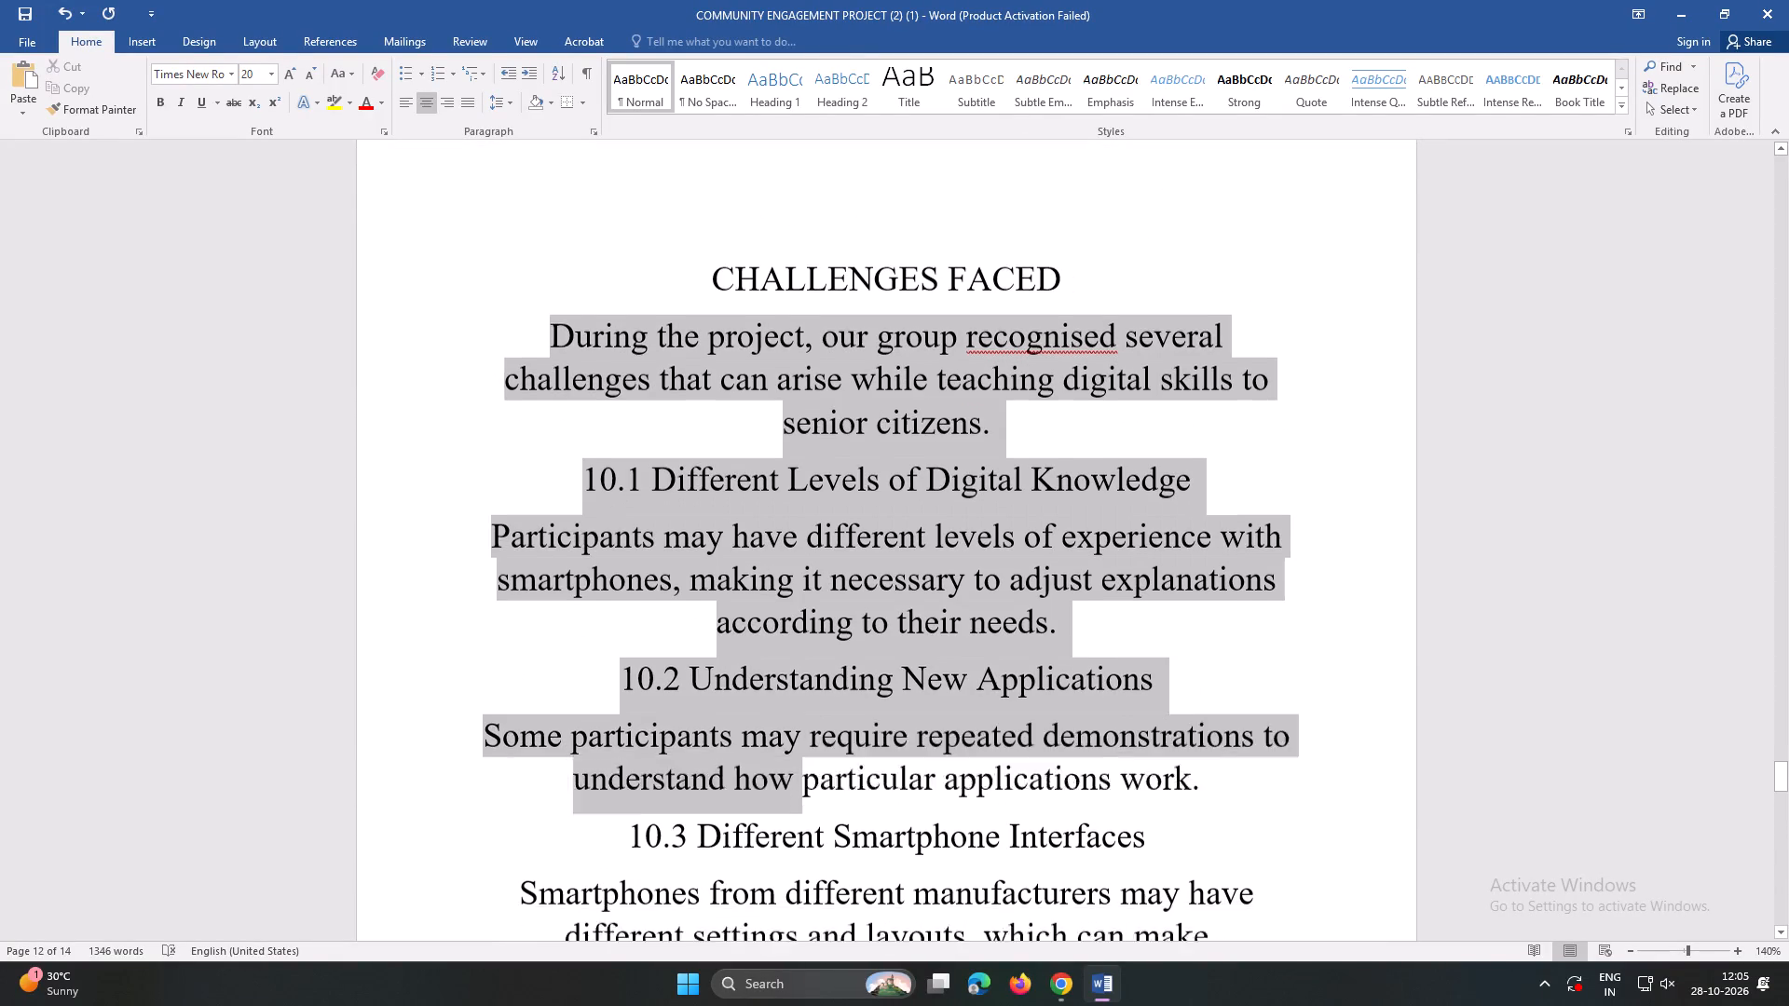
scroll(763, 785, down, 2)
drag(763, 785, 769, 845)
scroll(767, 799, down, 12)
middle_click(770, 832)
scroll(769, 836, down, 3)
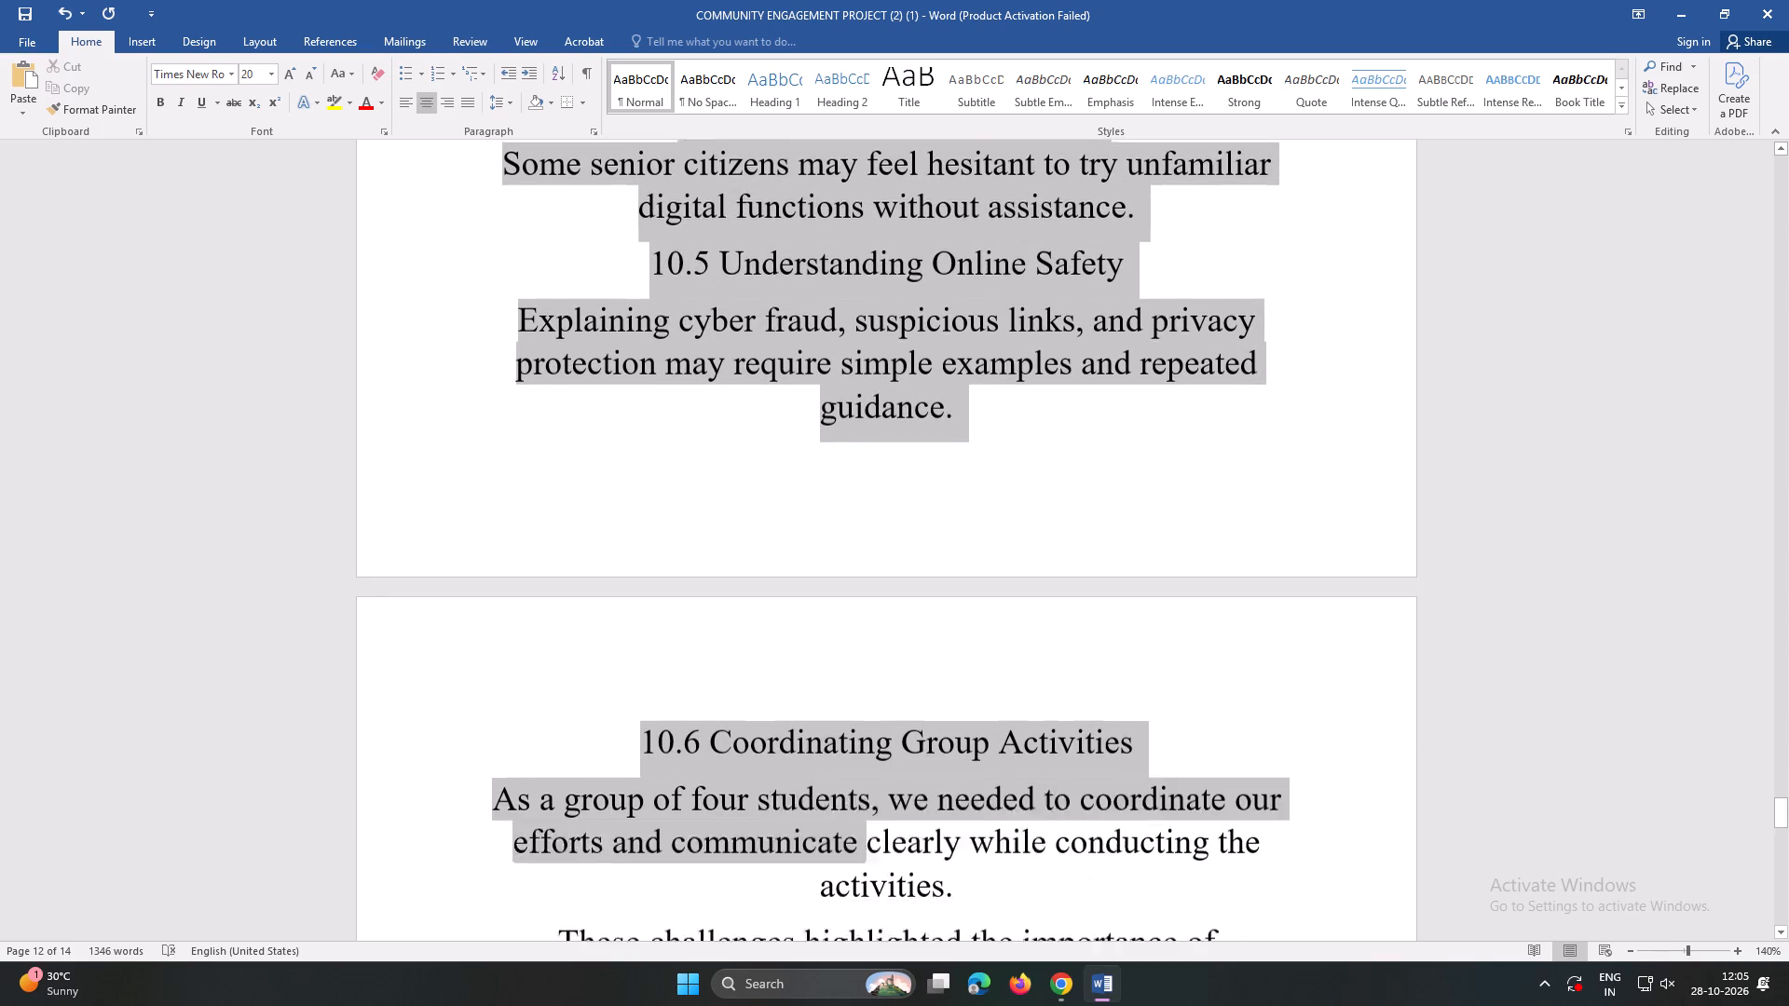
scroll(769, 845, down, 1)
drag(769, 845, 765, 869)
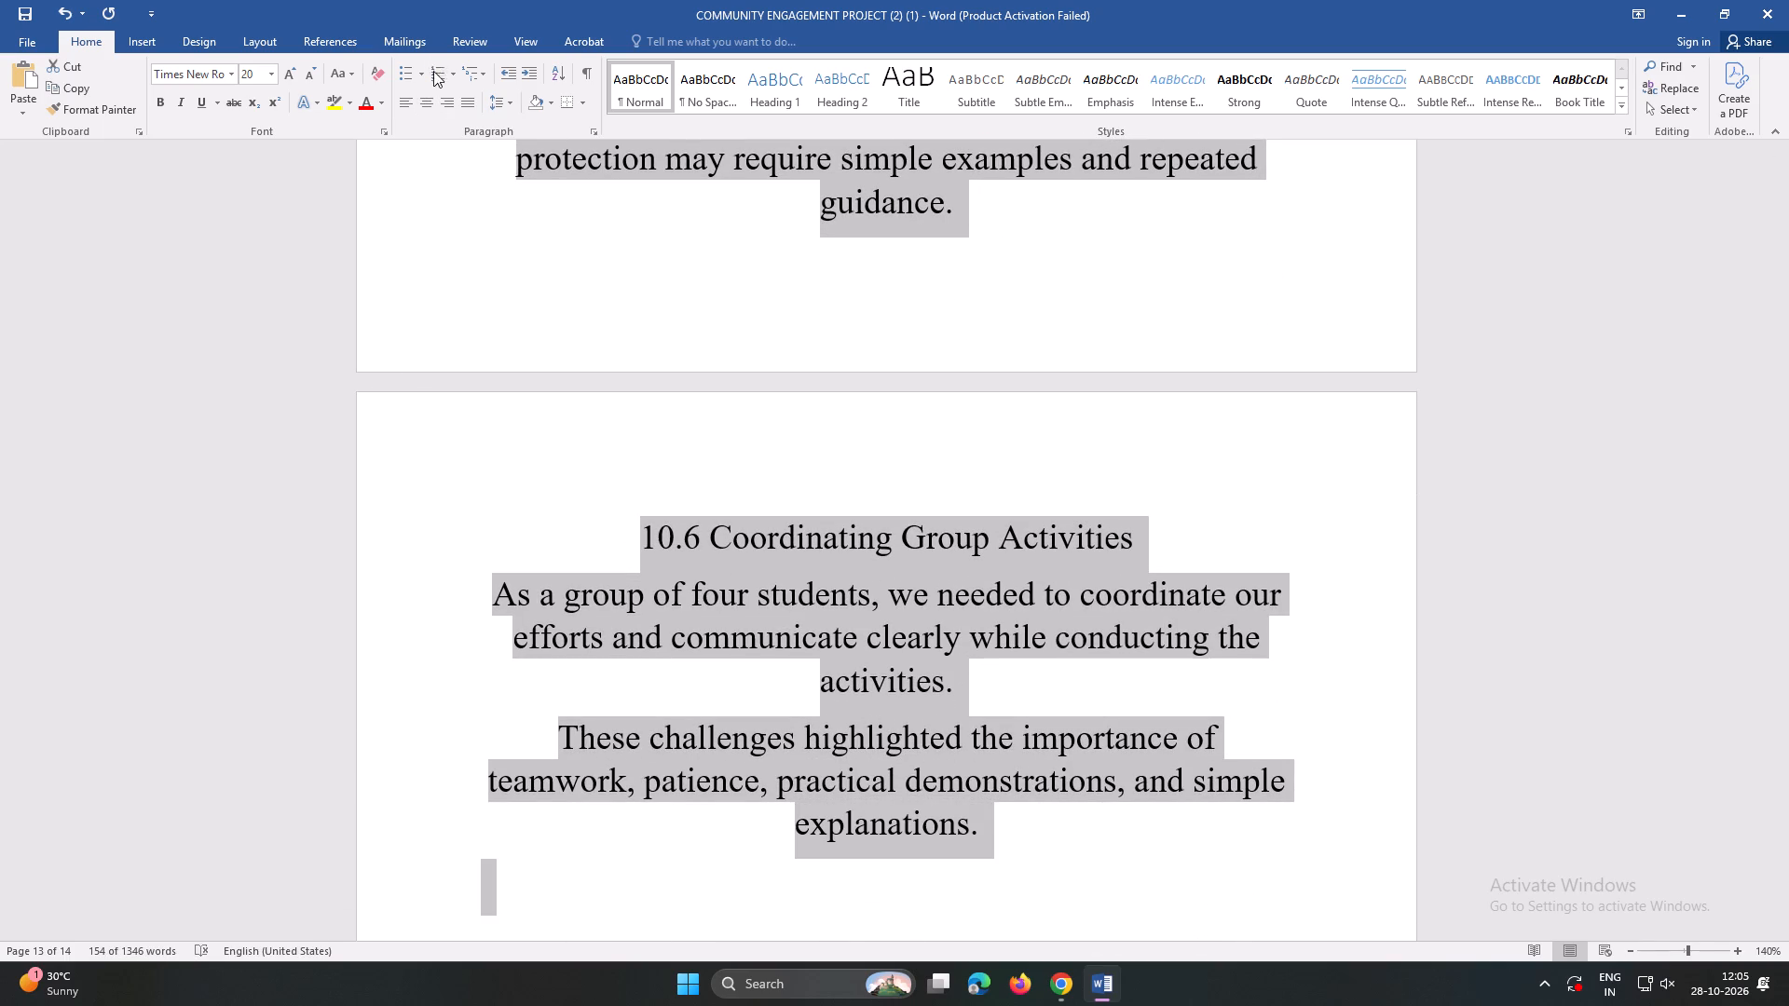
click(403, 105)
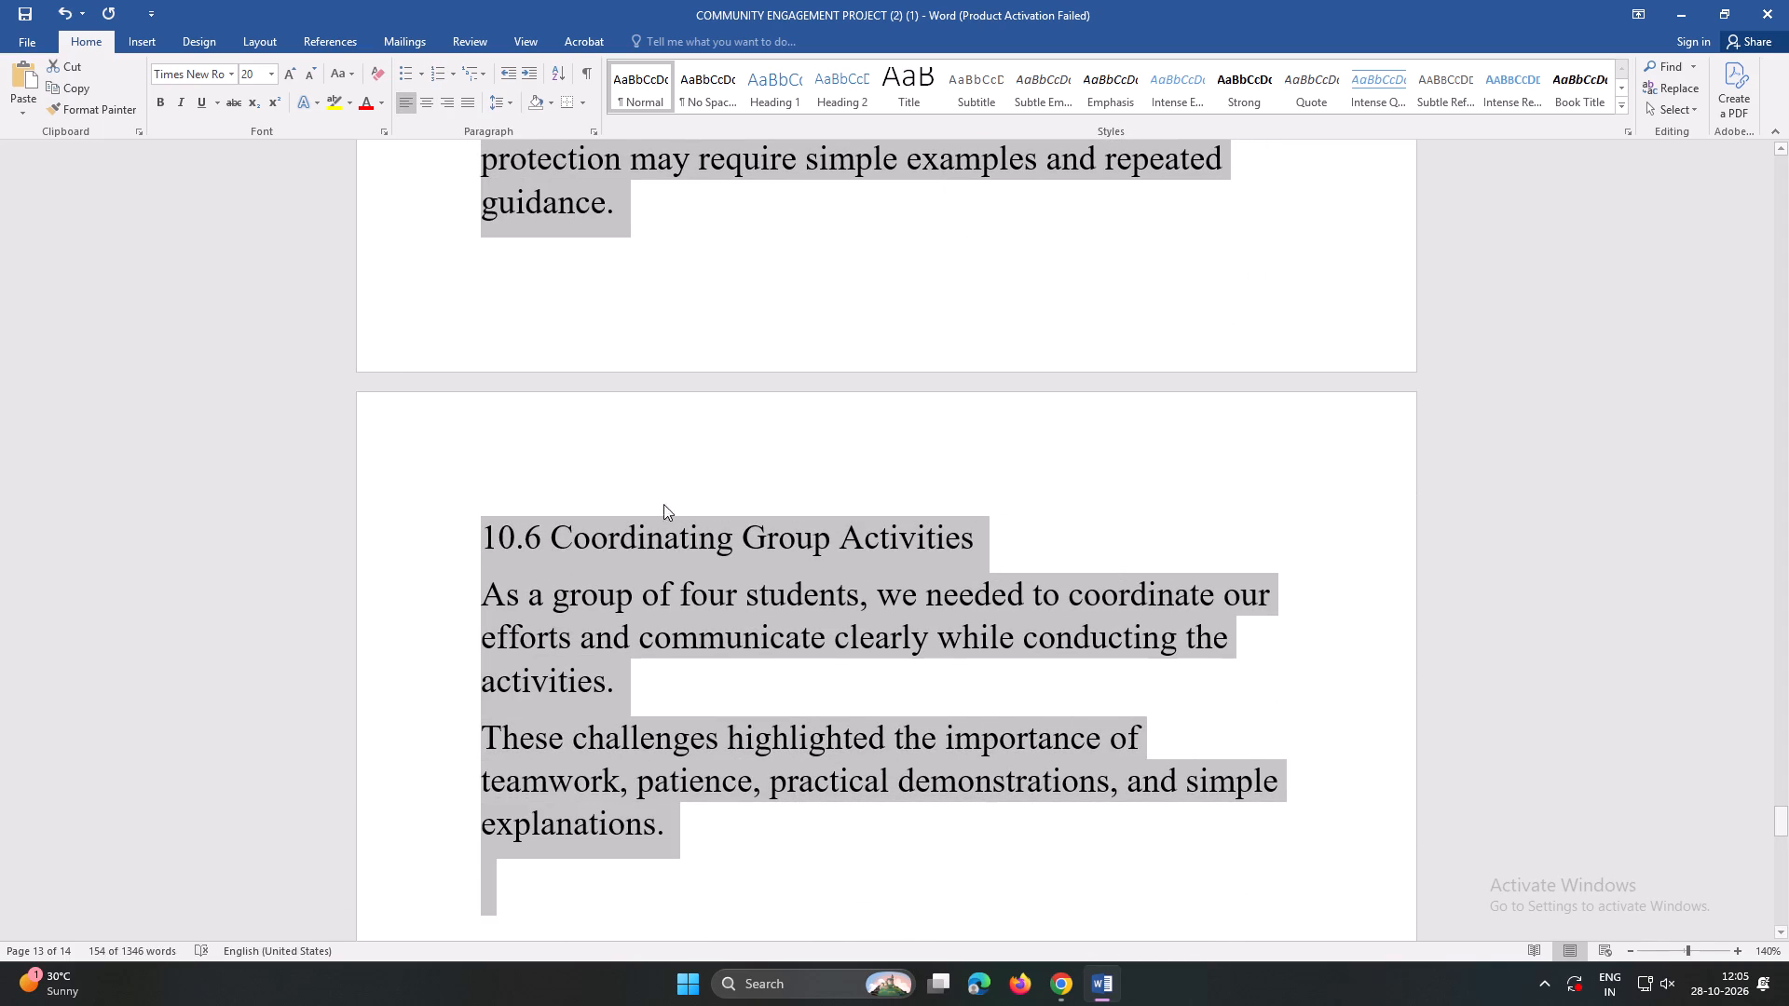
click(635, 438)
Set the font size of the "CHALLENGES FACED" heading to 28.
scroll(642, 433, up, 14)
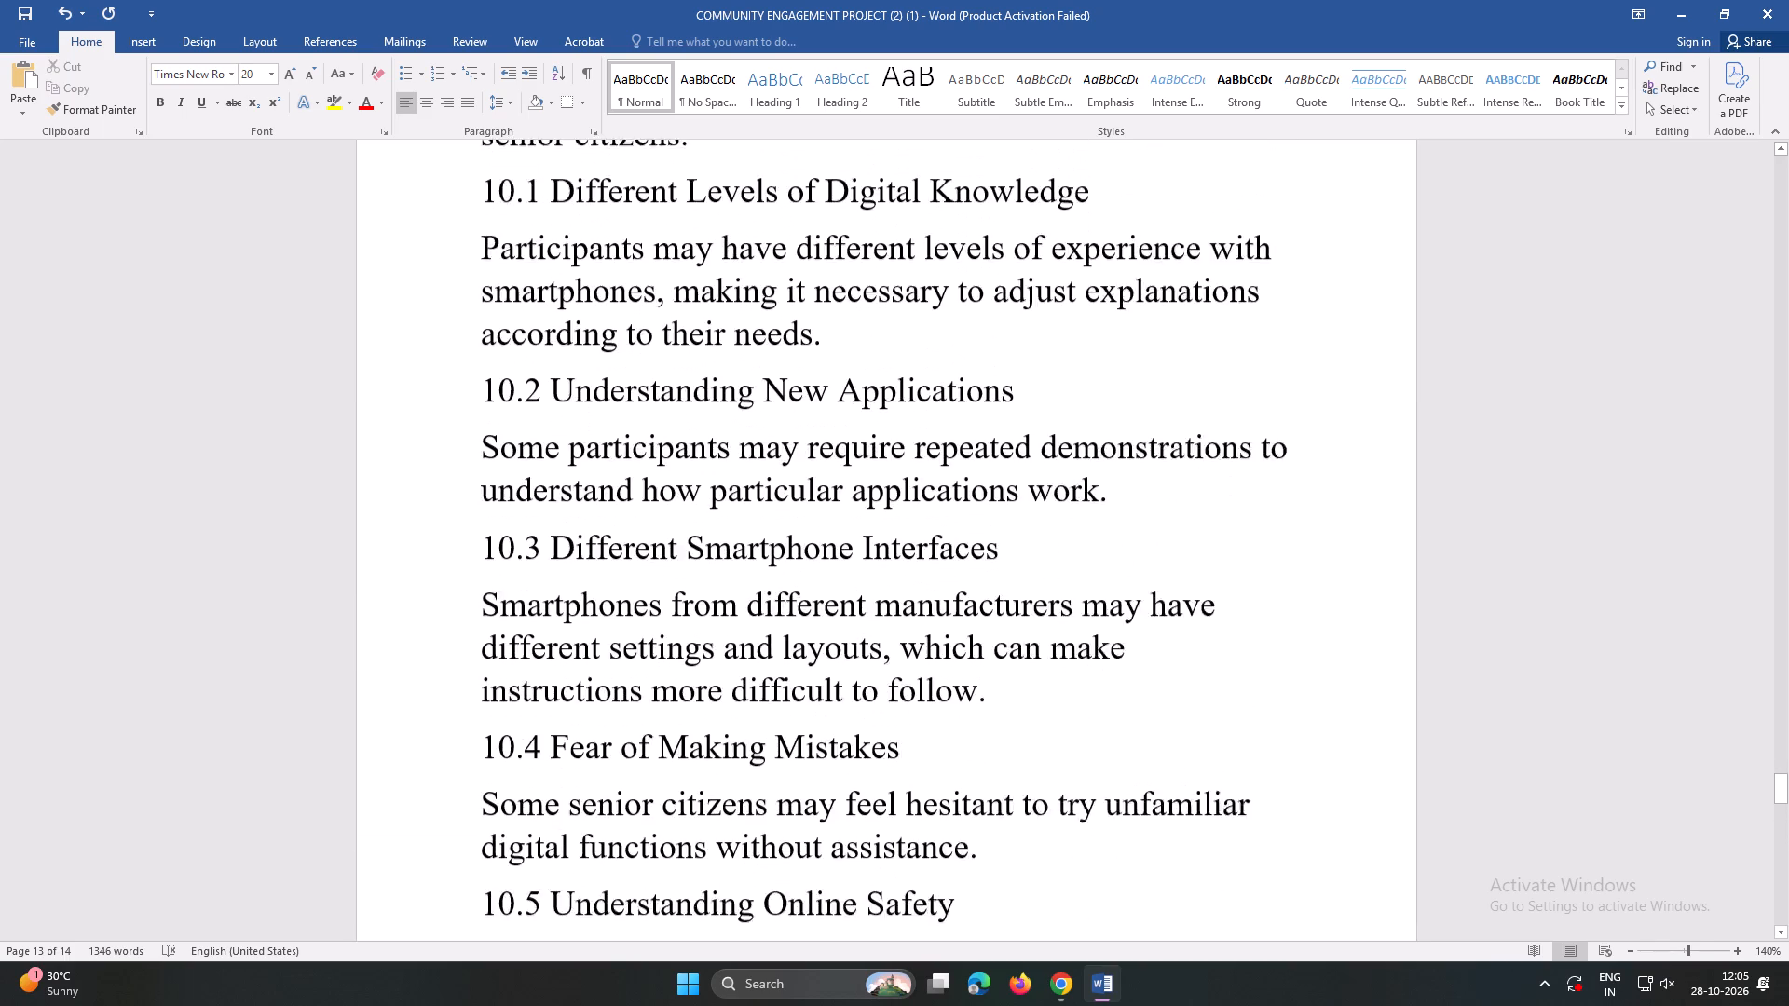
scroll(644, 427, up, 6)
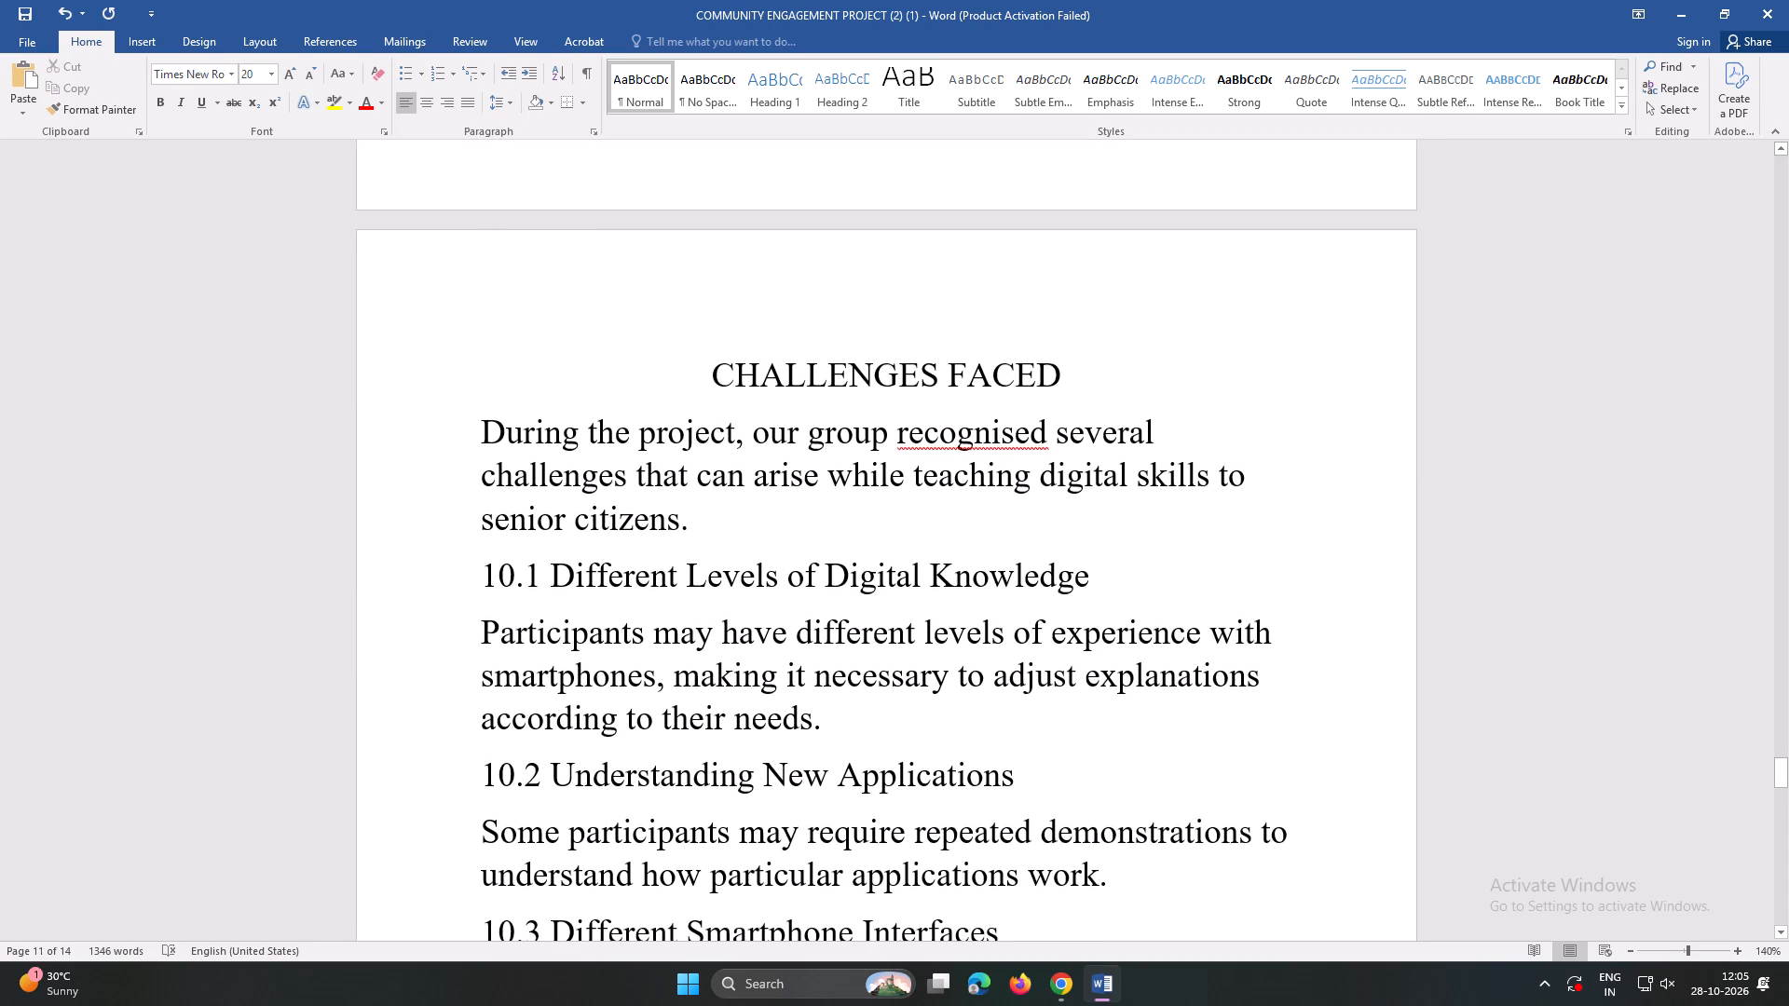
drag(687, 388, 1090, 350)
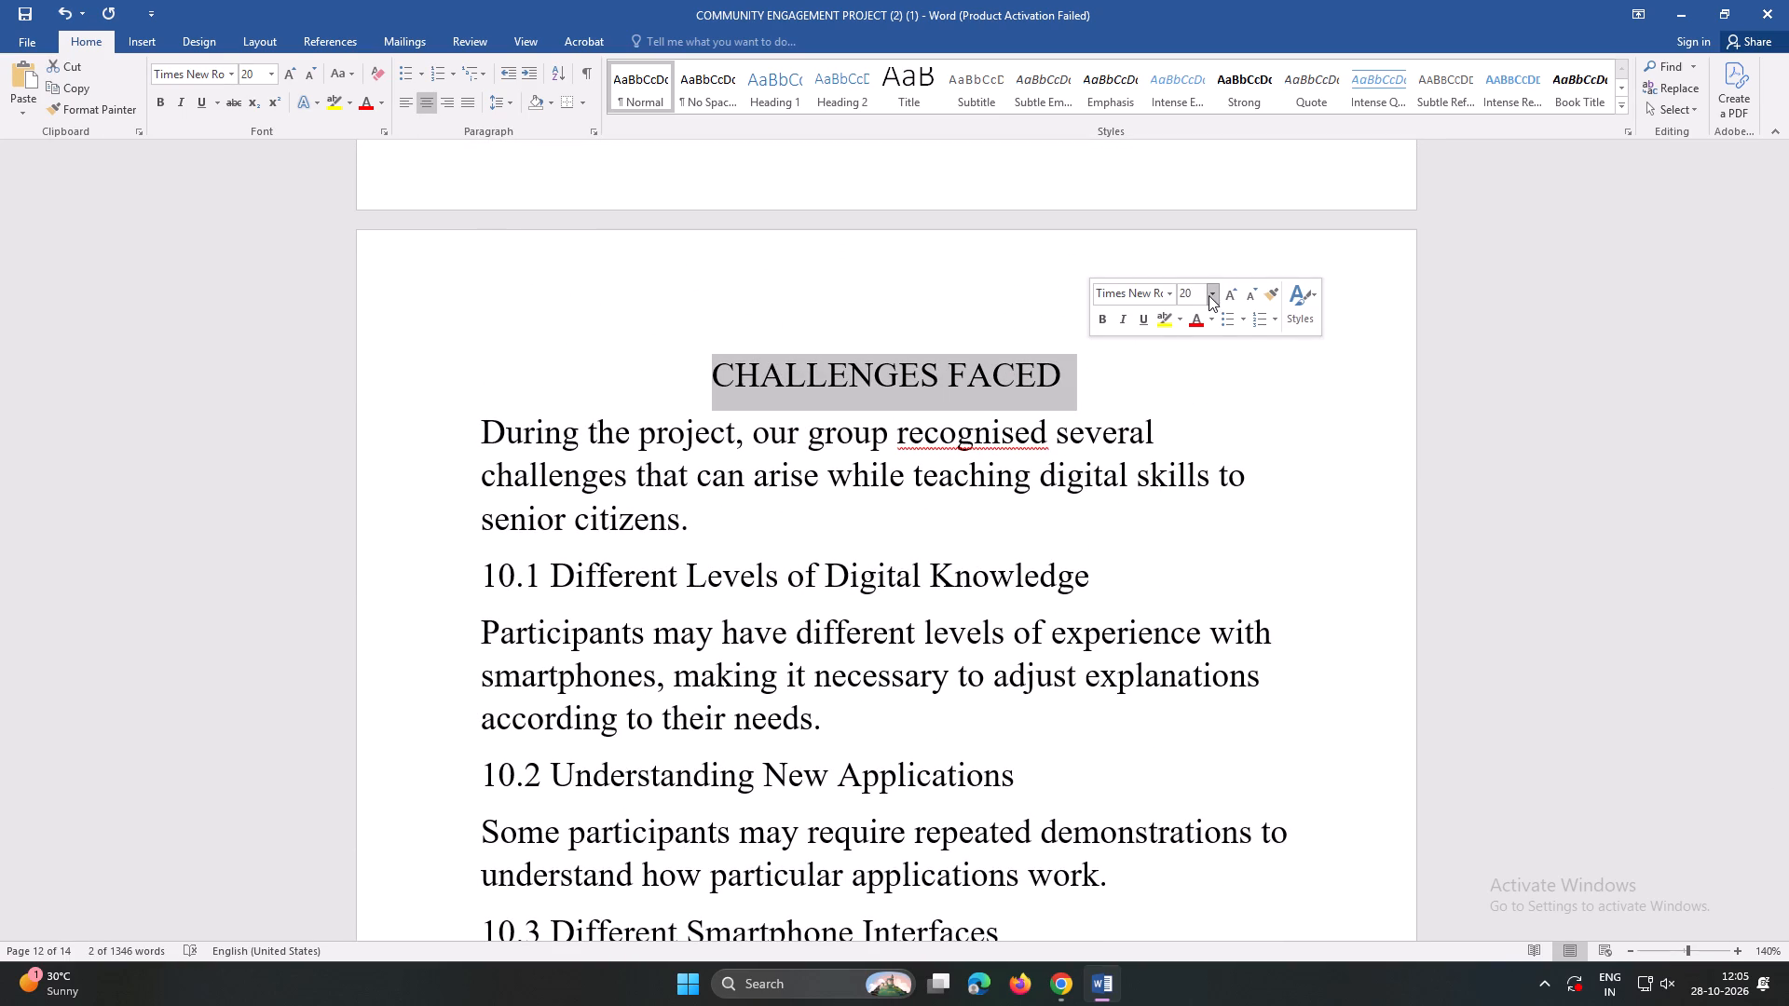
click(1209, 295)
click(1199, 526)
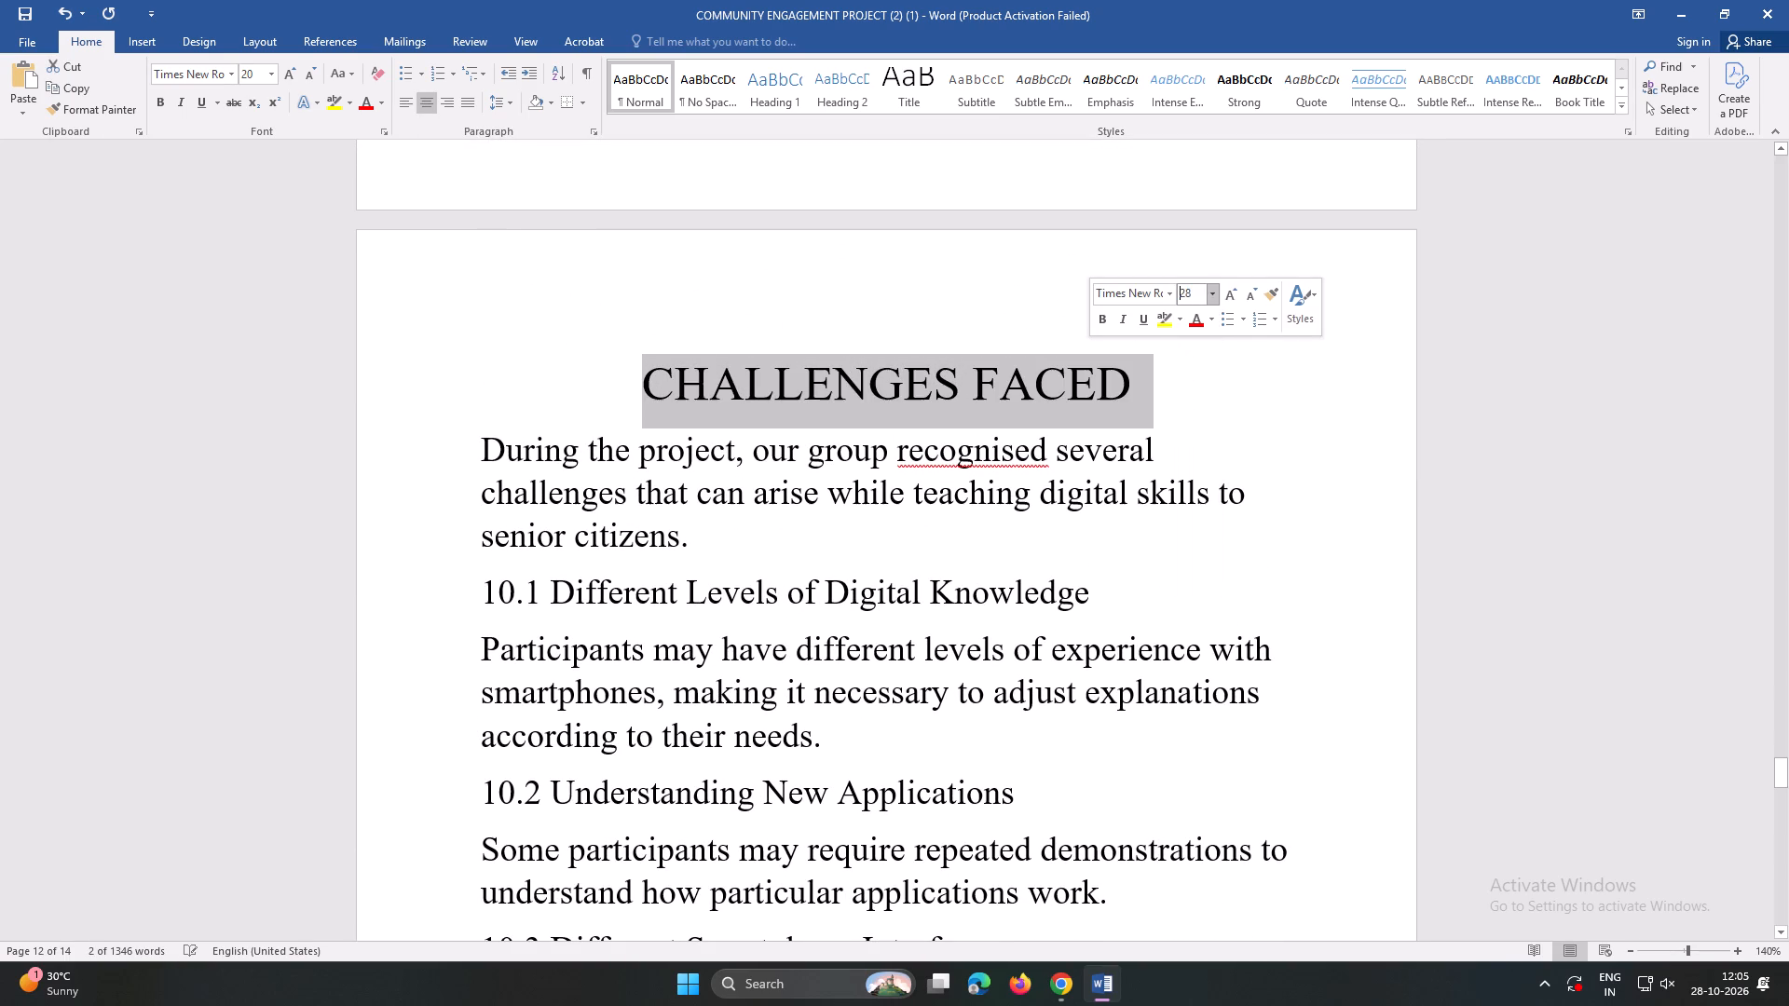
click(912, 331)
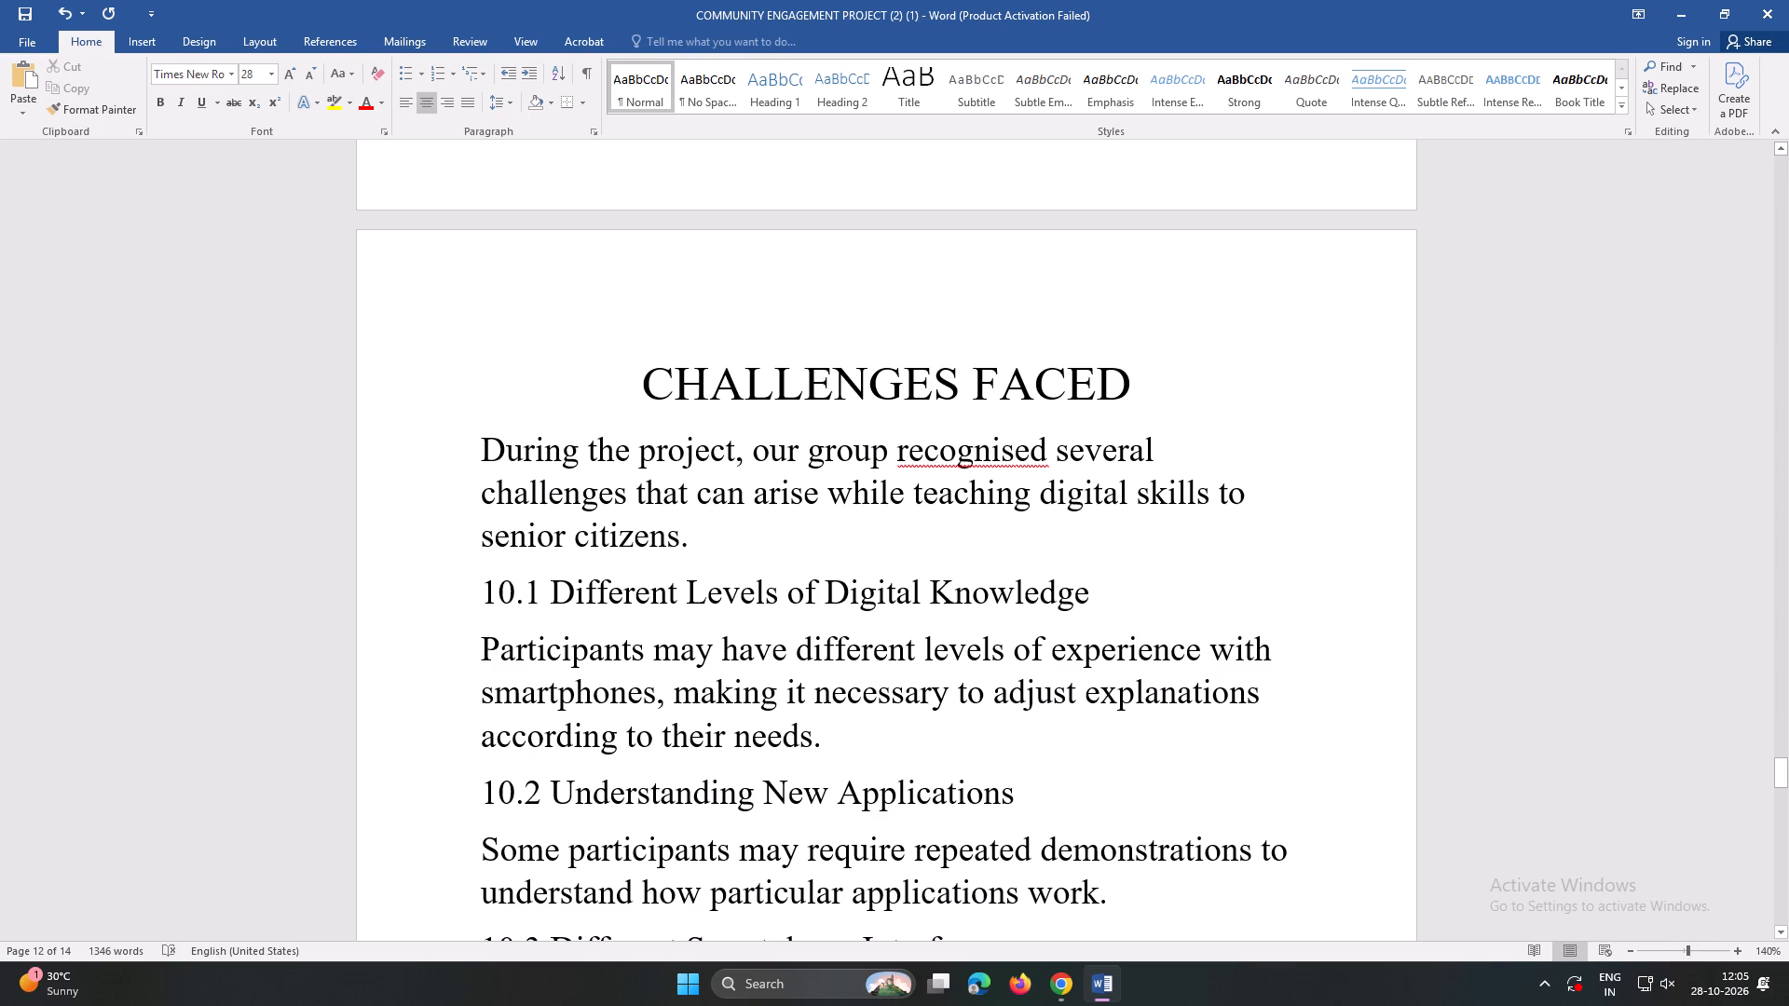
Replace the full stop after "senior citizens" in the "CHALLENGES FACED" introduction with a colon.
scroll(620, 537, down, 5)
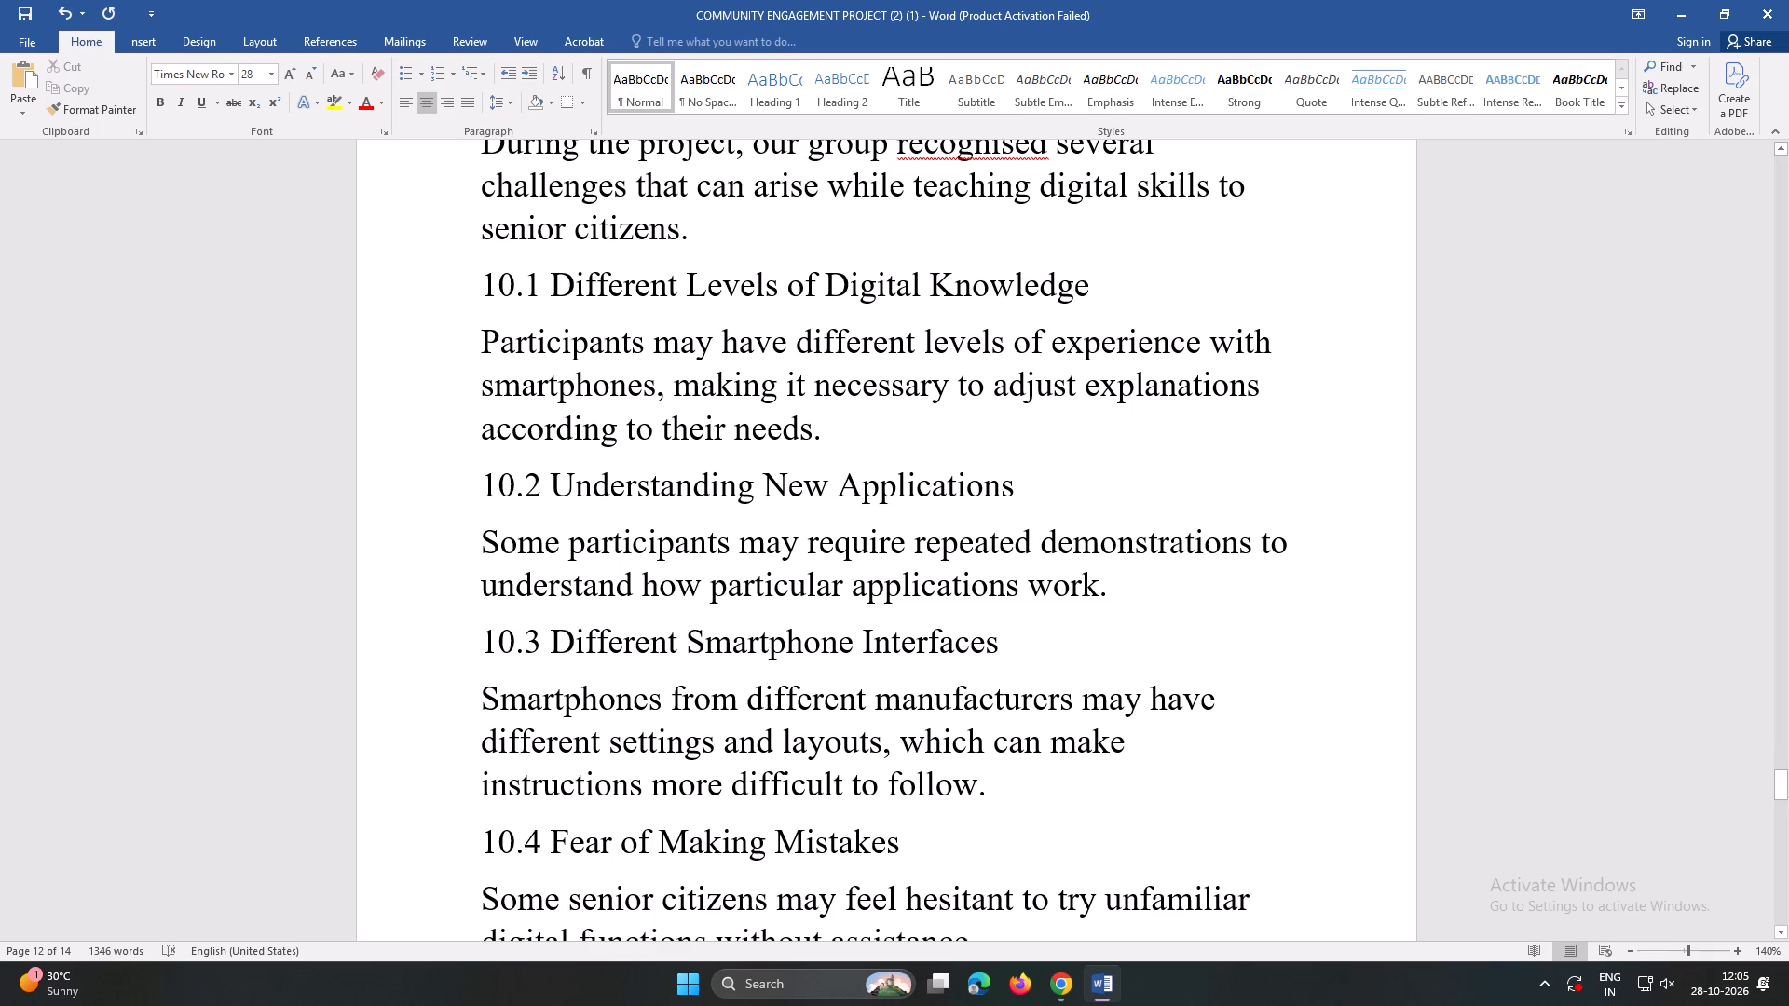
scroll(695, 234, up, 1)
click(709, 302)
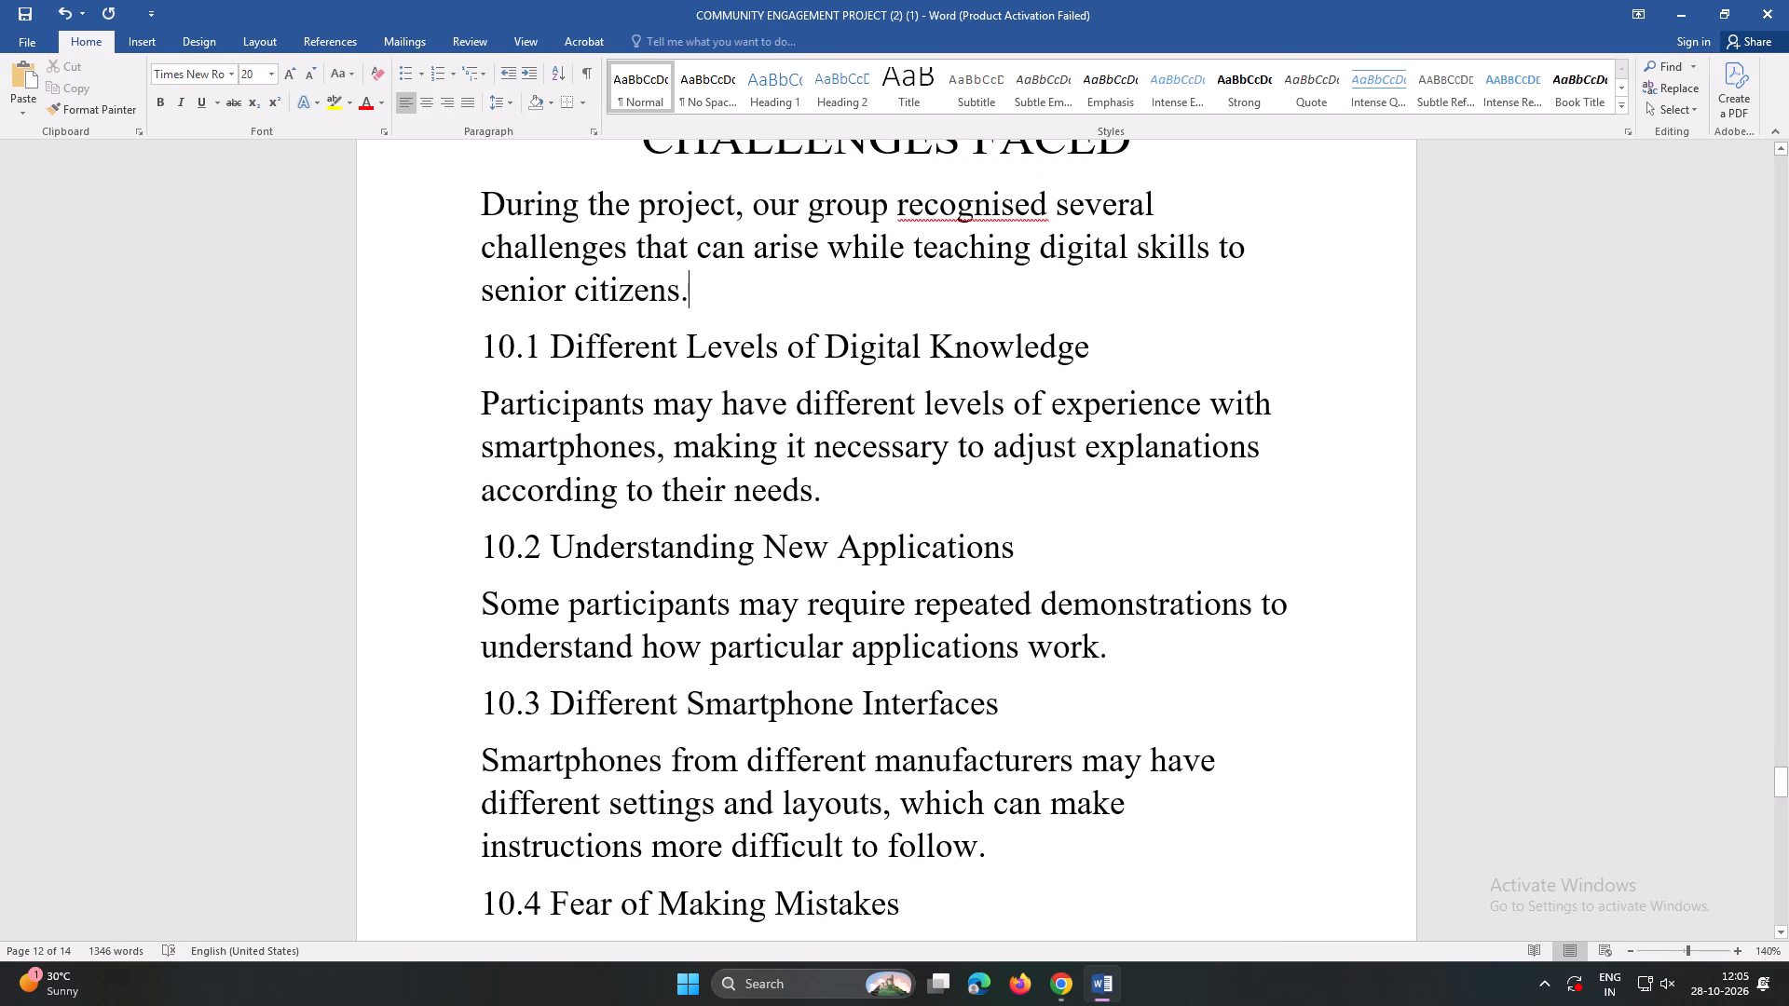
key(BackSpace)
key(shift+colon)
Replace the full stop after "online safety" in the "ACTIVITIES CONDUCTED" introduction with a colon.
scroll(700, 303, up, 20)
scroll(700, 303, up, 3)
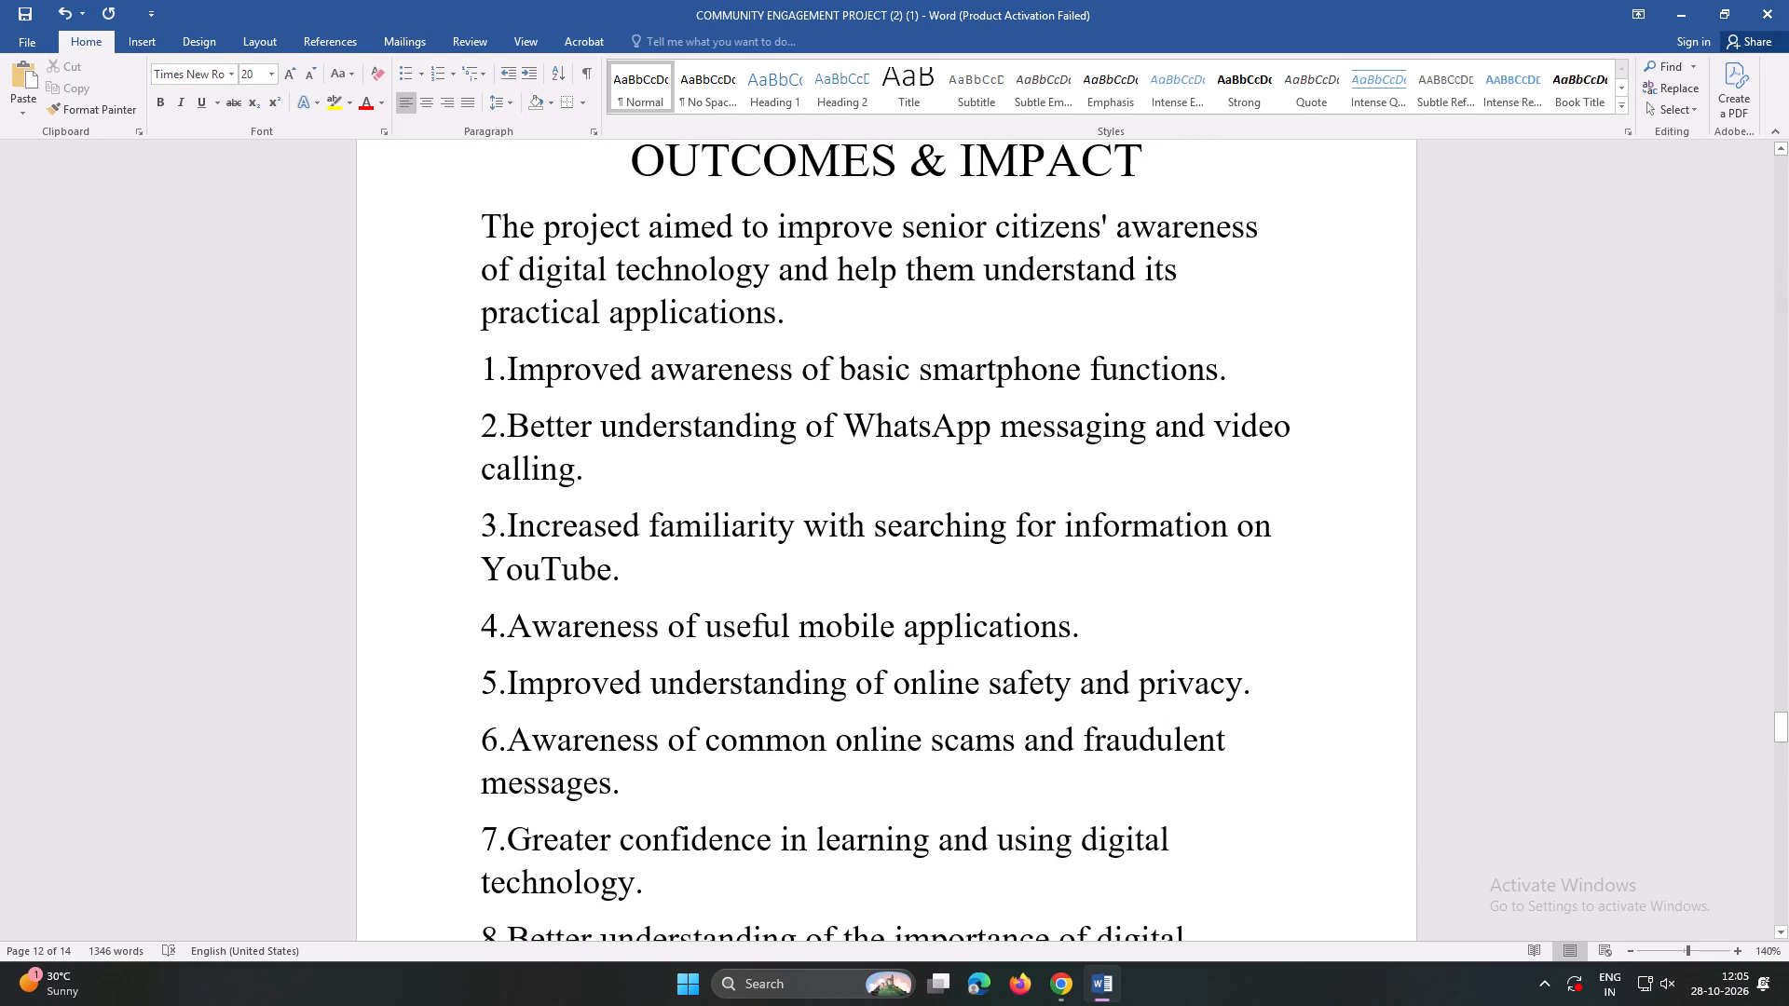
scroll(827, 298, up, 9)
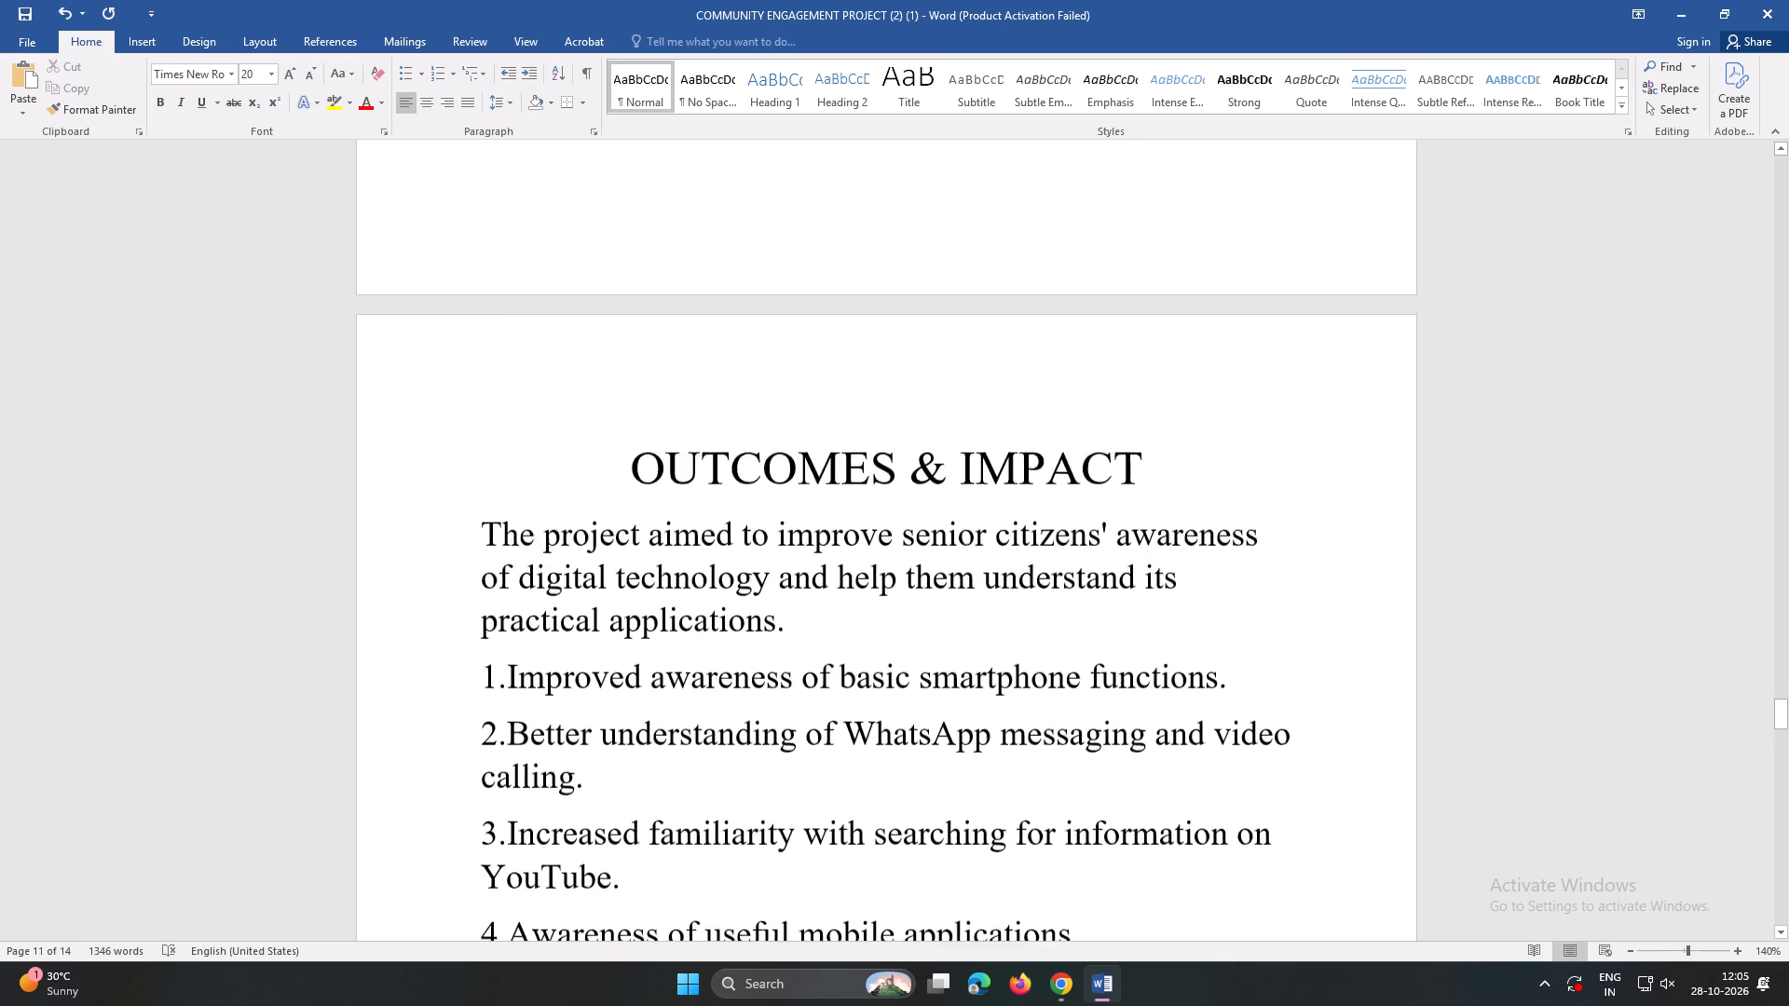
scroll(844, 285, up, 19)
scroll(843, 281, up, 12)
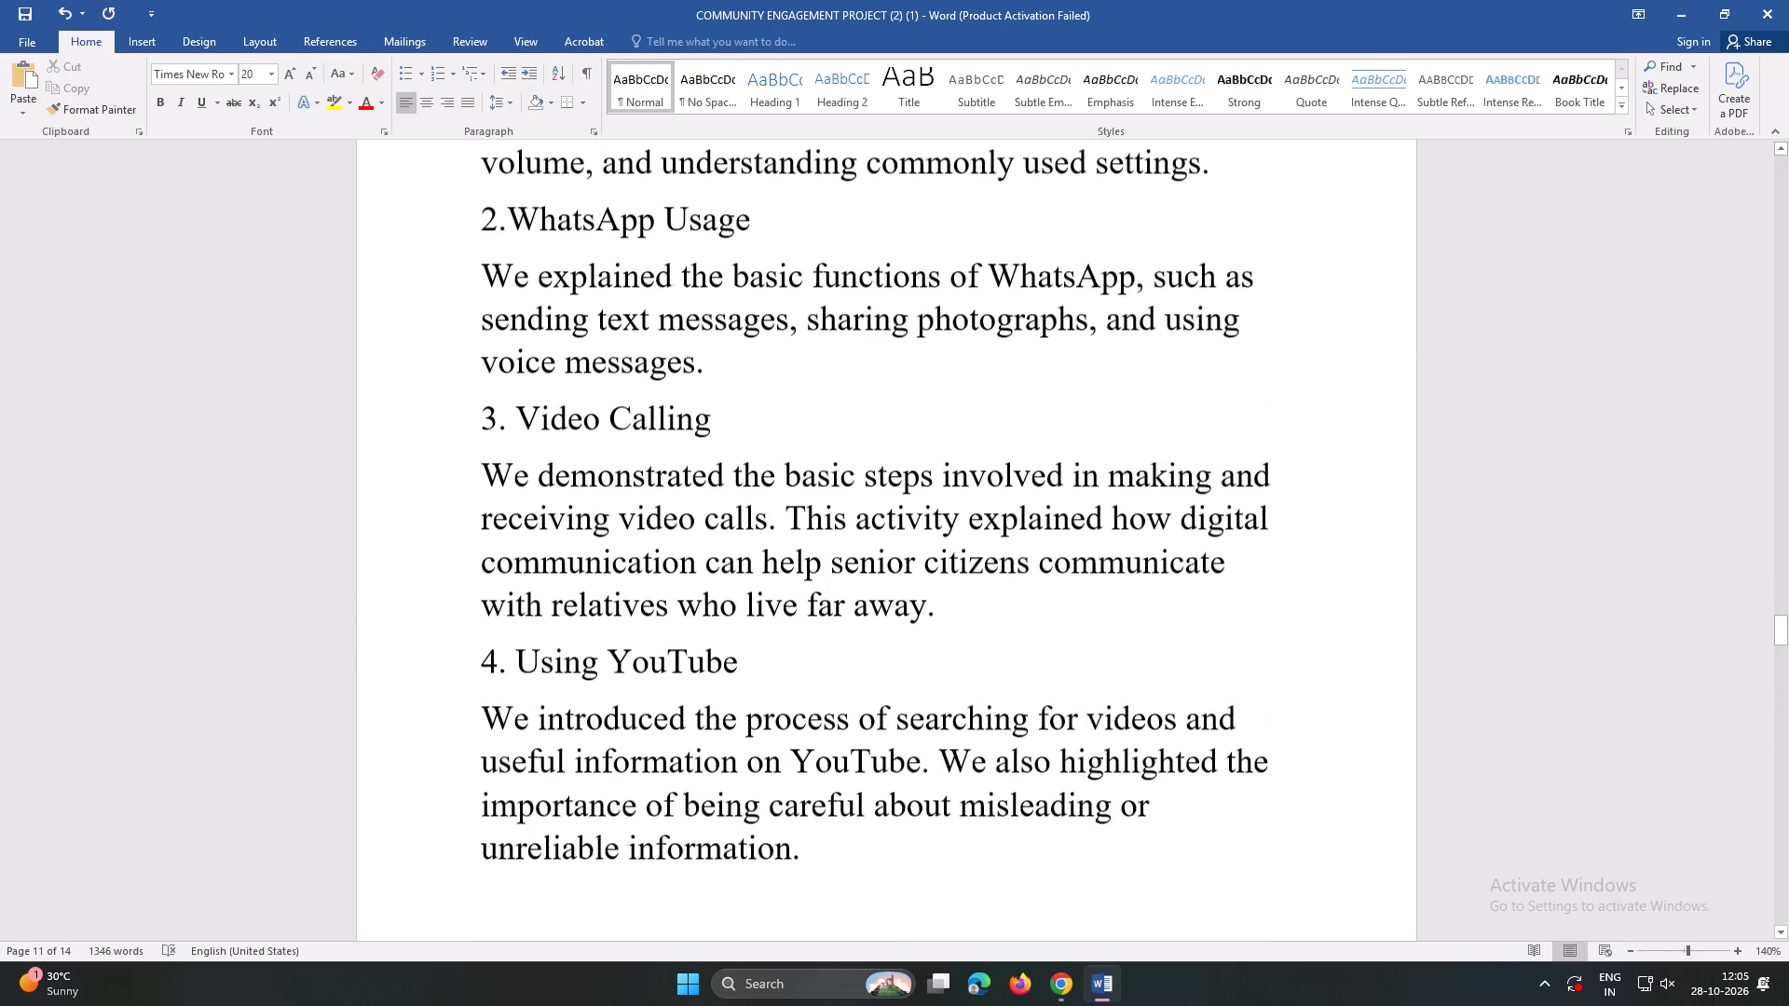
scroll(843, 281, up, 10)
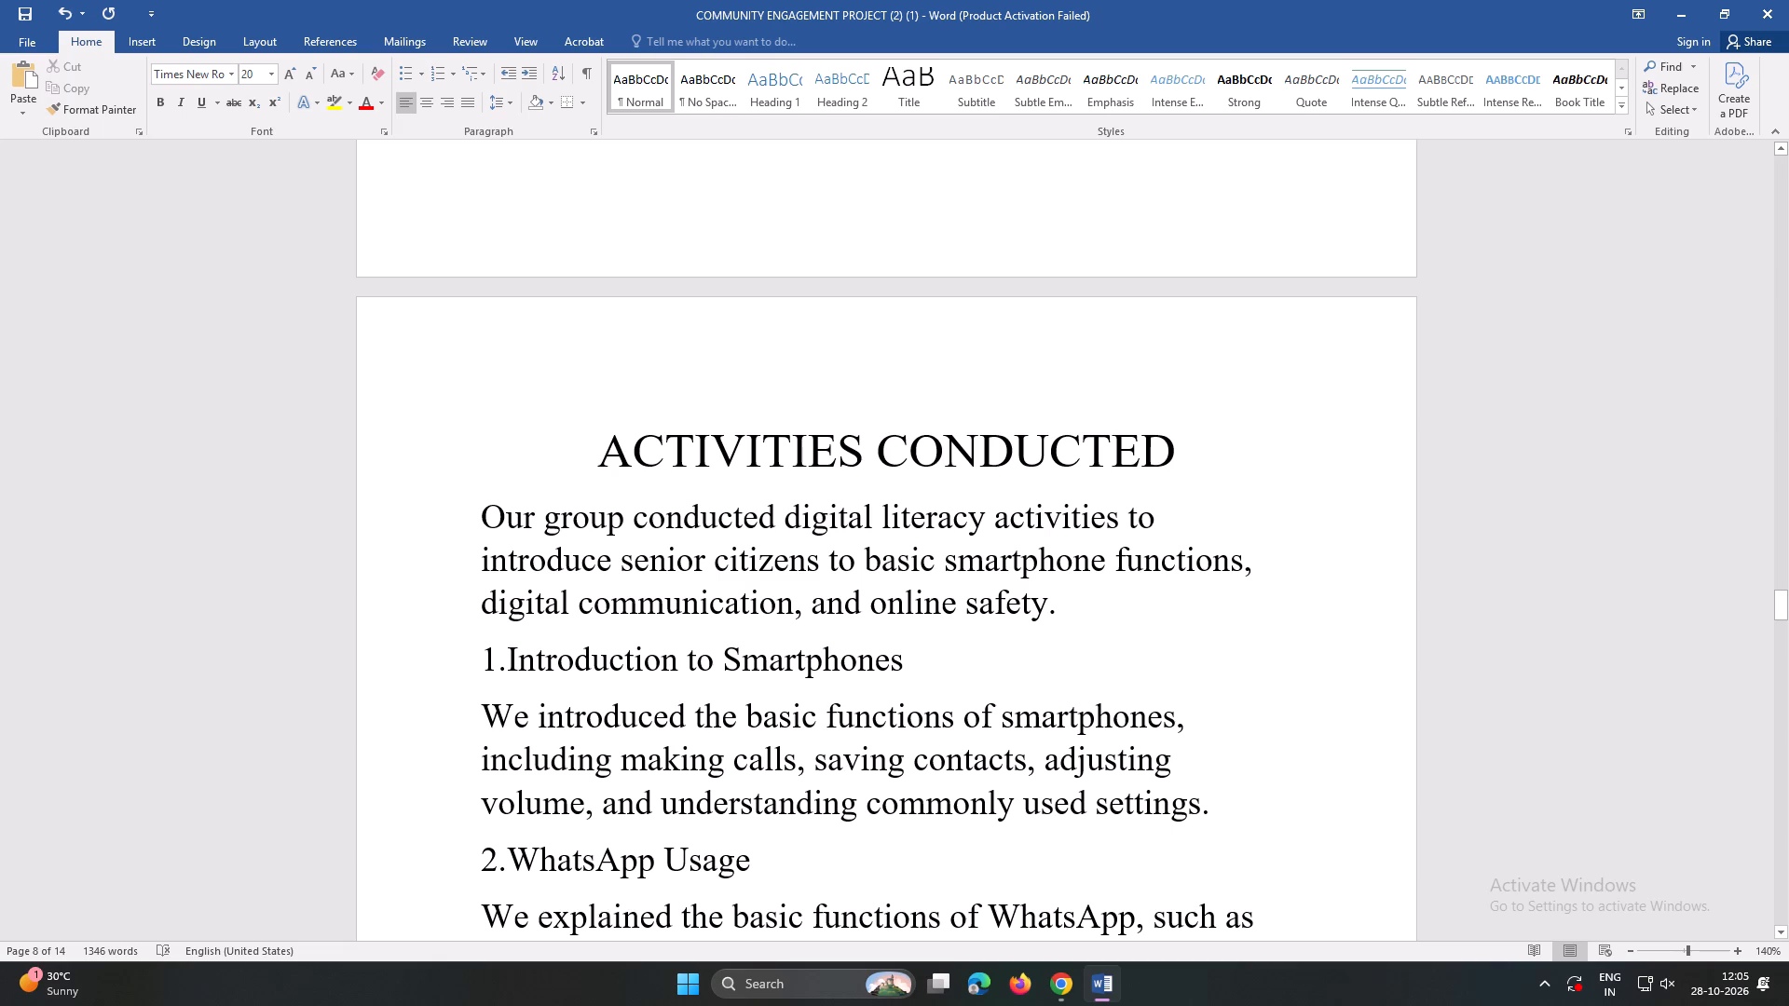
click(1094, 601)
key(BackSpace)
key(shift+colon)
Replace the full stop after "practical applications" in the "OUTCOMES & IMPACT" introduction with a colon.
scroll(1086, 606, down, 9)
scroll(1097, 605, up, 1)
scroll(1097, 605, down, 4)
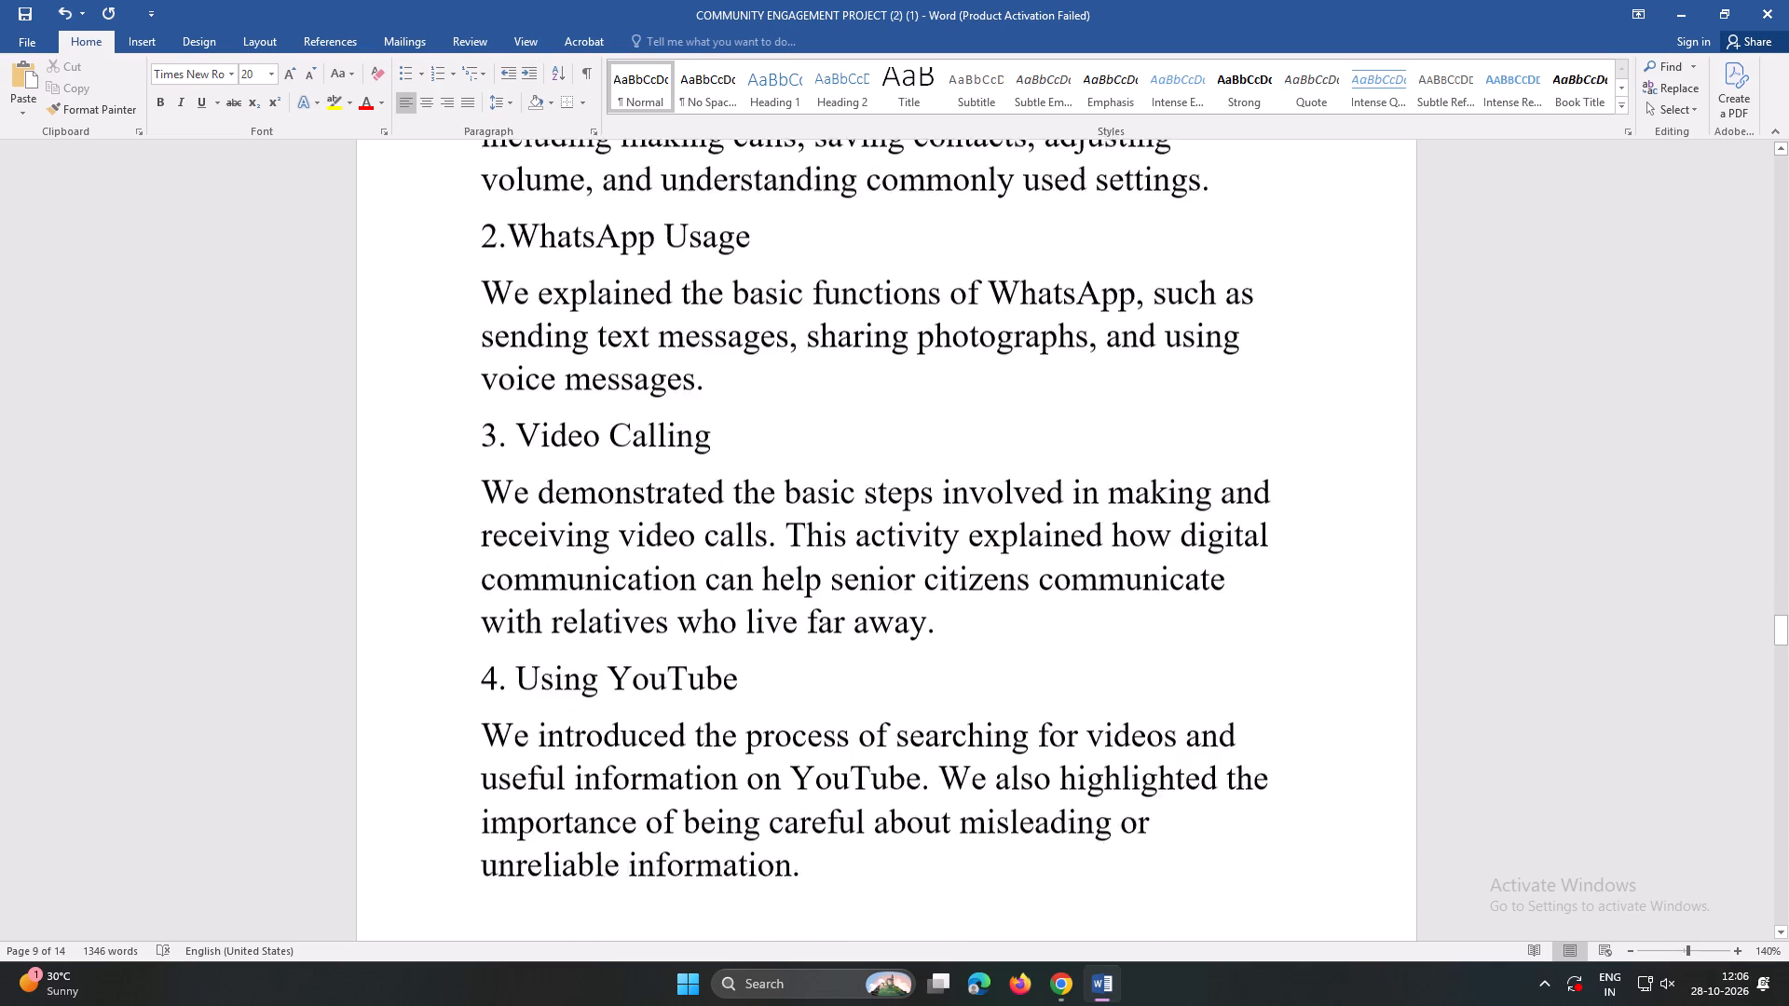
scroll(1099, 602, down, 20)
scroll(1099, 602, down, 14)
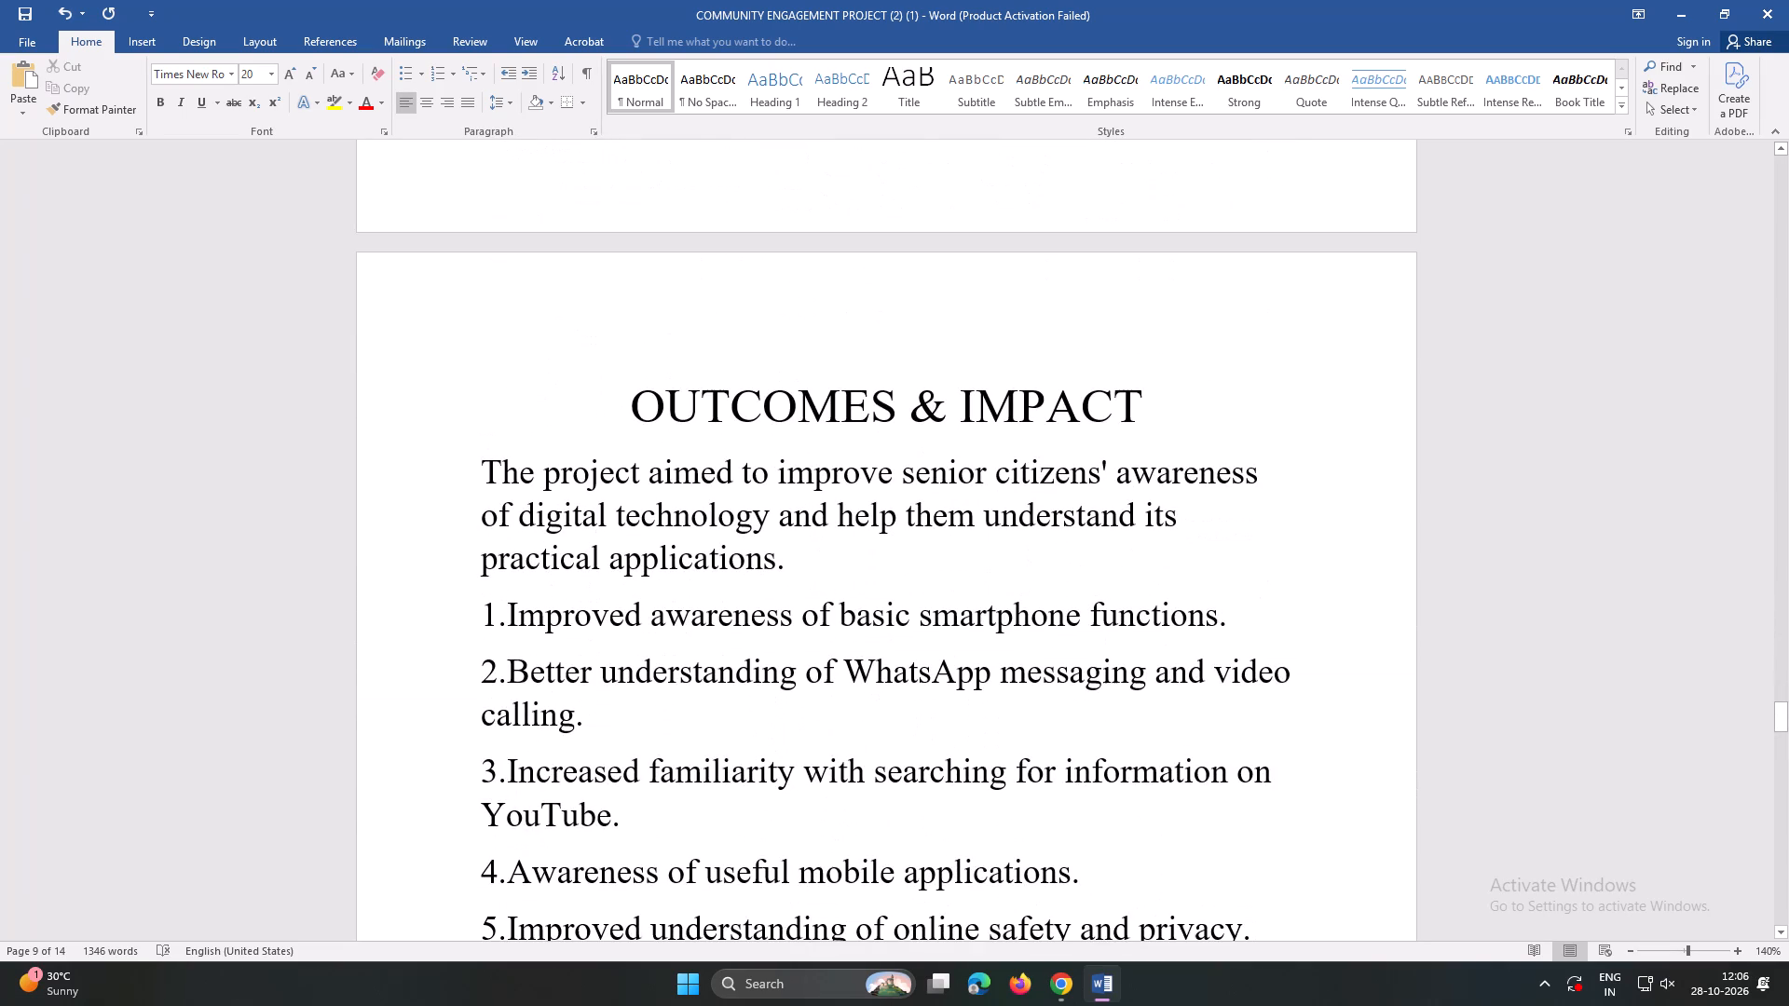
click(838, 554)
key(BackSpace)
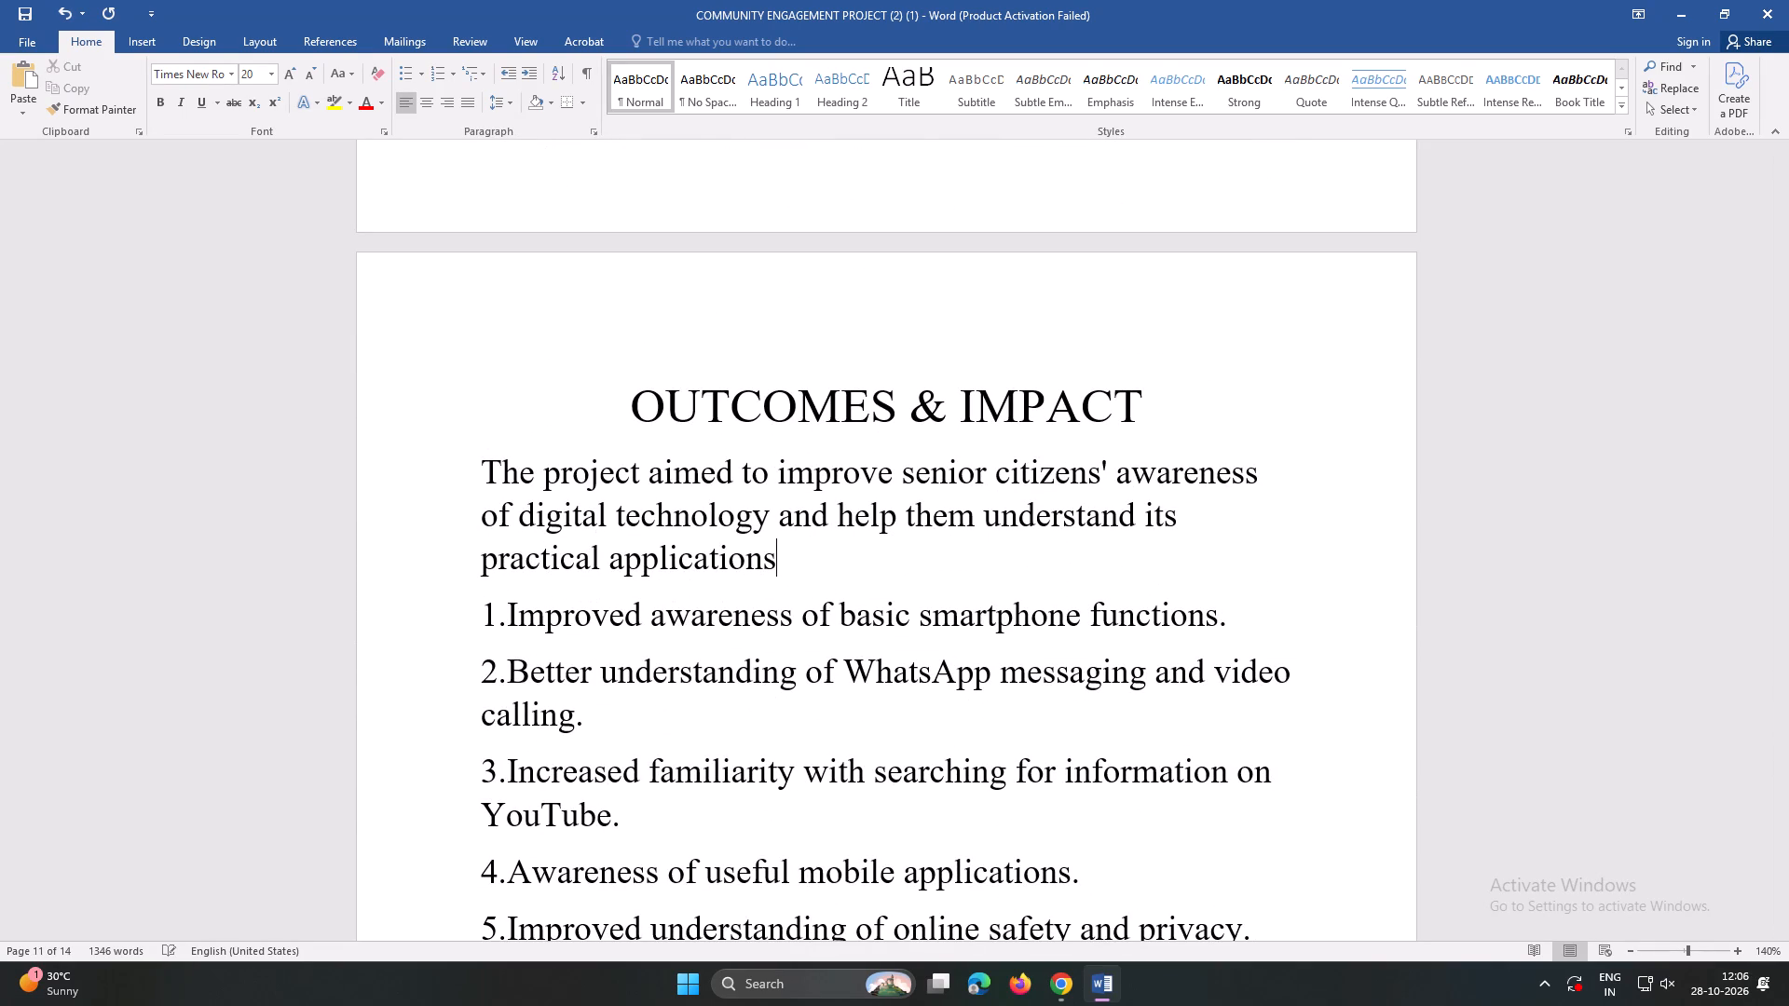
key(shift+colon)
Renumber the "Different Levels of Digital Knowledge" subheading as "1.".
scroll(840, 553, down, 12)
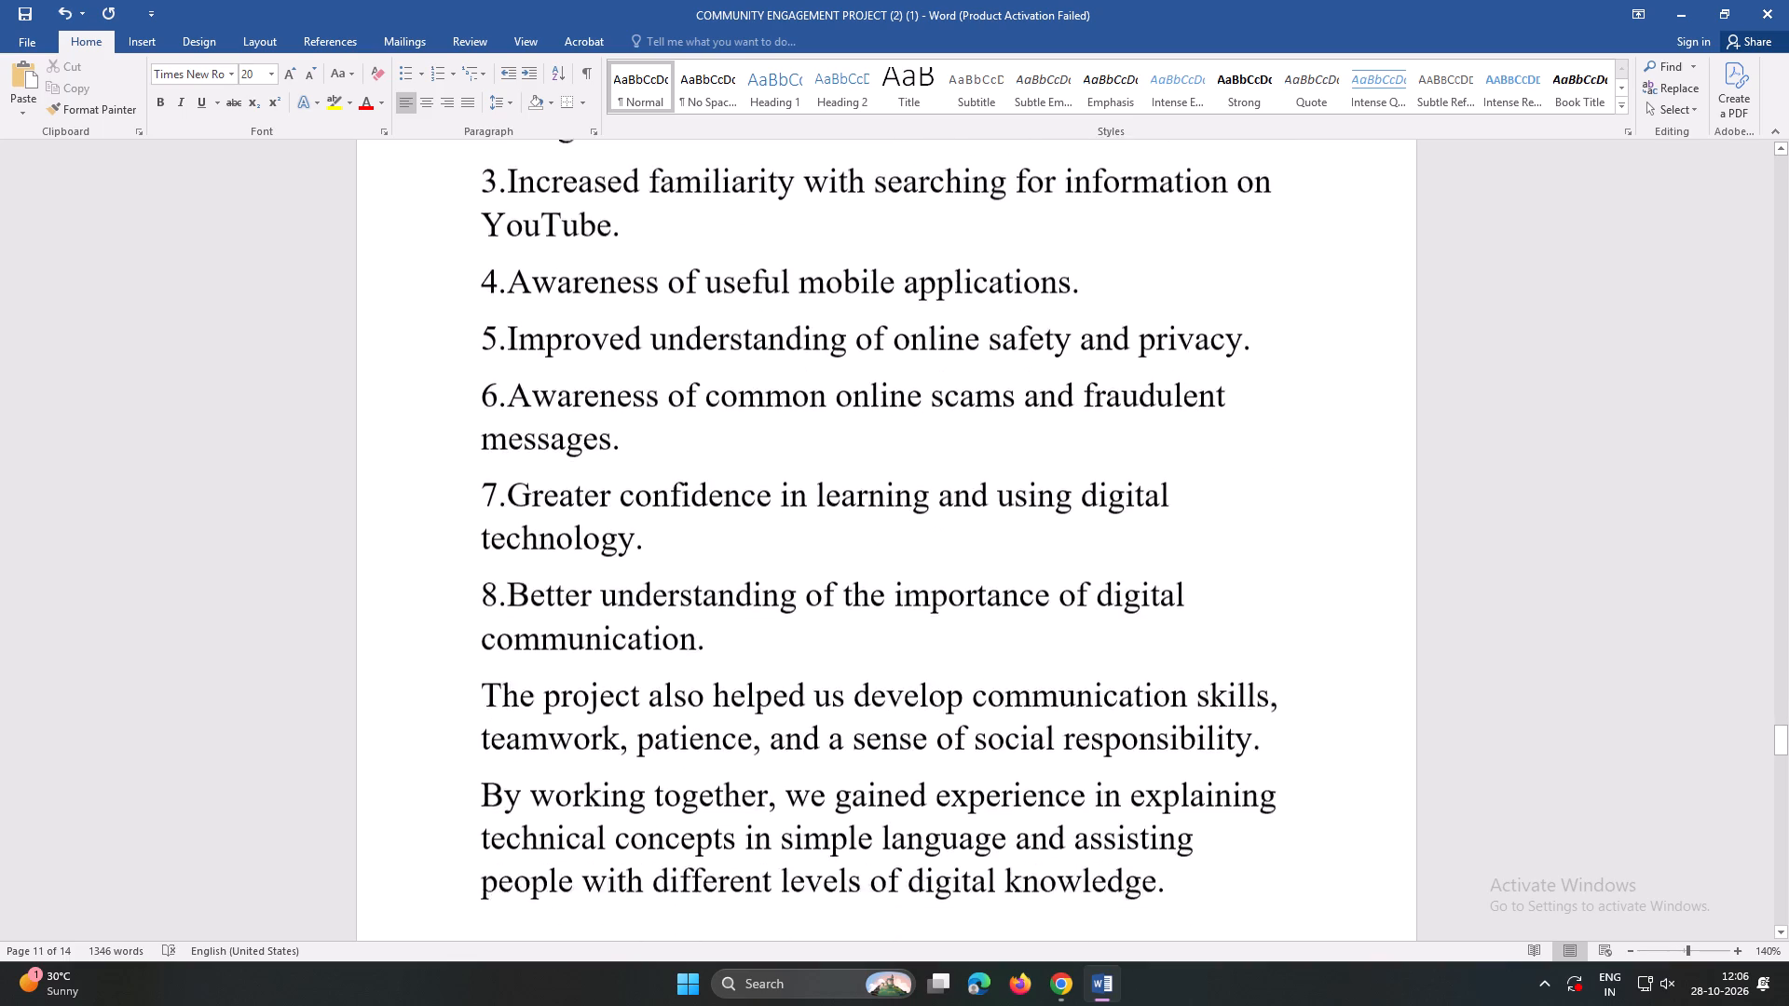
scroll(849, 554, down, 14)
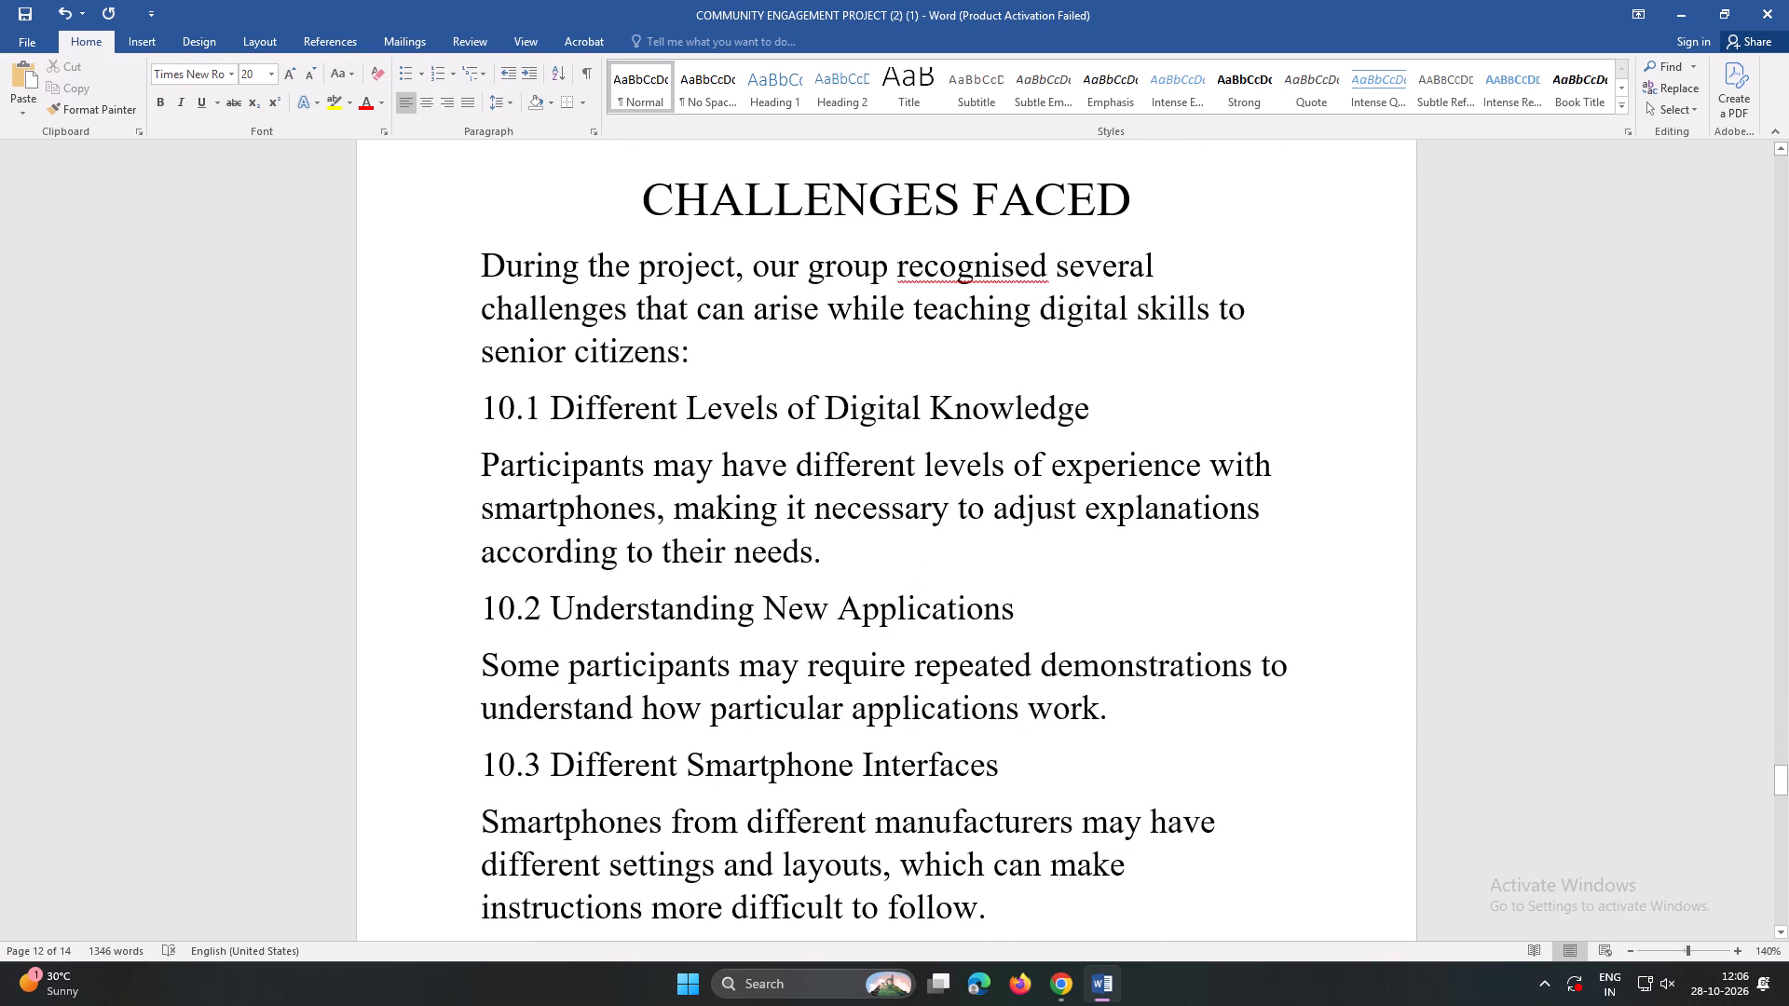
click(538, 411)
key(BackSpace)
key(BackSpace)
key(BackSpace)
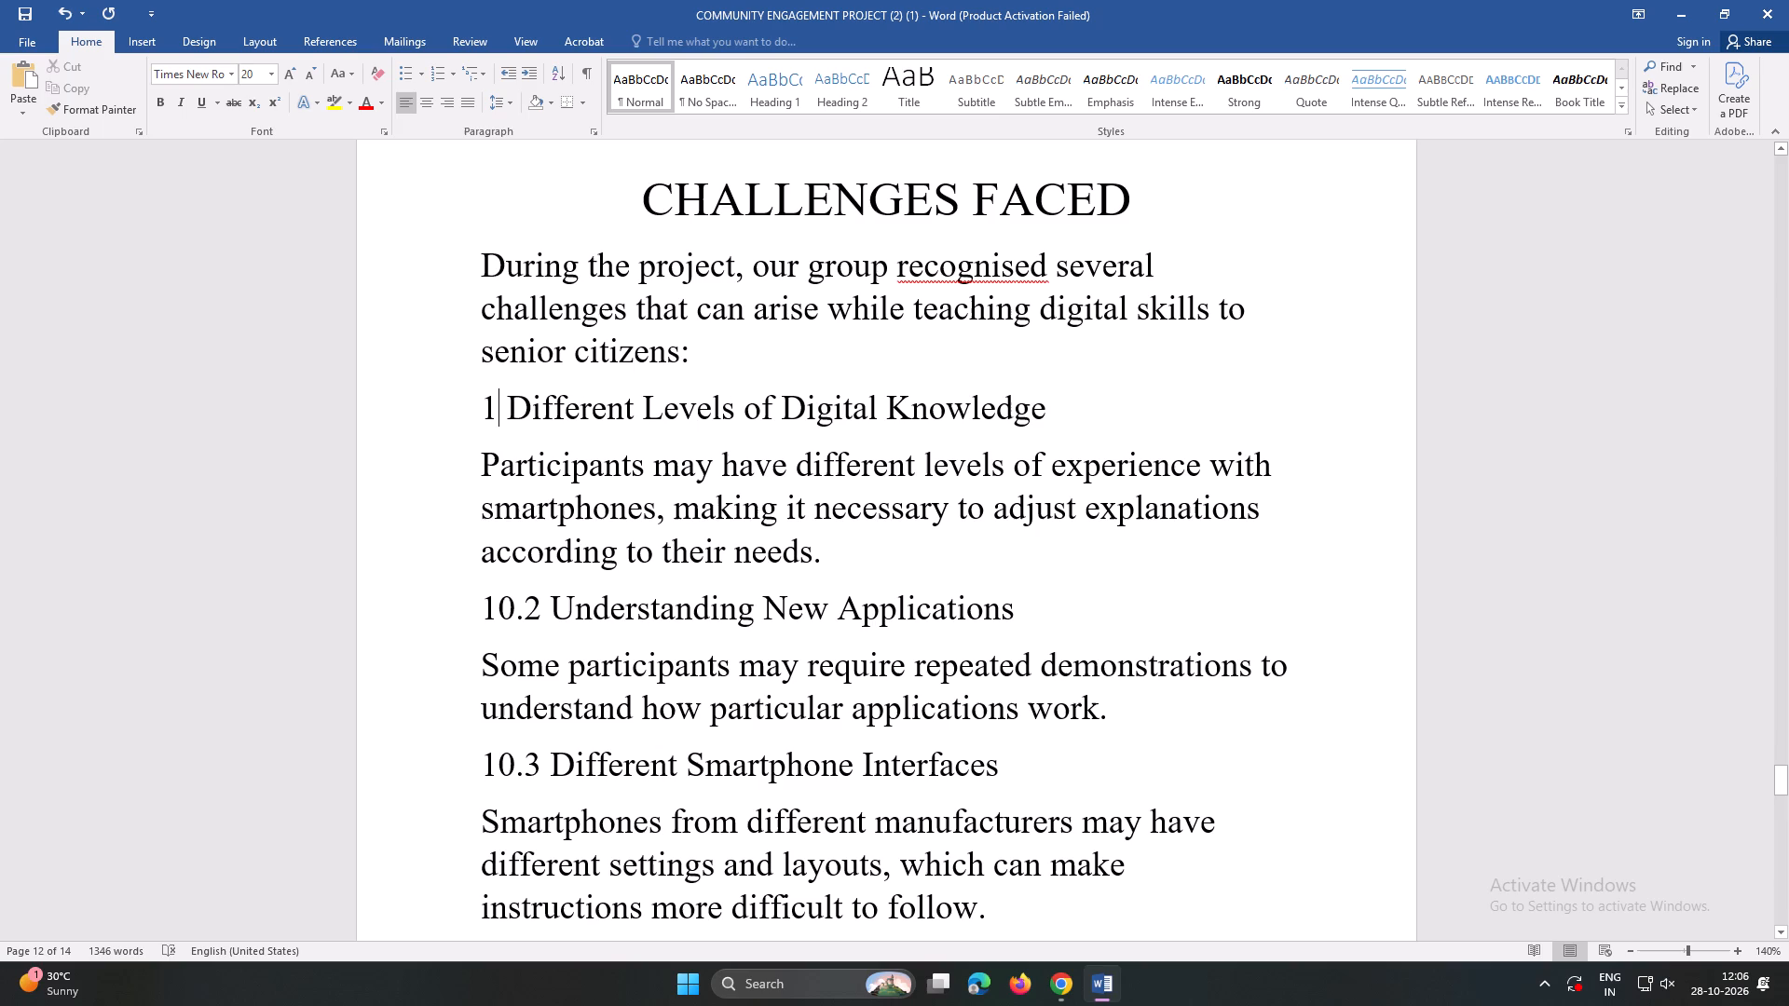
key(period)
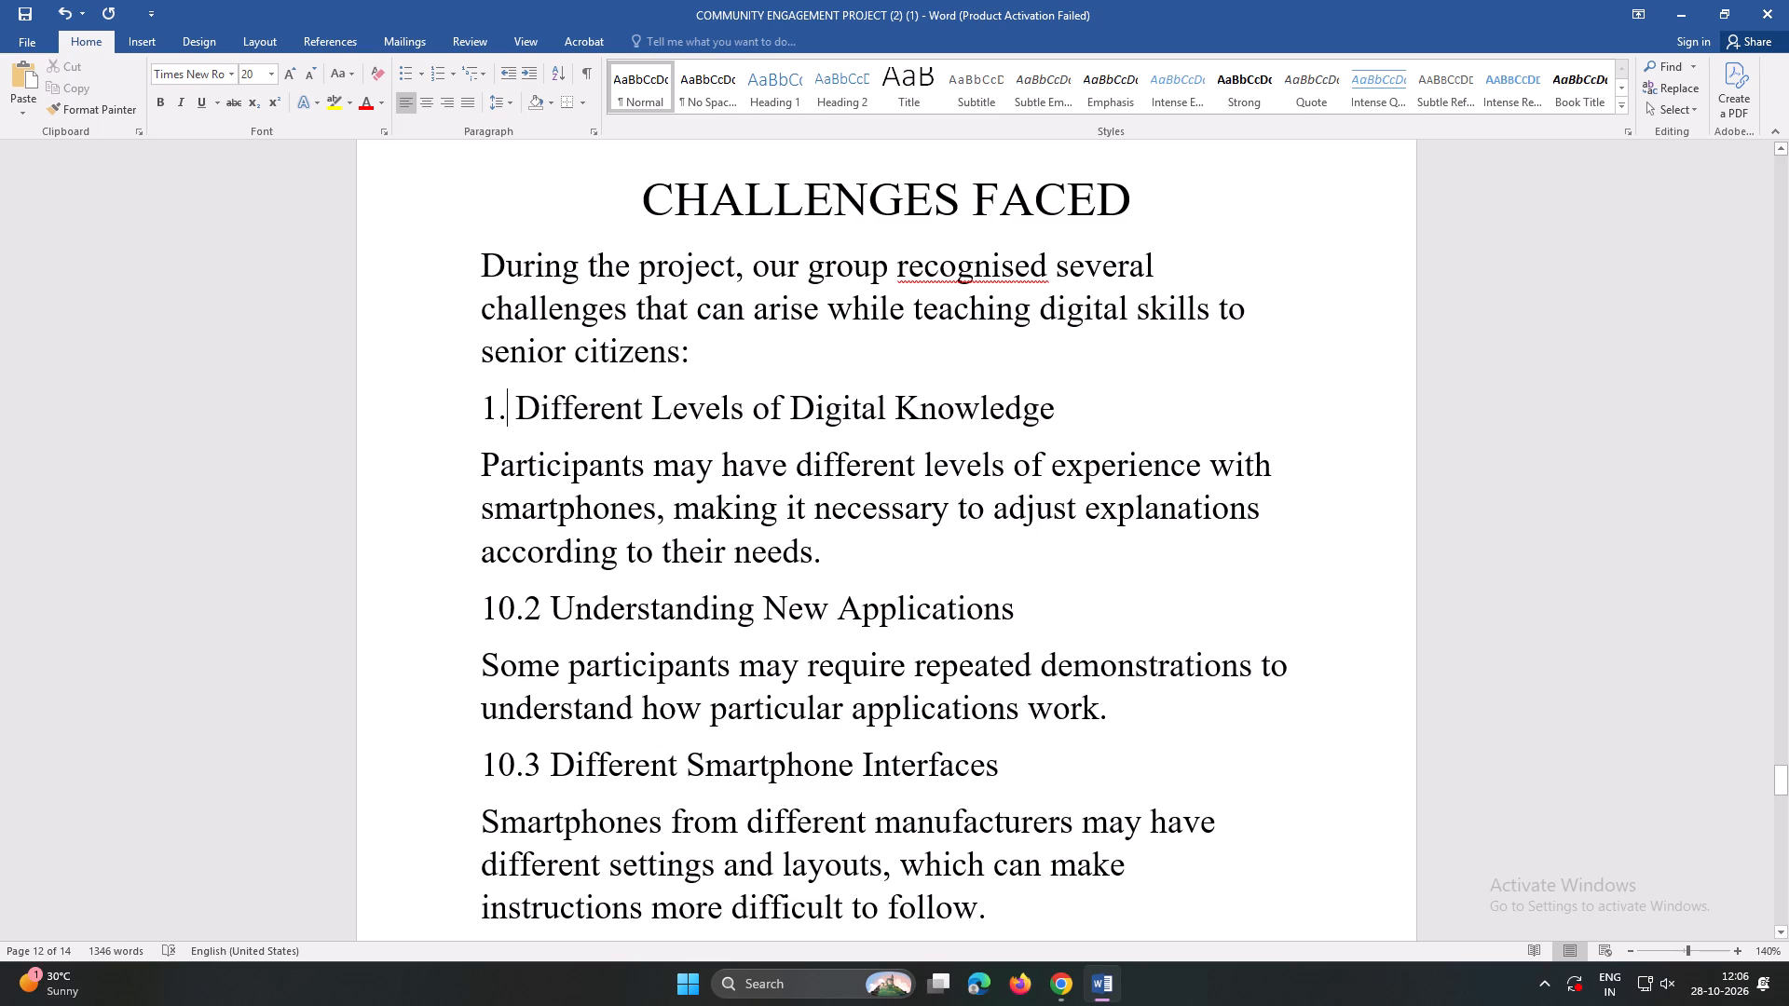
Renumber the "Understanding New Applications" subheading as "2.".
click(543, 606)
key(BackSpace)
key(BackSpace)
key(BackSpace)
key(BackSpace)
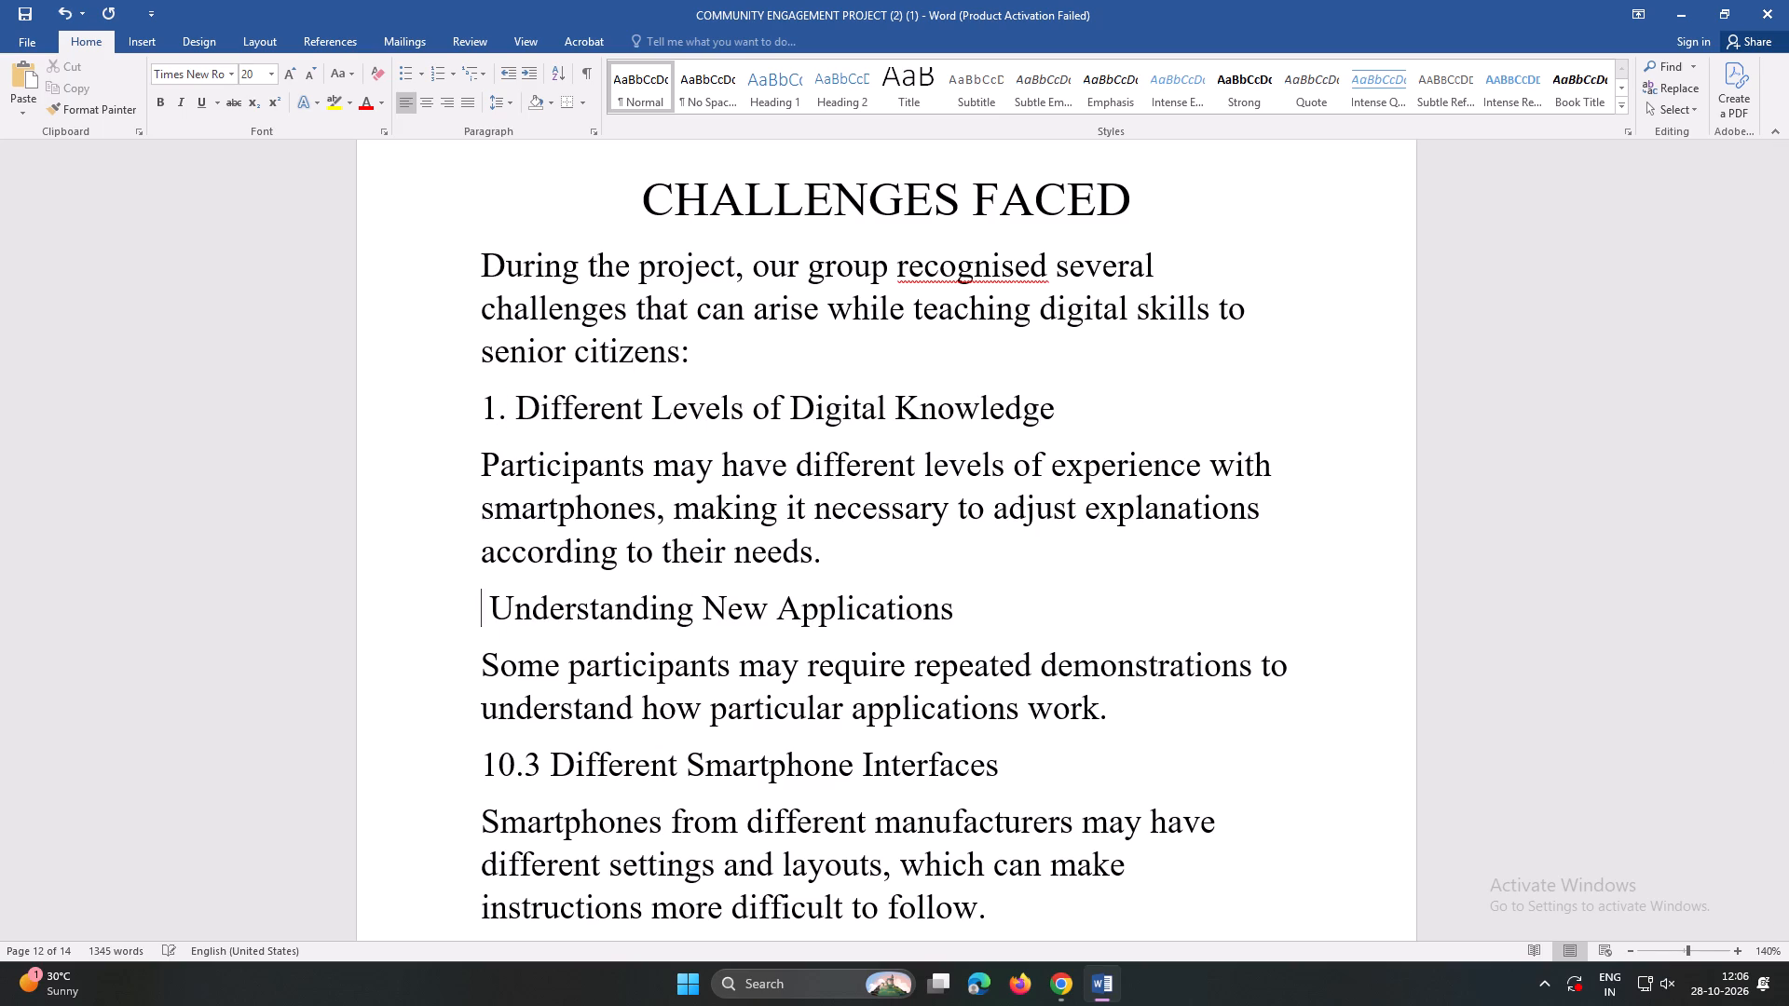
key(2)
key(period)
Renumber the "Different Smartphone Interfaces" subheading as "3.".
scroll(547, 602, down, 3)
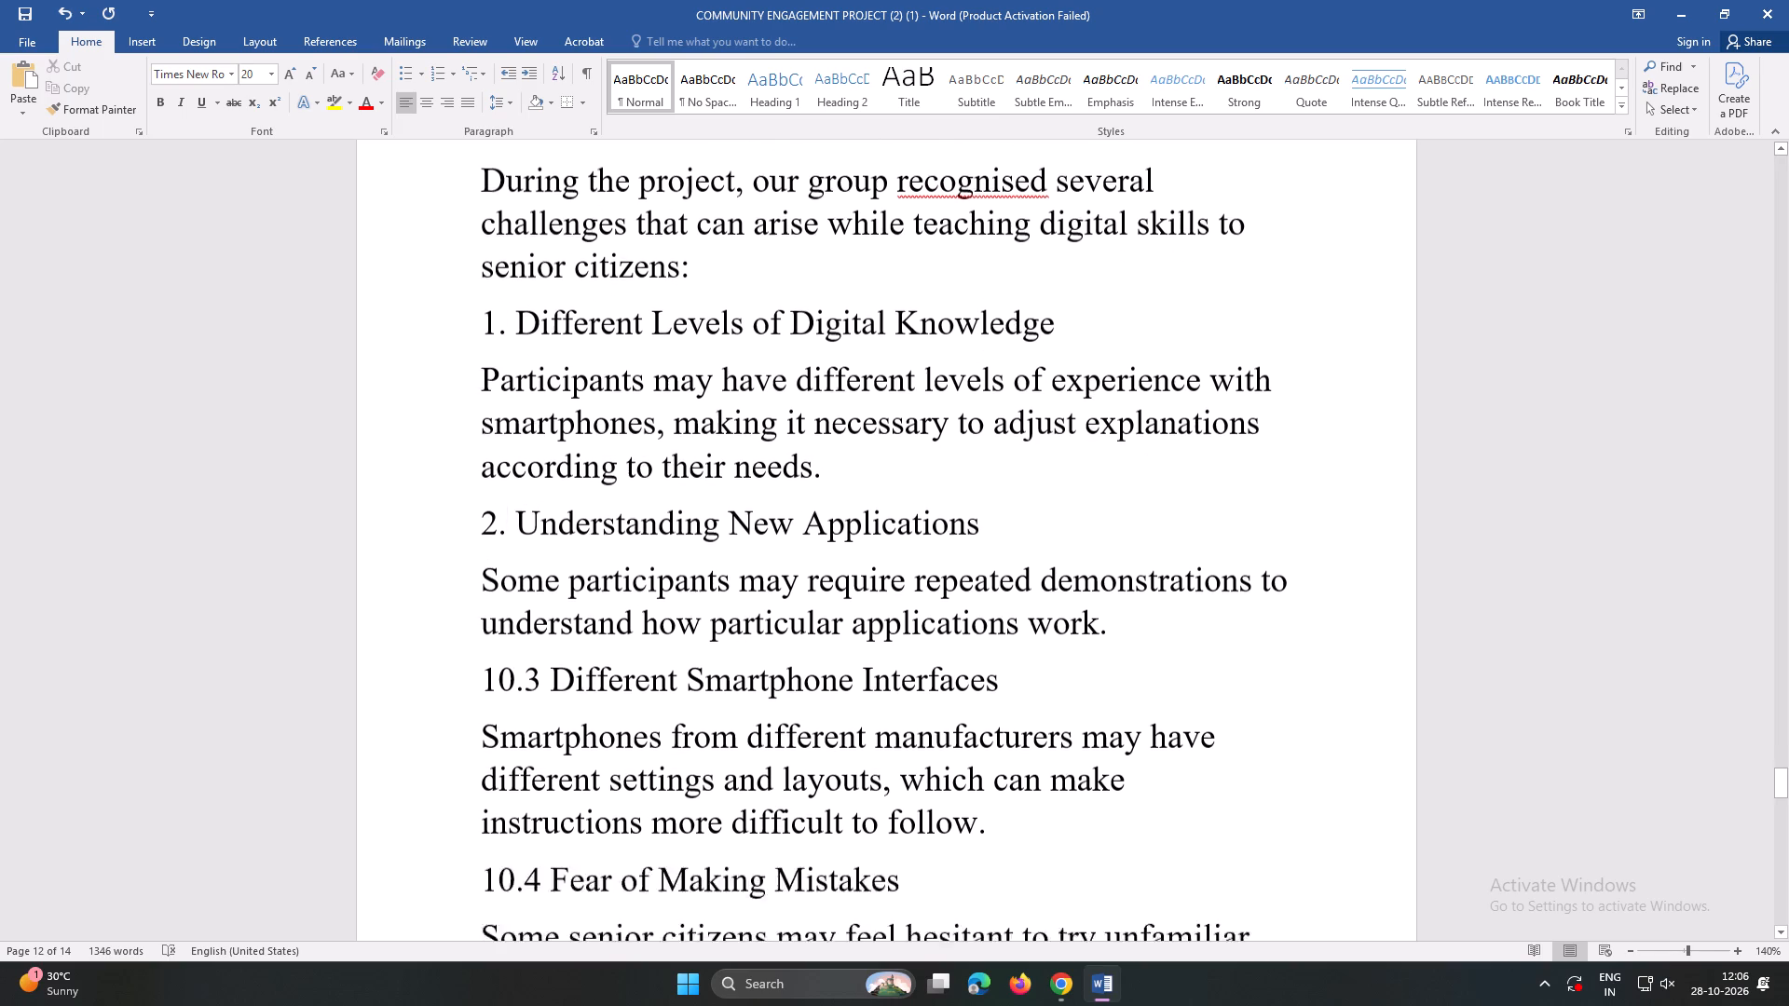
scroll(547, 602, down, 2)
click(553, 457)
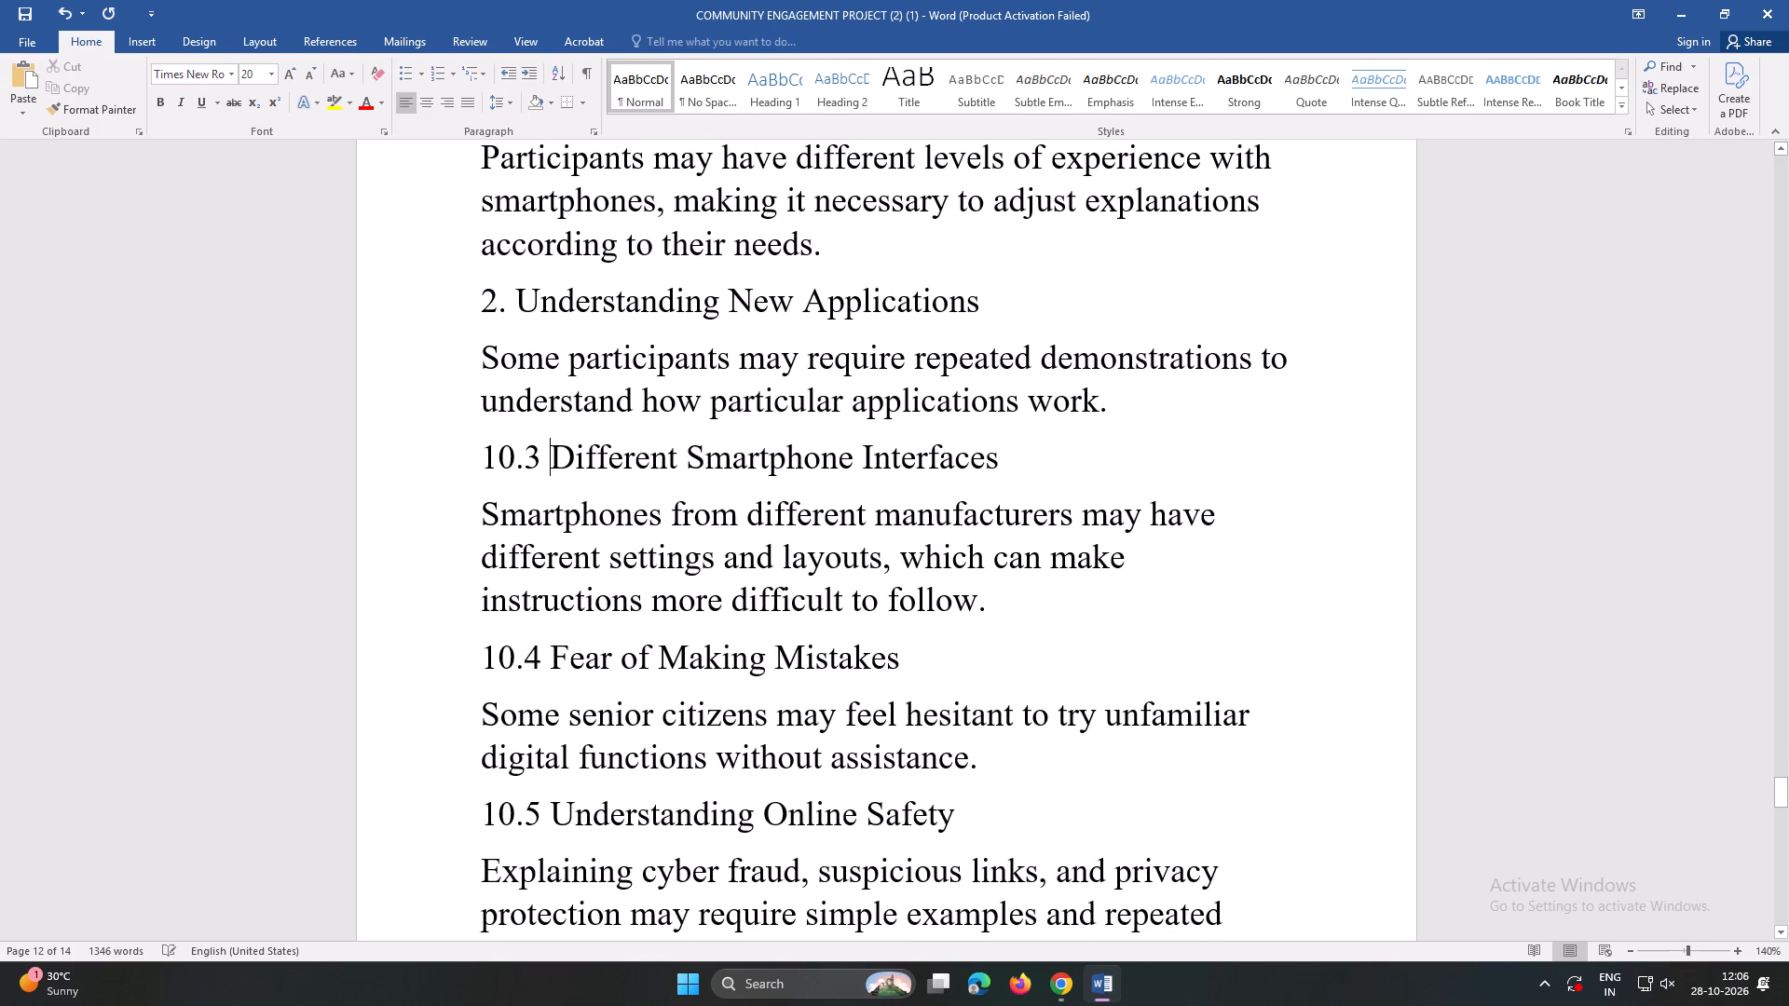
click(543, 458)
key(BackSpace)
key(BackSpace)
key(BackSpace)
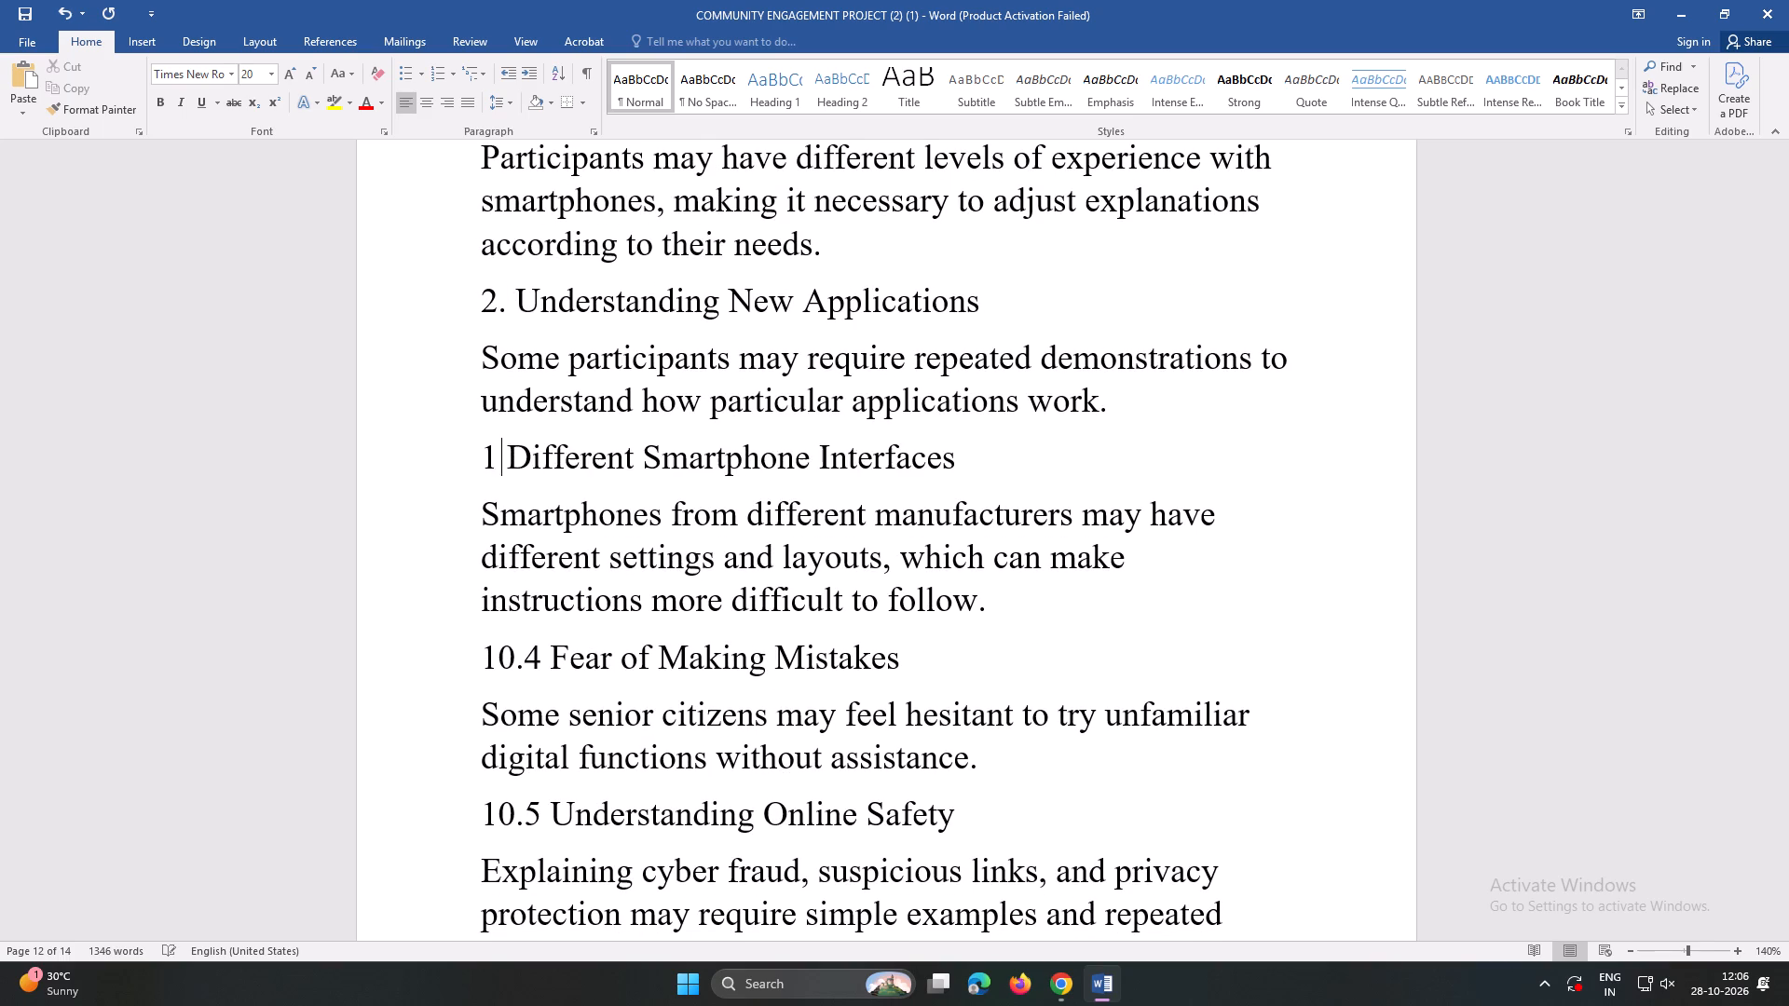
key(BackSpace)
key(3)
key(period)
Renumber the "Fear of Making Mistakes" subheading as "4.".
scroll(539, 460, down, 5)
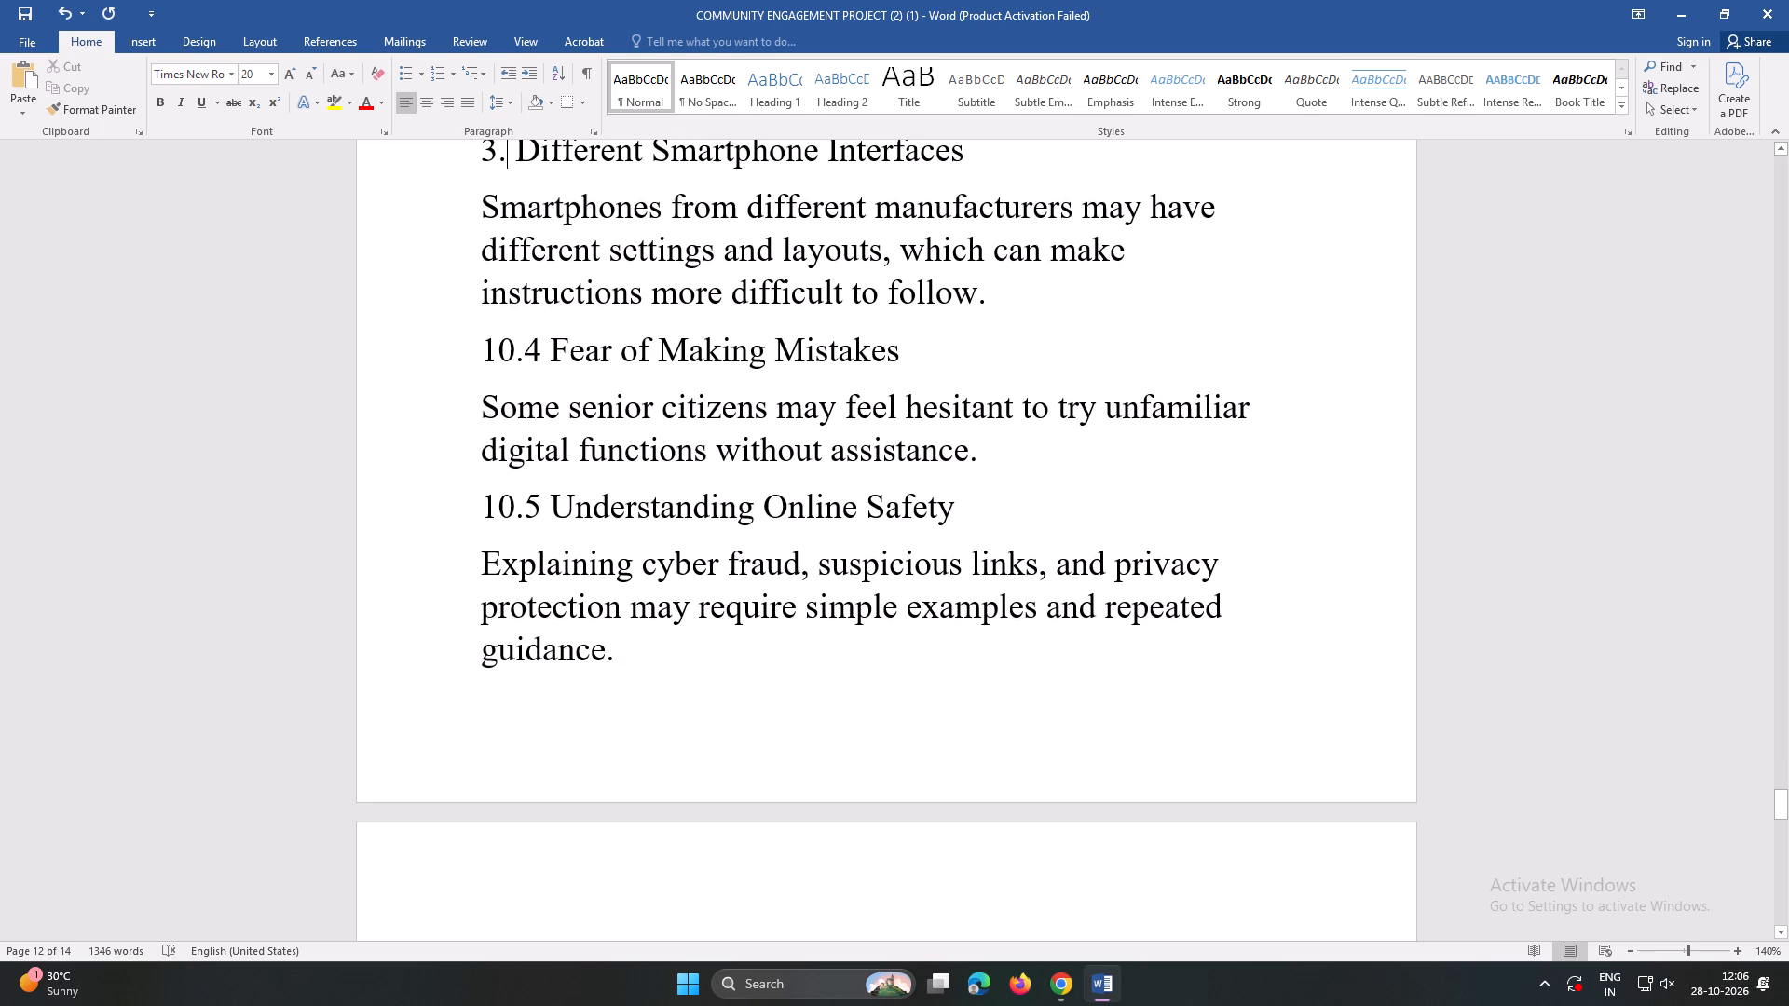
click(542, 347)
key(BackSpace)
key(BackSpace)
key(BackSpace)
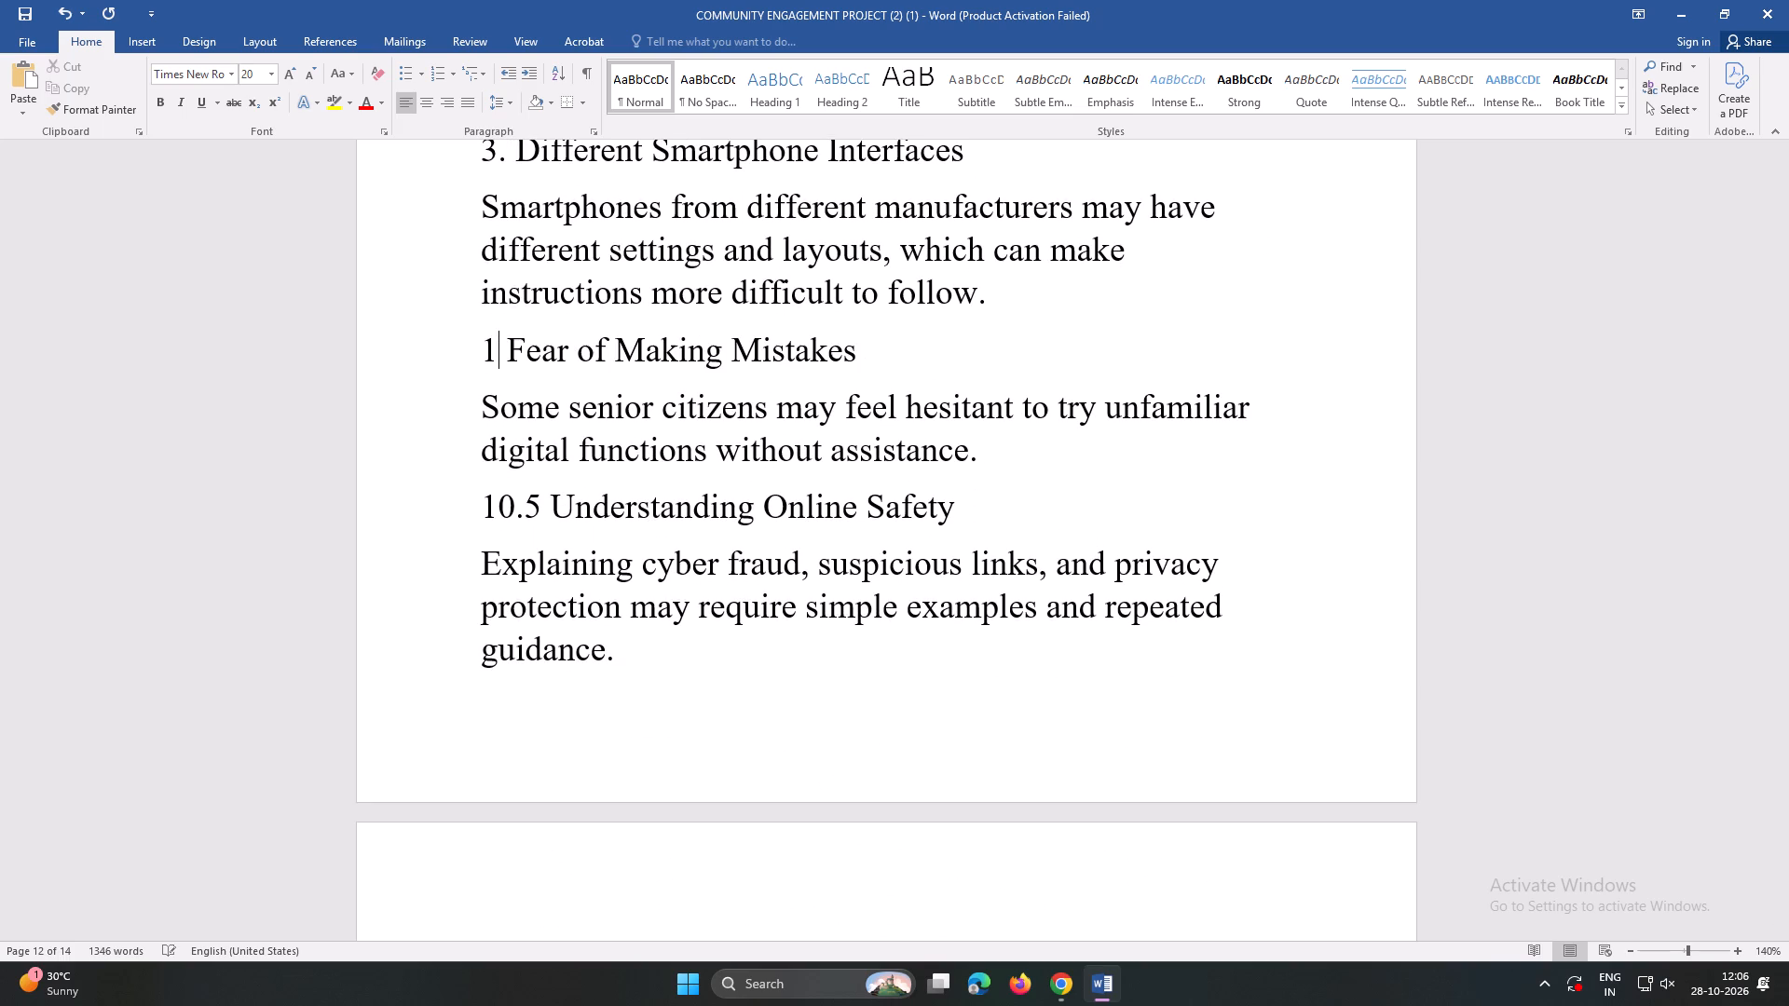
key(BackSpace)
key(4)
key(period)
Renumber the "Understanding Online Safety" subheading as "5.".
click(537, 504)
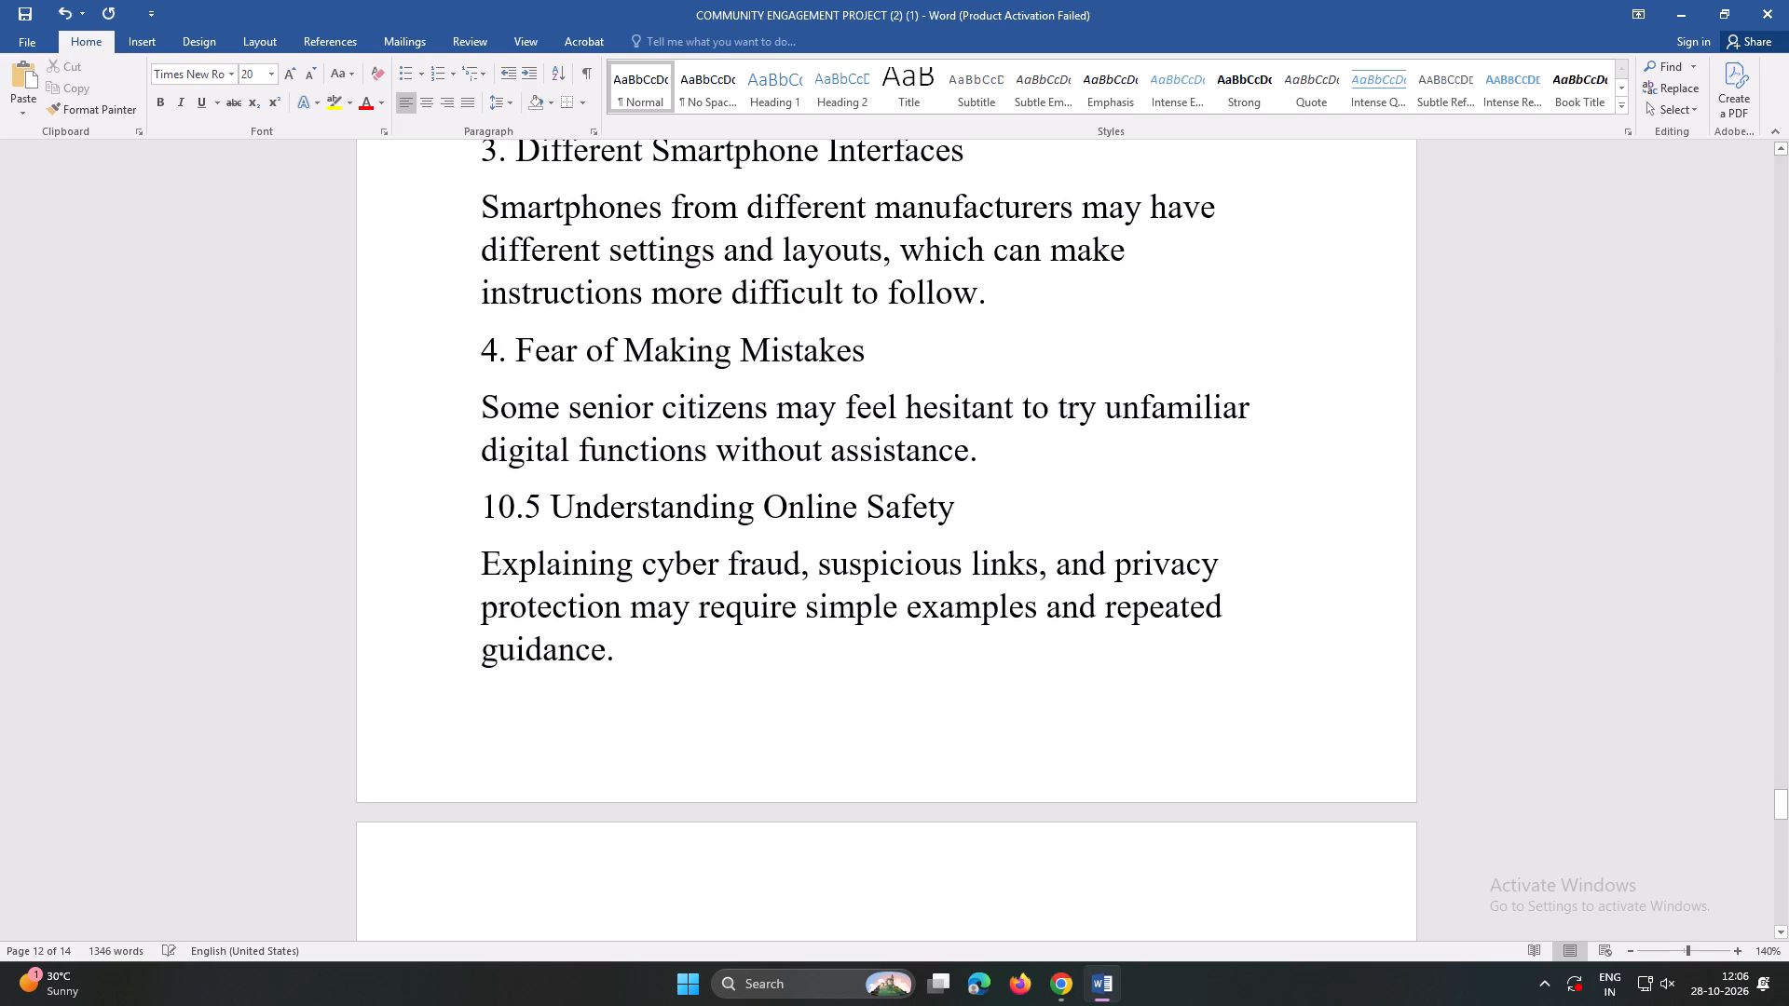
key(BackSpace)
key(BackSpace)
key(BackSpace)
key(BackSpace)
text(5.)
Renumber the "Coordinating Group Activities" subheading on page 13 as "6.".
scroll(541, 499, down, 9)
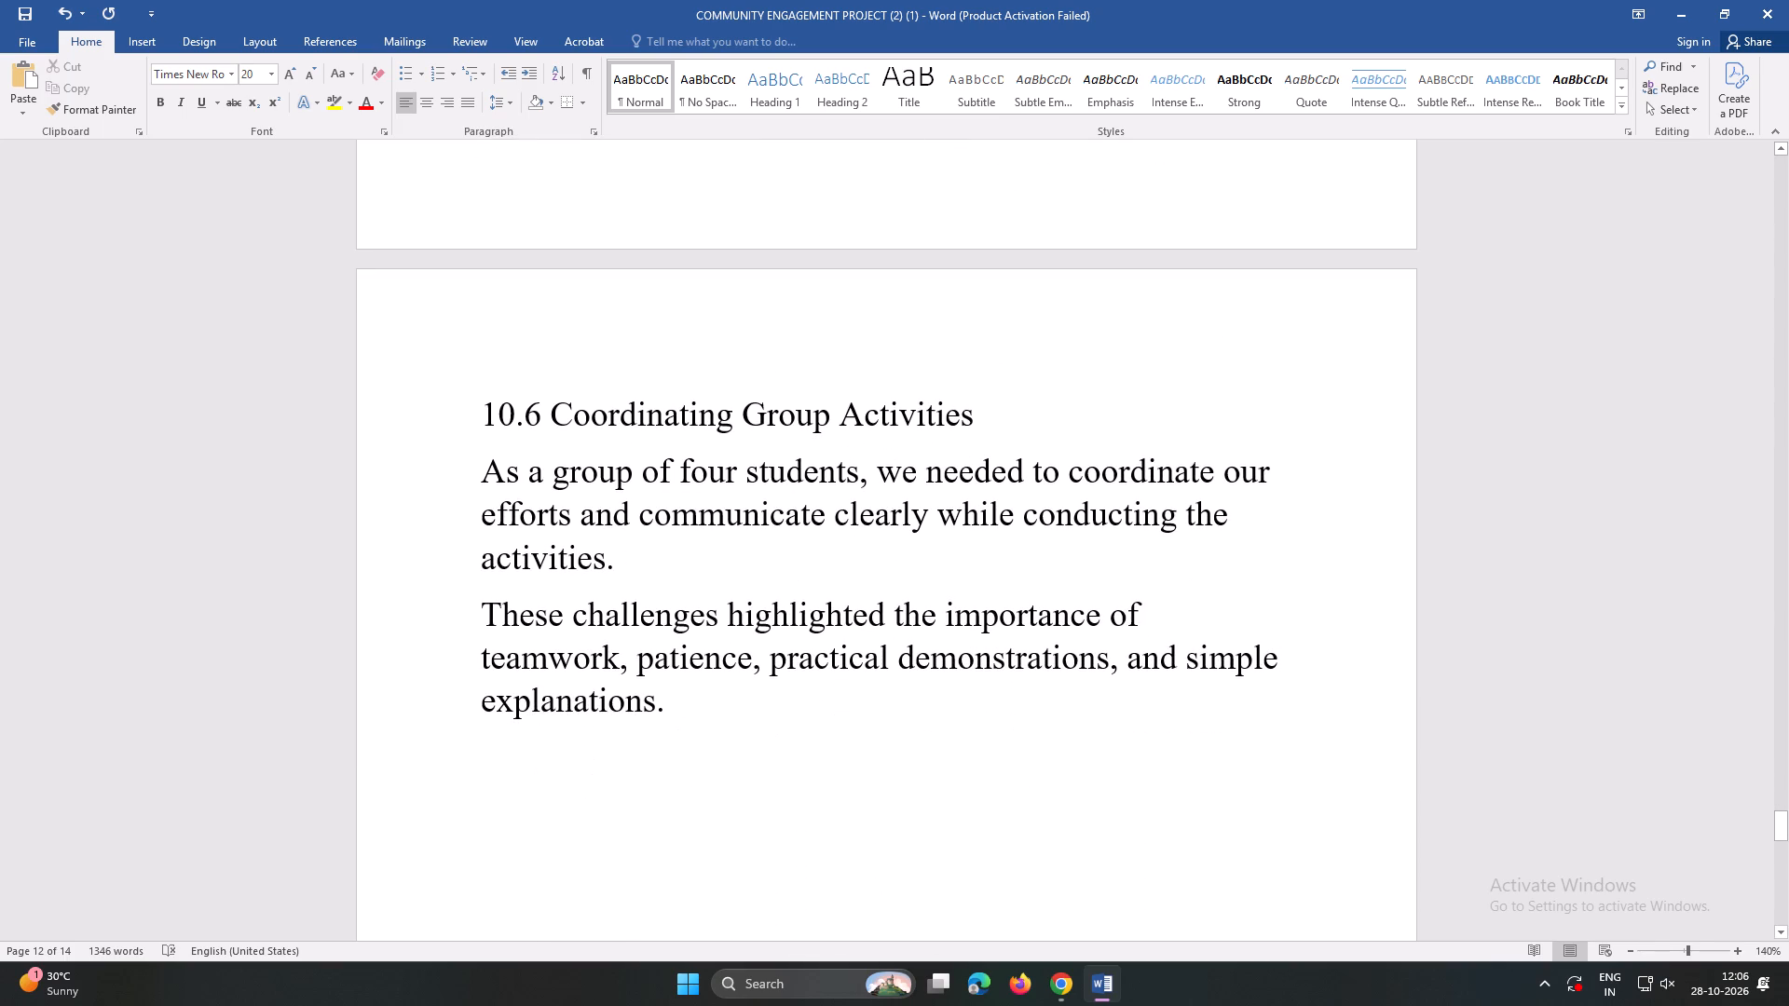
click(539, 414)
key(BackSpace)
key(BackSpace)
key(BackSpace)
key(BackSpace)
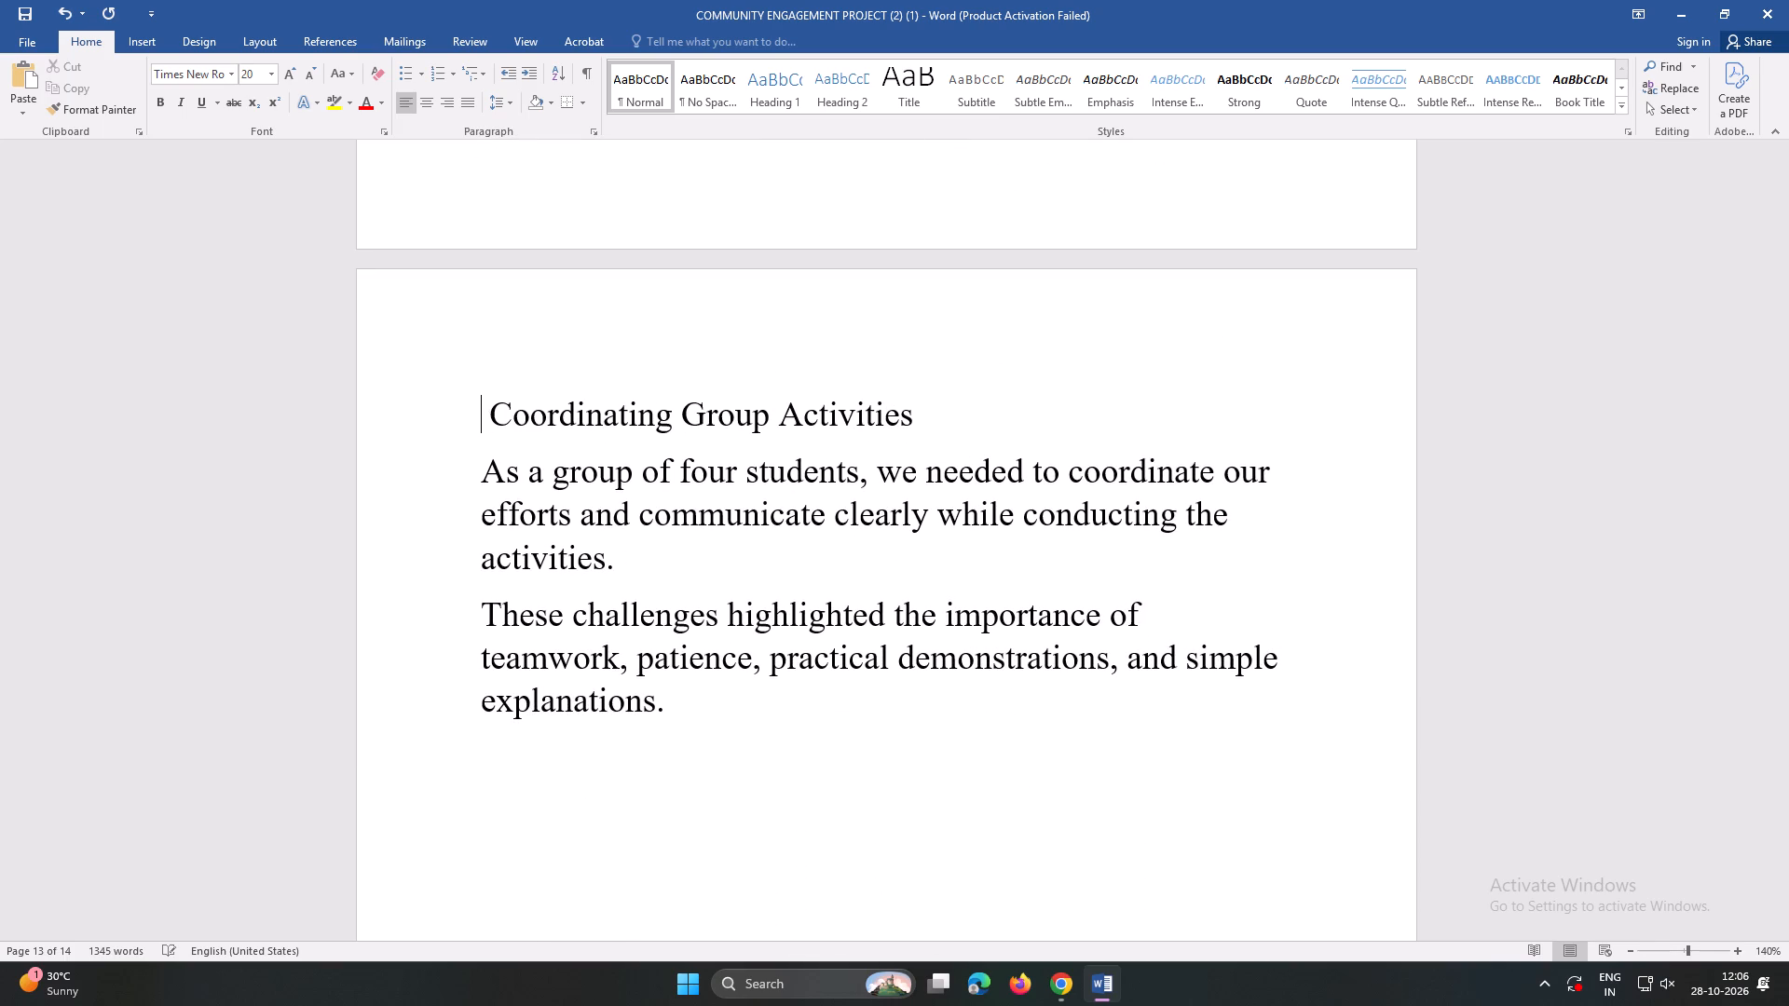
text(6.)
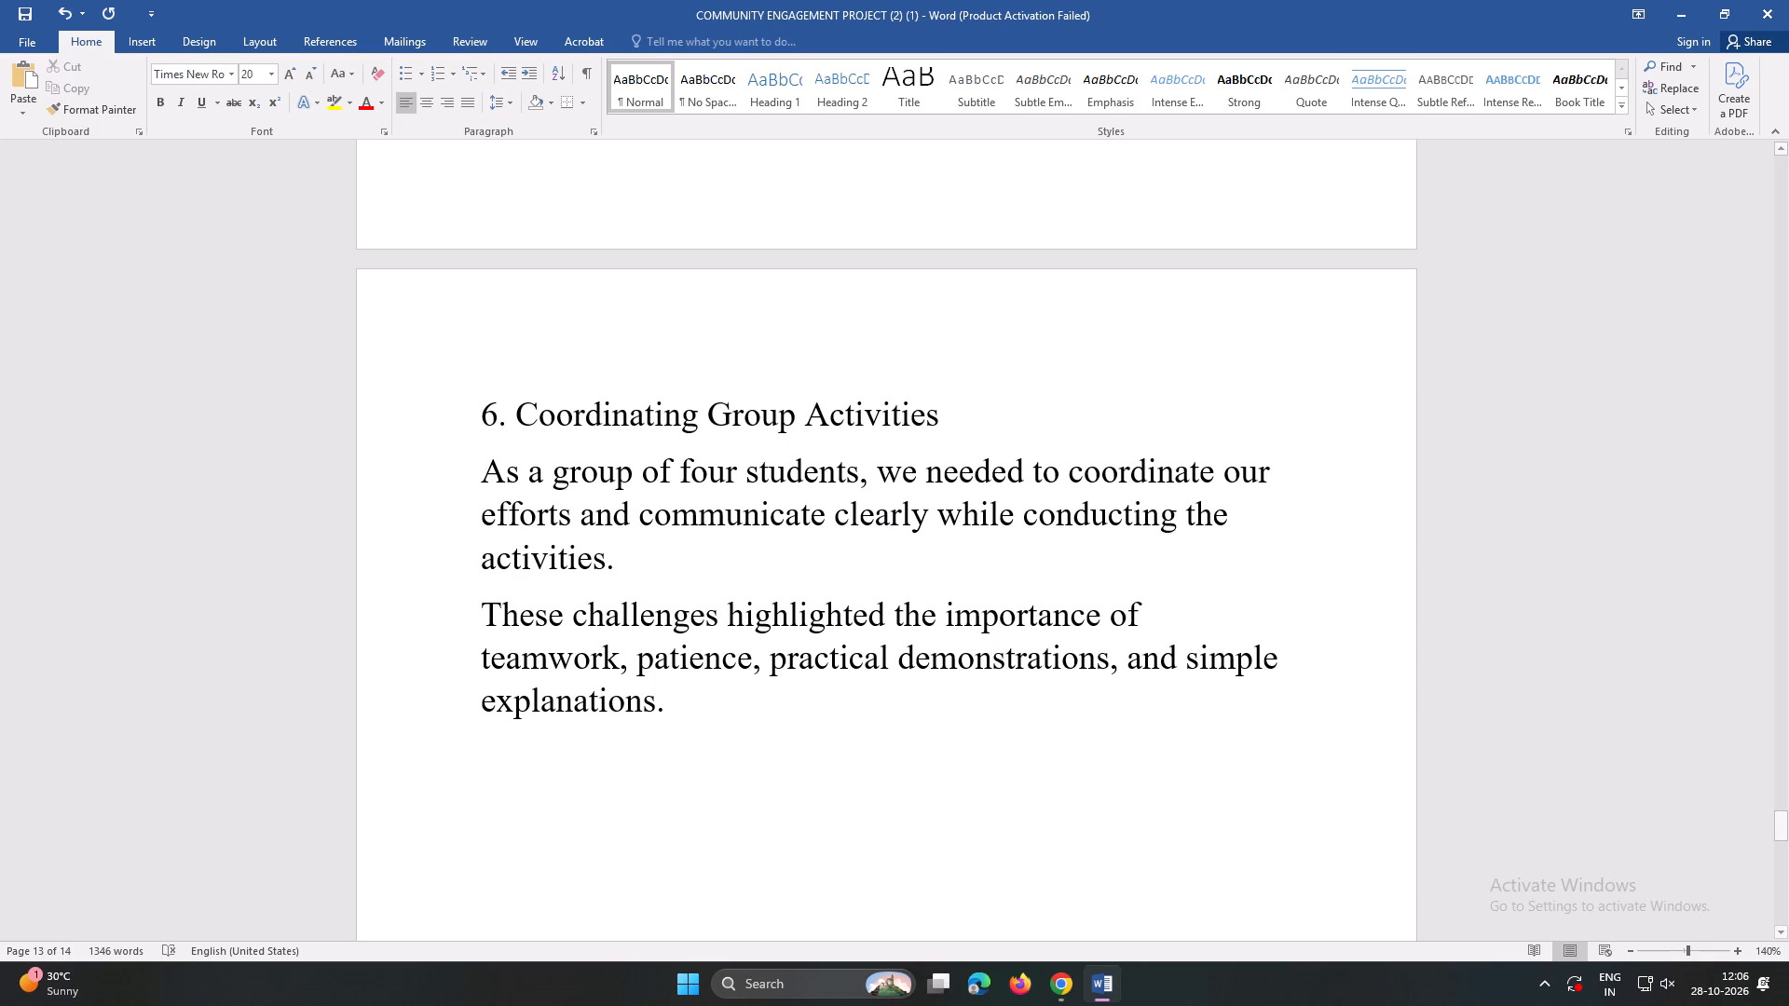
Review the renumbered subheadings and their paragraphs in the "CHALLENGES FACED" section.
scroll(560, 487, up, 10)
scroll(639, 401, up, 6)
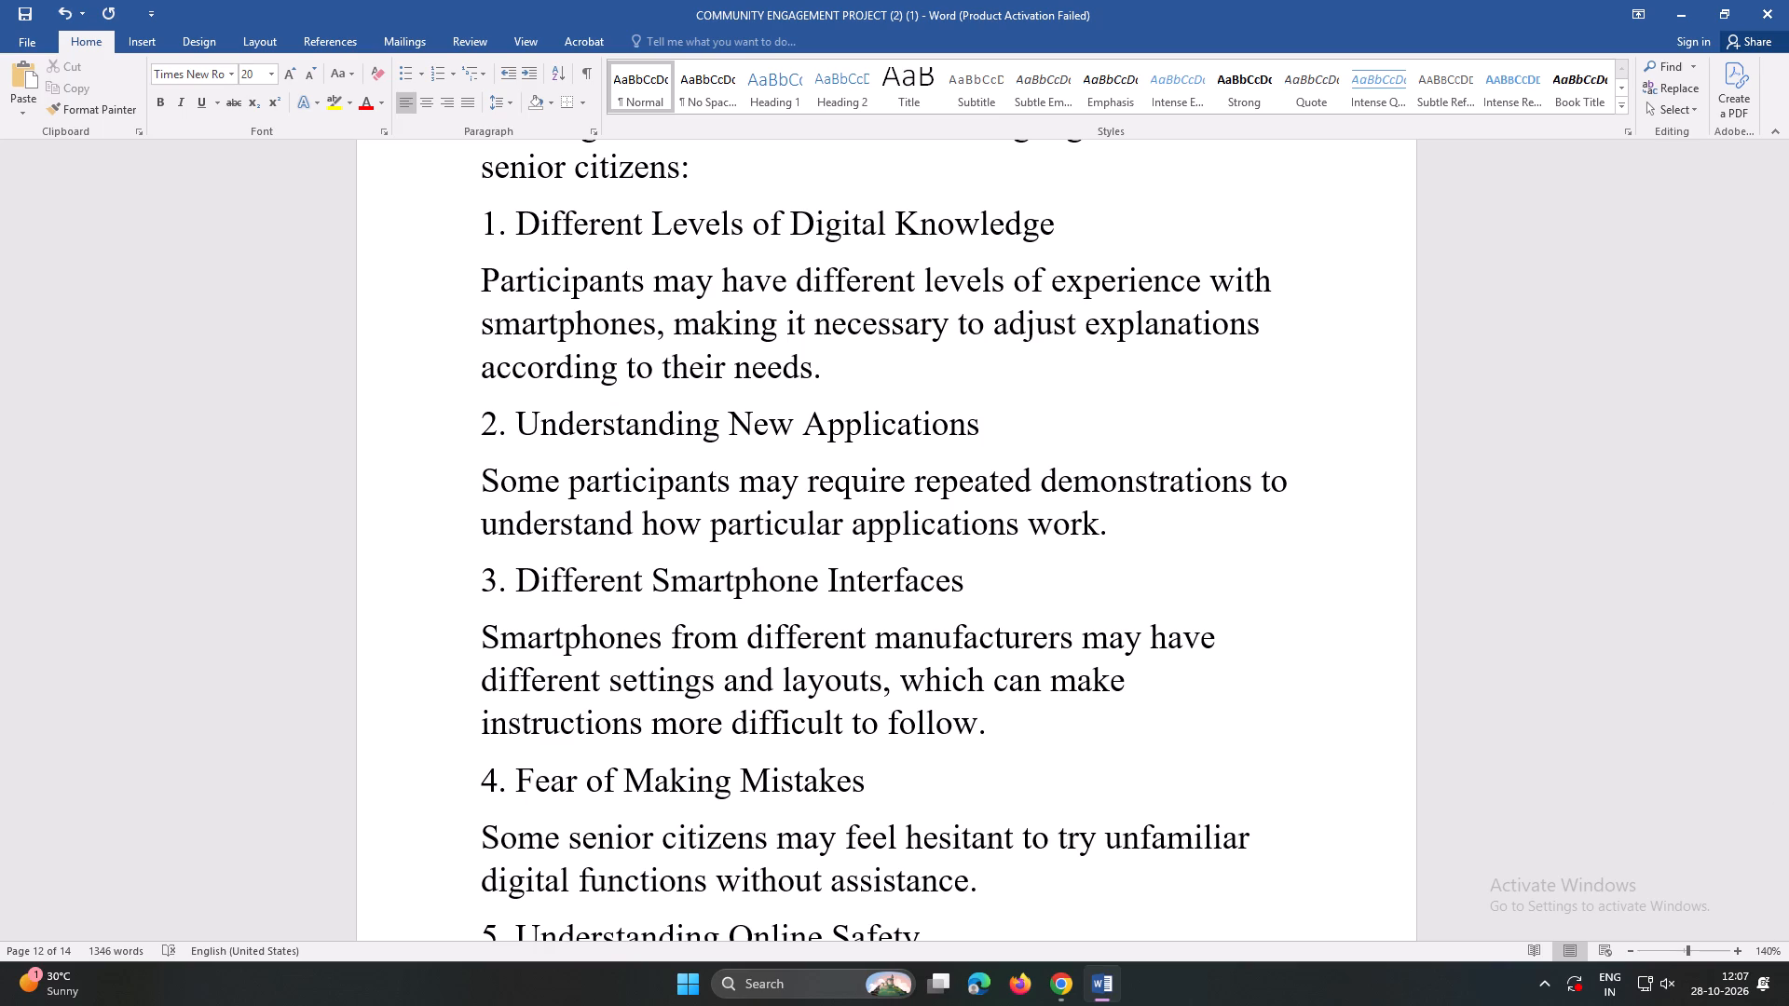
scroll(640, 462, down, 3)
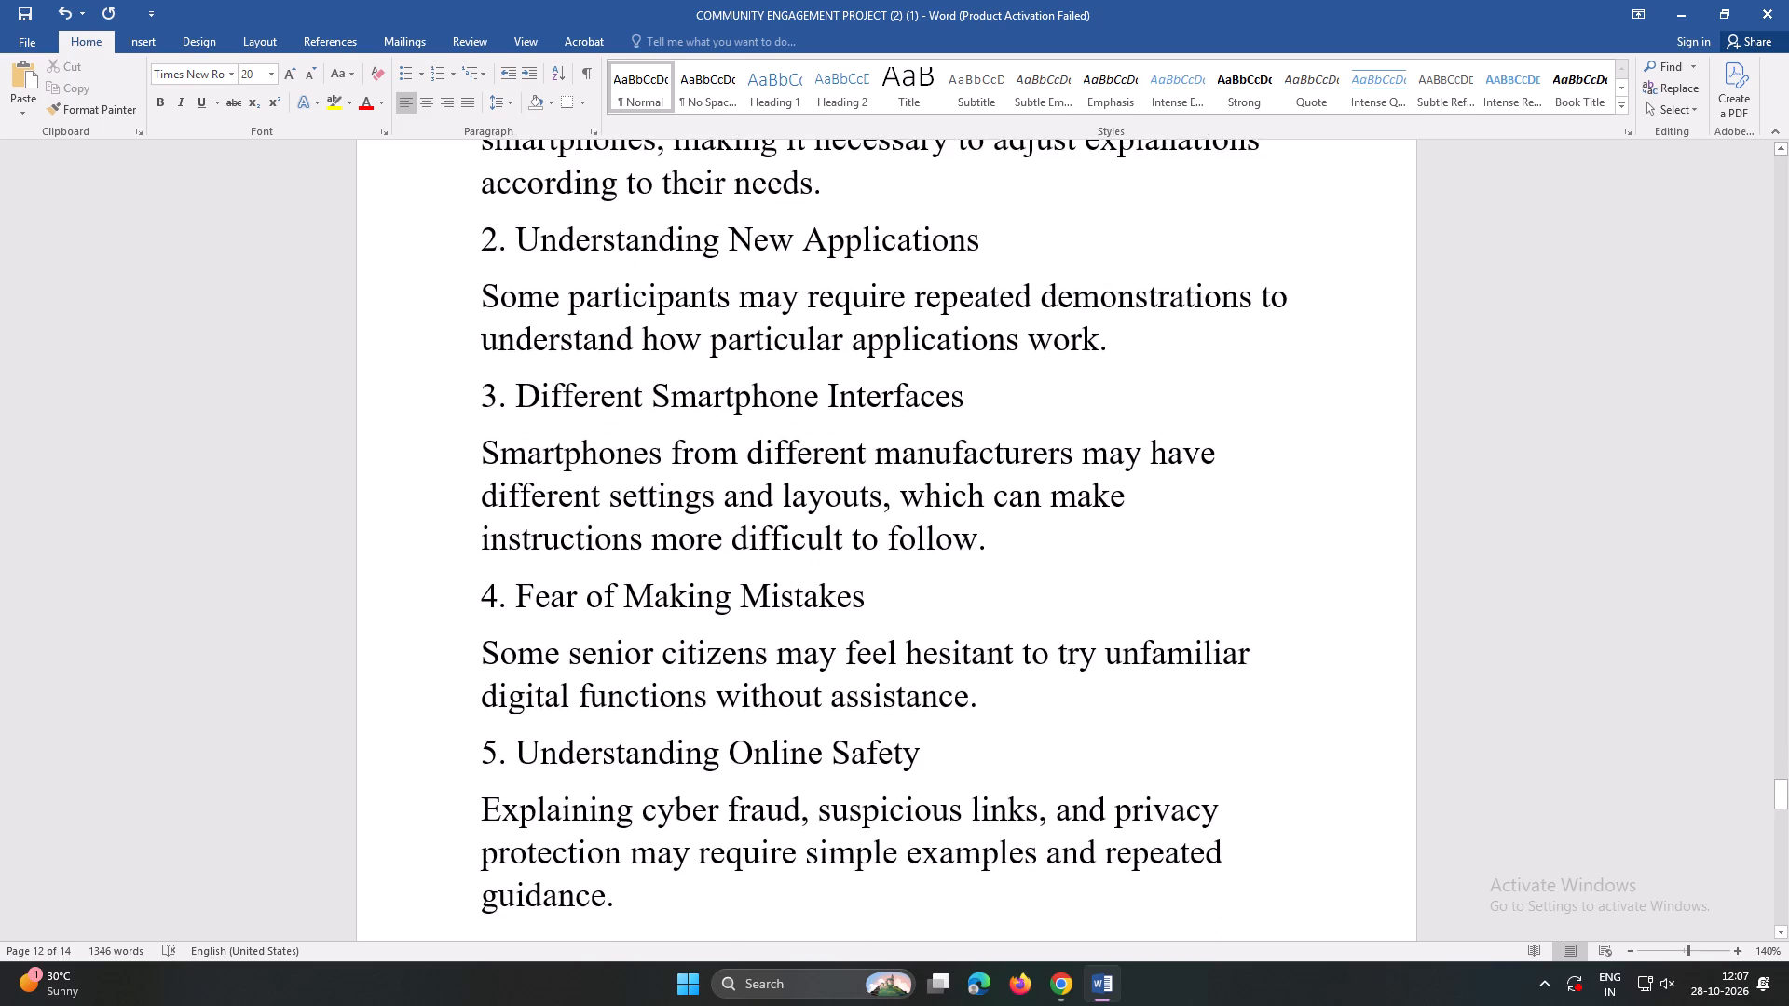
scroll(640, 462, down, 13)
scroll(639, 464, up, 7)
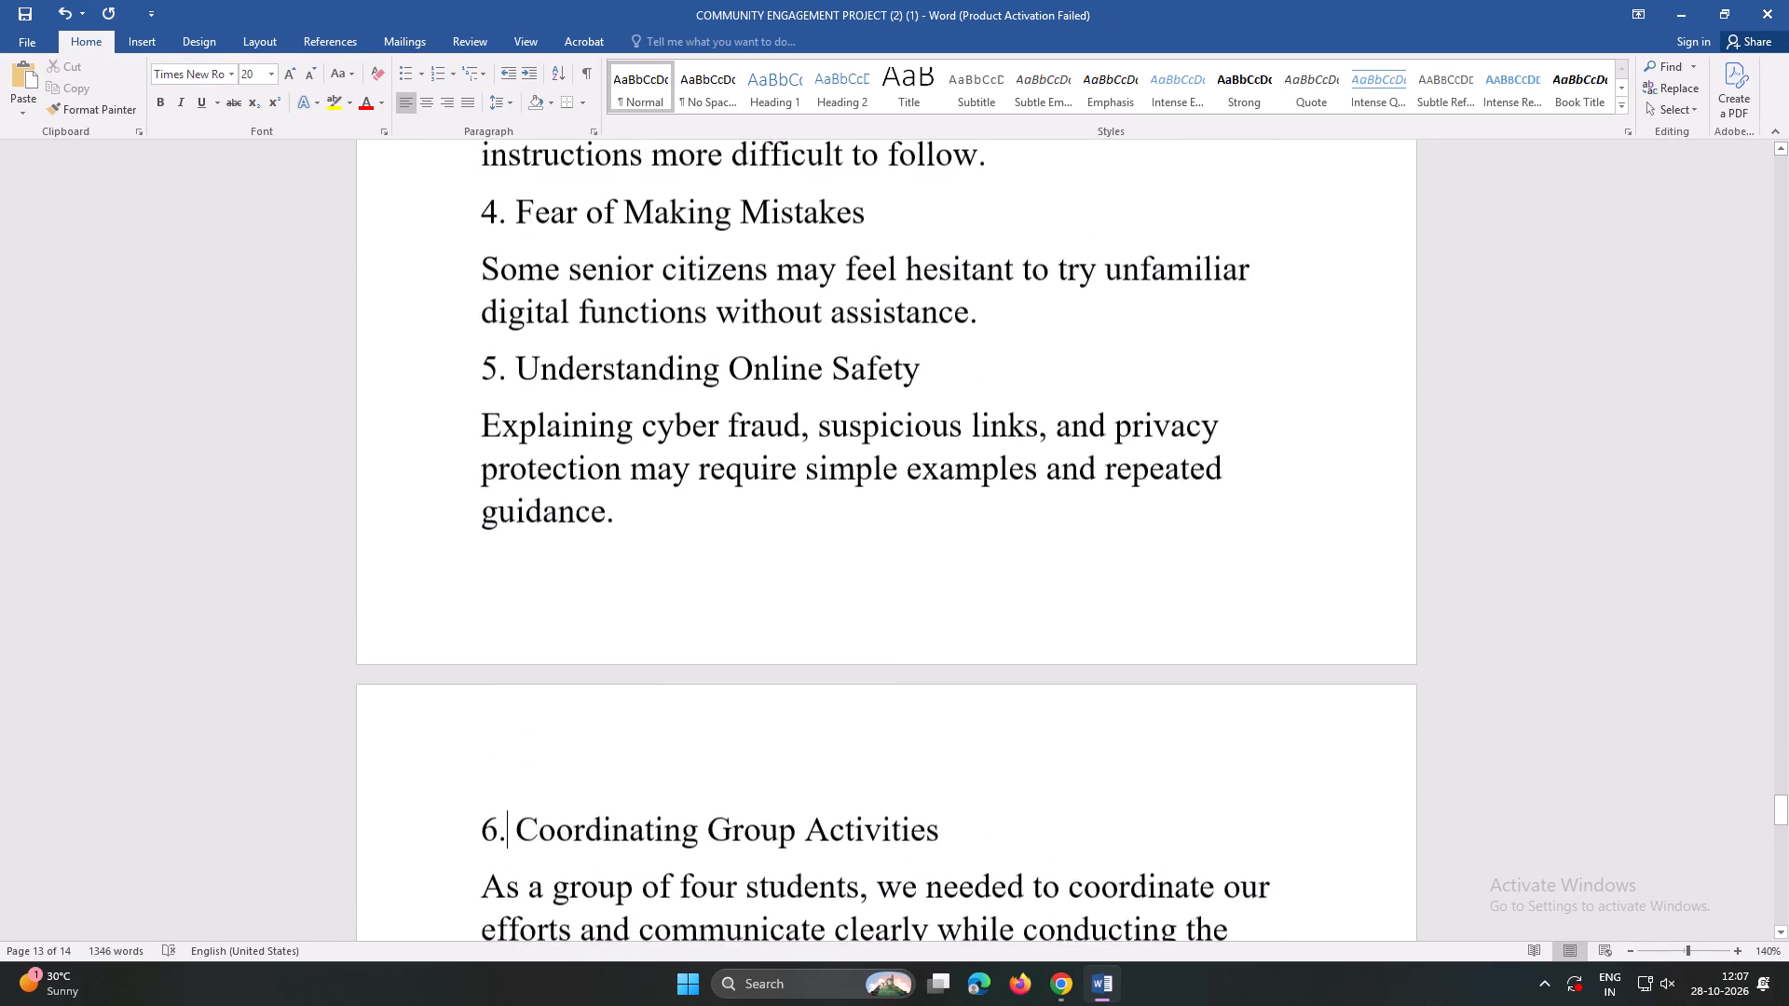
Delete the "3. Different Smartphone Interfaces" subheading together with its paragraph from the "CHALLENGES FACED" section.
scroll(639, 464, up, 3)
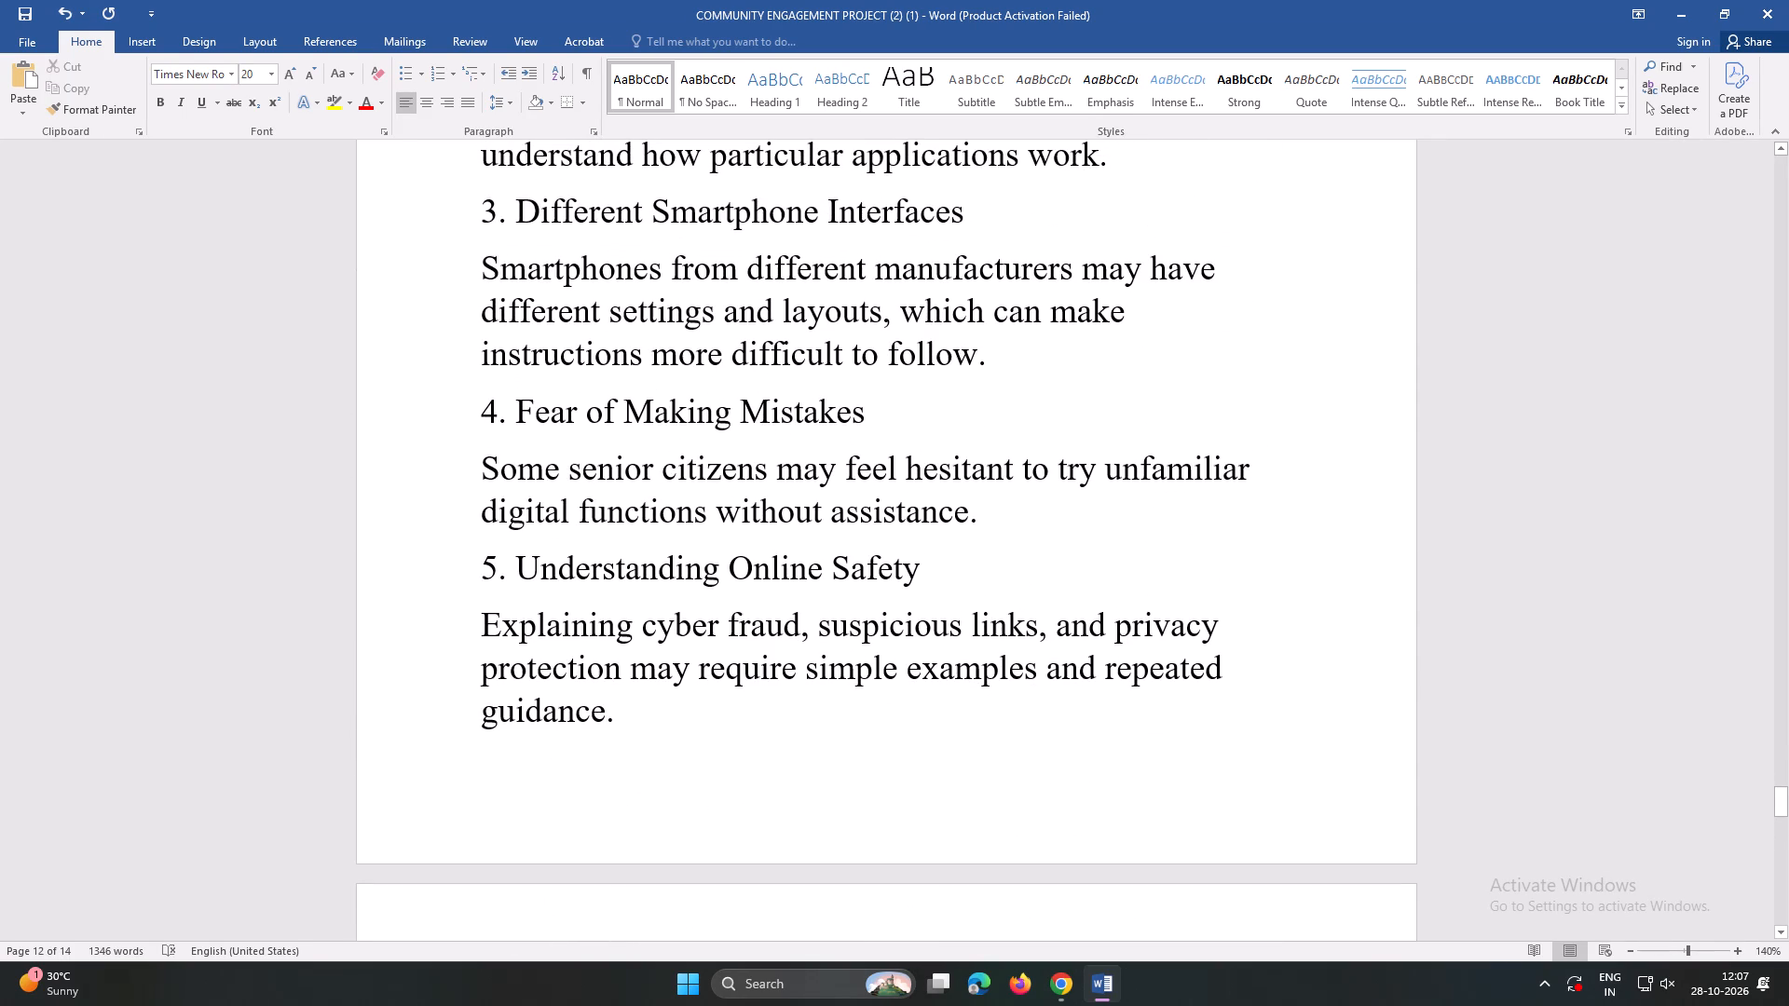
drag(473, 206, 717, 305)
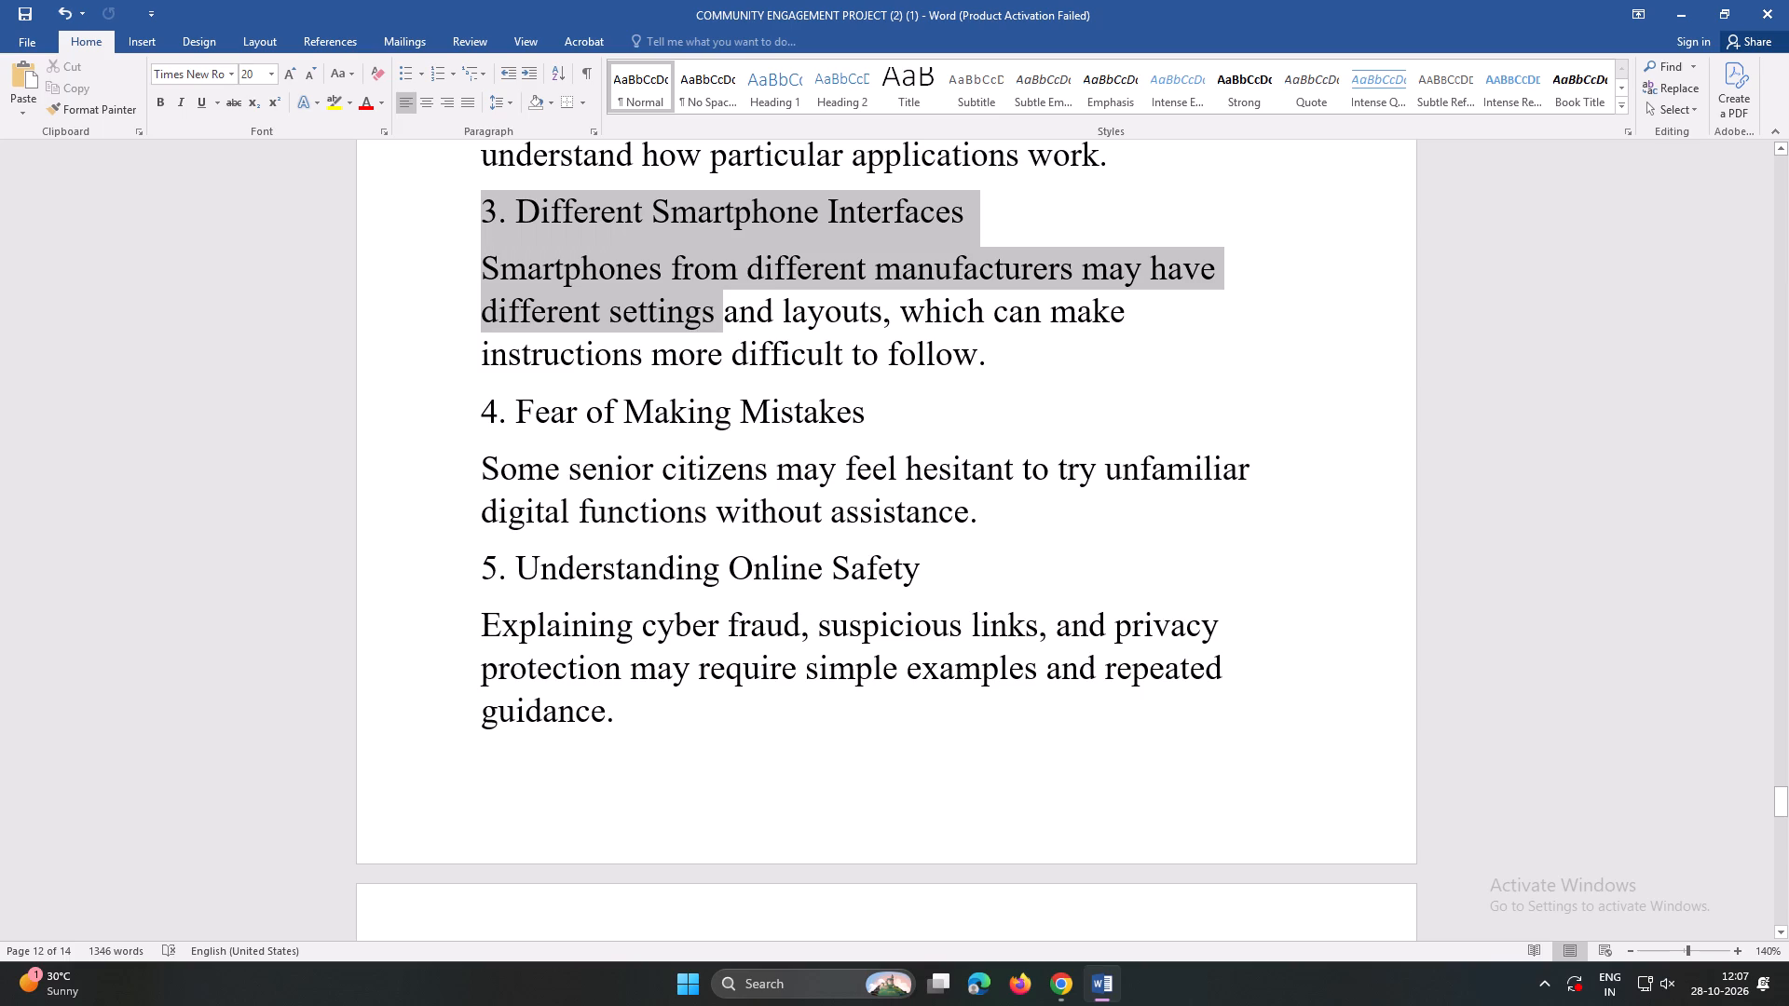
drag(717, 305, 994, 347)
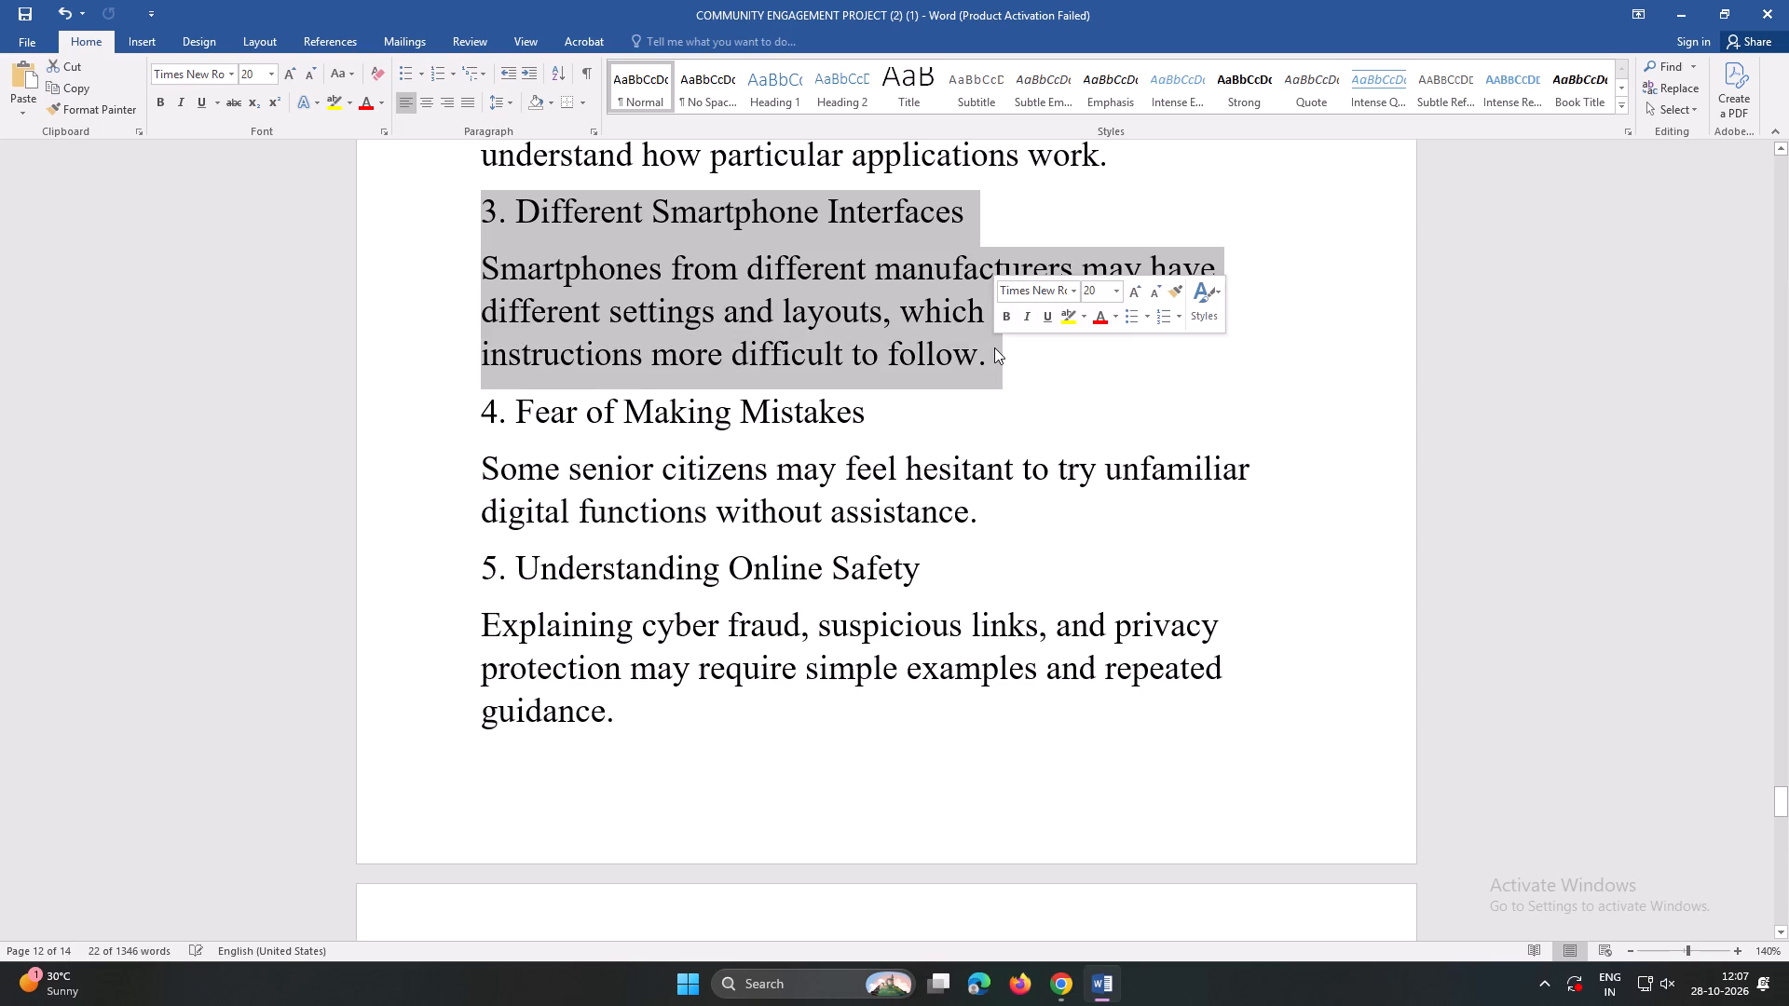
key(BackSpace)
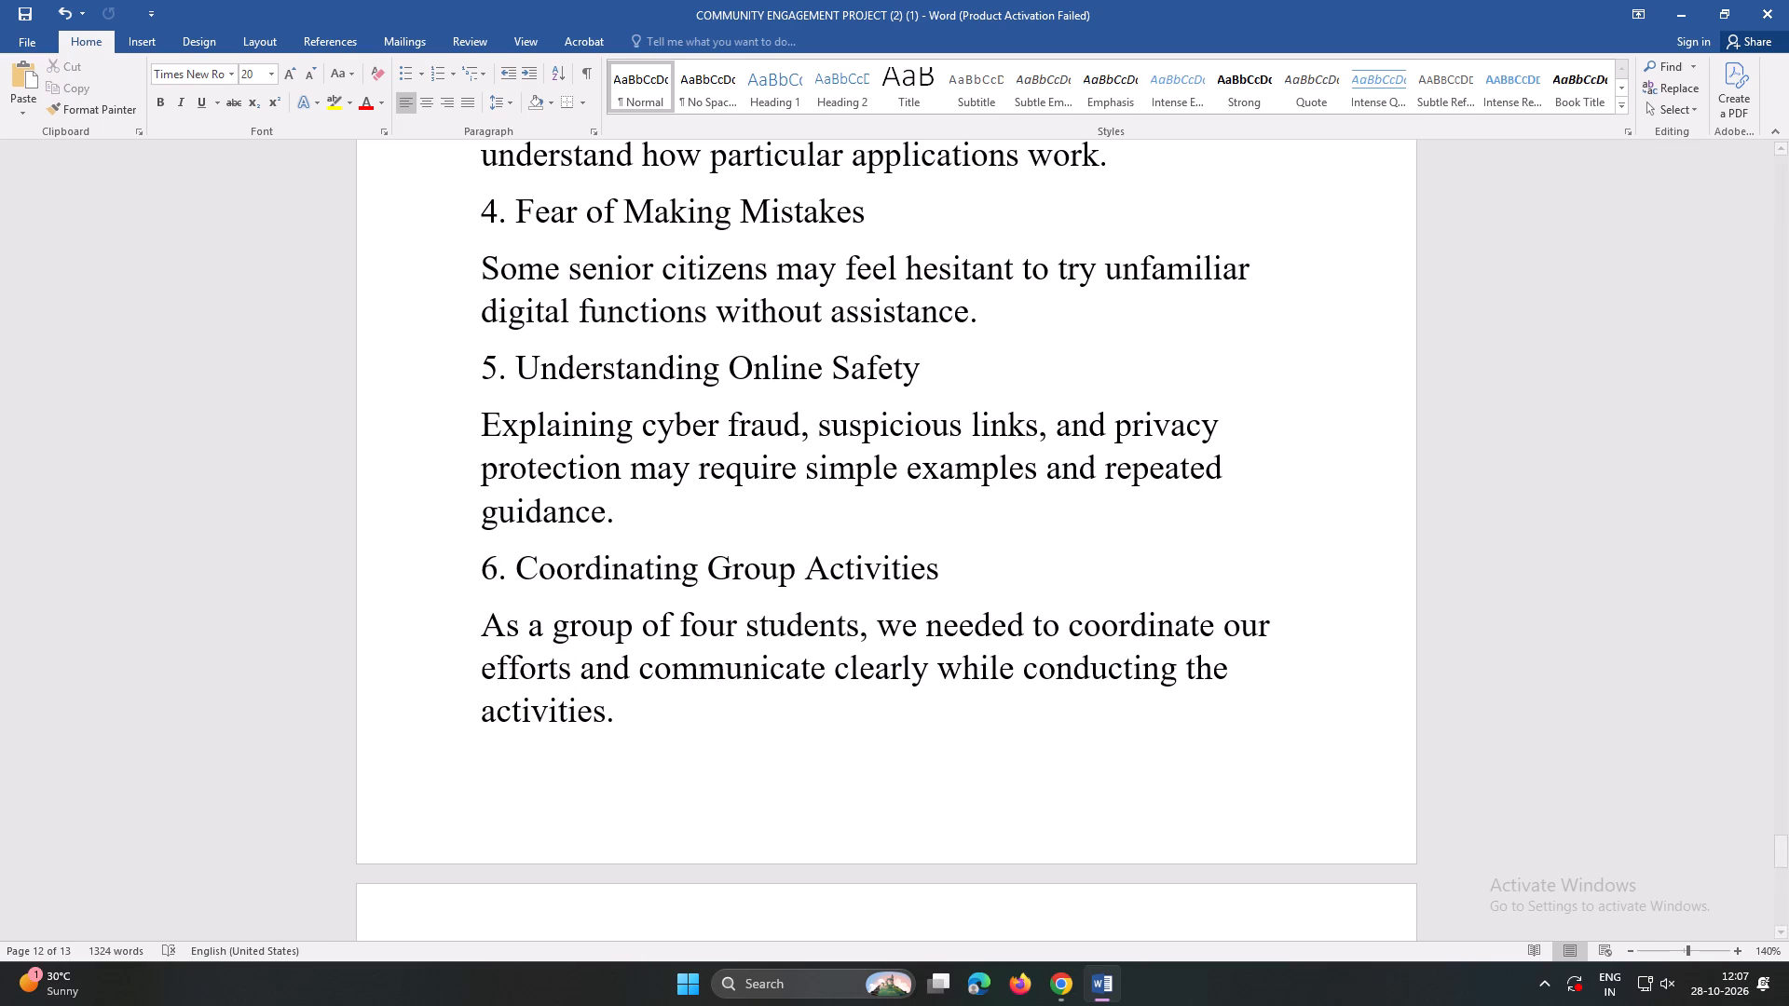
Review the "CHALLENGES FACED" section from its heading to the closing paragraph, checking the subheading numbering and page break.
scroll(994, 347, down, 6)
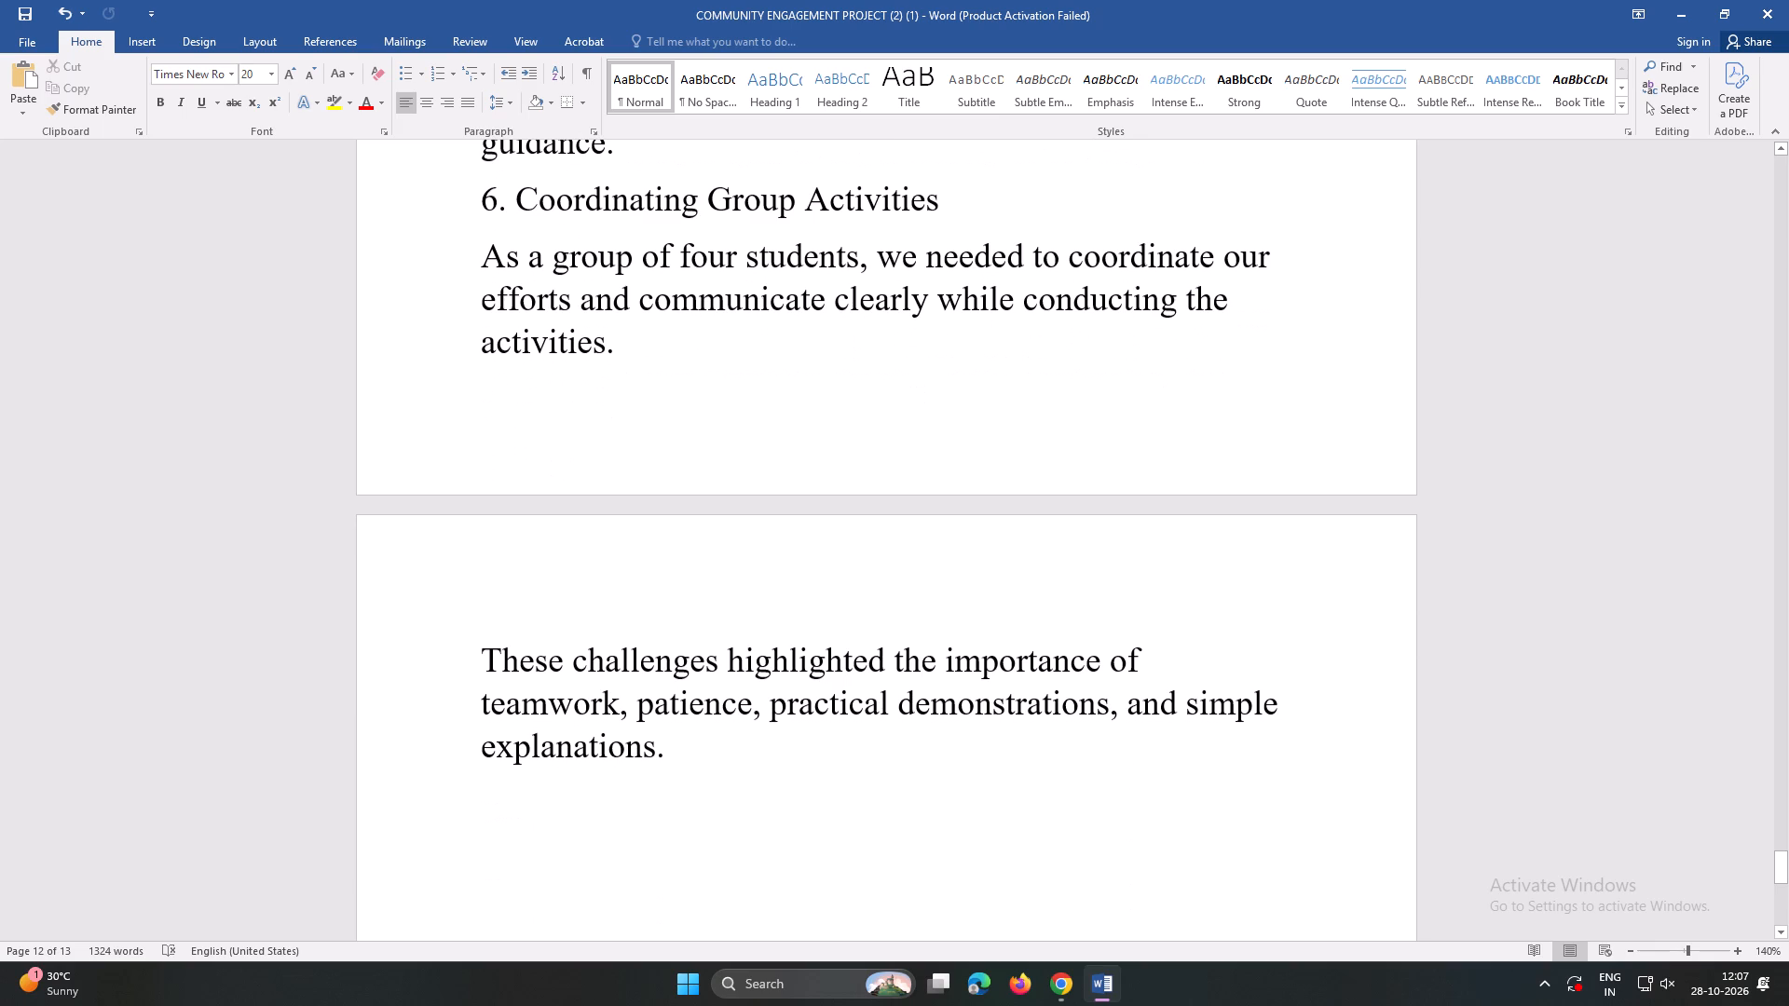
scroll(618, 941, down, 4)
scroll(595, 890, up, 3)
scroll(743, 487, up, 3)
scroll(732, 490, down, 2)
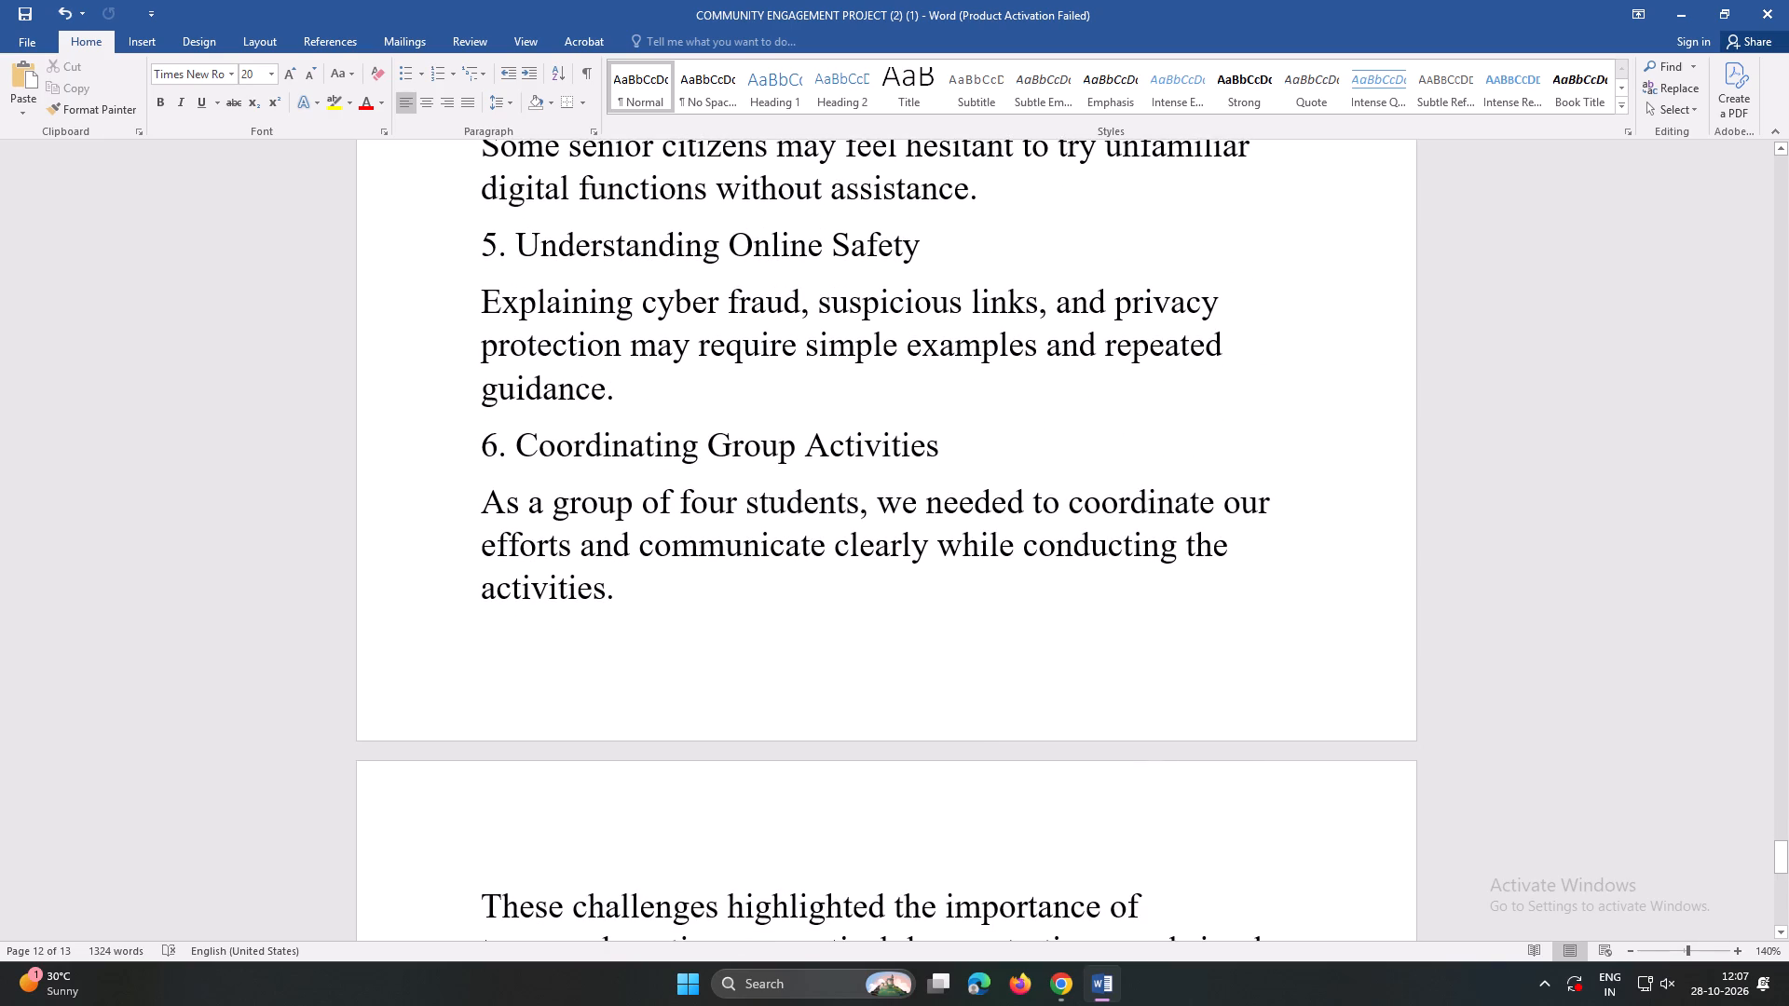
scroll(143, 187, down, 1)
scroll(1499, 466, up, 4)
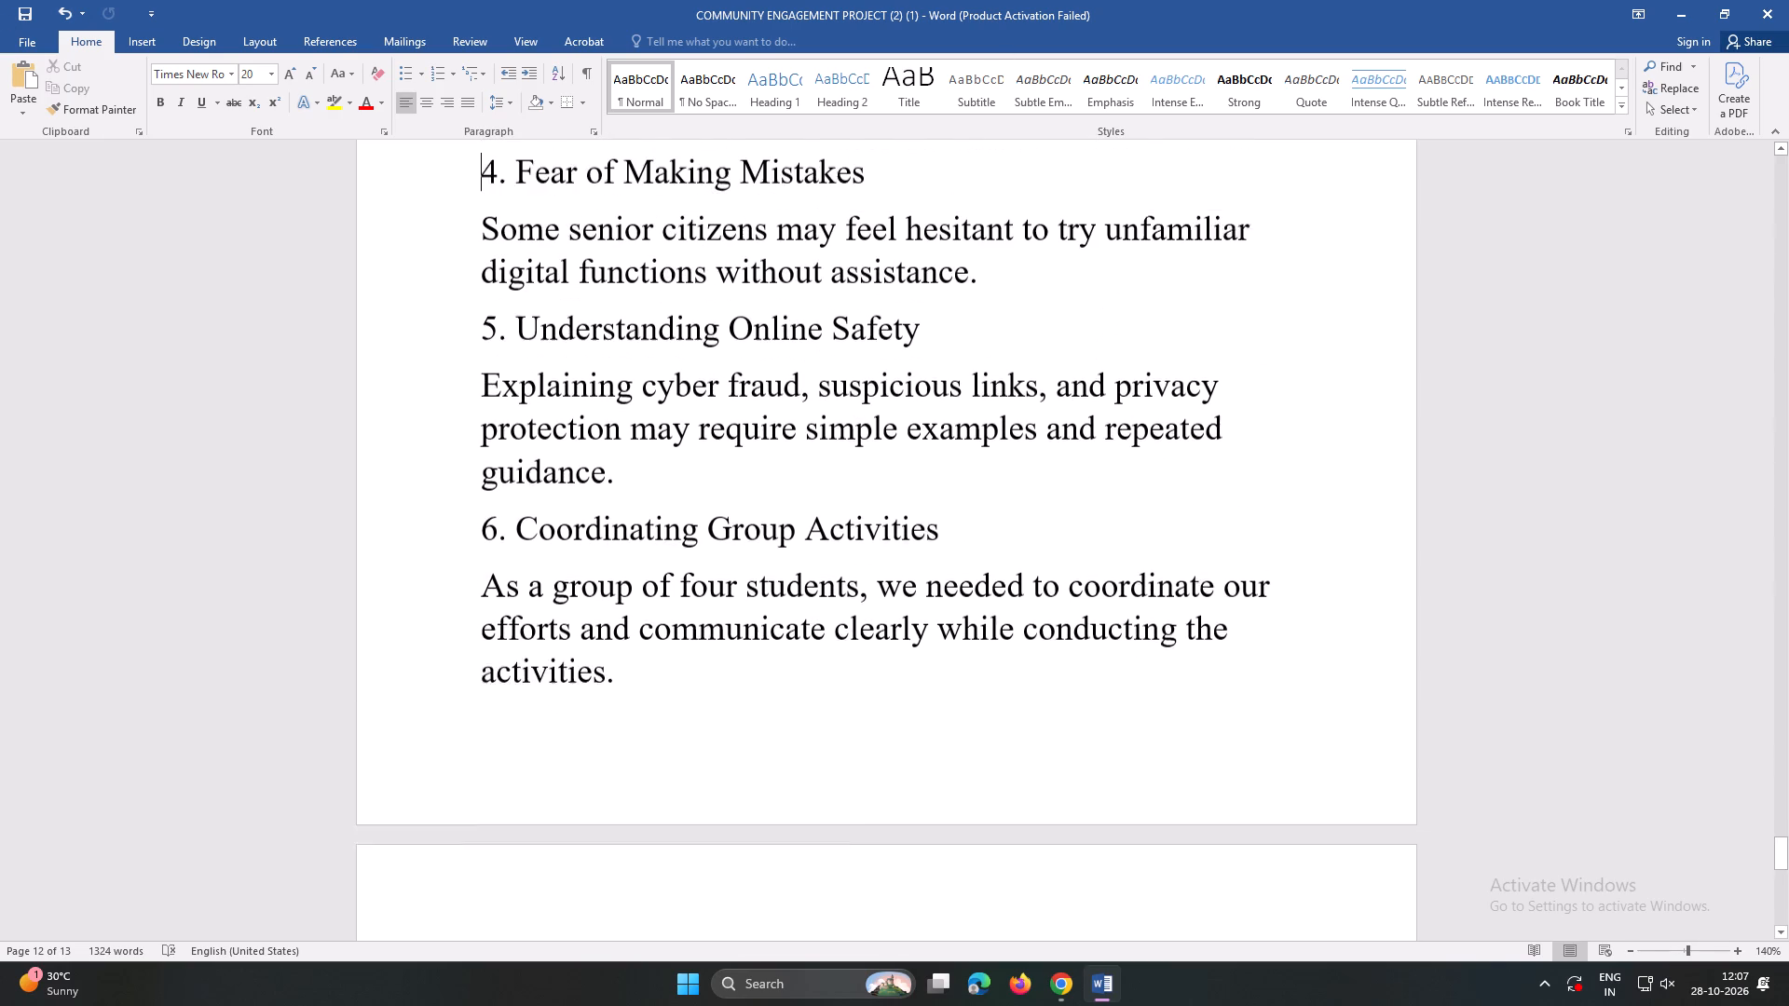
scroll(1159, 965, up, 9)
scroll(0, 904, up, 1)
scroll(320, 613, up, 3)
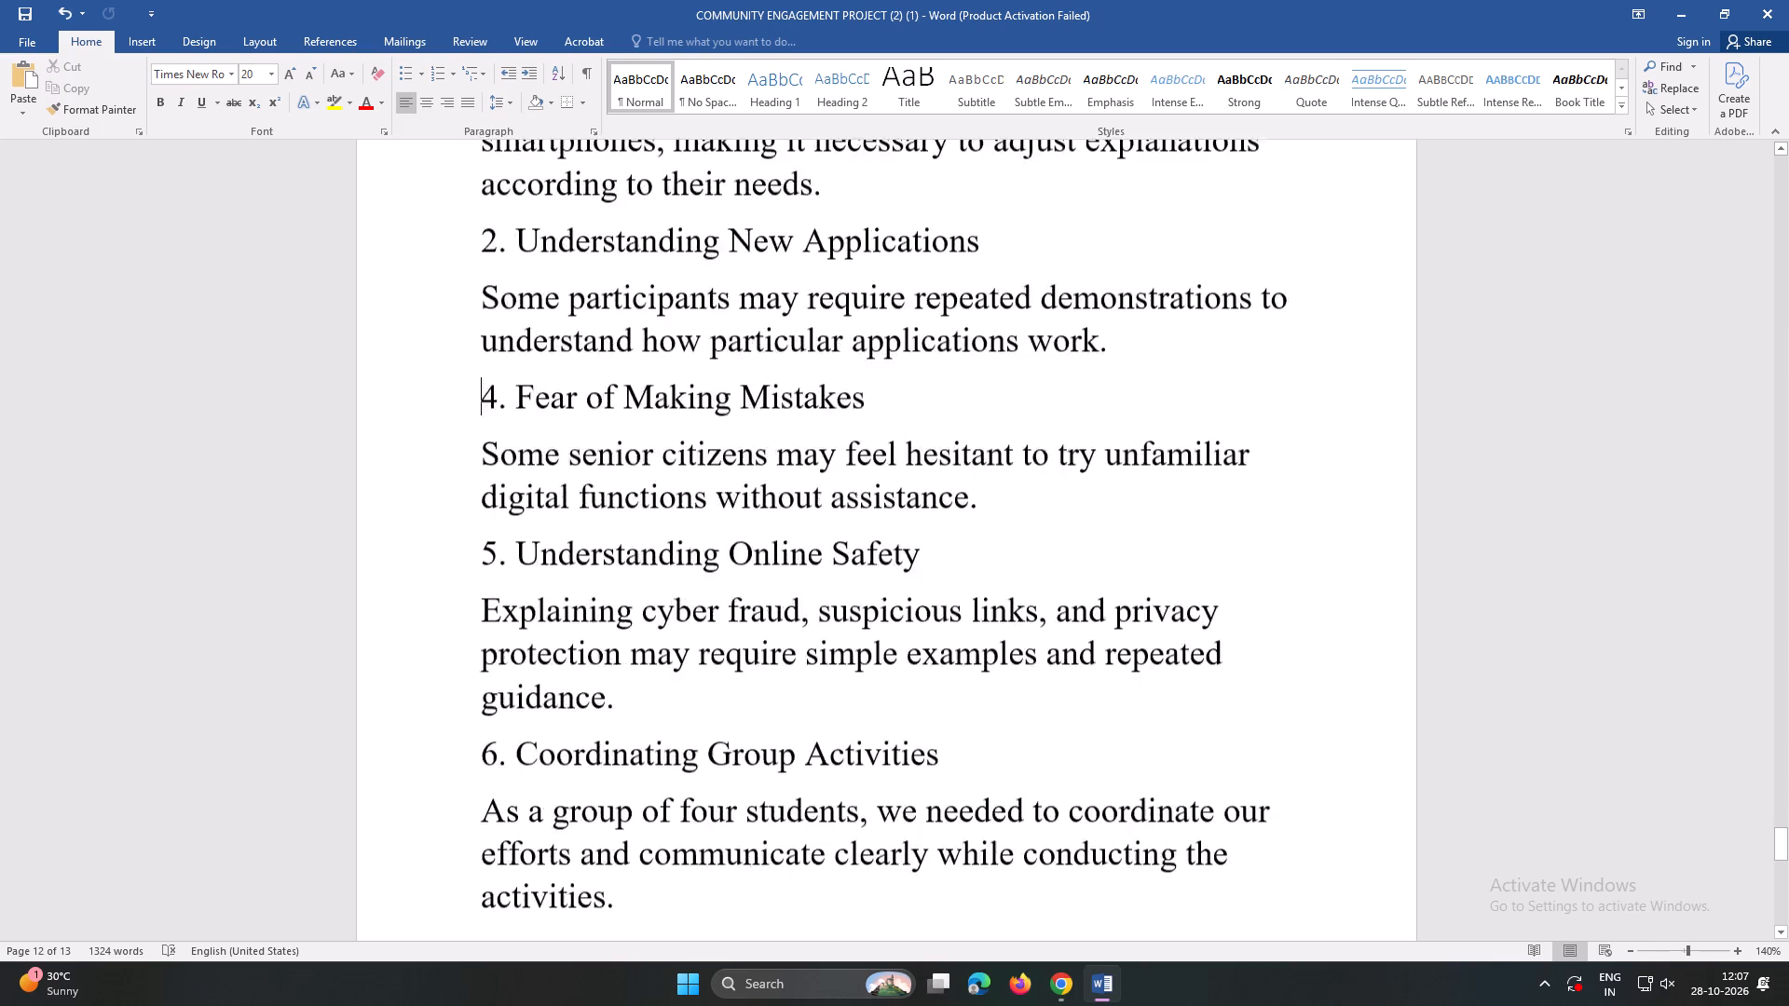
scroll(321, 614, up, 6)
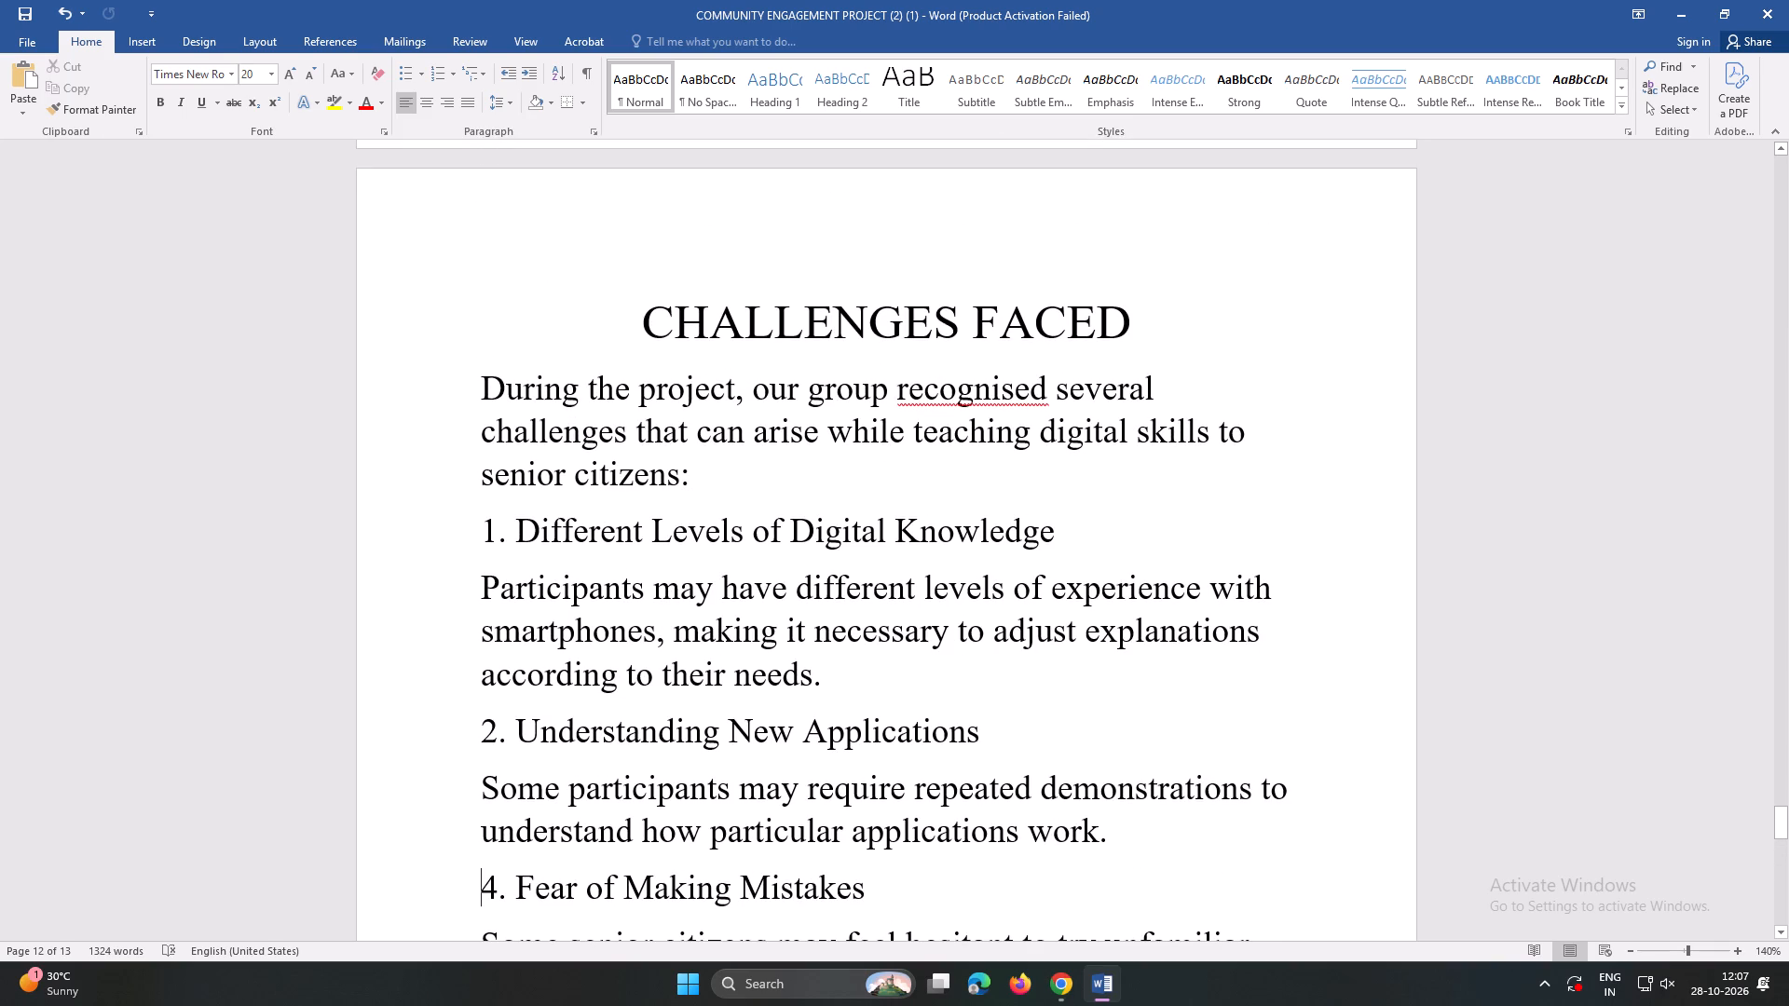
scroll(1788, 991, down, 18)
scroll(1788, 906, down, 1)
Insert a blank line between the "CHALLENGES FACED" heading and its introductory paragraph.
key(Up)
key(Up)
key(Up)
key(Up)
key(Up)
key(Up)
key(Up)
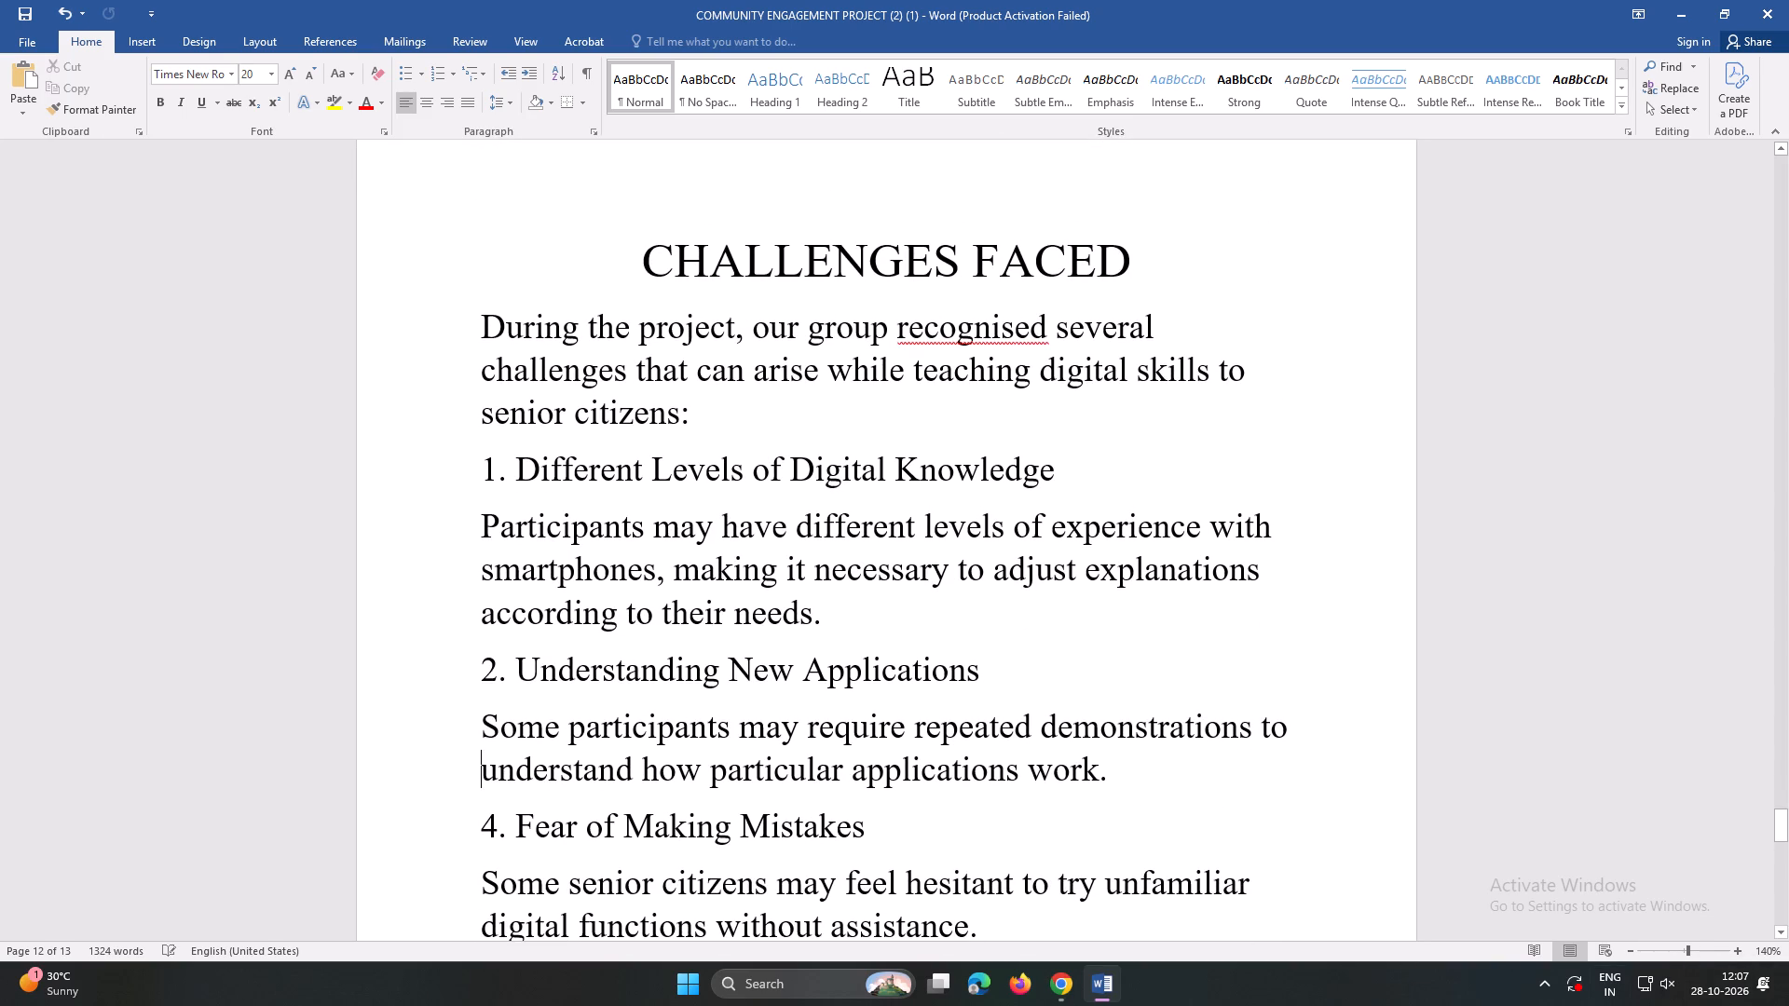
key(Up)
key(Up)
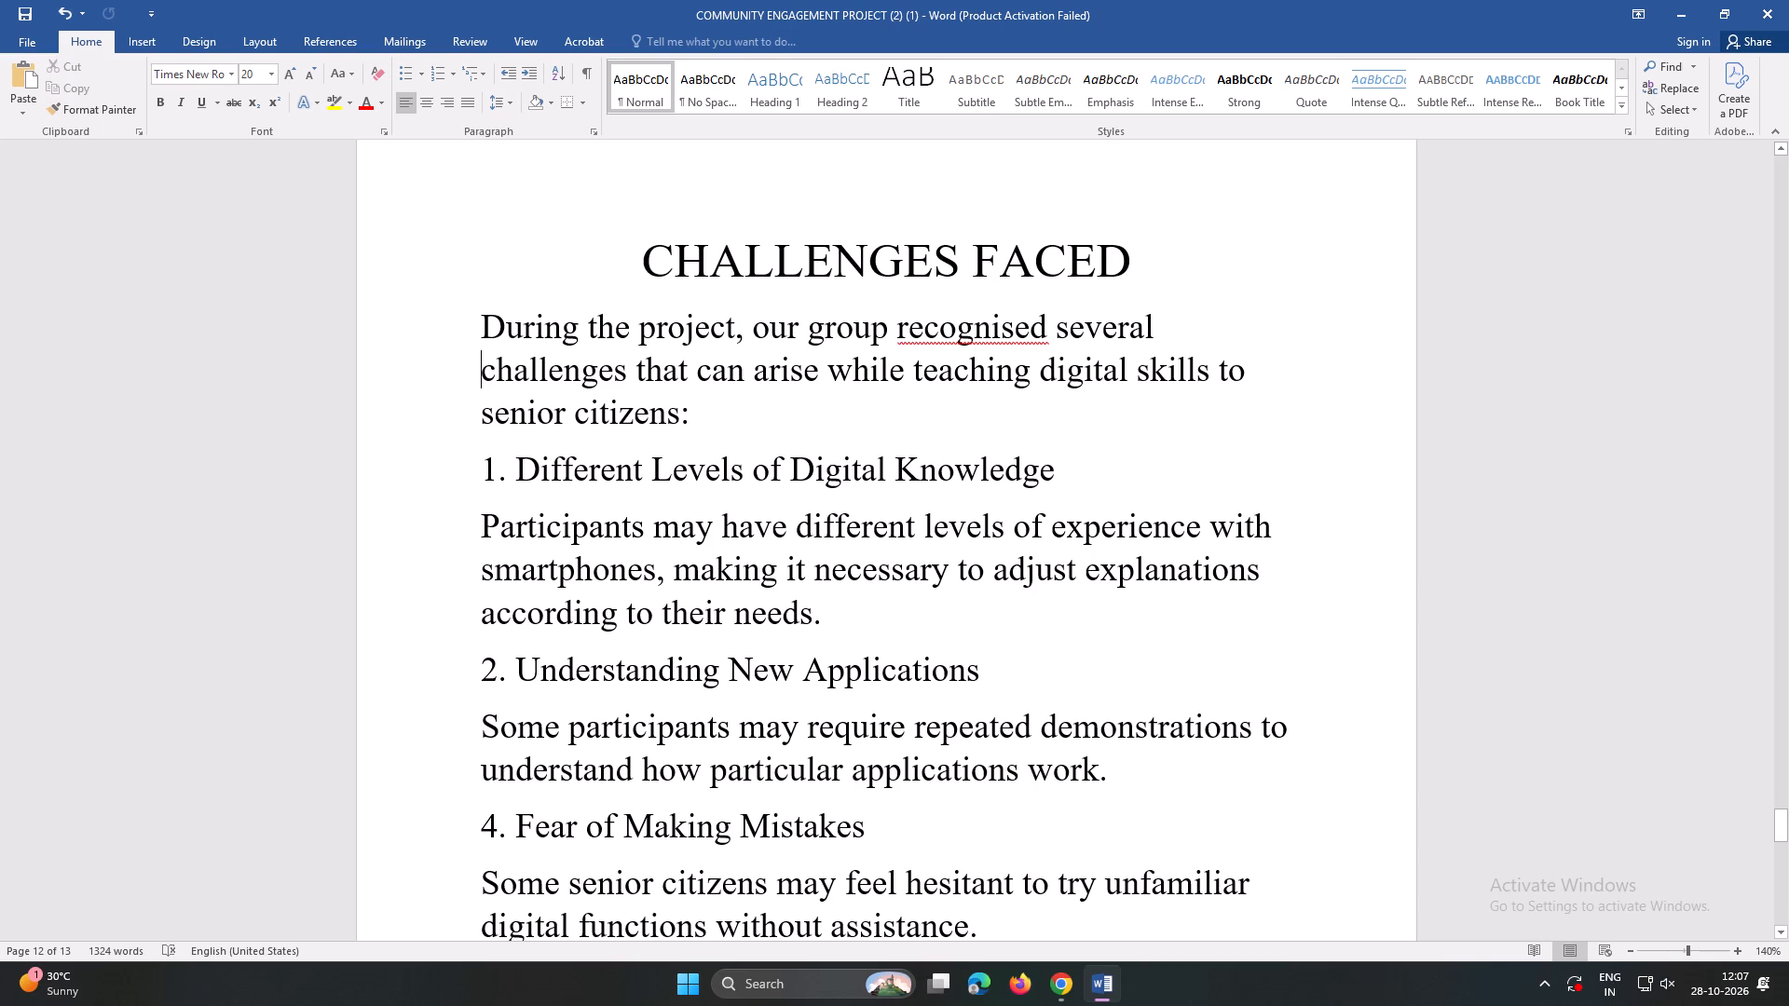
click(1179, 253)
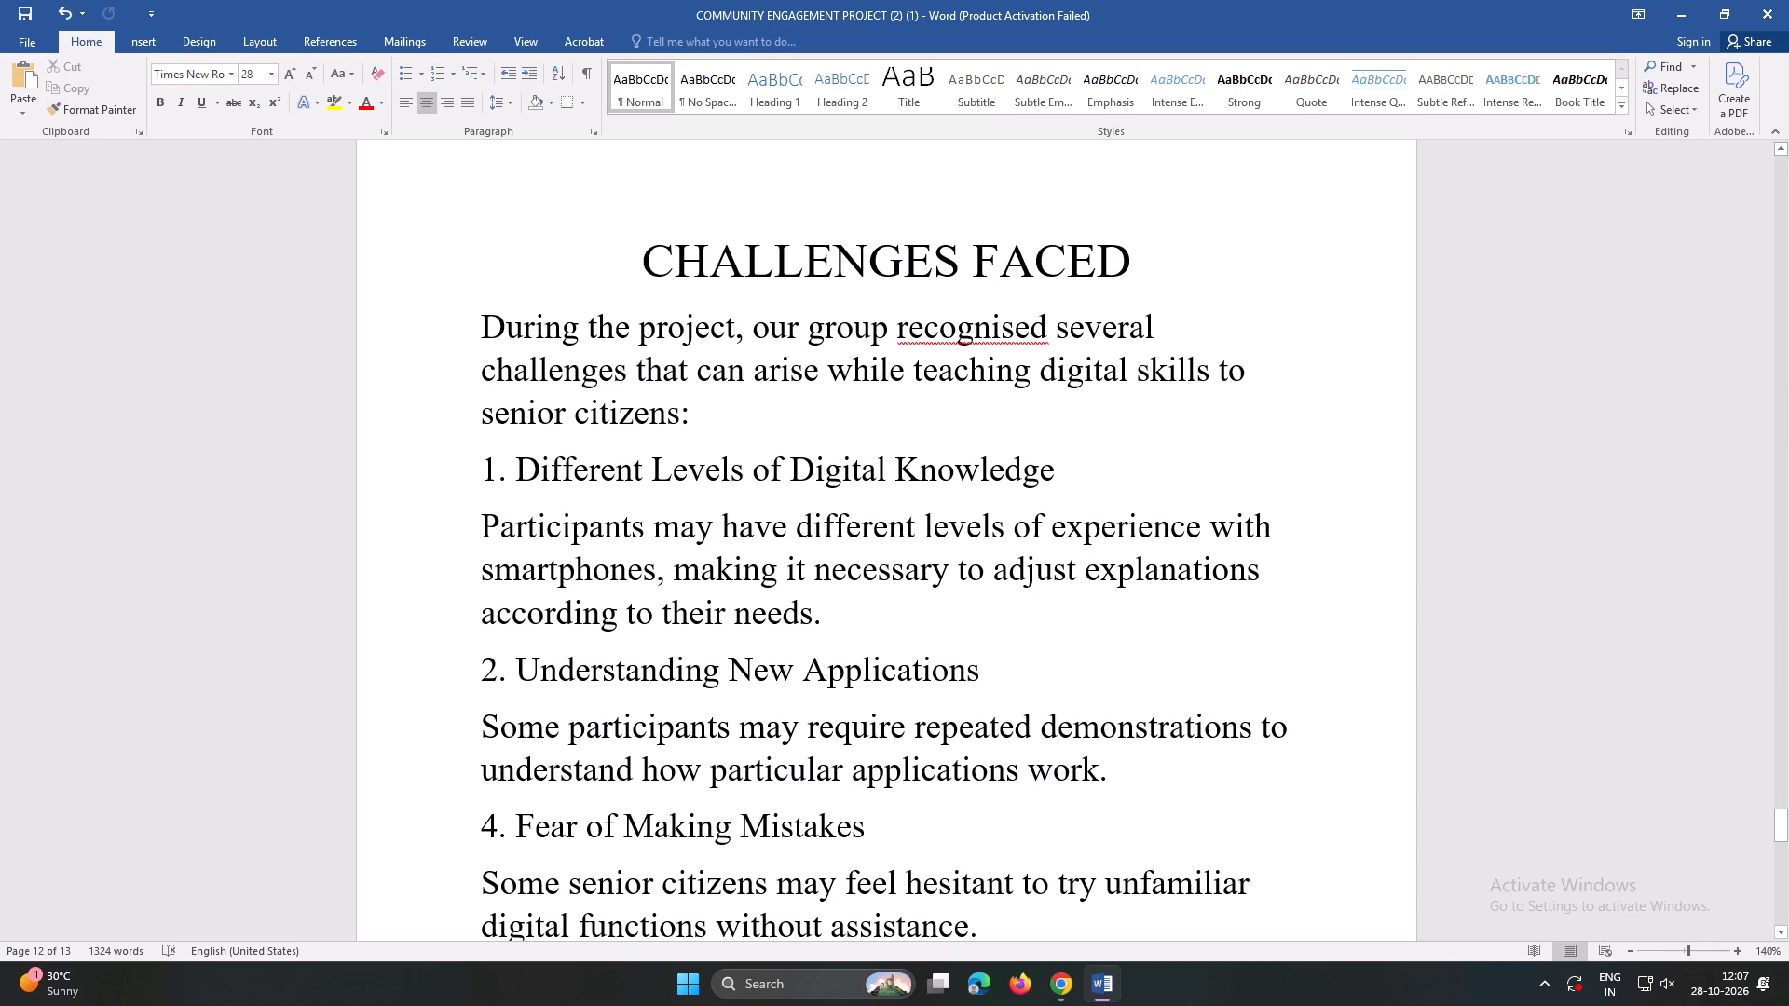
key(BackSpace)
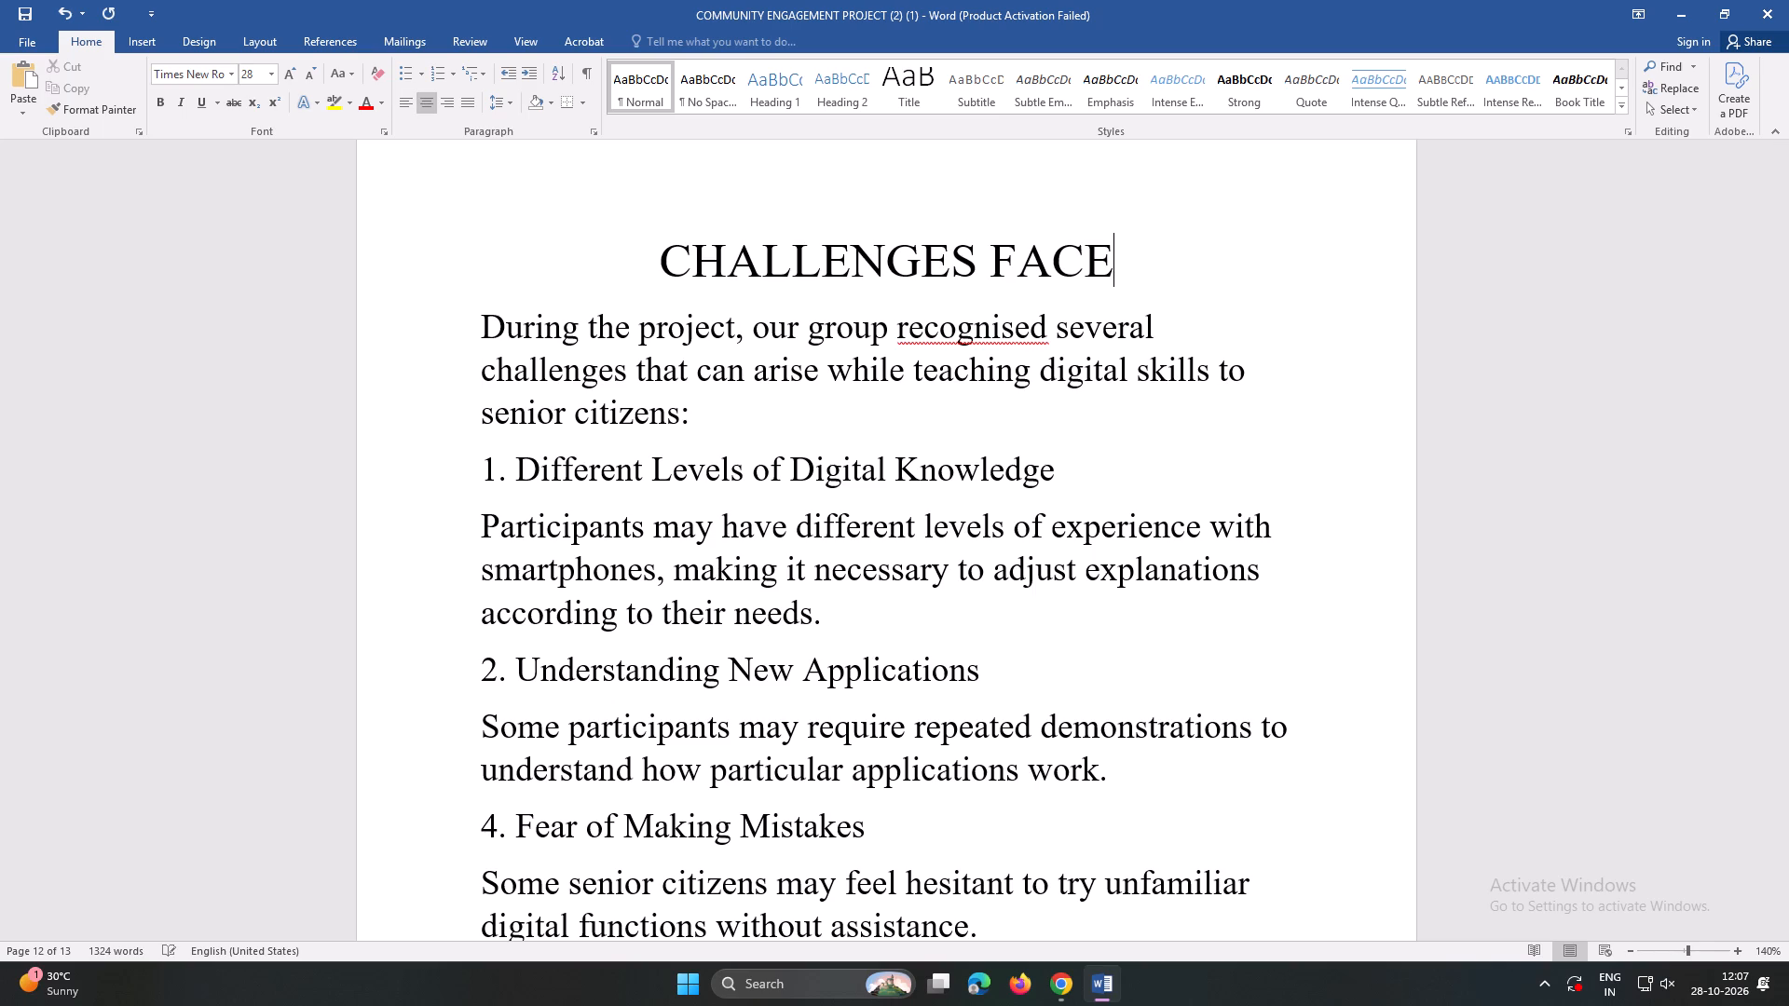
key(d)
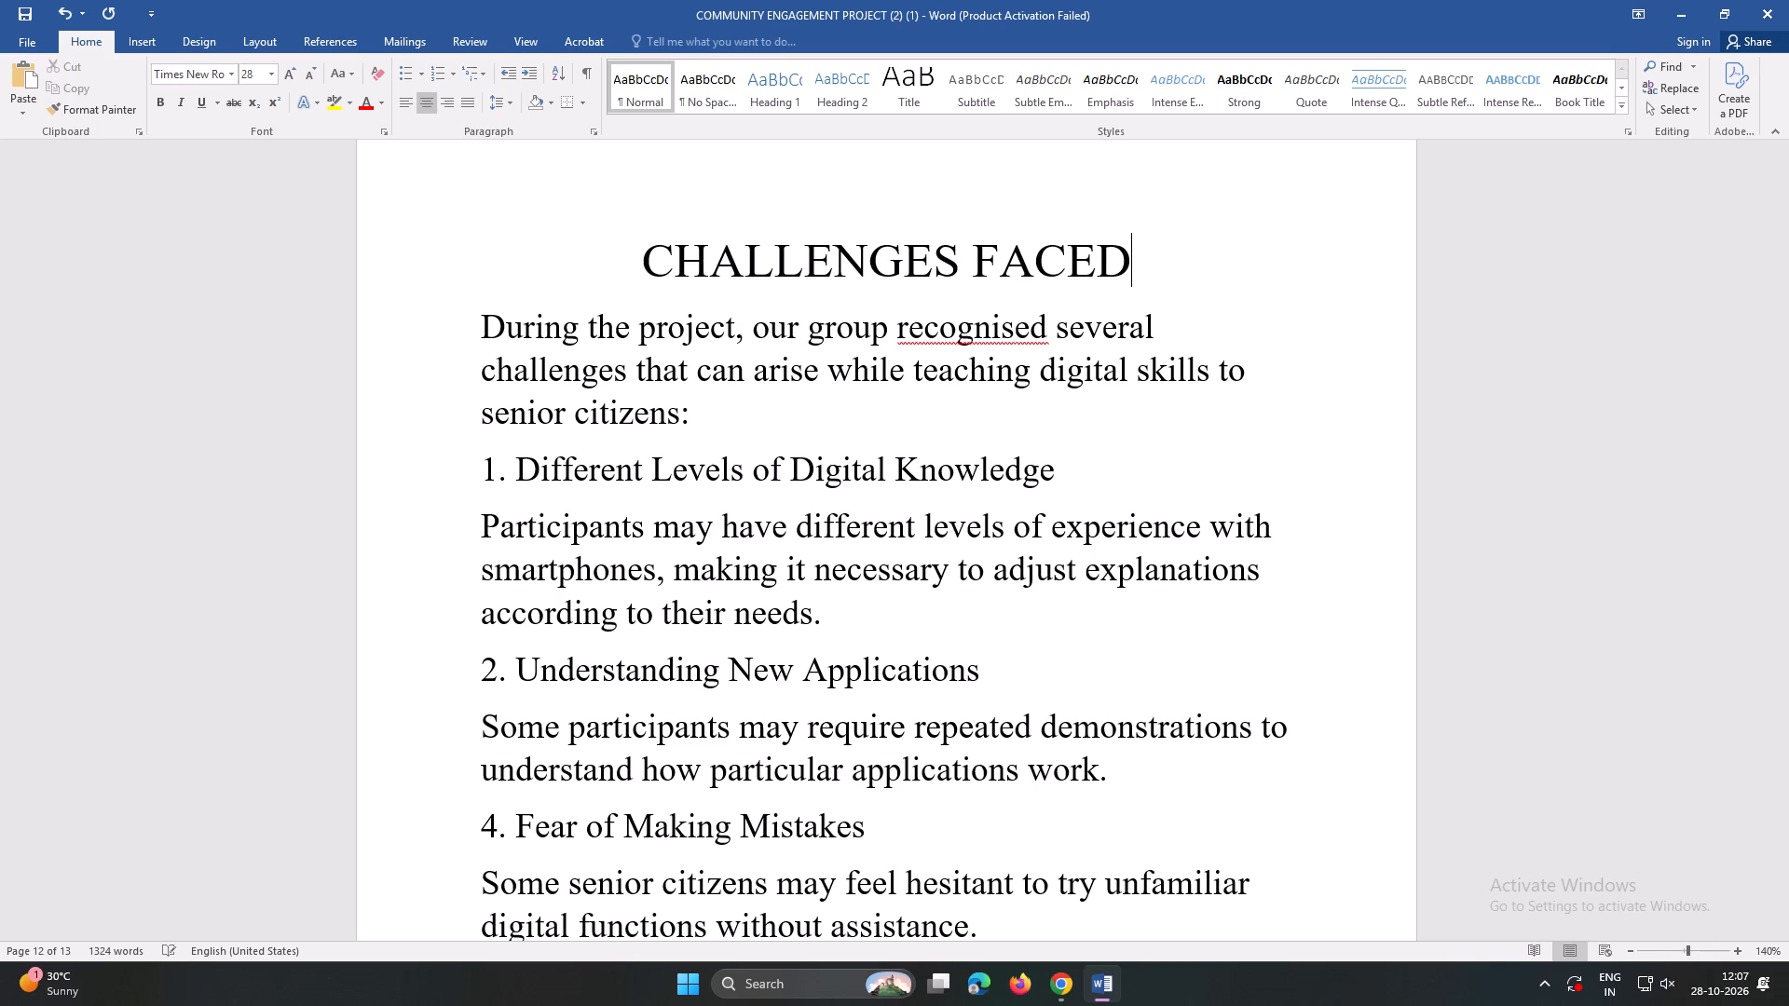
key(Return)
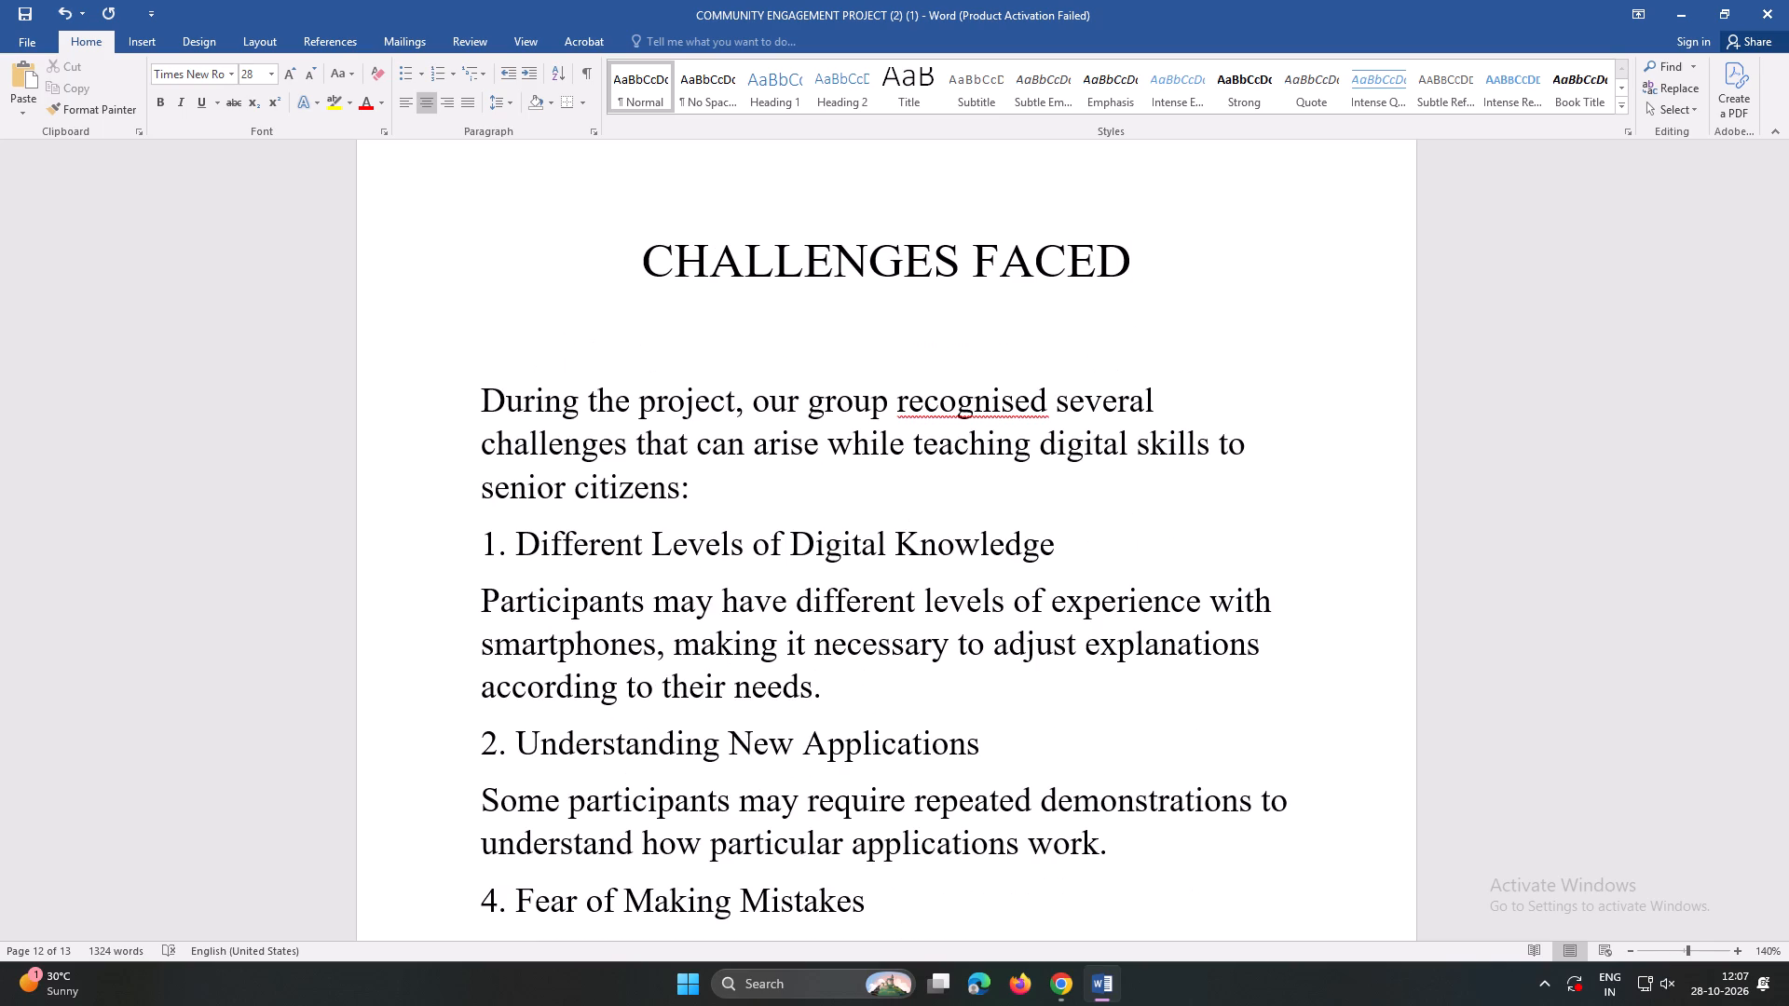
Examine the layout of the "CHALLENGES FACED" section on pages 12 and 13, including where its text breaks across pages.
scroll(1329, 997, down, 6)
scroll(703, 655, down, 18)
scroll(756, 641, down, 6)
scroll(756, 641, up, 6)
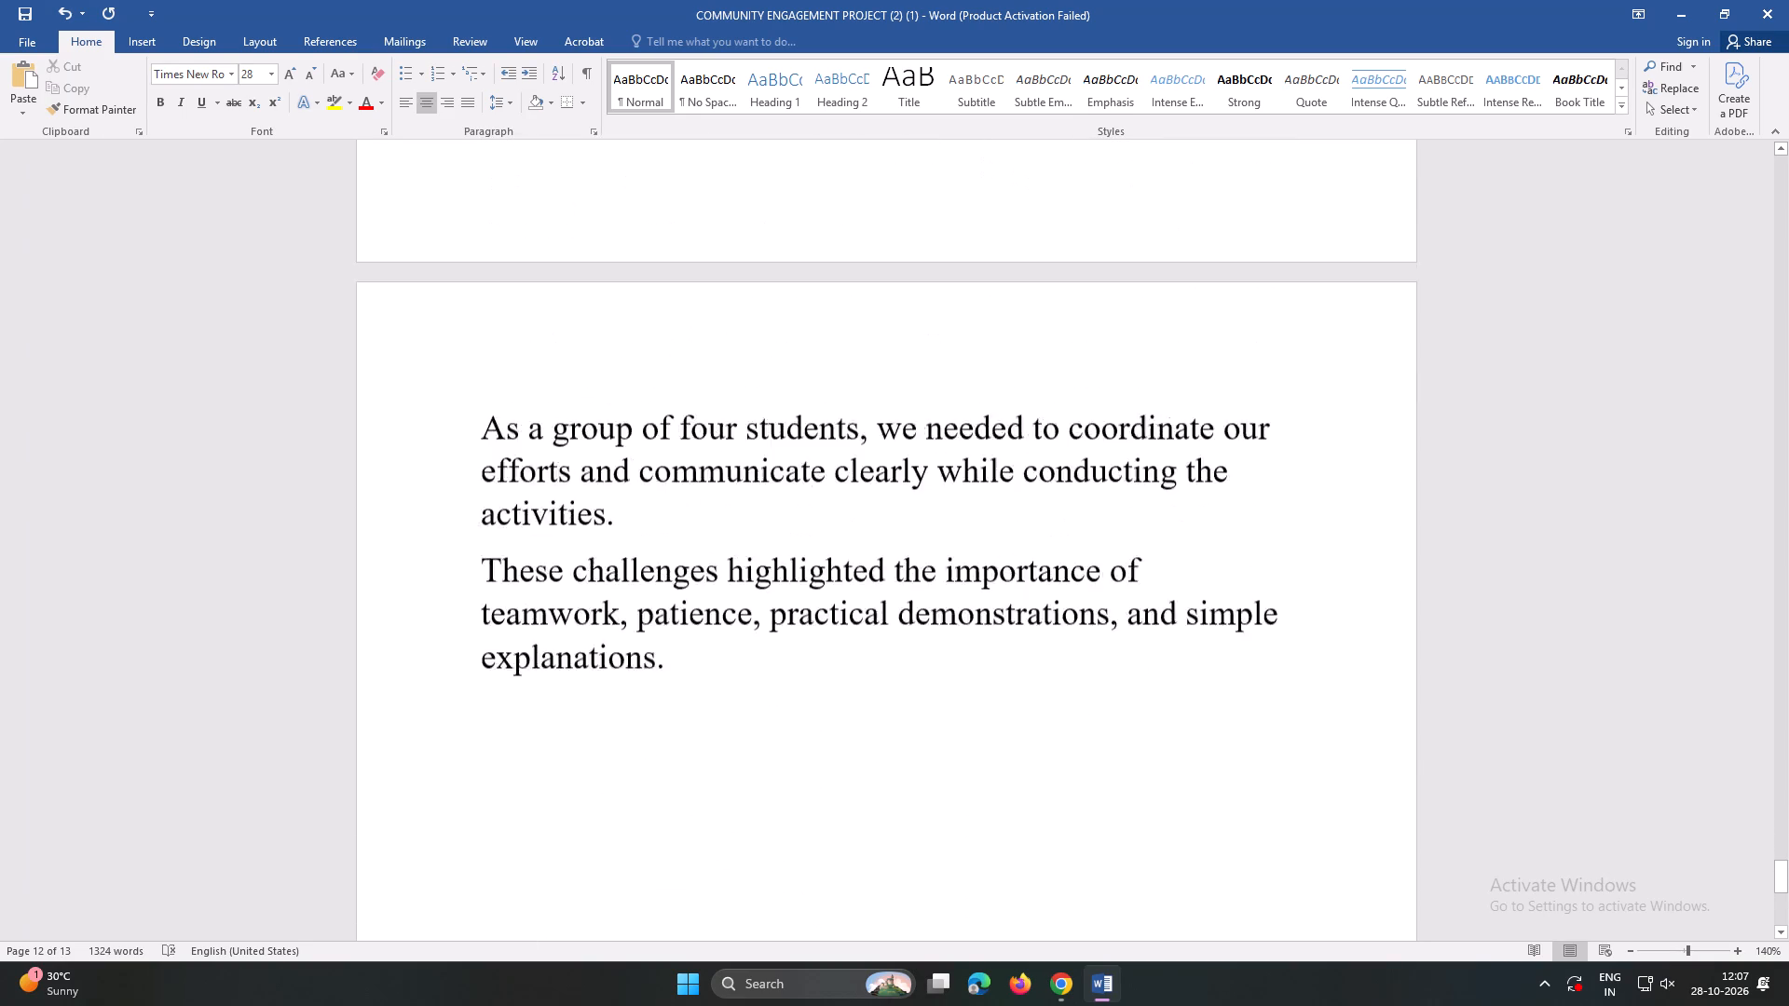
scroll(808, 647, up, 13)
scroll(816, 655, up, 8)
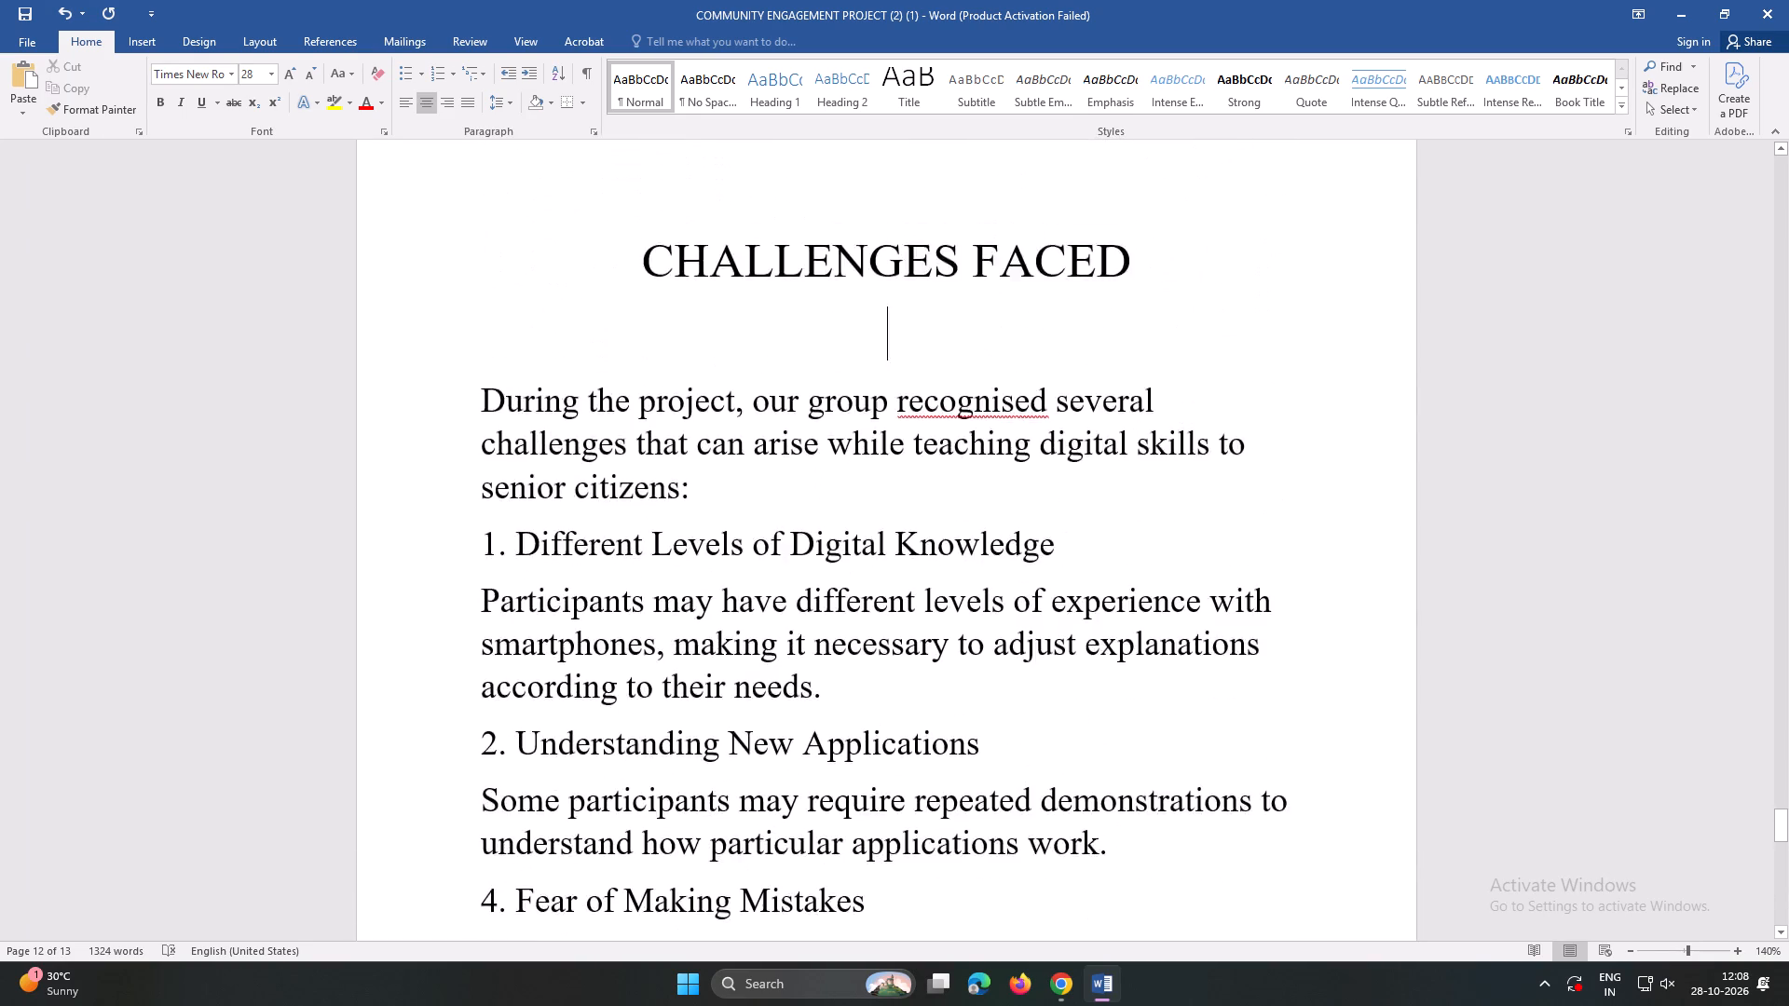
scroll(833, 664, up, 2)
scroll(833, 664, down, 20)
scroll(833, 664, down, 8)
middle_click(829, 652)
middle_click(827, 648)
middle_click(828, 646)
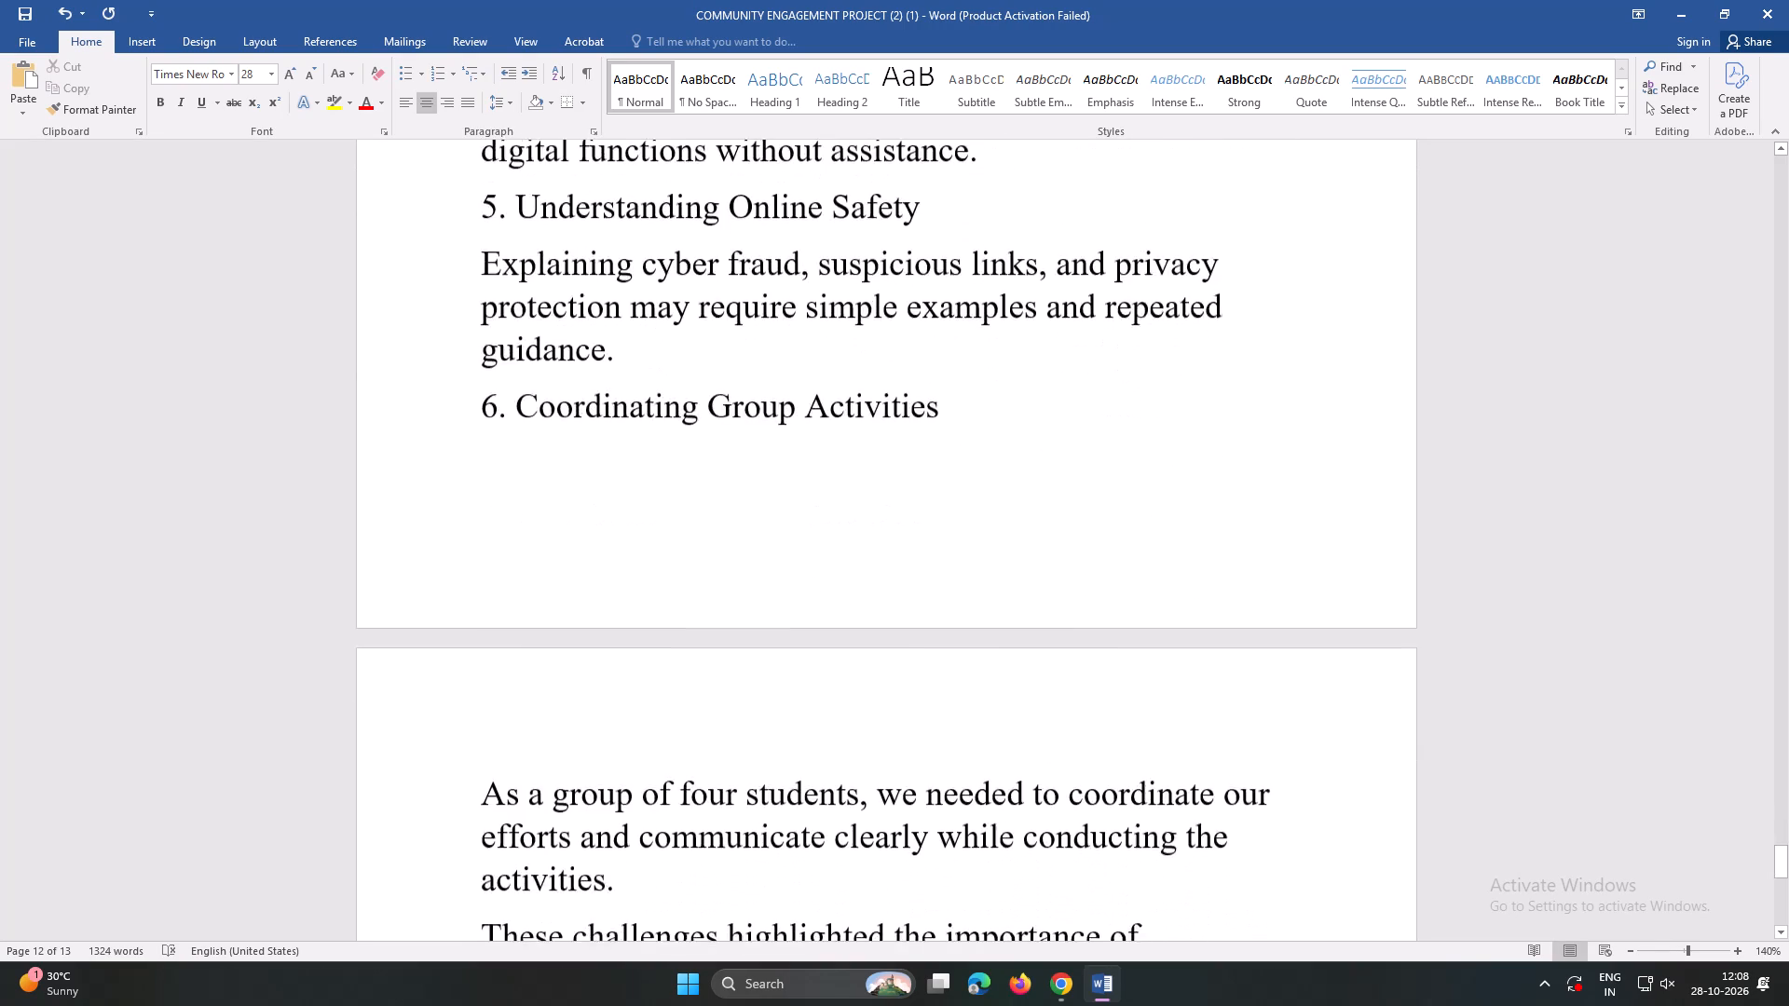
scroll(828, 646, down, 12)
scroll(827, 622, up, 13)
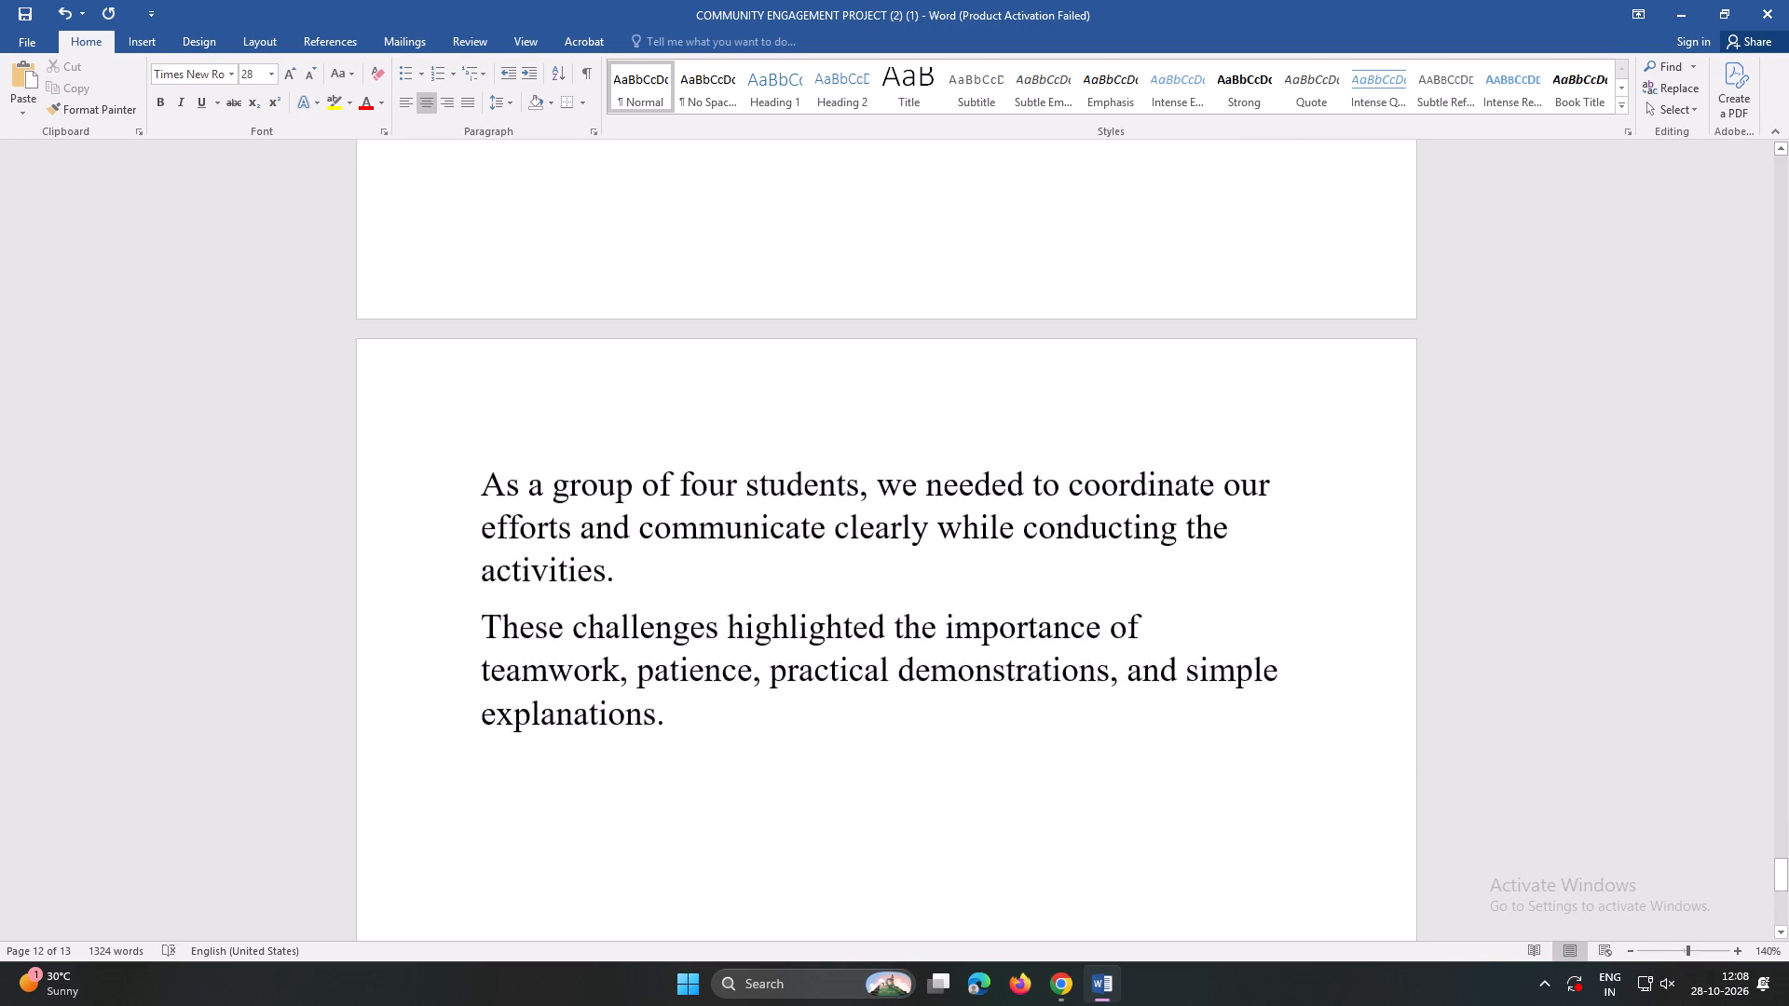
scroll(879, 587, up, 18)
scroll(879, 592, up, 4)
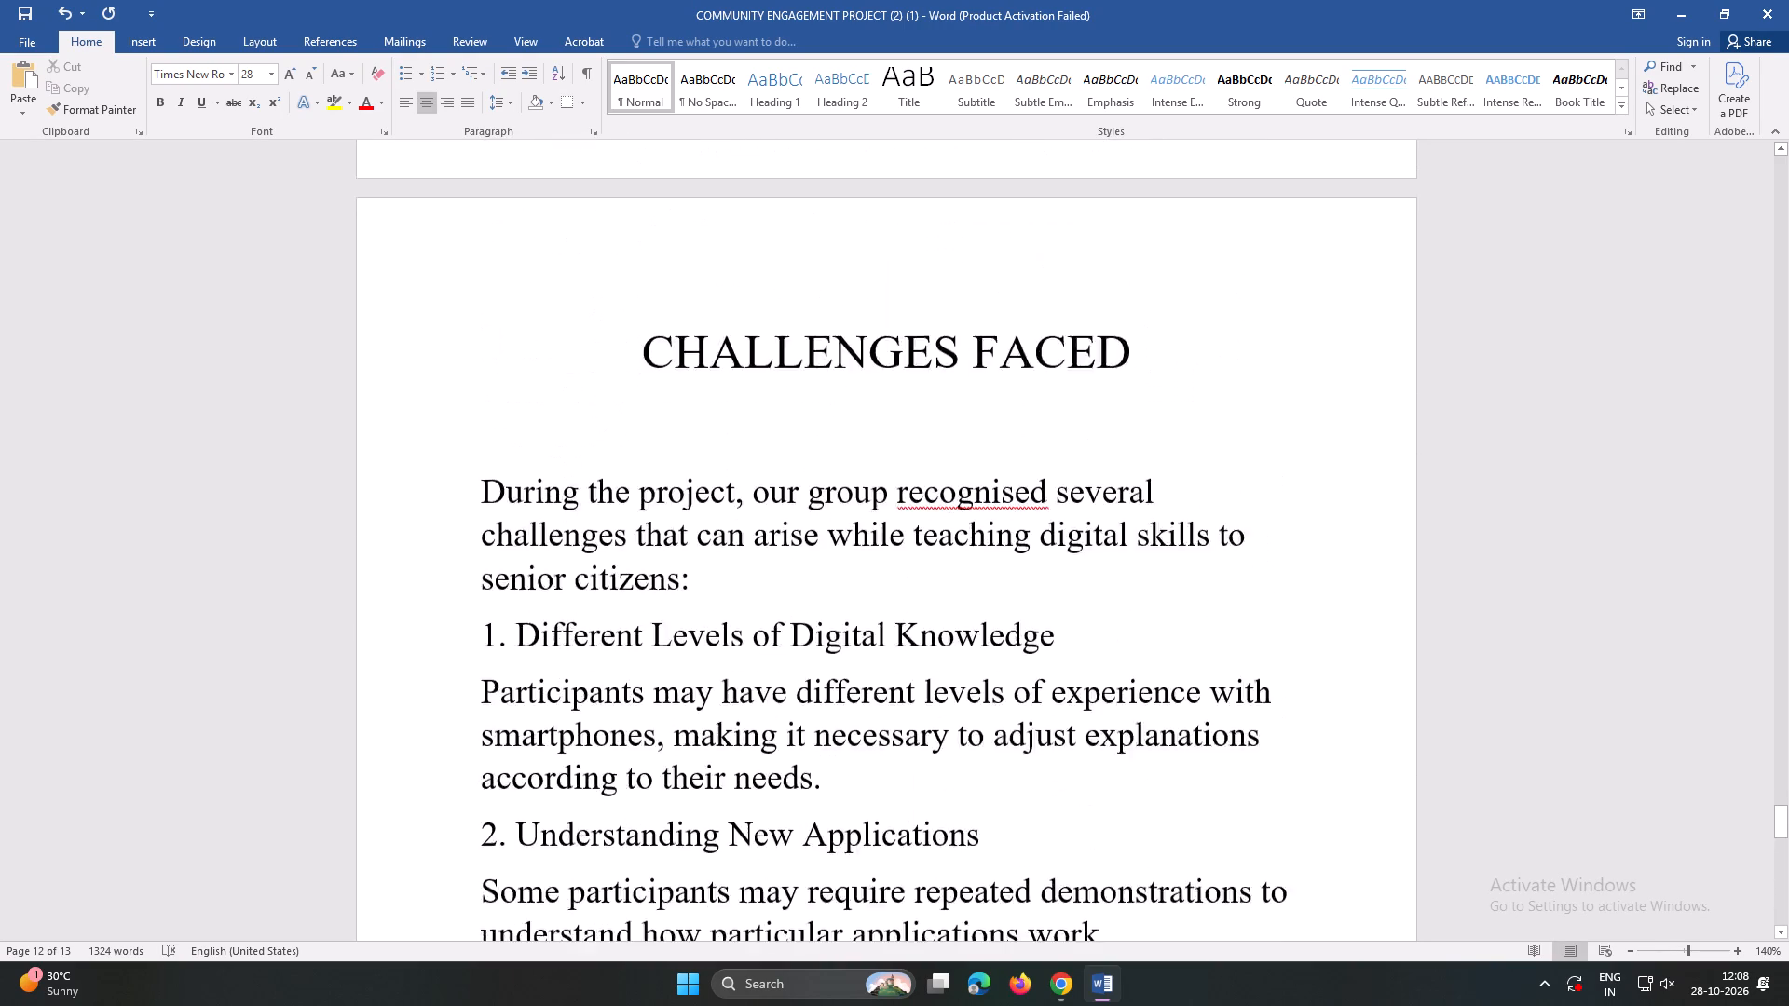
scroll(879, 592, up, 2)
scroll(879, 592, down, 11)
middle_click(879, 592)
scroll(881, 590, down, 5)
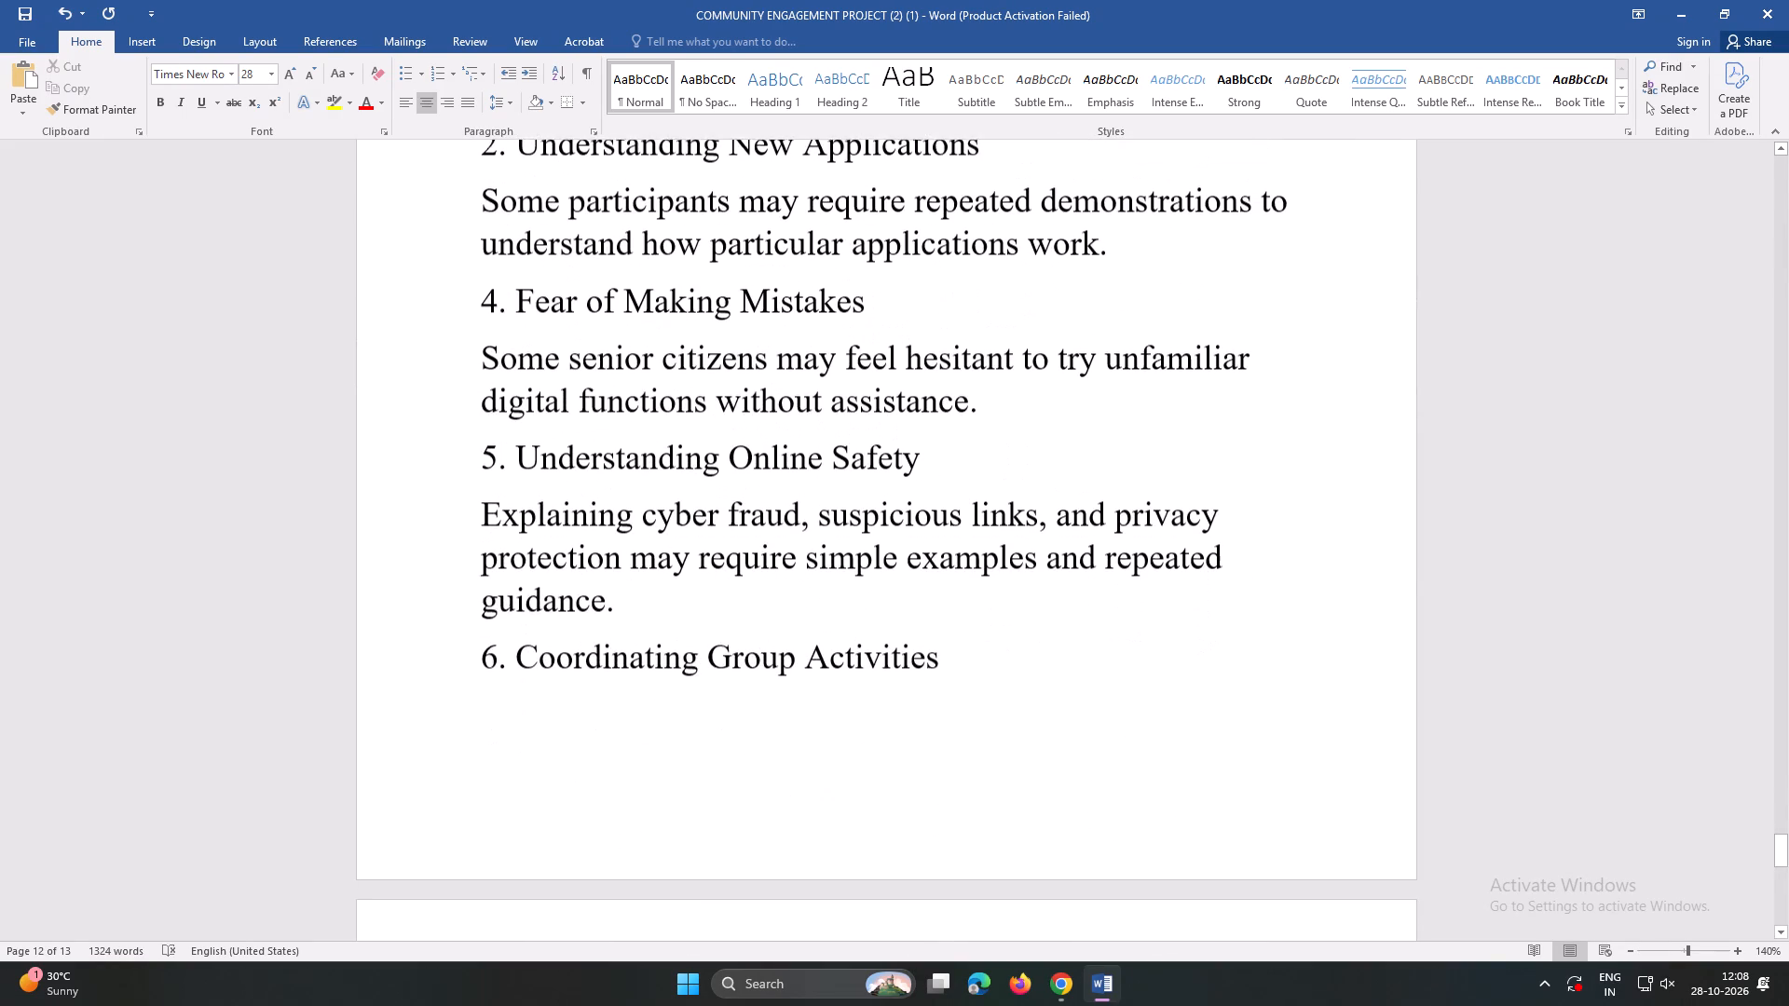
scroll(919, 645, down, 11)
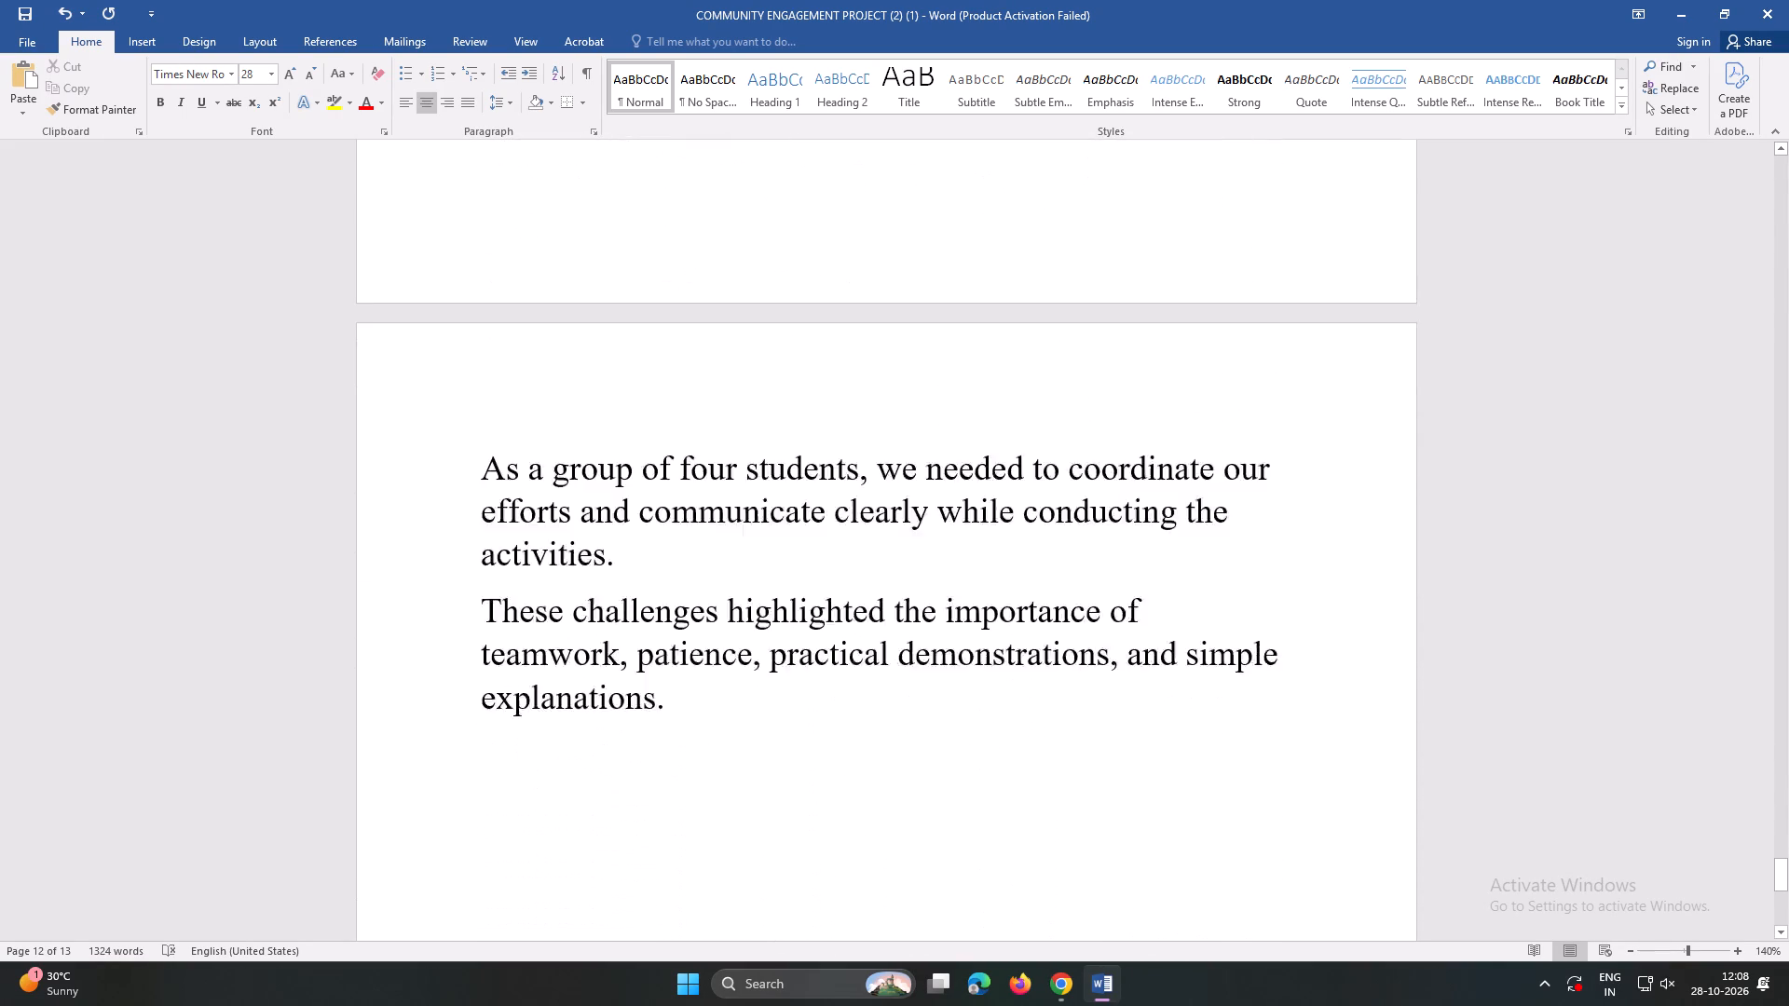
scroll(966, 632, down, 10)
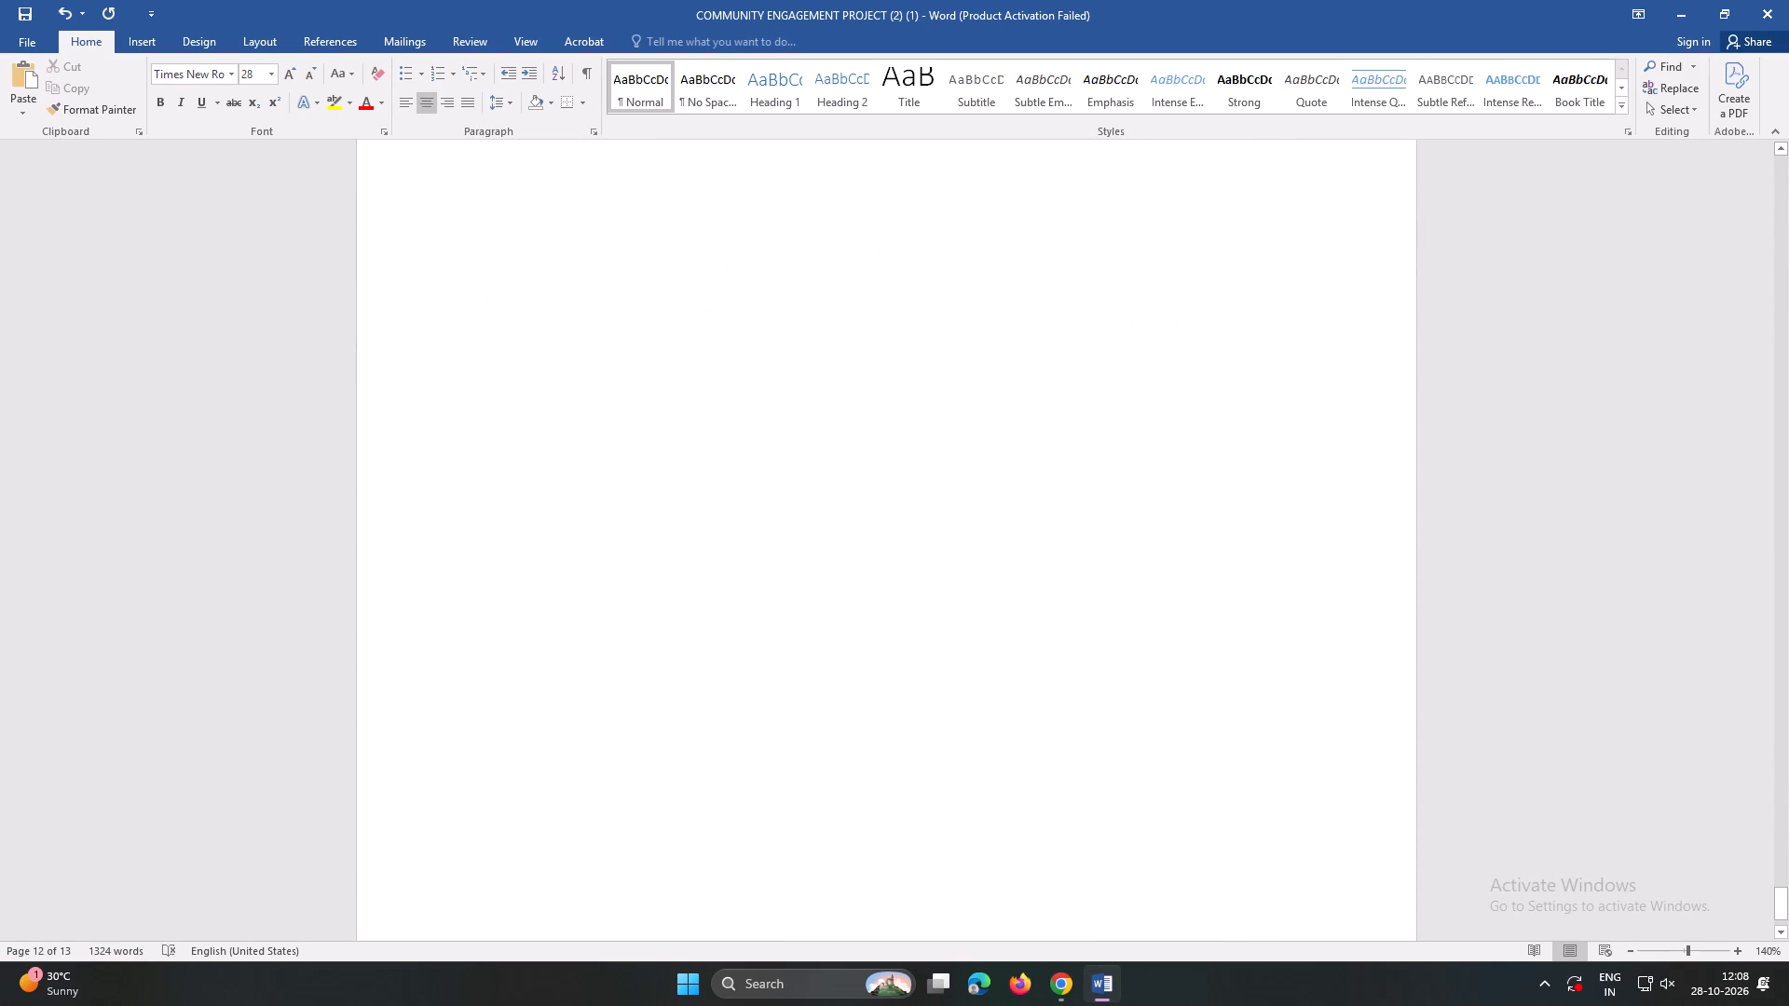
scroll(964, 606, up, 16)
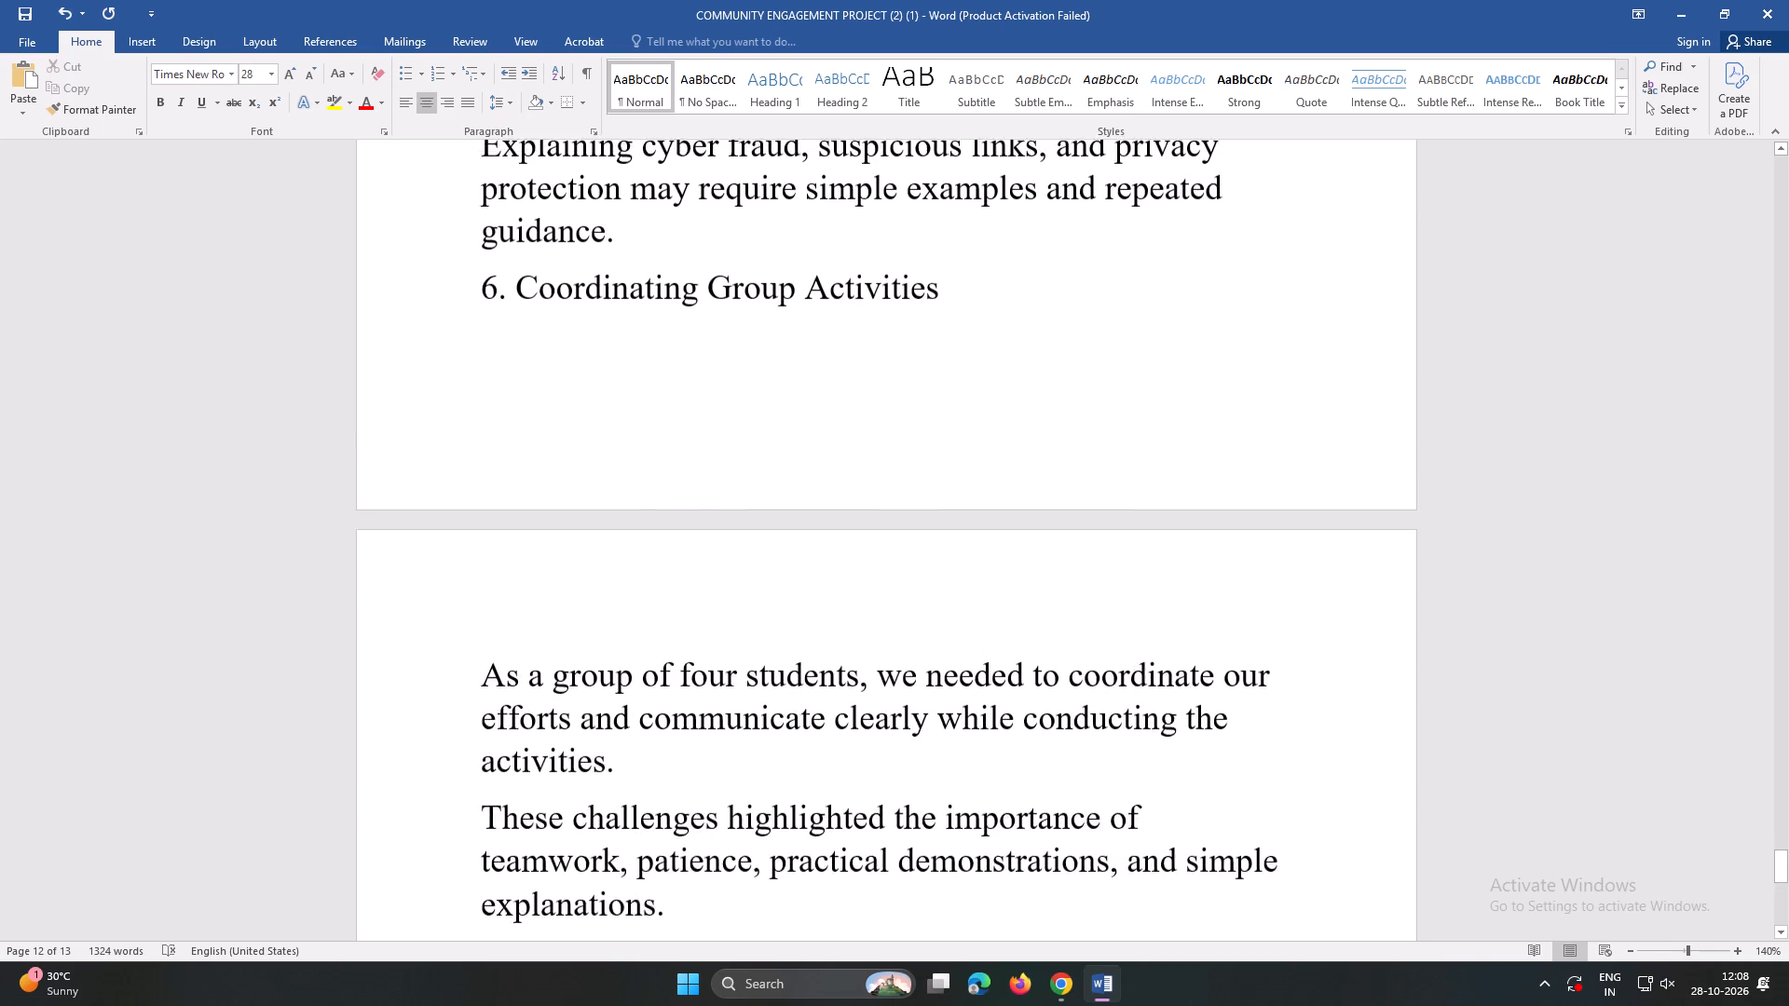
scroll(964, 604, up, 4)
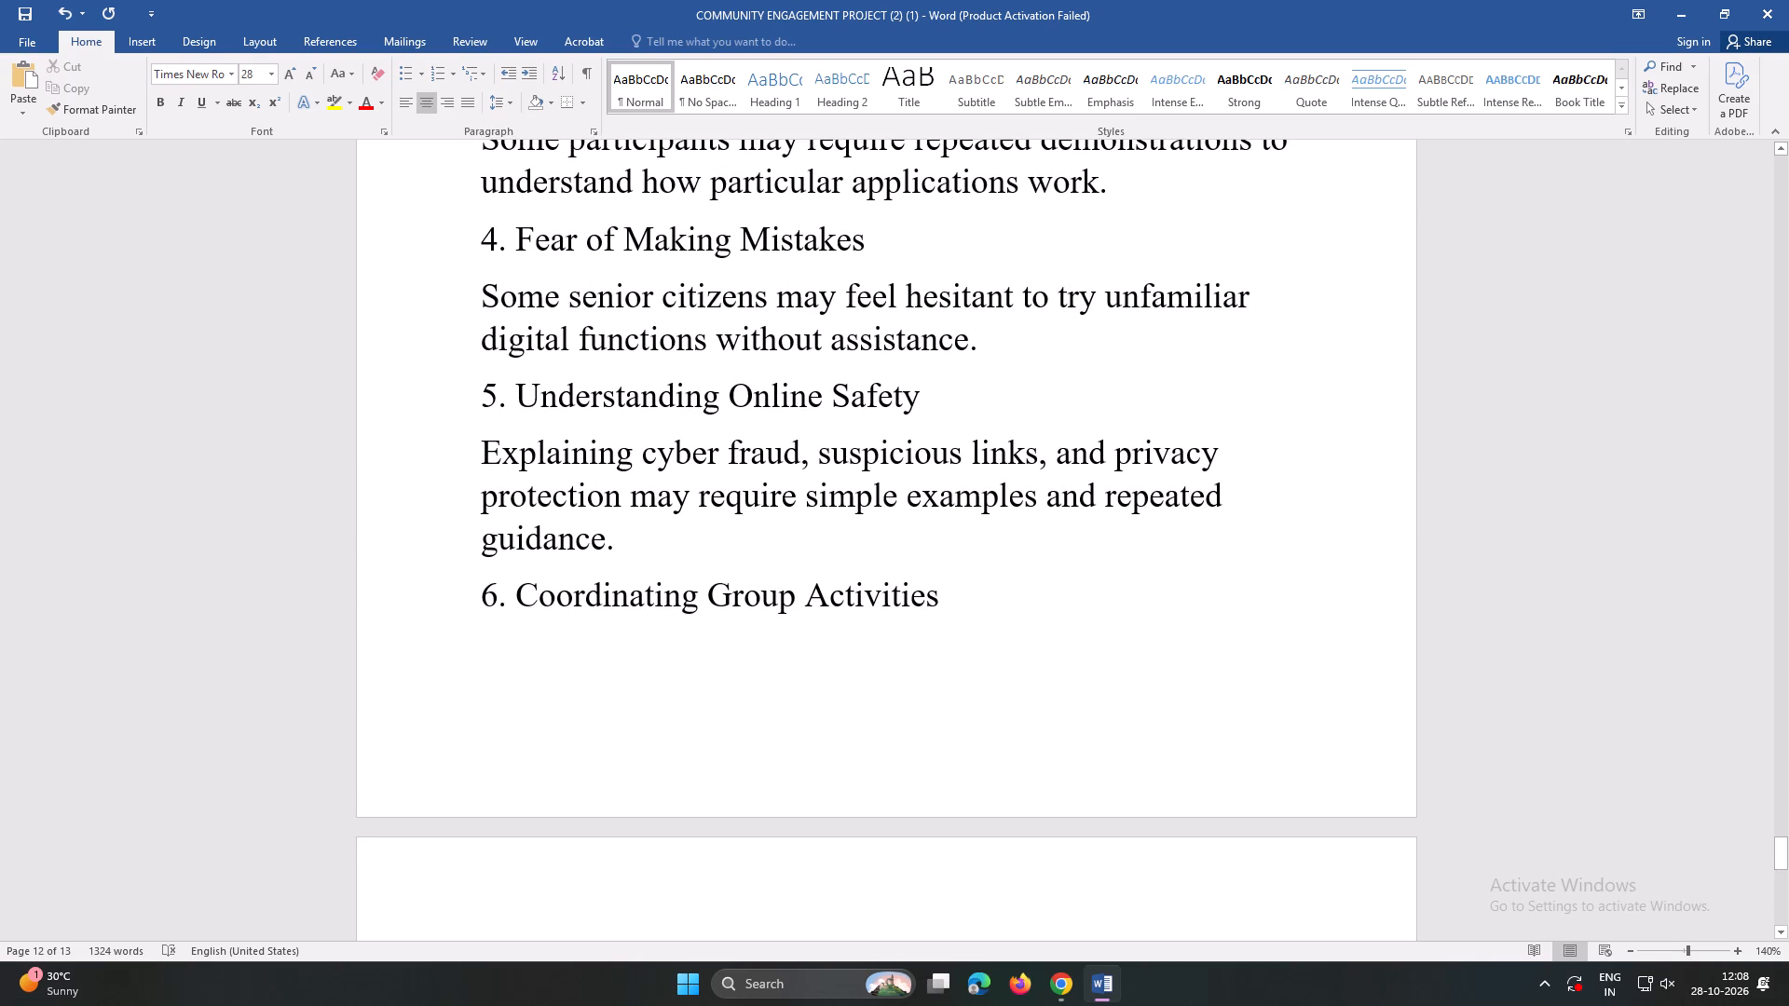
scroll(1391, 536, down, 5)
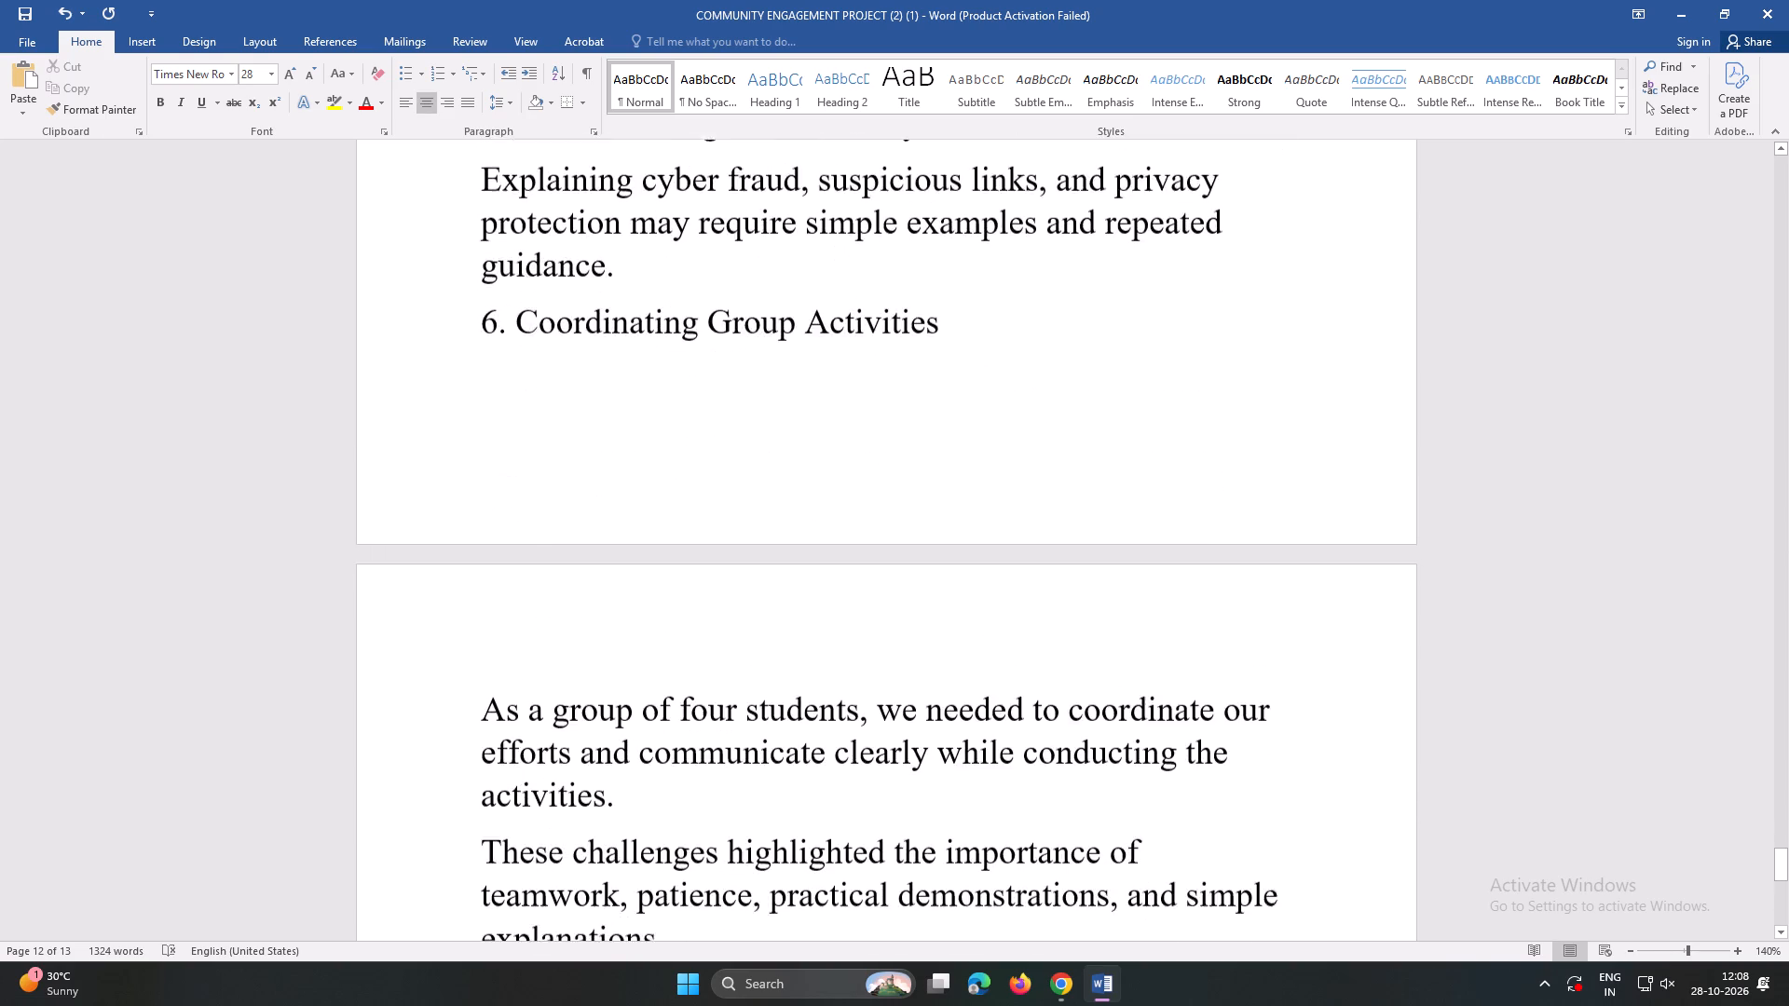
scroll(1380, 535, down, 14)
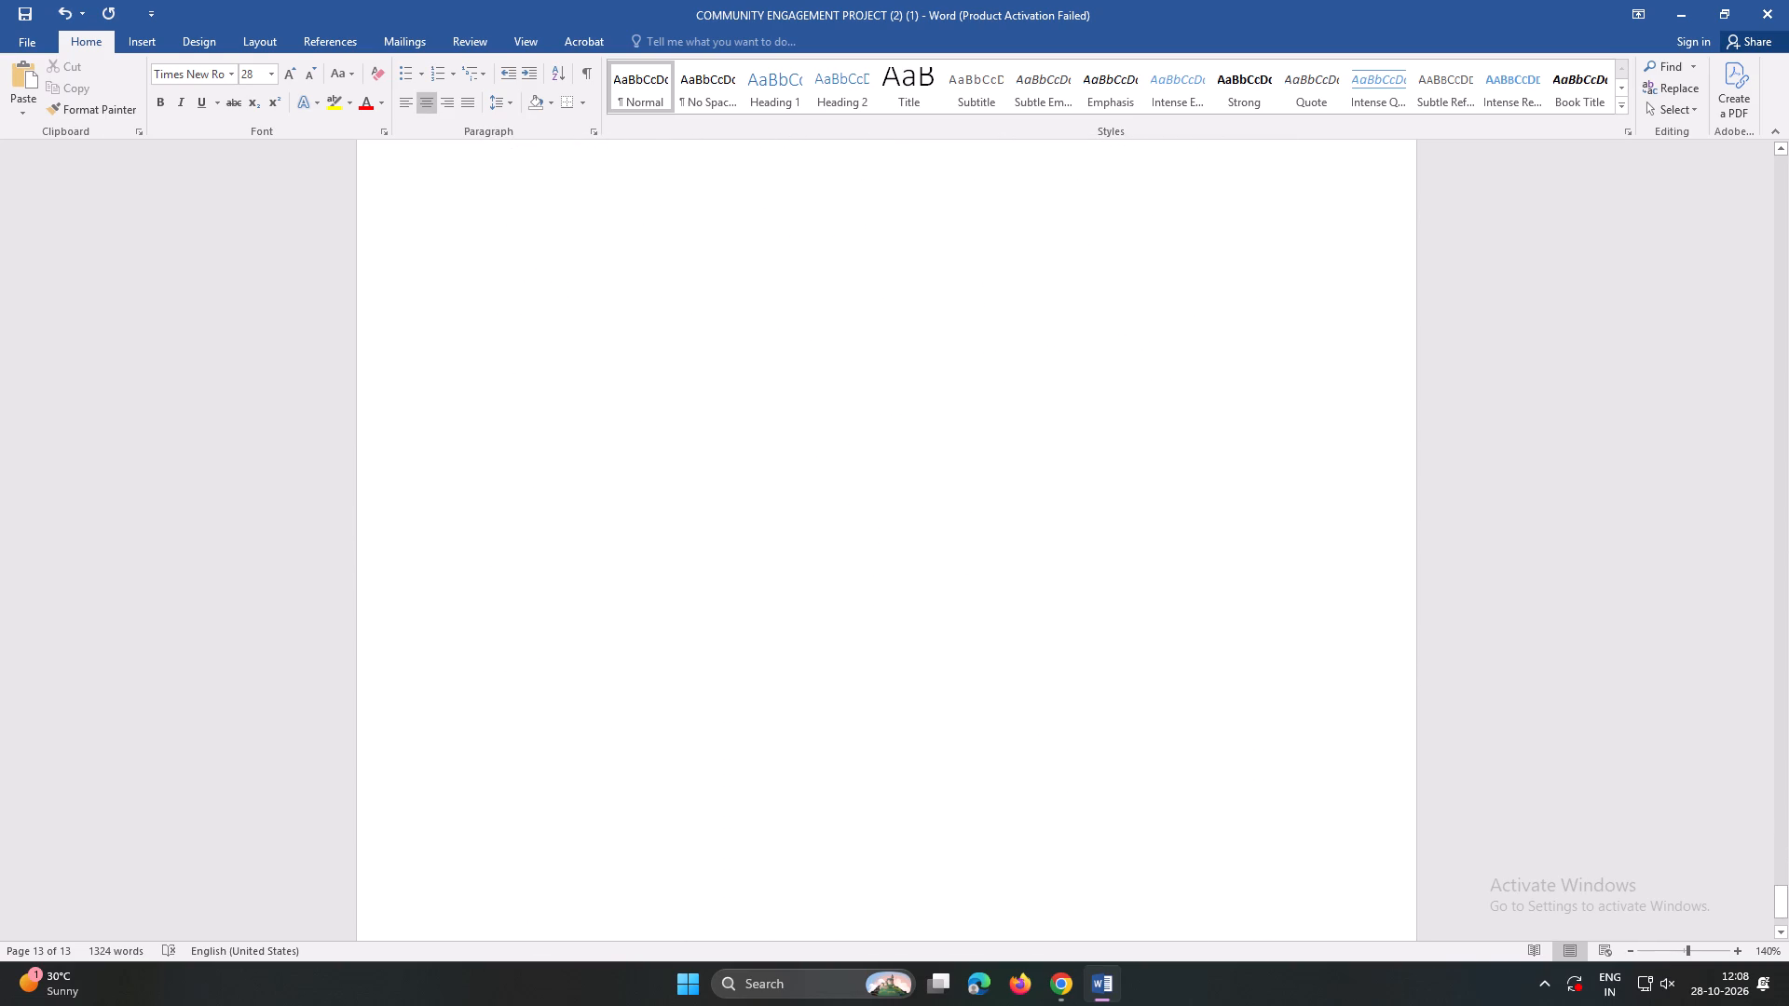
scroll(1400, 559, up, 20)
scroll(1400, 559, up, 12)
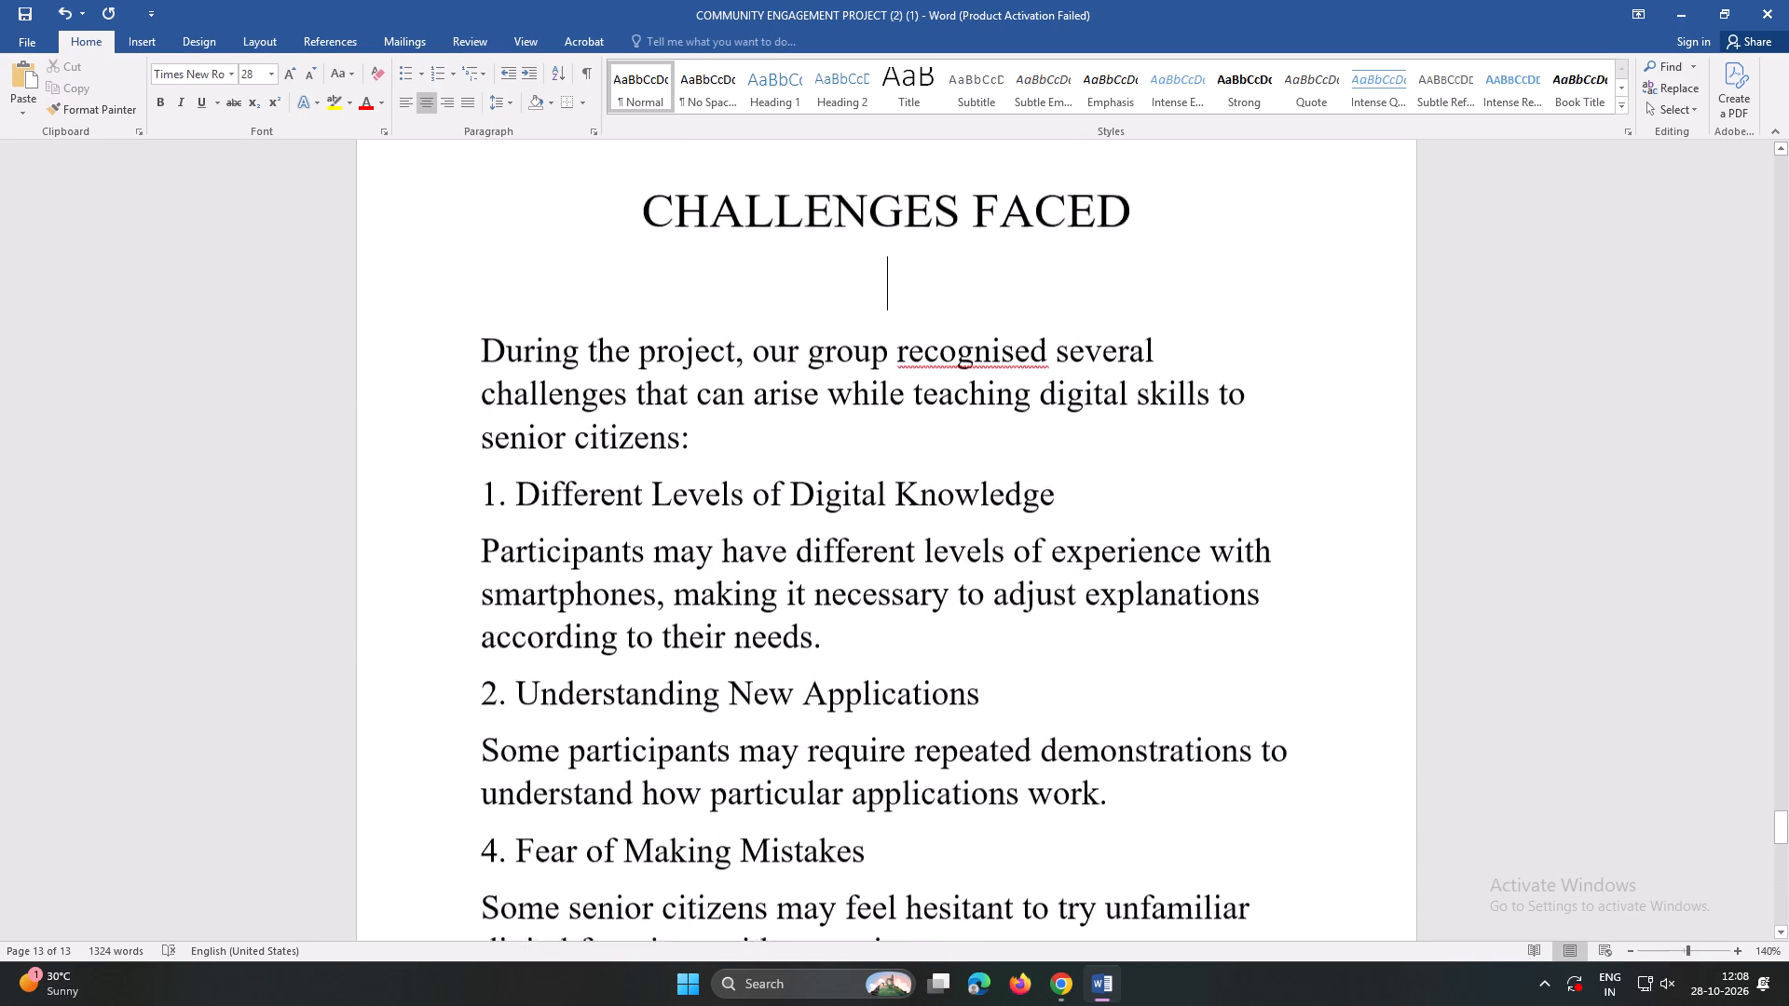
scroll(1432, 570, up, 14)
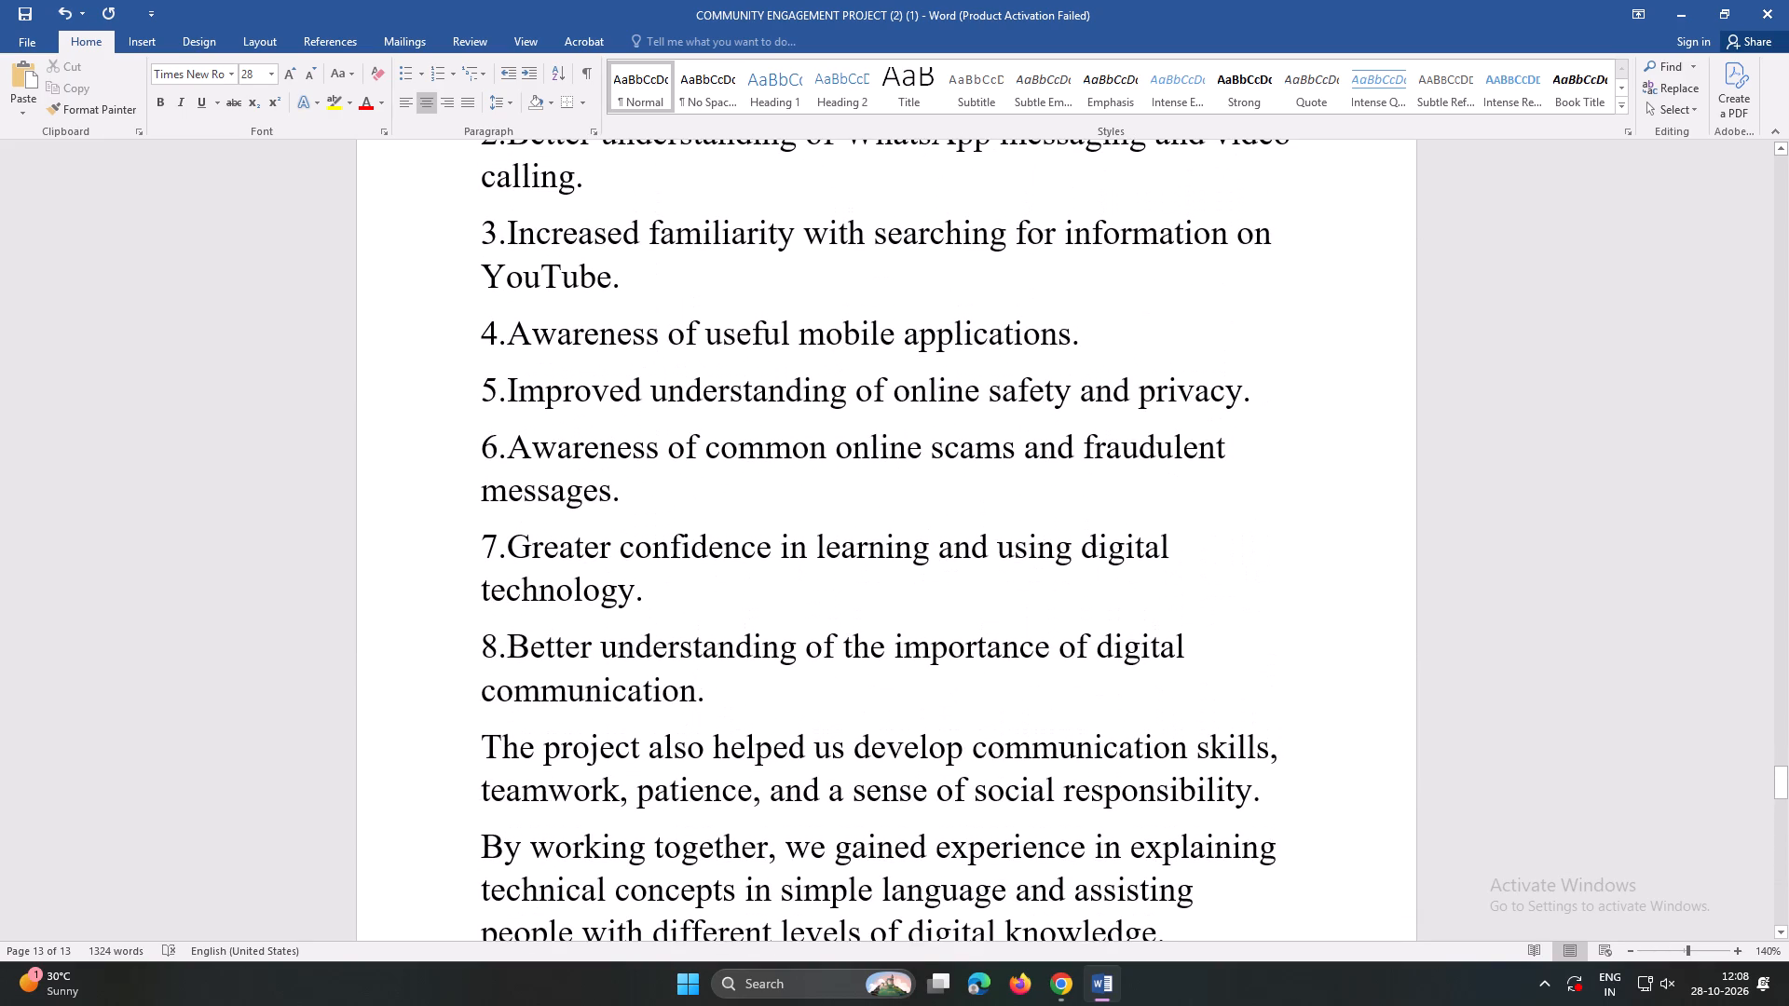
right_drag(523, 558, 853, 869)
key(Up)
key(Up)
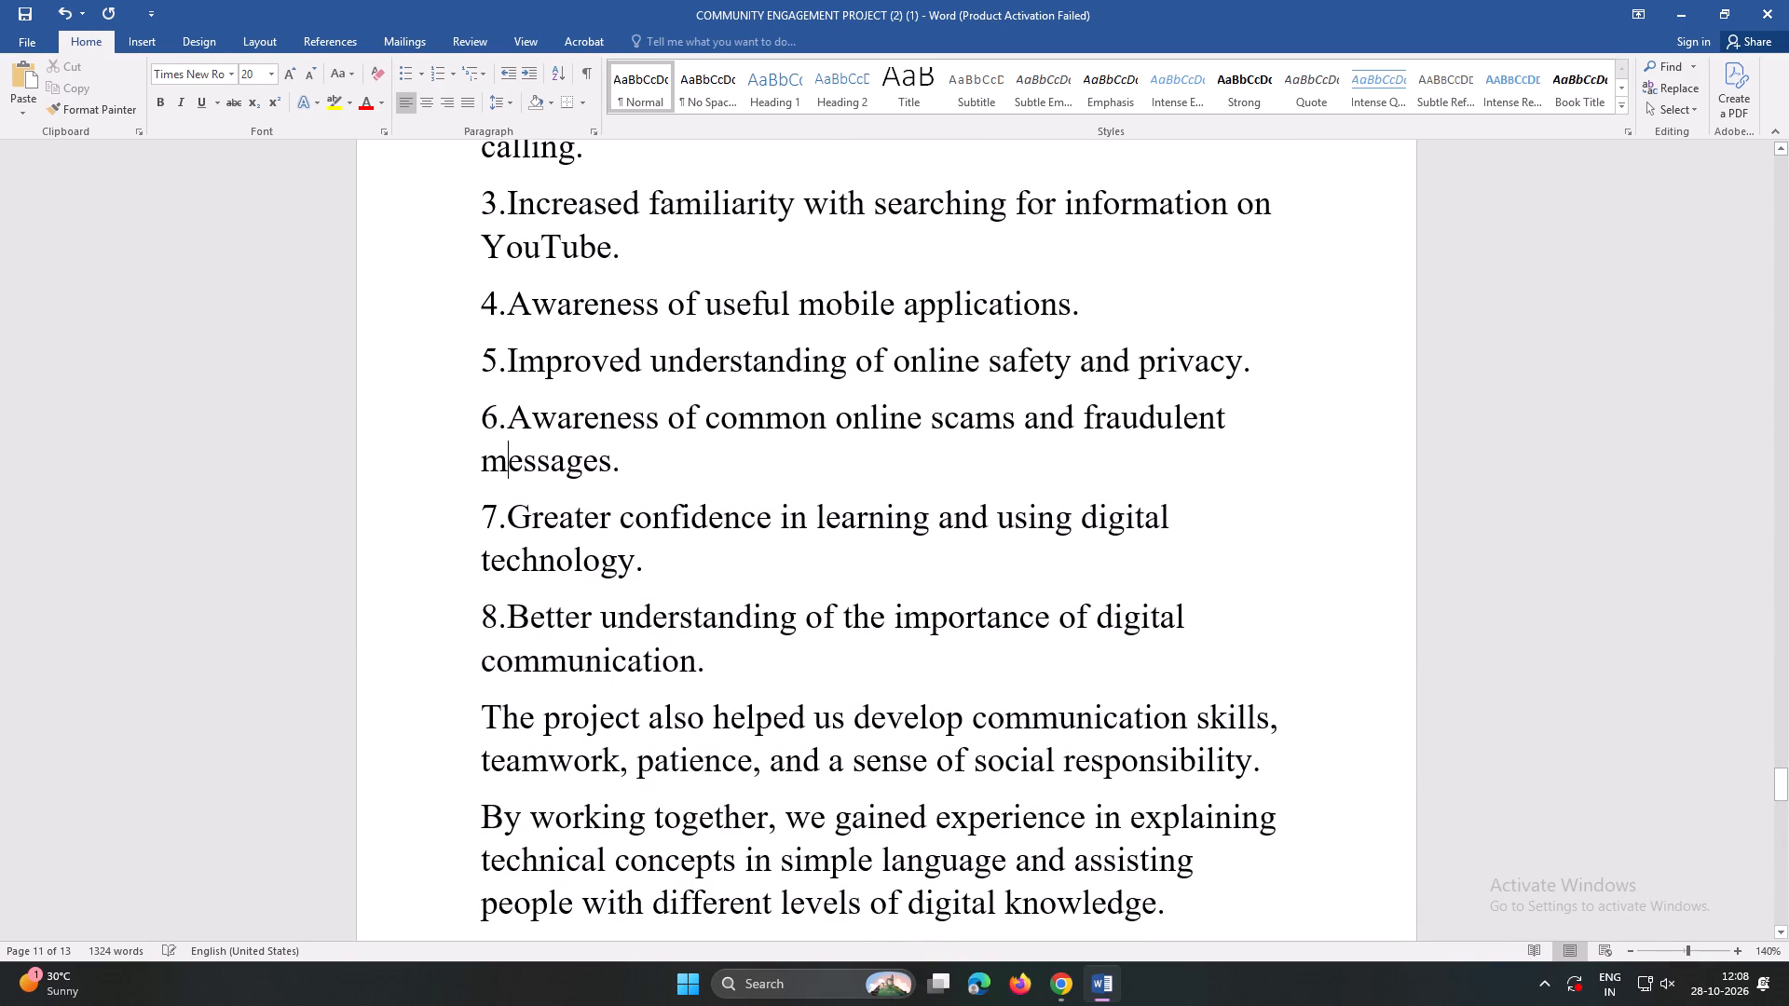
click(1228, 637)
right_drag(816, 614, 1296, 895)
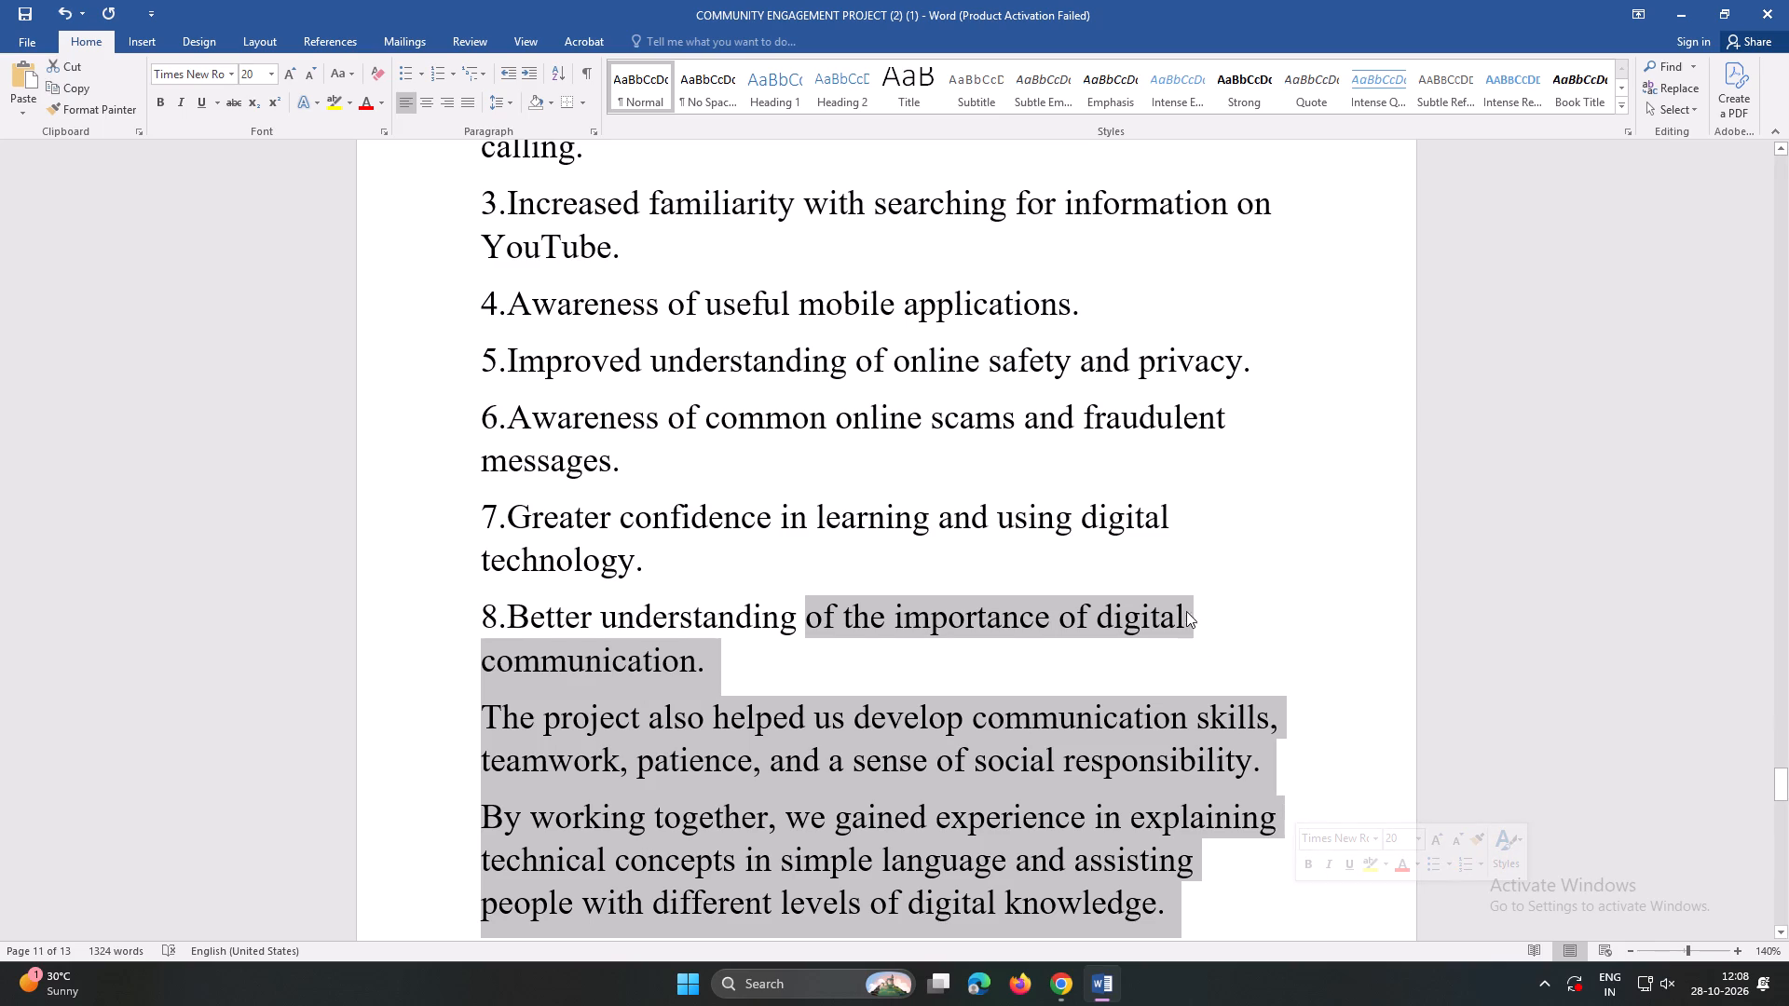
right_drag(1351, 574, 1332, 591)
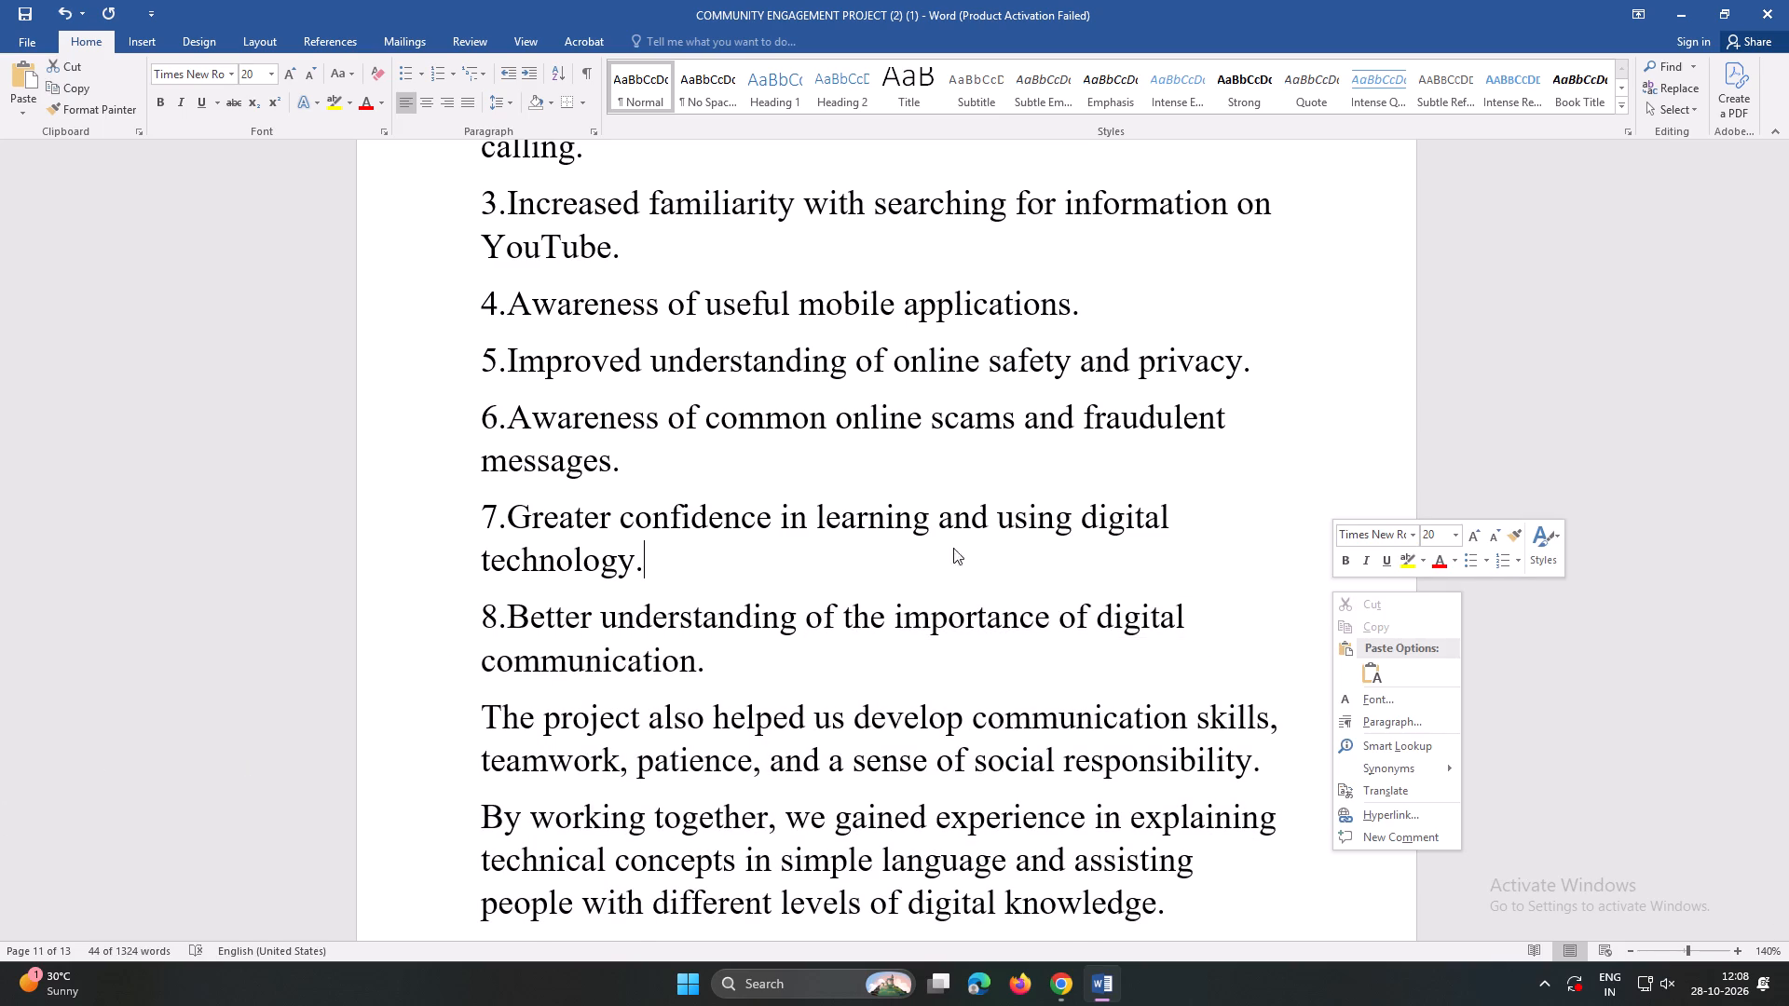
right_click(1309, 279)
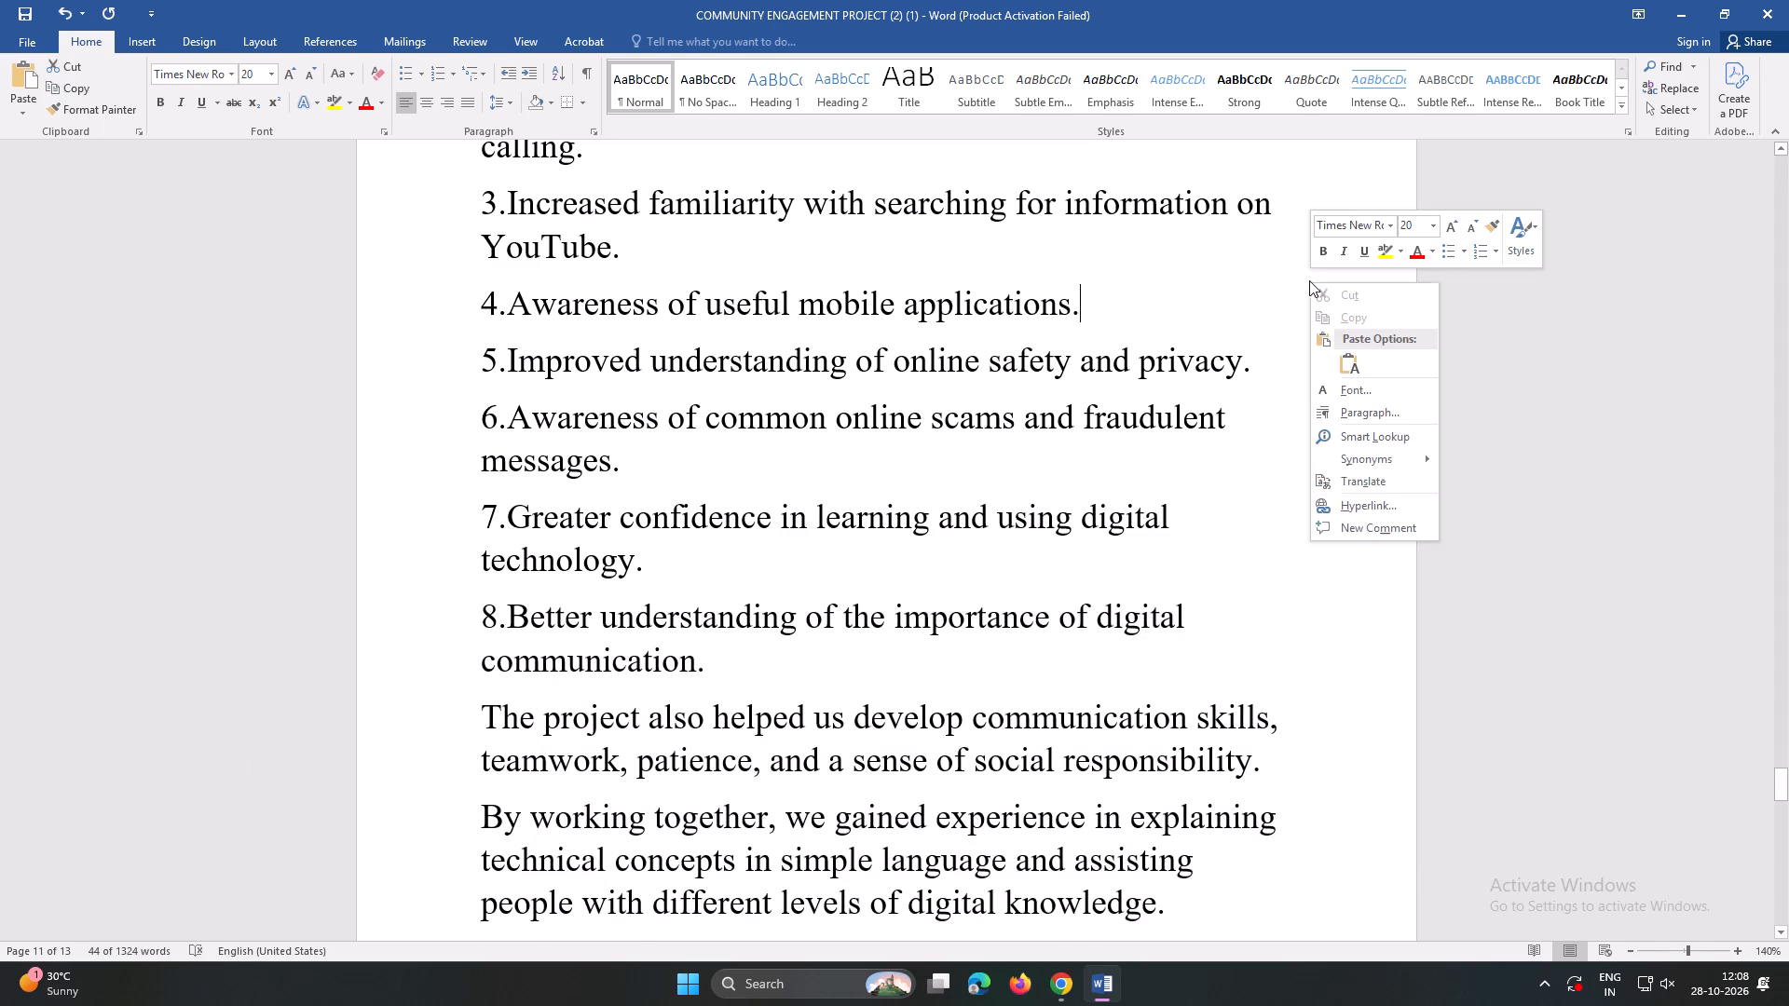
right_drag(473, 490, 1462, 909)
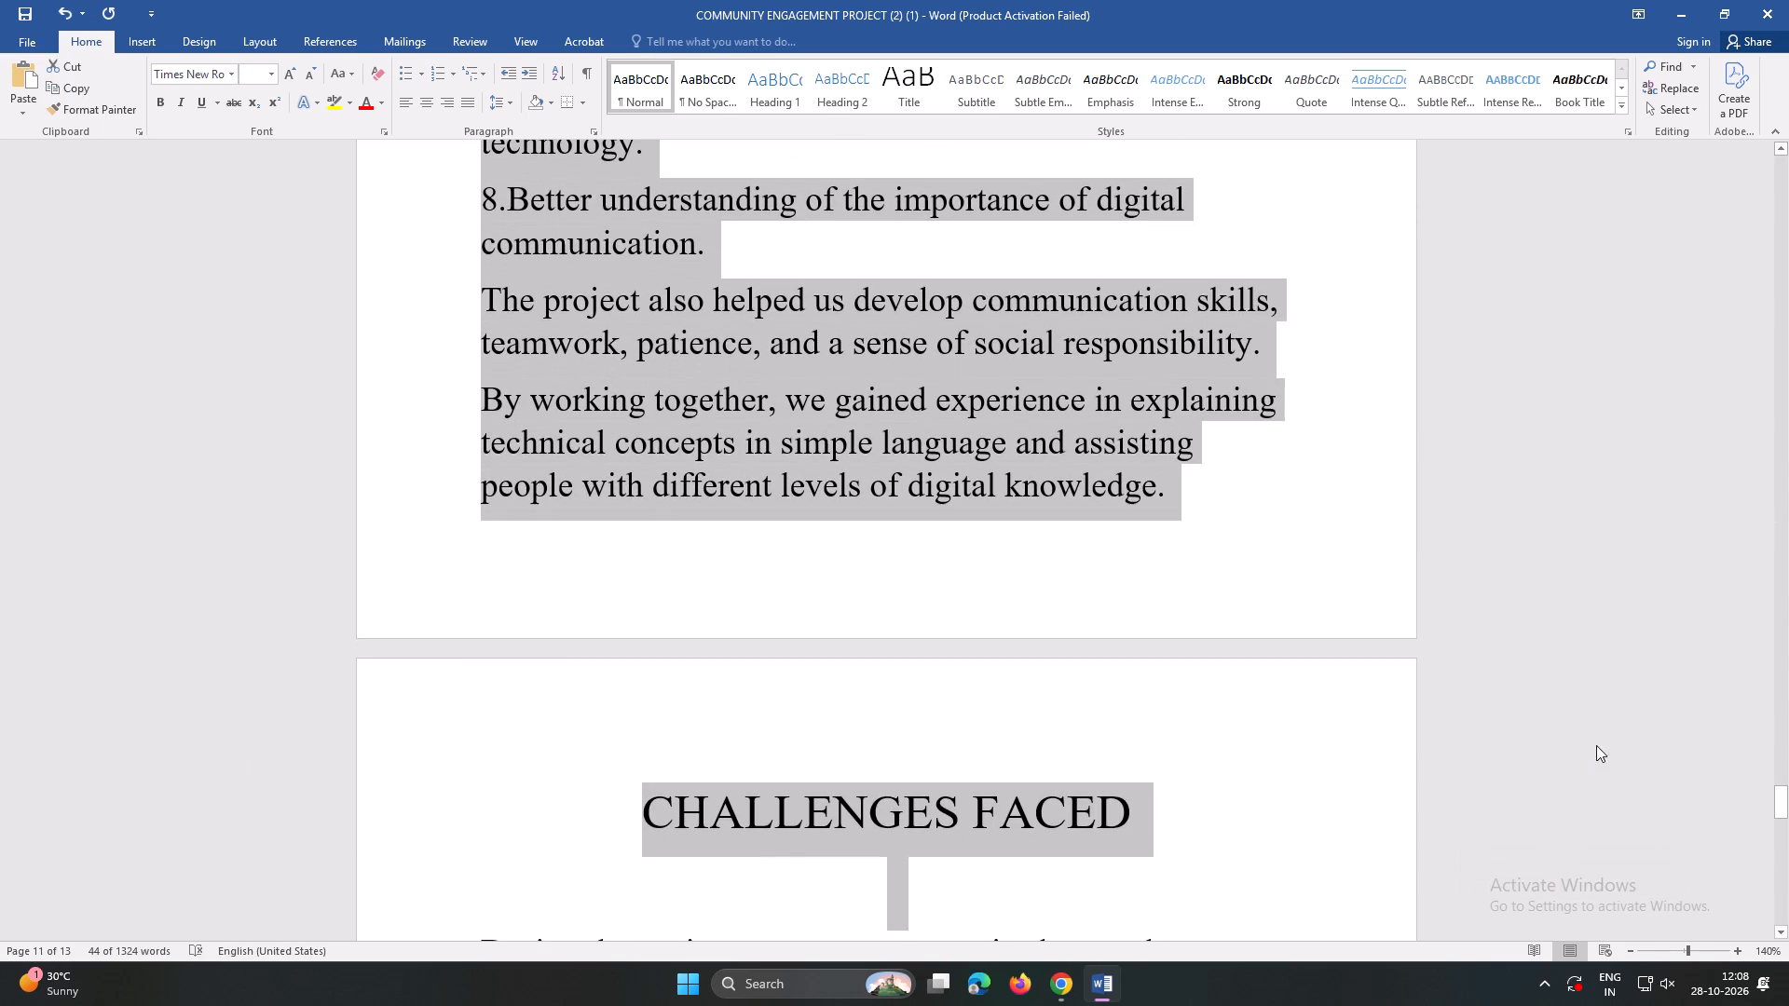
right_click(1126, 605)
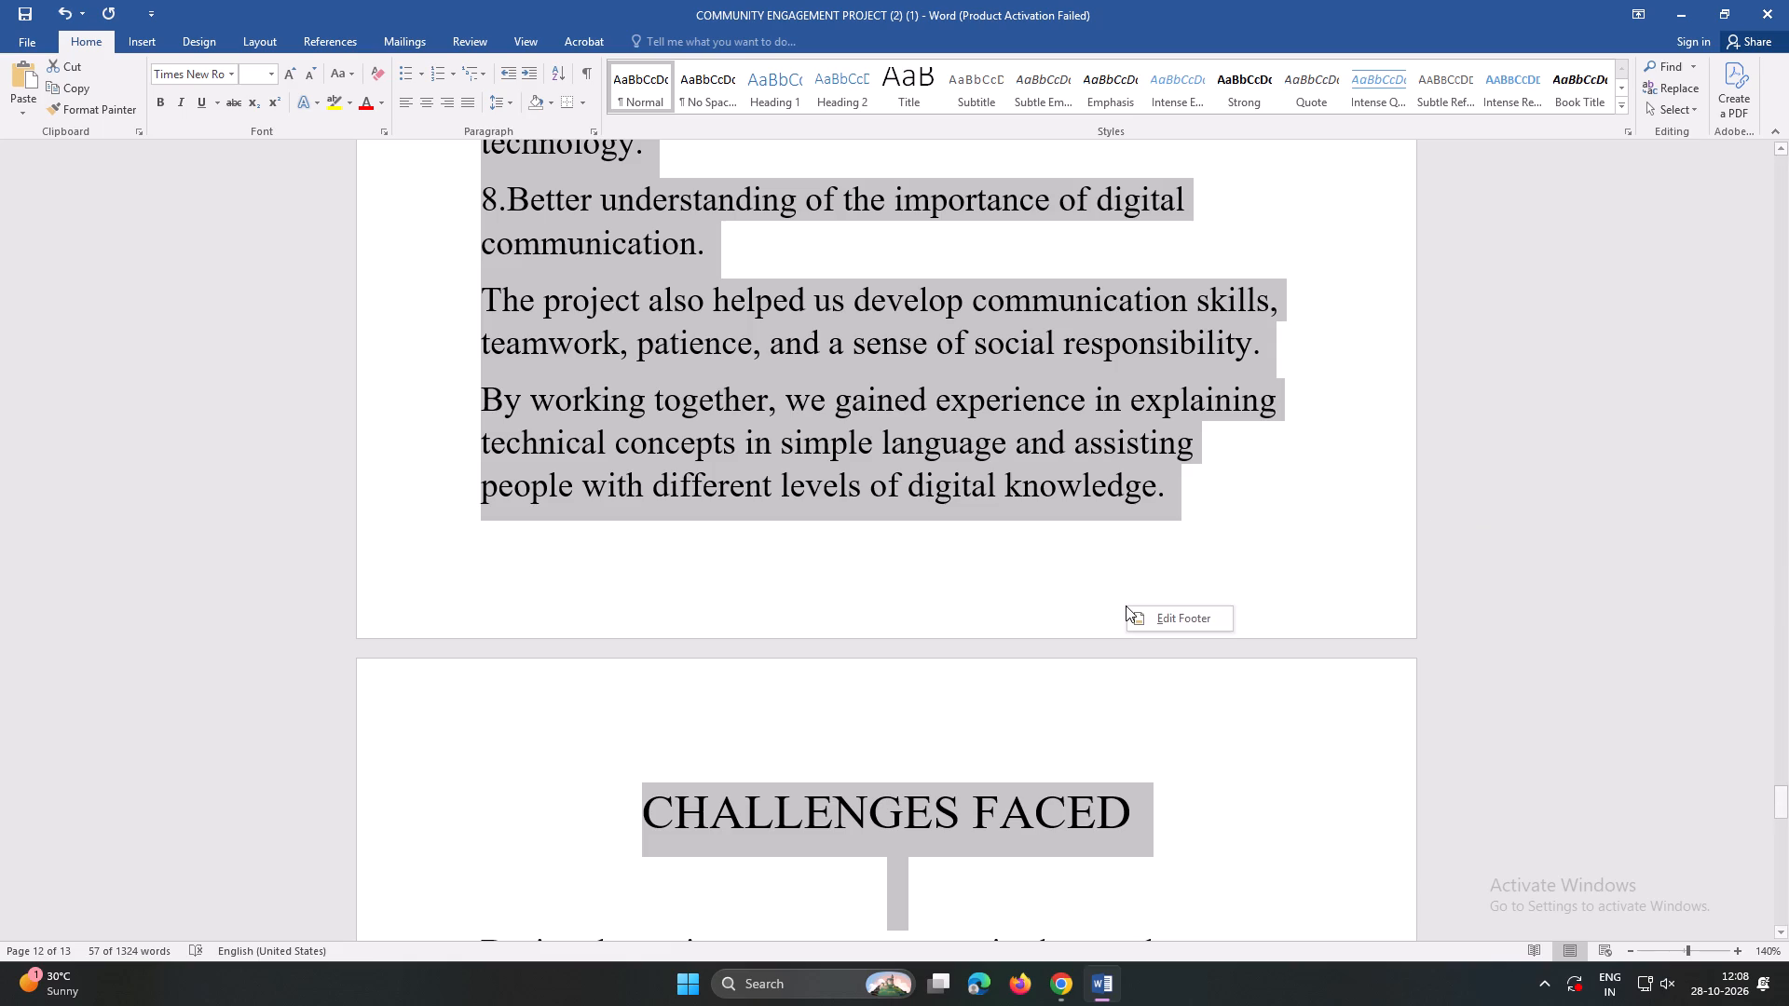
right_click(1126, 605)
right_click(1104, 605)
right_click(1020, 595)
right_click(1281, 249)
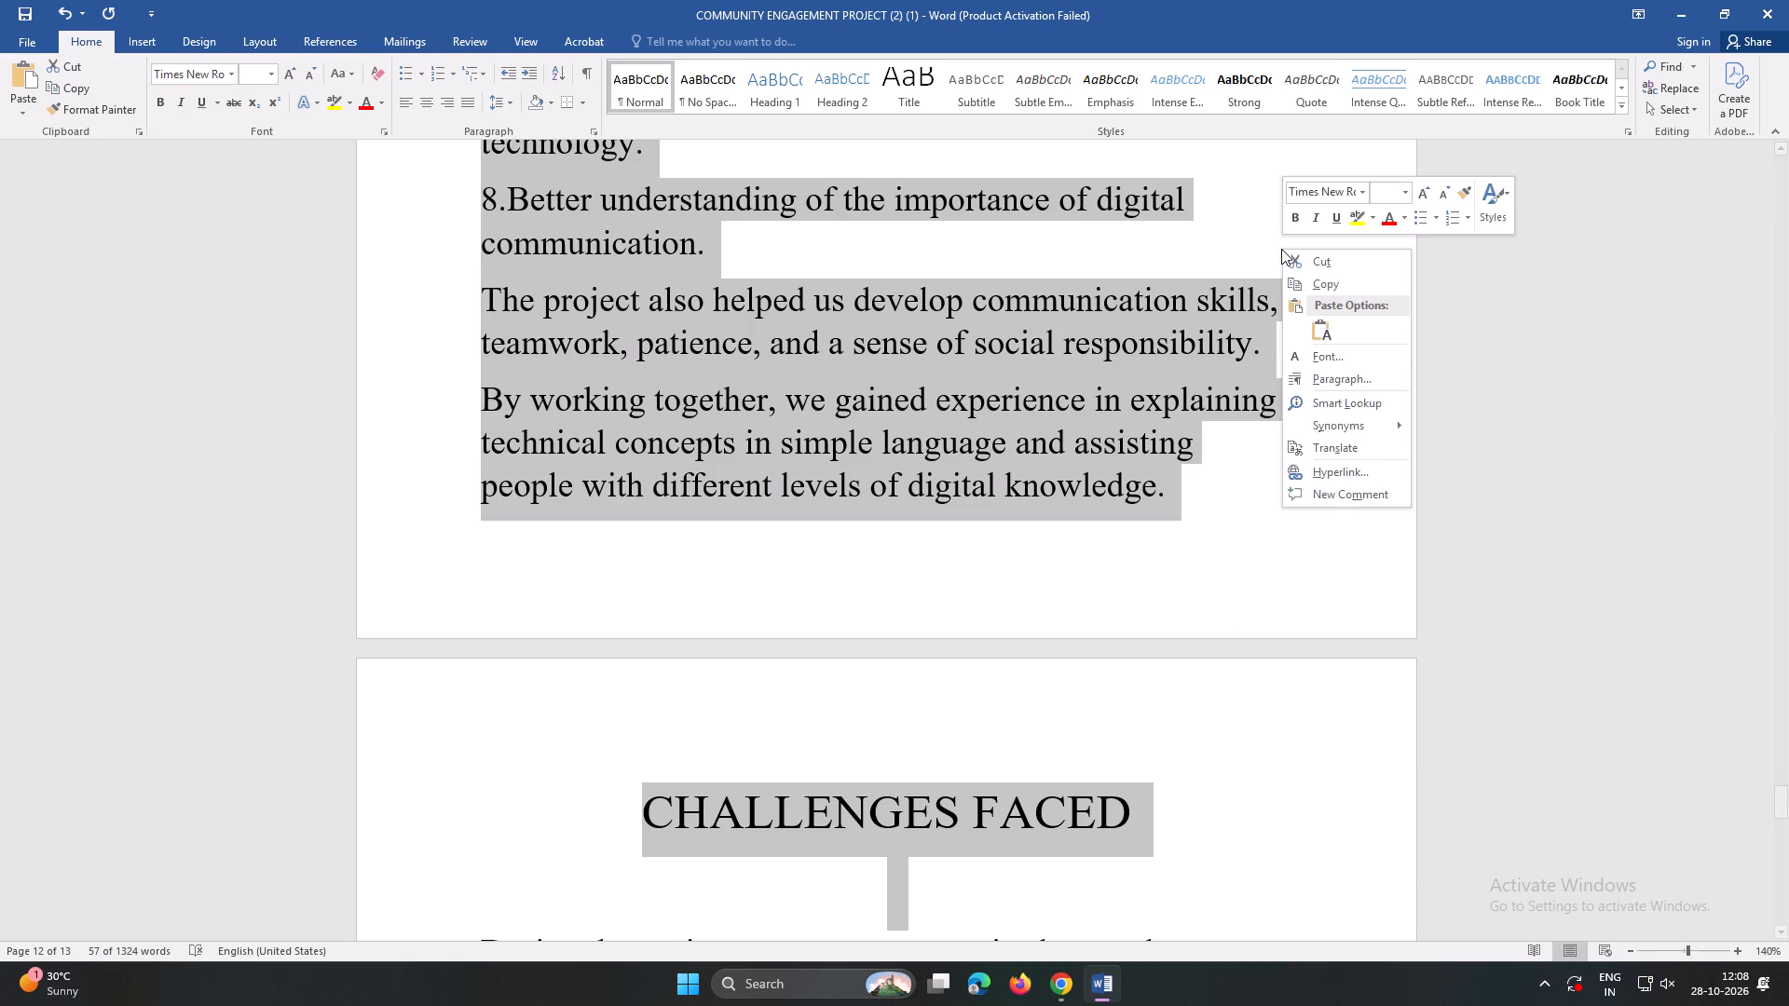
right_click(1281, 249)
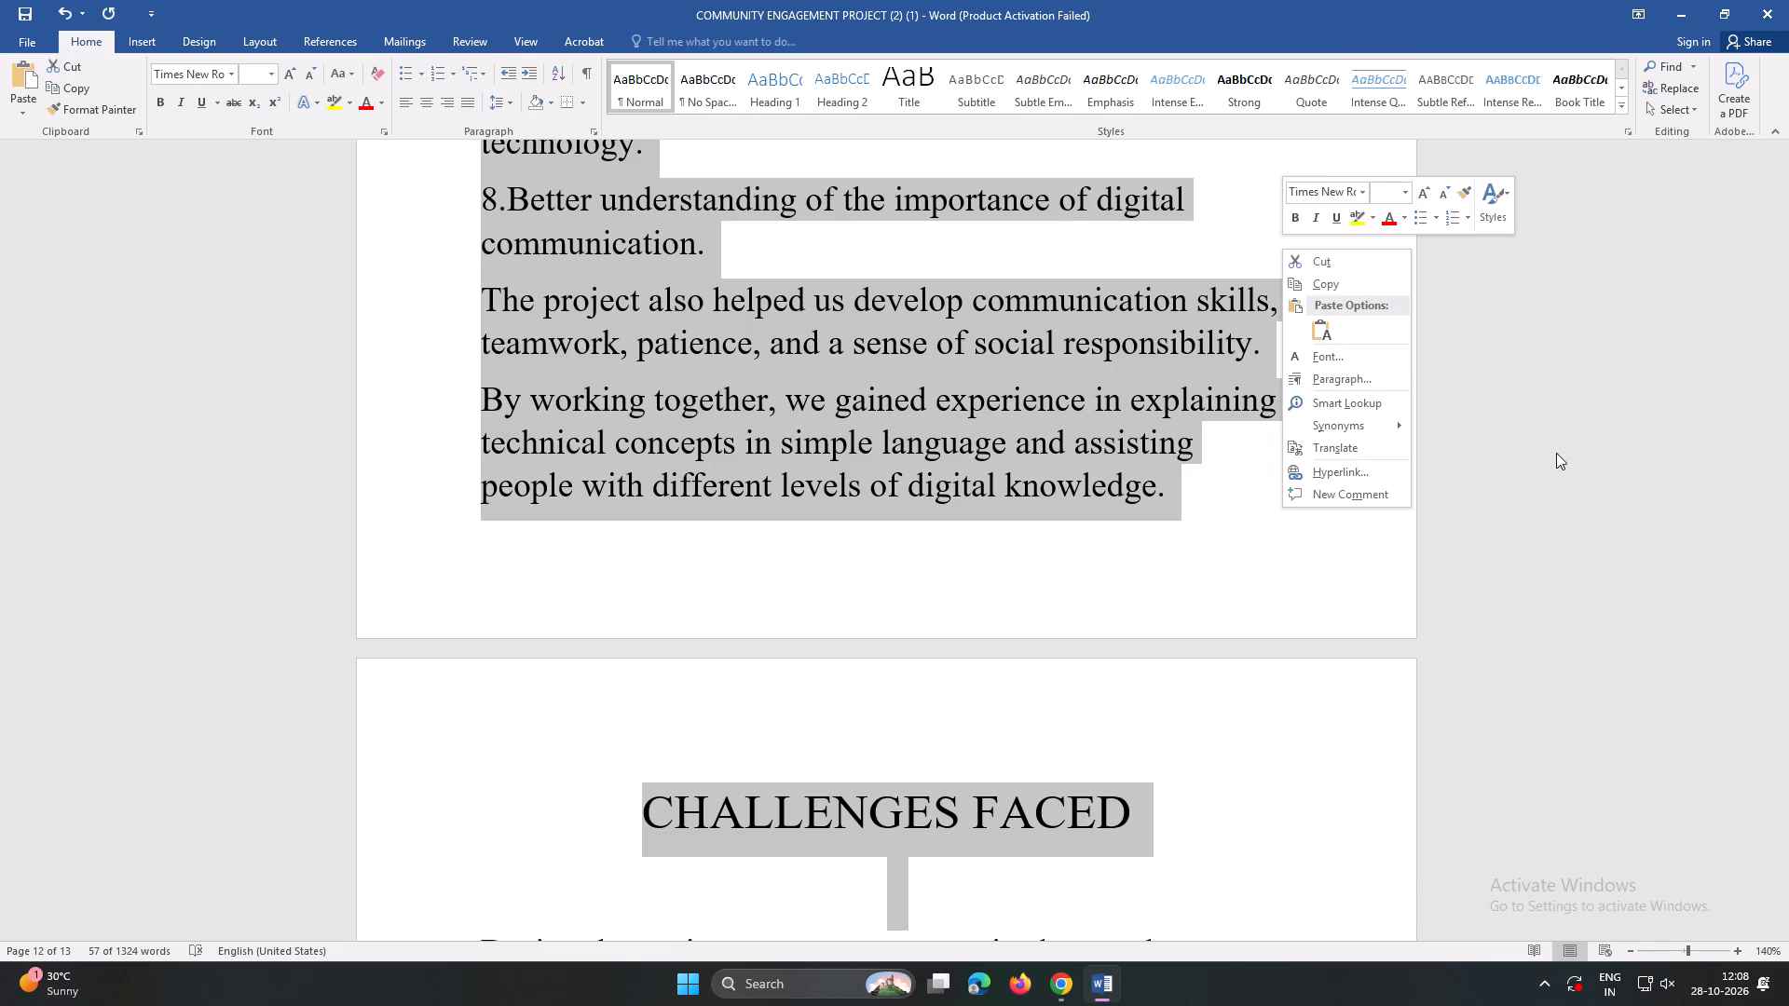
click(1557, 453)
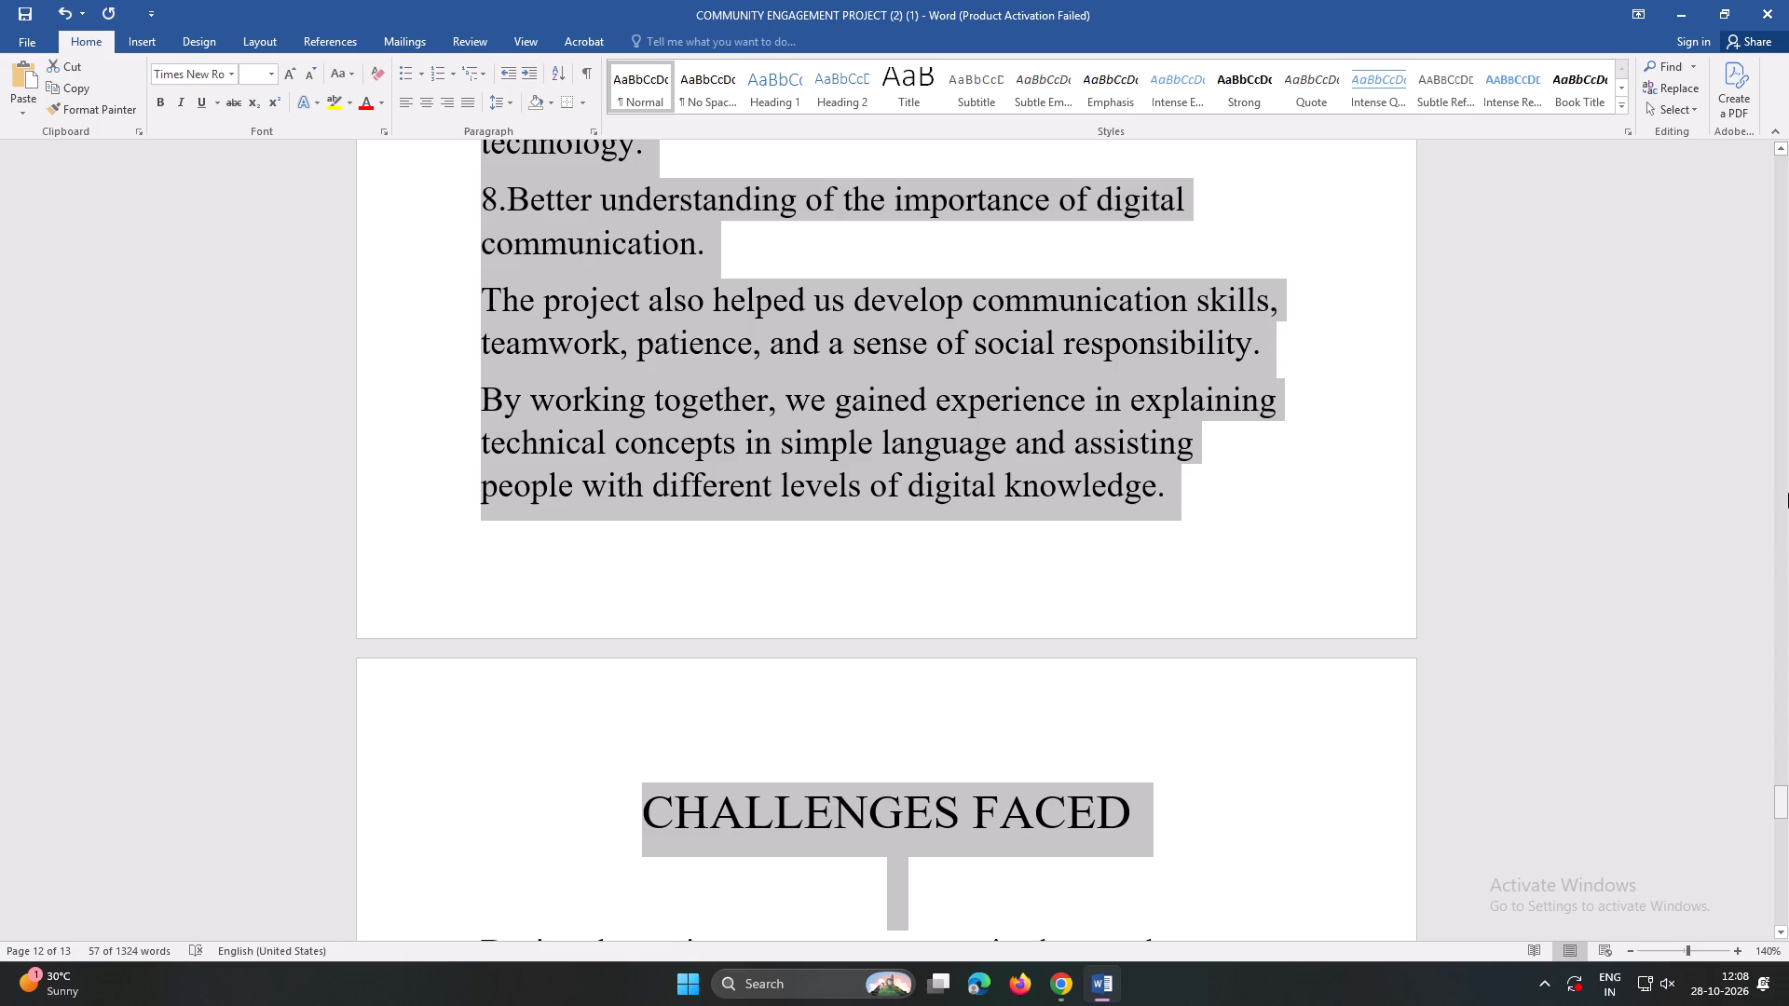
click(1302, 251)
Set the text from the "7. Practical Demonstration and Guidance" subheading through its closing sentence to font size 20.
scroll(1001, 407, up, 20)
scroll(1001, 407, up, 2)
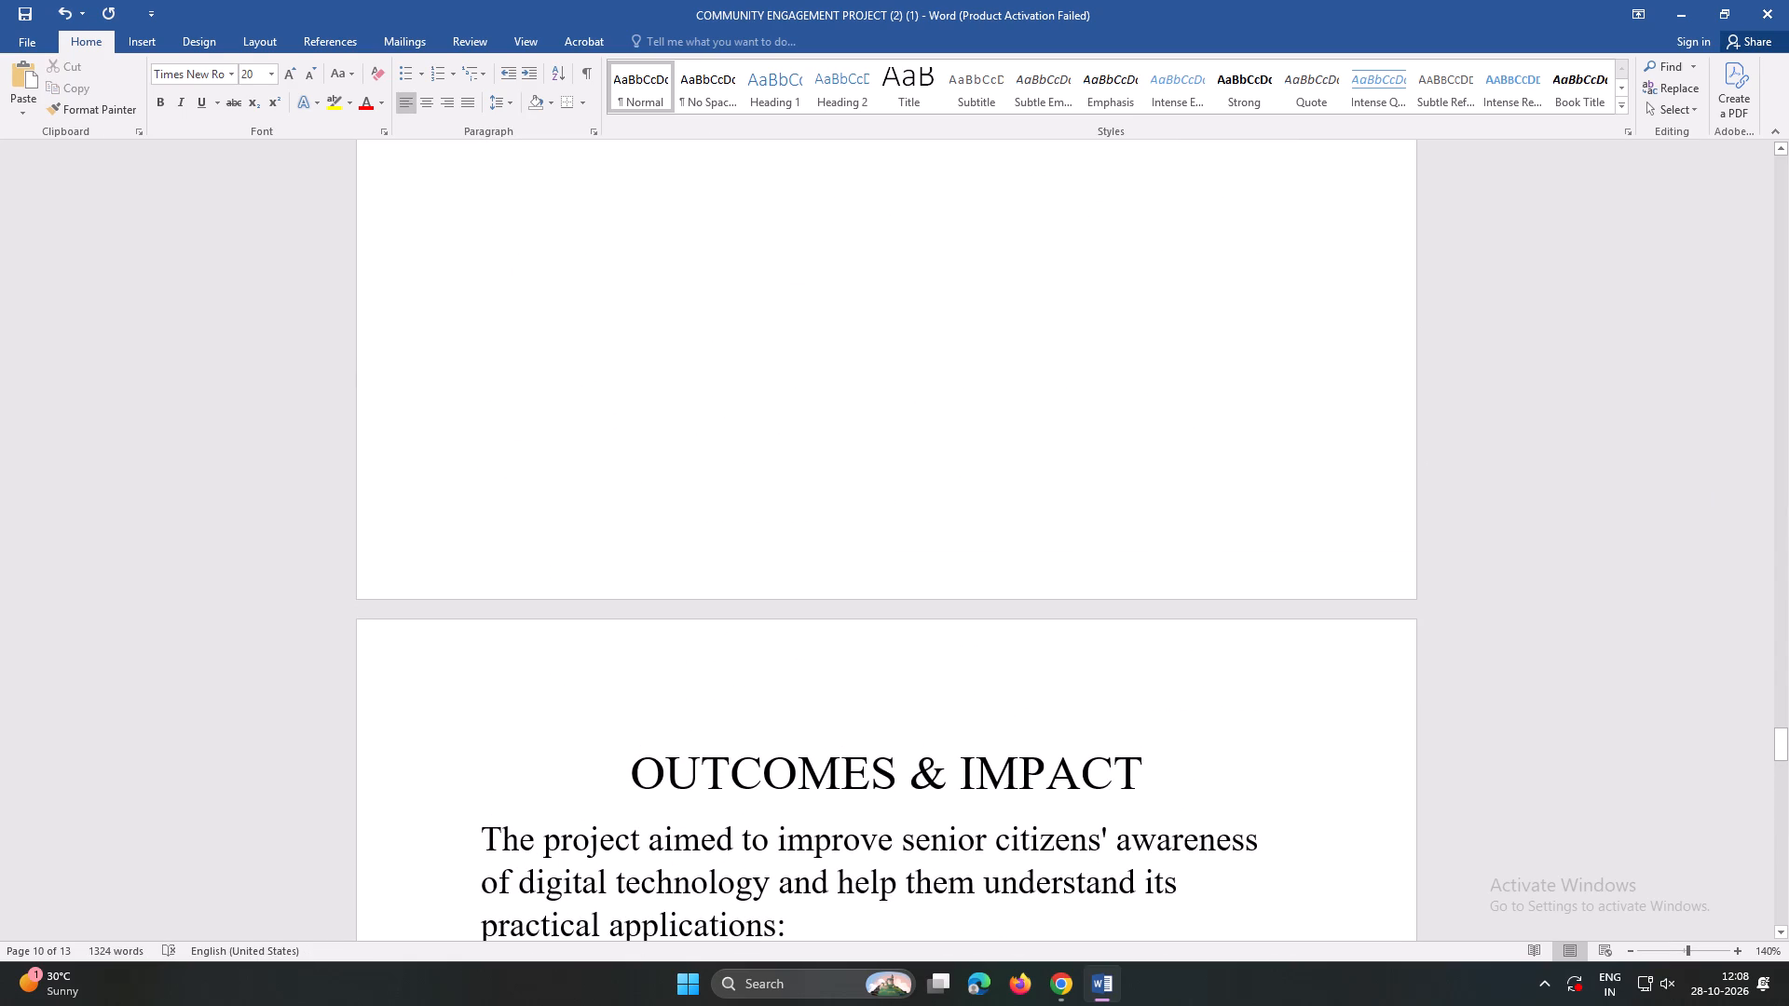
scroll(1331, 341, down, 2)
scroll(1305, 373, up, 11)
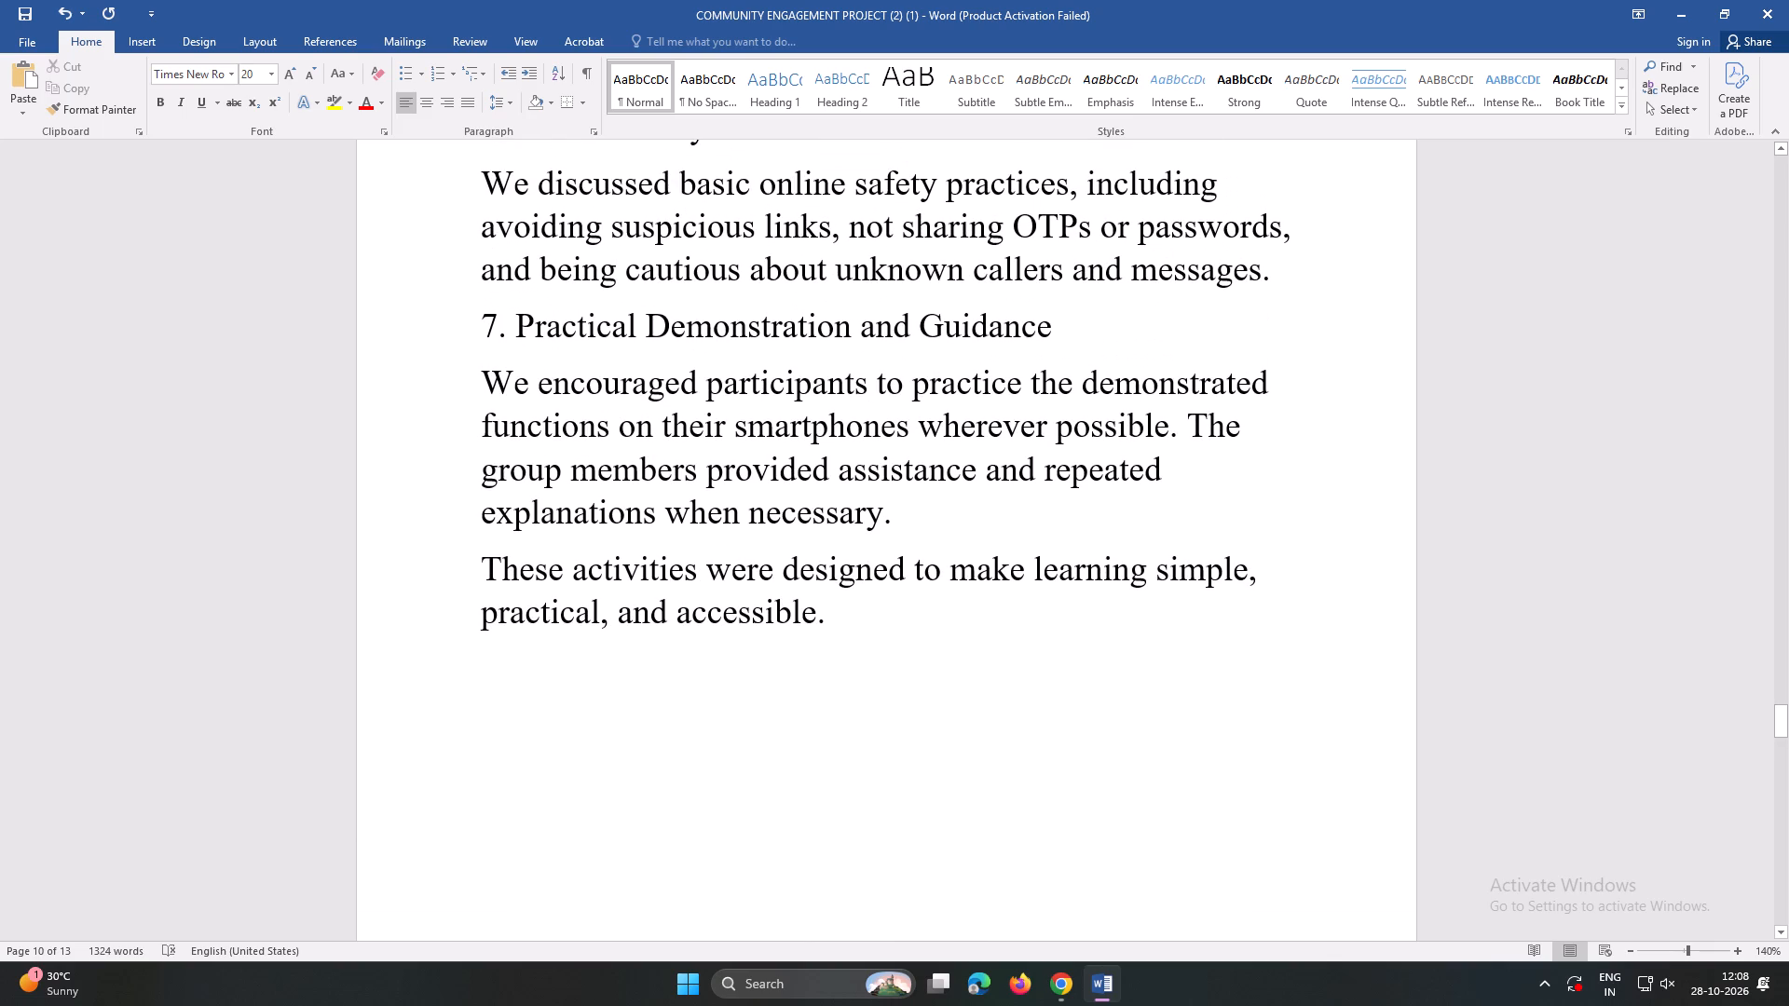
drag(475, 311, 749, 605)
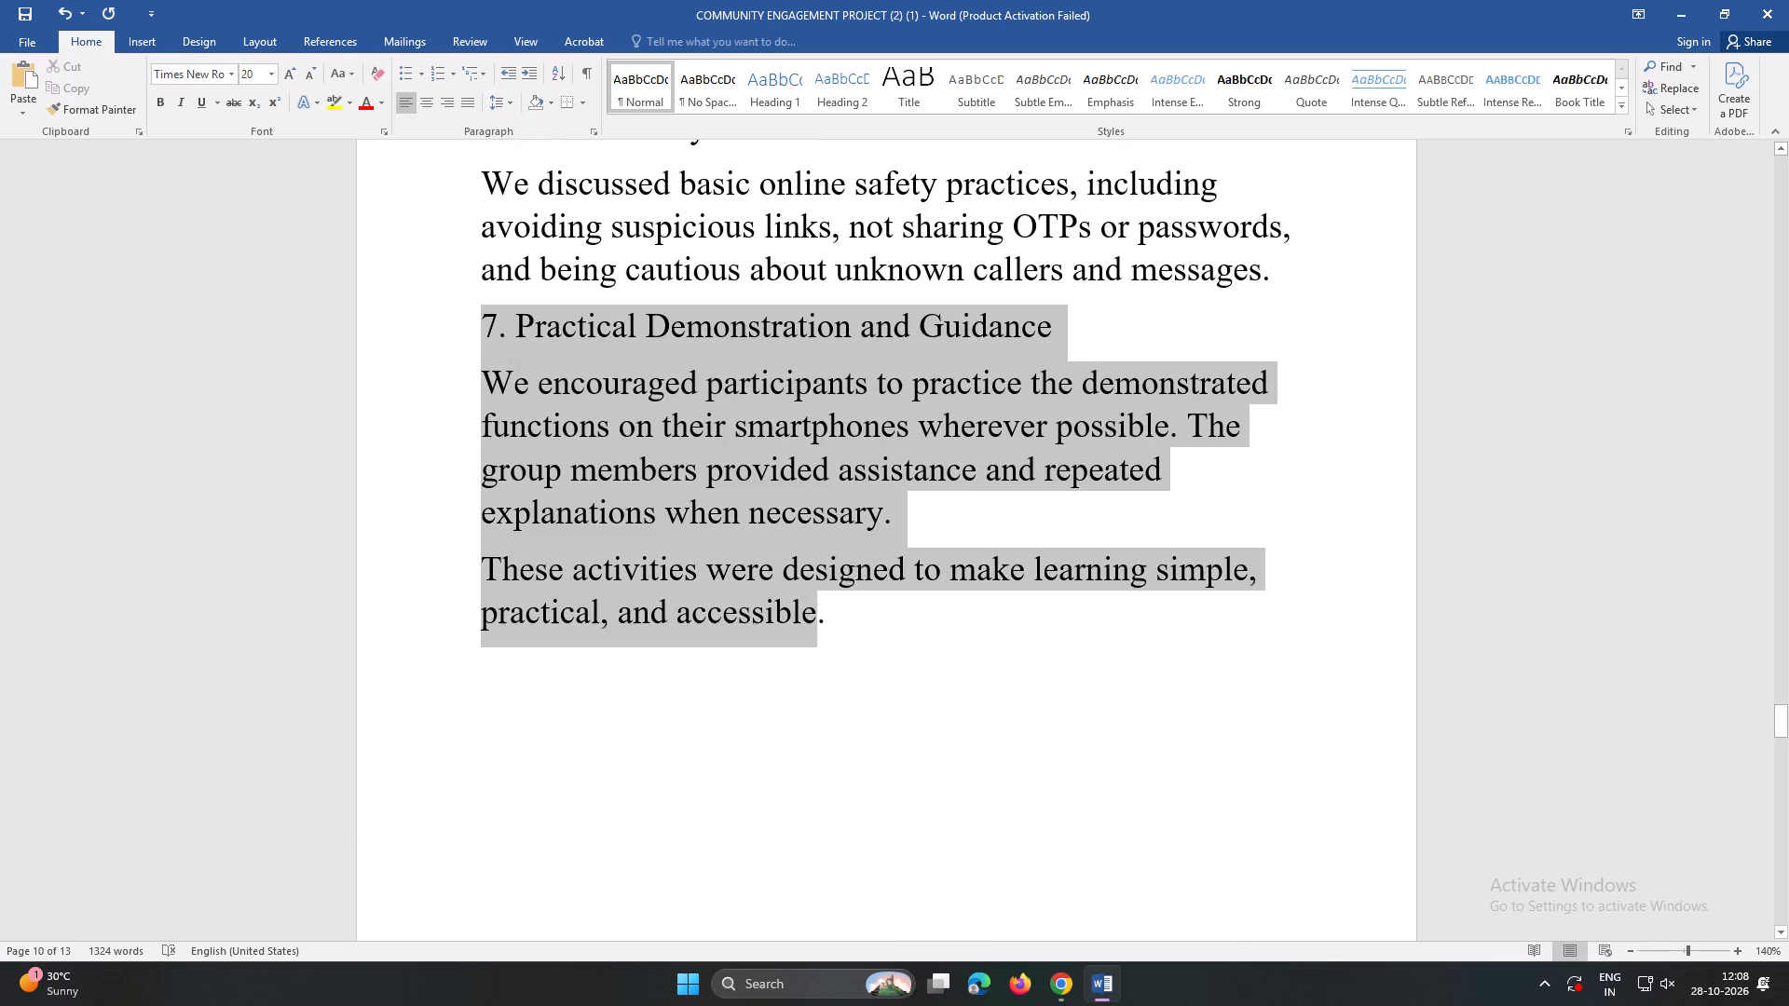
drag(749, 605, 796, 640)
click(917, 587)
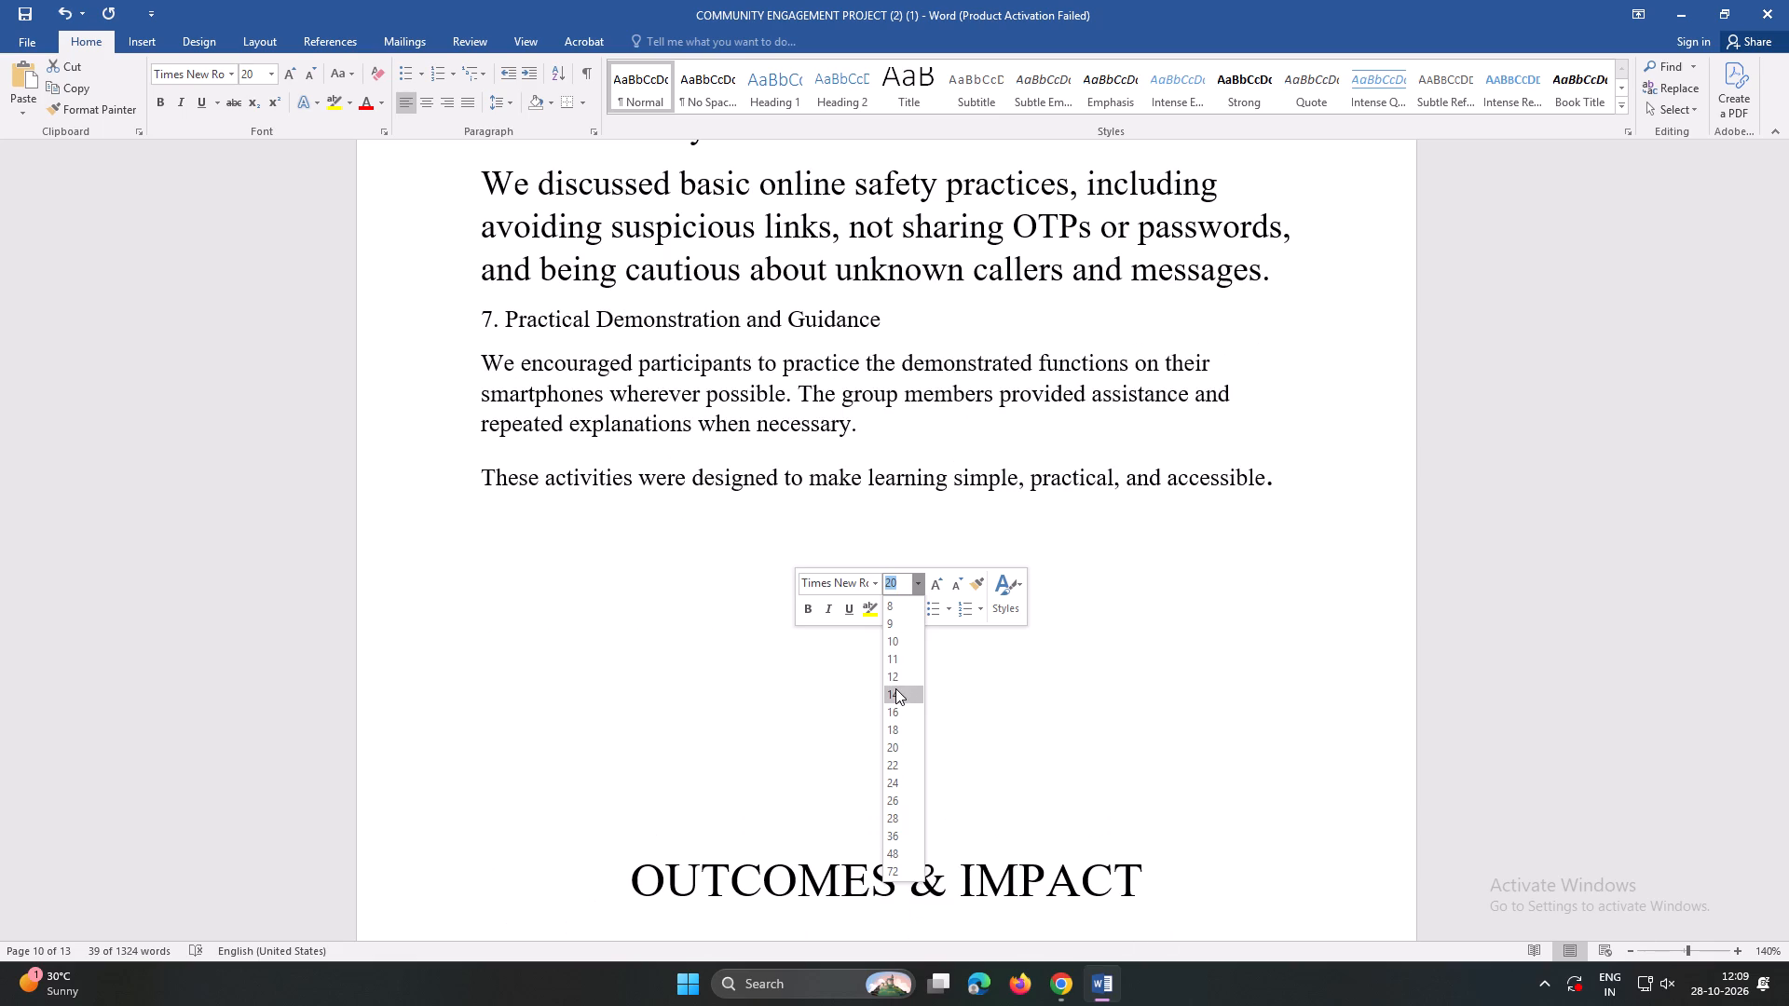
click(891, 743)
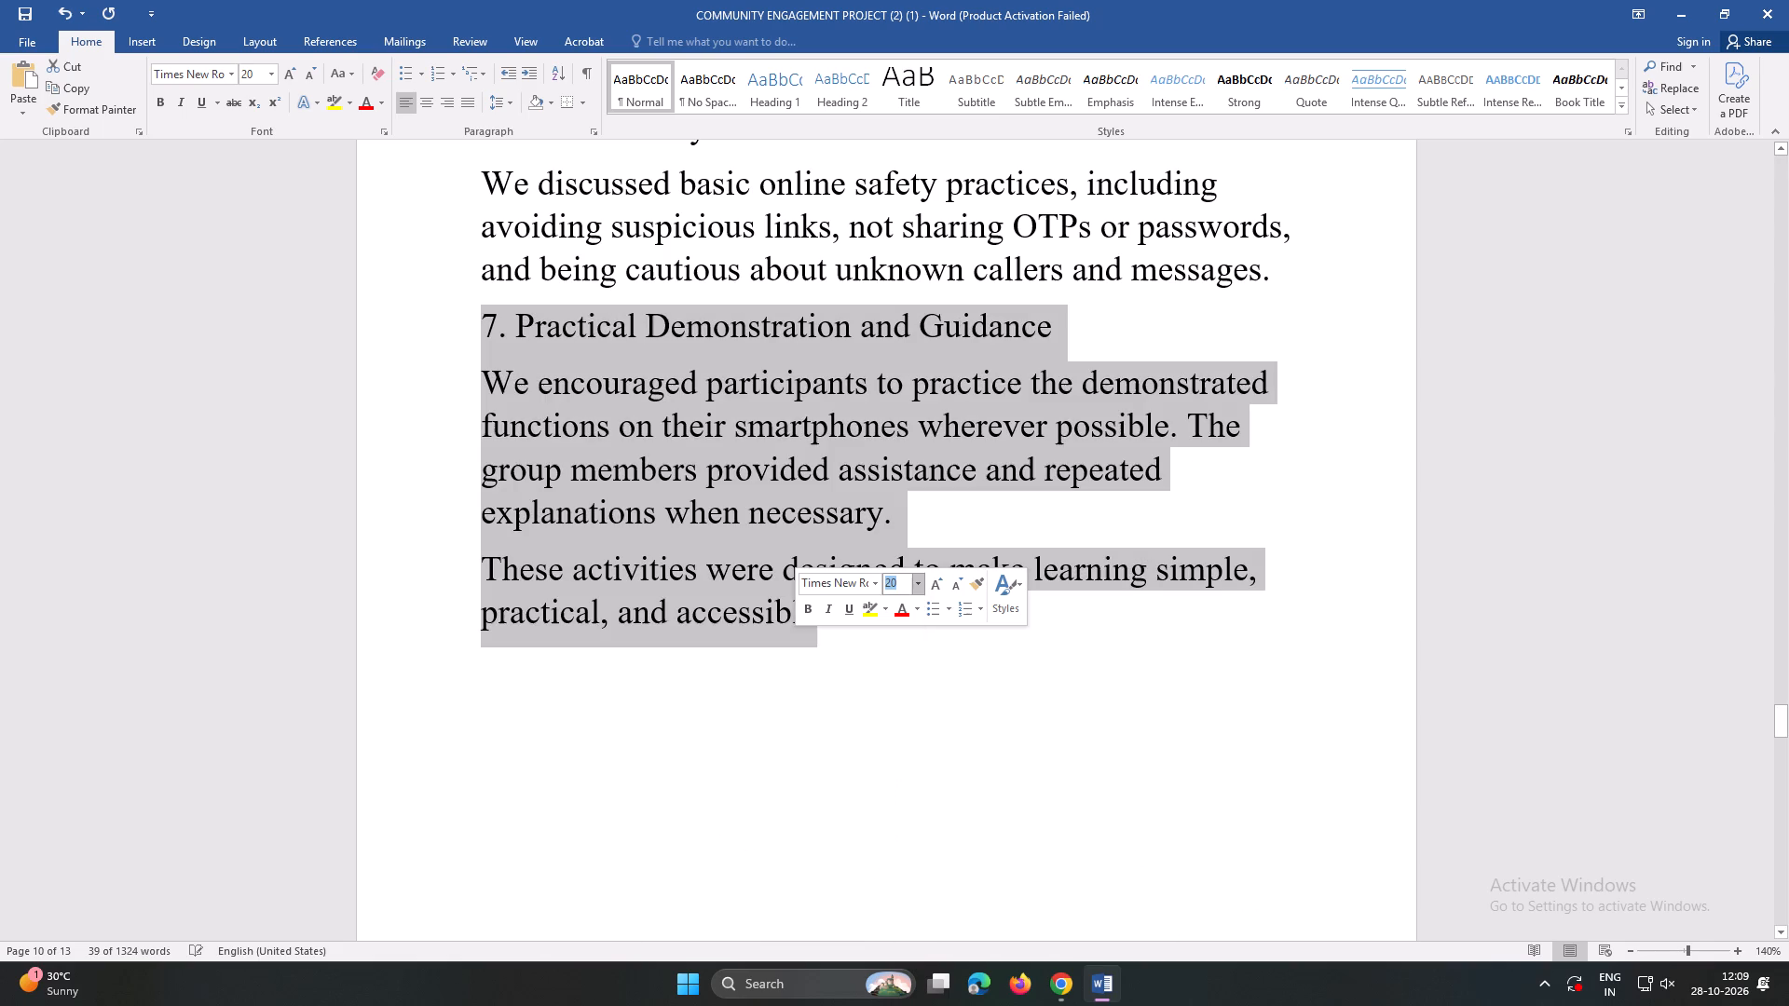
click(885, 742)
Examine the text size and page breaks from the "OUTCOMES & IMPACT" section through the end of "CHALLENGES FACED".
scroll(885, 740, down, 16)
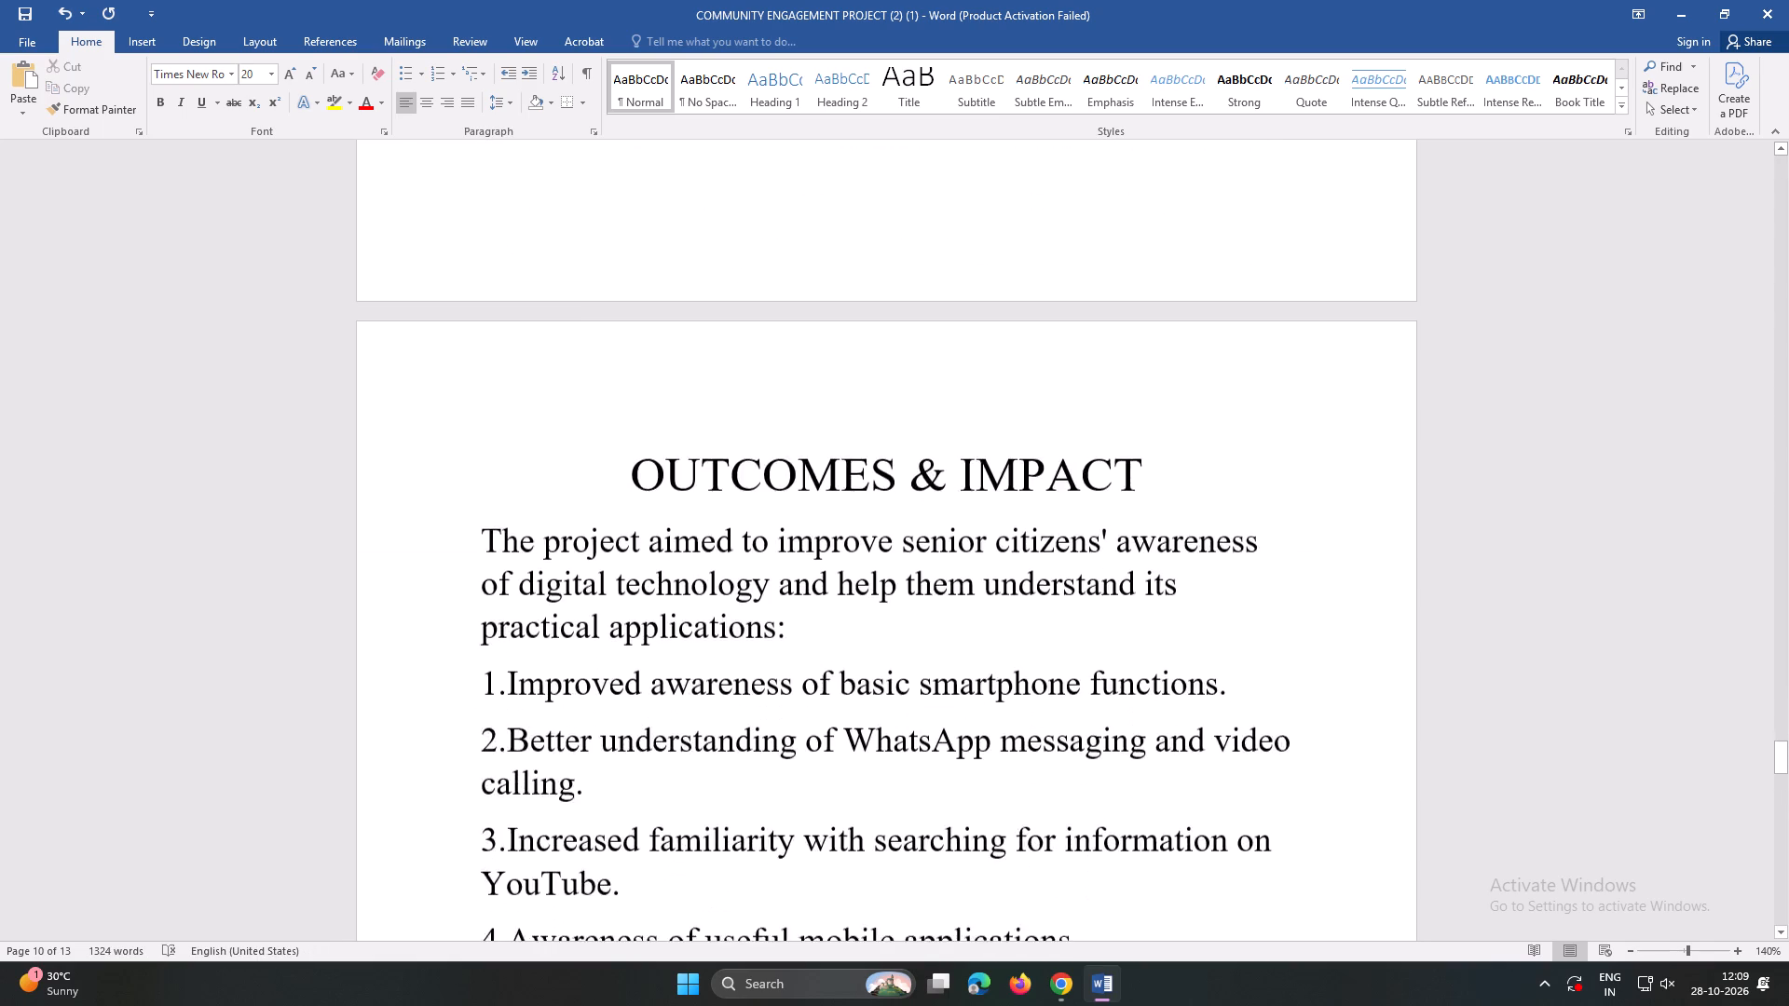
scroll(893, 735, down, 20)
scroll(893, 735, down, 2)
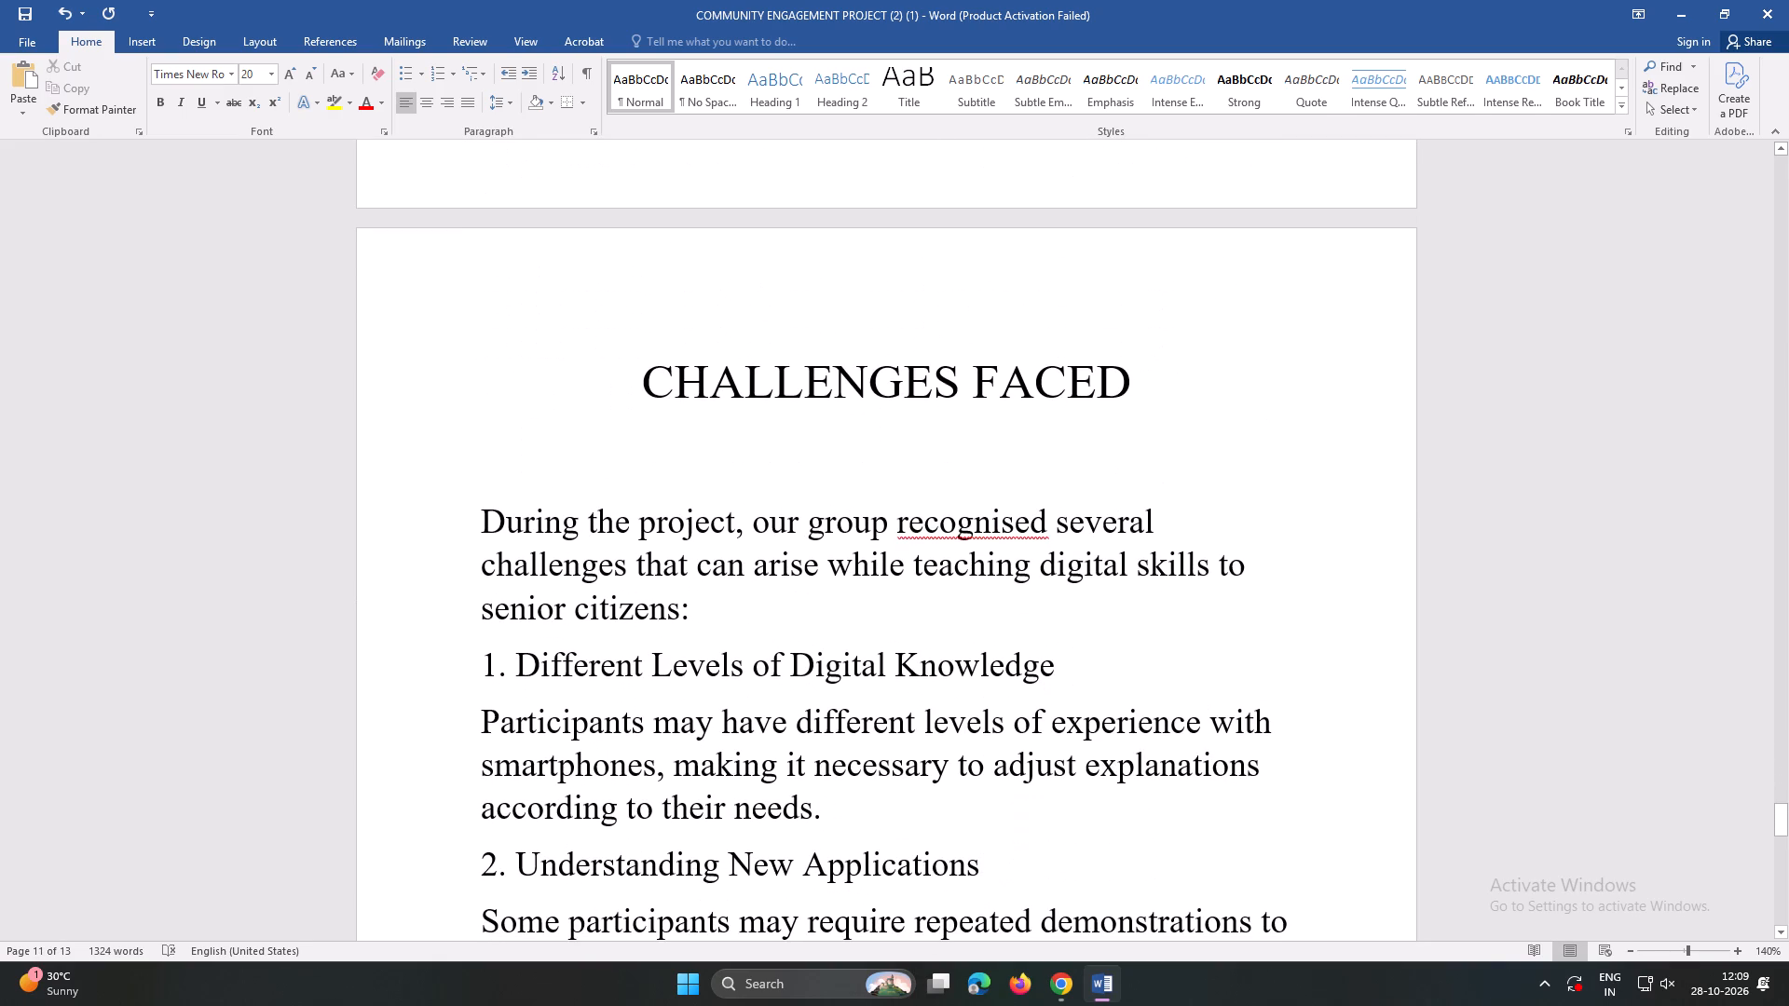
scroll(1155, 375, down, 10)
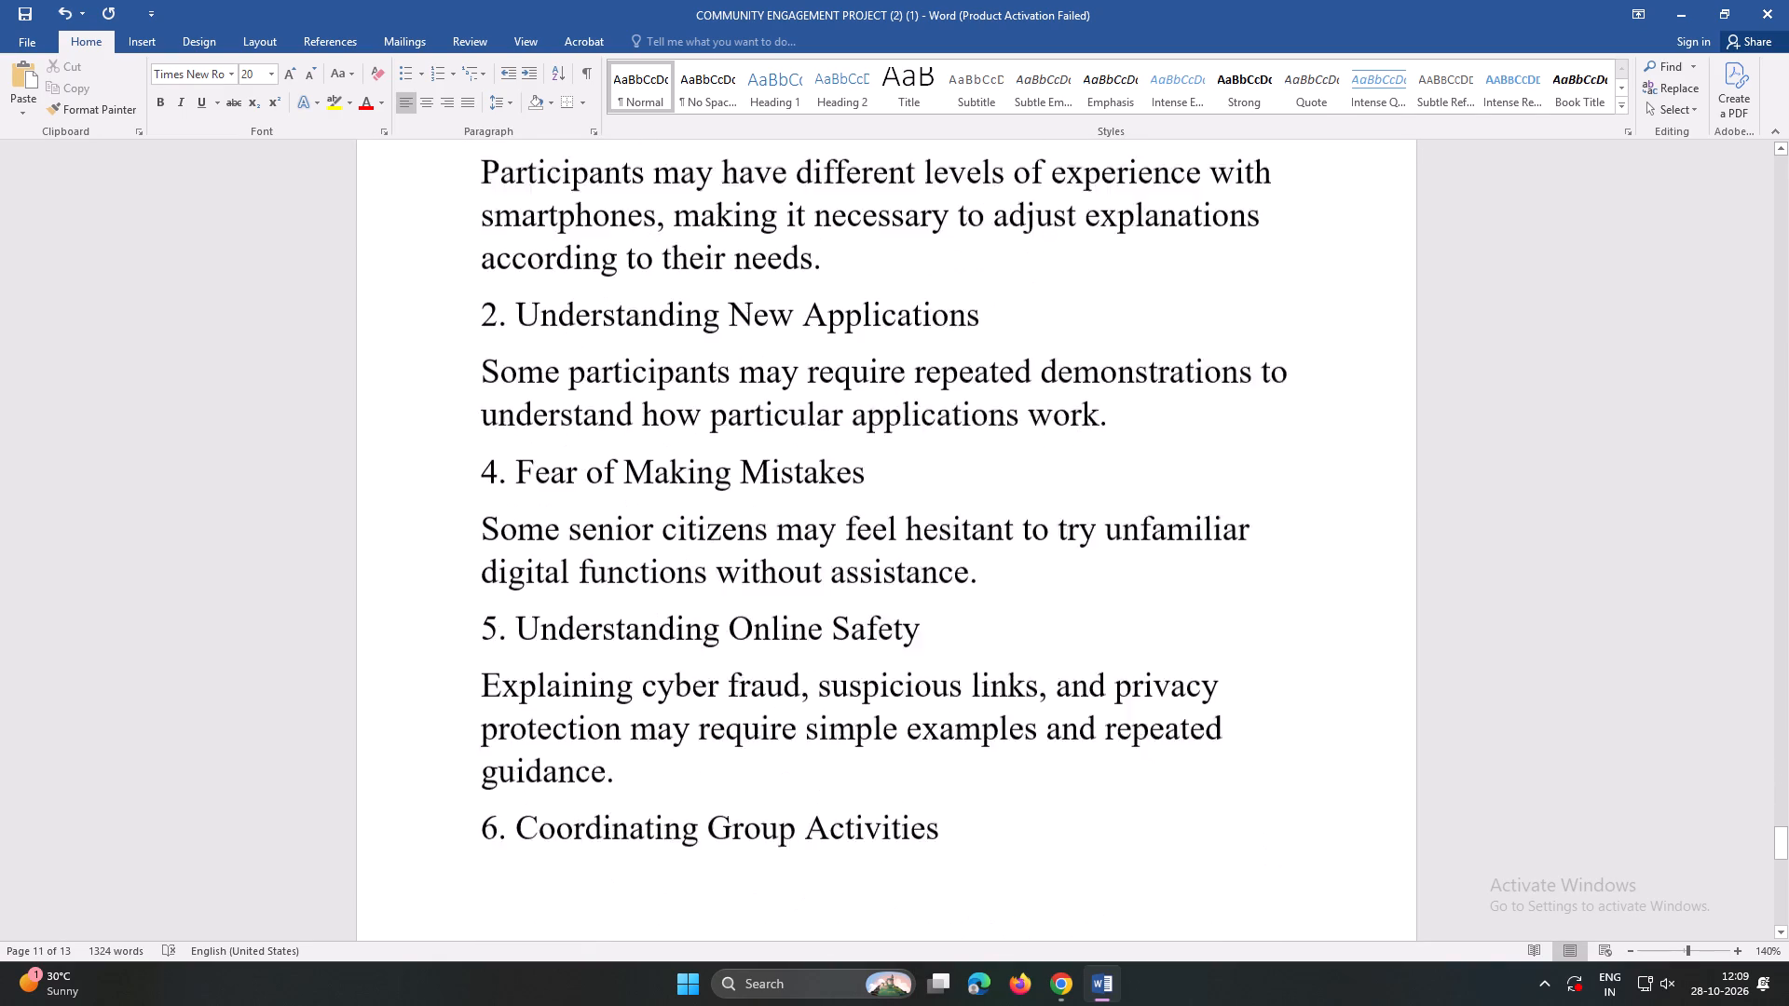
scroll(1157, 385, down, 9)
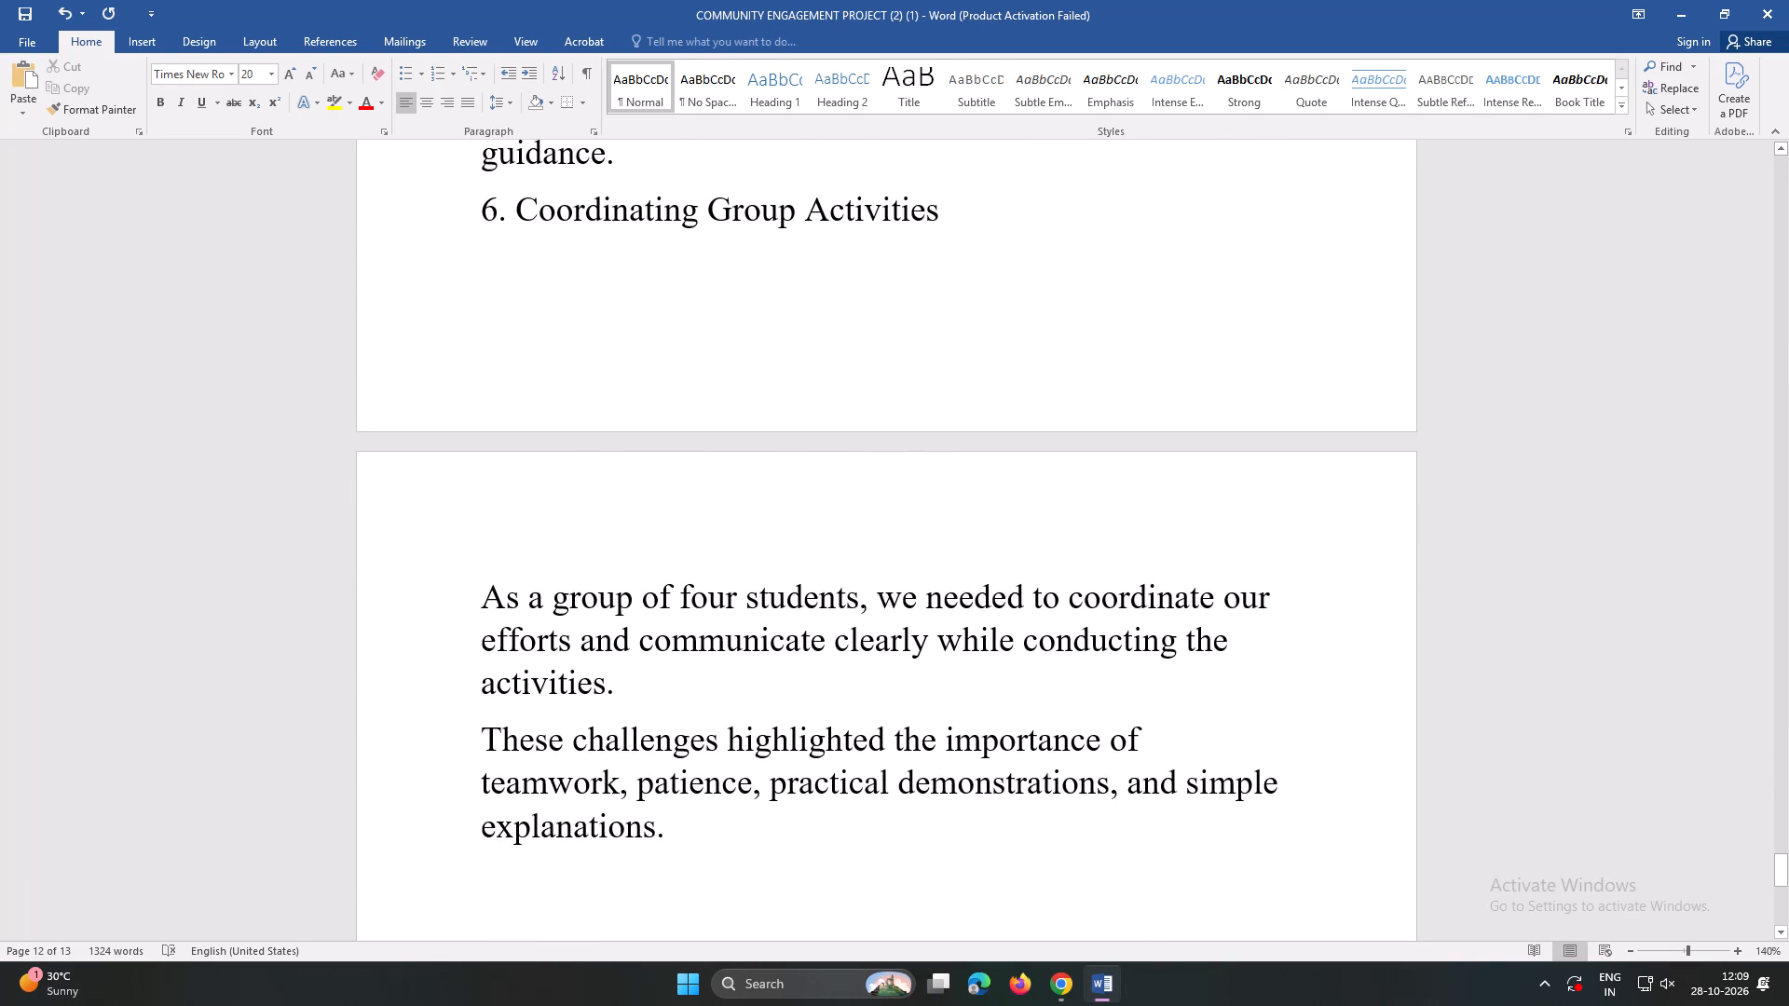
scroll(1157, 385, up, 10)
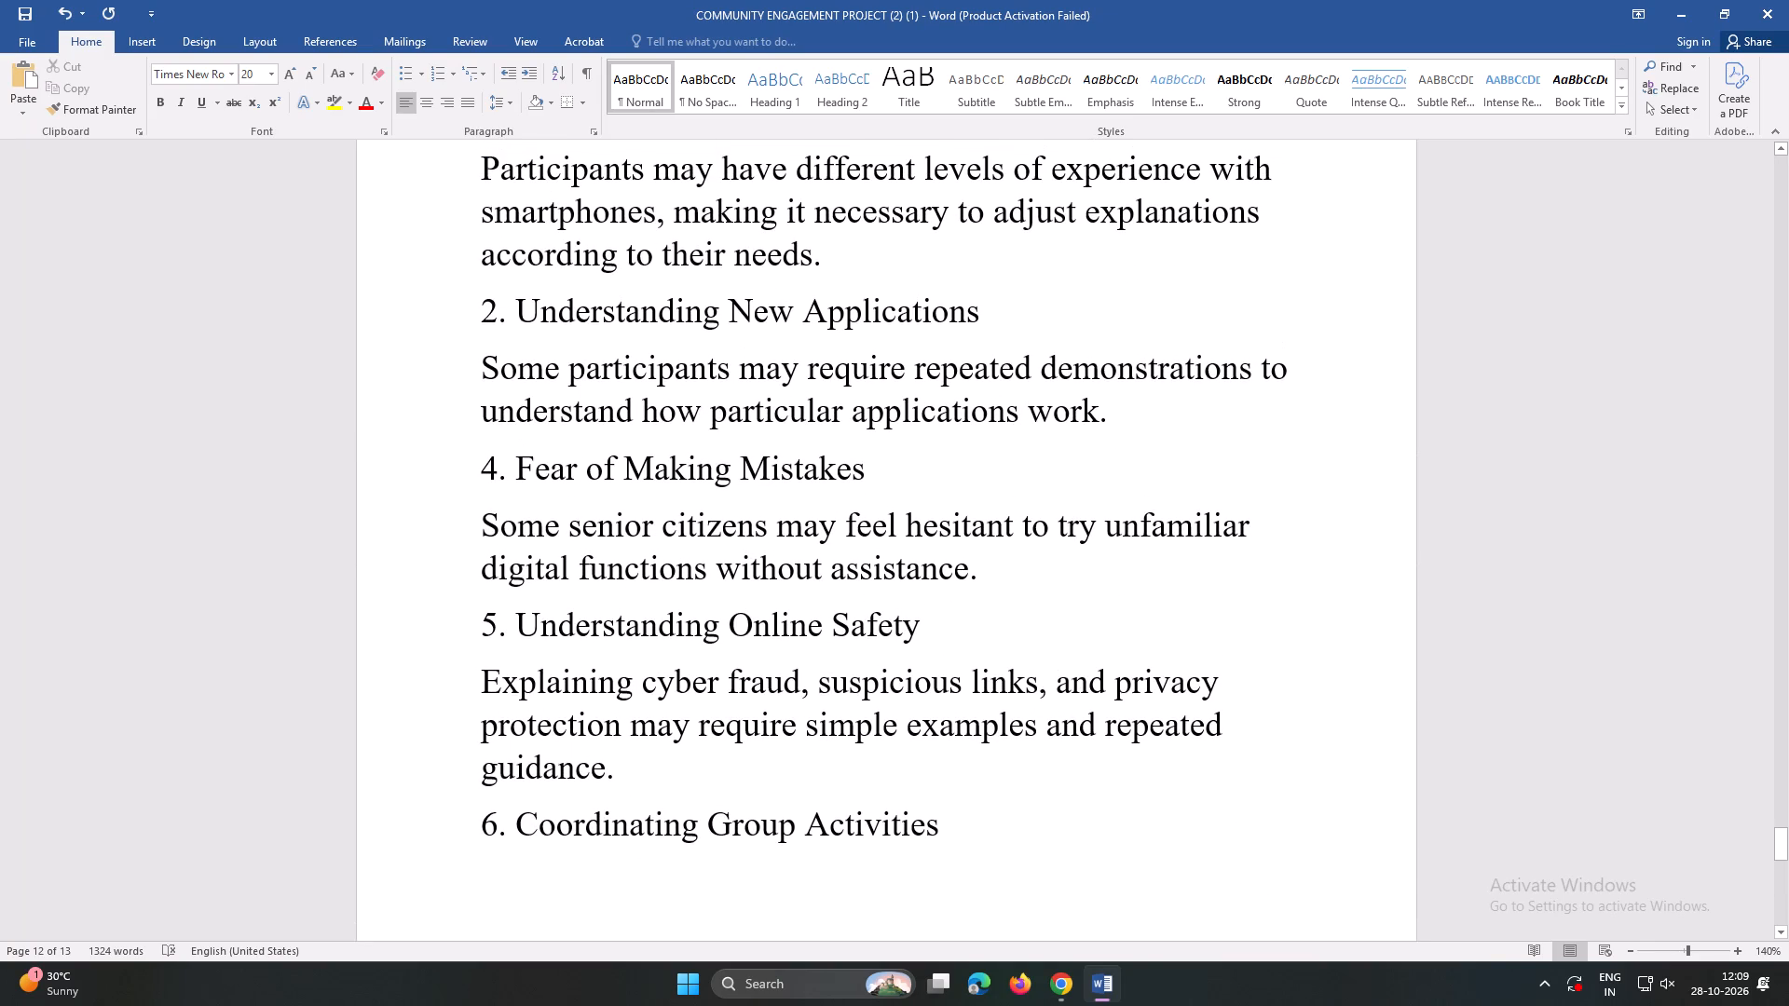
scroll(1157, 385, down, 10)
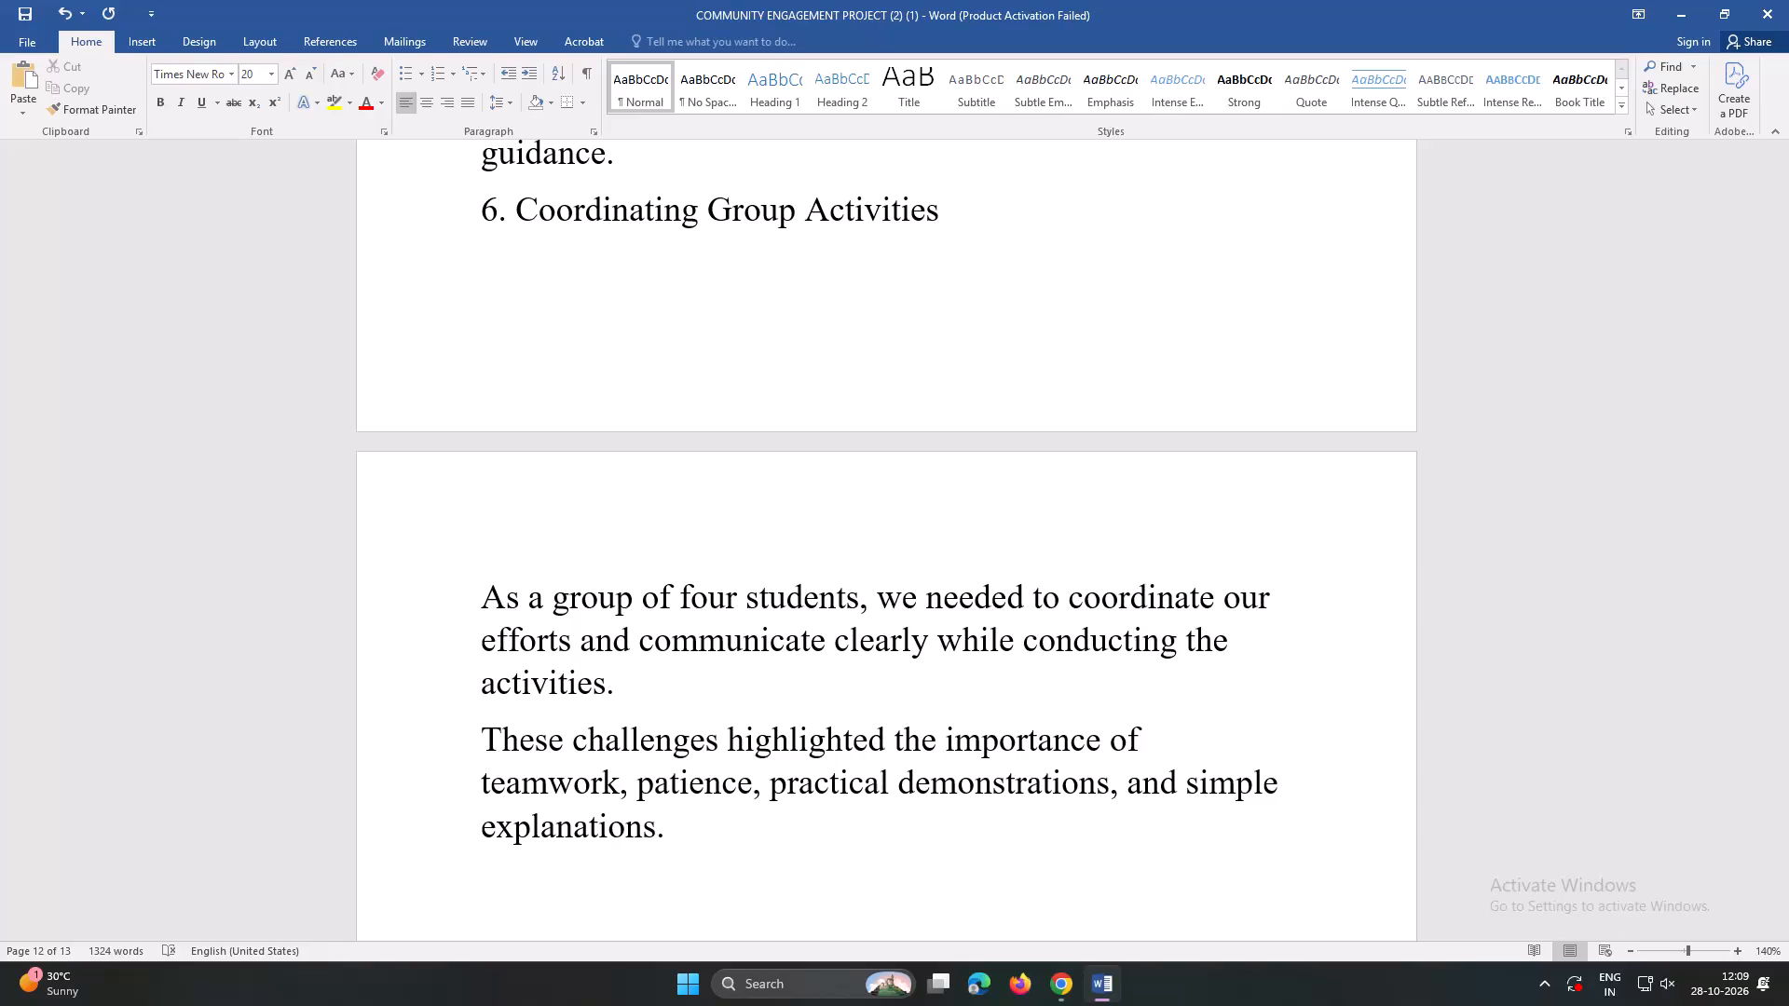
scroll(1237, 502, up, 18)
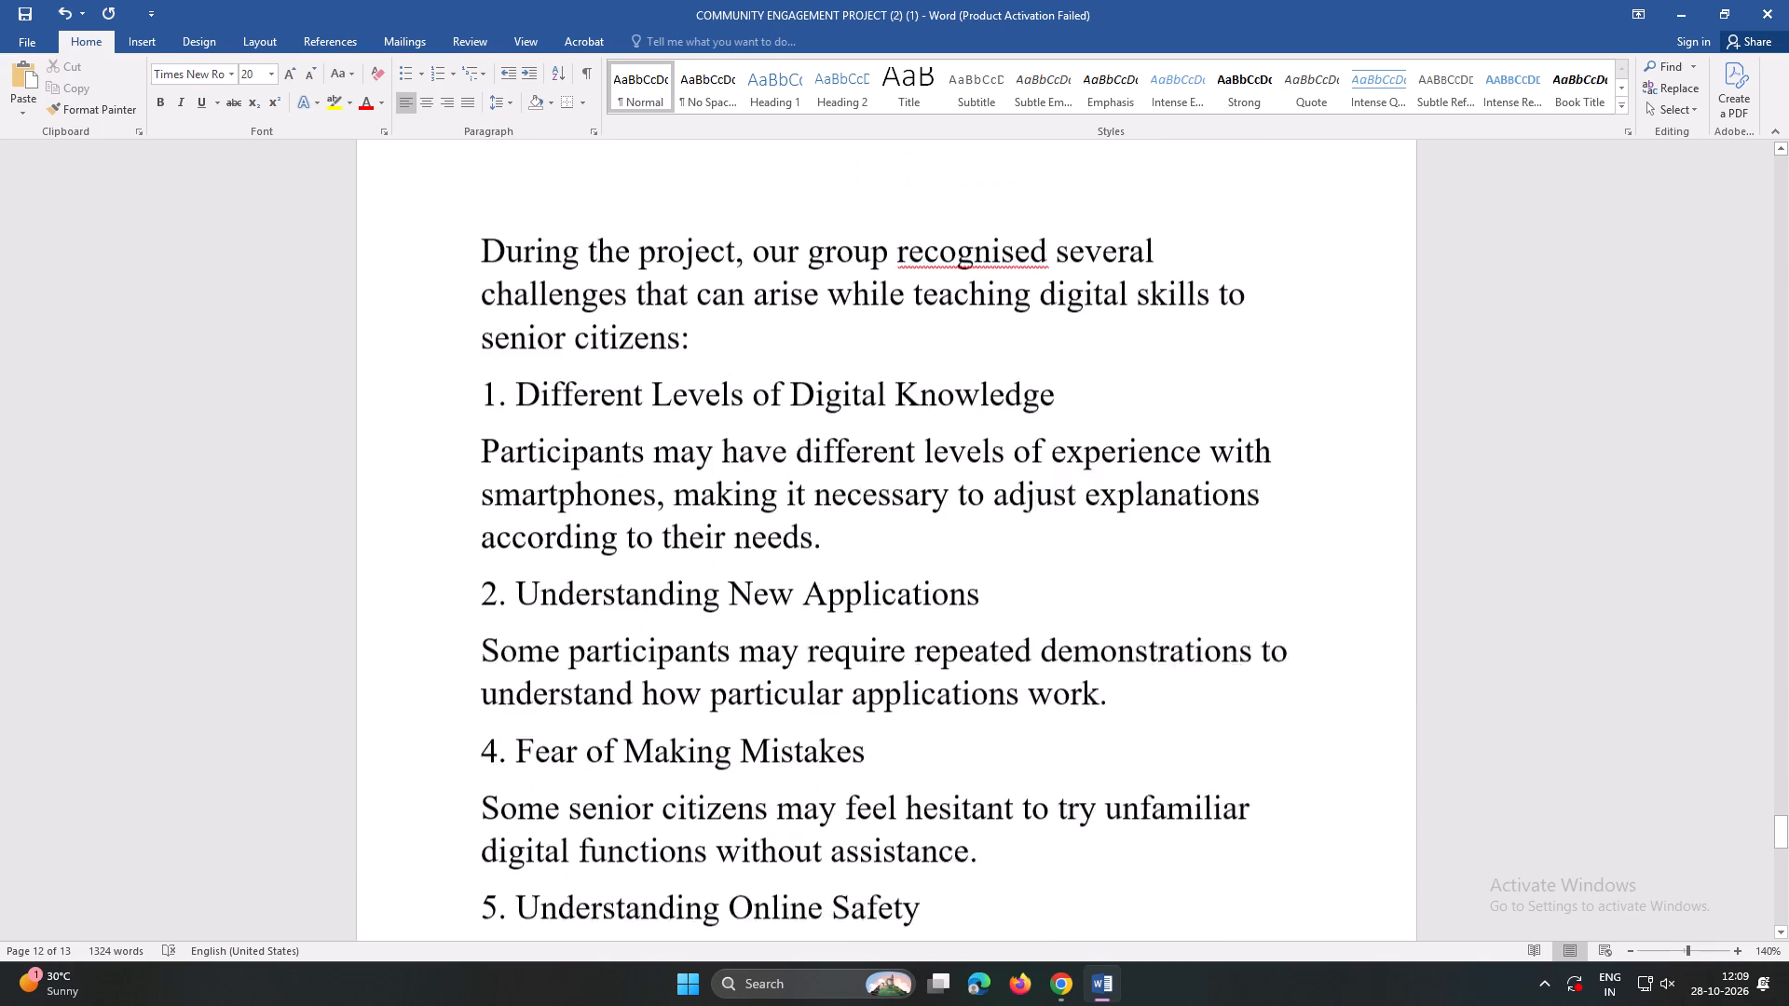
Set the font size of the "CHALLENGES FACED" heading to 14.
scroll(1224, 516, up, 2)
drag(647, 435, 1186, 498)
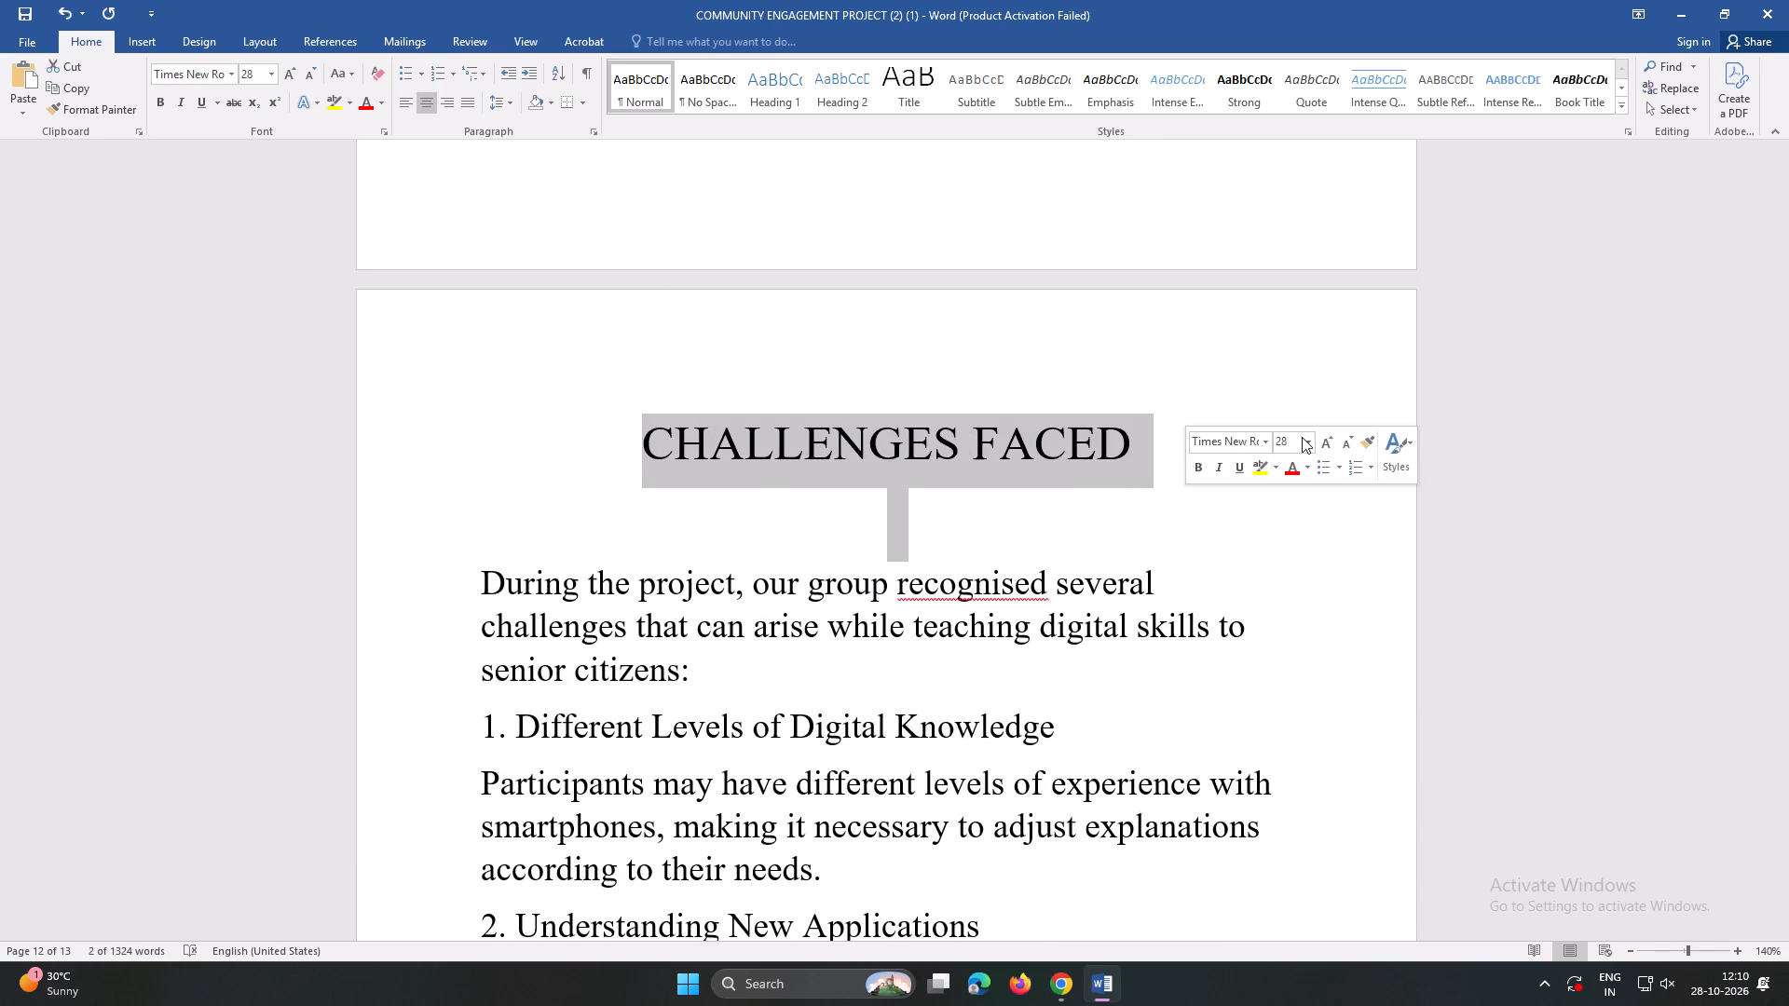
click(1306, 442)
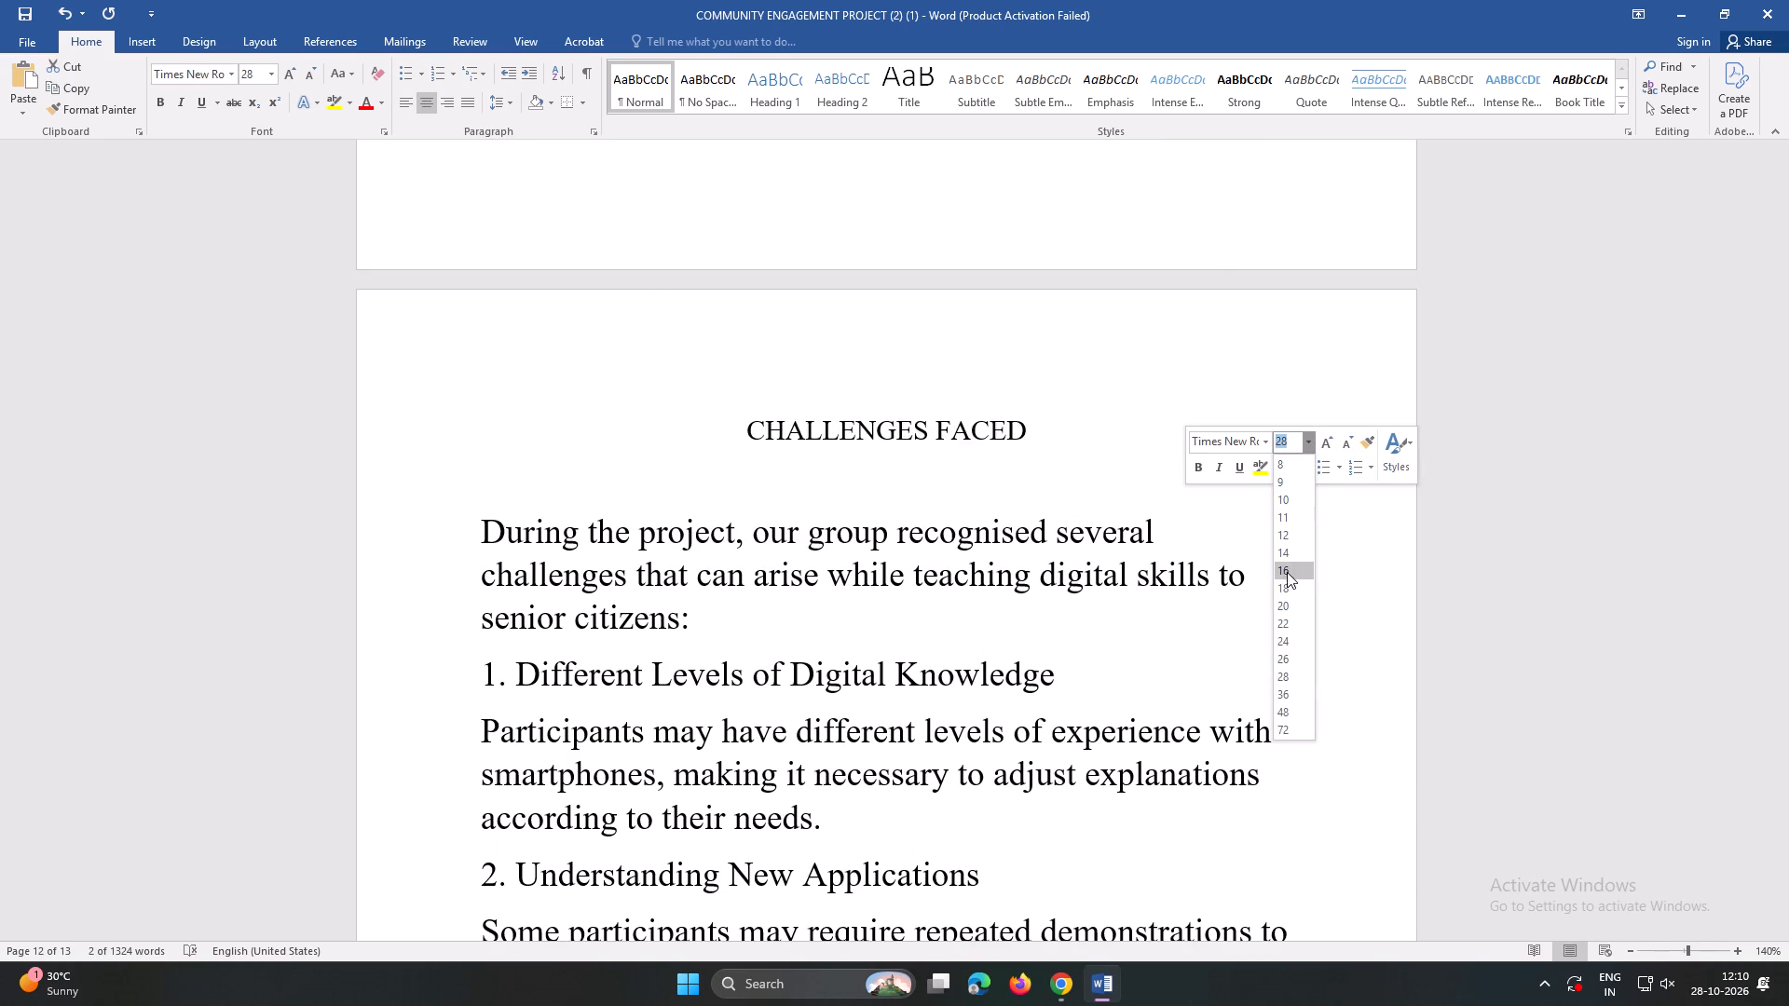
Set the font size of the "CHALLENGES FACED" heading to 14.
click(1296, 545)
click(1172, 633)
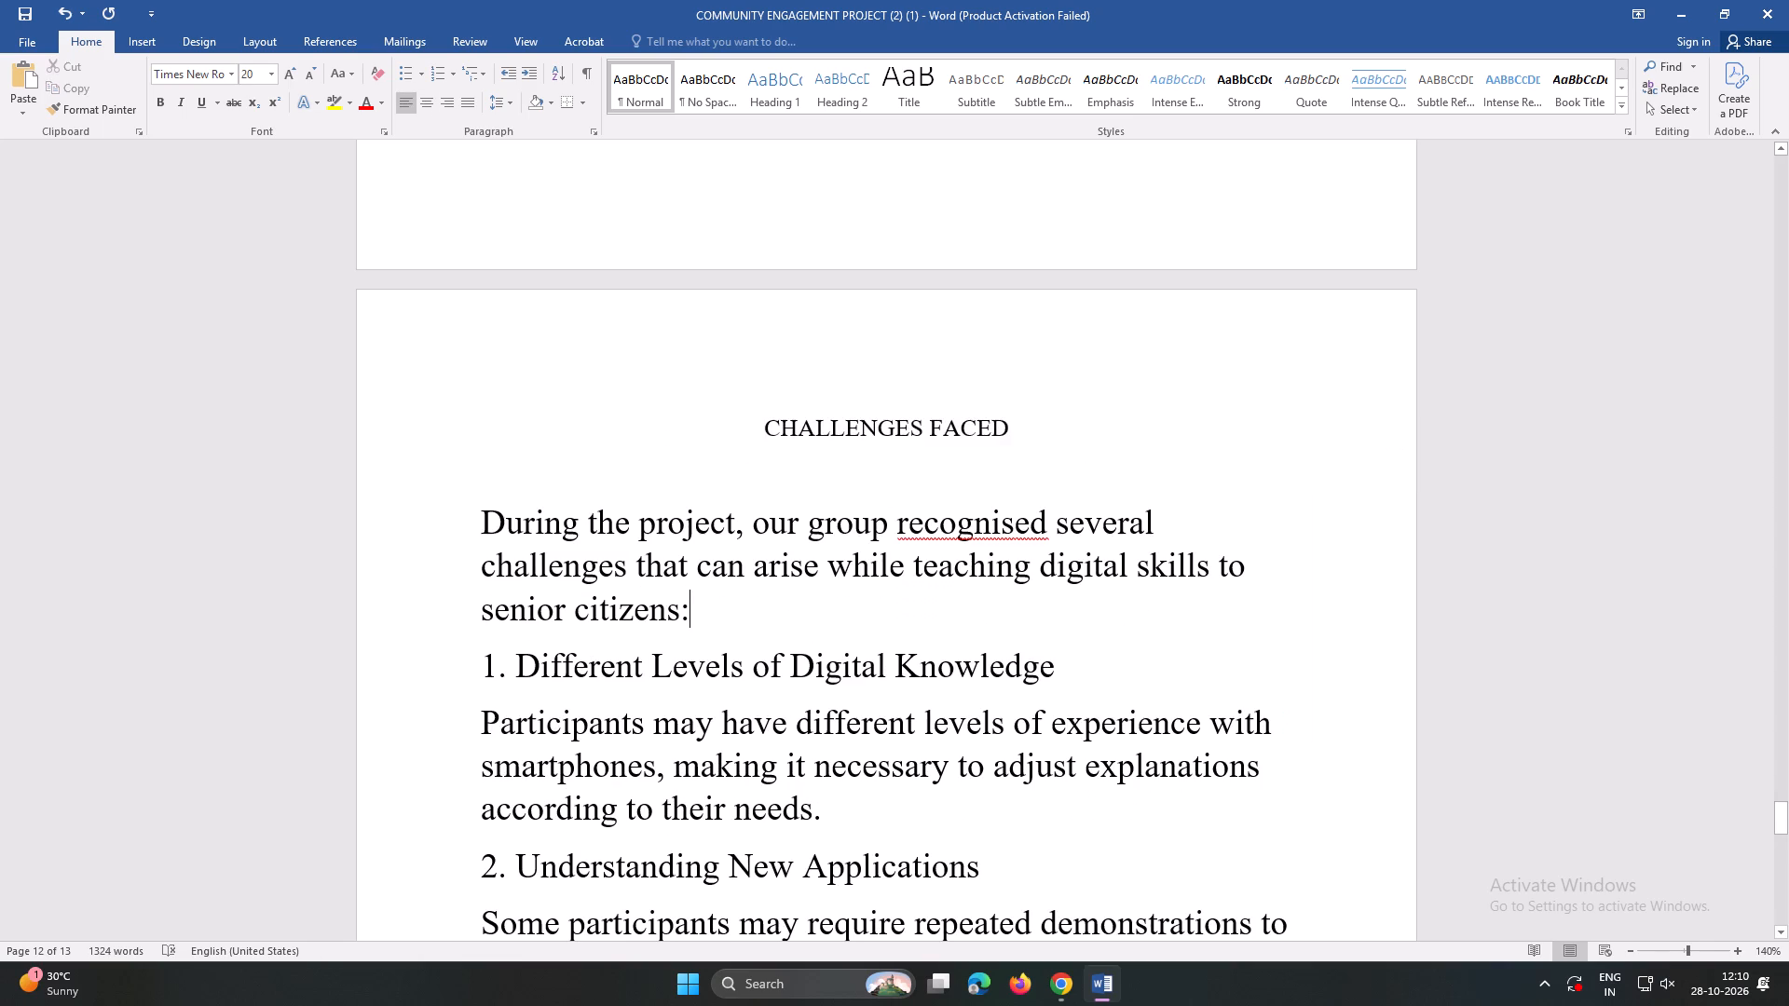
Set all body text under "CHALLENGES FACED", from the introduction through the closing sentence about teamwork and patience, to font size 12.
scroll(1117, 620, down, 6)
scroll(848, 381, up, 3)
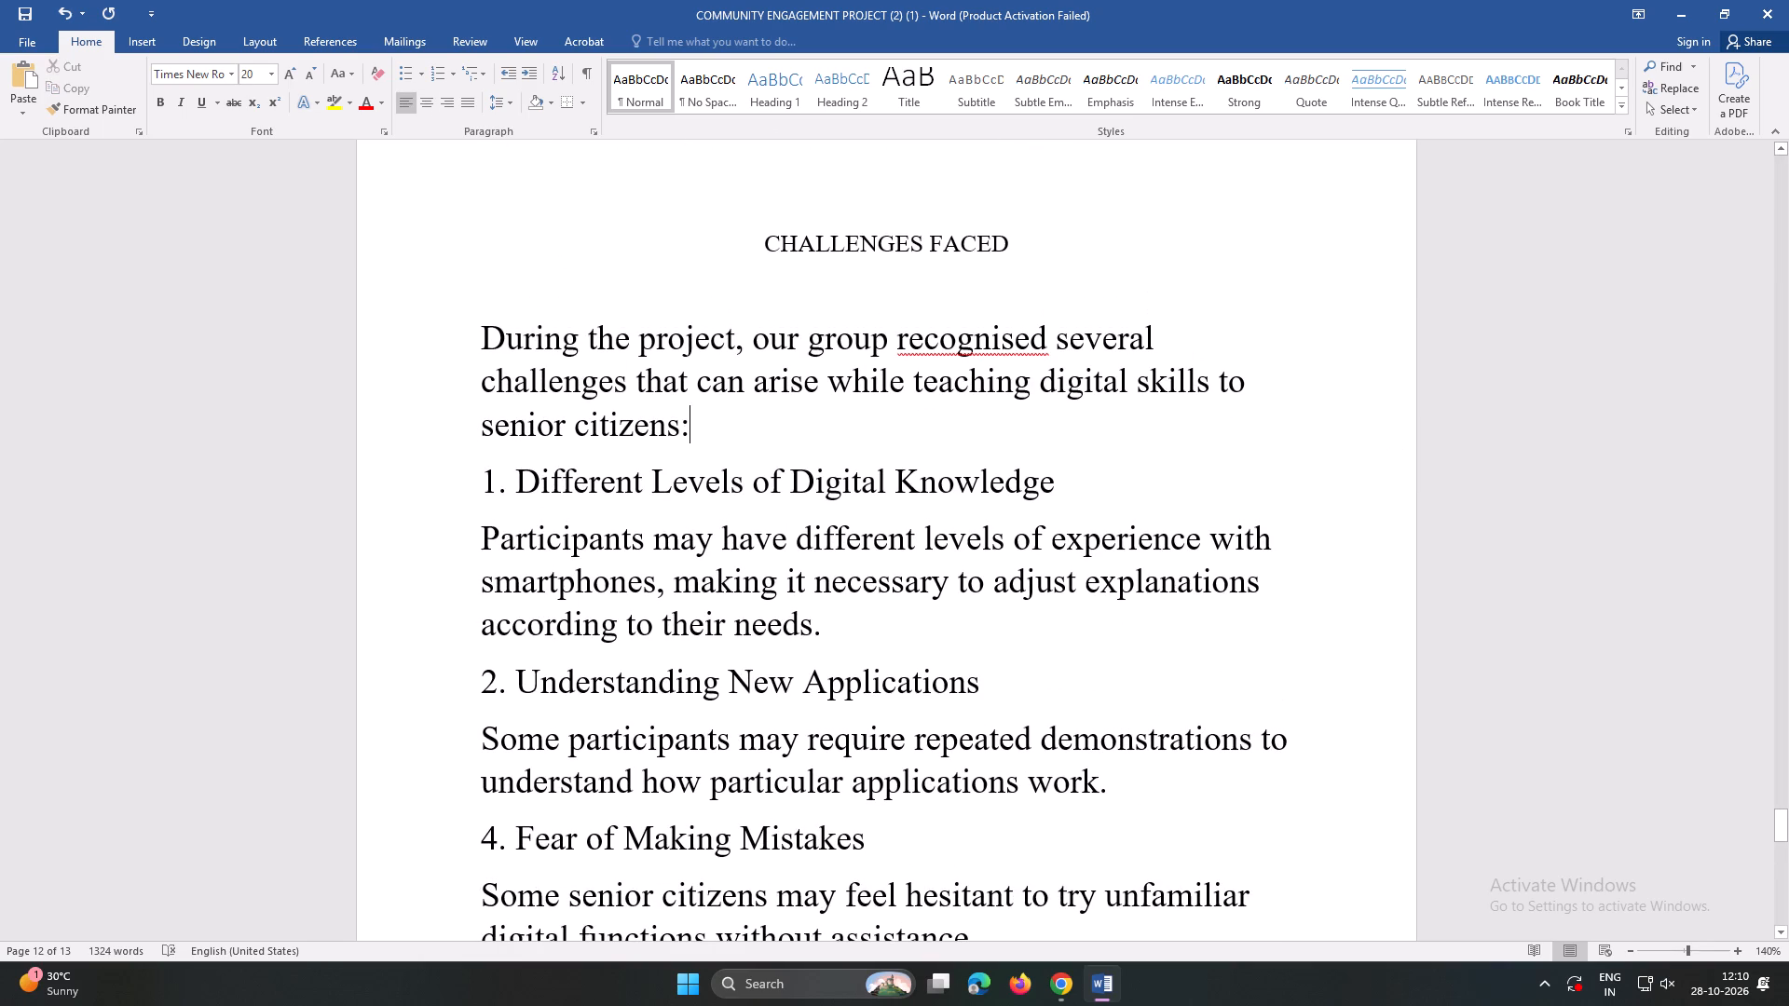
drag(481, 325, 568, 469)
scroll(567, 469, down, 8)
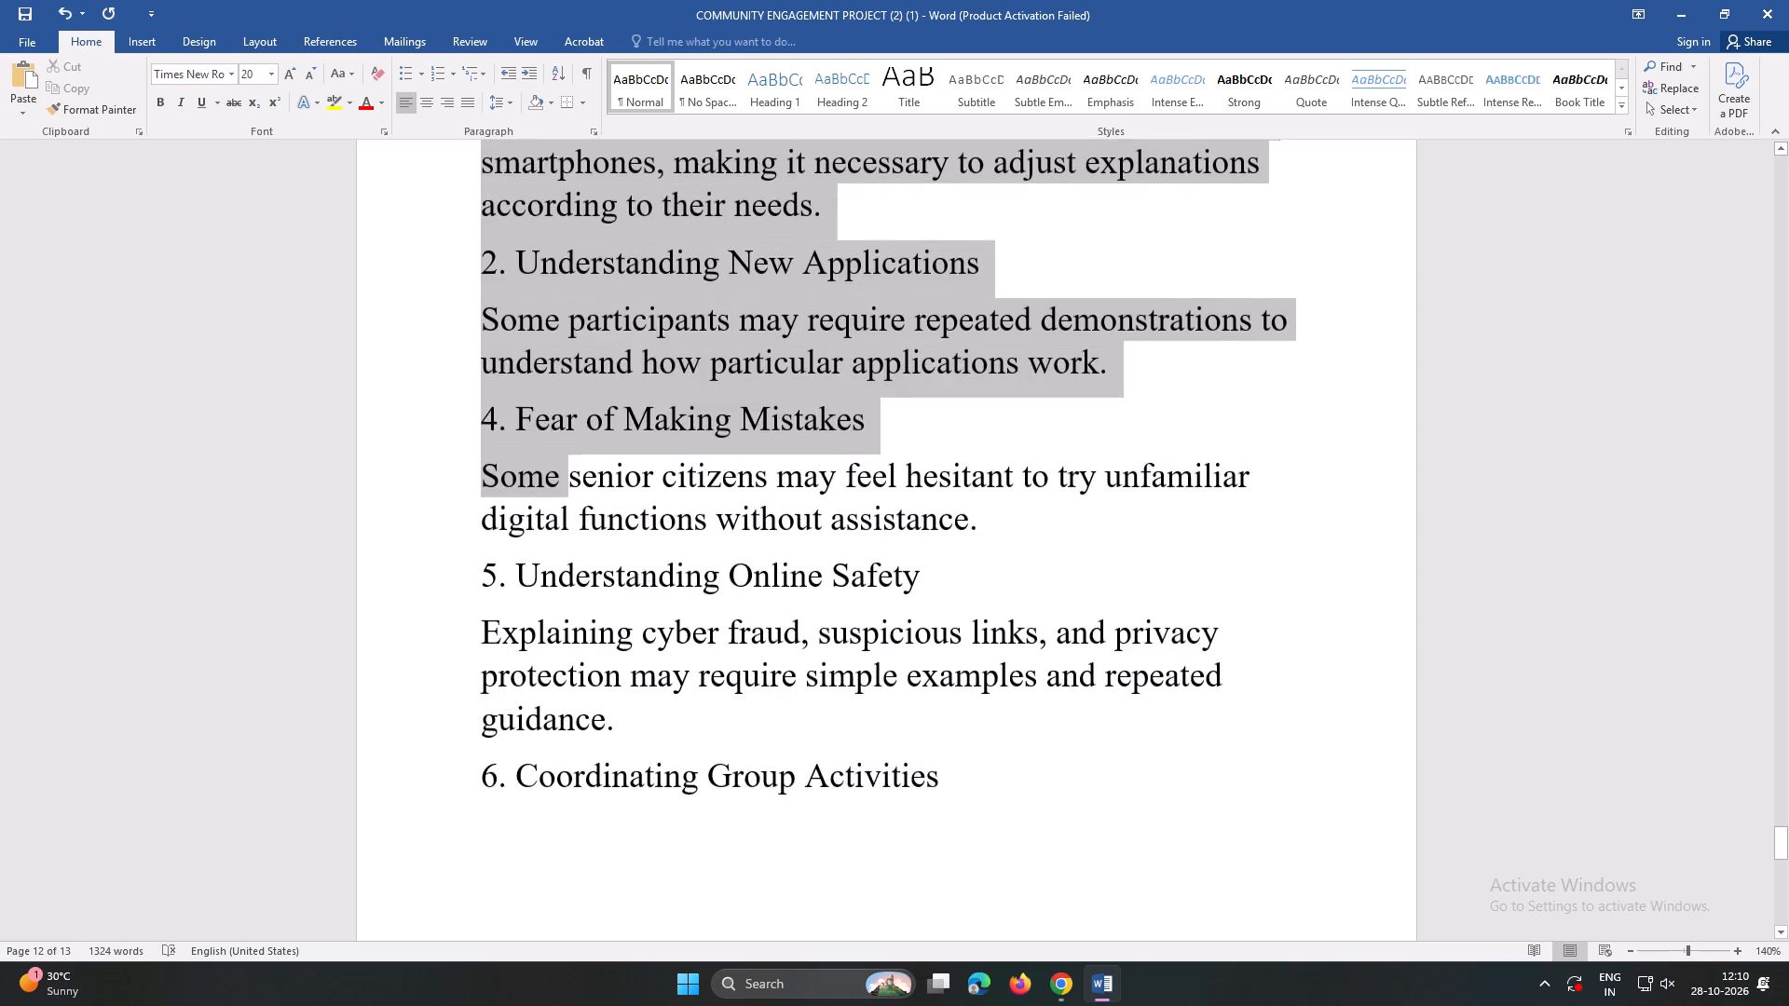
scroll(568, 469, down, 16)
drag(568, 469, 687, 408)
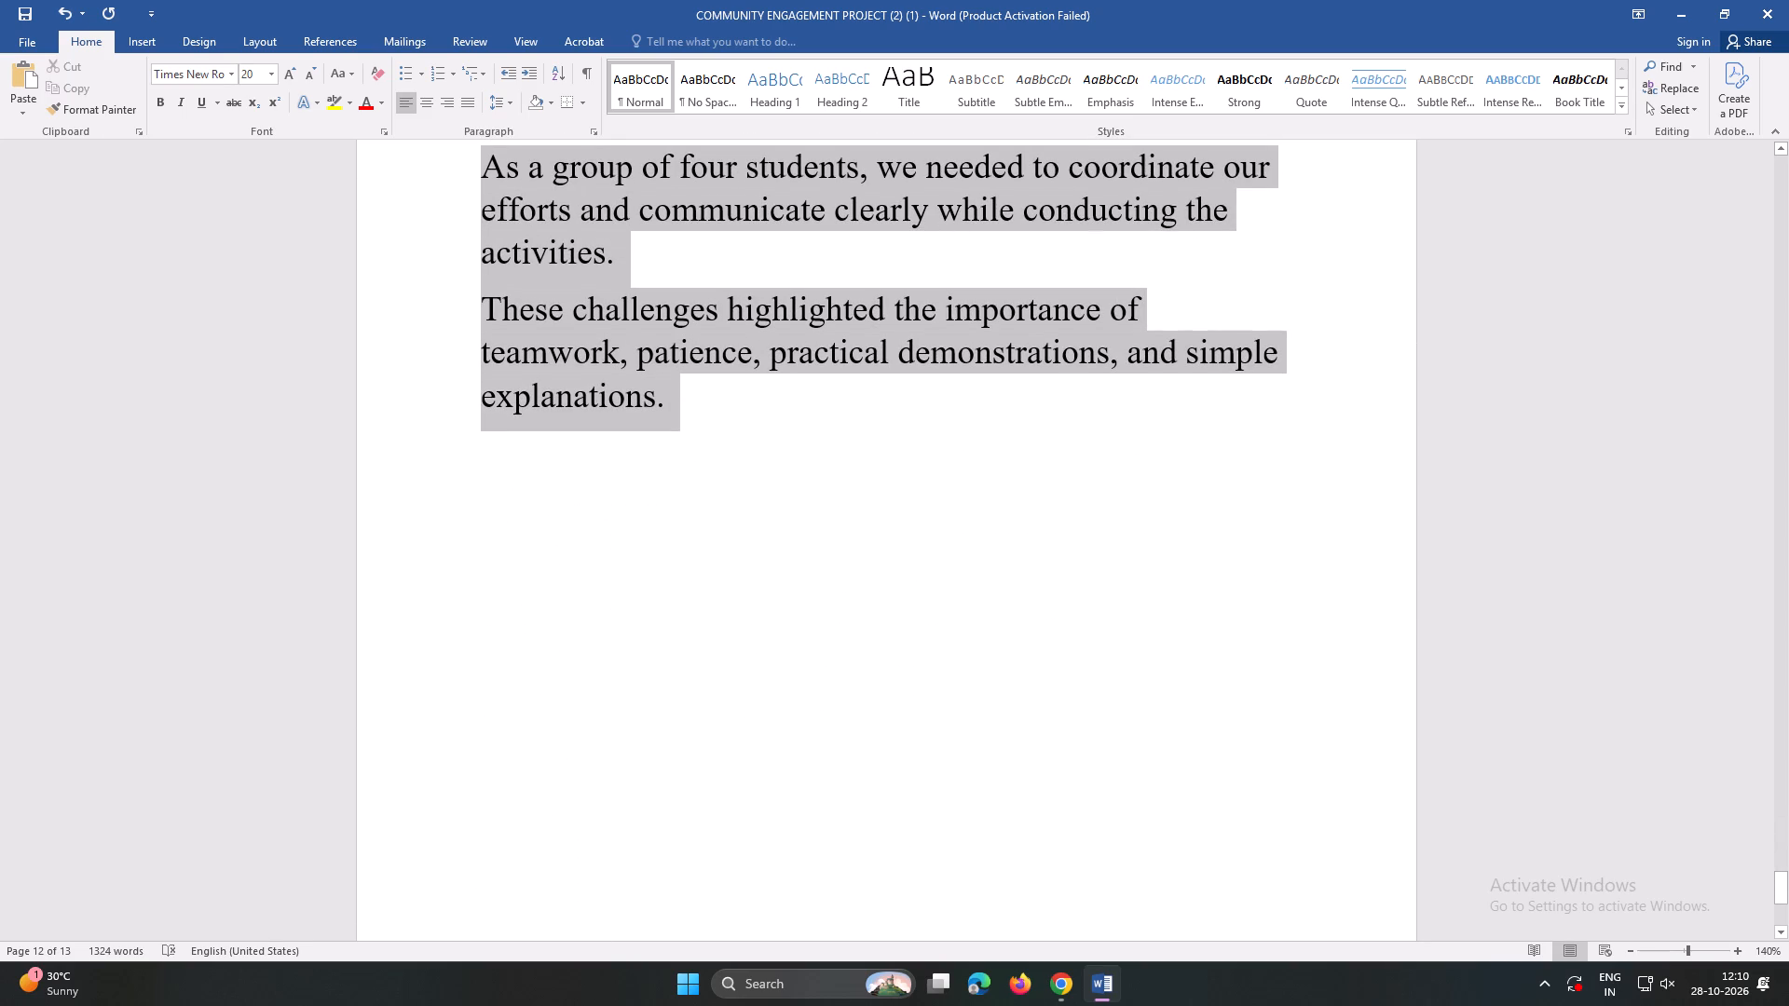
drag(687, 408, 676, 404)
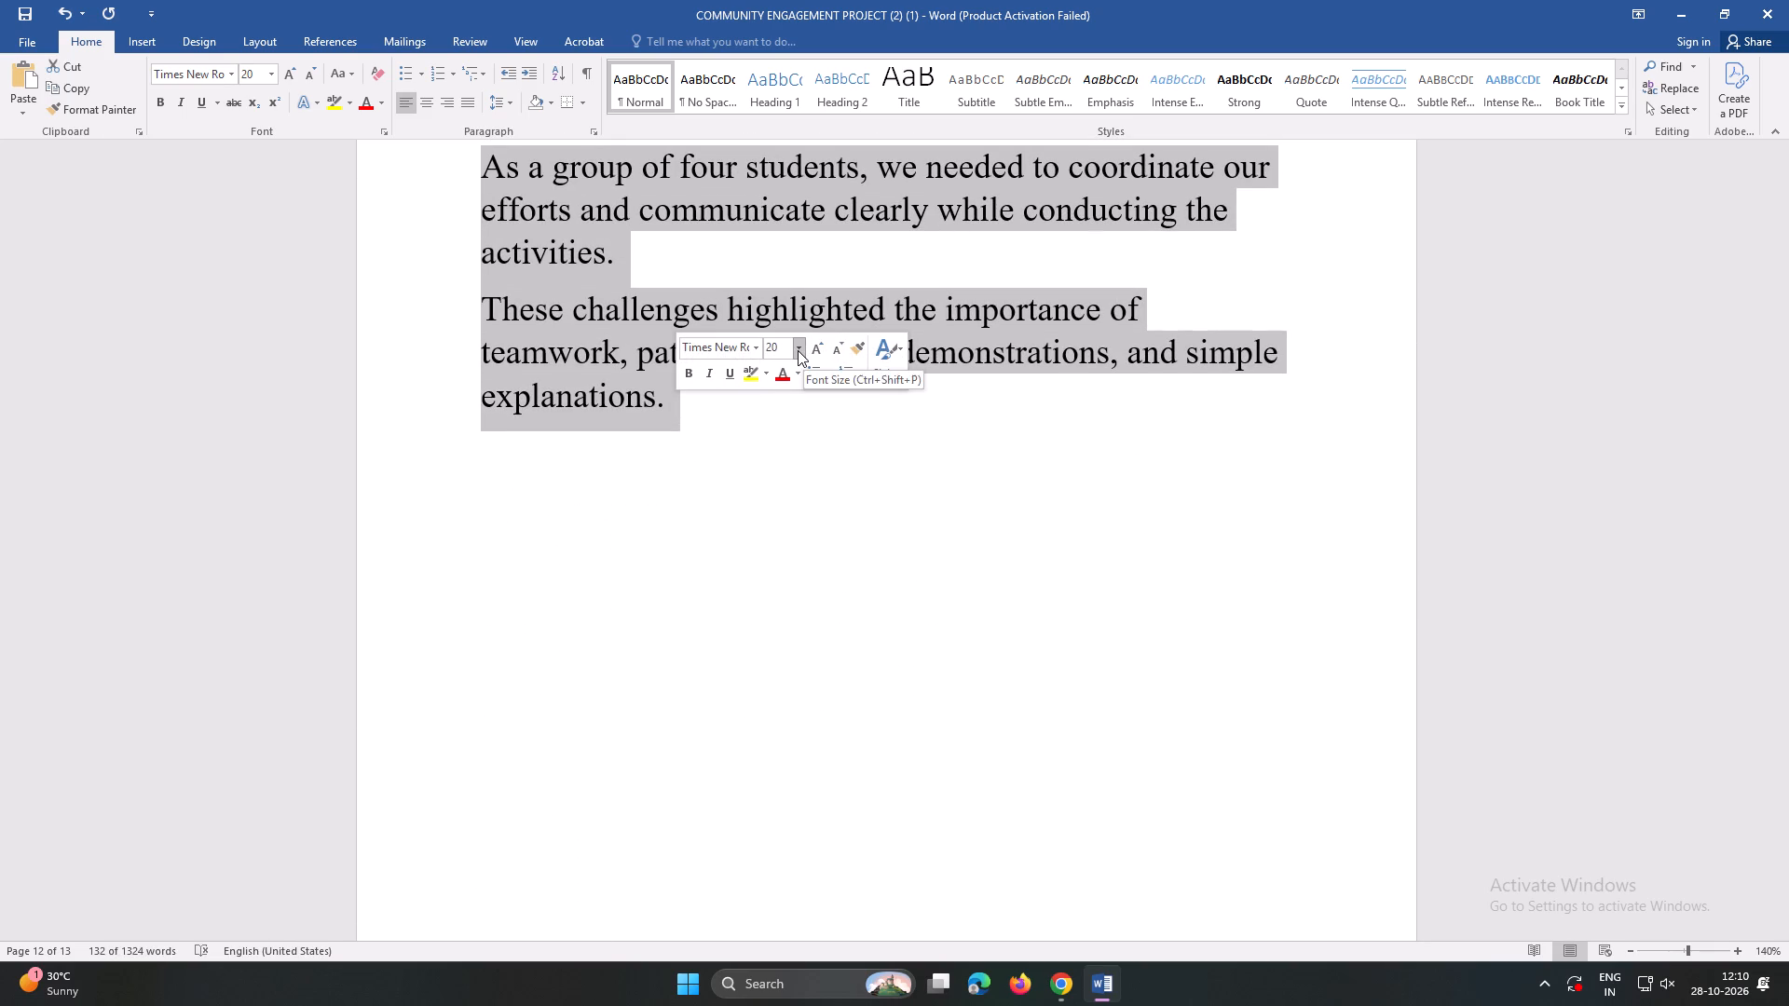
click(798, 350)
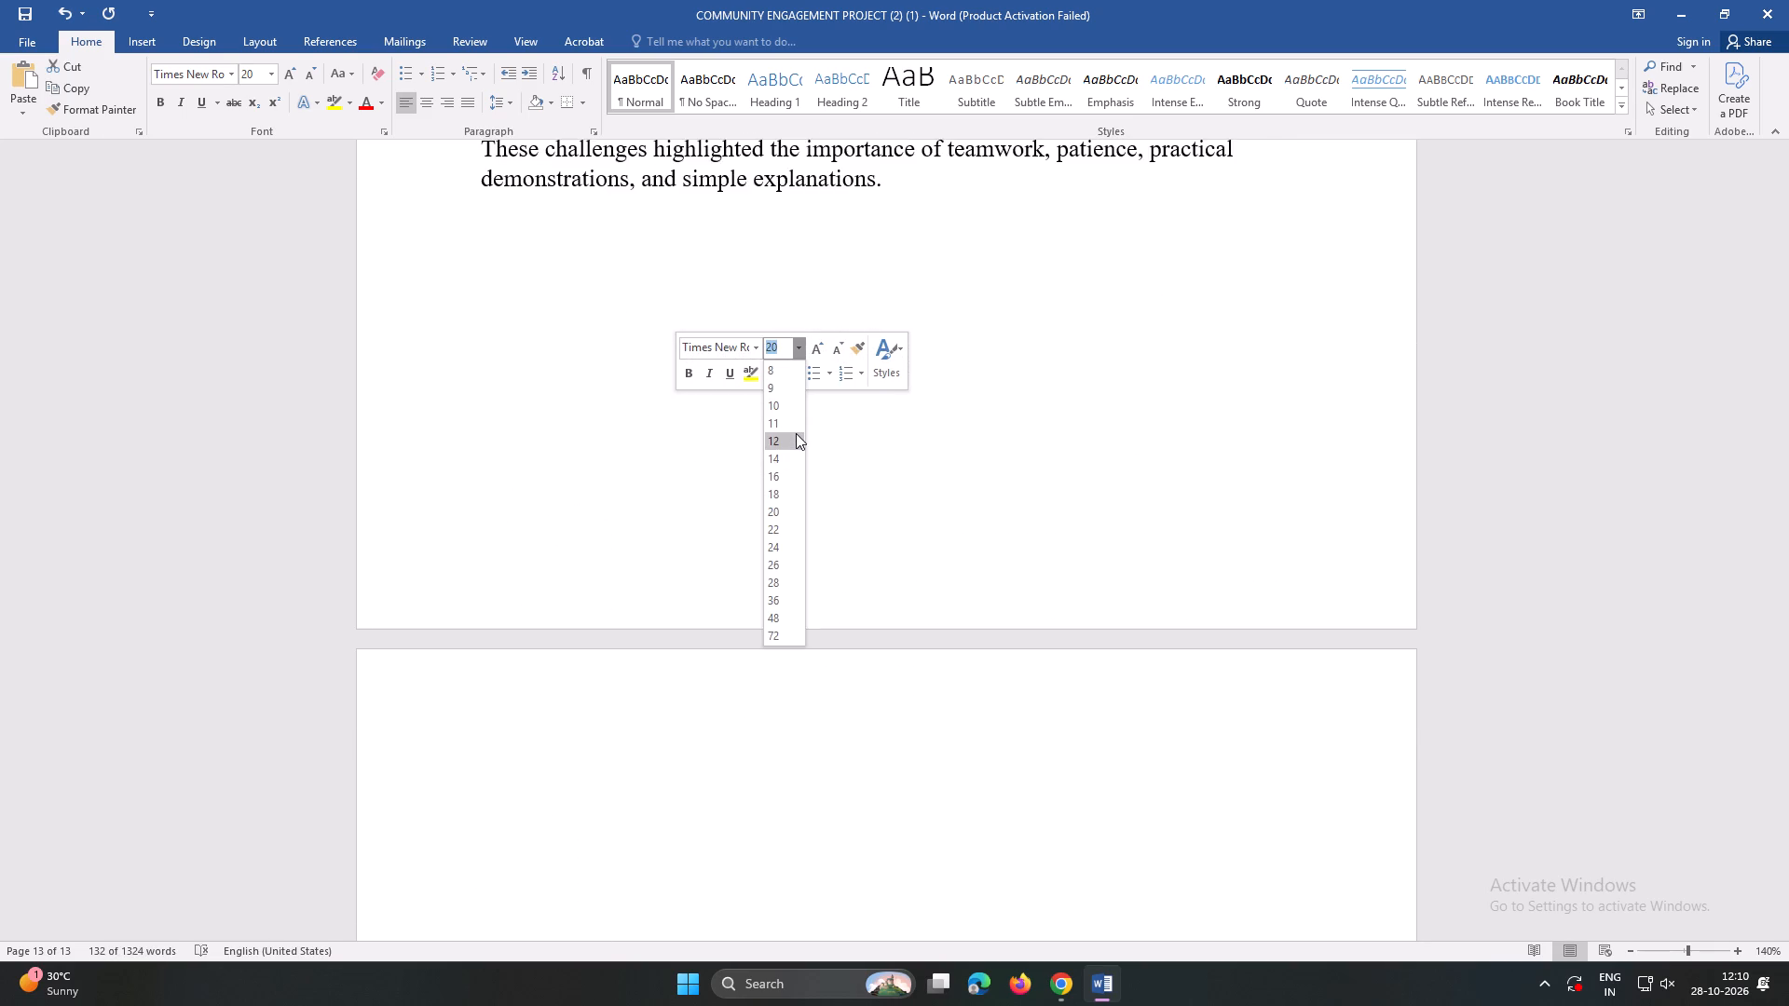
click(796, 433)
scroll(872, 573, up, 12)
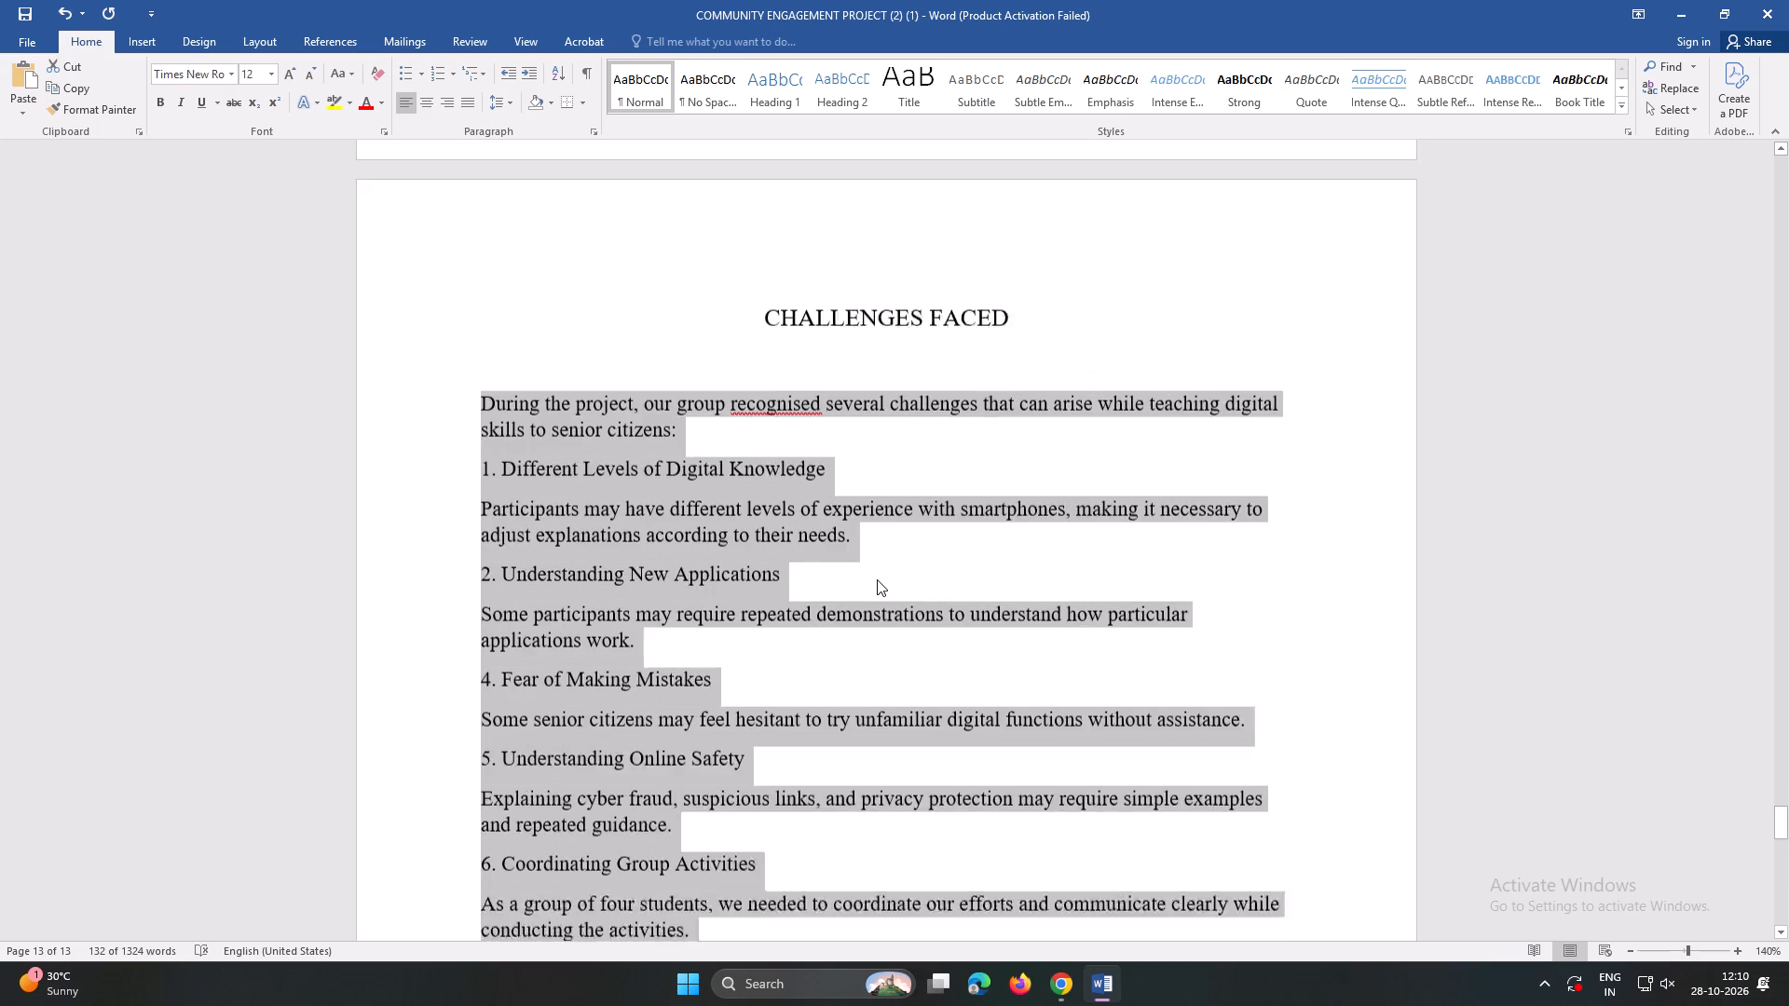
scroll(877, 579, up, 3)
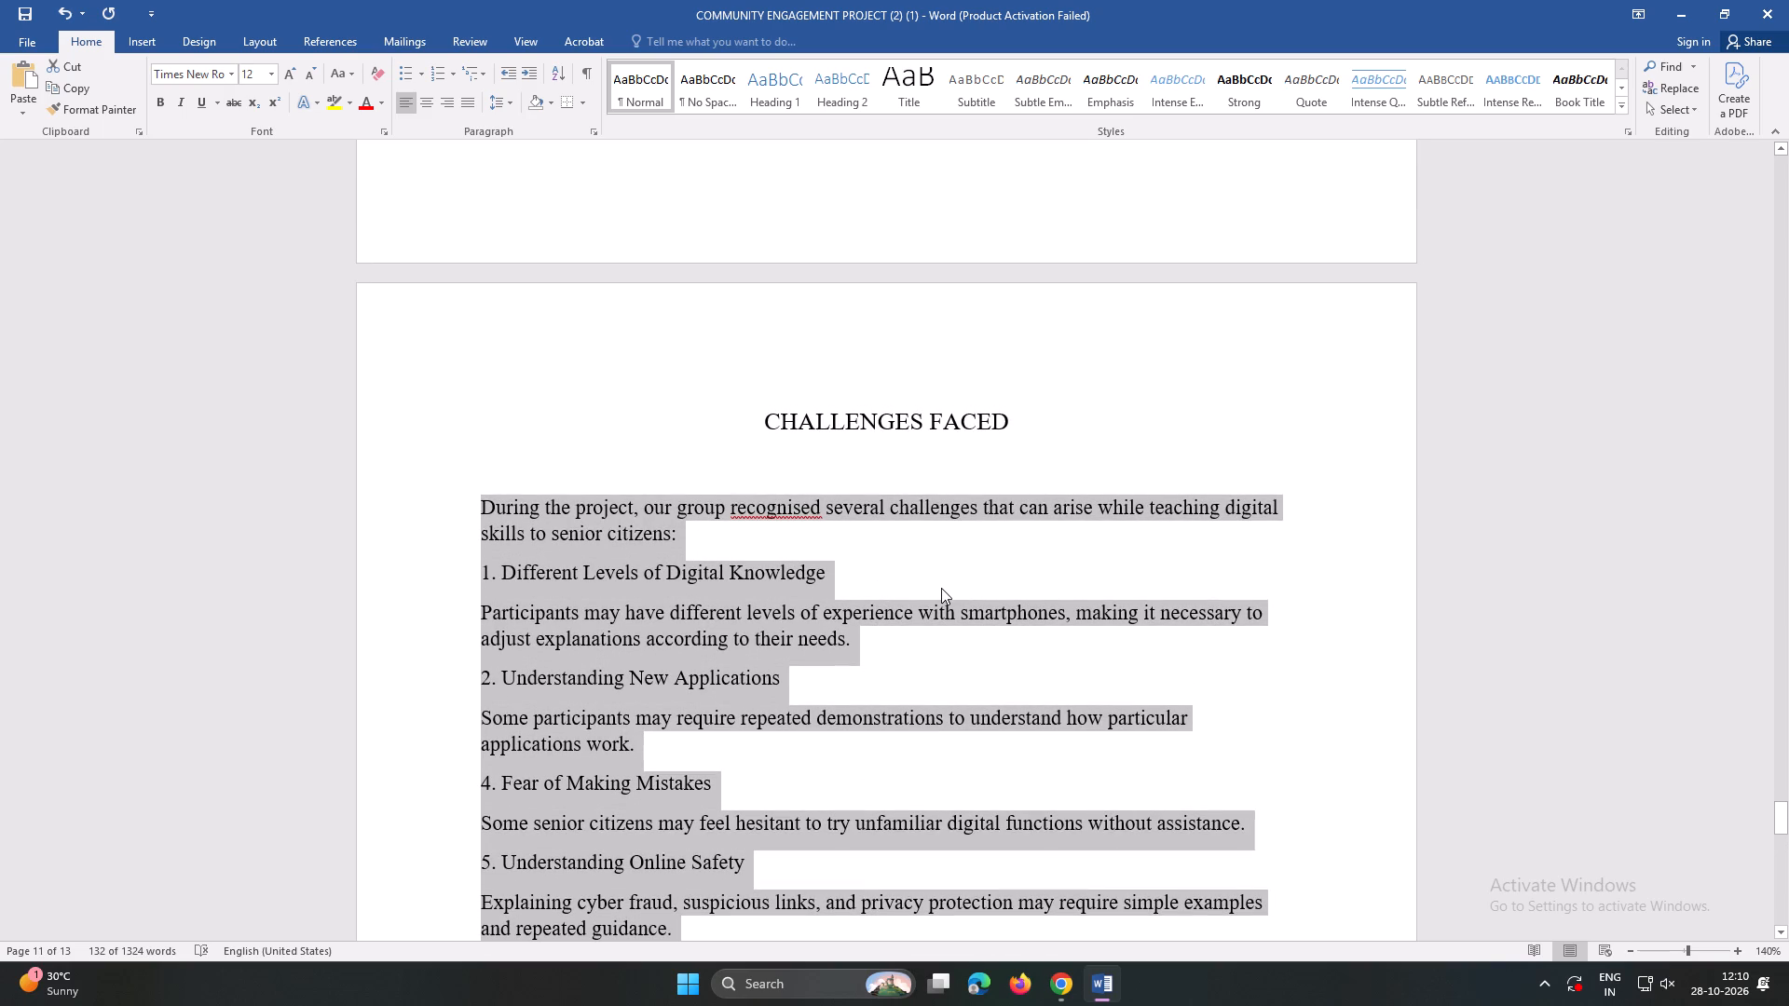
click(1027, 469)
Set the font size of the "OUTCOMES & IMPACT" heading to 14.
scroll(1027, 469, up, 12)
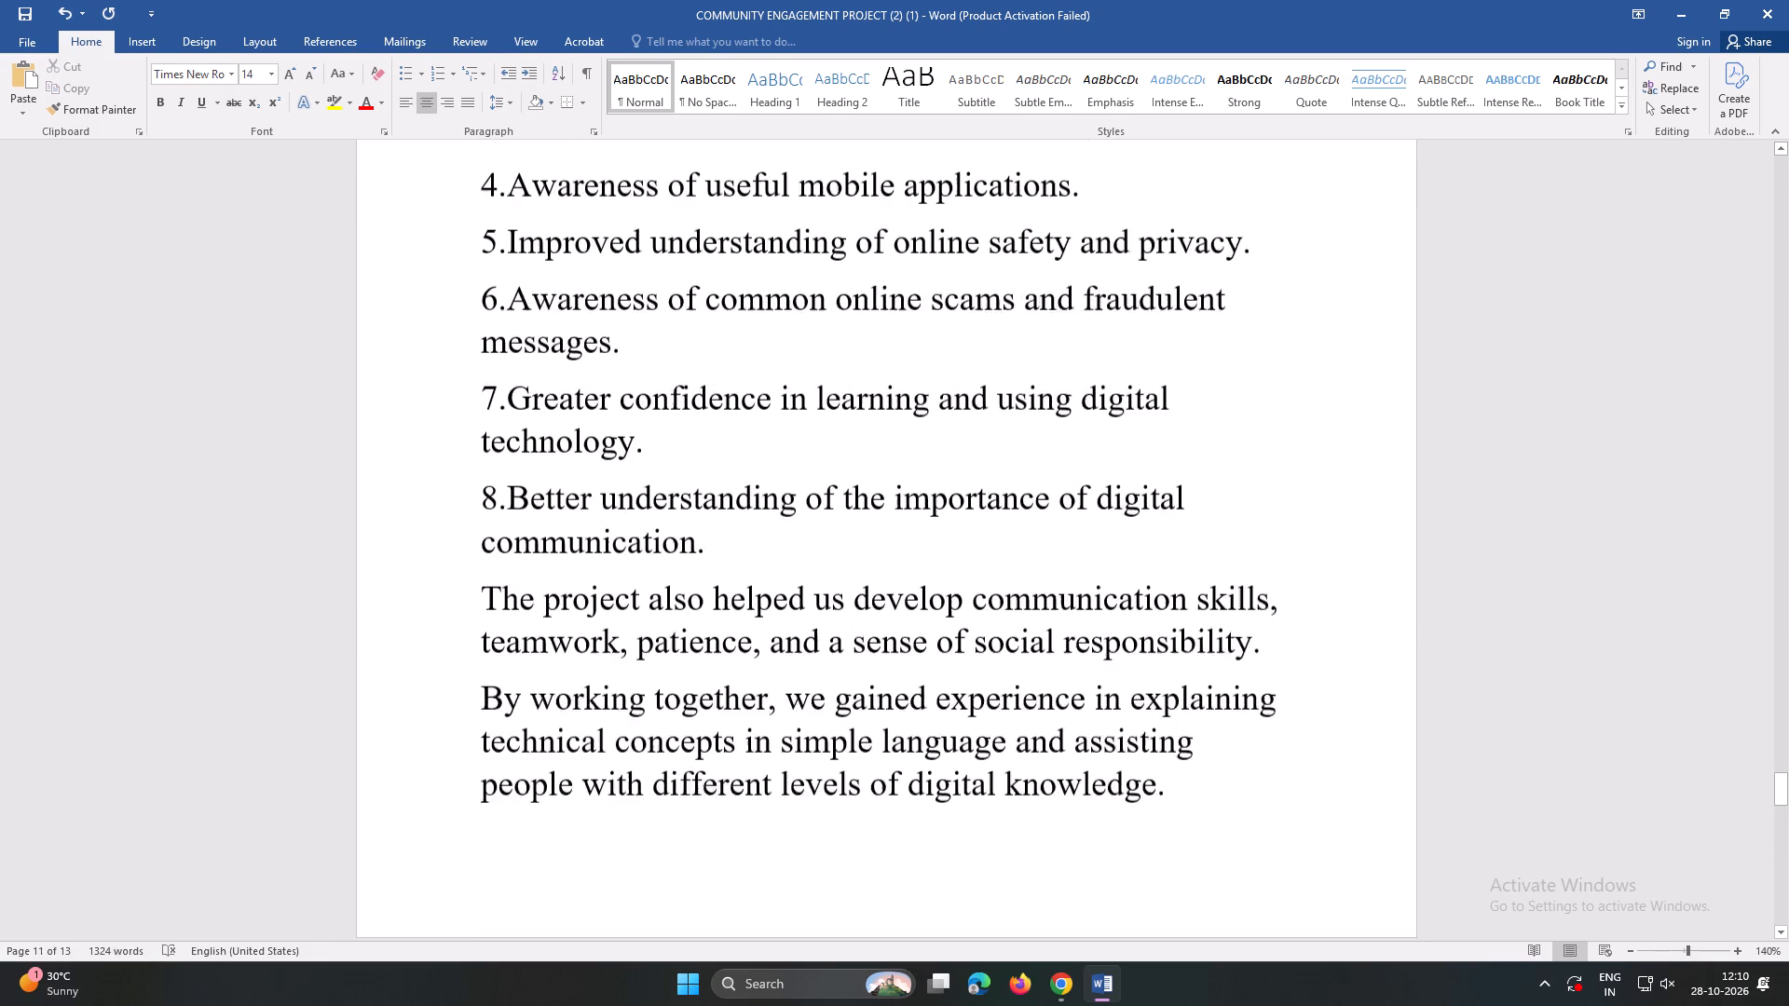
scroll(1027, 469, up, 13)
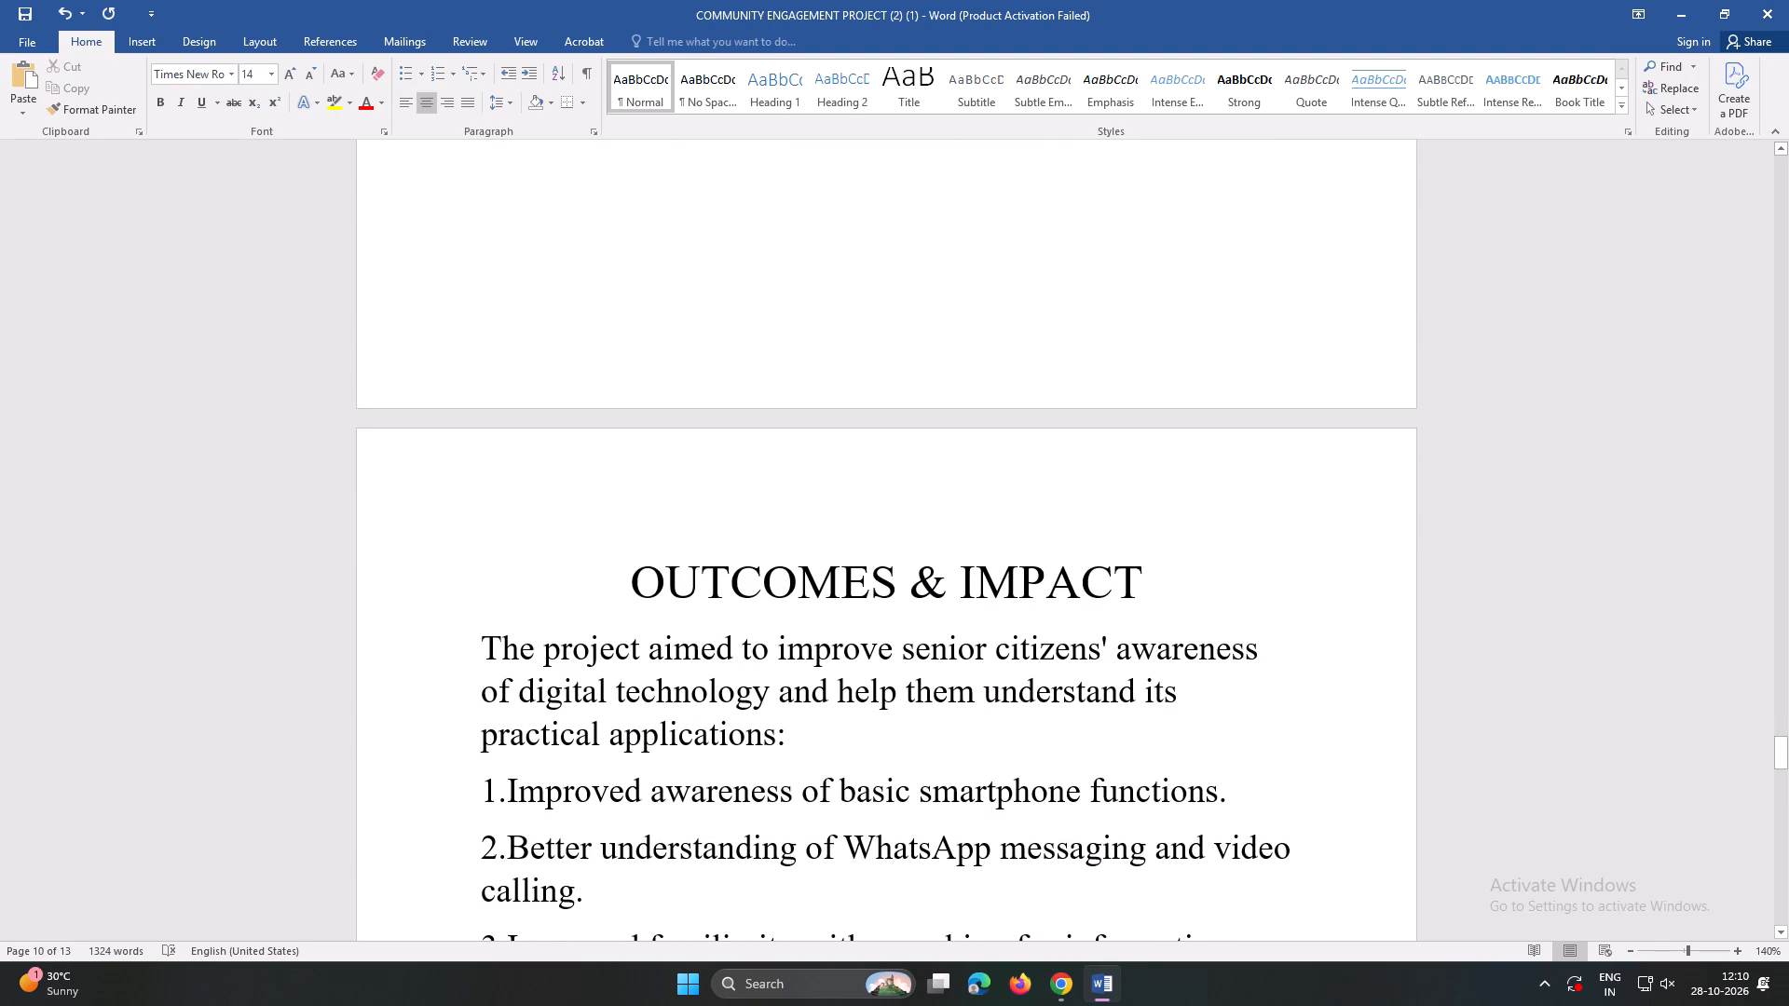
drag(630, 576, 1150, 591)
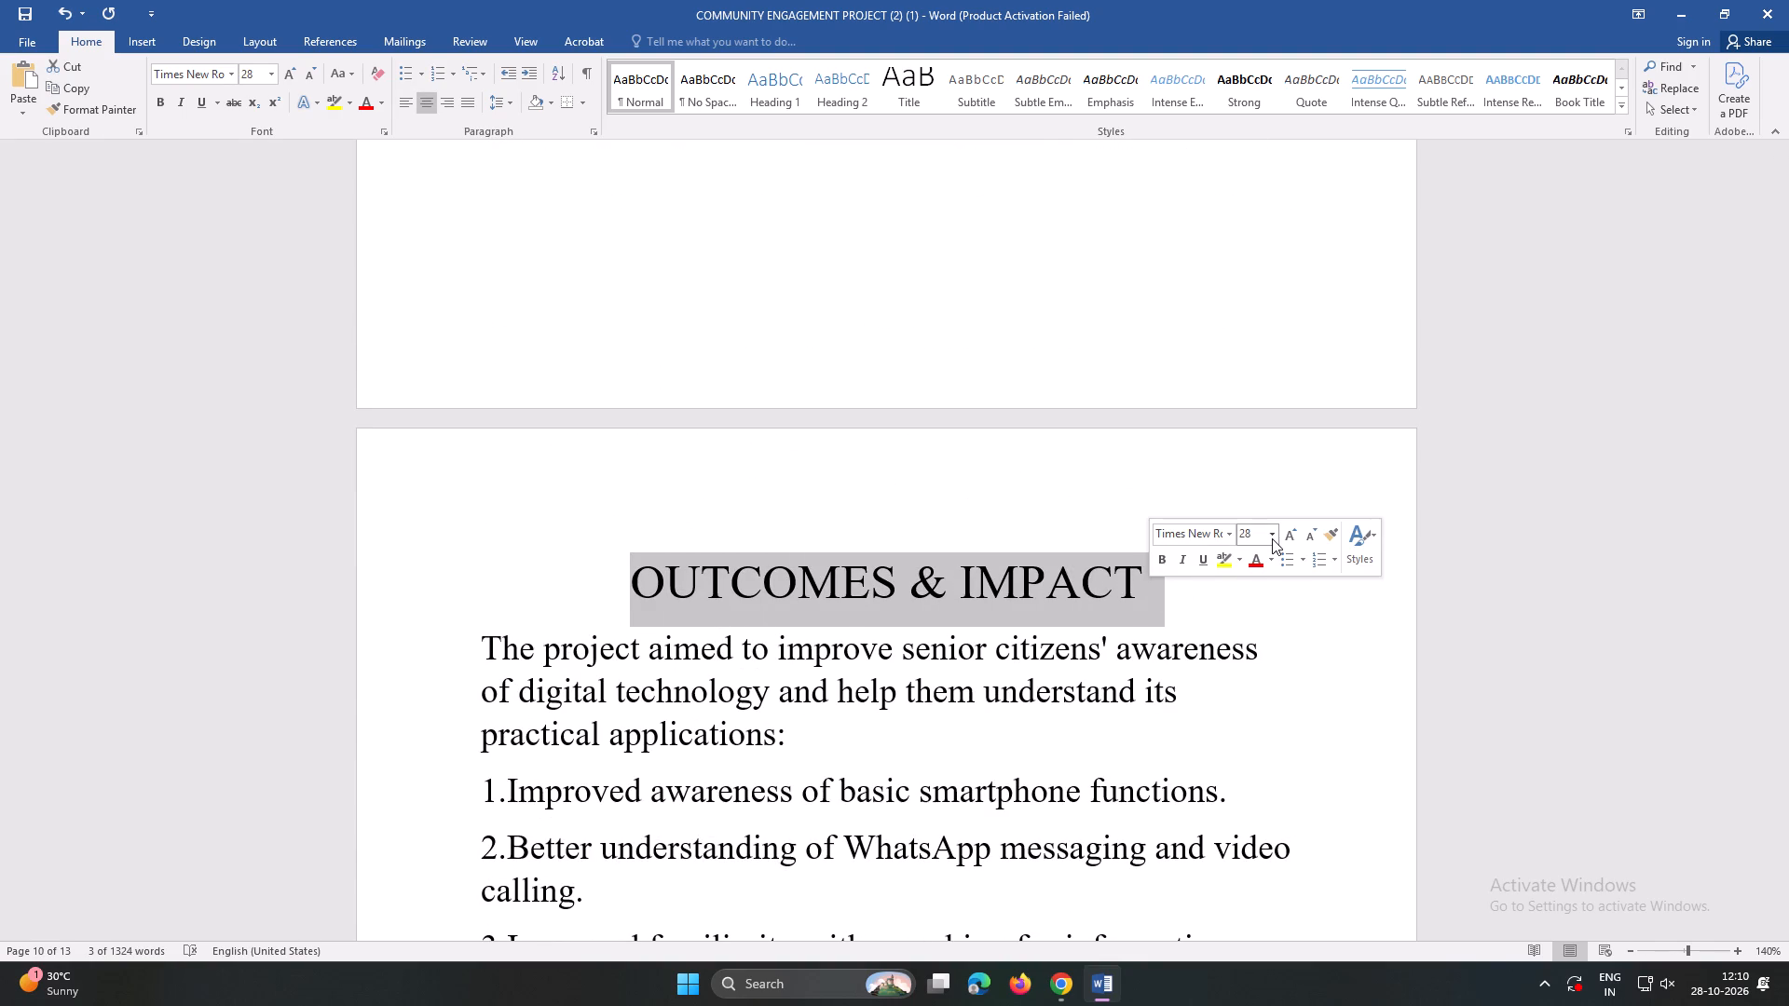
click(1272, 538)
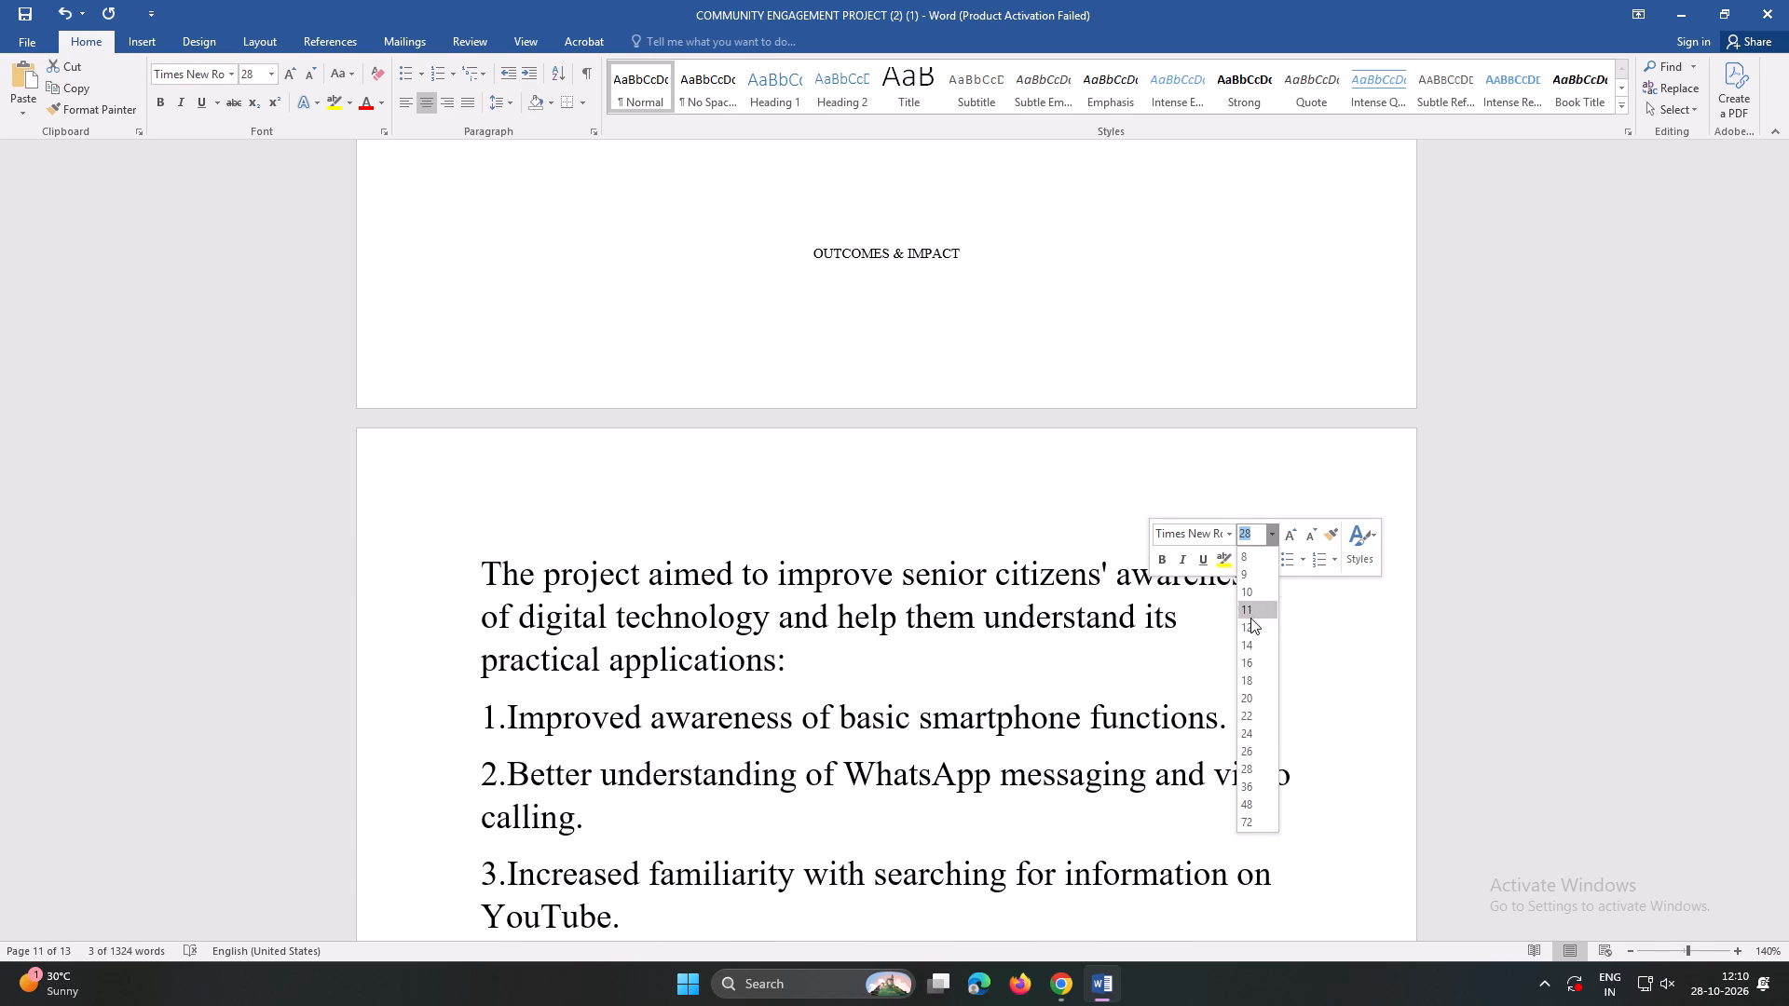
click(1250, 639)
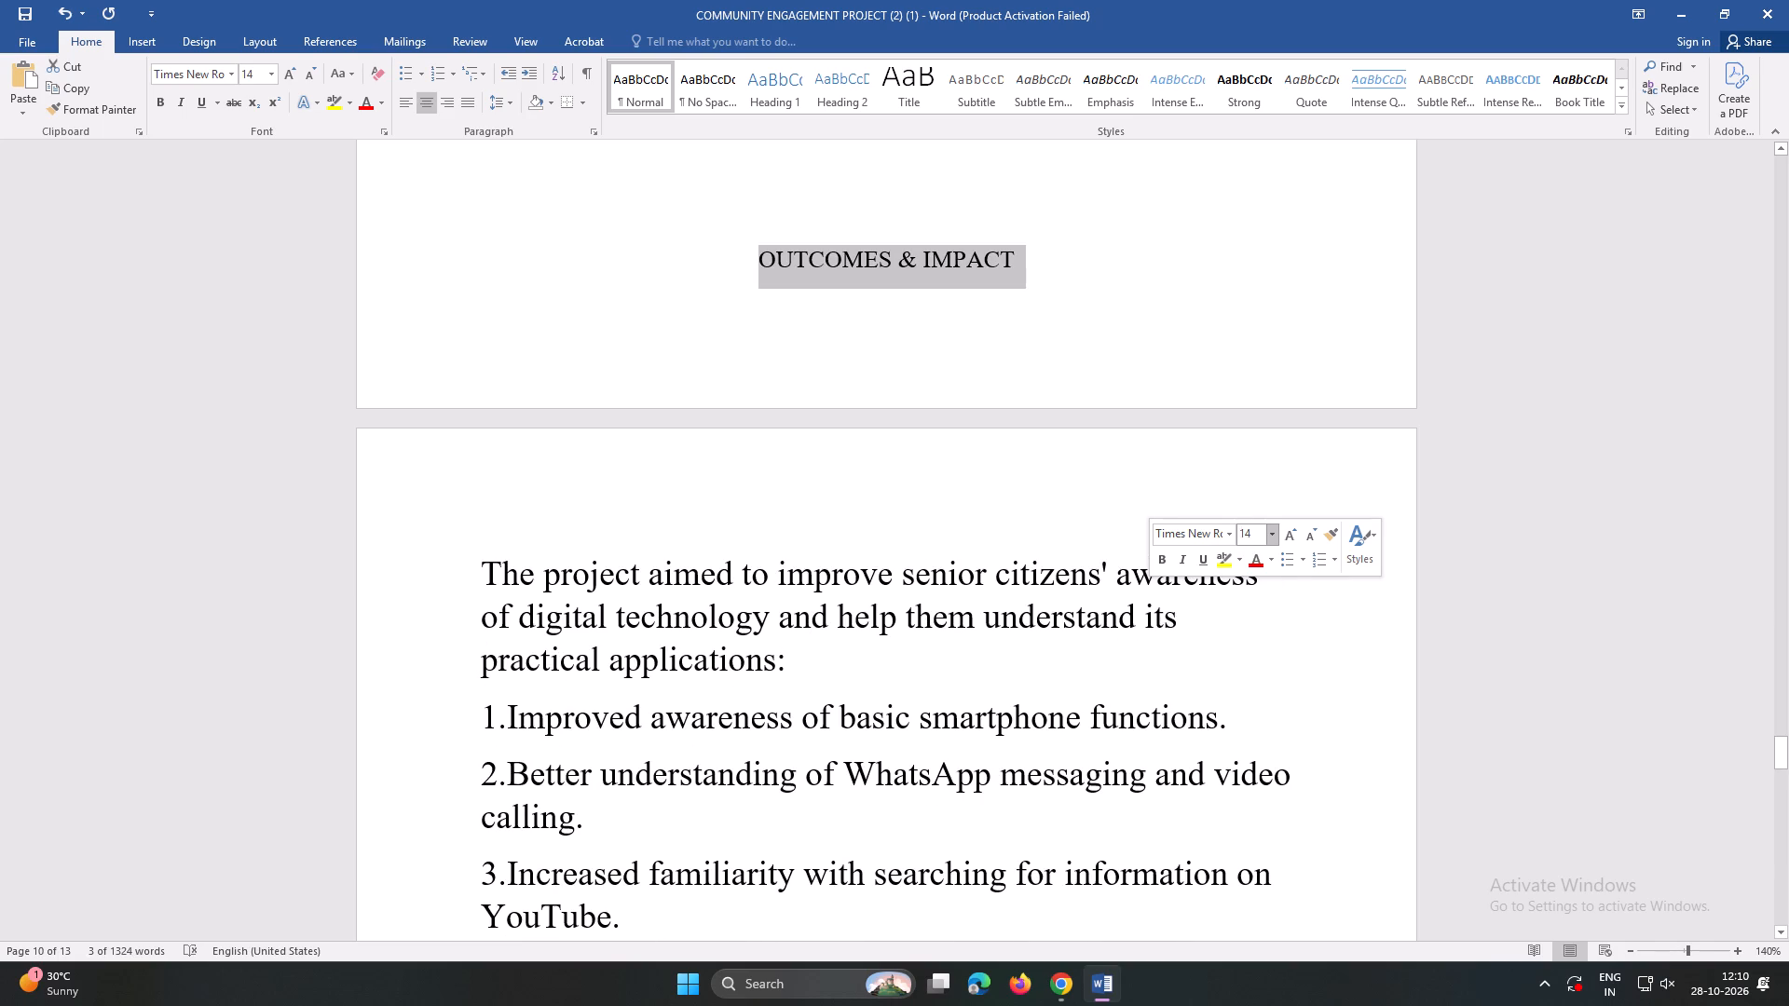
Select the body text under "OUTCOMES & IMPACT", starting from the introduction "The project aimed to improve".
drag(481, 565, 613, 786)
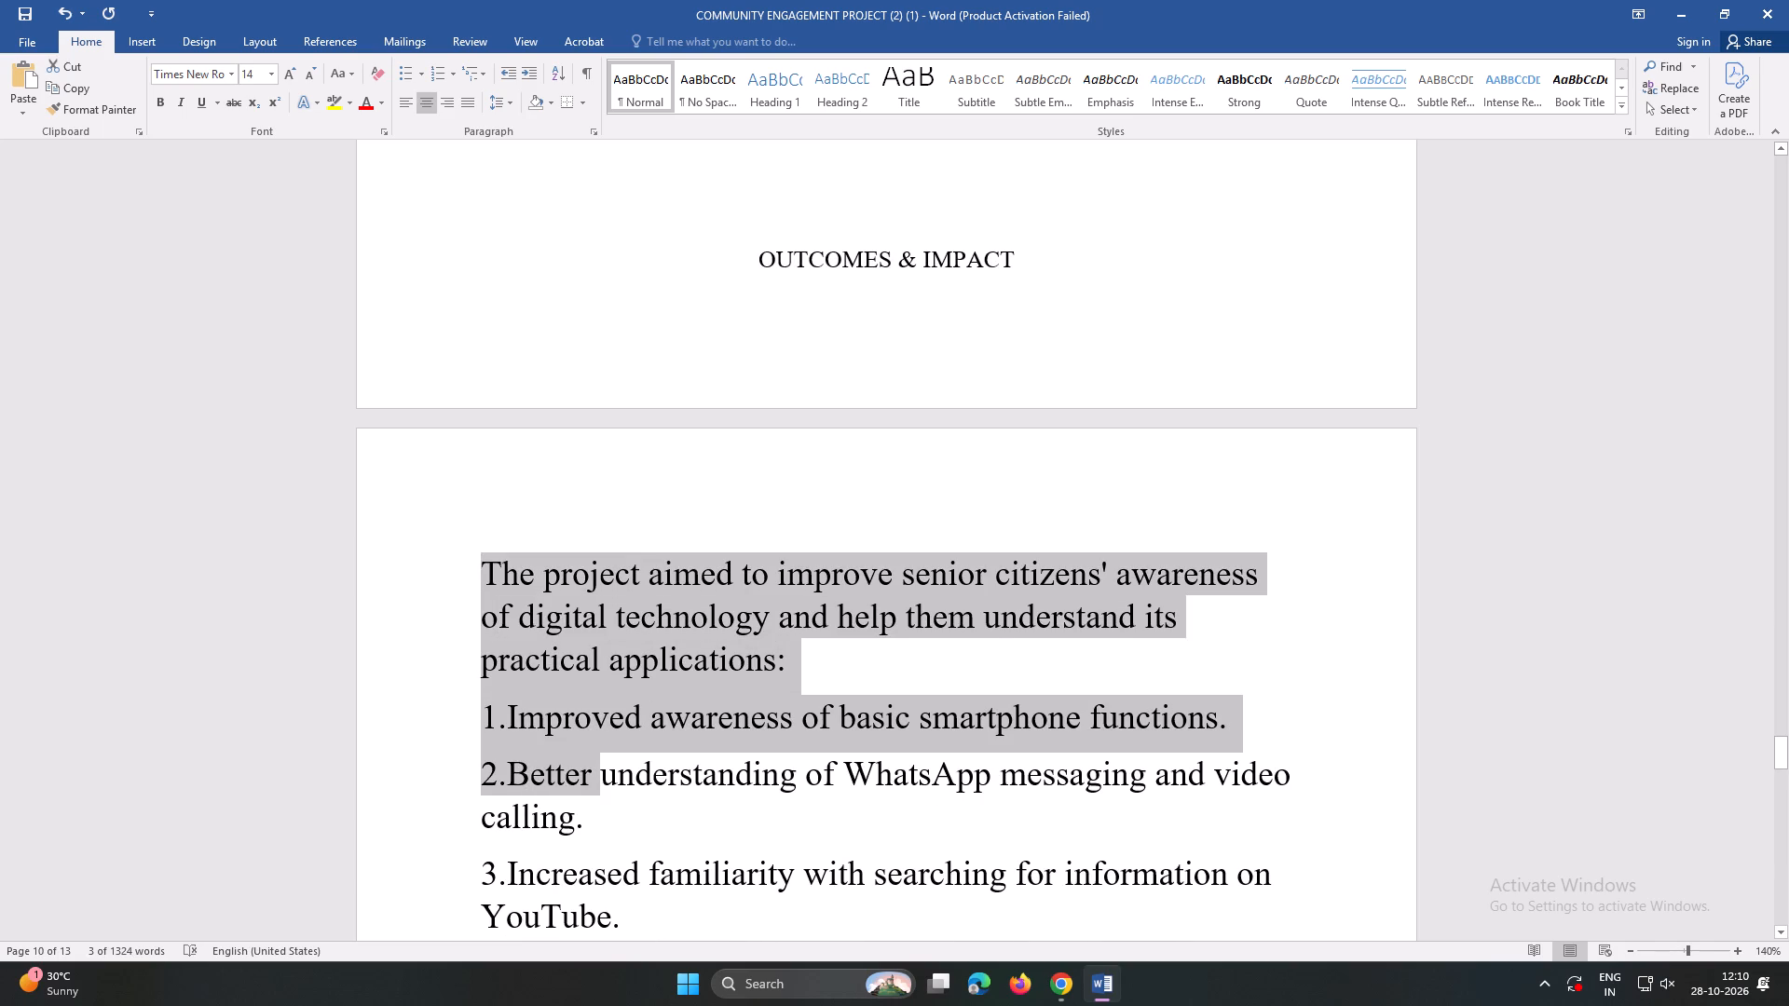
Set all the body text under the "OUTCOMES & IMPACT" heading, through its final paragraph, to font size 12.
drag(613, 786, 650, 823)
scroll(638, 804, down, 14)
middle_click(650, 823)
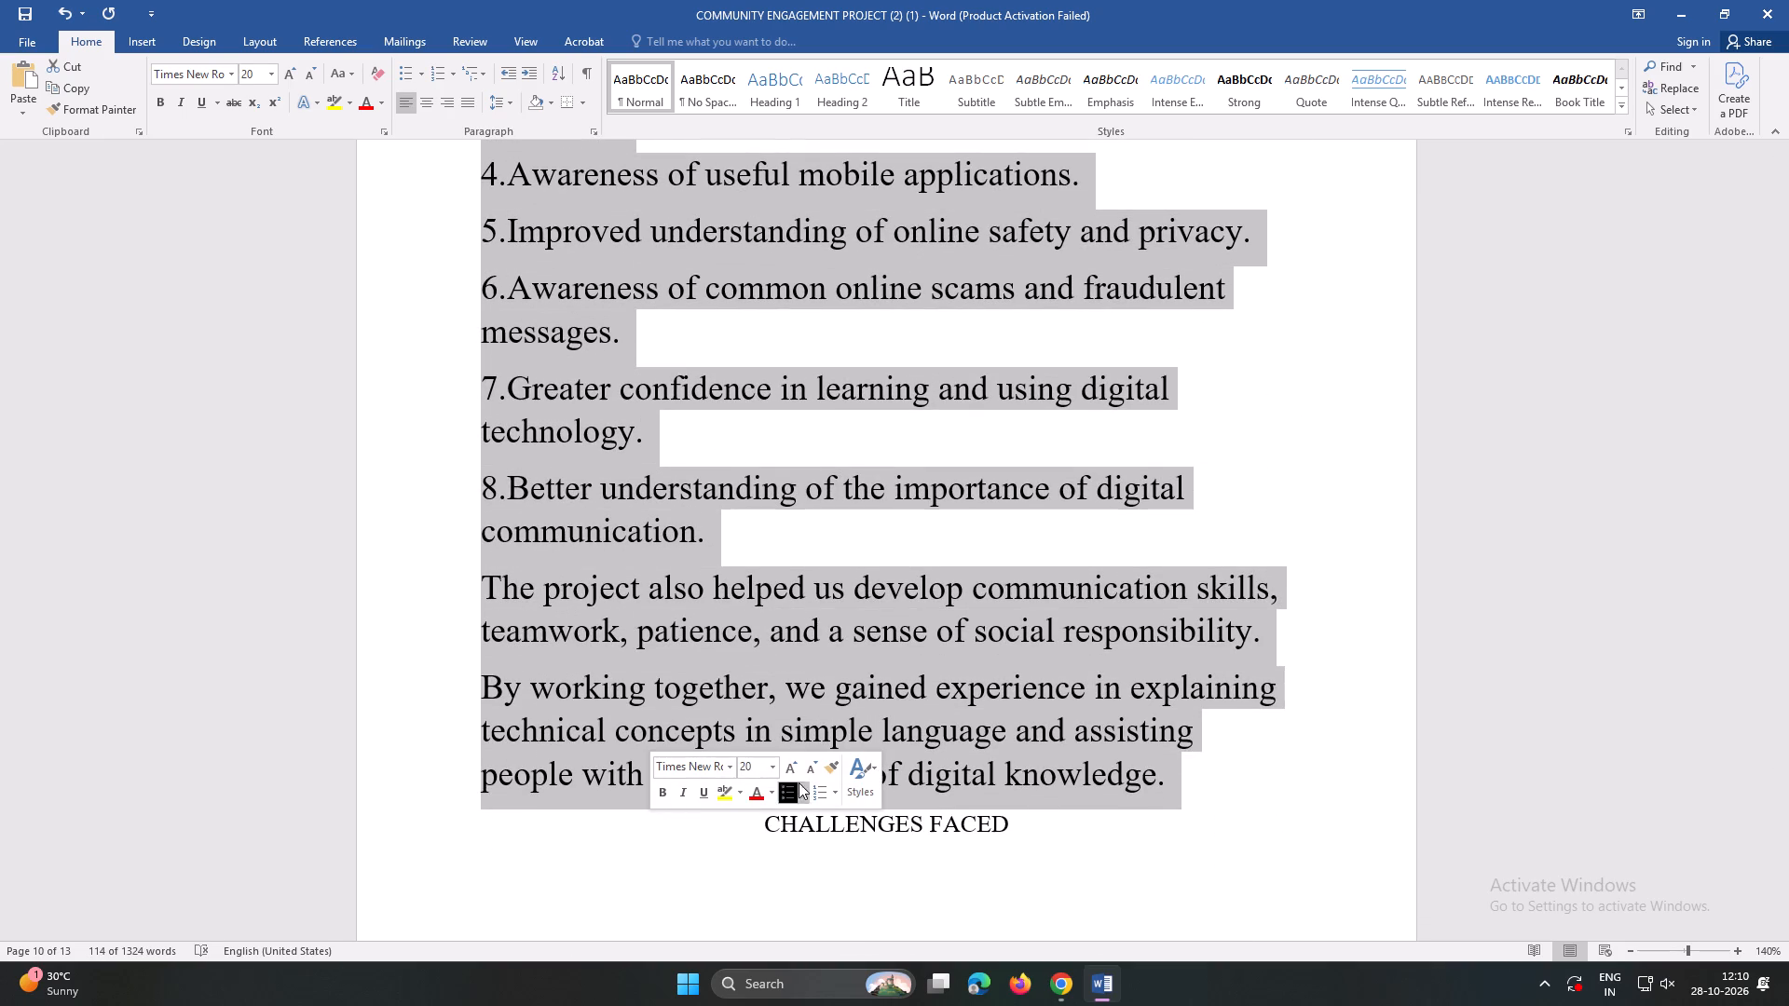
click(777, 771)
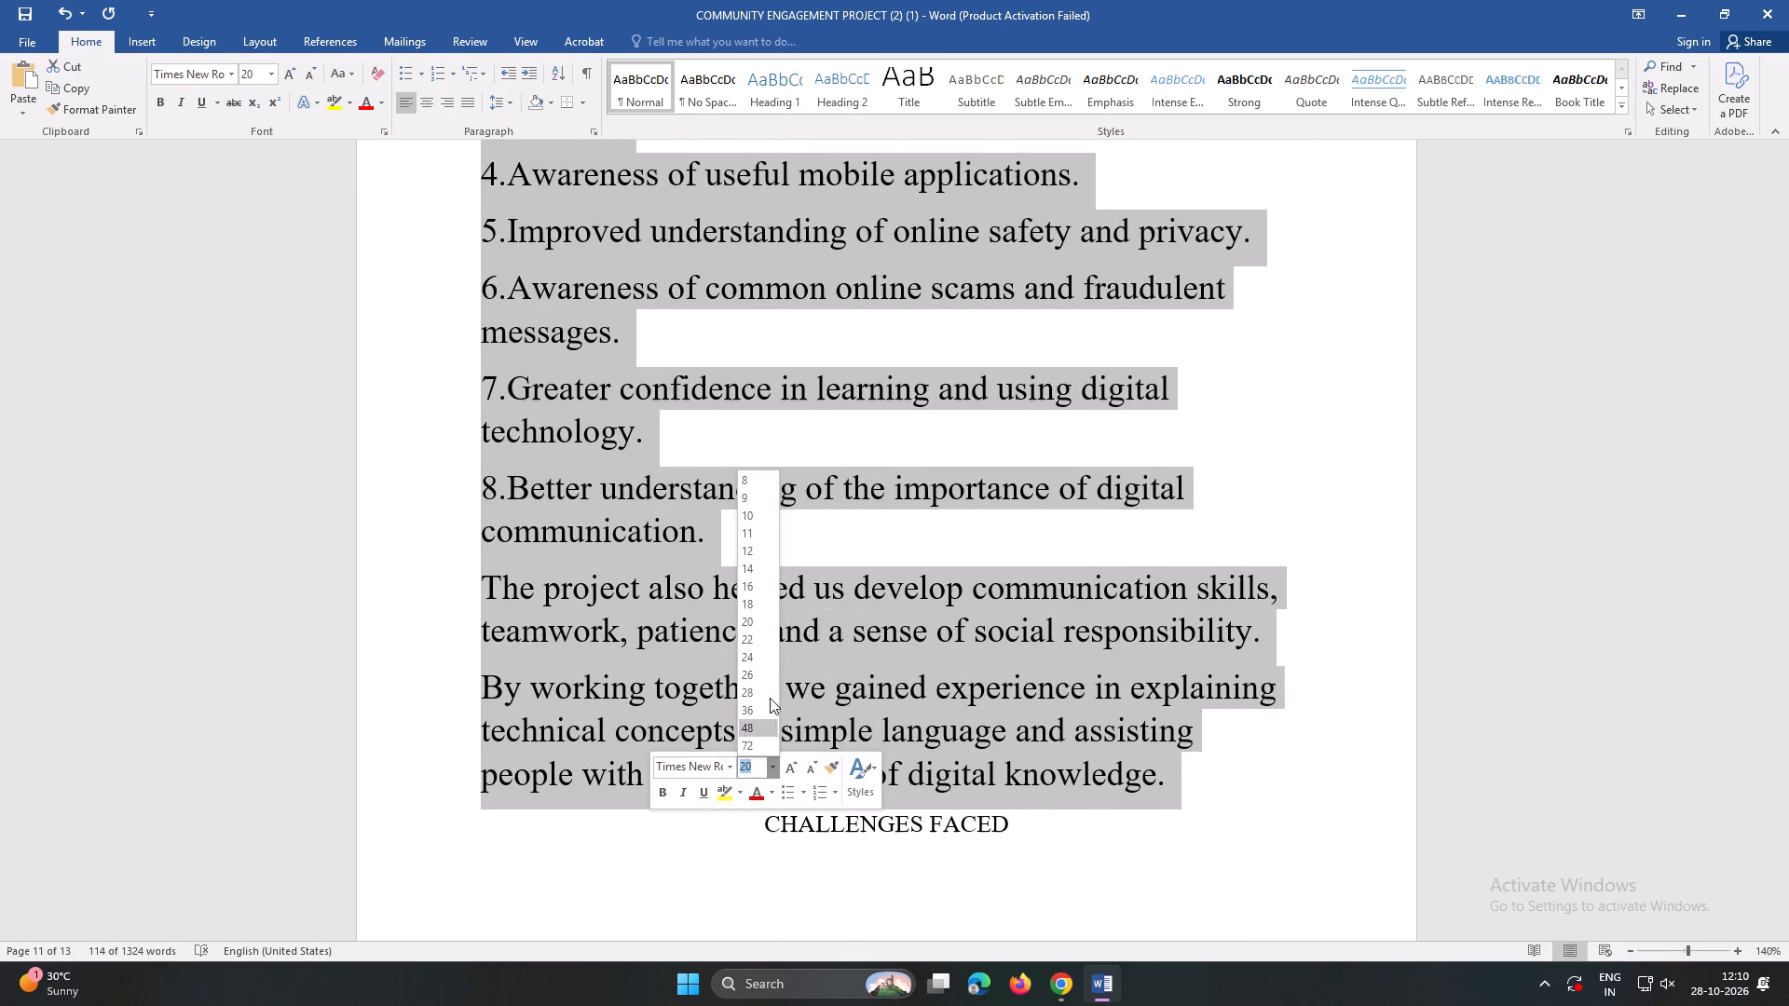
click(772, 558)
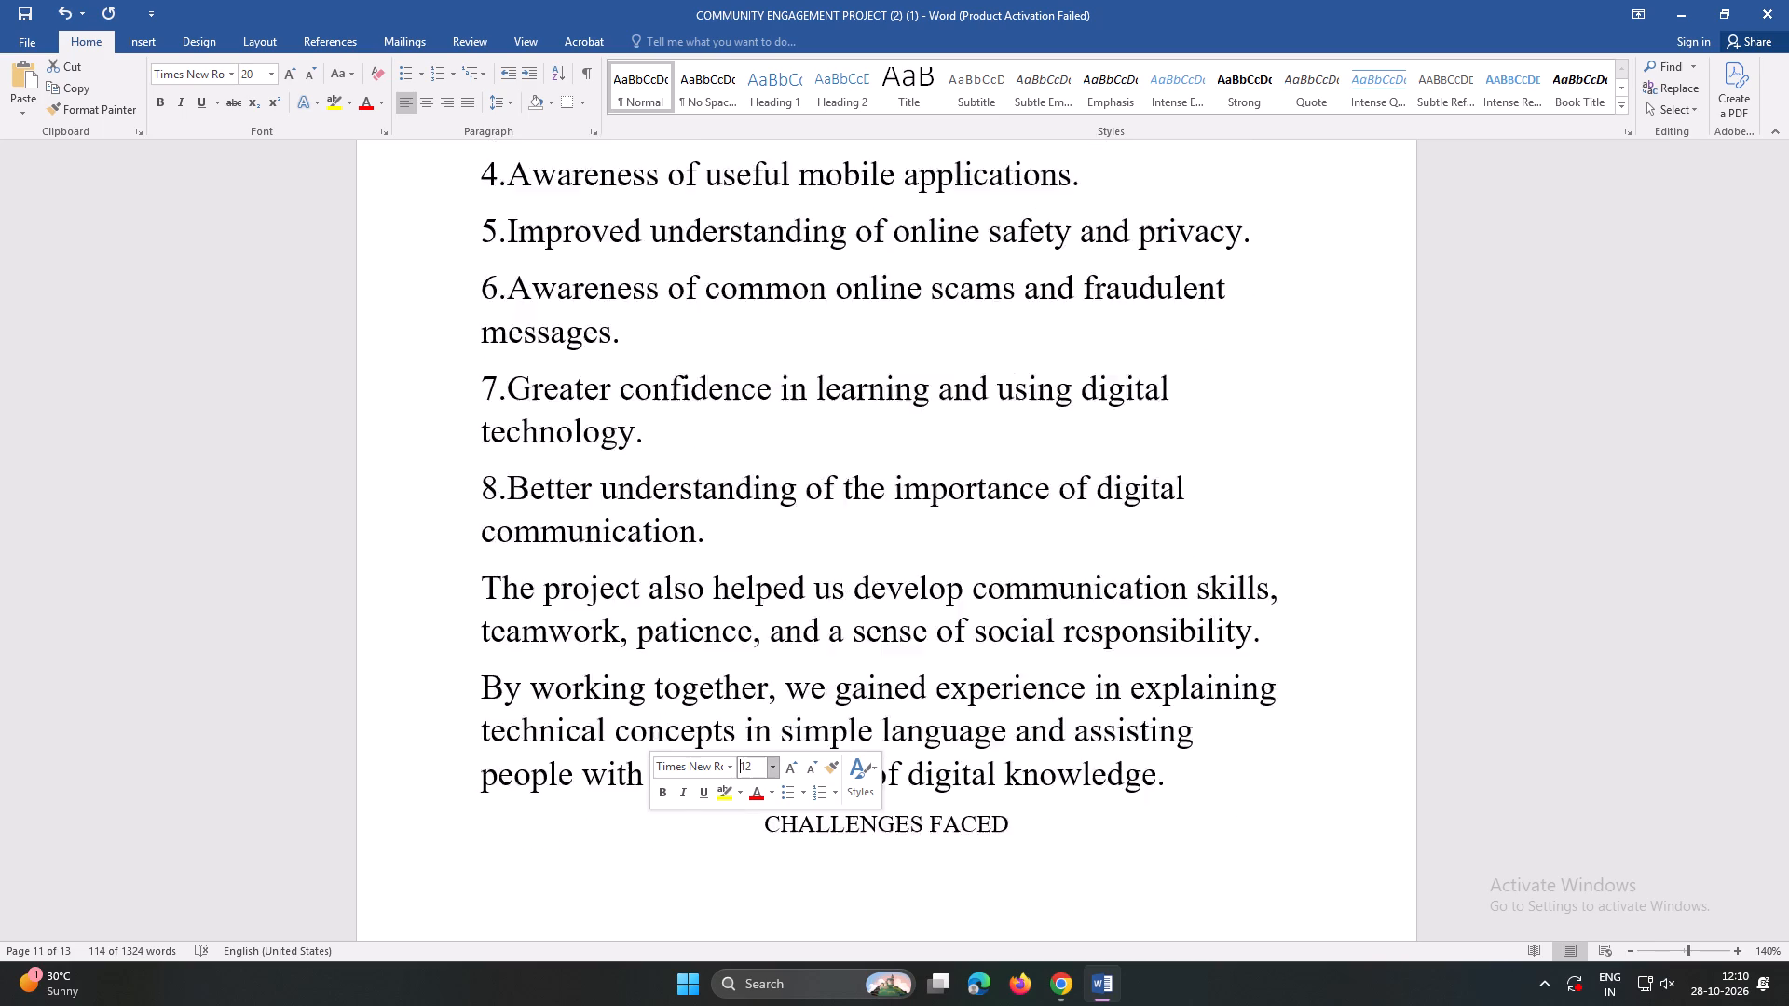
Review the resized "OUTCOMES & IMPACT" text and the layout of the preceding page with its heading.
scroll(1015, 586, up, 13)
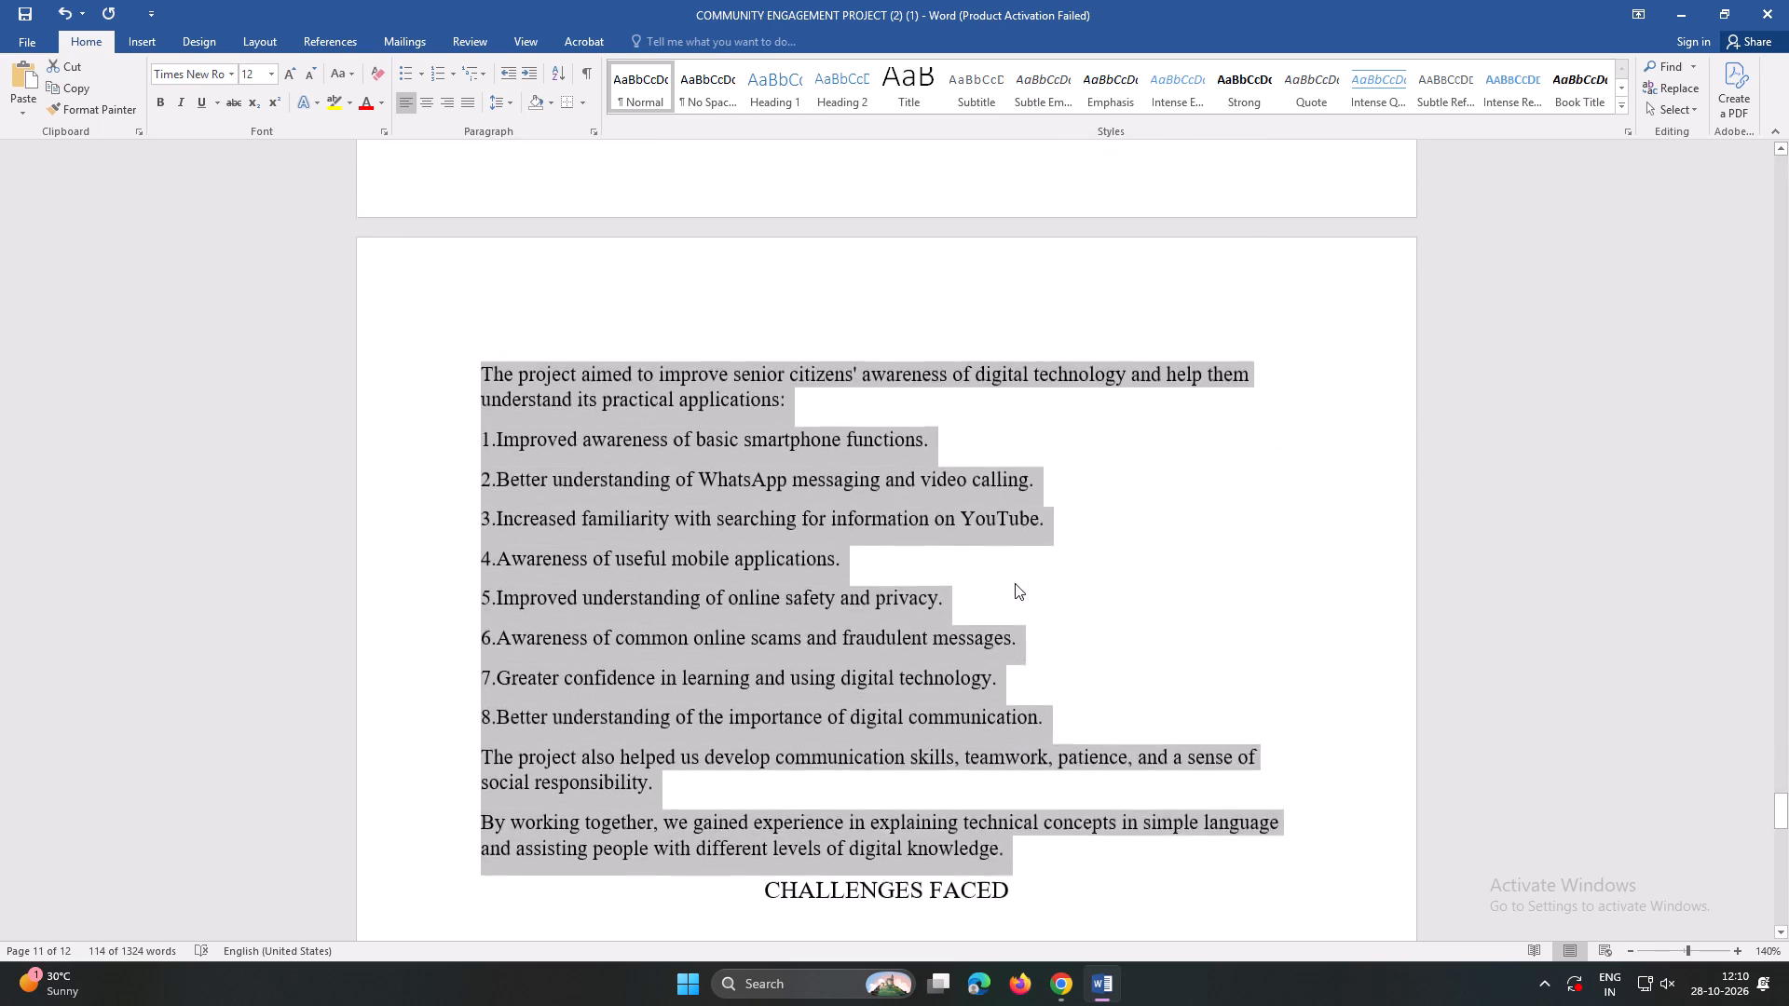
scroll(1015, 583, up, 16)
scroll(1015, 583, down, 4)
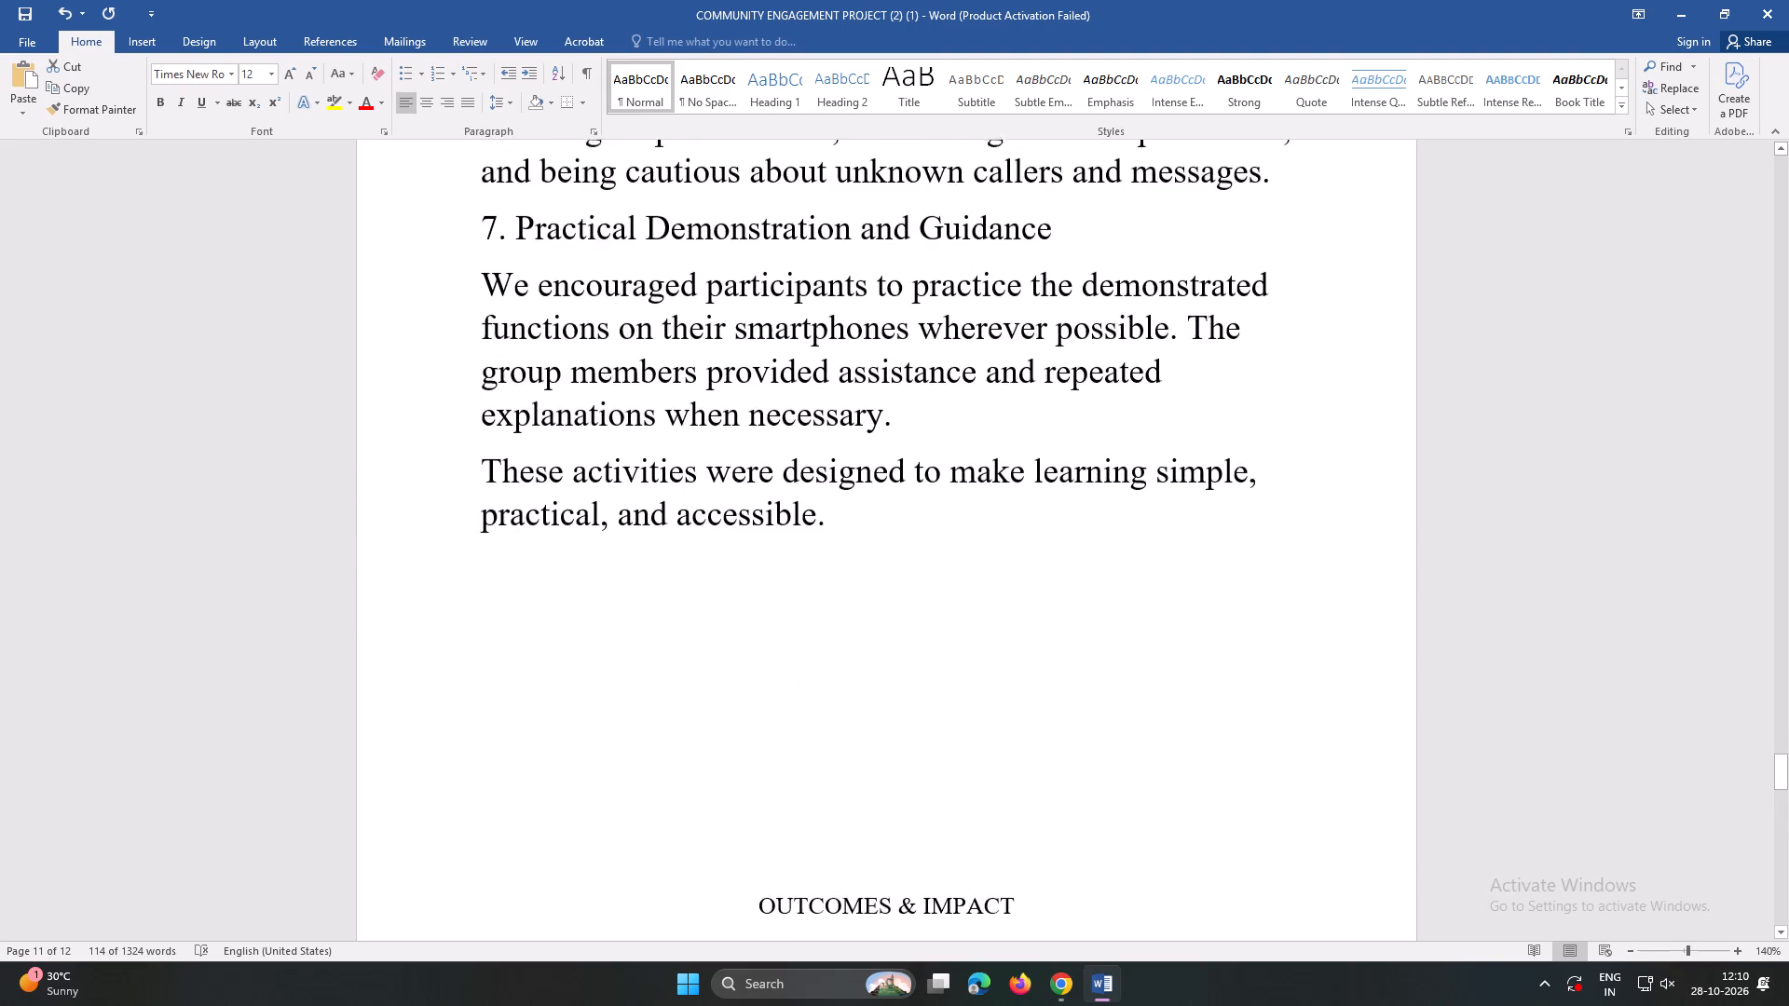
scroll(1015, 583, down, 14)
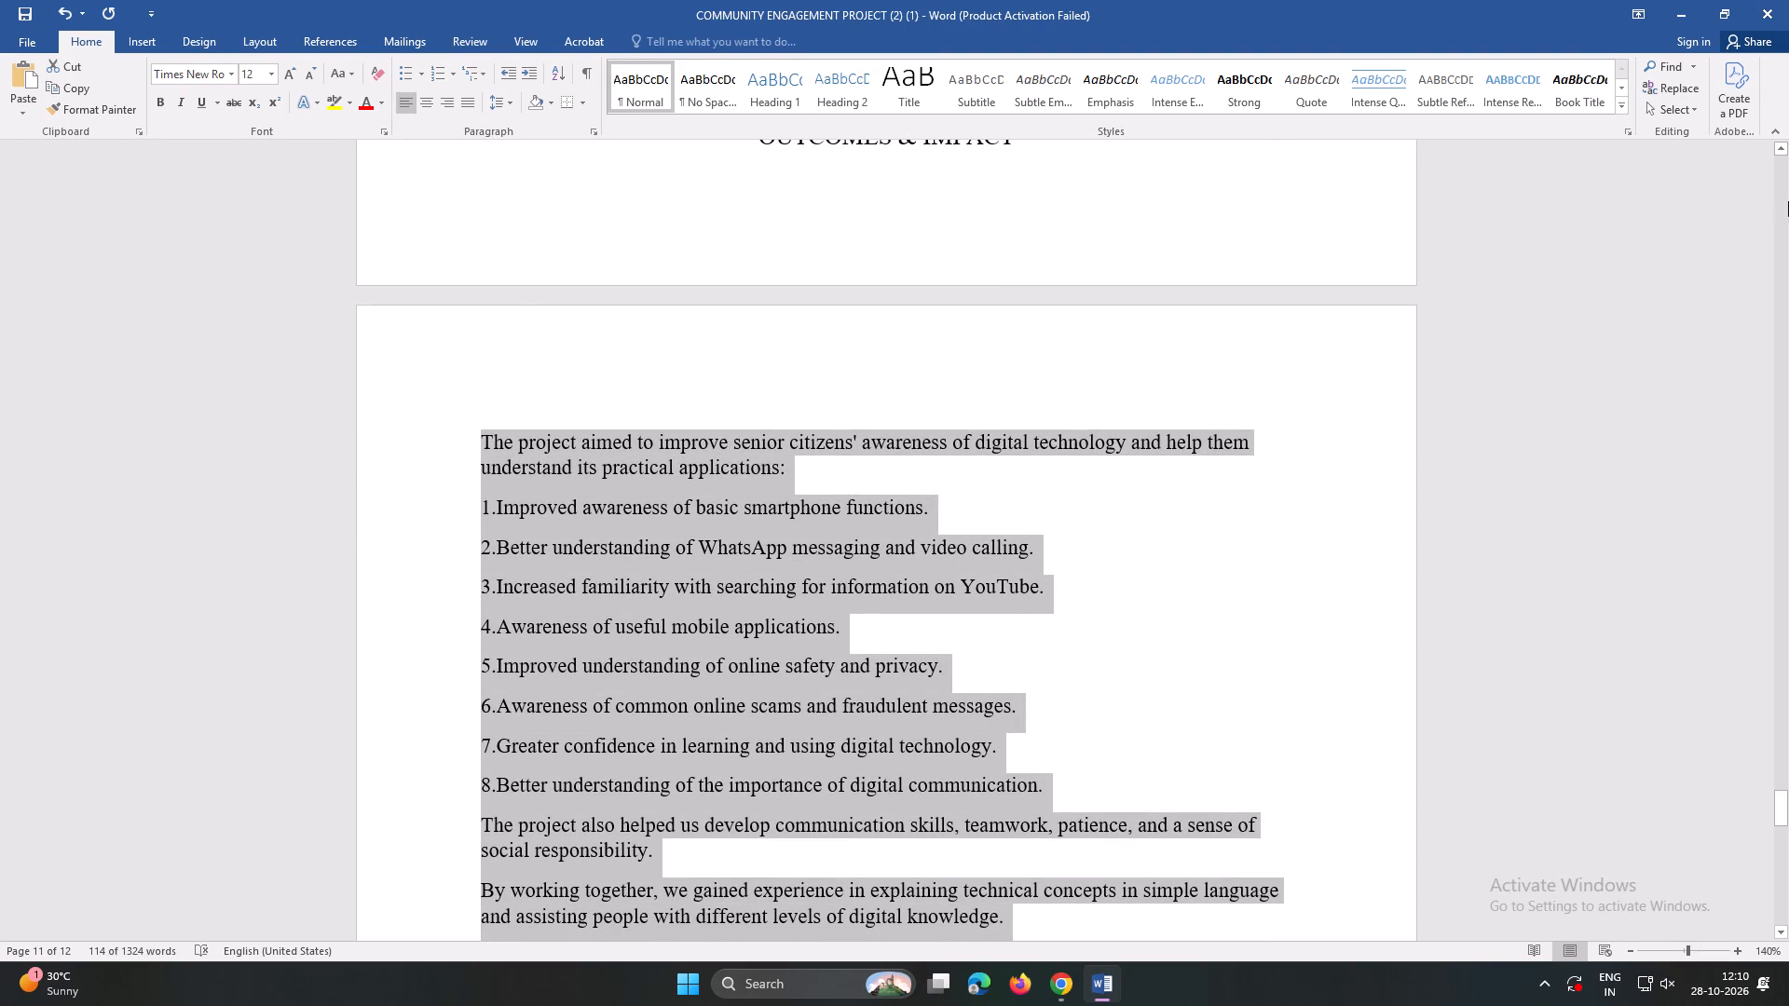
Insert fifteen blank lines after the last "OUTCOMES & IMPACT" paragraph so the "CHALLENGES FACED" heading starts on a new page.
scroll(605, 394, down, 4)
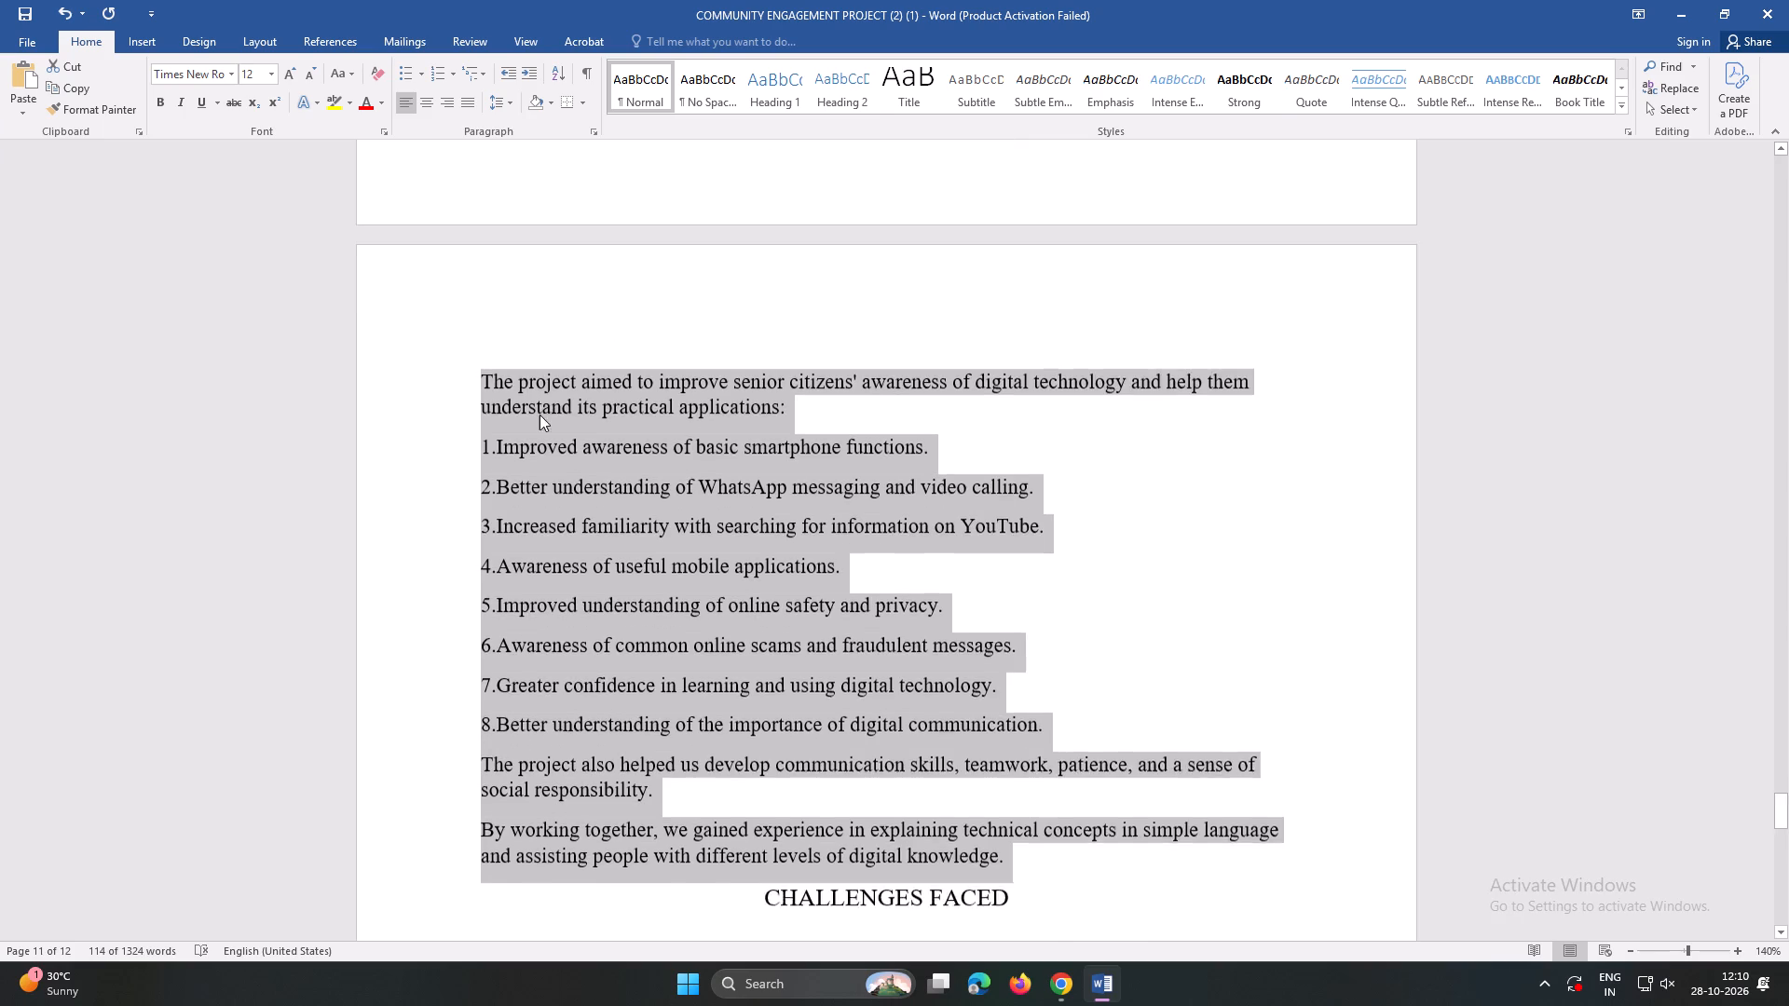
scroll(559, 386, down, 4)
click(1031, 416)
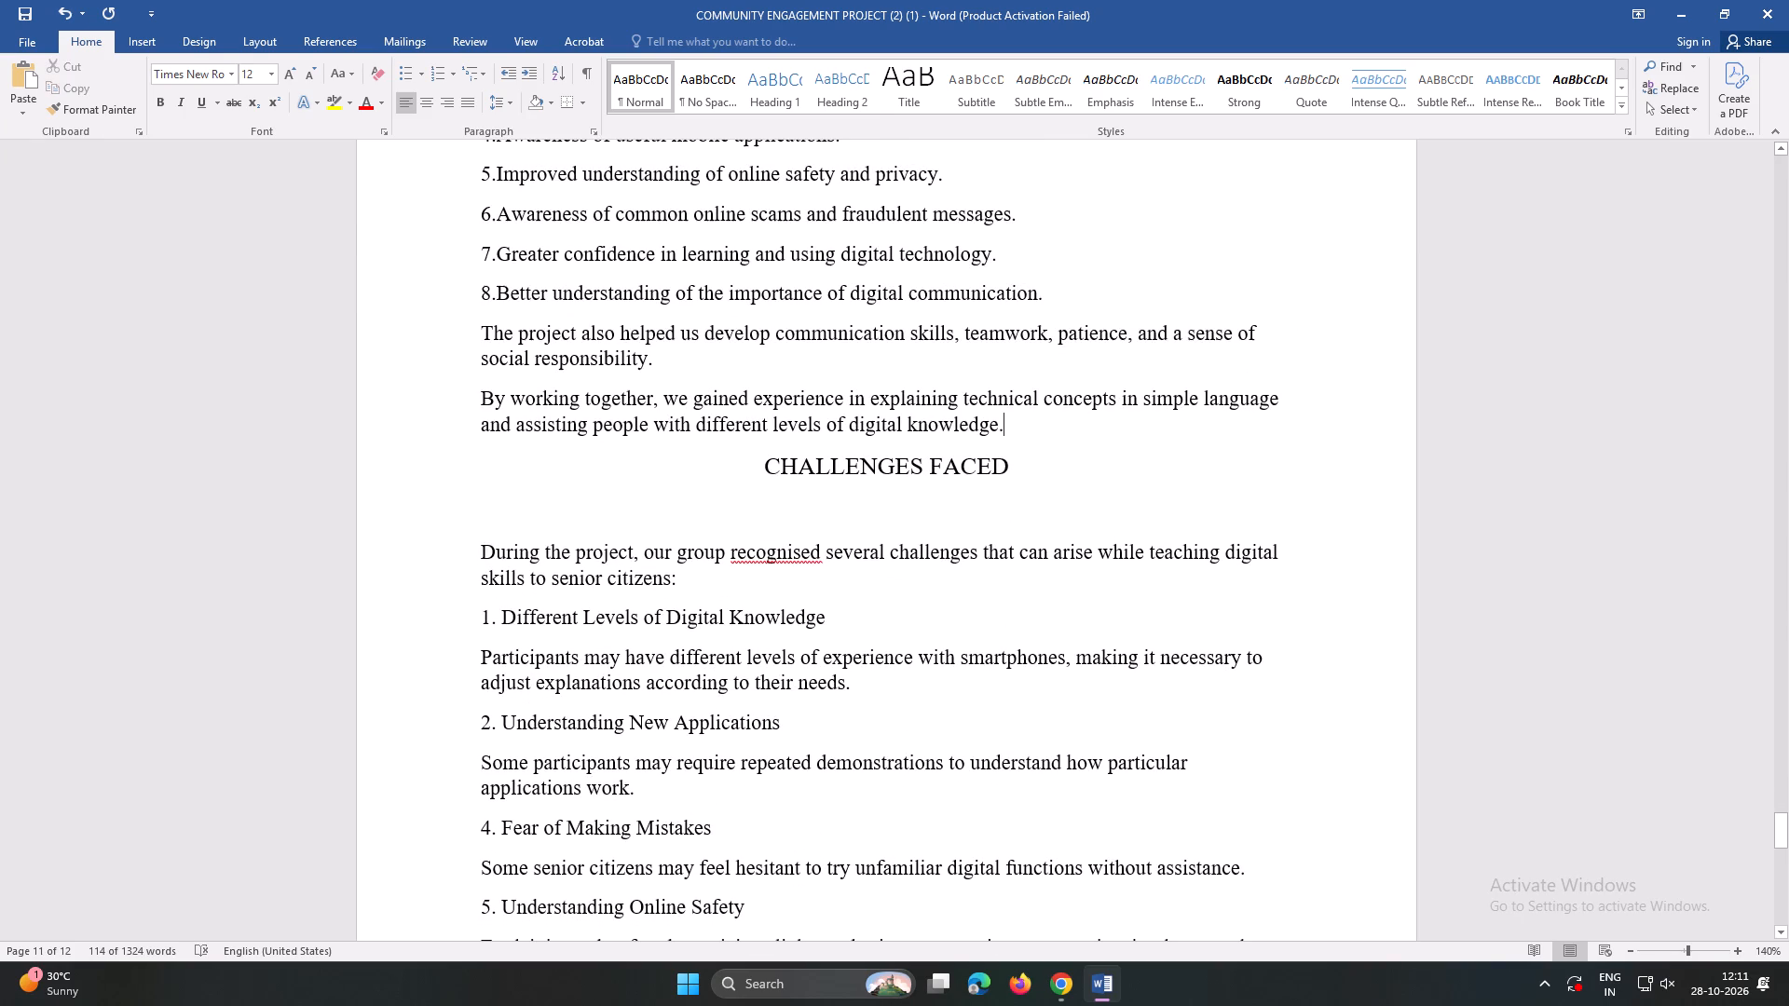
key(Return)
key(Return)
key(Return)
key(Return)
key(Return)
key(Return)
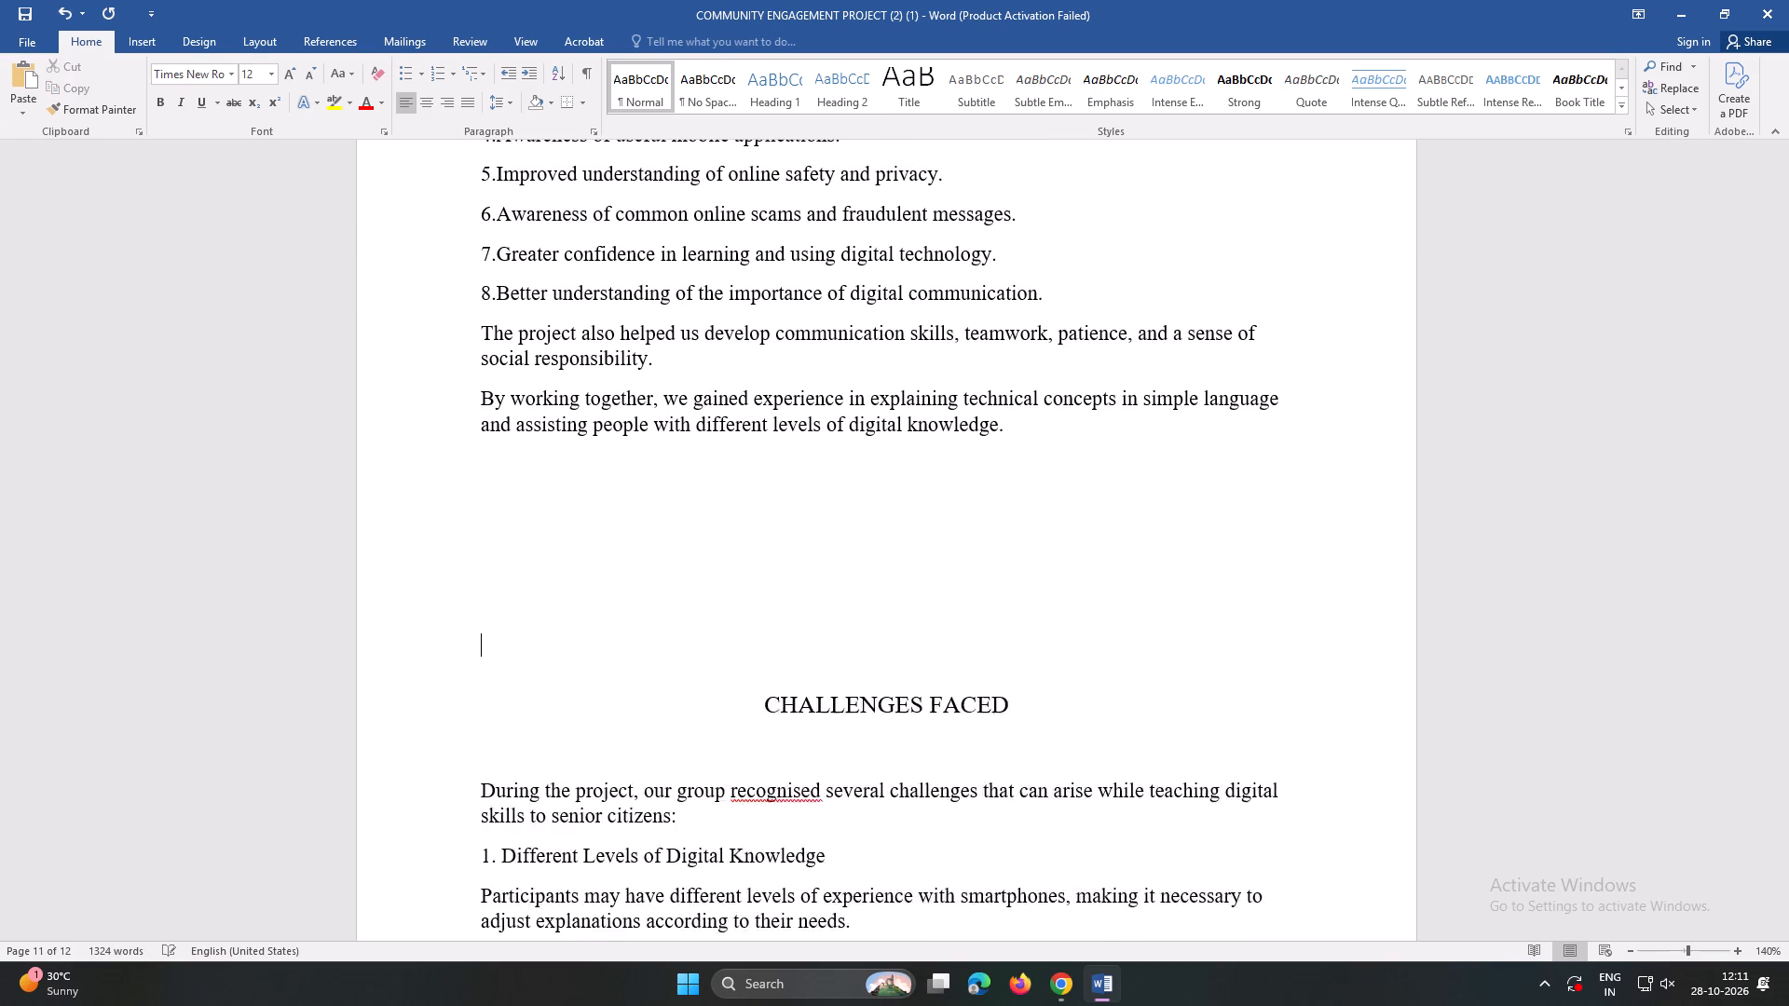
key(Return)
key(Return)
key(Return)
key(Return)
key(Return)
key(Return)
key(Return)
key(Return)
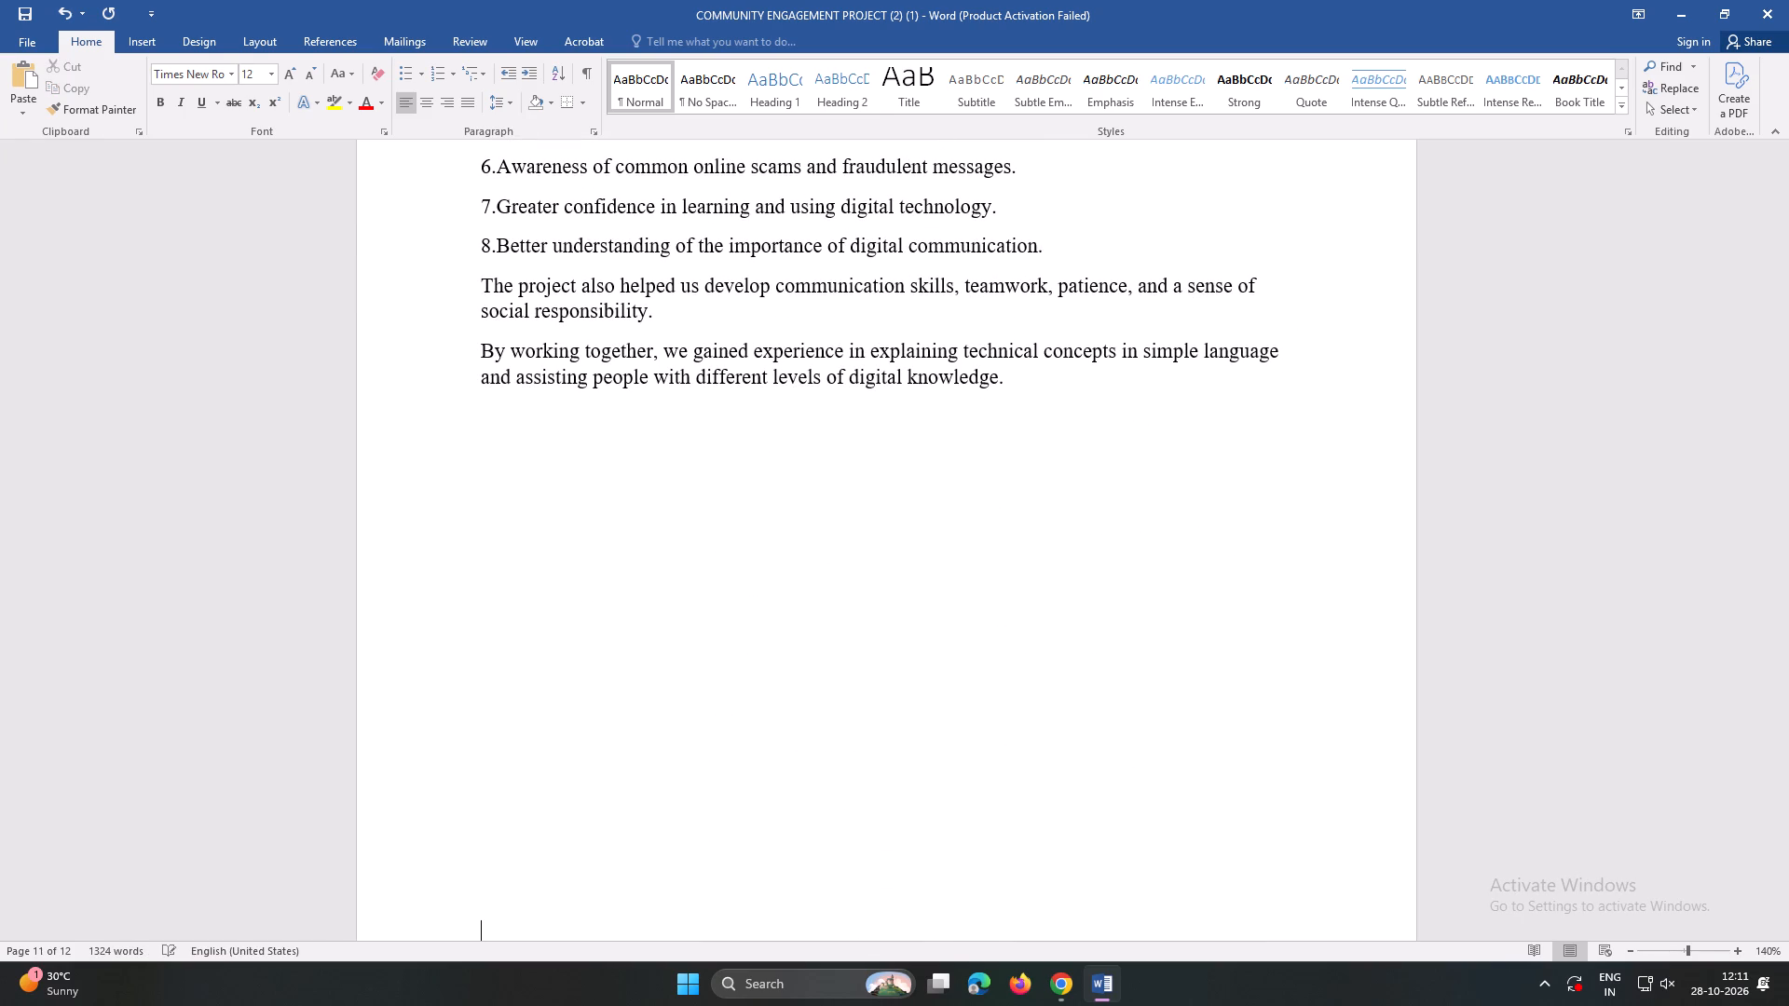
key(Return)
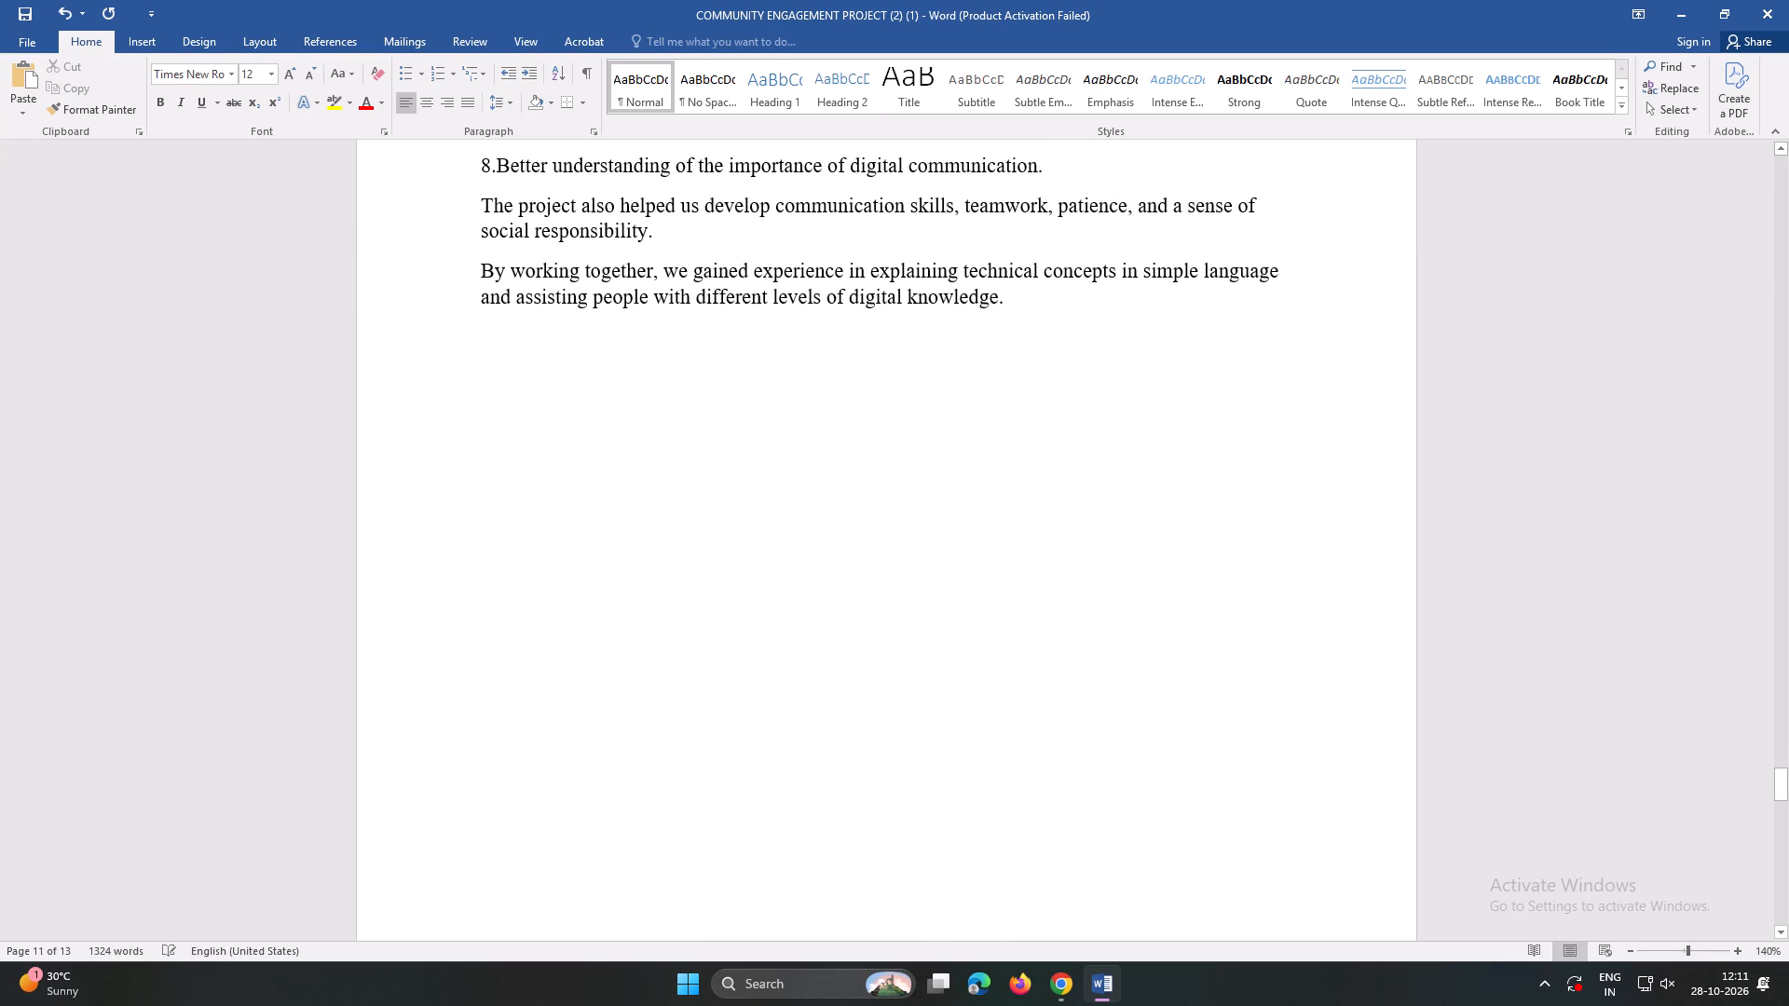
scroll(1023, 382, down, 14)
scroll(1028, 381, down, 14)
scroll(1030, 378, down, 8)
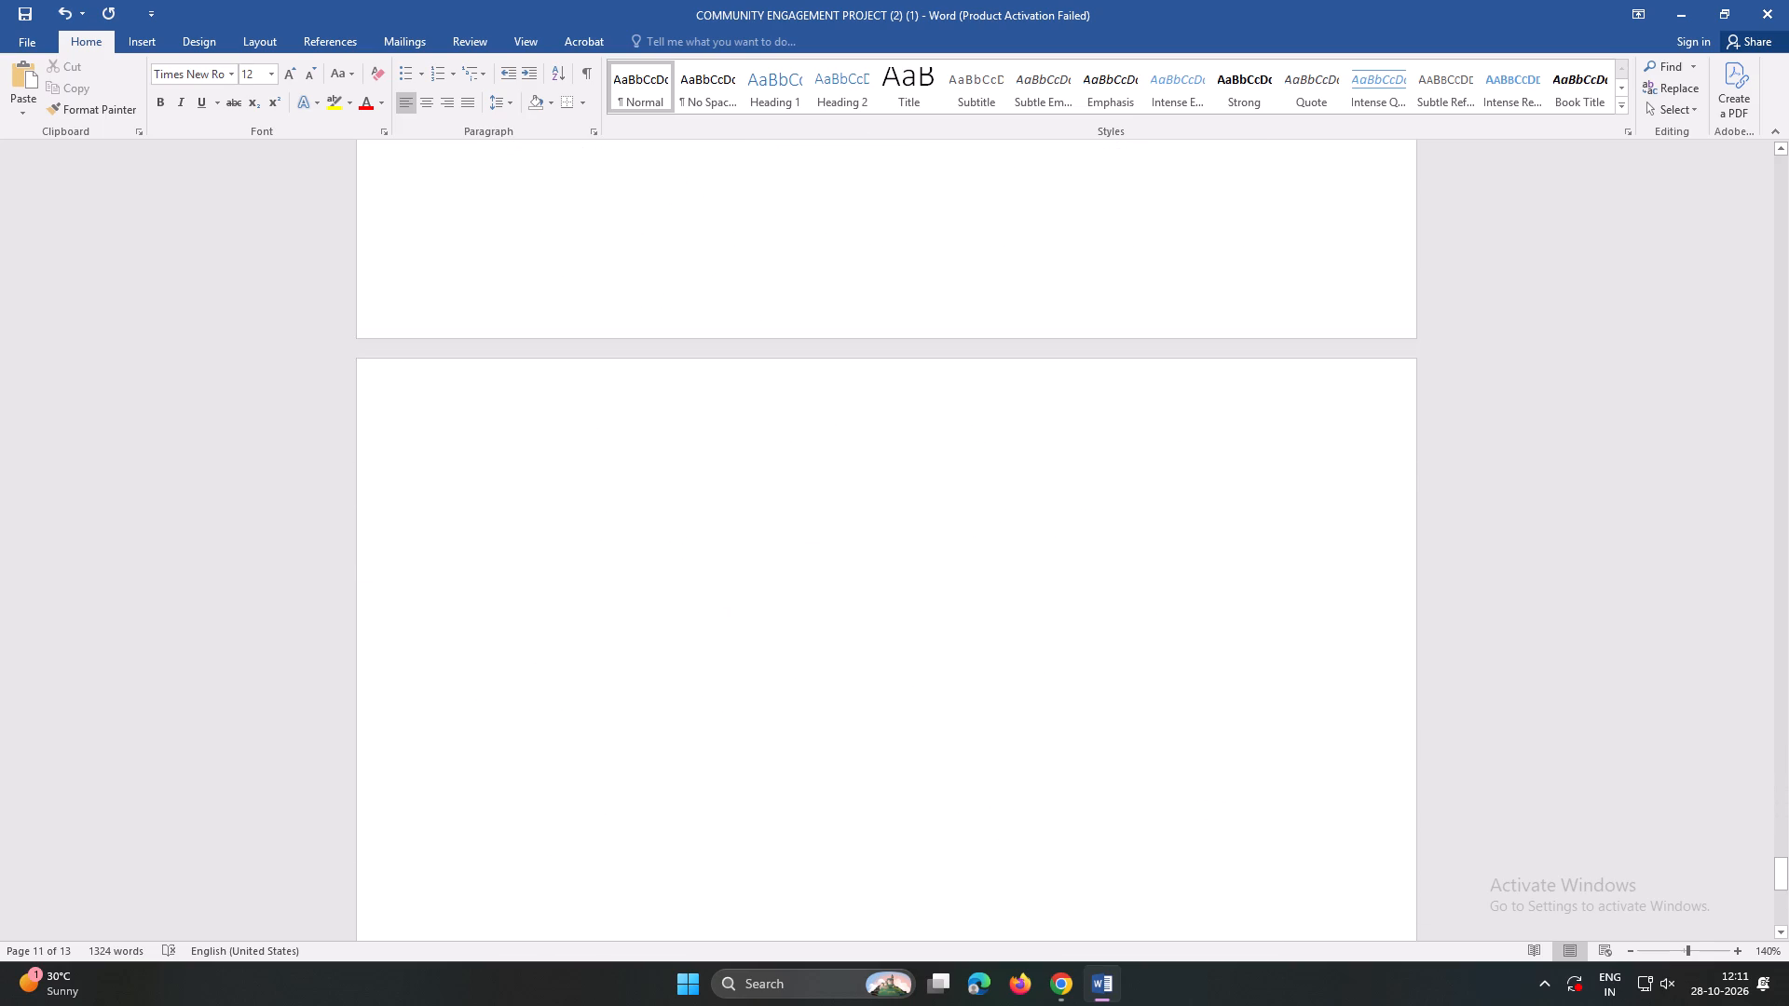
scroll(1030, 378, down, 6)
Insert two blank lines before the "OUTCOMES & IMPACT" heading to move it onto the same page as its body text.
scroll(1030, 378, up, 20)
scroll(1030, 378, up, 11)
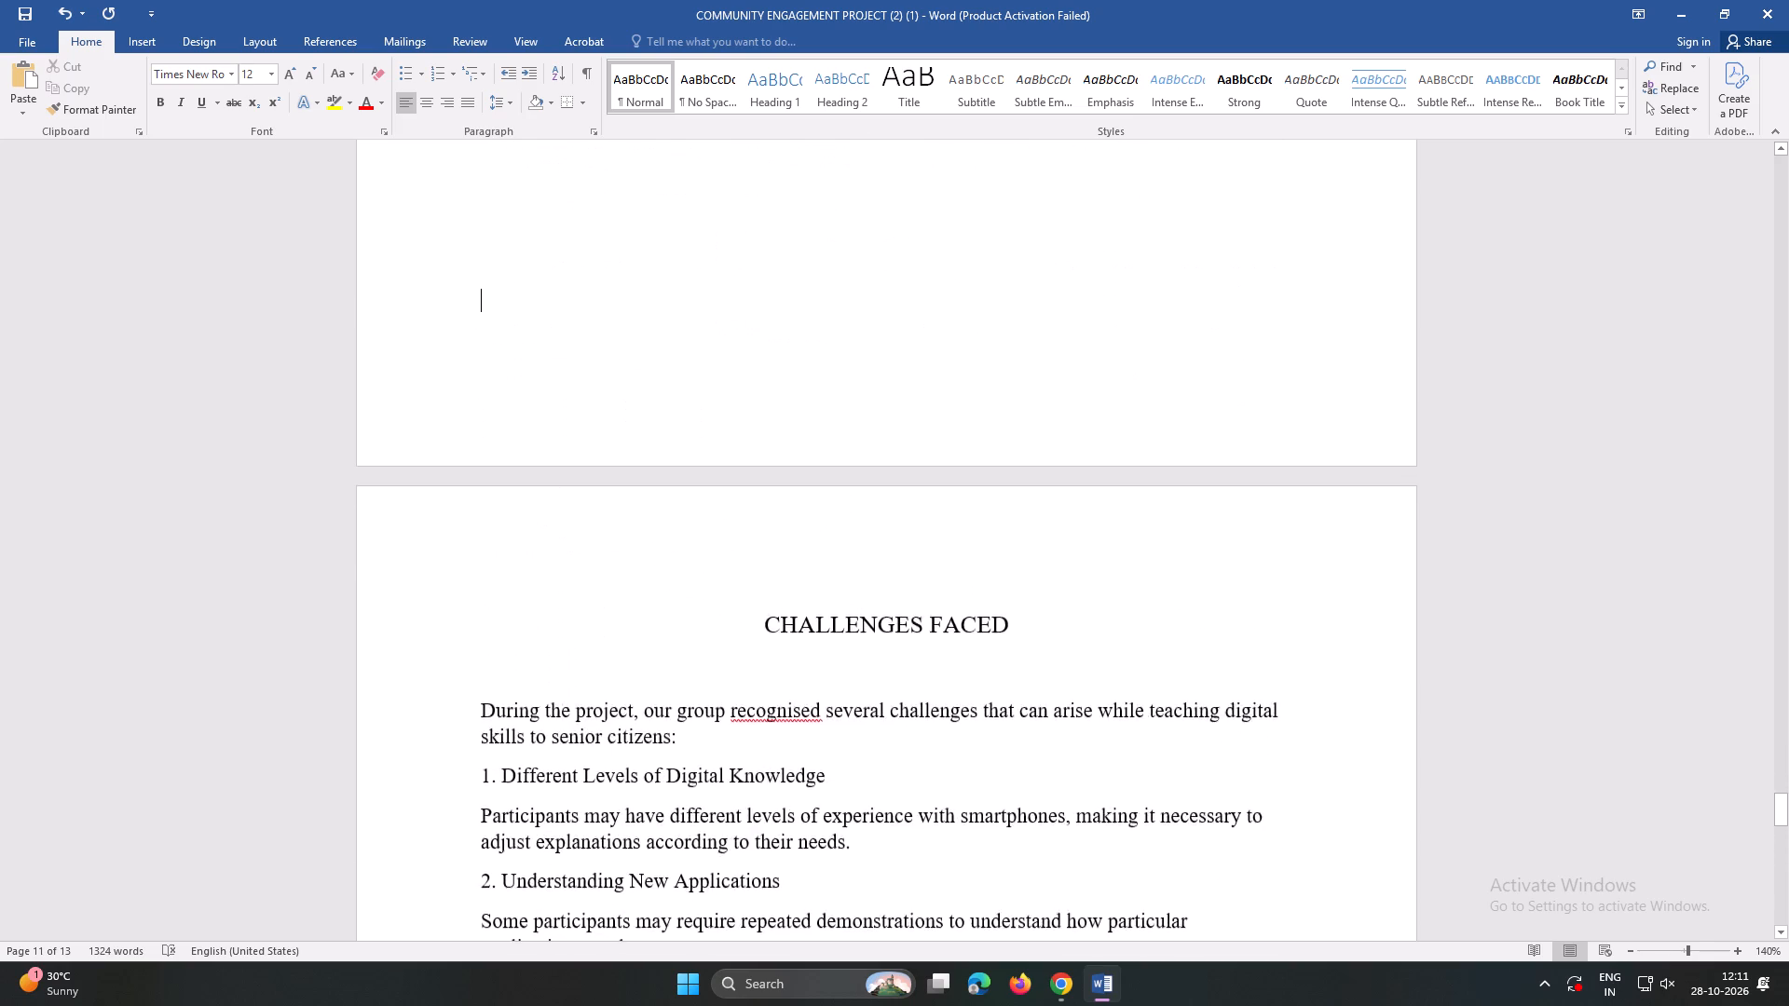
scroll(1058, 376, up, 20)
scroll(1058, 376, up, 7)
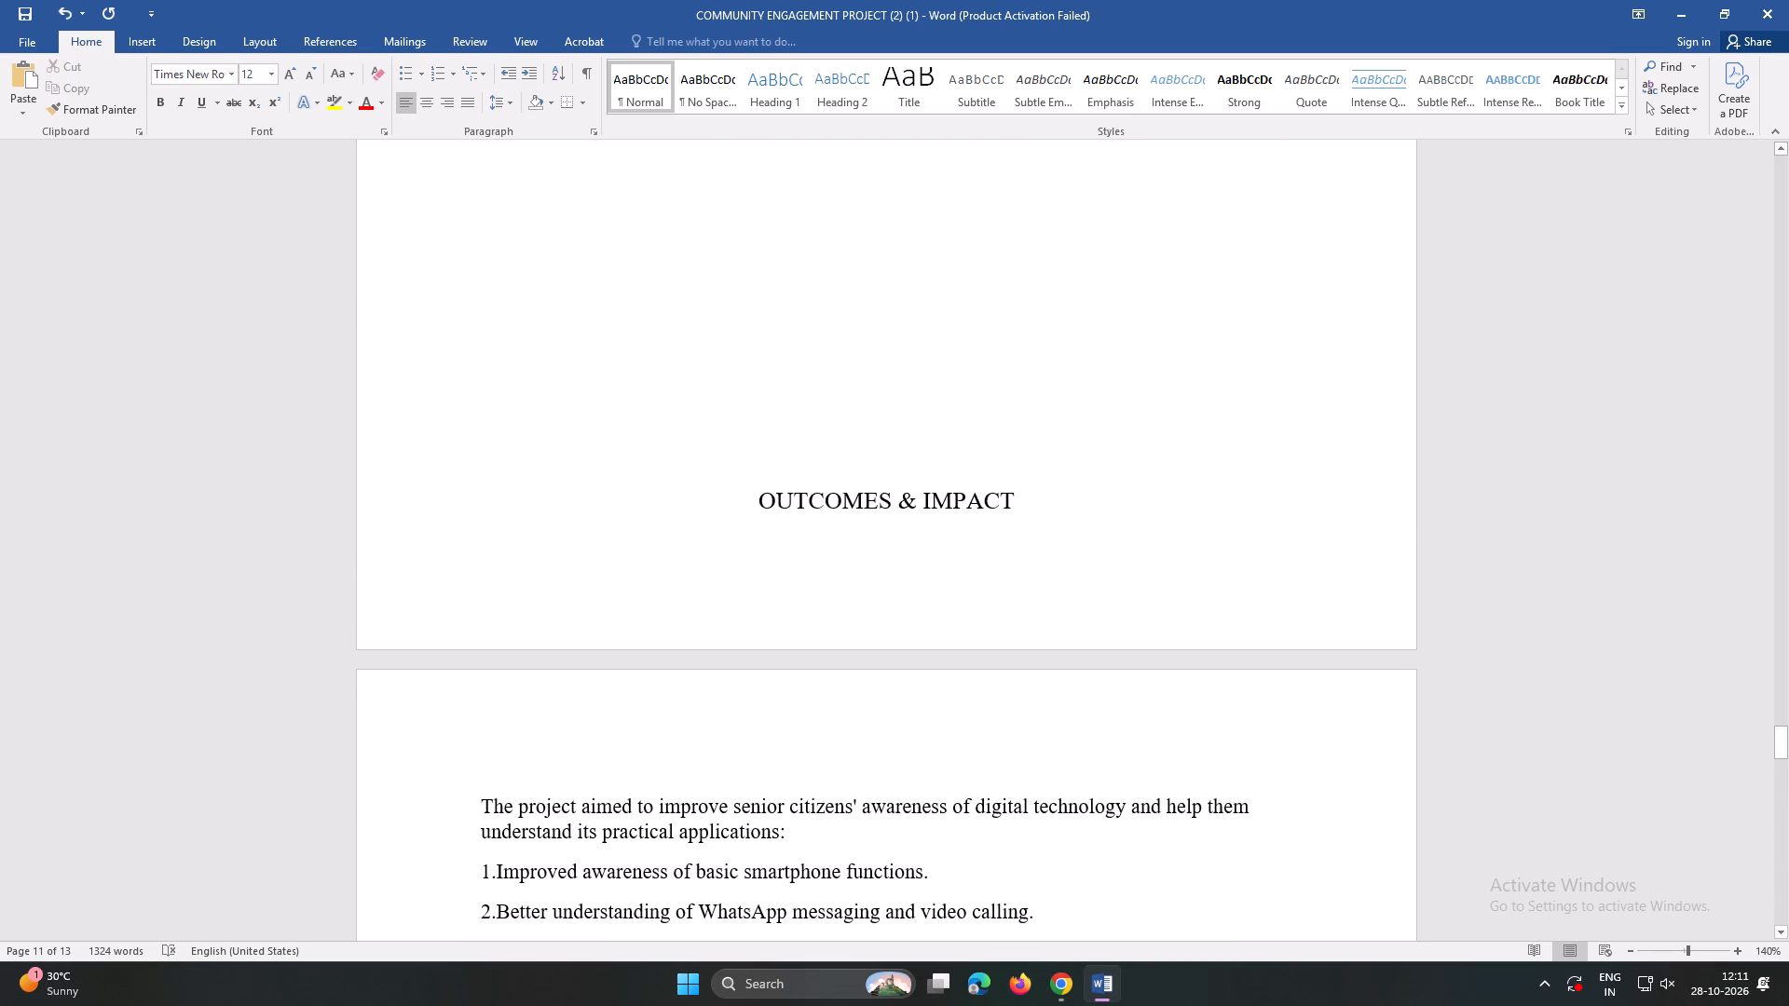
click(644, 458)
click(717, 467)
click(732, 501)
click(765, 500)
key(Return)
key(Return)
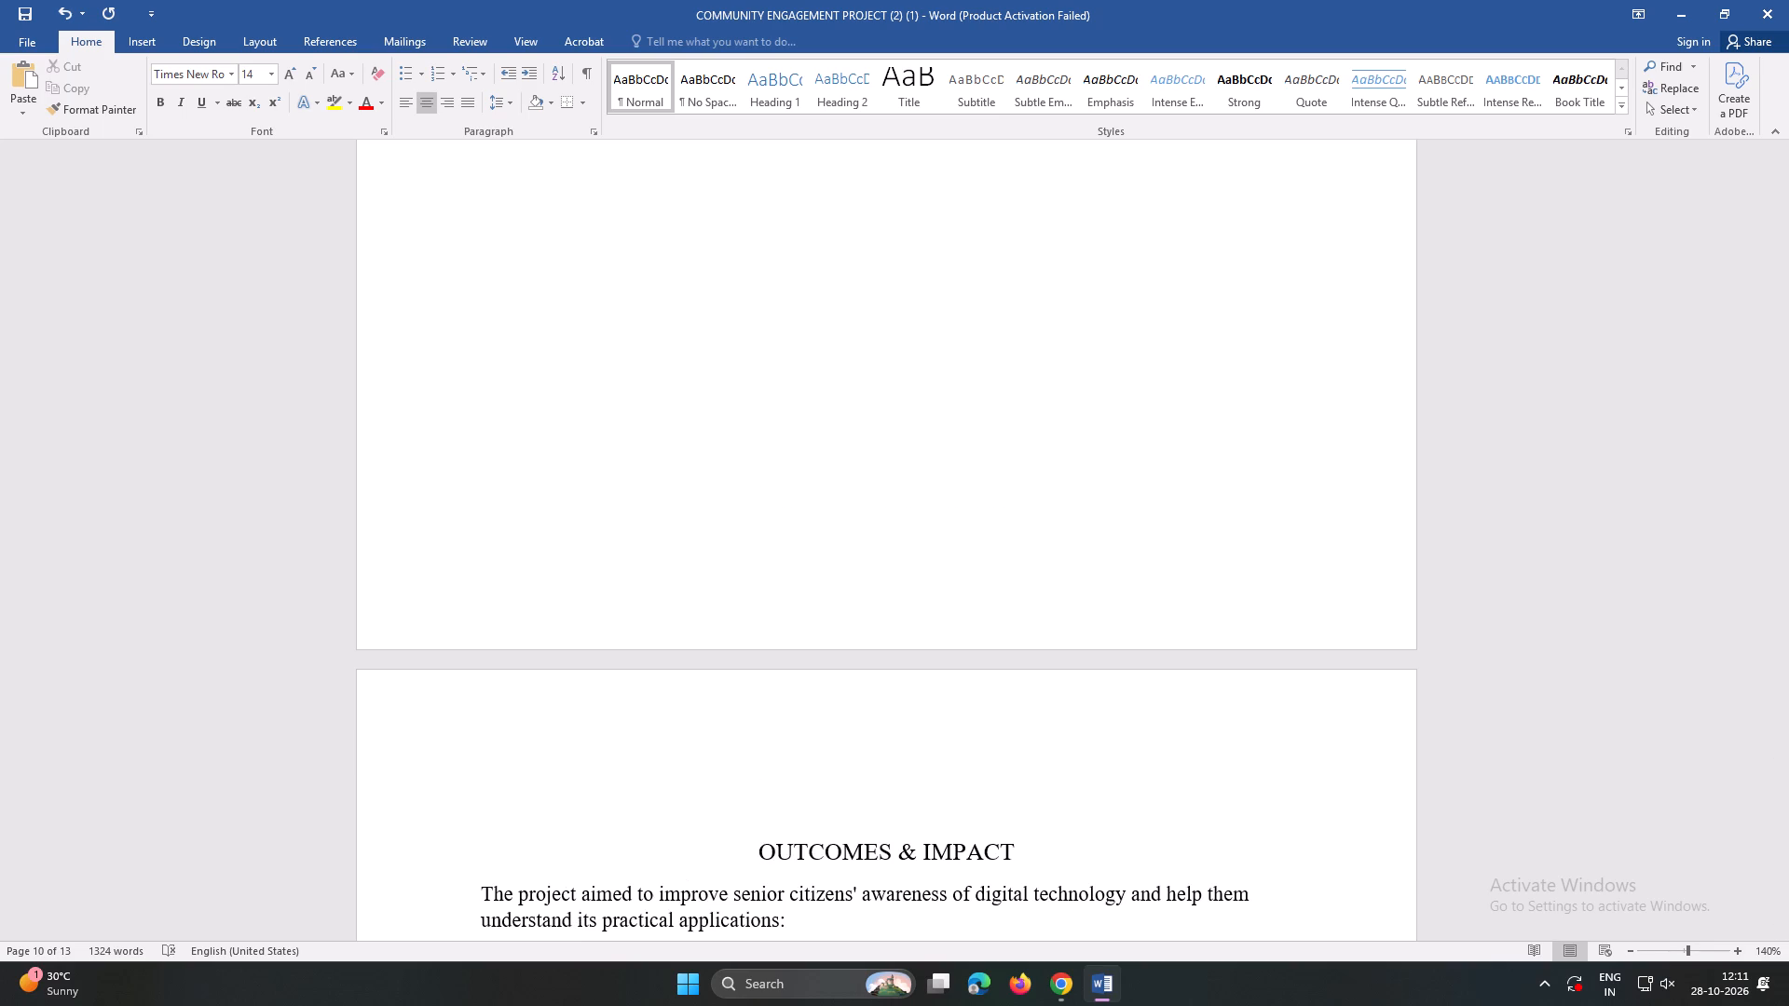
Add a blank line between the "OUTCOMES & IMPACT" heading and its introductory paragraph.
scroll(746, 406, down, 6)
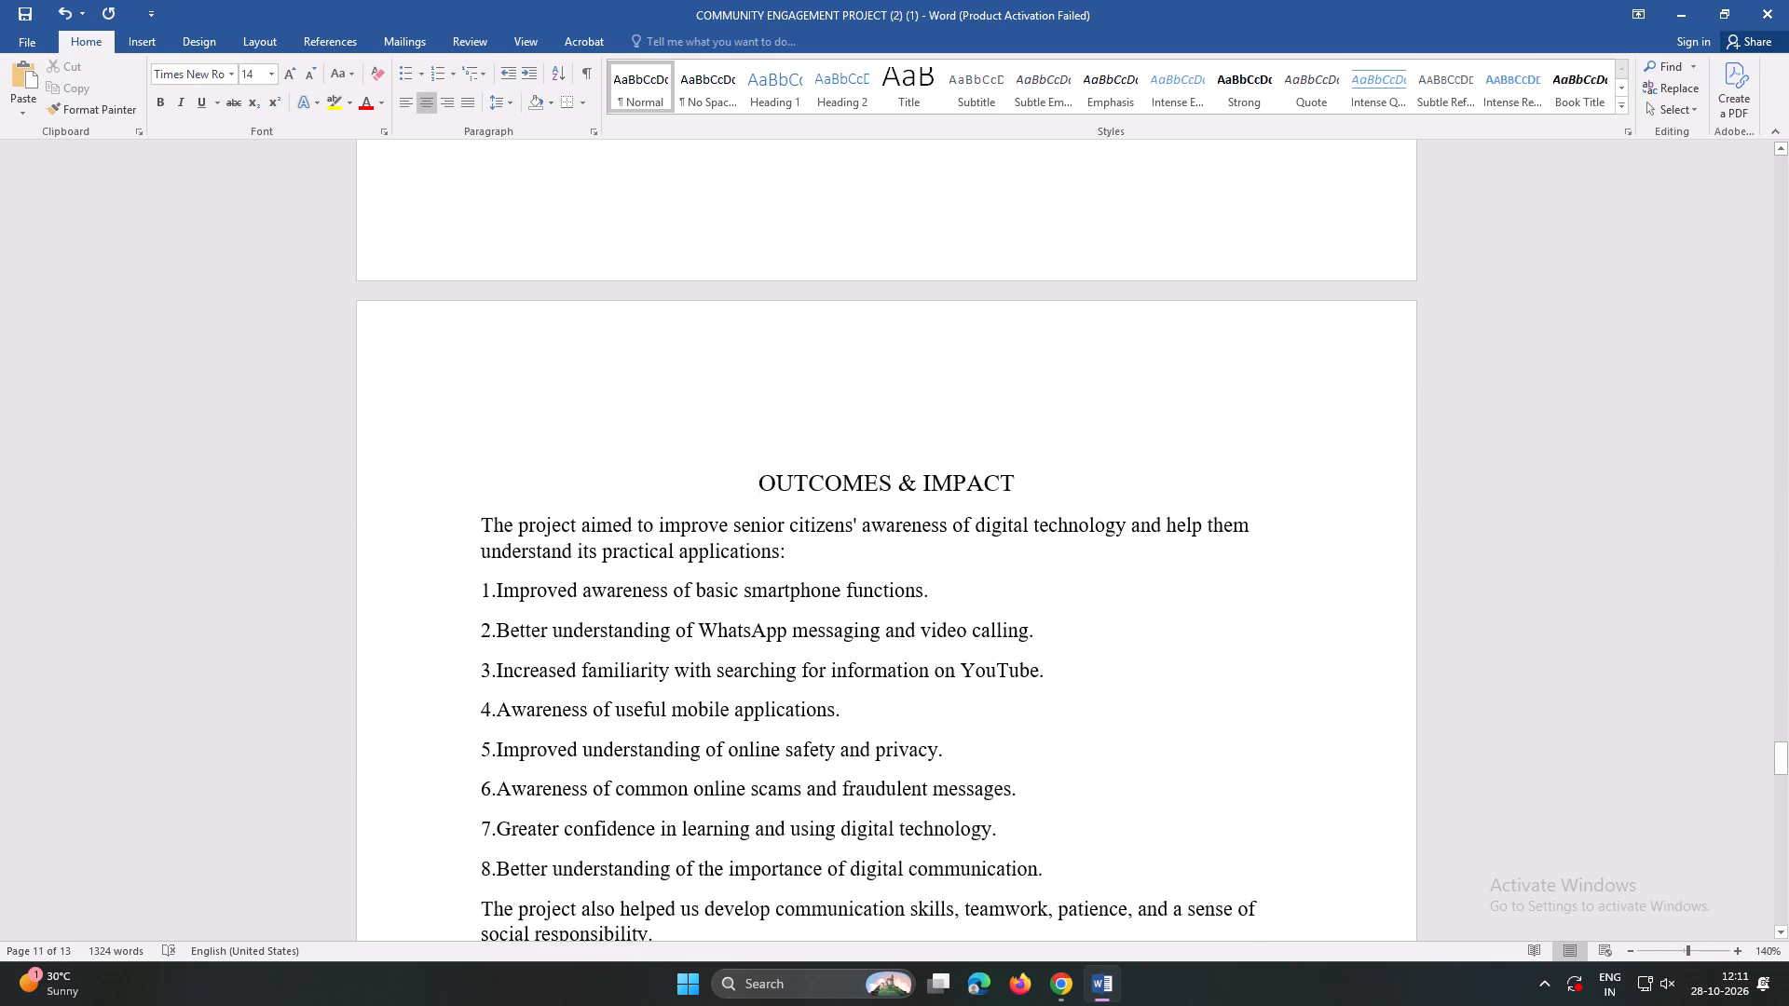
click(1090, 485)
key(Return)
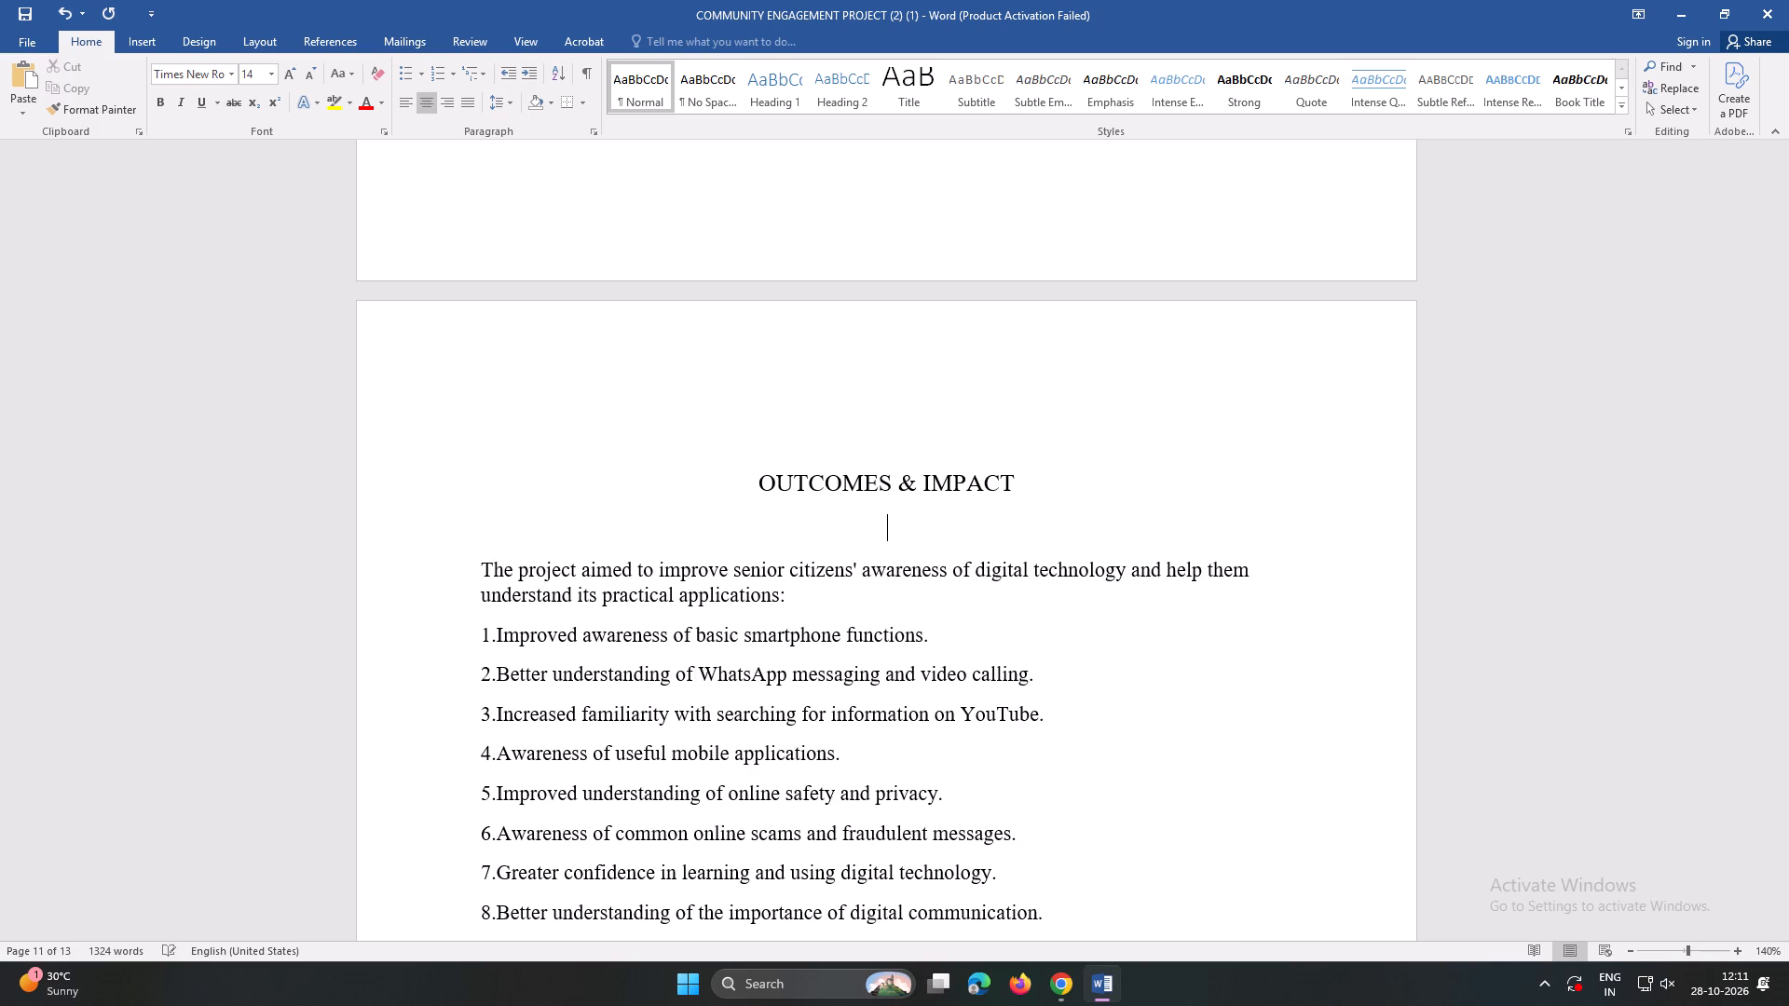
Select the "ACTIVITIES CONDUCTED" heading and open its font size choices.
scroll(994, 724, up, 15)
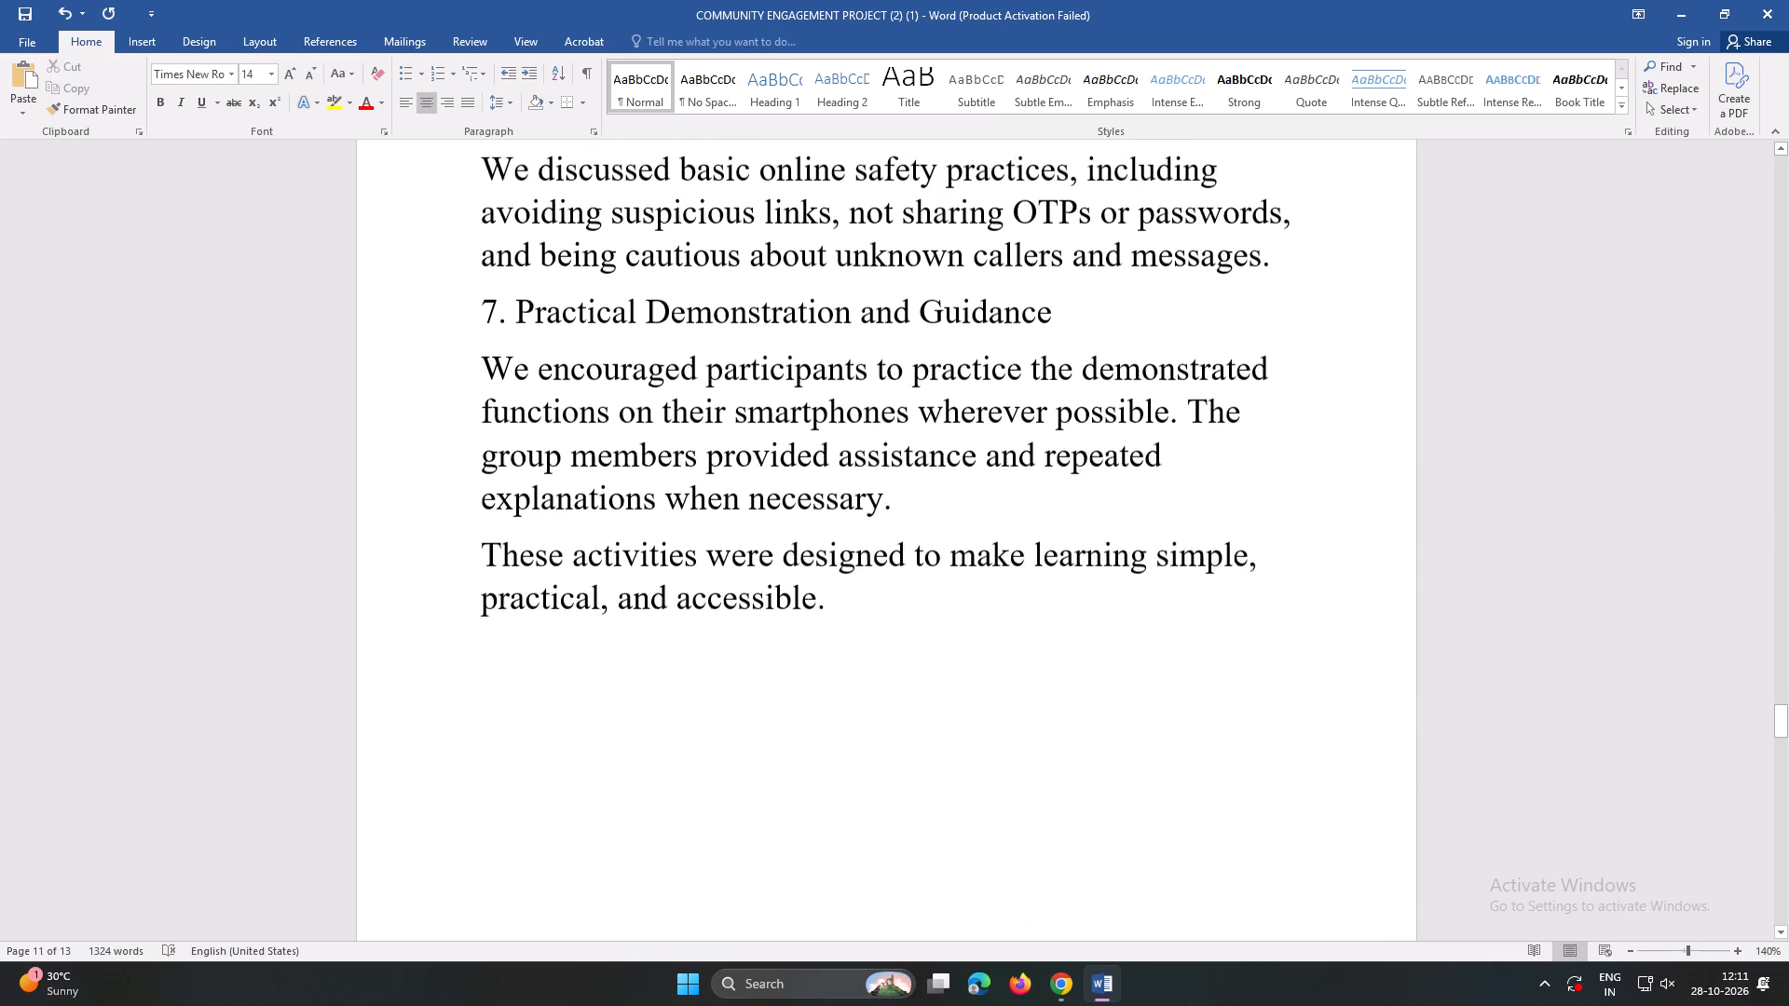
scroll(979, 768, up, 11)
scroll(640, 748, up, 13)
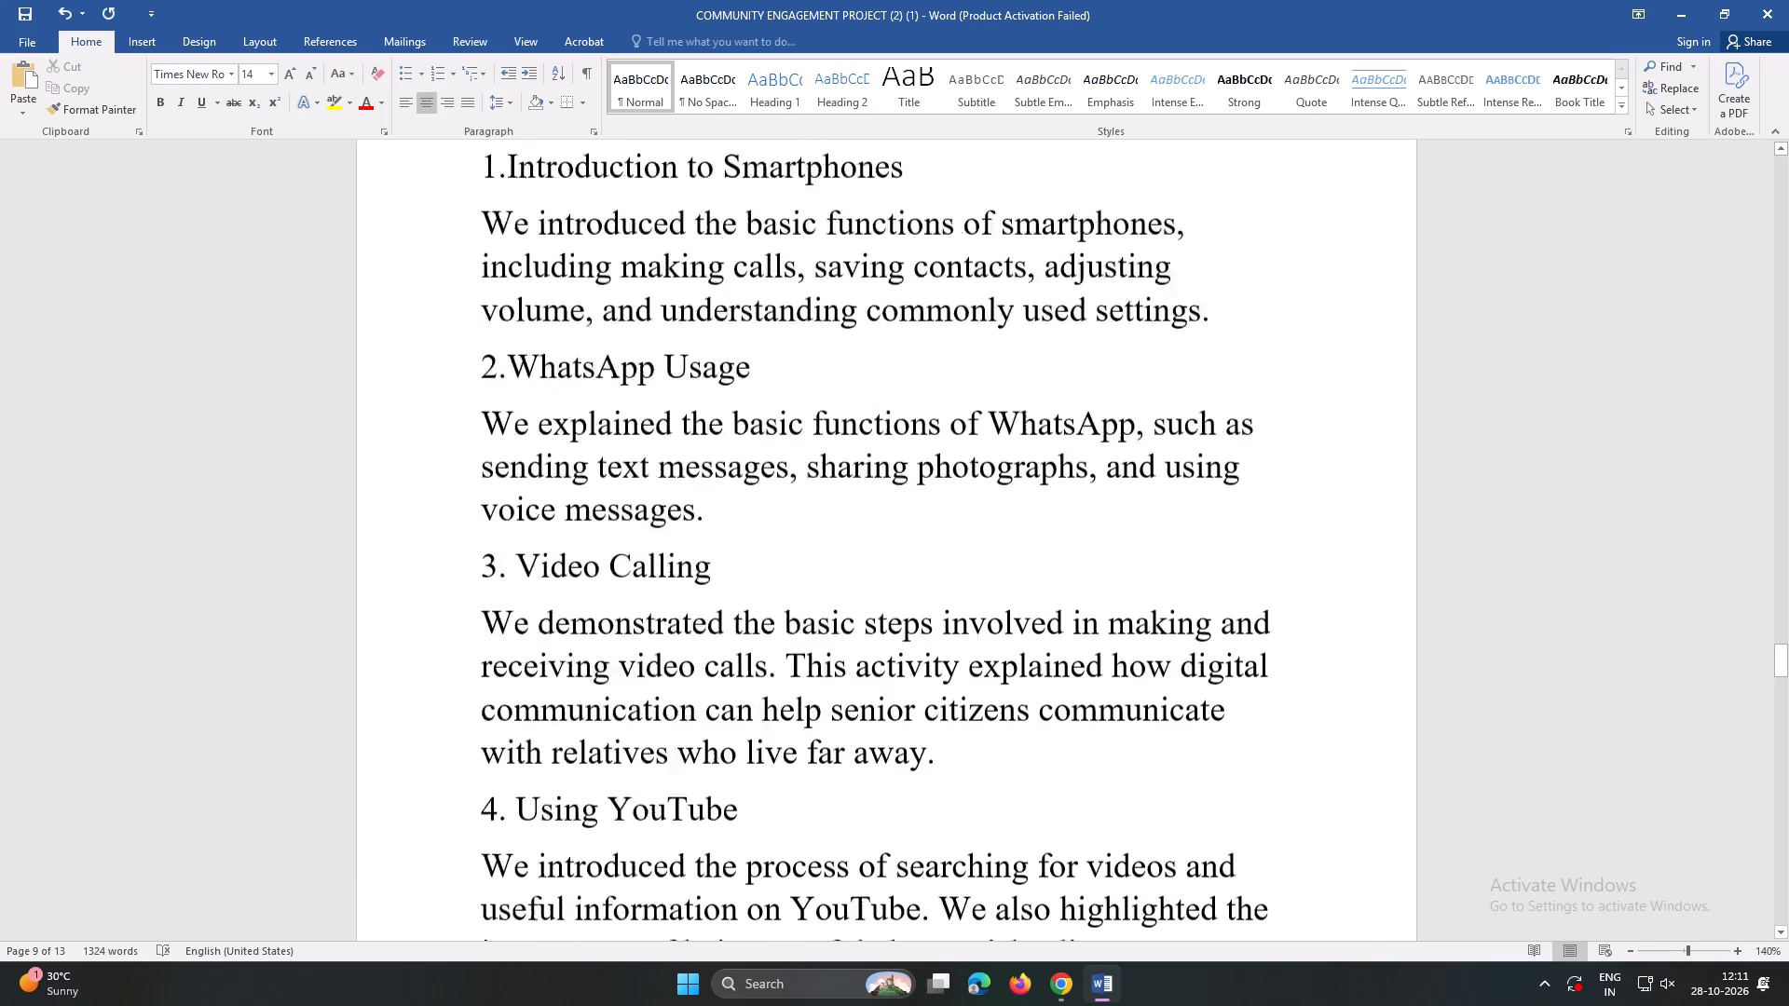
scroll(696, 830, up, 2)
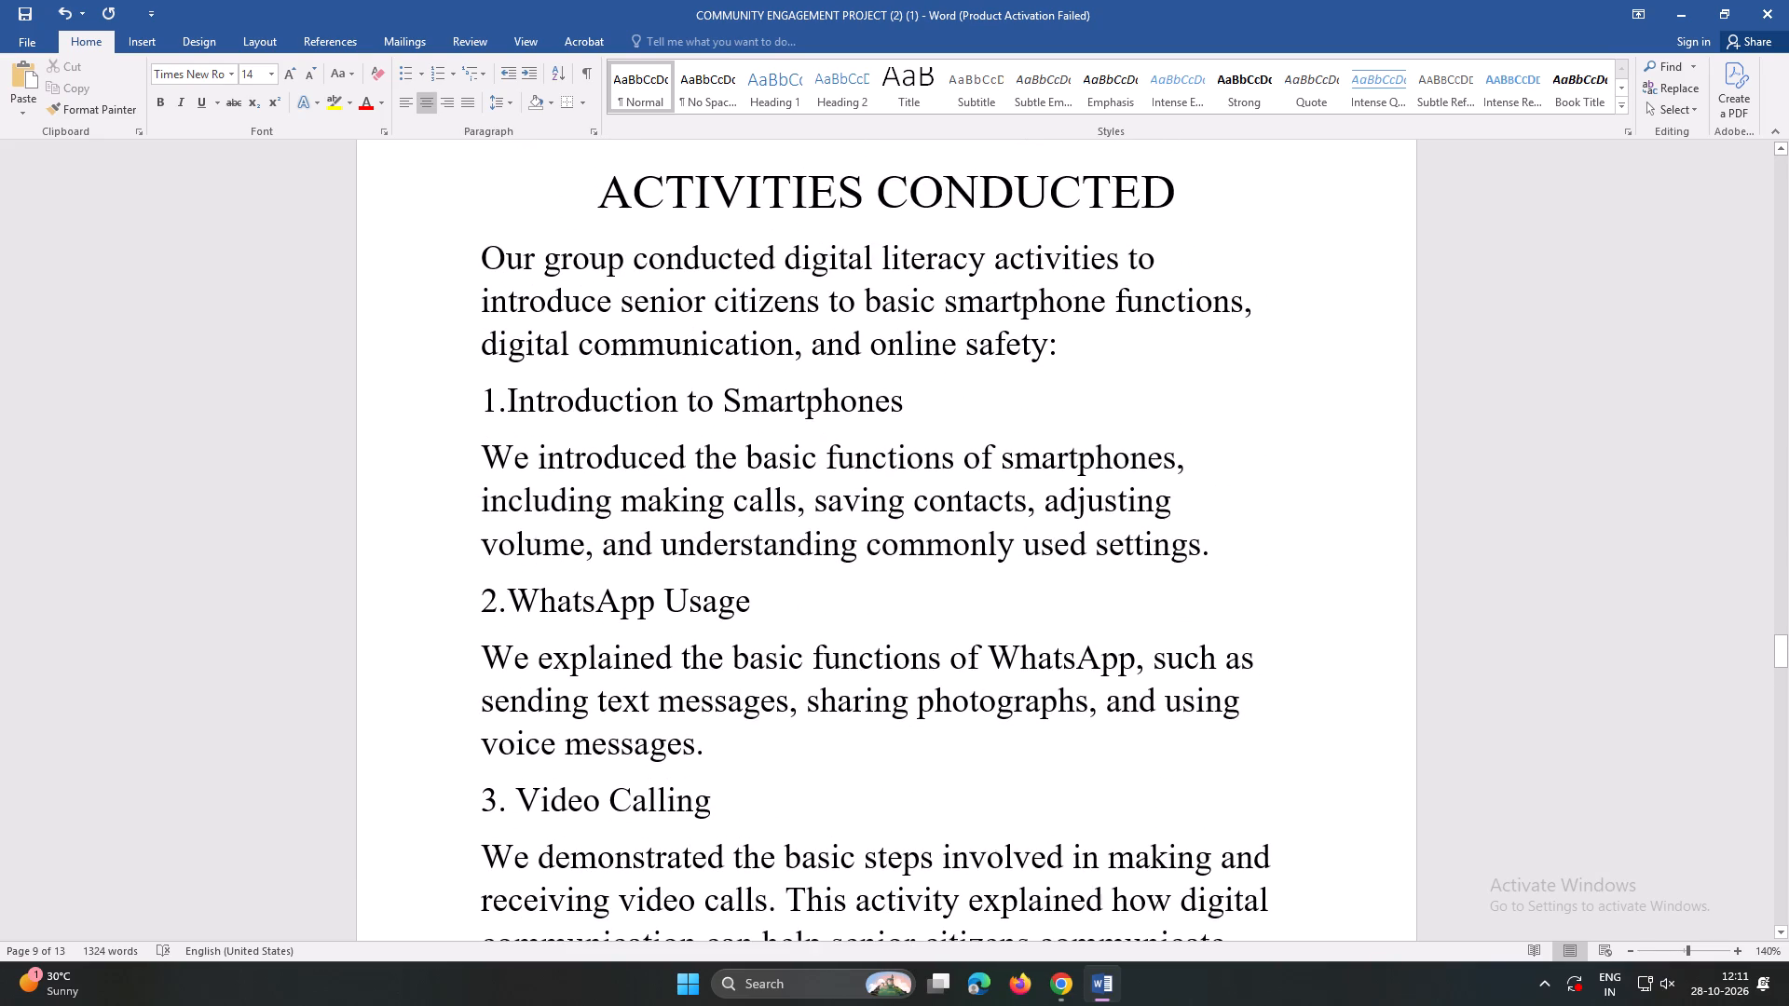
scroll(863, 685, up, 3)
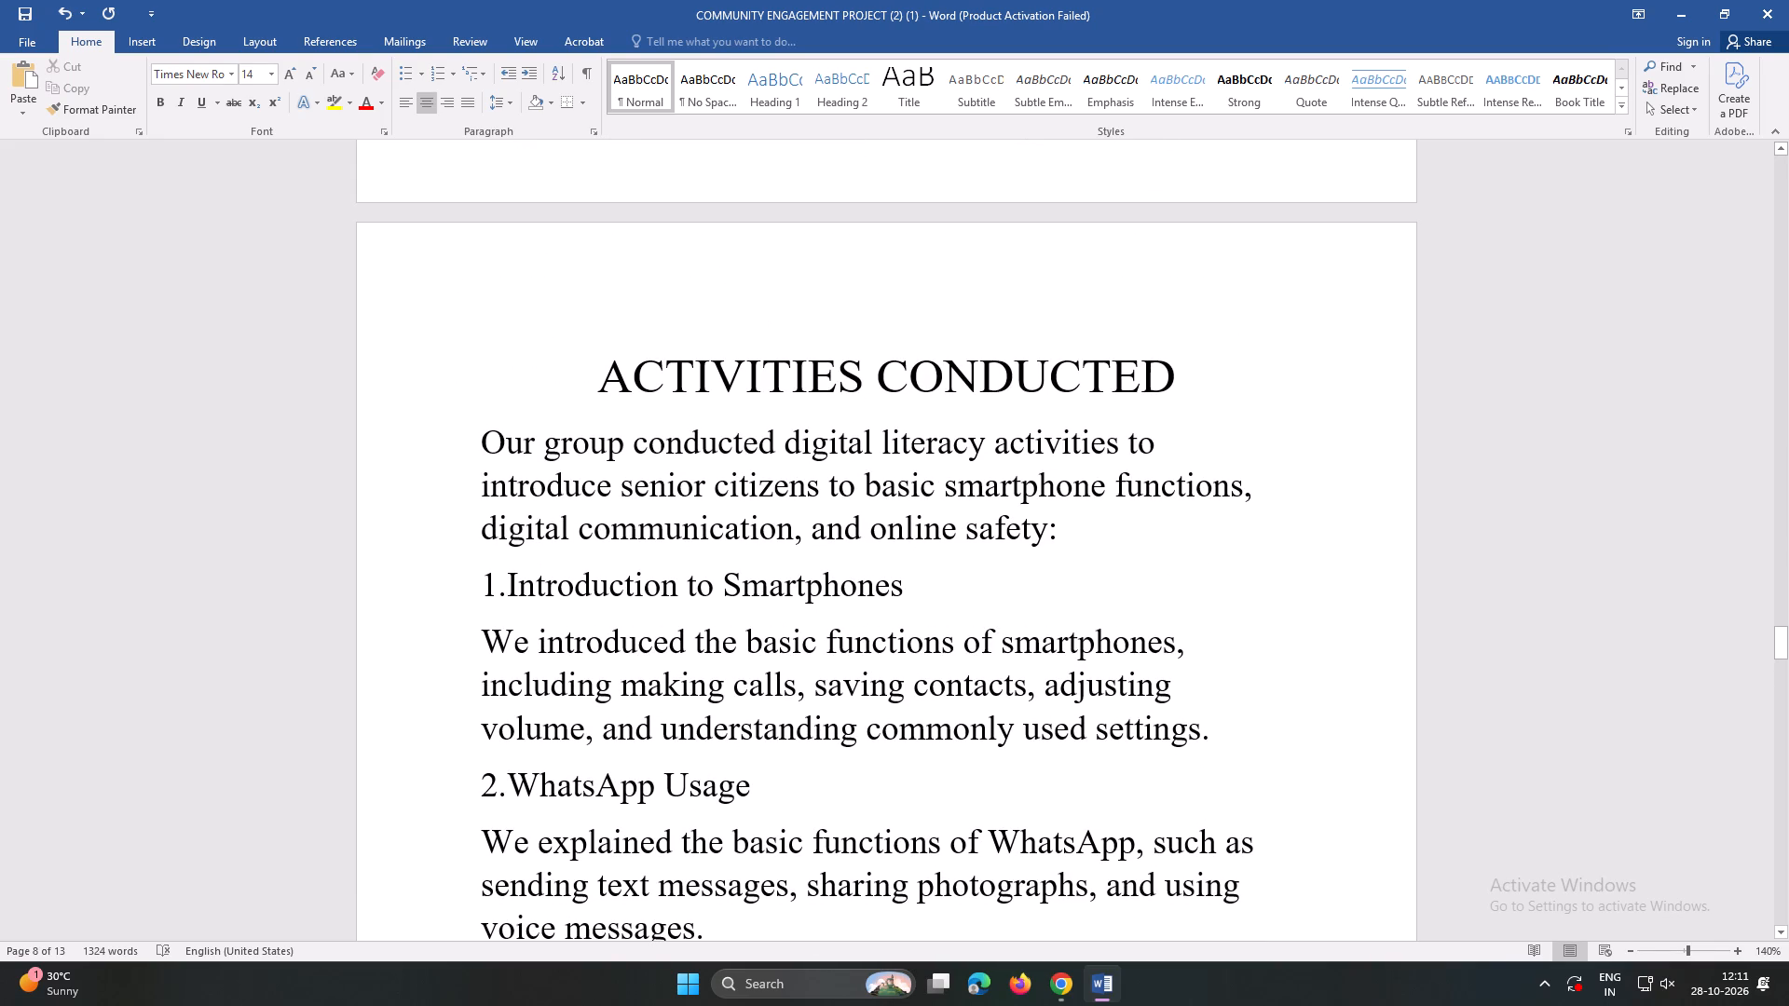
drag(595, 389, 1170, 419)
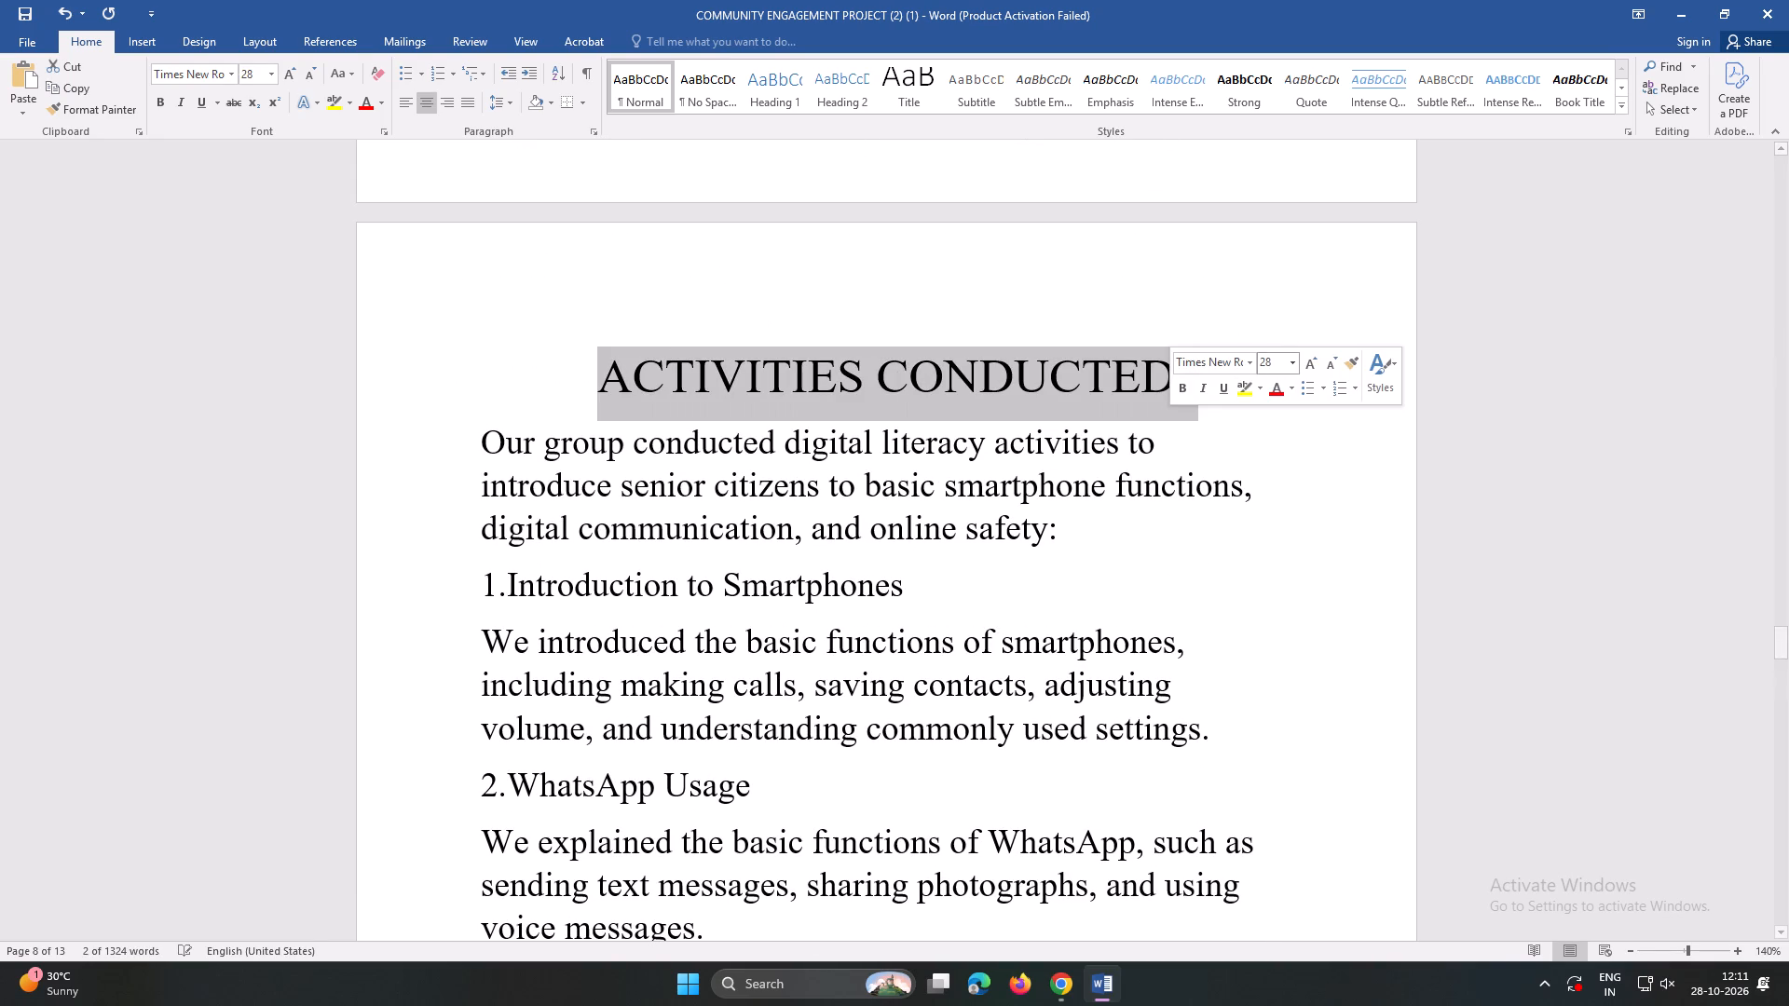
click(1290, 360)
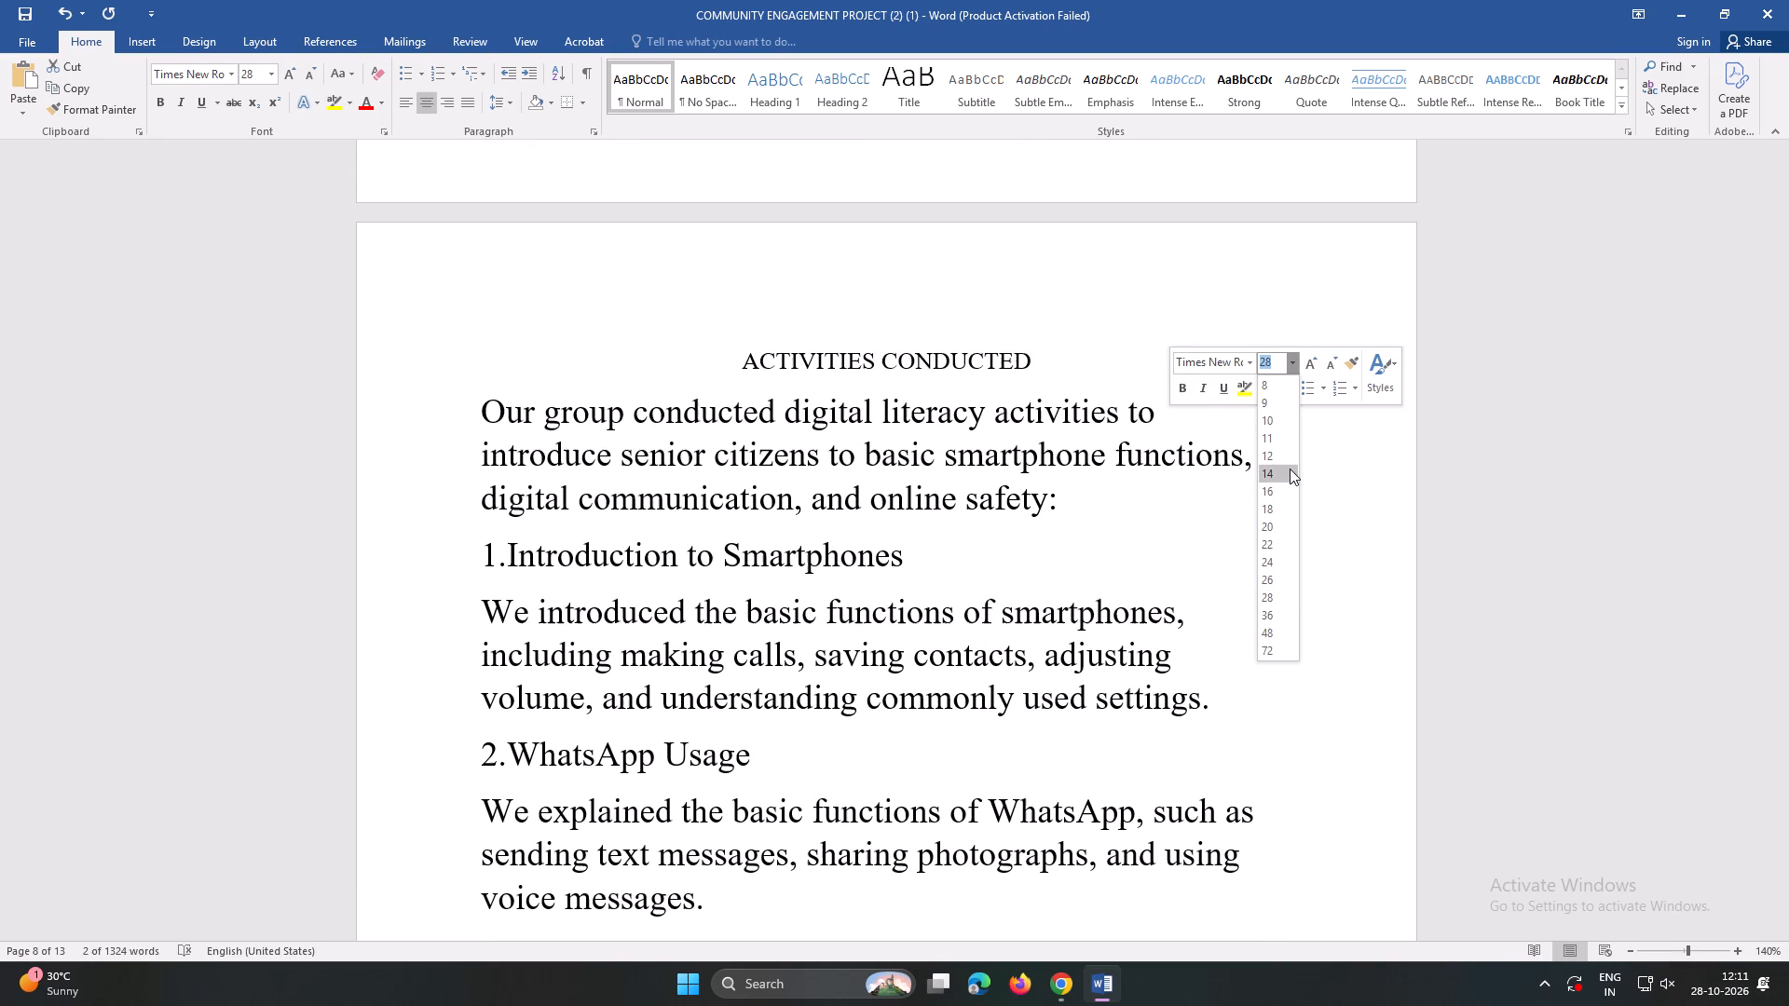
Set the selected "ACTIVITIES CONDUCTED" heading to font size 14.
click(1290, 469)
Set all body text under "ACTIVITIES CONDUCTED", from the introduction through the closing paragraph and the blank lines after it, to font size 12.
drag(478, 391, 478, 393)
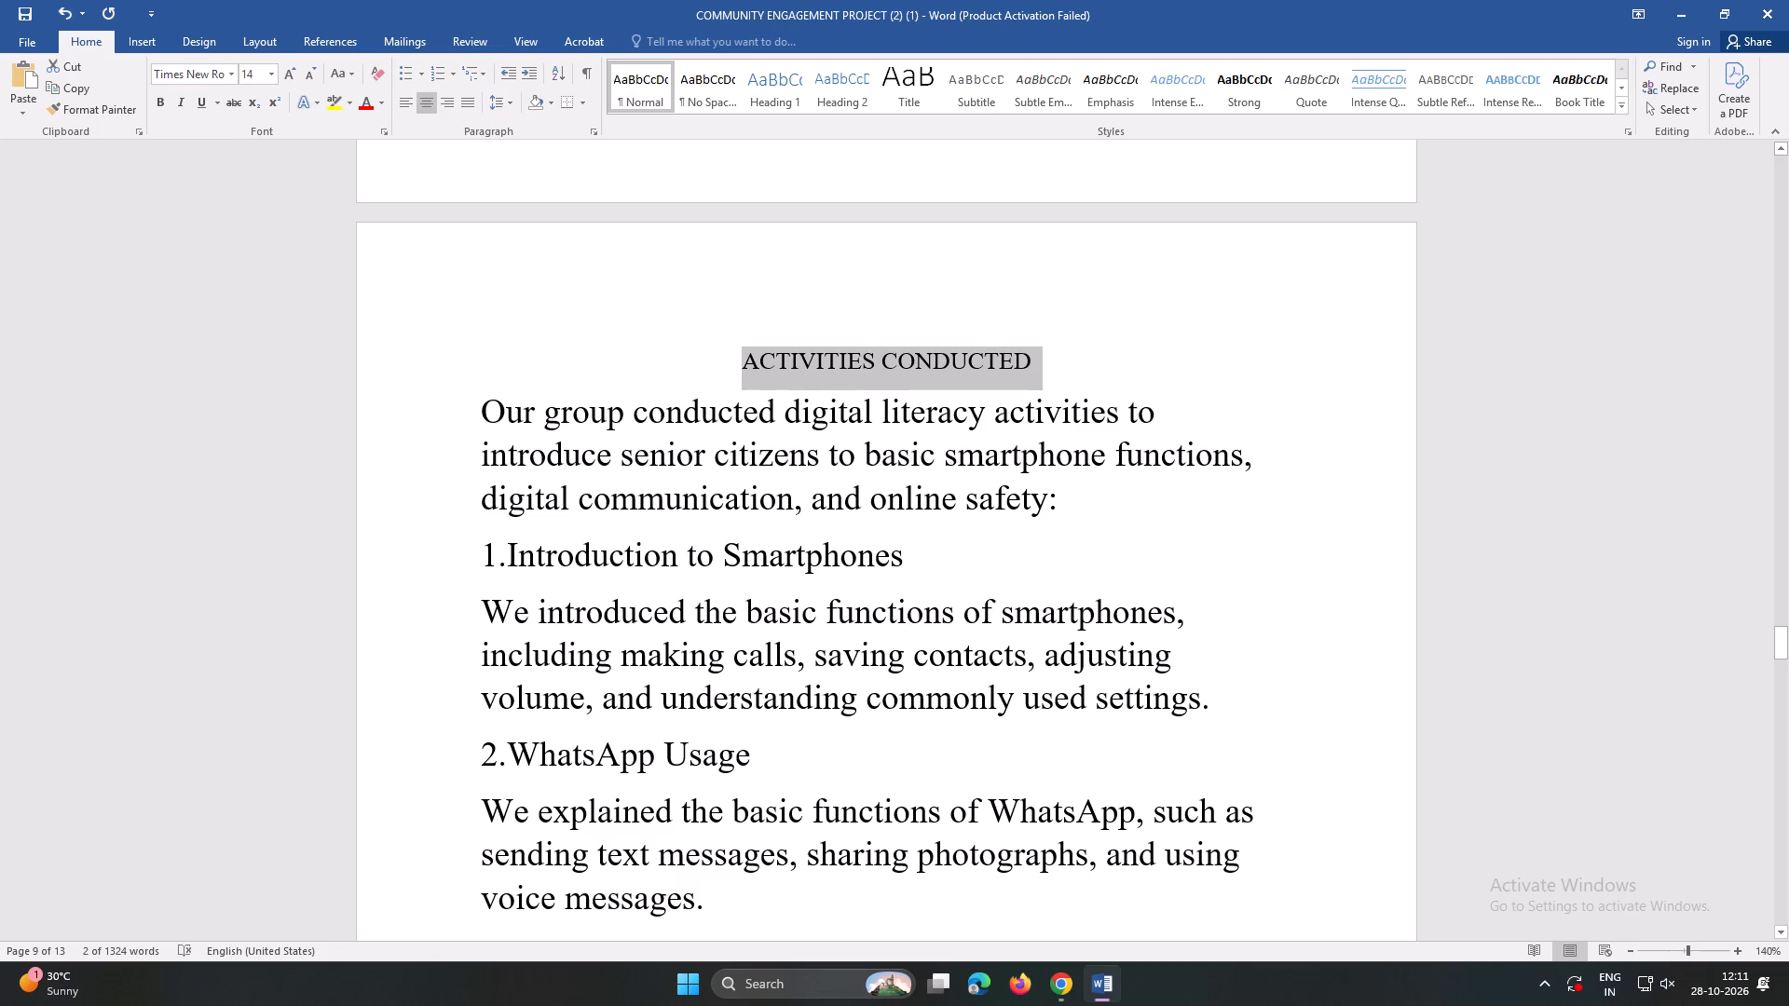
drag(478, 393, 634, 913)
scroll(632, 906, down, 9)
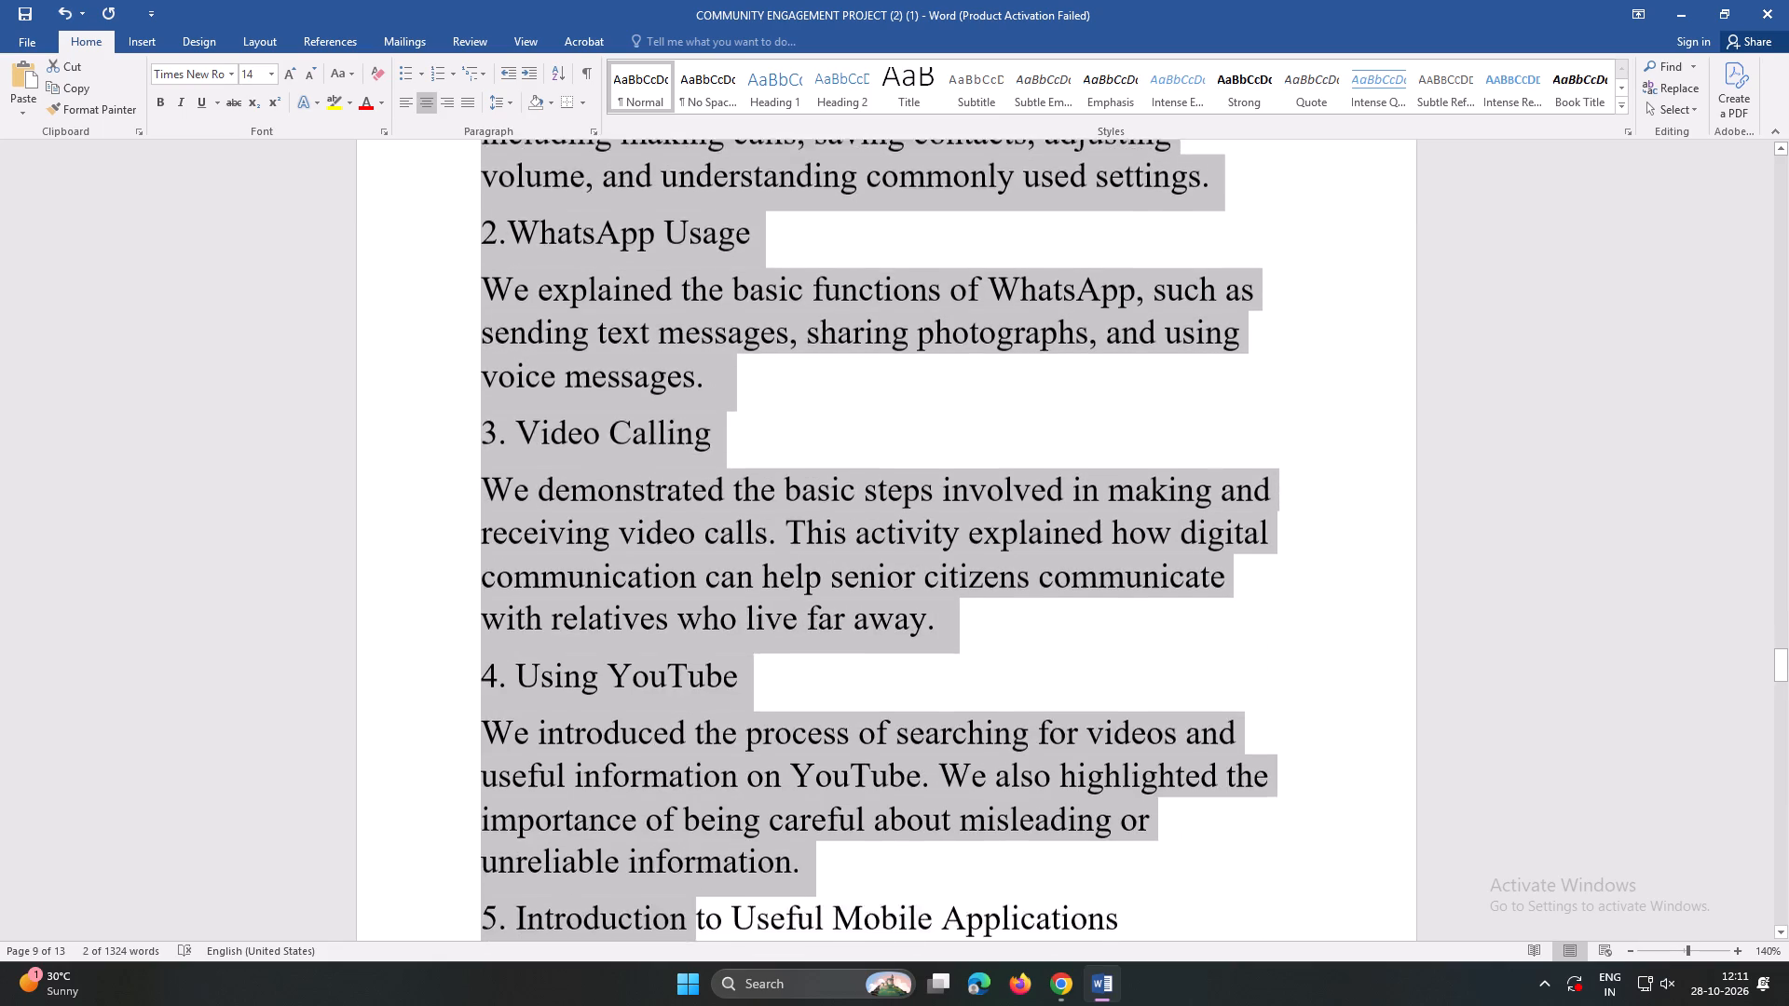
drag(634, 913, 633, 929)
scroll(634, 913, down, 15)
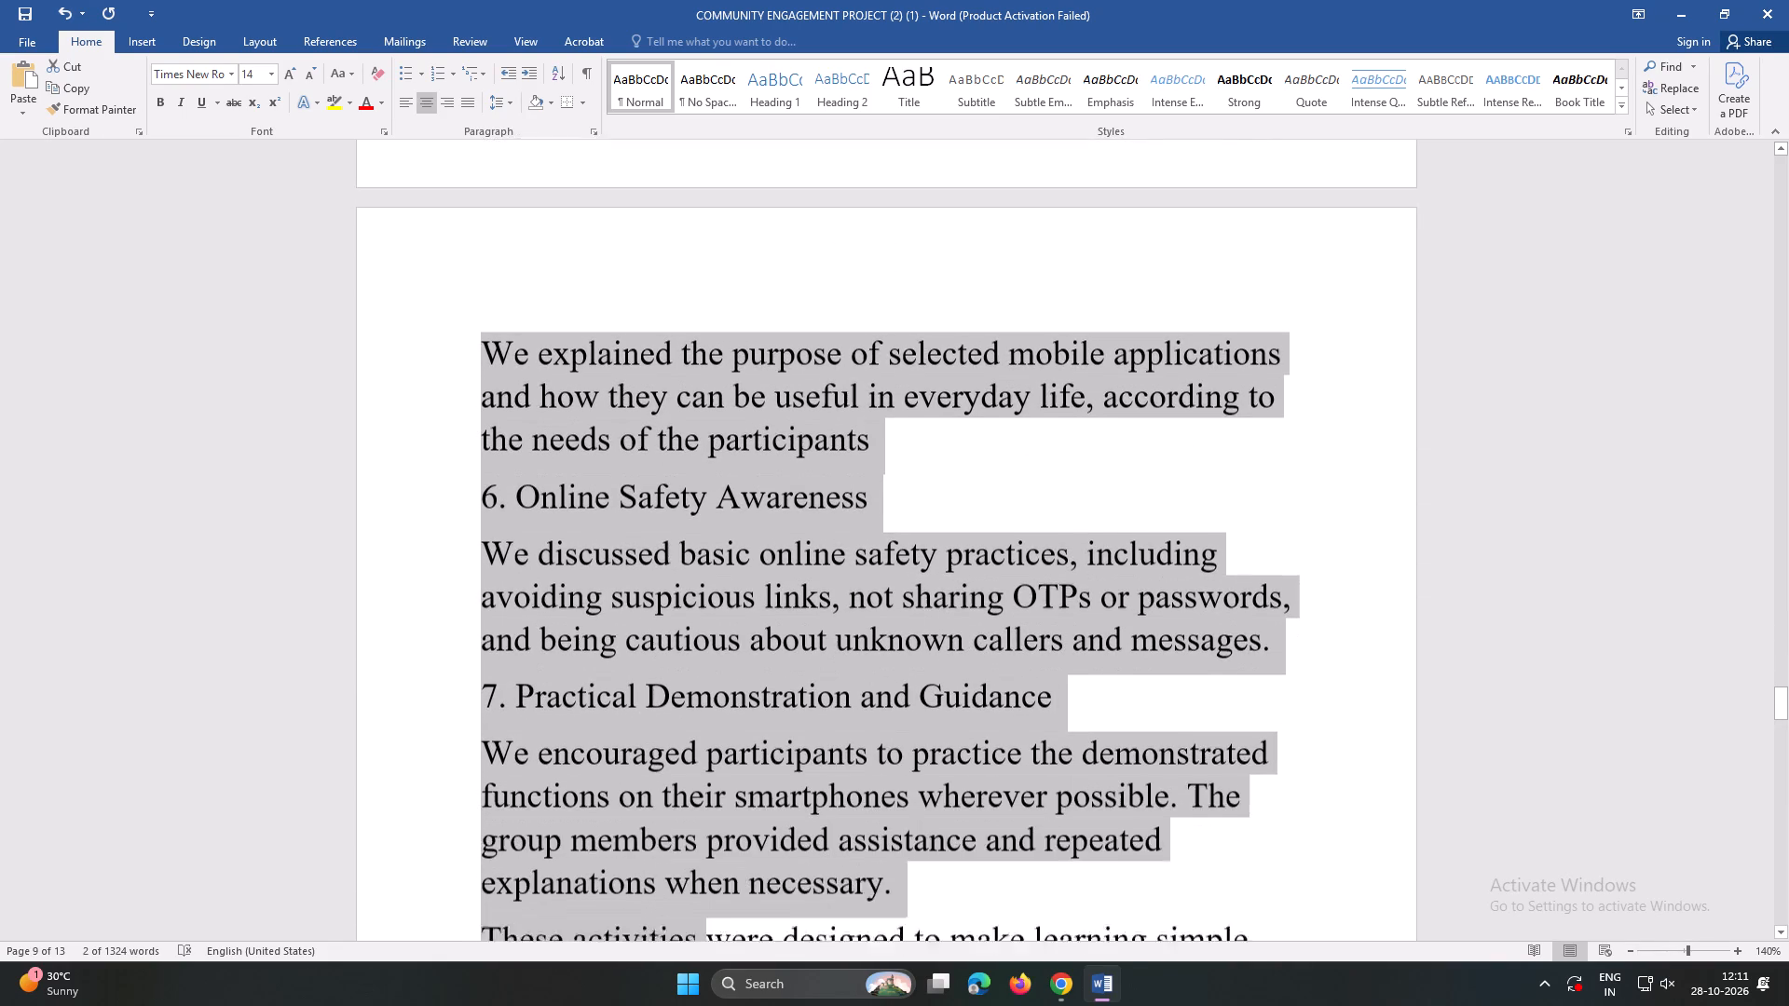
drag(633, 929, 659, 837)
scroll(633, 929, down, 4)
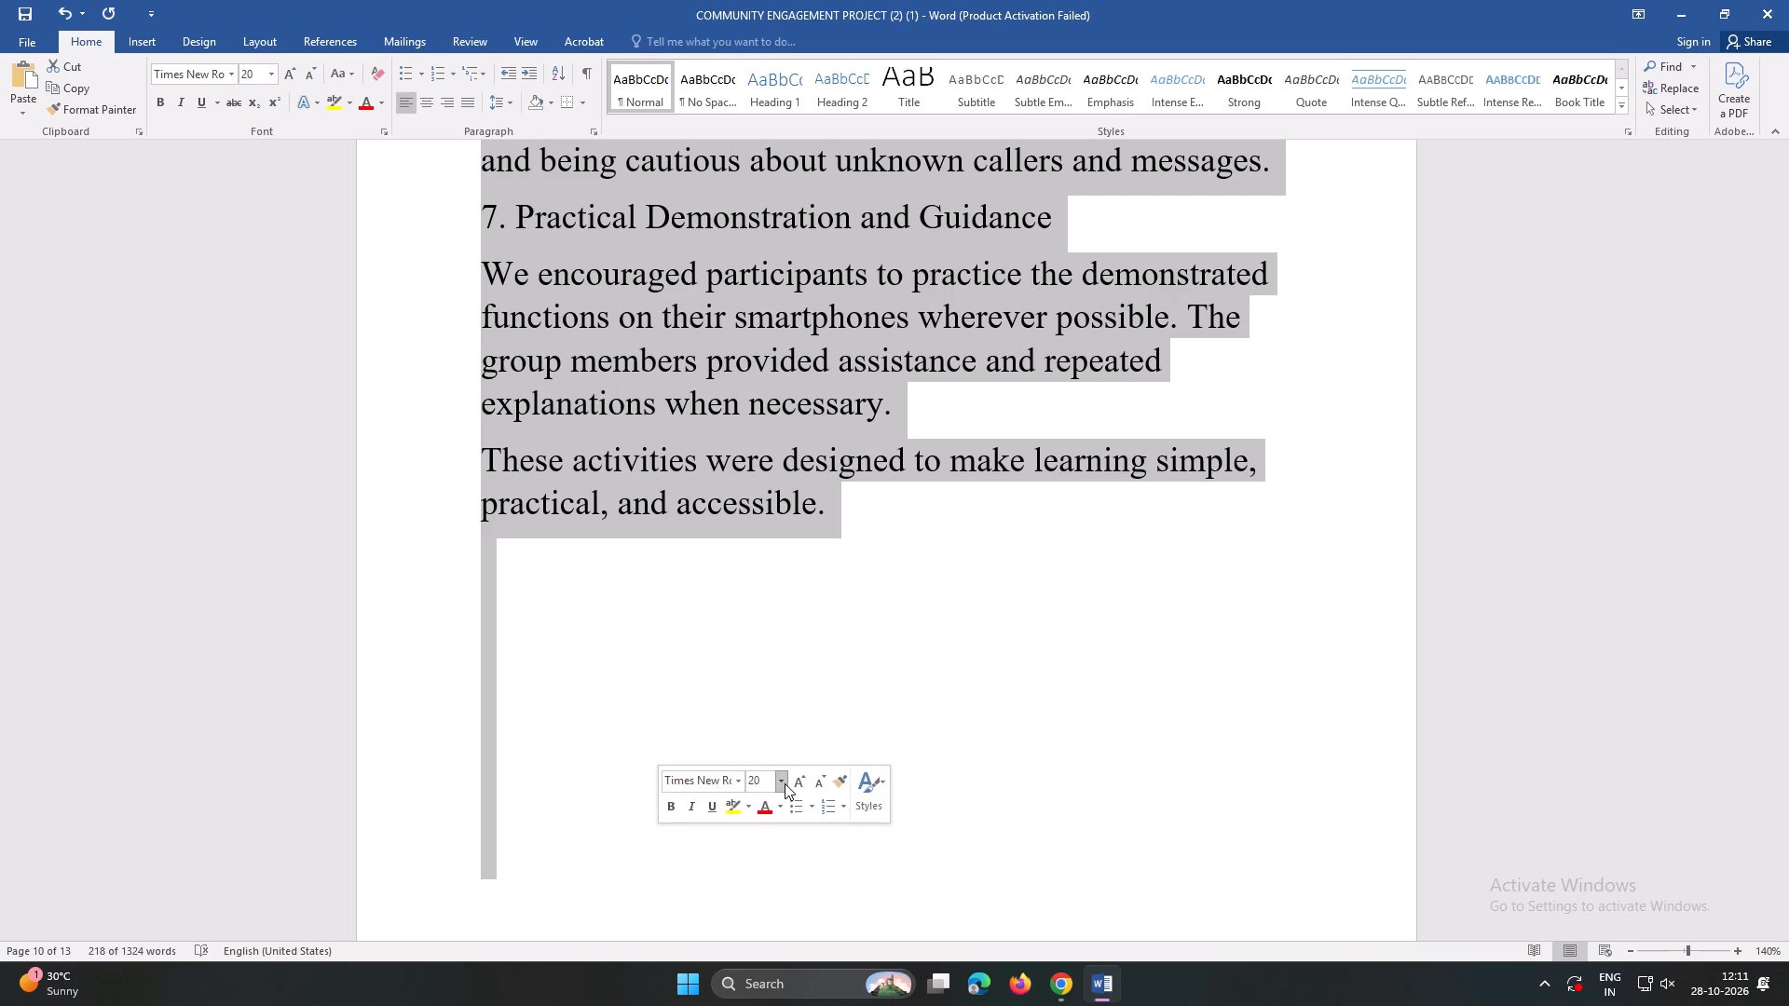
click(785, 783)
click(777, 564)
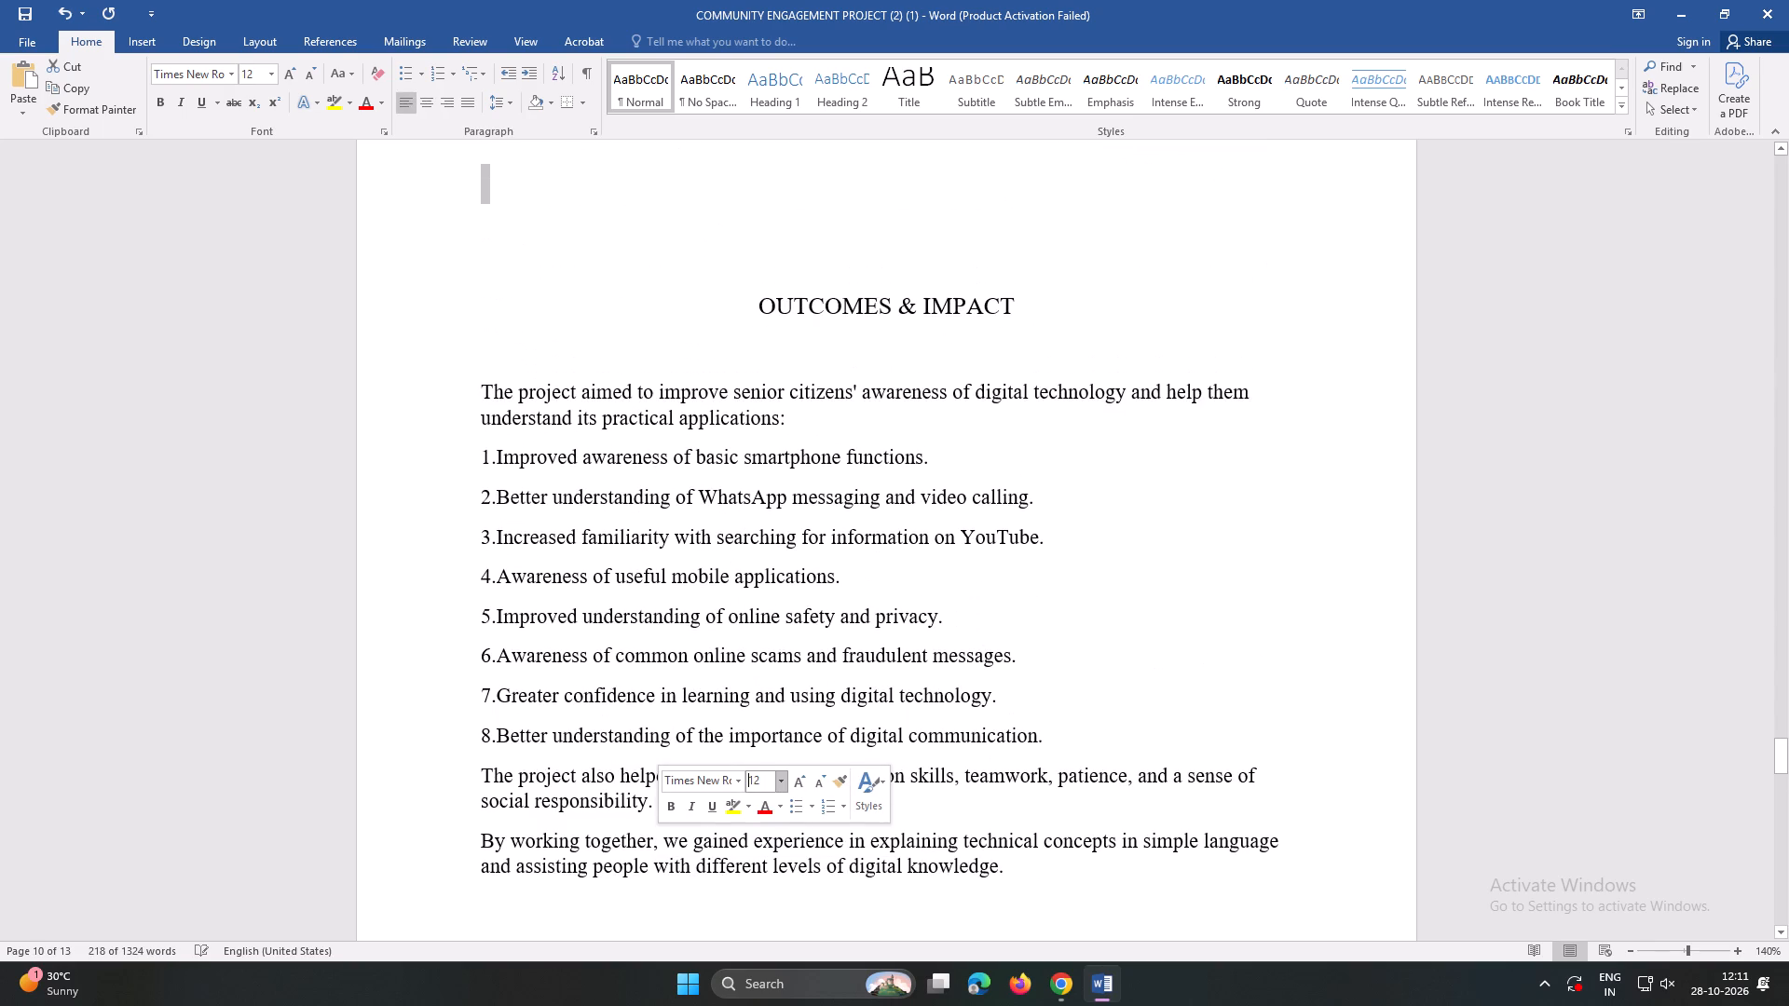
scroll(777, 564, up, 13)
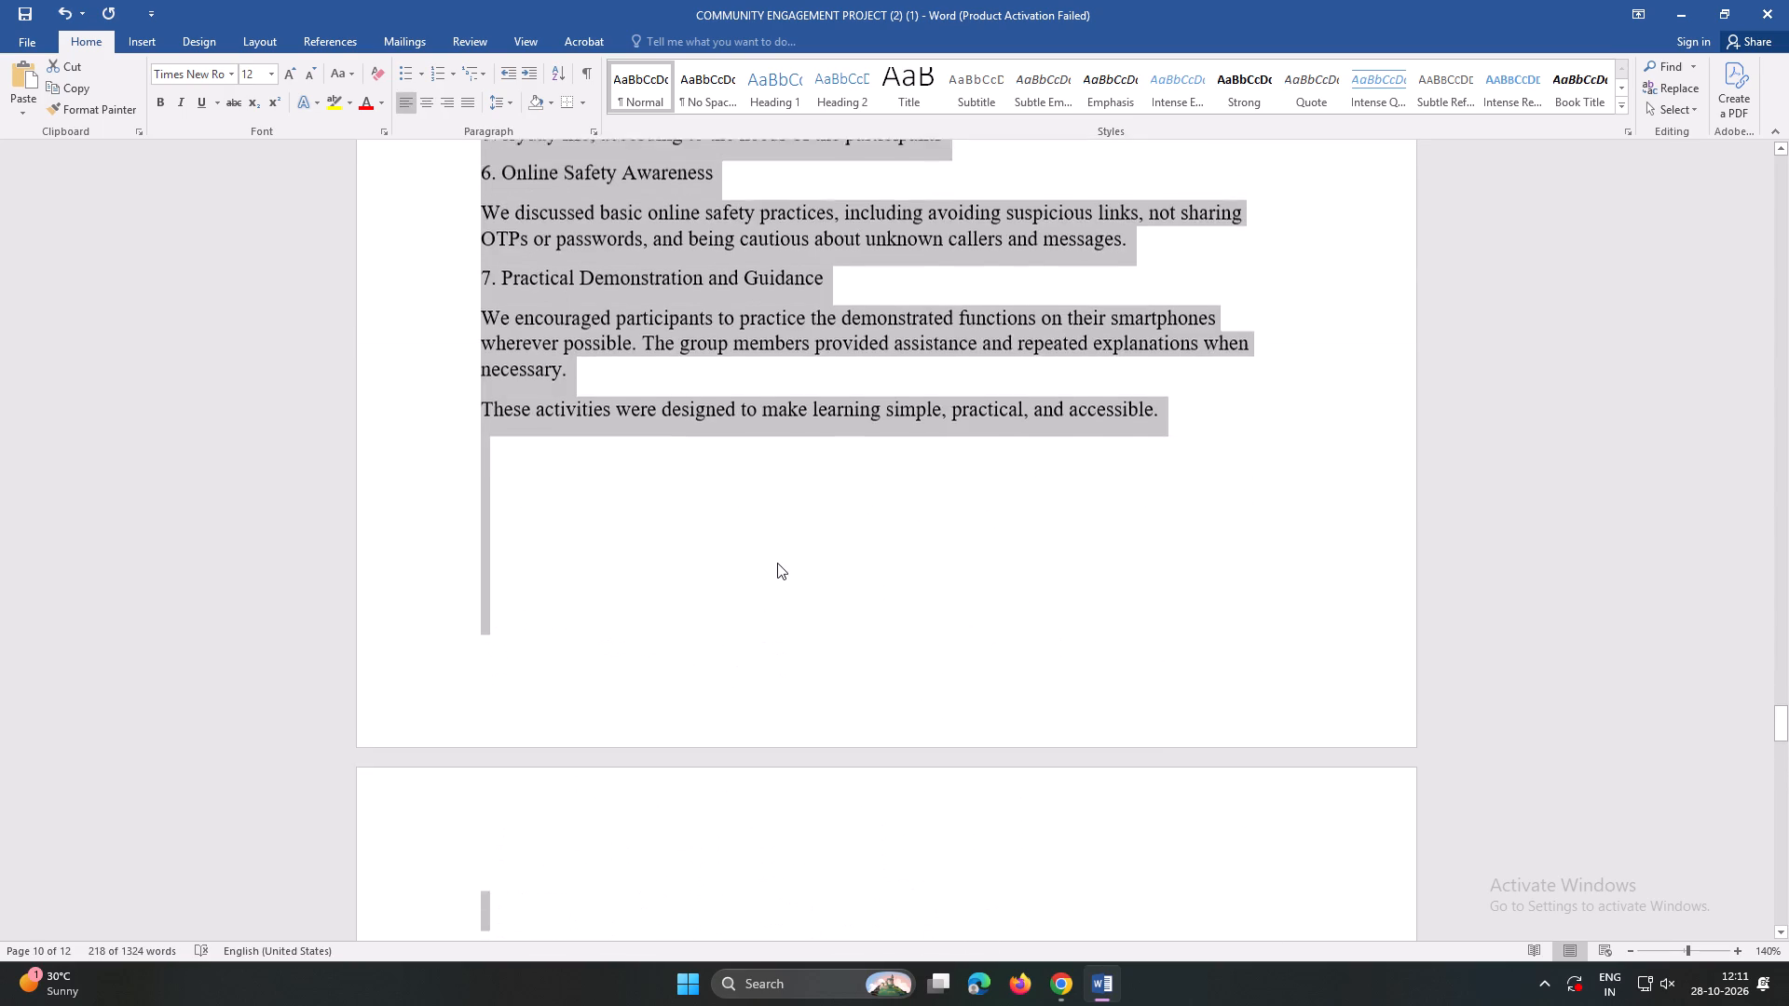
scroll(777, 563, up, 13)
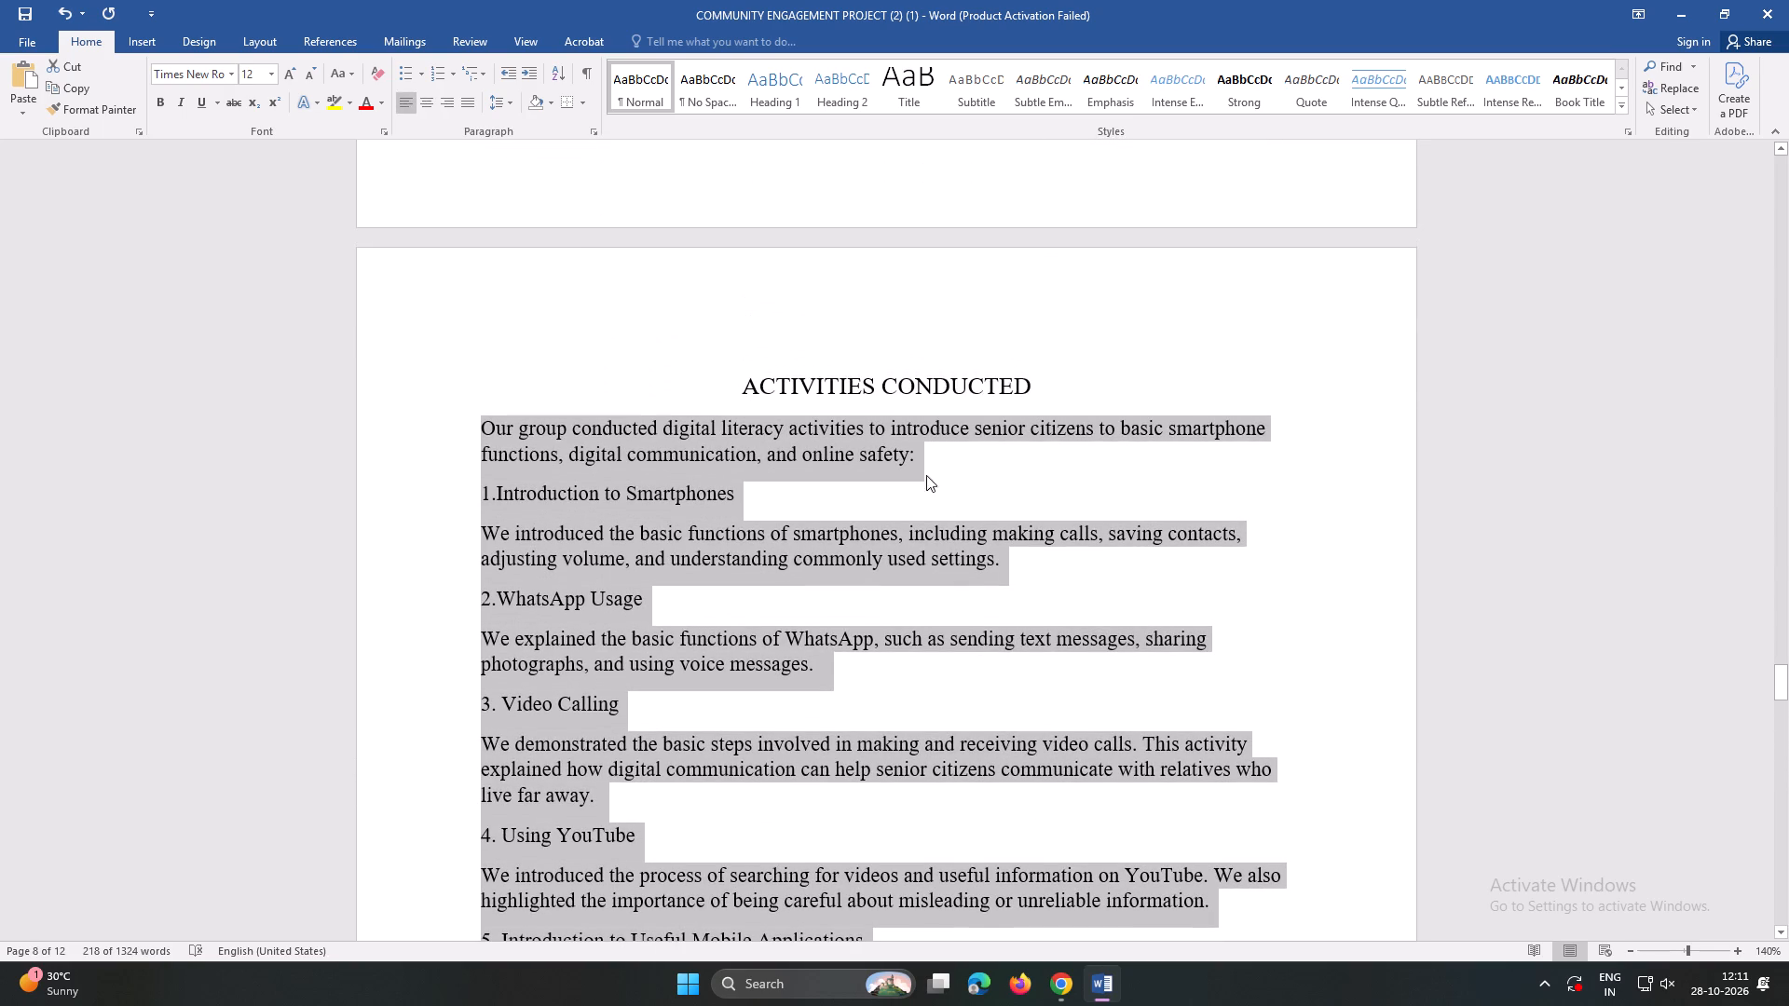
click(963, 442)
Set the "NEED ASSESSMENT" heading to font size 14.
scroll(963, 442, up, 4)
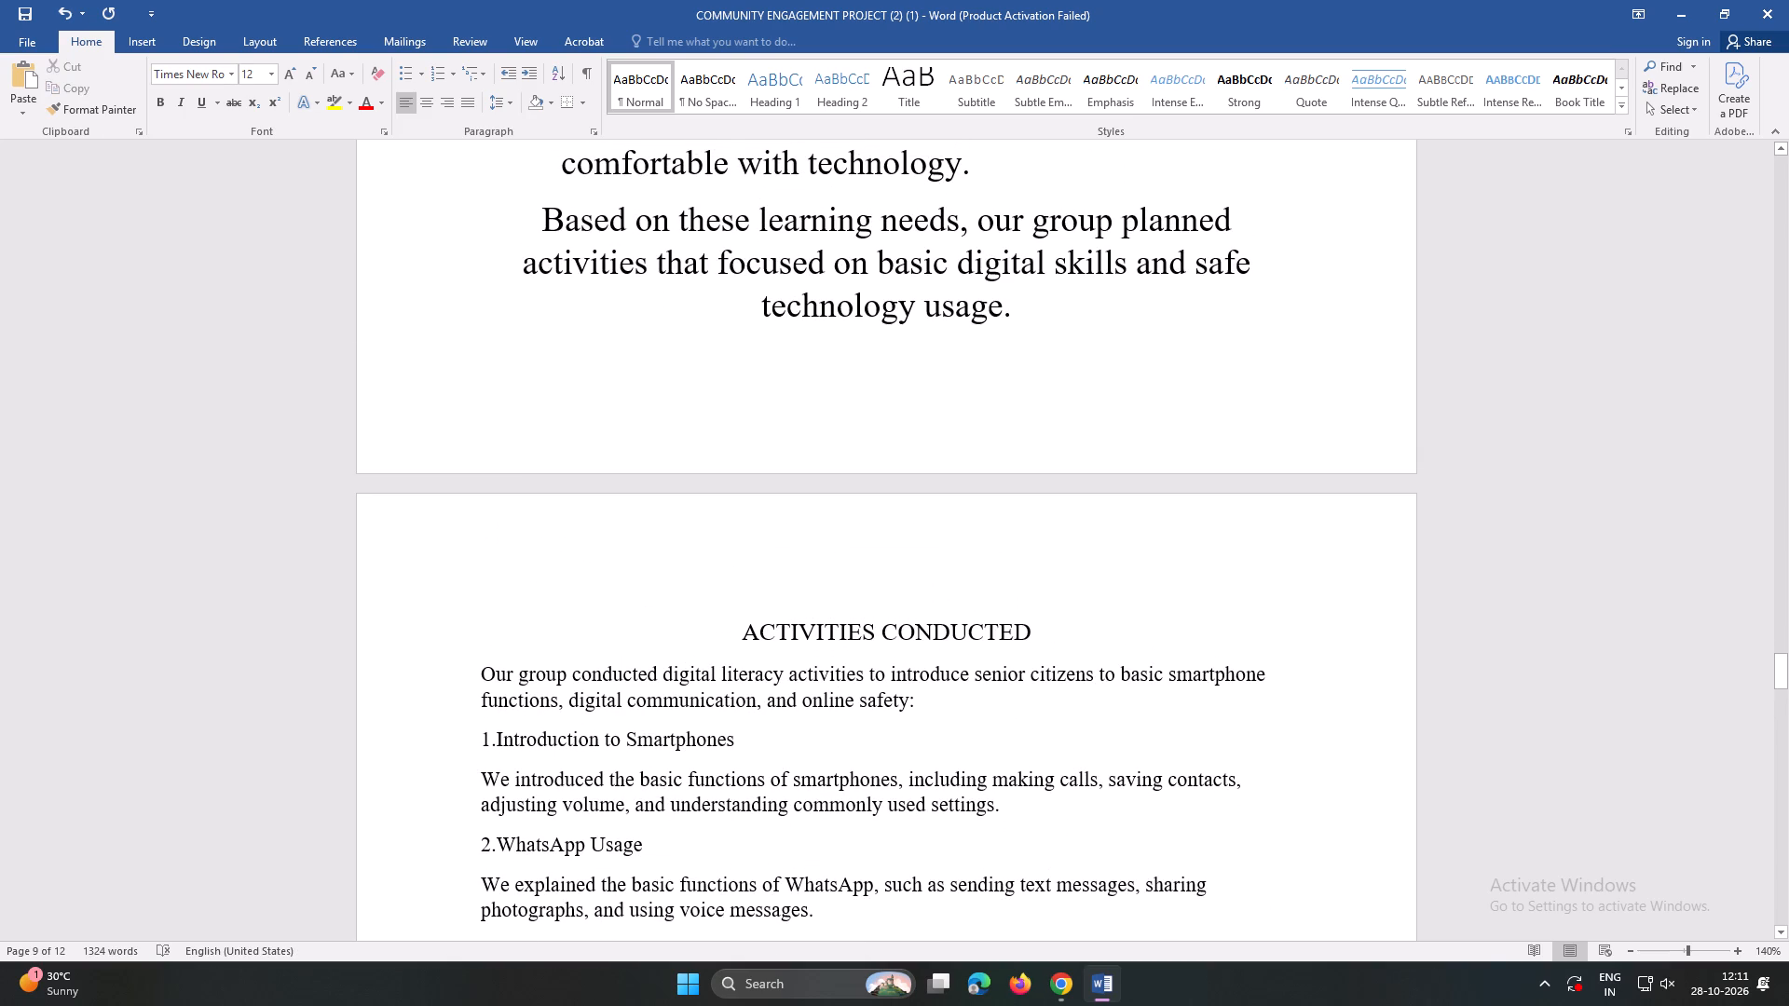
scroll(963, 442, up, 17)
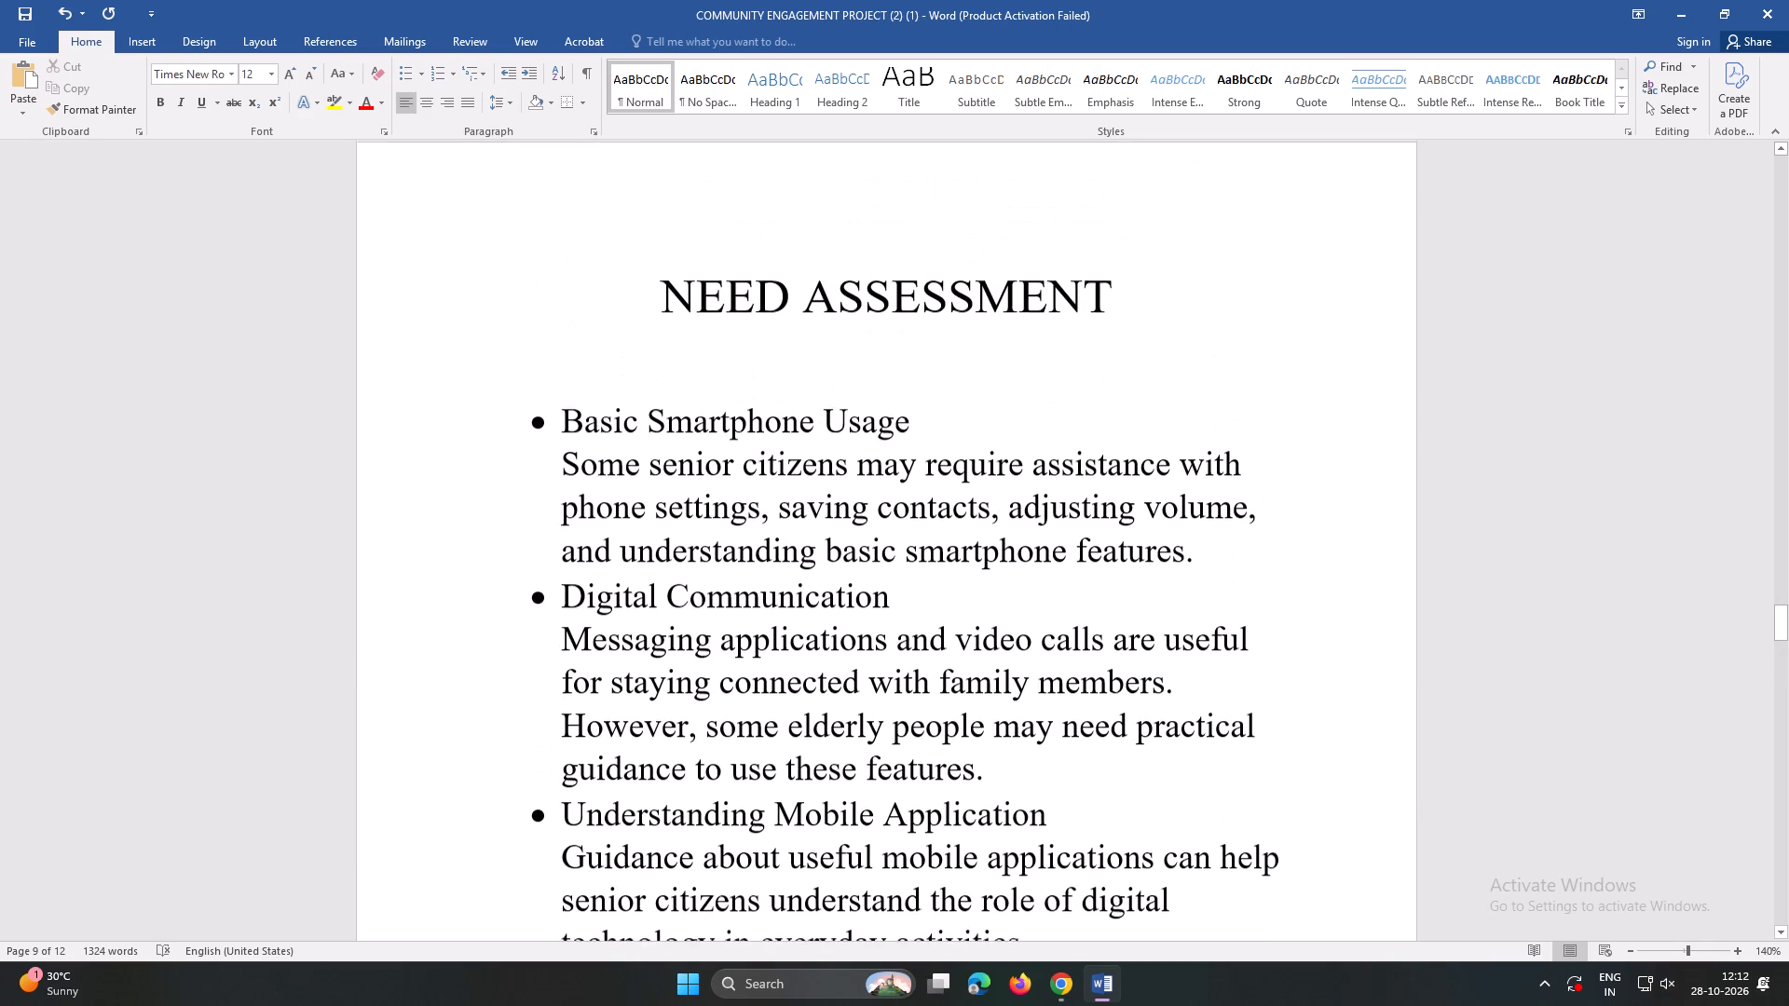
drag(636, 299, 1019, 311)
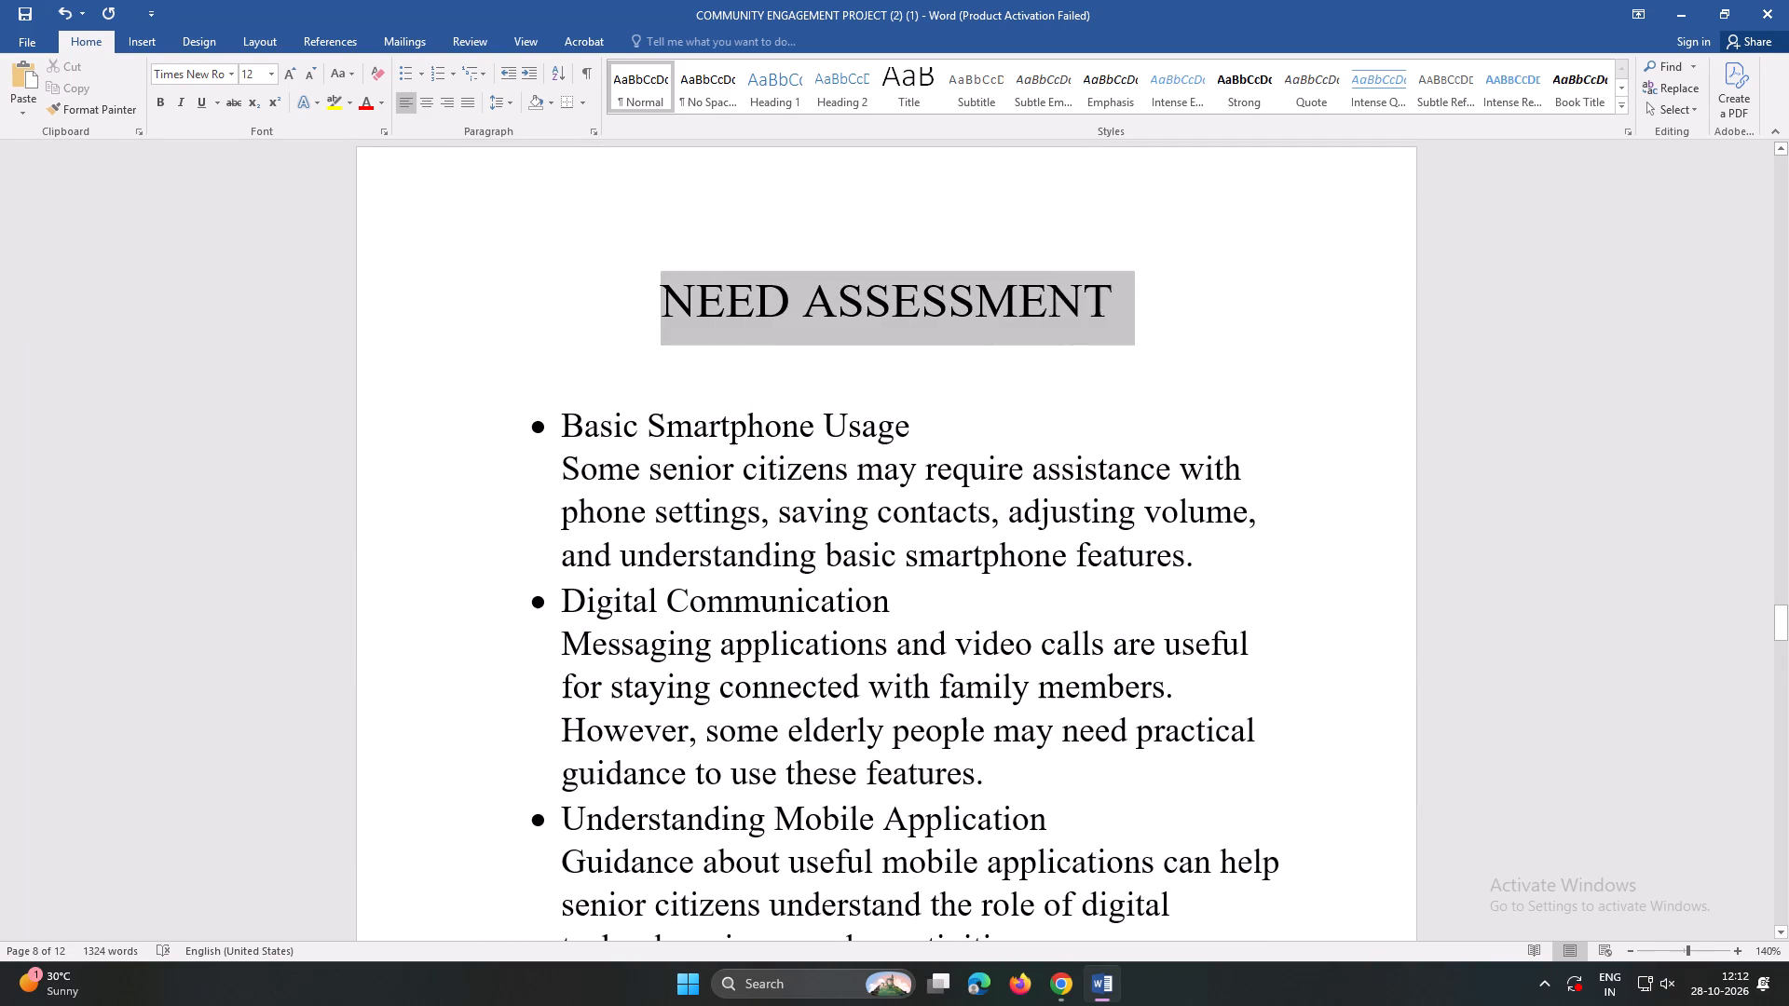
drag(1019, 311, 1029, 311)
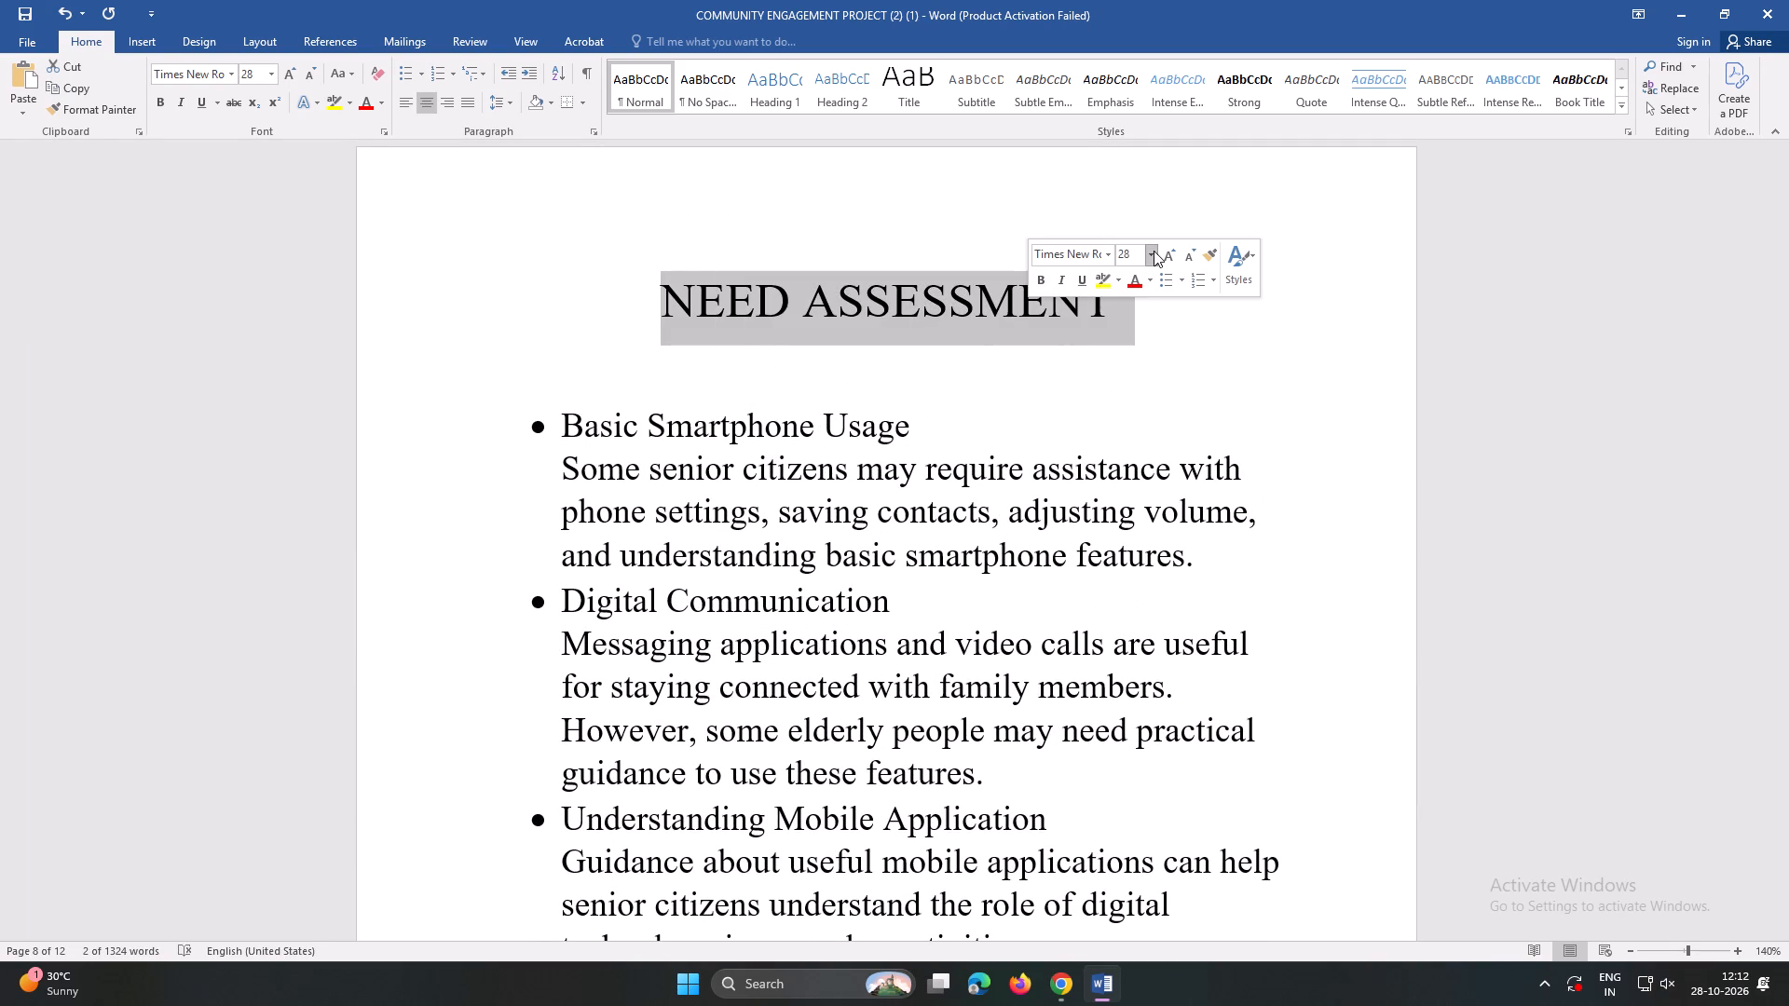
click(1154, 251)
click(1131, 370)
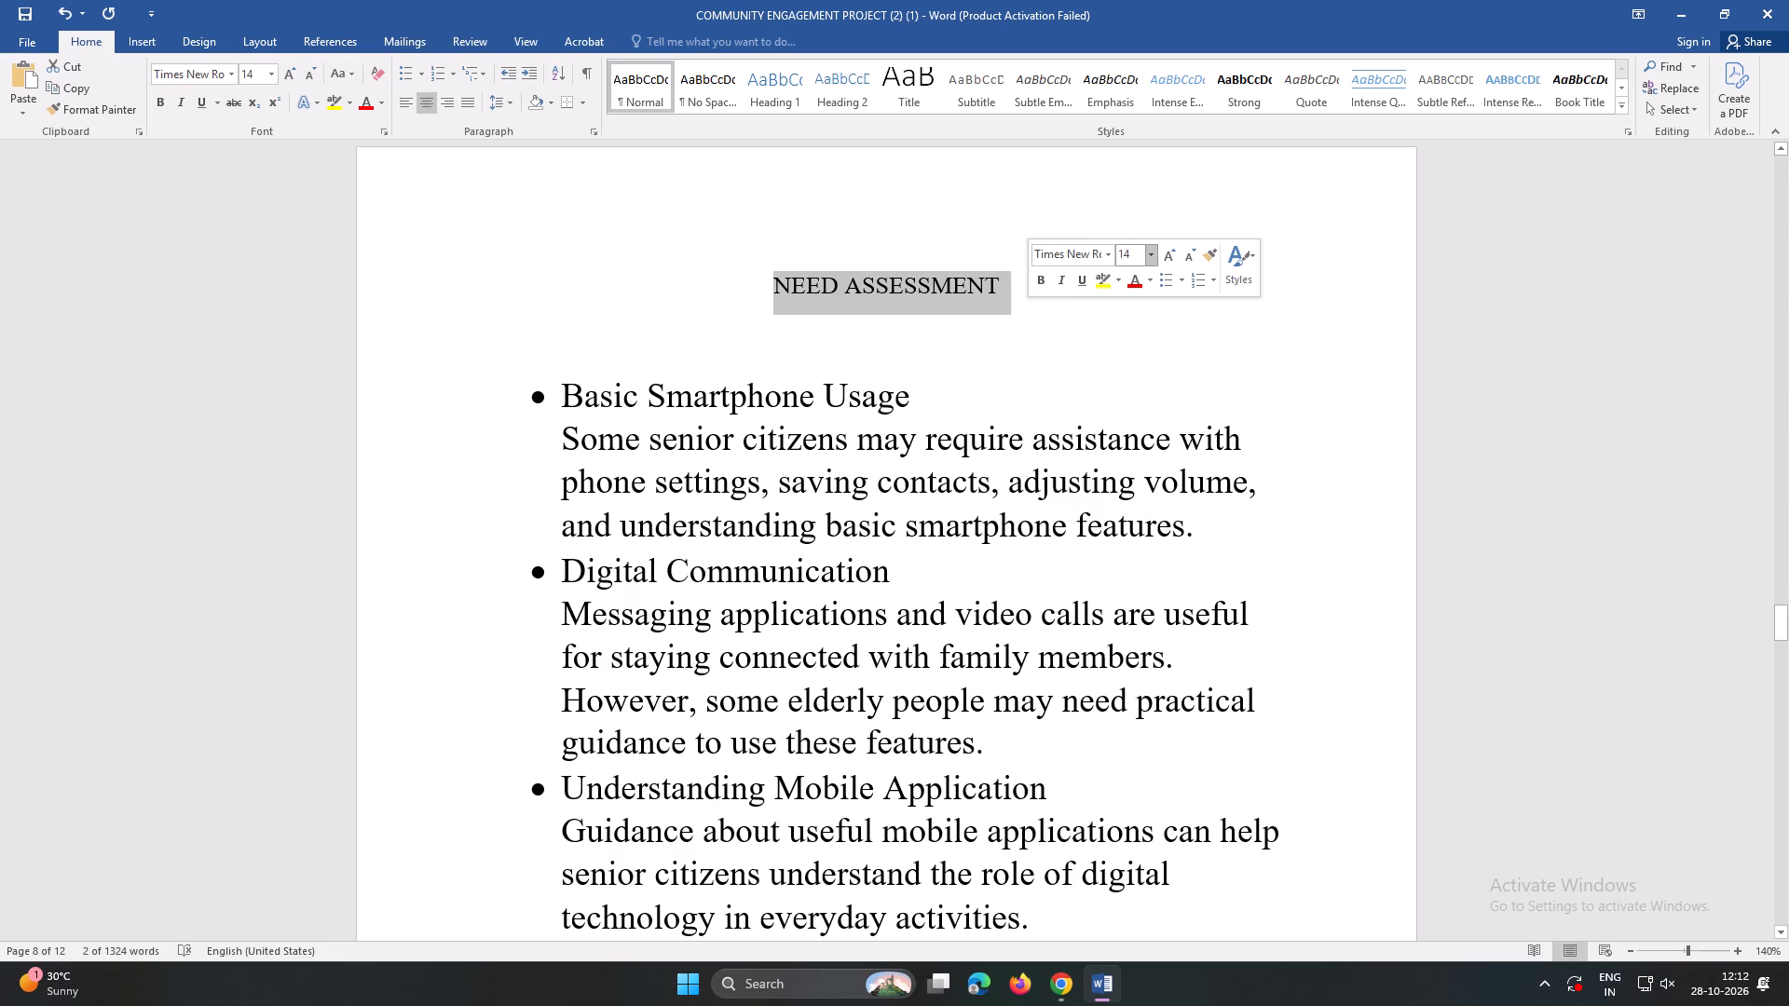
Select the body text under "NEED ASSESSMENT", starting from the "Basic Smartphone Usage" bullet.
drag(555, 383, 602, 512)
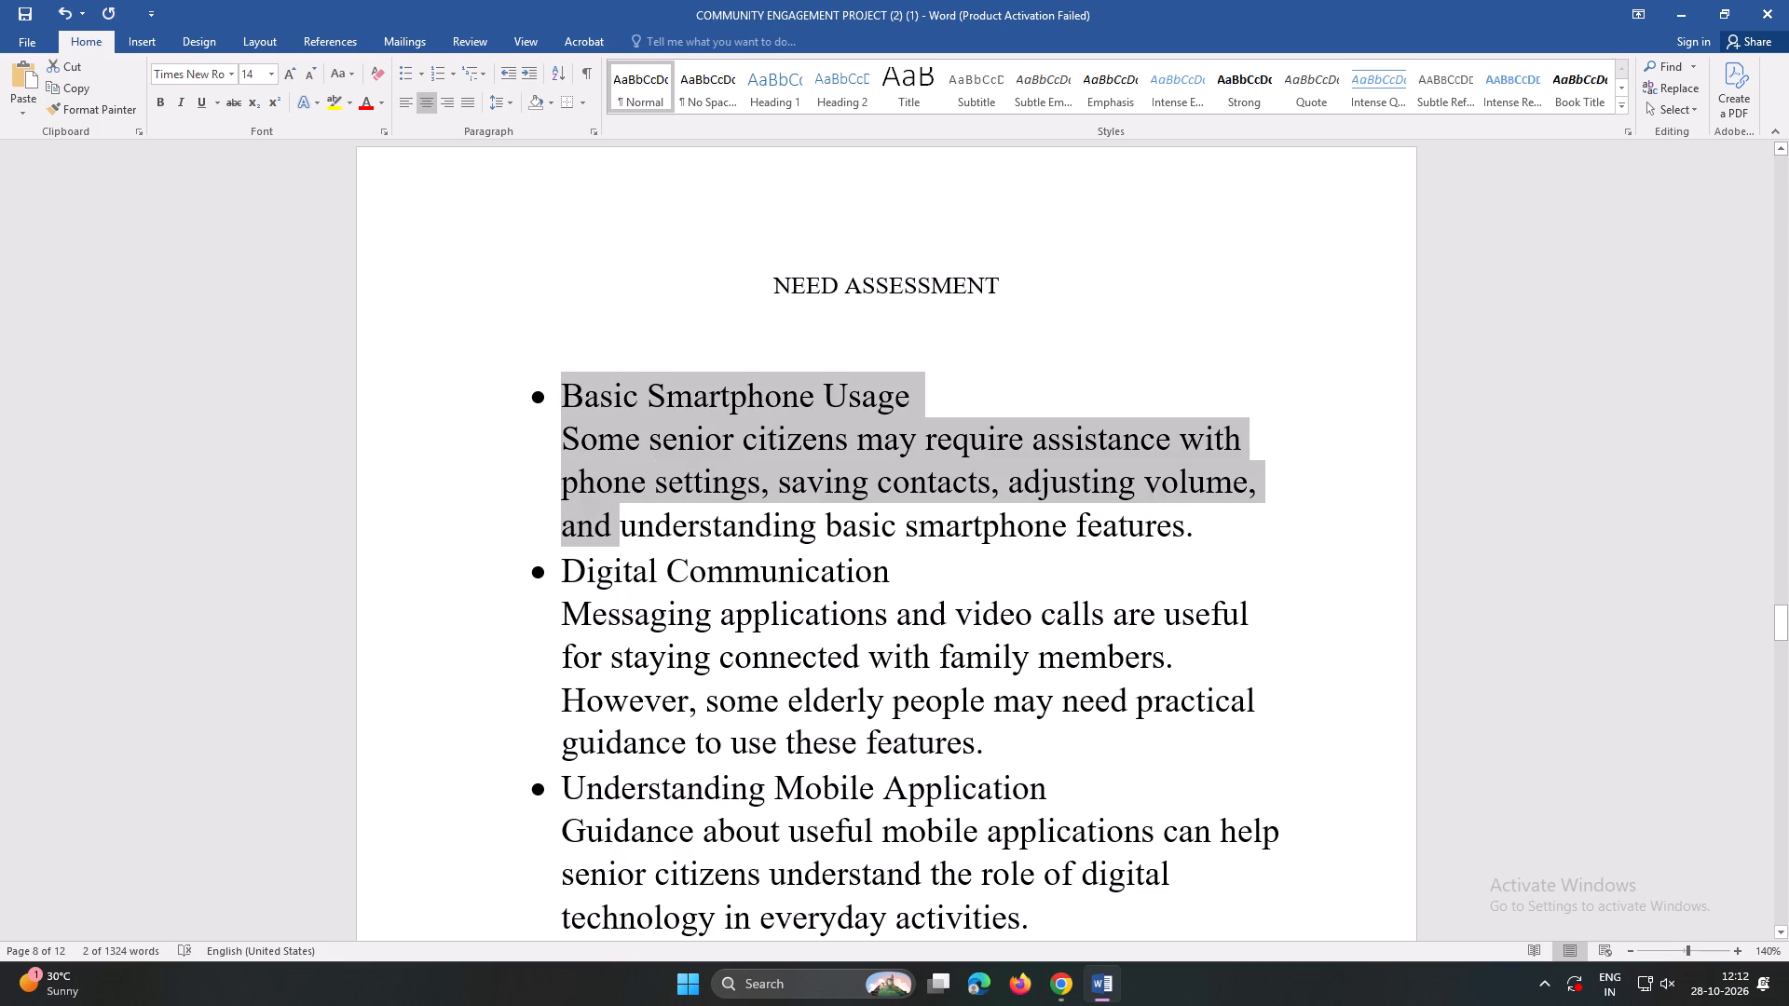
Set all the body text under the "NEED ASSESSMENT" heading, including its closing paragraph, to font size 12.
drag(602, 512, 653, 636)
scroll(638, 586, down, 9)
middle_click(651, 626)
scroll(652, 628, down, 7)
drag(653, 636, 651, 558)
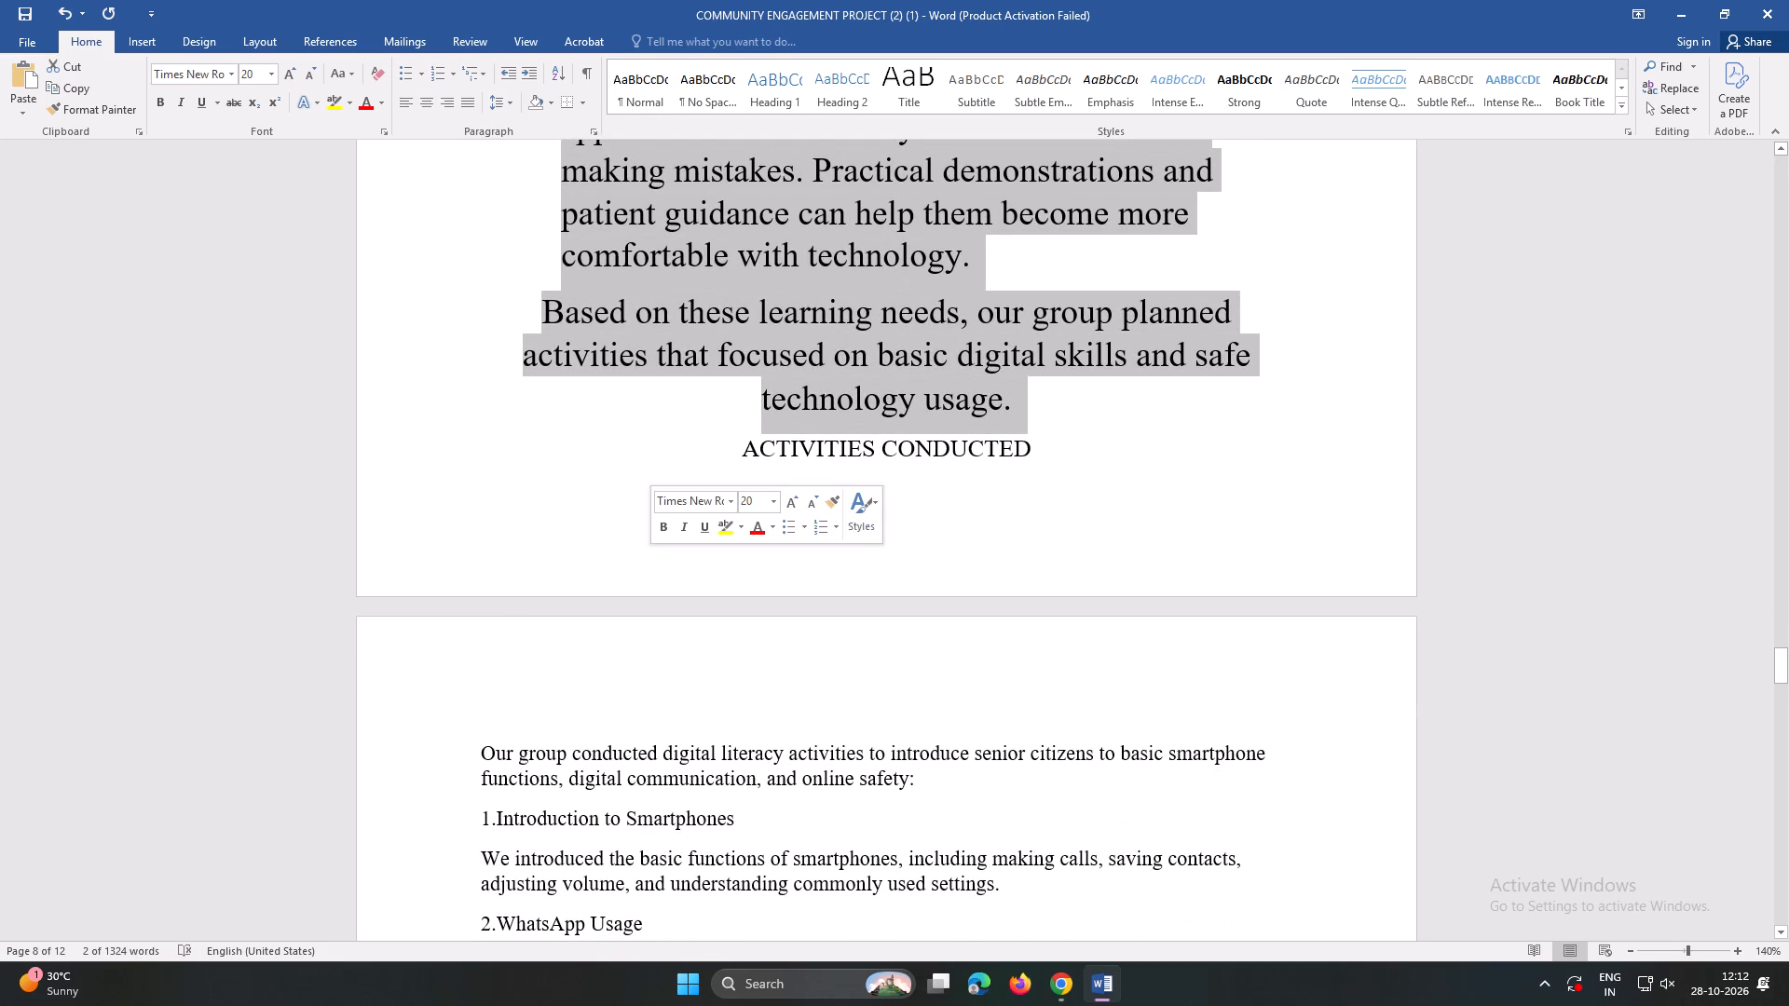
click(774, 504)
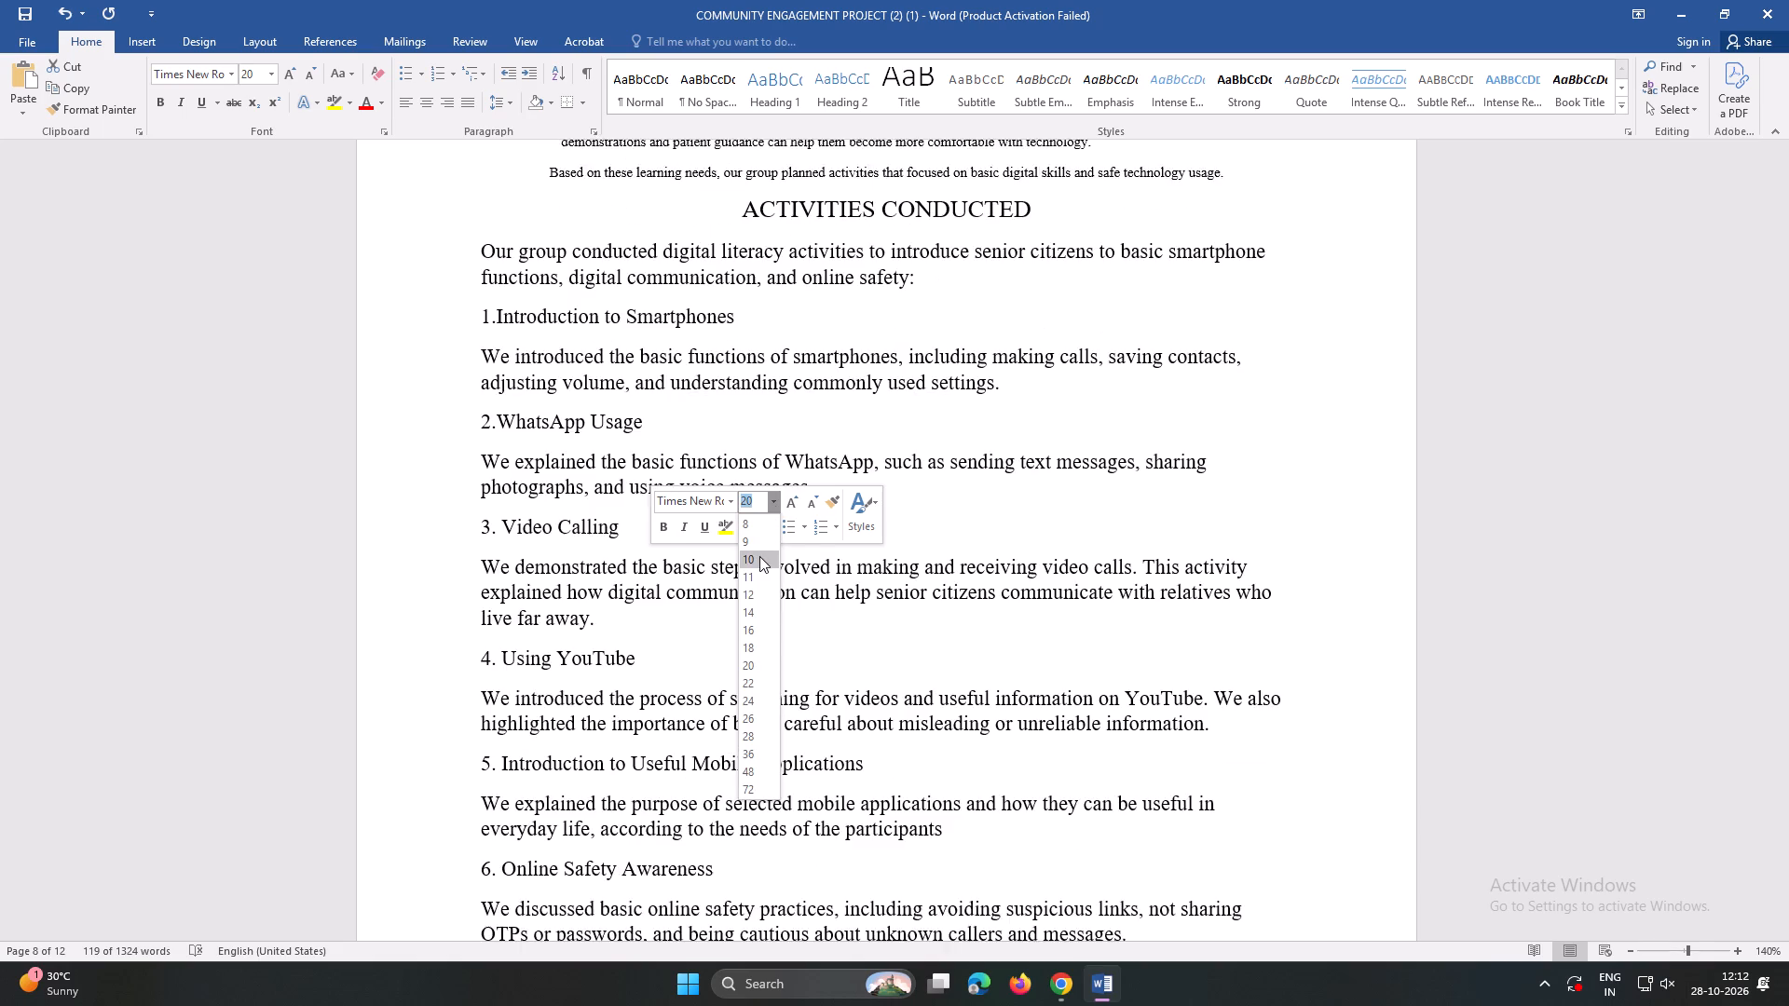
click(761, 591)
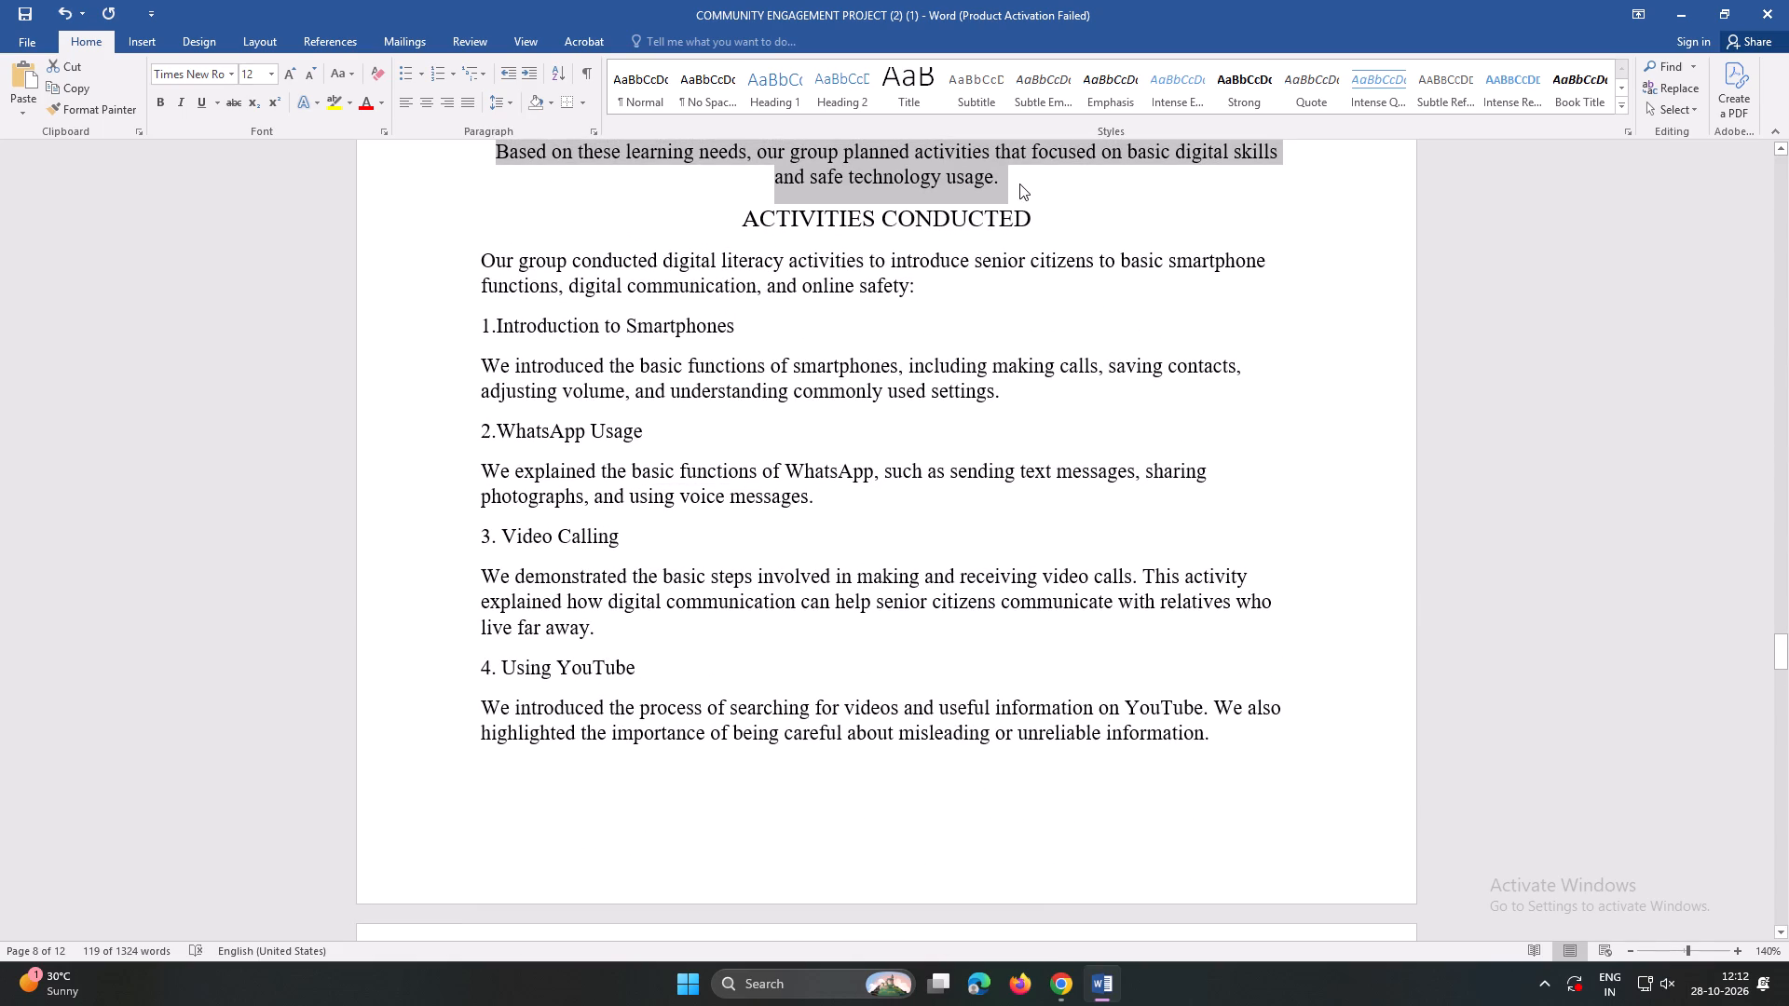
Insert fifteen blank lines after the closing "NEED ASSESSMENT" paragraph so the "ACTIVITIES CONDUCTED" heading starts on a new page.
click(1019, 184)
key(Return)
key(Return)
key(Return)
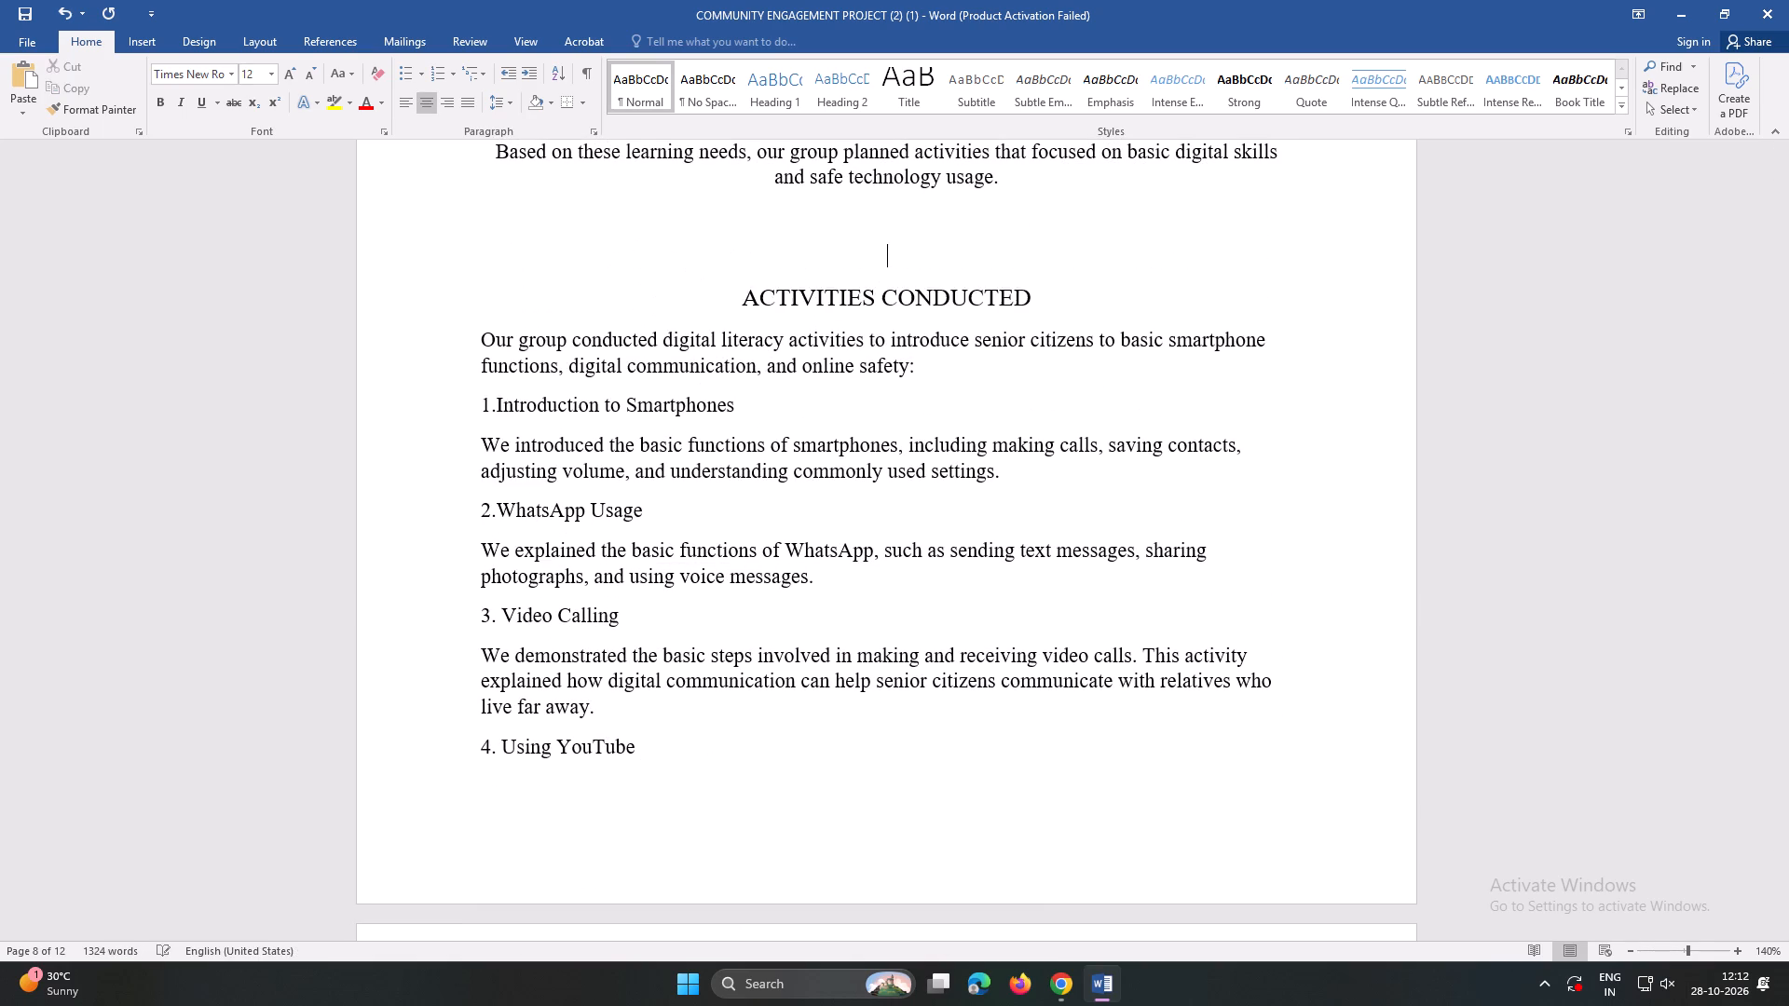
key(Return)
key(Return)
key(Return)
key(Return)
key(Return)
key(Return)
key(Return)
key(Return)
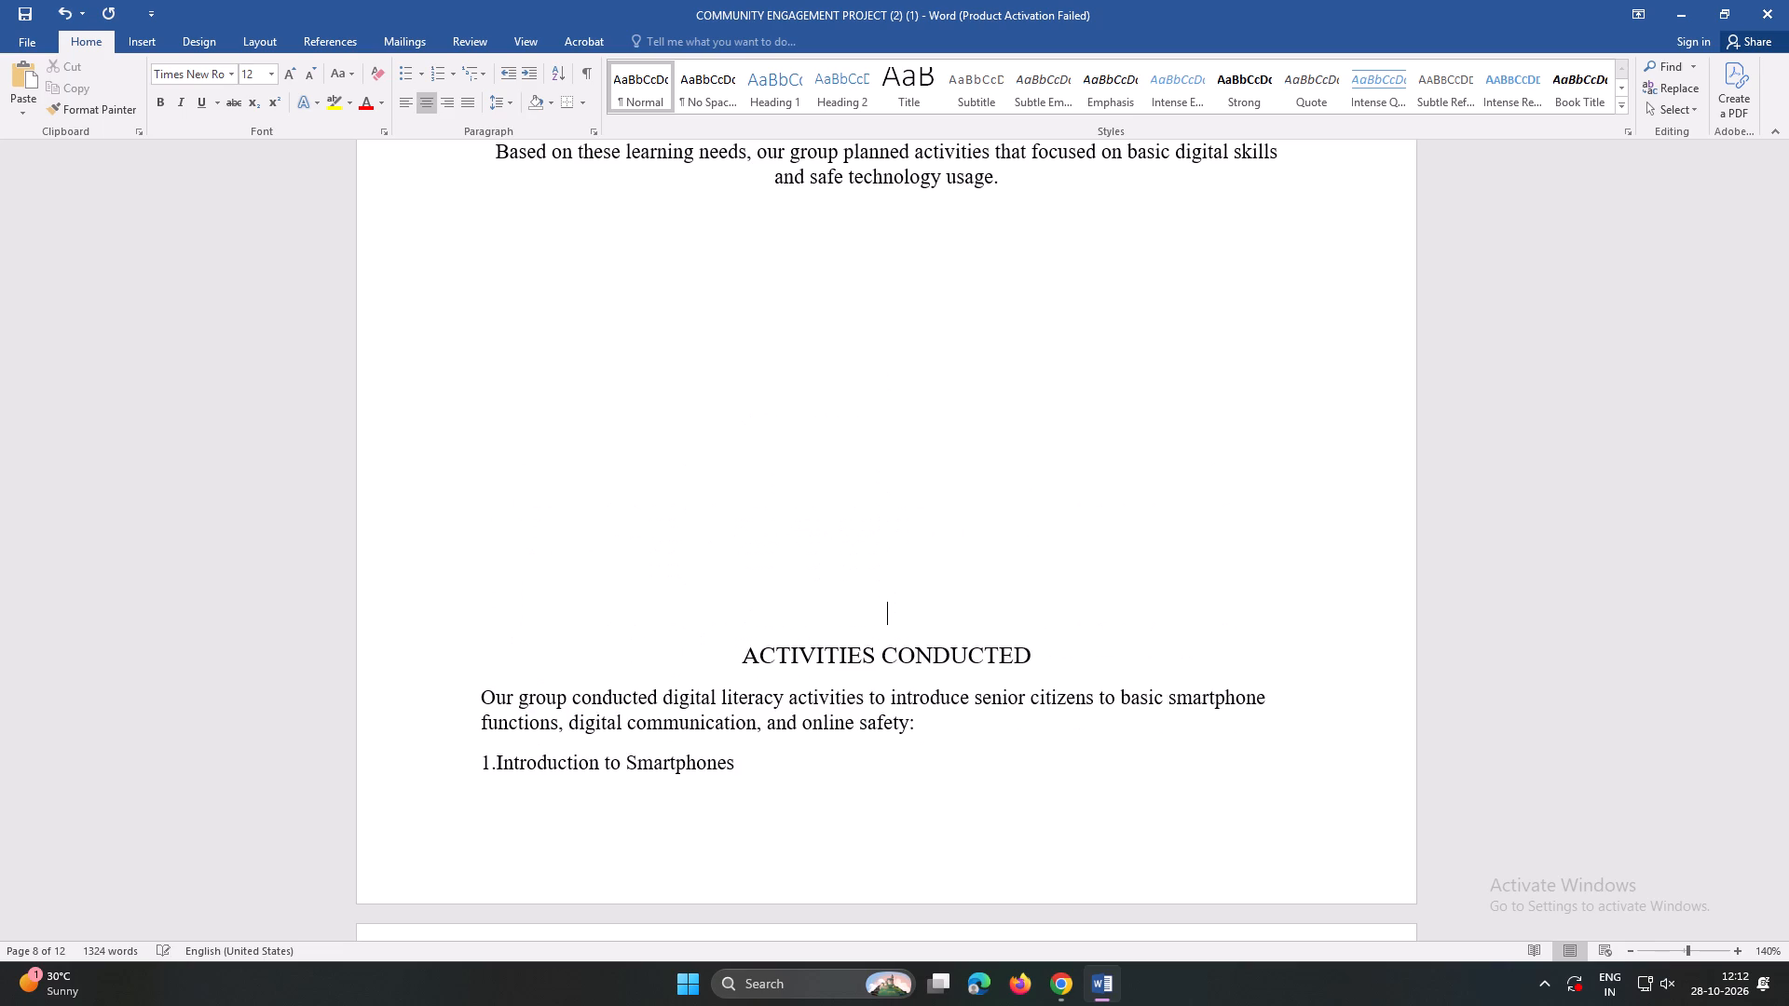
key(Return)
key(Return)
key(Return)
key(Return)
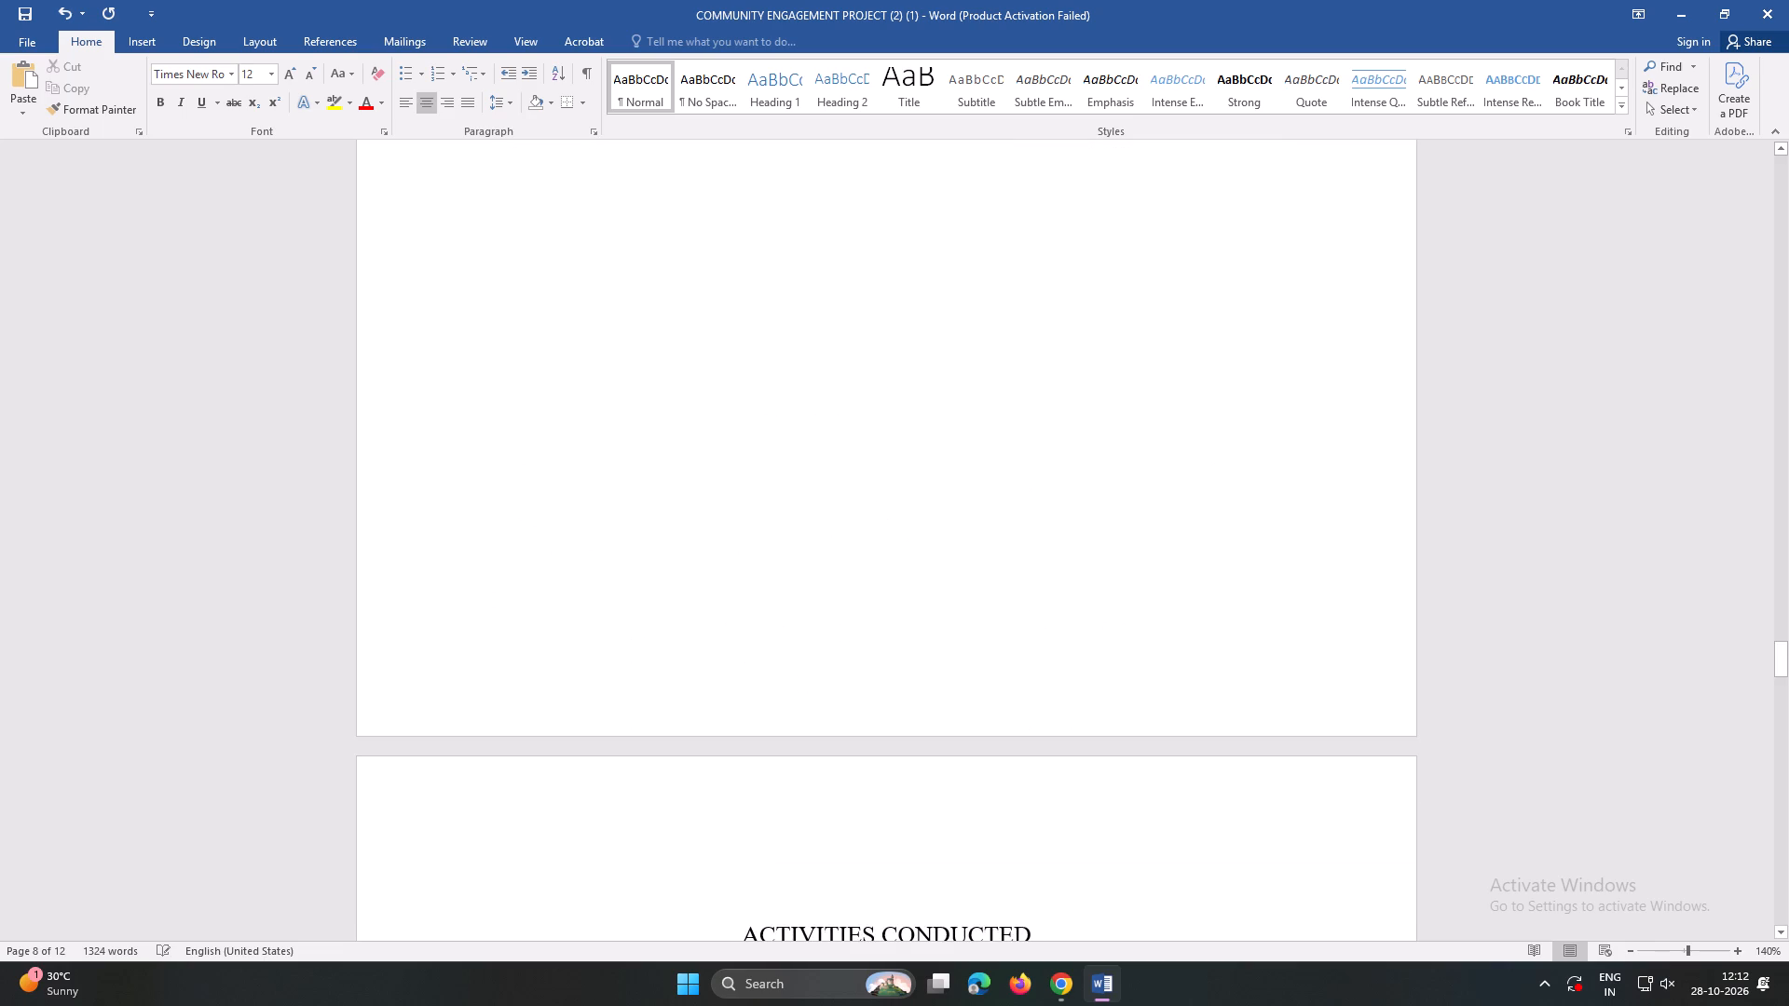
Review the page layout and text sizes of the "ACTIVITIES CONDUCTED", "OUTCOMES & IMPACT" and "NEED ASSESSMENT" sections.
scroll(1019, 184, down, 20)
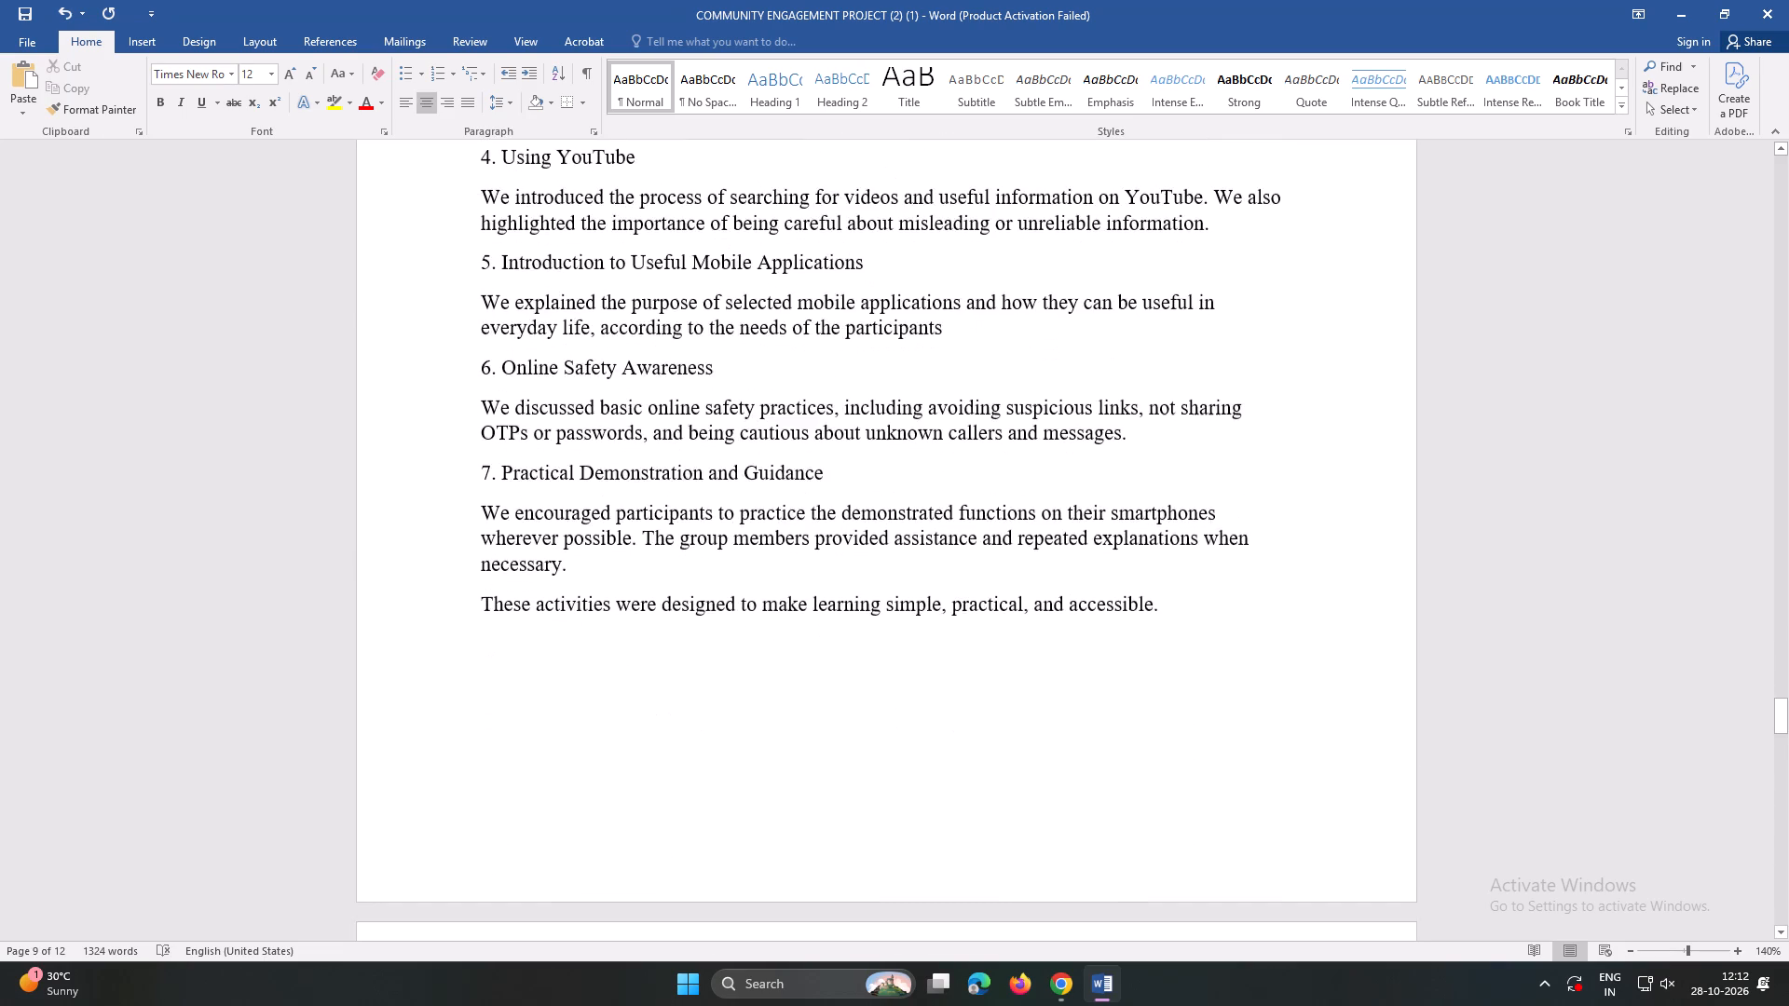
scroll(1015, 162, down, 9)
scroll(1015, 162, up, 2)
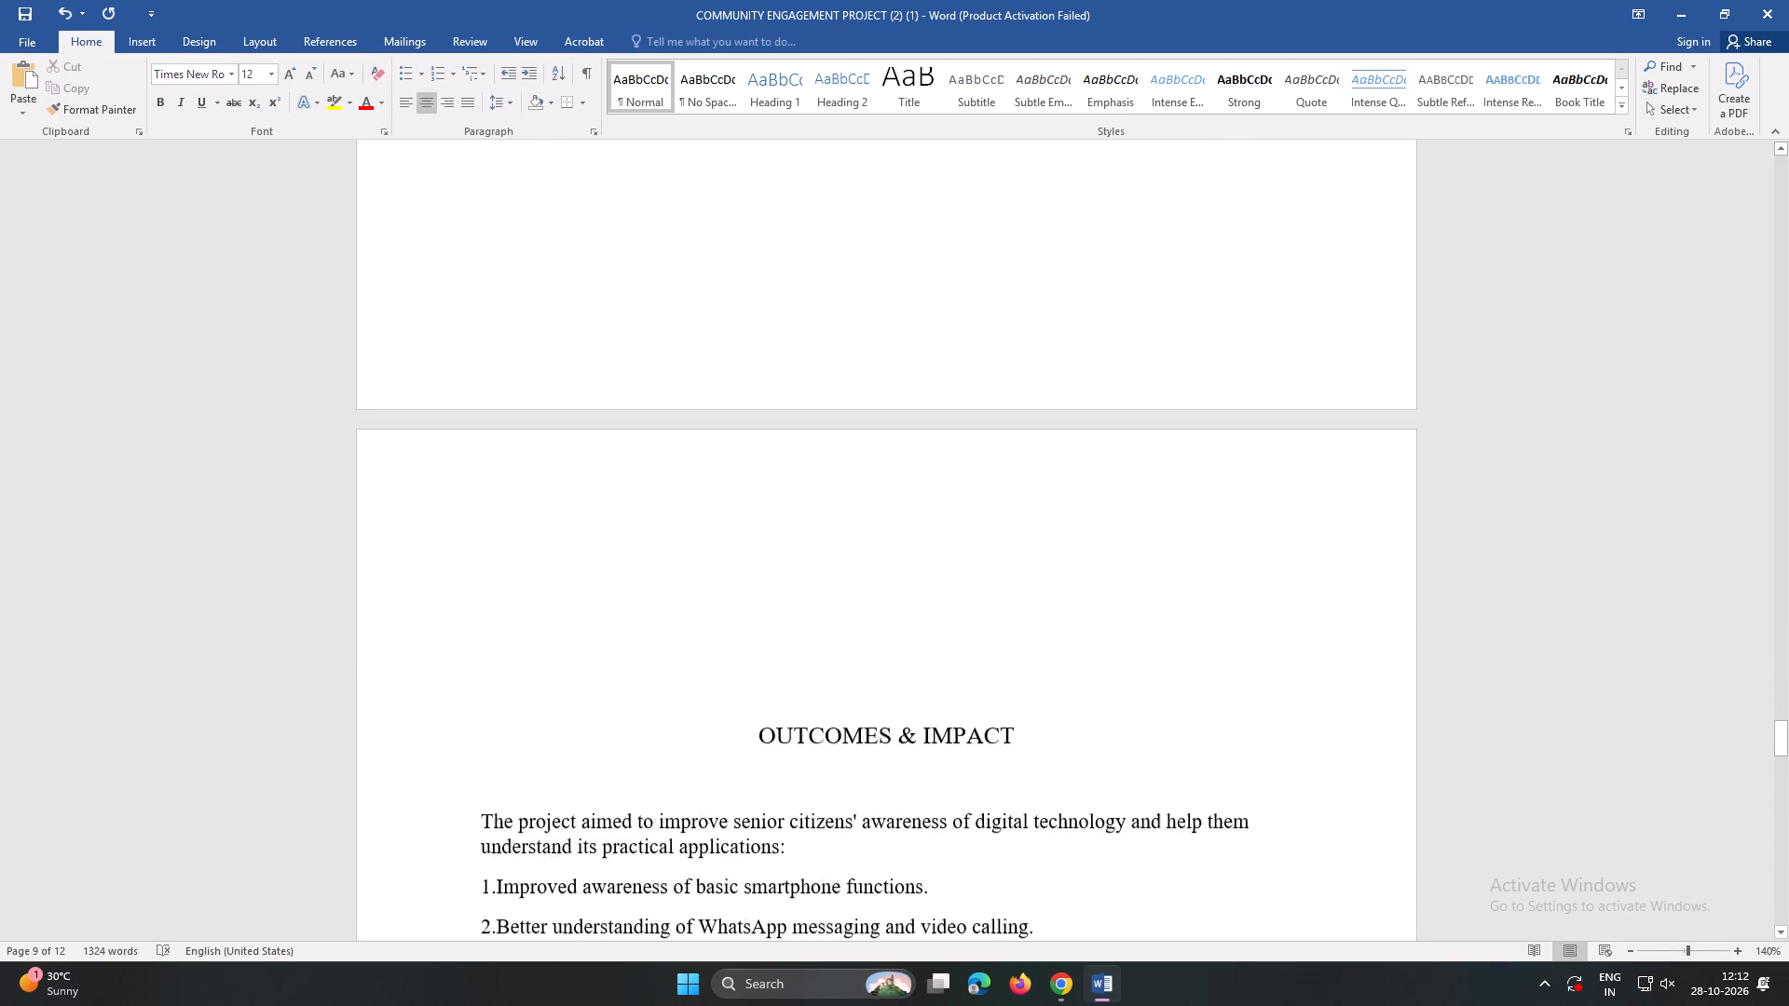
scroll(1015, 159, up, 1)
scroll(1015, 156, down, 16)
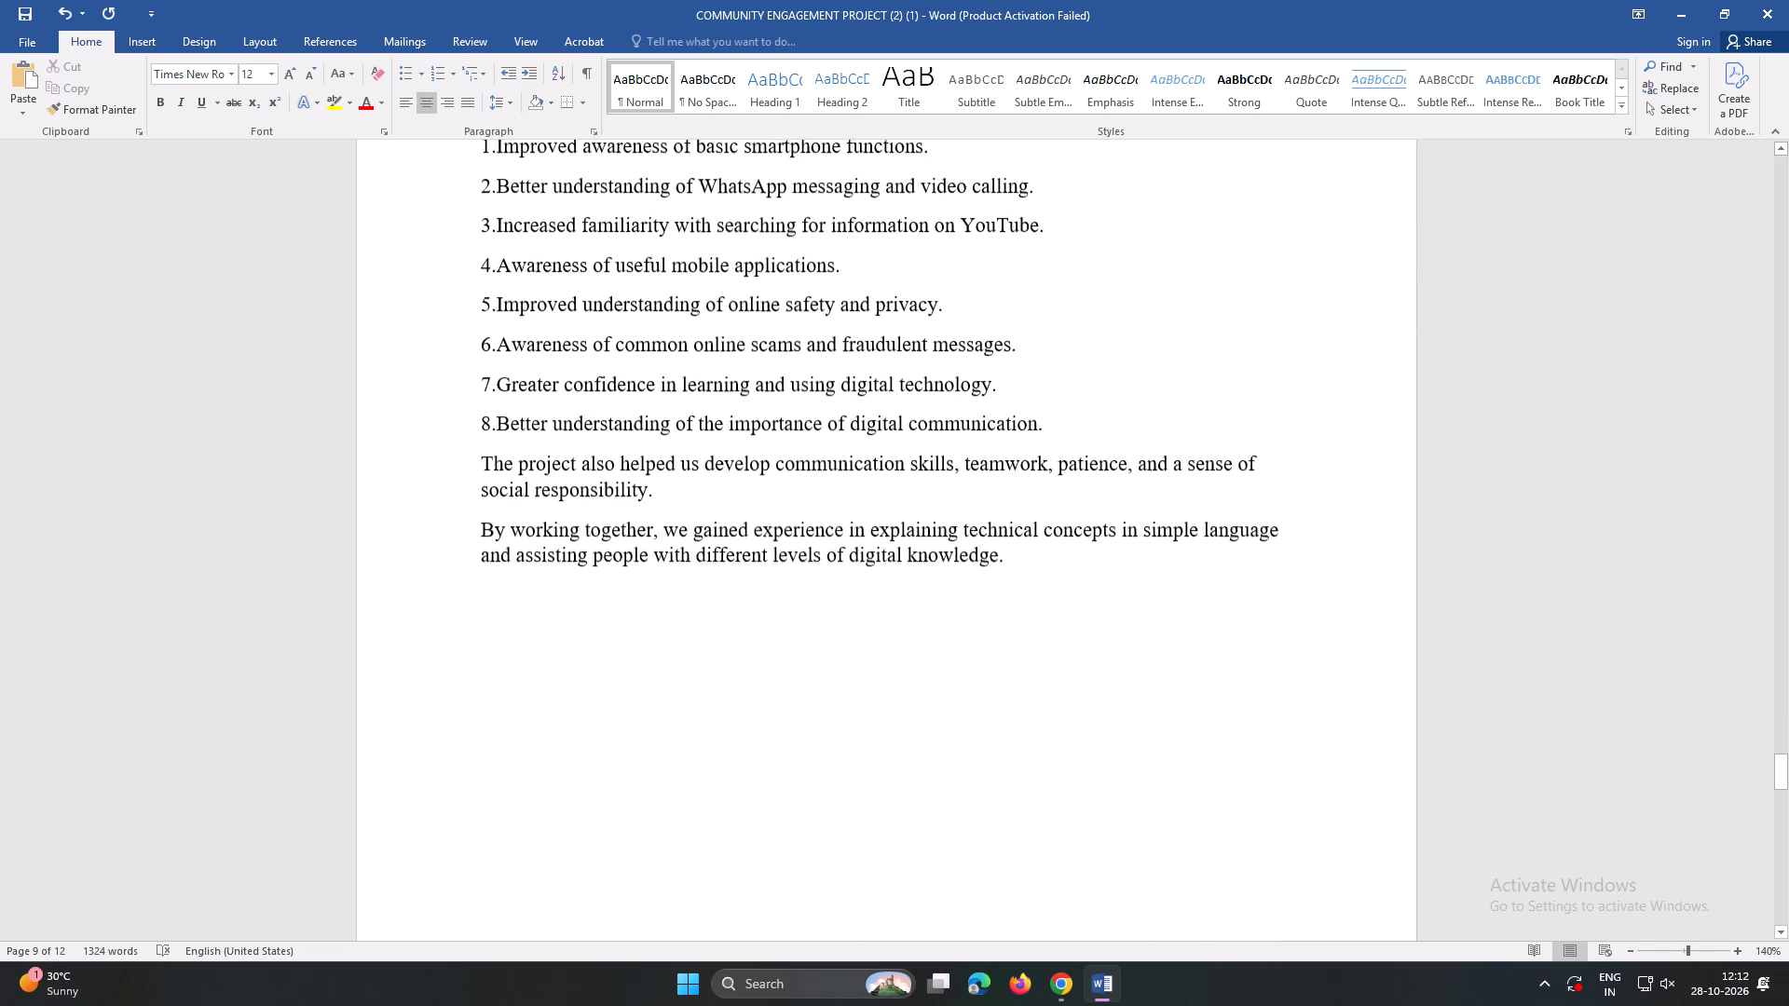
scroll(1015, 156, down, 2)
scroll(1015, 153, up, 3)
scroll(1017, 147, up, 20)
scroll(1017, 147, up, 5)
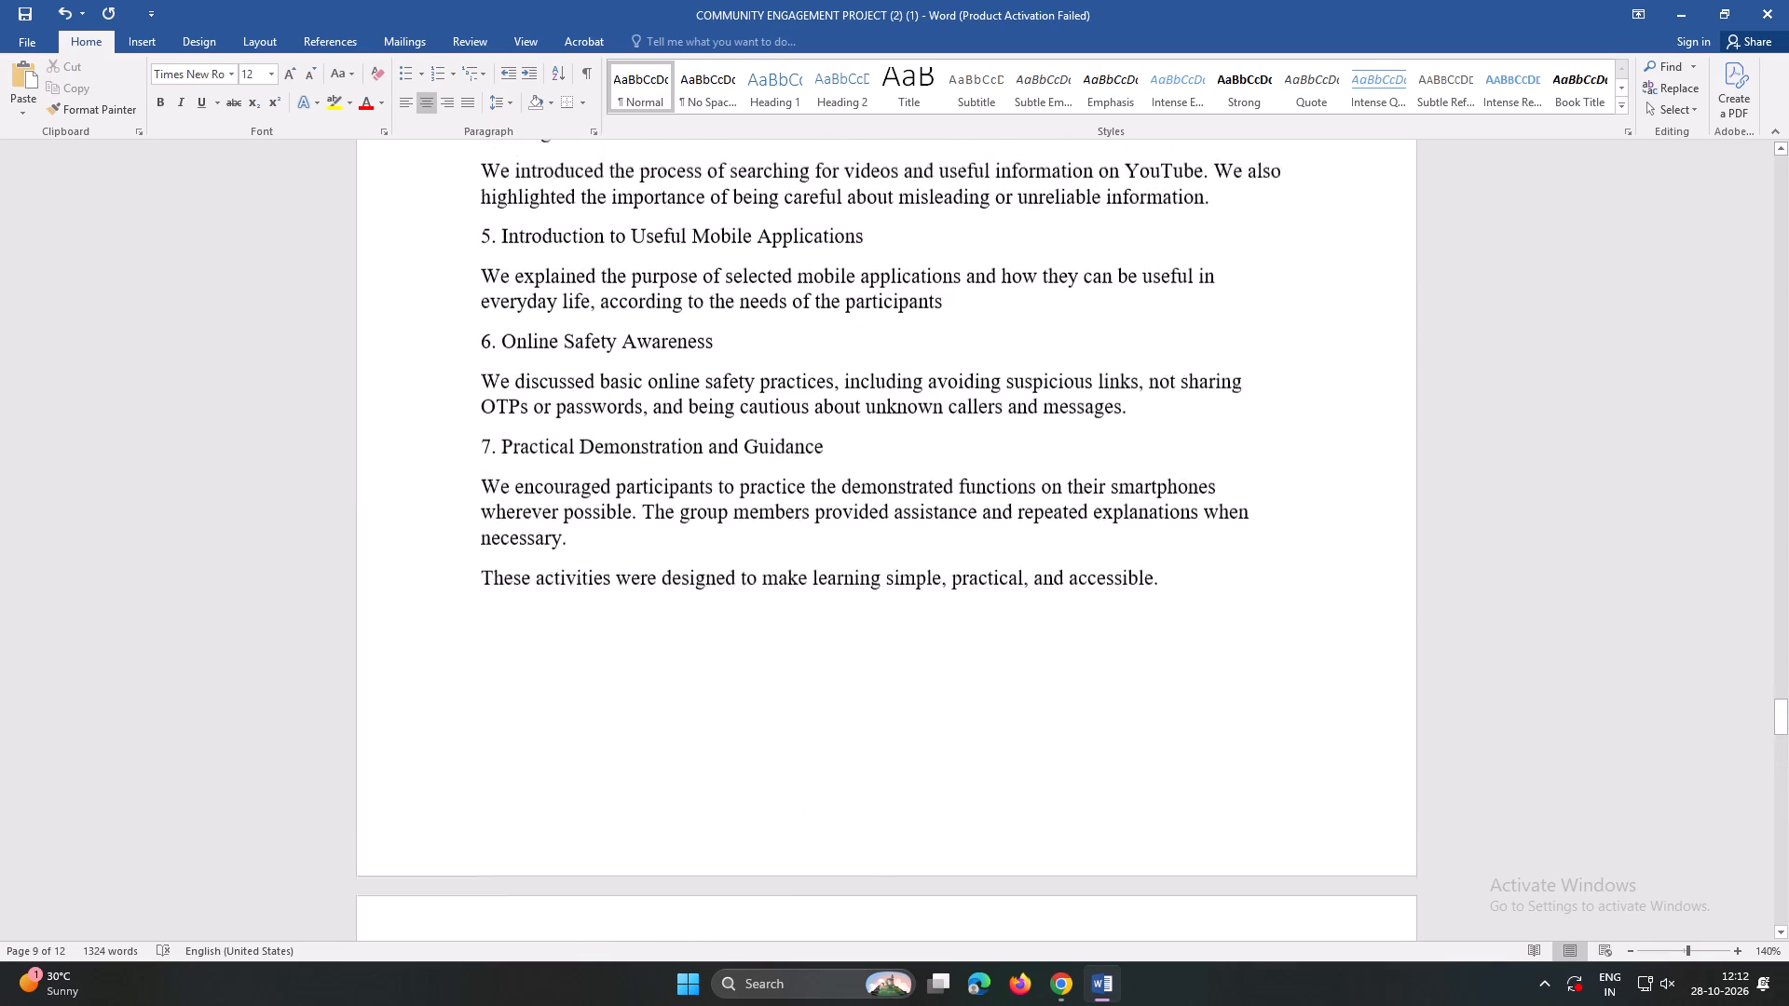
scroll(1017, 147, up, 17)
scroll(1017, 147, up, 7)
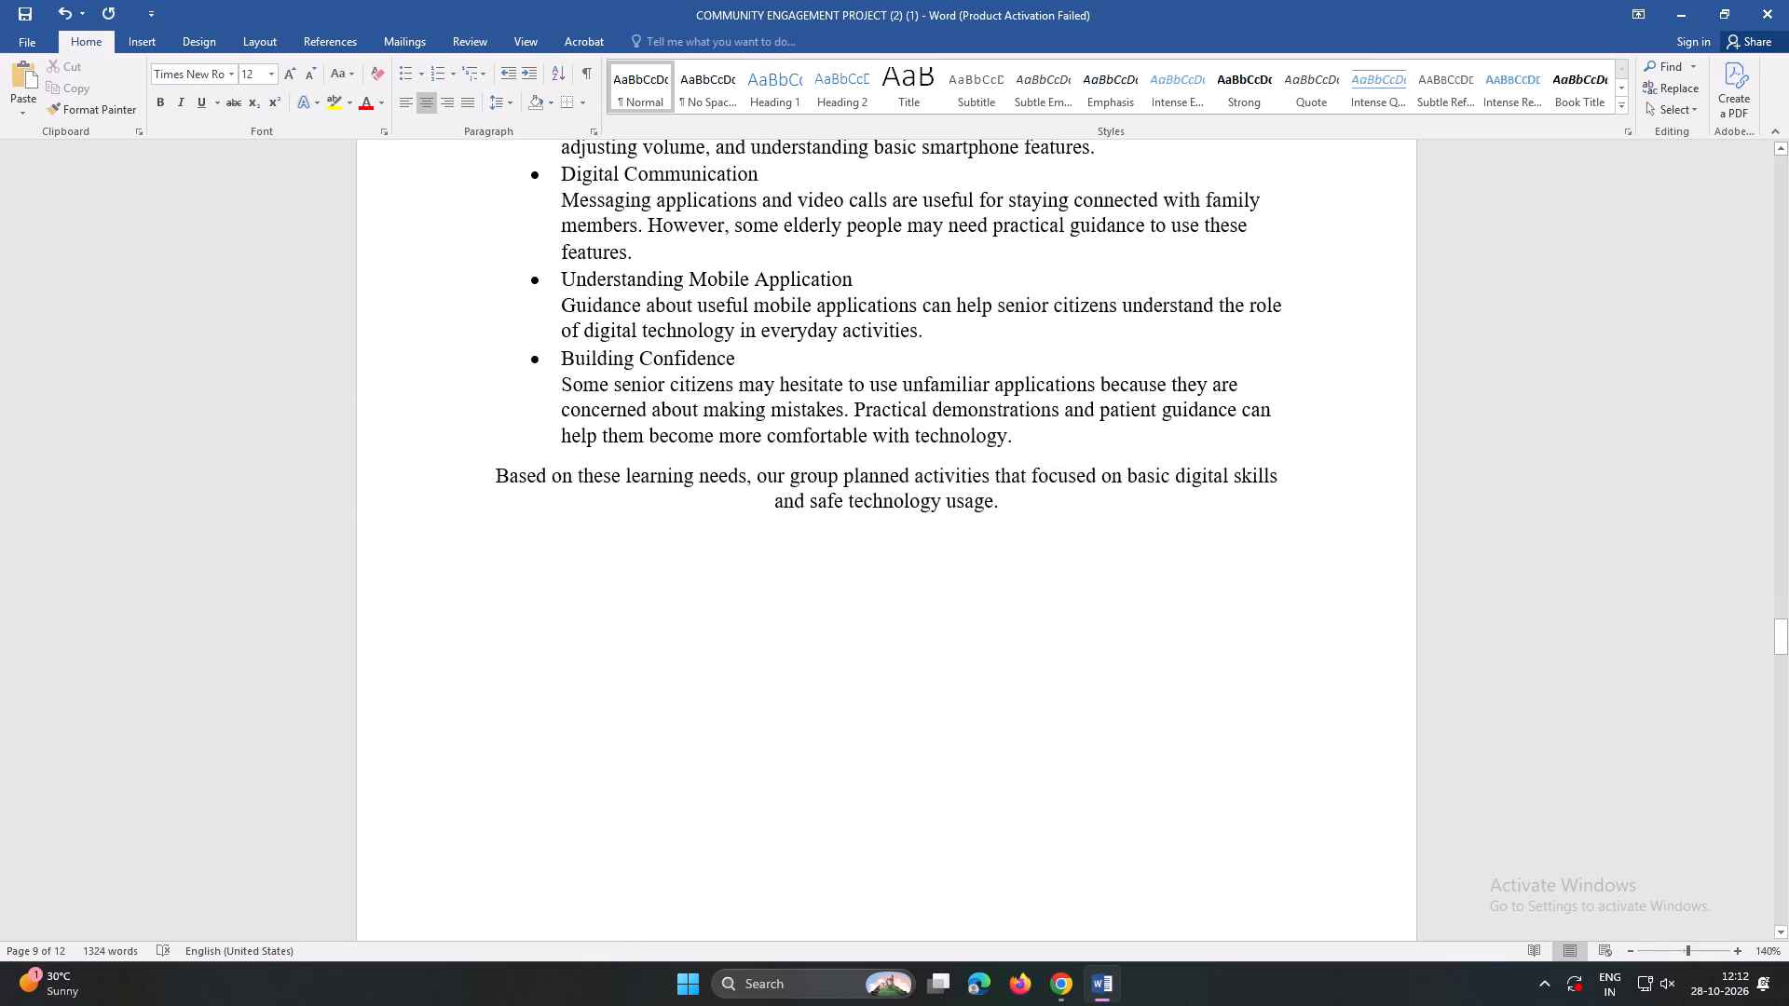
scroll(1017, 147, up, 5)
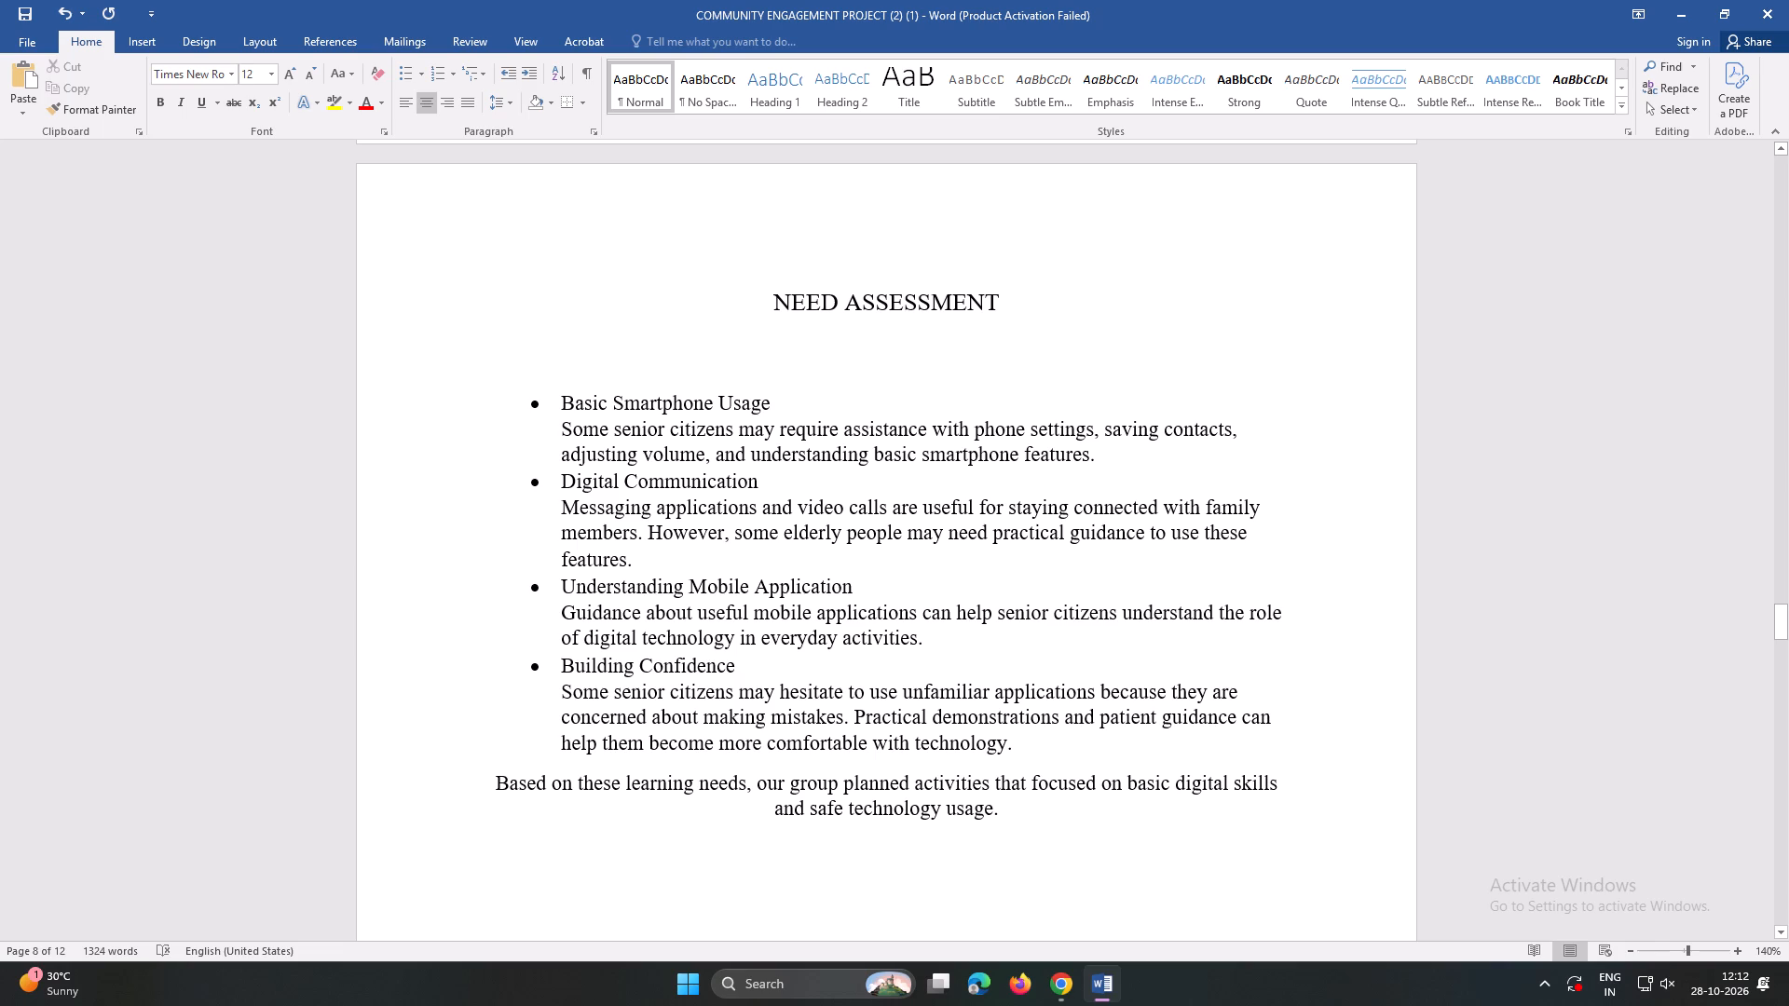
Compare alignments on the closing "Based on these learning needs" paragraph of "NEED ASSESSMENT" and leave it right-aligned.
drag(480, 786, 765, 821)
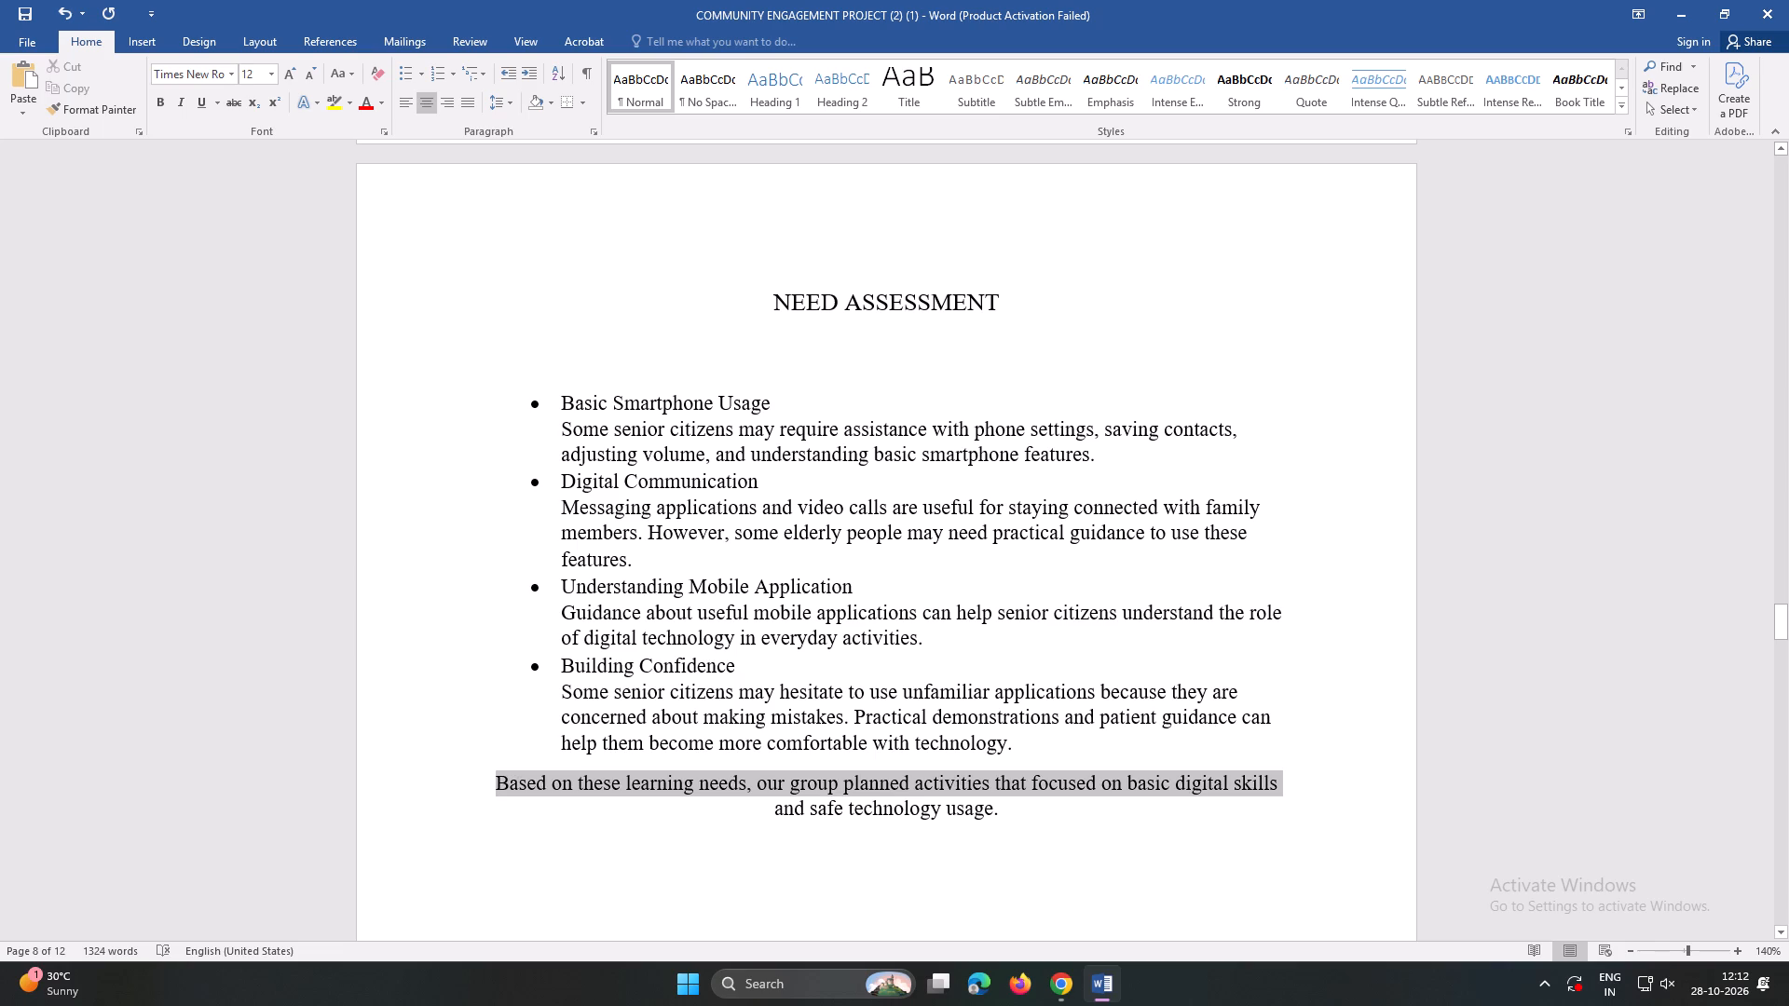
drag(765, 821, 952, 850)
click(403, 102)
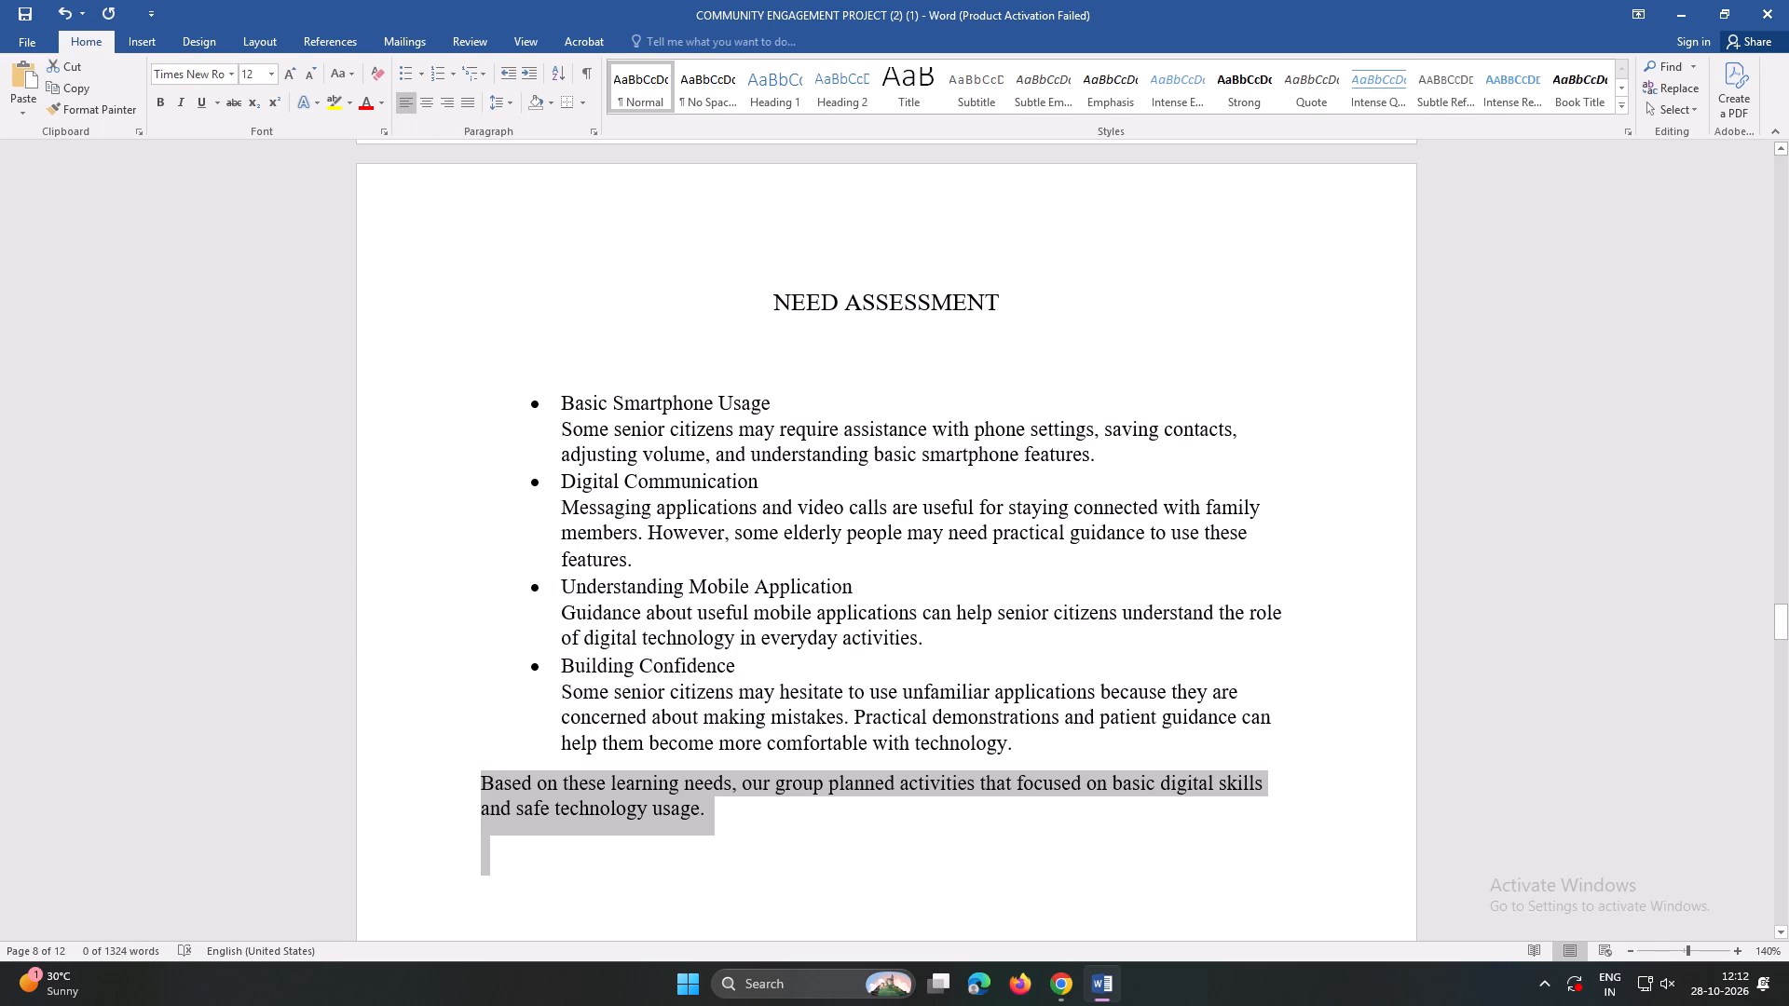
click(422, 107)
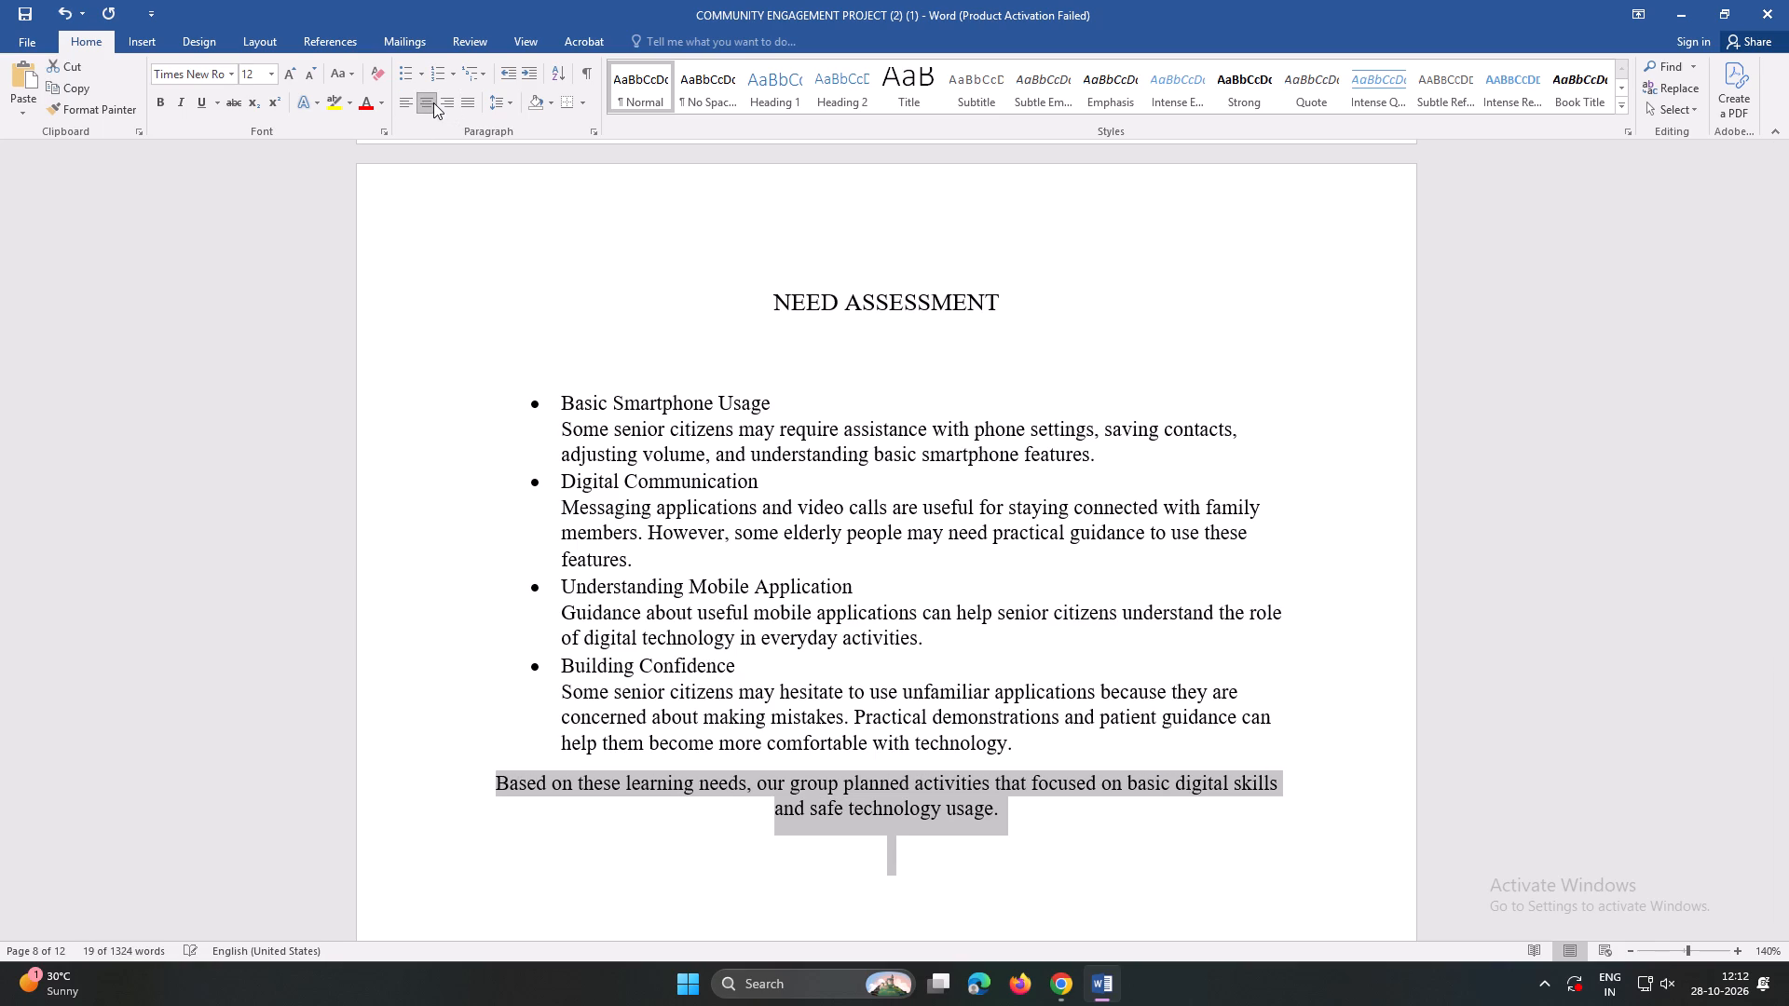
click(441, 99)
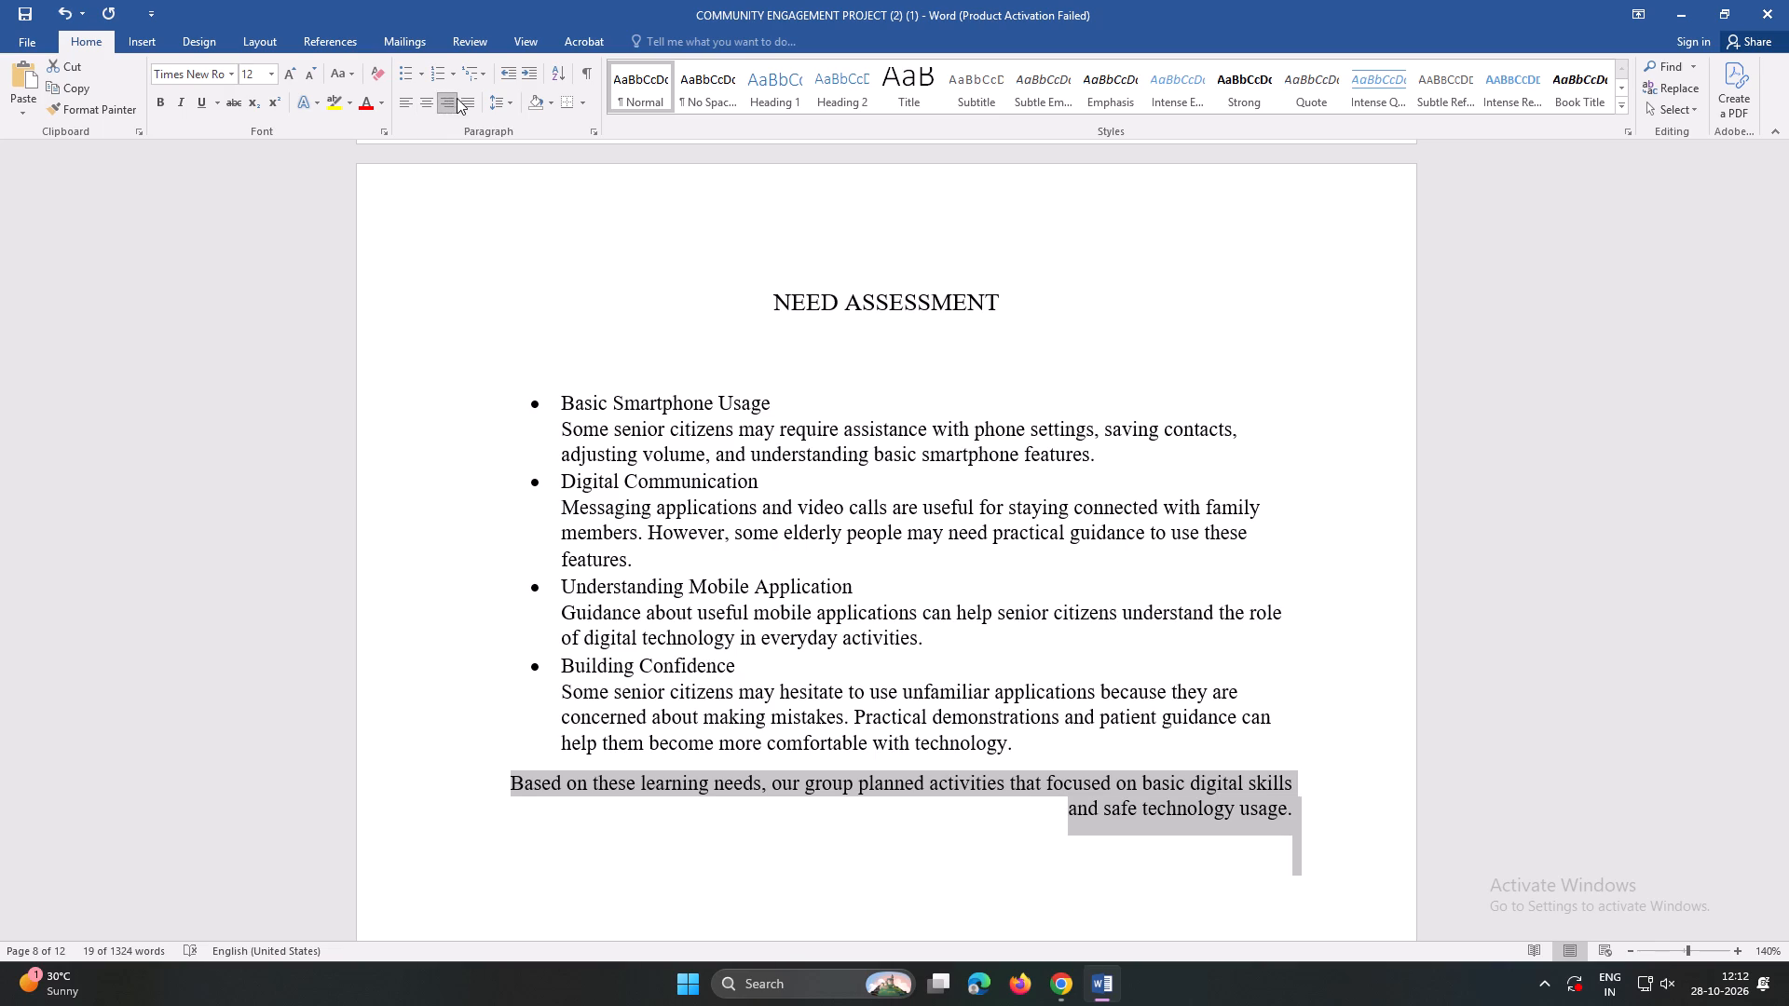
click(461, 98)
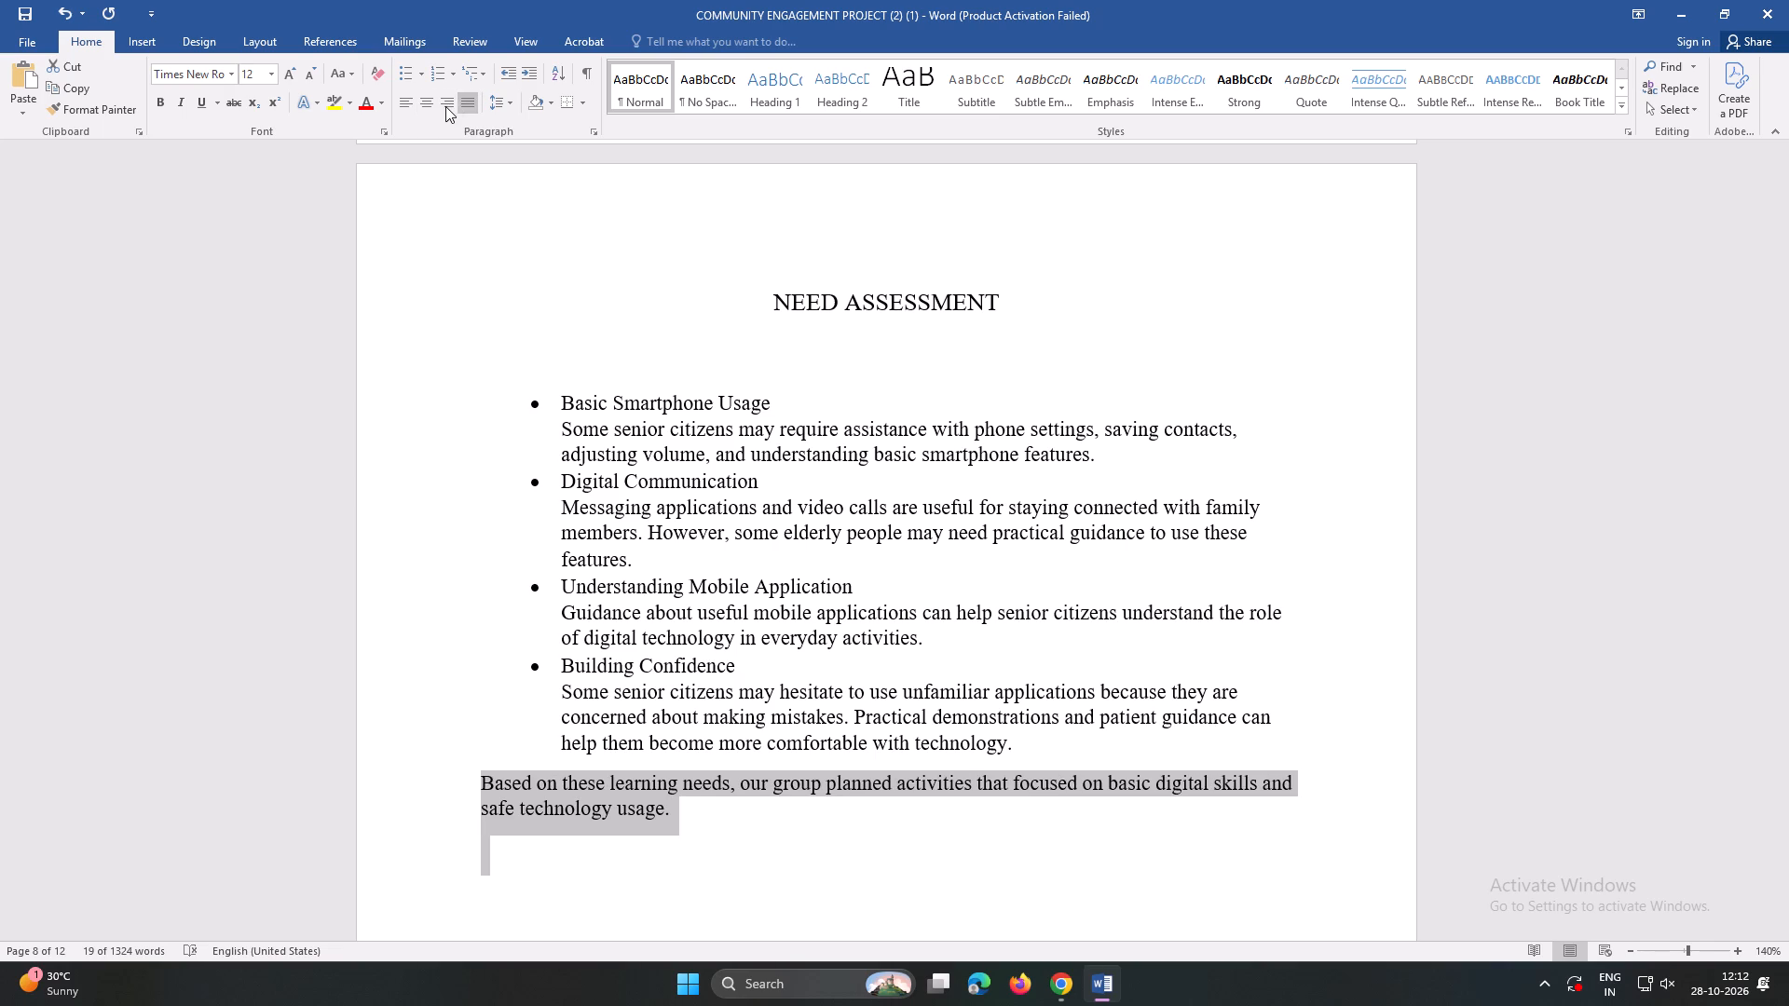
click(445, 106)
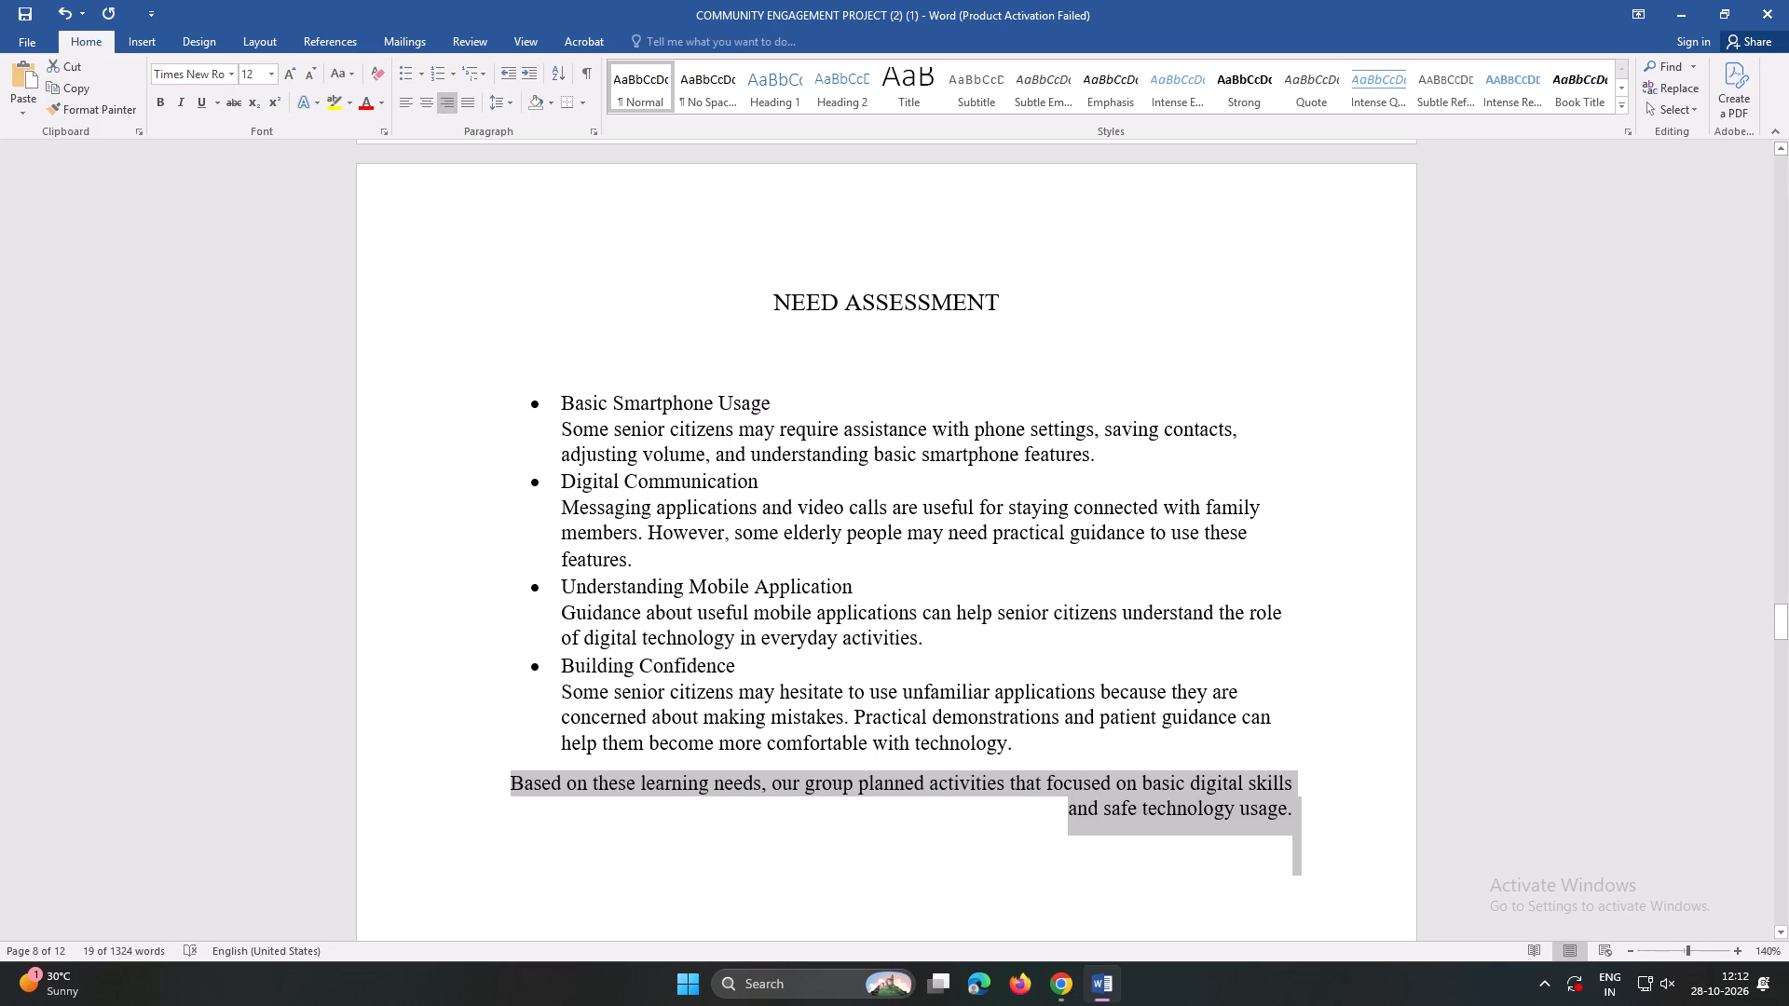
Insert leading spaces before "Based on these learning needs" until its first line starts level with the bullet text above.
click(471, 686)
click(503, 779)
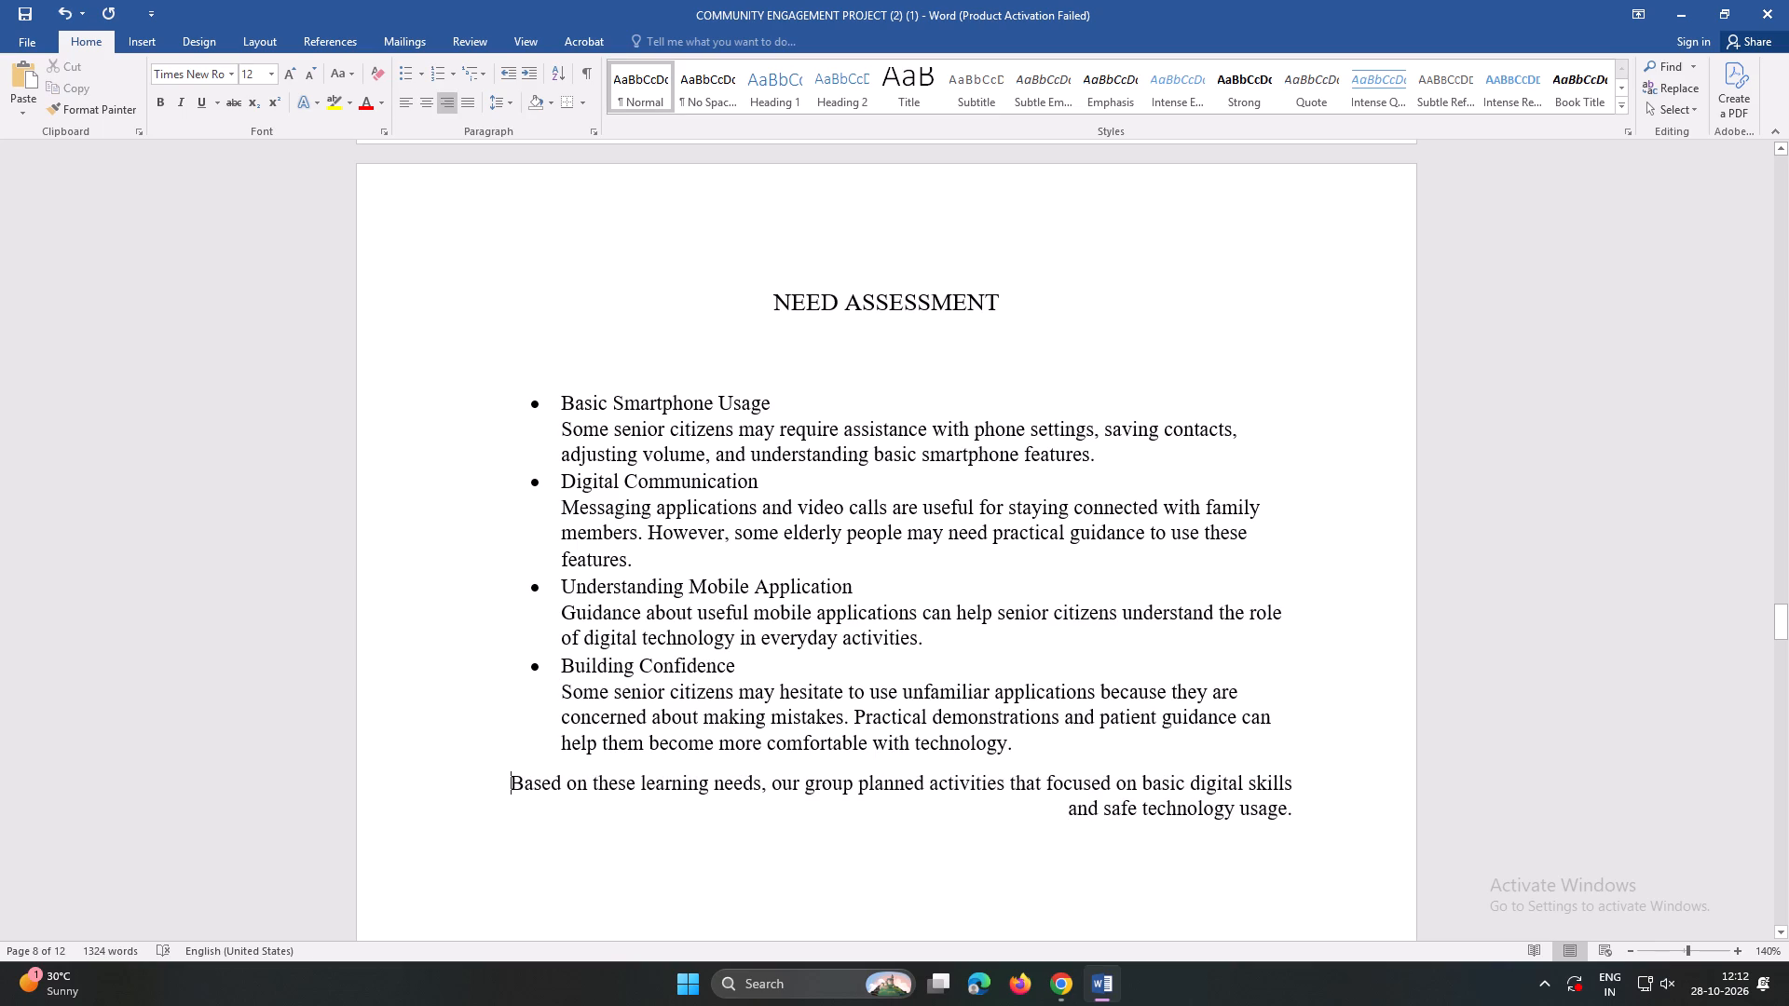
key(space)
key(space)
key(space)
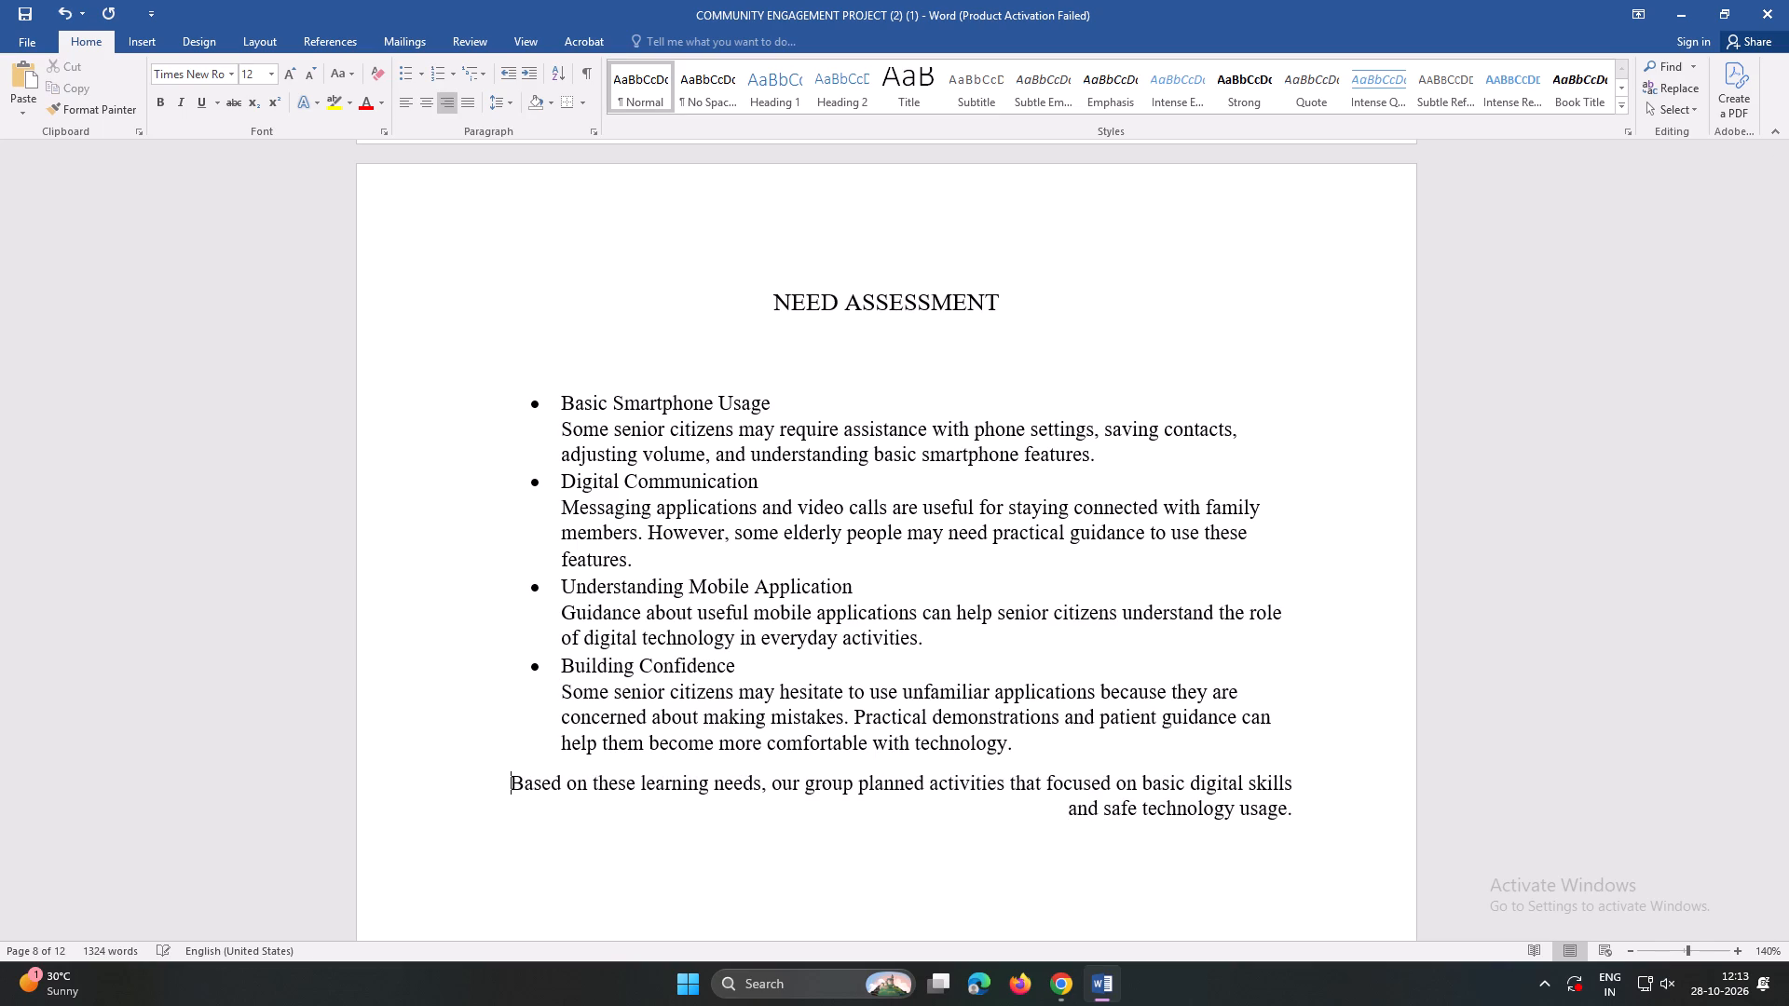
key(Return)
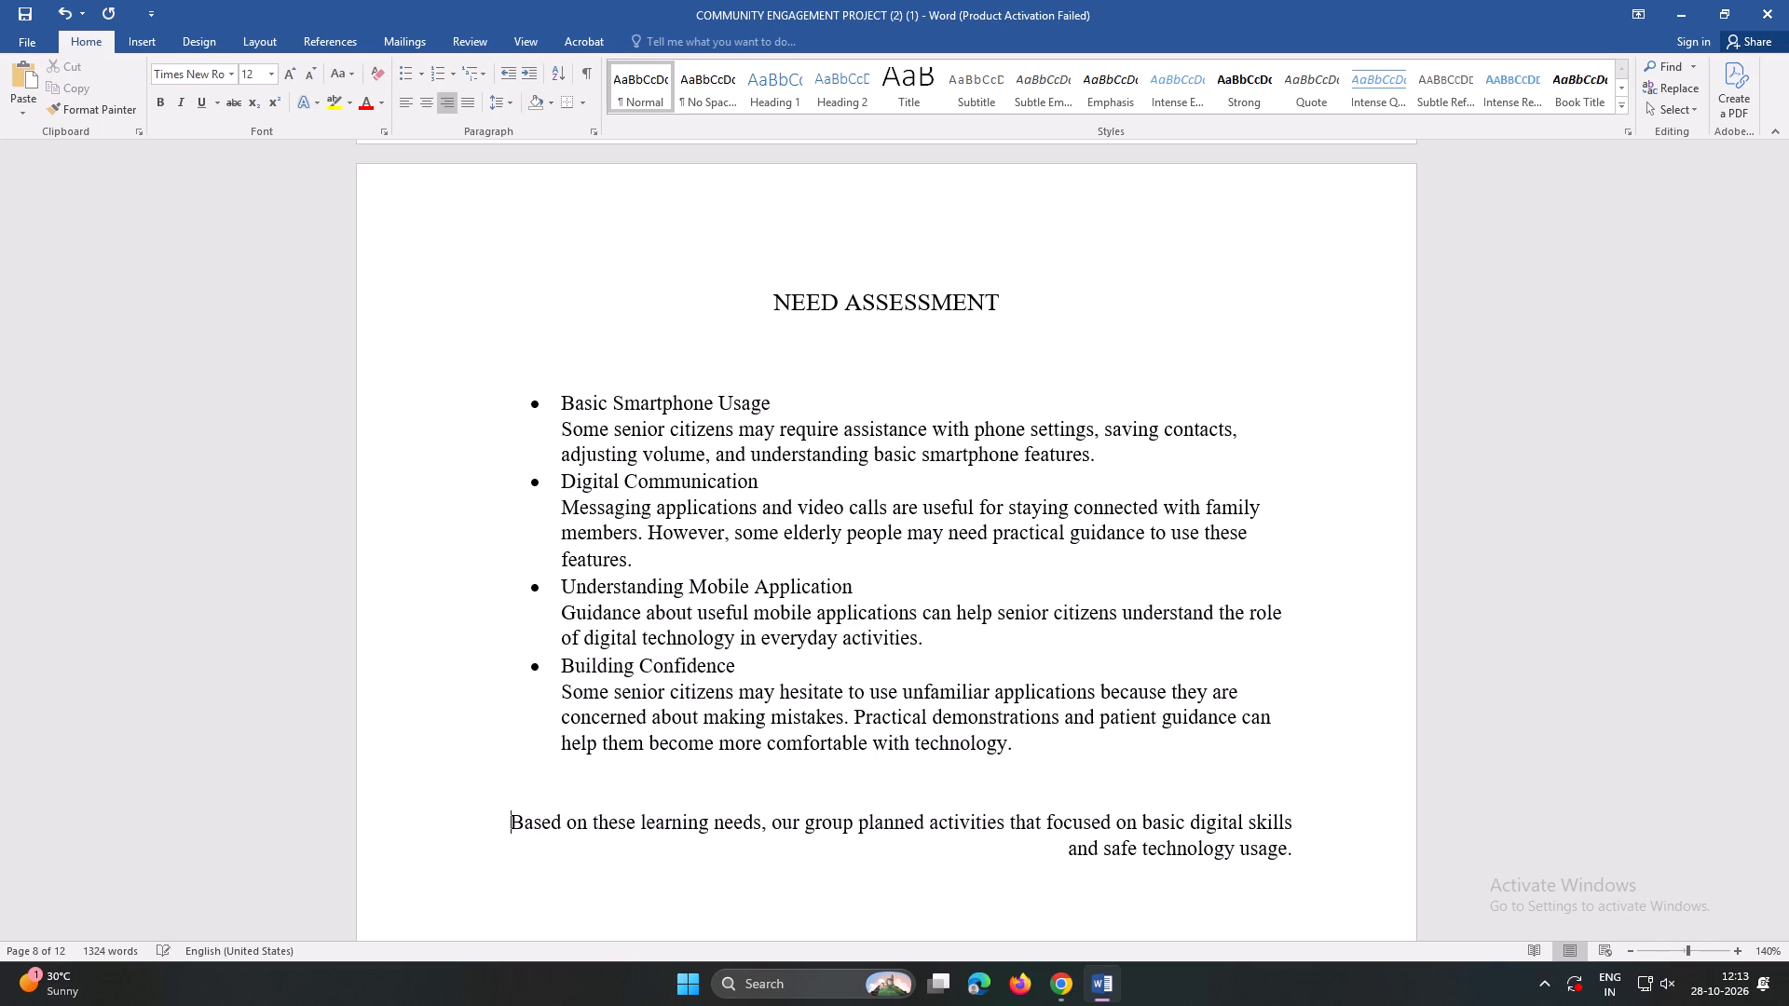
key(BackSpace)
key(BackSpace)
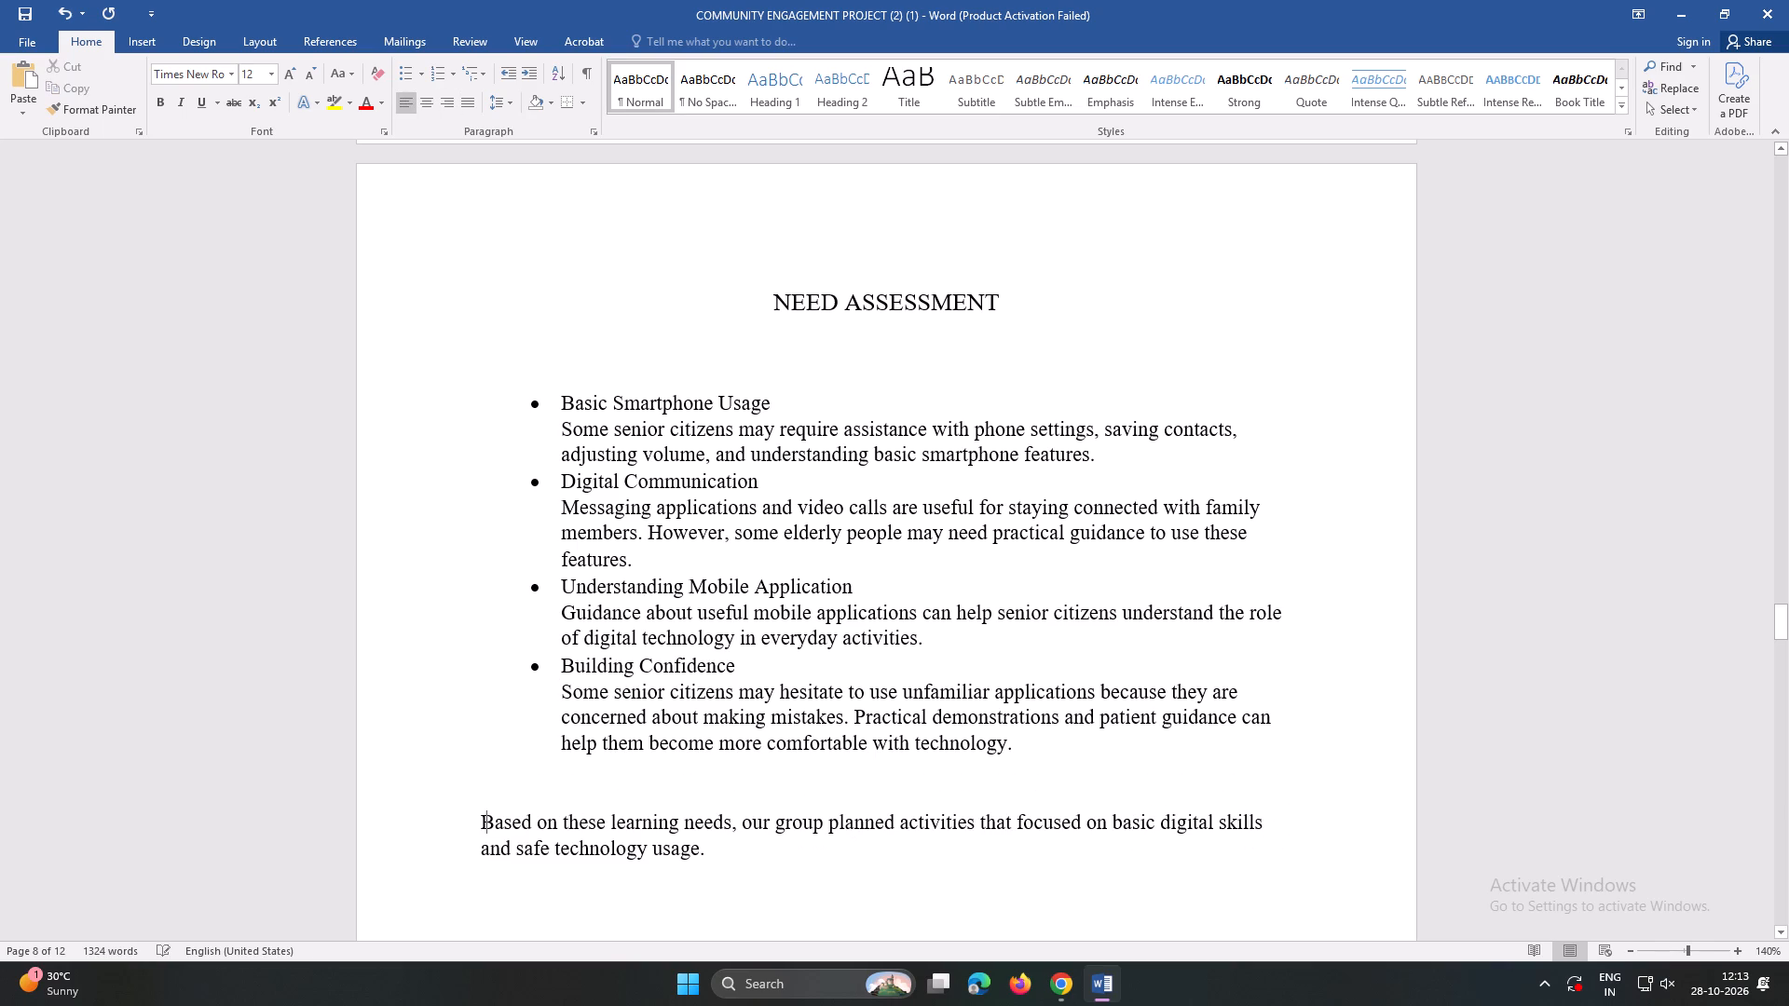
key(BackSpace)
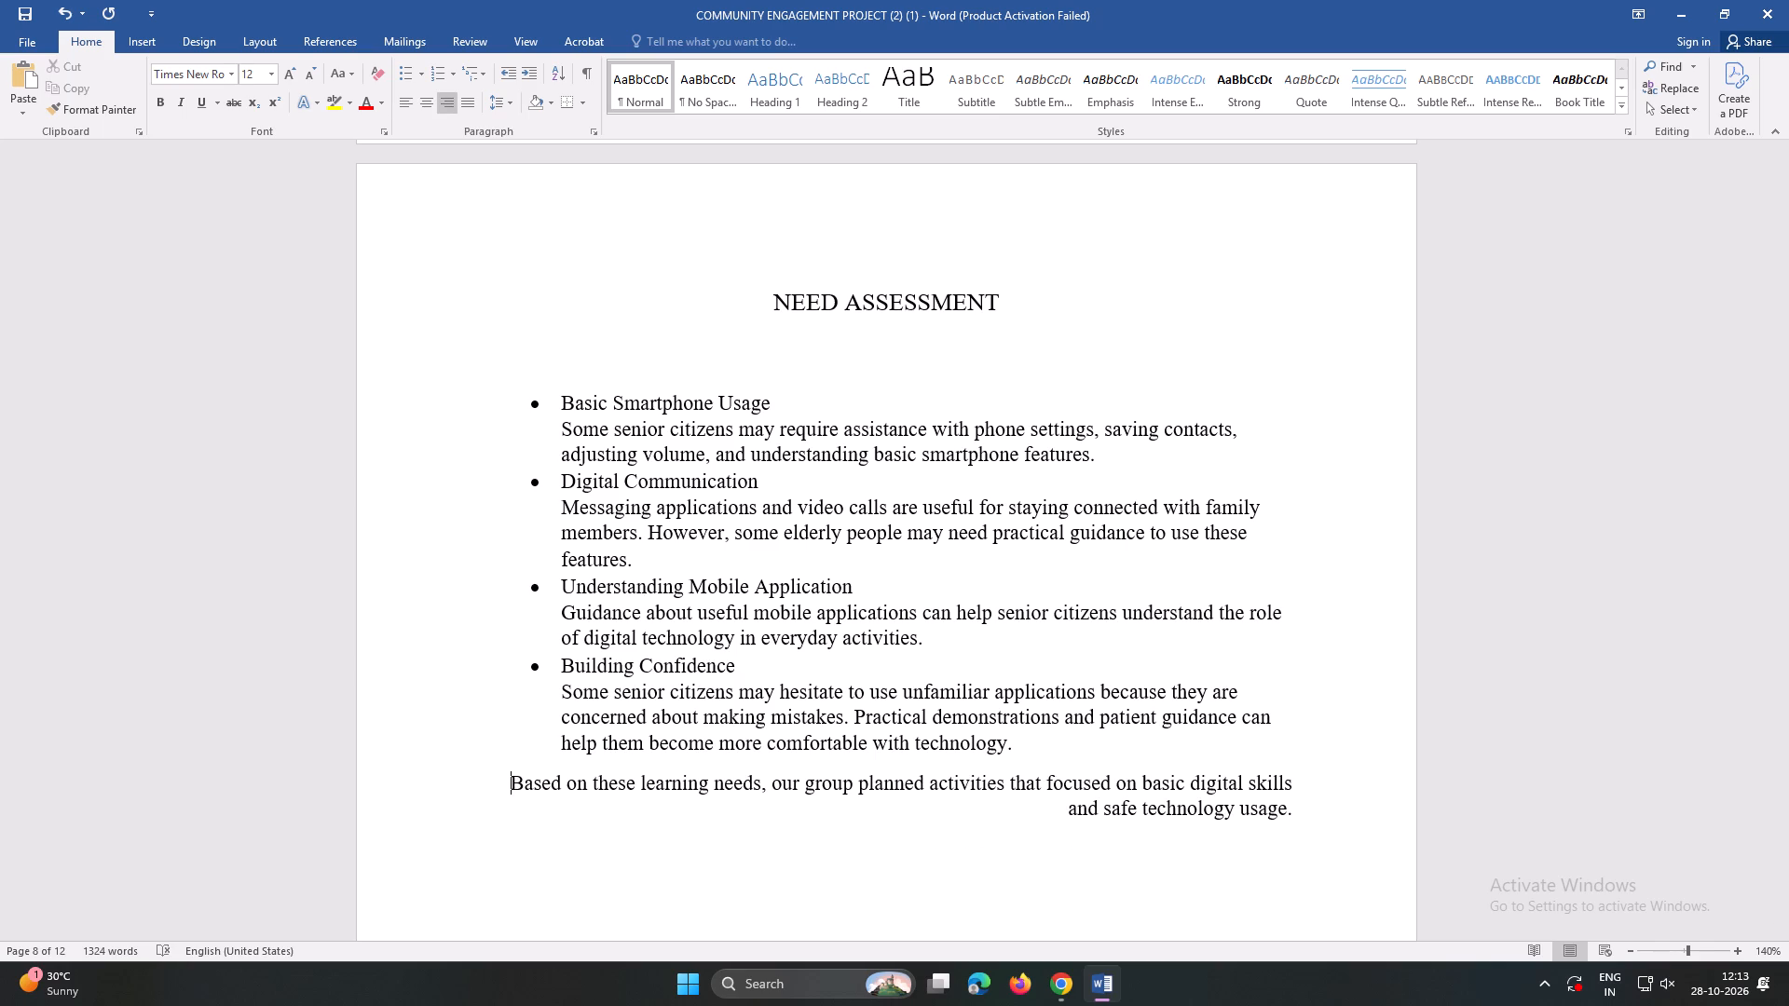
key(space)
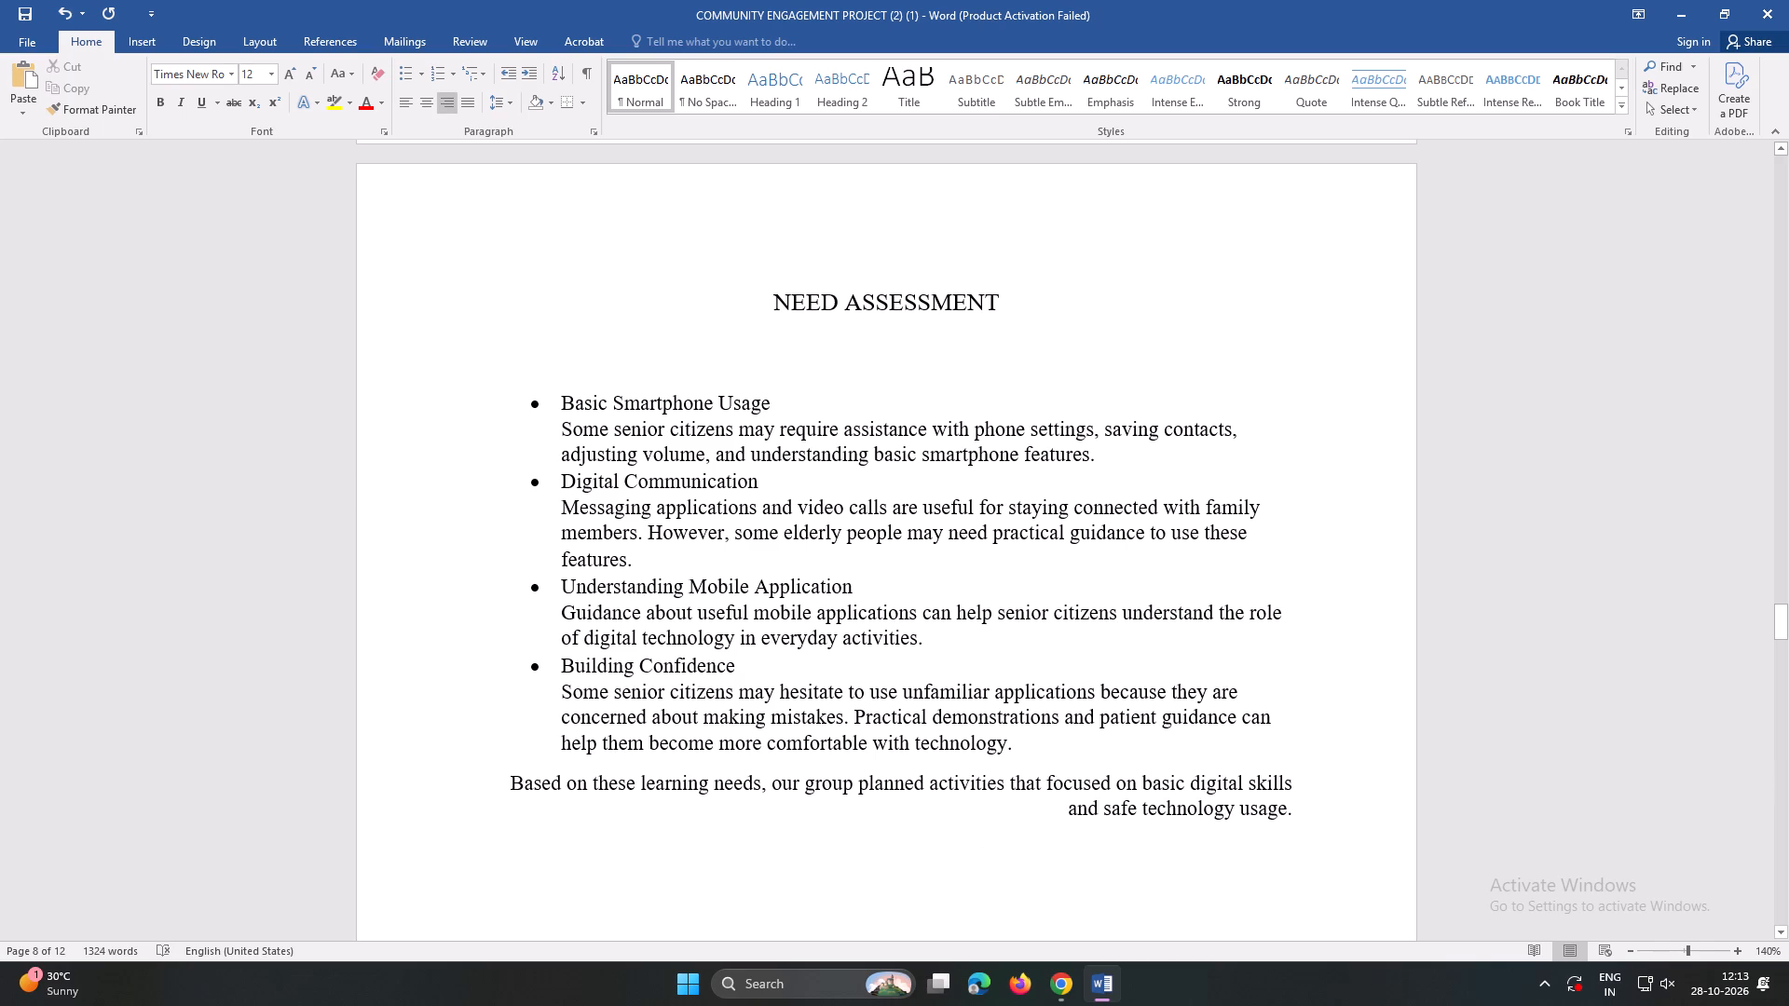
click(513, 785)
key(space)
key(space)
key(space)
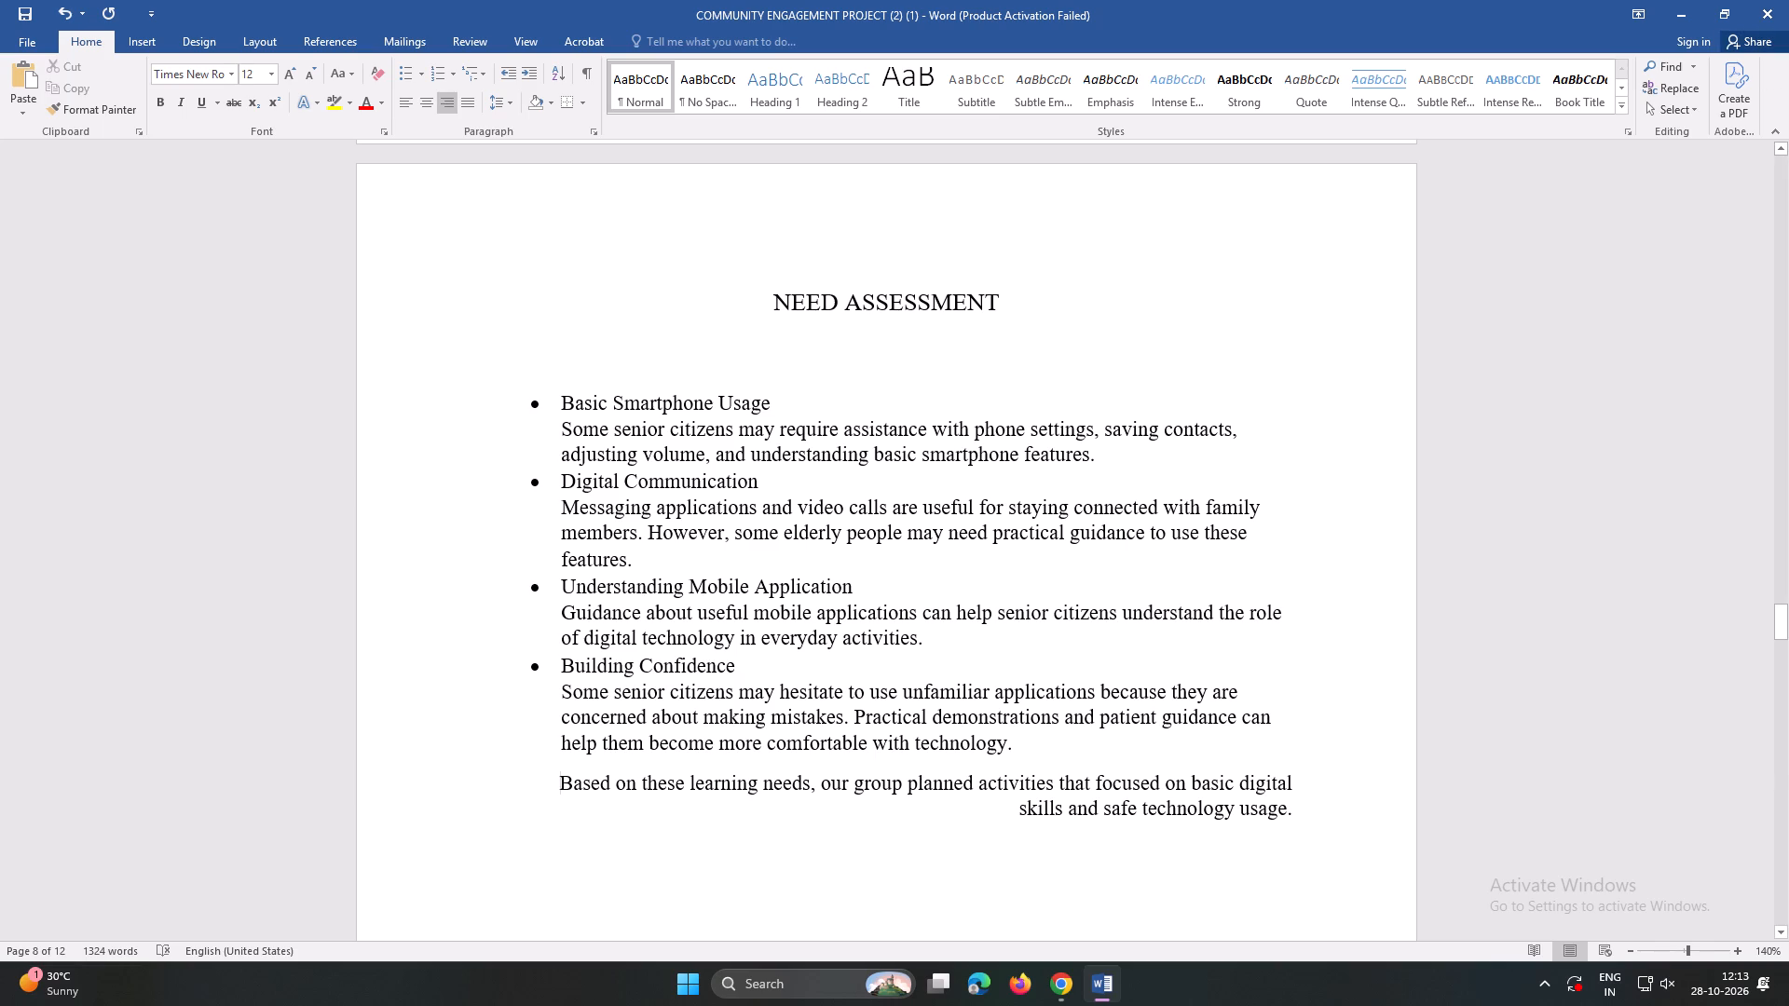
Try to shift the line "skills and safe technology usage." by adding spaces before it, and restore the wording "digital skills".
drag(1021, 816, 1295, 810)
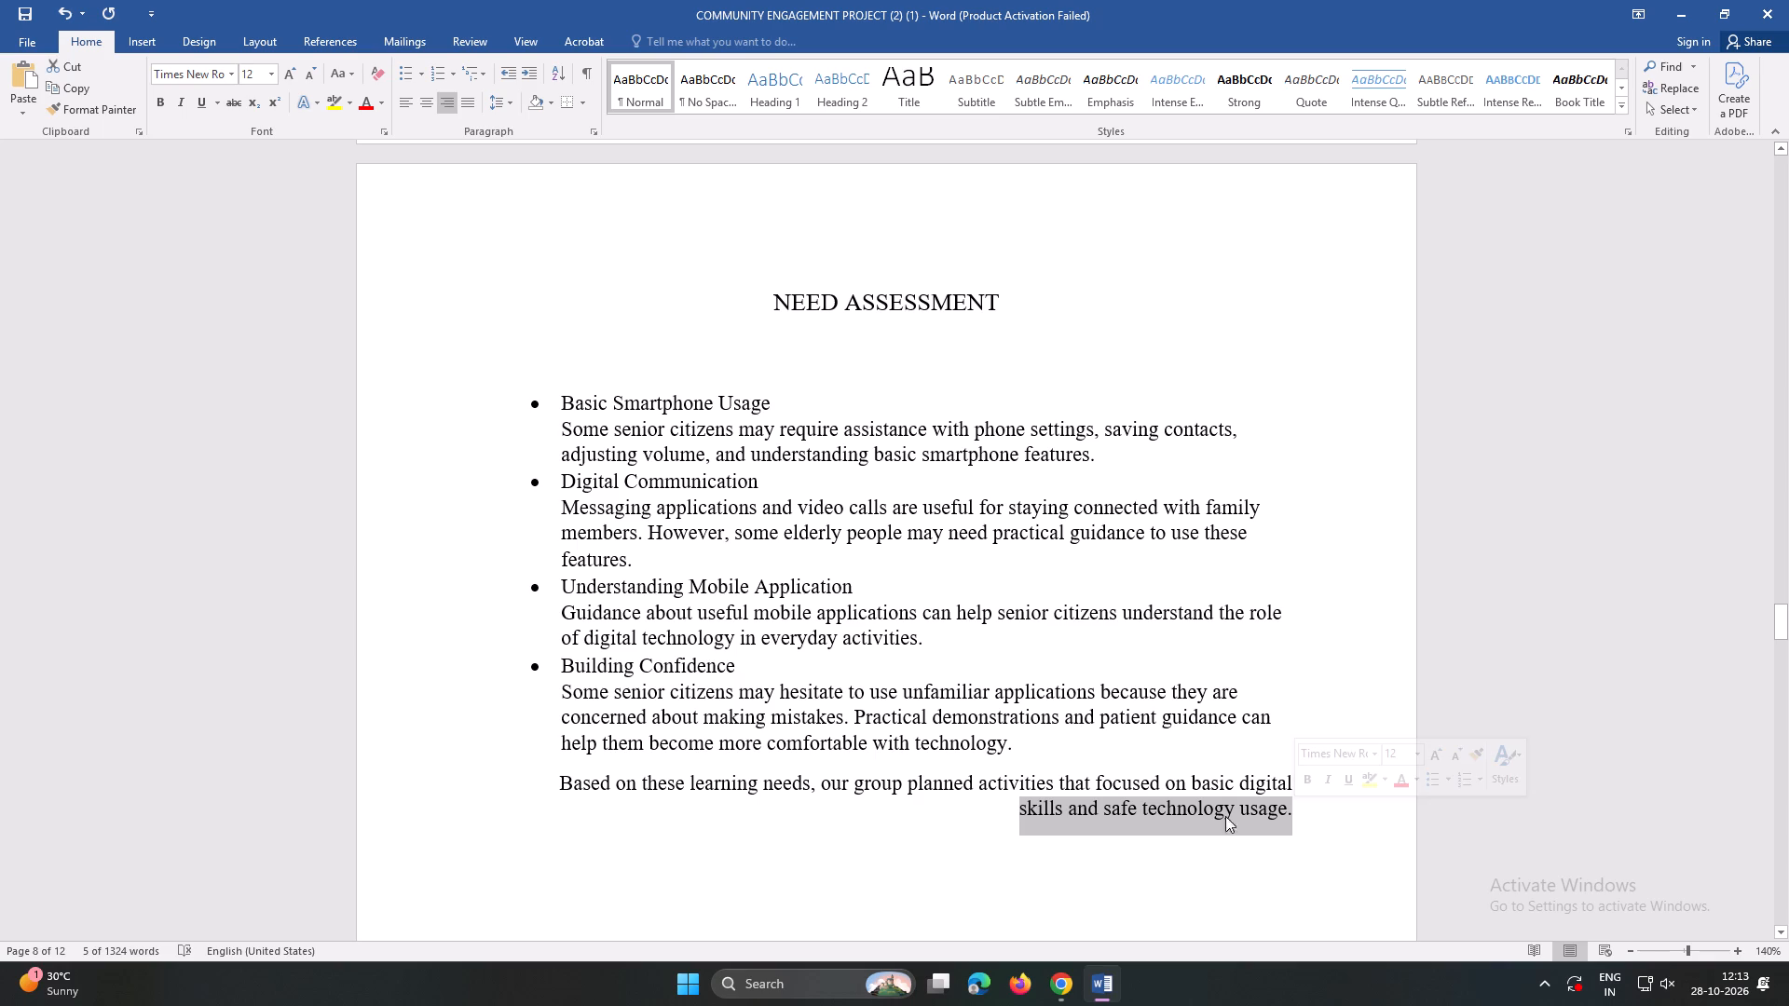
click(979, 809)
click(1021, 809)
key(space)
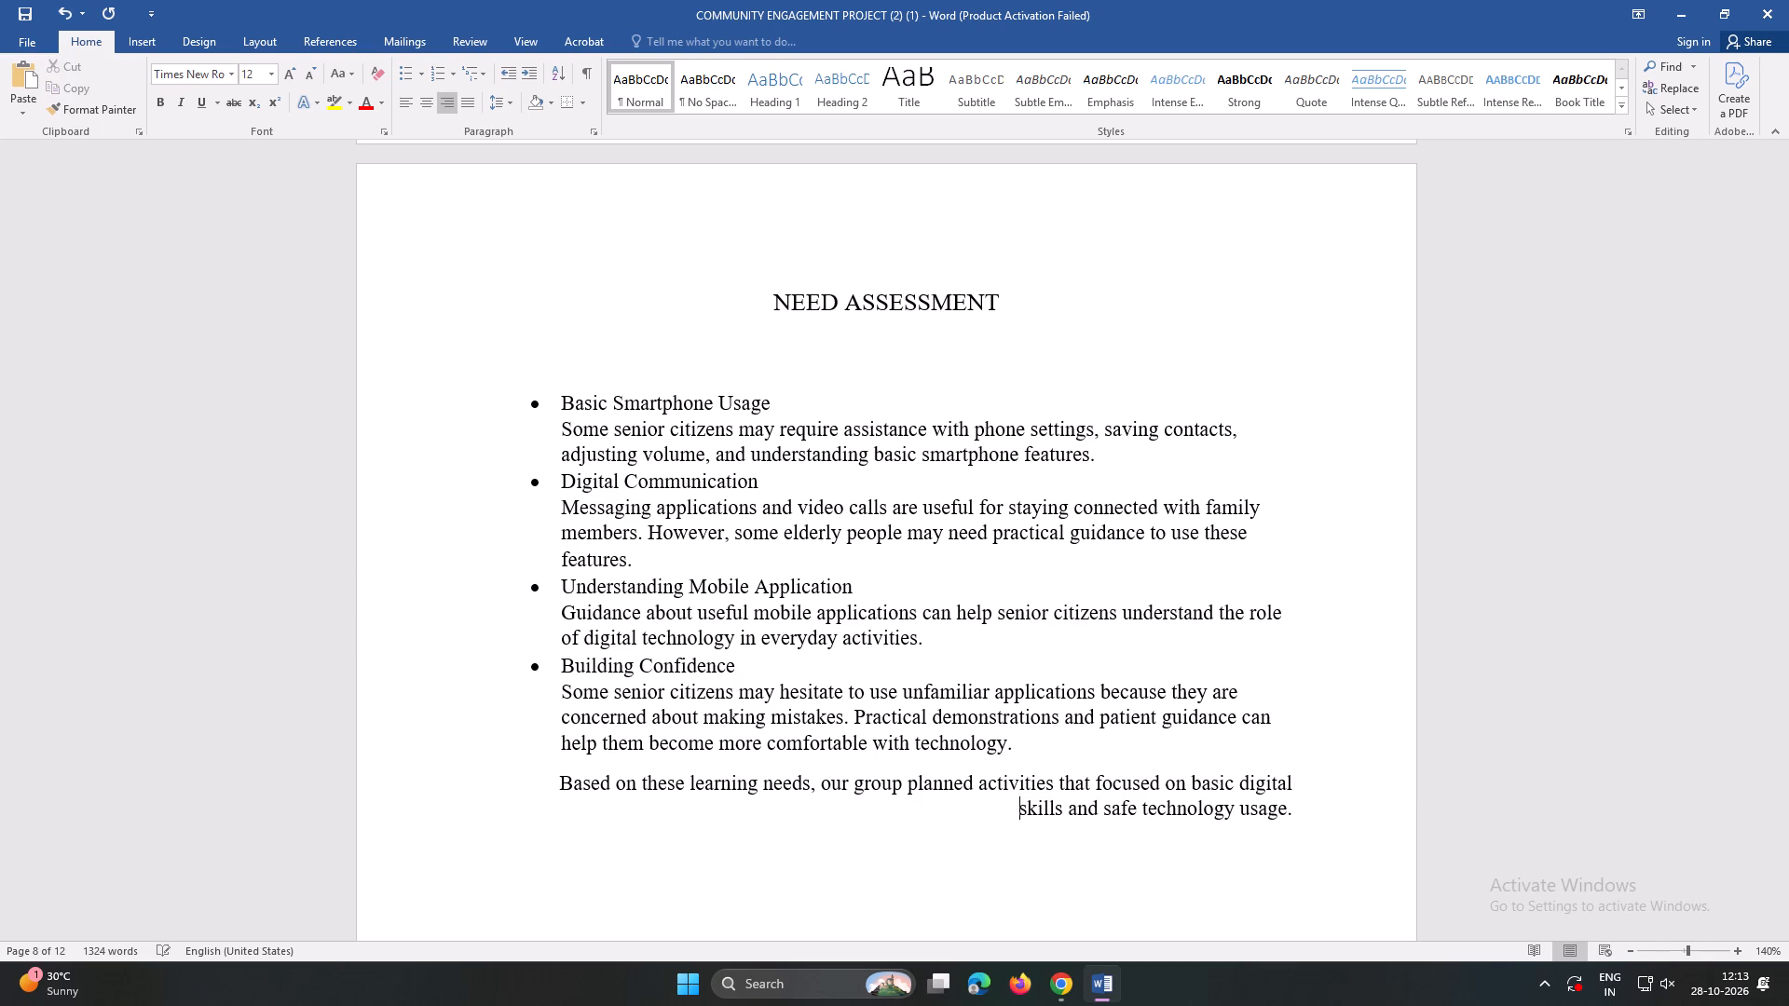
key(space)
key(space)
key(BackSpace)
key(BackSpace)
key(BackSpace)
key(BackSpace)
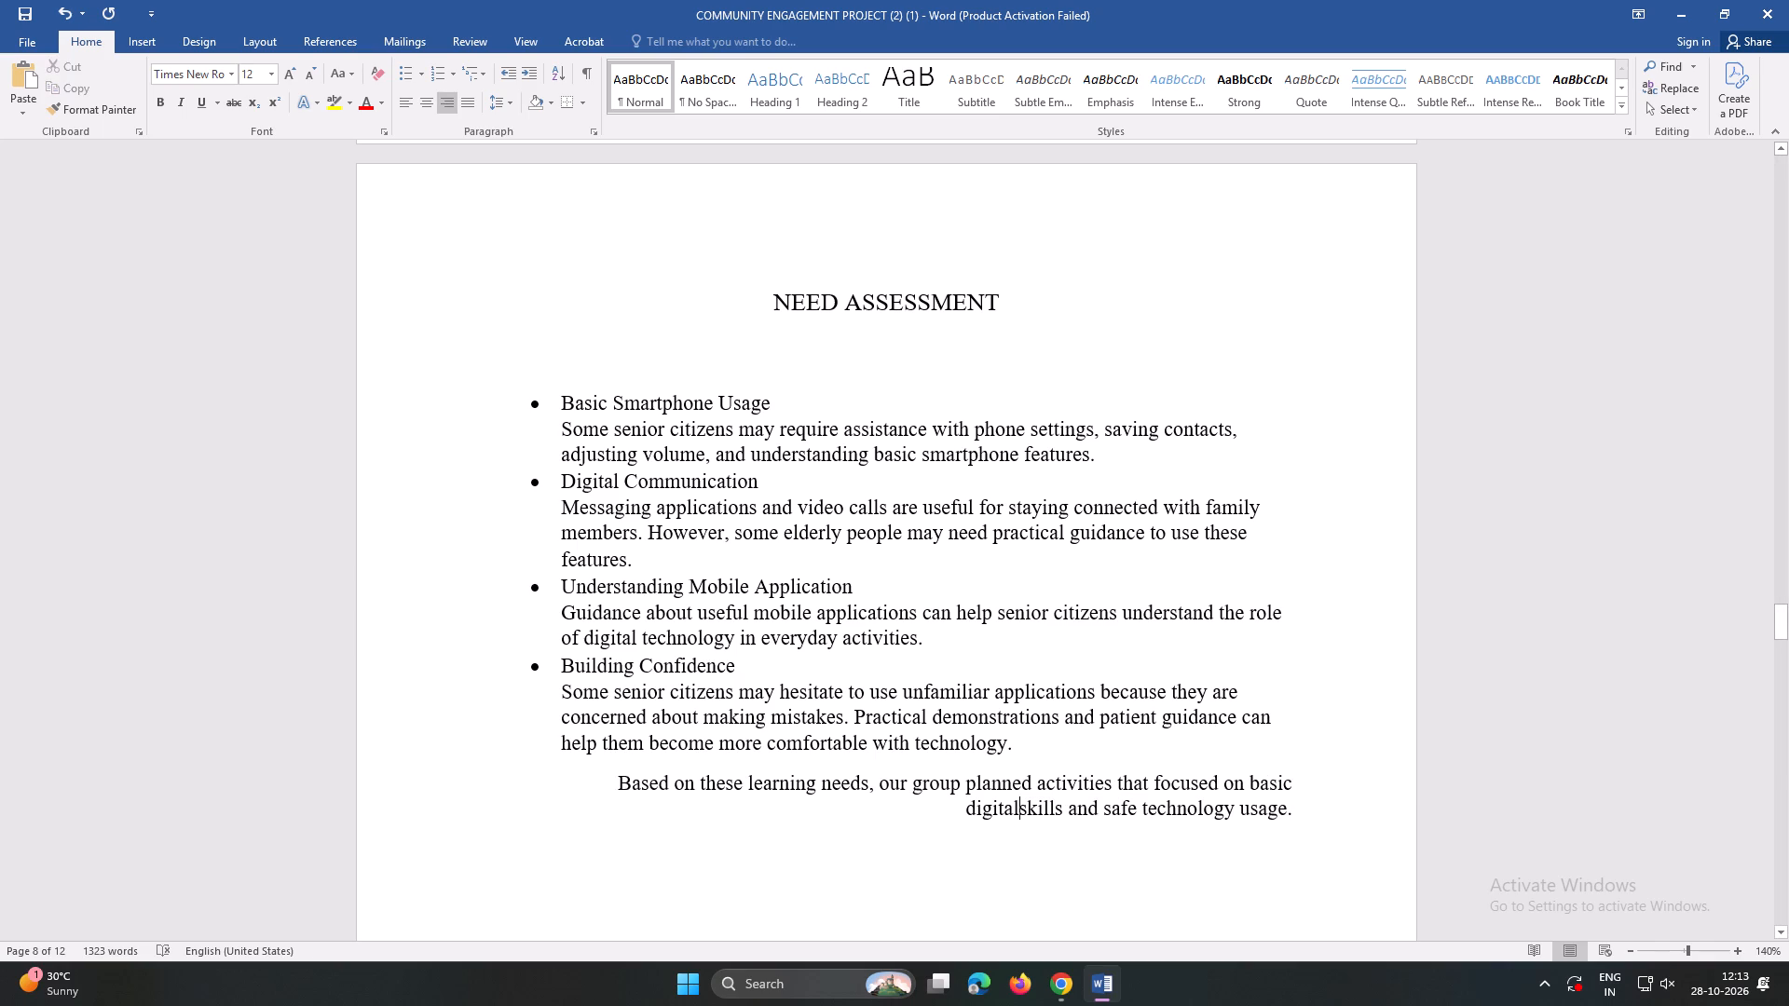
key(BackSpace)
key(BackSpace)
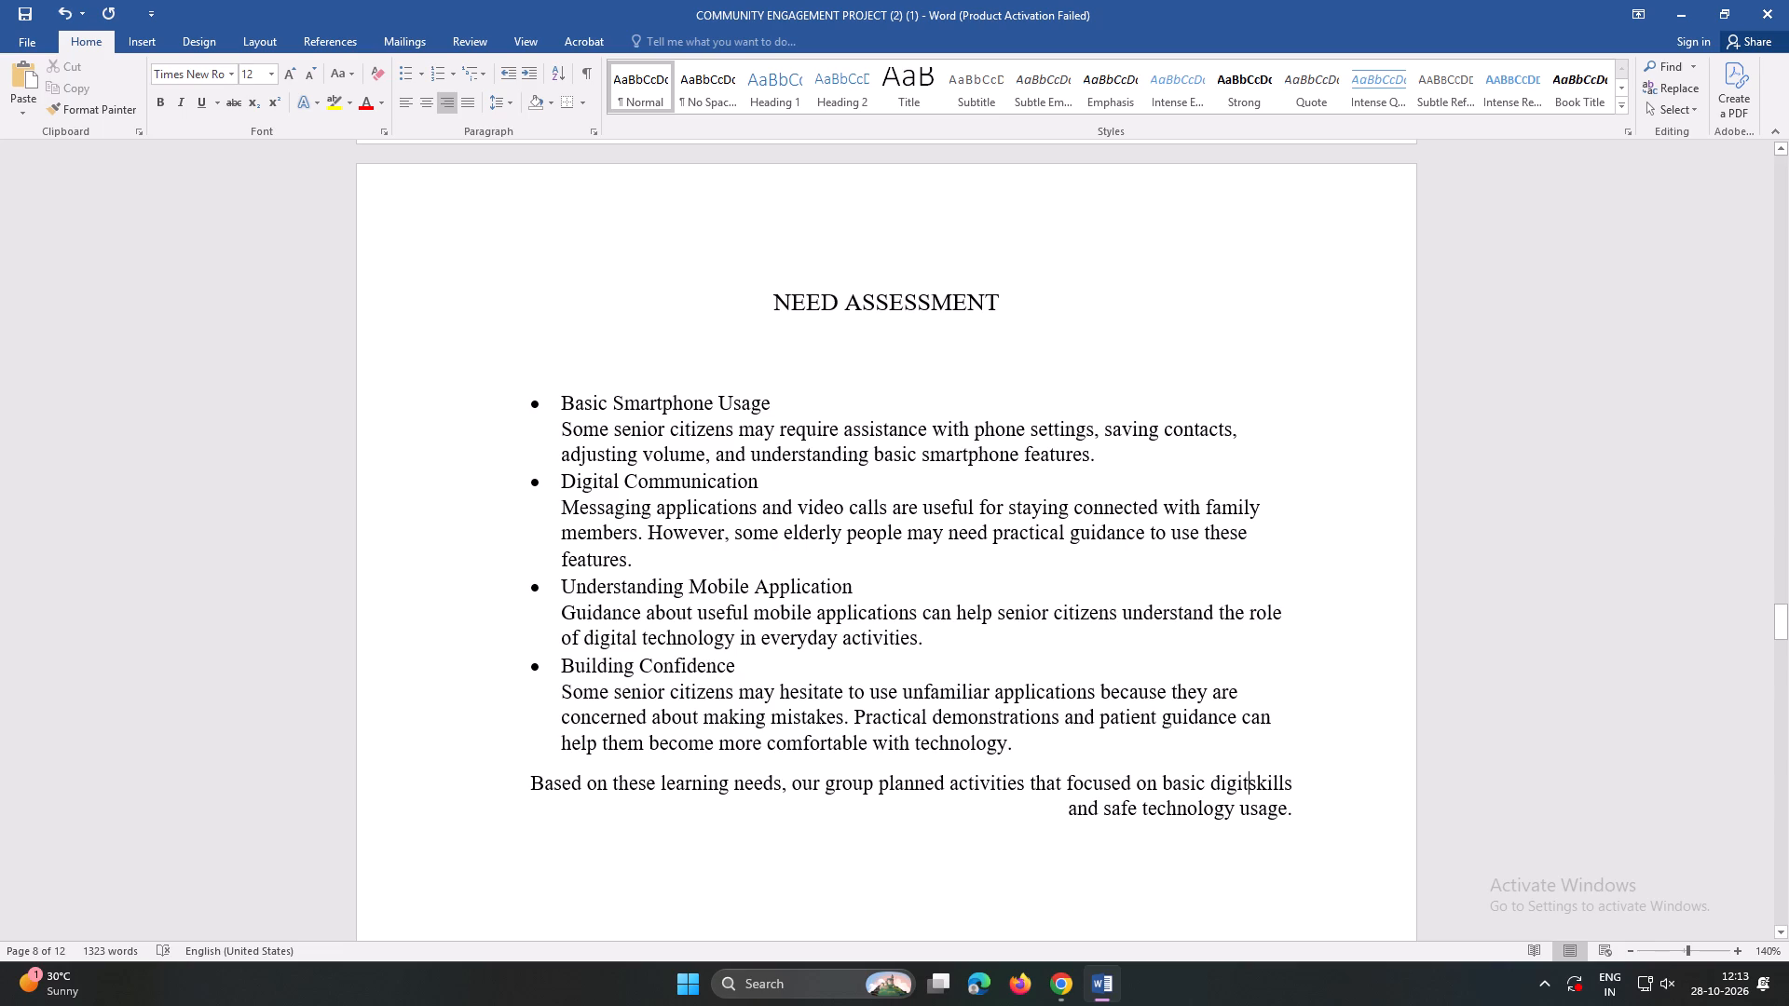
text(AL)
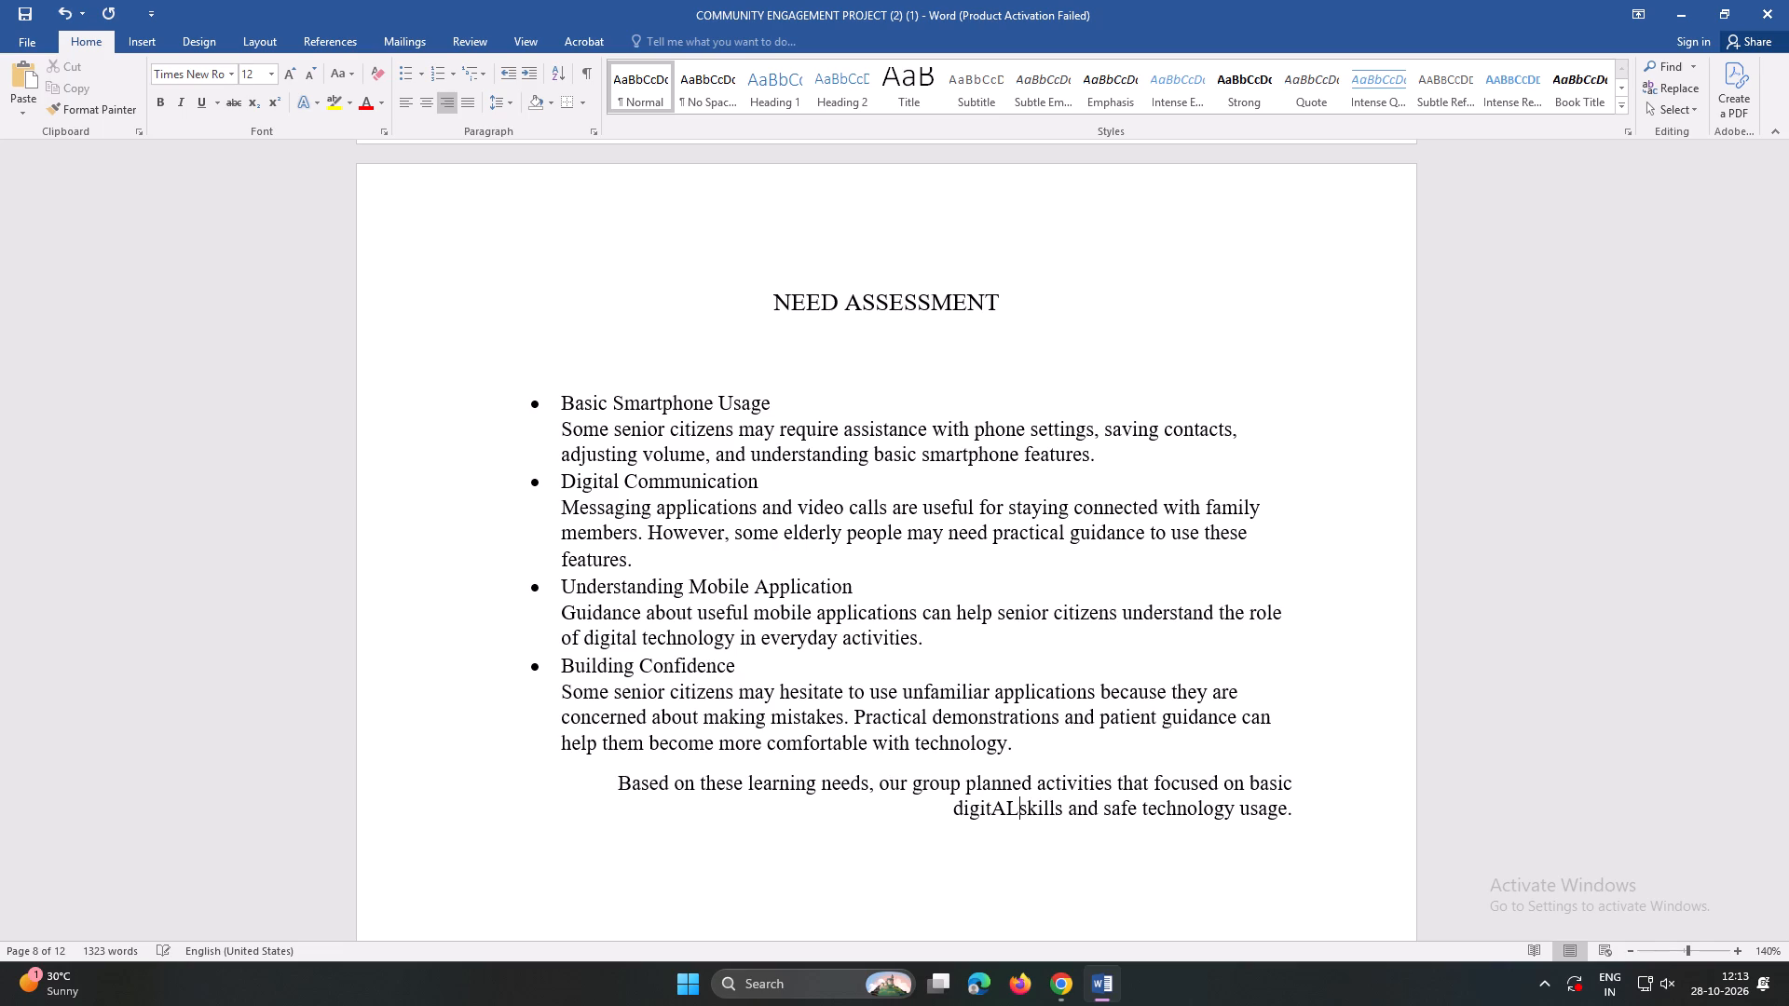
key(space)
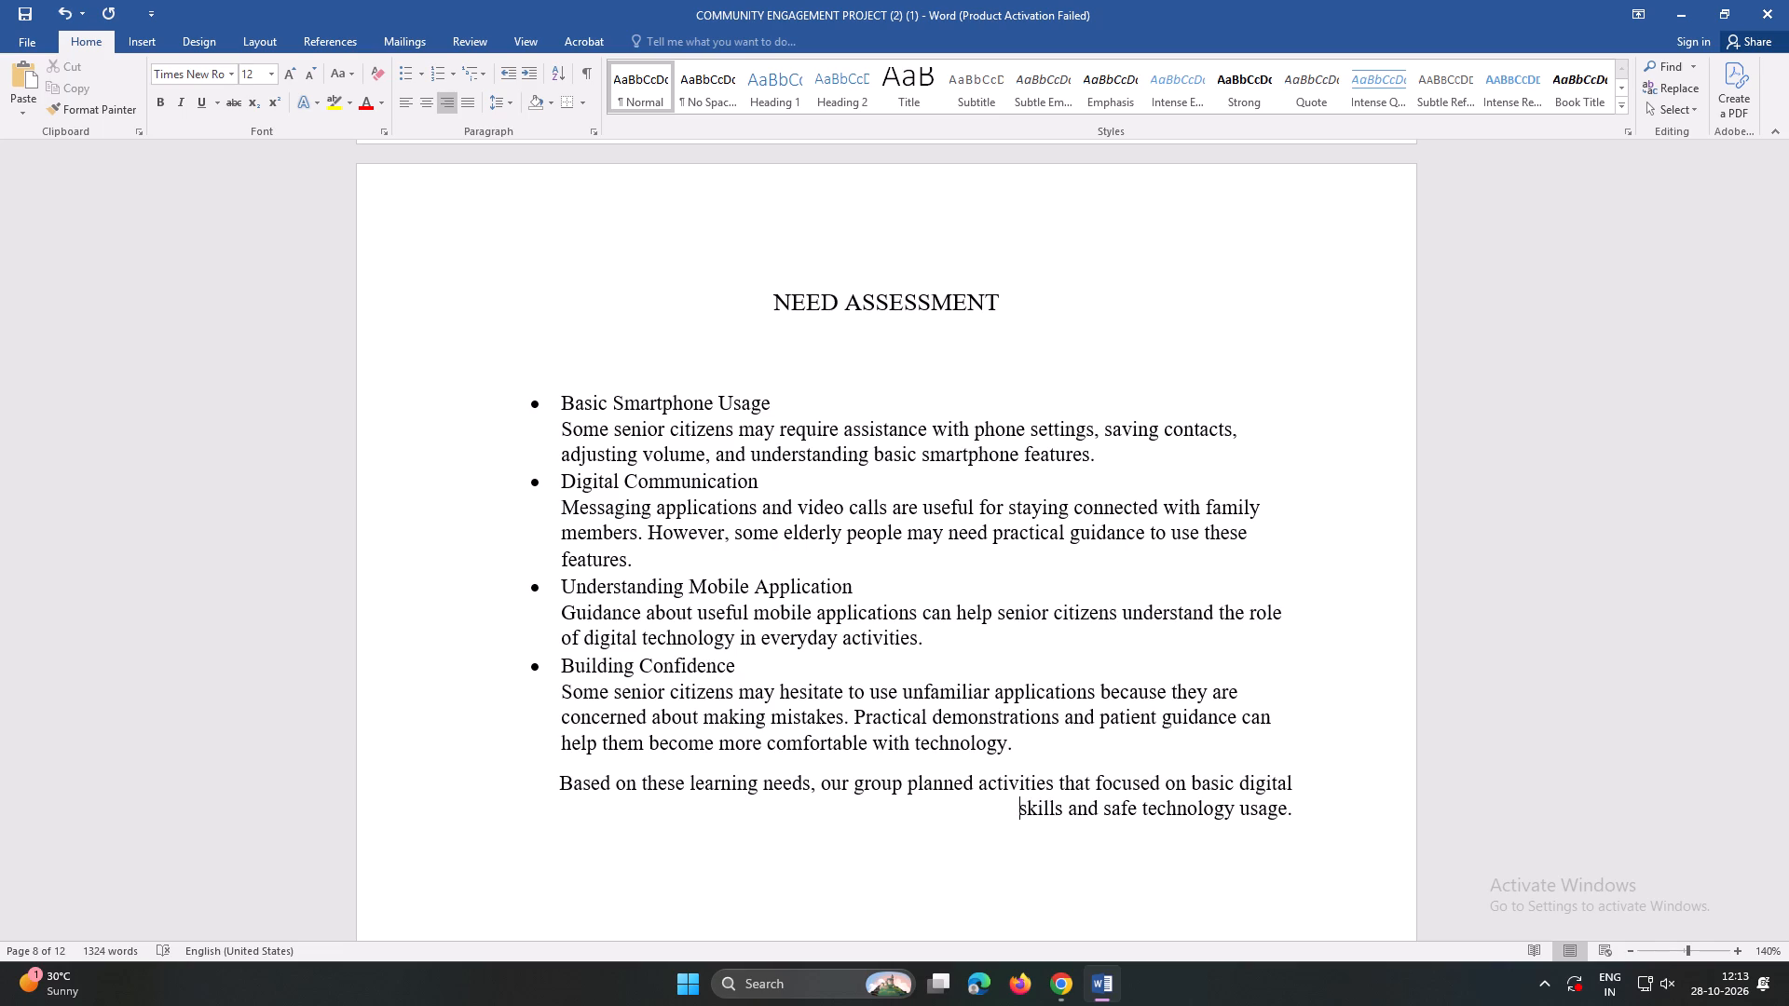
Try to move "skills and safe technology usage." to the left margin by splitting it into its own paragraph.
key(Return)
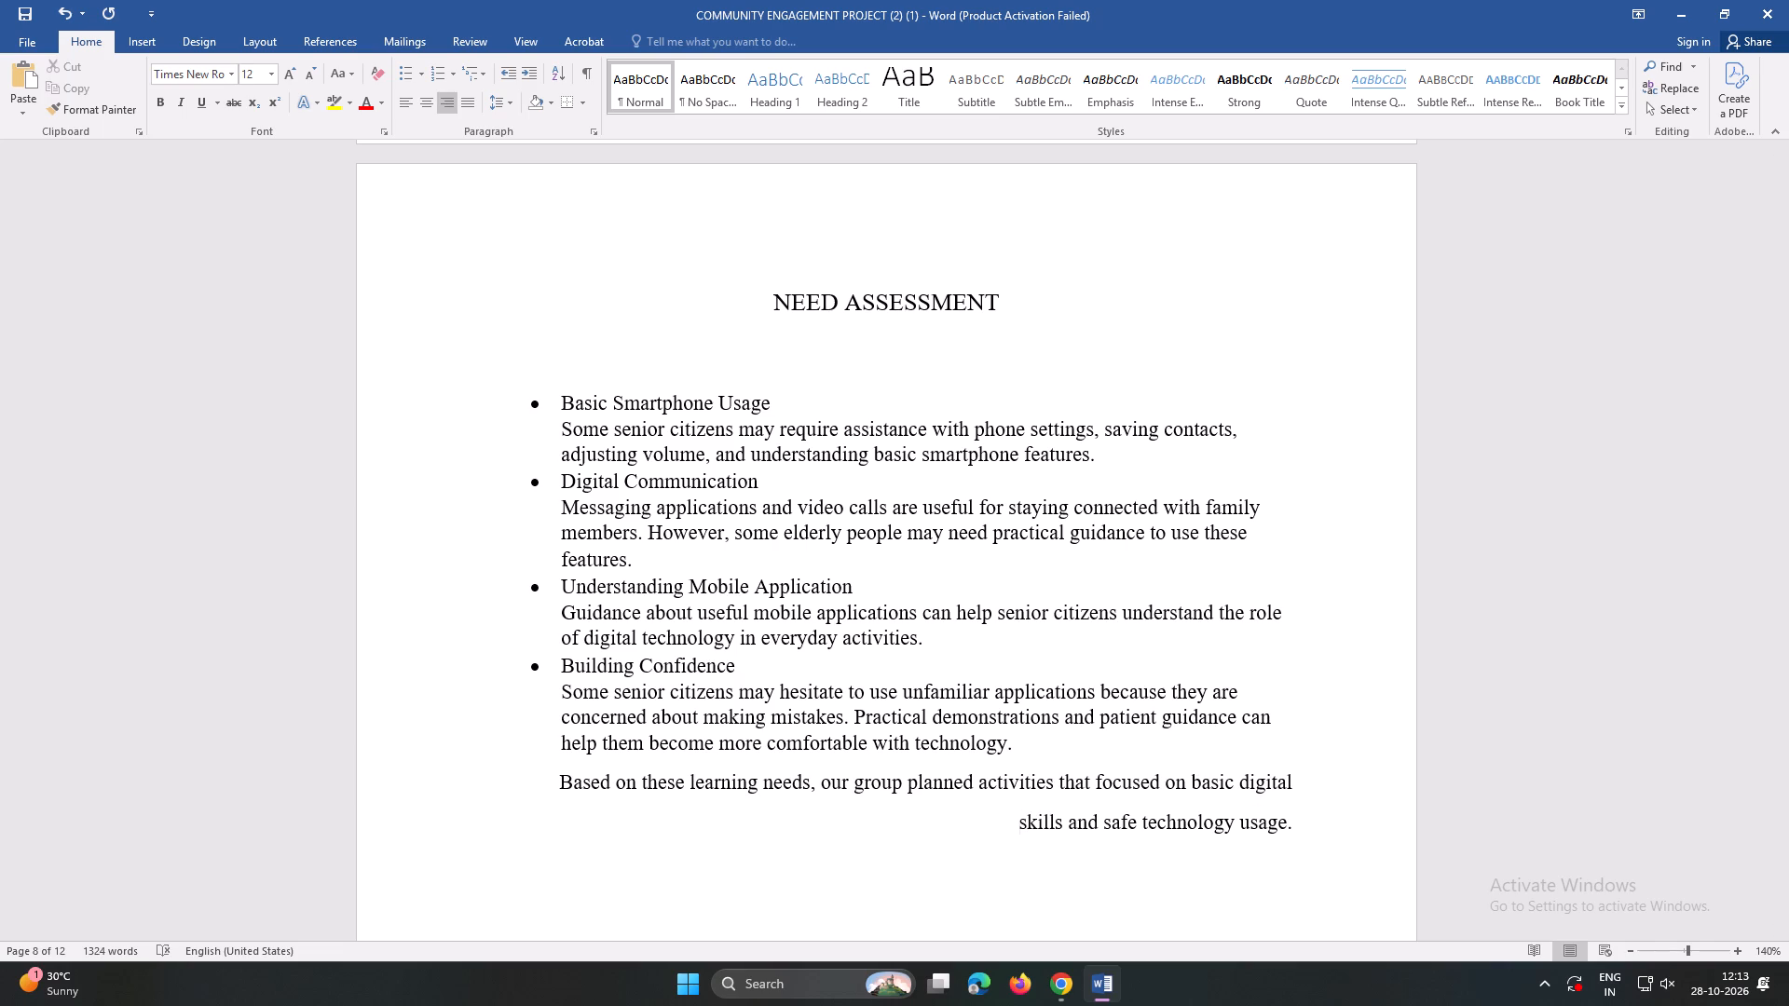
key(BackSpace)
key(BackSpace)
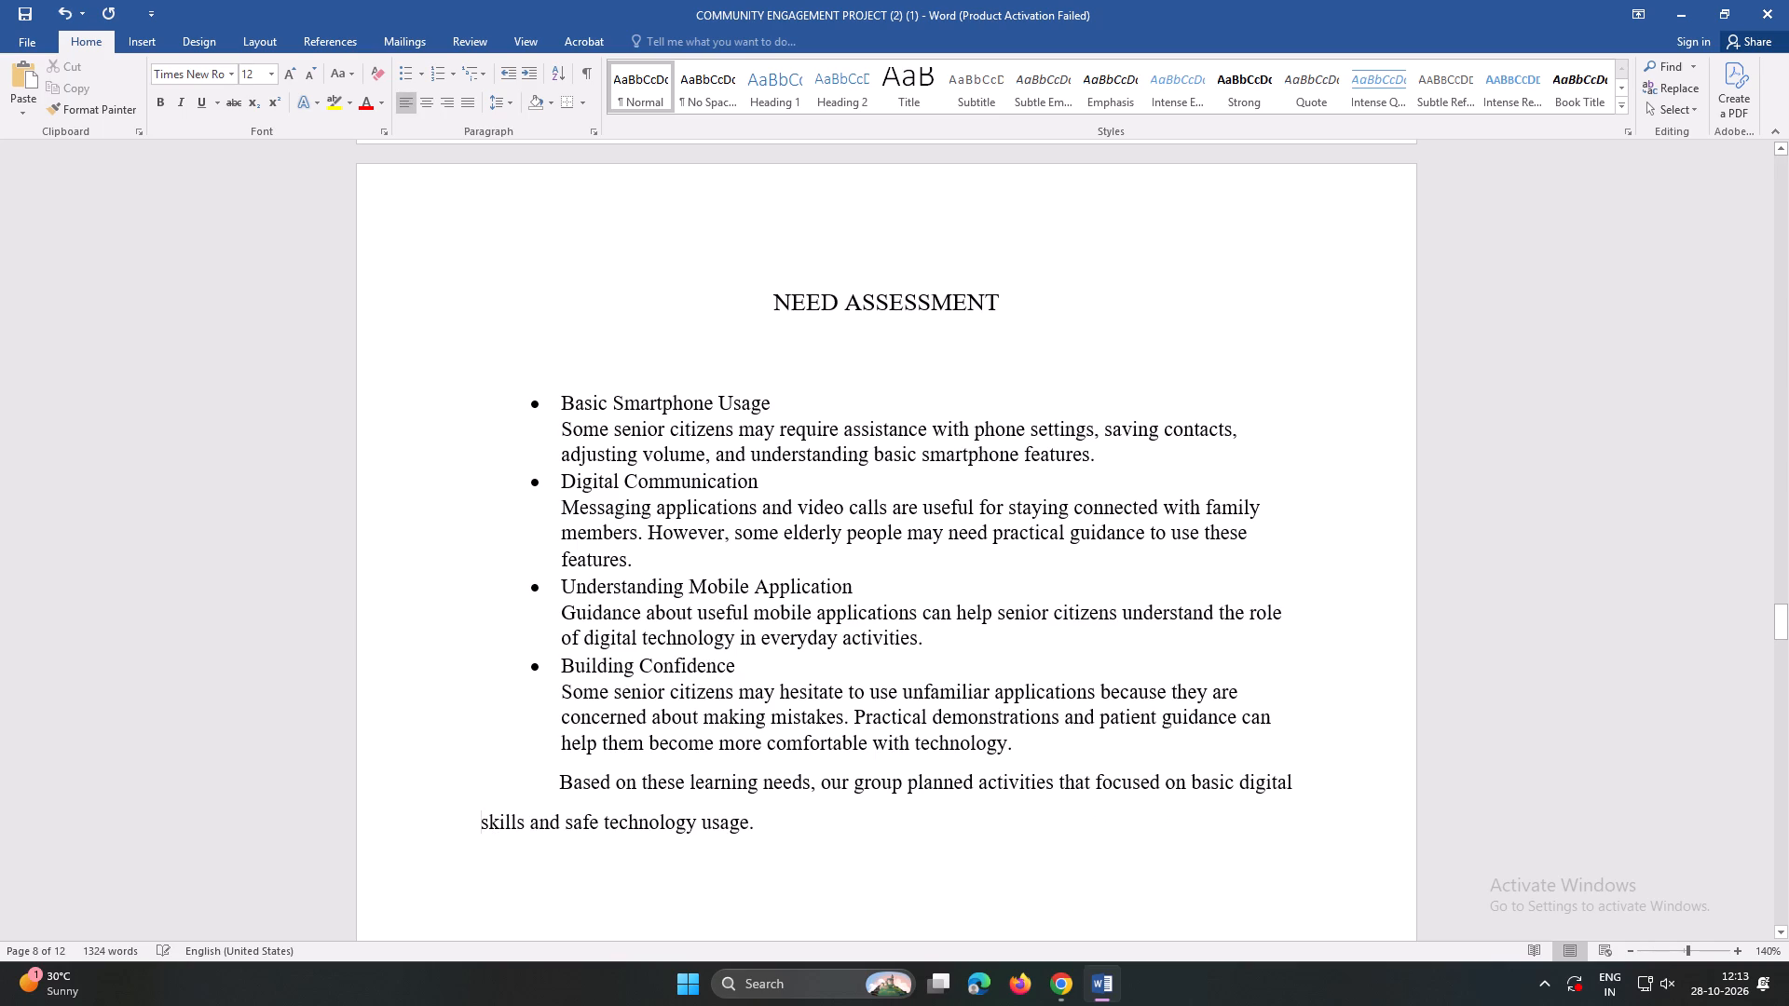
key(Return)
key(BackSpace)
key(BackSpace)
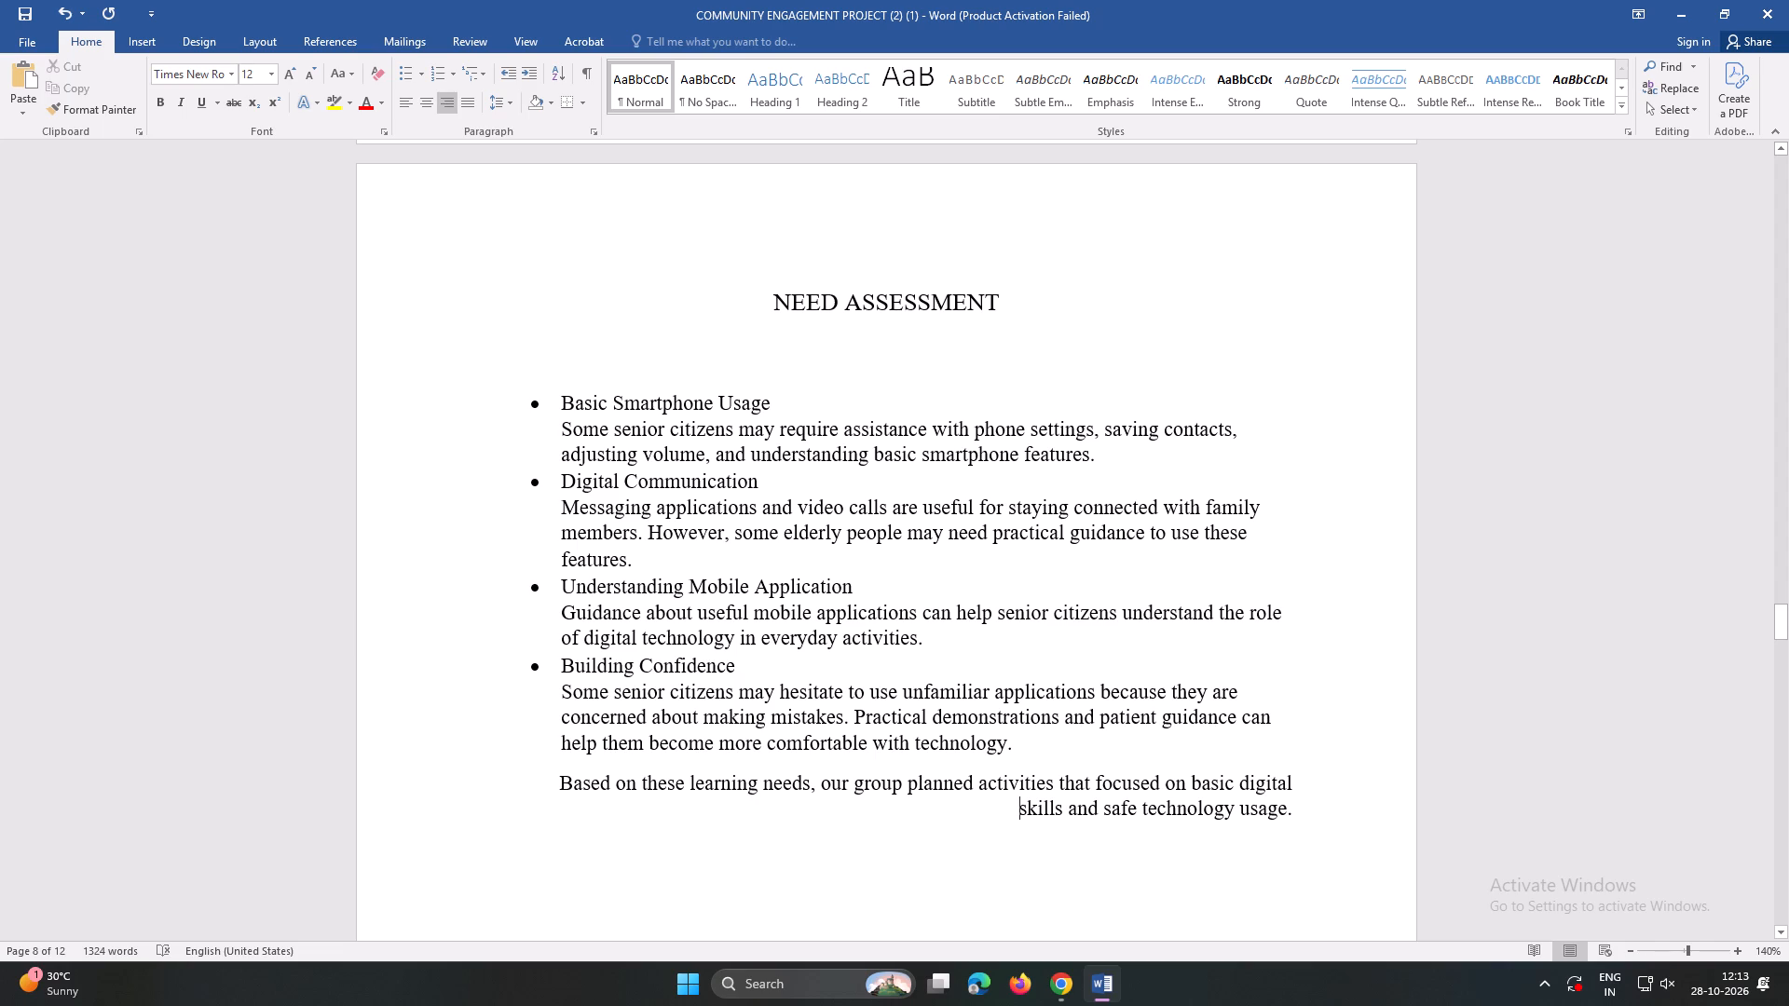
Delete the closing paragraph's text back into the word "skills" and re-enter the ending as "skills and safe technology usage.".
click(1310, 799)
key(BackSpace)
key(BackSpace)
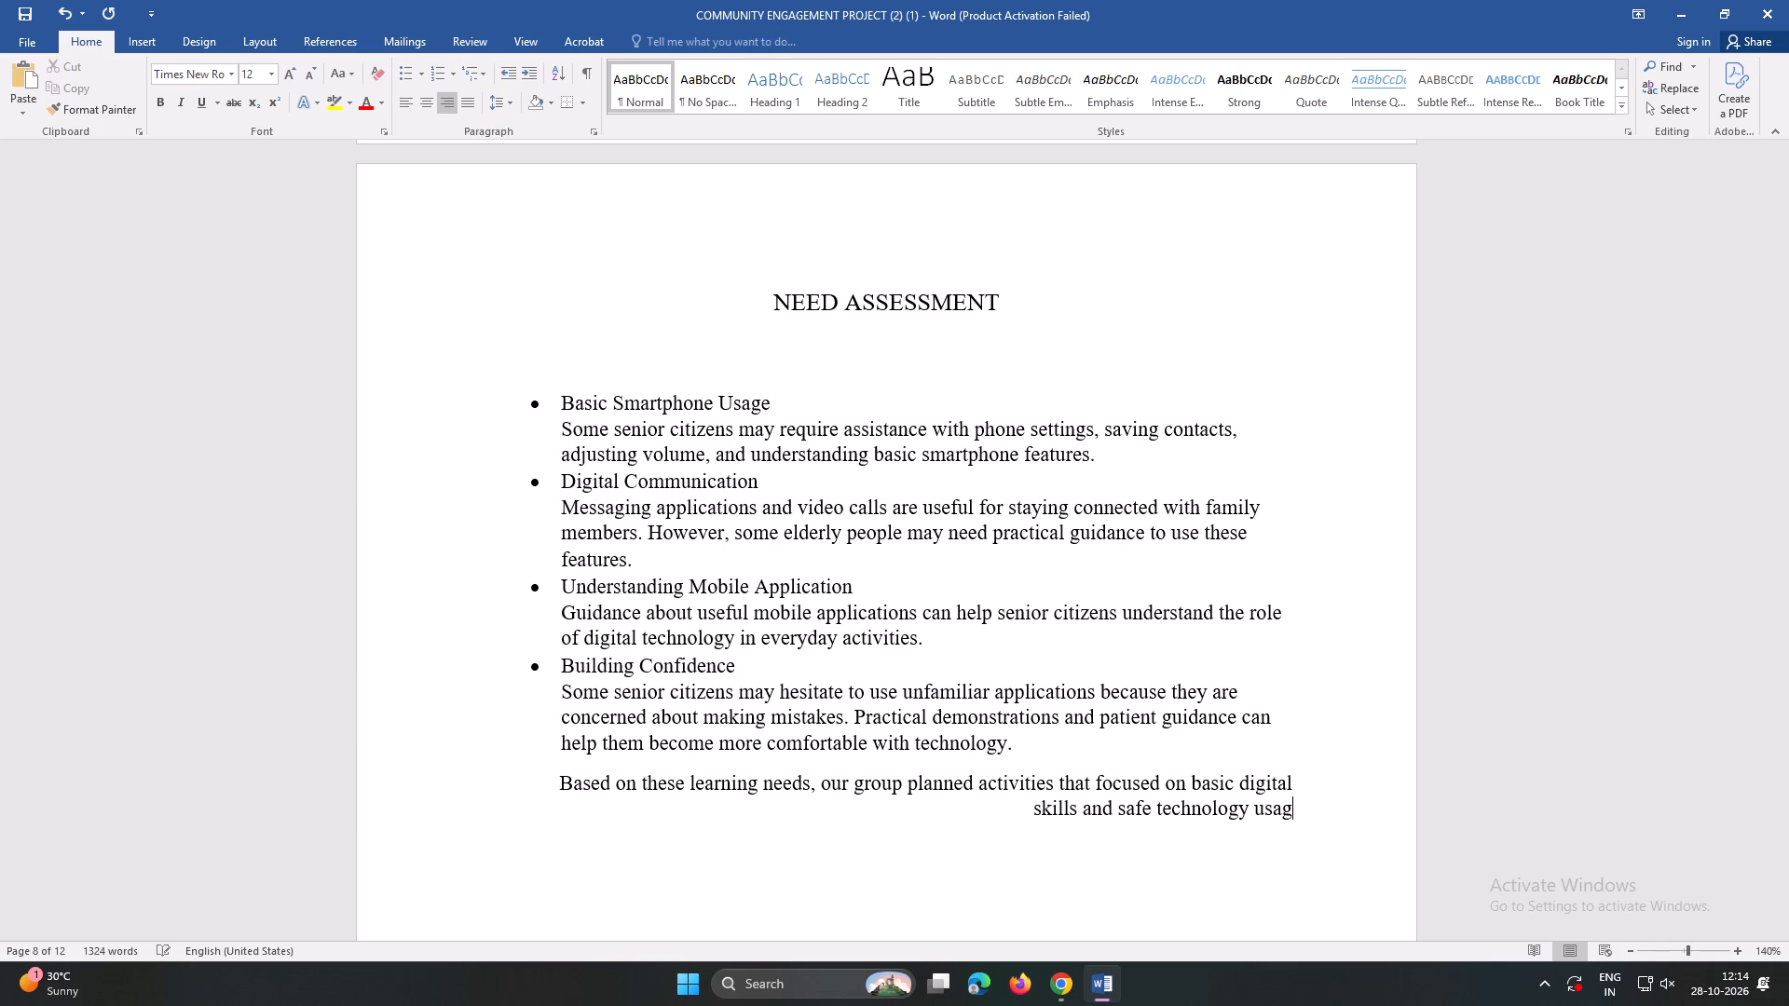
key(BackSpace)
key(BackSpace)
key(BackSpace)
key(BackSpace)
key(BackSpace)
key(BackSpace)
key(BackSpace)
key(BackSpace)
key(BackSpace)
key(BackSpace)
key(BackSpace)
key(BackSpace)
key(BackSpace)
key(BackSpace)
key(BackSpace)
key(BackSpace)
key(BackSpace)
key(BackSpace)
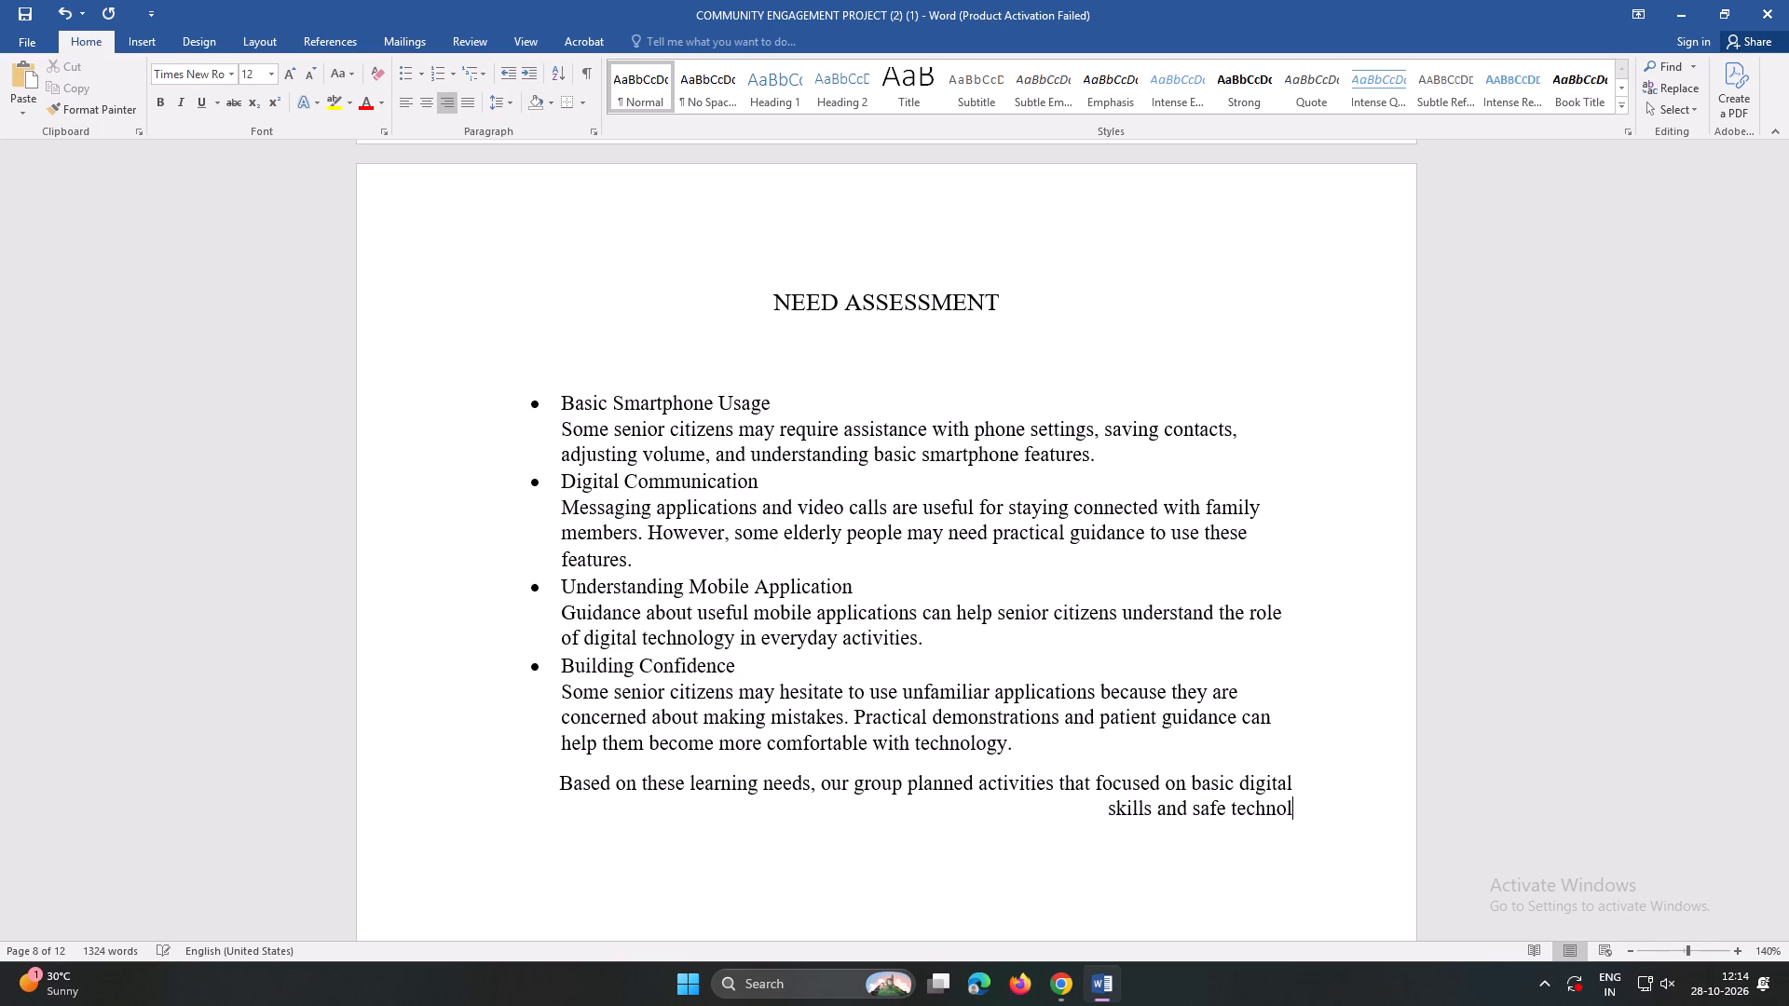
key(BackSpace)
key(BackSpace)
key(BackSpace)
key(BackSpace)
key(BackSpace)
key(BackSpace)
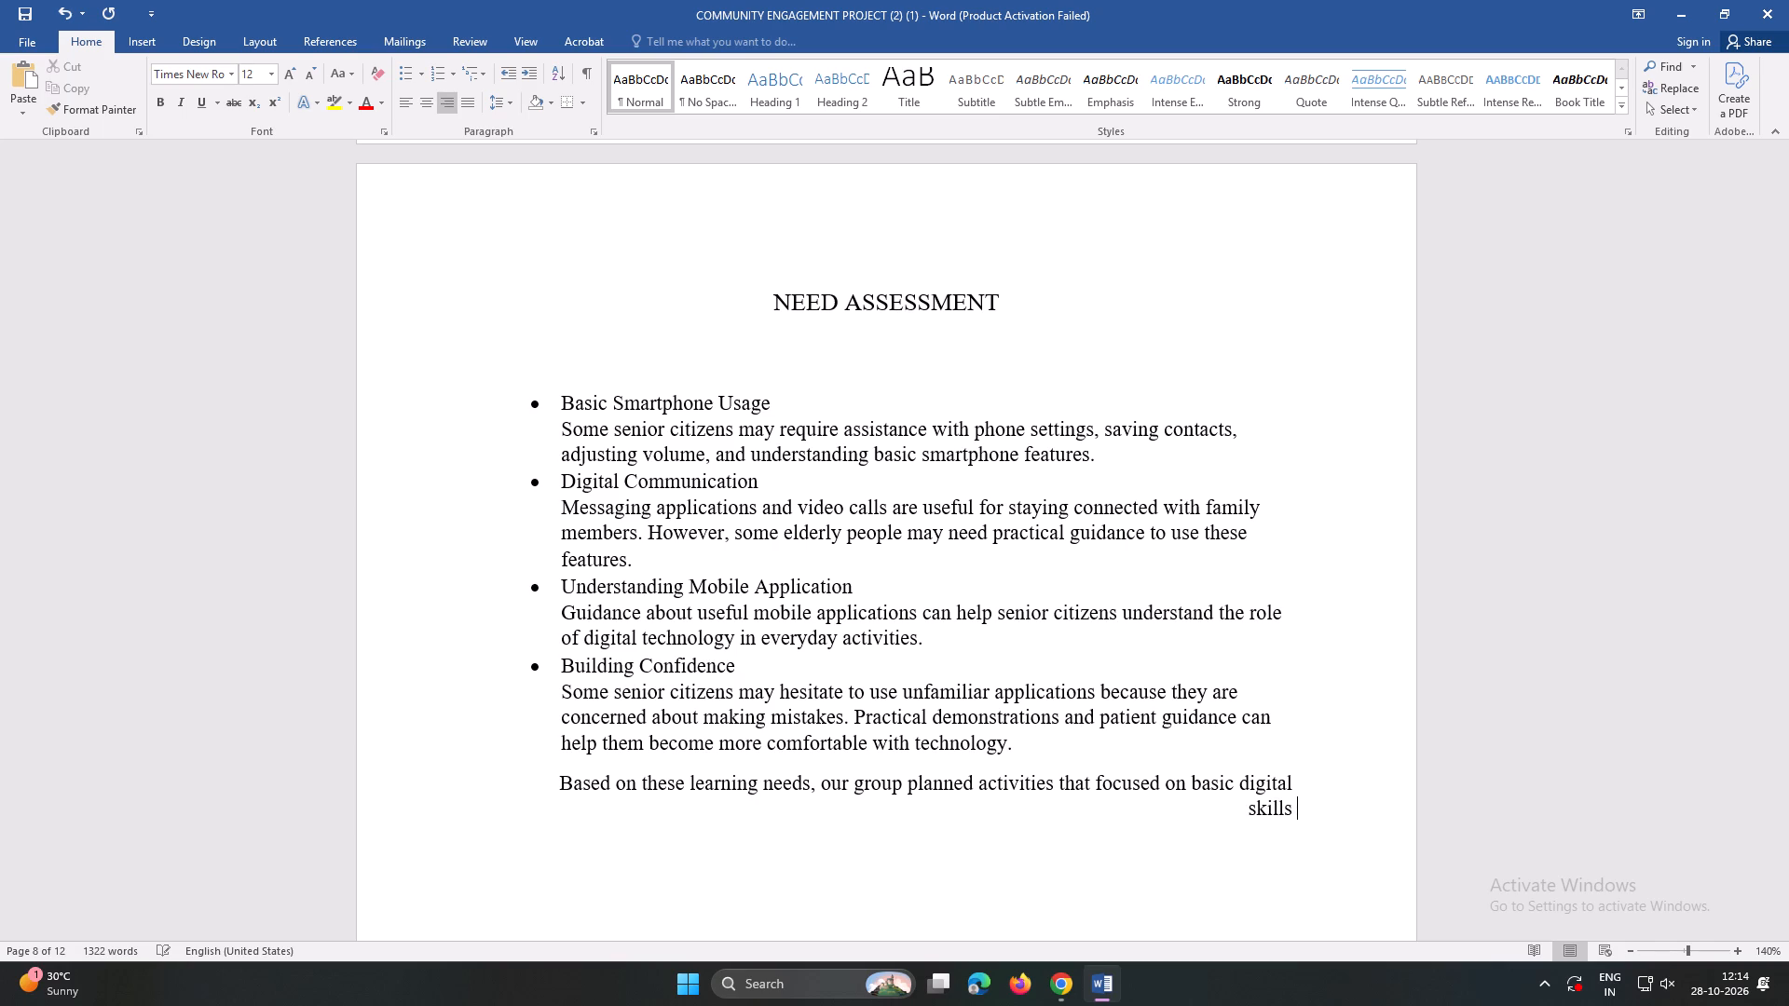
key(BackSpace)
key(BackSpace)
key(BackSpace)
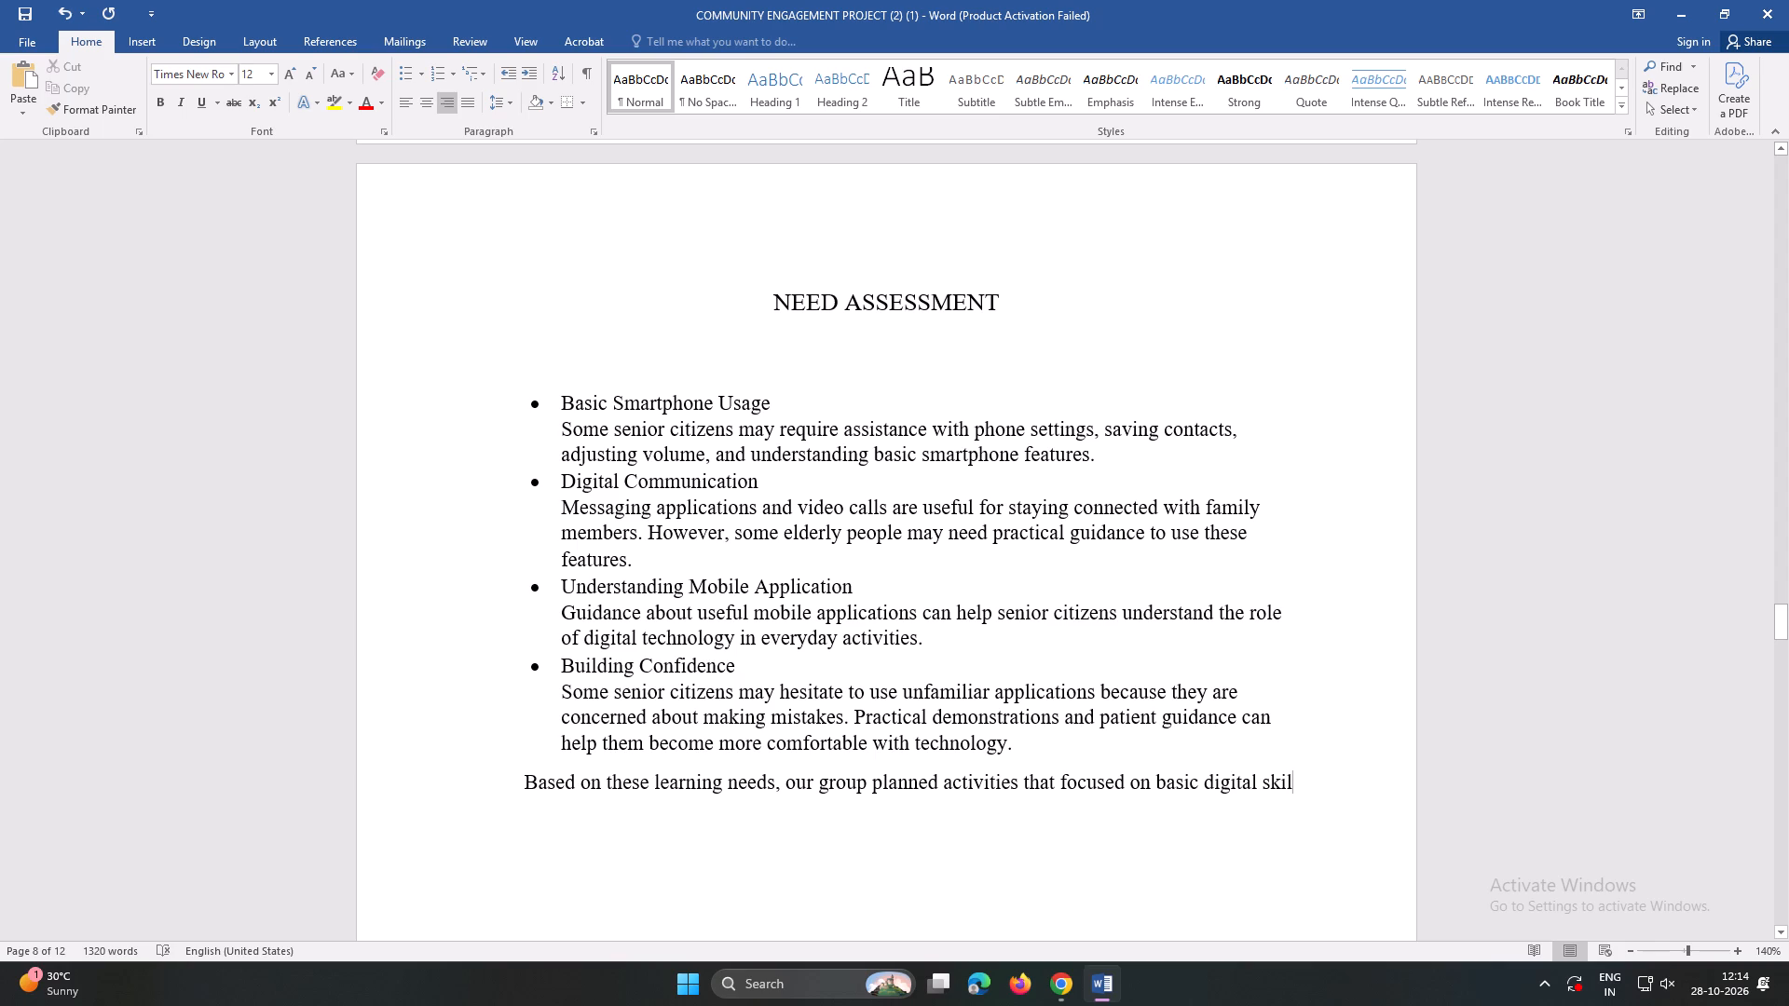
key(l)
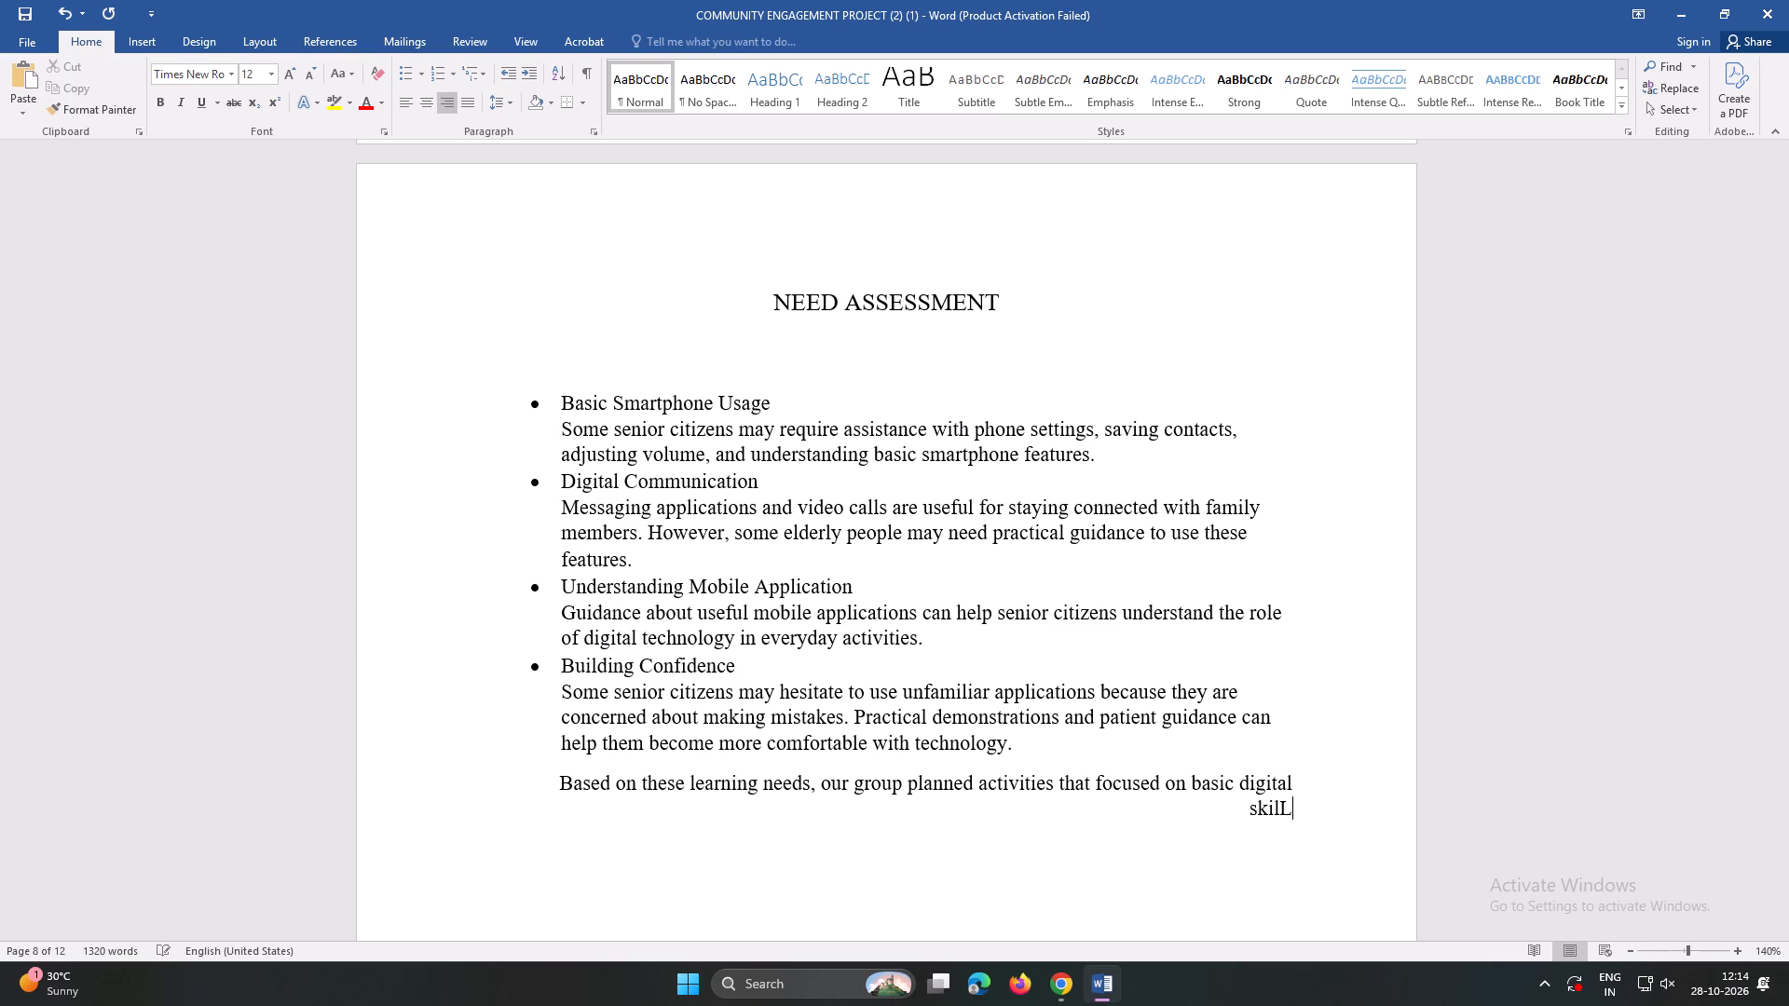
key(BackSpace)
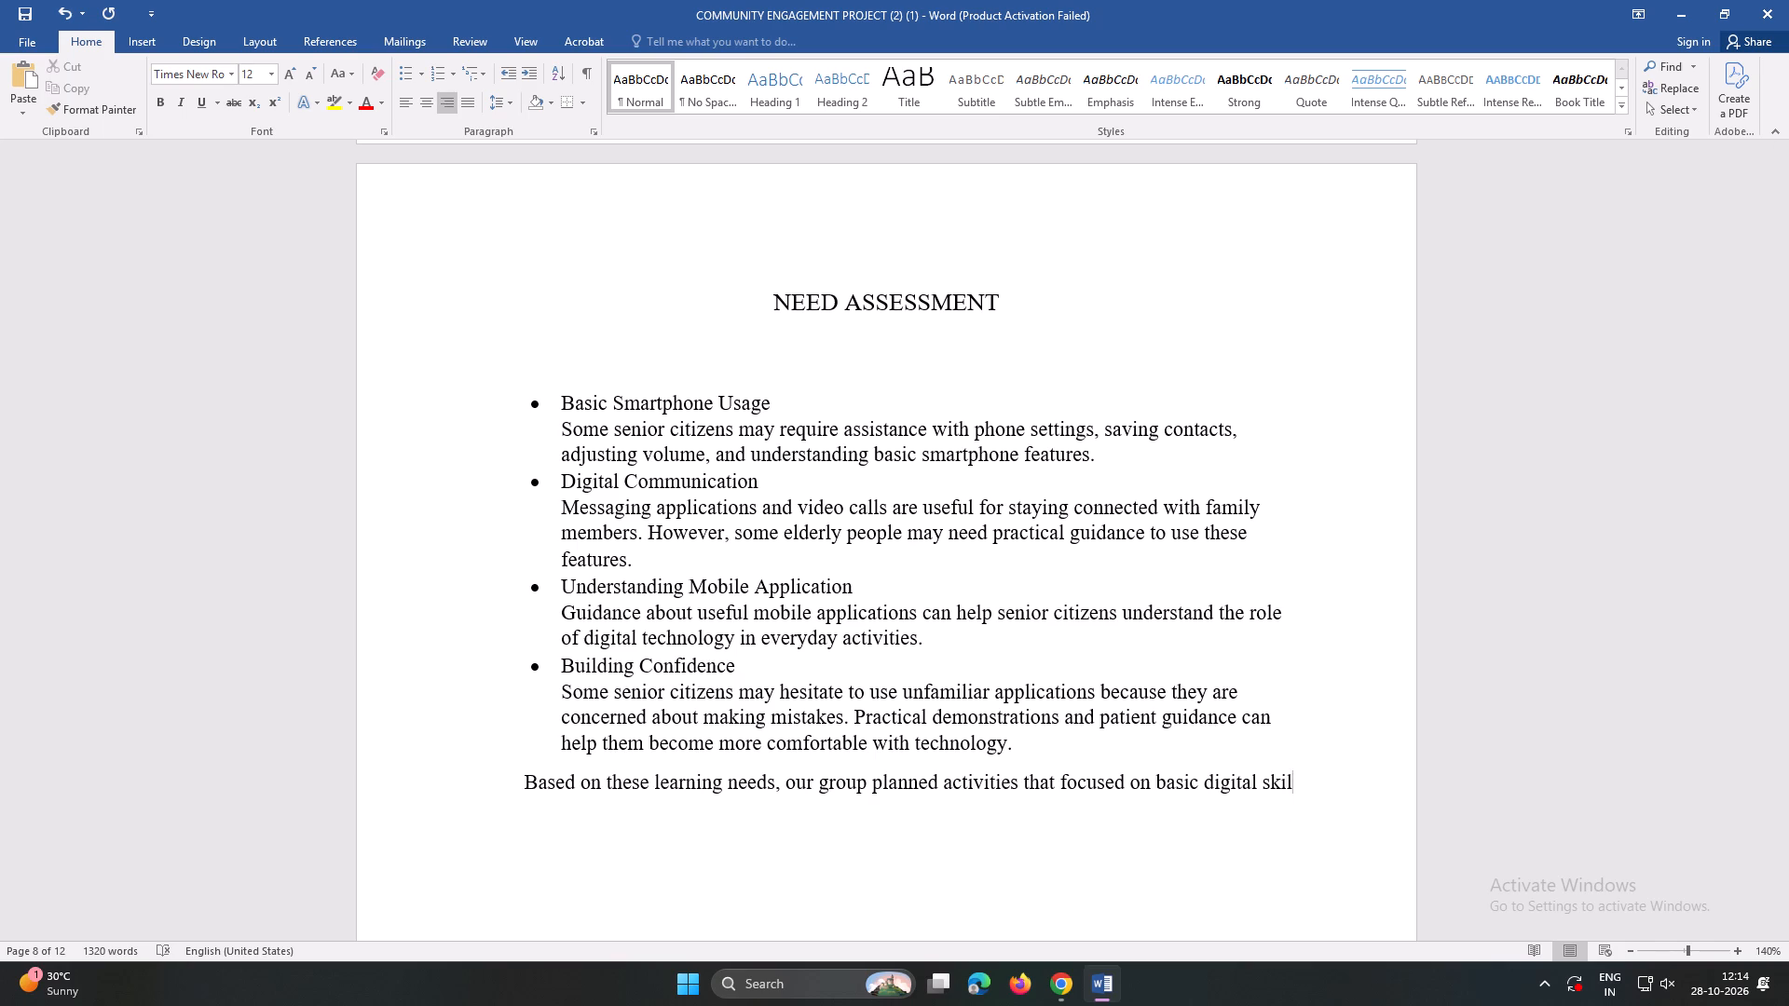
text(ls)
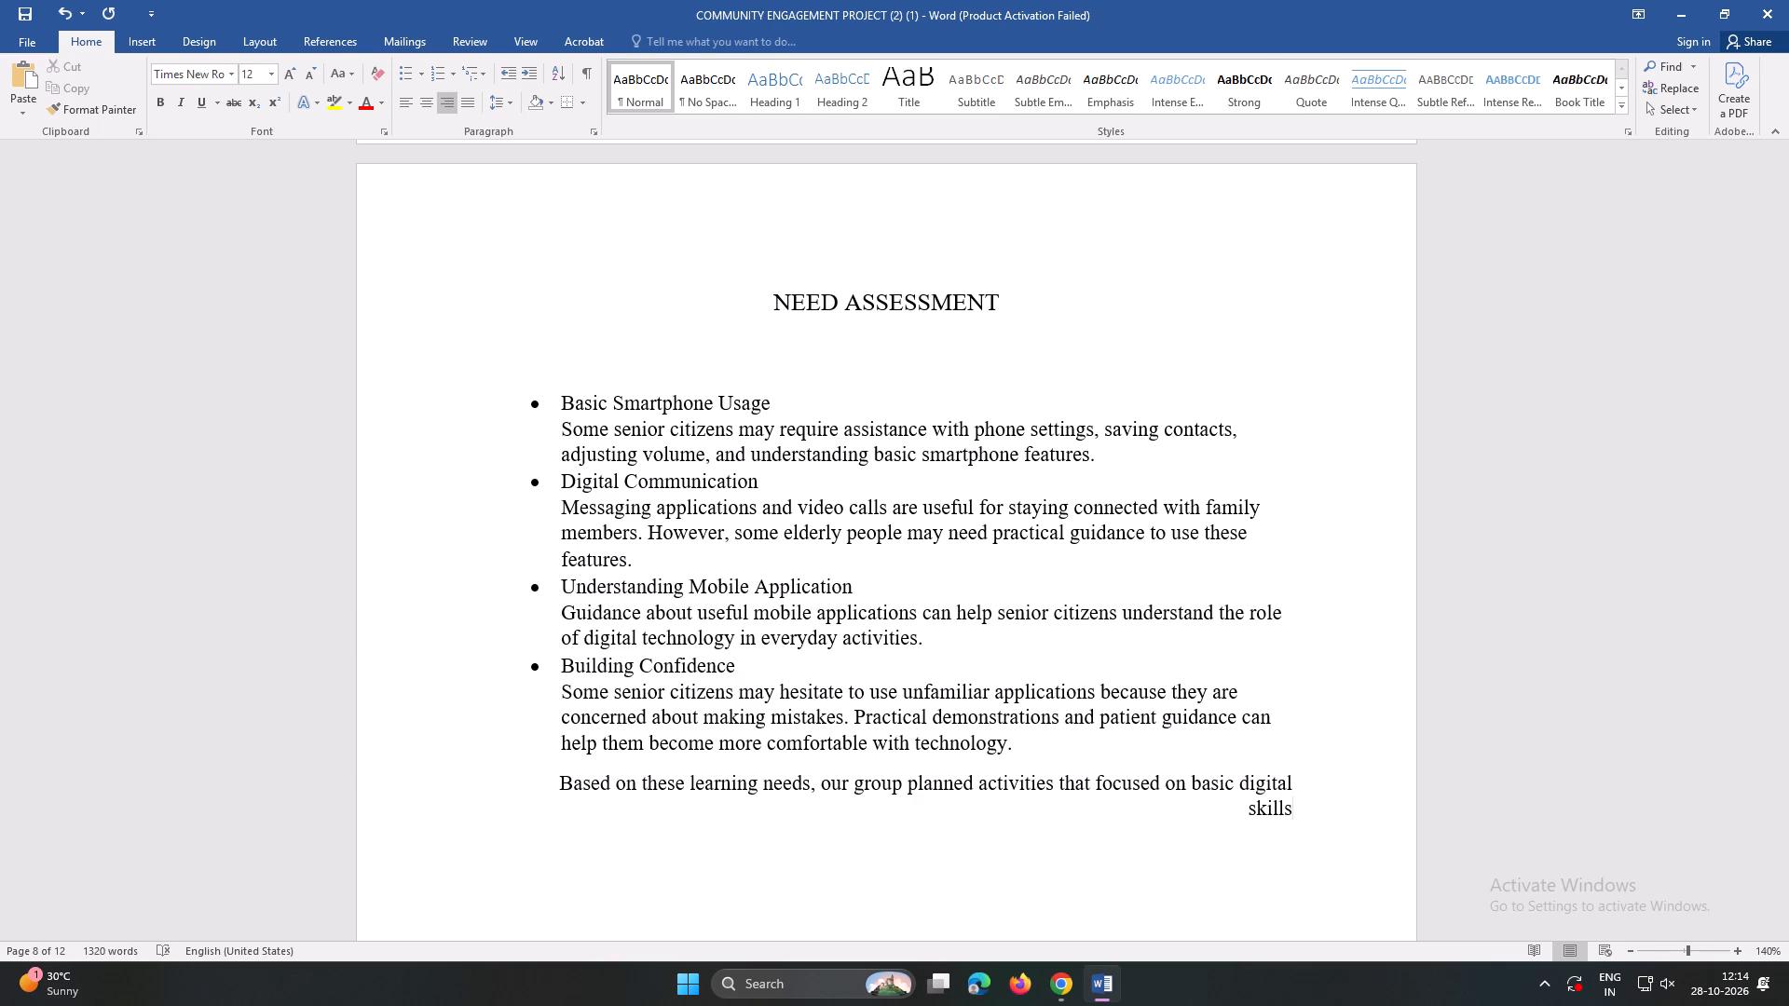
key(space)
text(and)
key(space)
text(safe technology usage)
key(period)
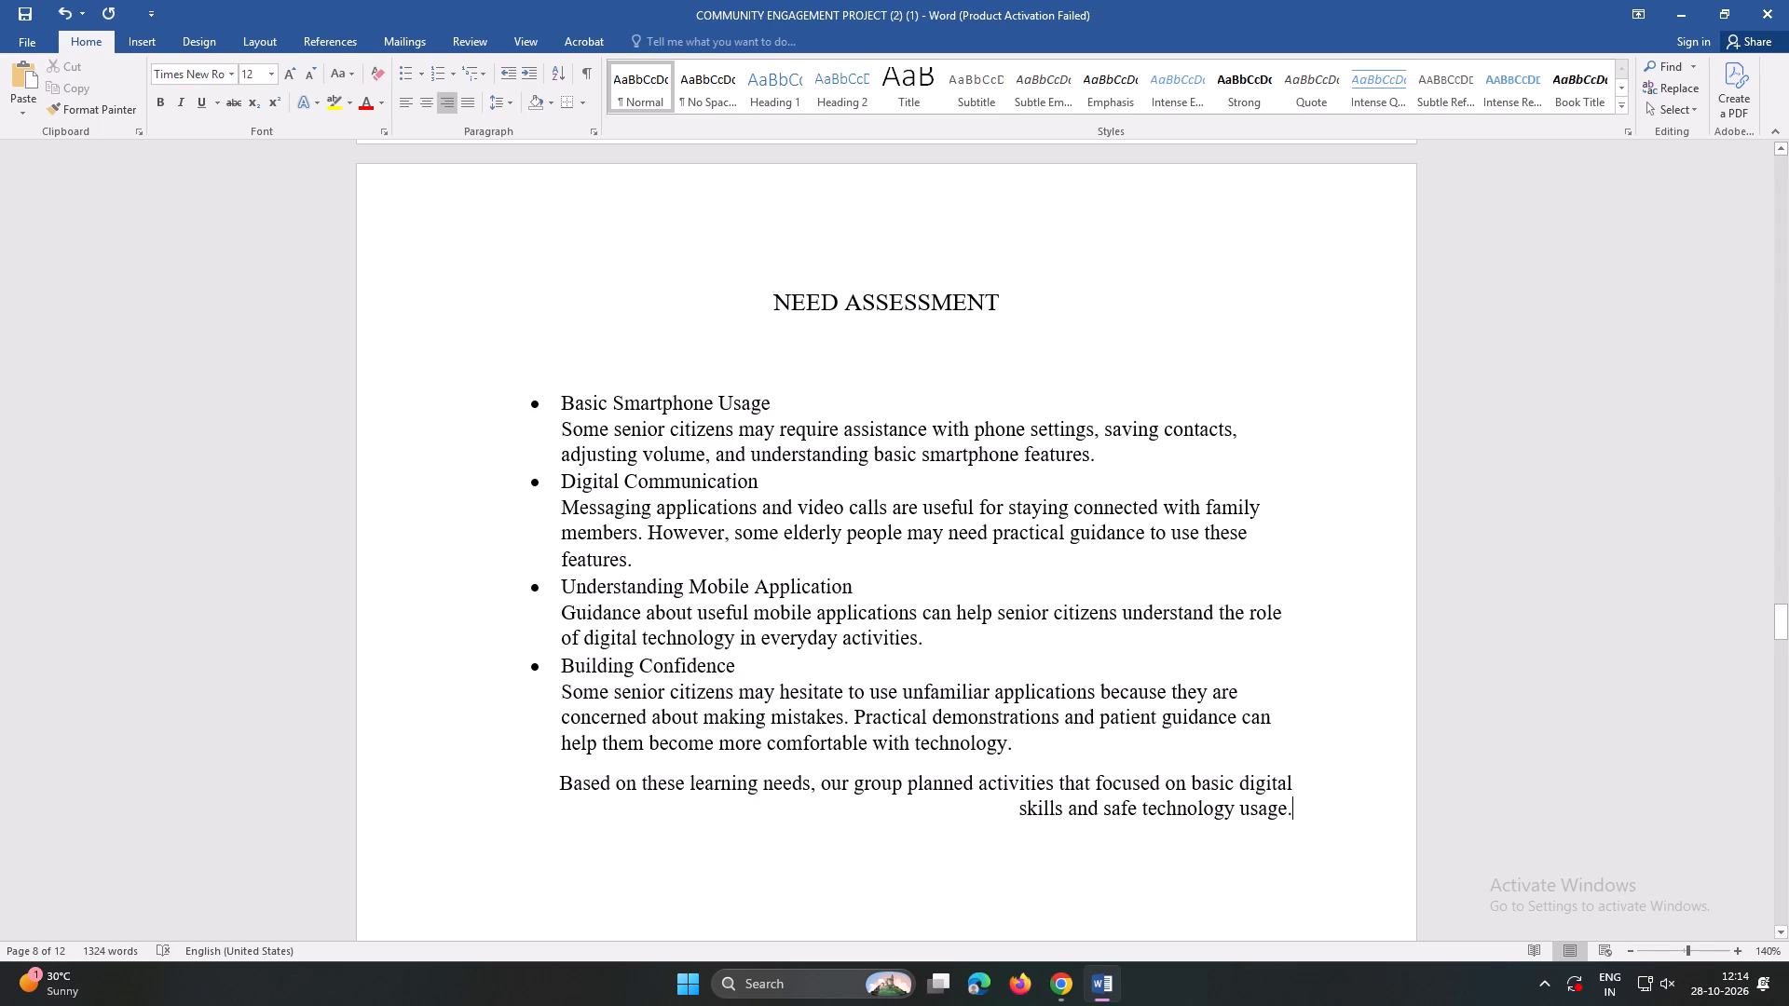
Look over the Activities Conducted section, then the earlier sections back to the Certificate, checking text size and layout.
scroll(1273, 778, down, 8)
scroll(1219, 774, down, 13)
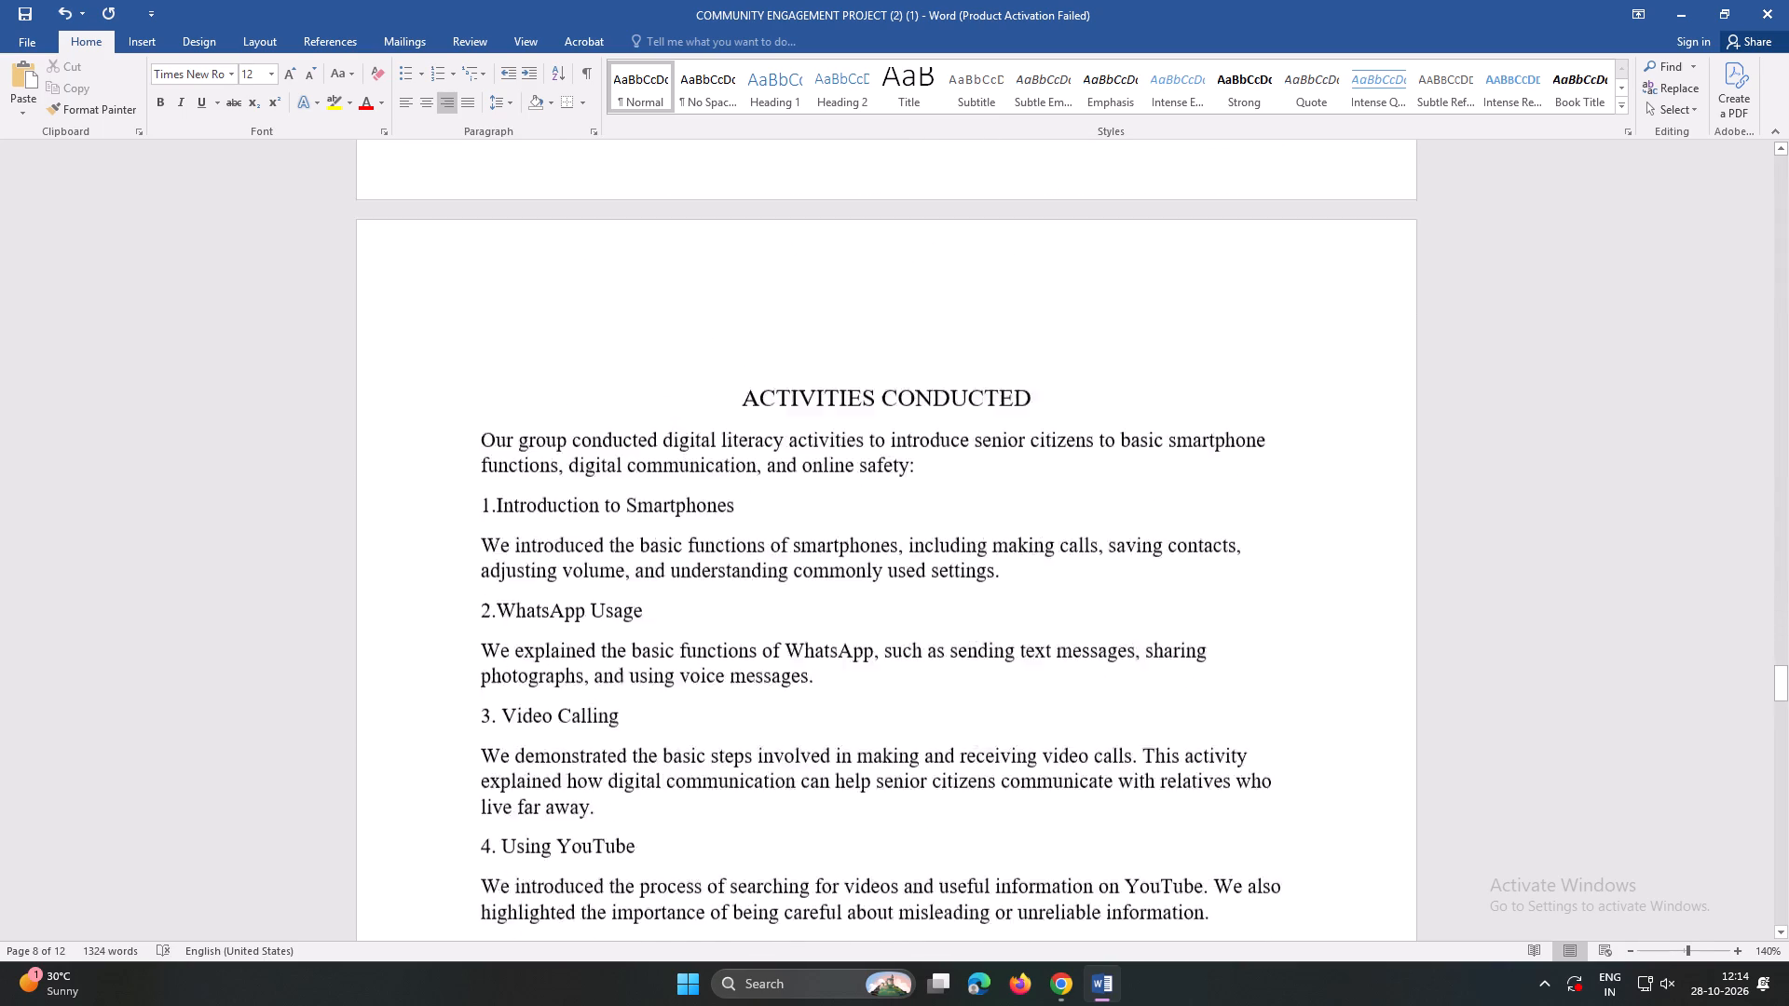
scroll(1218, 777, down, 11)
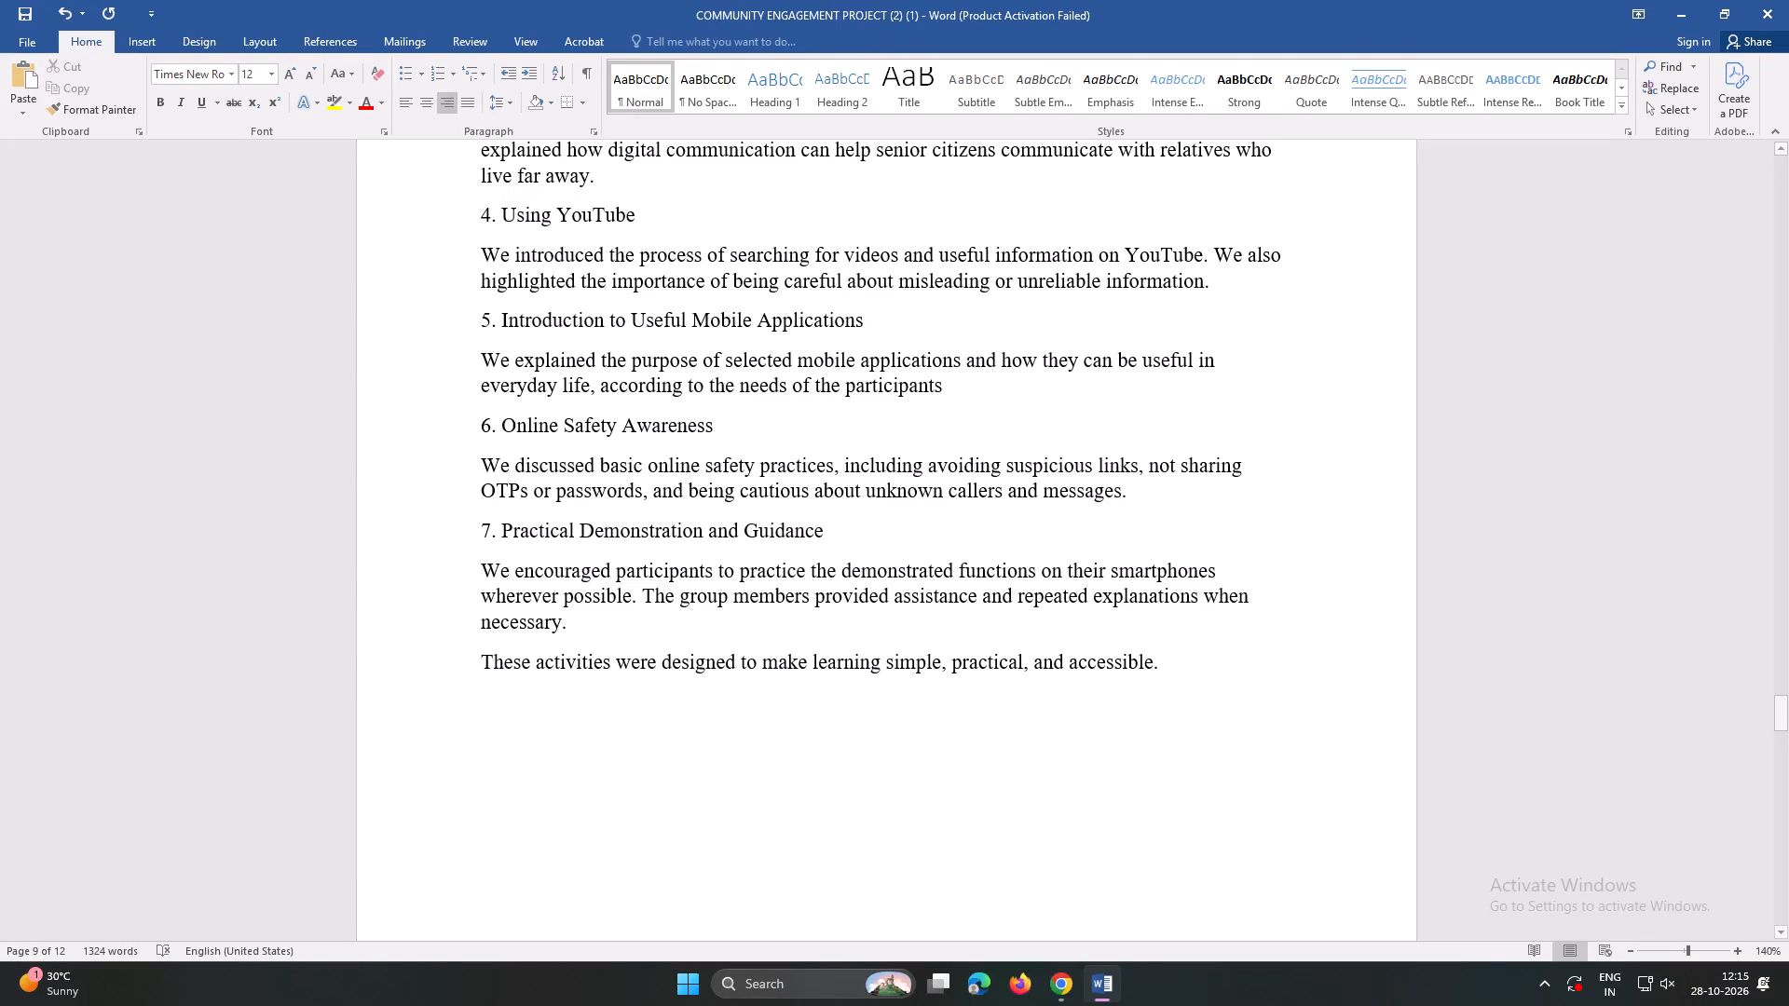
scroll(1178, 737, up, 9)
scroll(1237, 628, up, 20)
scroll(1237, 628, up, 5)
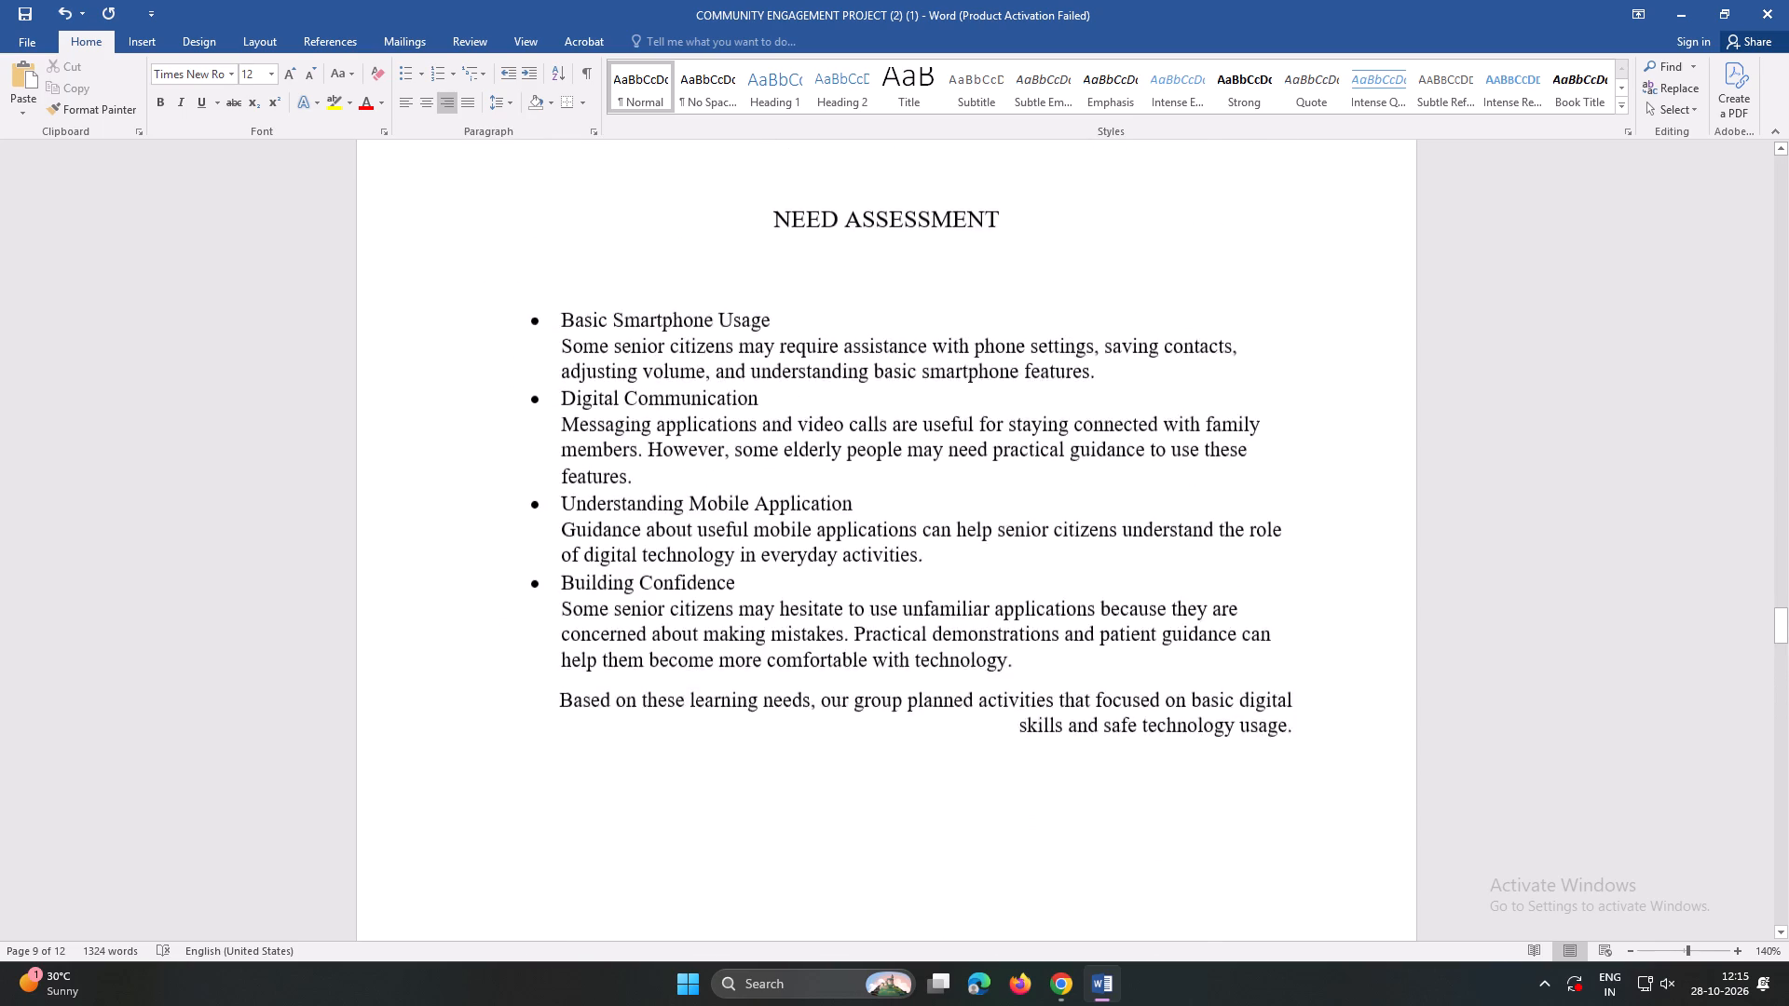
scroll(1251, 520, up, 20)
scroll(1251, 520, up, 5)
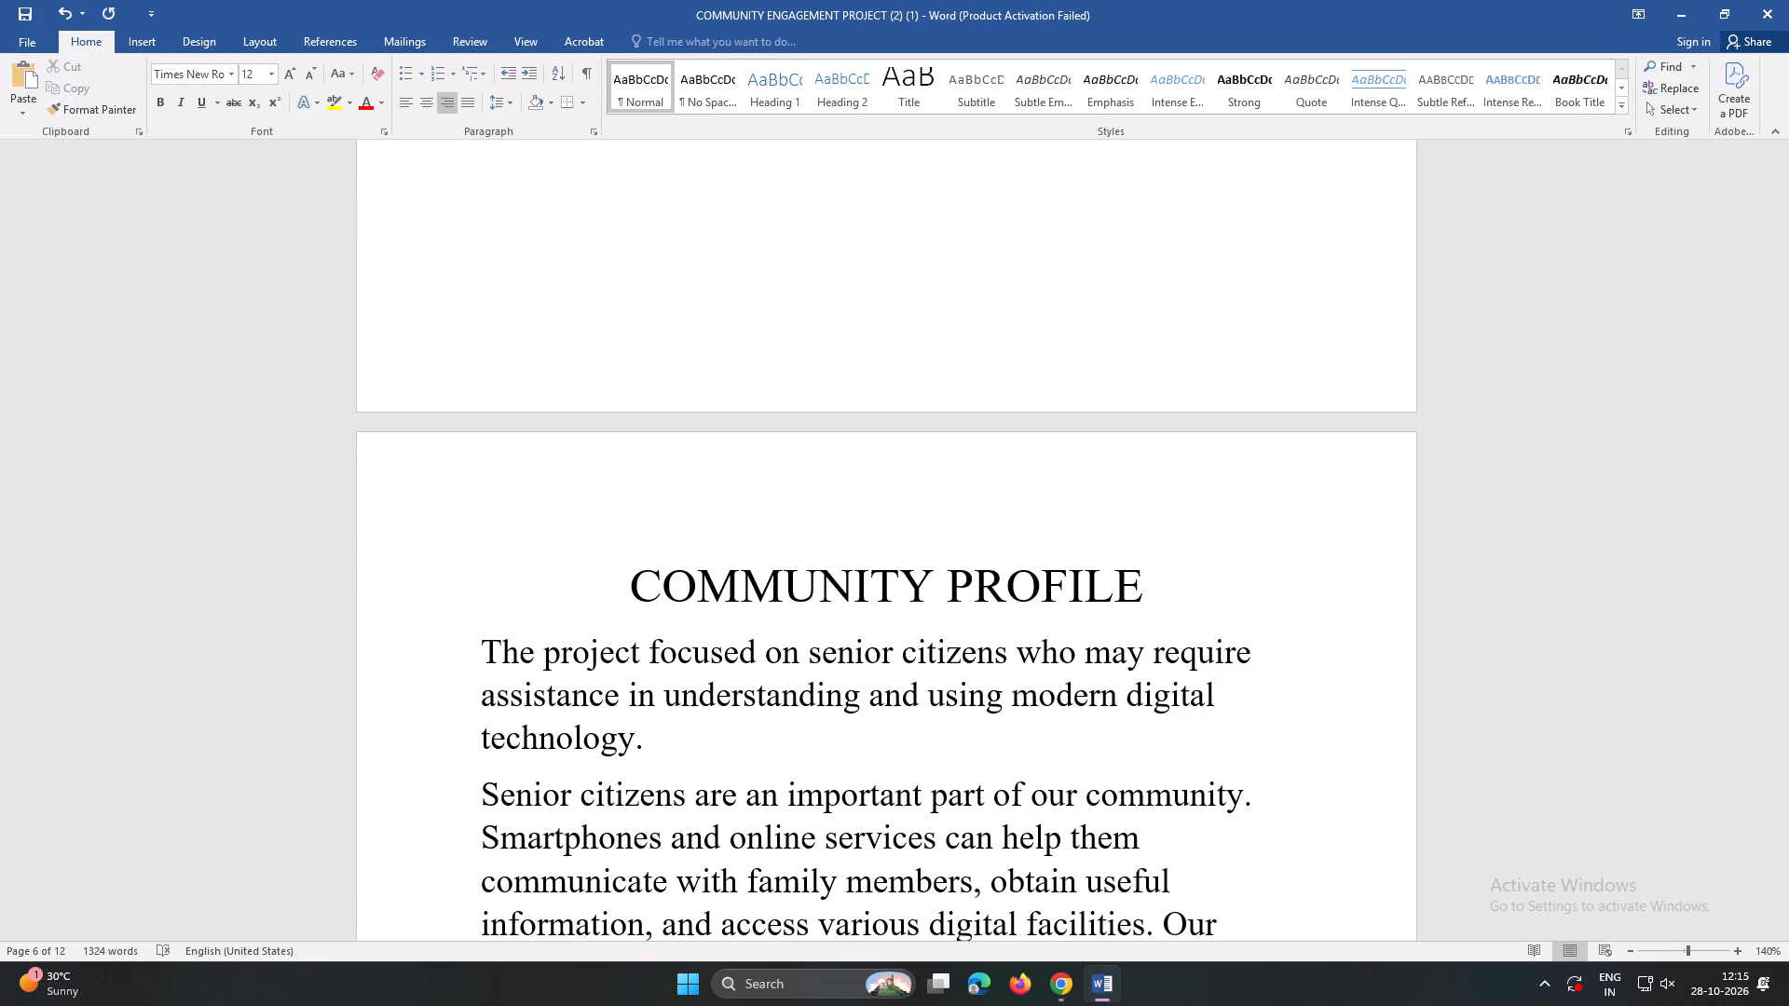
scroll(1266, 468, up, 20)
scroll(1266, 468, up, 17)
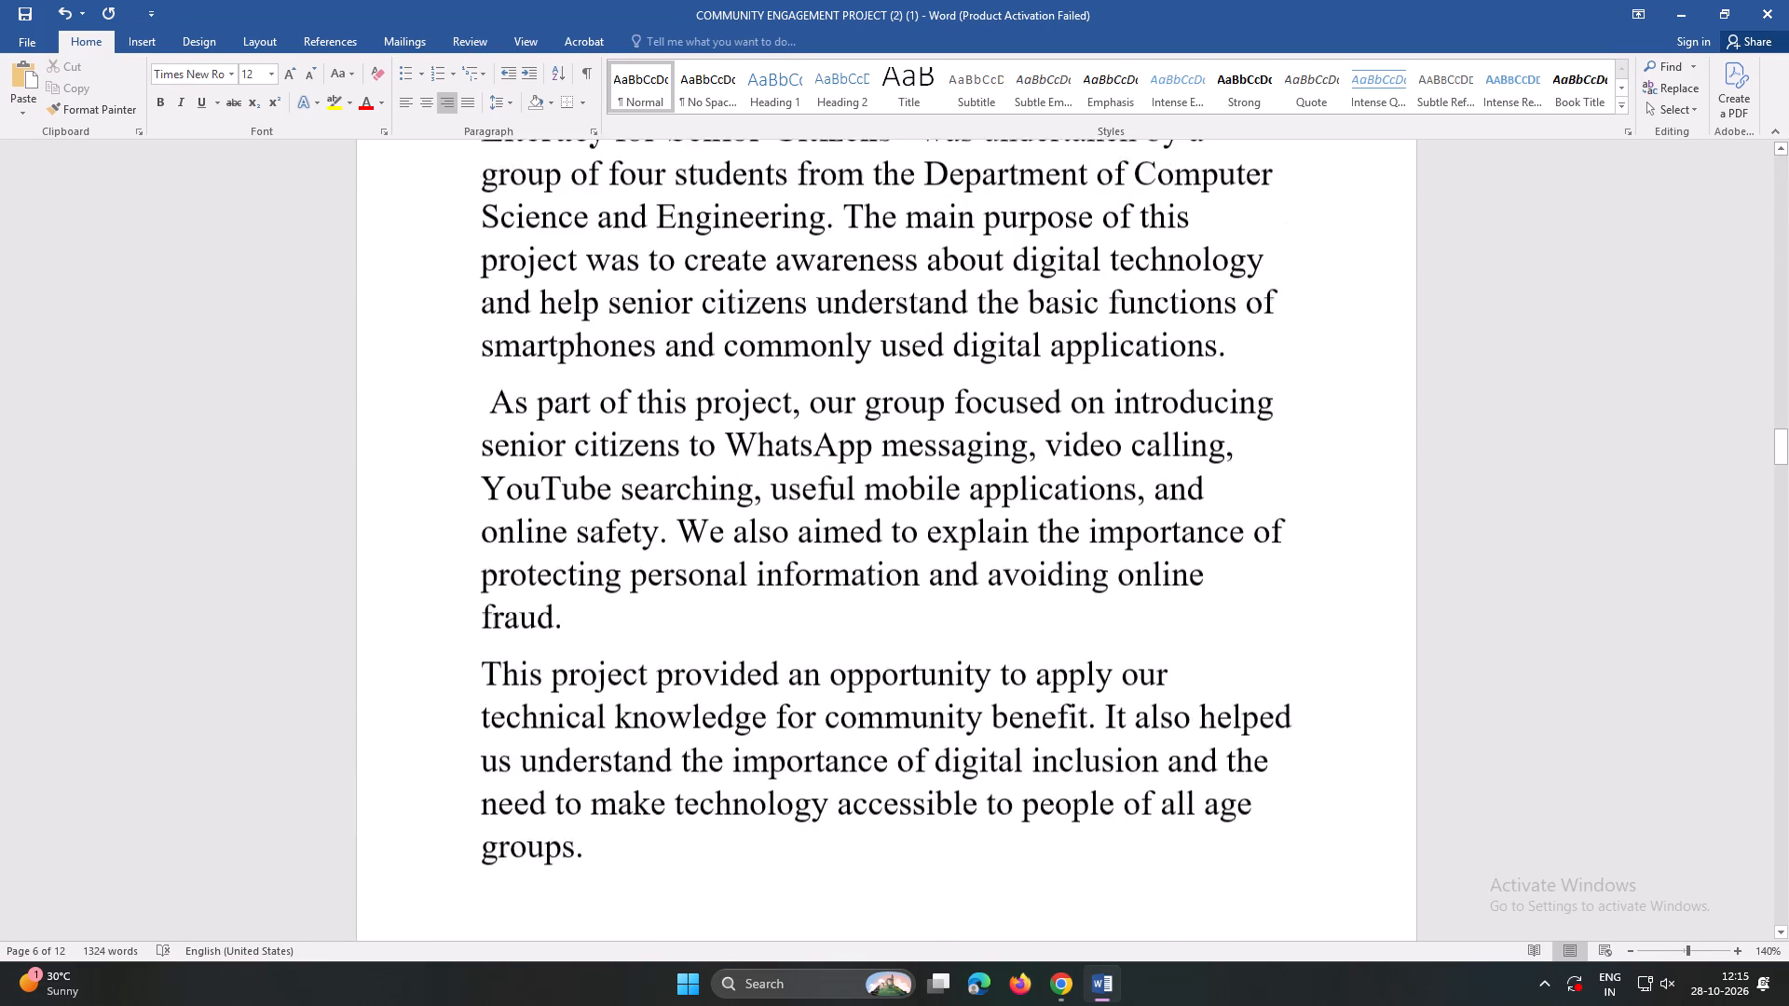
scroll(1268, 428, up, 20)
scroll(1268, 428, up, 20)
scroll(1268, 428, up, 4)
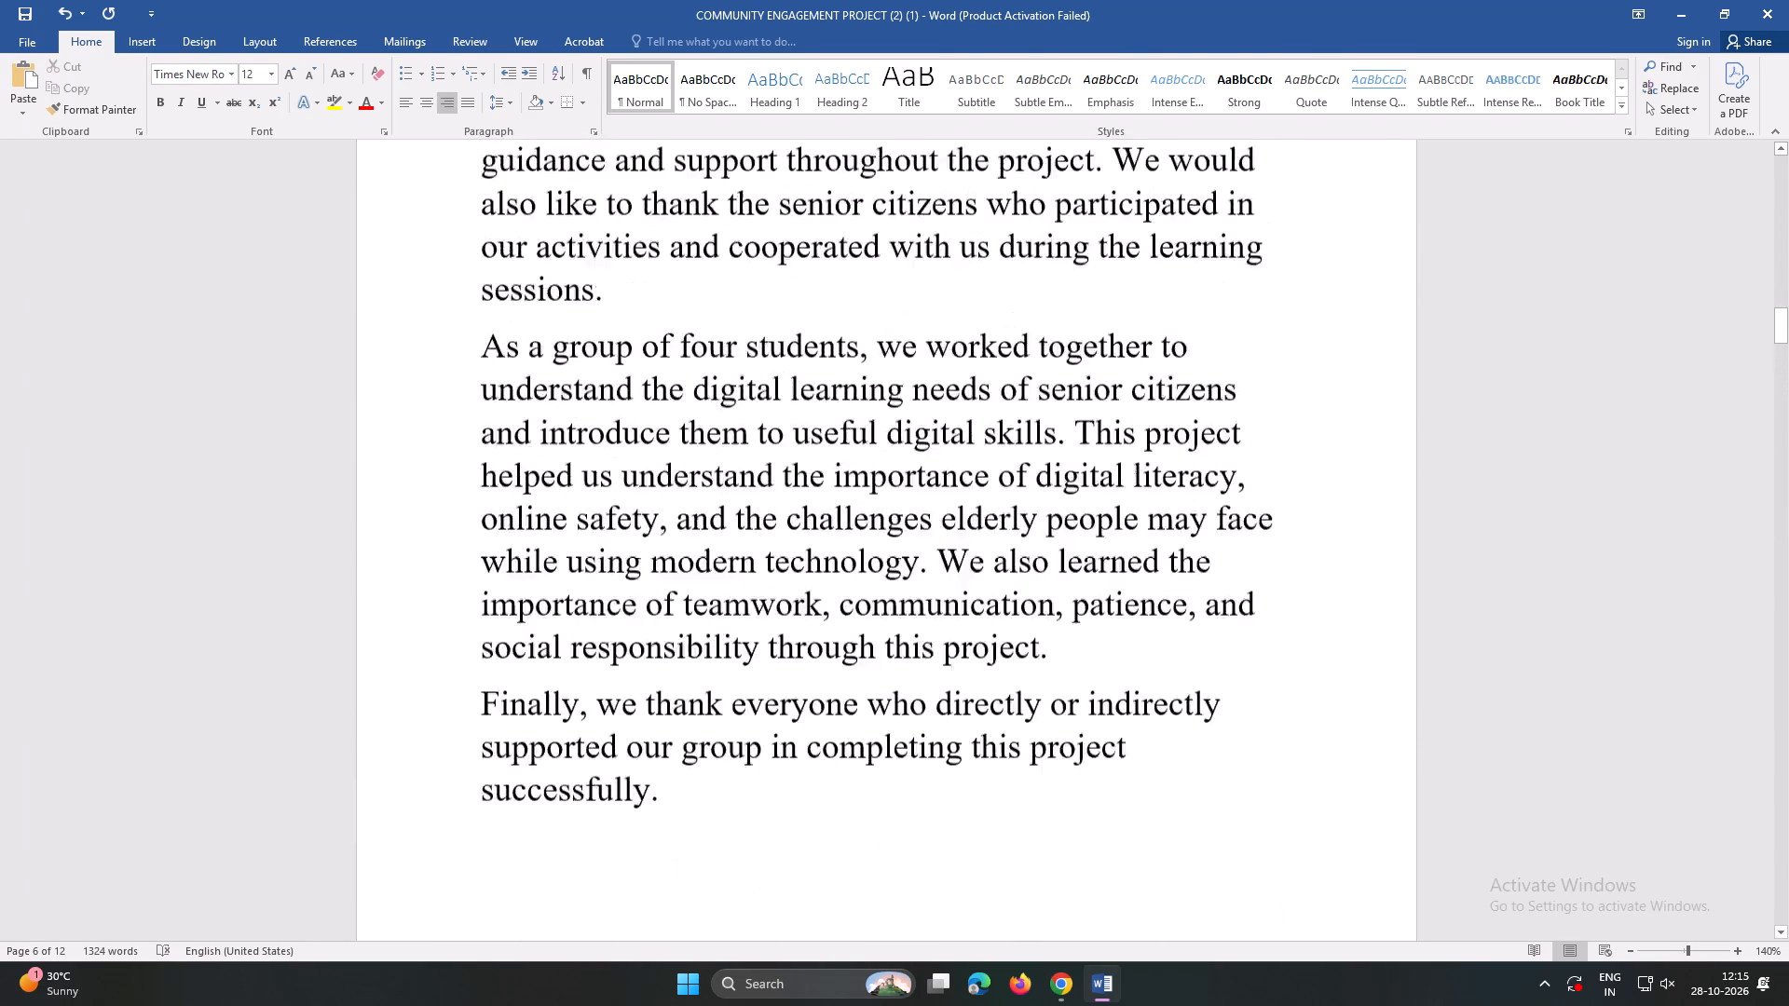
scroll(1270, 380, up, 4)
scroll(1270, 380, down, 11)
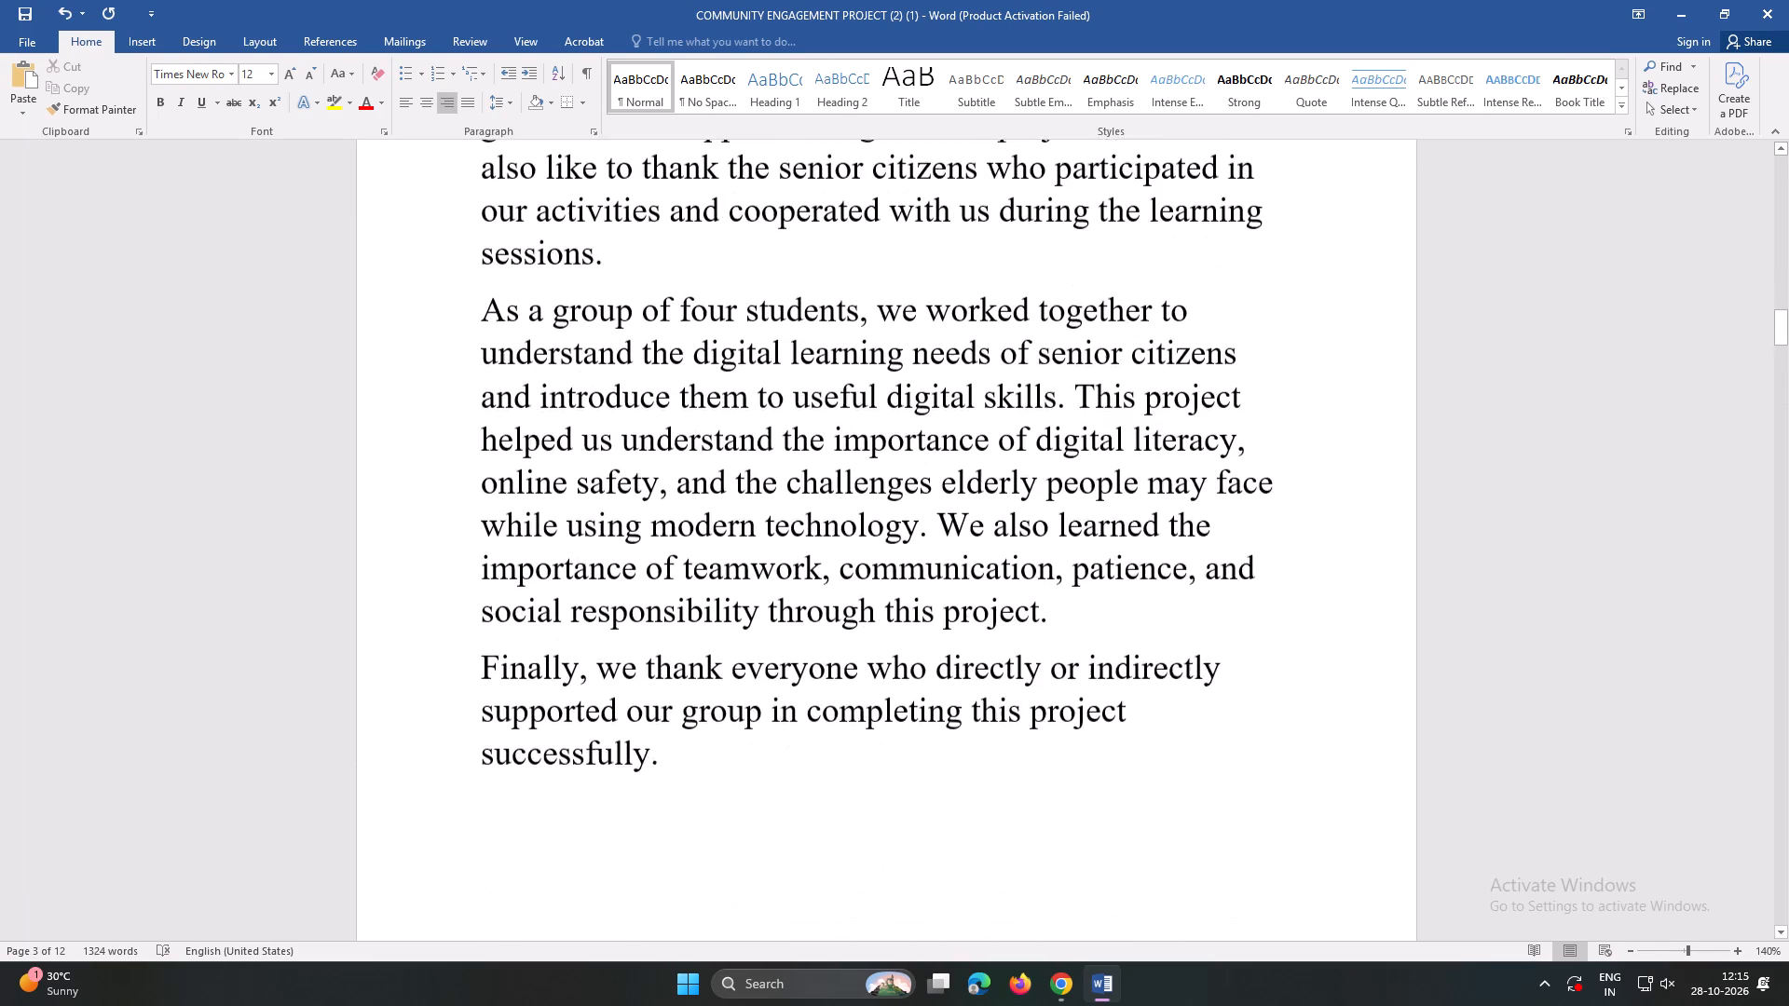
scroll(1270, 380, up, 20)
scroll(1270, 380, up, 13)
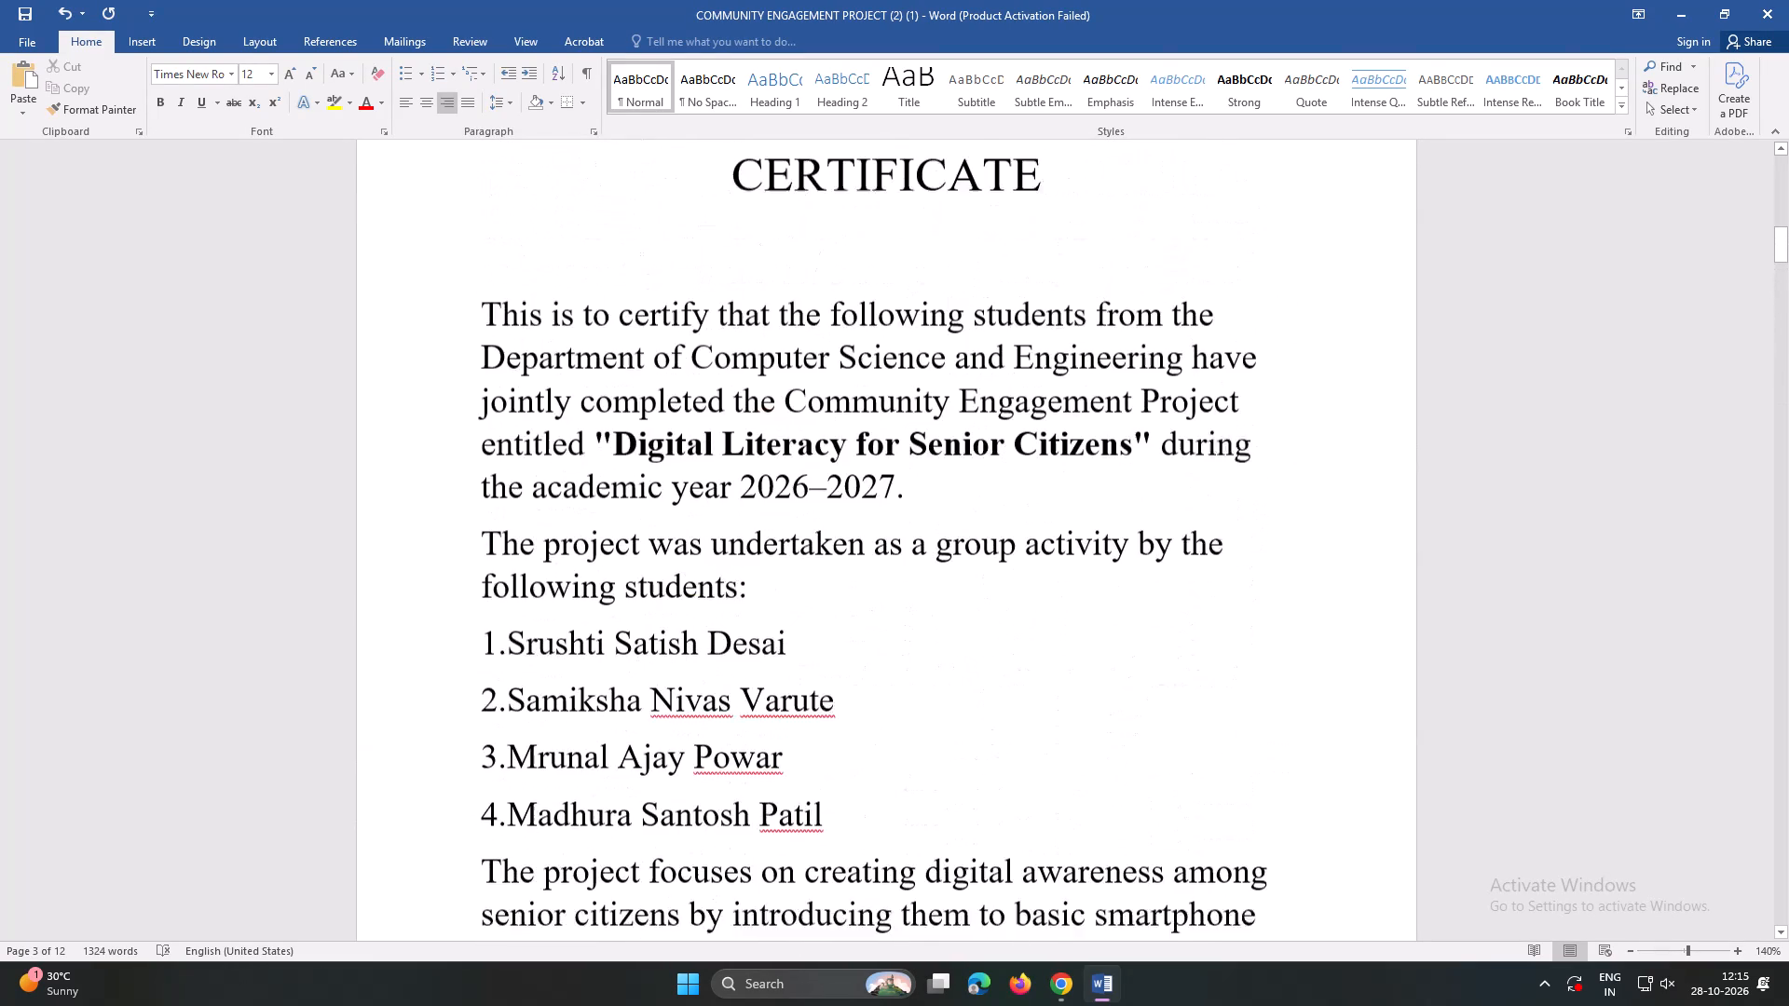
Go back to the start of the document and examine the cover page's title, student table and submission details.
key(Up)
key(Up)
key(Up)
key(Up)
key(Up)
key(Up)
key(Up)
key(Up)
key(Up)
key(Up)
key(Up)
key(Up)
key(Up)
key(Up)
key(Up)
key(Up)
key(Up)
key(Up)
key(Up)
key(Up)
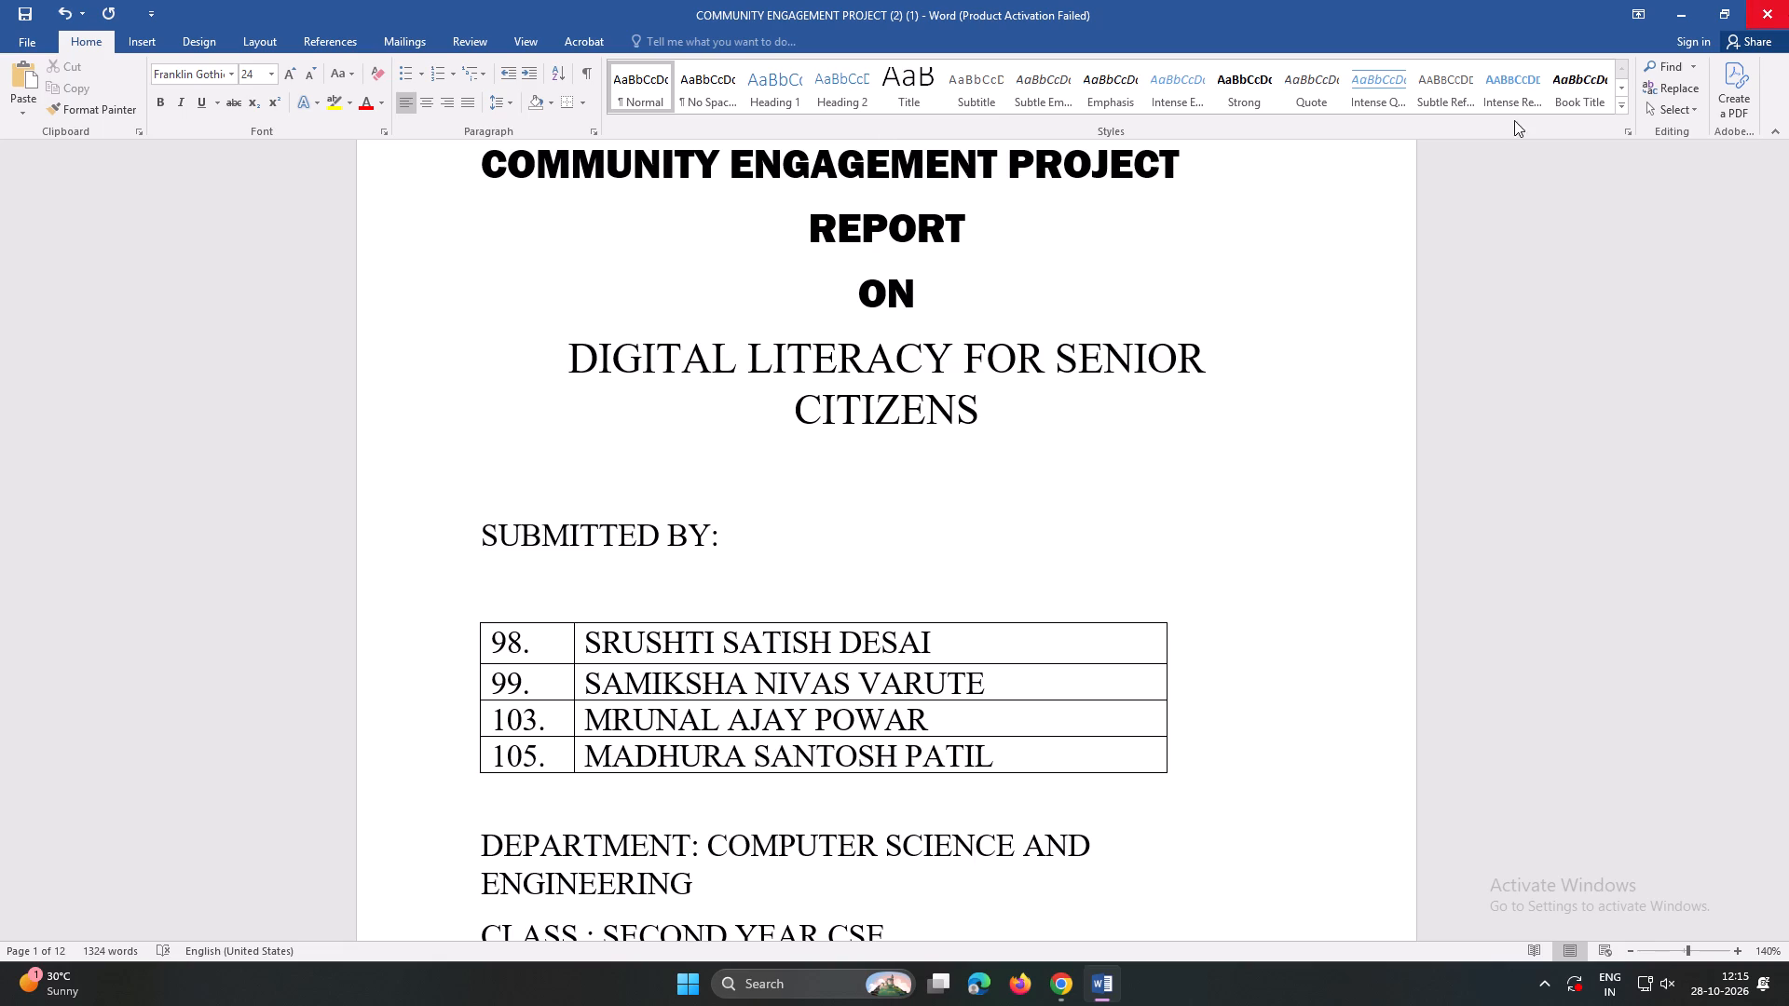
drag(885, 542, 893, 519)
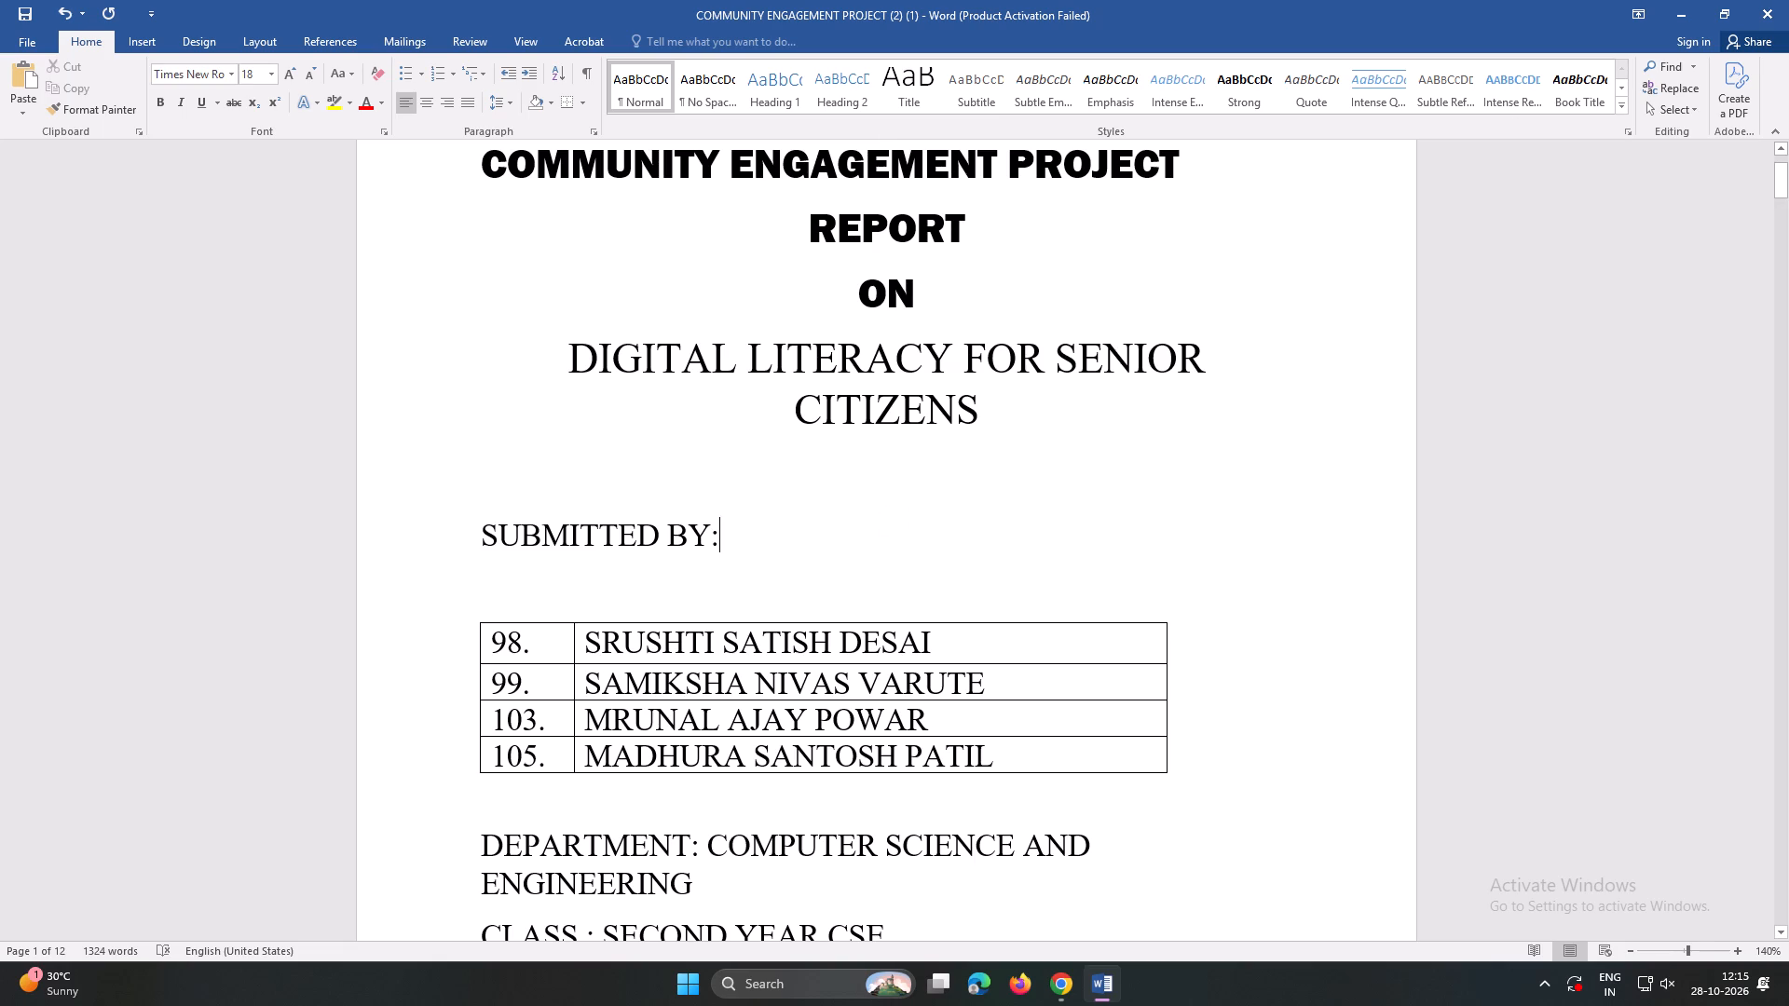
click(1163, 454)
scroll(772, 422, down, 7)
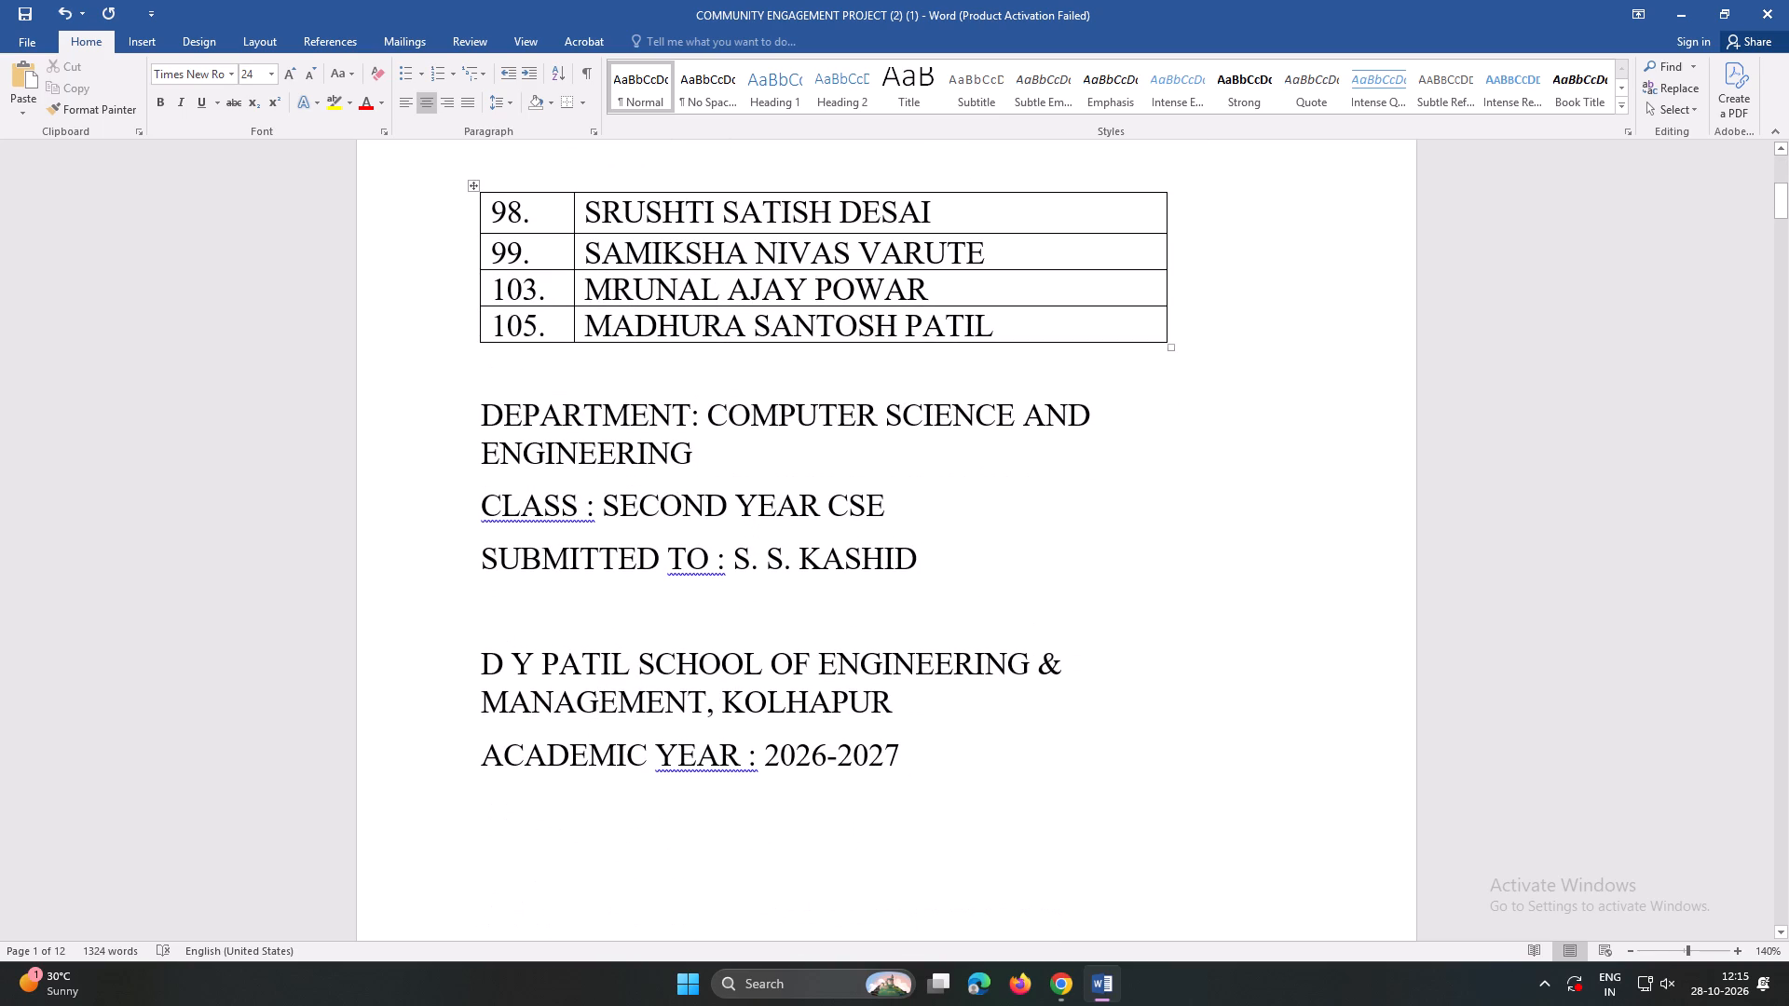
scroll(1440, 203, up, 1)
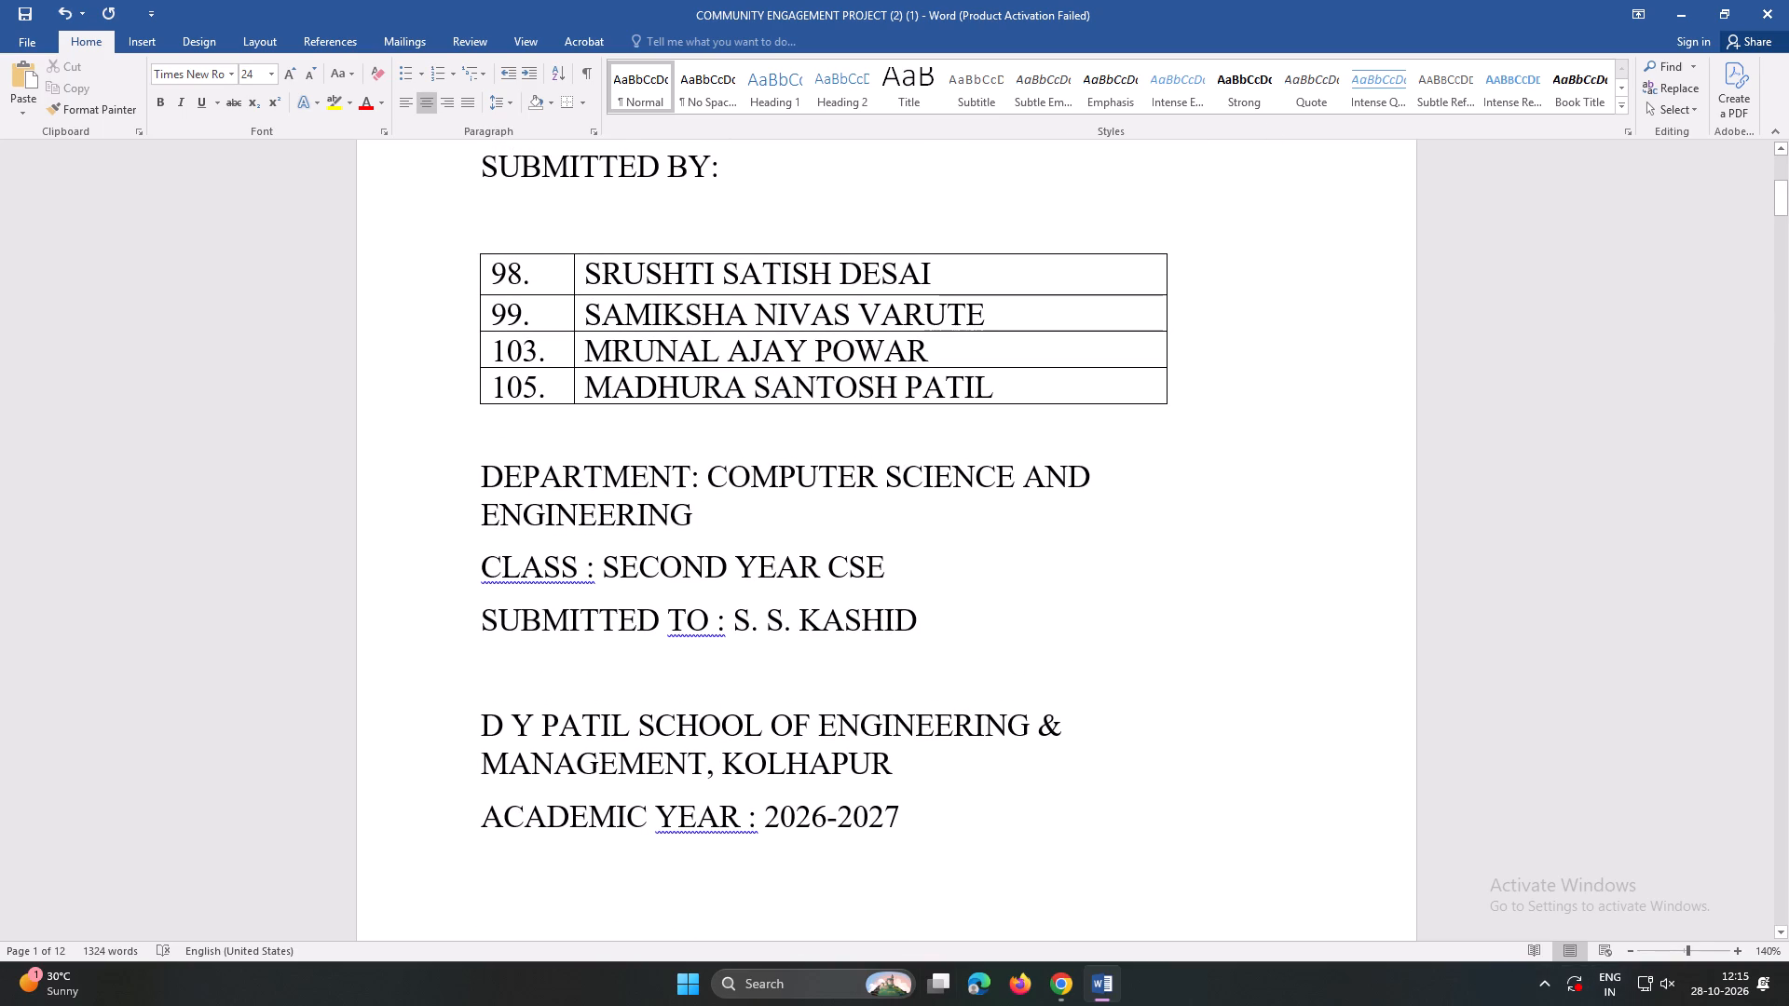
Change the document view to show one whole page at a time.
triple_click(1631, 952)
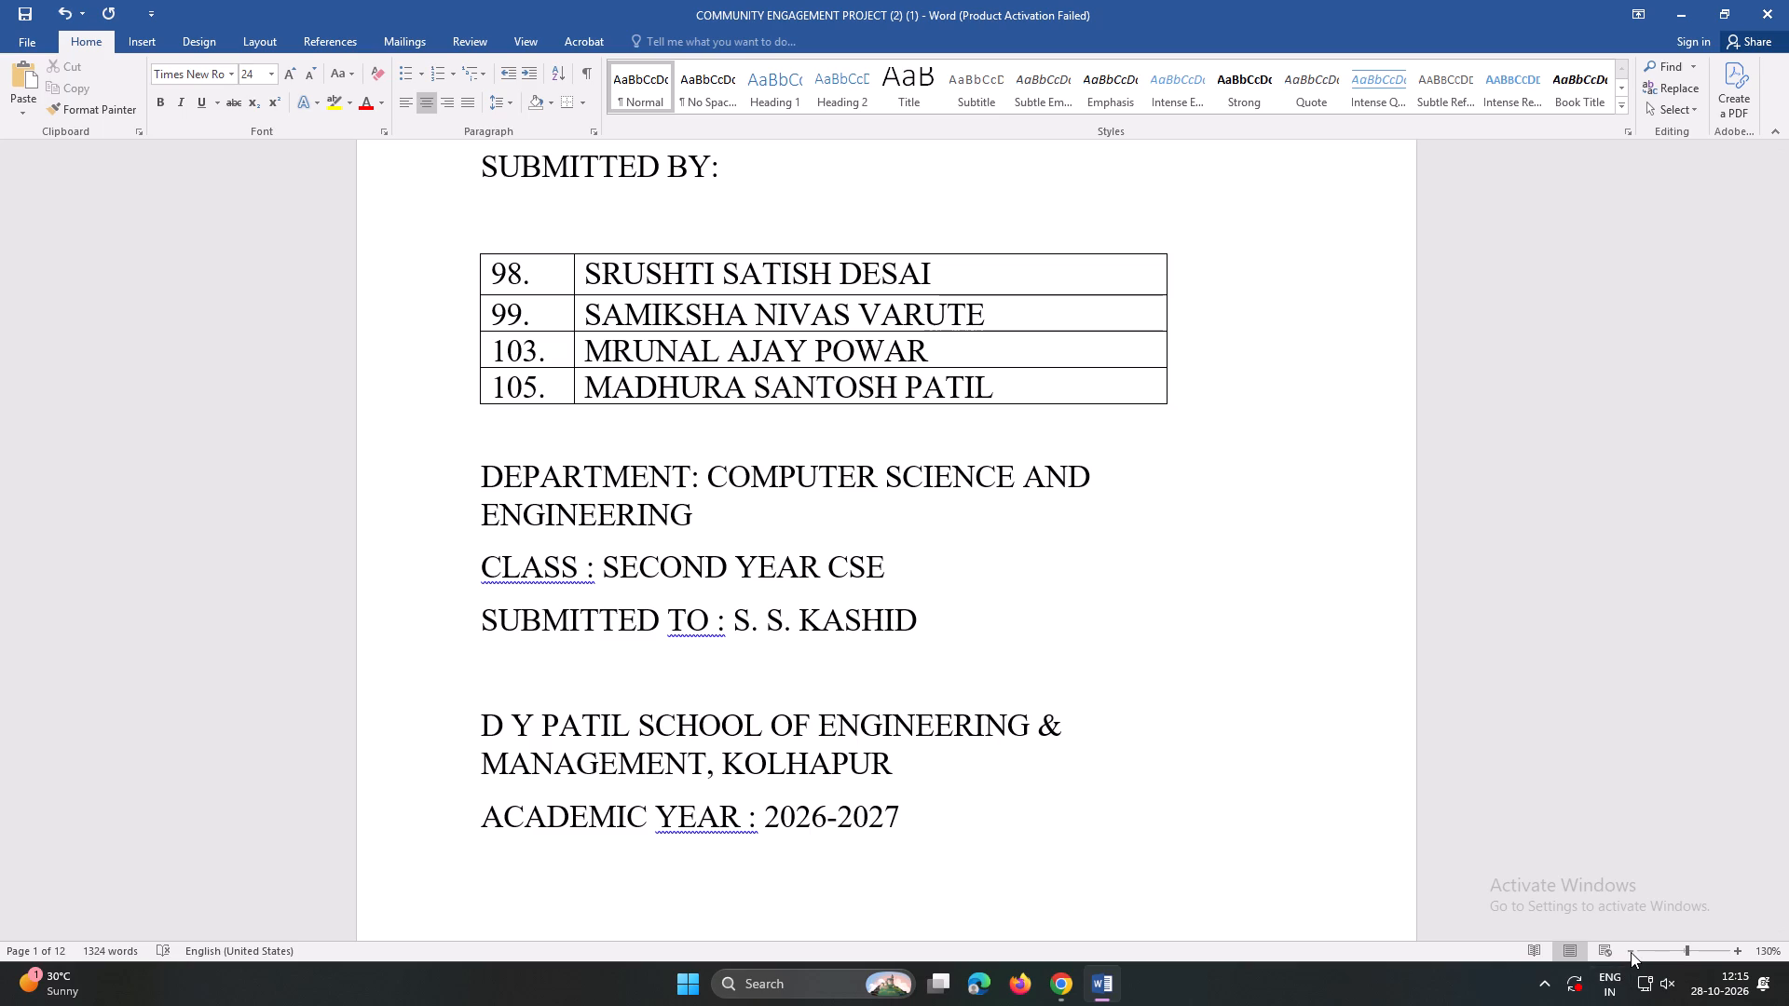
click(1631, 952)
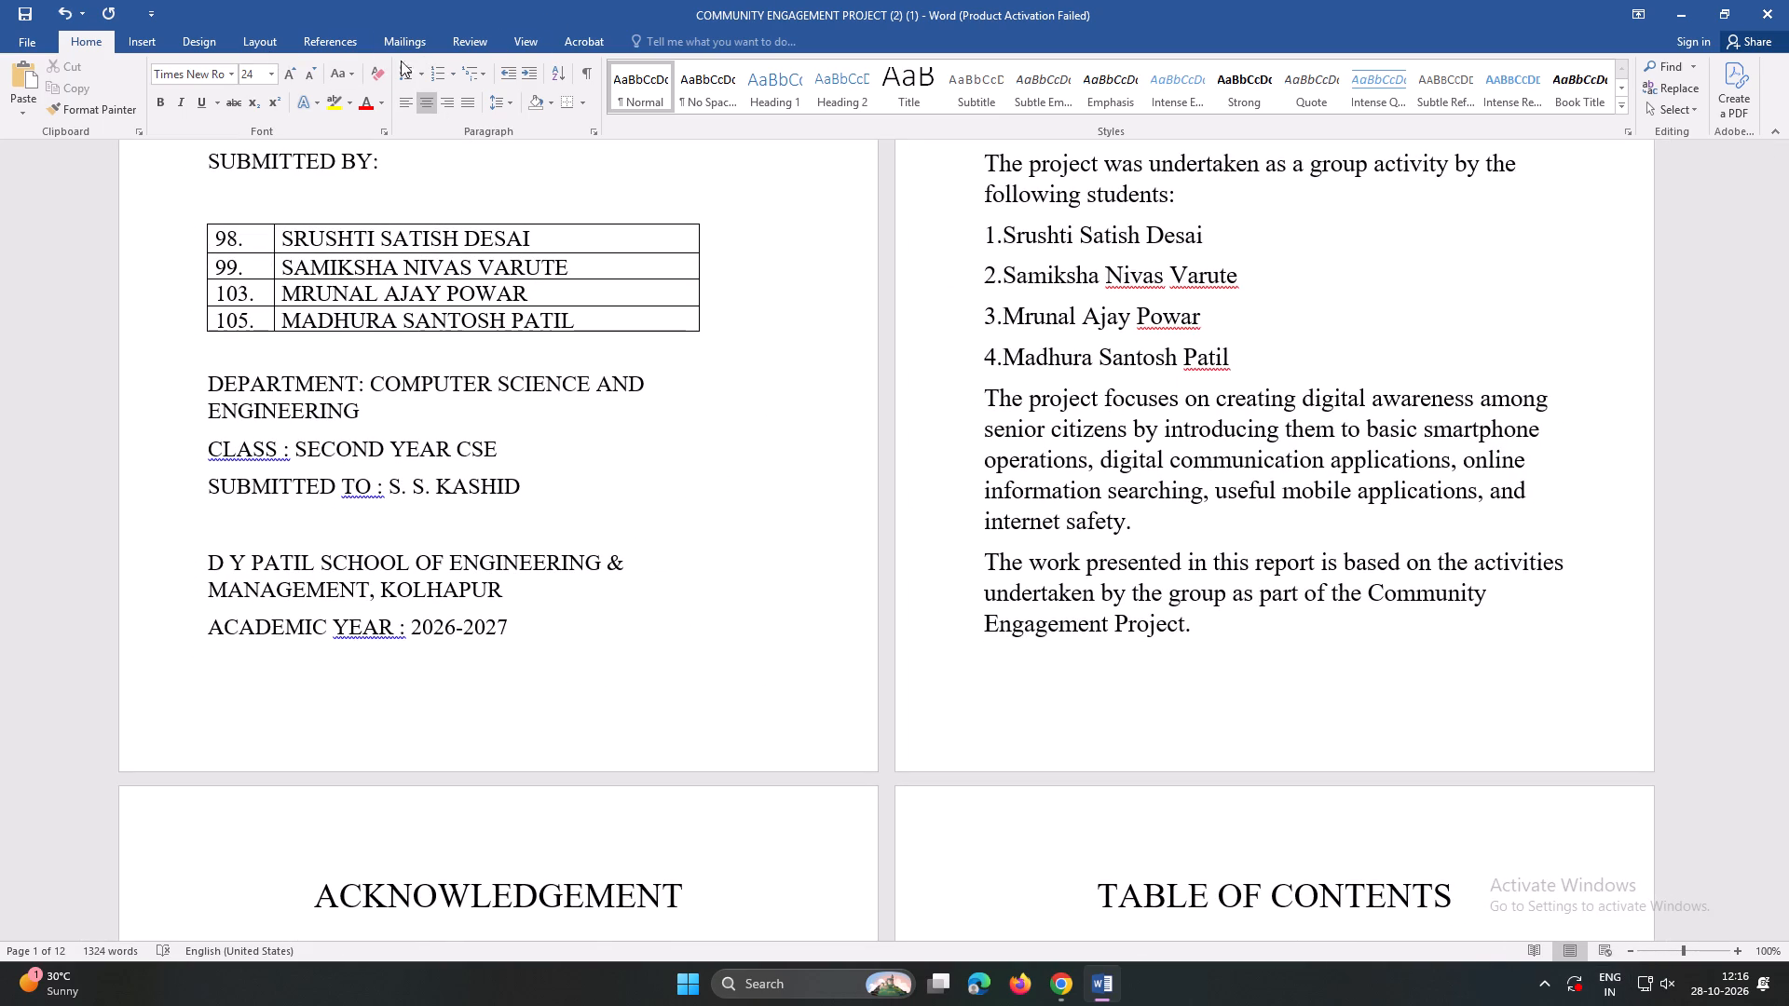
click(521, 51)
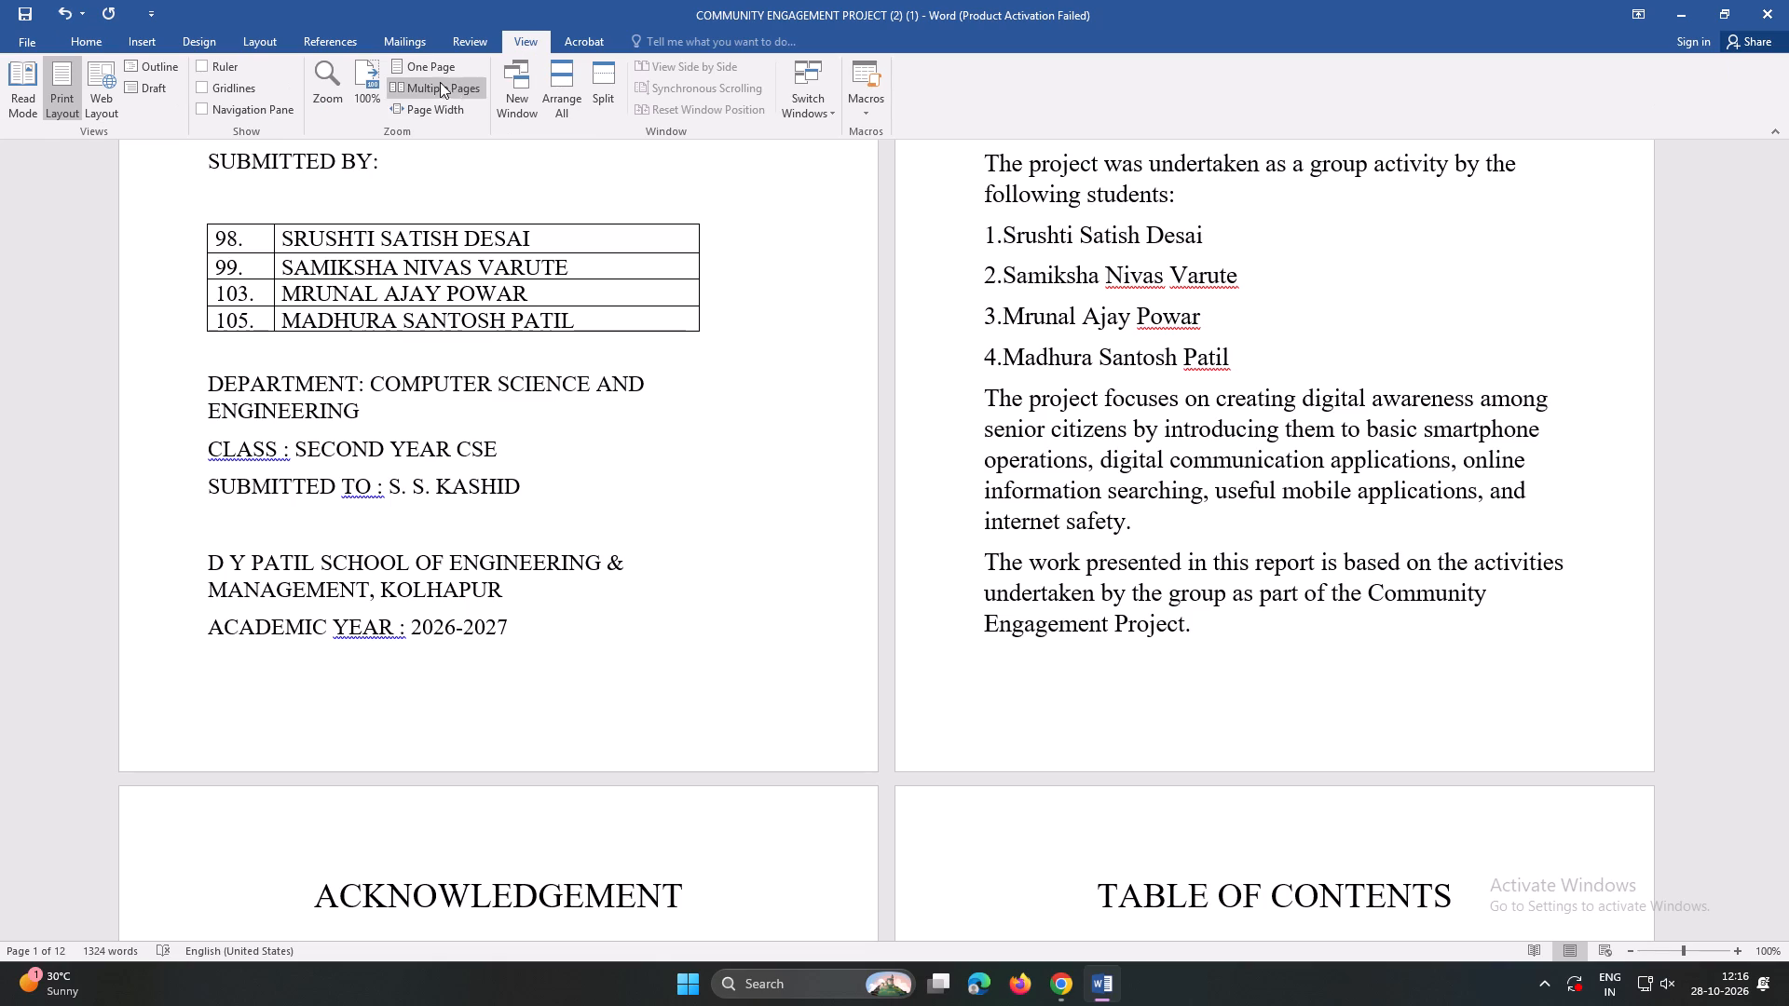
click(444, 69)
scroll(660, 667, down, 2)
click(1347, 593)
scroll(1240, 596, up, 12)
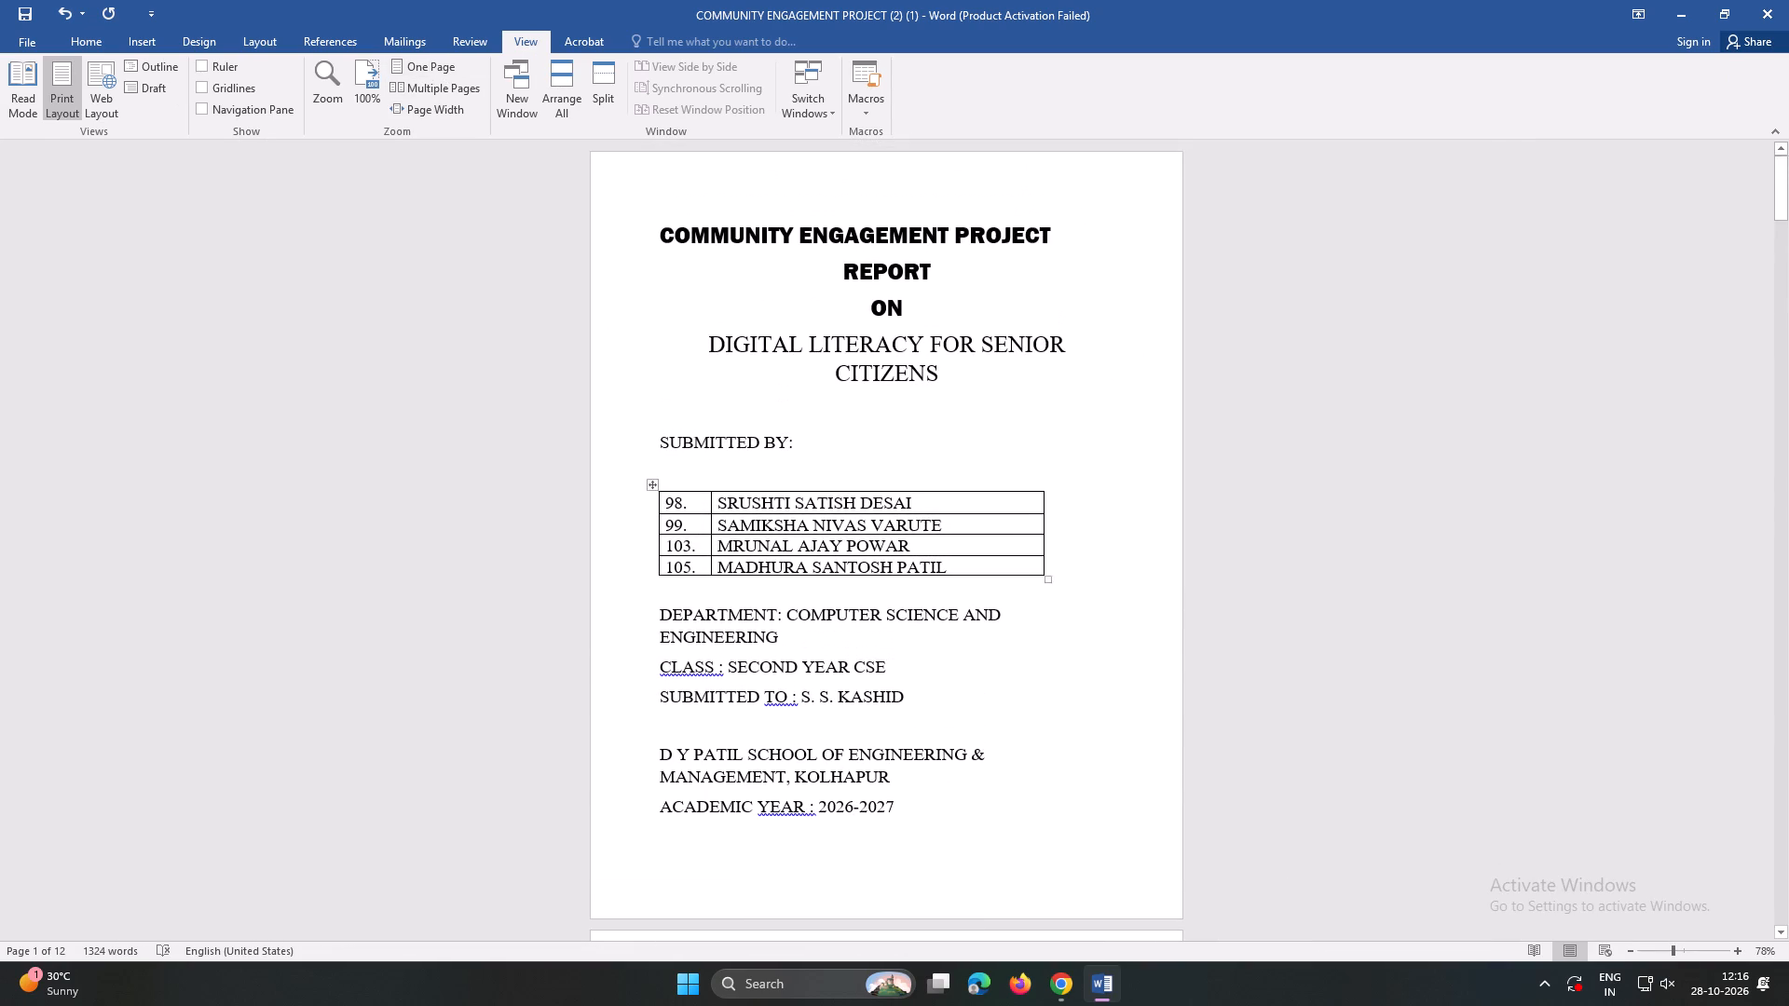
click(90, 46)
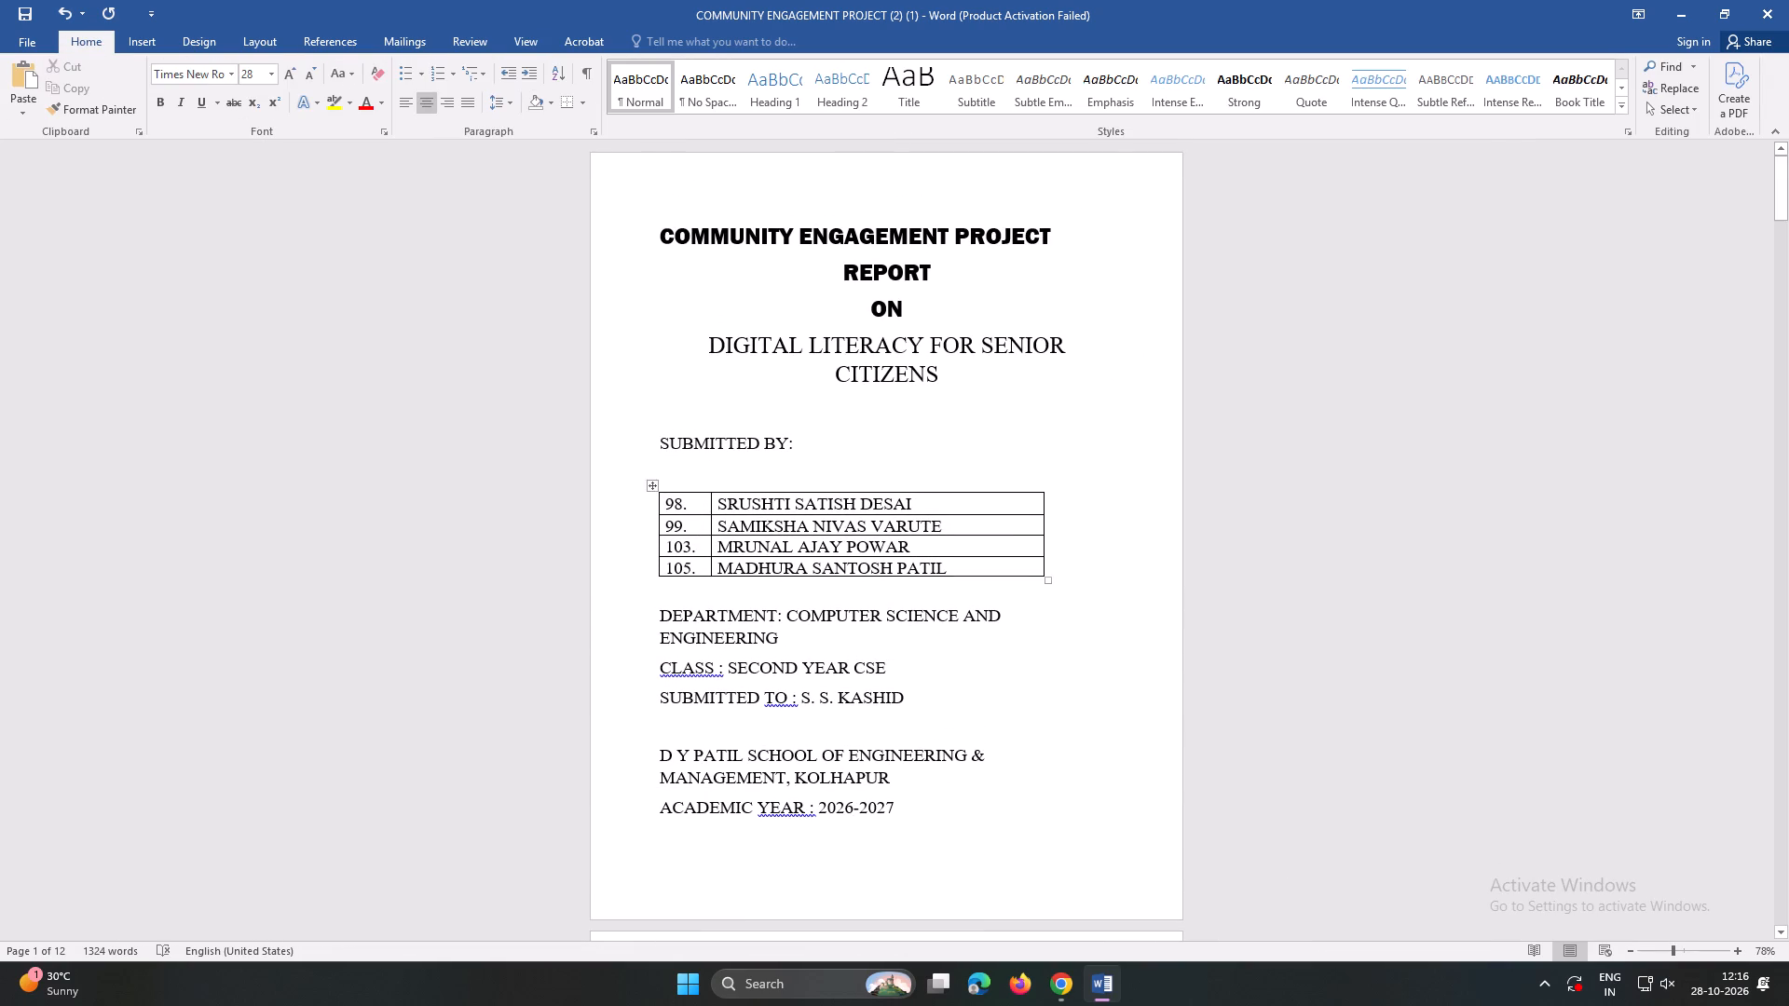
Review the text sizes from the Certificate page through the Acknowledgement and Table of Contents to the Introduction.
scroll(780, 556, down, 5)
scroll(792, 553, up, 4)
scroll(806, 566, down, 17)
scroll(826, 577, down, 5)
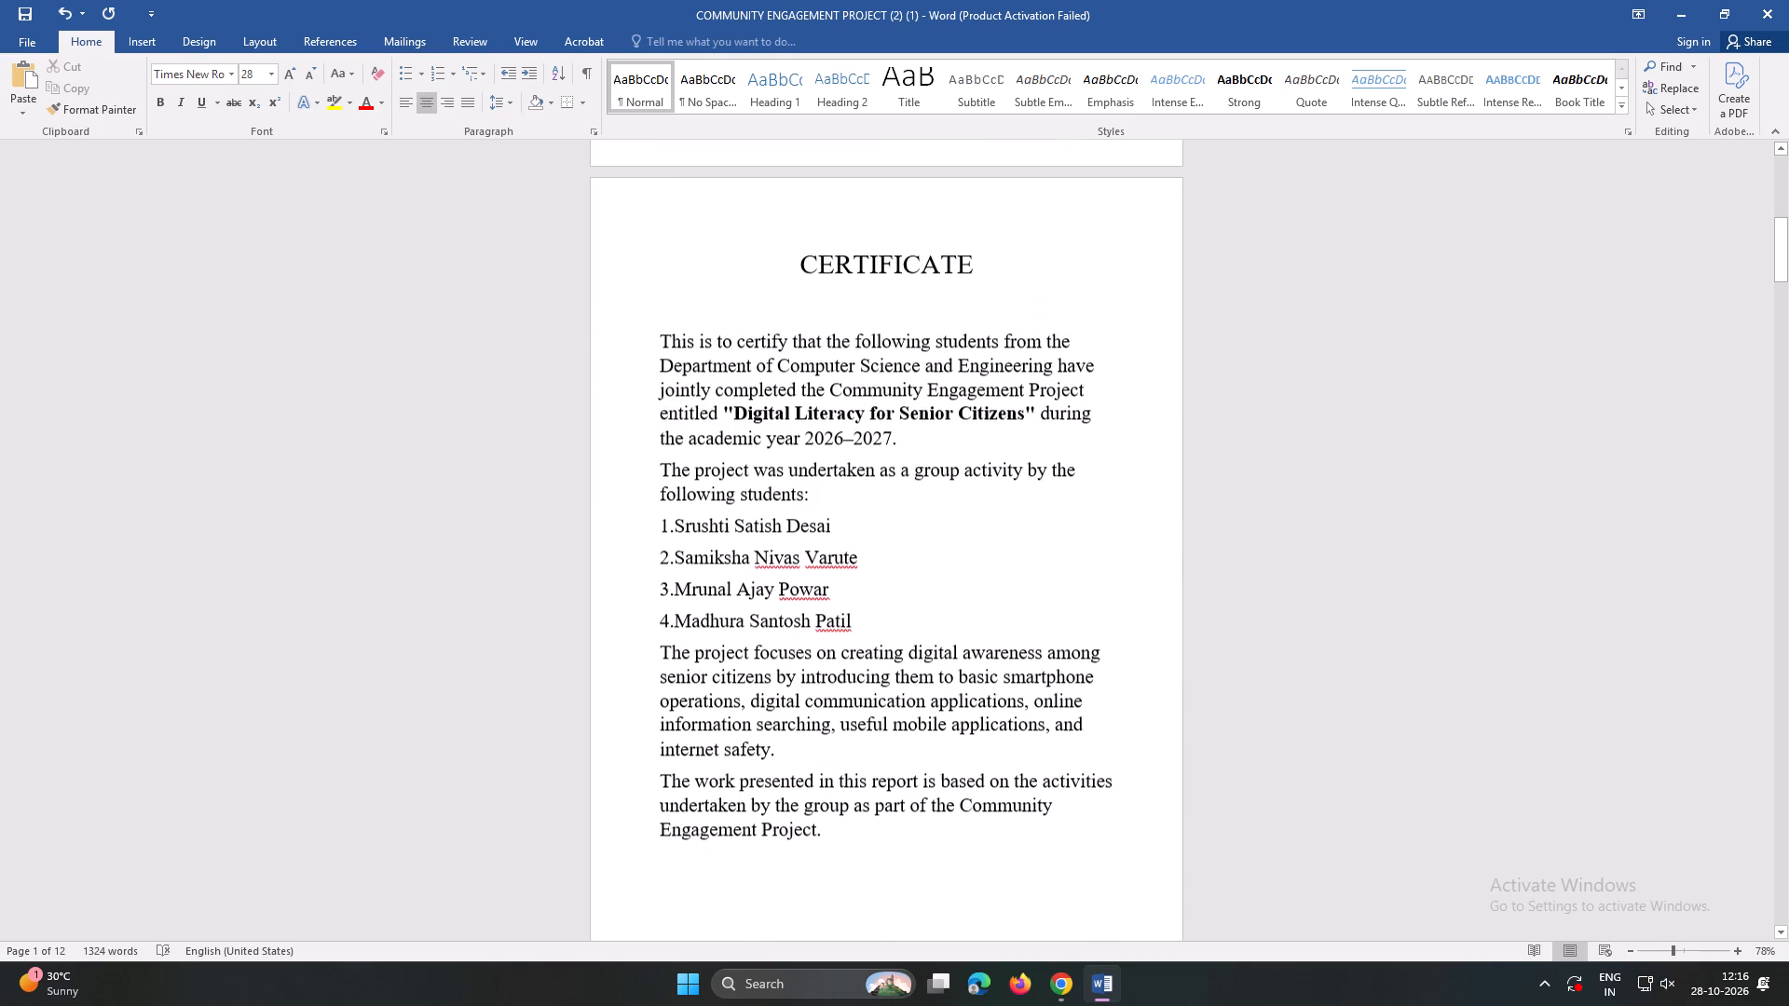
scroll(829, 584, down, 10)
scroll(835, 589, down, 11)
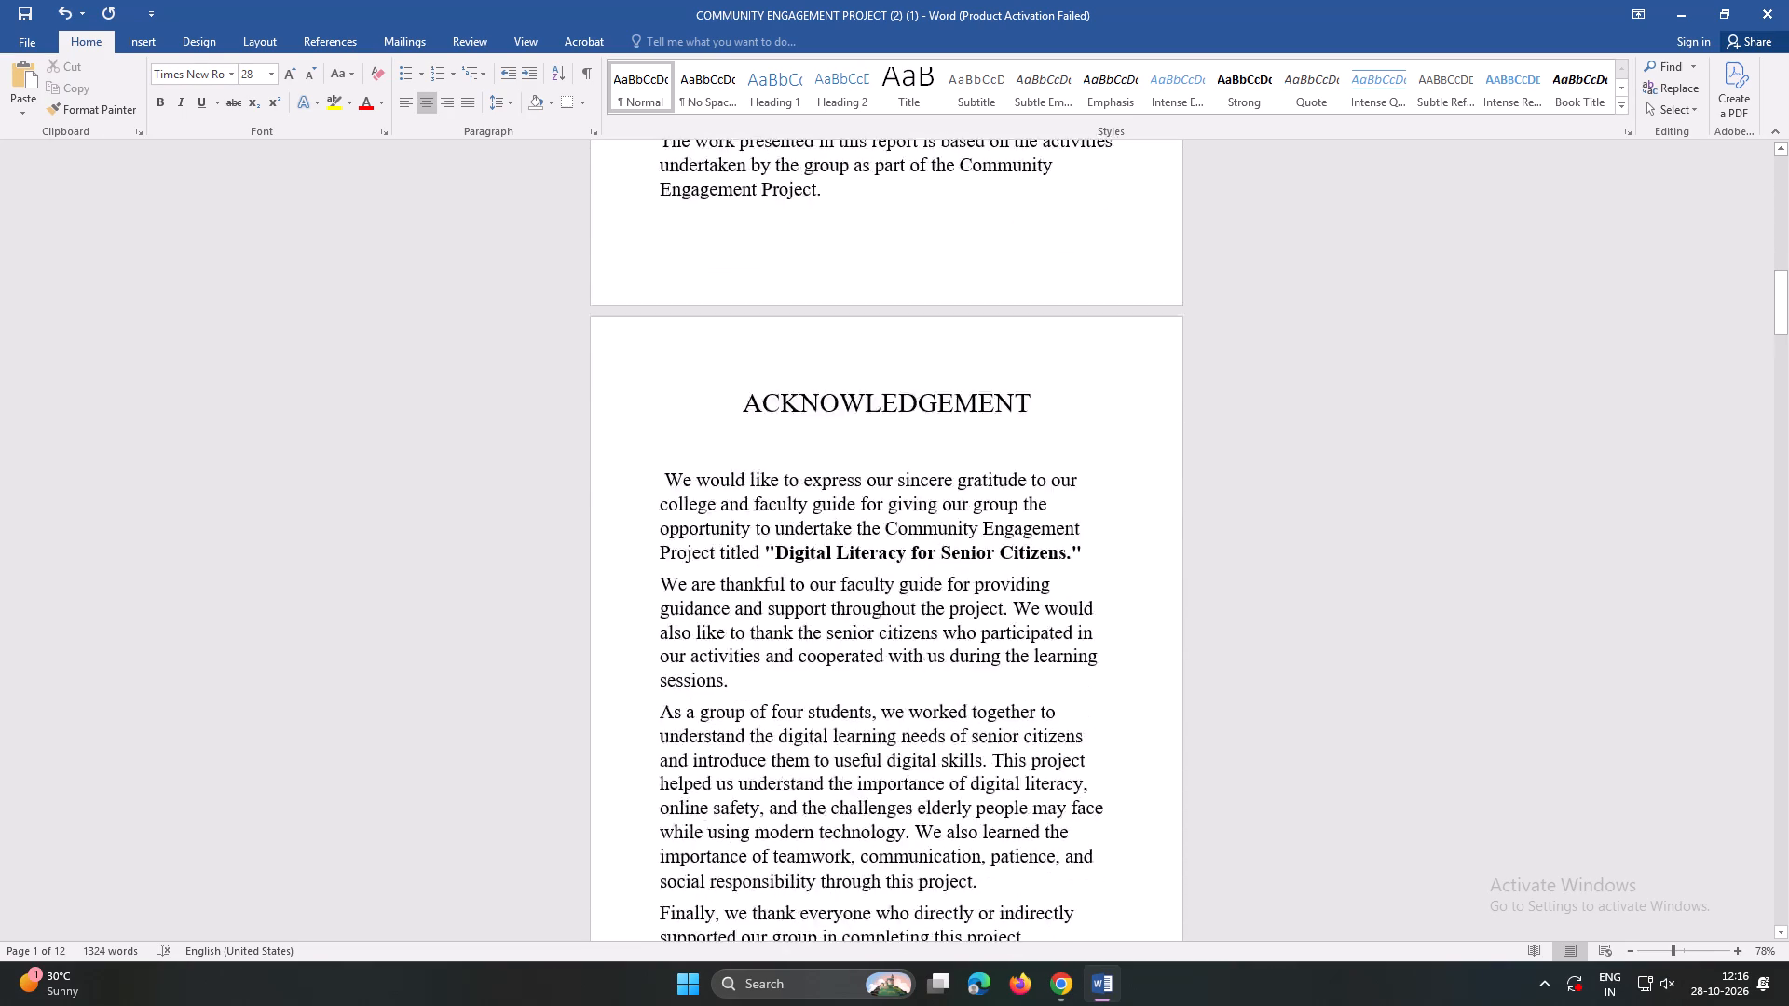
scroll(838, 598, down, 11)
scroll(839, 598, down, 17)
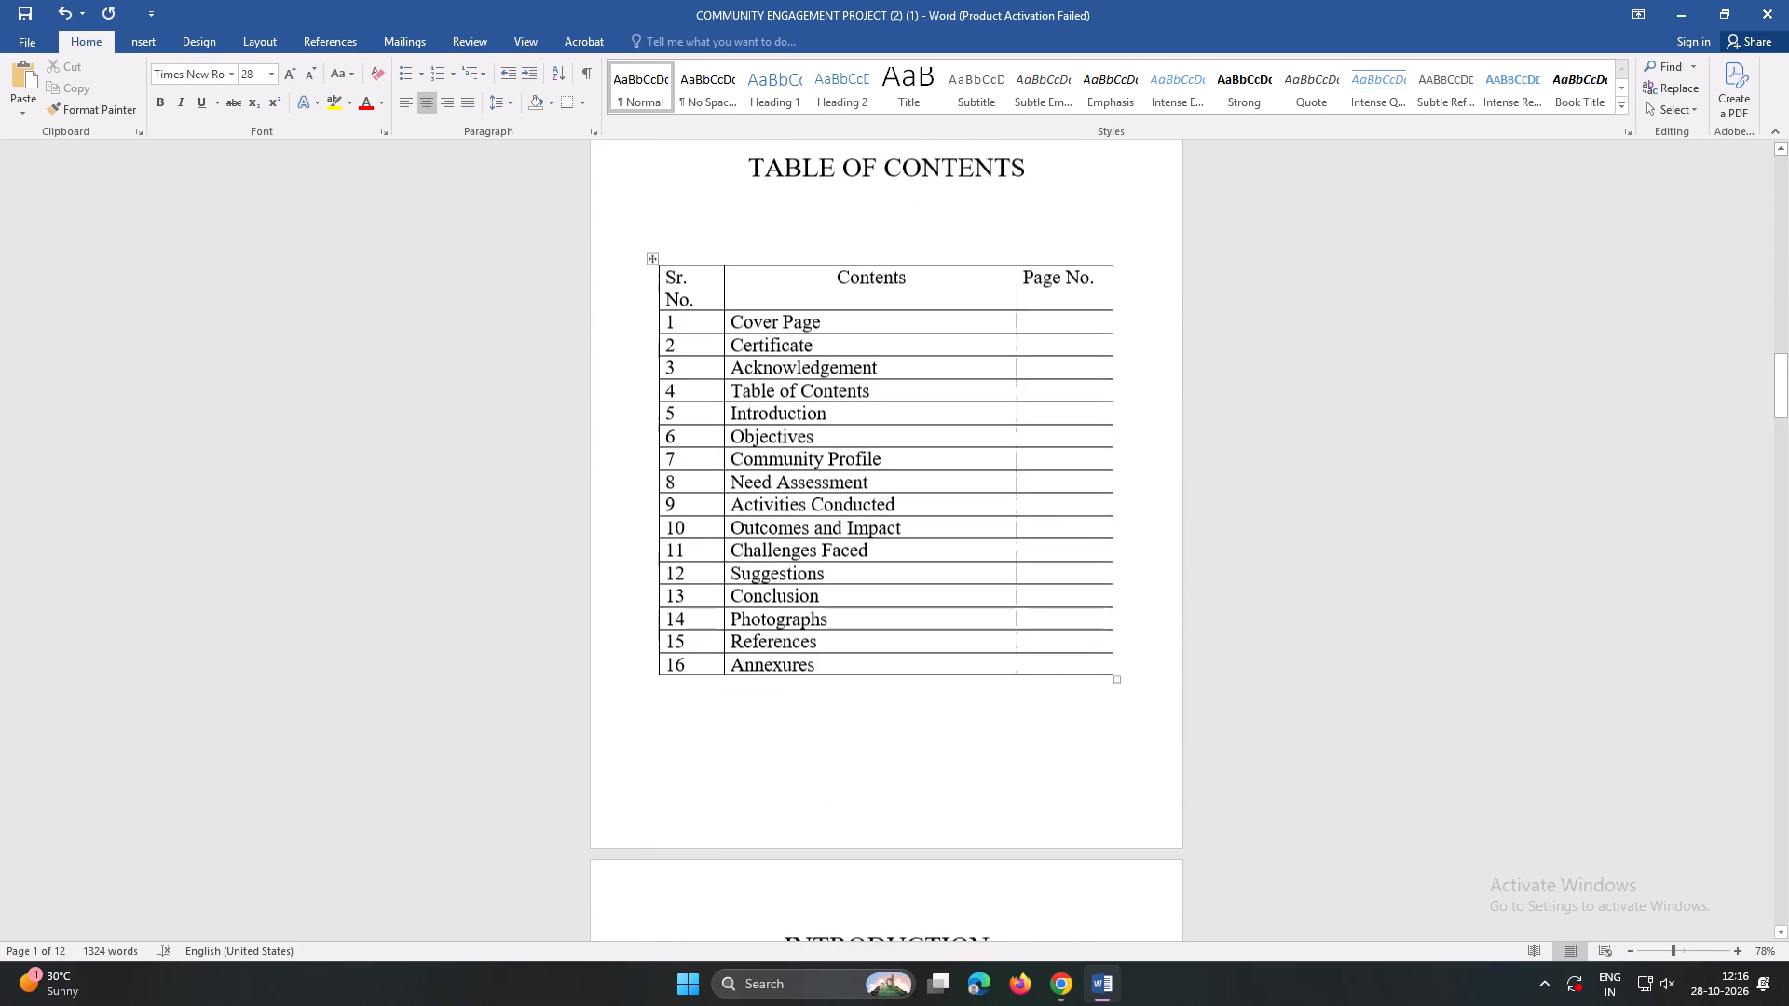
scroll(840, 578, down, 14)
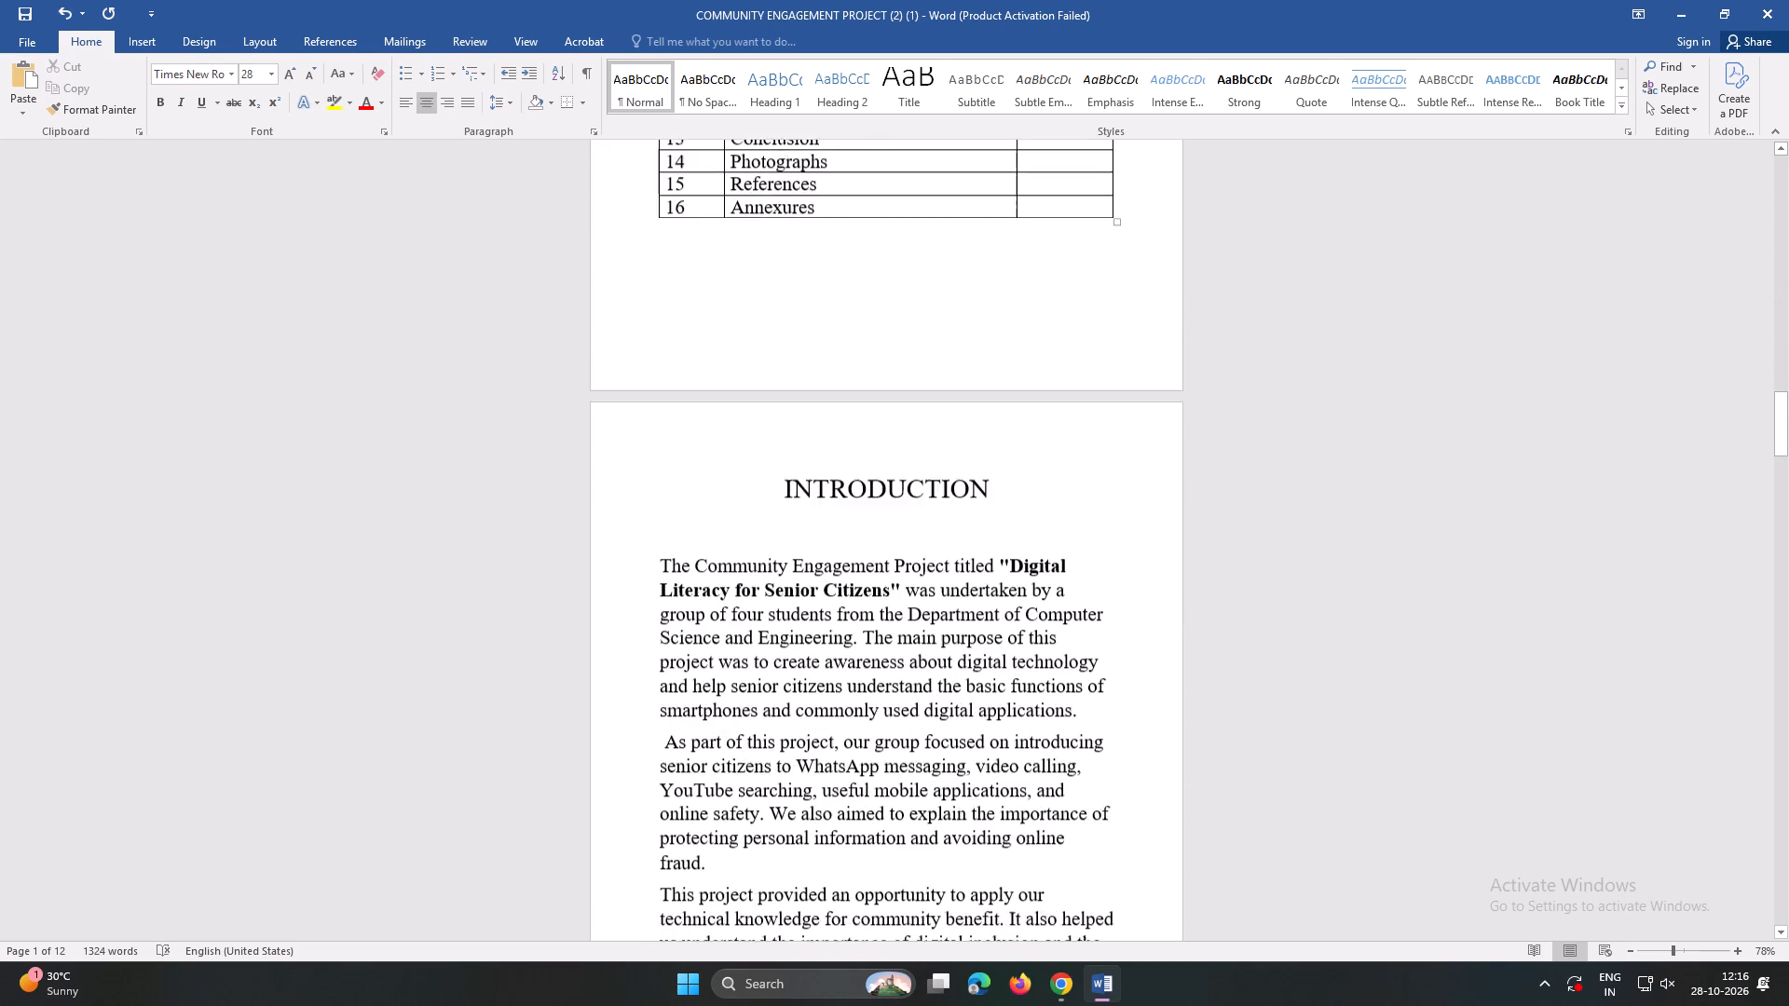
scroll(835, 645, down, 5)
Set the "TABLE OF CONTENTS" heading to font size 14.
scroll(834, 641, up, 20)
scroll(834, 641, up, 10)
drag(747, 527, 1156, 553)
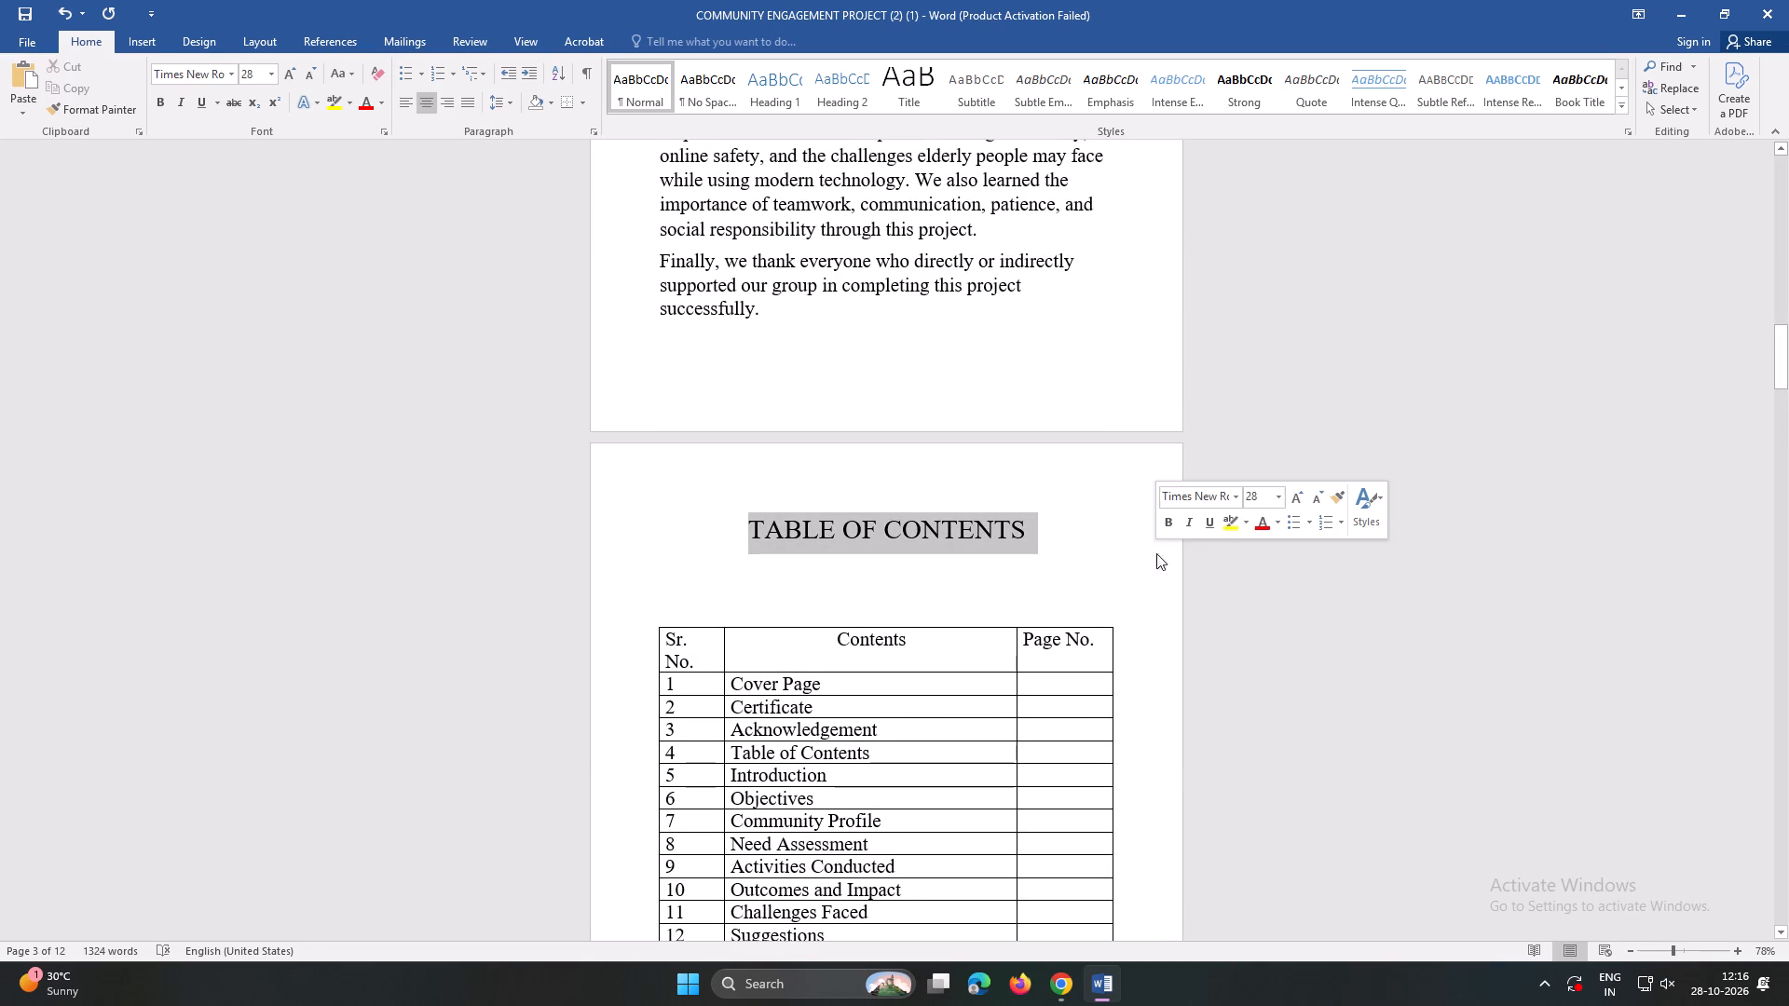
click(1283, 500)
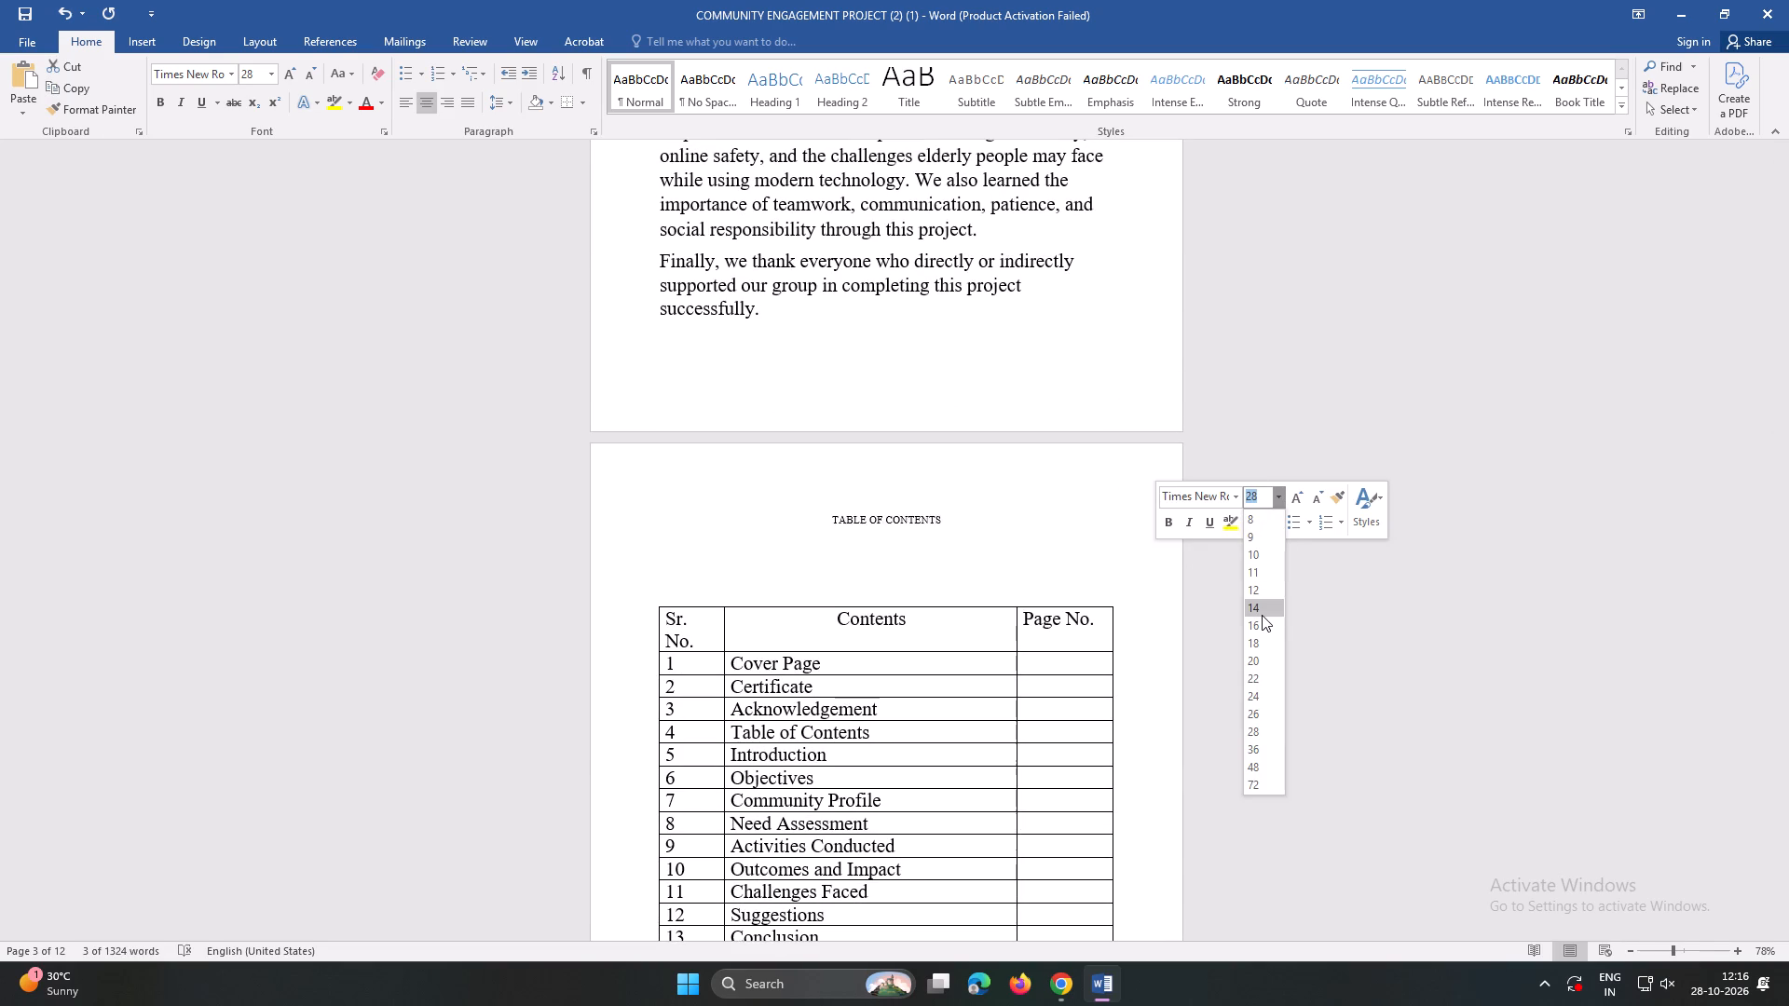
click(1262, 615)
click(1106, 565)
Set the text in the contents table's "Sr. No." and "Contents" columns to font size 12.
scroll(1076, 586, down, 4)
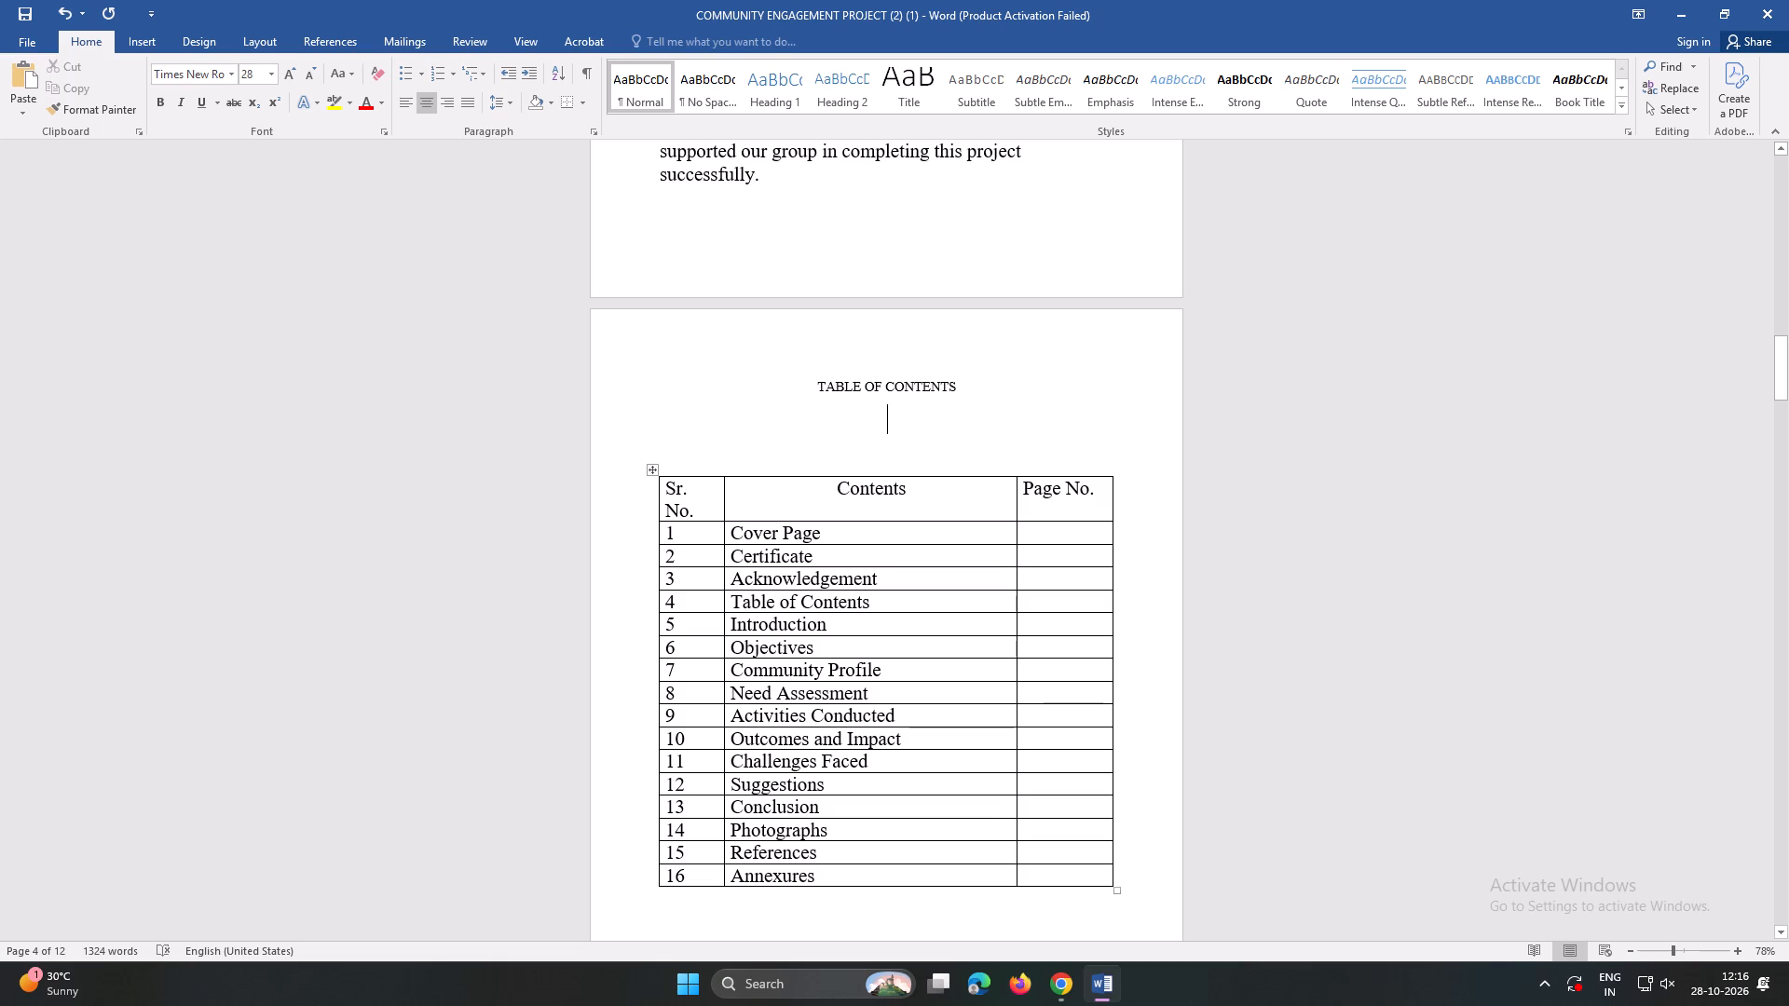
drag(668, 482, 868, 738)
scroll(871, 762, down, 4)
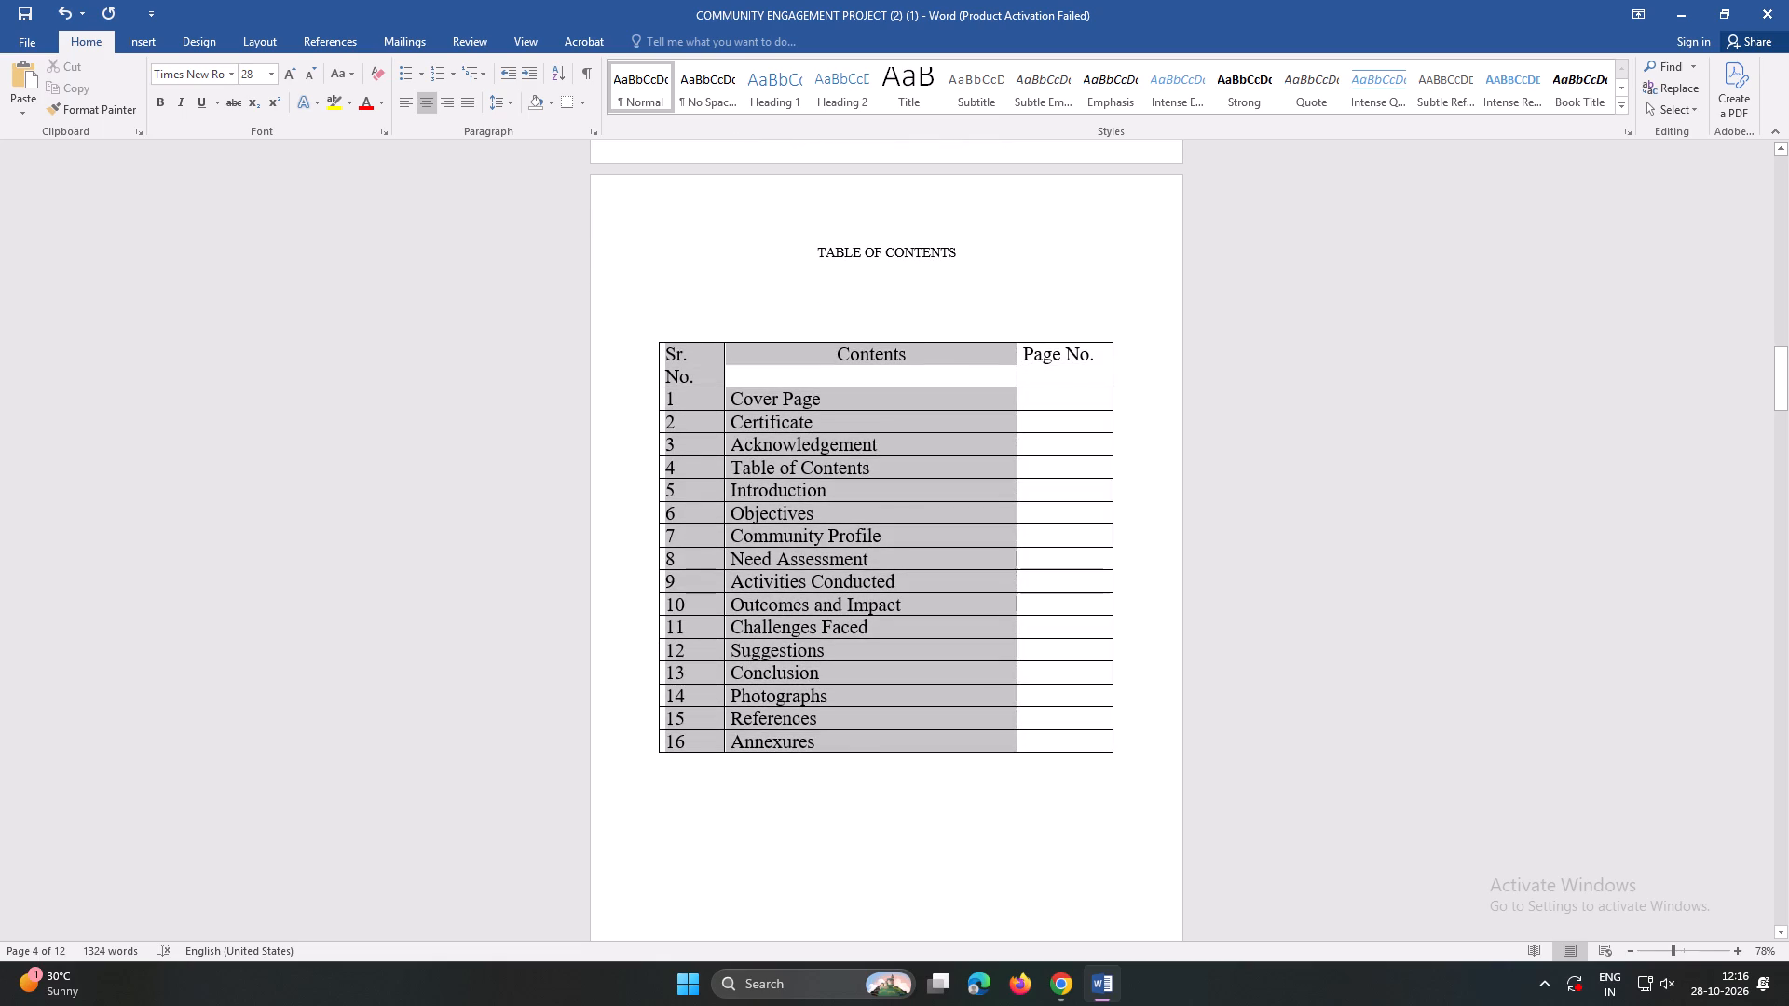
drag(868, 738, 867, 738)
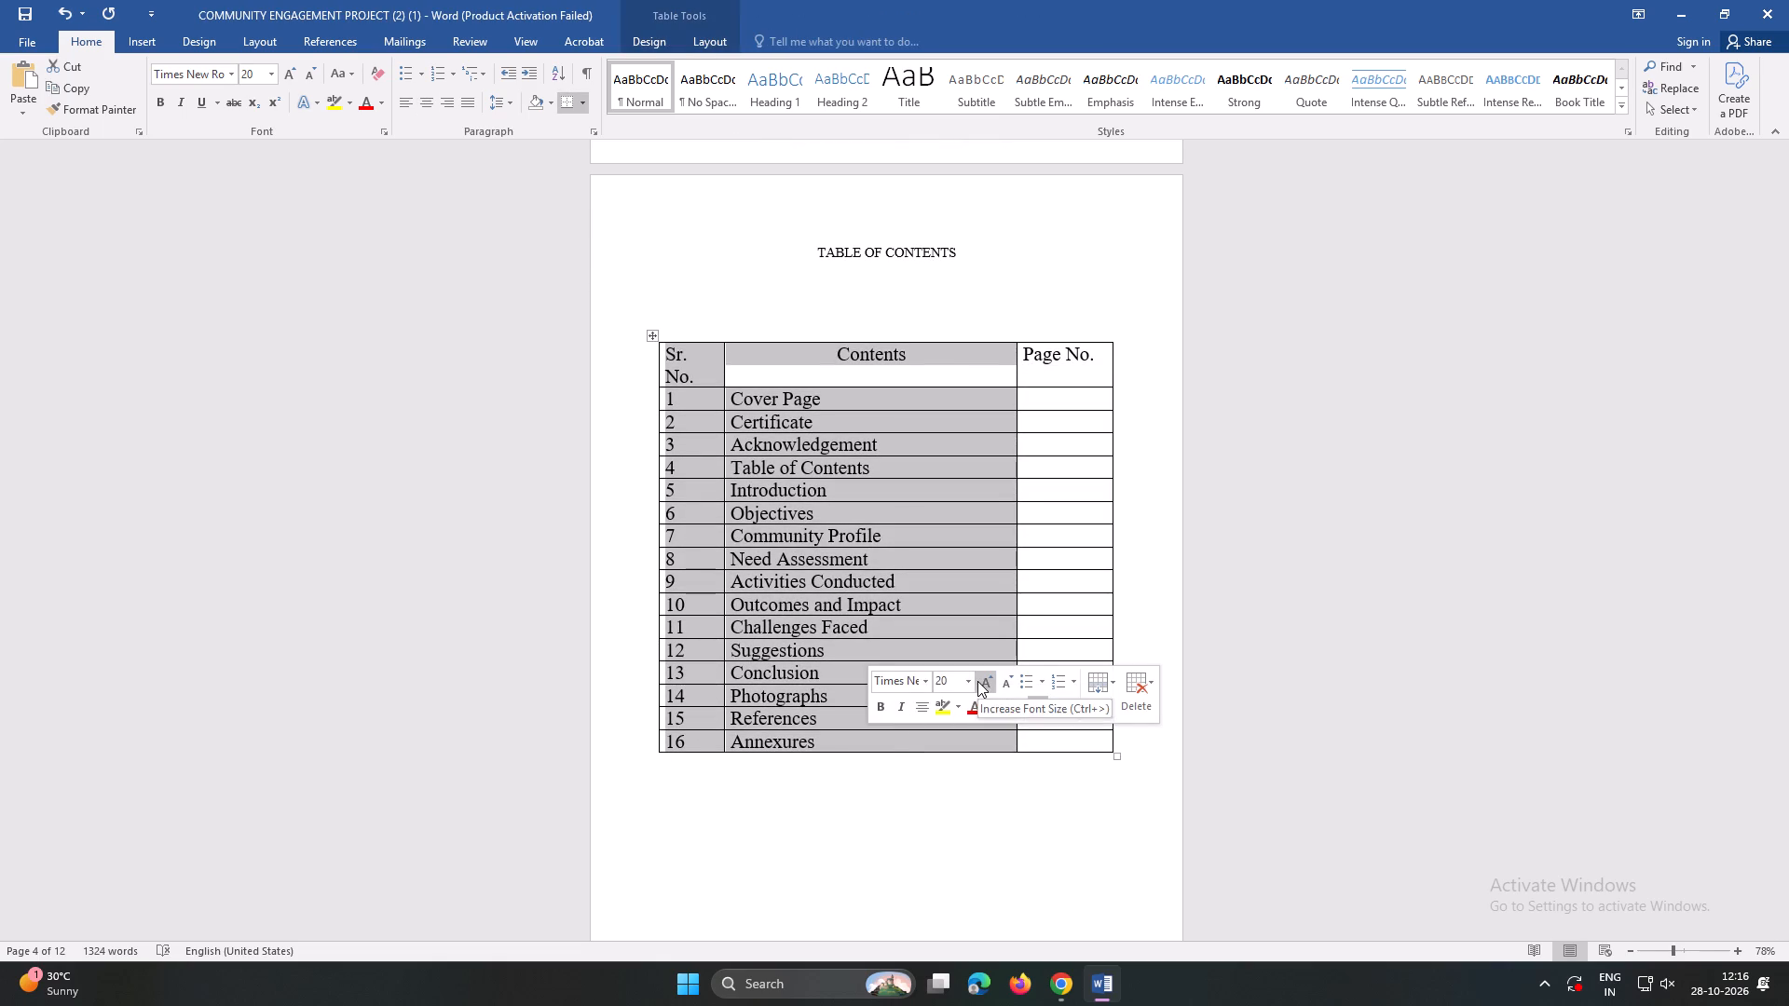
click(972, 681)
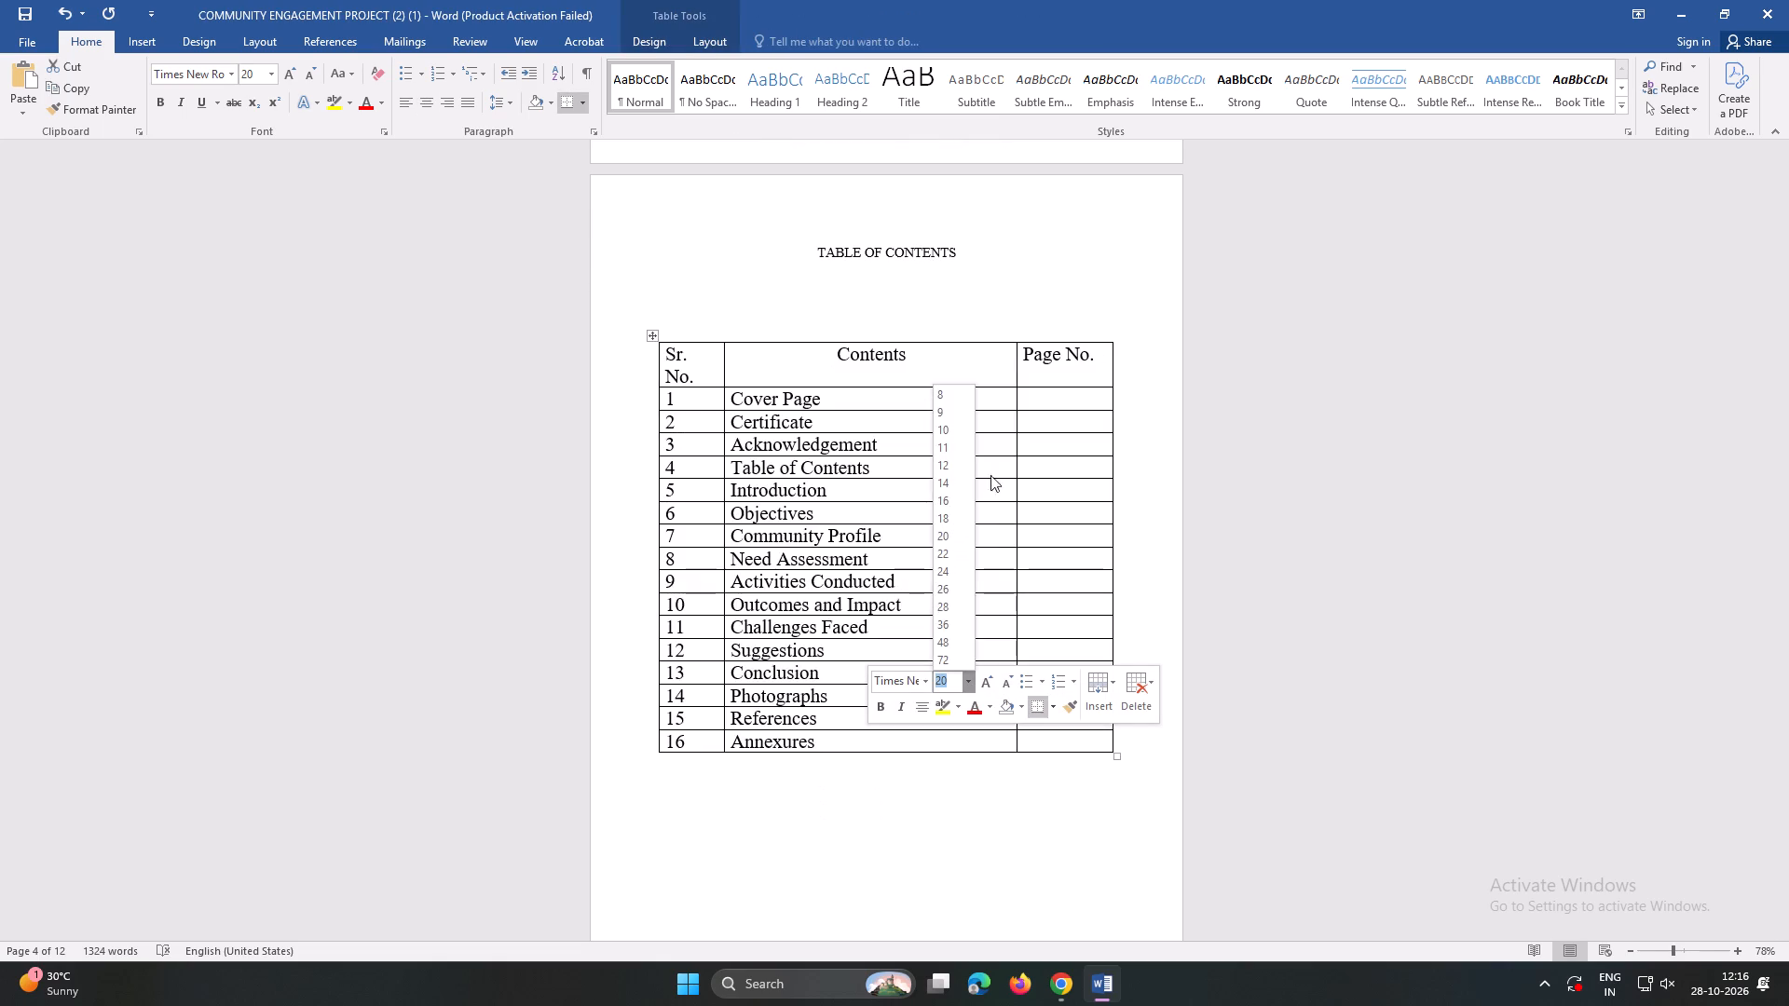
click(946, 467)
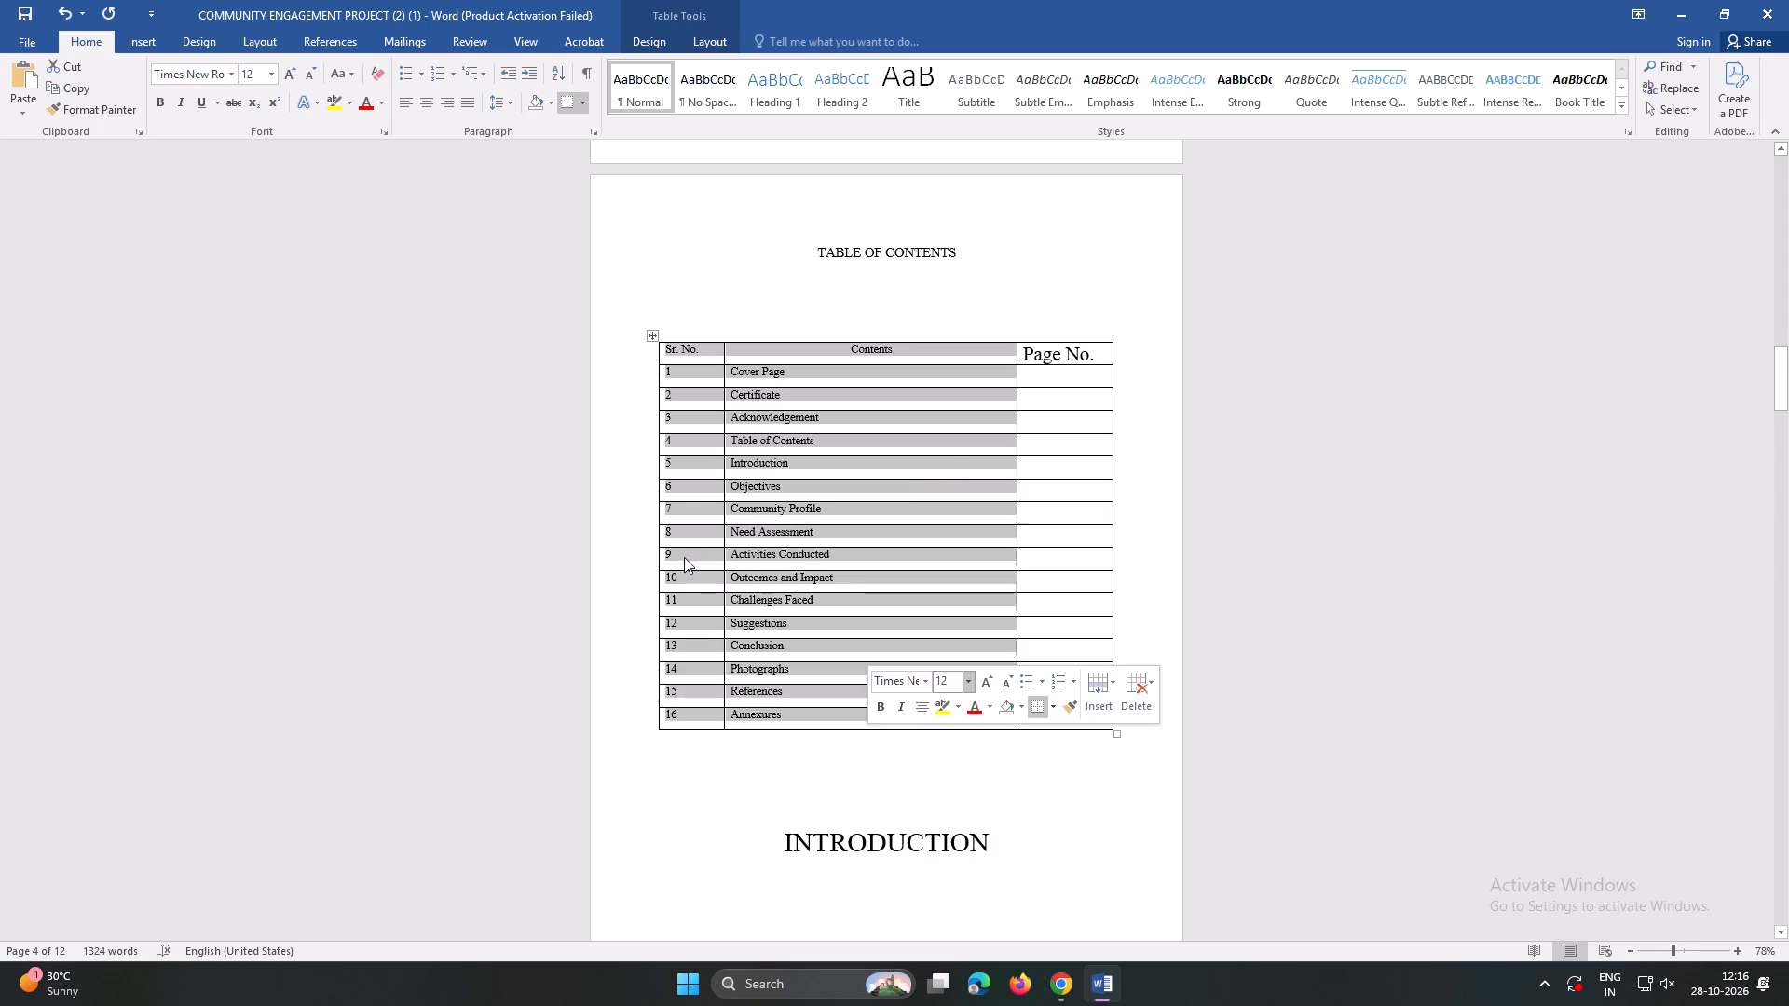
click(638, 539)
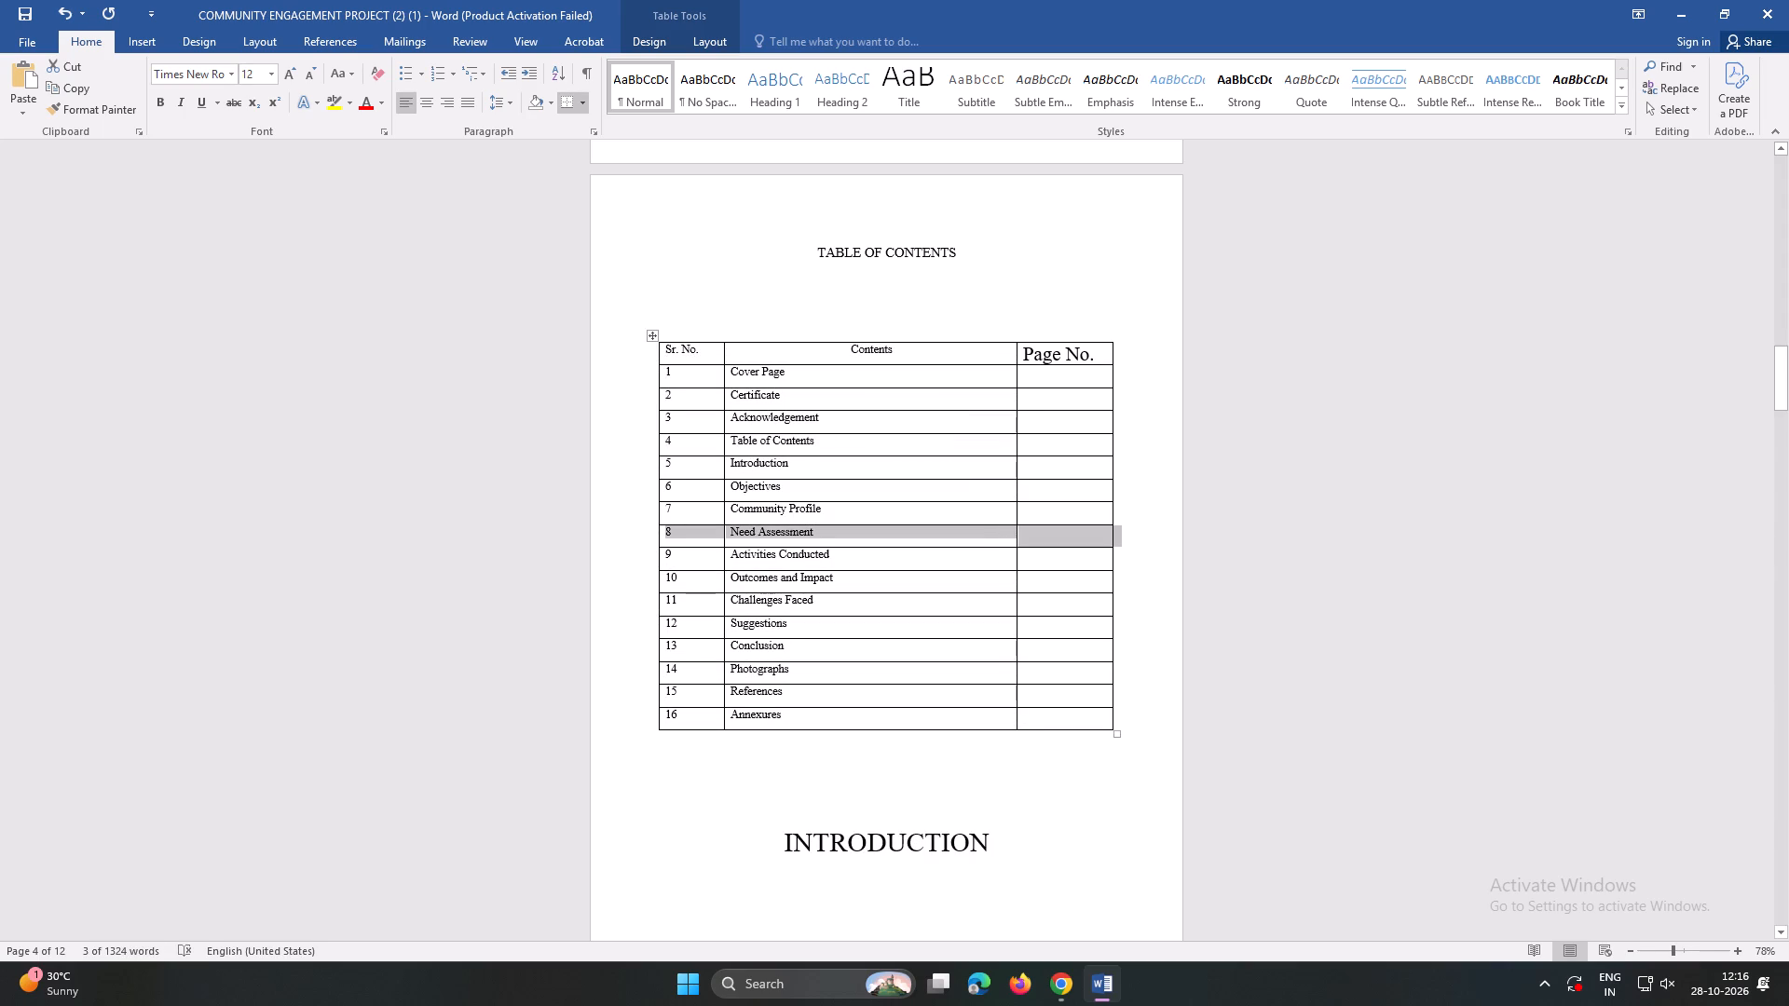
click(1027, 249)
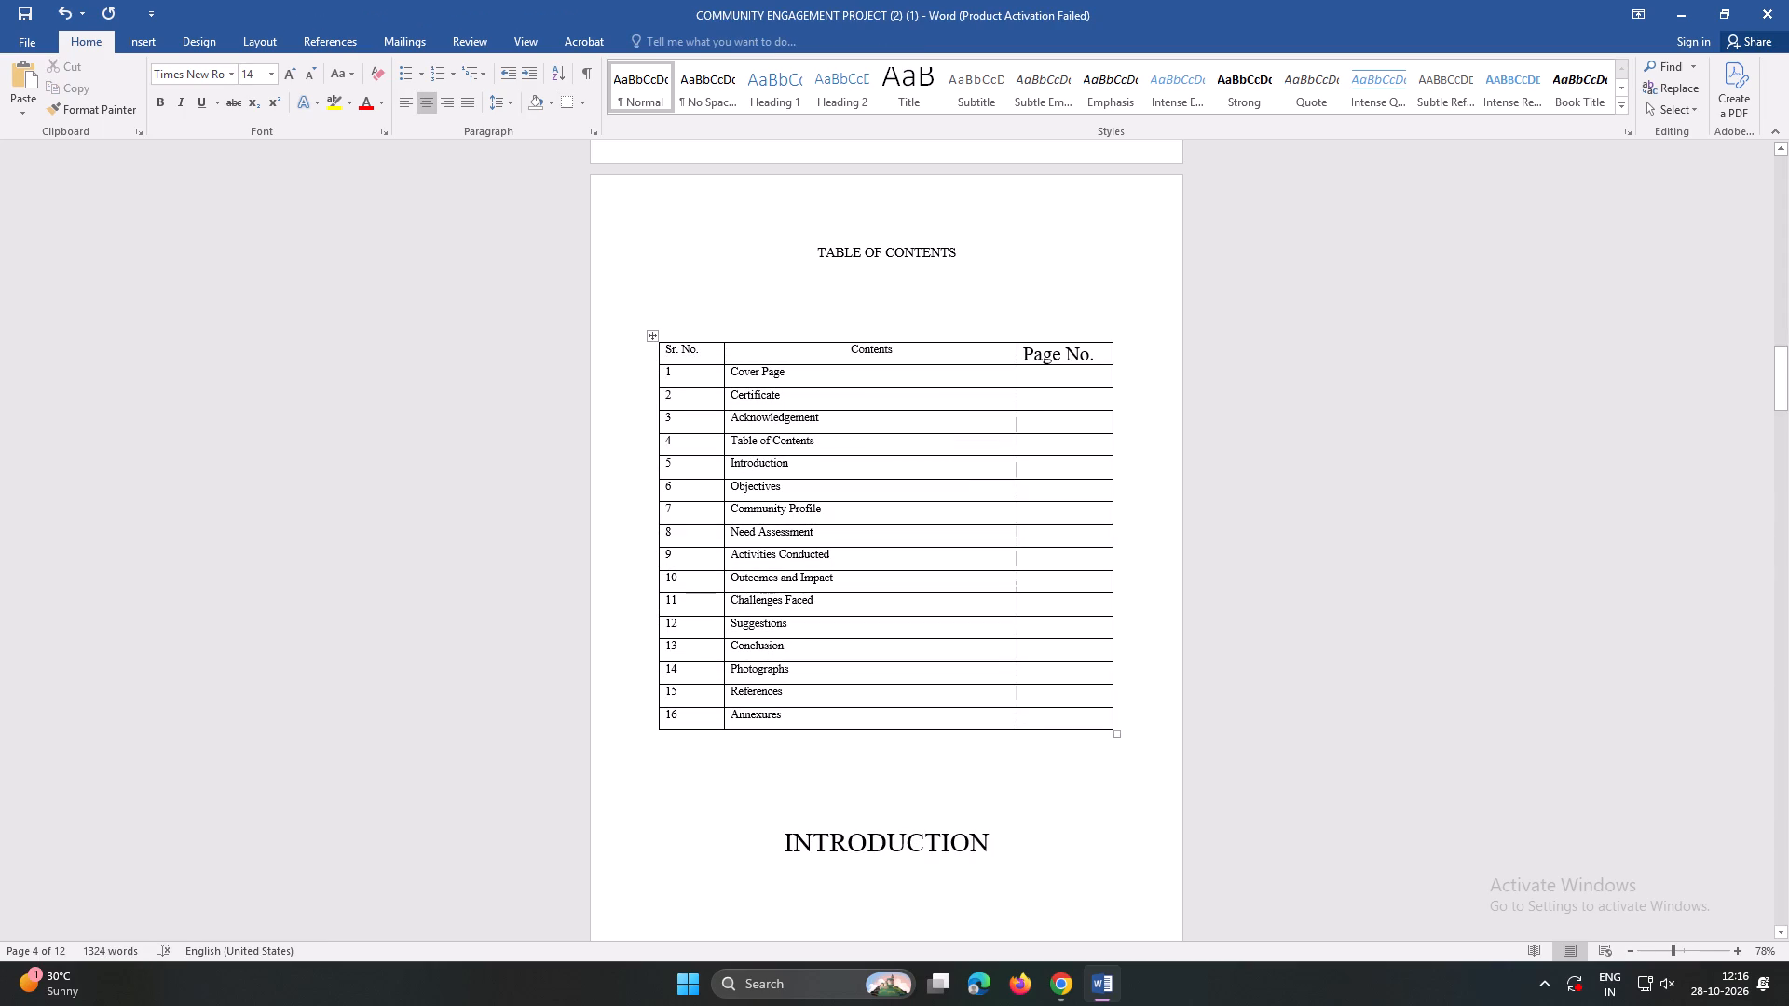
Set the contents table's "Page No." header cell to font size 12.
scroll(917, 683, down, 5)
click(800, 610)
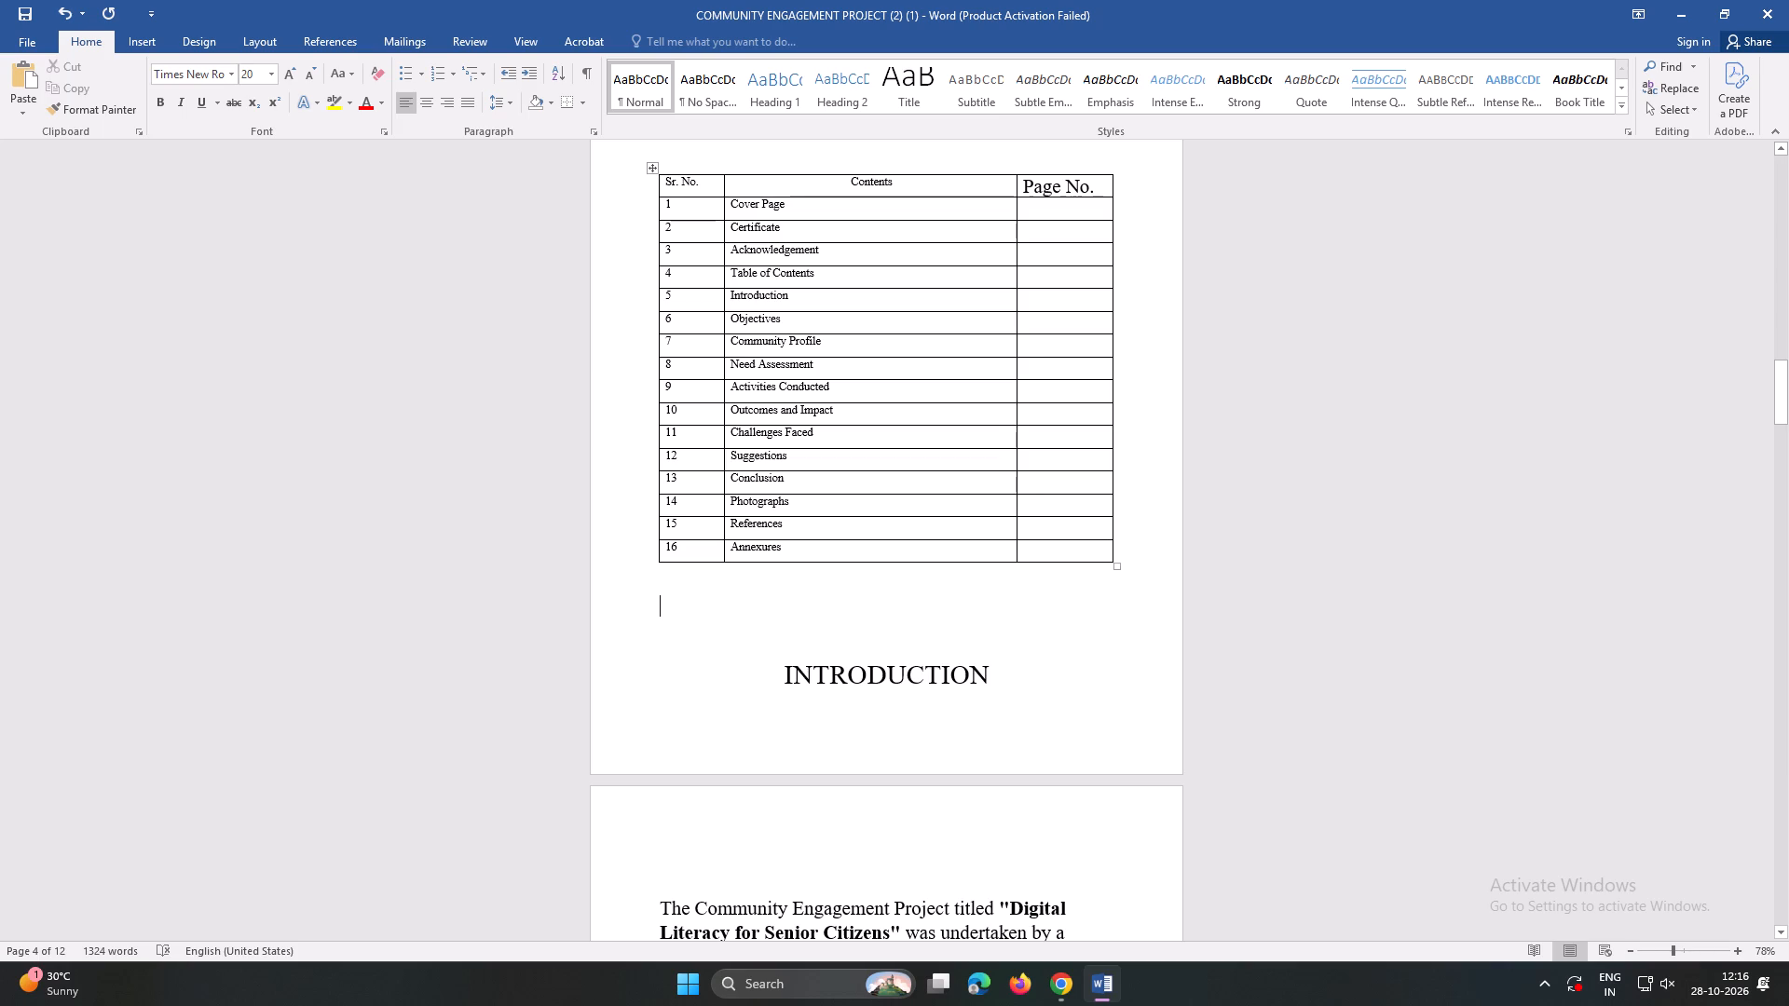
drag(1027, 187, 1113, 196)
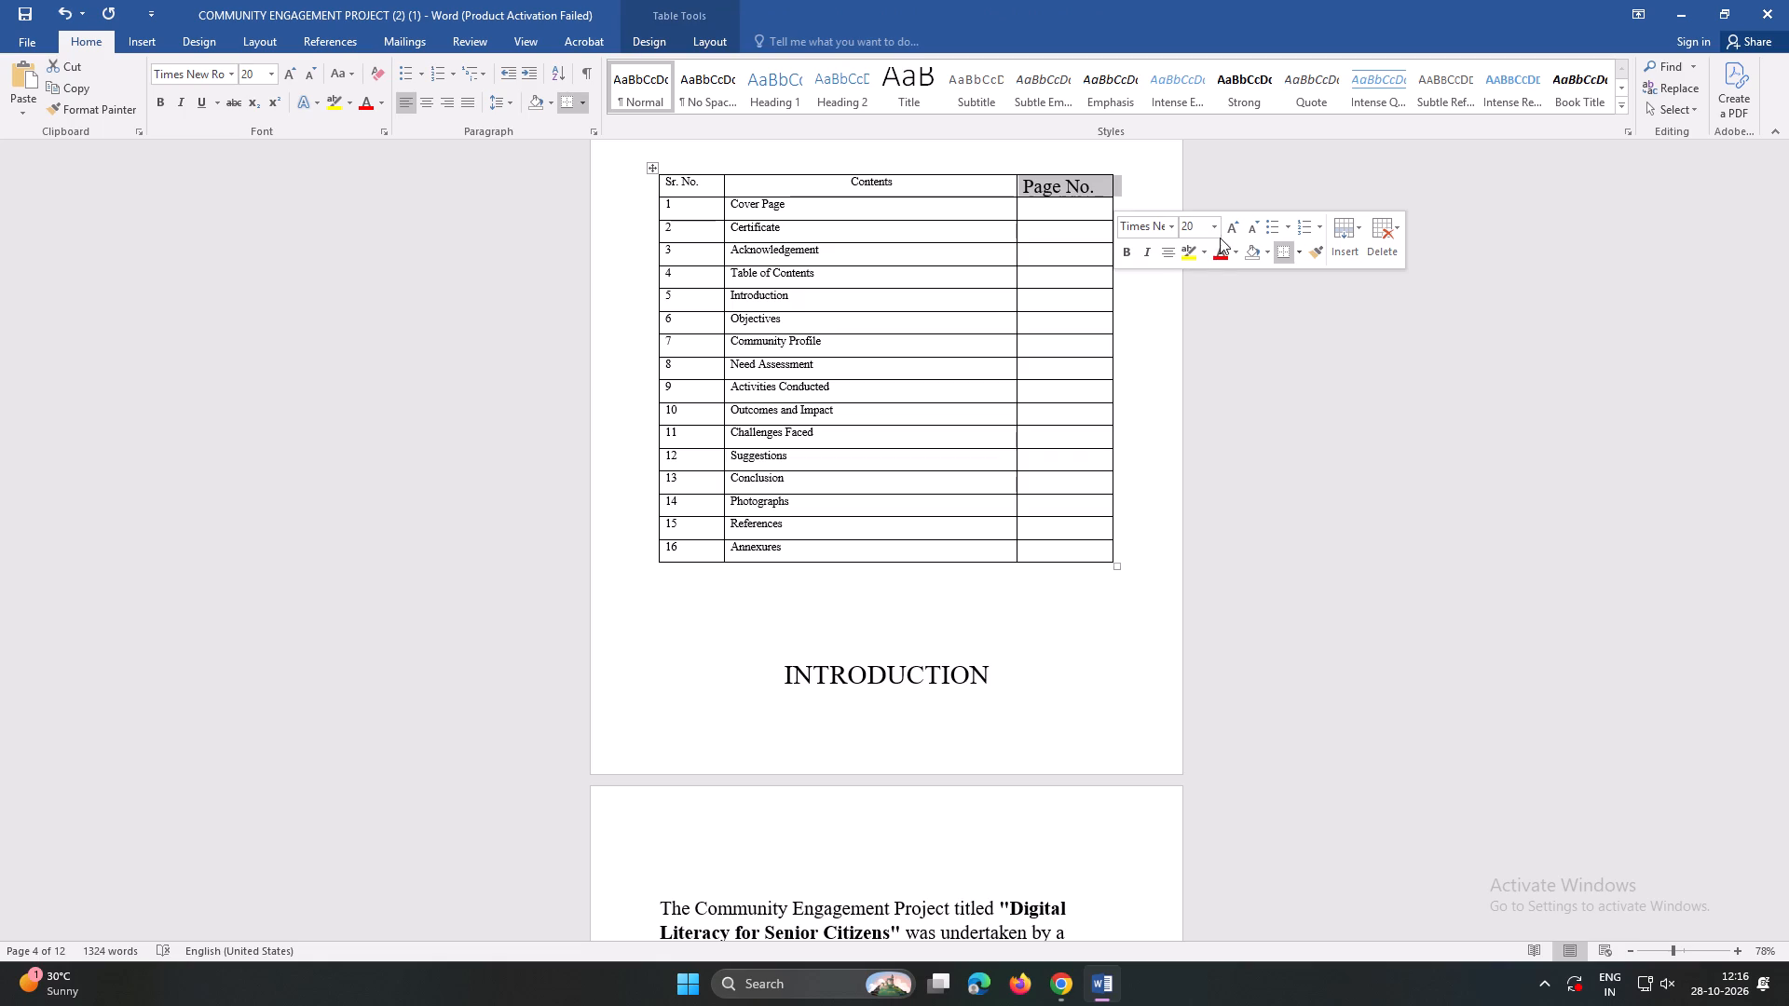
click(1221, 233)
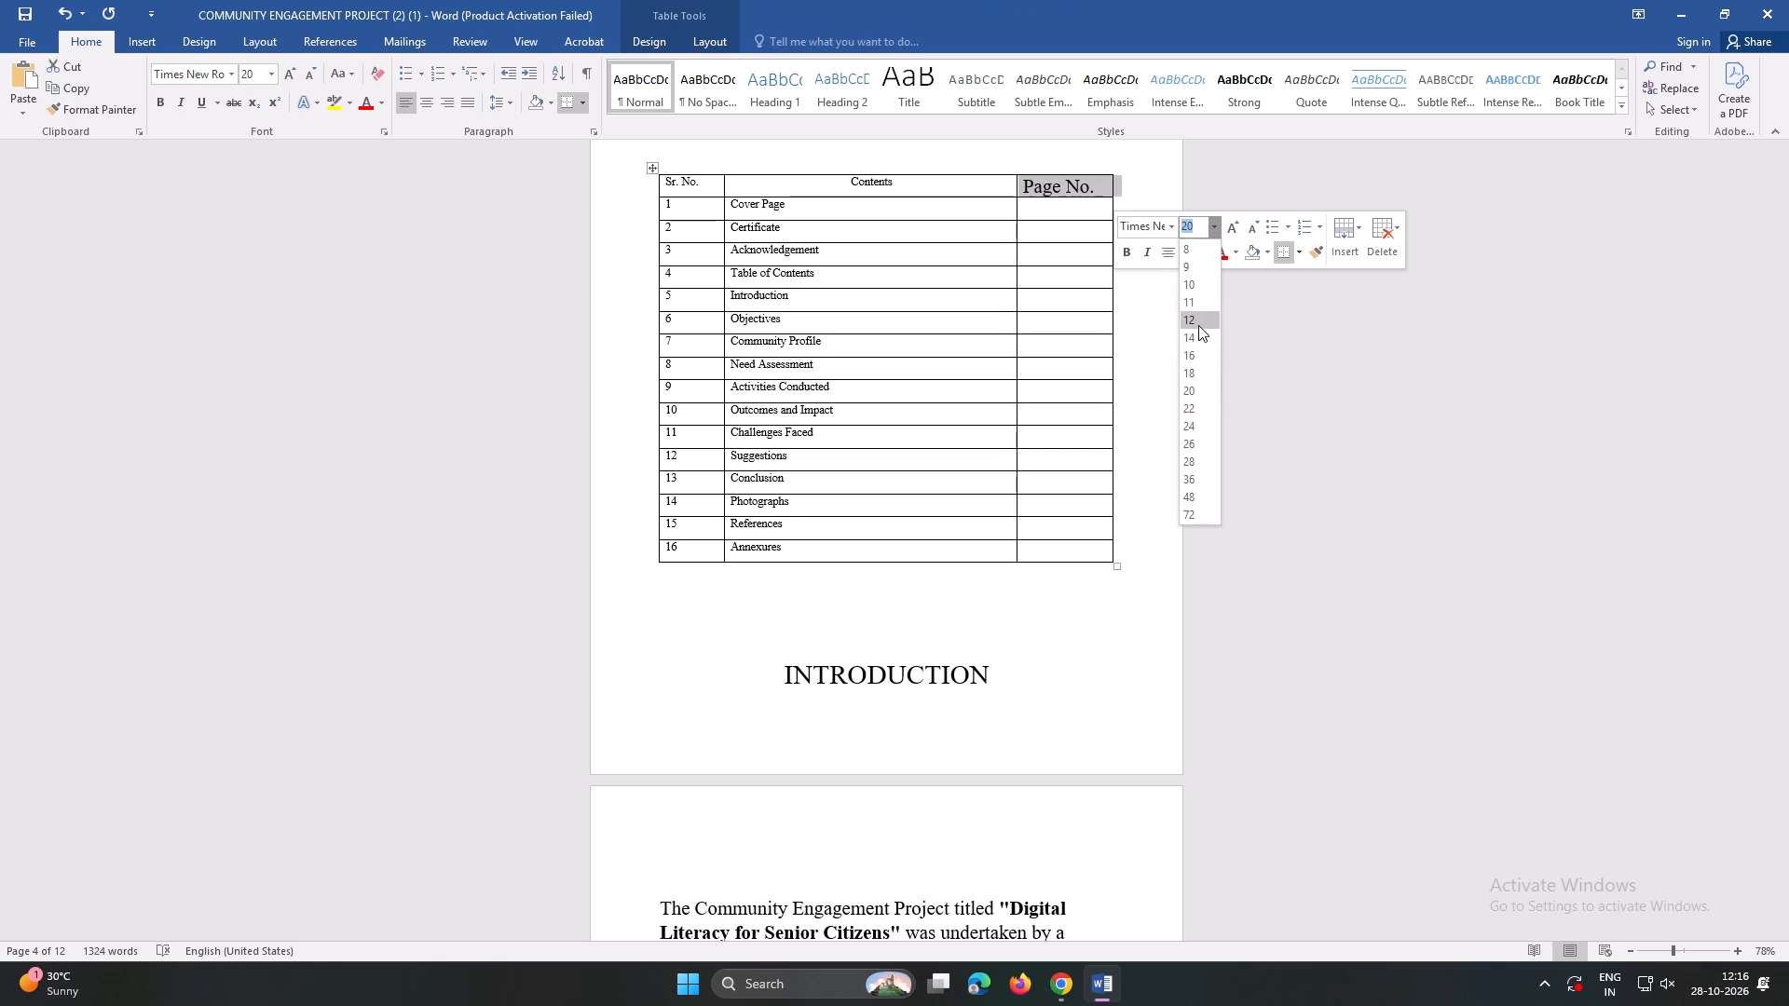
click(1198, 324)
click(1162, 347)
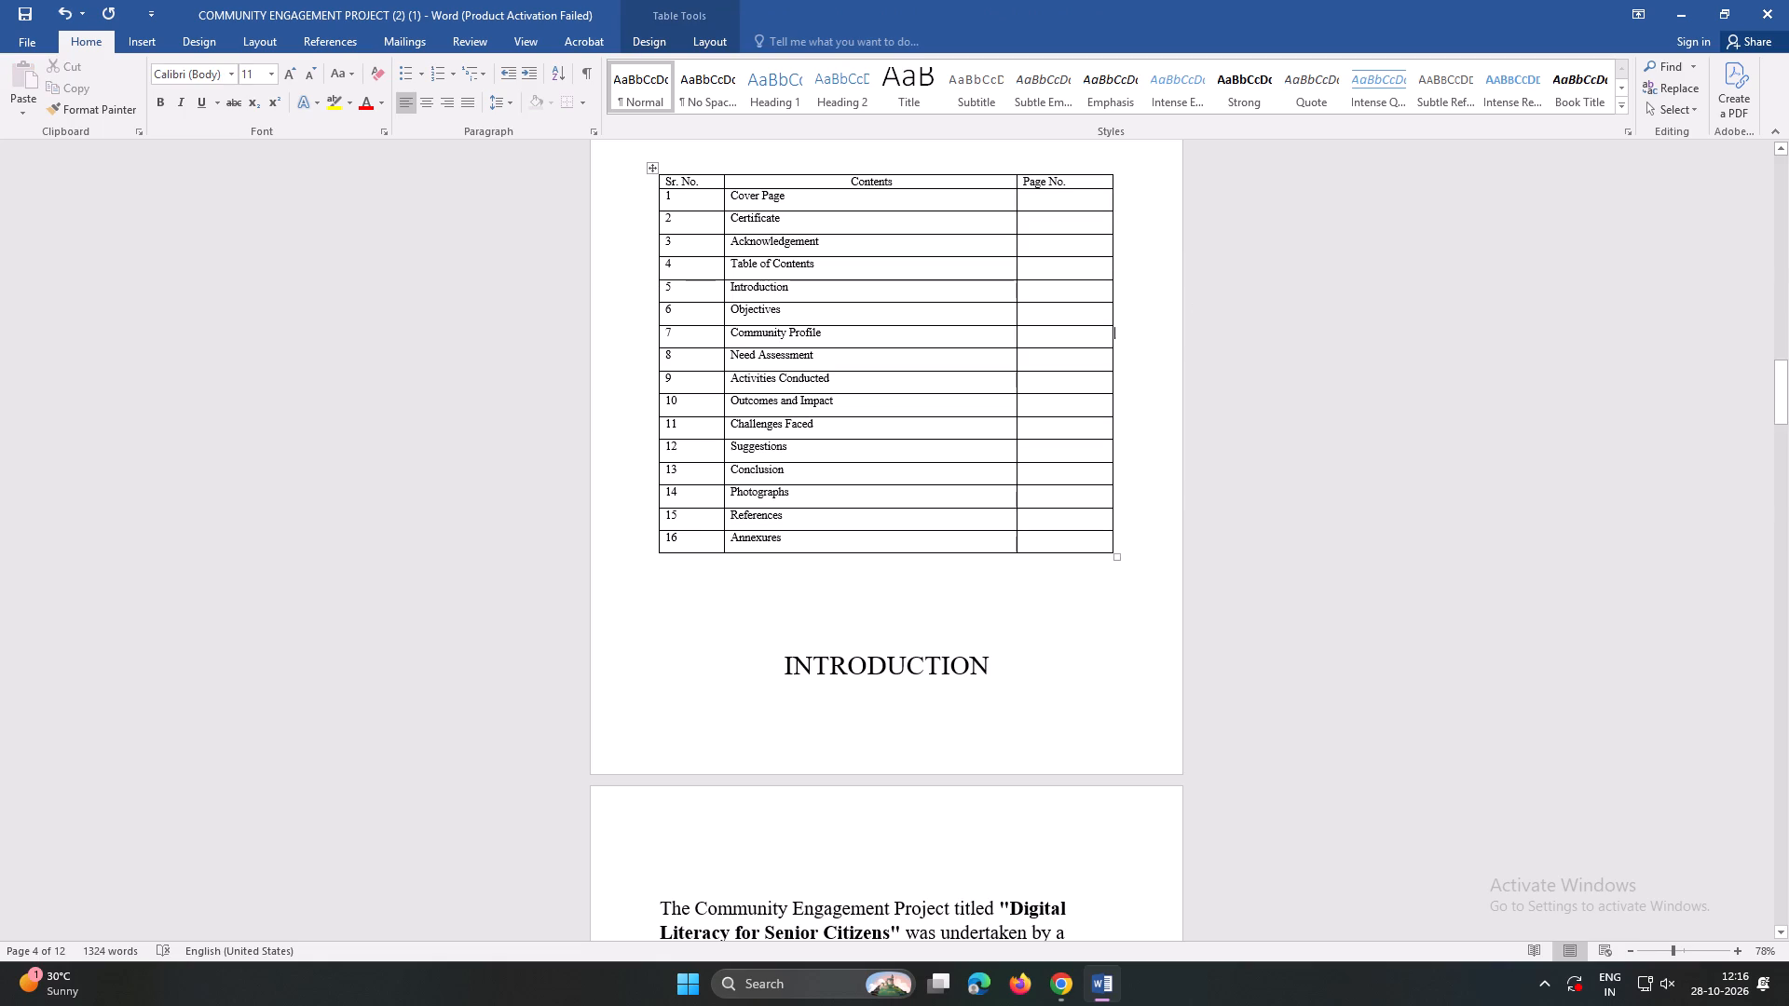
Insert two blank lines below the contents table to move the "INTRODUCTION" heading onto the next page.
scroll(1123, 467, down, 2)
click(1001, 525)
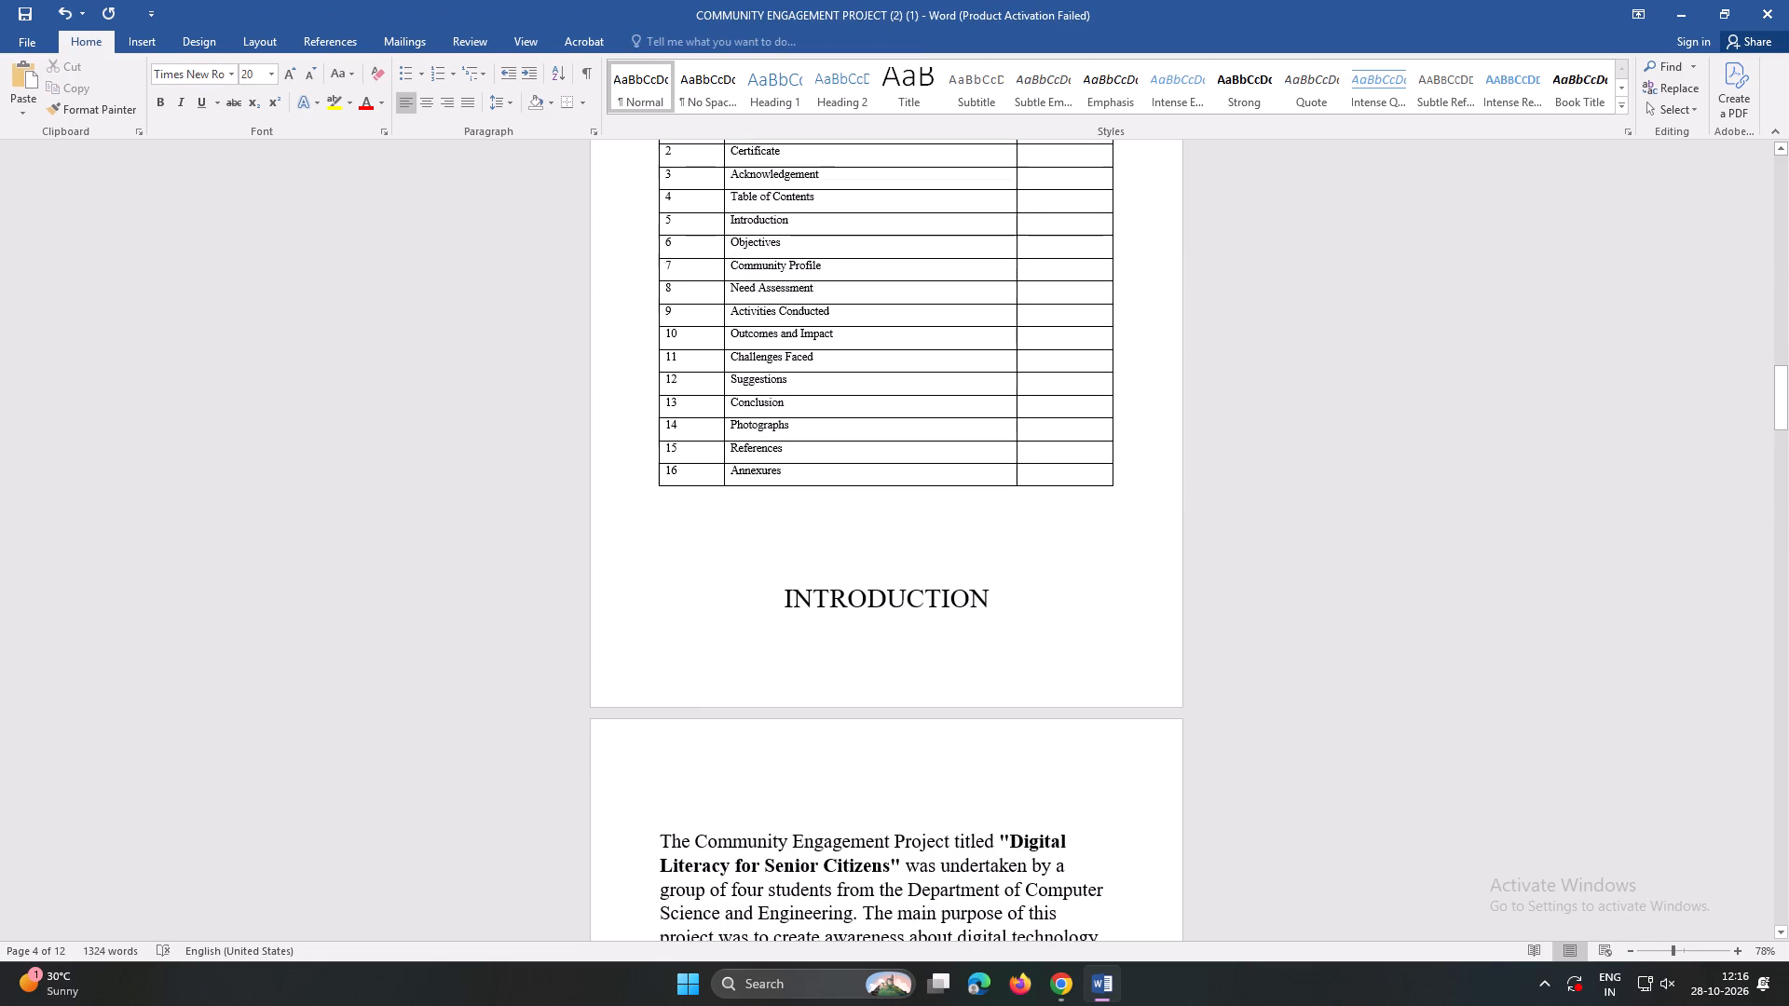
key(Return)
key(Return)
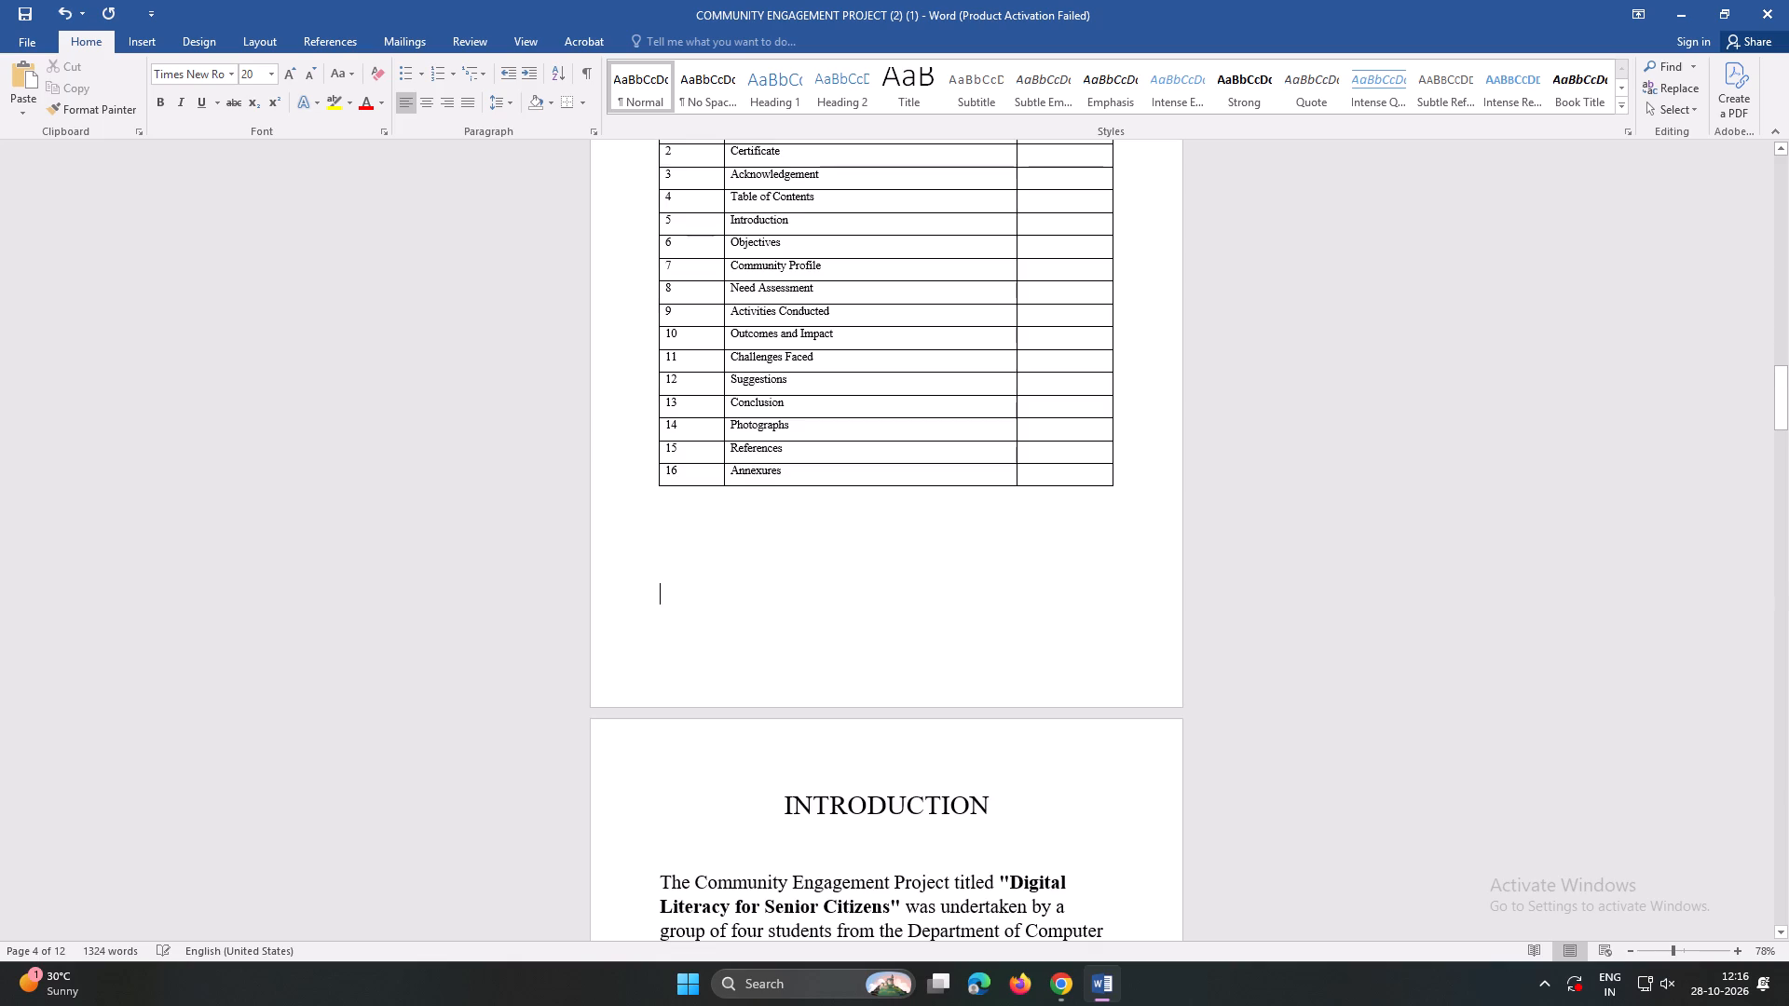
Set the "ACKNOWLEDGEMENT" heading to font size 14.
scroll(1051, 530, up, 17)
scroll(1053, 510, up, 8)
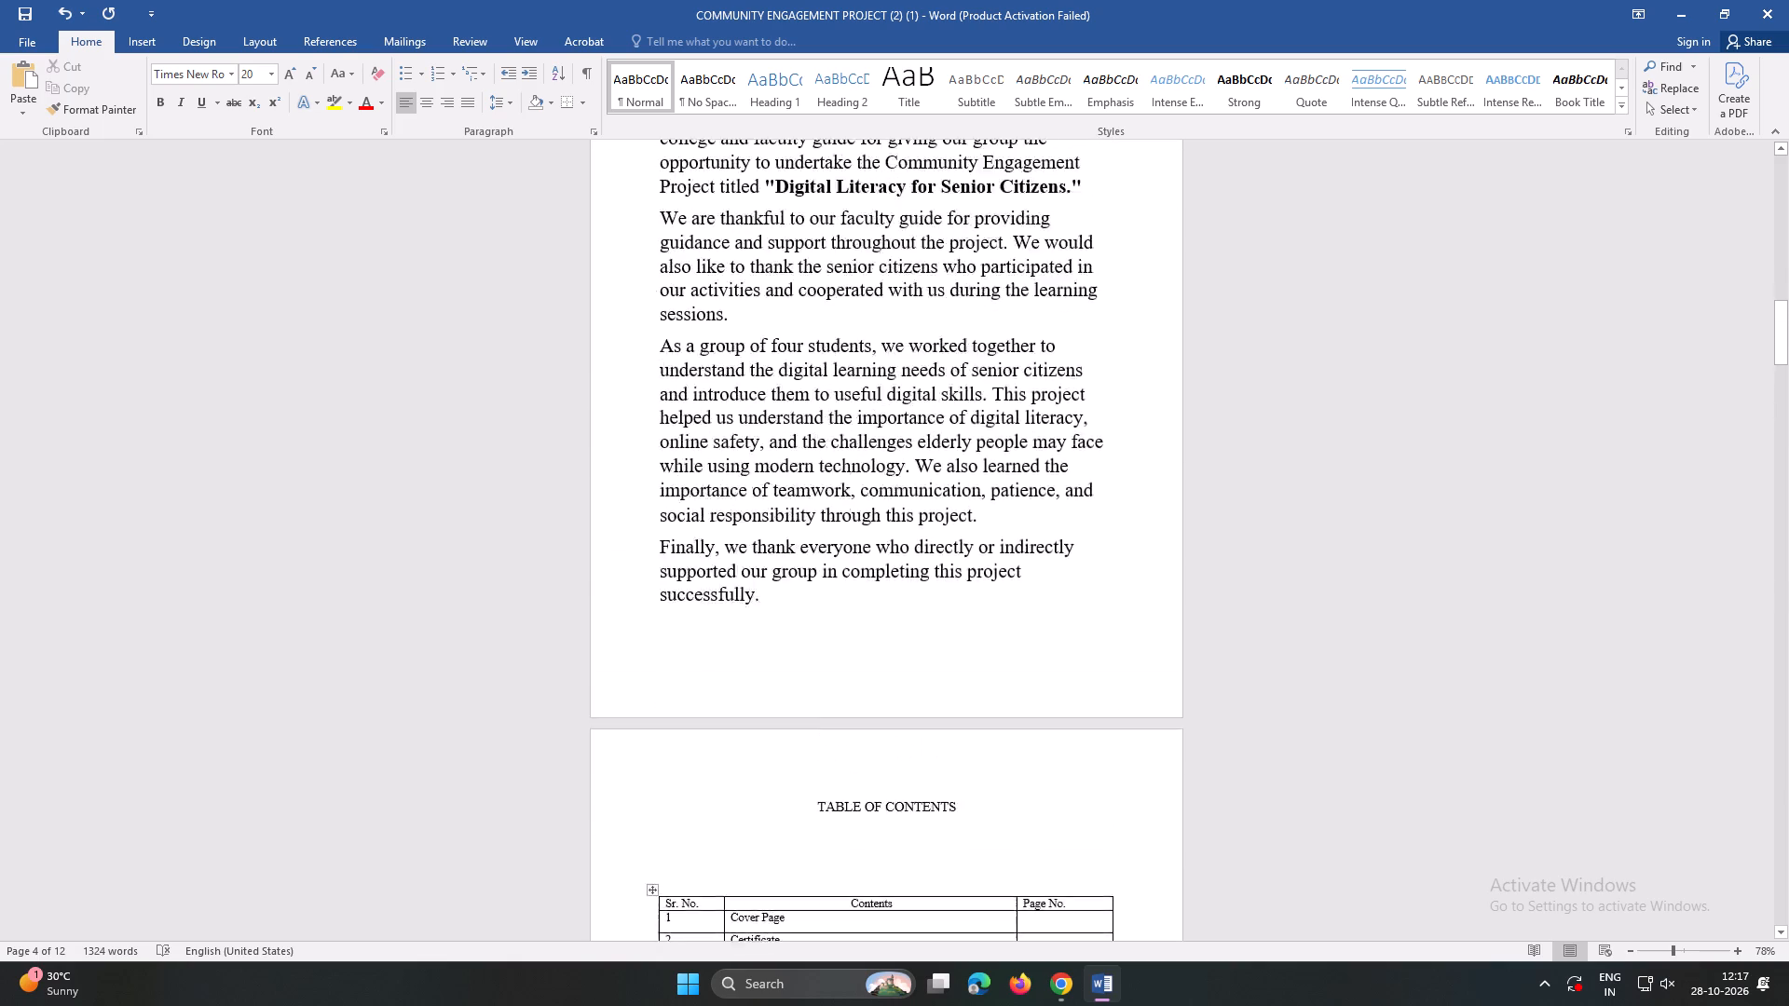
scroll(1053, 510, up, 5)
drag(733, 252, 930, 263)
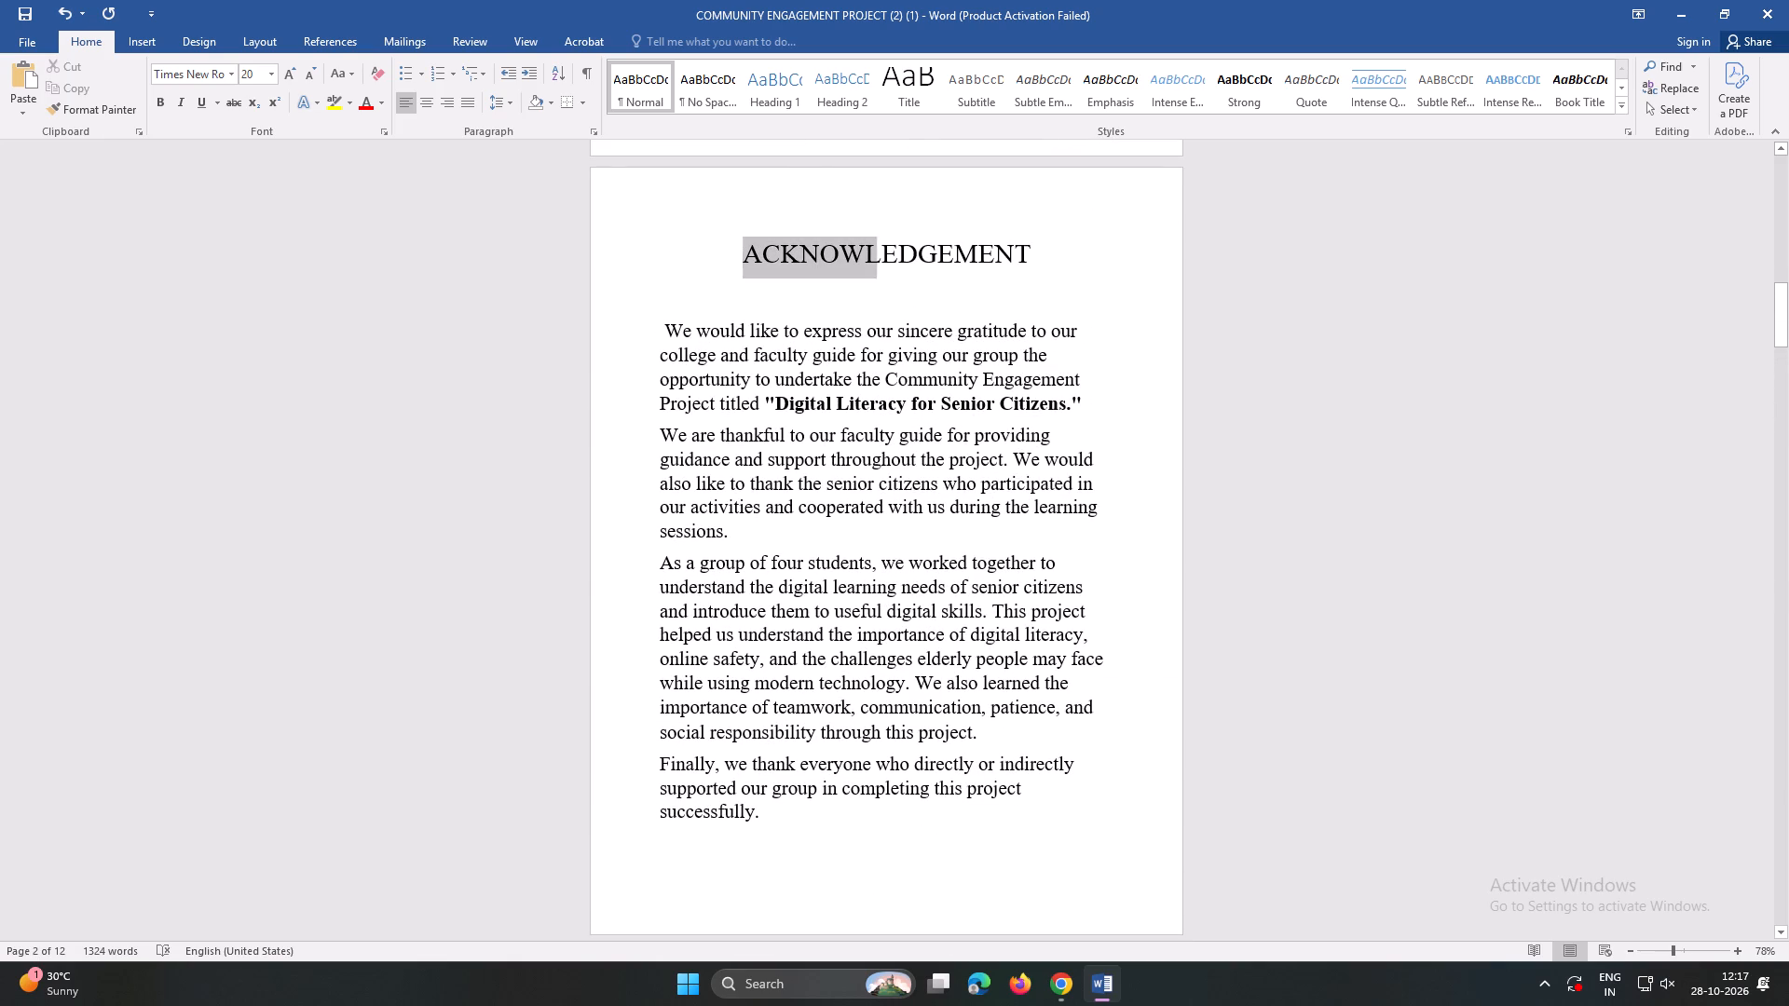
drag(930, 263, 1040, 271)
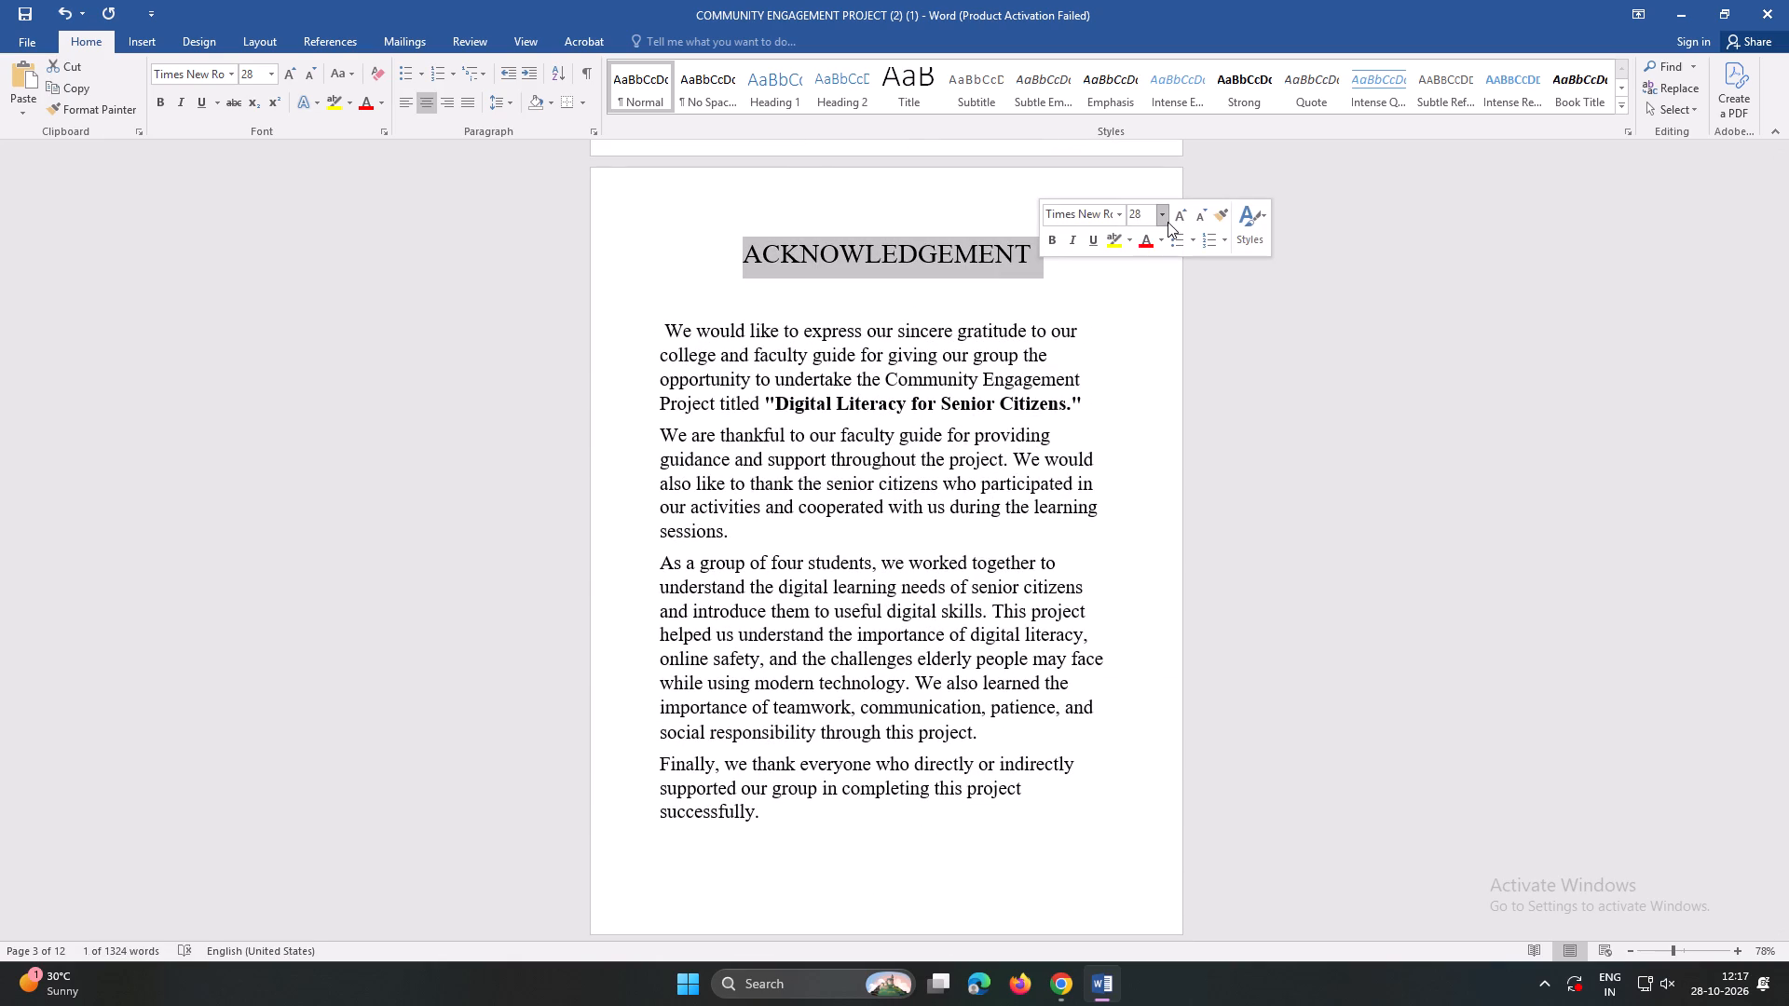
click(1168, 221)
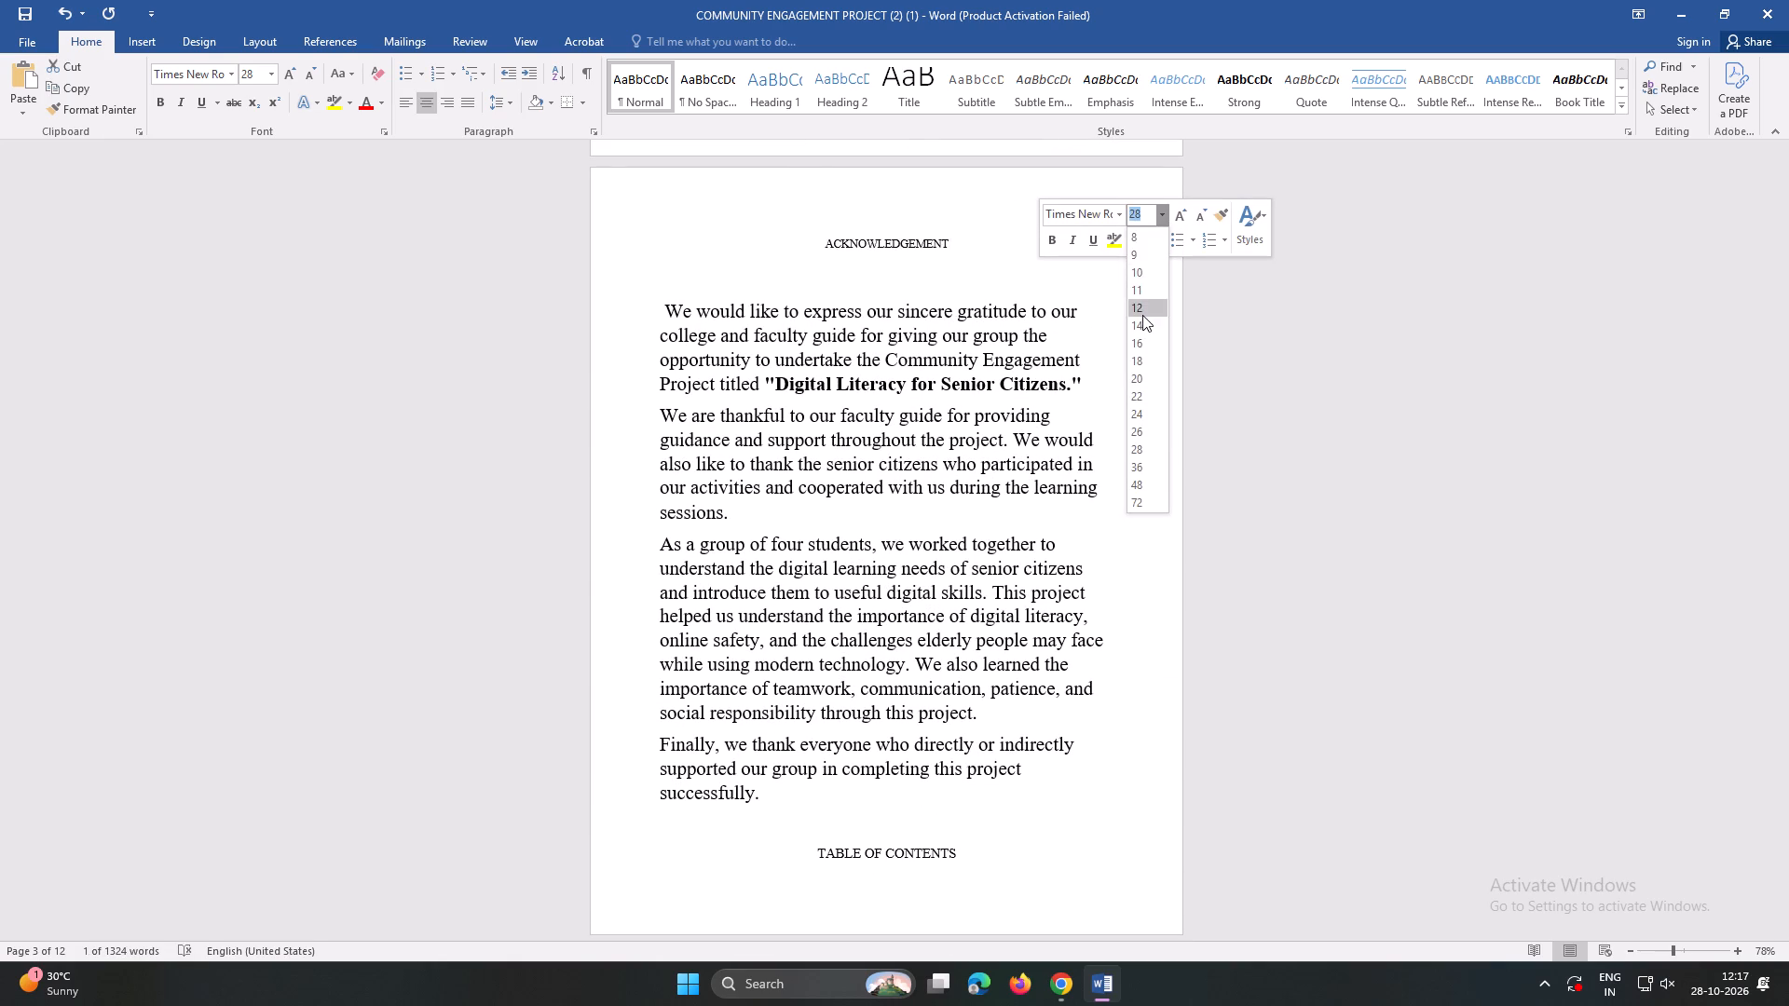
click(1142, 324)
click(1117, 322)
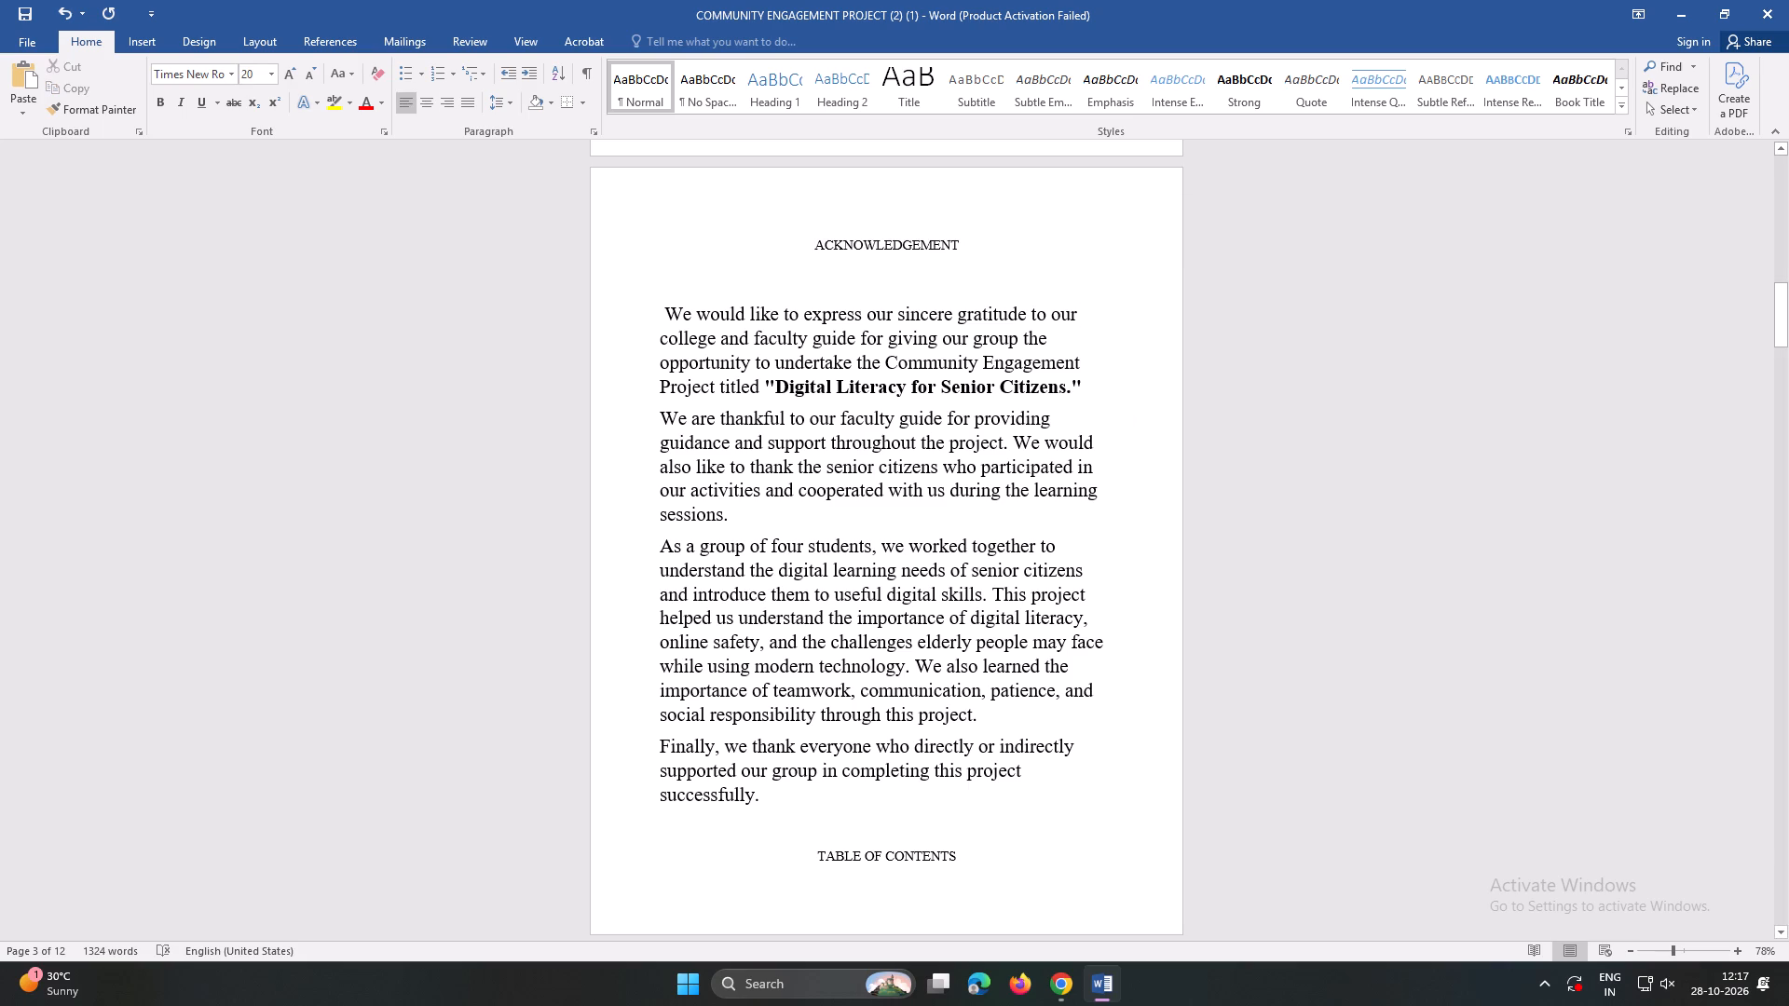
Set all the Acknowledgement body paragraphs, through "completing this project successfully", to font size 12.
drag(662, 305, 867, 706)
scroll(864, 727, down, 4)
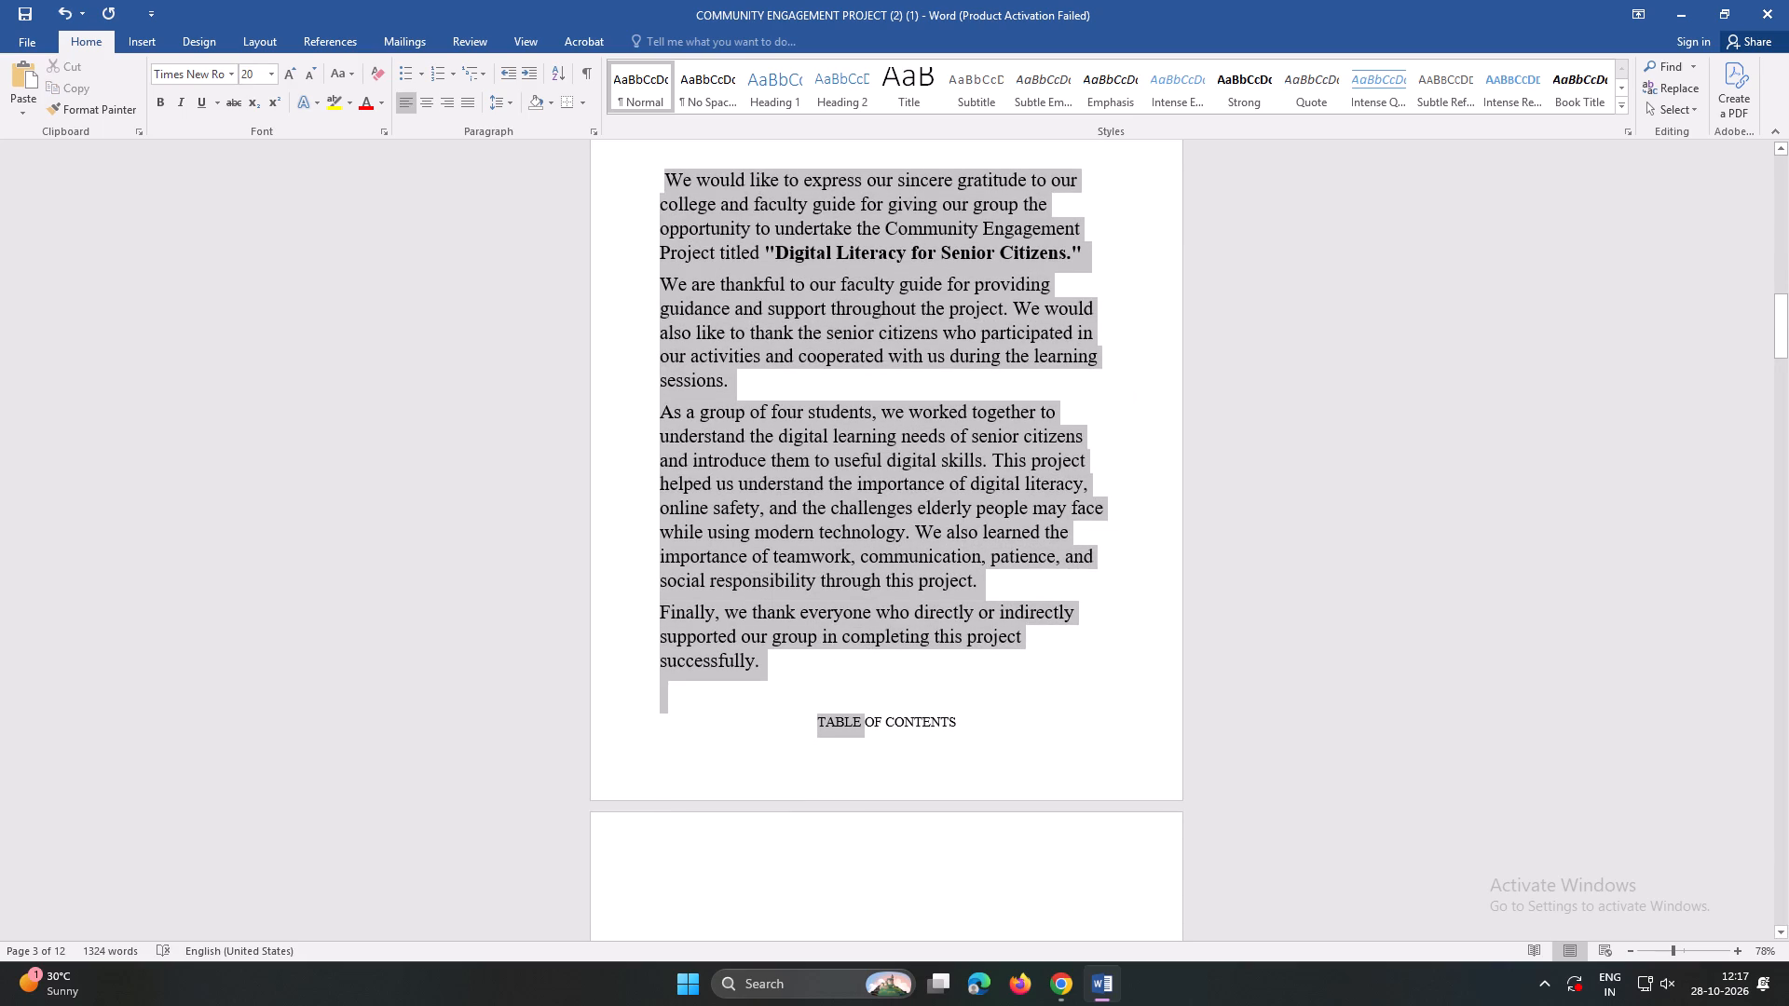
drag(867, 706, 875, 661)
click(998, 610)
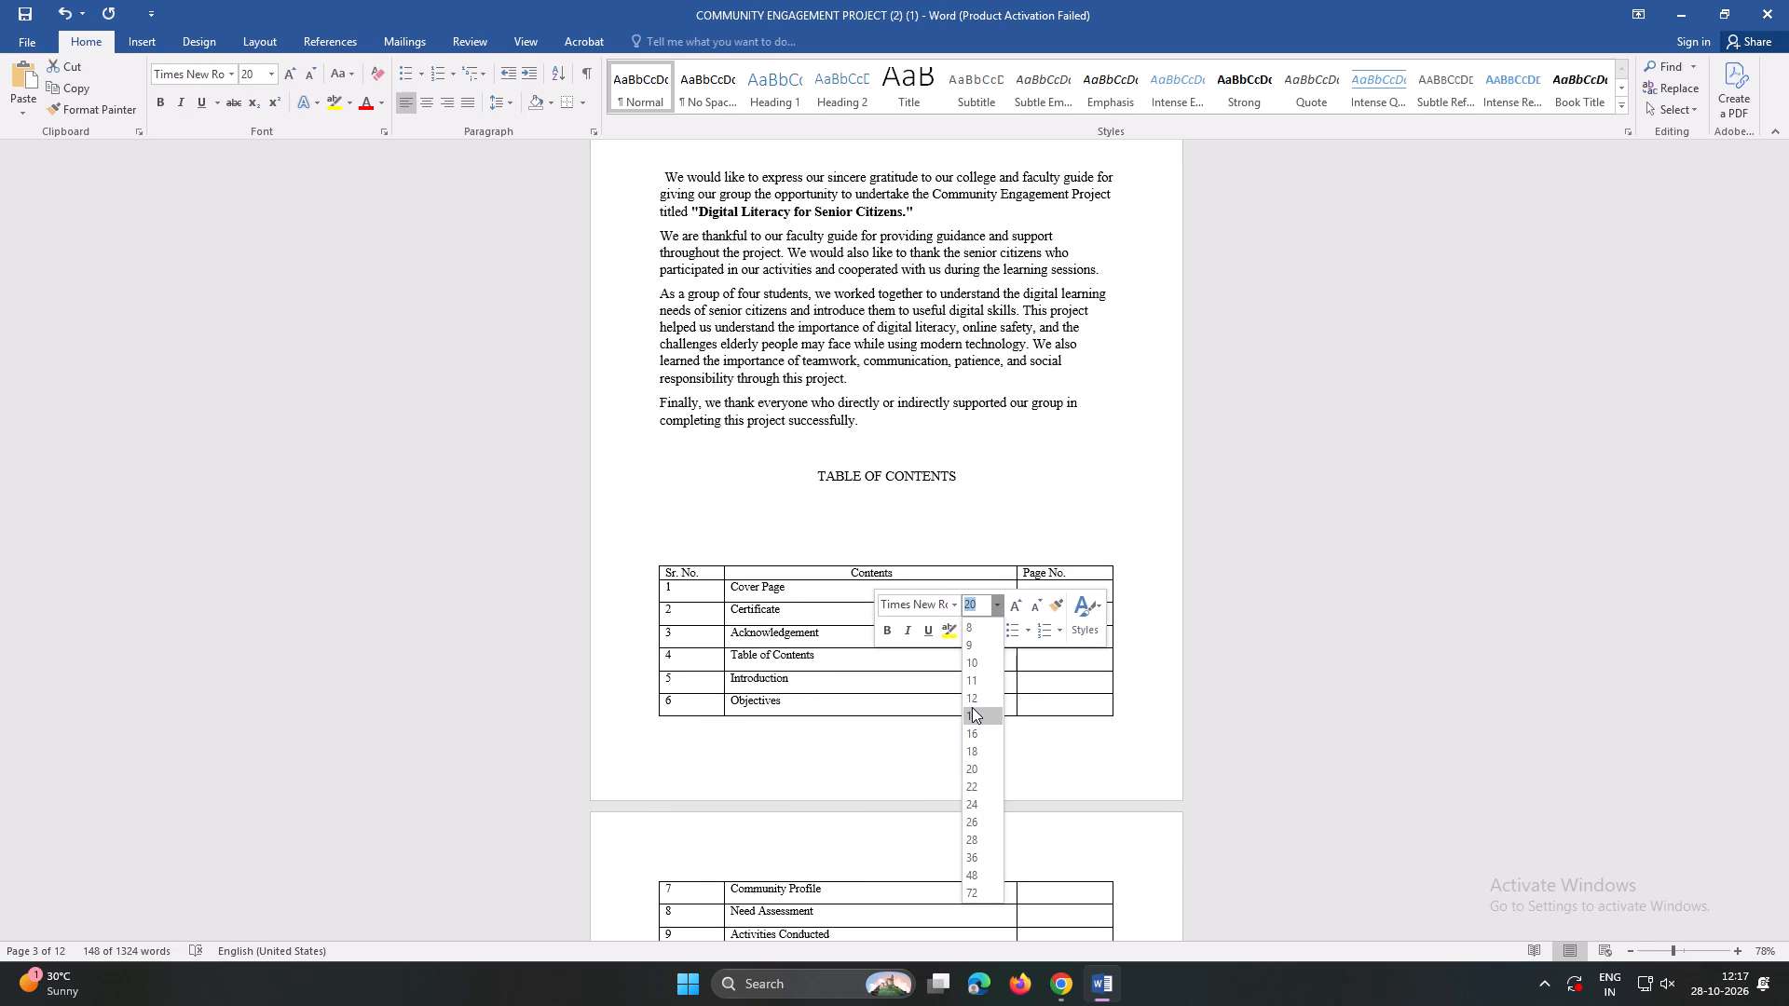
click(978, 698)
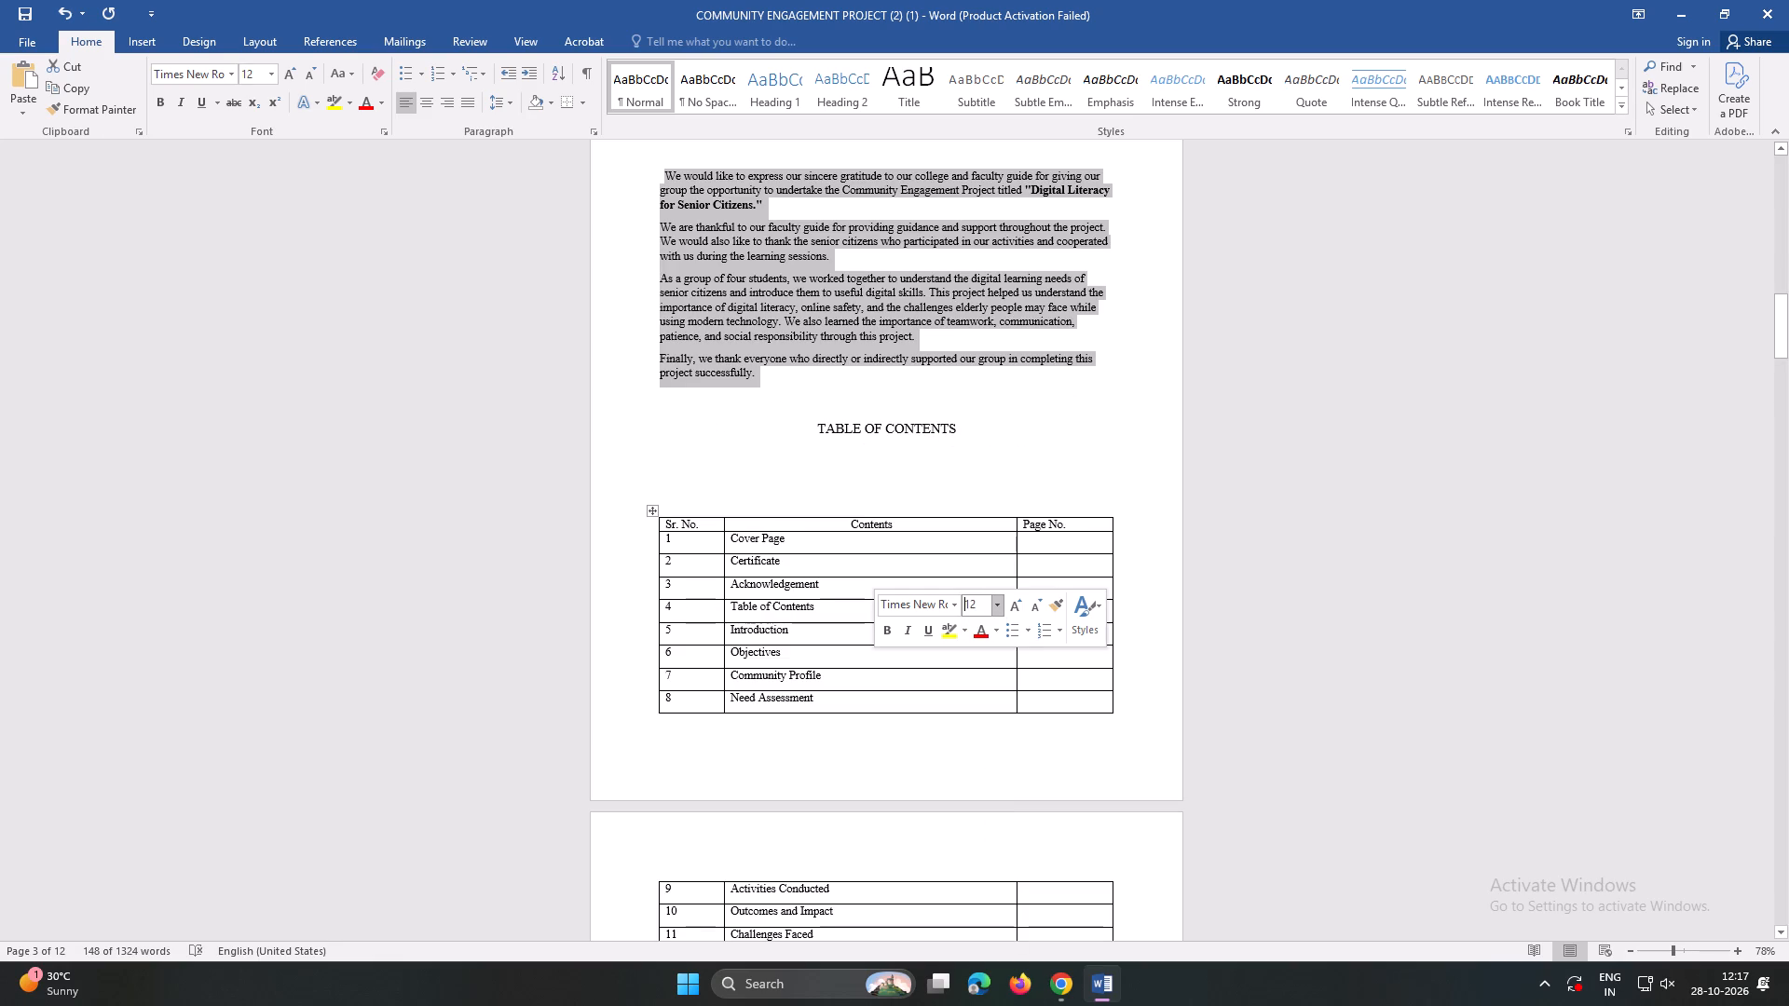
Insert blank lines after the Acknowledgement text to push the "TABLE OF CONTENTS" heading onto the next page.
click(795, 402)
key(Return)
key(Return)
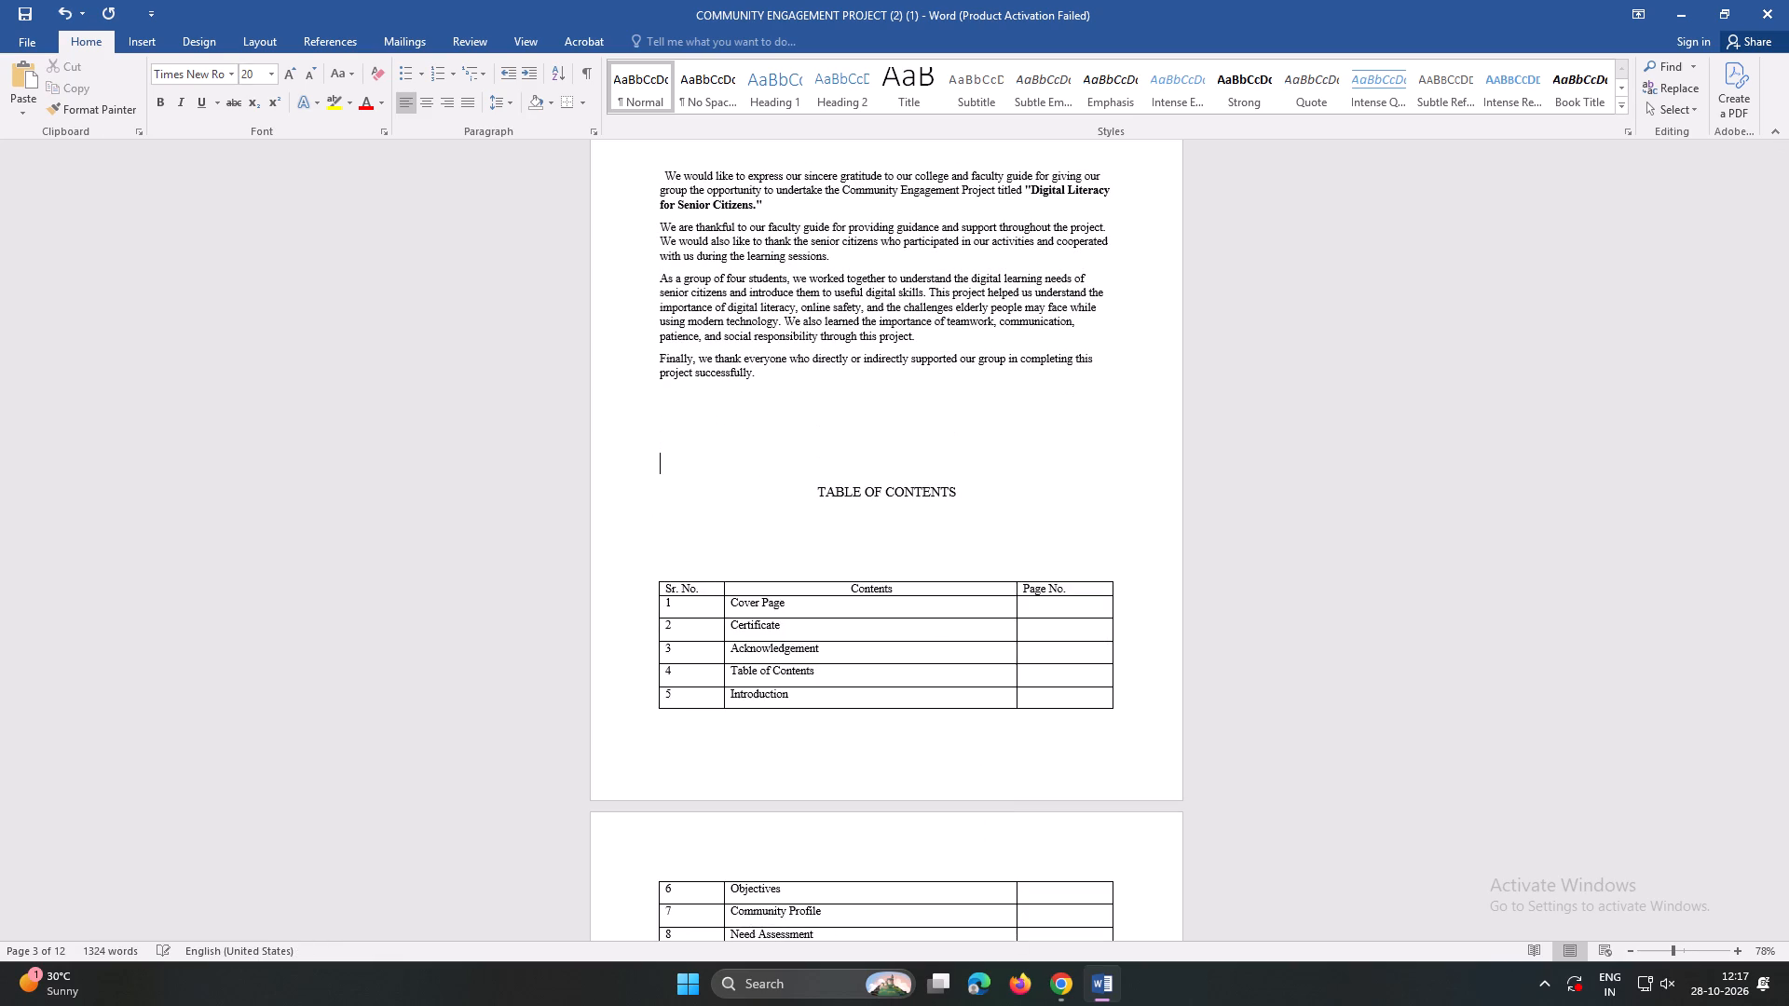
key(Return)
key(Return)
key(Return)
key(Return)
key(Return)
key(Return)
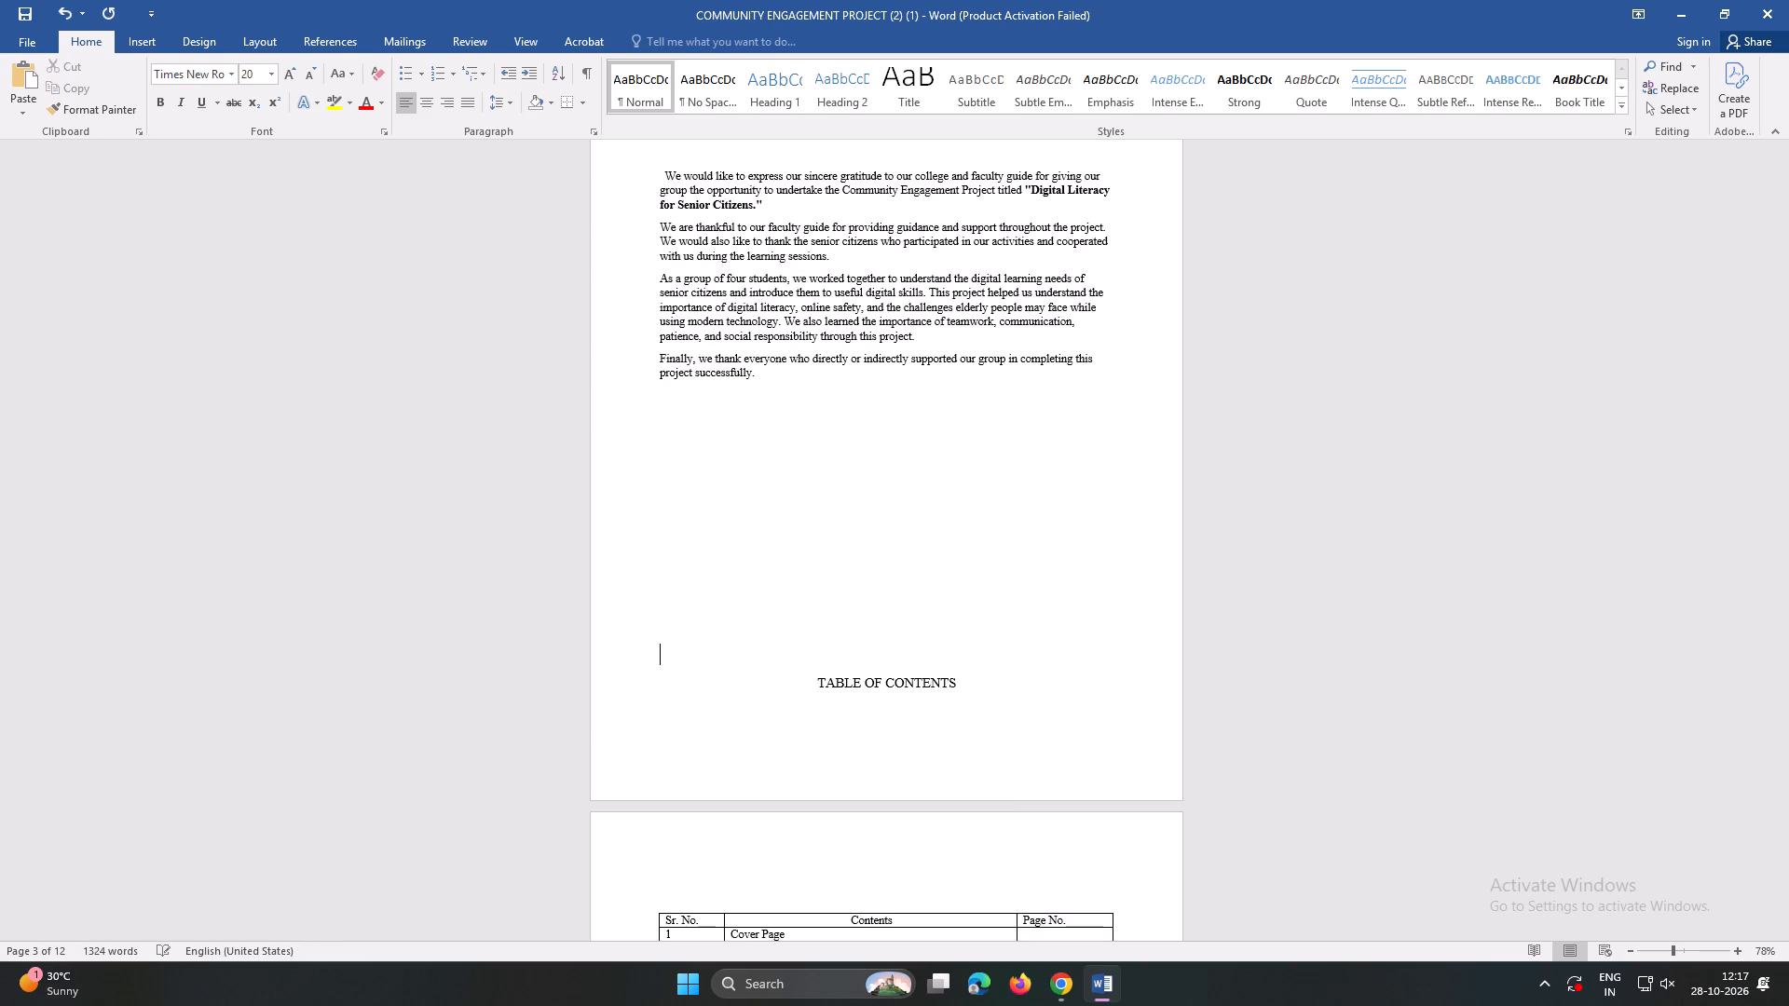
key(Return)
key(Return)
Insert one blank line above the "ACKNOWLEDGEMENT" heading.
scroll(1026, 469, up, 7)
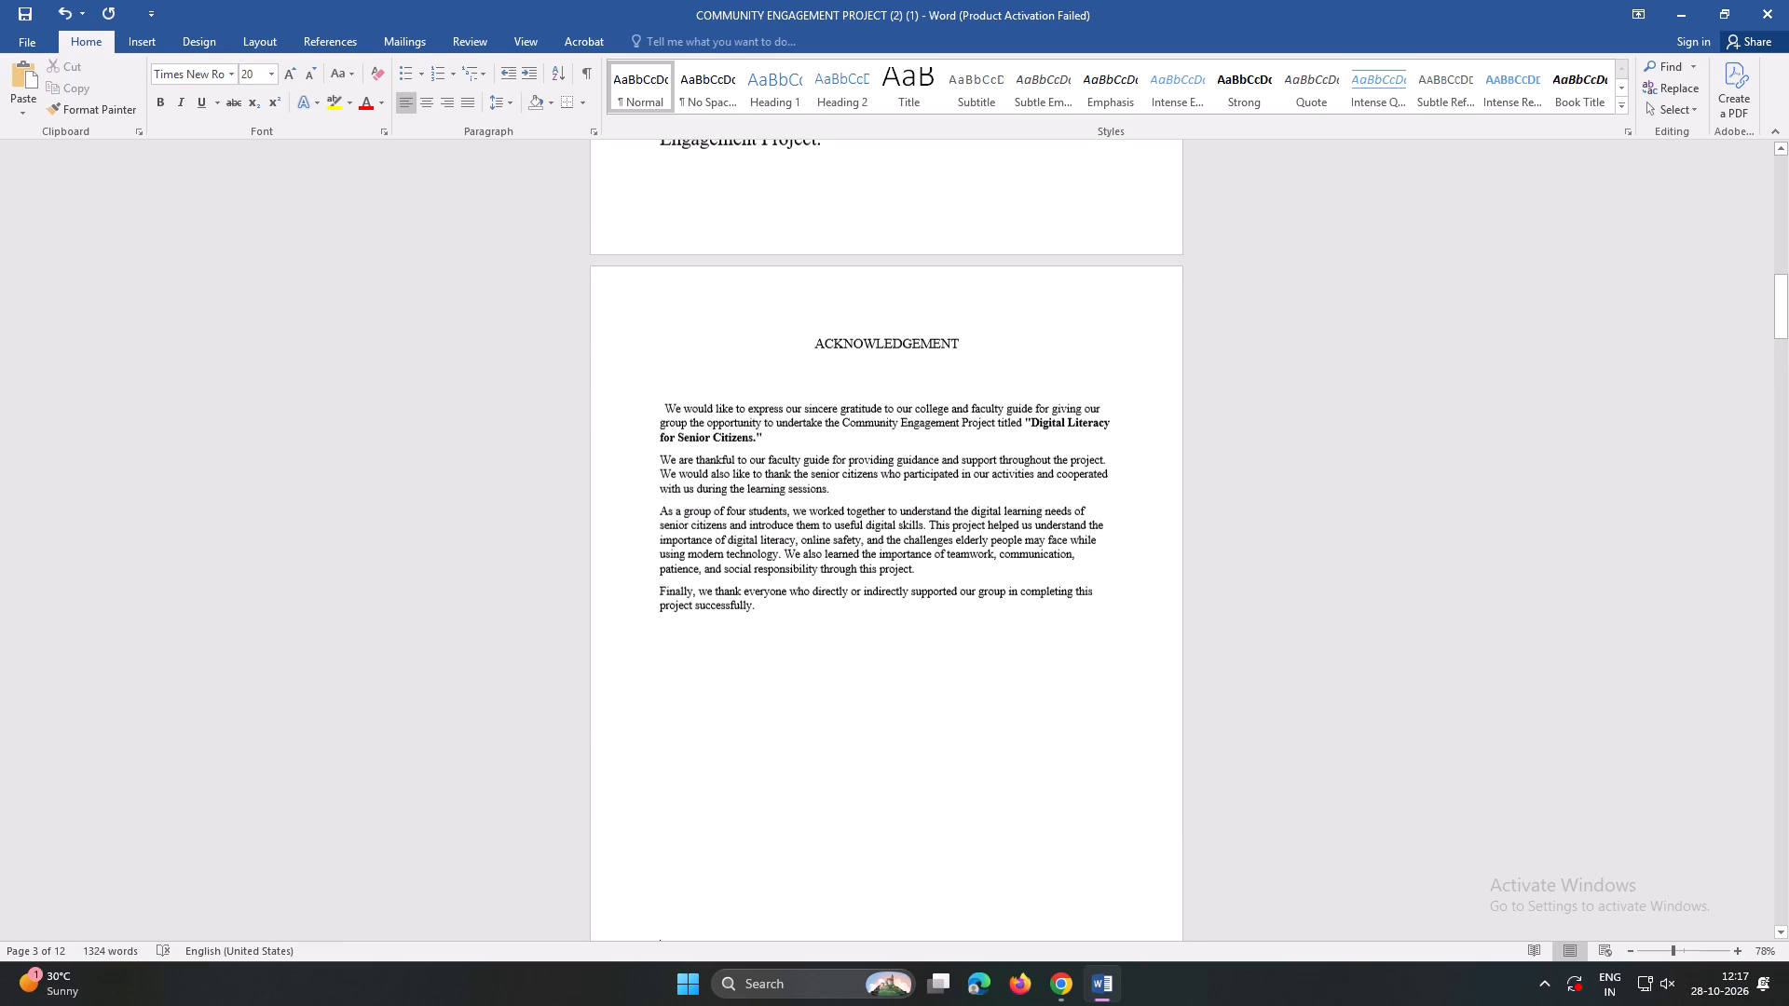
click(799, 332)
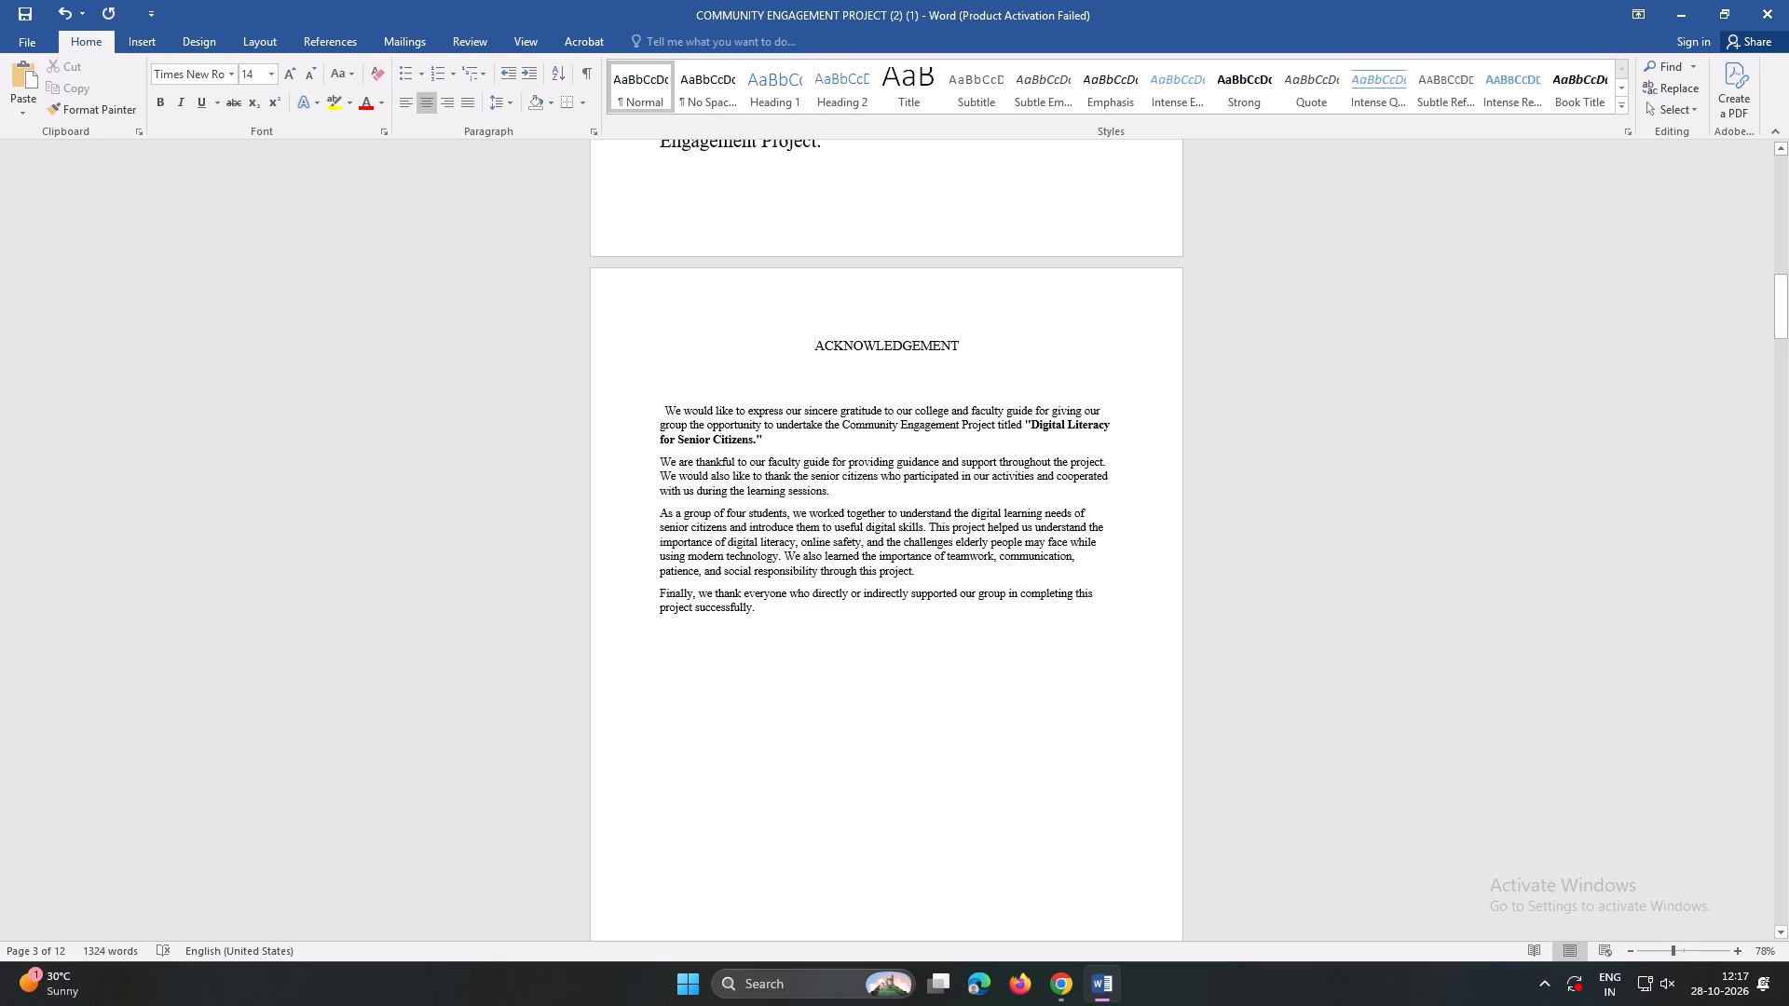
key(Return)
Set all the Certificate body text, including the student list, to font size 12.
scroll(995, 405, up, 12)
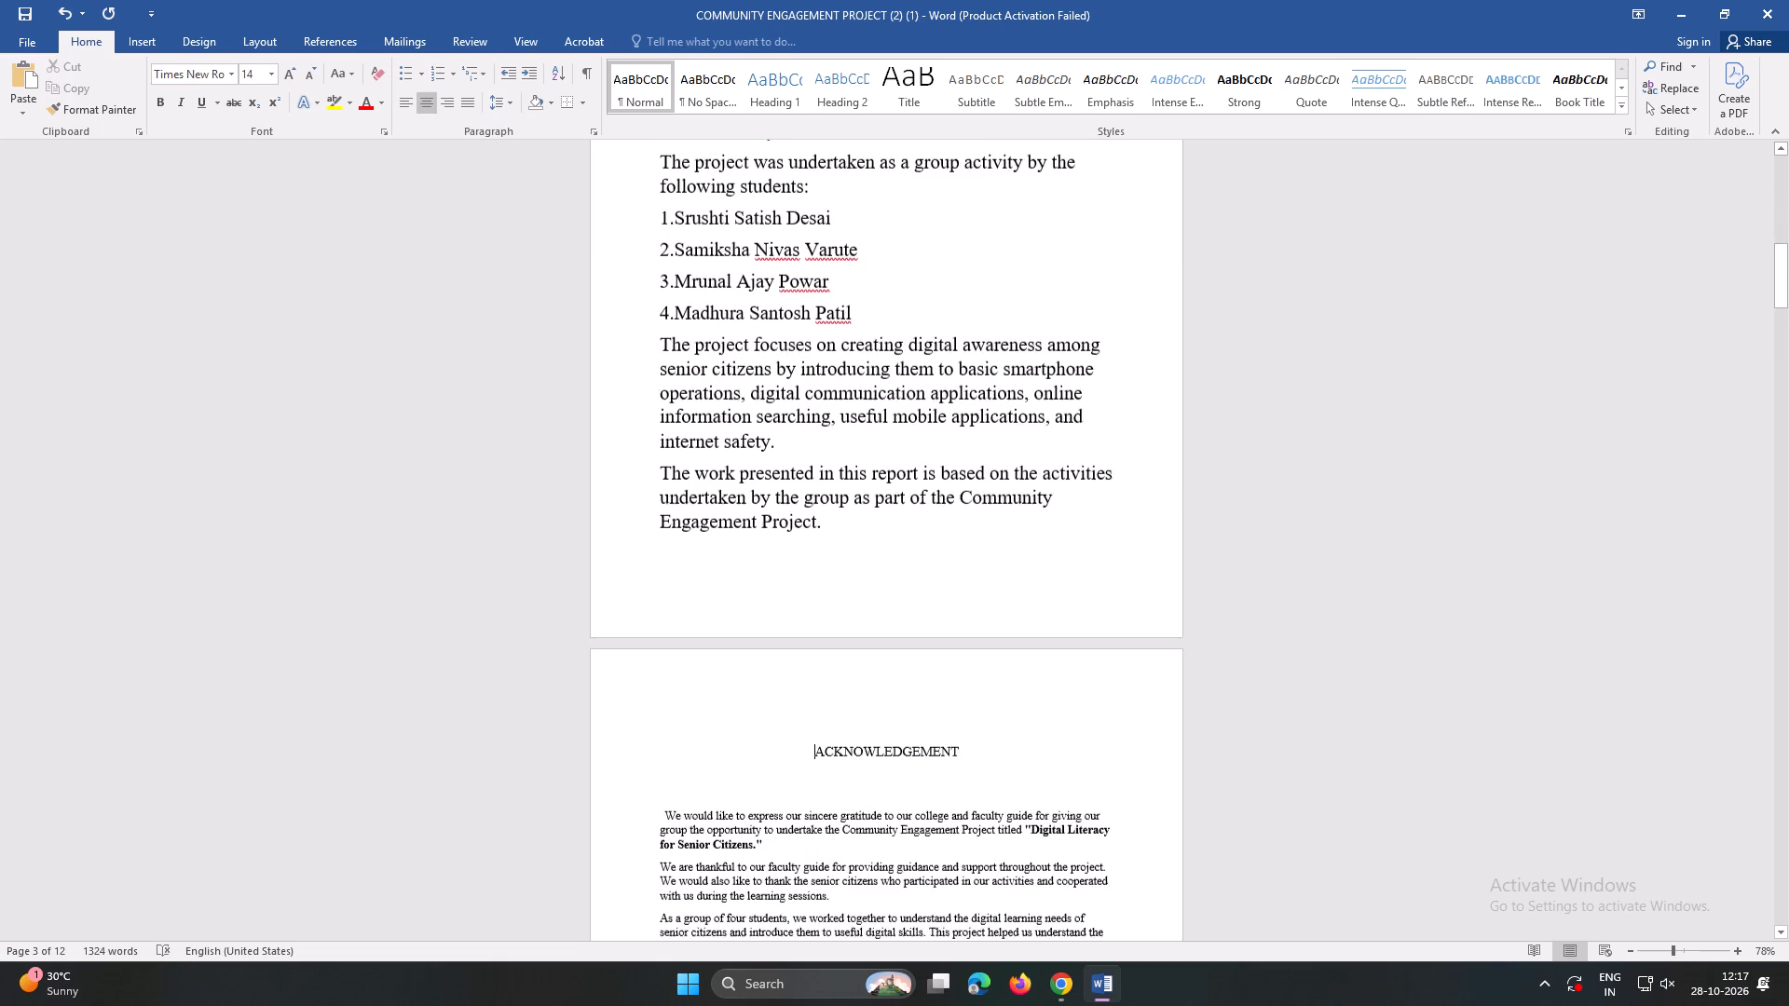
scroll(950, 426, up, 8)
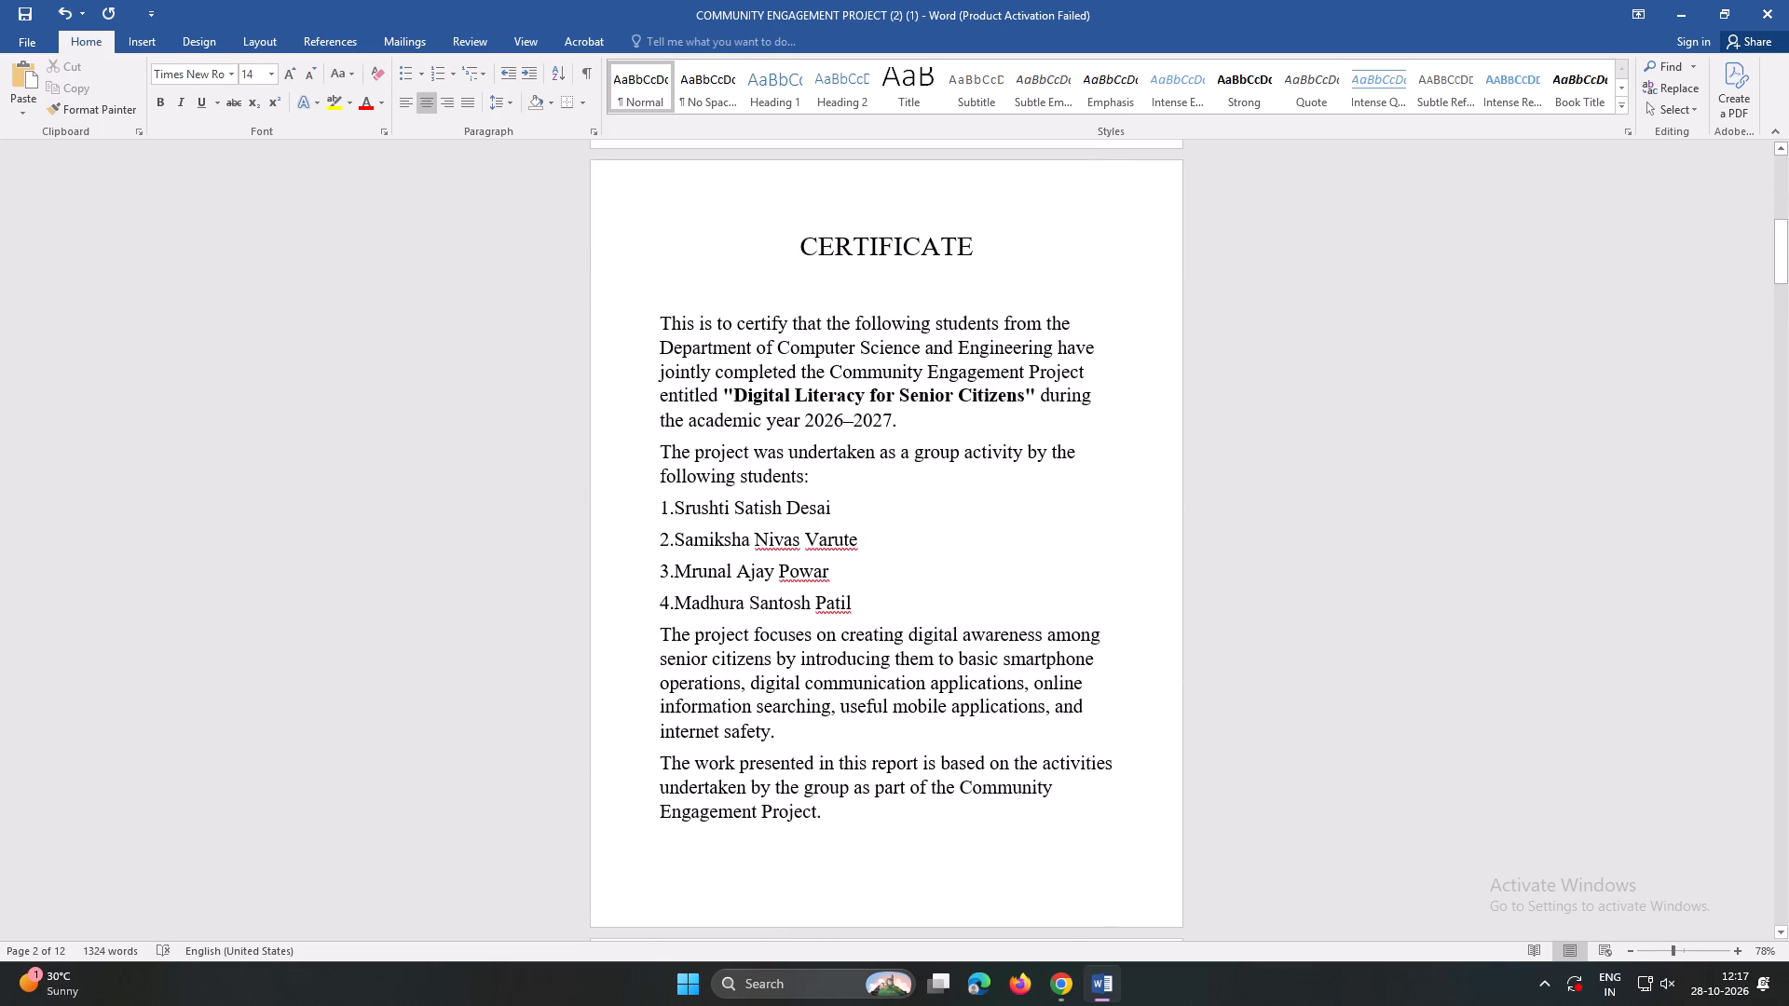
drag(656, 314, 832, 650)
scroll(795, 784, down, 5)
click(957, 596)
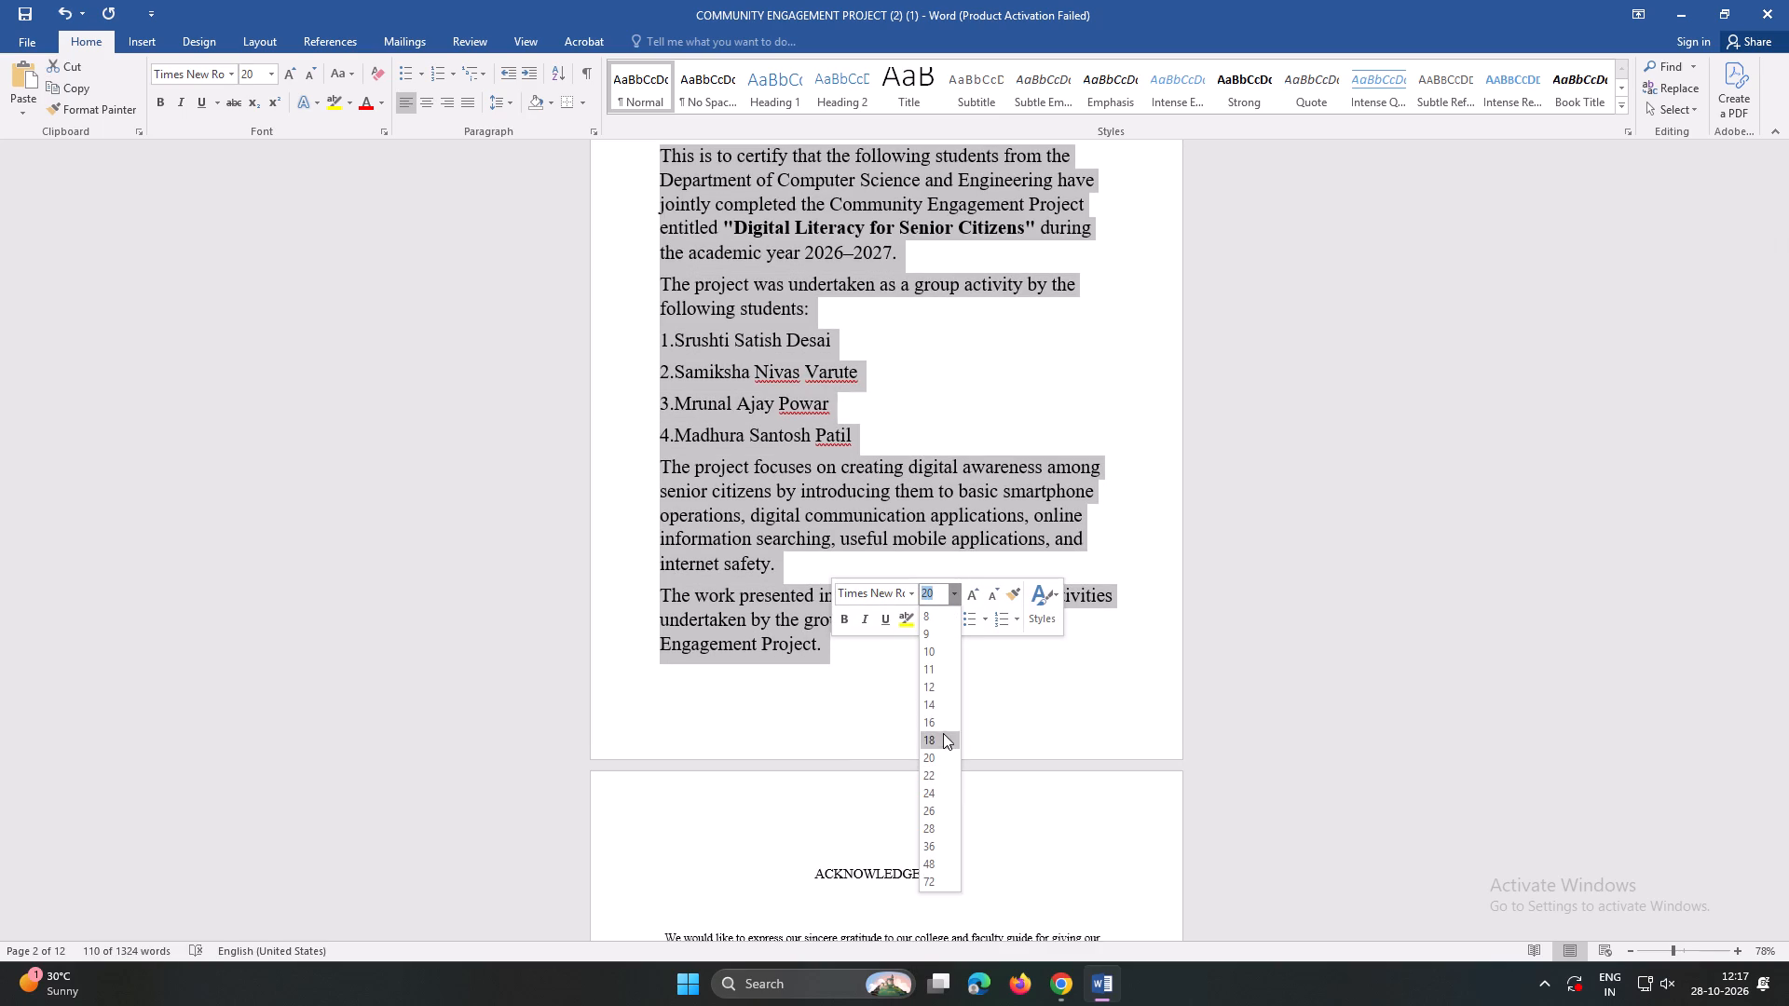
click(940, 690)
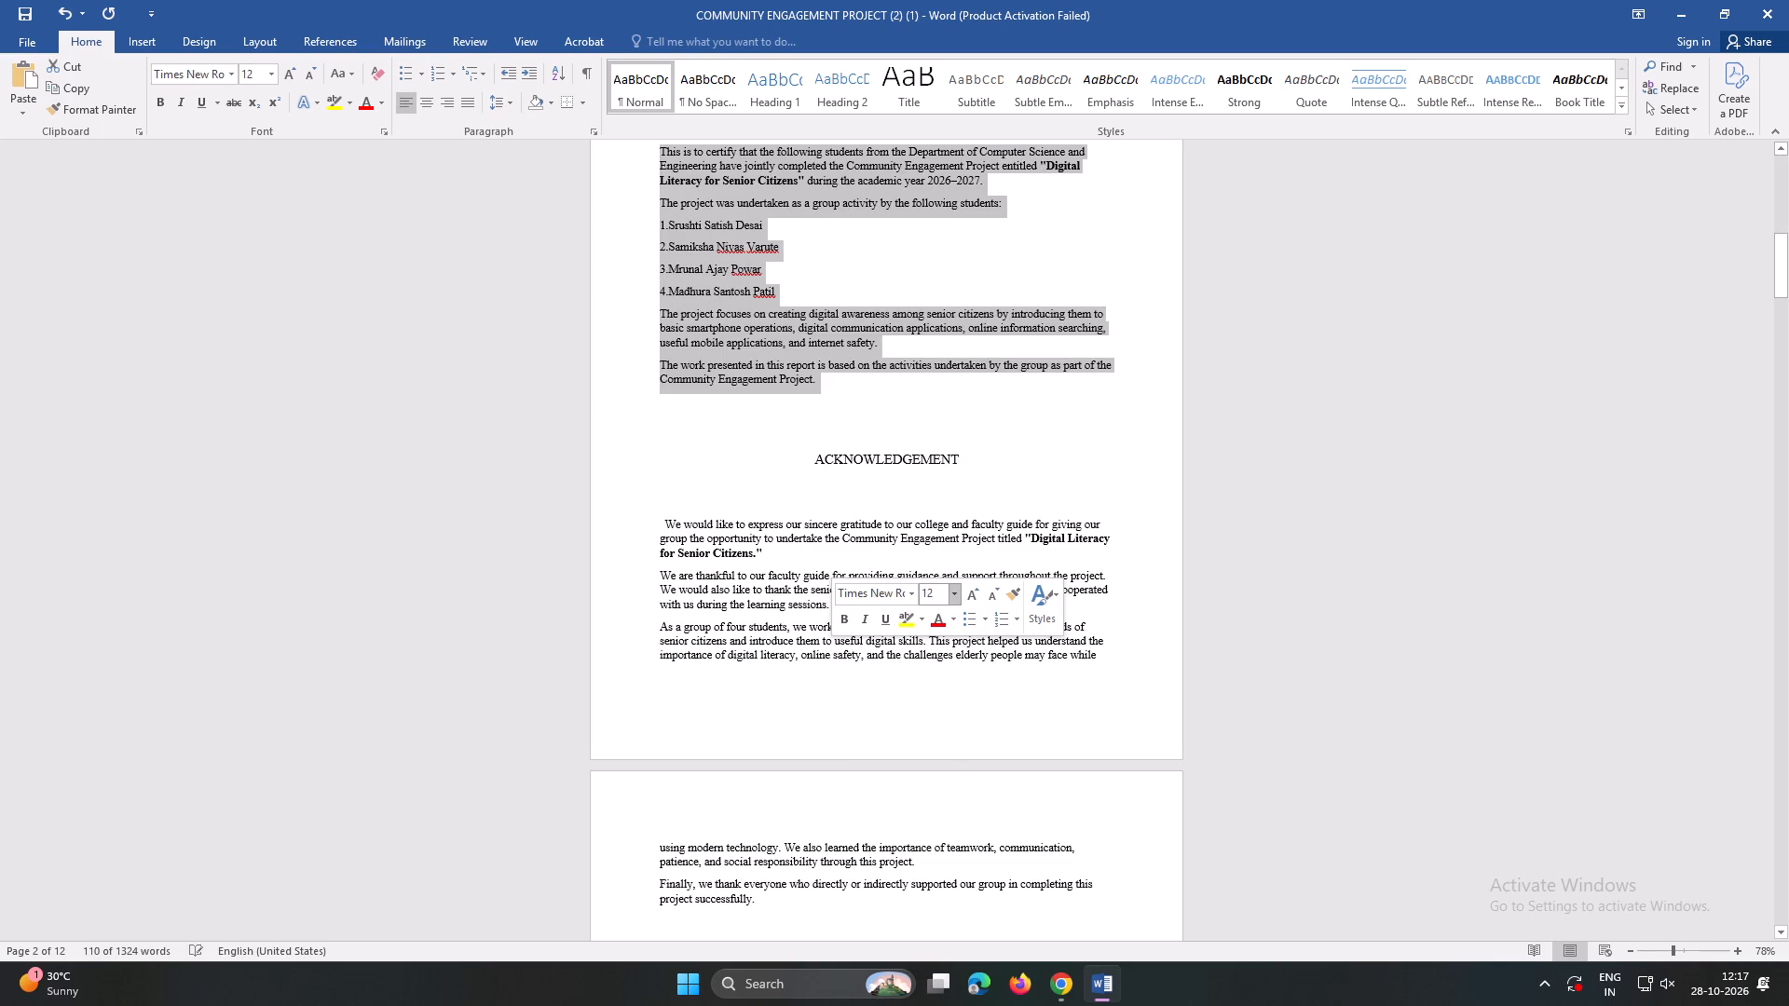
Insert blank lines before the "ACKNOWLEDGEMENT" heading to push it onto the page after the Certificate.
click(996, 431)
click(818, 442)
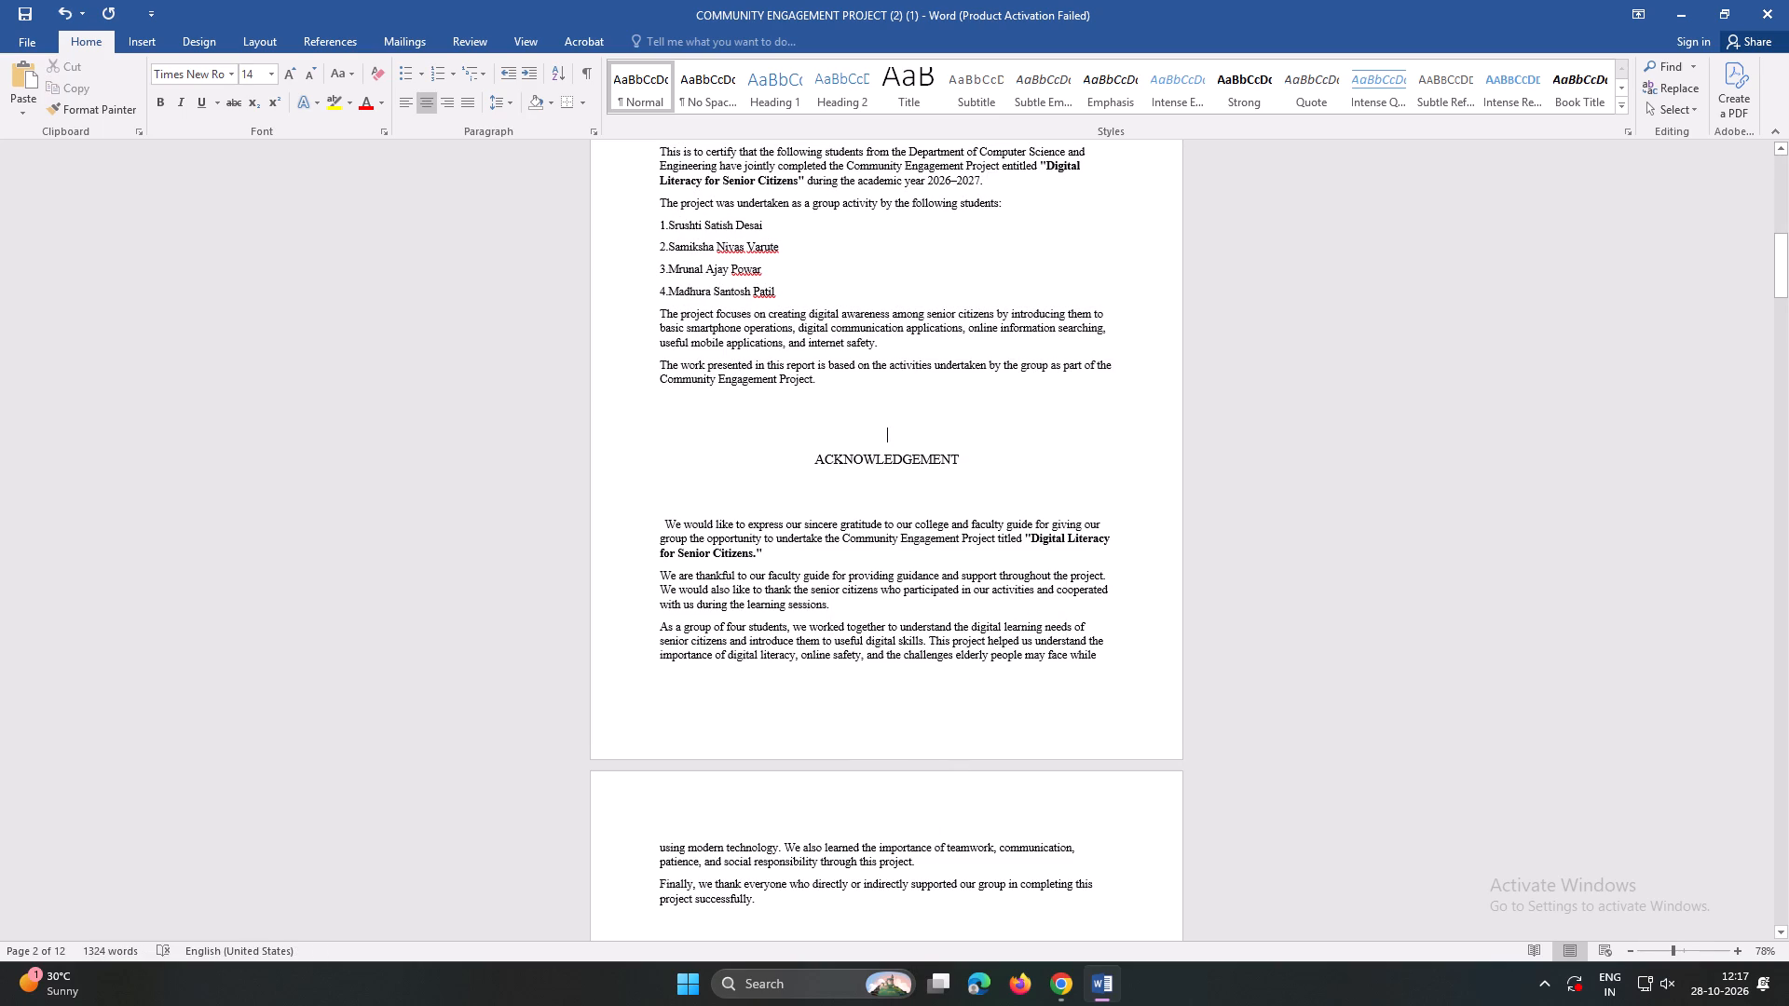
click(808, 457)
key(Return)
key(Return)
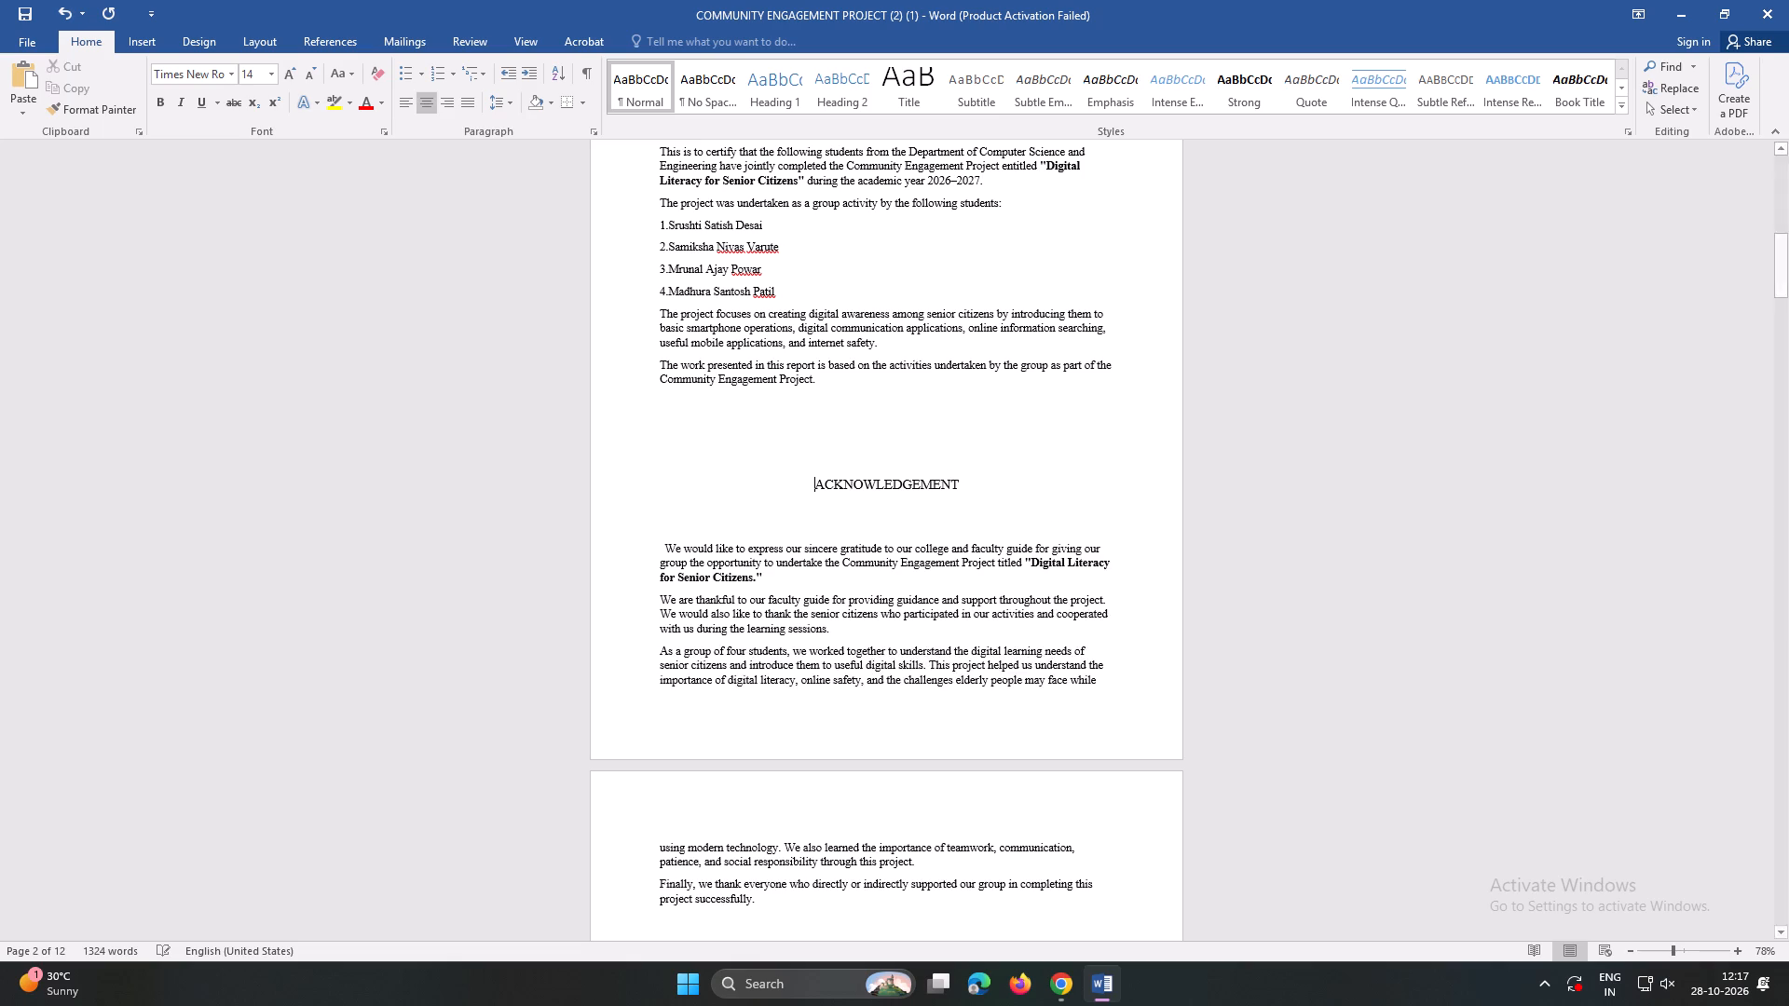
key(Return)
key(Return)
key(Return)
key(Return)
key(Return)
key(Return)
key(Return)
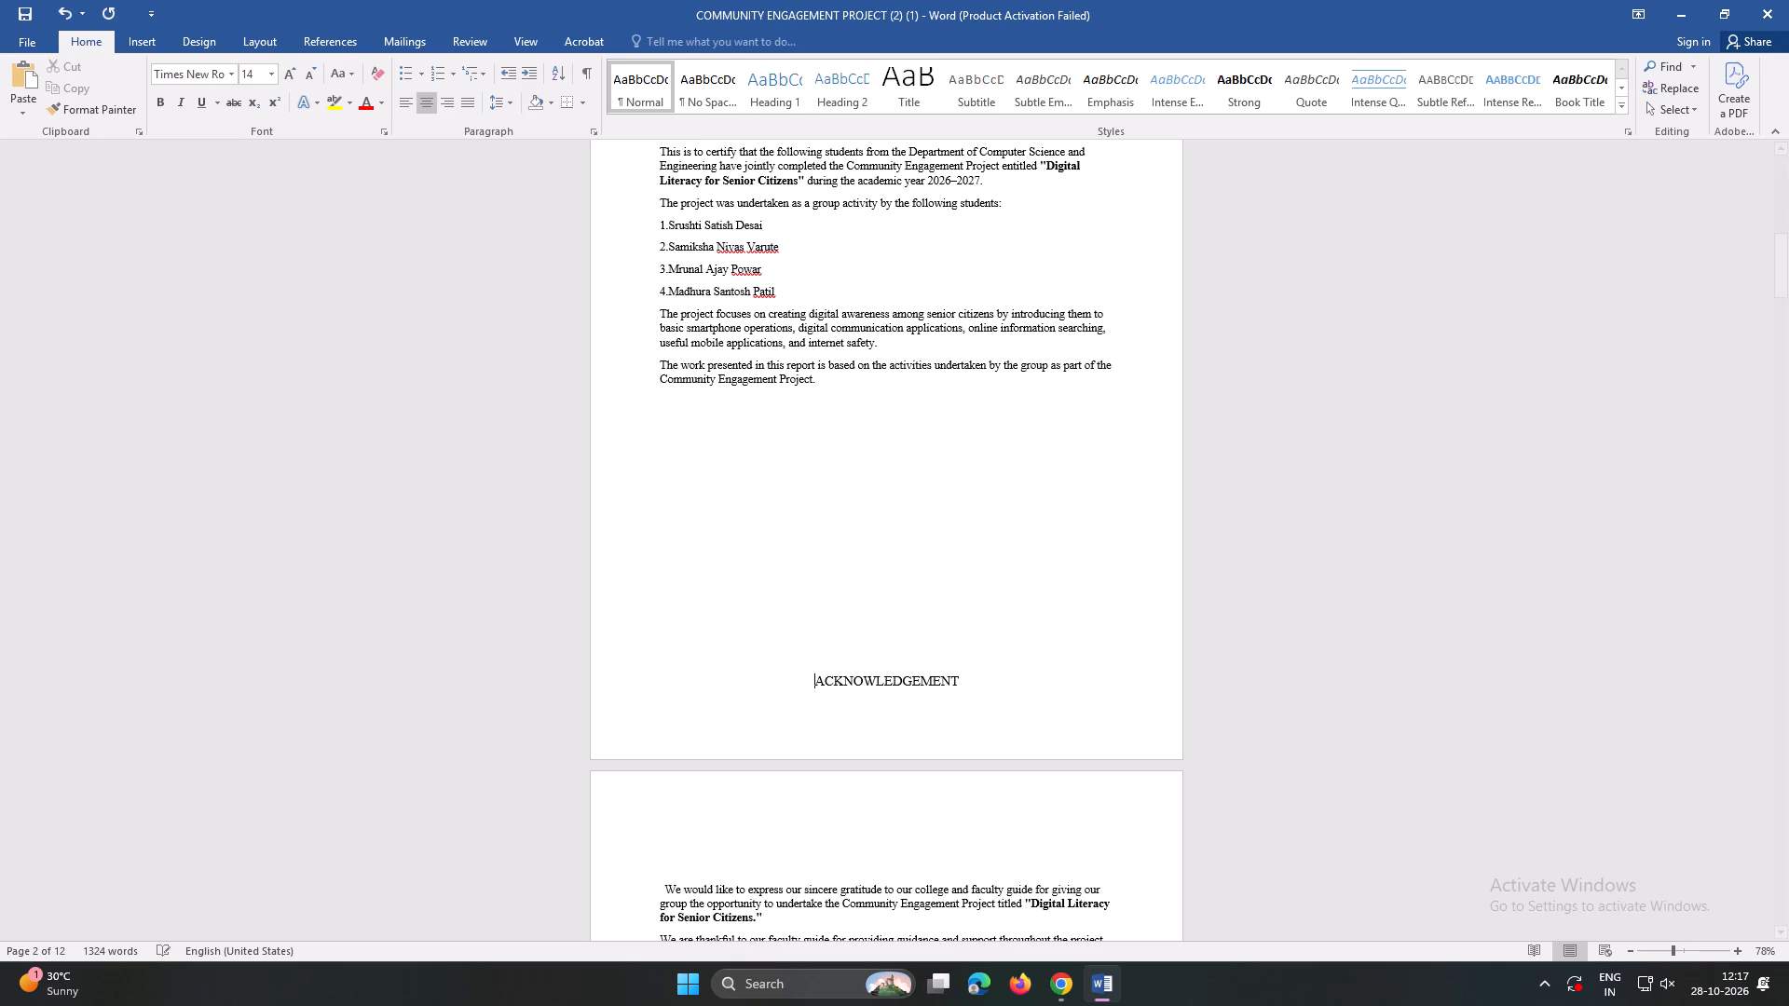
key(Return)
Set the "CERTIFICATE" heading to font size 14.
scroll(1076, 552, up, 8)
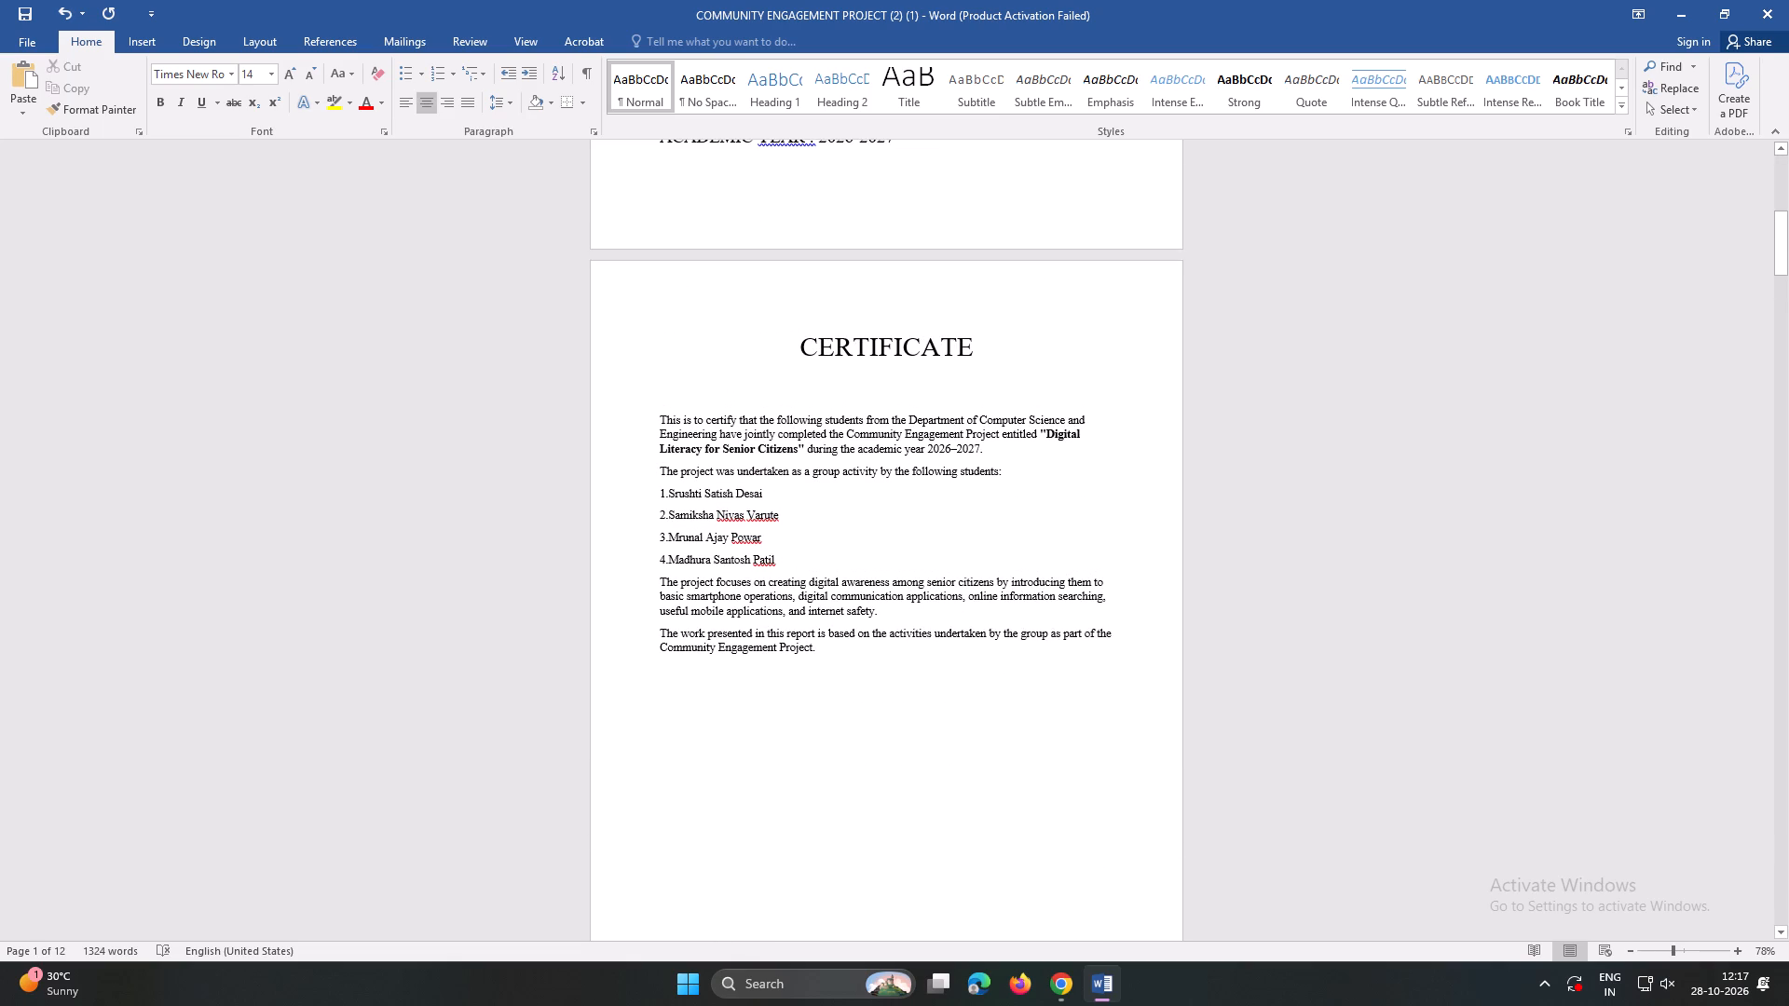
drag(786, 343, 1051, 366)
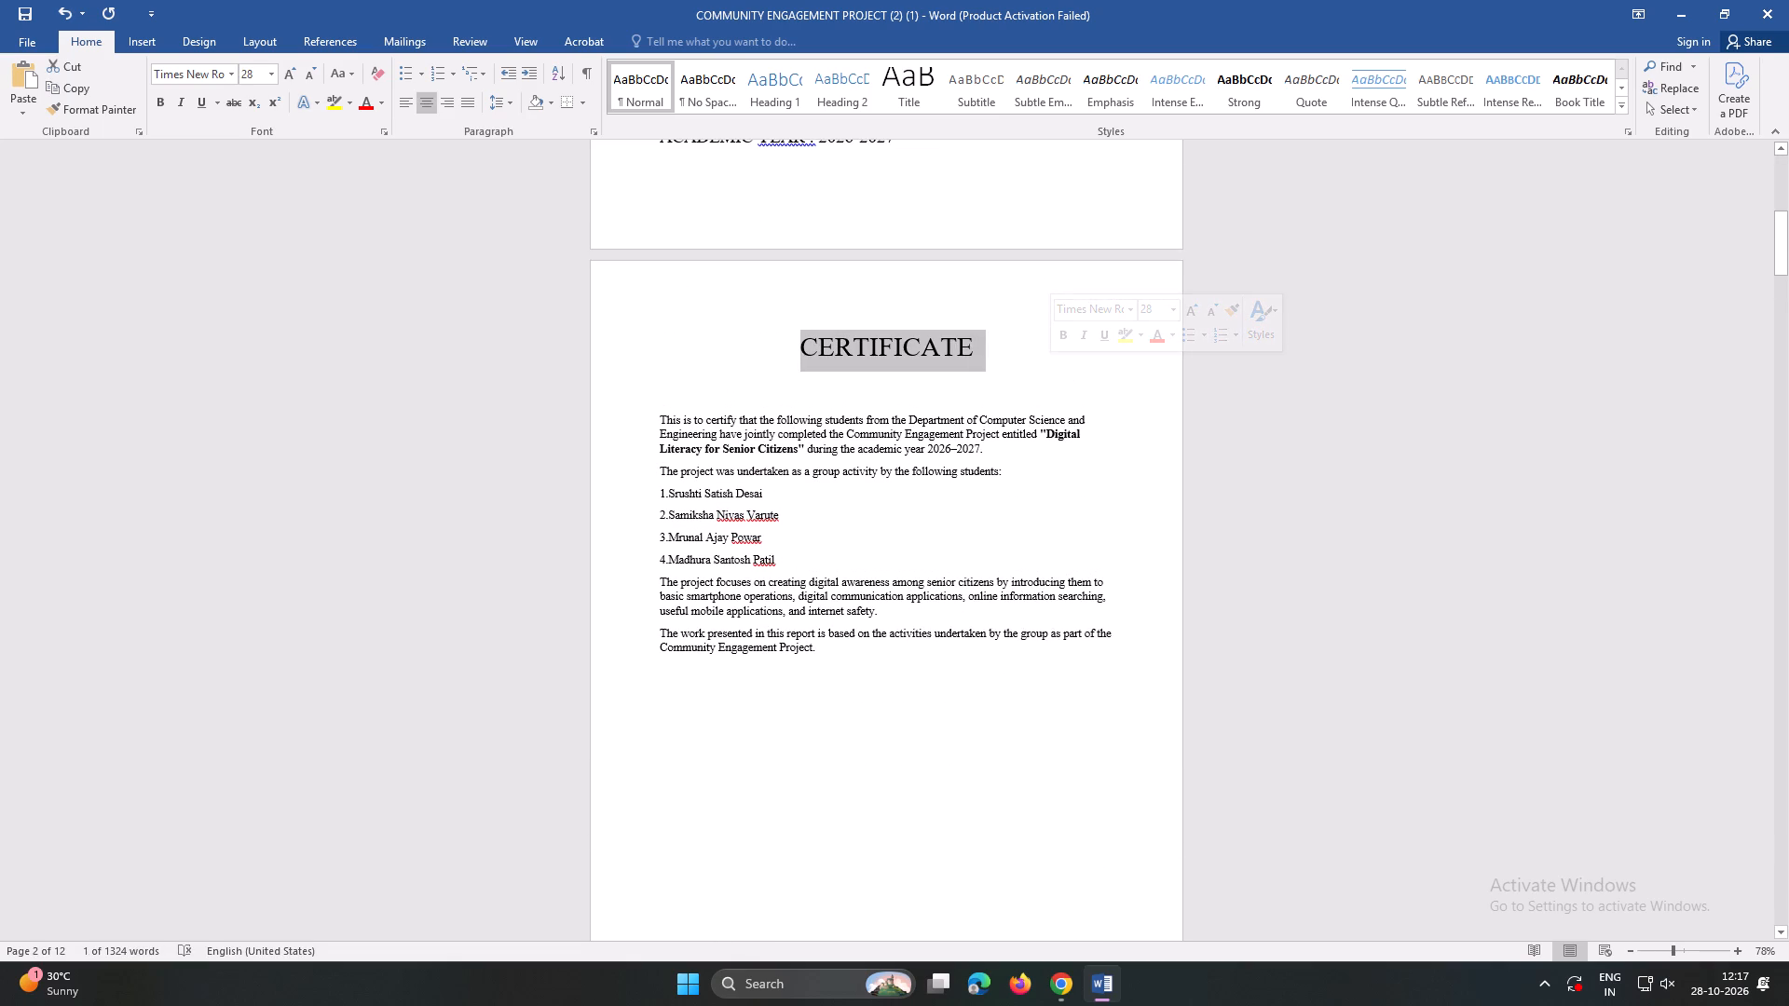
click(1168, 311)
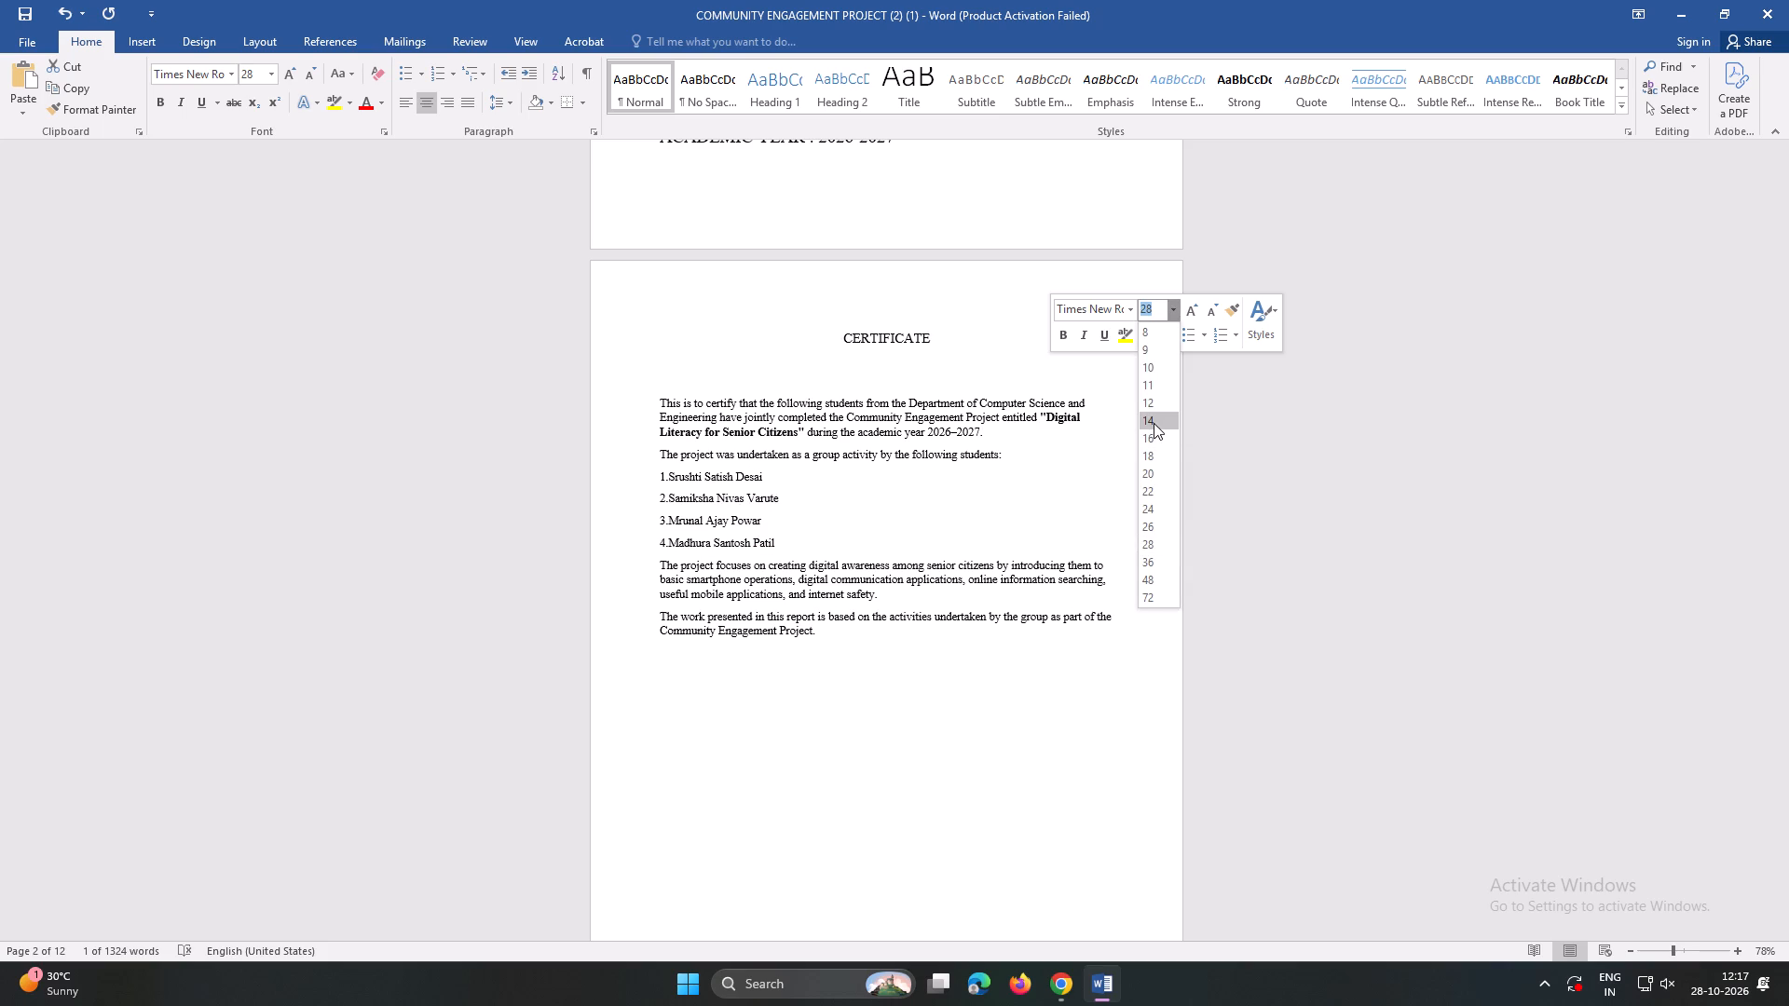
click(1154, 423)
click(975, 372)
Set the cover page's "DIGITAL LITERACY FOR SENIOR CITIZENS" title to font size 14.
scroll(1009, 464, up, 7)
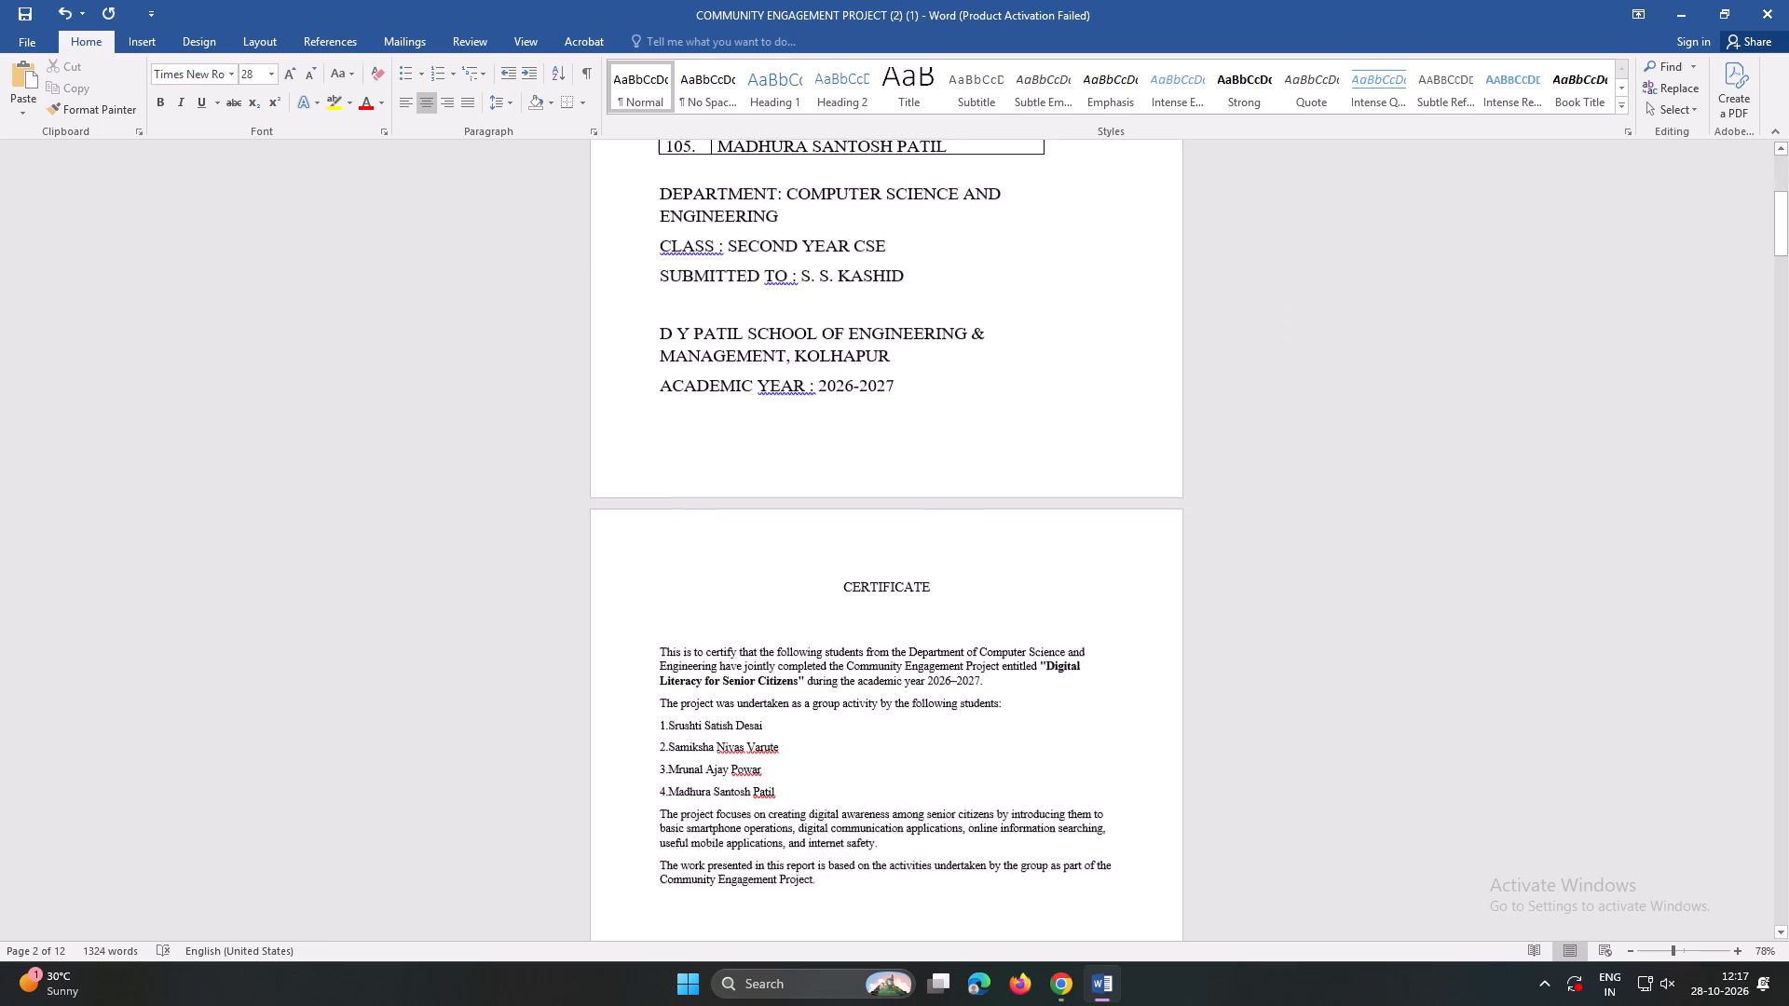
scroll(996, 475, up, 19)
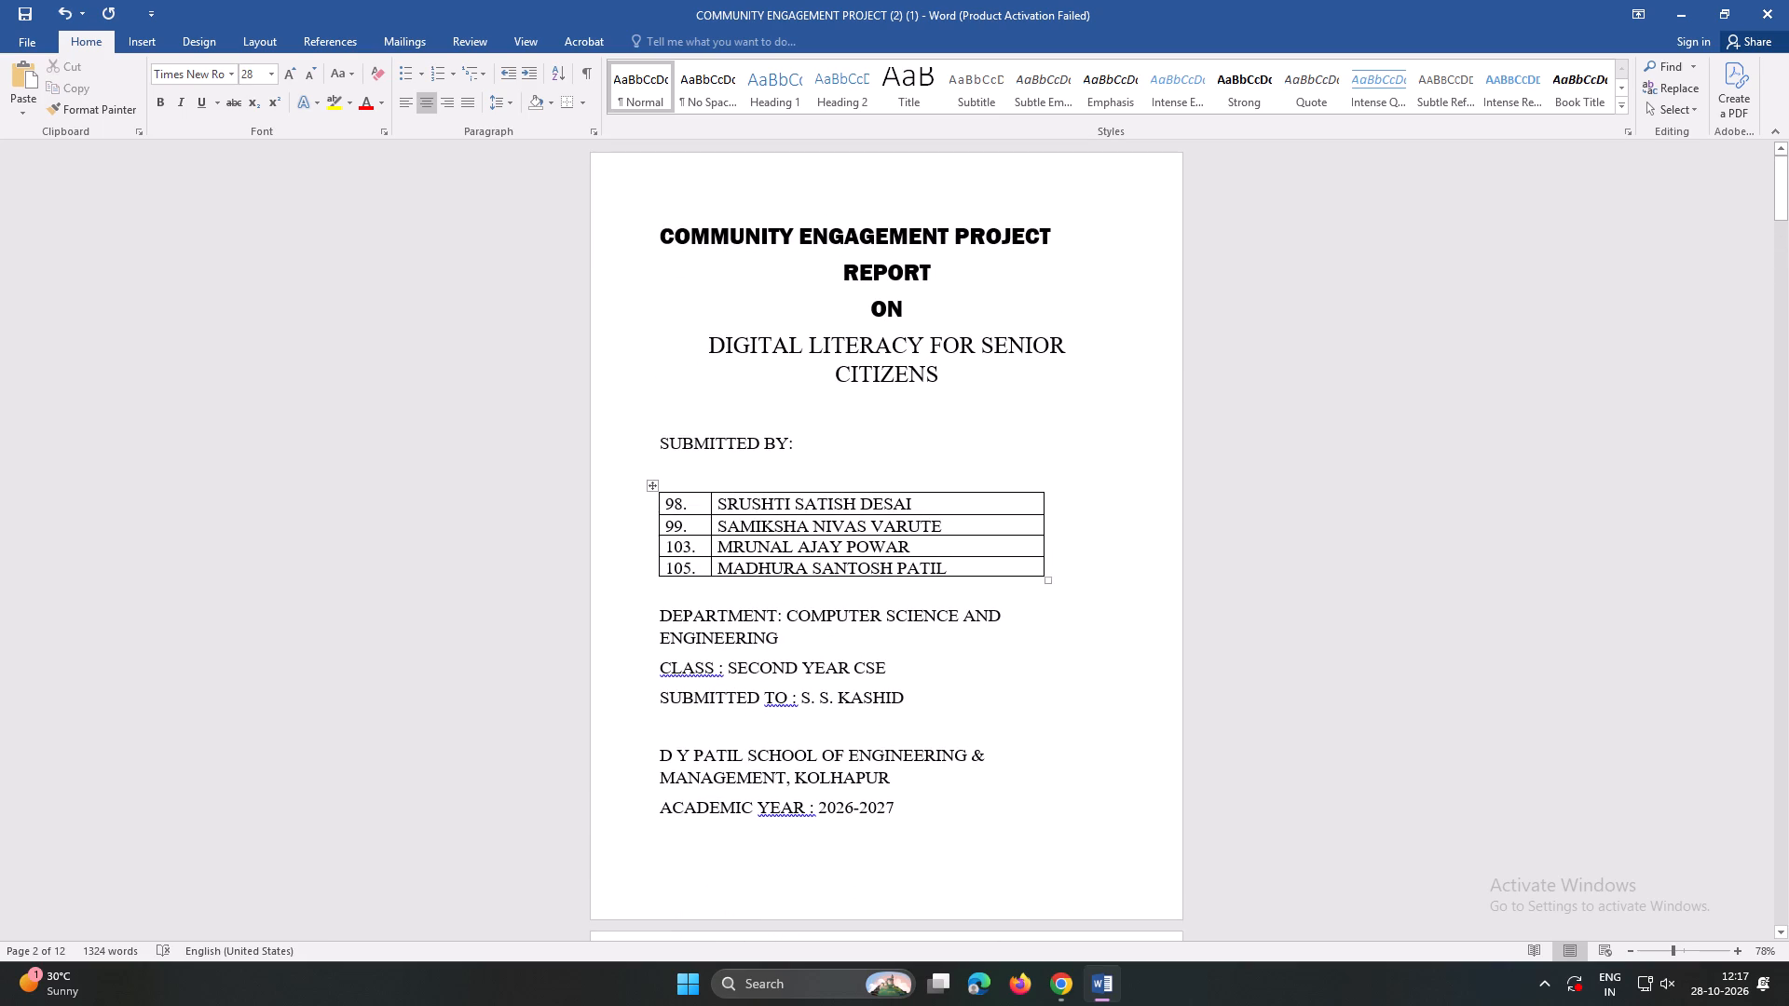
drag(709, 346, 976, 388)
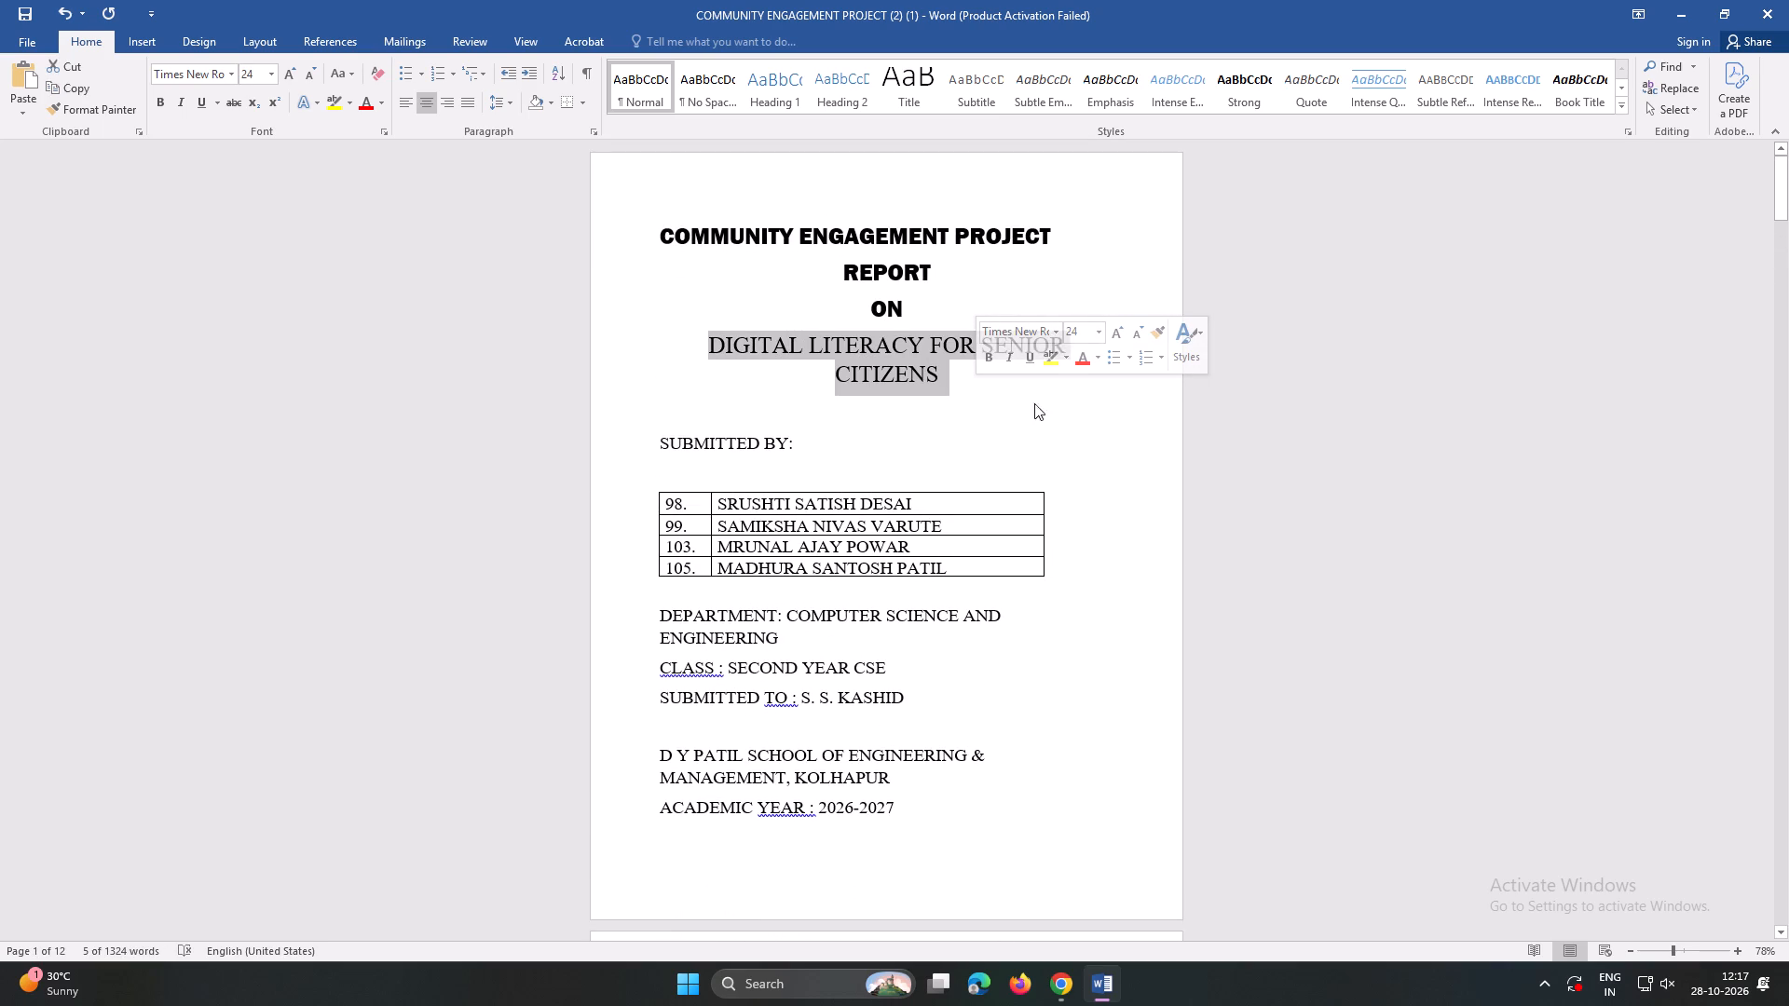
click(1102, 334)
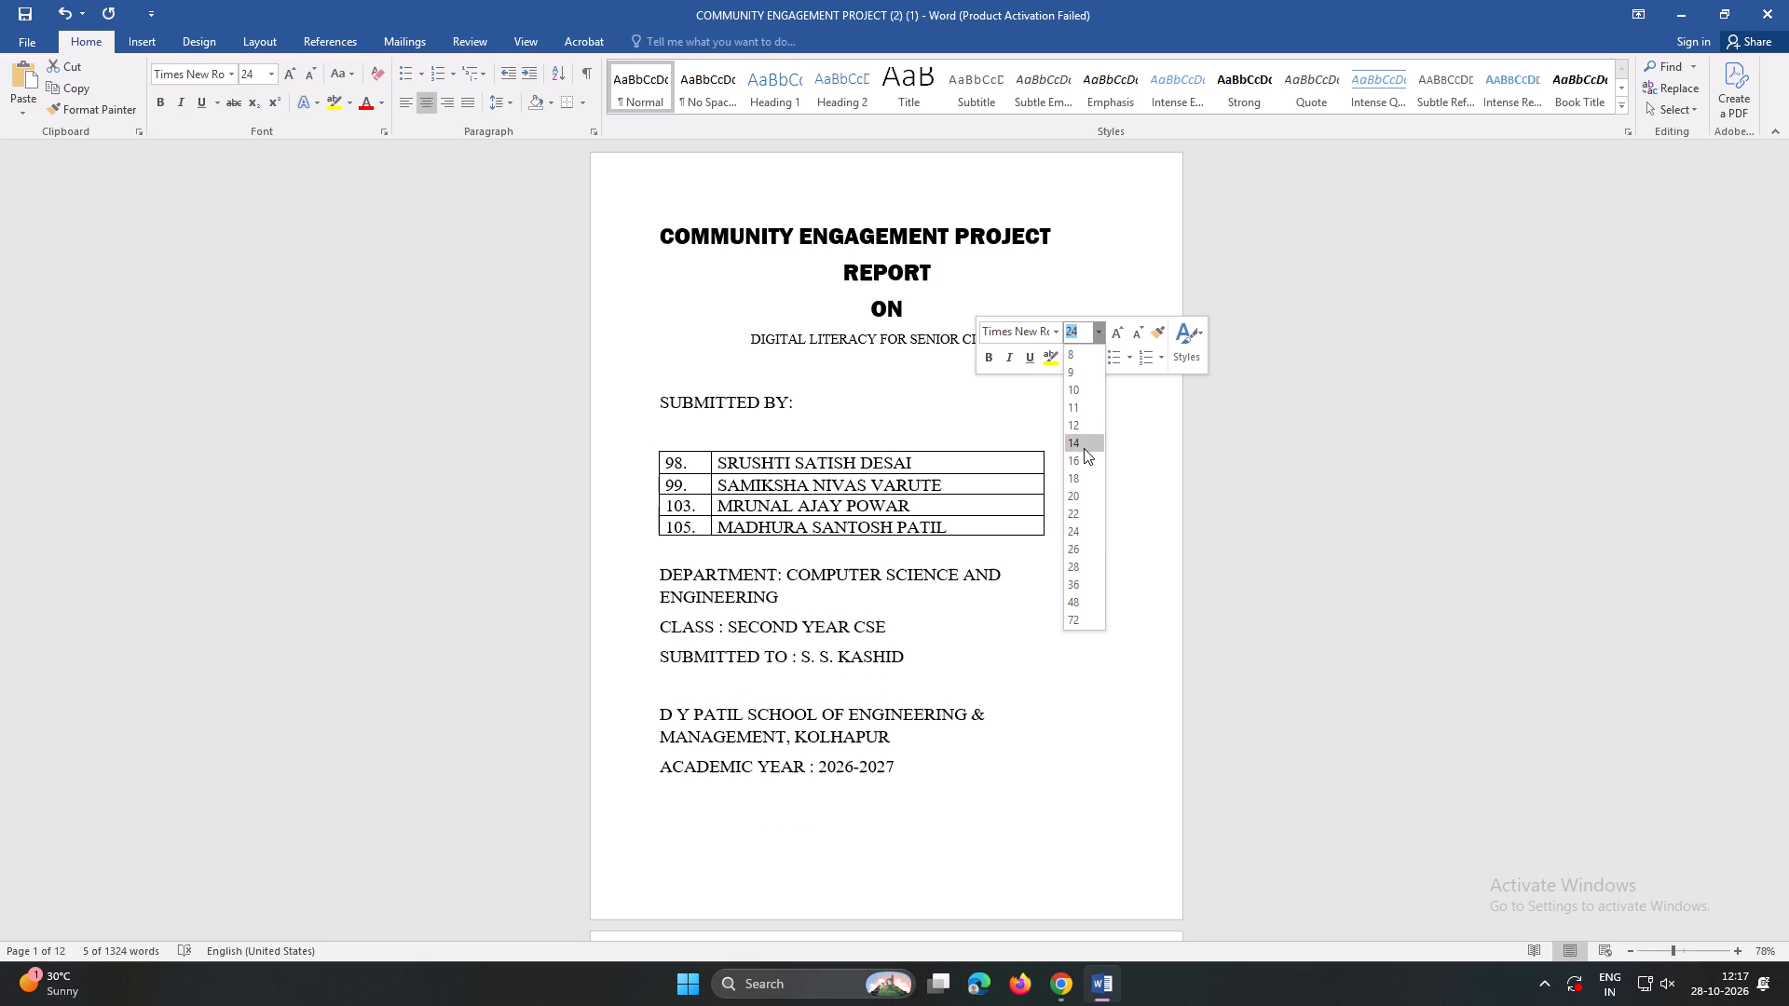
click(1084, 448)
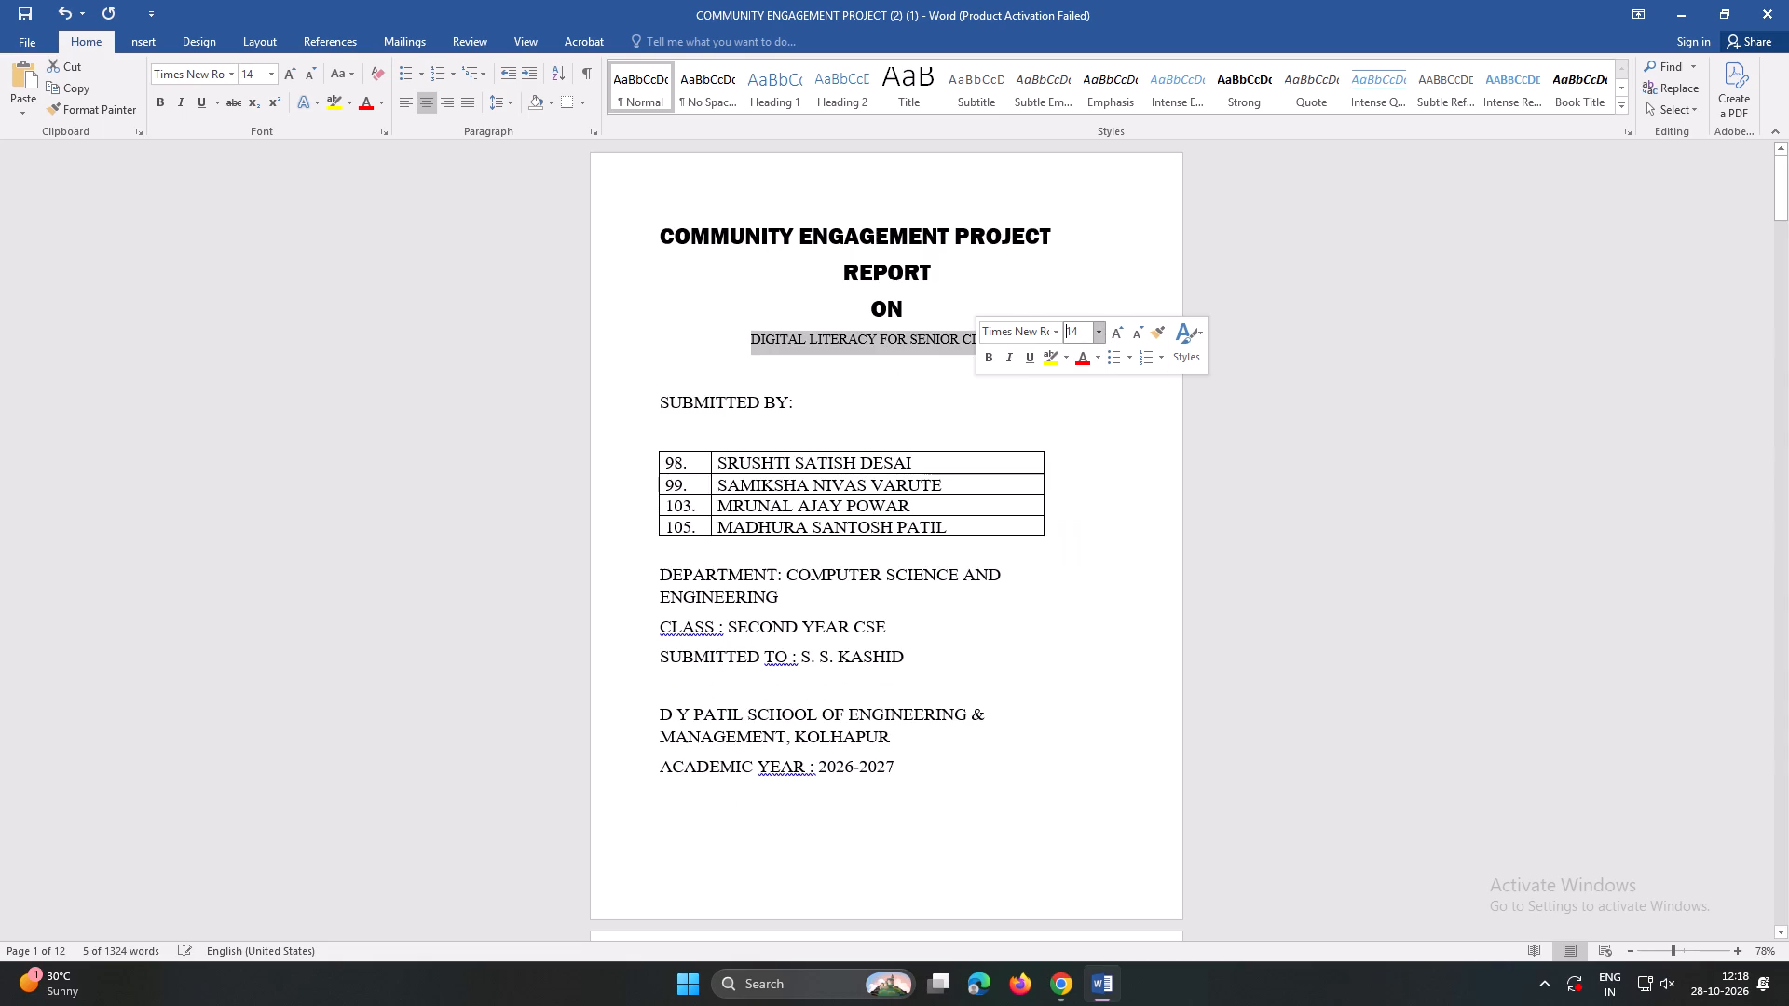
click(1023, 419)
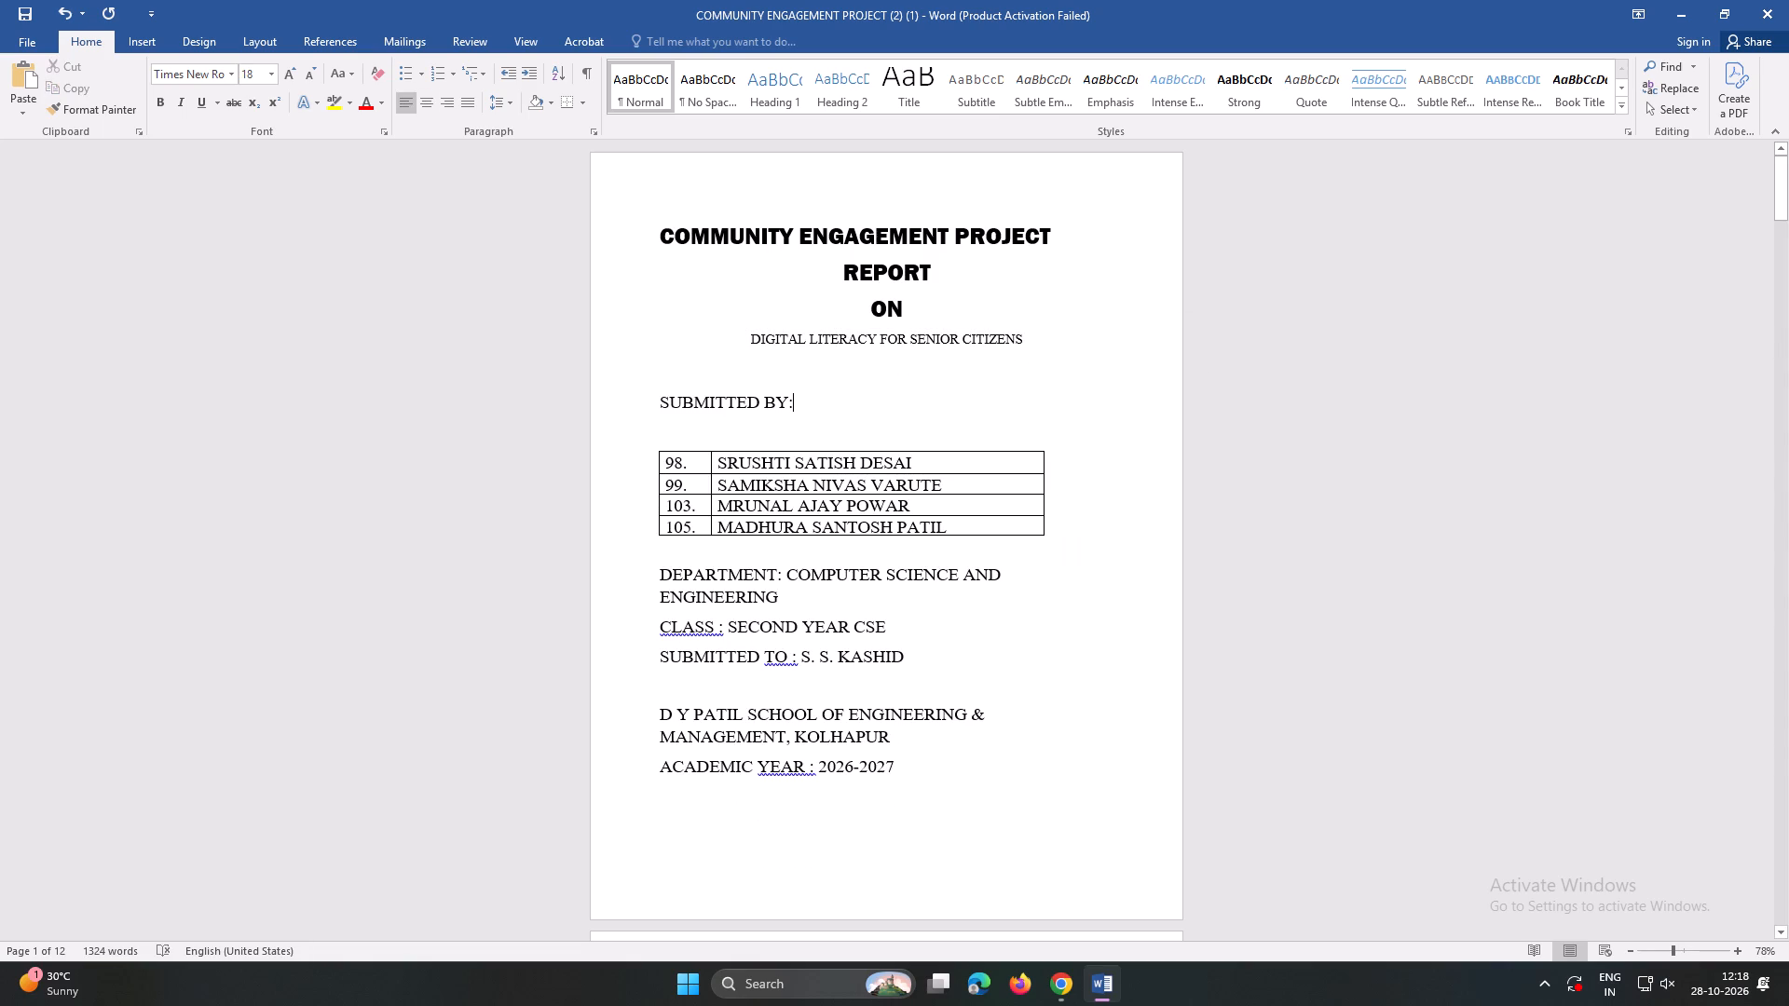
Set the cover page's "COMMUNITY ENGAGEMENT PROJECT REPORT ON" lines to font size 14.
drag(665, 238, 899, 305)
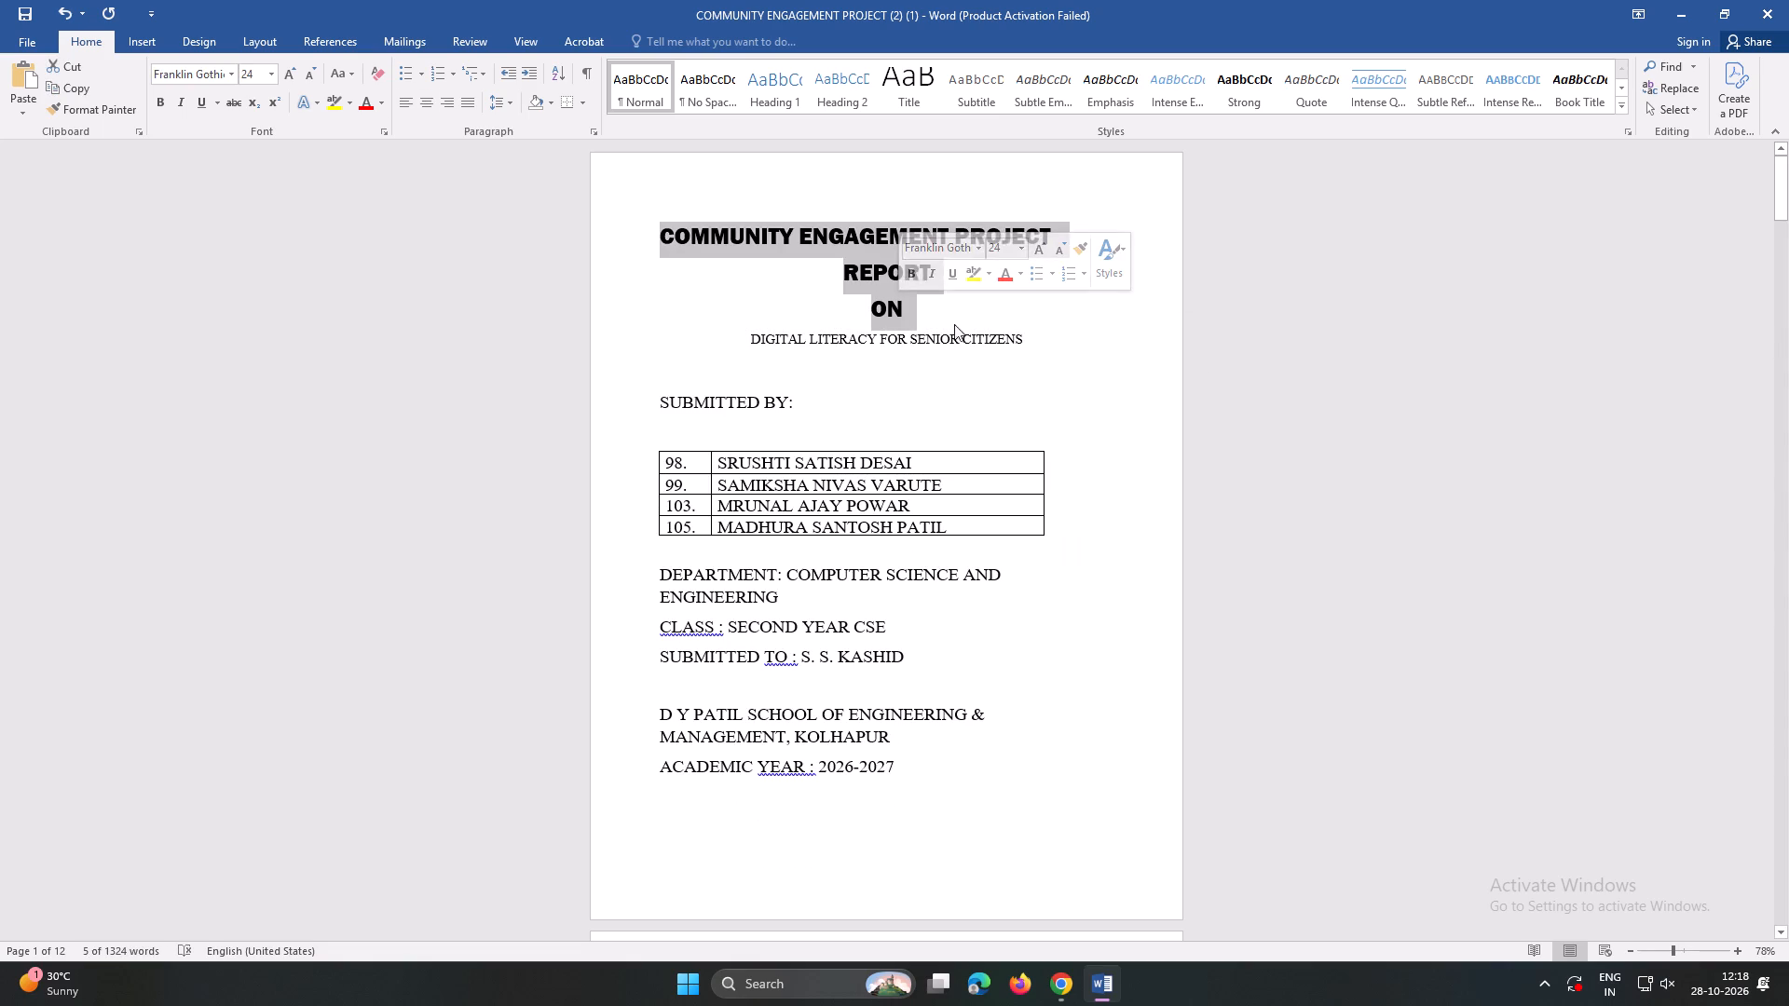
click(1027, 250)
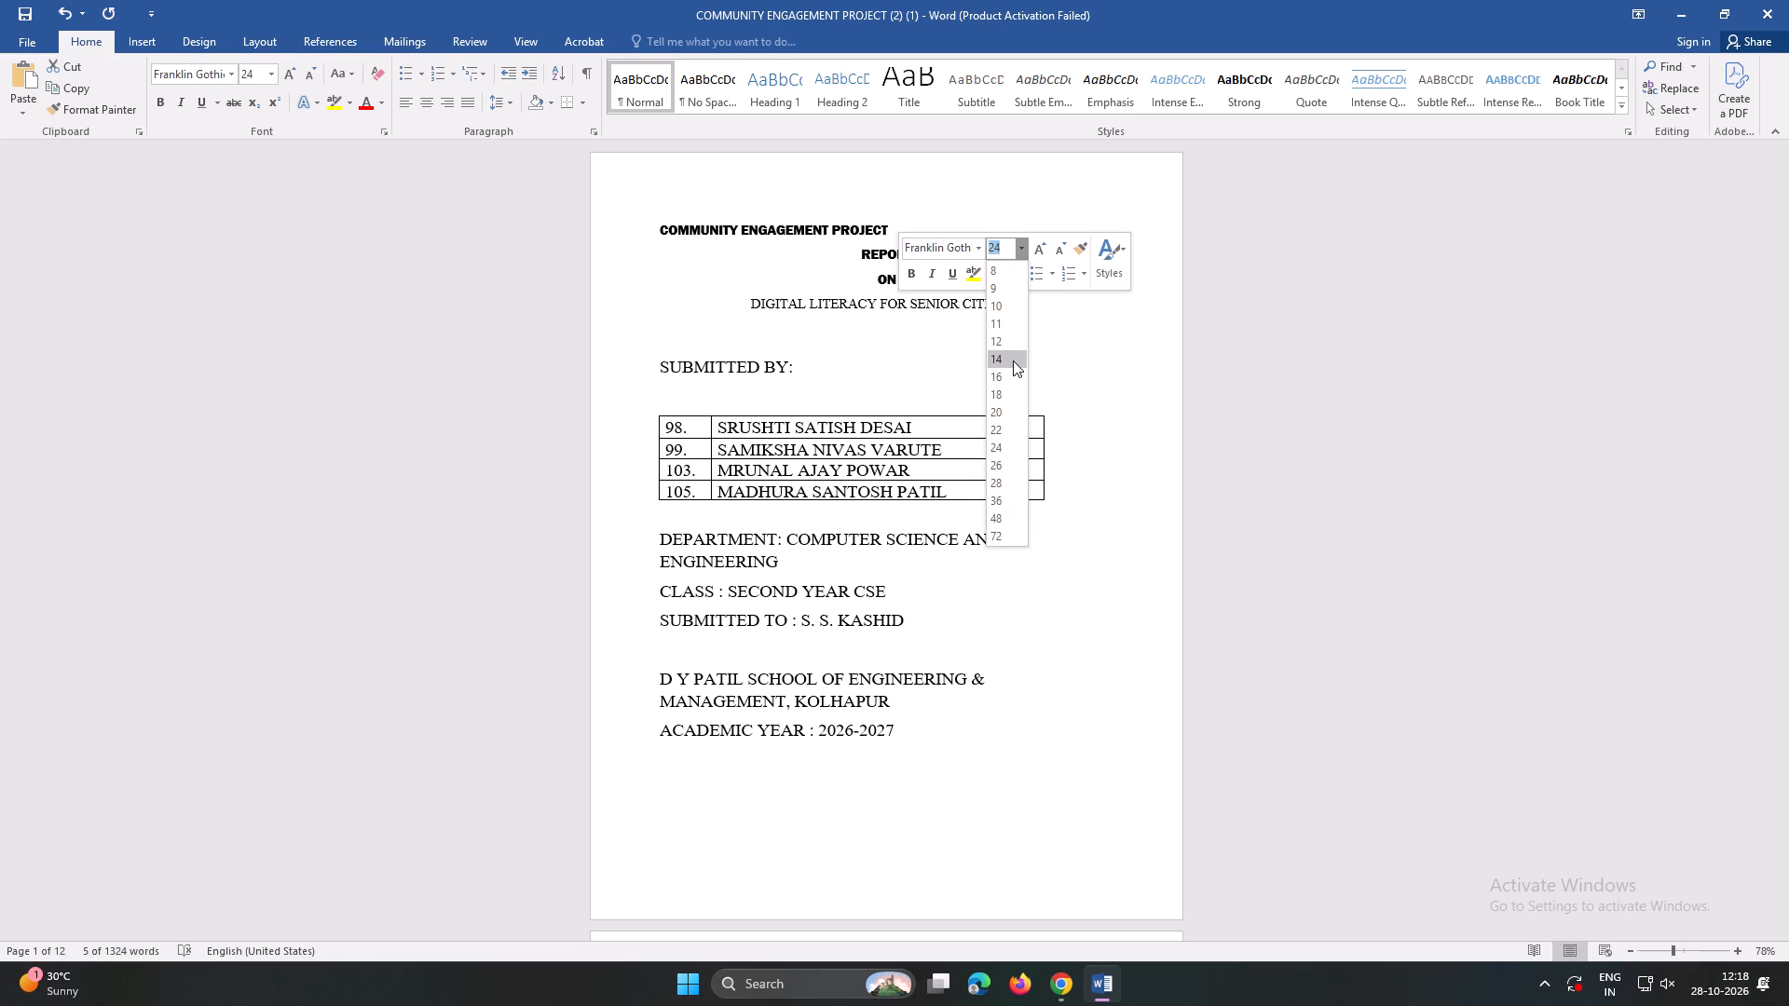
click(1013, 360)
click(1015, 391)
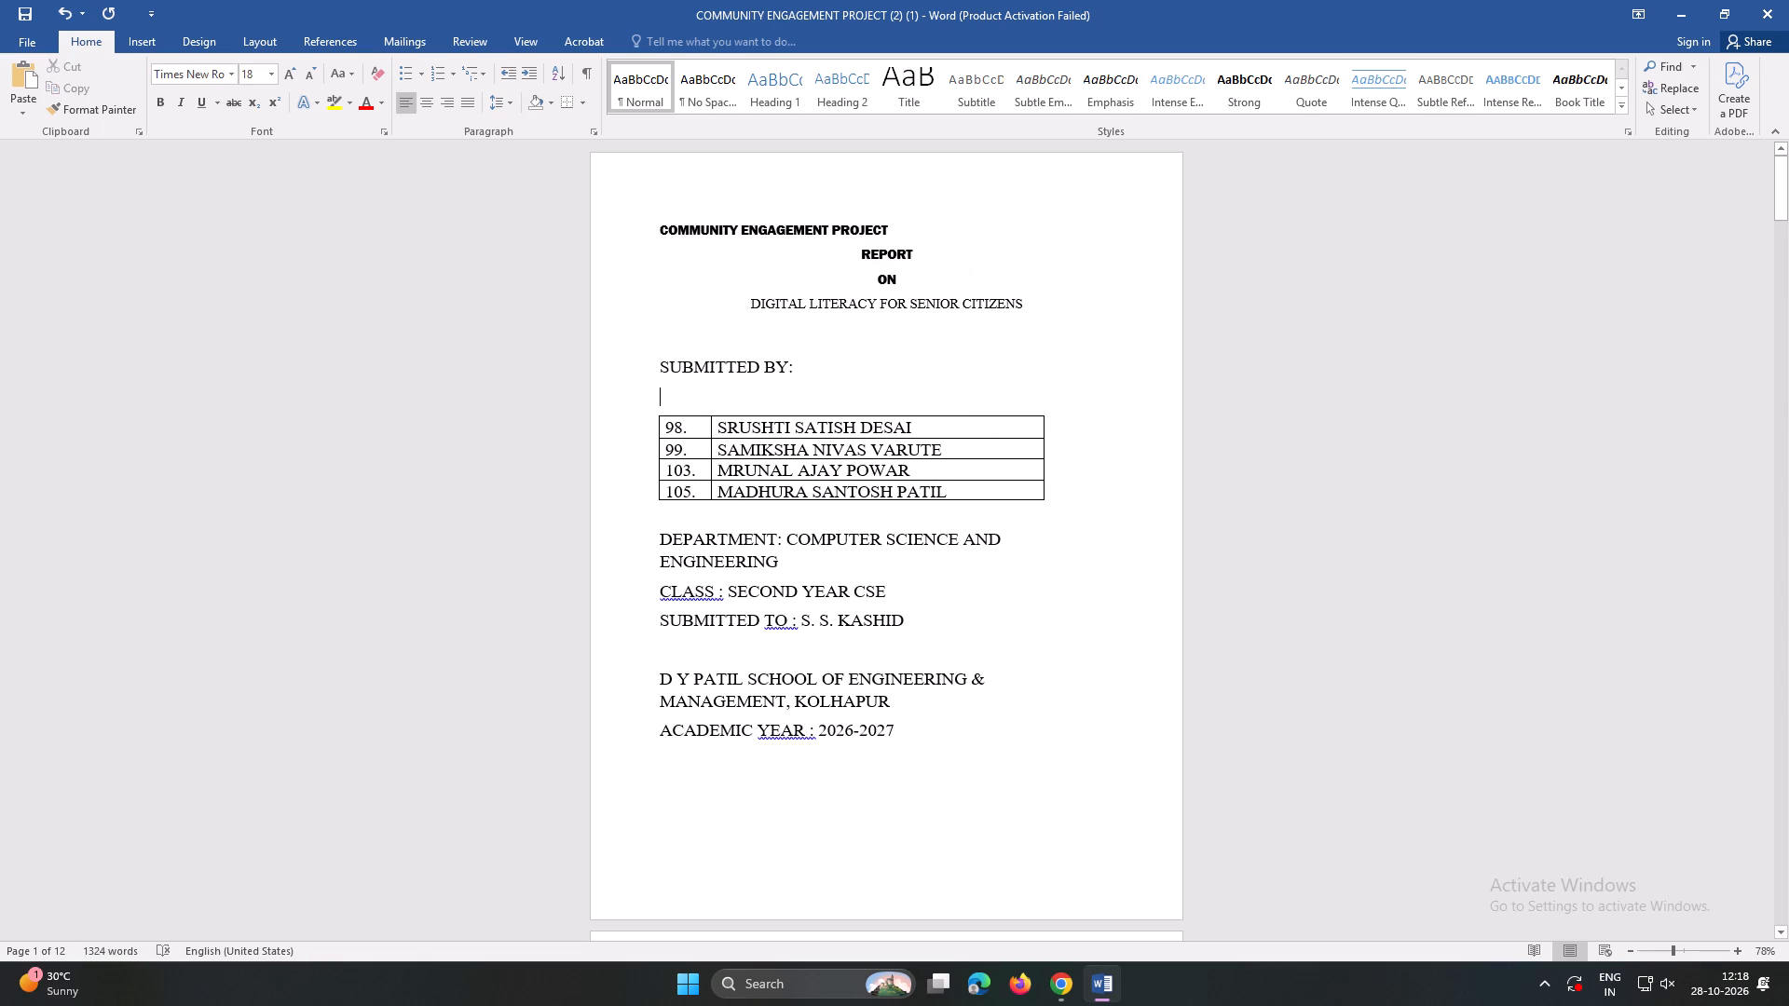
Center the "COMMUNITY ENGAGEMENT PROJECT" line on the cover page.
drag(672, 227, 837, 211)
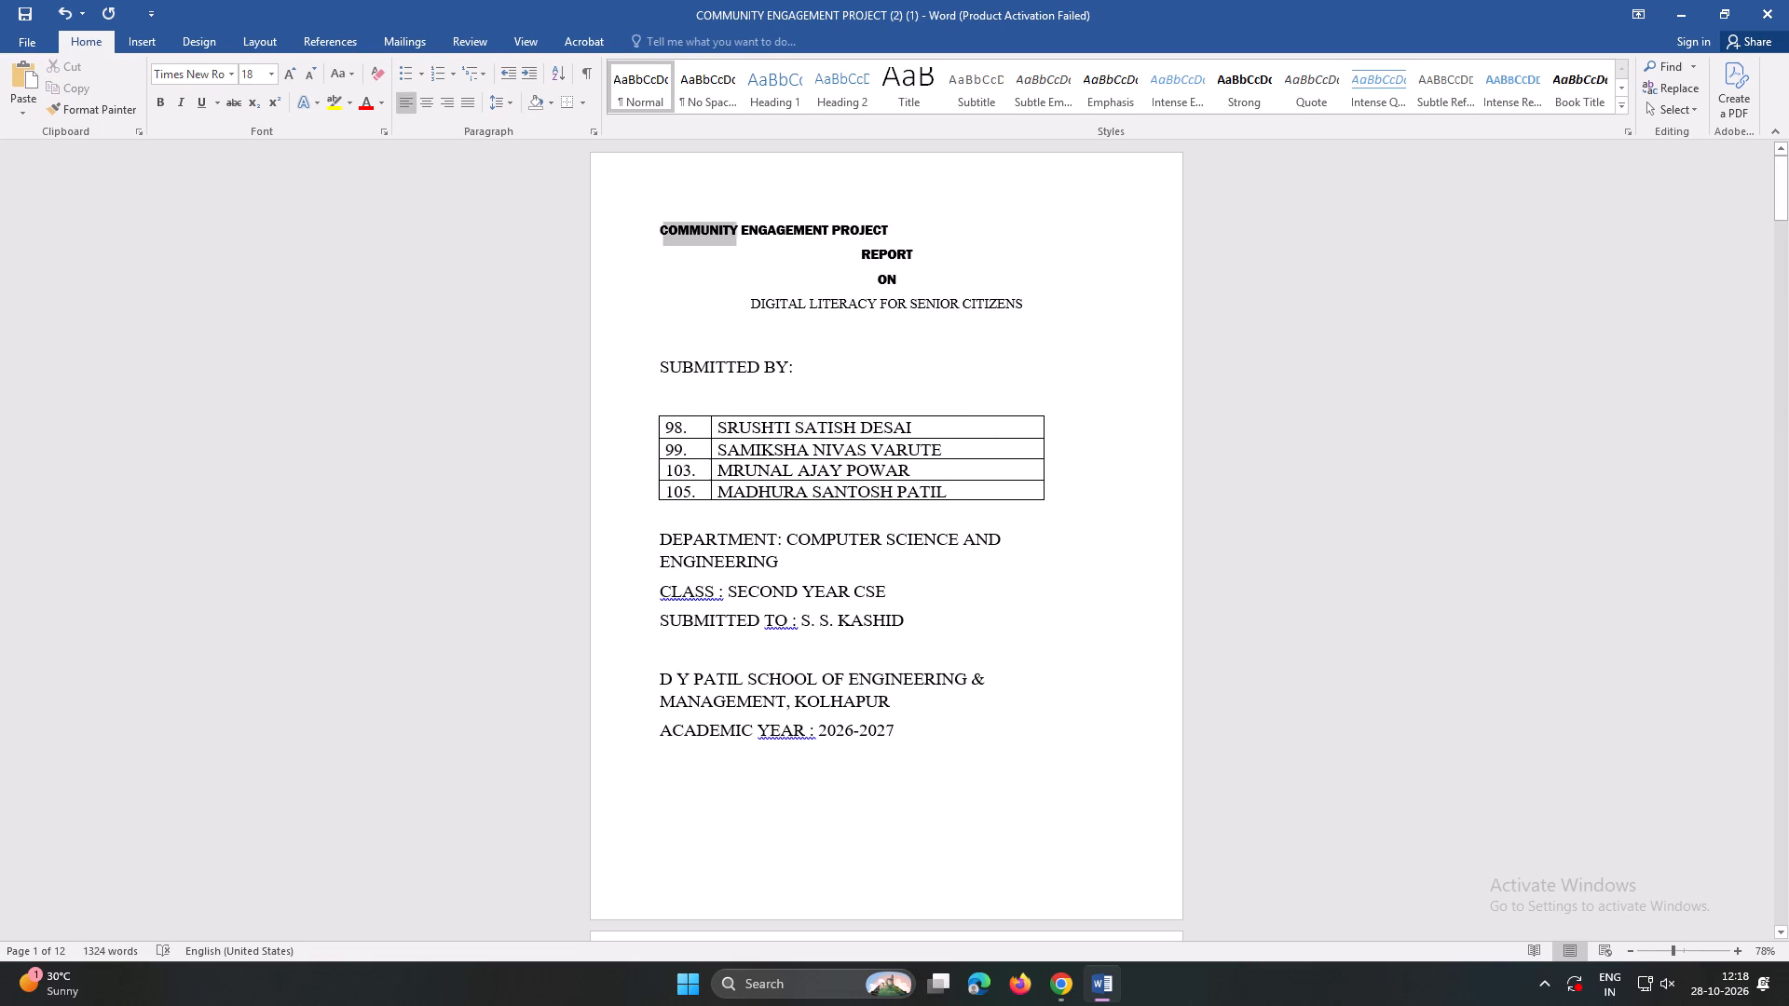
drag(837, 211, 897, 216)
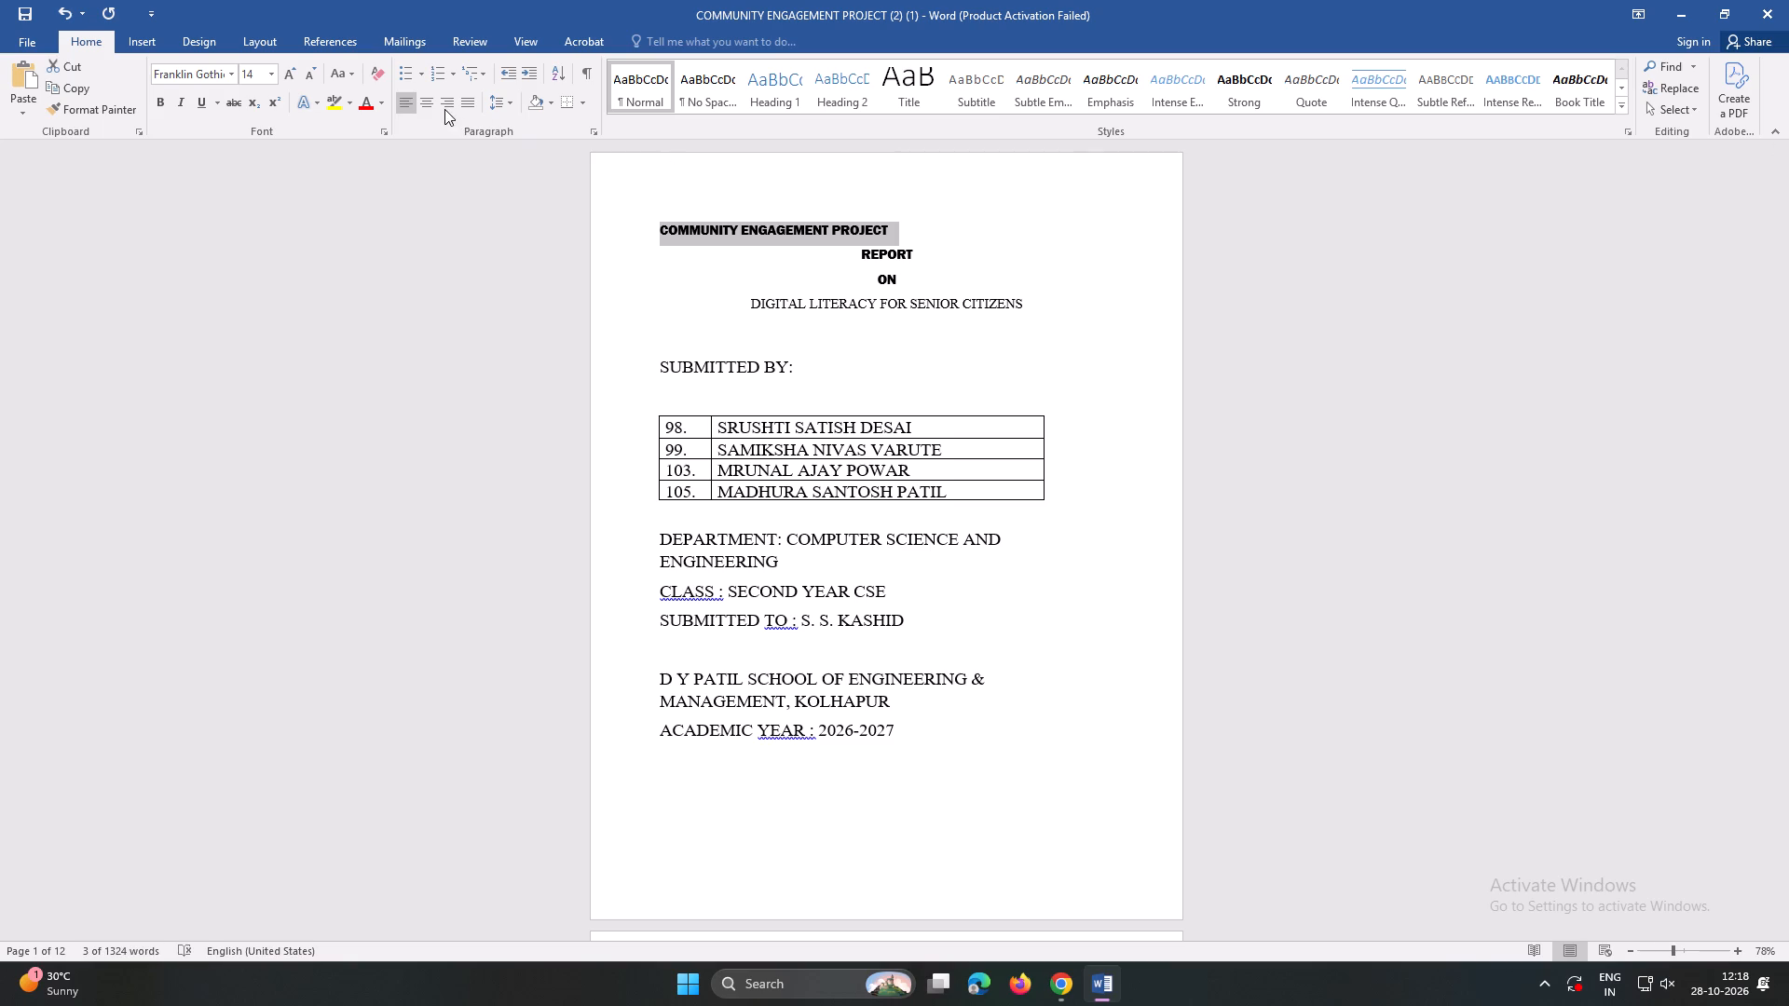
click(431, 107)
click(678, 196)
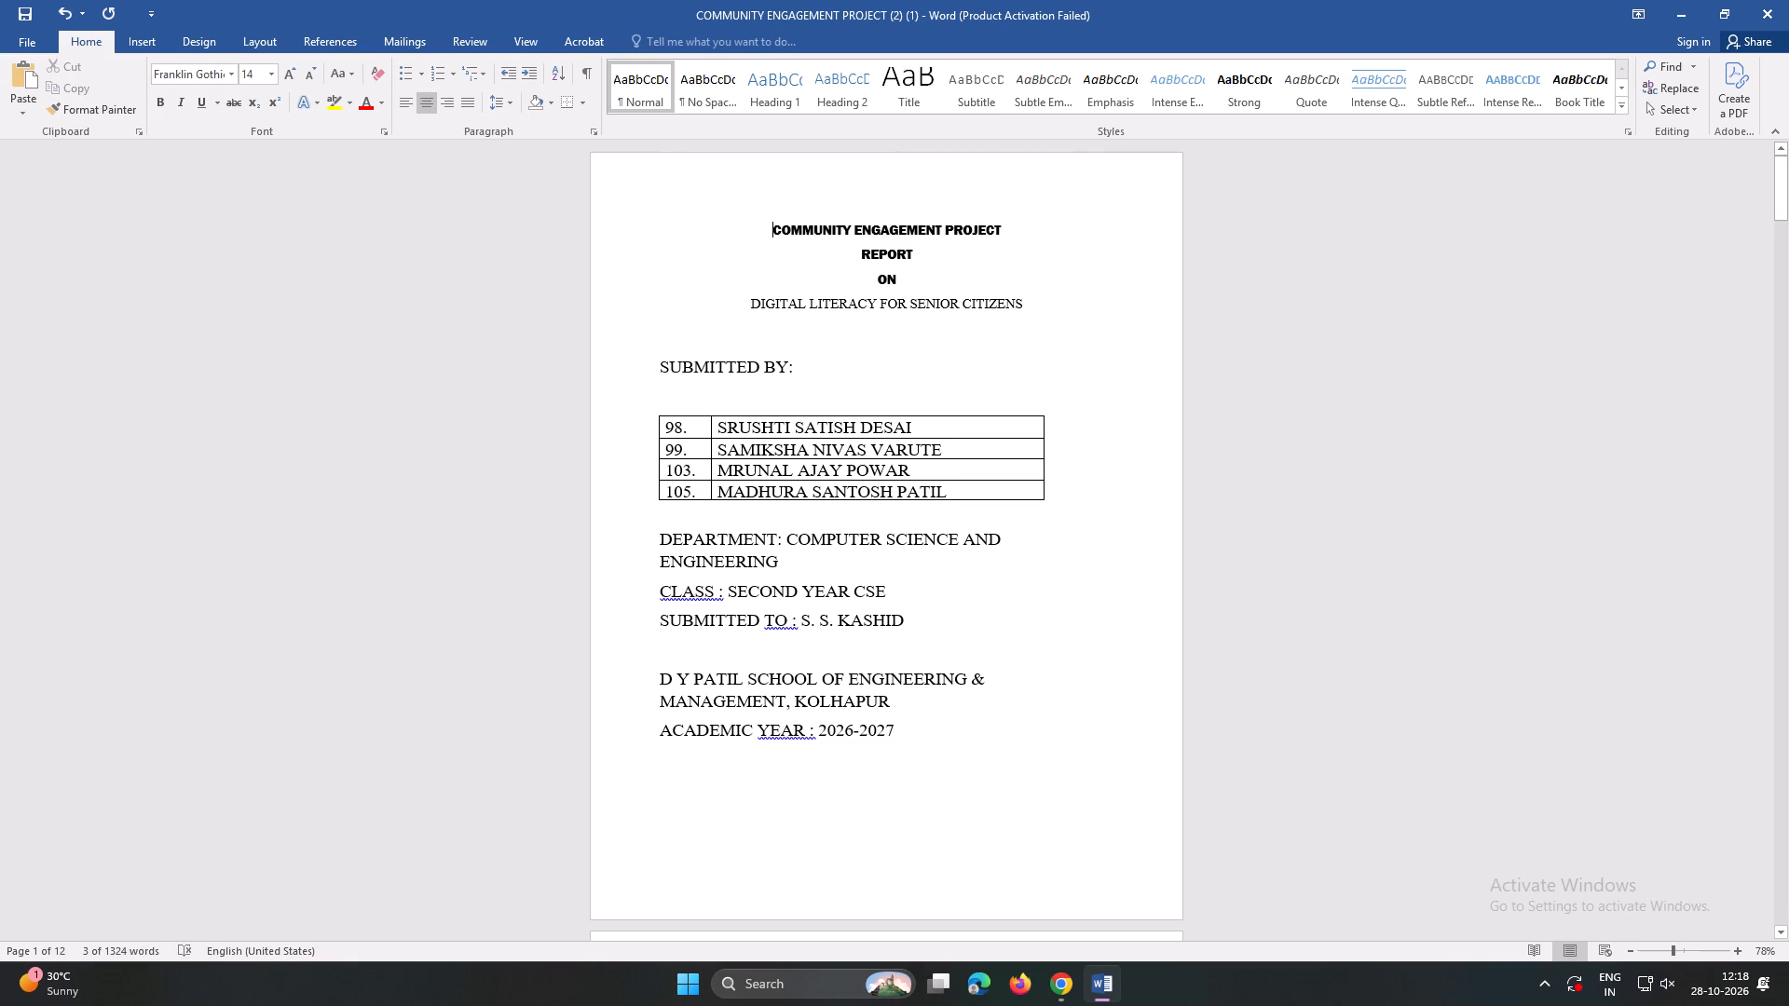
Set the cover page text from "SUBMITTED BY:" through the academic year line, including the student table, to font size 14.
scroll(823, 411, down, 2)
drag(657, 285, 662, 292)
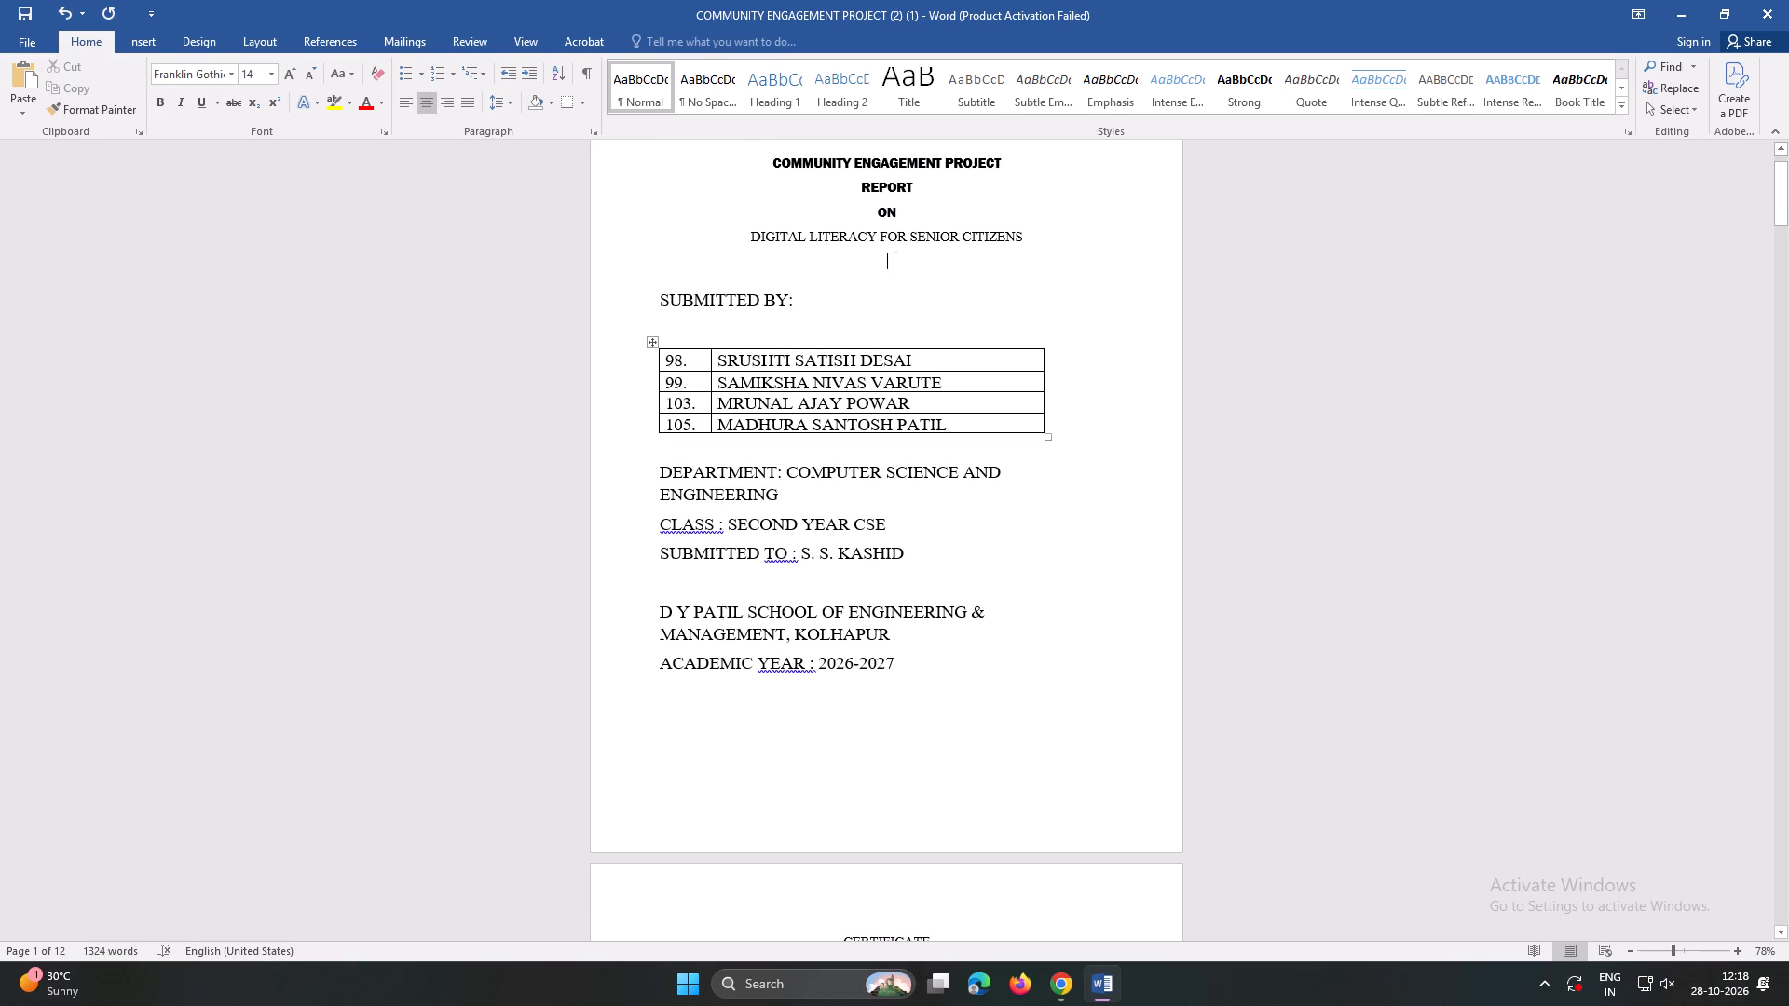
drag(662, 292, 911, 670)
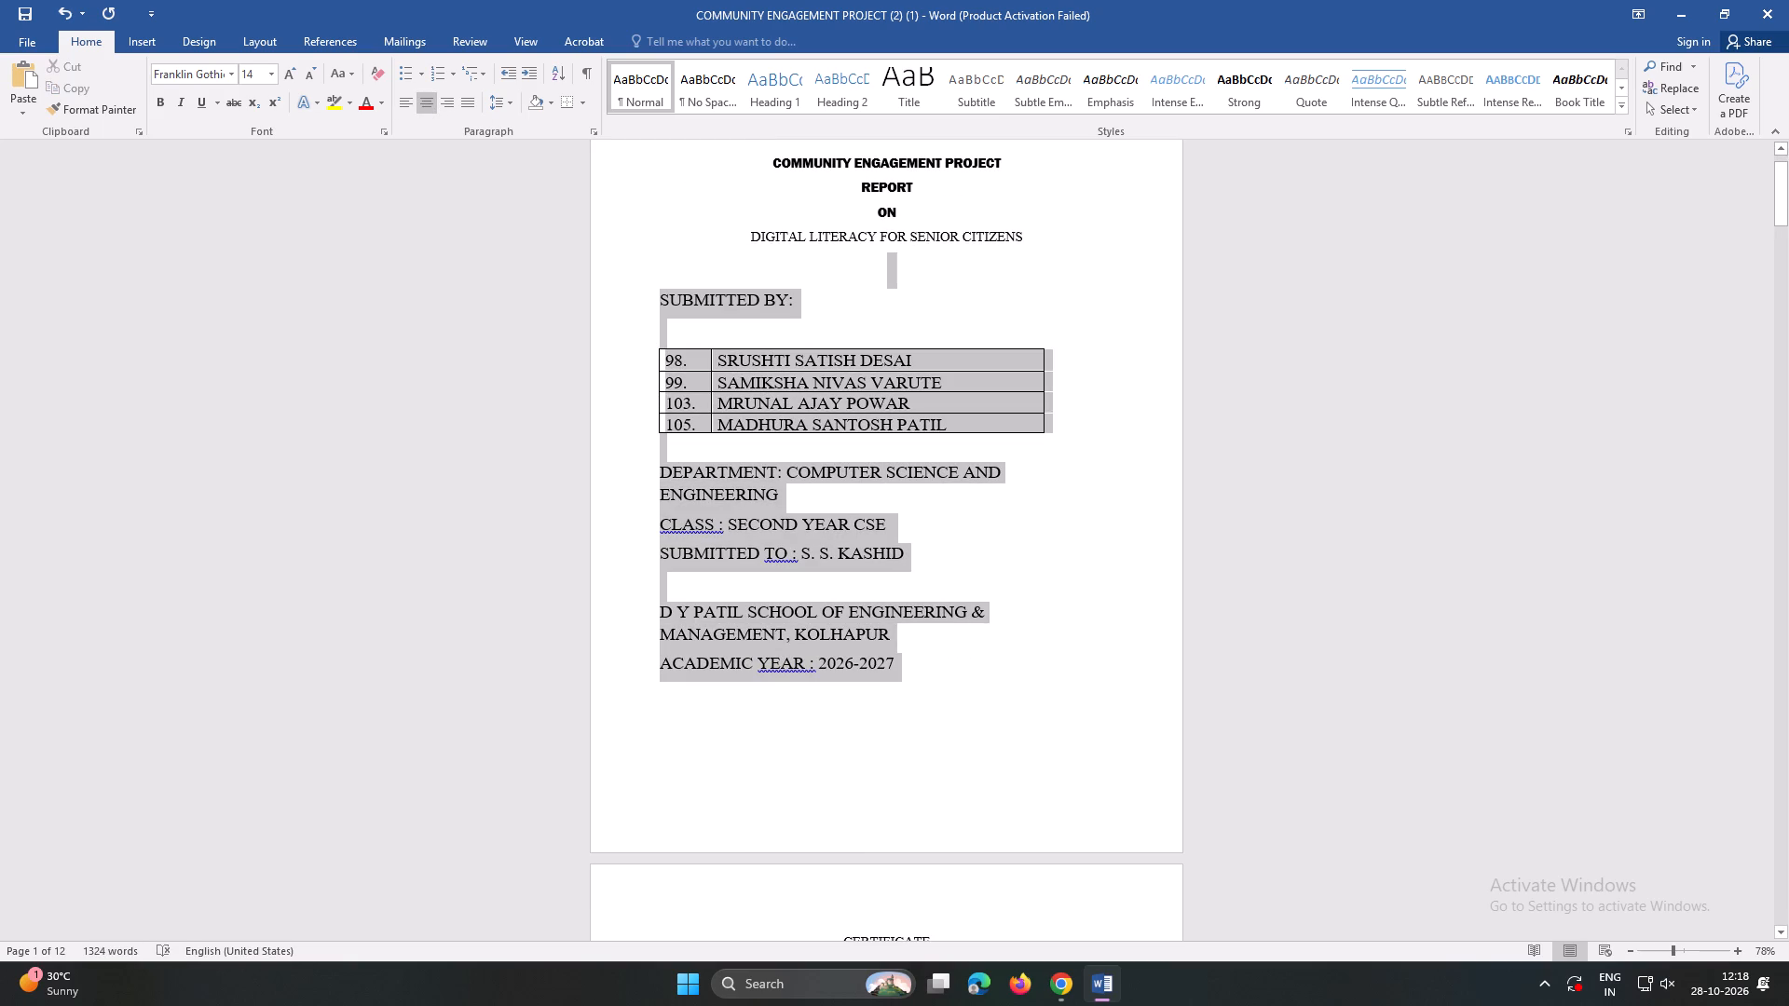
drag(911, 670, 913, 671)
click(1038, 619)
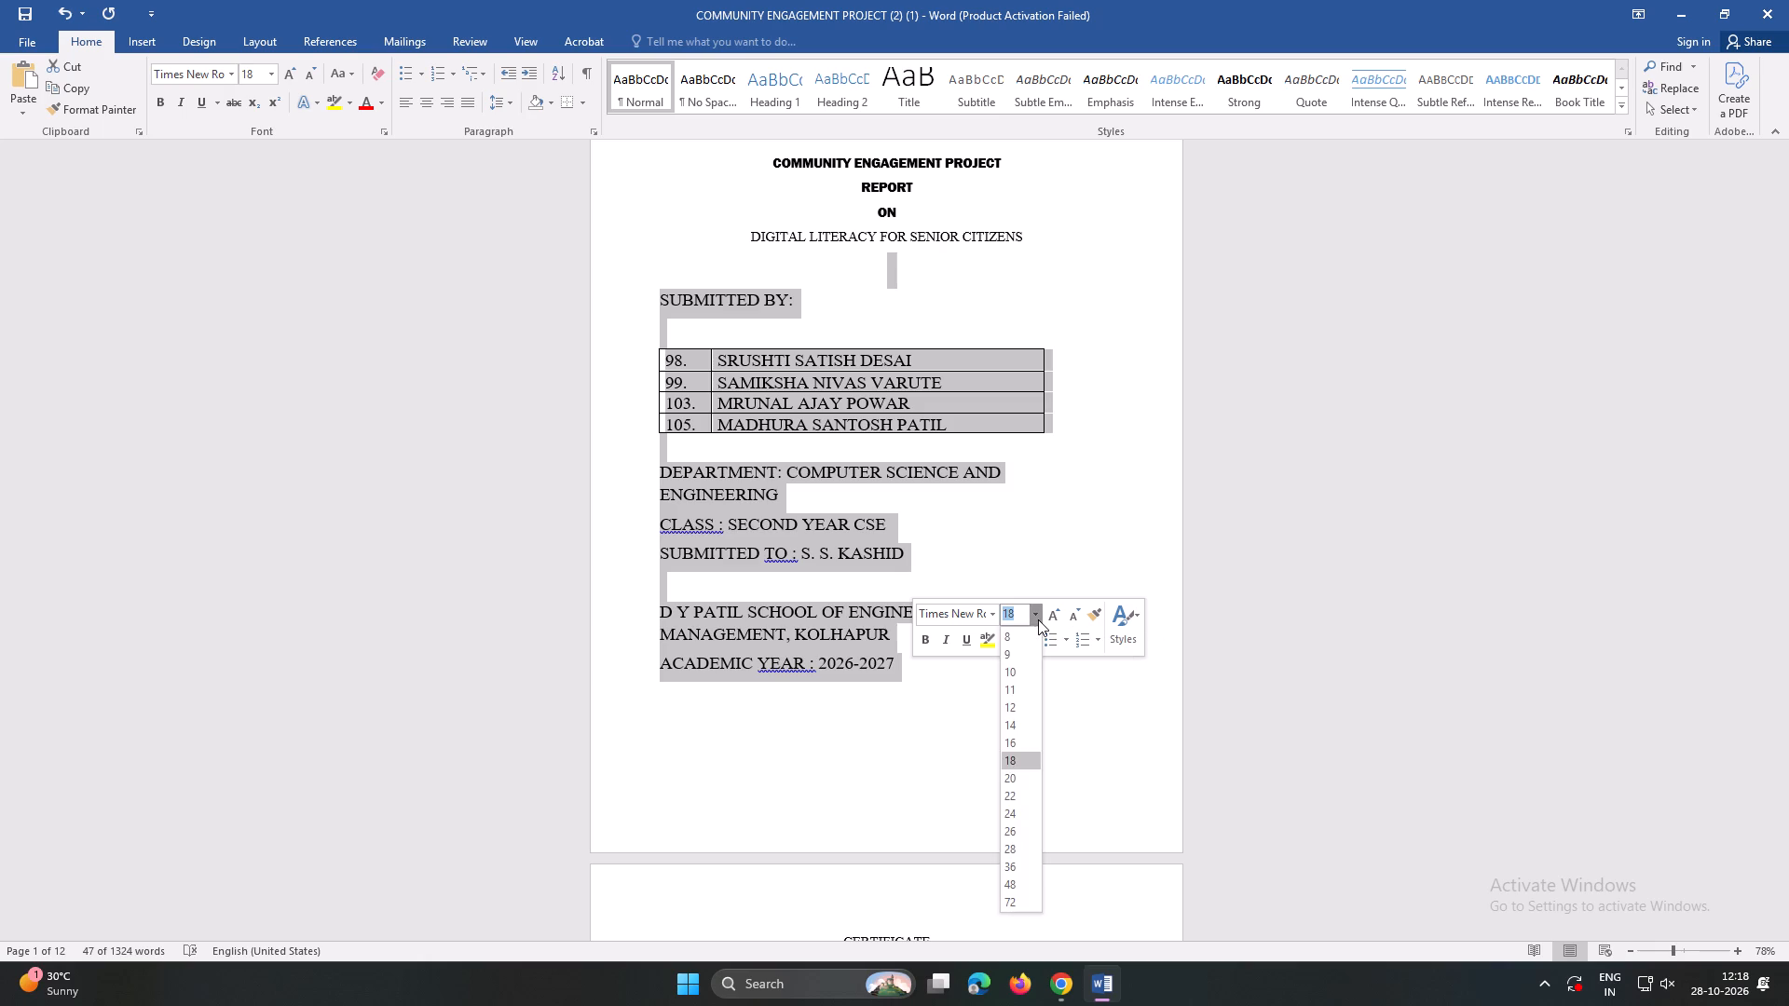
click(1025, 727)
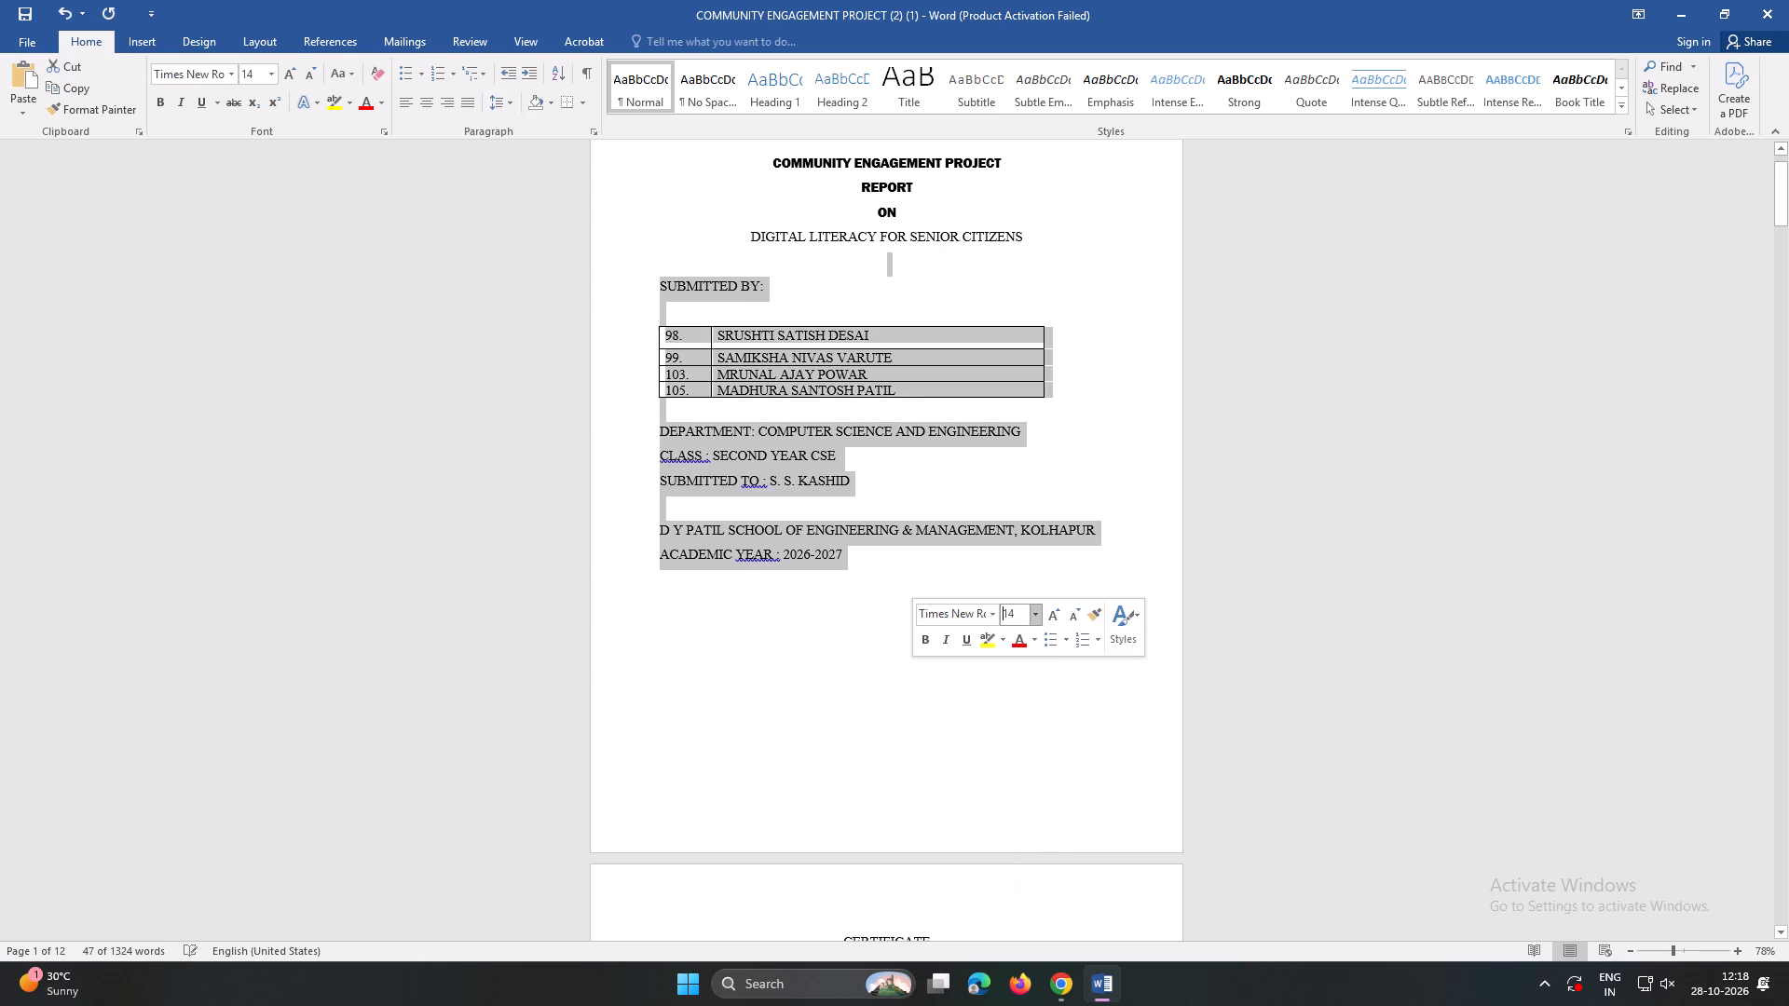
click(930, 708)
Set the cover page's title lines, from "COMMUNITY ENGAGEMENT PROJECT" to "DIGITAL LITERACY FOR SENIOR CITIZENS", to font size 18.
scroll(936, 708, up, 9)
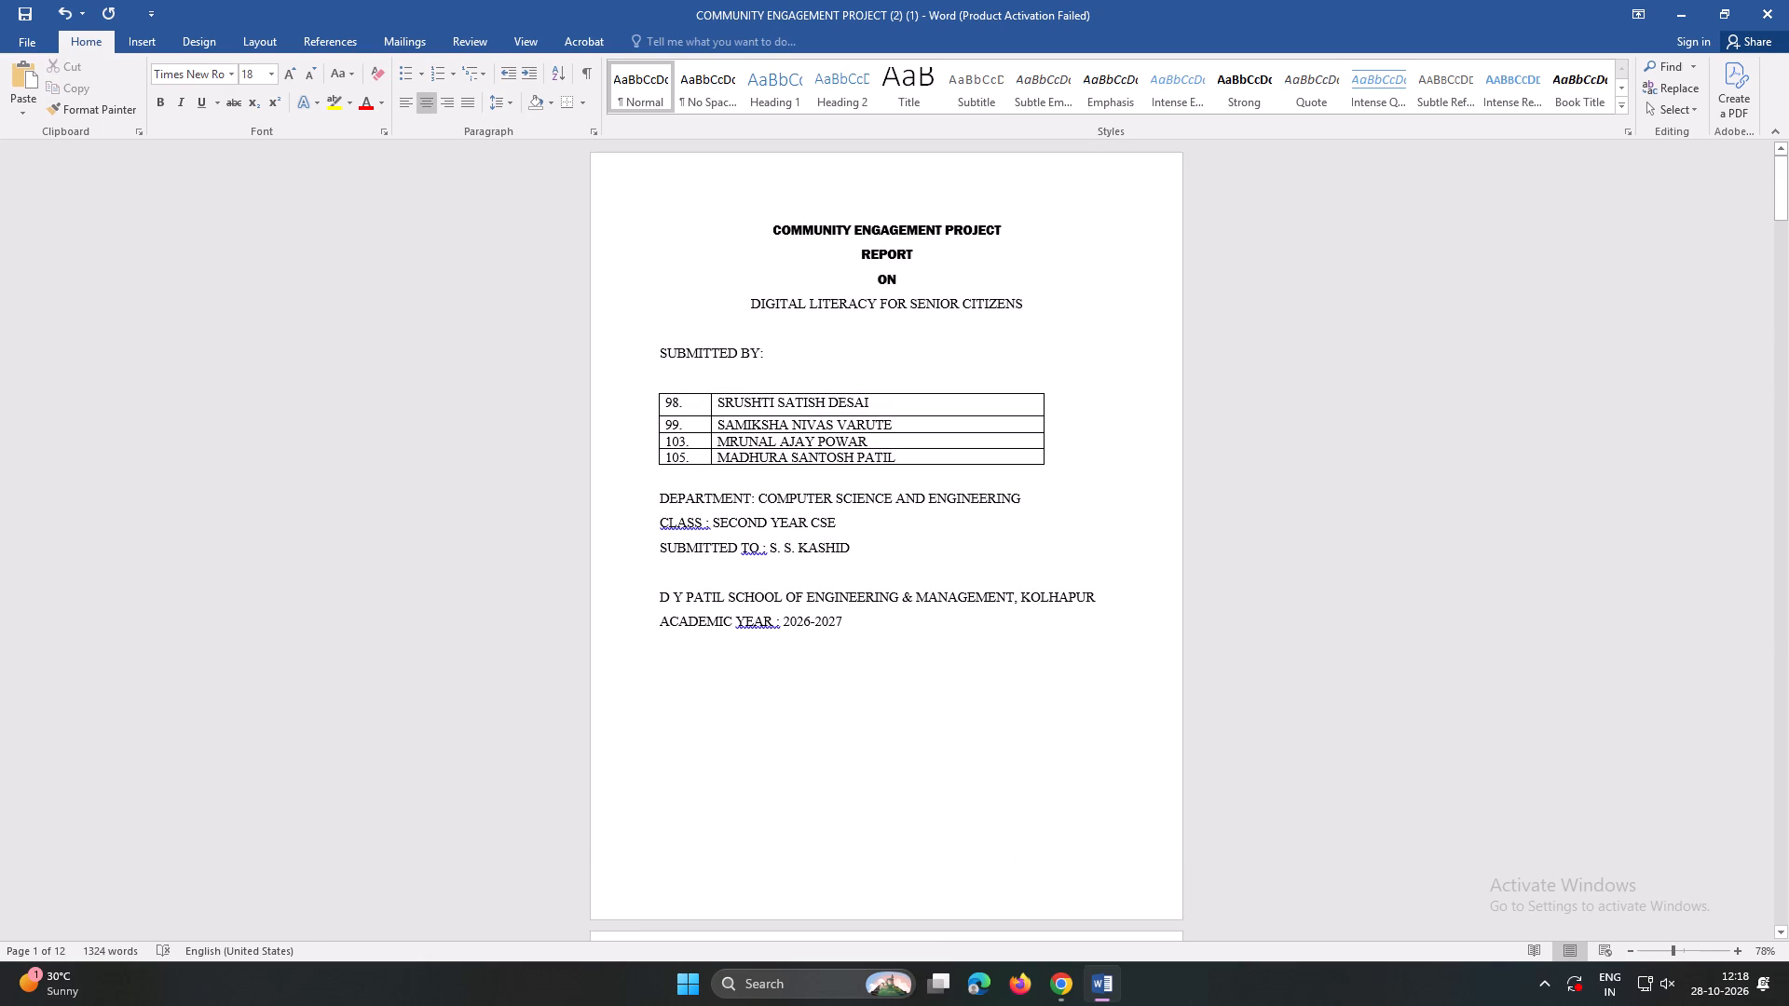
drag(768, 214, 928, 279)
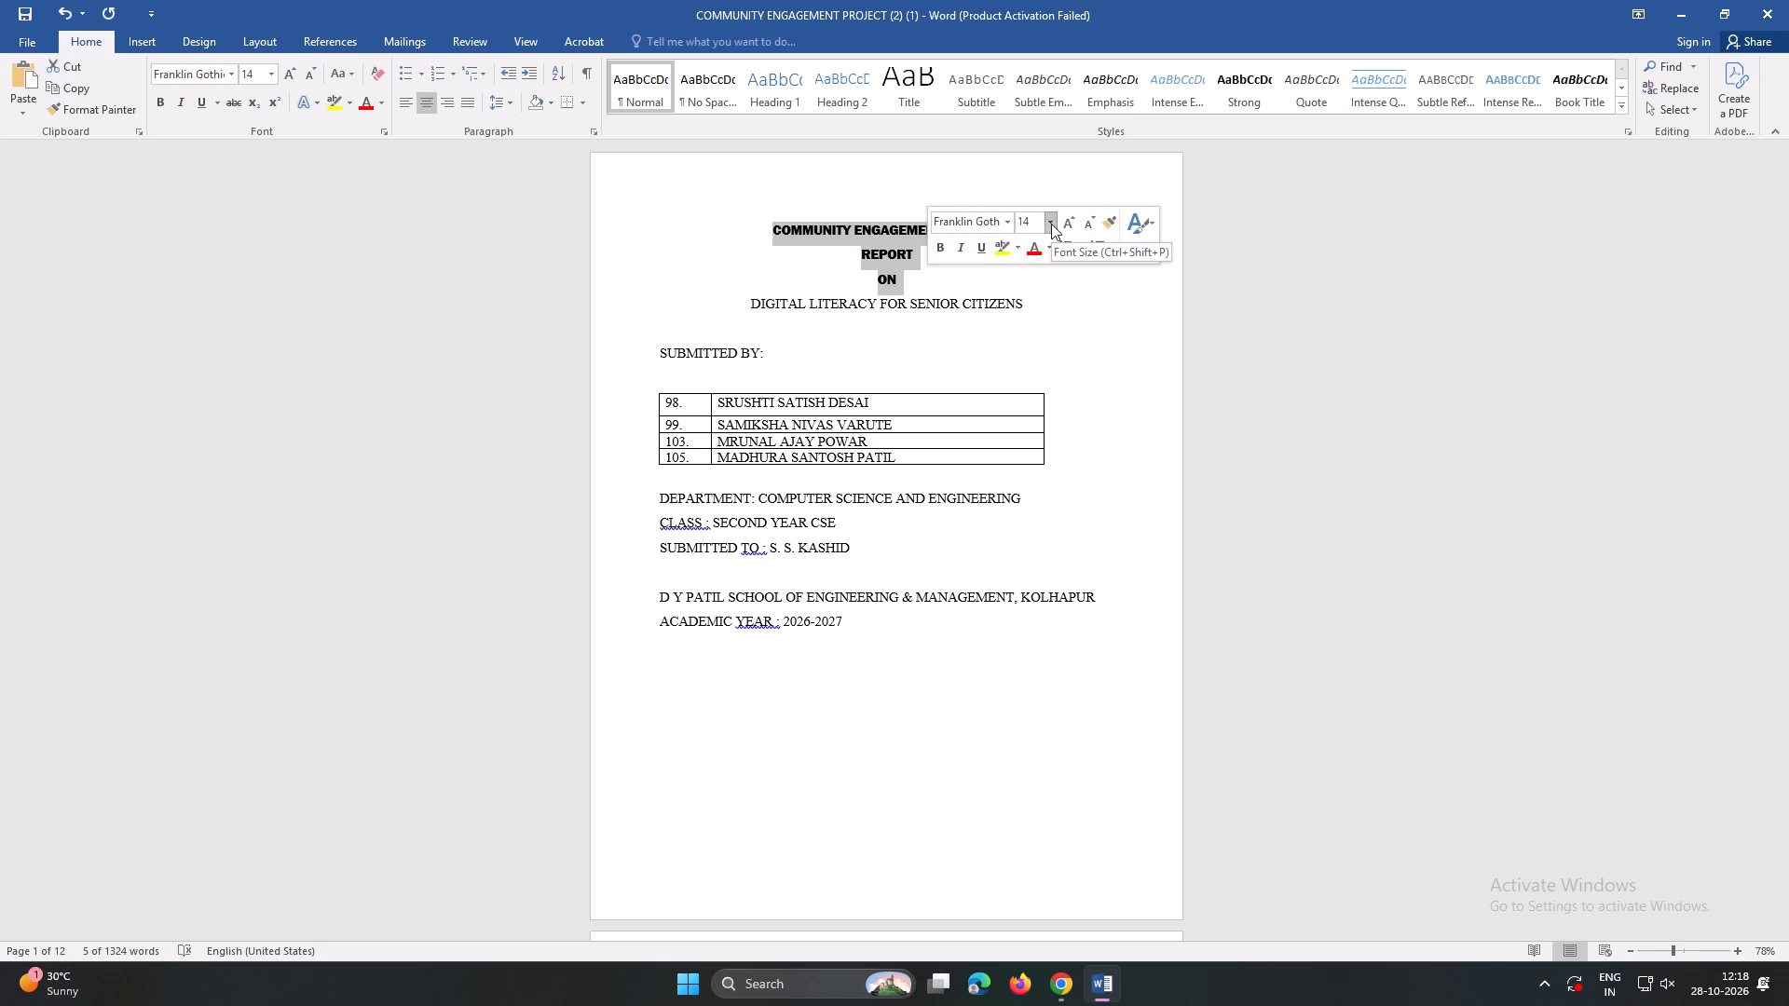
click(928, 328)
drag(771, 227, 860, 328)
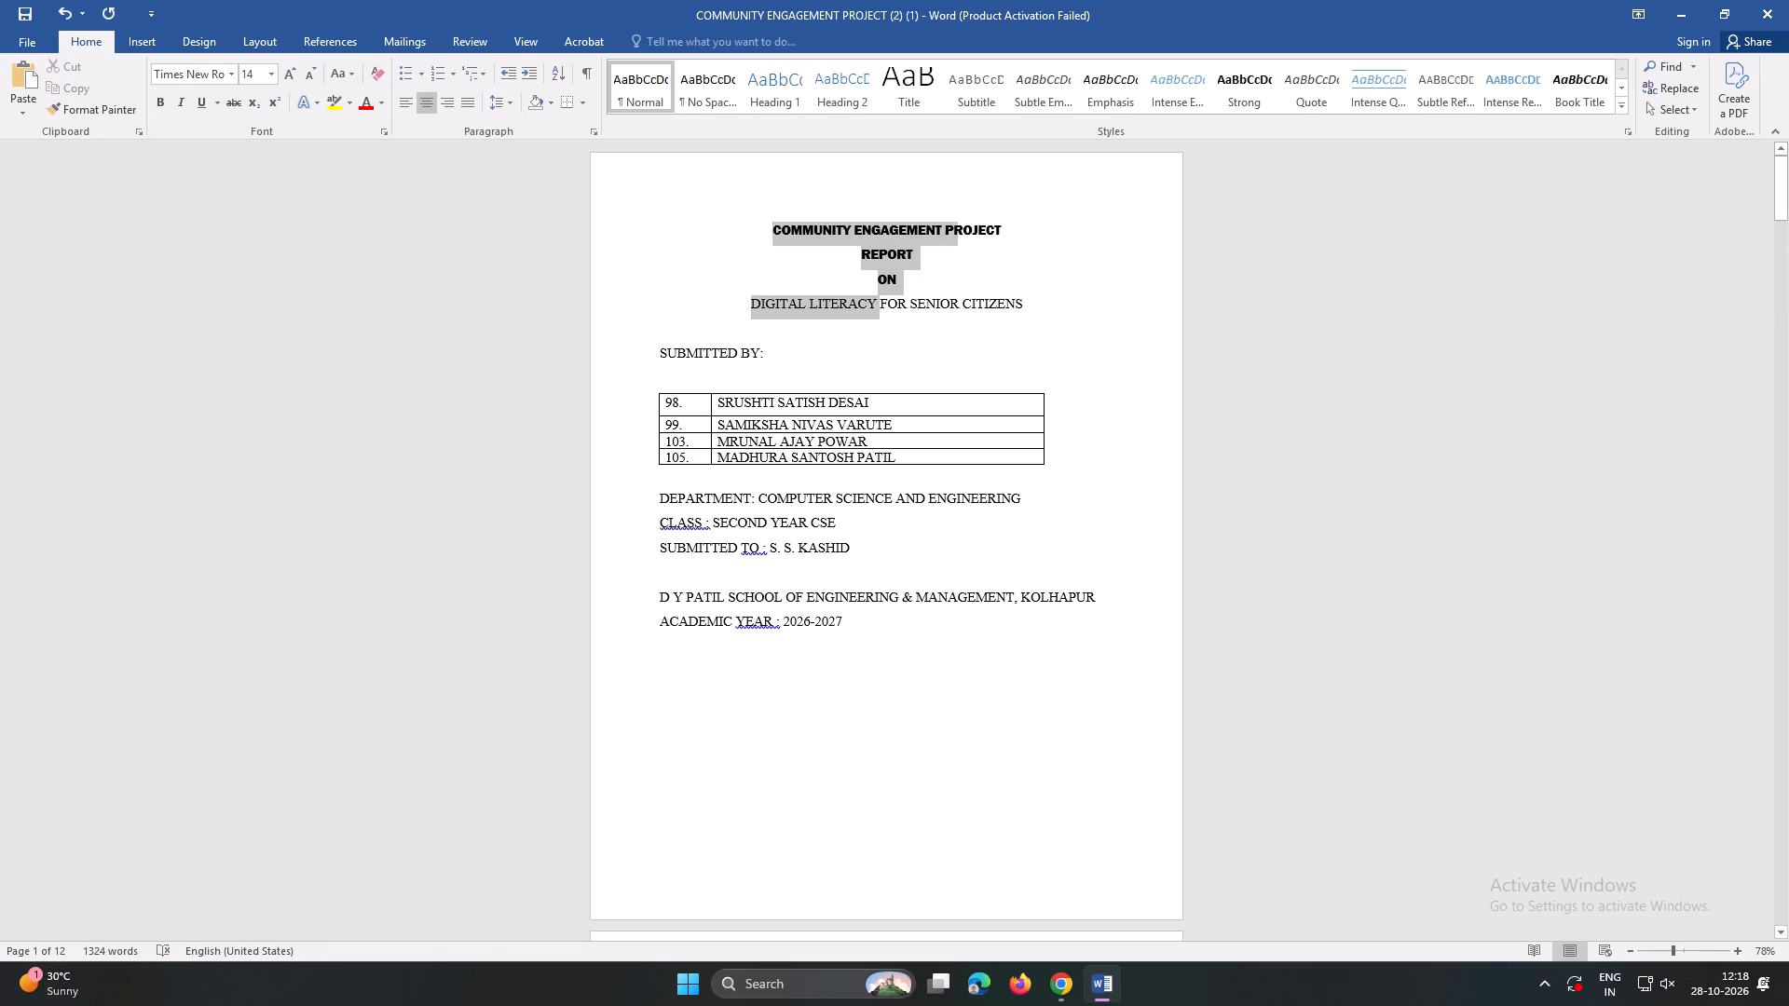
drag(860, 328, 1051, 320)
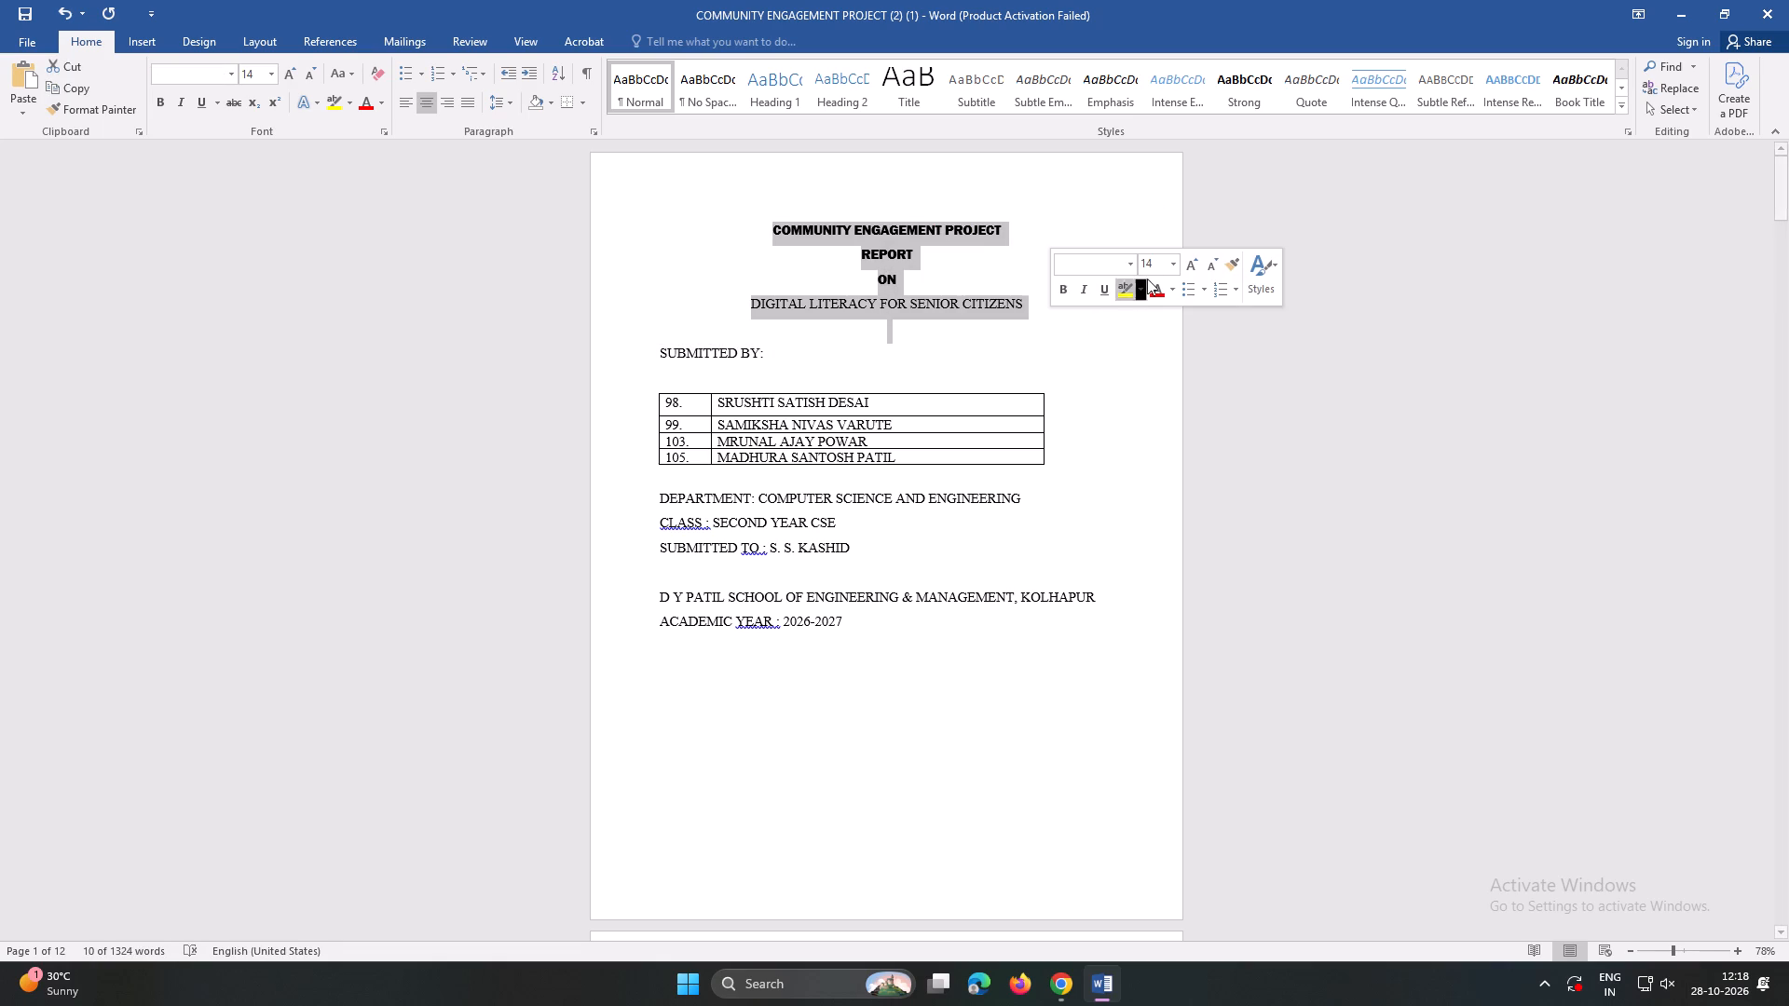
click(1169, 265)
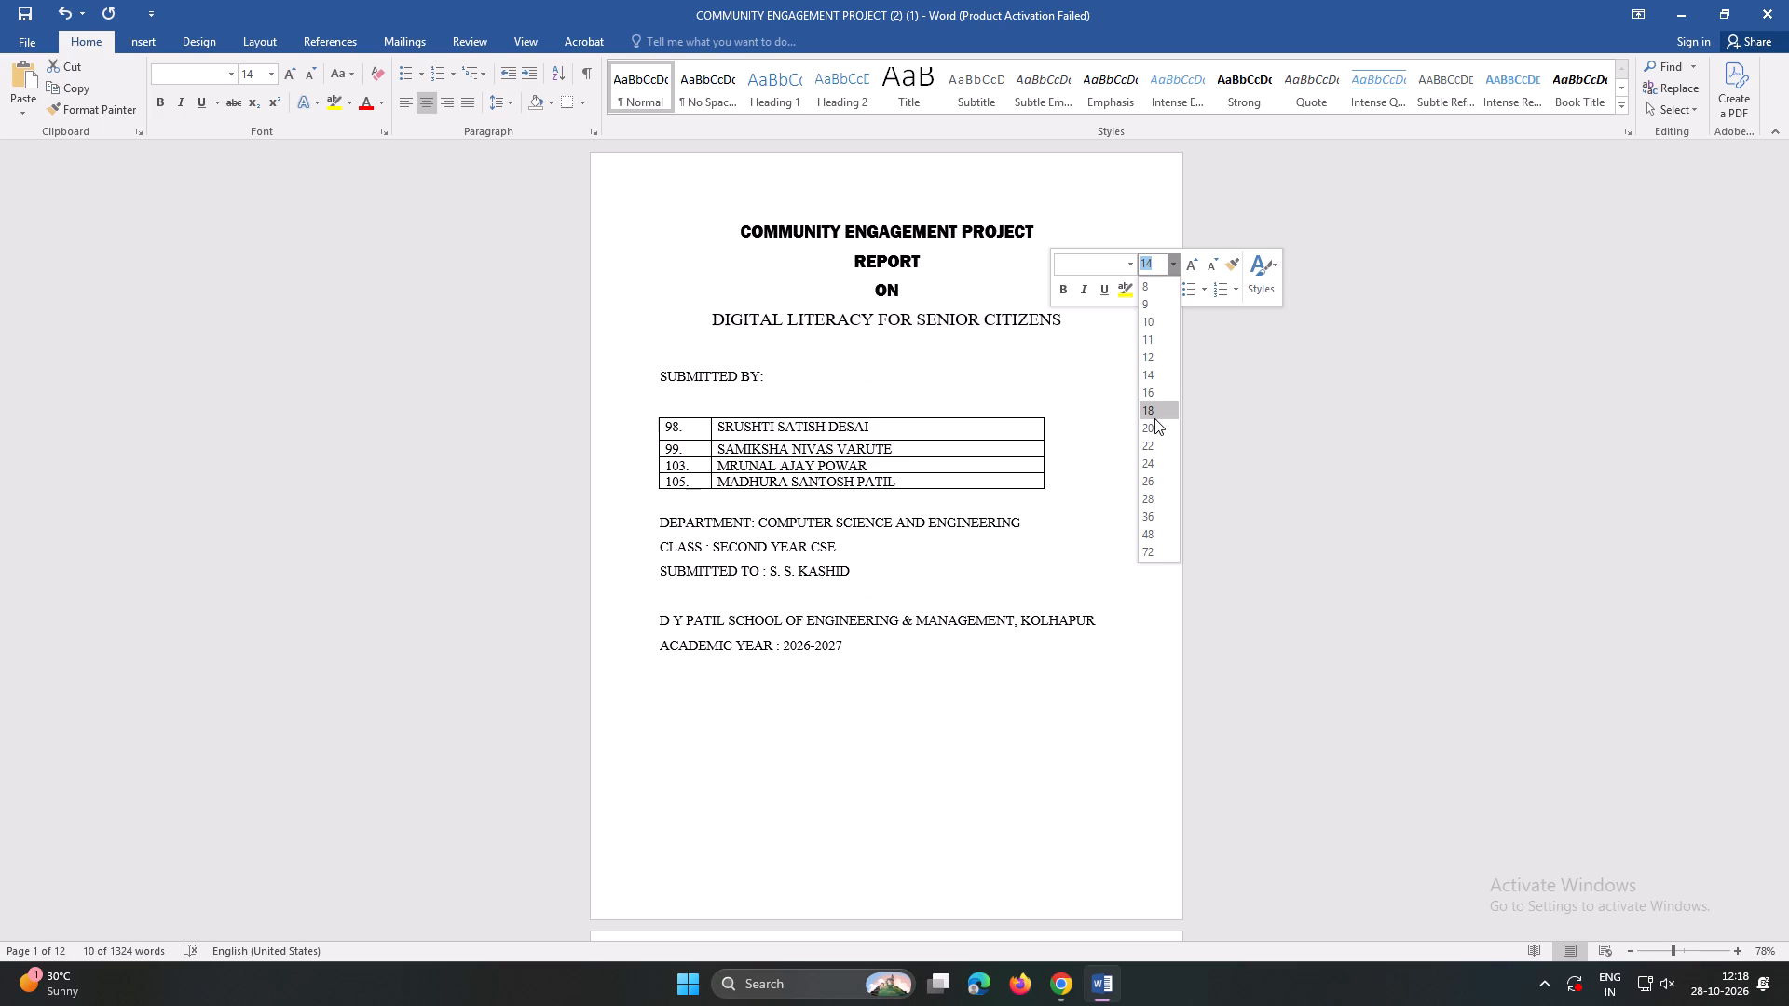
click(1154, 418)
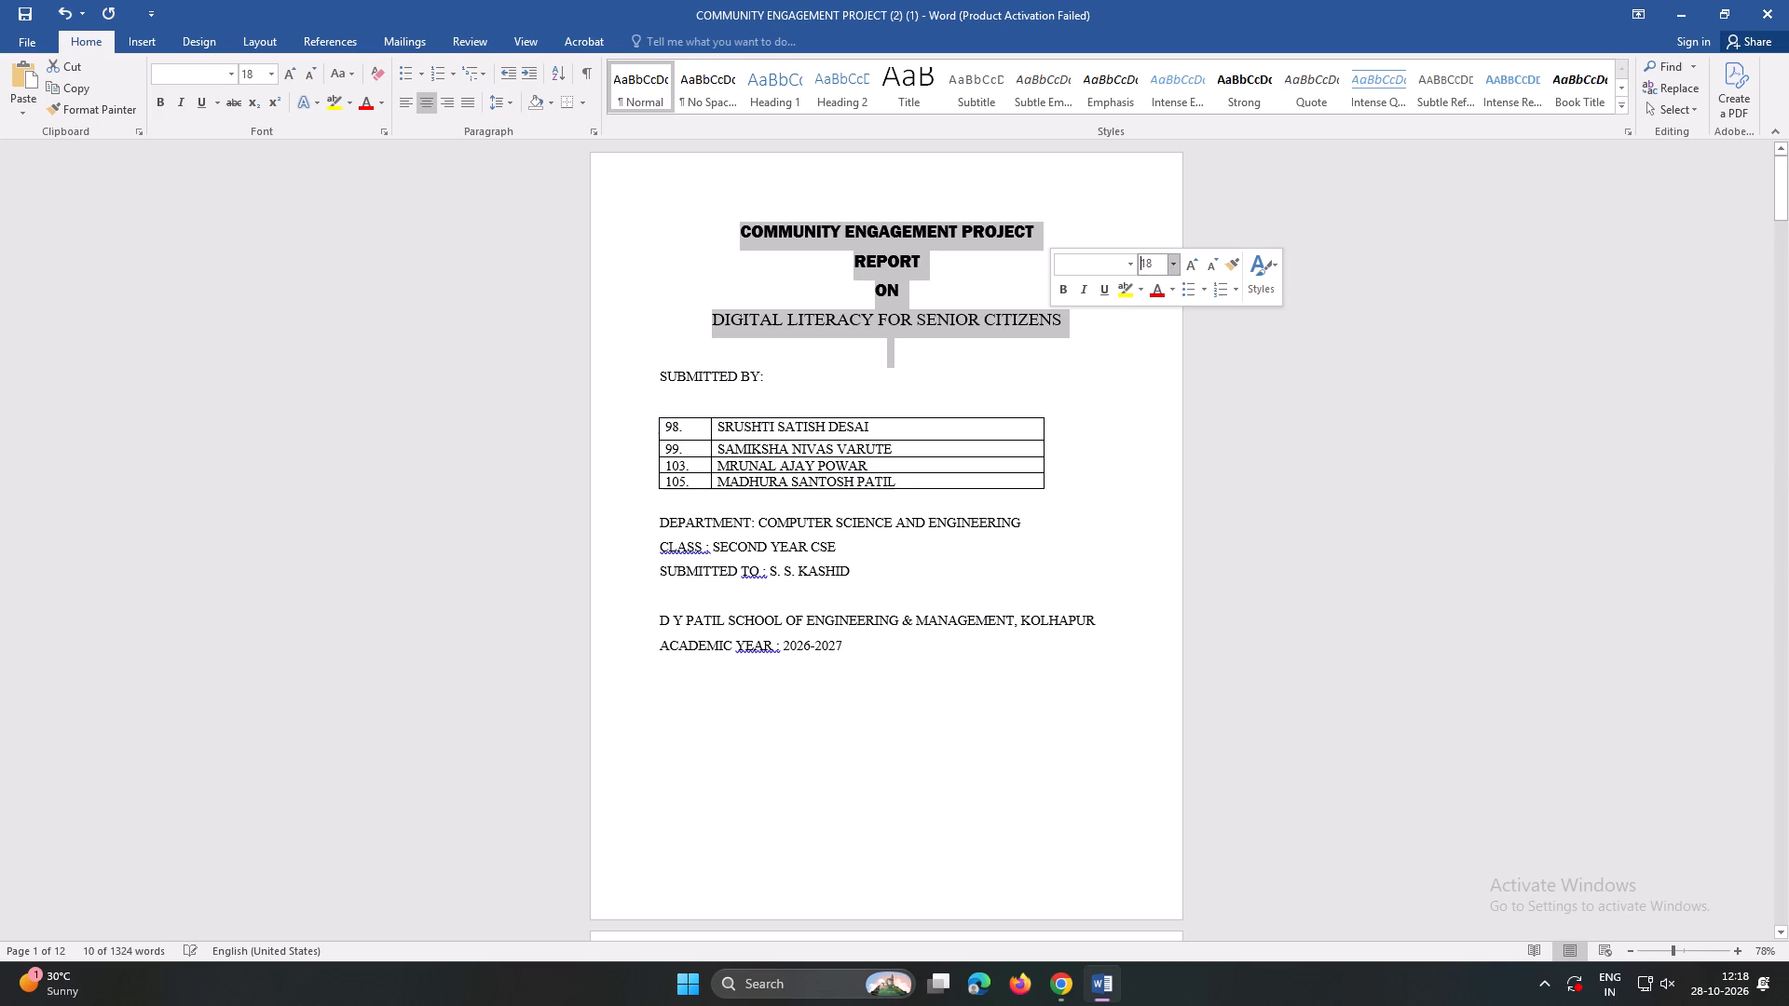
click(1099, 397)
Review the layout of the cover, Certificate and Acknowledgement pages.
scroll(1067, 411, up, 3)
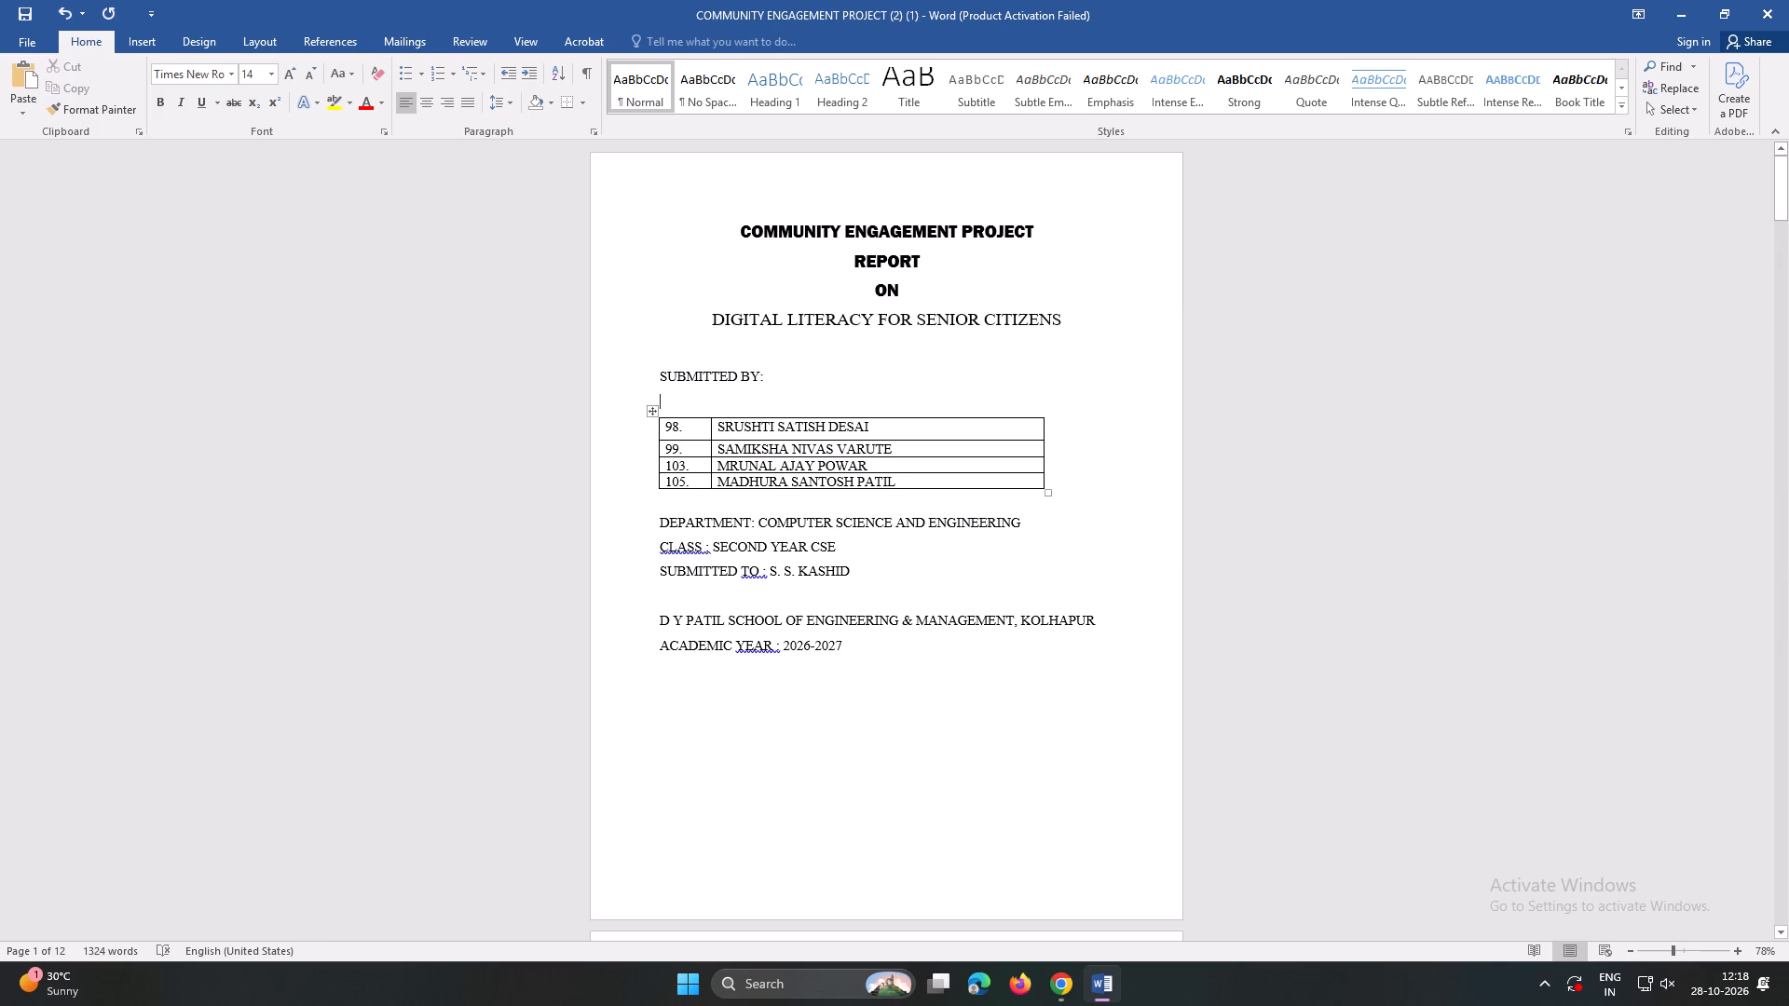
scroll(819, 509, down, 6)
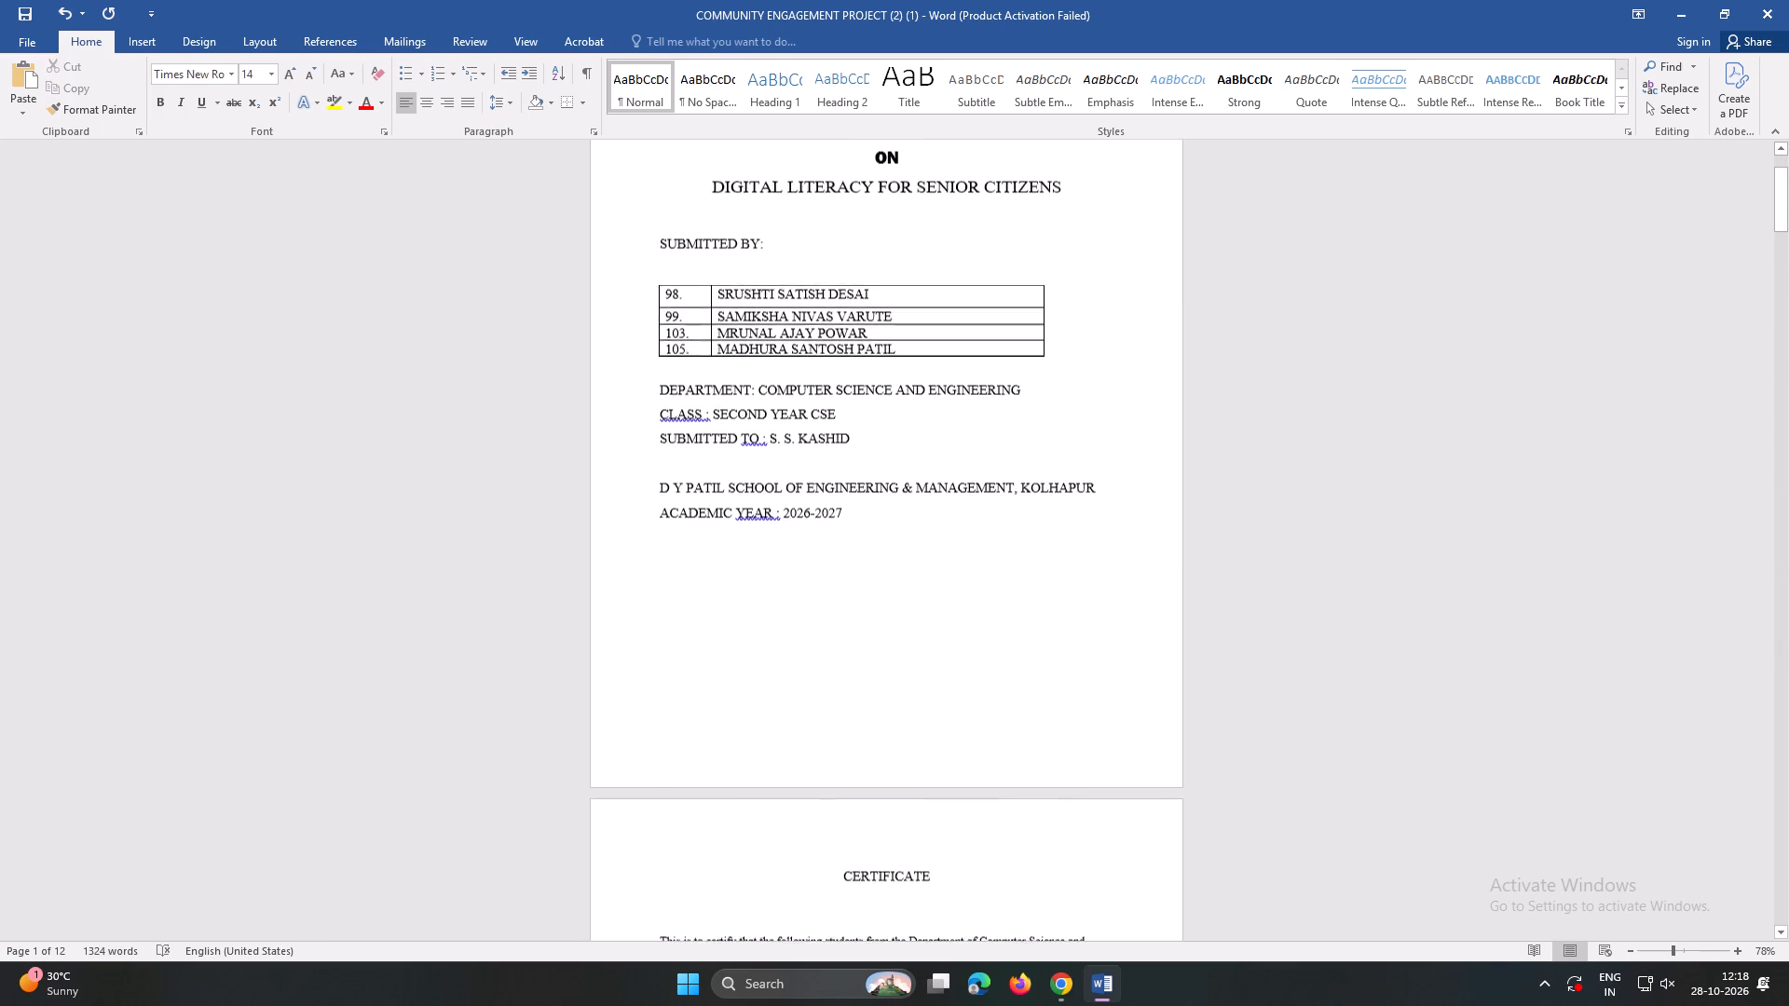
scroll(820, 509, down, 19)
scroll(818, 546, down, 6)
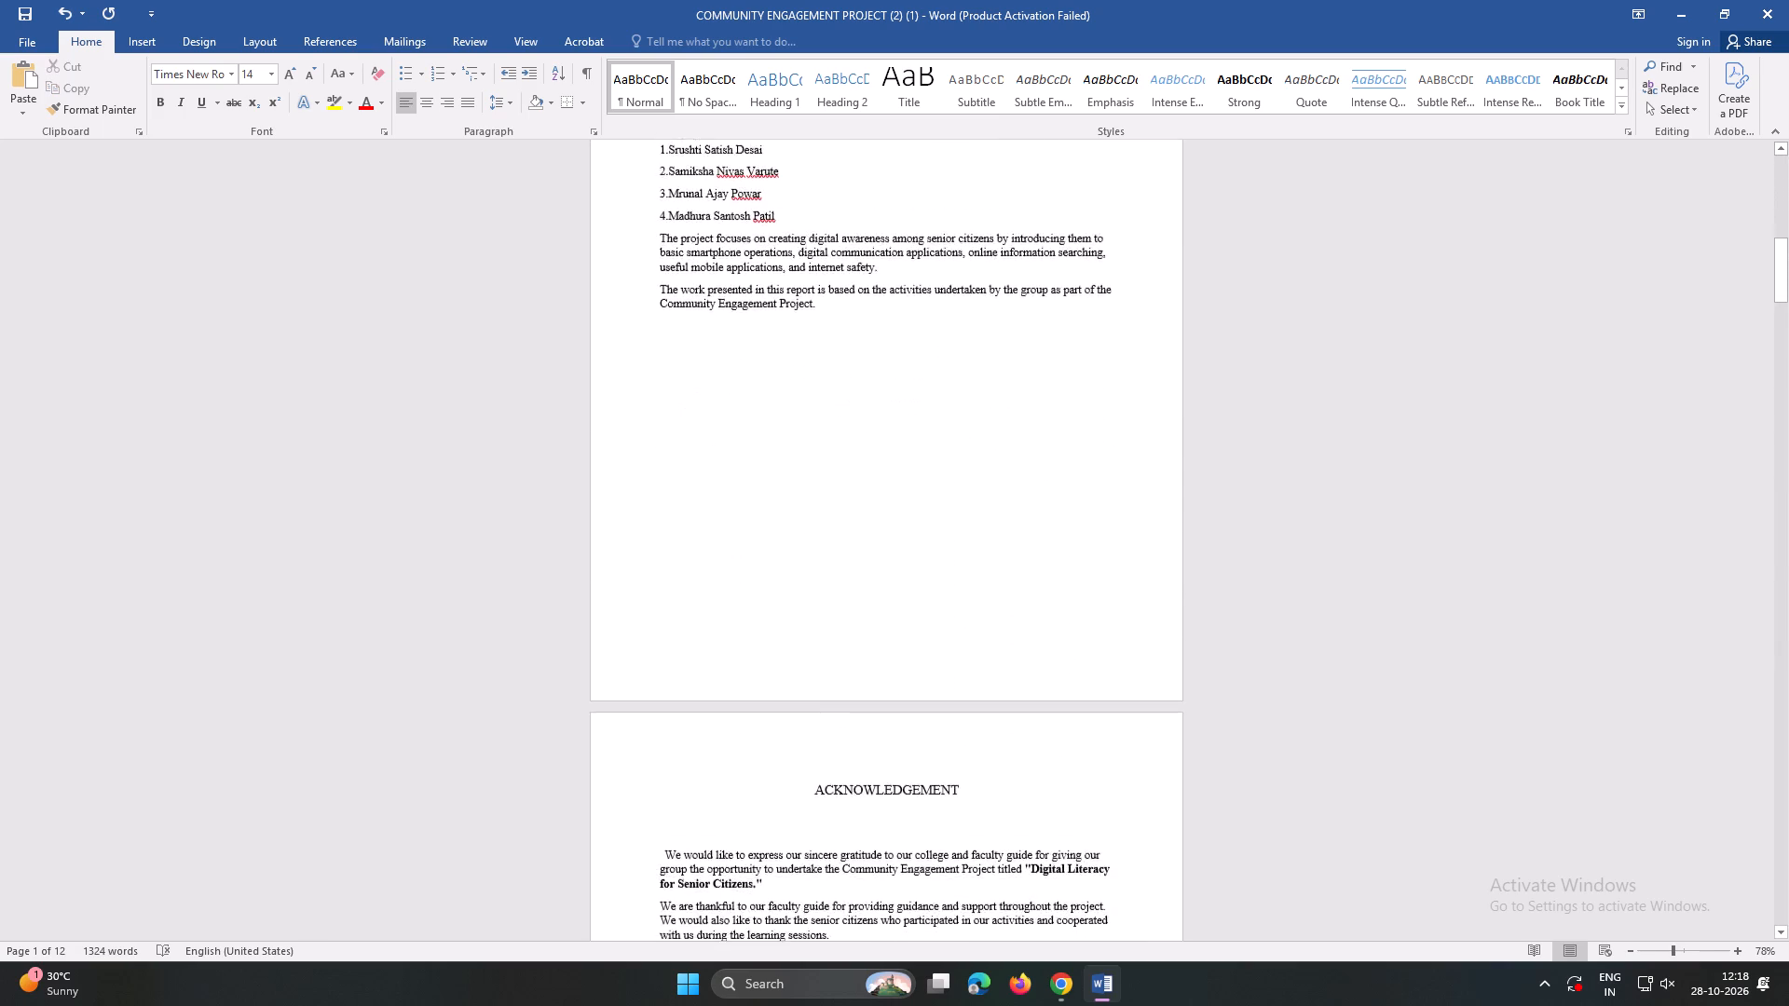
scroll(817, 545, down, 15)
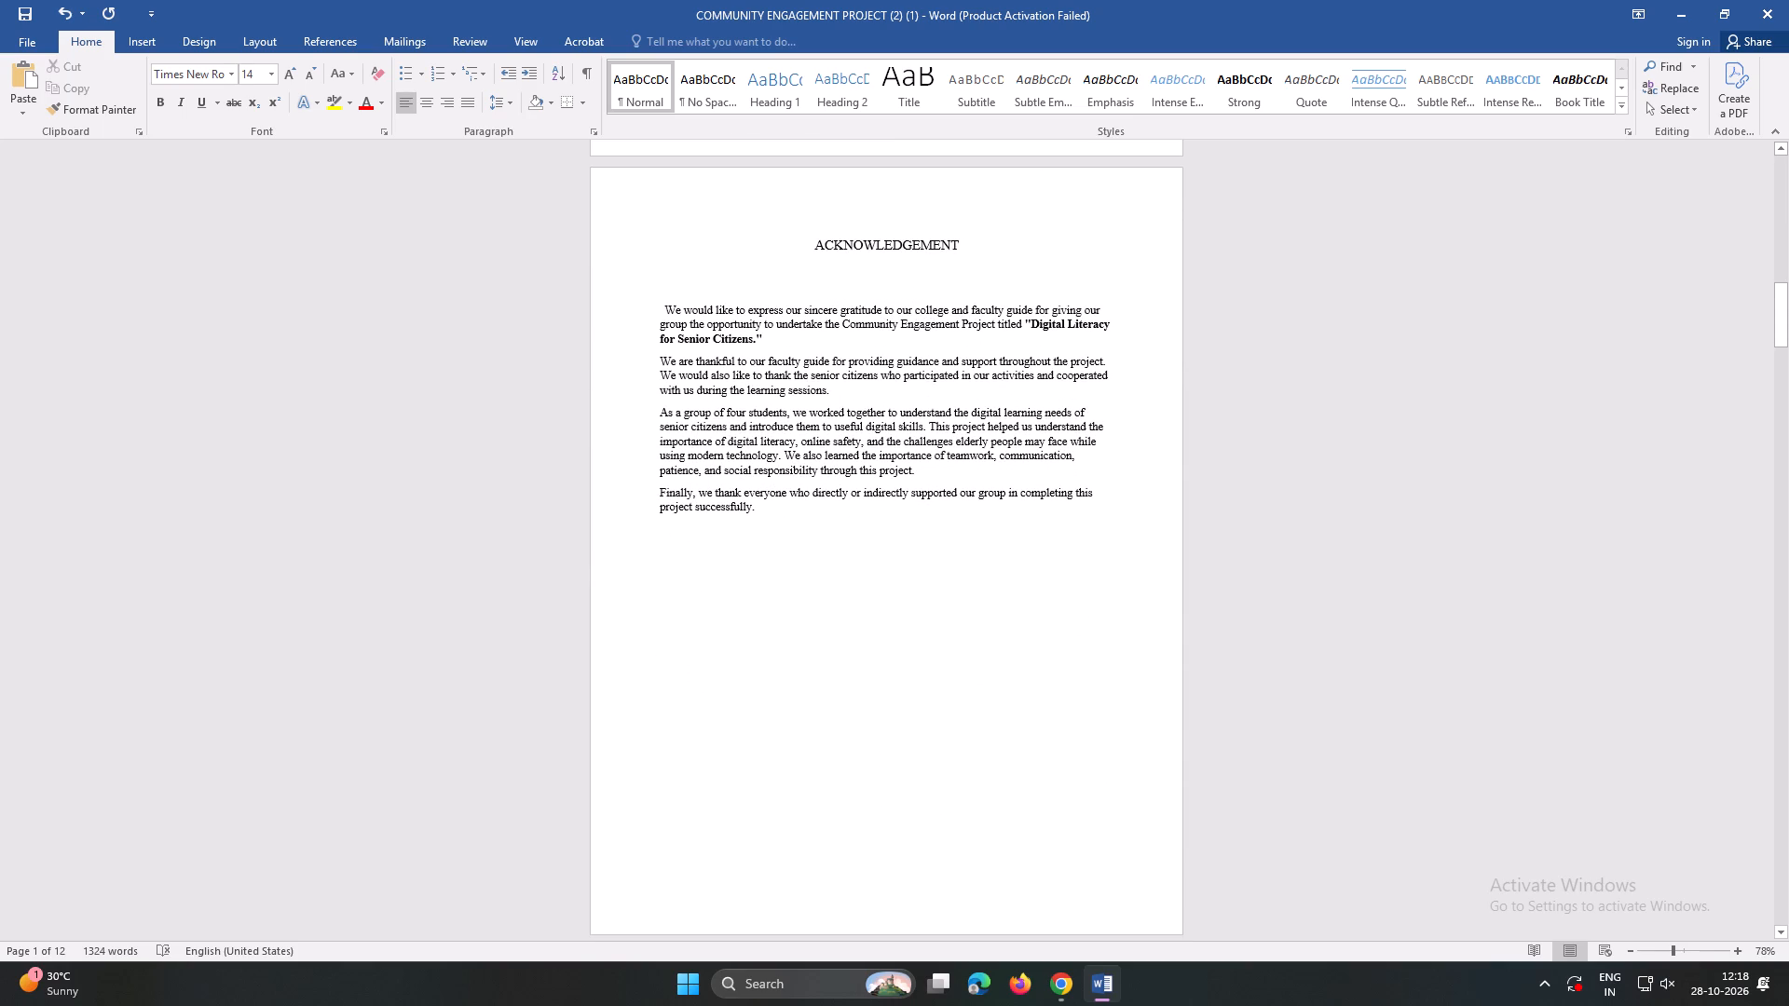
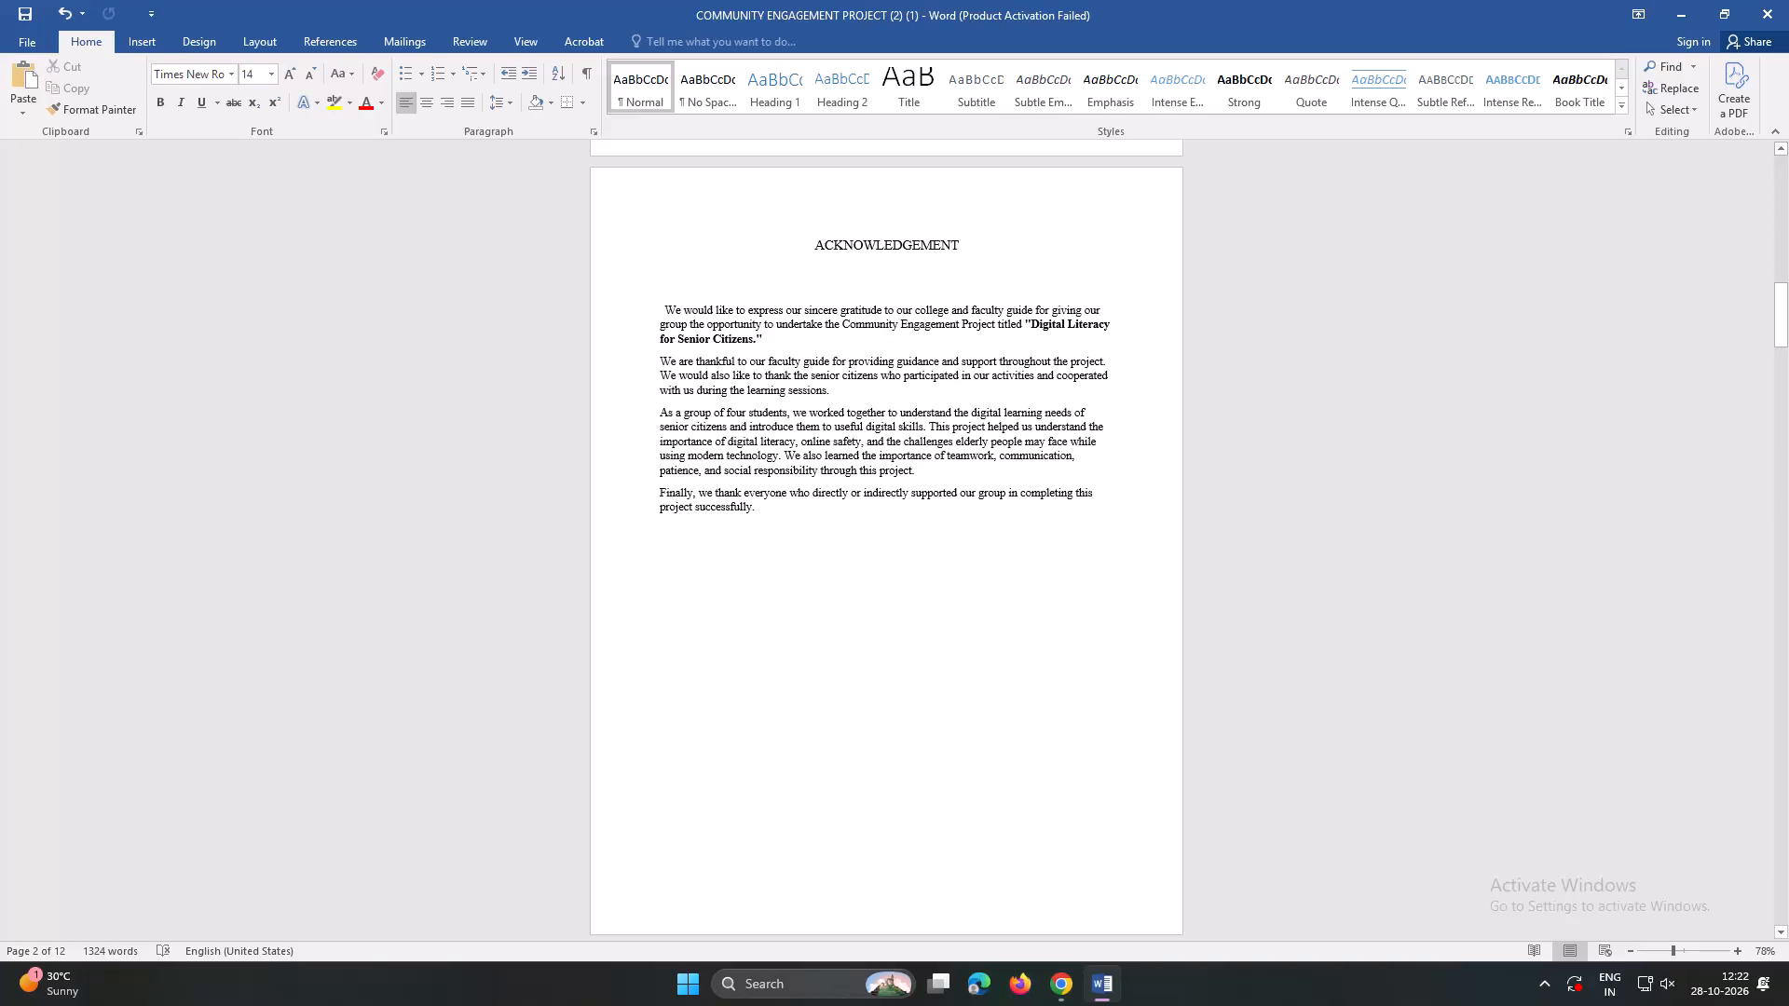
Review the layout of the Acknowledgement, Table of Contents and Certificate pages.
scroll(1222, 750, down, 4)
scroll(1138, 824, down, 4)
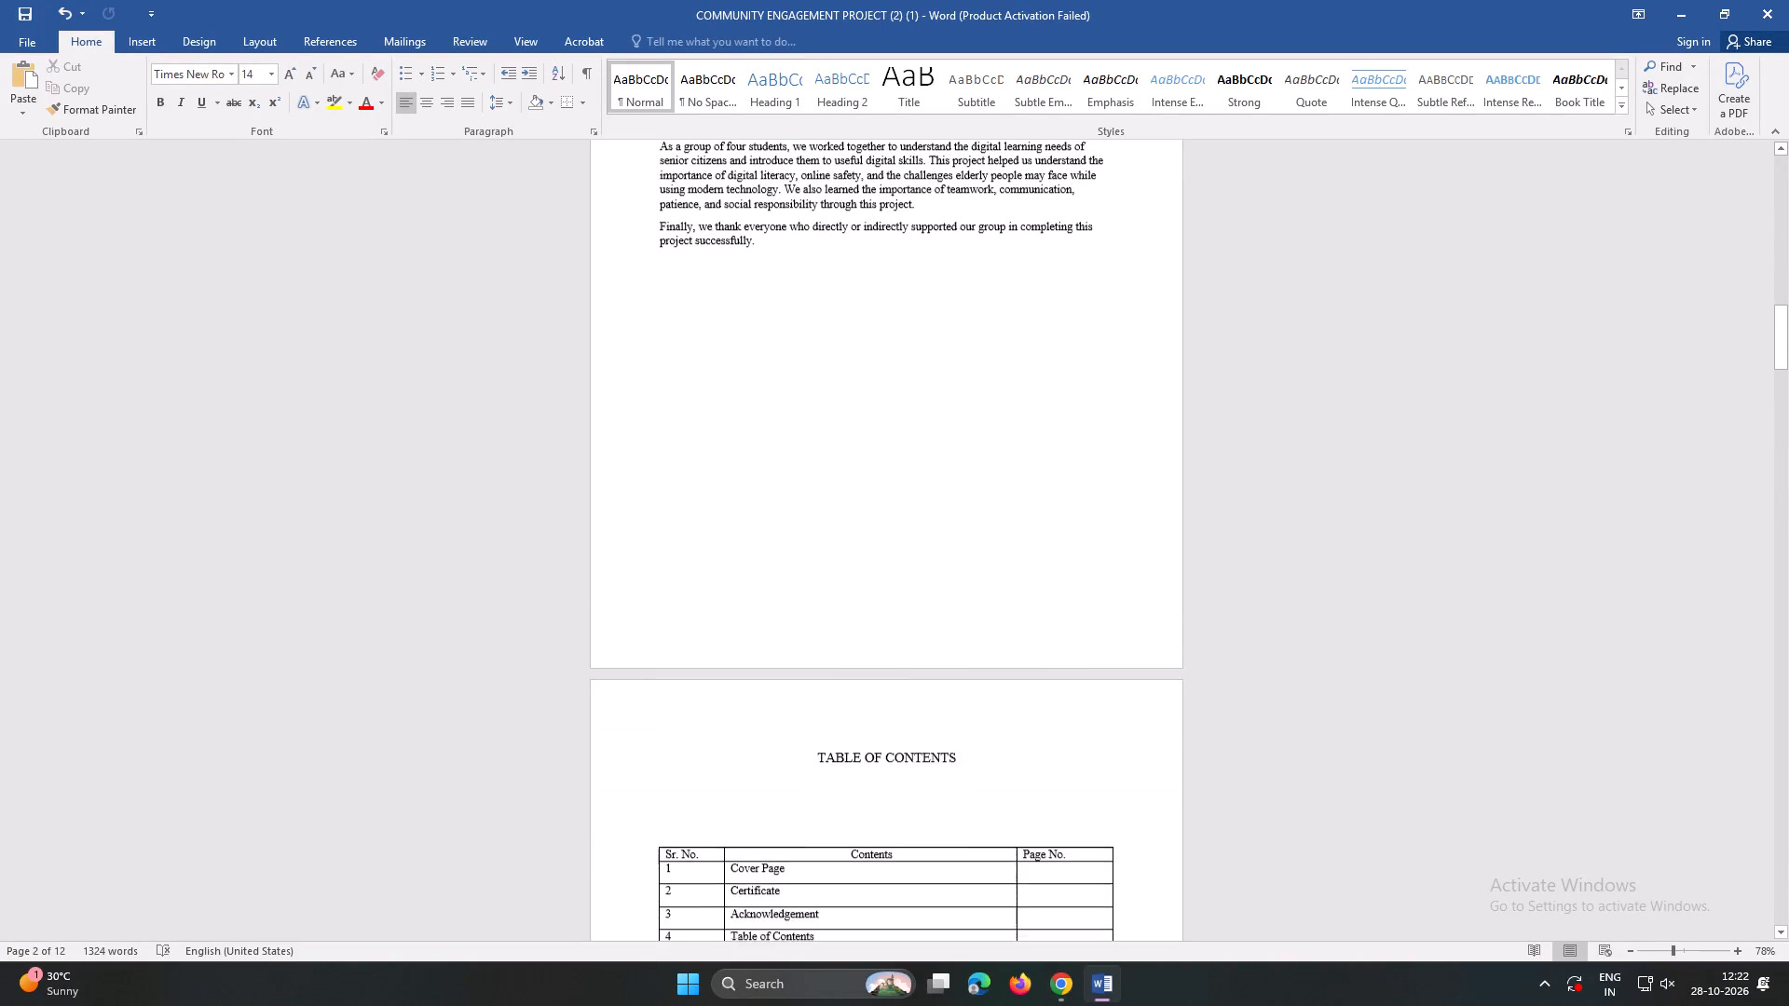
scroll(1090, 819, down, 18)
scroll(1040, 844, up, 5)
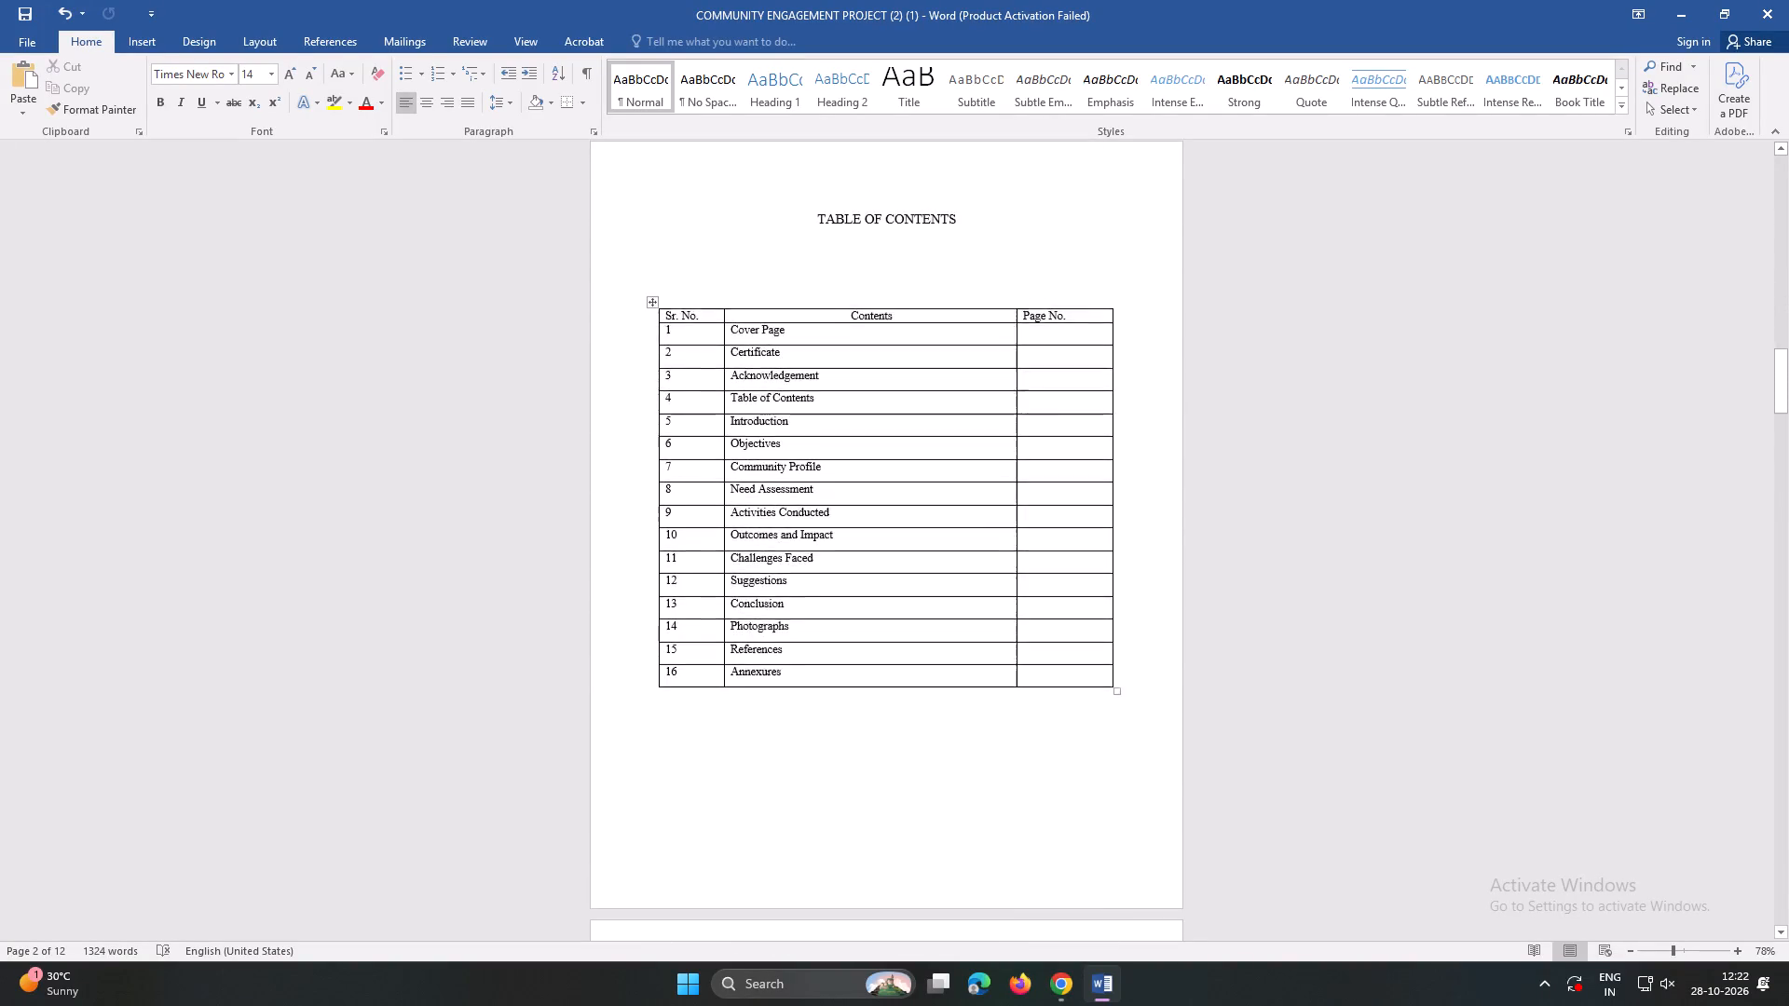
scroll(1058, 873, up, 20)
scroll(1058, 873, up, 7)
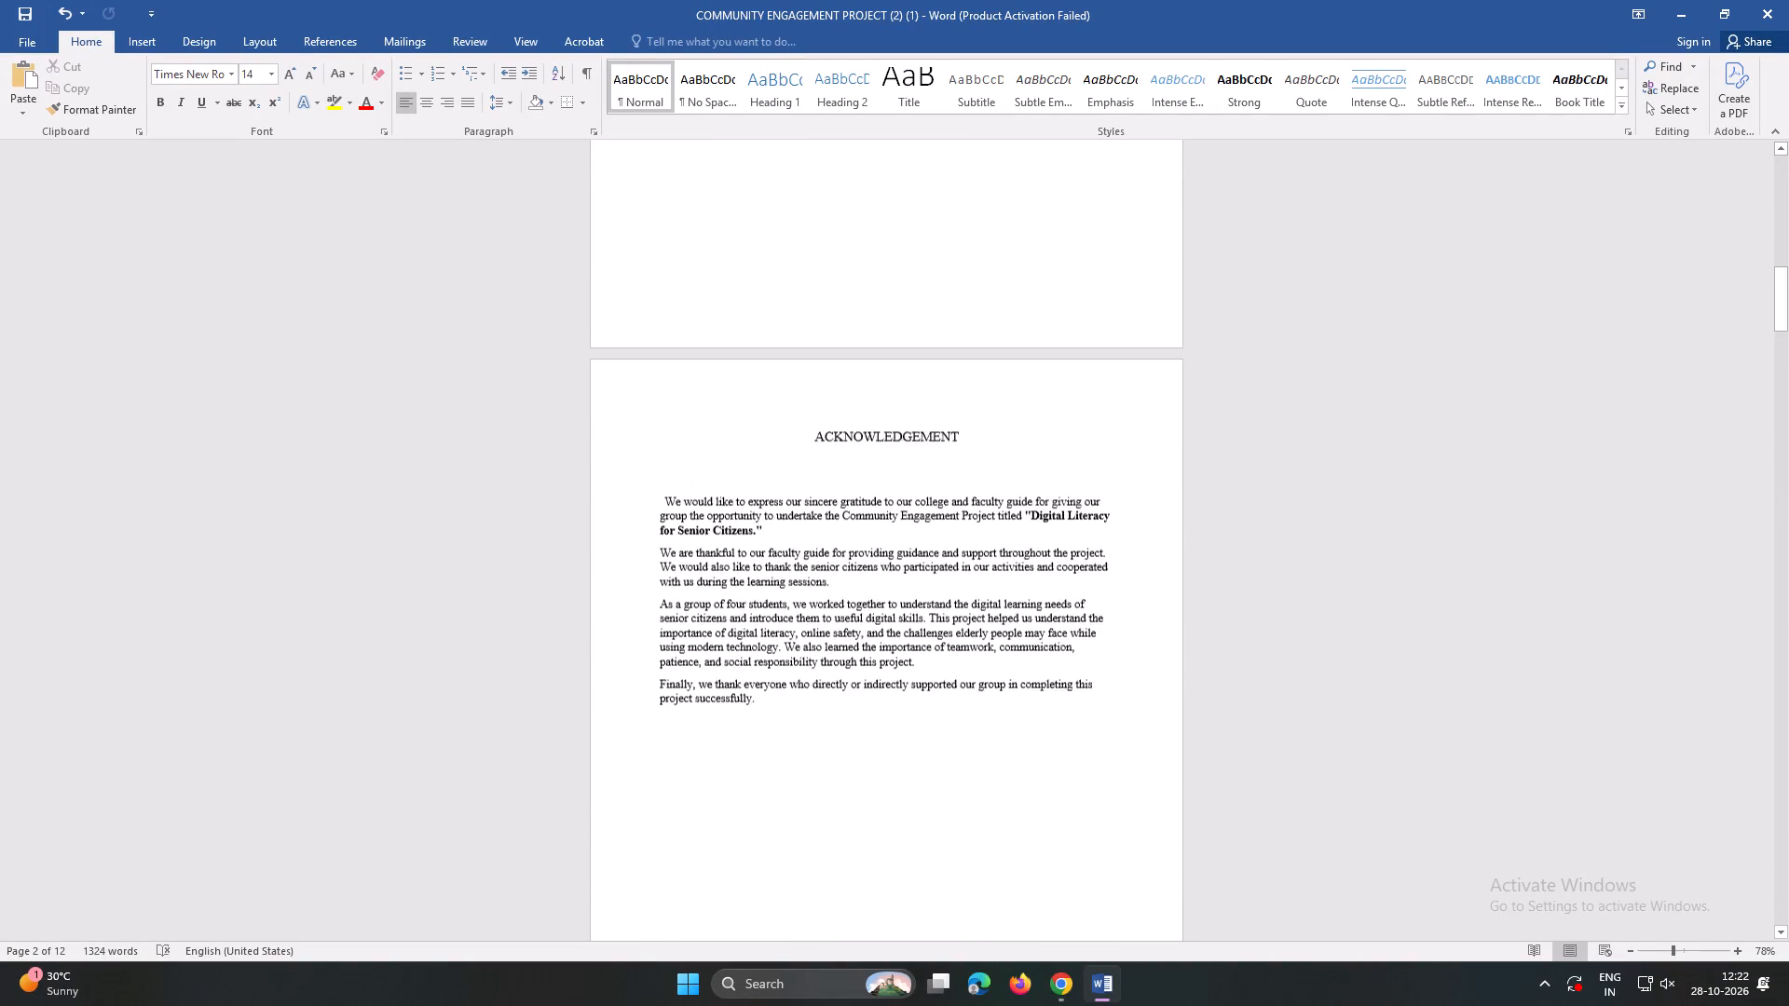
scroll(1036, 797, up, 19)
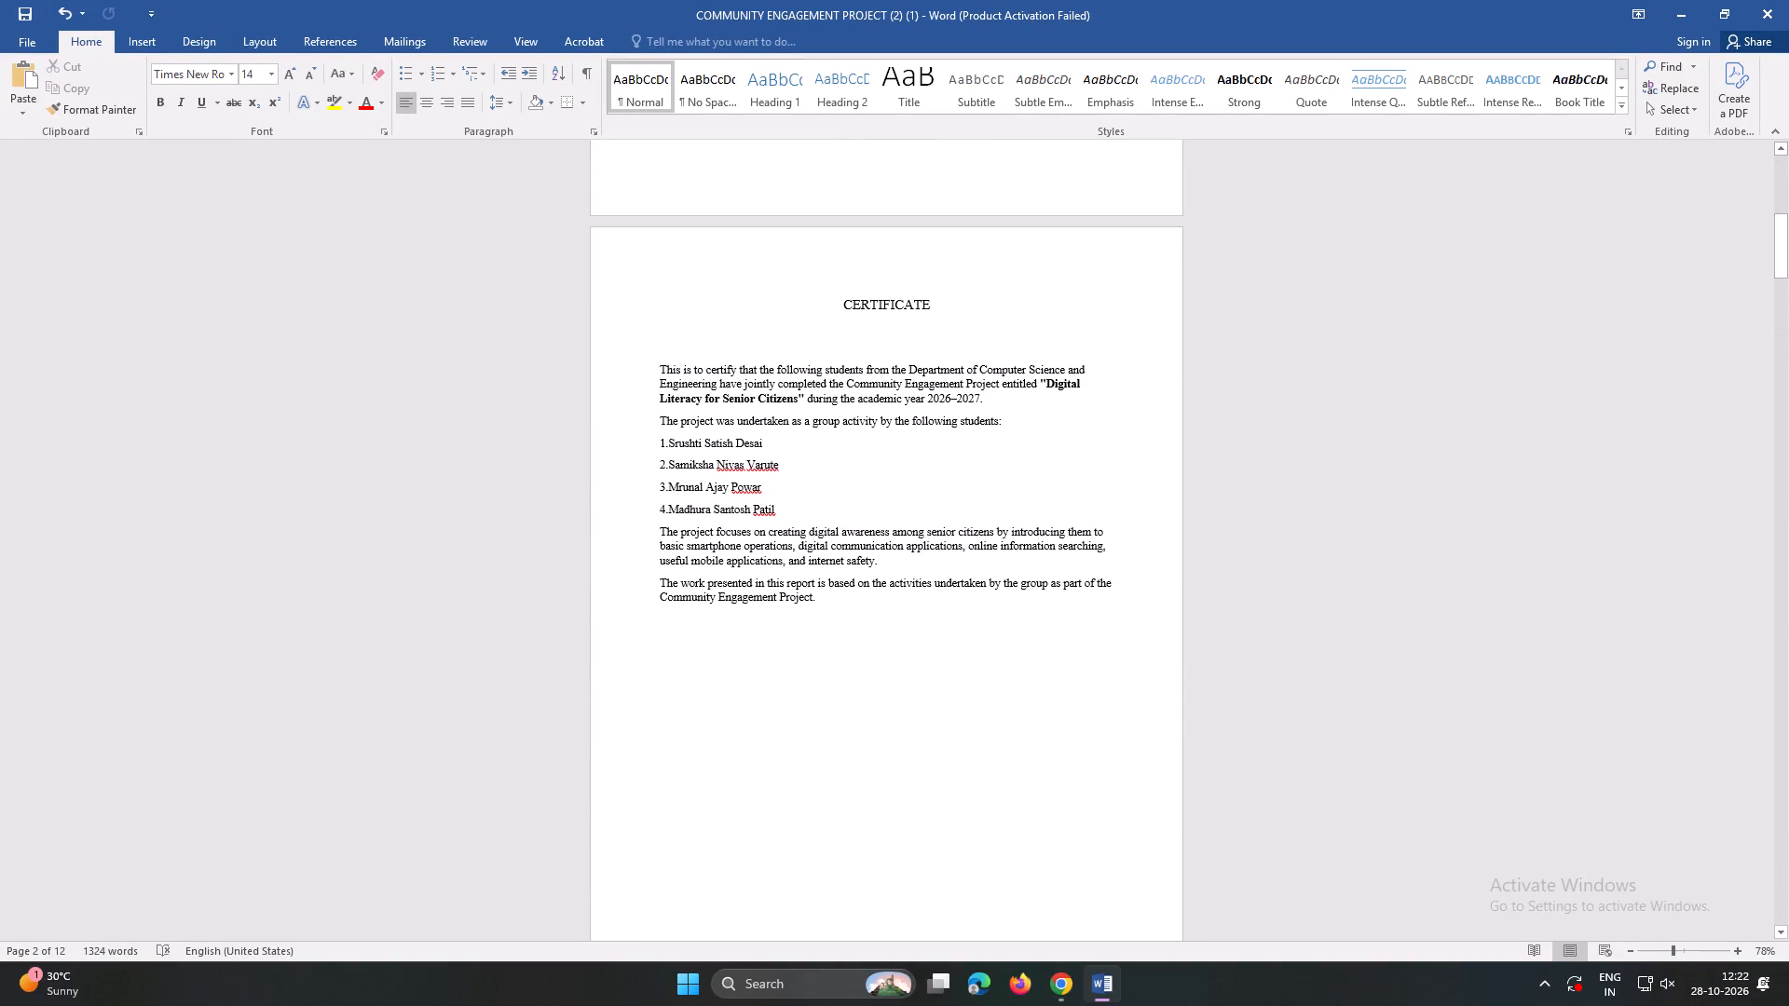
scroll(935, 749, down, 4)
scroll(935, 749, up, 3)
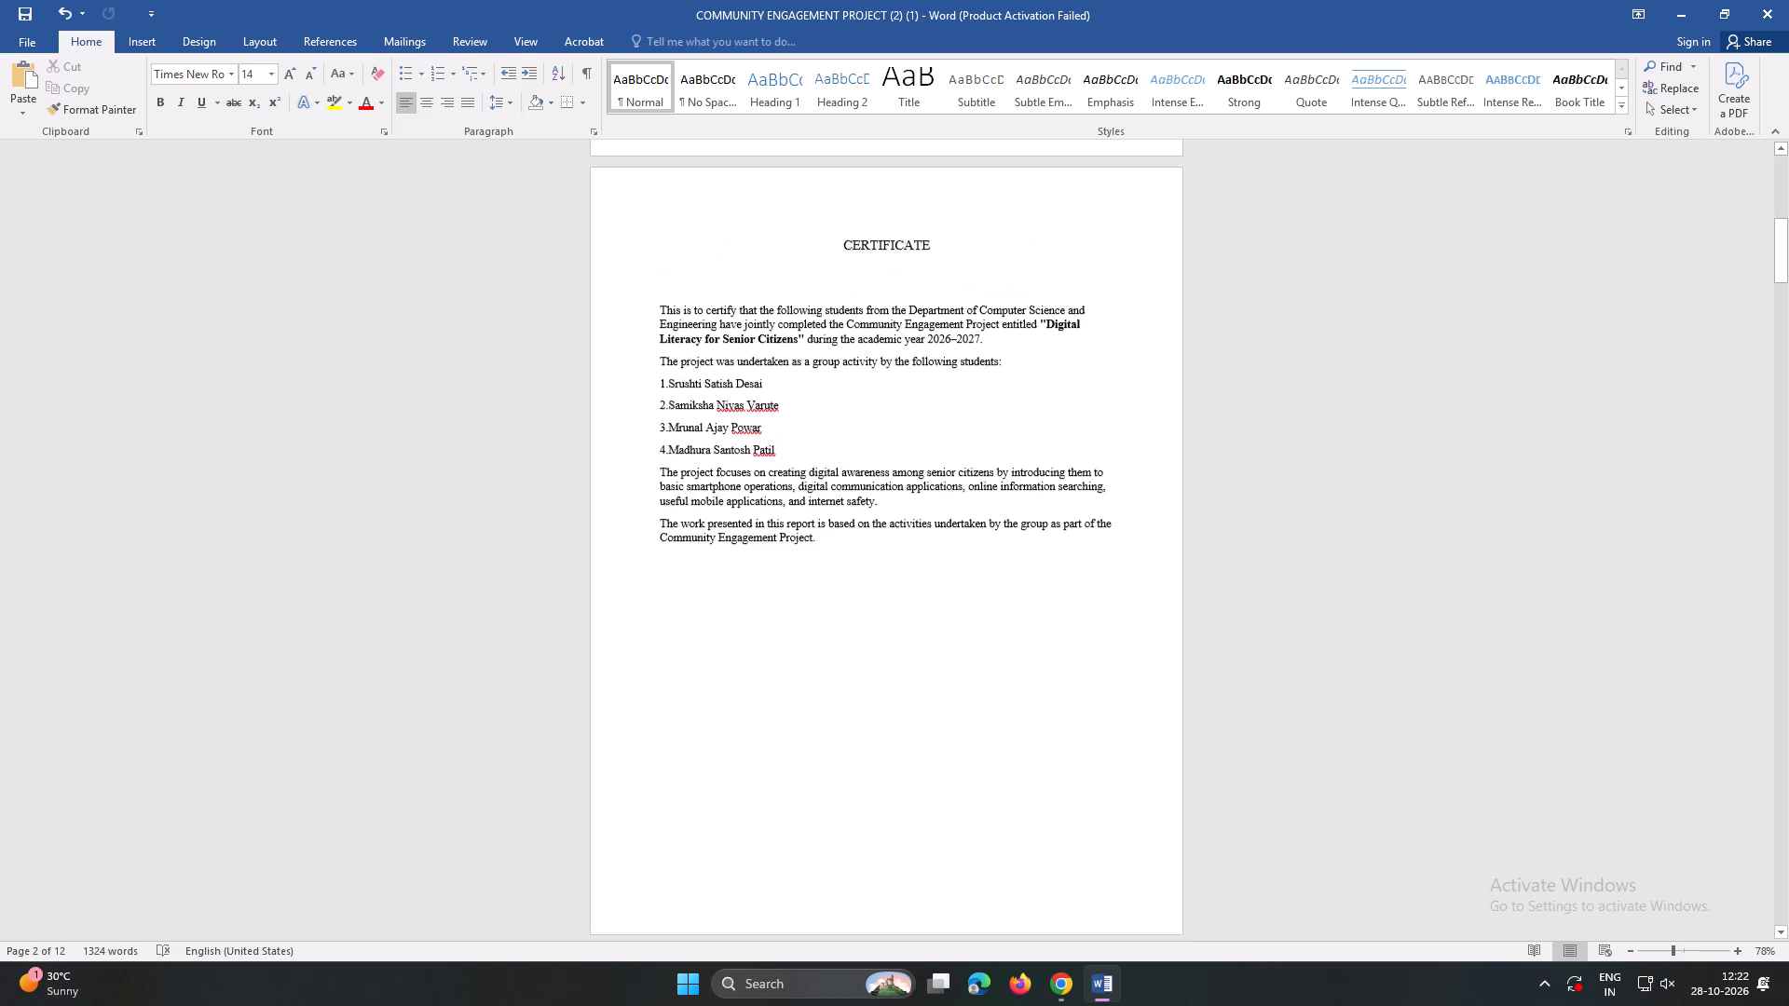
Insert three blank lines above the CERTIFICATE heading, keeping the heading centred.
click(844, 262)
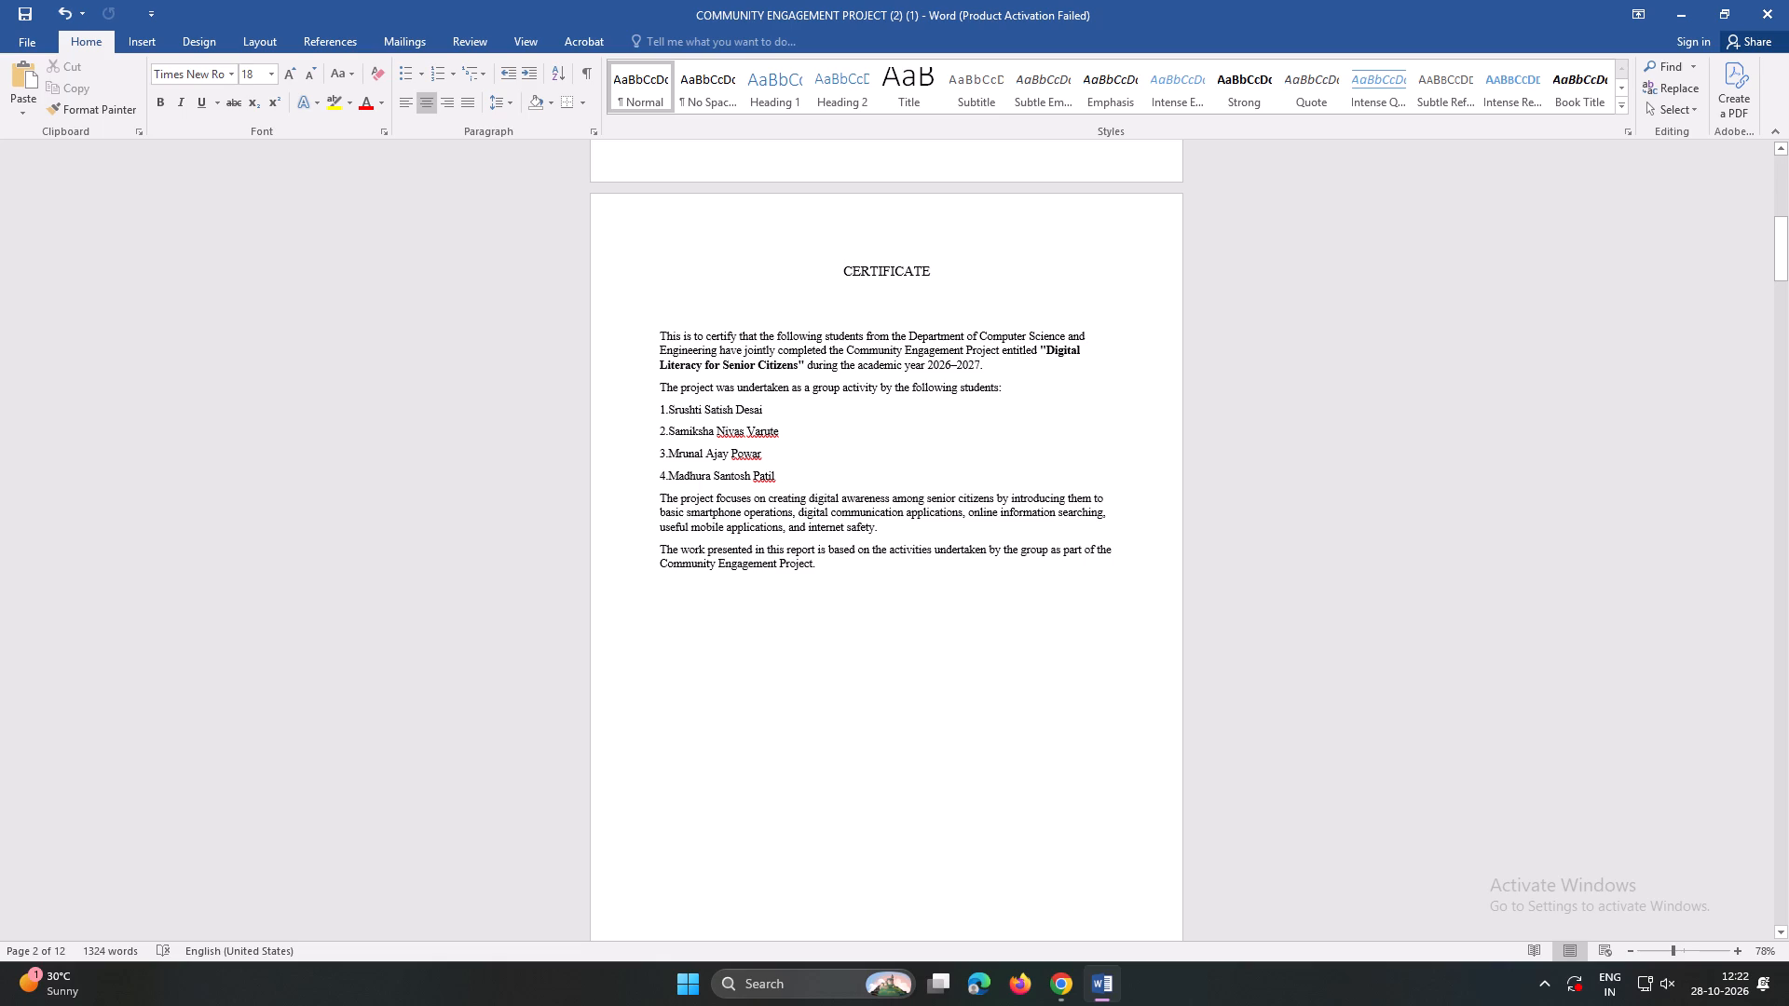
key(Return)
key(BackSpace)
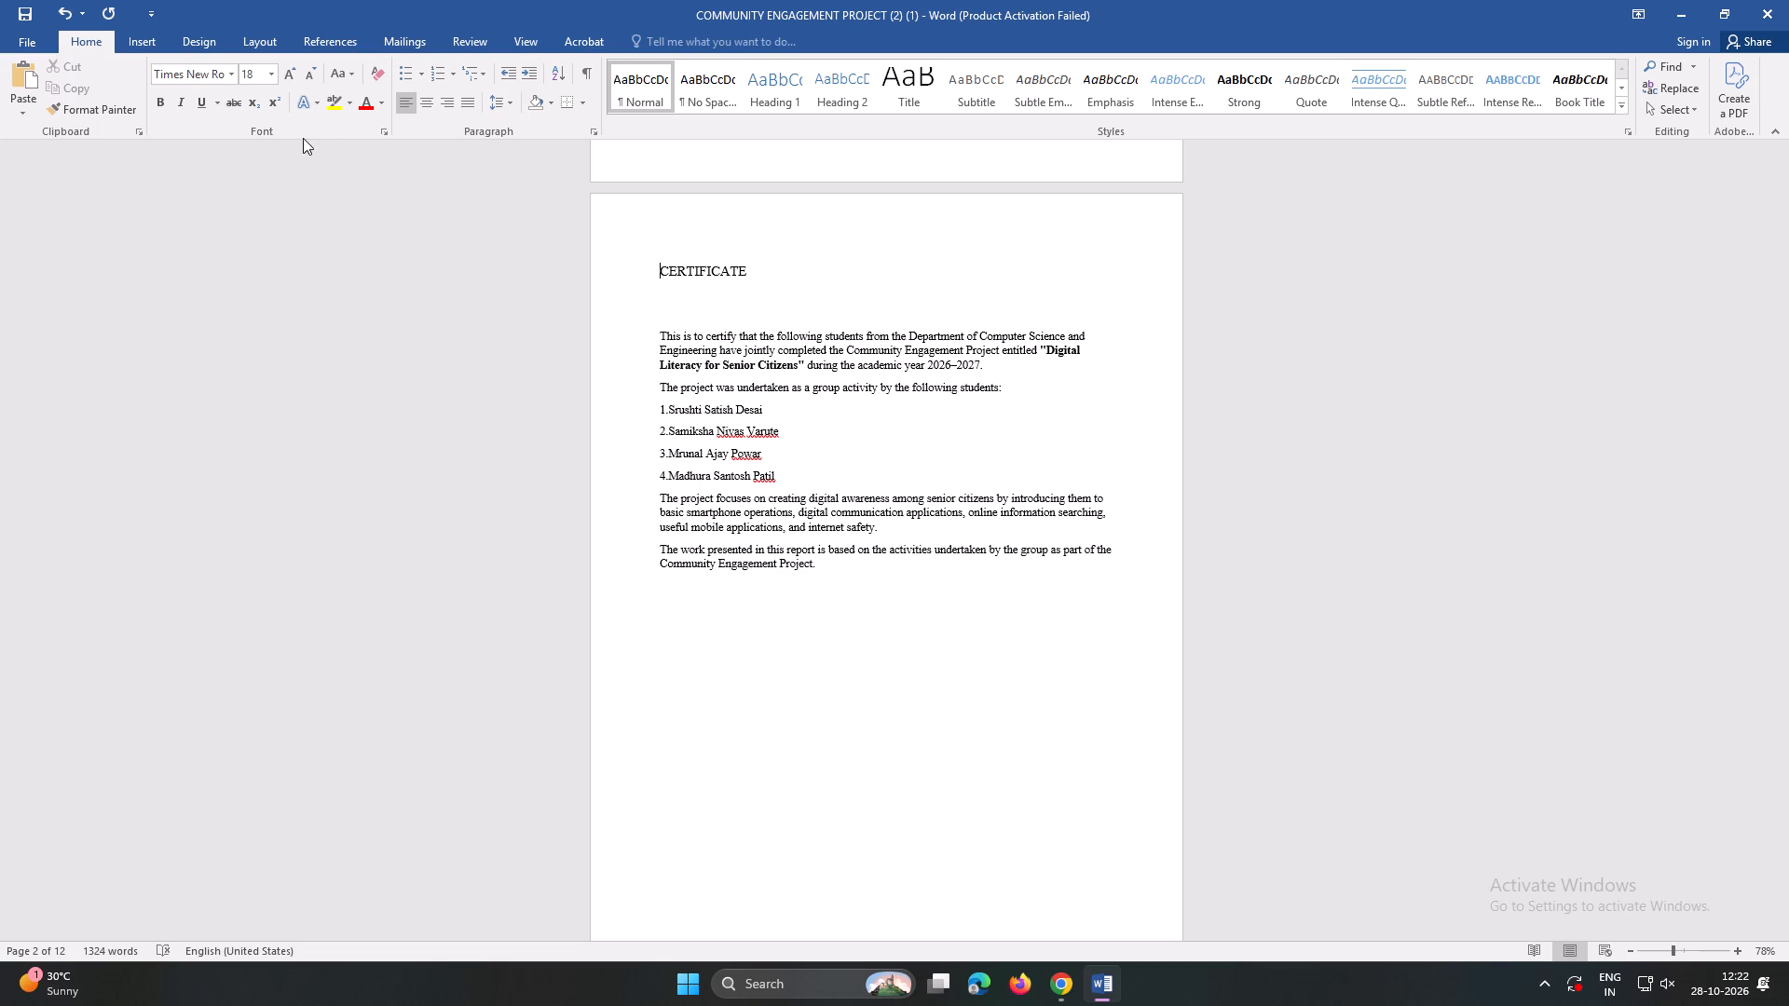
click(424, 106)
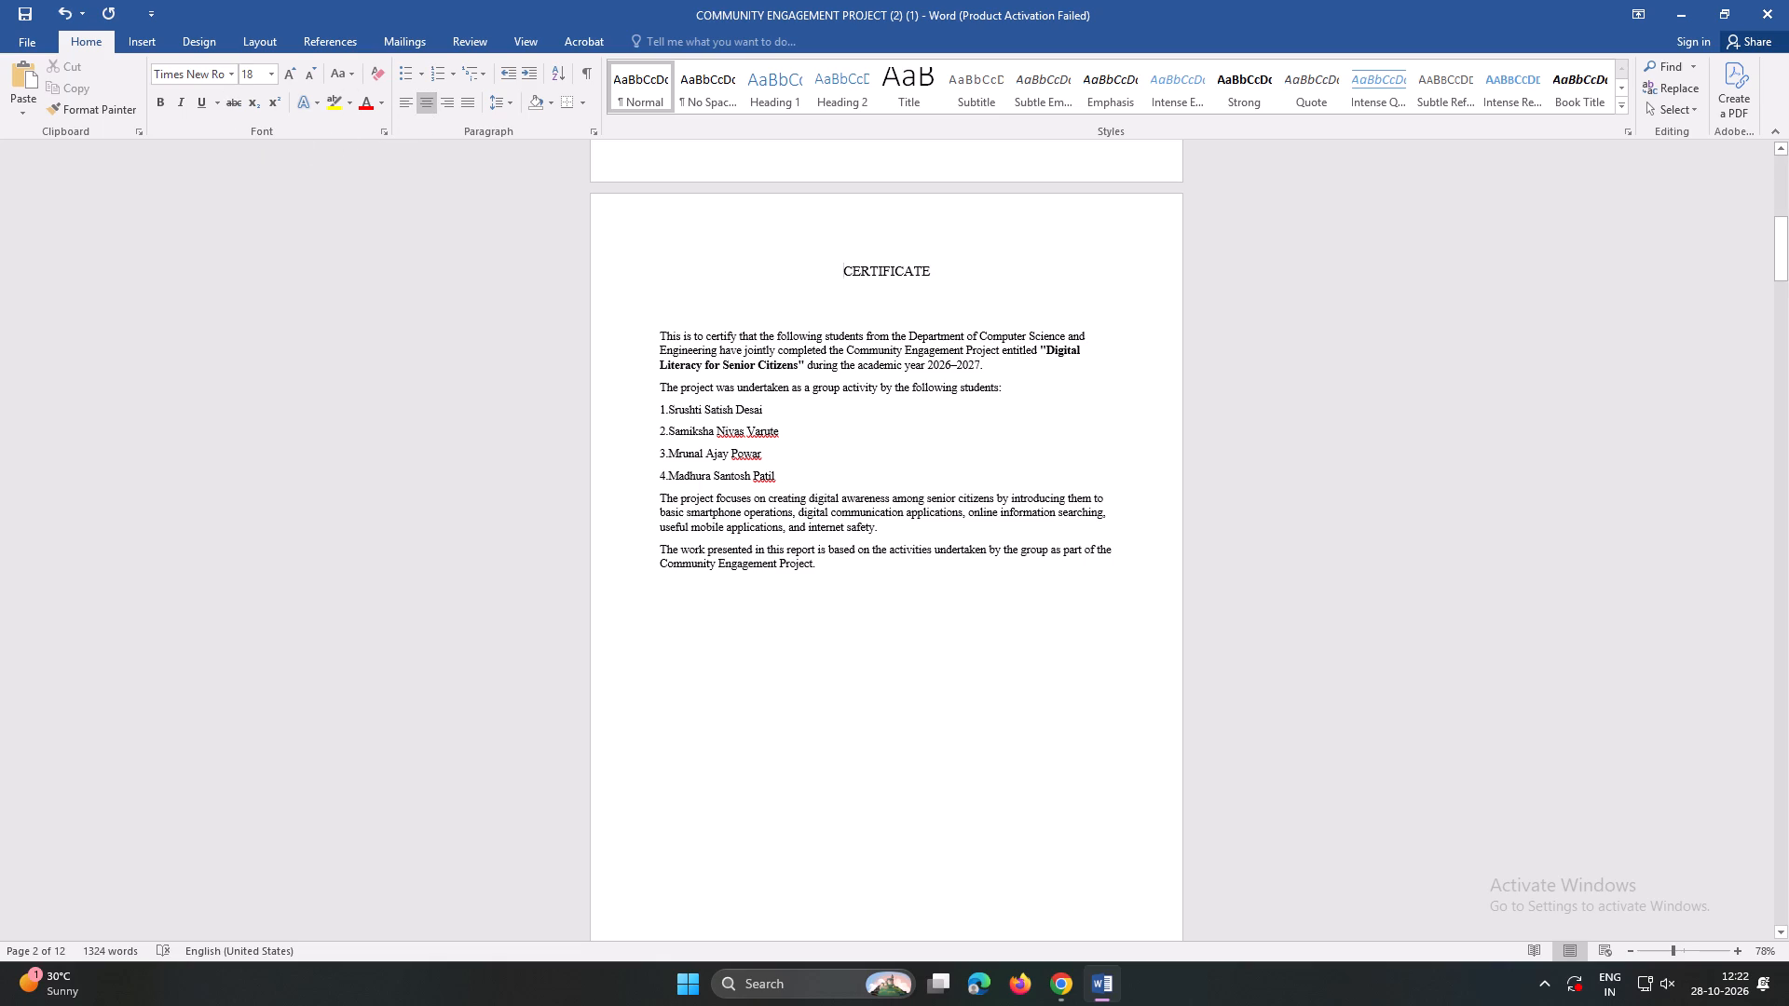
key(Return)
key(Return)
key(Return)
Compare heading positions and spacing from the cover page through the Certificate, Acknowledgement and Table of Contents pages.
scroll(459, 251, up, 4)
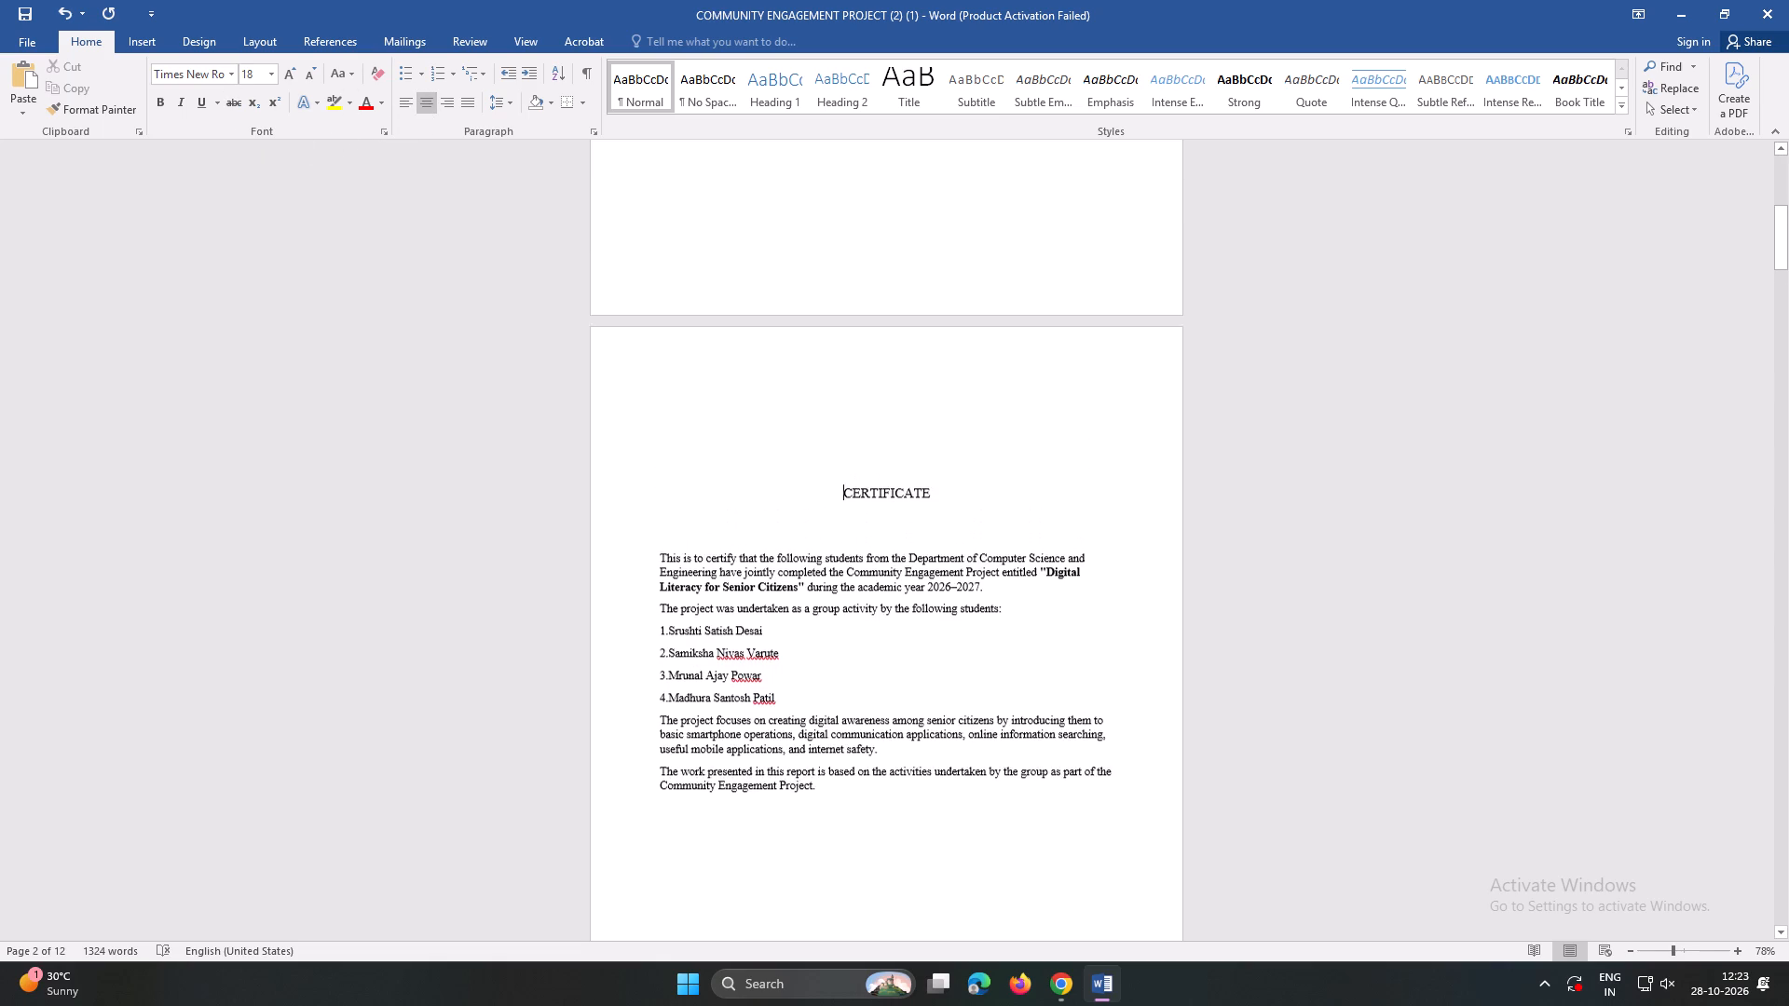
scroll(460, 251, up, 11)
scroll(460, 251, up, 13)
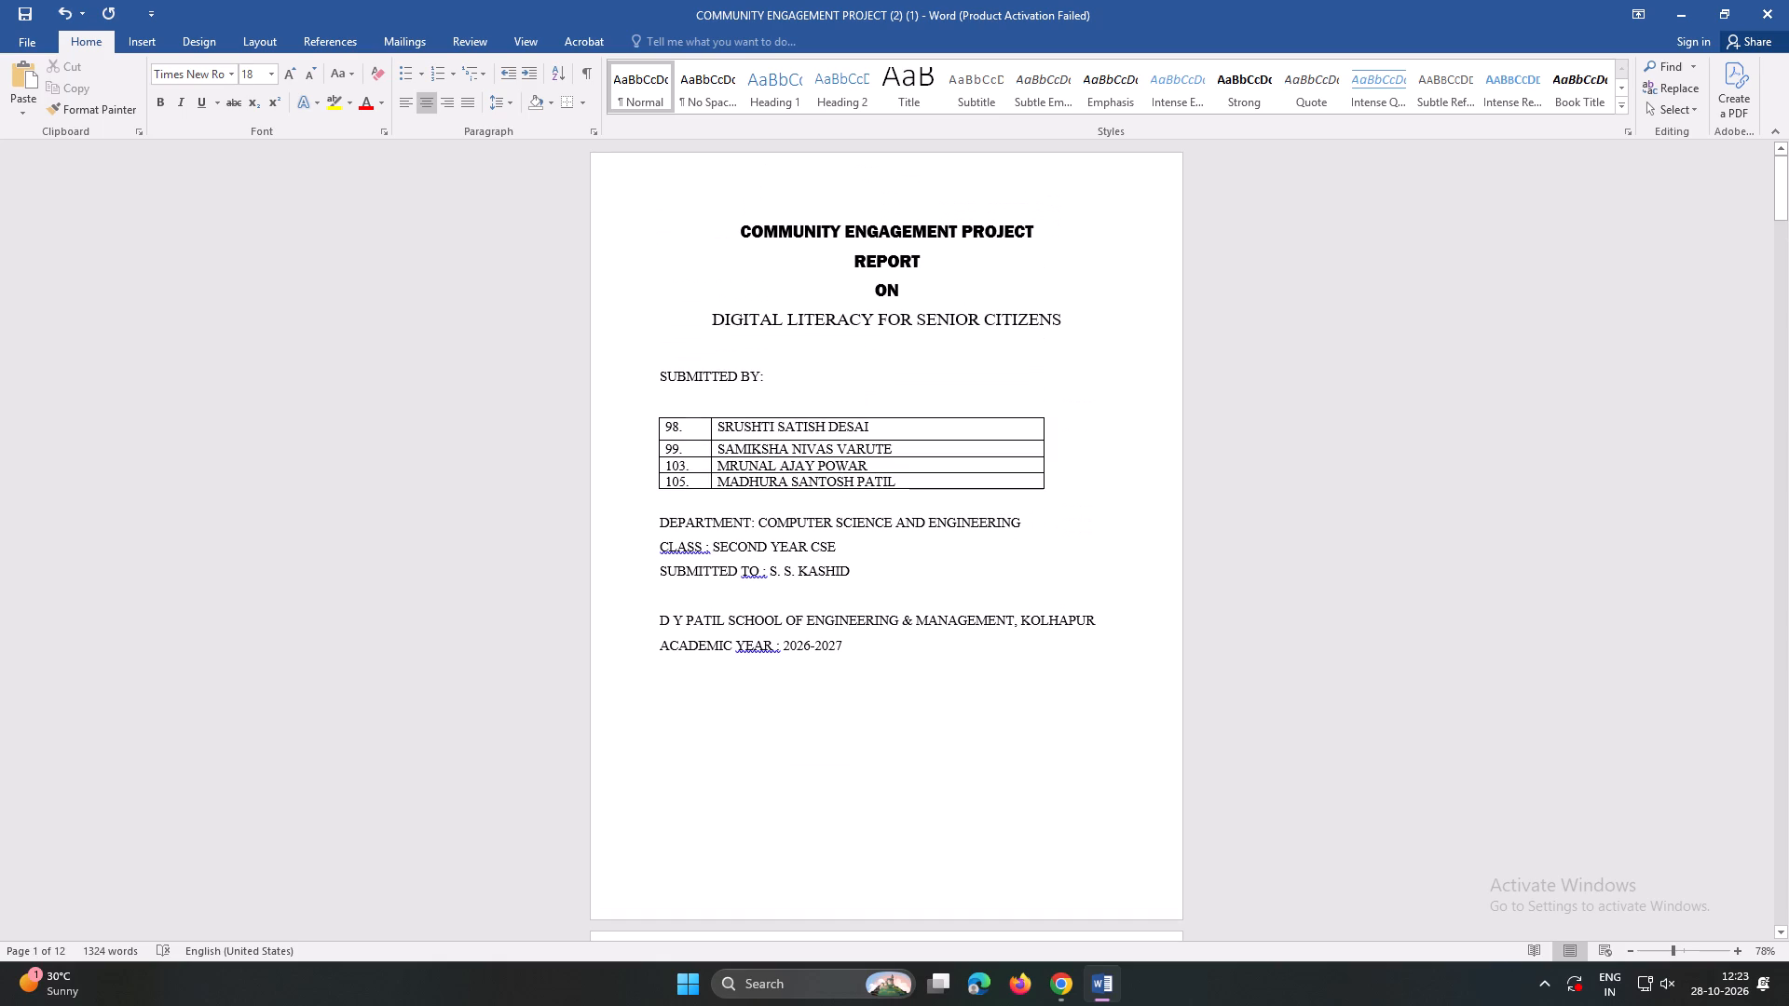
scroll(460, 251, down, 18)
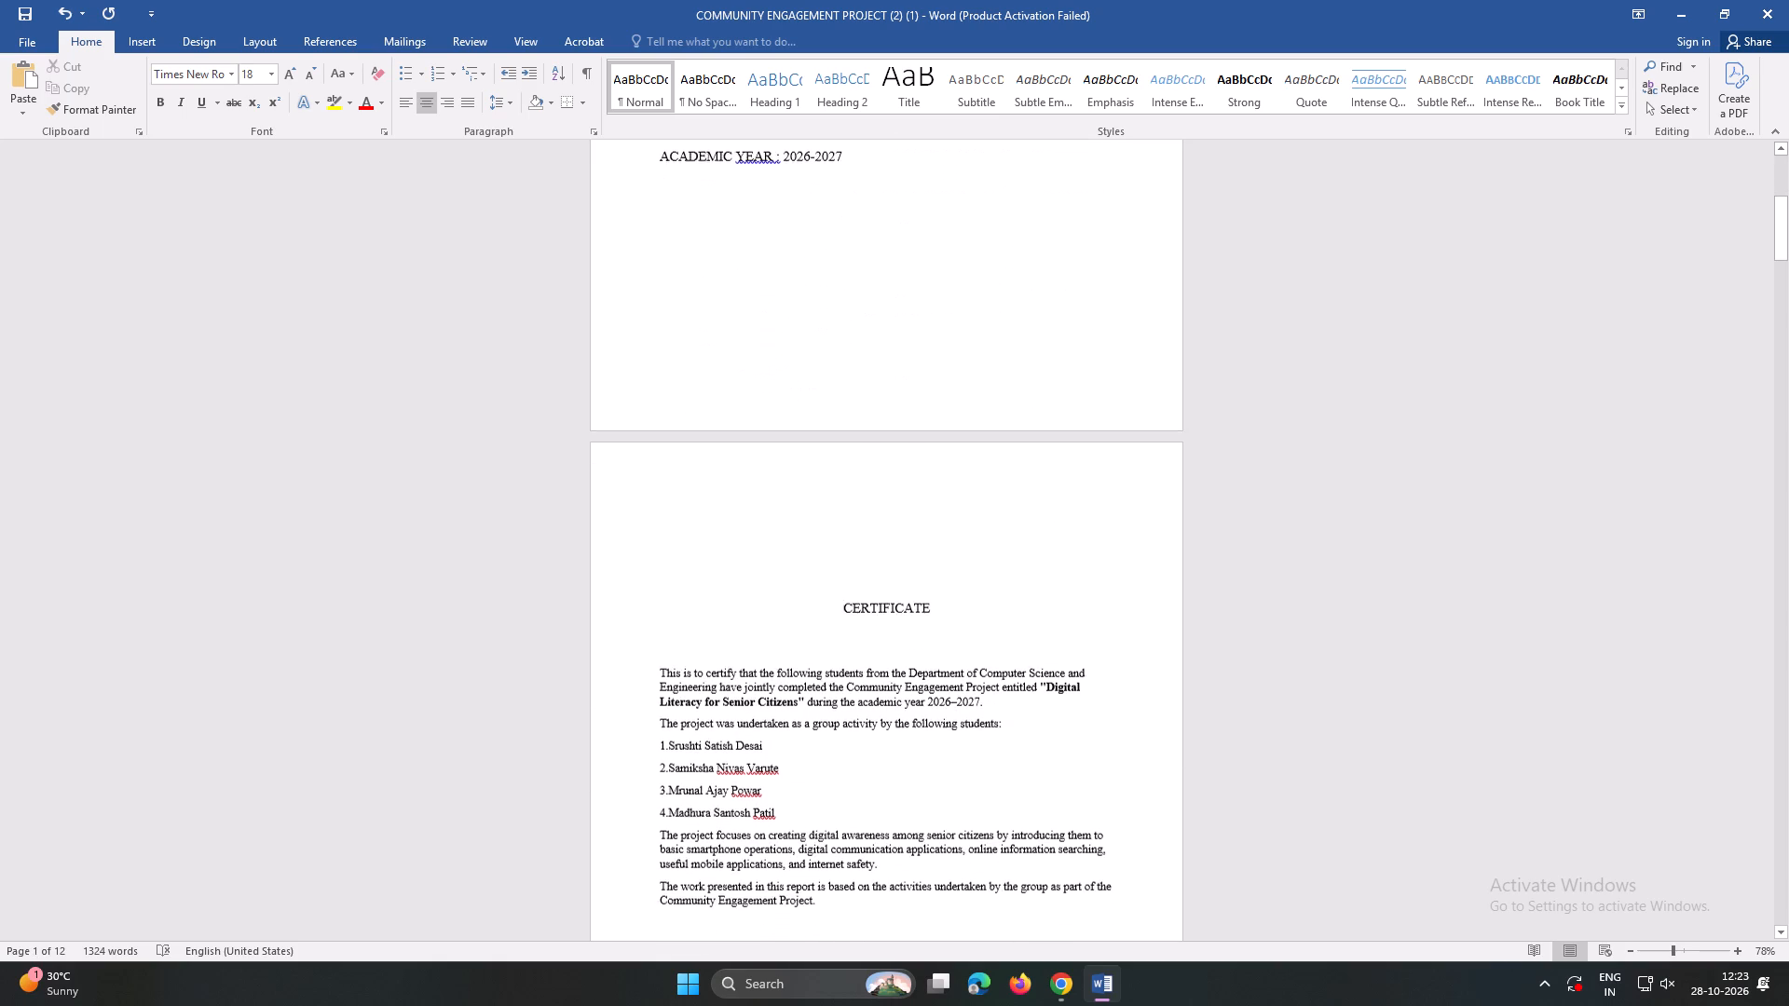
scroll(535, 303, down, 15)
scroll(662, 374, down, 3)
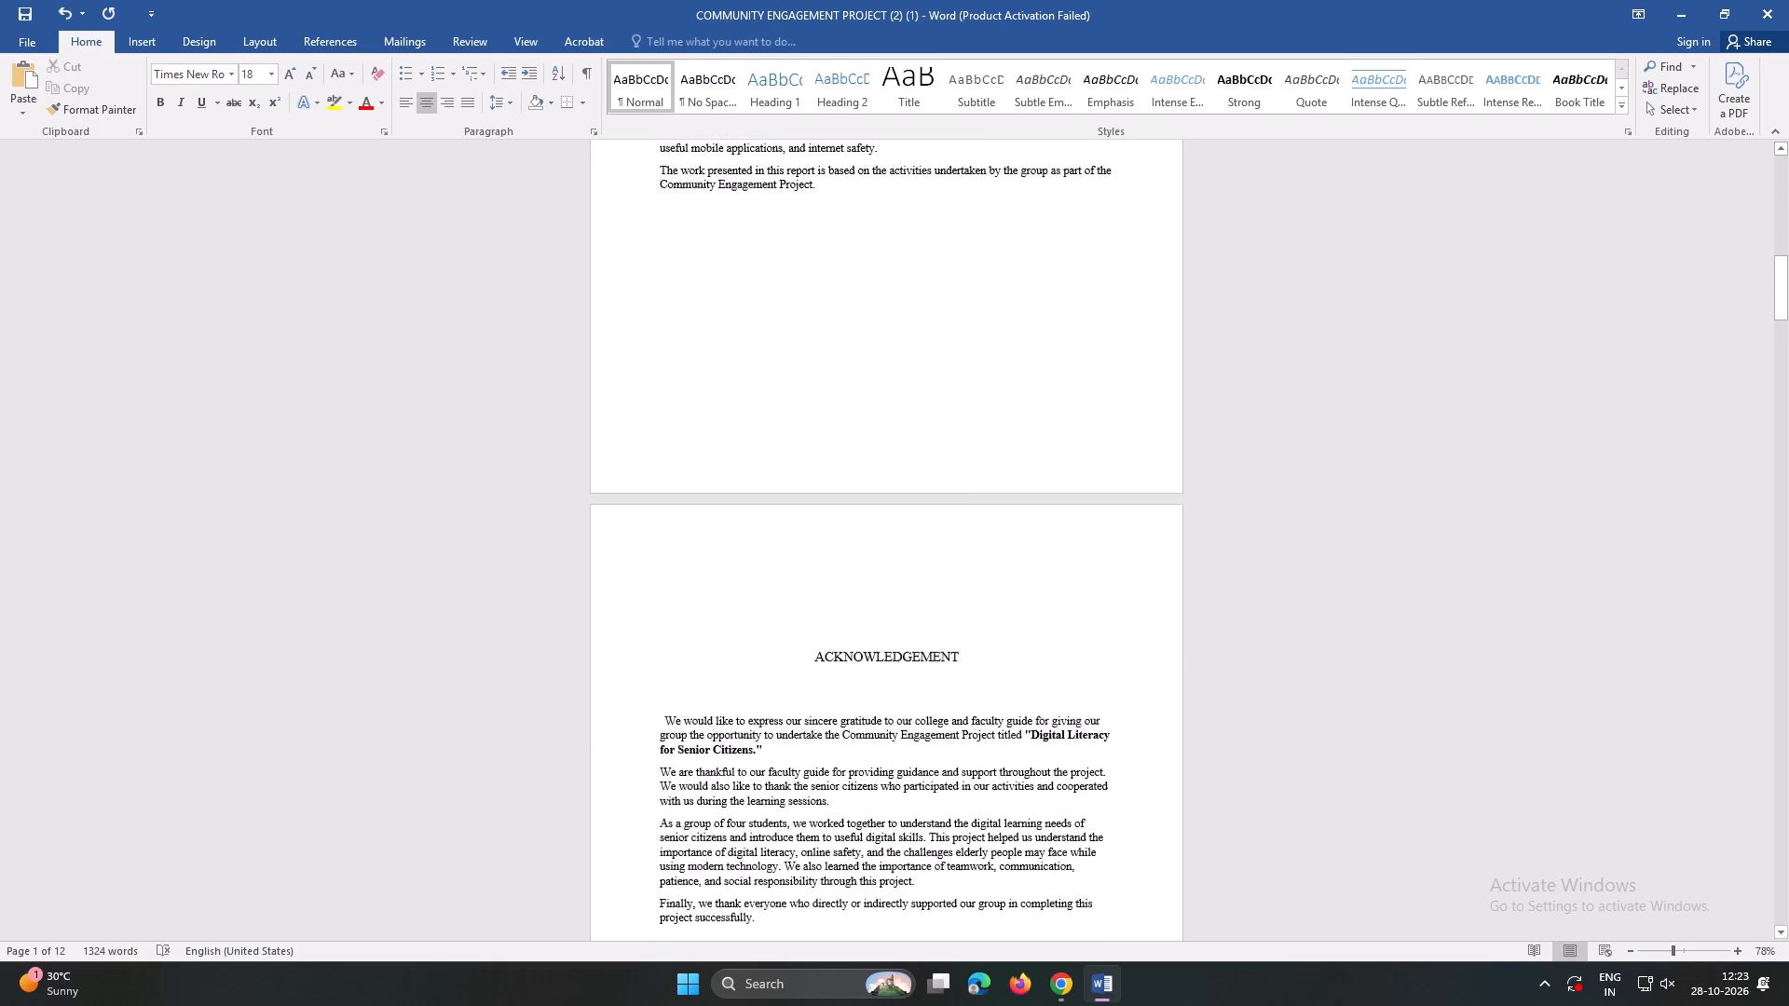
scroll(684, 386, down, 19)
scroll(737, 428, down, 3)
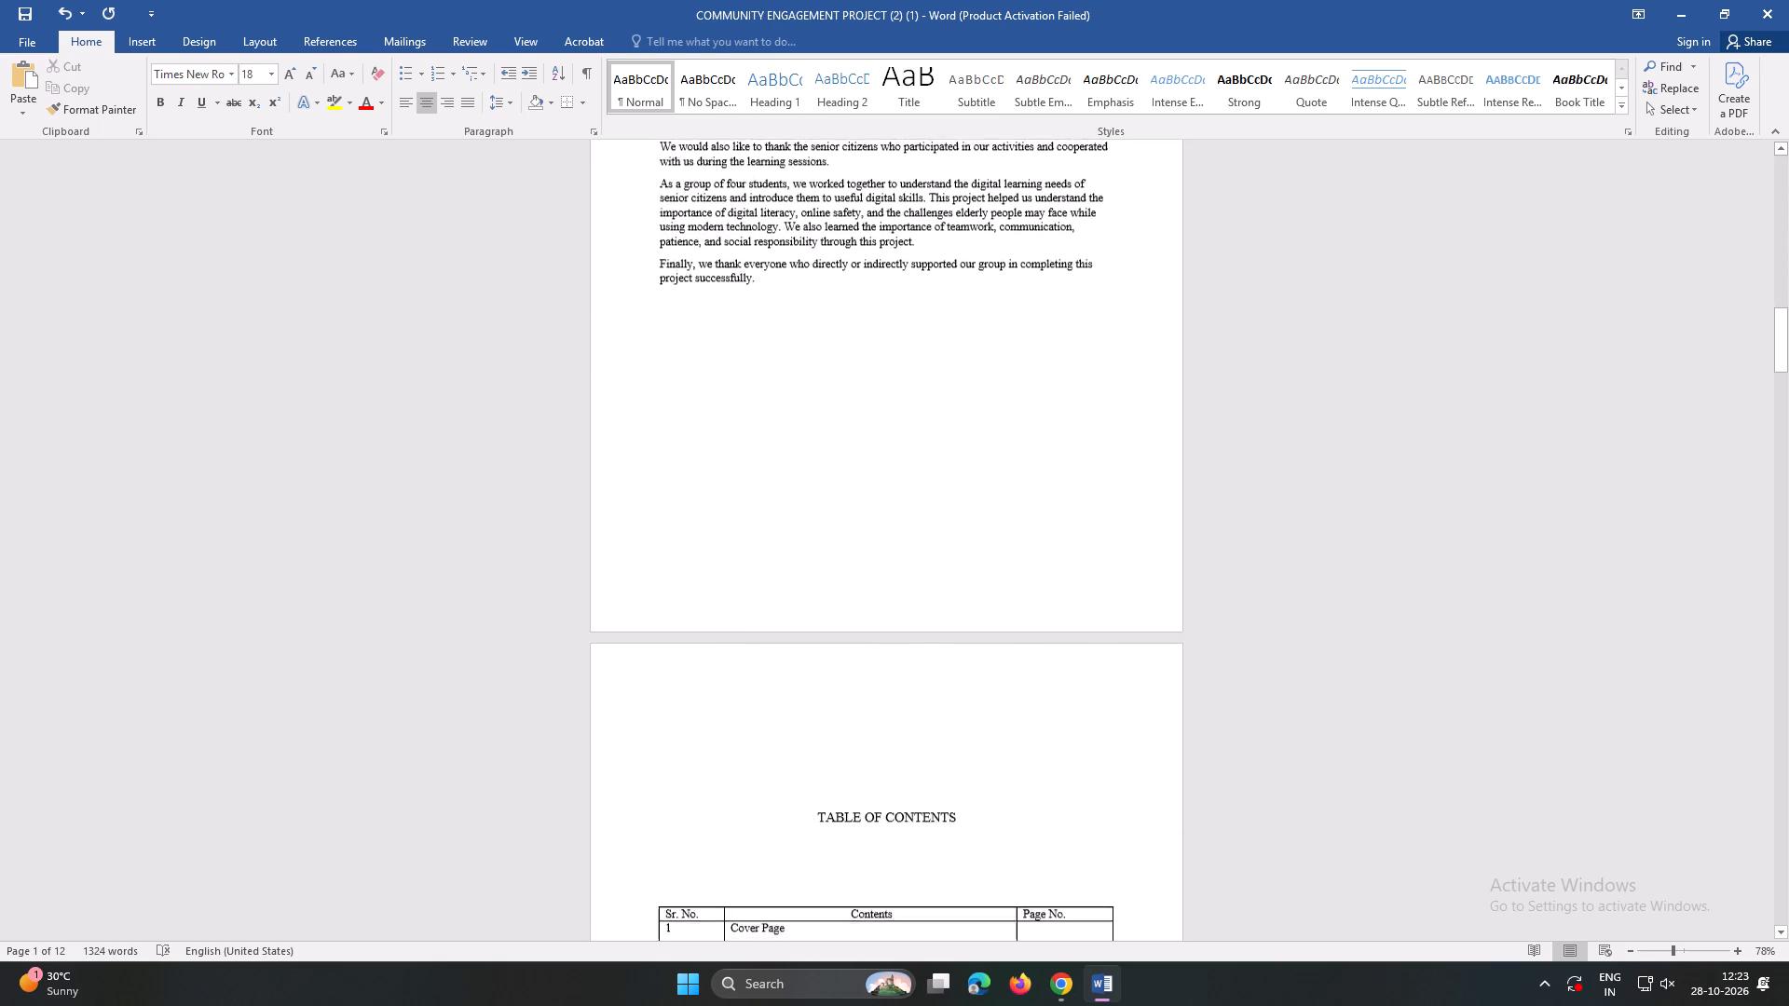
scroll(737, 428, down, 19)
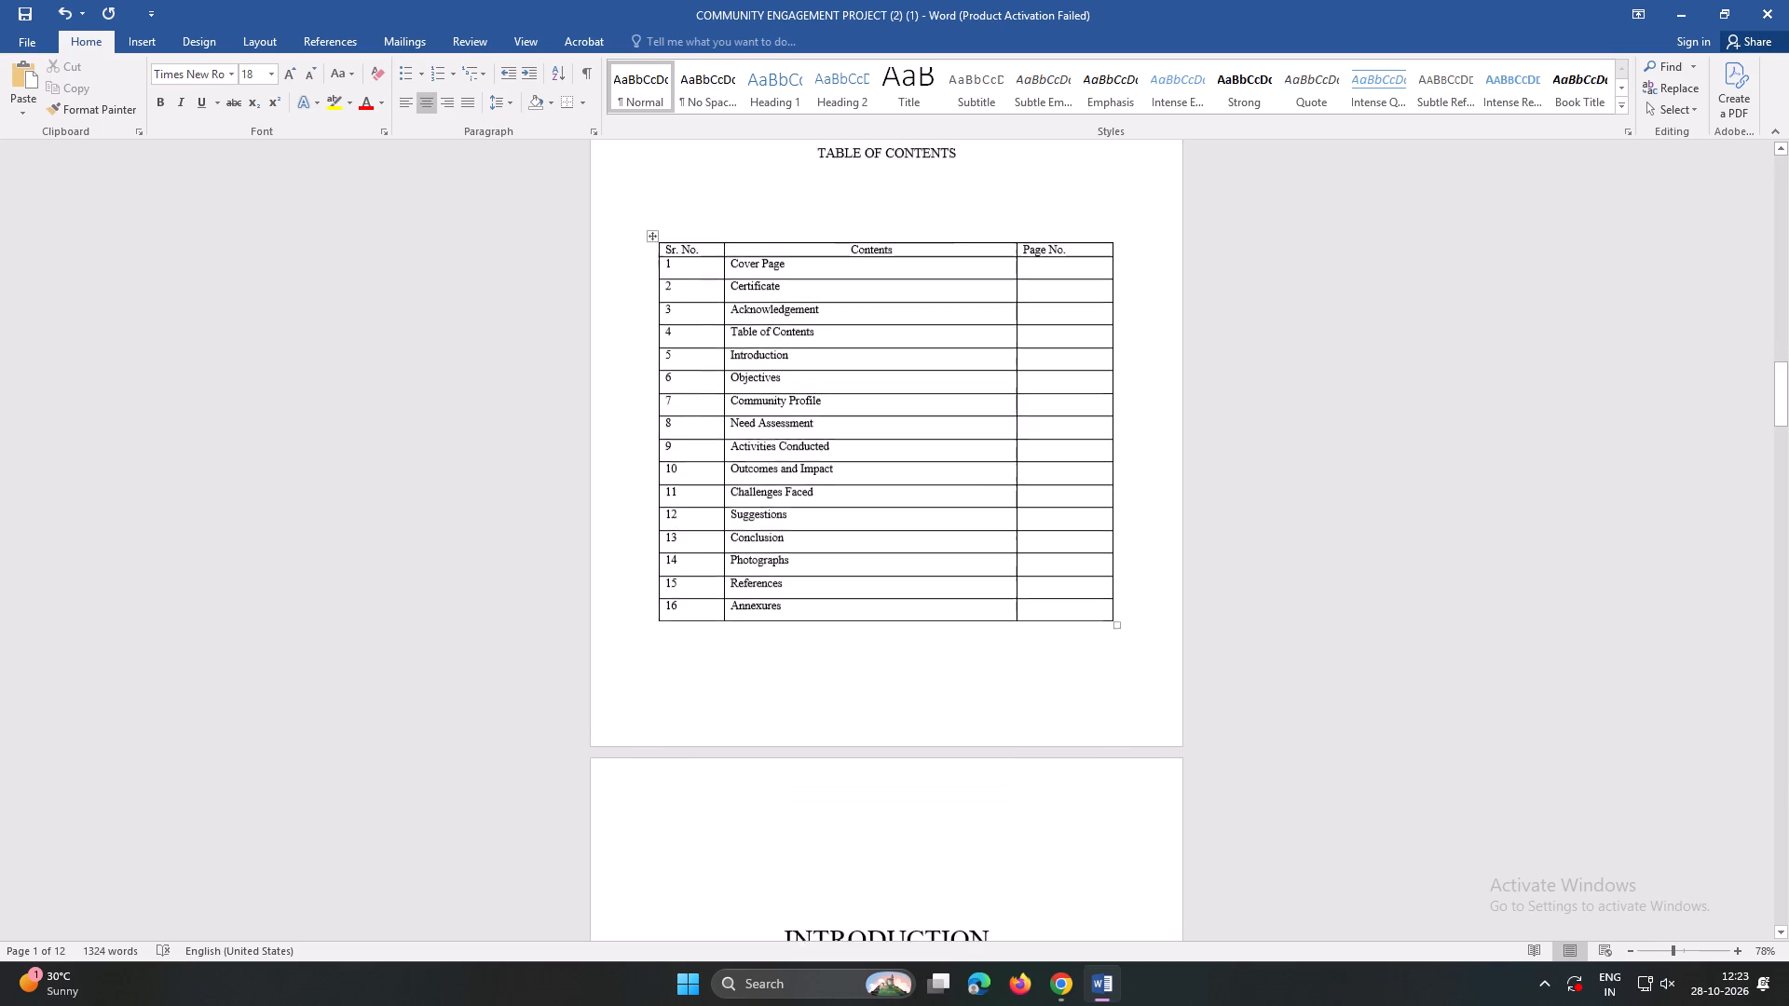
Delete and retype the Introduction page's centred heading as INTRODUCTION, removing the blank line directly above it.
scroll(738, 442, down, 13)
drag(772, 428, 1230, 333)
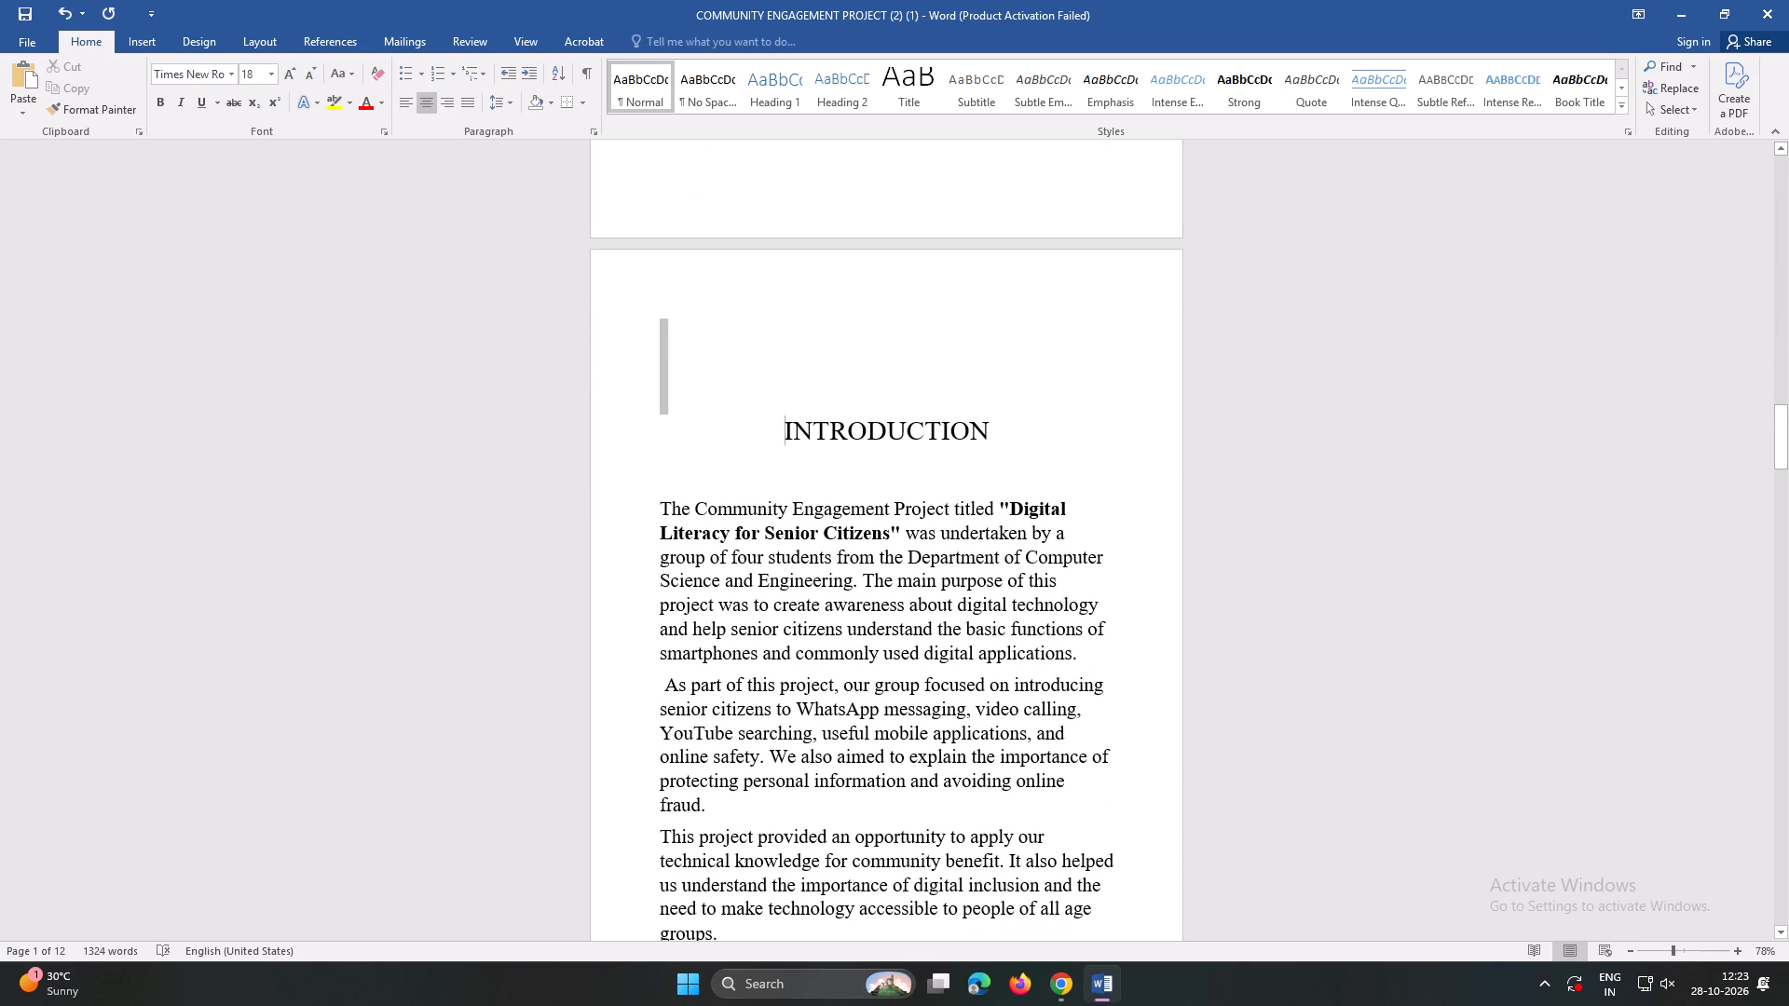
drag(1230, 333, 1079, 410)
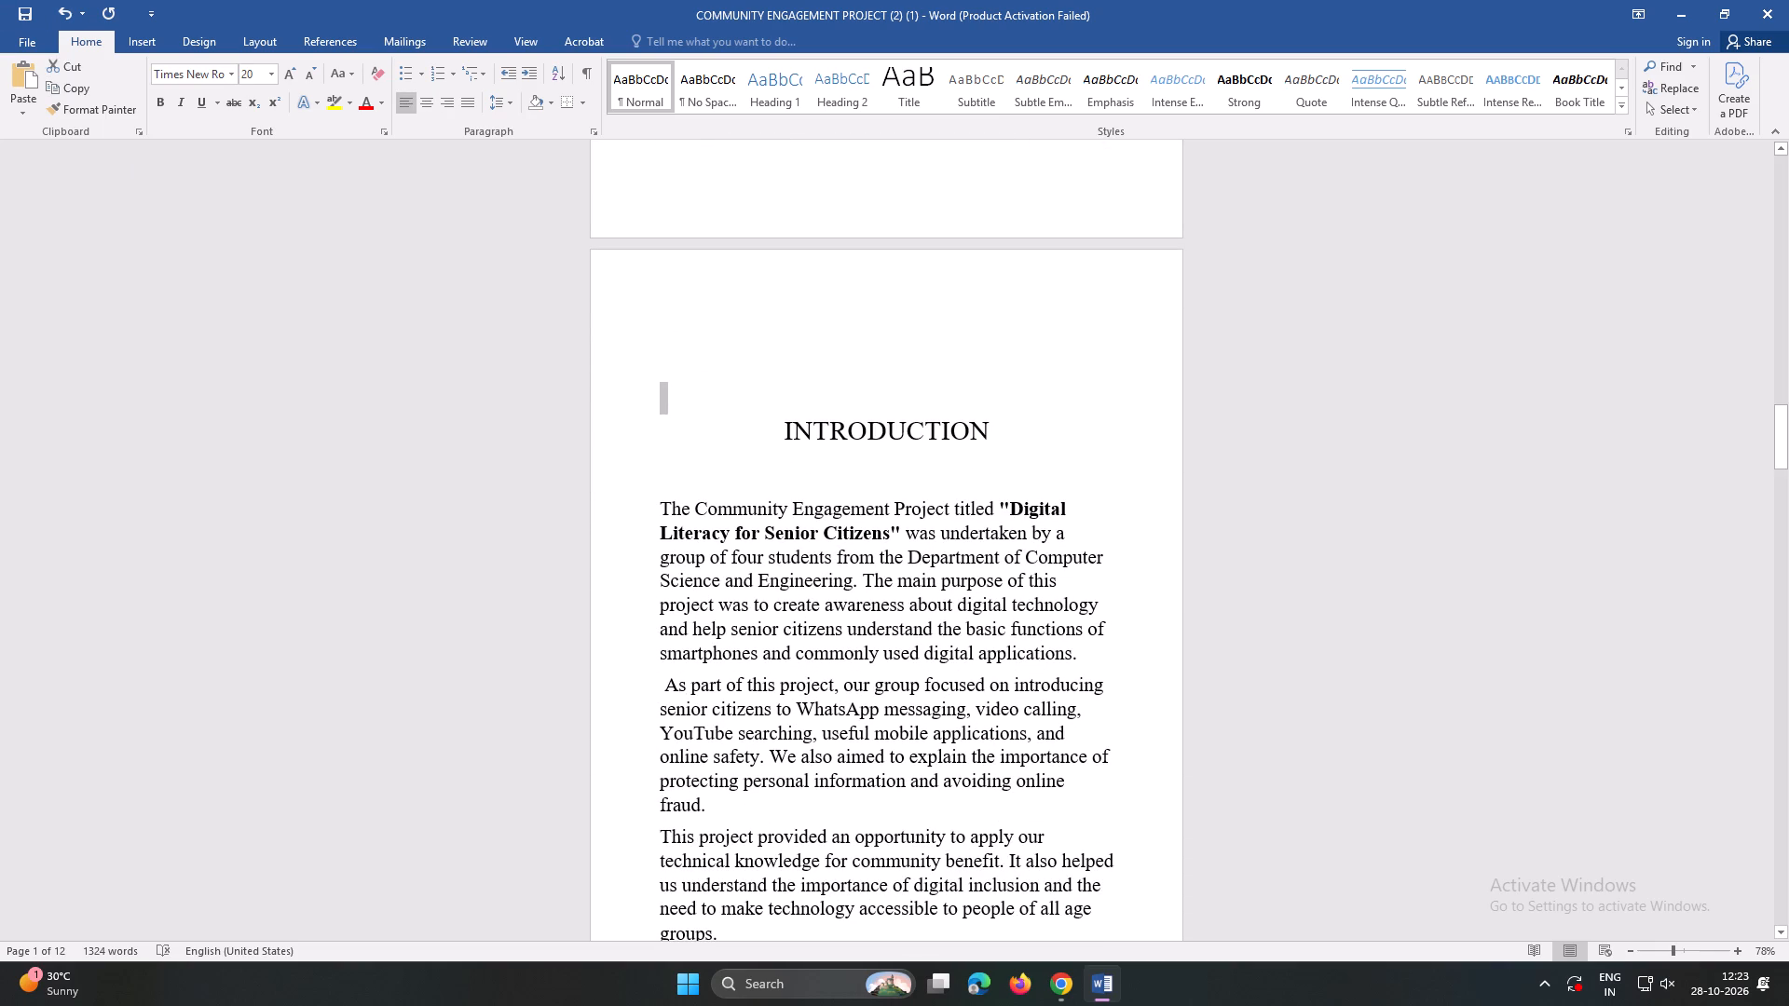
drag(778, 414, 974, 436)
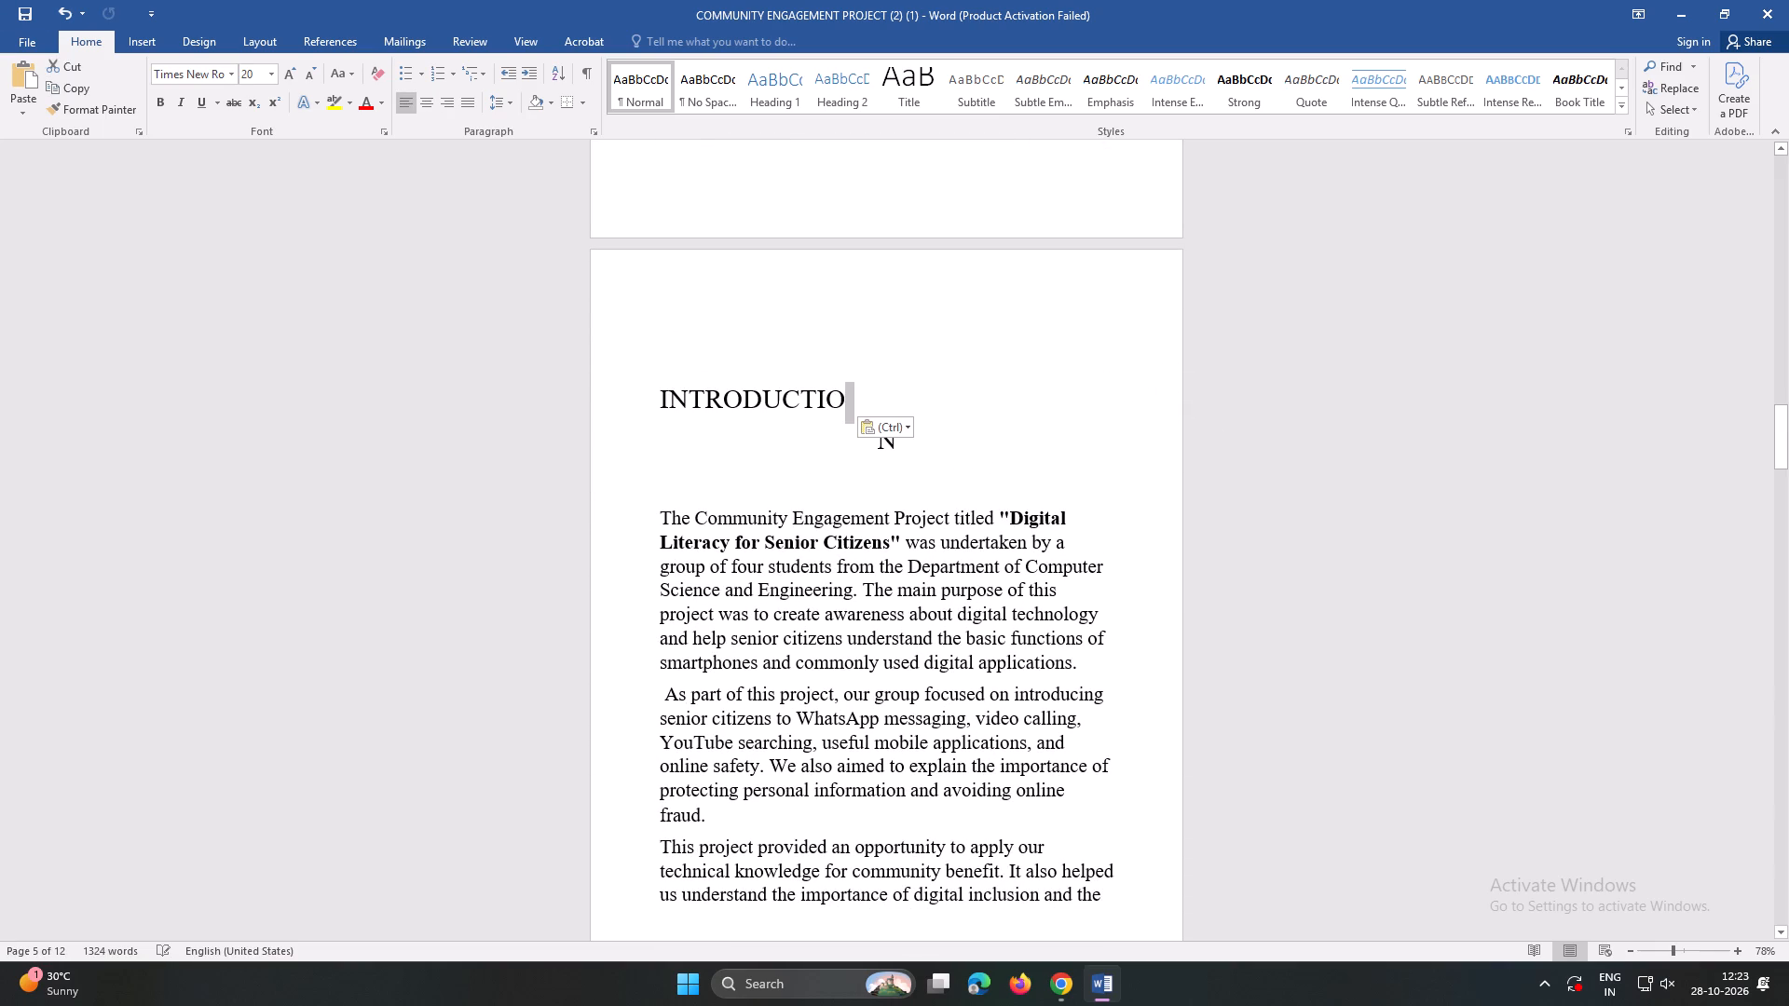
drag(635, 392, 864, 413)
key(BackSpace)
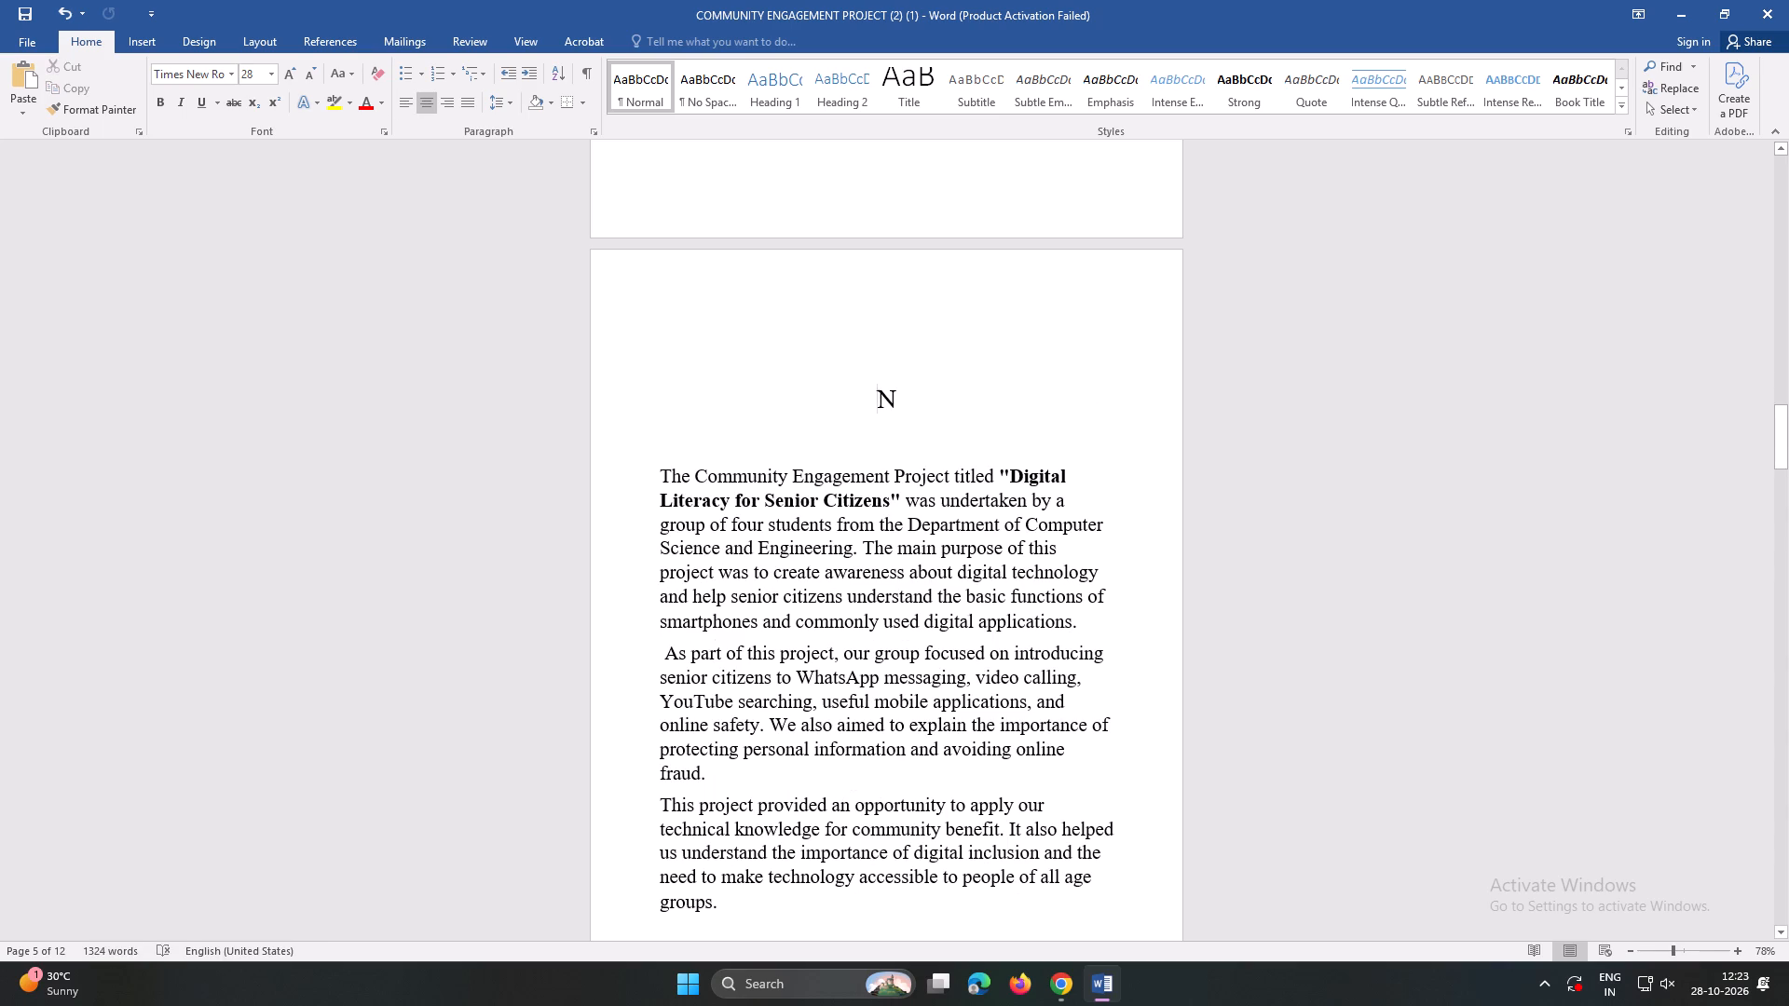
key(i)
click(912, 405)
key(n)
text(TRO)
key(d)
key(u)
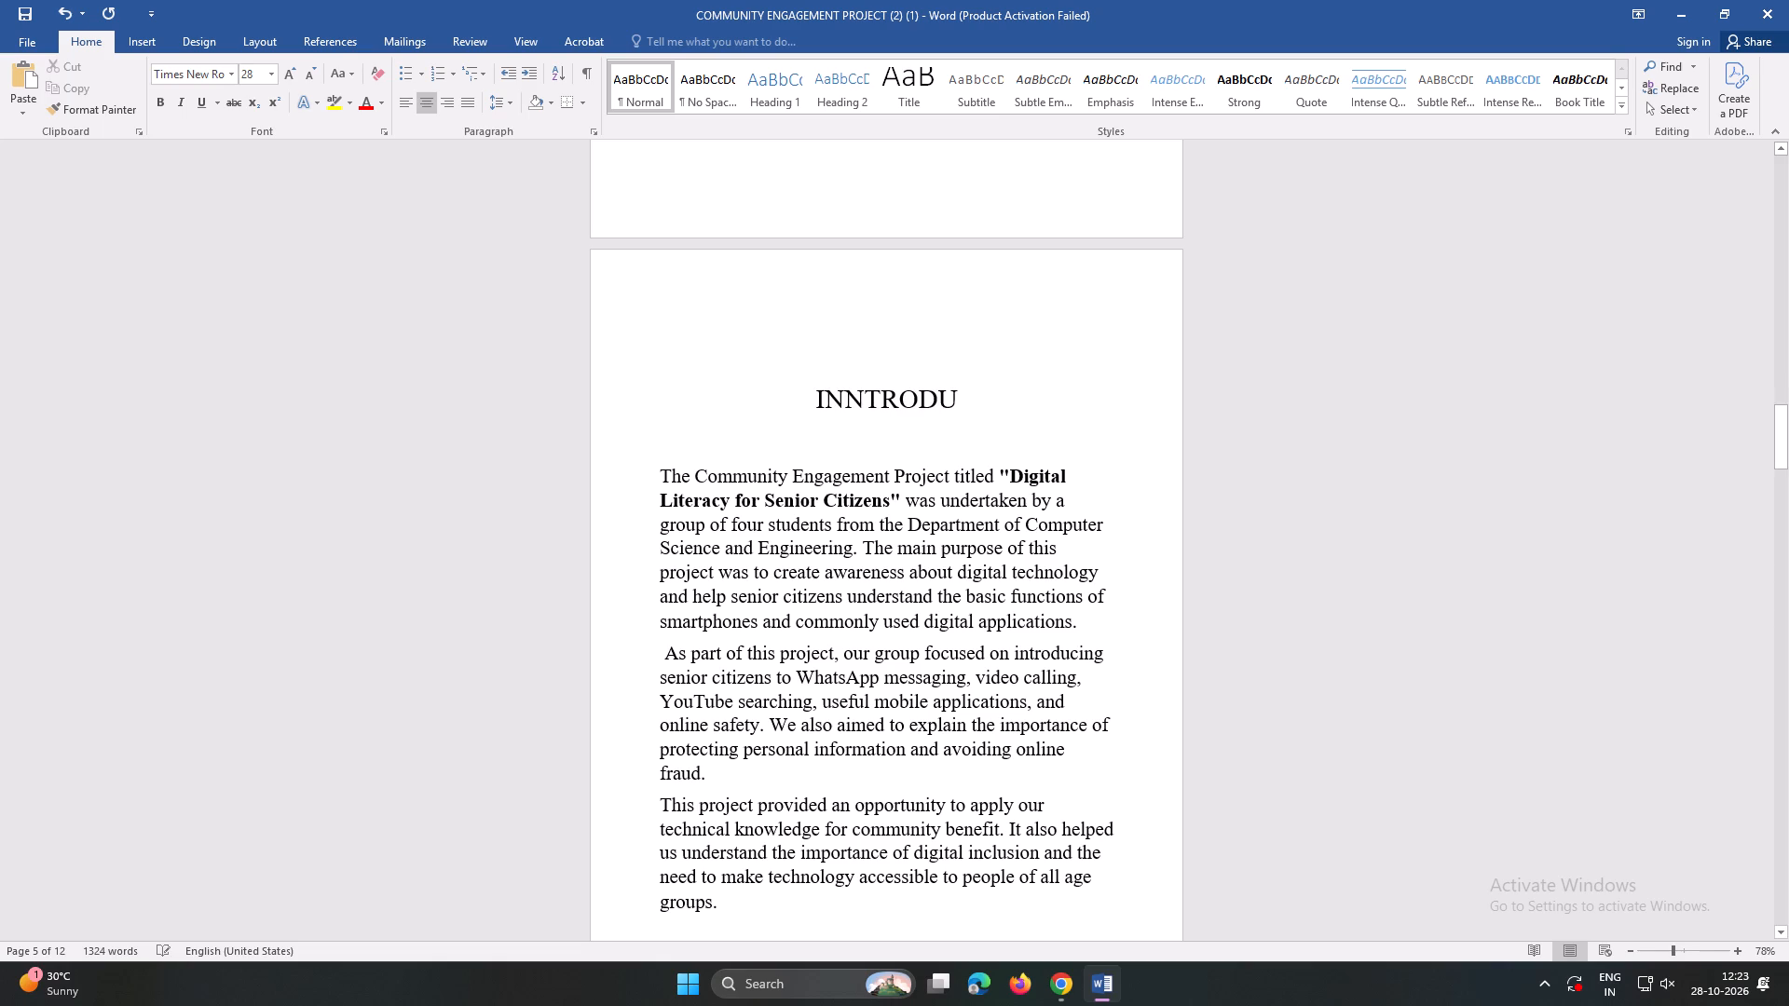
key(c)
key(t)
key(i)
key(o)
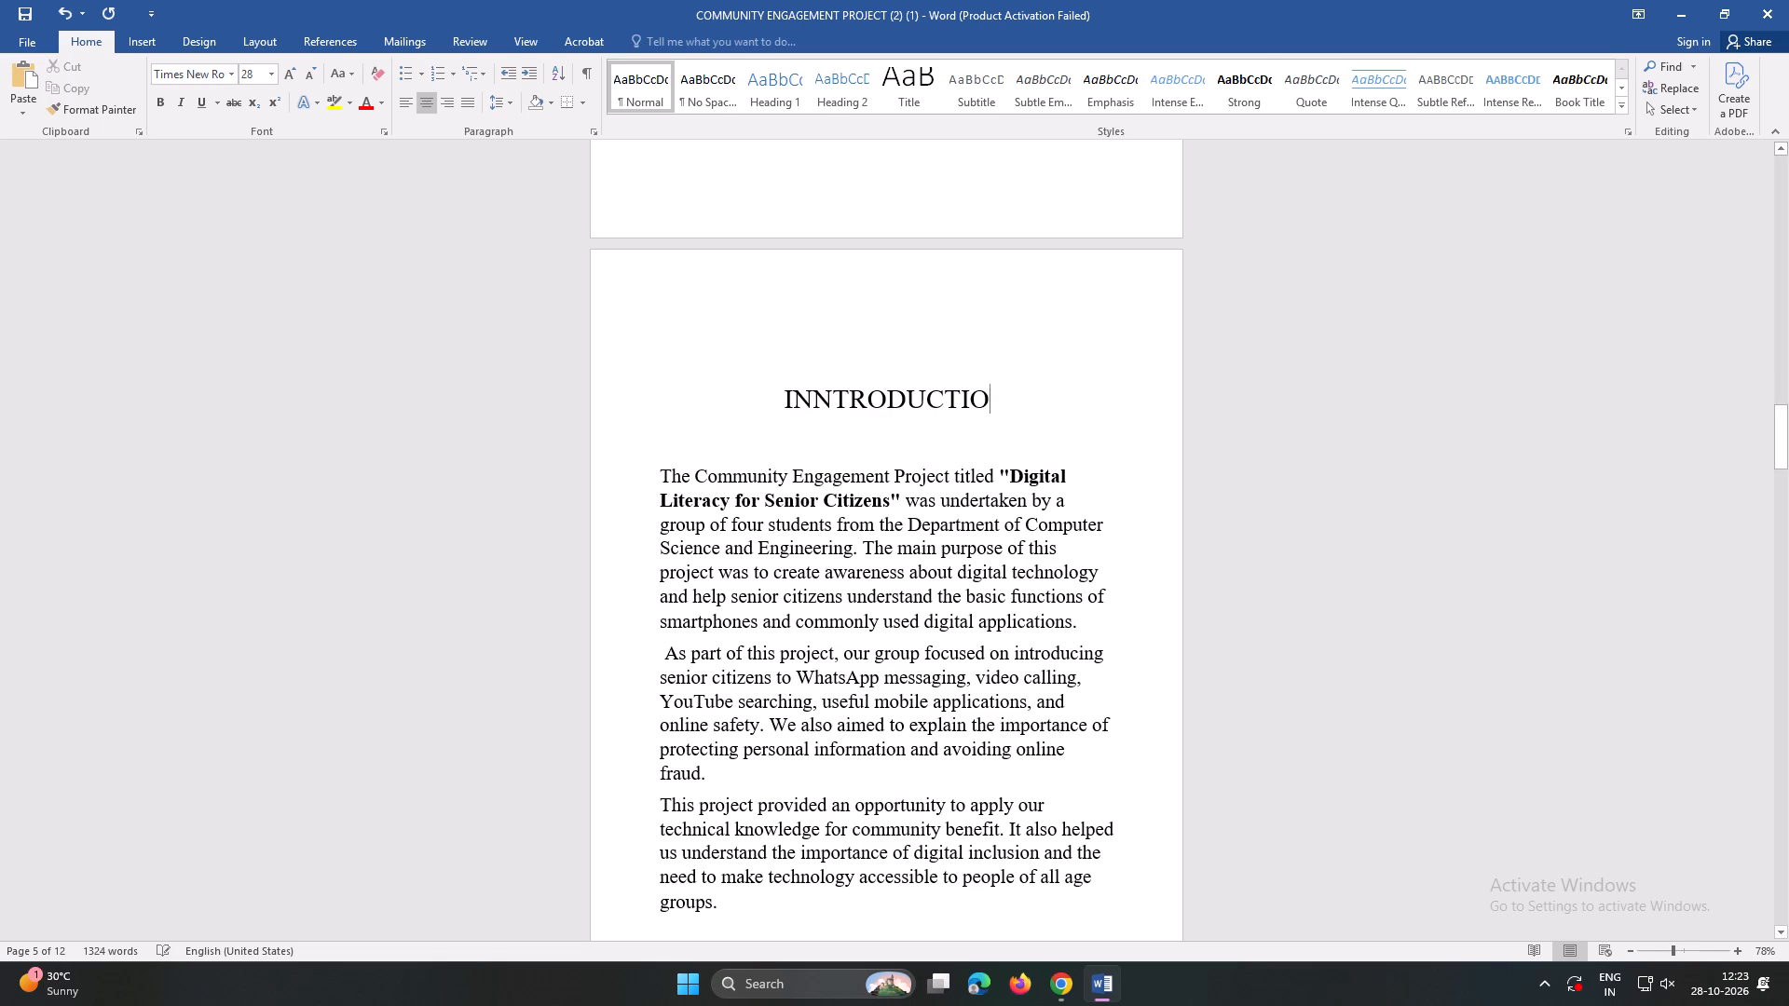
click(833, 390)
key(BackSpace)
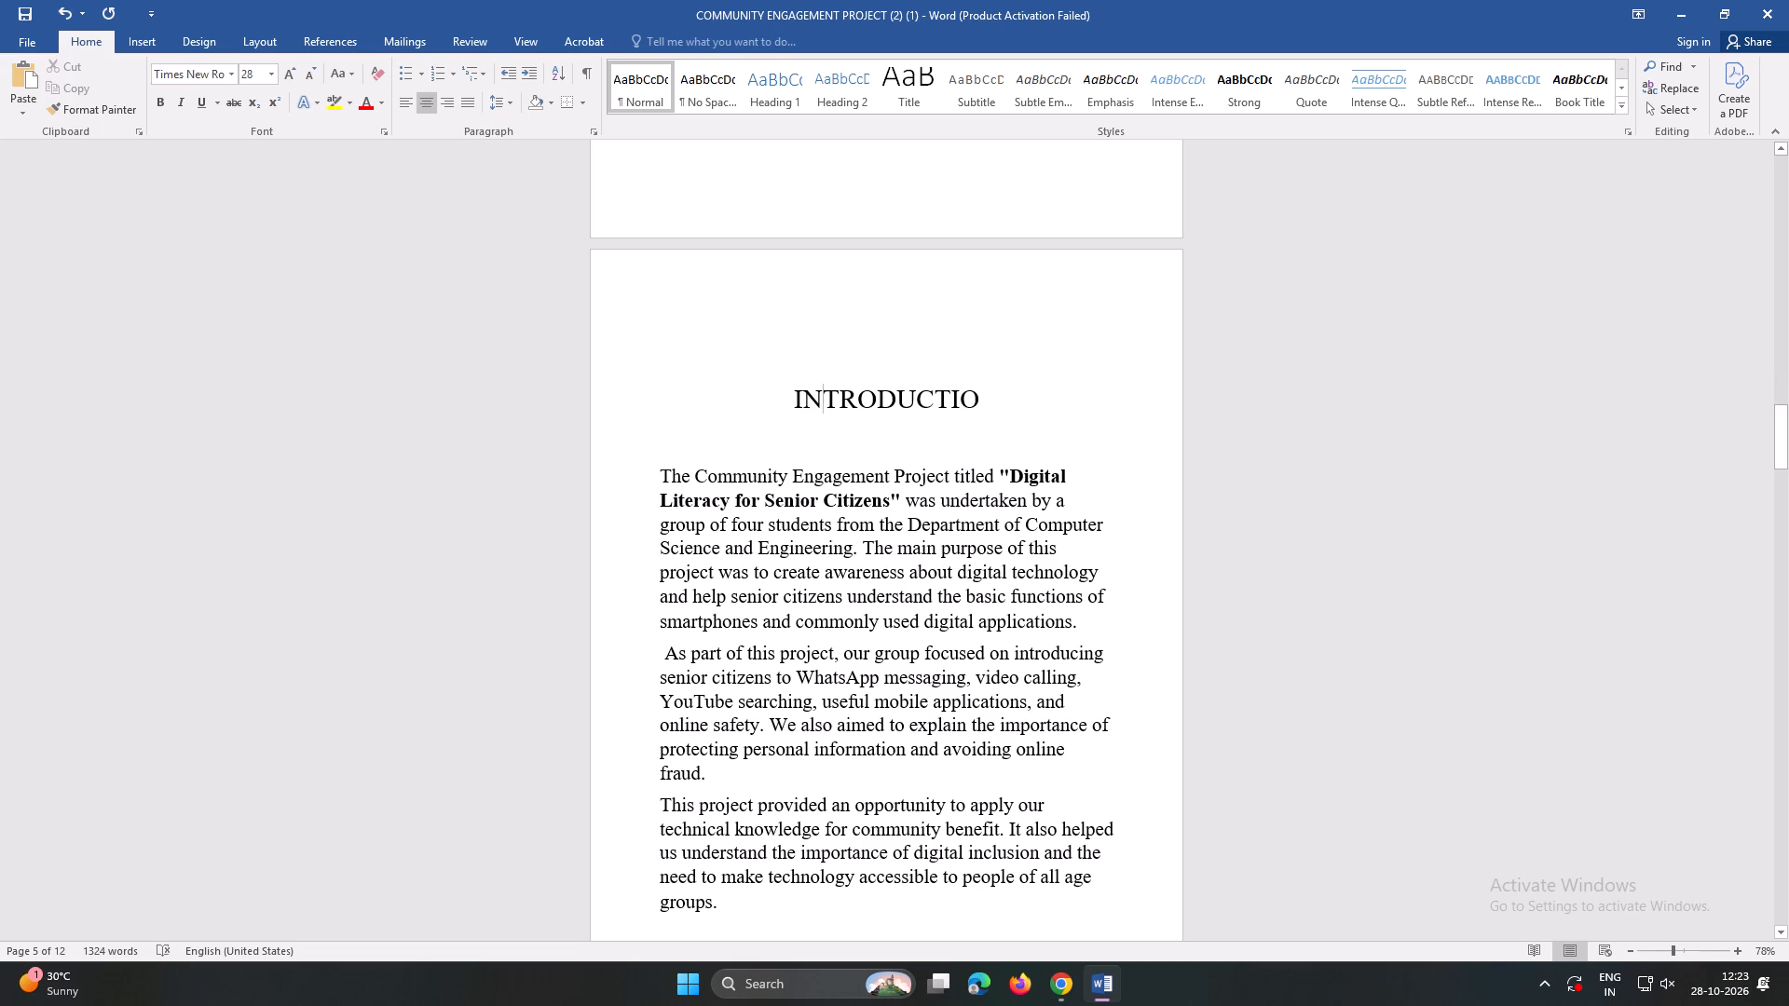
click(984, 405)
key(n)
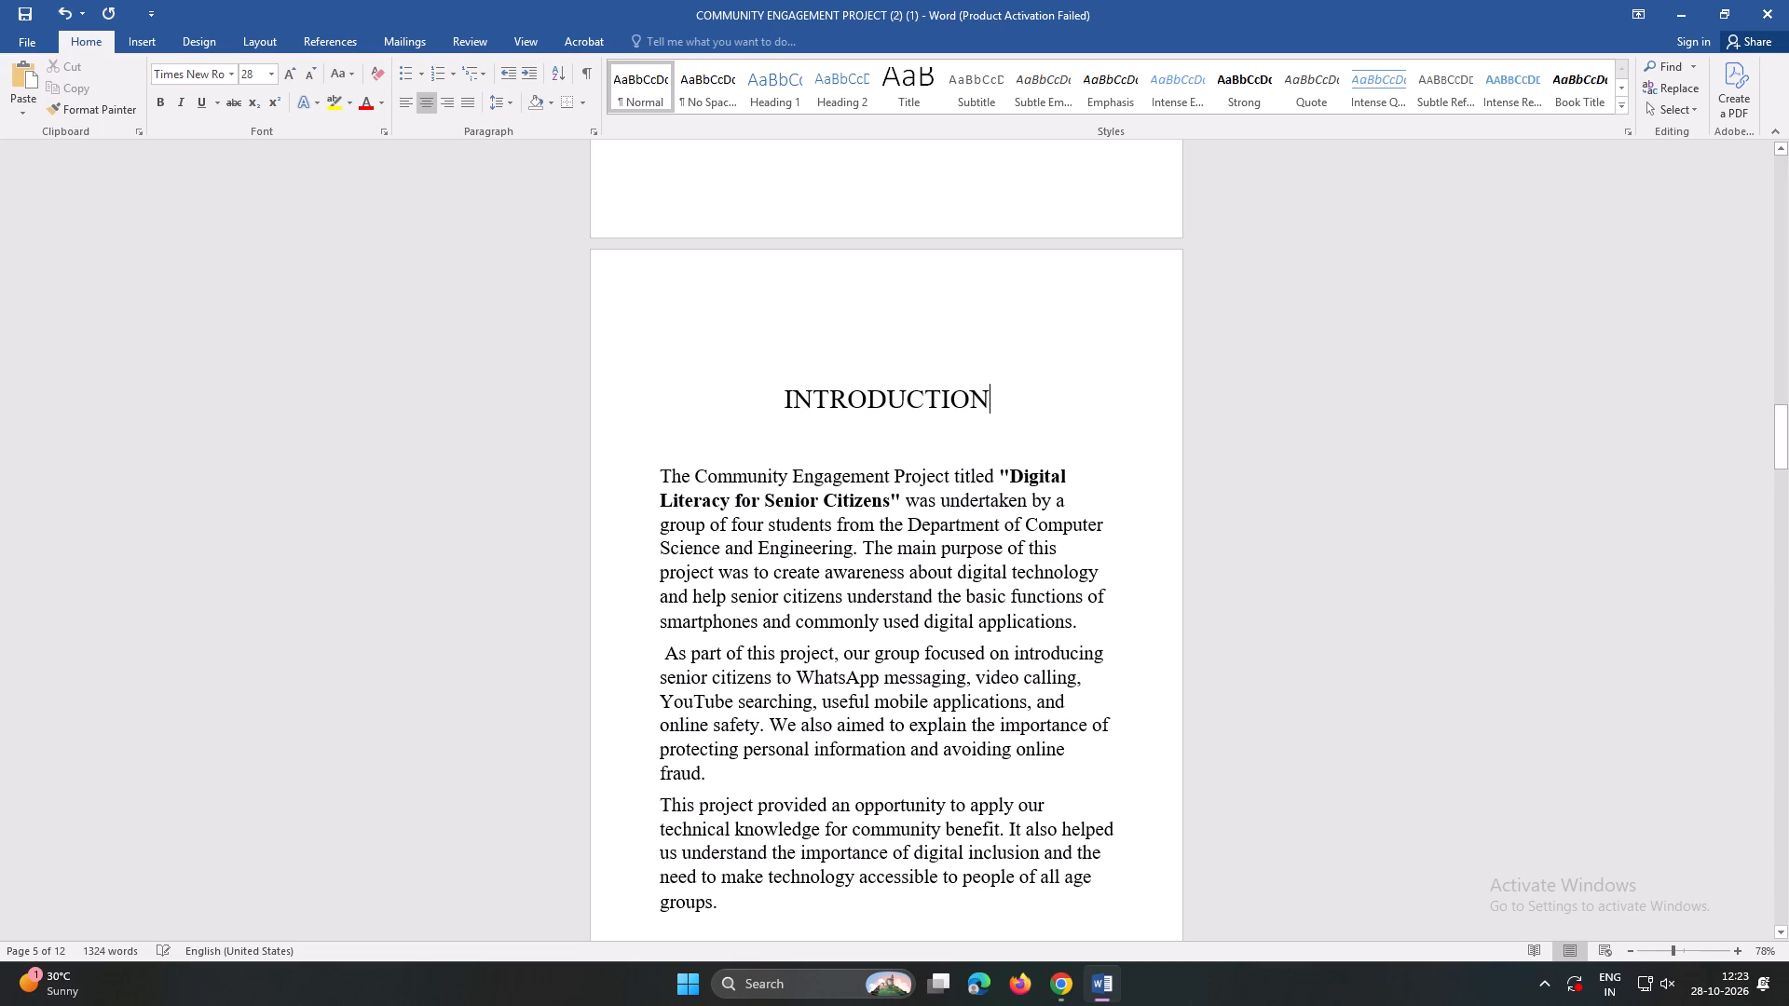
Set the INTRODUCTION heading to font size 14.
drag(785, 398, 950, 414)
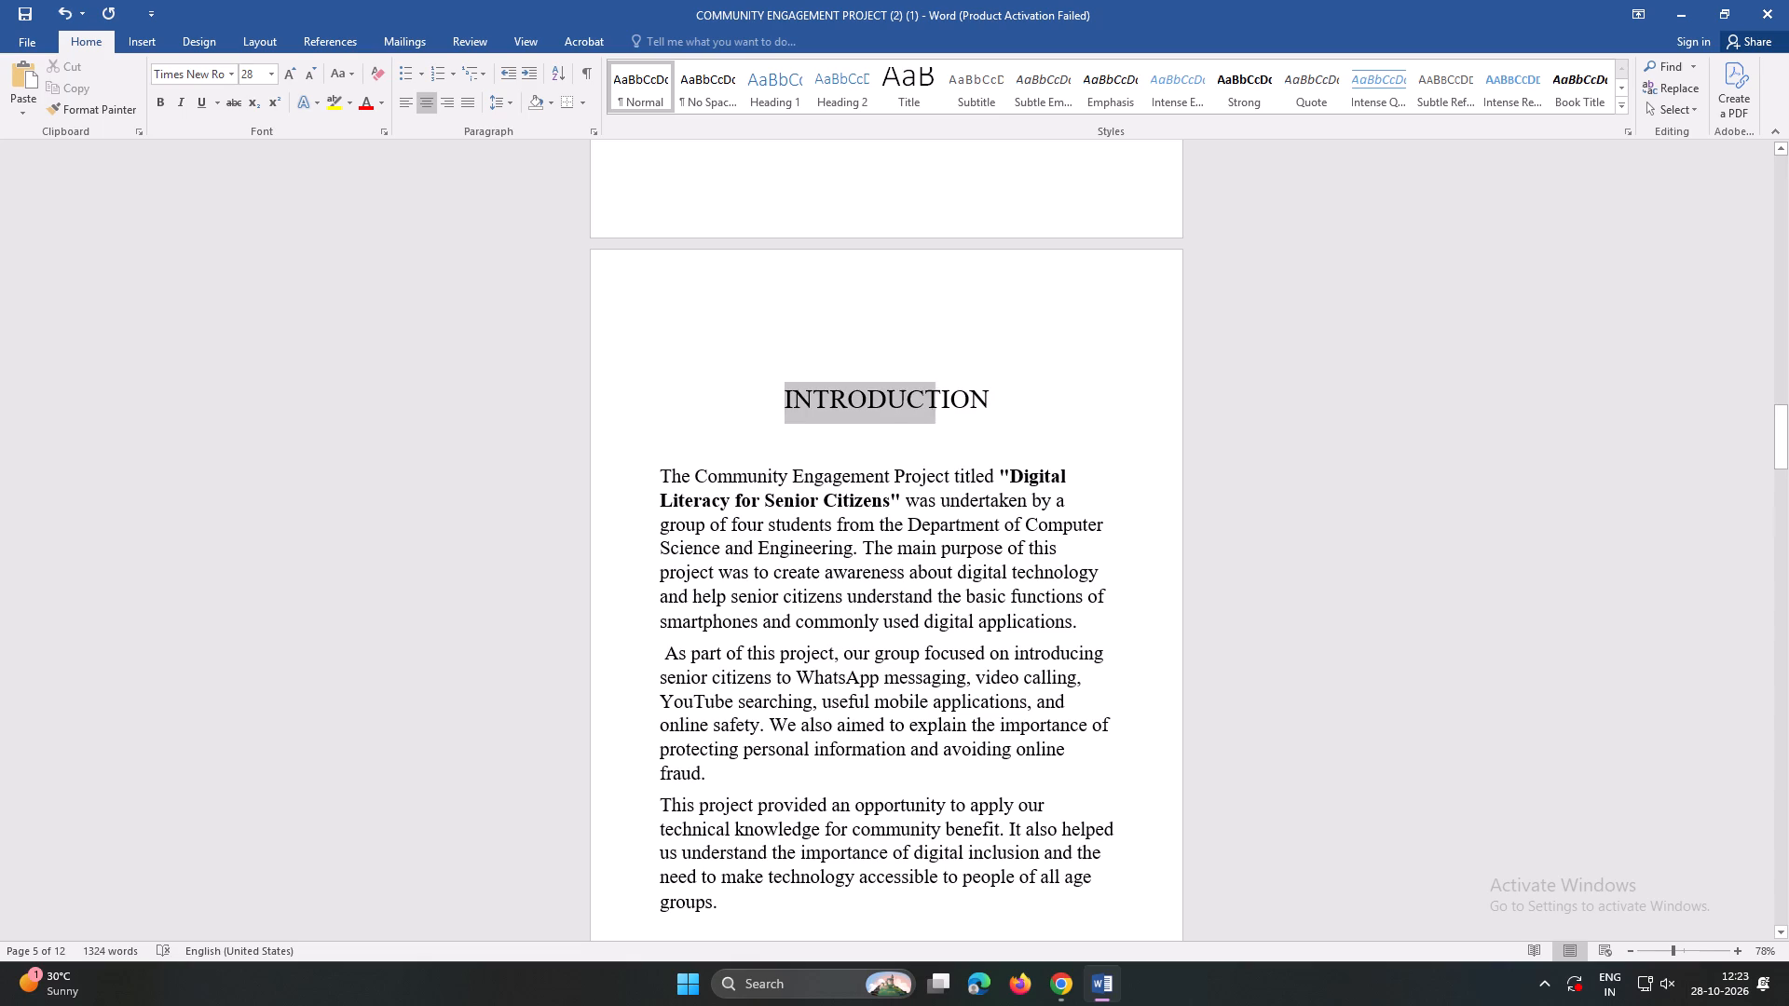
drag(950, 414, 996, 414)
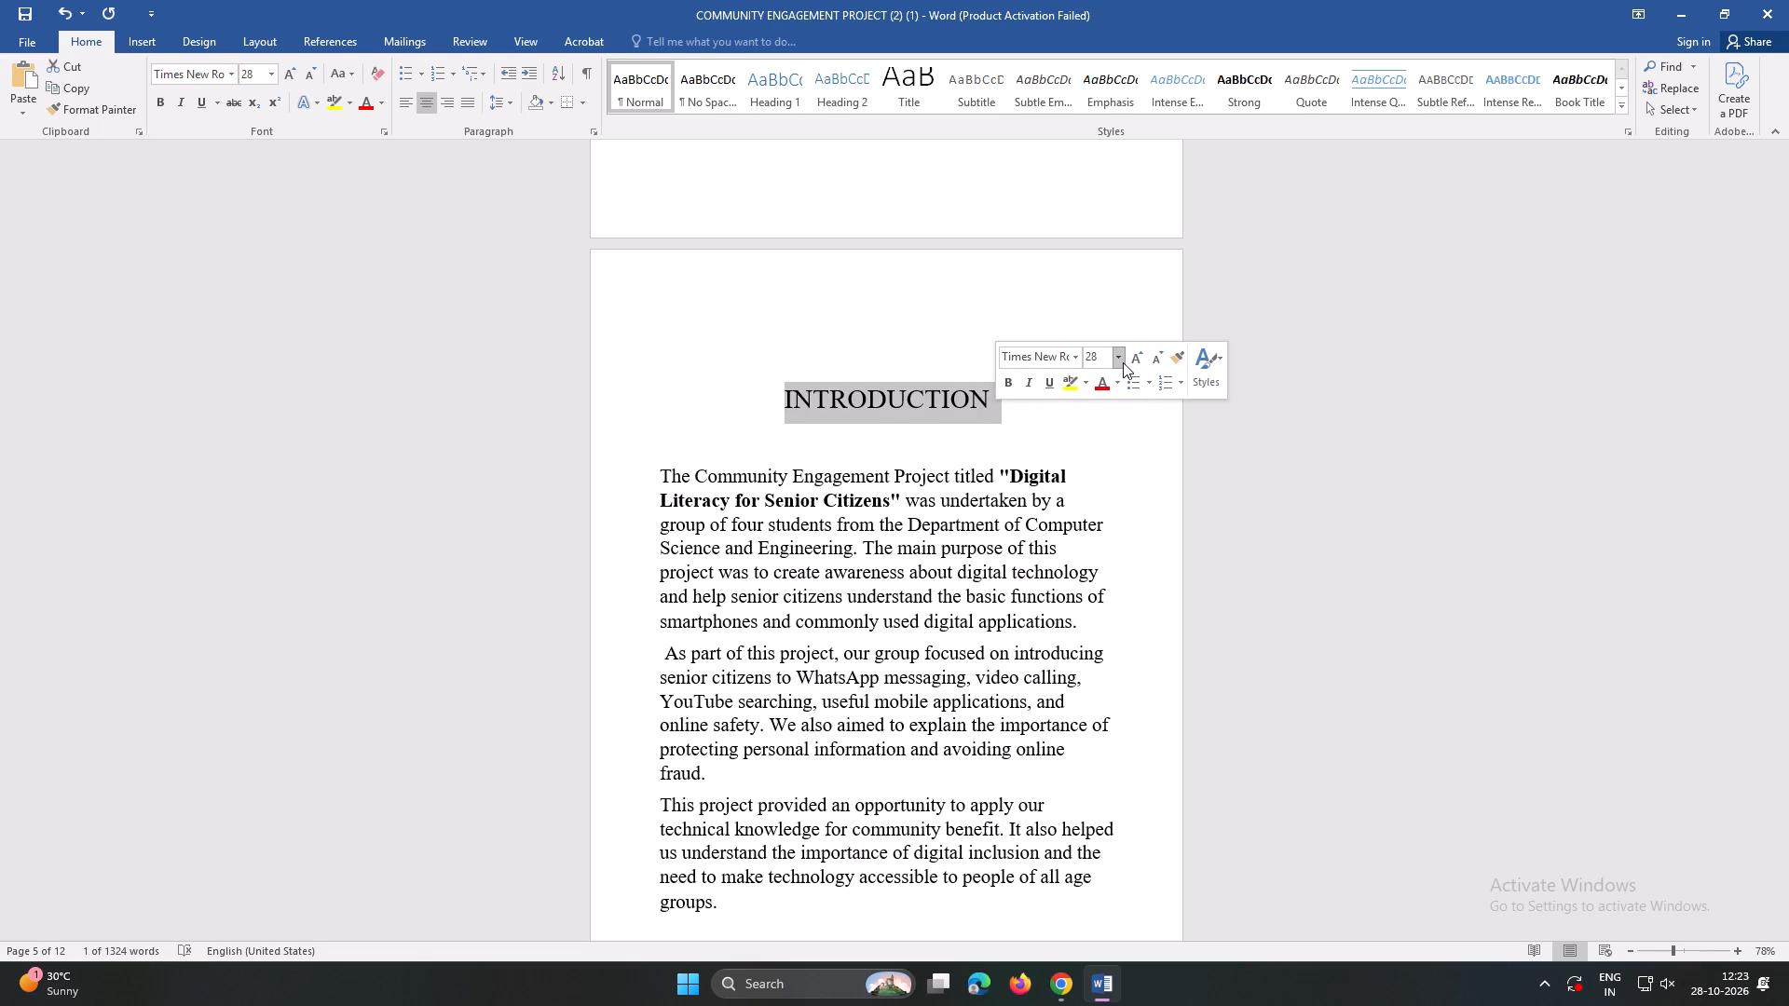
click(1123, 362)
click(1103, 469)
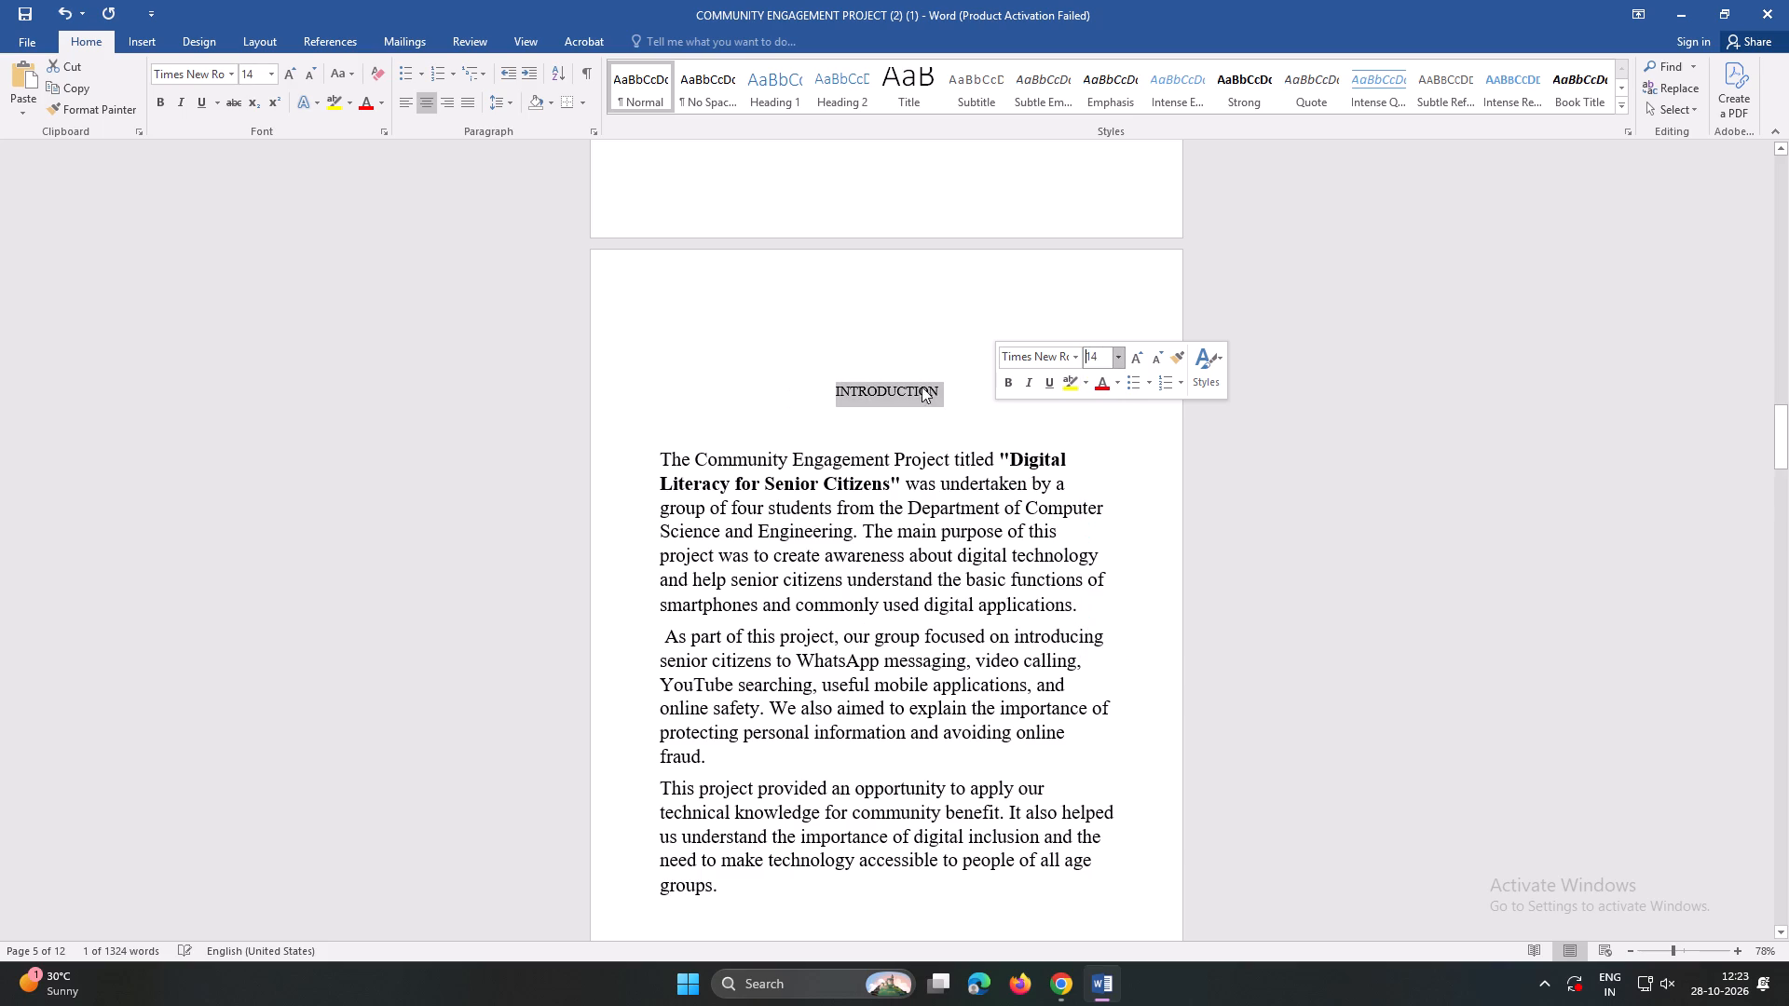
click(920, 351)
Set the three body paragraphs under INTRODUCTION to font size 12.
drag(660, 455, 697, 745)
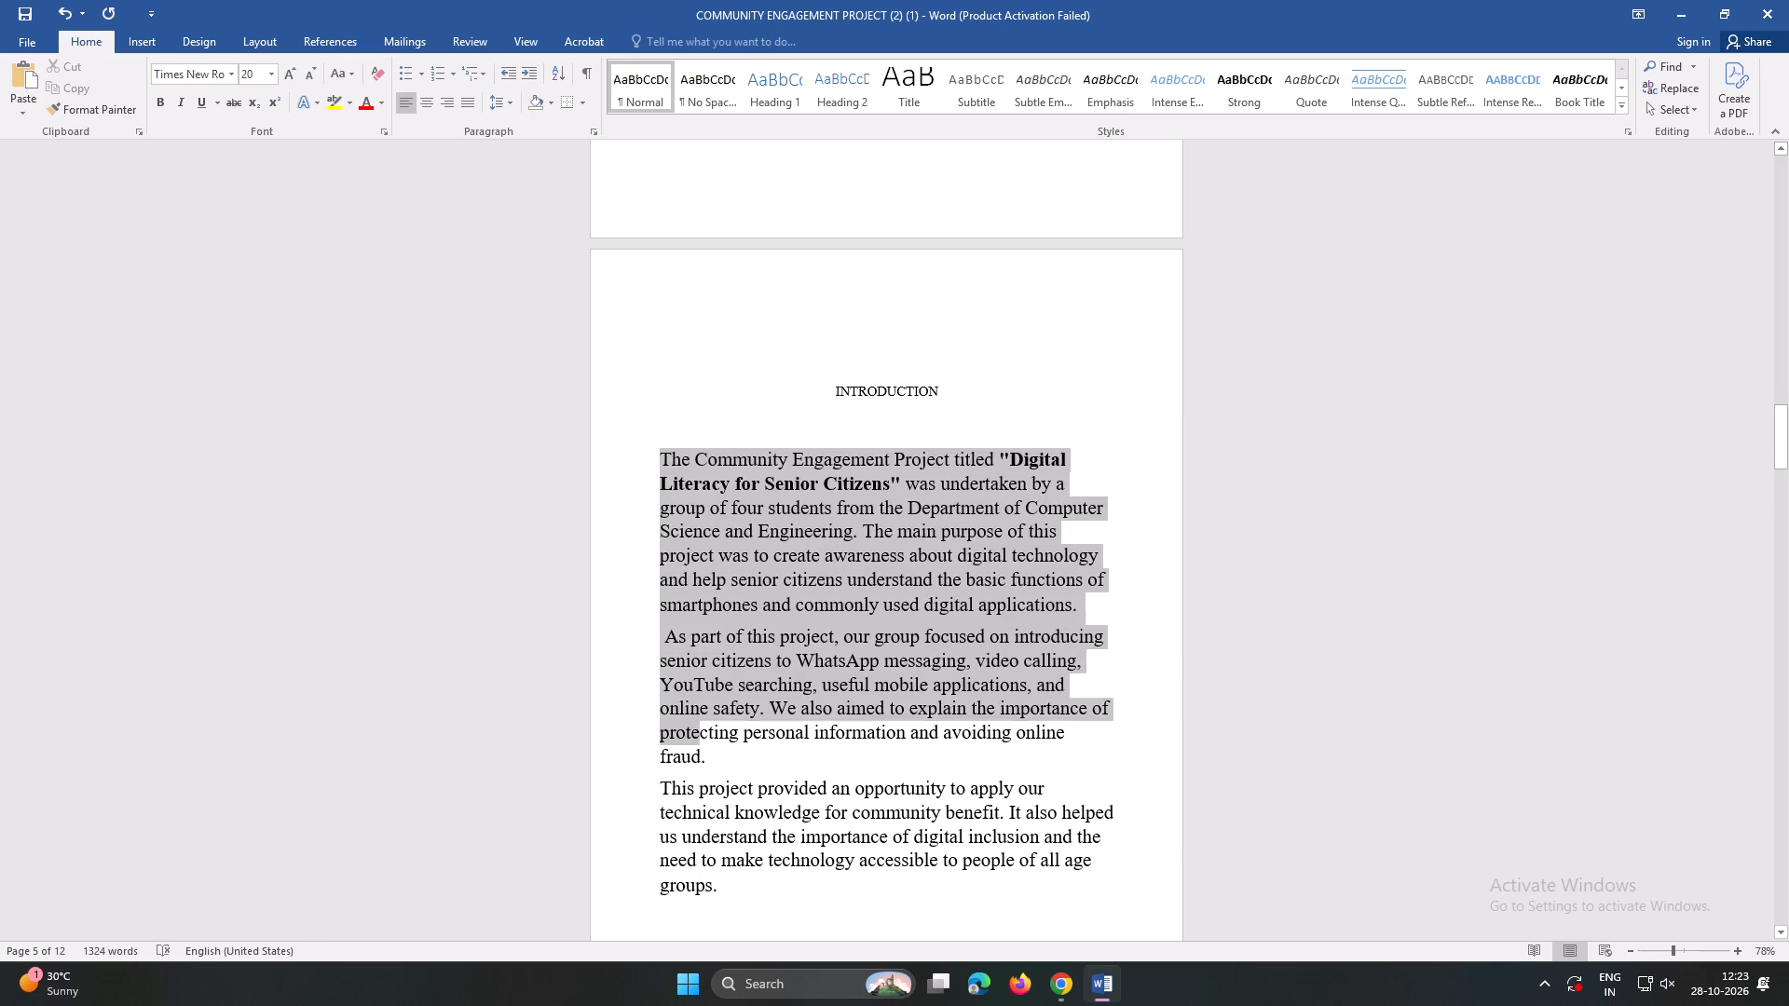
drag(697, 745, 744, 816)
scroll(694, 808, down, 2)
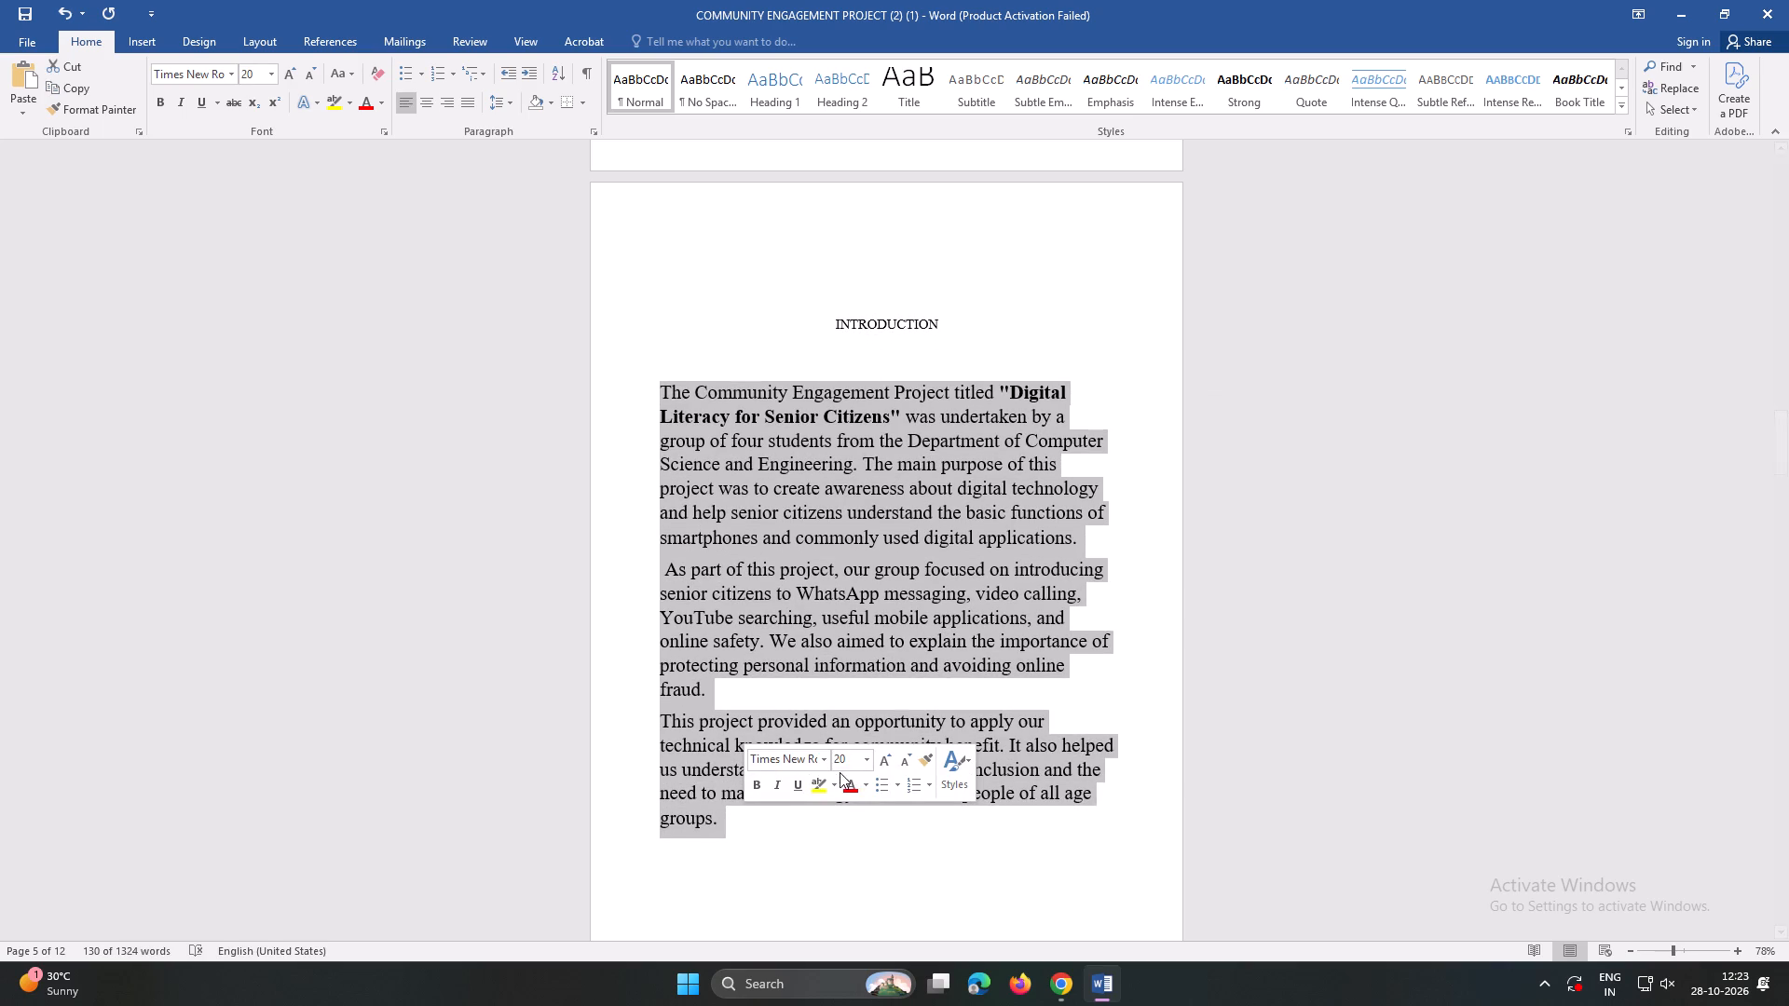
click(866, 765)
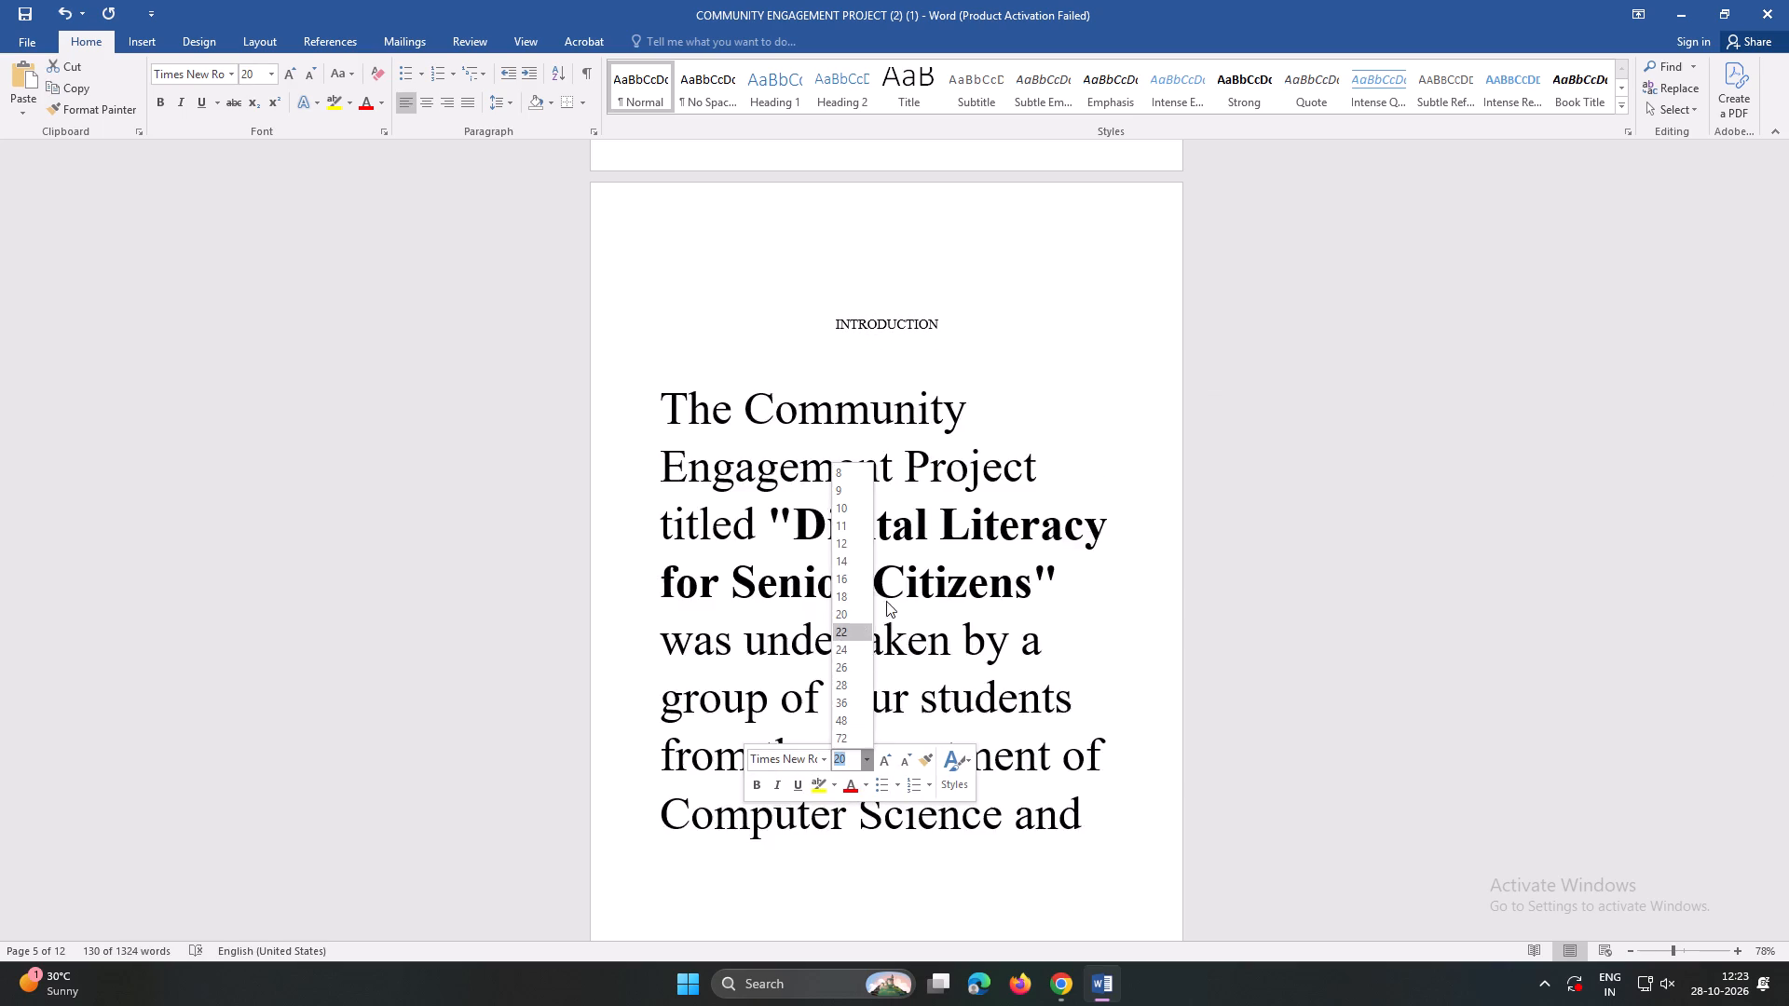
click(862, 541)
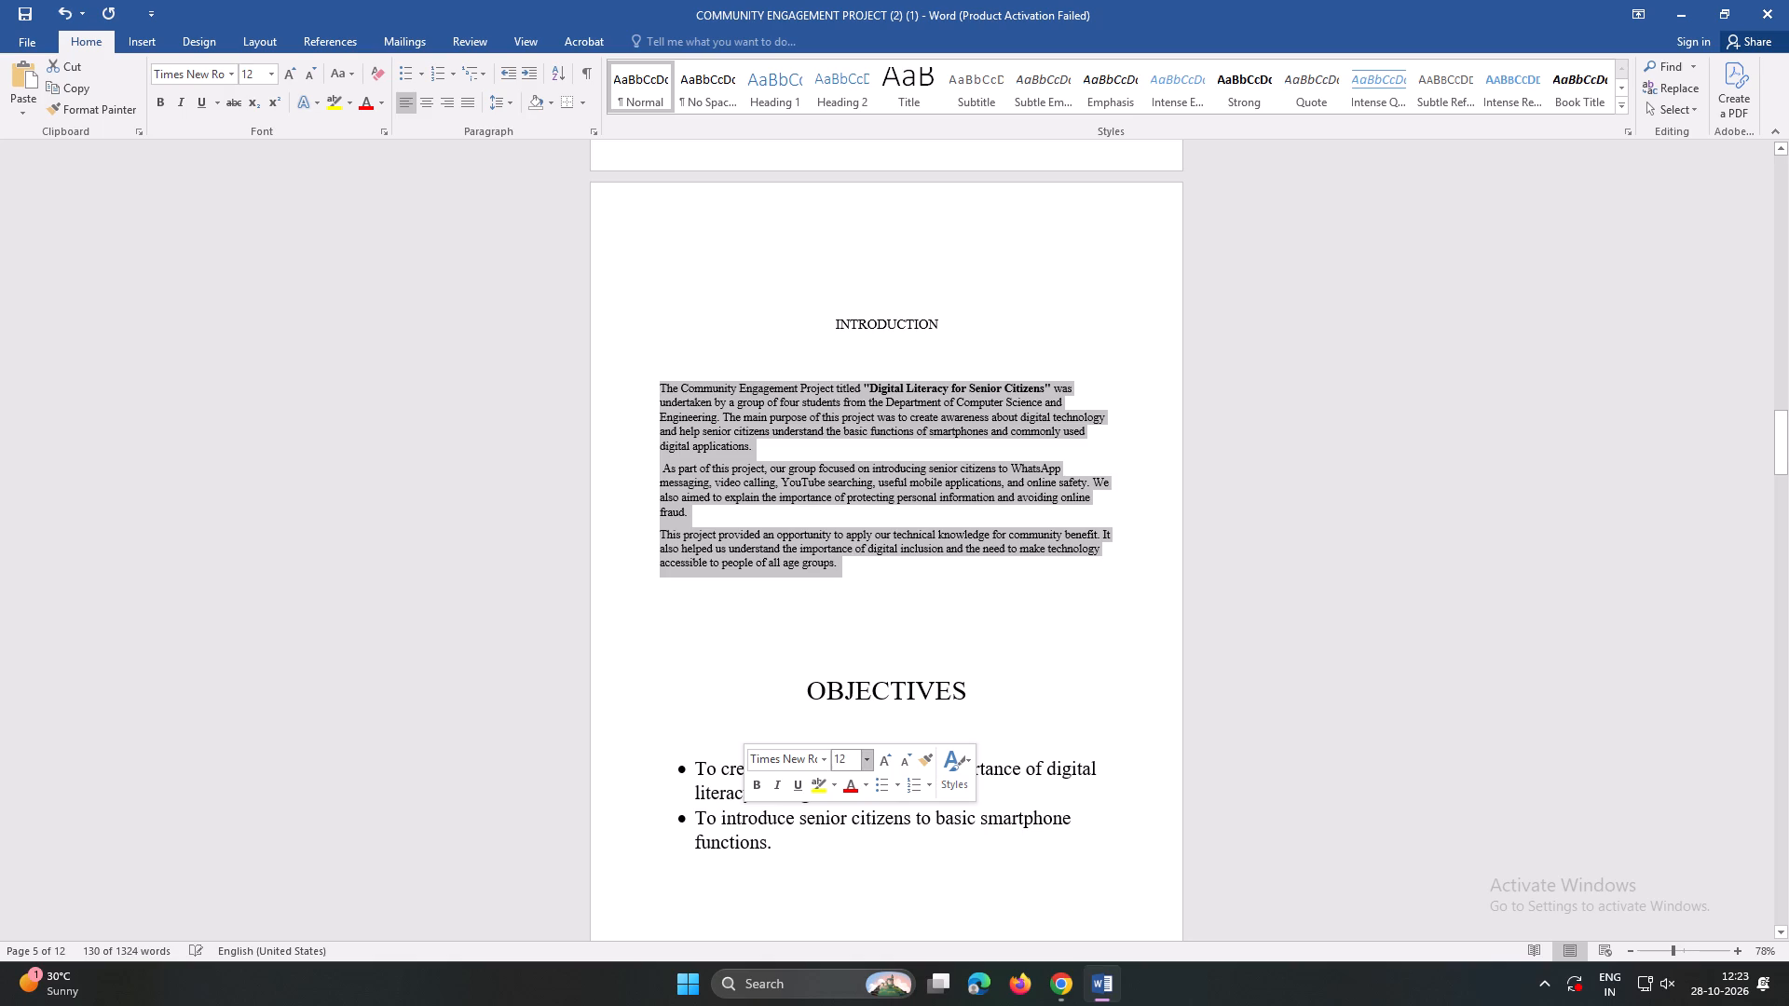
click(826, 617)
Move the OBJECTIVES section onto its own page by inserting seven blank lines above its heading.
click(787, 655)
key(Return)
key(Return)
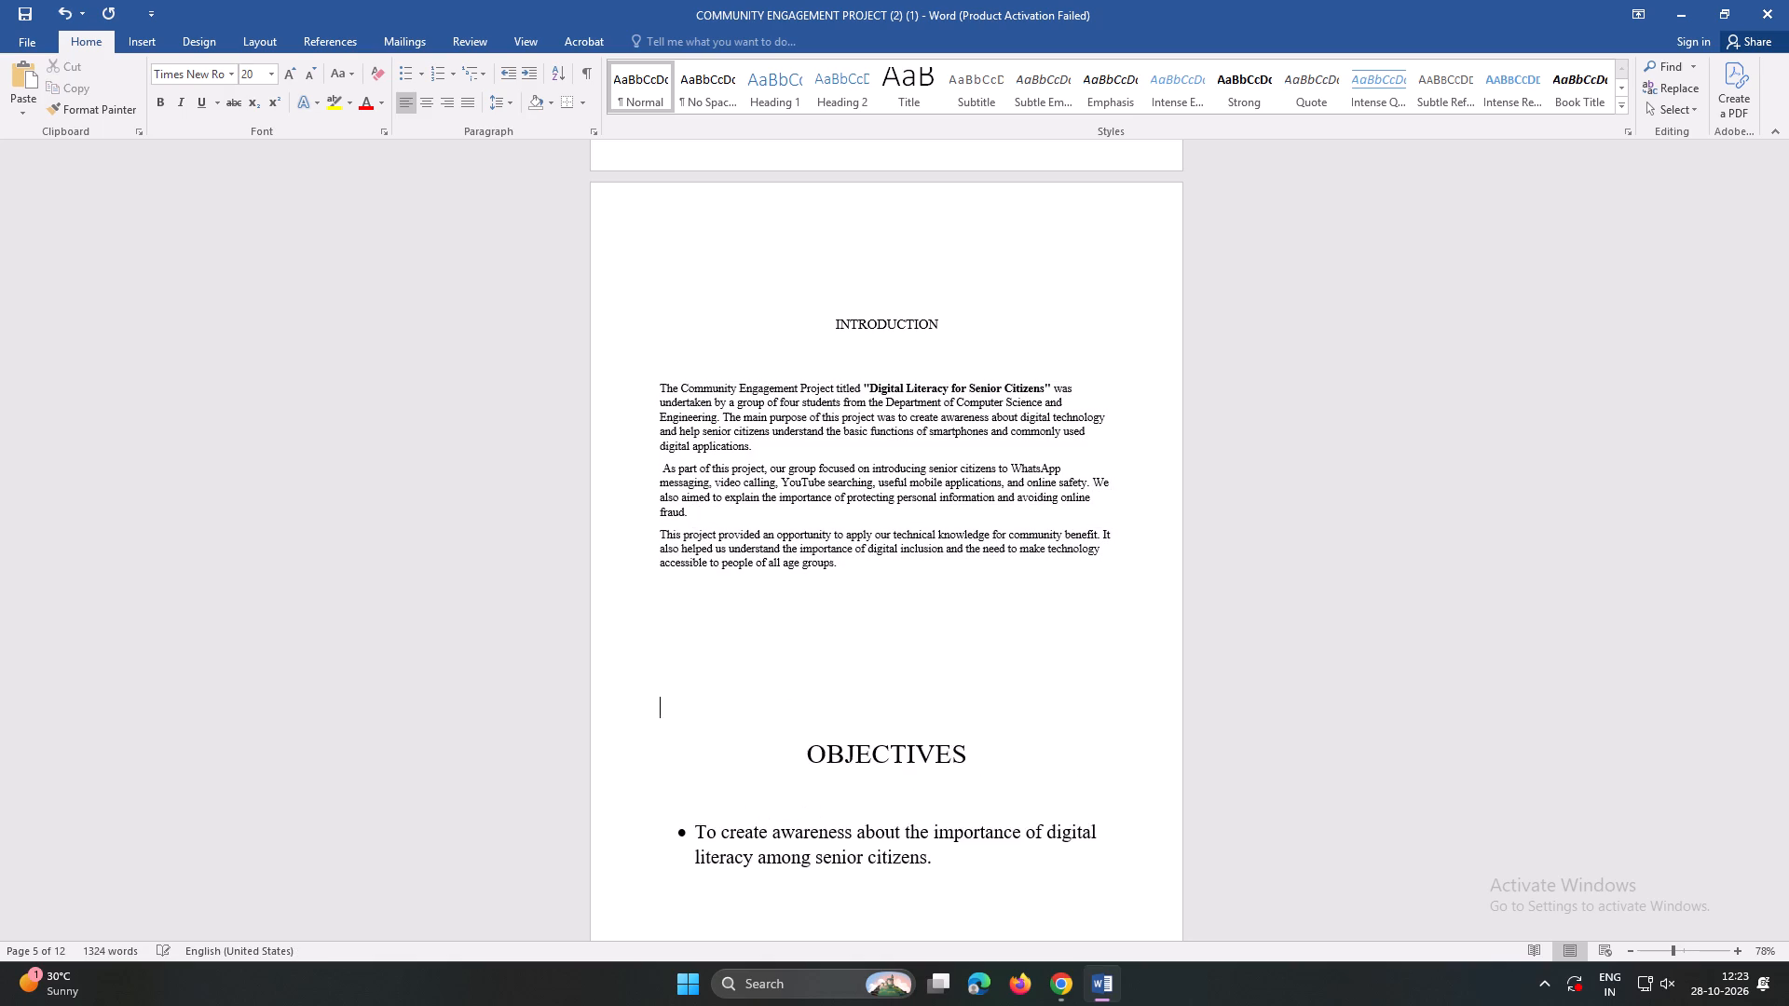
key(Return)
key(Return)
key(Return)
key(Return)
key(Return)
Set the OBJECTIVES heading to font size 14.
scroll(964, 888, down, 2)
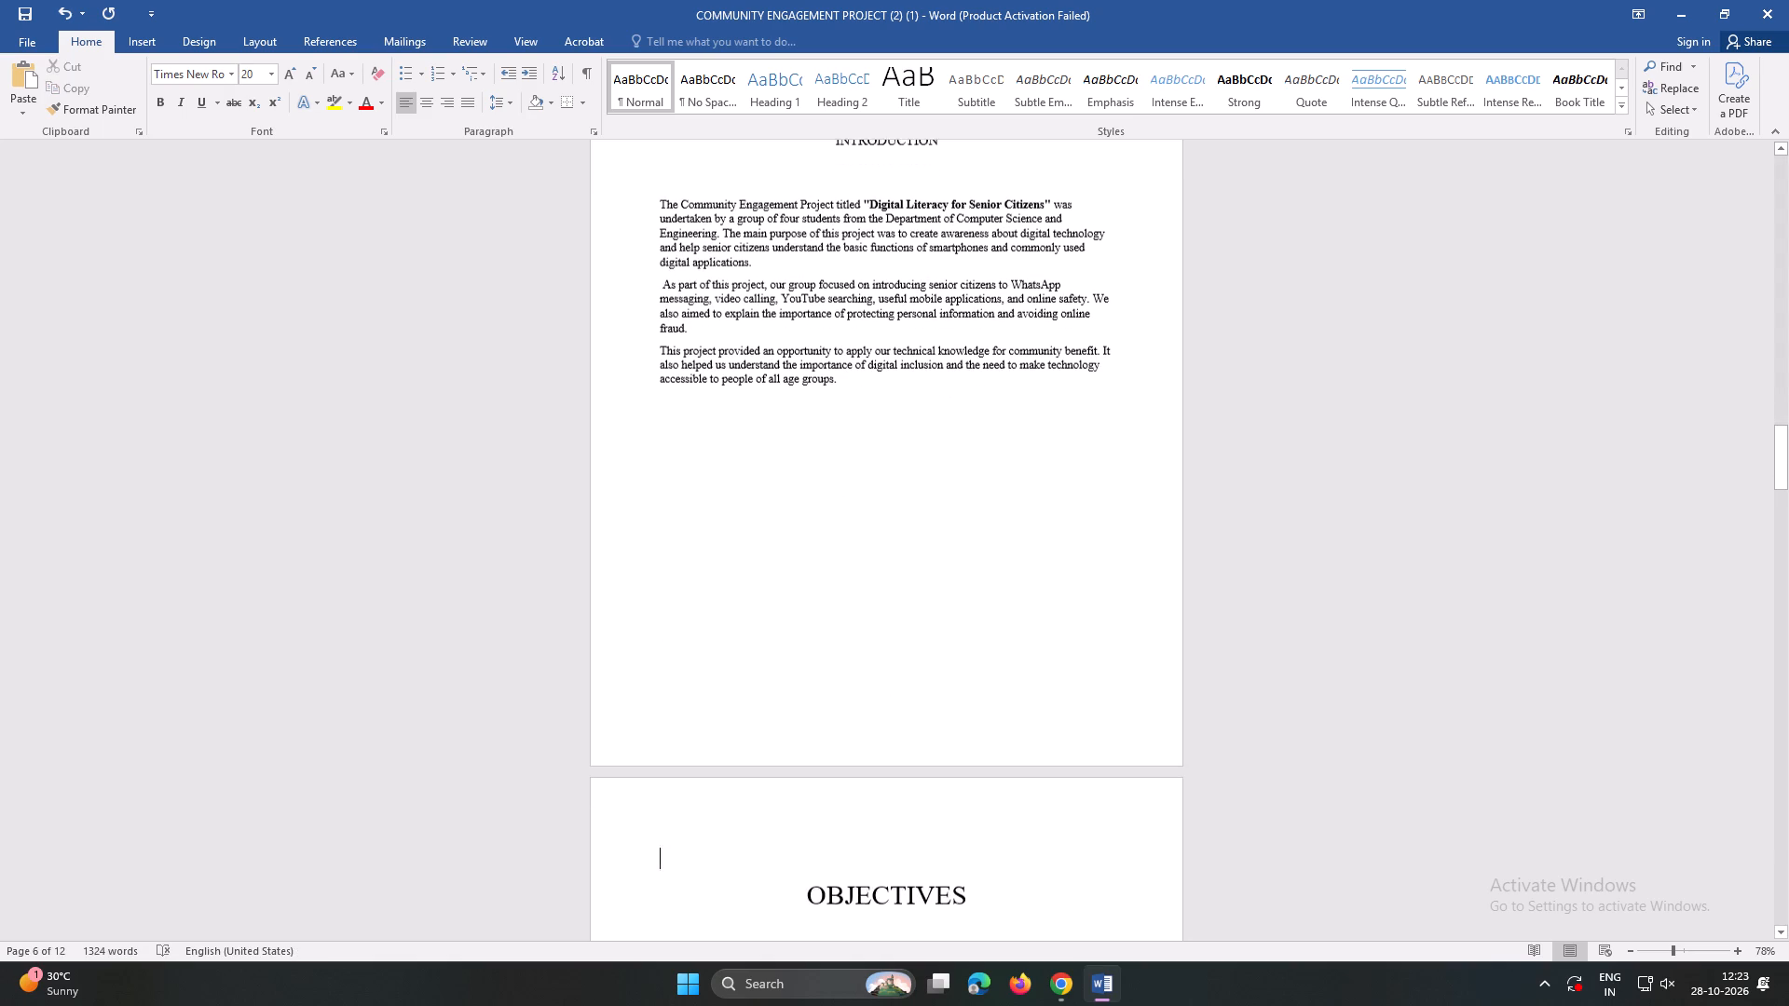
scroll(974, 874, down, 10)
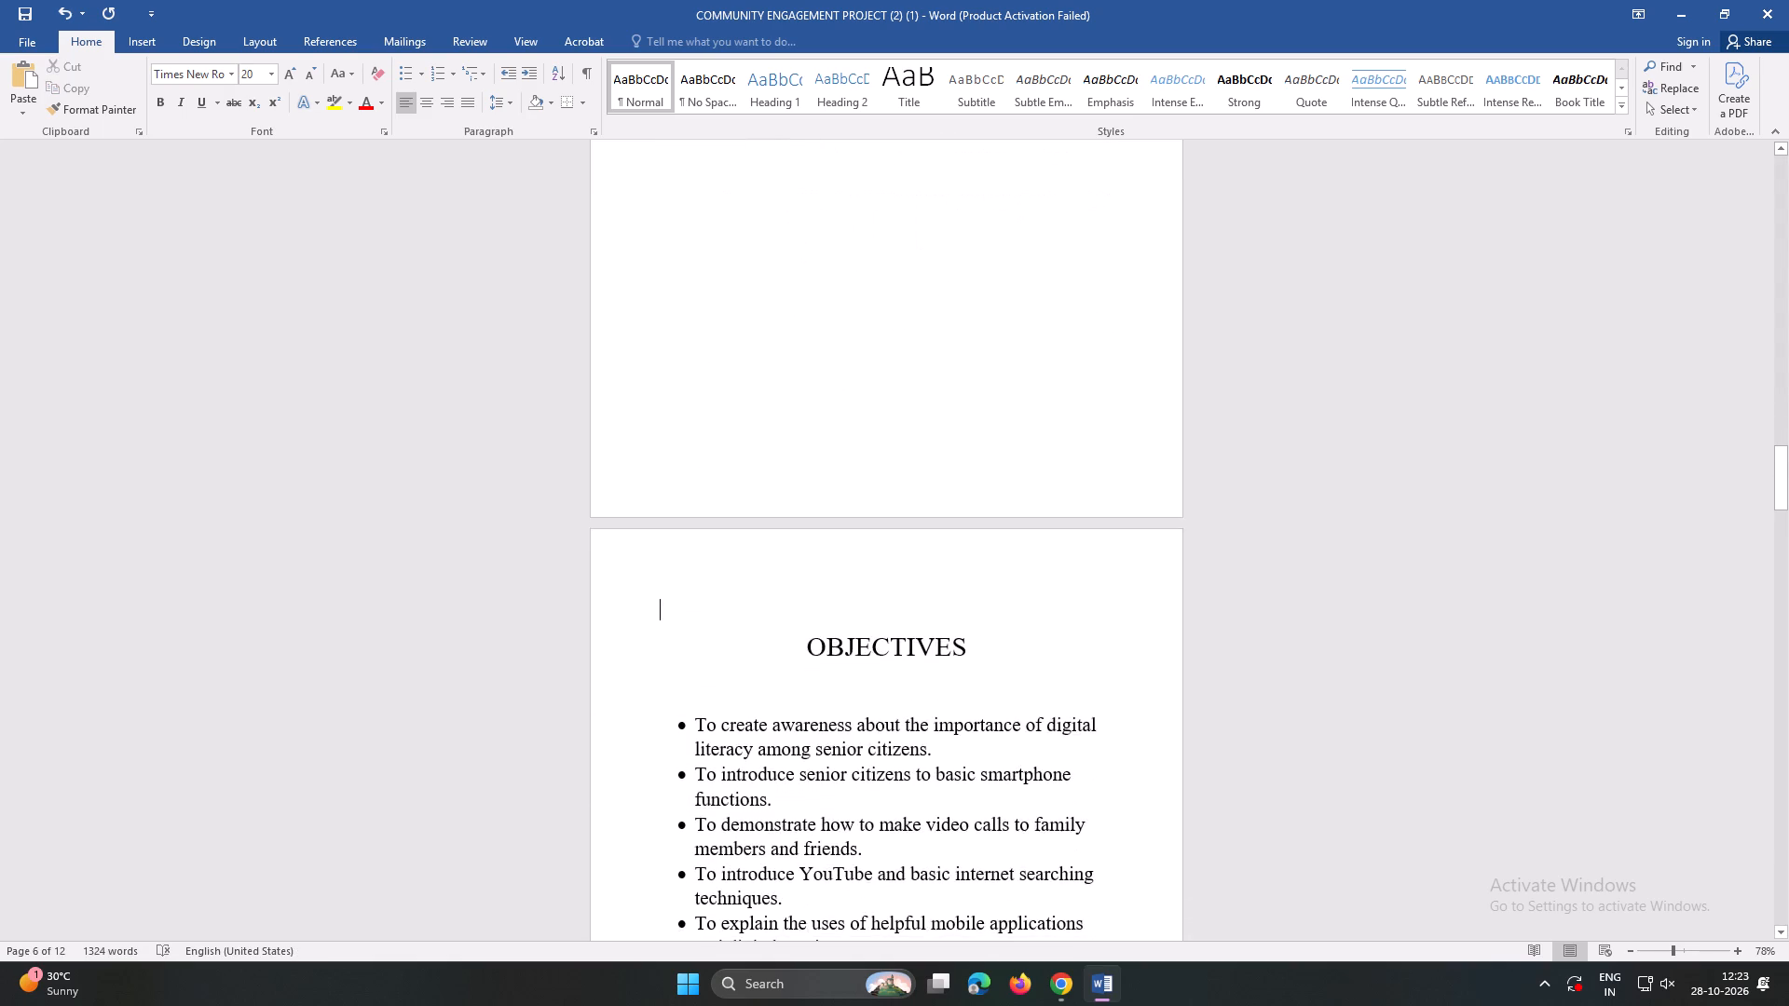
drag(793, 532, 1026, 567)
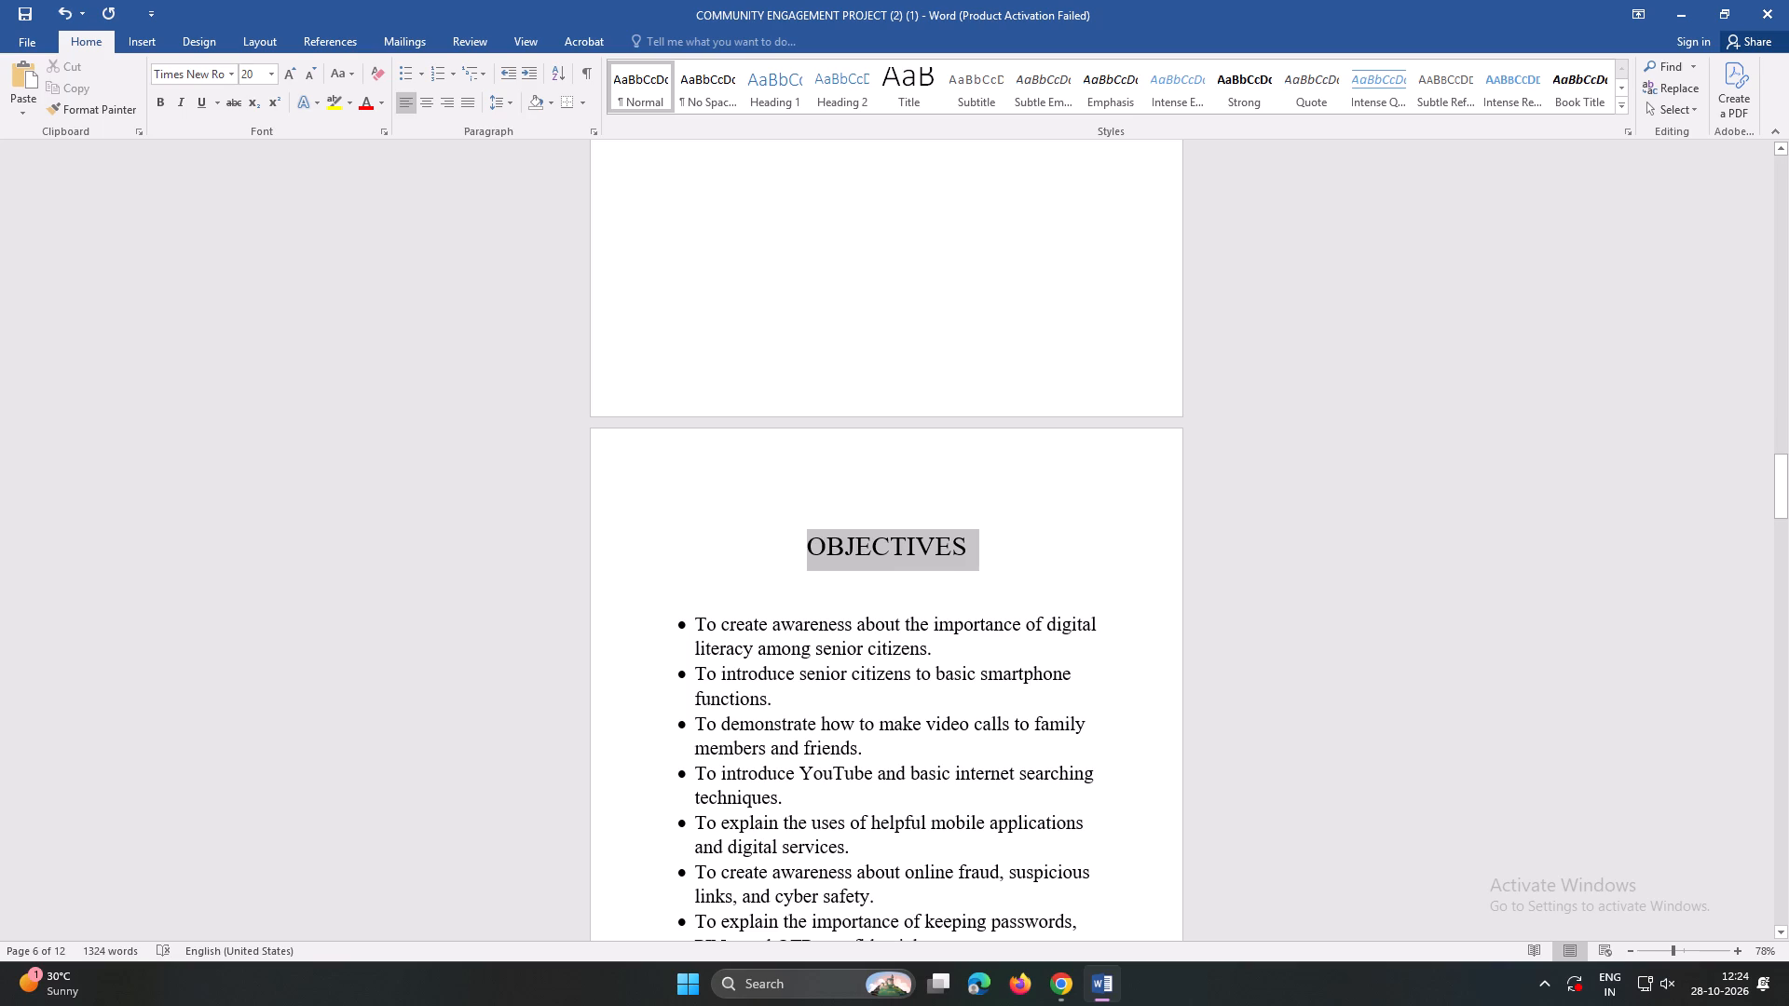
drag(1026, 567, 1028, 567)
click(1147, 506)
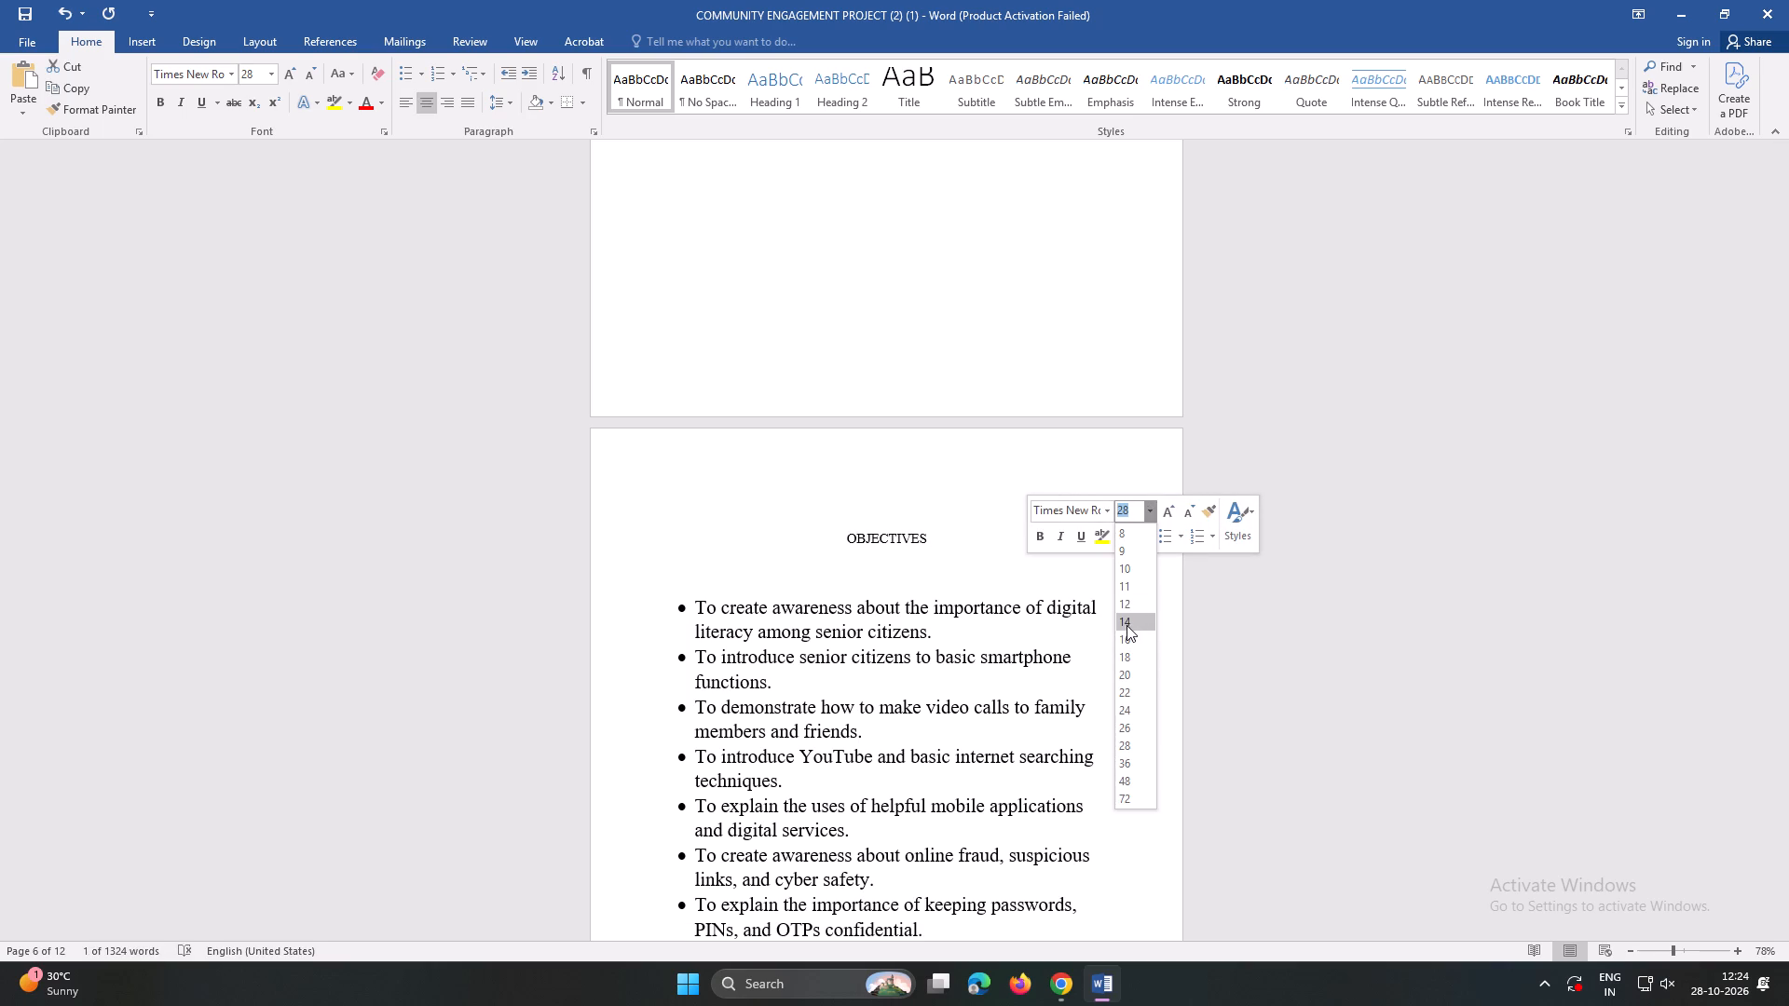
click(1127, 625)
click(812, 514)
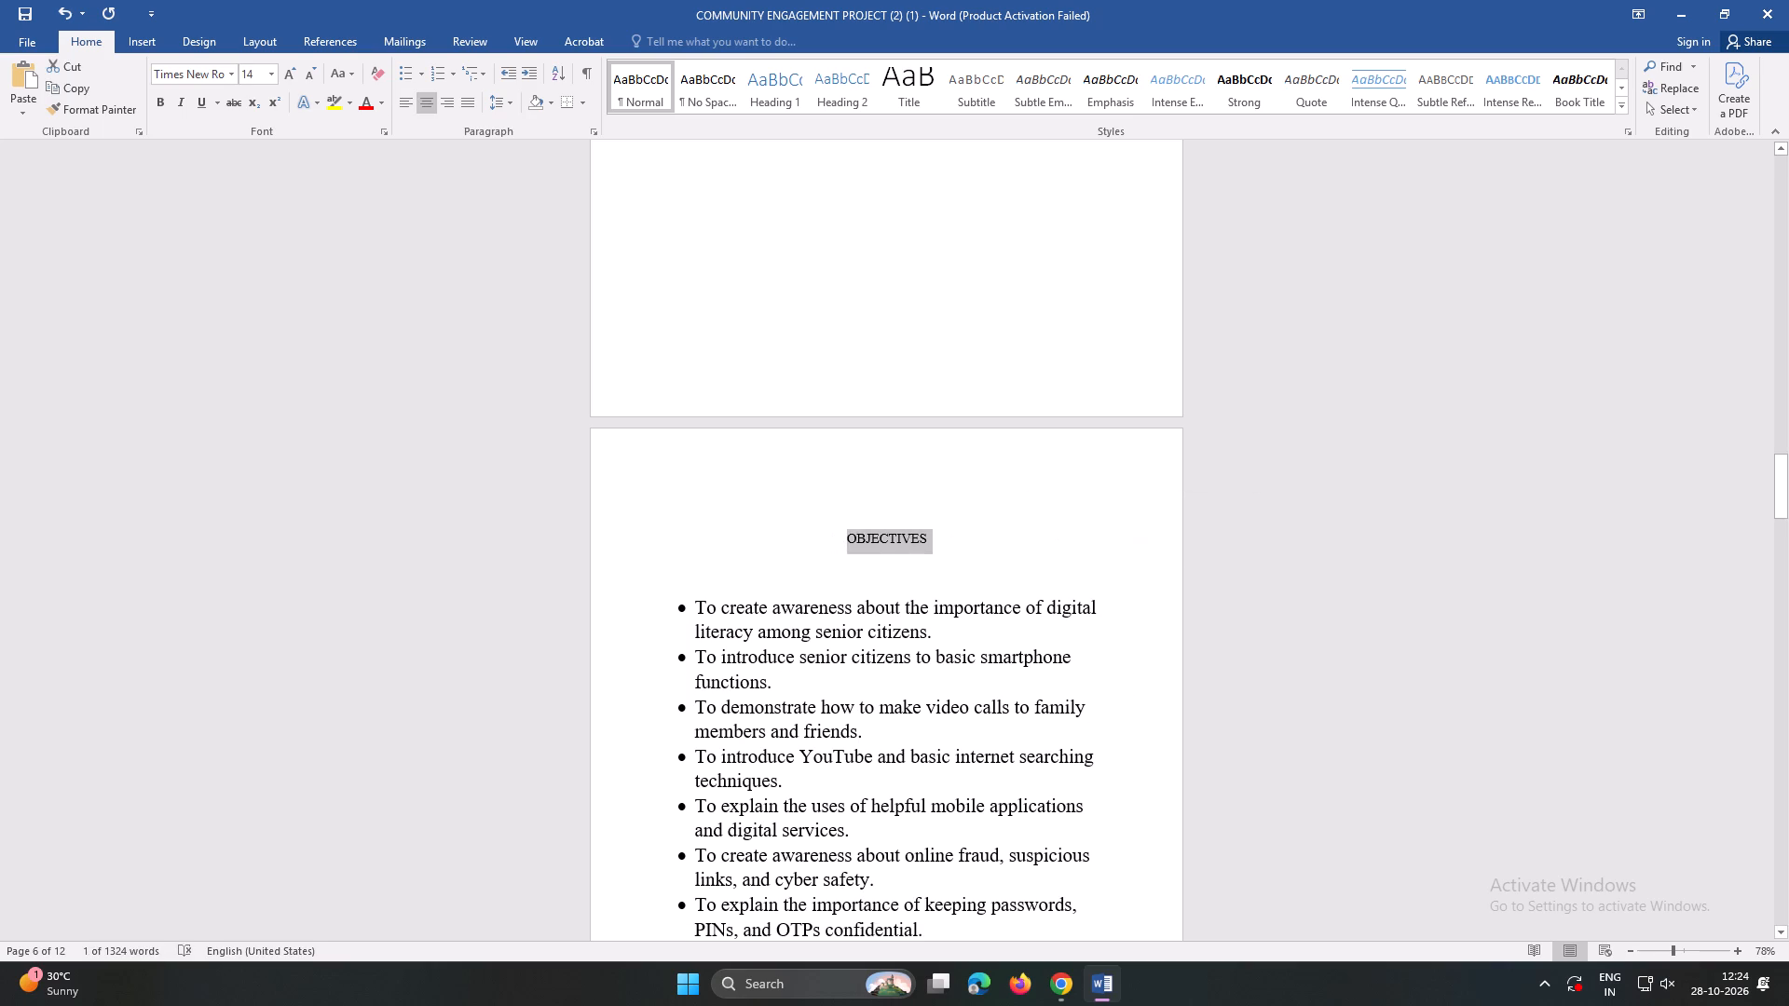
Set all the bullet points under OBJECTIVES to font size 12.
drag(692, 599, 736, 742)
scroll(736, 742, down, 11)
drag(736, 742, 1083, 709)
middle_click(740, 773)
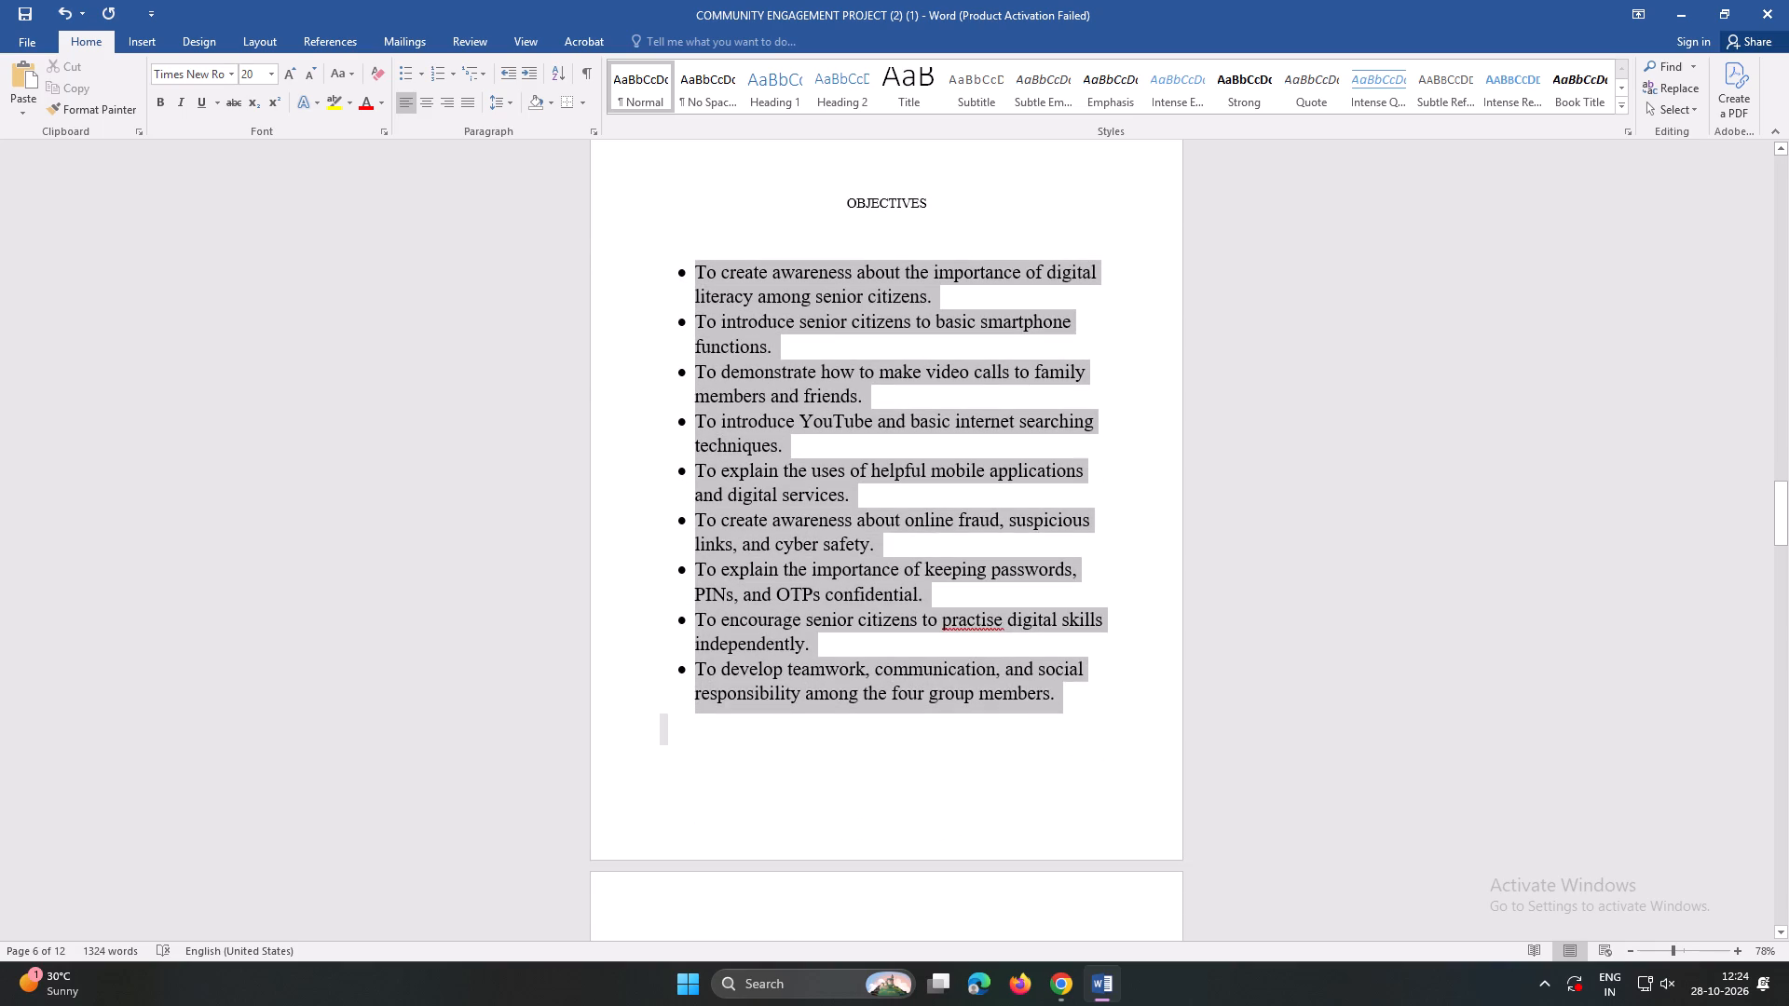
drag(1083, 709, 1077, 700)
click(1199, 645)
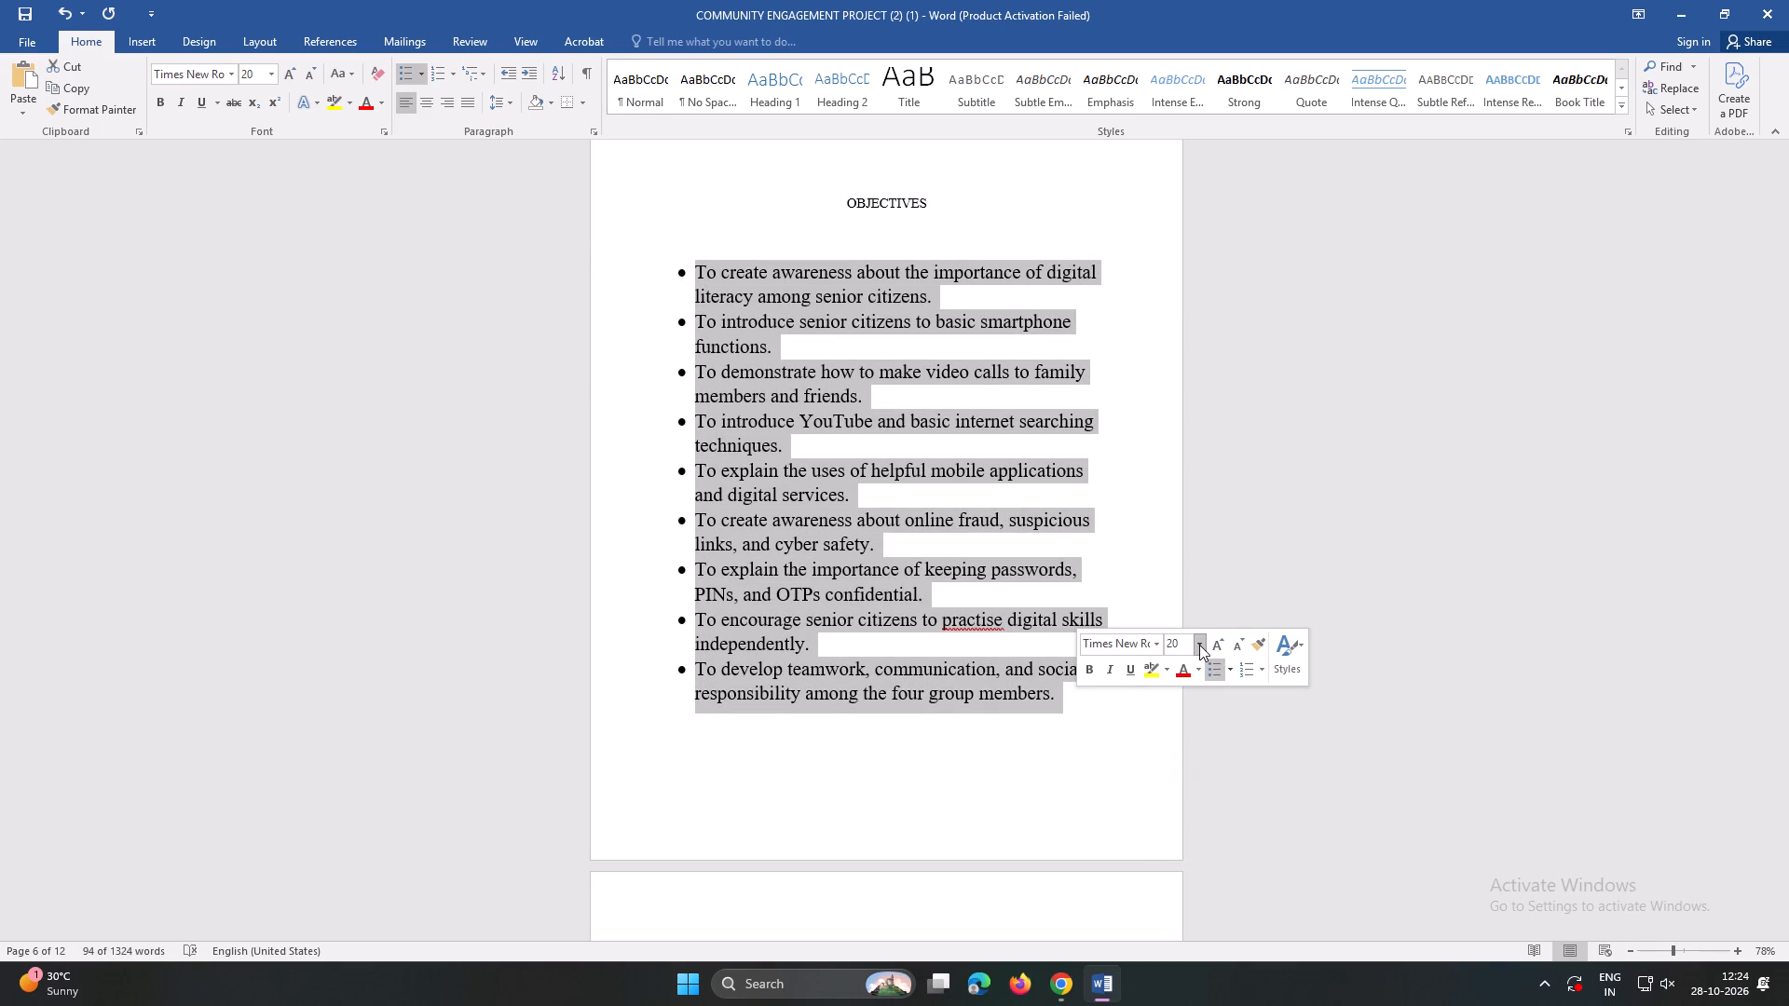
click(1186, 737)
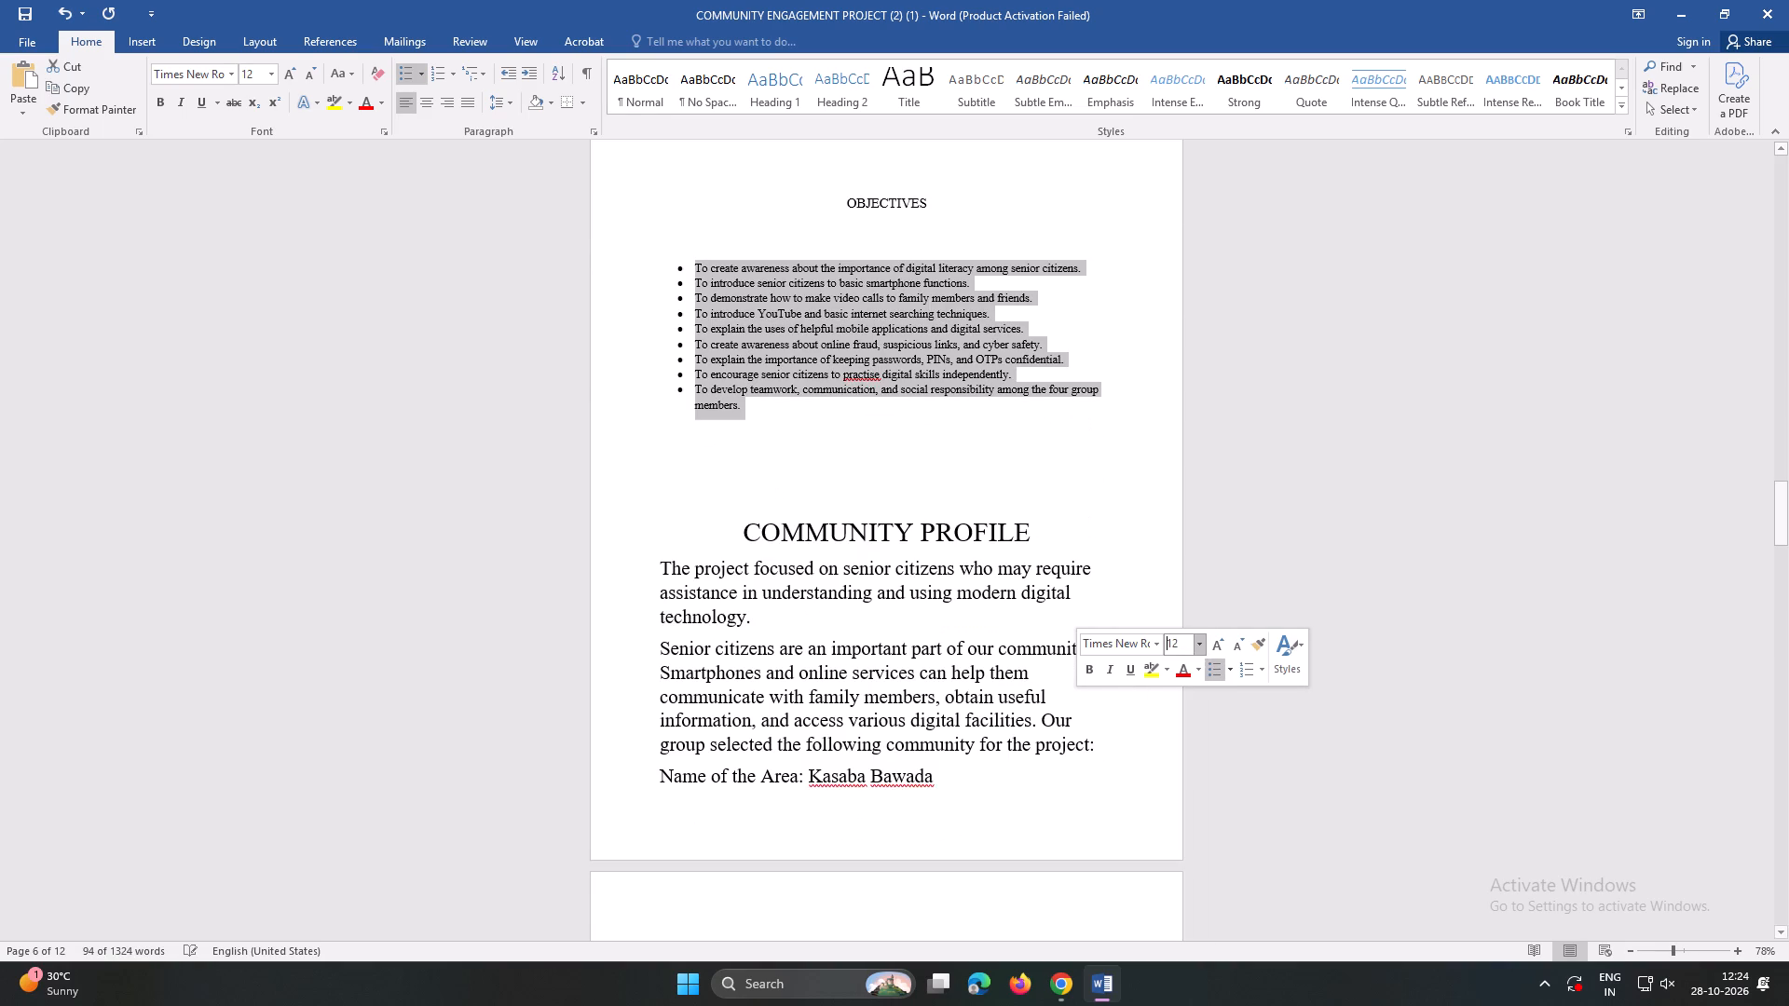
Move the COMMUNITY PROFILE section onto its own page by inserting six blank lines above its heading.
click(749, 524)
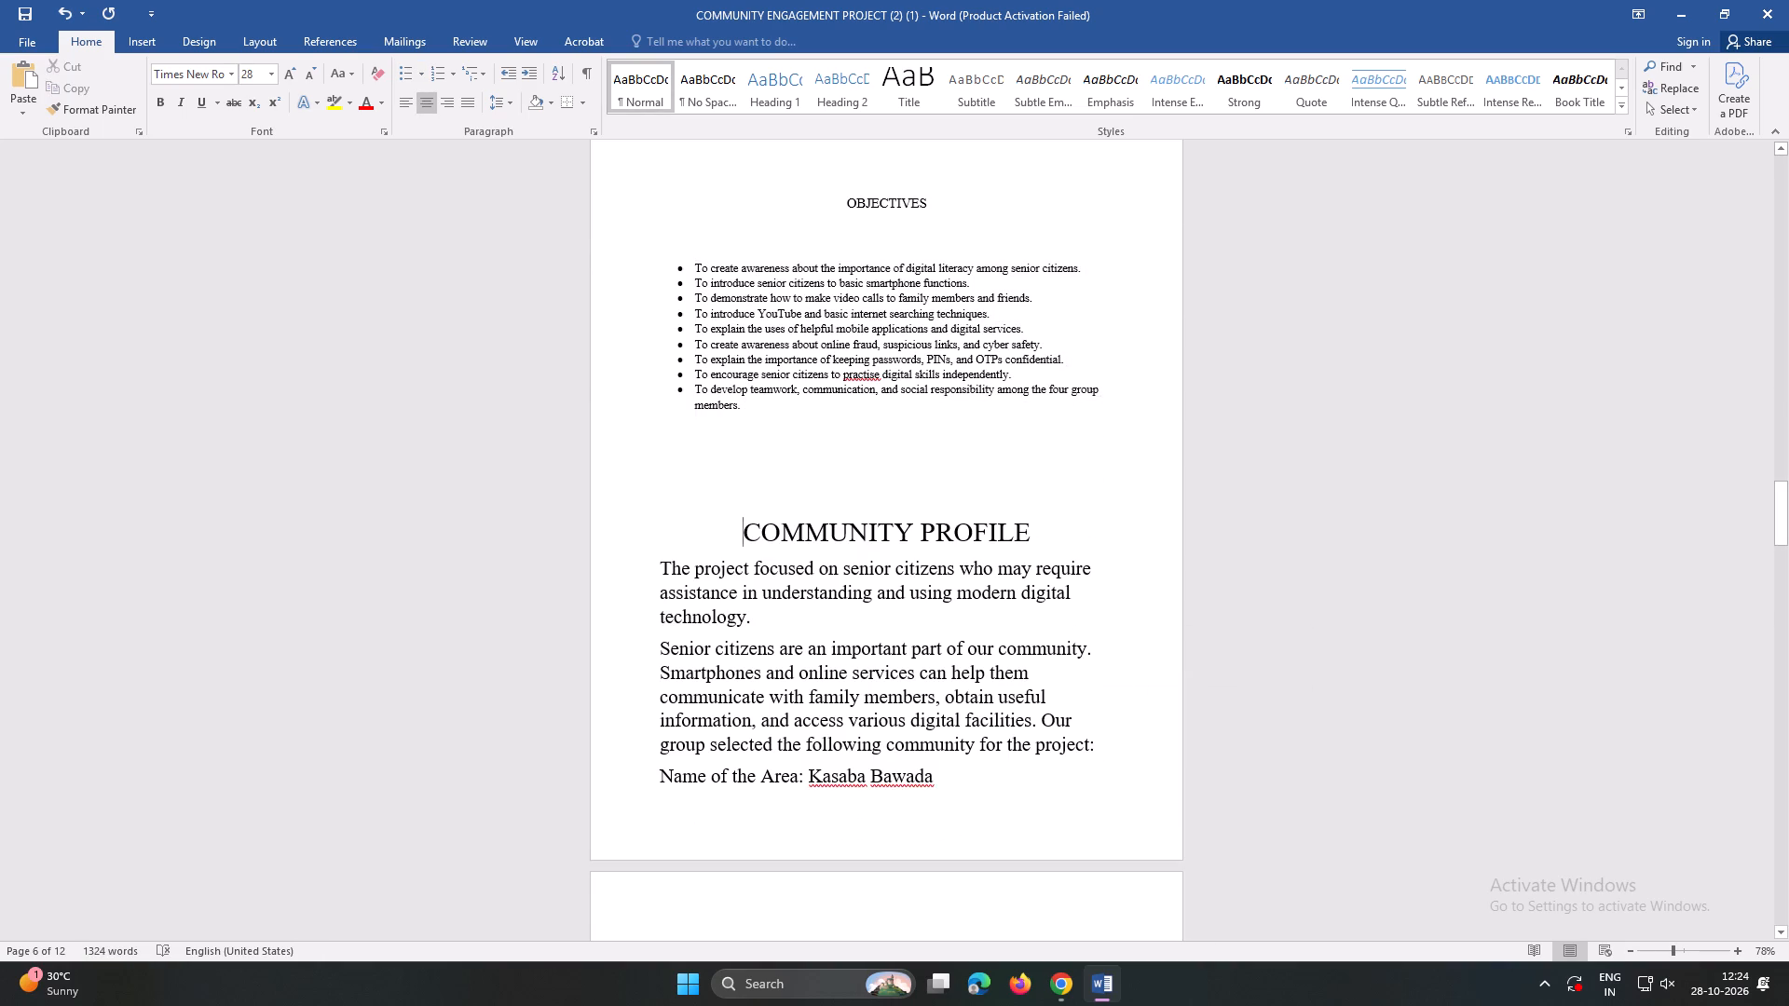
key(Return)
key(Return)
key(Return)
key(Return)
key(Return)
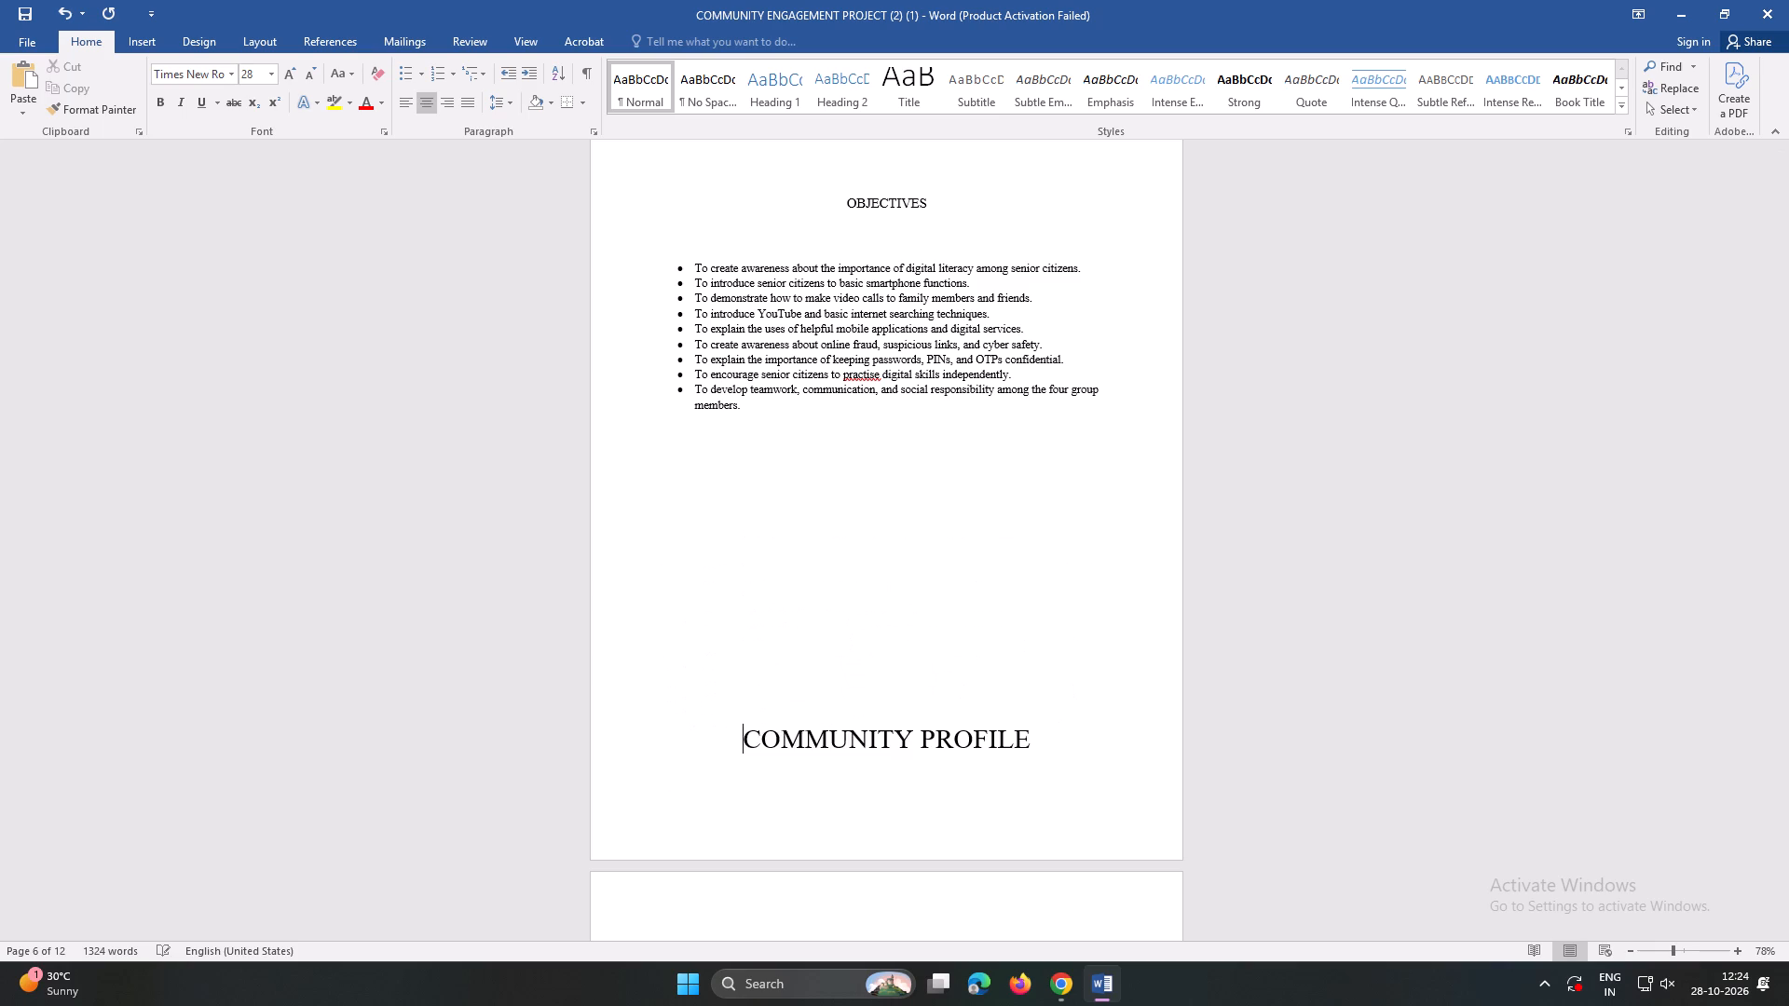
key(Return)
scroll(1043, 619, down, 11)
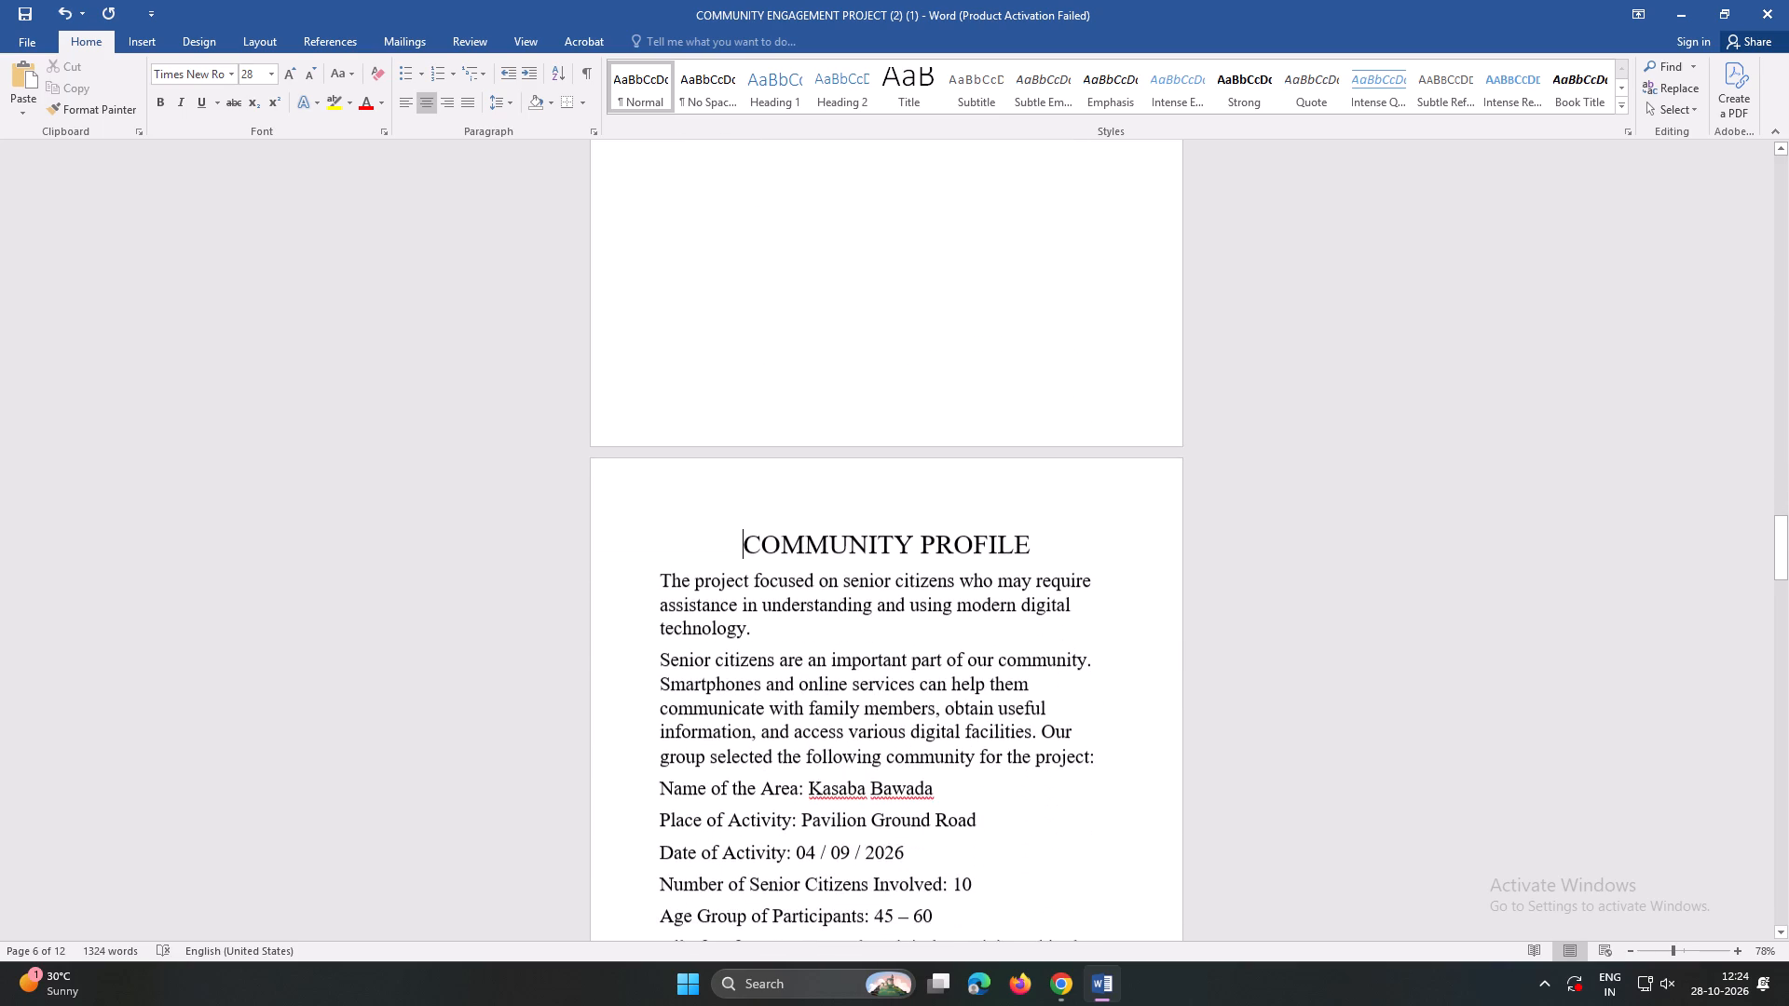
Set the COMMUNITY PROFILE heading to font size 14.
drag(750, 532, 1043, 546)
click(1166, 495)
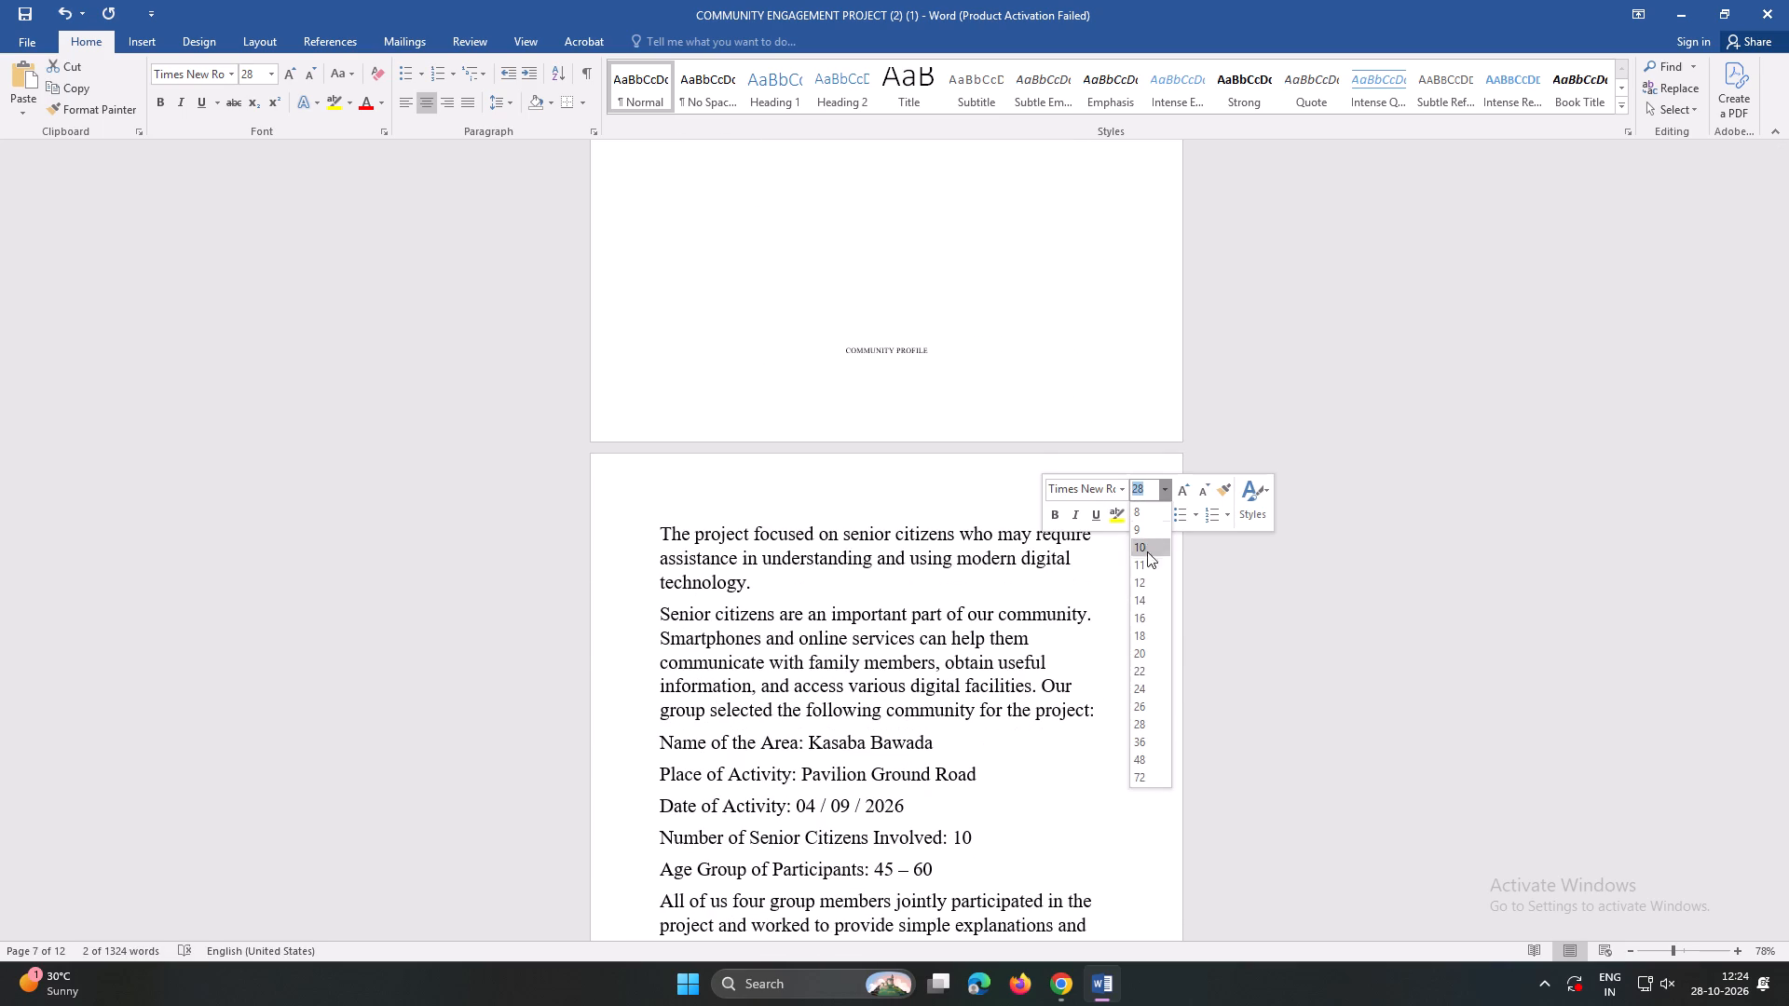
click(1139, 604)
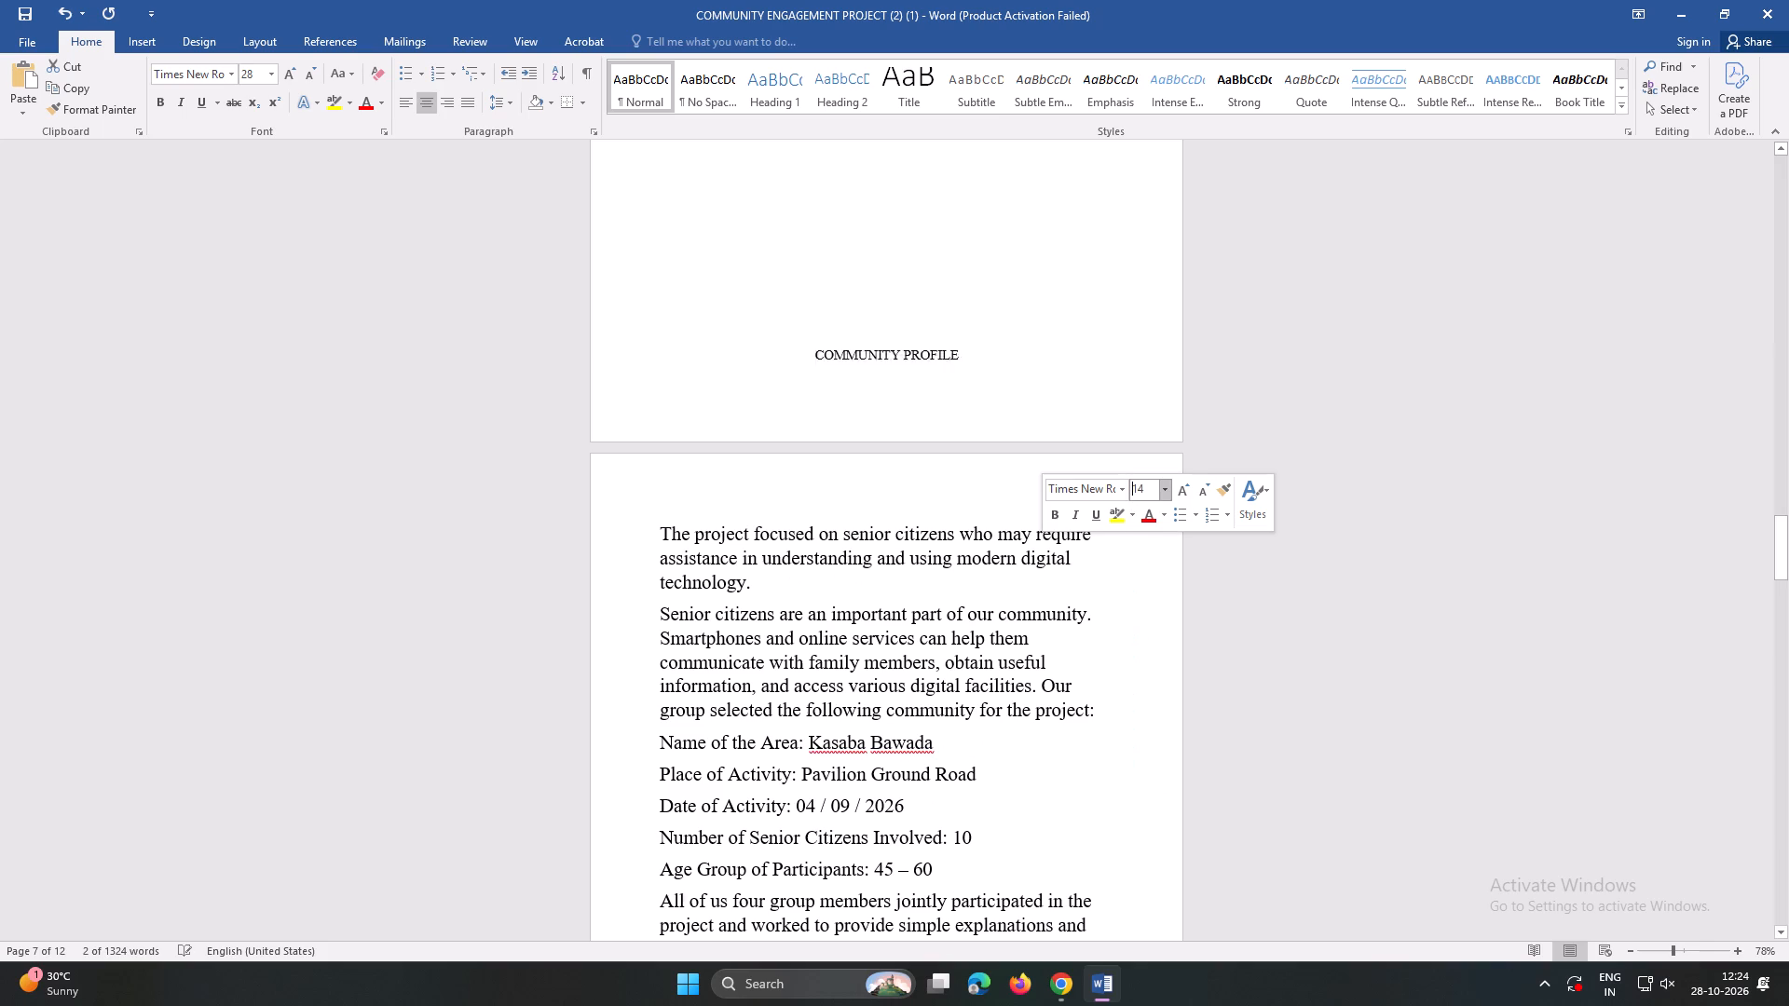
Insert two blank lines above the COMMUNITY PROFILE heading to push it onto the same page as its body text.
click(808, 350)
key(Return)
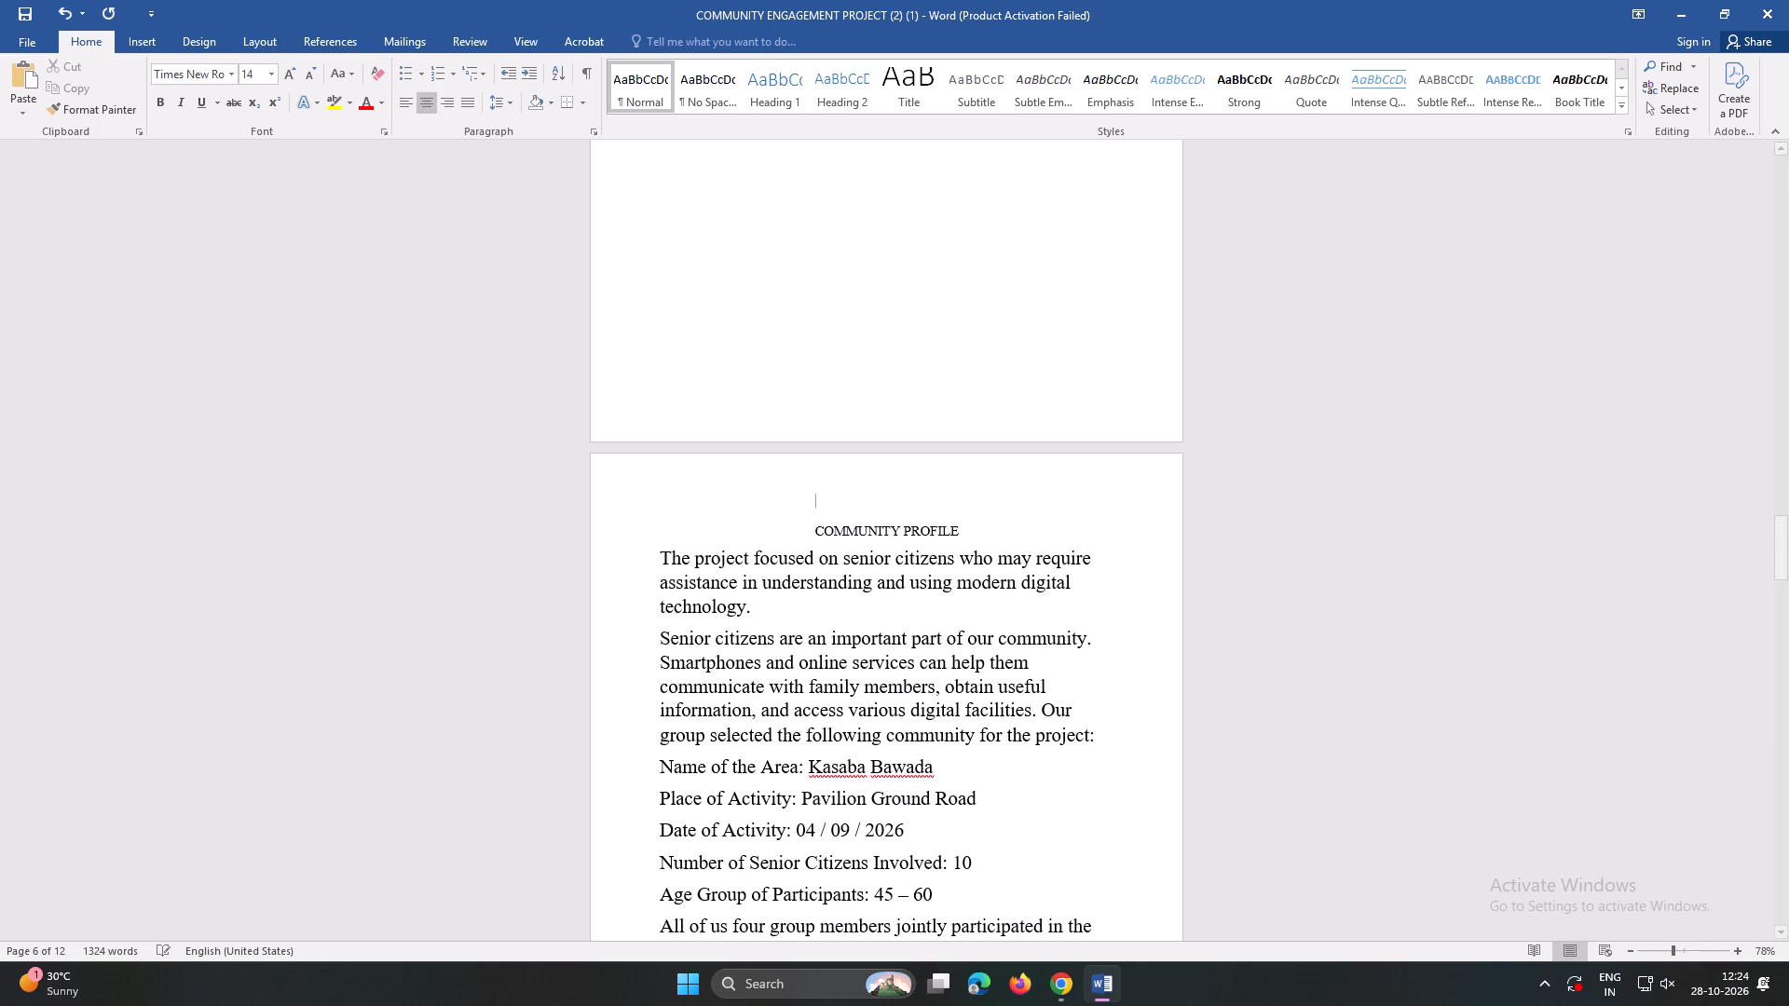
key(Return)
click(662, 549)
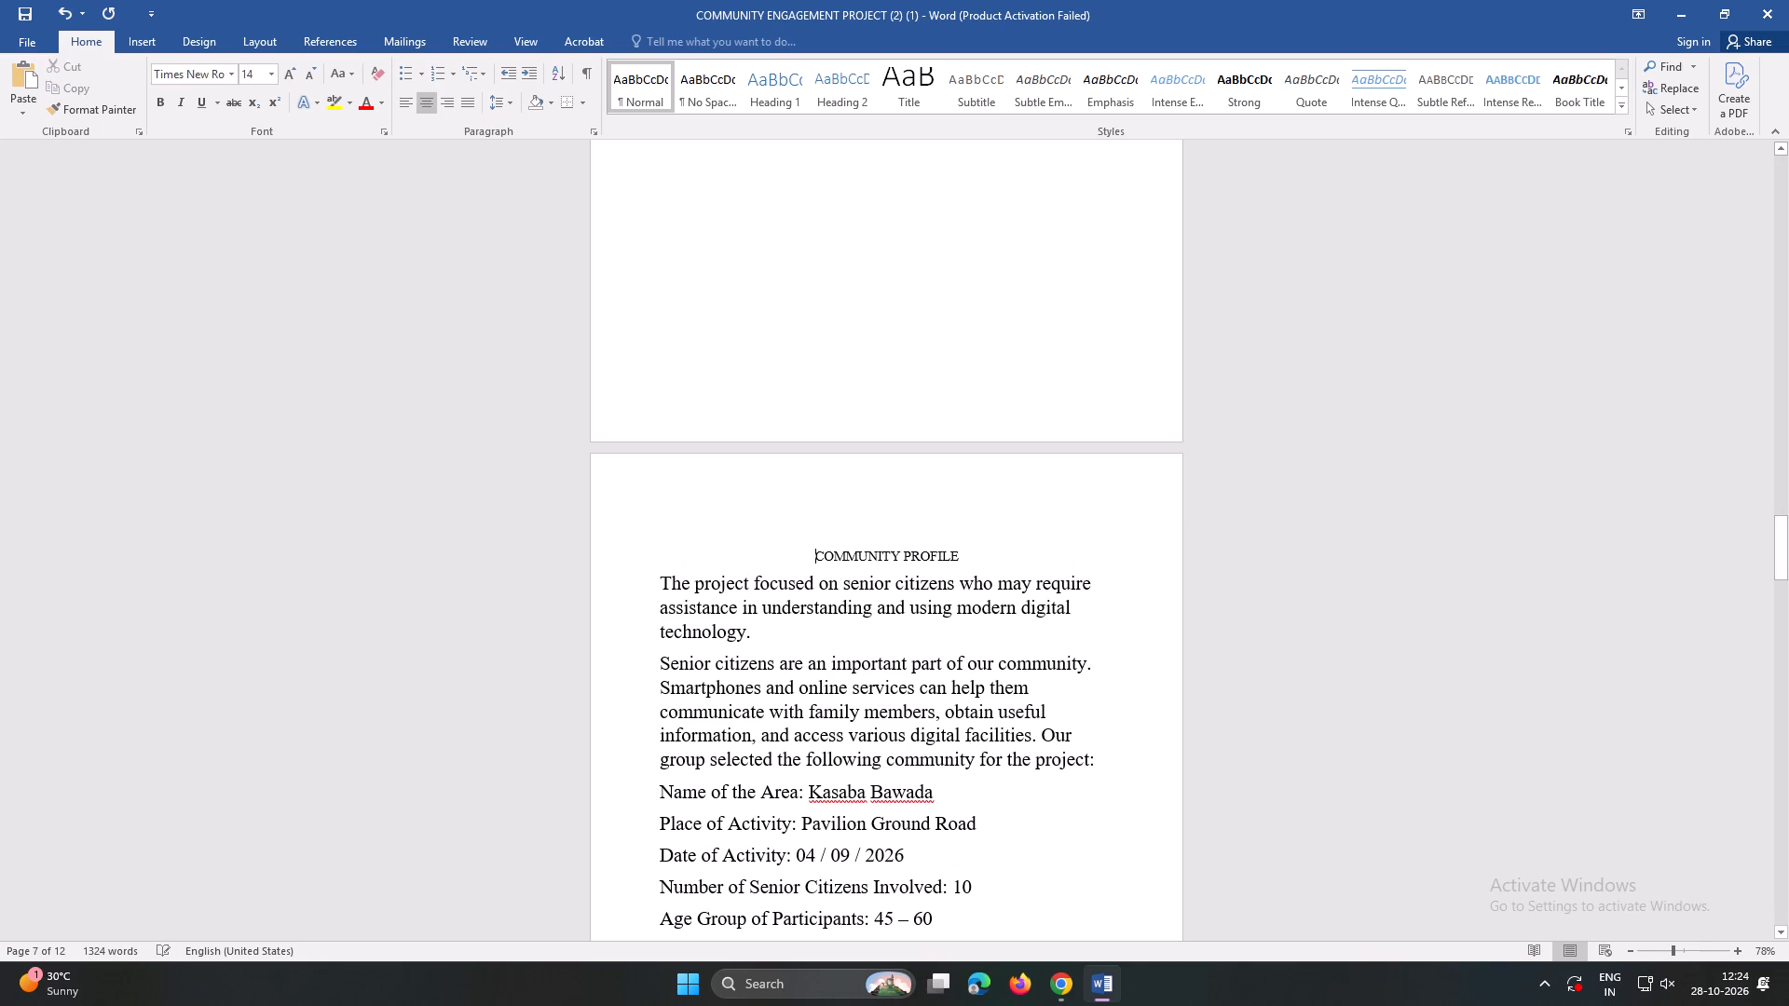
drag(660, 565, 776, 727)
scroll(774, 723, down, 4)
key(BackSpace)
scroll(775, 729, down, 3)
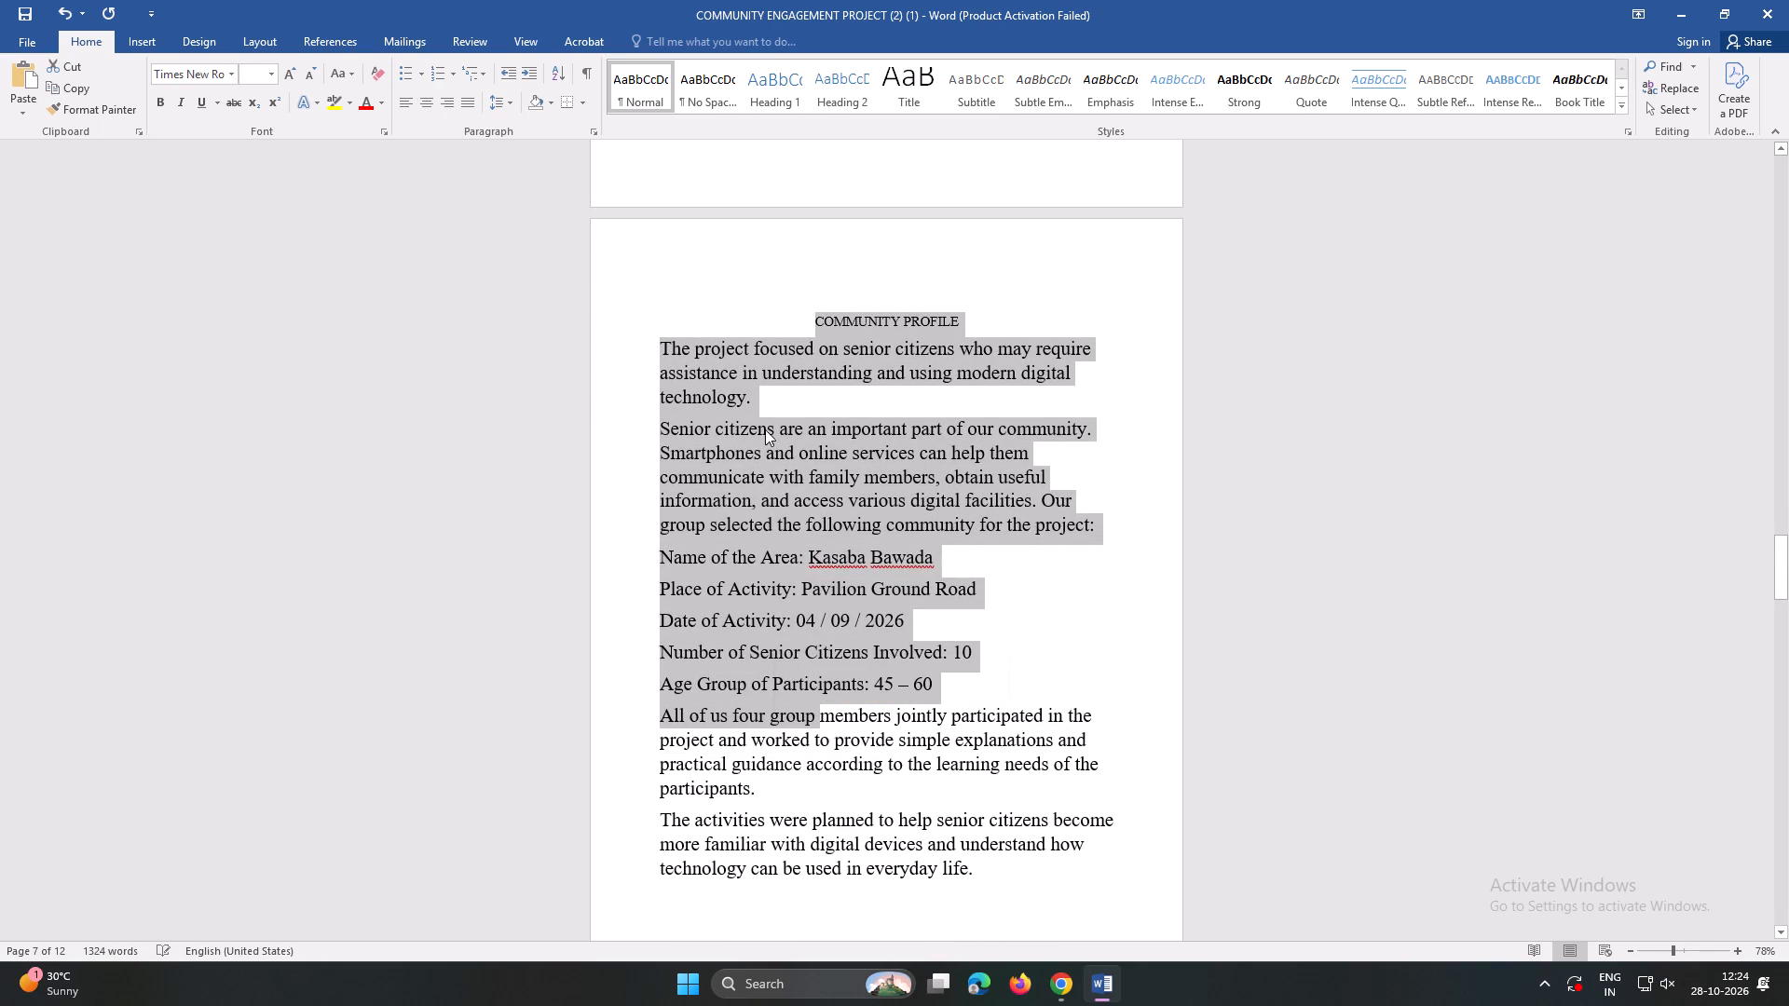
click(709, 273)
Set all the body text under COMMUNITY PROFILE, from its first paragraph through the closing activities paragraph, to font size 12.
drag(658, 340, 714, 549)
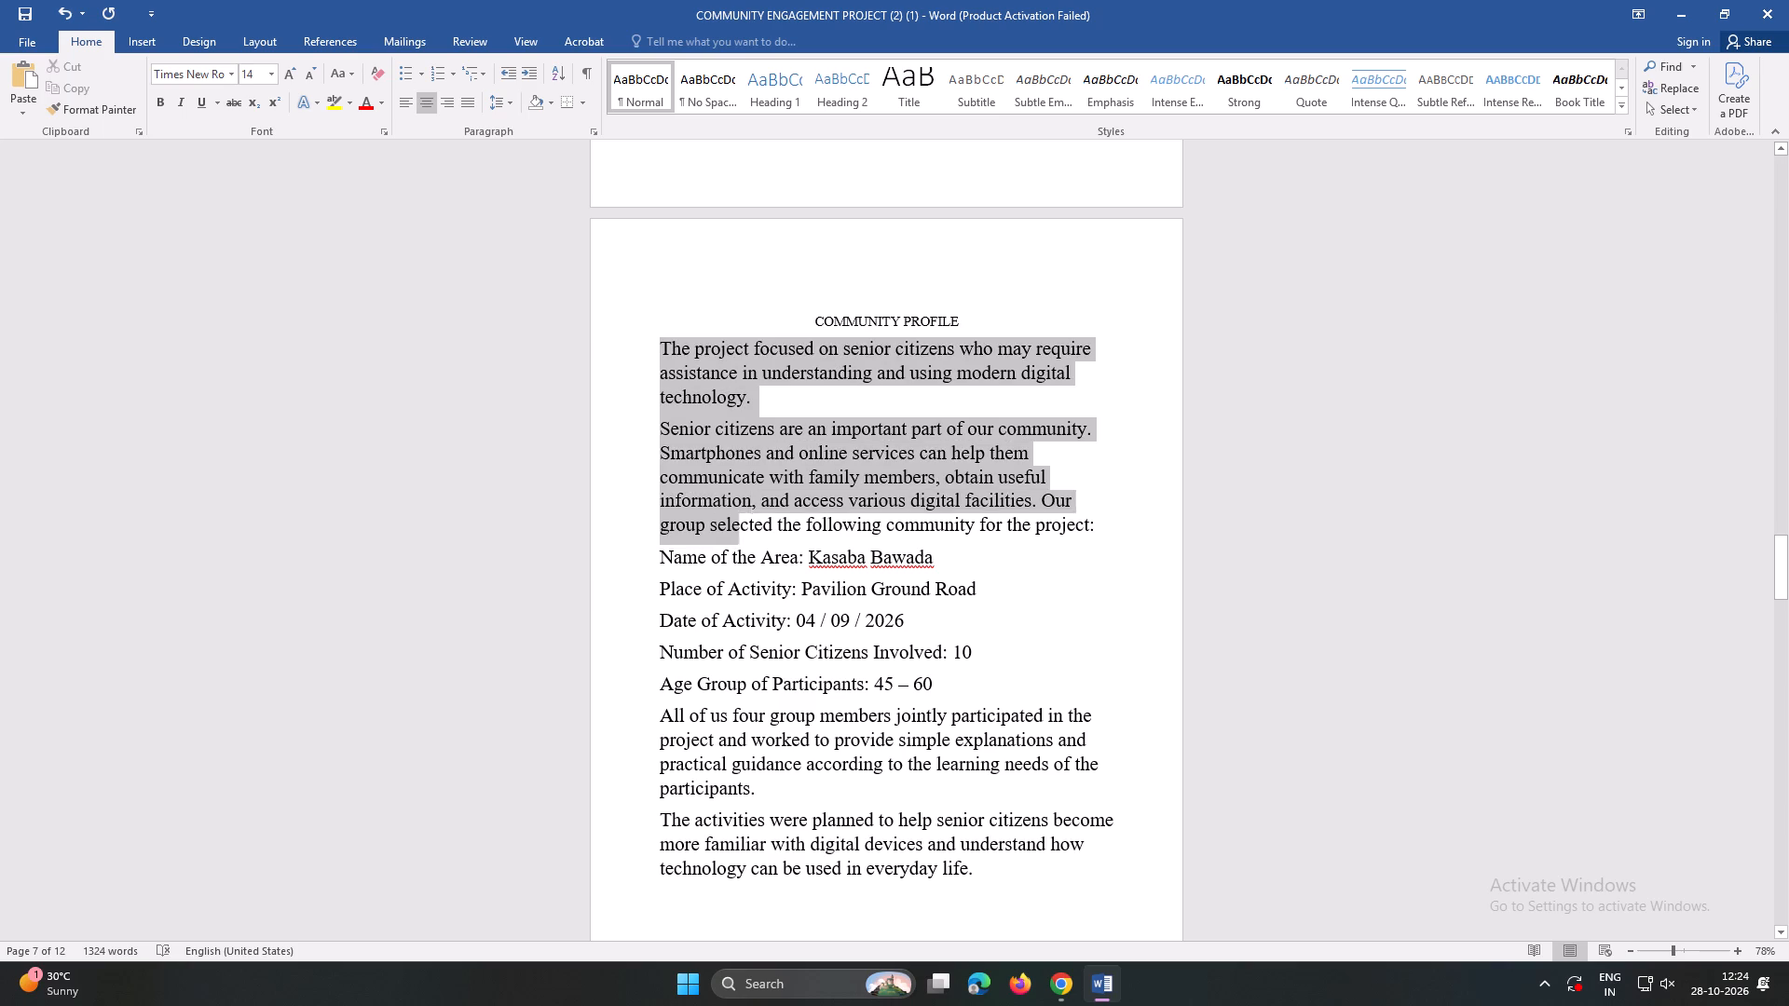
drag(714, 549, 972, 556)
scroll(716, 622, down, 11)
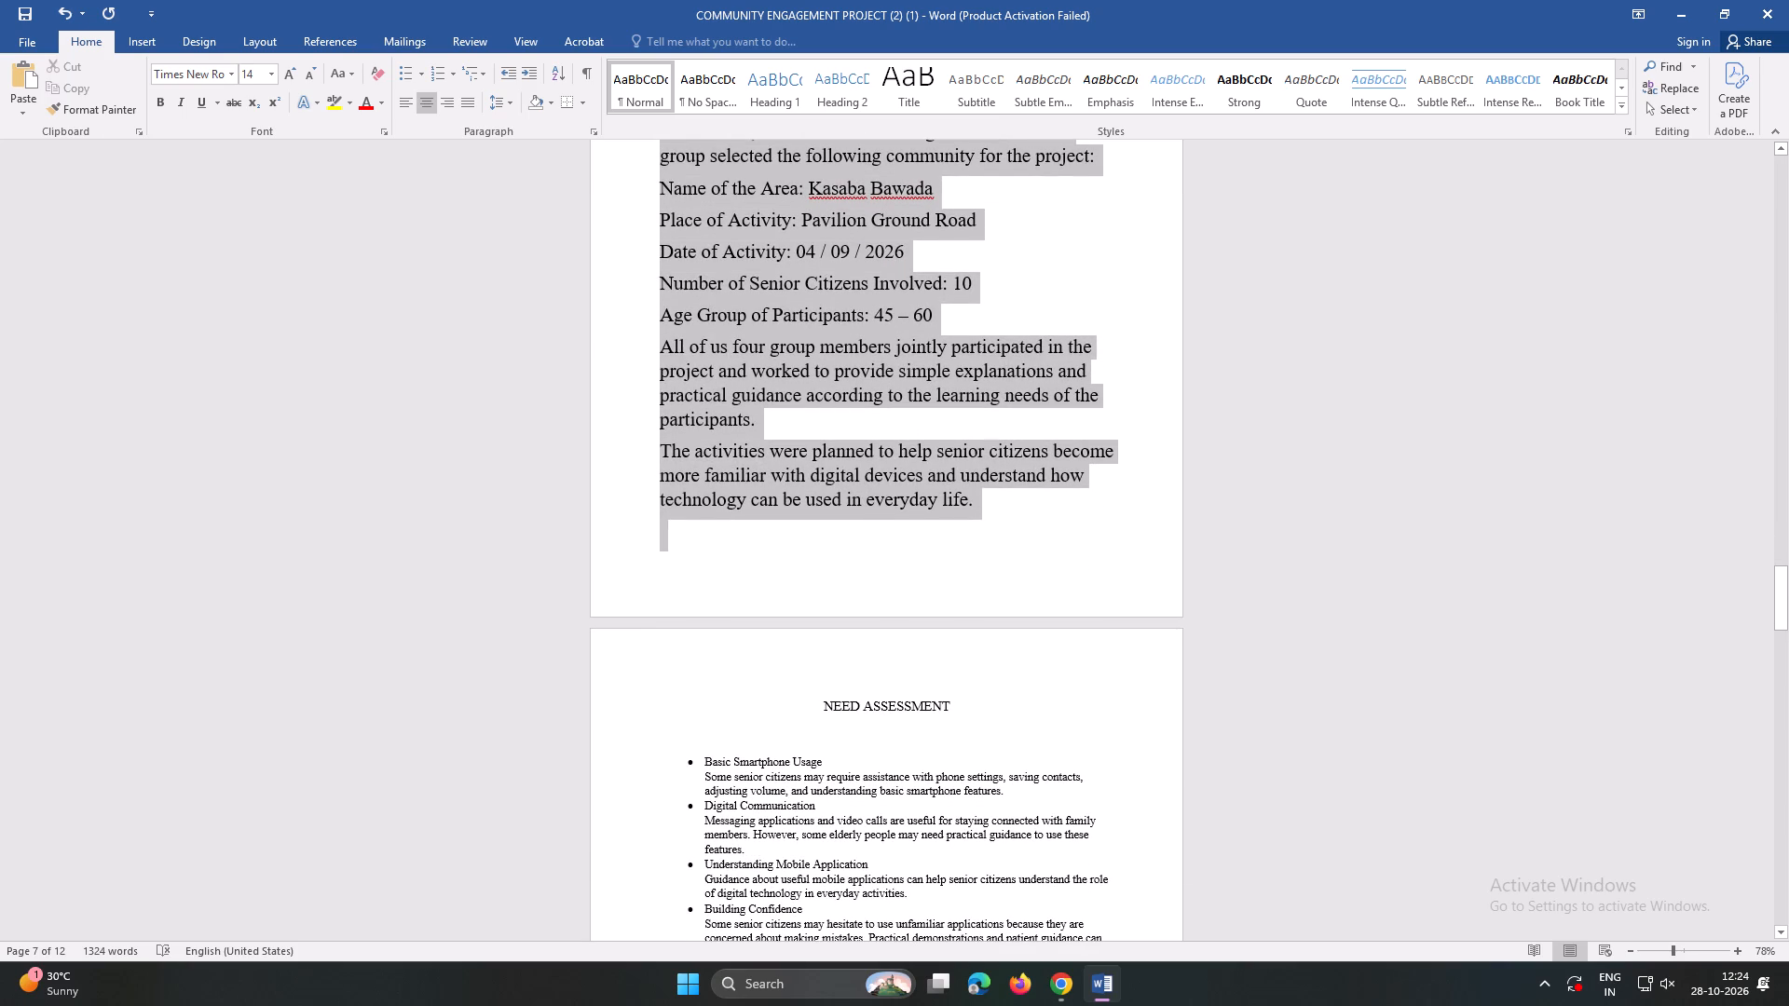
drag(972, 556, 1002, 504)
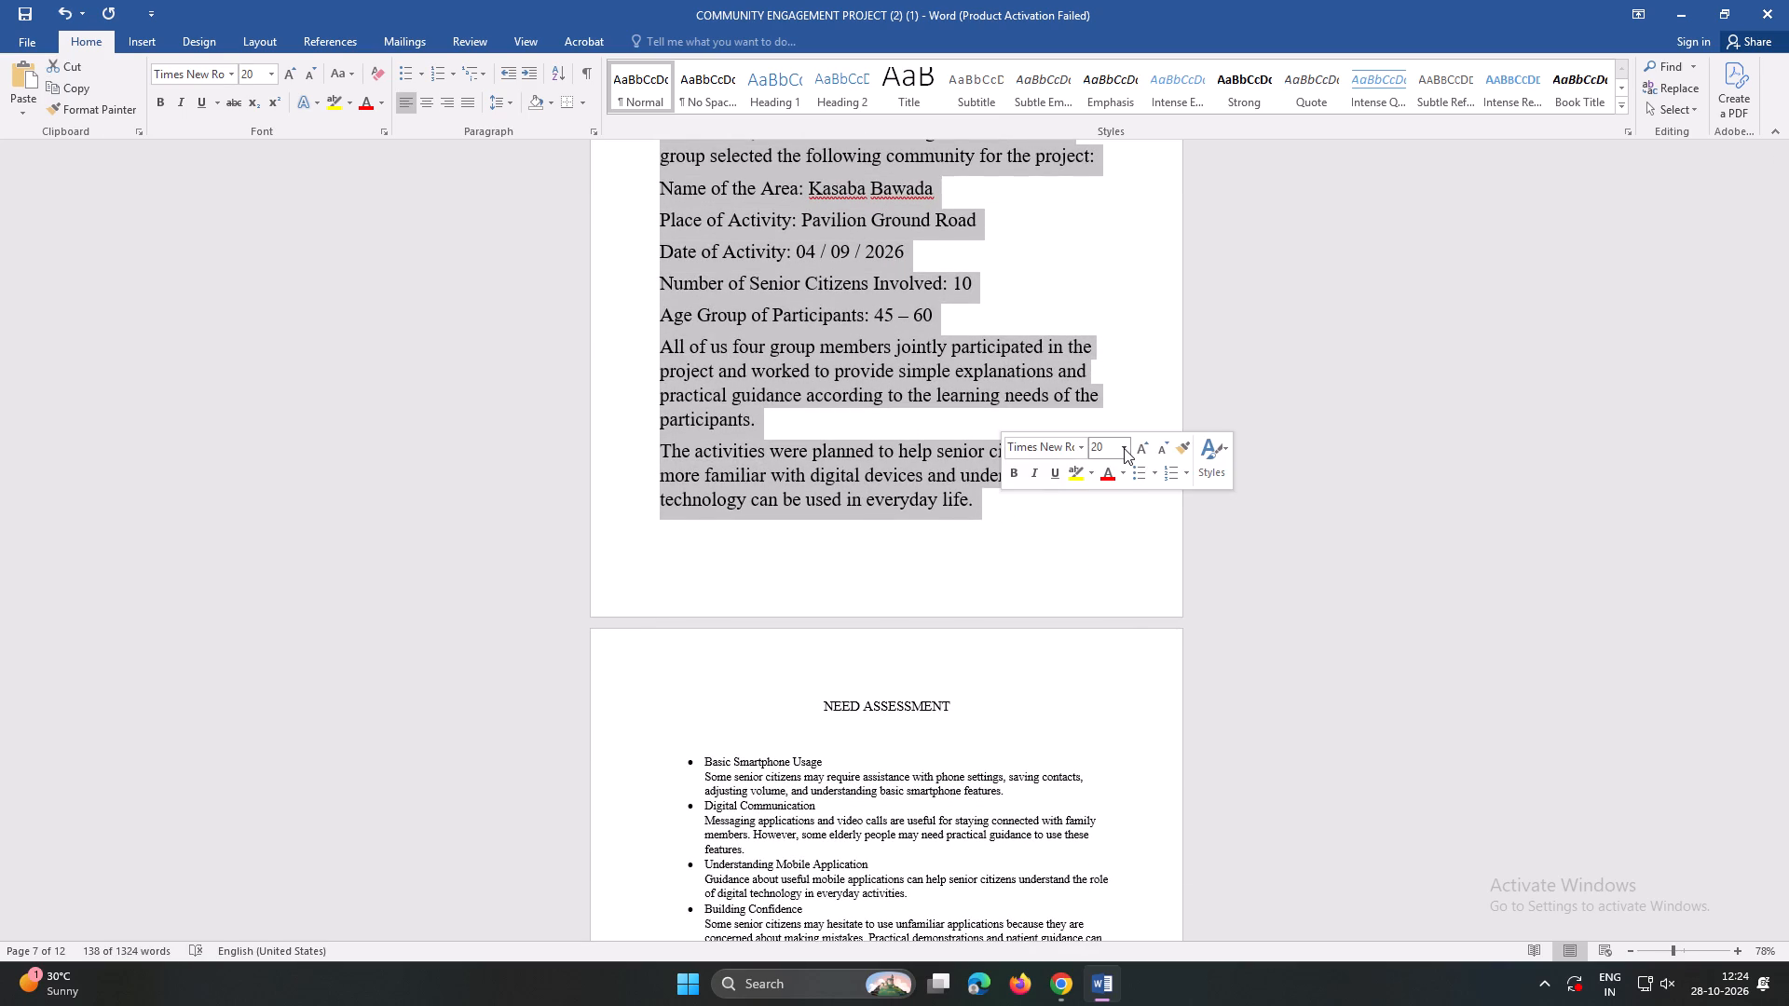
click(1124, 448)
click(1114, 541)
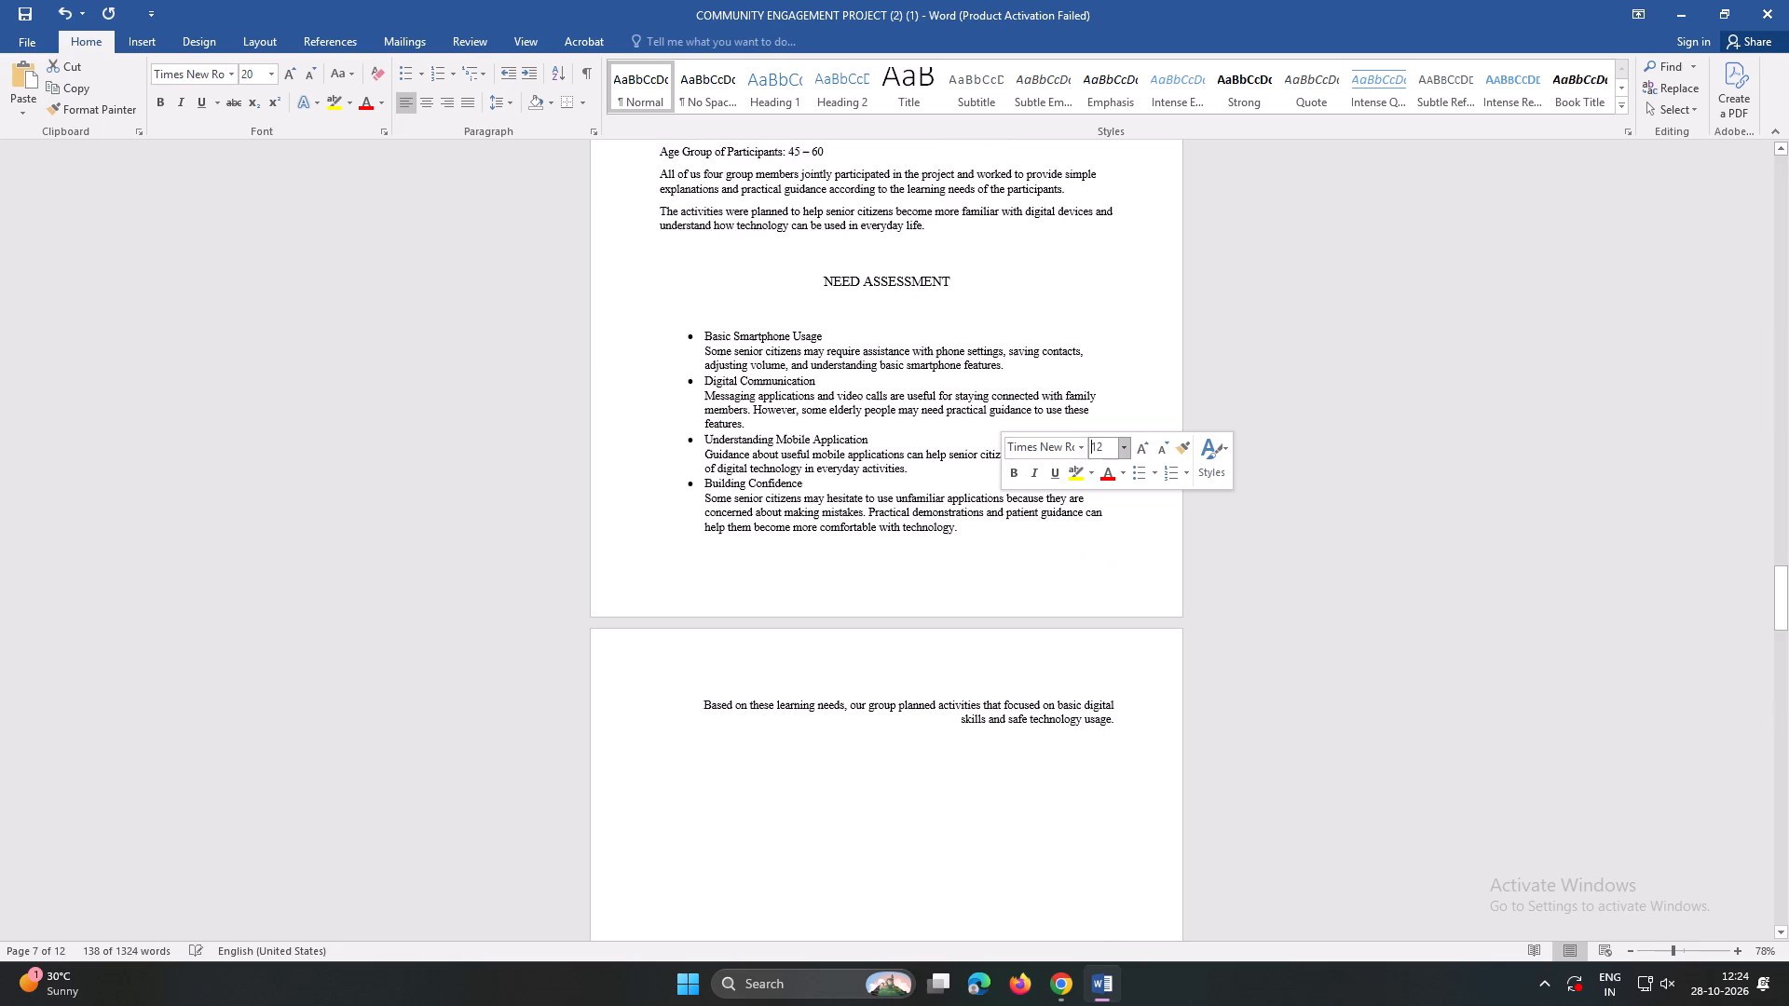
Move the NEED ASSESSMENT section onto its own page by inserting eleven blank lines above its heading.
click(803, 282)
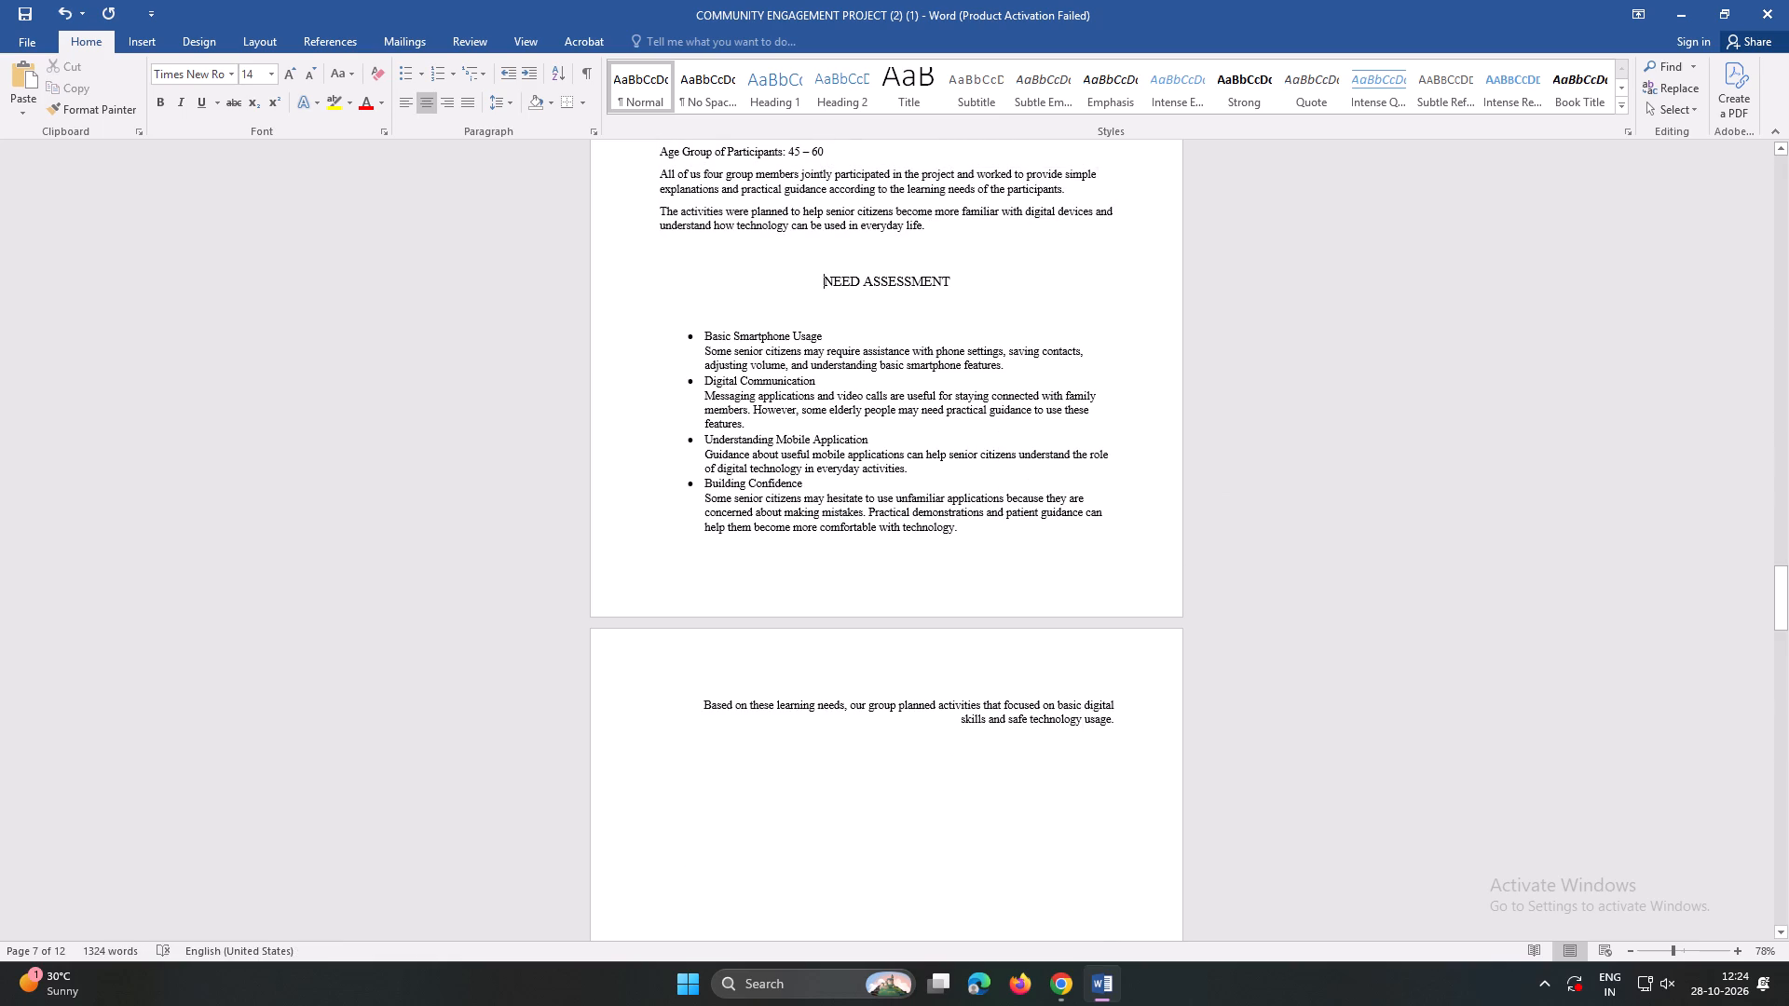
key(Return)
key(Return)
key(Return)
key(Return)
key(Return)
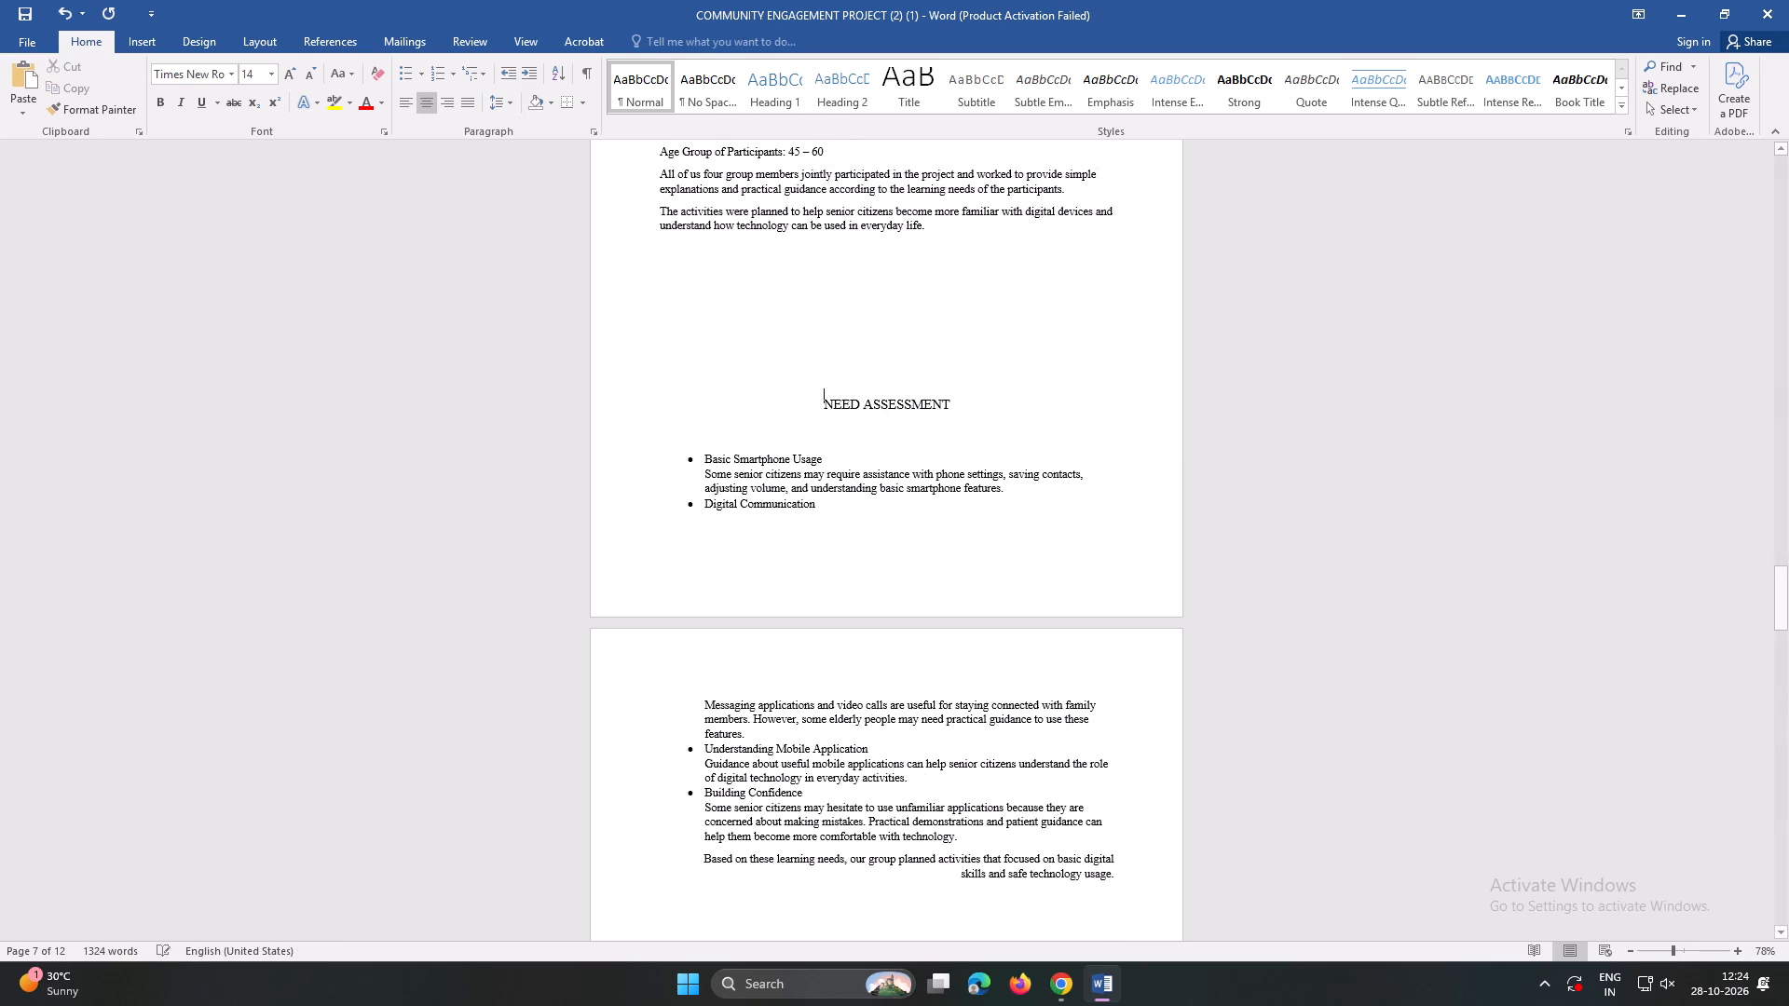
key(Return)
key(Return)
key(Return)
key(Return)
key(Return)
key(Return)
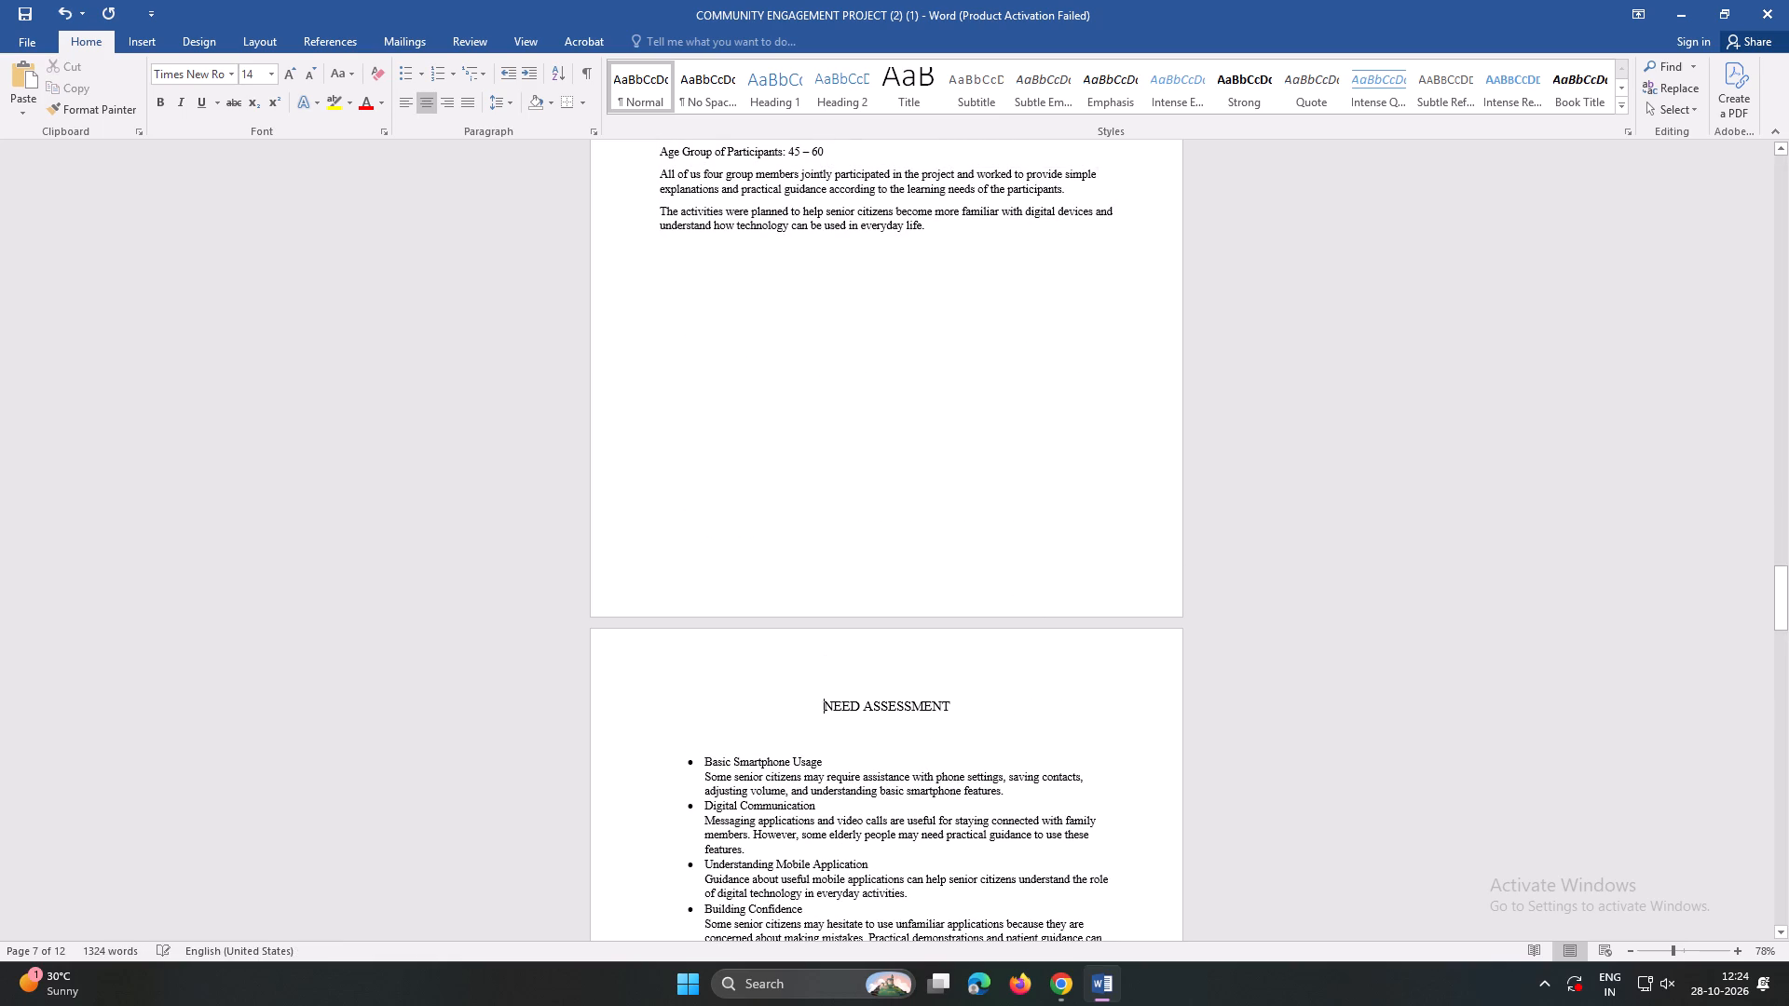
Delete the closing paragraph of the NEED ASSESSMENT section that starts with "Based on these learning needs".
scroll(996, 659, down, 7)
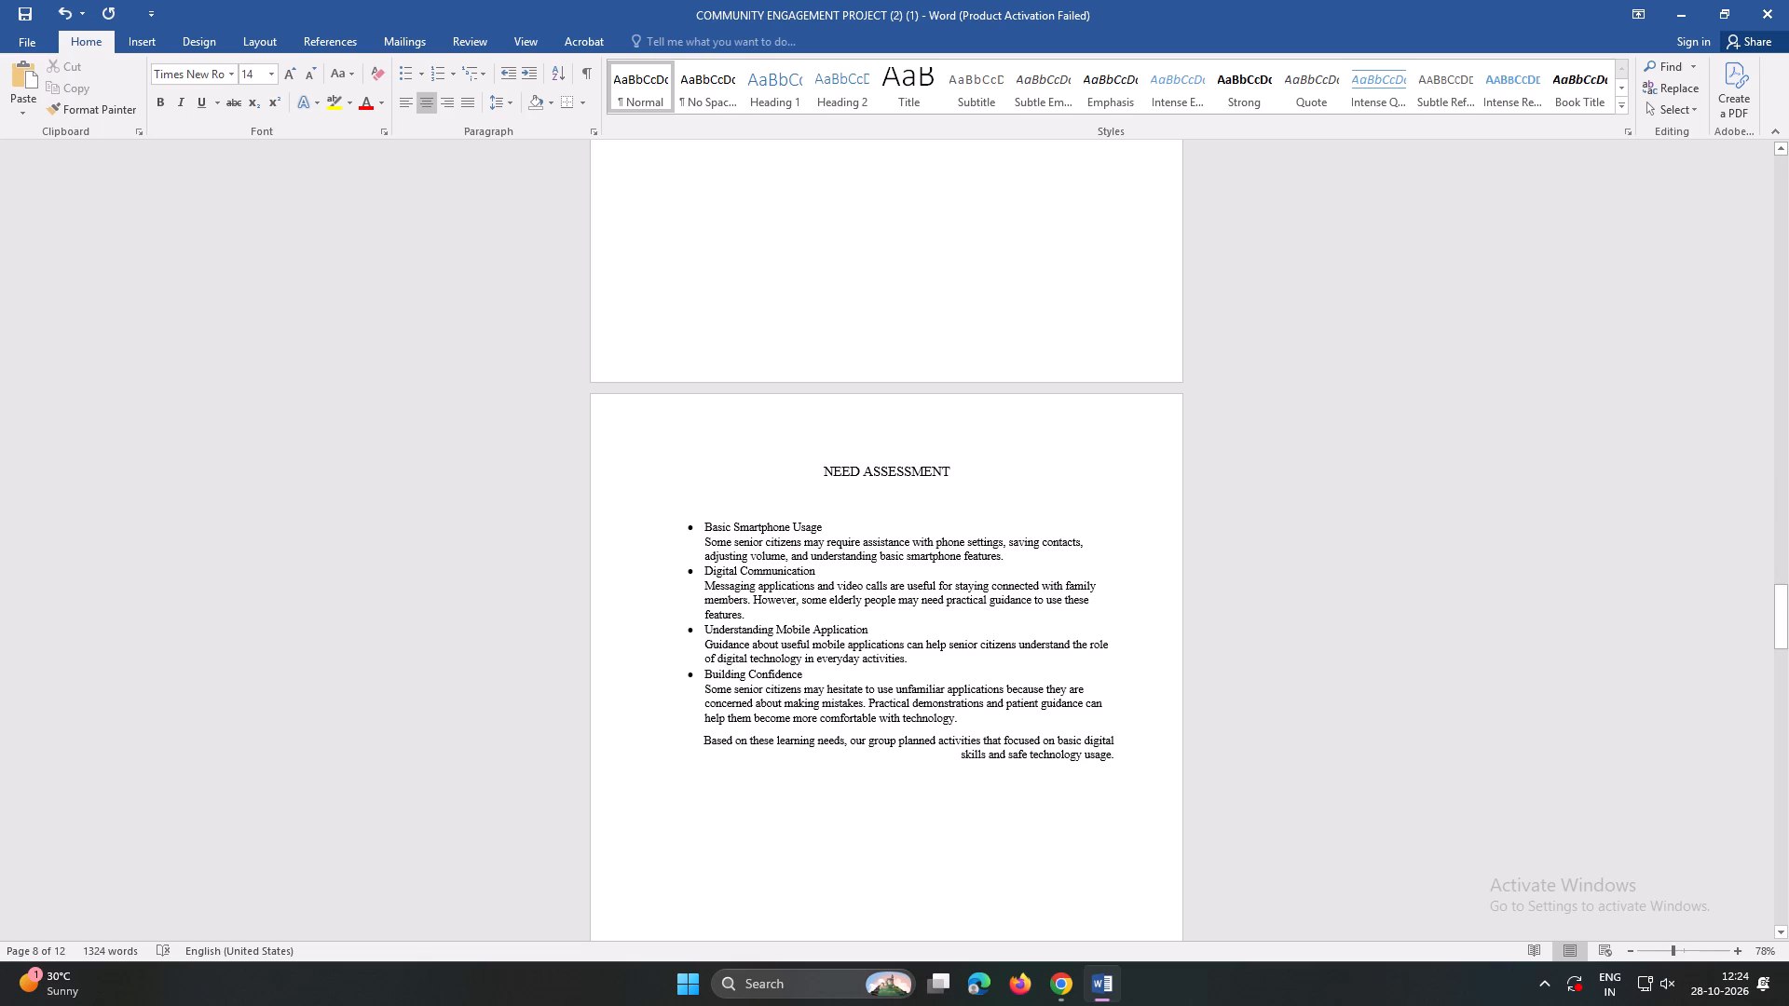
drag(702, 737, 1111, 792)
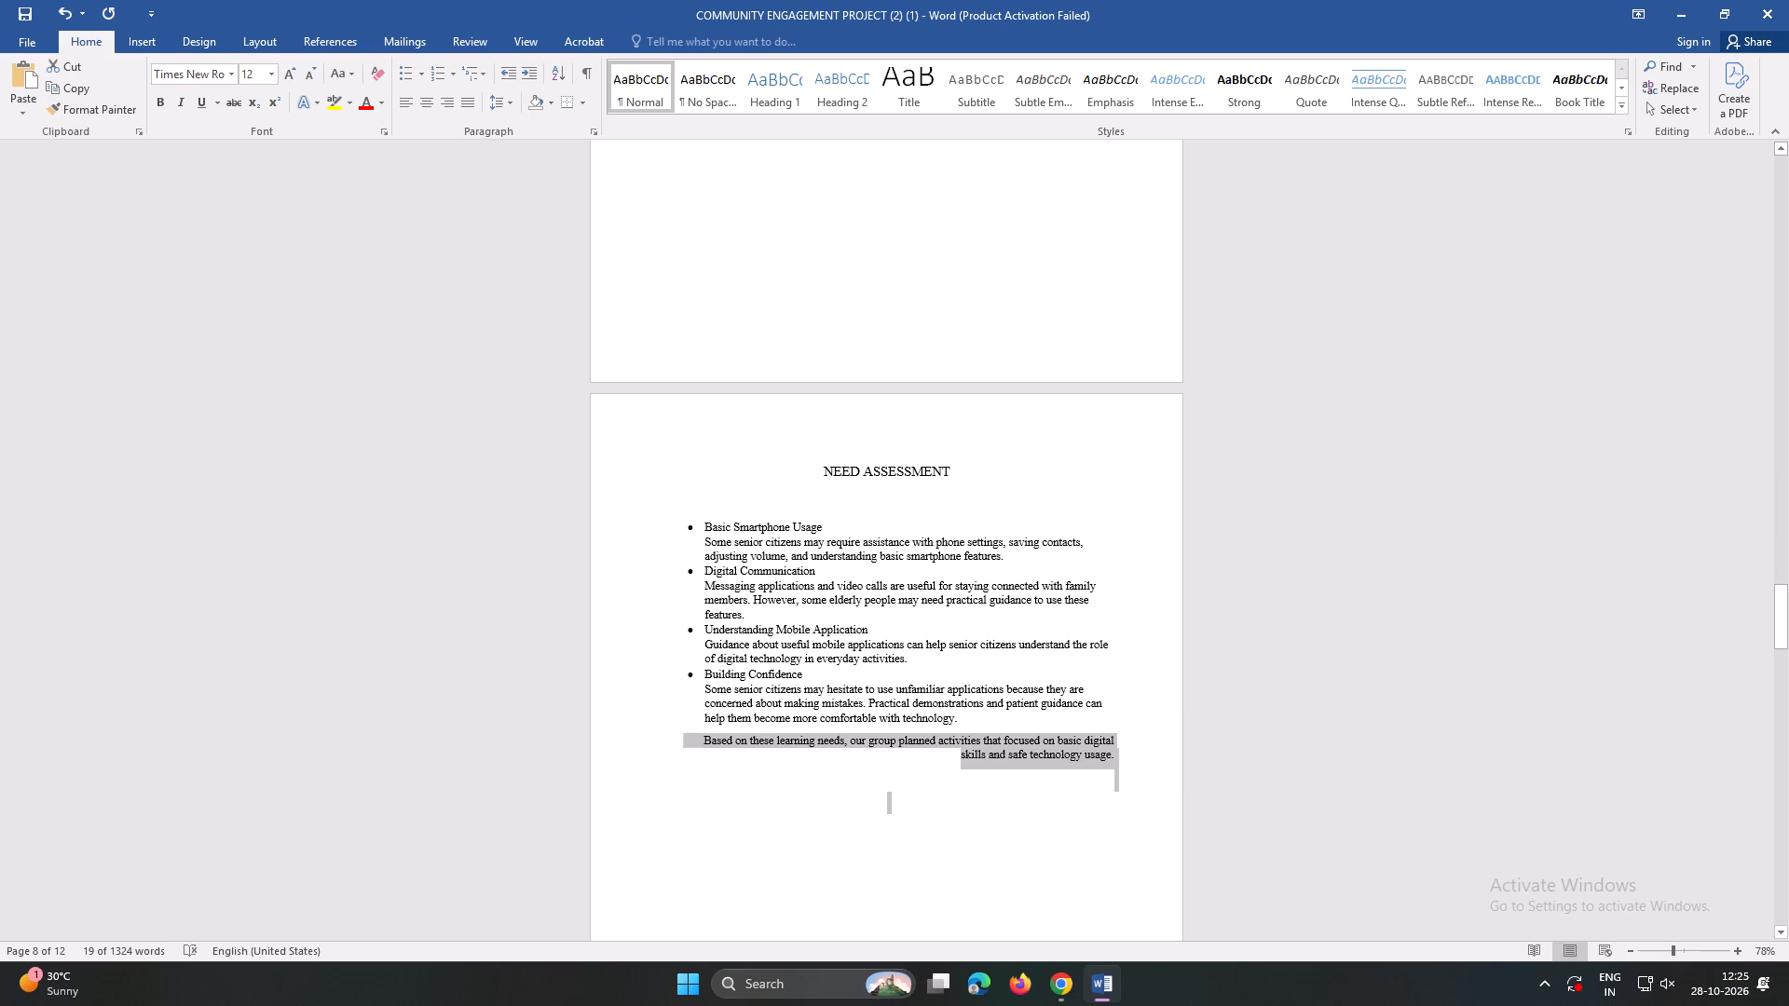
key(BackSpace)
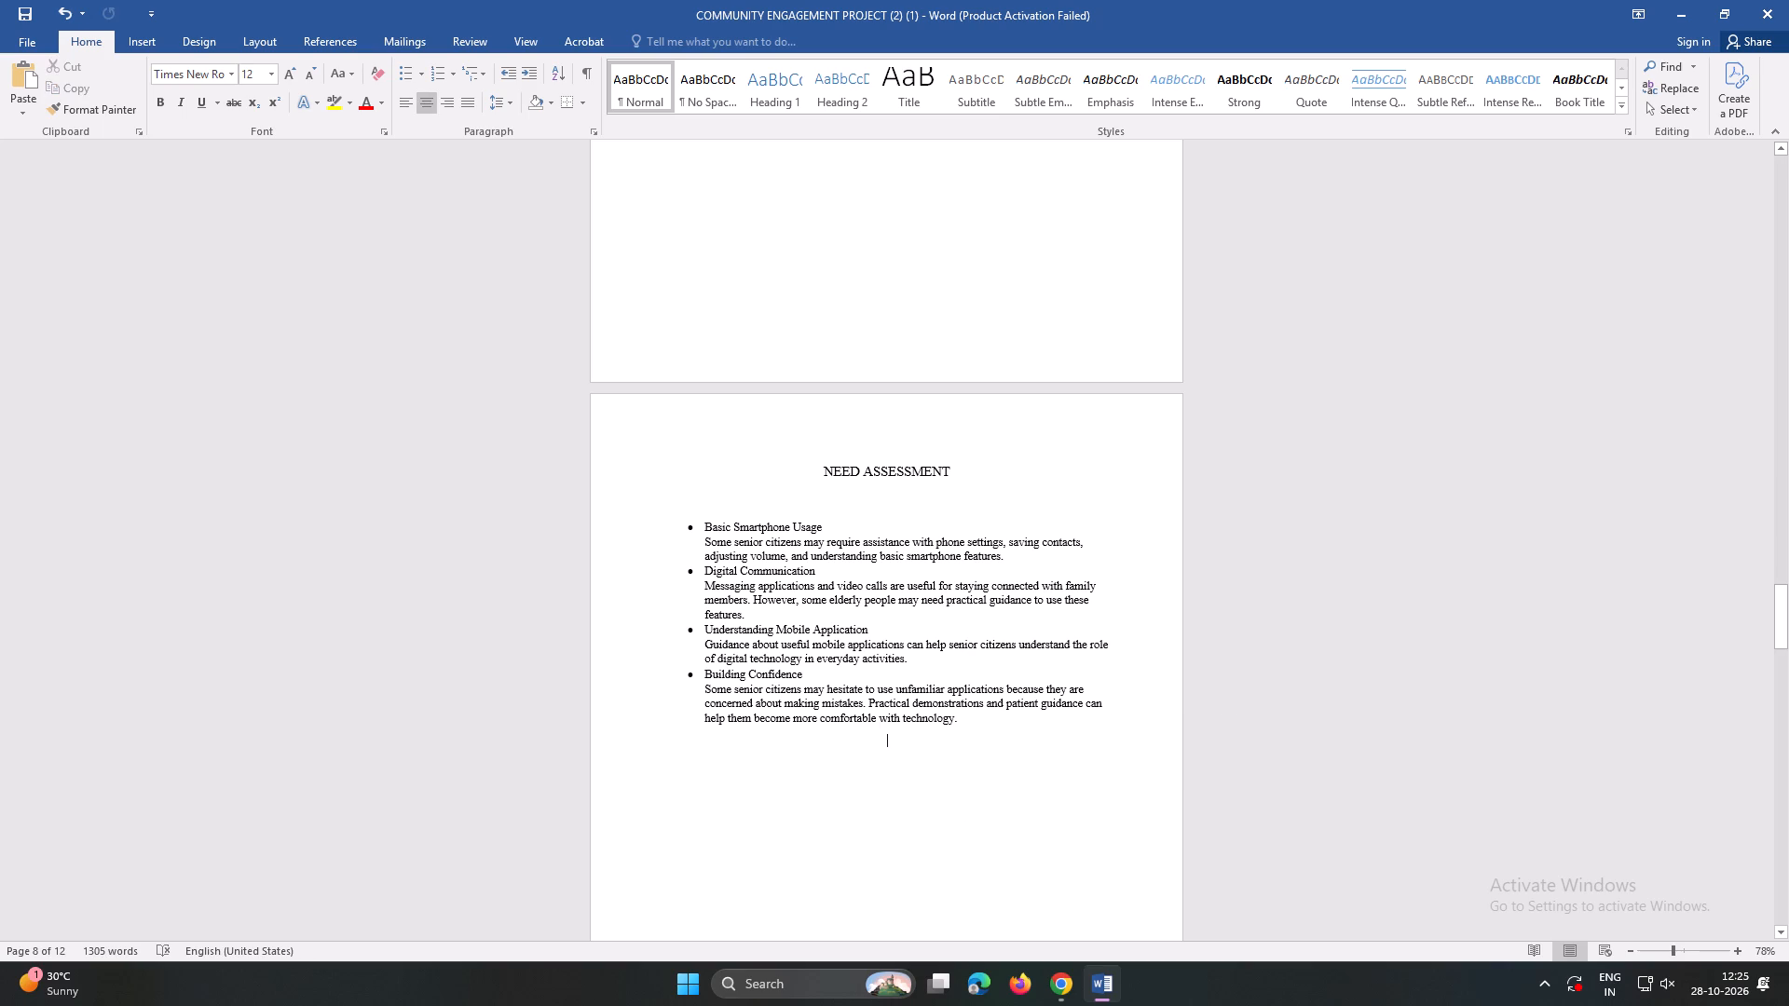
Review the layout of the pages from NEED ASSESSMENT back to the contents table and the INTRODUCTION page.
scroll(1782, 1005, down, 7)
scroll(1528, 984, down, 4)
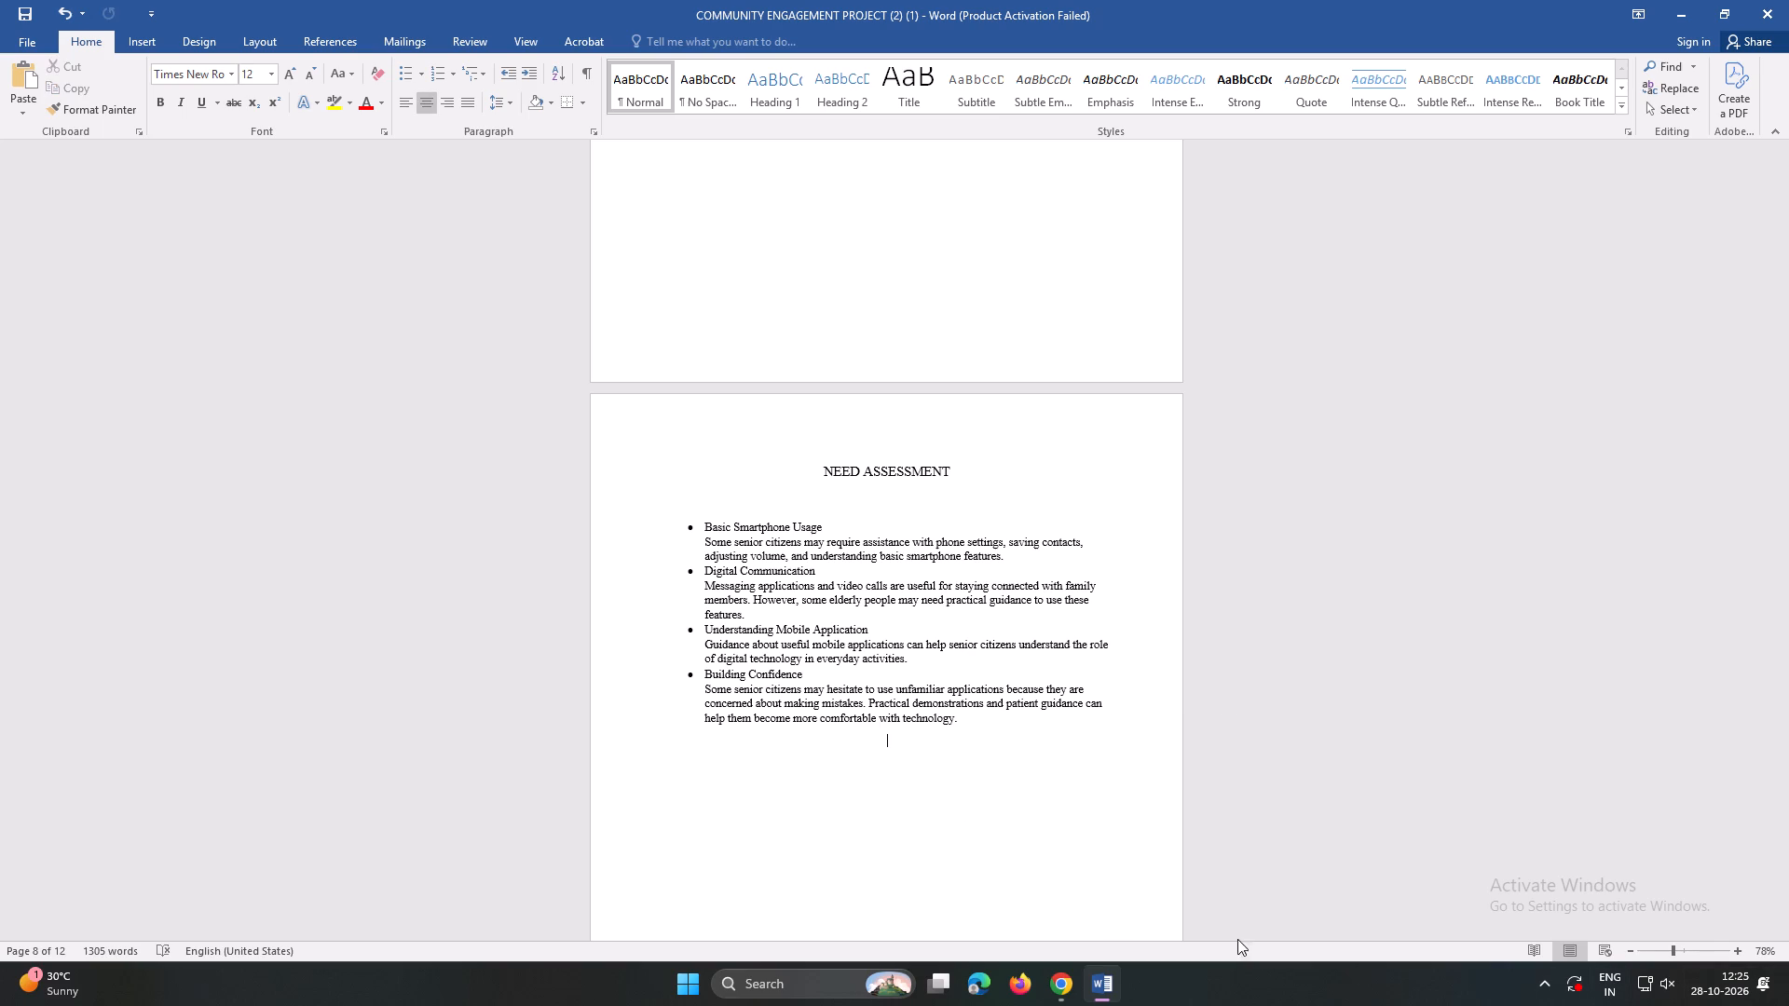
scroll(1138, 886, up, 20)
scroll(1138, 886, up, 6)
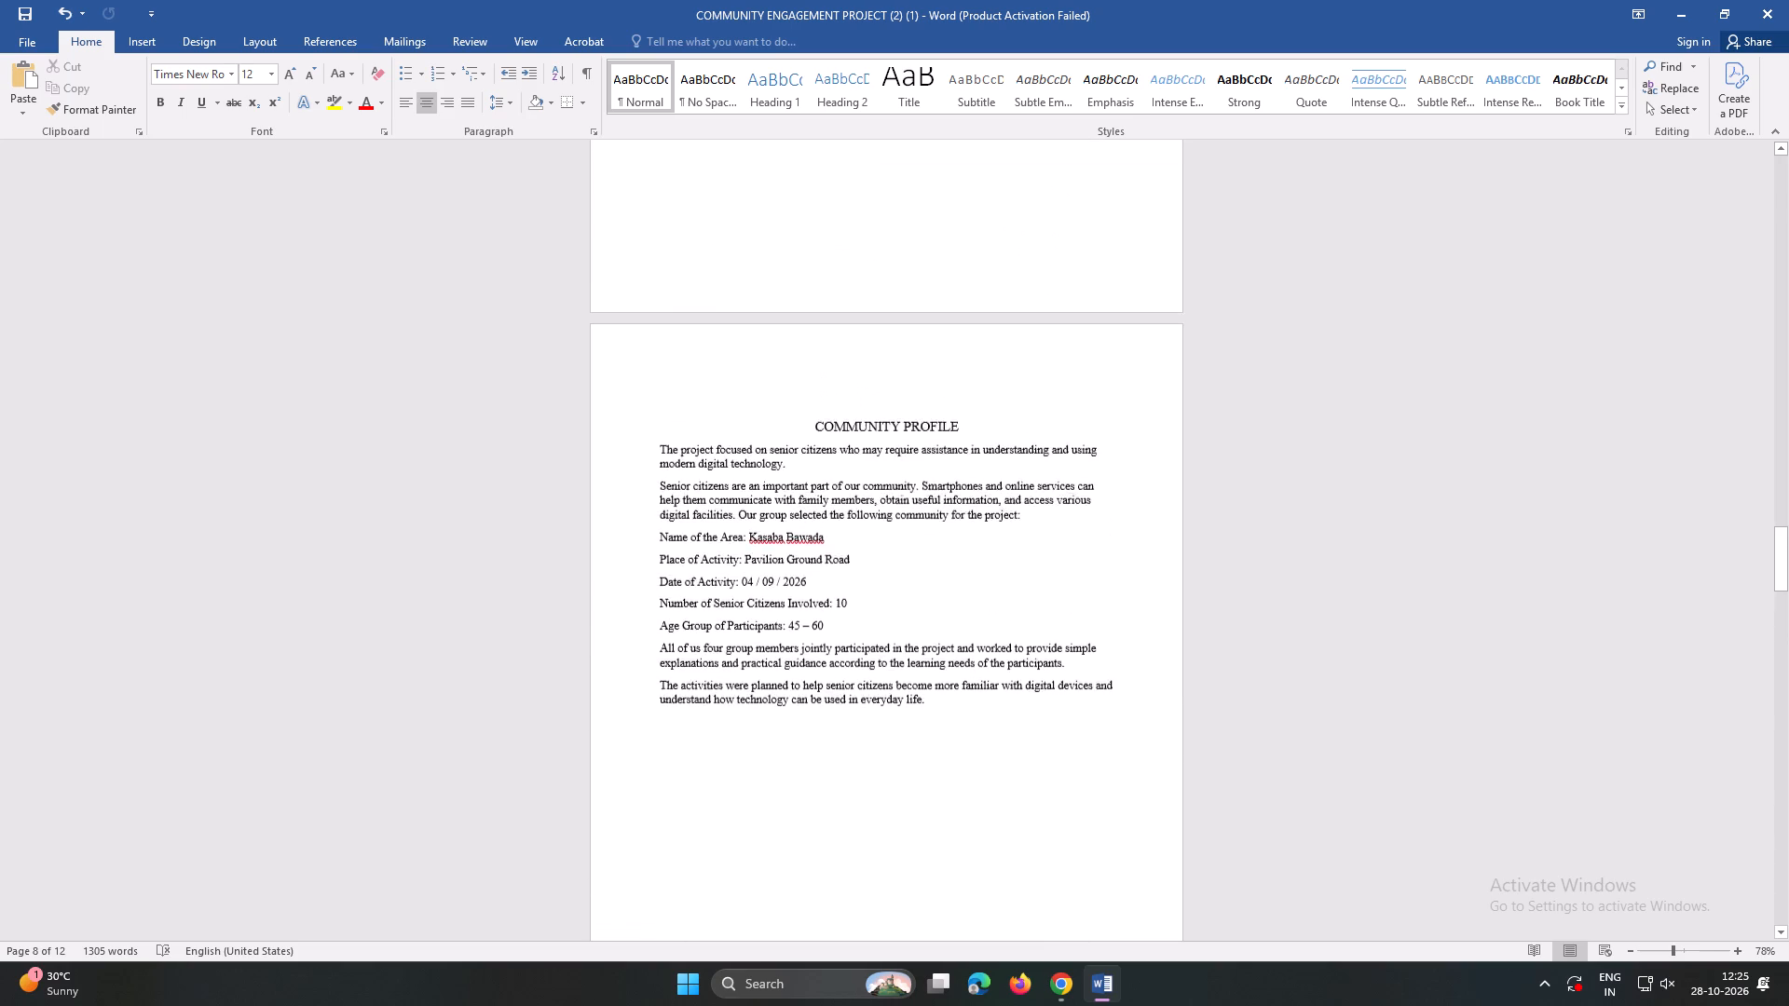
scroll(1242, 846, up, 20)
scroll(1242, 846, up, 11)
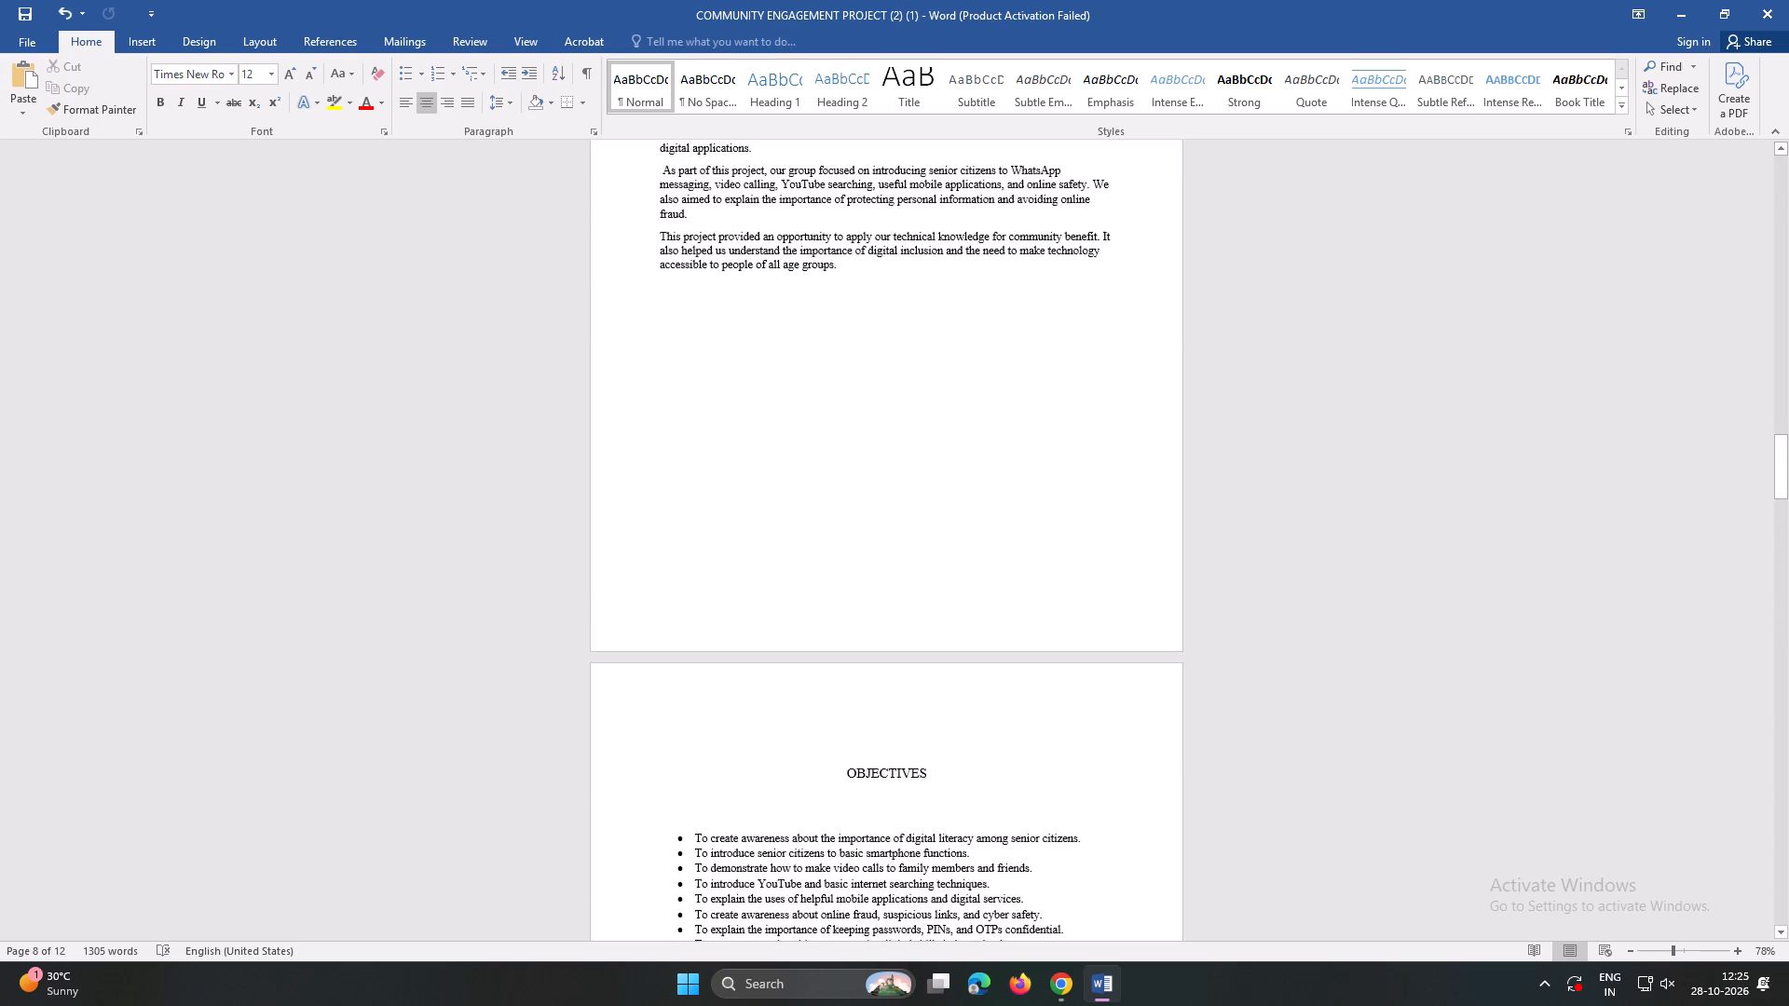
scroll(1255, 814, up, 20)
scroll(1255, 814, up, 1)
scroll(1274, 768, down, 5)
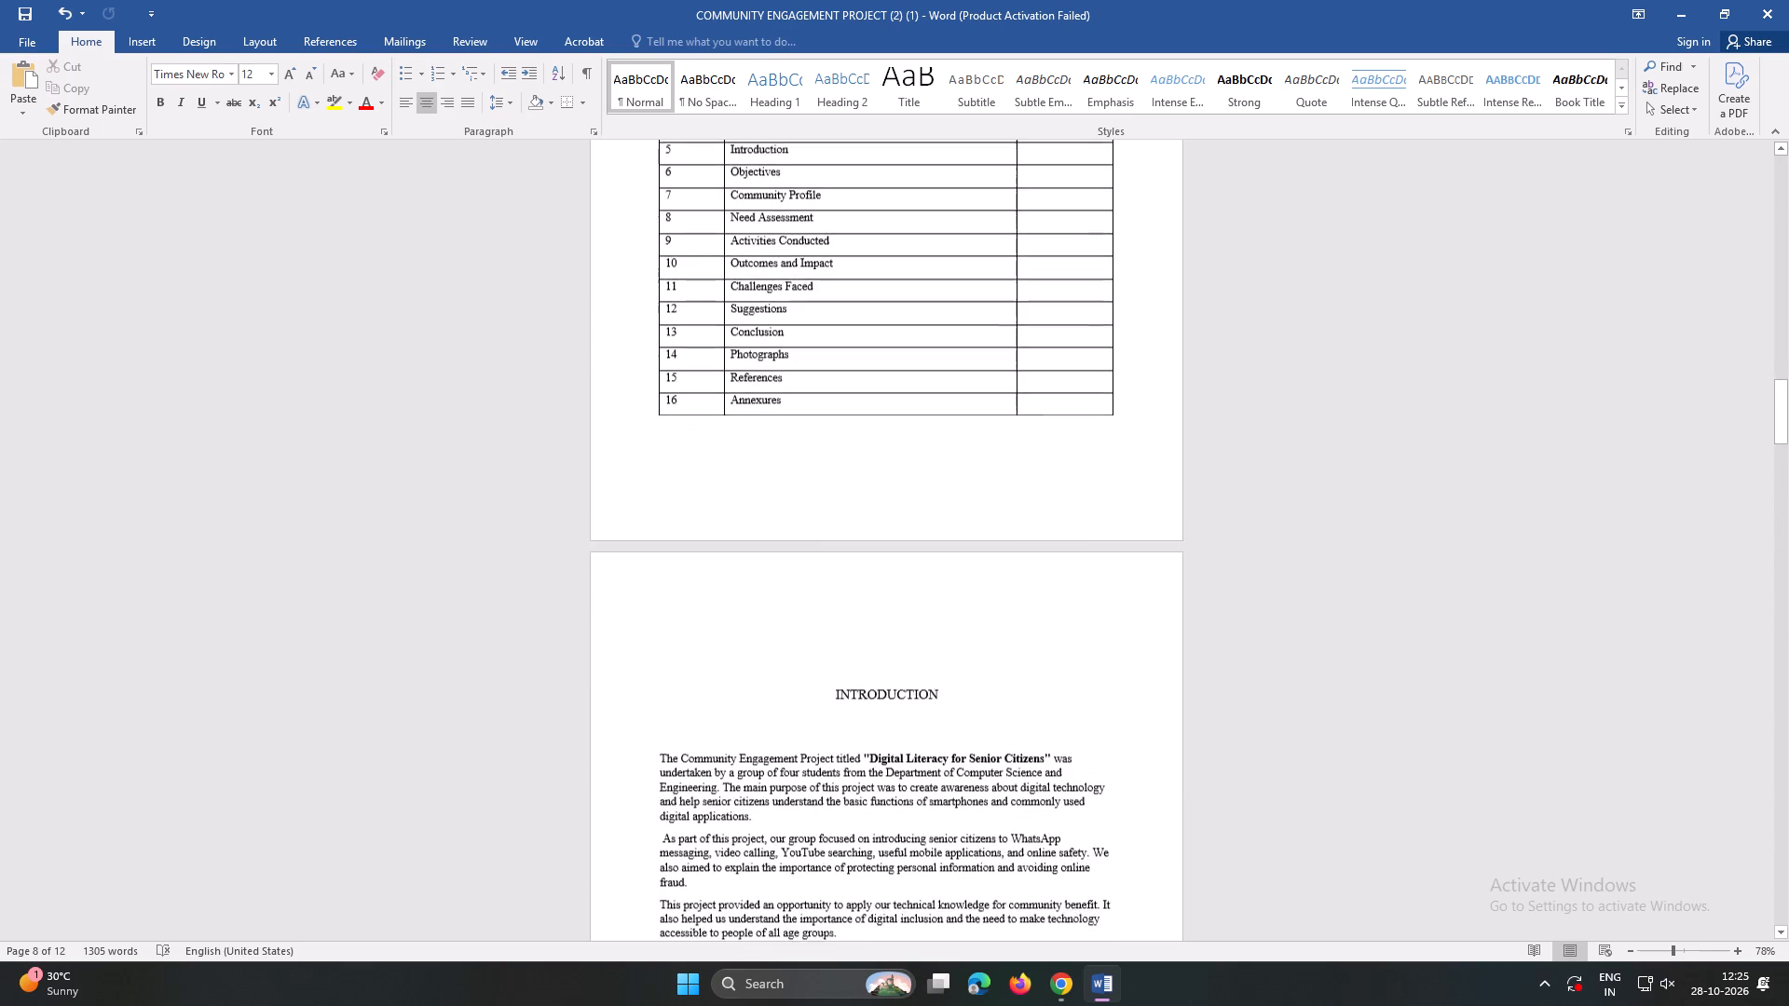
scroll(1274, 768, down, 13)
scroll(1280, 768, up, 4)
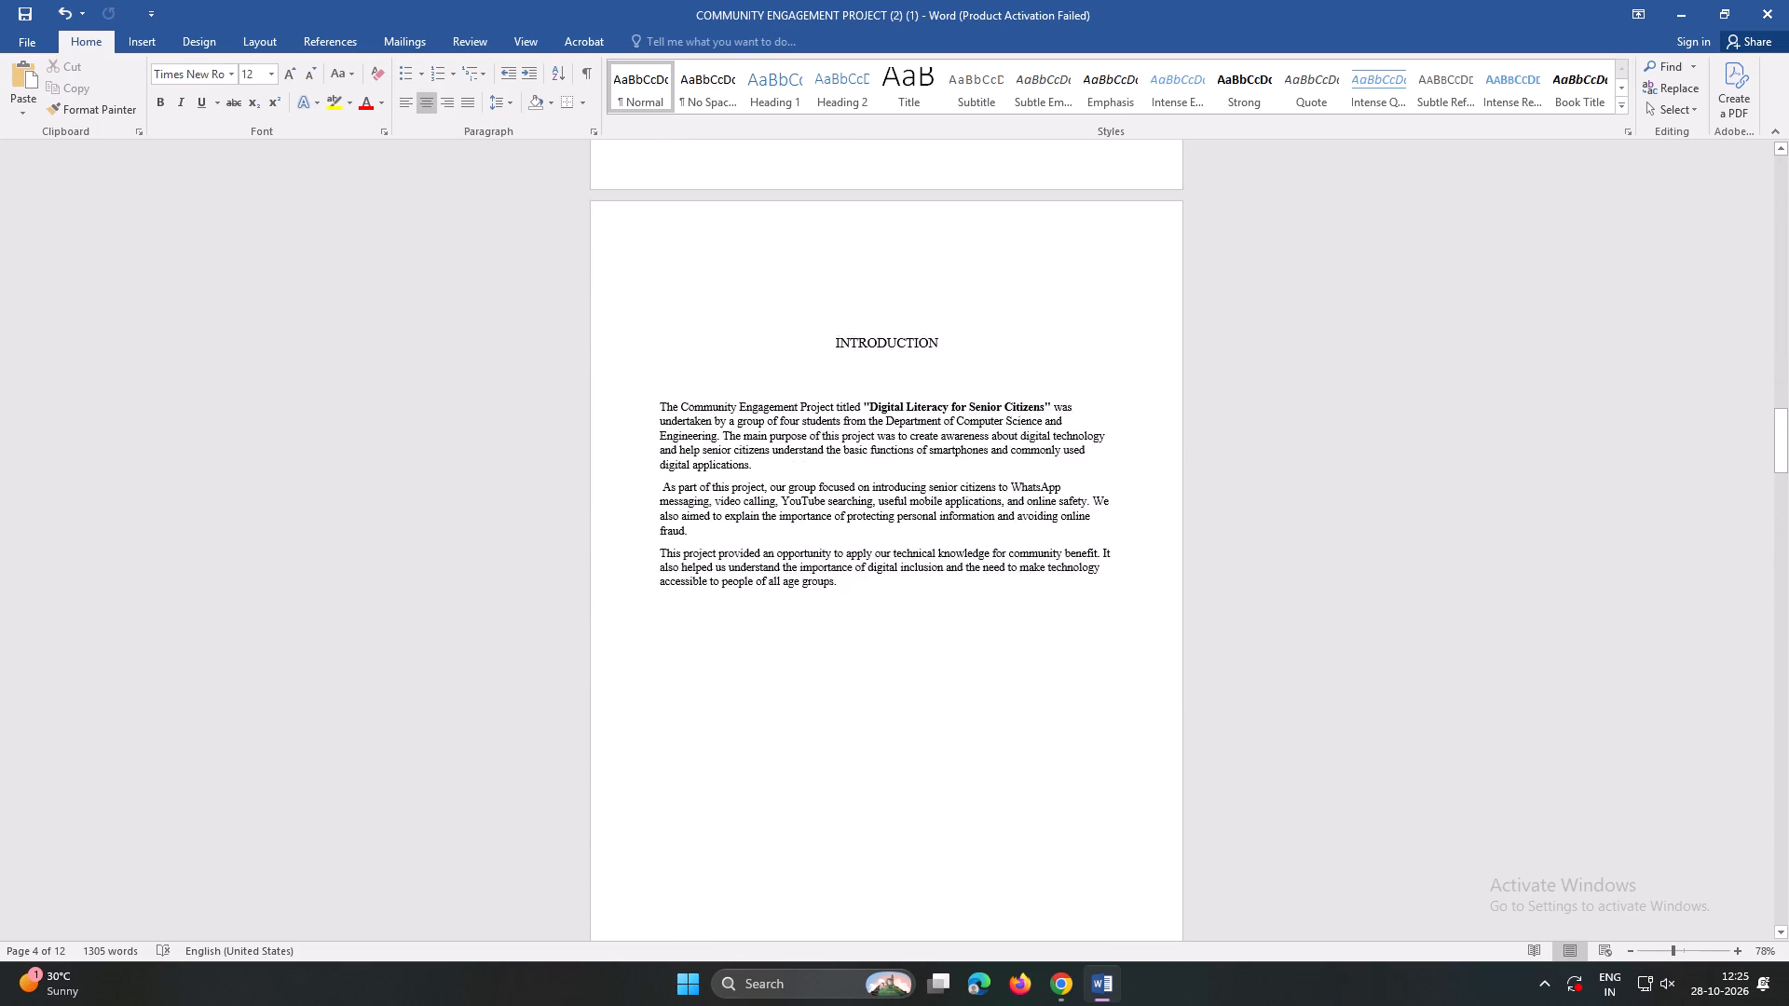
scroll(1281, 768, up, 18)
scroll(1282, 768, down, 9)
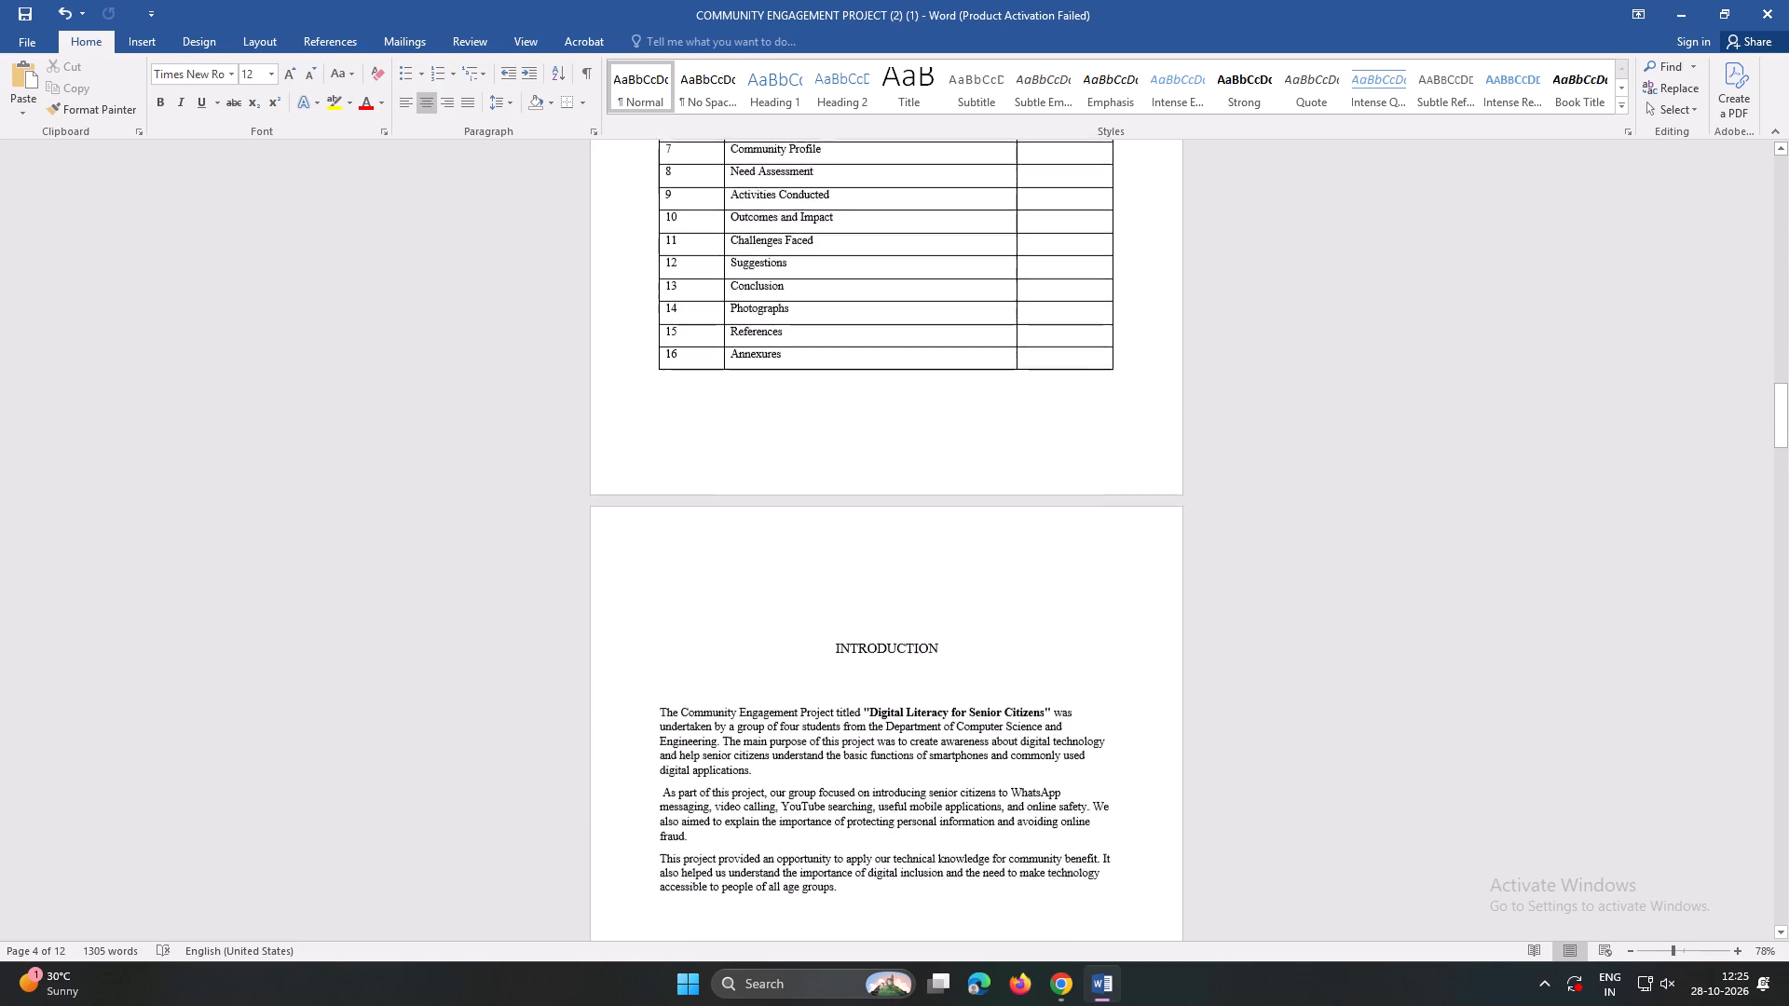
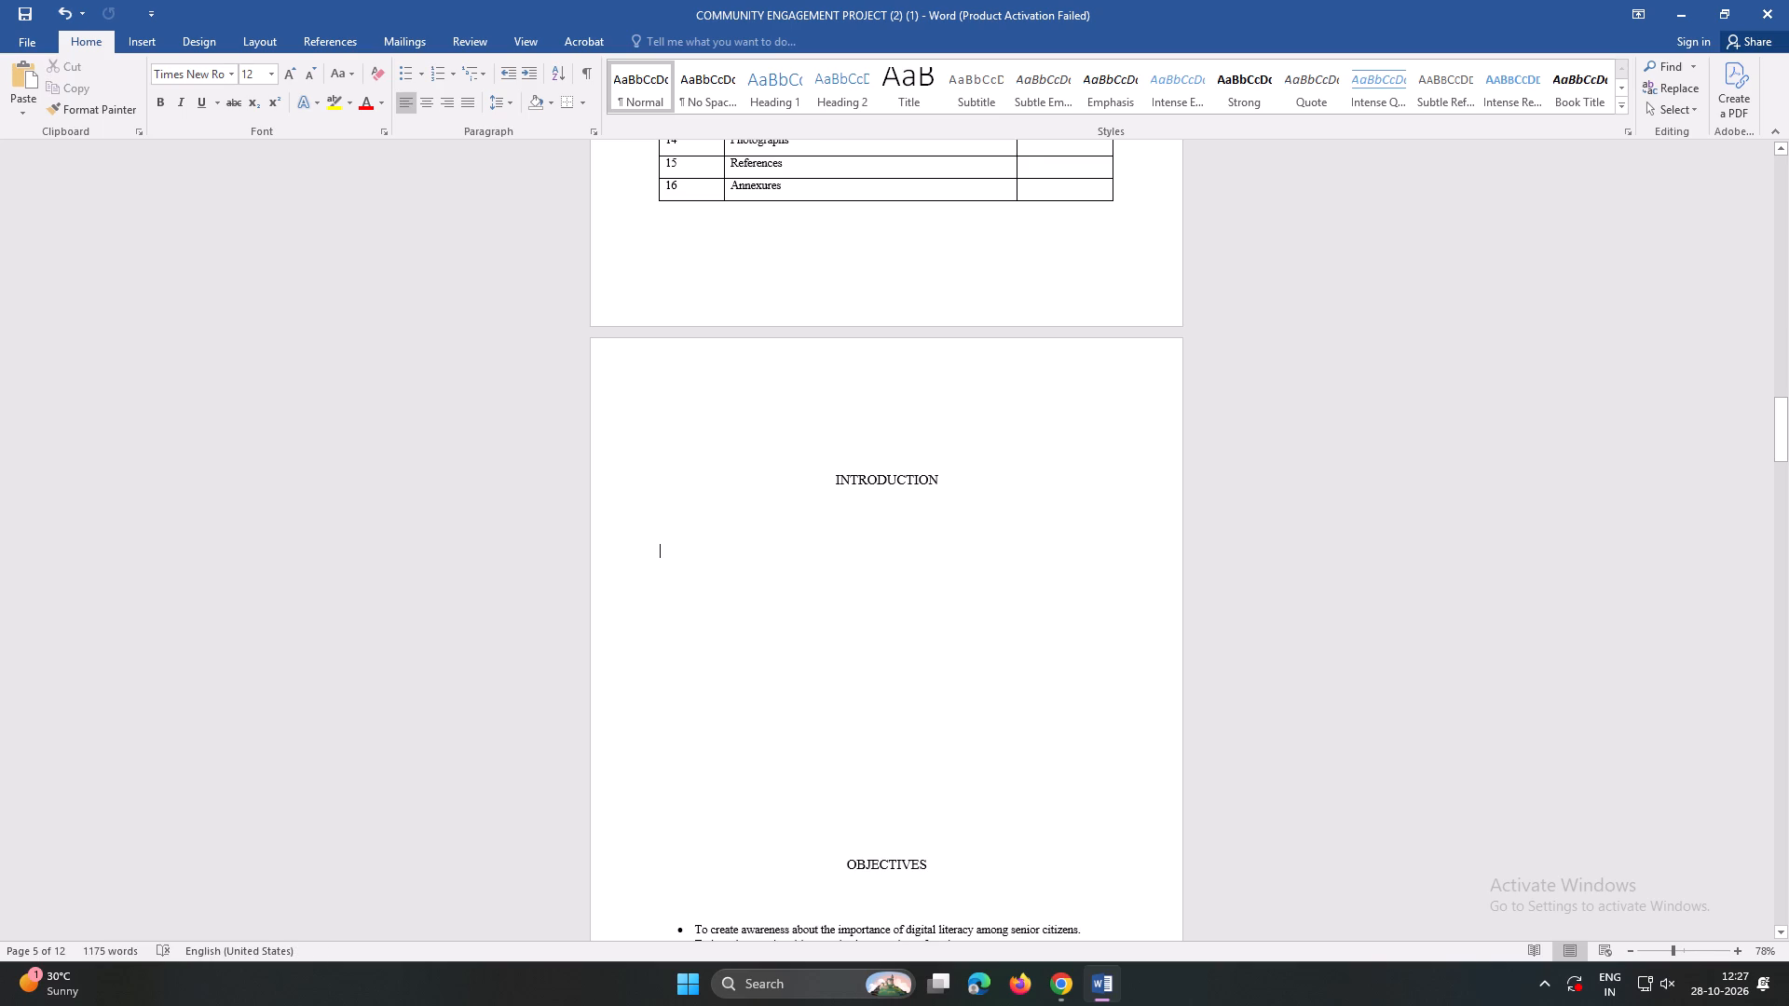
Paste the copied introduction paragraphs, starting with "Digital technology has become an essential part", beneath the INTRODUCTION heading.
key(ctrl+v)
scroll(806, 678, down, 2)
scroll(845, 778, down, 3)
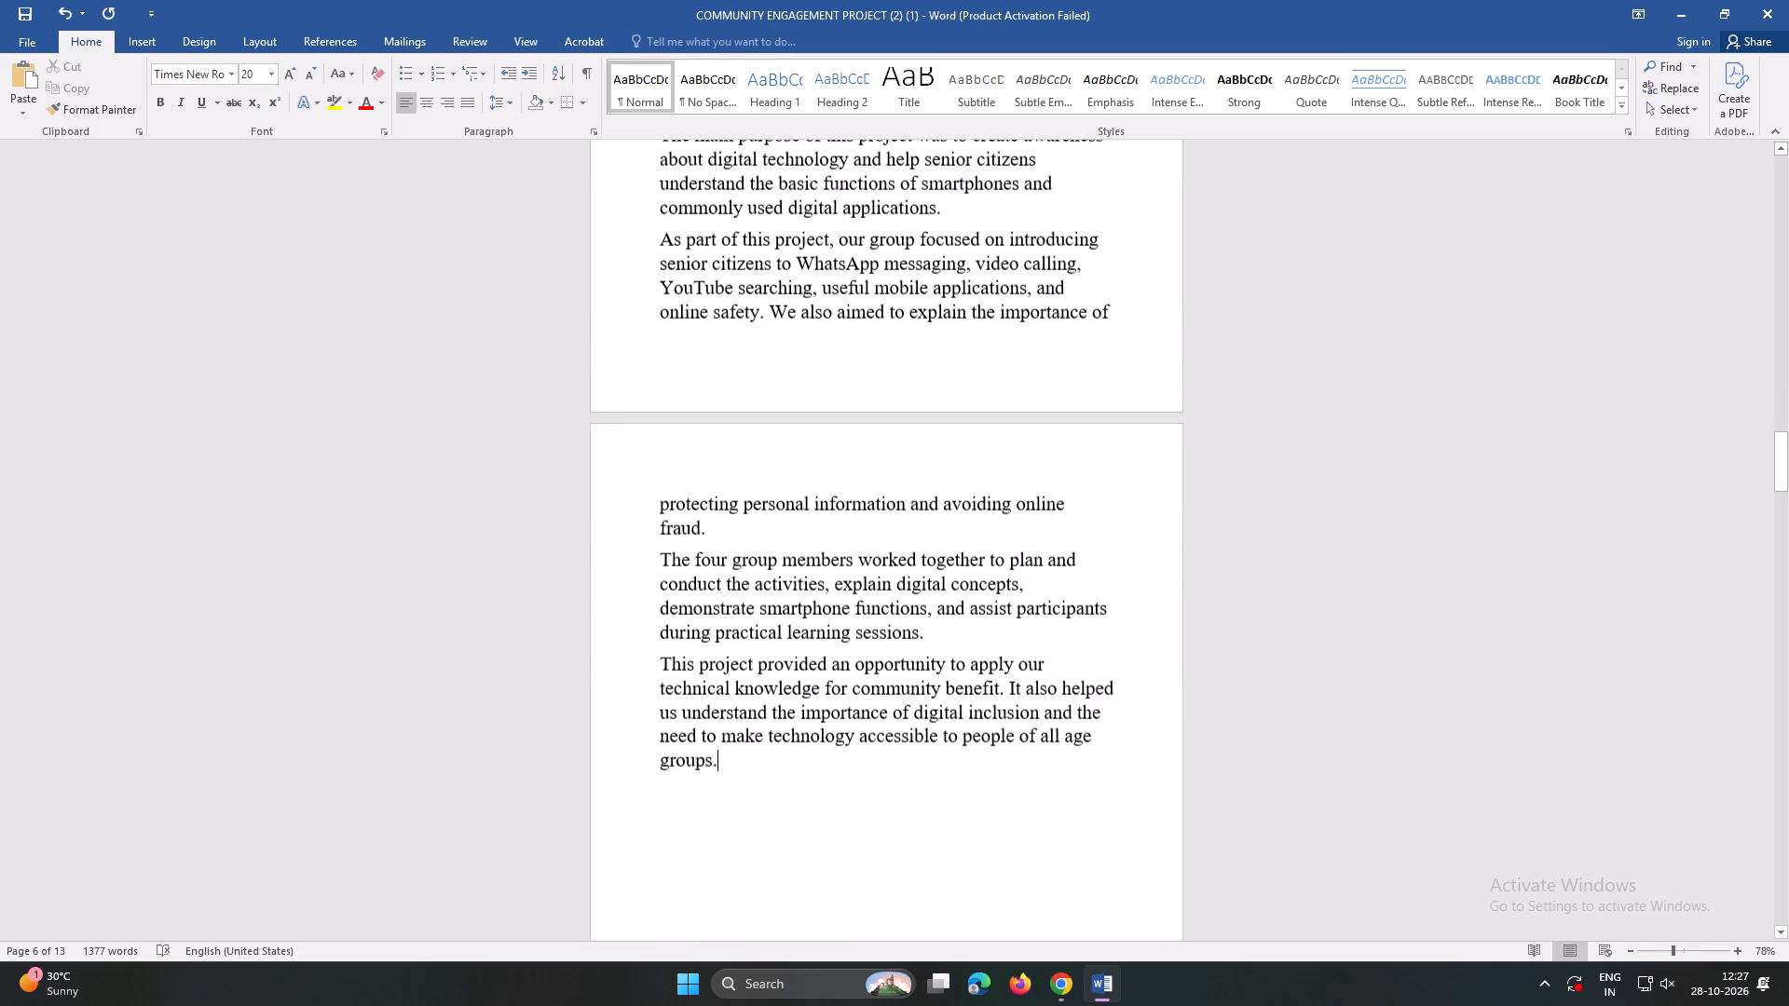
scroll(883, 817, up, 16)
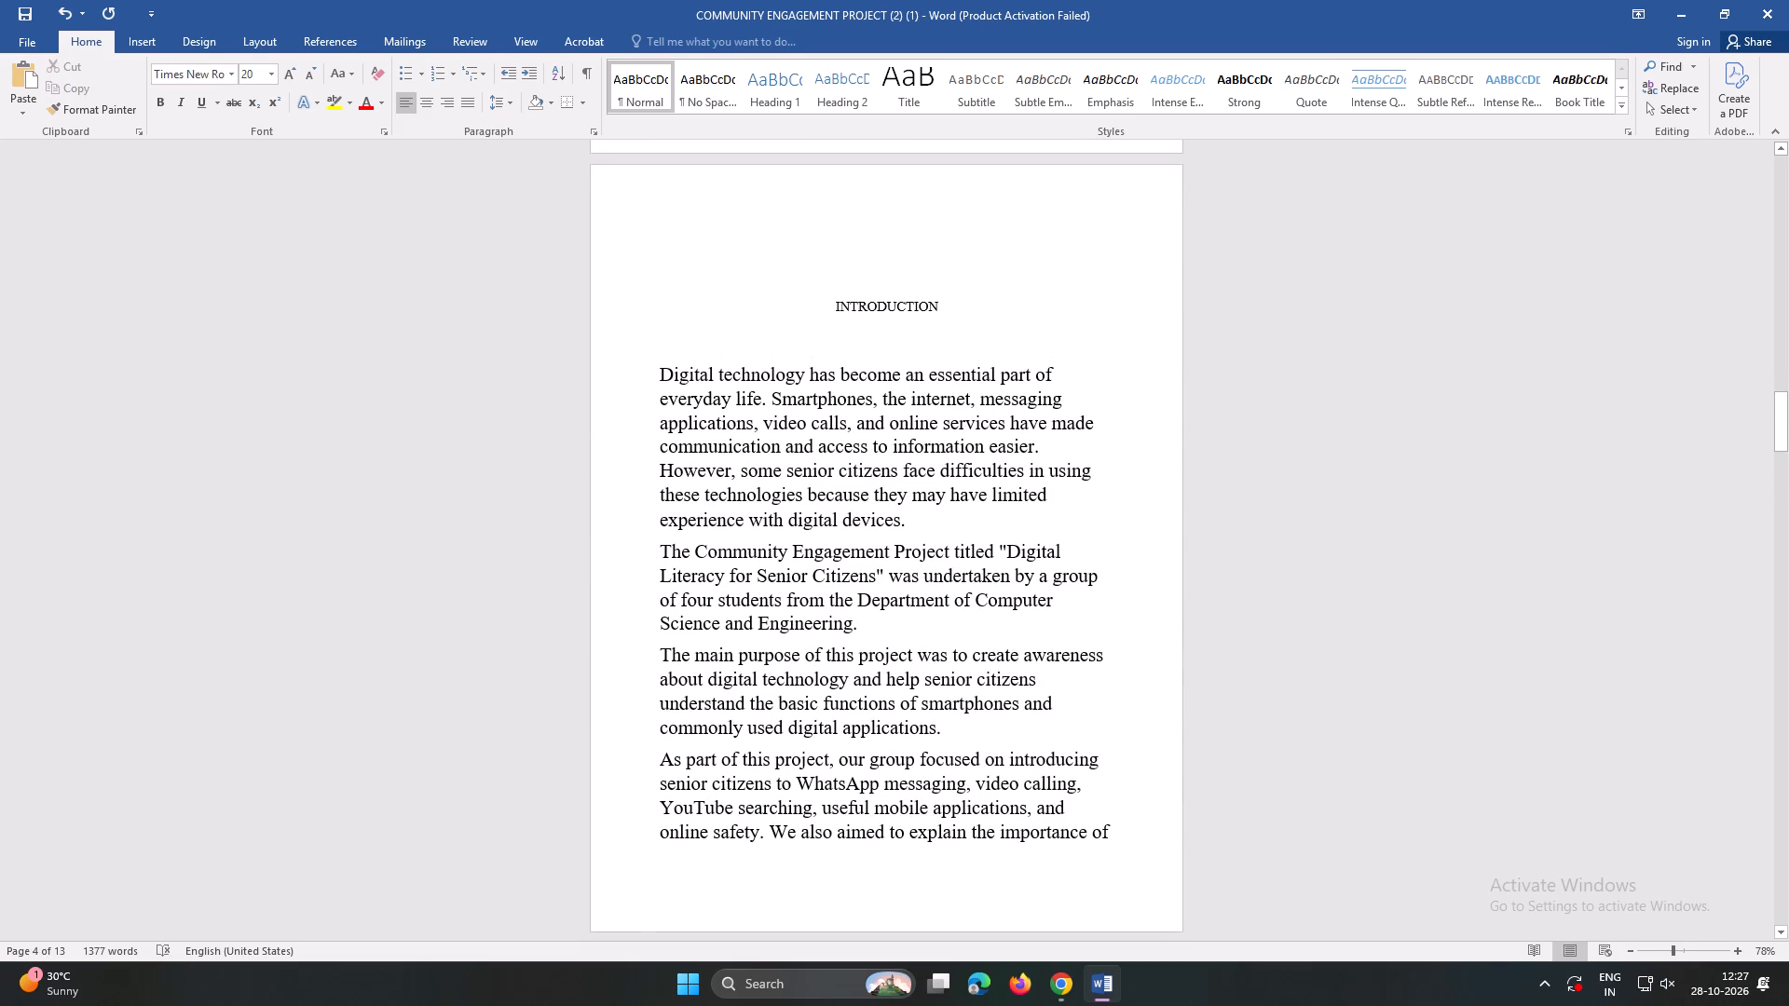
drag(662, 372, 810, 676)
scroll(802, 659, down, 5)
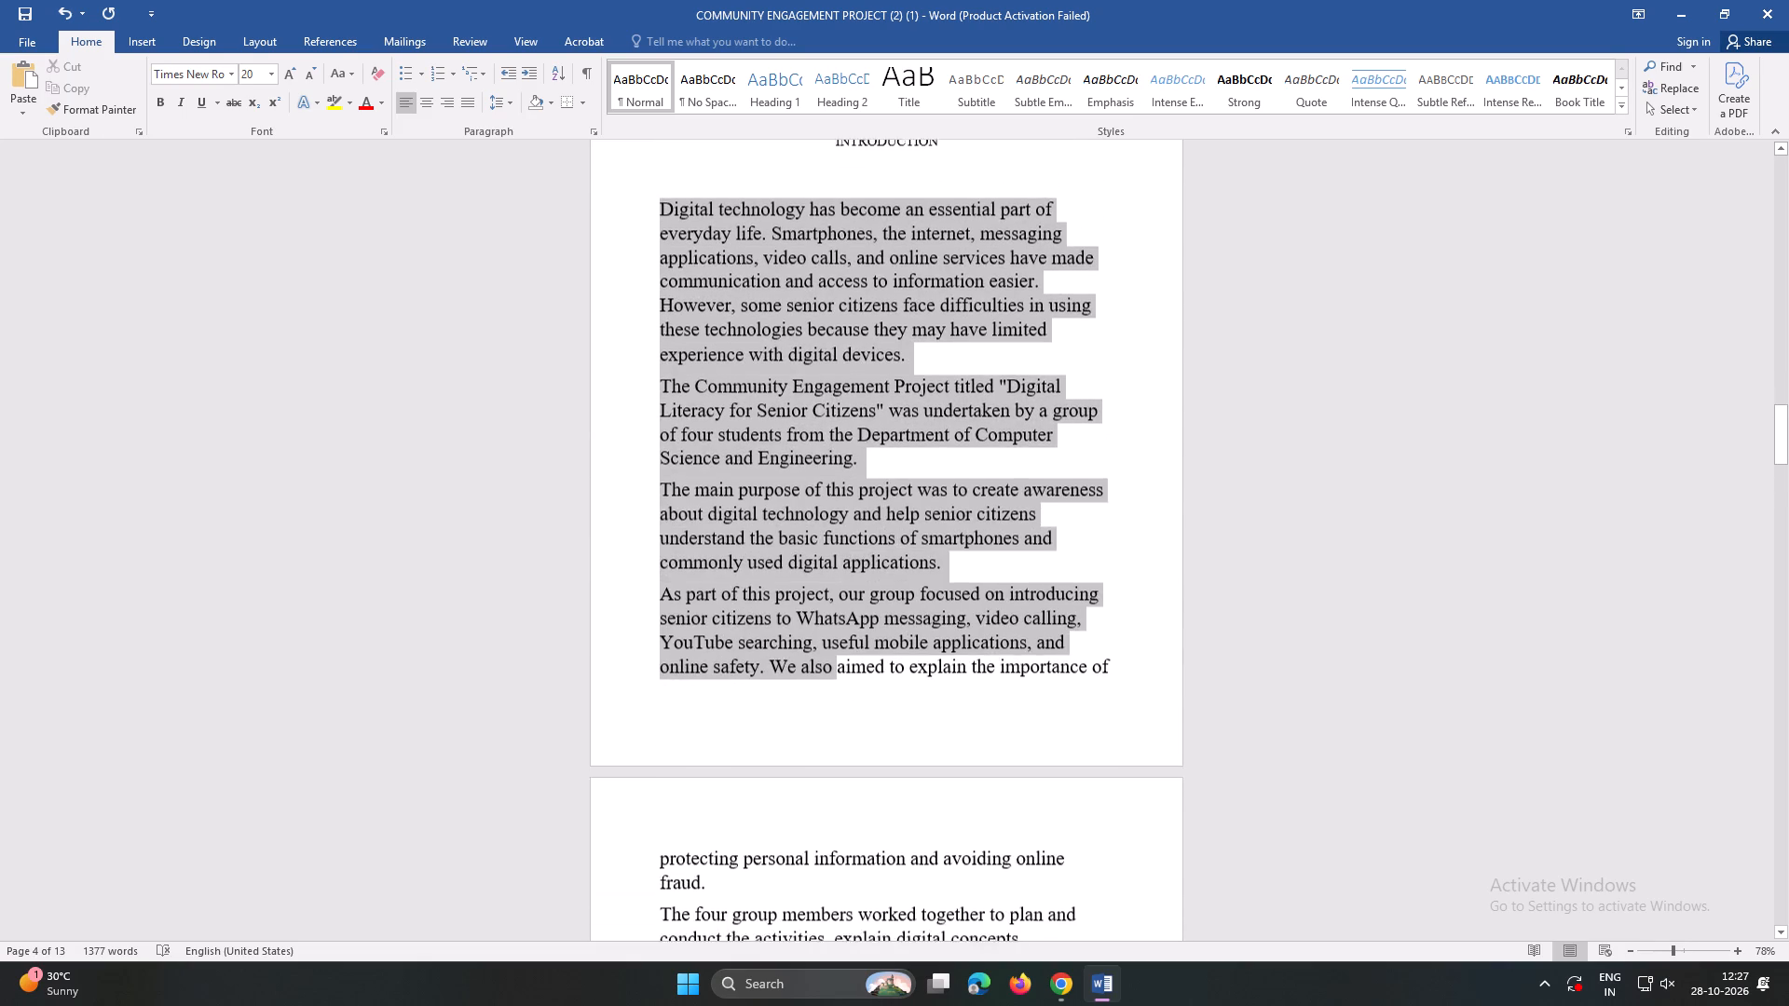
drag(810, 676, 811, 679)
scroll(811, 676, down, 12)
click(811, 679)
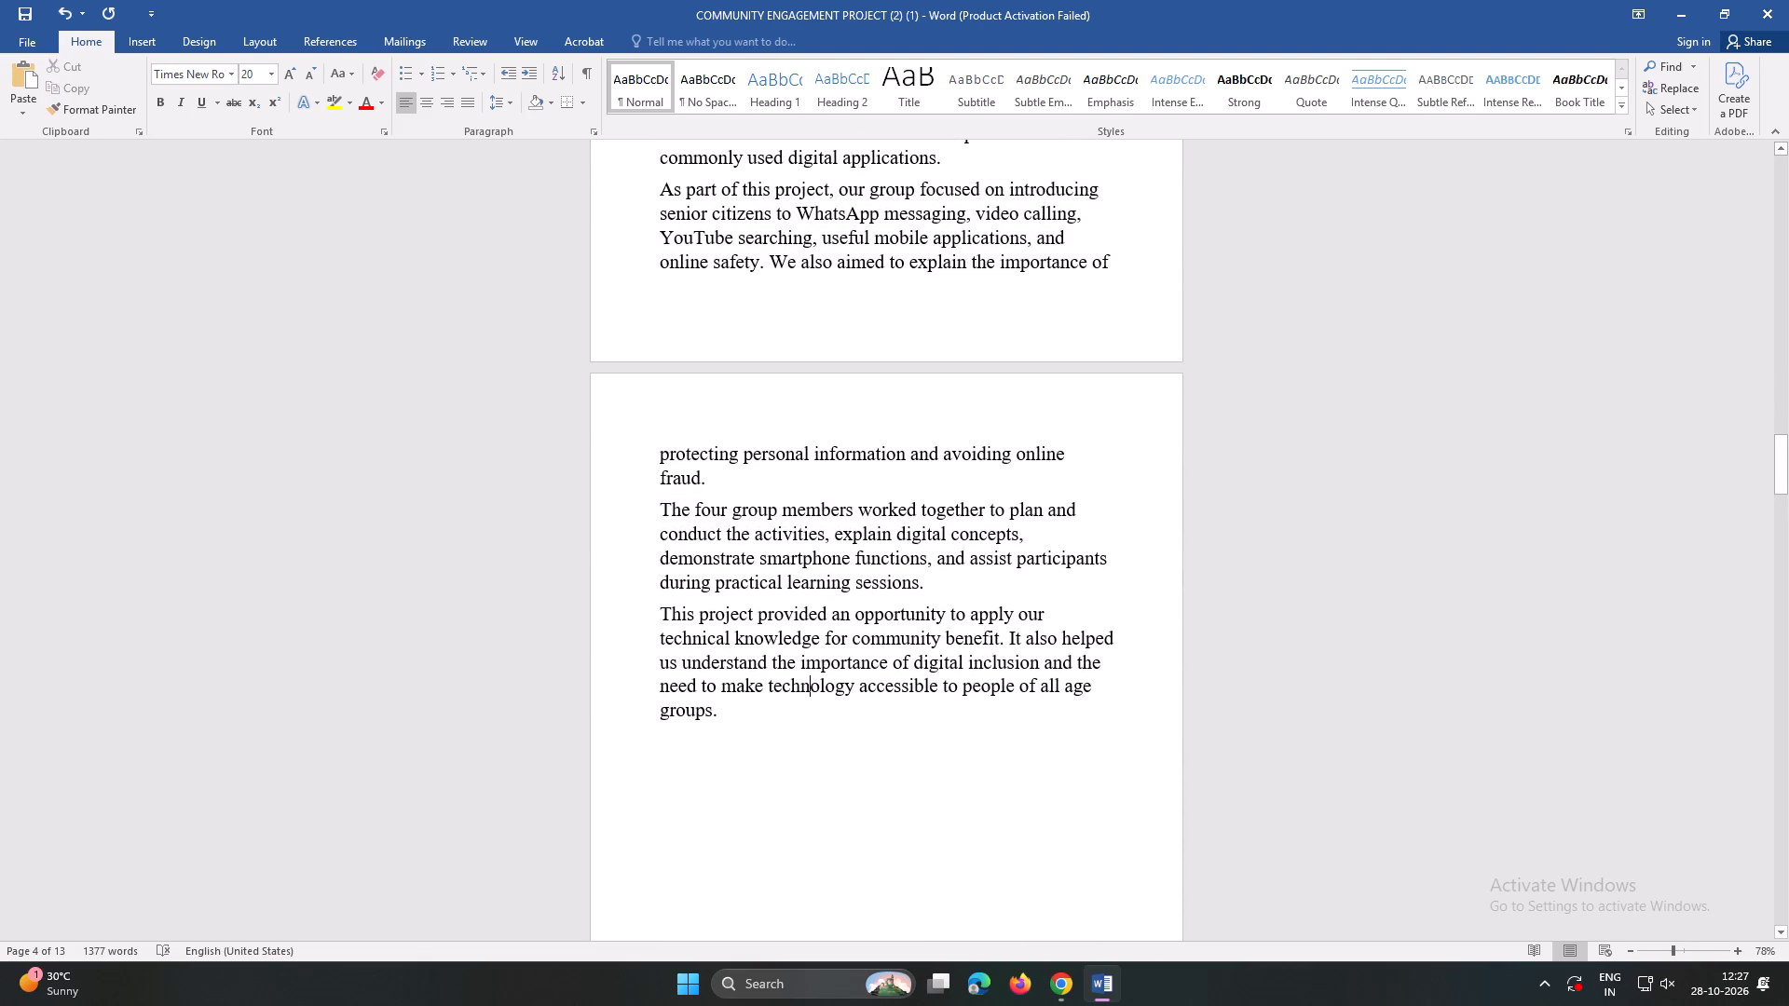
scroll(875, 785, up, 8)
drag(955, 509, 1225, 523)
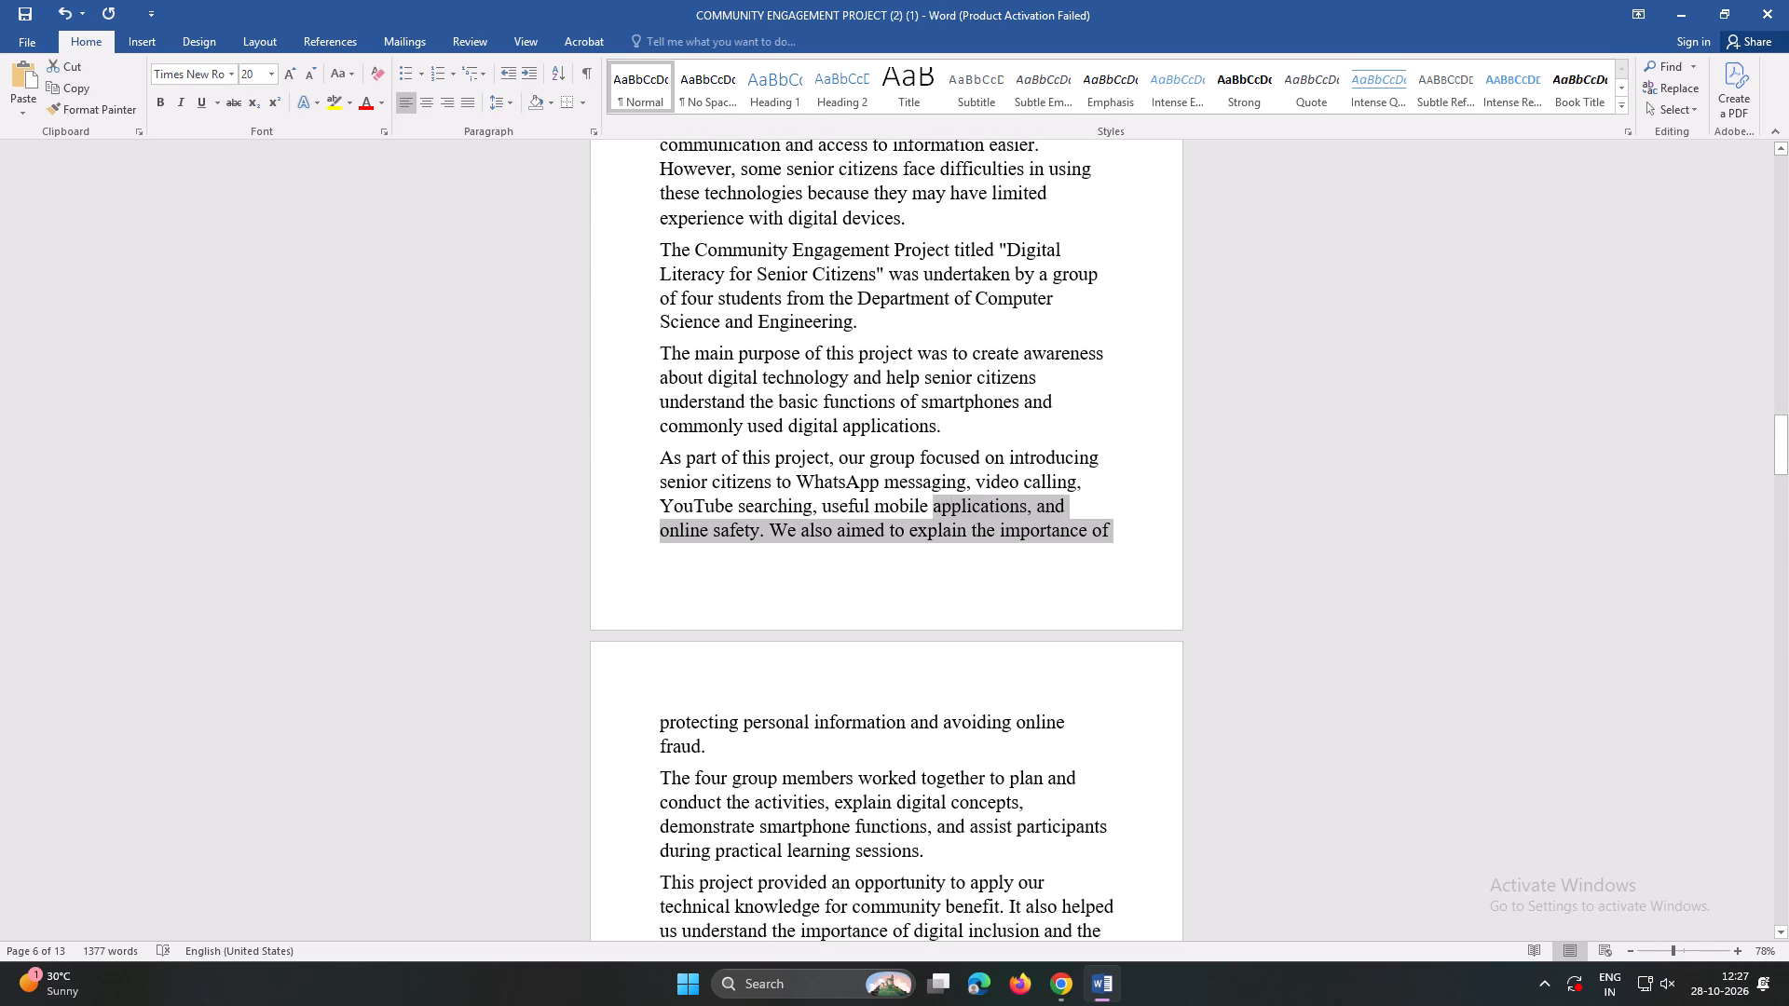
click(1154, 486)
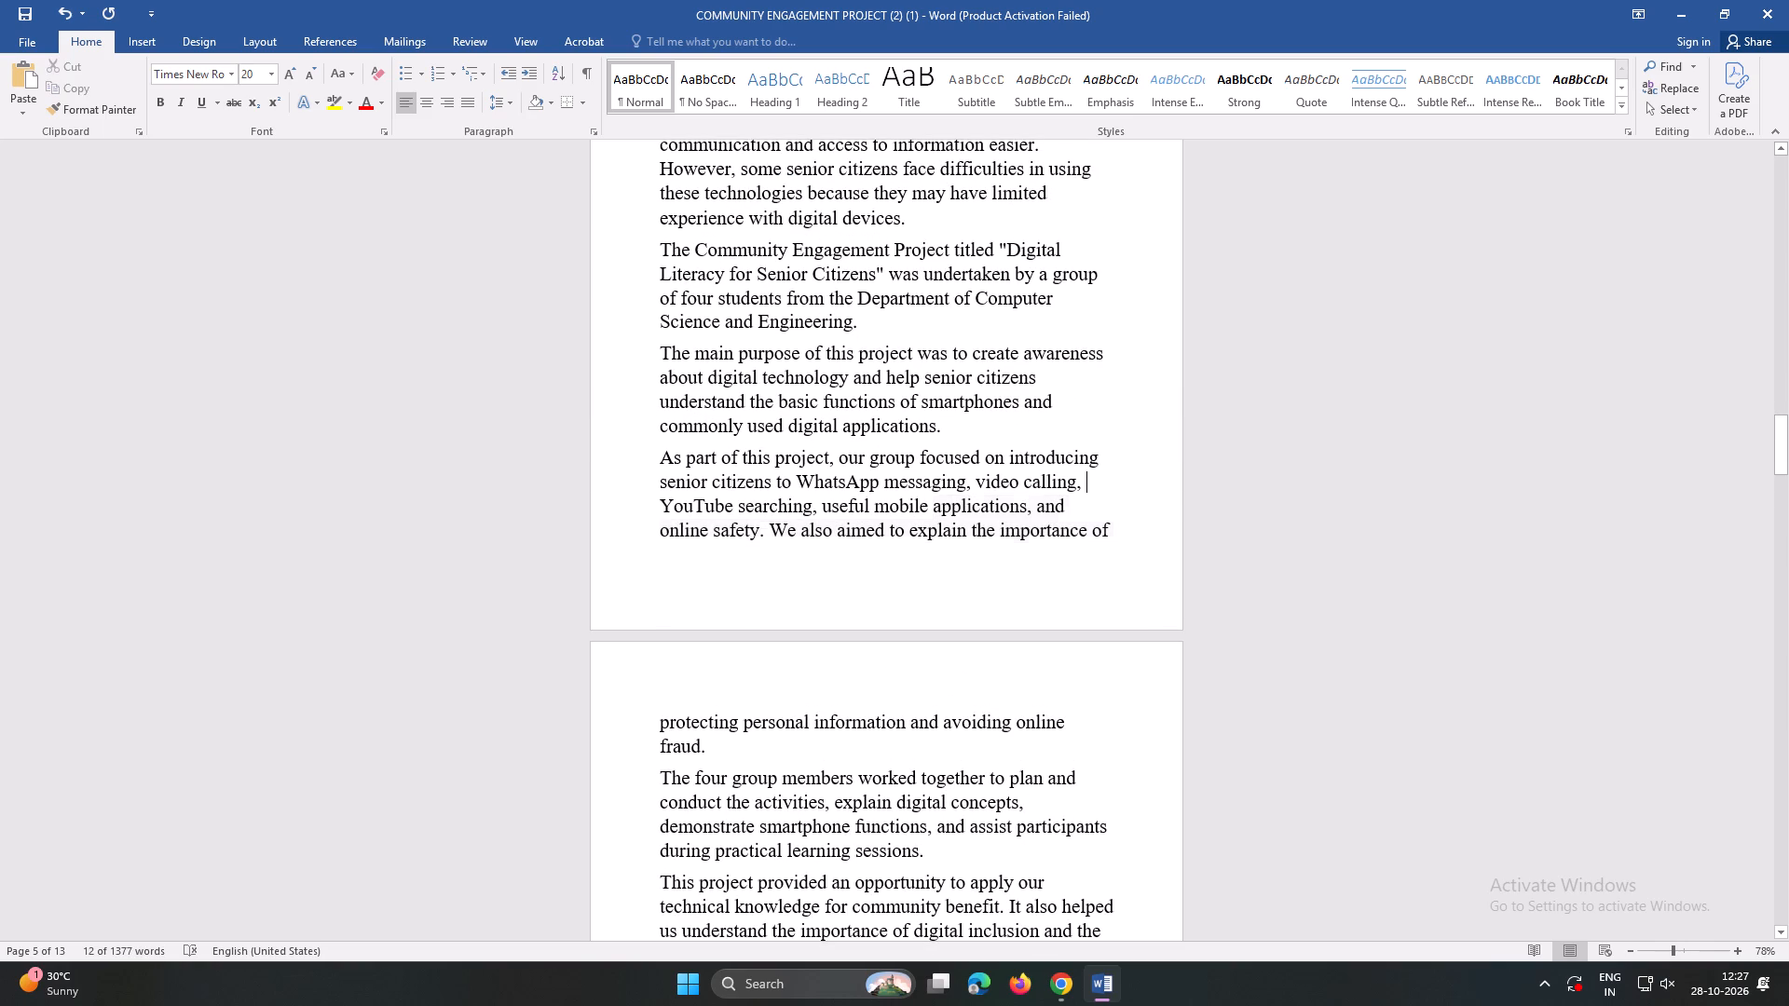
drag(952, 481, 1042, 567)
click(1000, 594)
Set all the INTRODUCTION body text, from "Digital technology has become" through "people of all age groups", to font size 12.
scroll(918, 542, up, 2)
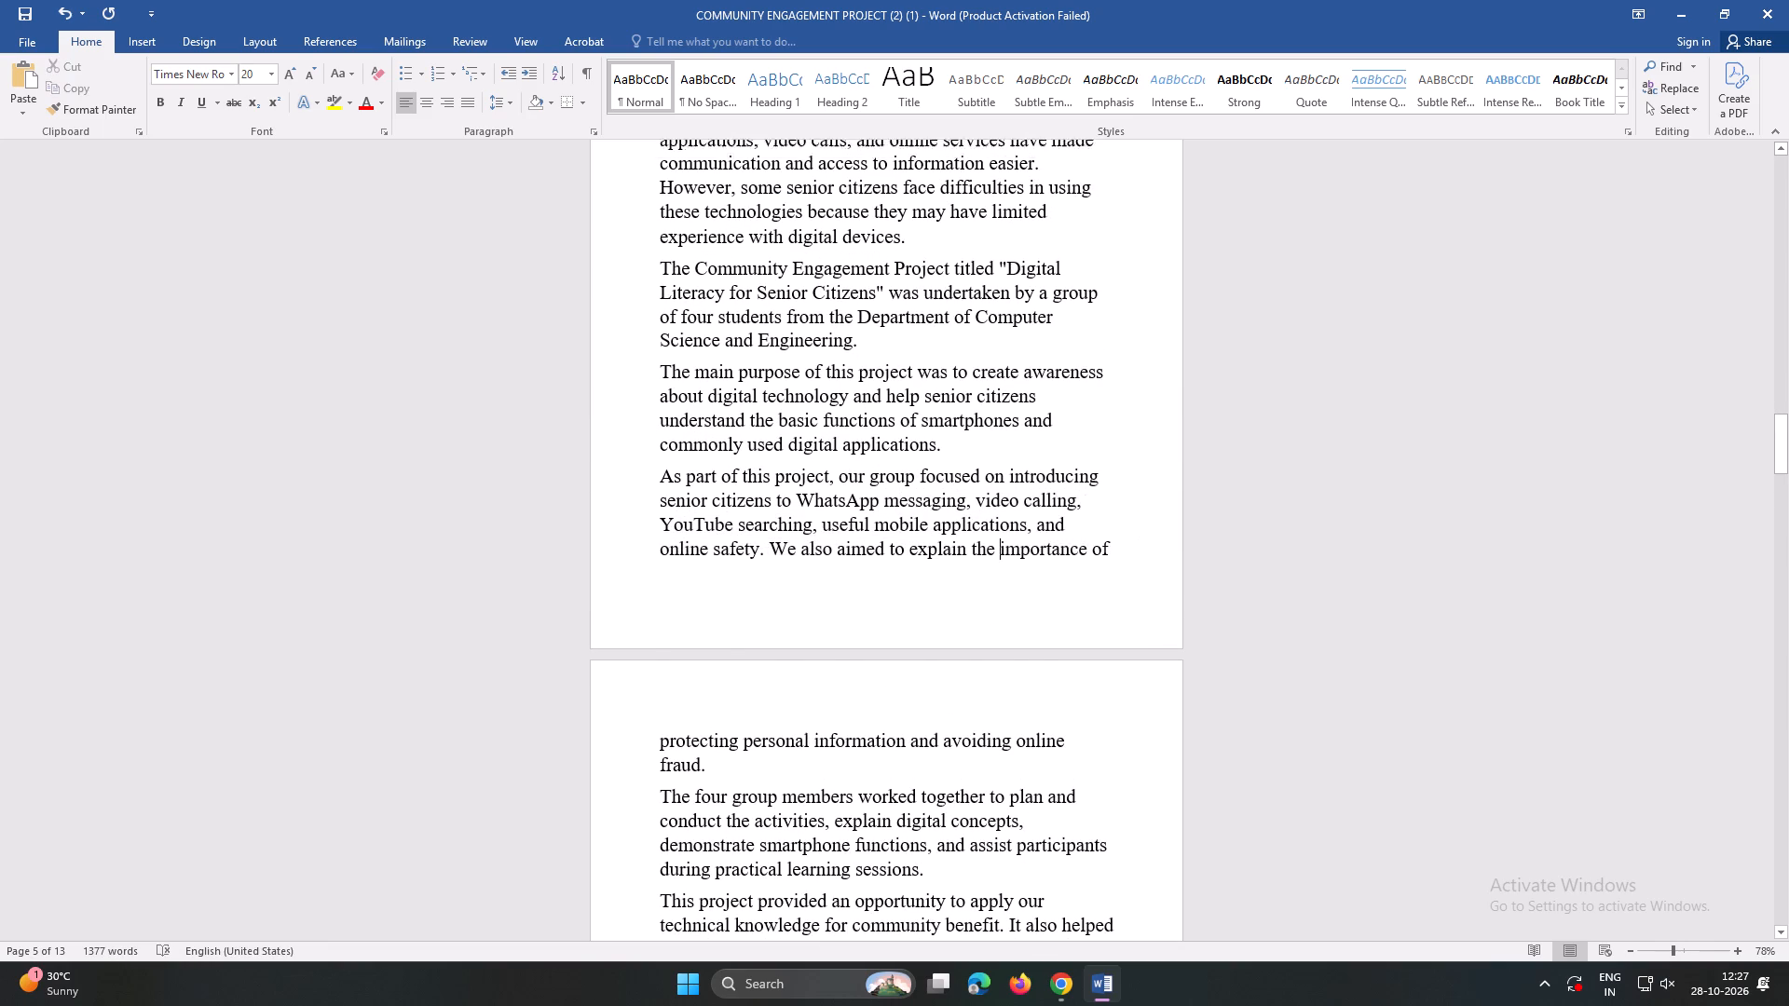
scroll(923, 556, up, 8)
drag(658, 400, 727, 498)
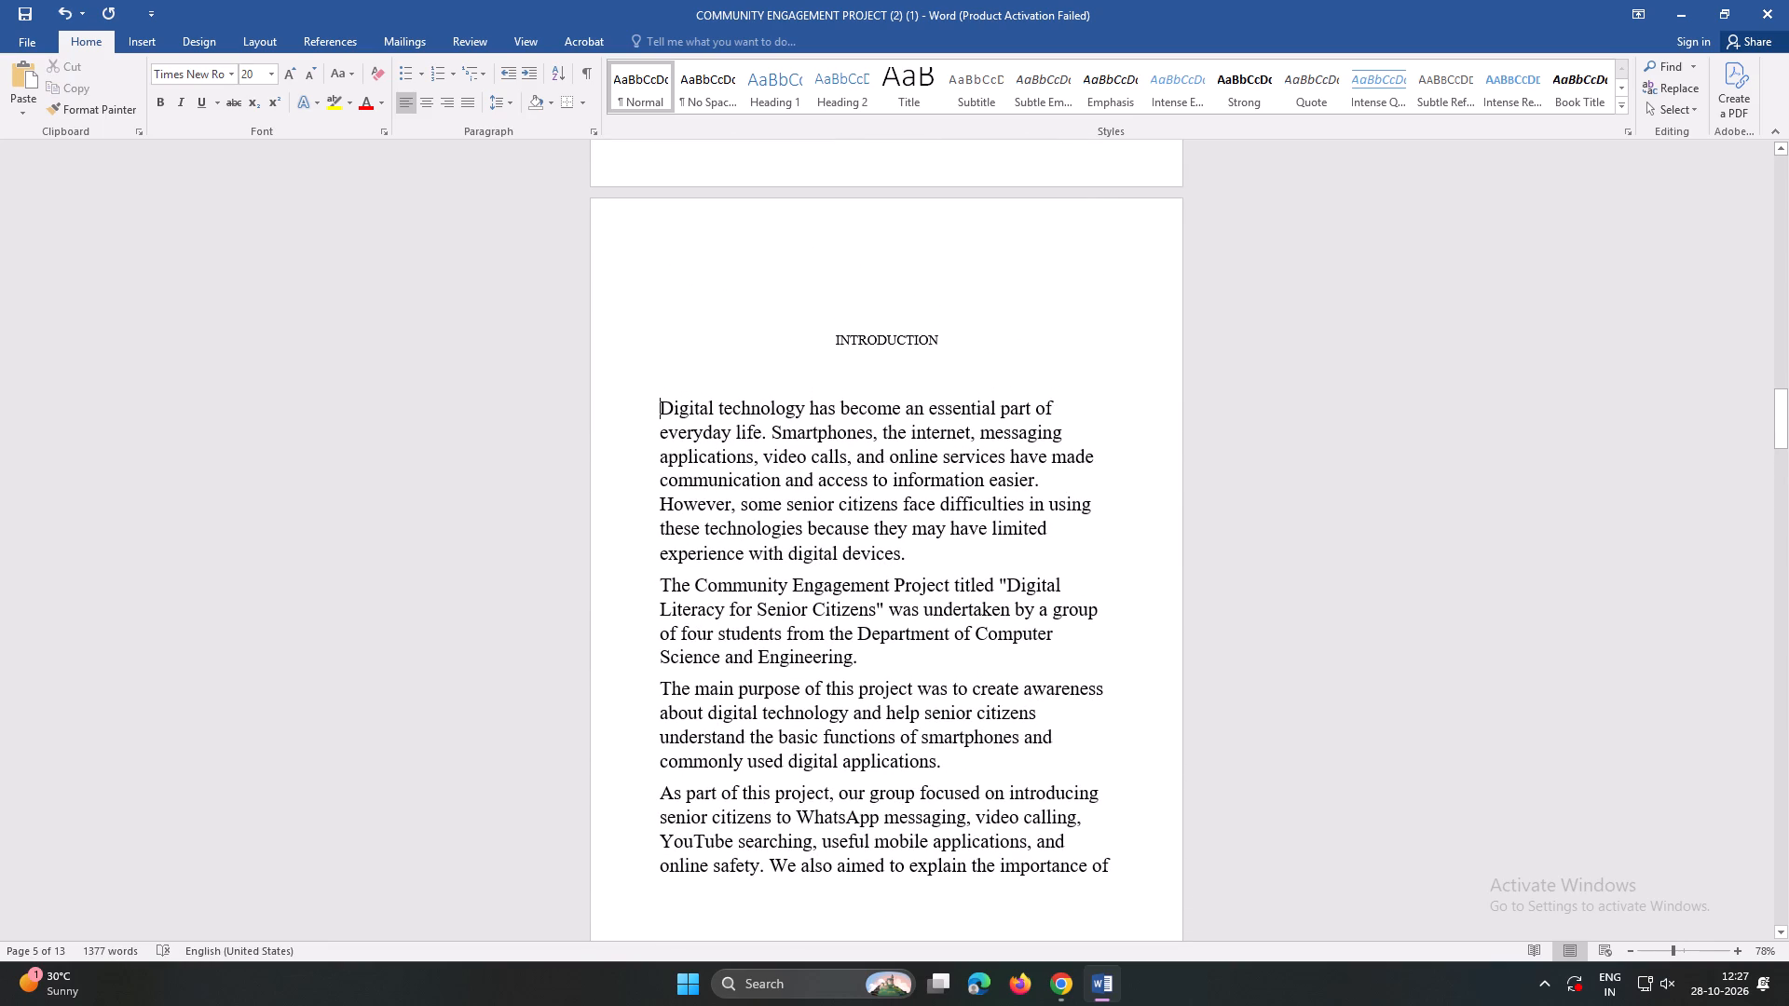
drag(727, 498, 768, 753)
scroll(896, 838, down, 18)
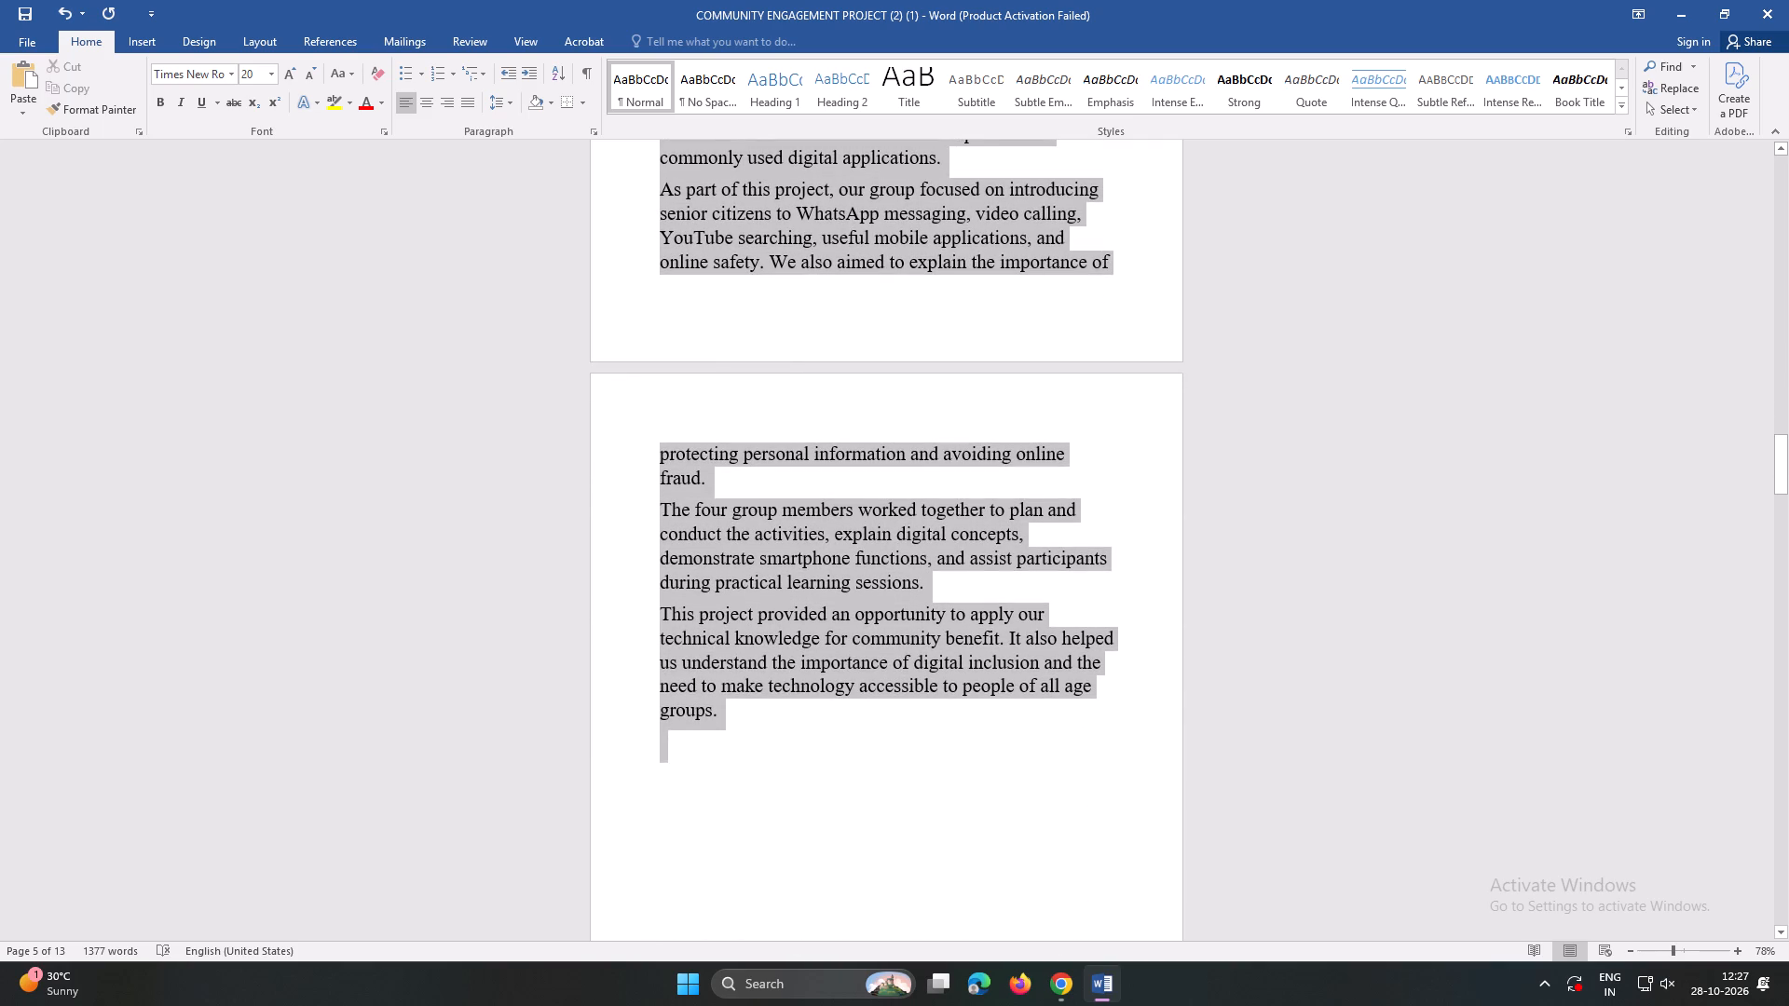
drag(768, 753, 738, 715)
click(861, 662)
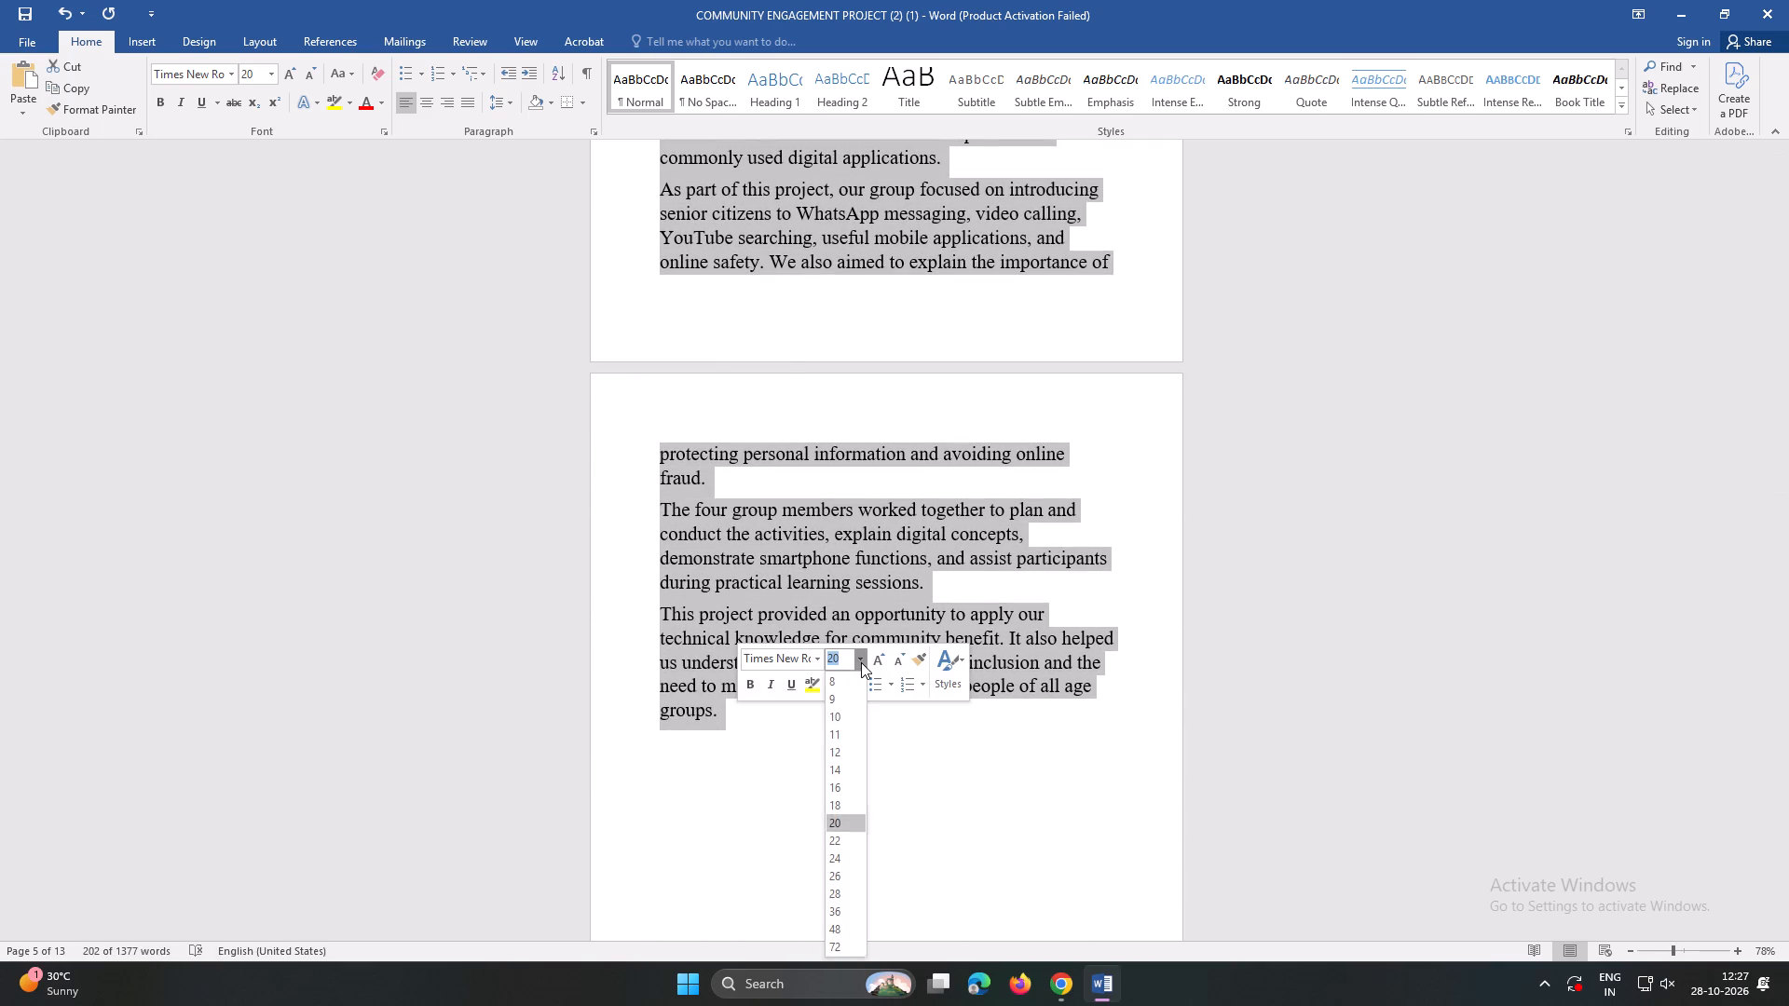
click(838, 748)
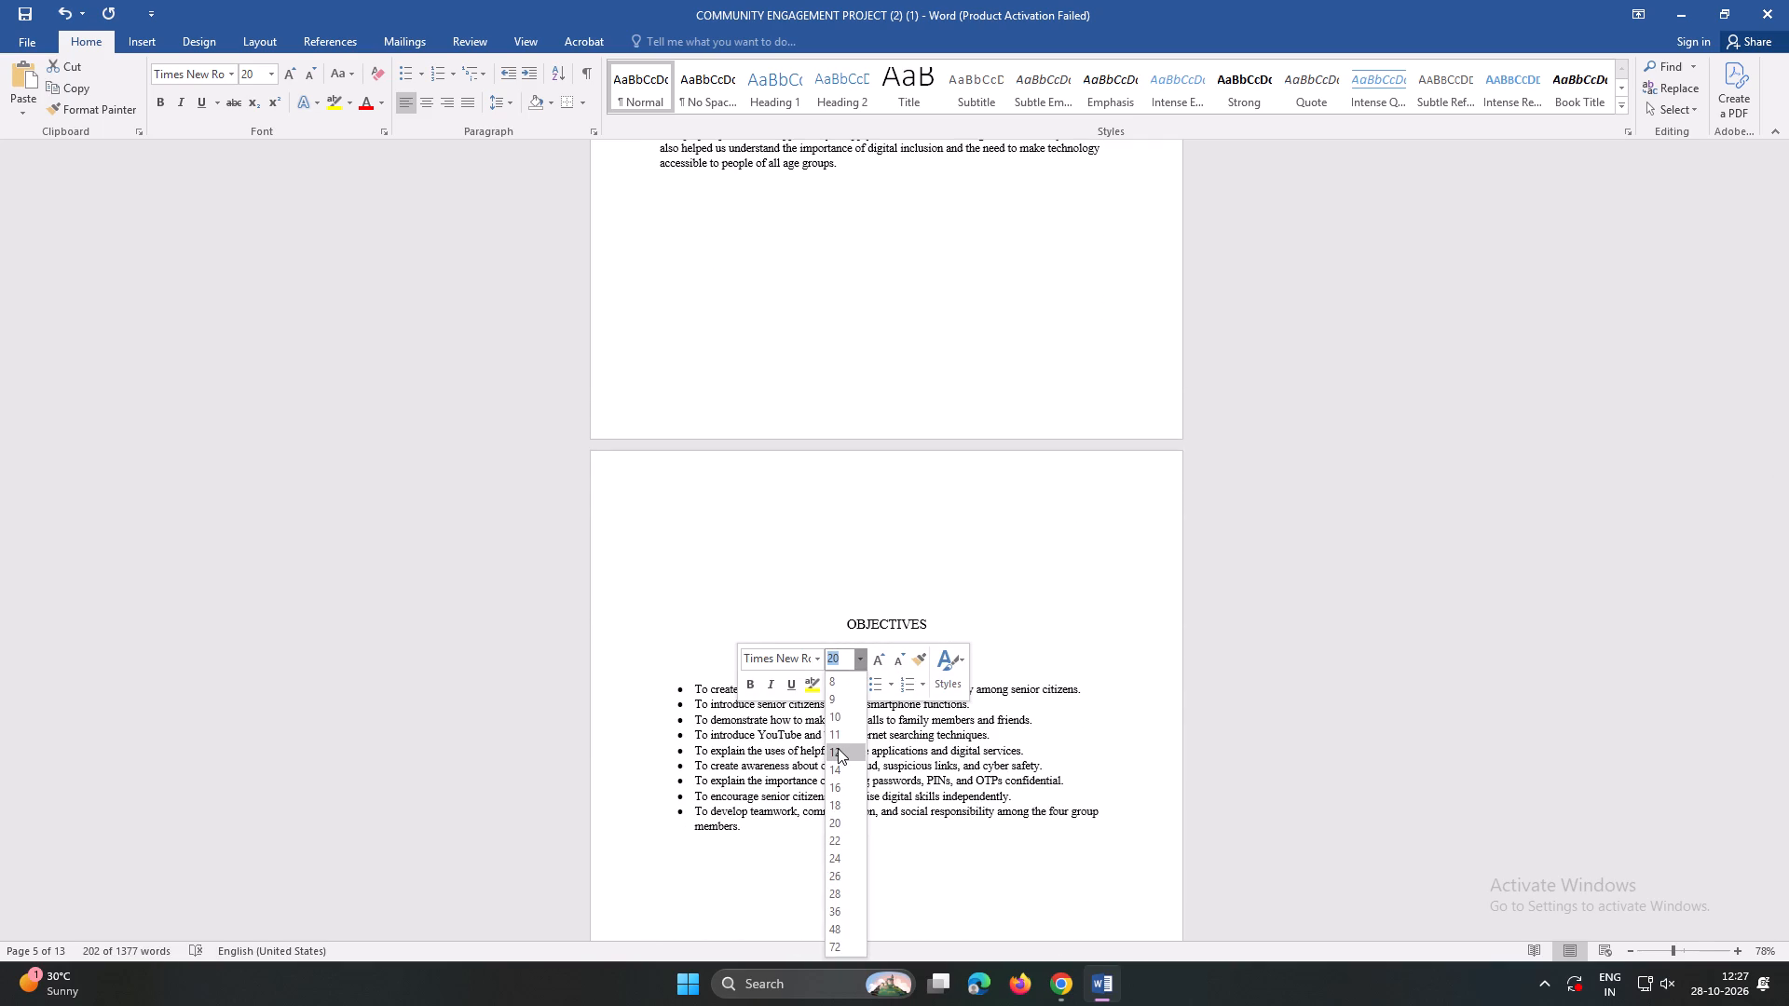
scroll(852, 739, up, 17)
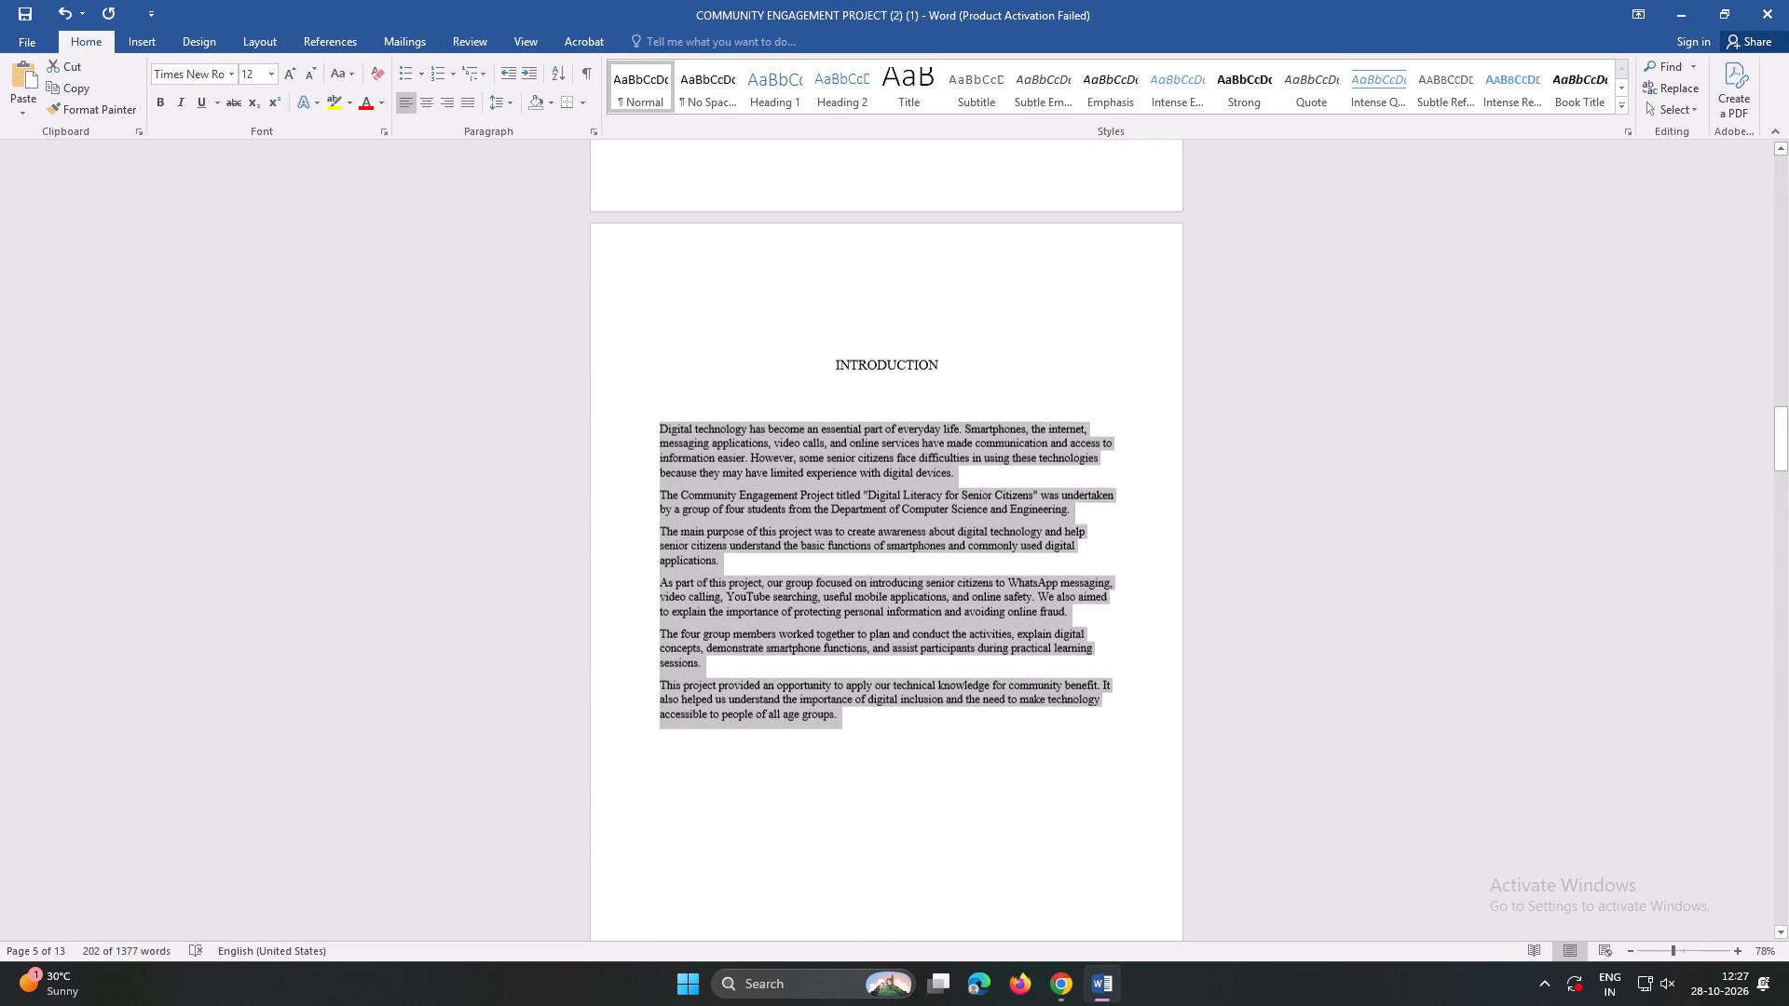
click(922, 772)
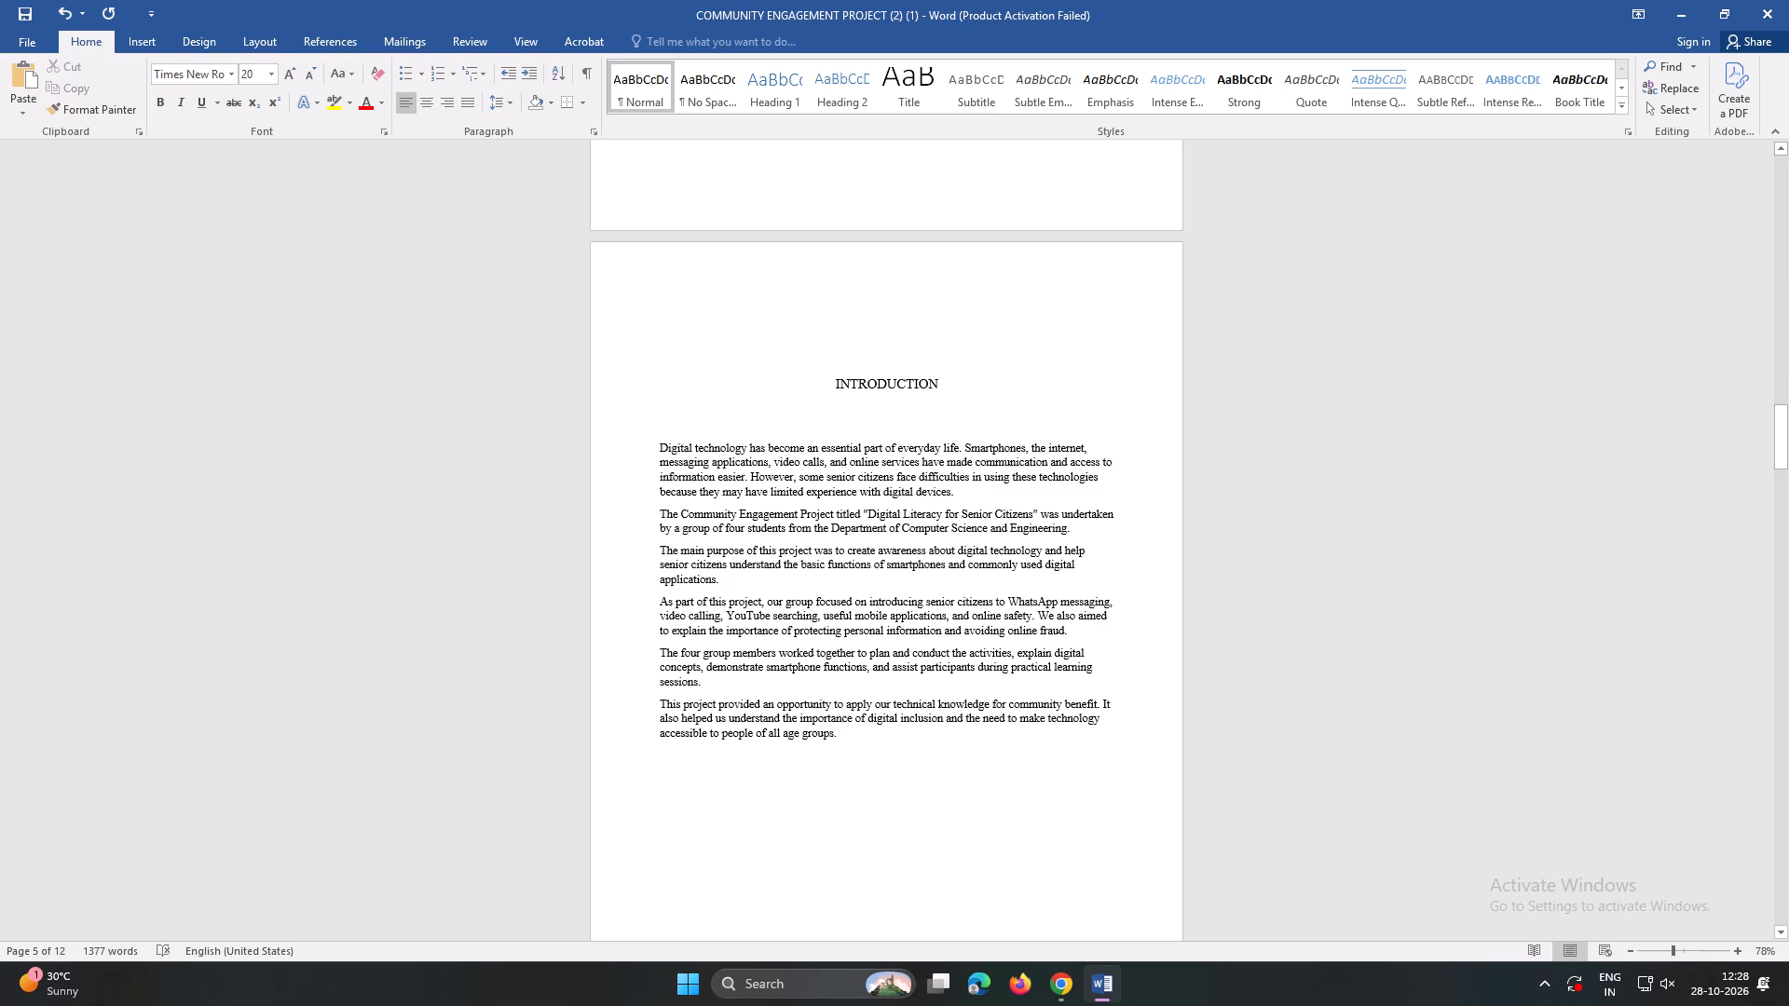
Make the project title "Digital Literacy for Senior Citizens" bold in the second INTRODUCTION paragraph.
drag(863, 518, 950, 510)
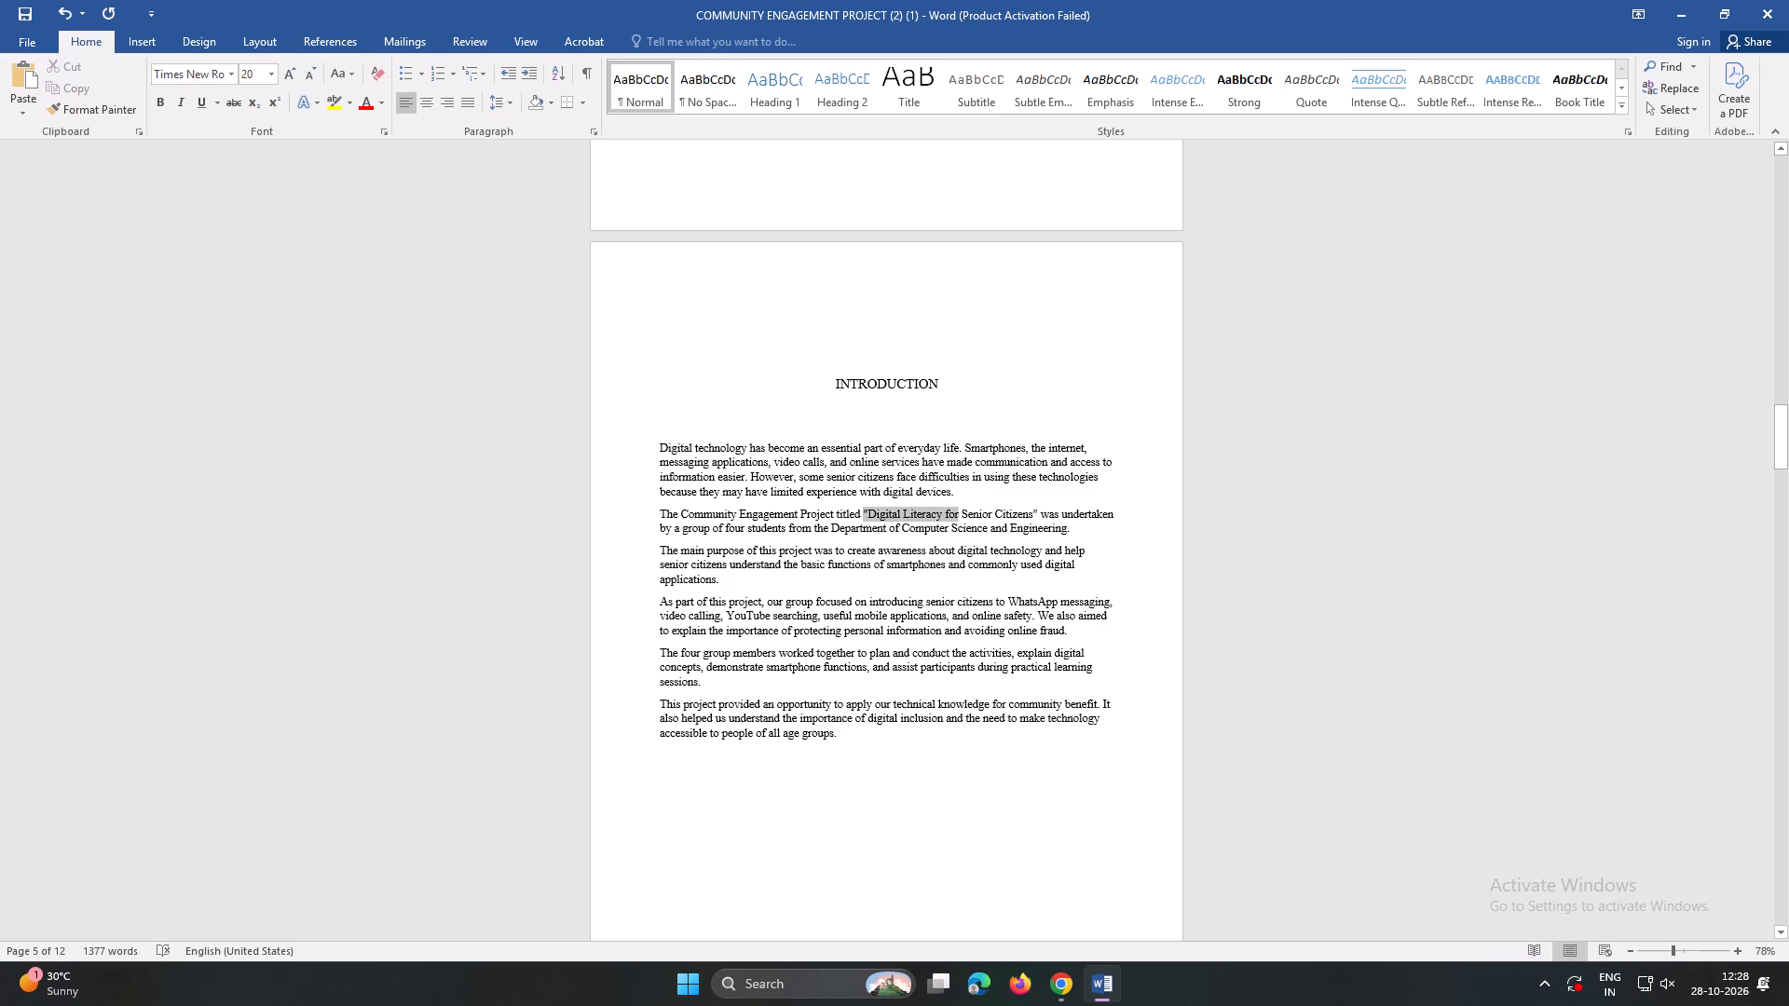
drag(950, 510, 1040, 515)
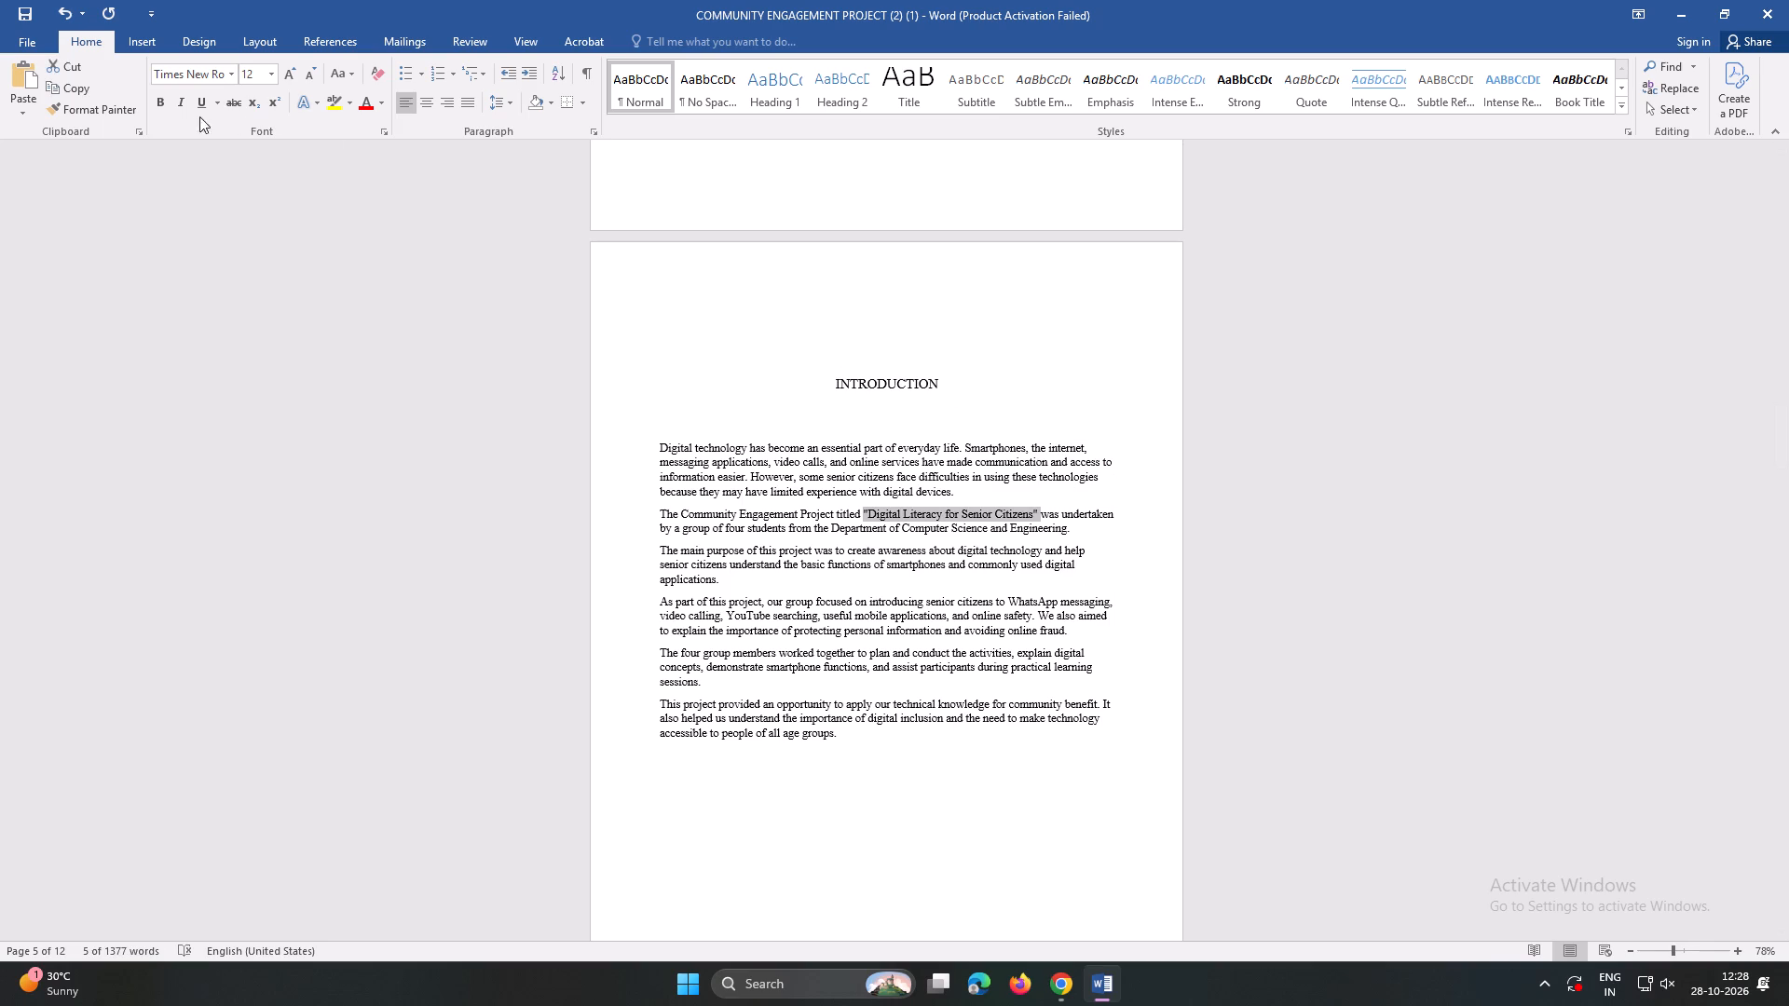
click(166, 109)
click(773, 398)
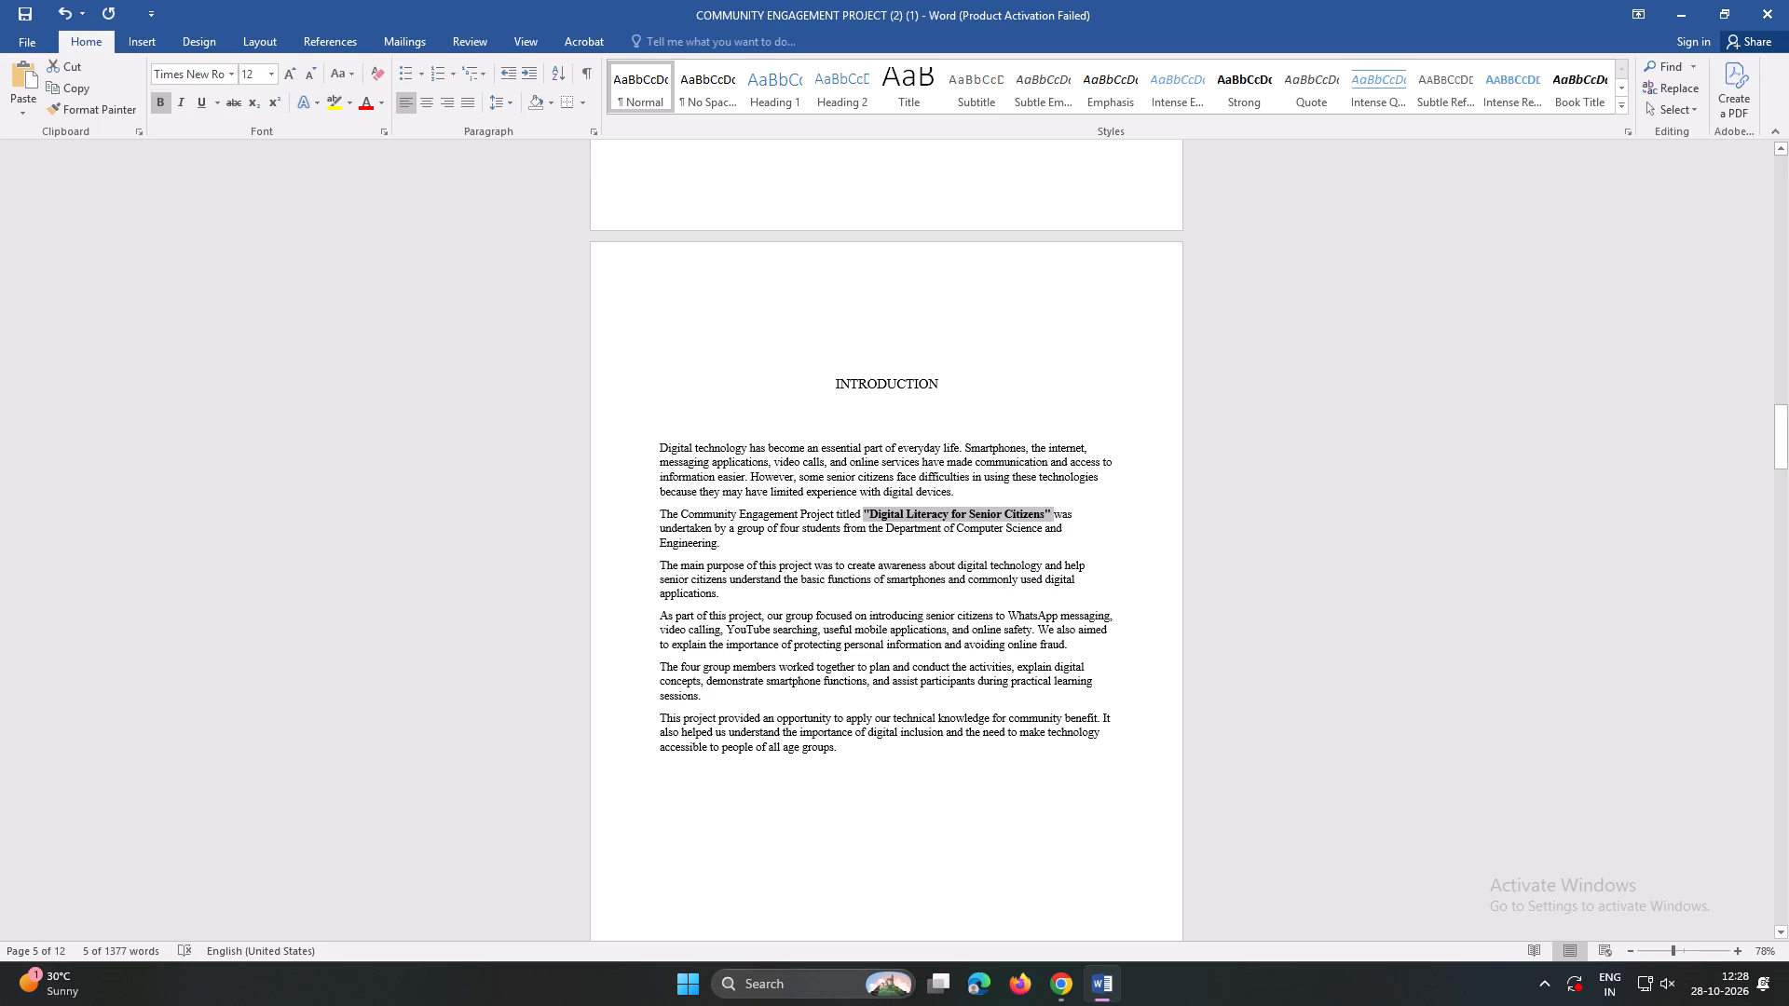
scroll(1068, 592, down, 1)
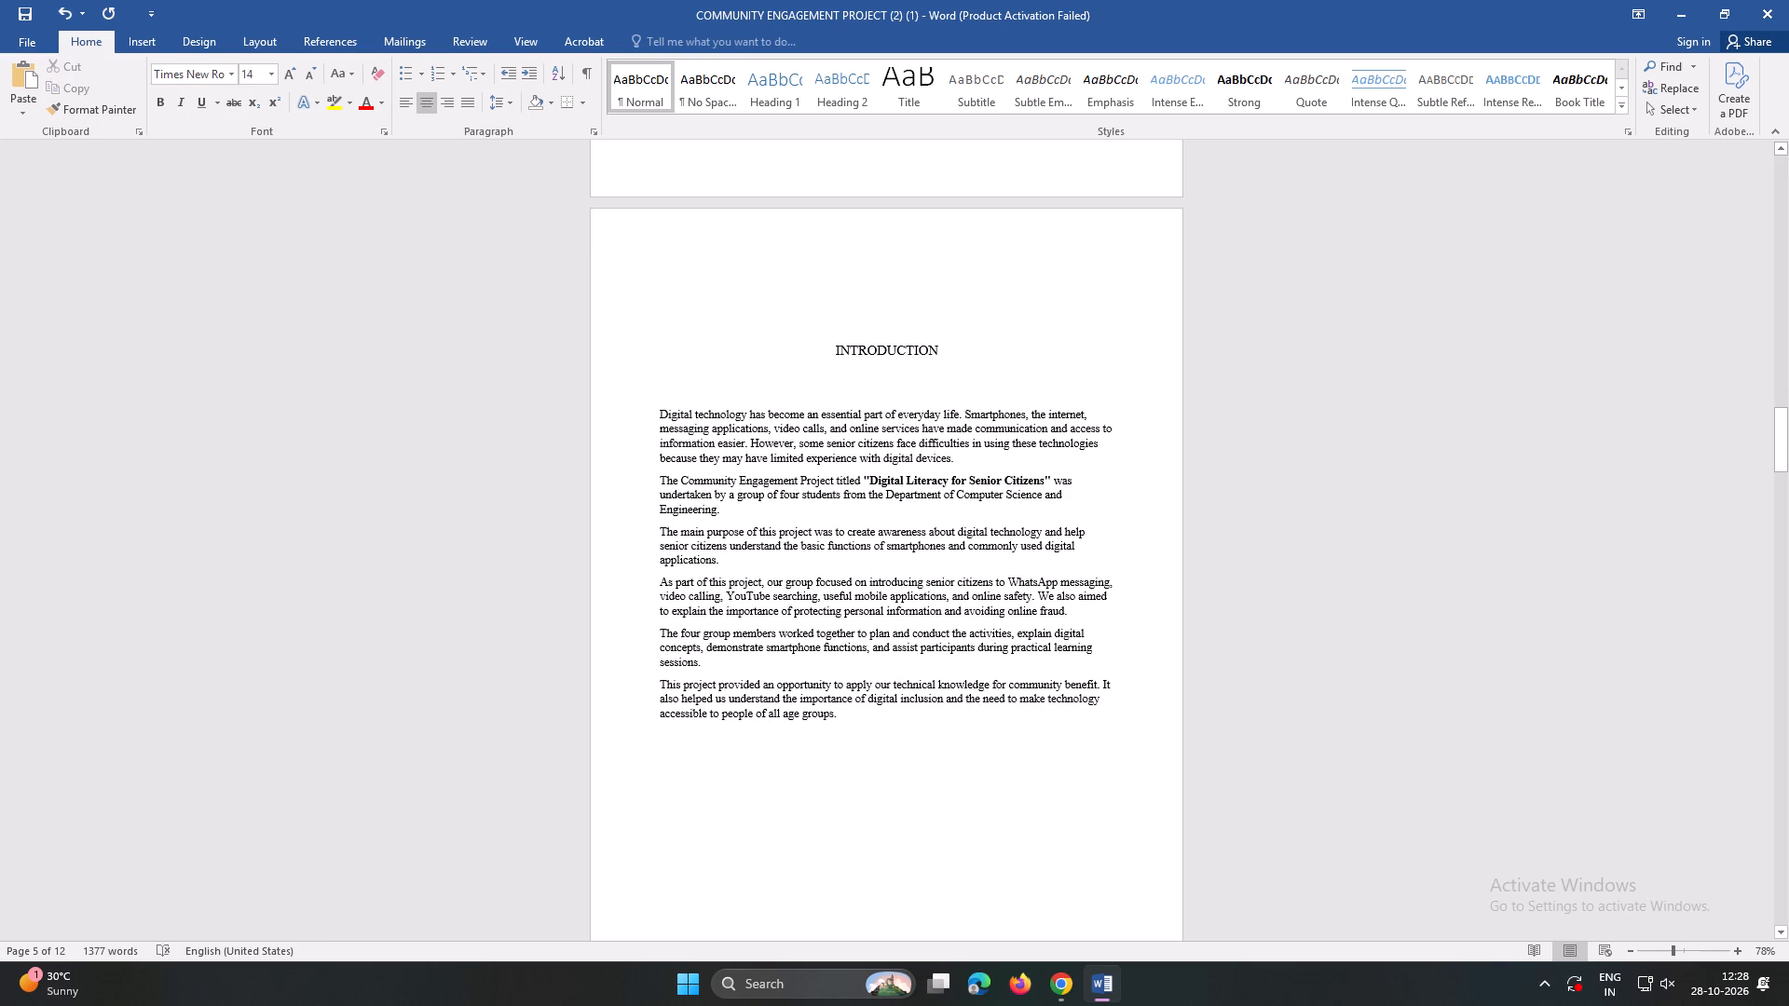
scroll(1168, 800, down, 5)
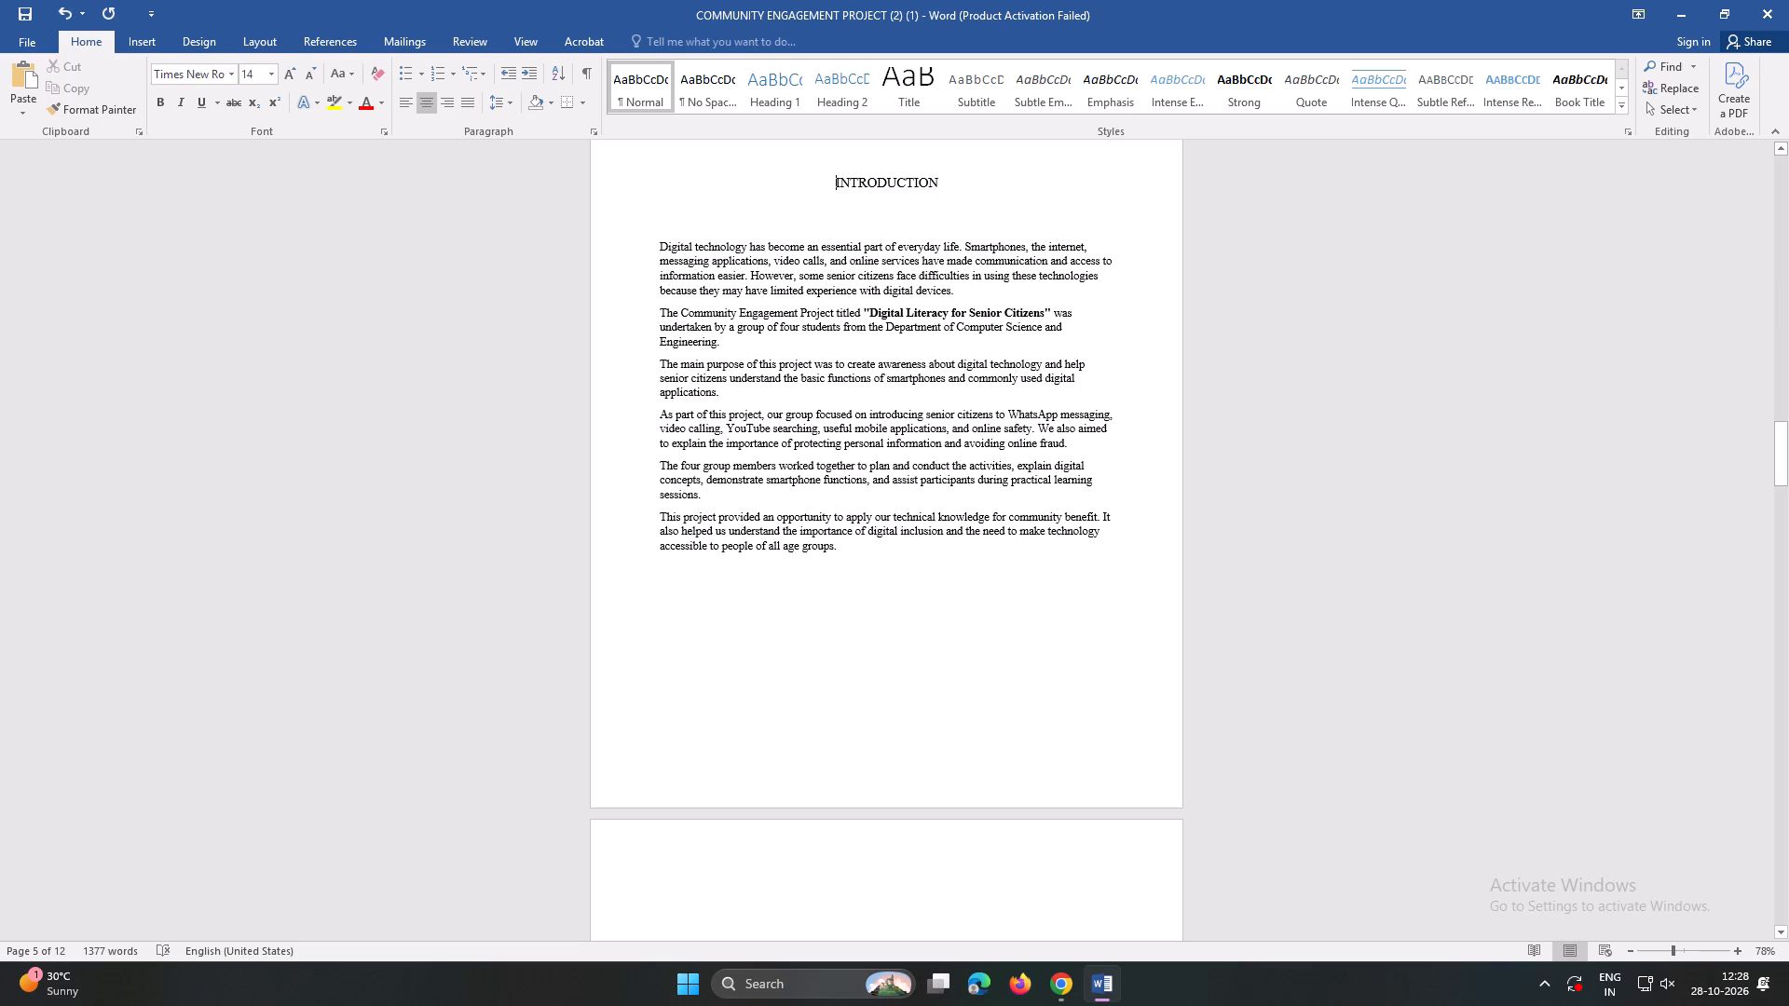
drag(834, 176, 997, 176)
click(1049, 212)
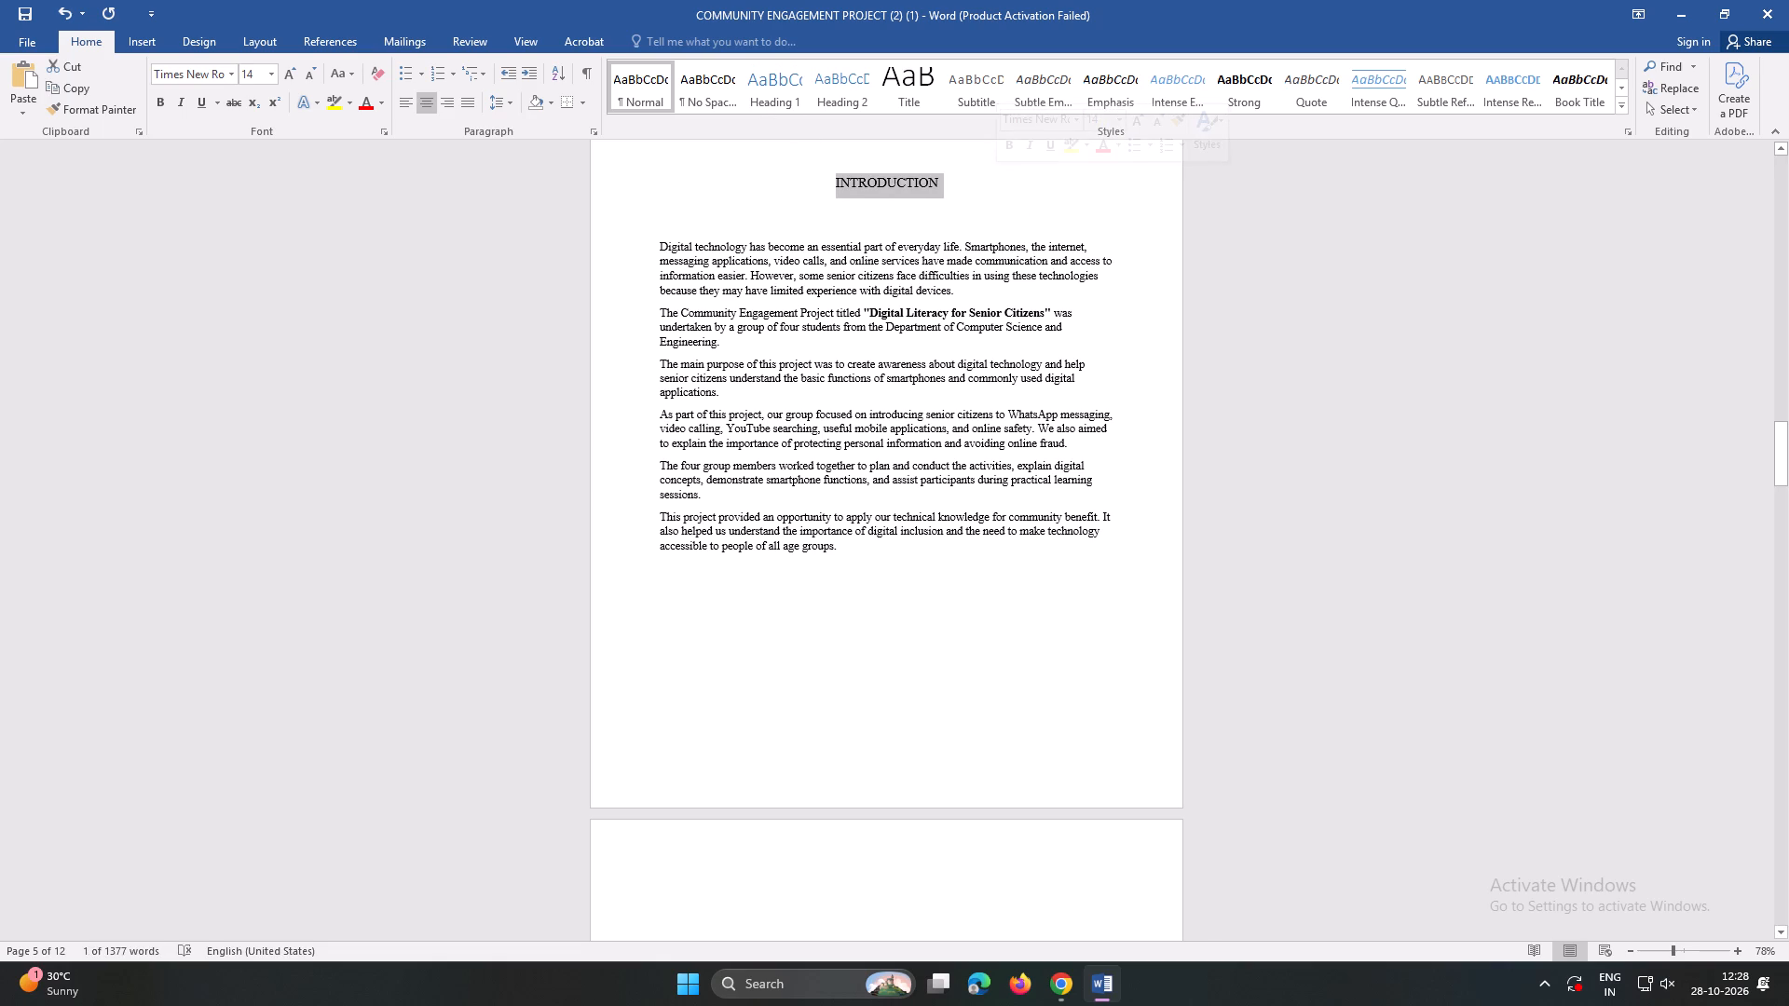
Select the whole bulleted list under OBJECTIVES, from "To create awareness" through the teamwork item.
scroll(959, 736, down, 10)
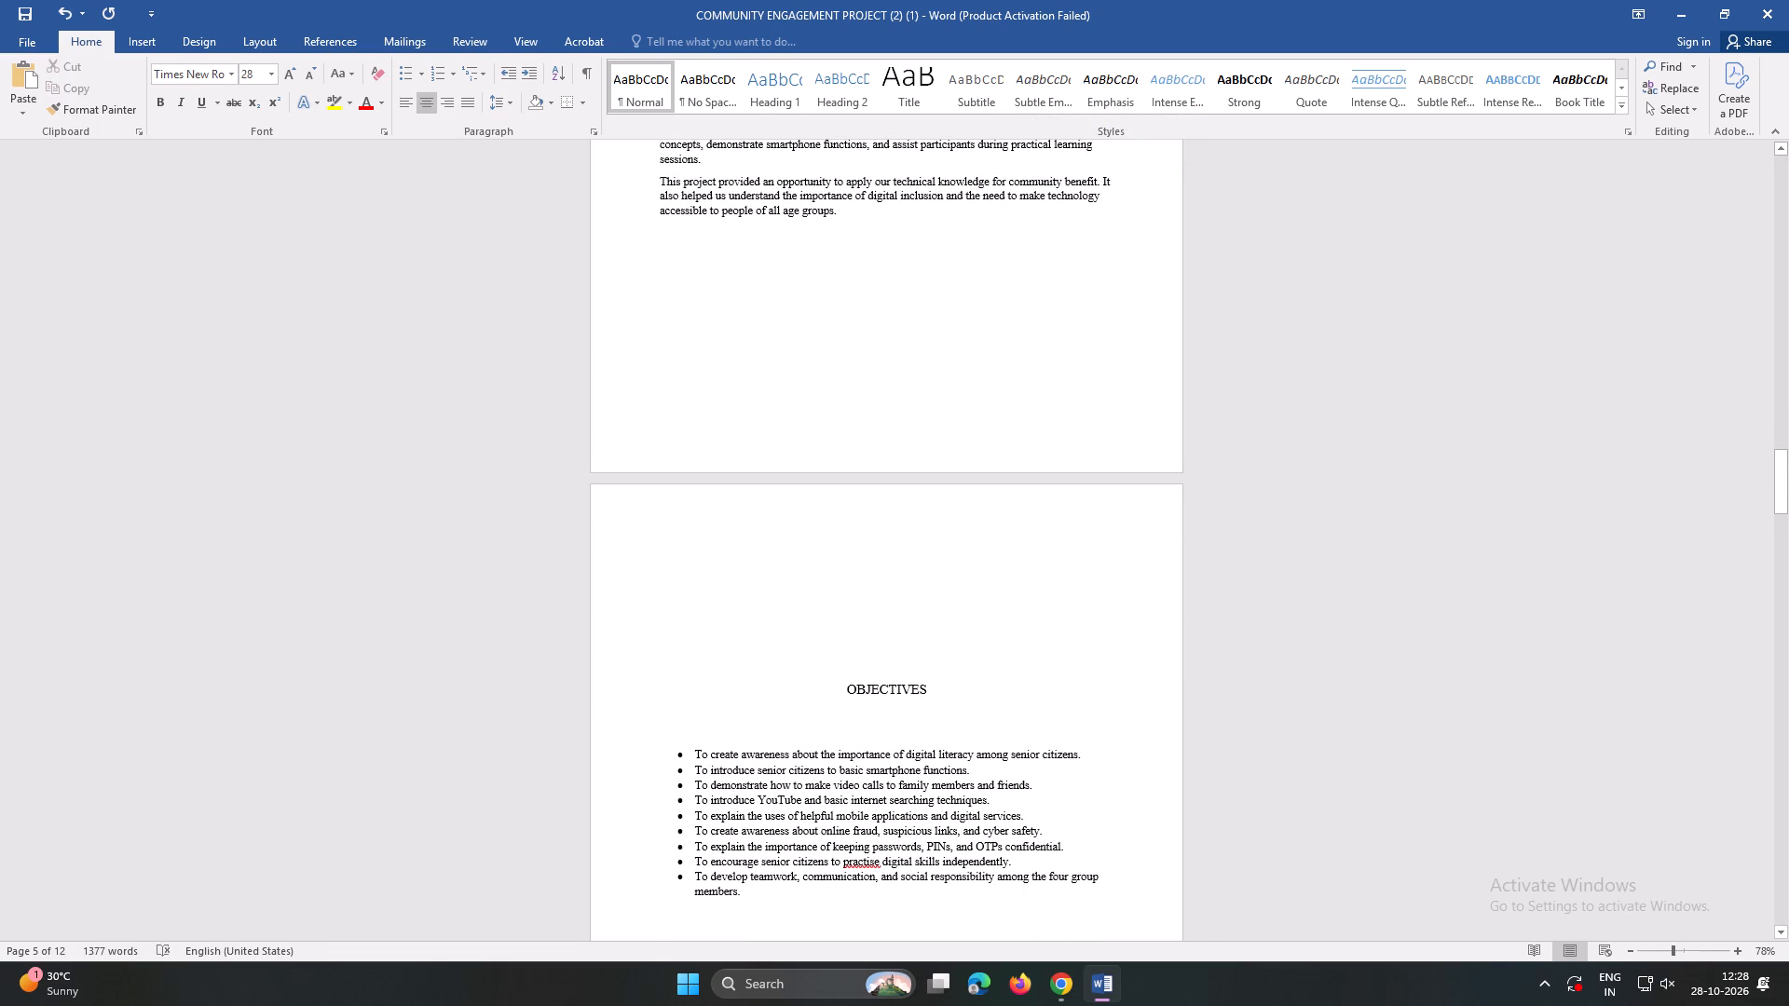
scroll(386, 460, down, 6)
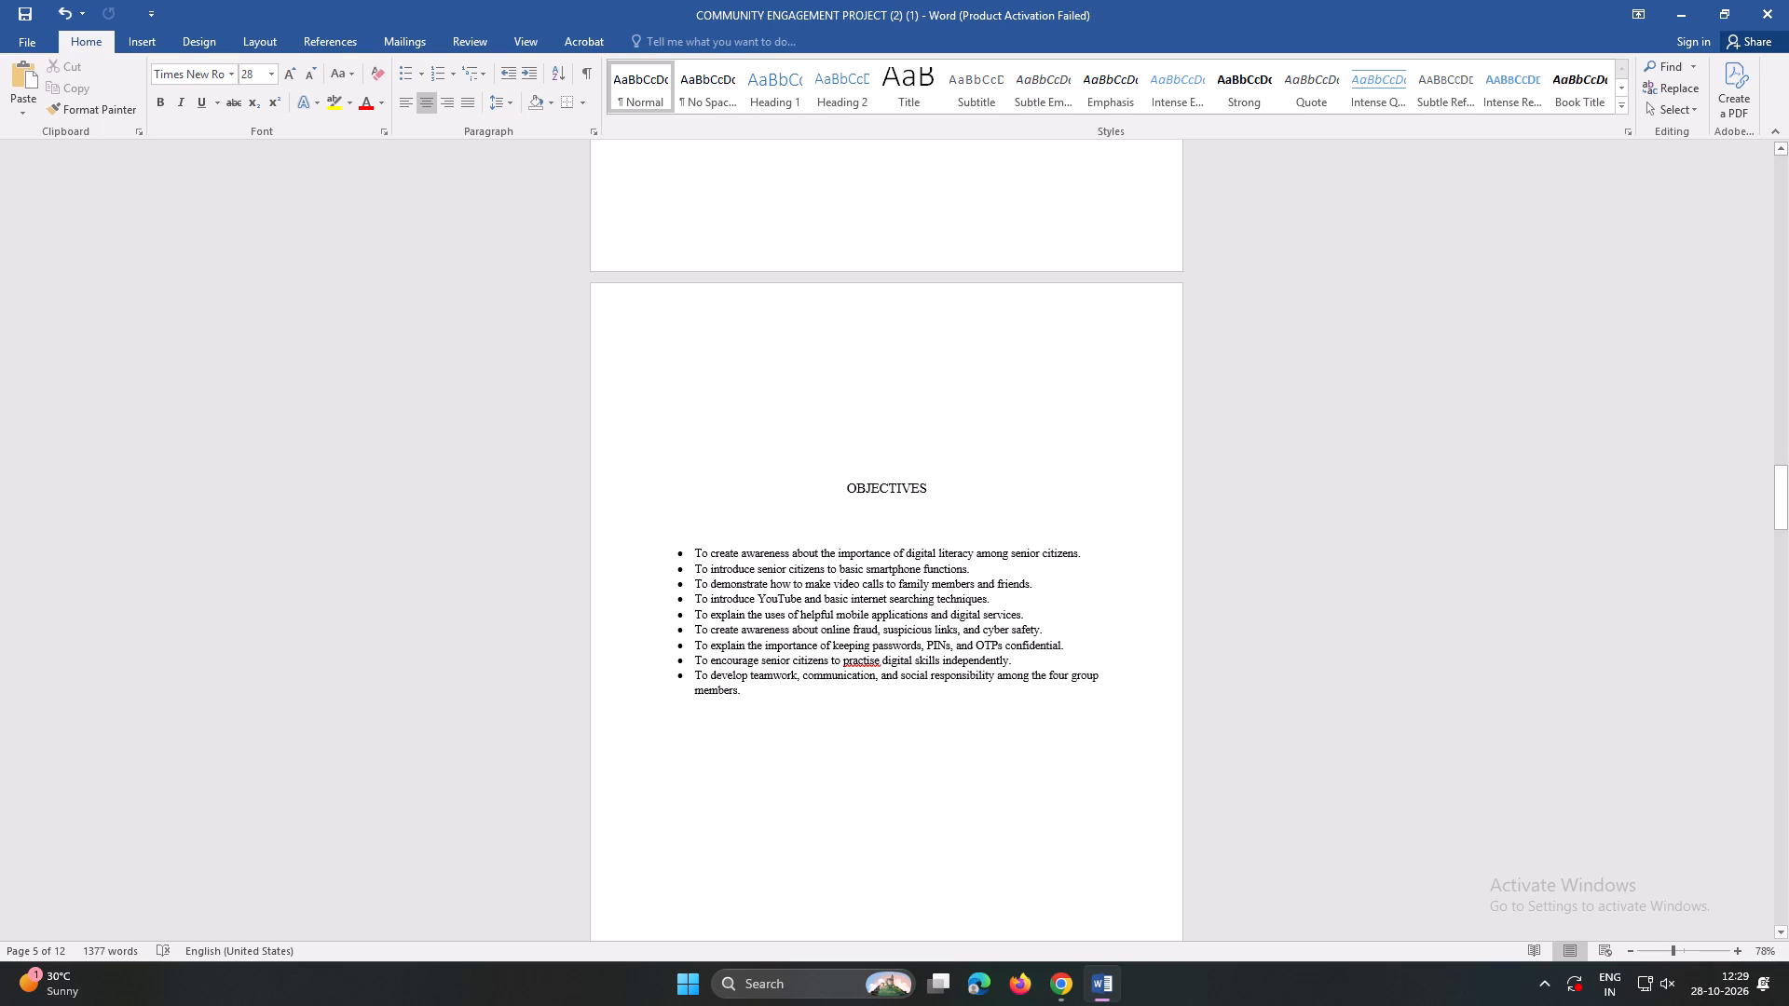
drag(693, 553, 700, 699)
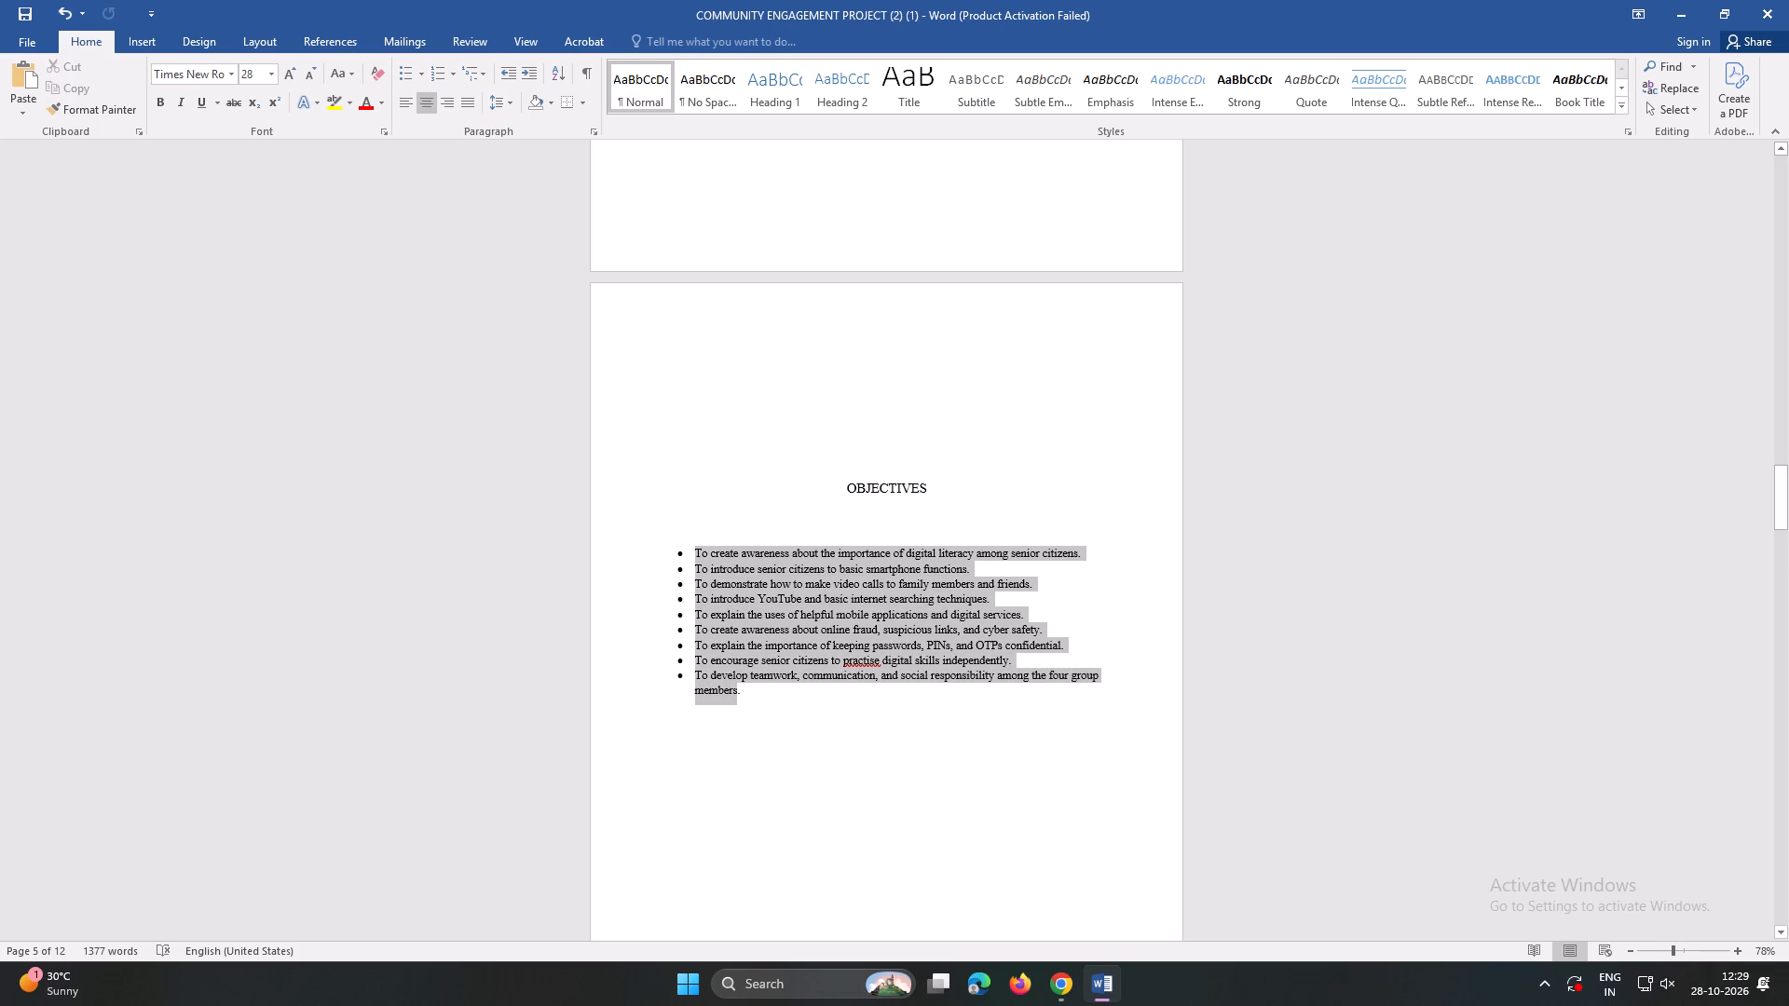
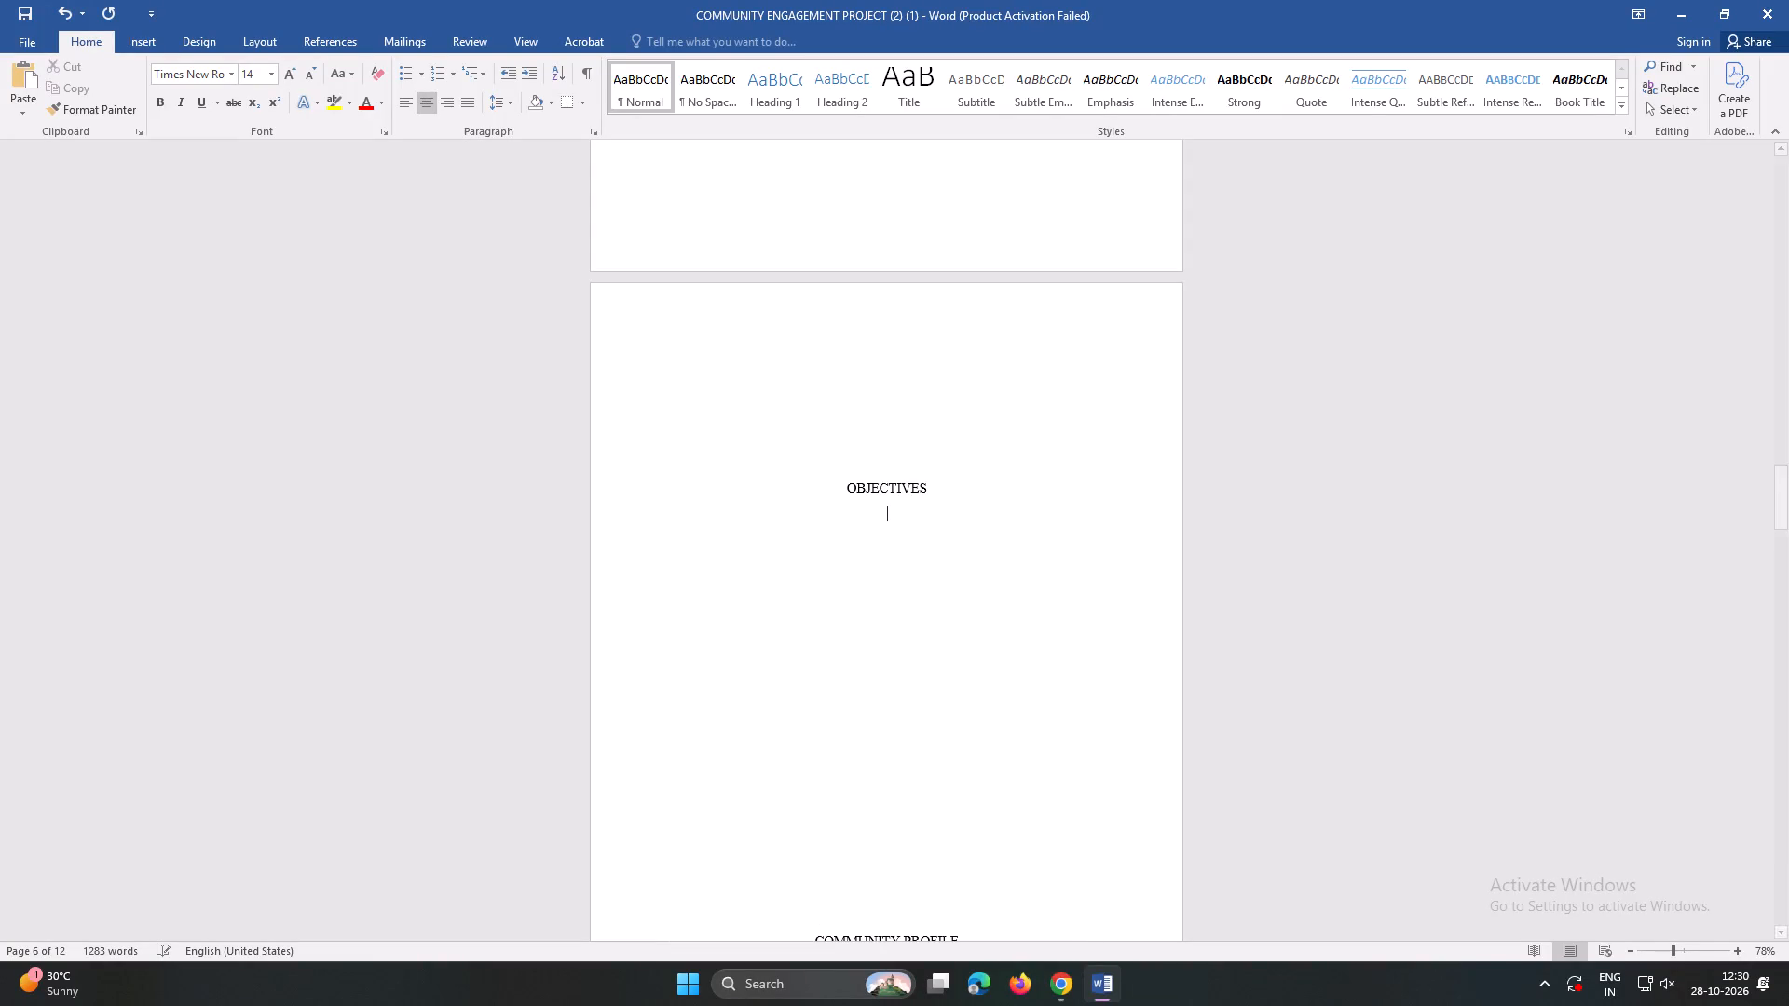
Paste the copied objectives text, starting with "The main objectives of our group project were:", one blank line beneath the OBJECTIVES heading.
key(Return)
key(ctrl+v)
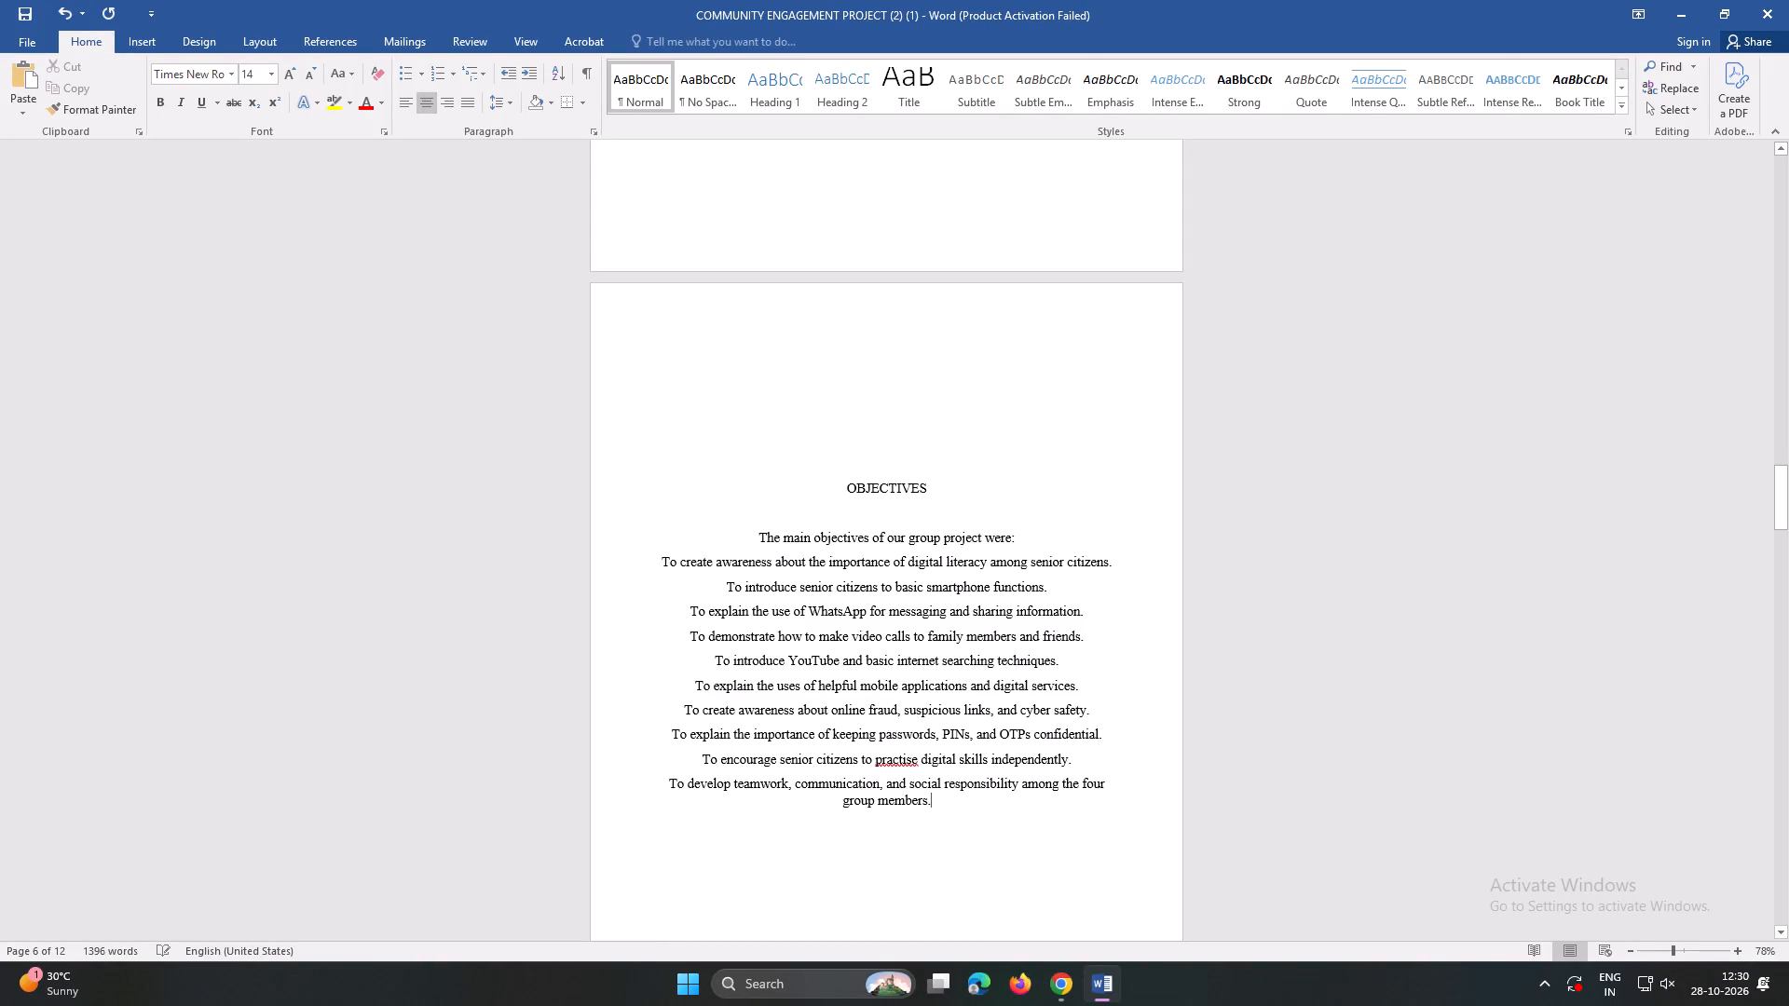
Remove the extra blank lines above the OBJECTIVES heading, keeping the heading near the top of its own page.
scroll(762, 541, up, 4)
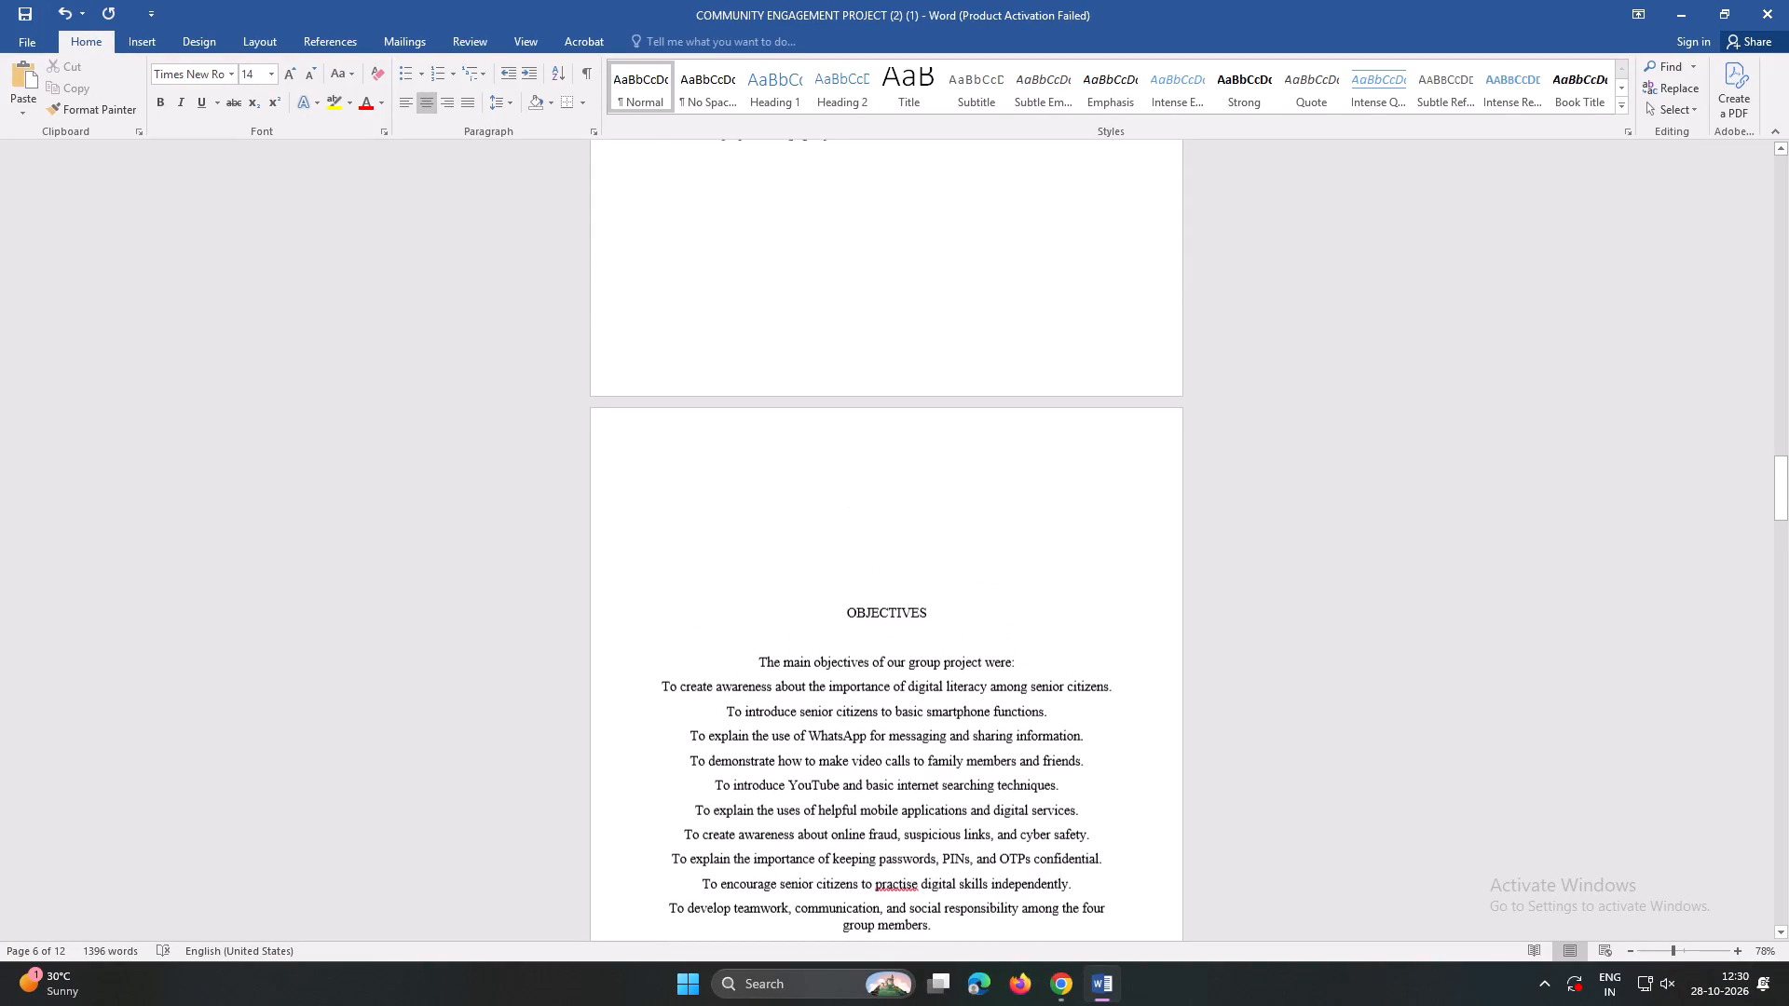
scroll(759, 640, down, 6)
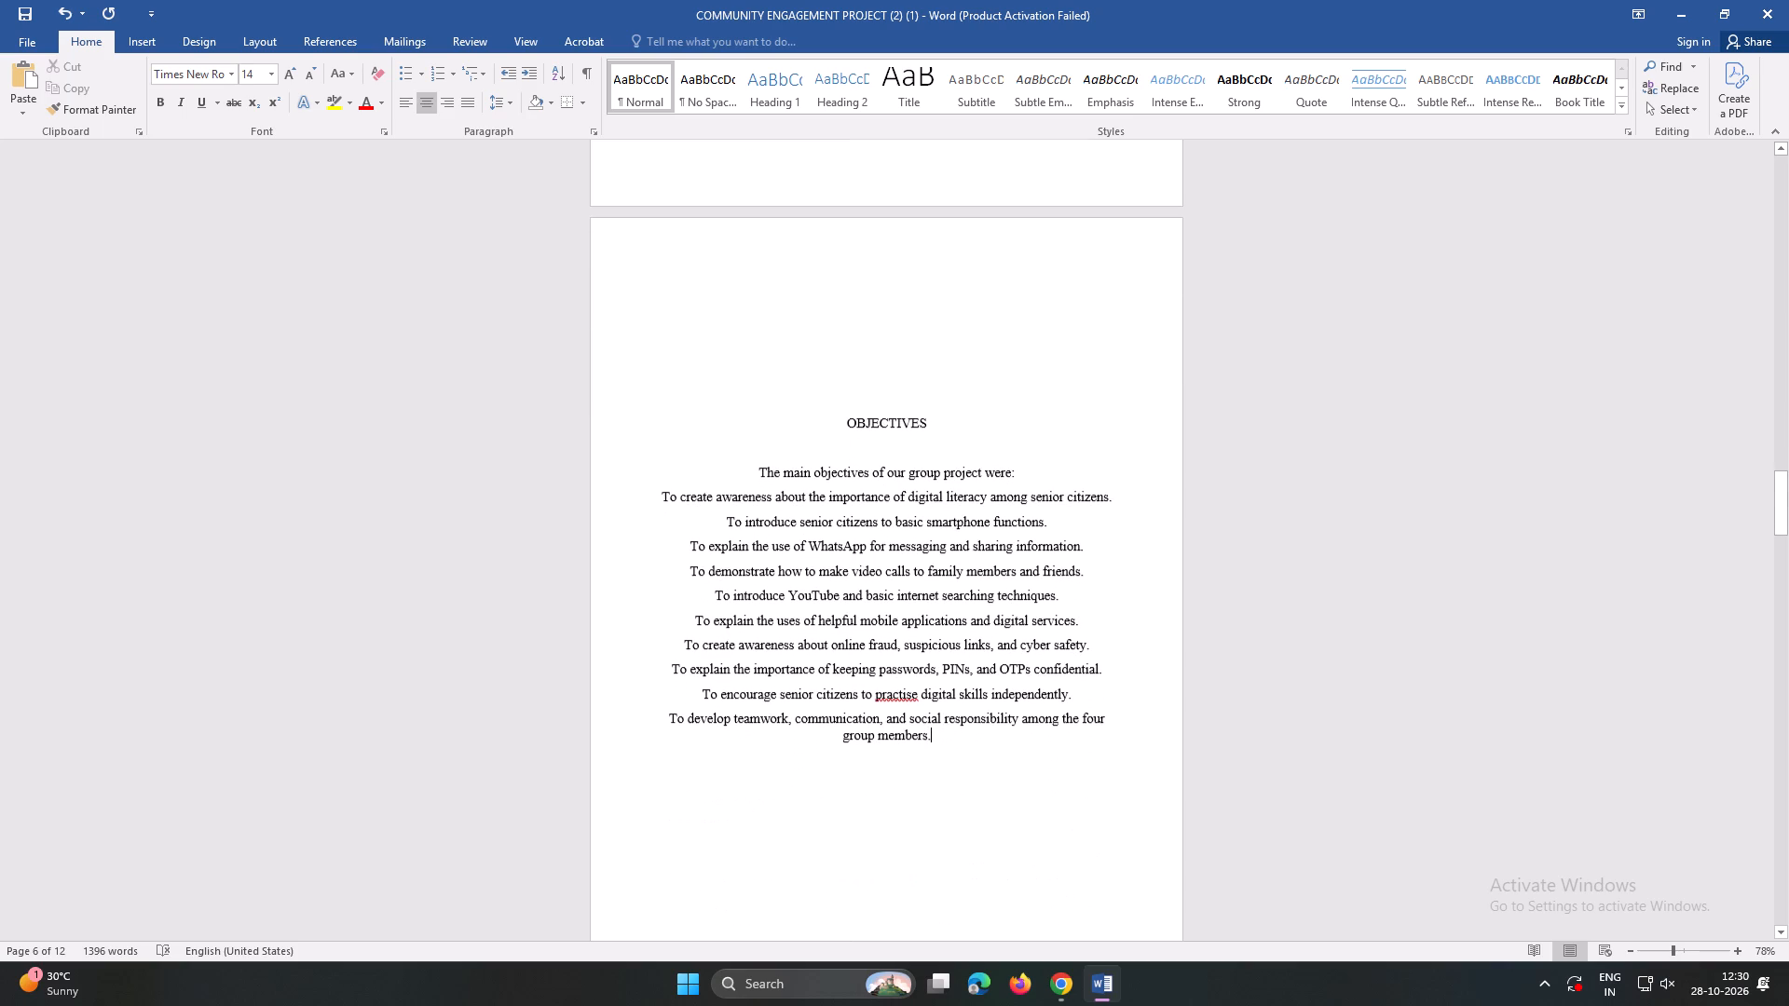
drag(838, 417, 936, 414)
click(883, 413)
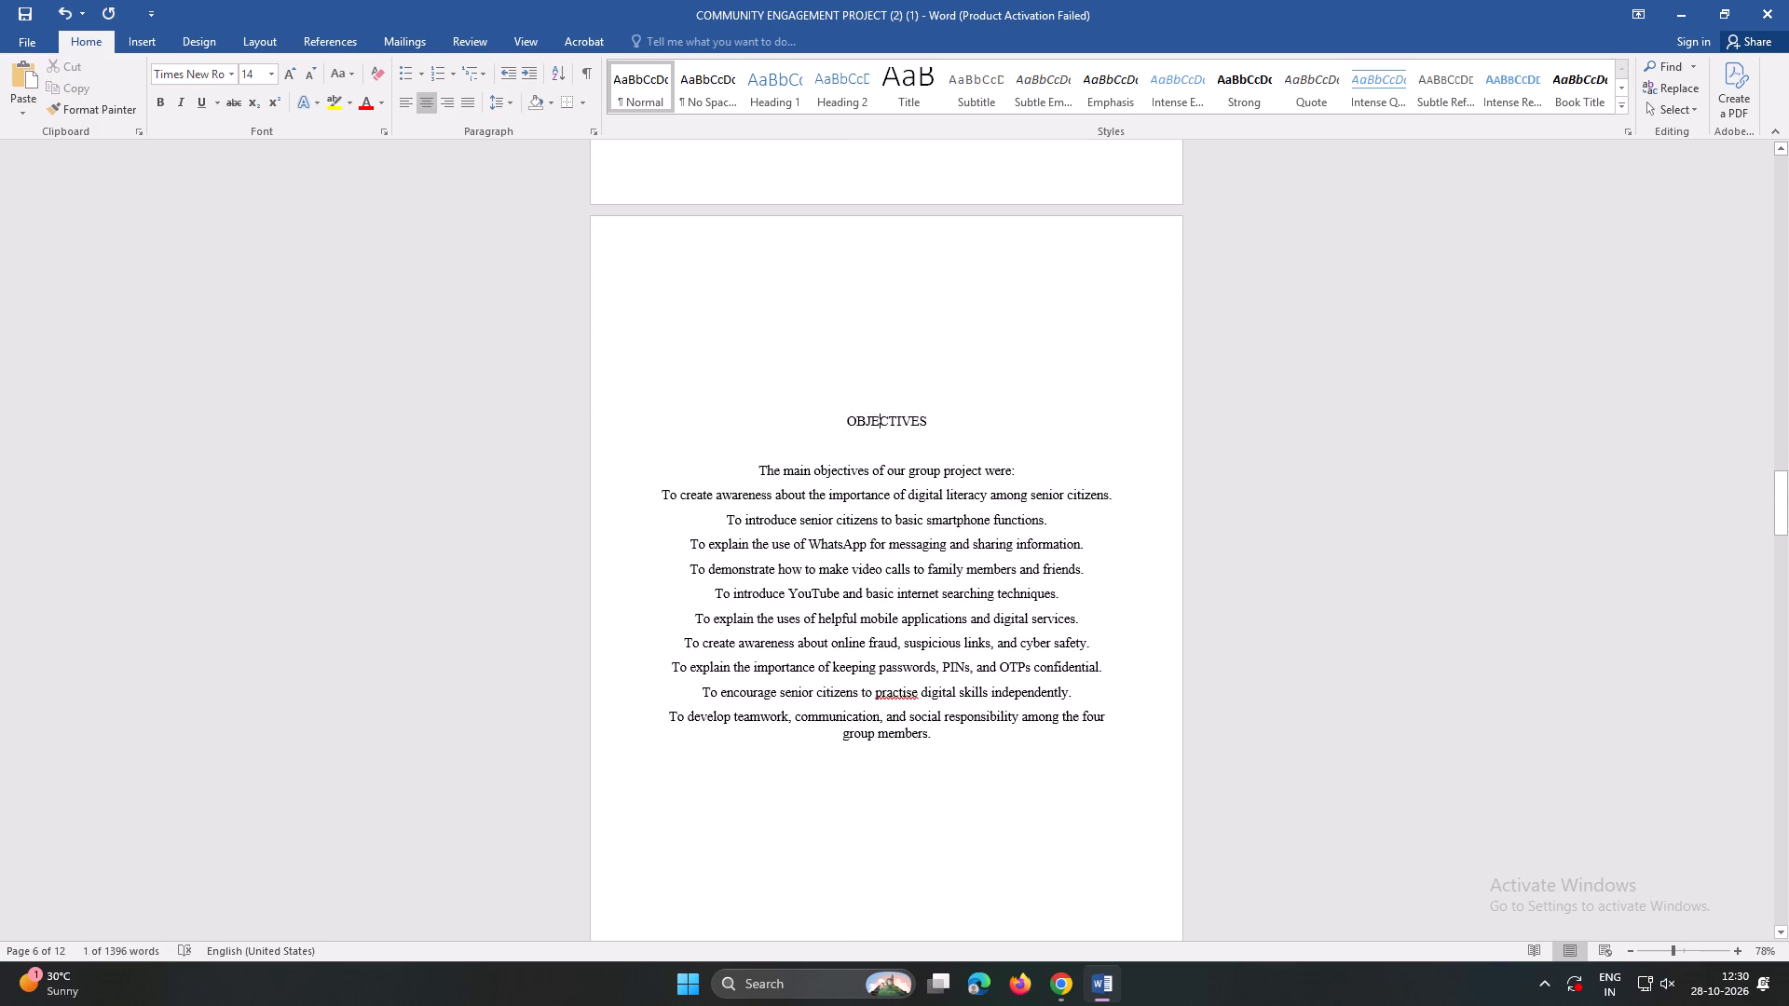
click(840, 417)
key(BackSpace)
key(BackSpace)
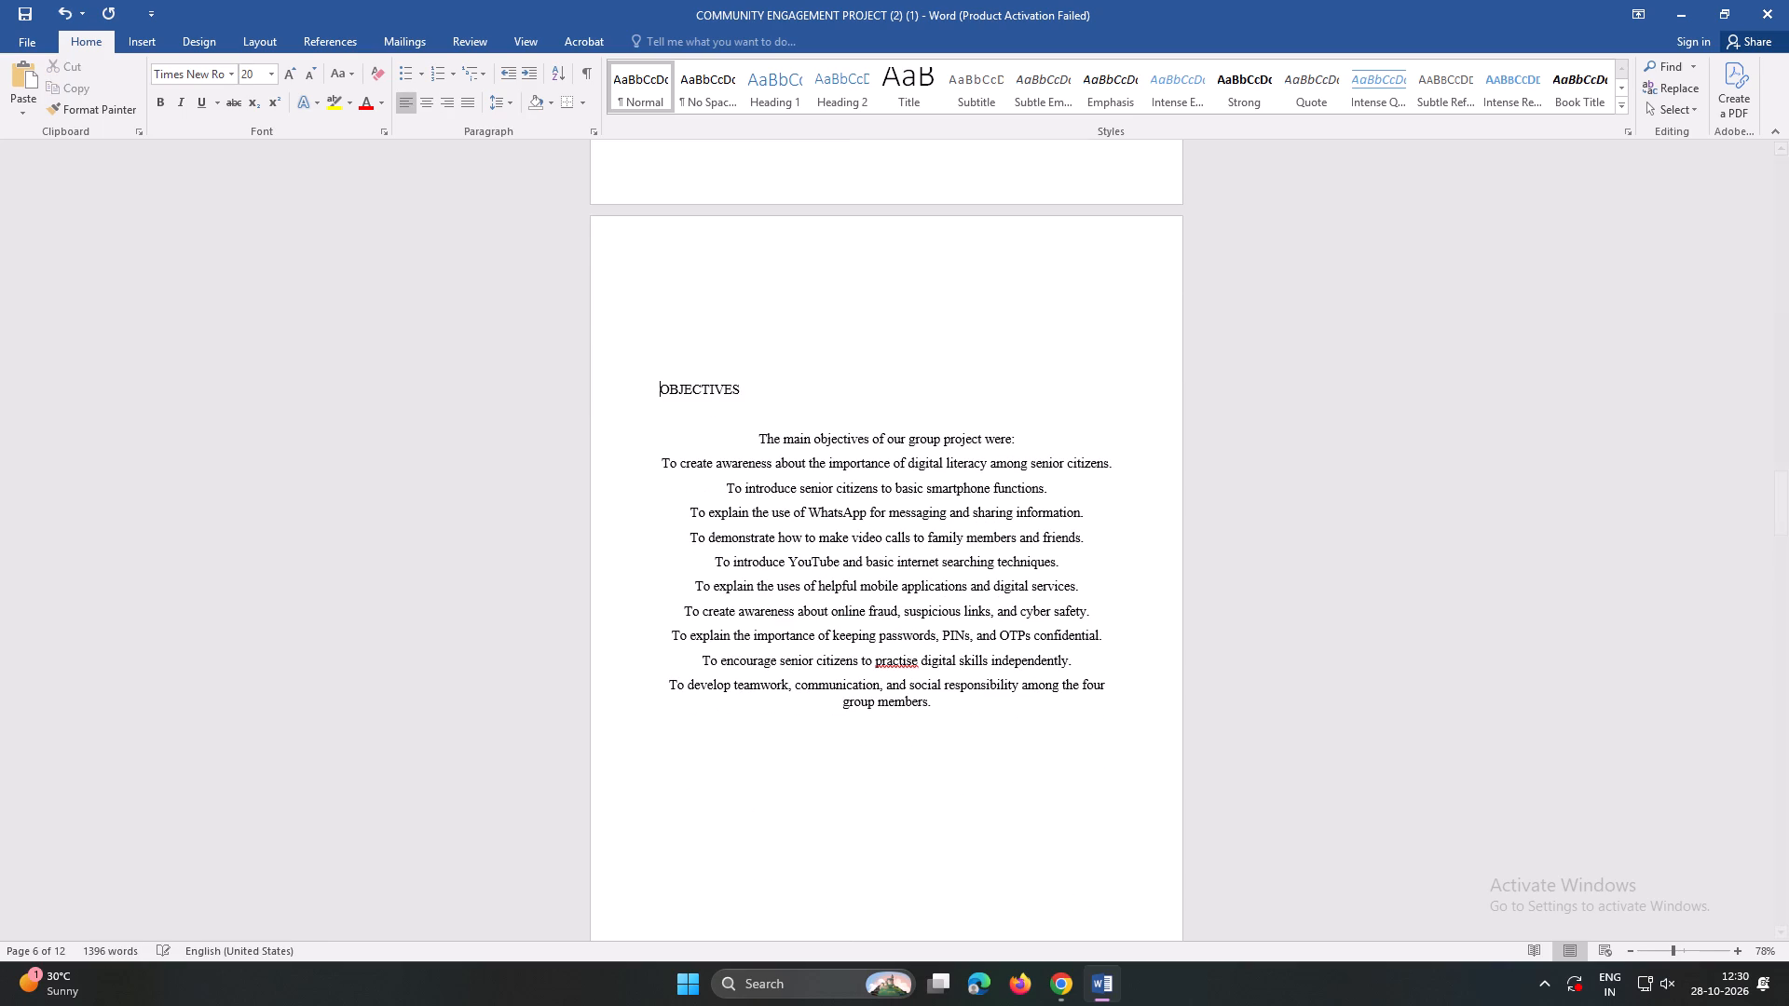
key(BackSpace)
key(BackSpace)
key(BackSpace)
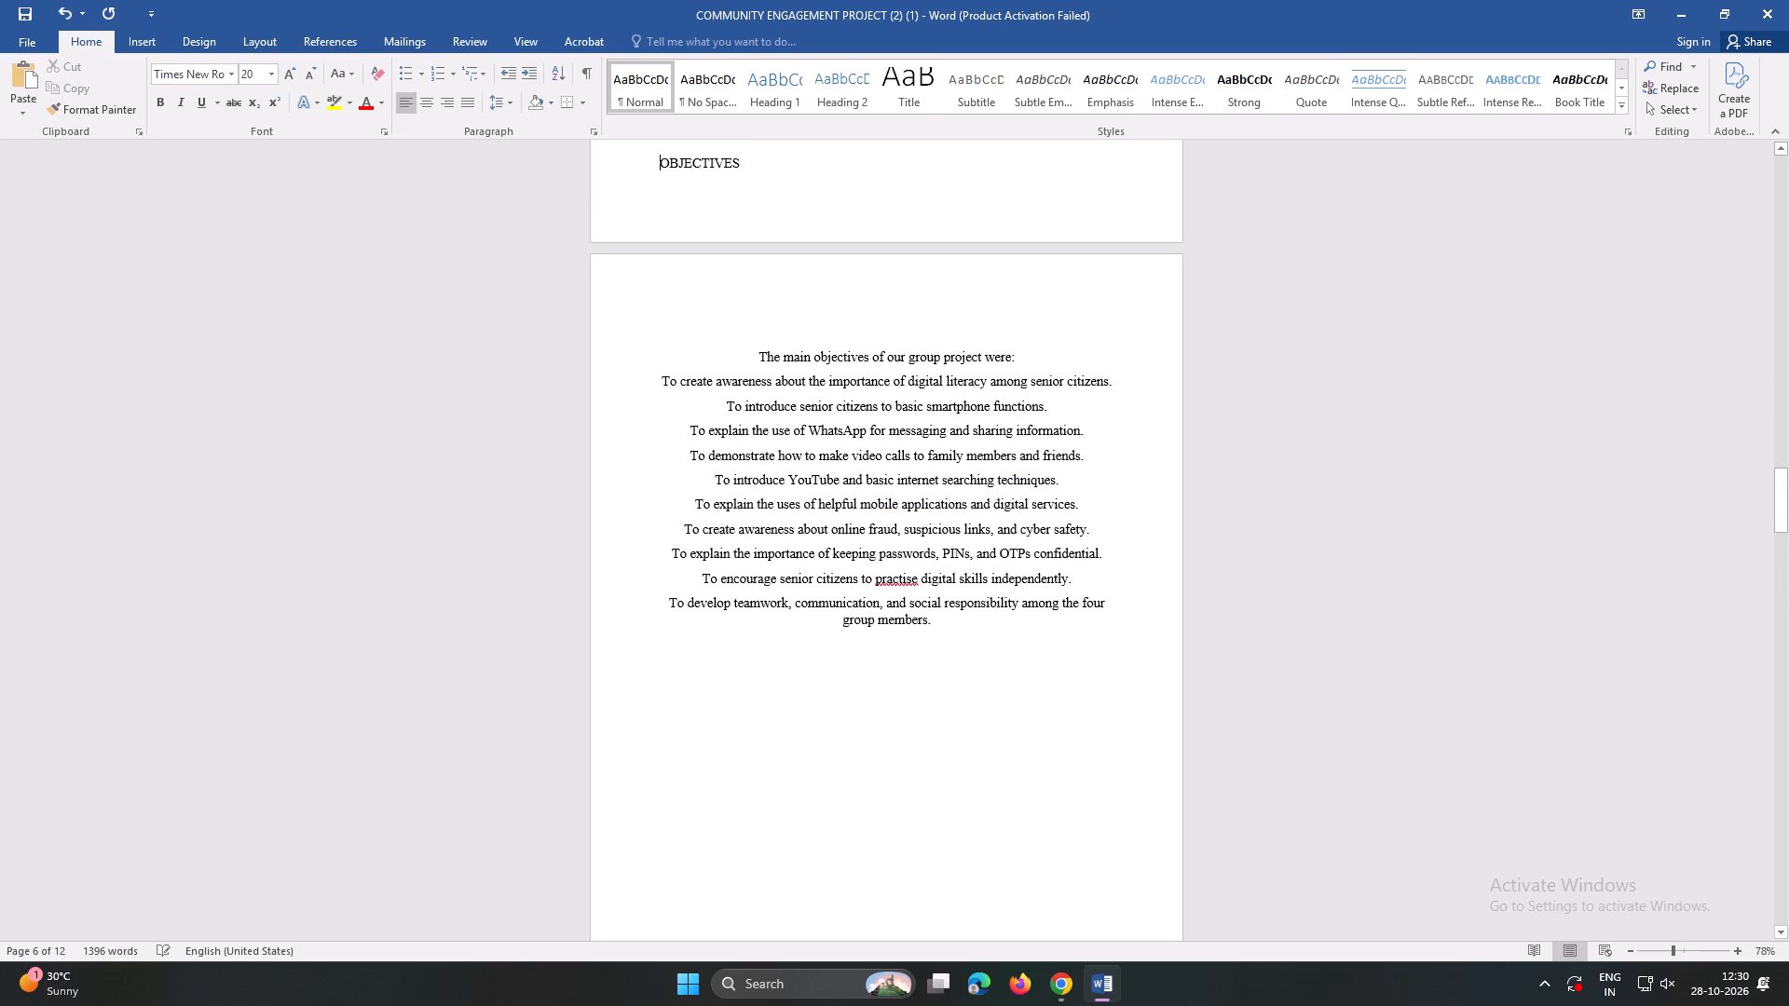
key(Return)
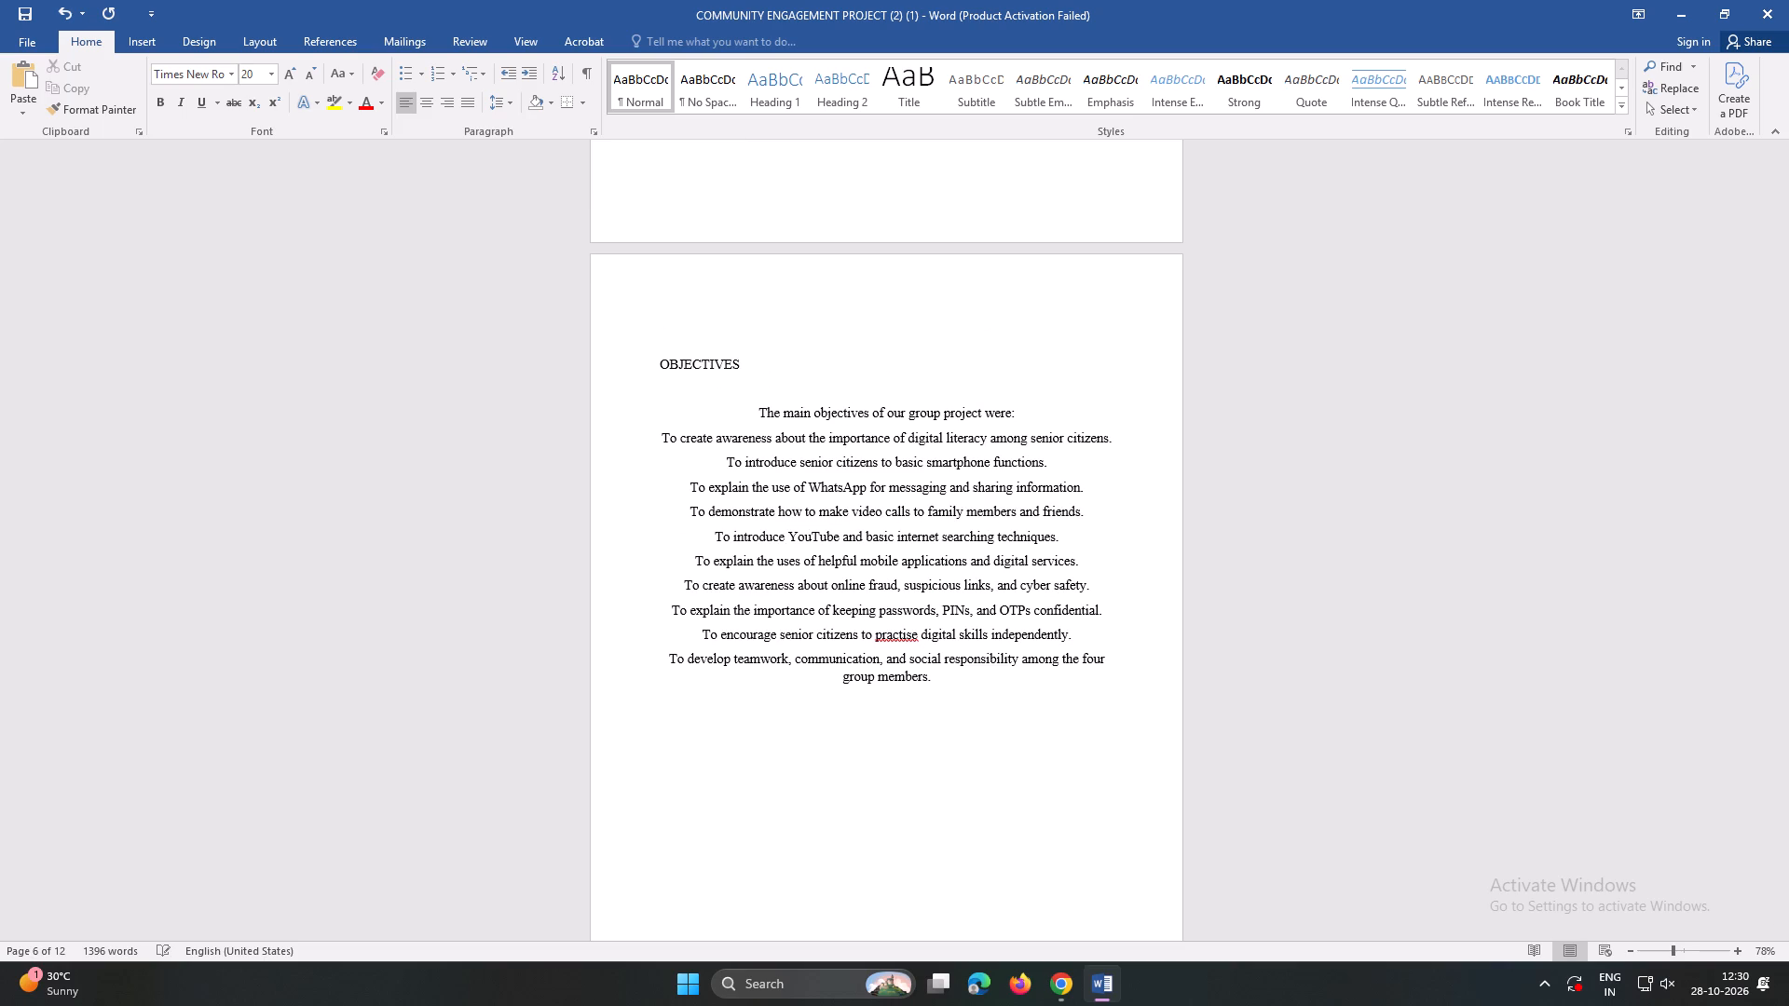
Centre the OBJECTIVES heading.
drag(654, 372, 763, 360)
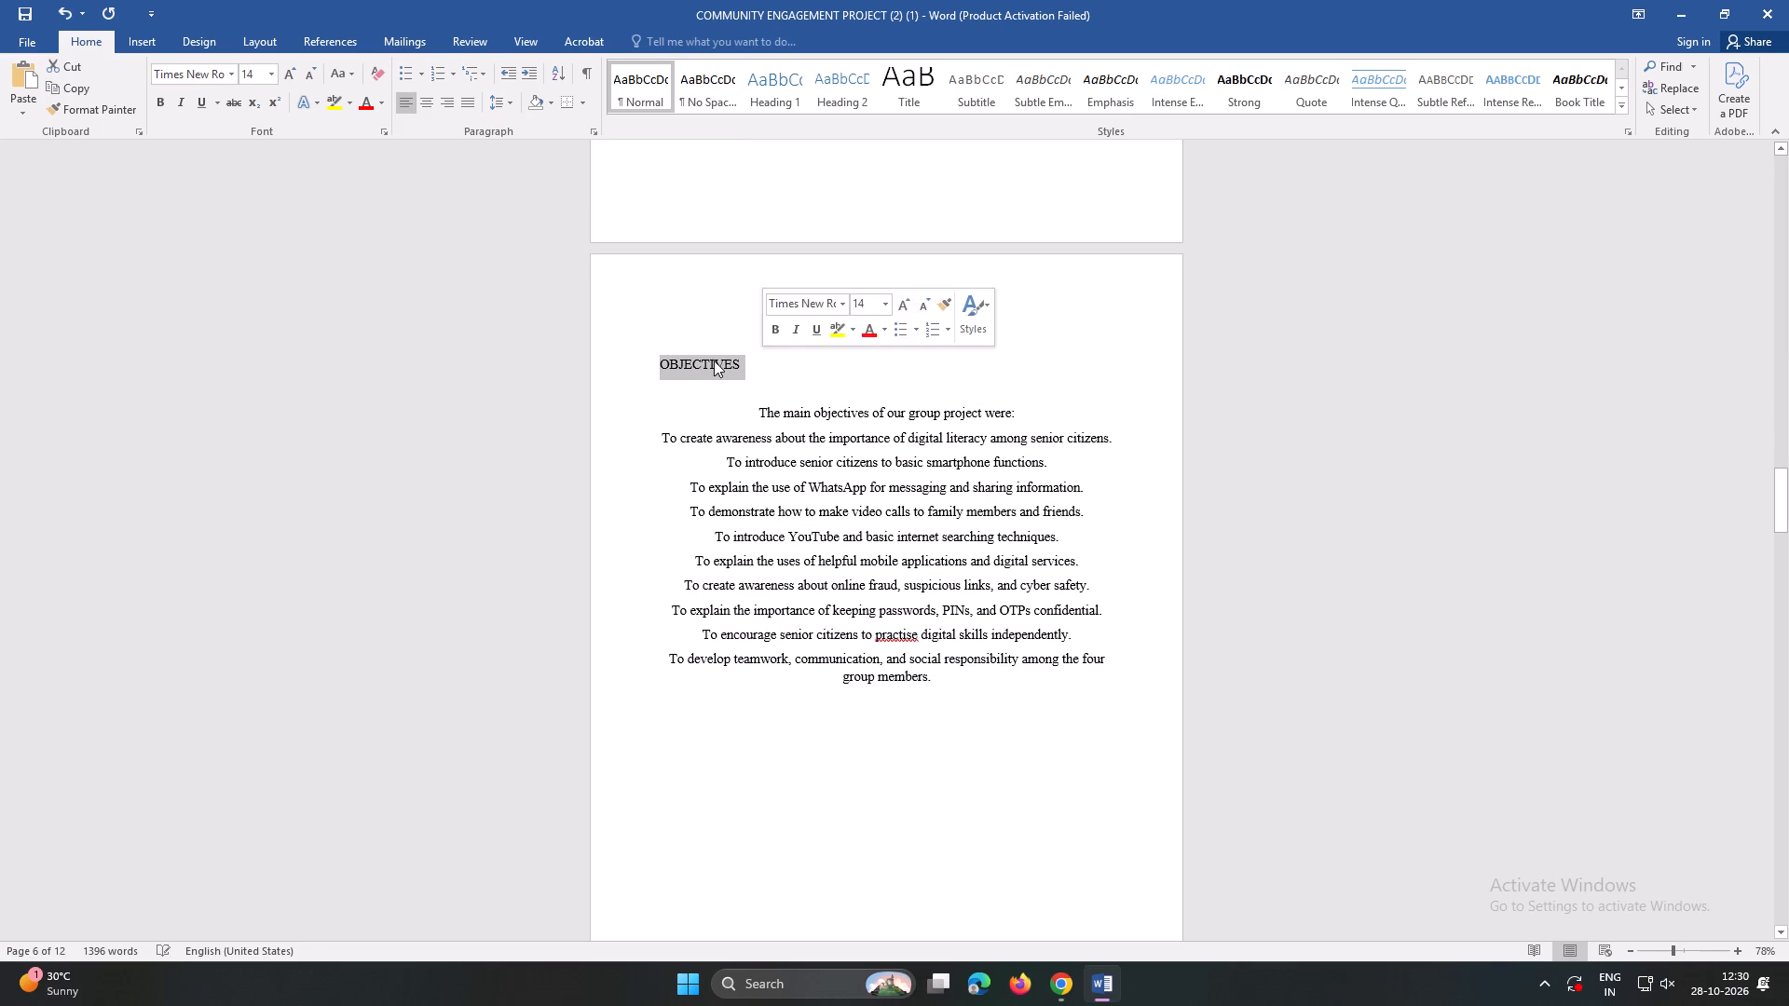
click(423, 101)
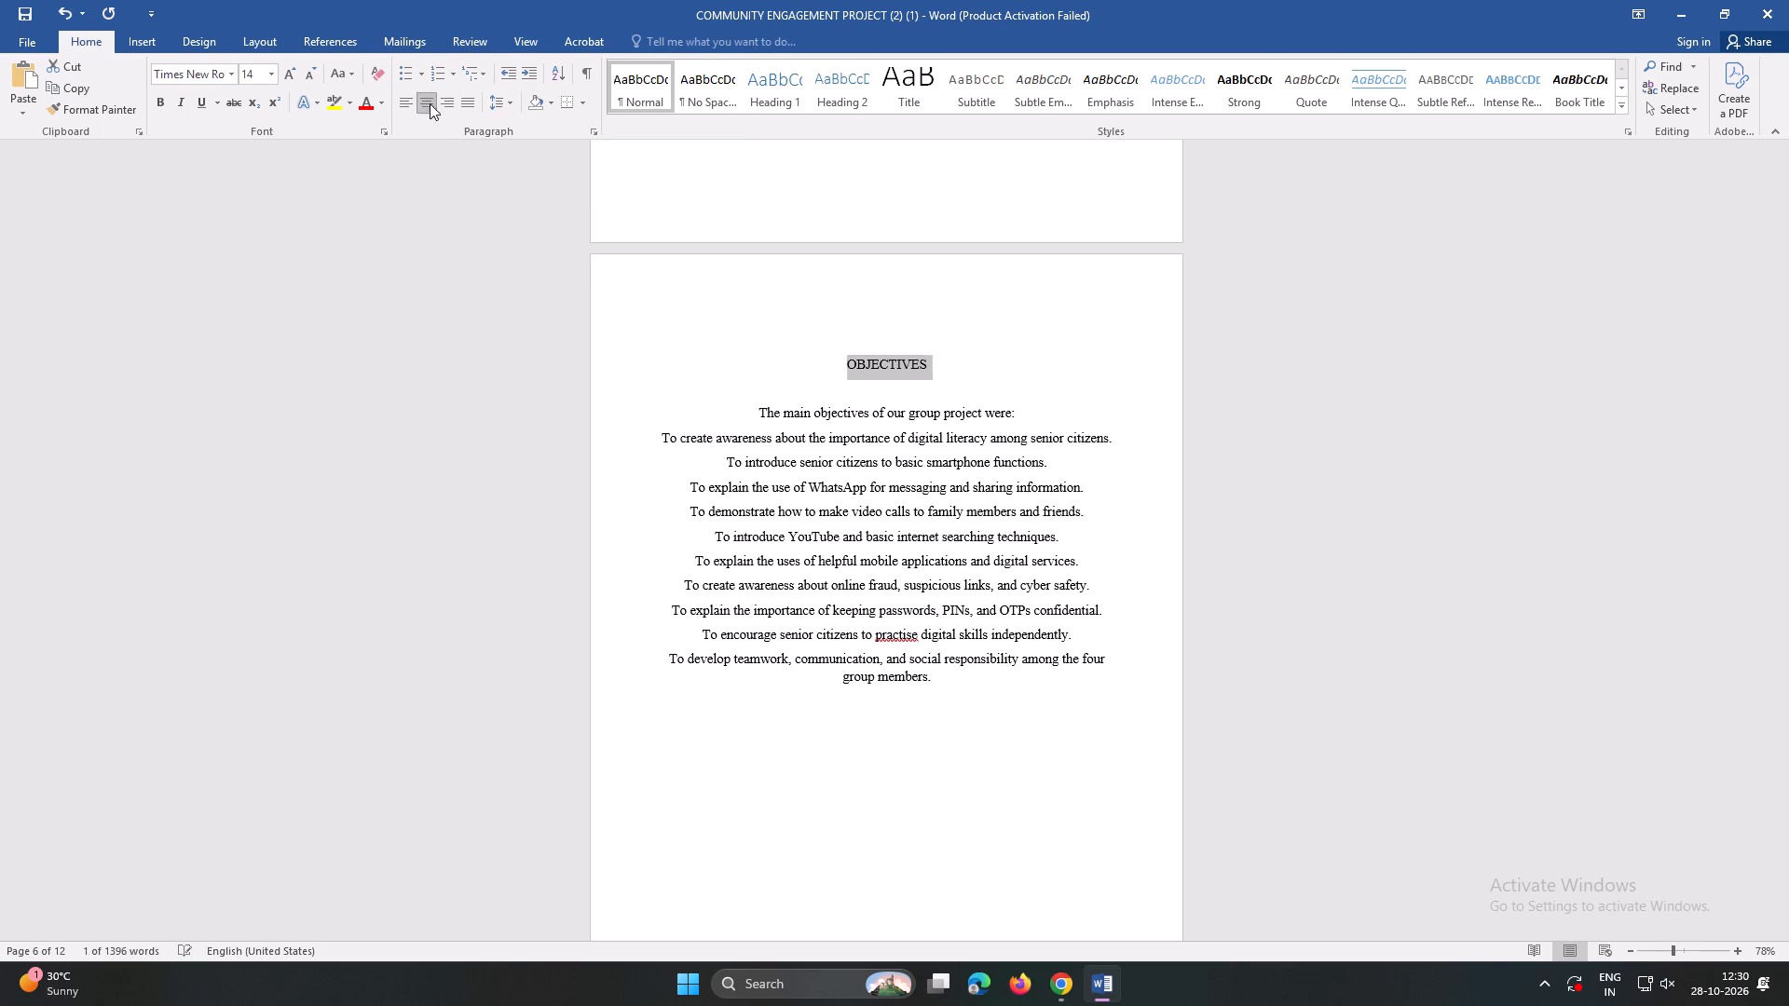
Left-align all the objectives text, from "The main objectives of our group project were:" through the teamwork item.
click(702, 408)
drag(756, 407, 864, 698)
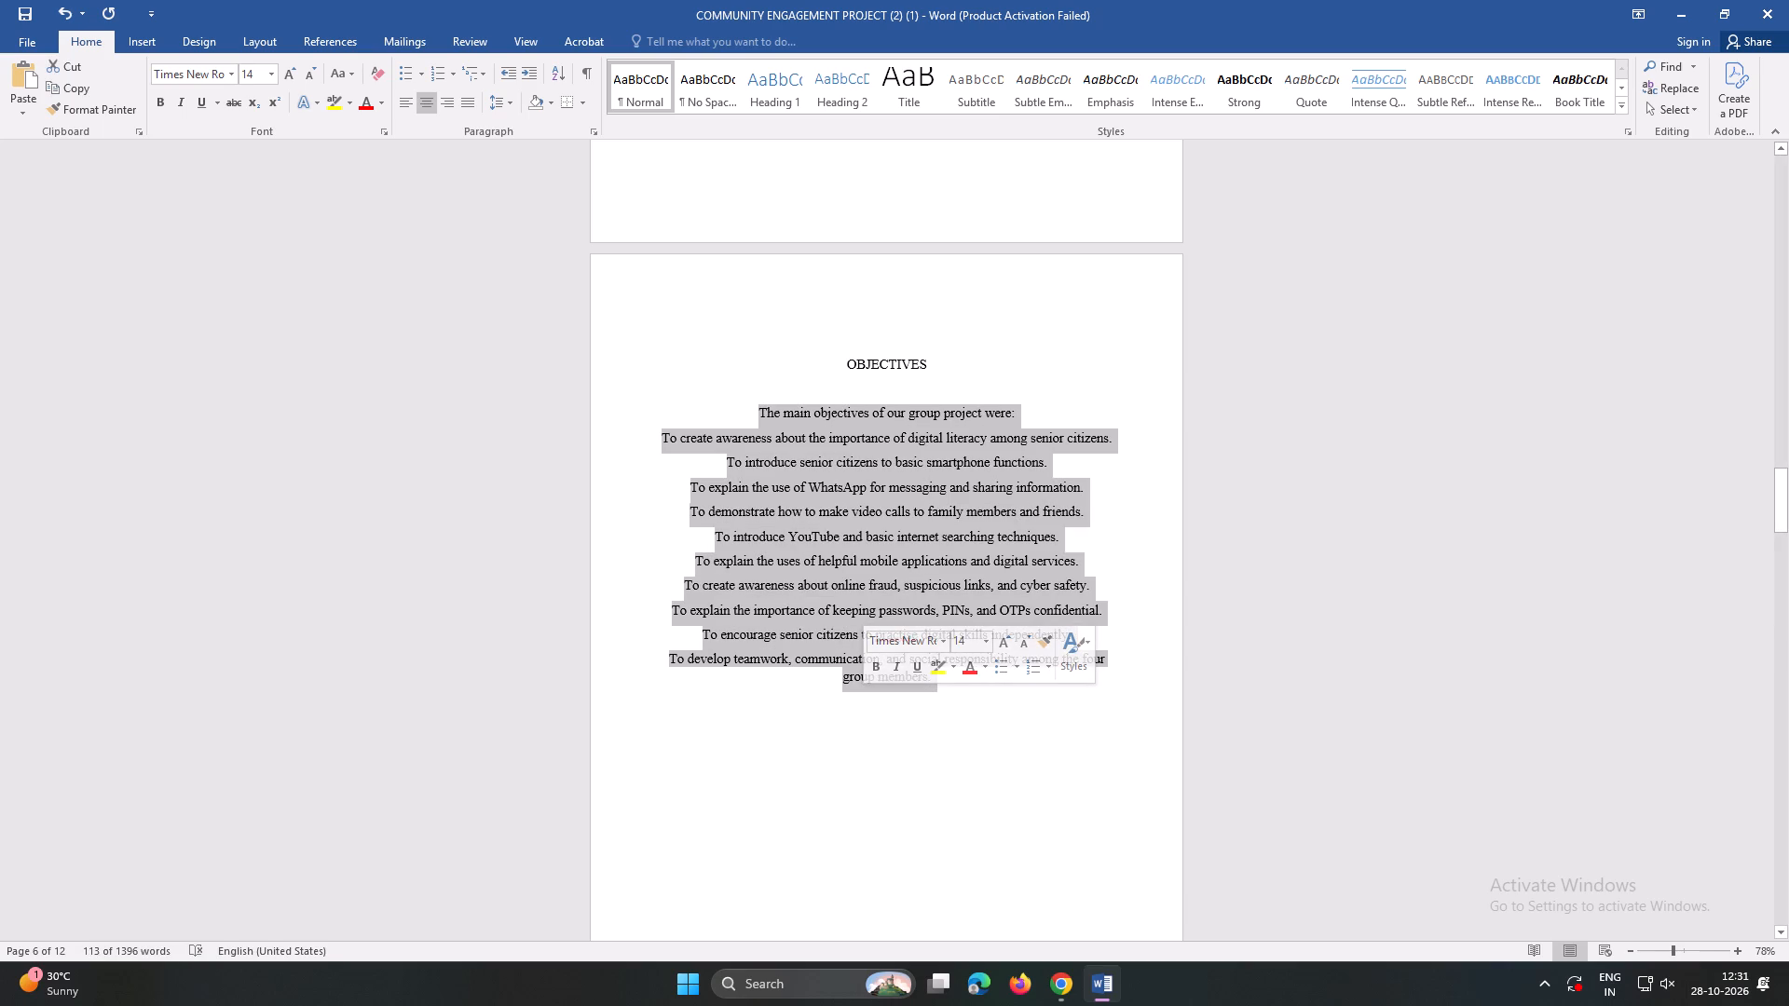
click(410, 102)
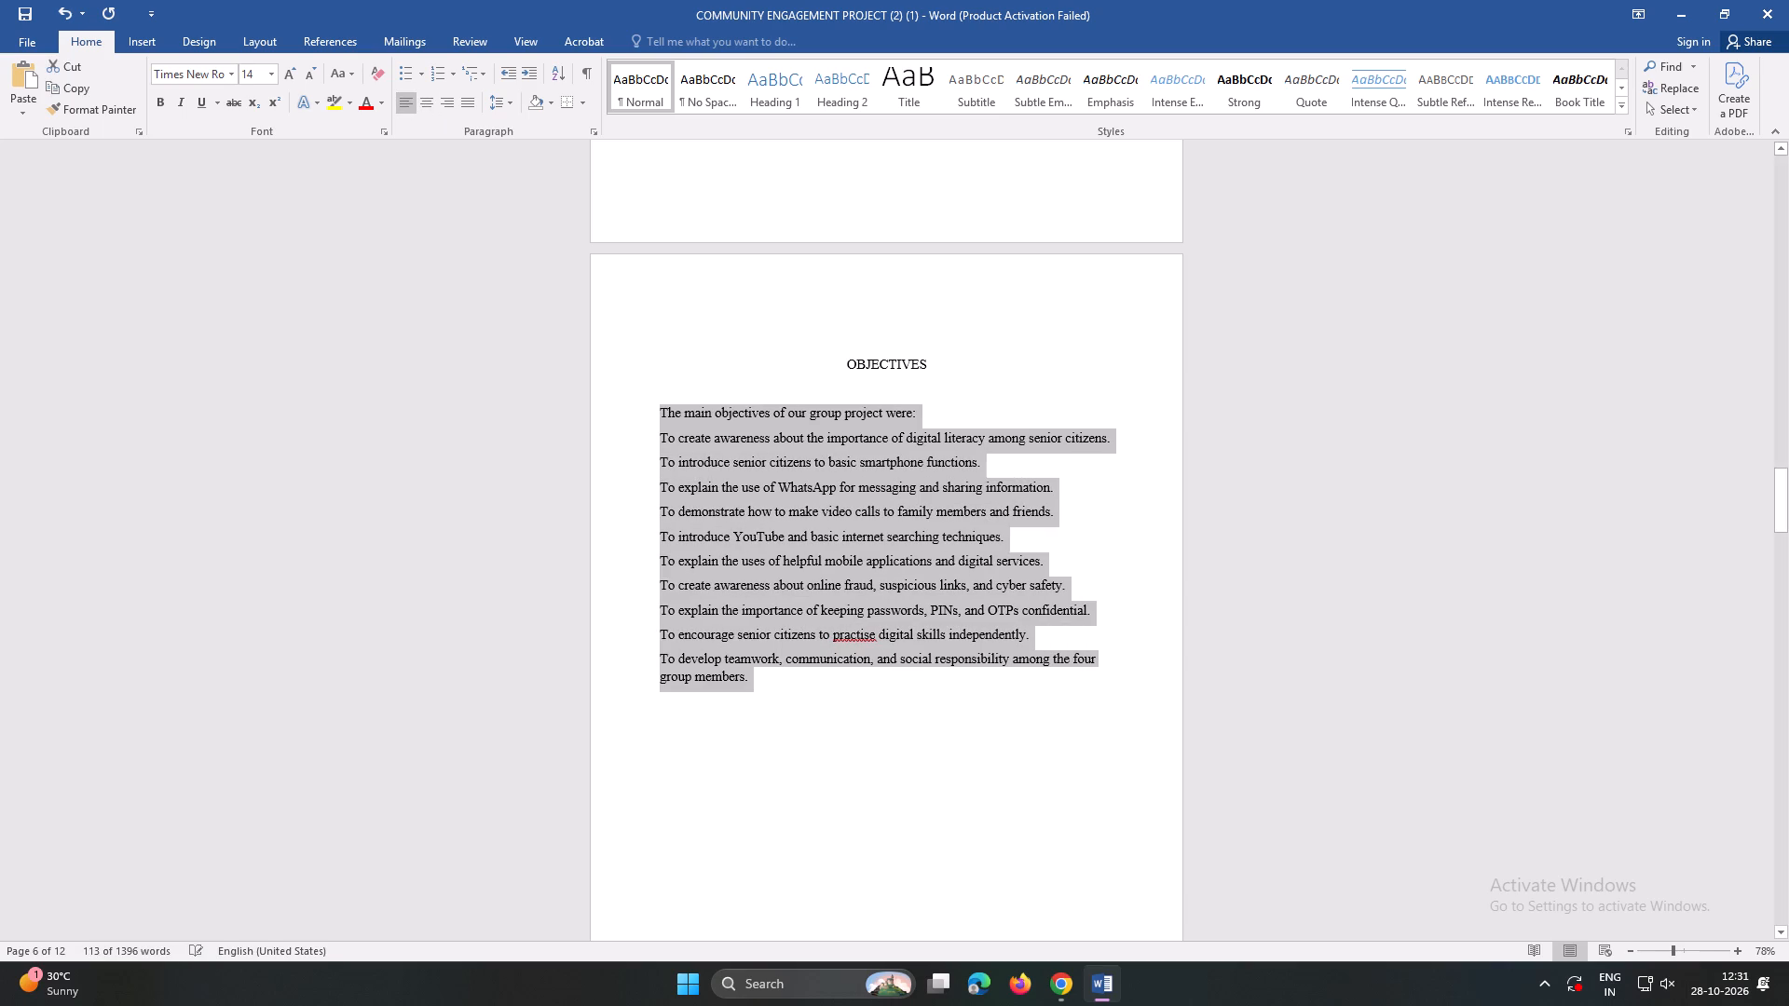
click(628, 687)
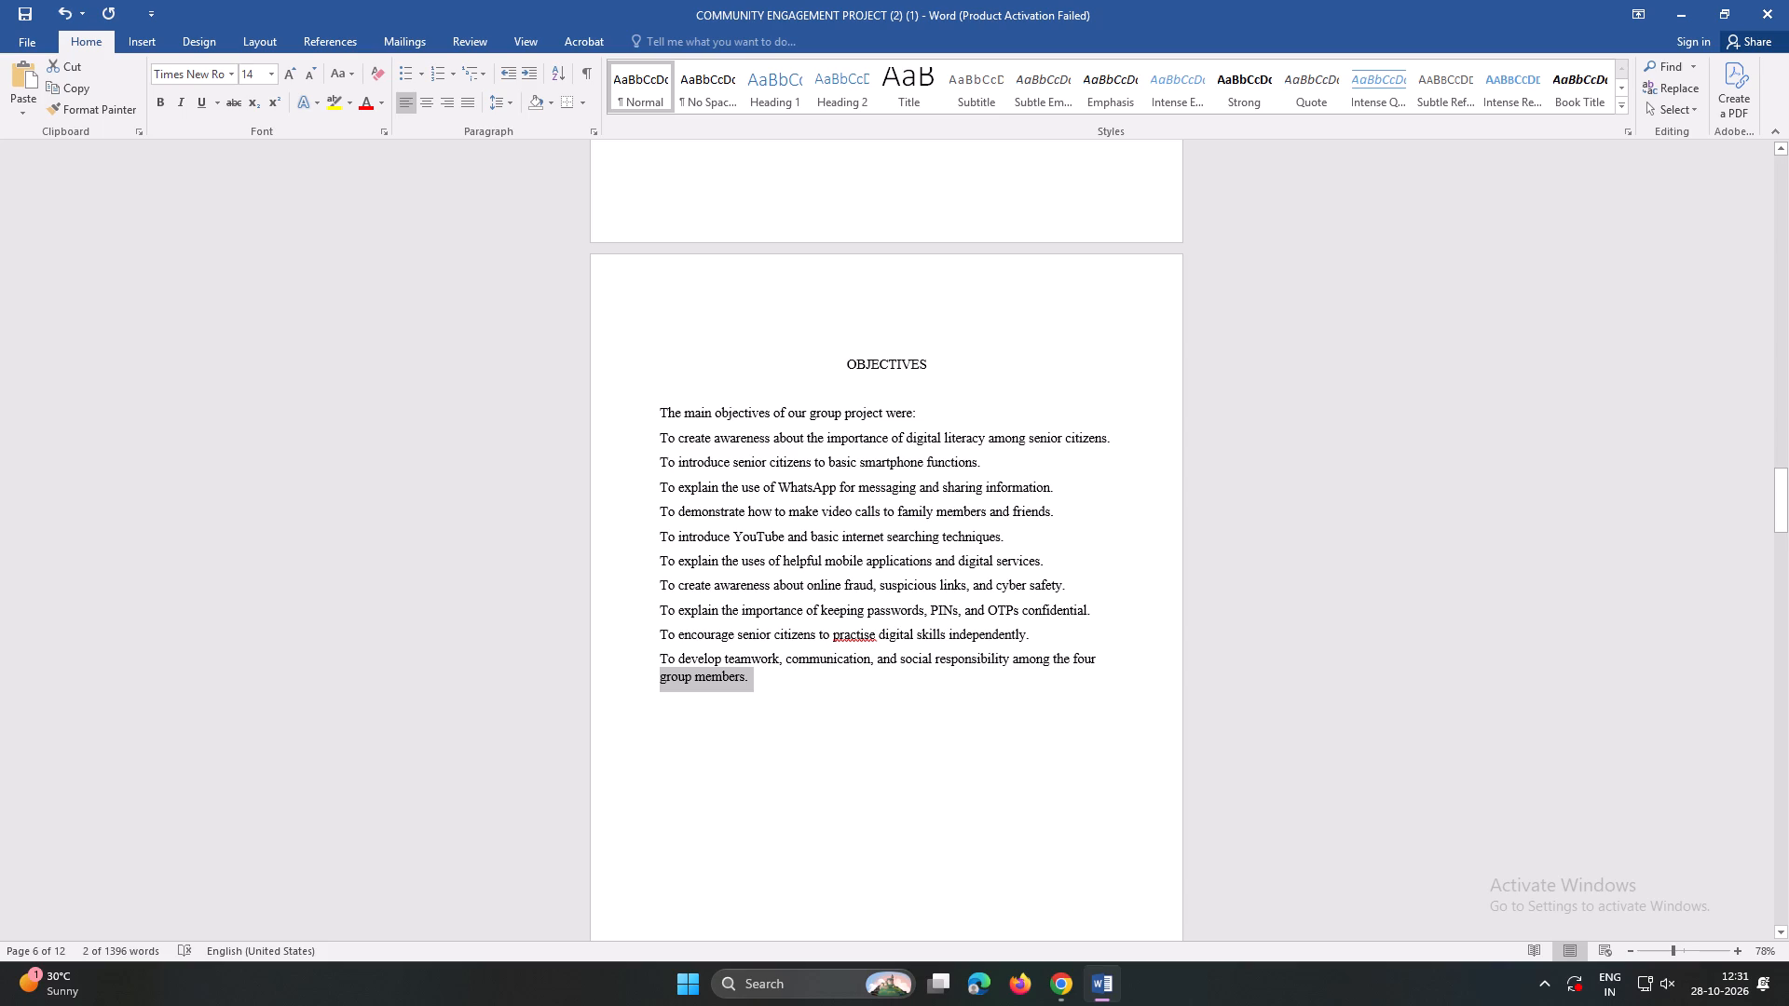
click(633, 474)
click(618, 586)
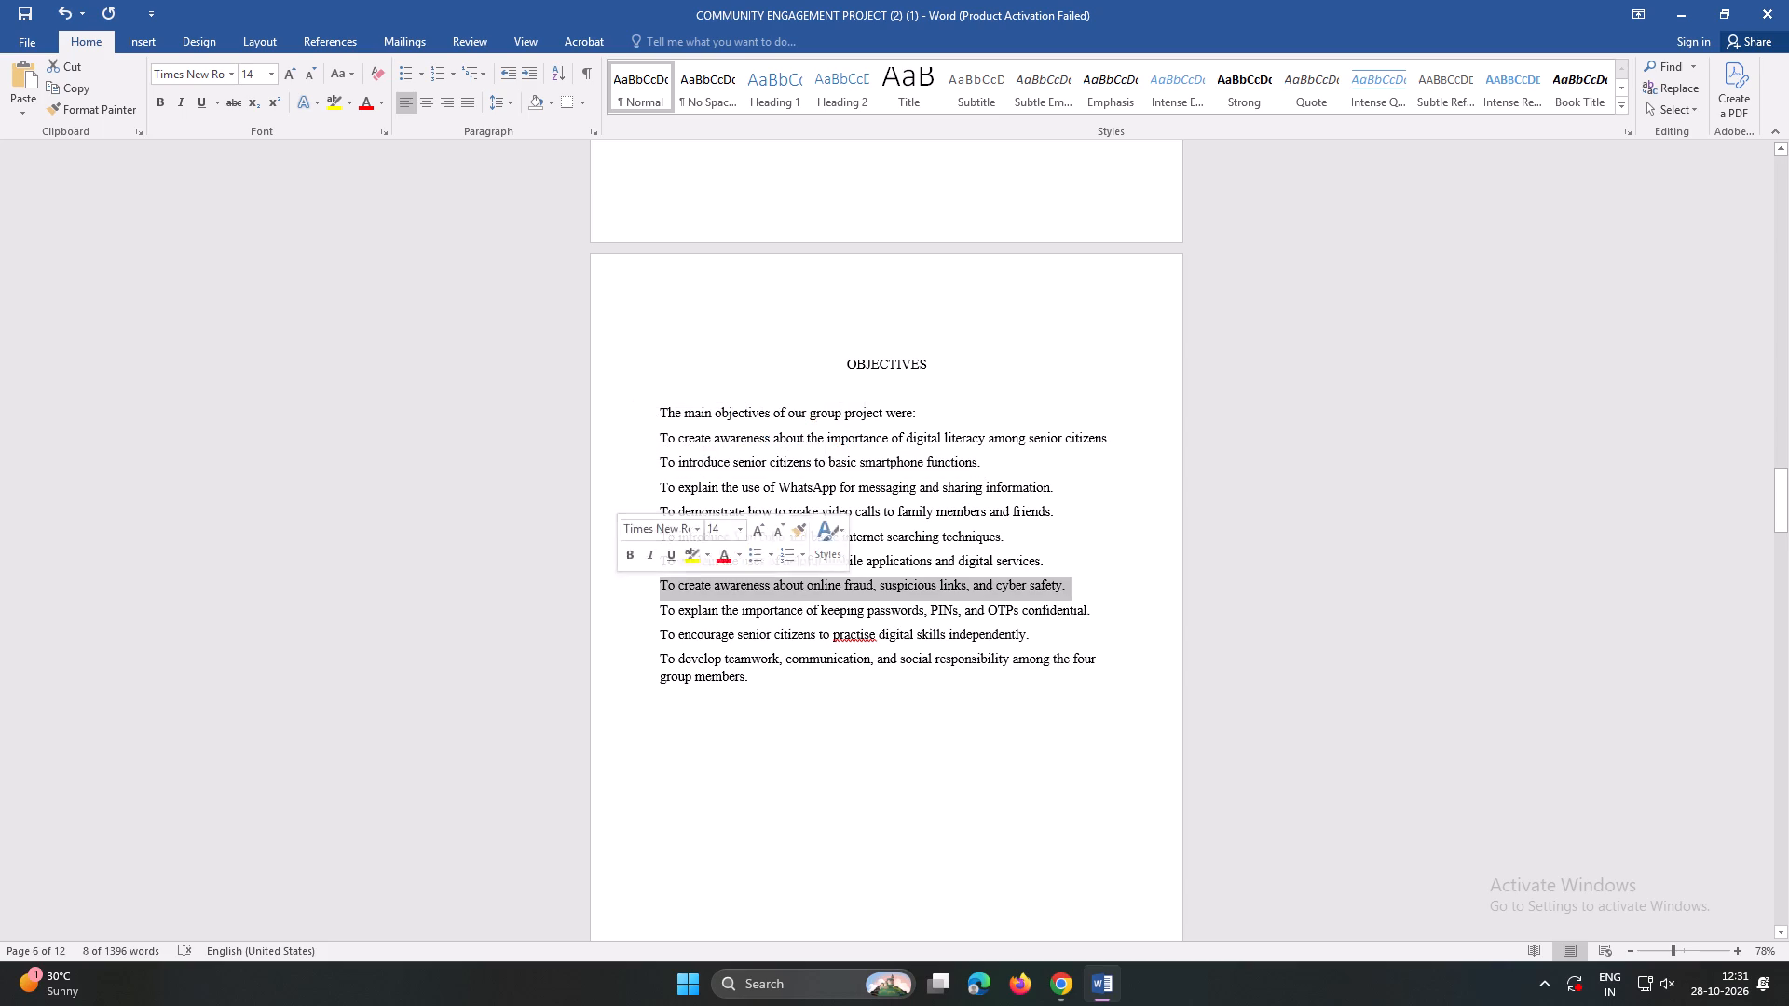
click(716, 784)
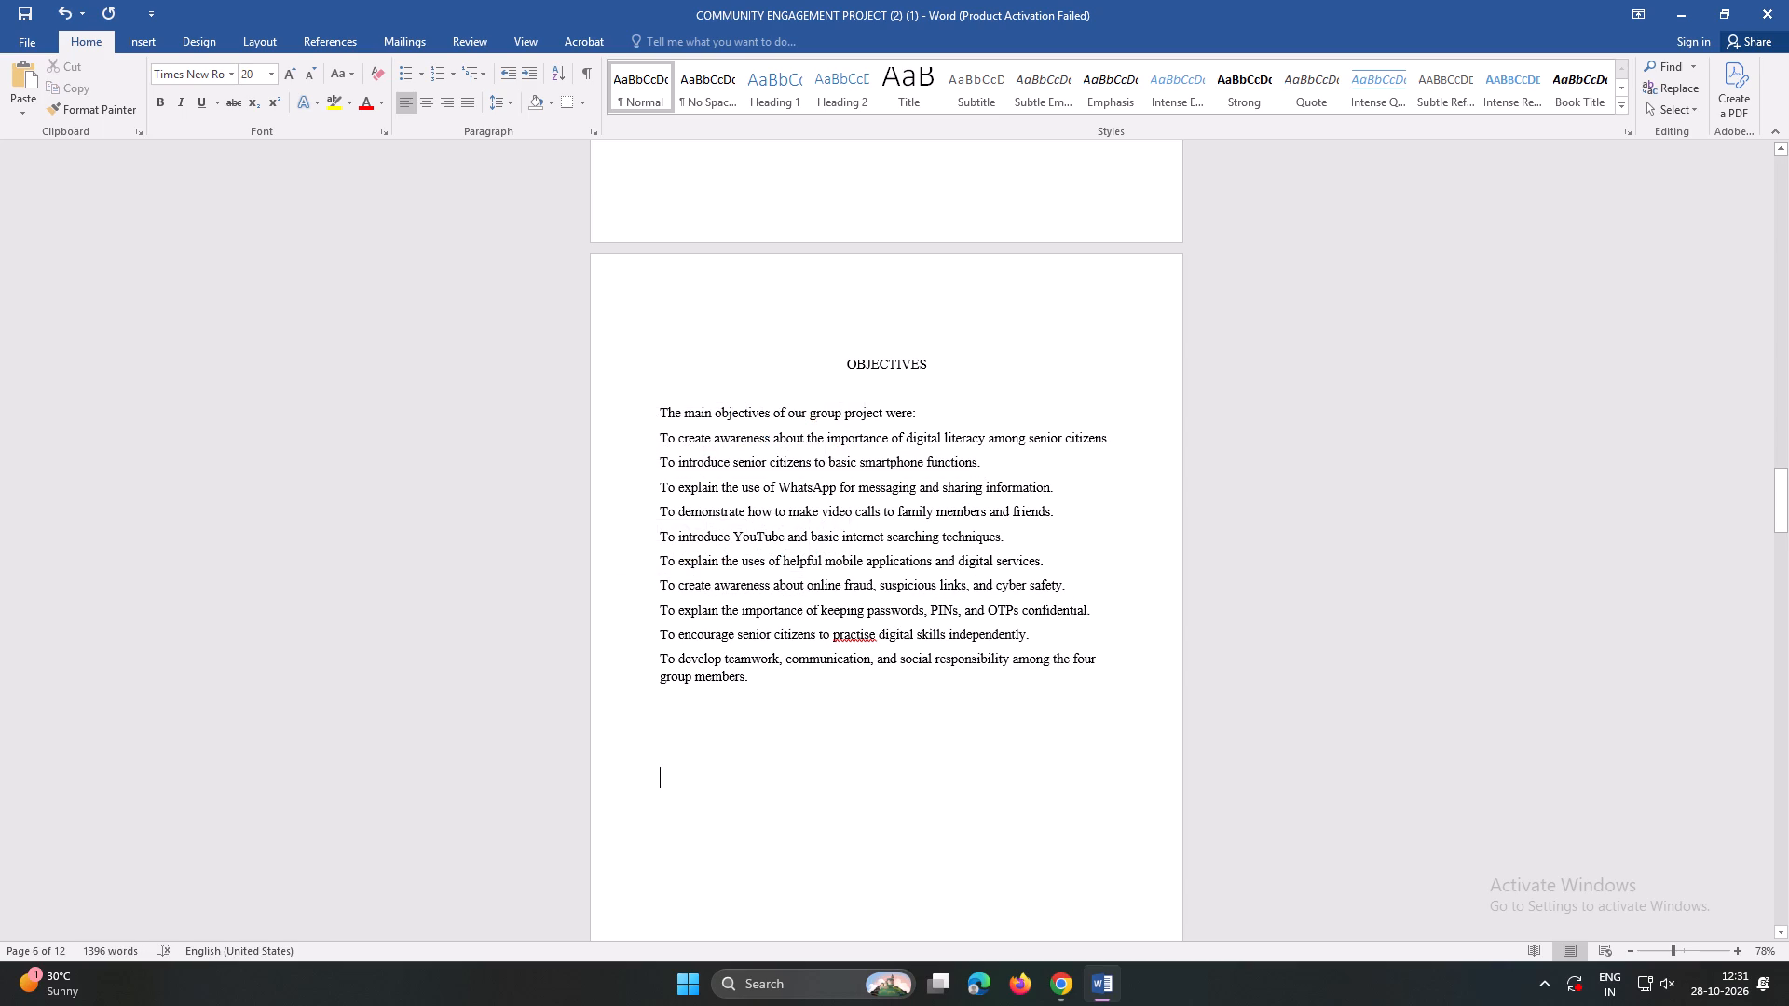
Add another blank line directly beneath the OBJECTIVES heading.
click(941, 357)
key(Return)
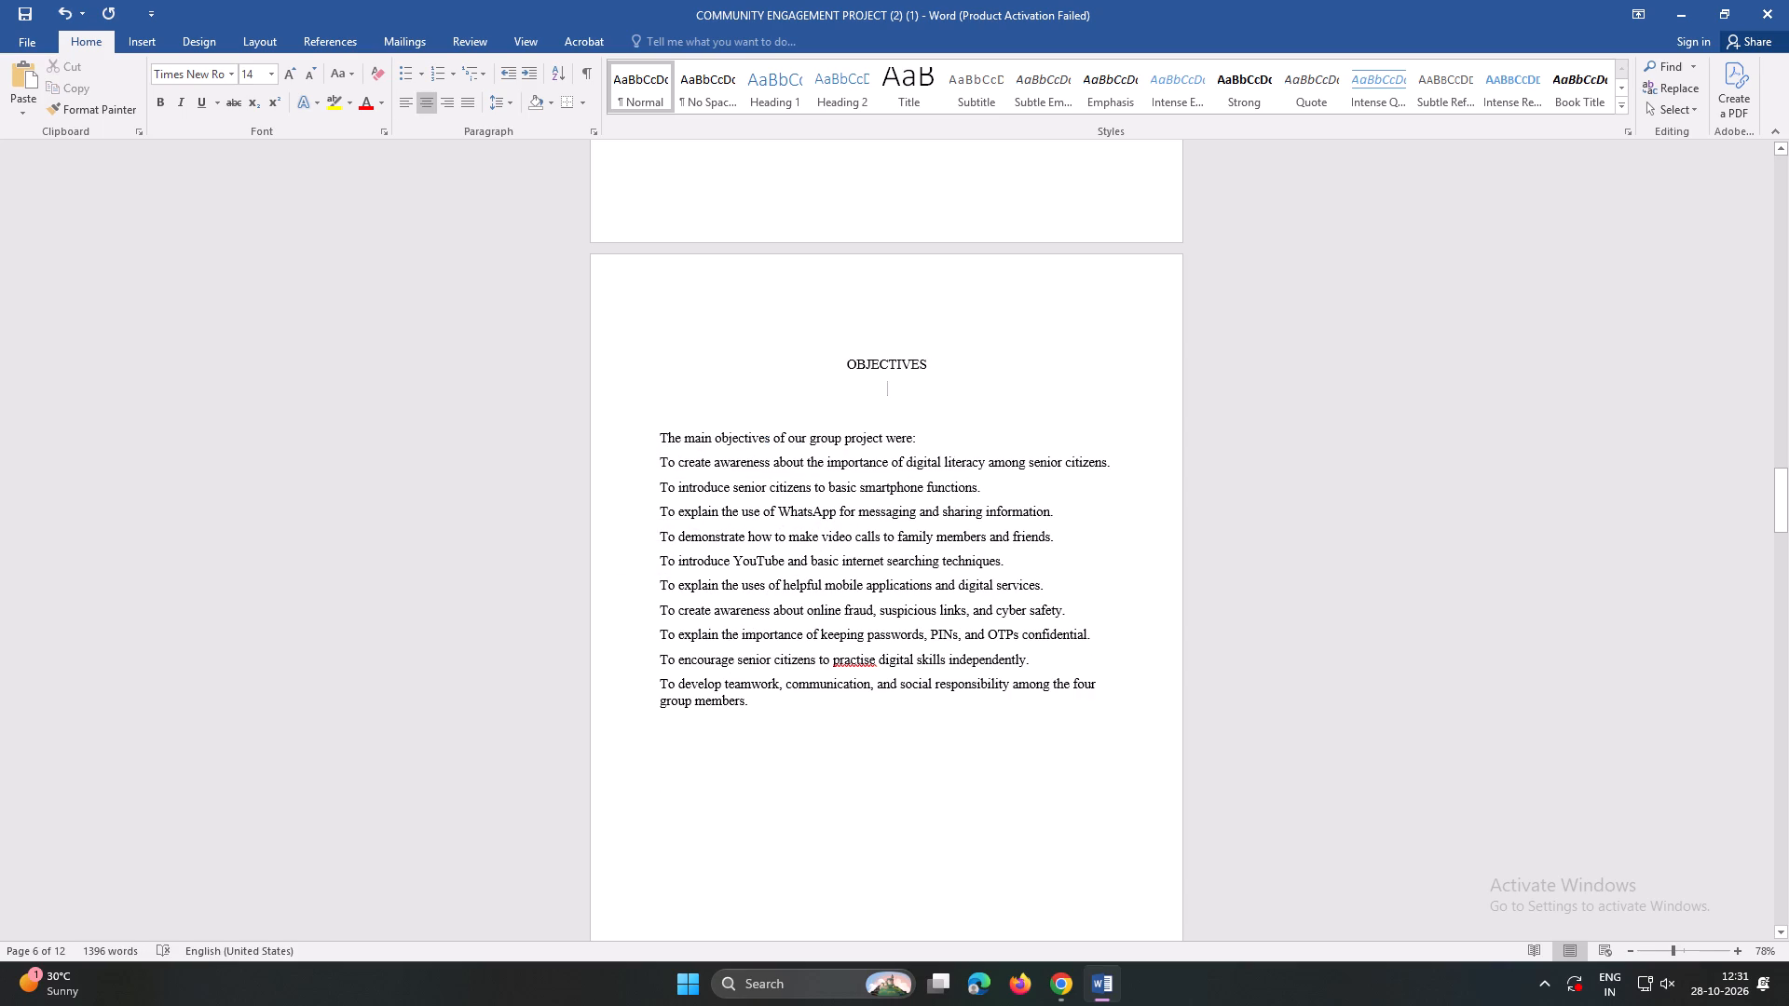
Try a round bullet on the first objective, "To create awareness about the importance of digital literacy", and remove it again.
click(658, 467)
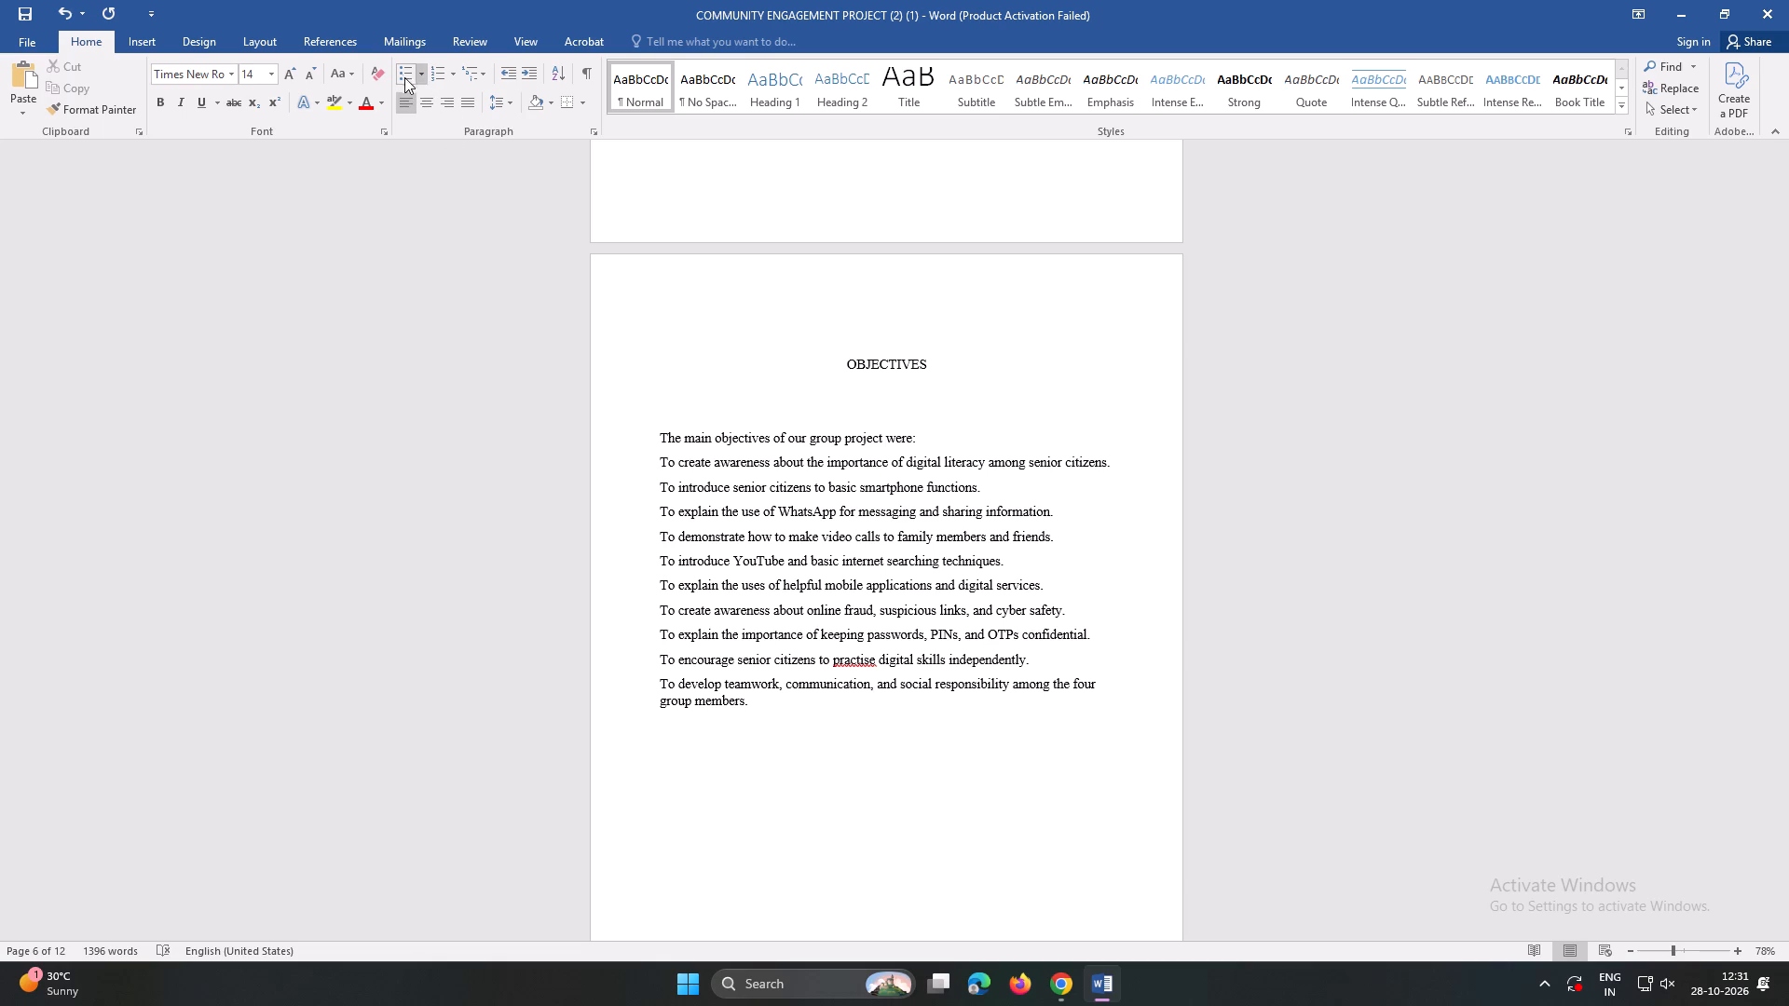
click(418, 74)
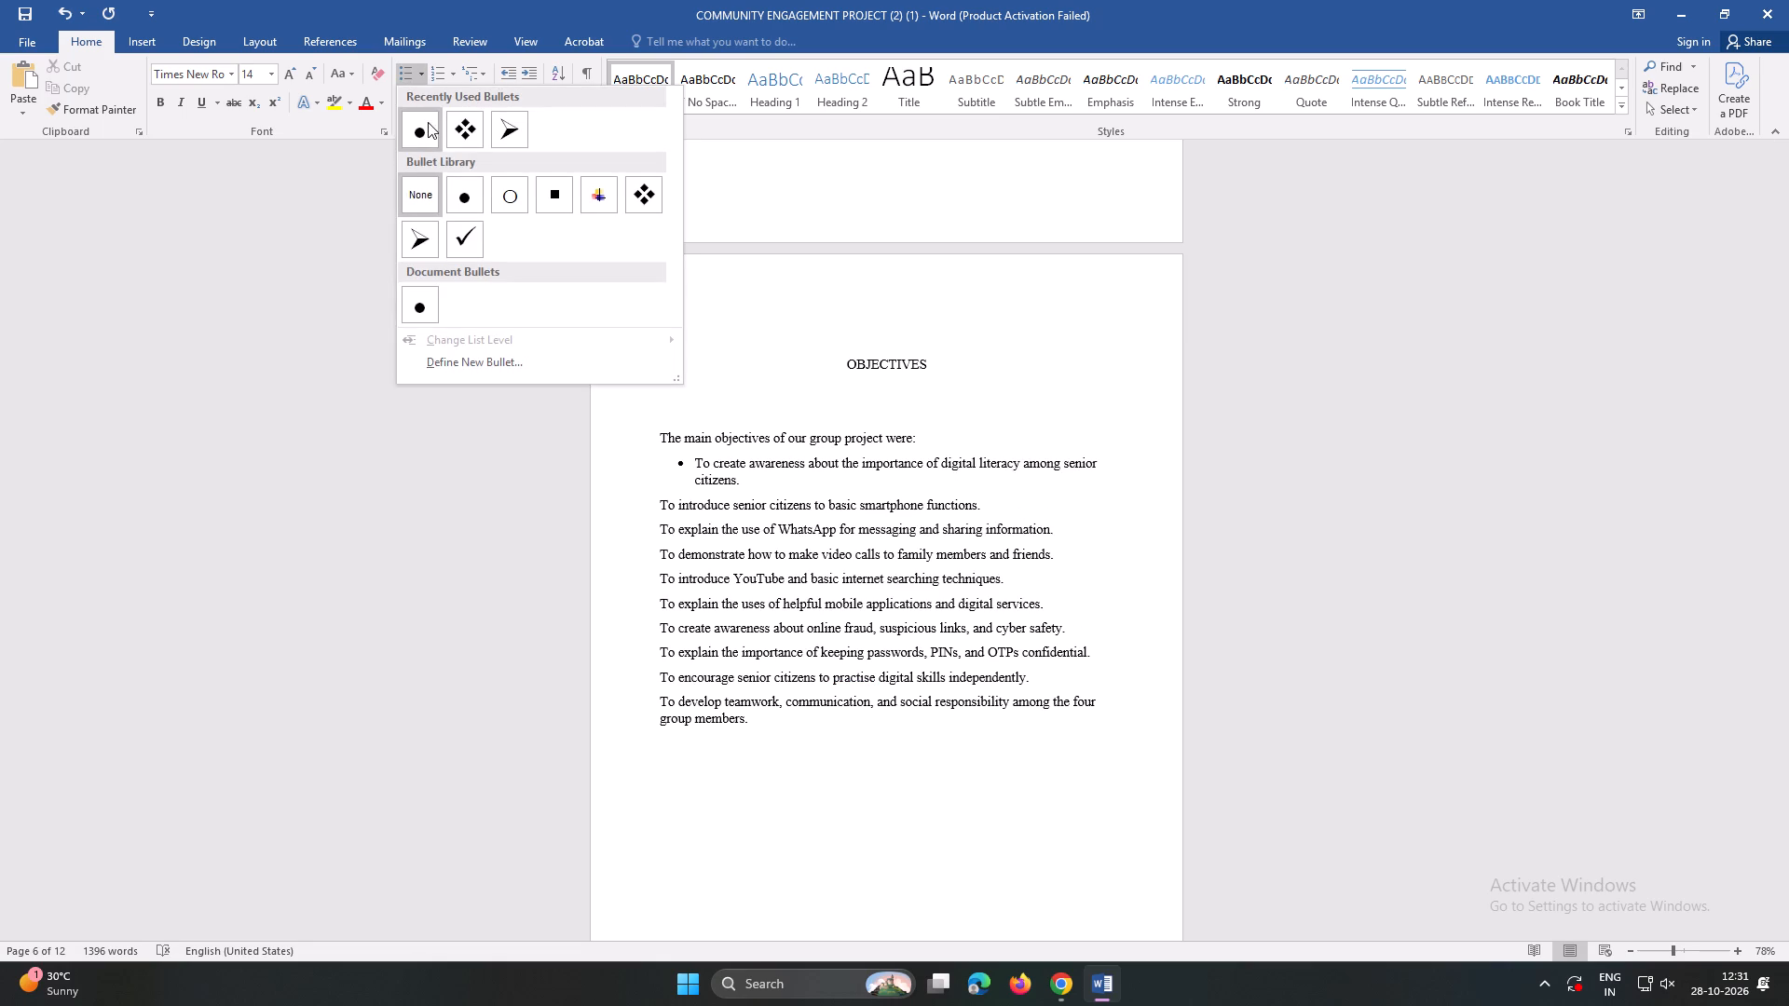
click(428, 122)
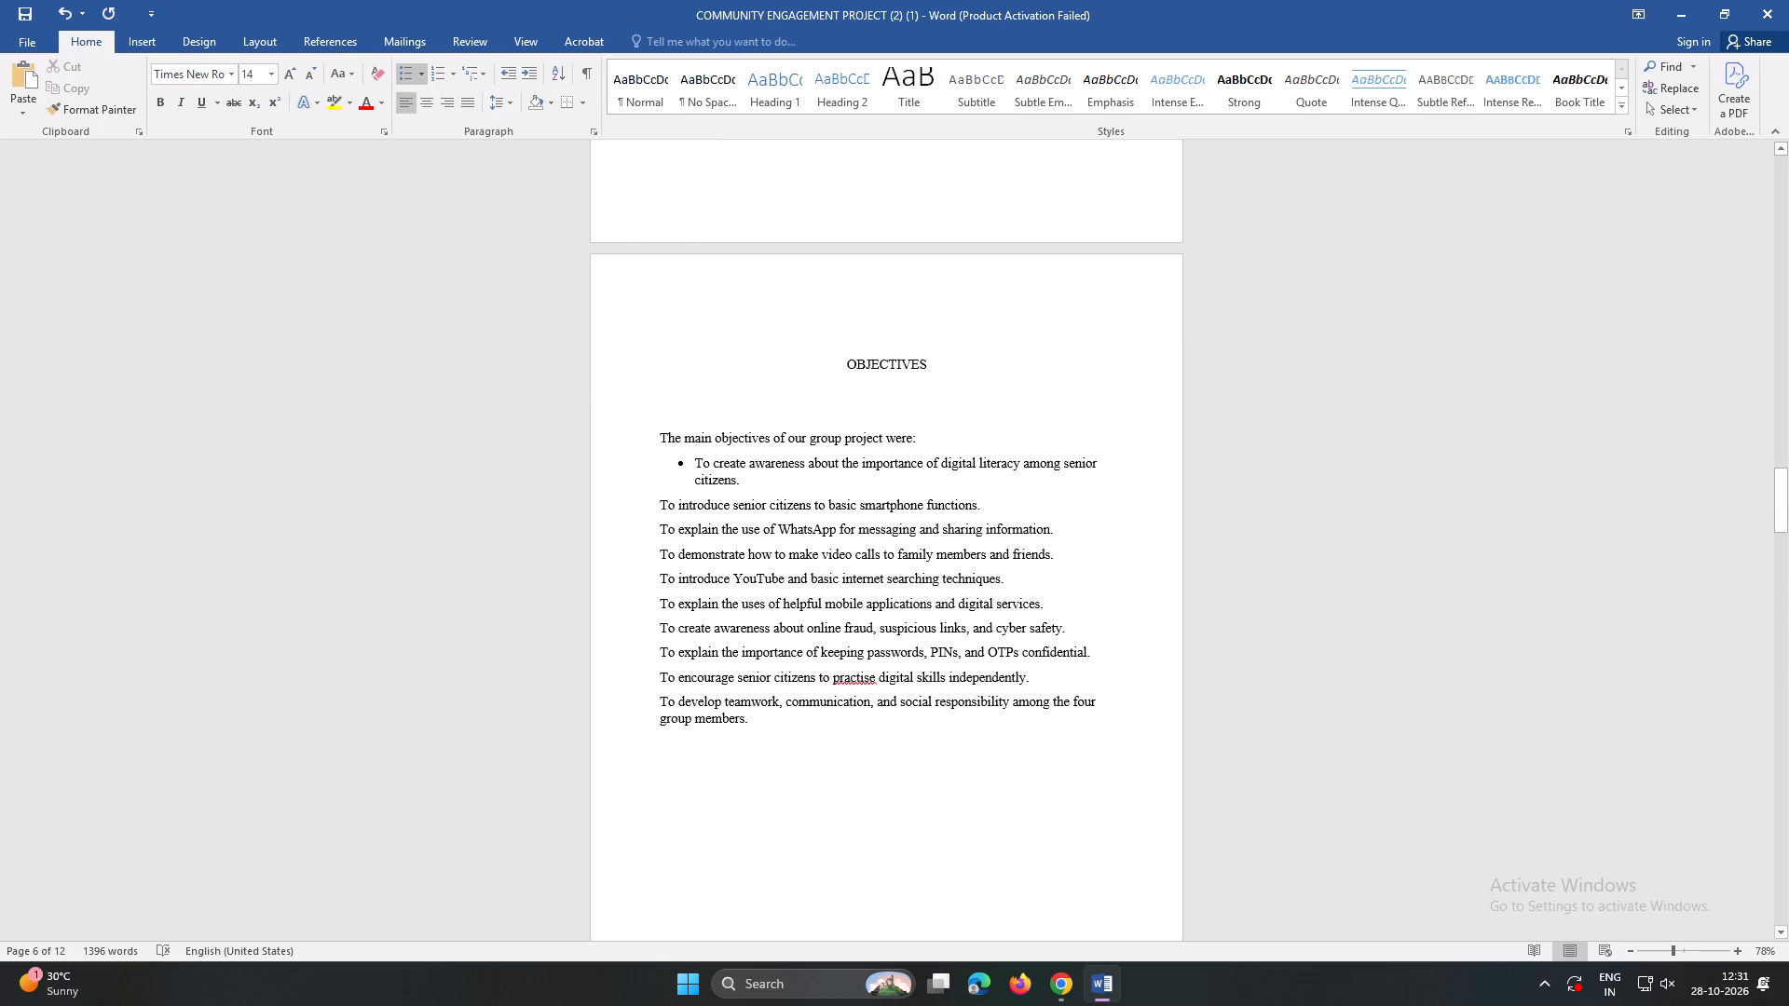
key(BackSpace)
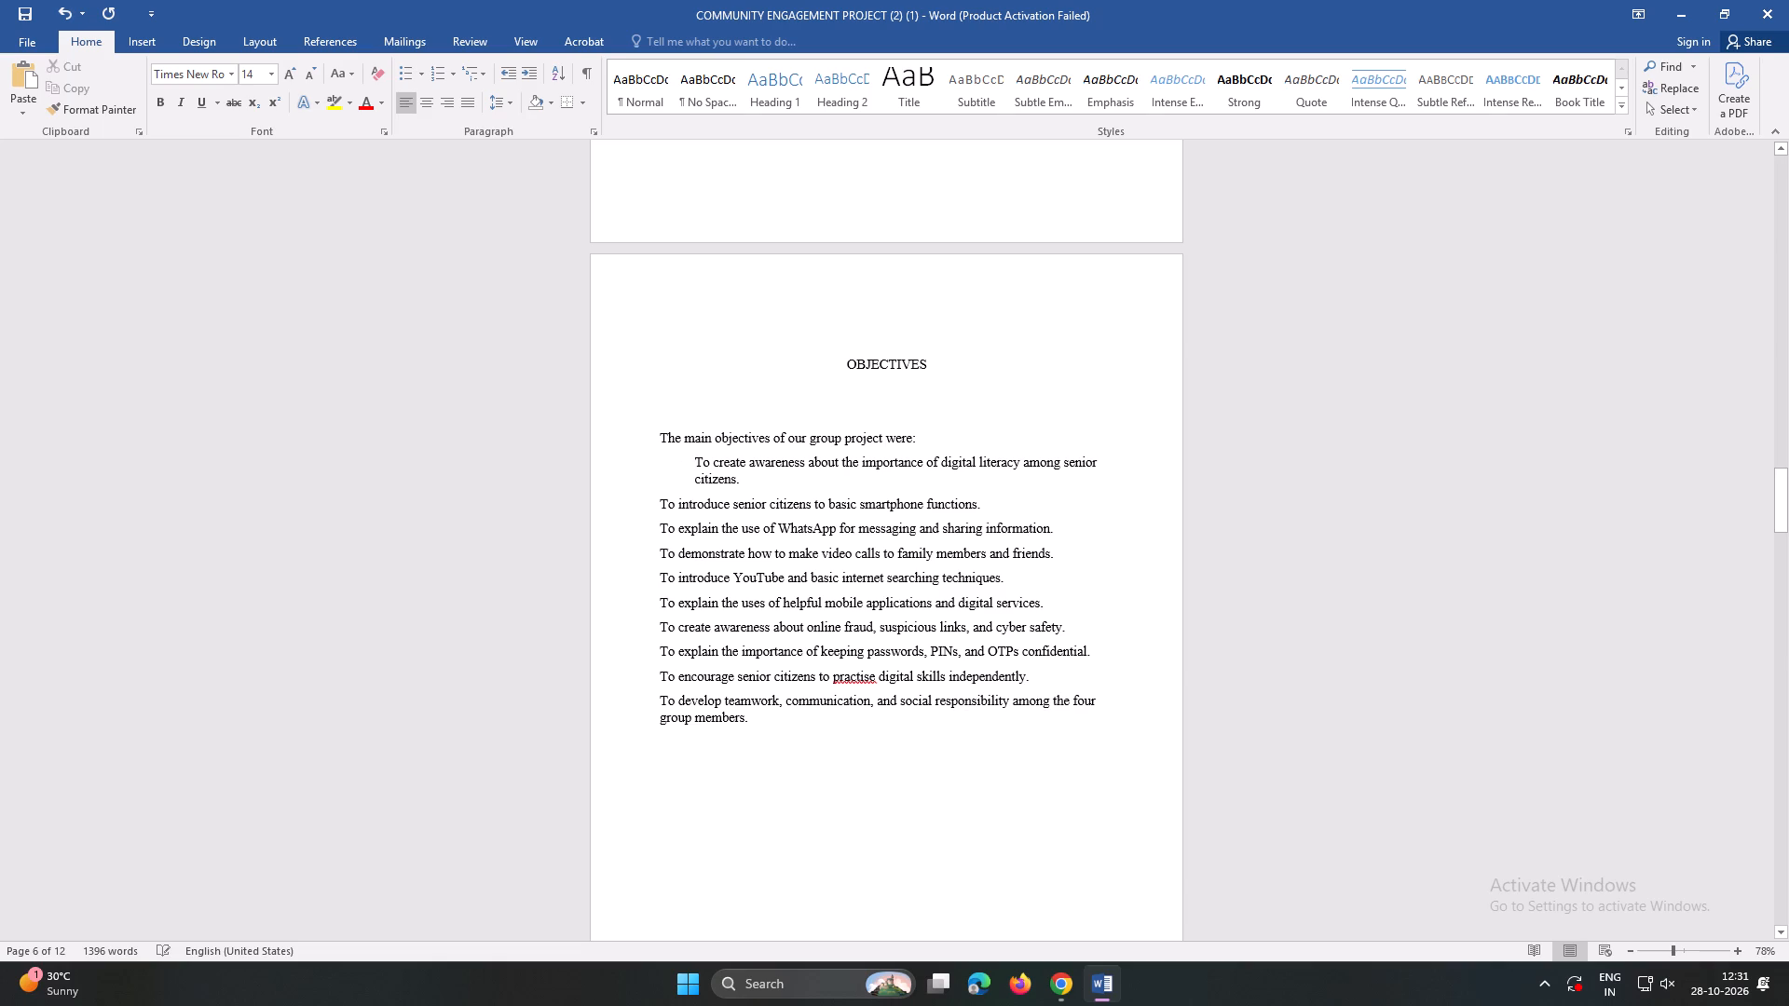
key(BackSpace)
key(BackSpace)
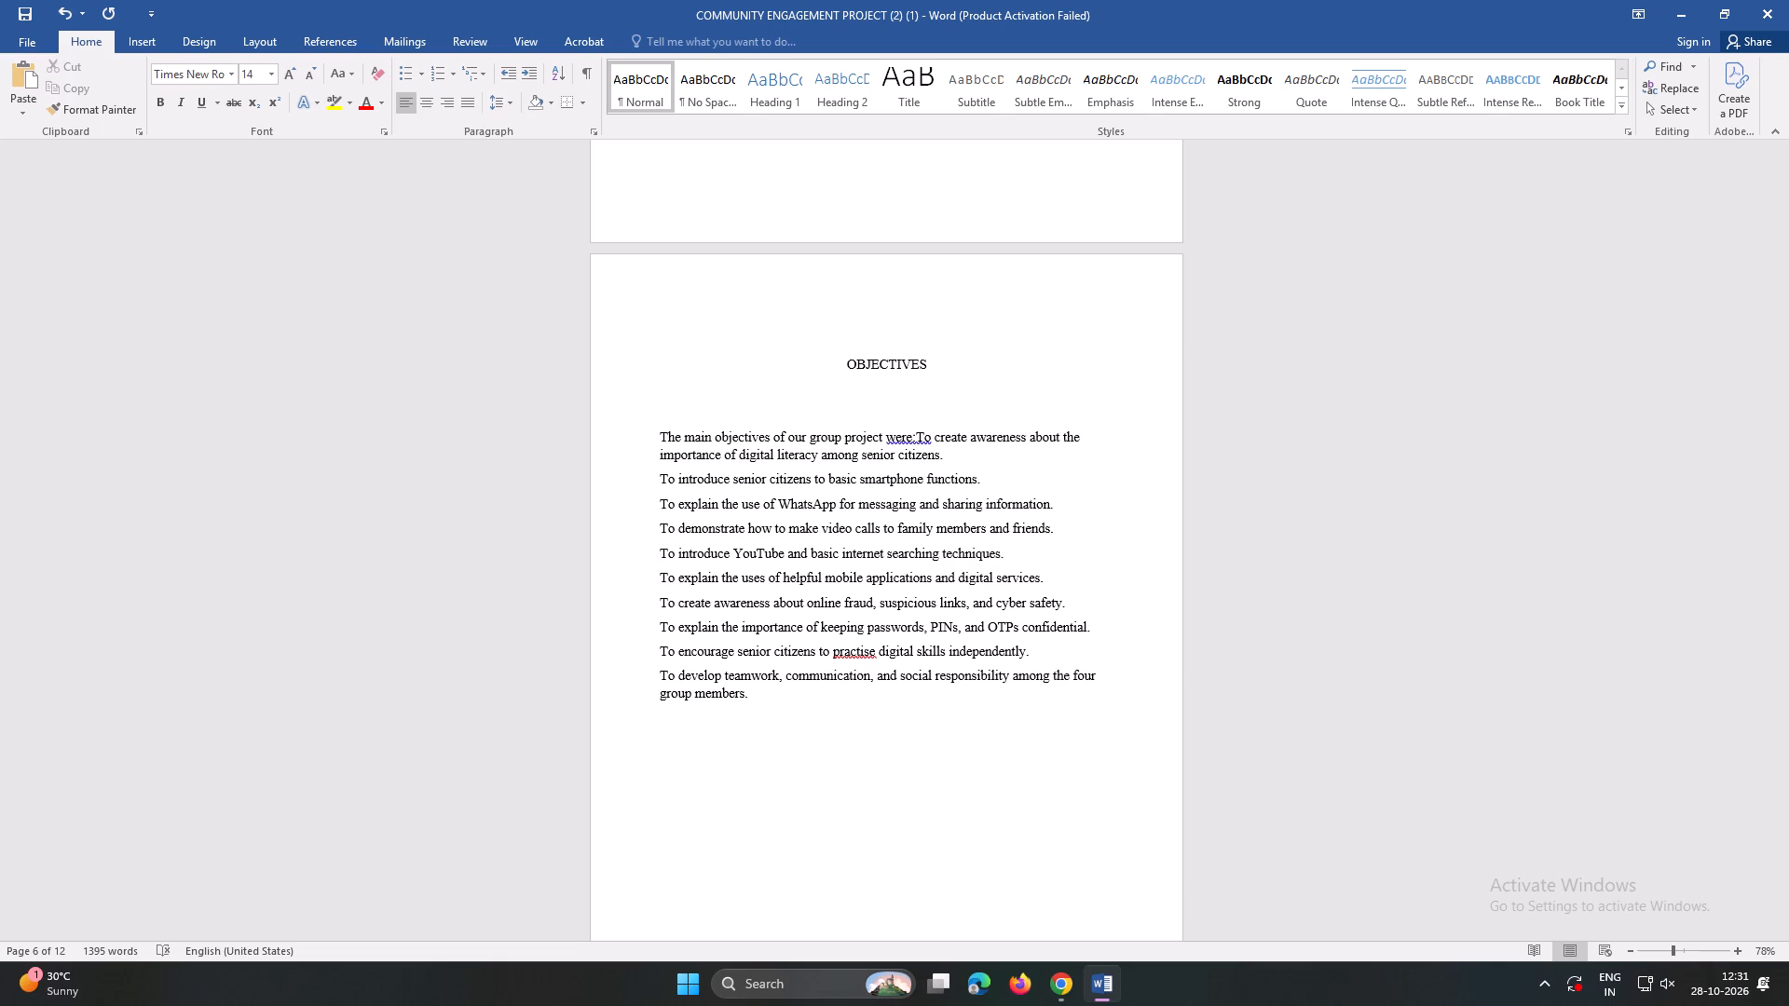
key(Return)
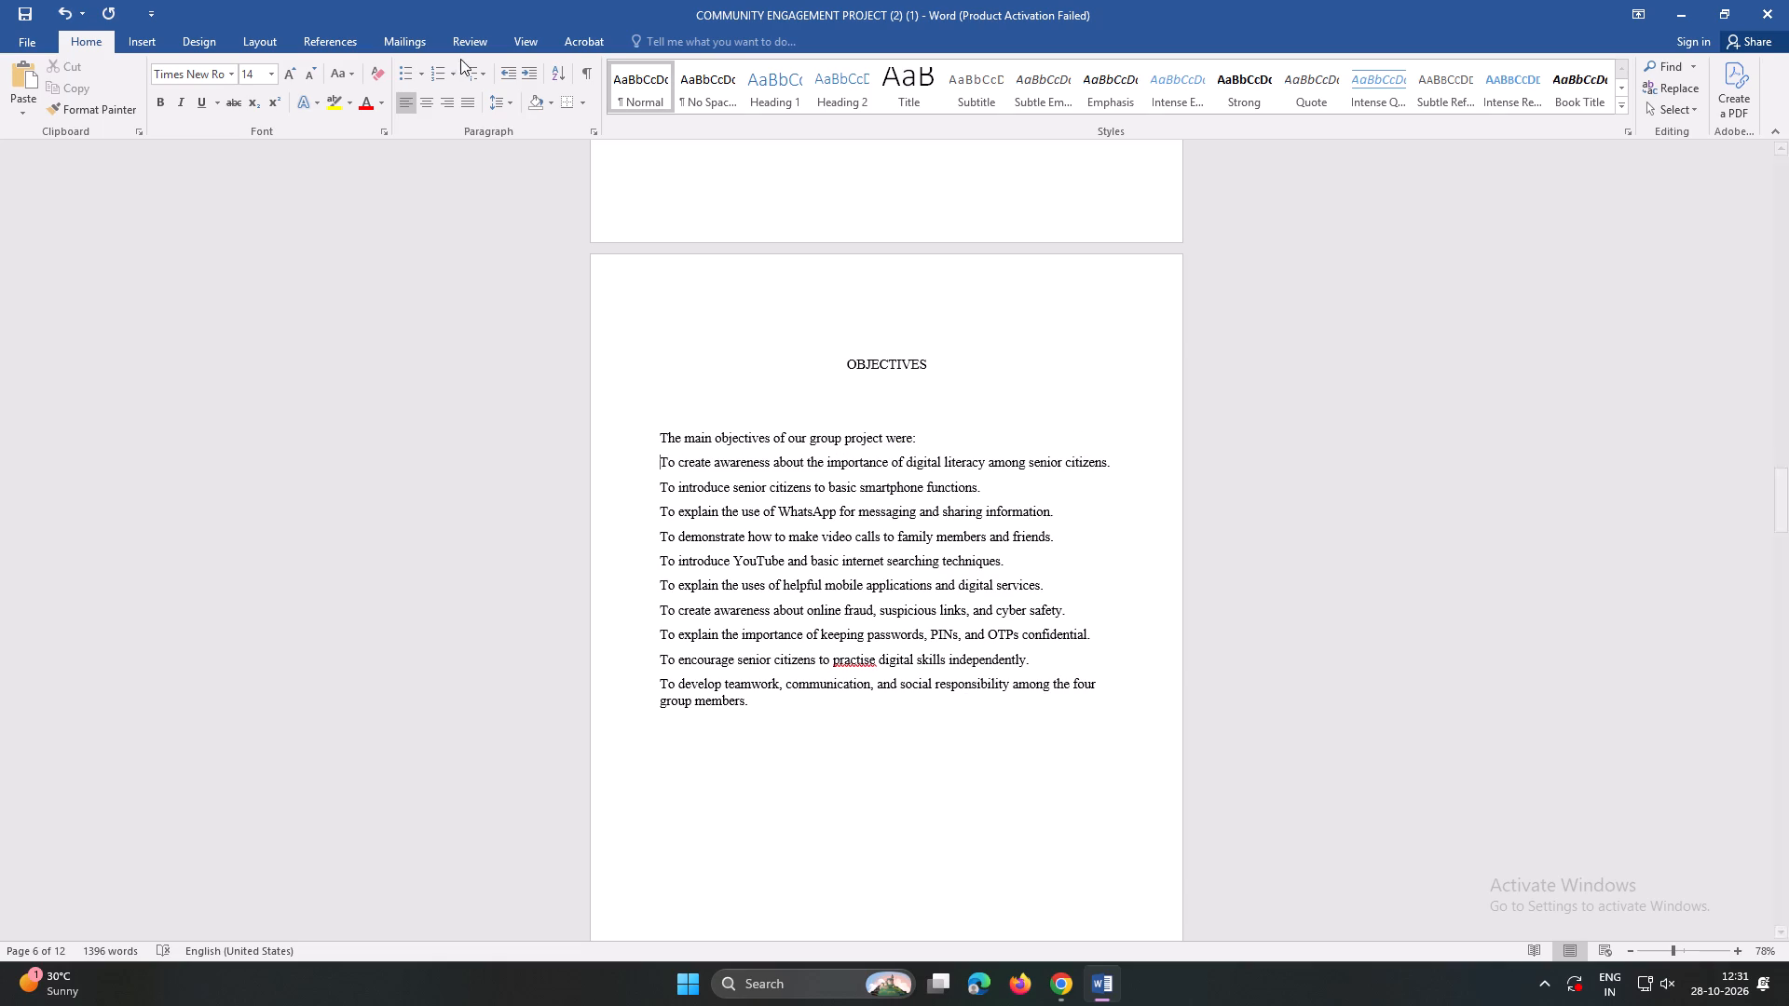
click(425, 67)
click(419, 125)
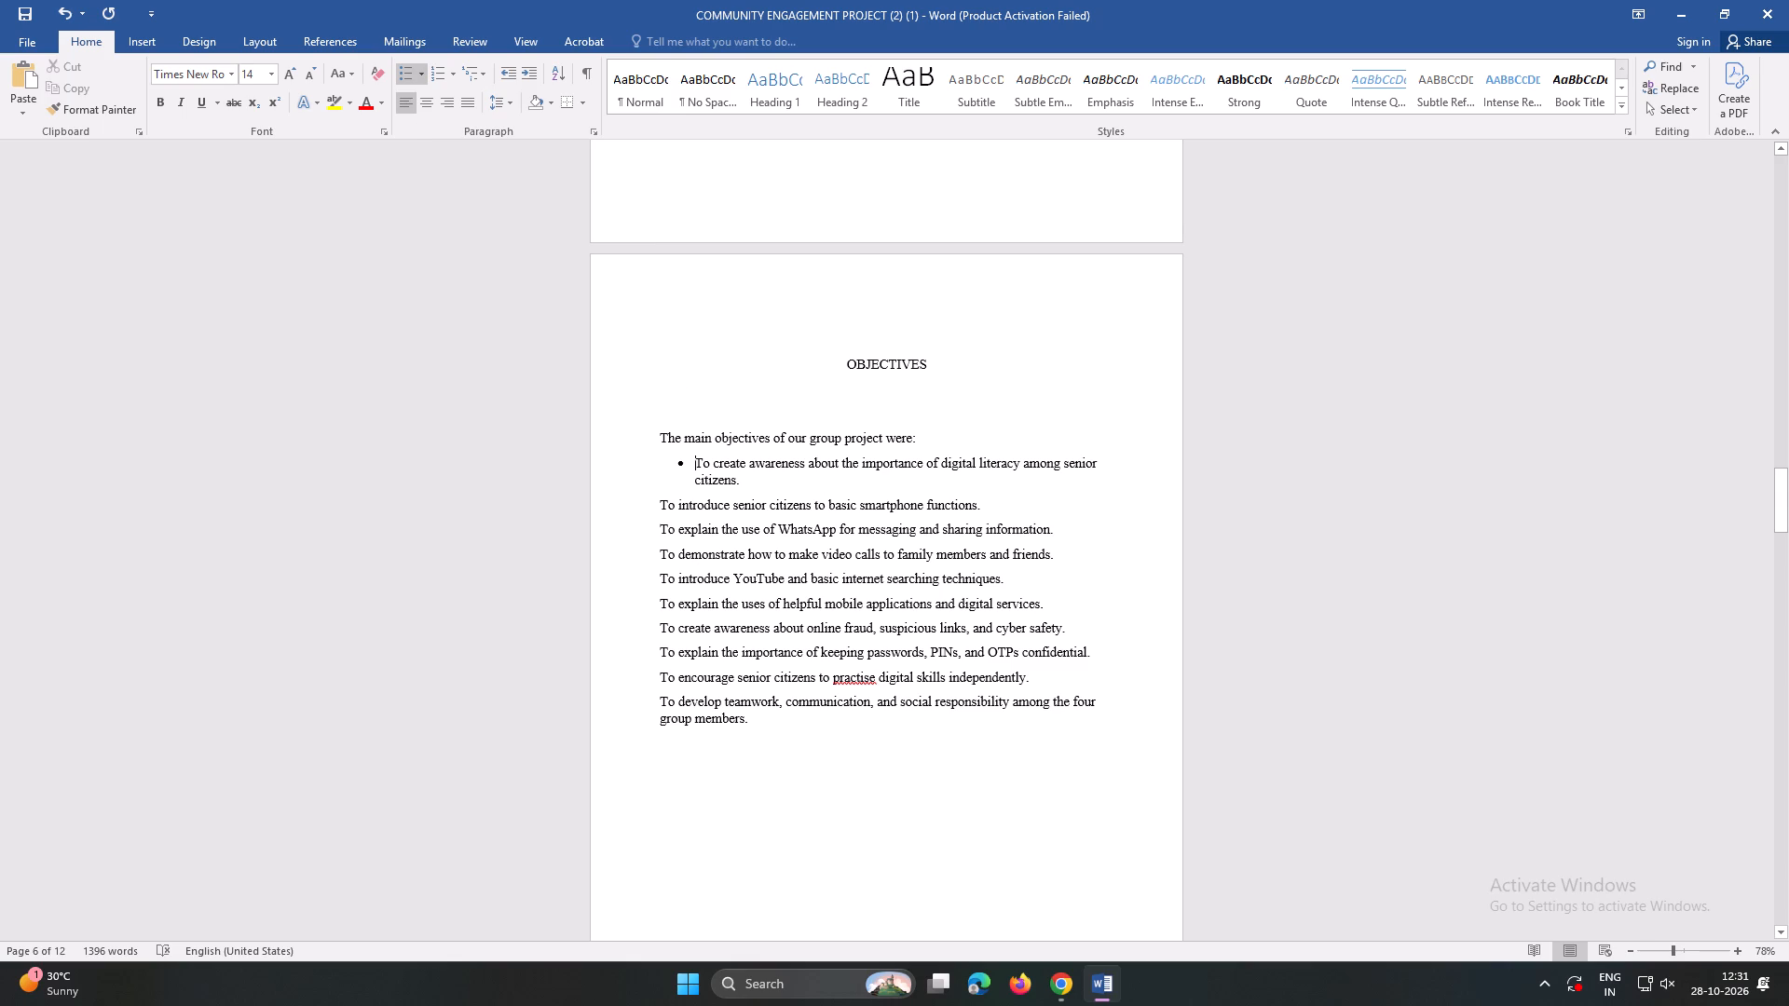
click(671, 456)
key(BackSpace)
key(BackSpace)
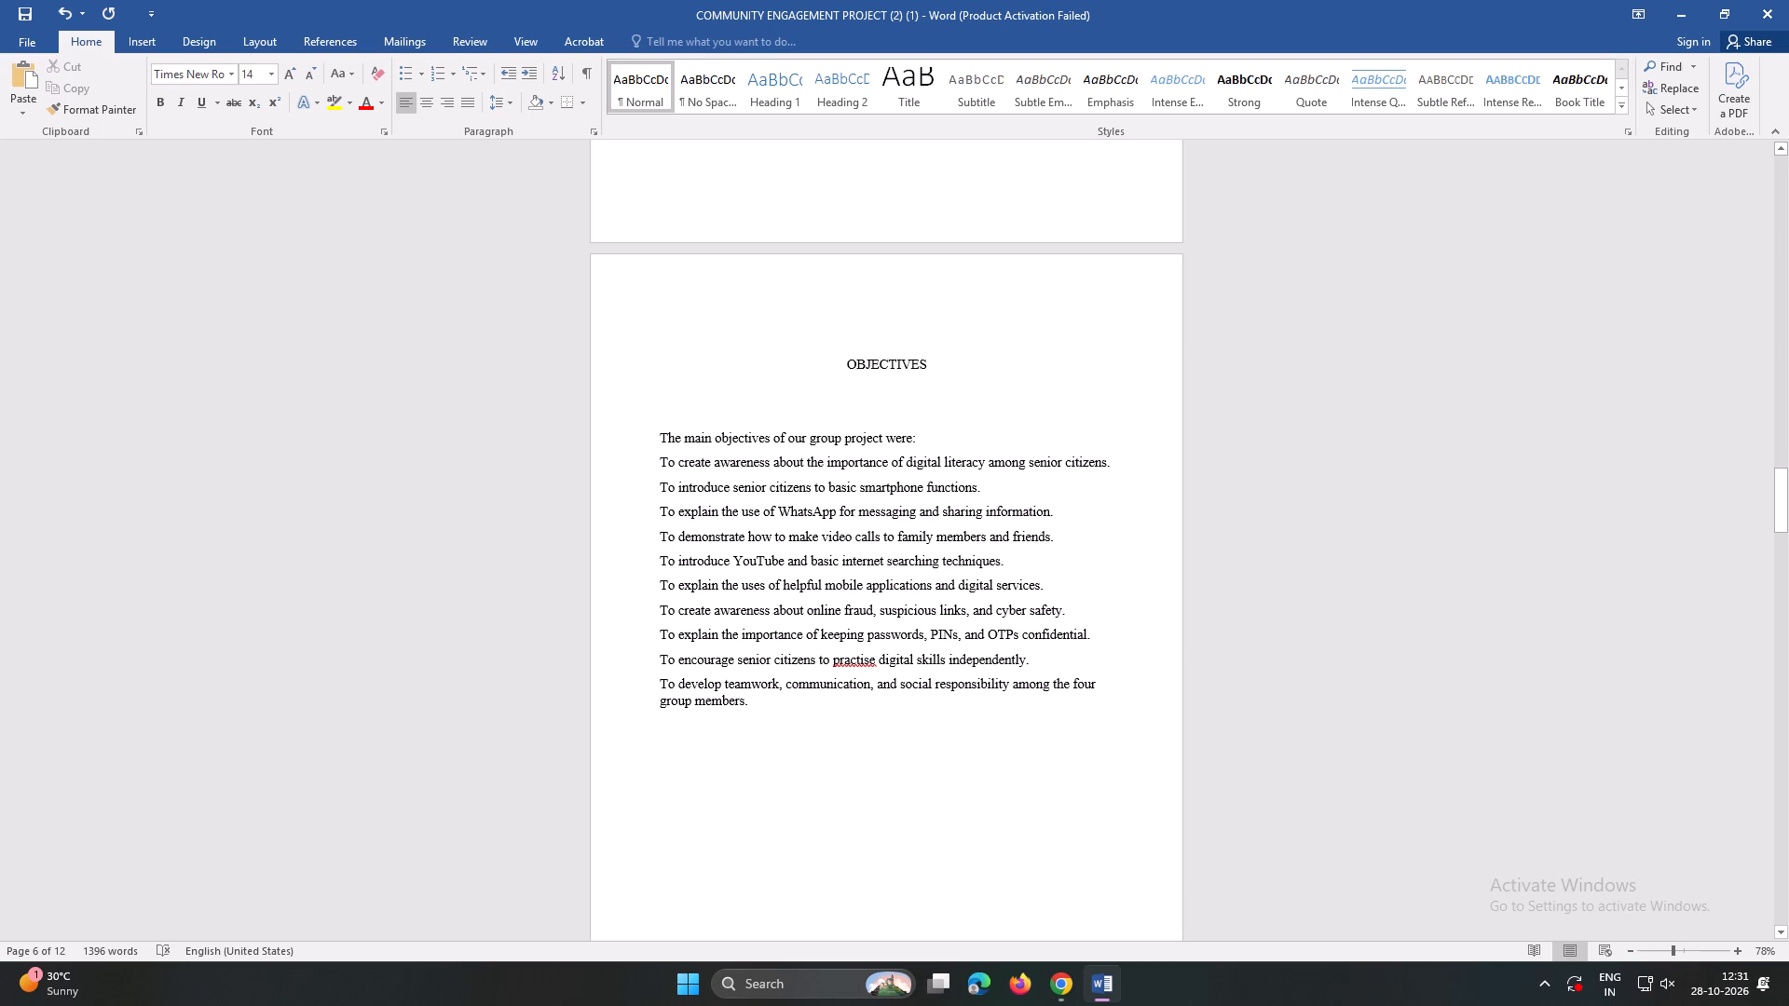
Number the first five objectives with the typed prefixes 1. to 5., from digital literacy awareness through YouTube and internet searching.
text(1.)
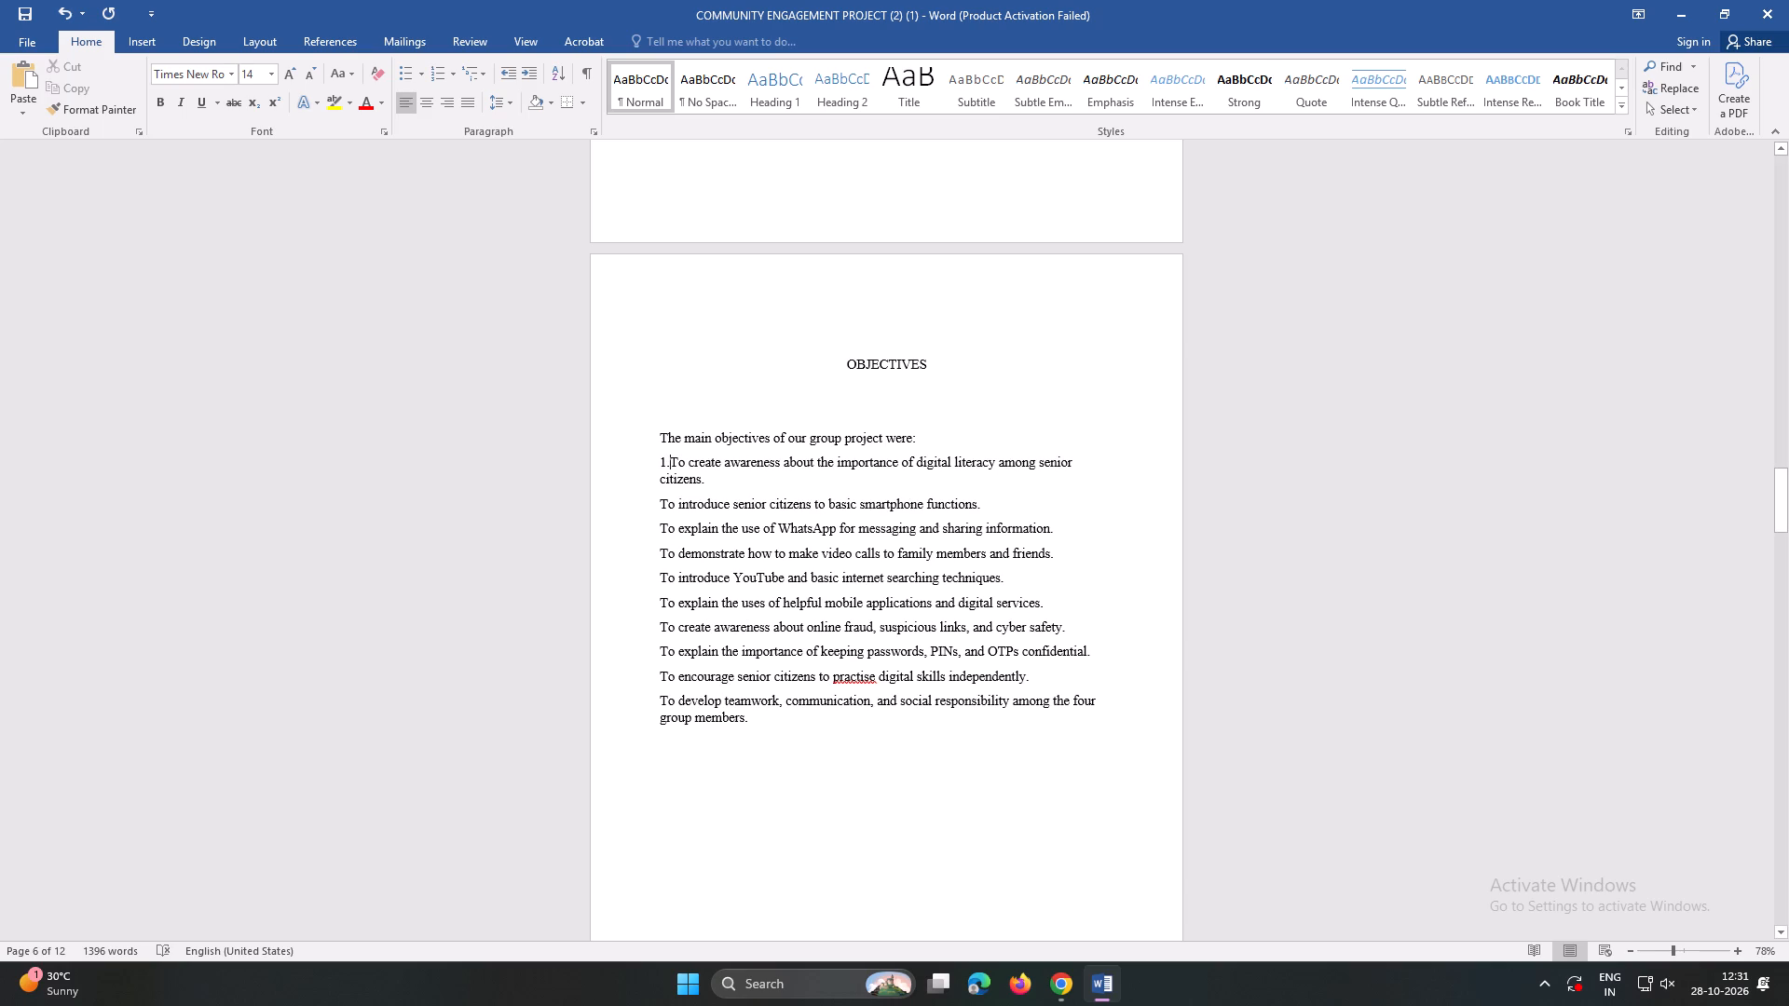
click(660, 505)
text(2.)
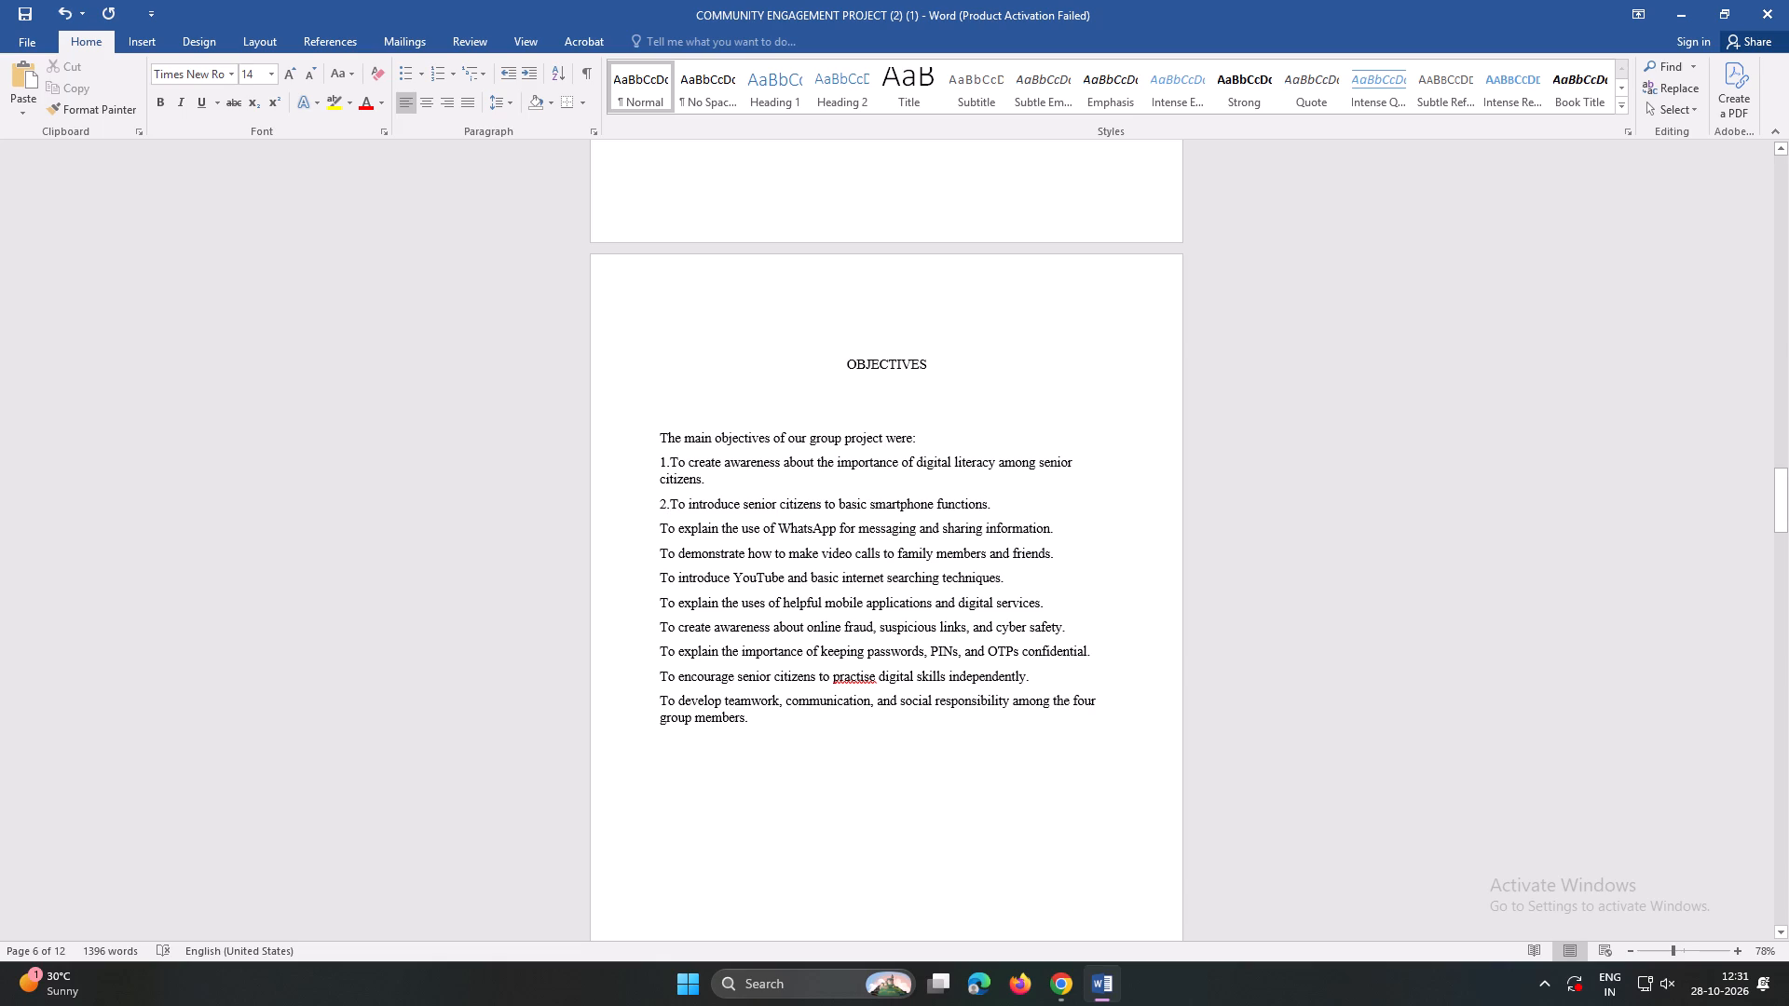
click(658, 527)
text(3.)
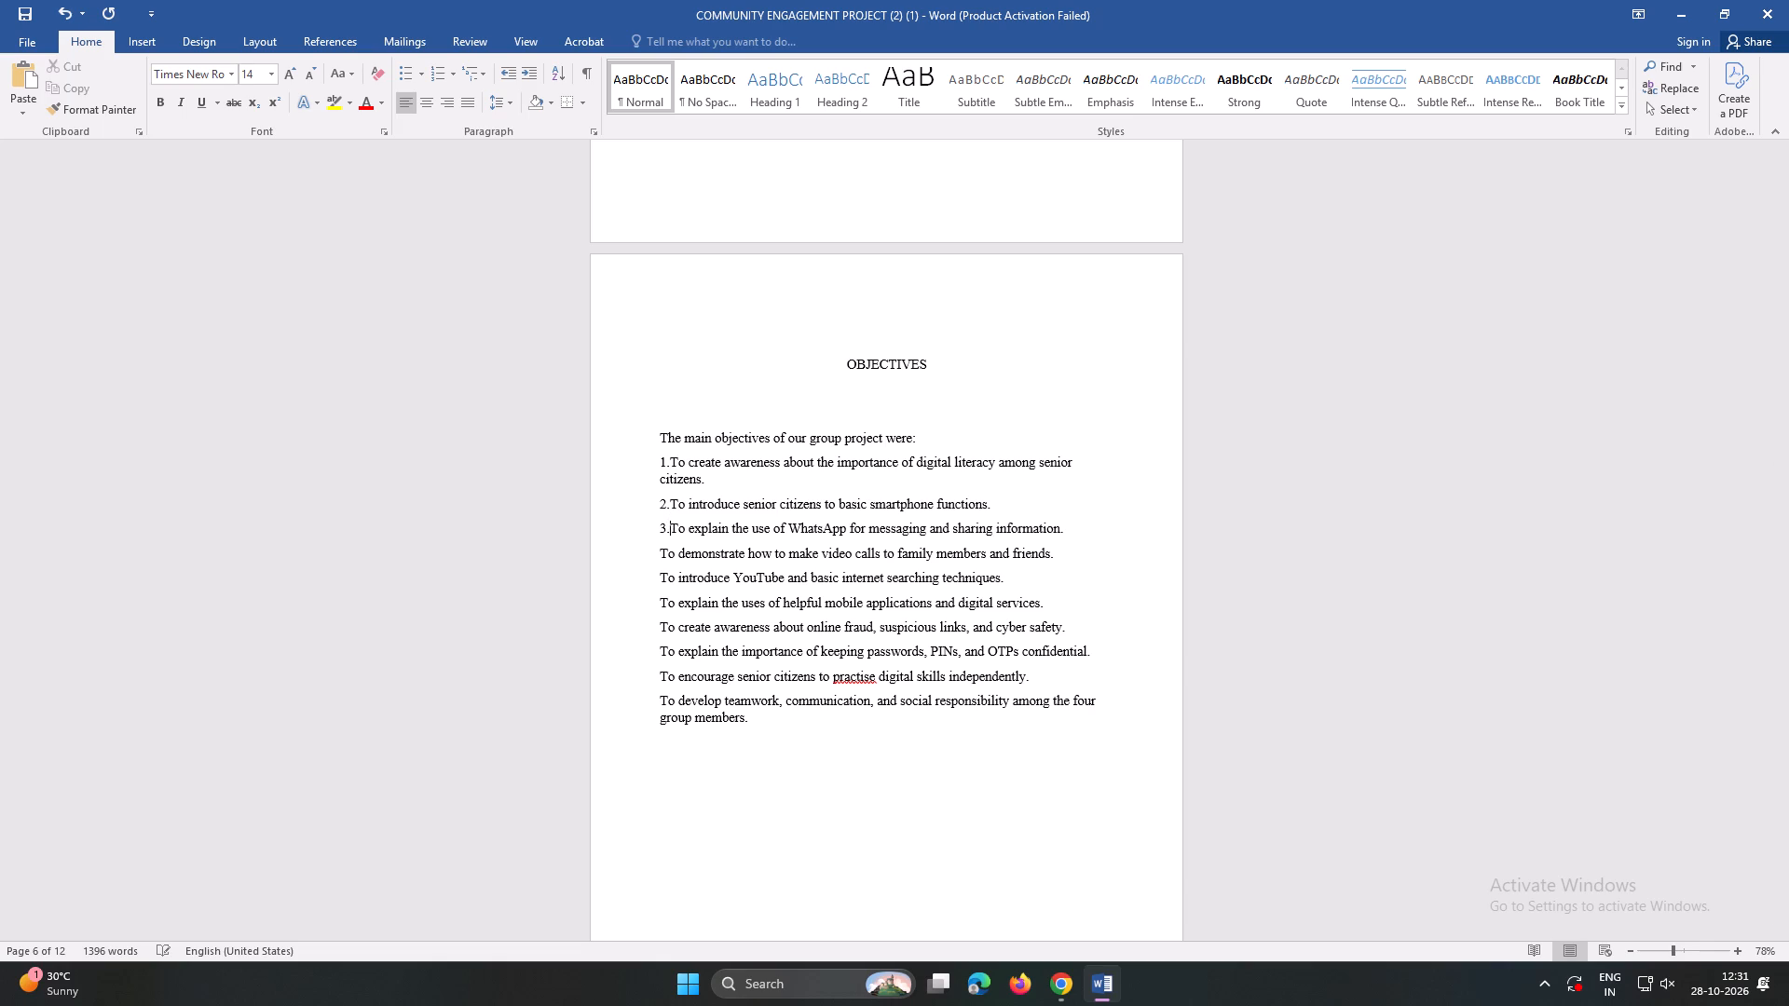
click(653, 546)
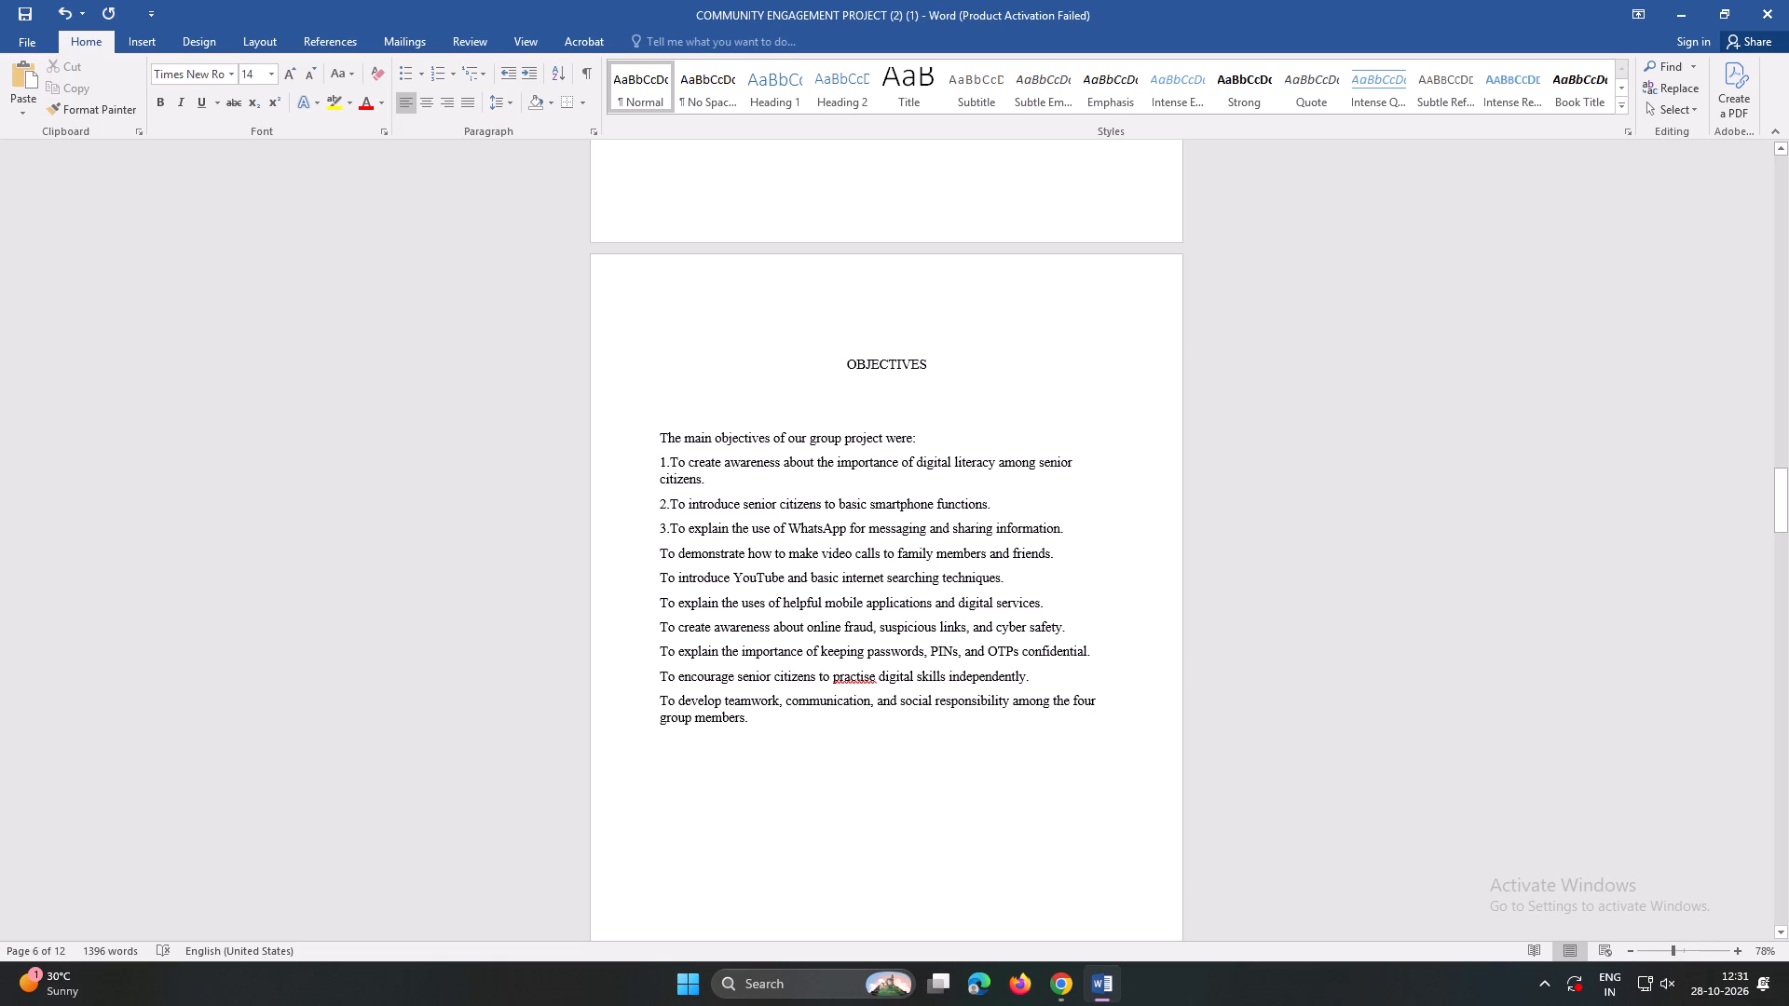
text(4.)
click(654, 578)
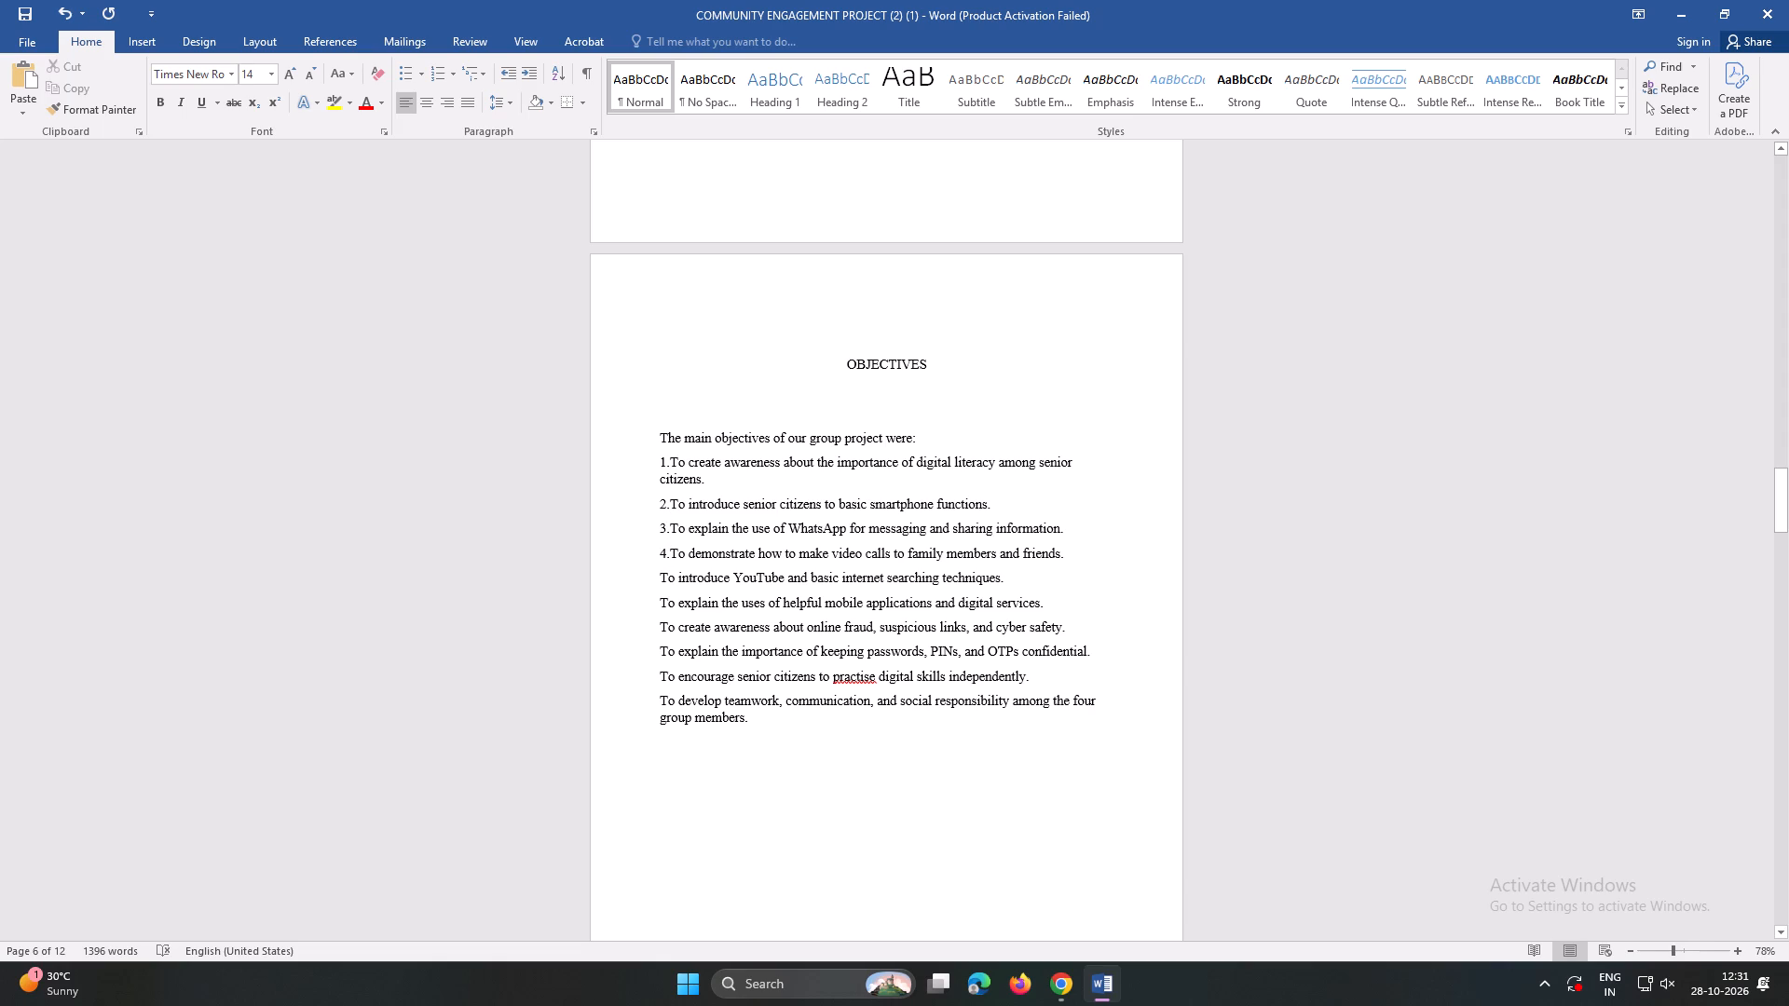
text(5.)
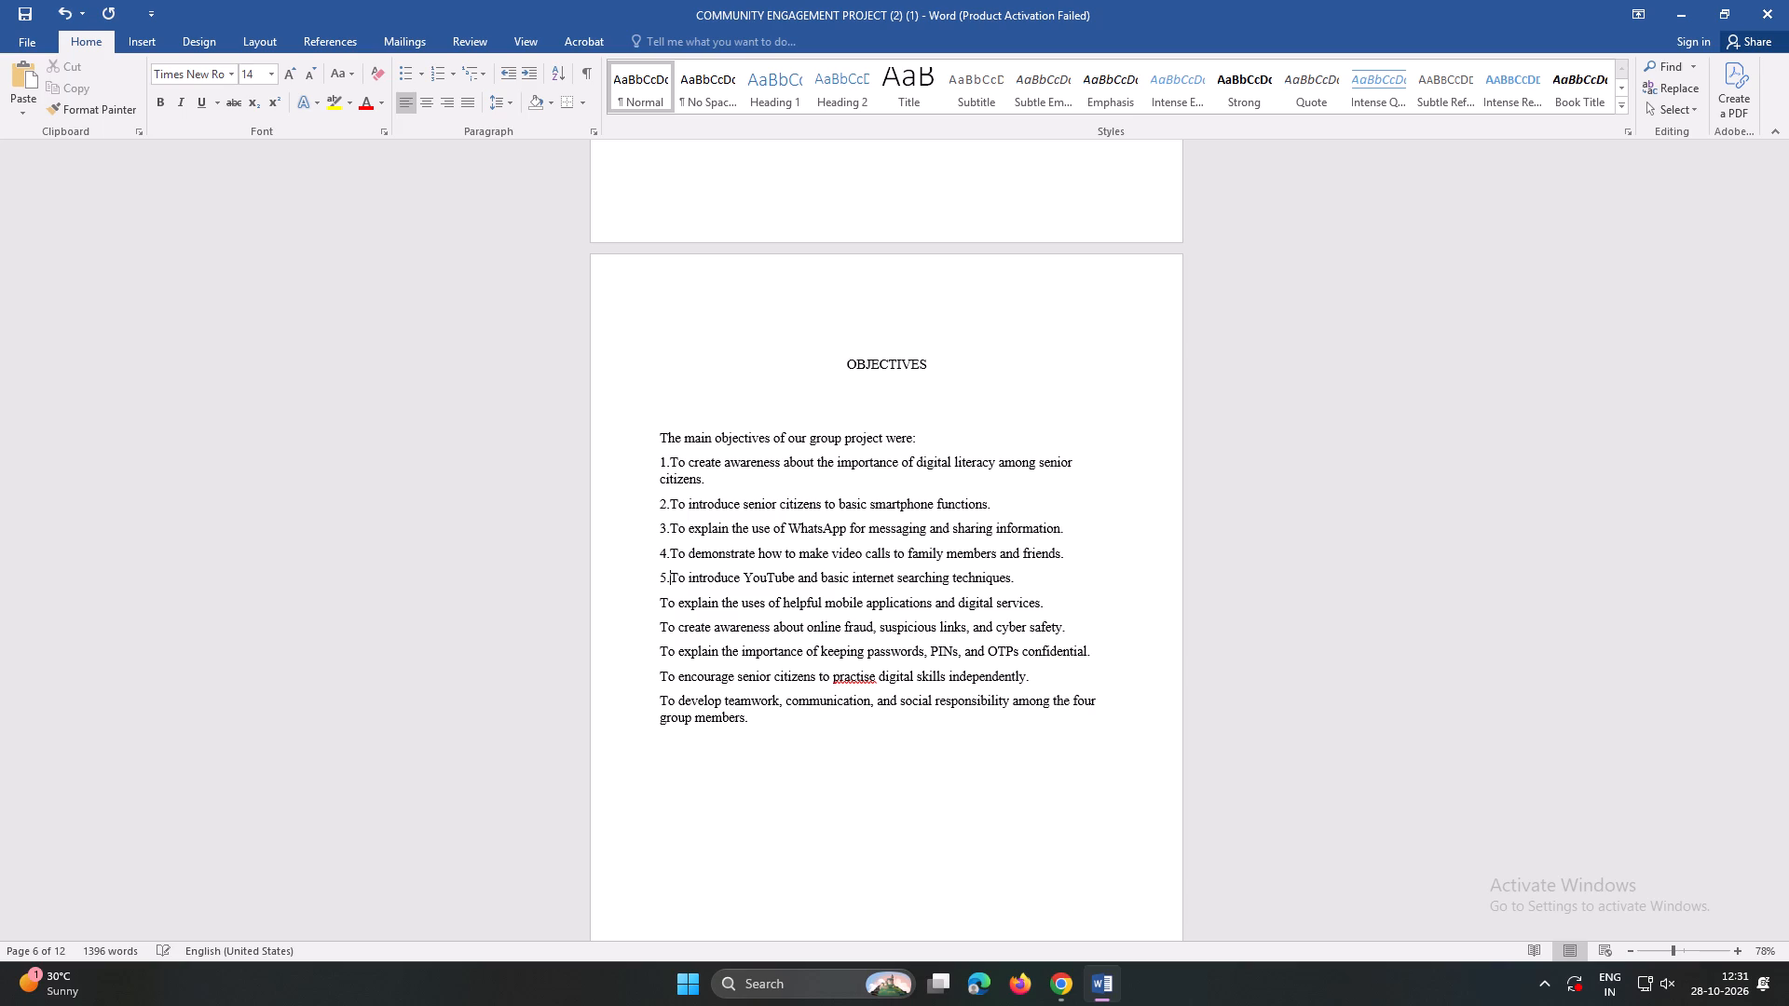
Number the remaining five objectives with the typed prefixes 6. to 10., from helpful mobile applications through the teamwork item.
click(652, 603)
text(6.)
click(654, 624)
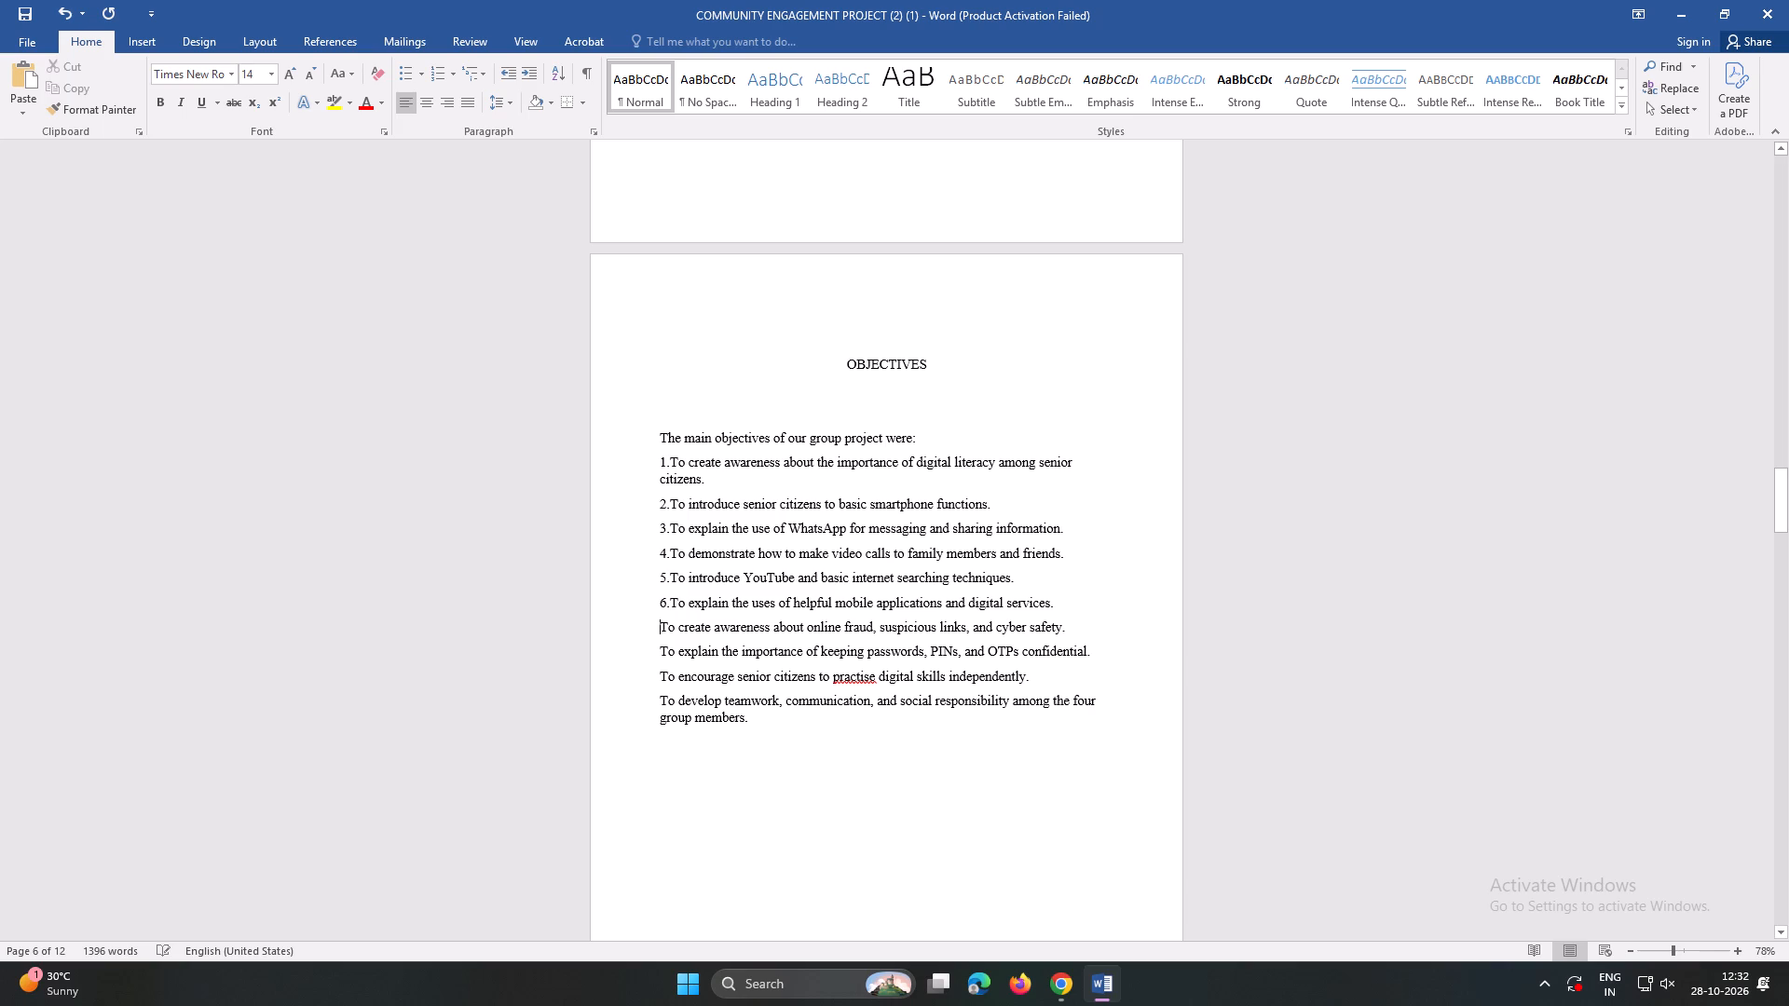
text(7.)
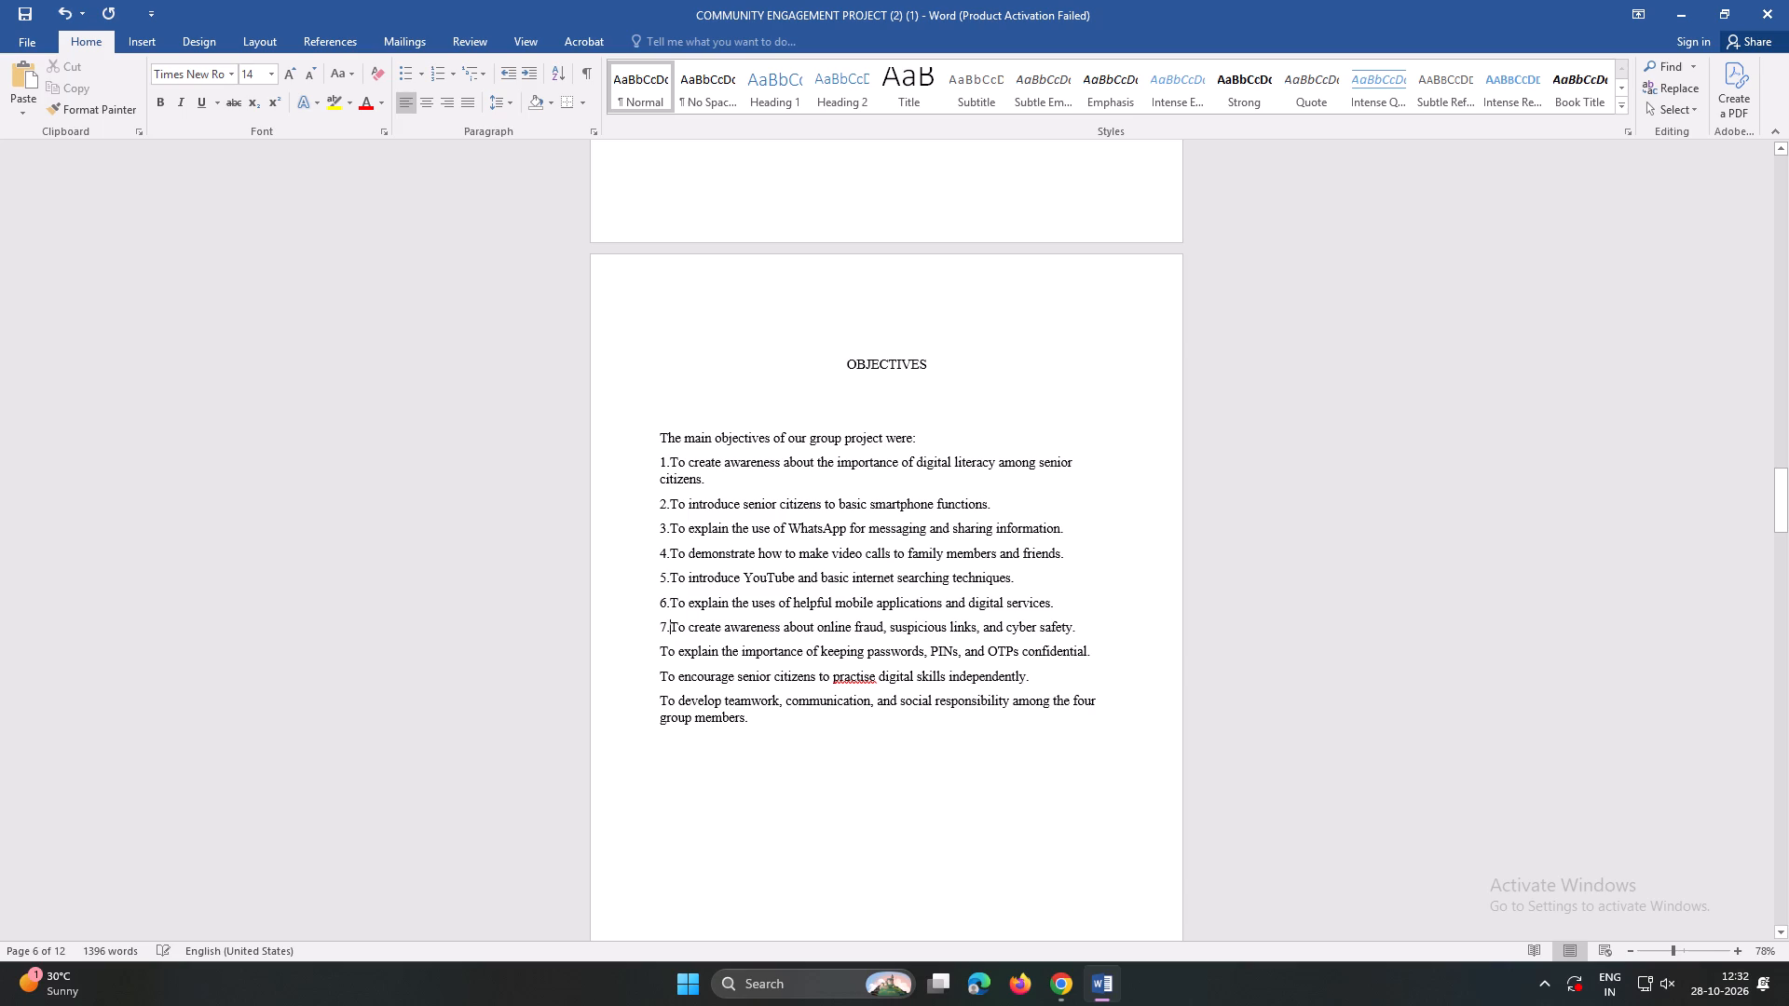
click(653, 648)
text(8.)
click(651, 673)
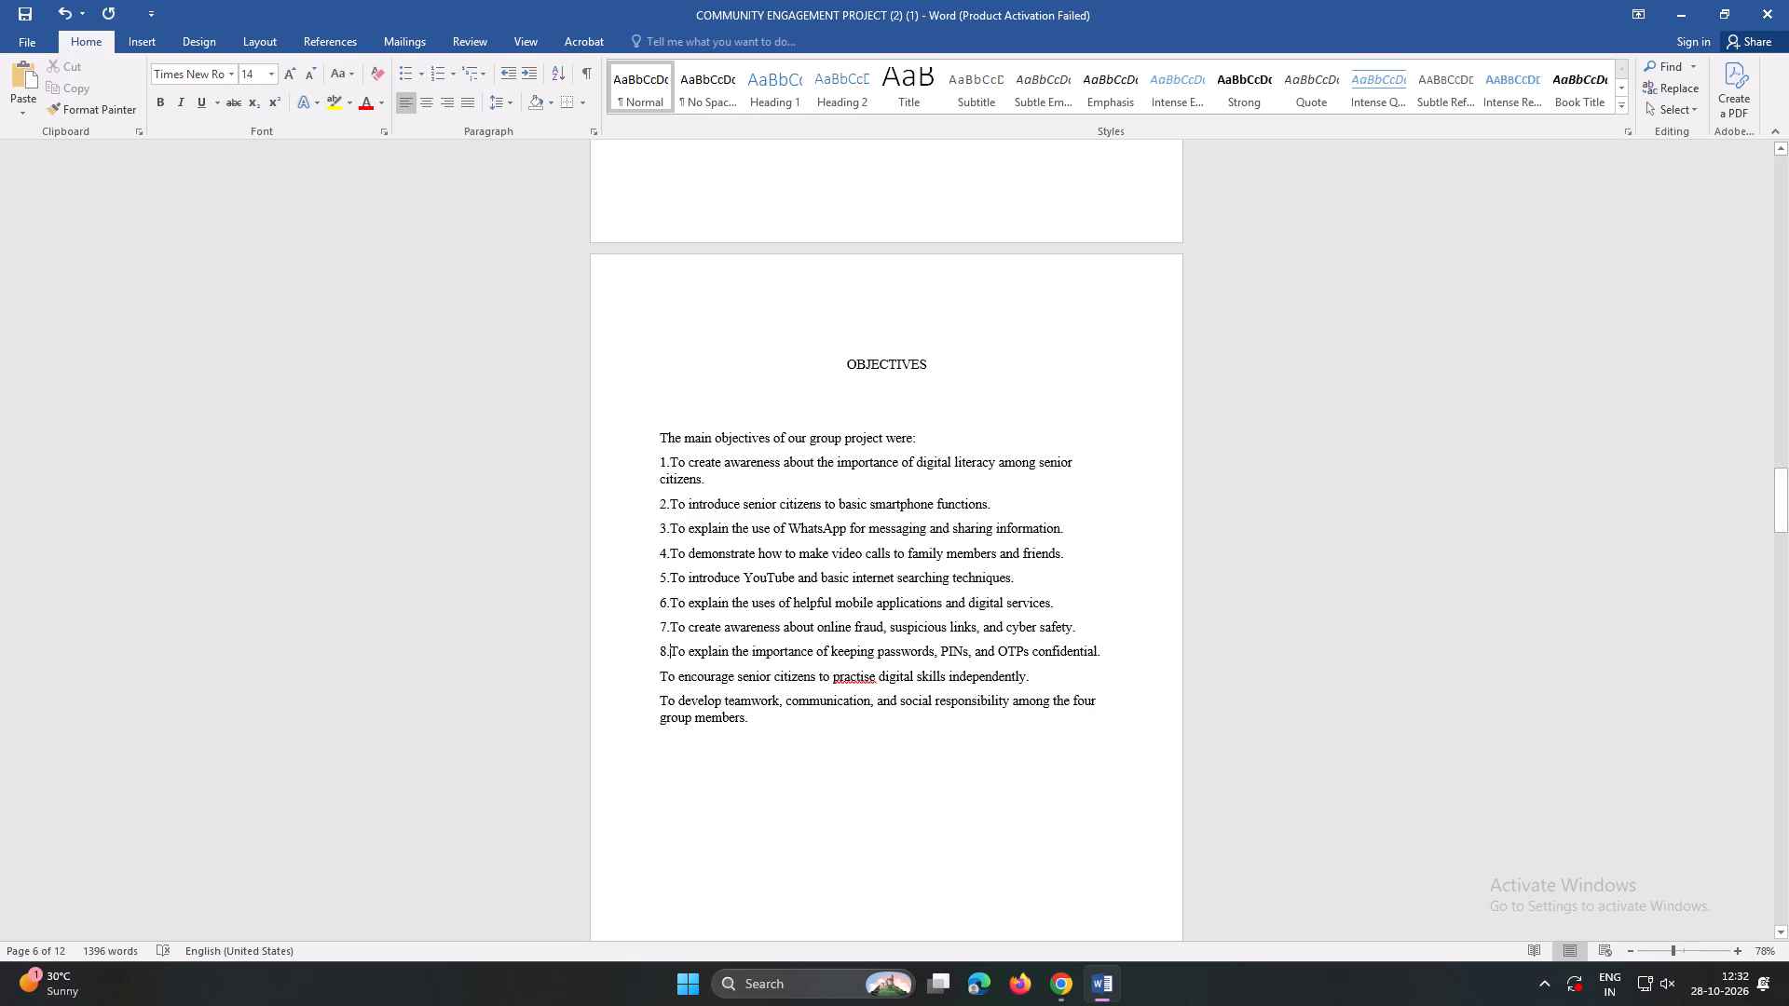
key(9)
key(period)
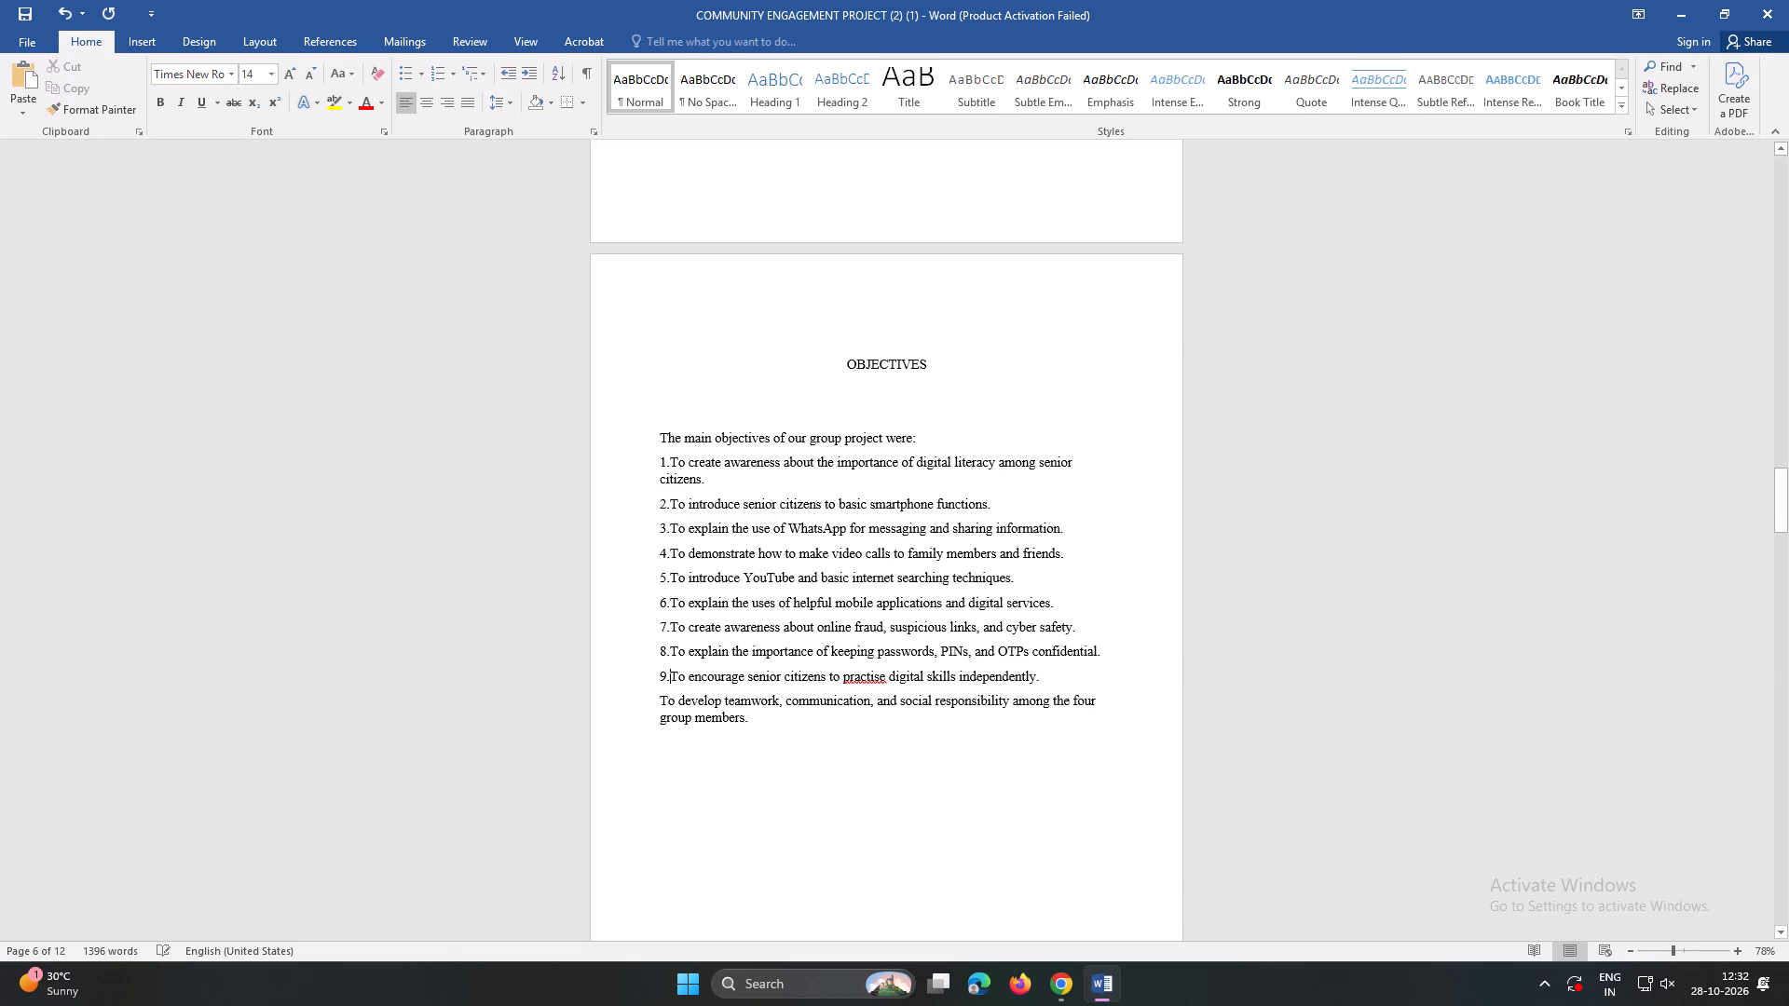
click(656, 689)
click(660, 704)
key(1)
key(0)
key(period)
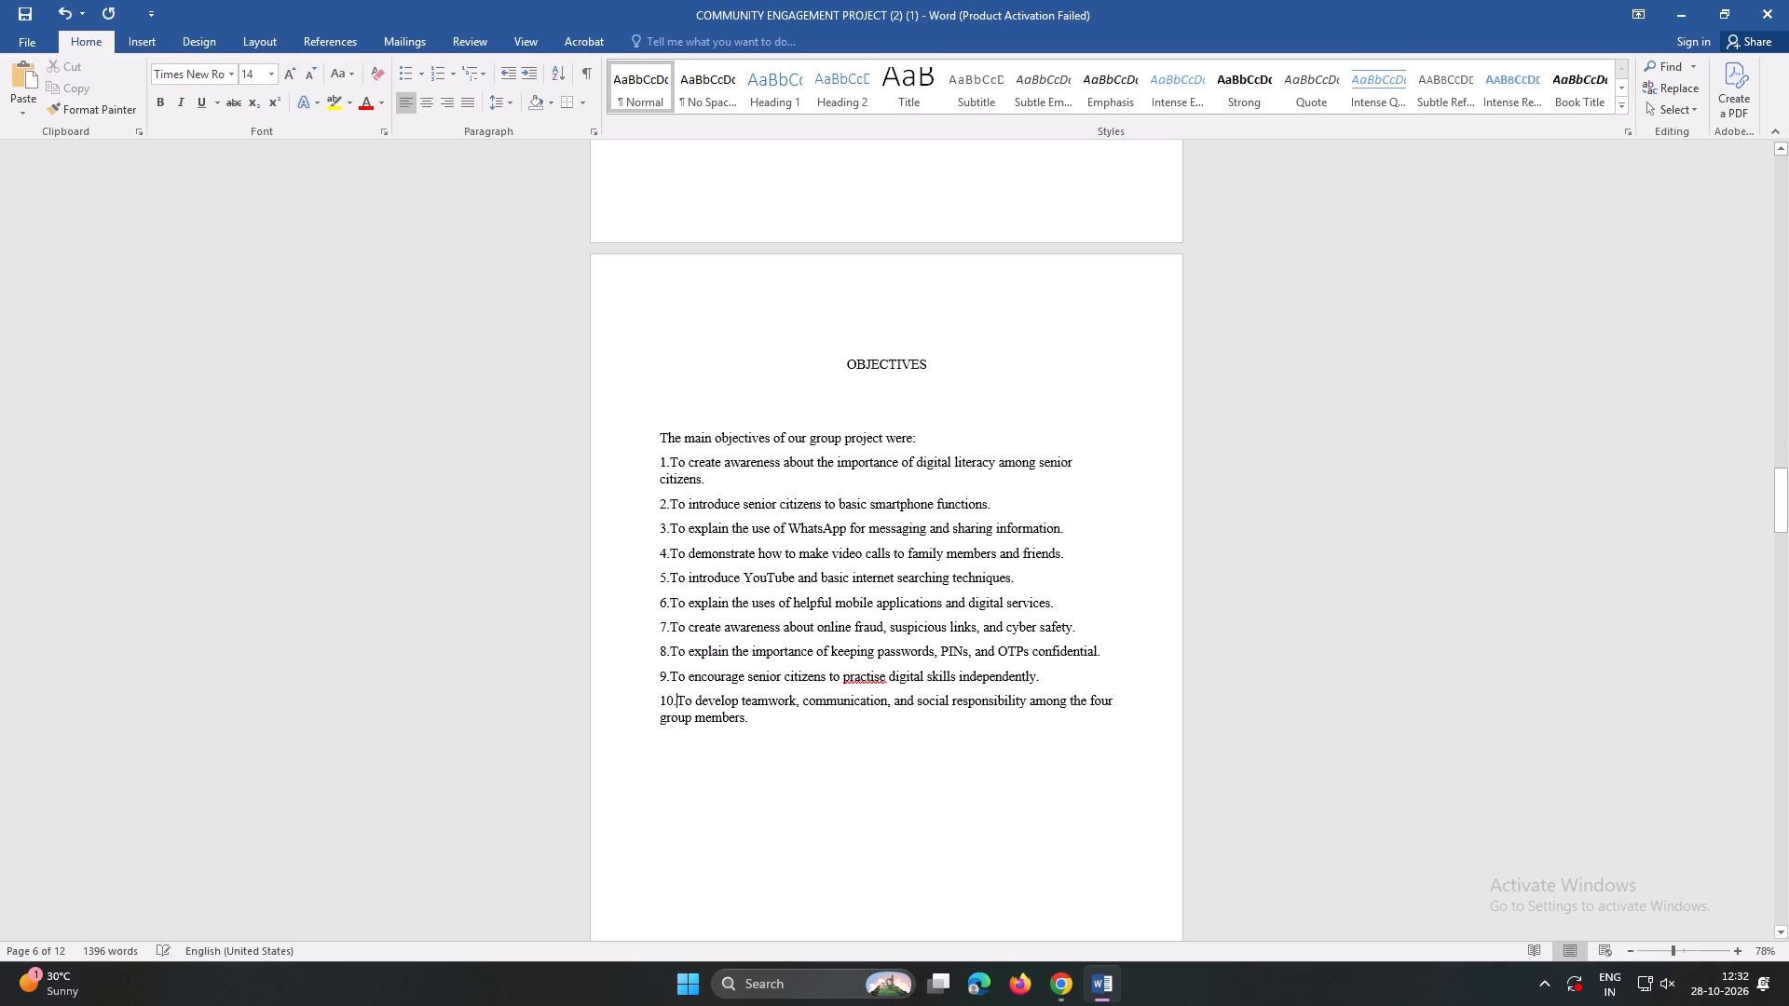
Correct the spelling of "practise" to "practice" in the ninth objective.
scroll(658, 687, down, 4)
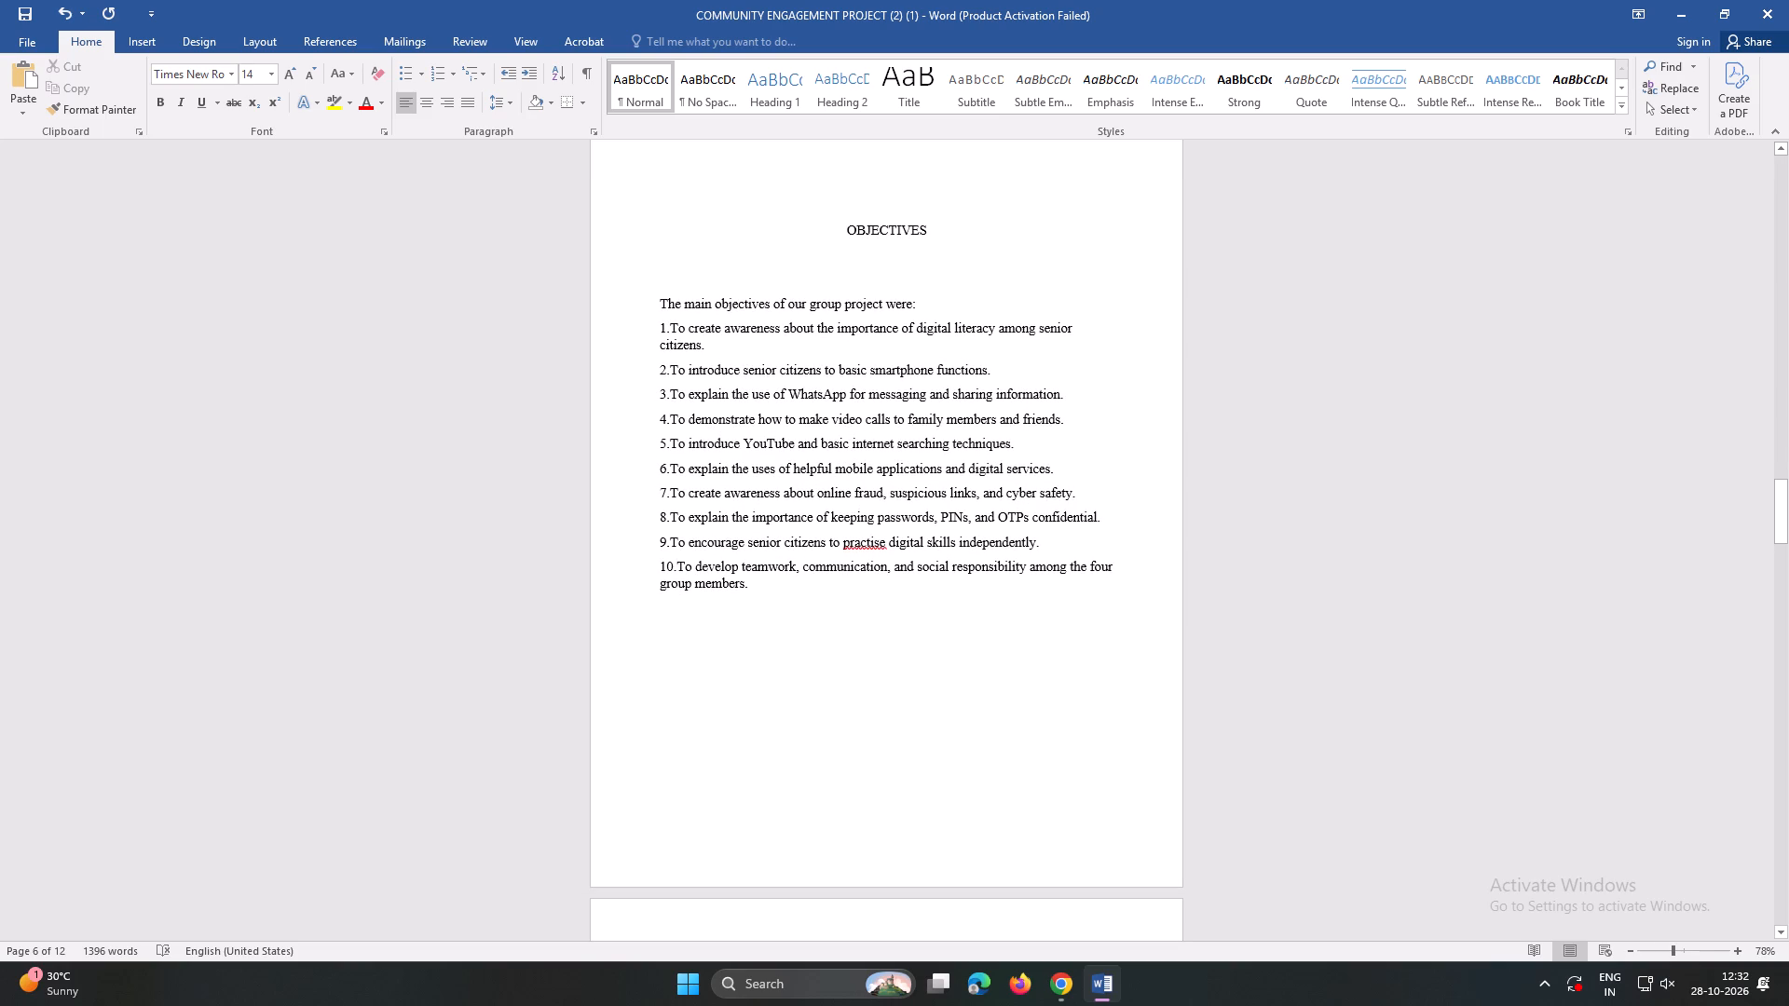
click(878, 545)
key(BackSpace)
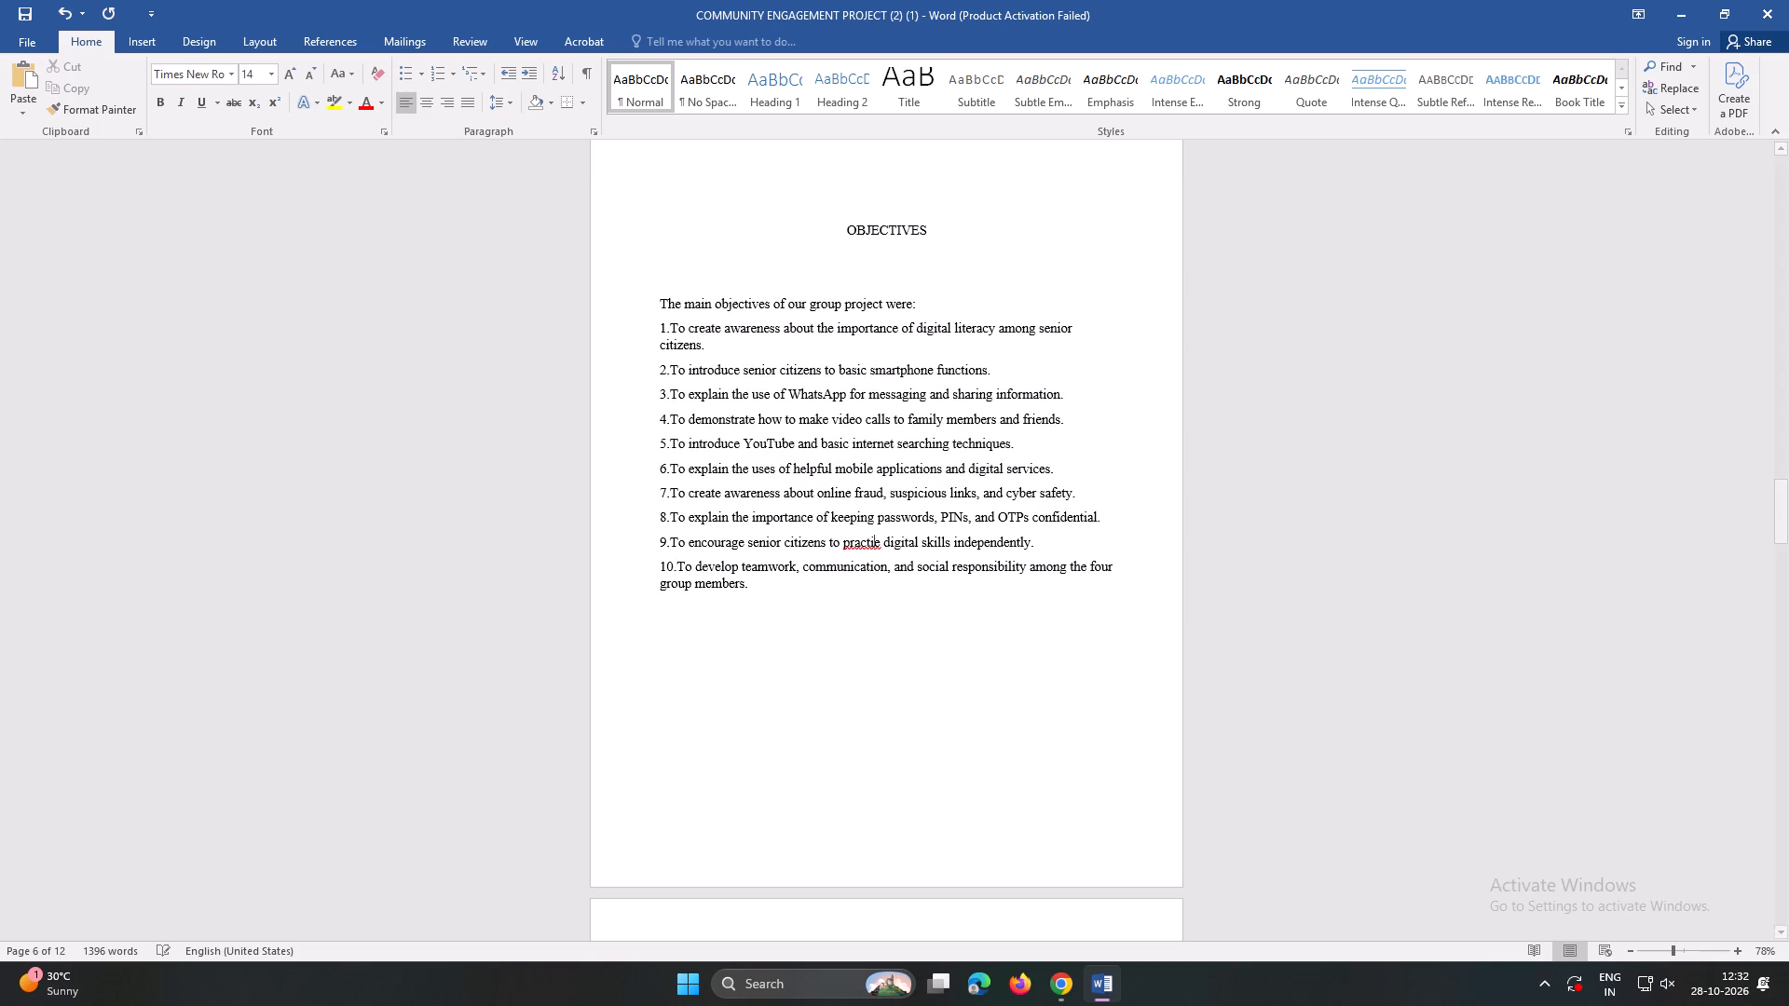
key(c)
key(BackSpace)
key(c)
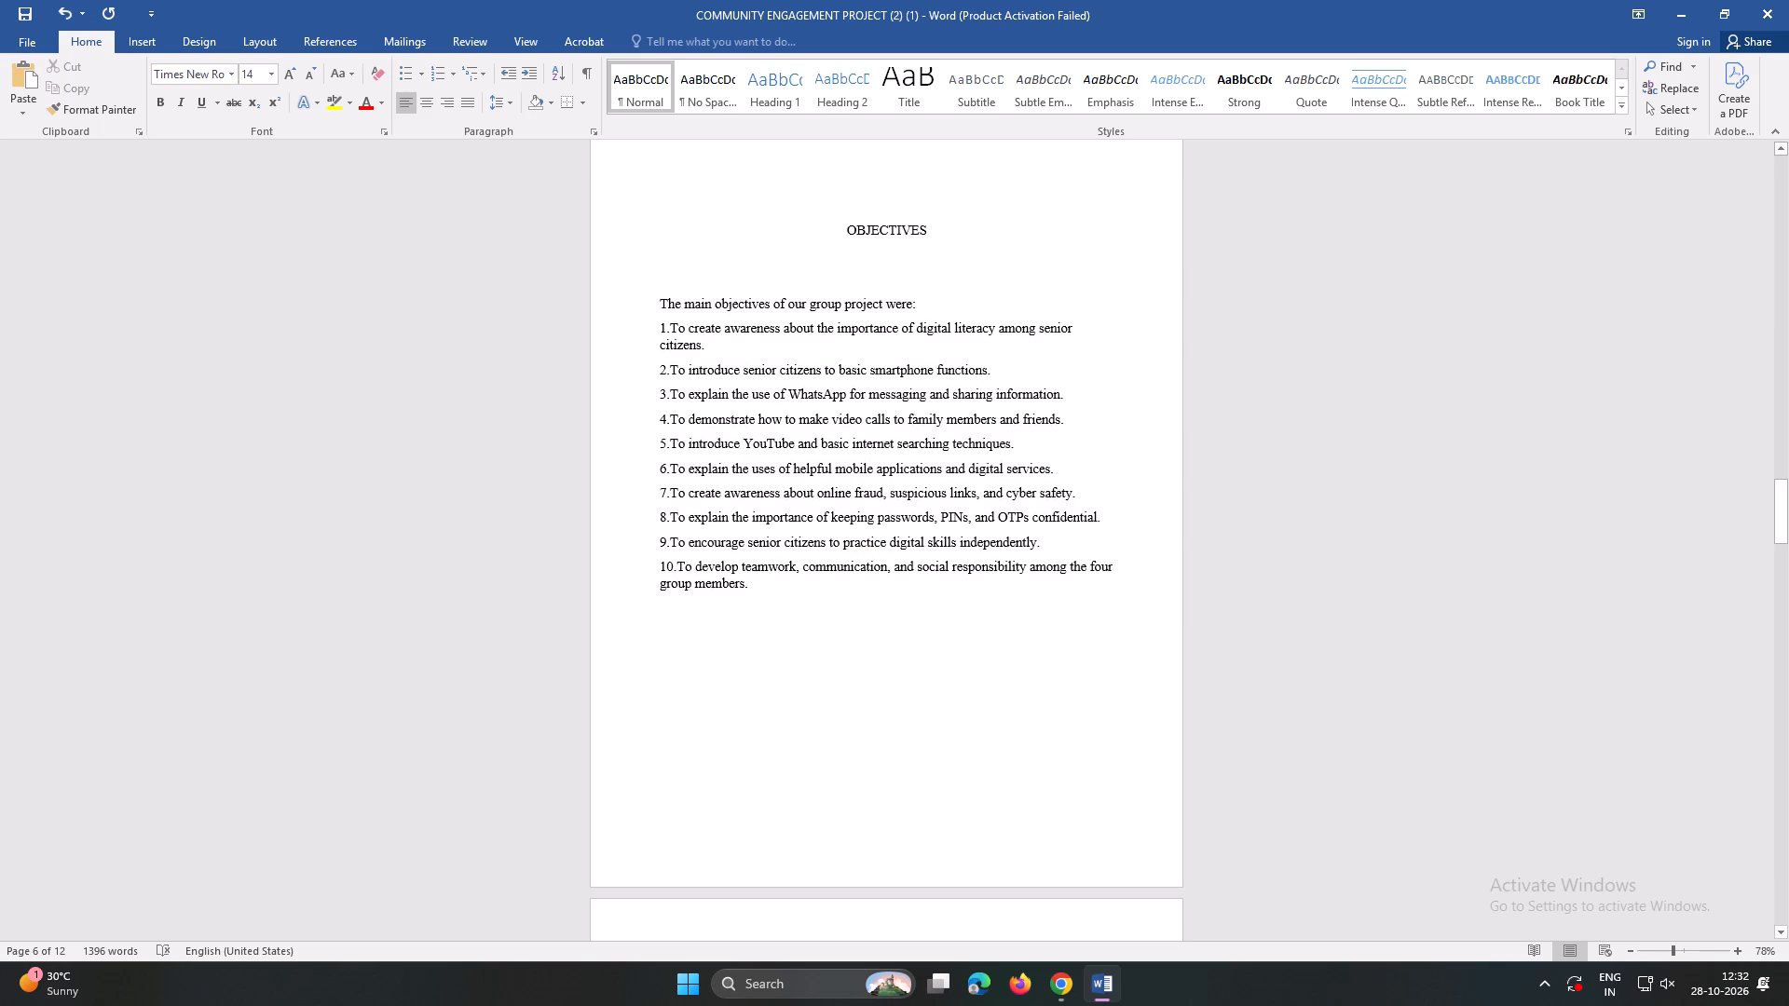
Add seven blank lines after the tenth objective, "To develop teamwork, communication, and social responsibility".
scroll(825, 578, down, 3)
scroll(825, 578, up, 12)
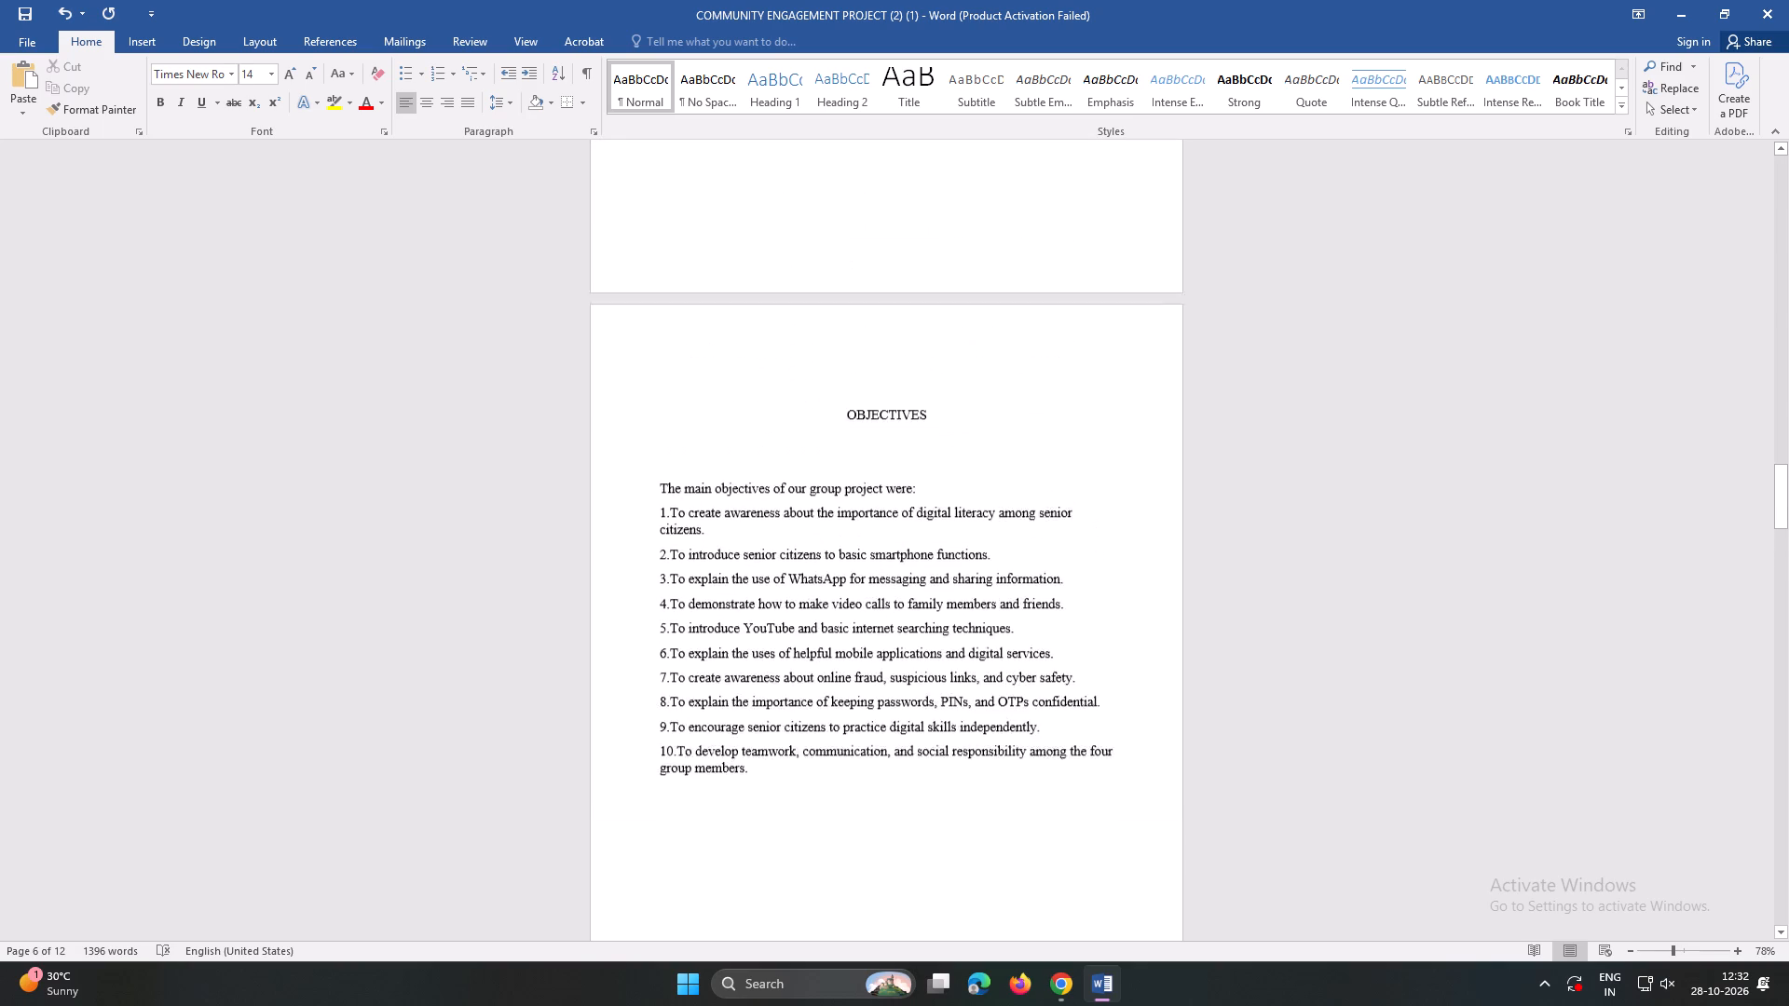
scroll(799, 529, up, 15)
scroll(781, 501, down, 9)
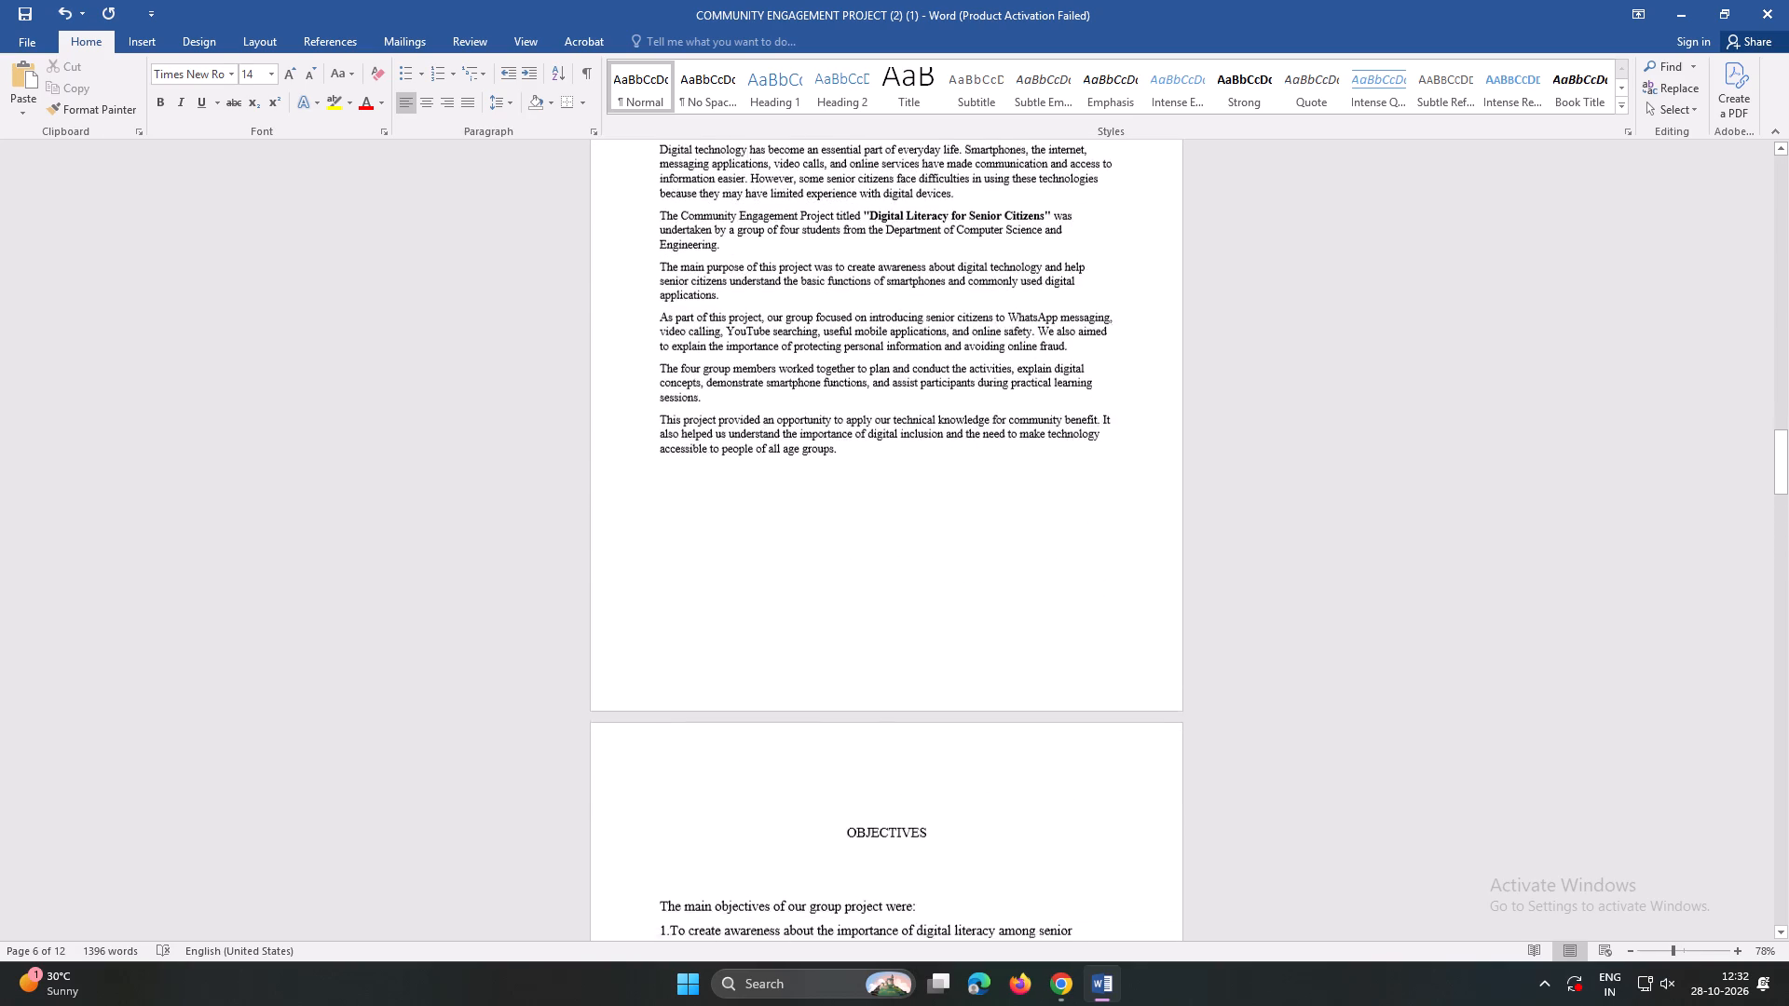
scroll(780, 504, down, 20)
scroll(780, 504, down, 11)
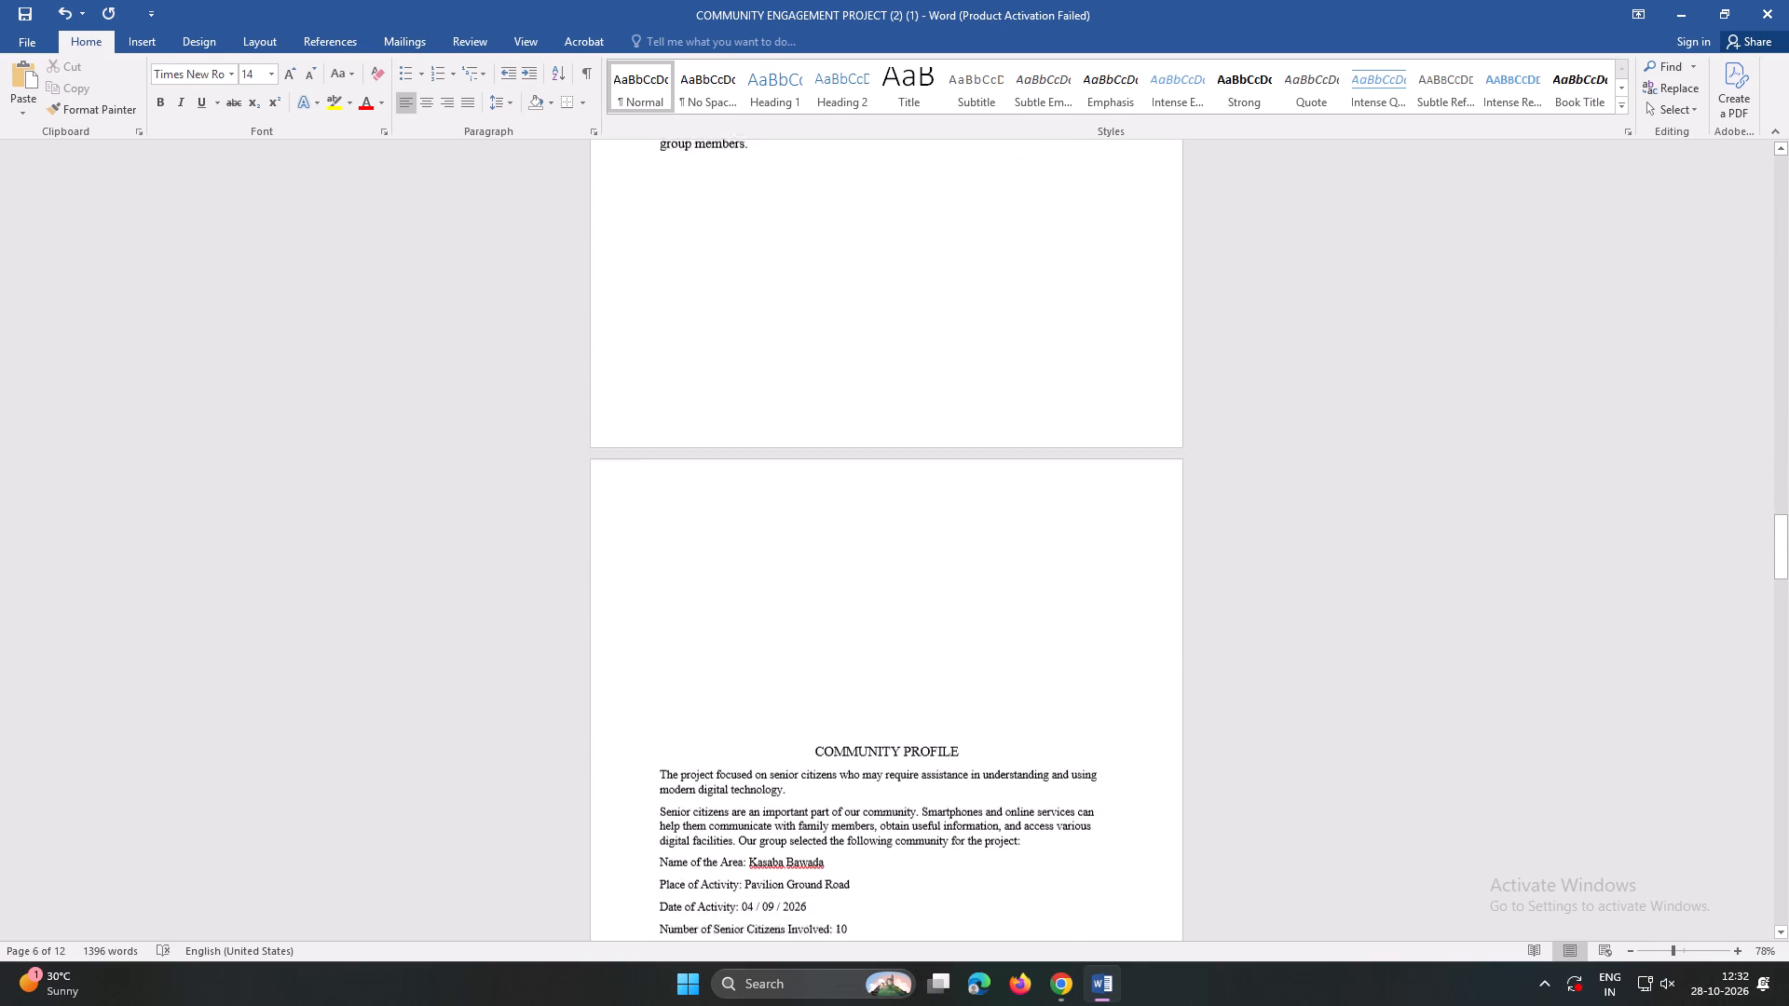
scroll(779, 507, up, 4)
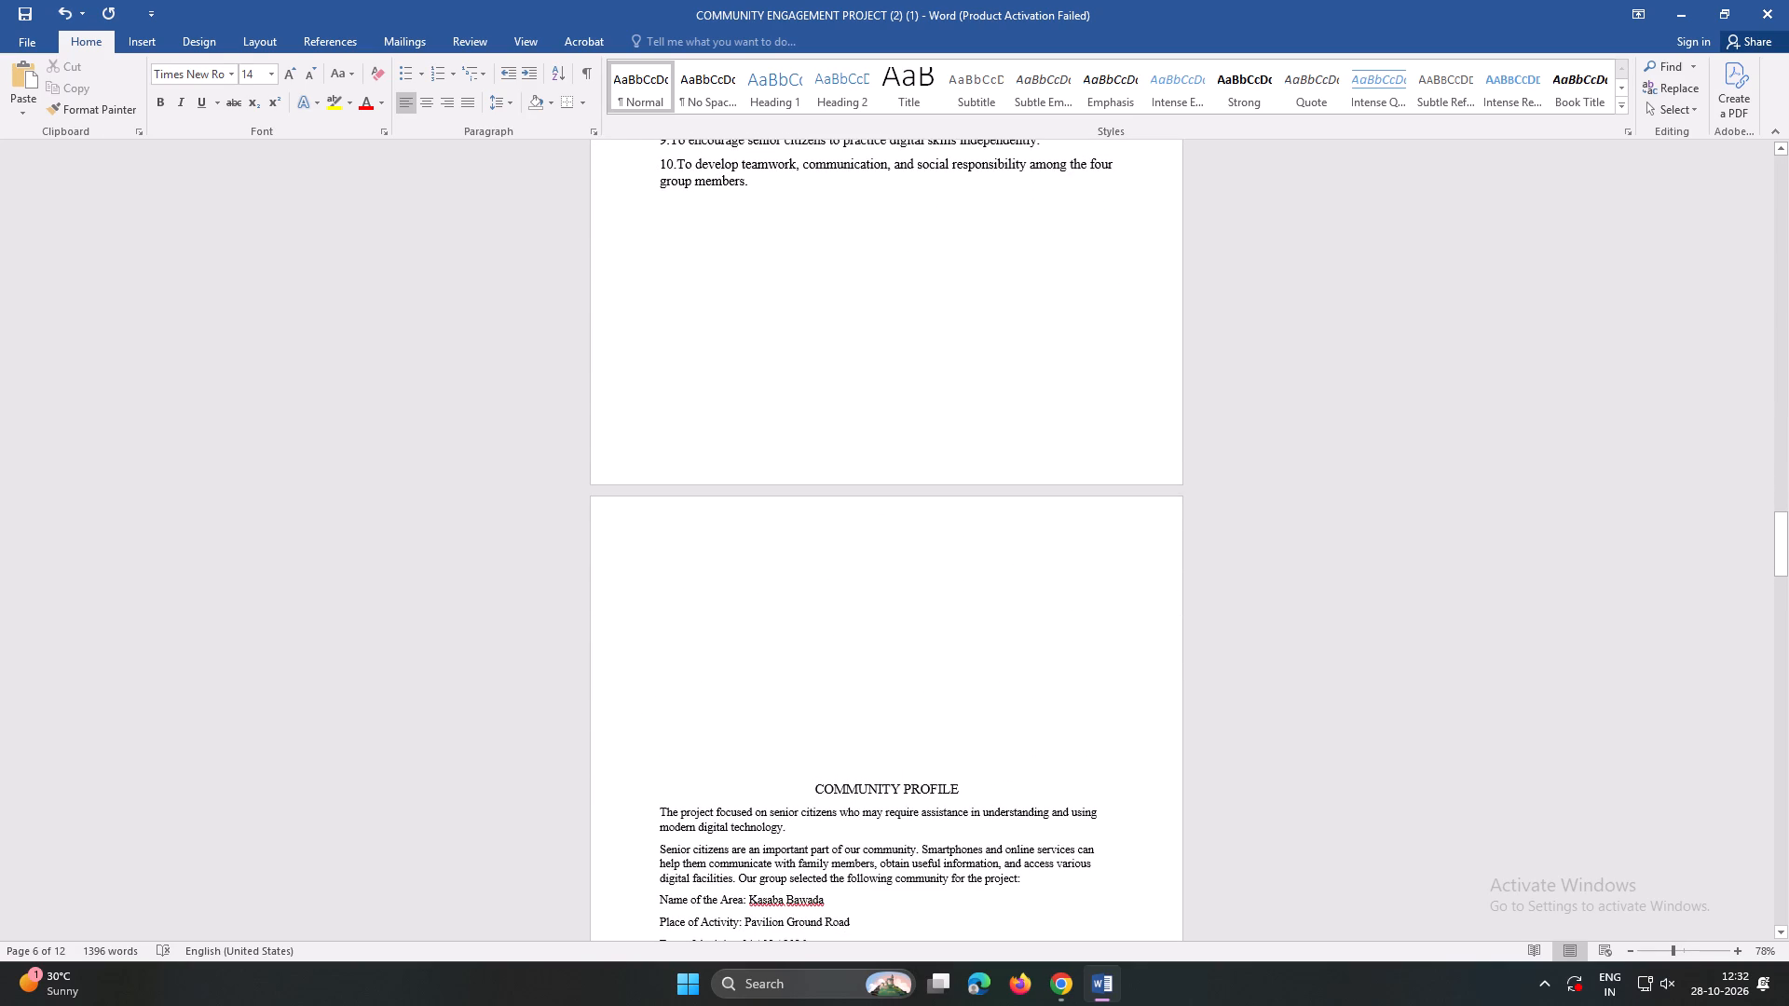
click(768, 184)
key(Return)
key(Return)
key(Return)
key(Return)
key(Return)
key(Return)
key(Return)
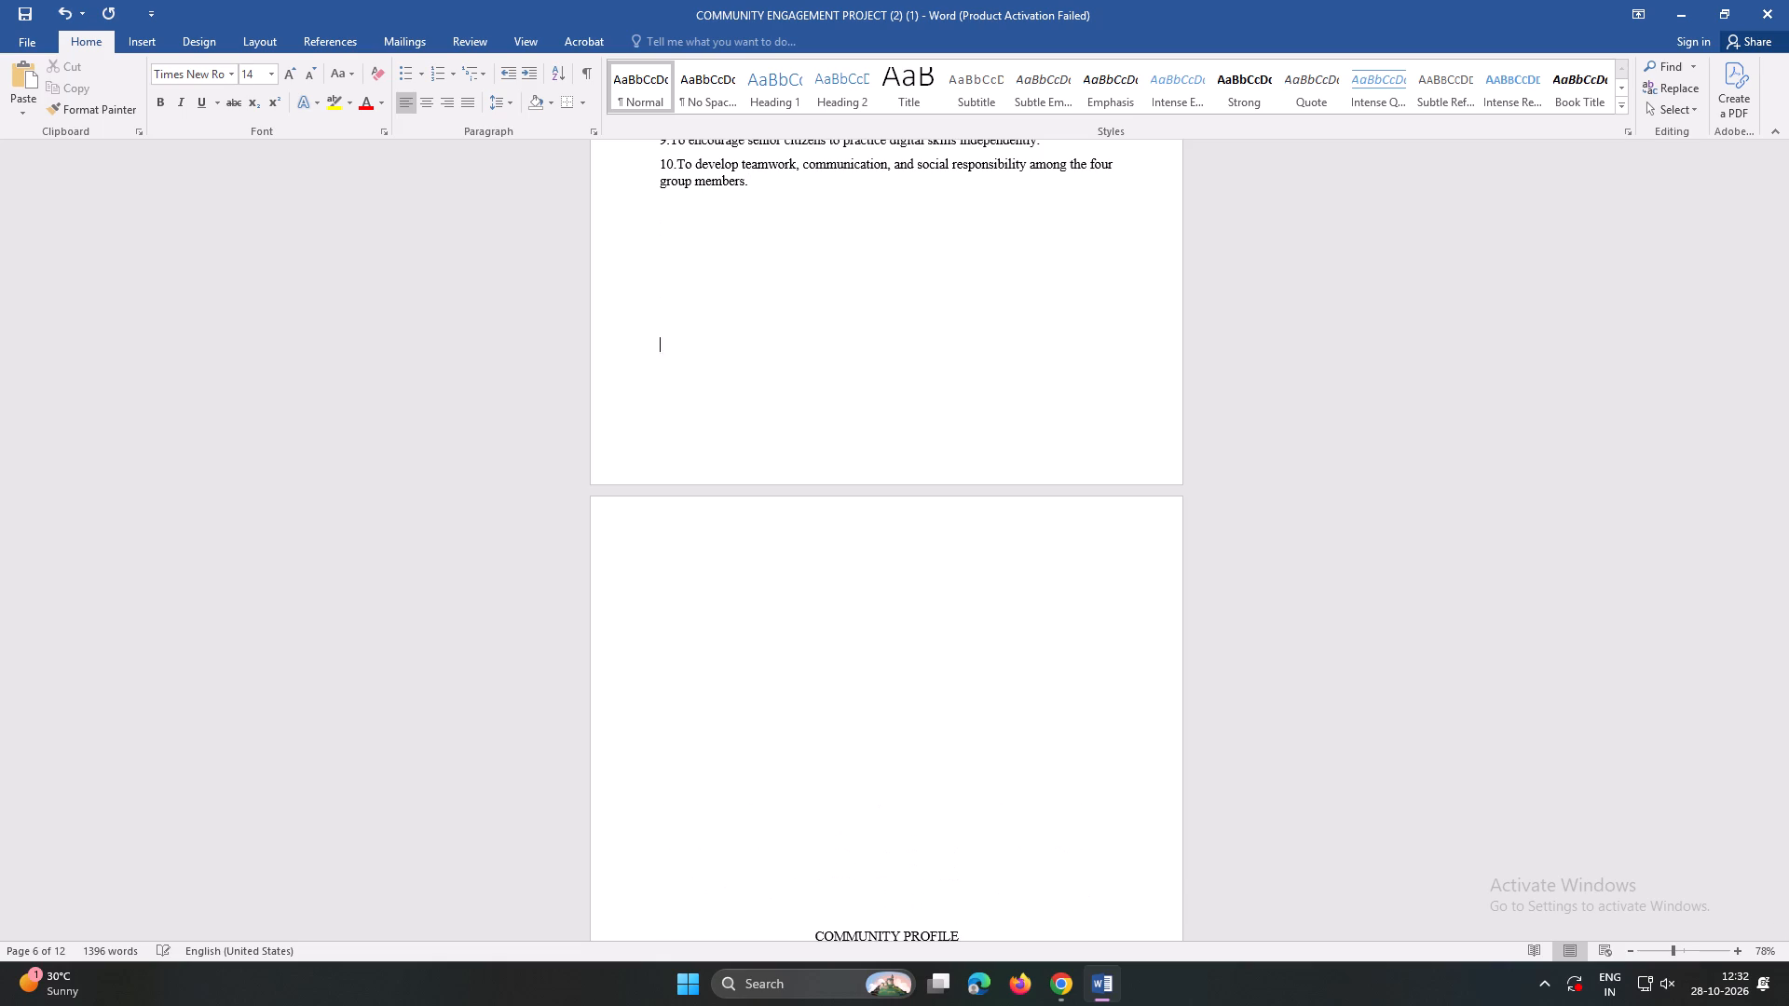
Remove the surplus blank lines above the COMMUNITY PROFILE heading so it starts near the top of the page after the objectives.
scroll(808, 230, up, 4)
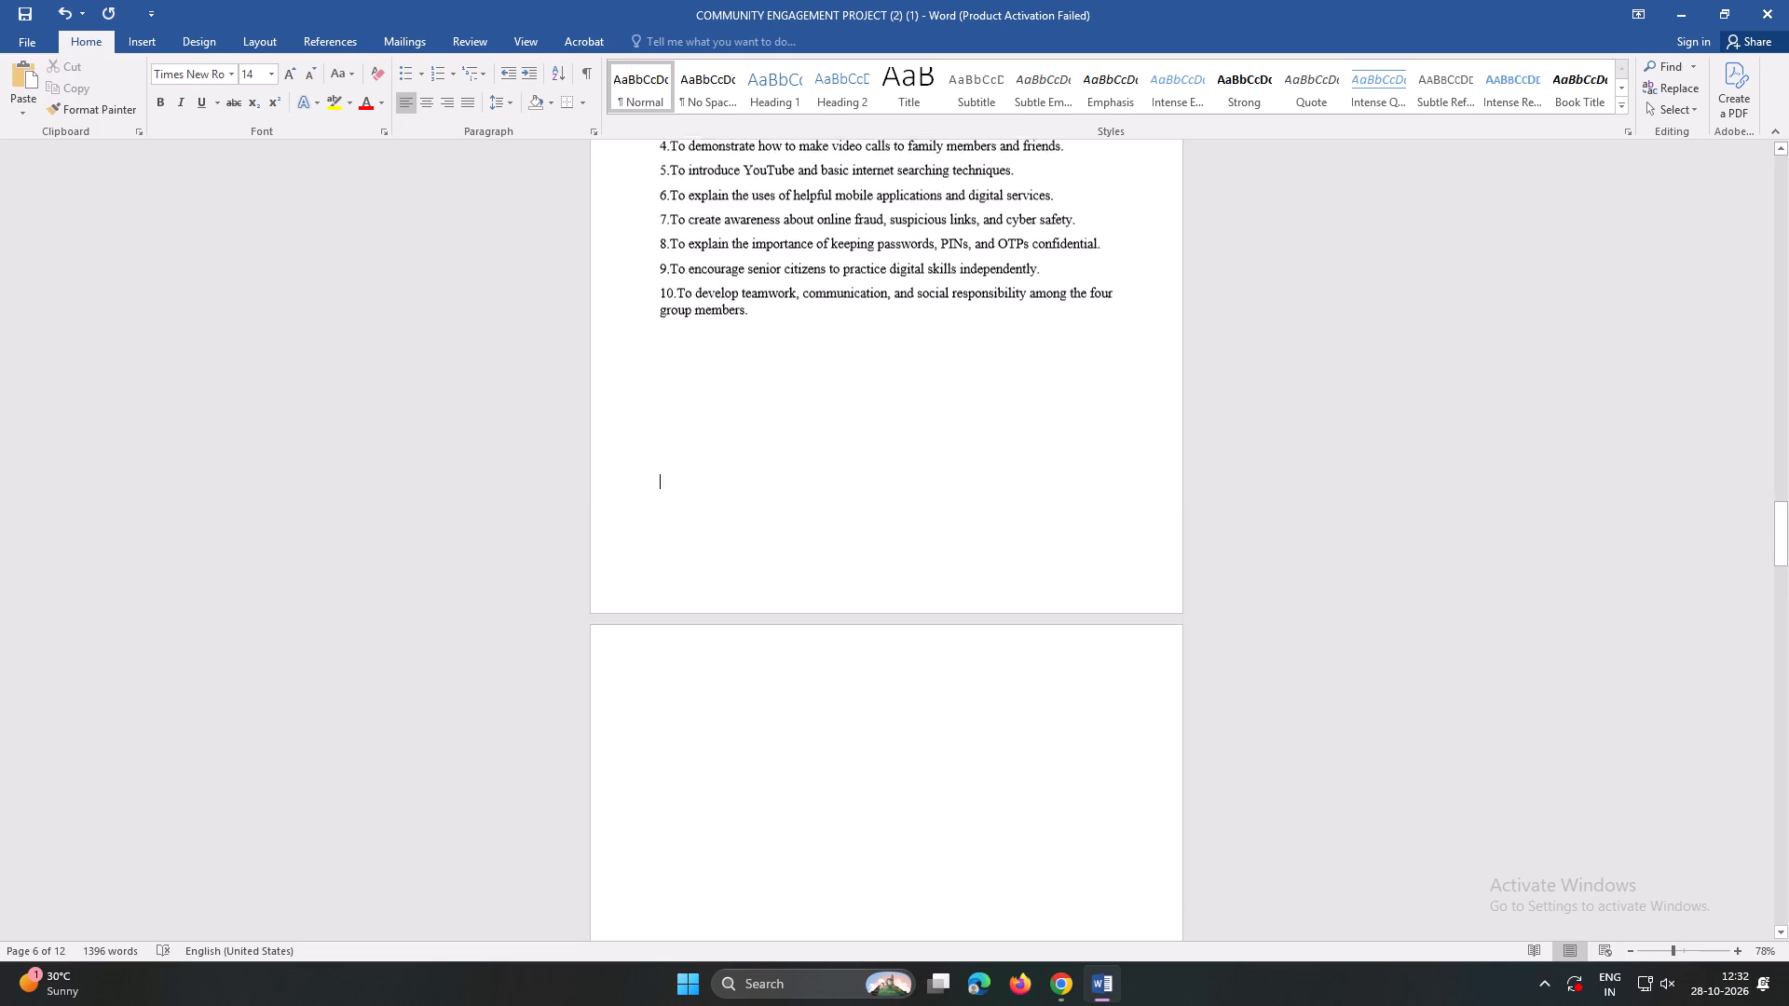
scroll(806, 233, down, 14)
click(807, 588)
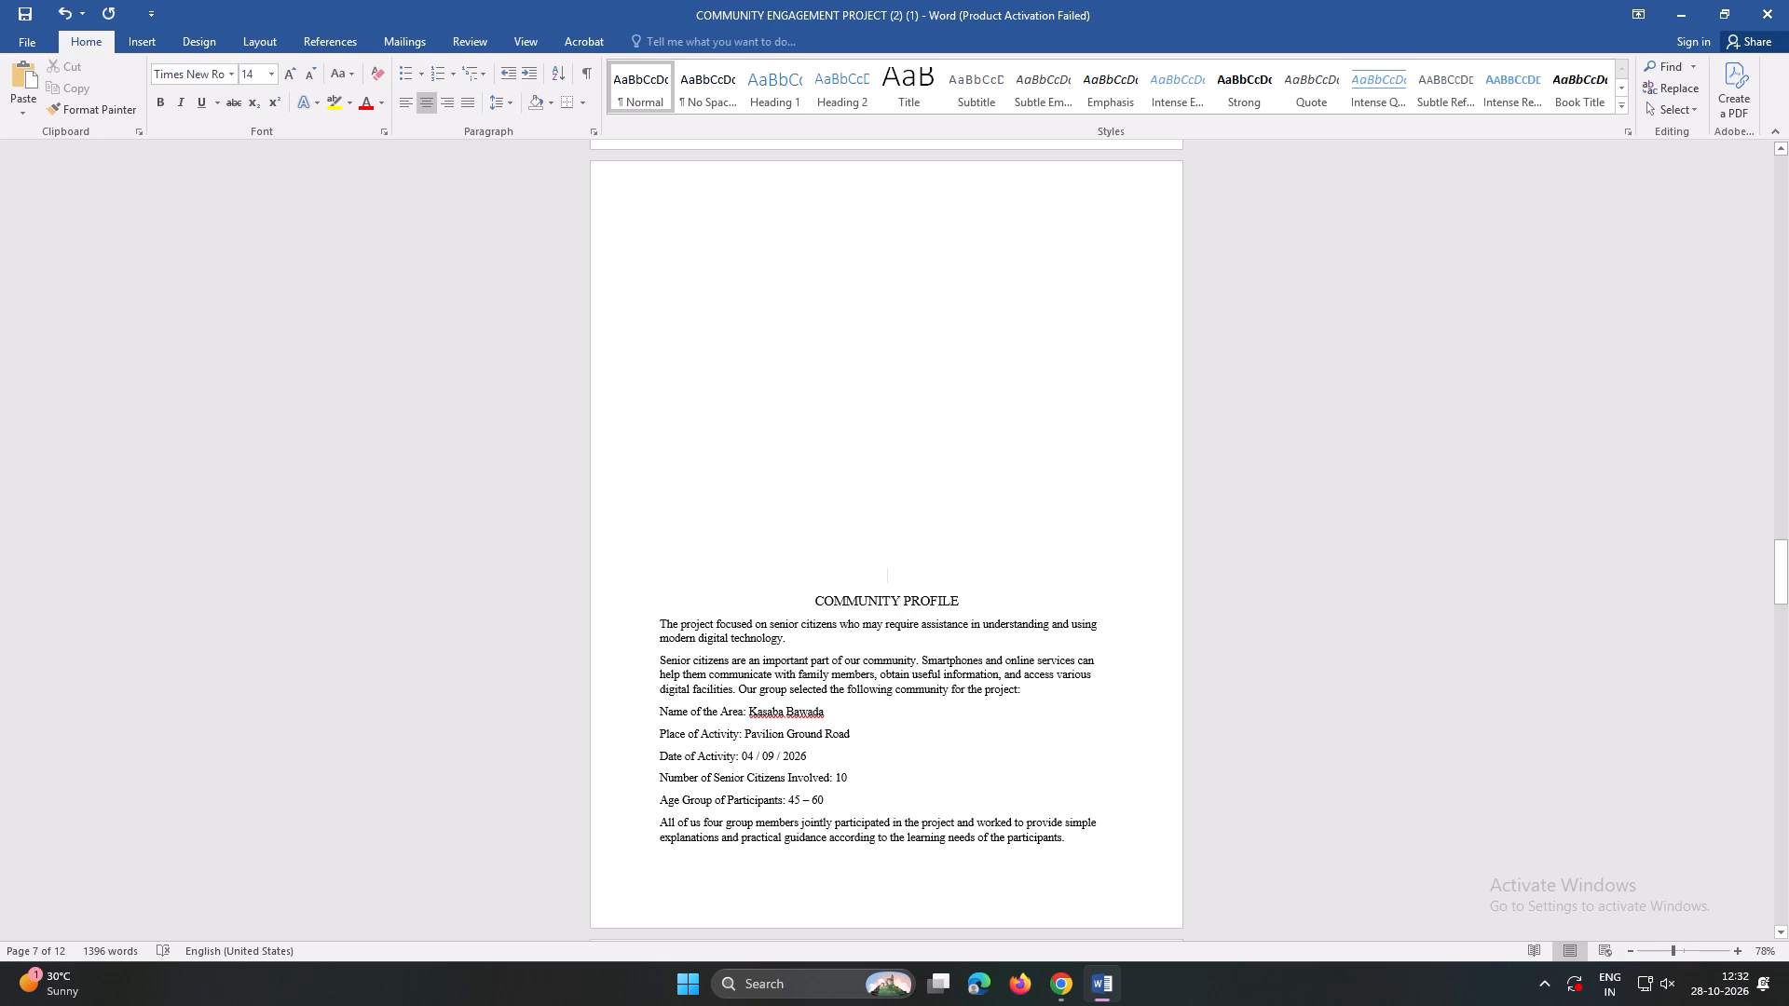
key(BackSpace)
key(BackSpace)
key(BackSpace)
key(BackSpace)
key(BackSpace)
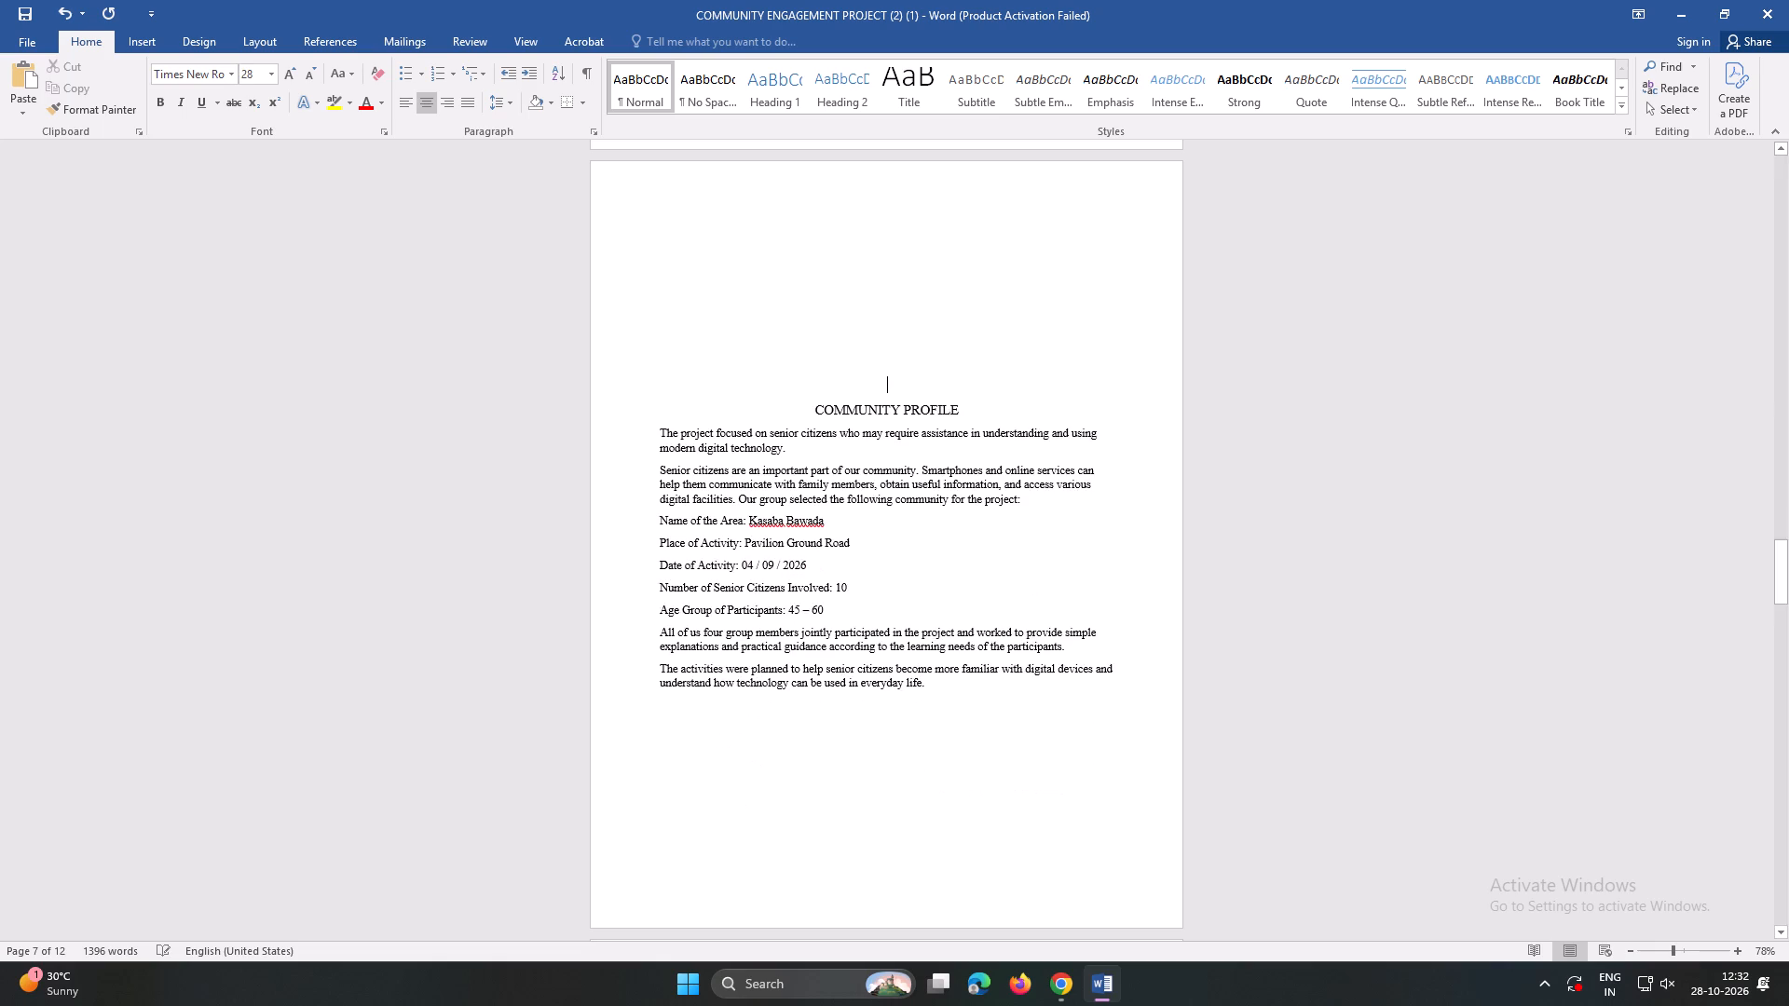
key(BackSpace)
key(BackSpace)
key(BackSpace)
key(BackSpace)
key(BackSpace)
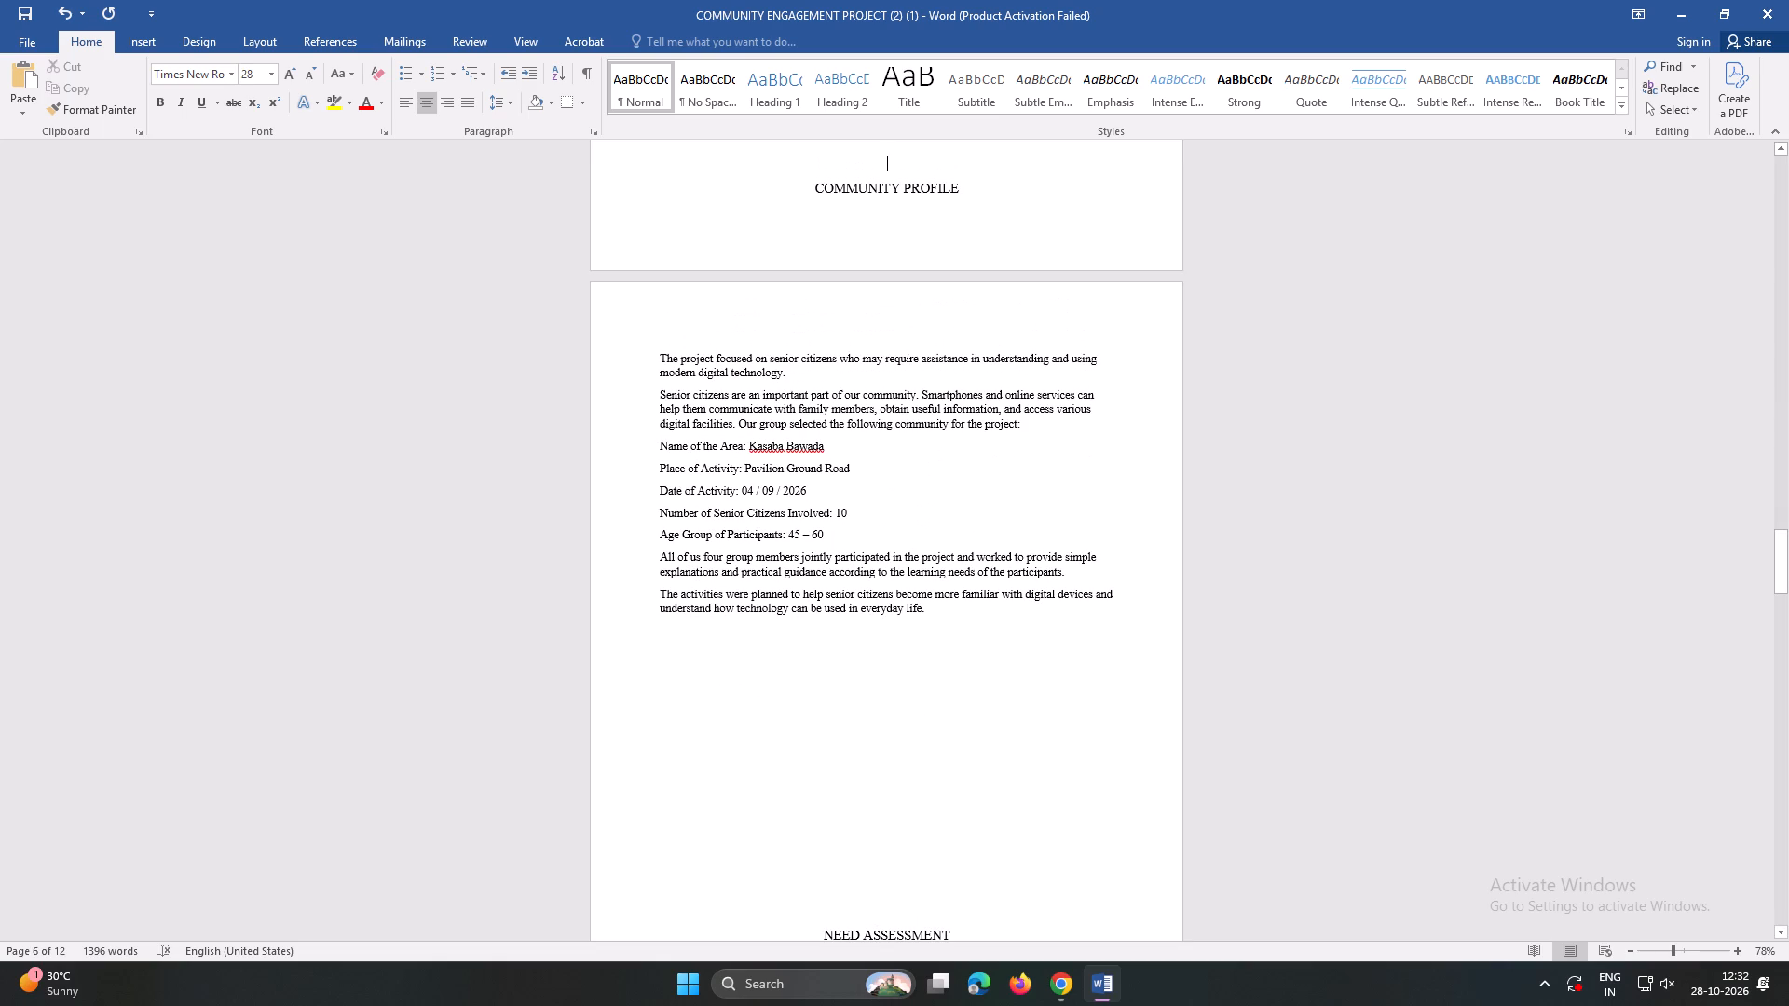
key(Return)
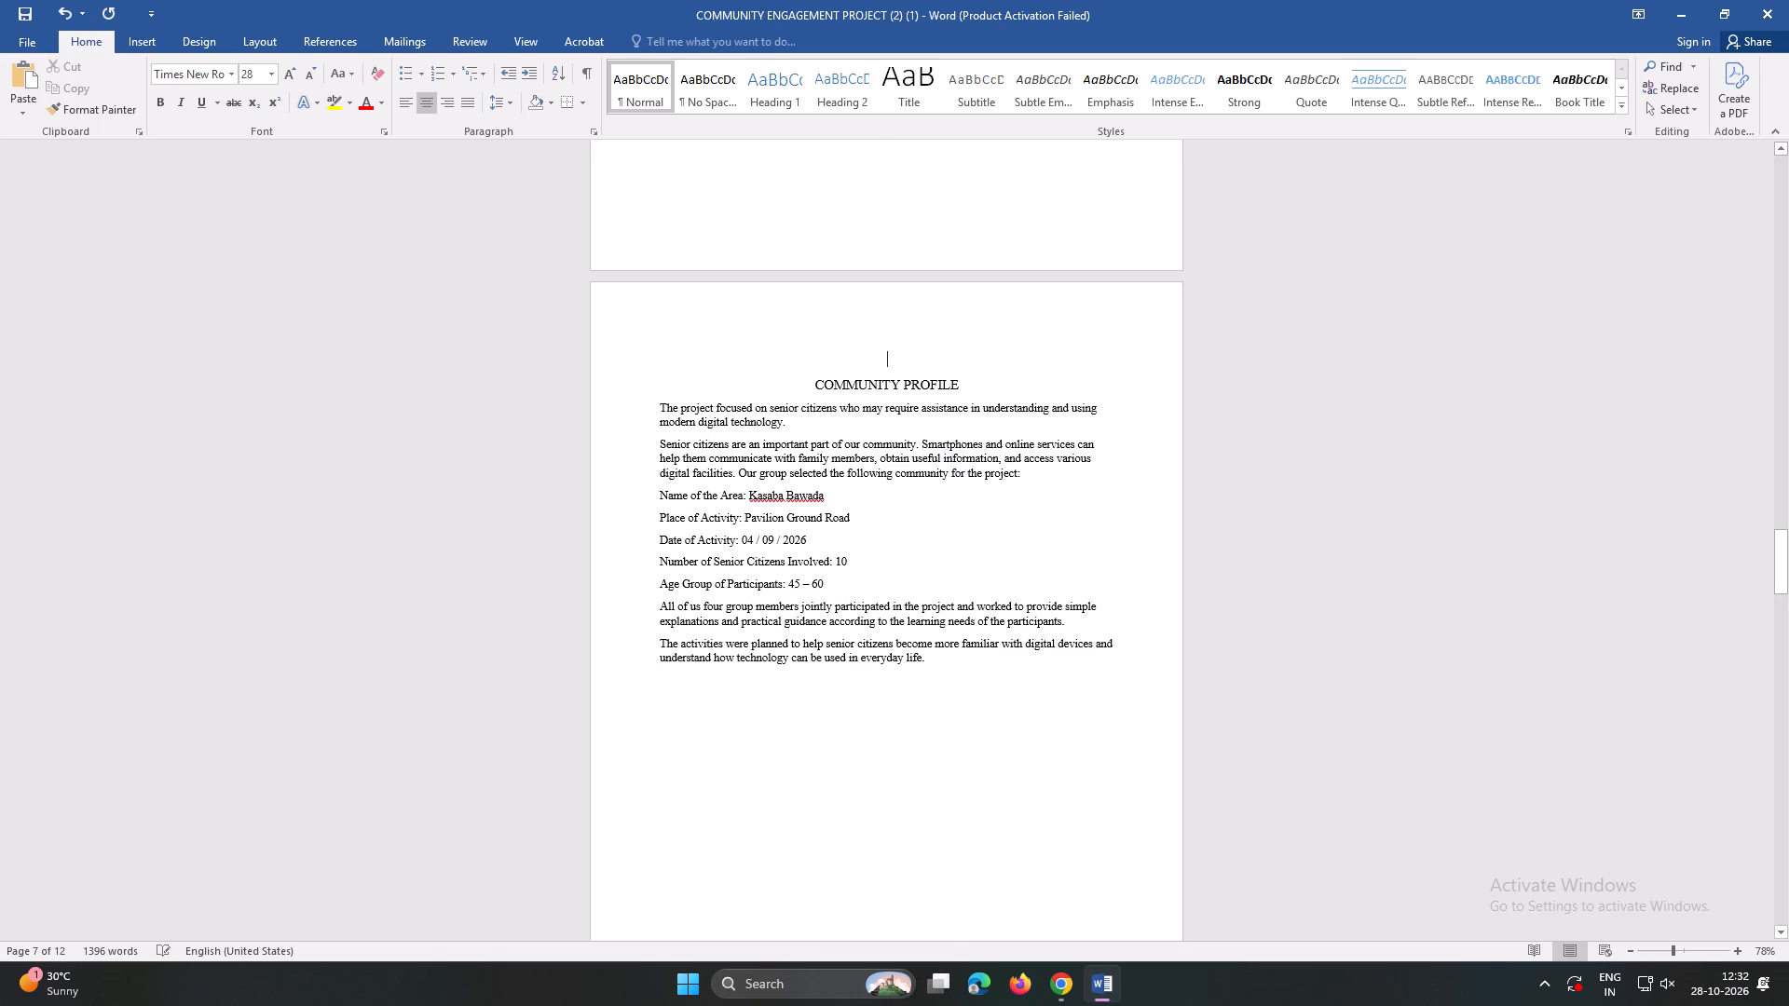
Add two blank lines directly beneath the COMMUNITY PROFILE heading.
click(974, 381)
key(Return)
key(Return)
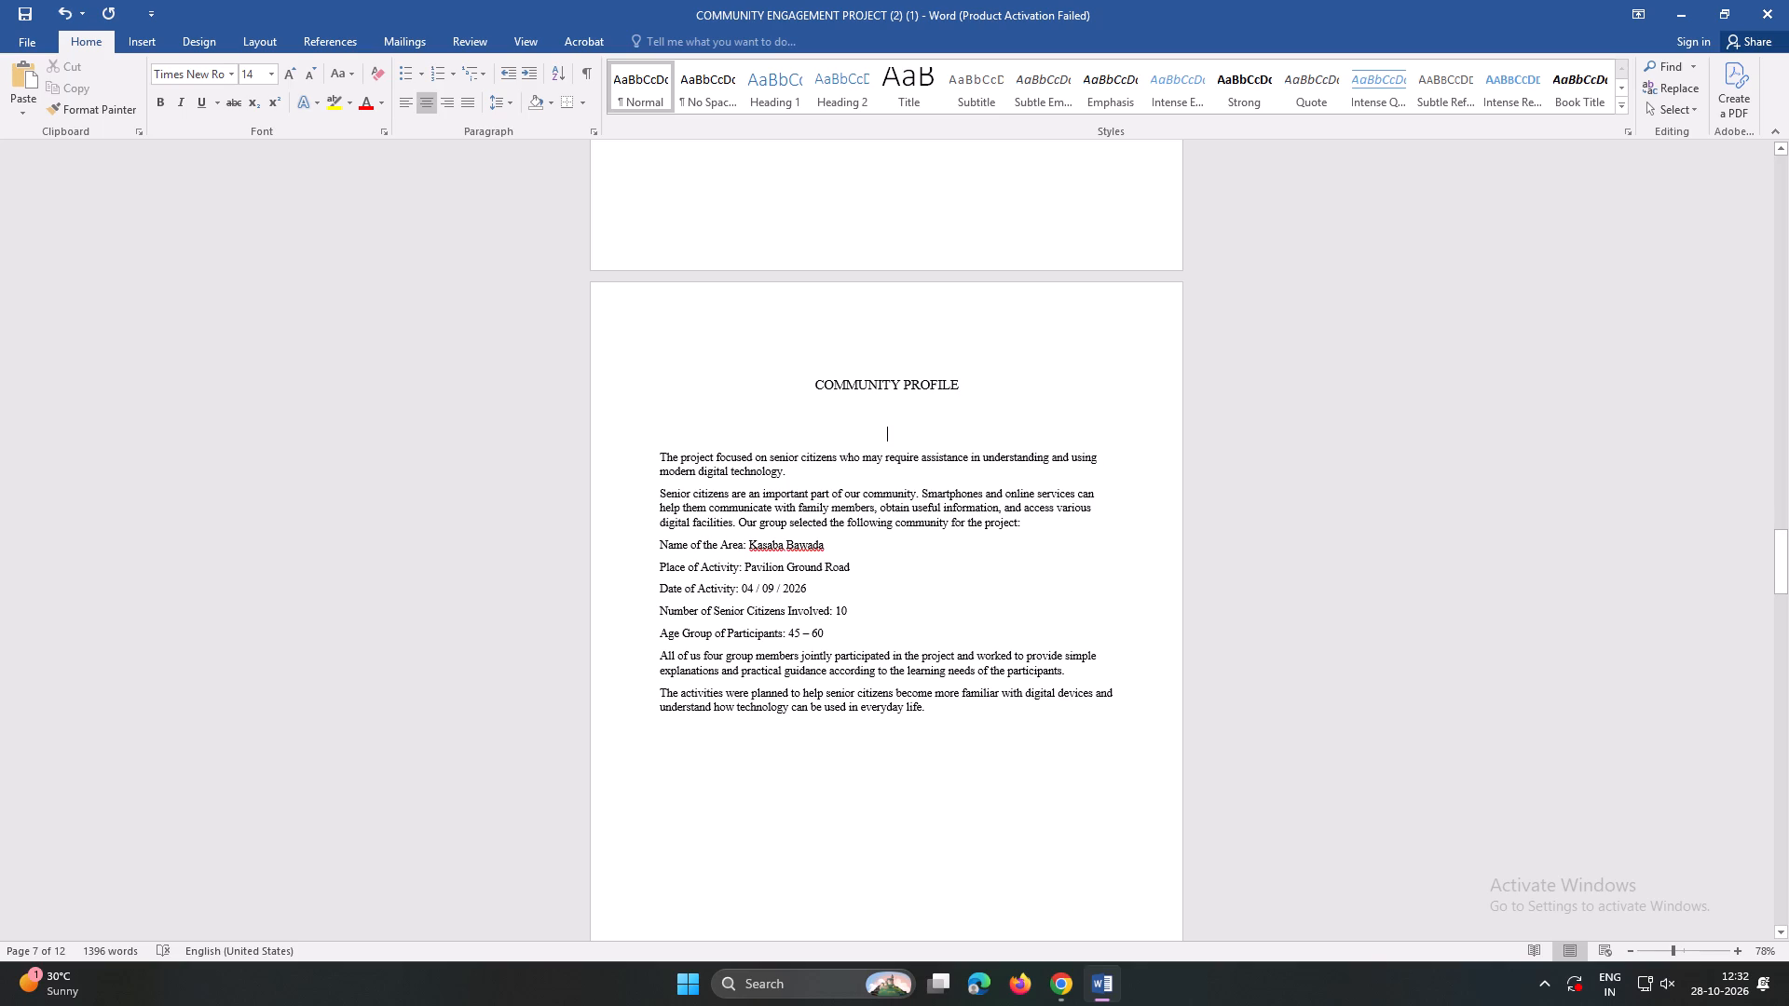
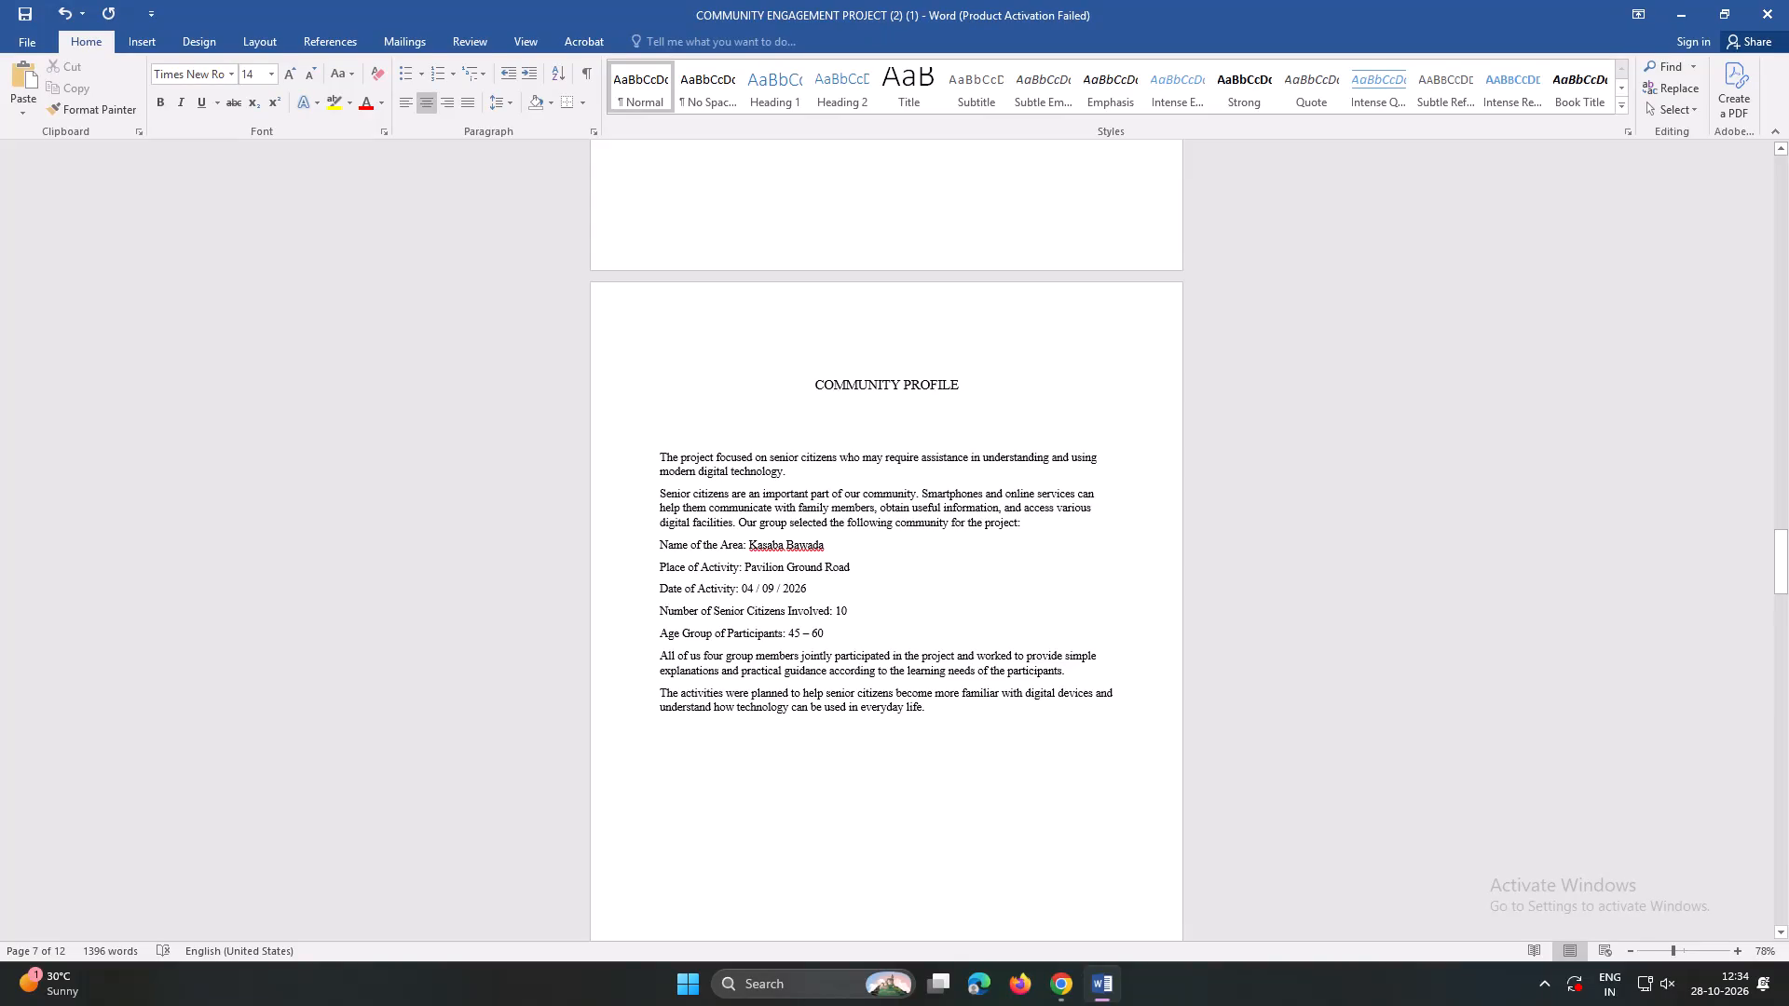
Paste the copied sentence beginning "However, some elderly people may face difficulties" after "access various digital facilities." in the COMMUNITY PROFILE section.
click(732, 523)
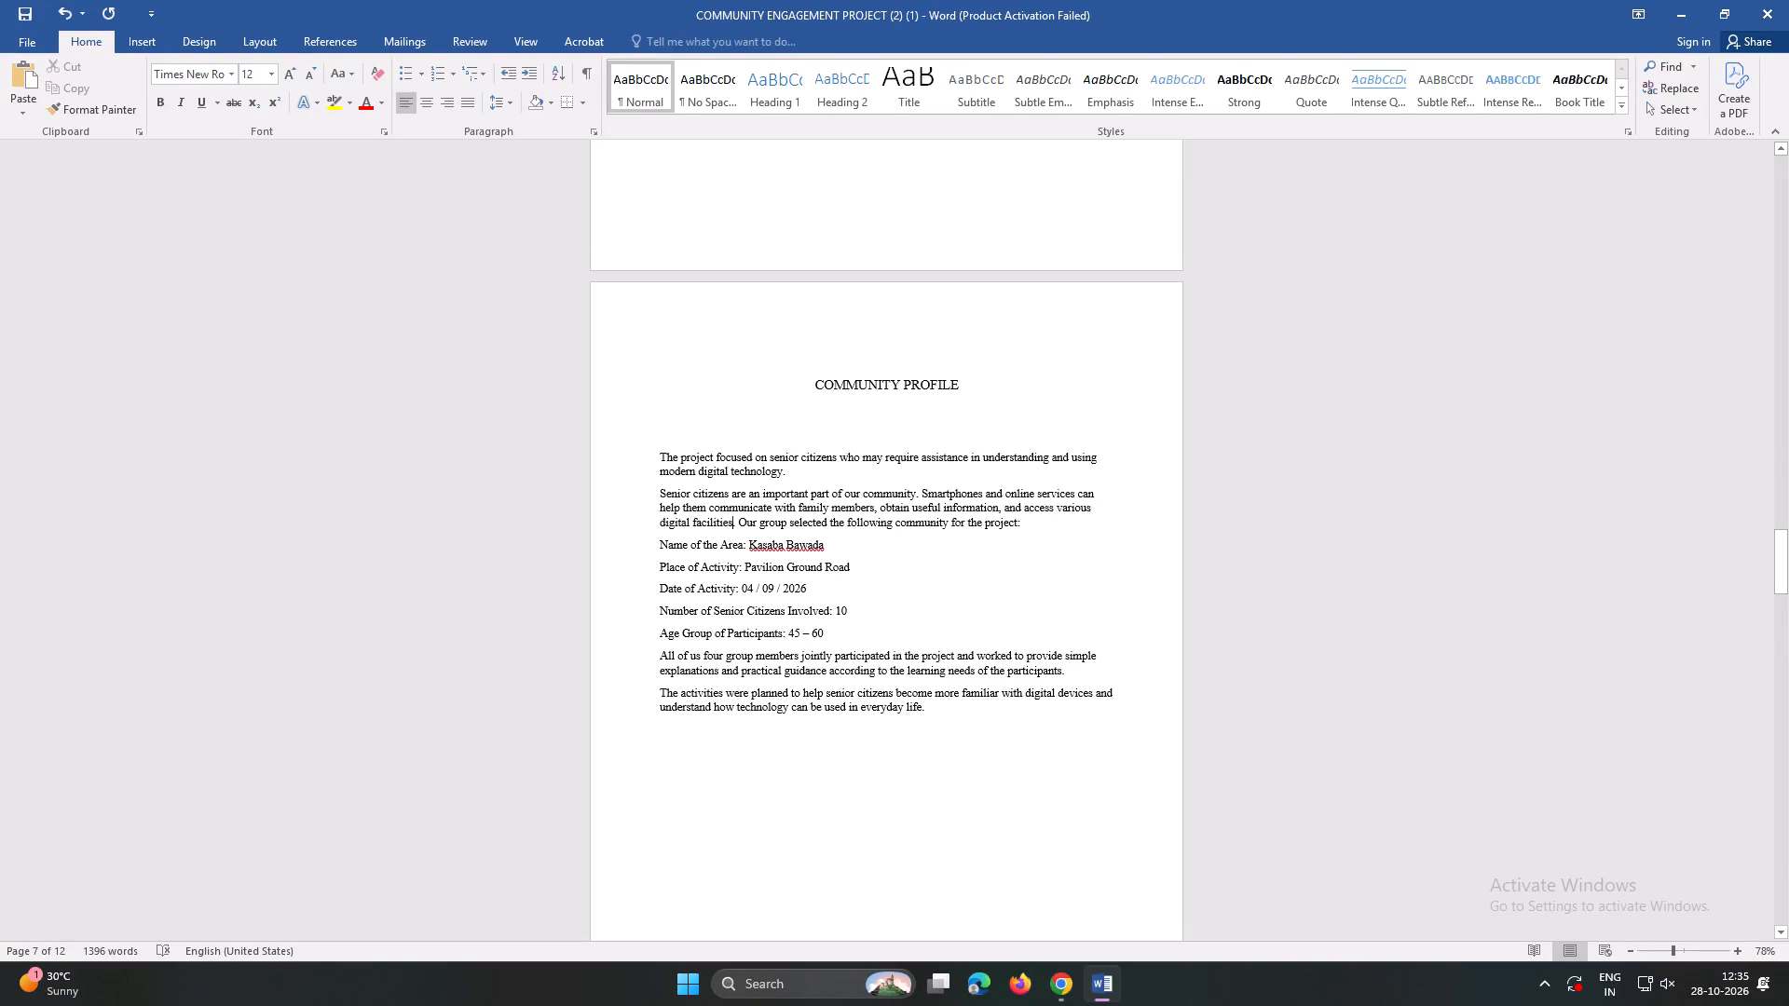
click(731, 520)
click(734, 522)
key(space)
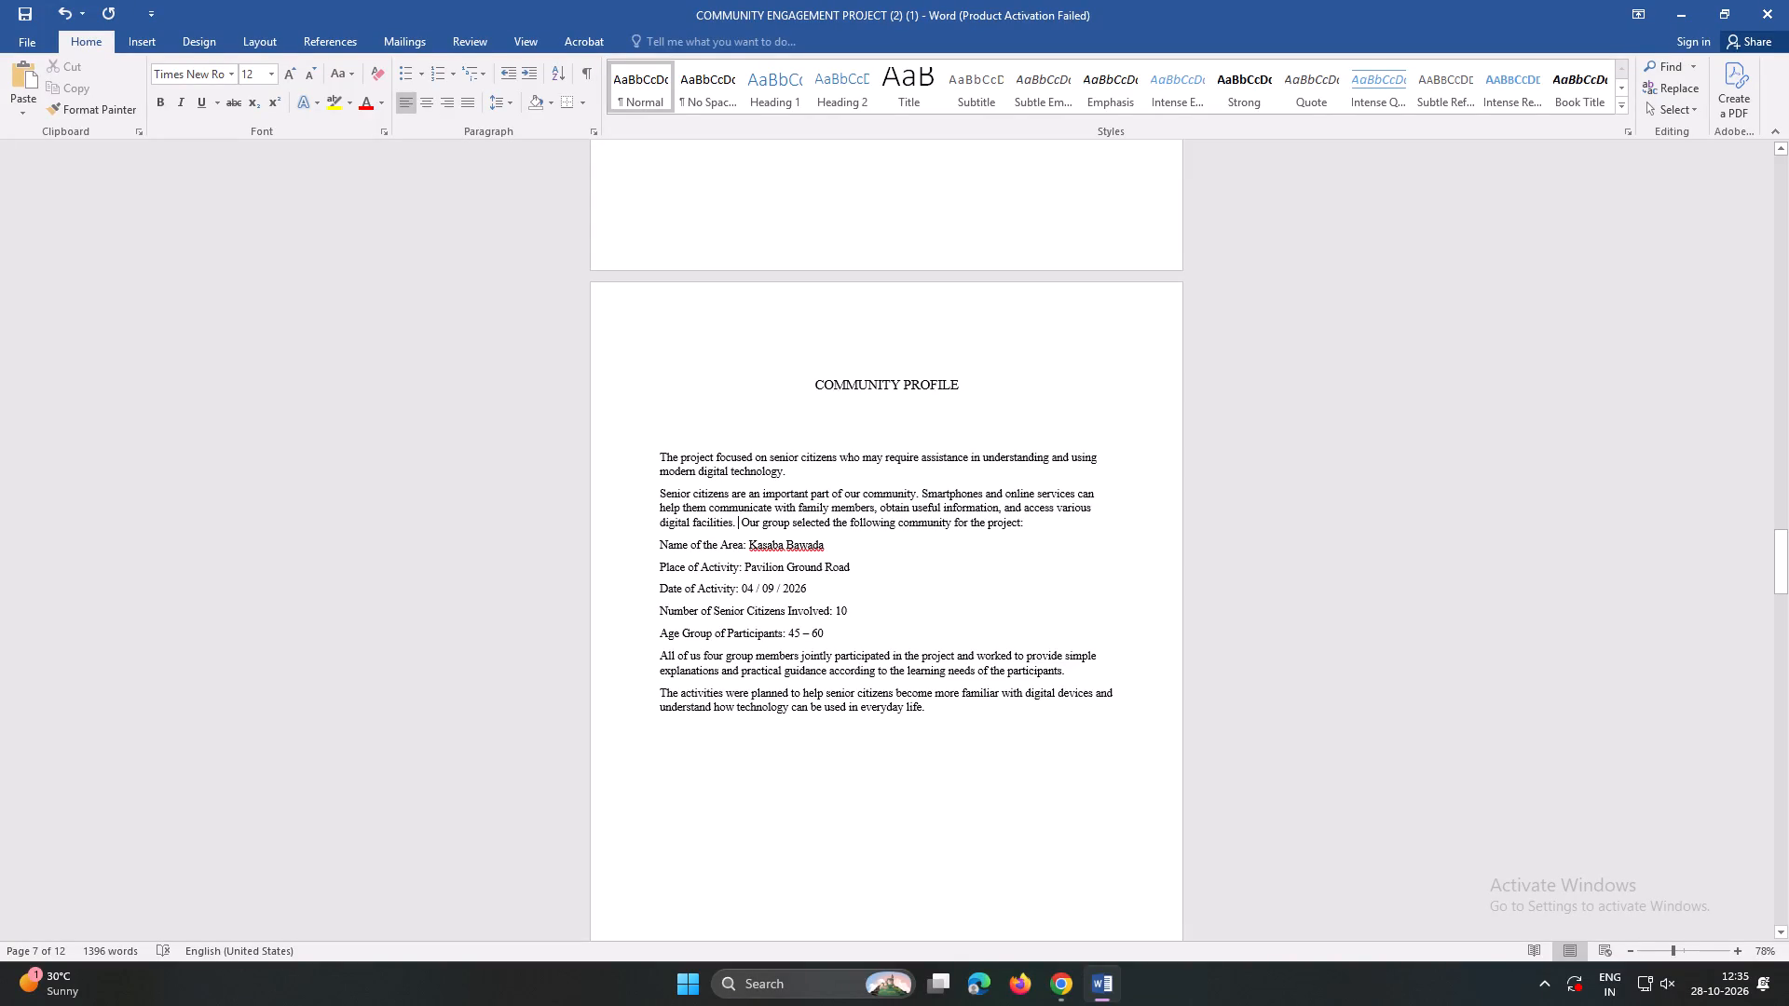
key(ctrl+v)
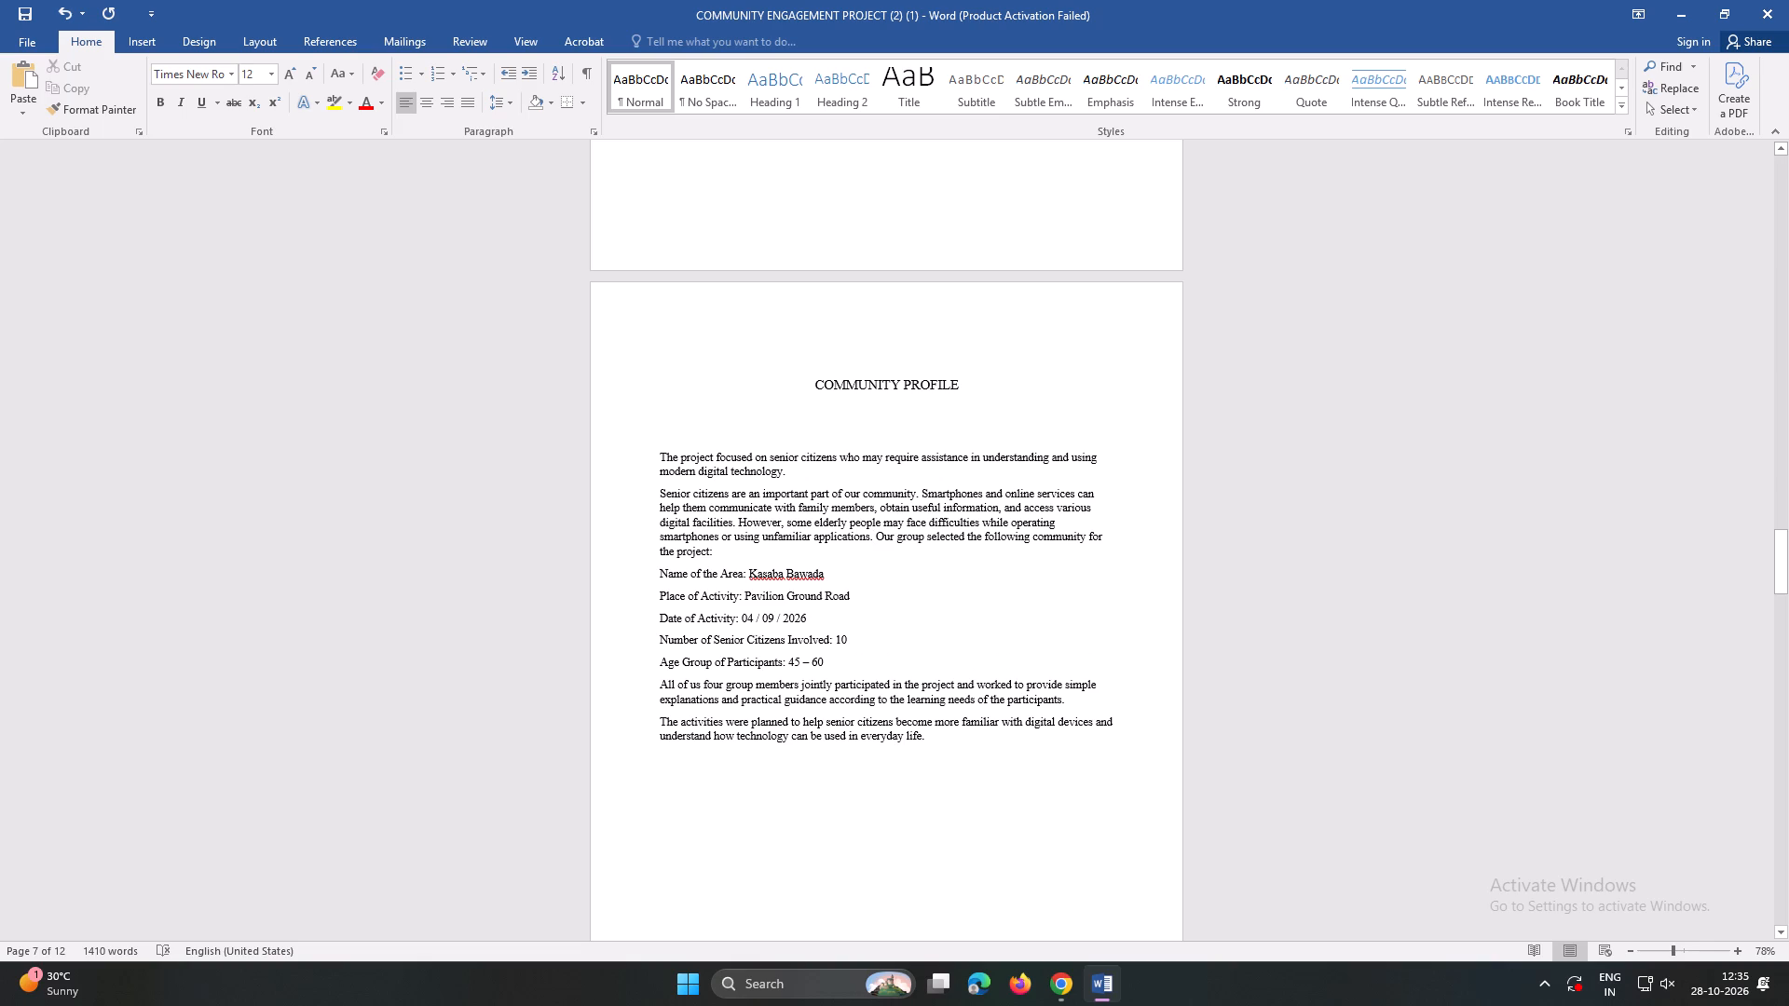
Put "Our group selected the following community for the project:" in its own paragraph with no leading space.
key(Return)
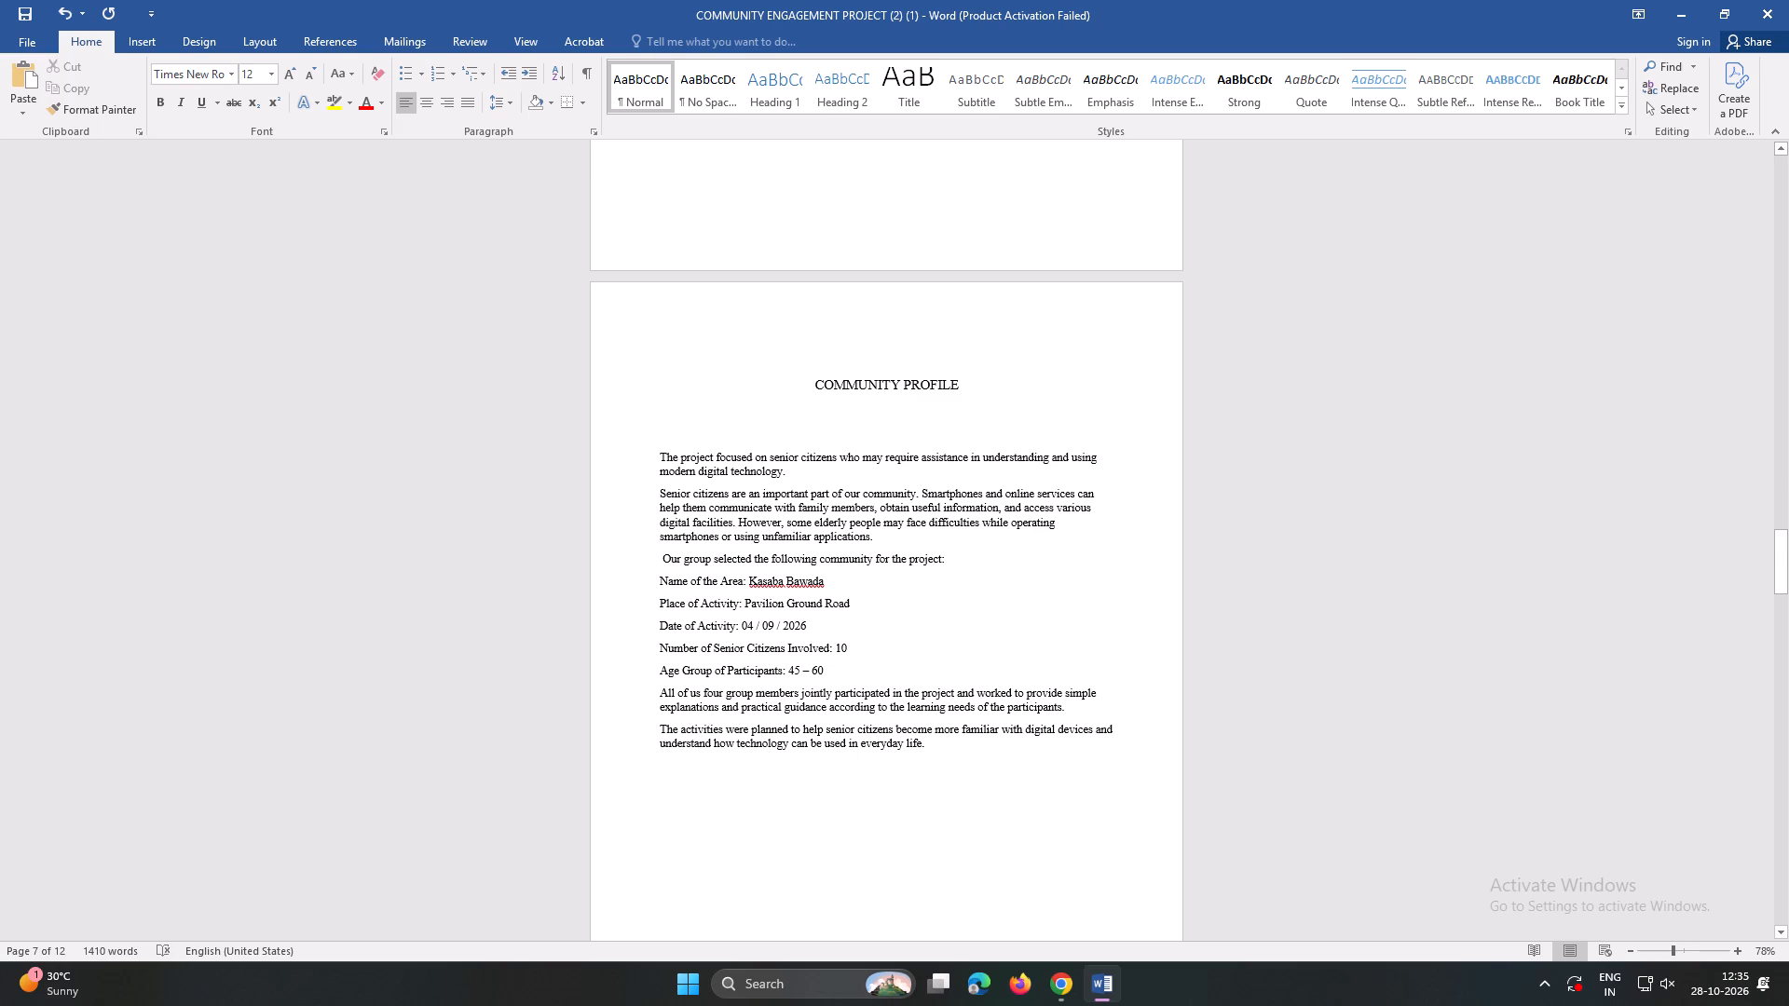
key(BackSpace)
key(Return)
click(664, 557)
key(BackSpace)
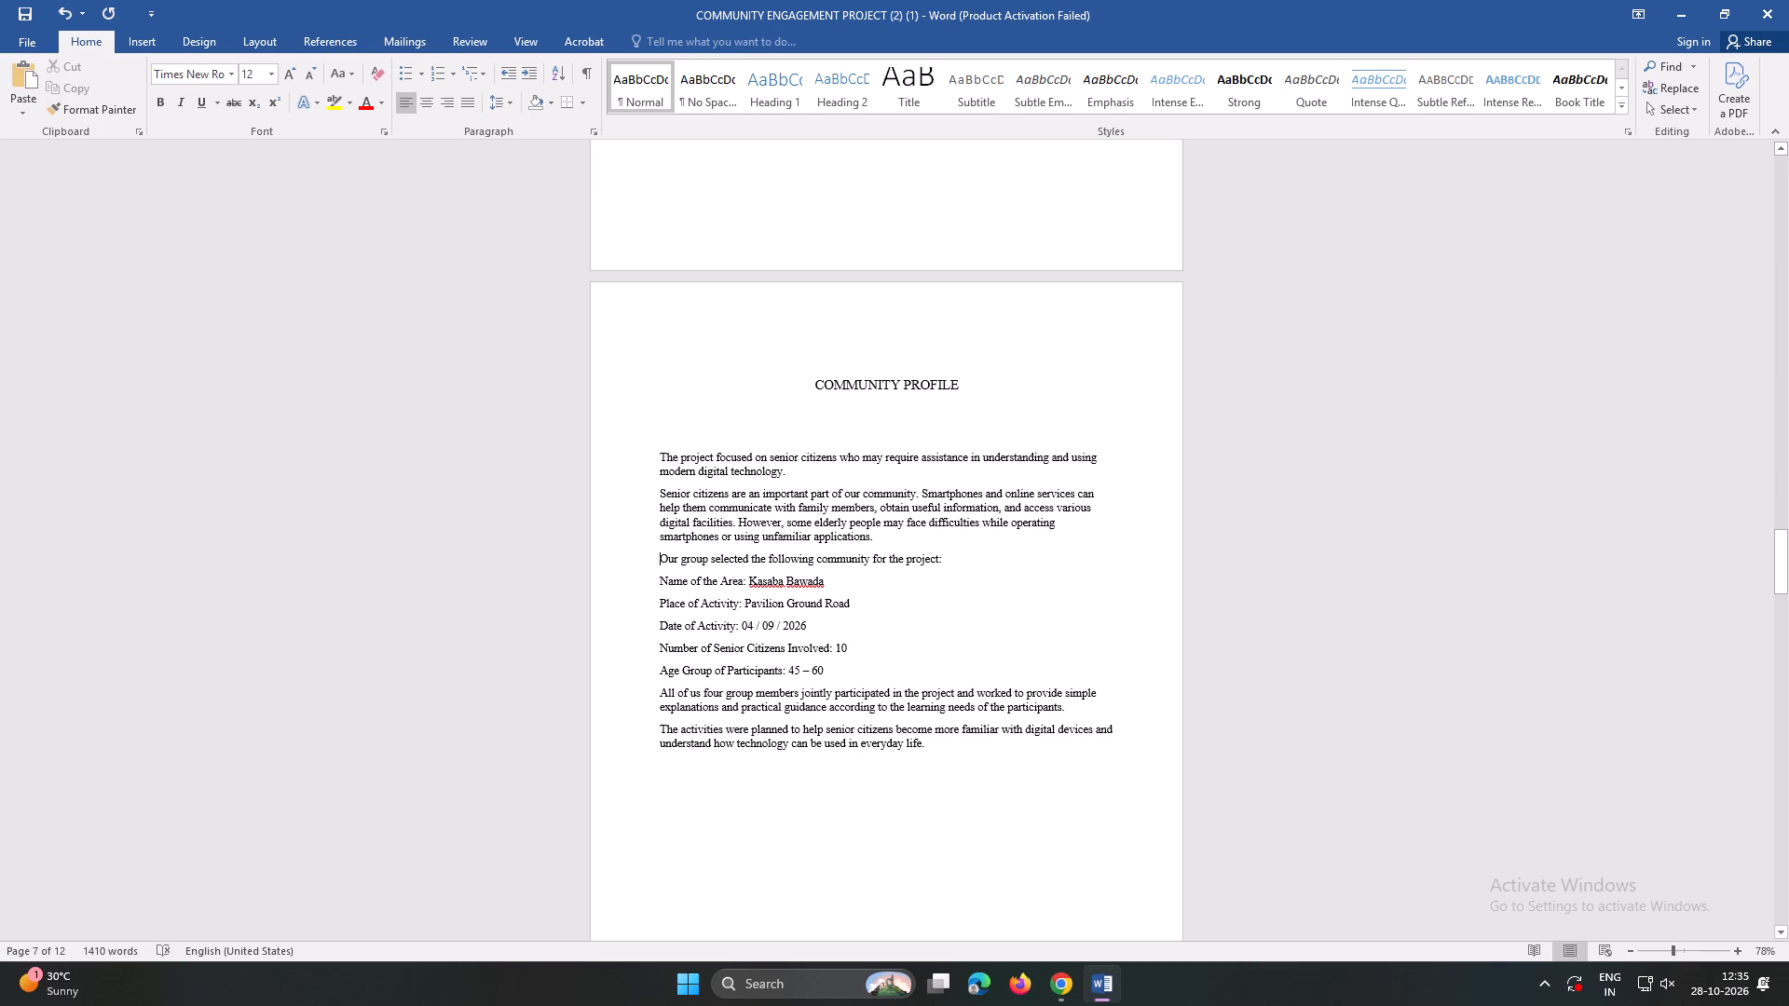
Remove the surplus blank lines above the NEED ASSESSMENT heading, keeping it at the top of its own page.
scroll(849, 649, down, 4)
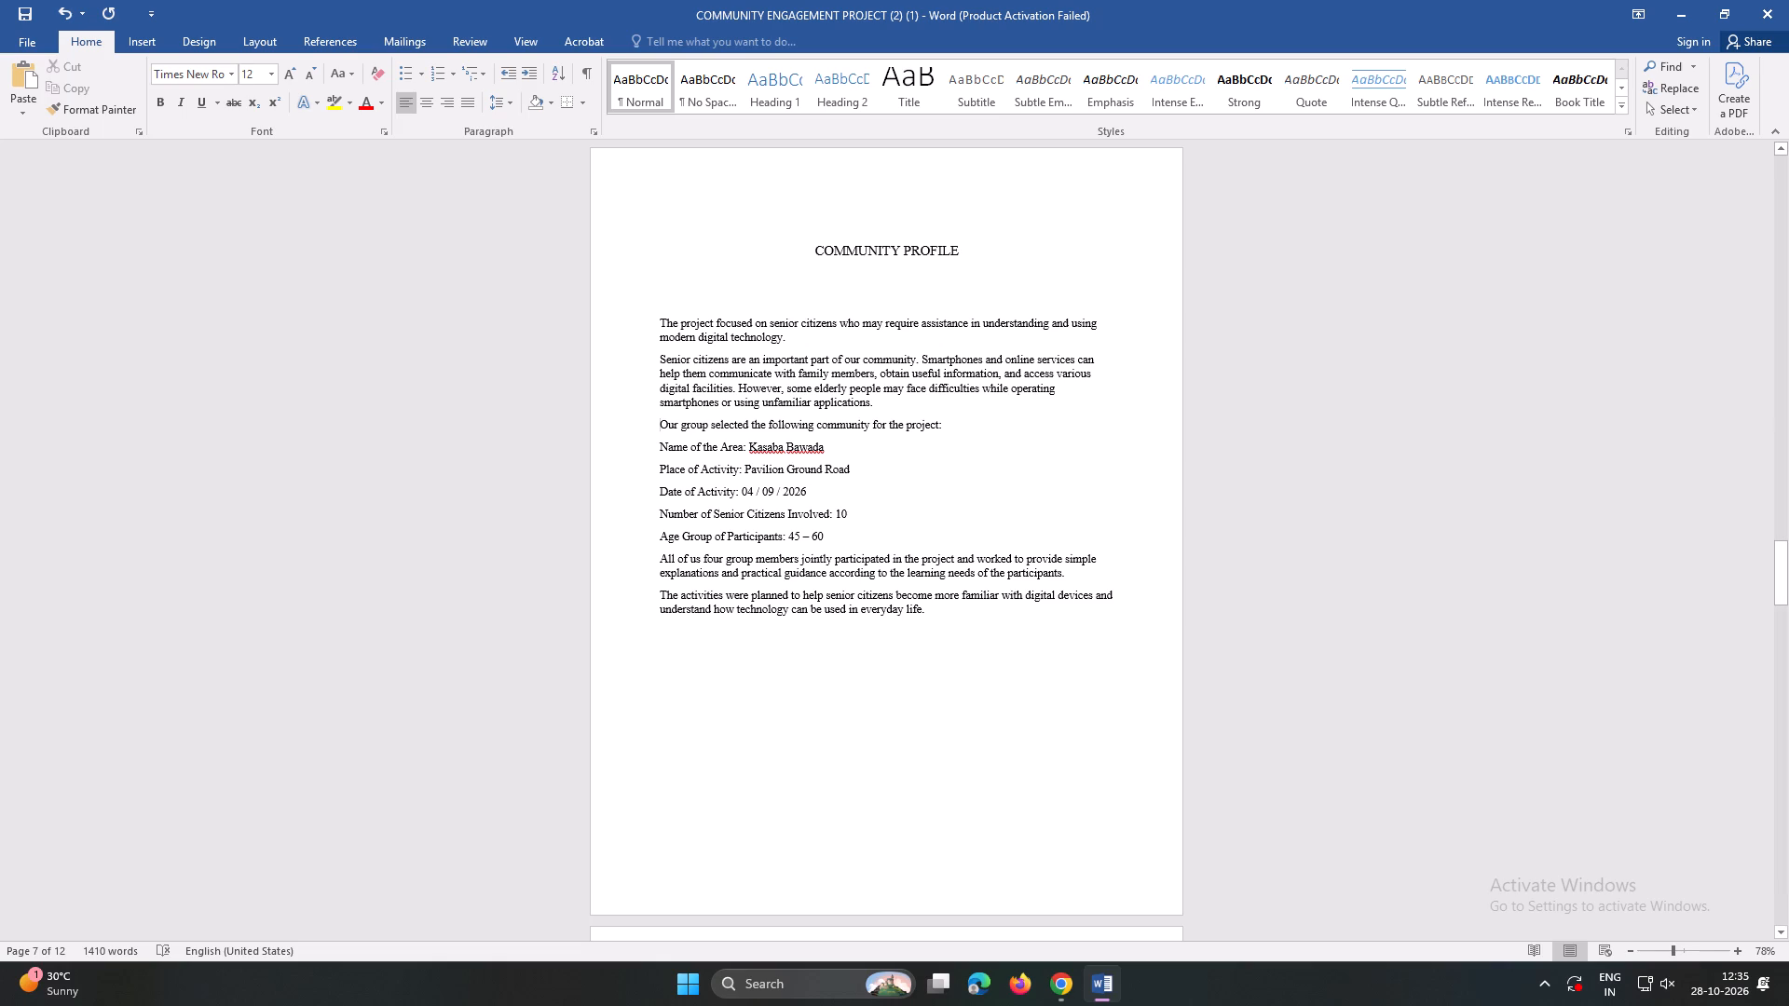
scroll(855, 627, down, 4)
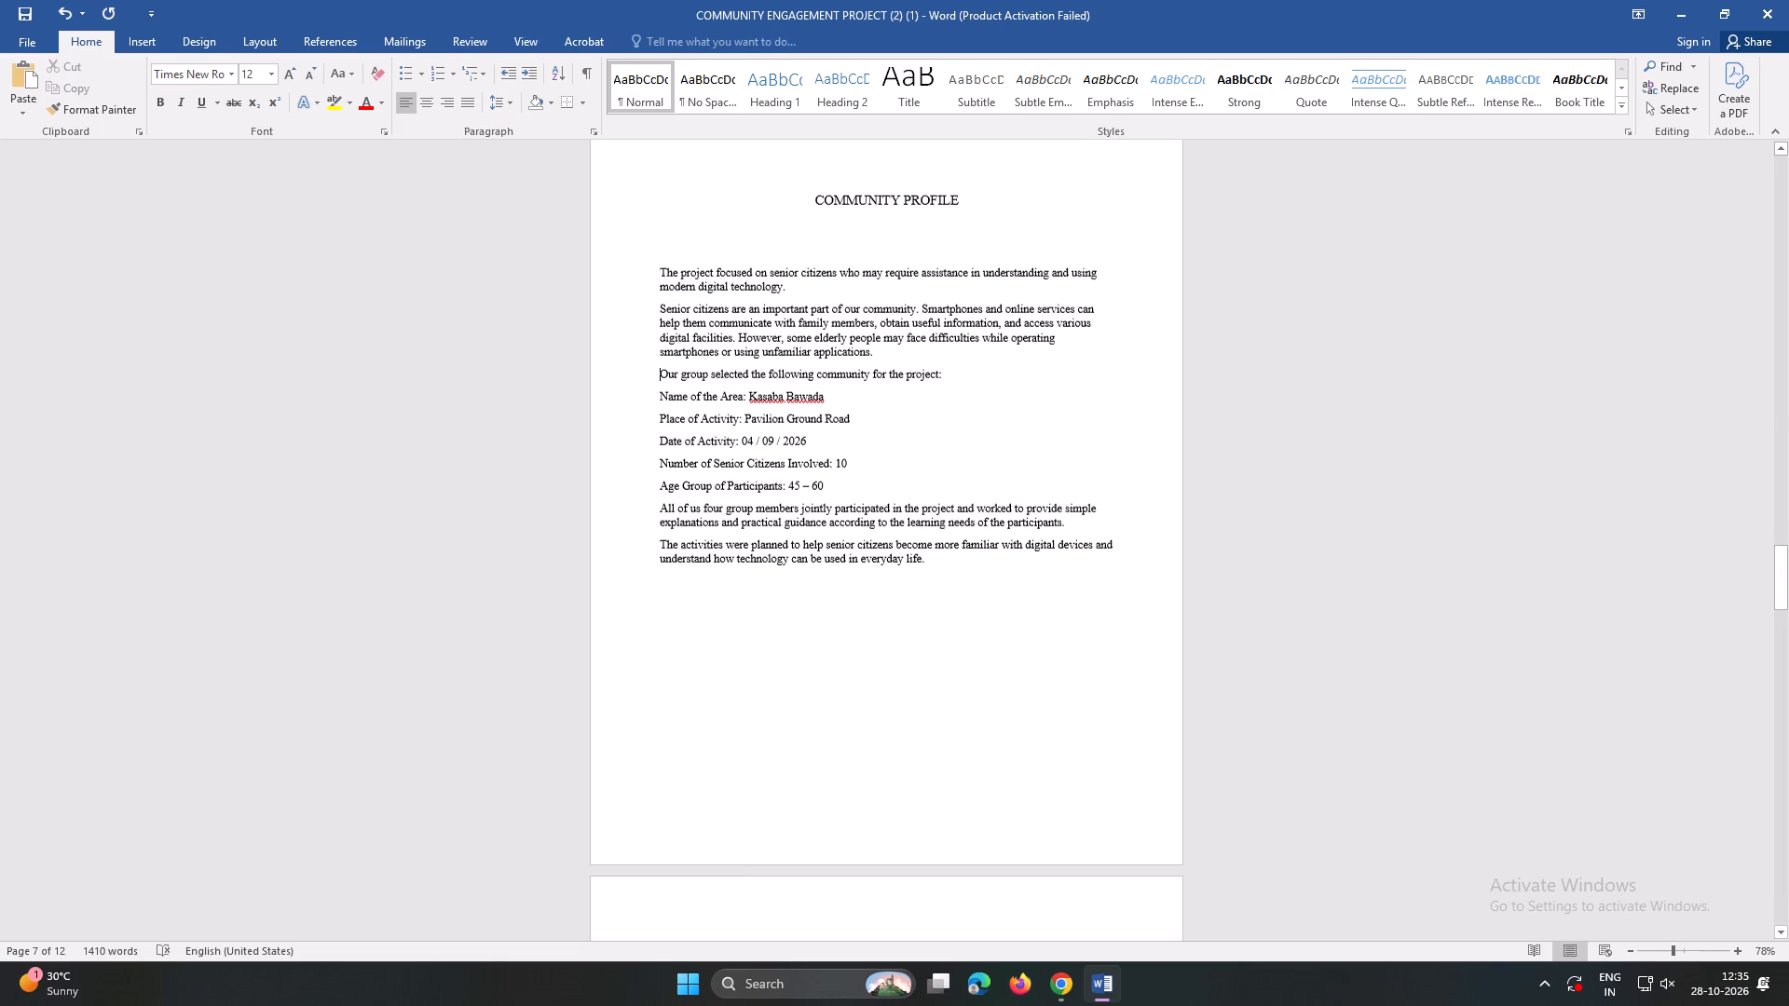
scroll(851, 631, down, 14)
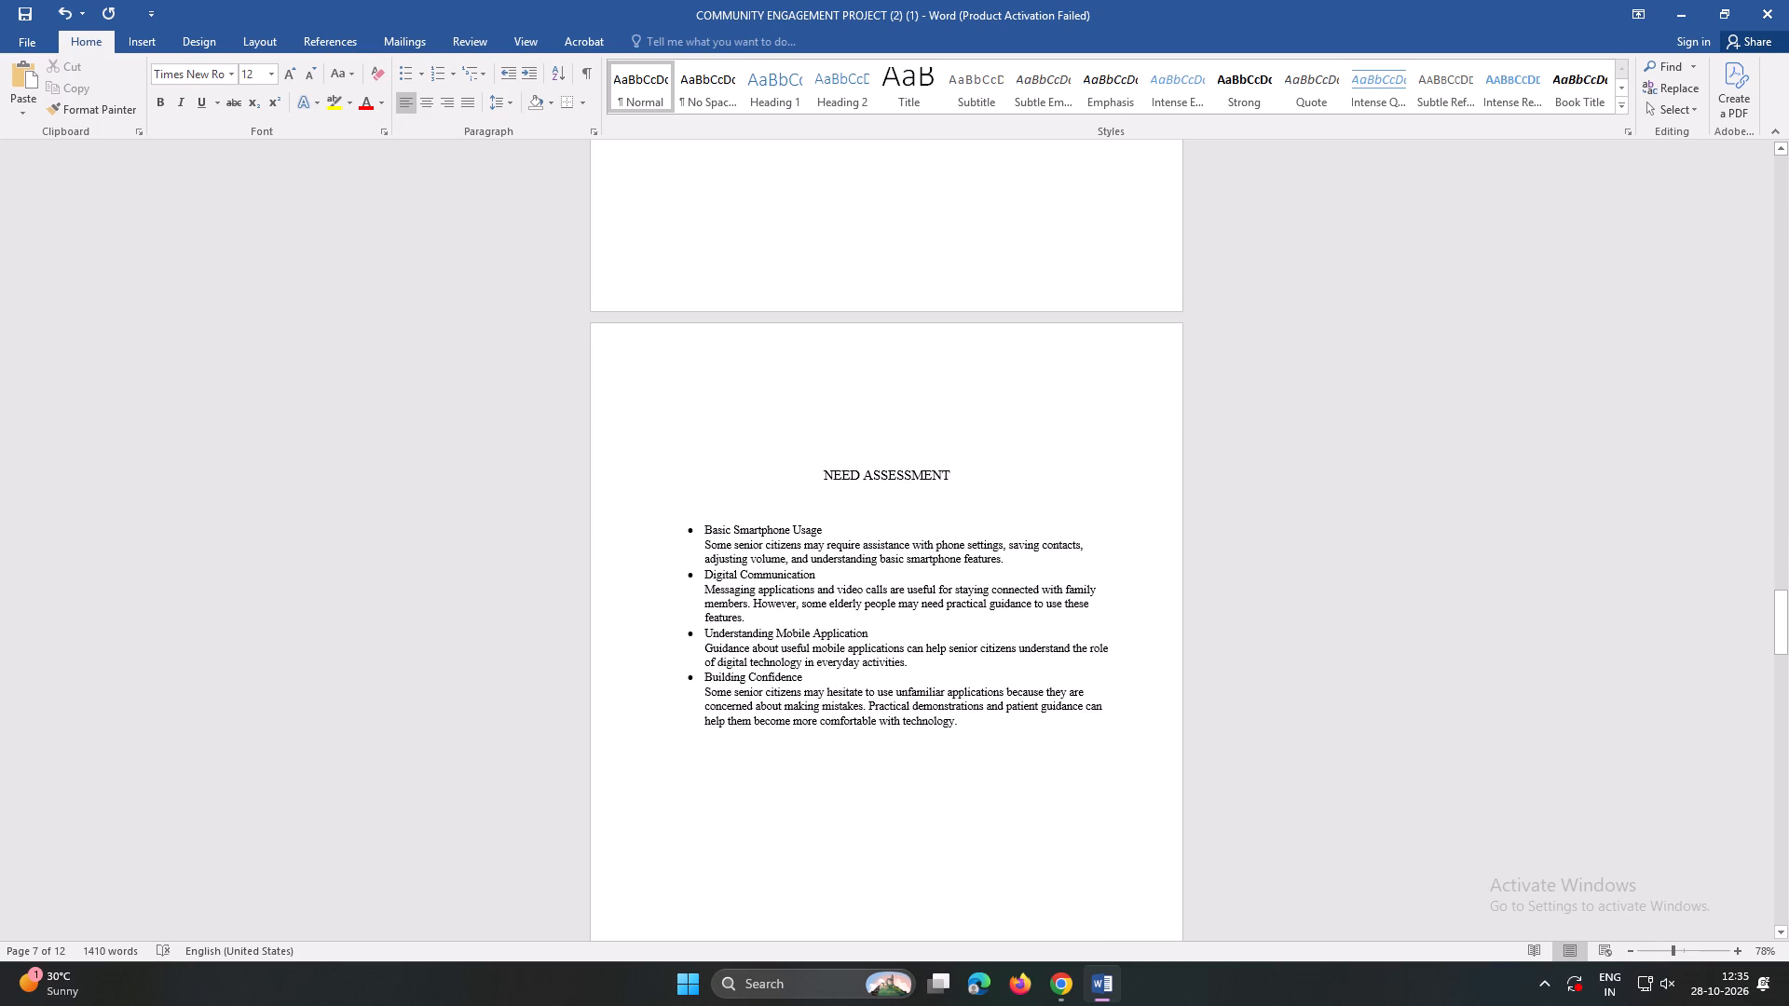
click(809, 467)
key(BackSpace)
key(BackSpace)
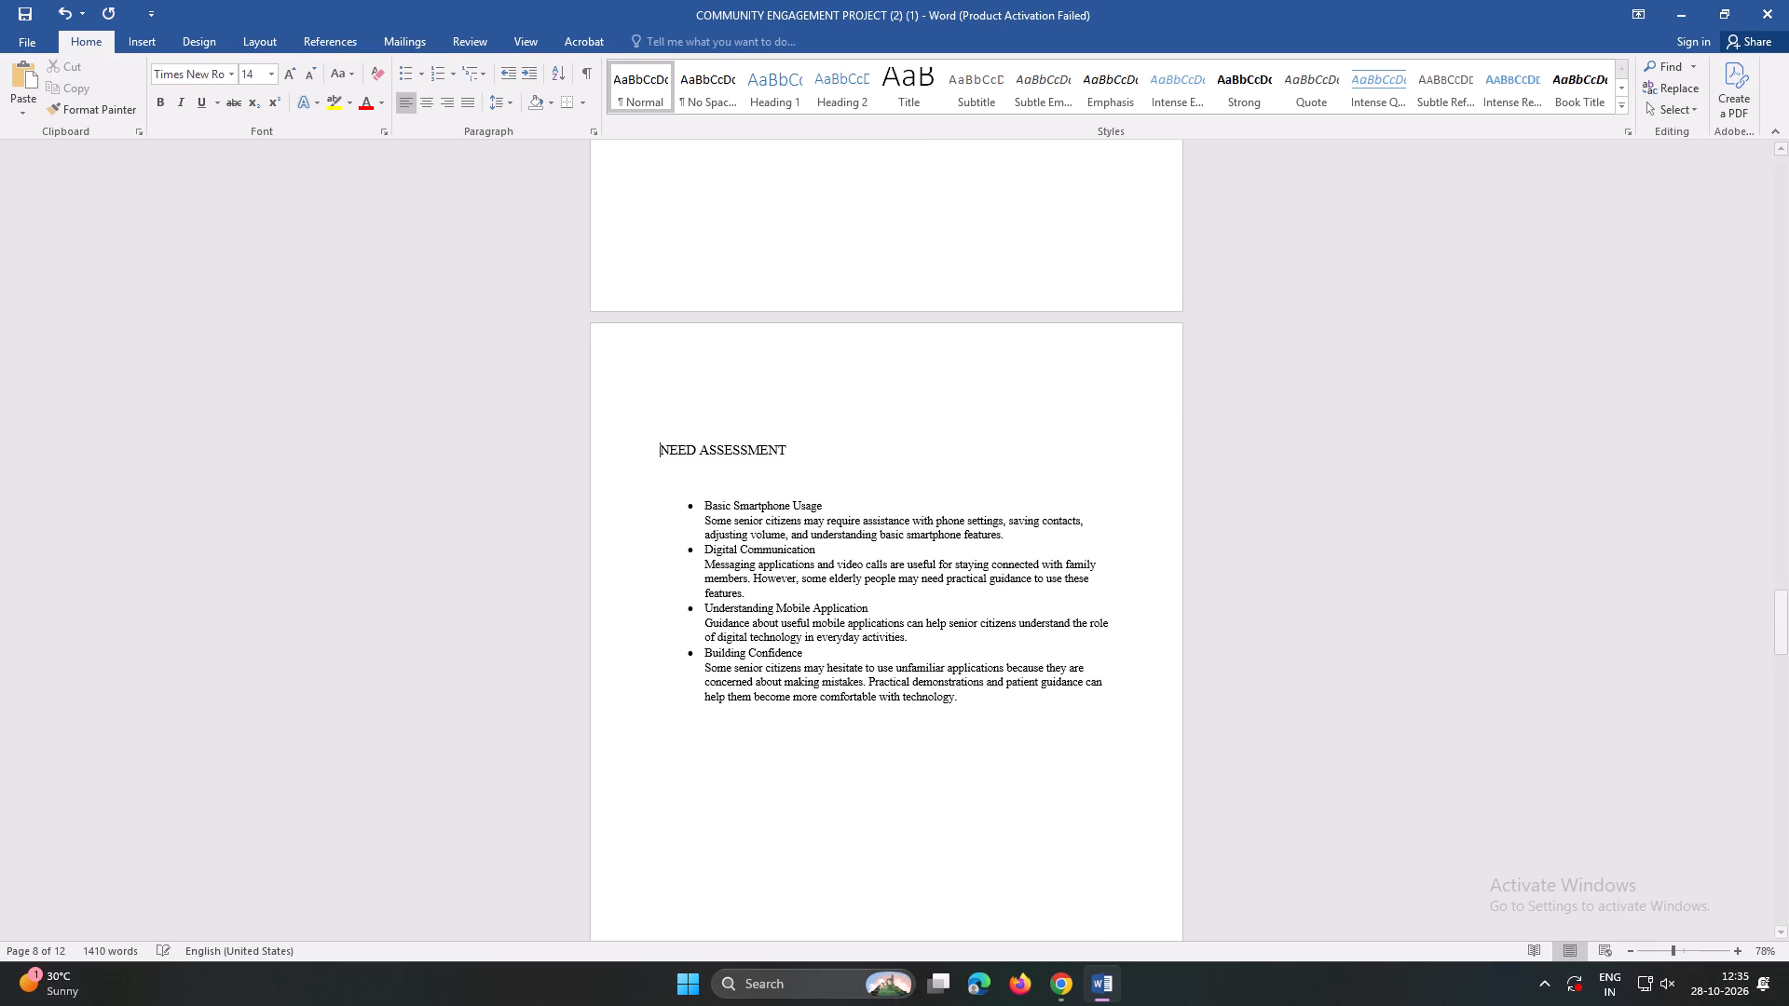
key(BackSpace)
key(BackSpace)
key(BackSpace)
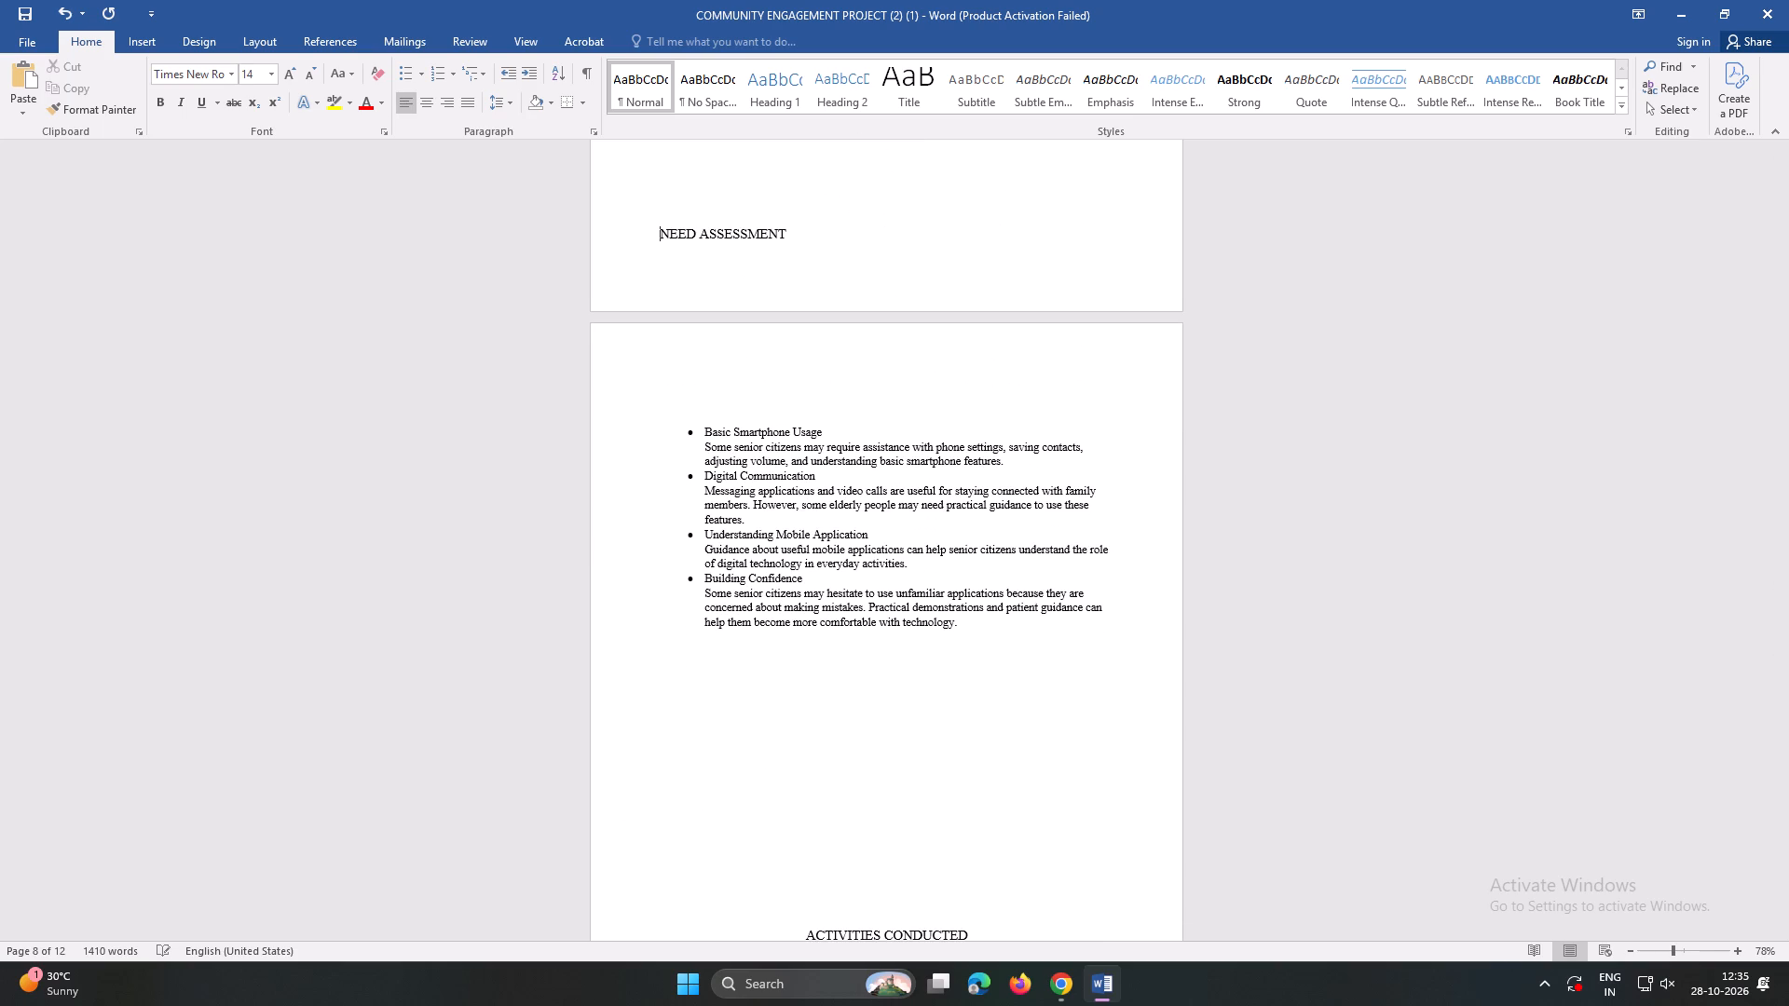
key(Return)
Centre the NEED ASSESSMENT heading.
drag(654, 399, 716, 403)
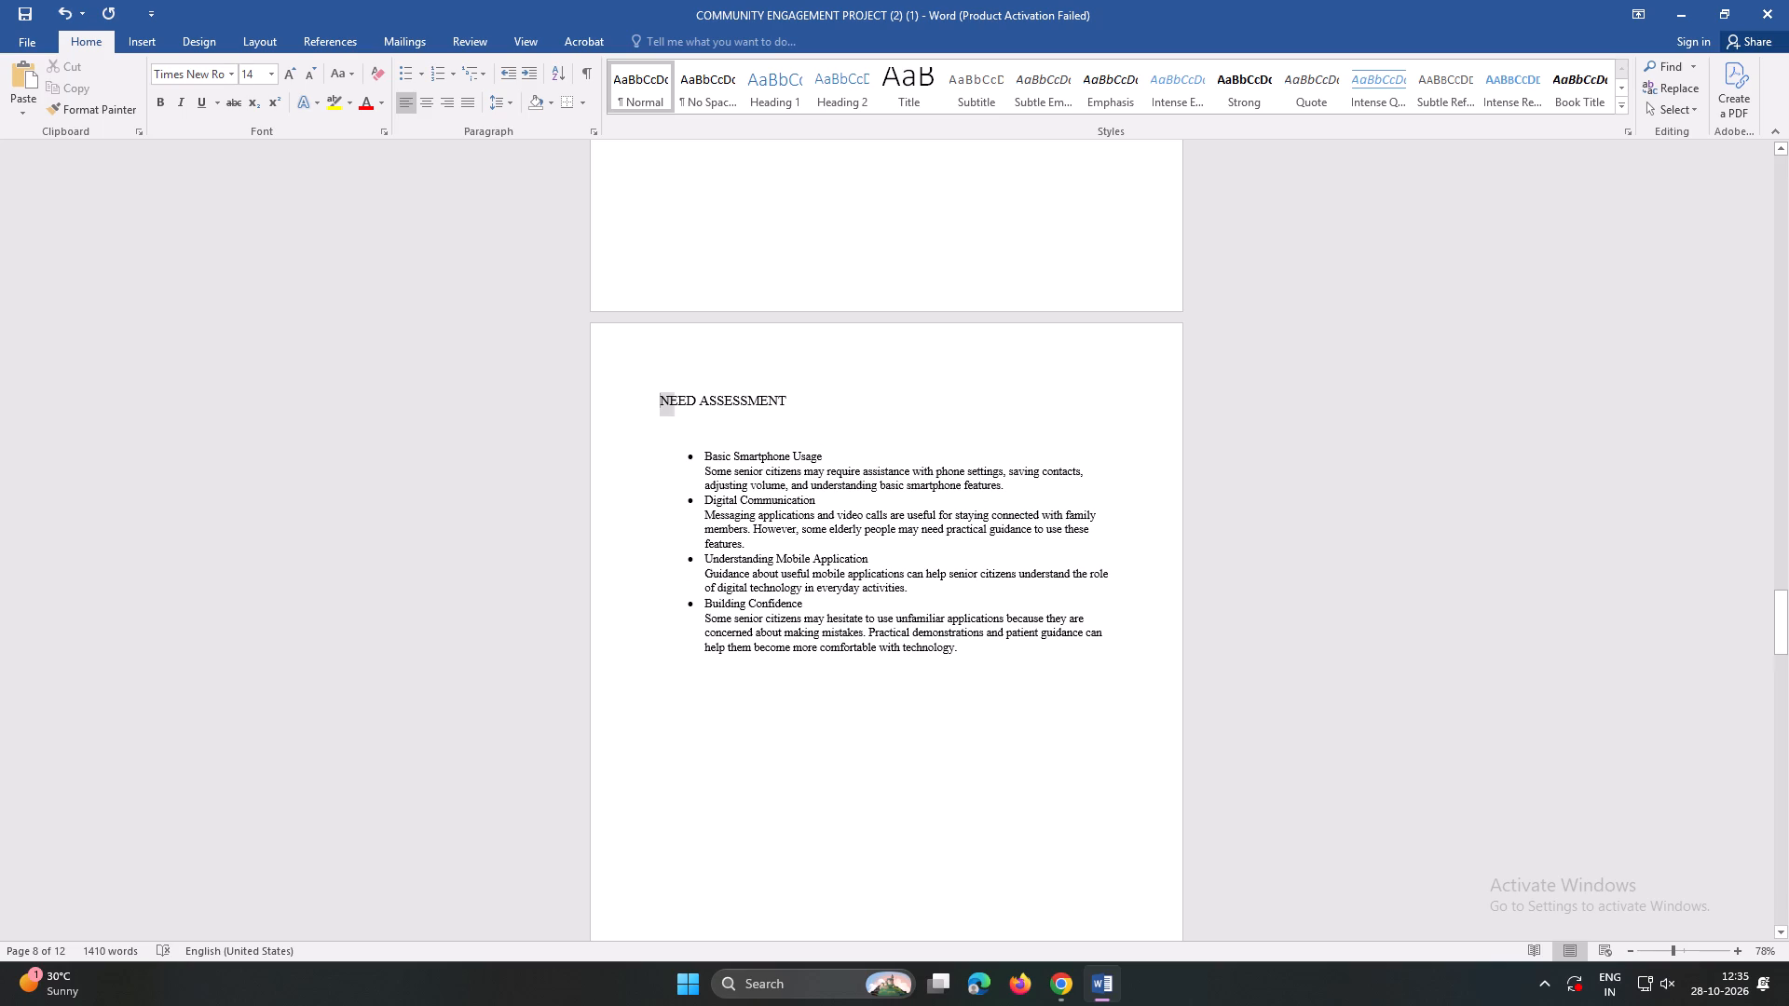
drag(716, 403, 792, 403)
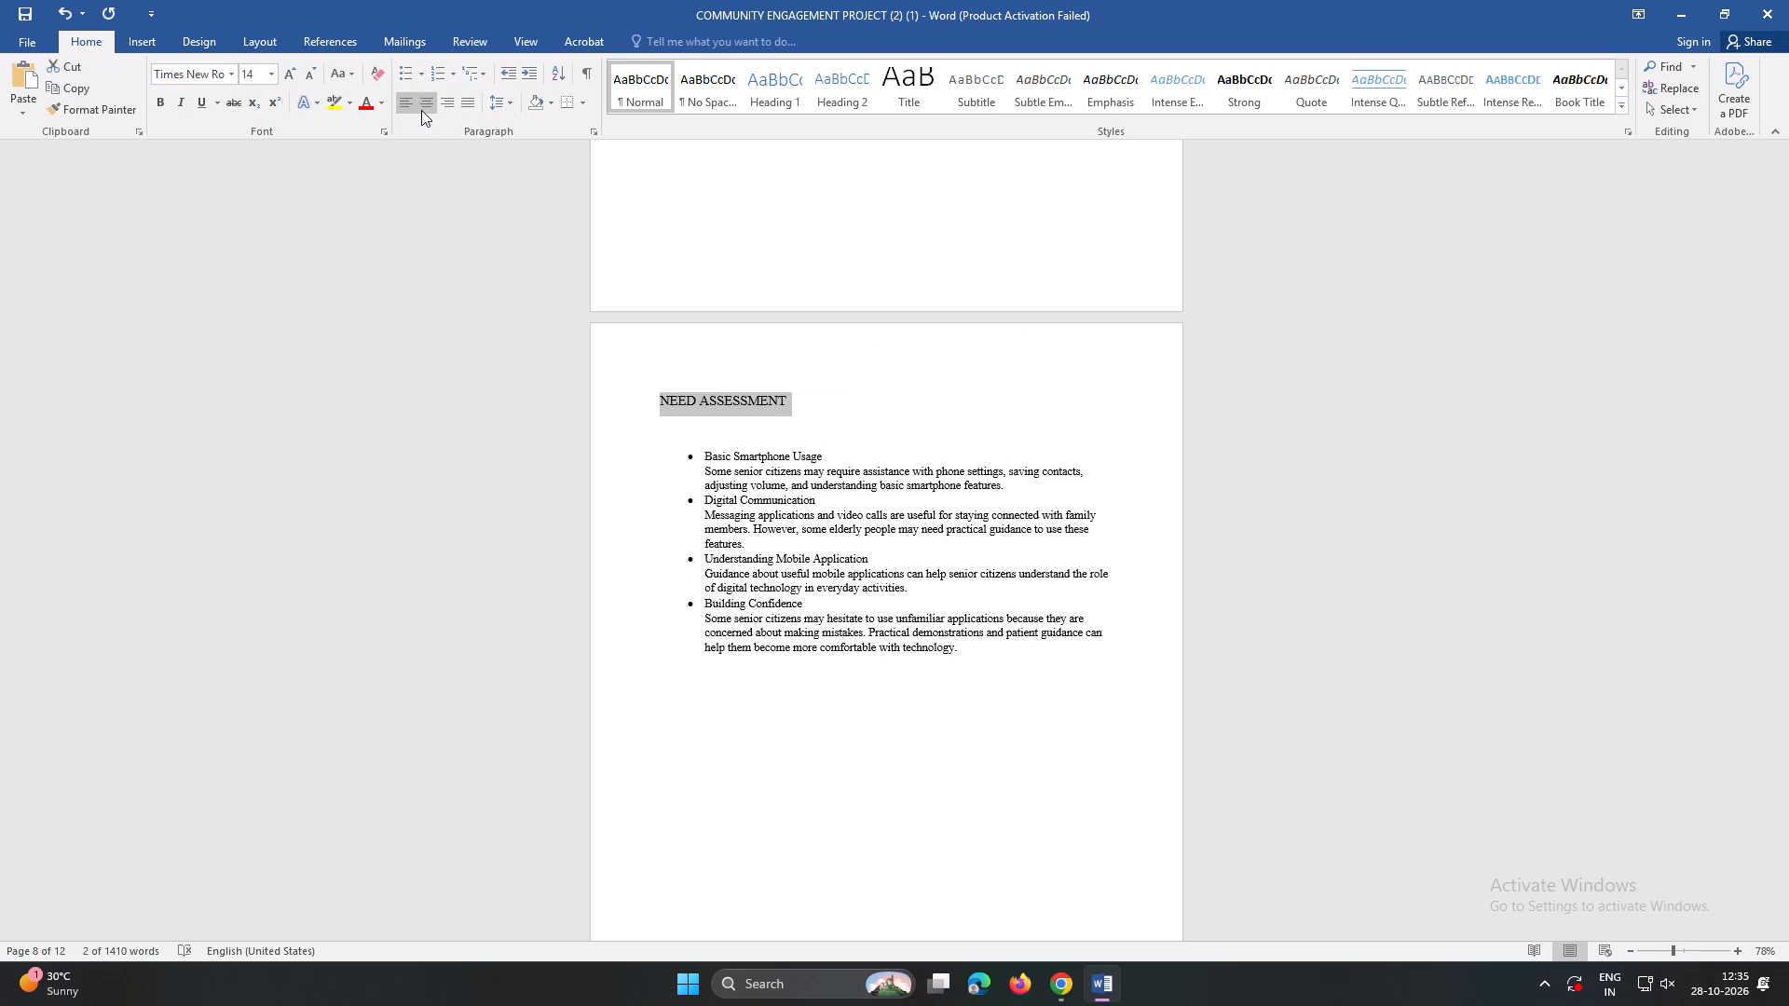
click(421, 110)
click(976, 380)
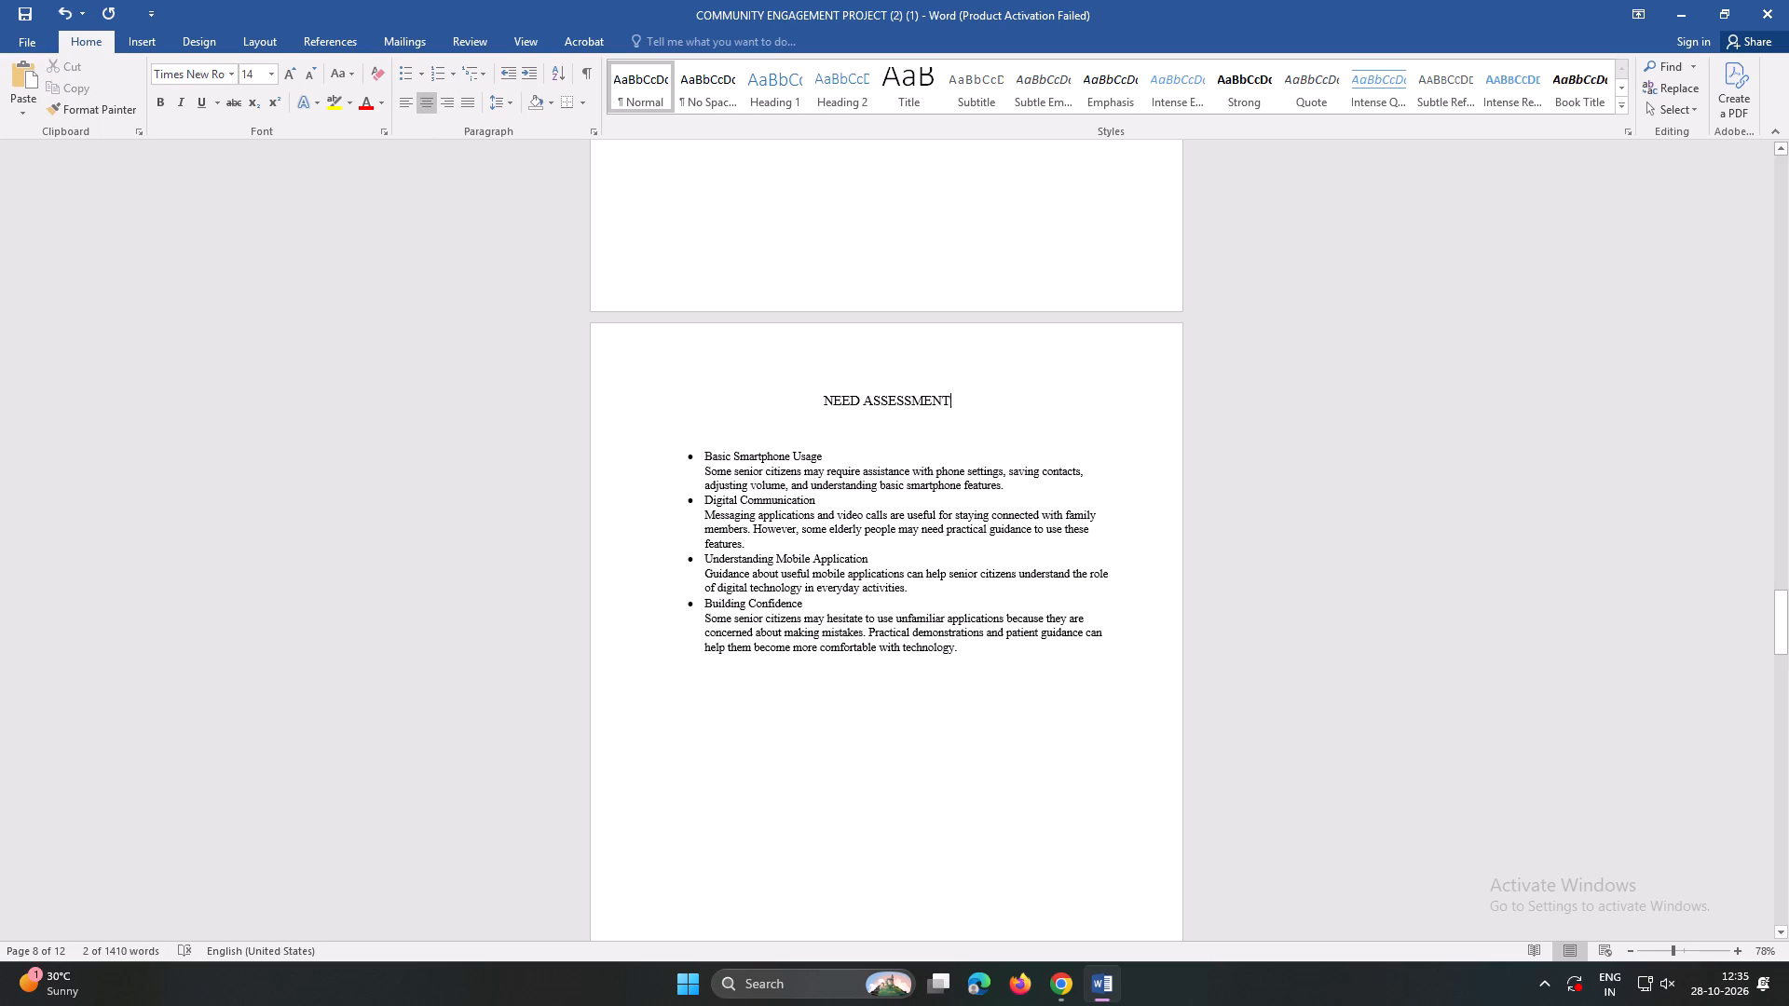
Replace the oversized blank line beneath the NEED ASSESSMENT heading with two blank lines in the heading's 14 pt size.
click(717, 449)
click(704, 442)
key(Return)
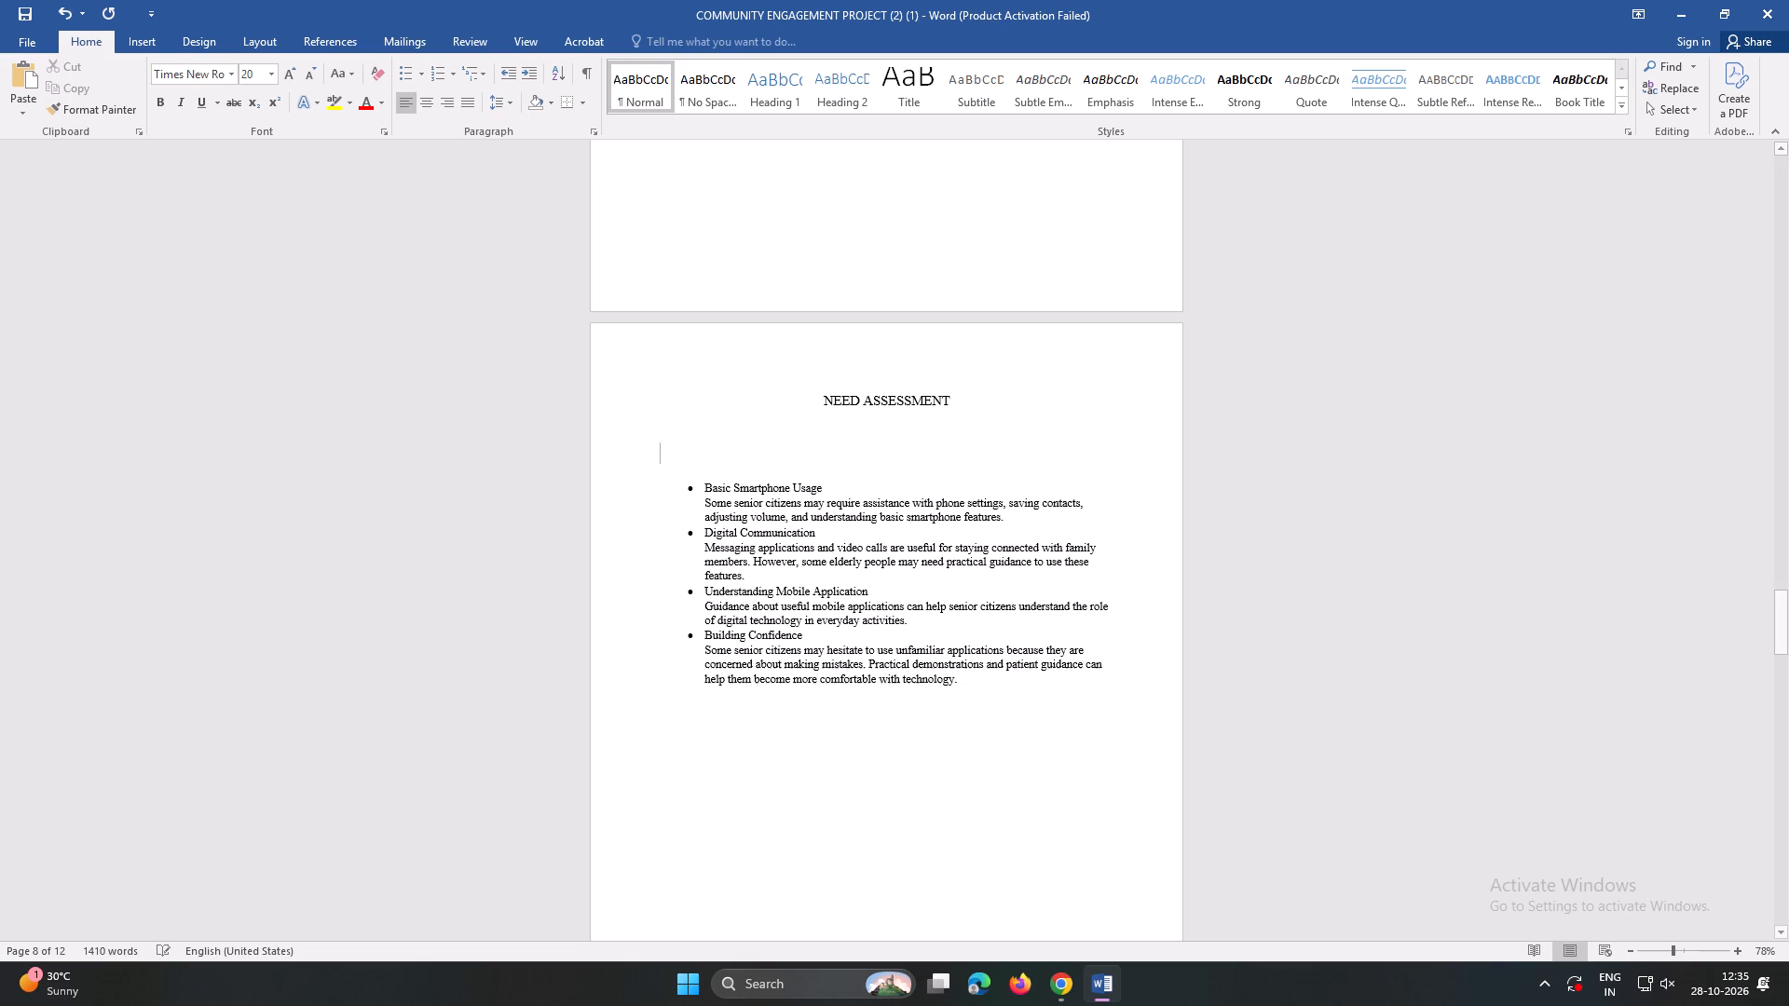
key(BackSpace)
key(BackSpace)
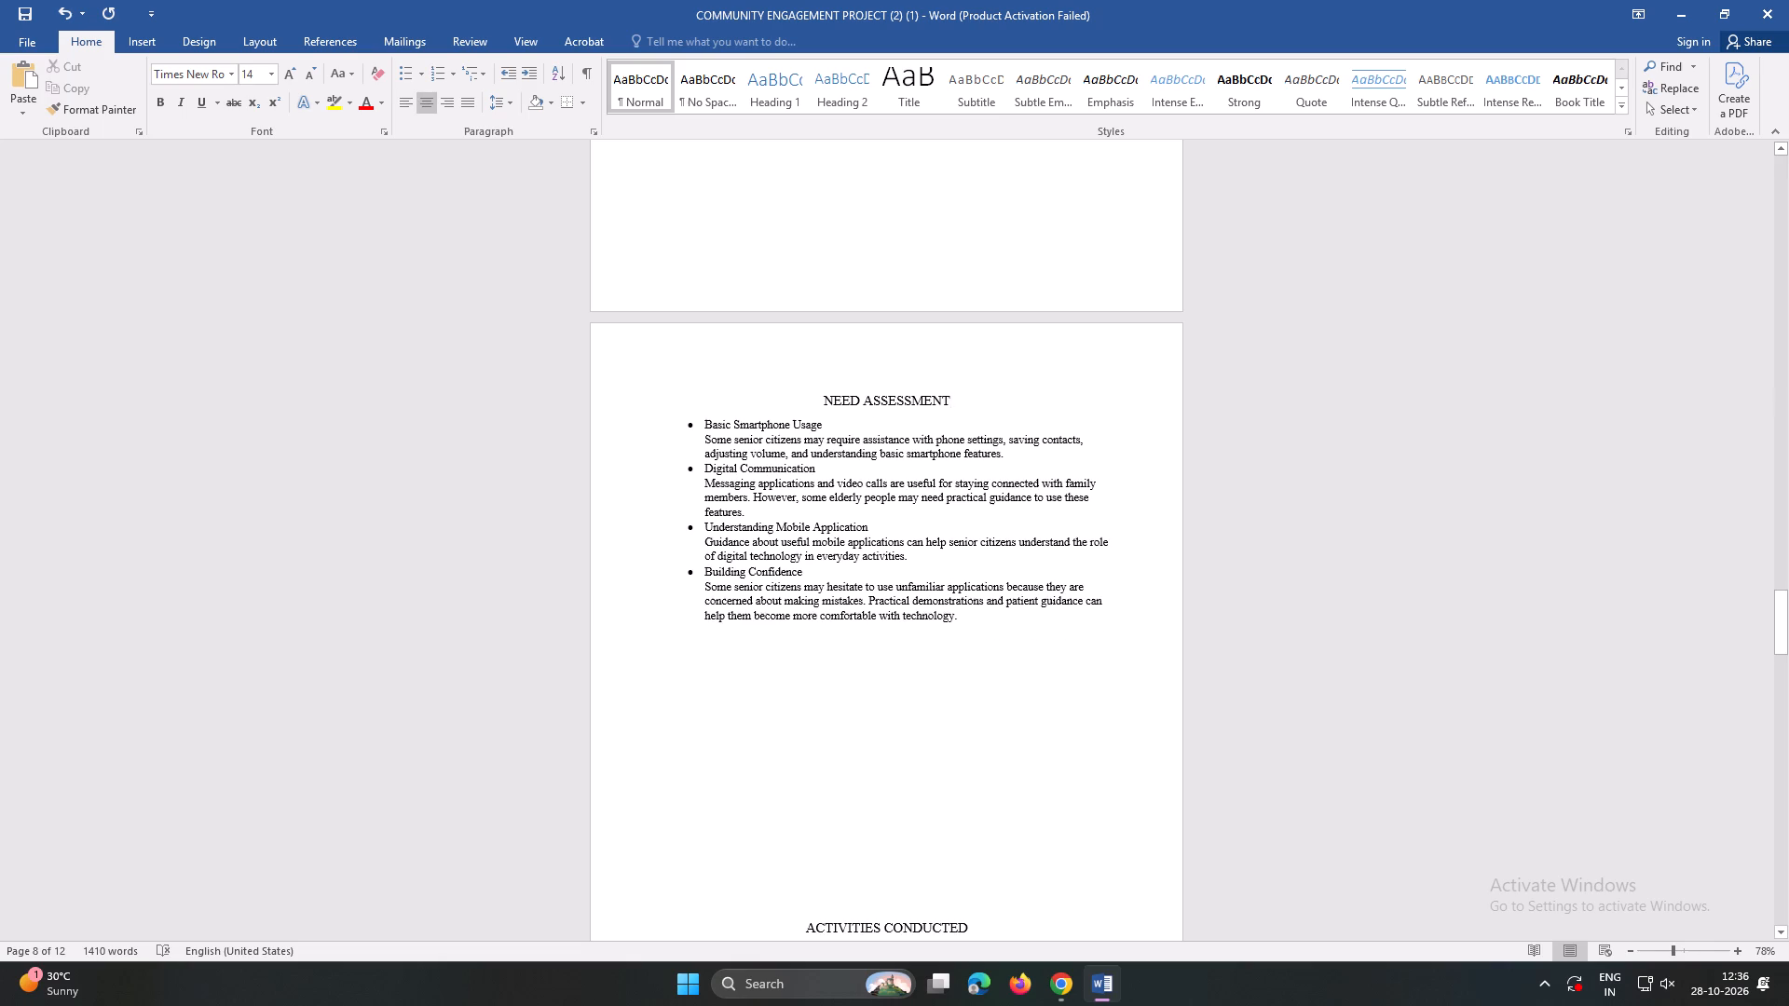
click(960, 393)
key(Return)
key(Return)
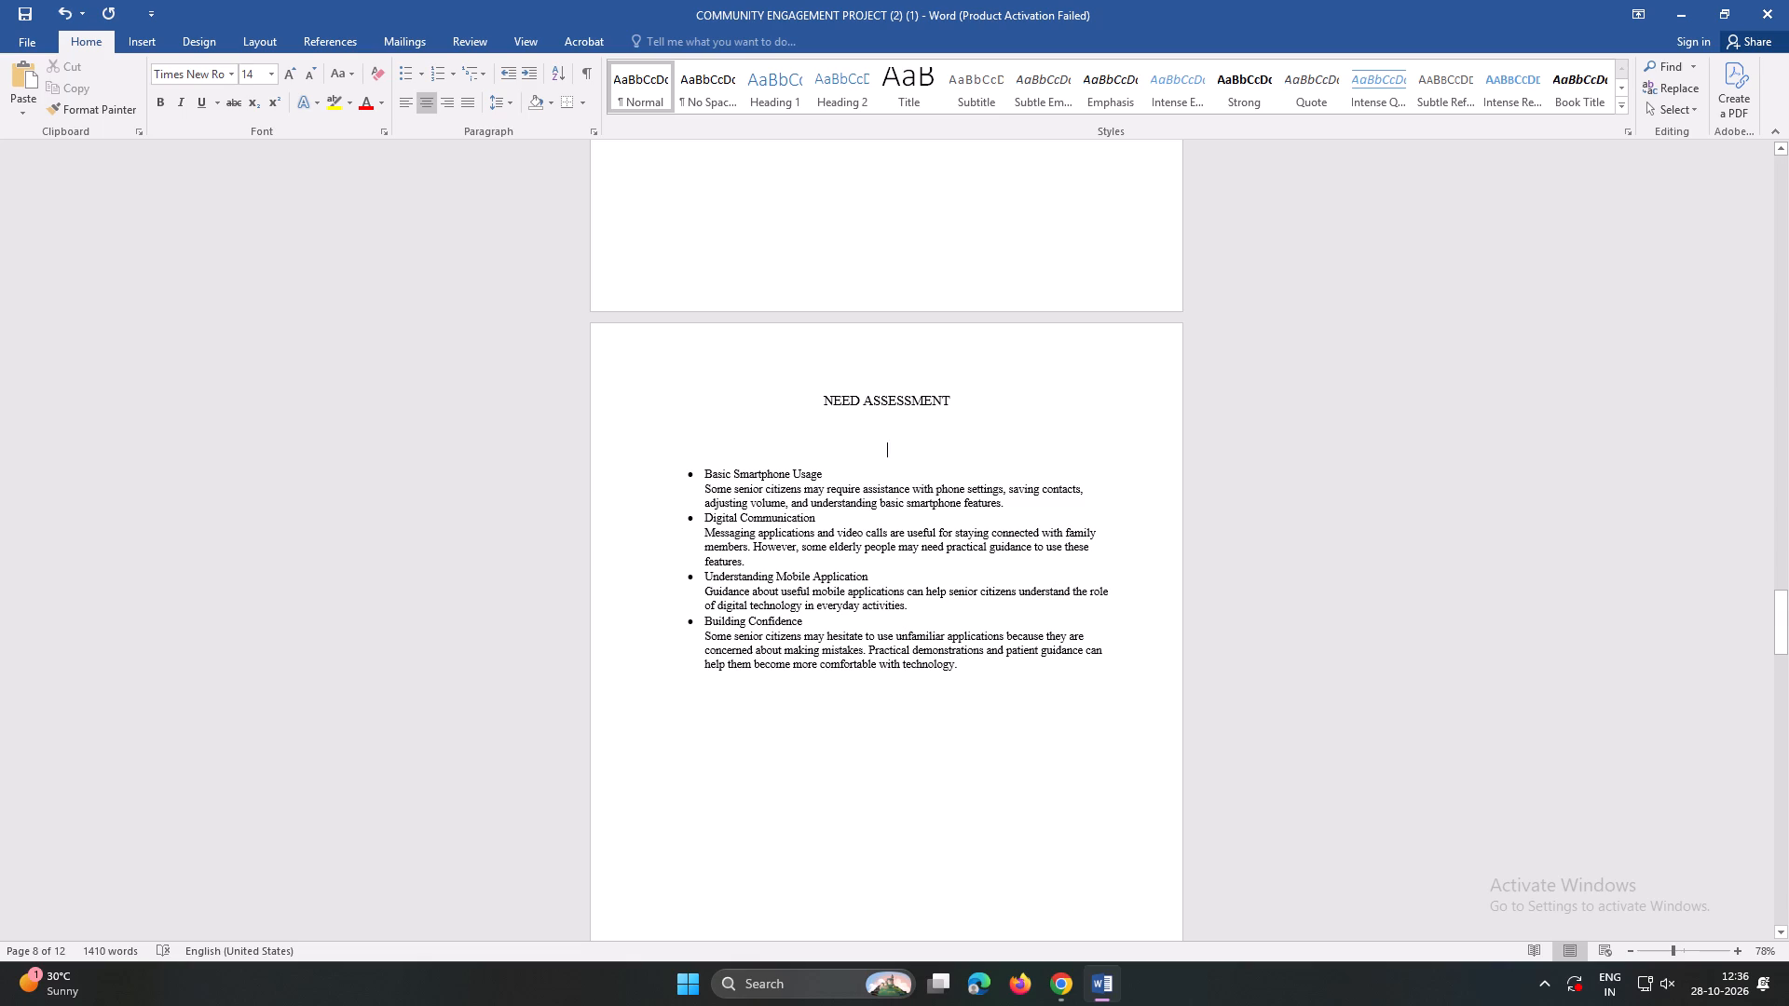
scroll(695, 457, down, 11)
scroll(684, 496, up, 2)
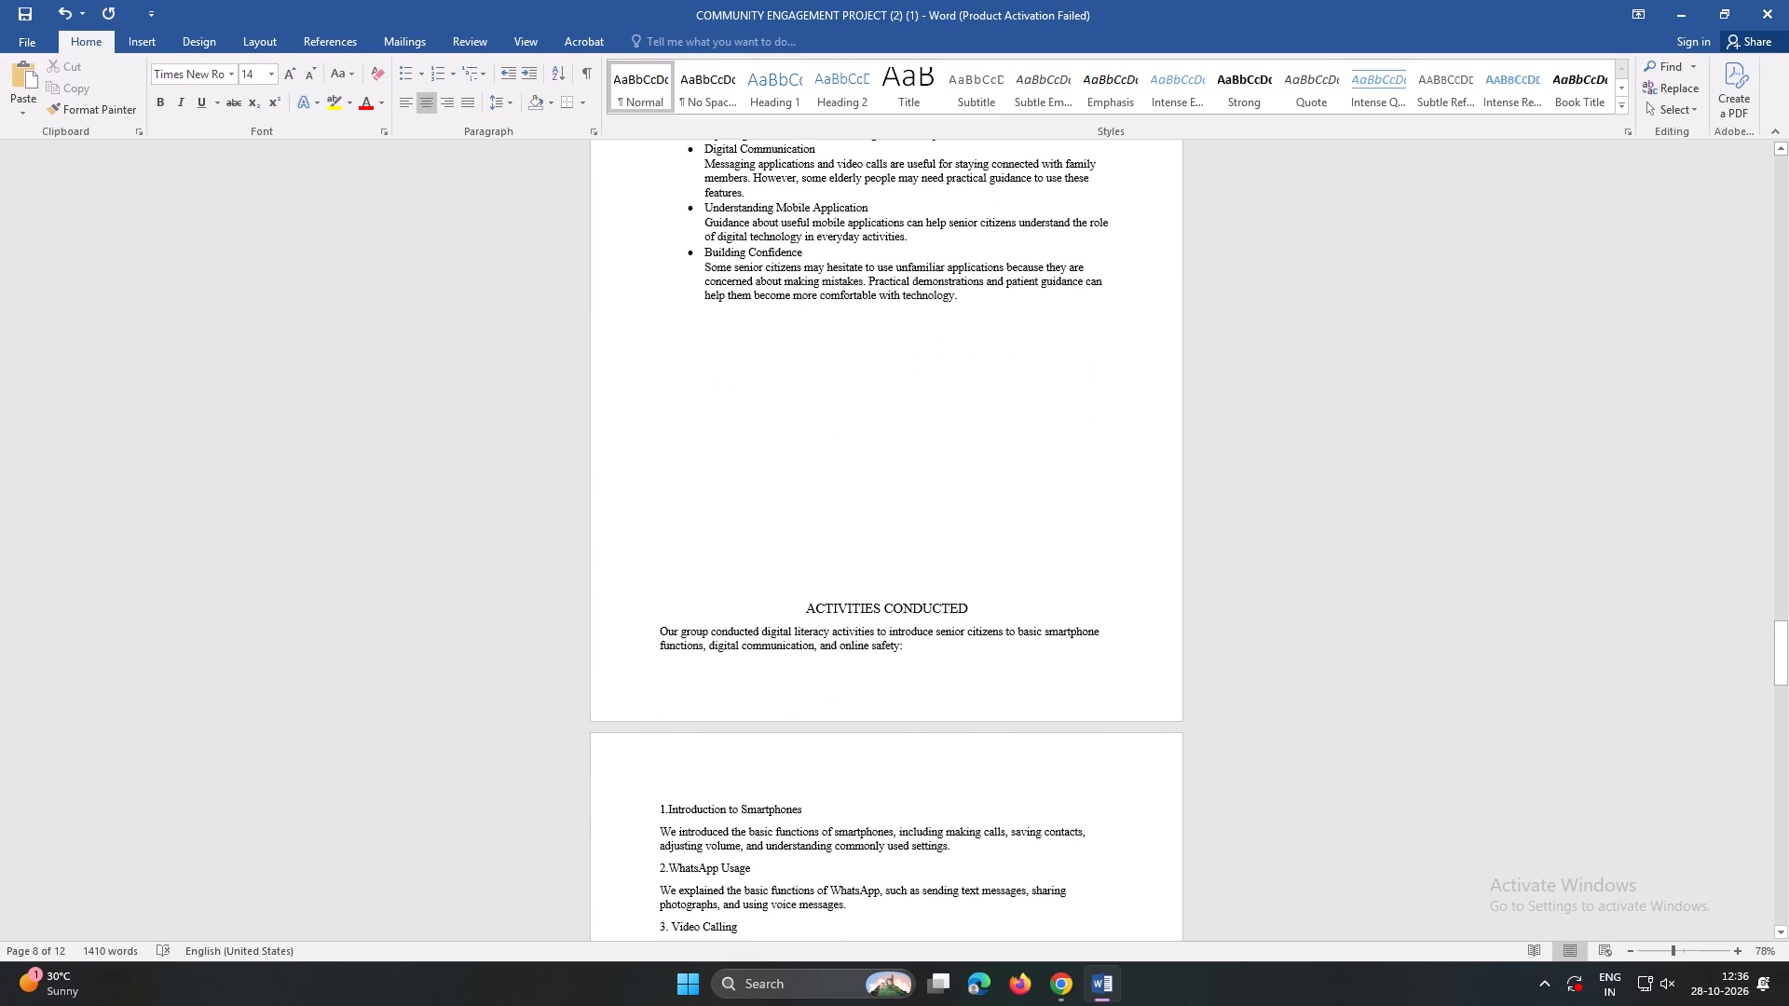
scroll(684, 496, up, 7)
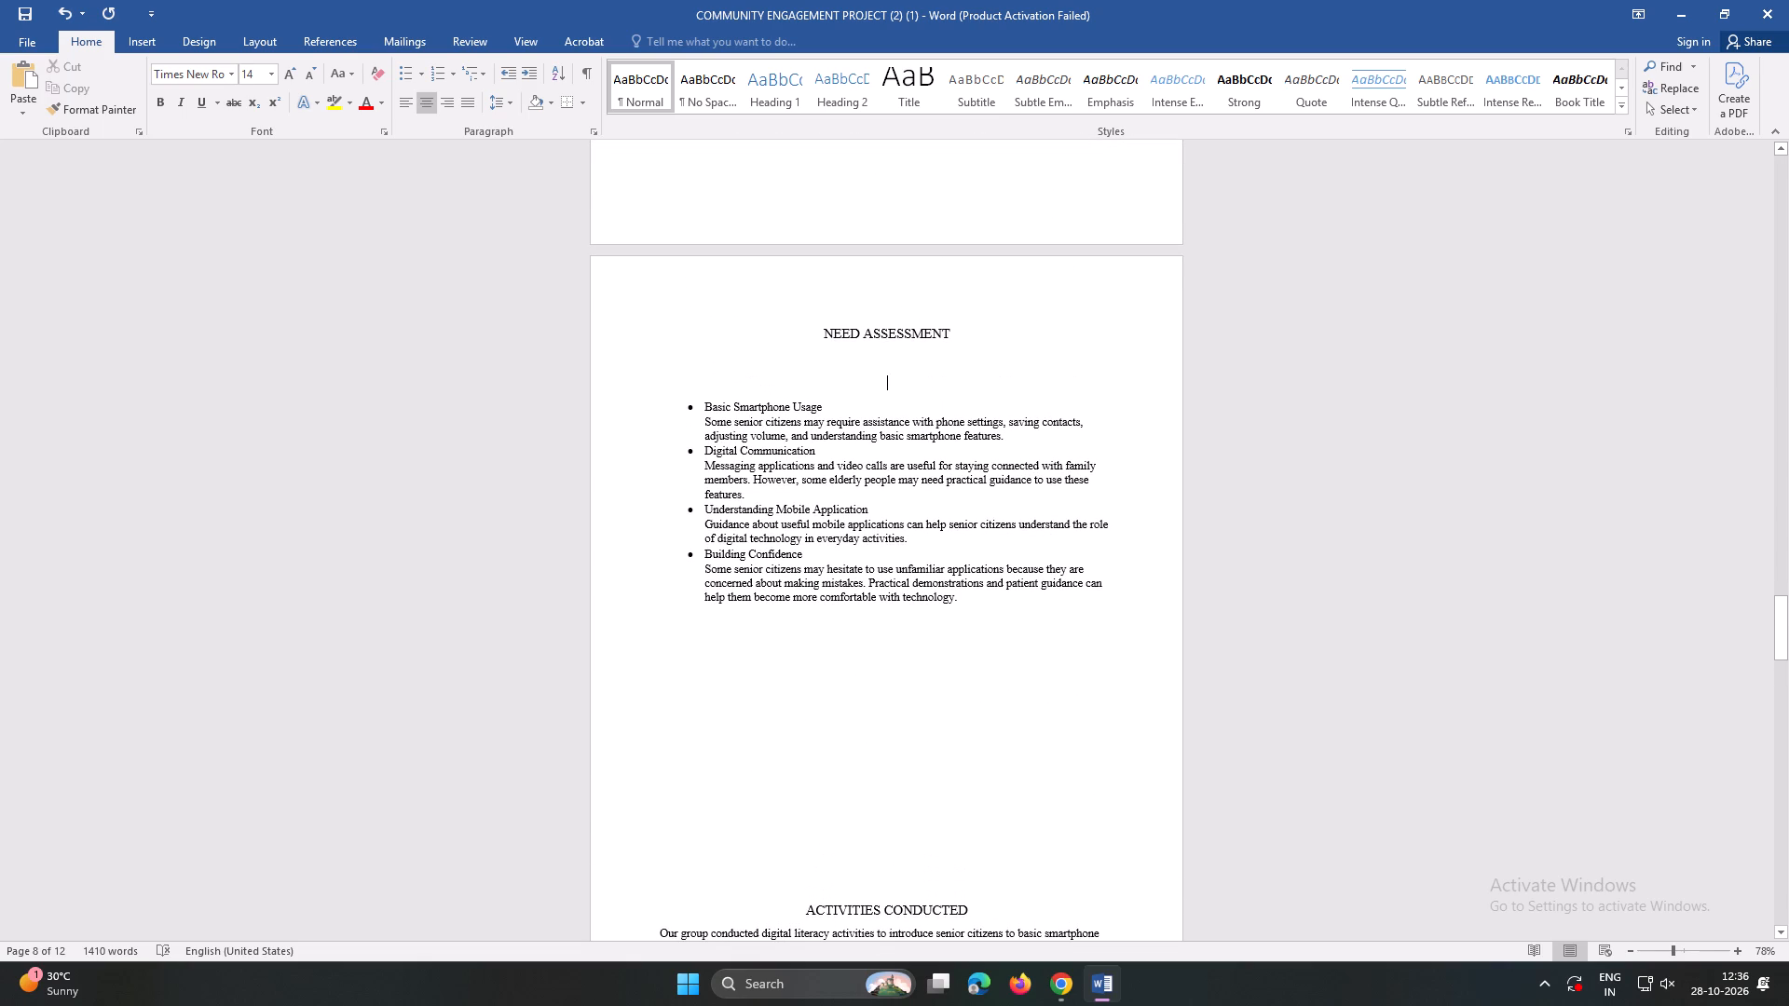
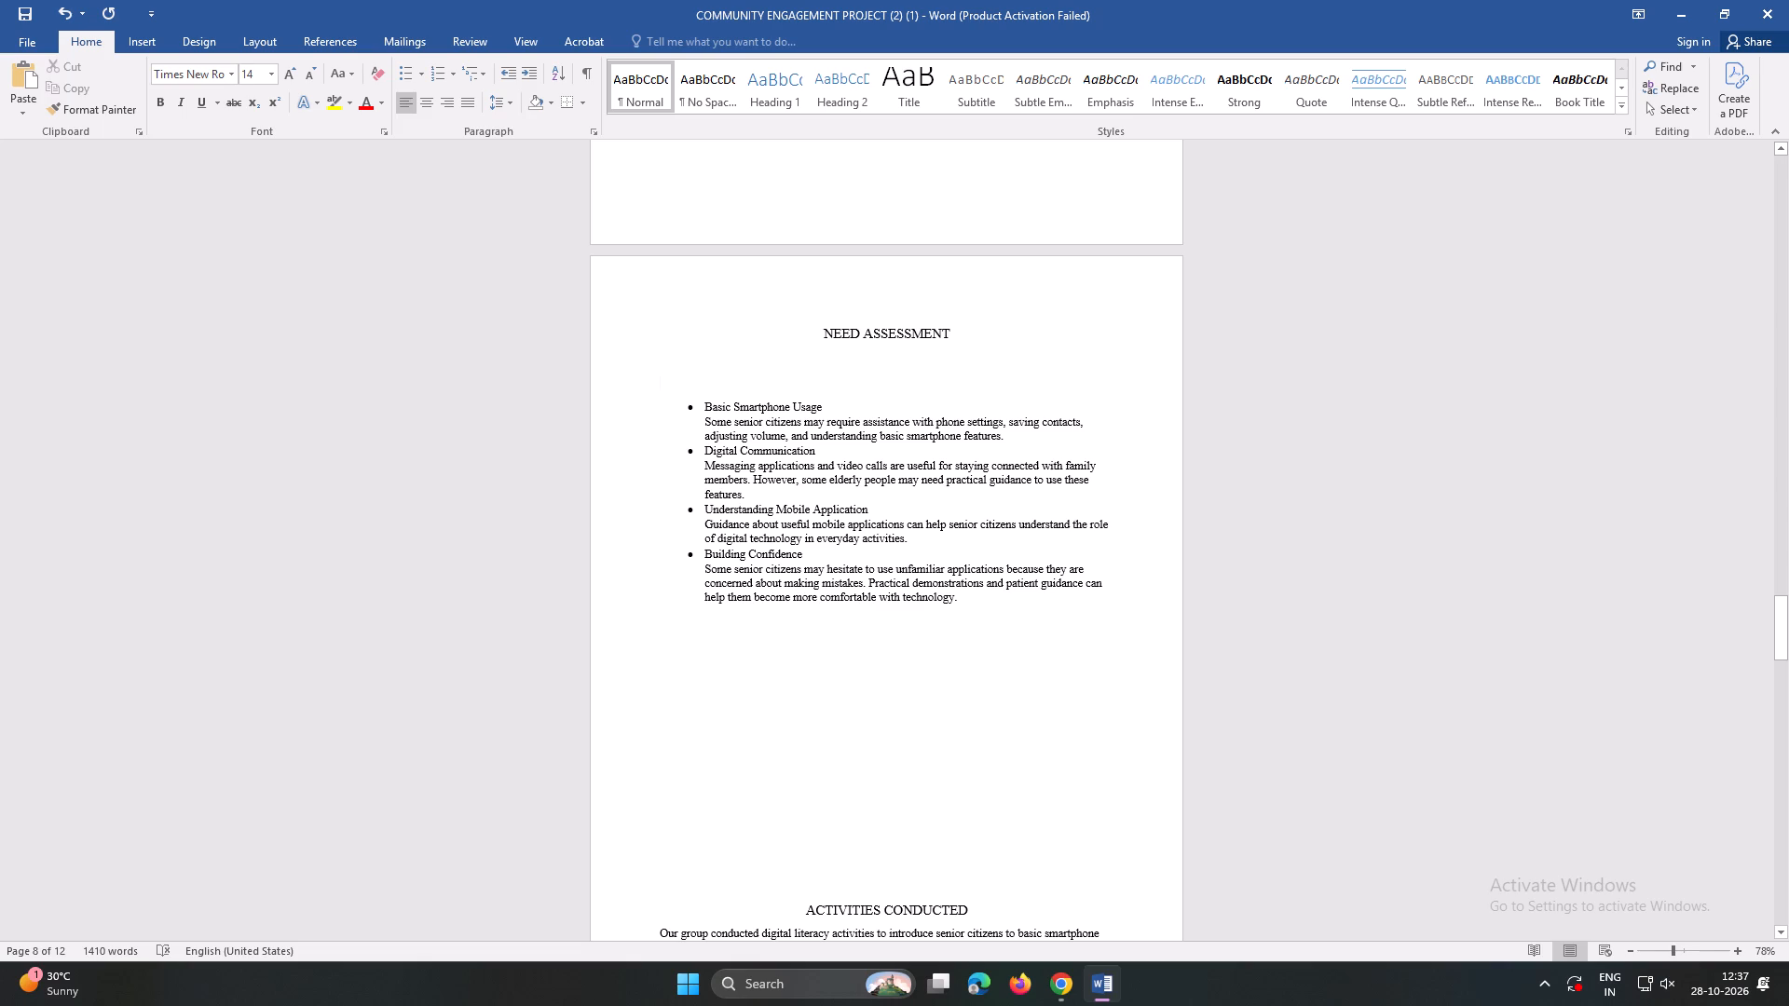
Paste the two digital literacy introduction paragraphs beneath the NEED ASSESSMENT heading and set them to 12 pt.
key(ctrl+v)
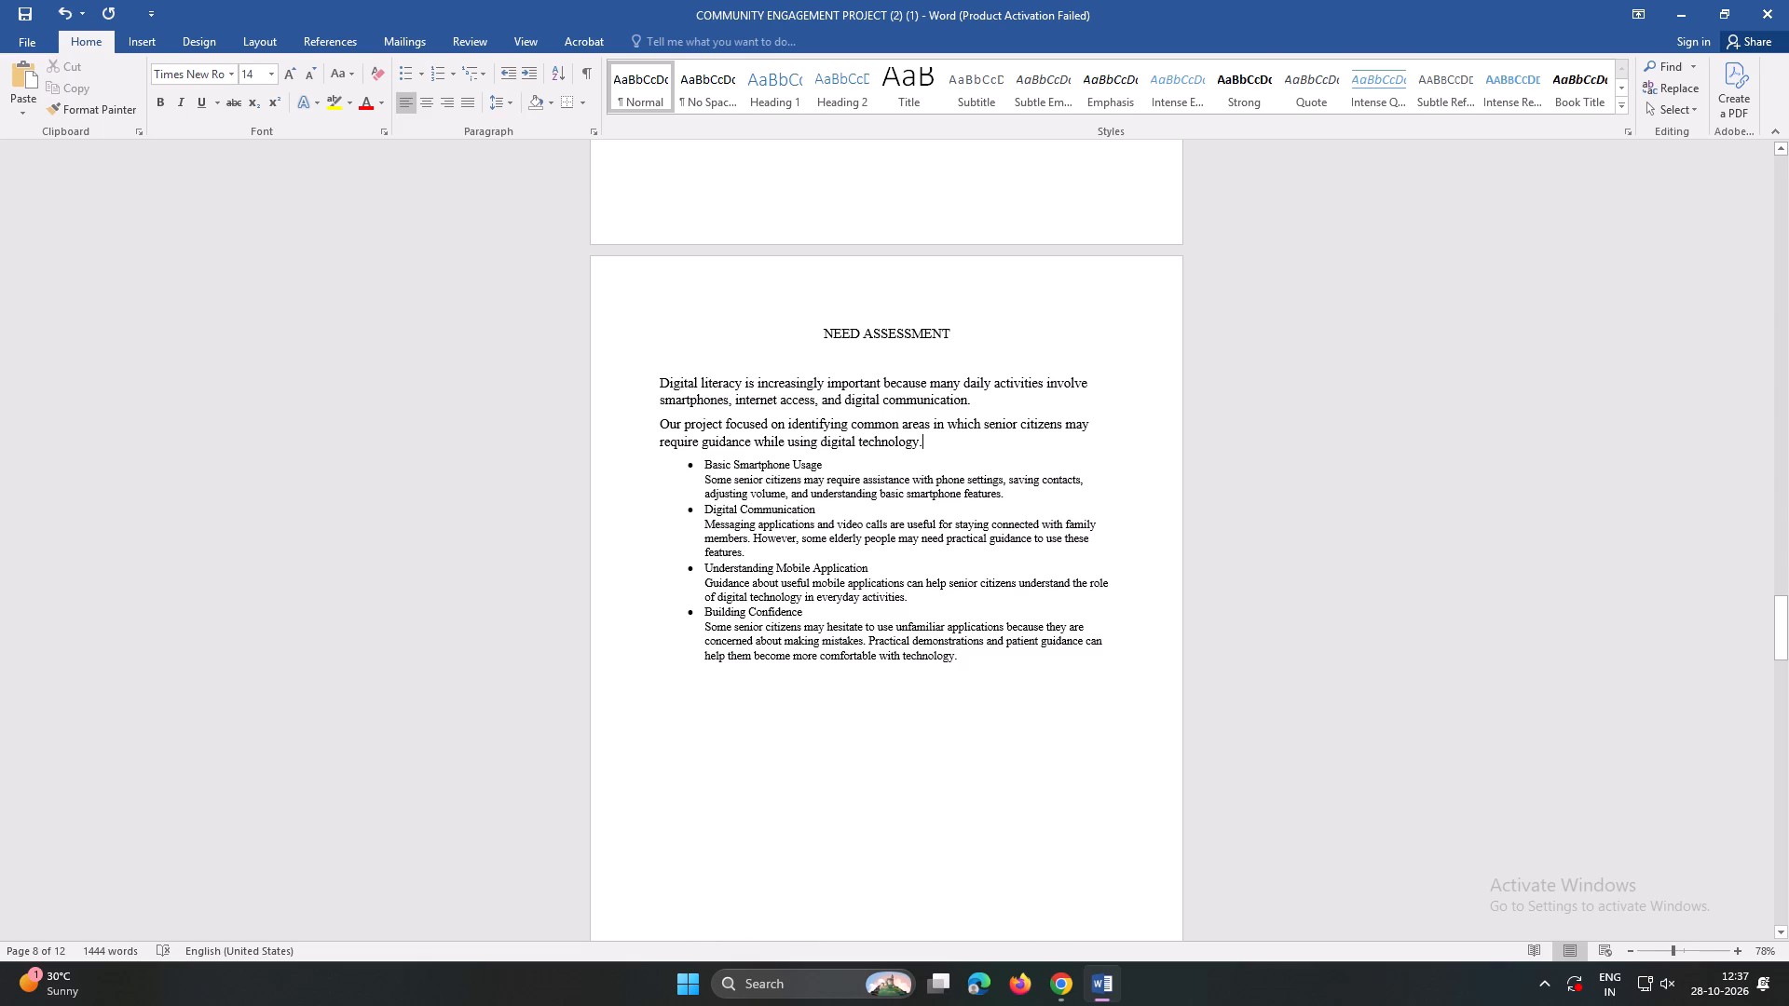
drag(695, 376, 964, 432)
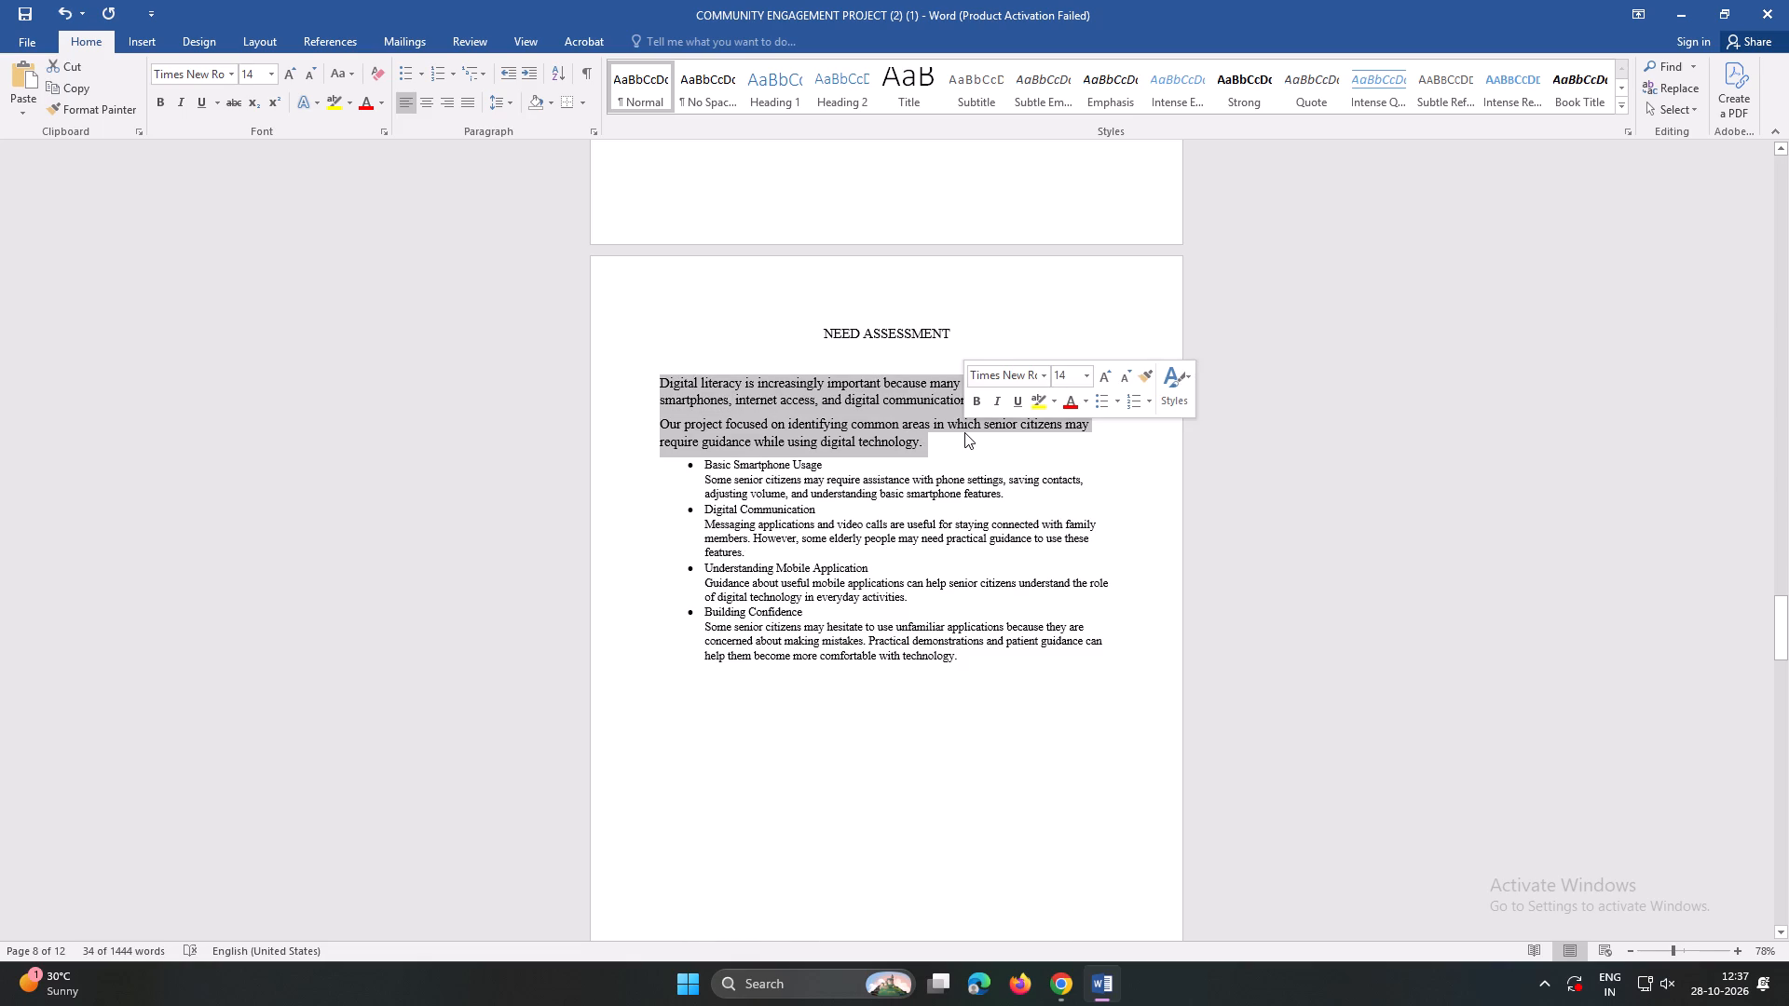
click(1083, 375)
click(1067, 467)
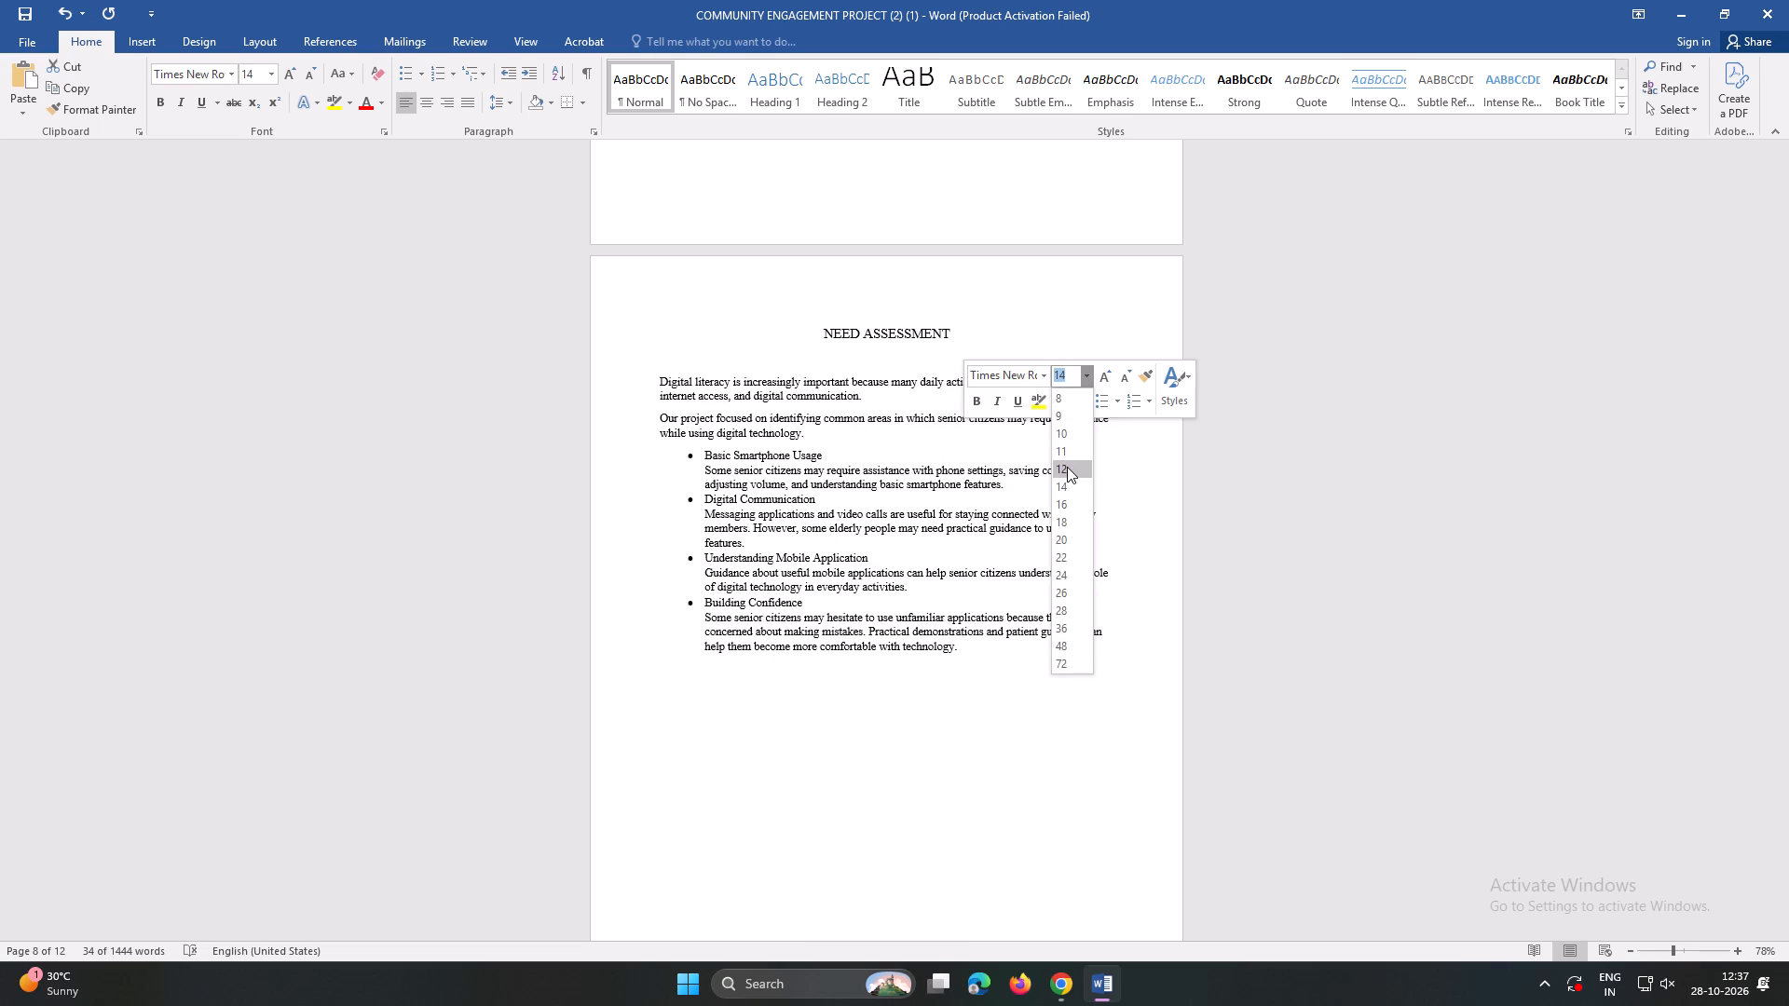
click(652, 352)
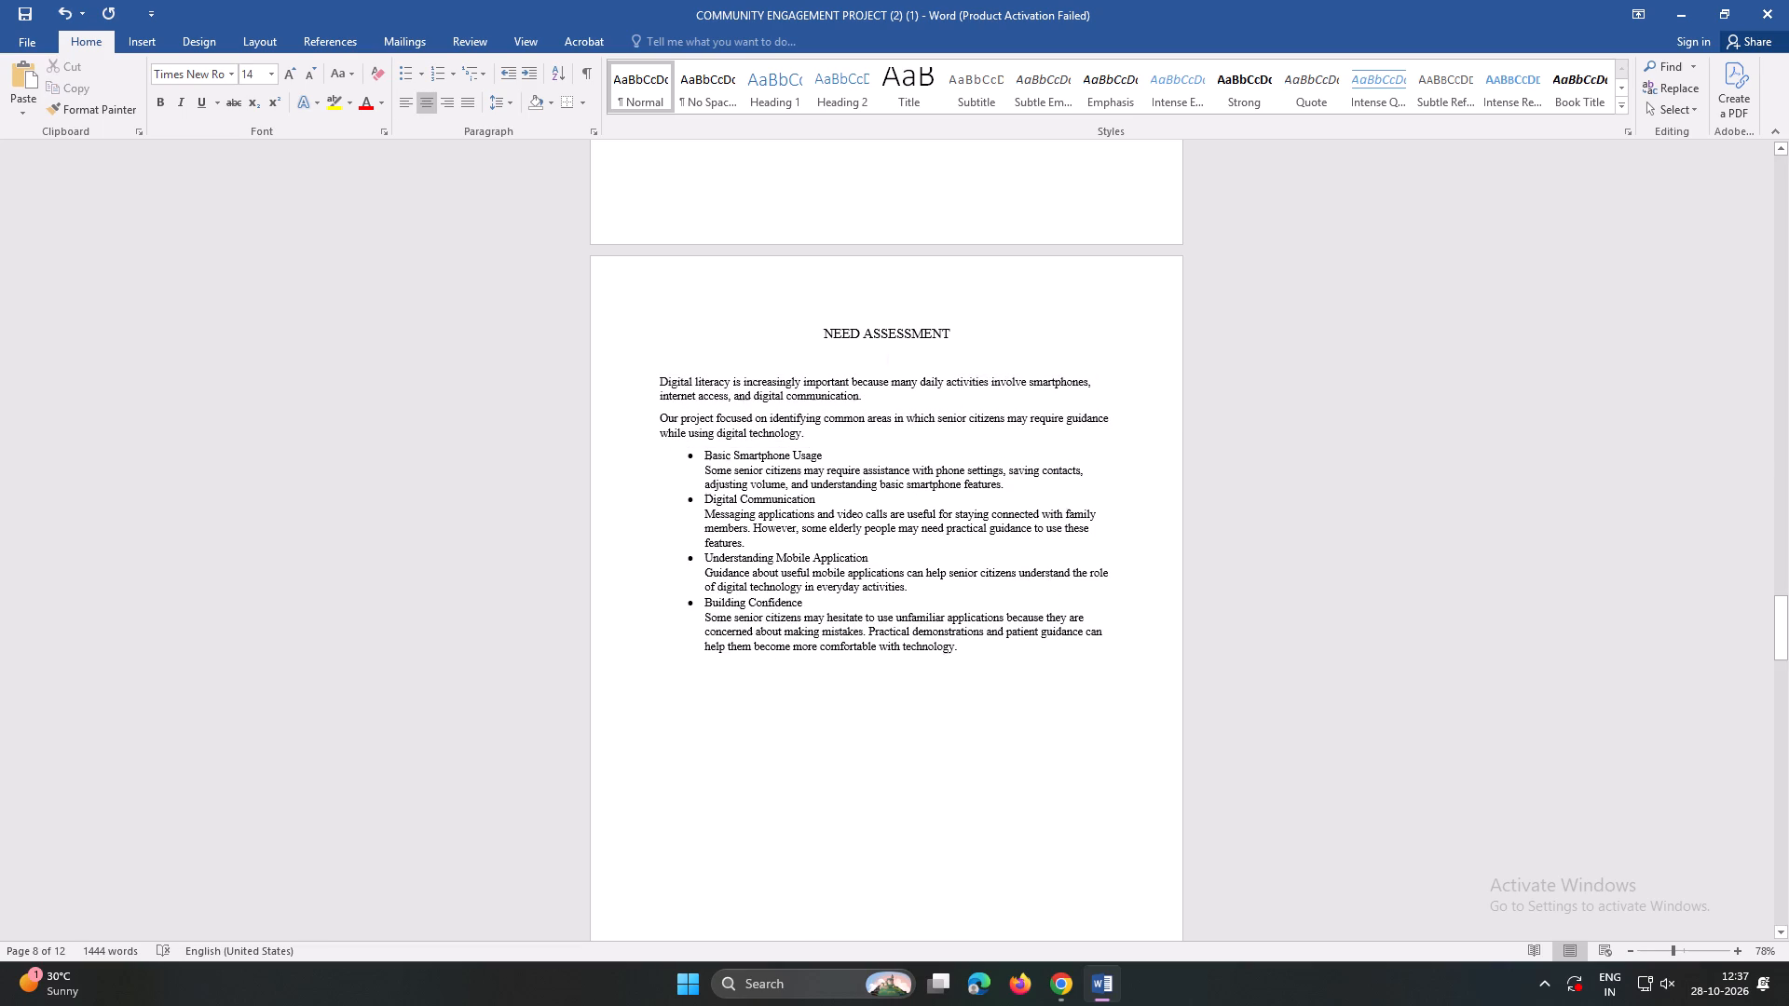
Justify the two introduction paragraphs beneath the NEED ASSESSMENT heading.
drag(656, 387, 718, 417)
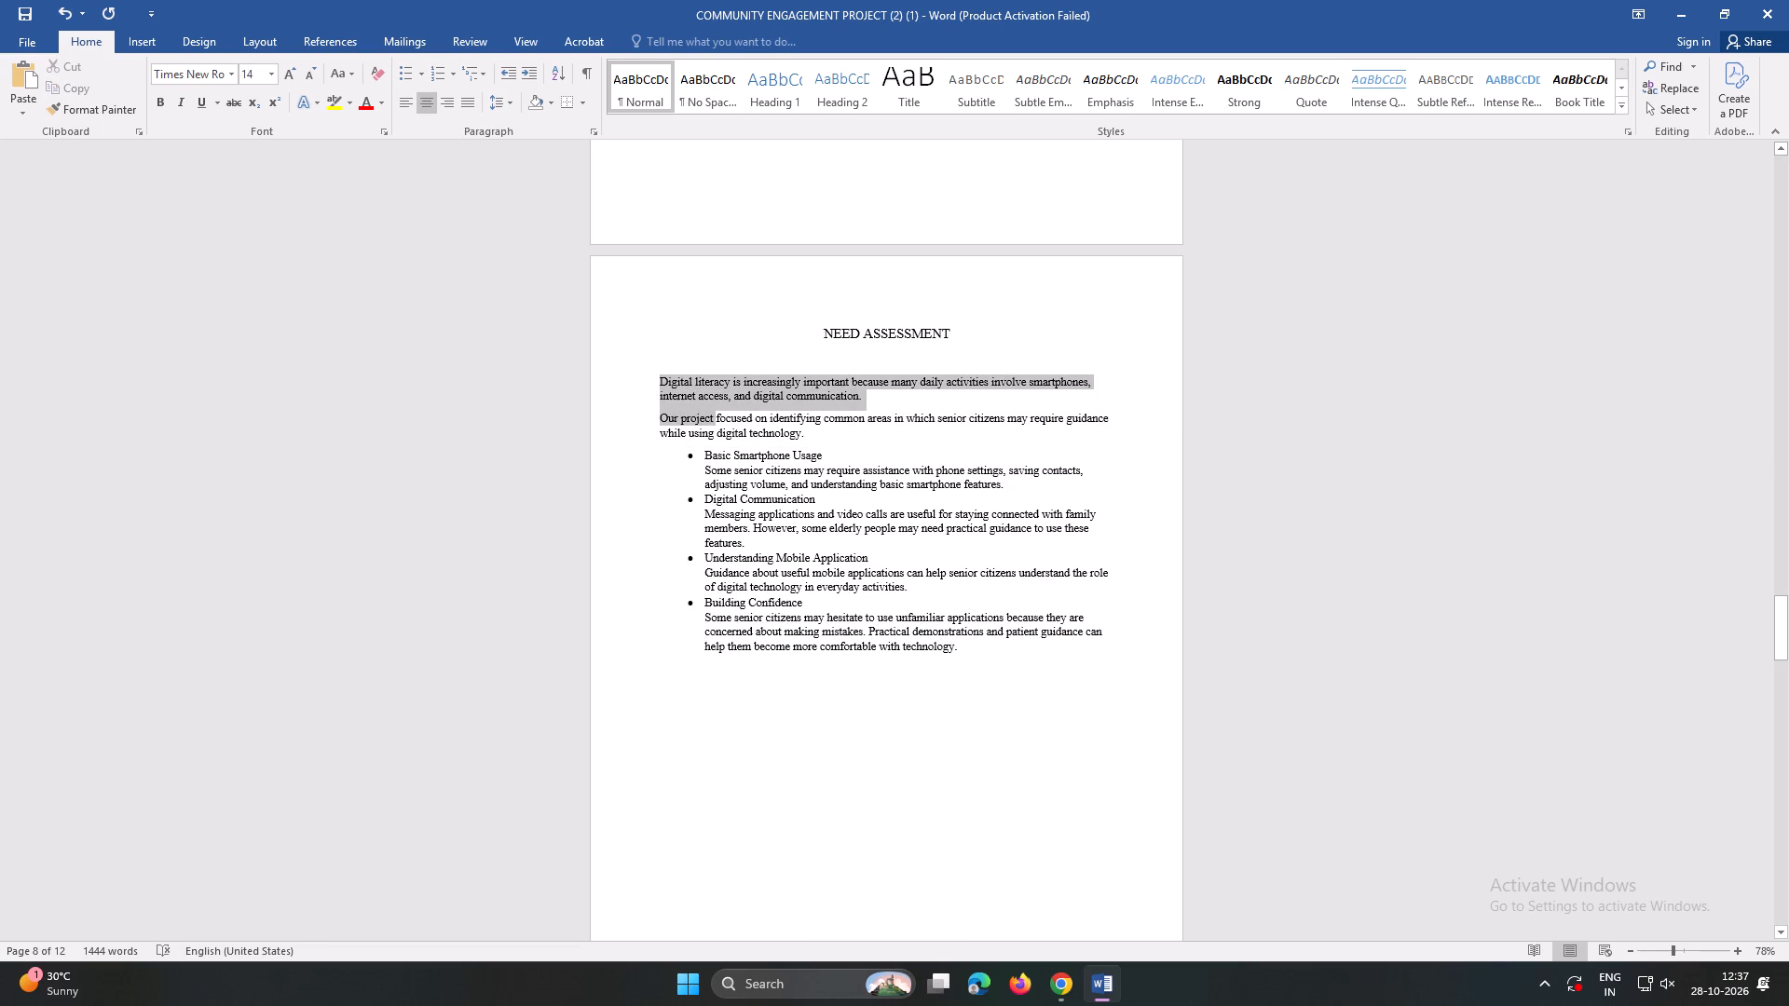
drag(718, 417, 800, 434)
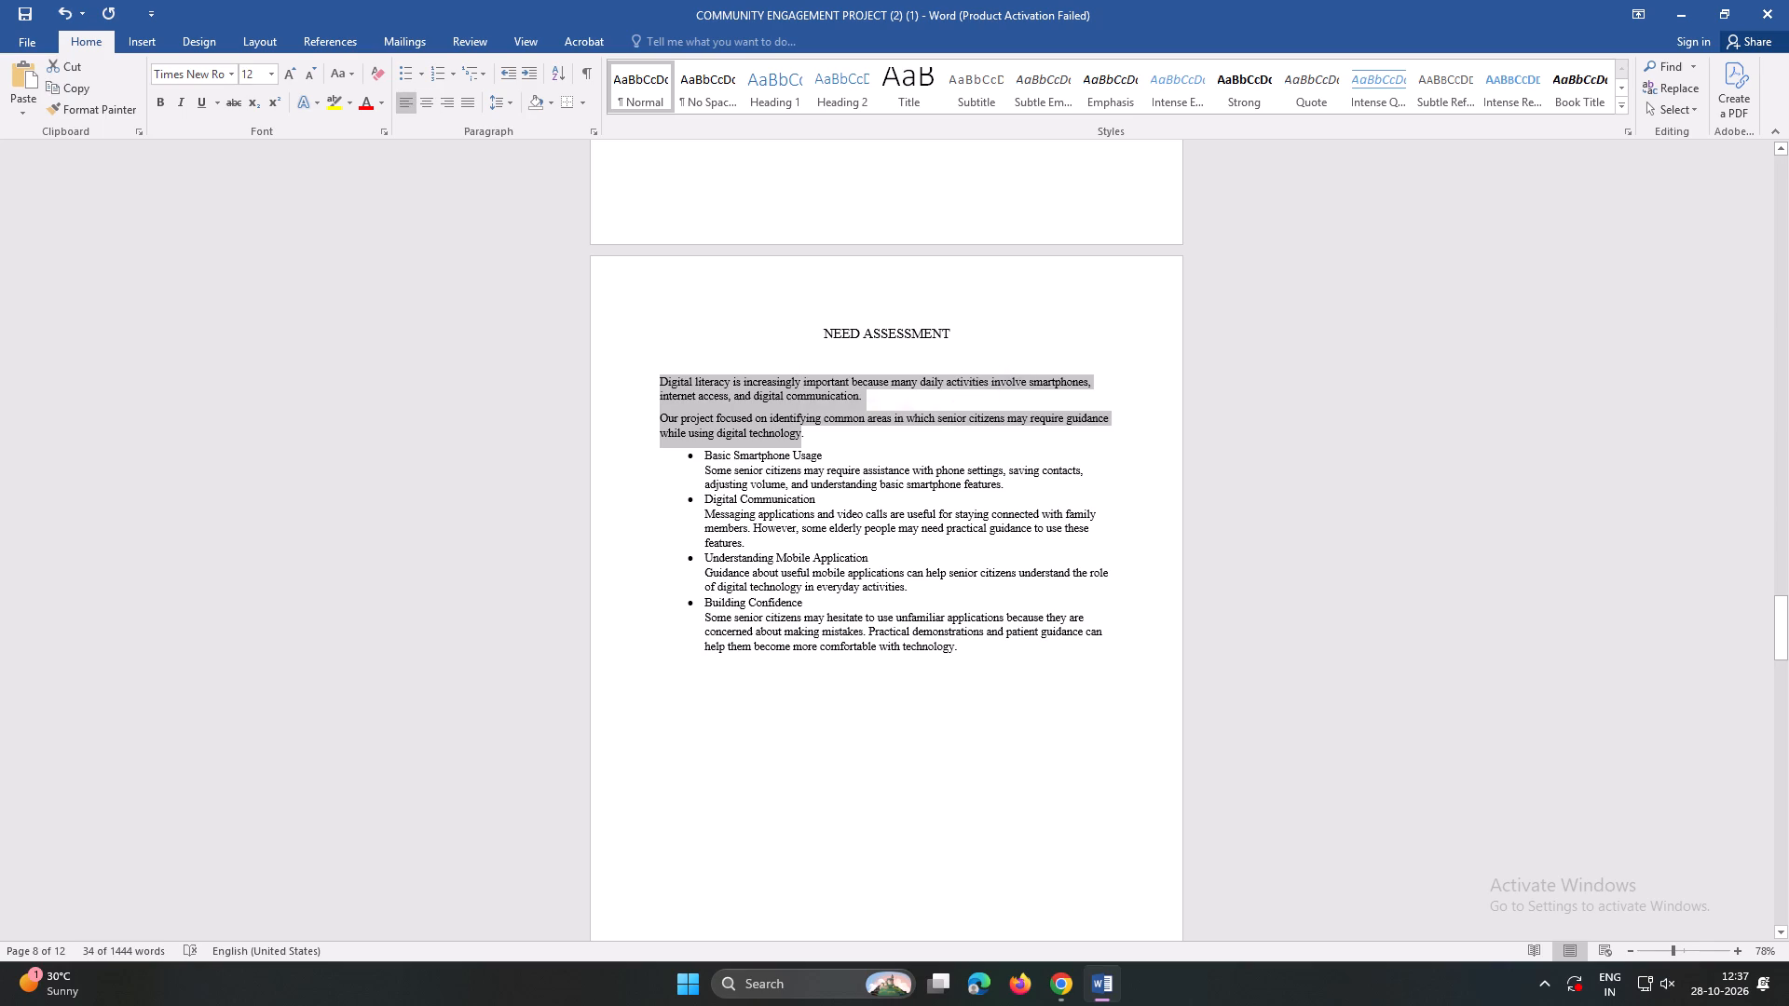
click(398, 103)
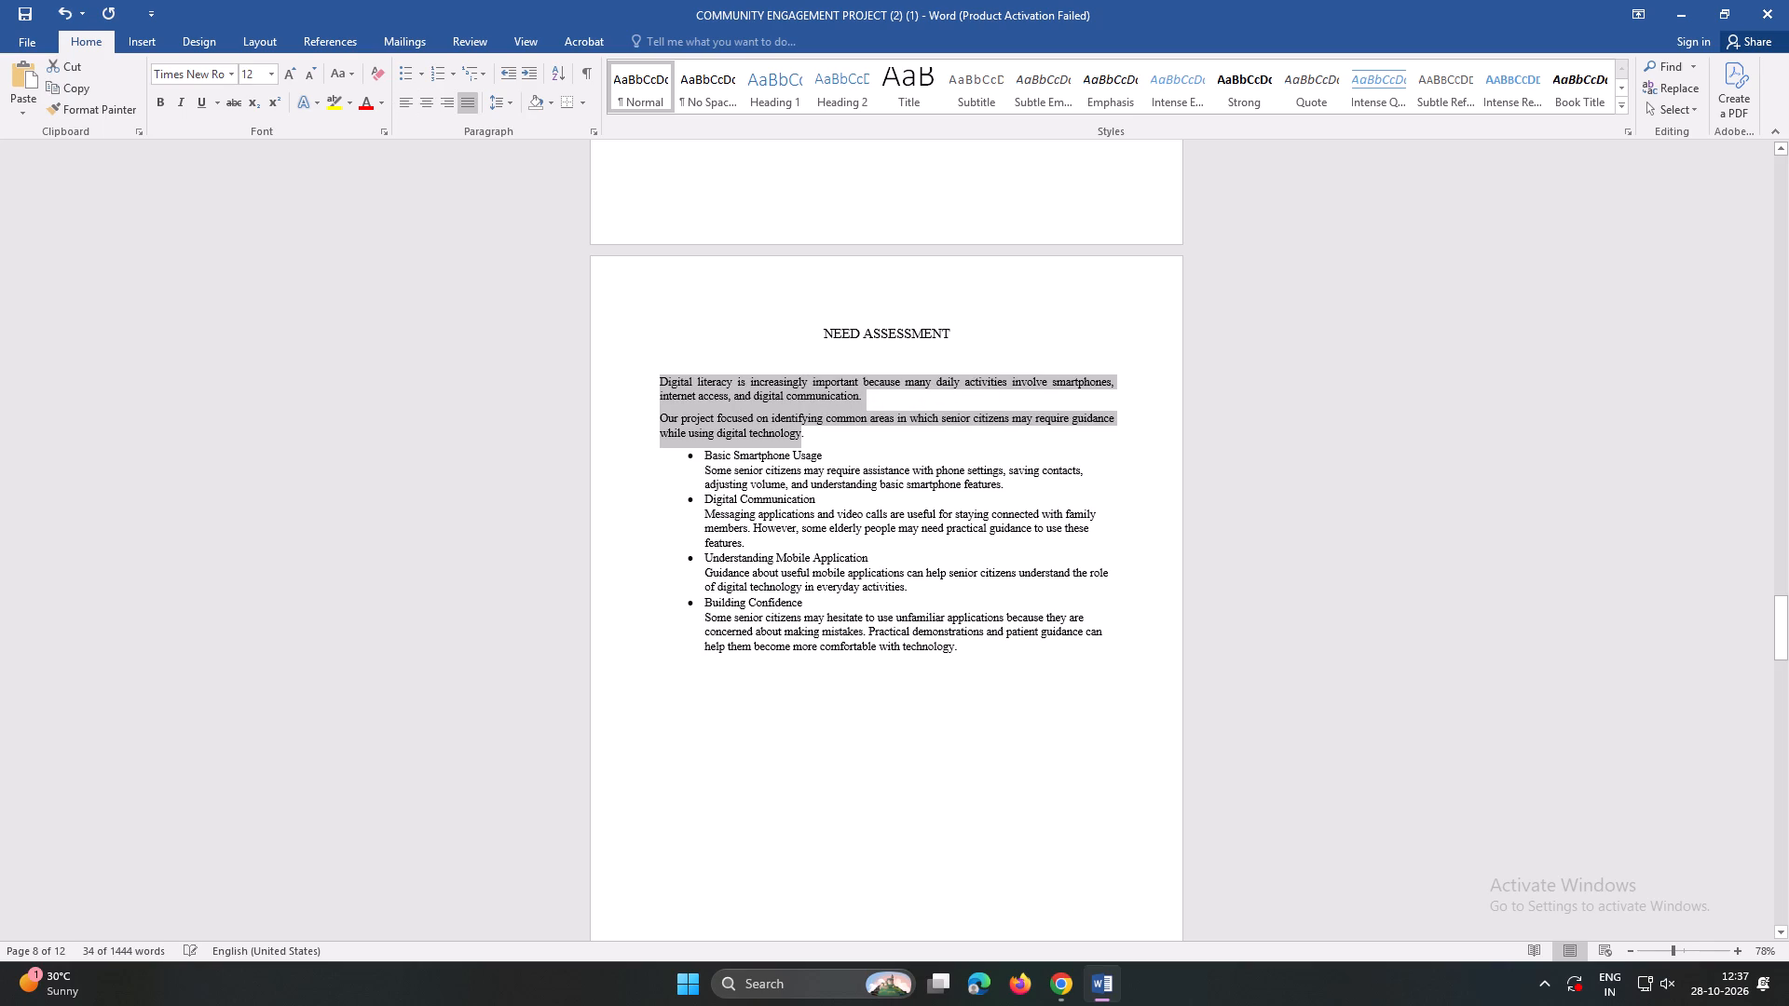
click(666, 315)
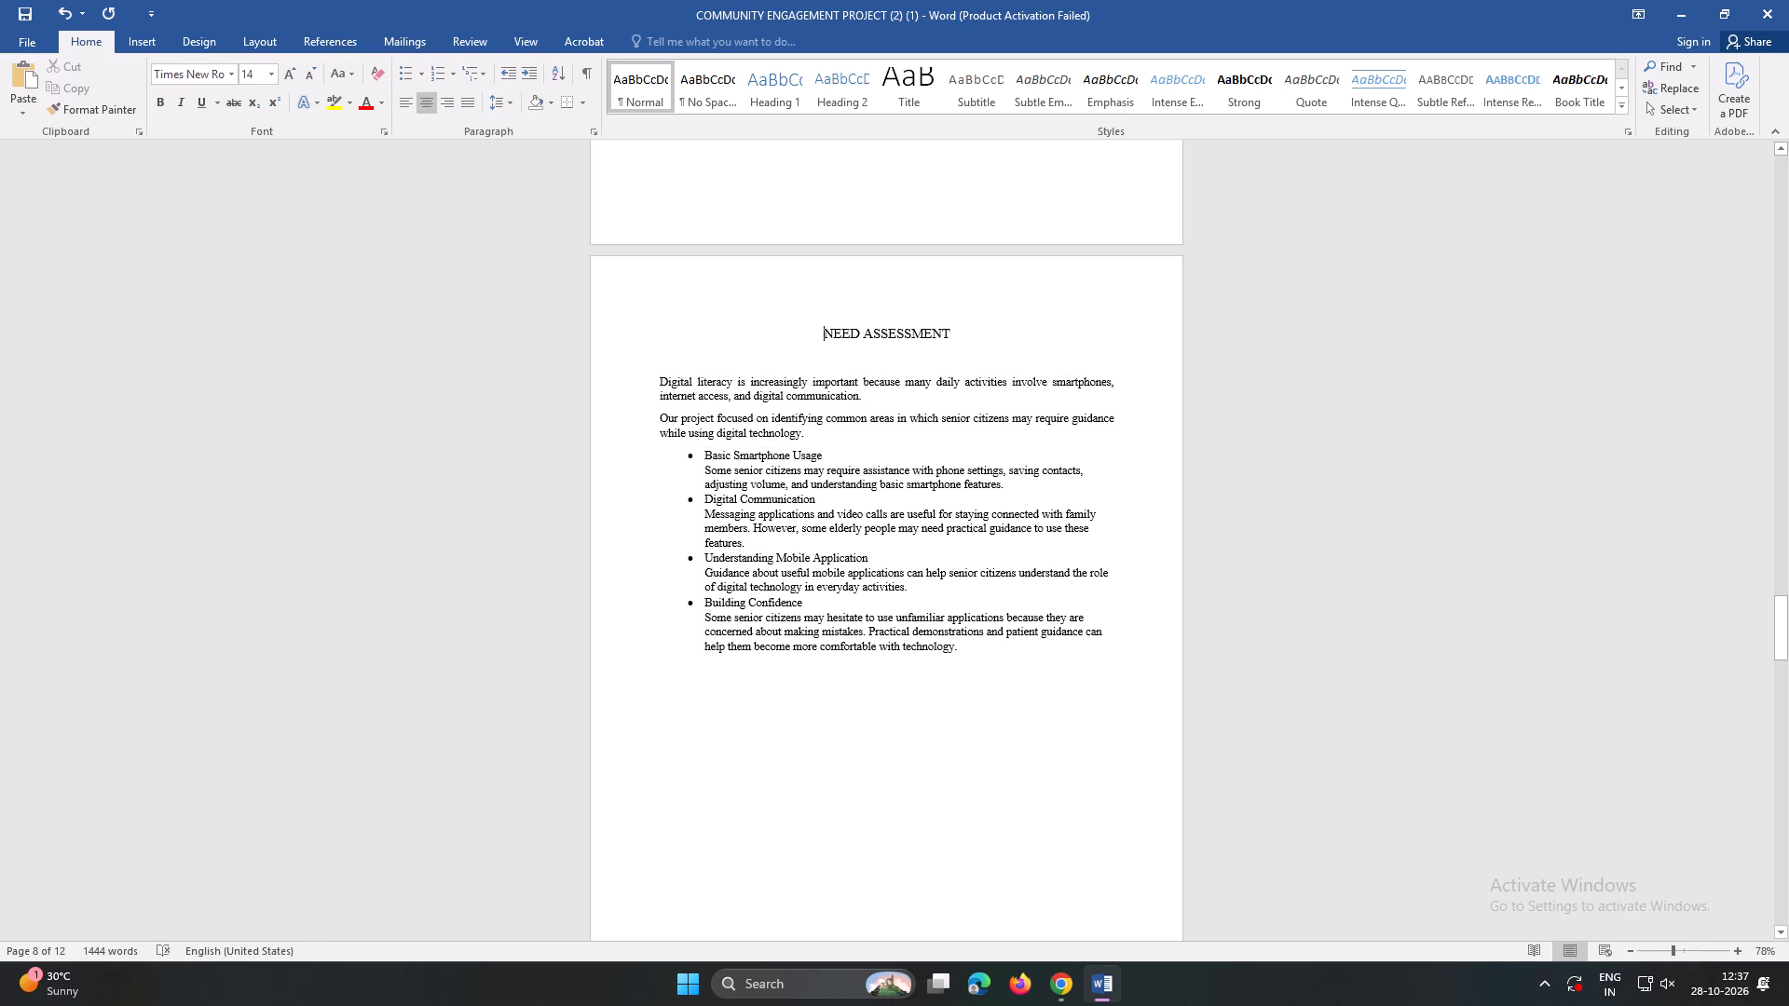
Left-align the bulleted list from Basic Smartphone Usage to Building Confidence, including the blank lines below it.
drag(681, 455, 931, 770)
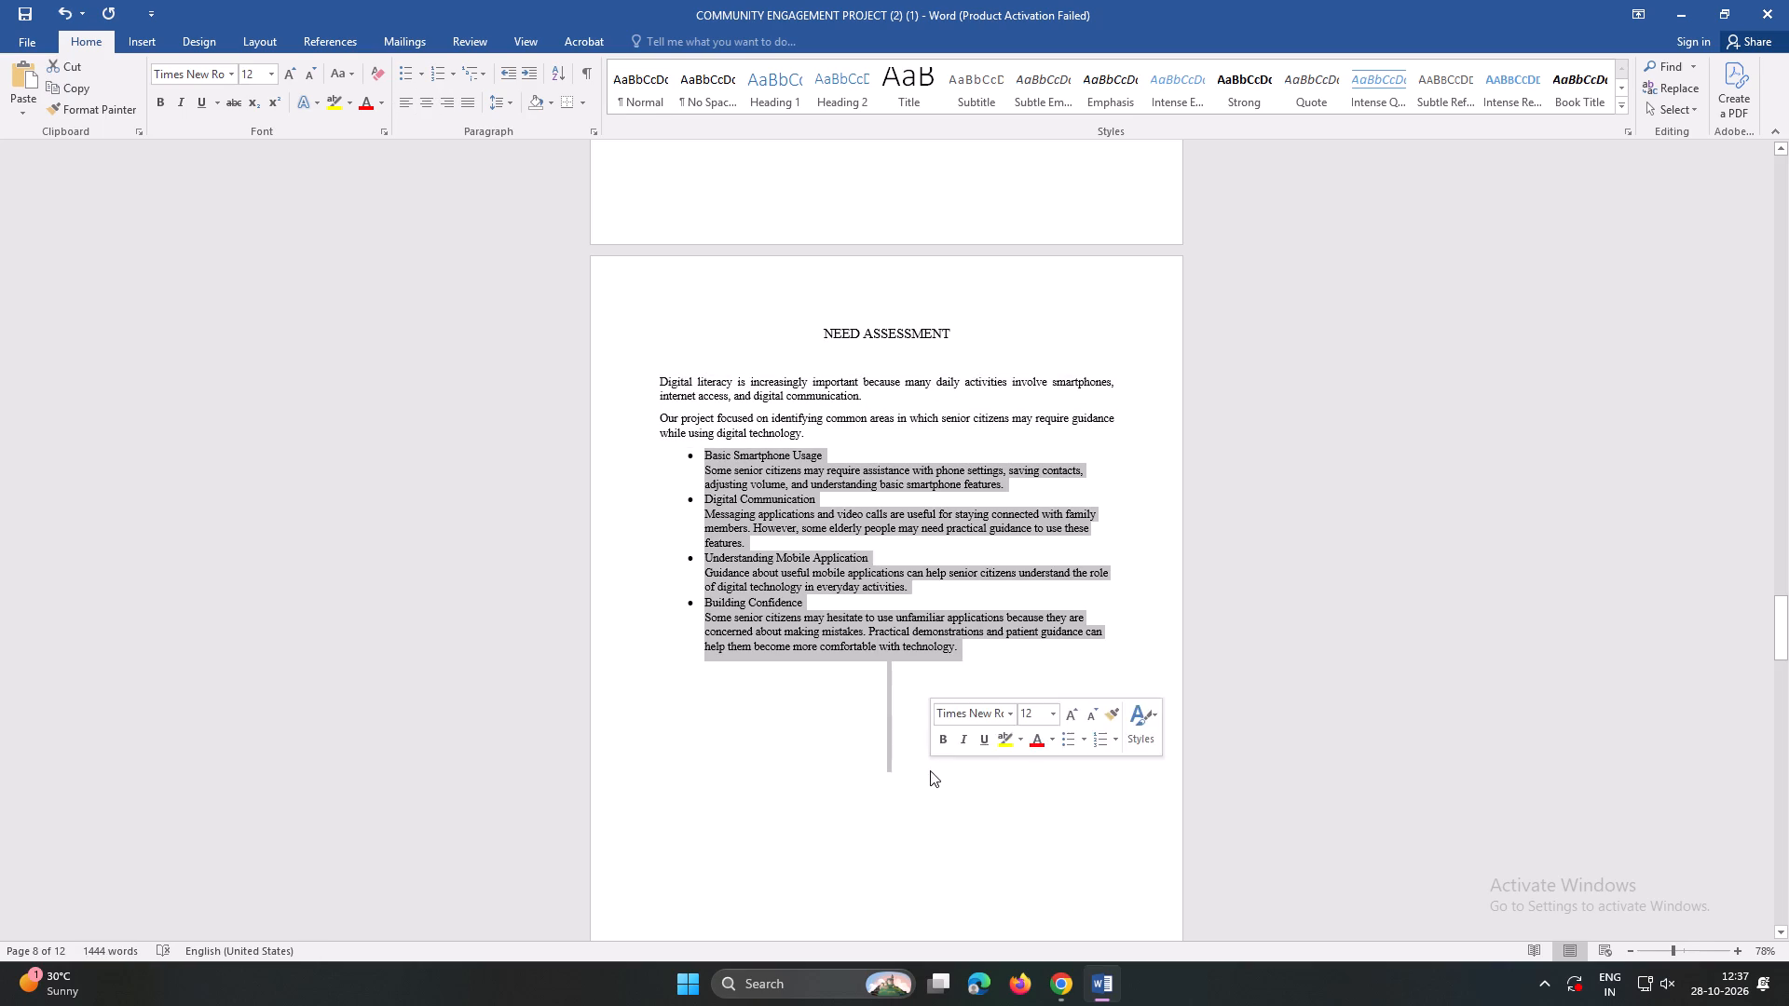
click(414, 109)
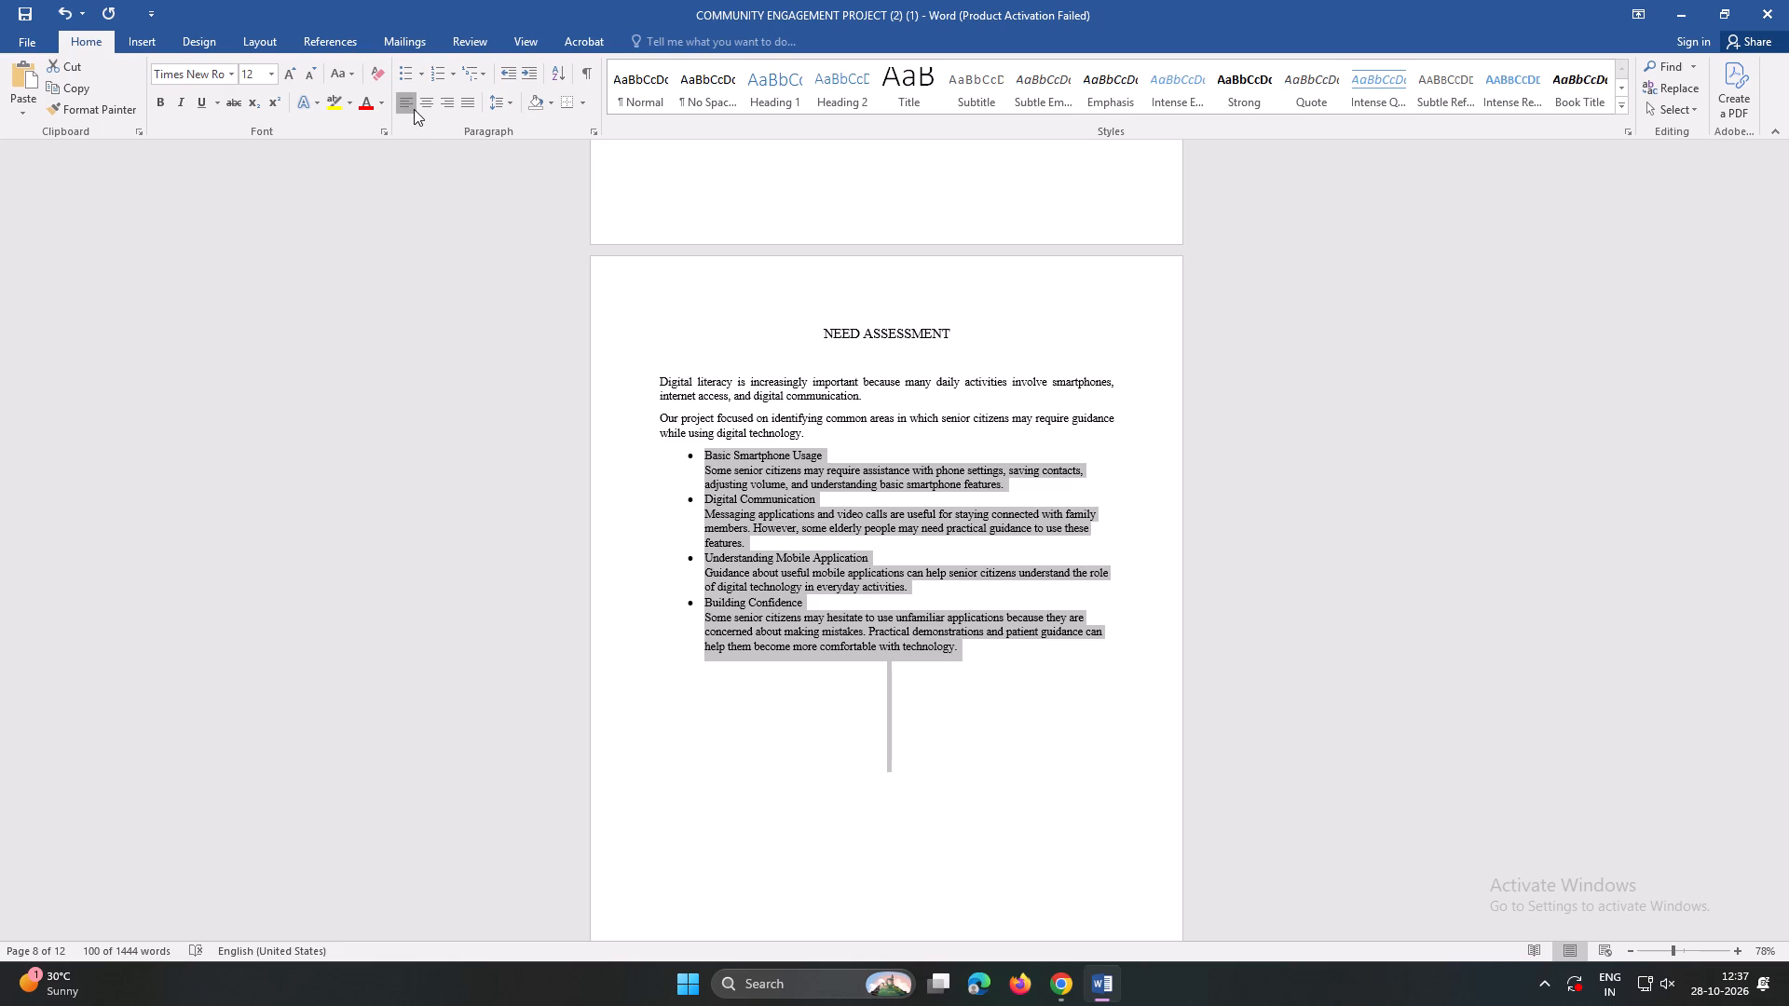
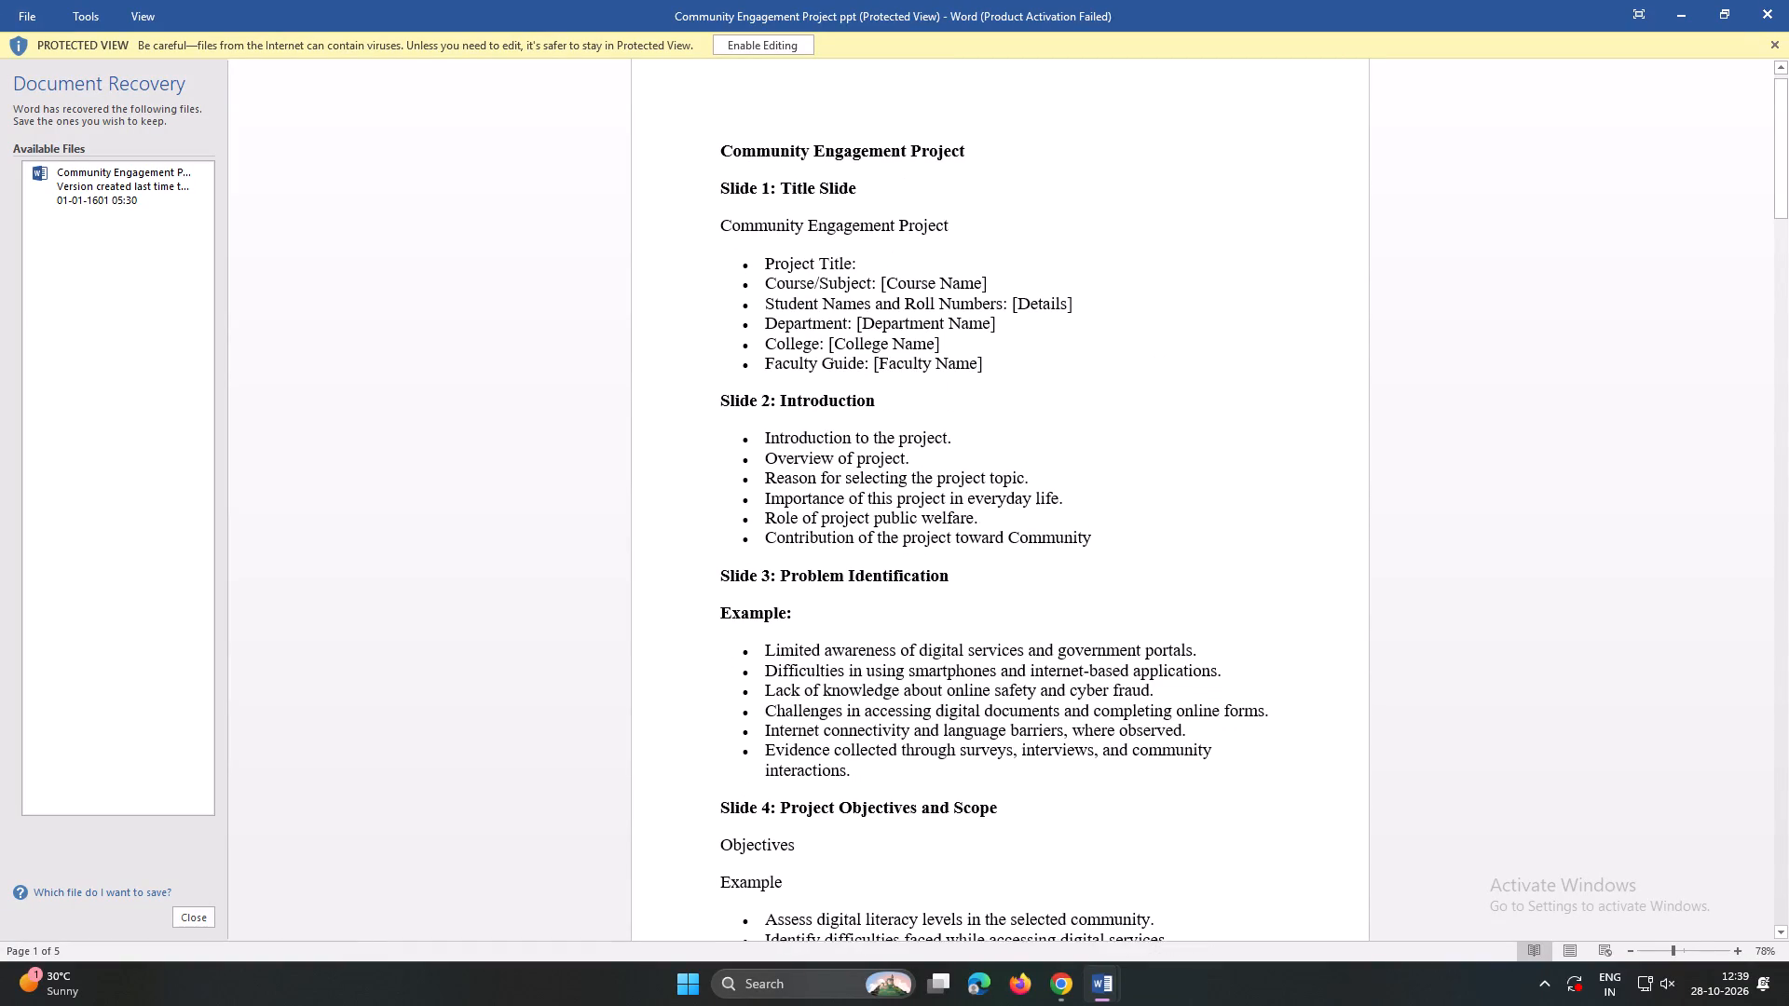
Skim the Community Engagement Project presentation outline from the title slide to Slide 7 on practical demonstration of digital services.
scroll(1152, 347, down, 8)
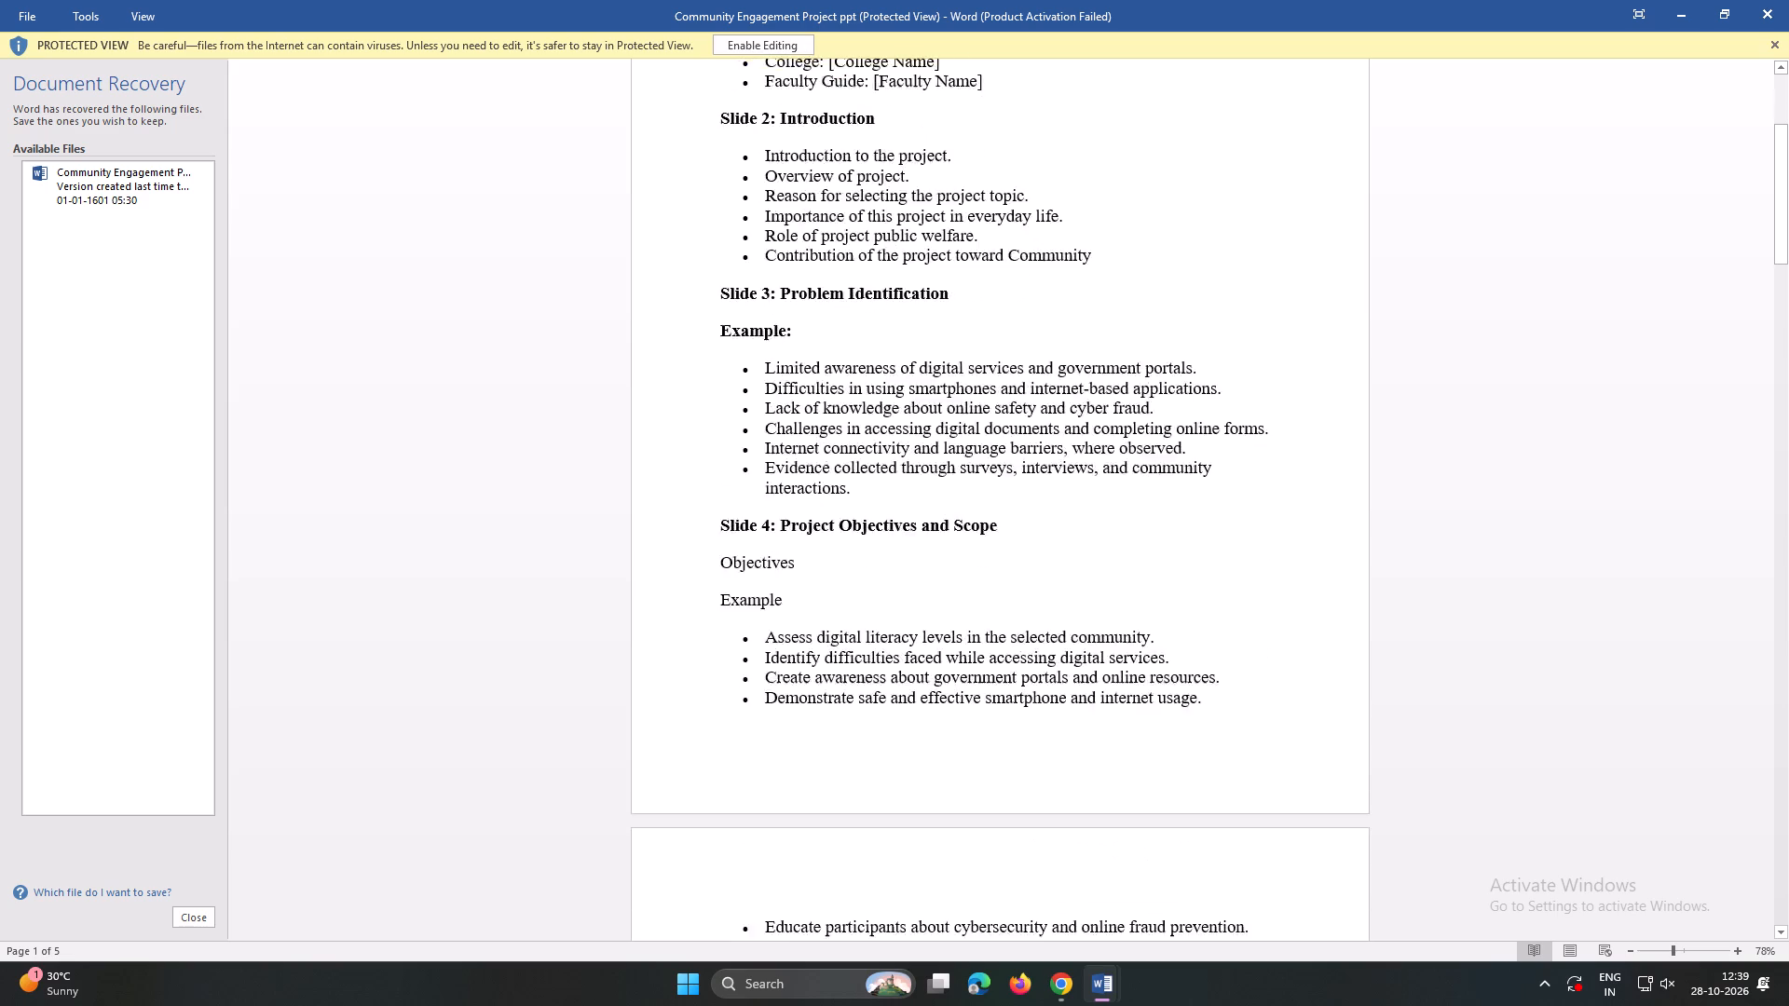
scroll(1155, 342, down, 16)
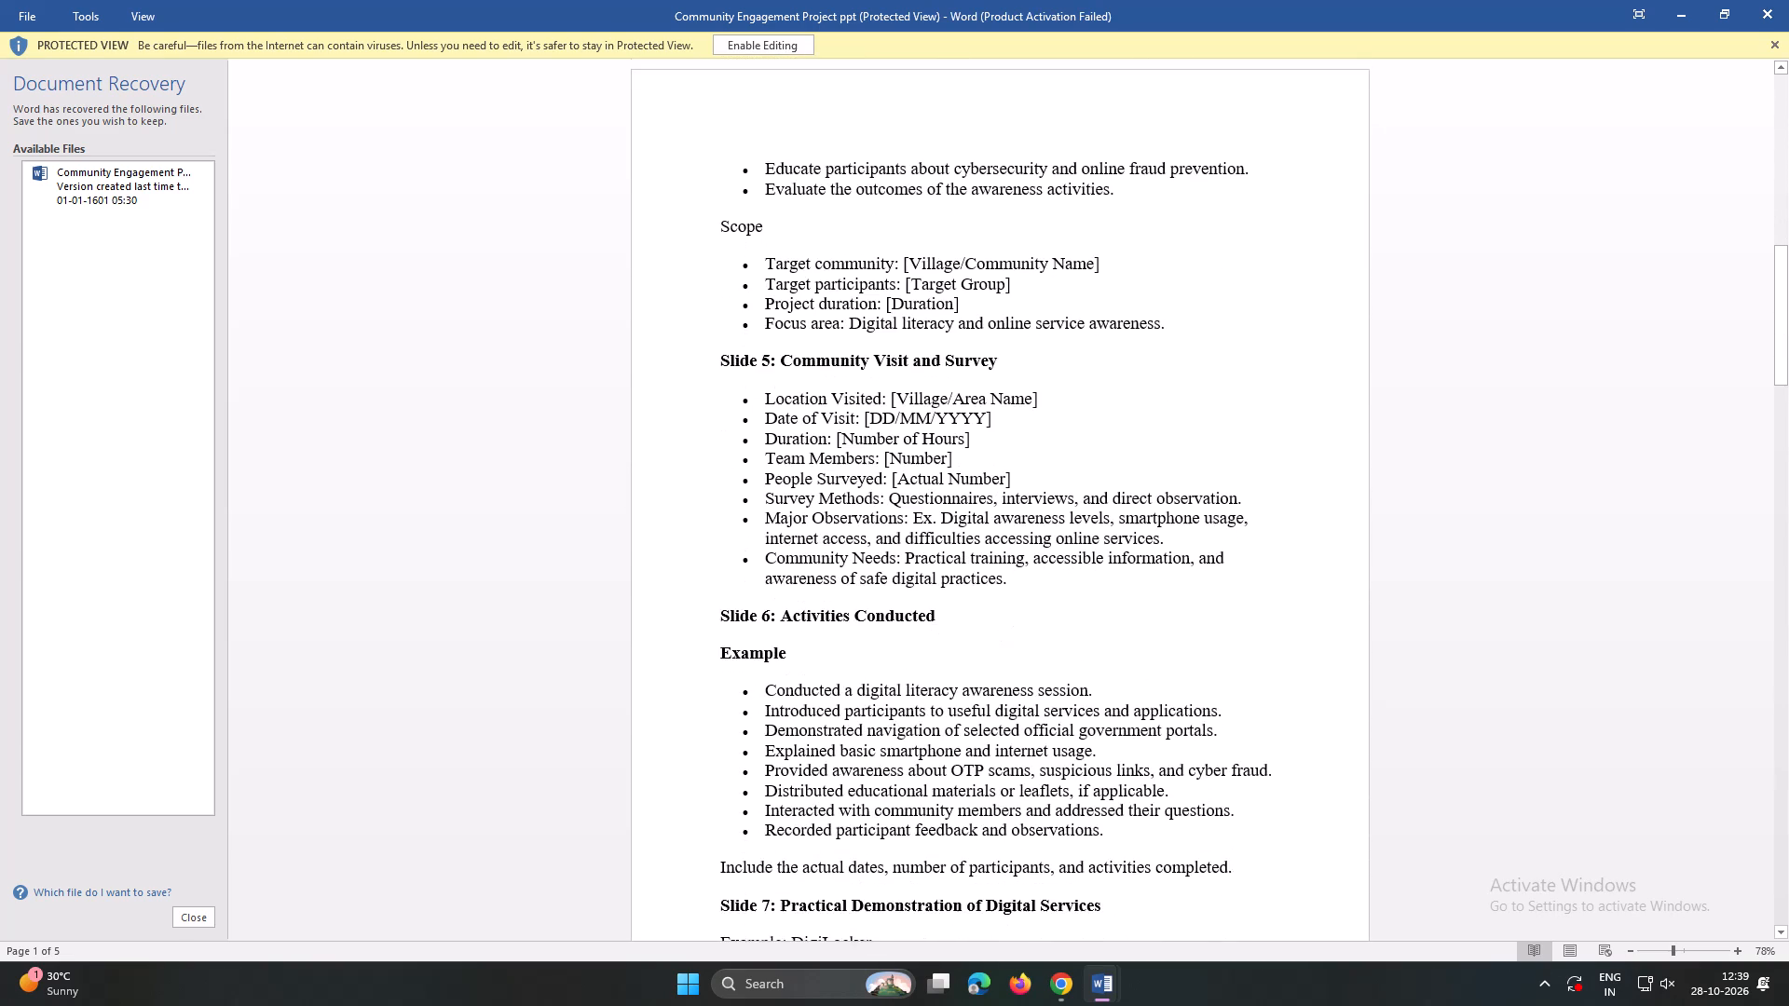
scroll(1163, 340, down, 3)
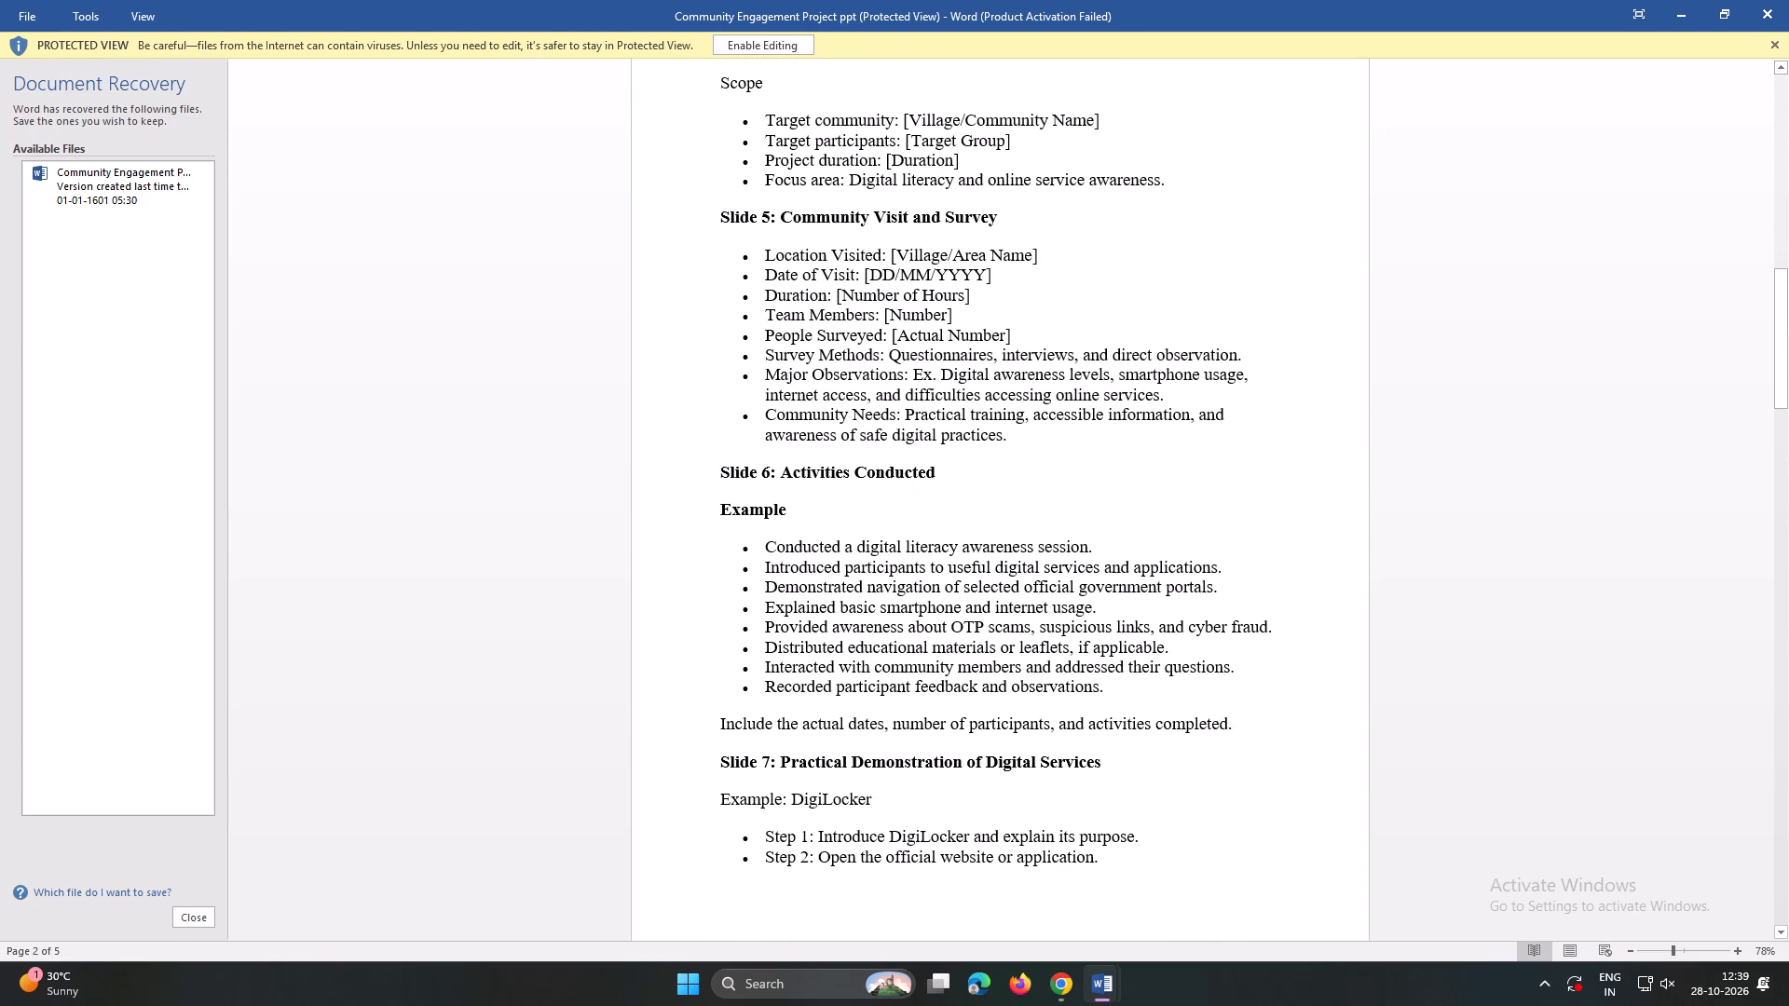
scroll(1169, 334, down, 3)
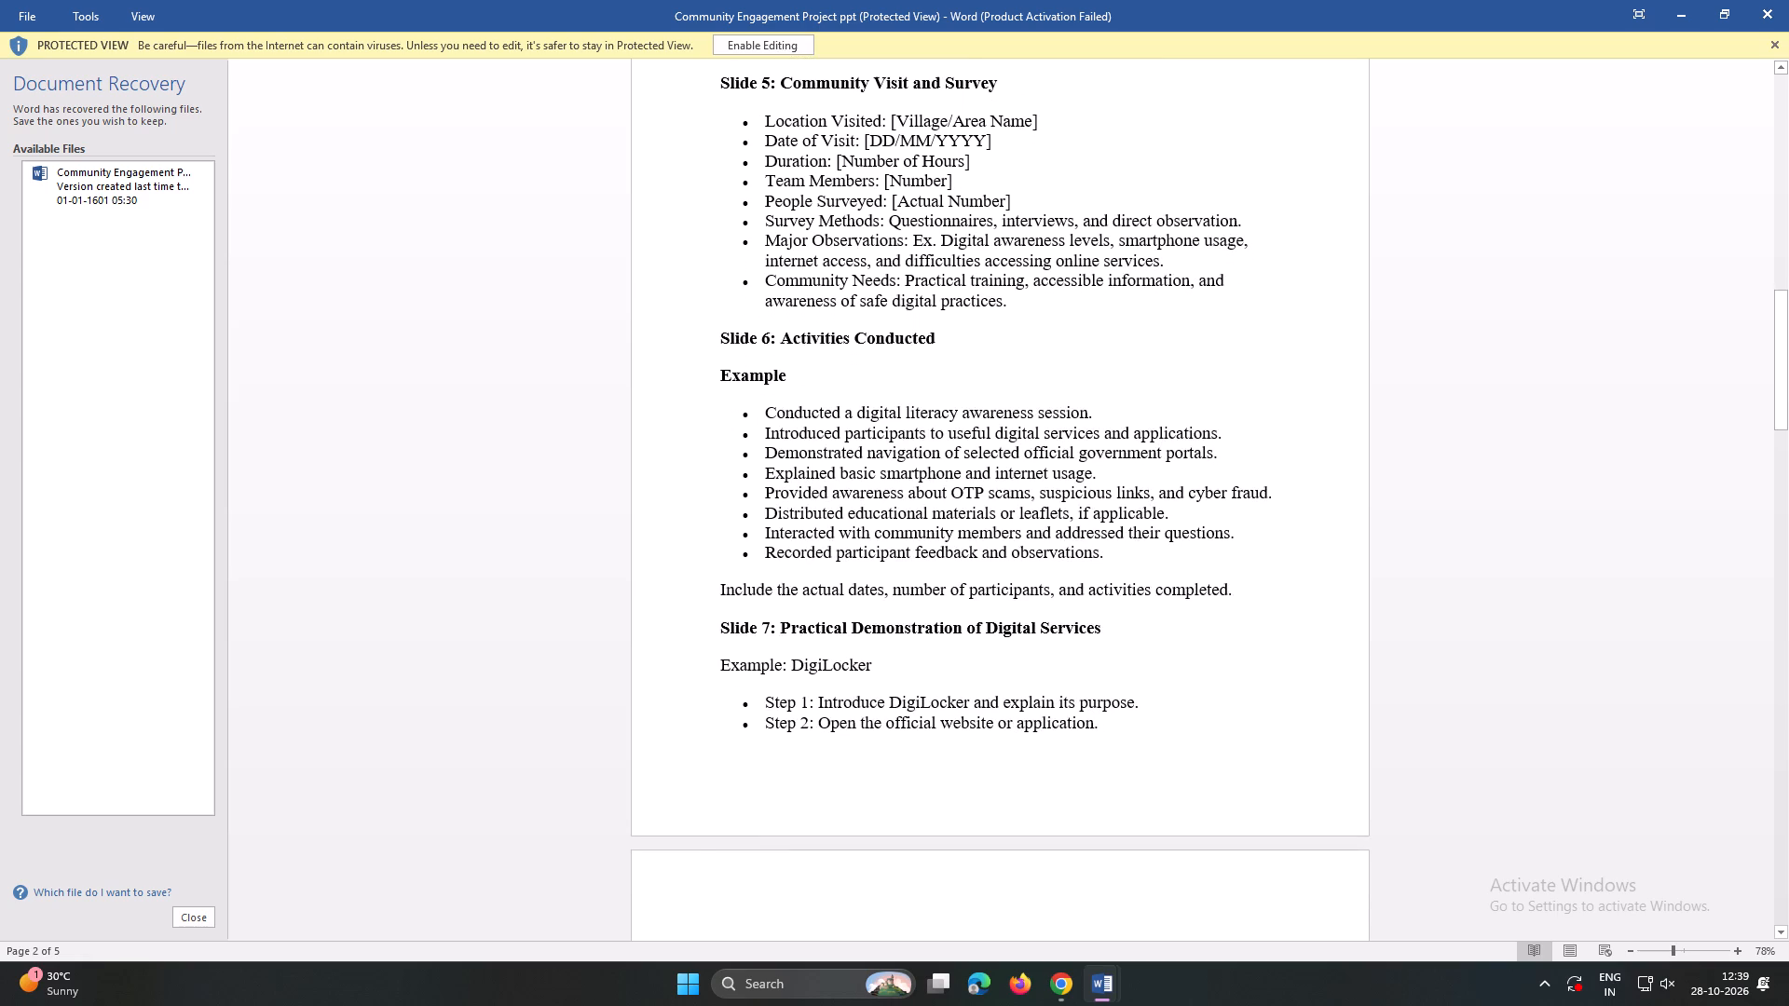
scroll(1171, 334, down, 1)
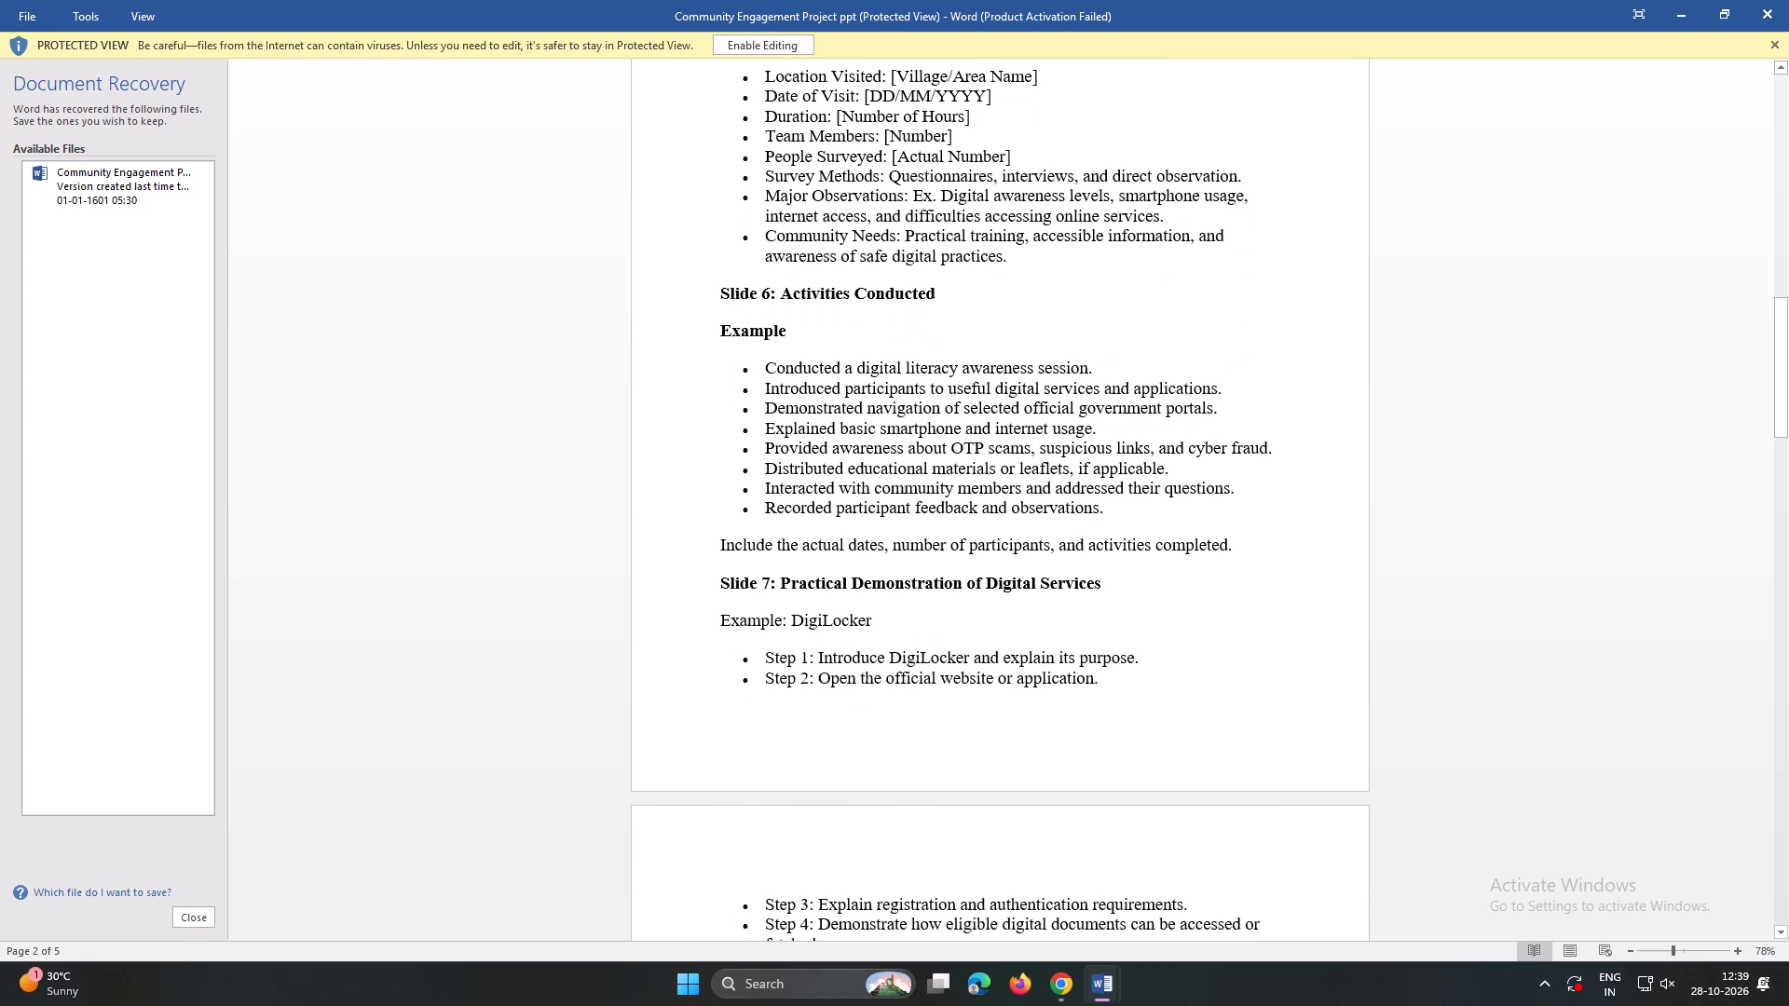
scroll(1175, 333, up, 10)
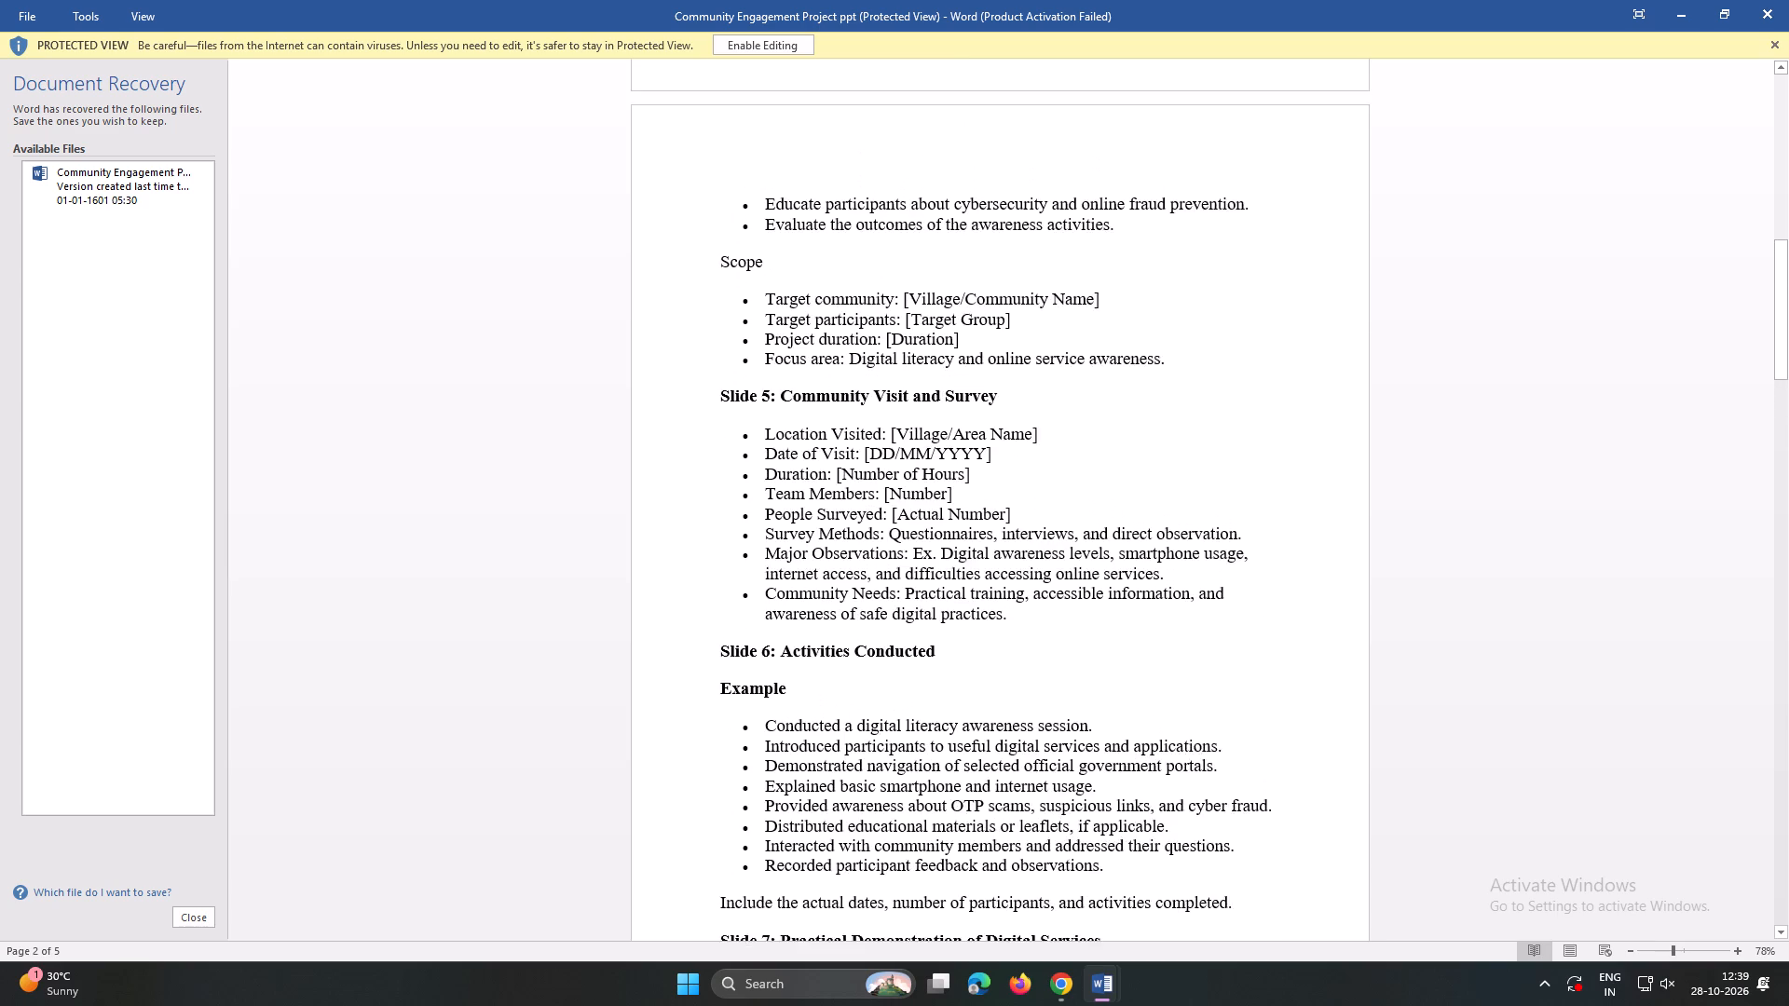
scroll(1177, 331, up, 15)
scroll(1183, 321, up, 6)
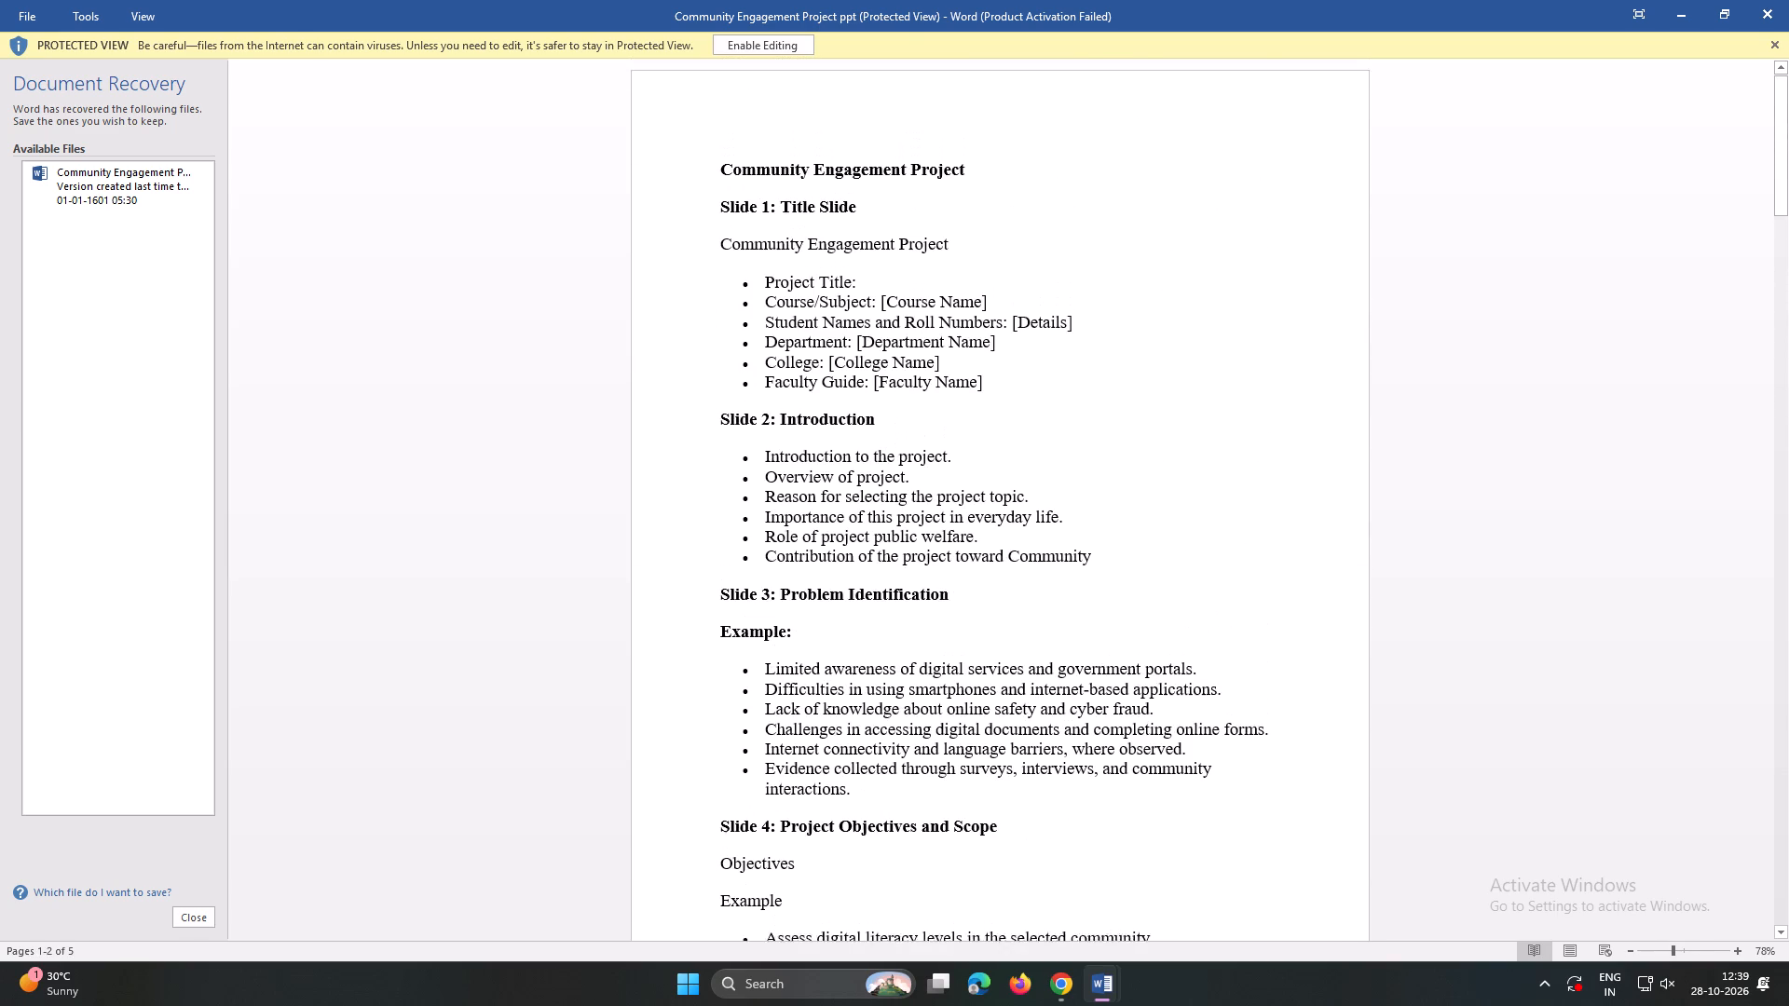
Read through the full presentation outline from Slide 1 to Slide 13, examining the content required for each slide.
scroll(1192, 314, down, 5)
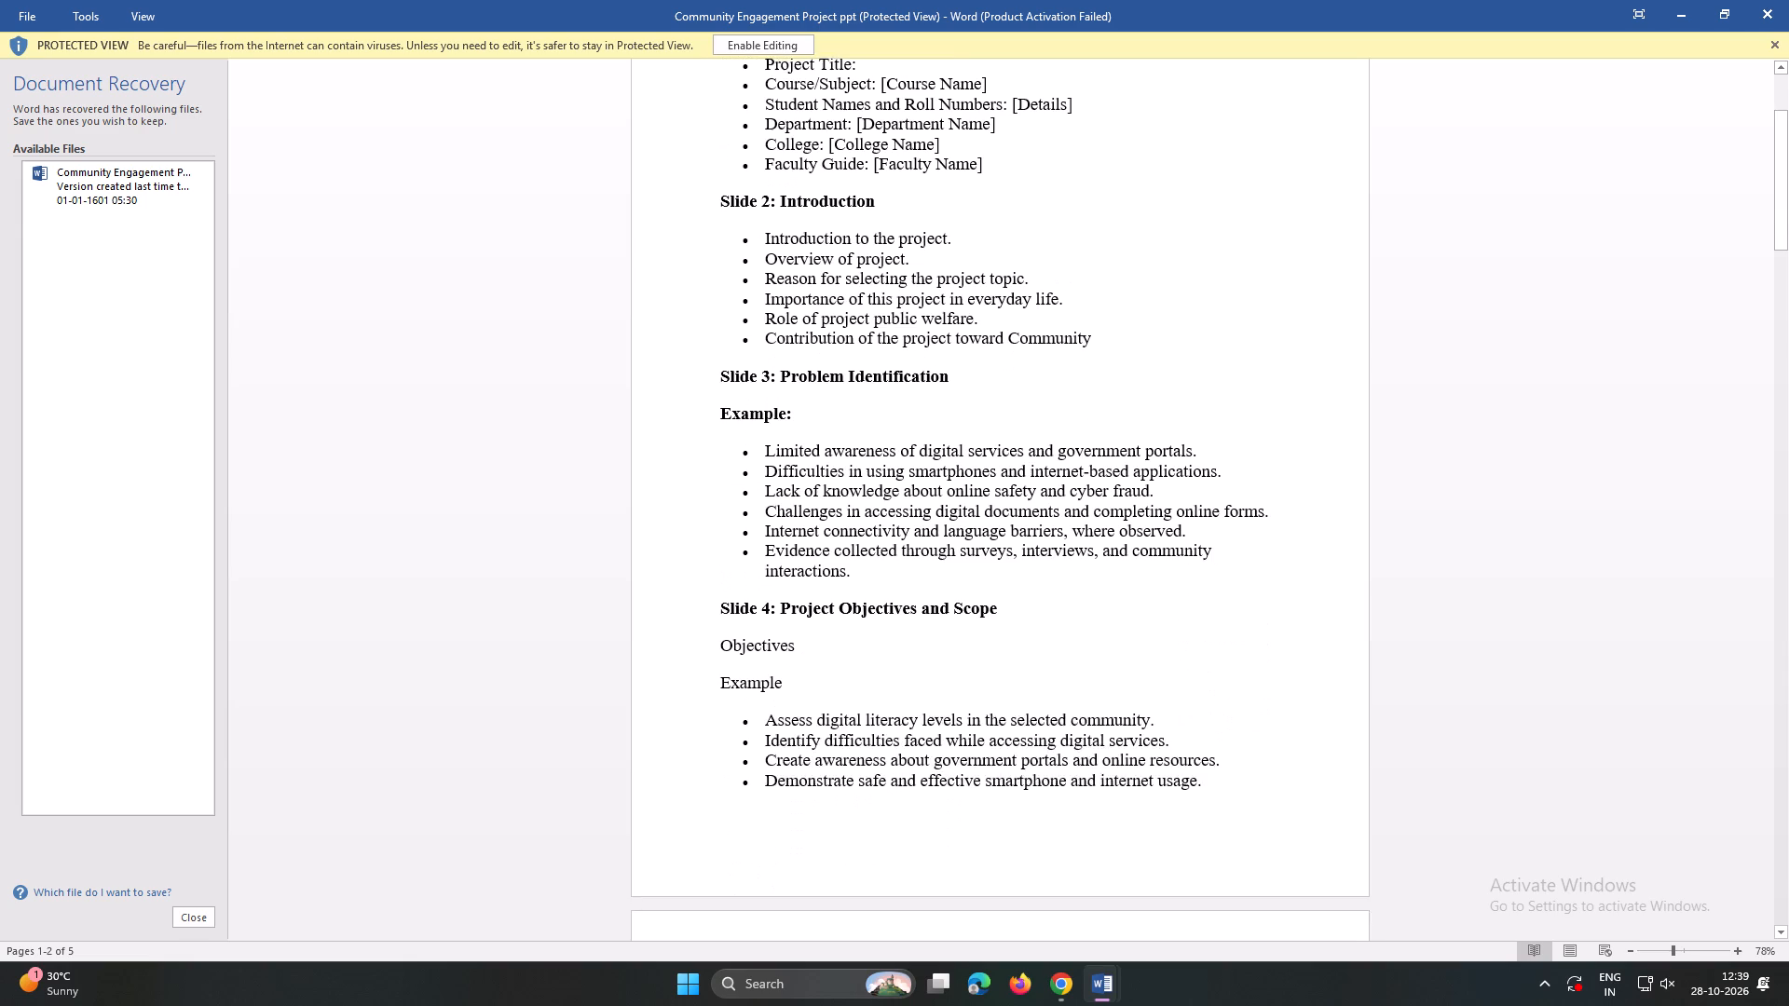
scroll(1196, 309, down, 6)
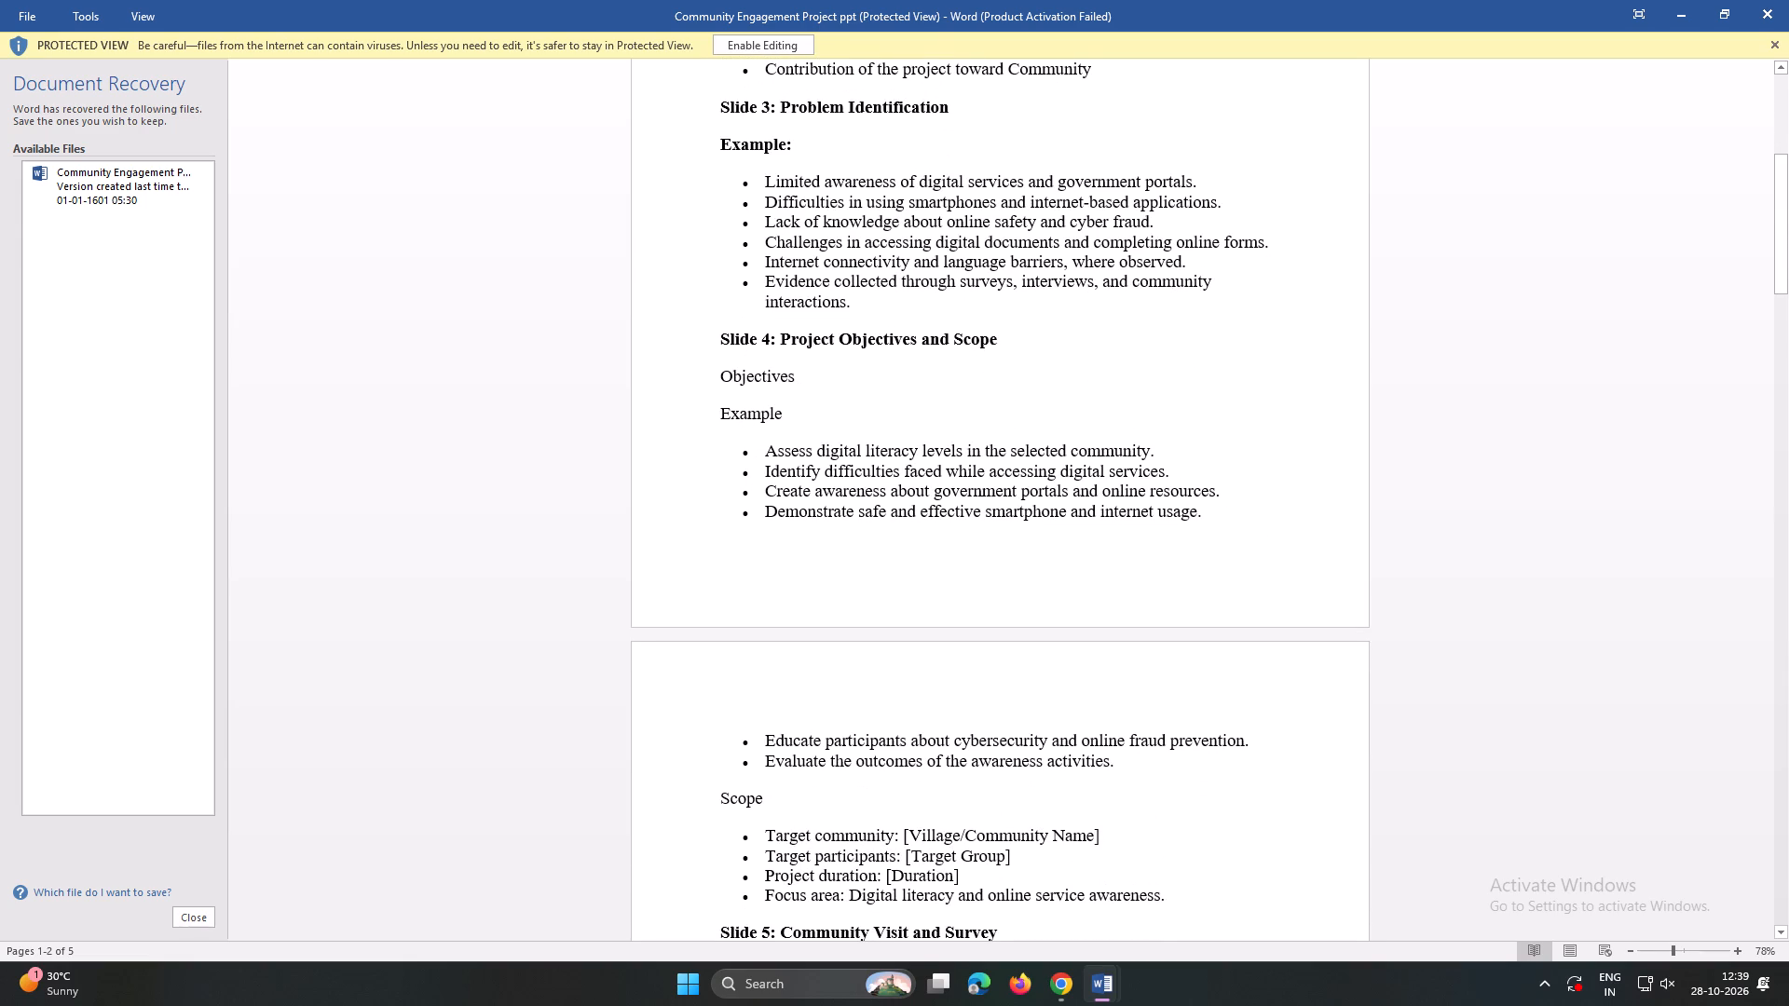
scroll(1246, 237, down, 4)
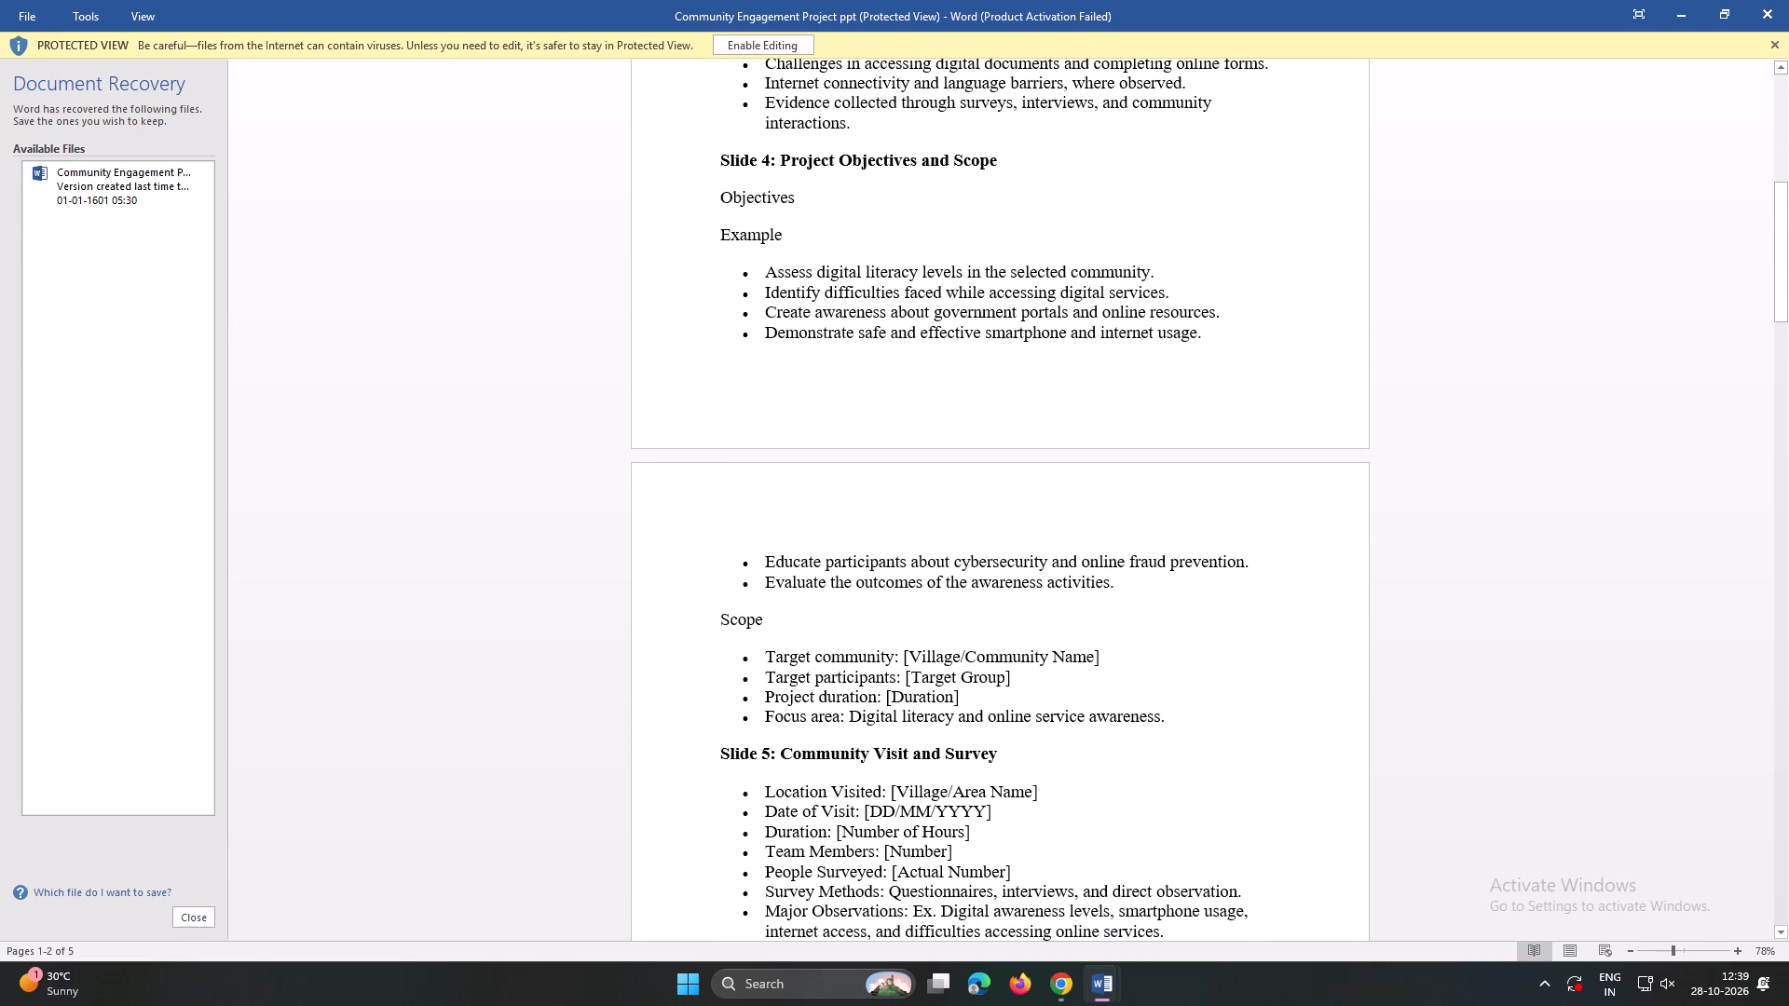
scroll(1246, 236, down, 2)
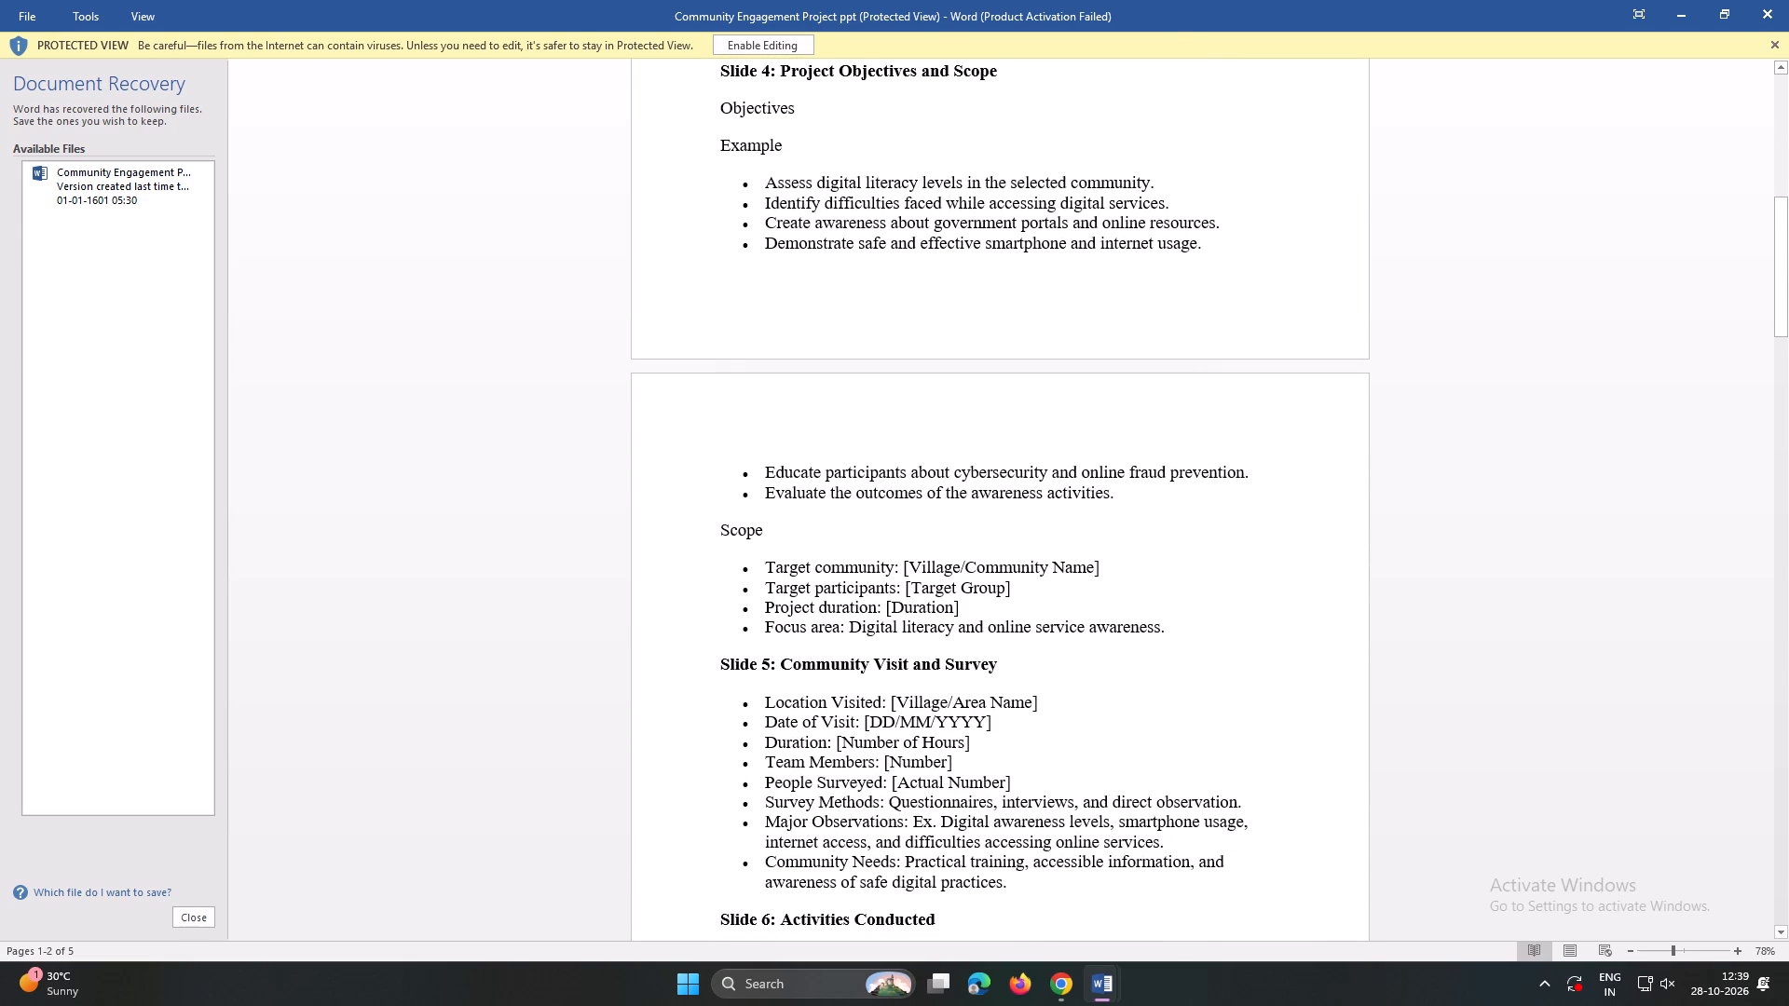
scroll(1268, 232, down, 8)
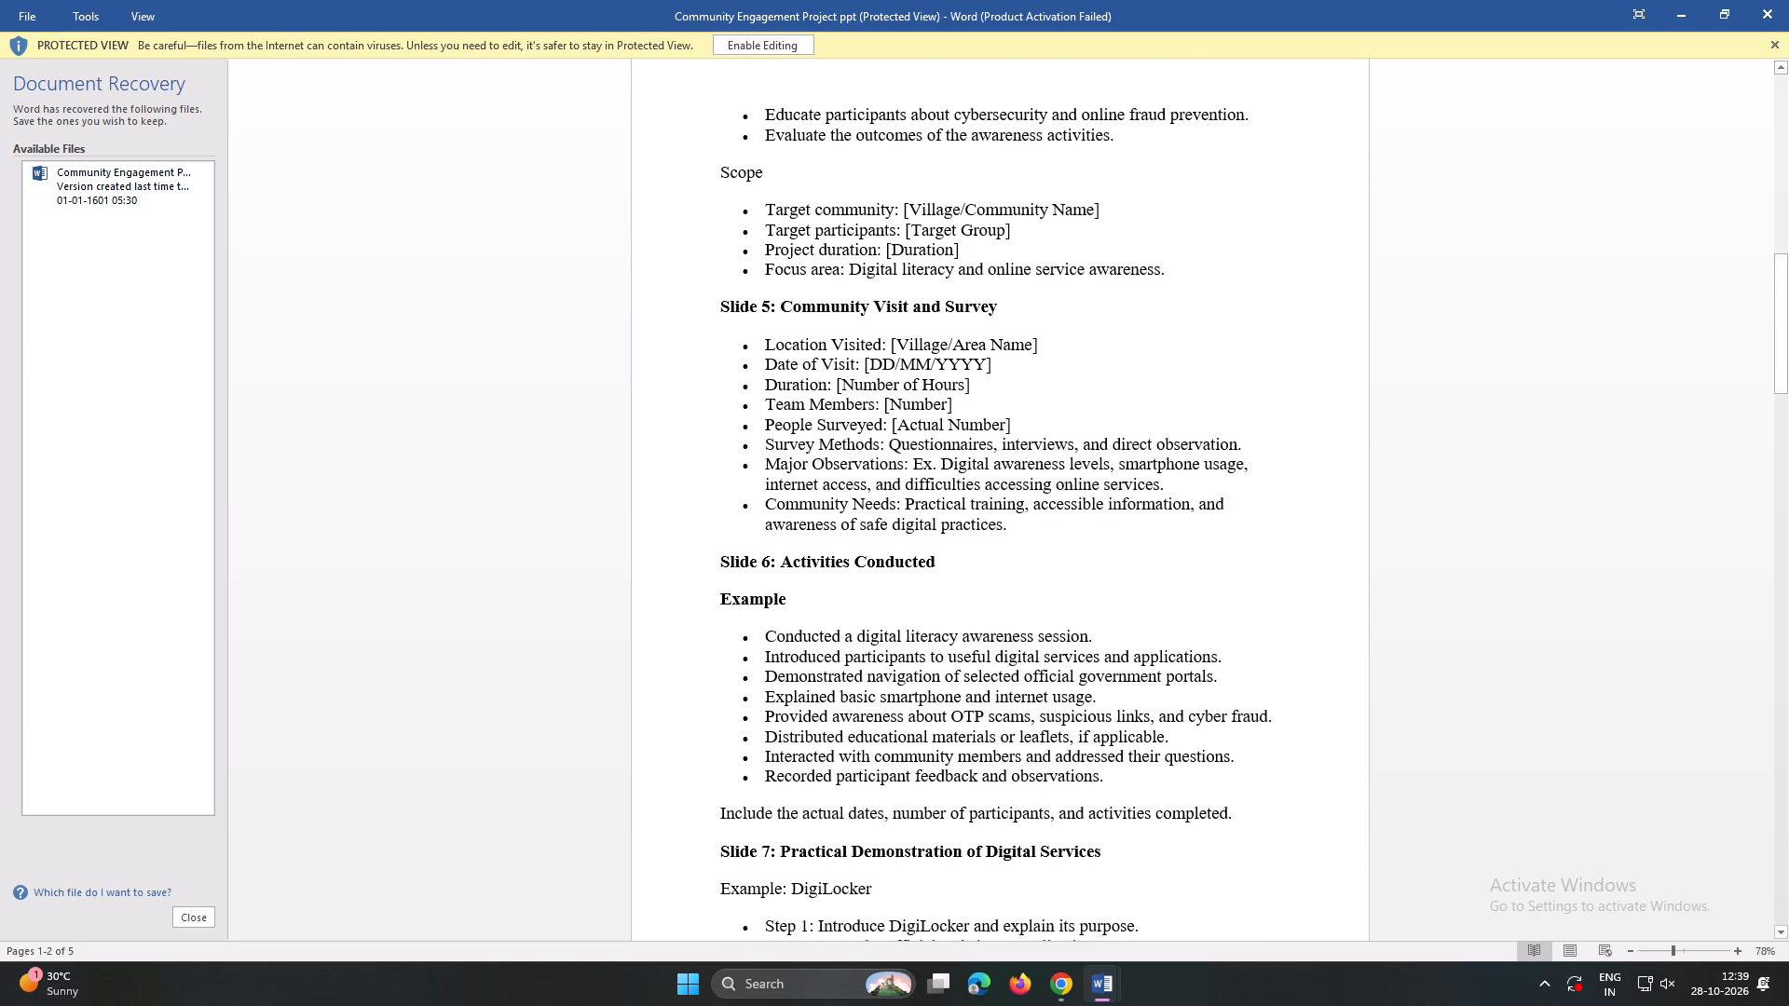
scroll(1267, 234, down, 20)
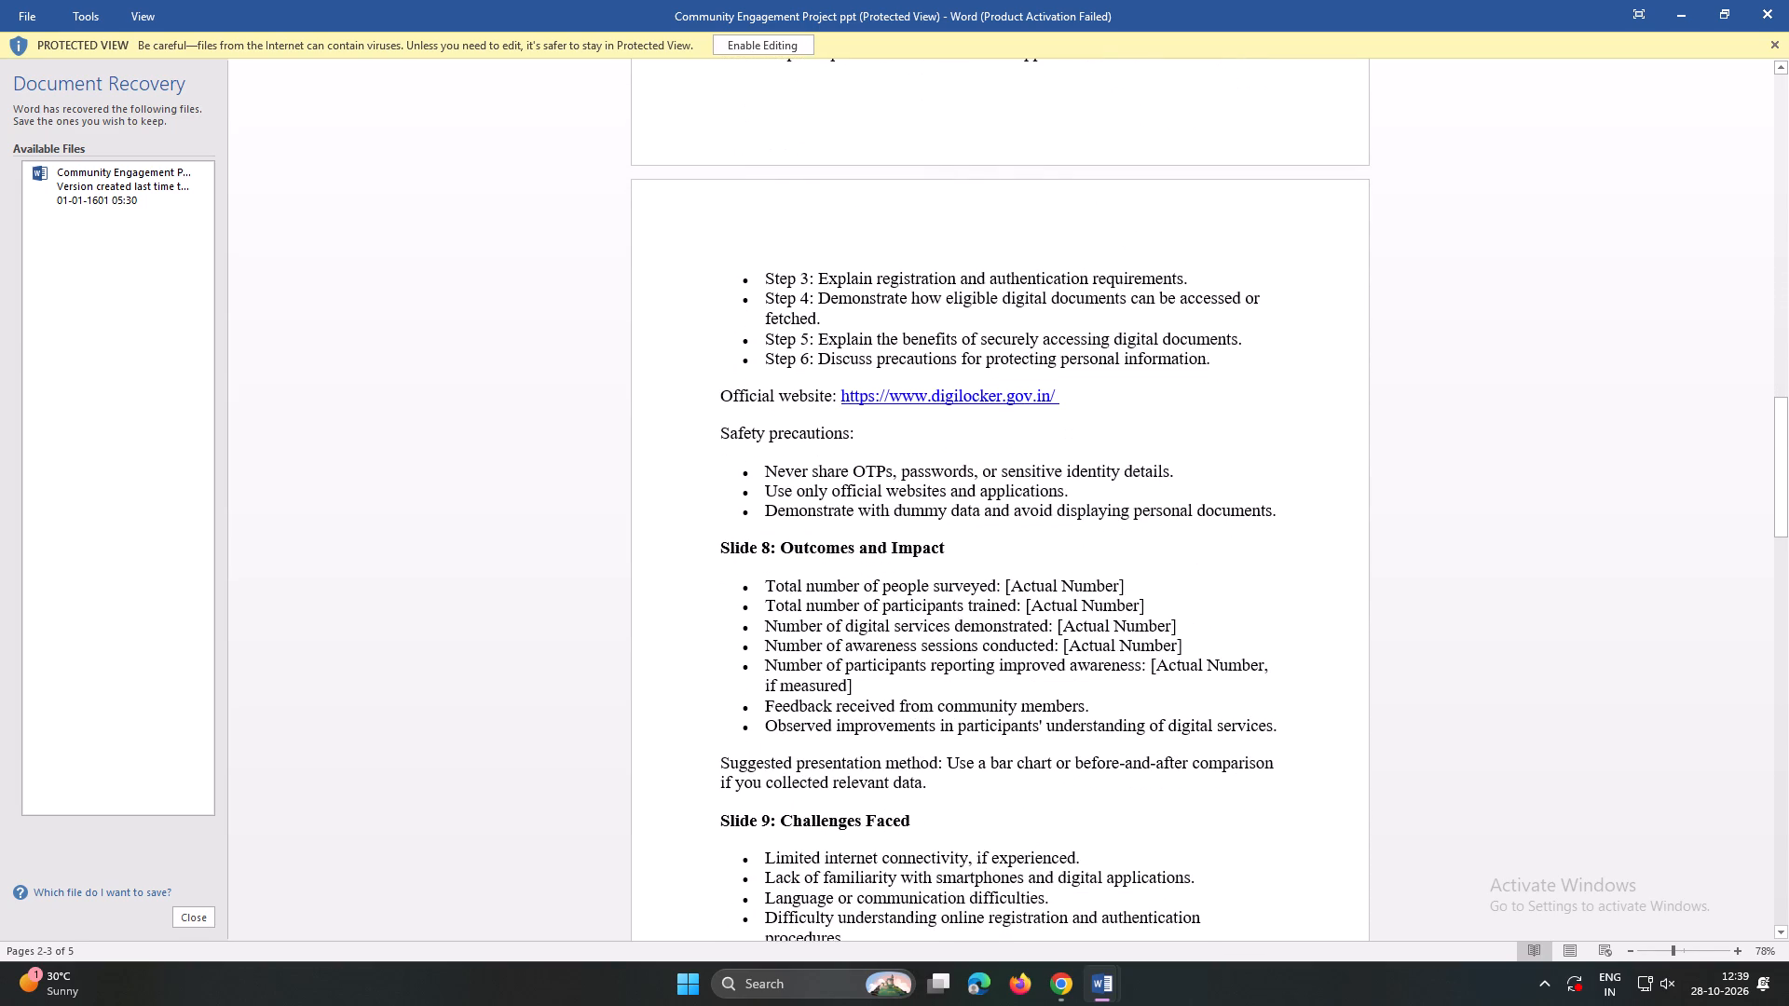
scroll(1266, 235, down, 5)
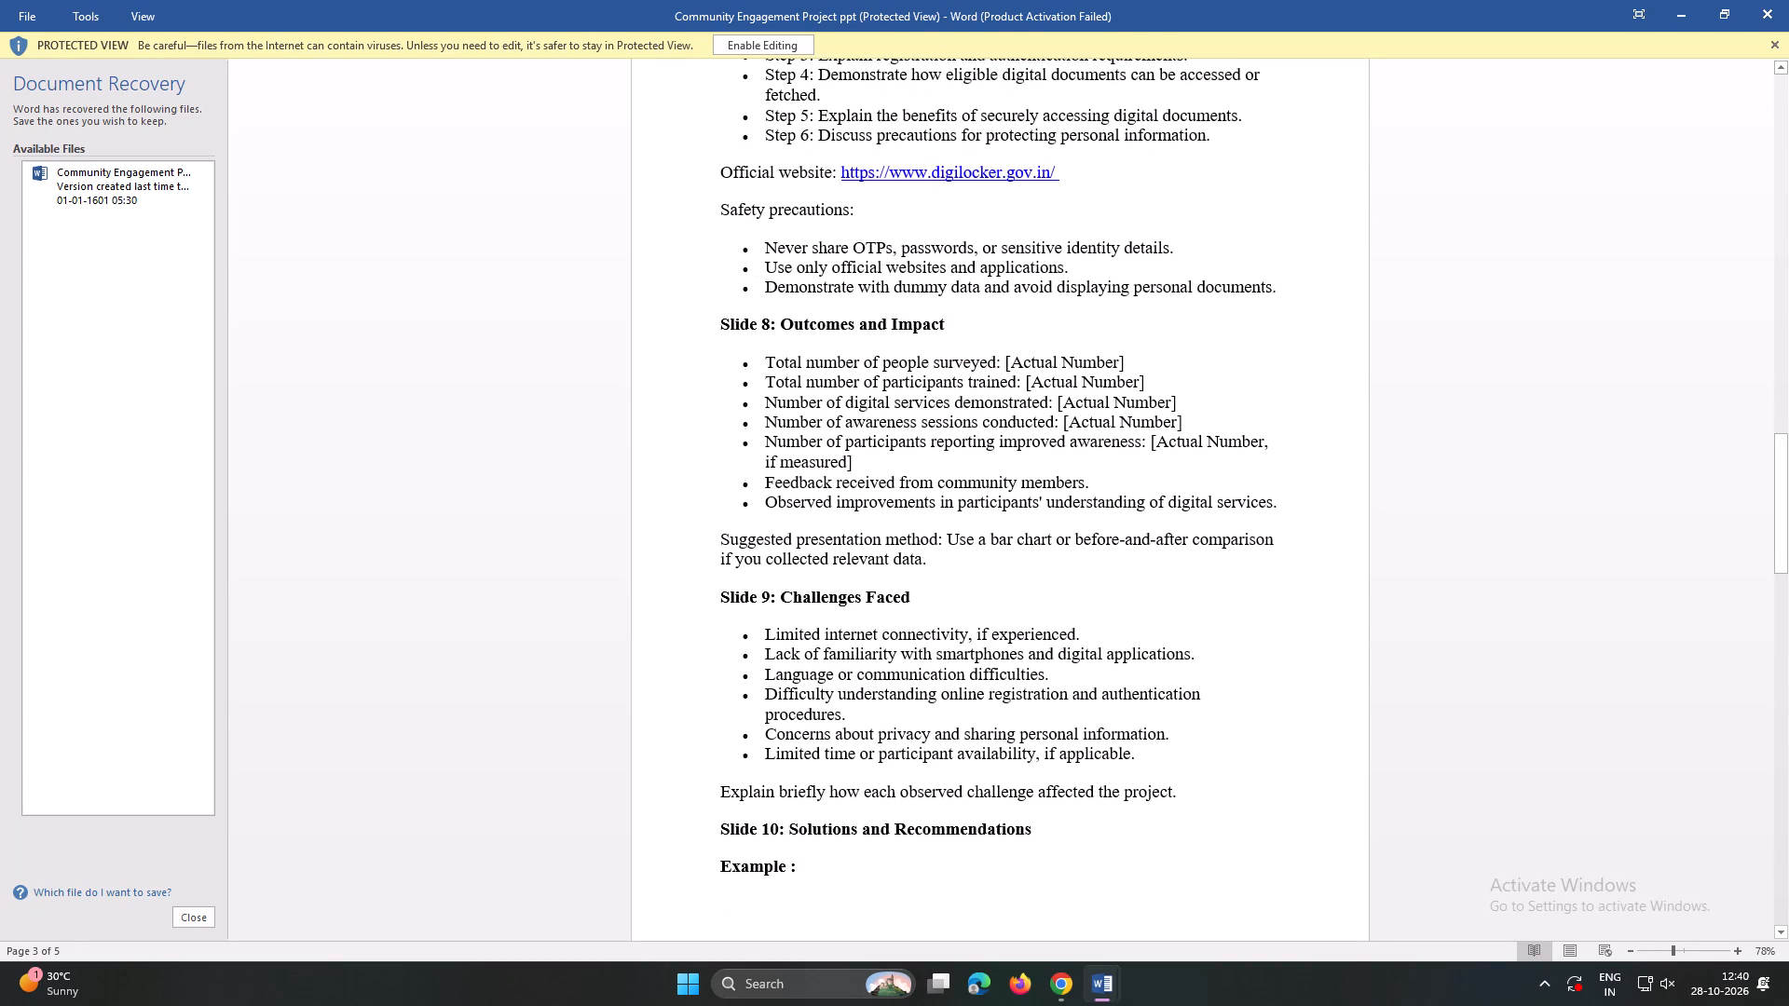
scroll(1247, 239, down, 3)
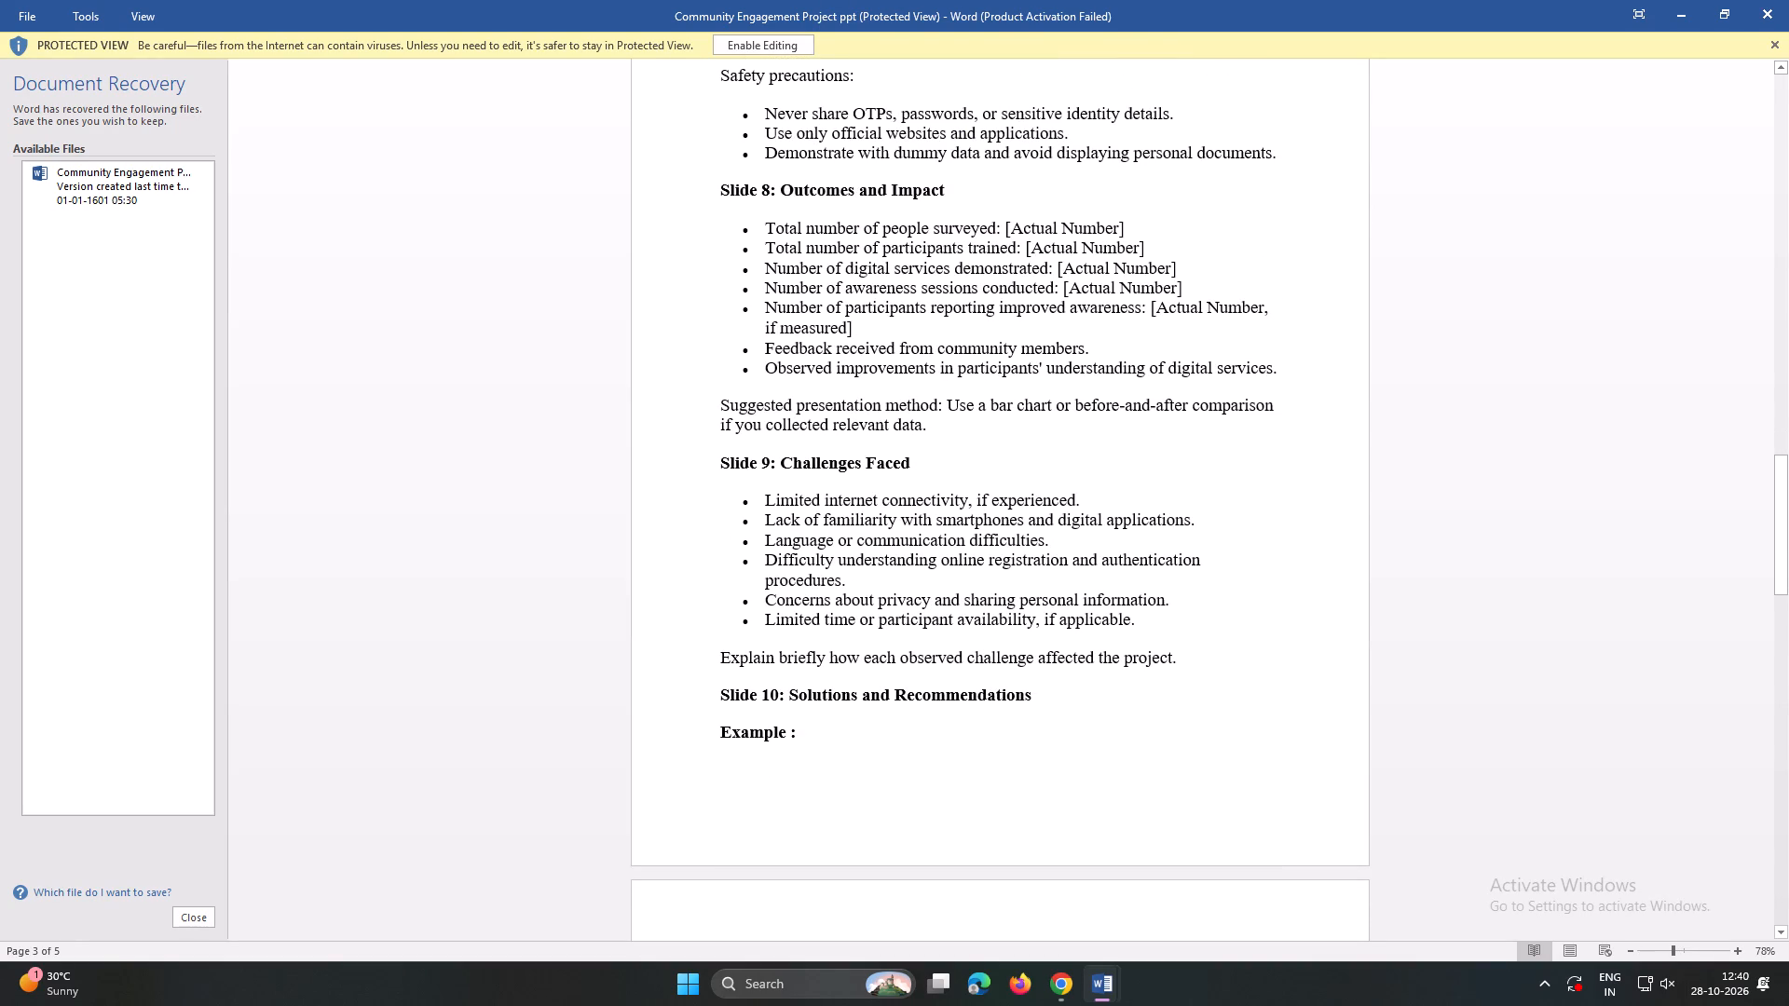
scroll(1246, 241, down, 3)
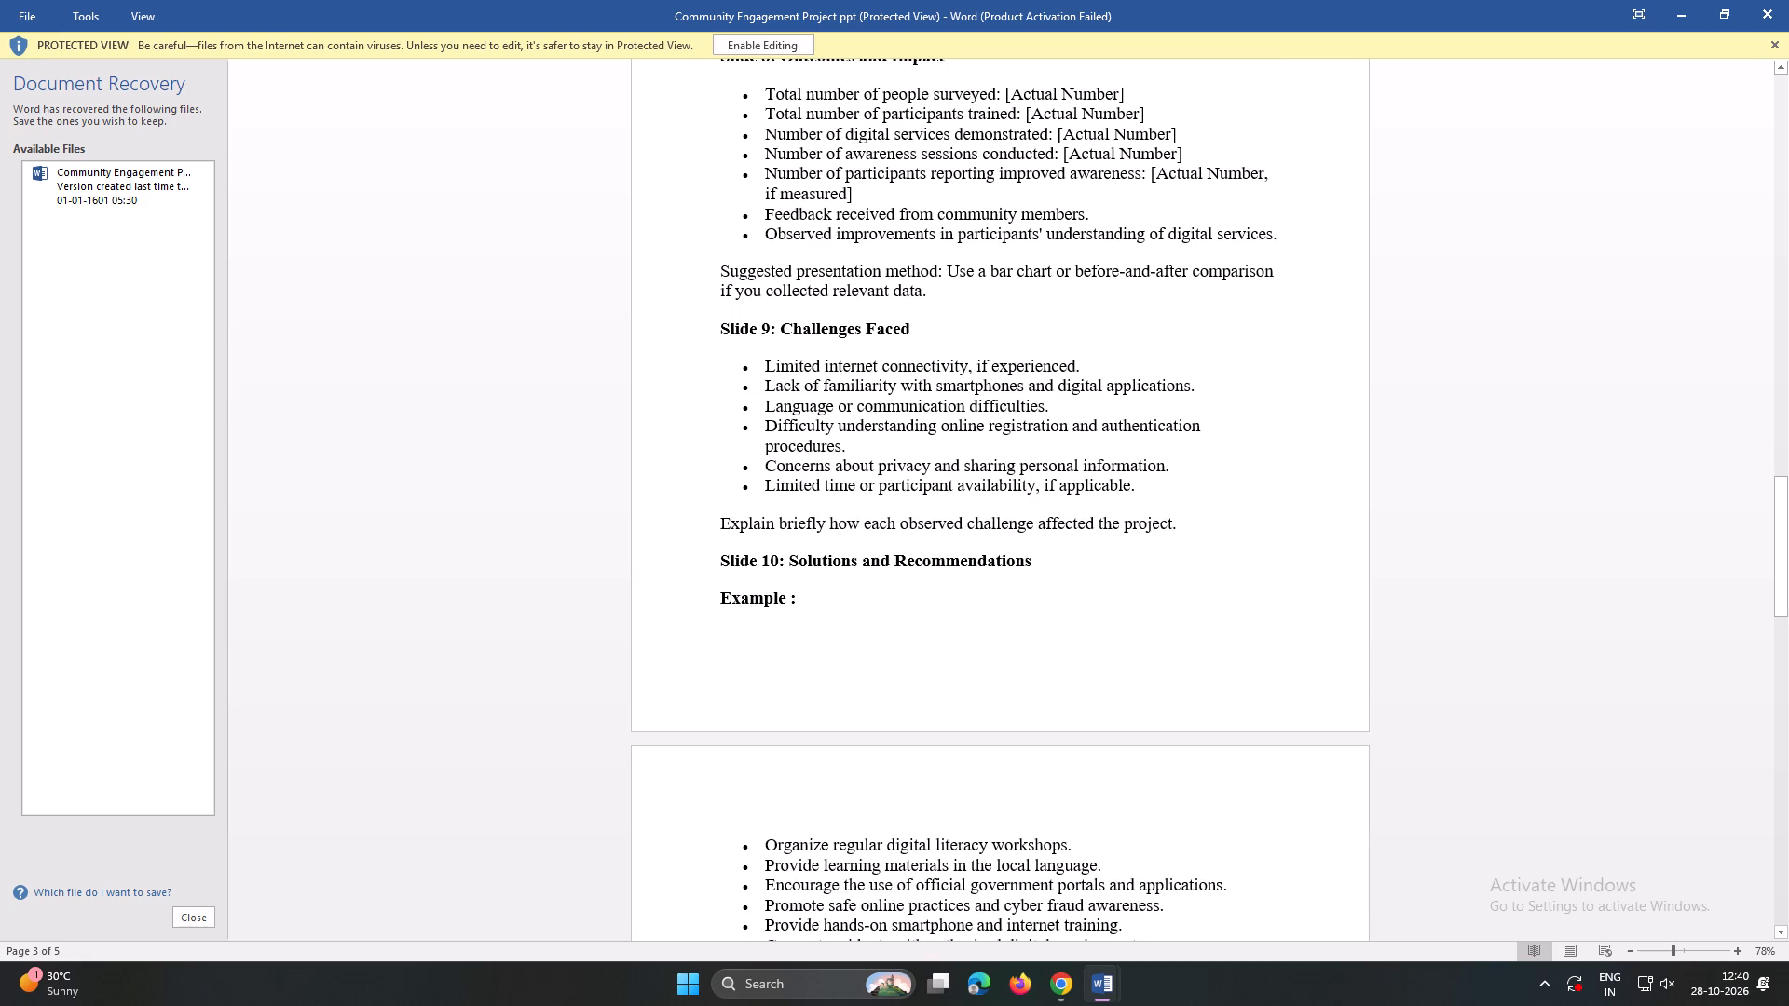
scroll(1246, 241, down, 14)
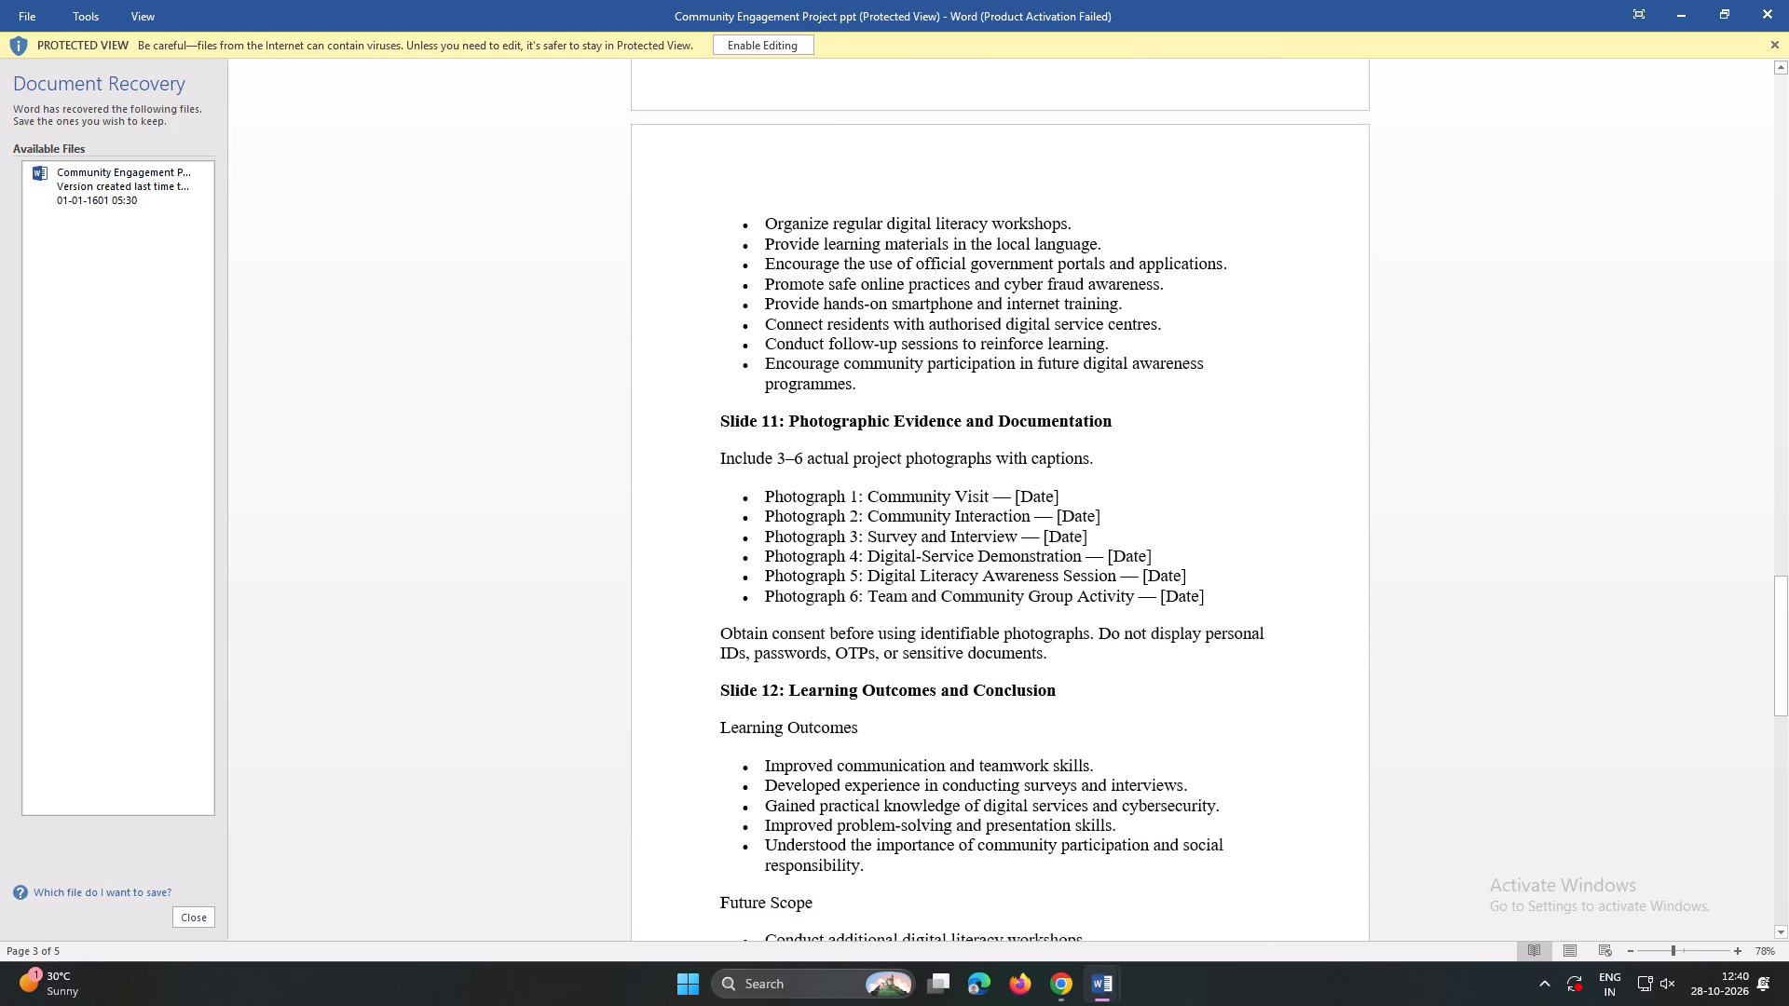
scroll(1242, 249, down, 4)
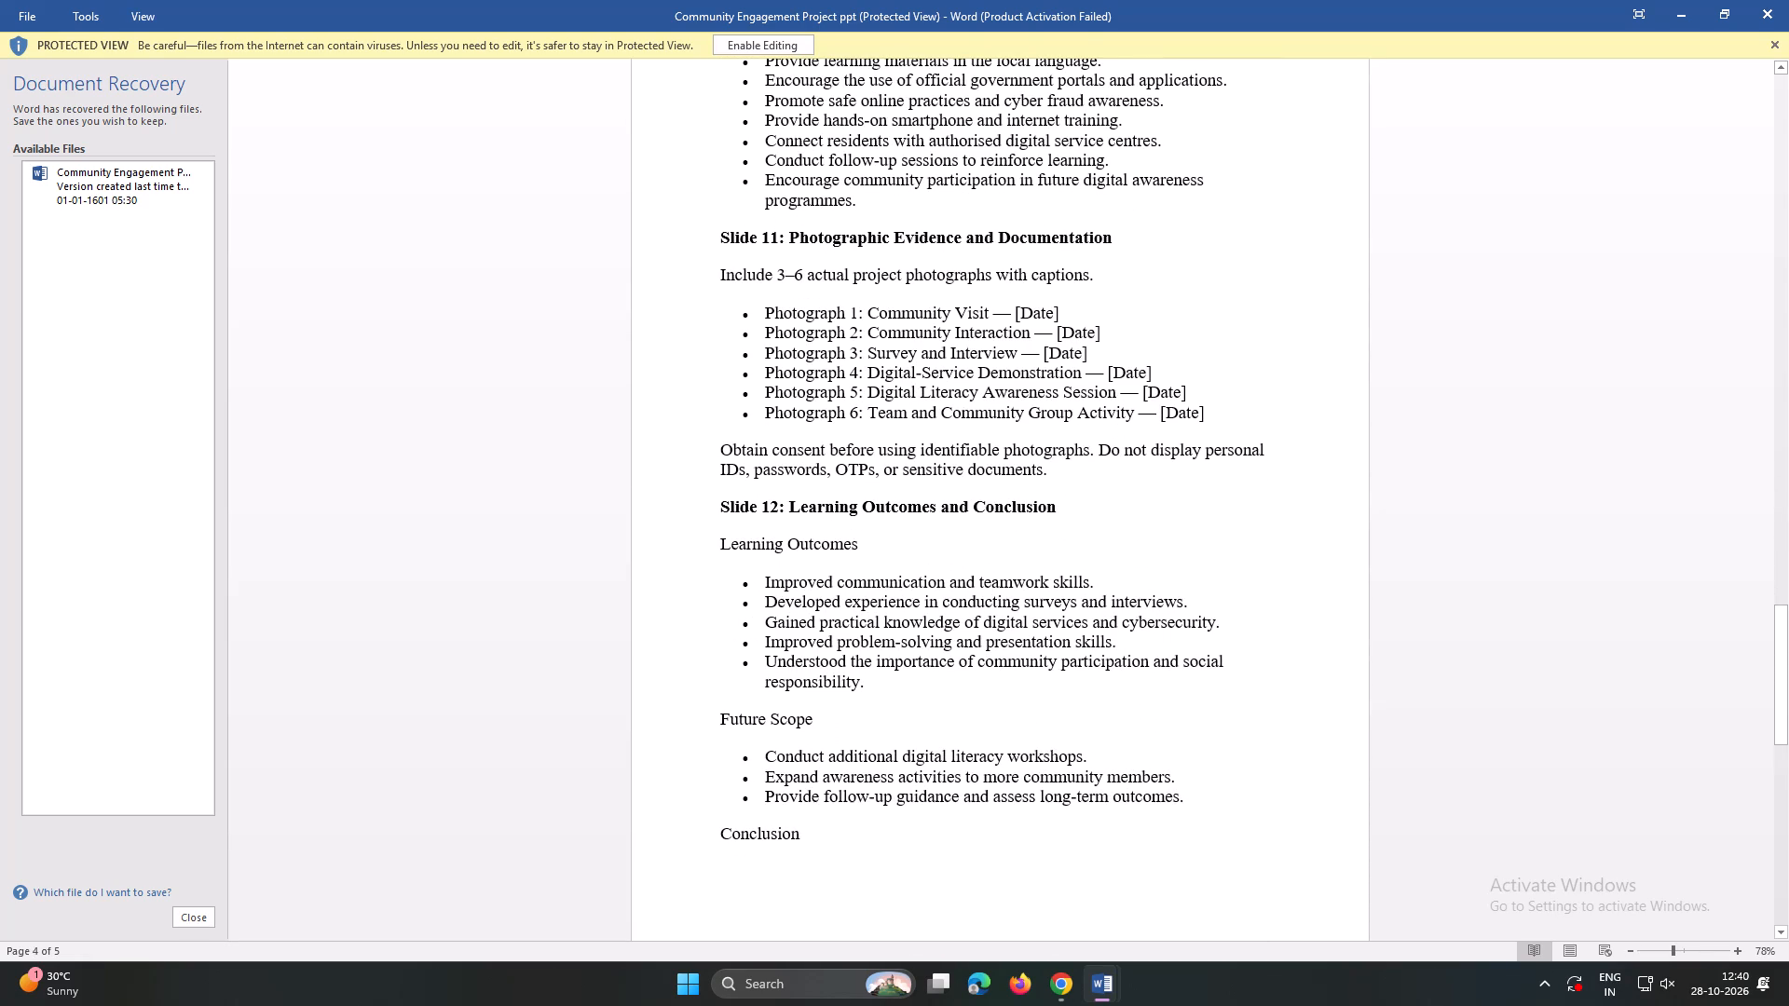
scroll(1240, 252, down, 4)
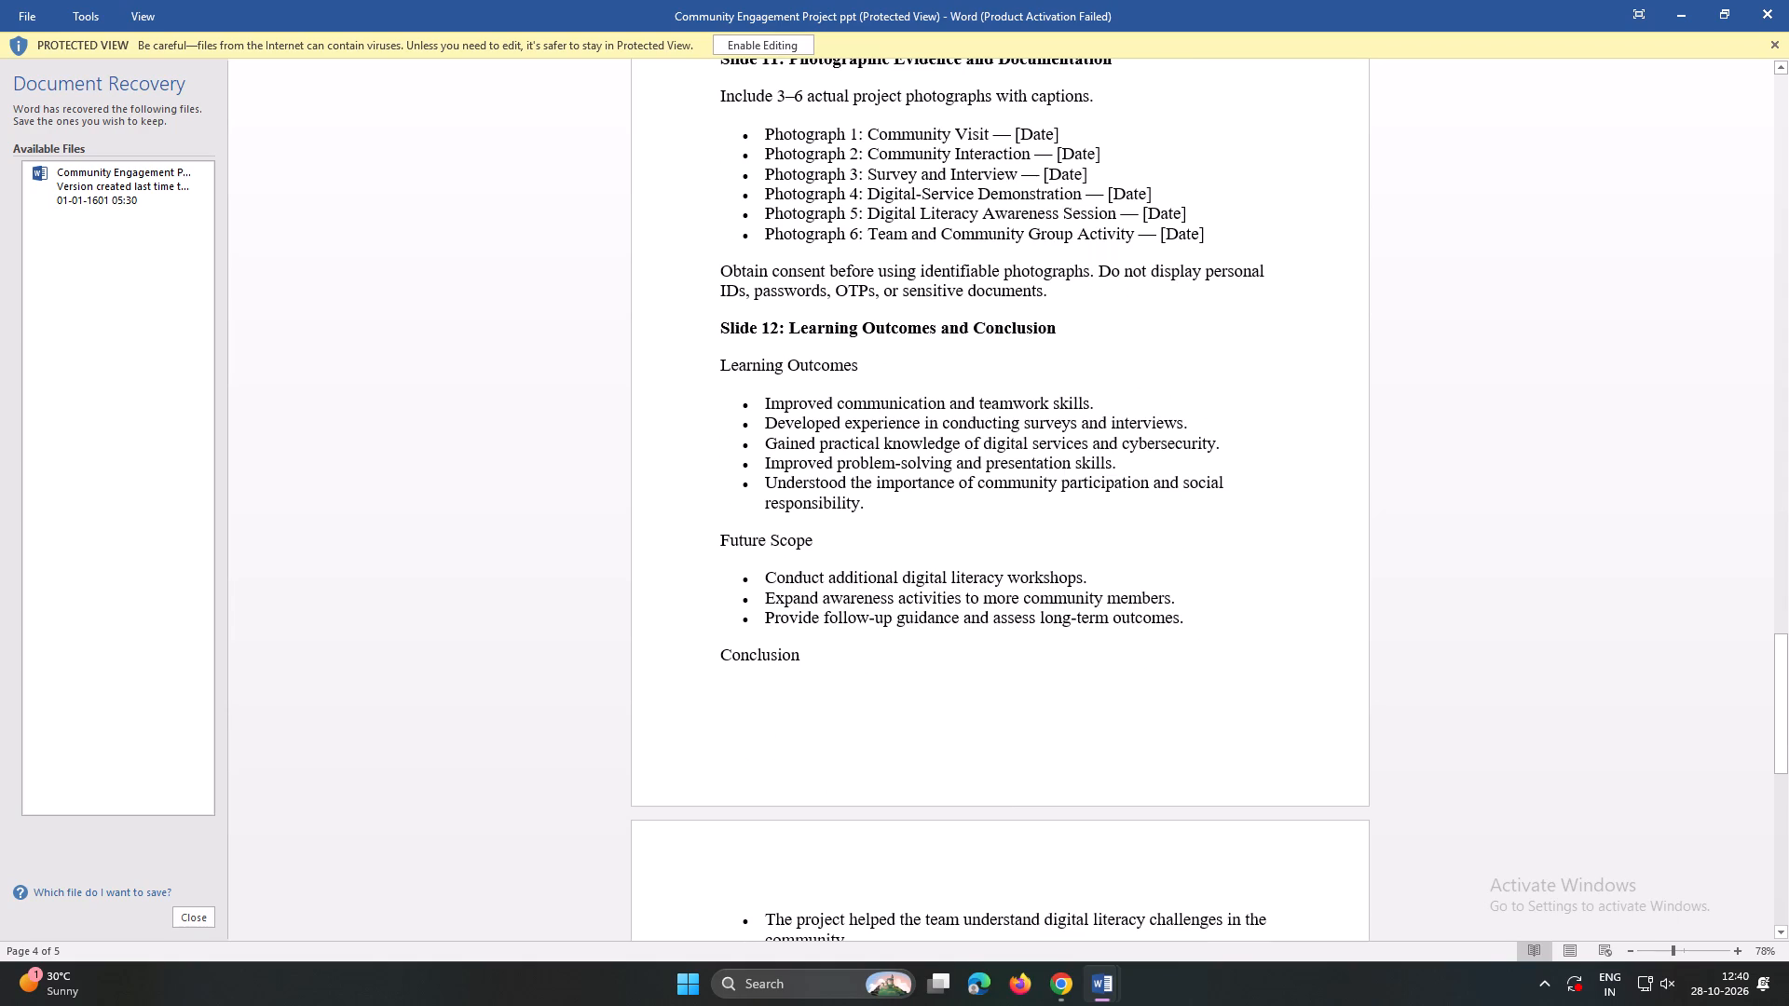
scroll(1278, 184, down, 5)
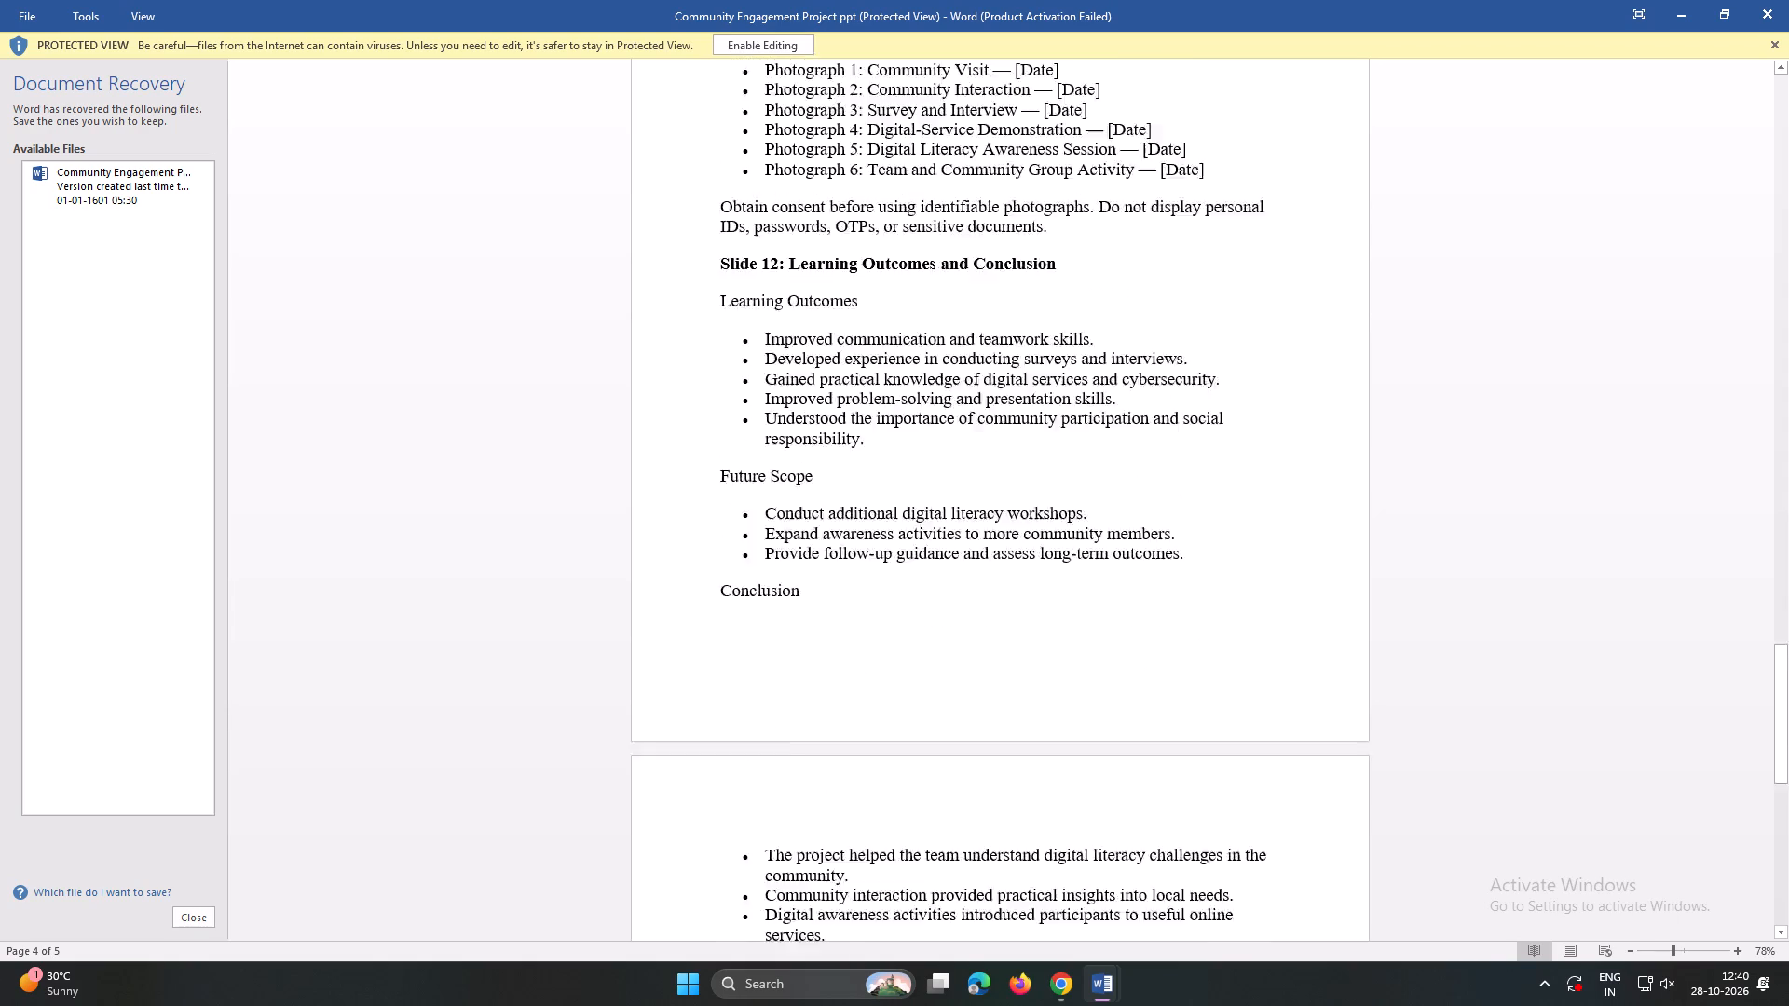
scroll(1278, 184, down, 11)
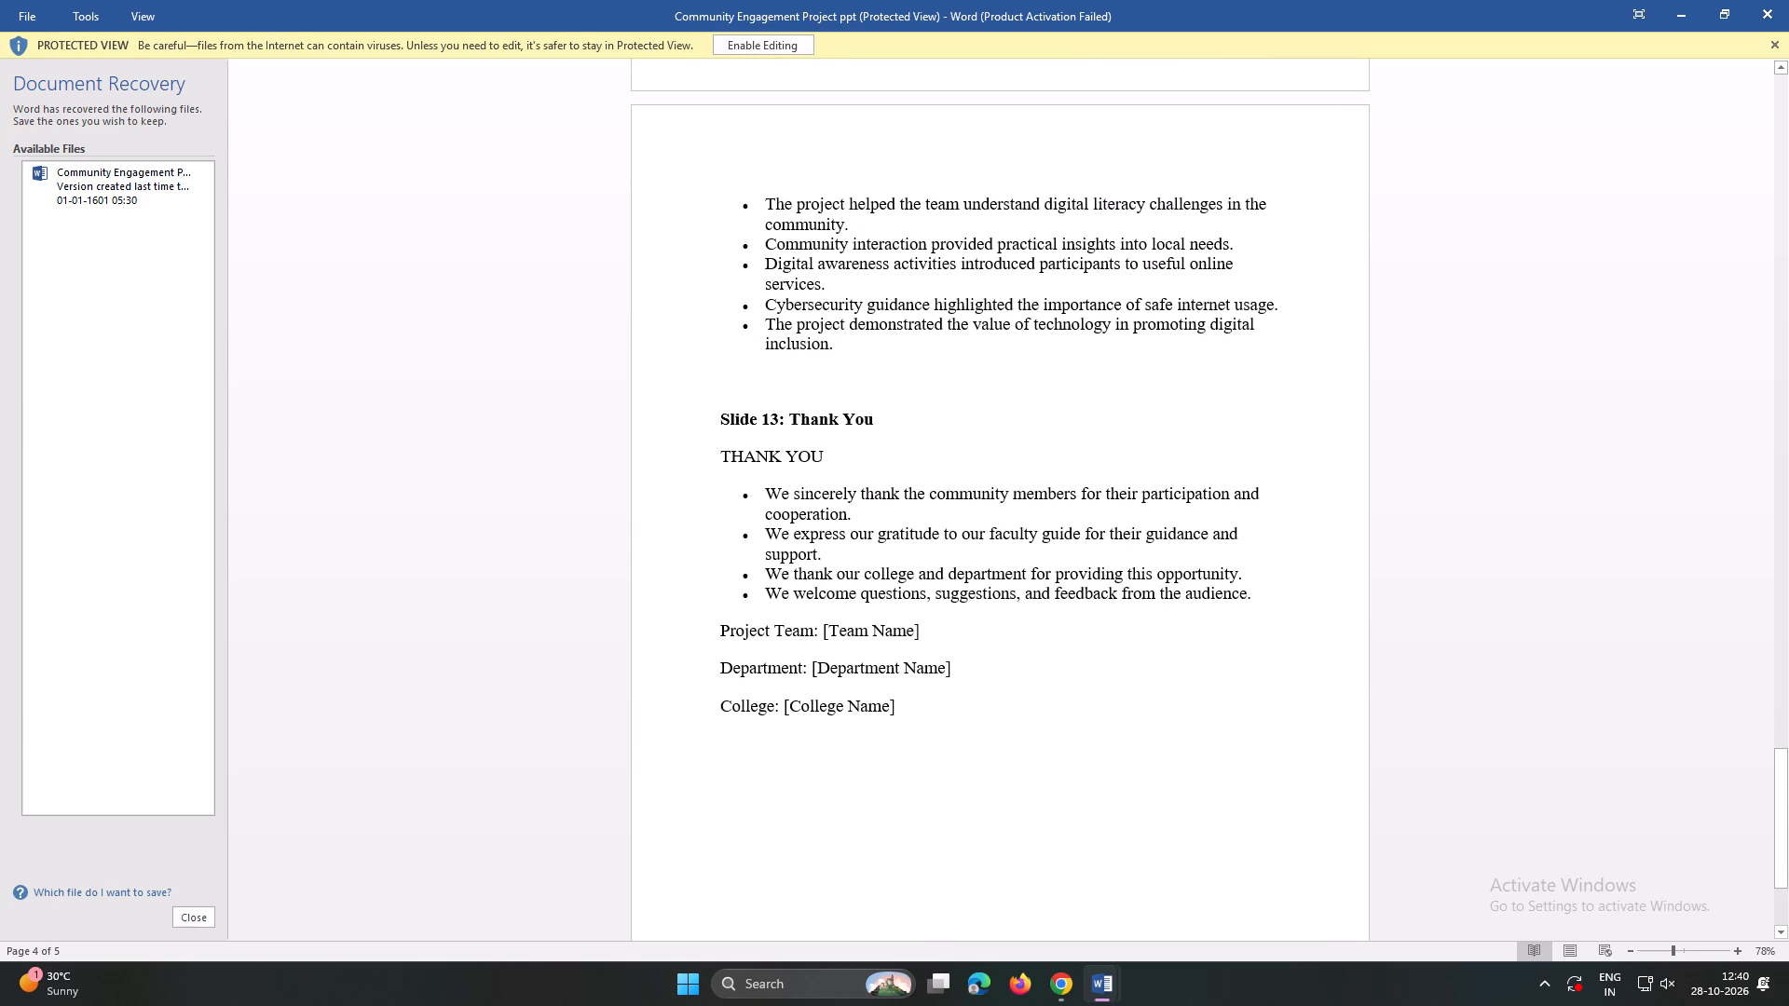
scroll(1278, 184, down, 1)
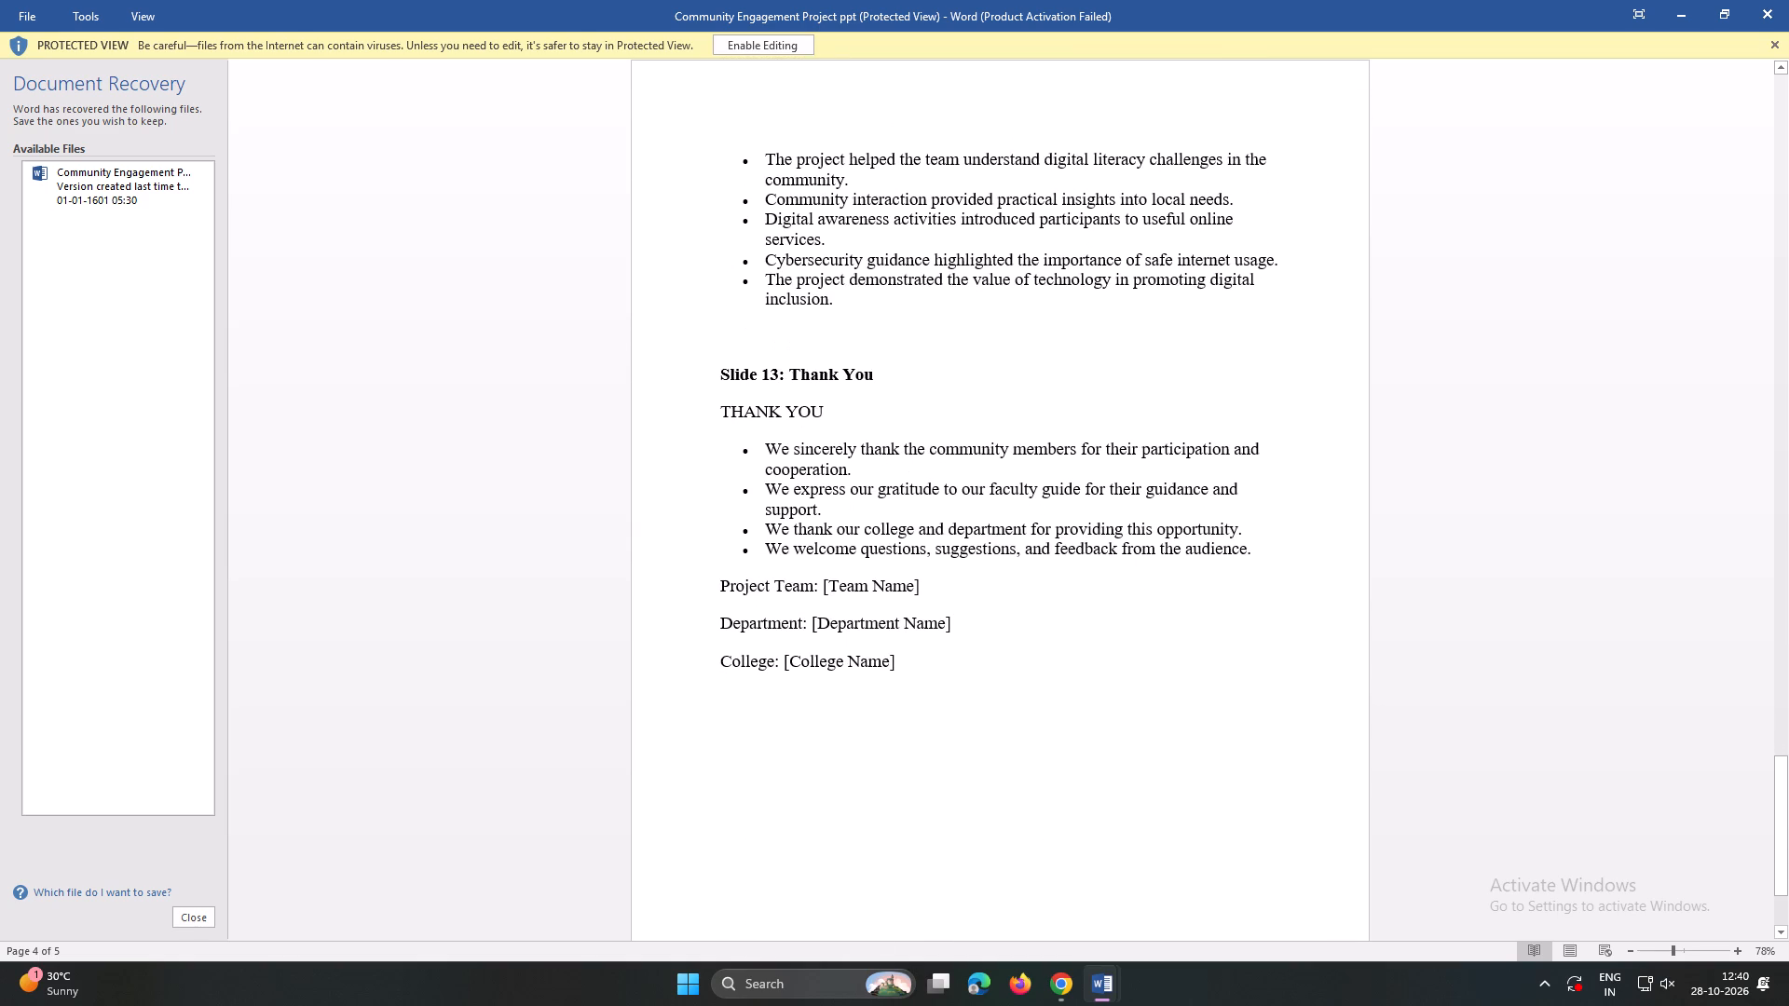
scroll(1278, 184, down, 3)
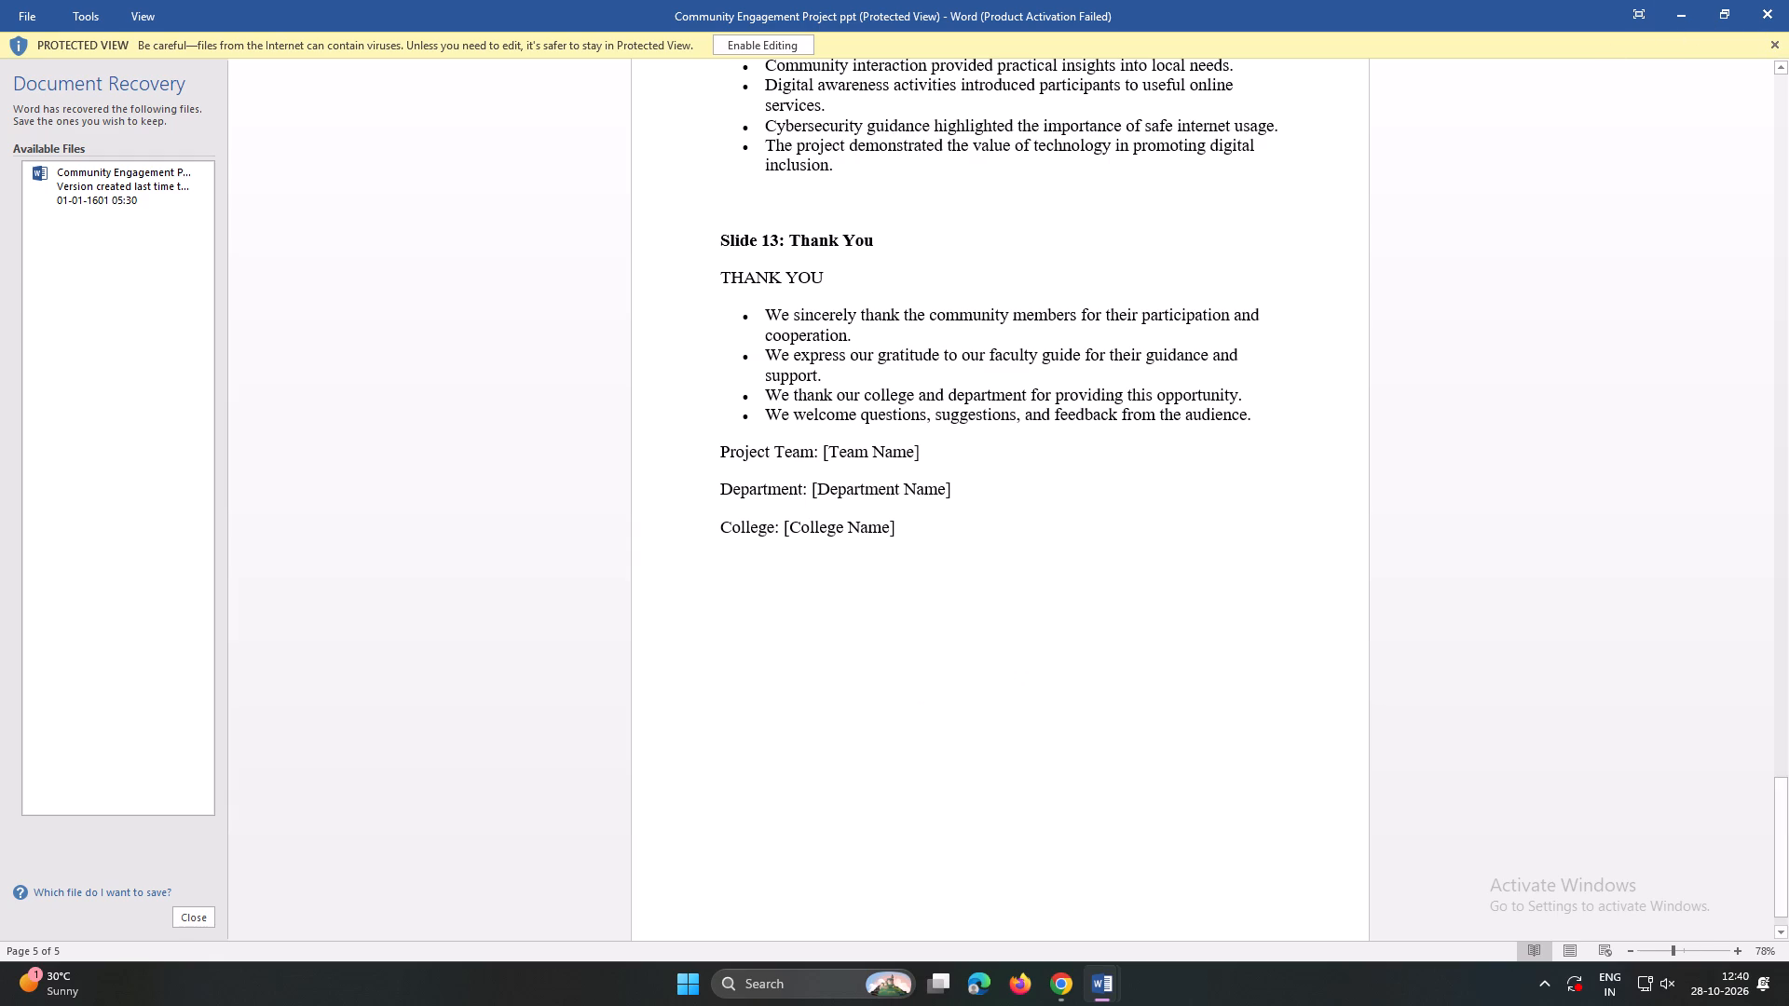
scroll(1277, 278, up, 16)
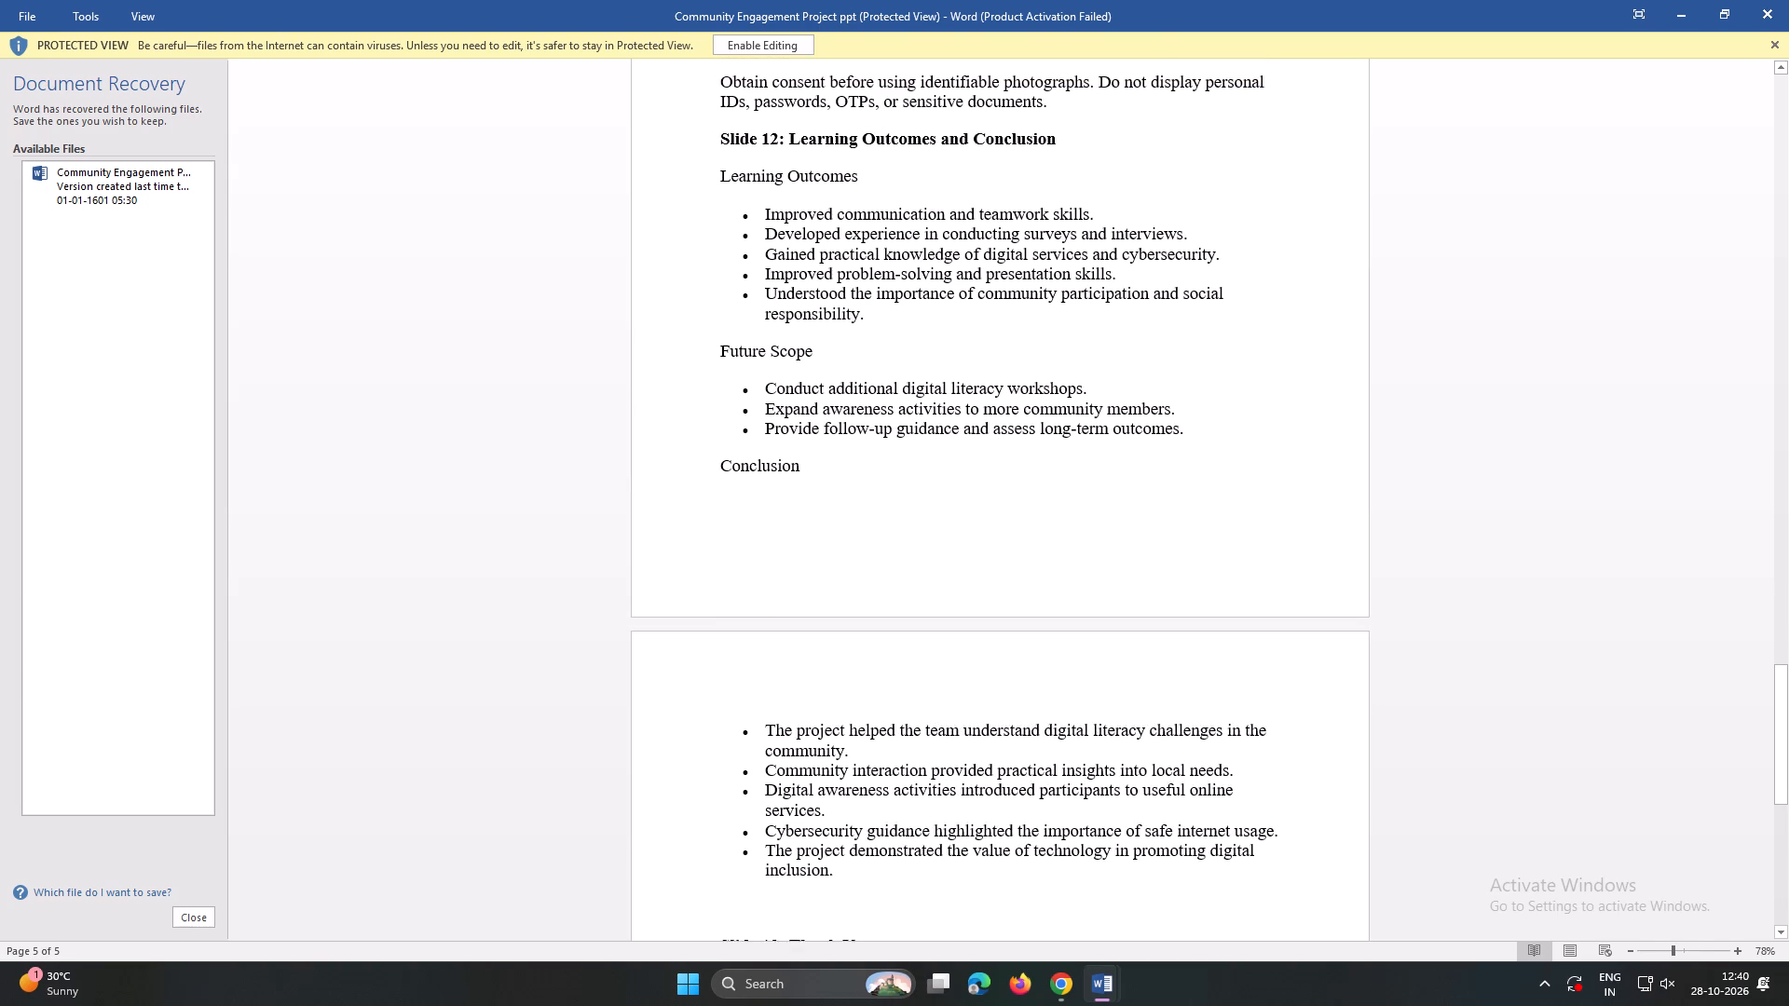
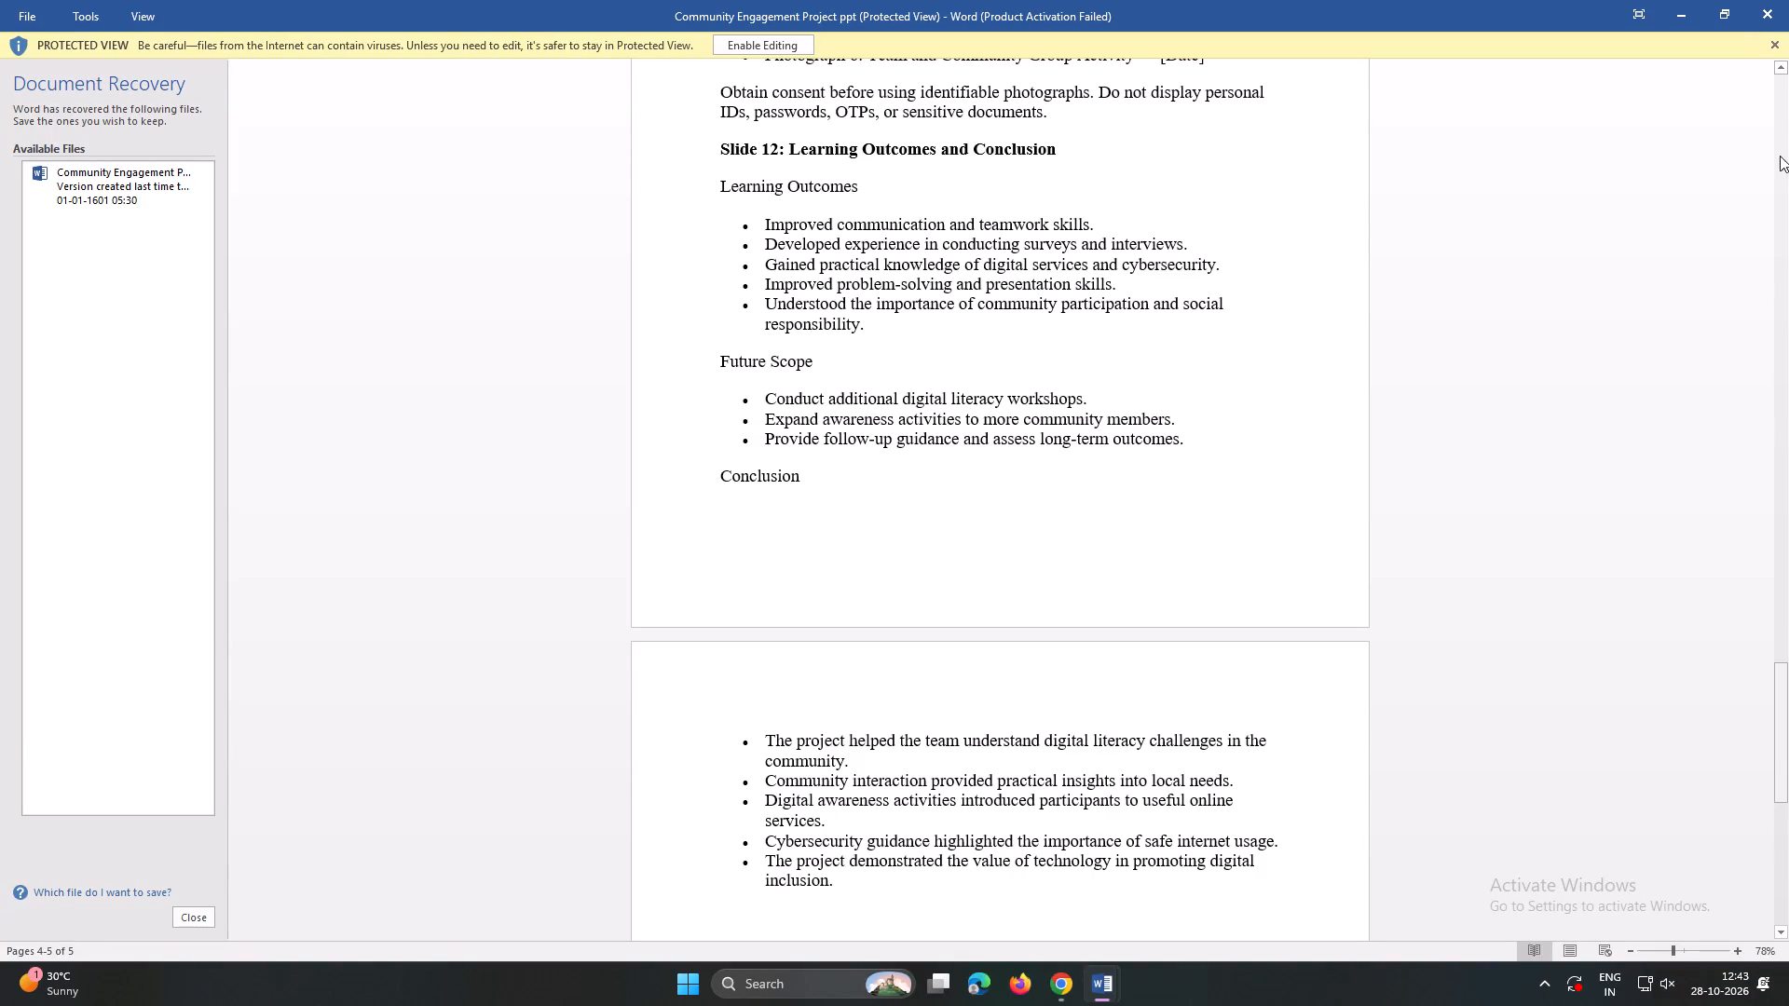
Dismiss the Protected View notice and close the Community Engagement Project presentation outline.
click(1777, 47)
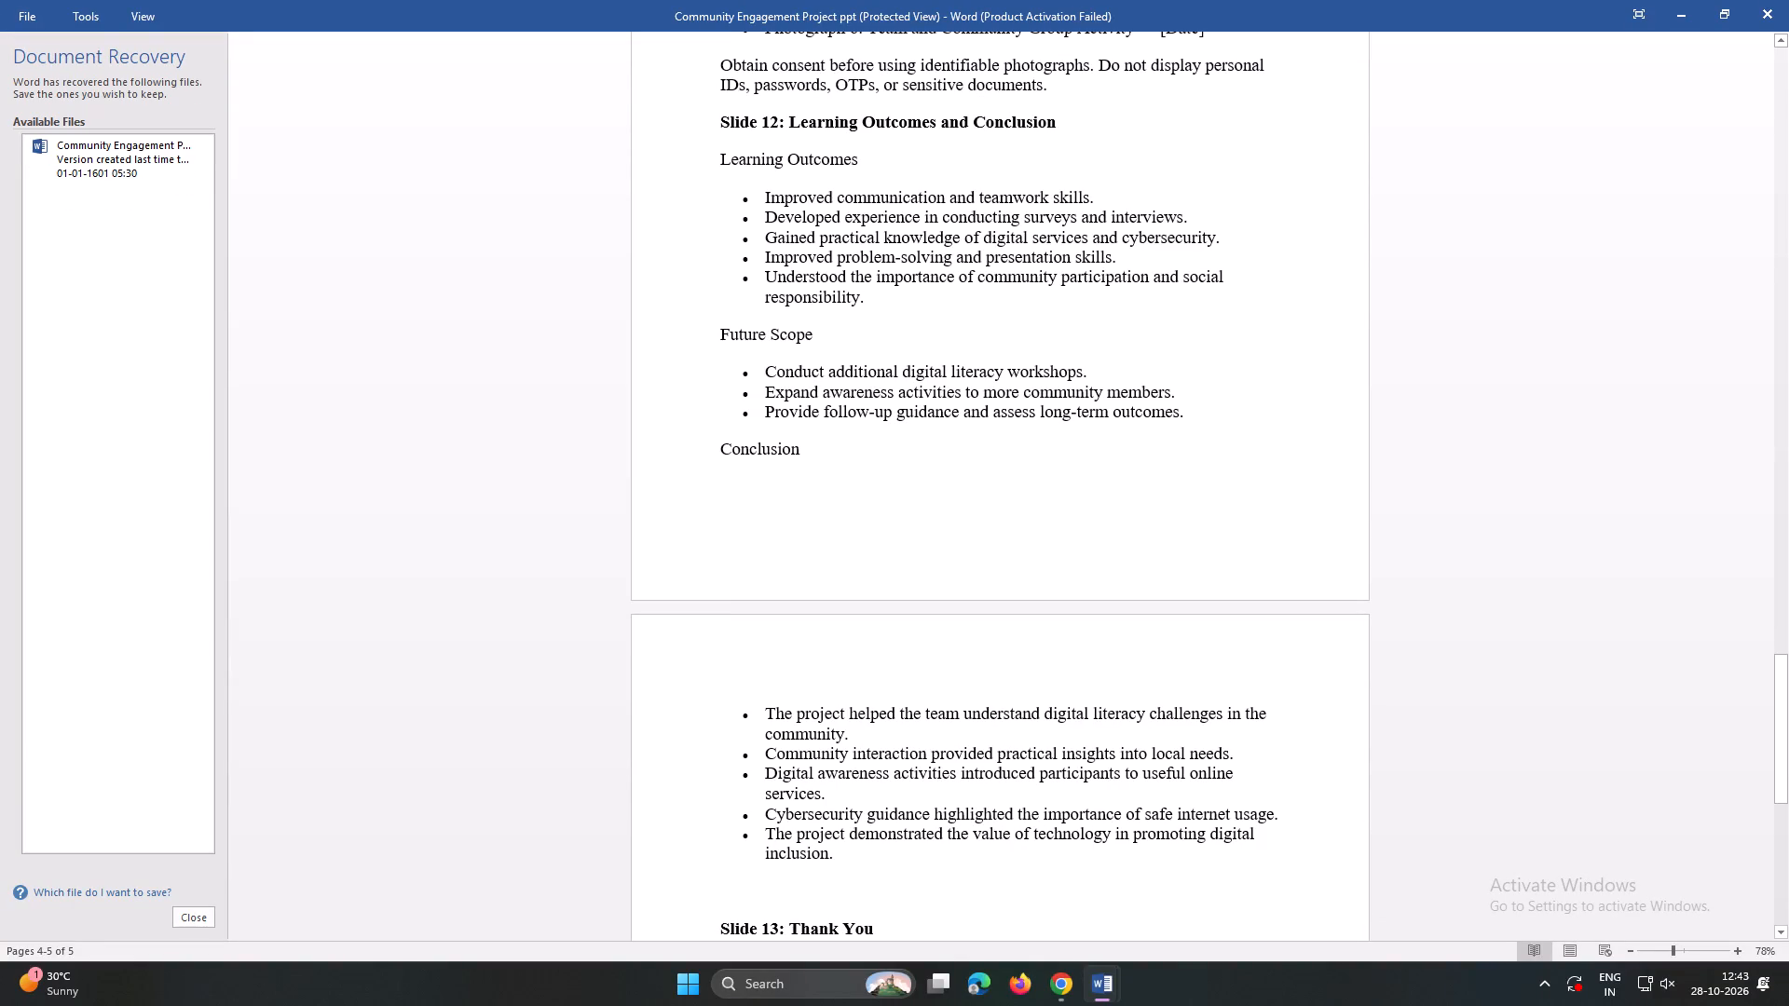
scroll(936, 805, up, 4)
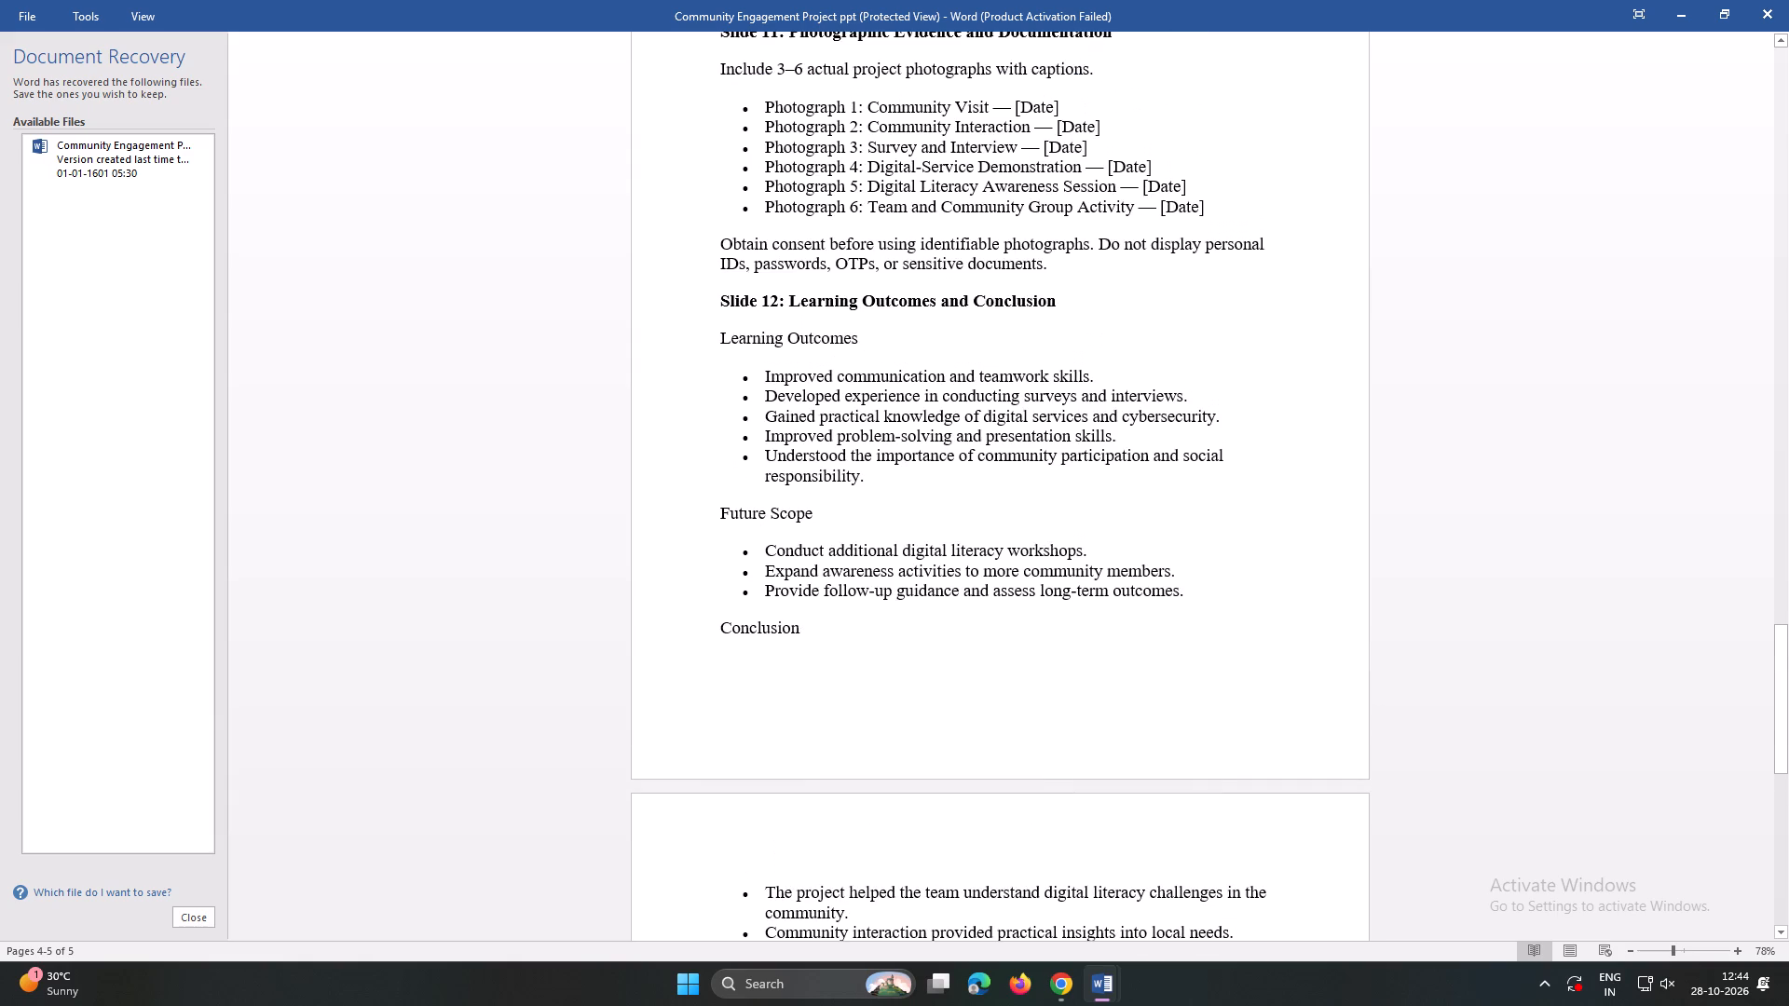
scroll(934, 768, up, 5)
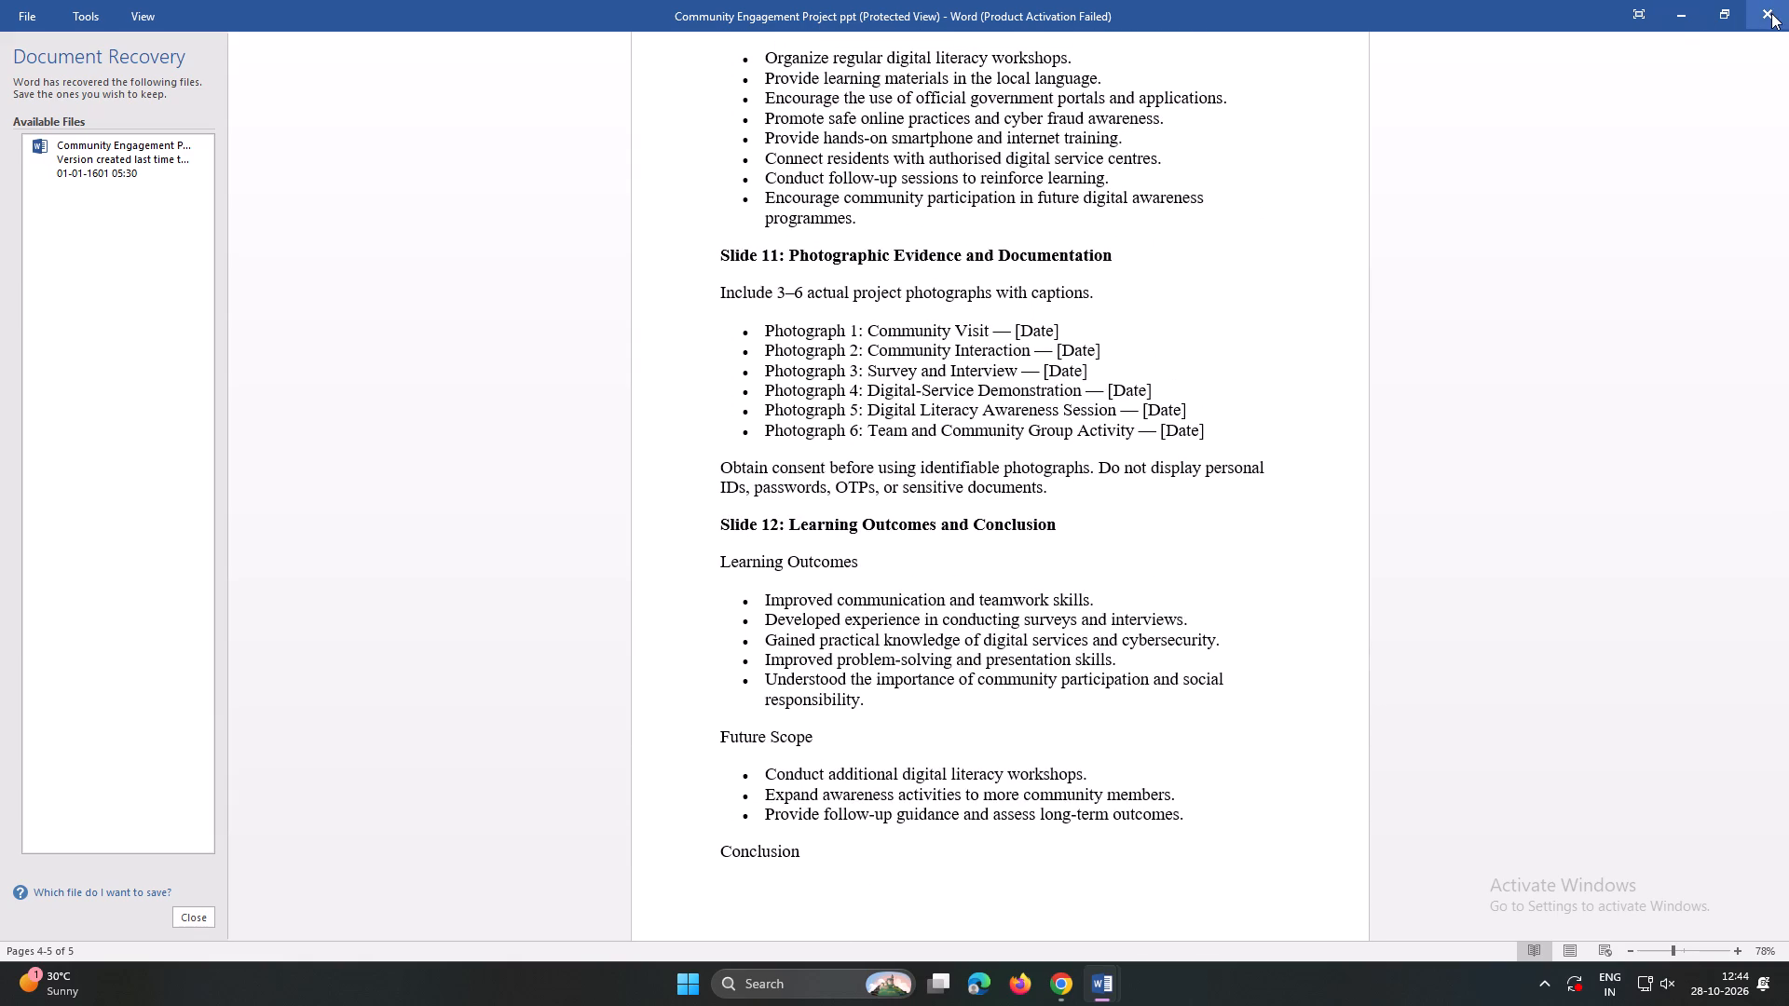
click(1771, 13)
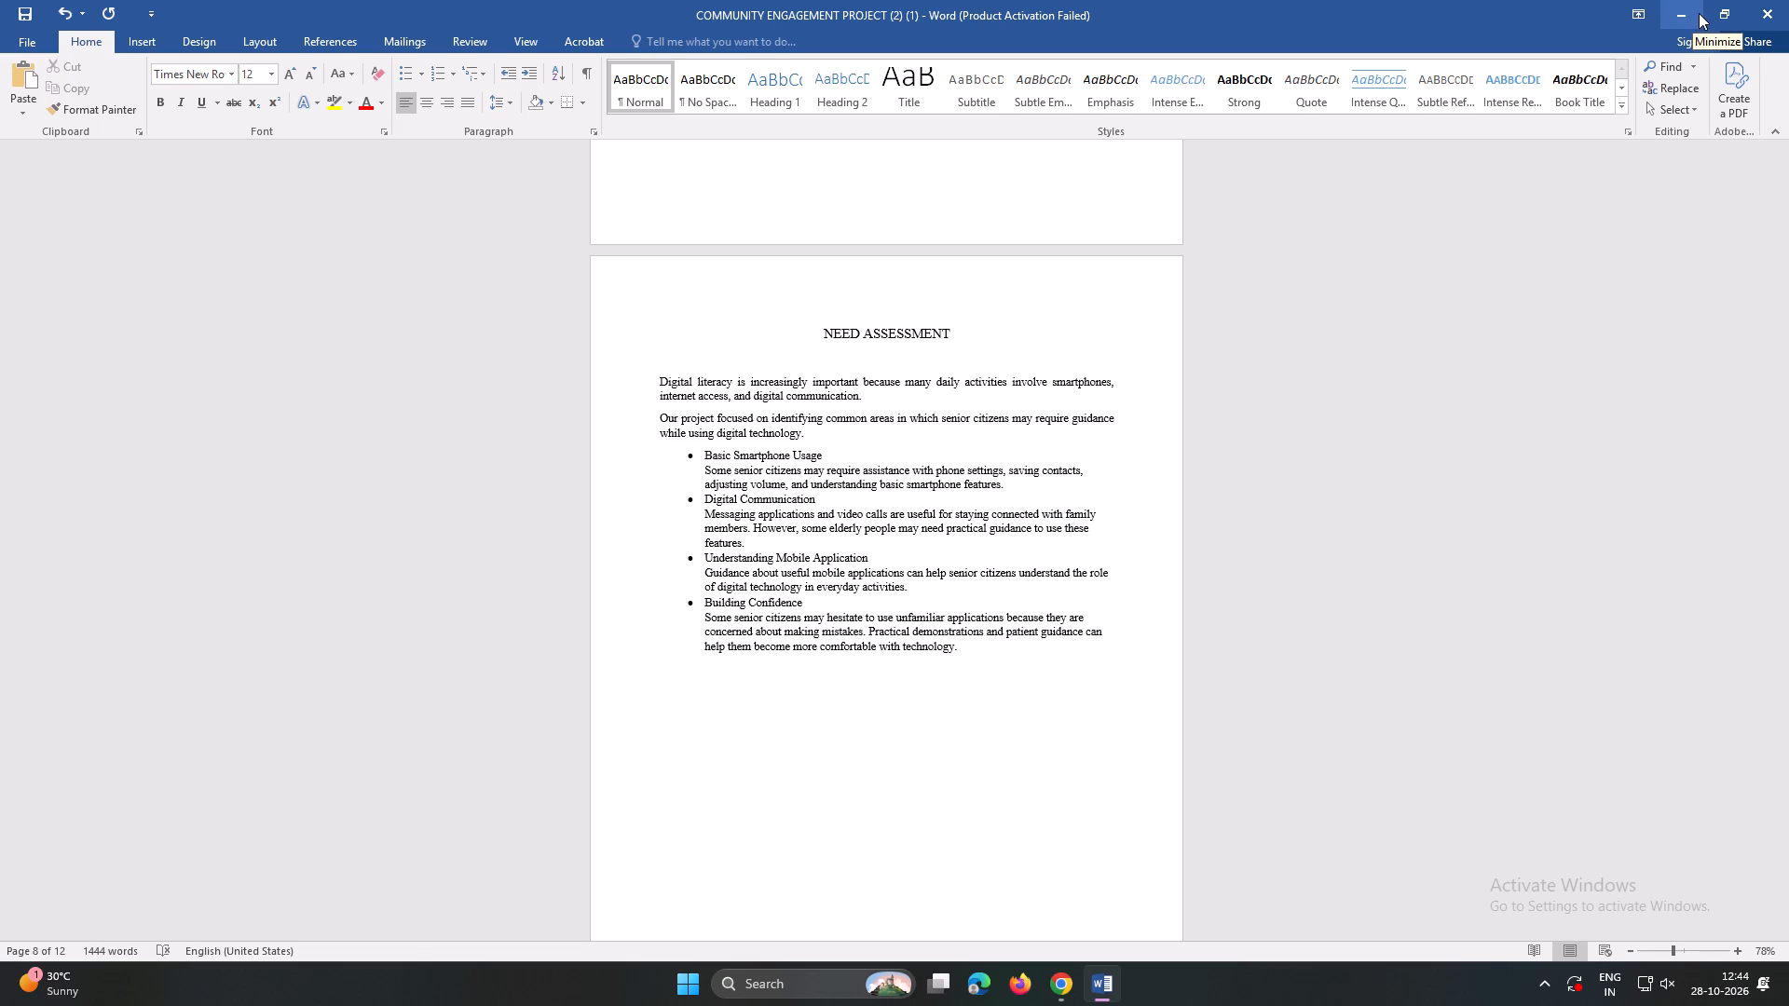
Review the report backwards from the Need Assessment page through the Community Profile to the list of project objectives.
scroll(1788, 0, up, 11)
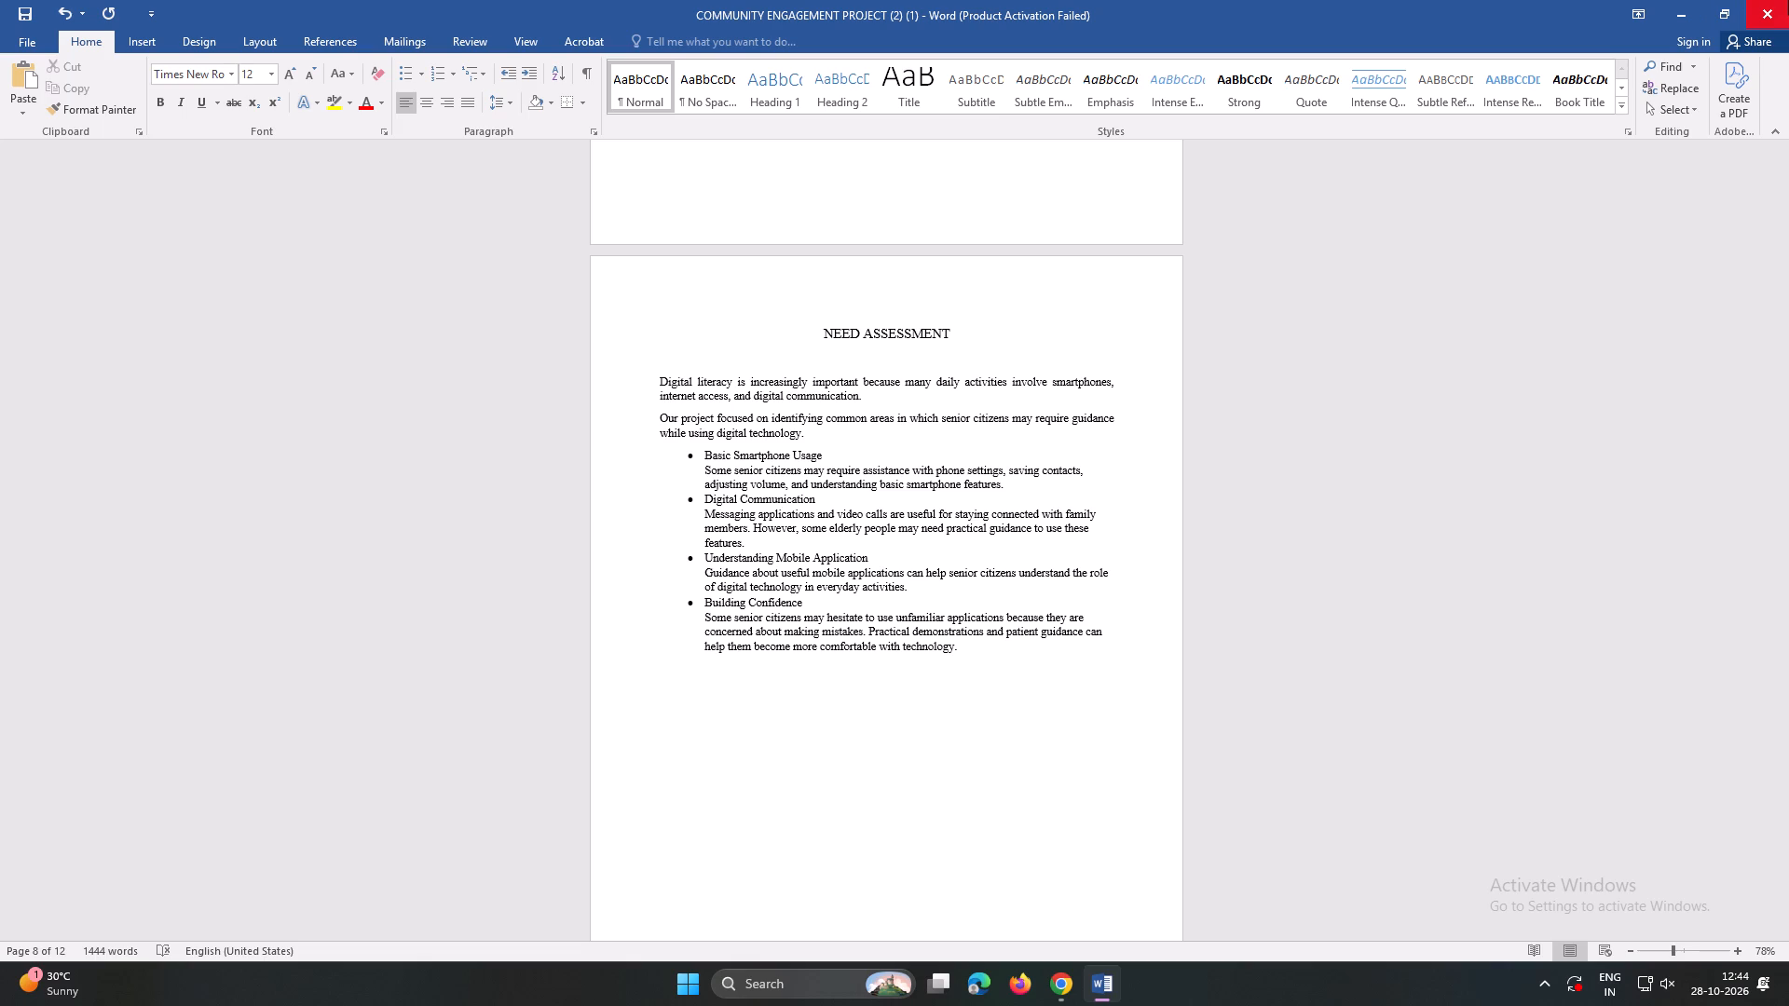
scroll(1788, 0, up, 2)
scroll(1679, 0, up, 3)
scroll(996, 486, up, 5)
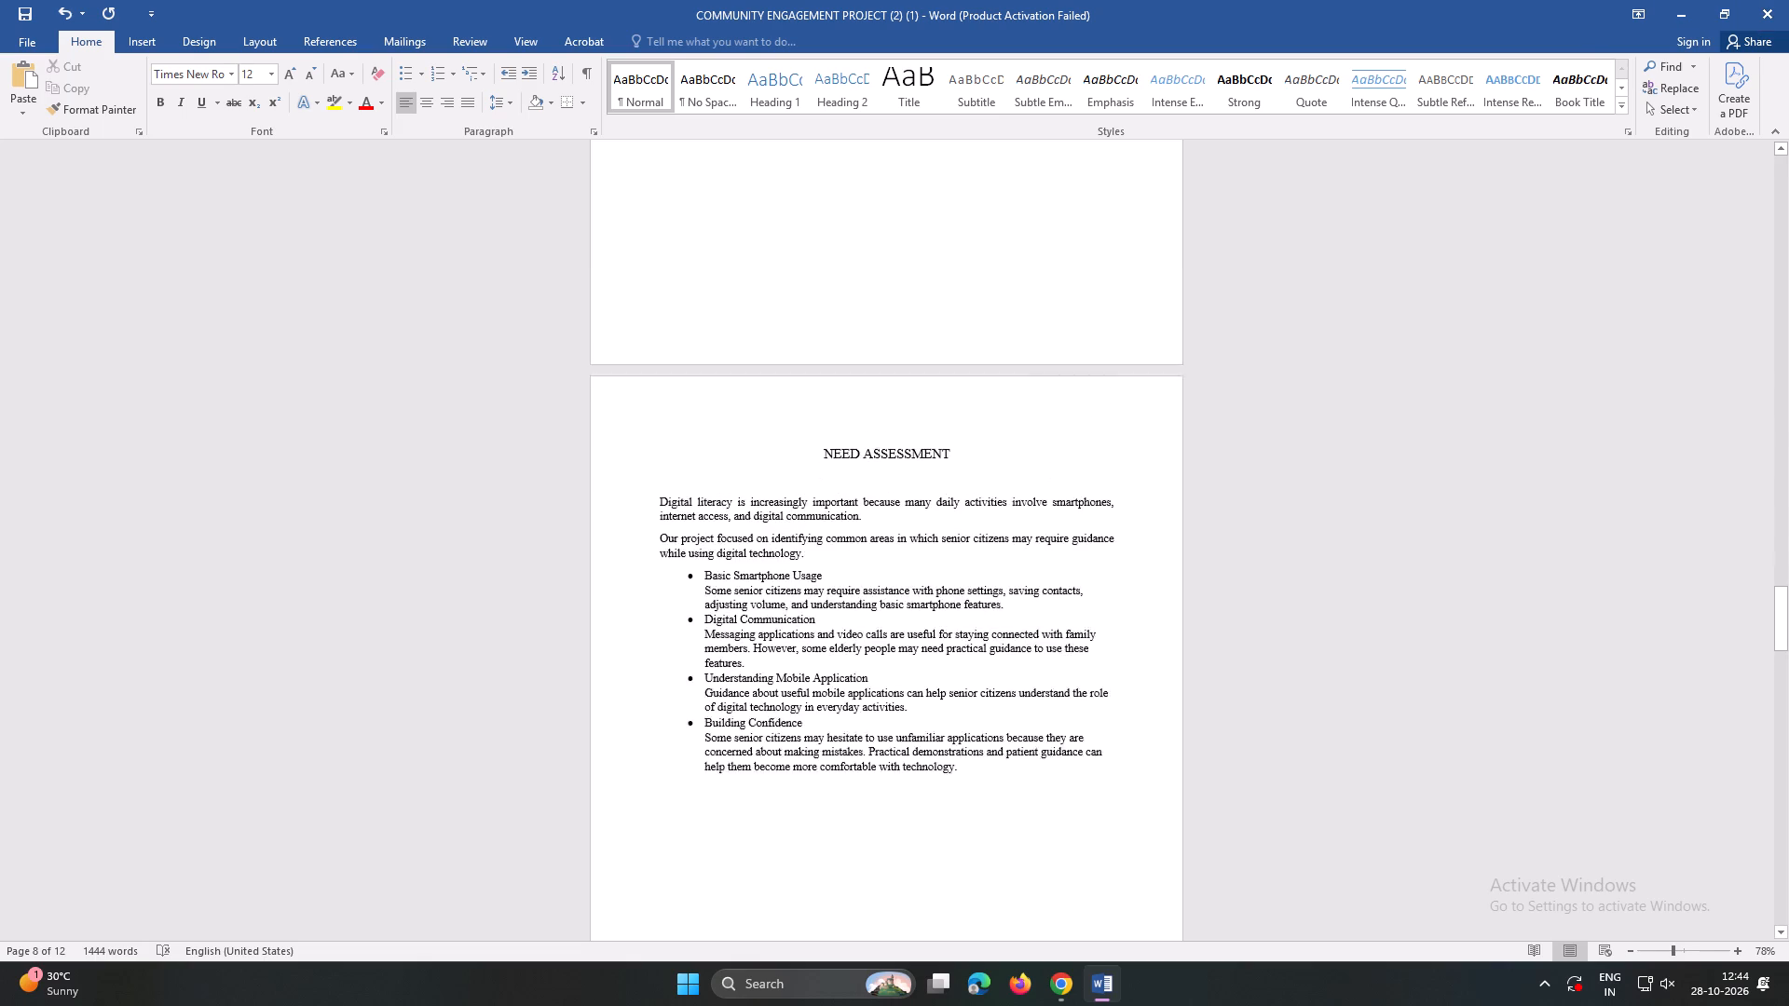
scroll(1011, 473, up, 16)
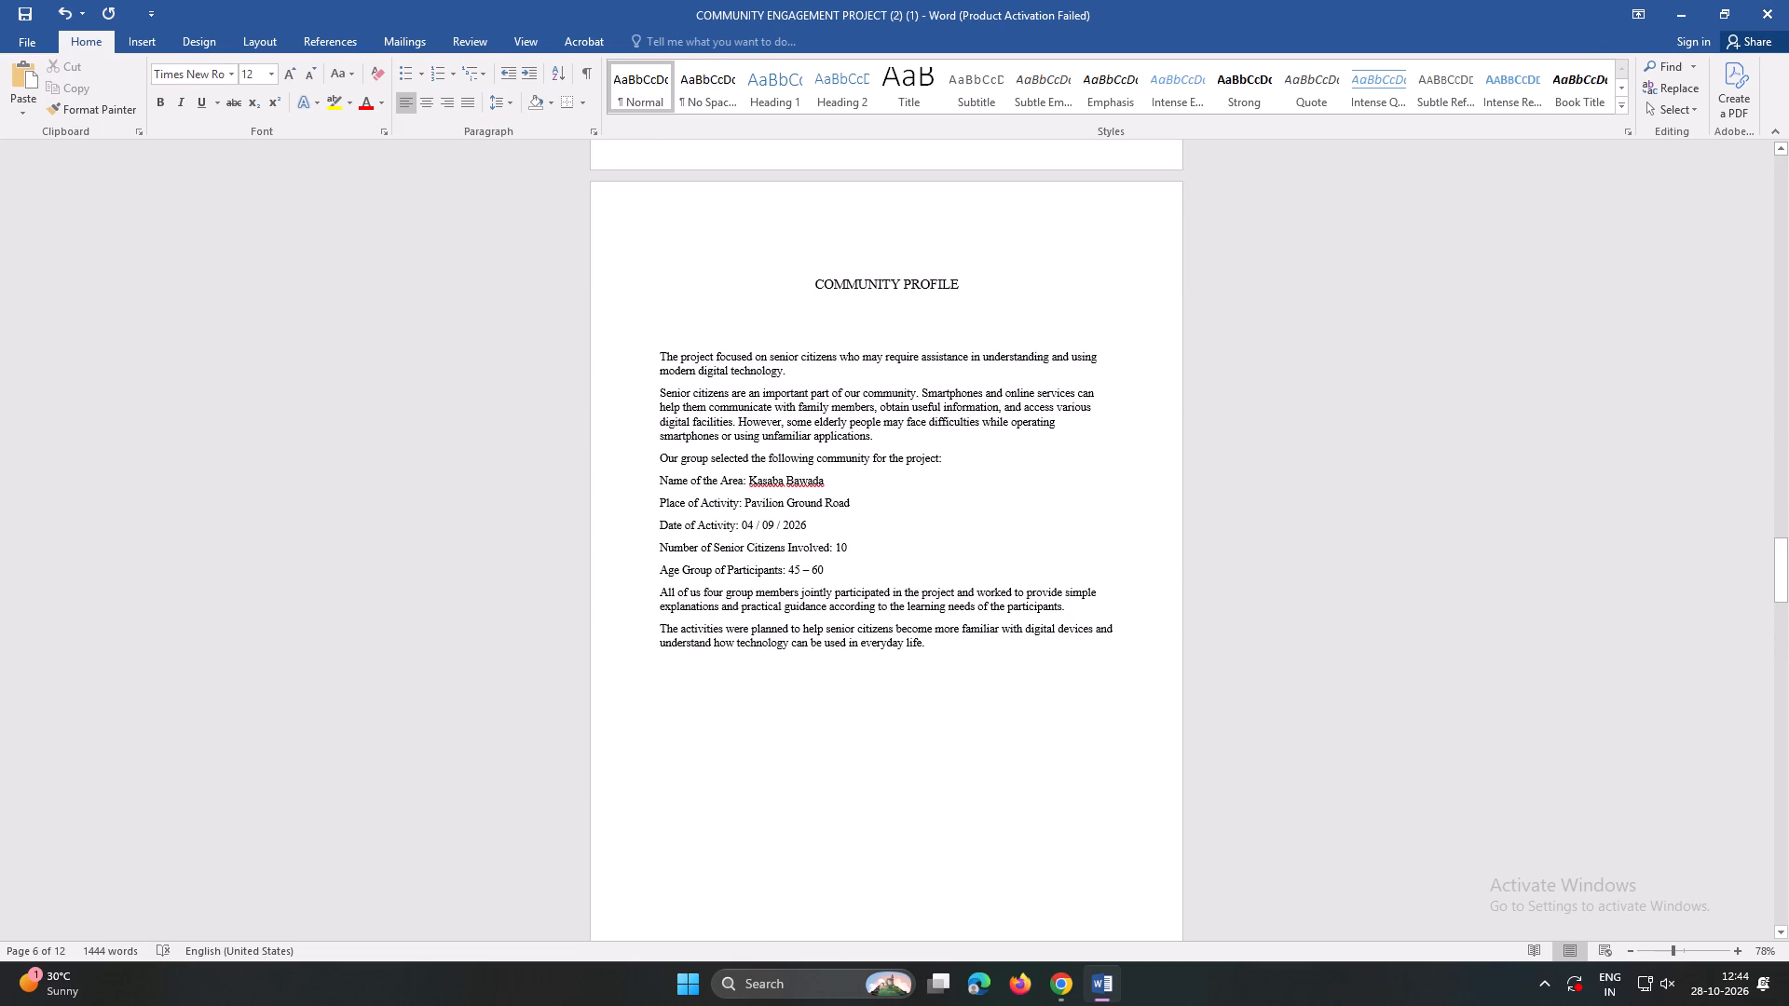
key(Up)
key(Up)
key(Up)
key(Up)
key(Up)
key(Up)
key(Up)
key(Up)
key(Up)
key(Up)
key(Up)
key(Up)
key(Up)
key(Up)
key(Up)
key(Up)
key(Up)
key(Up)
key(Up)
key(Up)
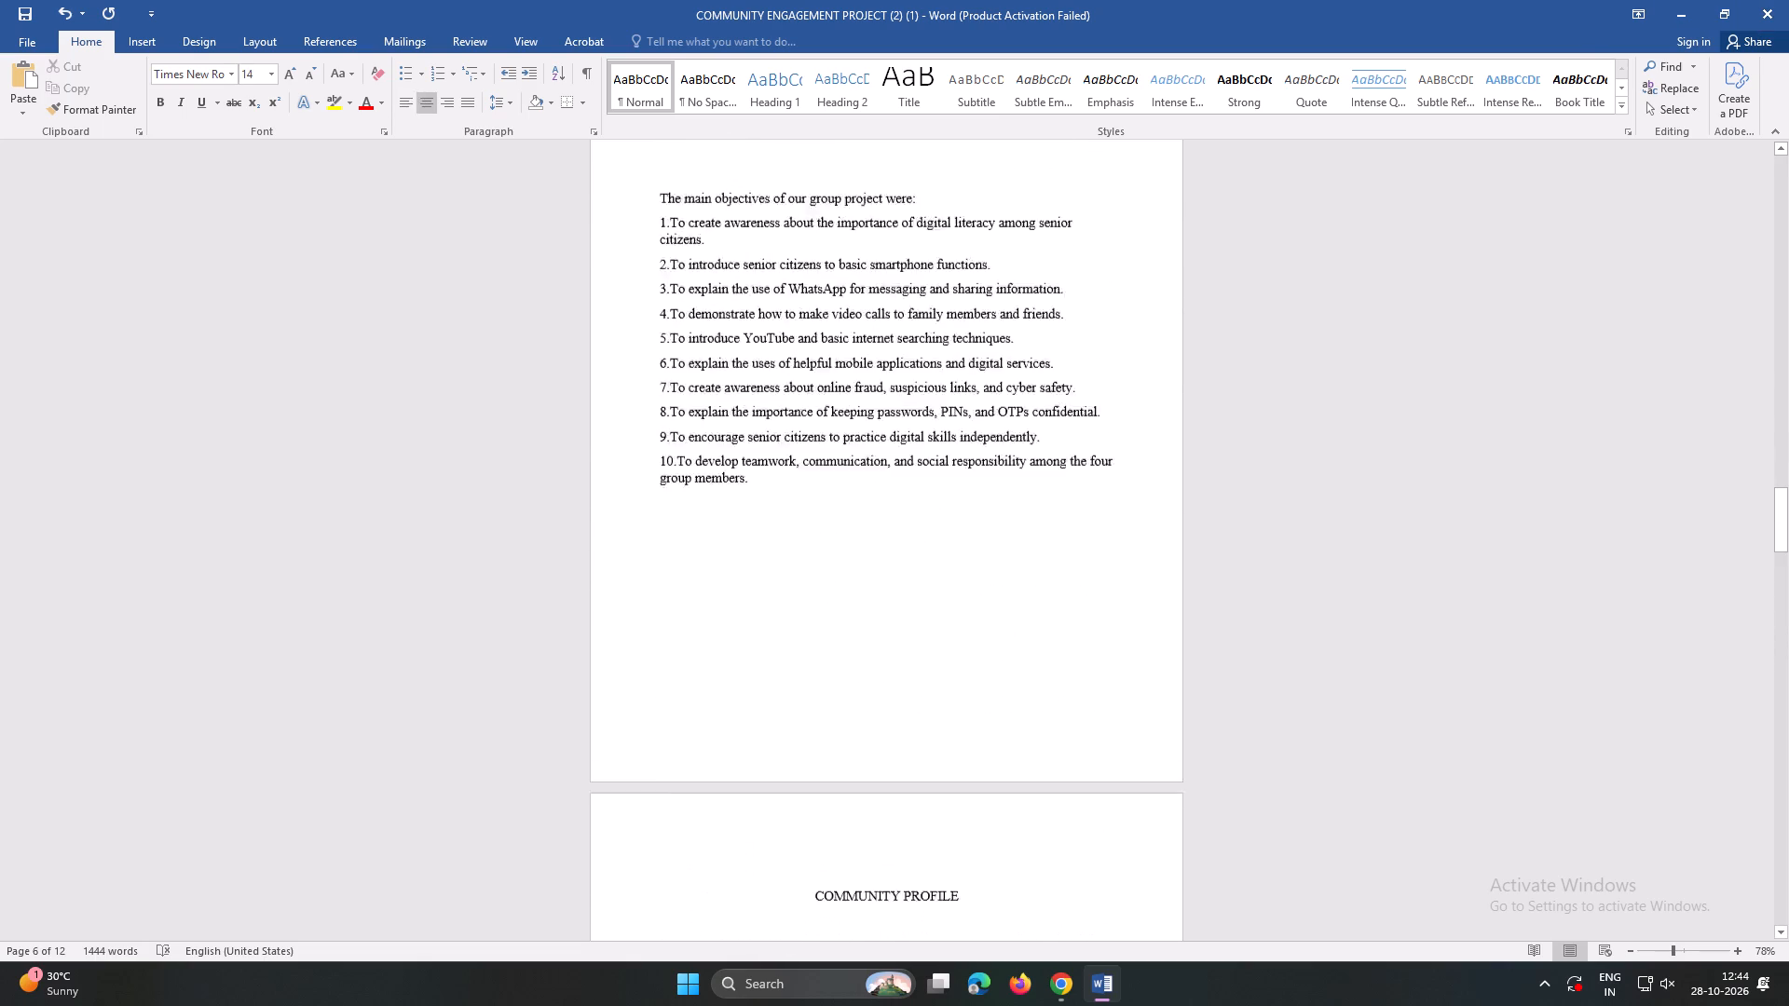
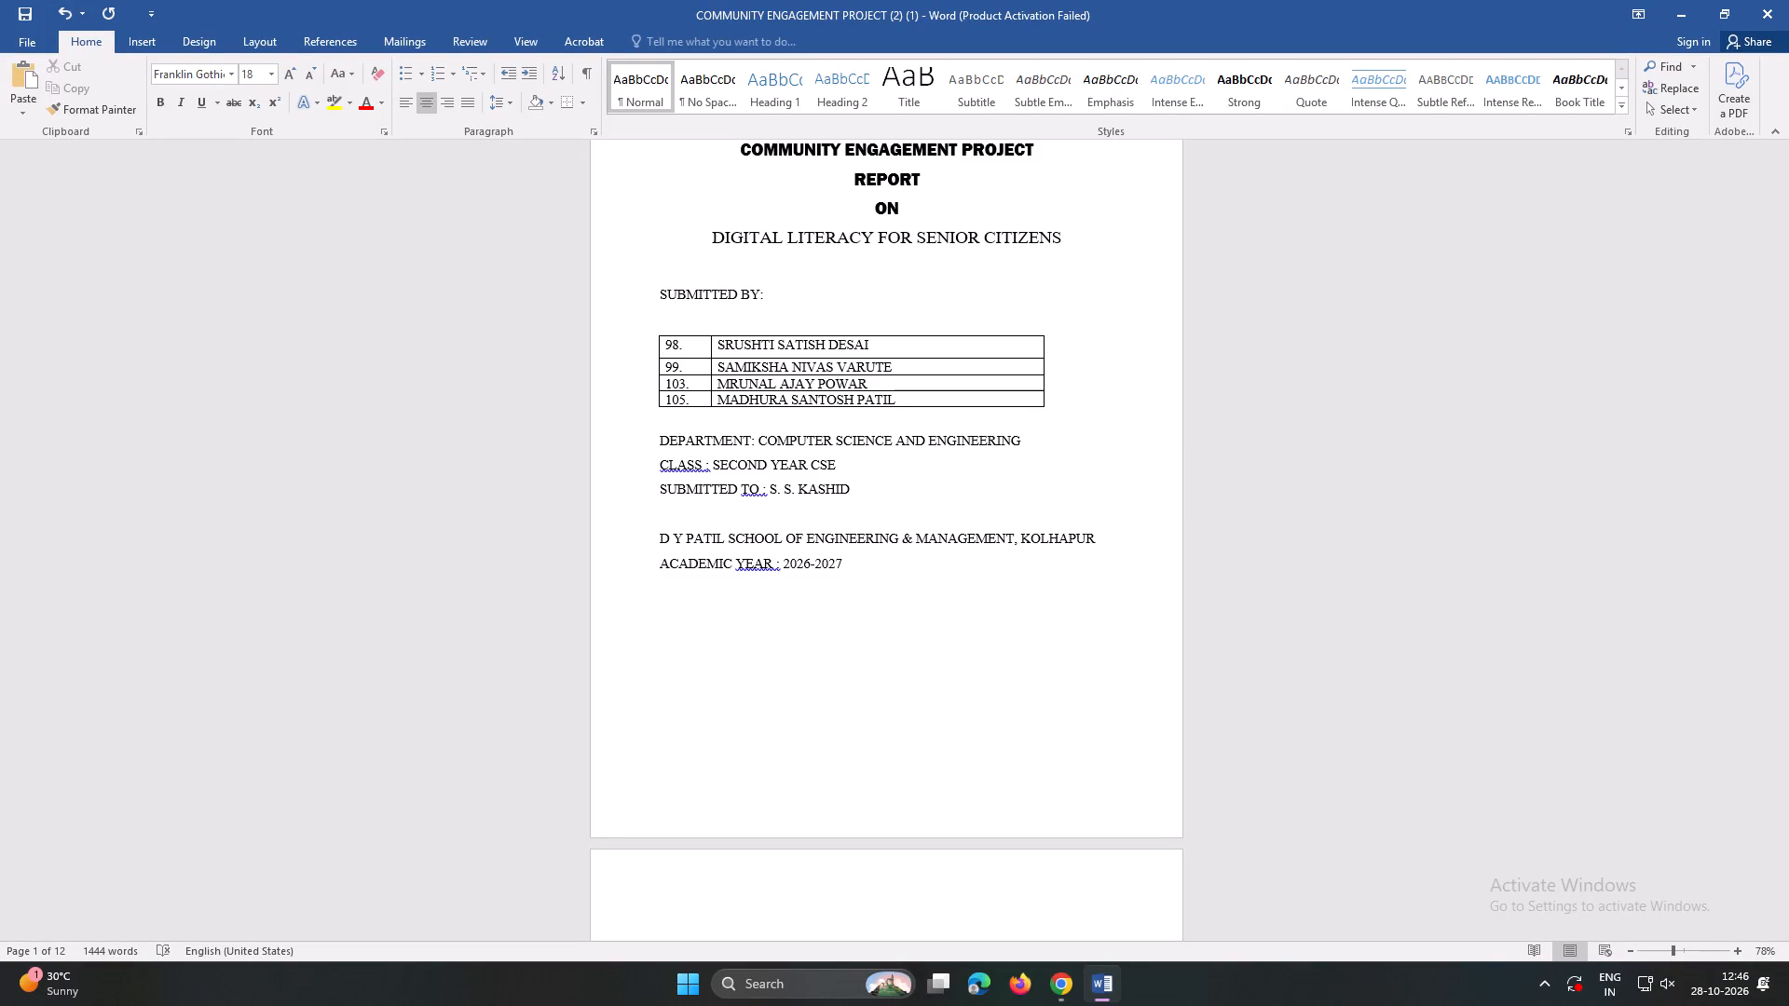
Review the report from the cover page through the Certificate page to the Introduction.
scroll(1011, 473, down, 16)
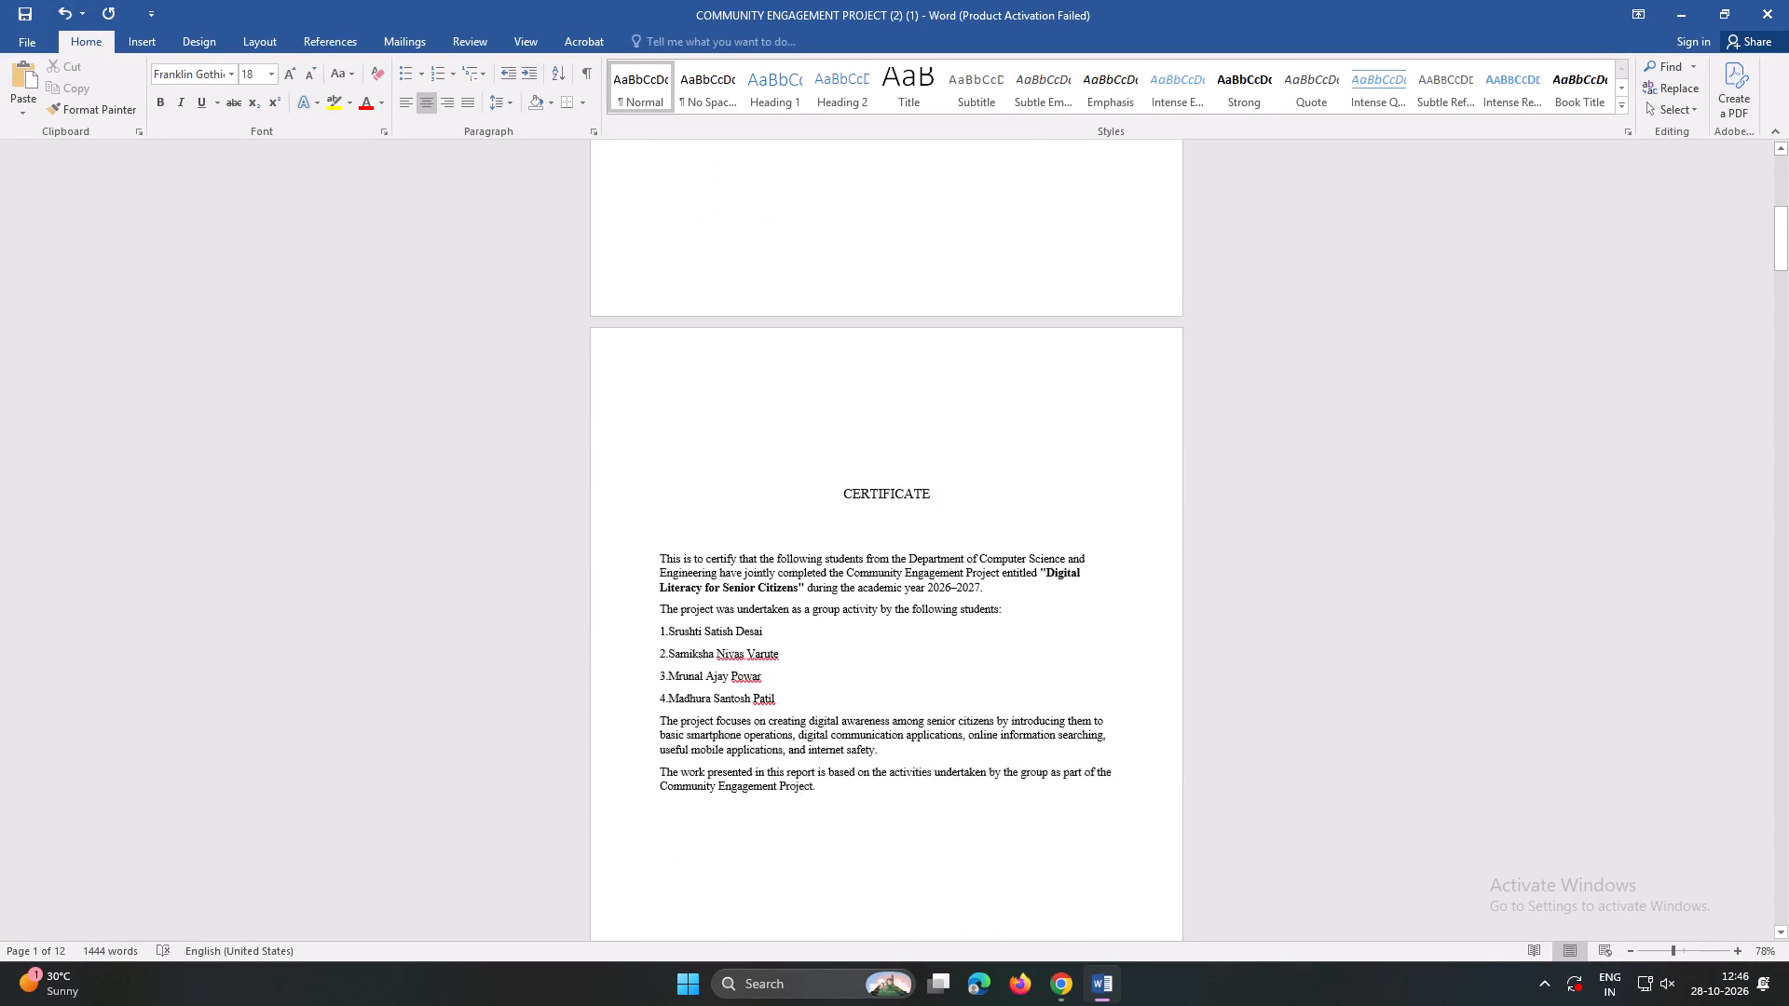
key(Down)
key(Down)
key(Down)
key(Down)
key(Down)
key(Down)
key(Down)
key(Down)
key(Down)
key(Down)
key(Down)
key(Down)
key(Down)
key(Down)
key(Down)
key(Down)
key(Down)
key(Down)
key(Down)
key(Down)
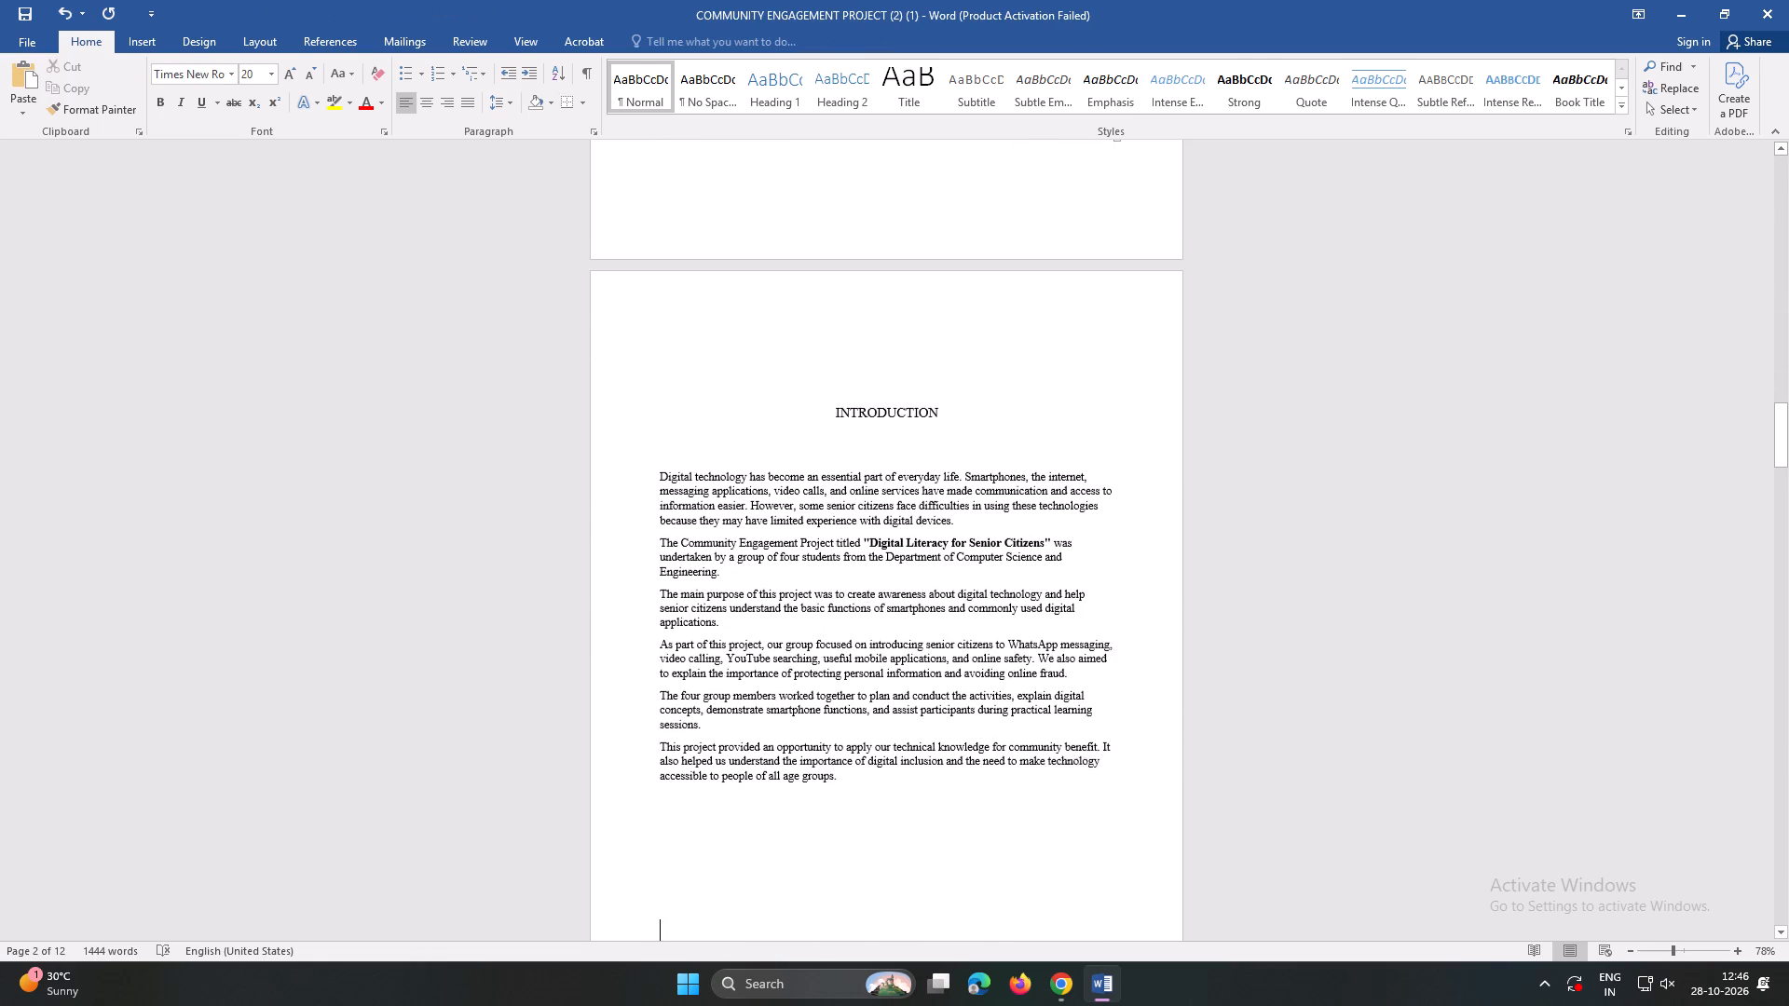
Review the report backwards from the end of the Introduction through the Table of Contents to the Acknowledgement page.
key(Up)
key(Up)
key(Up)
key(Up)
key(Up)
key(Up)
key(Up)
key(Up)
key(Up)
key(Up)
key(Up)
key(Up)
key(Up)
key(Up)
key(Up)
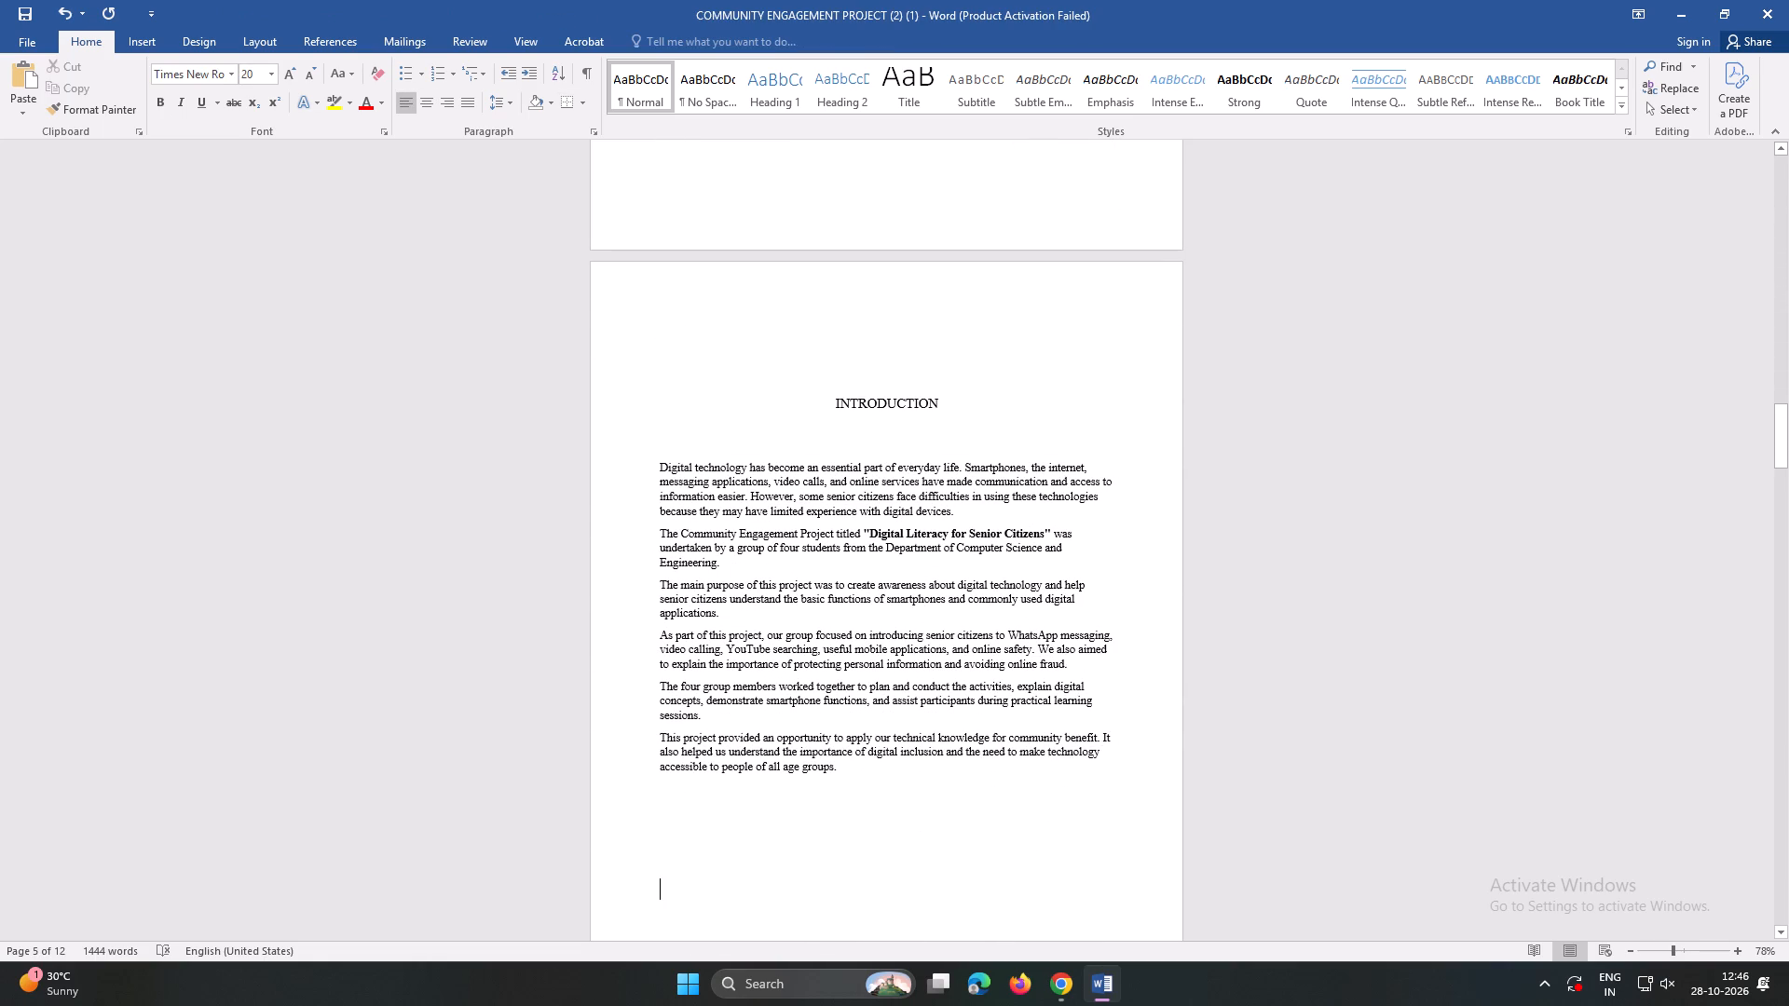
key(Up)
key(Up)
key(Up)
key(Up)
key(Up)
key(Up)
key(Up)
key(Up)
key(Up)
key(Up)
key(Up)
key(Up)
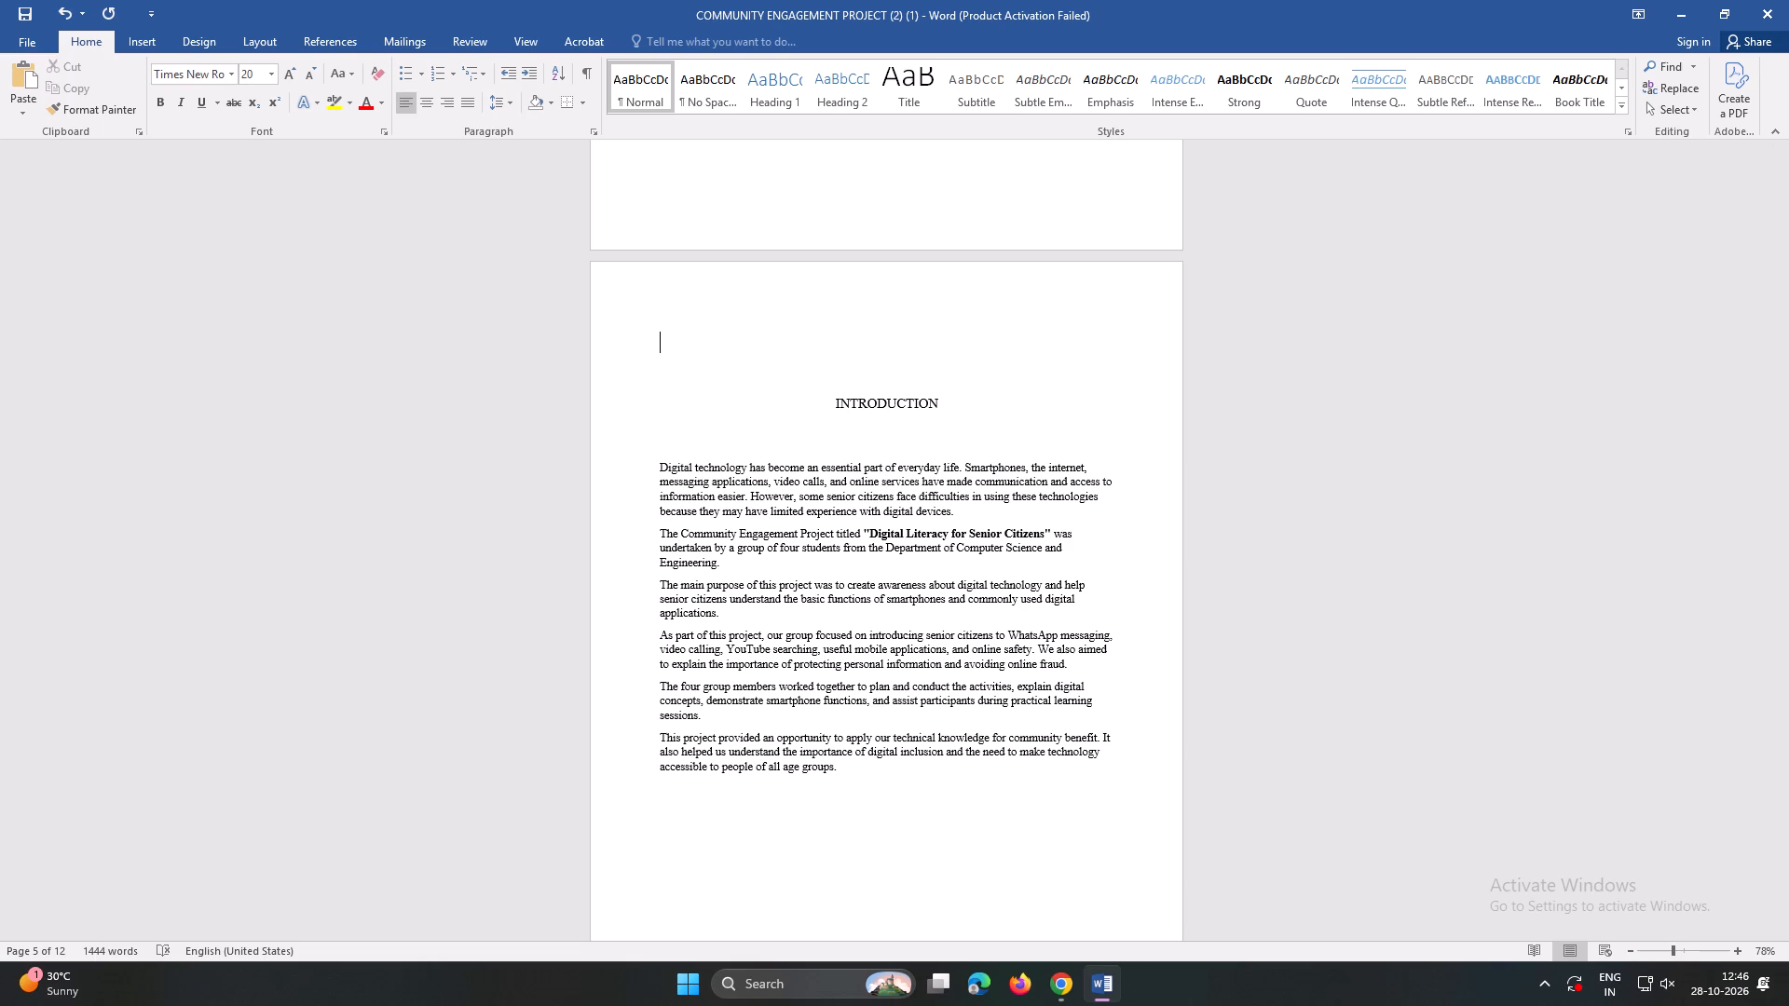
key(Up)
key(Up)
key(Up)
key(Up)
key(Up)
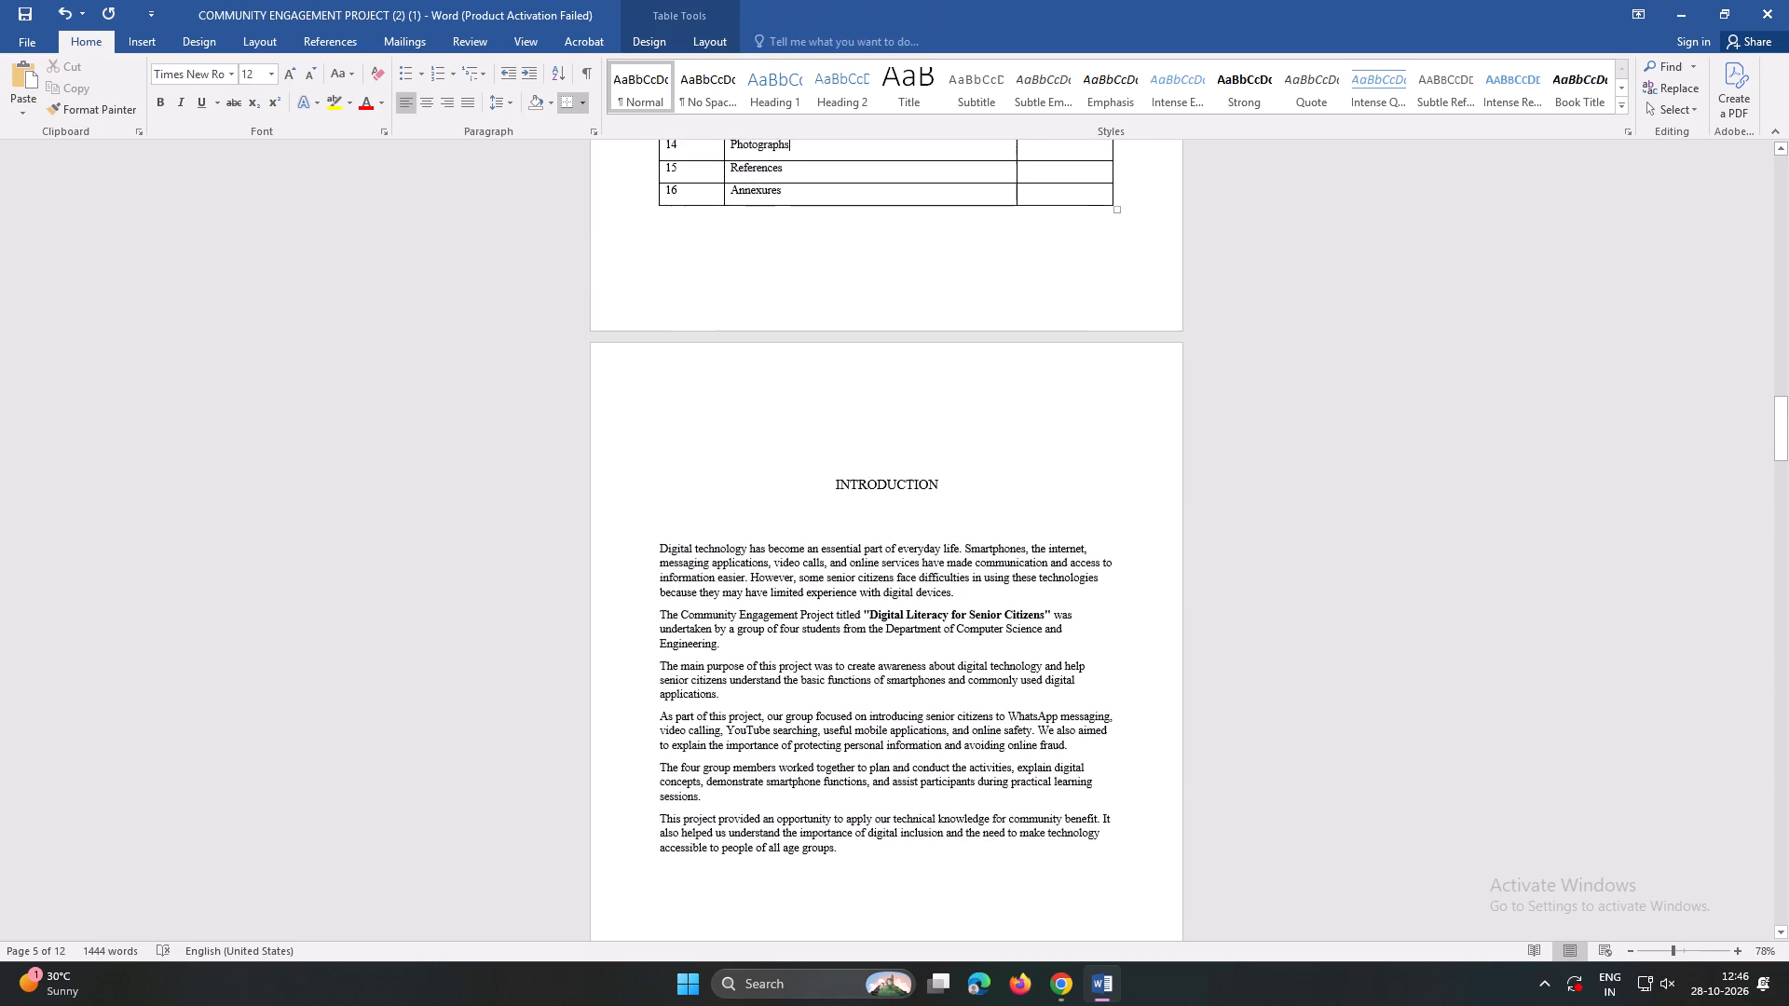
key(Up)
key(Up)
key(Up)
key(Up)
key(Up)
key(Up)
key(Up)
key(Up)
key(Up)
key(Up)
key(Up)
key(Up)
key(Up)
key(Up)
key(Up)
key(Up)
key(Up)
key(Up)
key(Up)
key(Up)
key(Up)
key(Up)
key(Up)
key(Up)
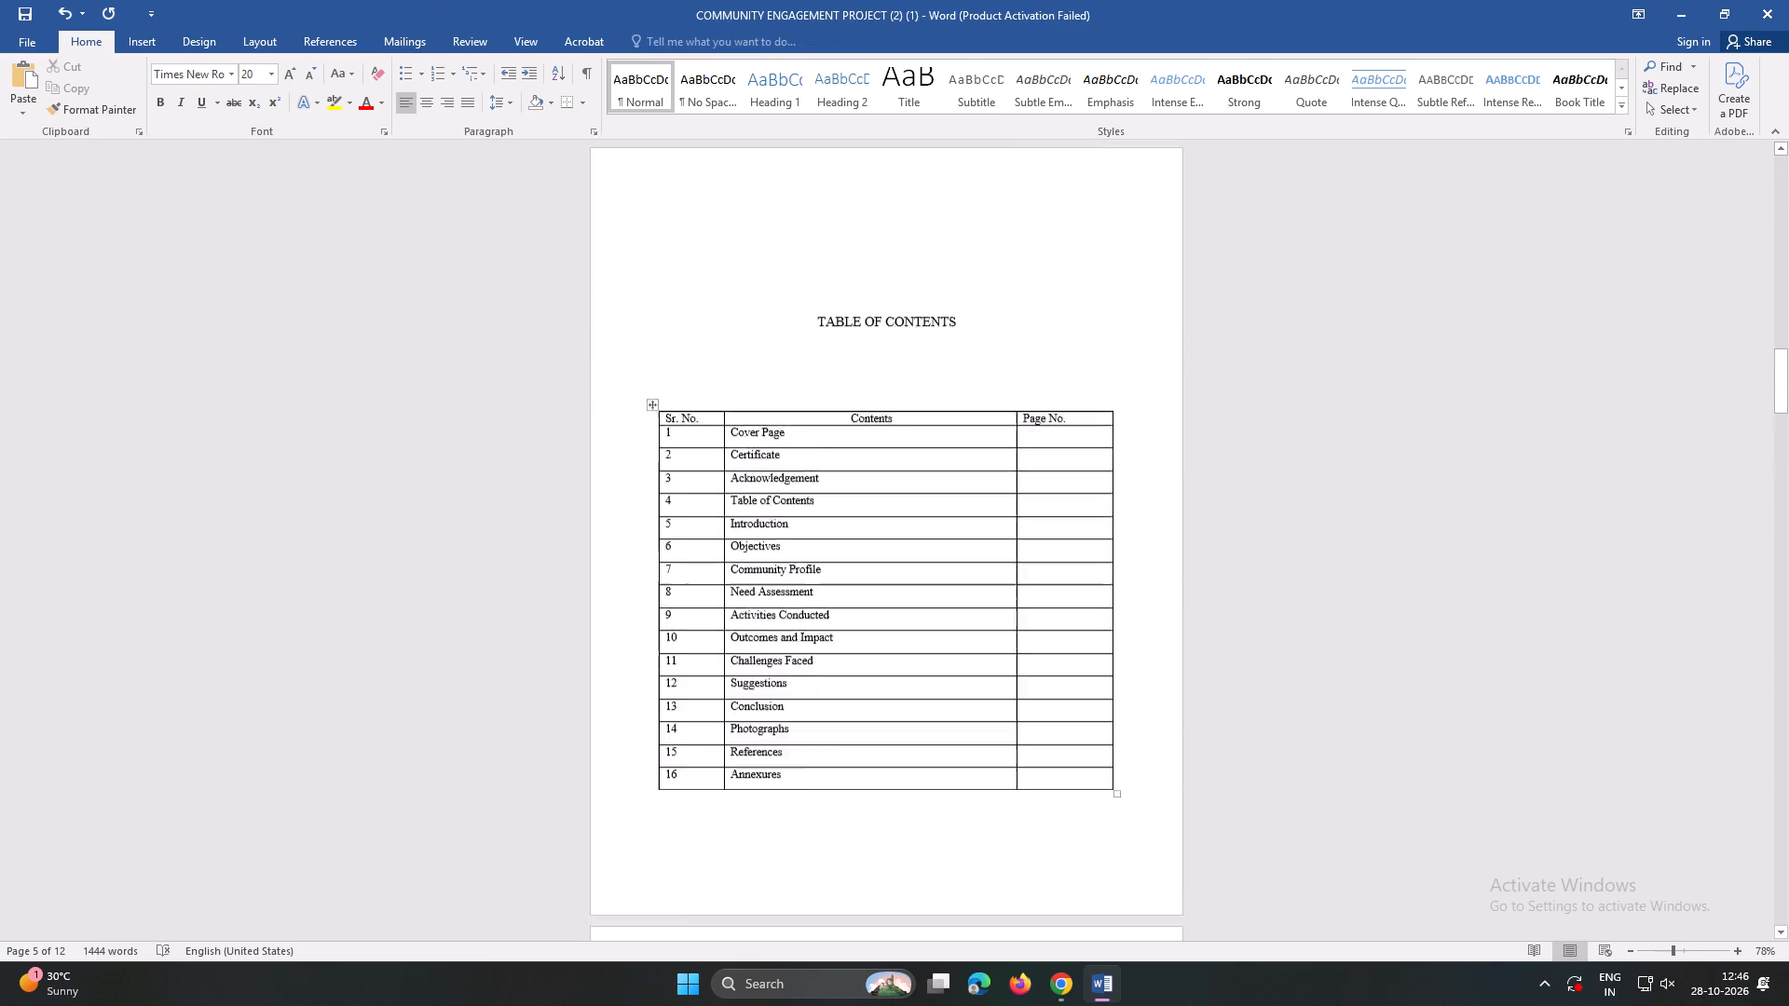
Recheck the Table of Contents entries and the heading and opening paragraphs of the Introduction page.
key(Down)
key(Down)
key(Down)
key(Down)
key(Down)
key(Down)
key(Down)
key(Down)
key(Down)
key(Down)
key(Down)
key(Down)
key(Down)
key(Down)
key(Down)
key(Down)
key(Down)
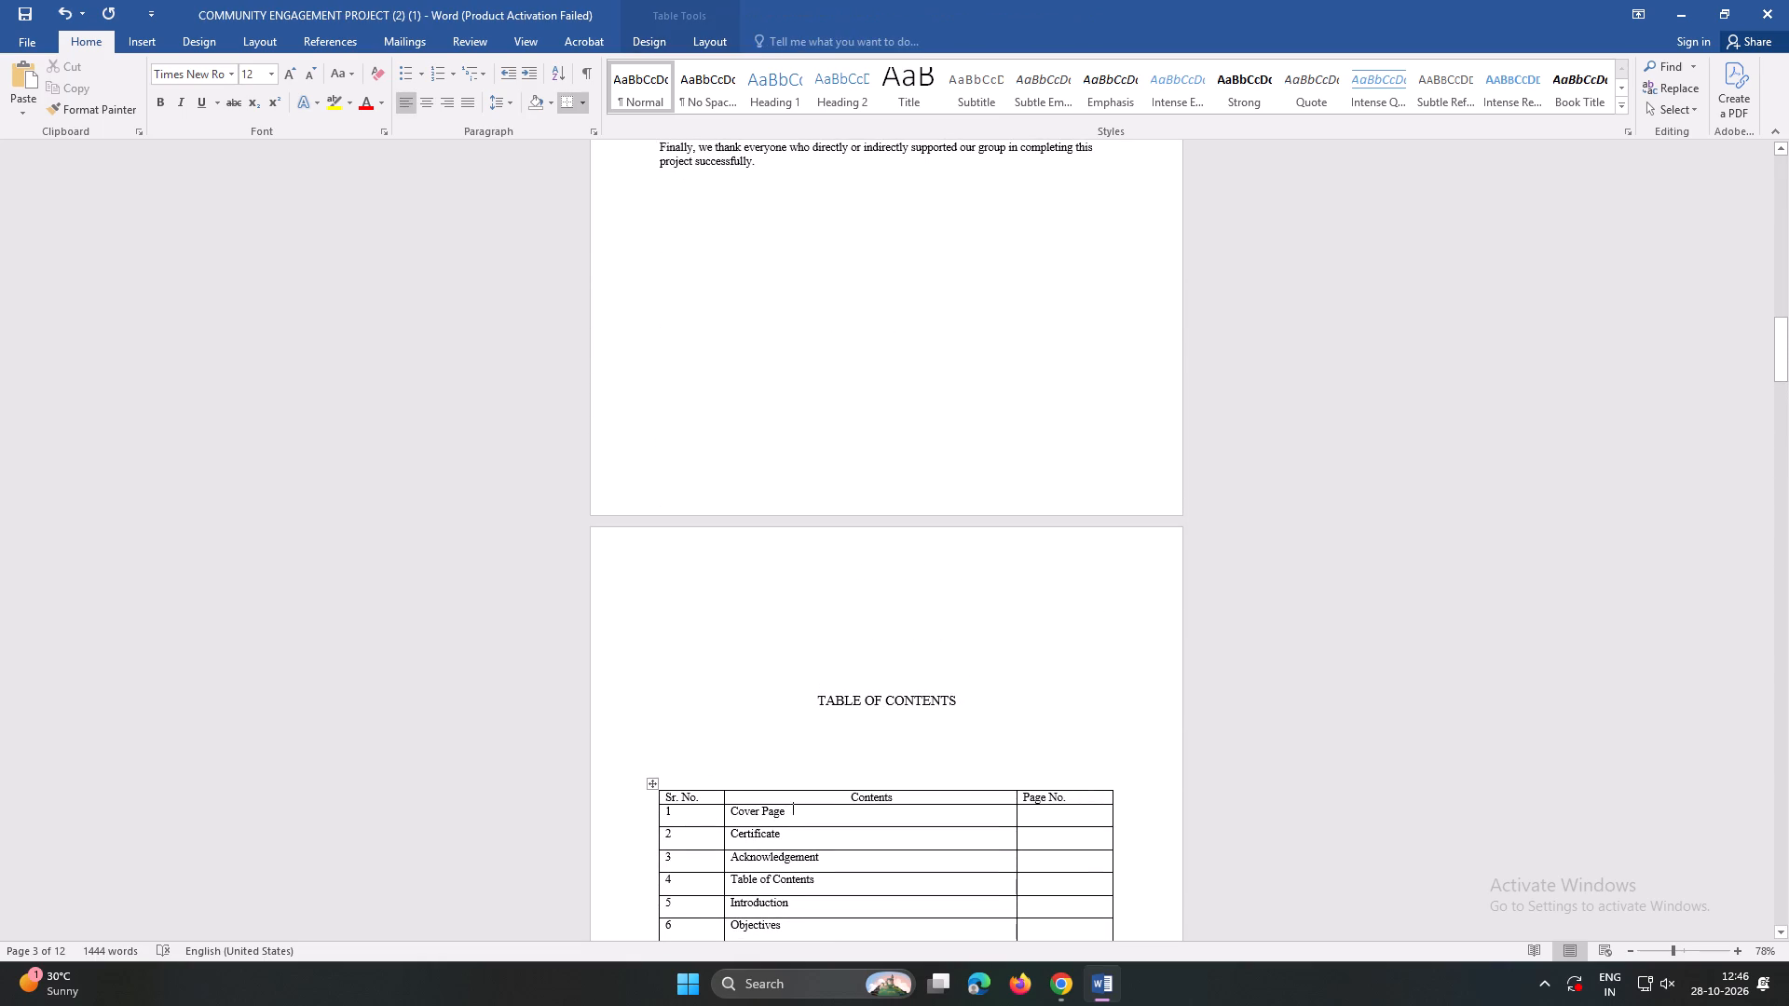
key(Down)
key(Down)
key(Down)
key(Down)
key(Down)
key(Down)
key(Down)
key(Down)
key(Down)
key(Down)
key(Down)
key(Down)
key(Down)
key(Down)
key(Down)
key(Down)
key(Down)
key(Down)
key(Down)
key(Down)
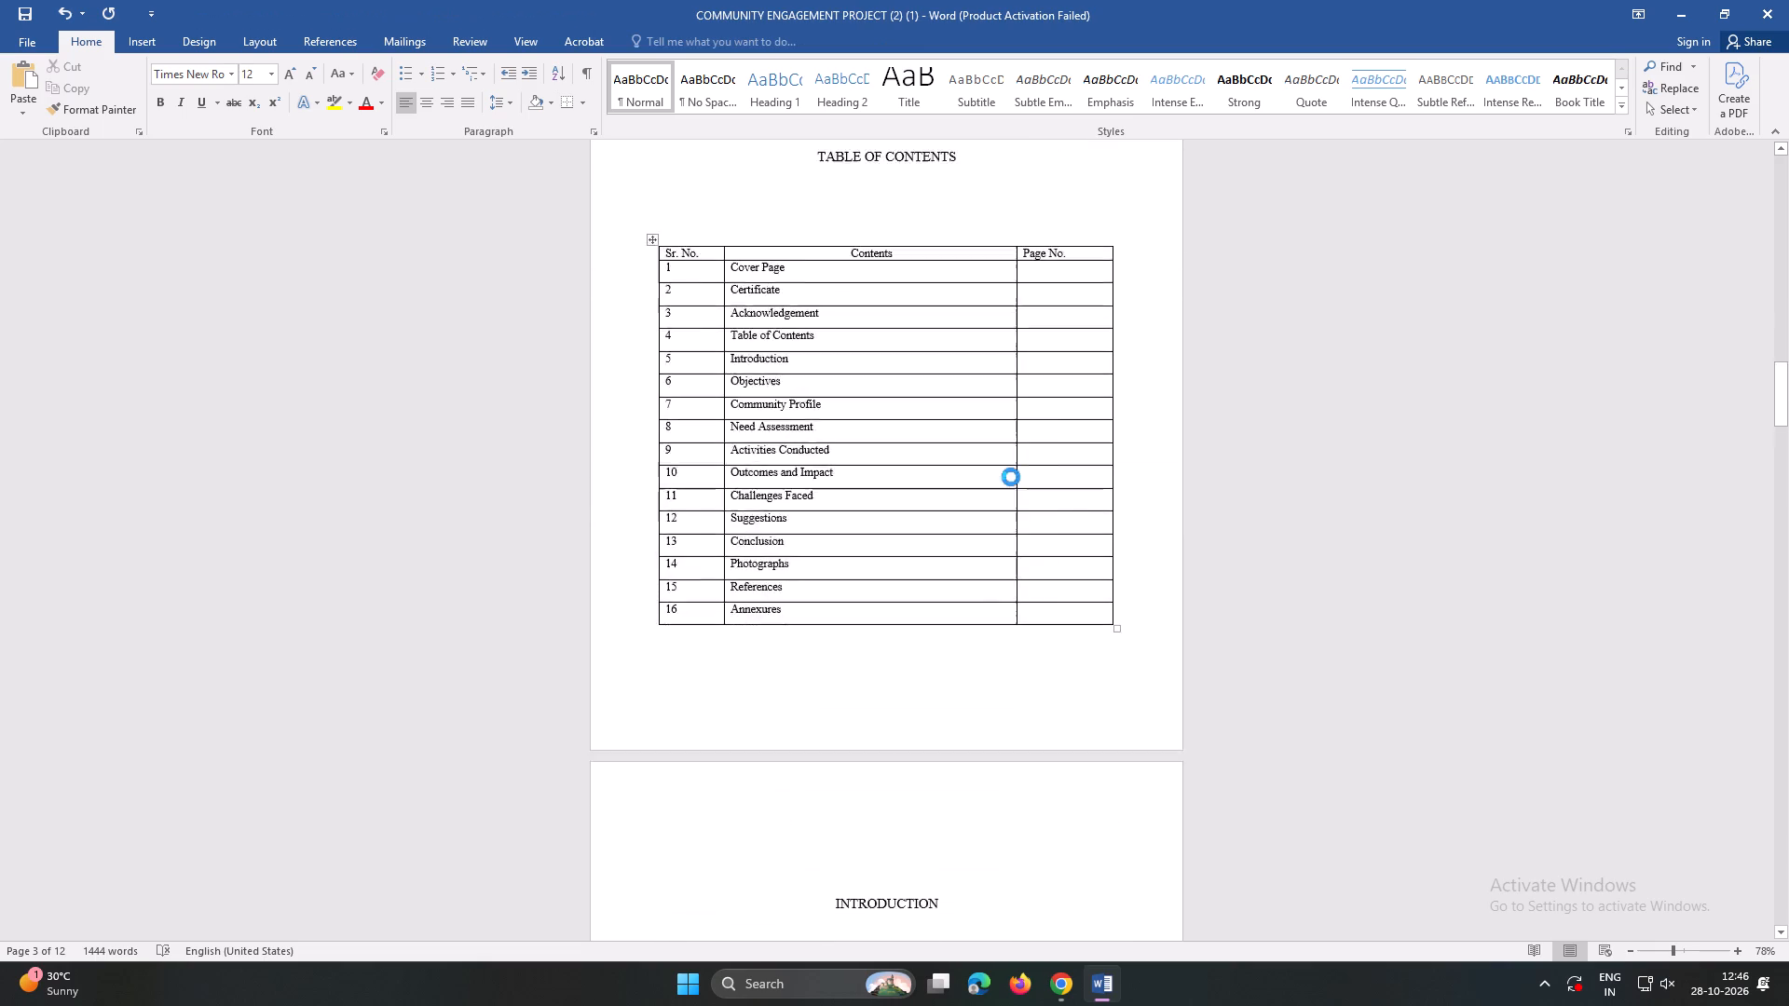
key(Up)
key(Up)
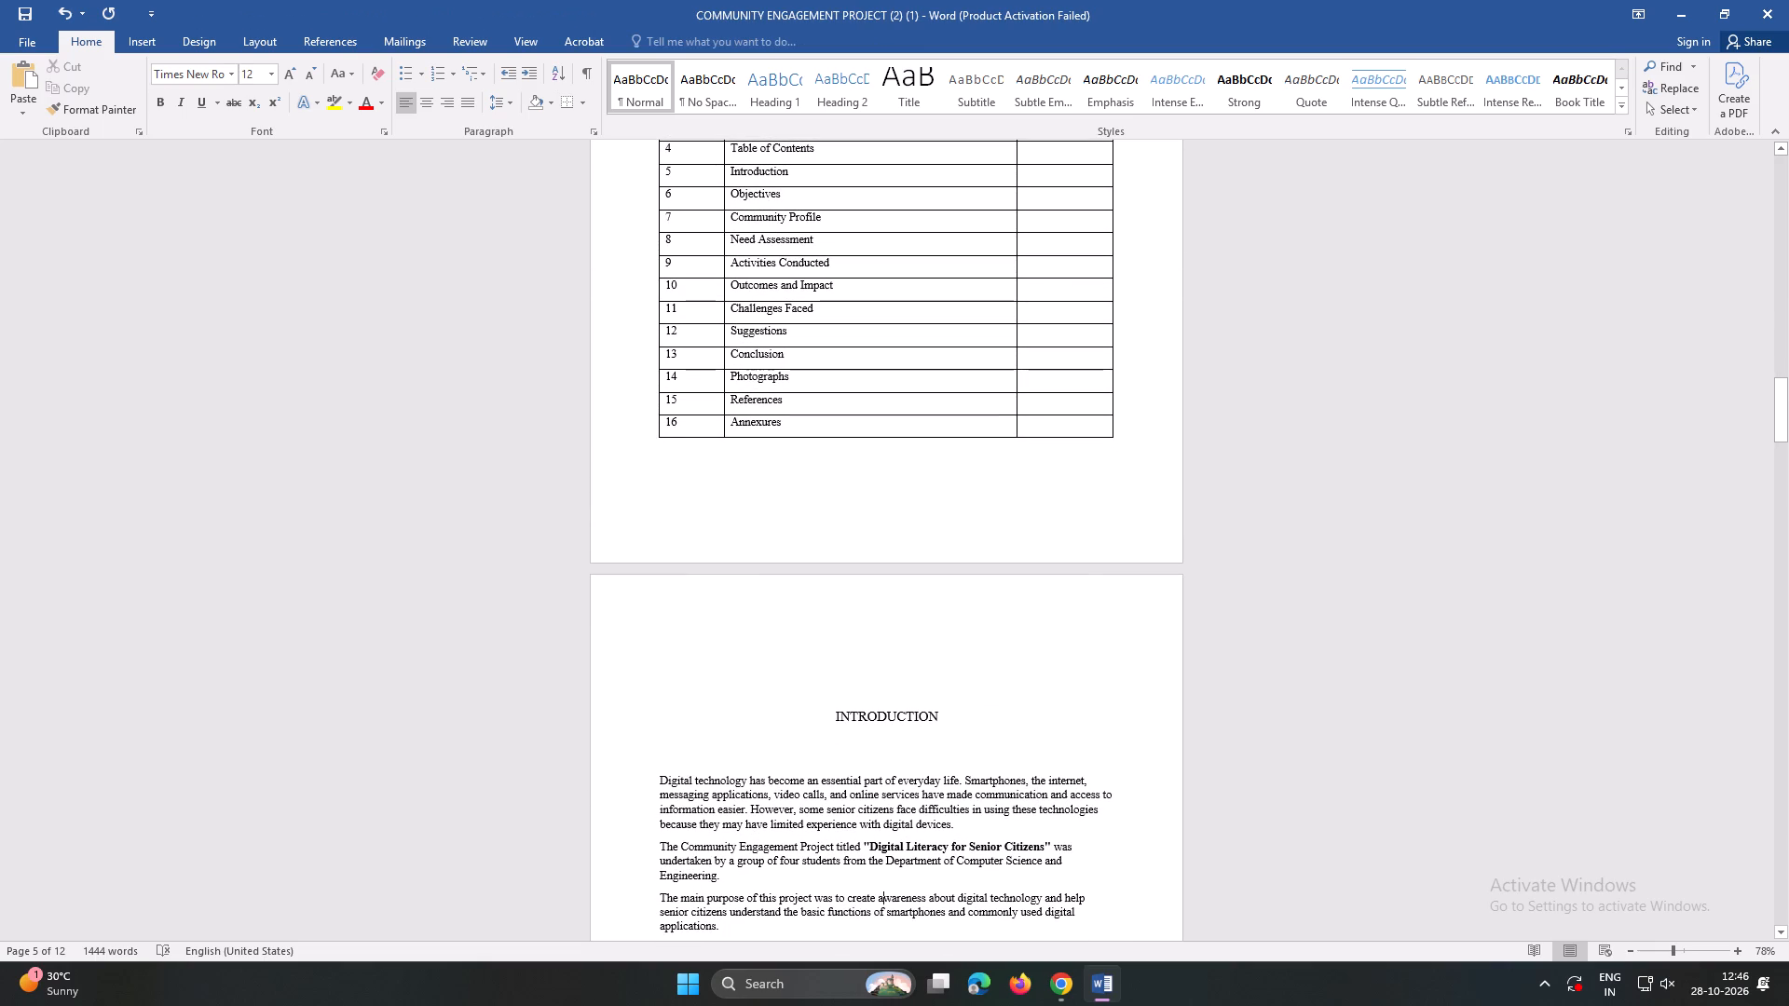
key(Up)
key(Up)
key(Up)
key(Up)
key(Up)
key(Up)
key(Up)
key(Up)
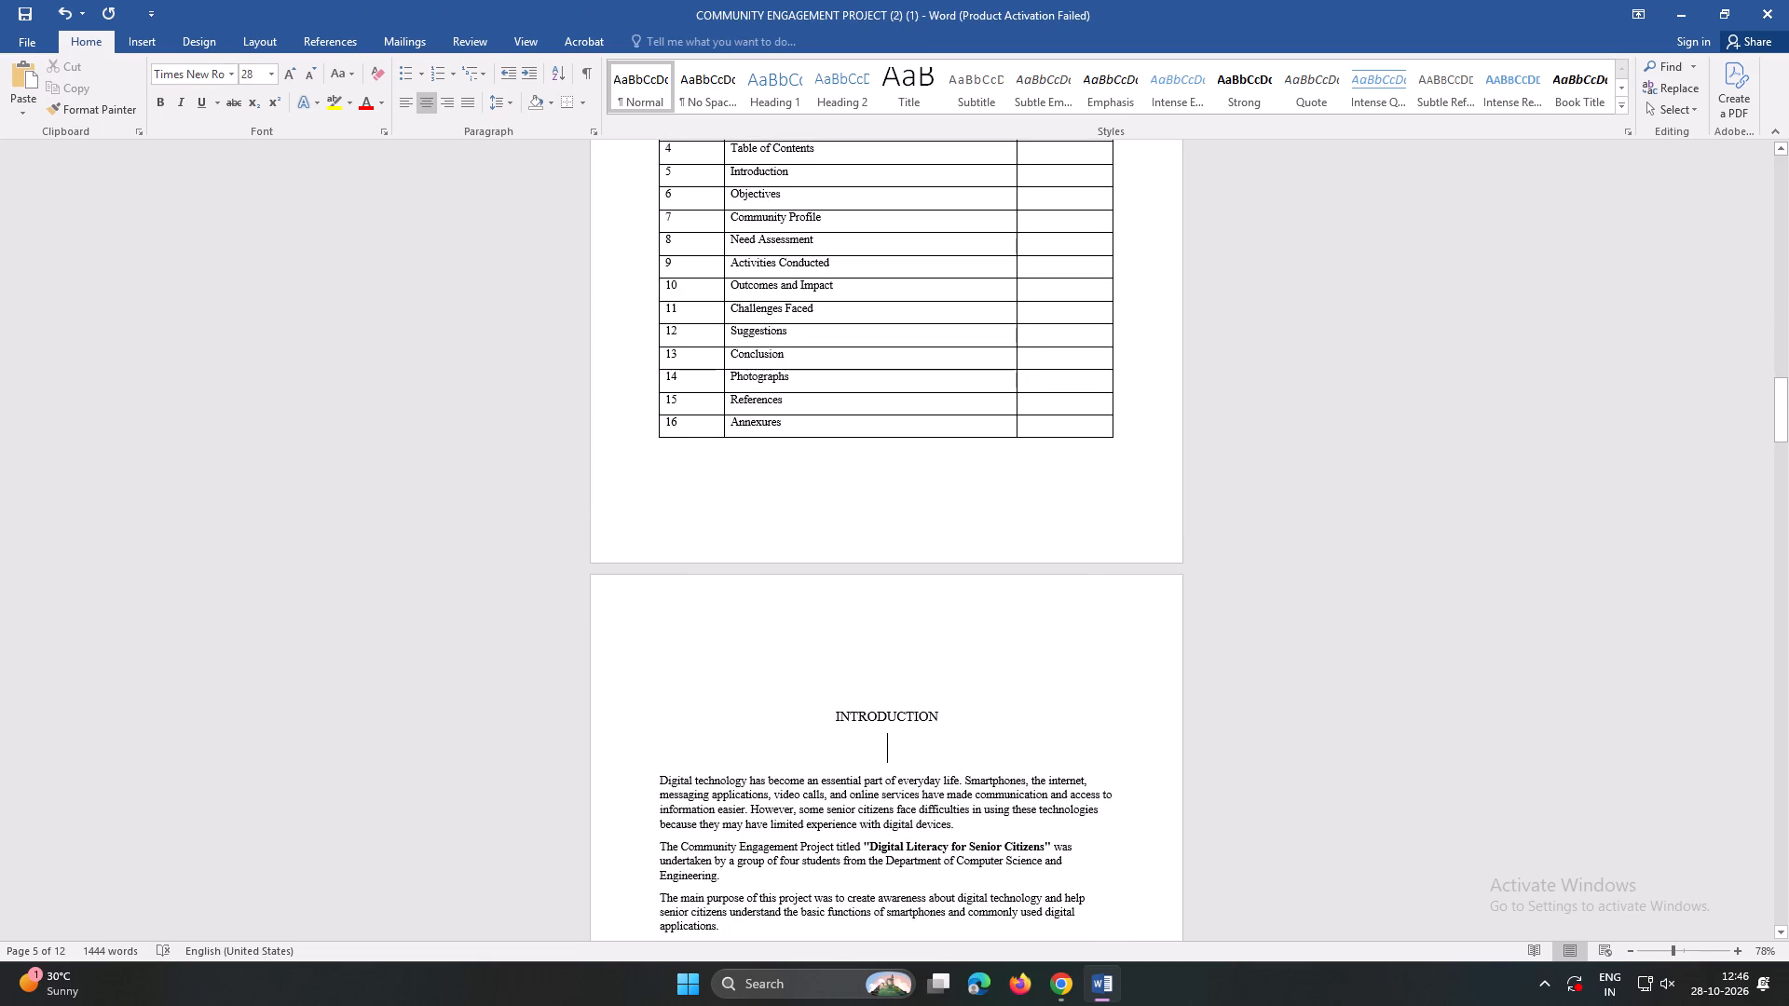
key(Up)
Review the report from the Introduction onward to the end of Need Assessment and the start of Activities Conducted.
key(Down)
key(Down)
key(Down)
key(Down)
key(Down)
key(Down)
key(Down)
key(Down)
key(Down)
key(Down)
key(Down)
key(Down)
key(Down)
key(Down)
key(Down)
key(Down)
key(Down)
key(Down)
key(Down)
key(Down)
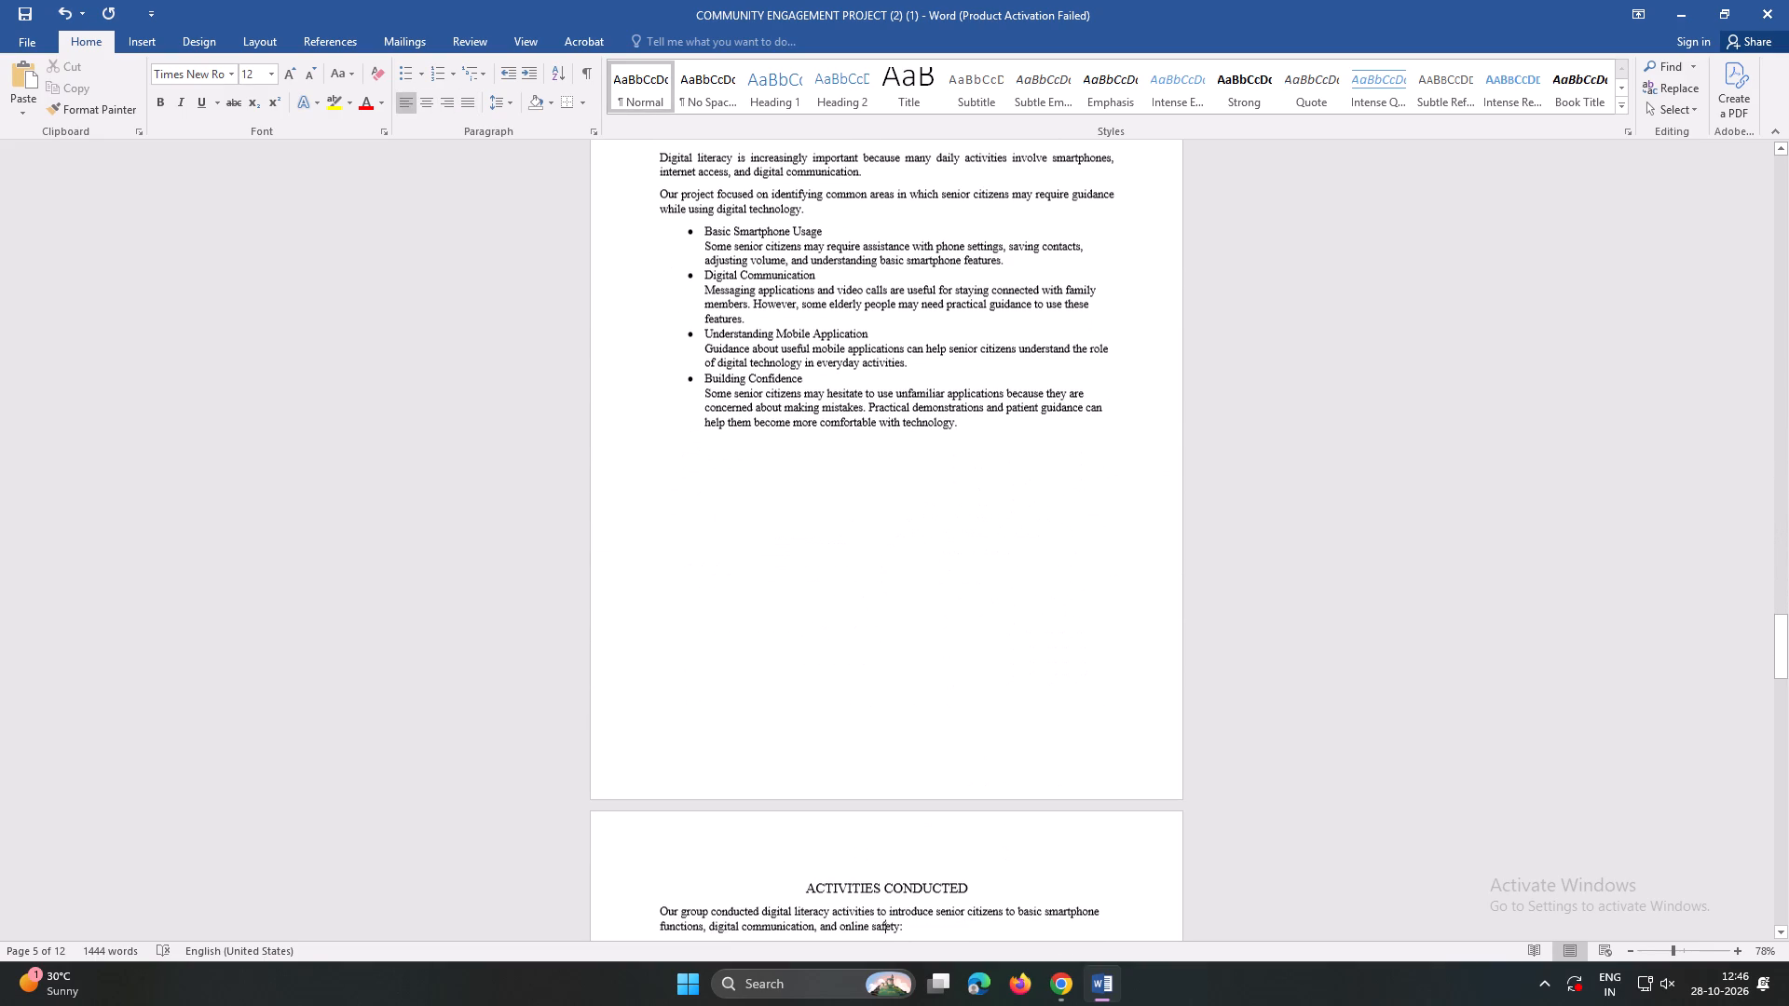
key(Up)
key(Up)
key(Up)
key(Up)
key(Up)
key(Up)
key(Up)
key(Up)
key(Up)
key(Up)
key(Up)
key(Up)
key(Up)
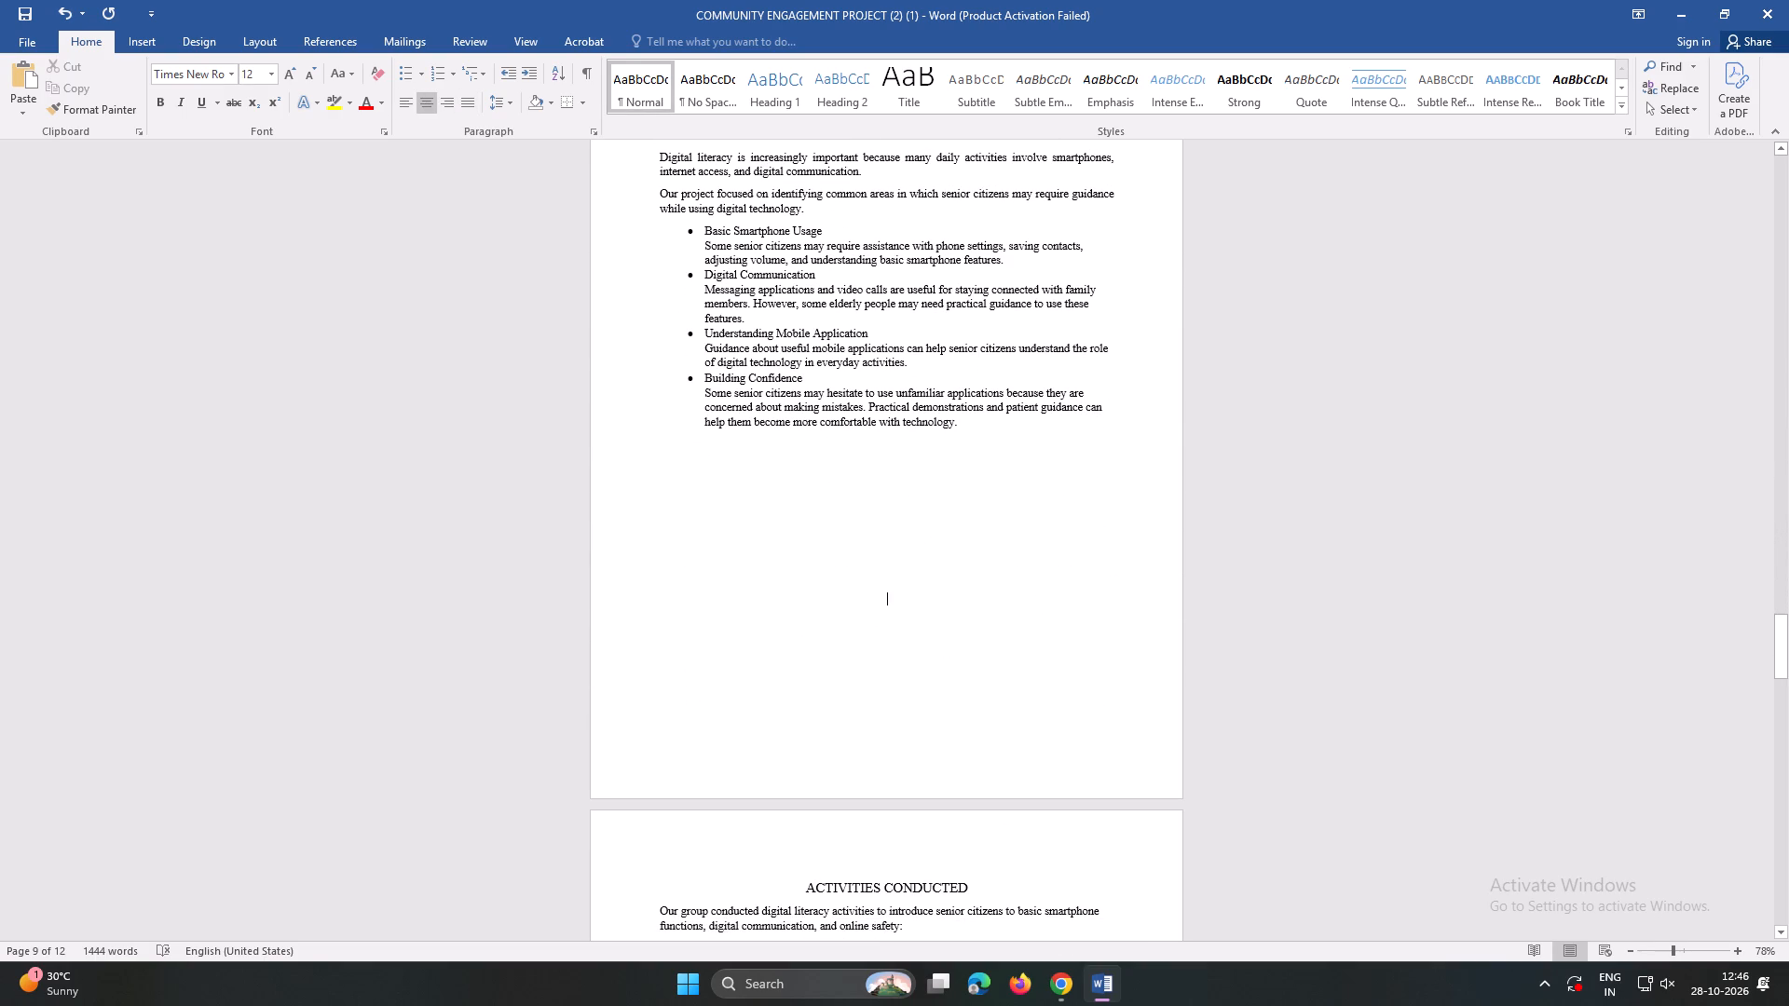
Review the Need Assessment page backwards from the end of its bullet list to its heading.
key(Up)
key(Up)
key(Up)
key(Up)
key(Up)
key(Up)
key(Up)
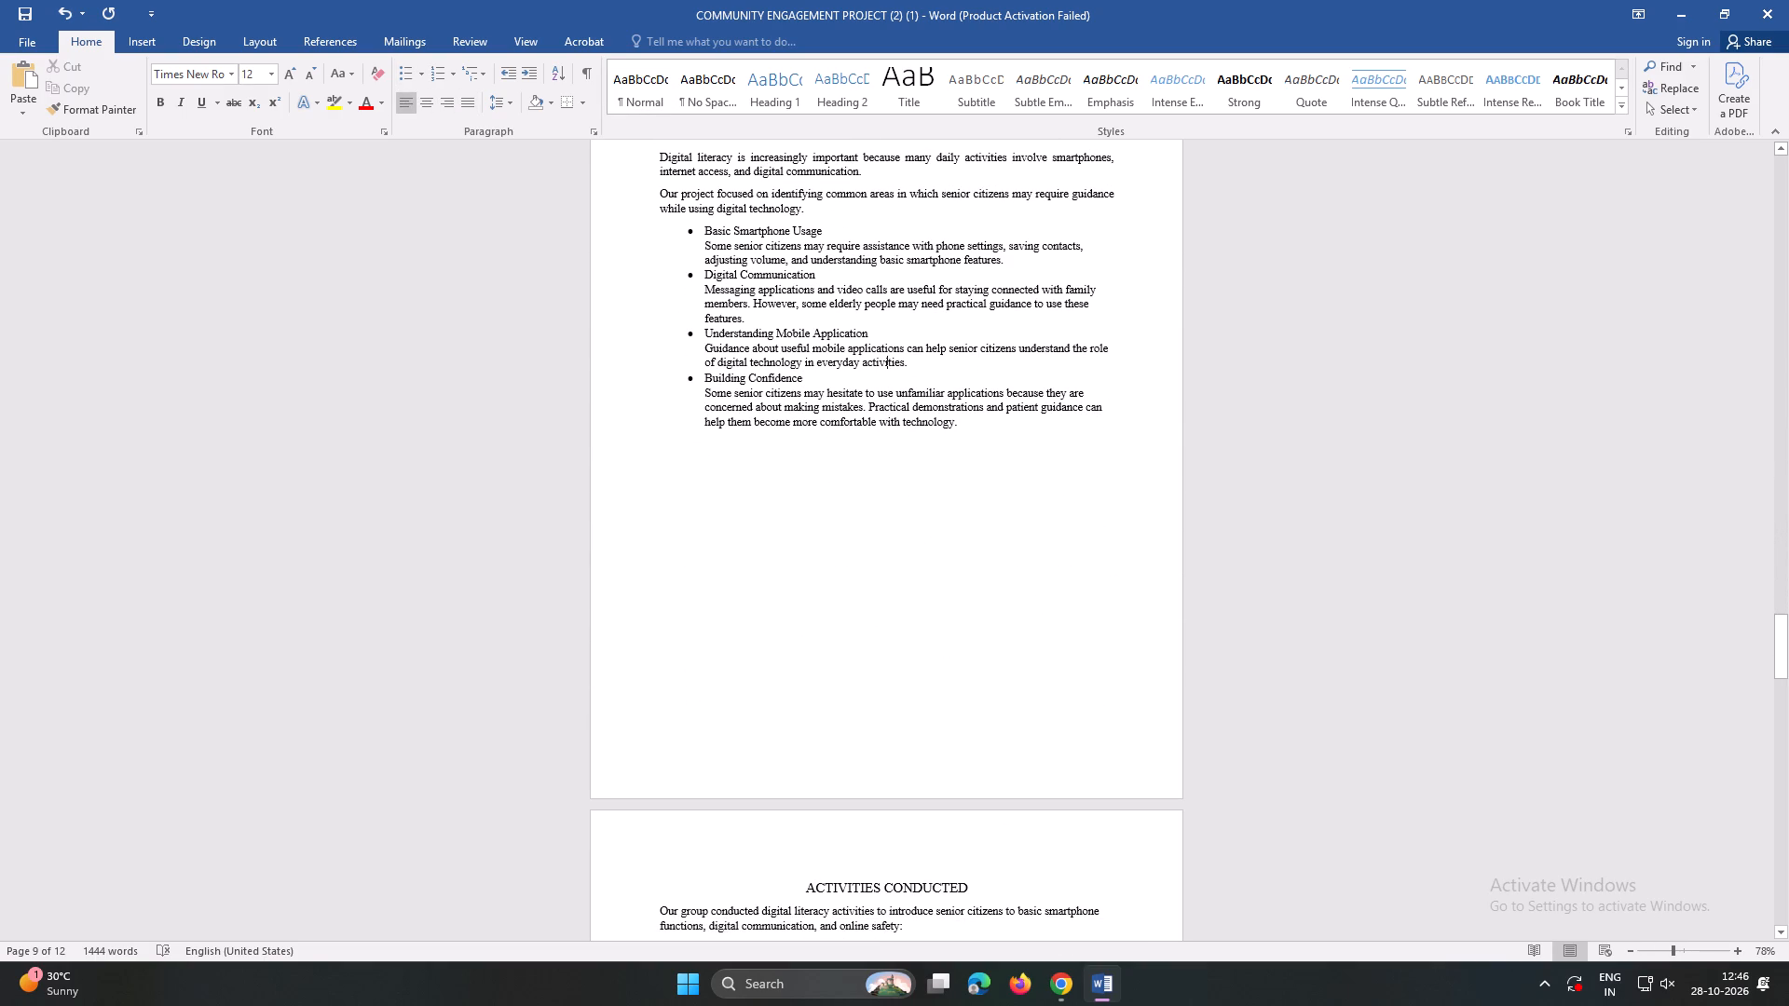
key(Up)
key(Up)
key(Up)
key(Up)
key(Up)
key(Up)
key(Up)
key(Up)
key(Up)
key(Up)
key(Up)
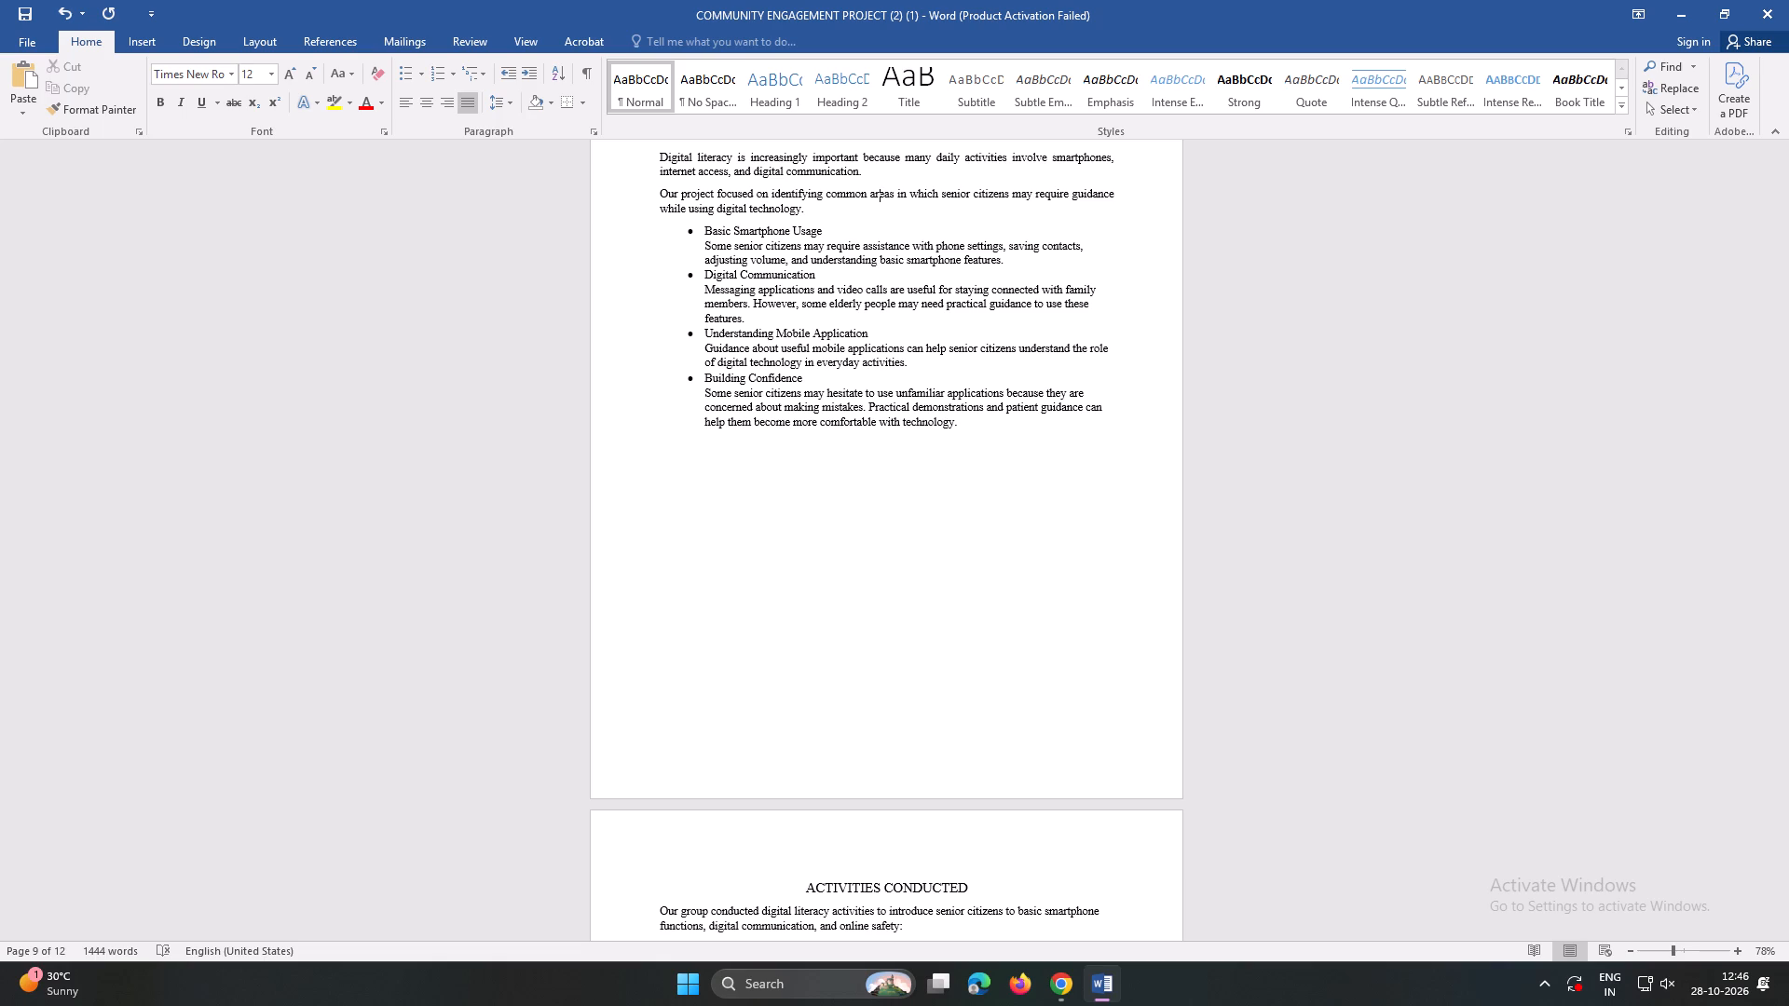
key(Up)
key(Up)
key(Up)
key(Up)
key(Up)
key(Up)
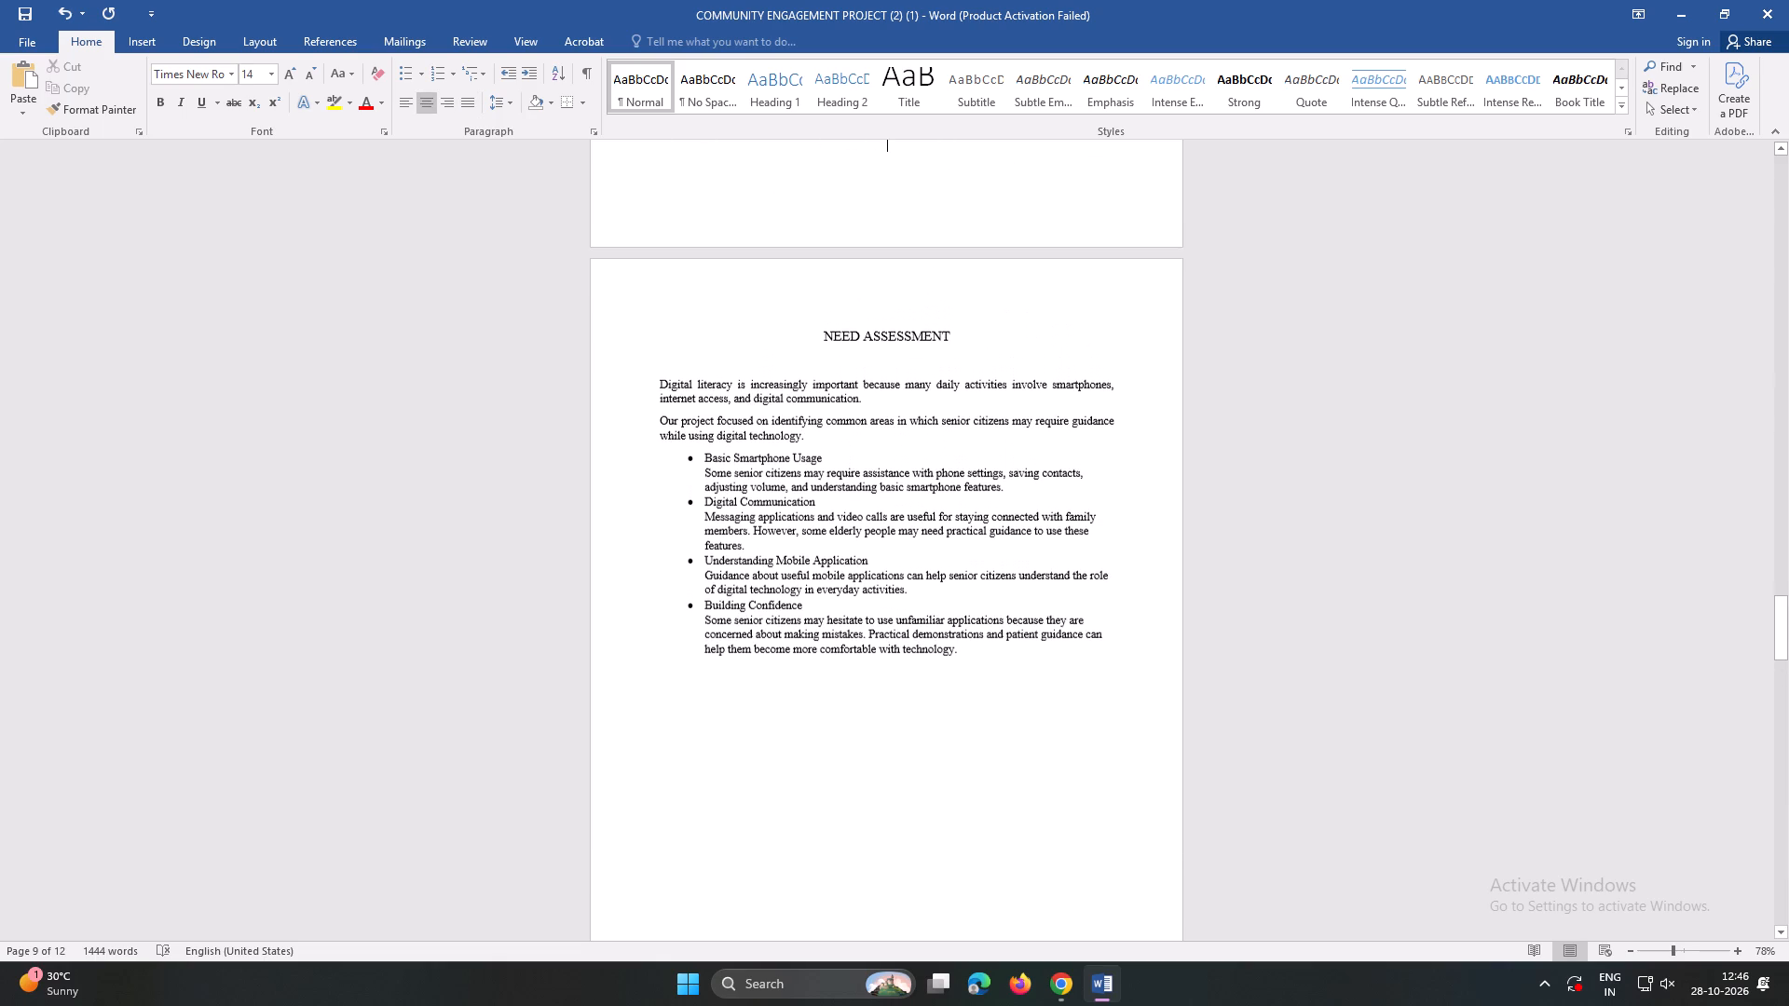
key(Down)
key(Down)
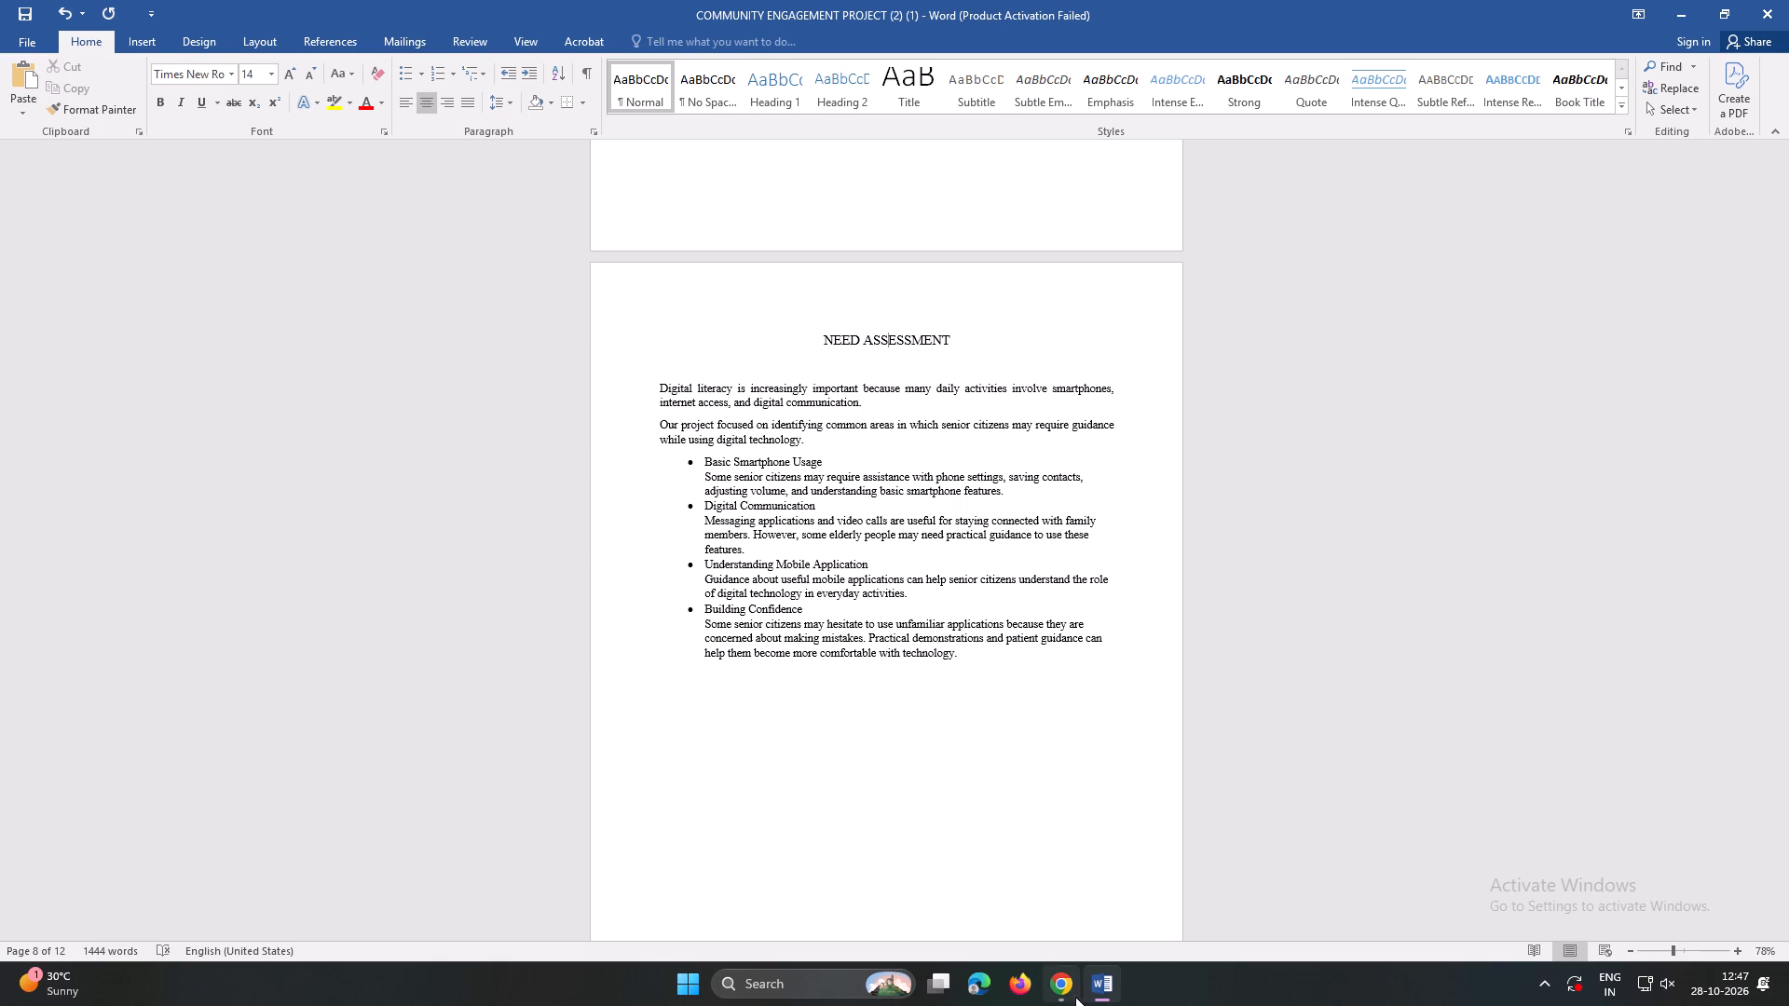
Delete all body text under the NEED ASSESSMENT heading, through the Building Confidence bullet, and place the cursor at the heading's end.
drag(654, 377, 745, 485)
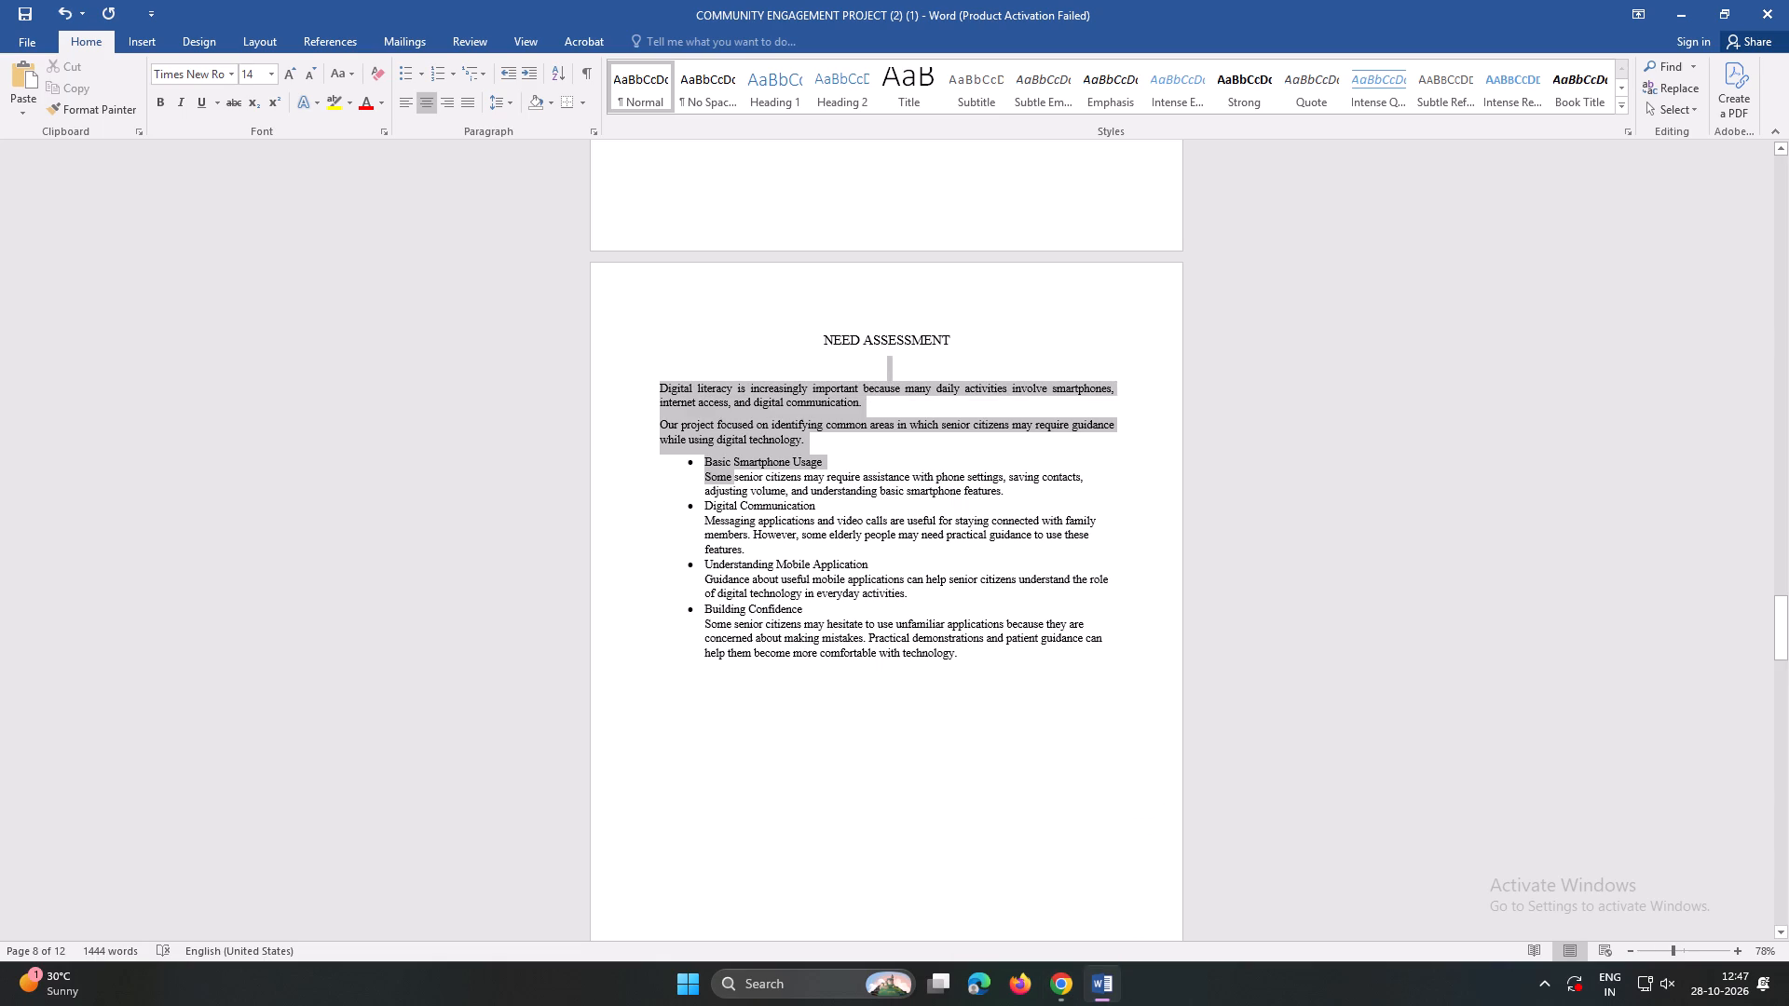
drag(745, 485, 979, 670)
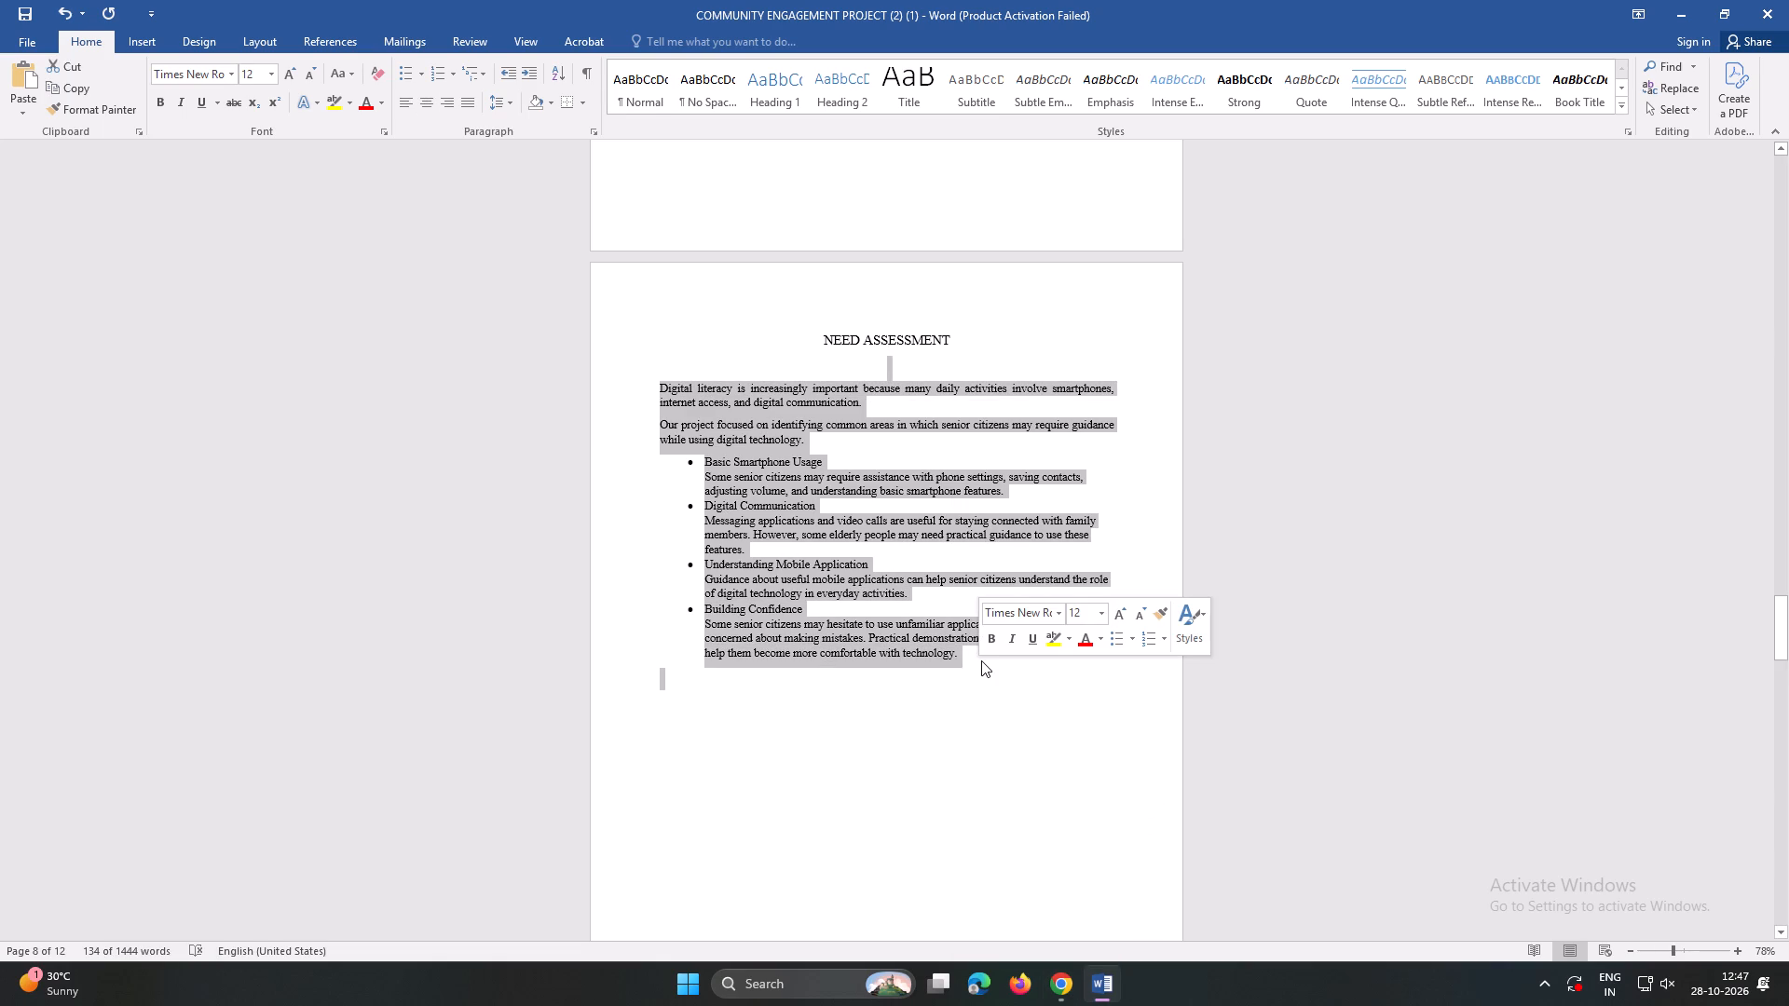
key(BackSpace)
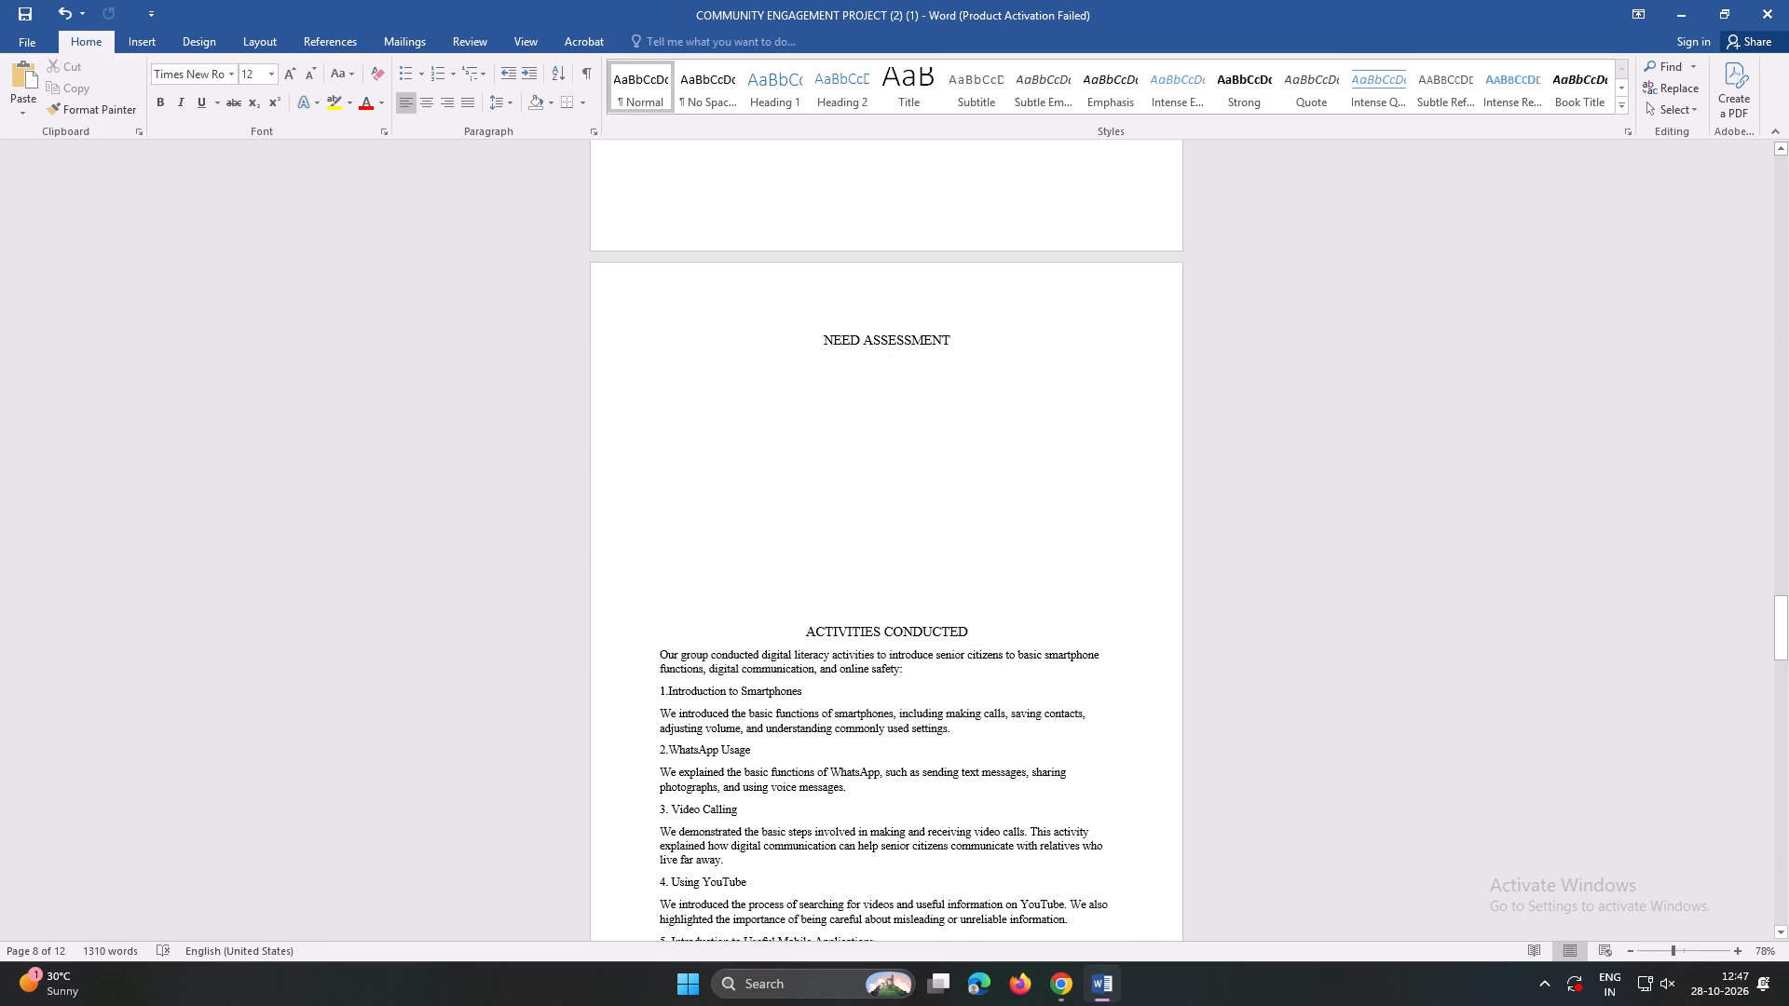
click(984, 335)
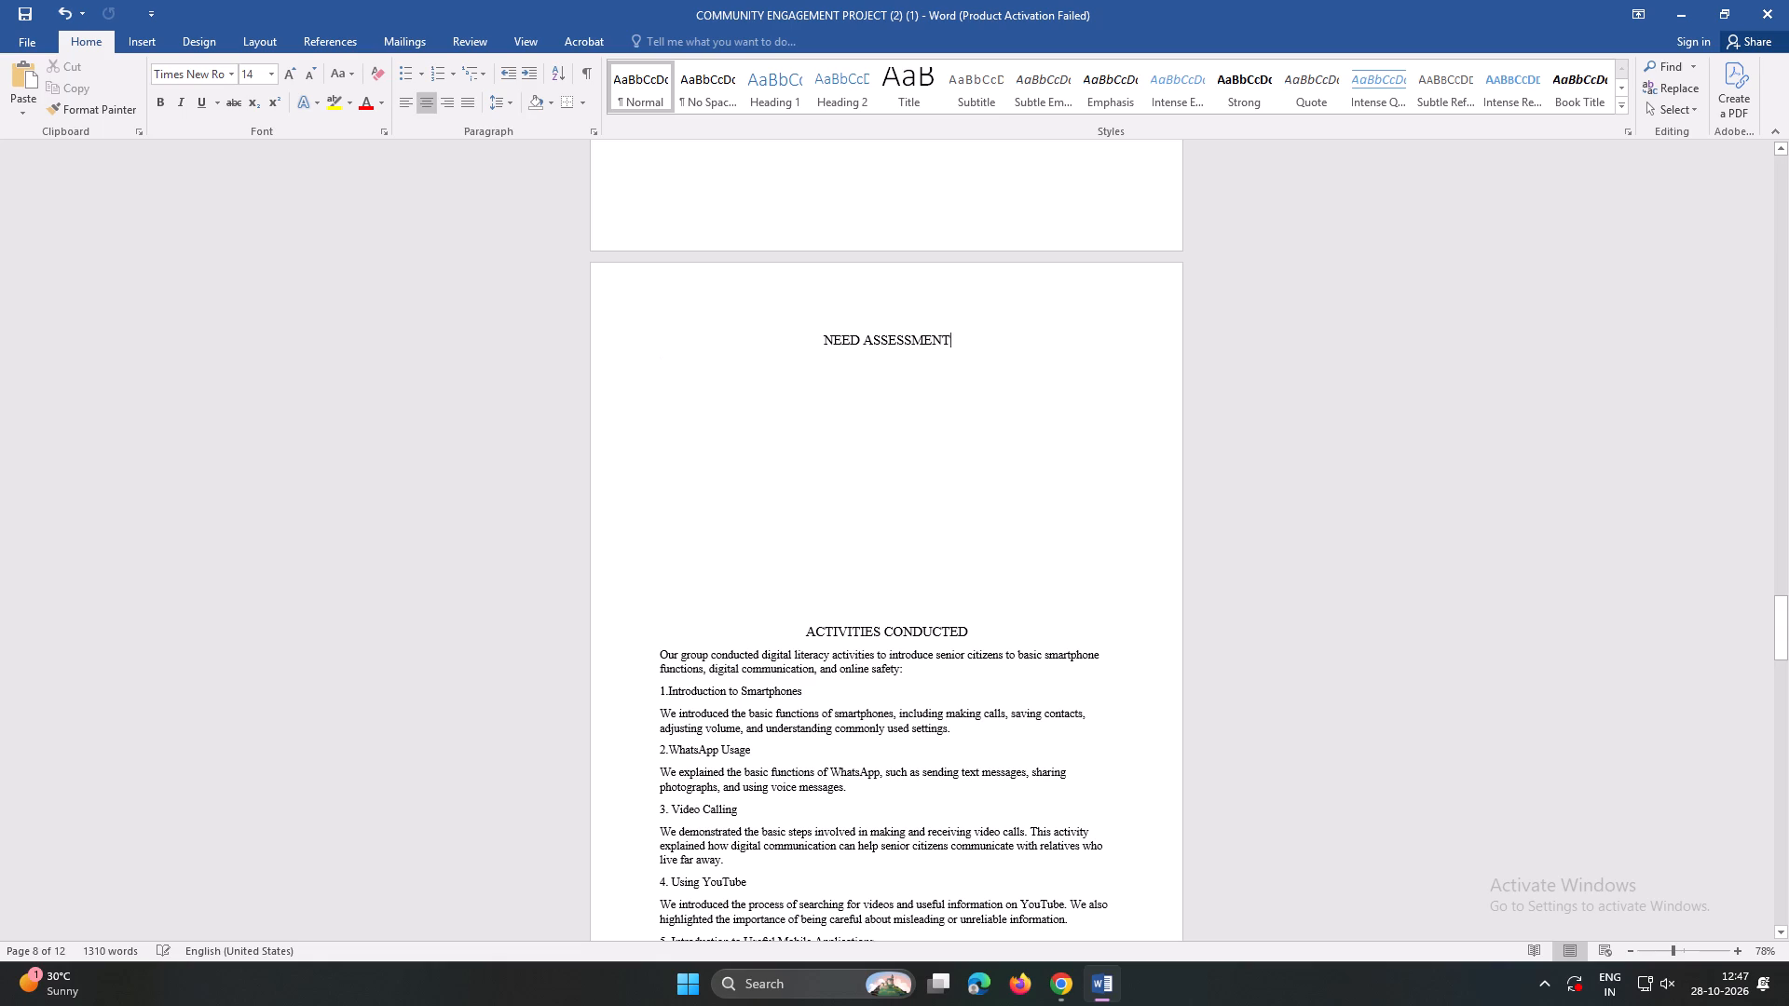
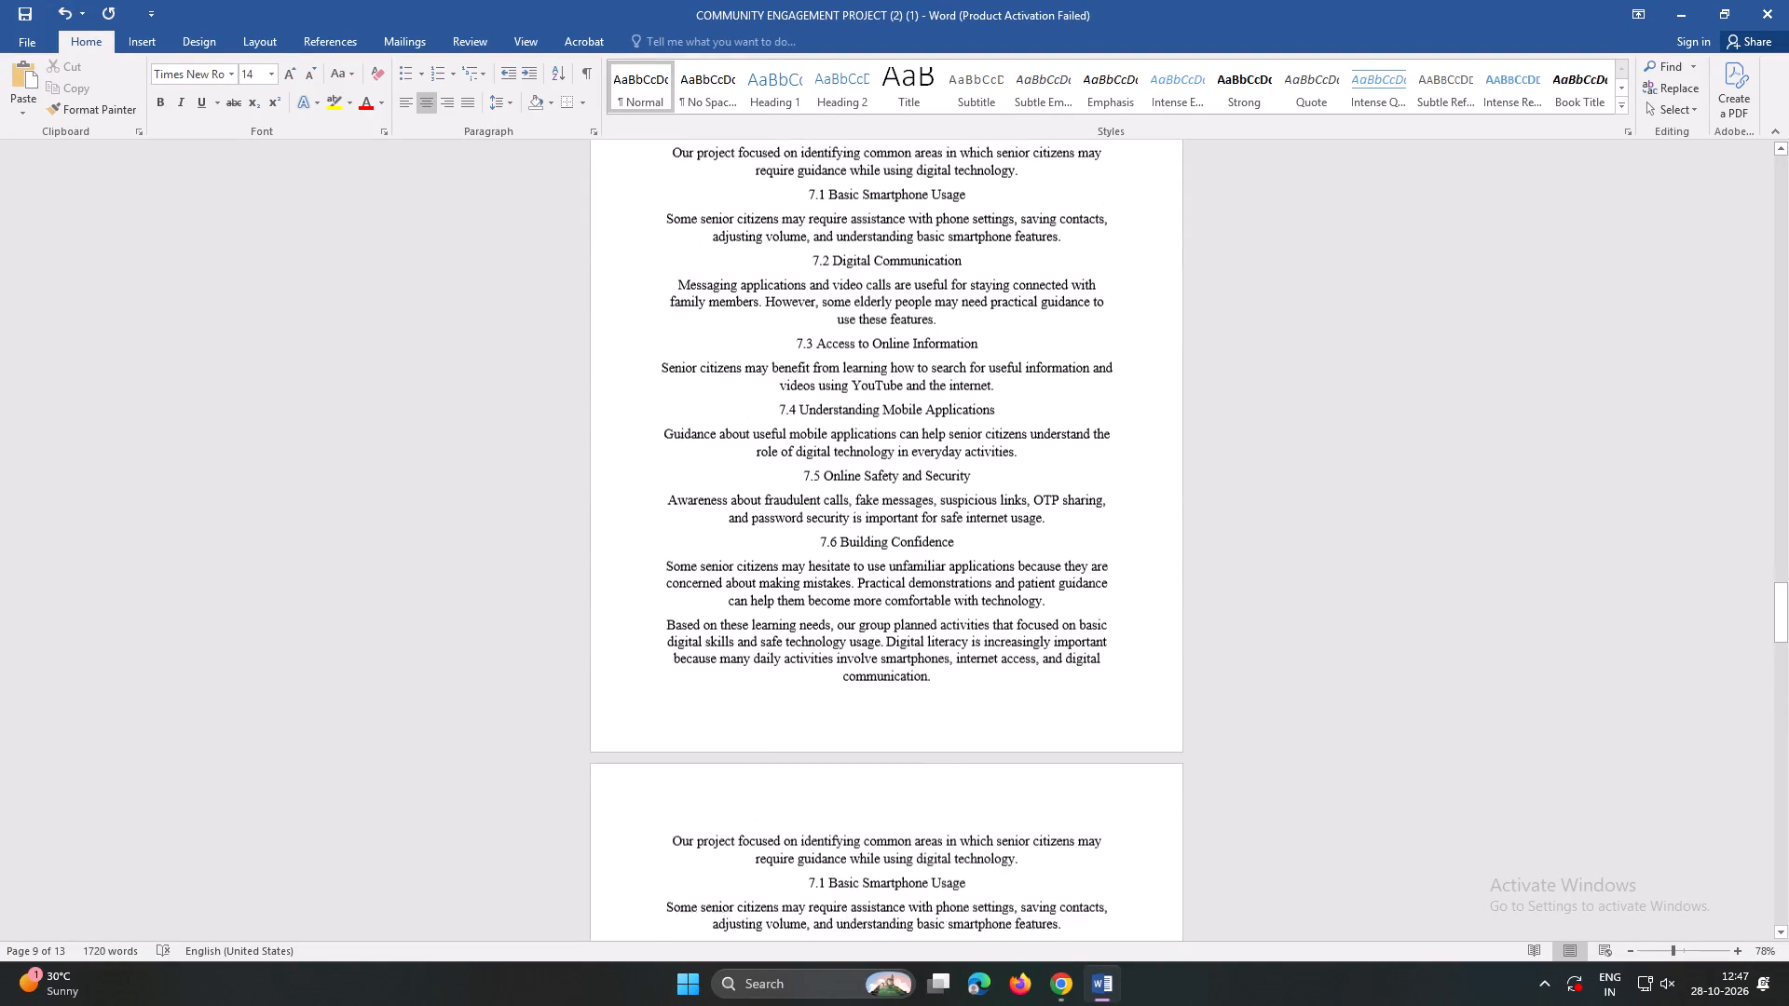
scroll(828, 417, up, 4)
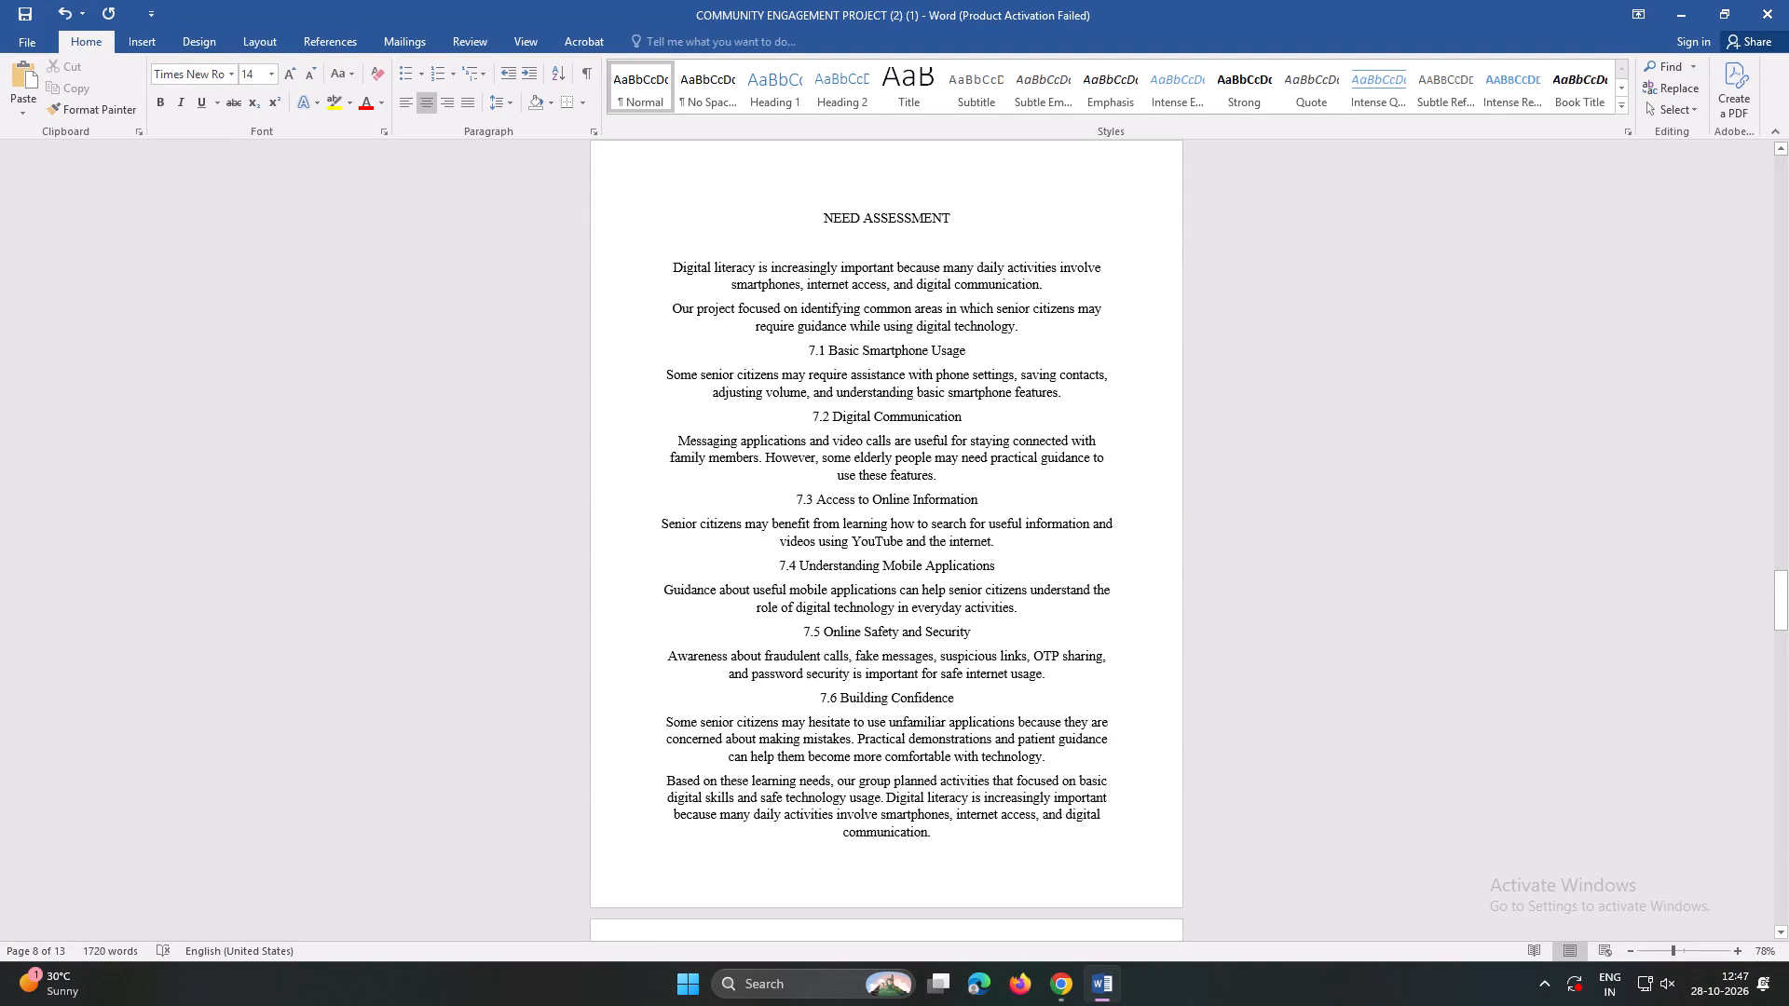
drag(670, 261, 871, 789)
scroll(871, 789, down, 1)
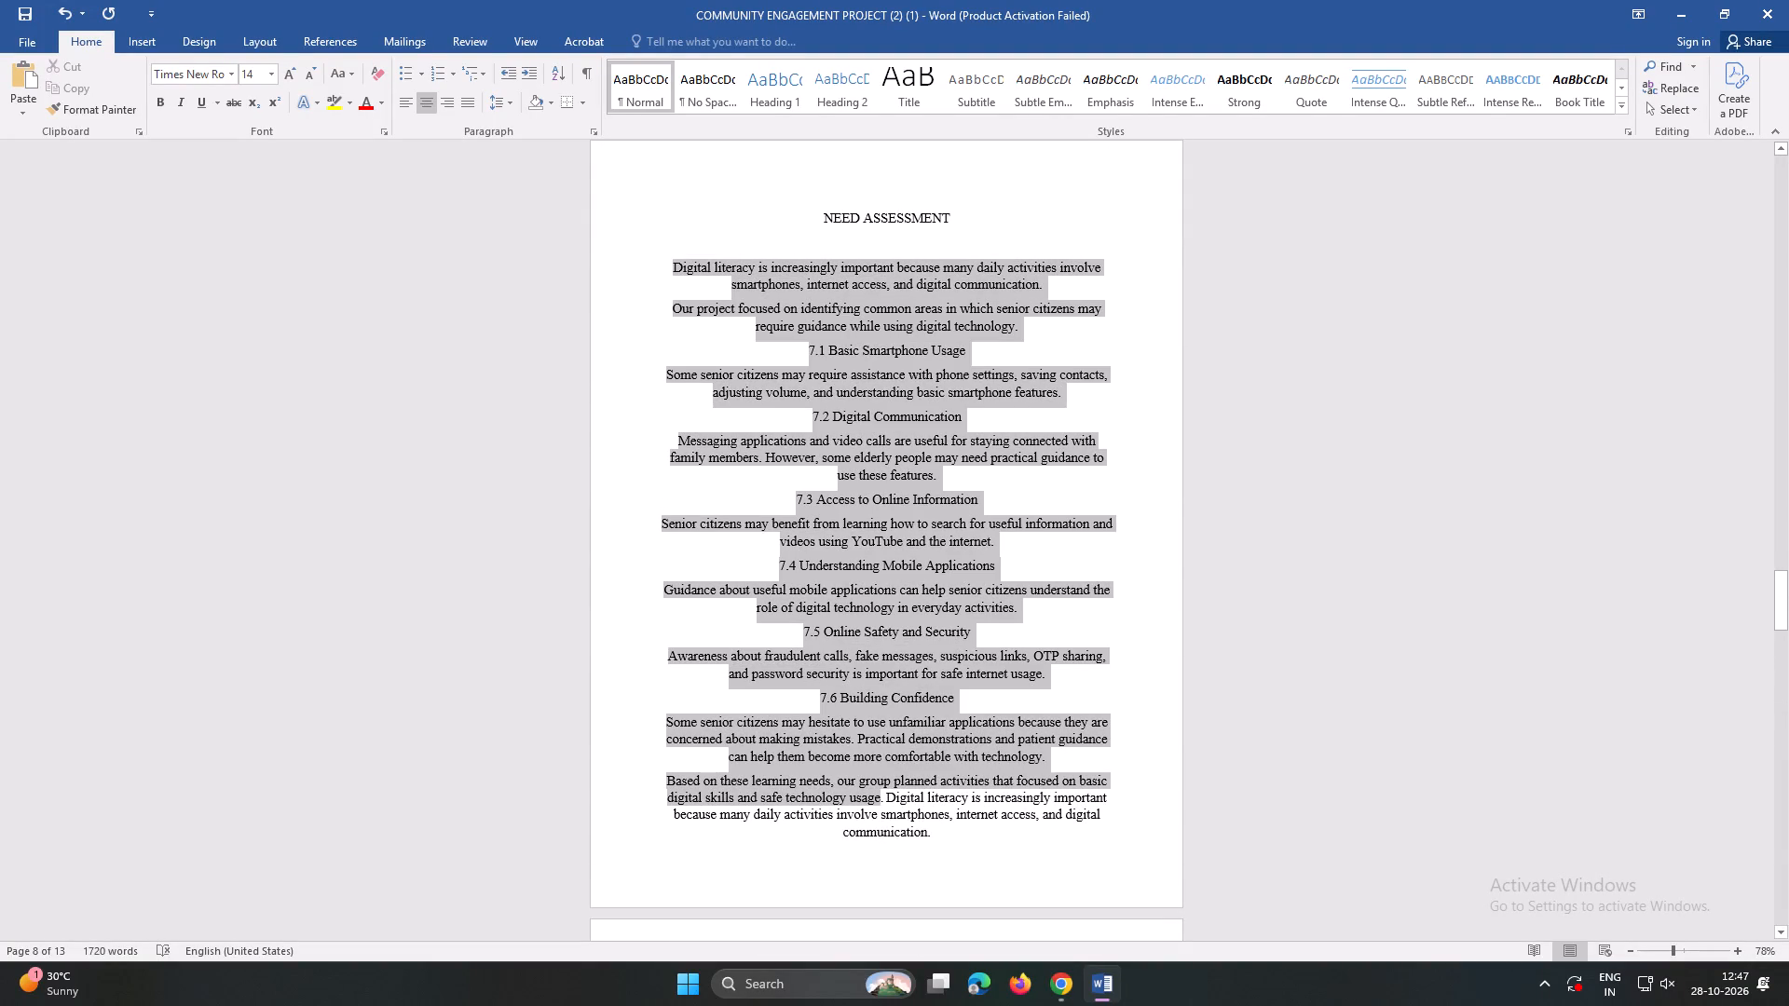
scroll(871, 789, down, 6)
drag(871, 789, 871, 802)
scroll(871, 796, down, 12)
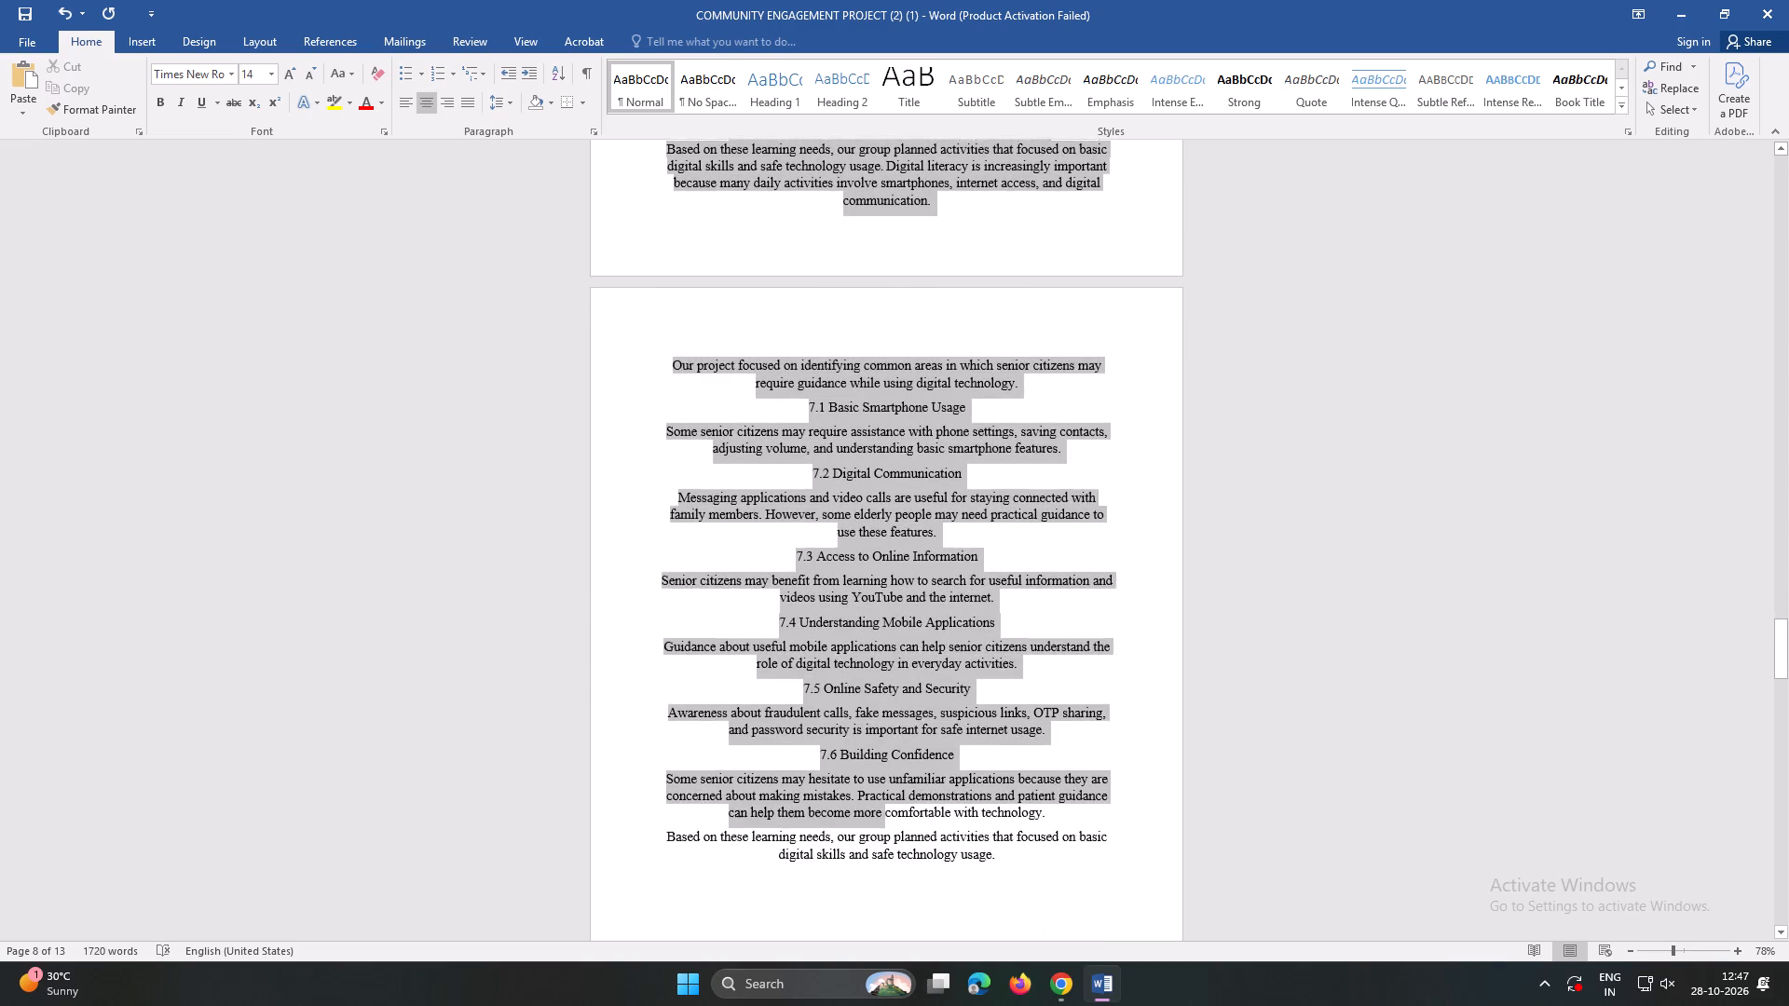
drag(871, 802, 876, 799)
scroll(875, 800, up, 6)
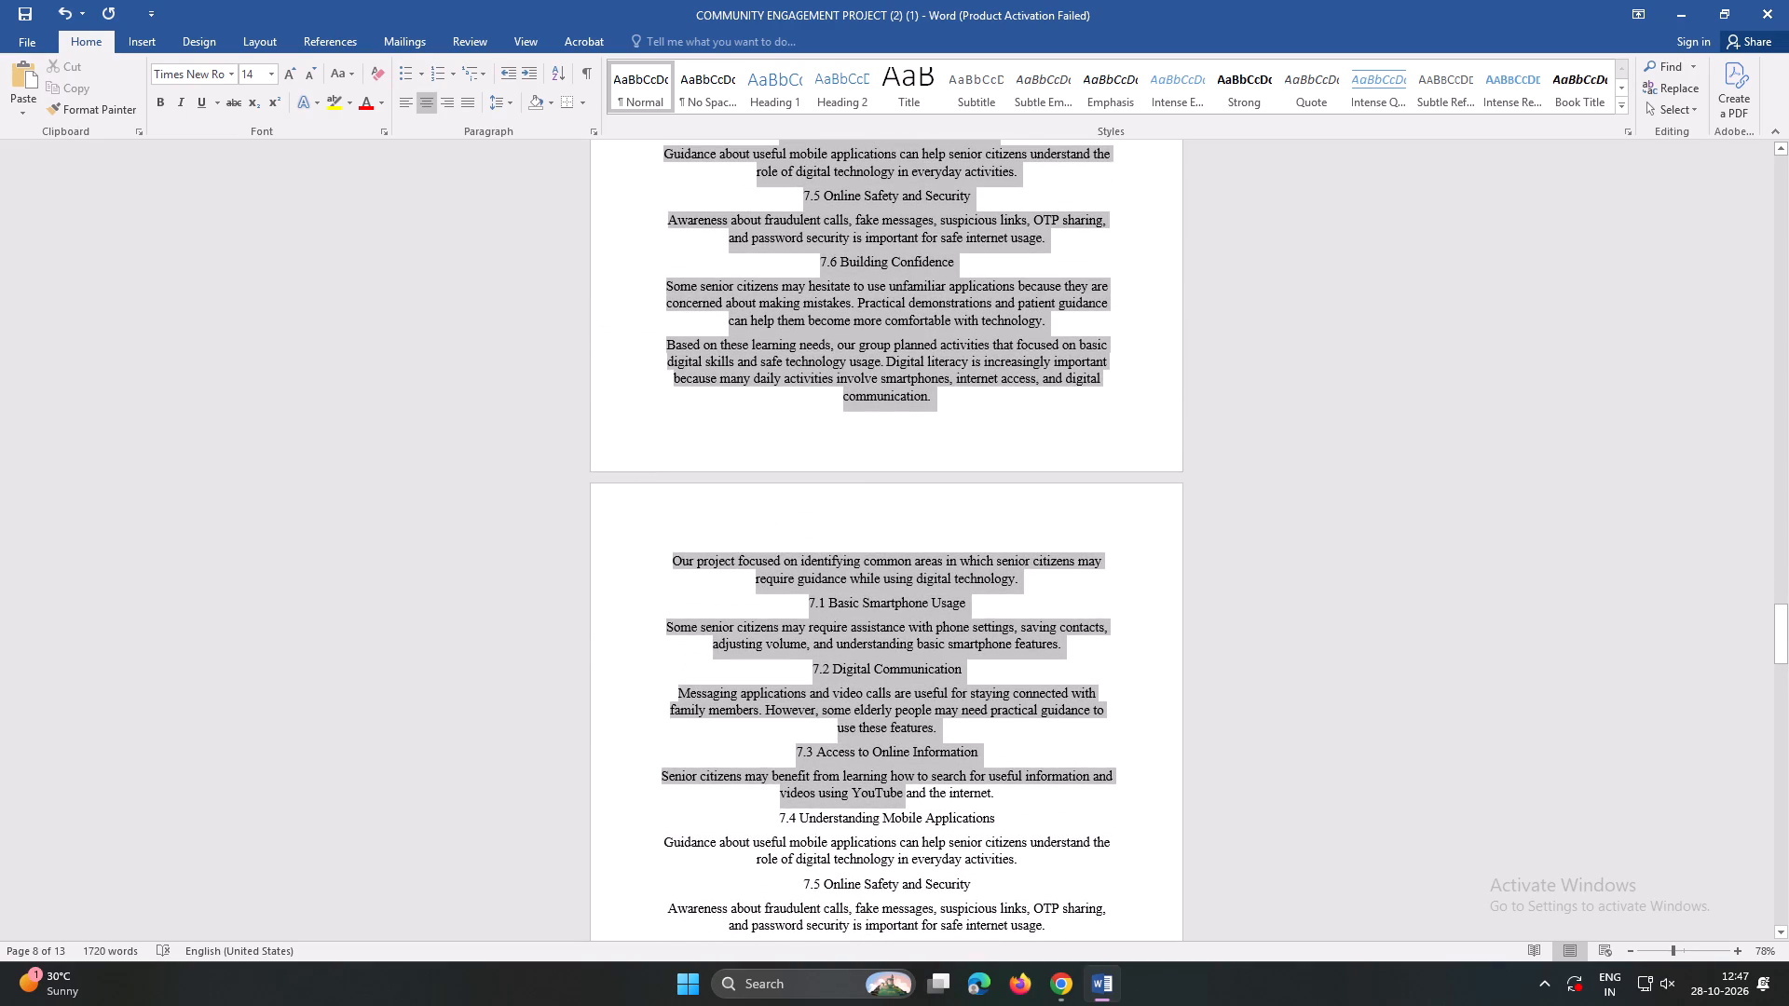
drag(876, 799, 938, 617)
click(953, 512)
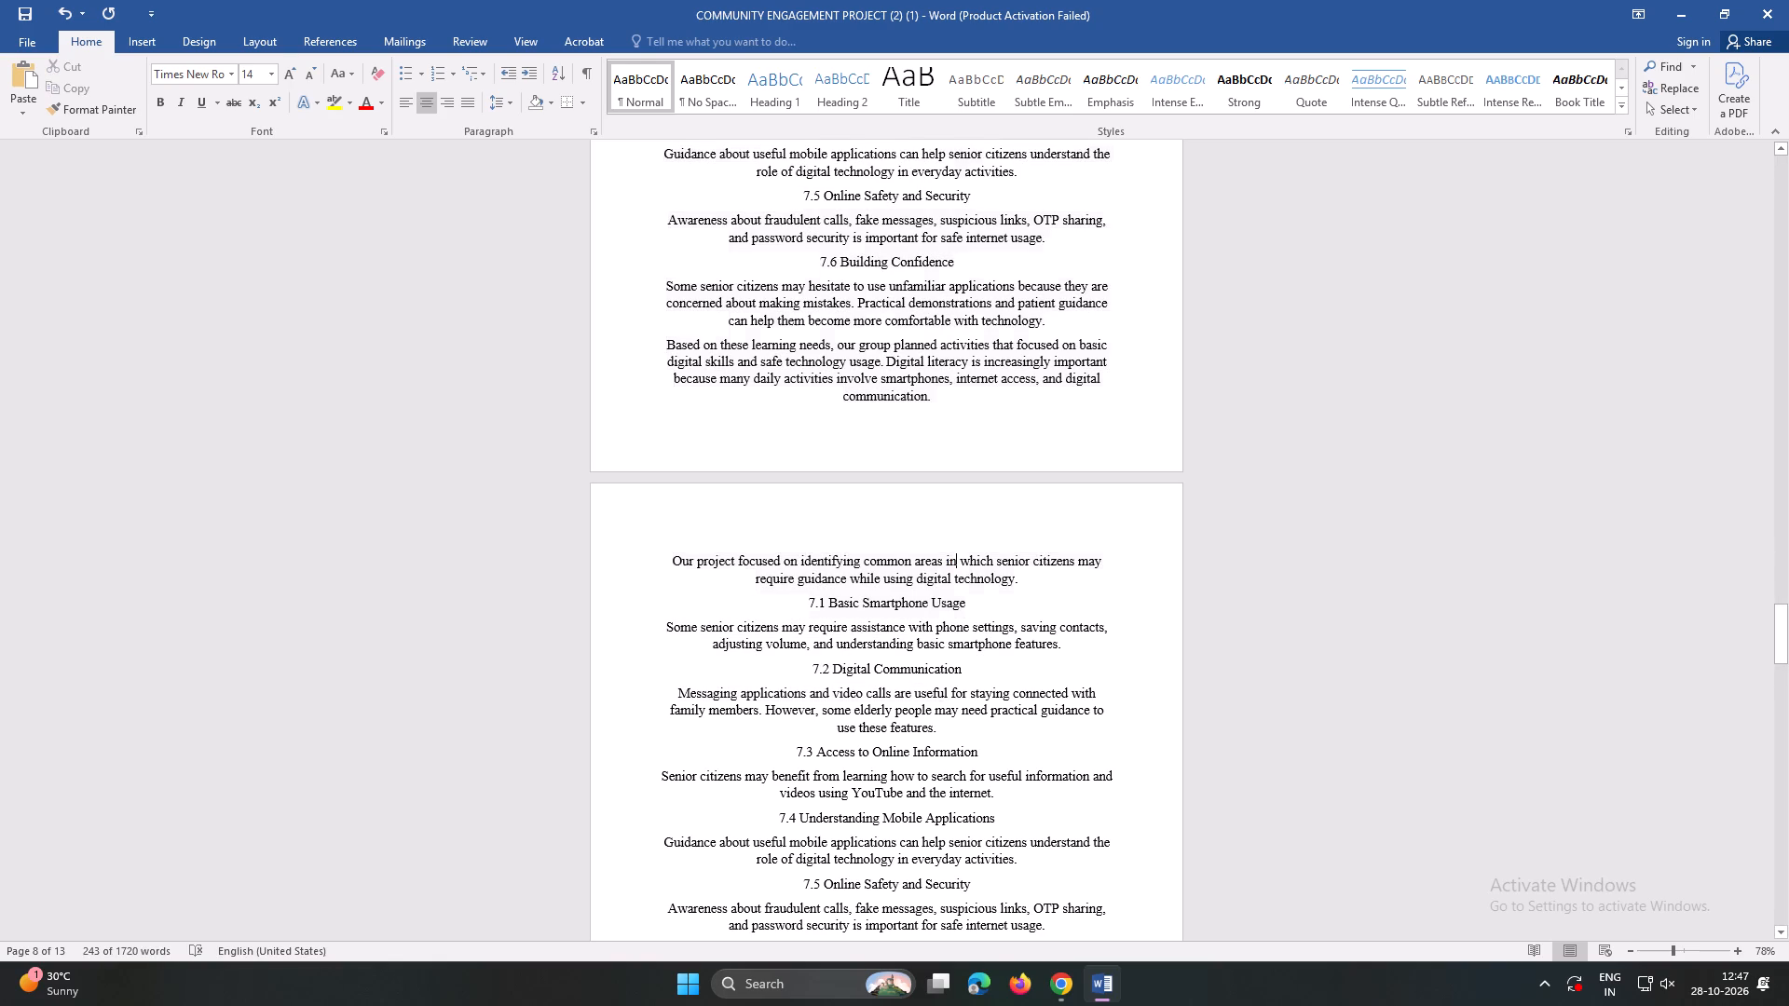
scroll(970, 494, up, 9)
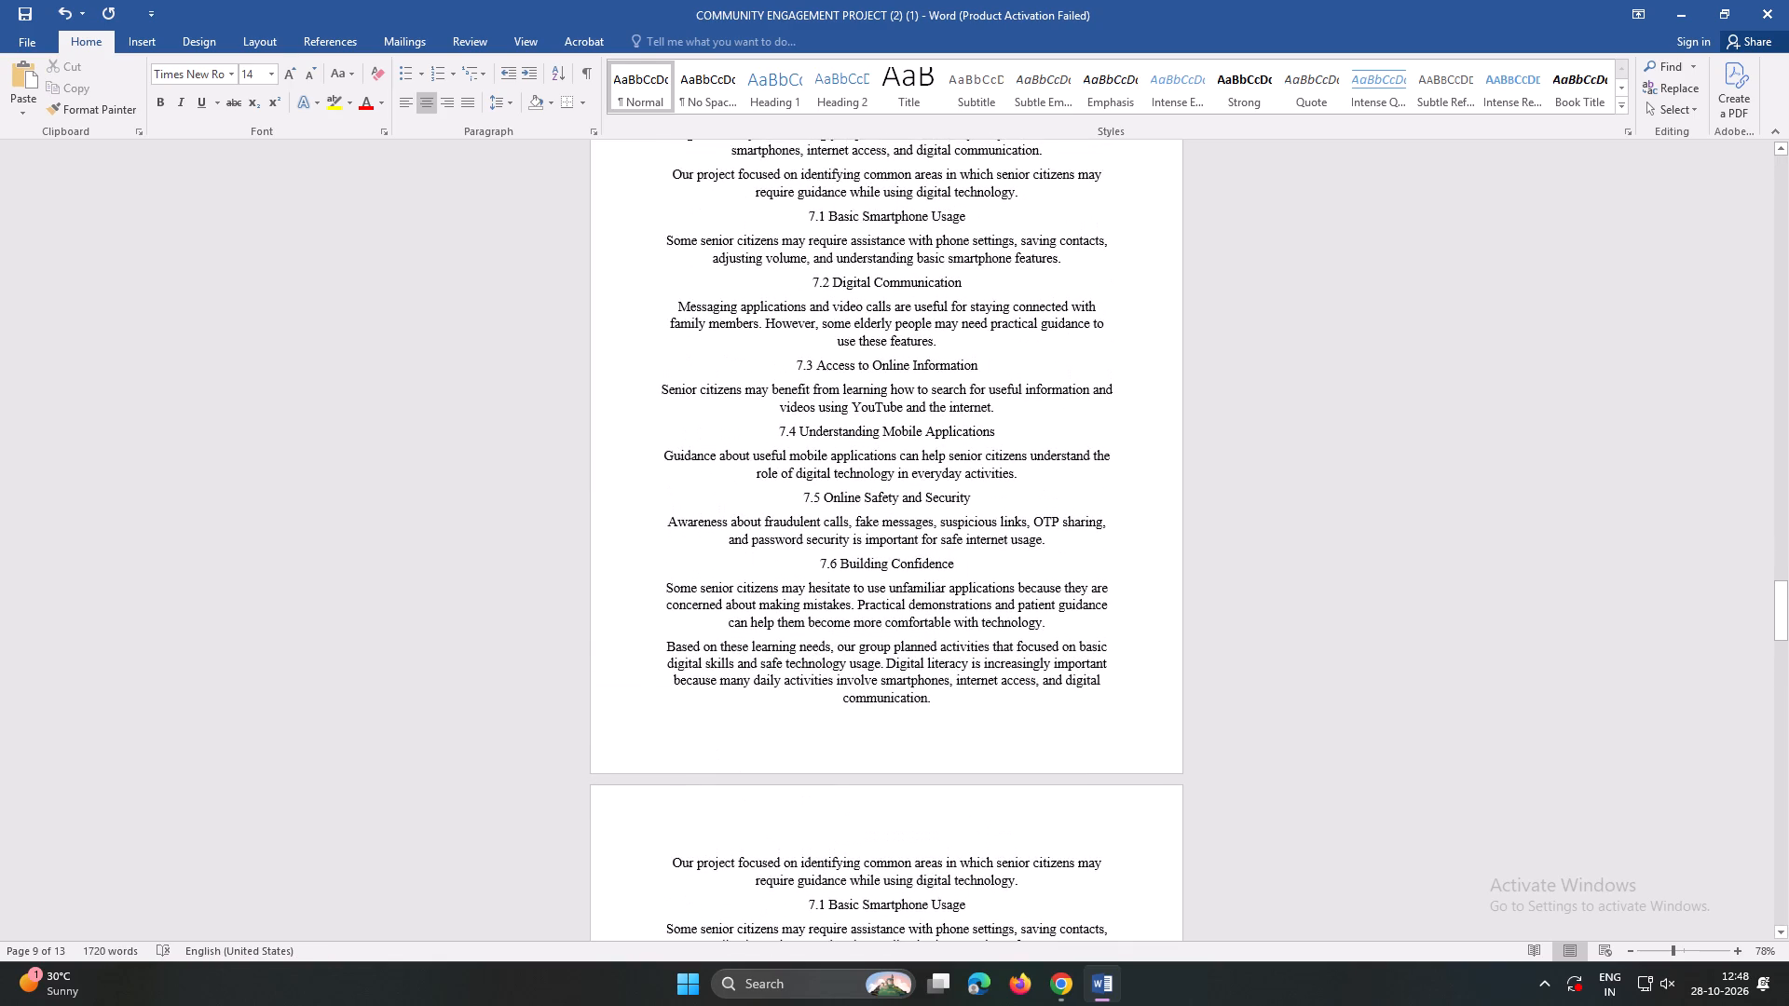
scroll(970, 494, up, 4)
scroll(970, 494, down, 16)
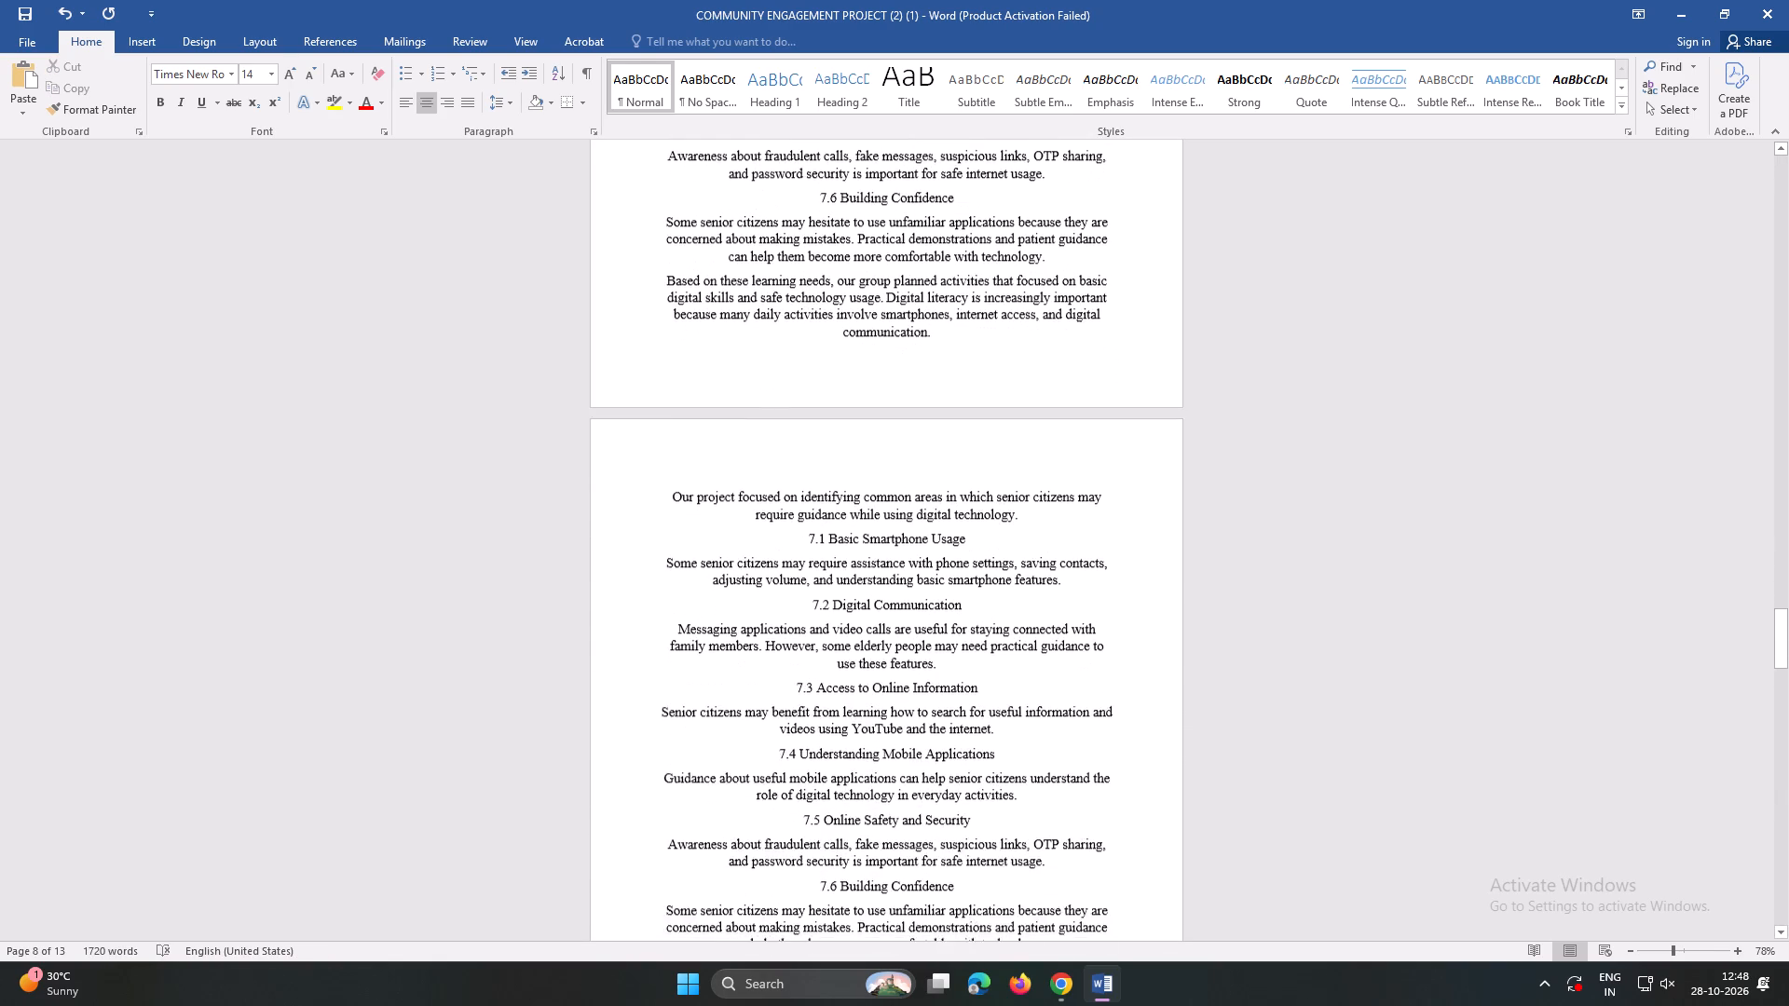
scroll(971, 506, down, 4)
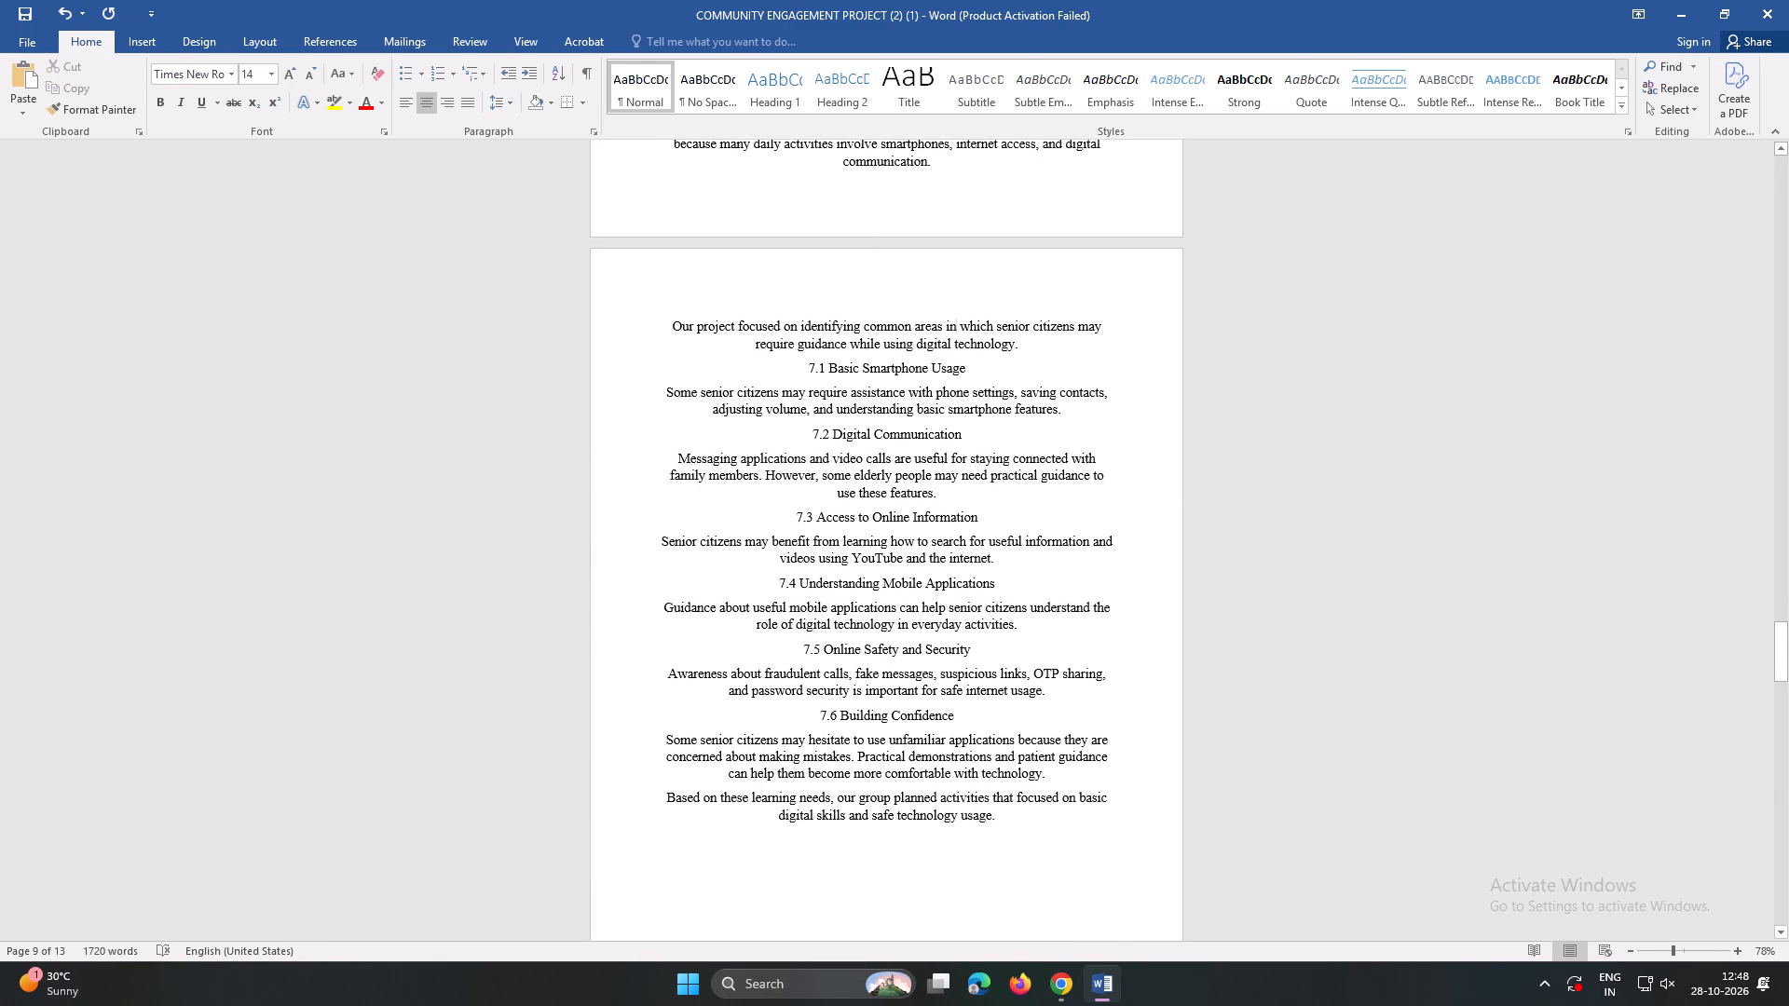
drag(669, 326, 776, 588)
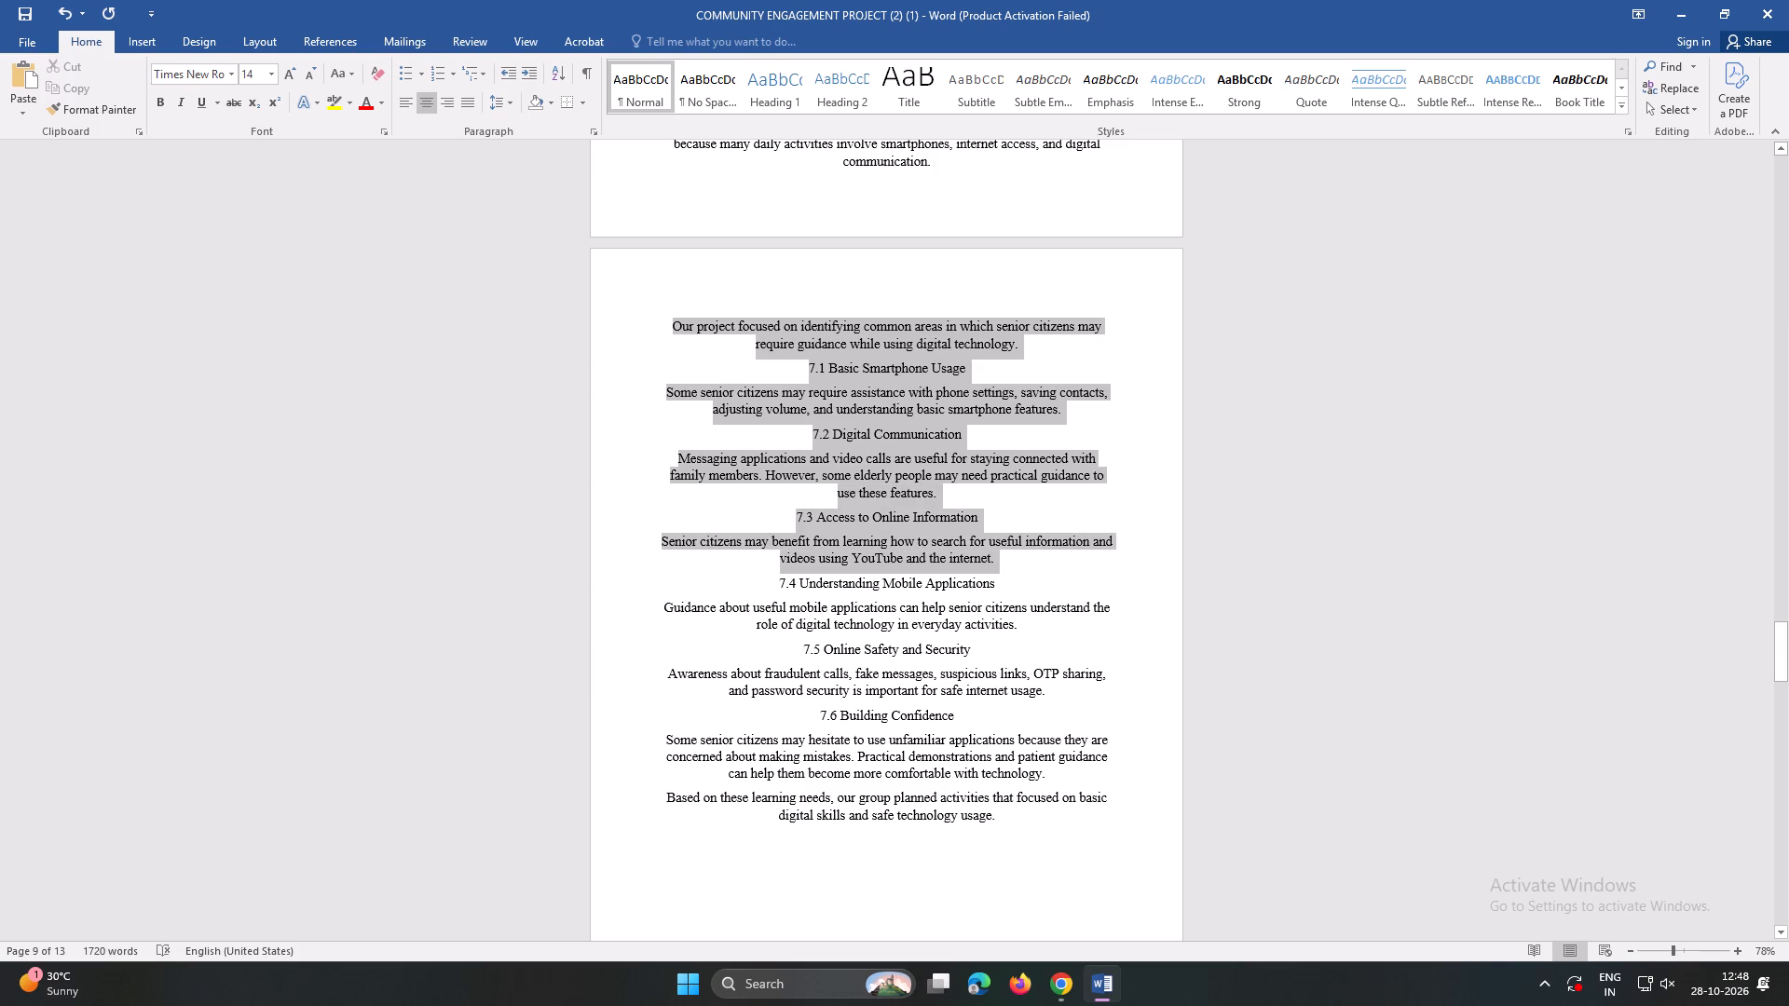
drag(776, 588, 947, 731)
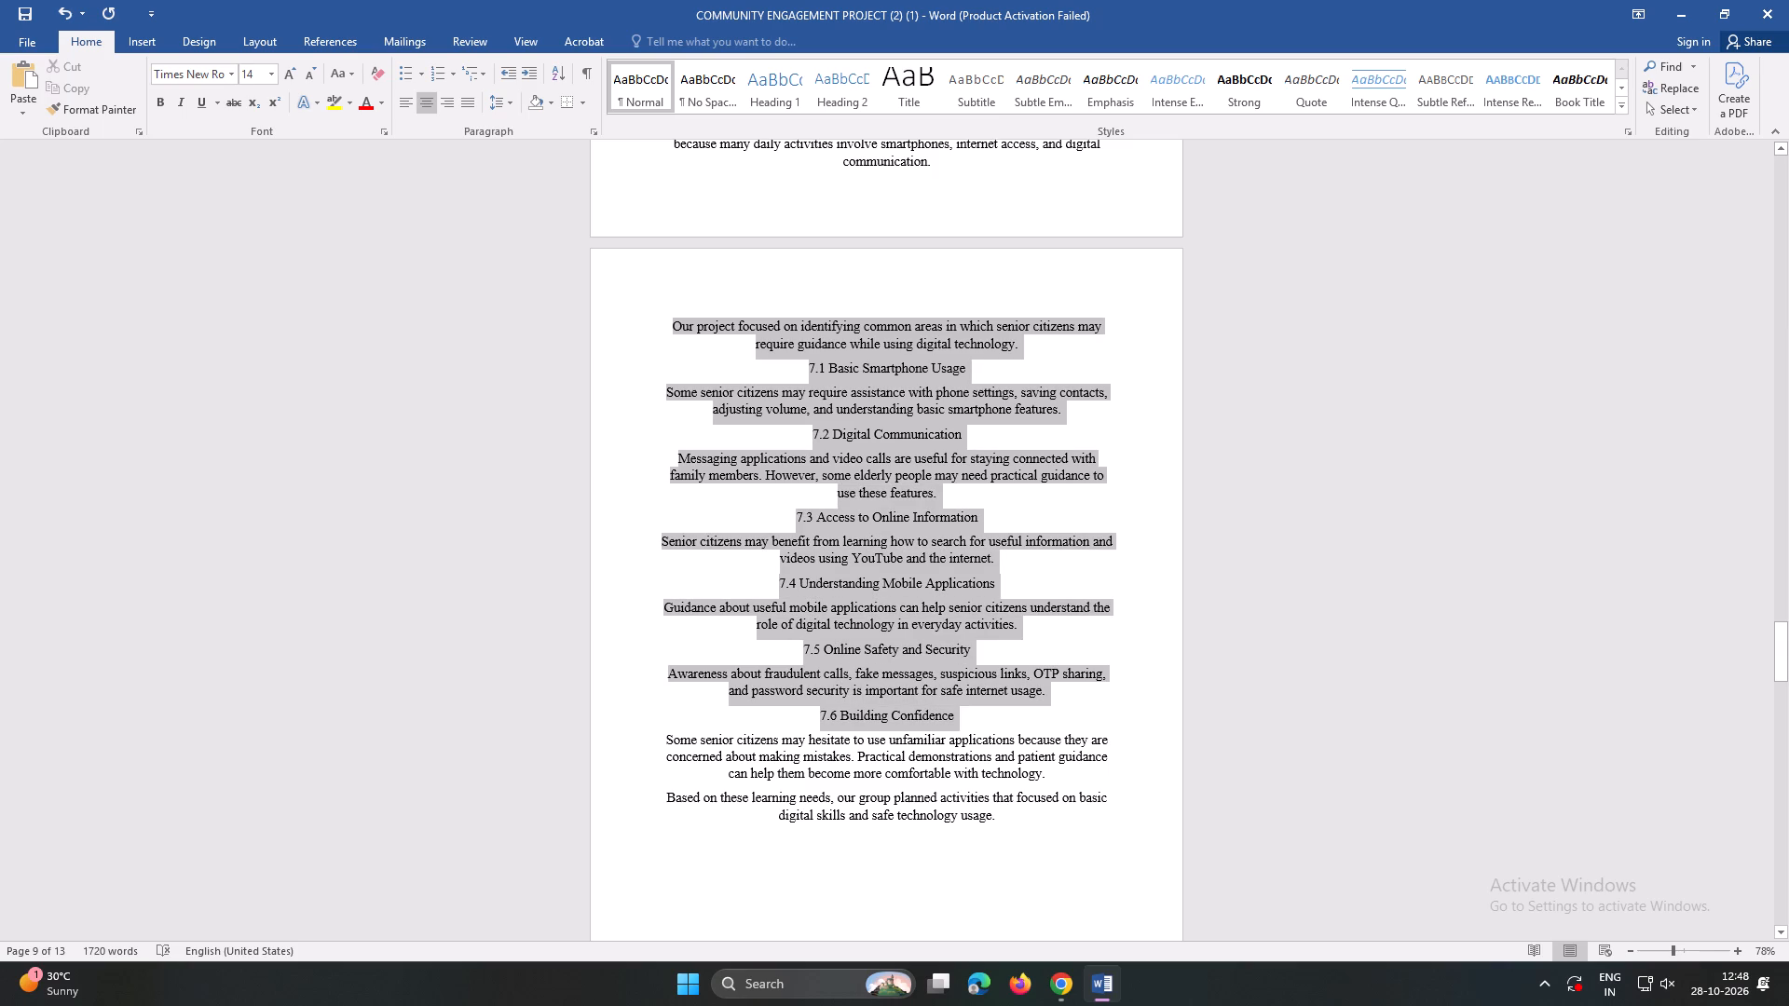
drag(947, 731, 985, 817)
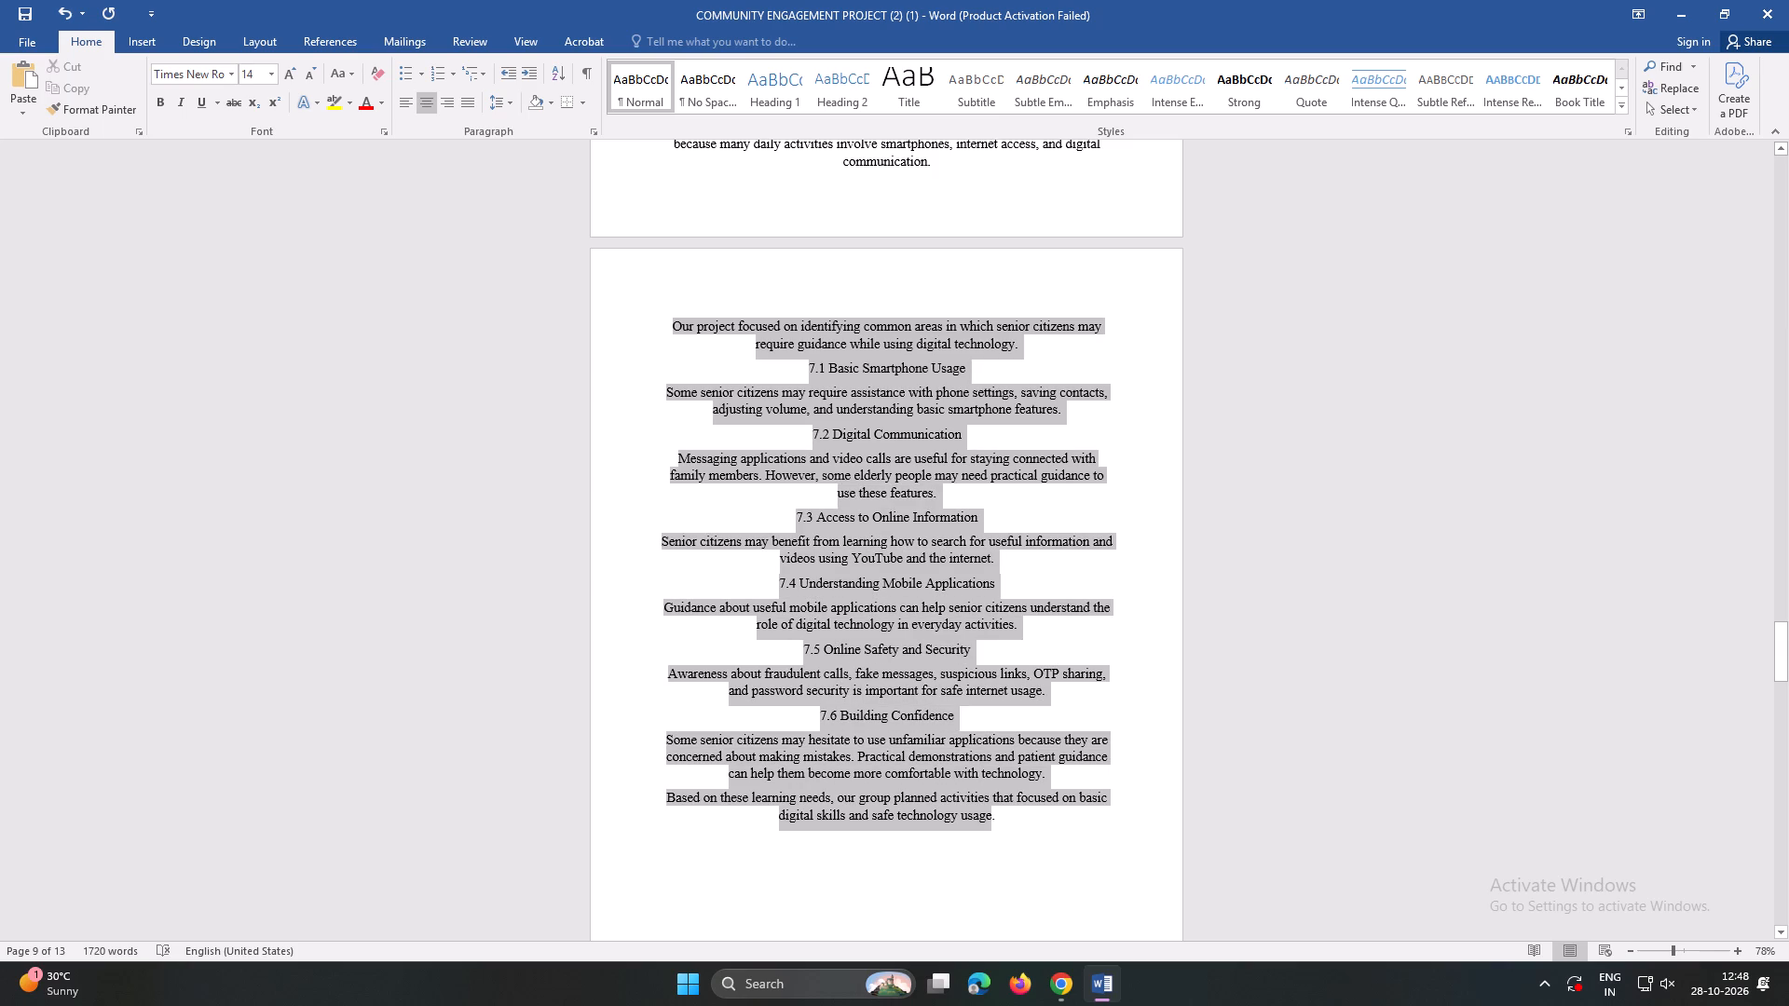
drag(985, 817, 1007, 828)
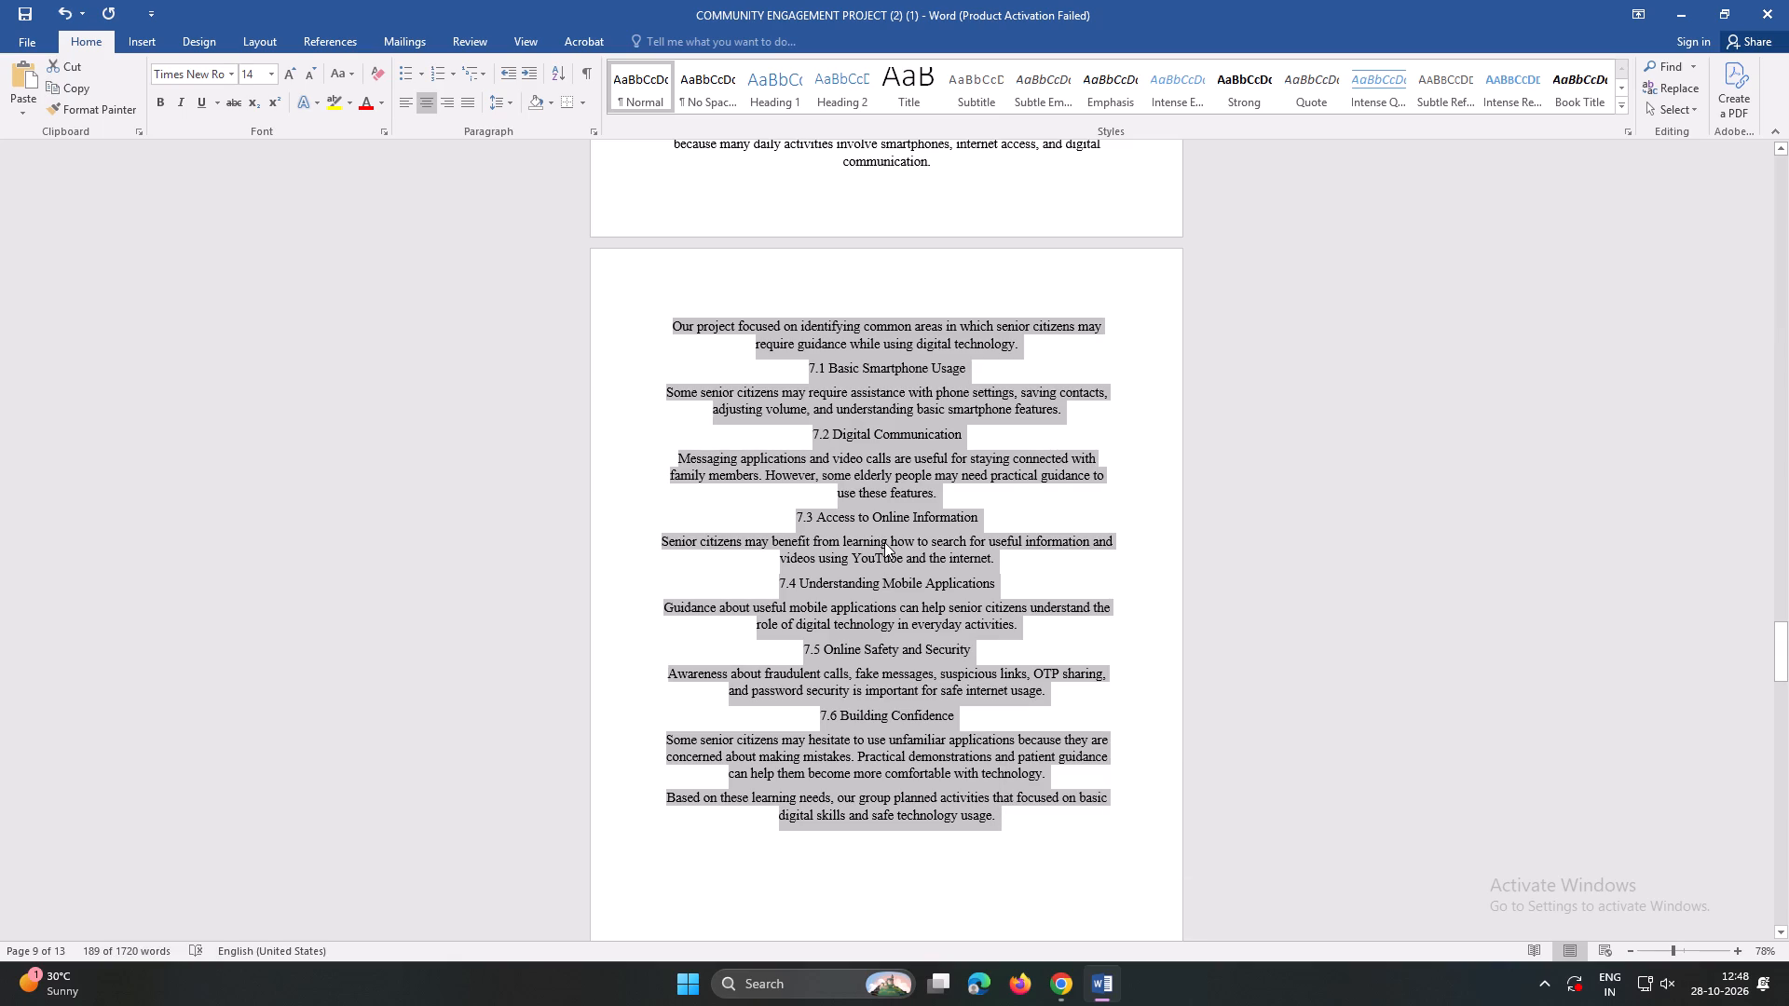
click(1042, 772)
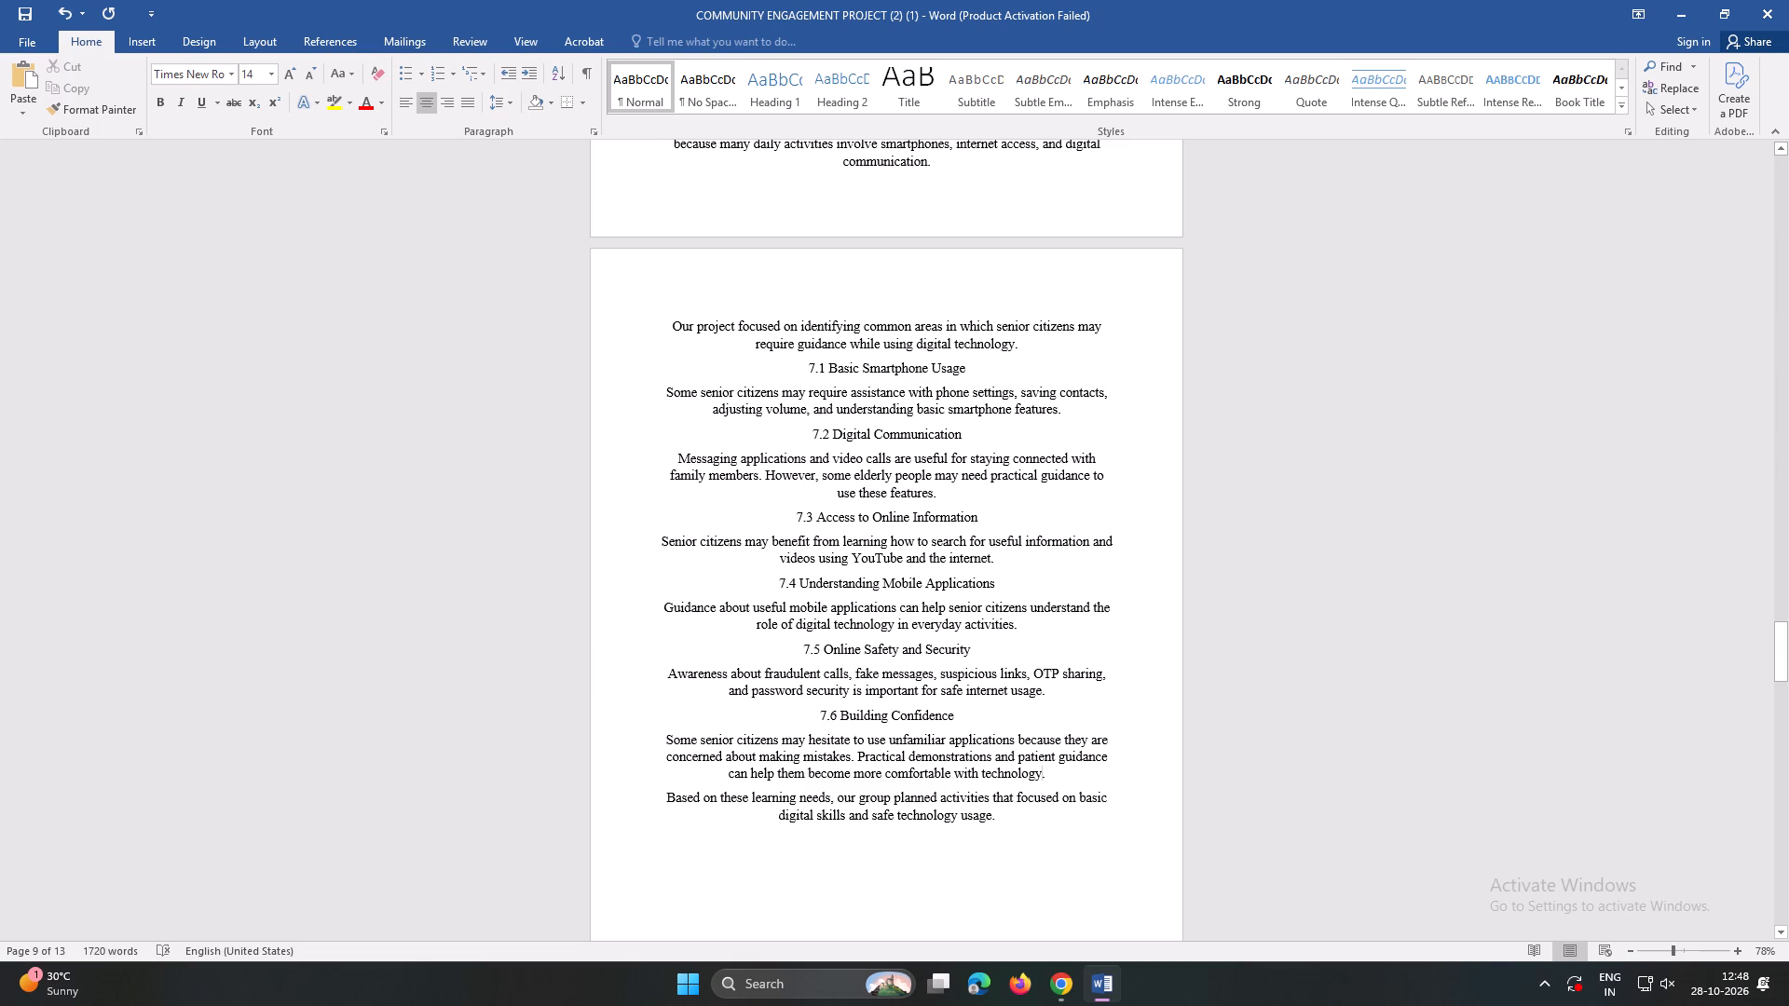
Delete the duplicated Need Assessment text, from the repeated "Digital literacy is increasingly important" sentence through the second copy's closing paragraph.
scroll(1005, 690, up, 4)
scroll(879, 478, up, 1)
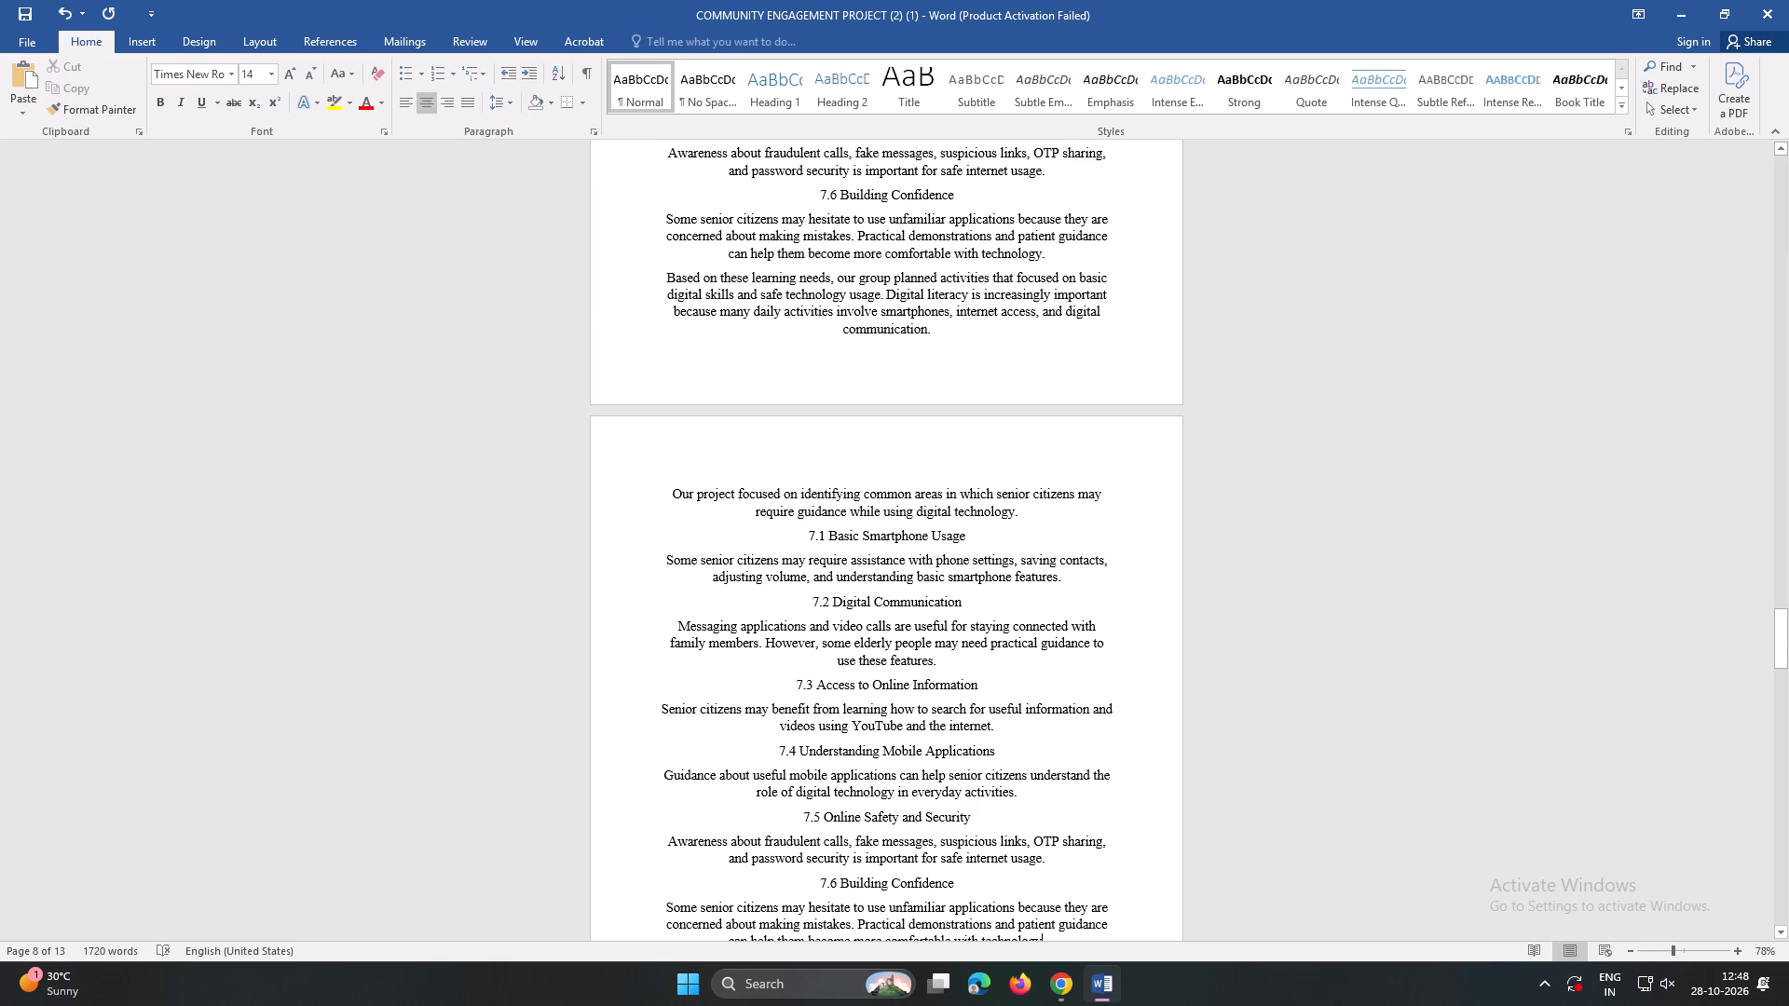
drag(884, 293, 935, 710)
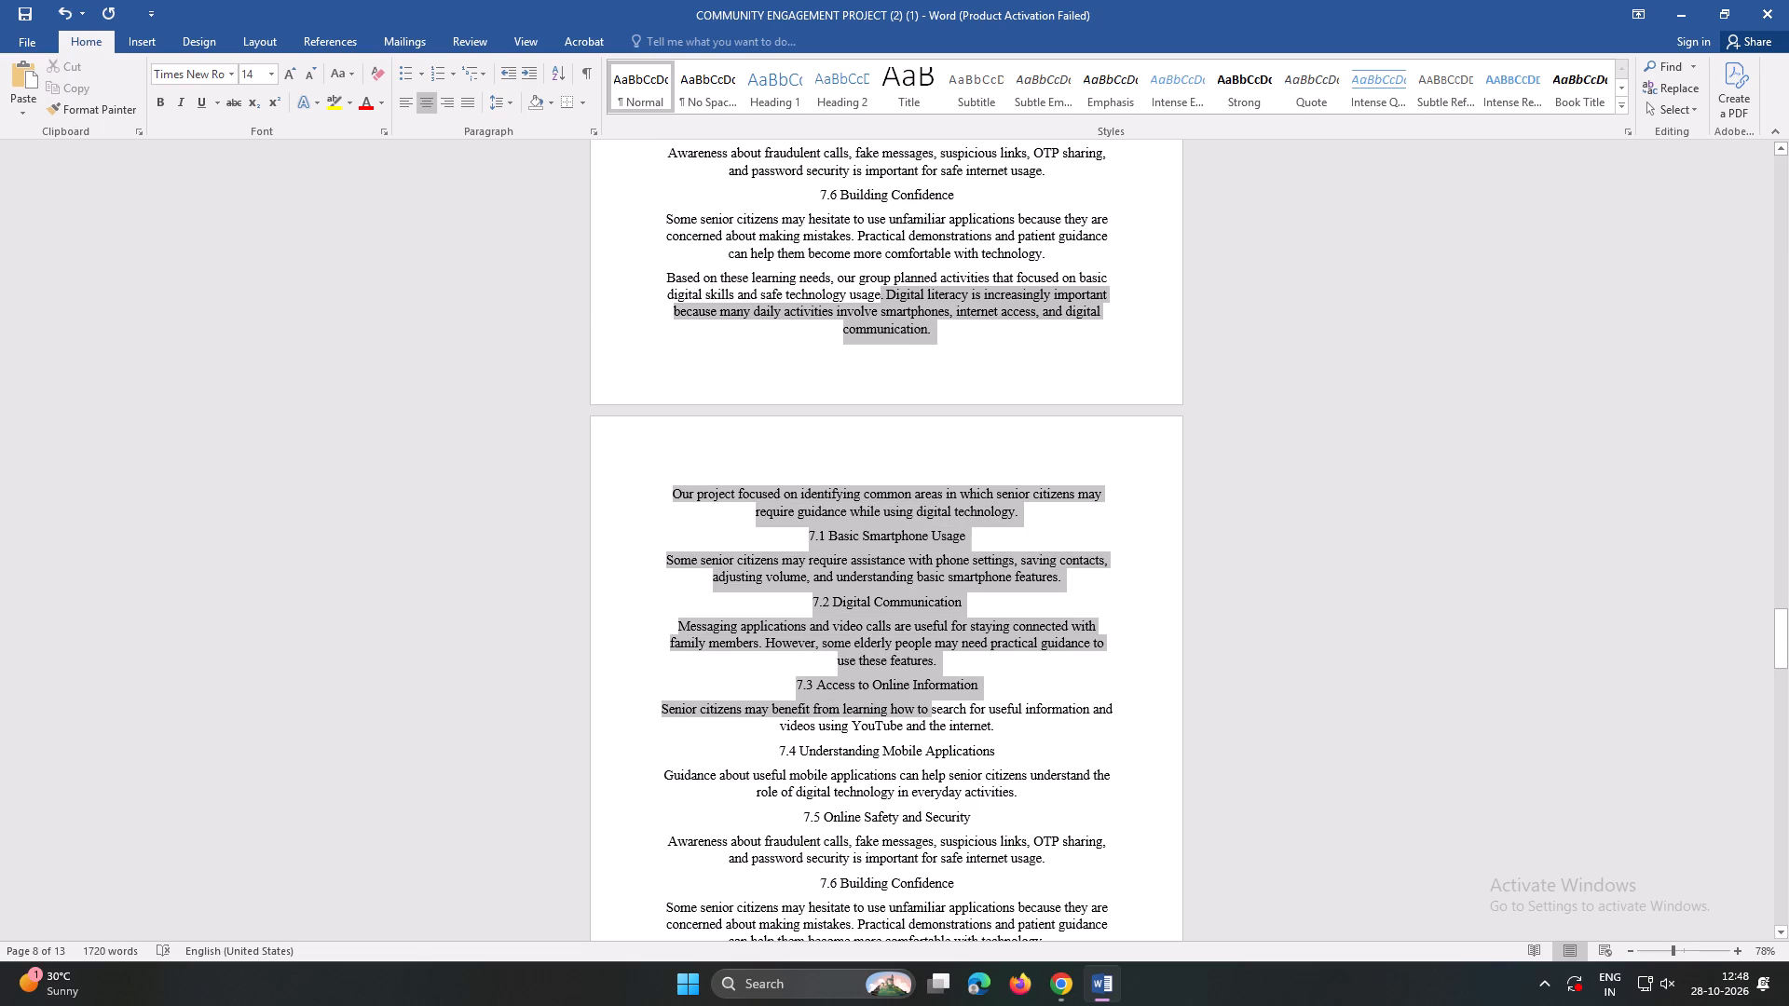
drag(935, 710, 931, 857)
scroll(935, 817, down, 6)
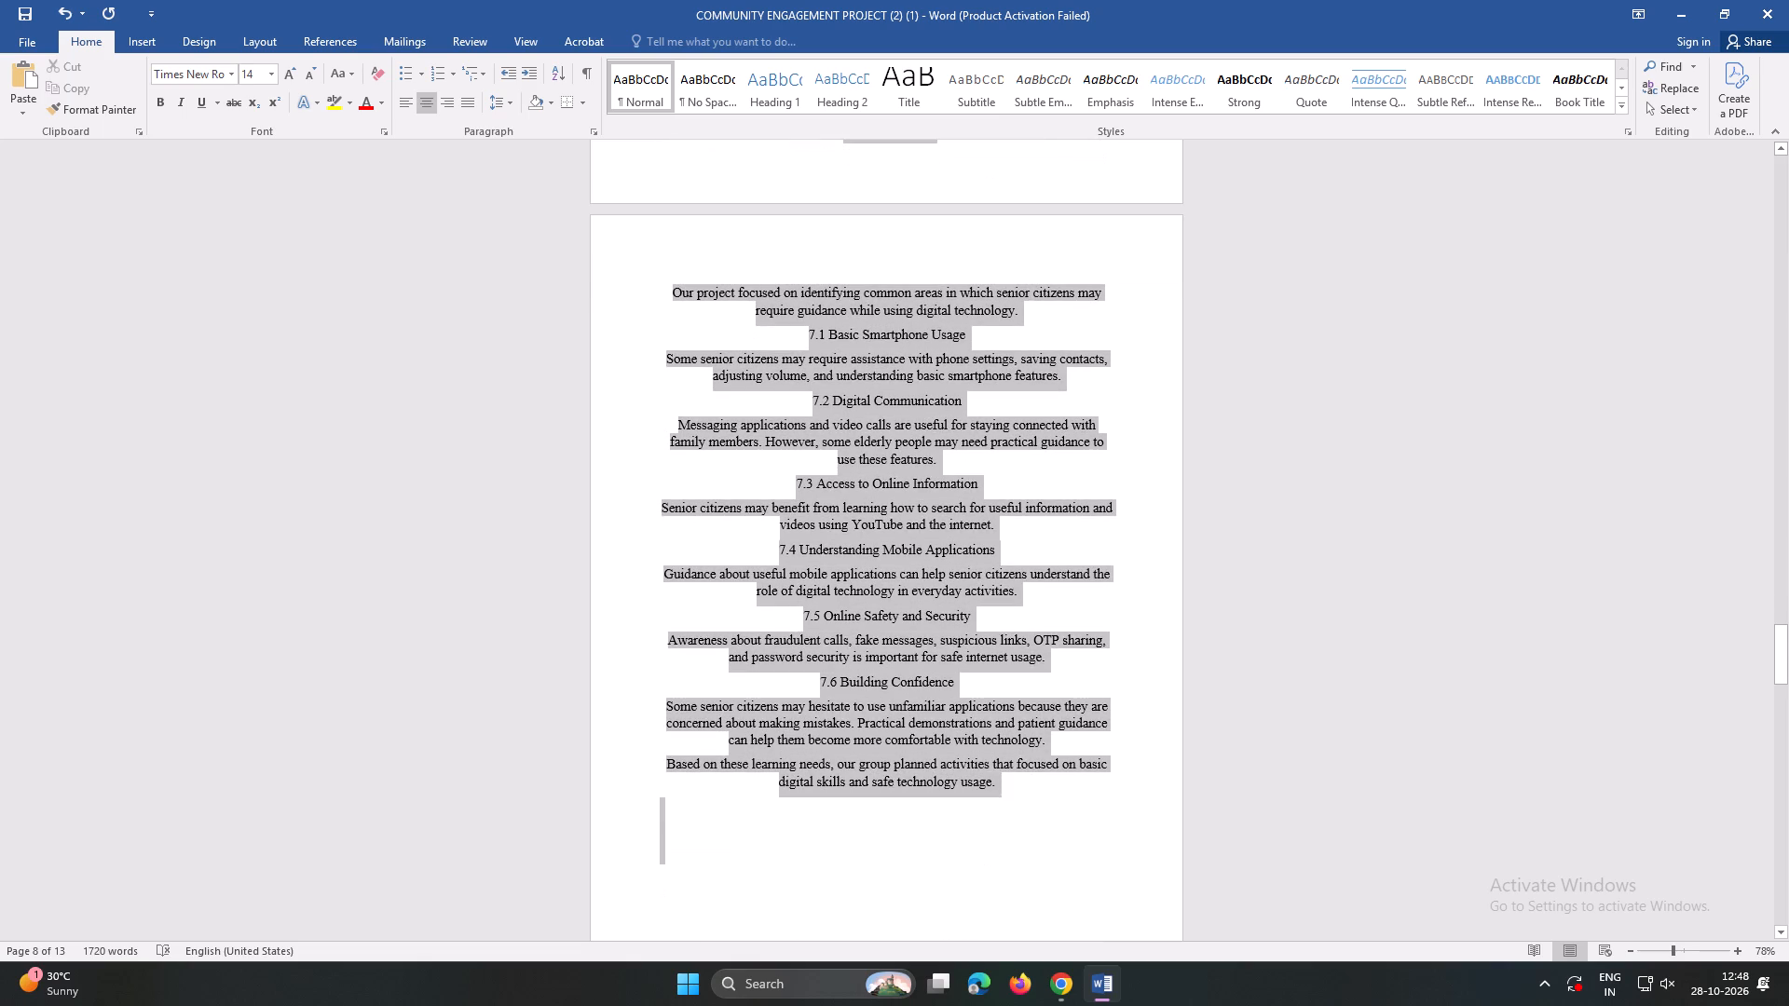
drag(931, 857, 944, 818)
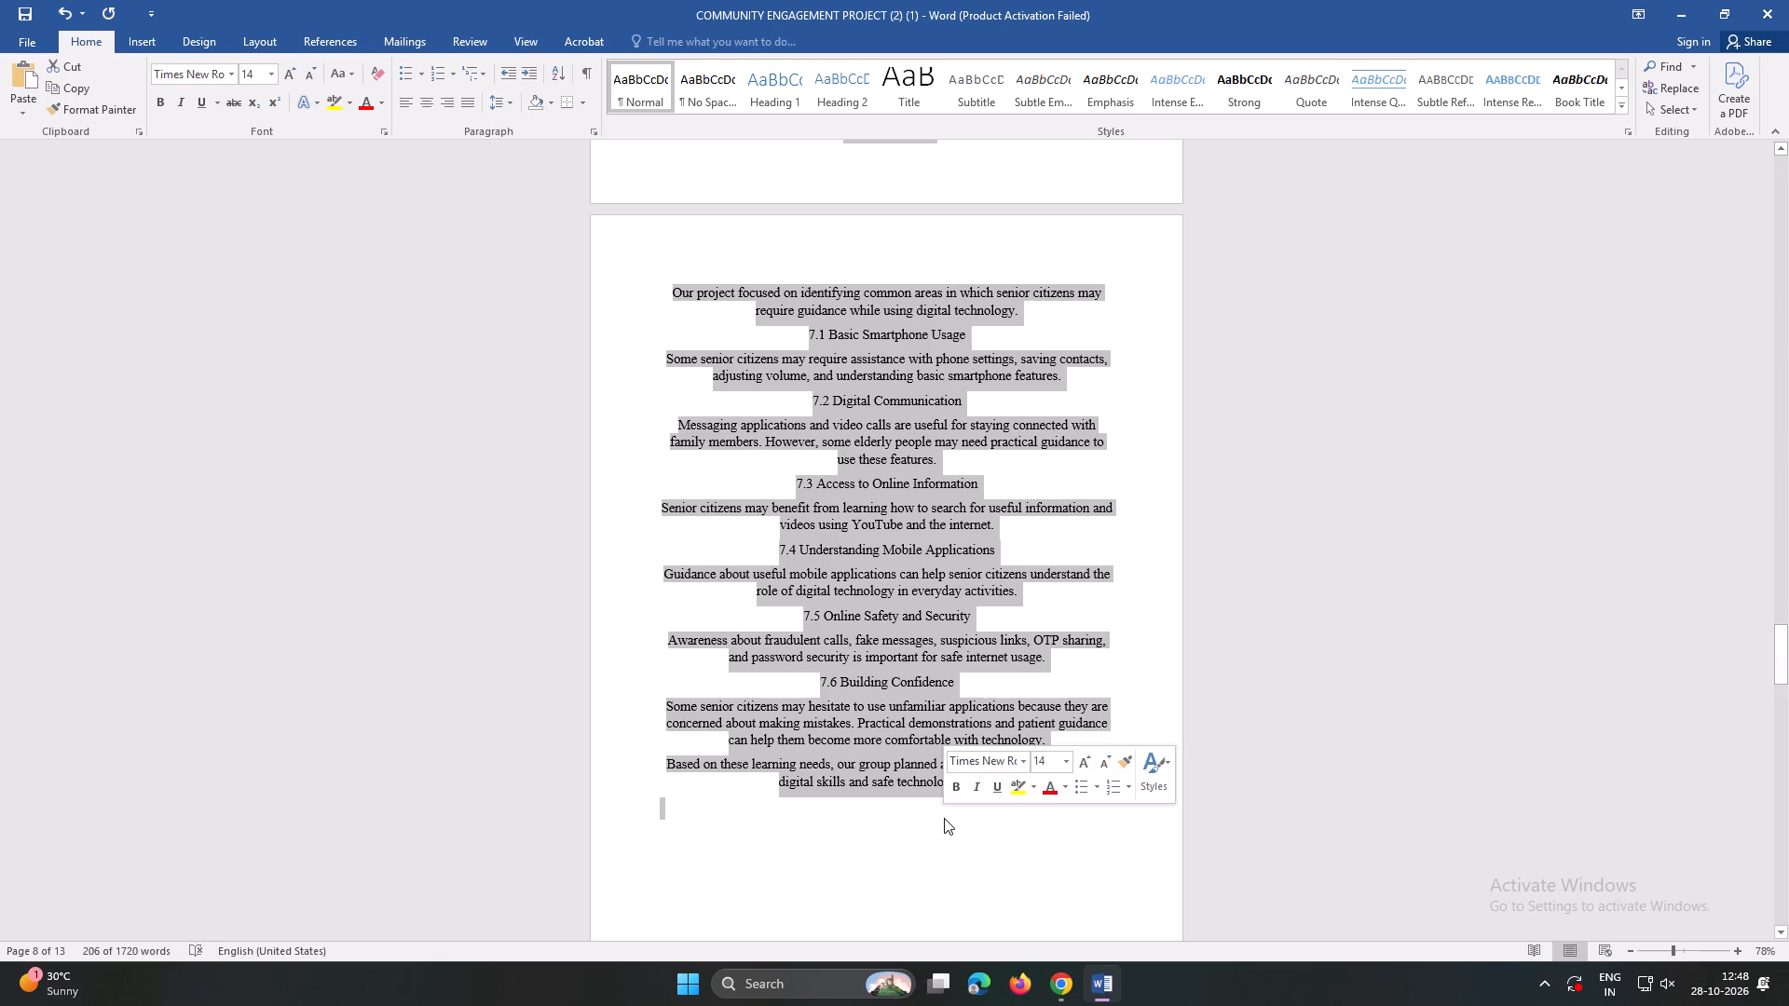
key(BackSpace)
Left-align the Need Assessment body text from its opening paragraph through the closing "Based on these learning needs" paragraph.
scroll(935, 800, up, 4)
scroll(926, 659, up, 2)
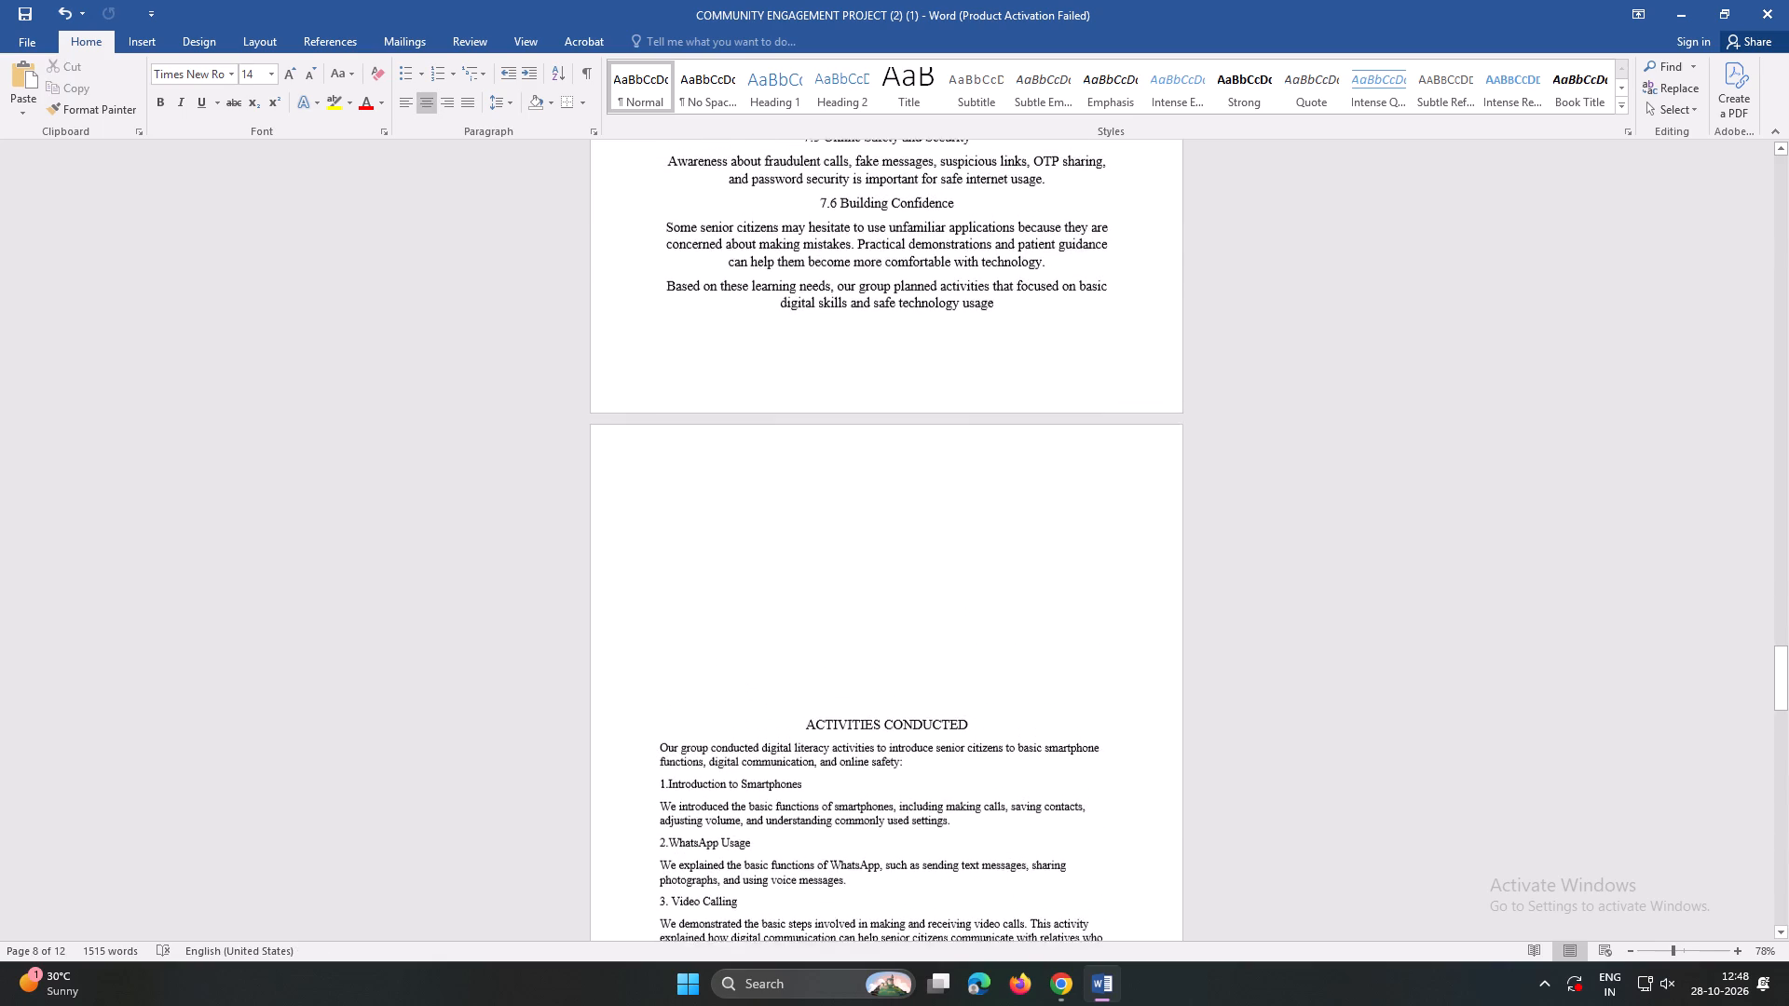
scroll(925, 658, up, 15)
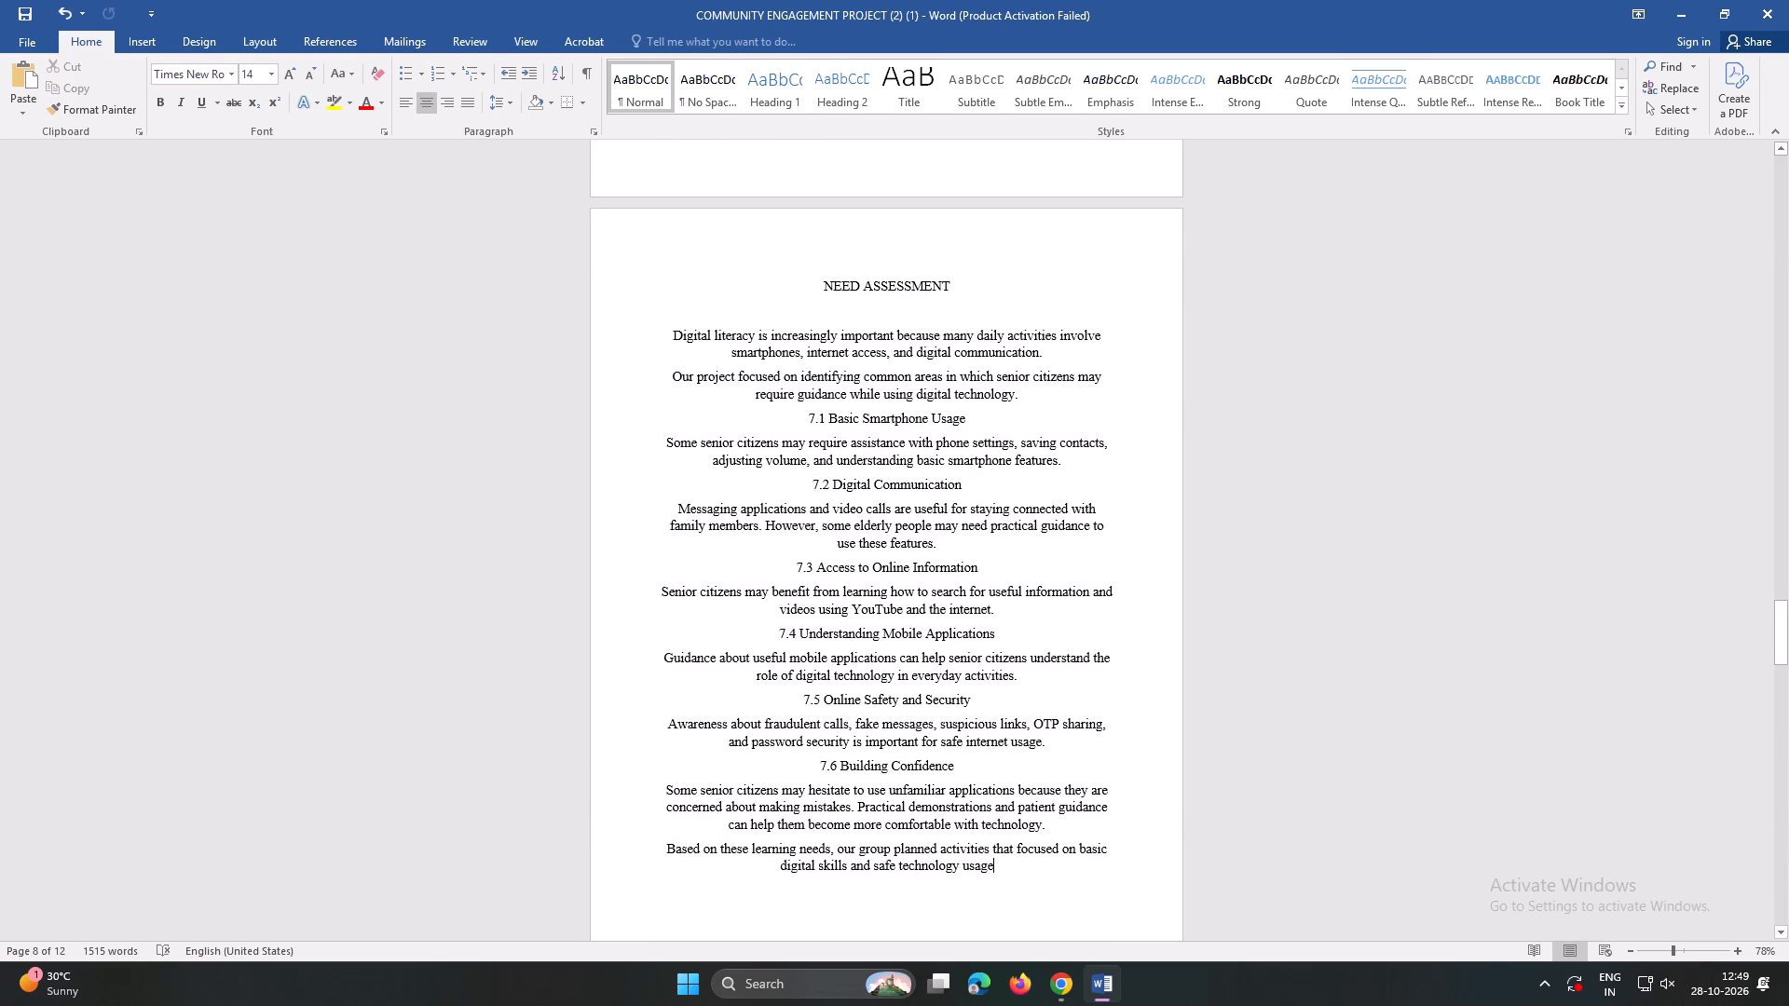
drag(667, 327, 845, 784)
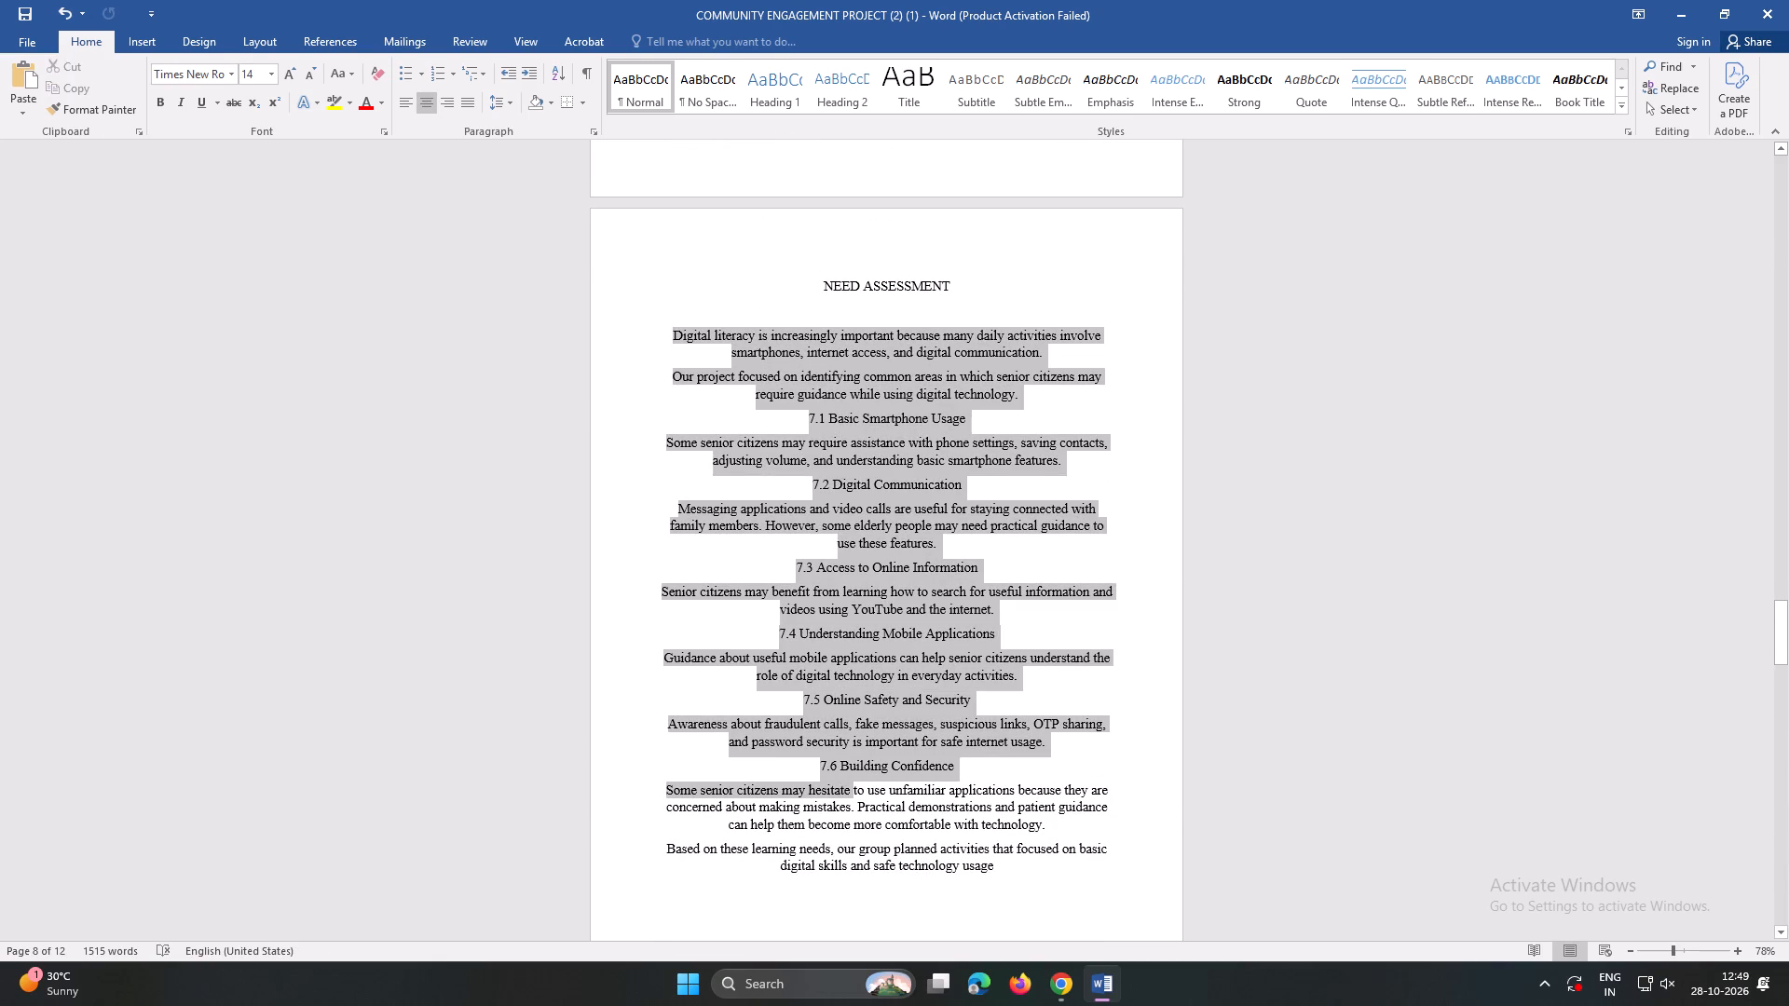
drag(845, 784, 947, 873)
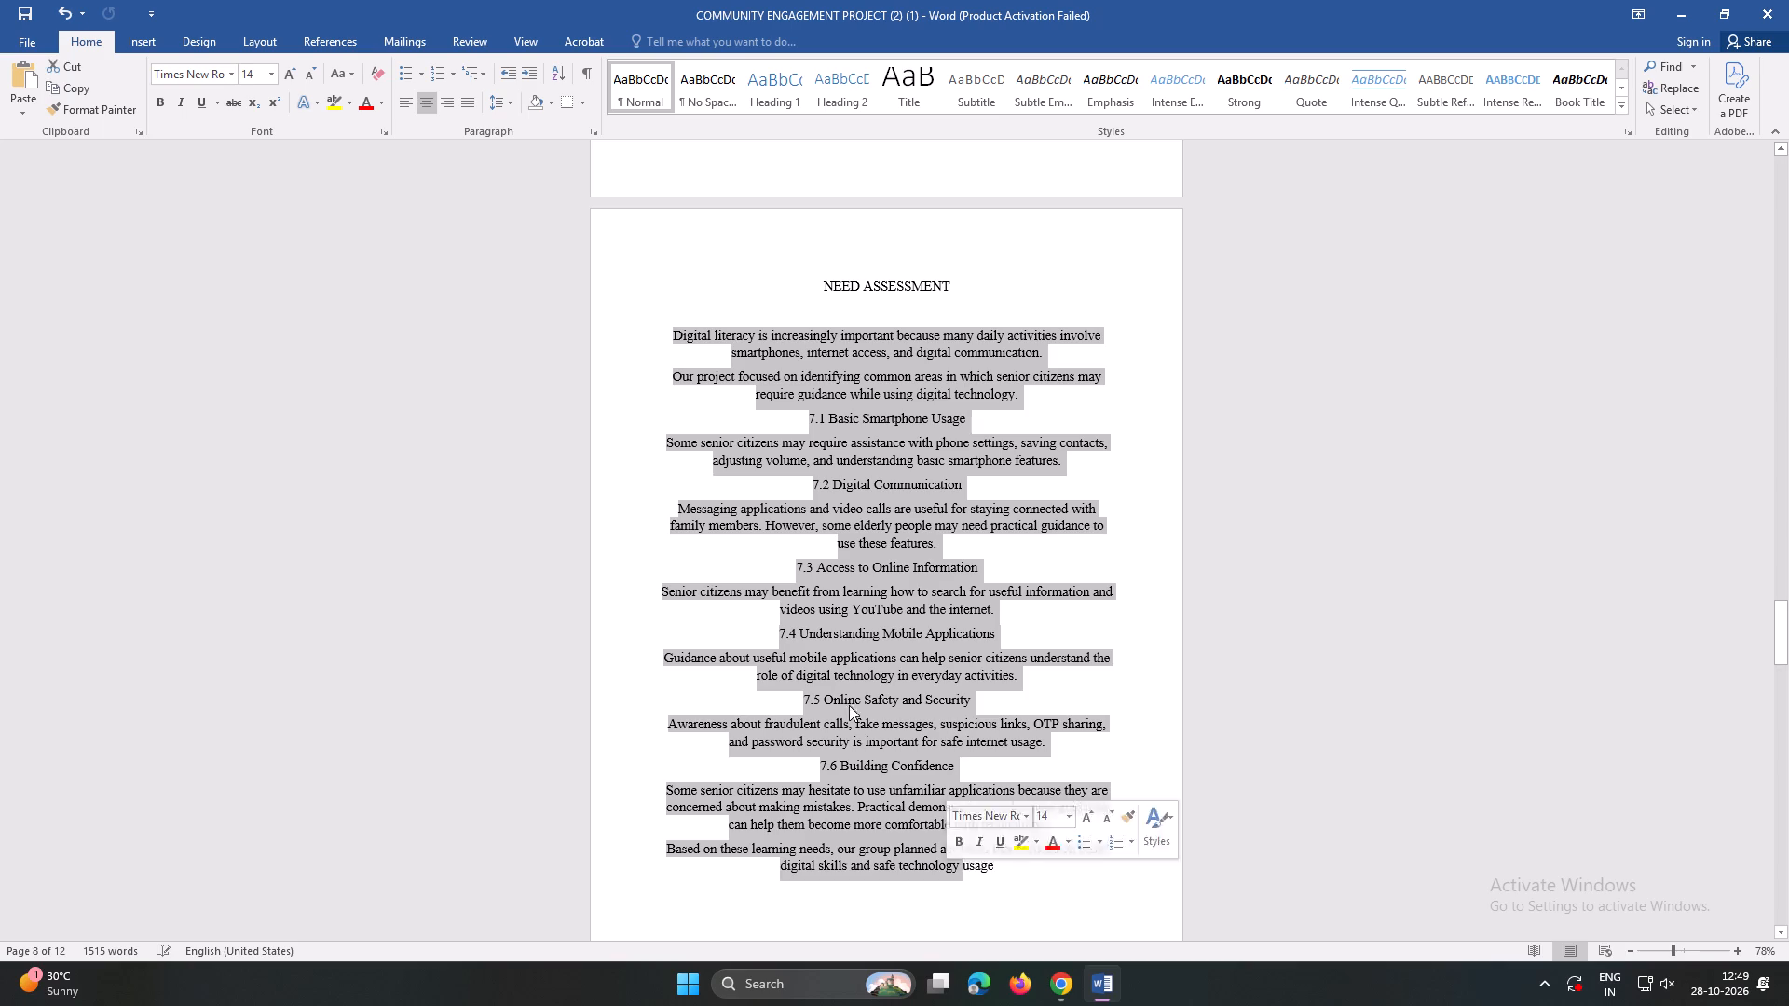
click(404, 107)
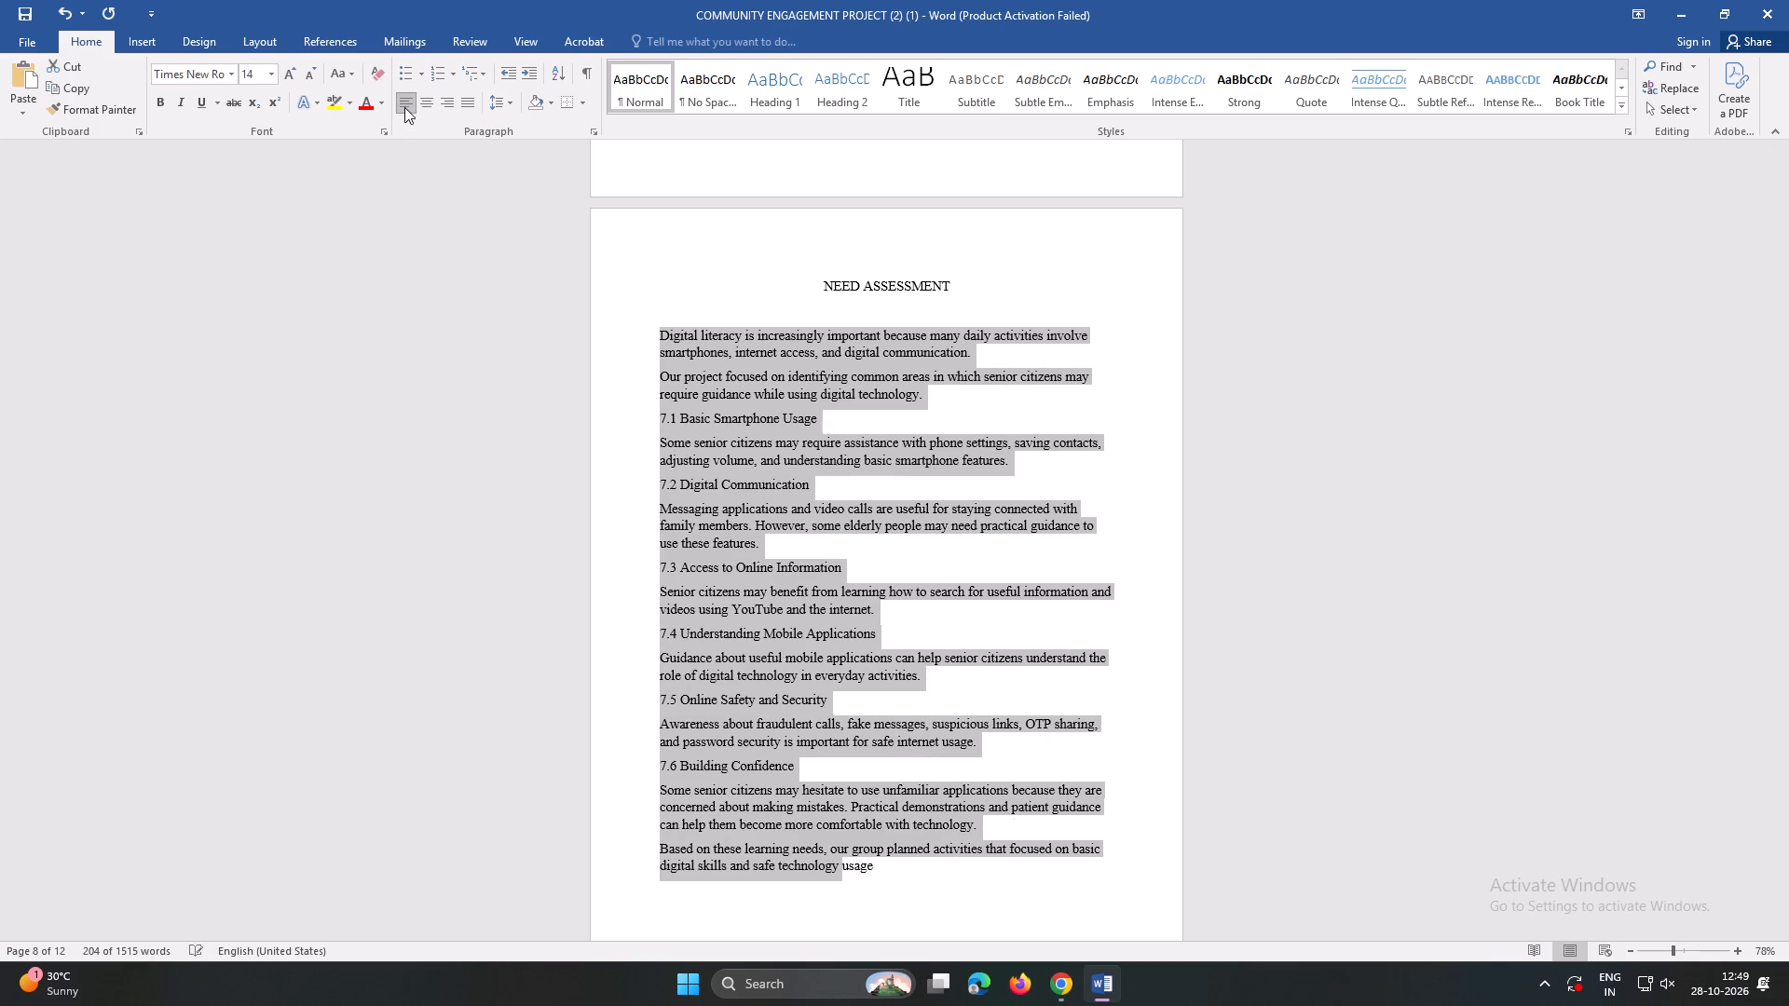
click(431, 102)
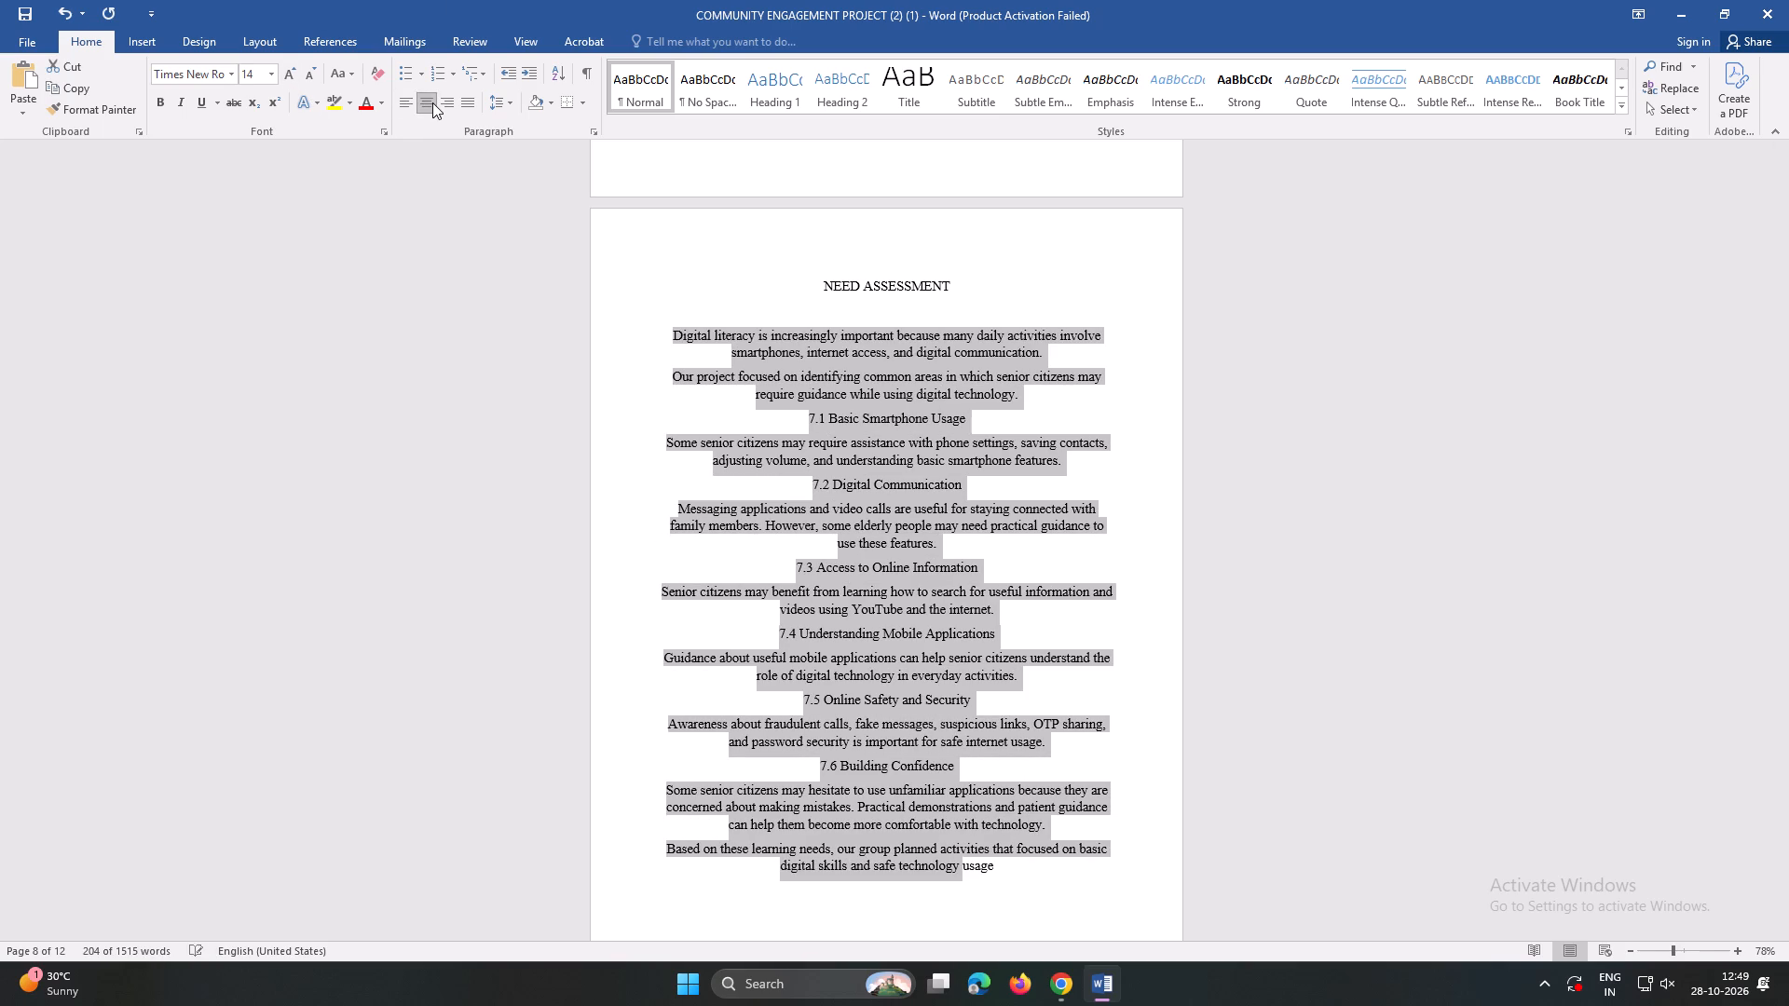
click(407, 100)
click(625, 394)
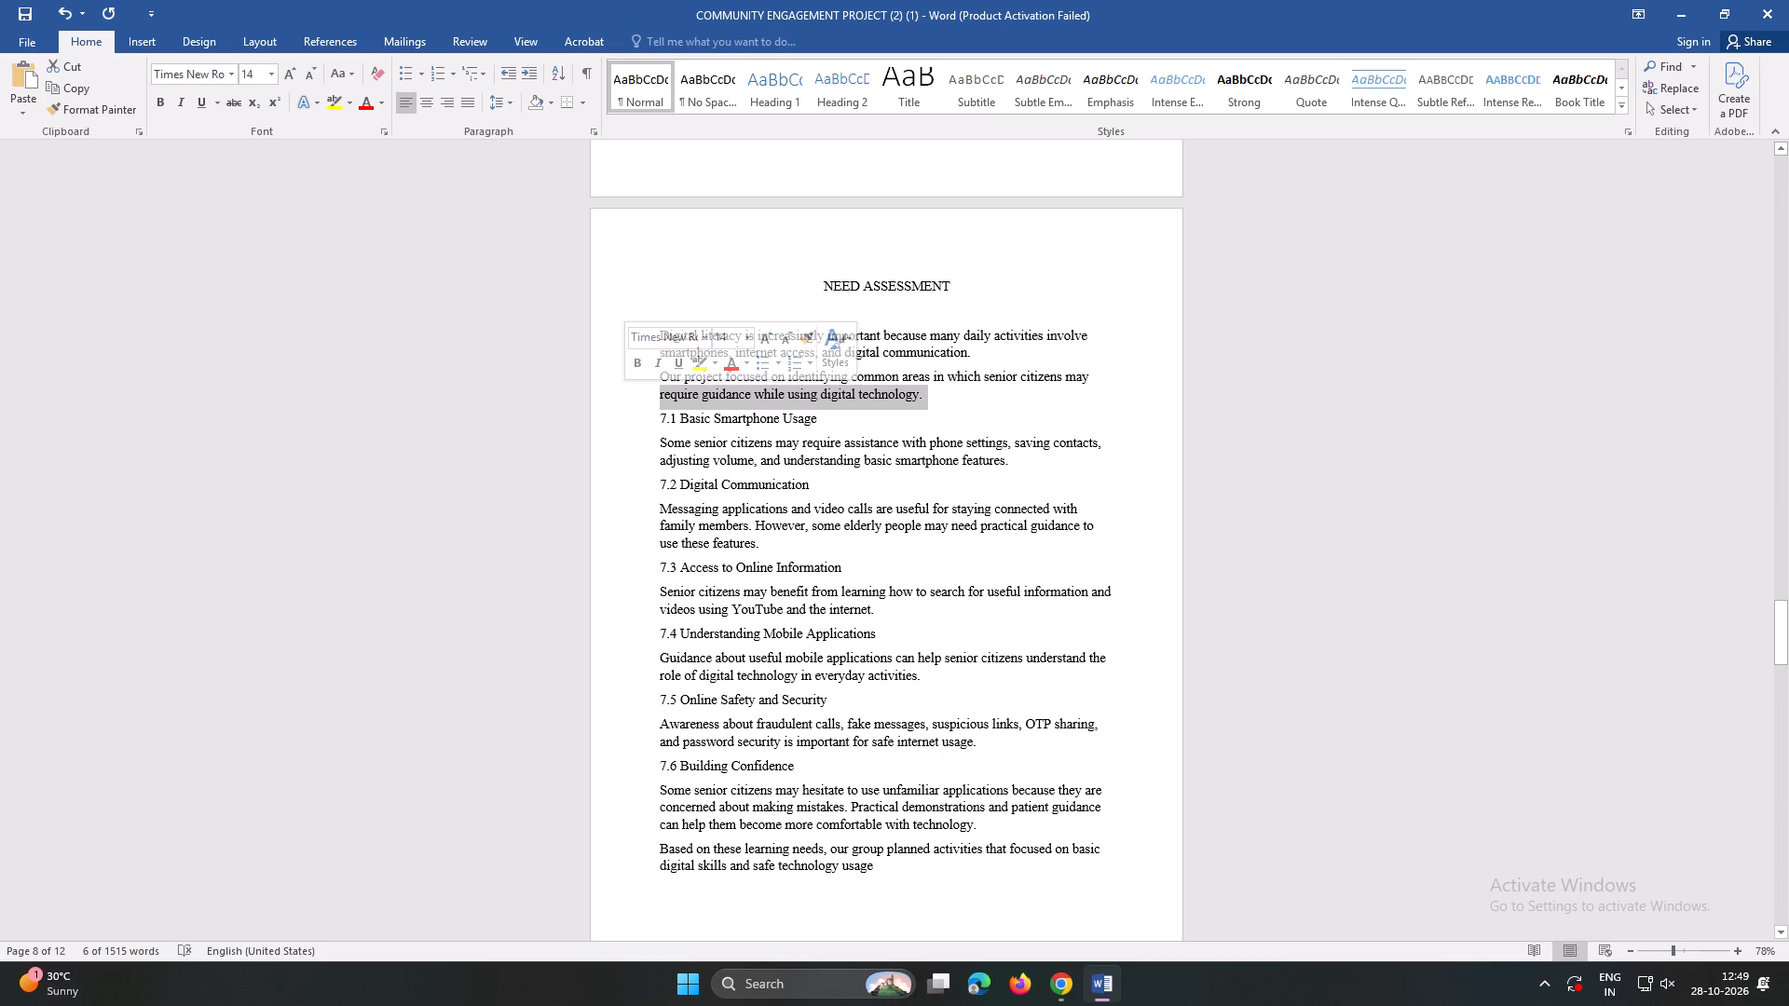
Renumber the Basic Smartphone Usage subheading from 7.1 to "1." in the Need Assessment section.
click(680, 423)
click(668, 422)
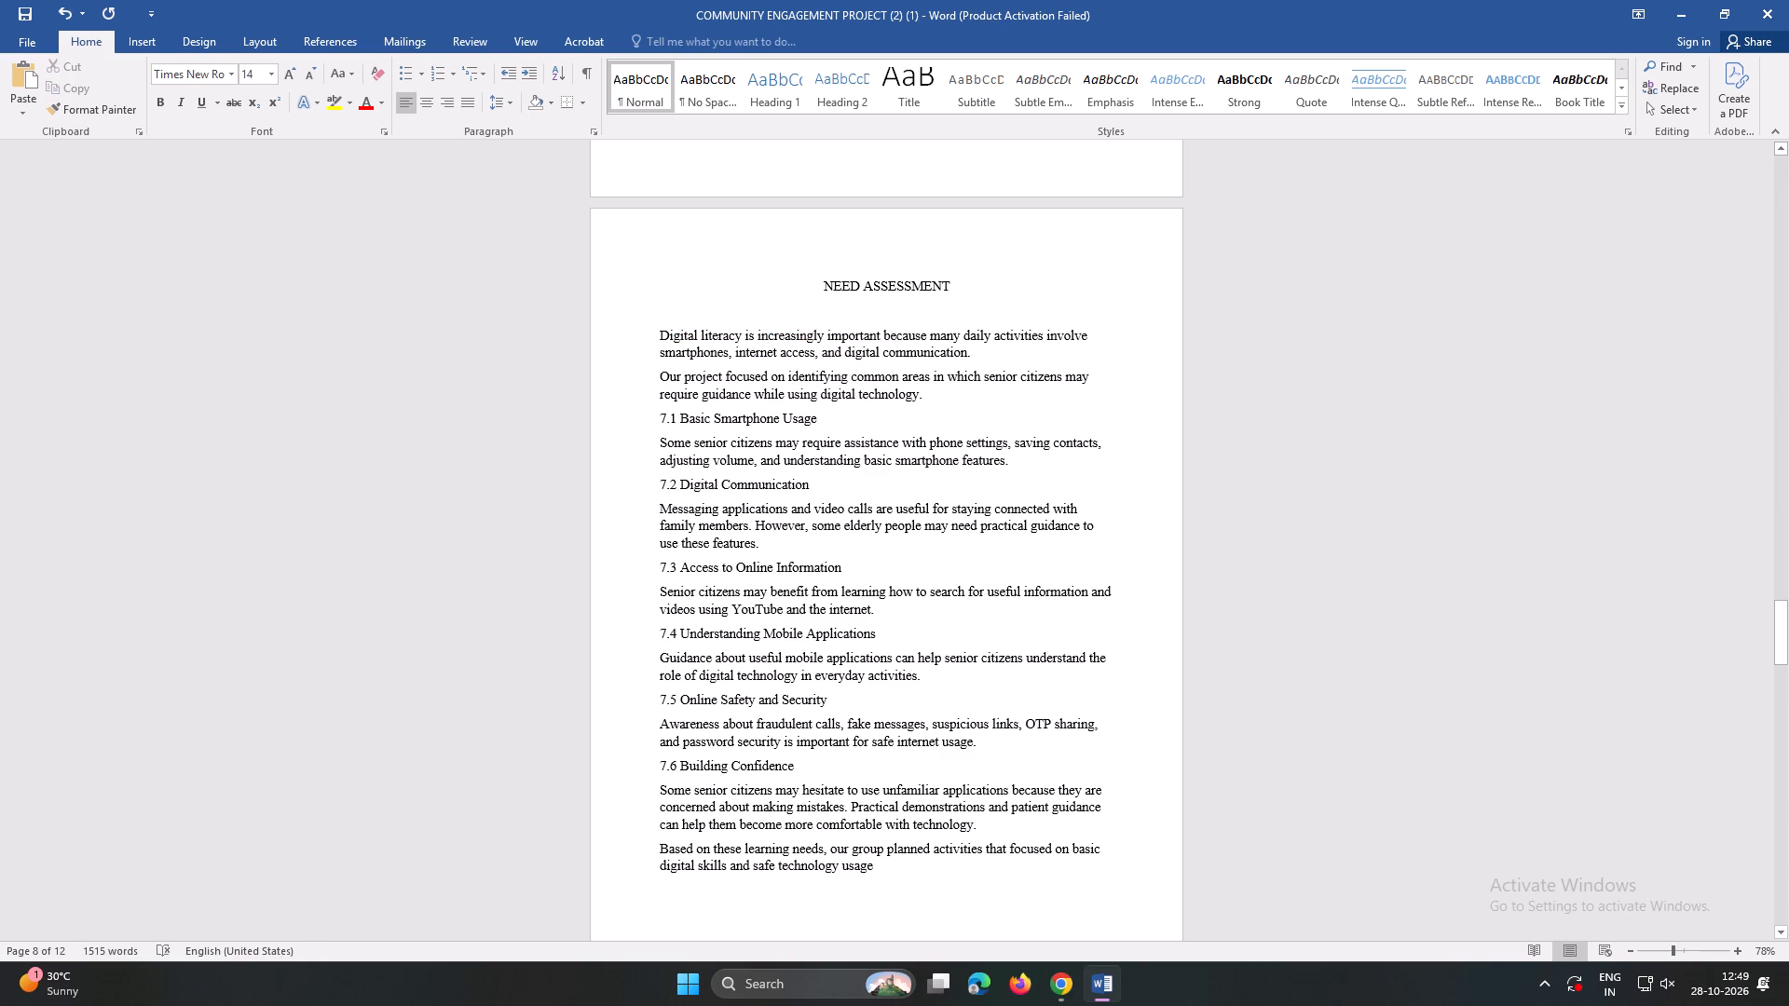
click(675, 415)
key(BackSpace)
key(BackSpace)
key(BackSpace)
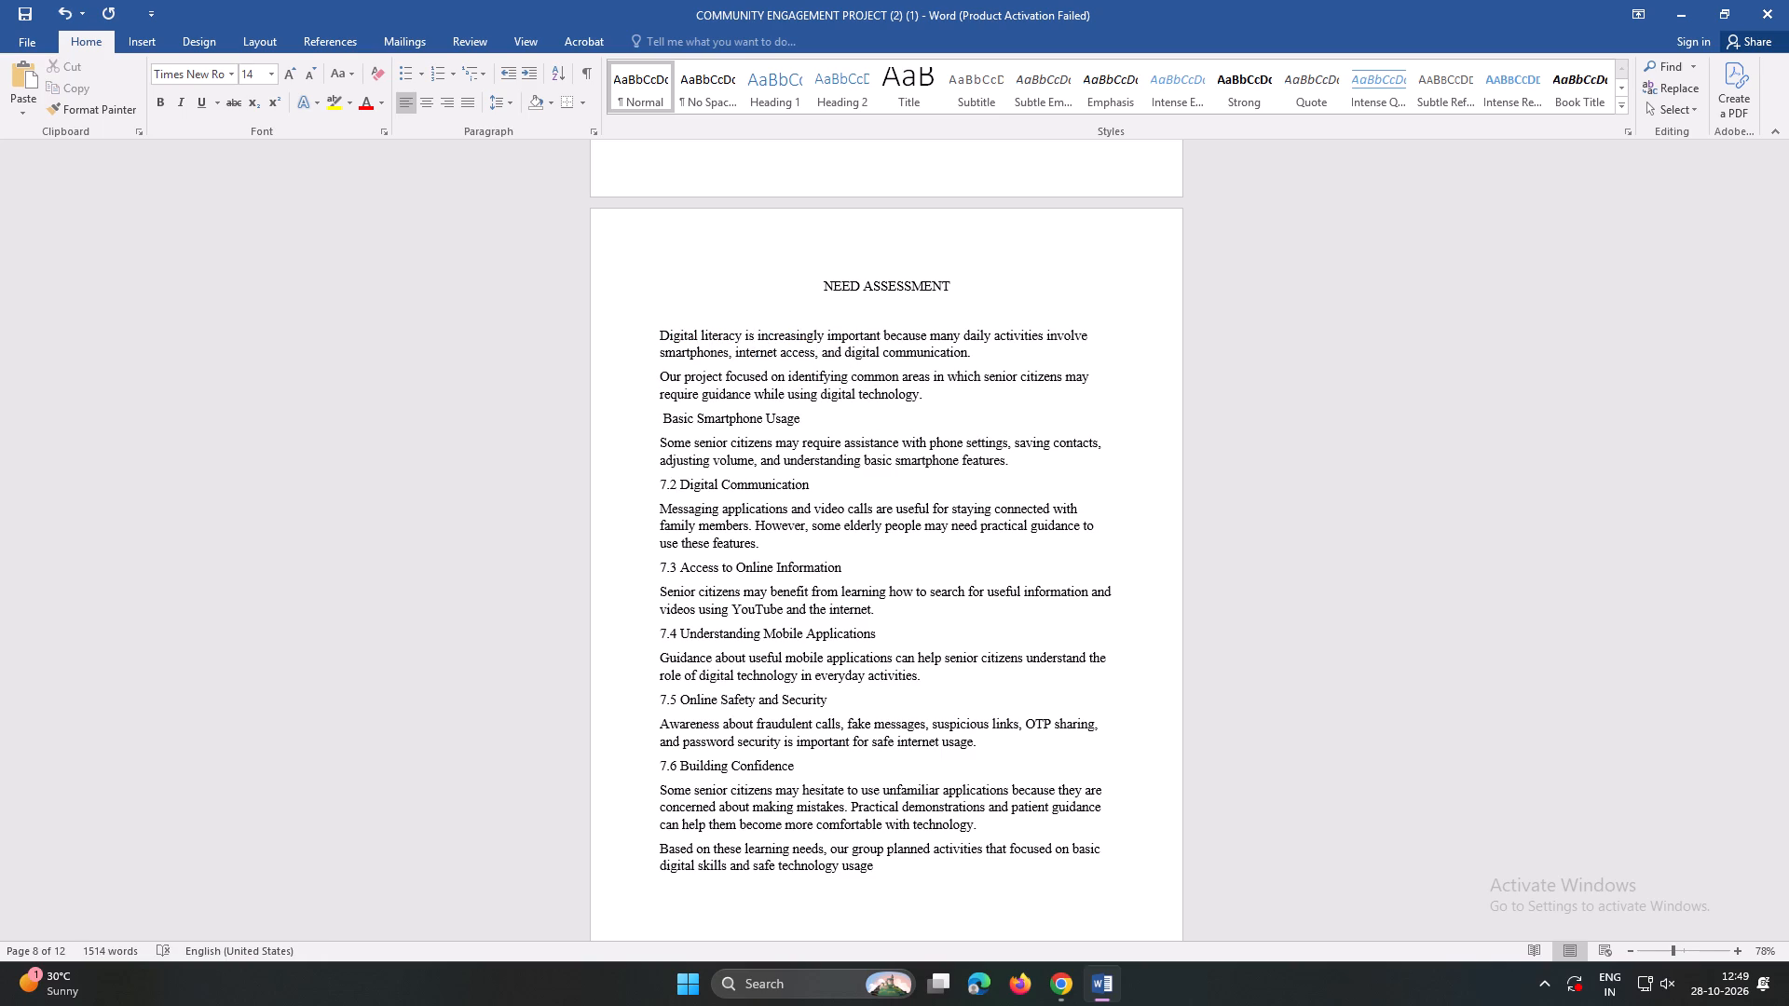
key(1)
key(period)
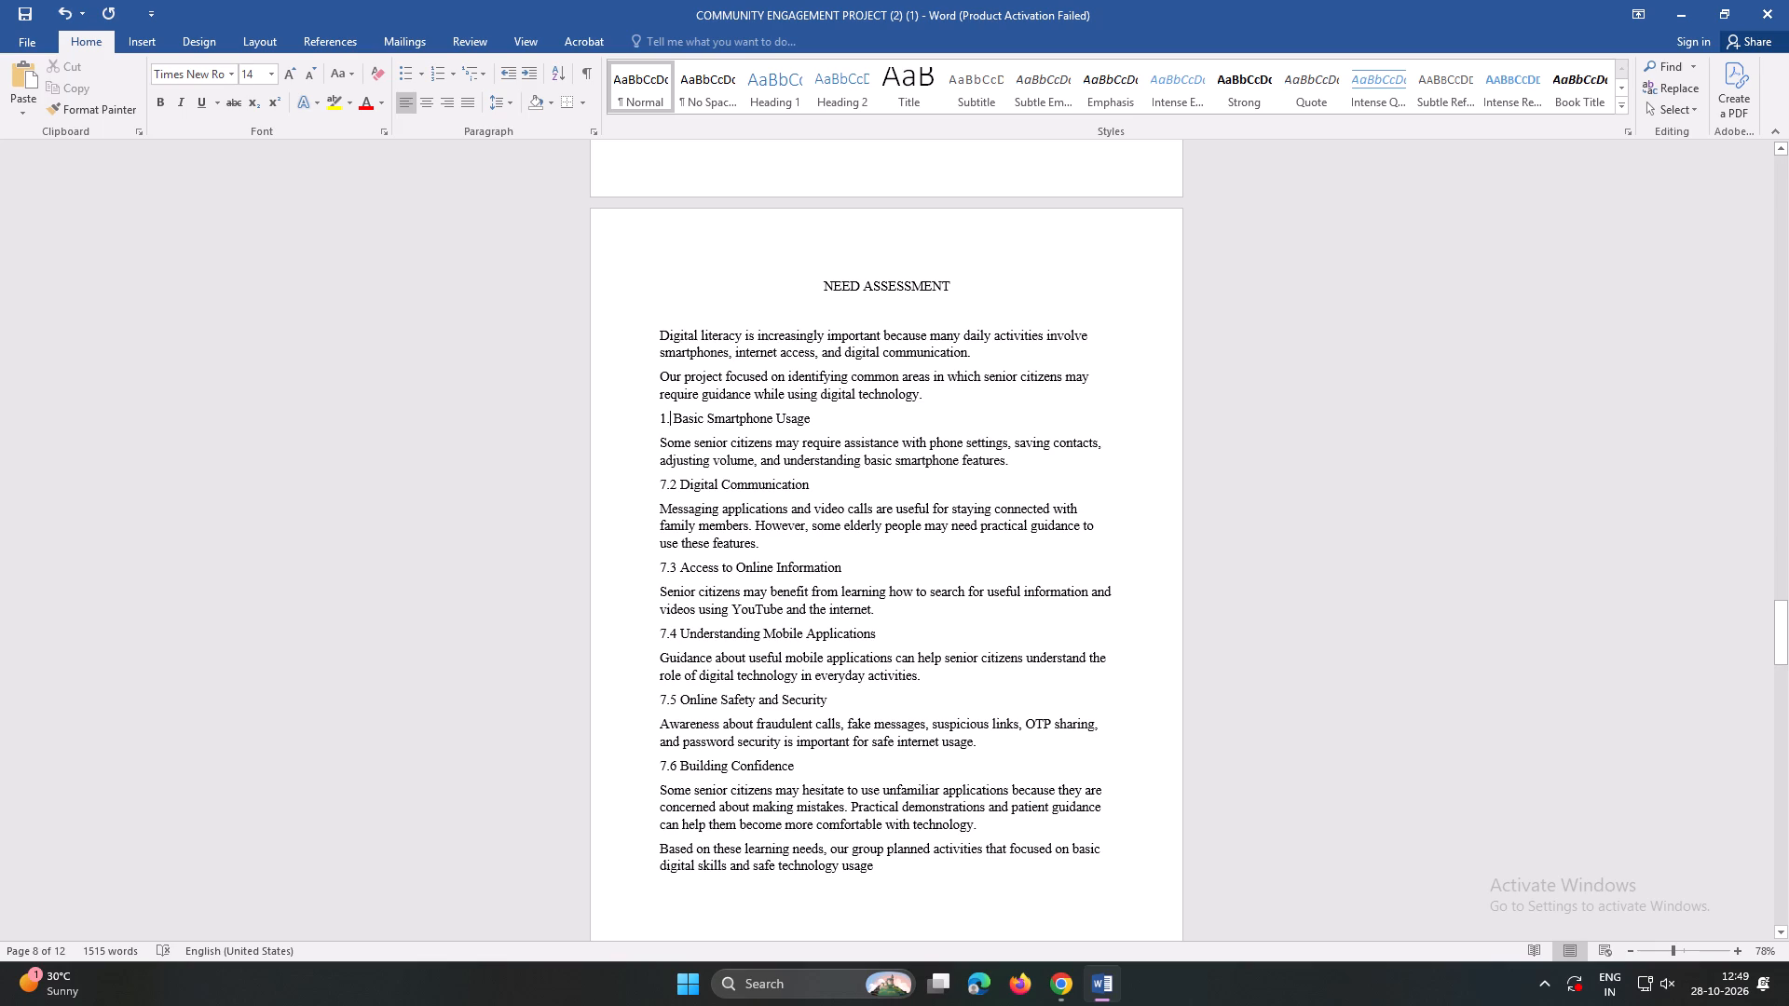
Renumber the Digital Communication subheading from 7.2 to "2." in the Need Assessment section.
click(680, 482)
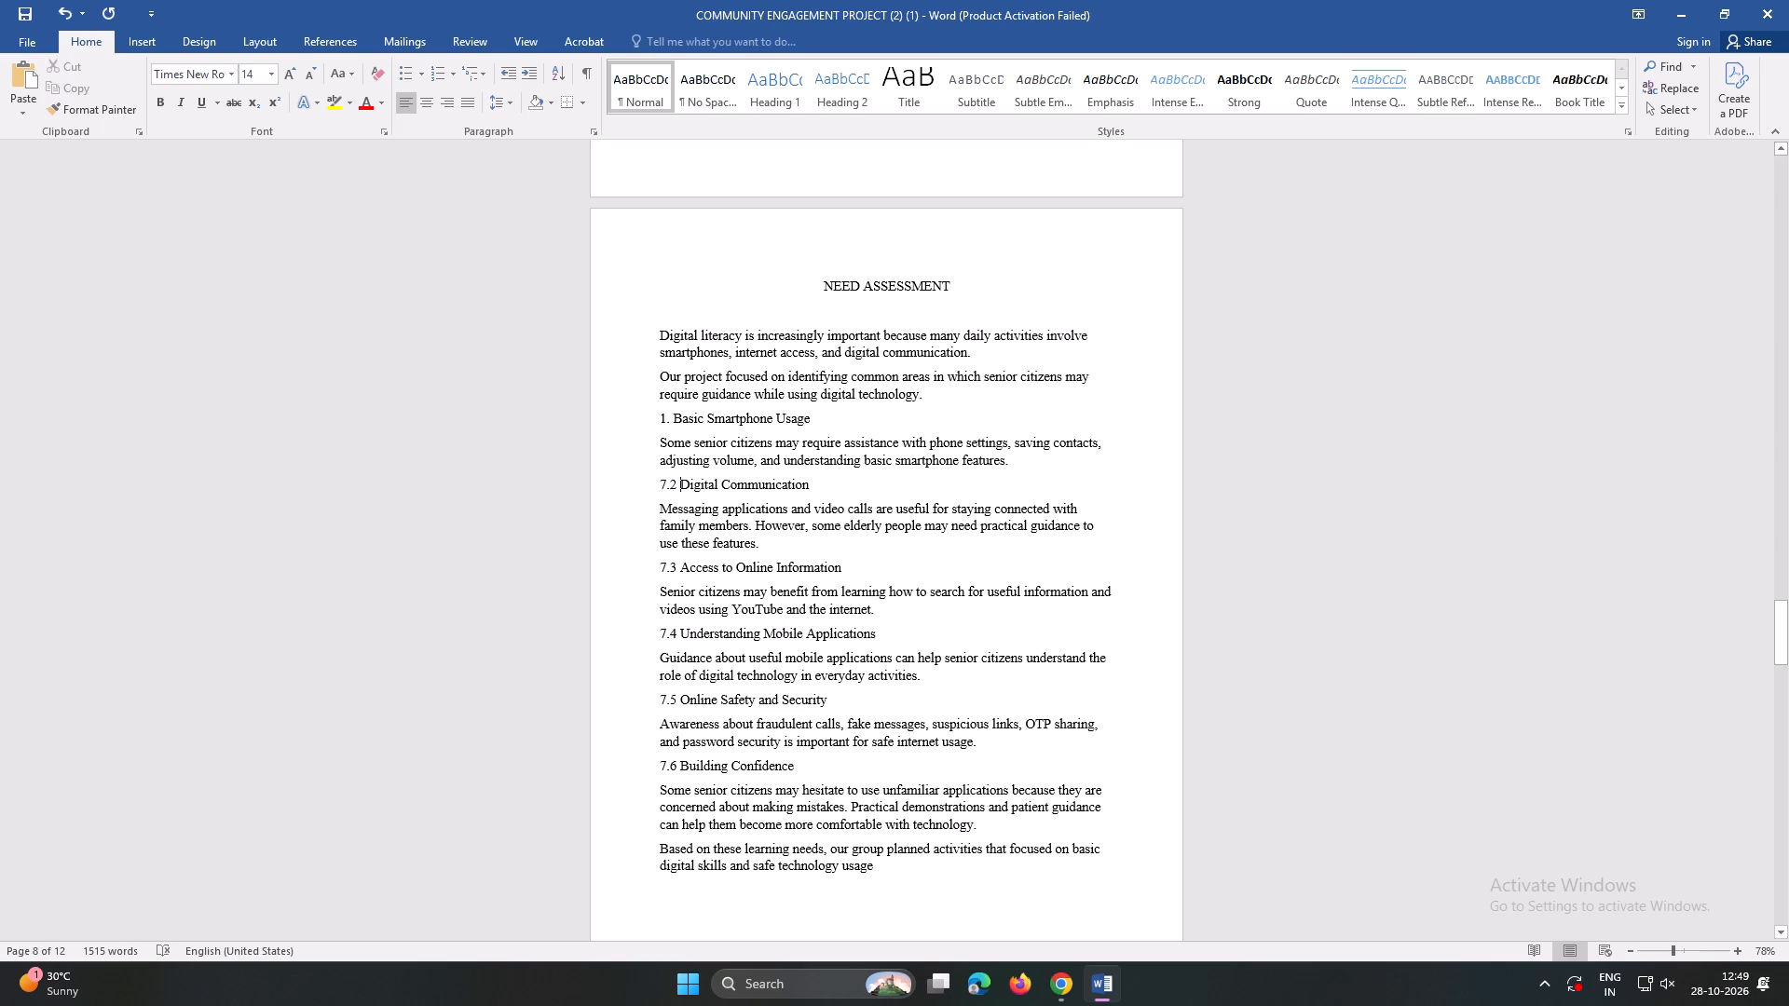
click(674, 484)
key(BackSpace)
key(BackSpace)
key(BackSpace)
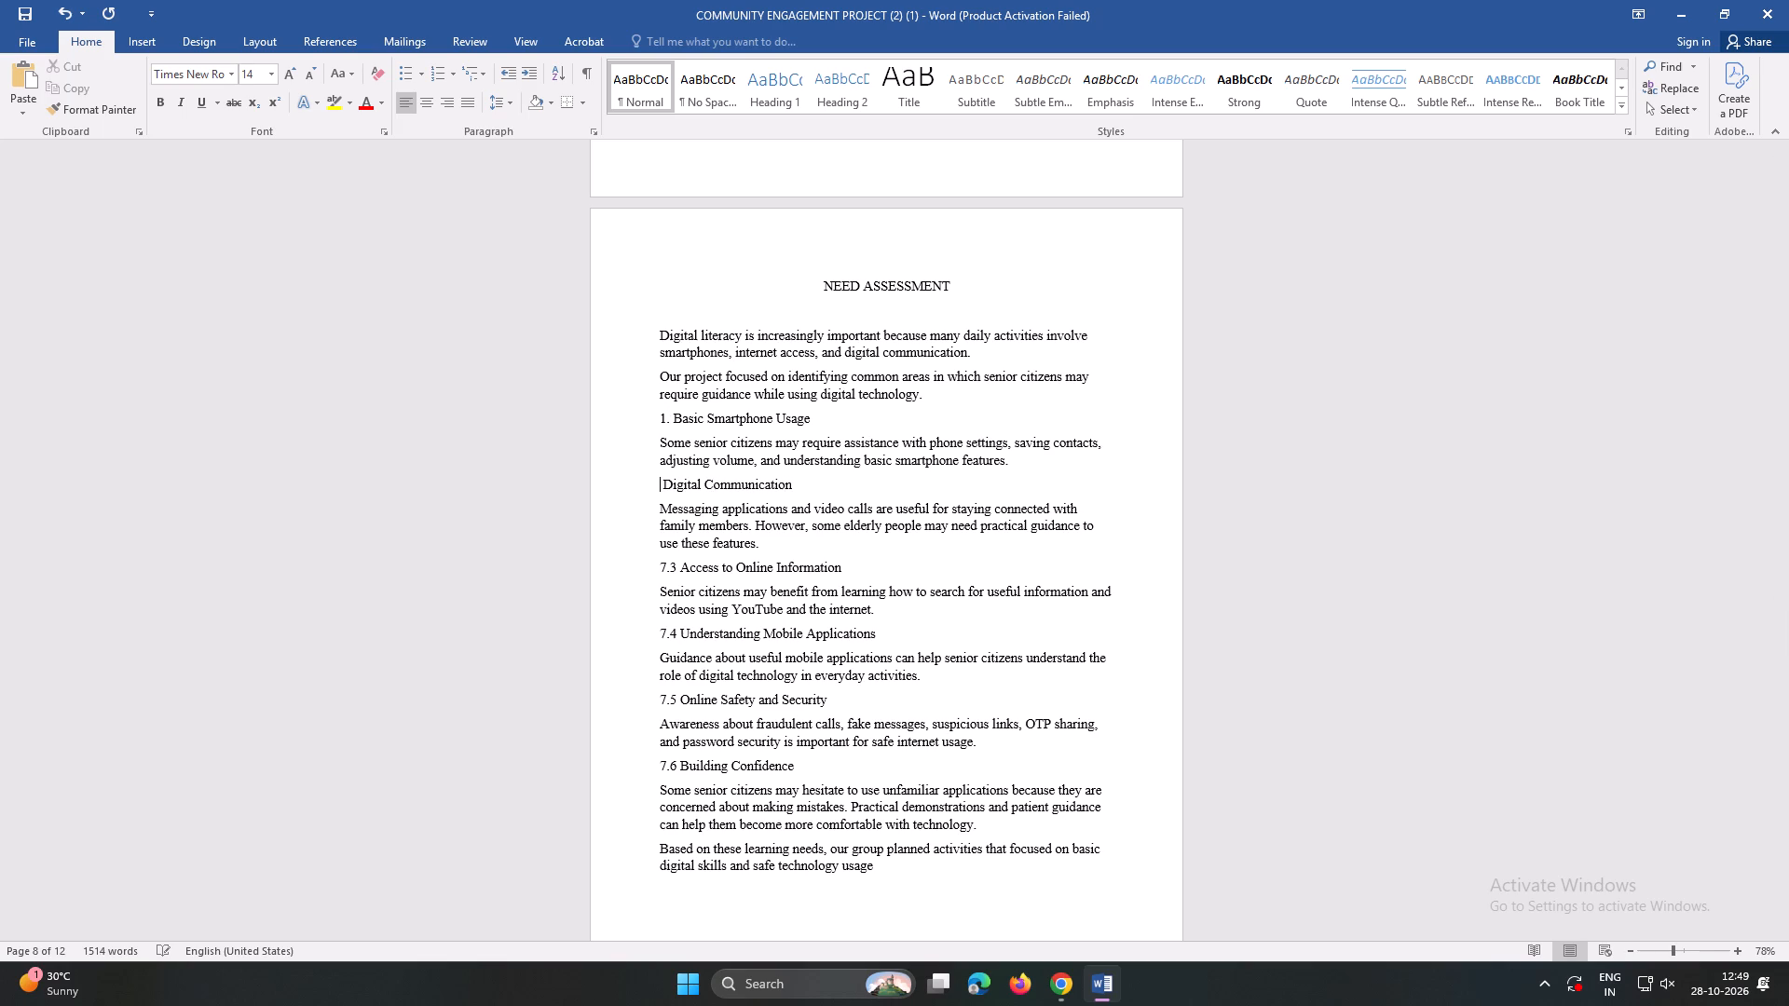
text(2.)
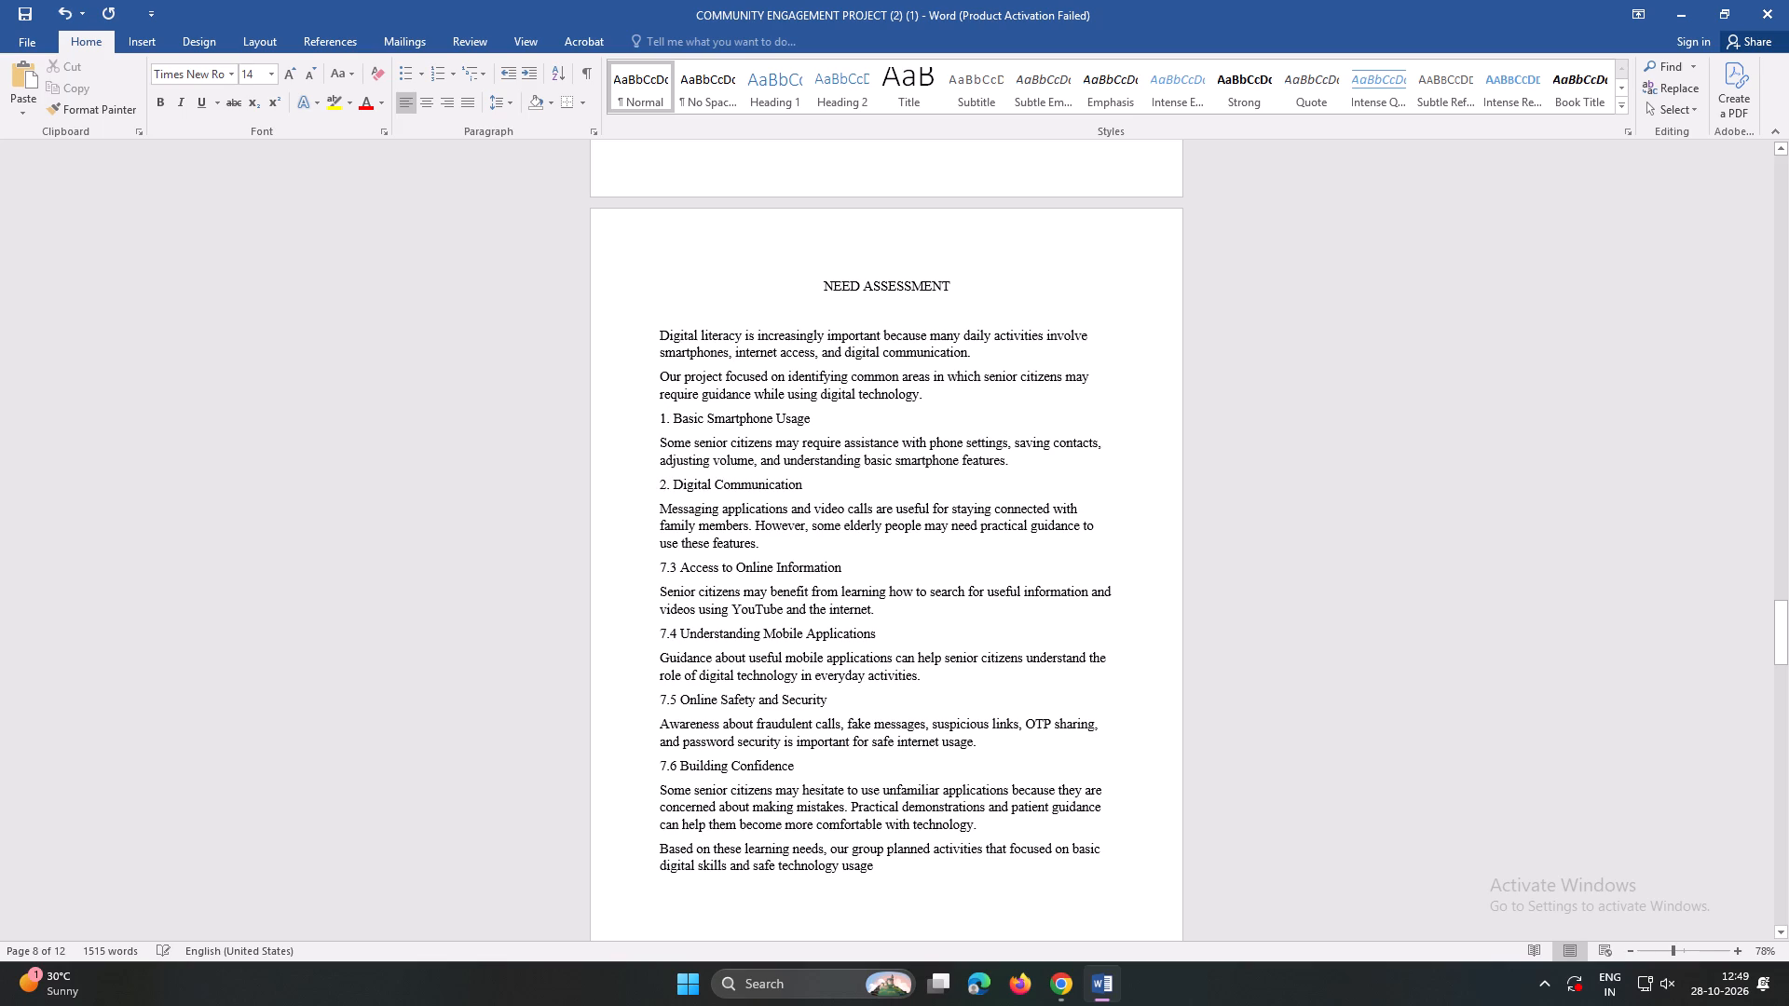
Renumber the Access to Online Information subheading from 7.3 to "3." in the Need Assessment section.
click(677, 565)
key(BackSpace)
key(BackSpace)
key(BackSpace)
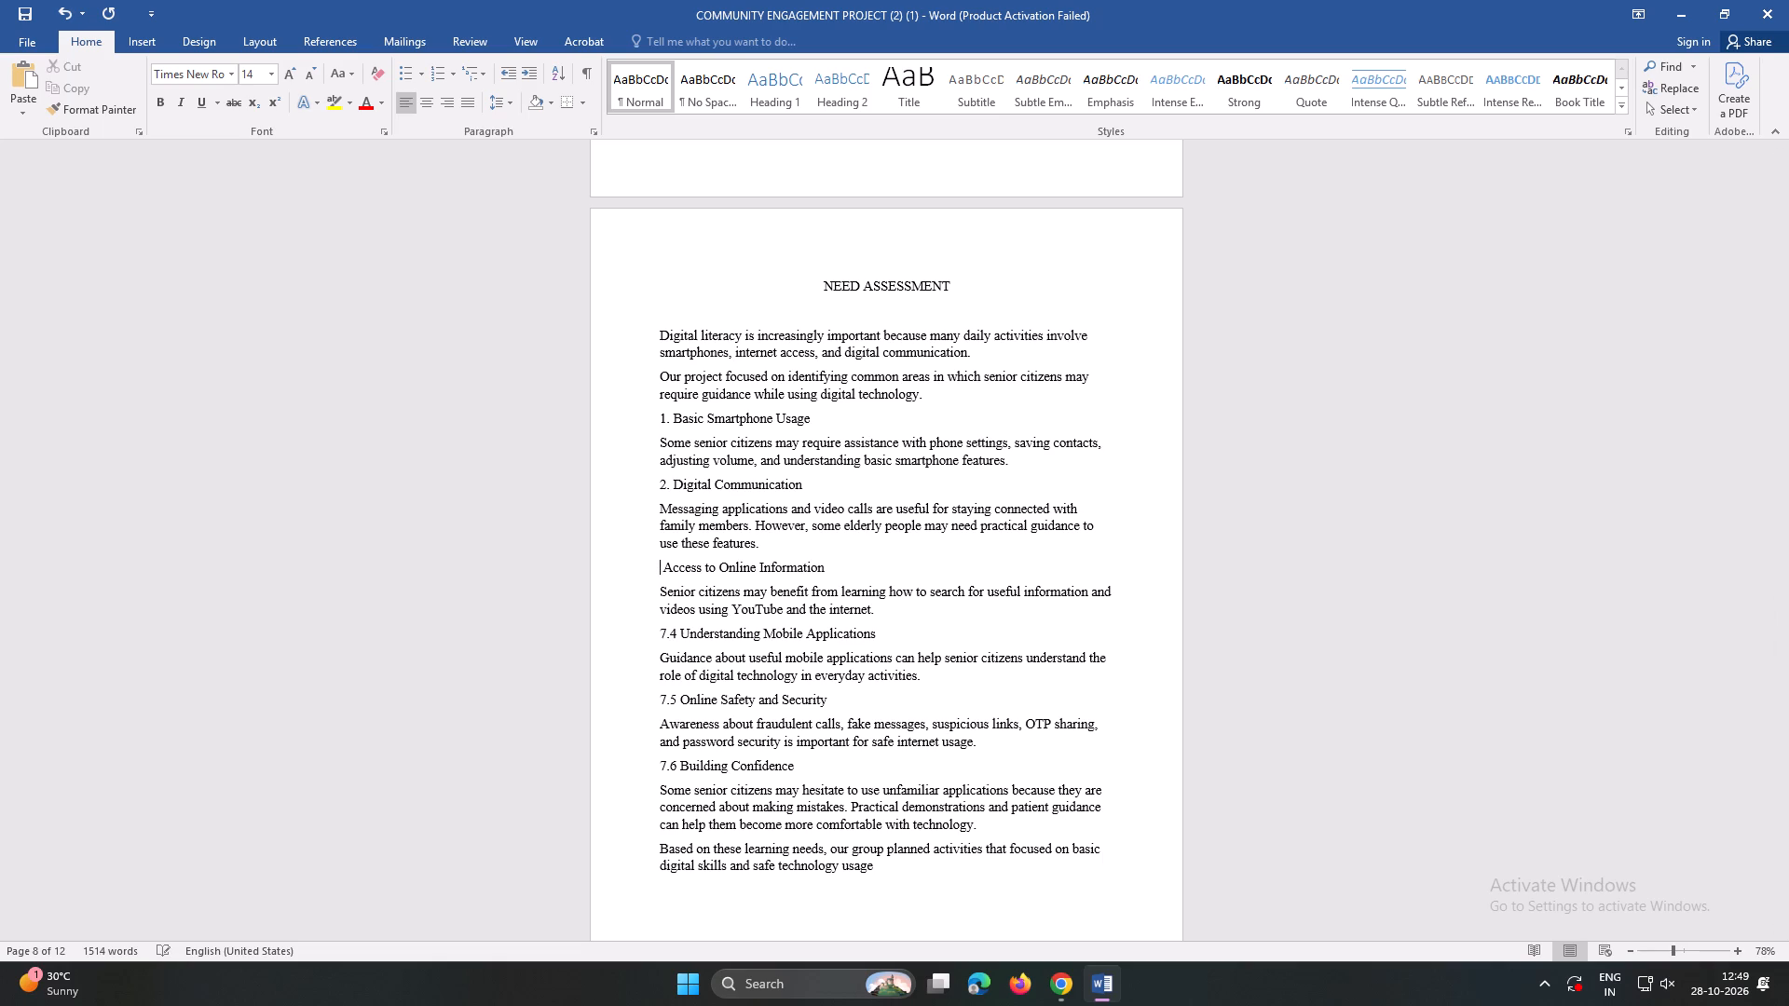
key(3)
key(period)
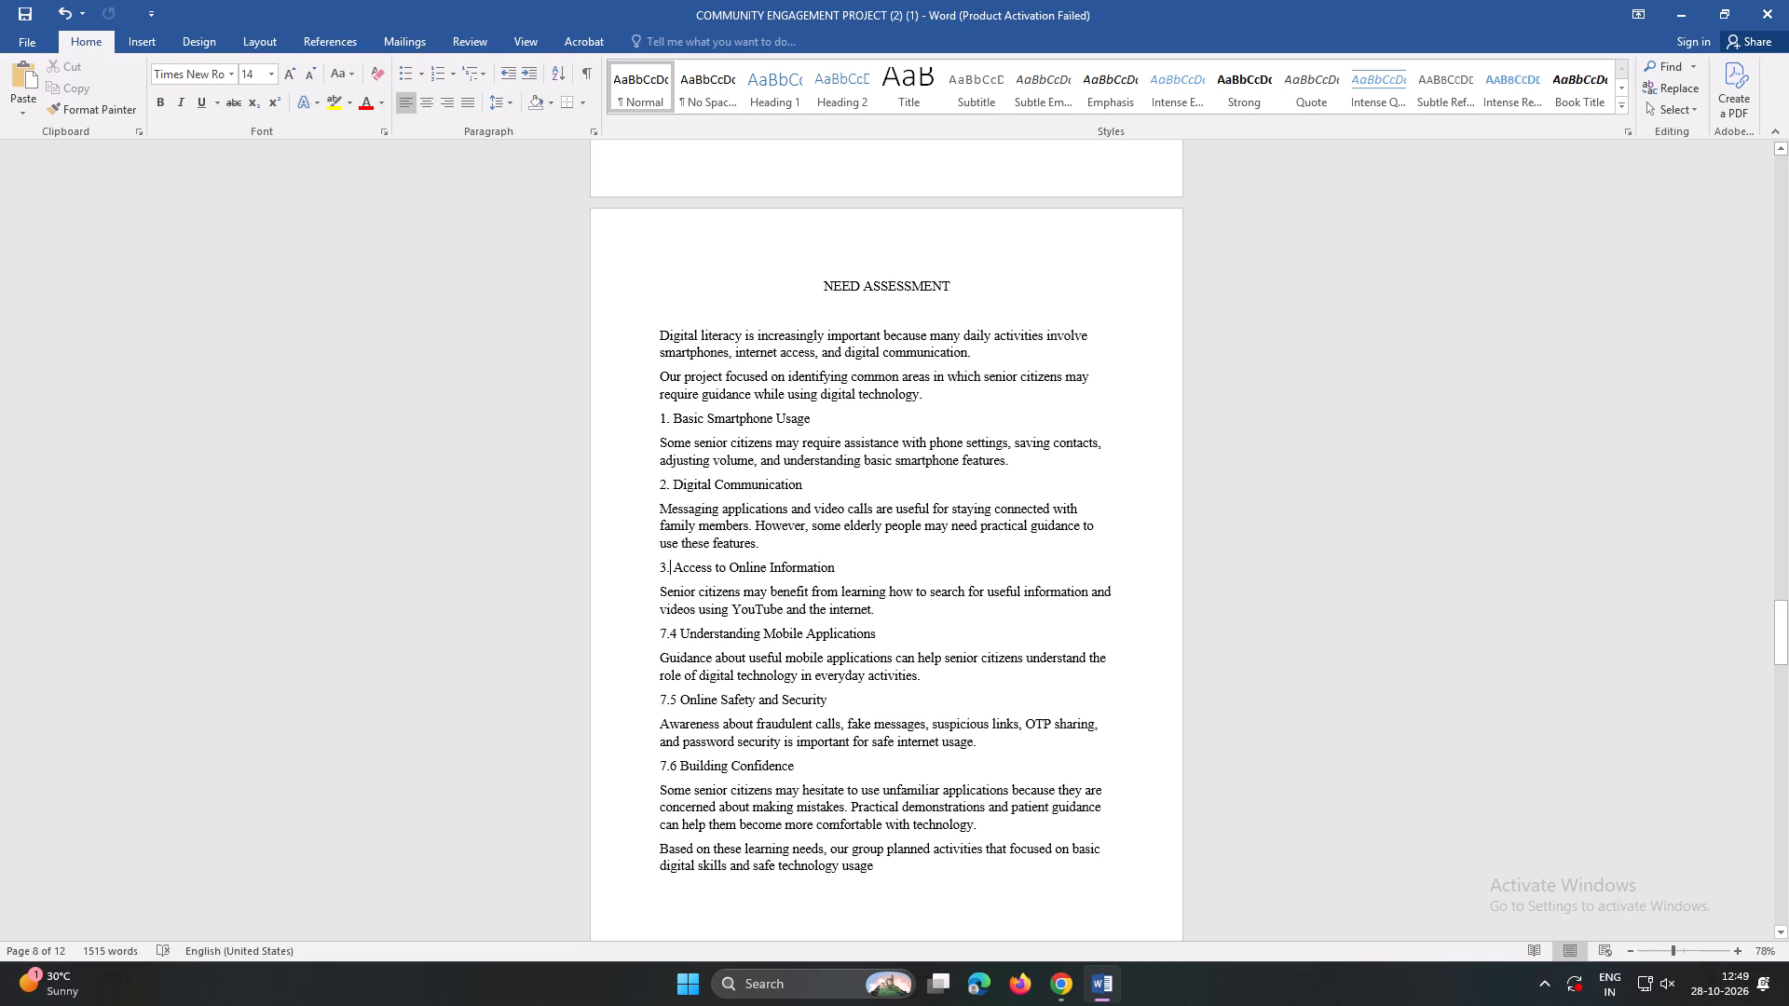
Renumber the Understanding Mobile Applications subheading from 7.4 to "4." in the Need Assessment section.
click(678, 629)
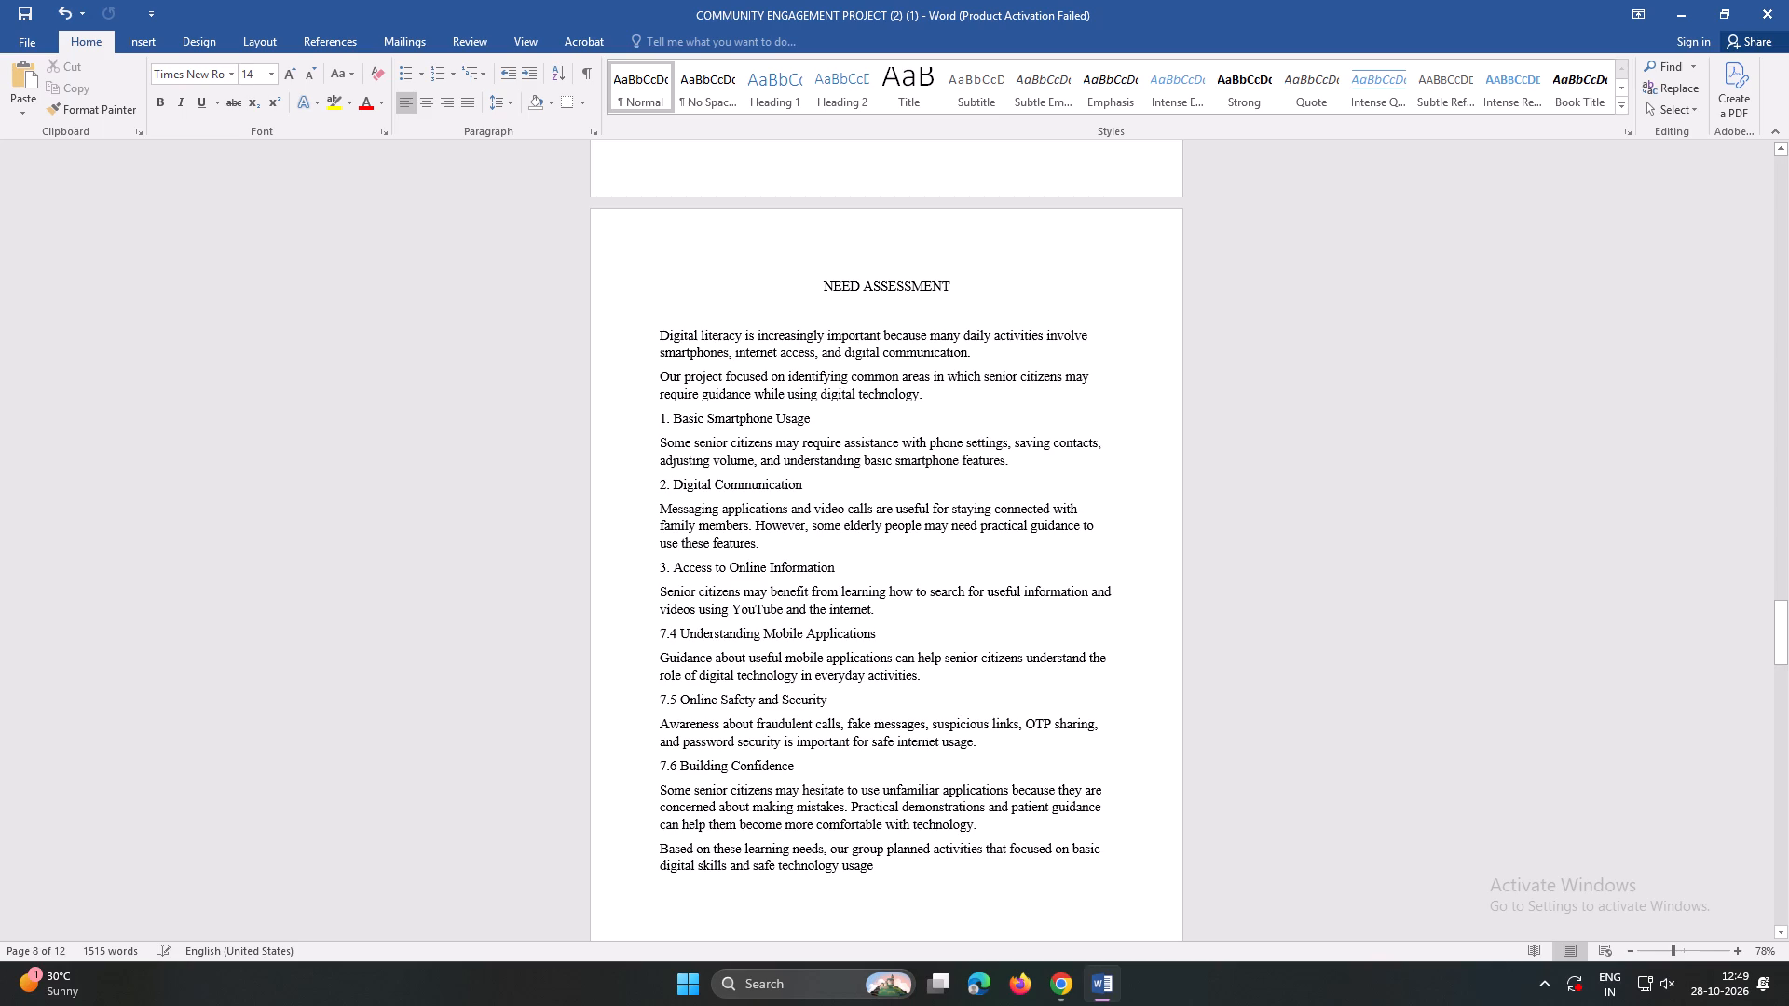
click(676, 633)
key(BackSpace)
key(BackSpace)
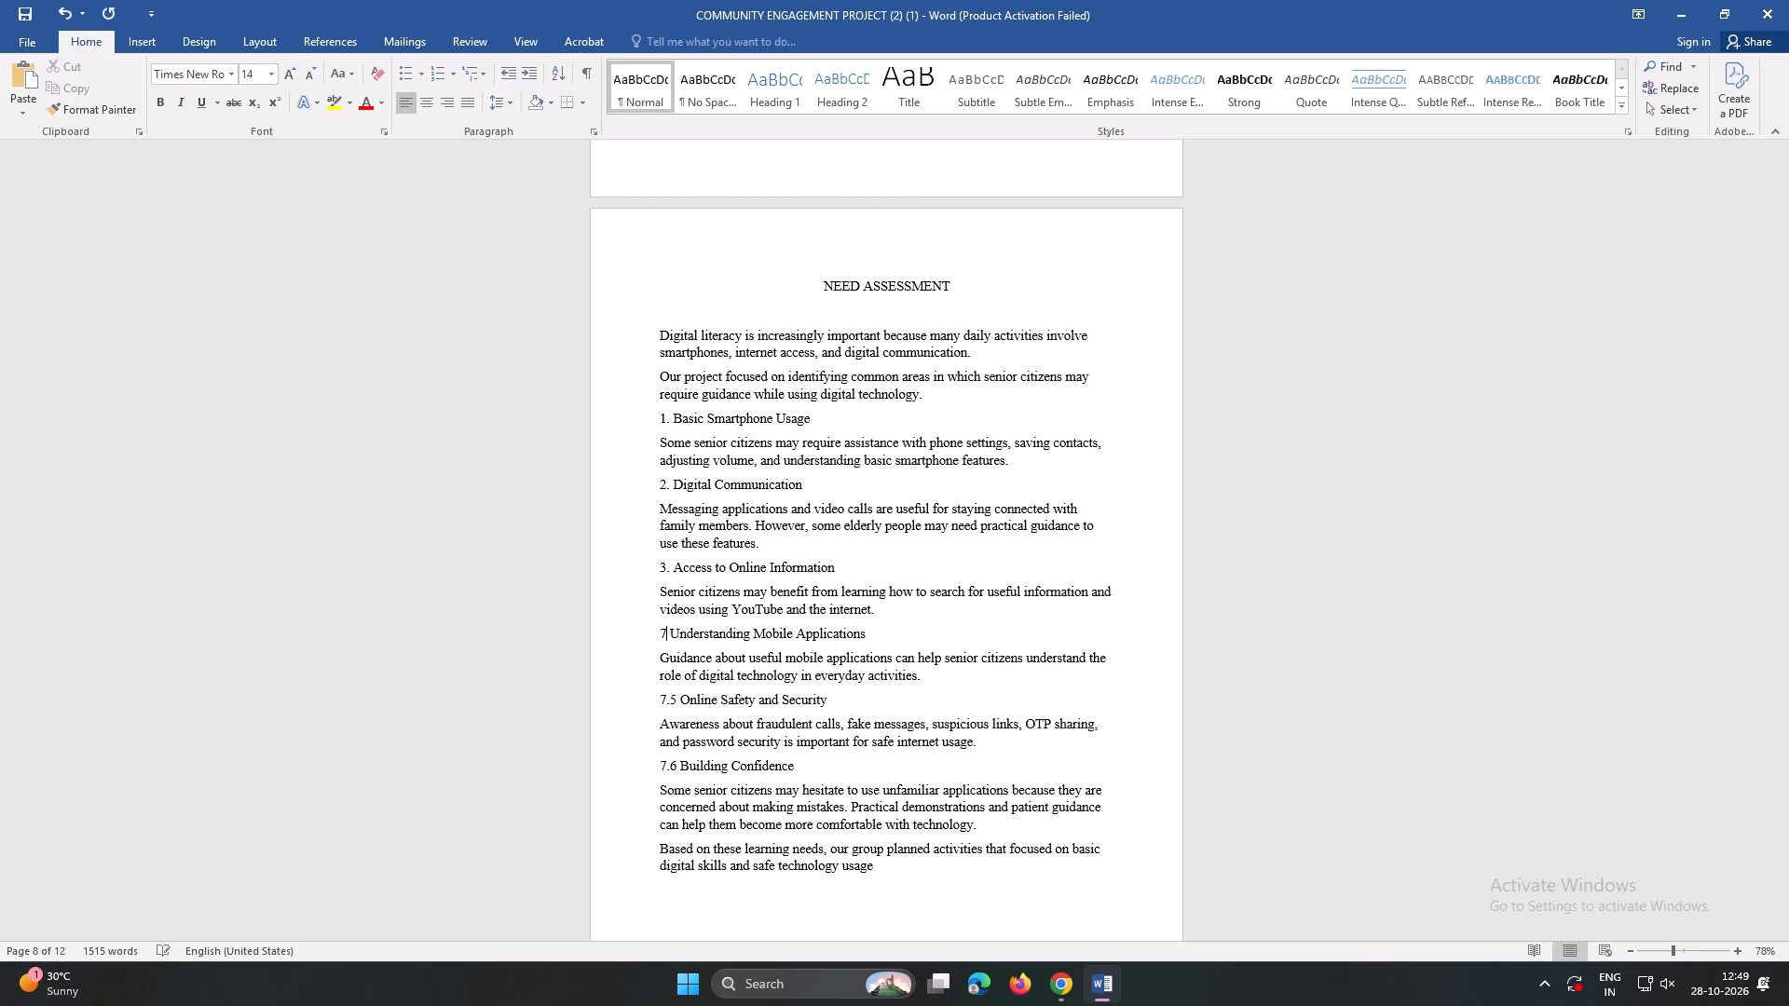
key(BackSpace)
text(4.)
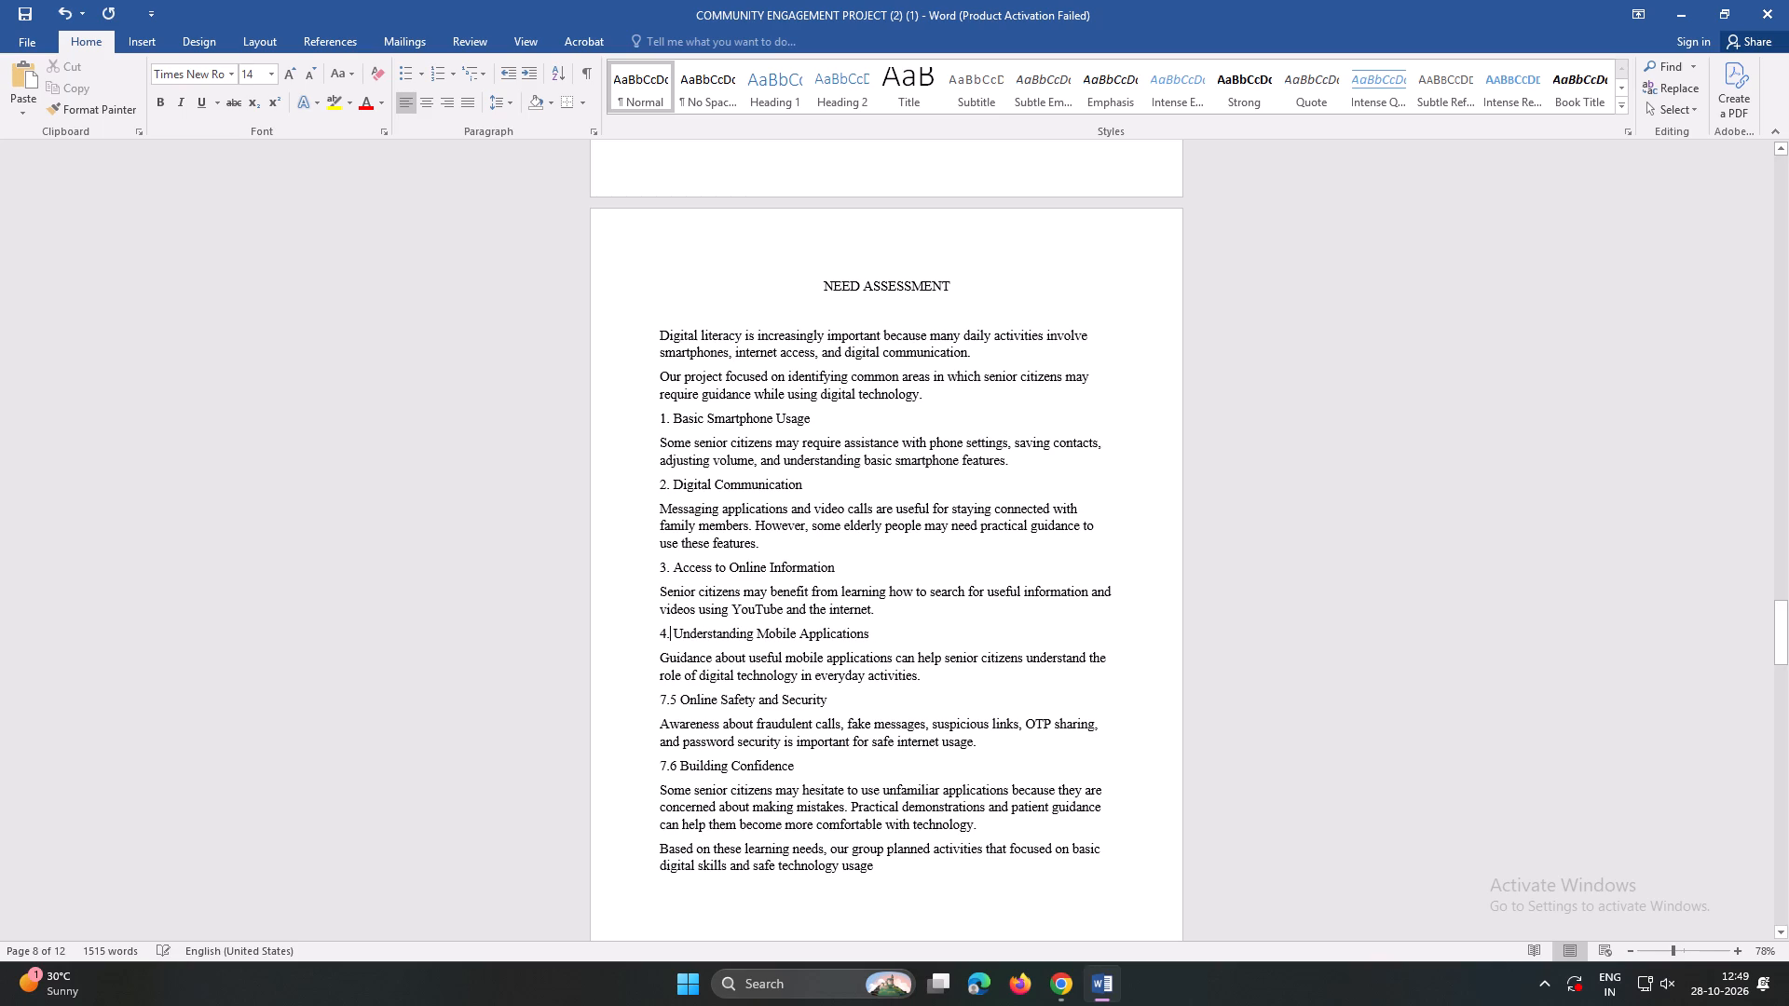
Renumber the Online Safety and Security subheading from 7.5 to "5." in the Need Assessment section.
scroll(676, 622, down, 3)
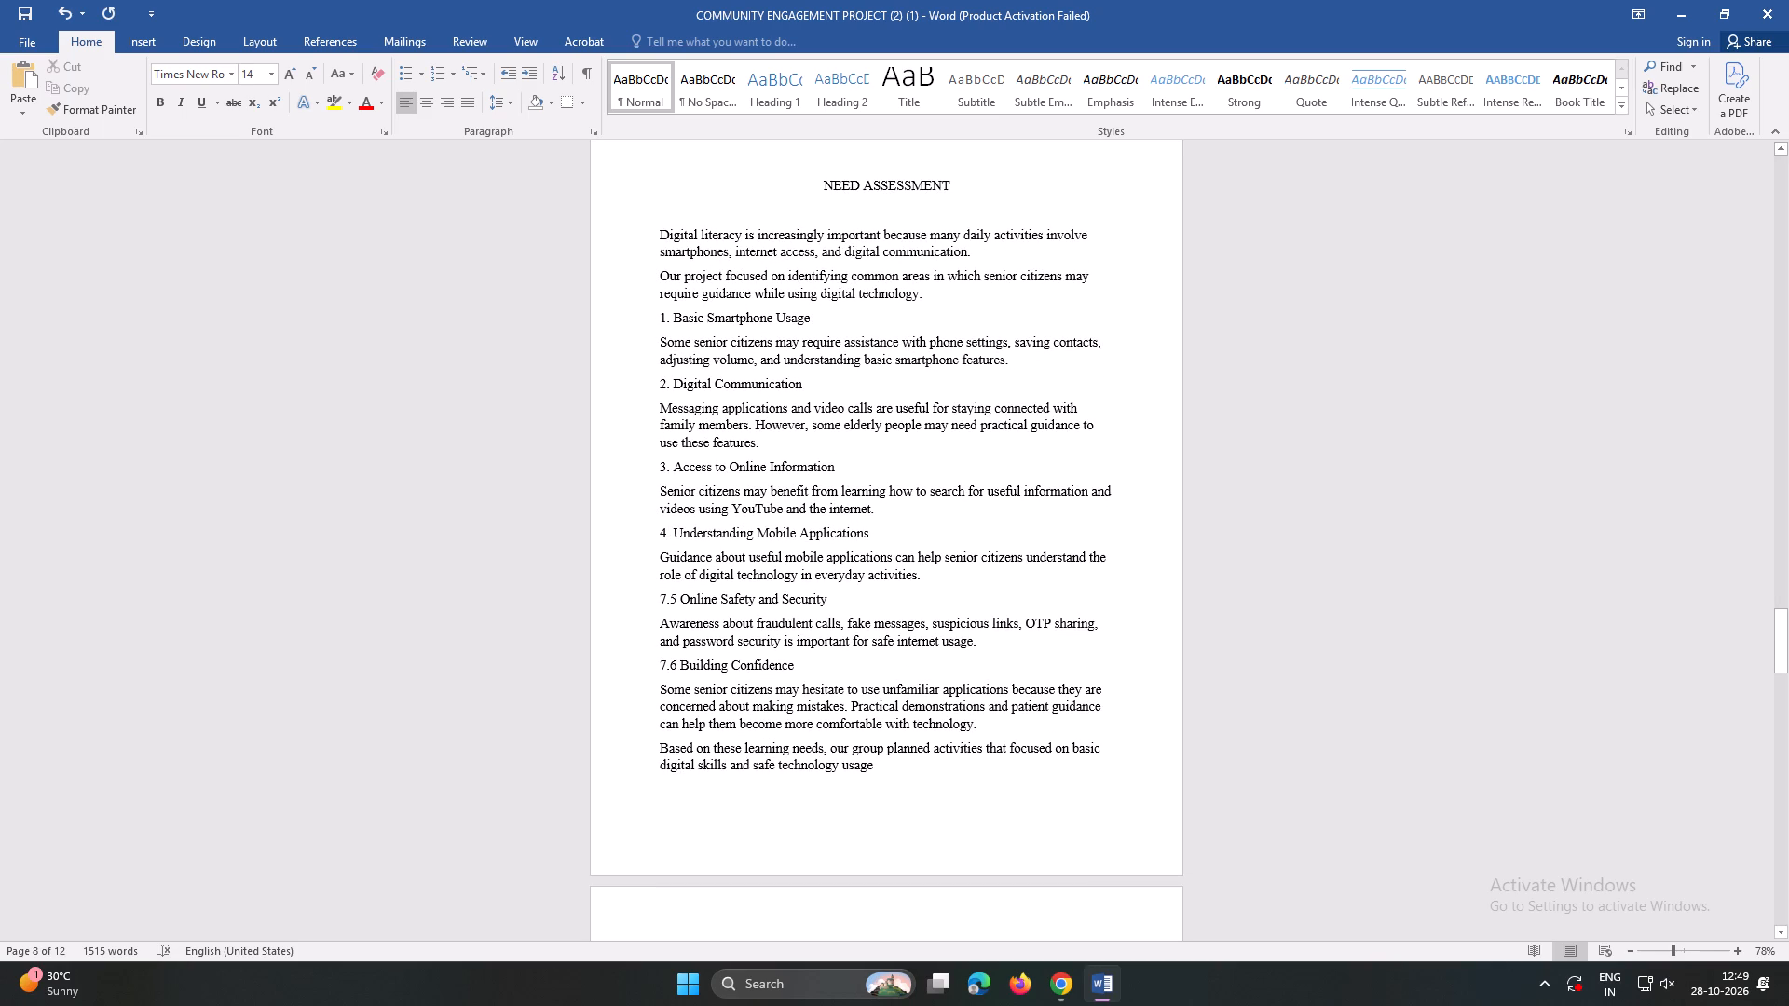
click(680, 595)
click(678, 598)
click(677, 599)
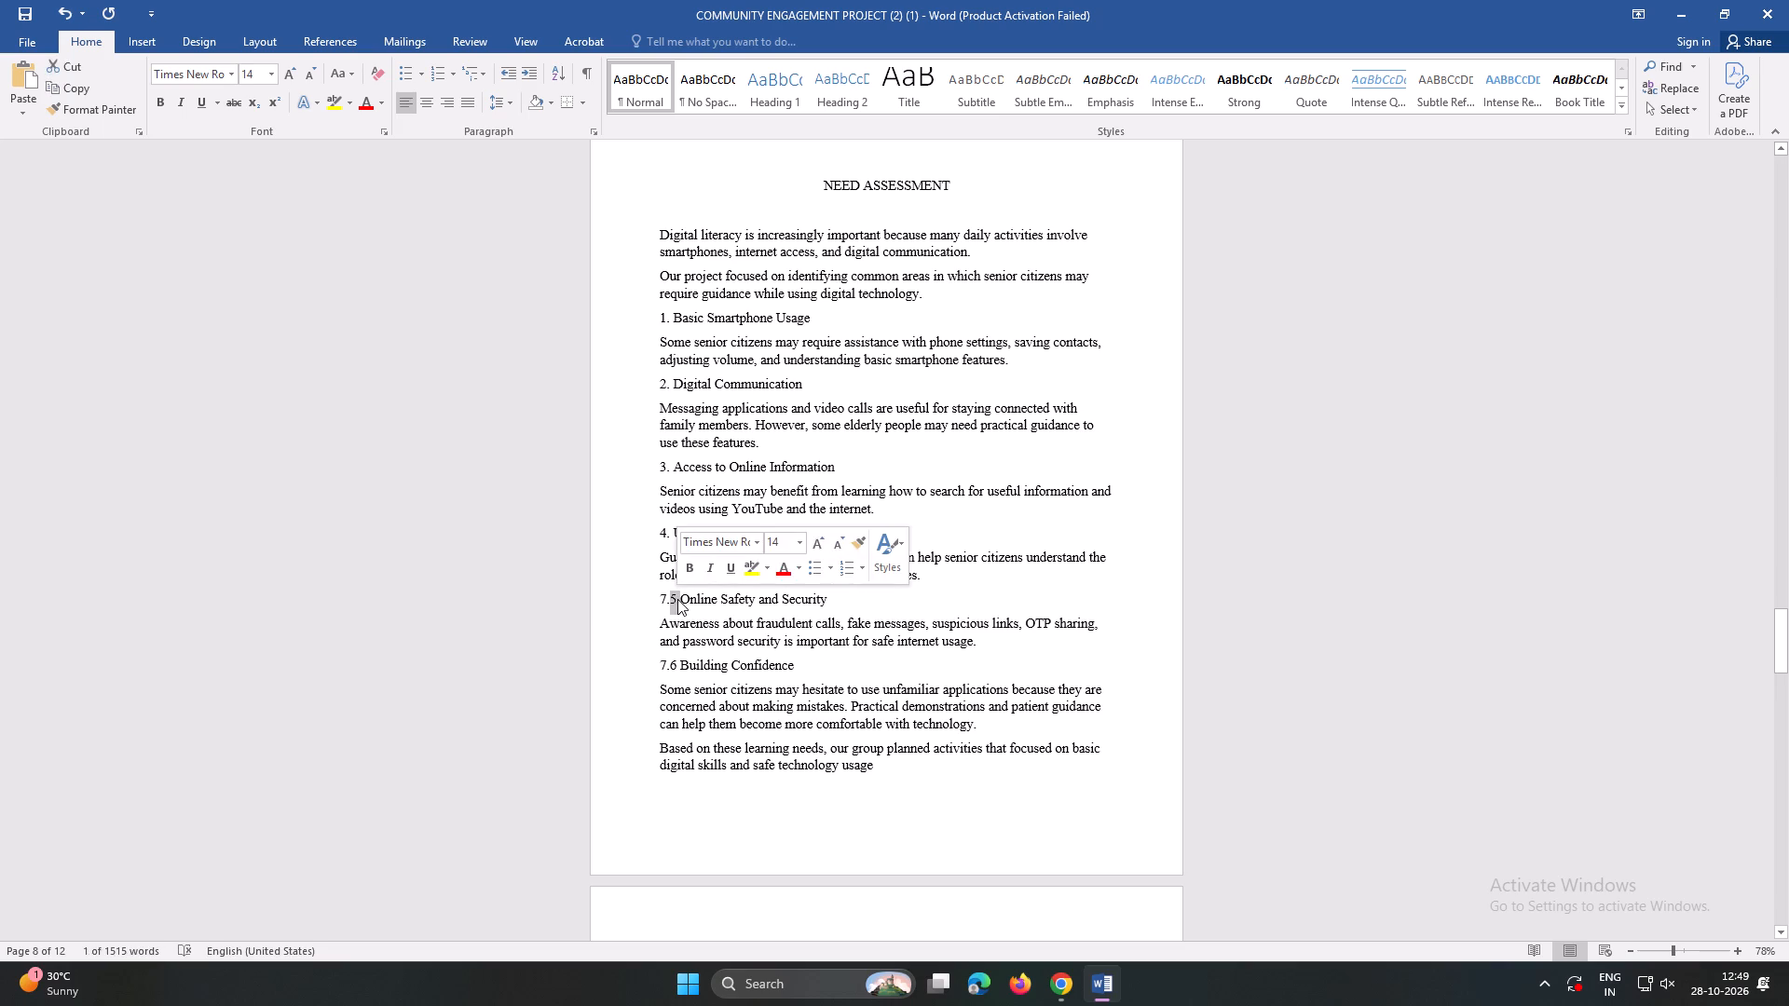
click(677, 599)
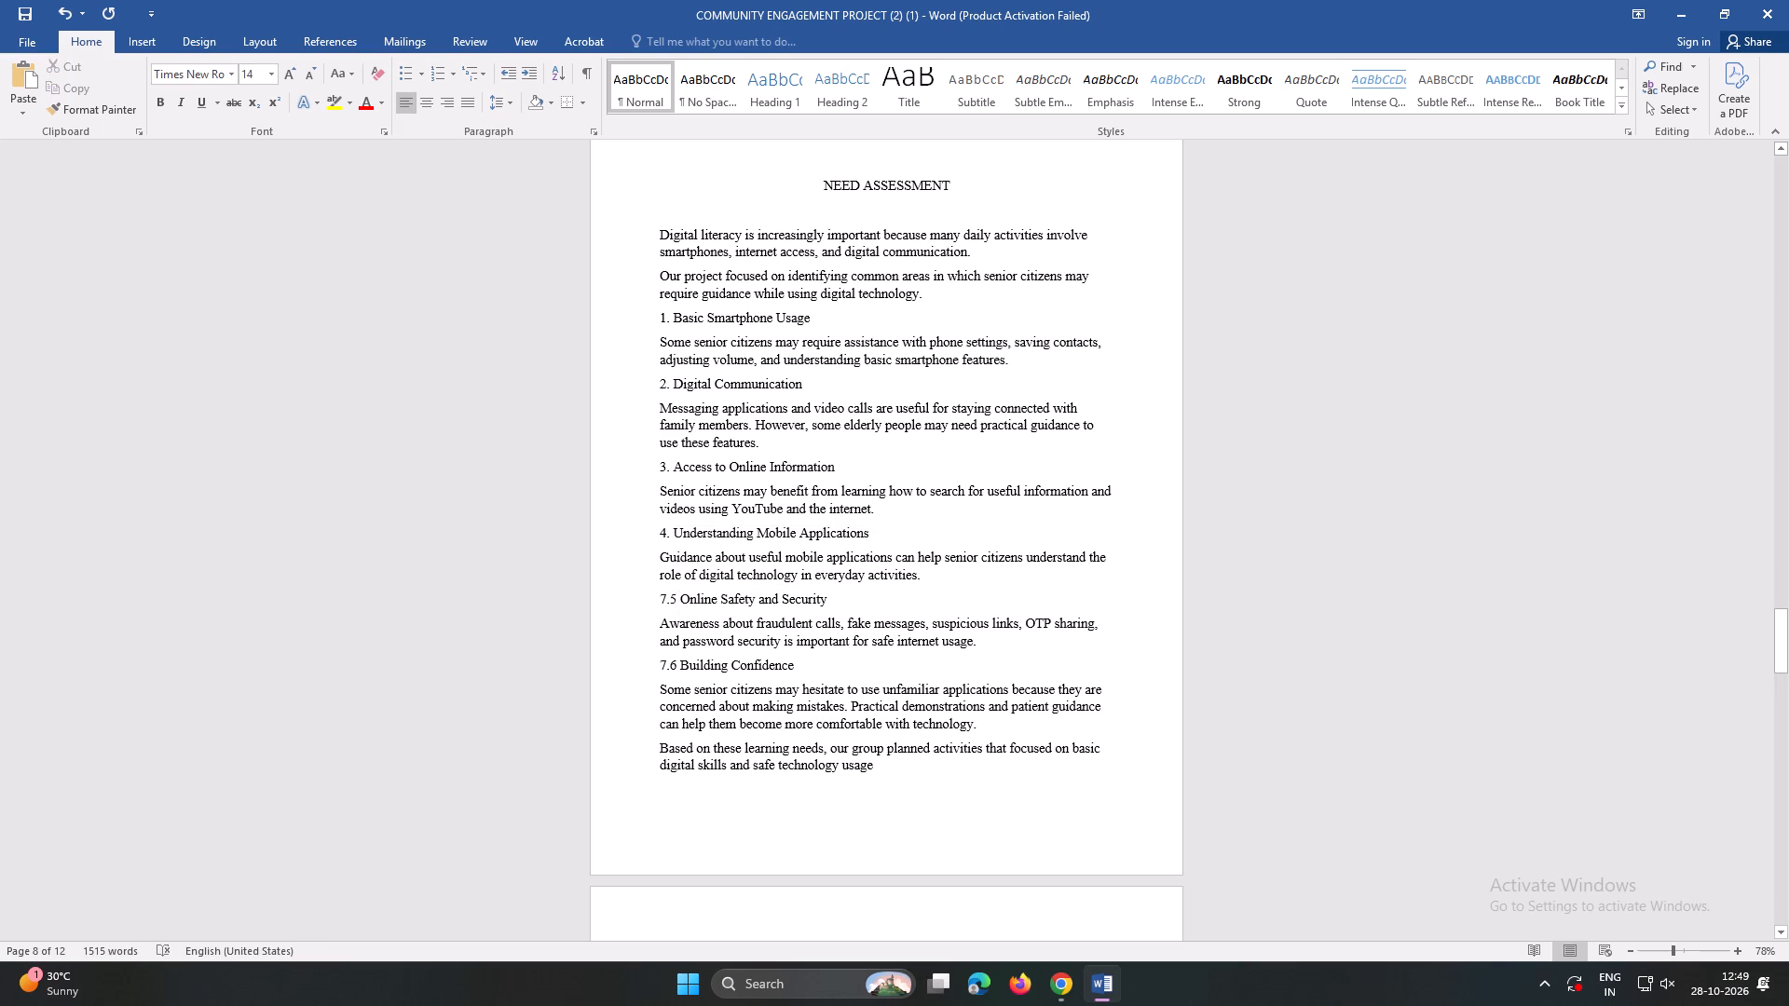
key(BackSpace)
key(BackSpace)
key(BackSpace)
text(5.)
Renumber the Building Confidence subheading from 7.6 to "6." in the Need Assessment section.
scroll(675, 596, down, 4)
click(676, 523)
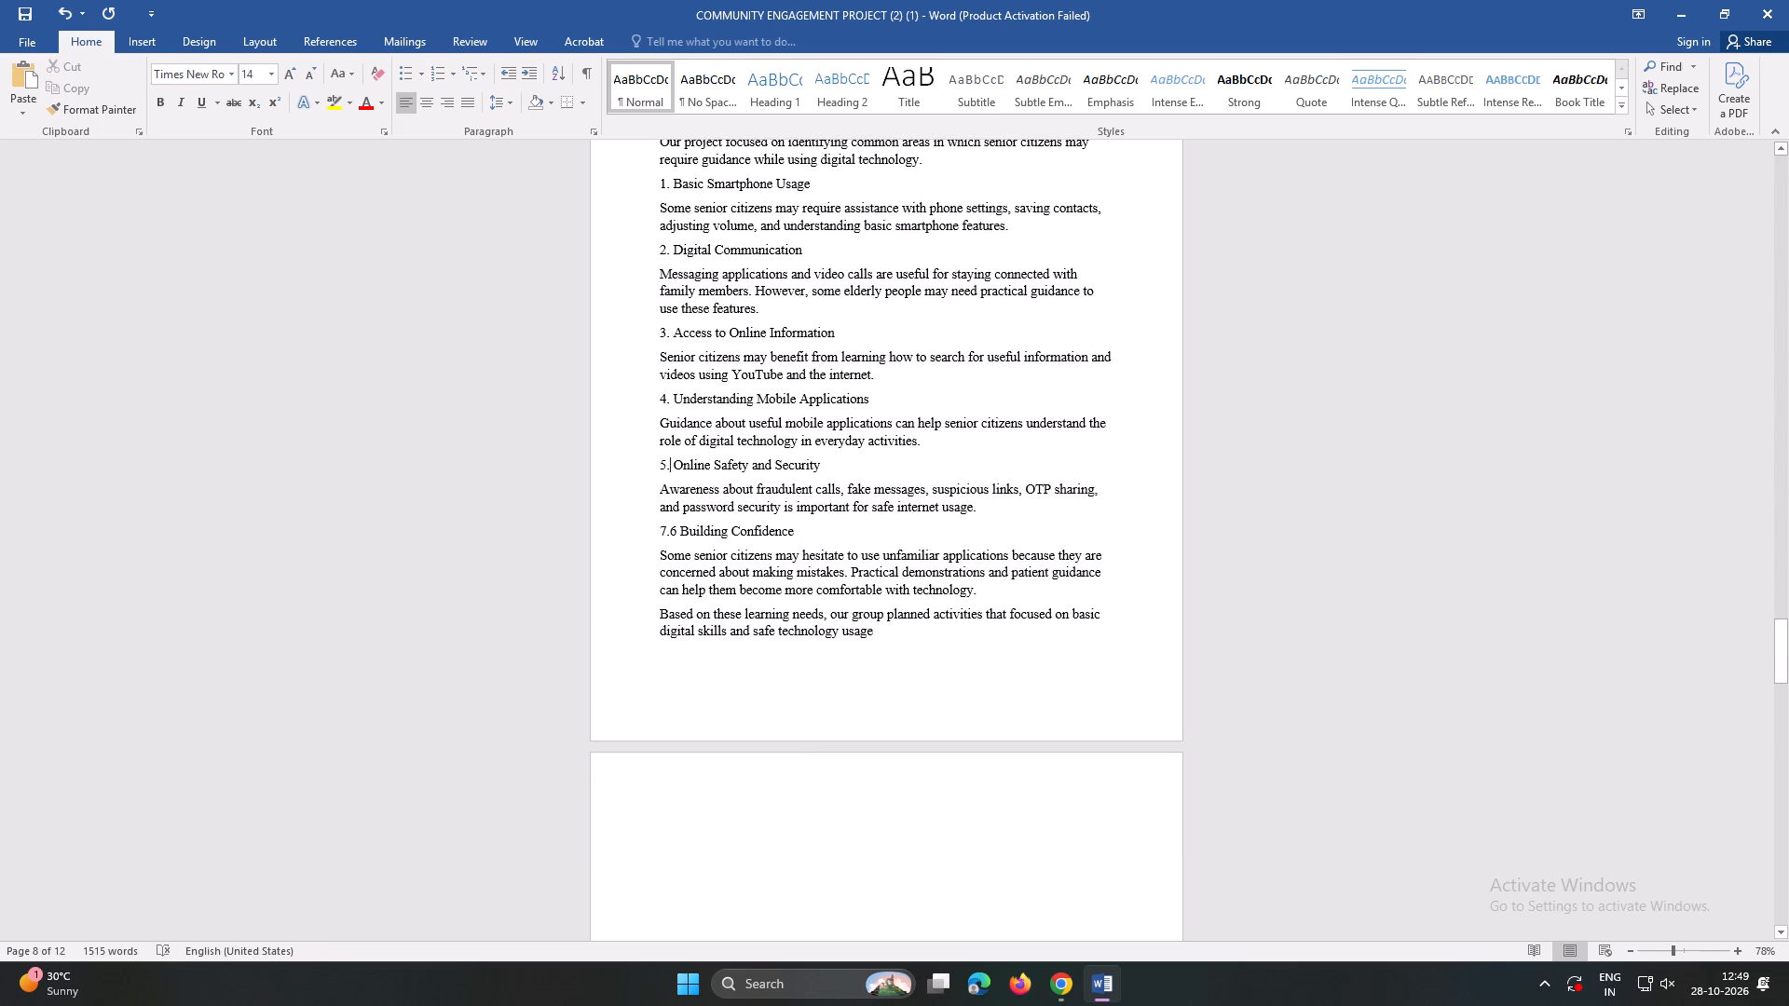
key(BackSpace)
key(BackSpace)
key(BackSpace)
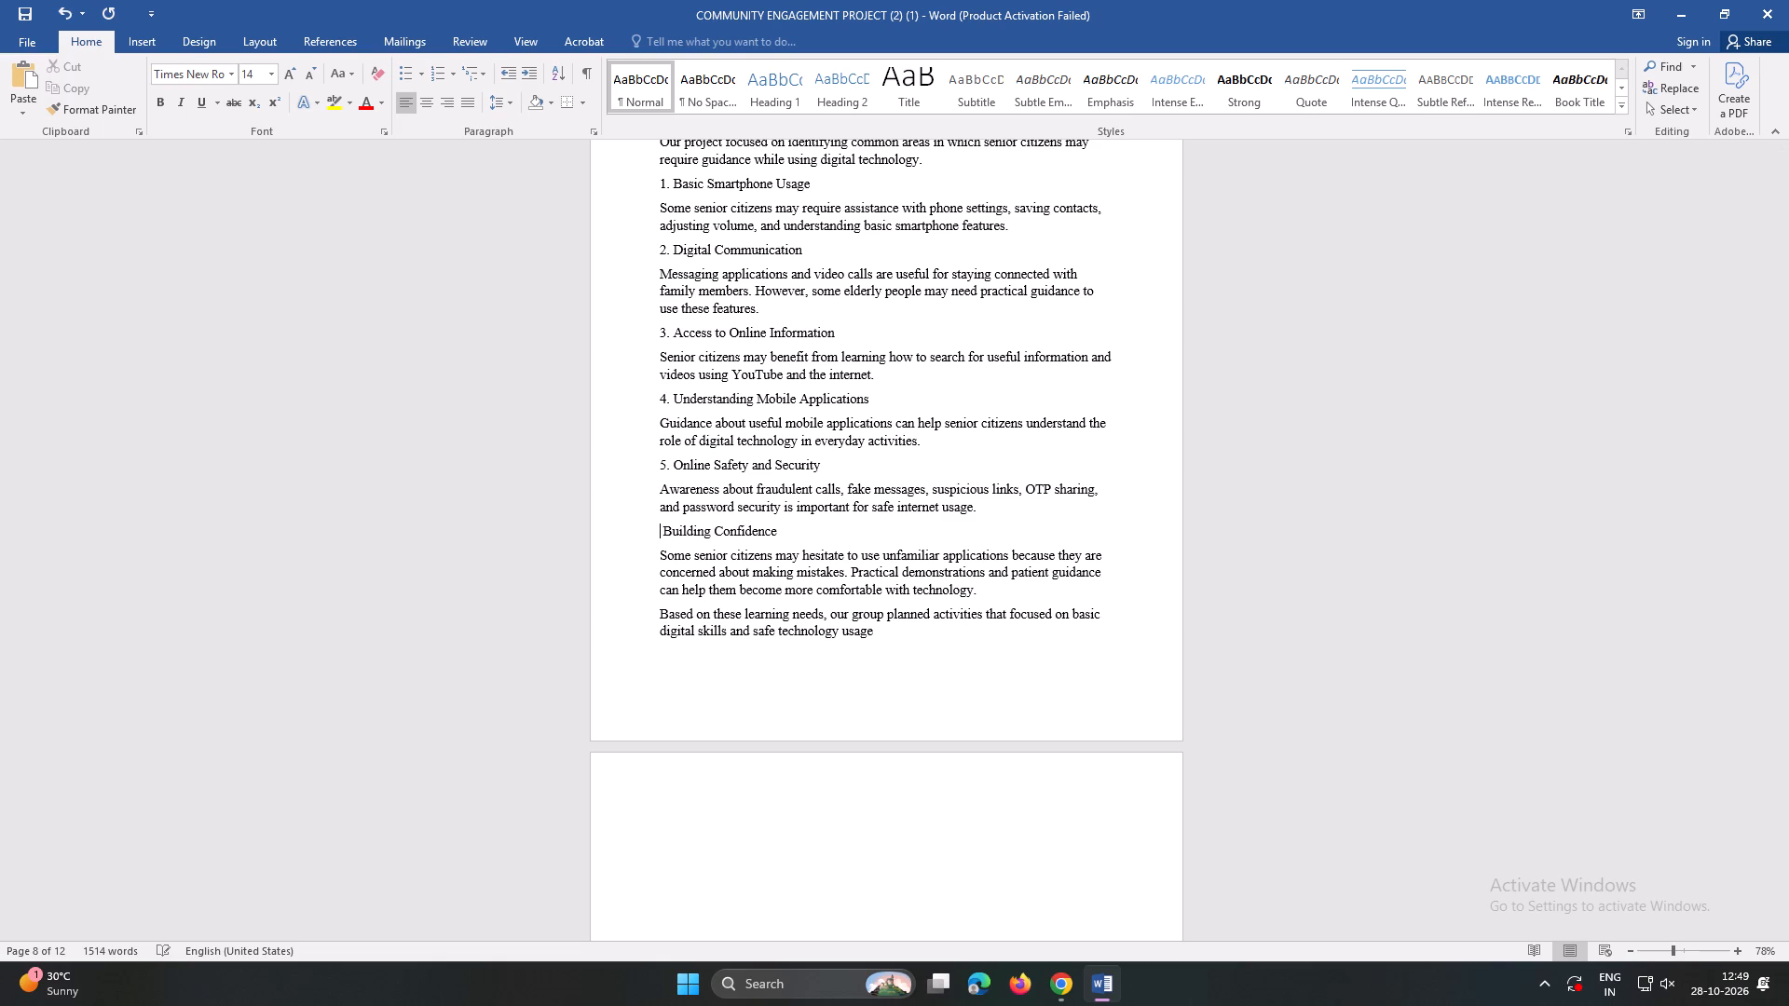
text(6.)
Set all Need Assessment body text below the heading to font size 12.
scroll(676, 531, down, 4)
scroll(685, 517, up, 8)
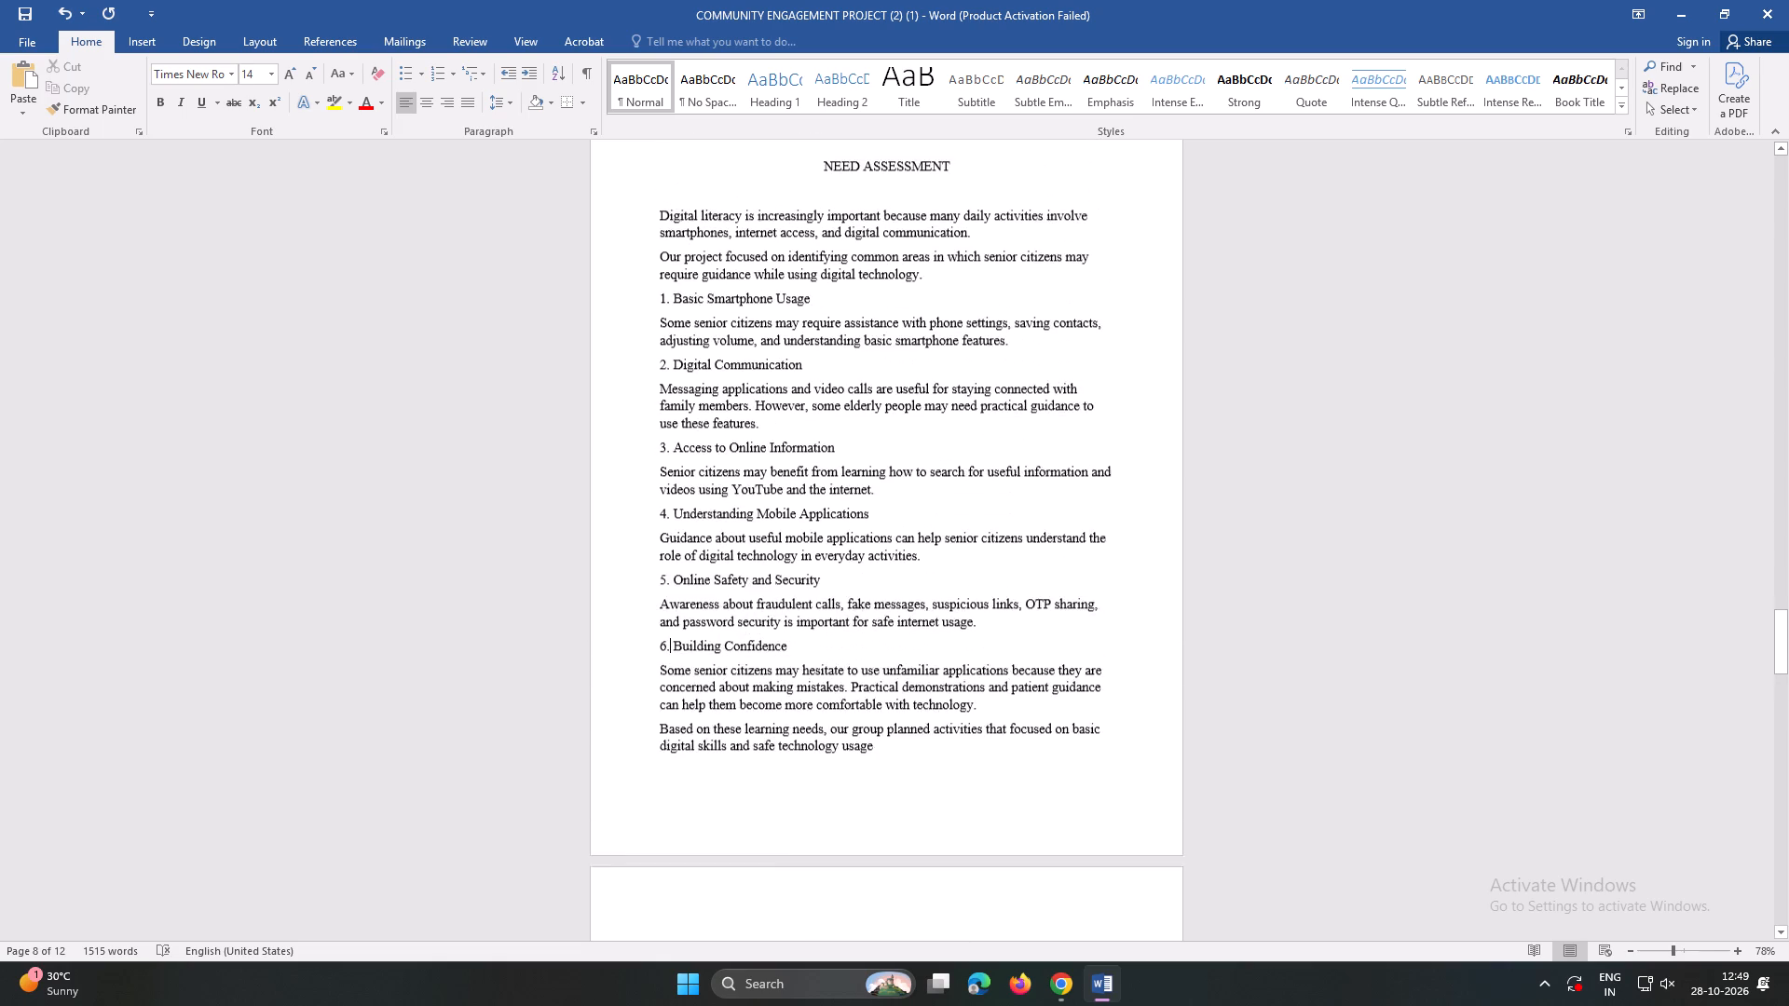
scroll(687, 496, up, 4)
scroll(692, 490, down, 1)
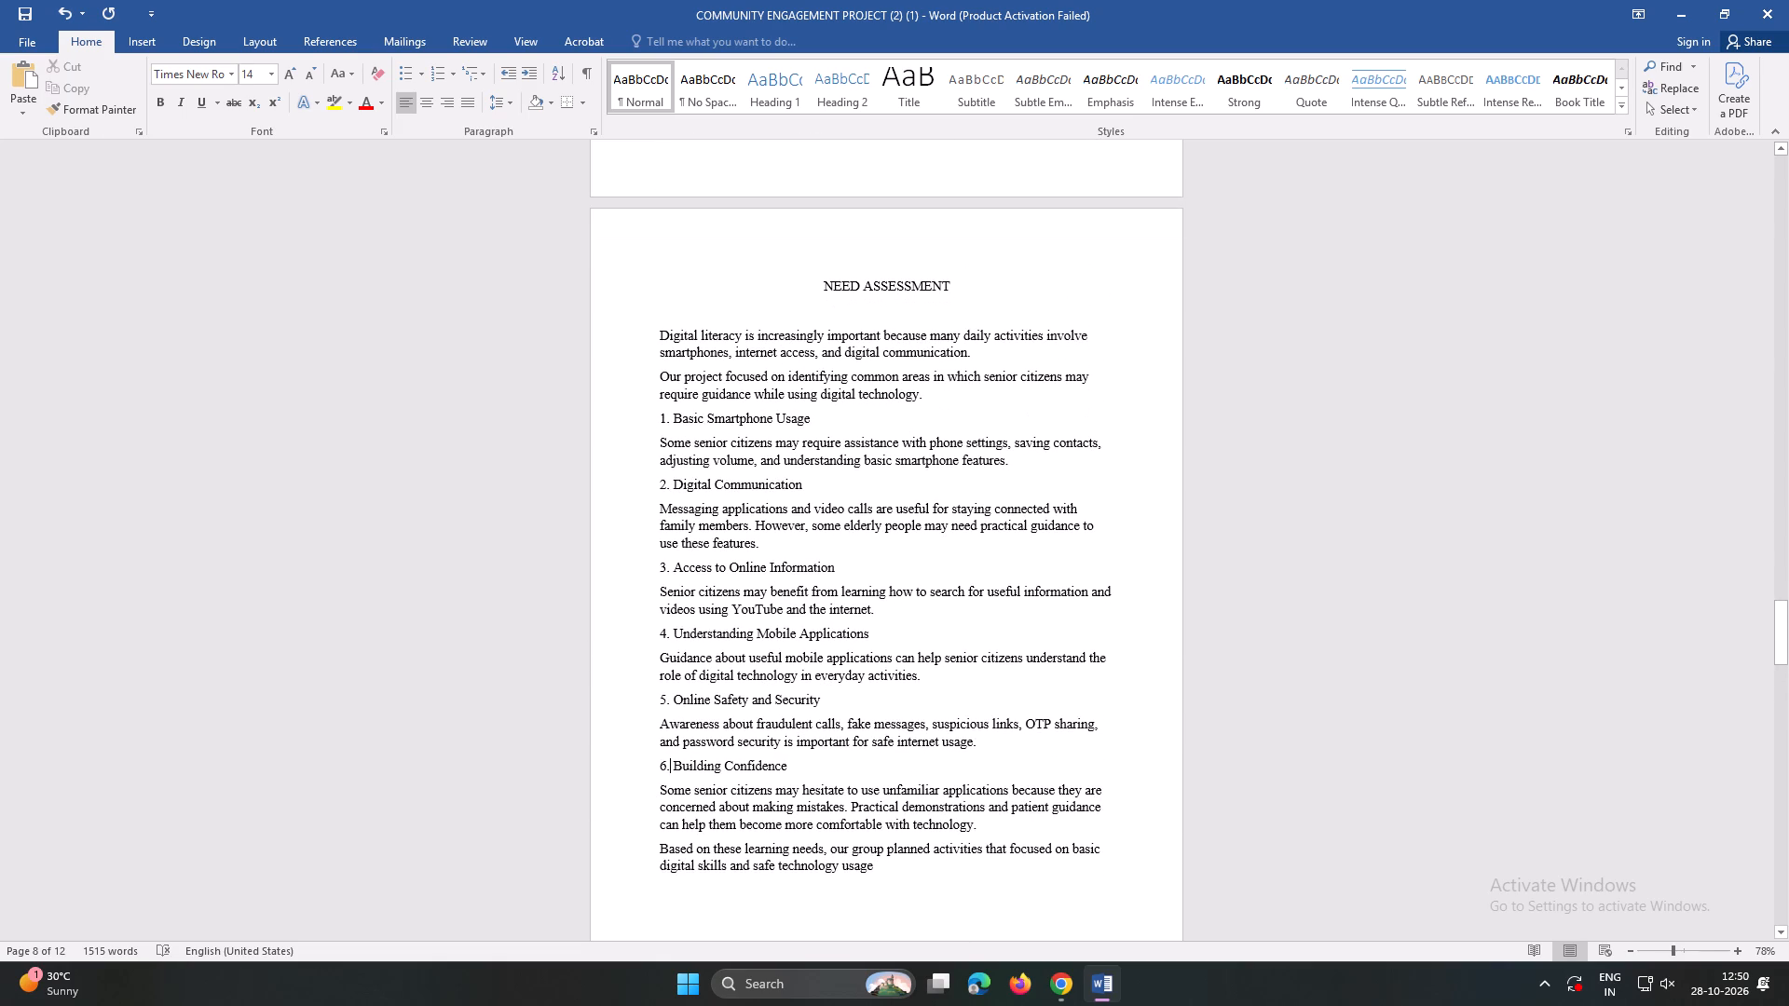
scroll(692, 490, down, 3)
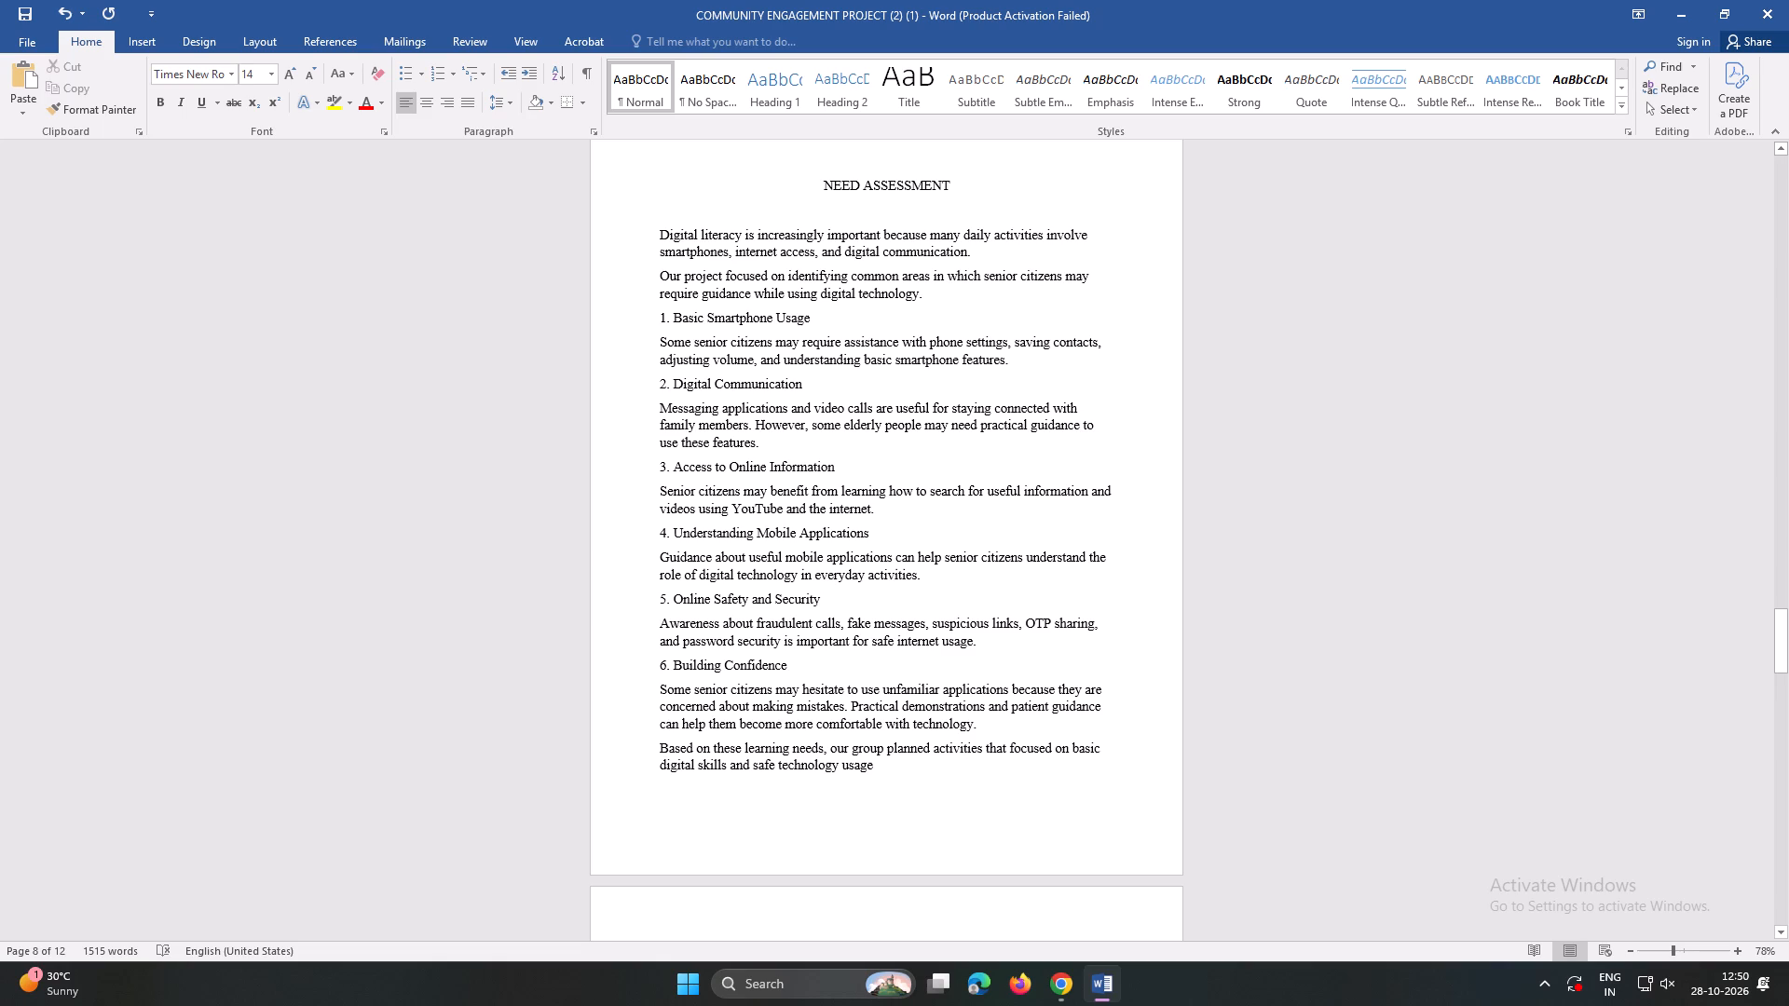
drag(829, 178, 928, 165)
click(894, 207)
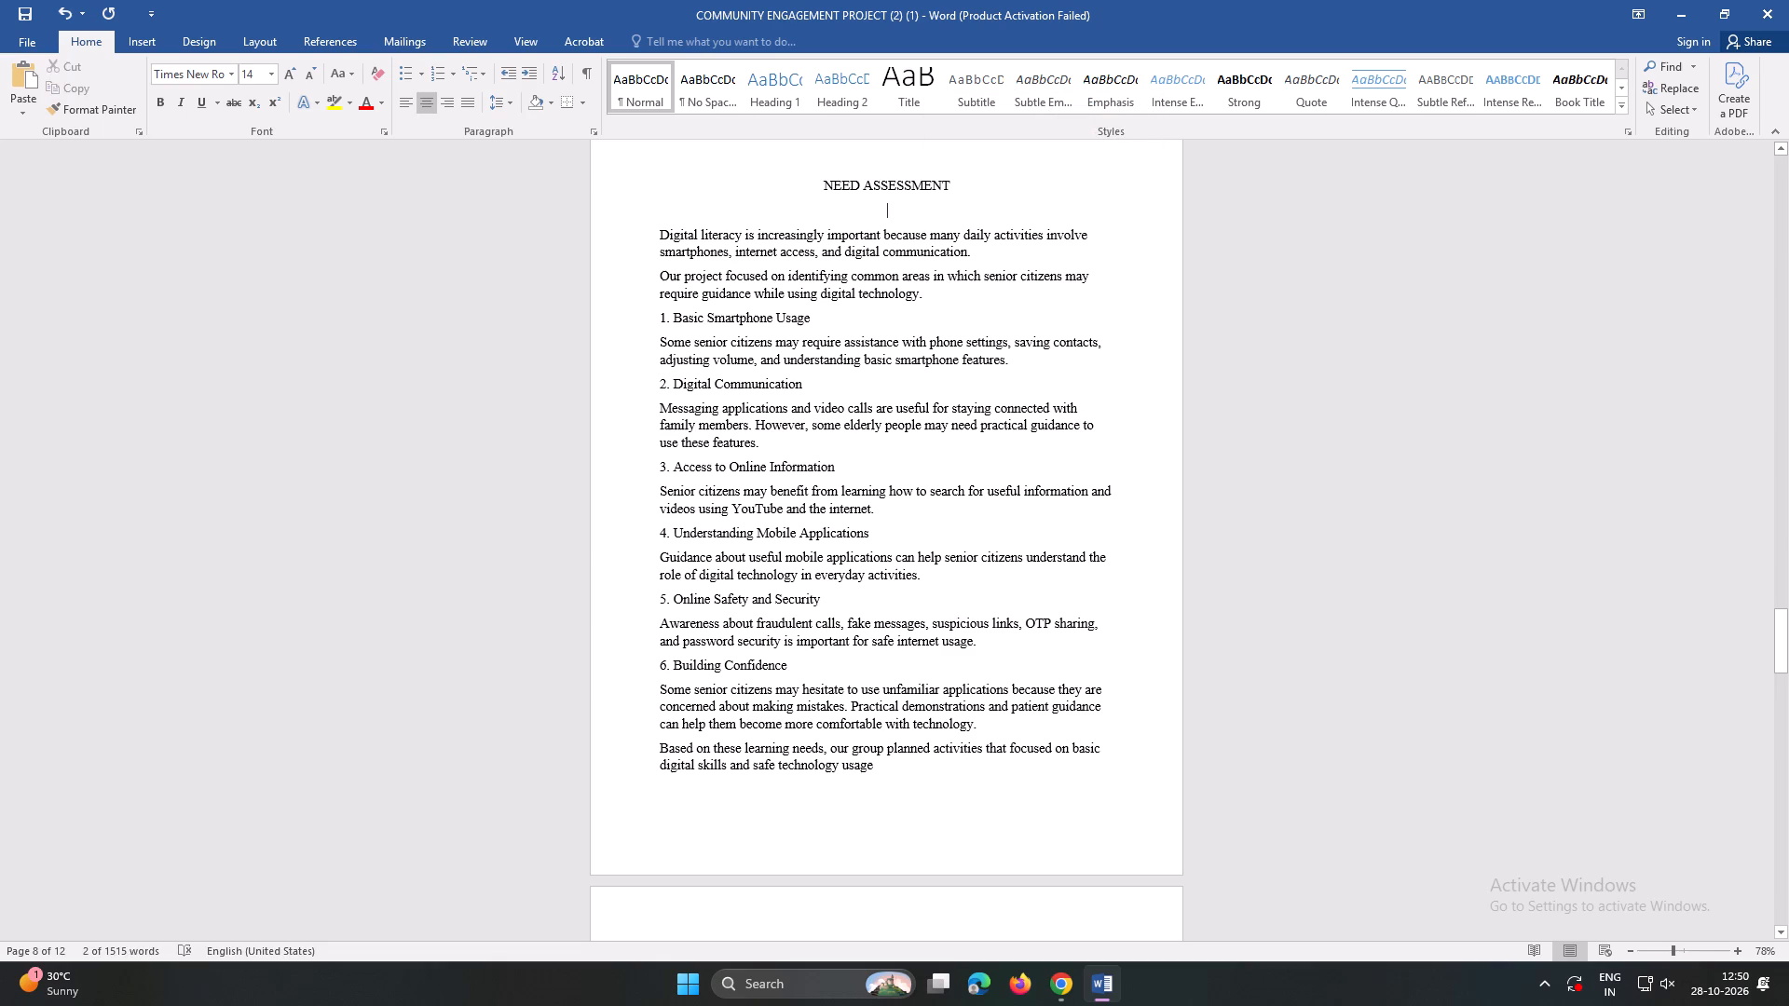
drag(656, 232, 793, 793)
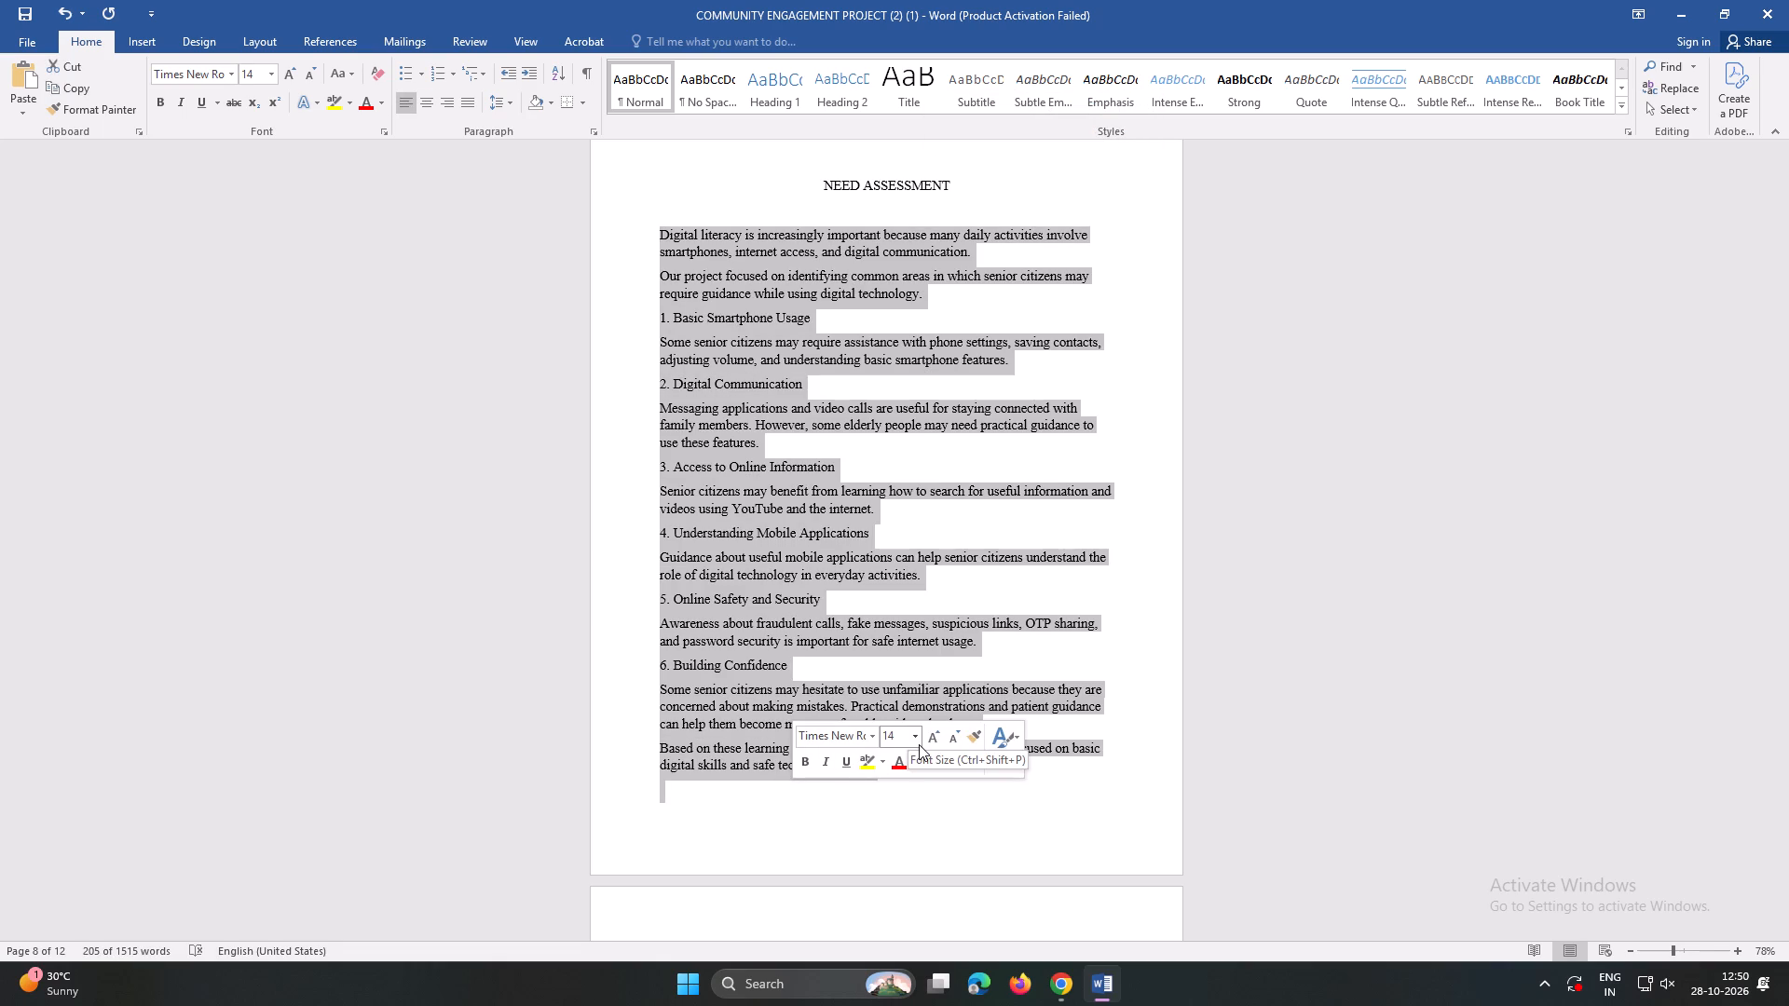
click(919, 744)
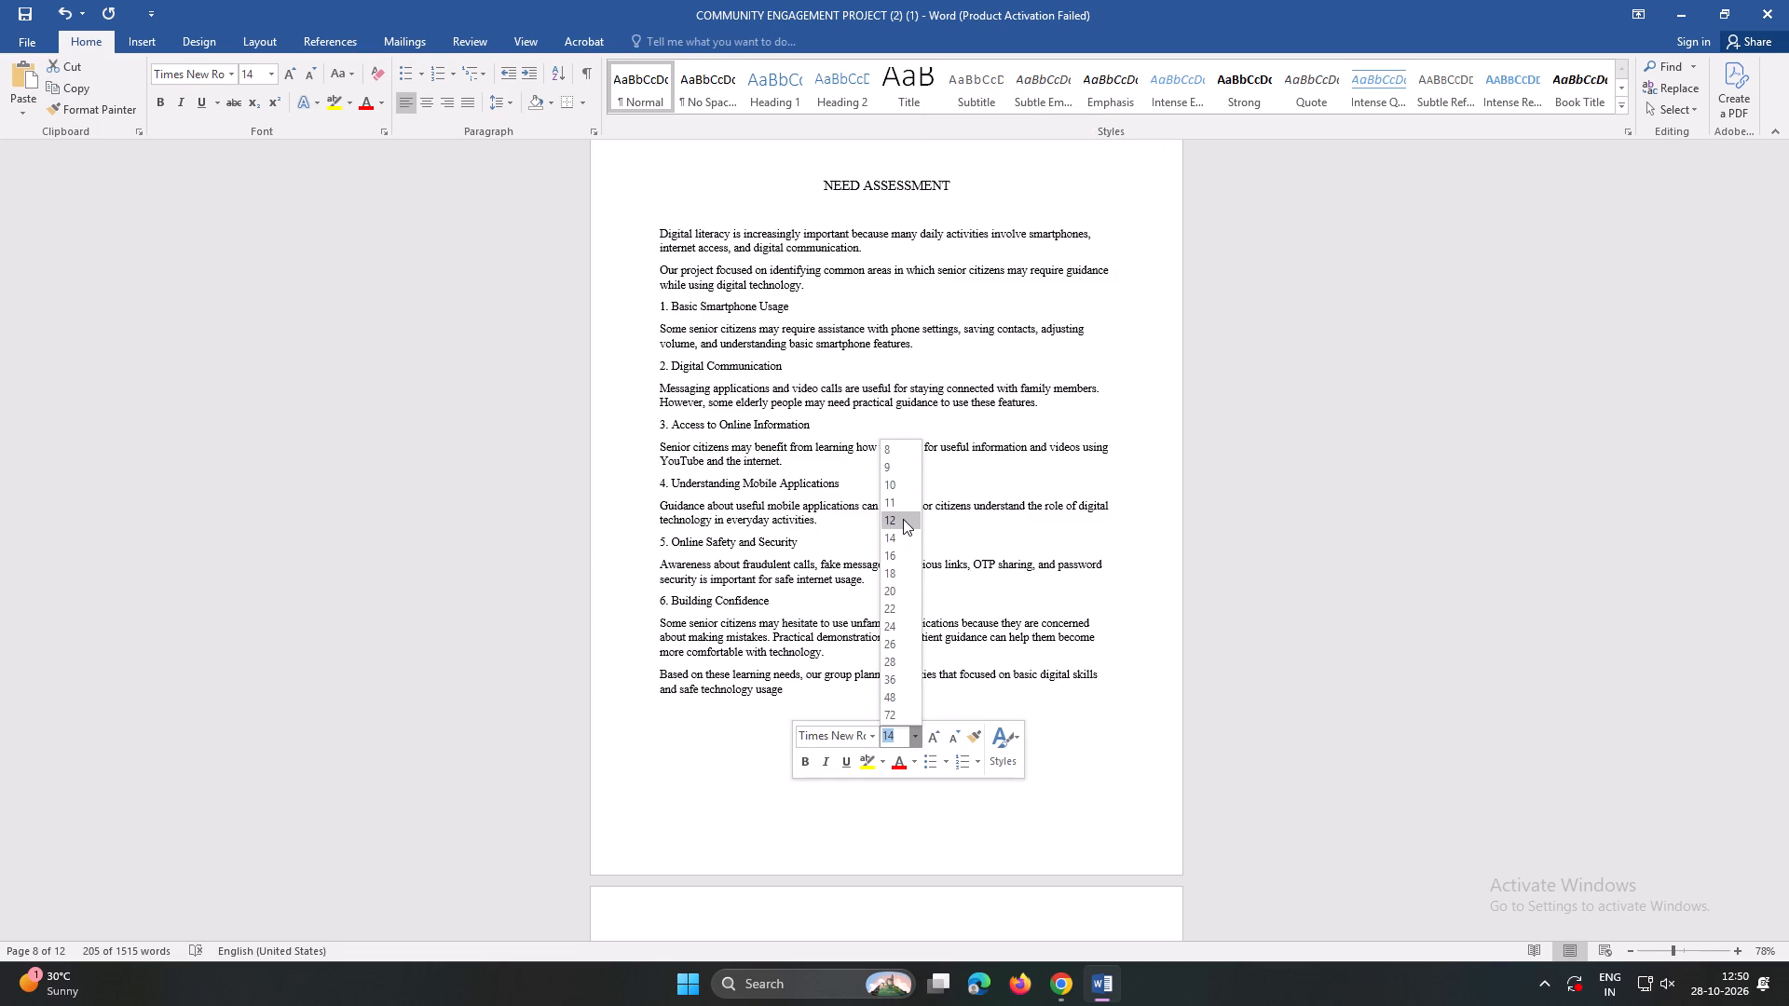
click(903, 519)
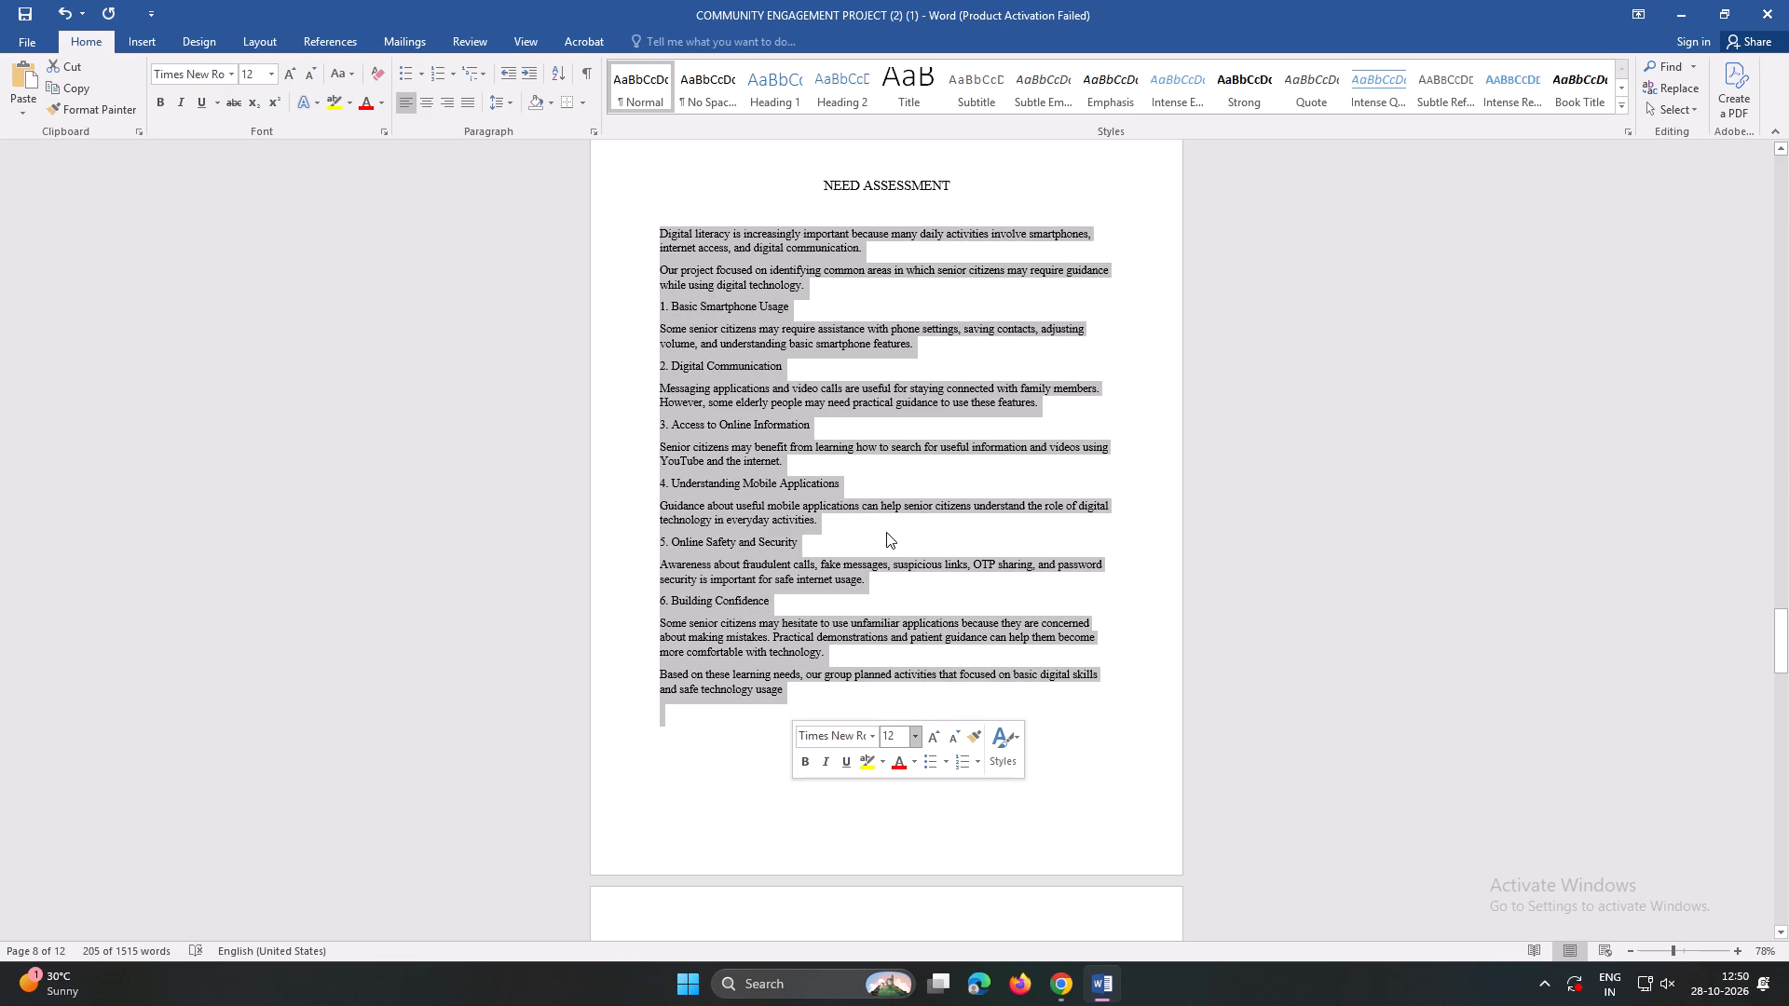
click(886, 532)
Add a period after "safe technology usage" at the end of the Need Assessment section.
click(802, 688)
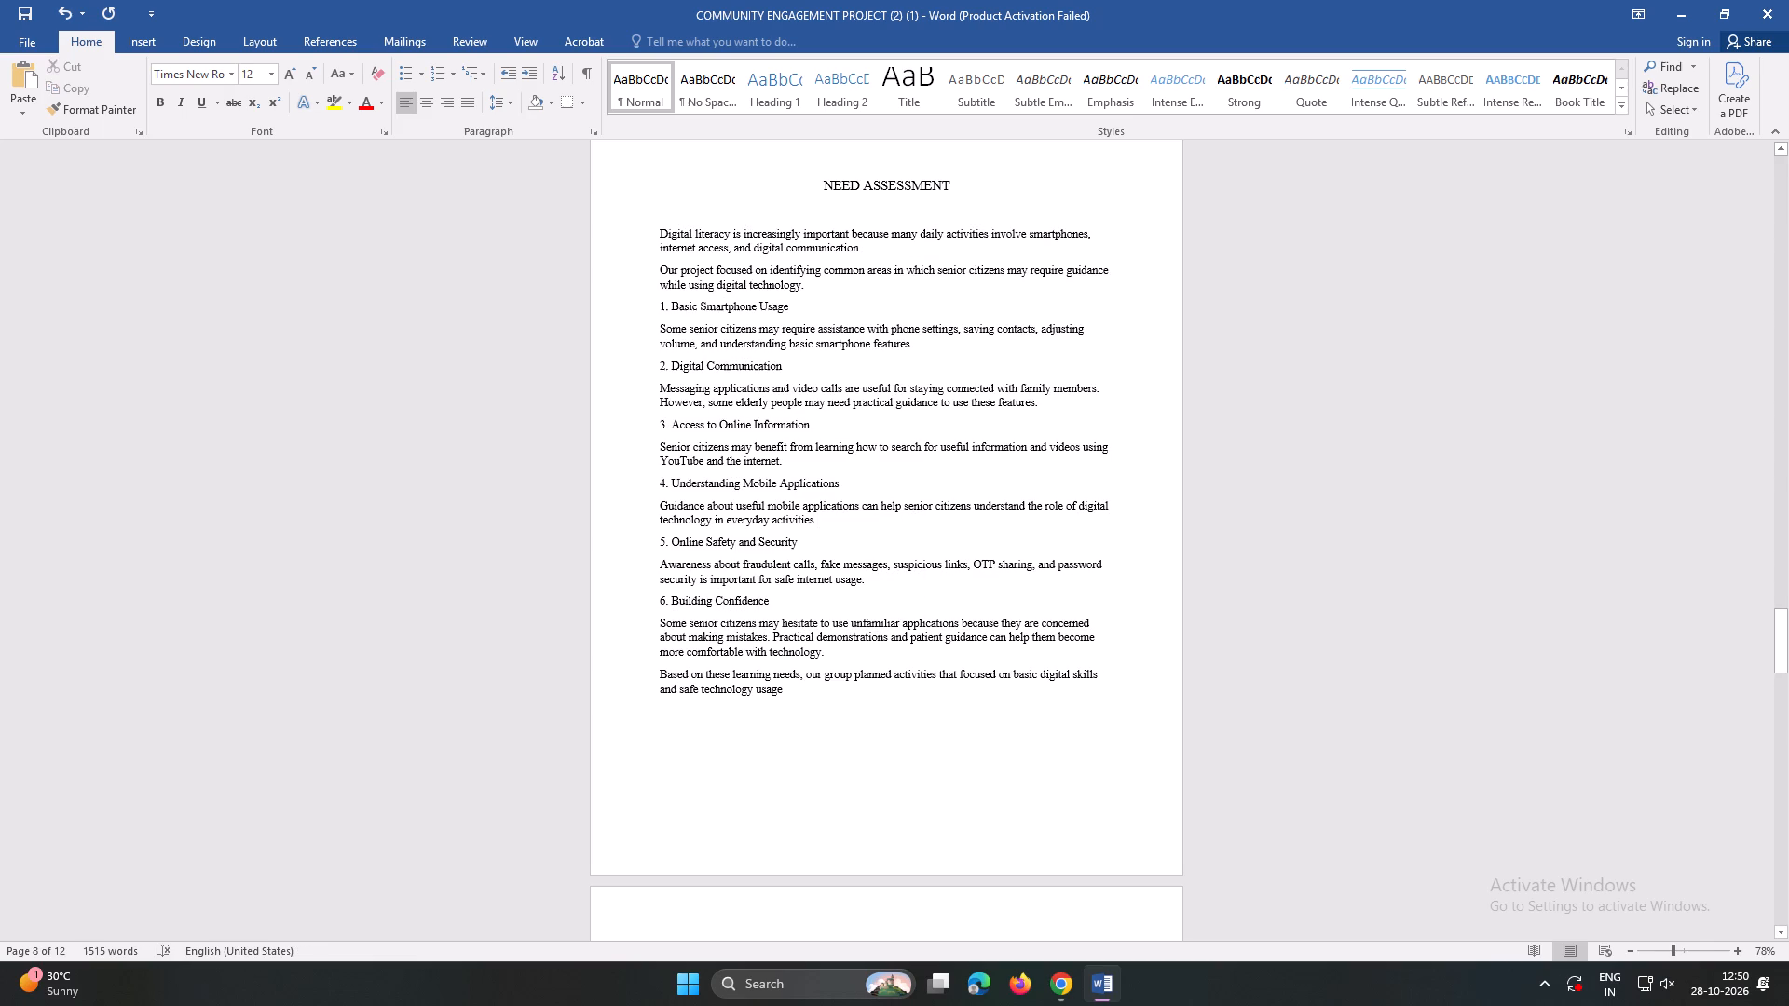
key(period)
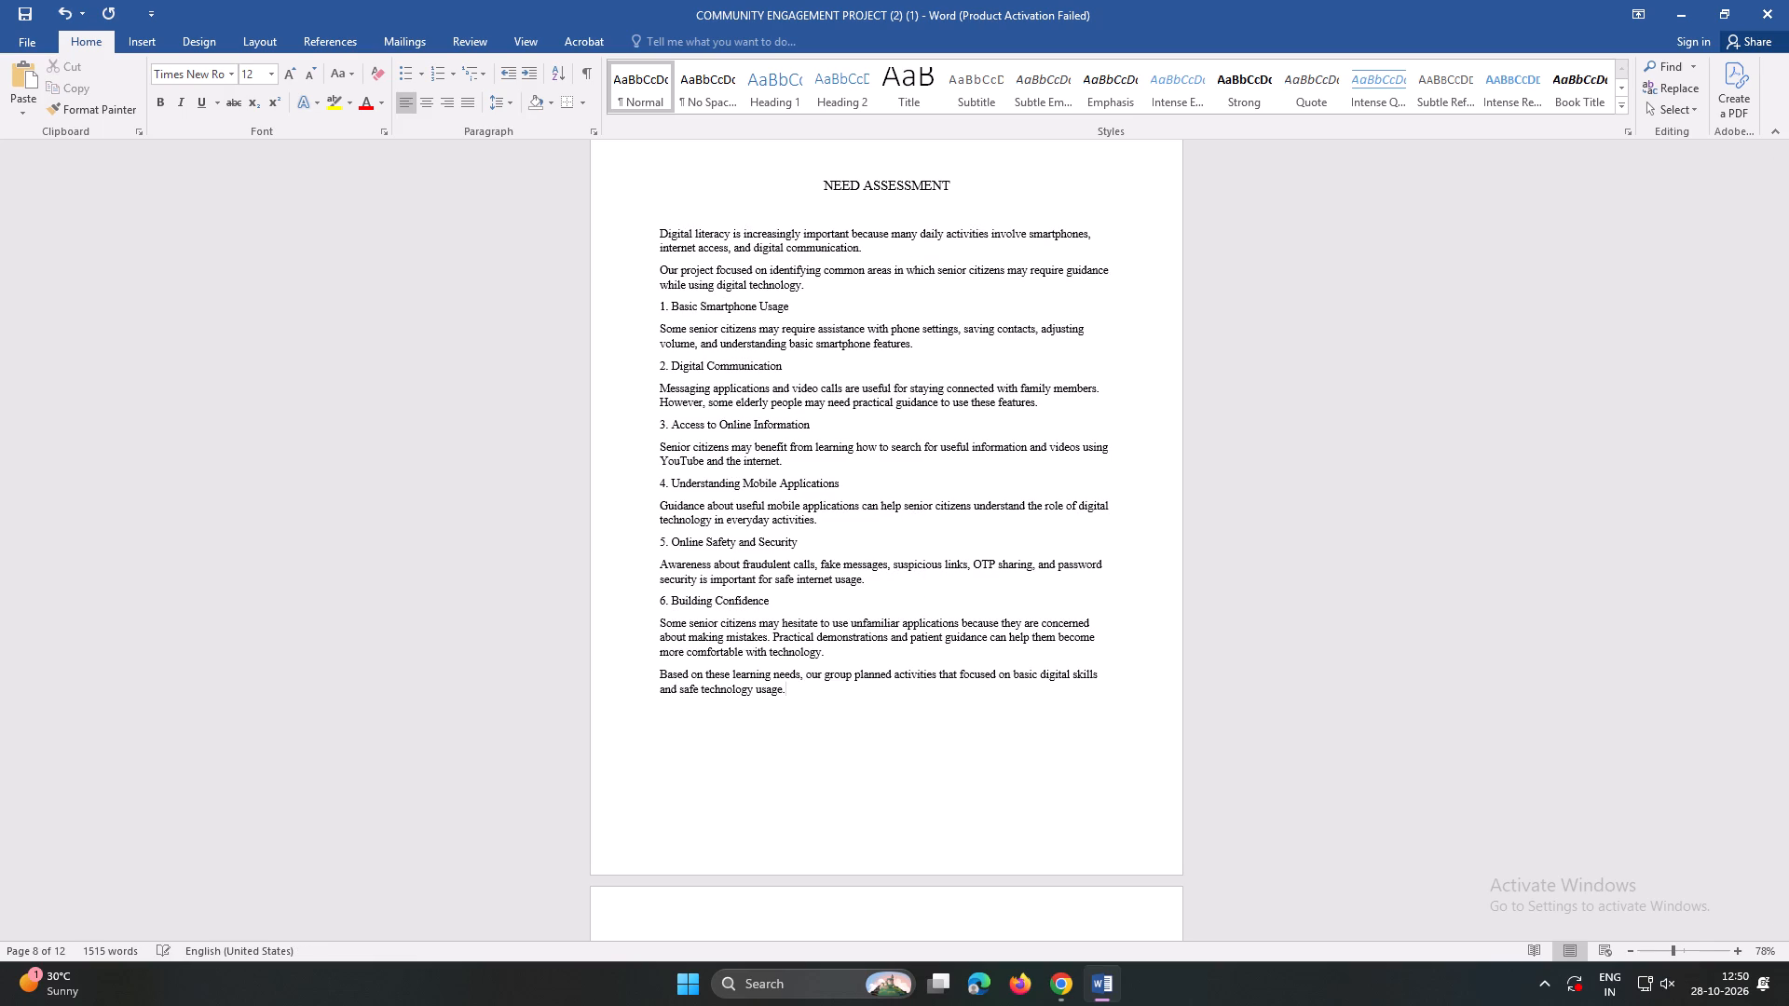
Remove the surplus blank lines above the ACTIVITIES CONDUCTED heading so it sits near the top of its page.
scroll(715, 762, down, 8)
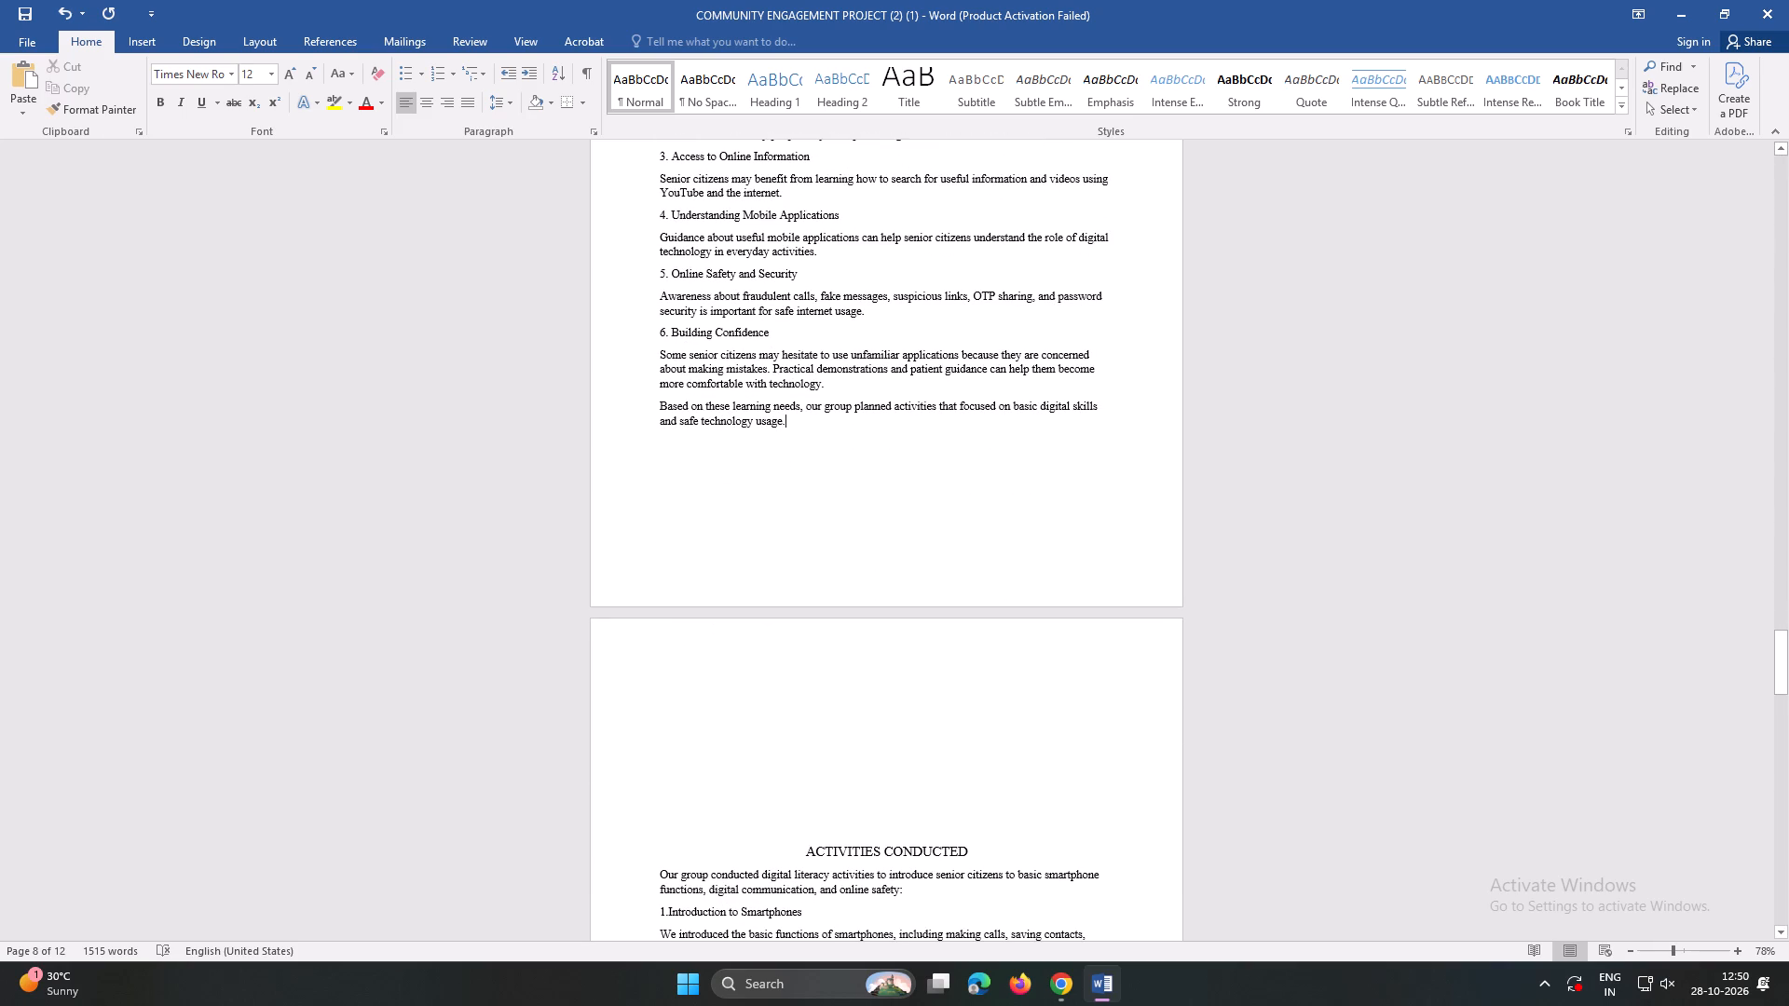
scroll(833, 608, down, 6)
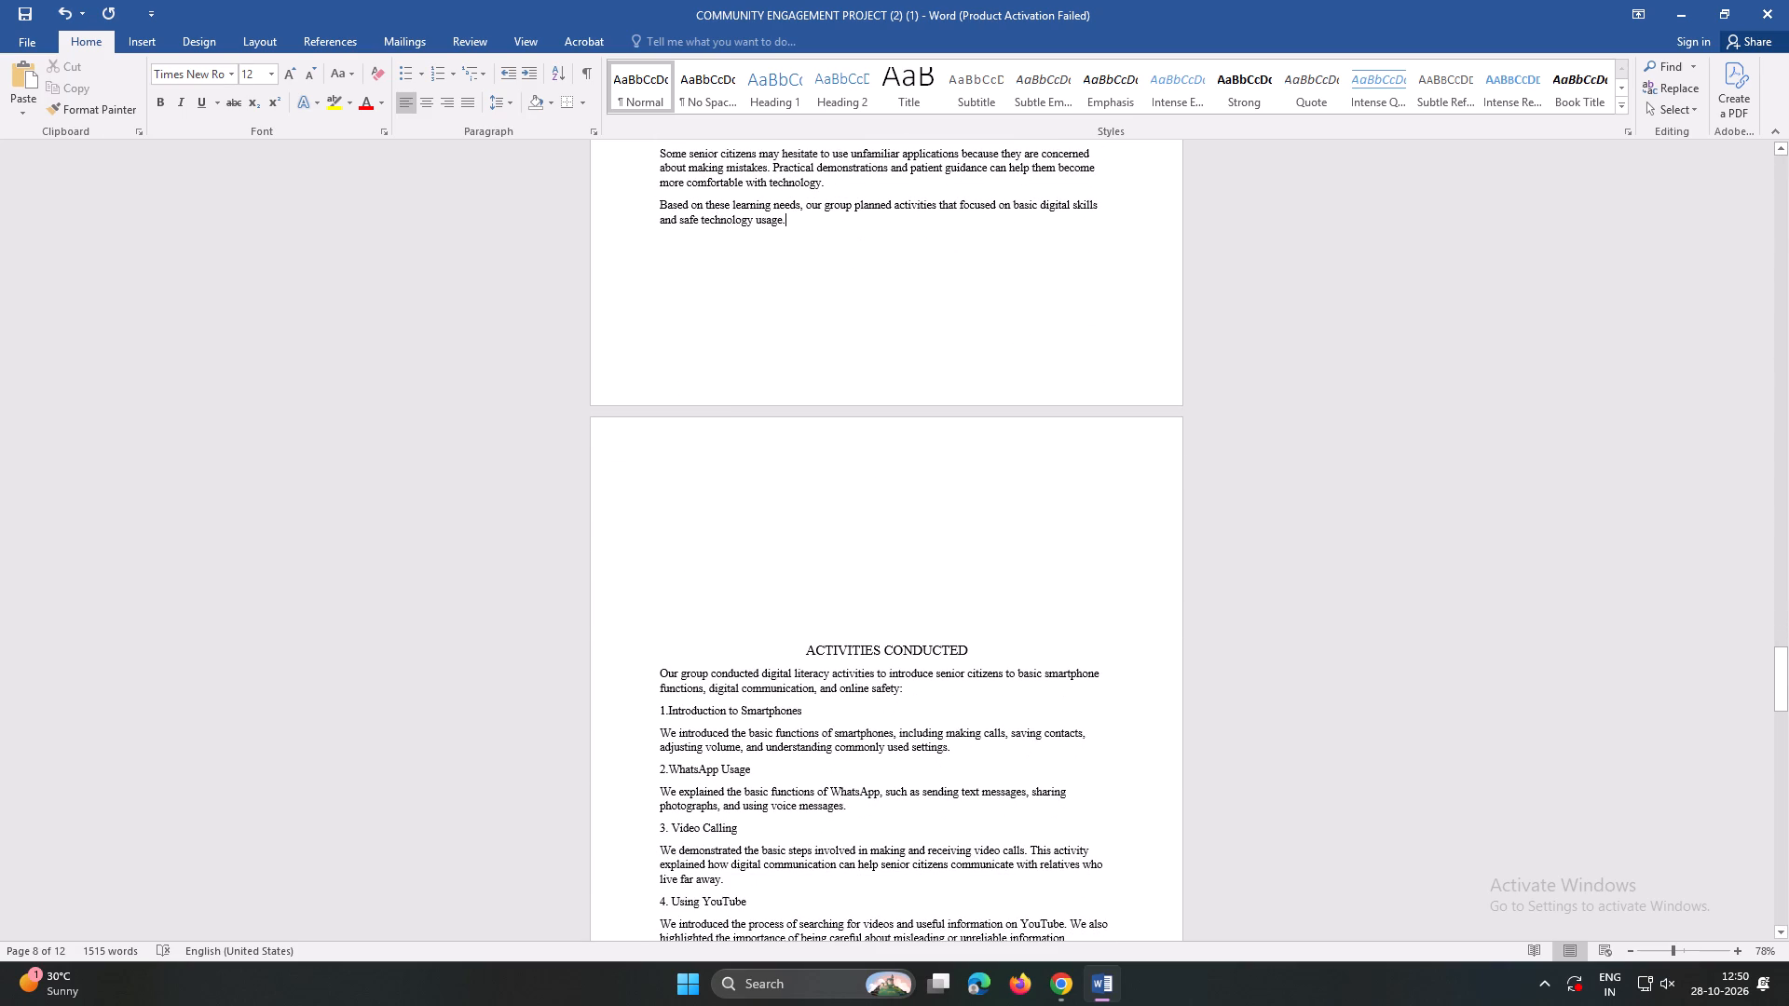
click(803, 651)
key(BackSpace)
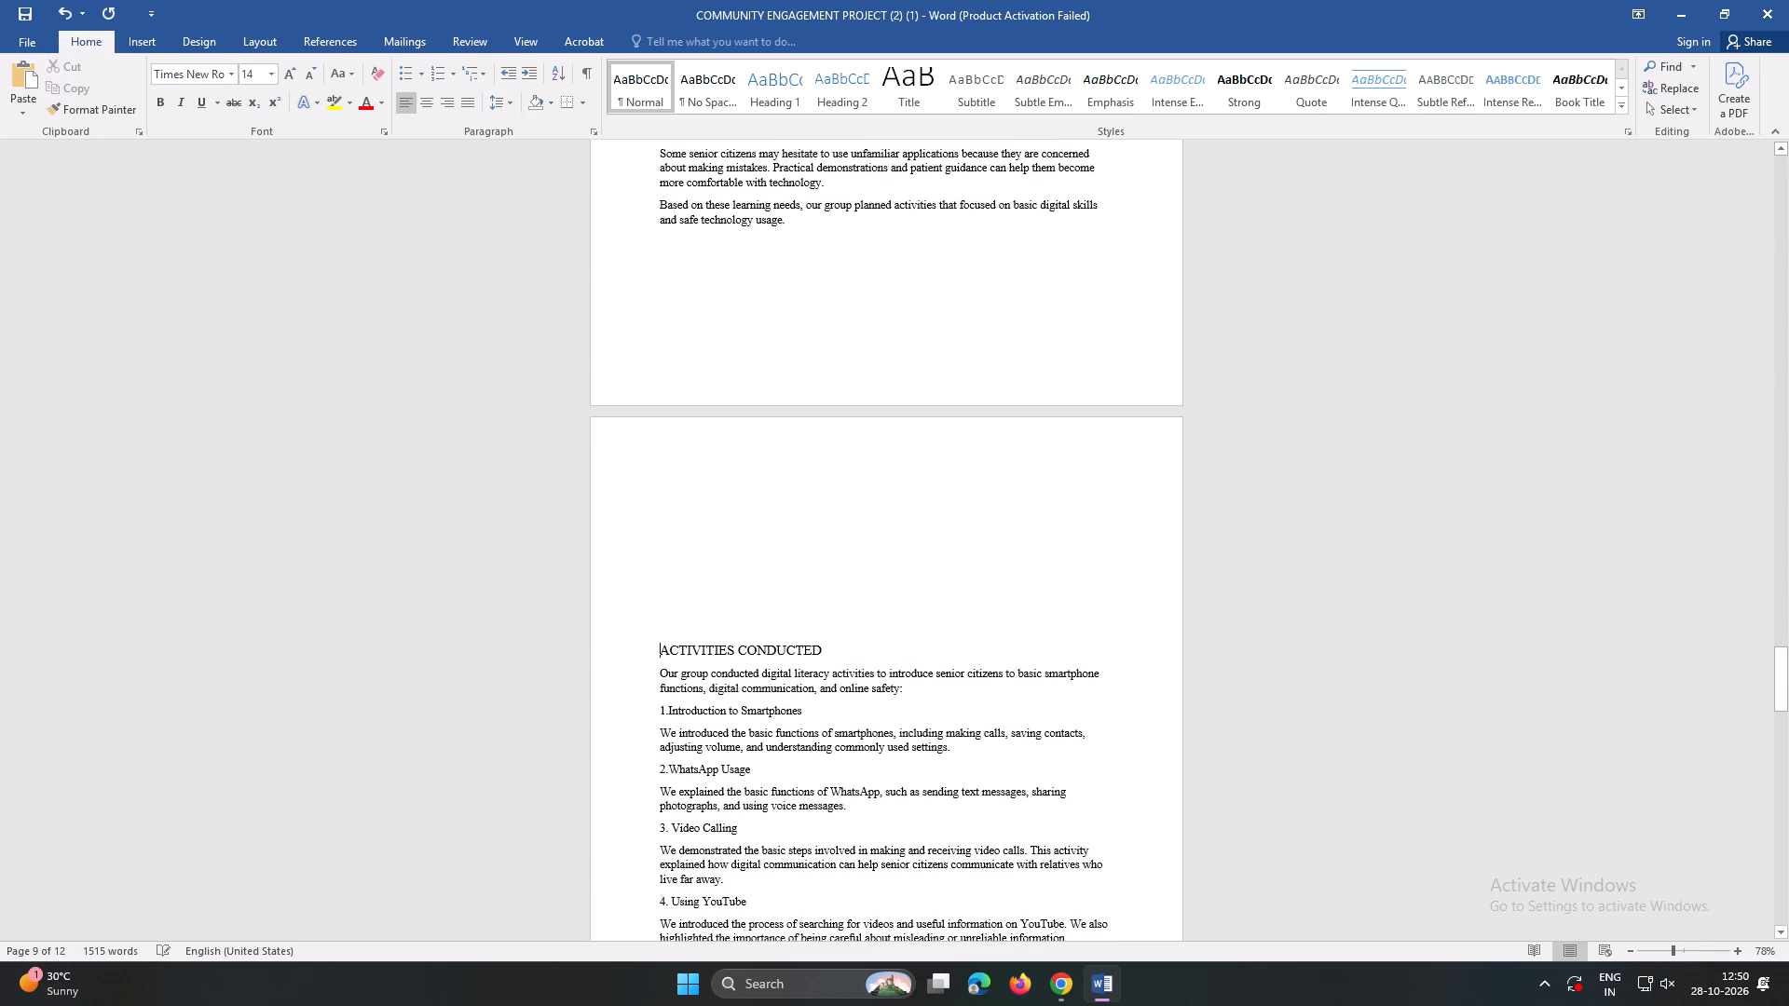
key(BackSpace)
key(BackSpace)
key(BackSpace)
key(BackSpace)
key(BackSpace)
key(BackSpace)
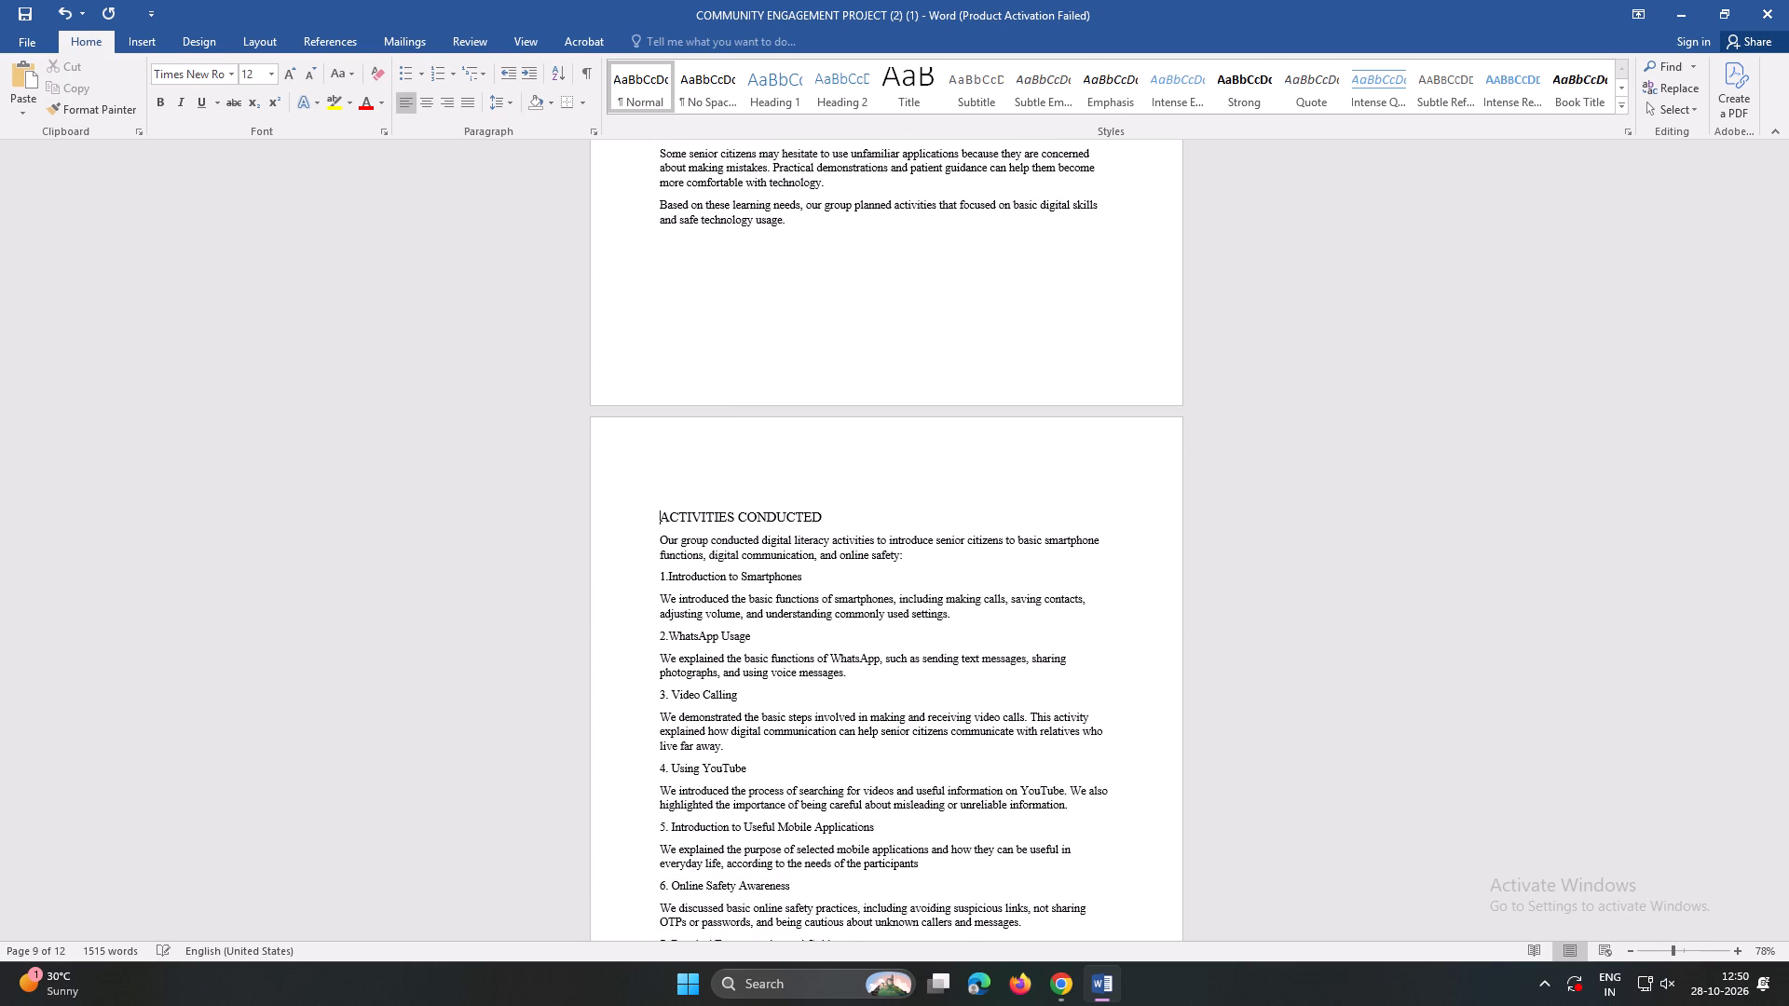
key(BackSpace)
key(BackSpace)
key(Return)
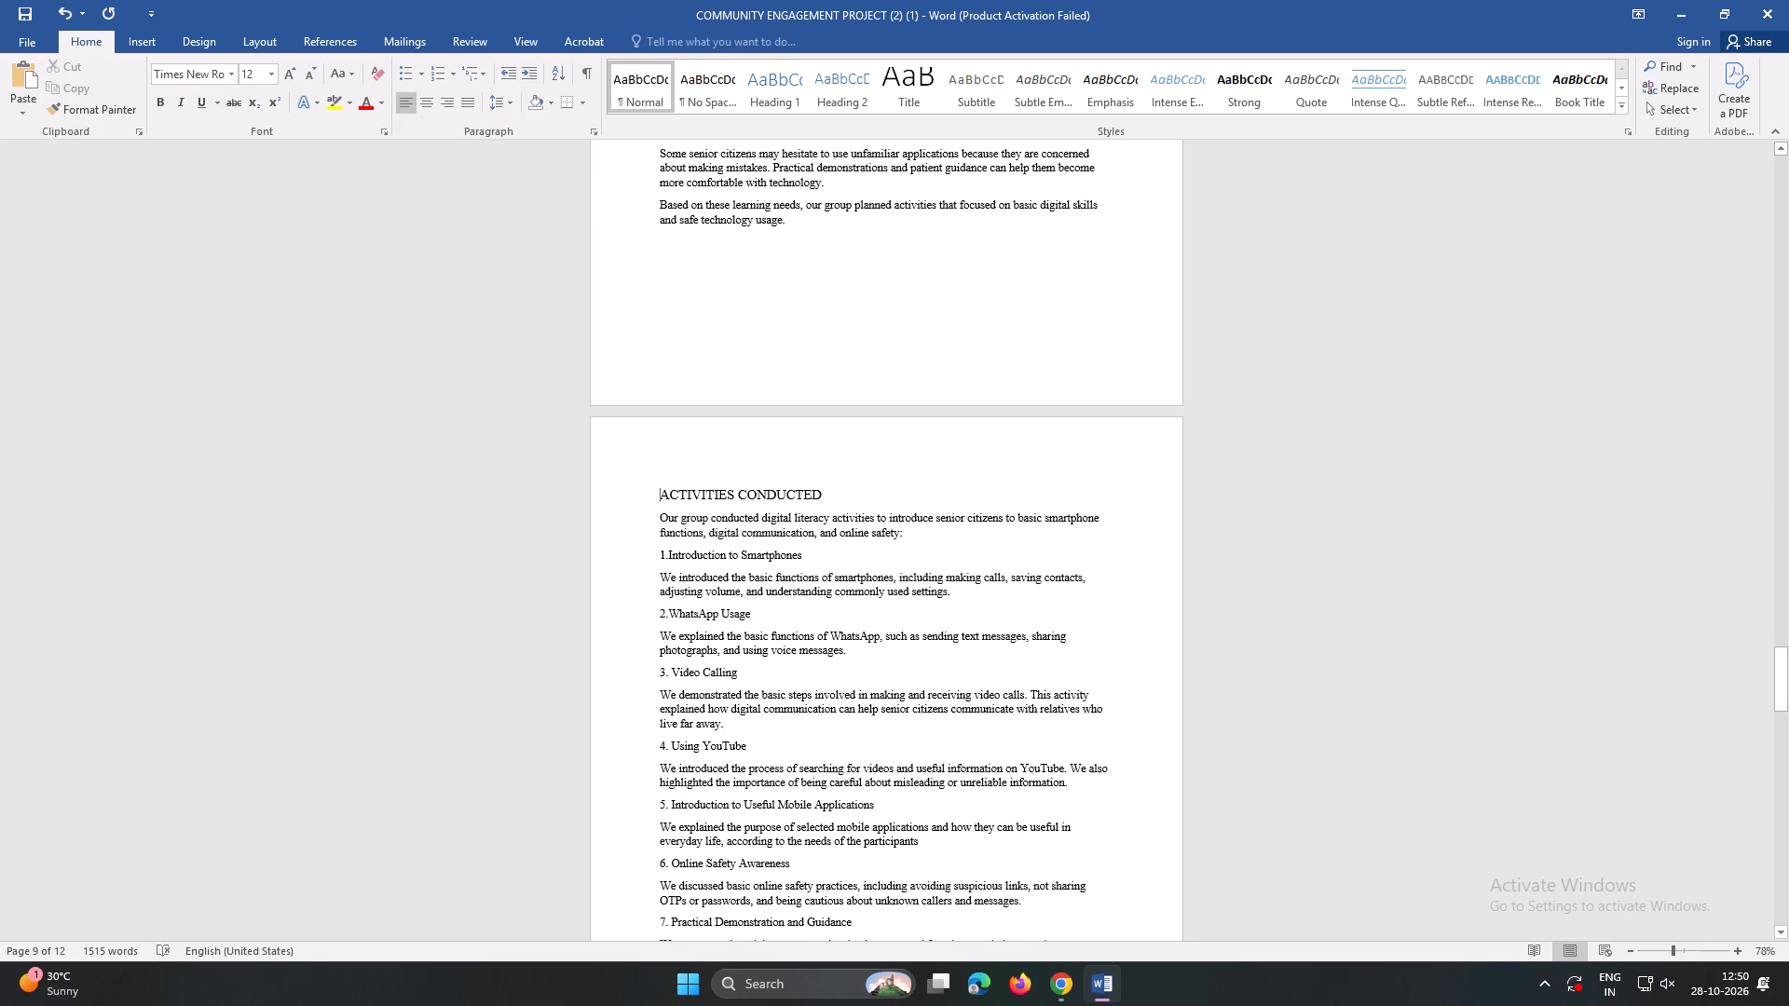
Insert two blank lines between the ACTIVITIES CONDUCTED heading and its opening paragraph.
click(845, 499)
key(Return)
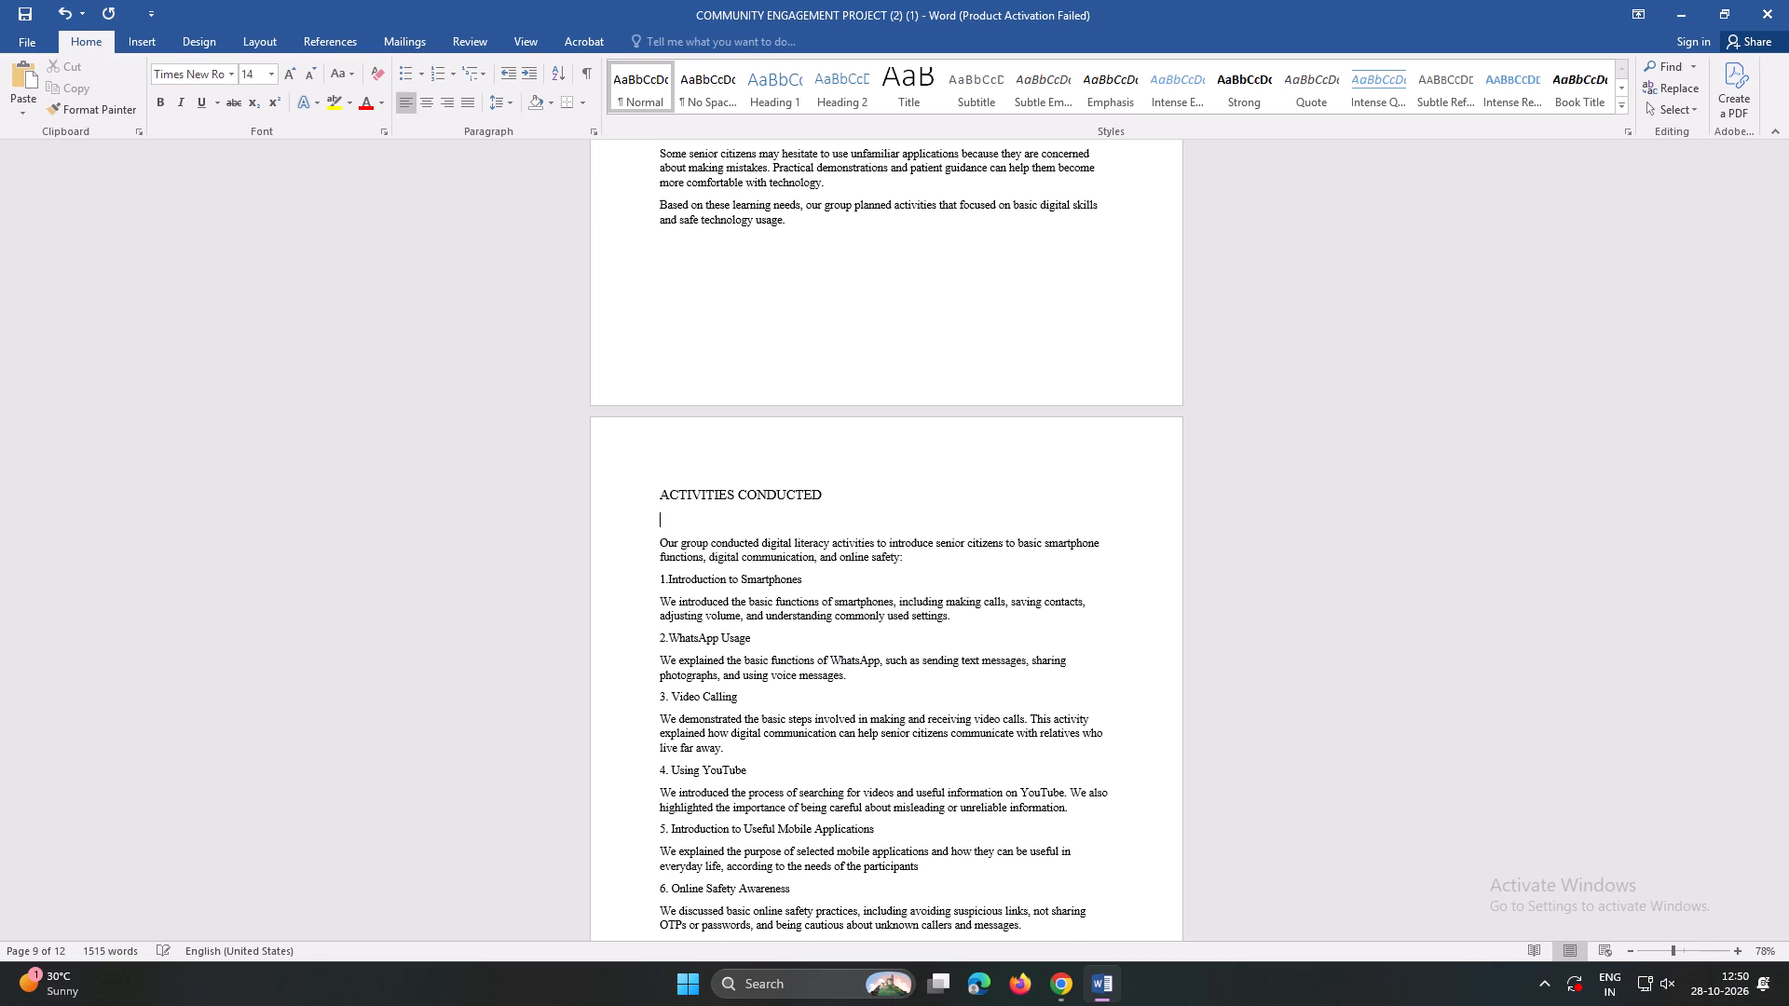
key(Return)
Center the ACTIVITIES CONDUCTED heading on the page.
drag(659, 492, 819, 490)
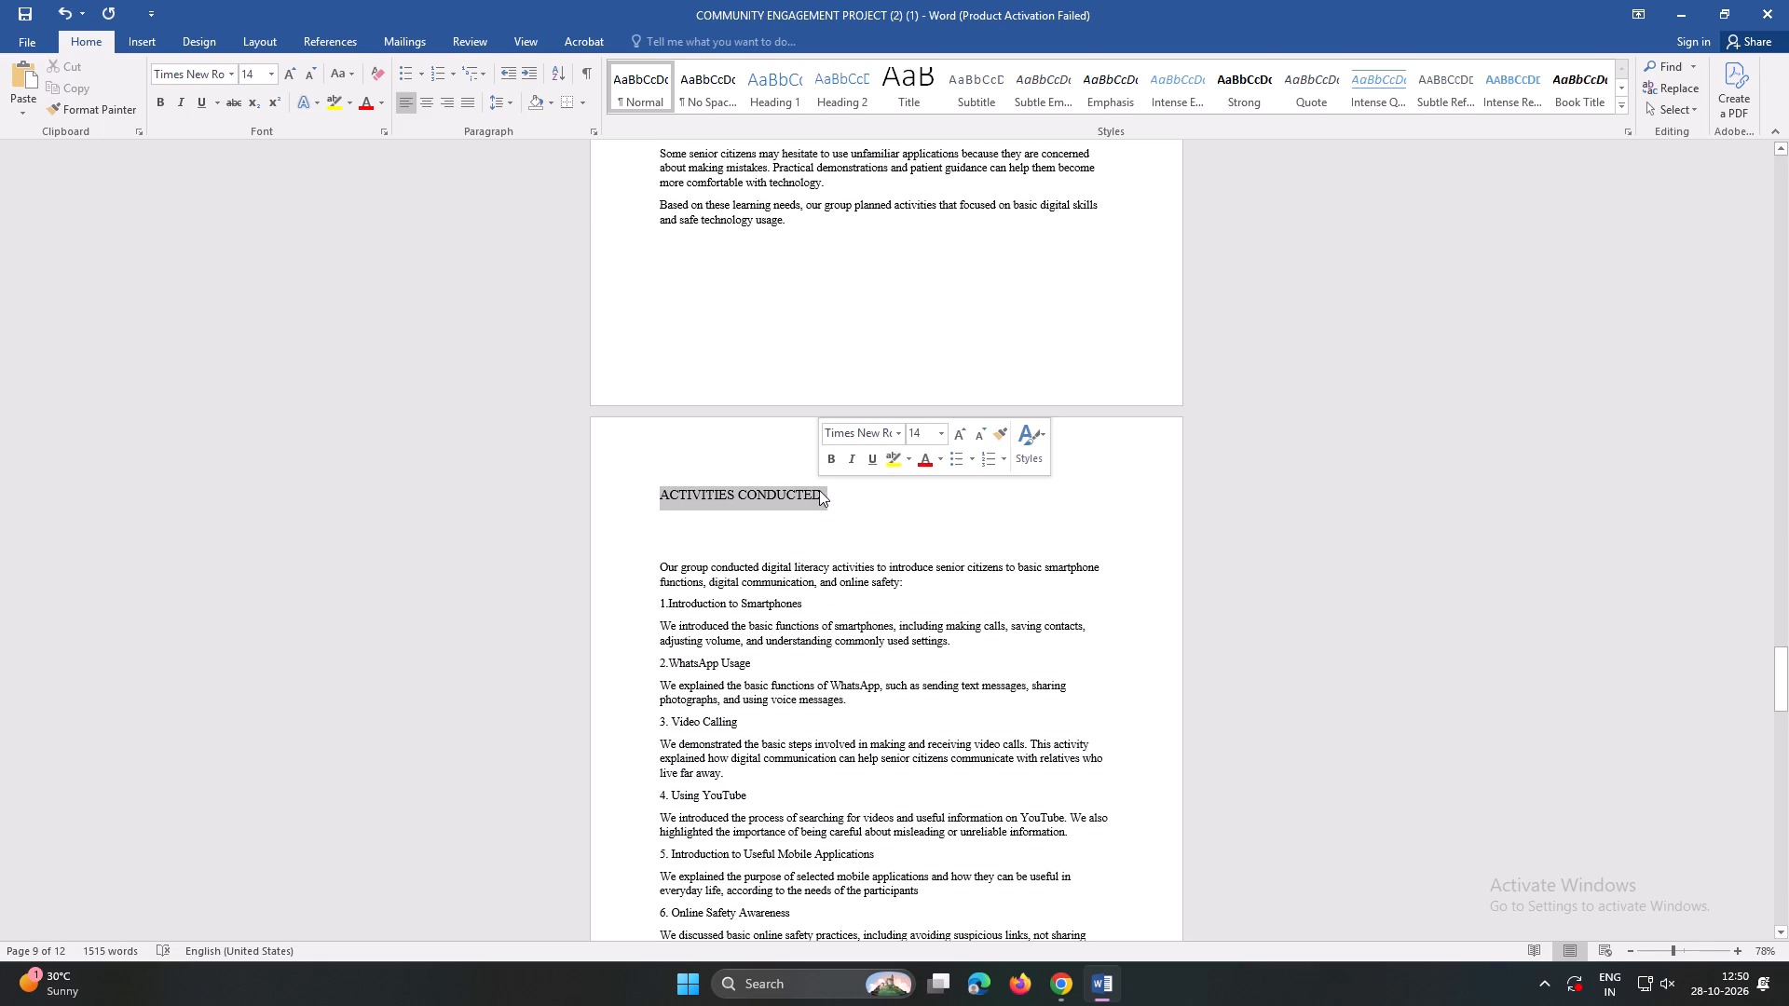
click(892, 546)
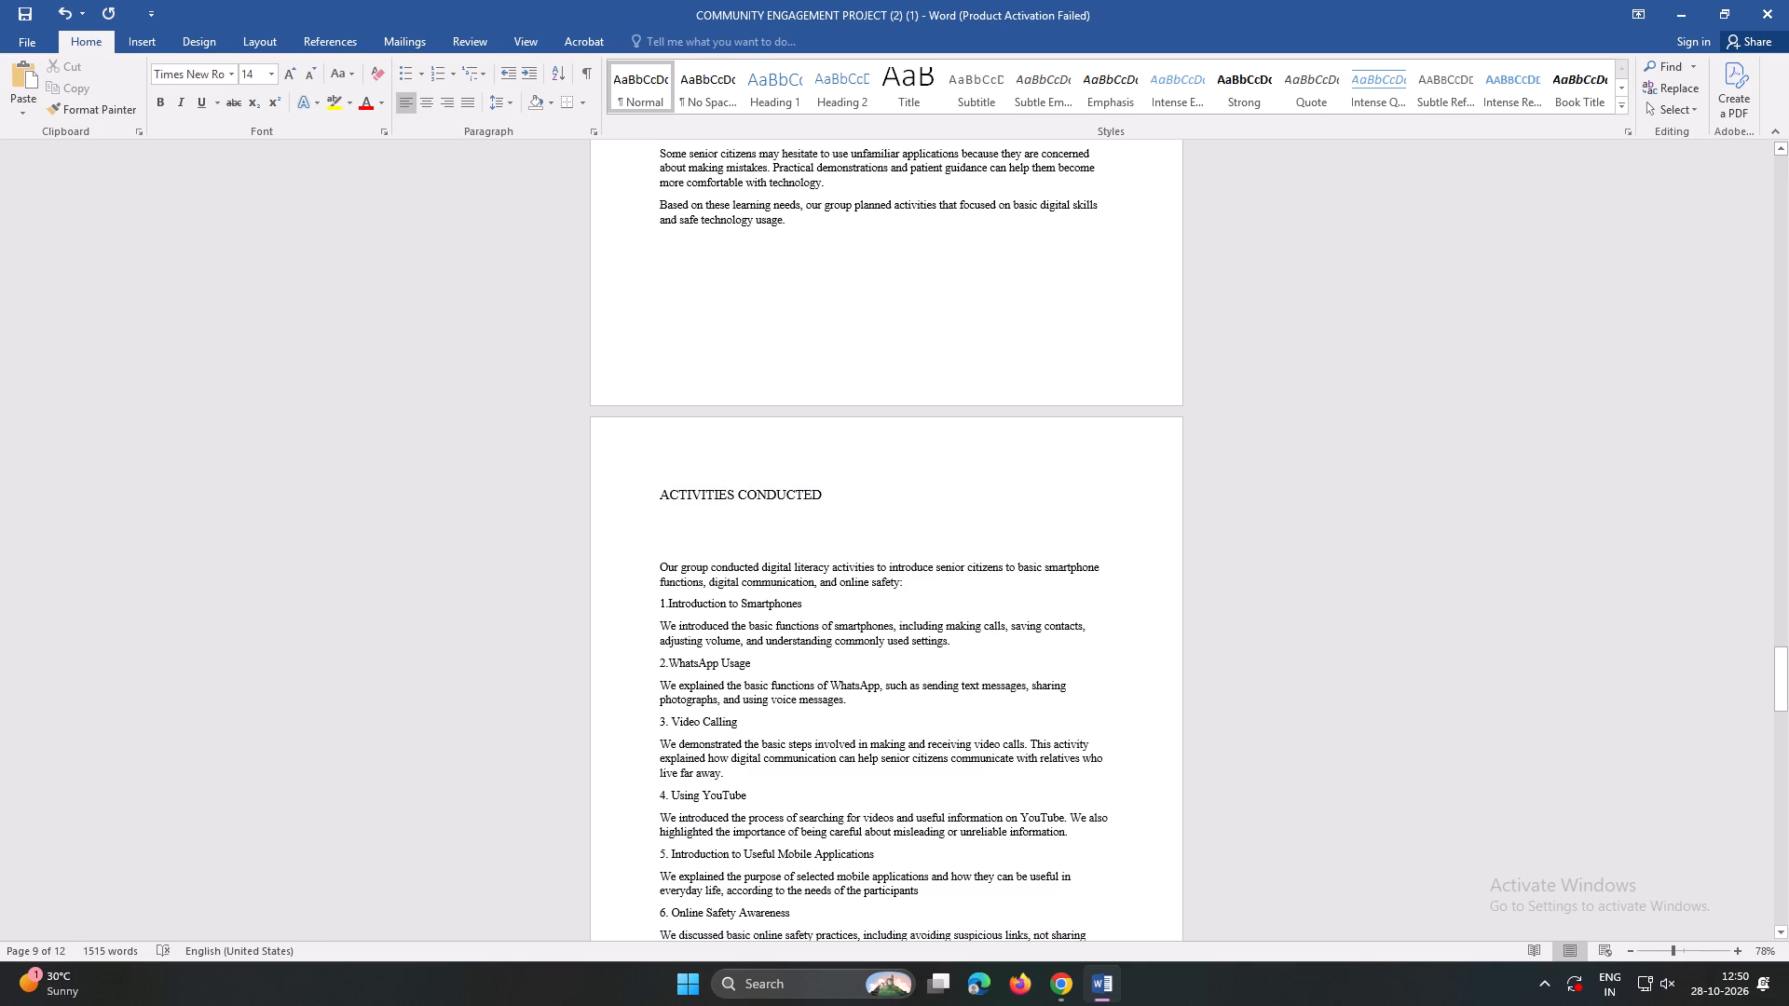
drag(662, 487, 826, 484)
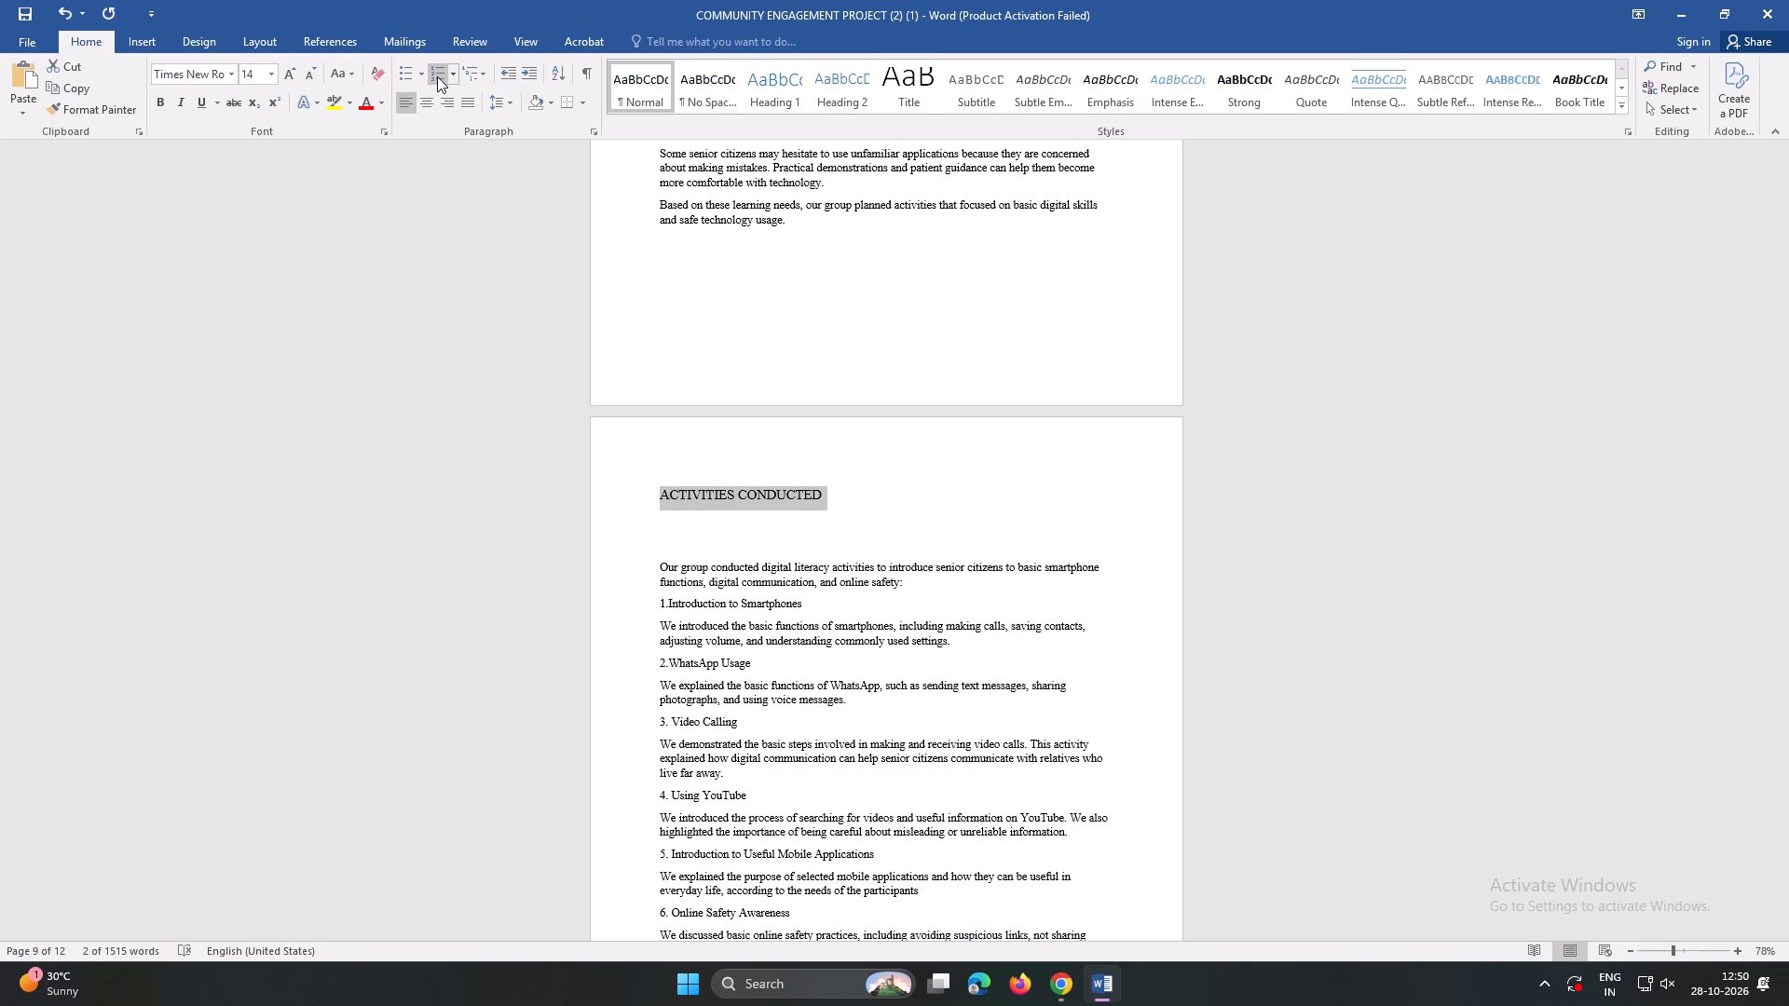
click(430, 98)
Check the formatting of the Activities Conducted heading and body text through the closing sentence.
scroll(676, 360, down, 7)
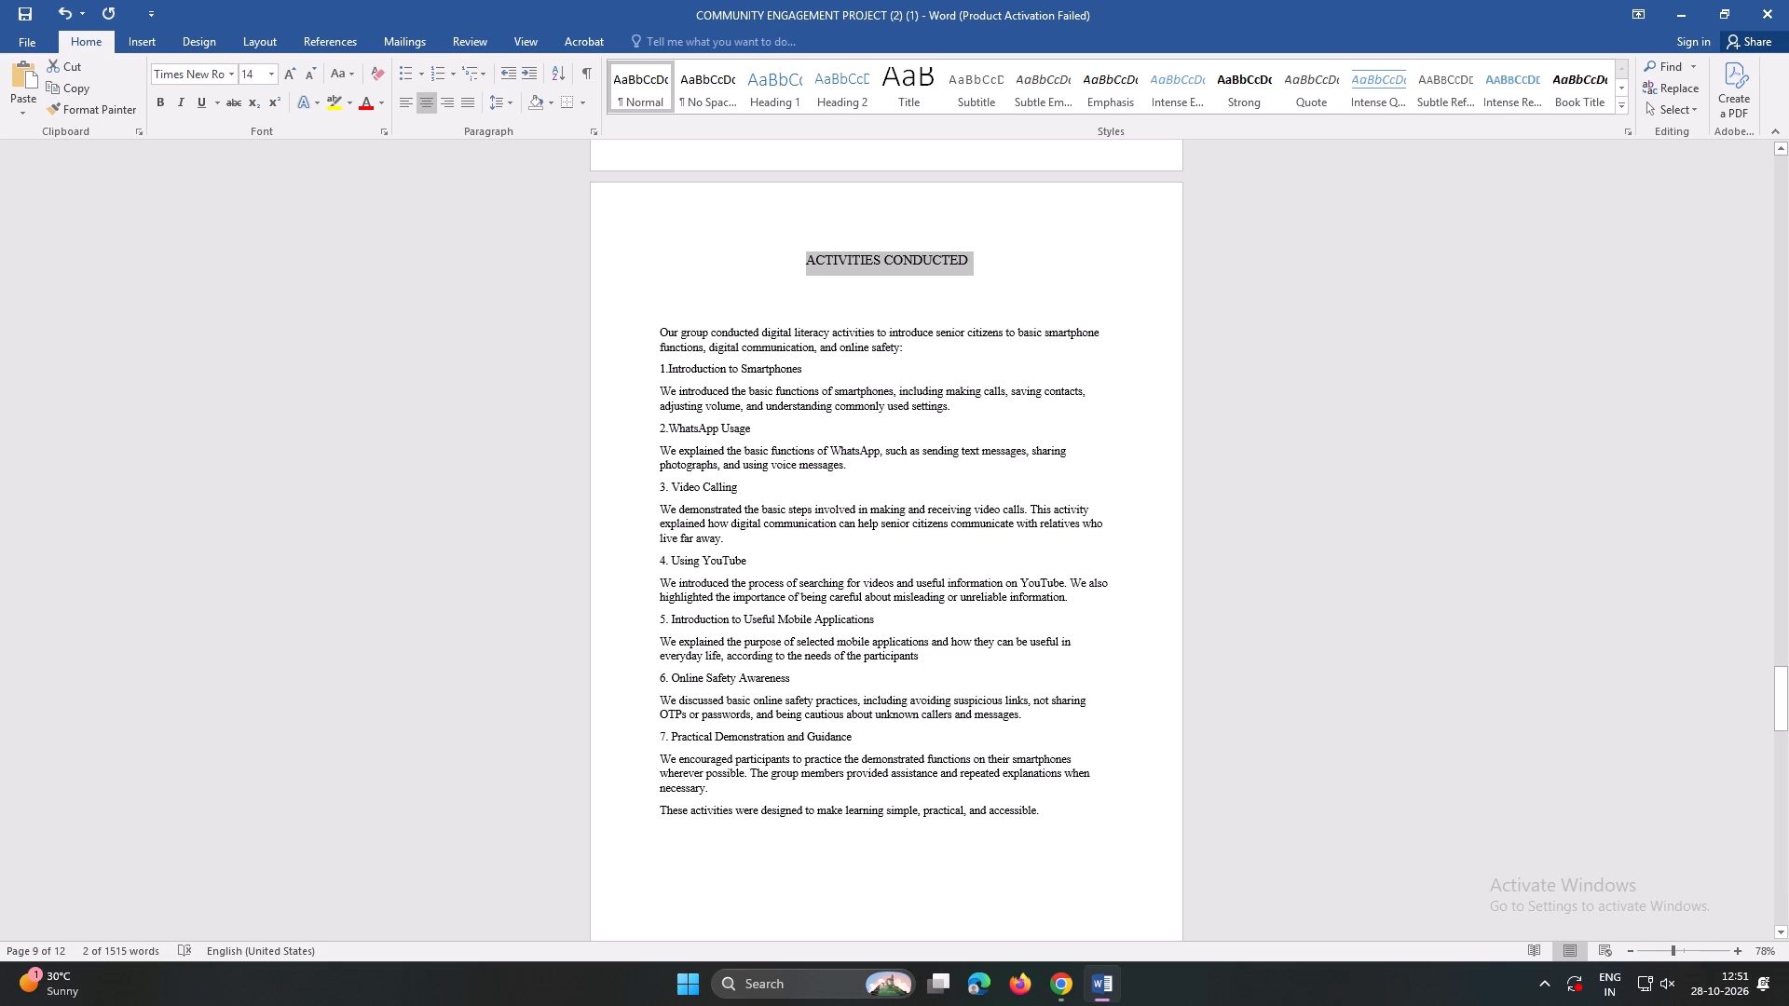
click(689, 278)
drag(927, 255, 893, 256)
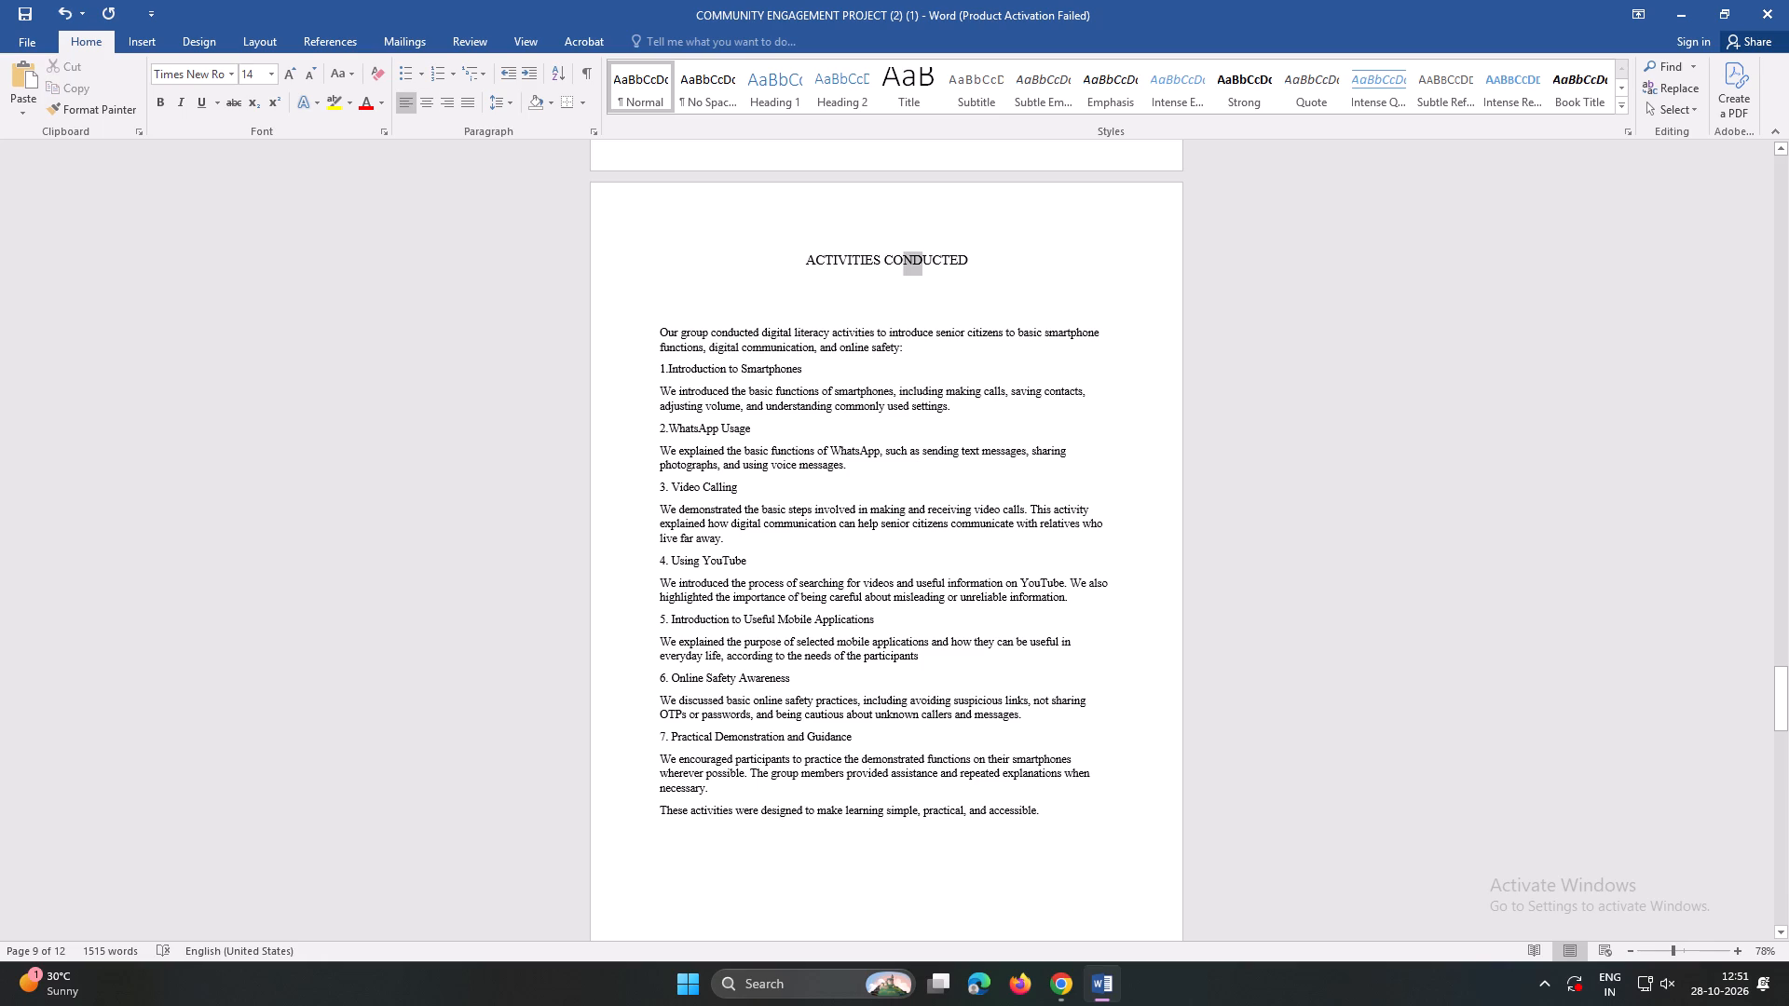
drag(893, 256, 818, 252)
click(777, 266)
drag(642, 331, 747, 863)
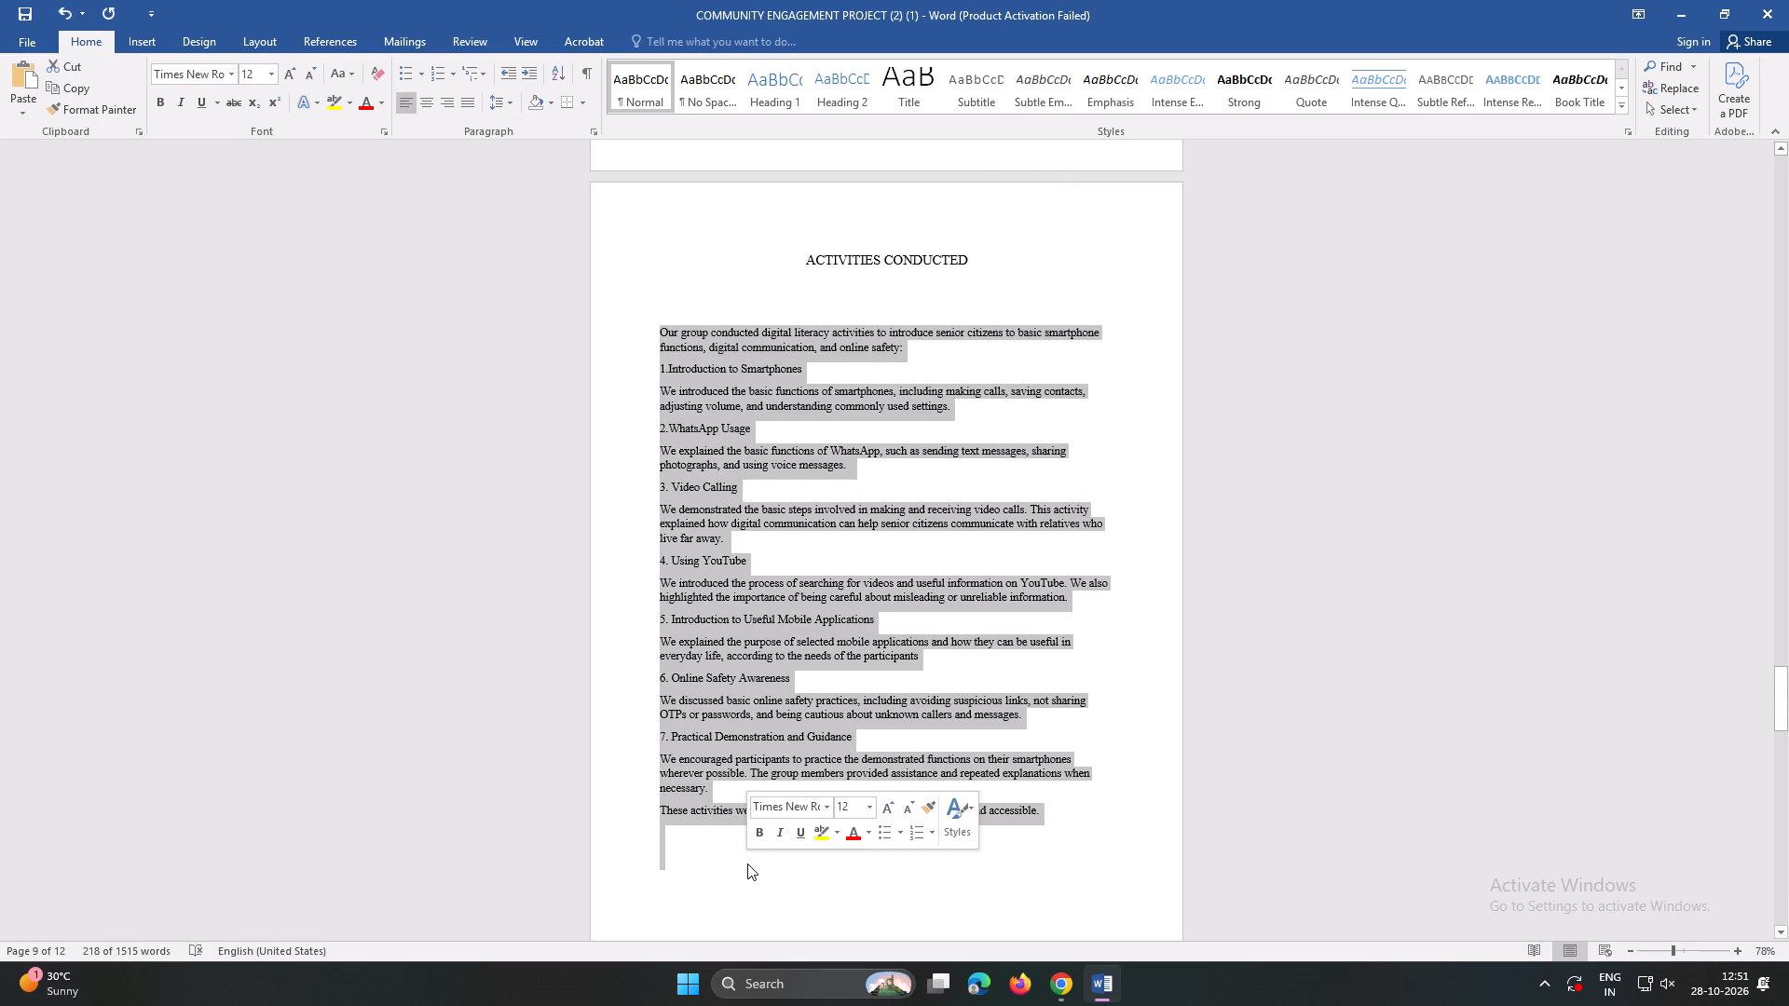
click(615, 887)
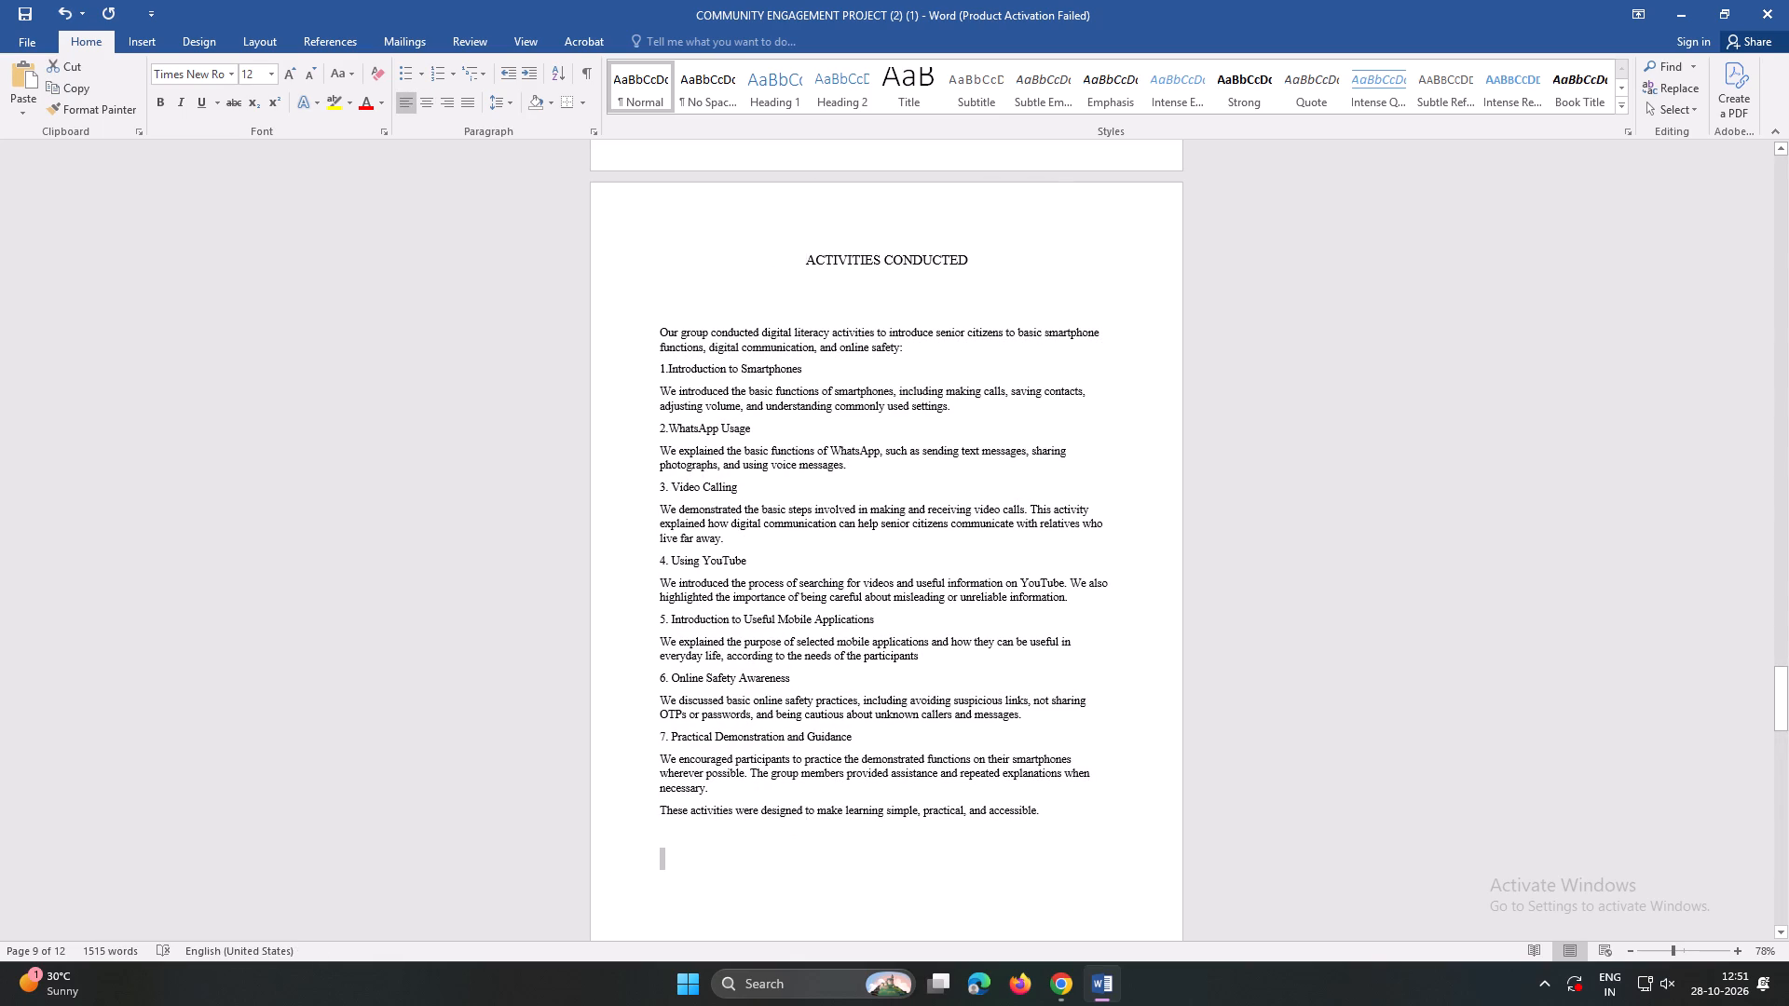
Remove the surplus blank lines above the OUTCOMES & IMPACT heading so it starts at the top of its page.
scroll(907, 656, down, 12)
scroll(892, 578, down, 2)
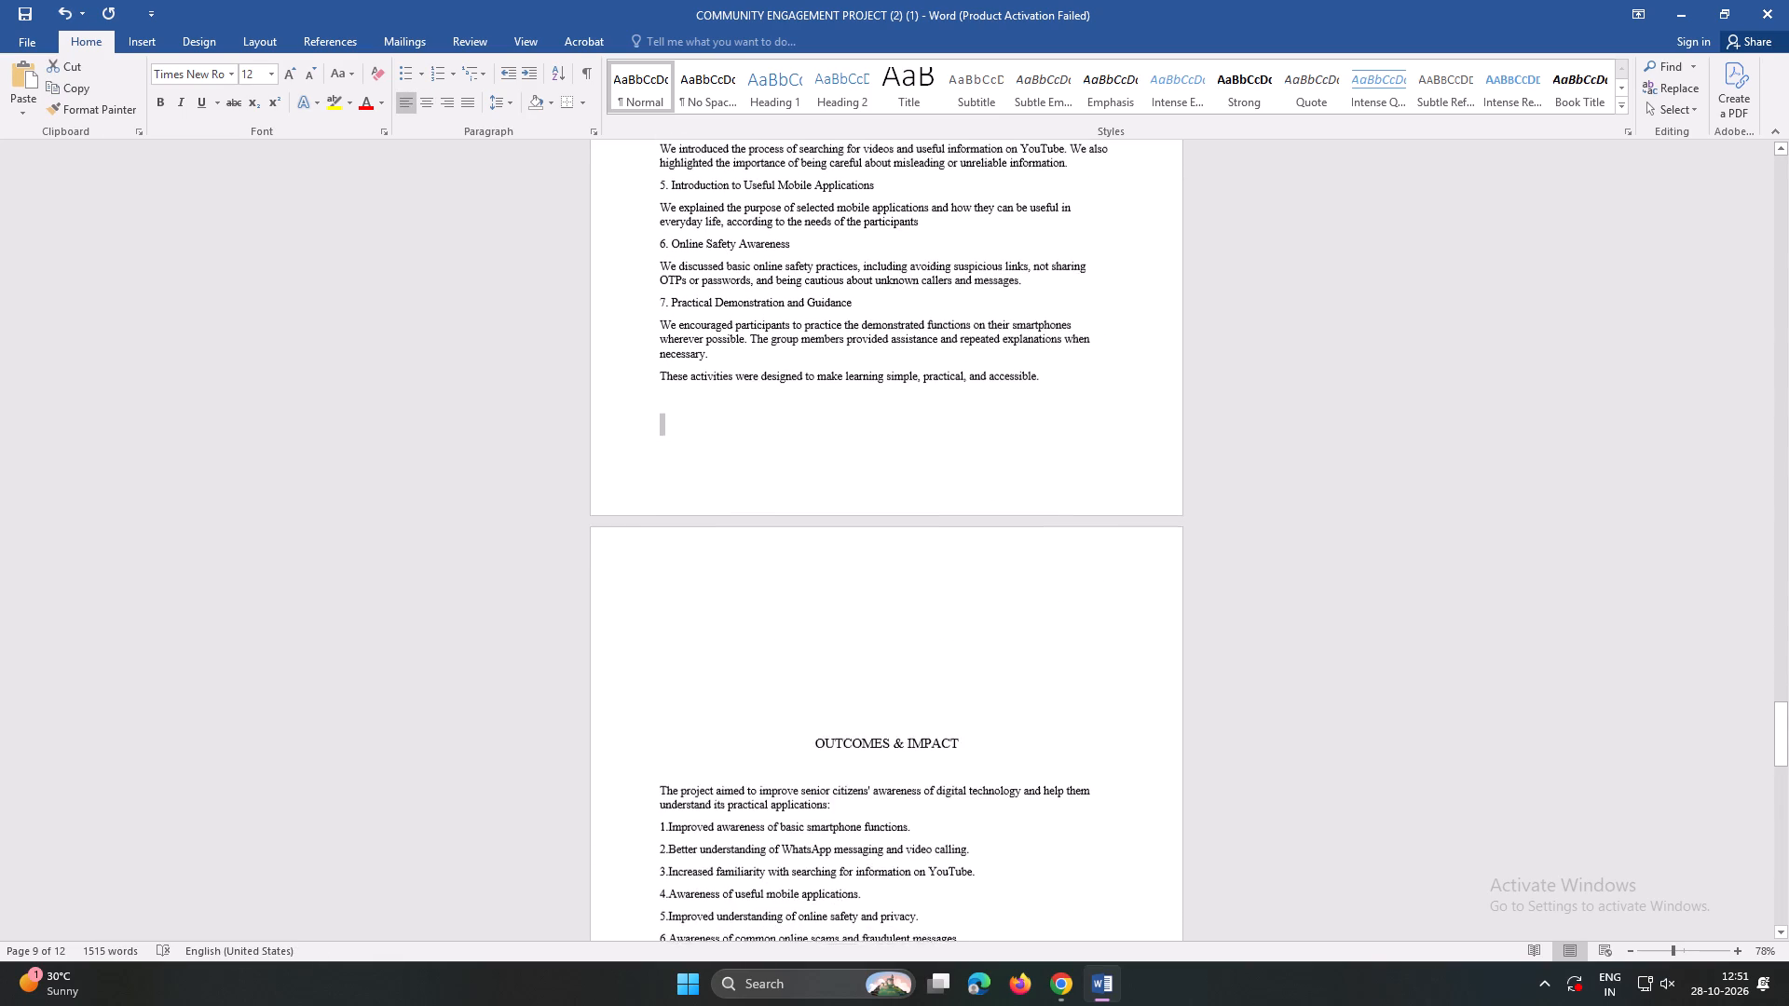
click(811, 708)
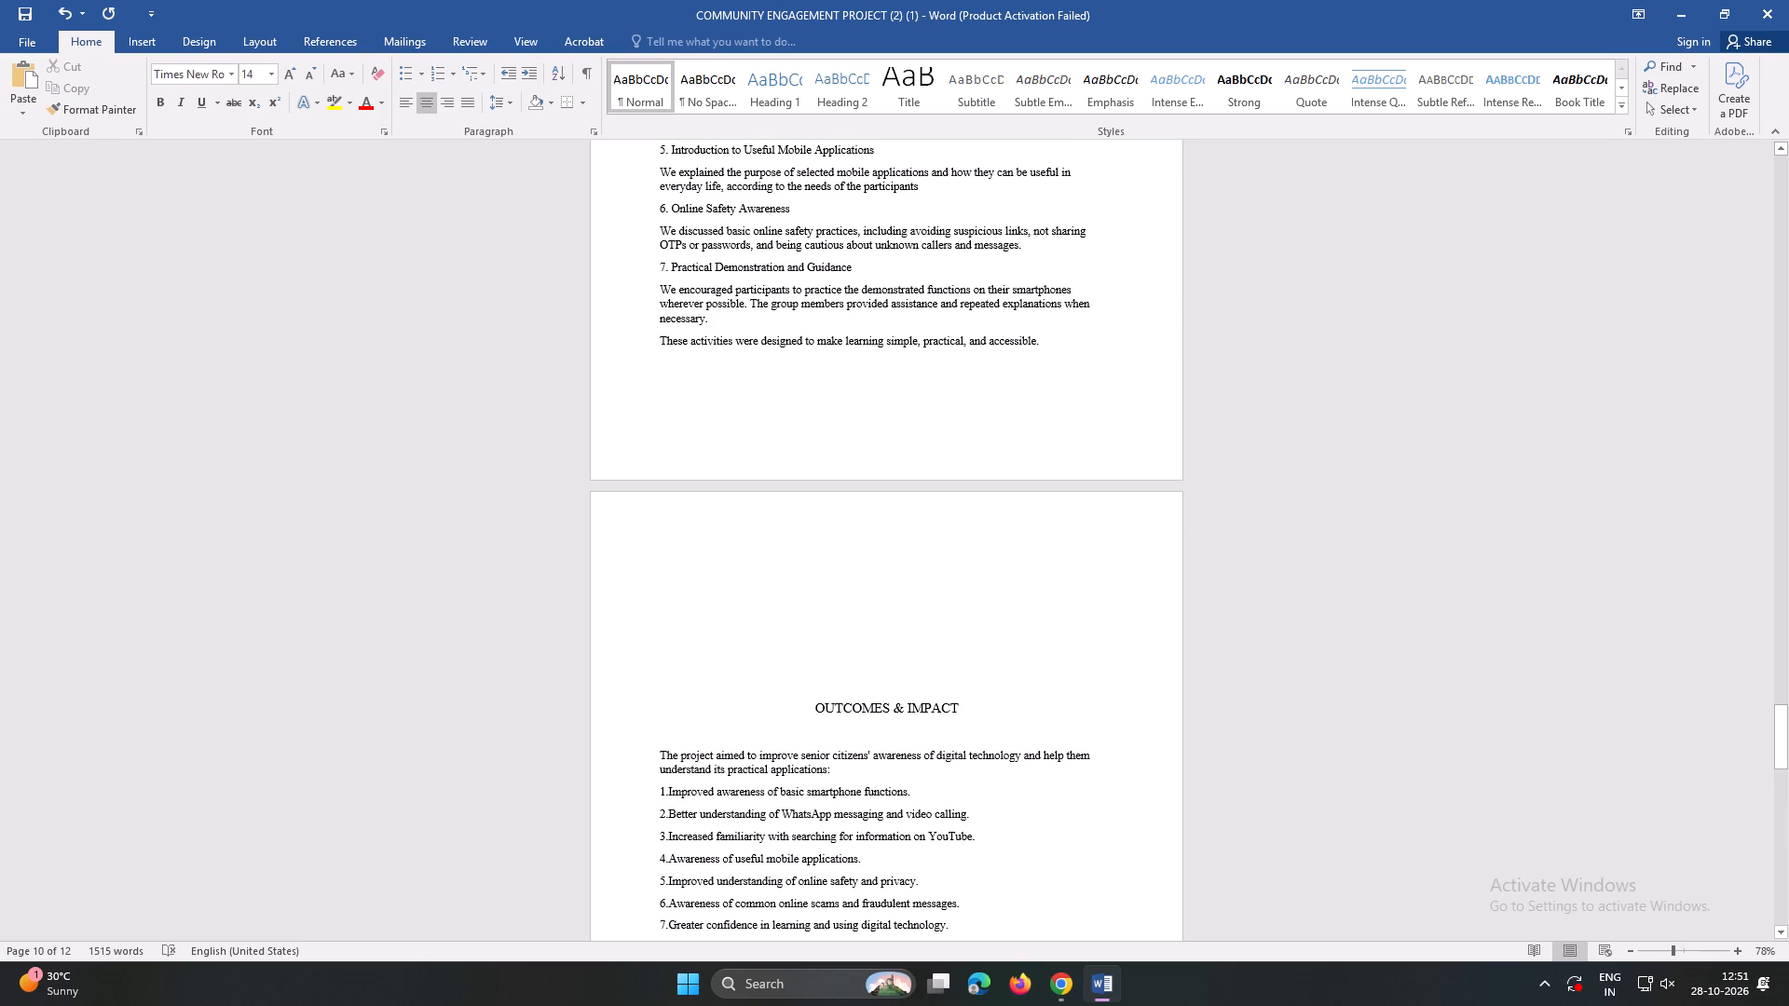
key(BackSpace)
key(BackSpace)
key(BackSpace)
key(BackSpace)
key(BackSpace)
key(BackSpace)
key(BackSpace)
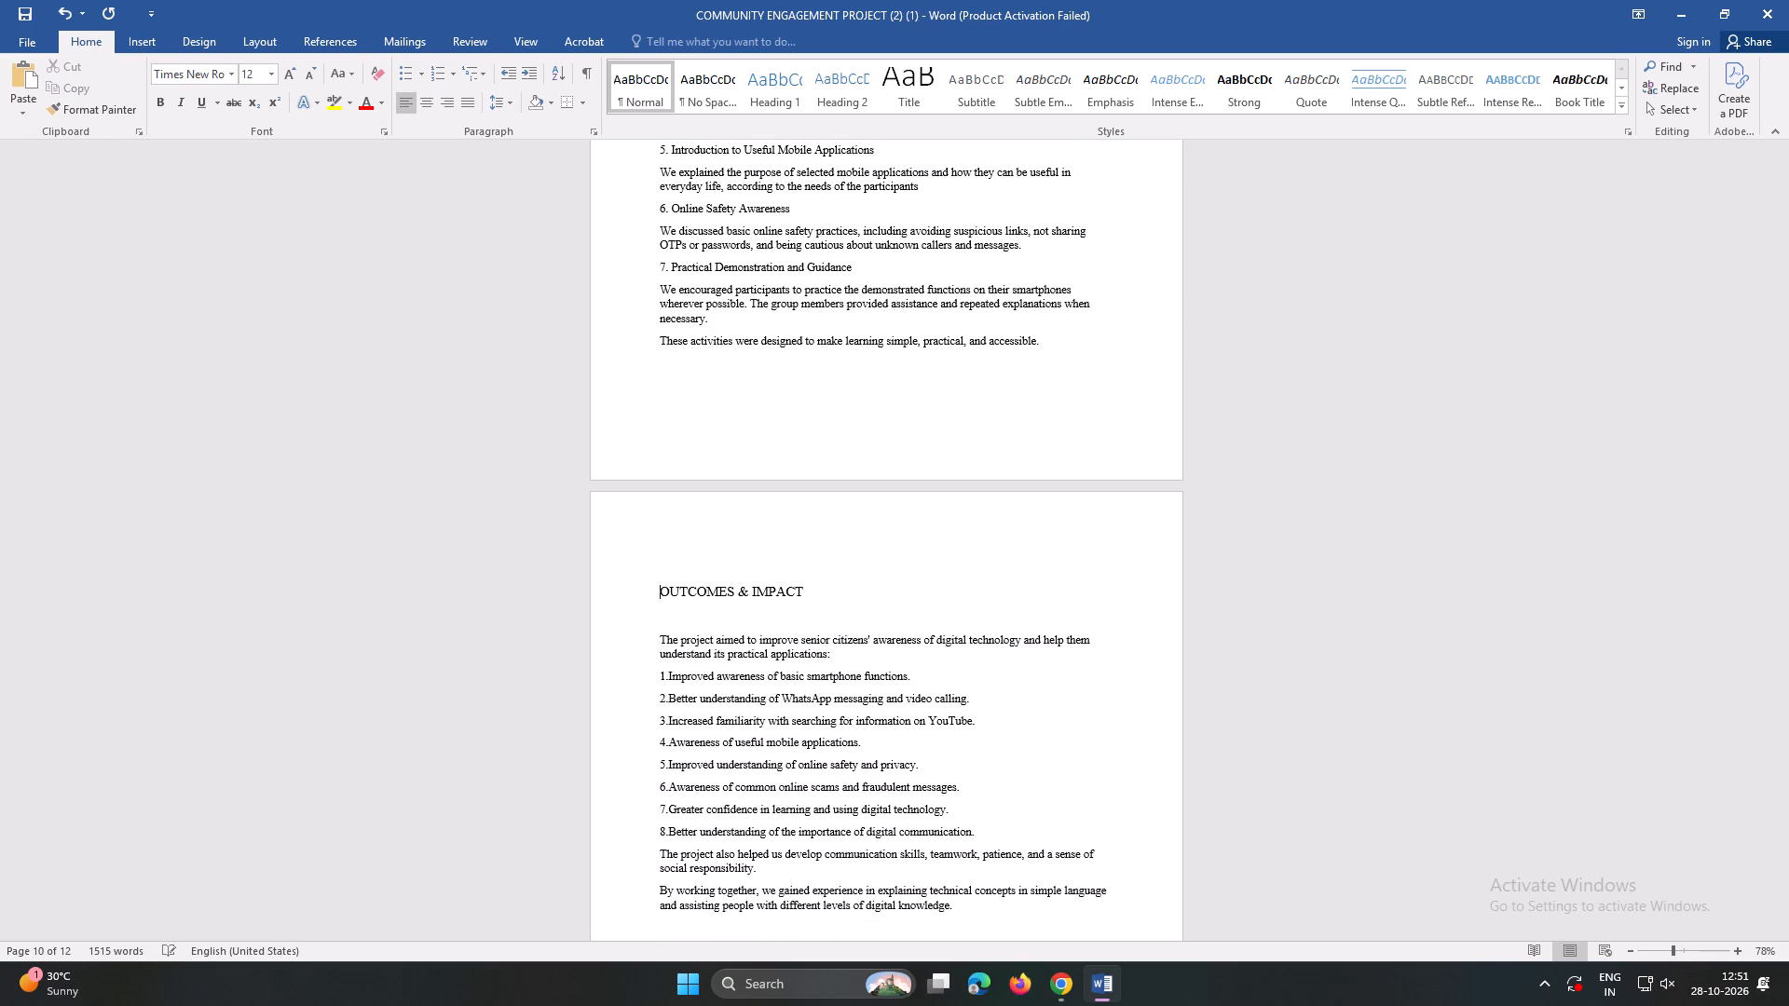
key(BackSpace)
key(Return)
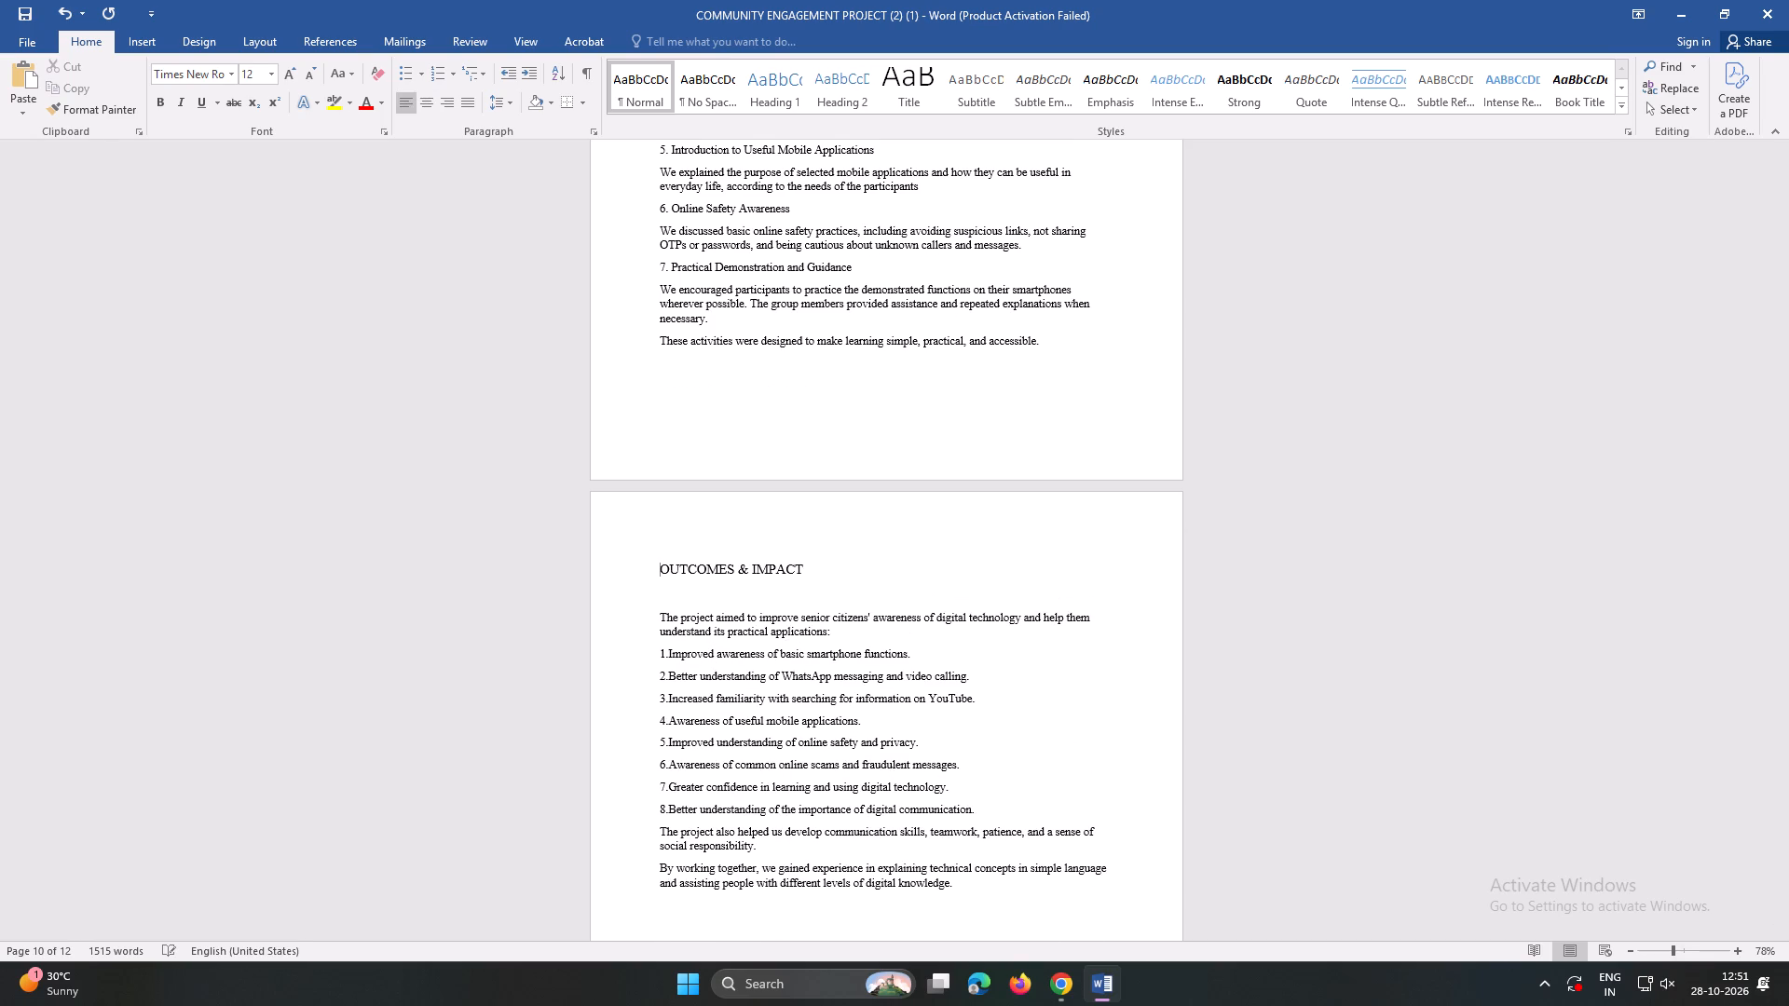
key(BackSpace)
key(Return)
Replace the spacing between the OUTCOMES & IMPACT heading and its opening paragraph with two blank lines.
click(832, 574)
key(Return)
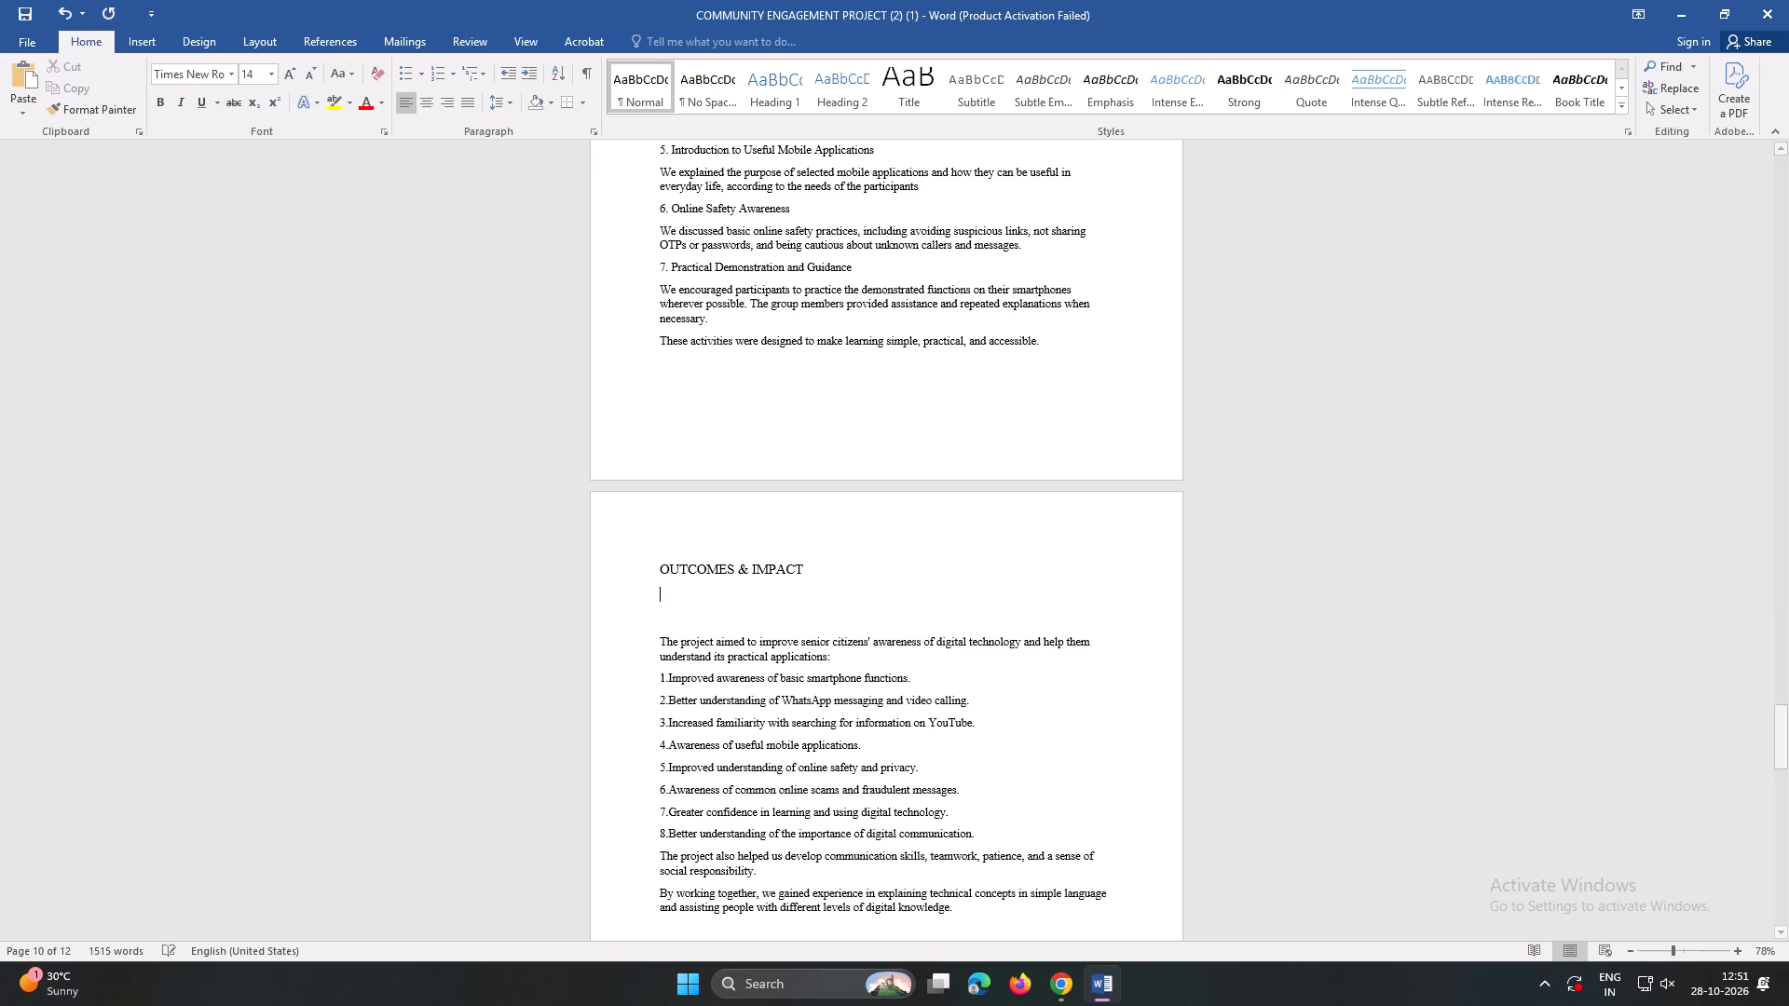
key(Return)
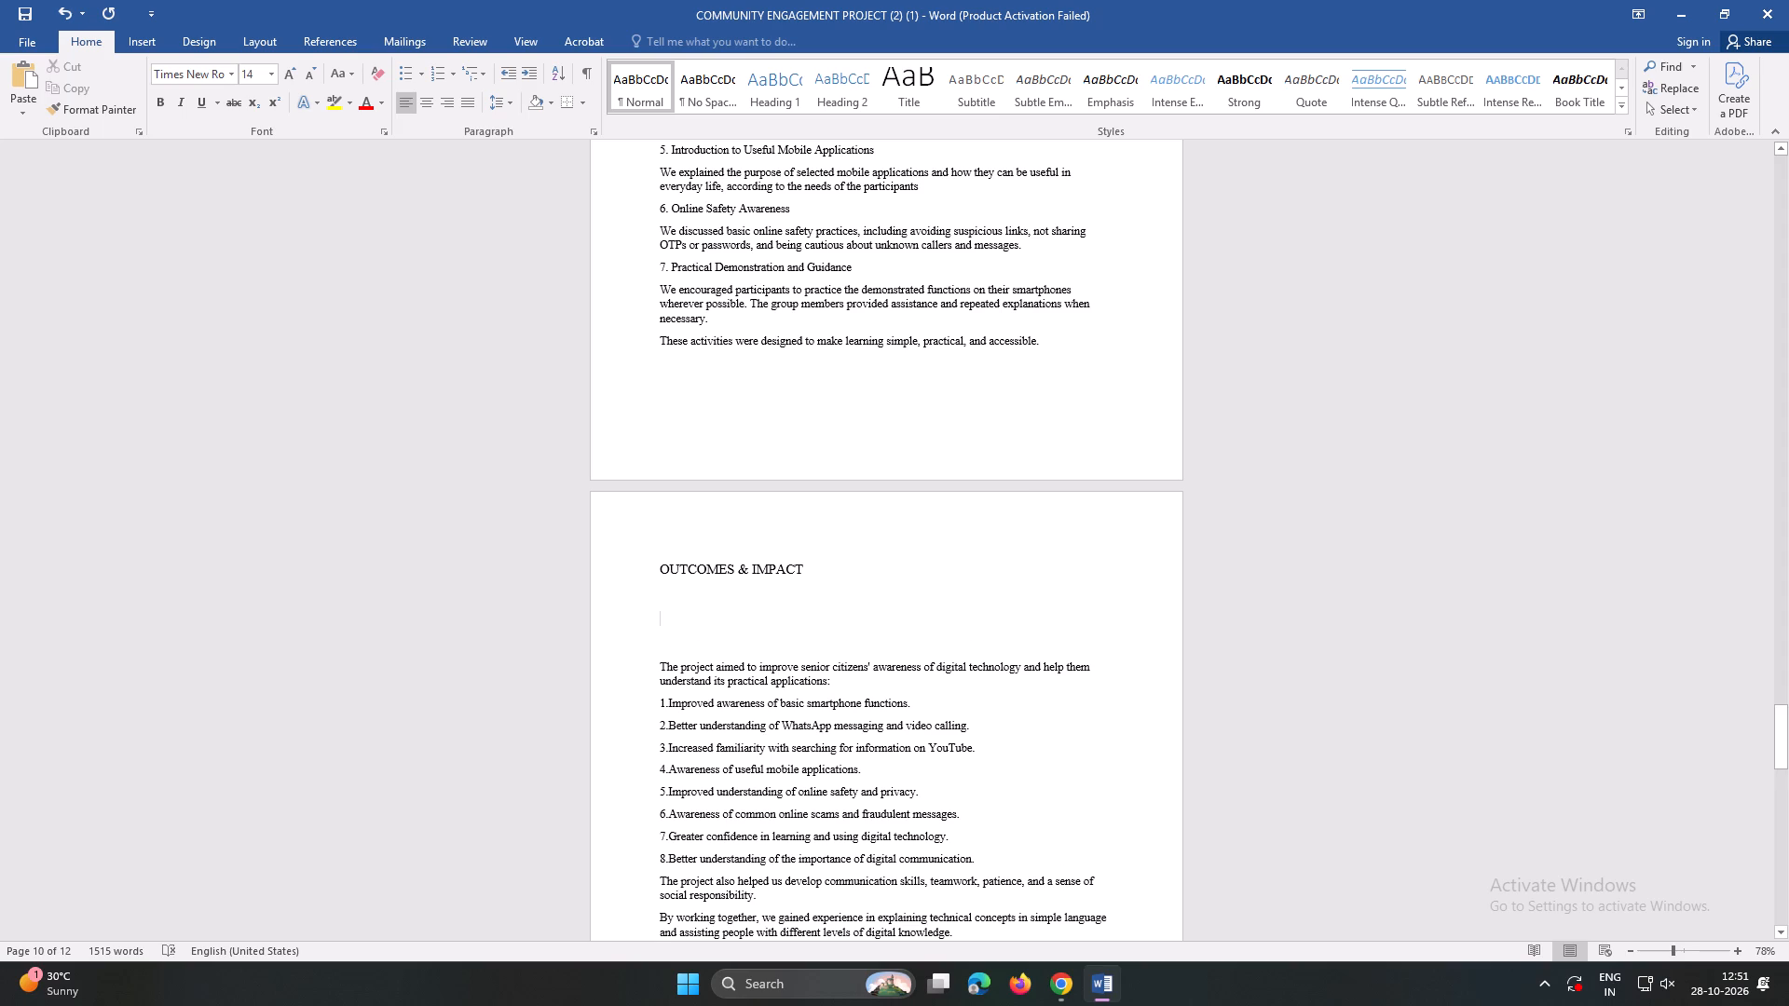
click(679, 653)
click(662, 650)
key(BackSpace)
key(BackSpace)
key(BackSpace)
key(BackSpace)
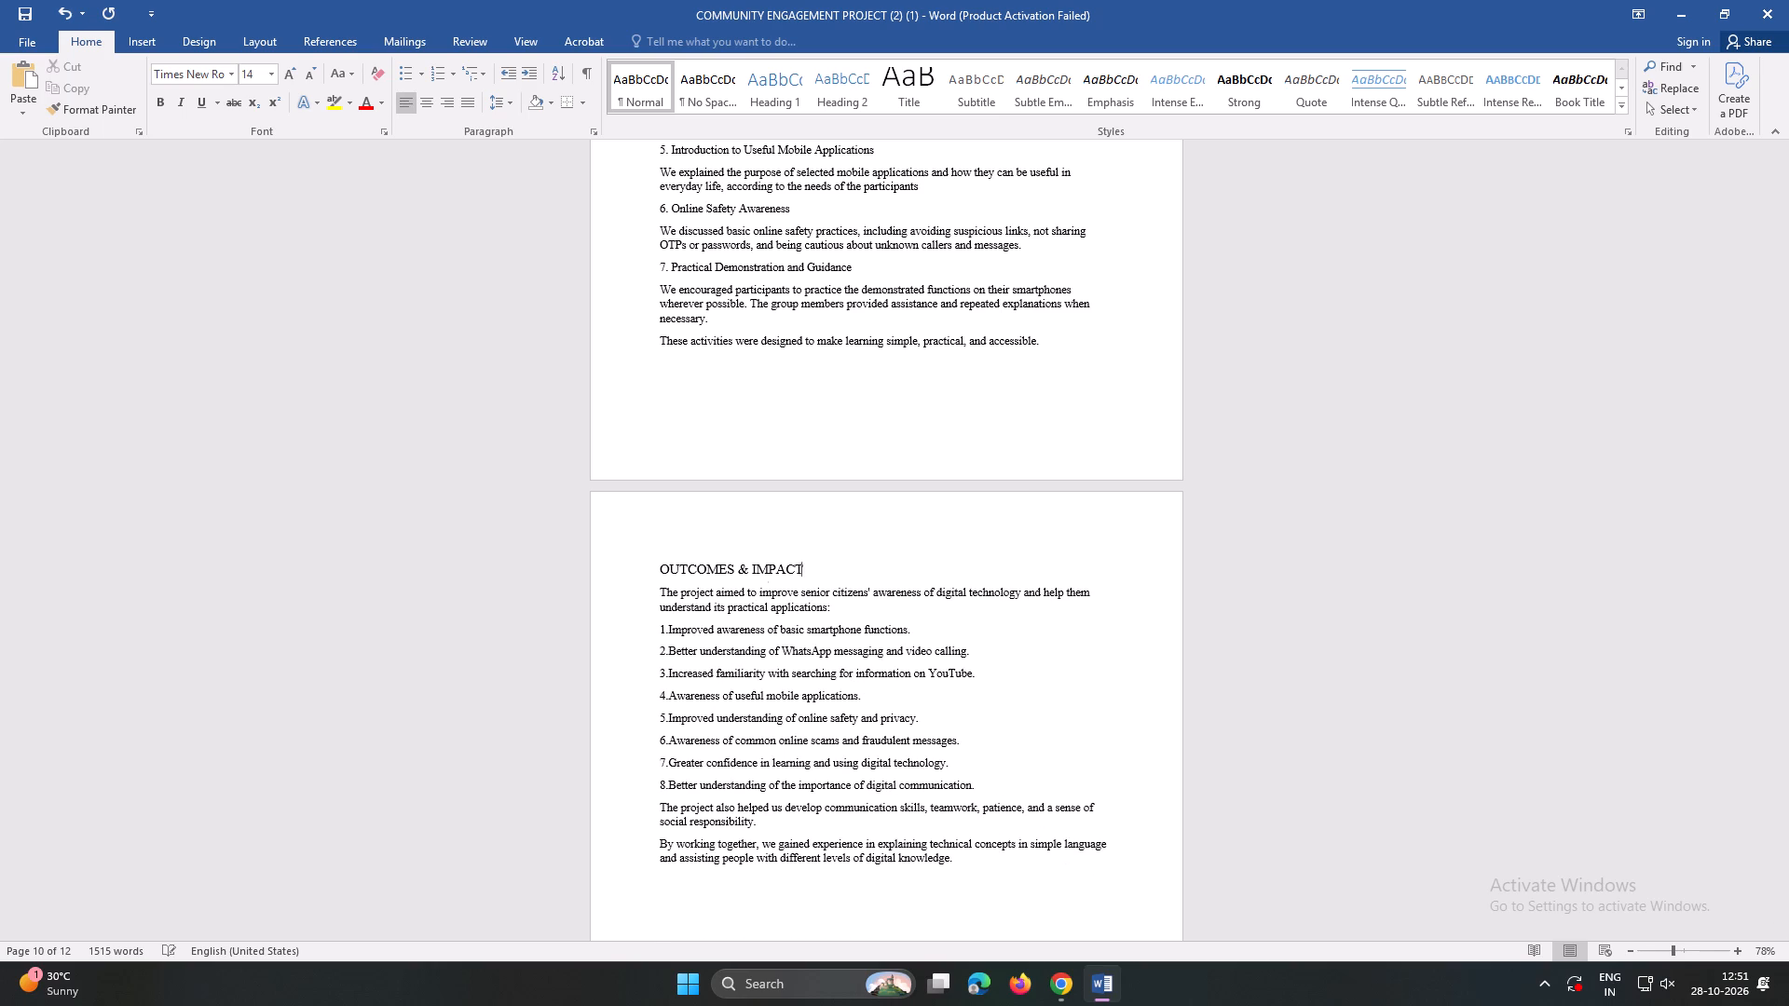
click(806, 561)
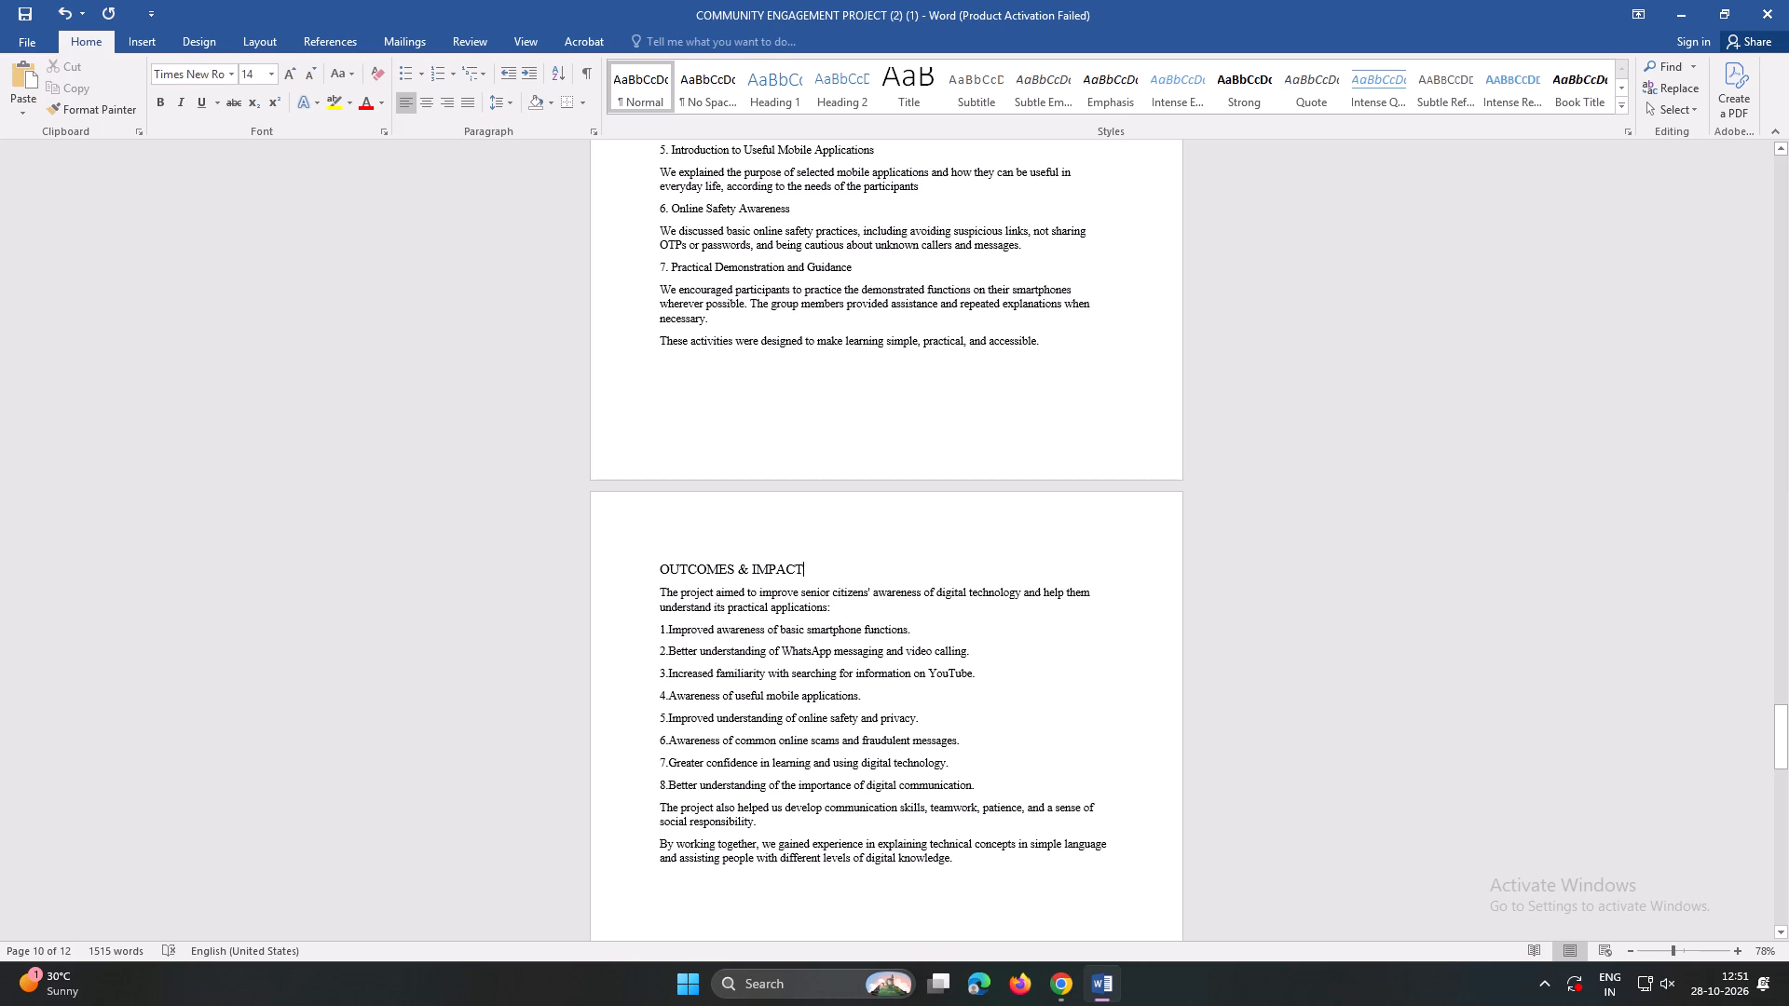
key(Return)
key(Return)
Center the OUTCOMES & IMPACT heading on the page.
scroll(806, 561, down, 3)
drag(641, 463, 784, 462)
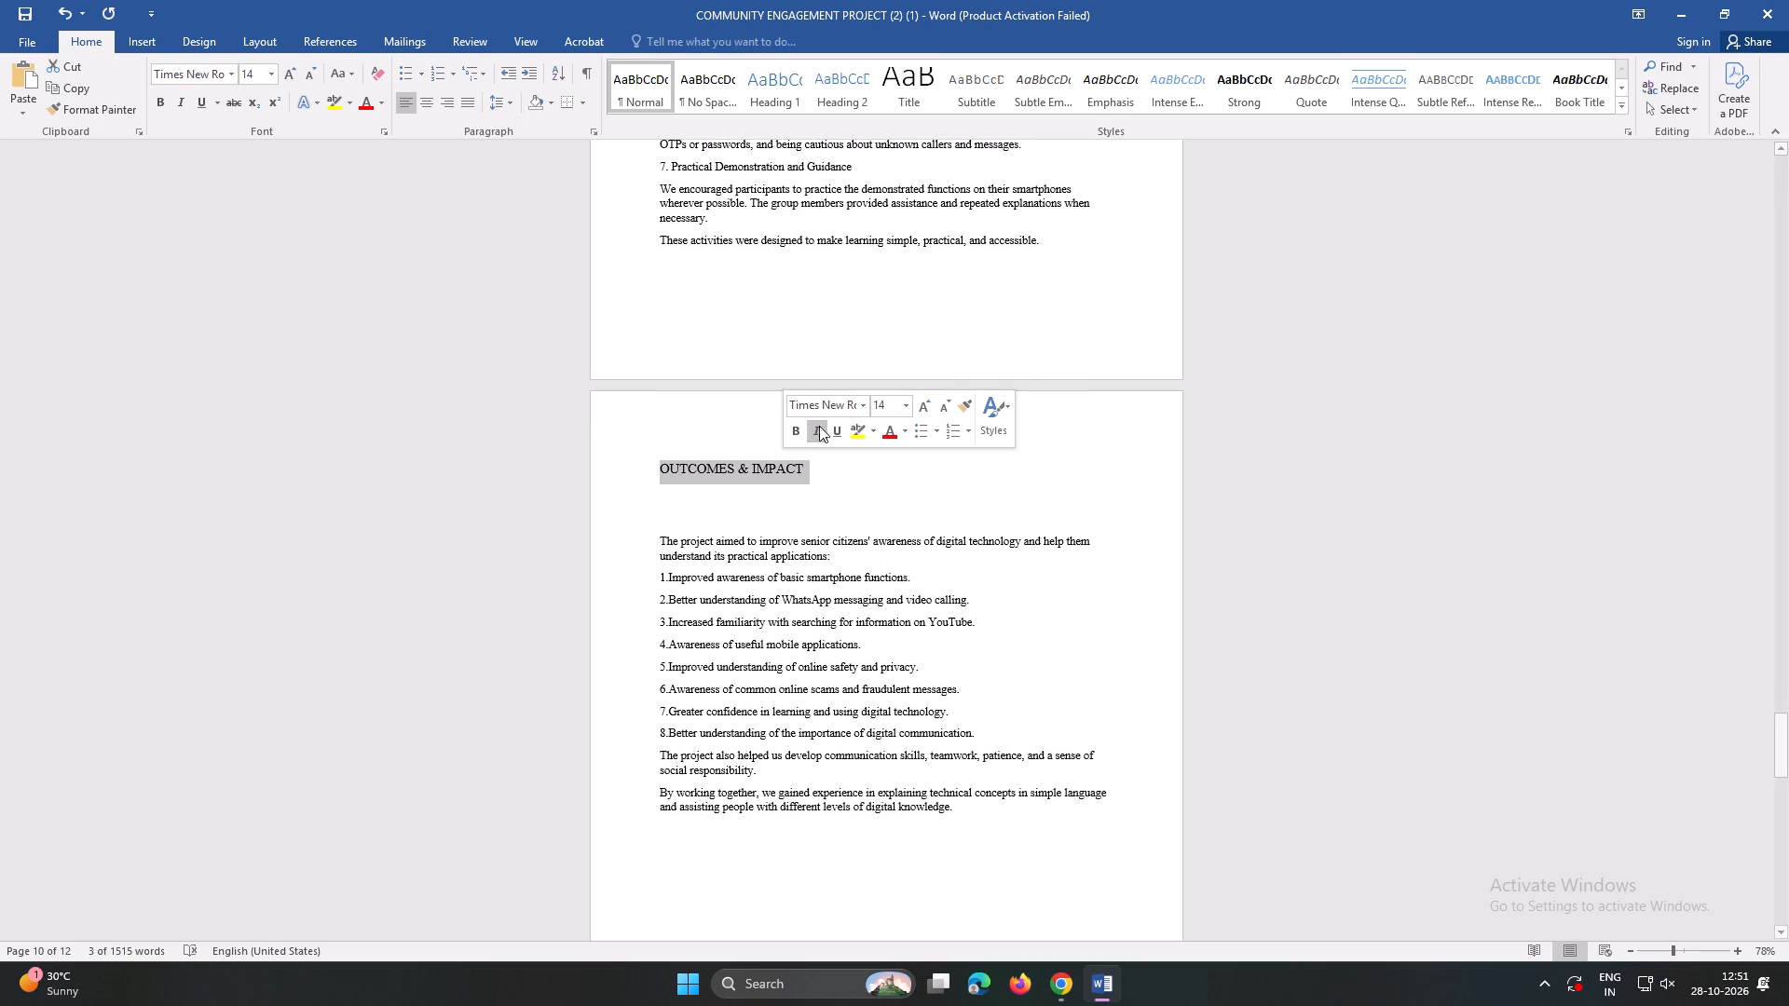
click(640, 417)
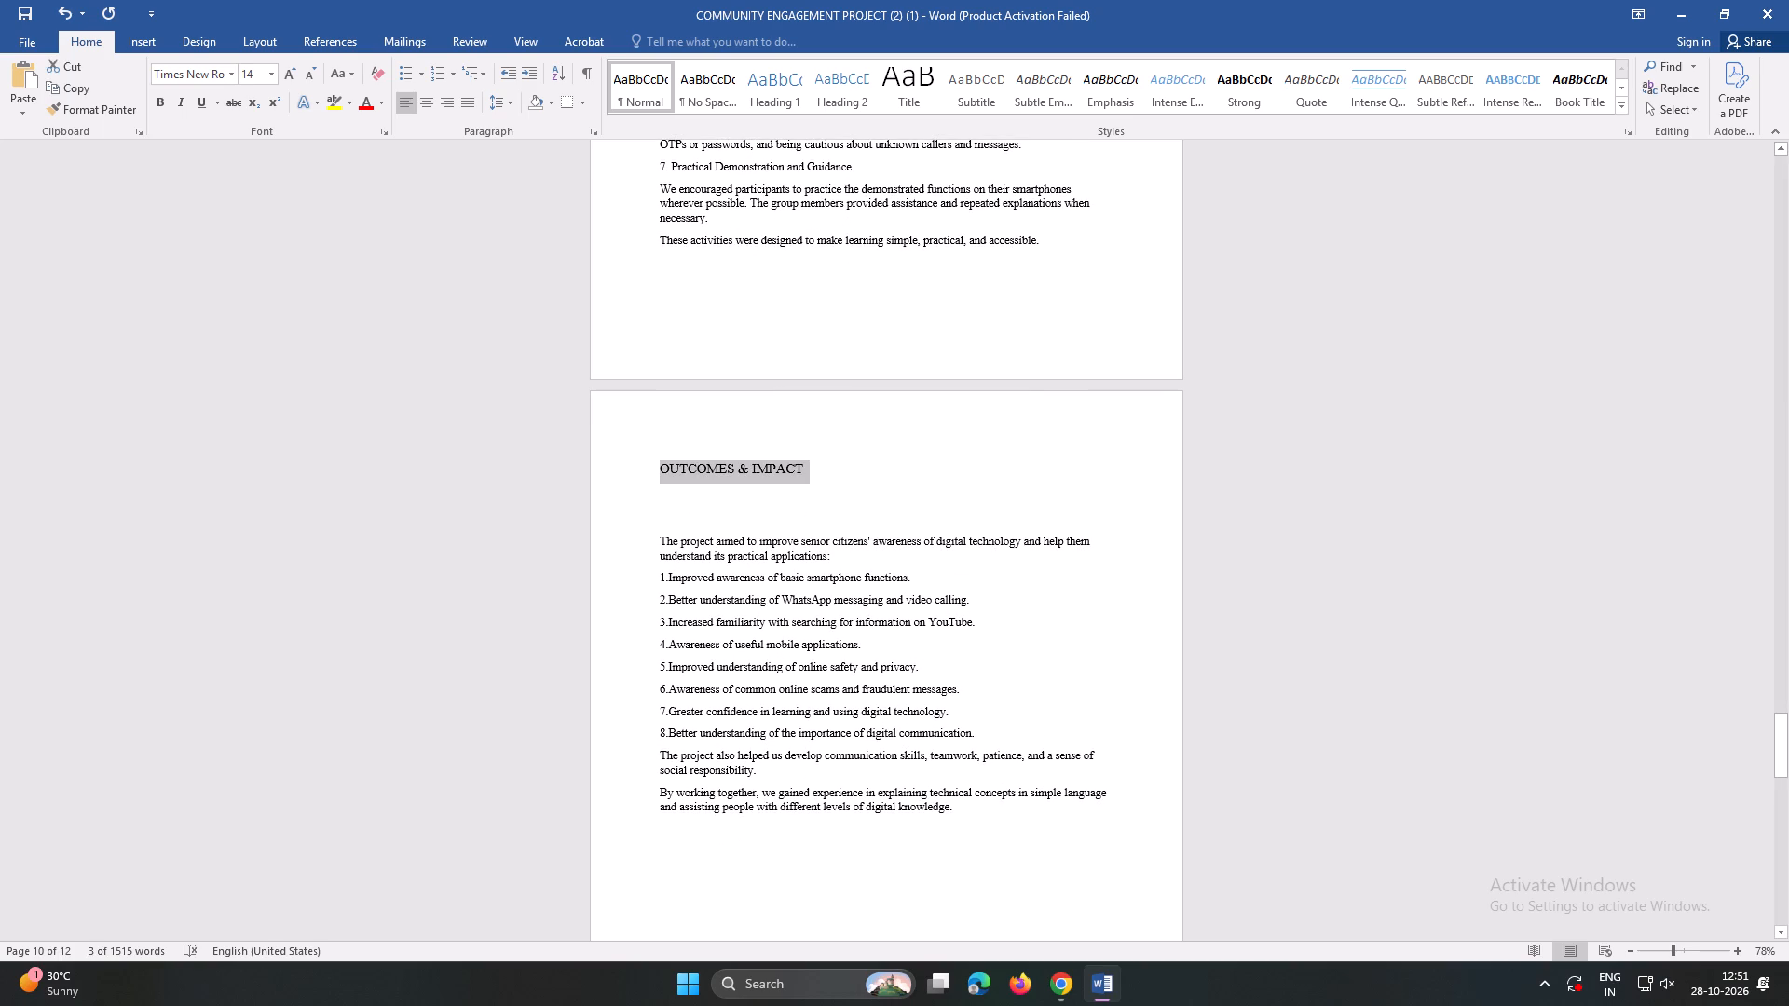
click(430, 102)
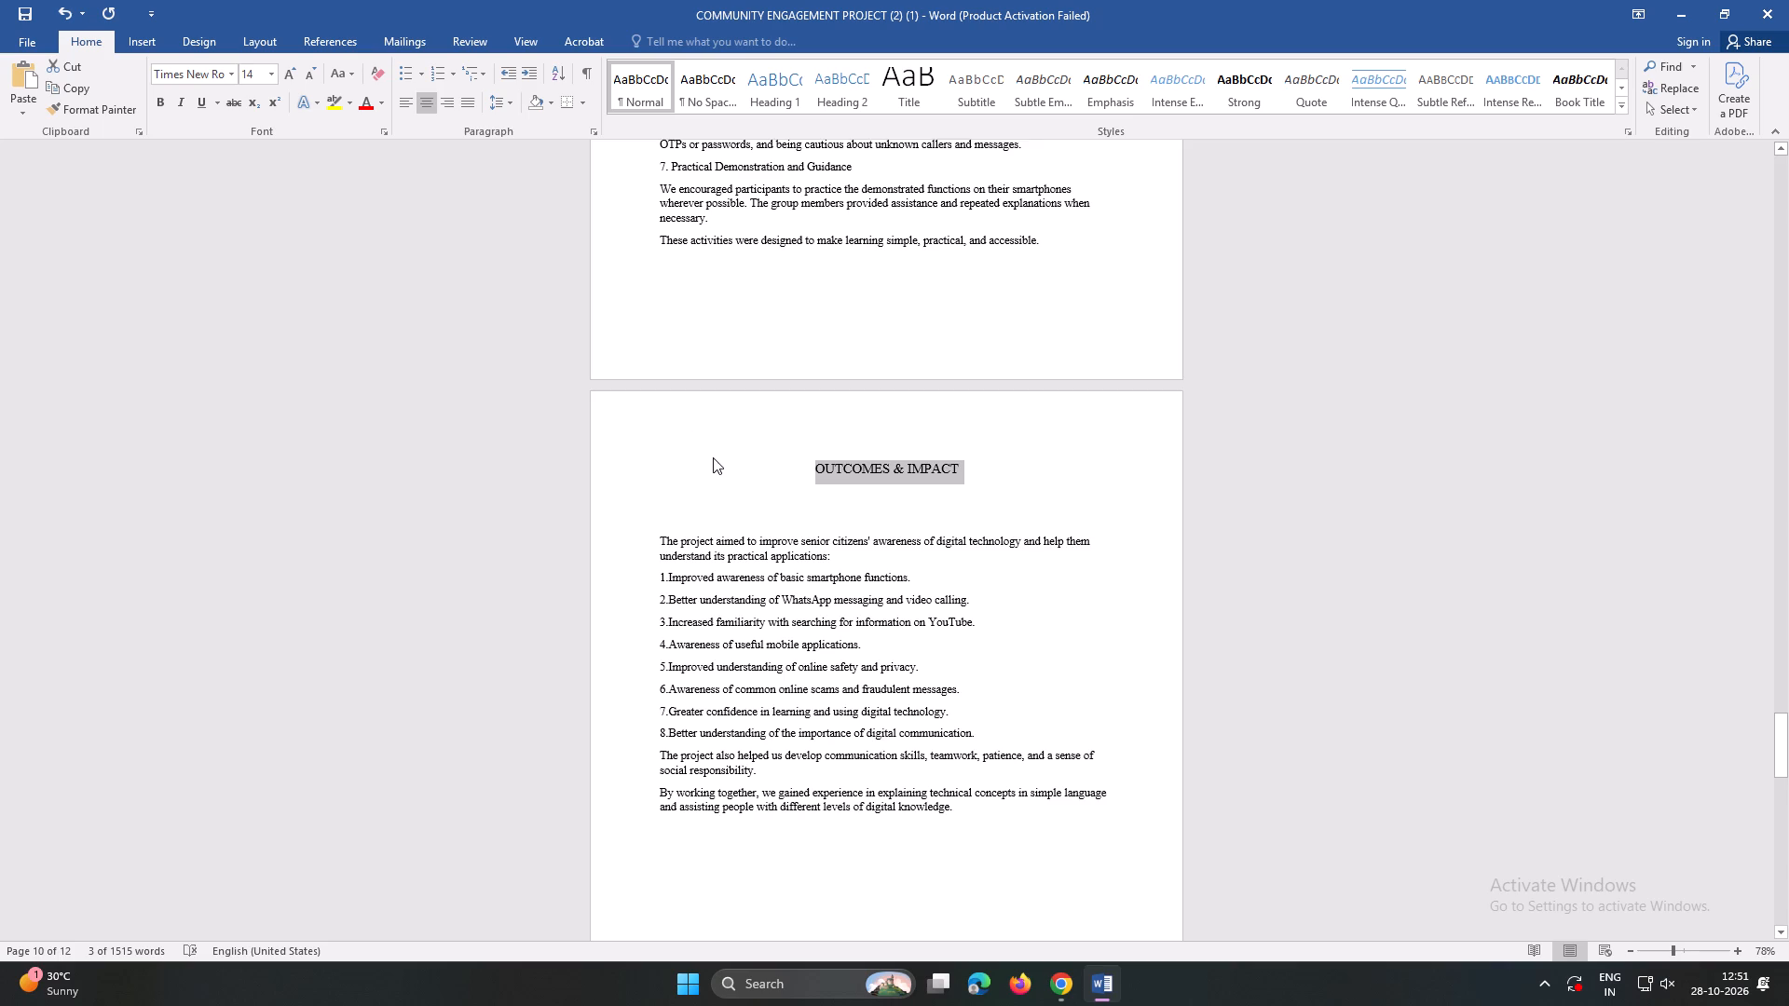
Check the formatting of the Outcomes & Impact heading and its body text through the closing paragraph.
scroll(713, 457, down, 4)
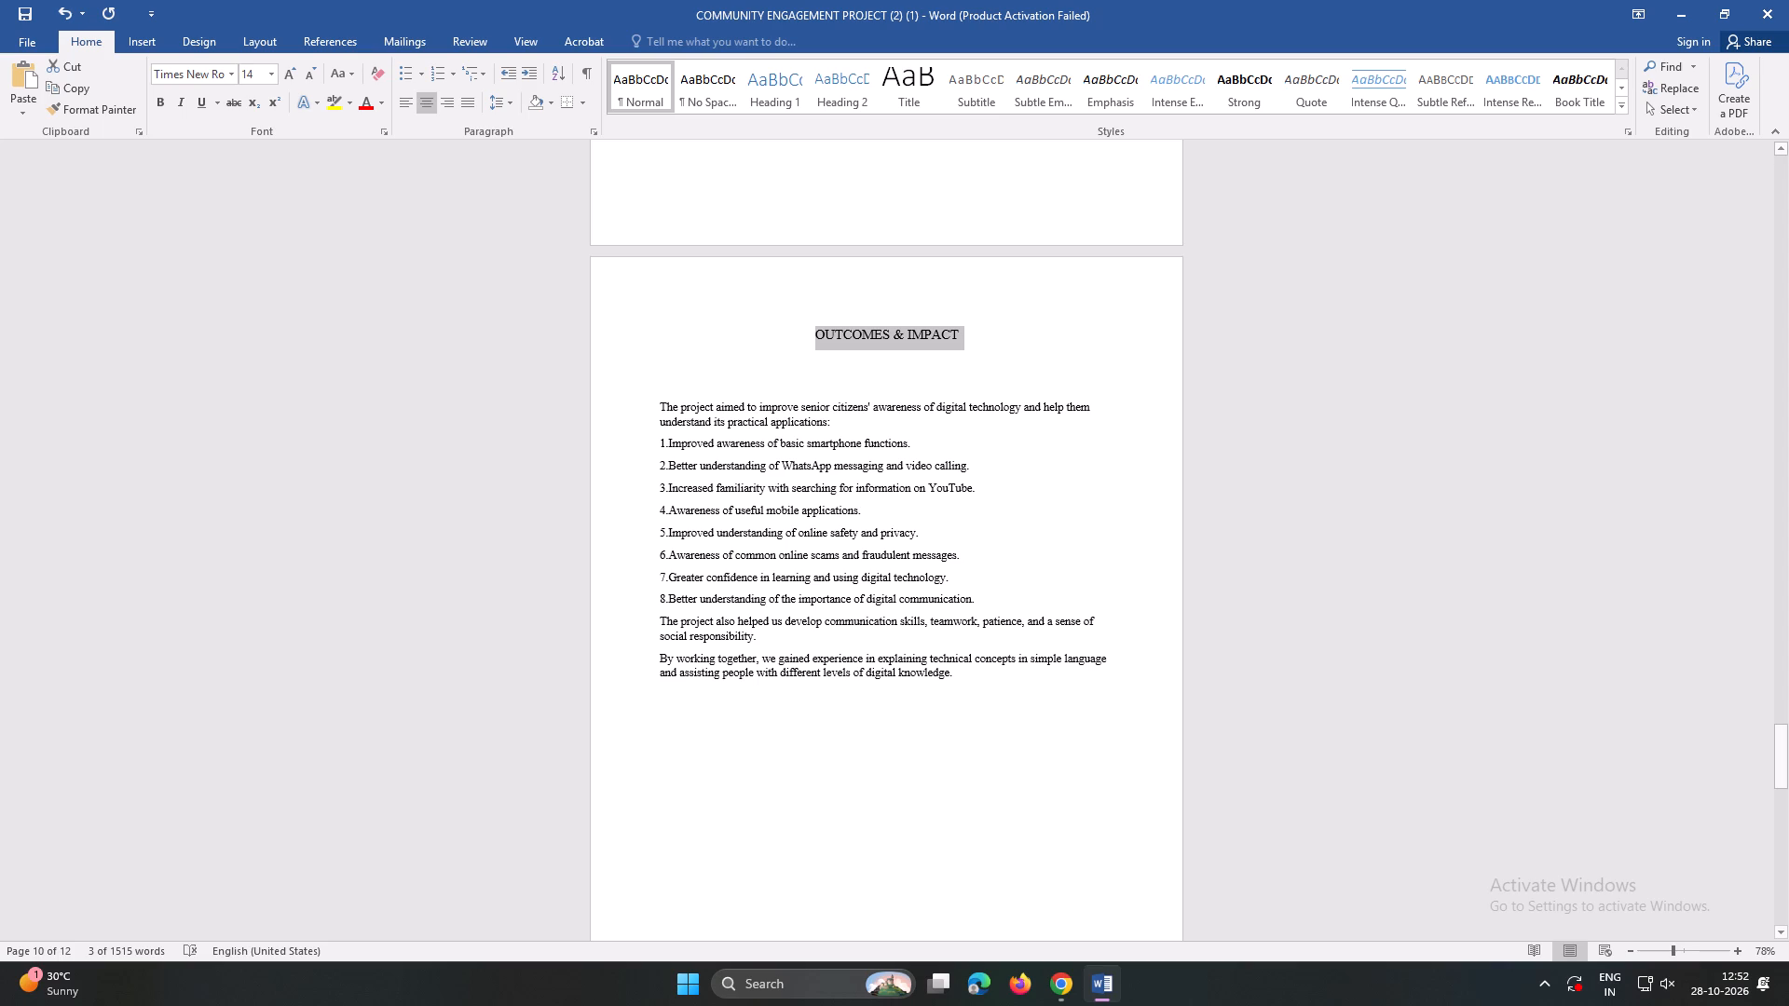
click(785, 334)
drag(850, 332, 922, 329)
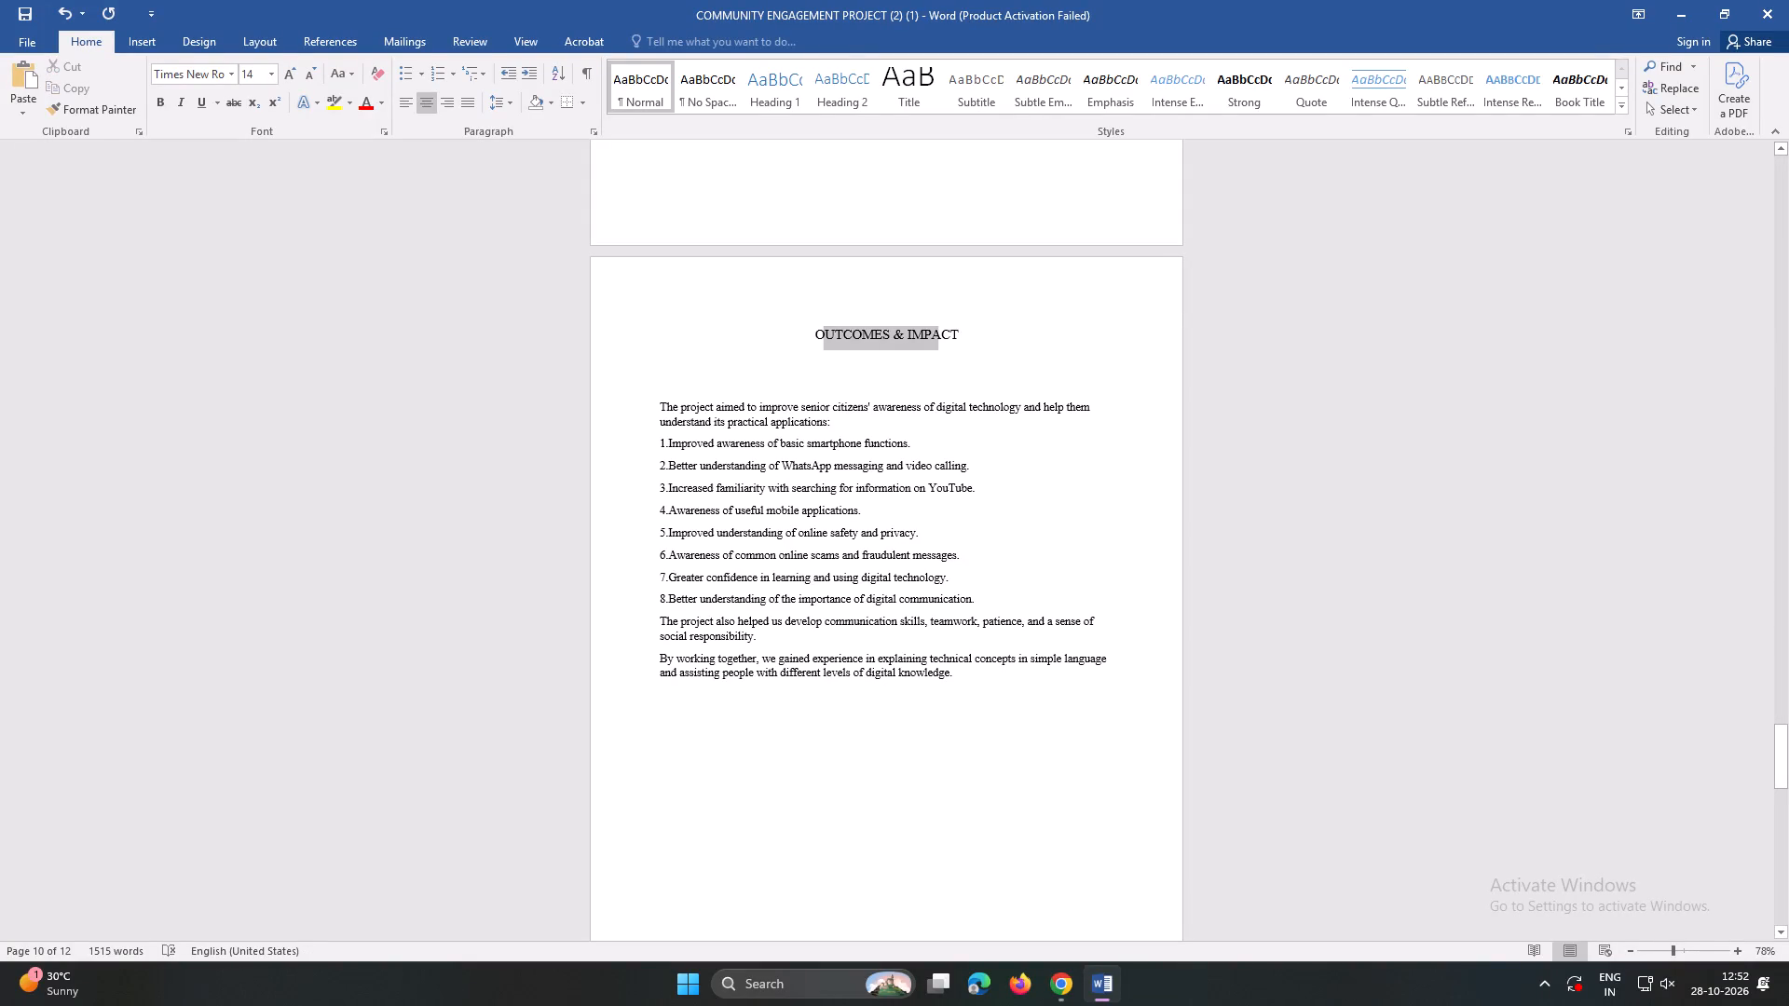
drag(922, 329, 968, 326)
click(968, 331)
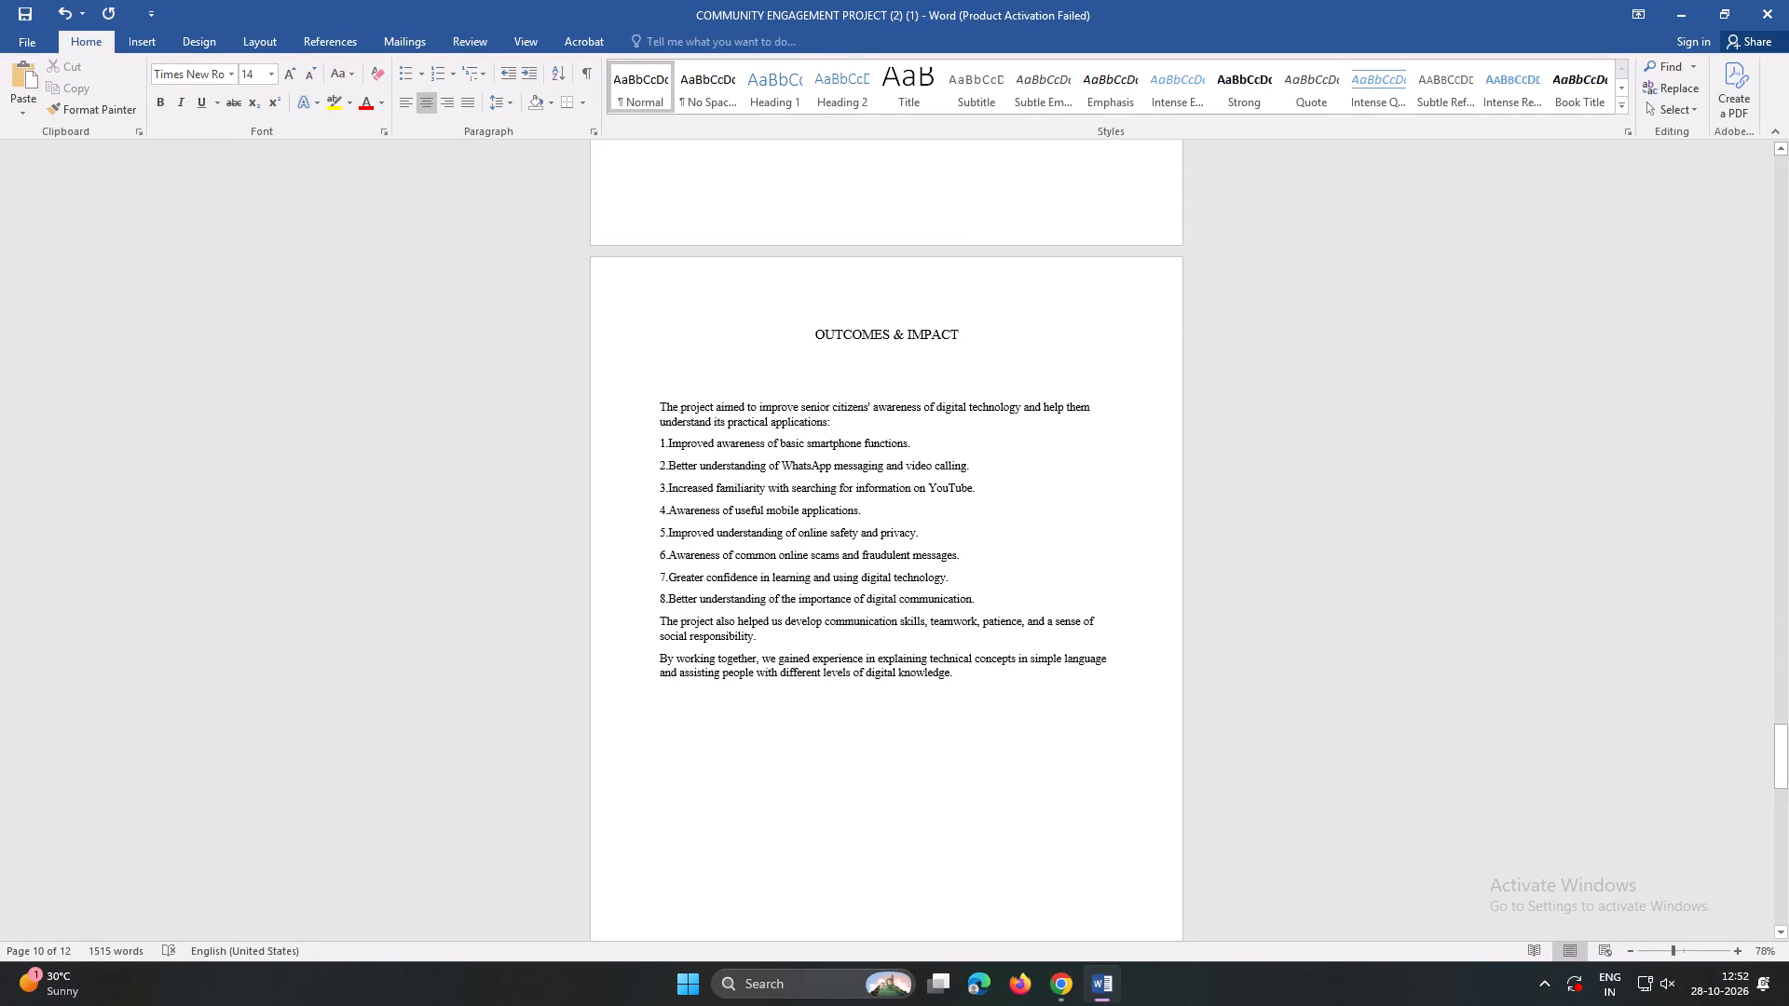
drag(654, 396, 770, 744)
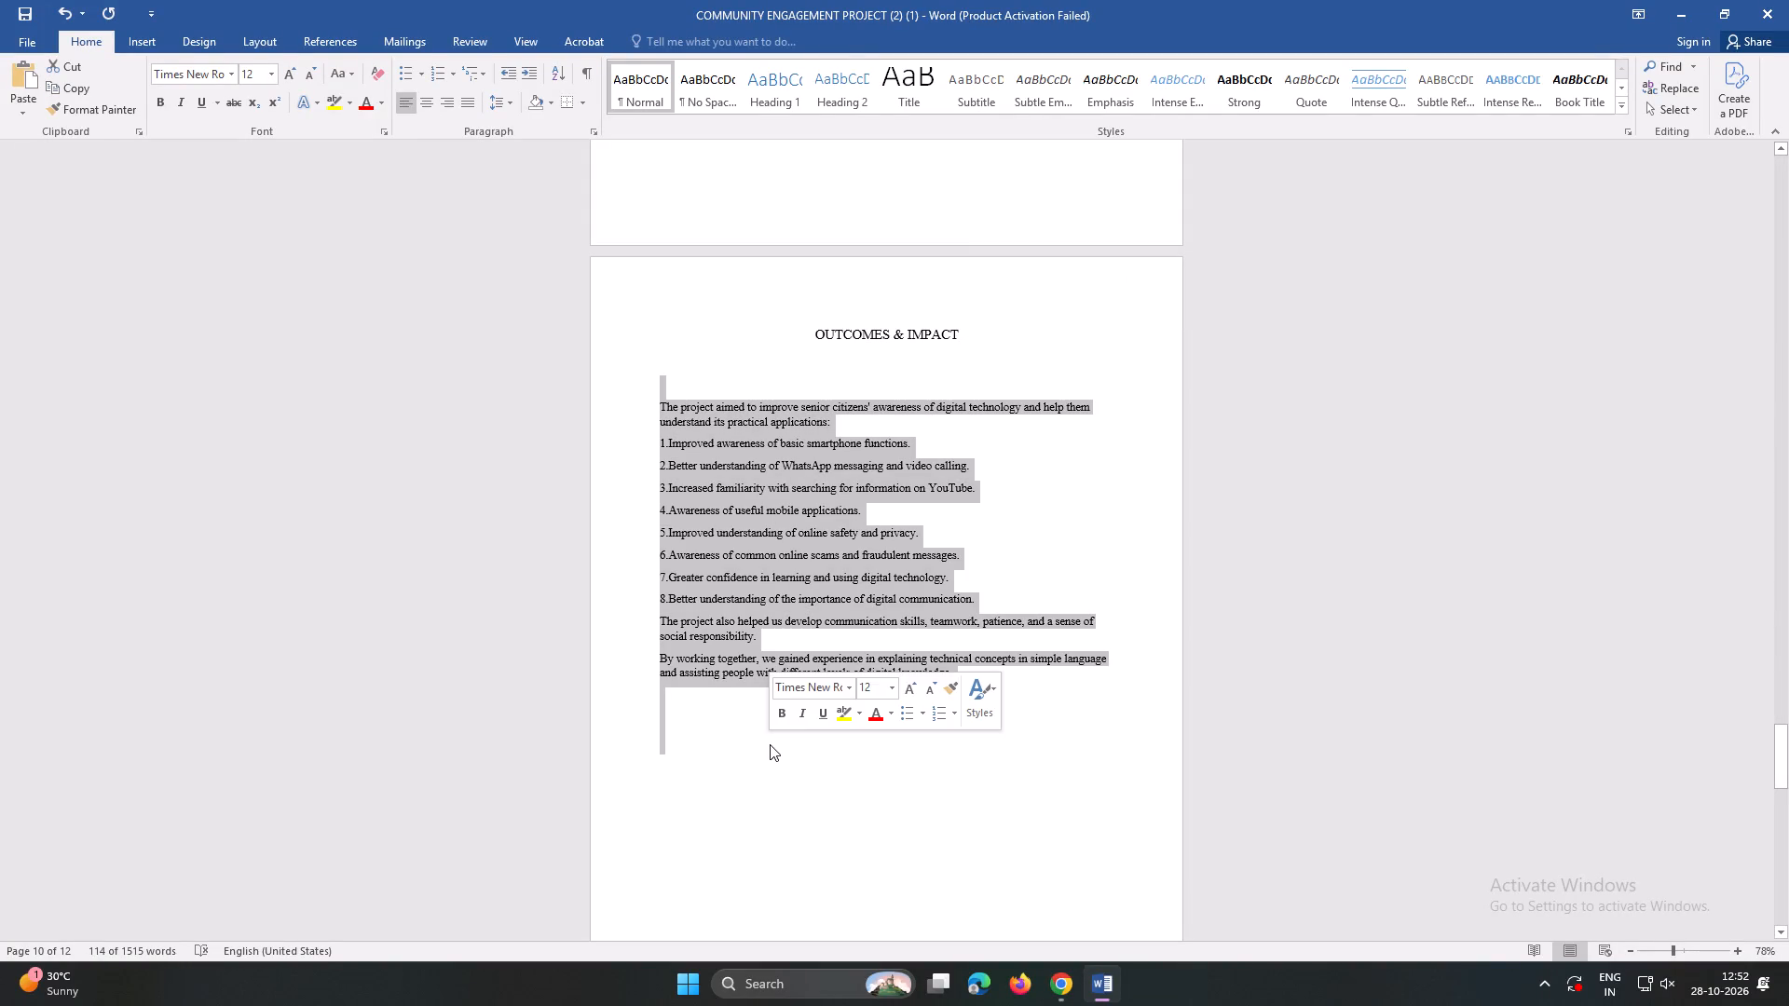
click(770, 744)
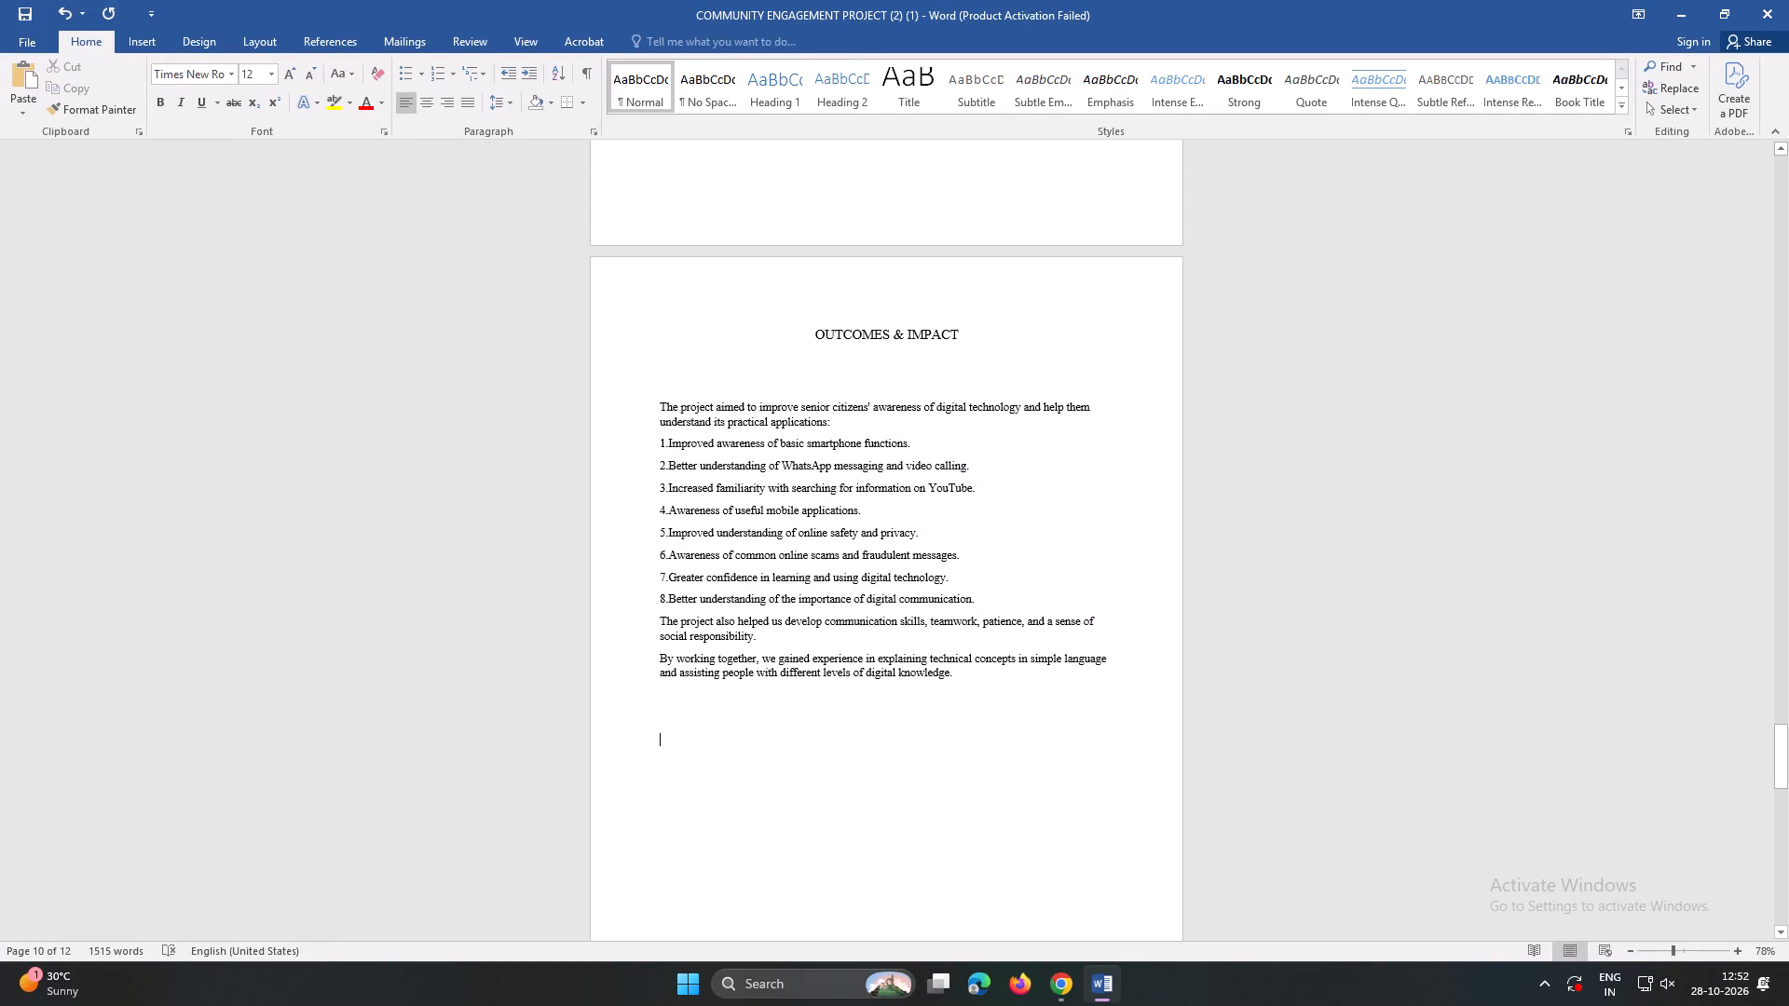
Delete the blank lines below the OUTCOMES & IMPACT heading and insert two new ones from the end of the heading.
click(742, 395)
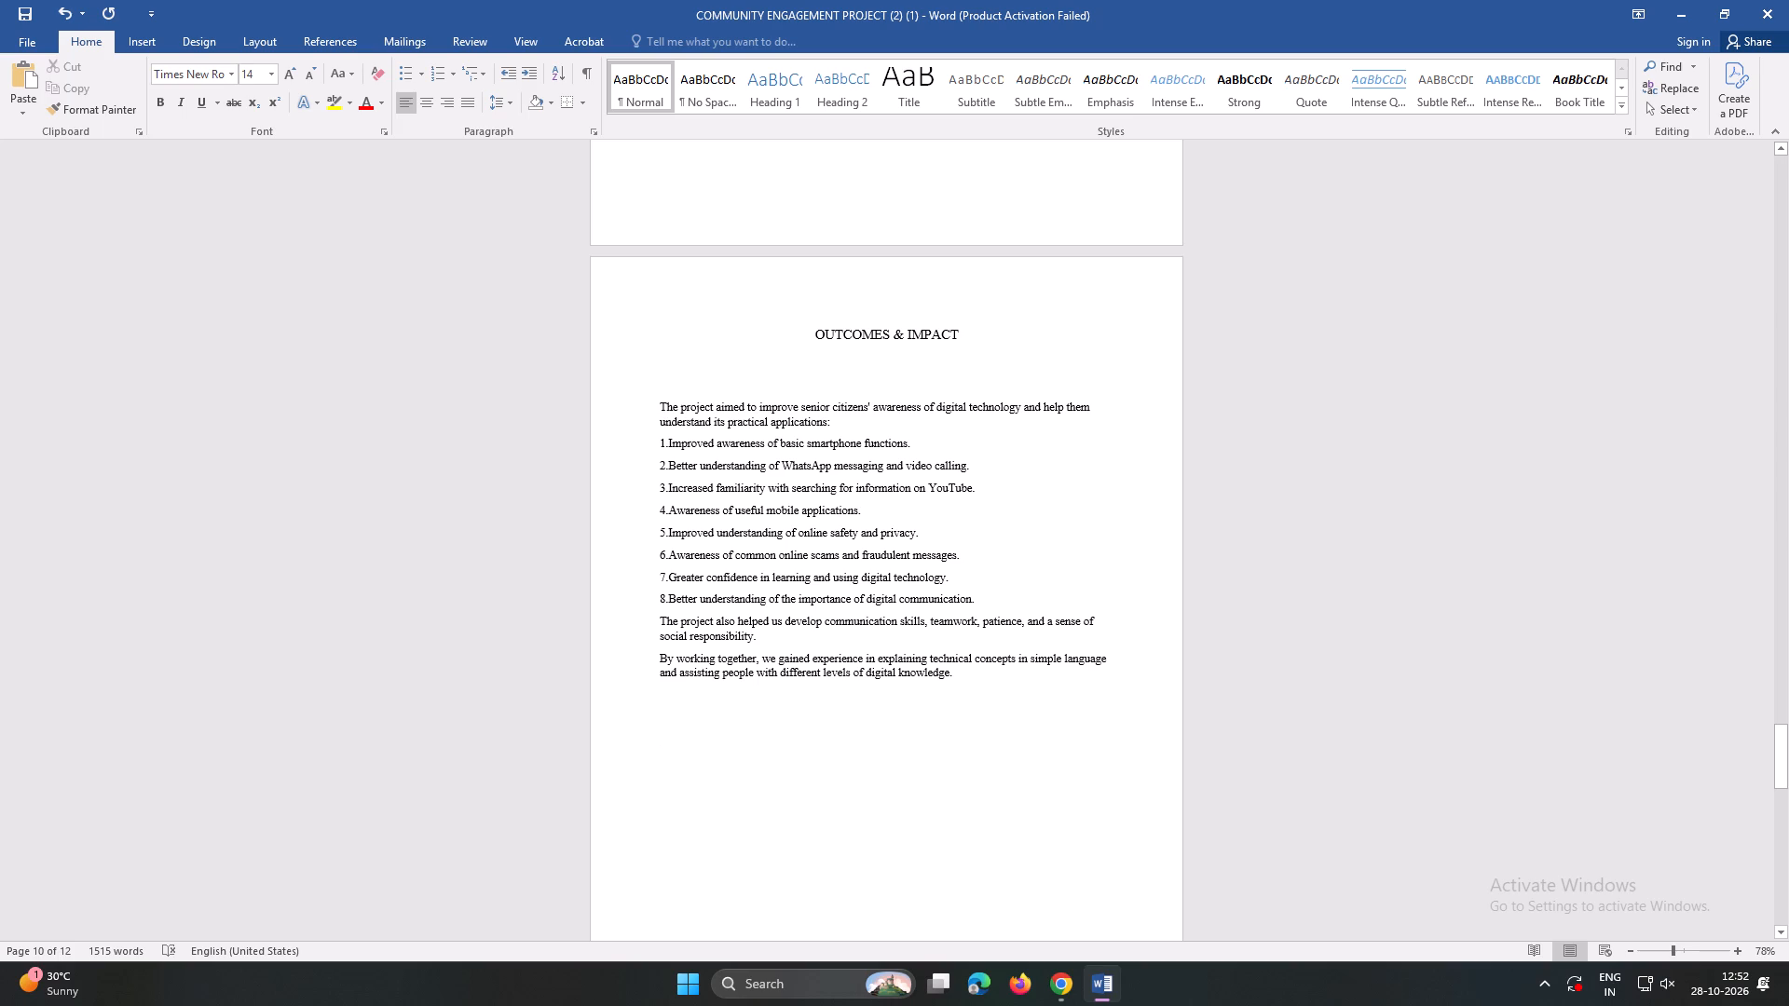
key(BackSpace)
key(BackSpace)
click(754, 389)
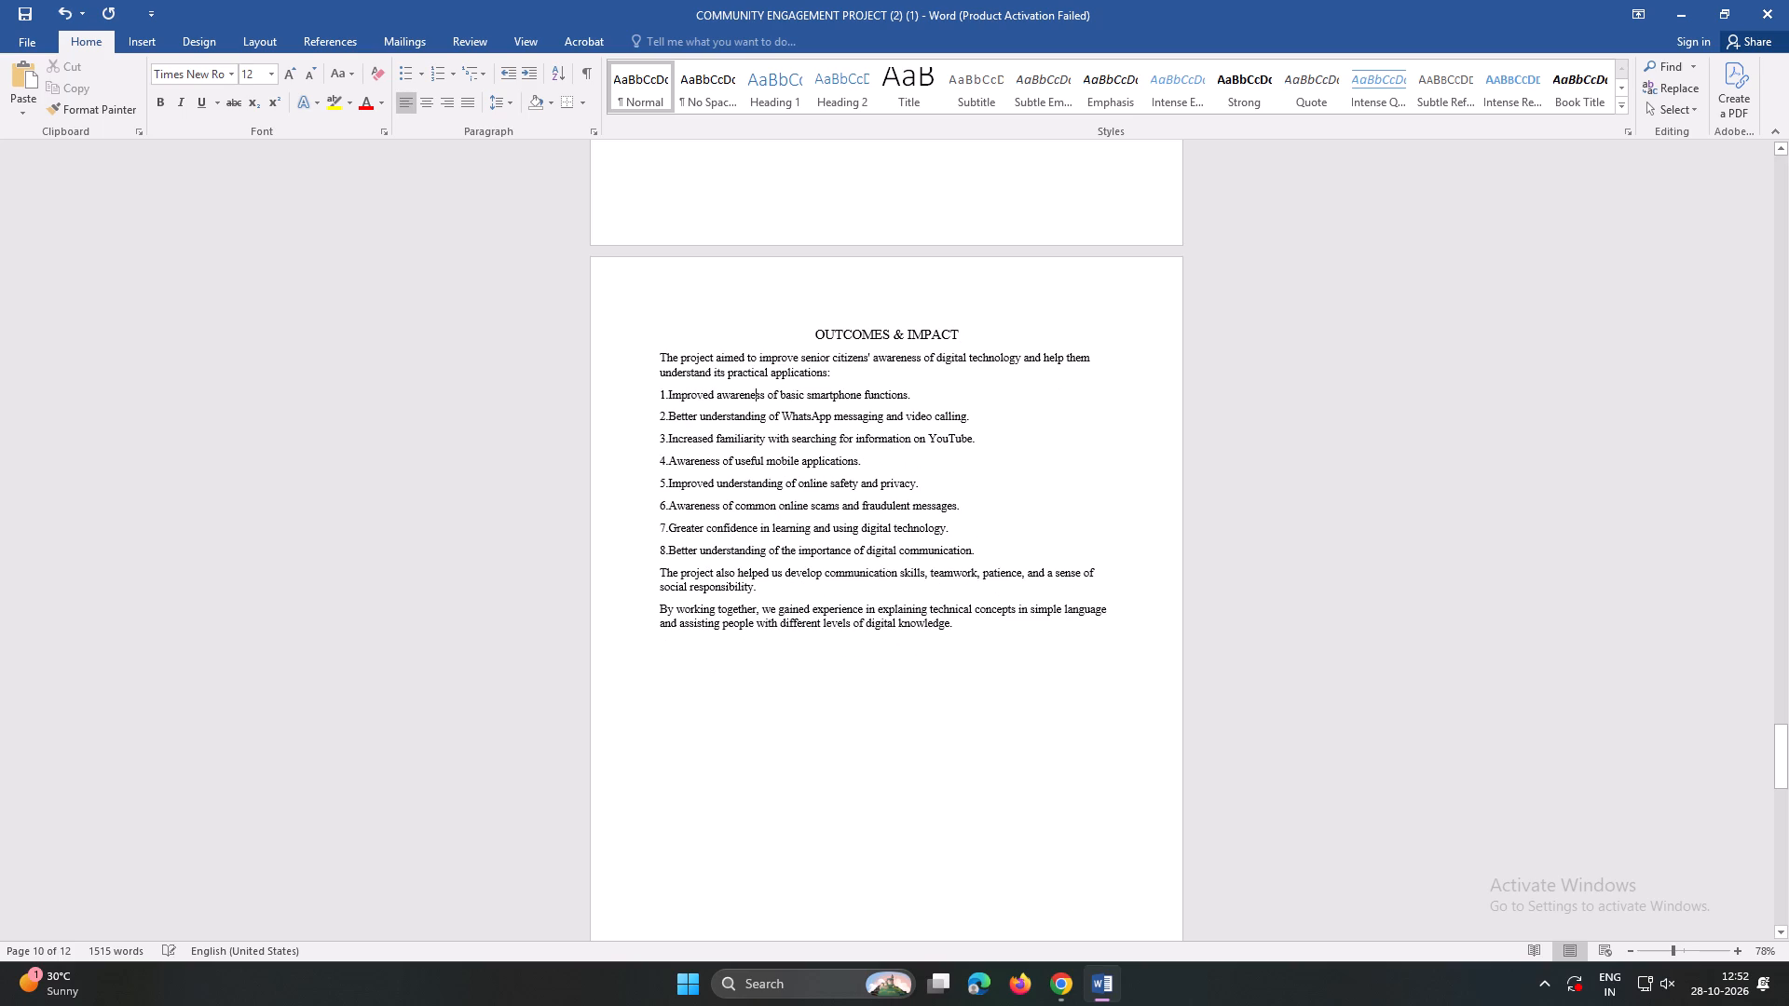
click(975, 329)
key(Return)
key(Return)
Remove the surplus blank lines above the CHALLENGES FACED heading, keeping it at the top of its own page.
scroll(972, 331, down, 19)
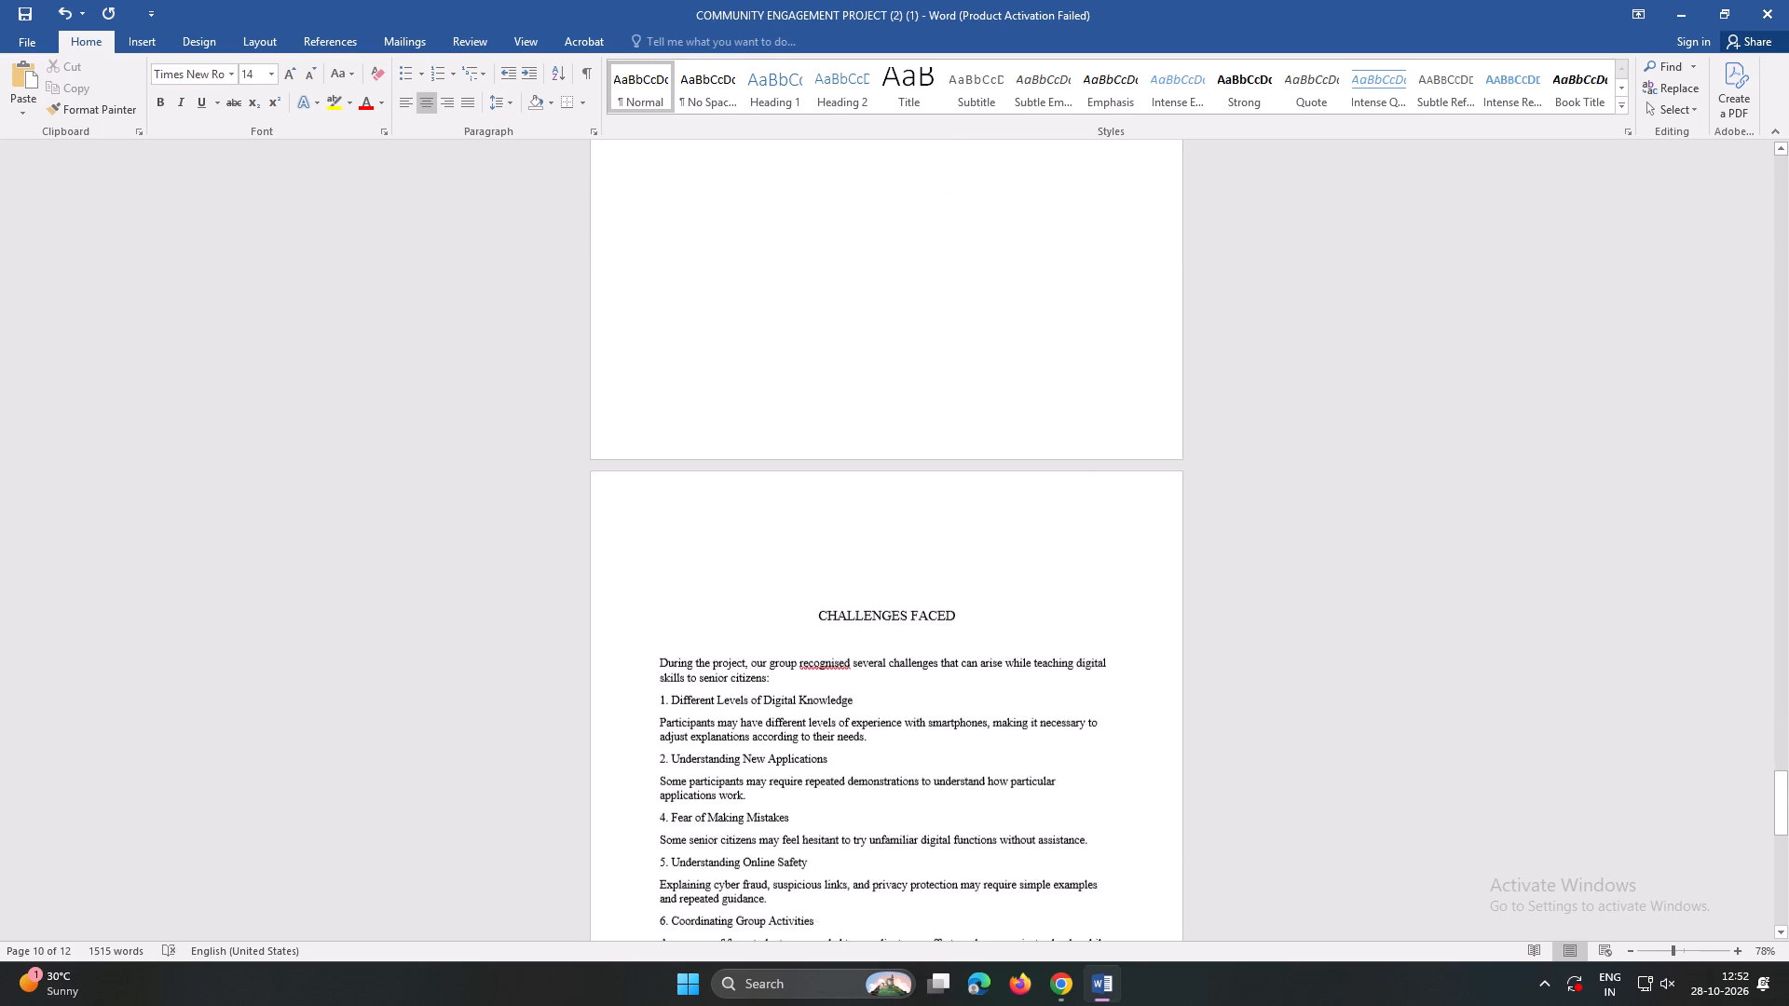
scroll(966, 340, down, 3)
click(813, 442)
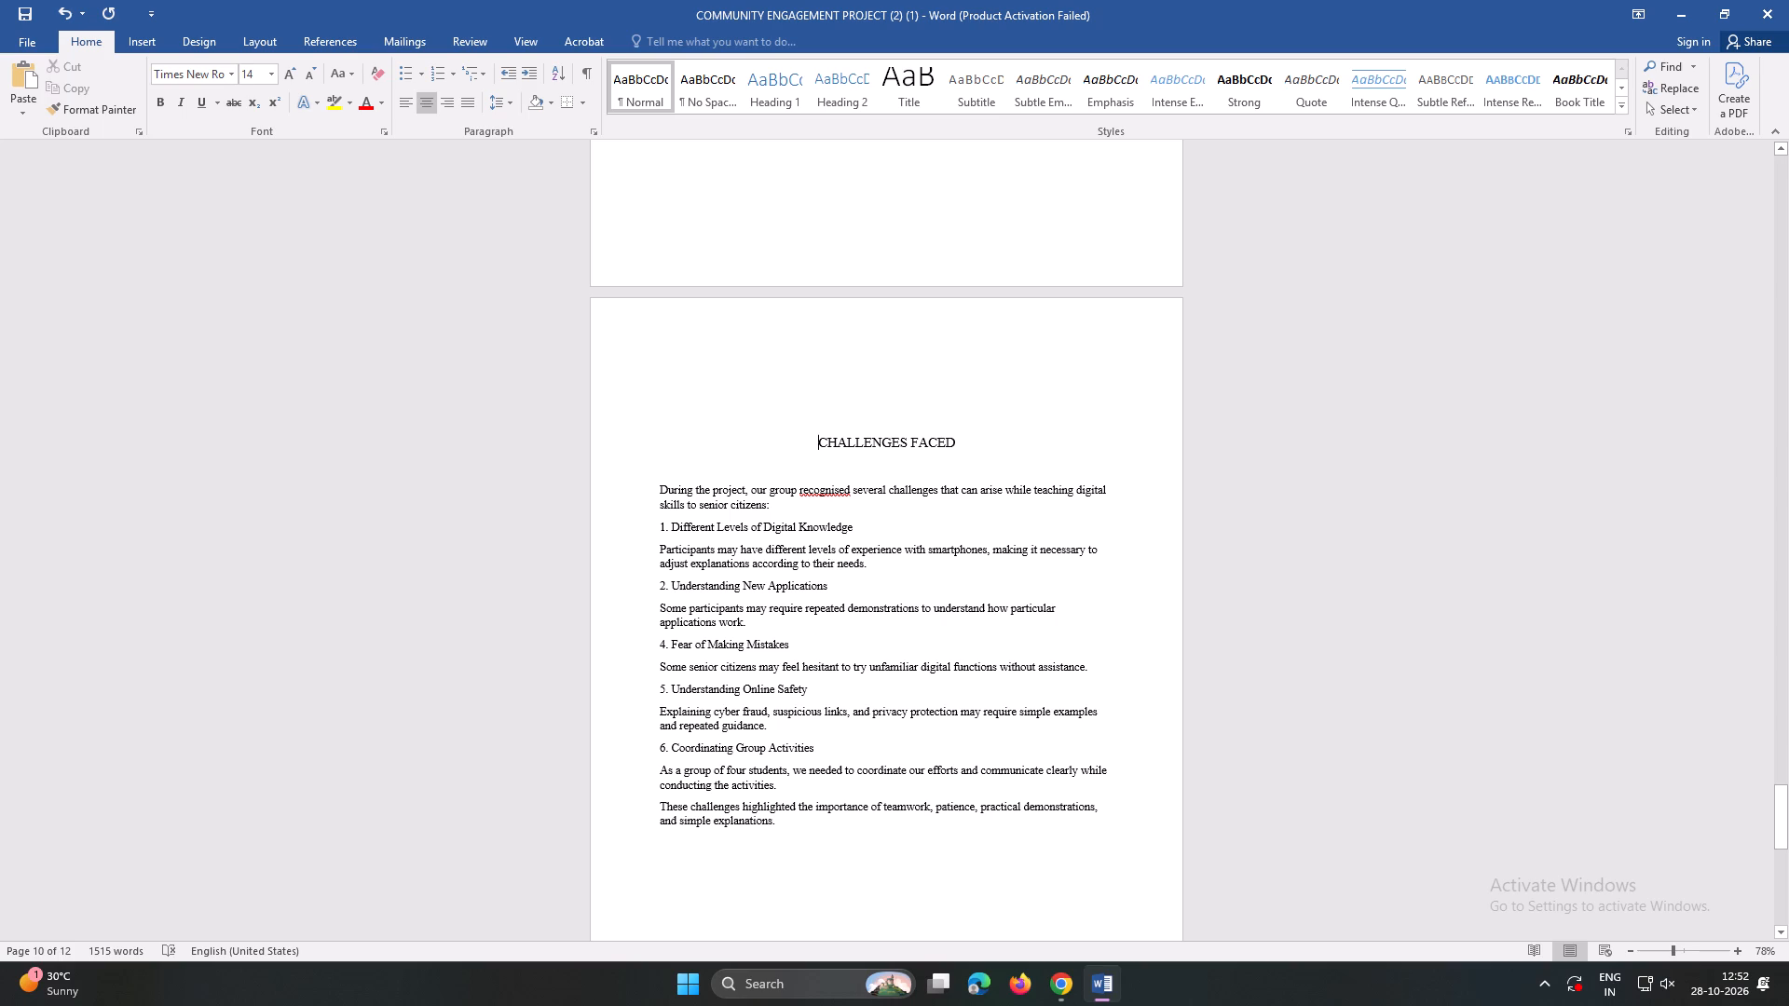
key(BackSpace)
key(BackSpace)
key(BackSpace)
key(BackSpace)
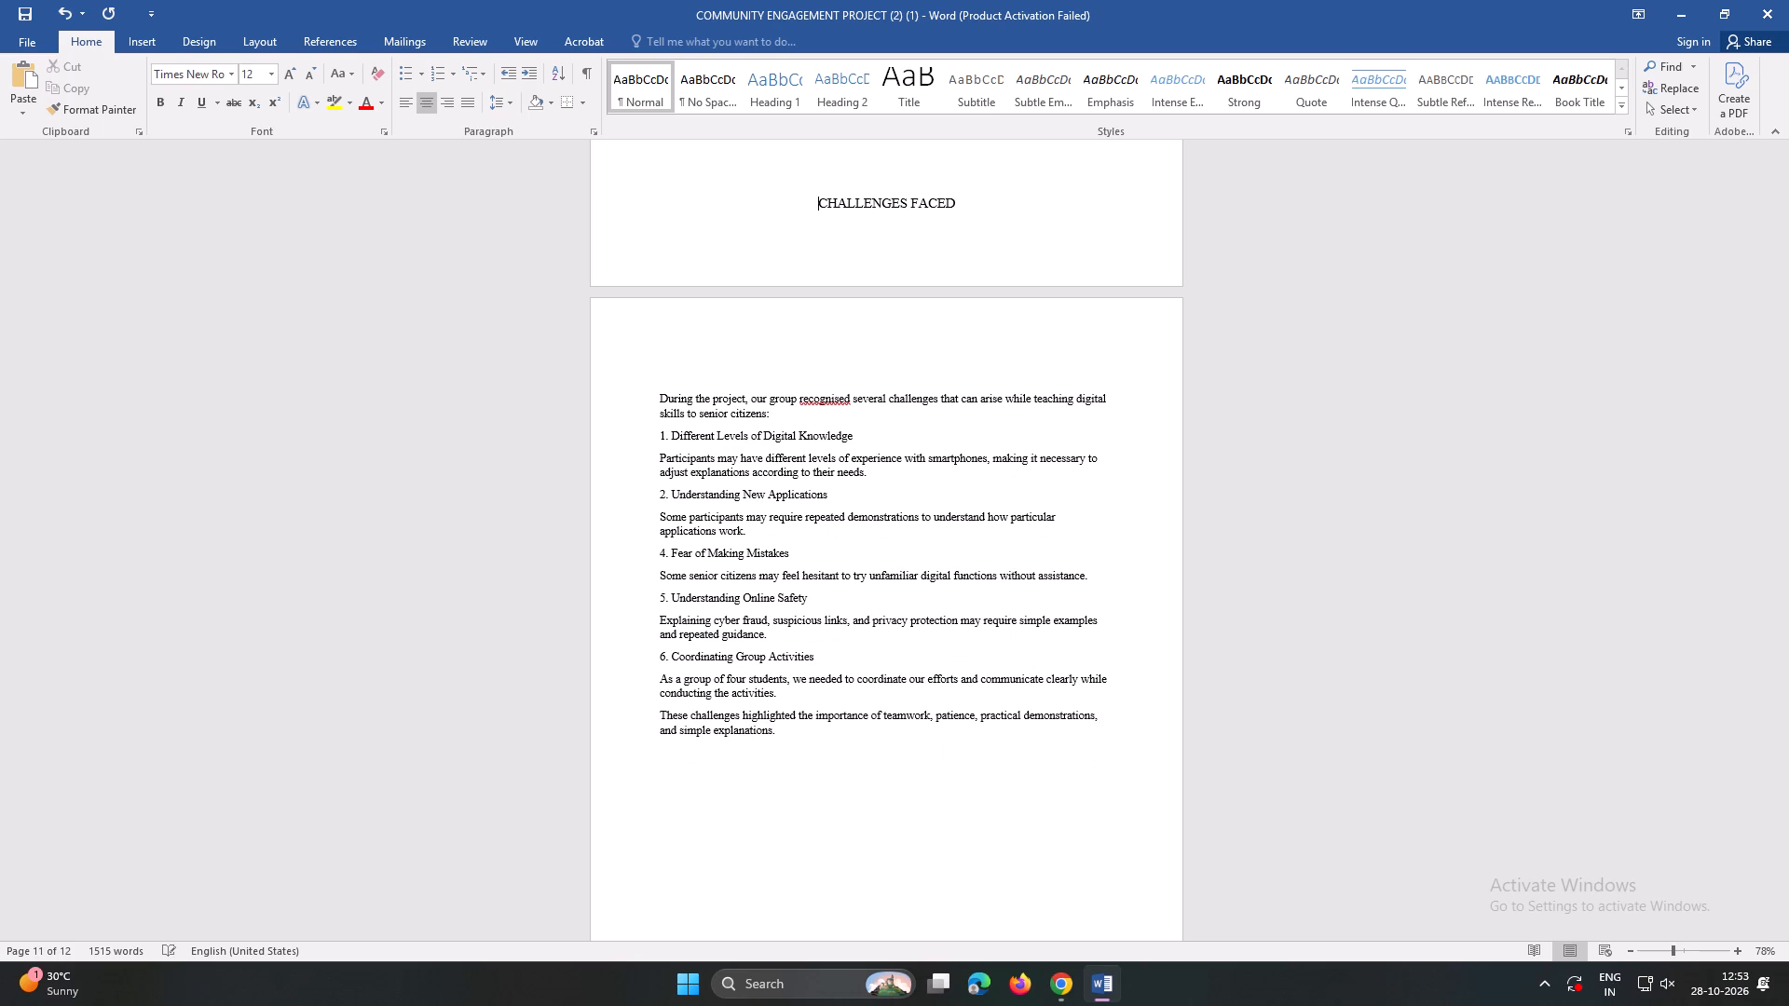
key(Return)
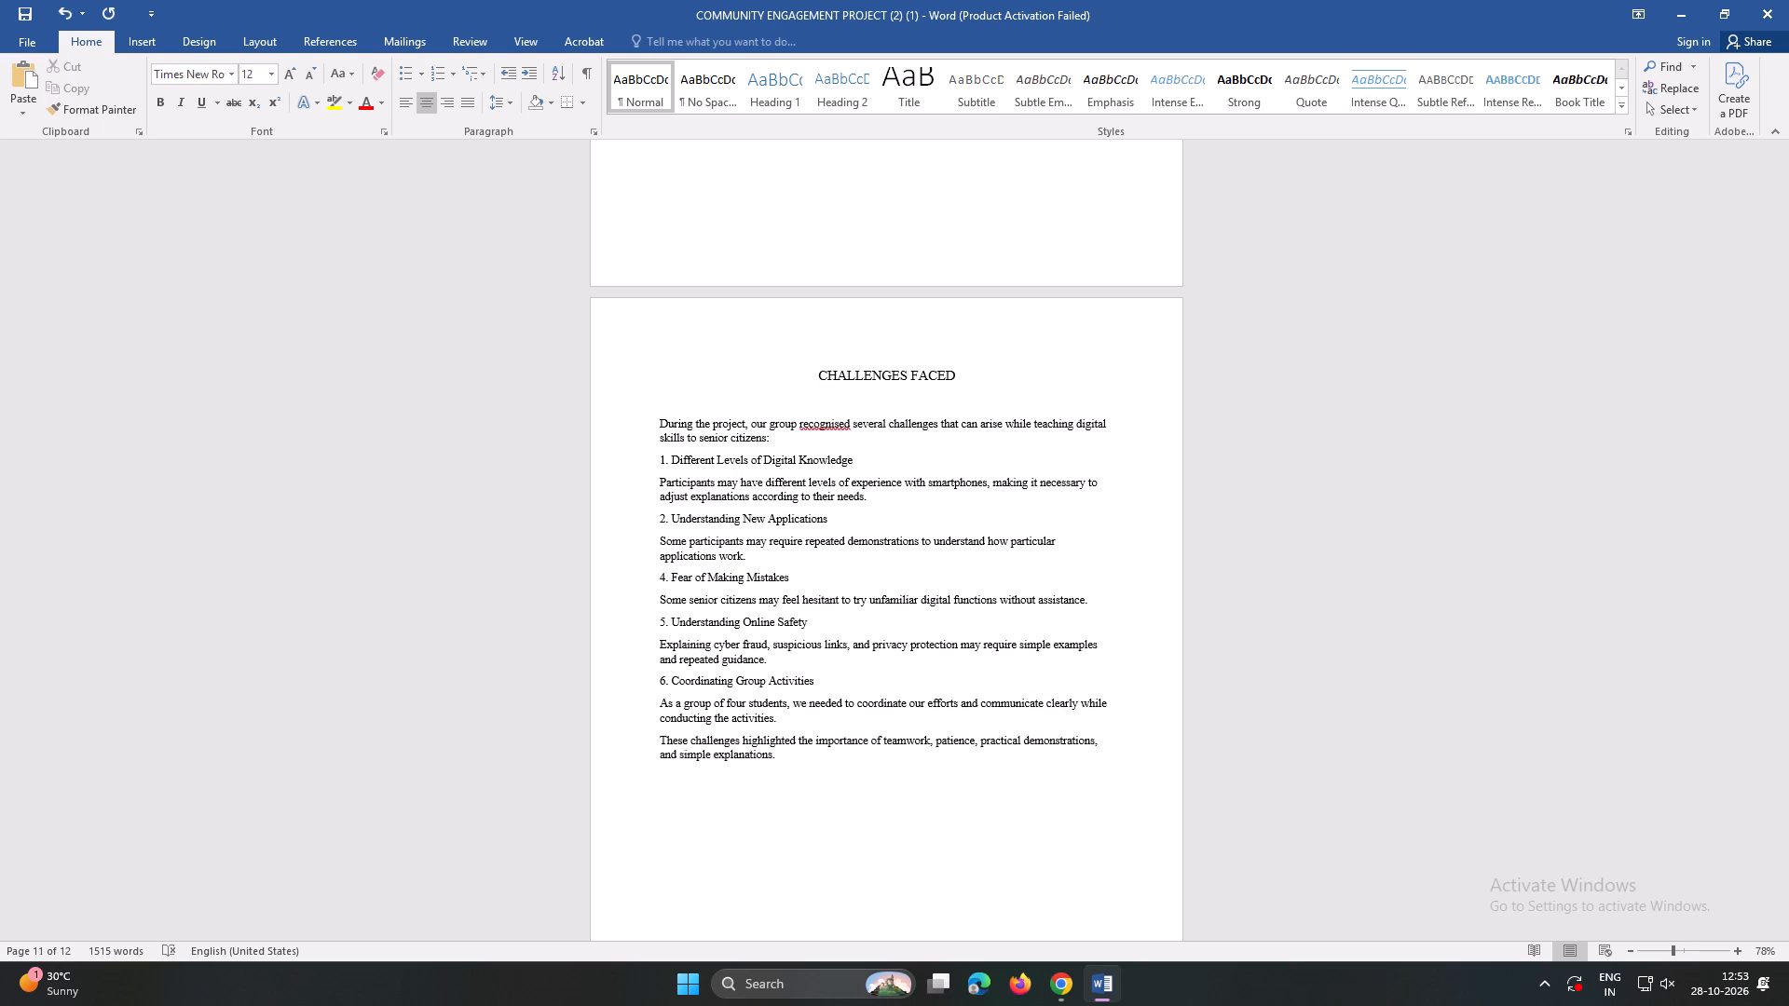
Replace the spacing between the CHALLENGES FACED heading and its opening paragraph with two blank lines.
click(792, 397)
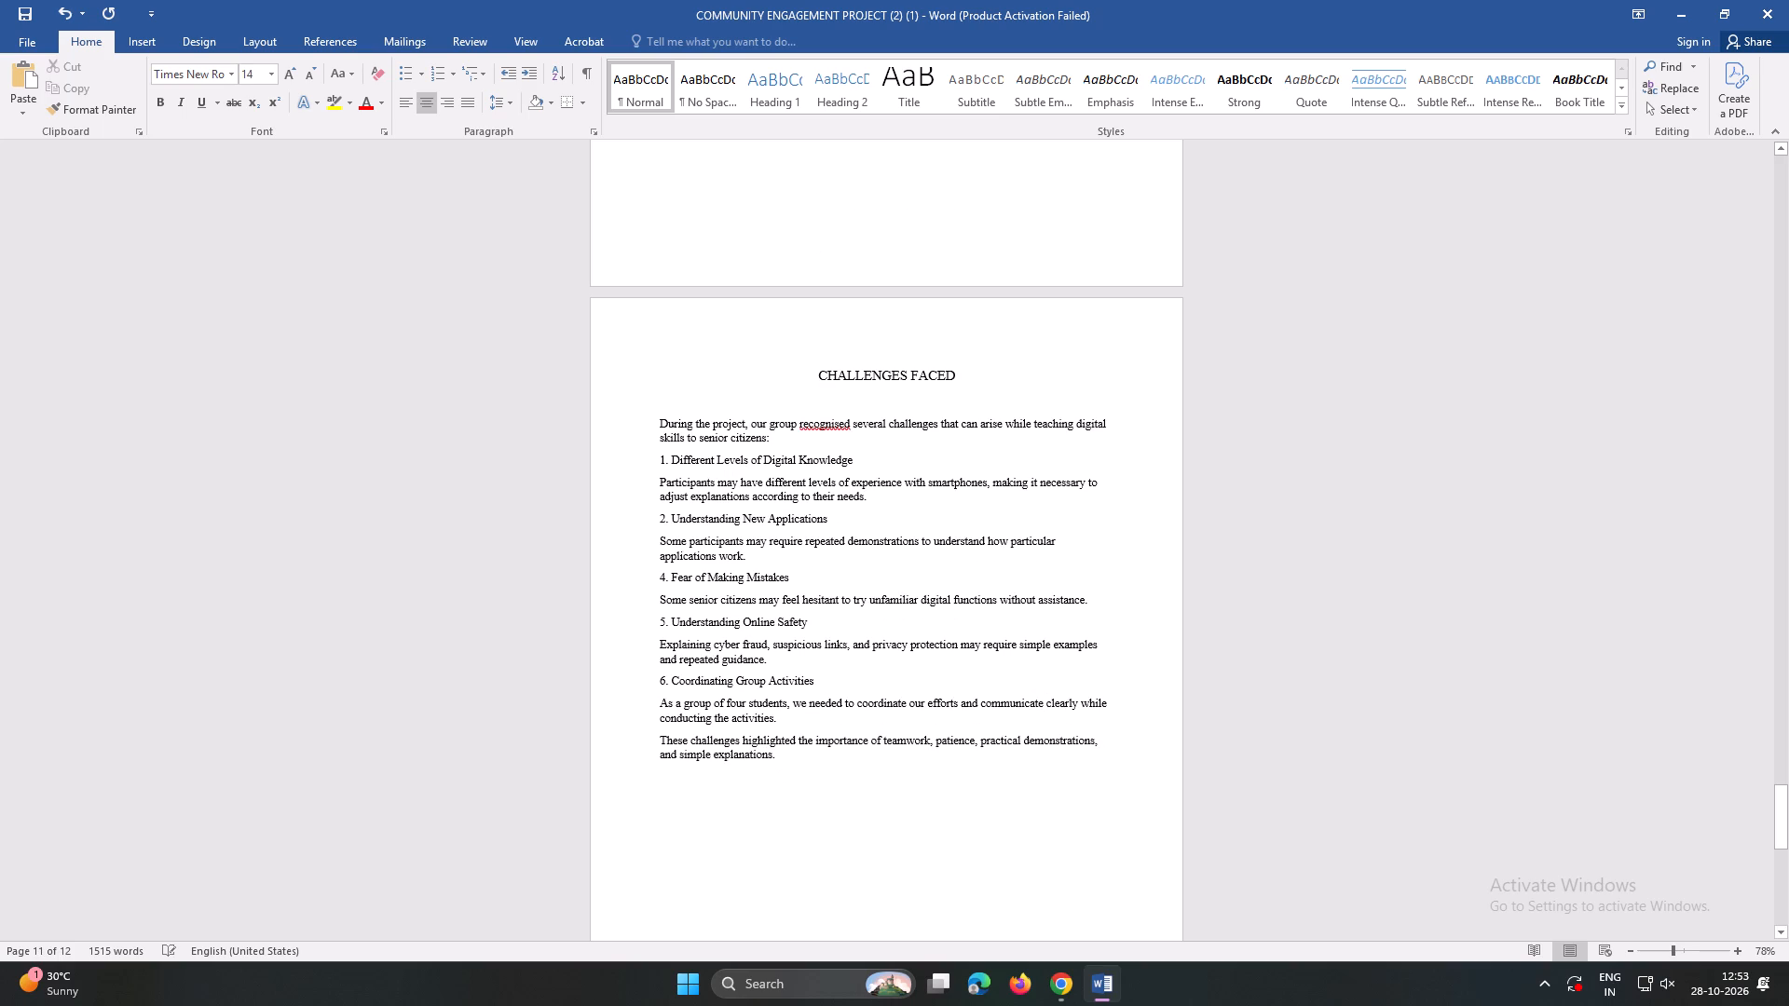
key(BackSpace)
key(BackSpace)
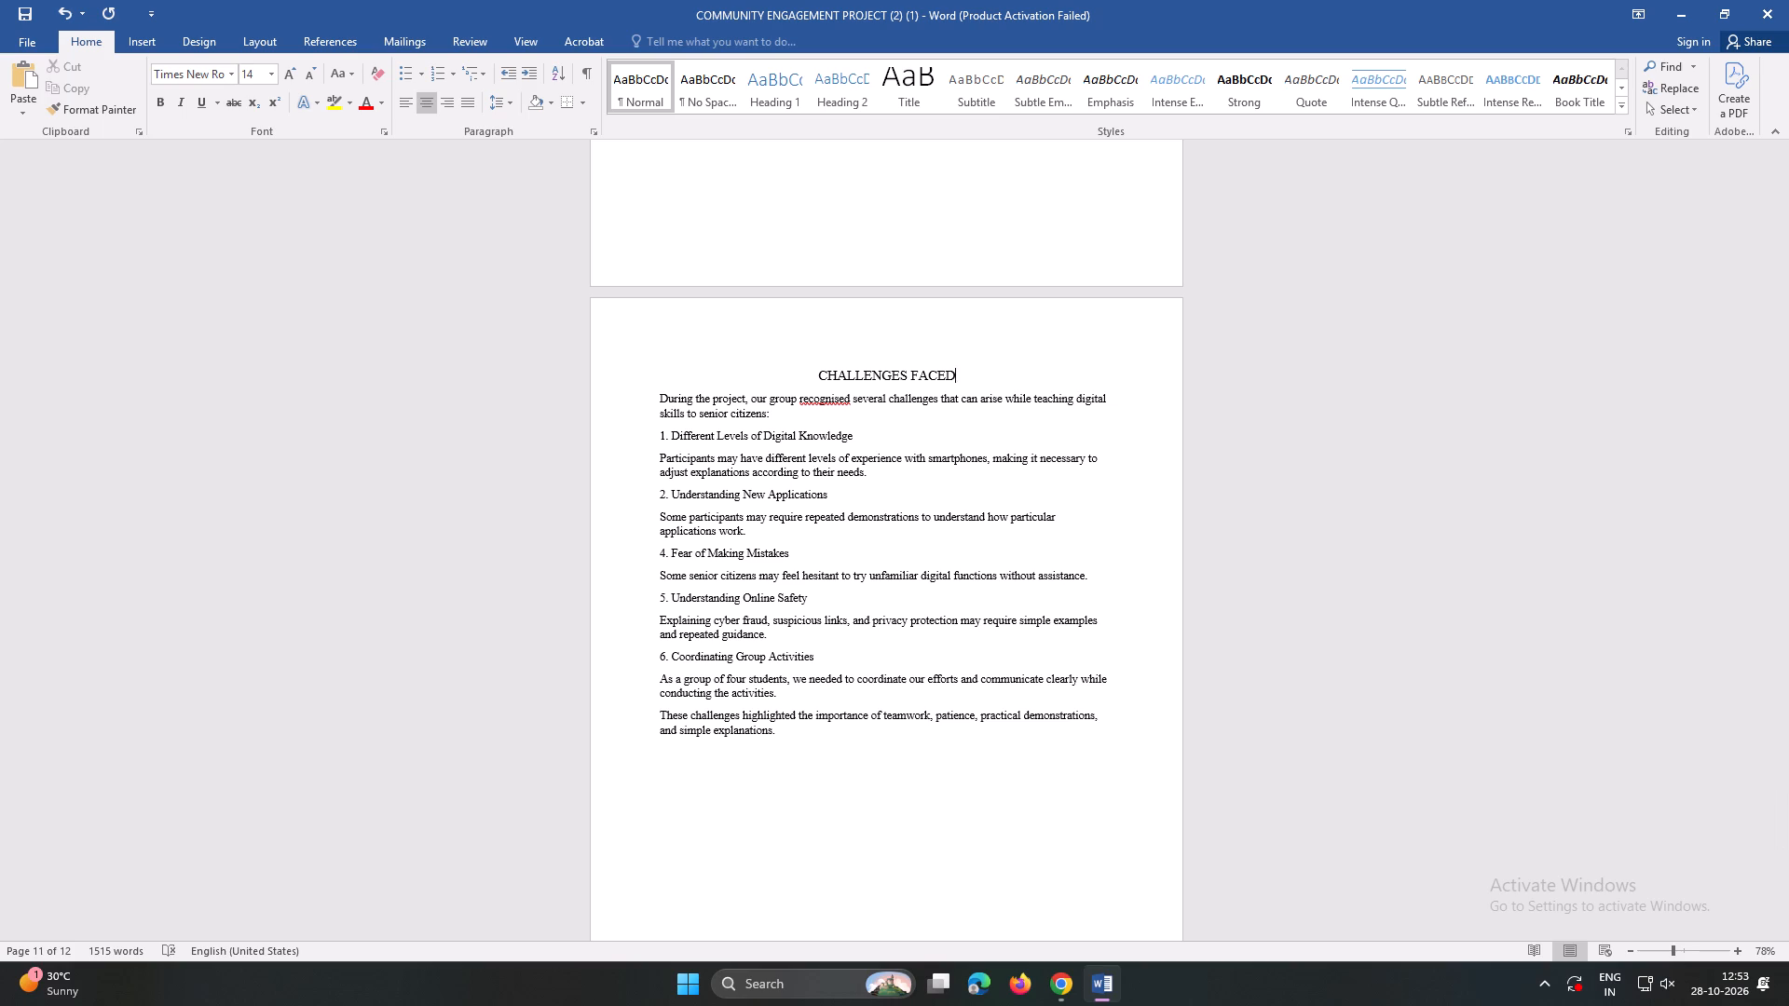
key(Return)
key(Return)
Check the formatting of the Challenges Faced heading, its body text and the empty lines after the closing paragraph.
drag(800, 370, 960, 365)
click(907, 399)
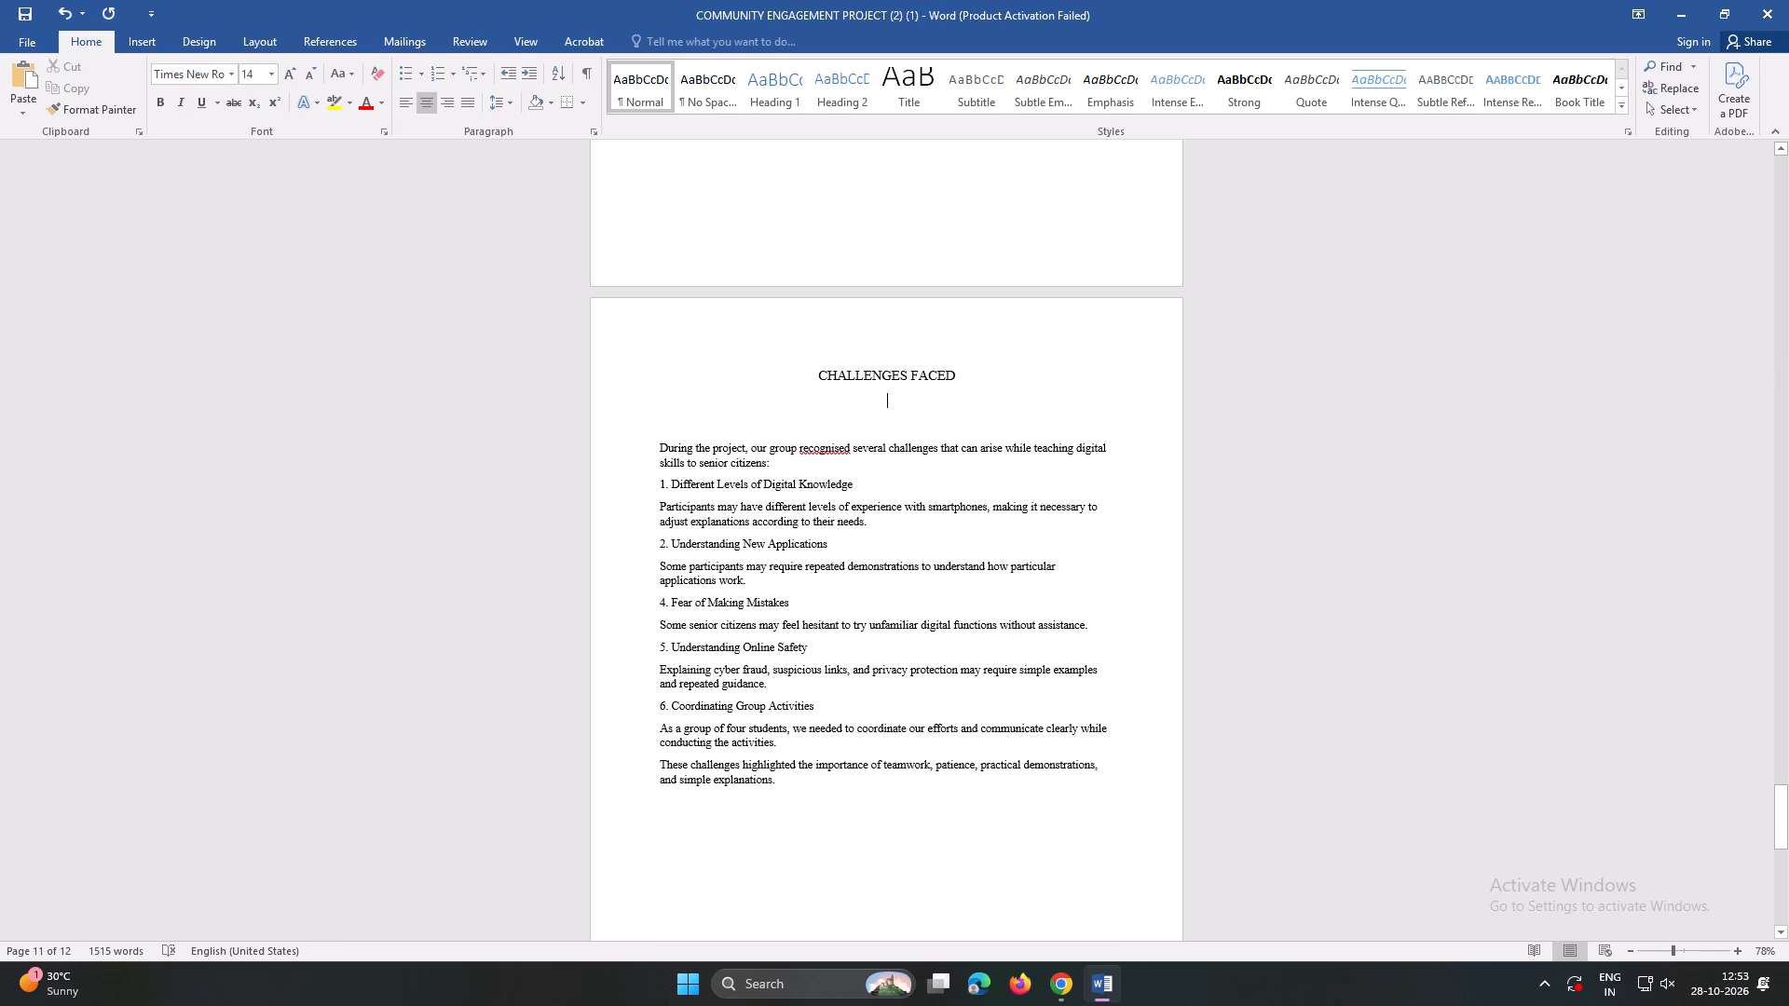
drag(654, 434, 729, 804)
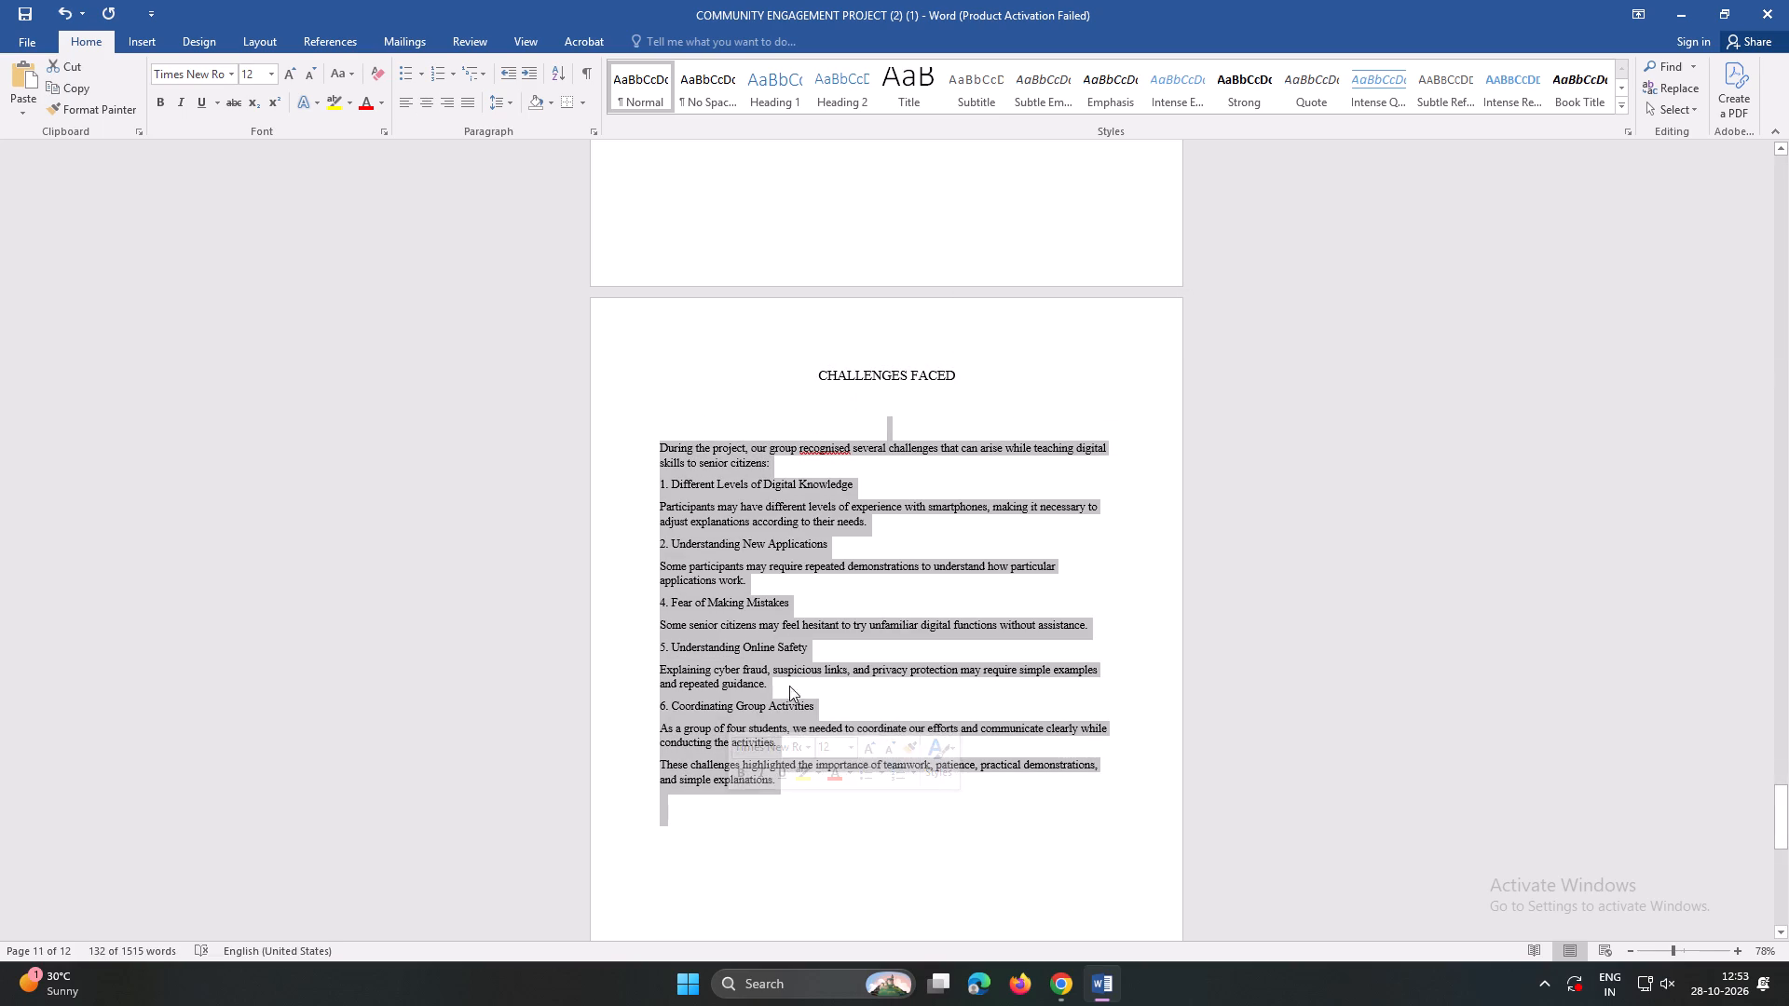
click(614, 700)
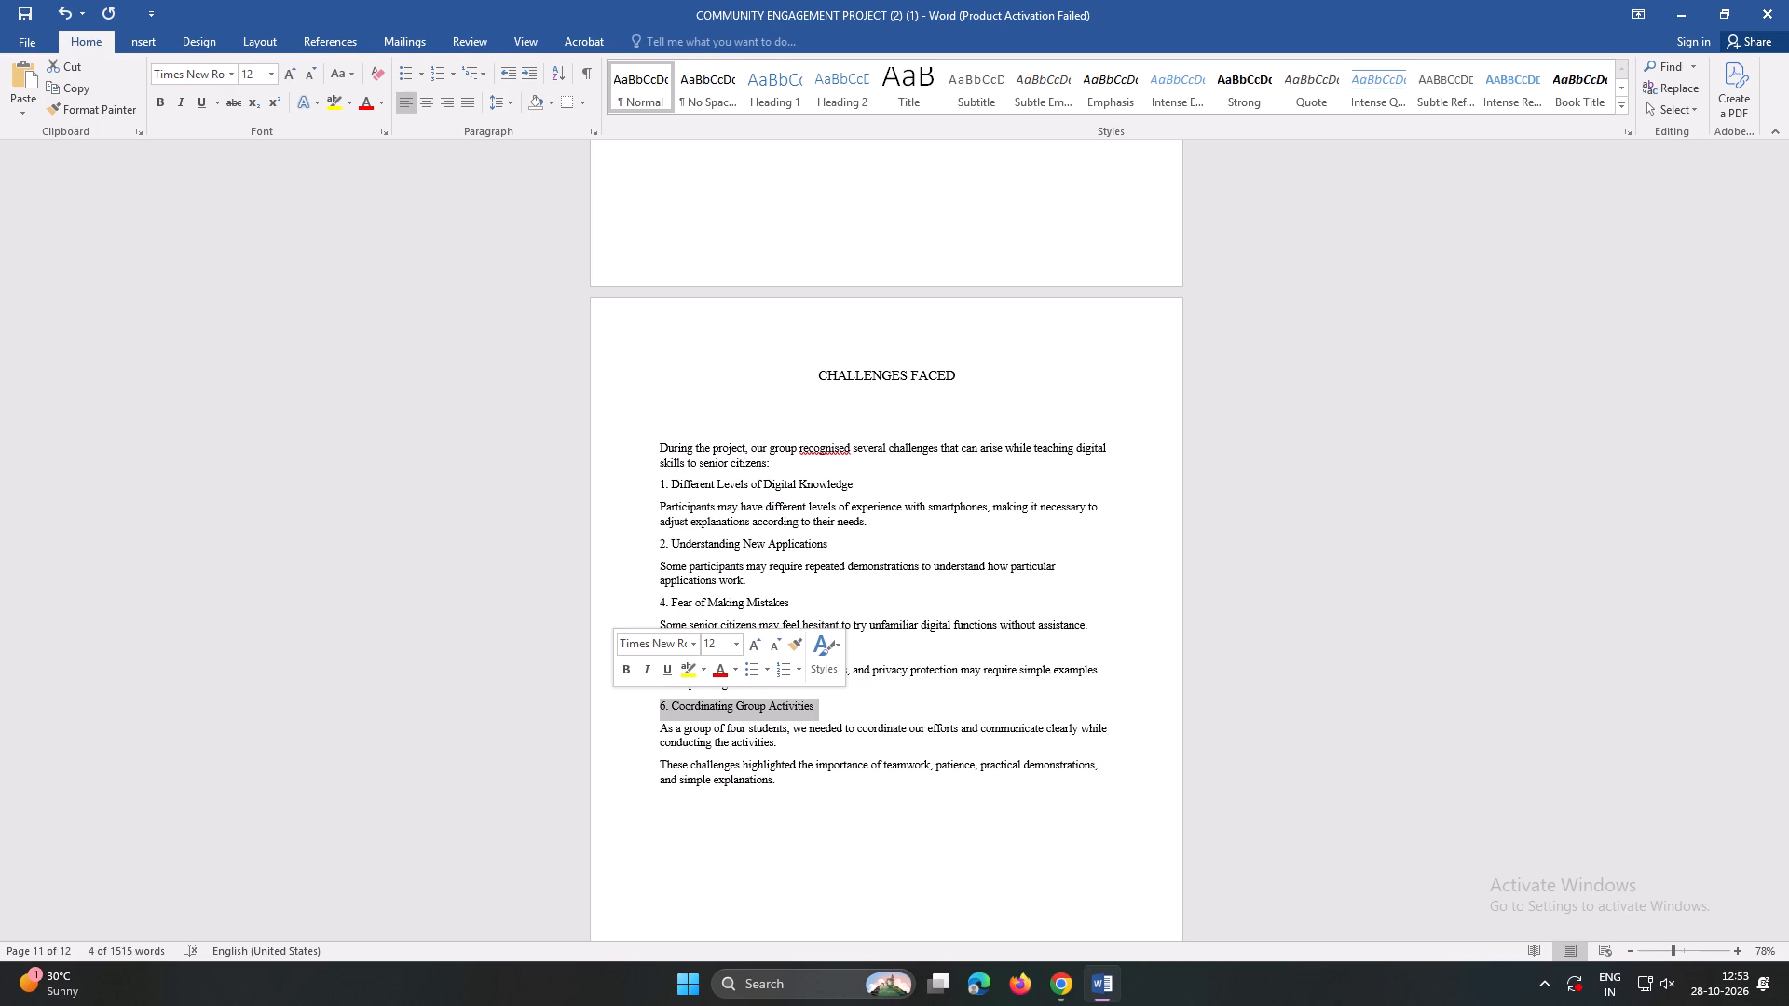
click(622, 772)
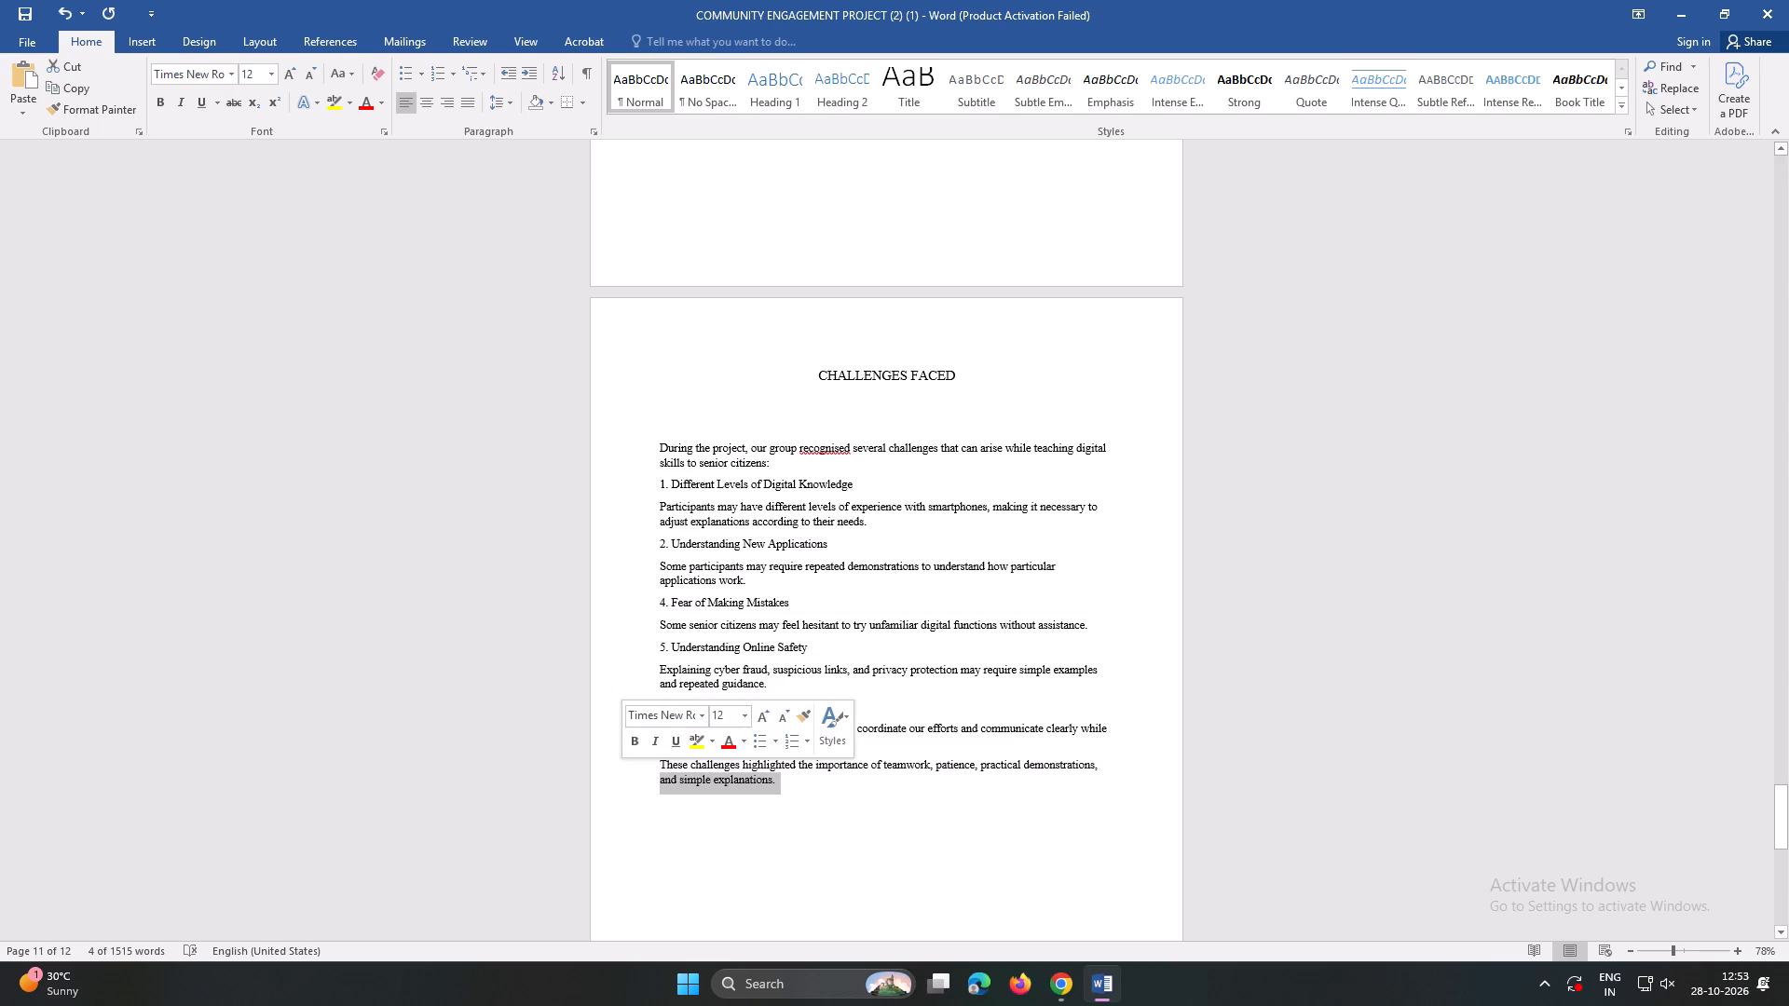
click(618, 795)
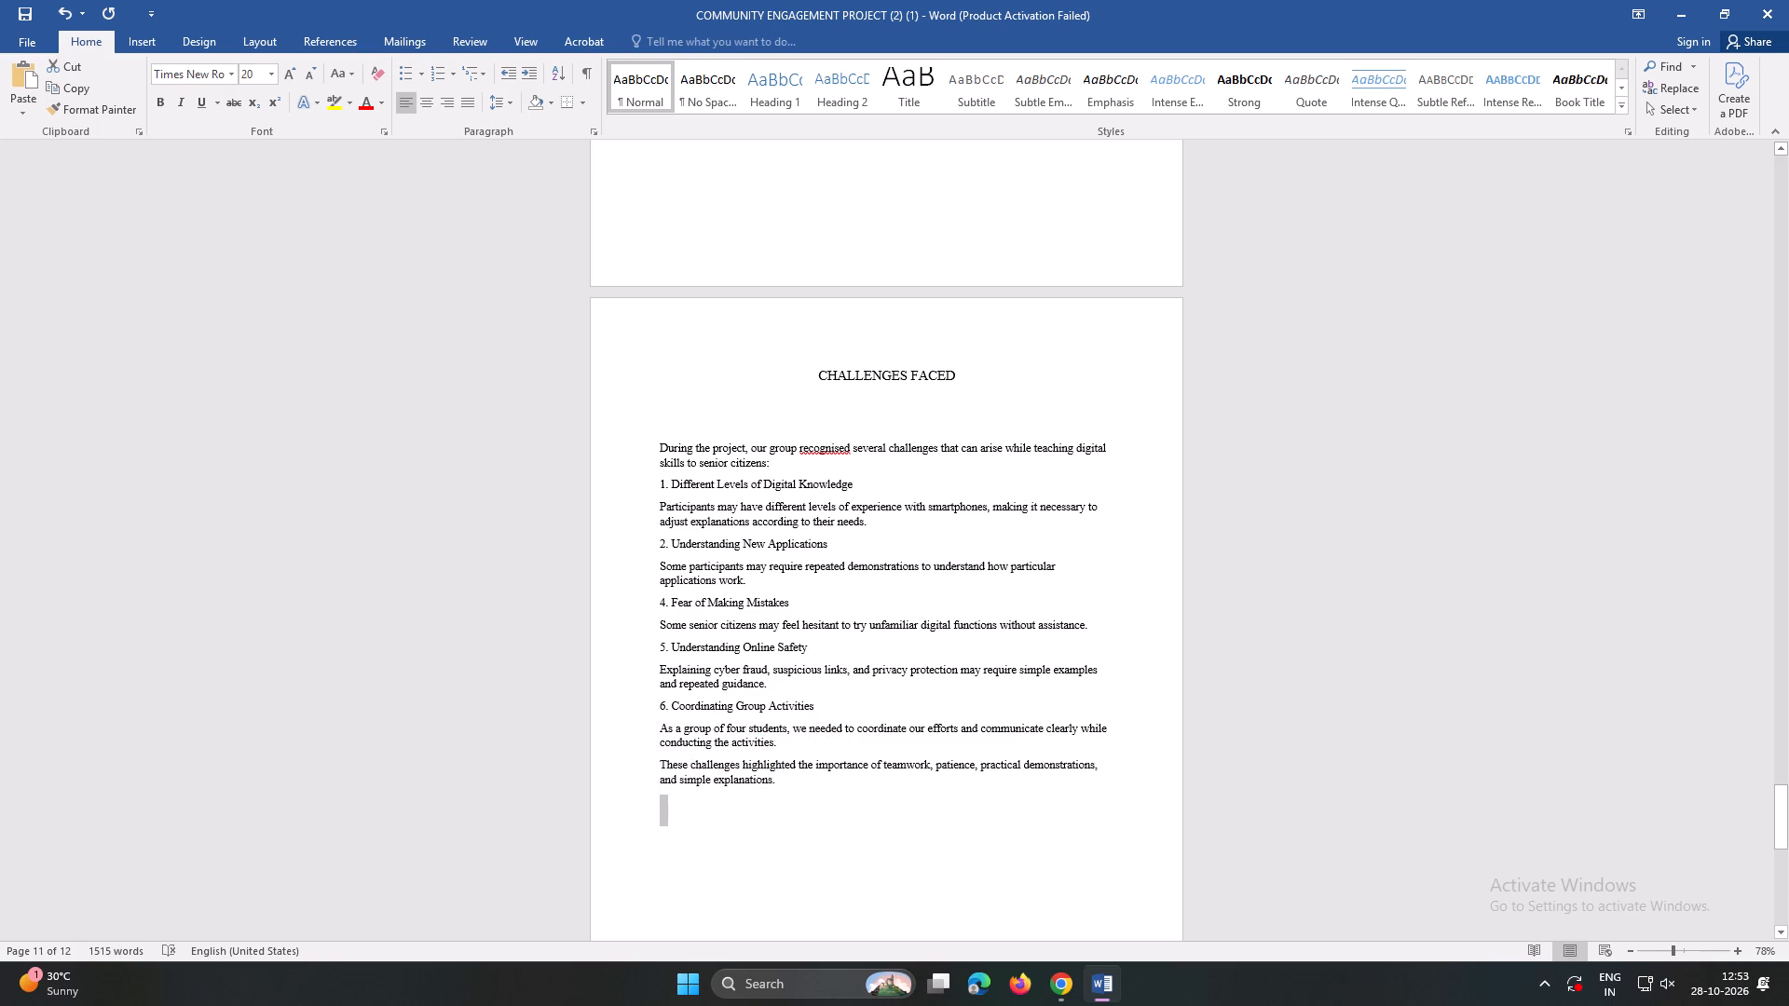
drag(809, 369, 951, 360)
click(896, 418)
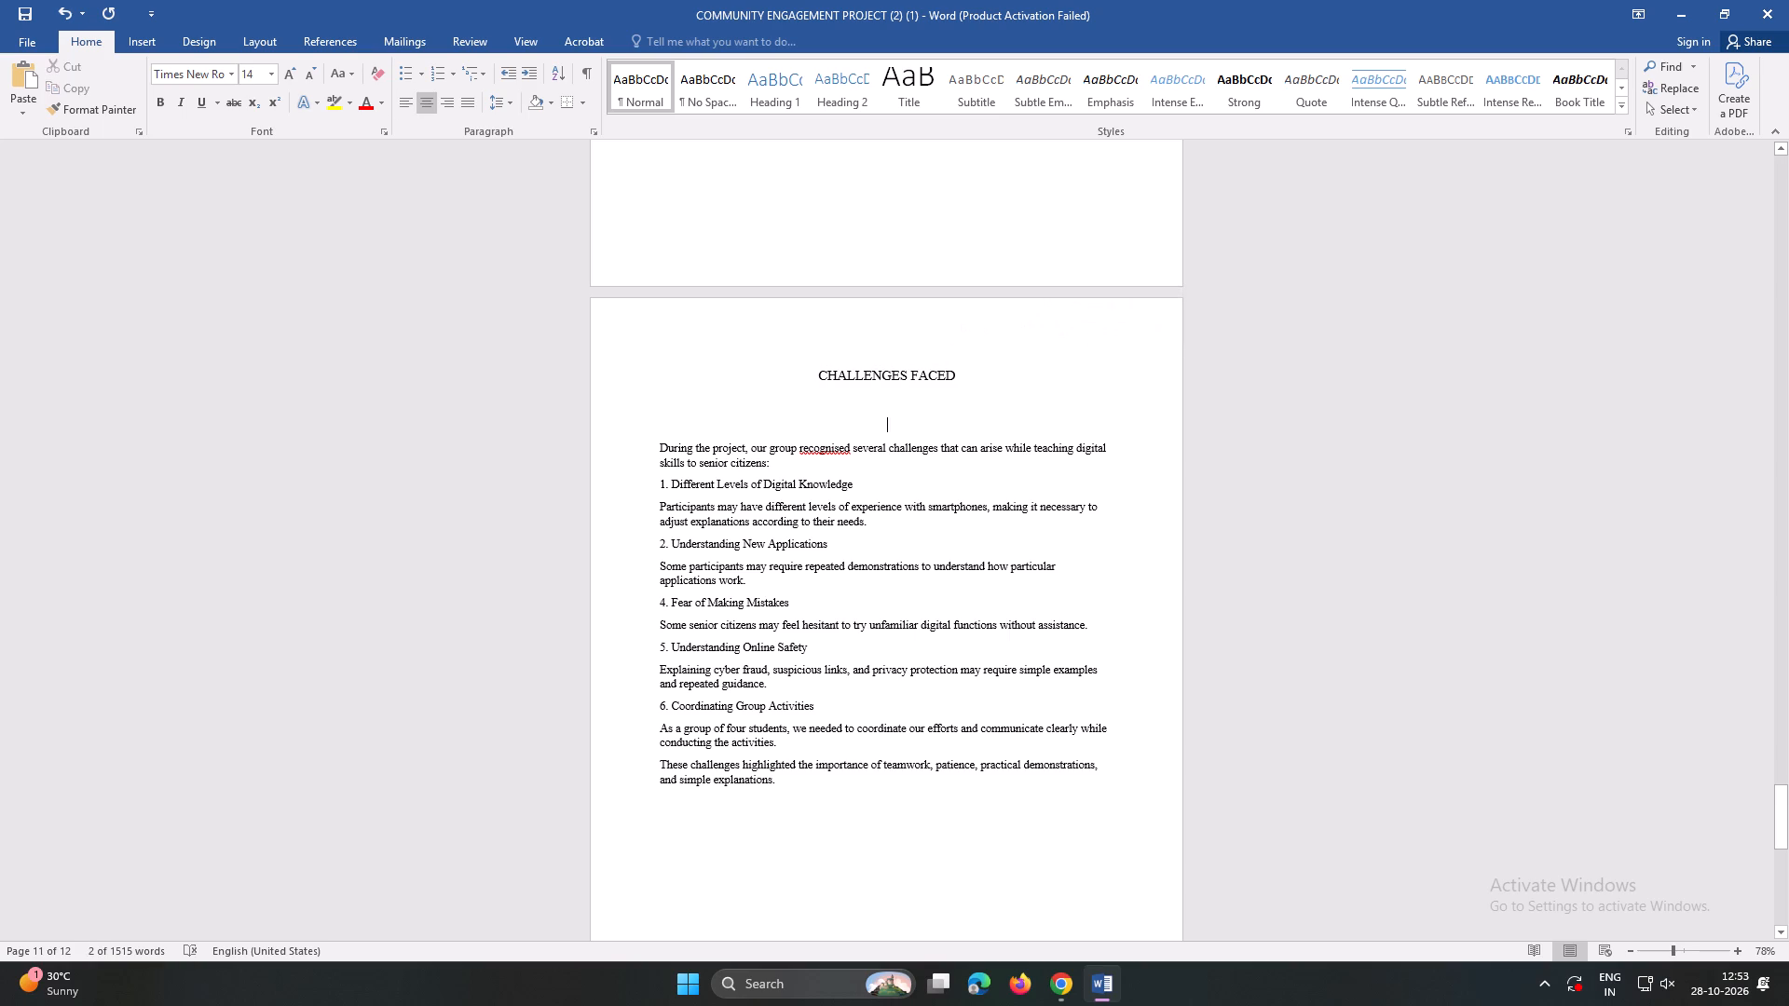
drag(642, 438, 689, 749)
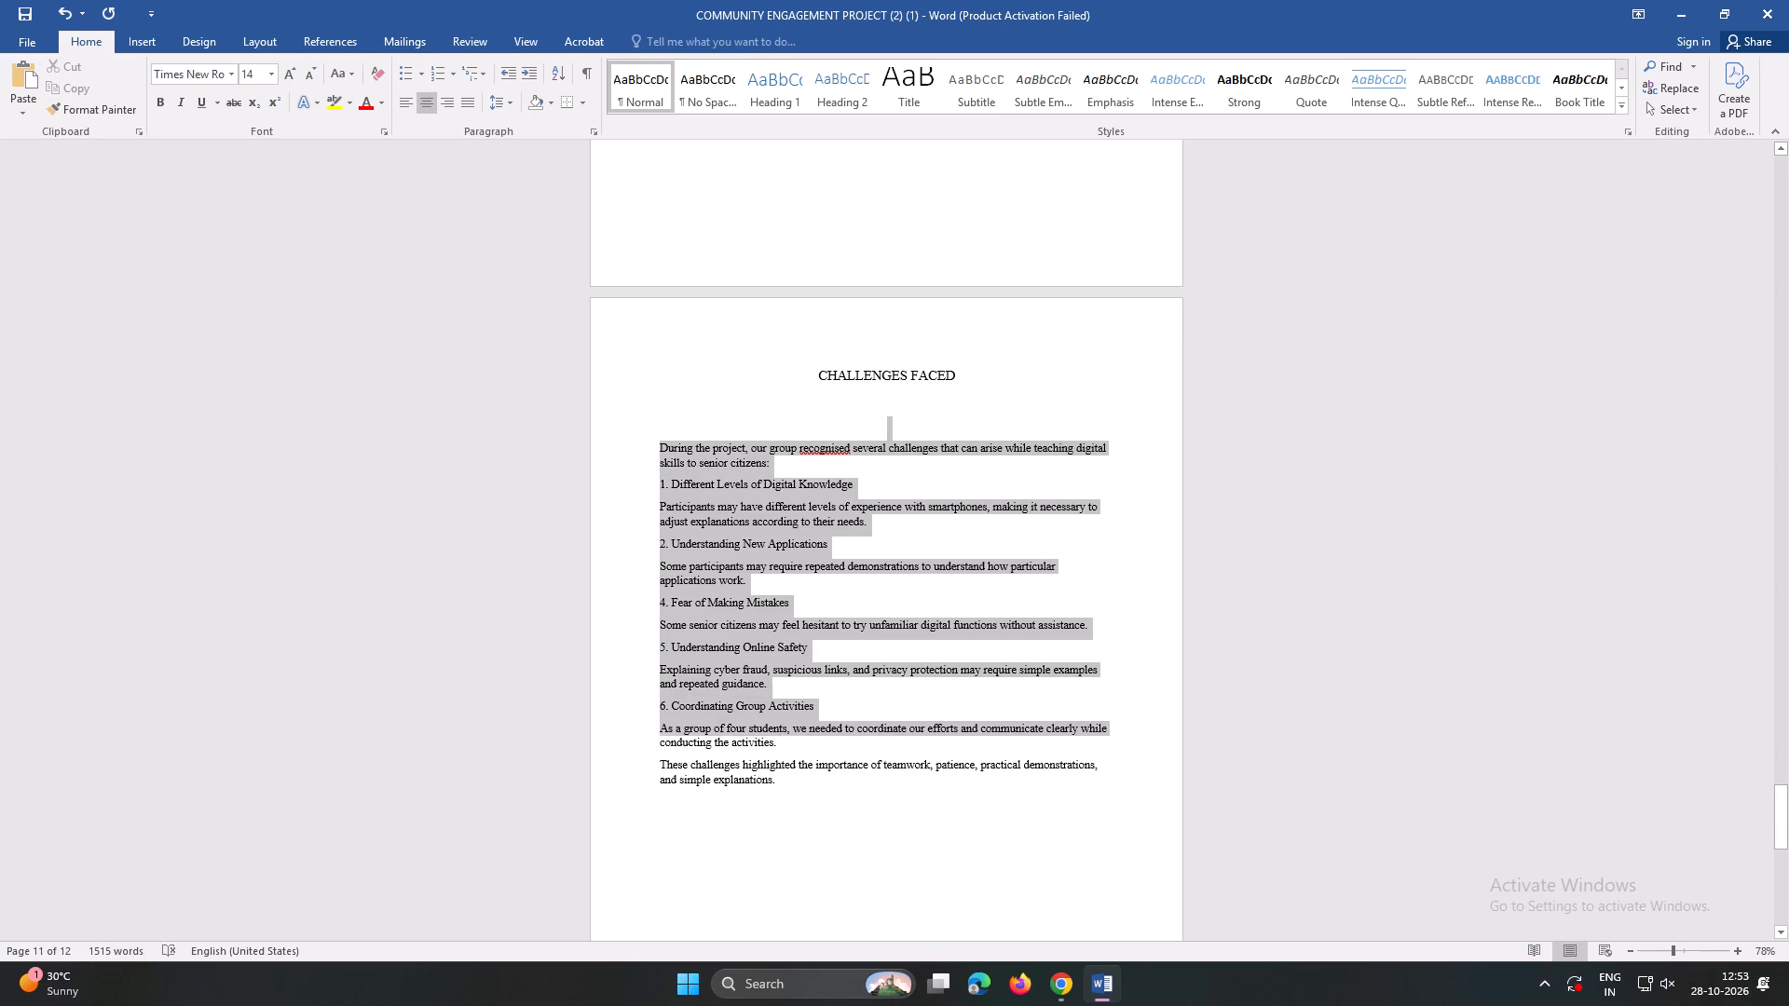
drag(689, 749, 690, 792)
click(678, 829)
scroll(676, 791, down, 4)
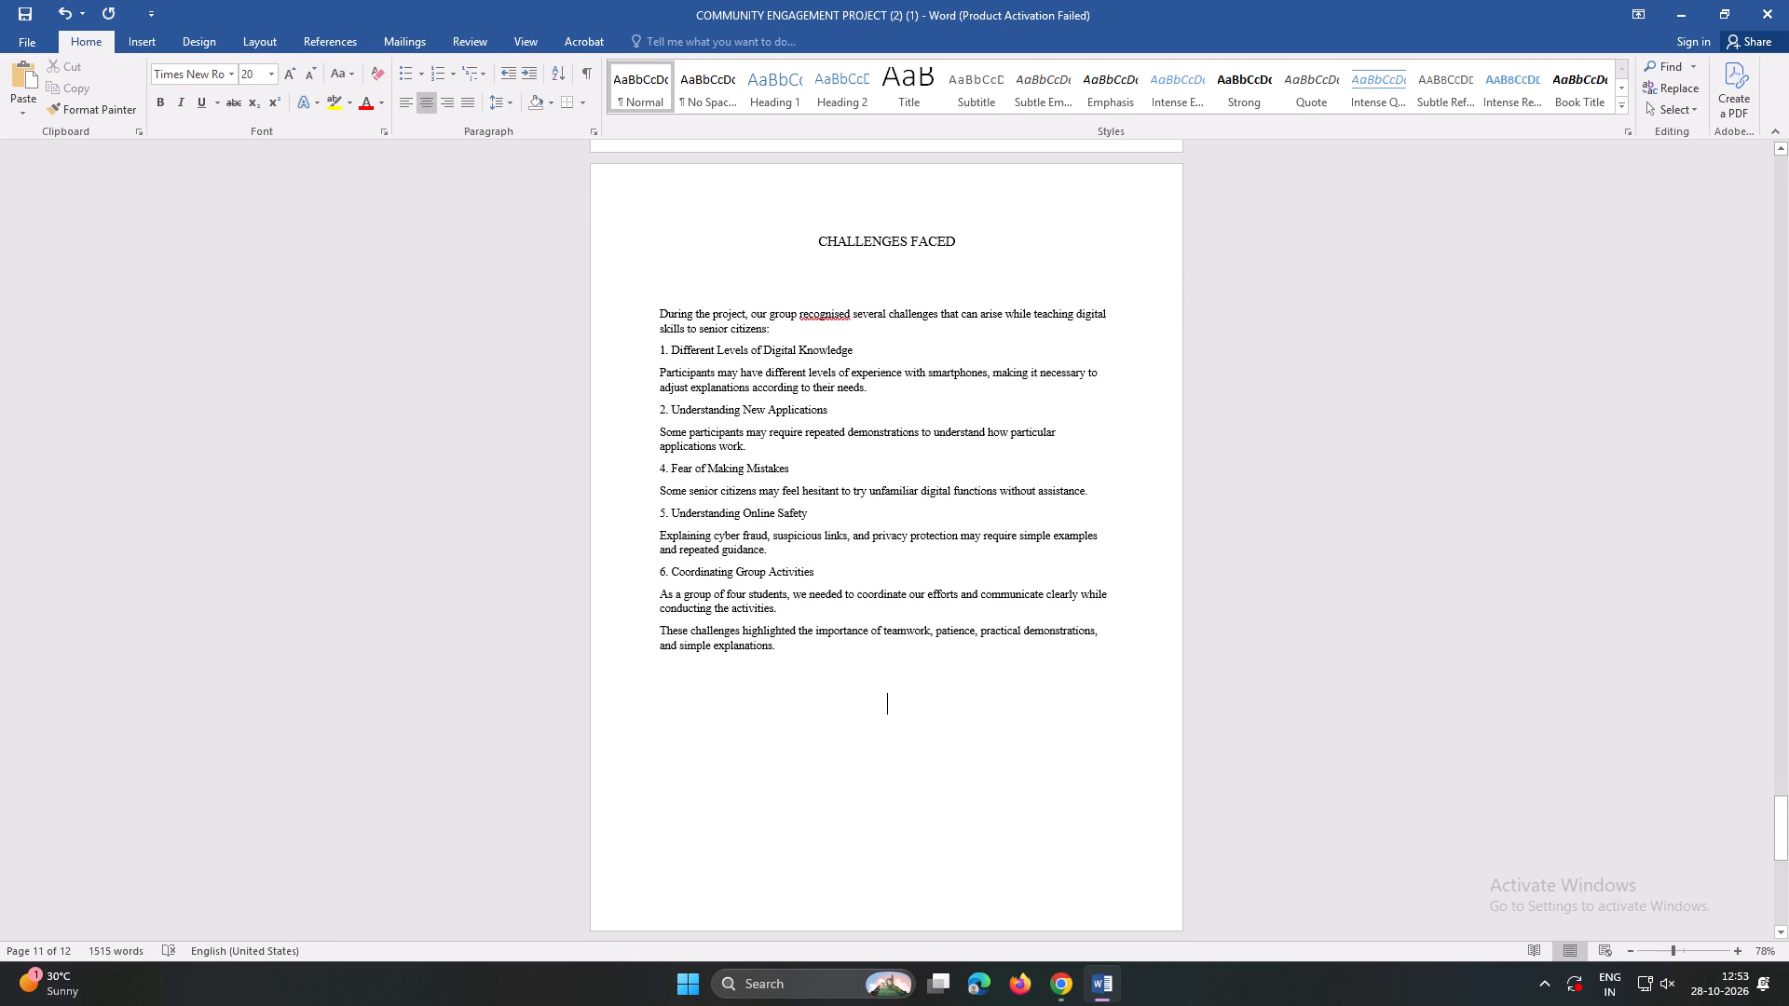
Delete the blank lines below the CHALLENGES FACED heading and insert two new ones from the end of the heading.
click(903, 301)
key(BackSpace)
key(BackSpace)
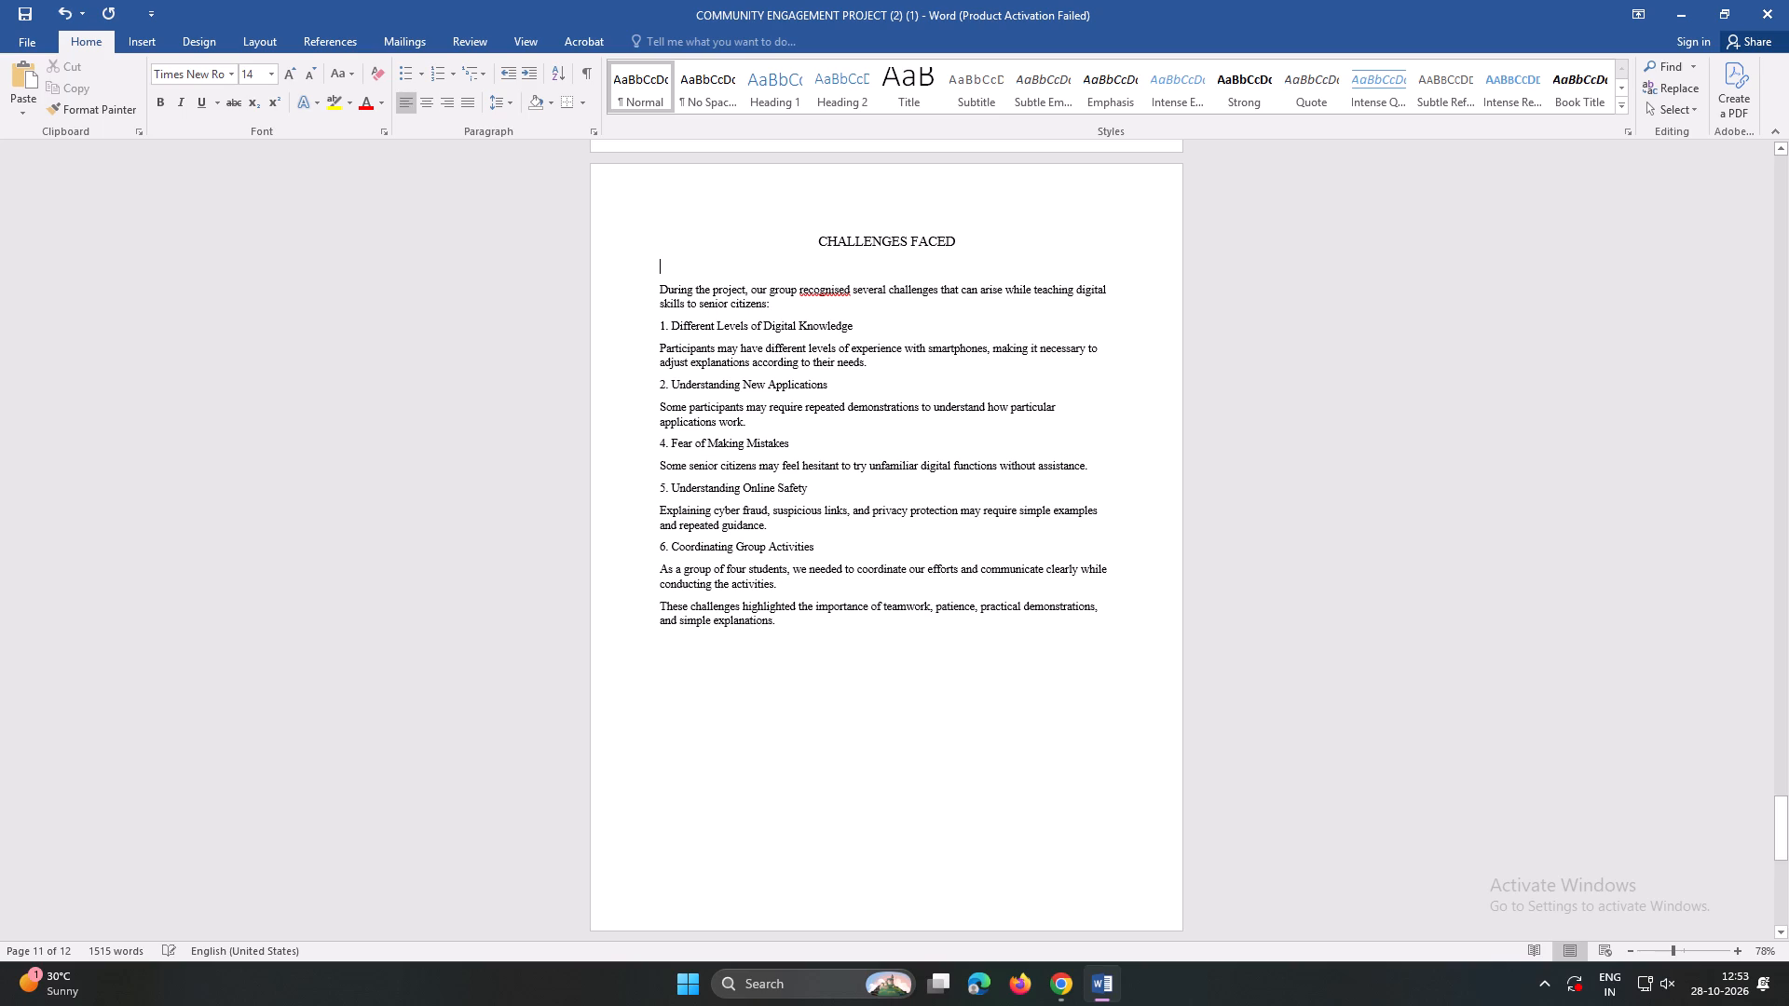
key(BackSpace)
key(Return)
key(Return)
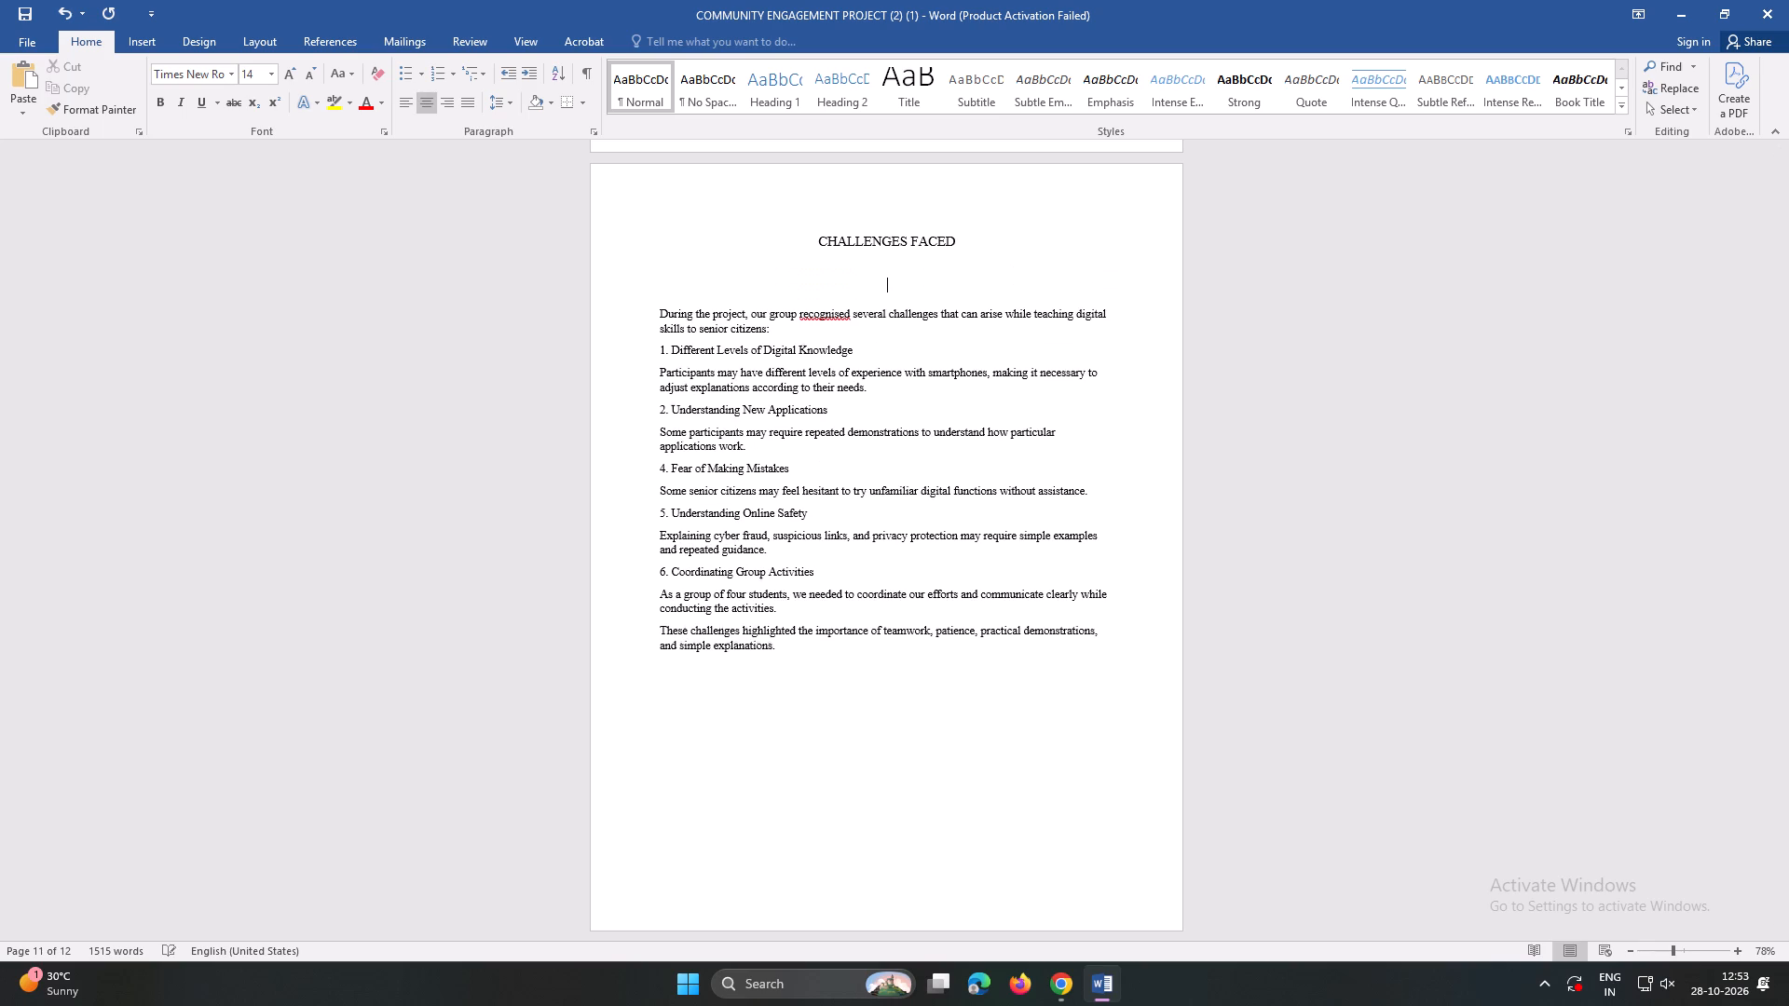
Insert ten blank lines after the closing paragraph of Challenges Faced to reach the top of page 12.
scroll(894, 324, down, 18)
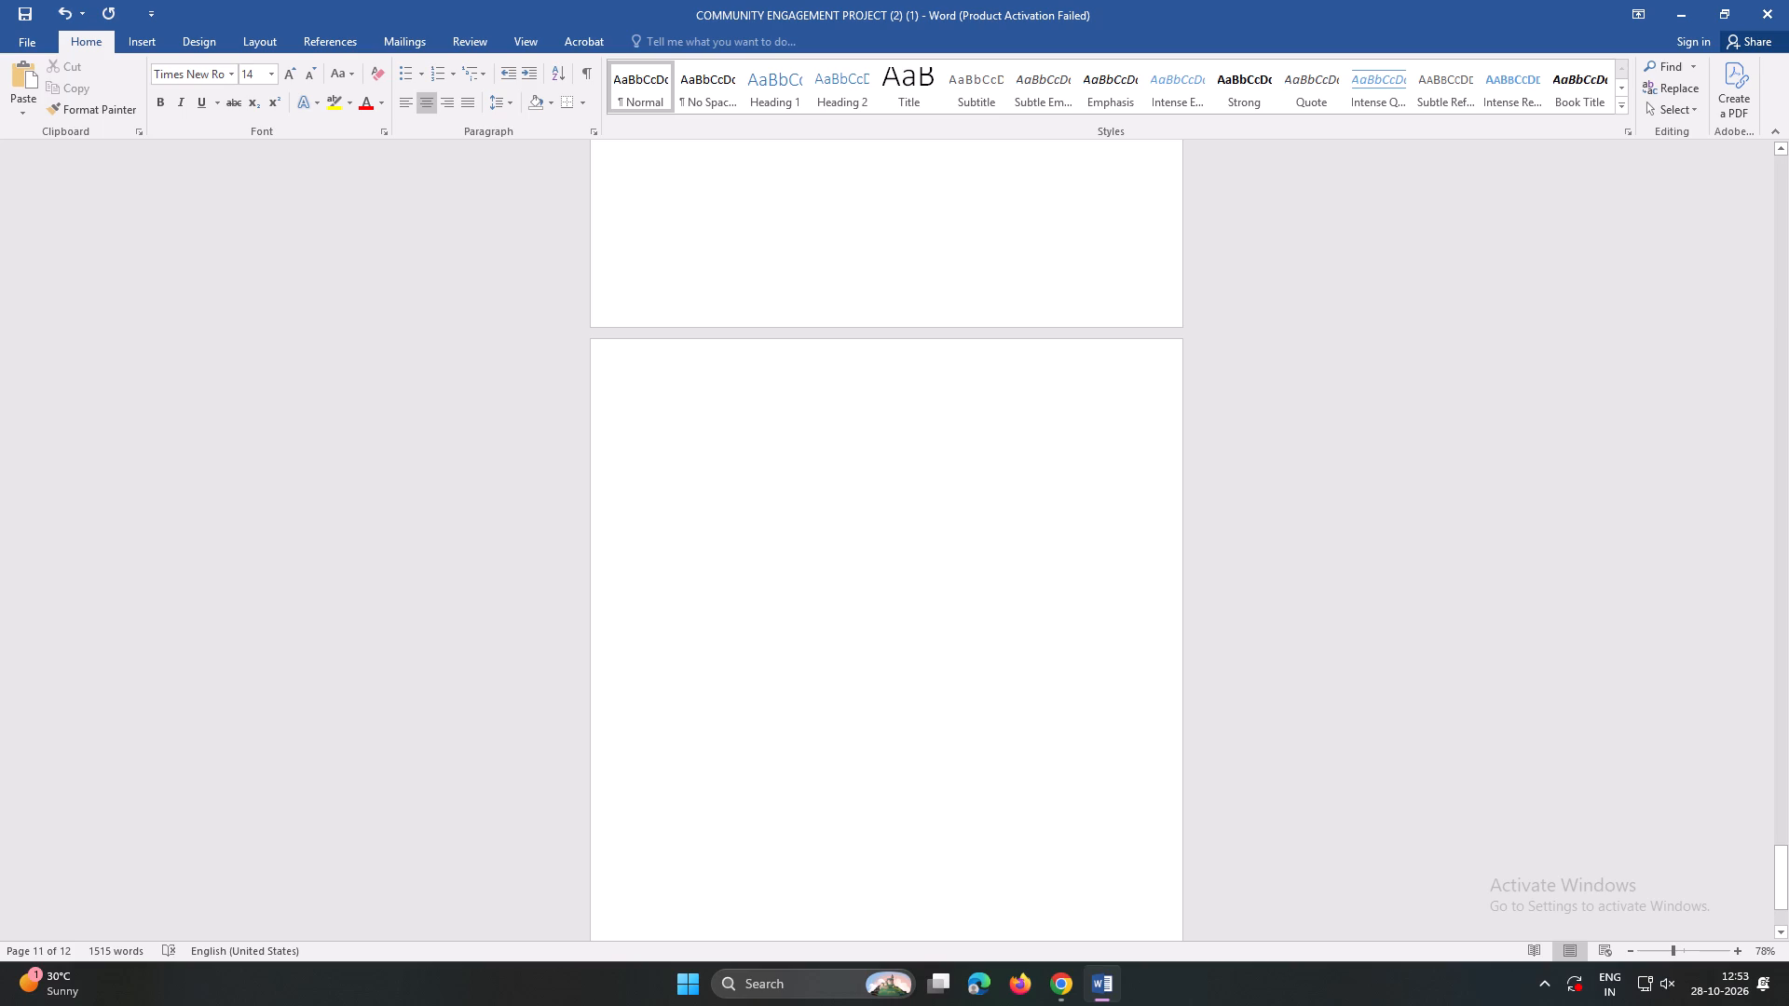
scroll(844, 346, down, 7)
scroll(844, 346, up, 14)
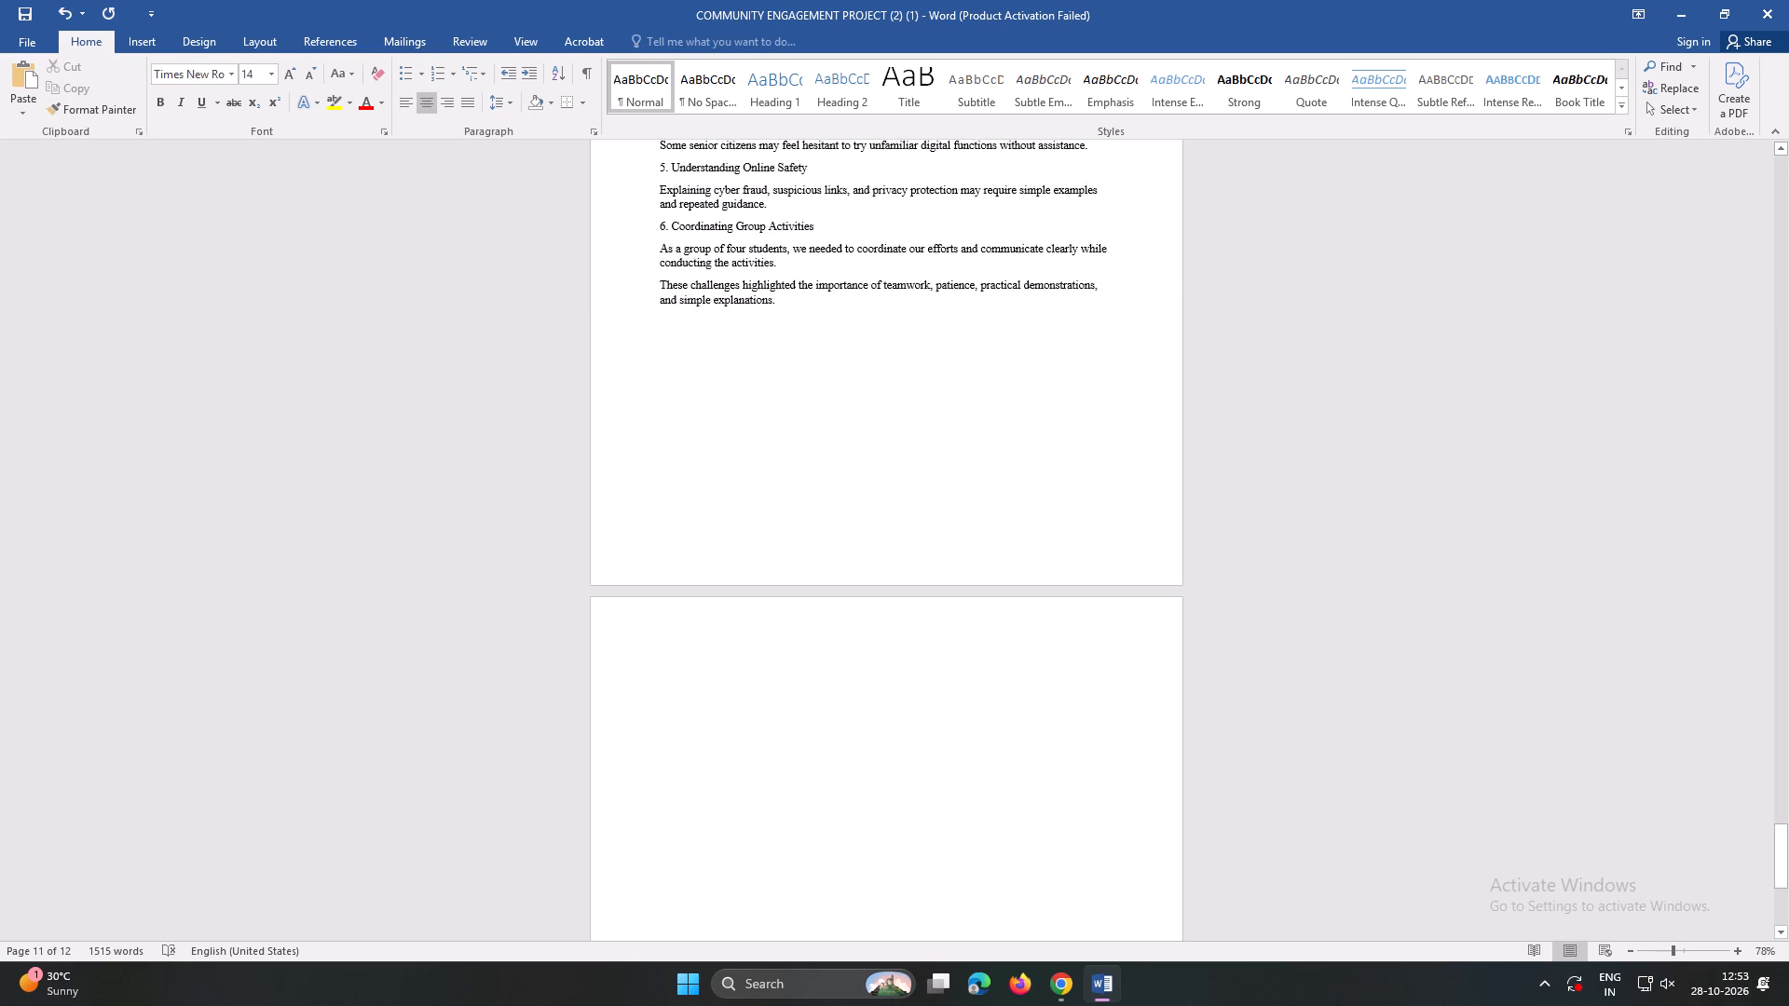
click(799, 339)
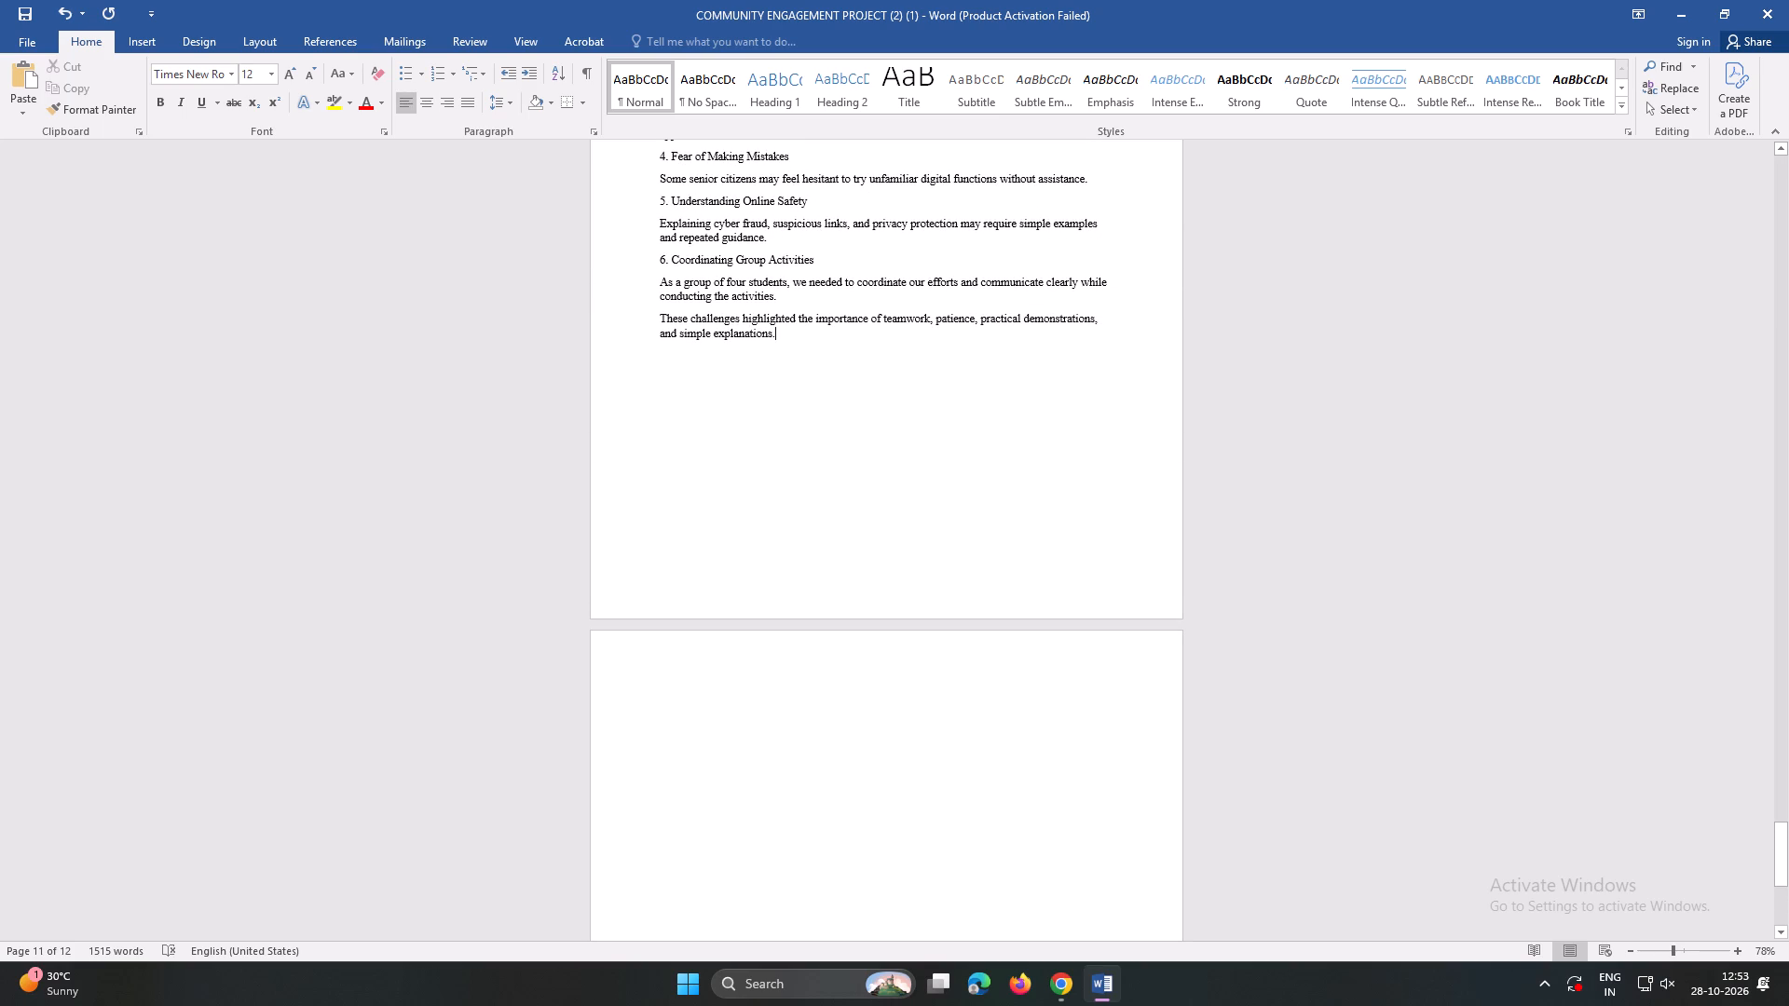
key(Return)
key(Return)
key(Return)
key(Return)
key(Return)
key(Return)
key(Return)
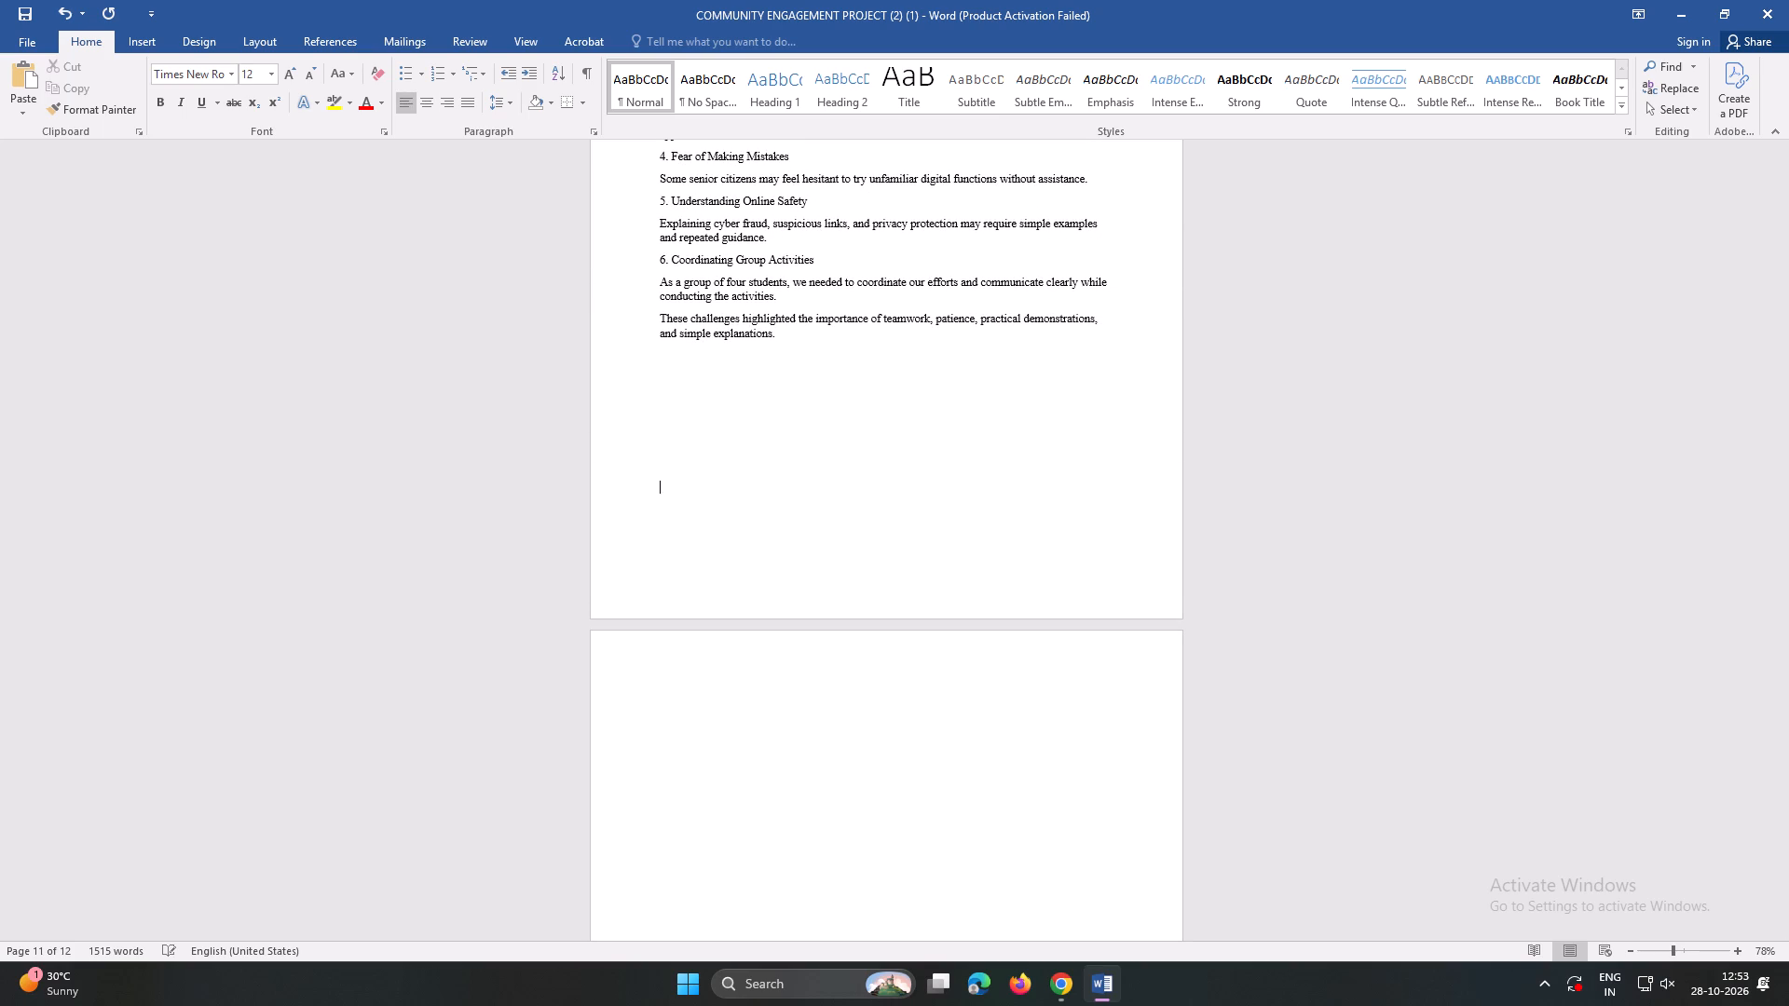
key(Return)
key(Return)
key(Return)
Enter the heading SUGGESTIONS at the top of the page after Challenges Faced.
scroll(799, 339, up, 10)
scroll(799, 339, down, 4)
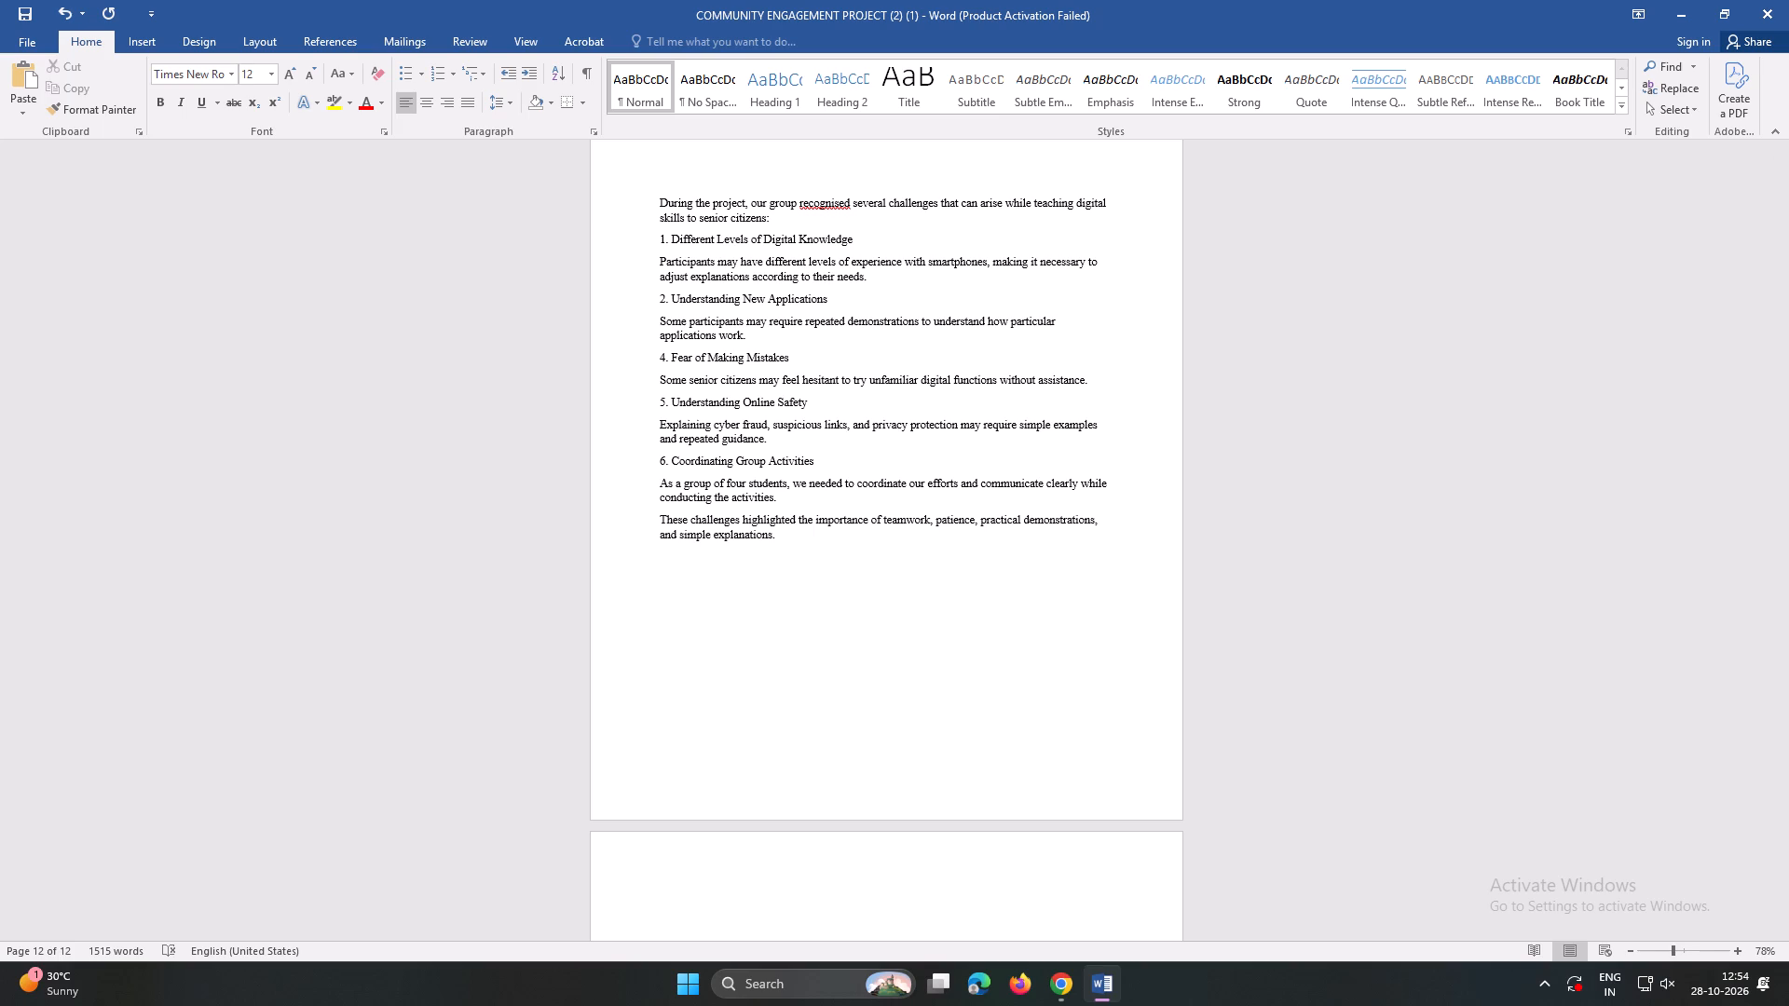
key(s)
scroll(799, 339, down, 8)
key(u)
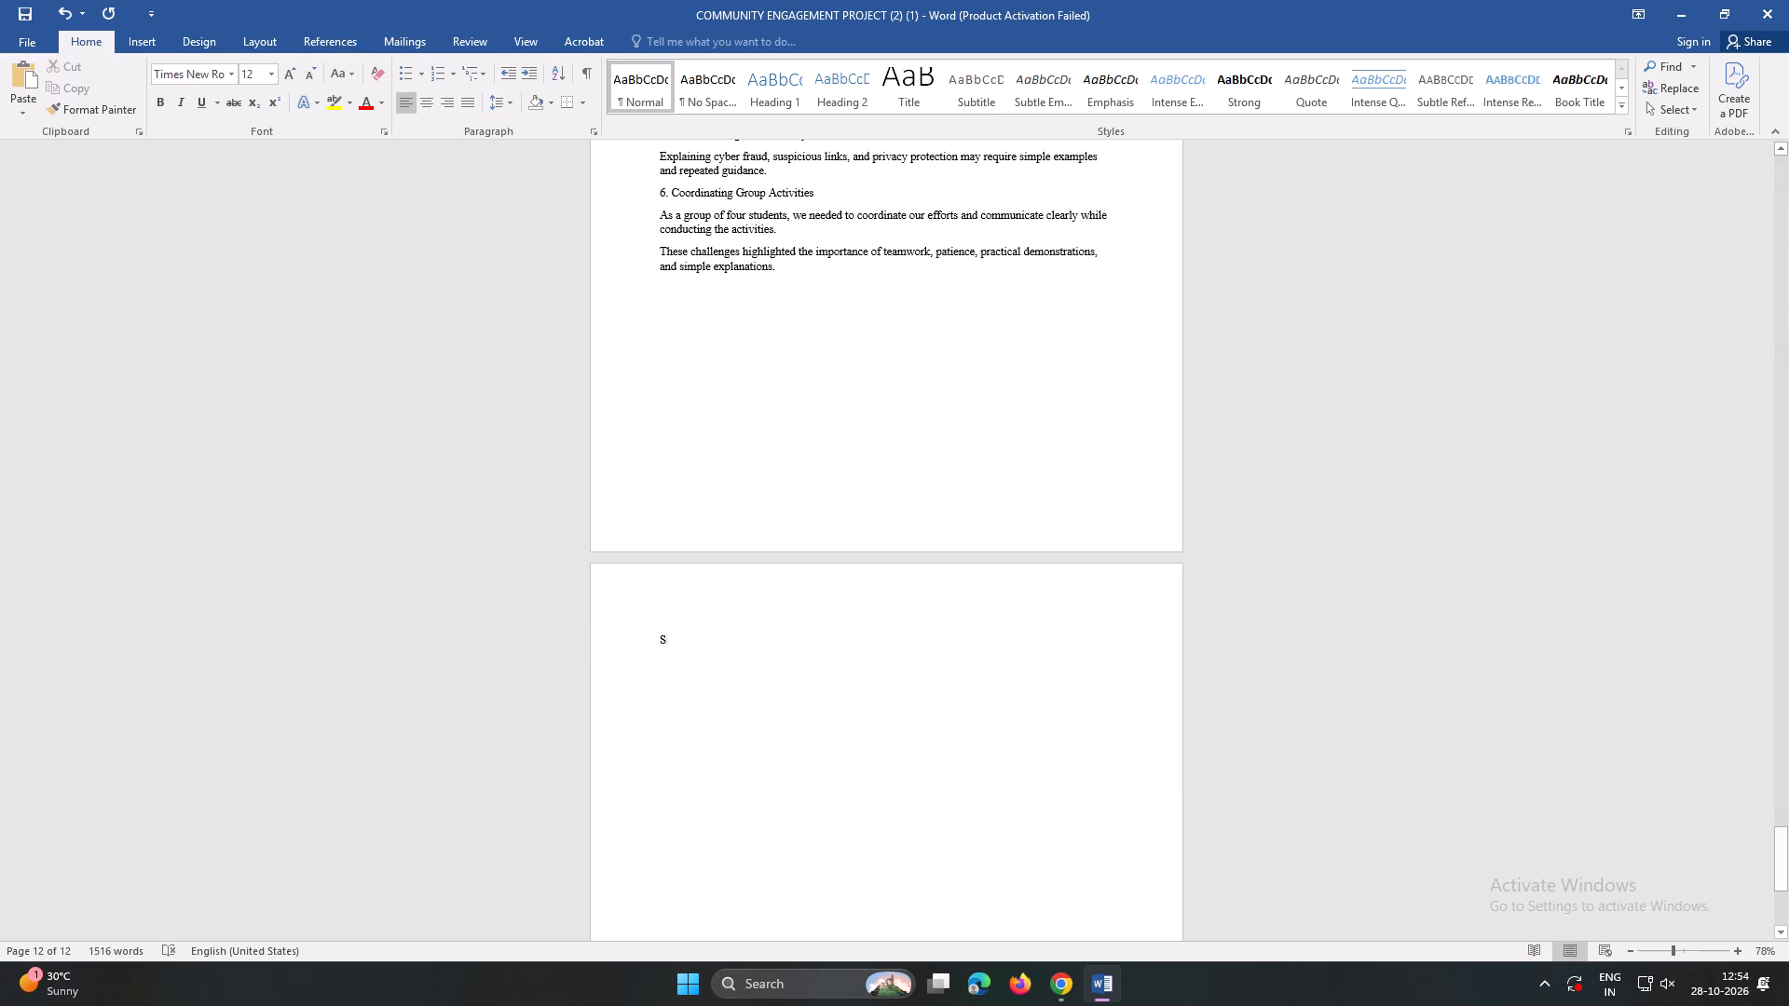
text(GGESTIONS)
Format the SUGGESTIONS heading at 14 pt and center it.
drag(658, 637, 775, 623)
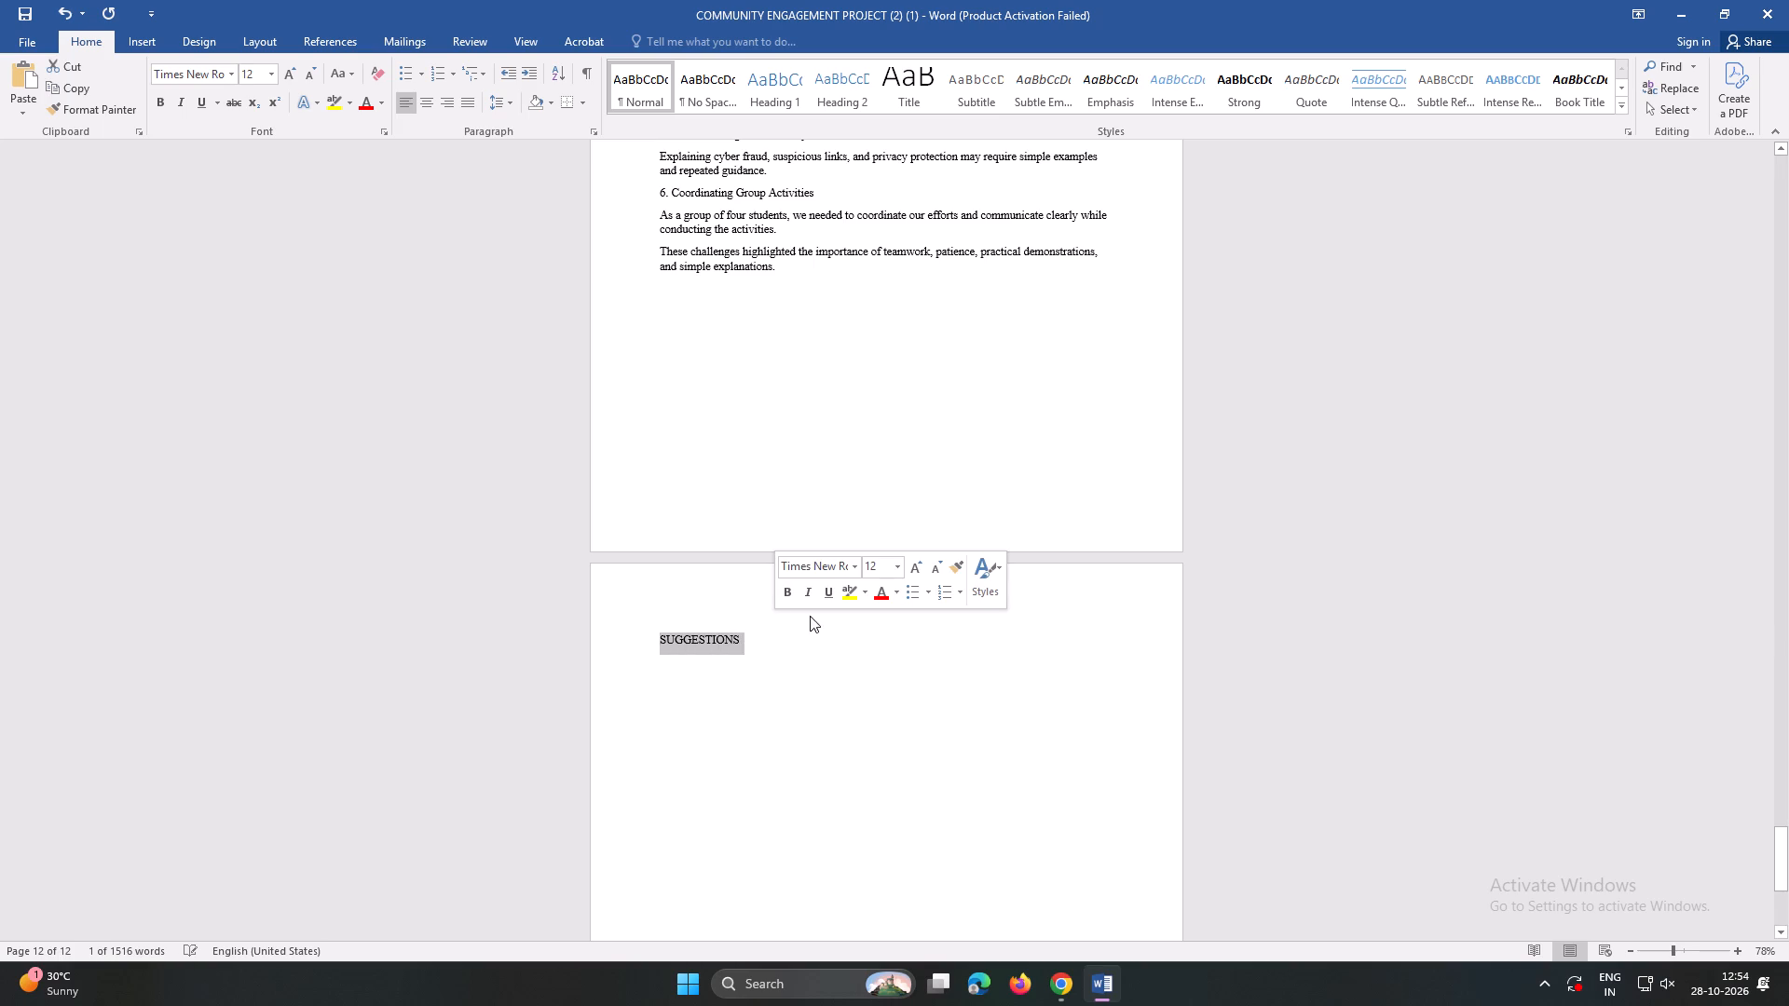
click(895, 570)
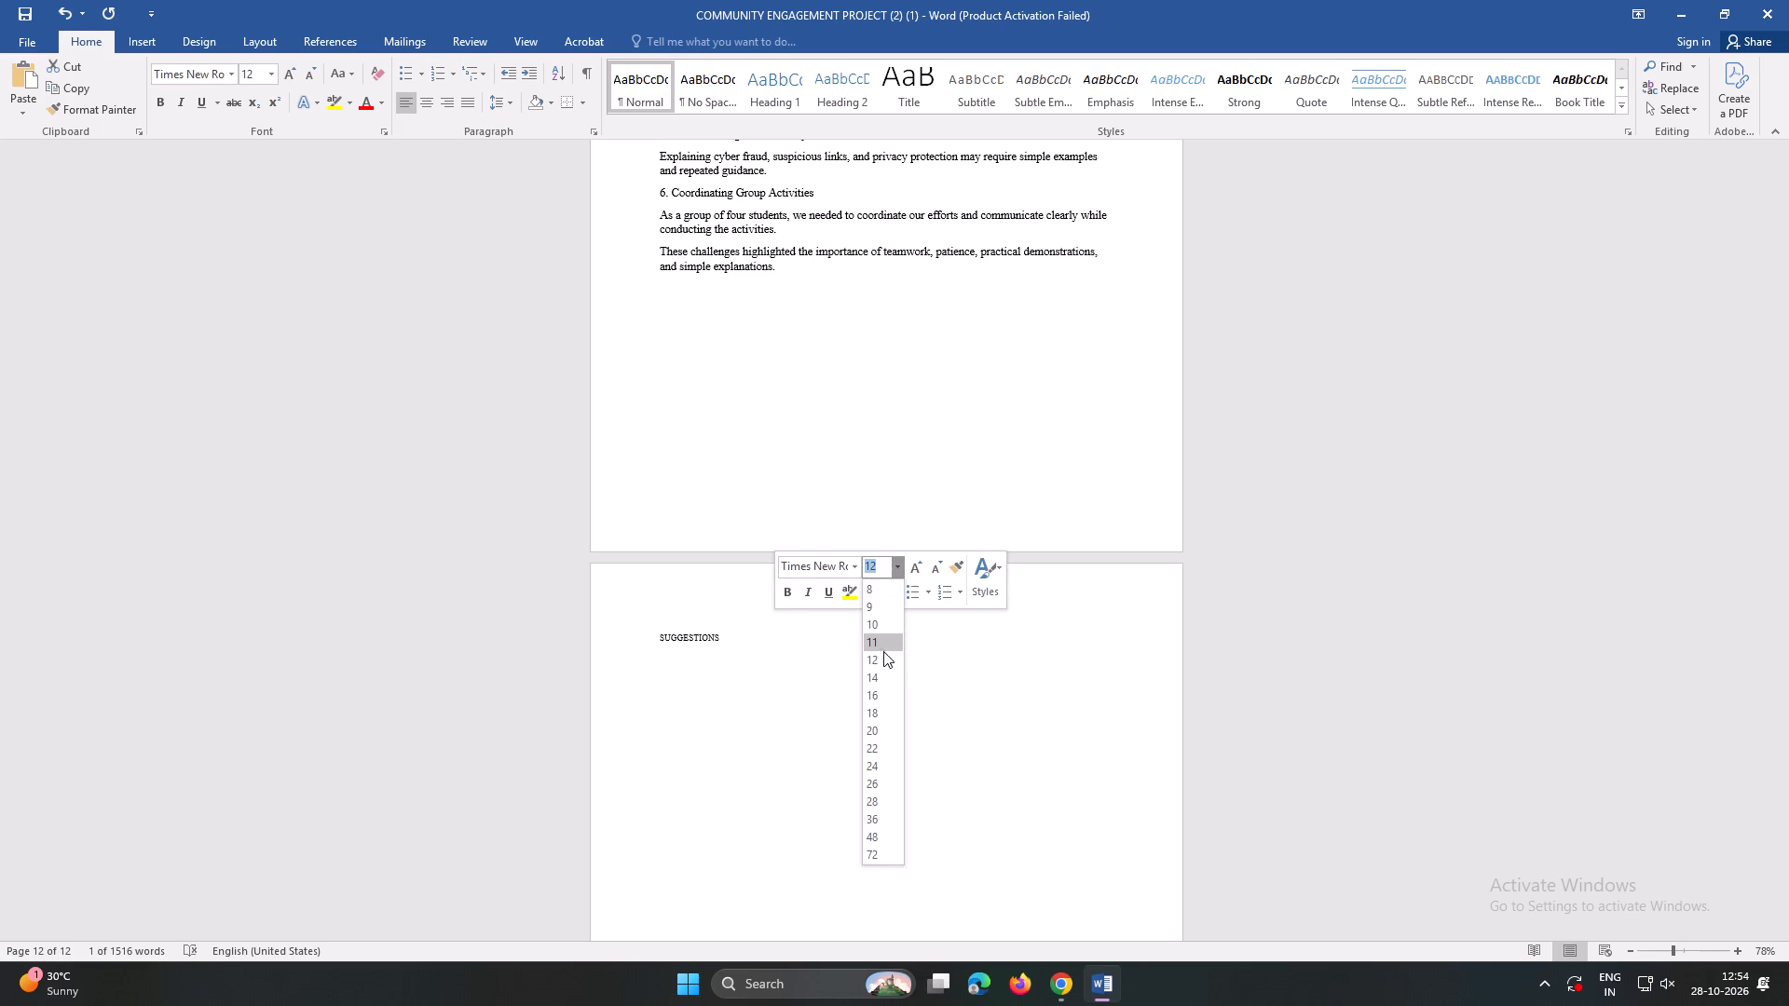
click(882, 672)
click(818, 670)
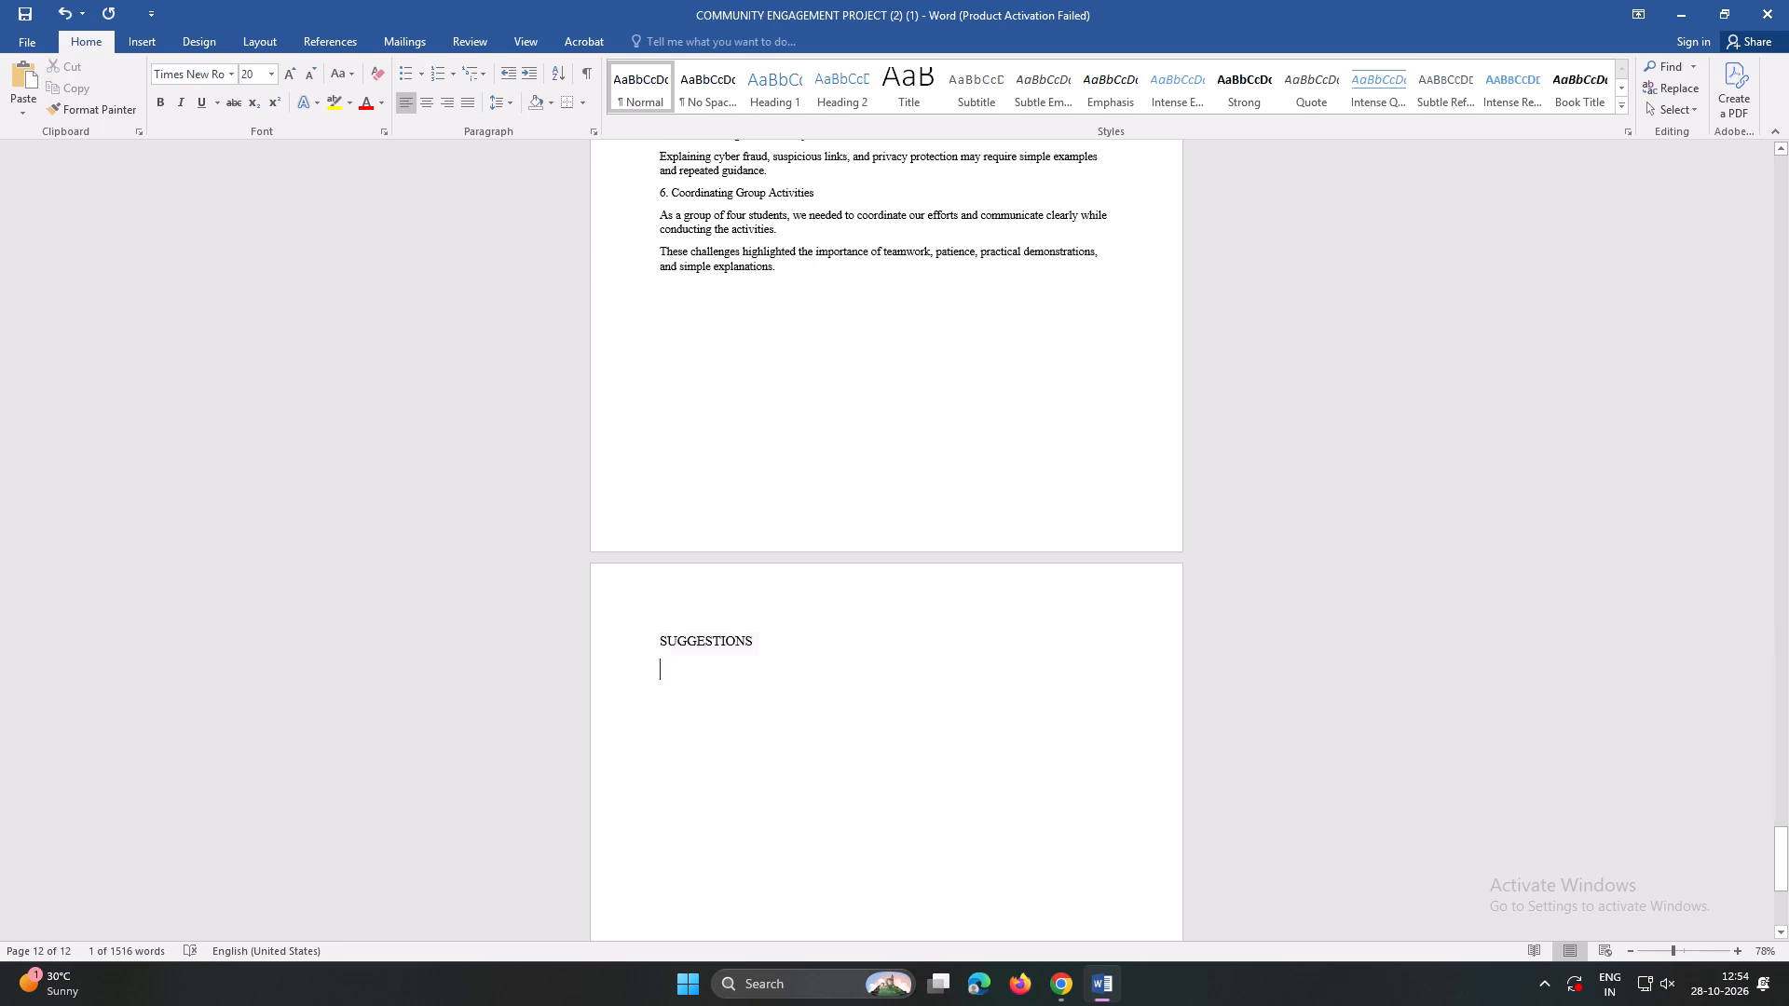
drag(663, 648, 771, 640)
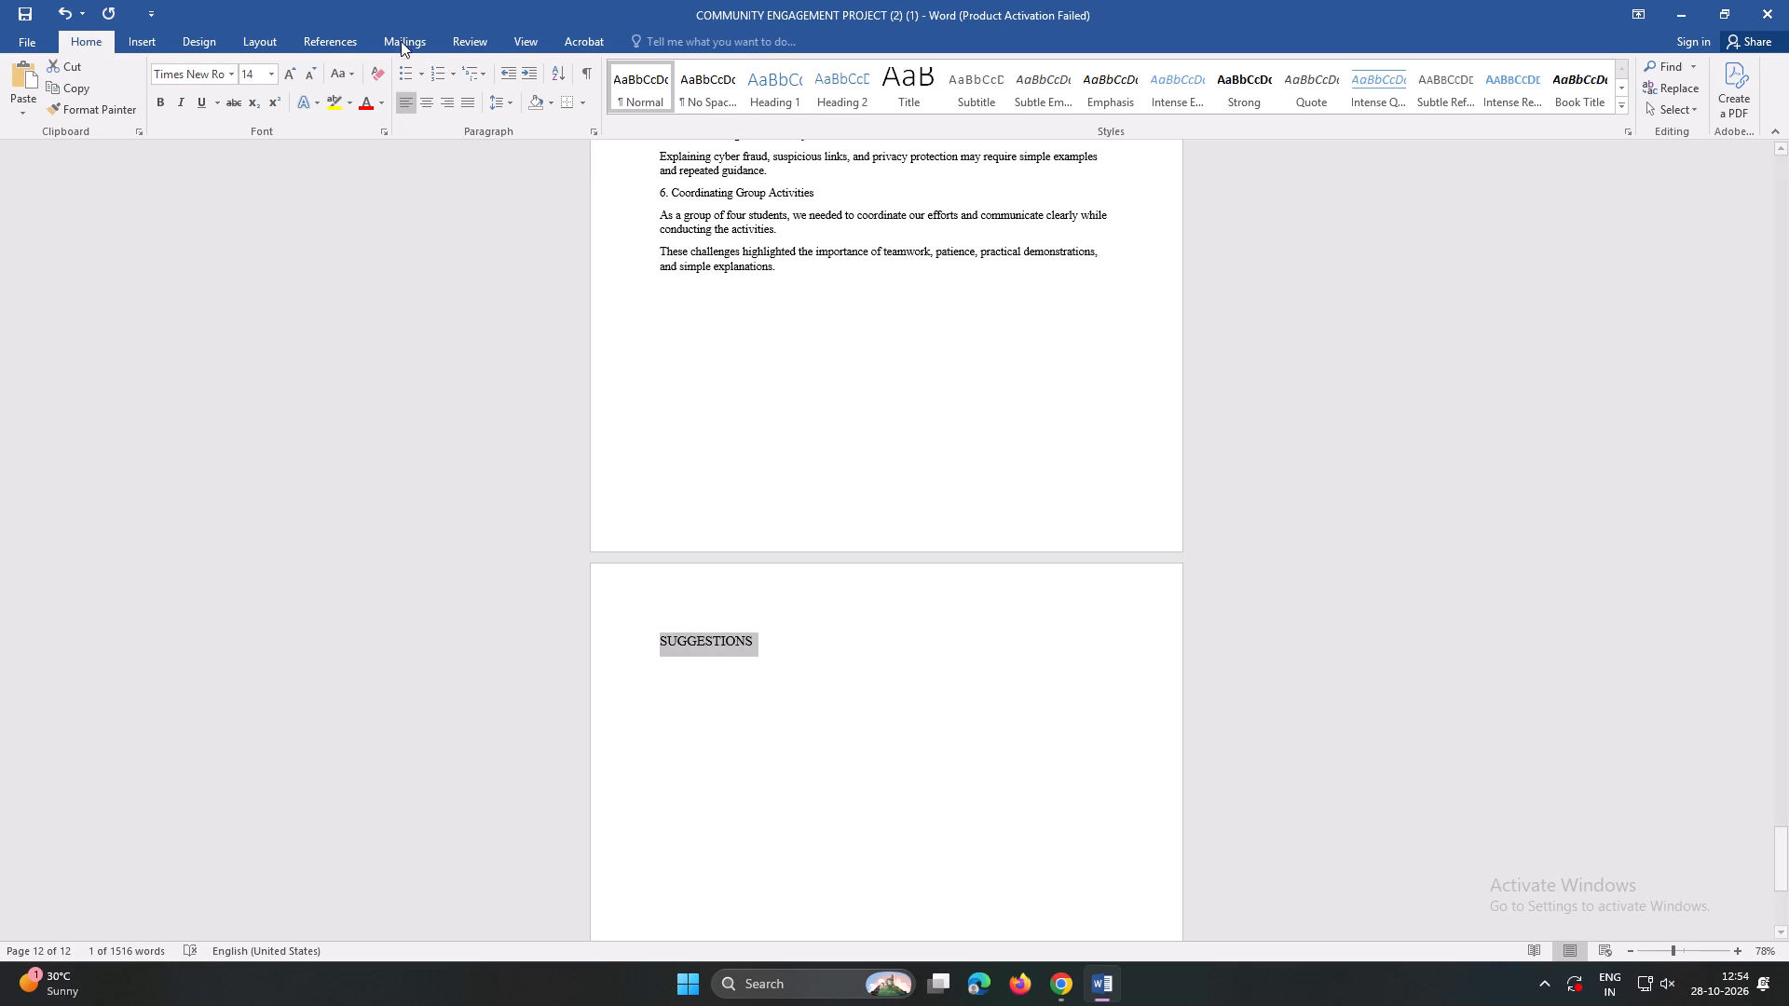
click(424, 113)
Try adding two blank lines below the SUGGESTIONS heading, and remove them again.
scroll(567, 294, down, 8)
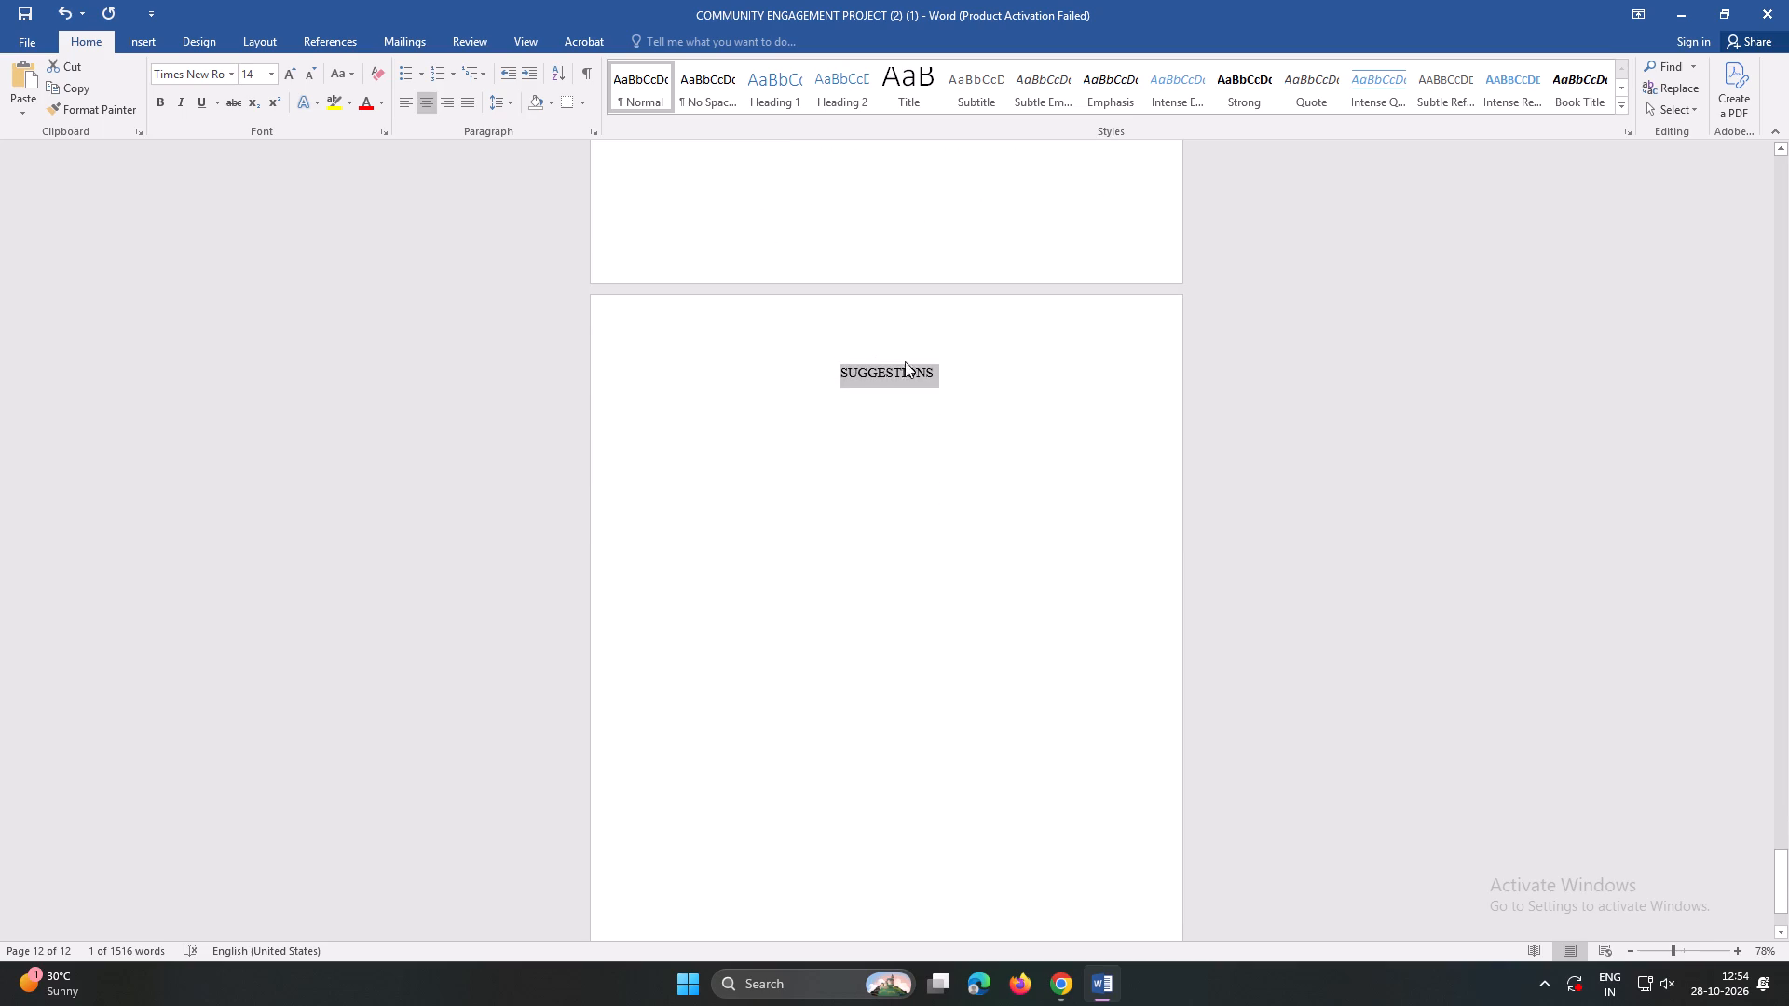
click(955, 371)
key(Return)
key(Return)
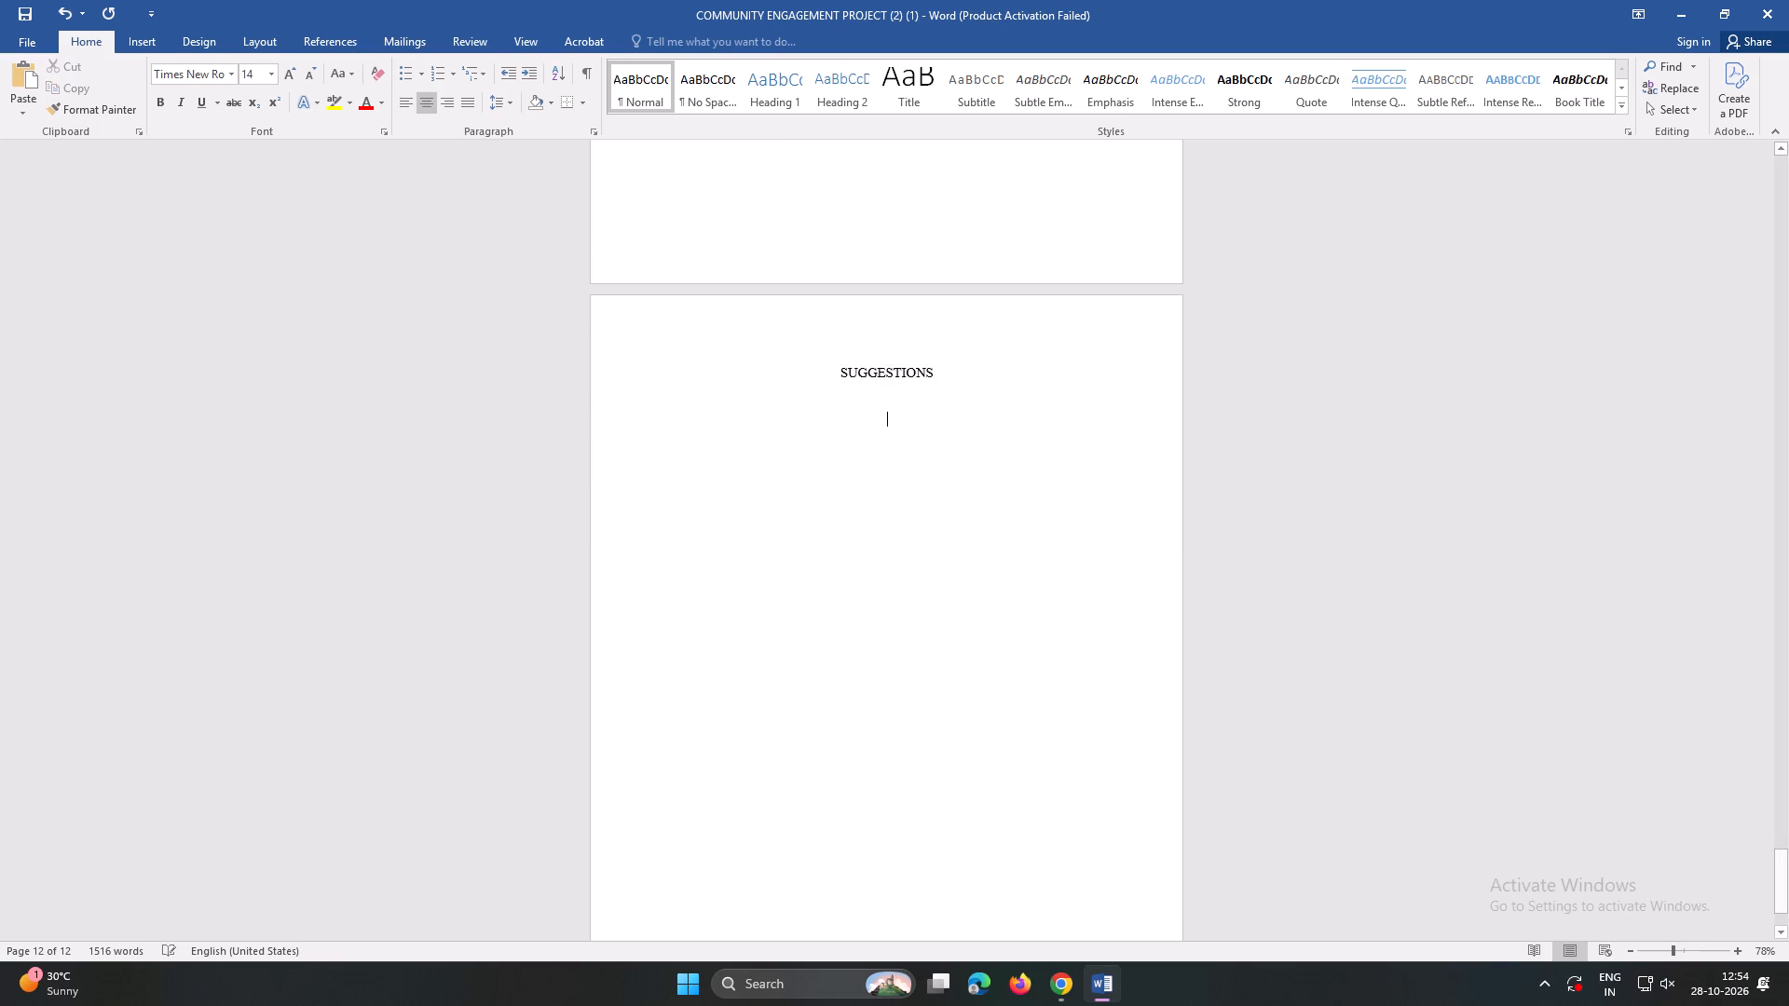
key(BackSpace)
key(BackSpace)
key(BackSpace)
Join the SUGGESTIONS heading to the blank lines above, move it back to the top of page 12, and center it.
click(840, 368)
key(BackSpace)
key(BackSpace)
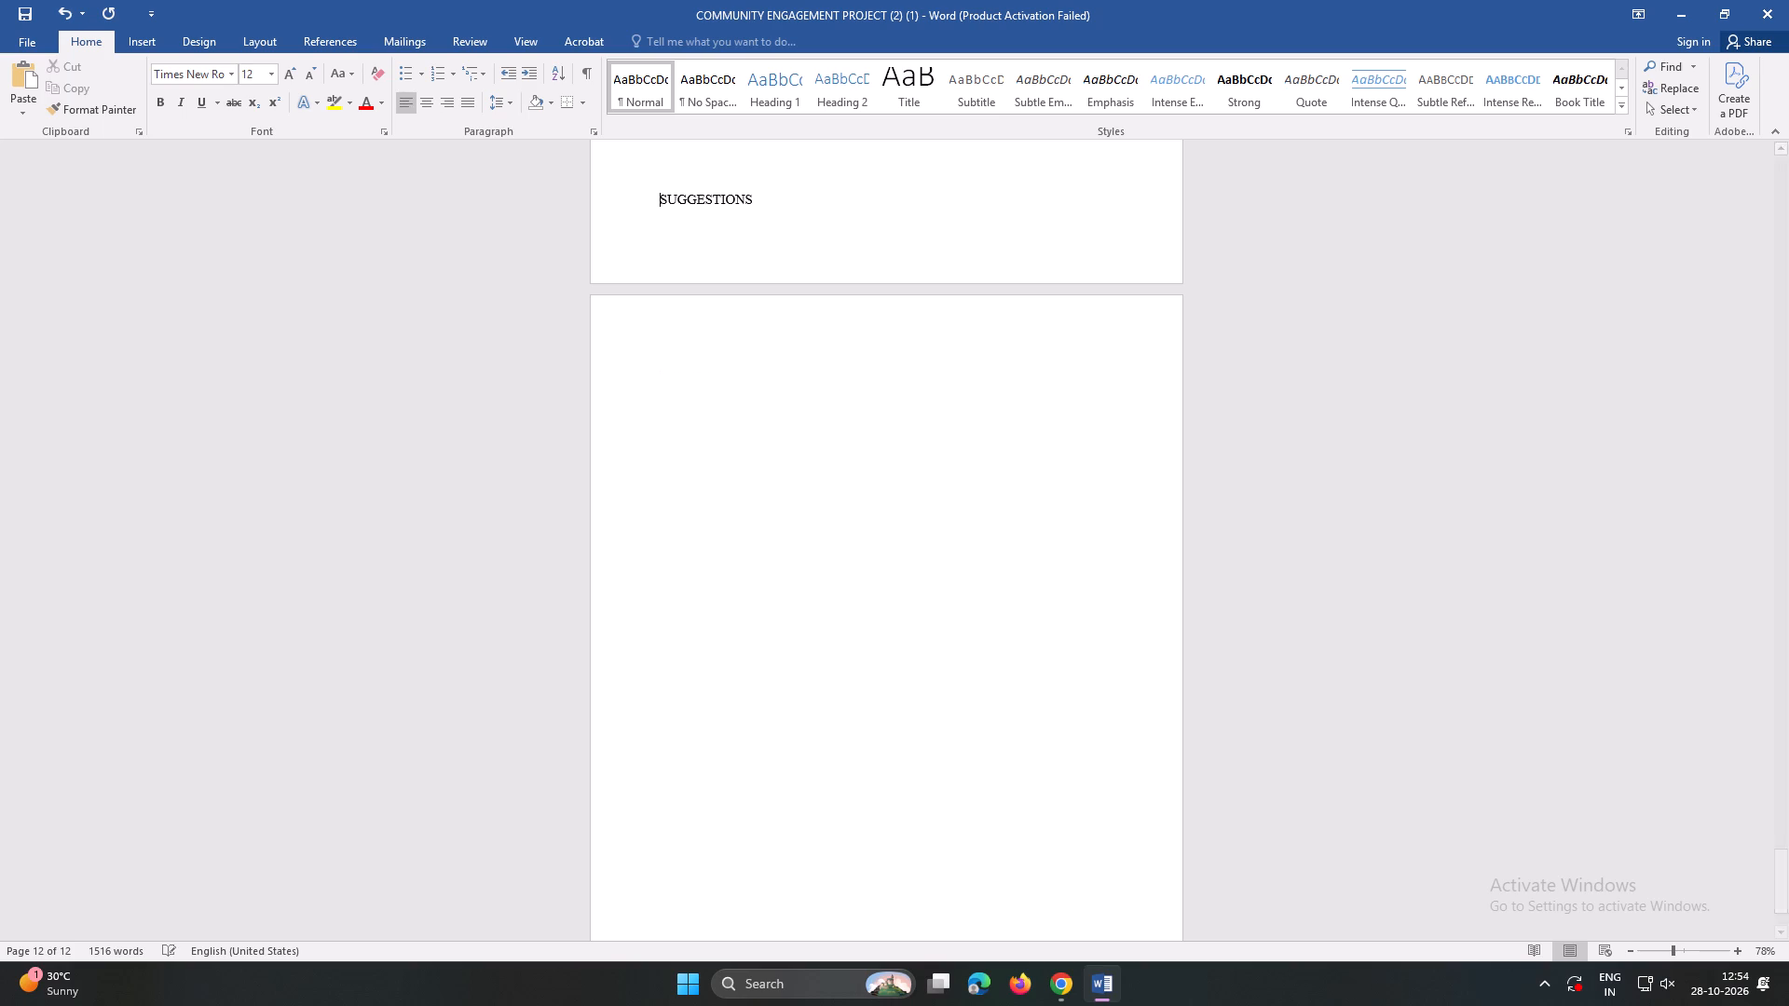
key(Return)
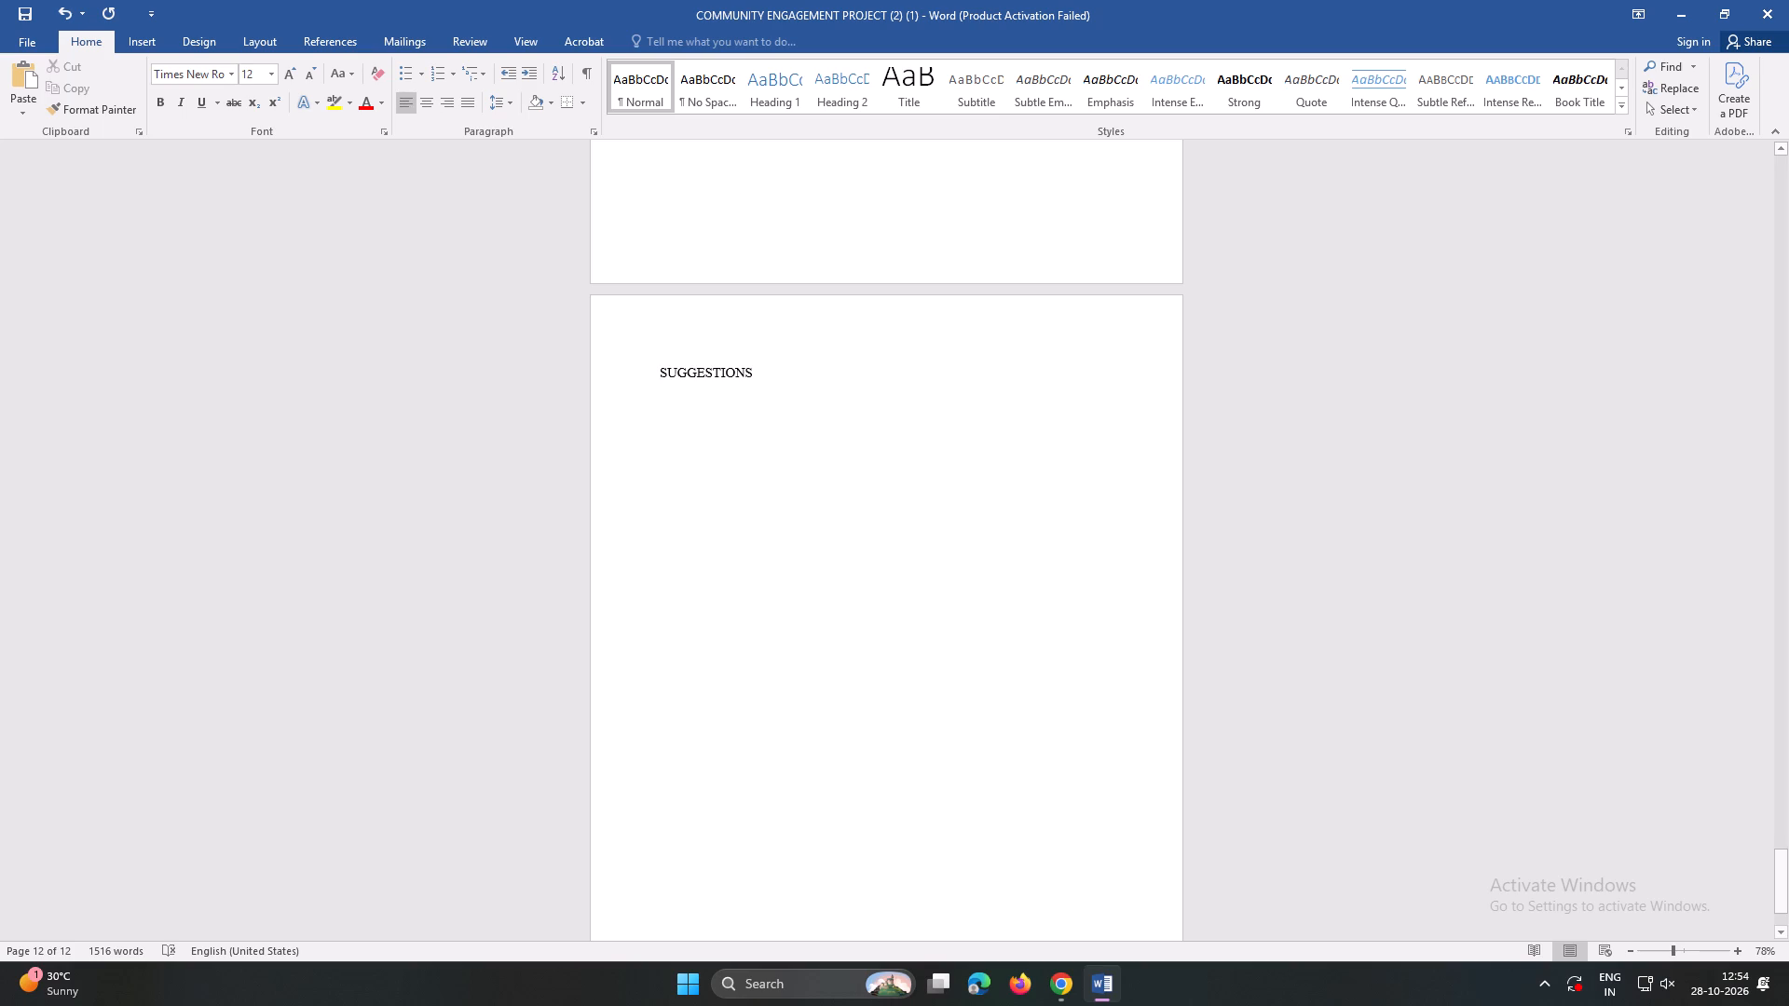
drag(660, 365, 767, 382)
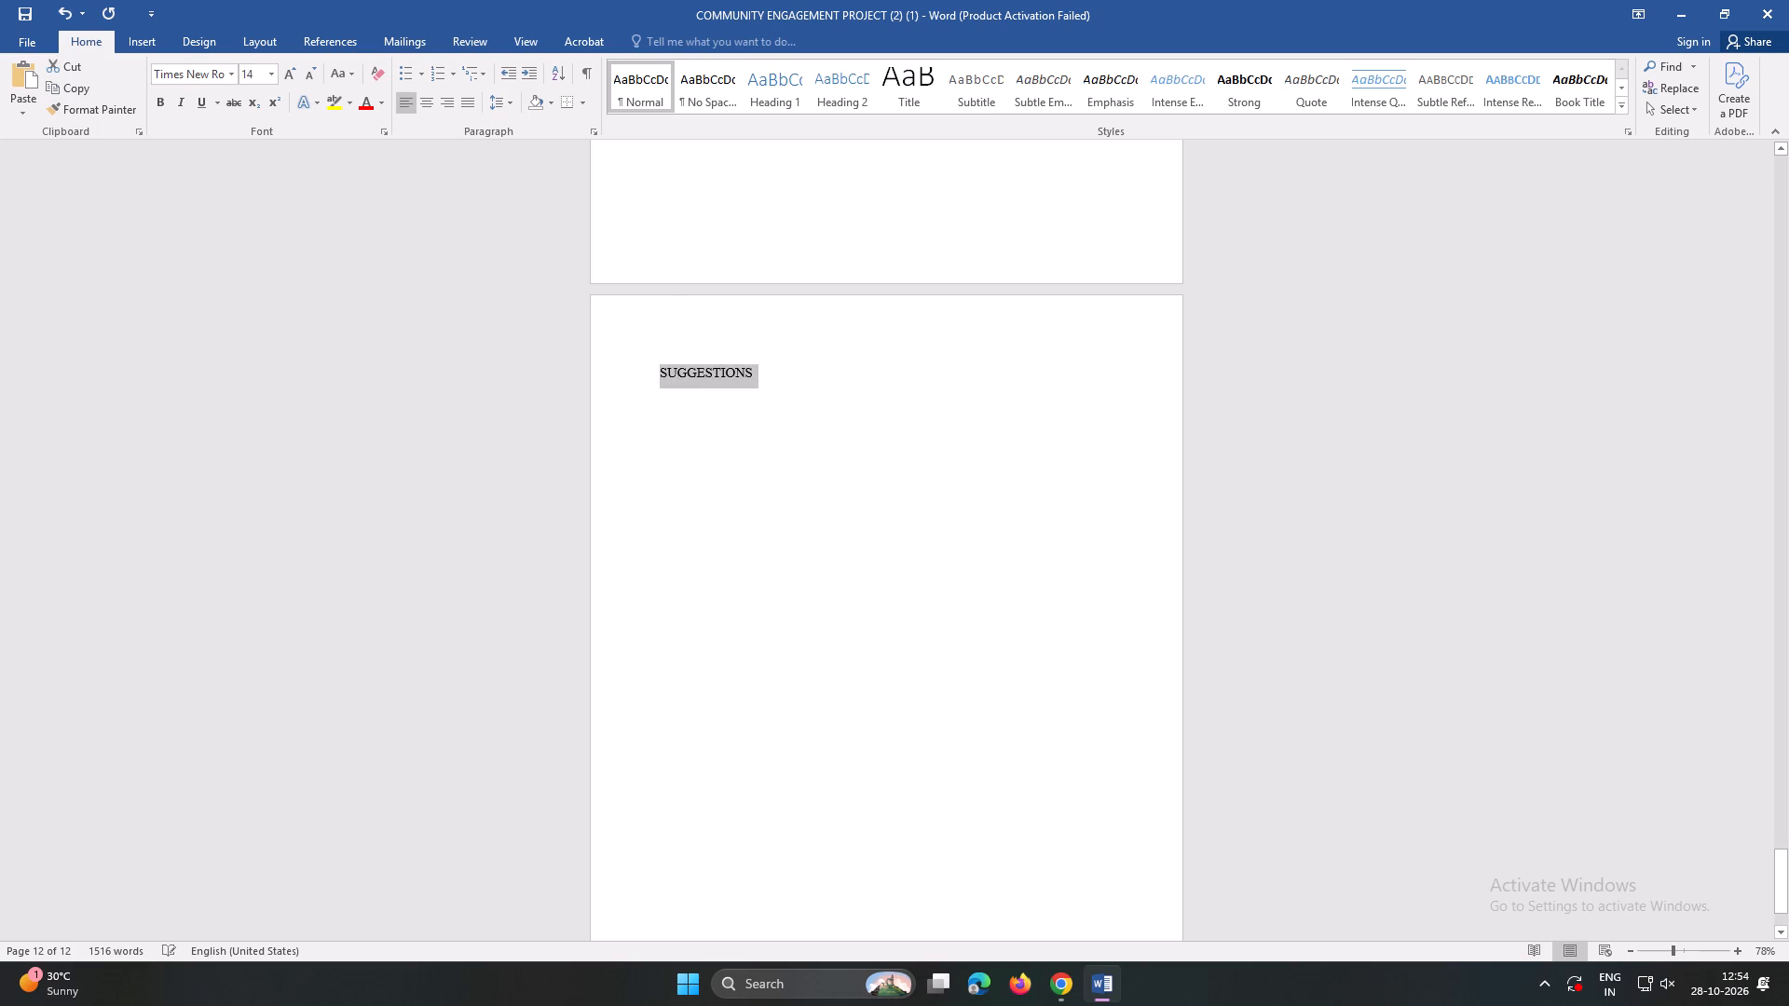
click(425, 102)
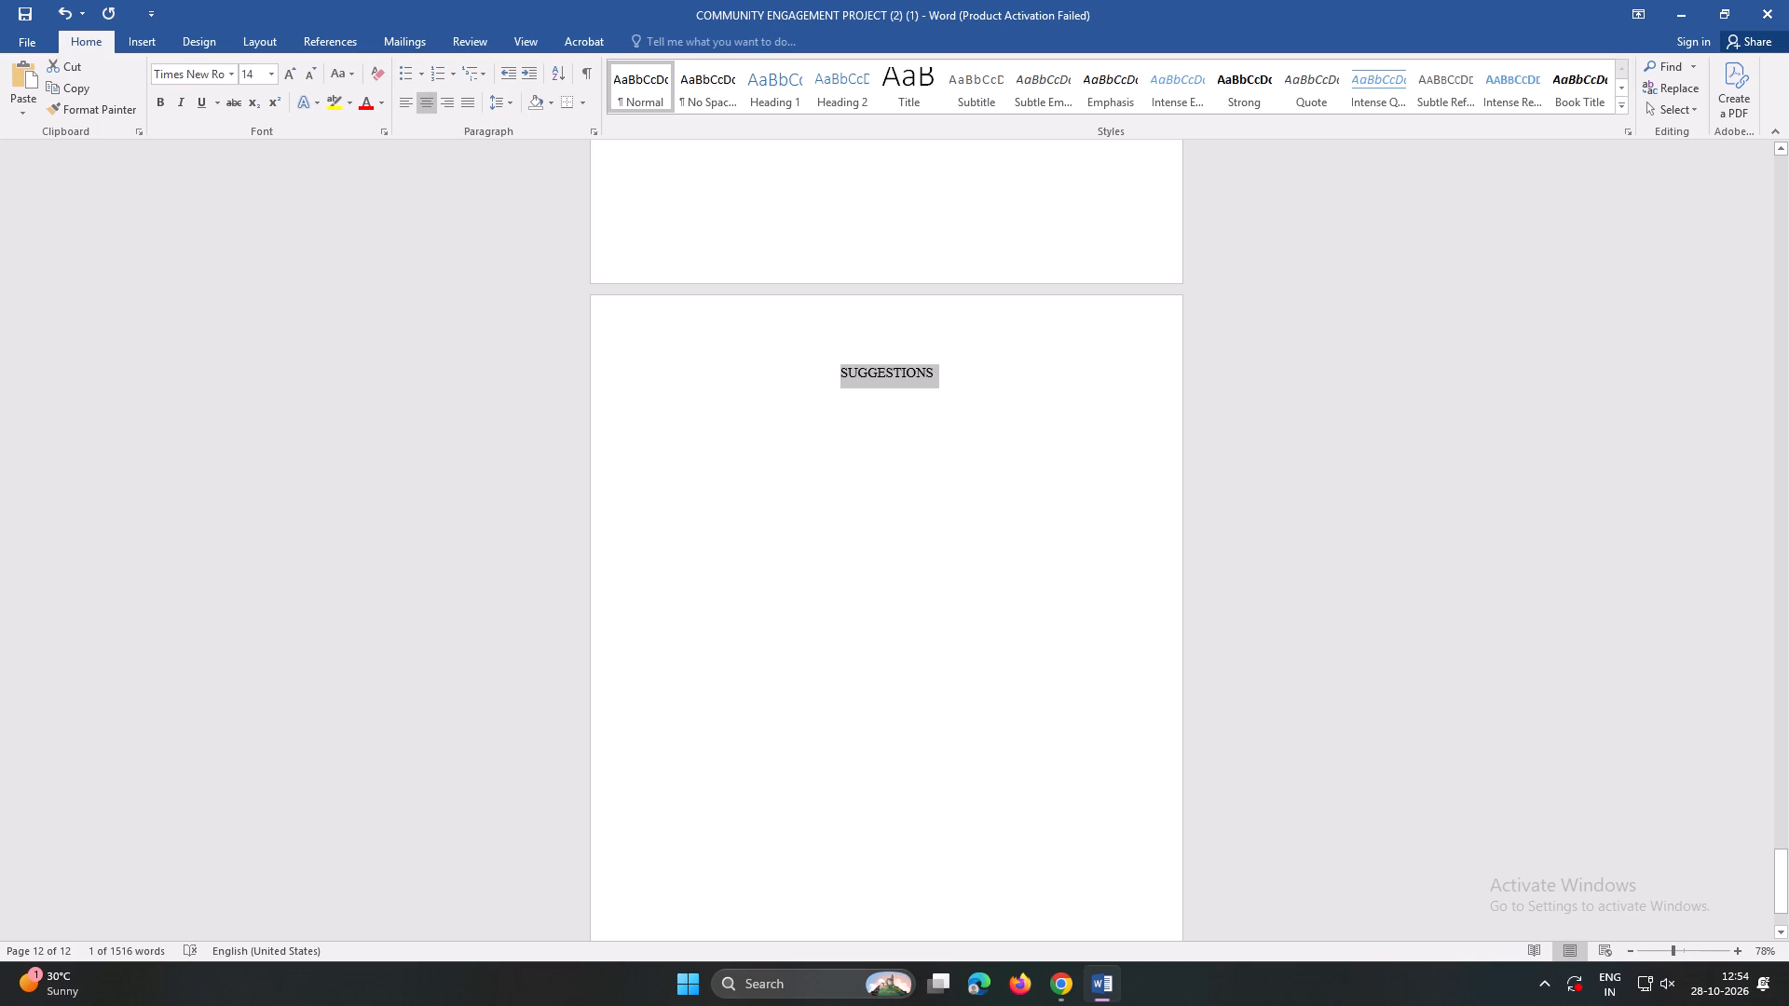
Insert two blank lines below the SUGGESTIONS heading, starting from the end of the heading.
click(920, 366)
click(944, 374)
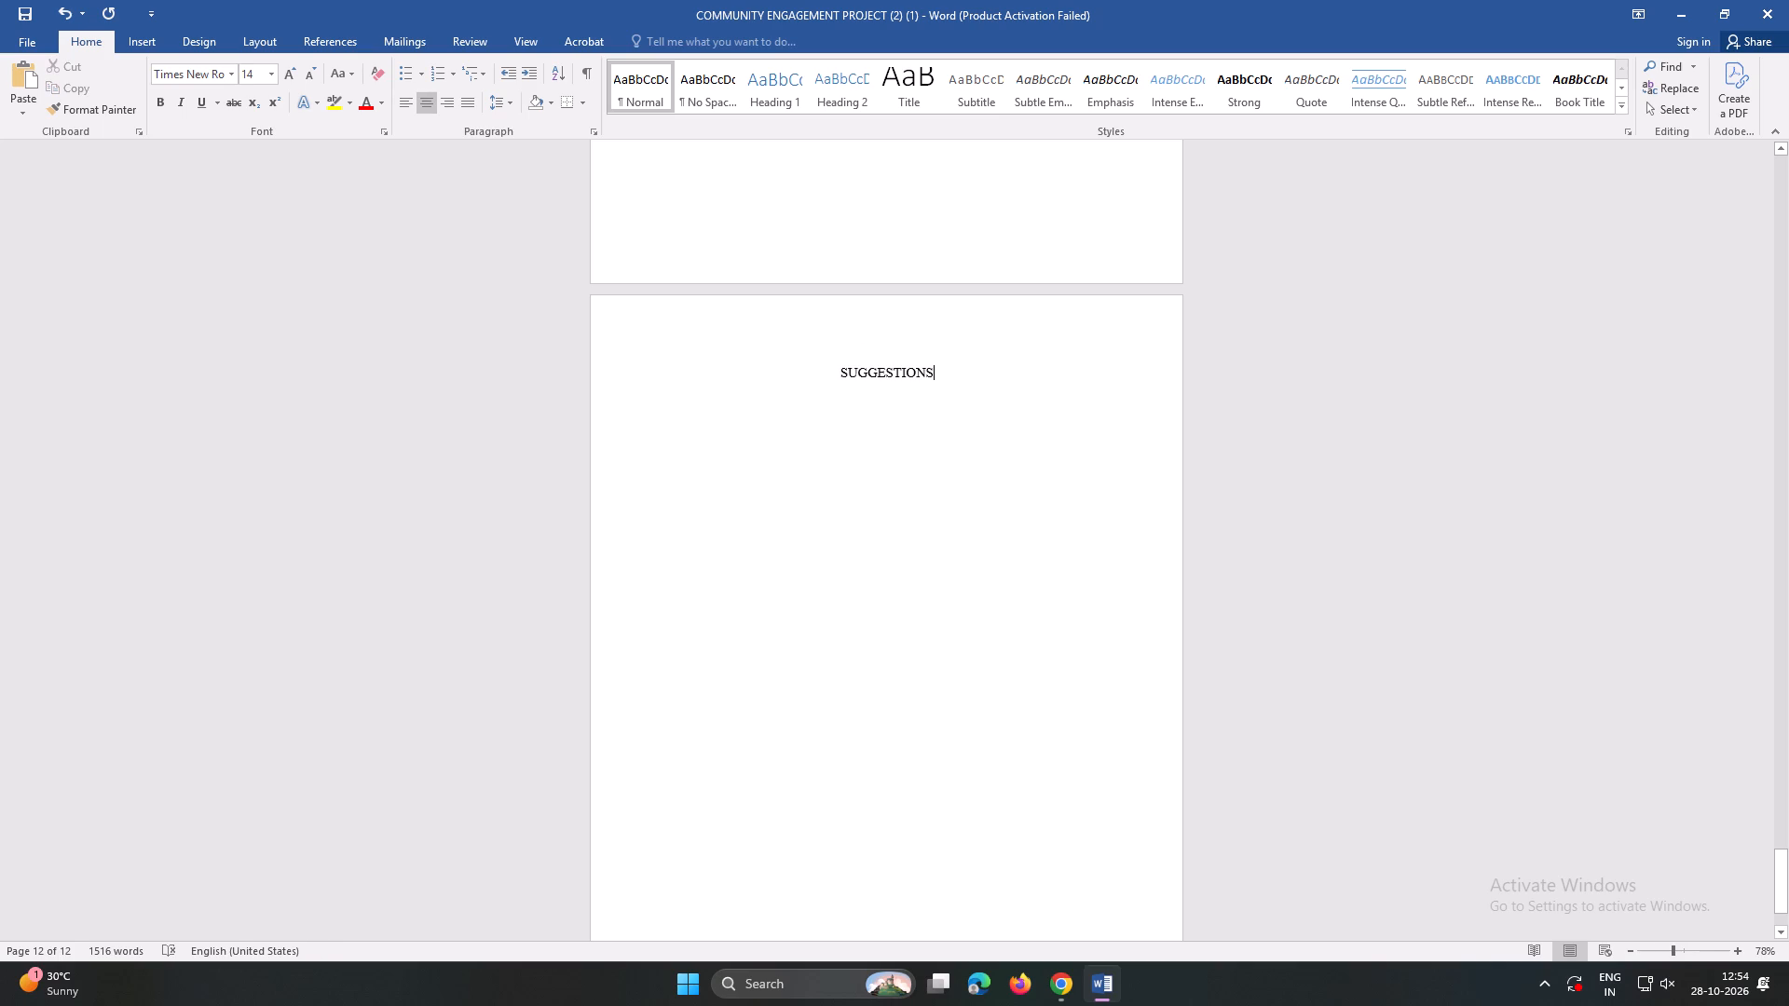
key(Return)
key(Return)
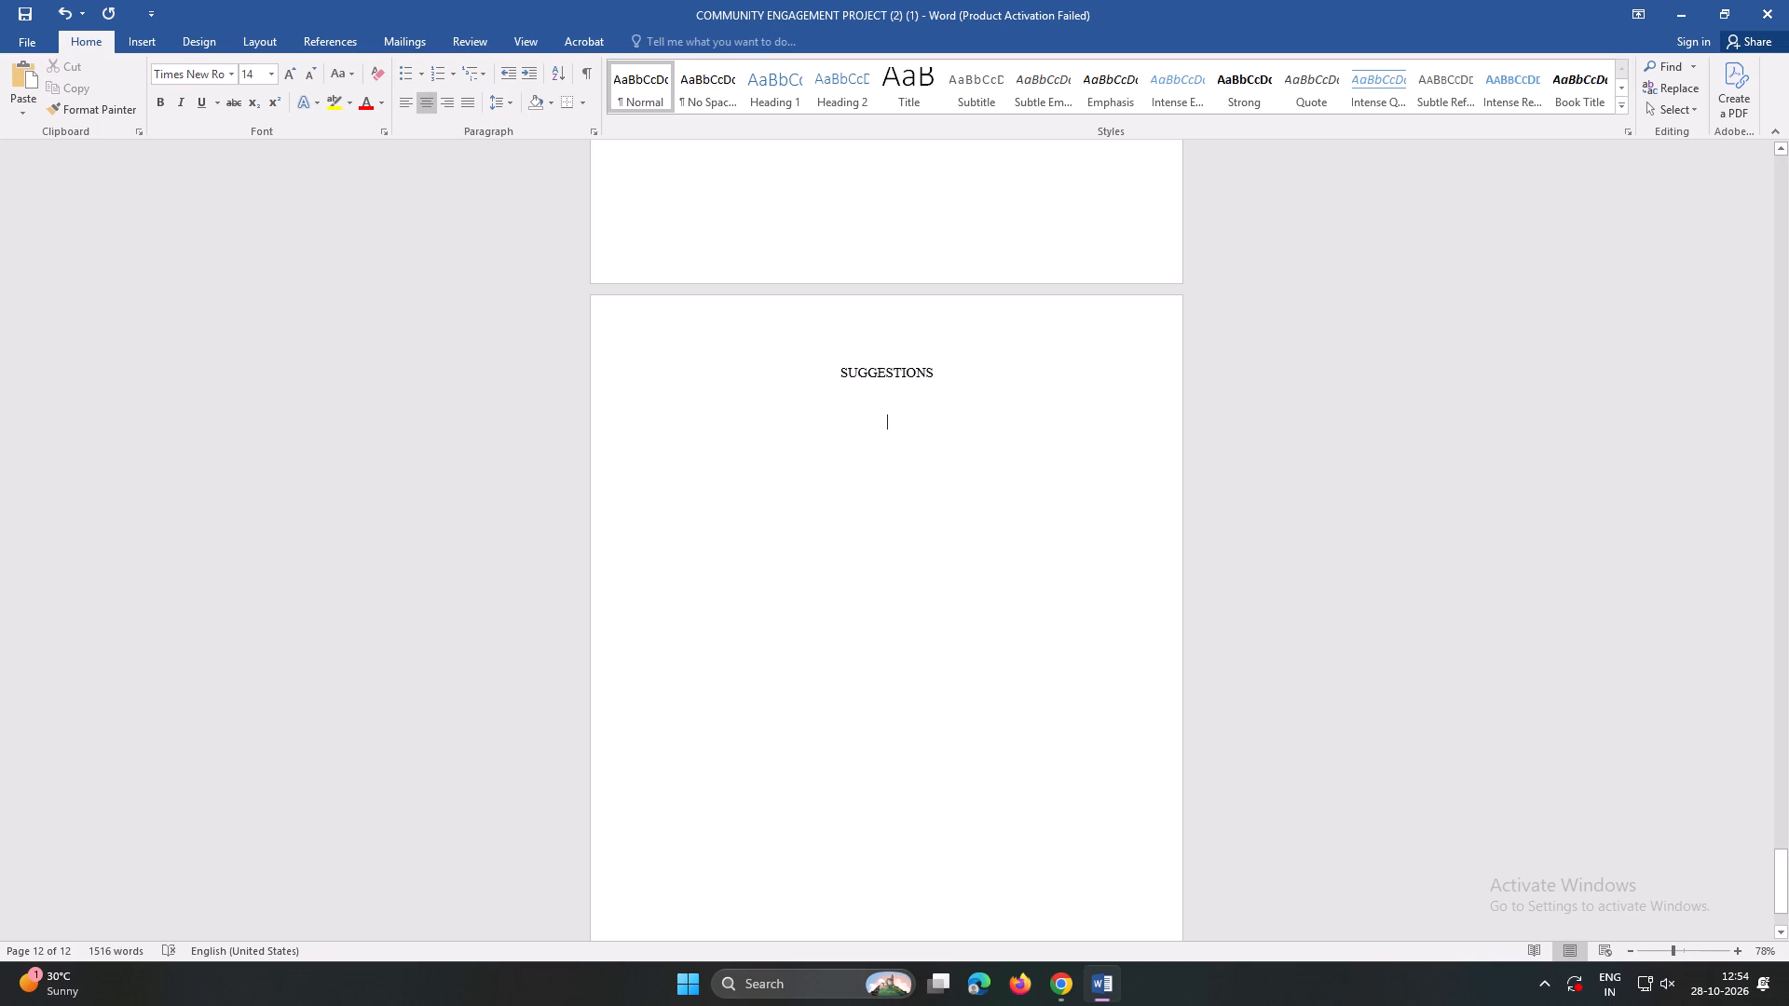
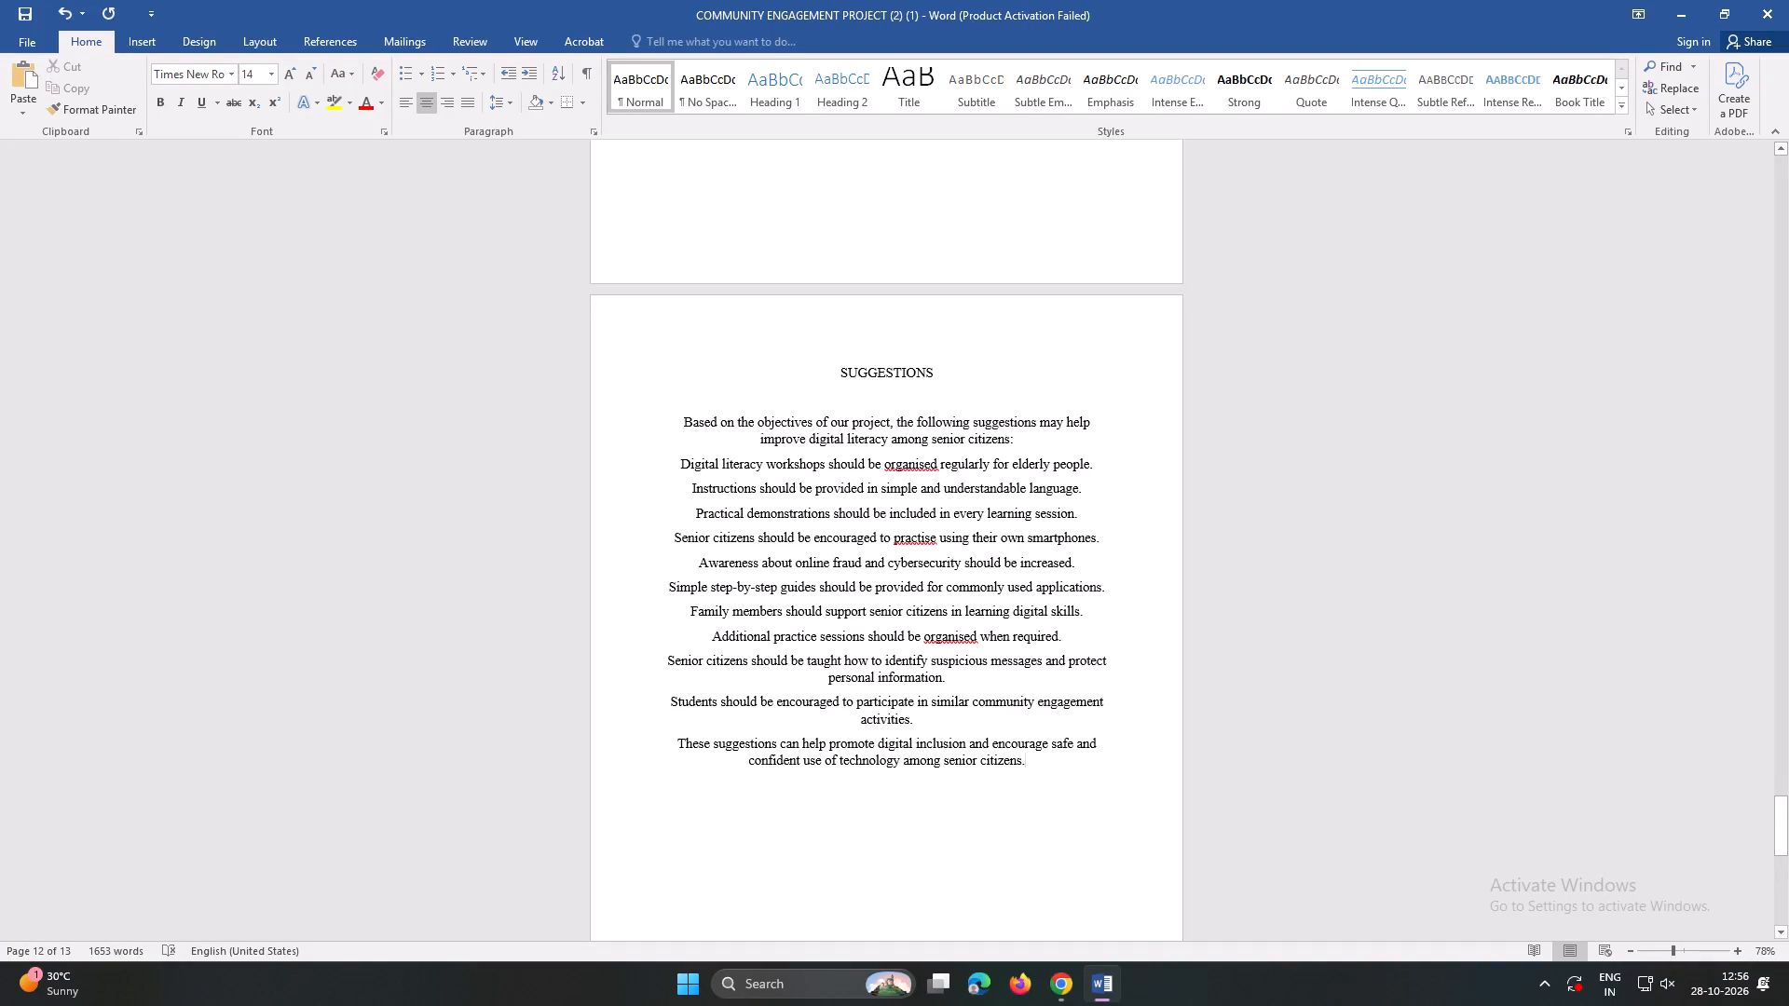
Adjust the spacing under the SUGGESTIONS heading so two blank lines separate it from the introductory paragraph.
drag(827, 365, 938, 341)
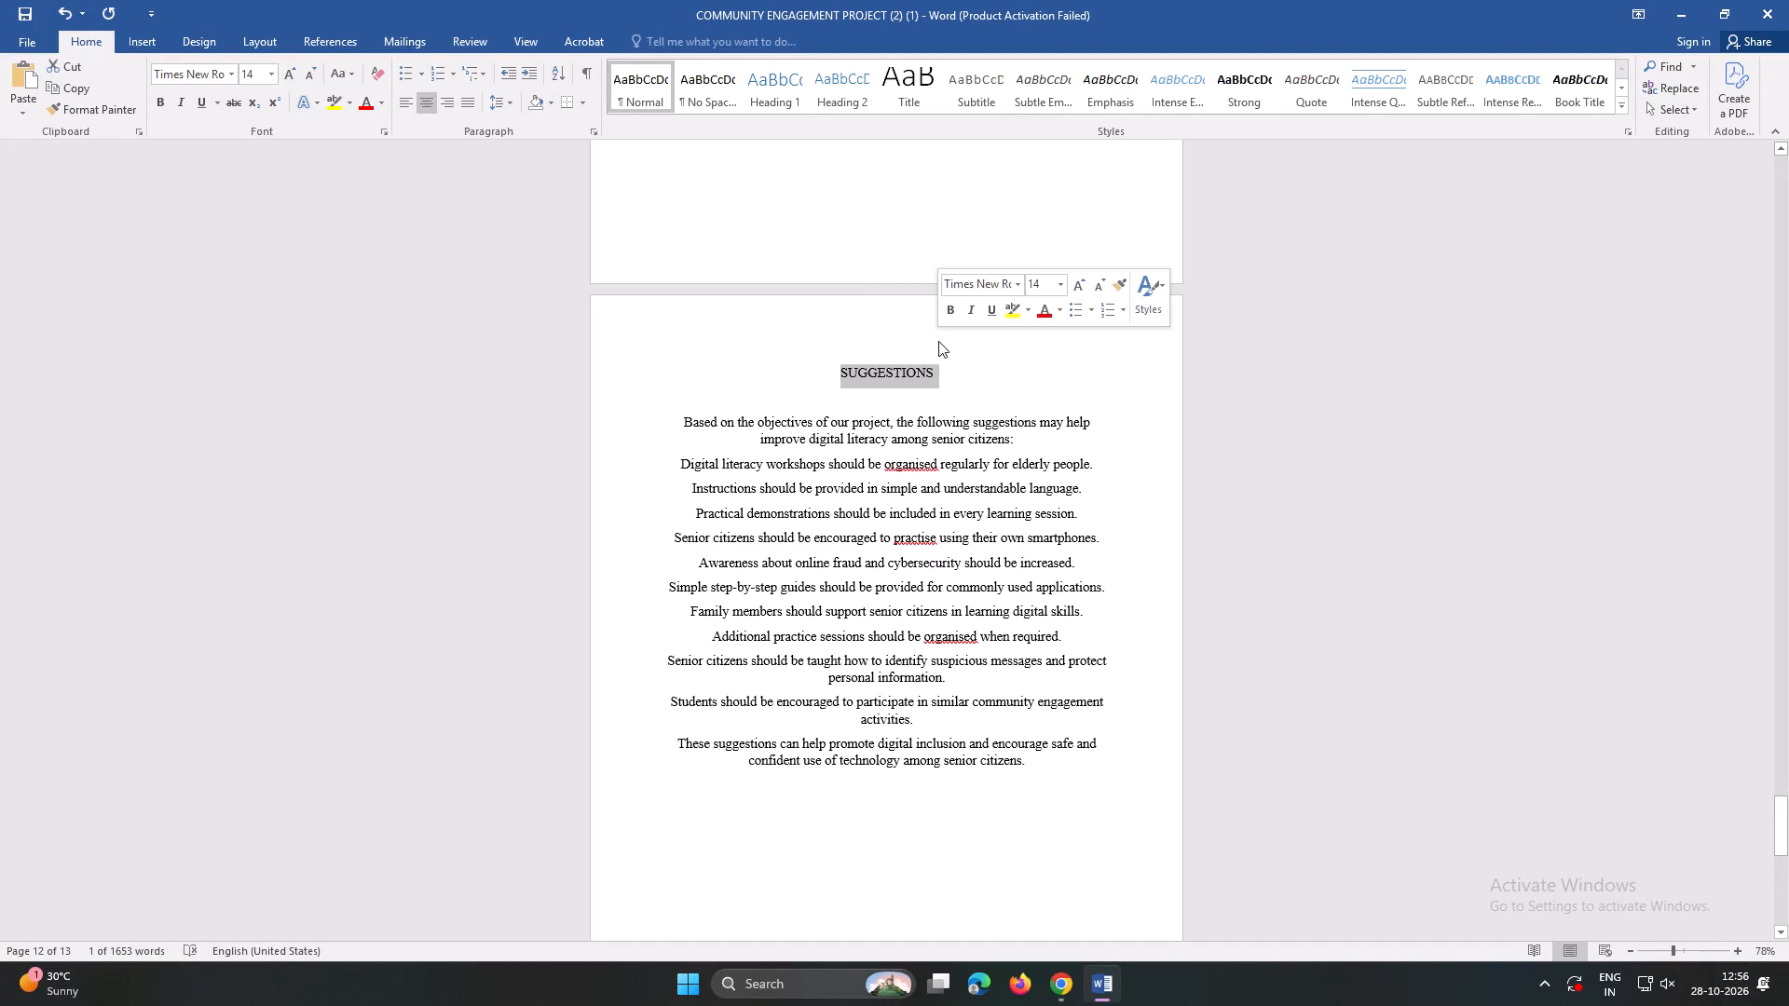
click(938, 341)
click(735, 401)
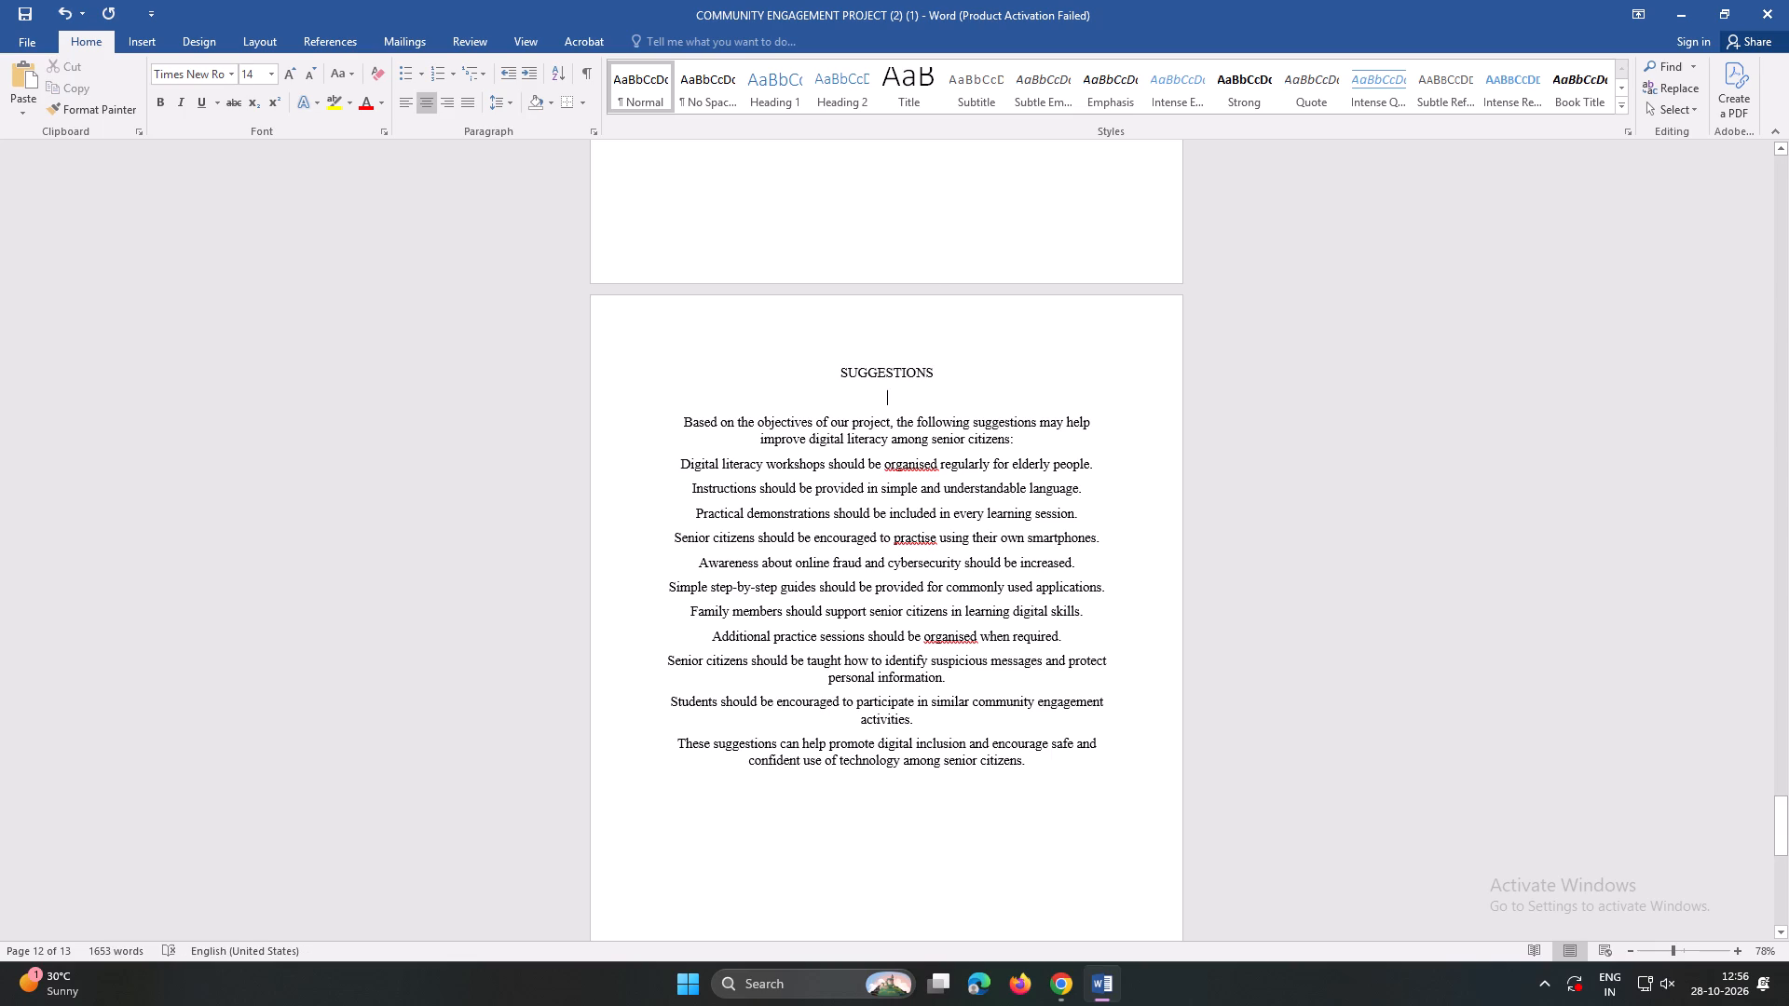
key(BackSpace)
key(BackSpace)
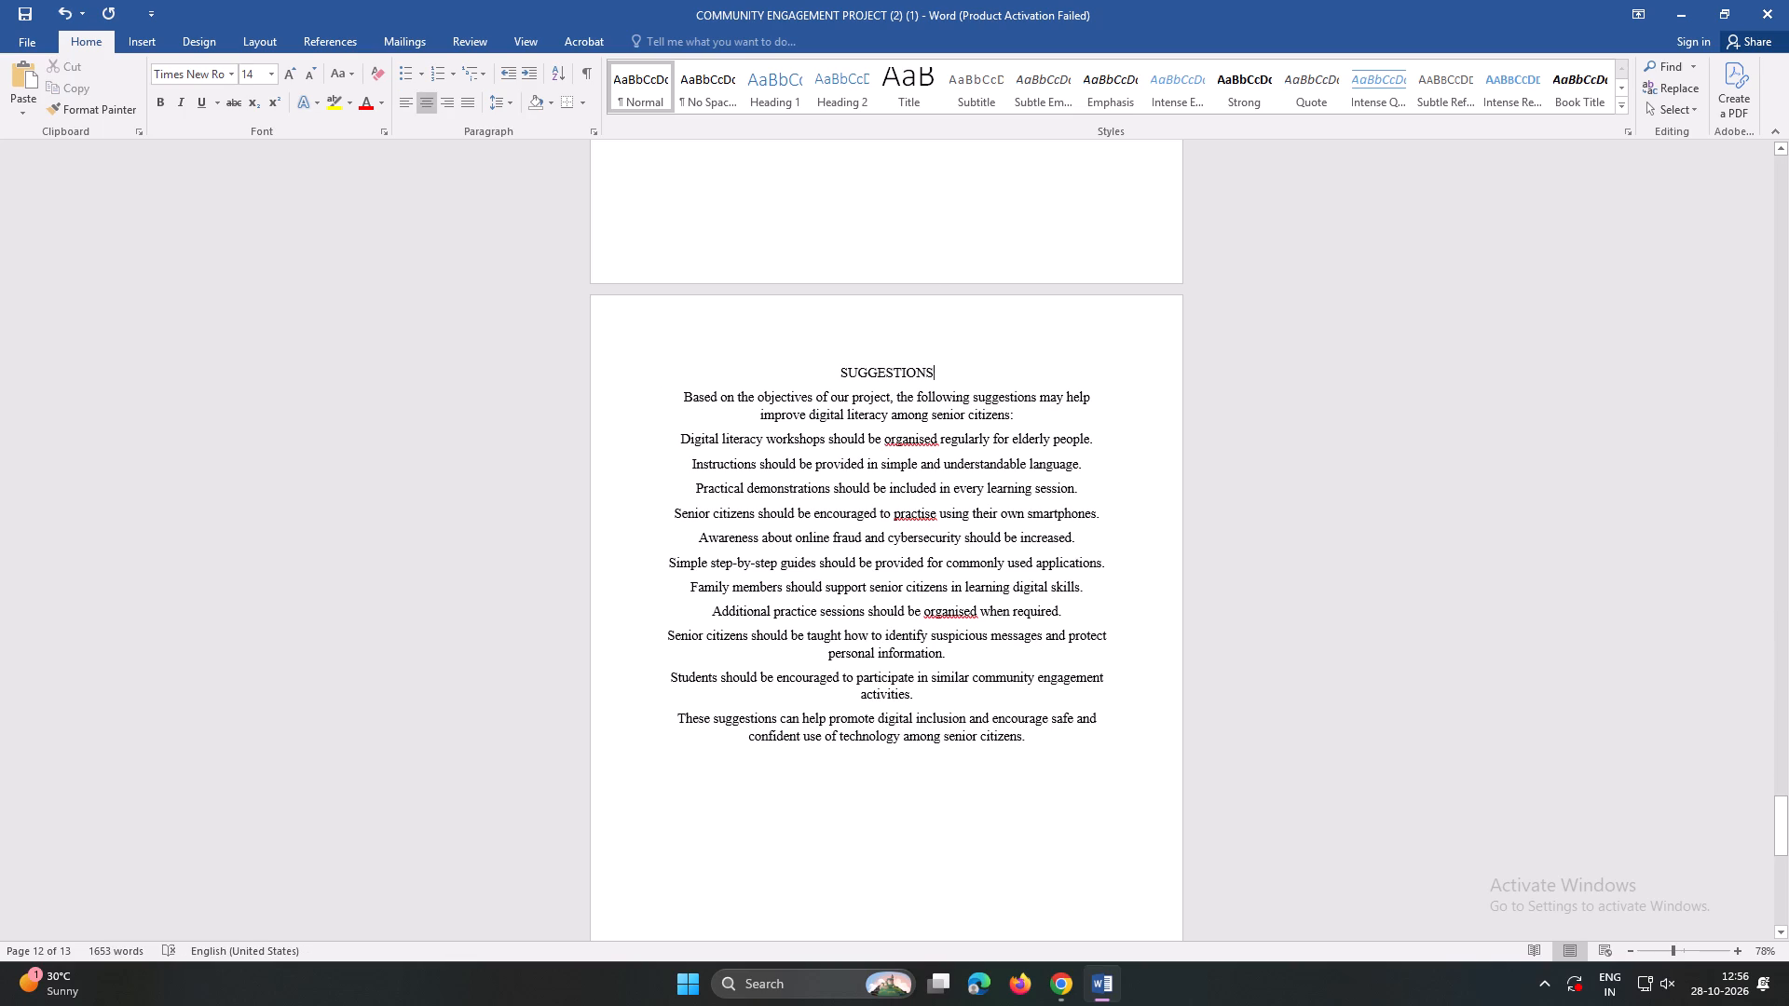
click(938, 376)
key(Return)
key(Return)
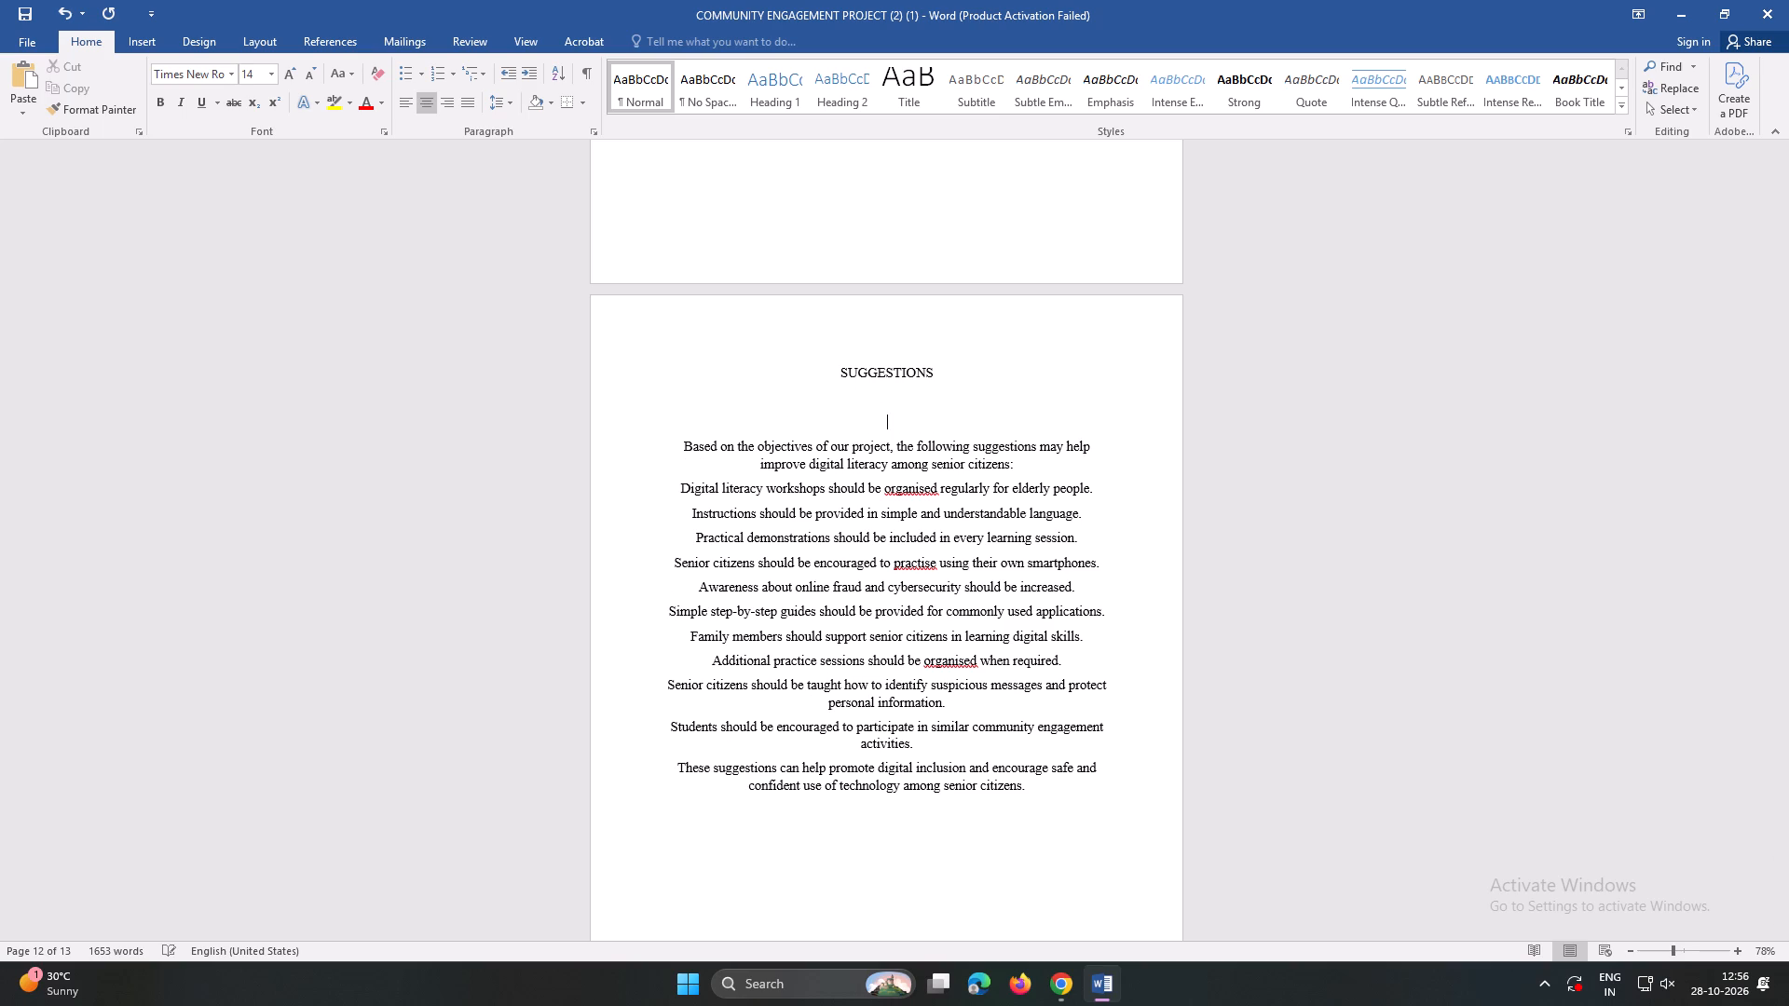
Set all the body text under the SUGGESTIONS heading to font size 12 and align it left.
drag(670, 441, 743, 829)
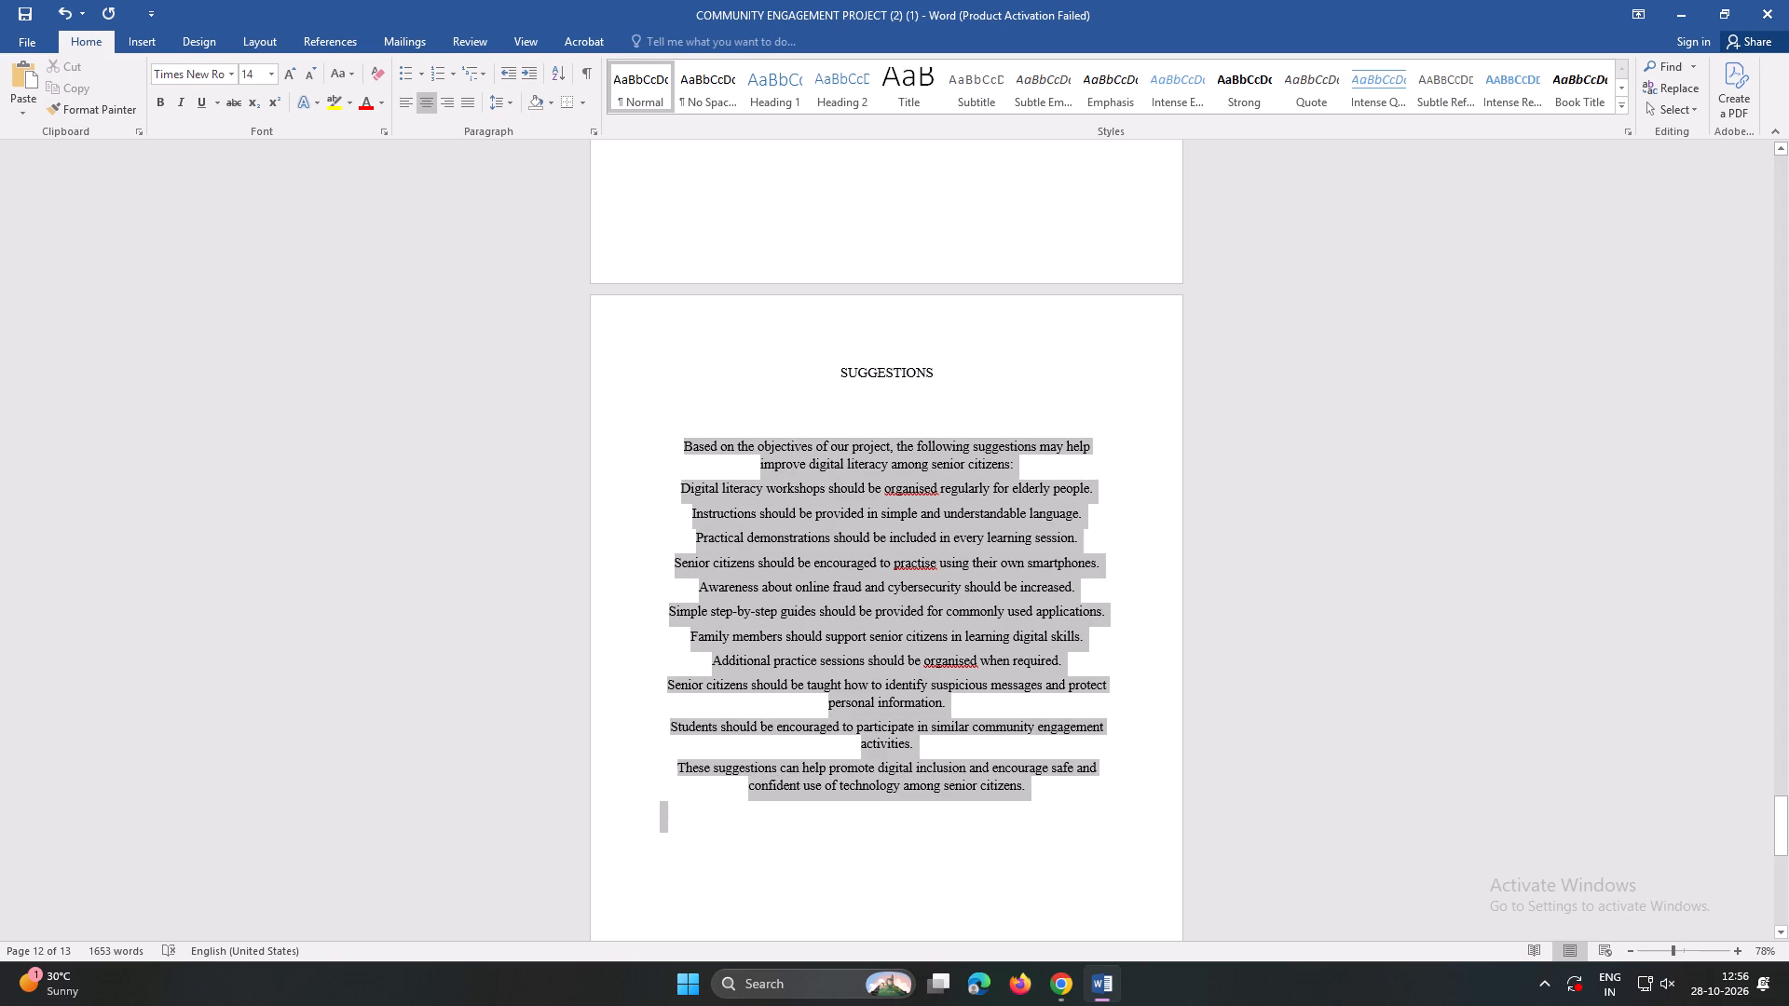
drag(743, 829, 743, 827)
click(860, 773)
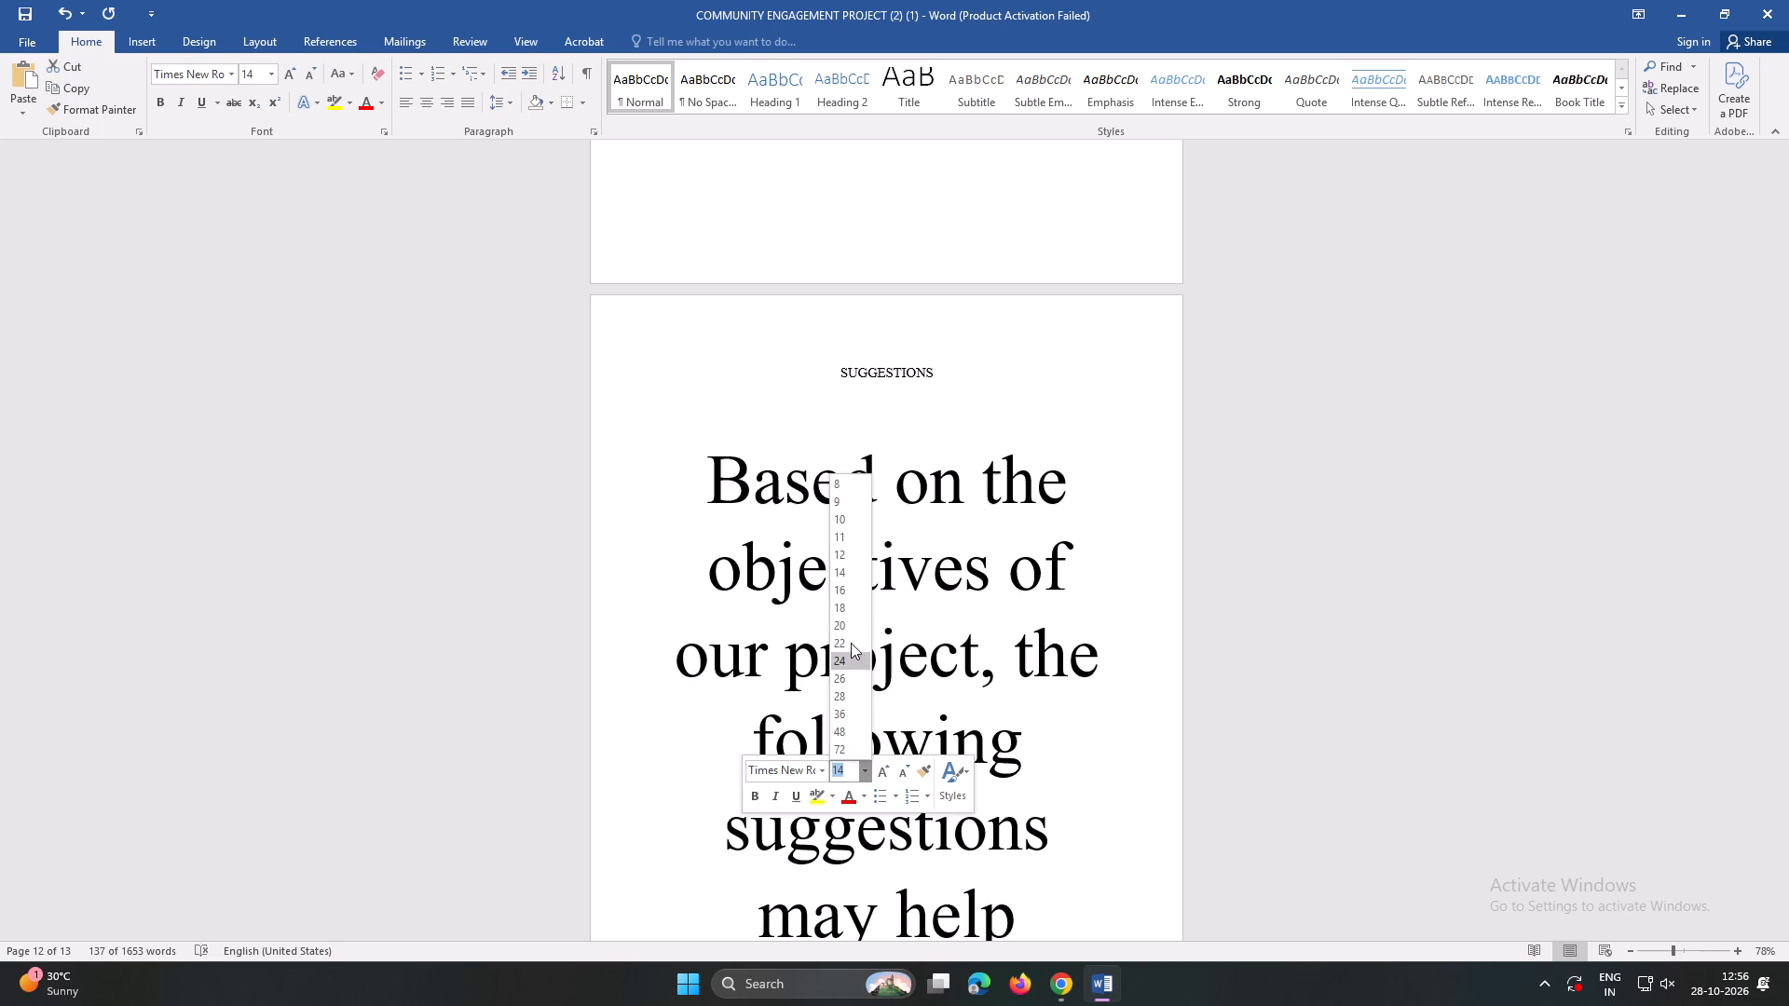
click(861, 547)
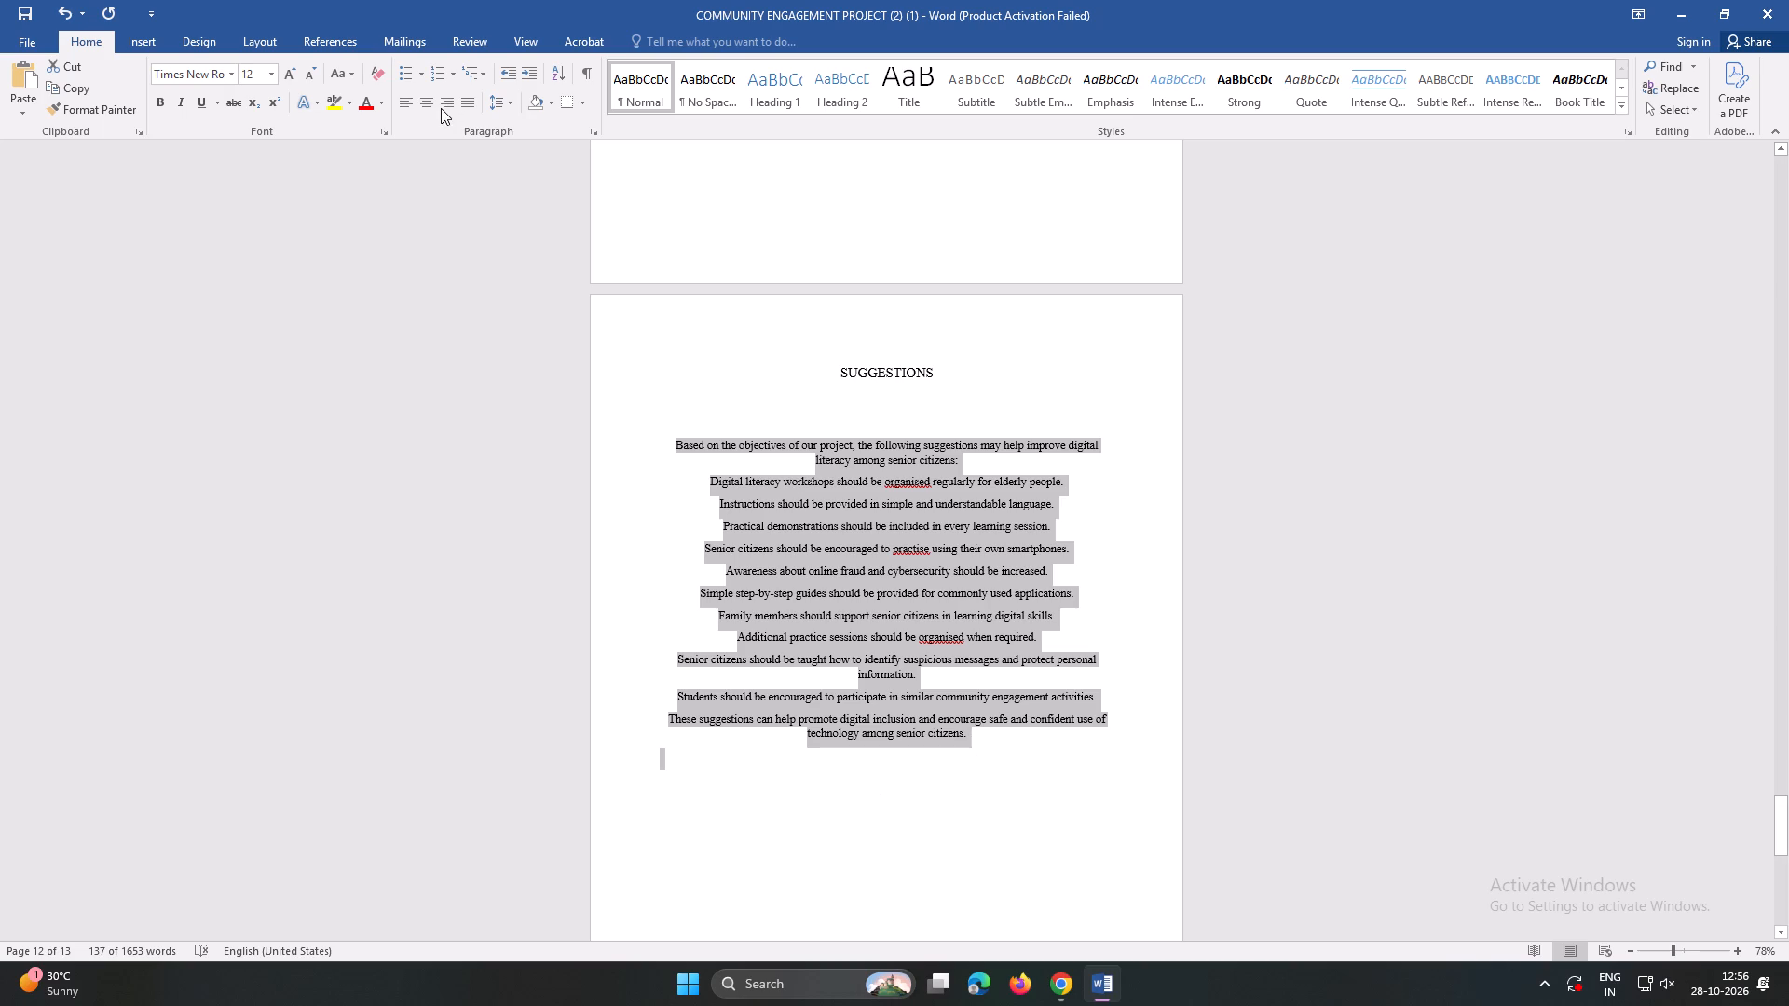
click(407, 106)
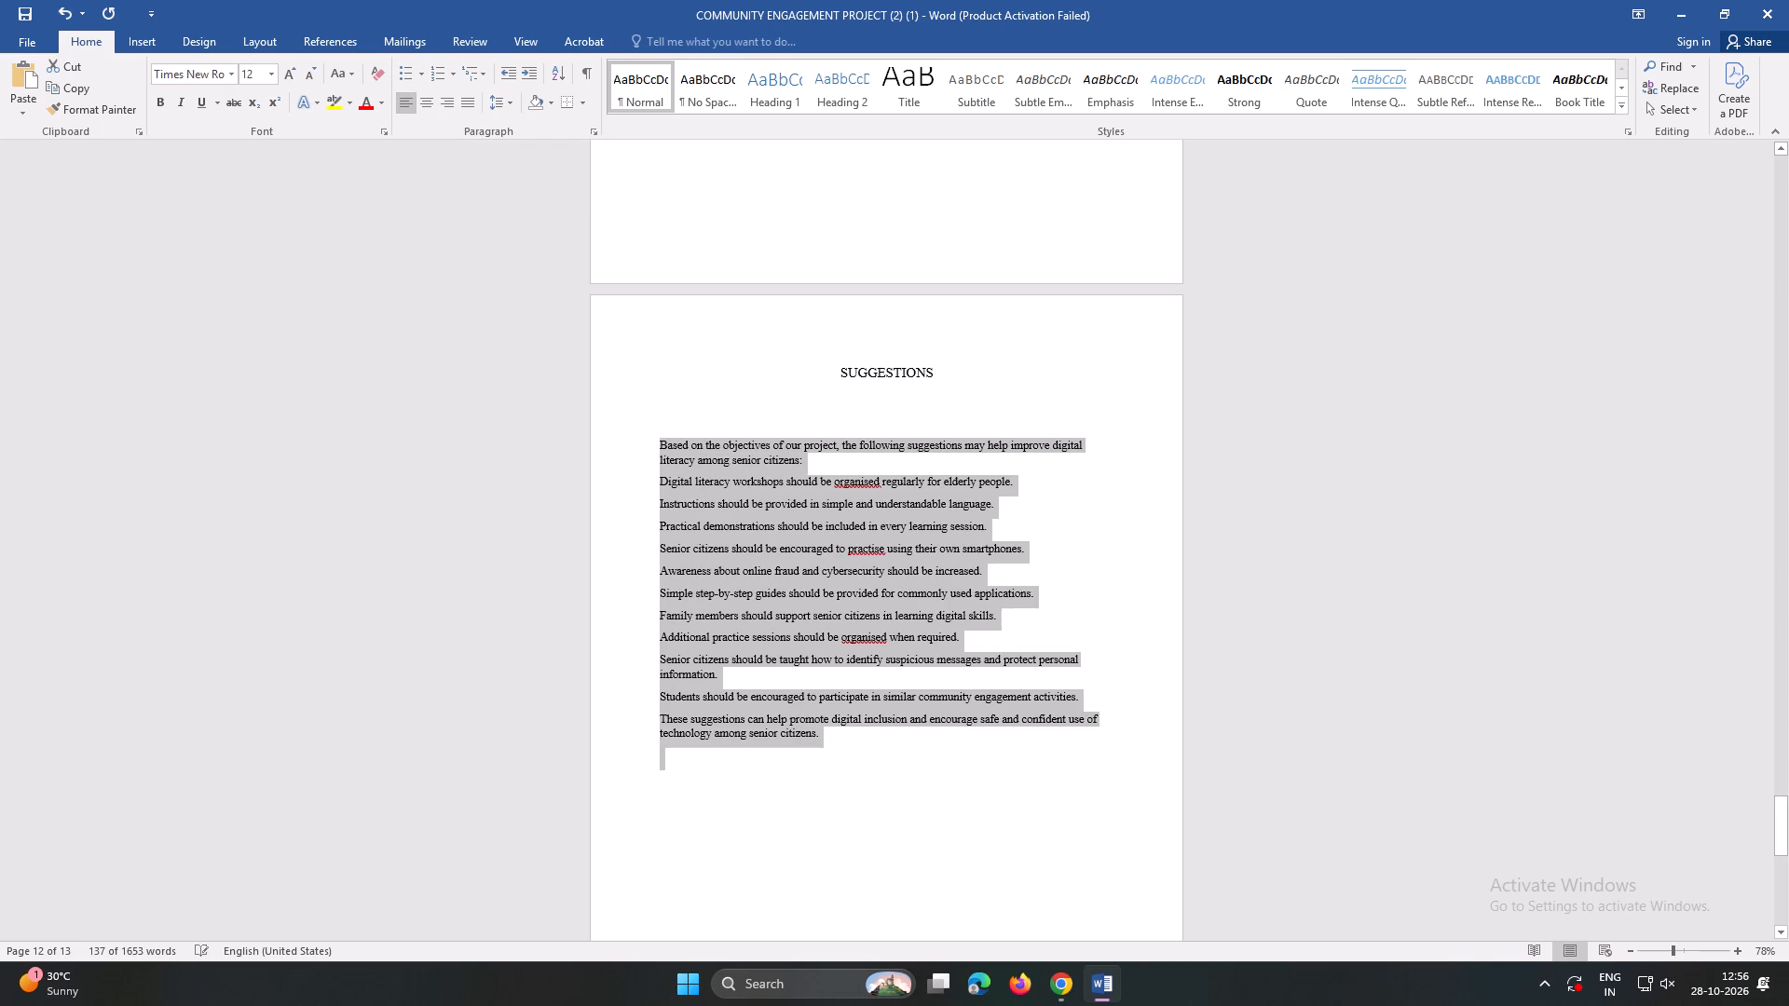
click(670, 634)
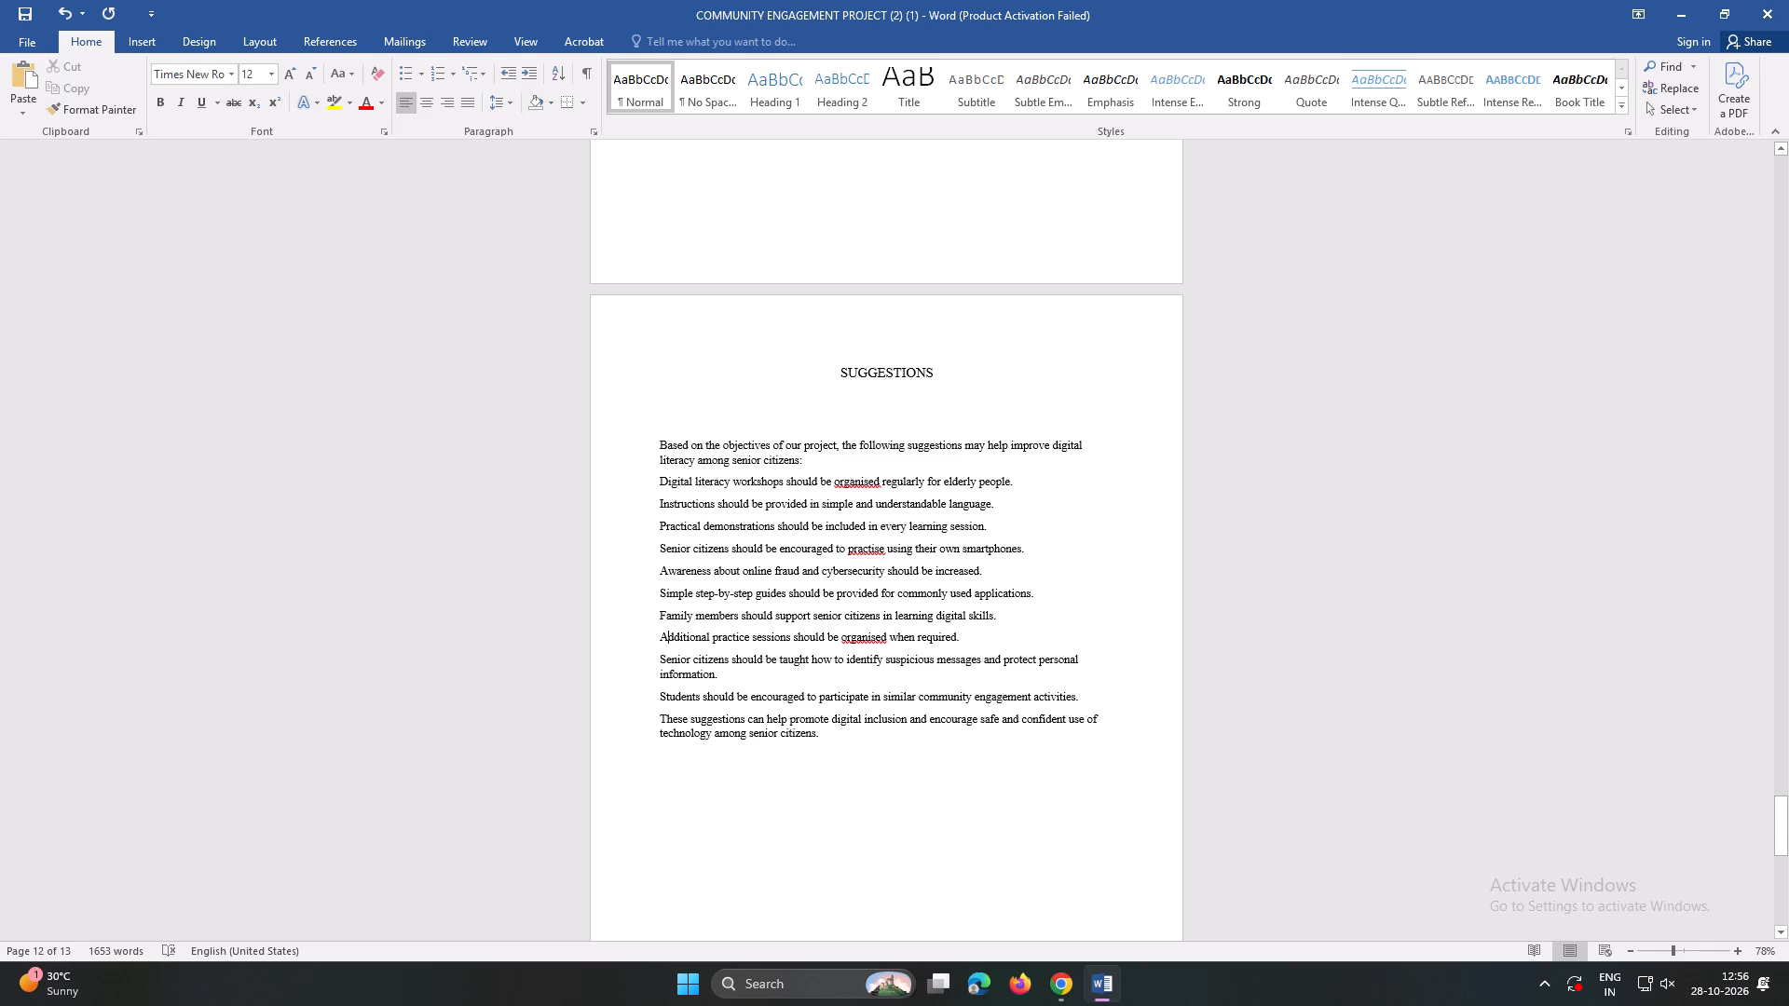
Number the first five suggestions manually from "1." to "5.", starting with the digital literacy workshops line.
click(658, 484)
text(1.)
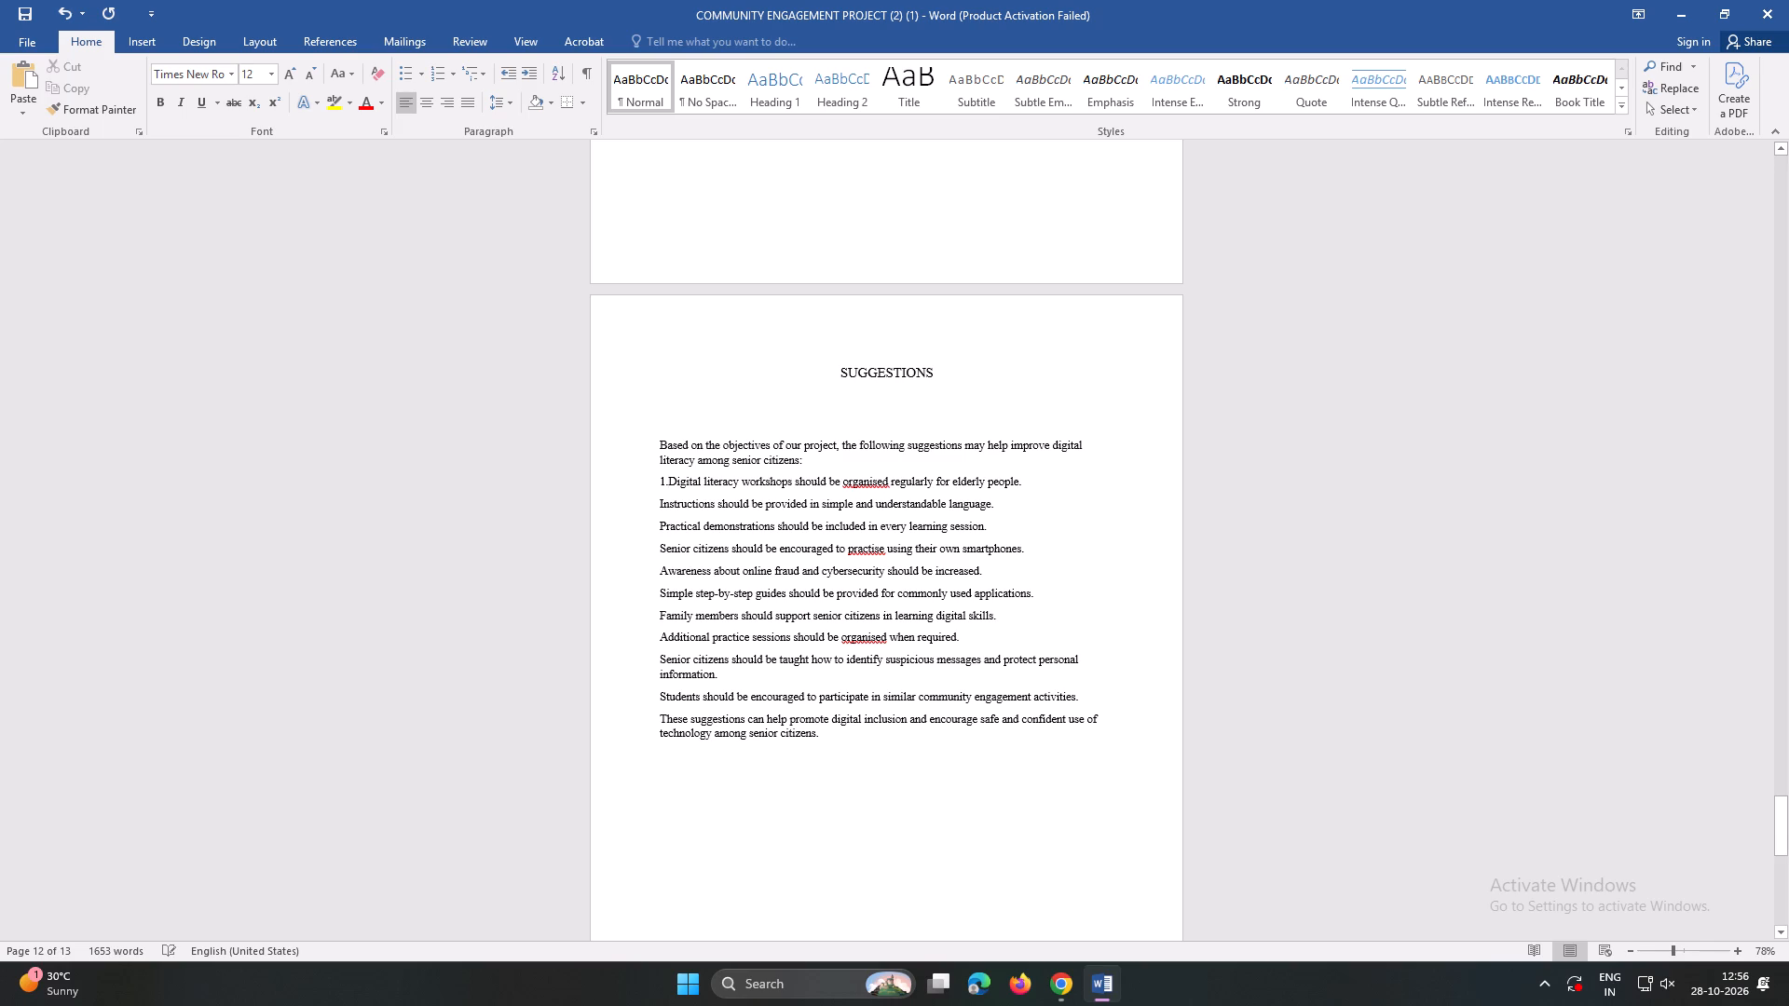
click(655, 504)
text(2.)
click(653, 526)
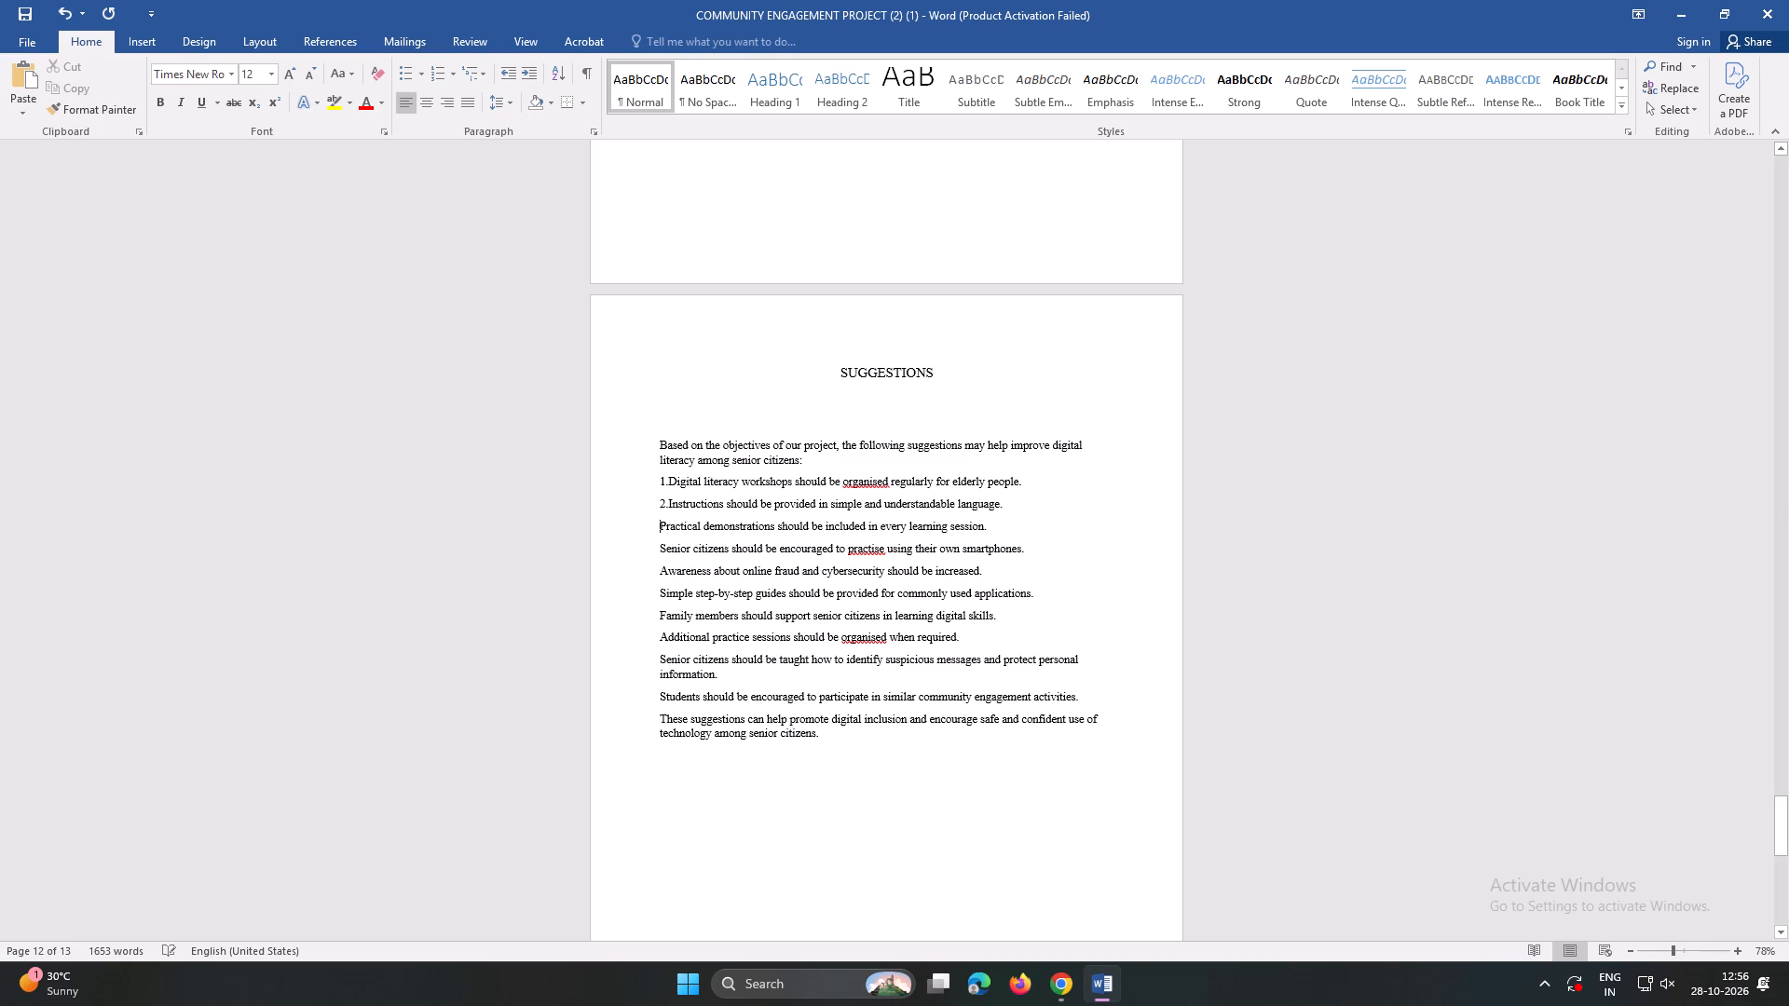
text(3.)
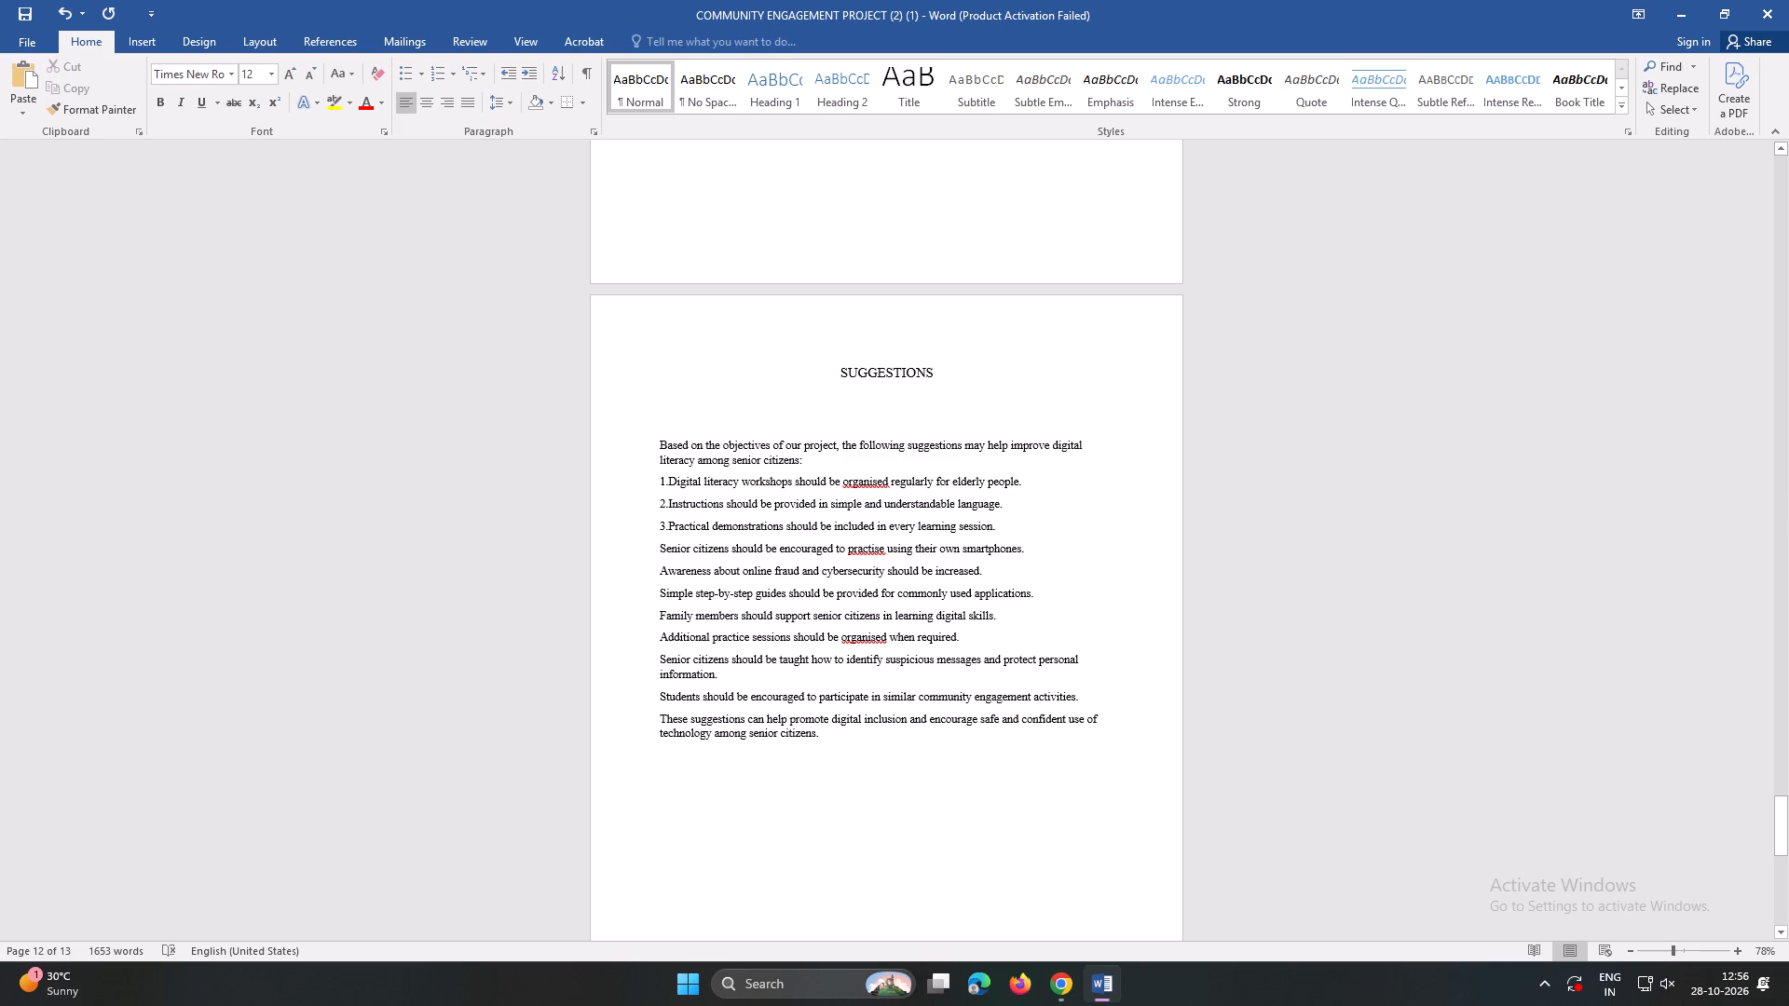
click(656, 546)
text(4.)
click(656, 570)
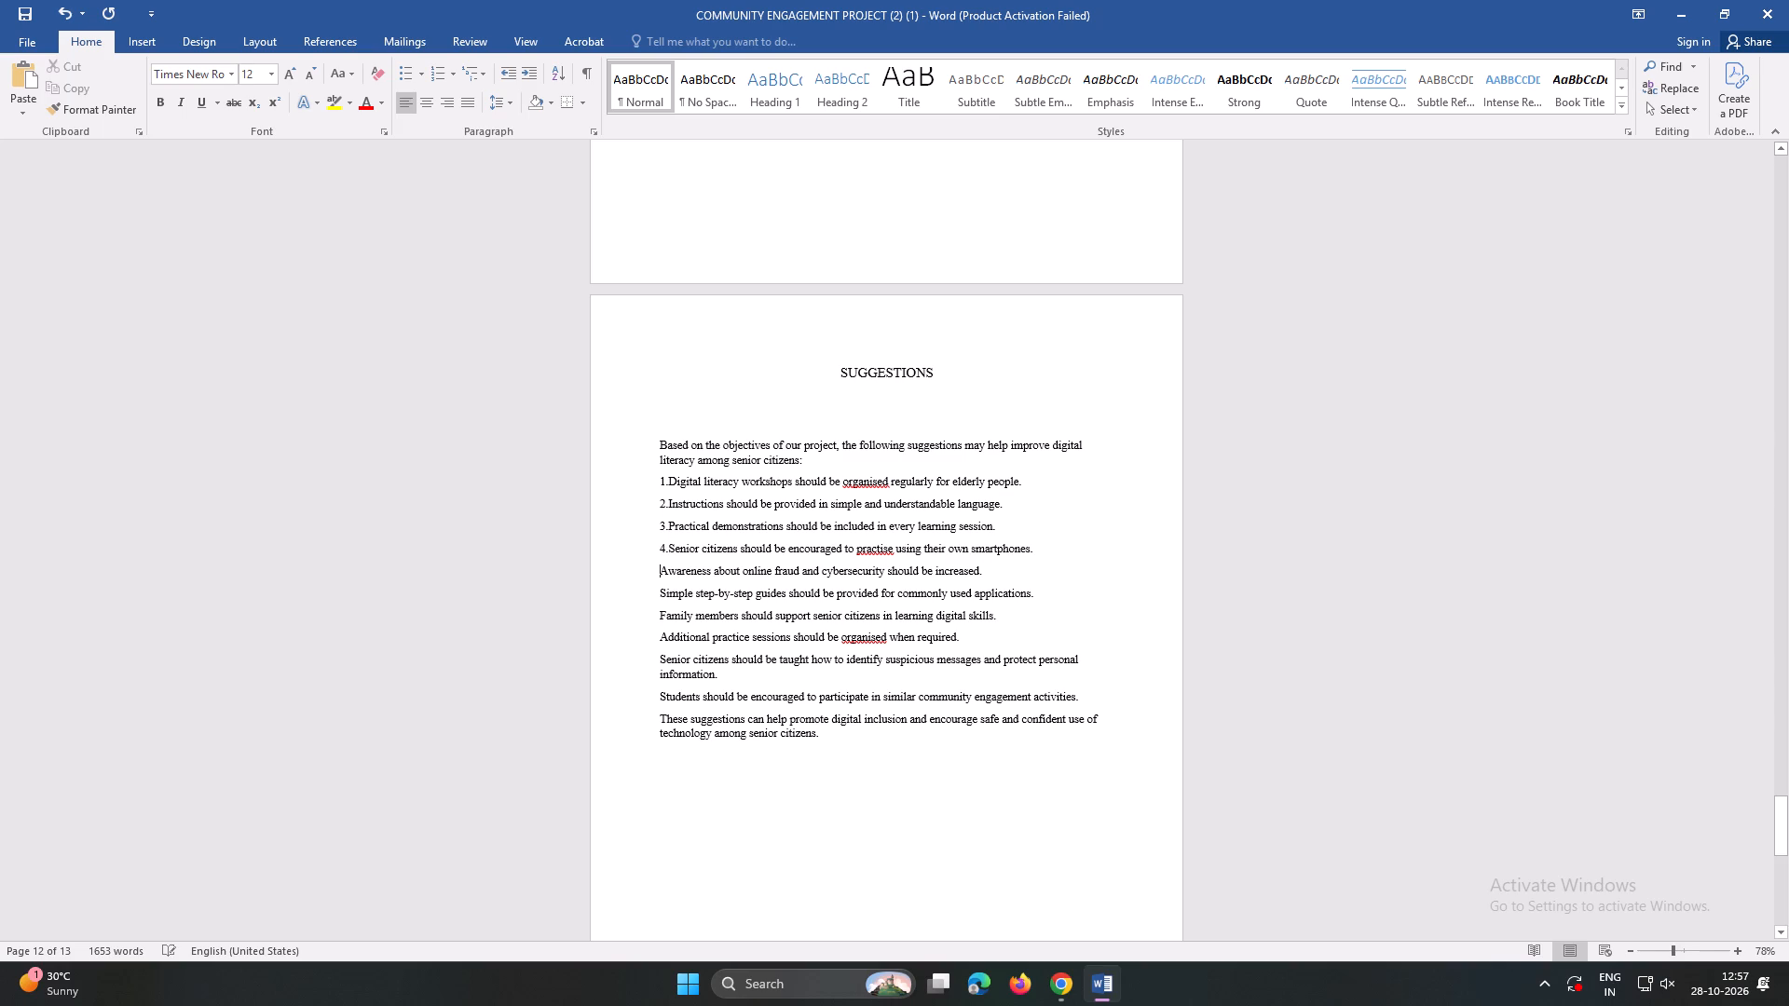
text(5.)
Number the remaining five suggestions manually from "6." to "10.", from the step-by-step guides line to the students line.
click(657, 597)
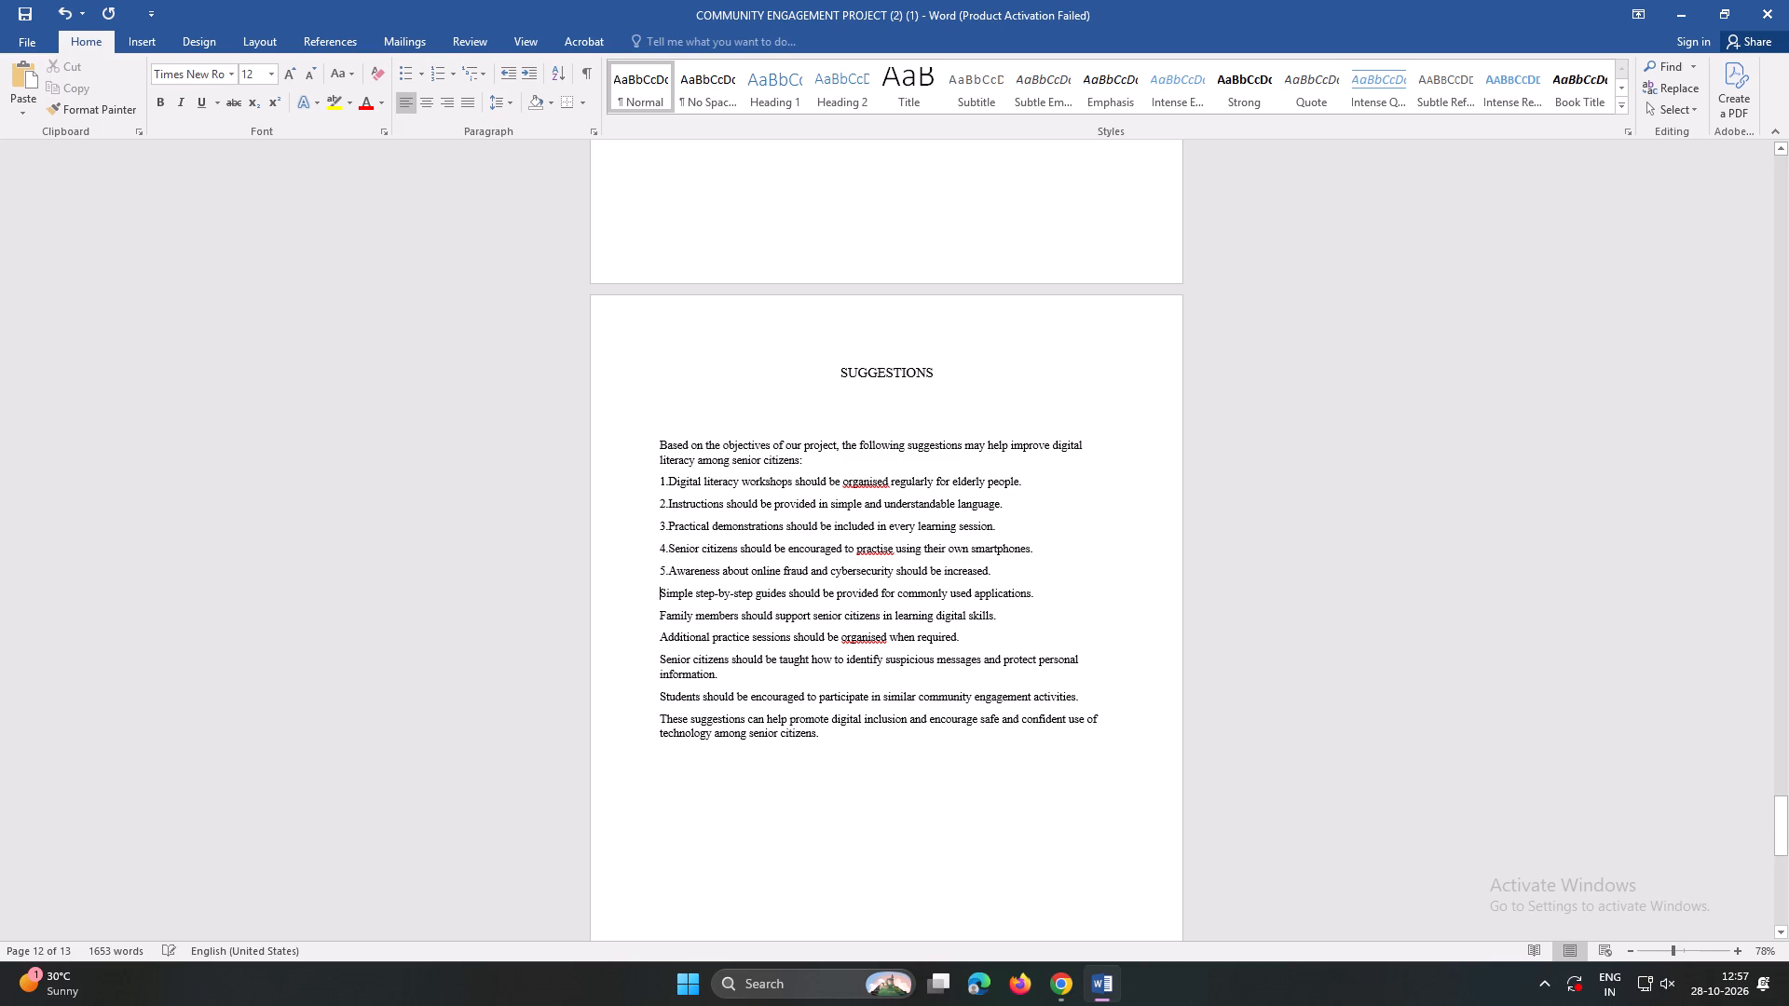
text(6.)
click(657, 616)
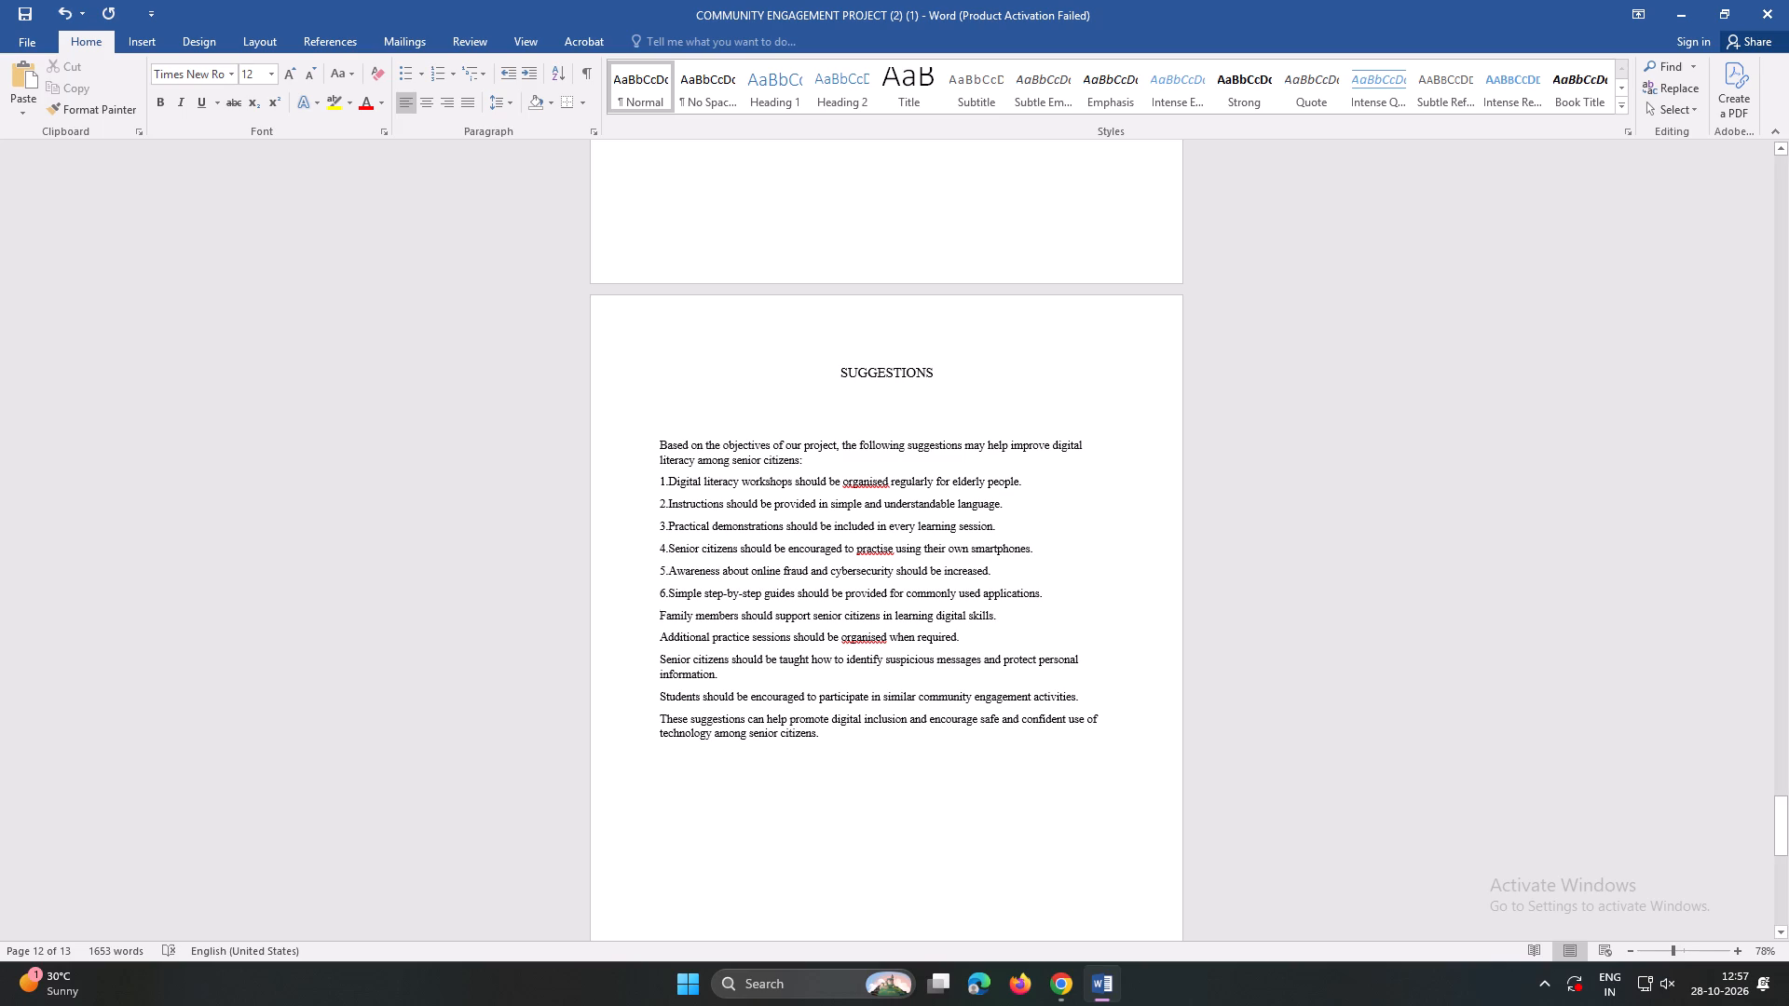
key(7)
key(period)
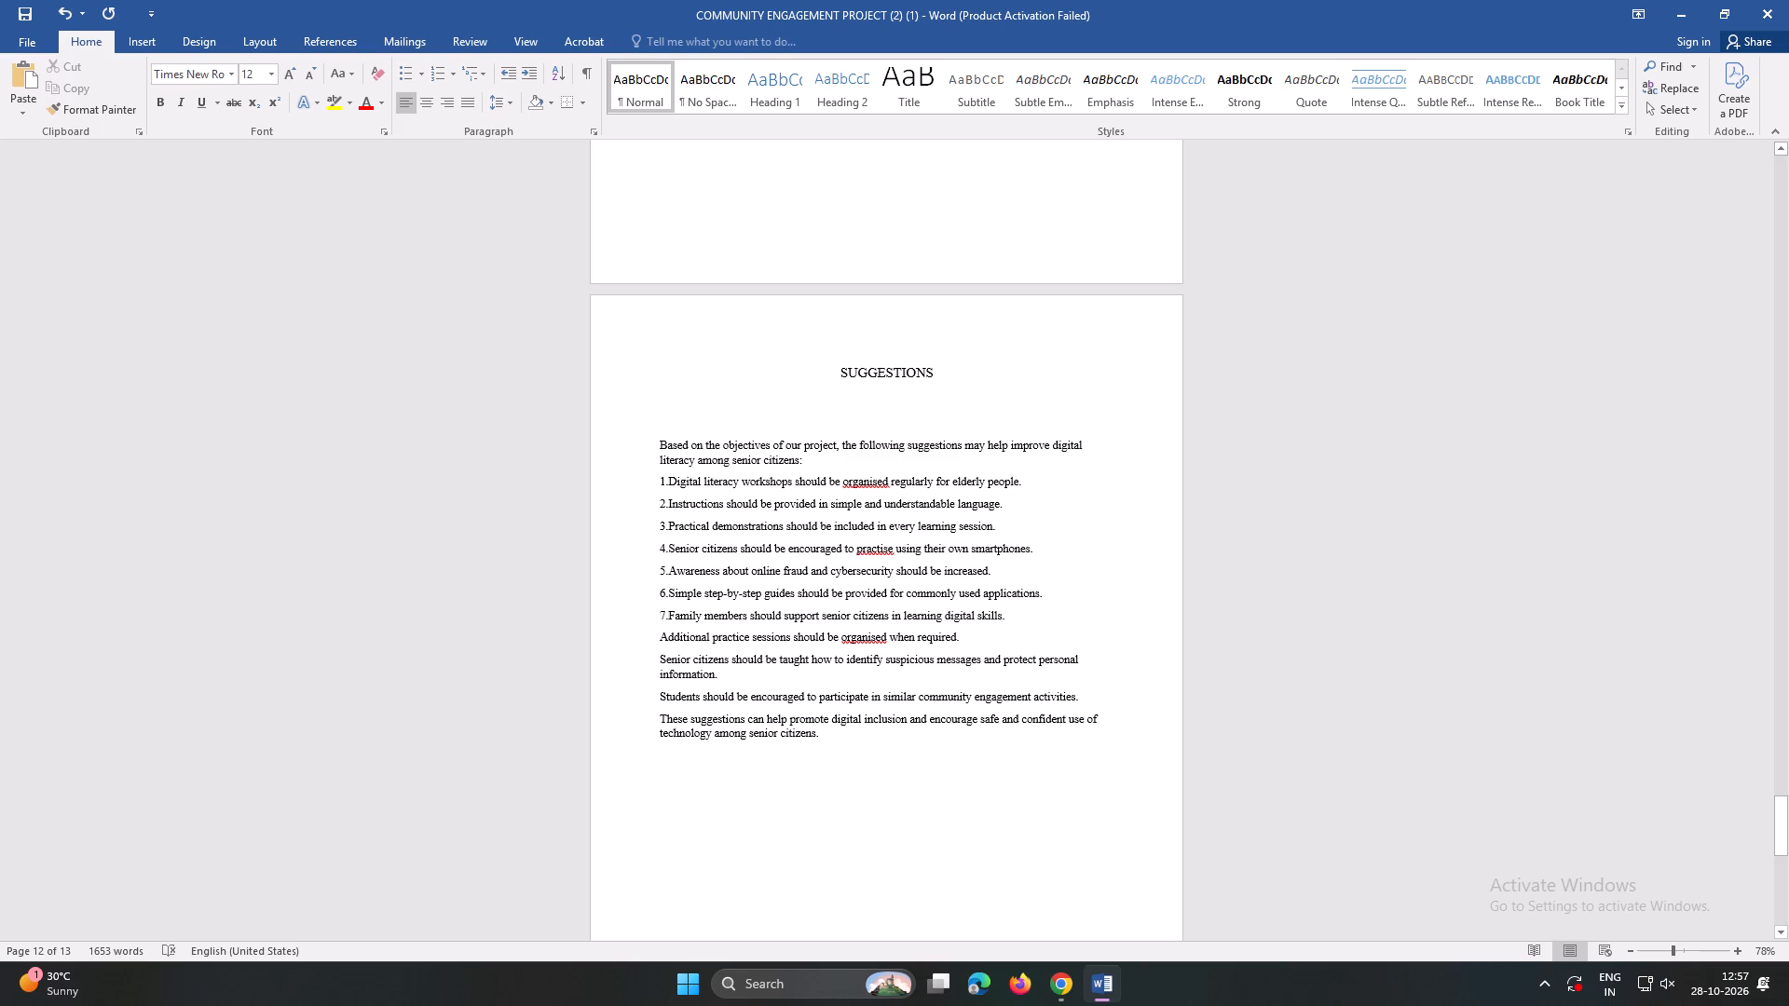
click(655, 639)
text(8.)
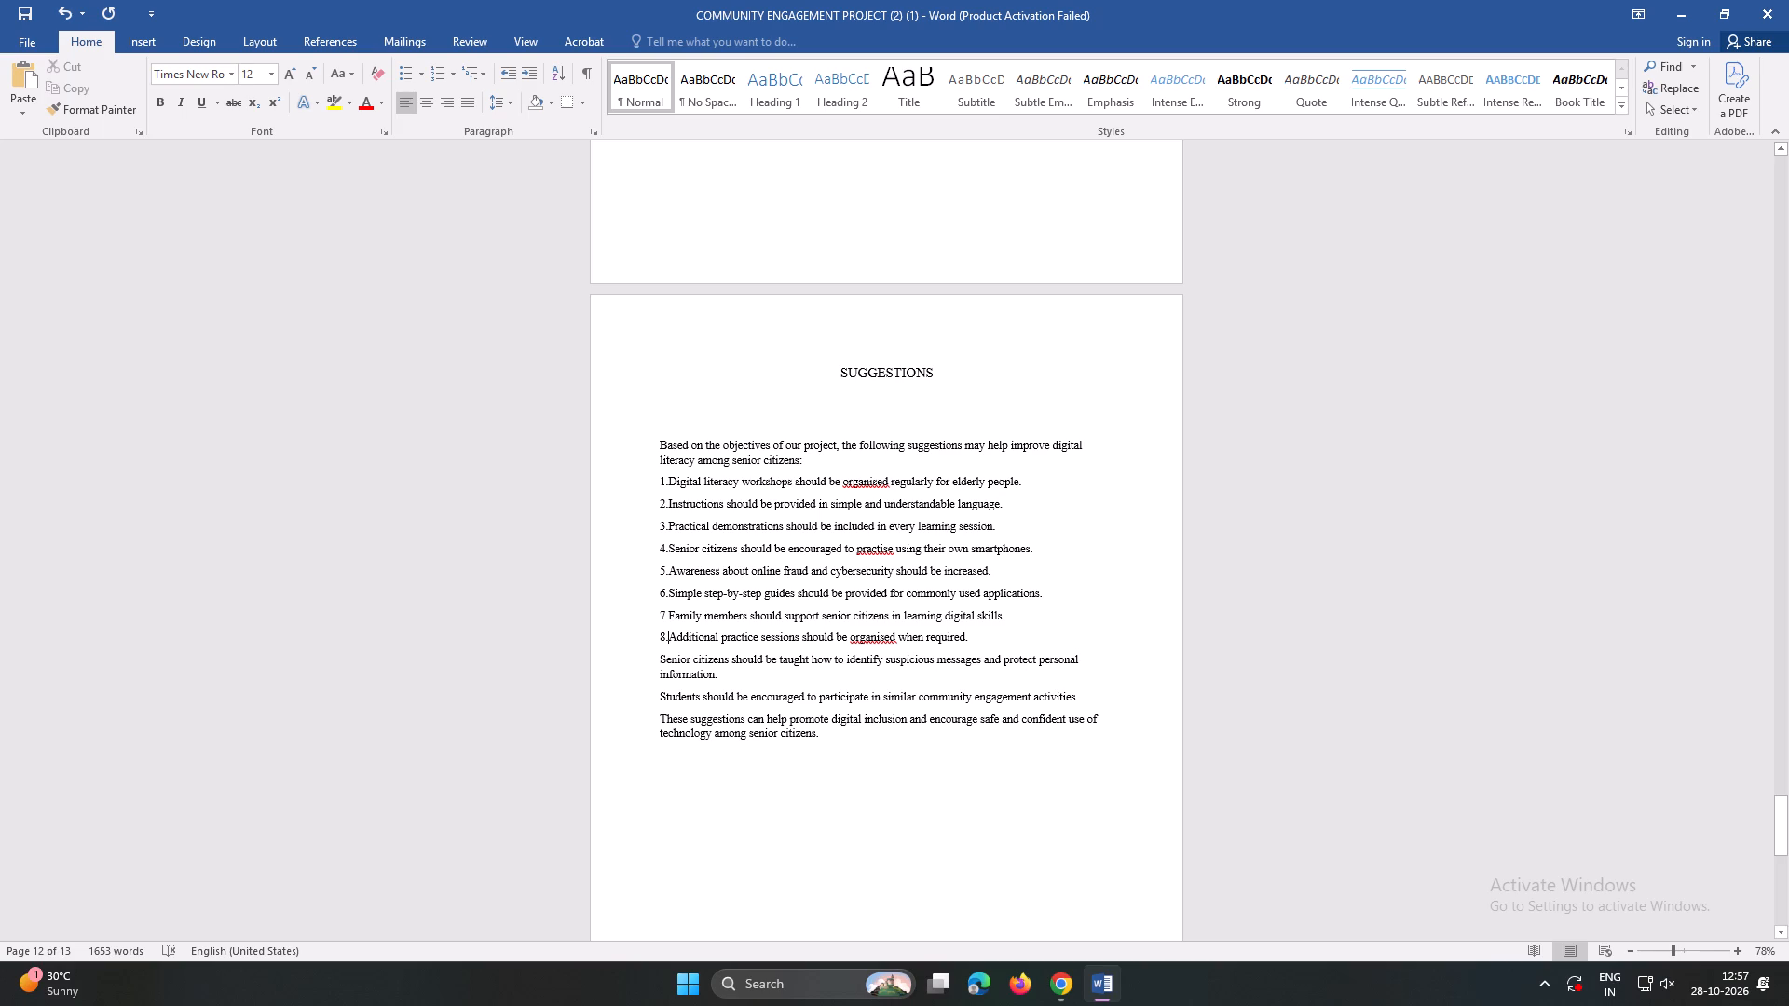
click(657, 658)
key(9)
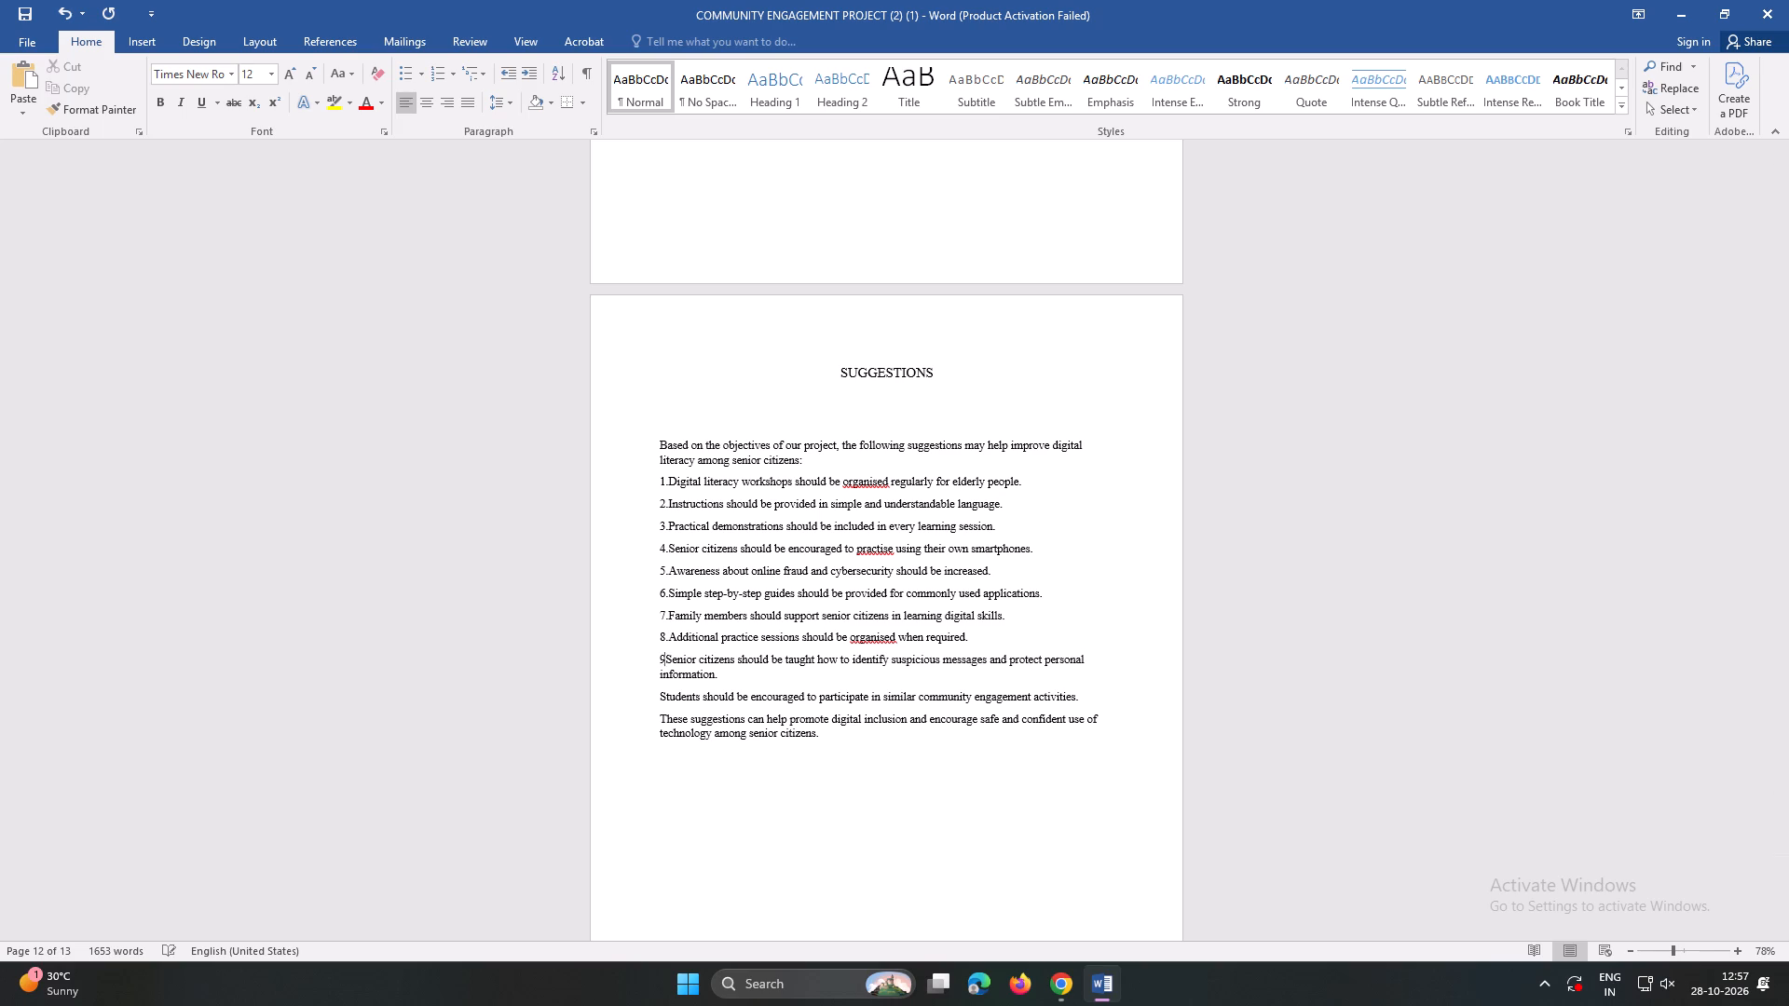
key(period)
click(659, 693)
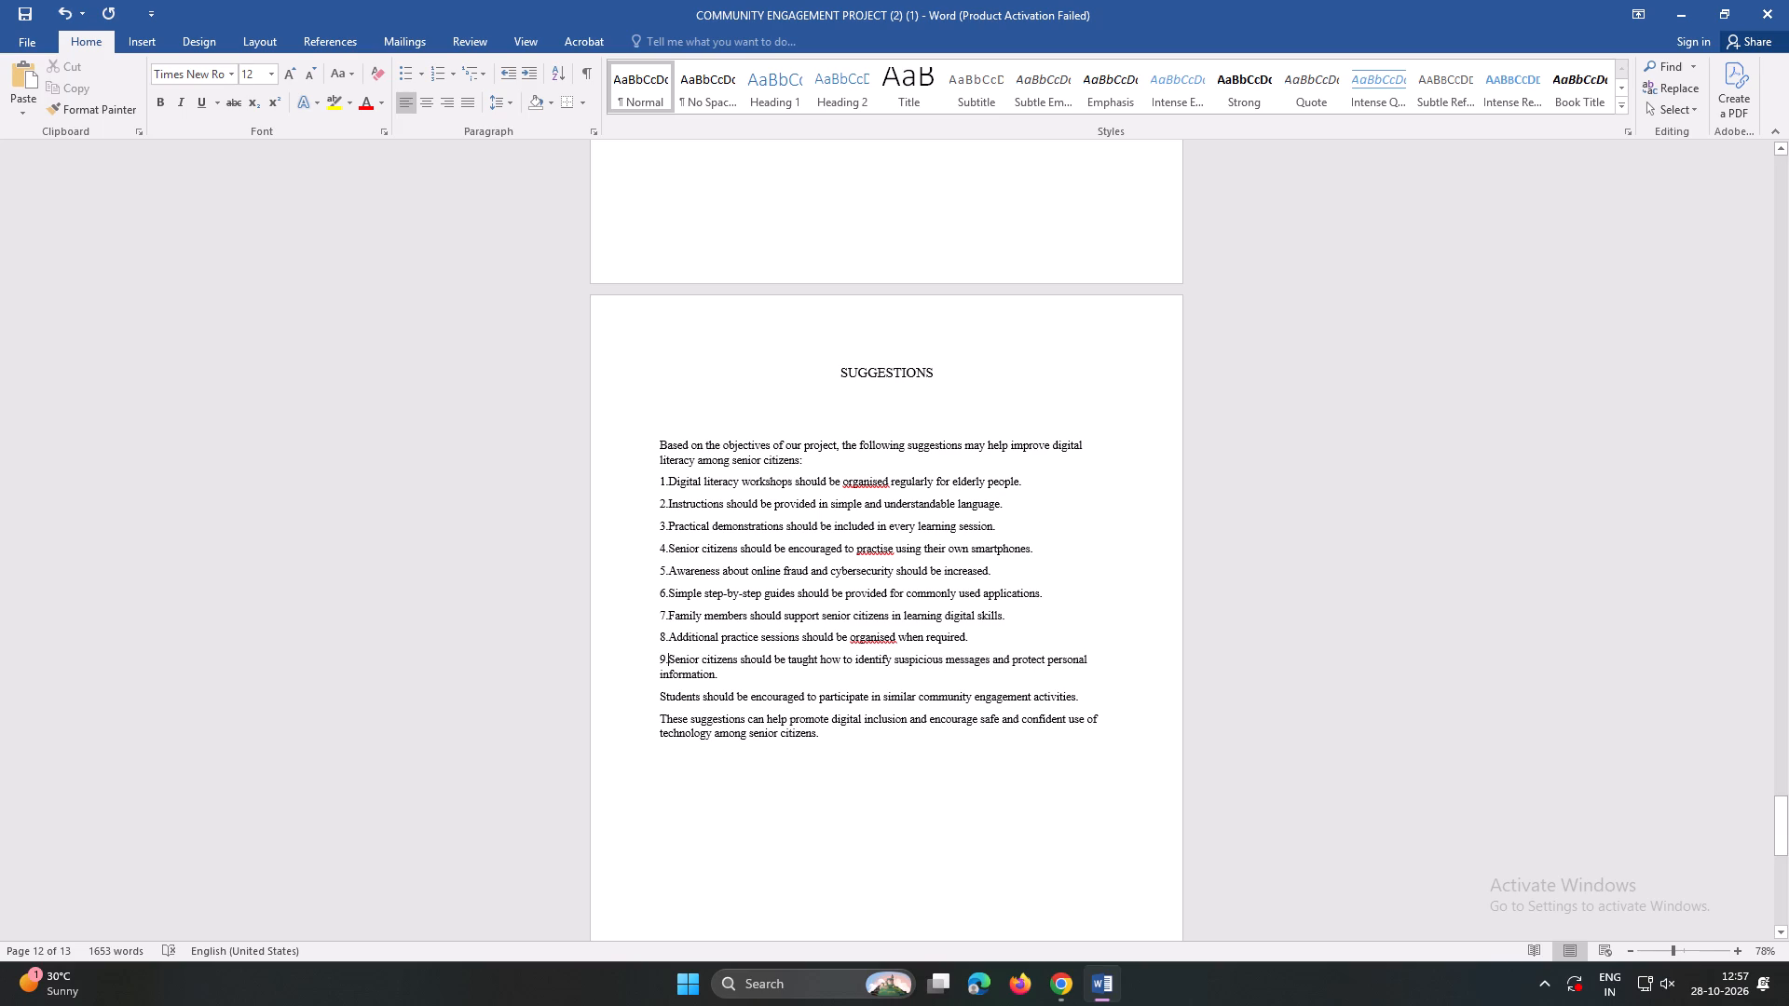
key(1)
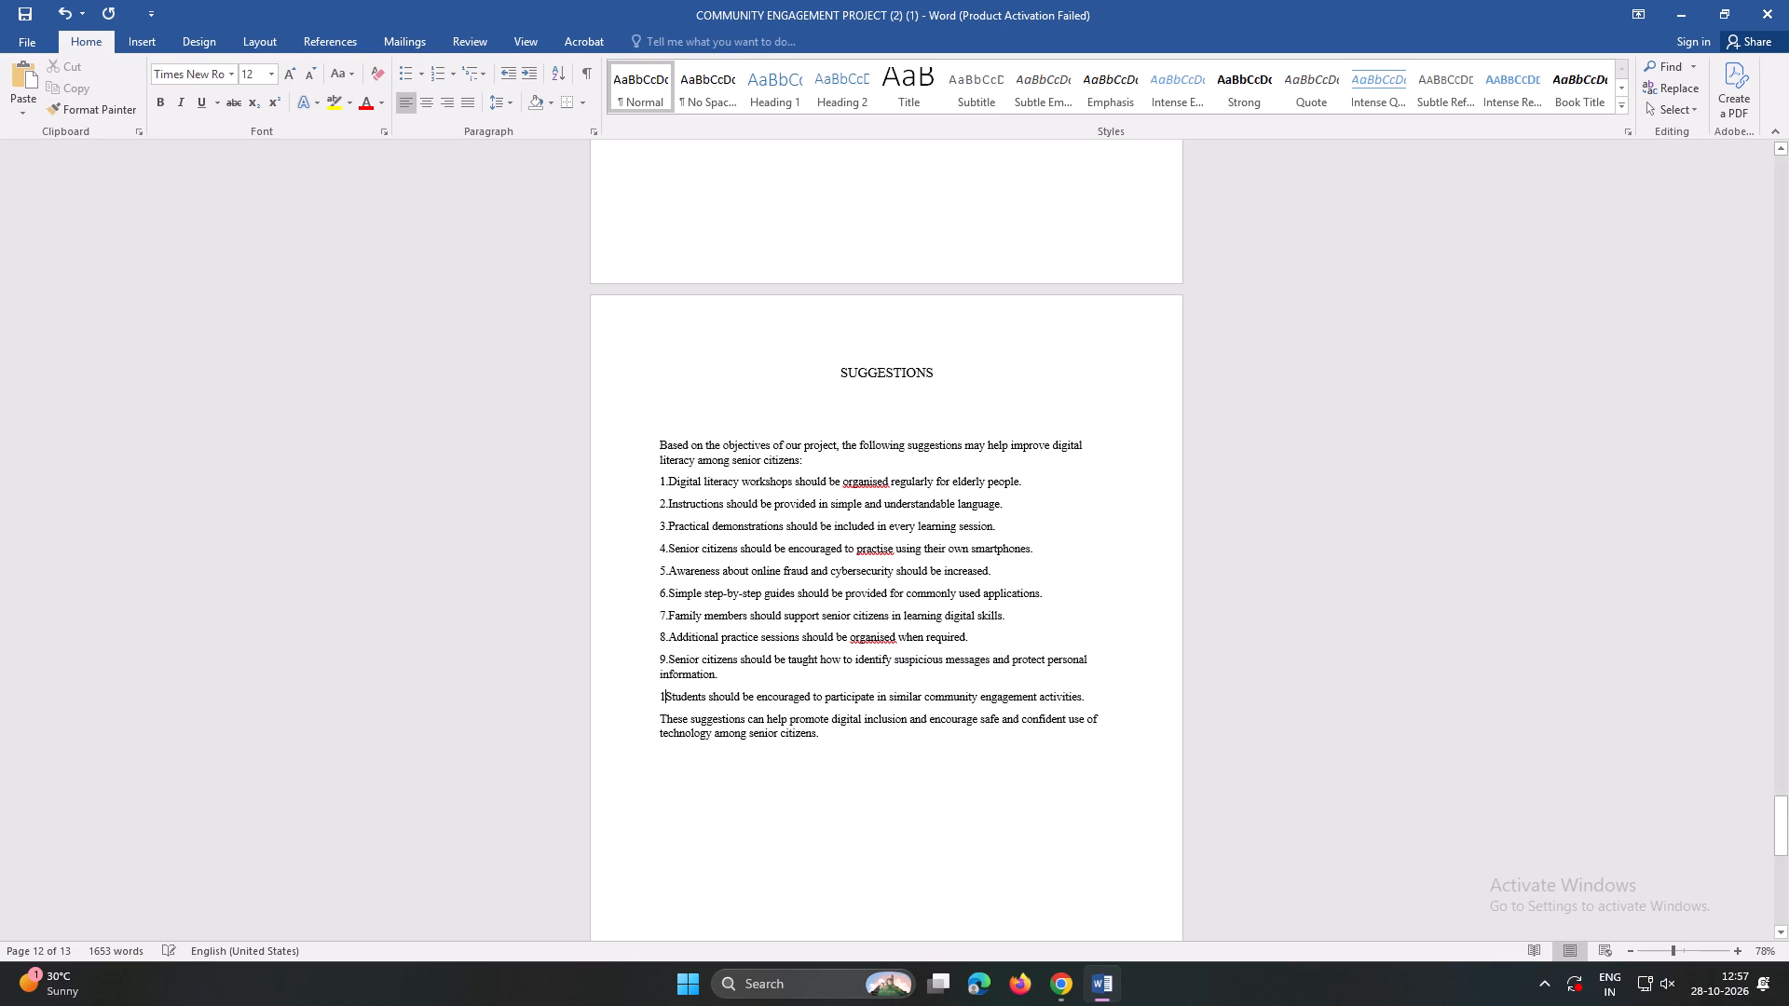
text(0.)
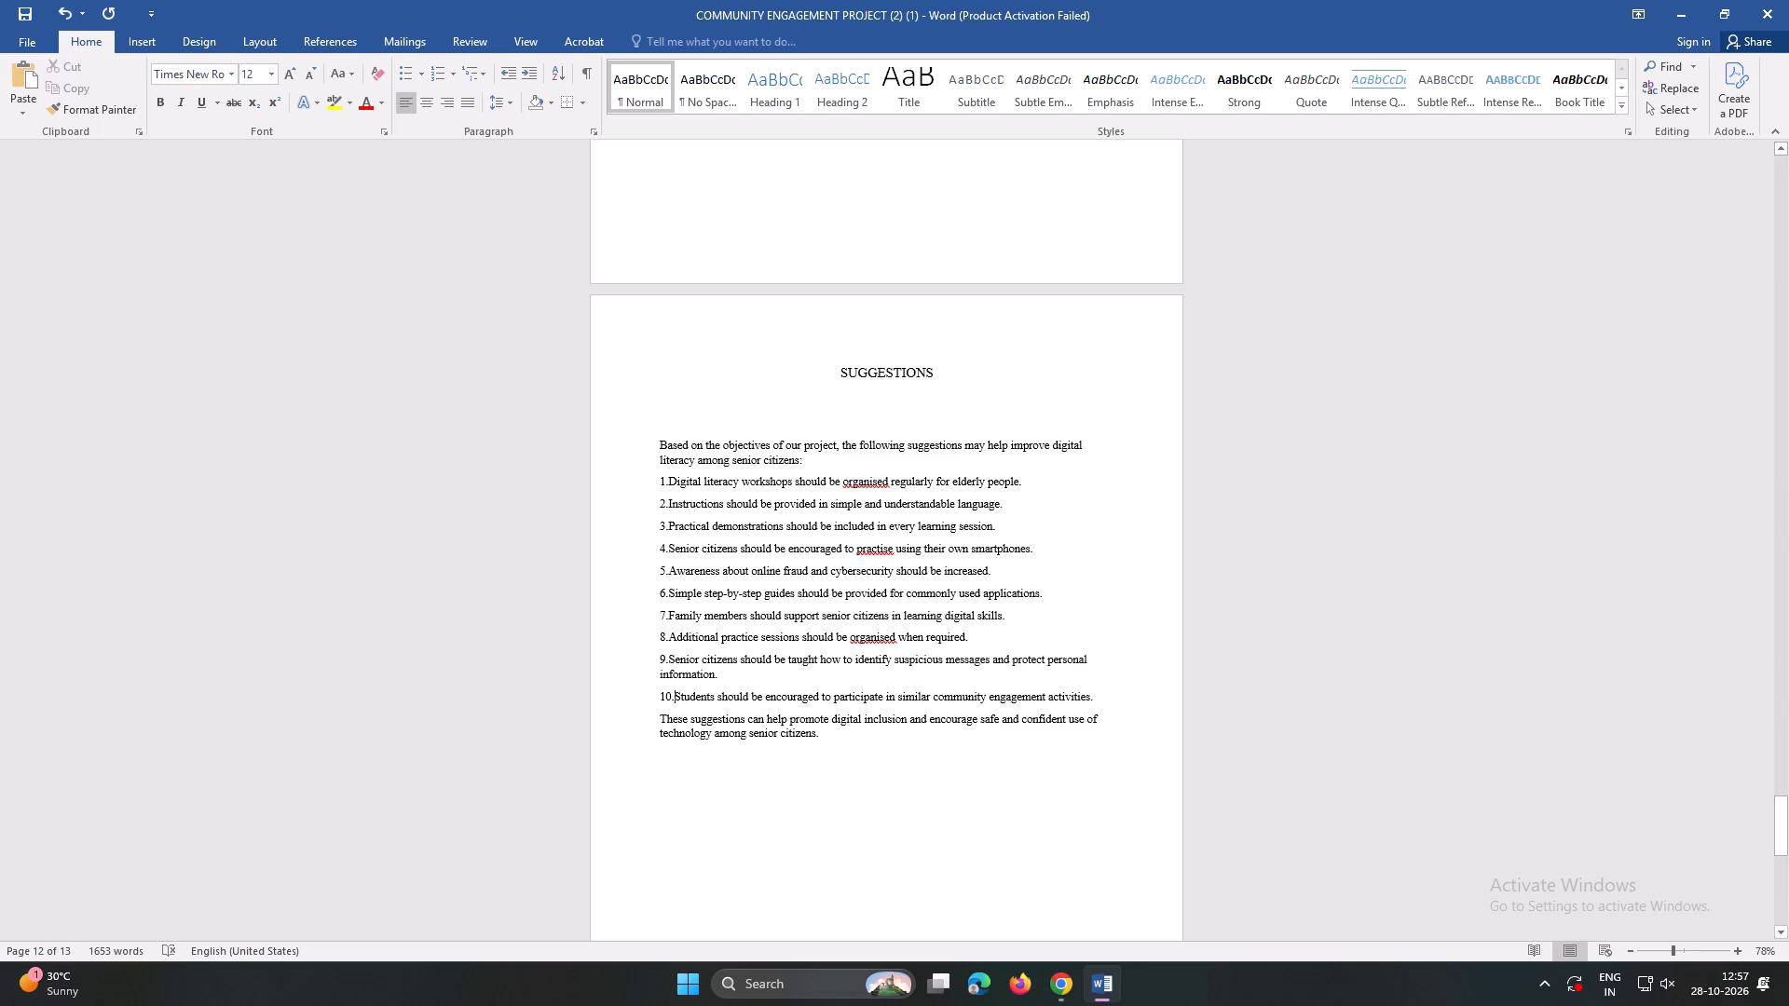
Insert one space in the number prefix of each of suggestions 1 to 5 to set the number apart from the text.
click(664, 478)
key(space)
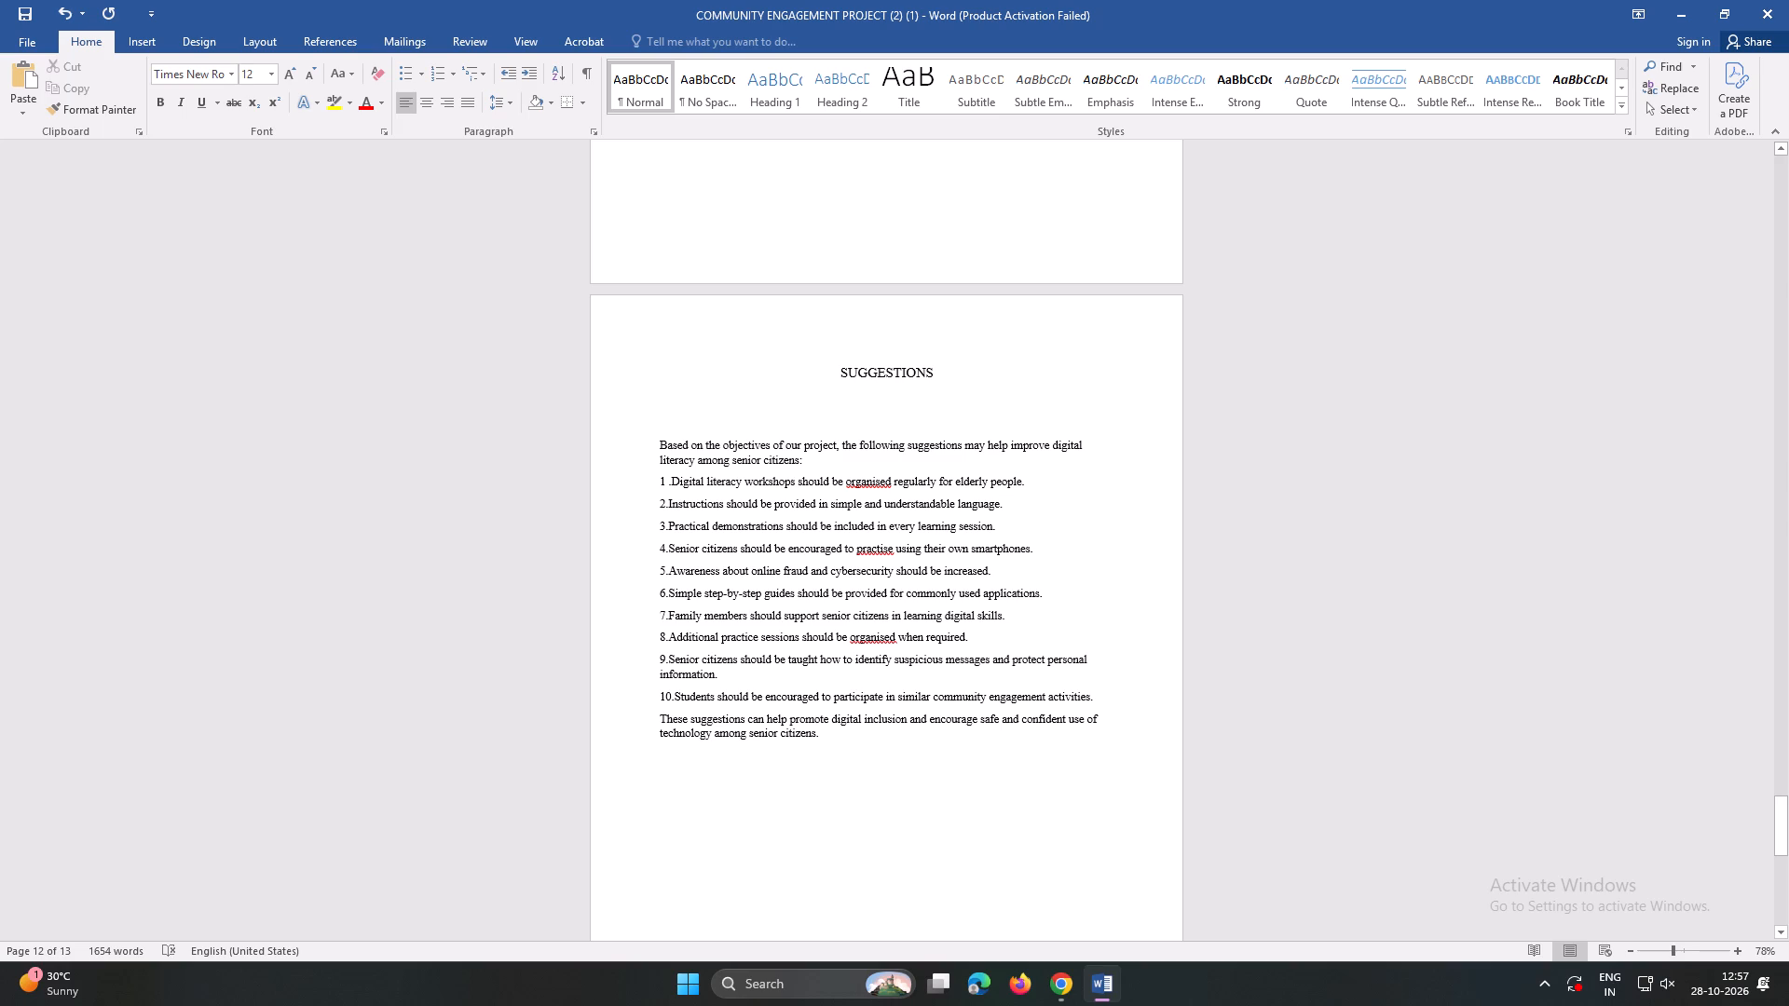
click(668, 507)
key(space)
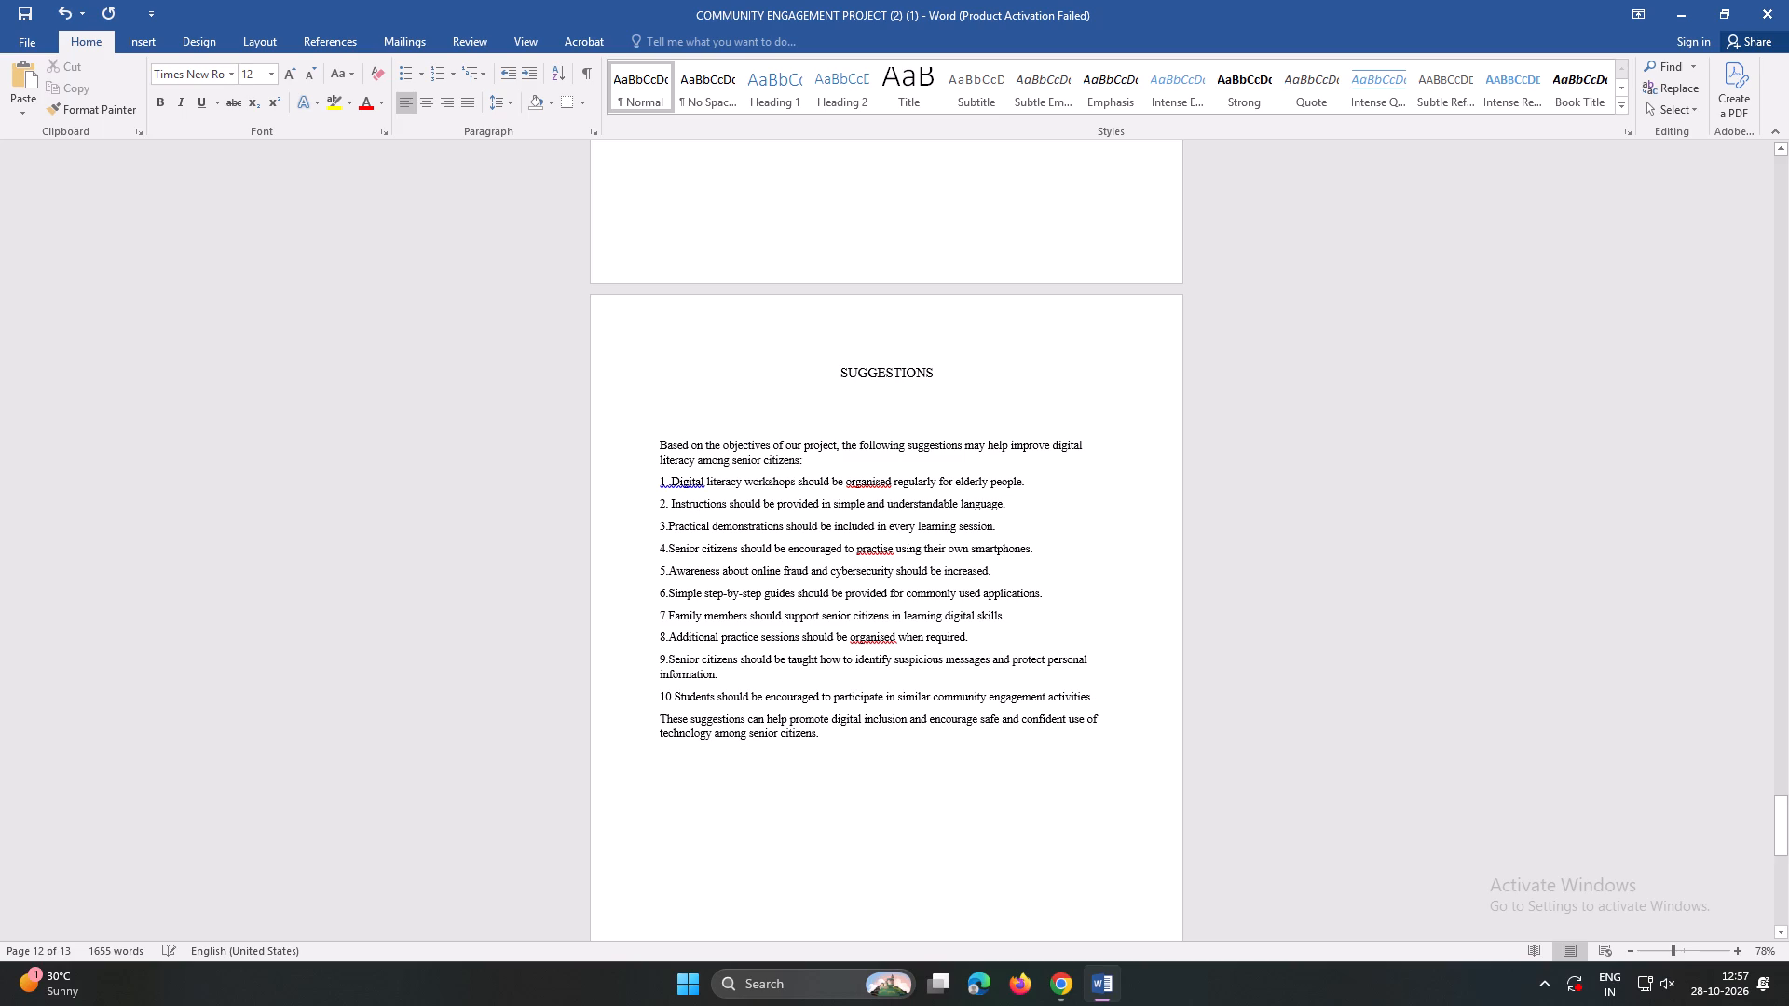
click(666, 523)
key(space)
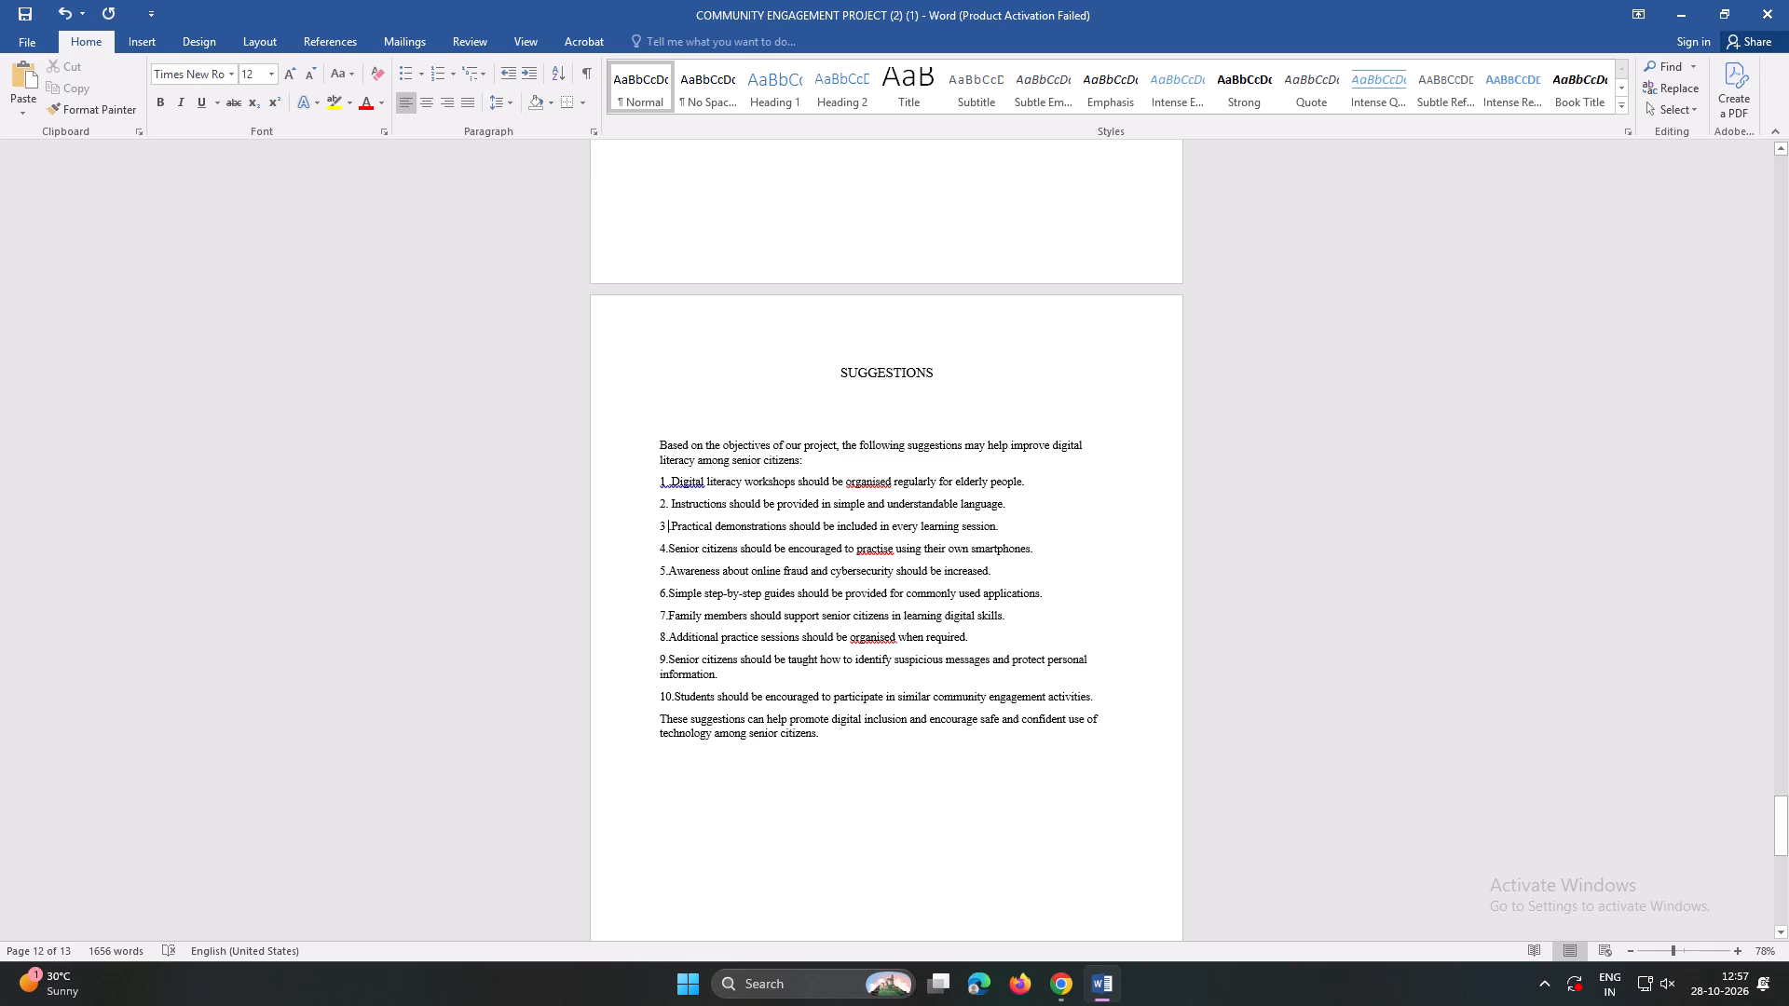
click(665, 550)
key(space)
click(669, 574)
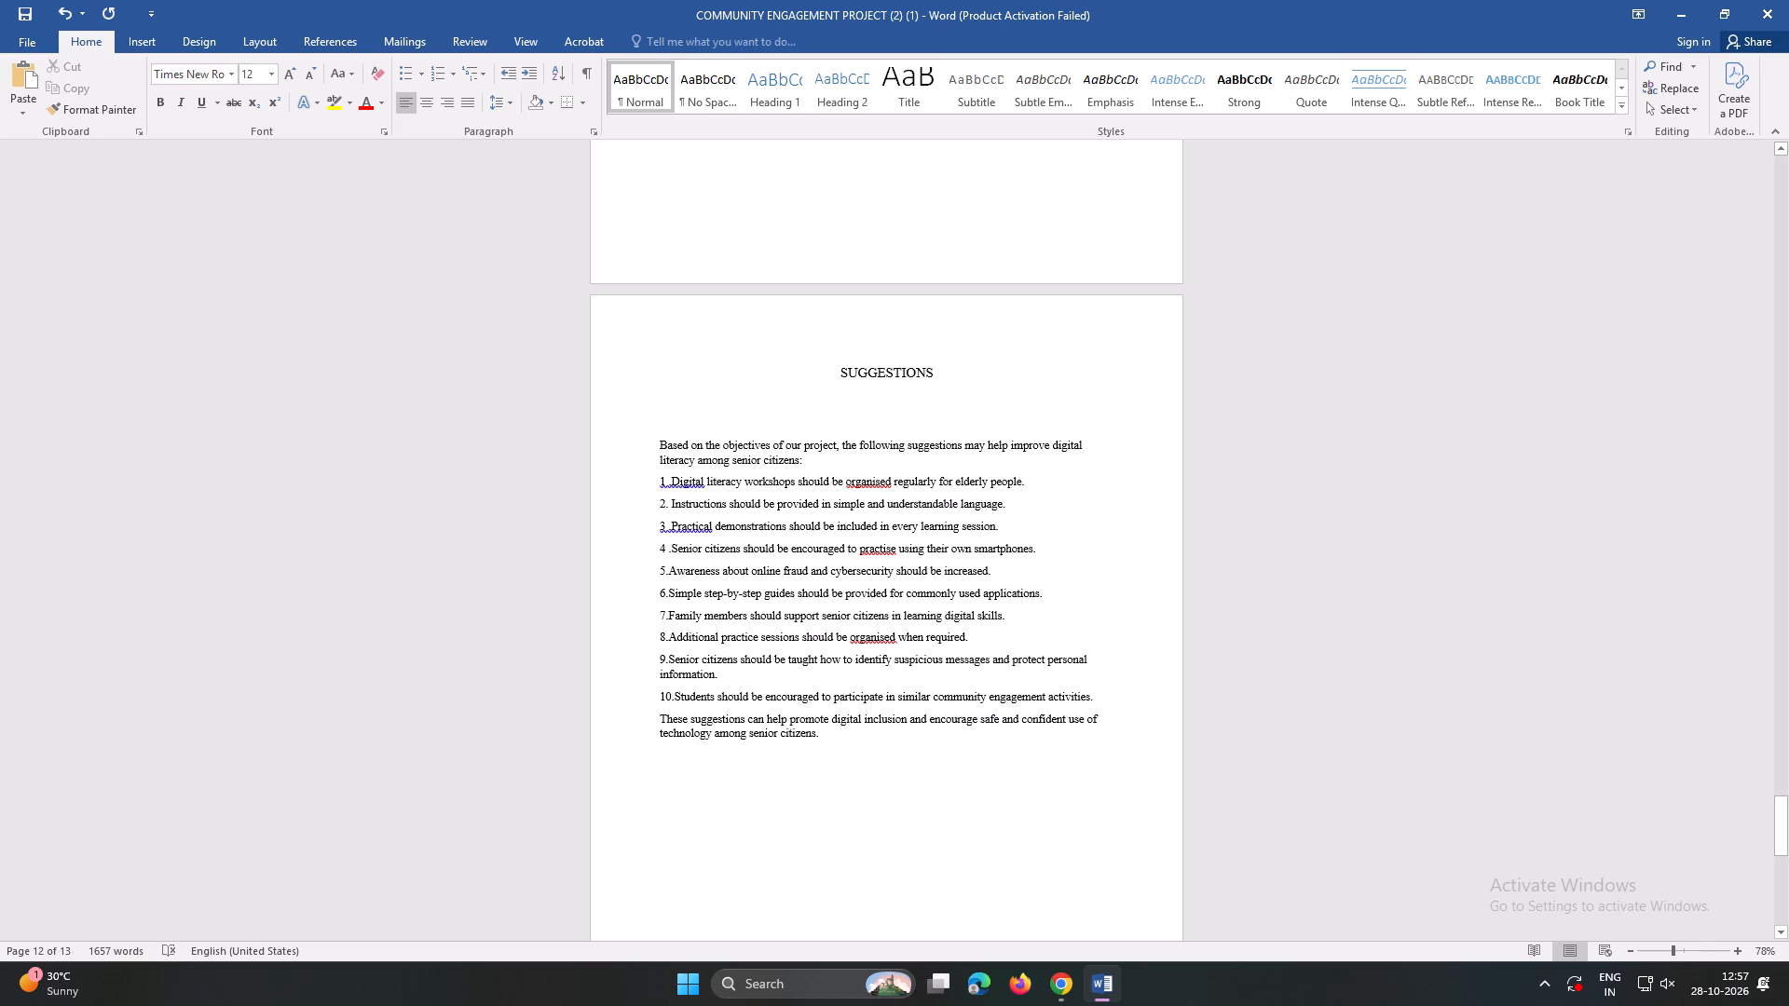
key(space)
Insert one space in the number prefix of each of suggestions 6 to 10 to set the number apart from the text.
click(666, 592)
key(space)
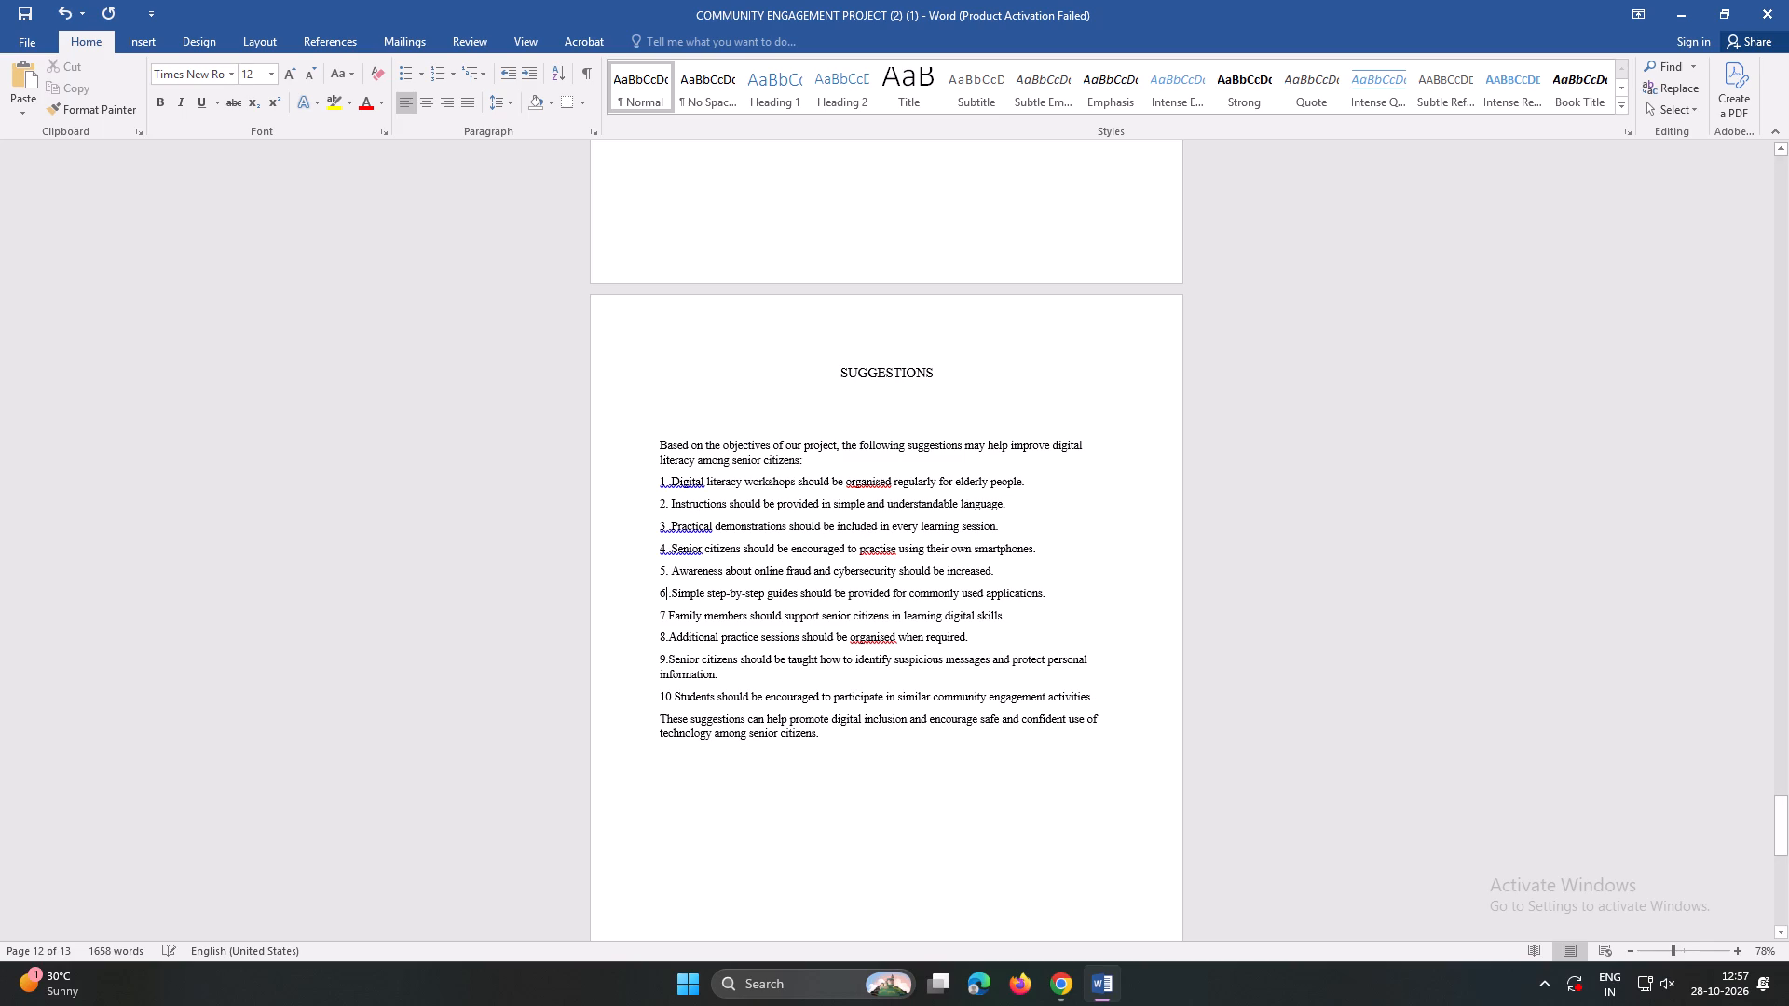
click(668, 616)
key(space)
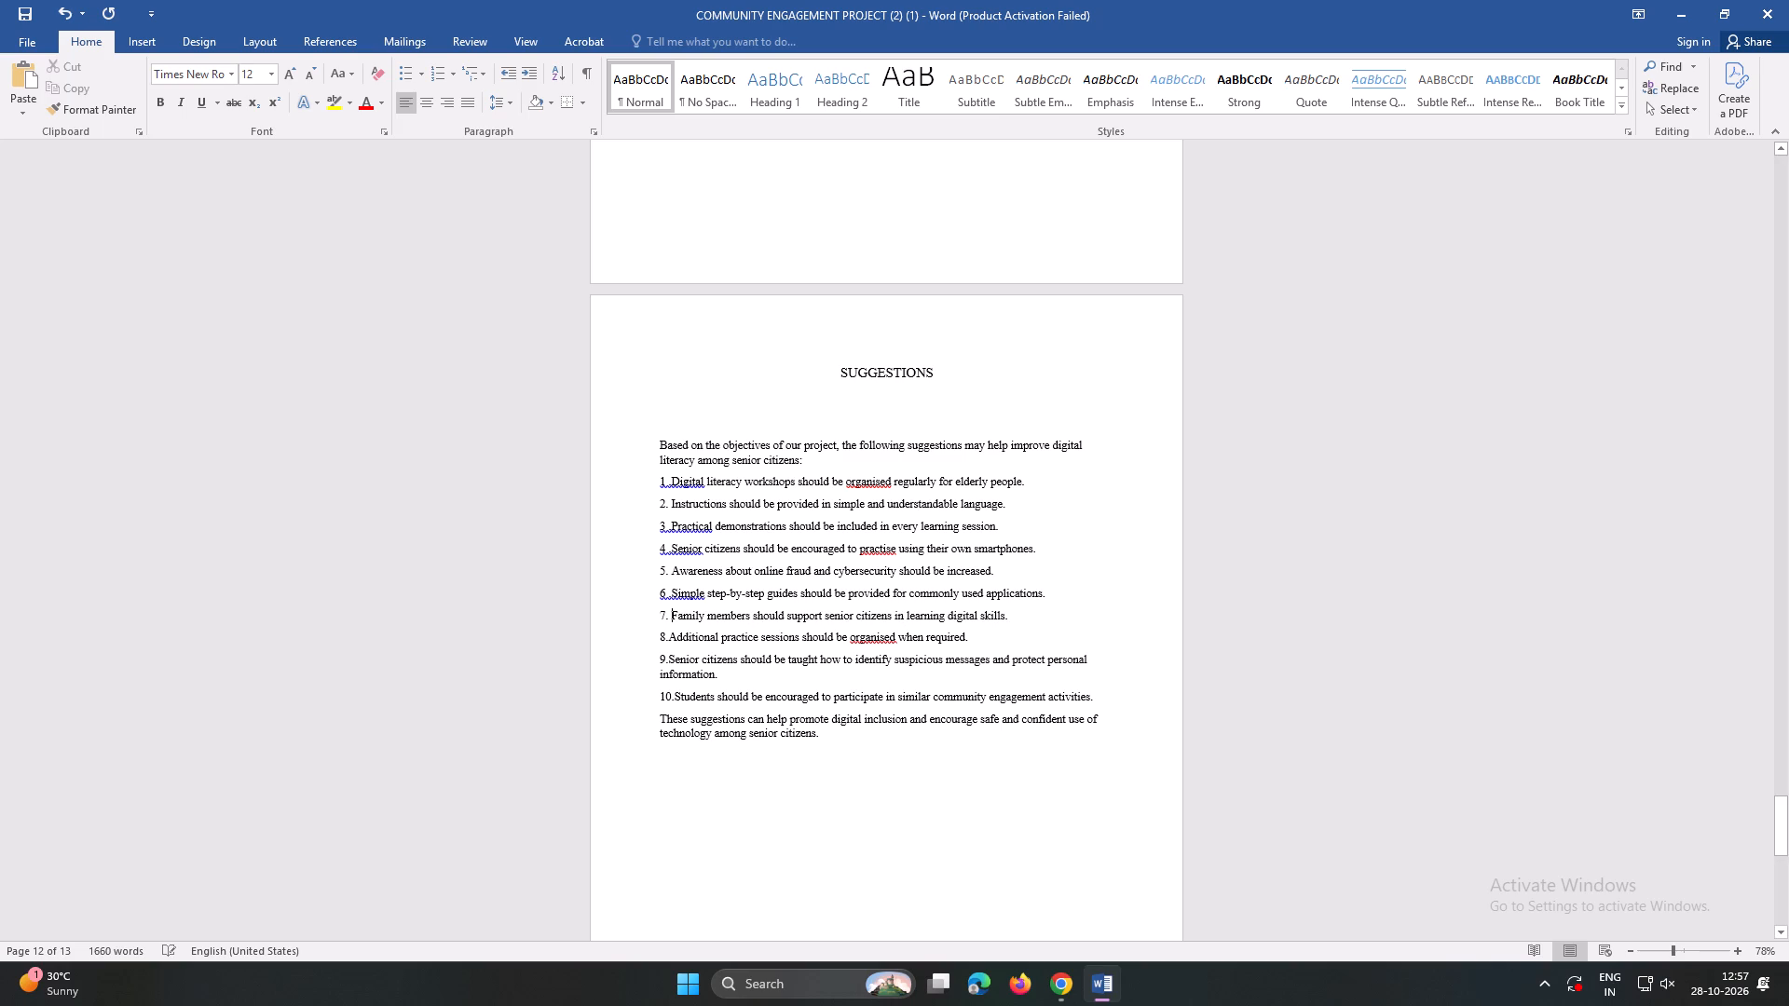
click(668, 632)
key(space)
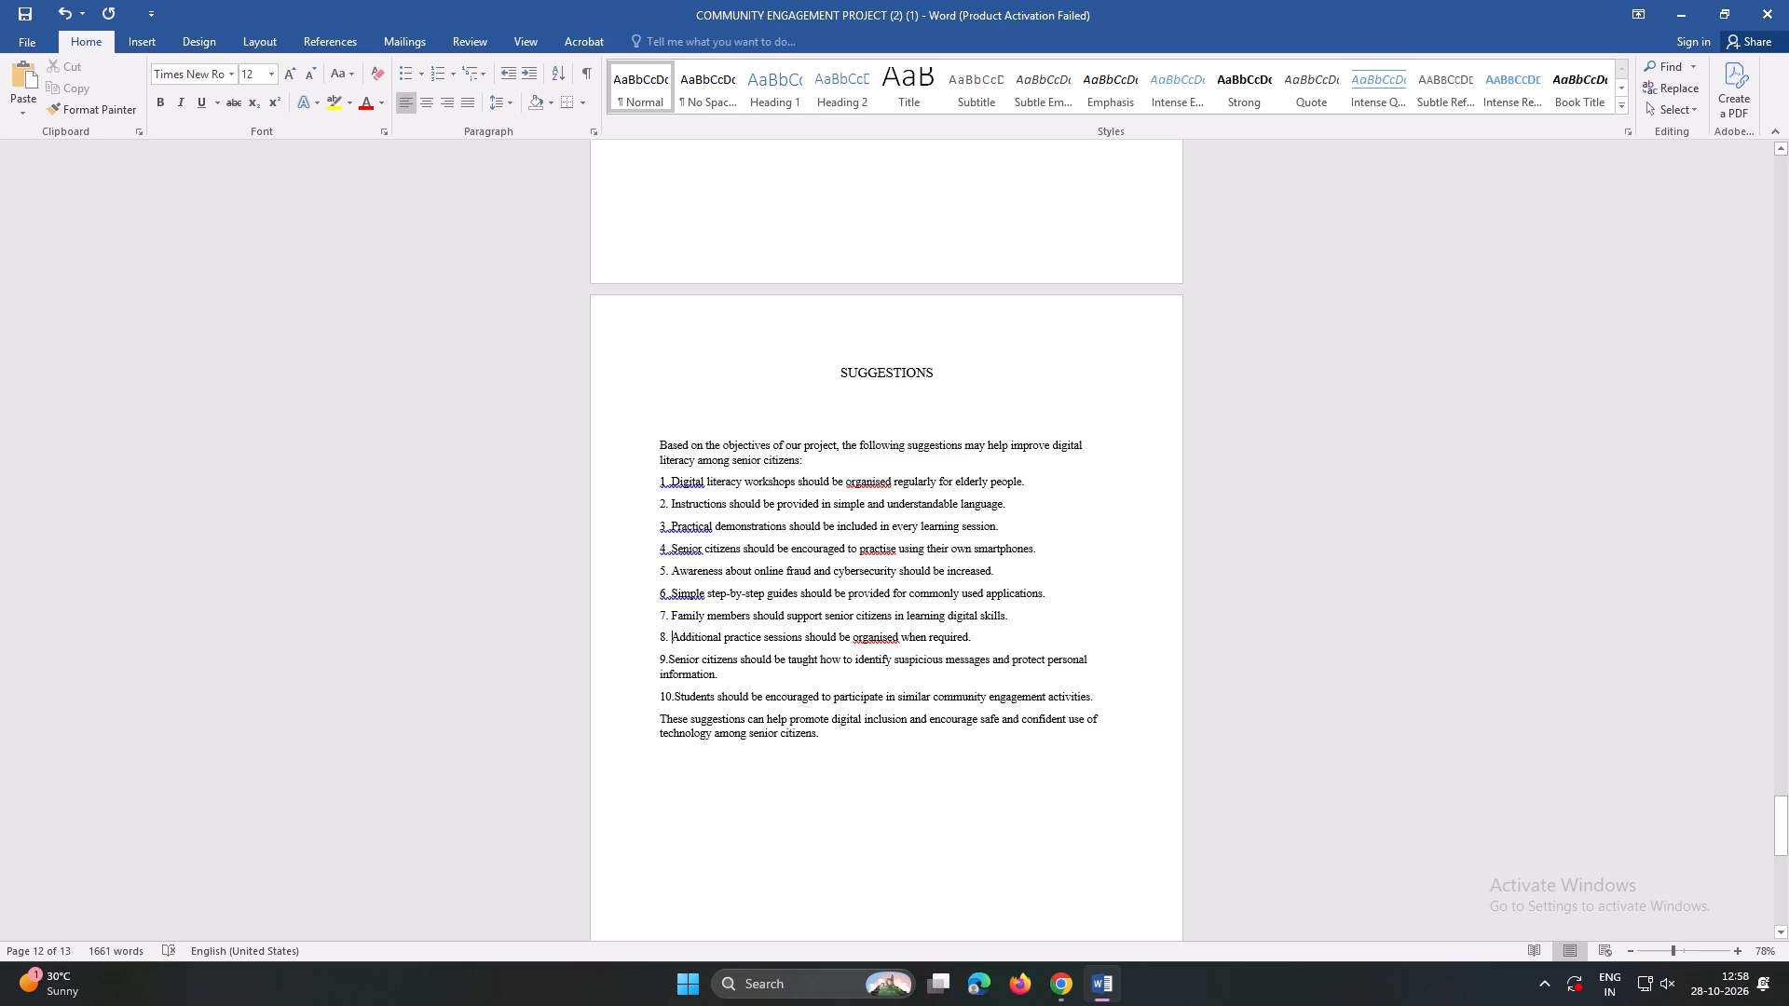
click(667, 655)
key(space)
click(673, 699)
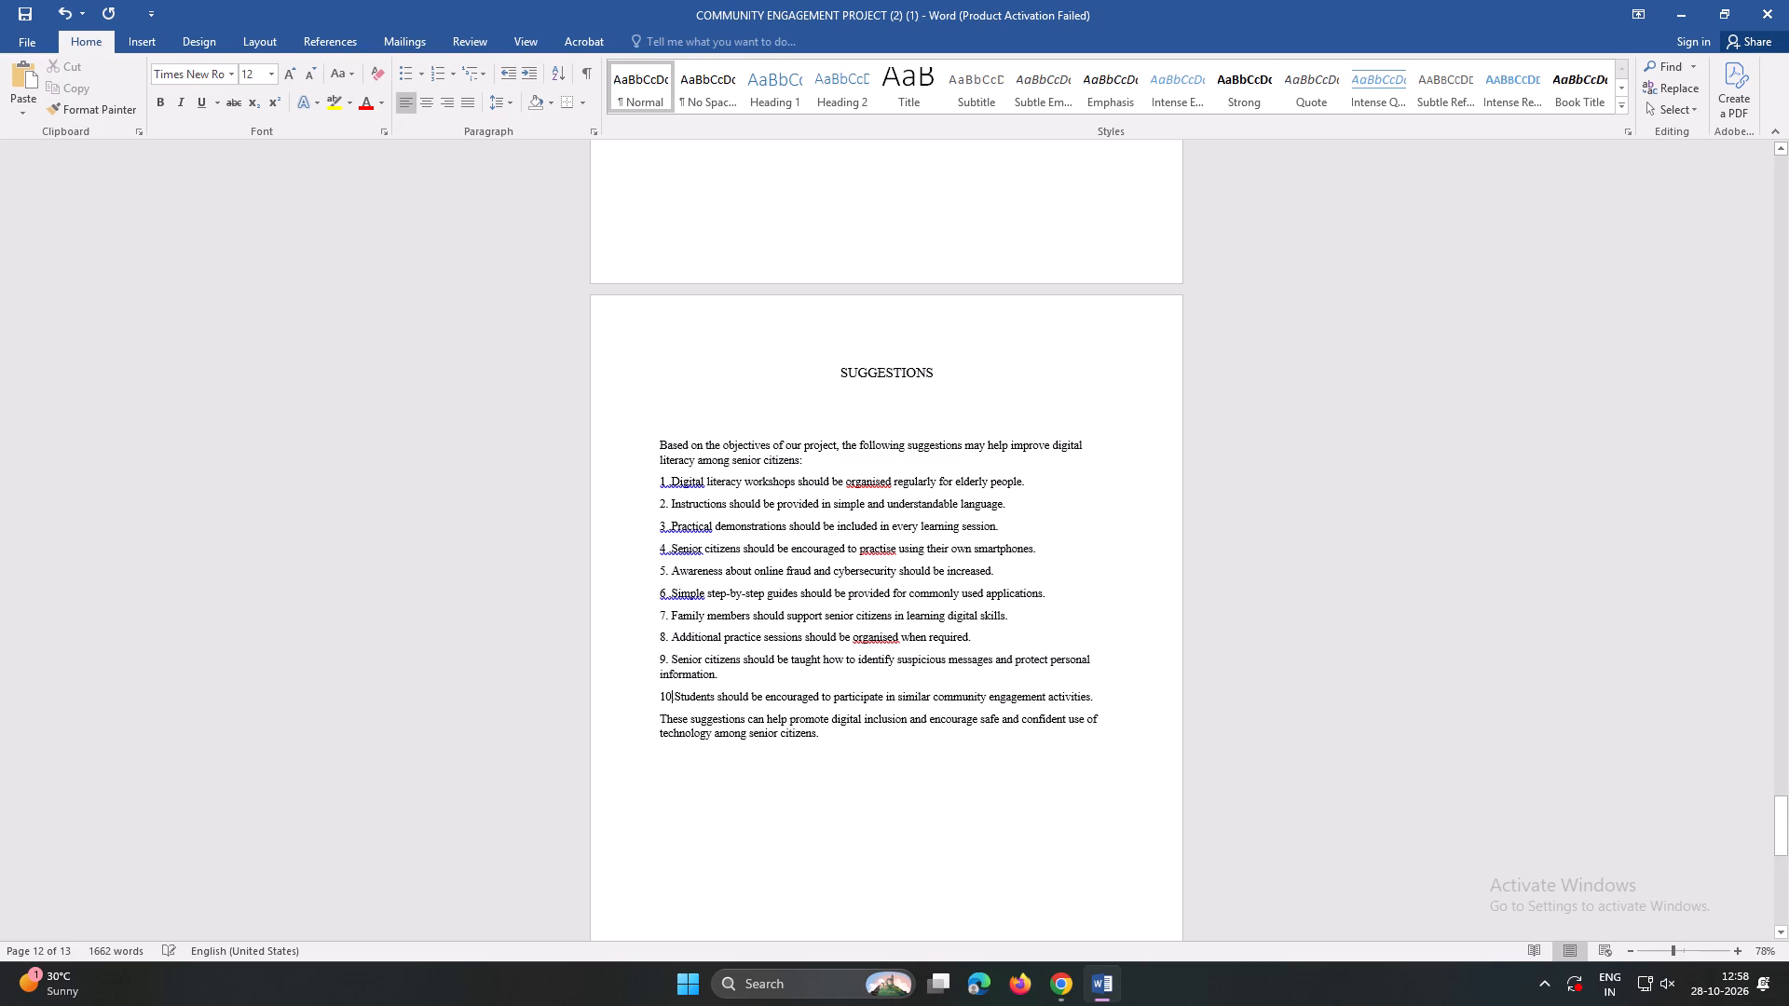
key(space)
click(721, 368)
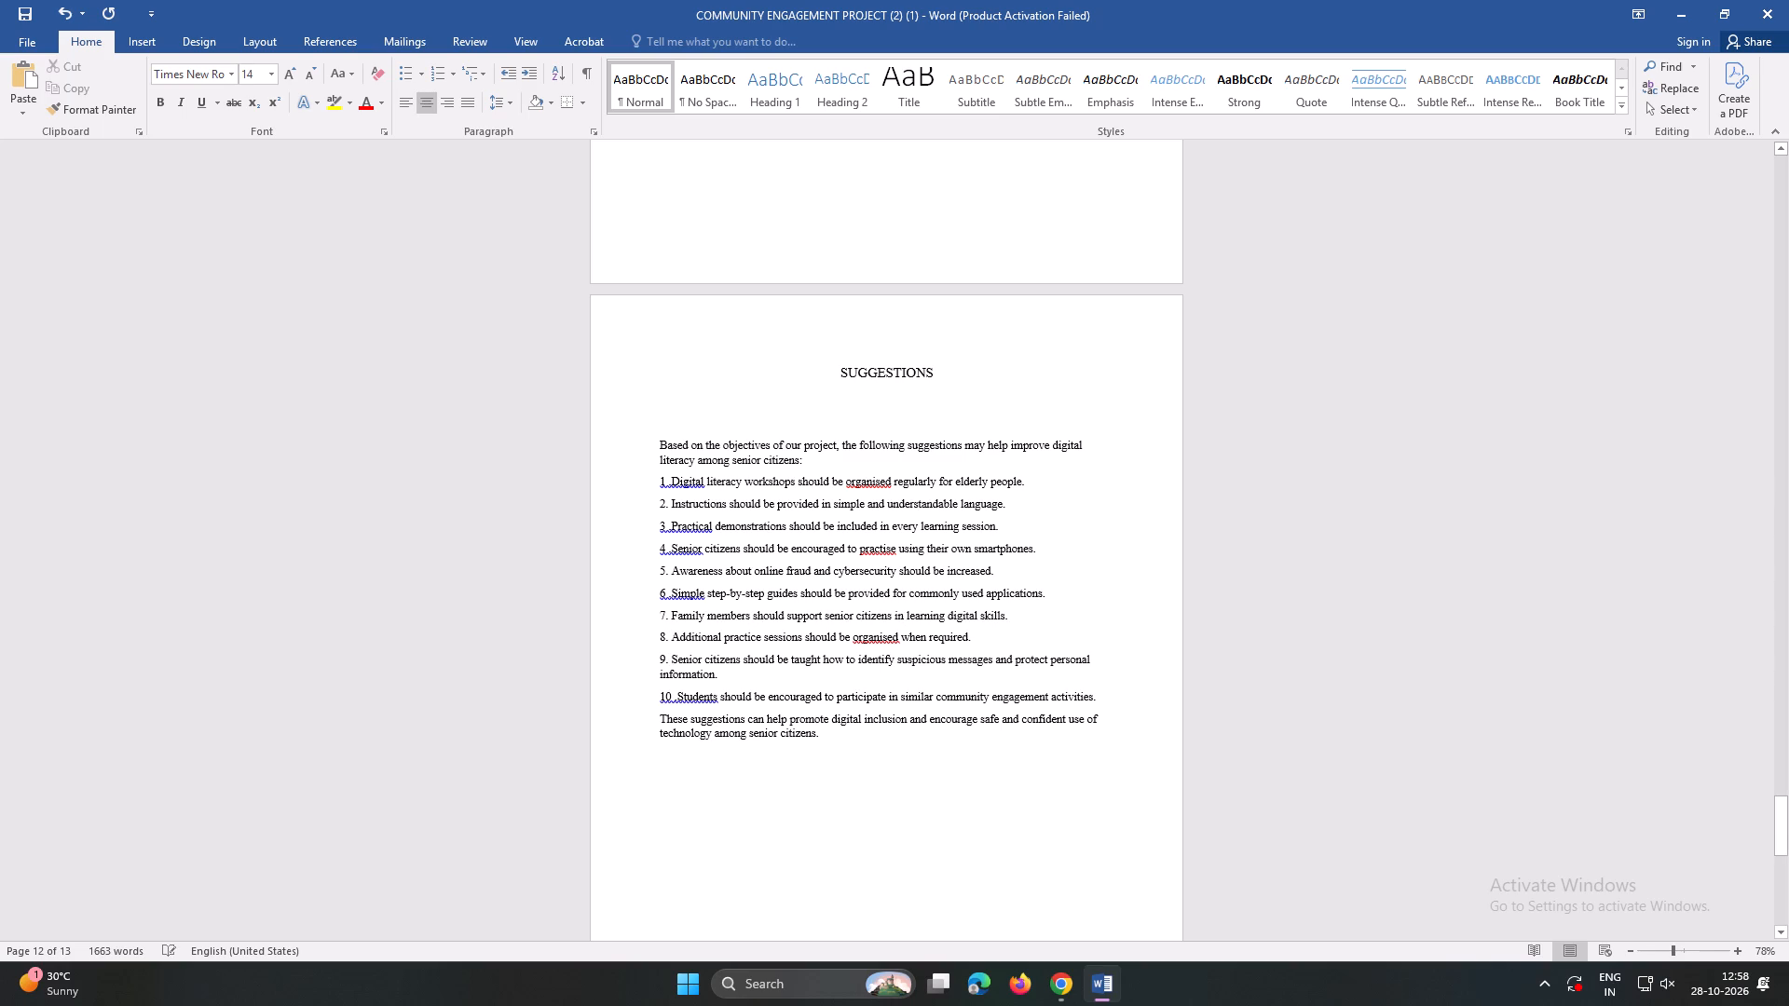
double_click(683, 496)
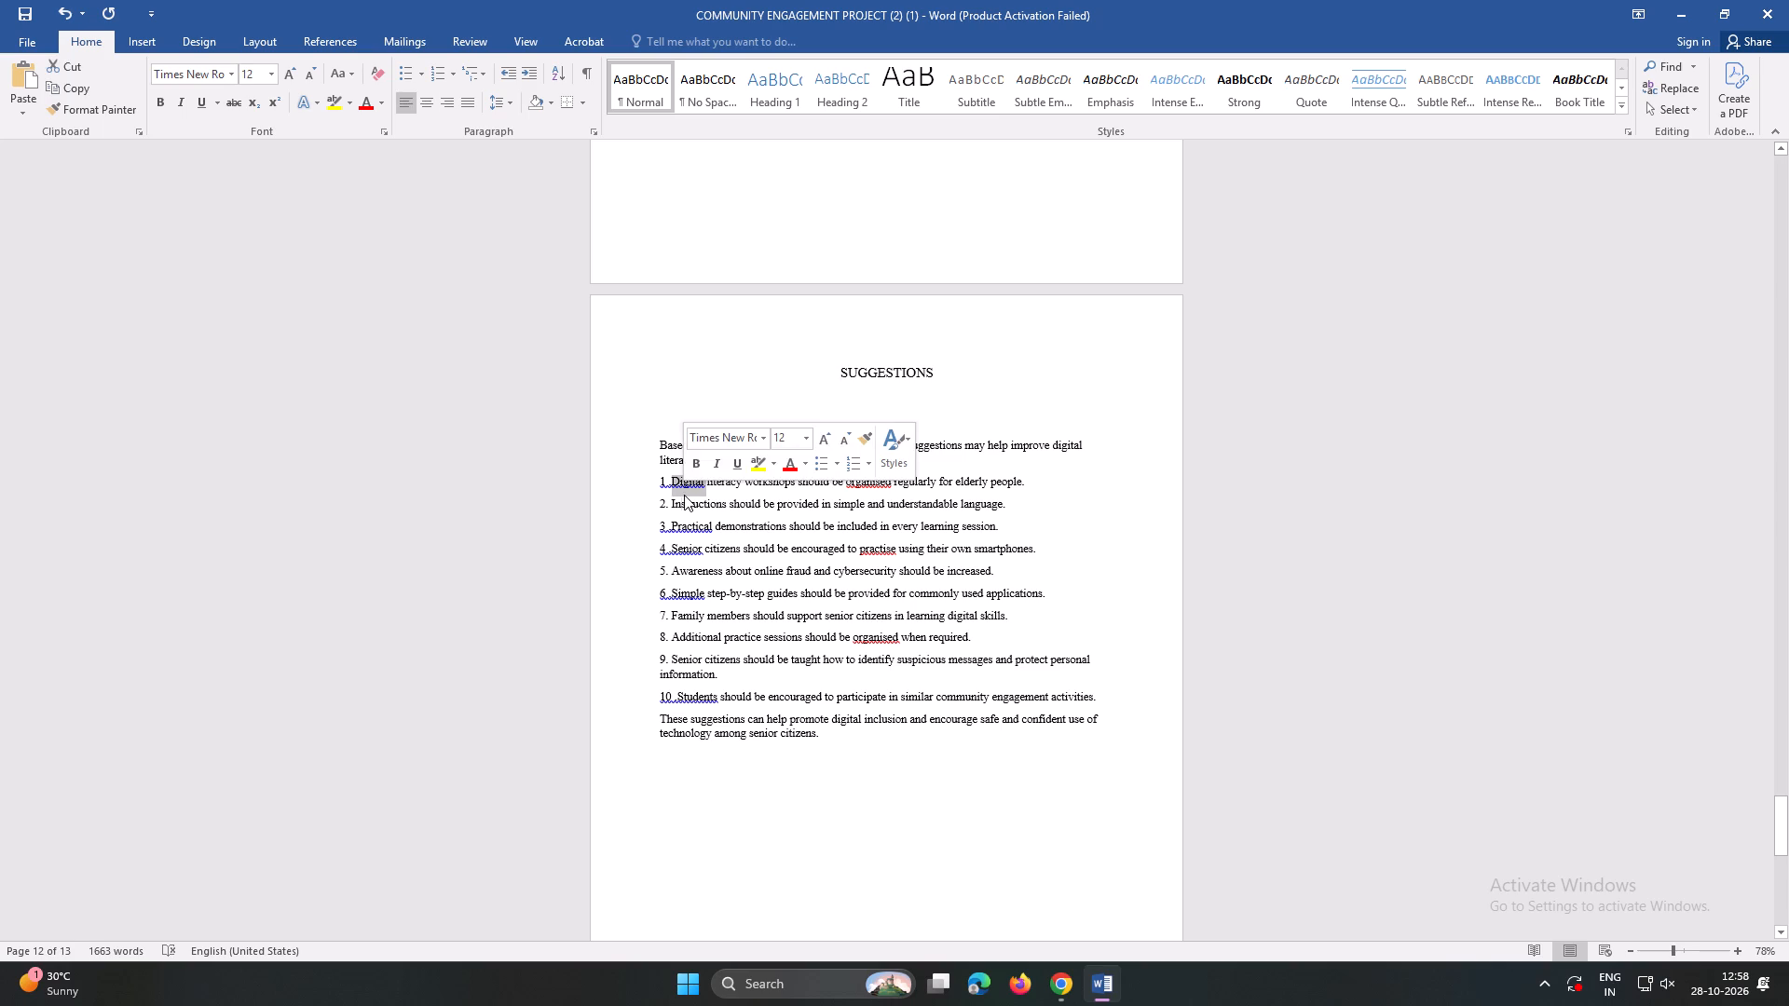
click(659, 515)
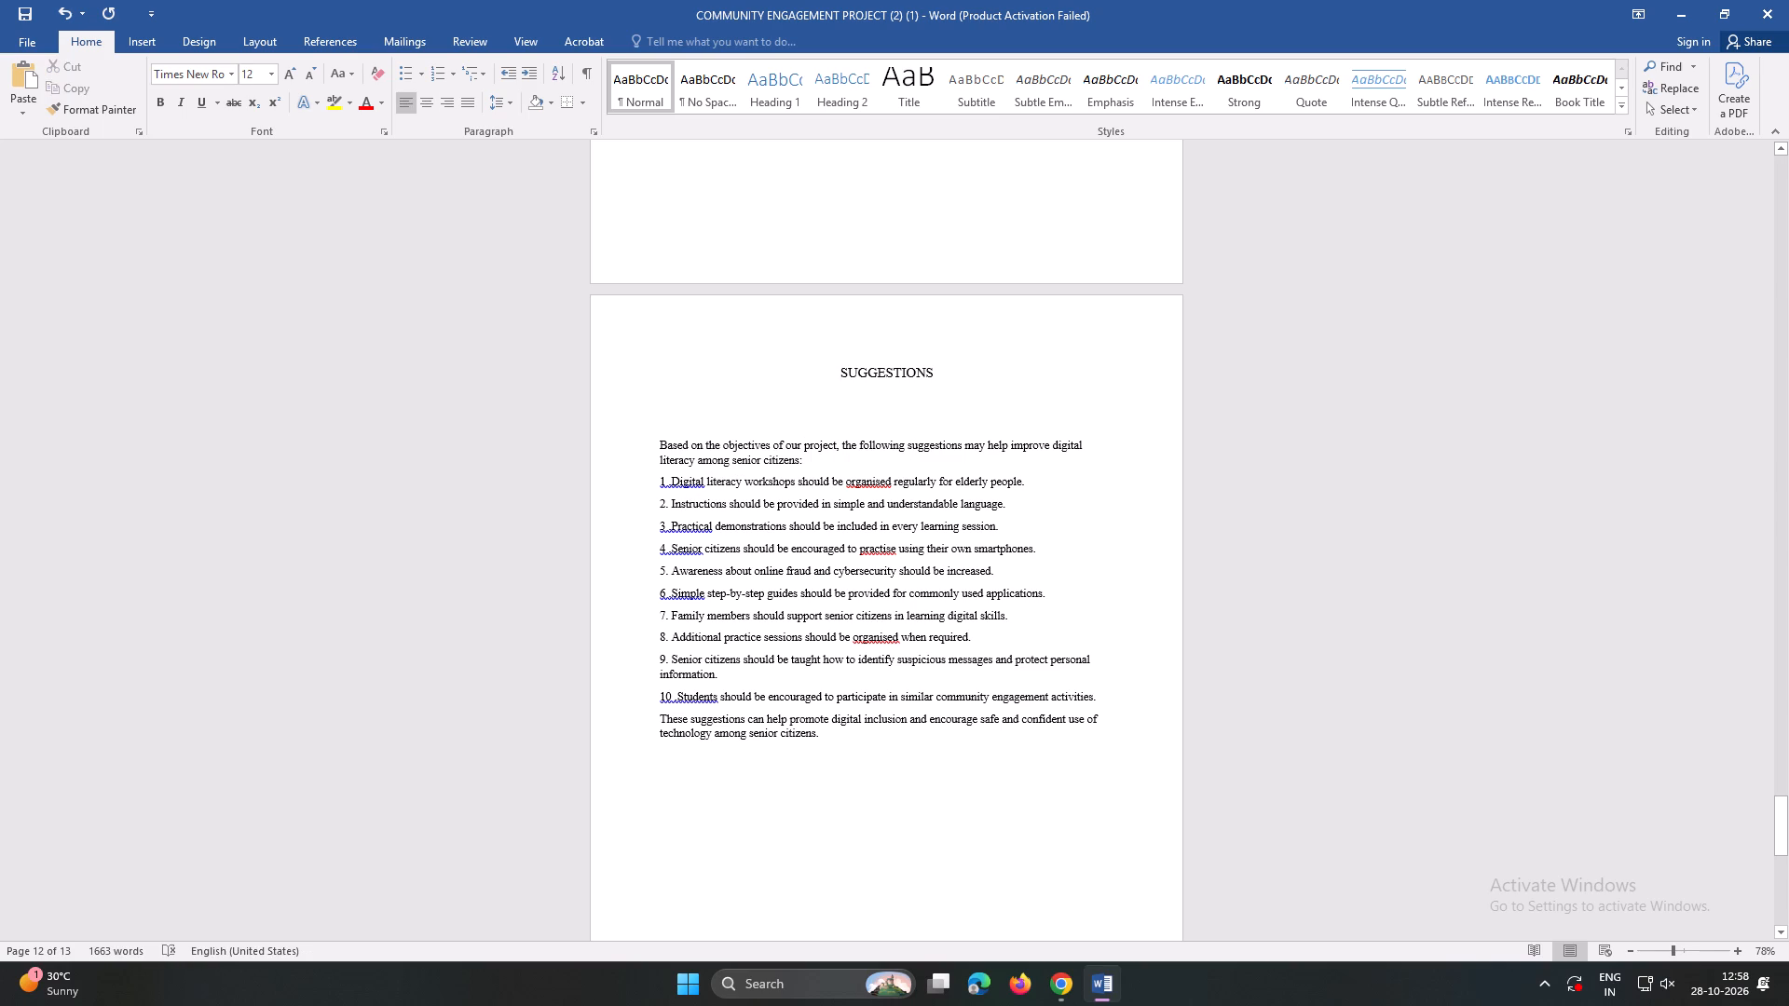
Correct the prefixes of suggestions 6 and 4 to "6. " and "4. ", with the space after the period.
click(671, 595)
key(BackSpace)
key(BackSpace)
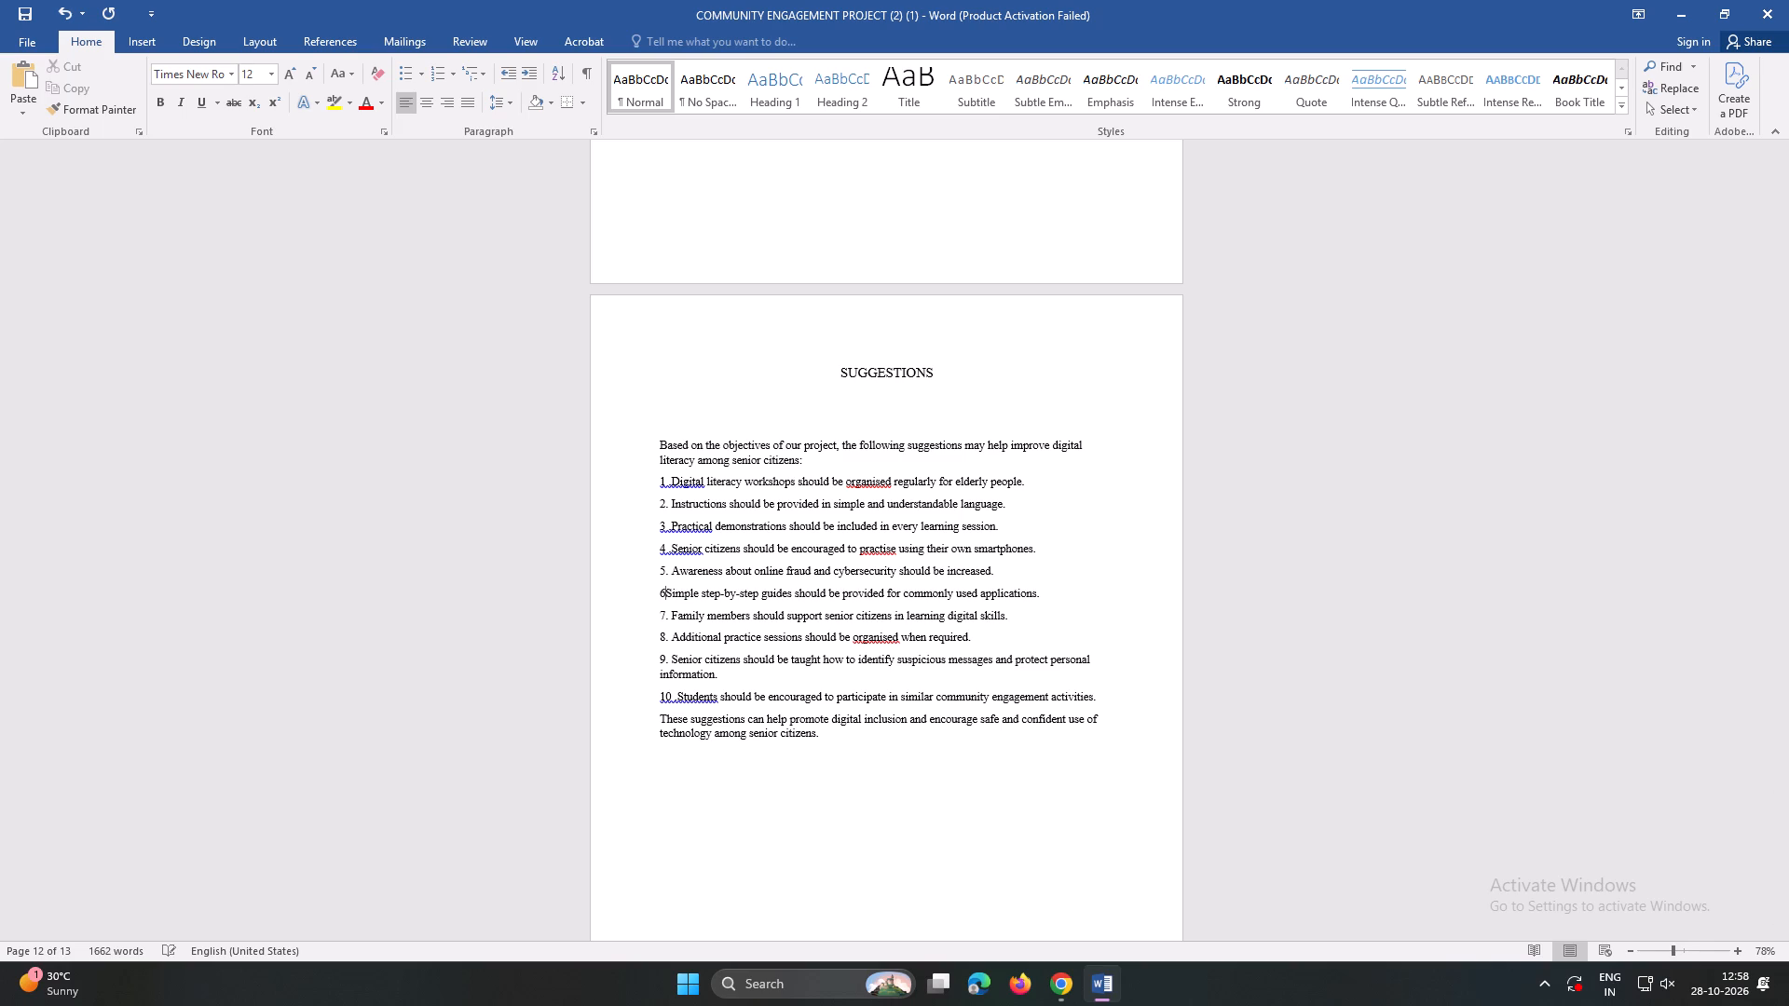
key(period)
key(space)
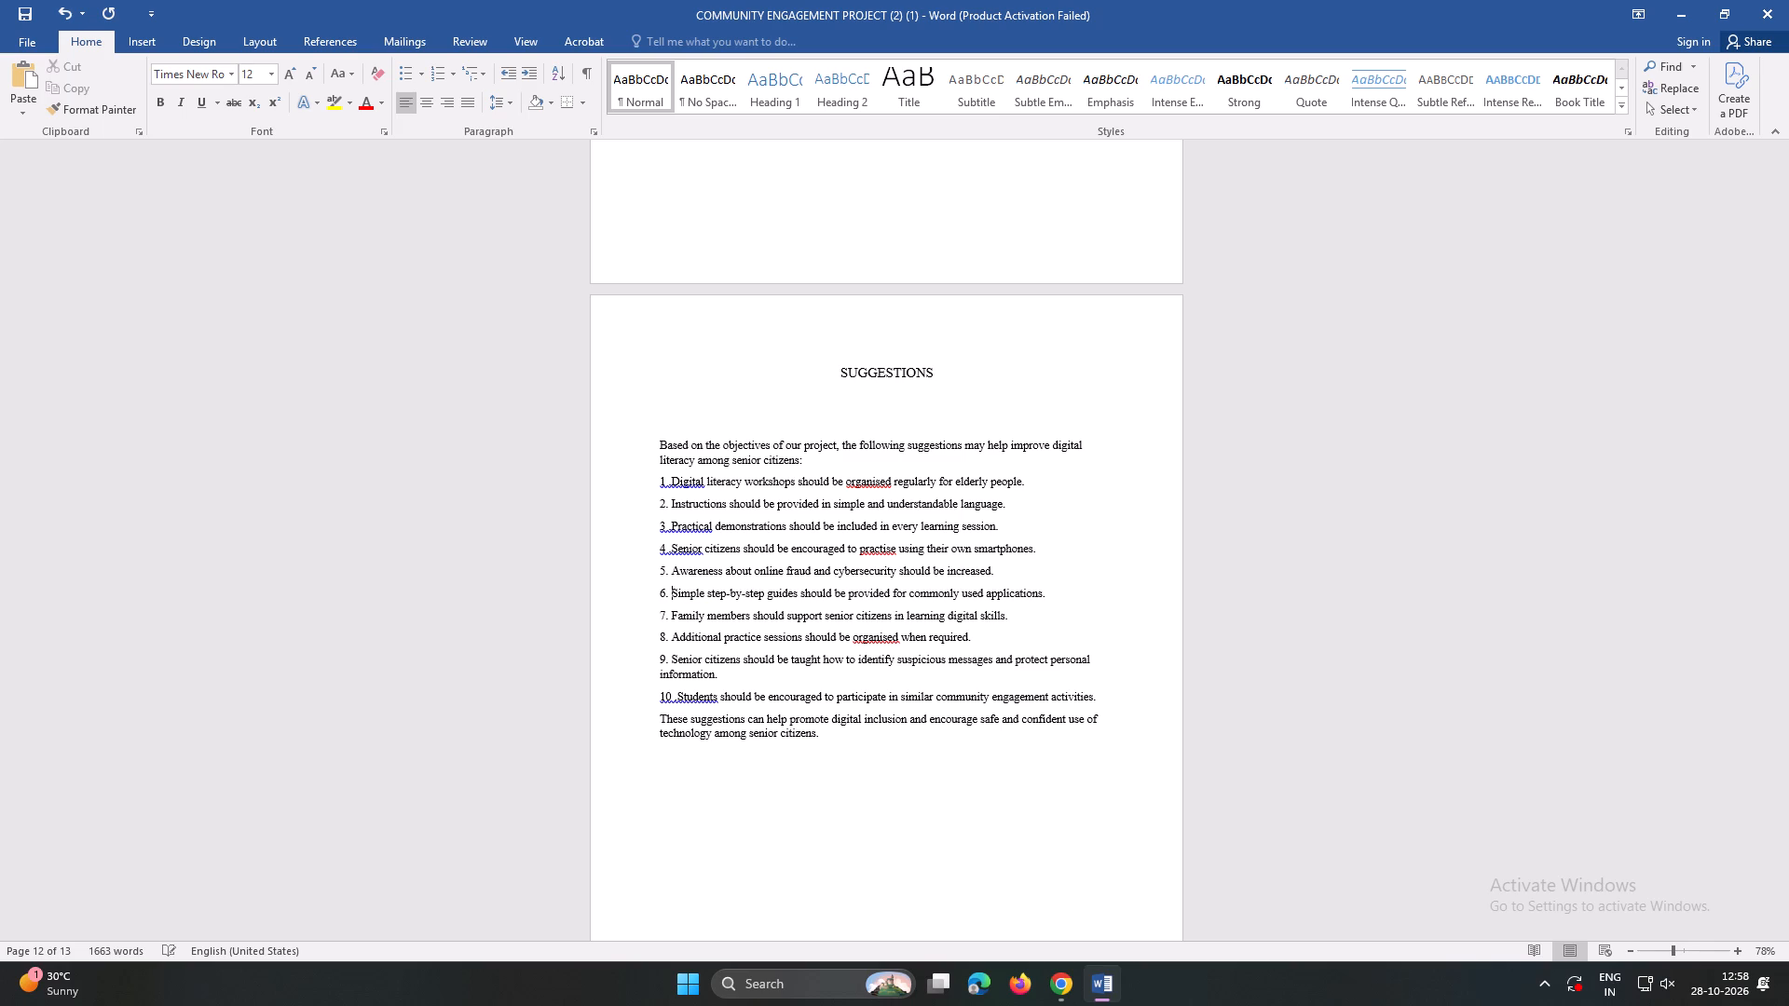
click(671, 556)
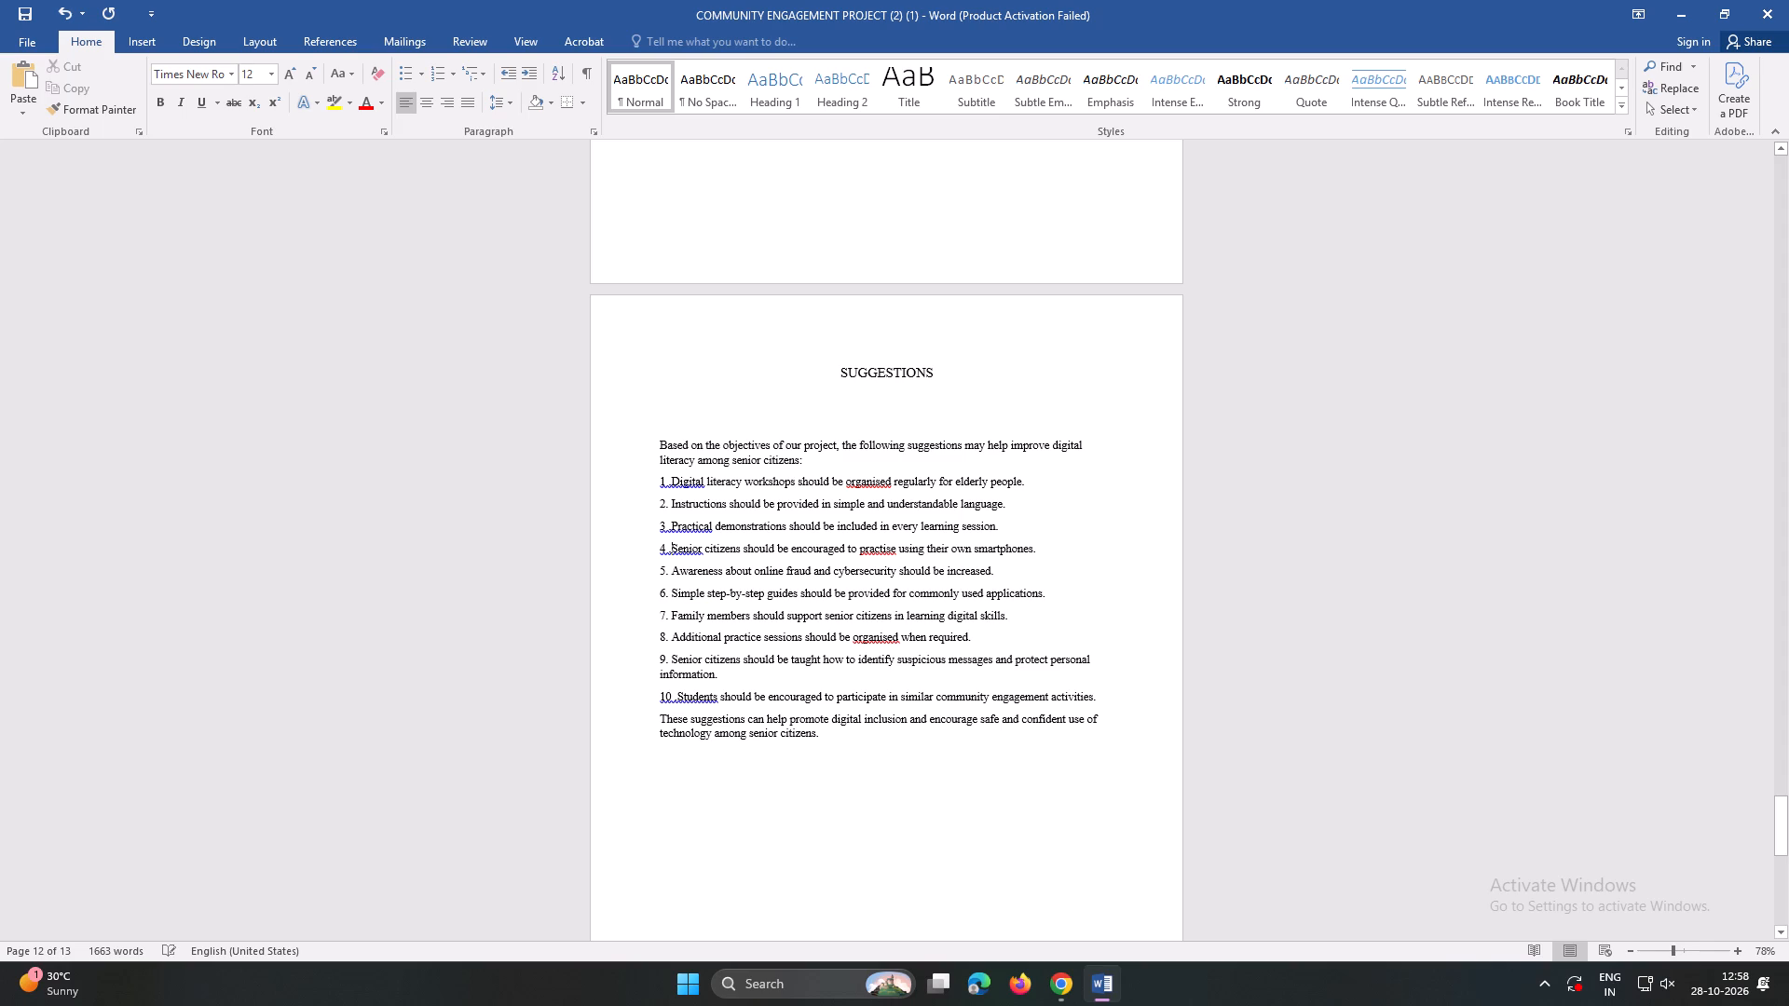
key(BackSpace)
key(BackSpace)
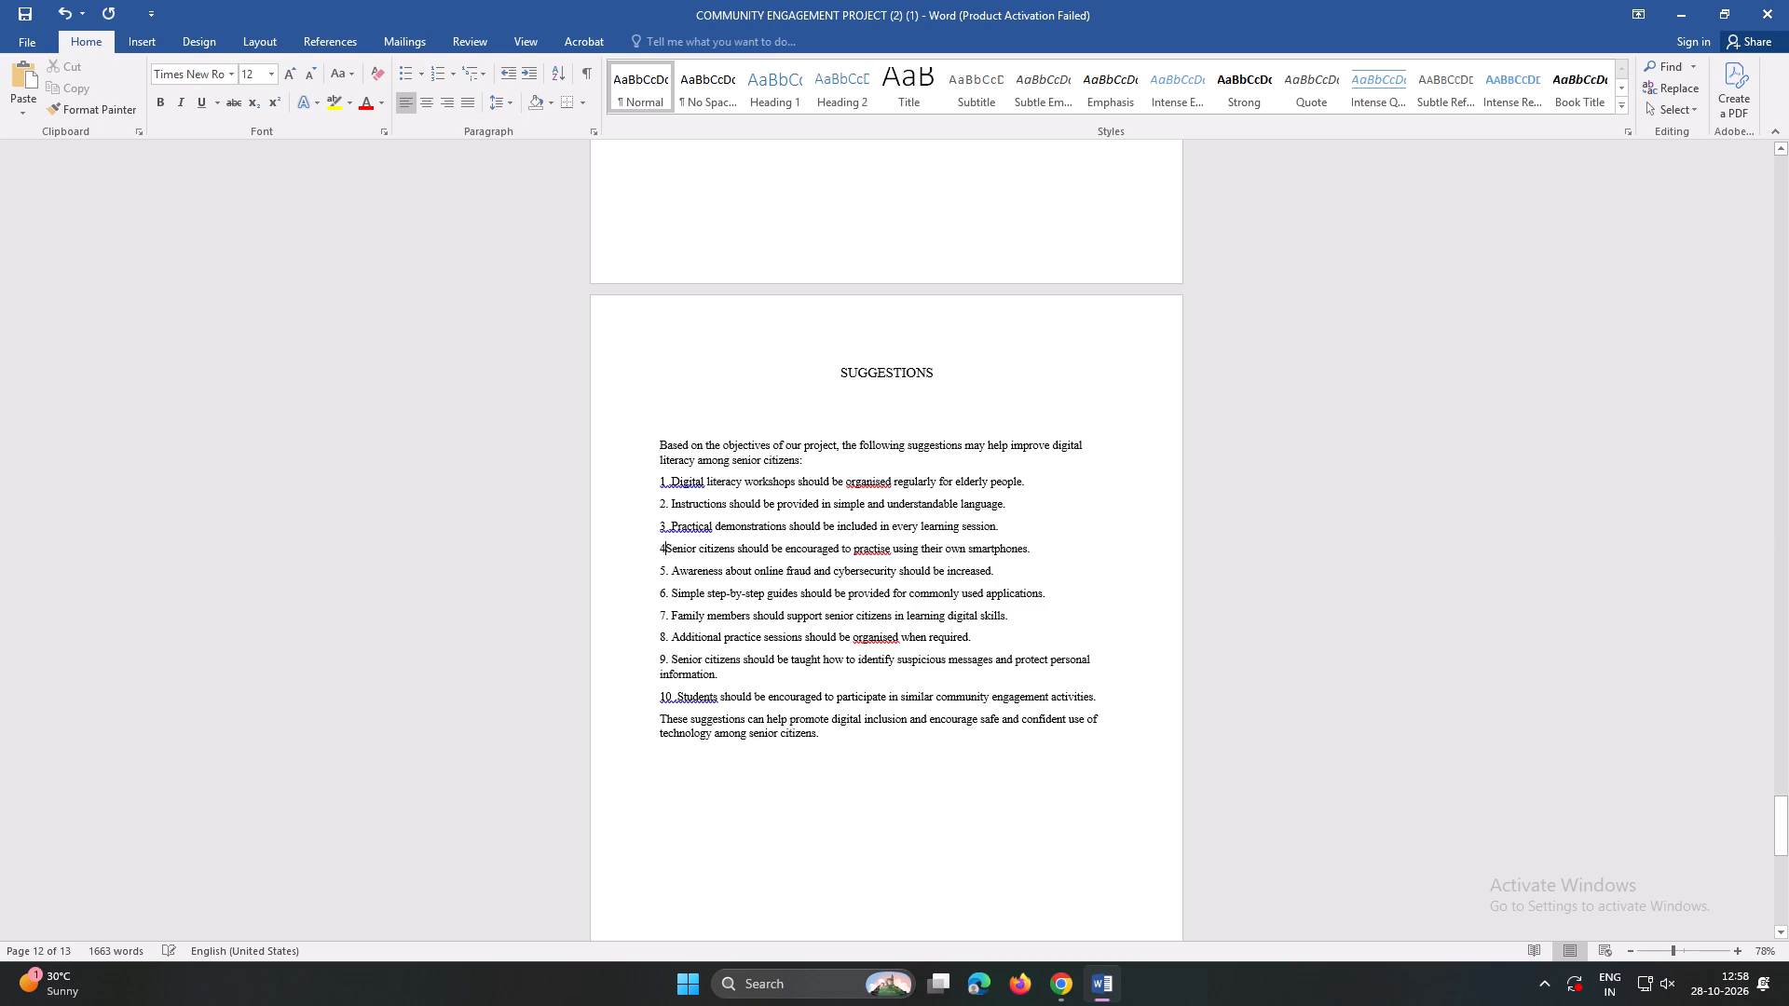
key(period)
key(space)
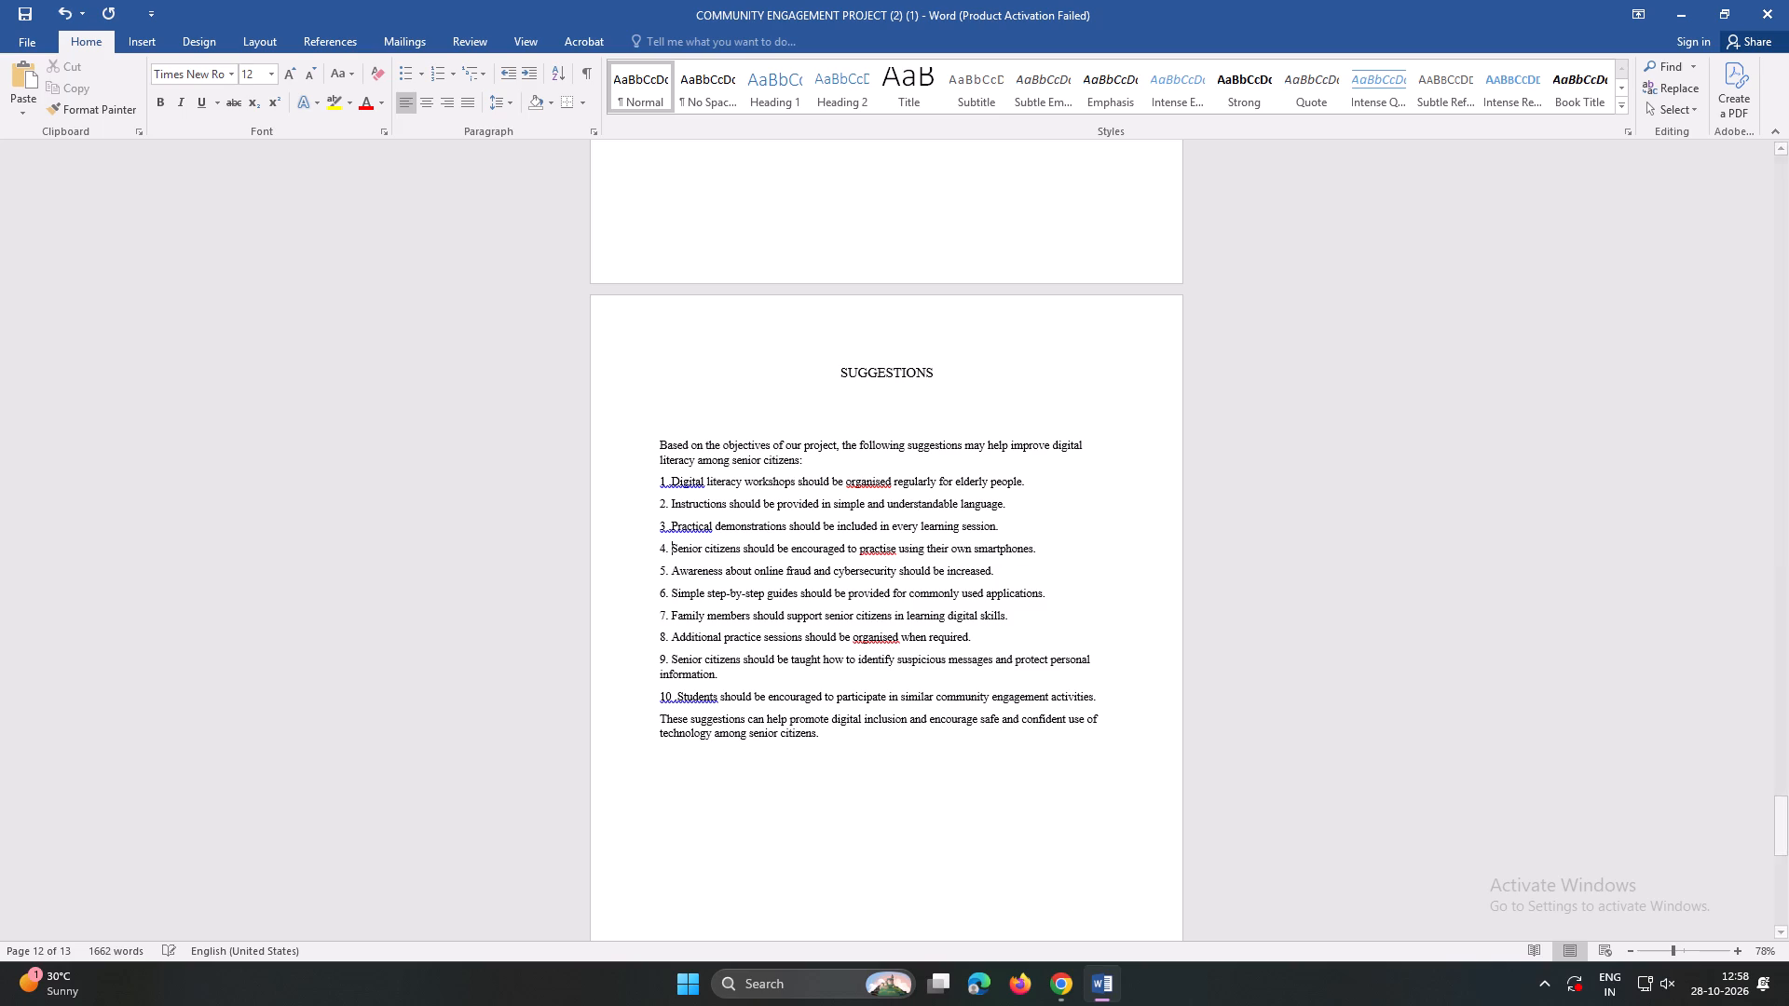
Correct the prefixes of suggestions 3 and 1 to "3. " and "1. ", with the space after the period.
click(672, 532)
key(BackSpace)
key(BackSpace)
key(period)
key(space)
click(670, 483)
key(BackSpace)
key(BackSpace)
text(.)
key(space)
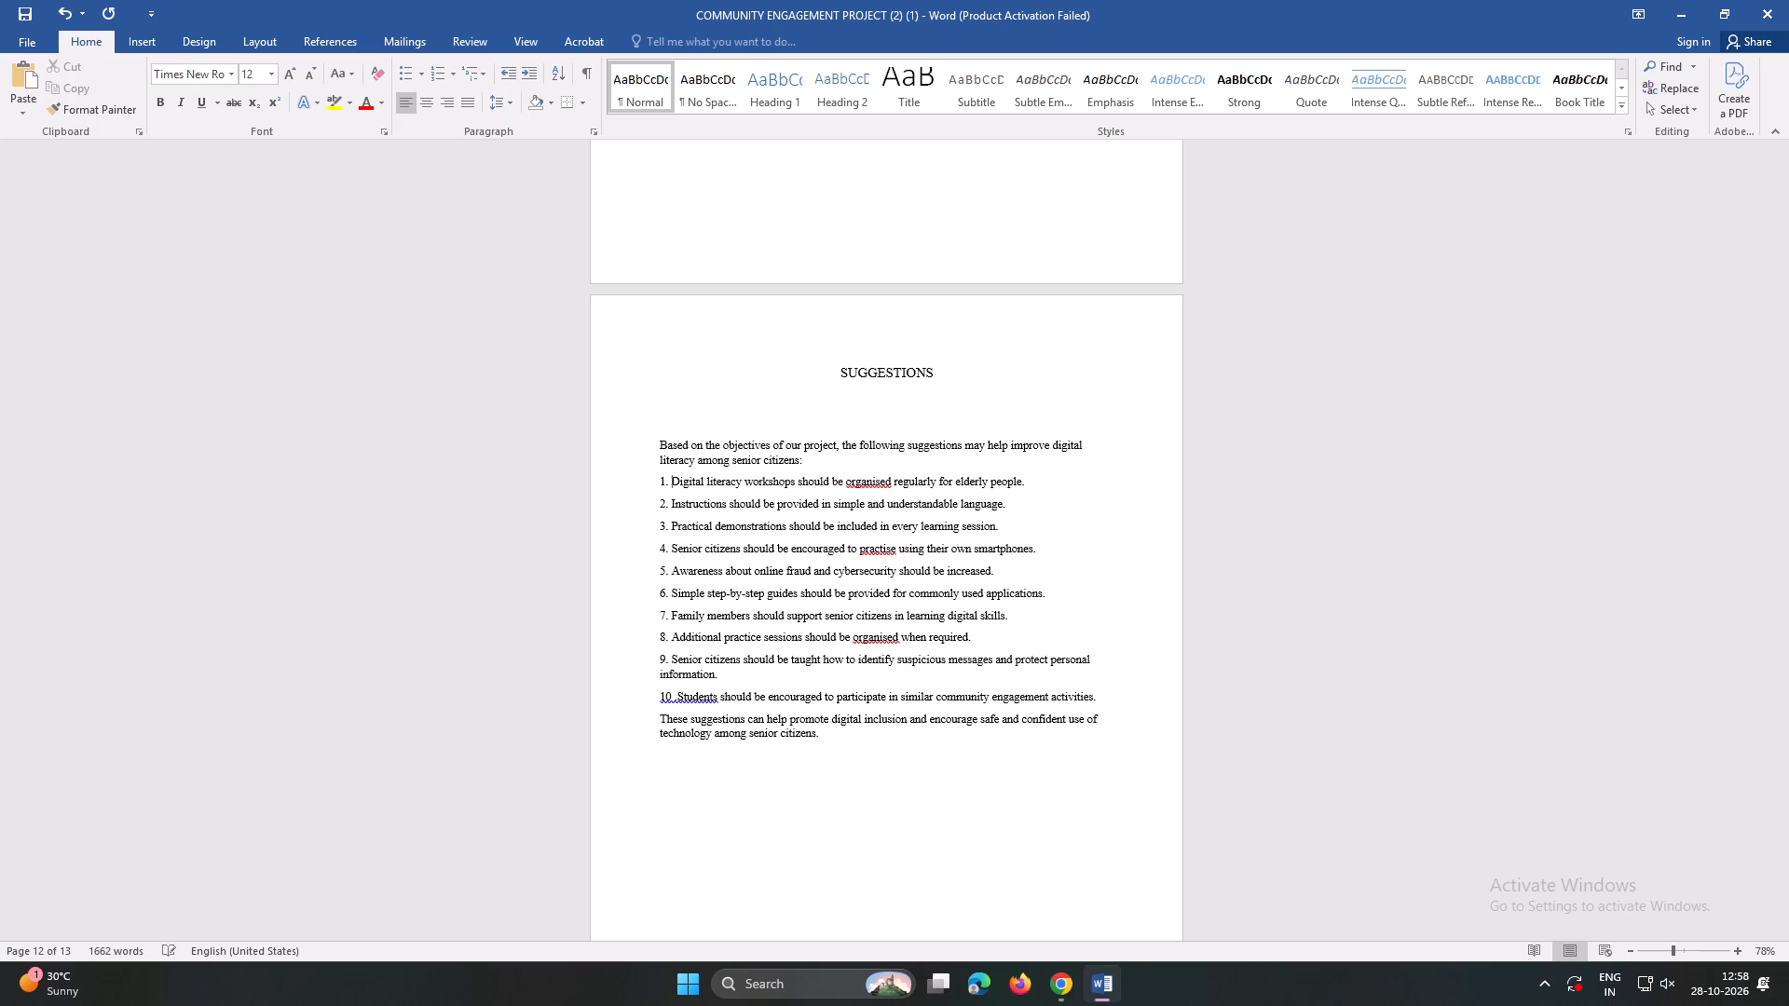
Correct the prefix of the last suggestion, about students, to "10. " with the space after the period.
click(673, 692)
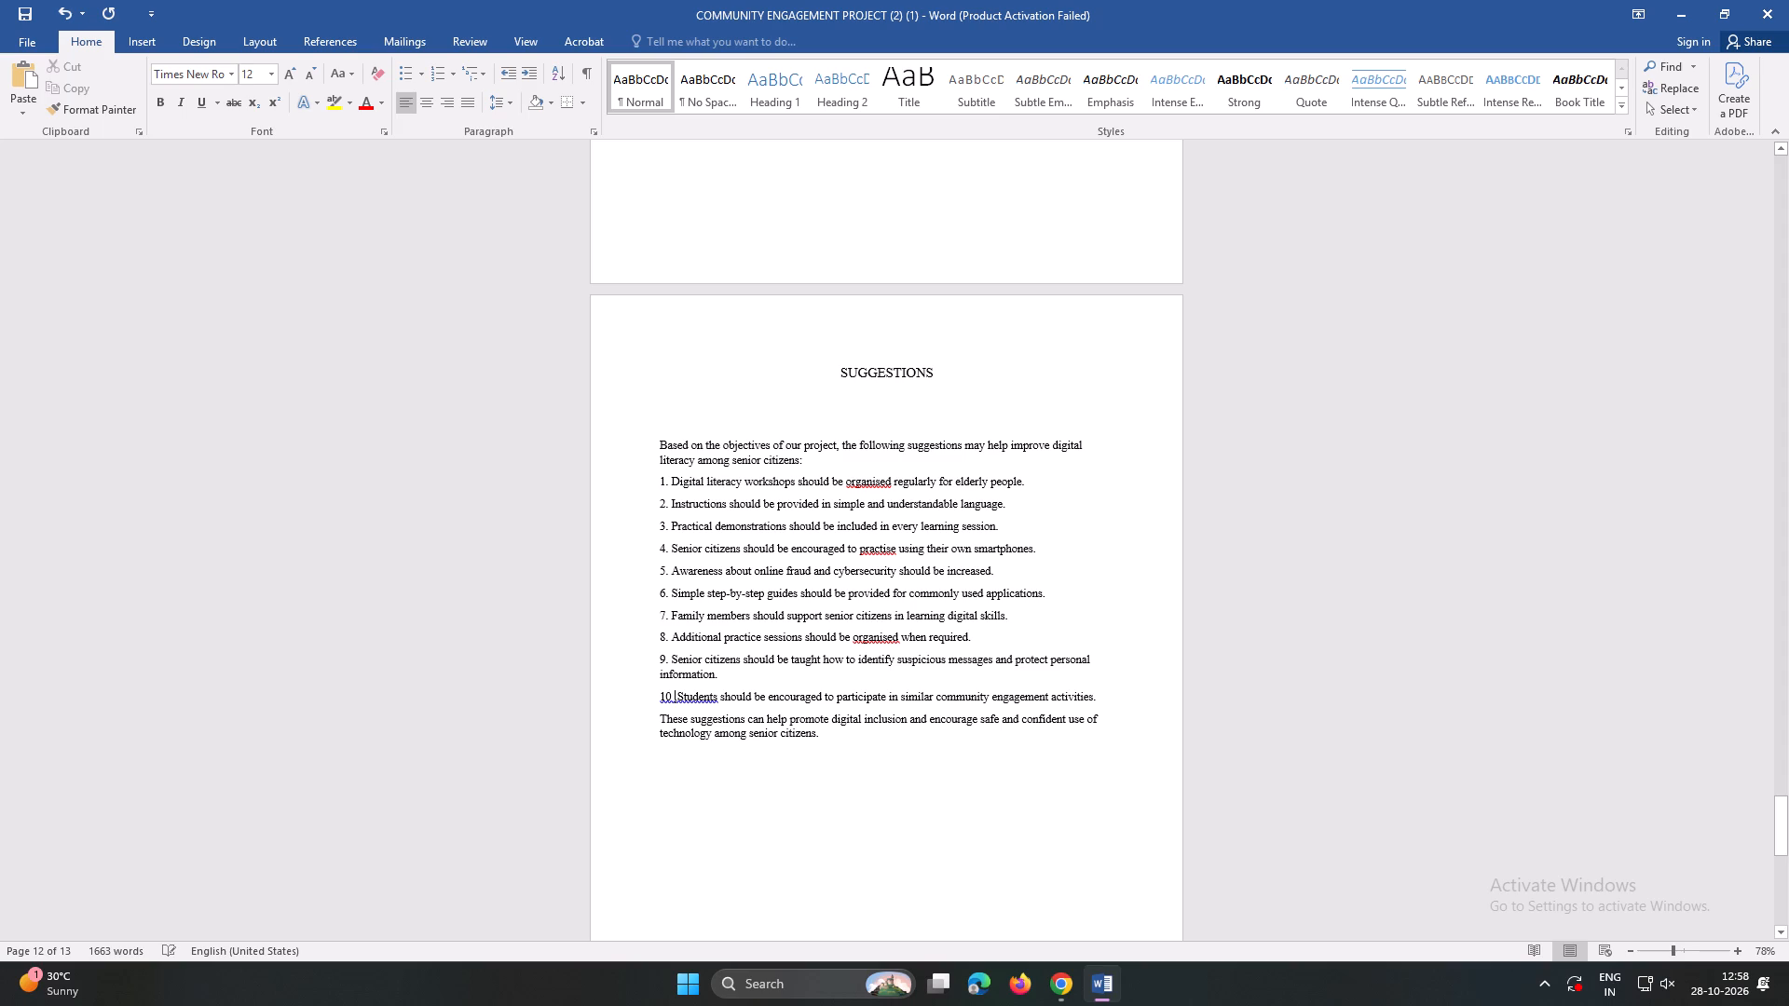
key(BackSpace)
key(BackSpace)
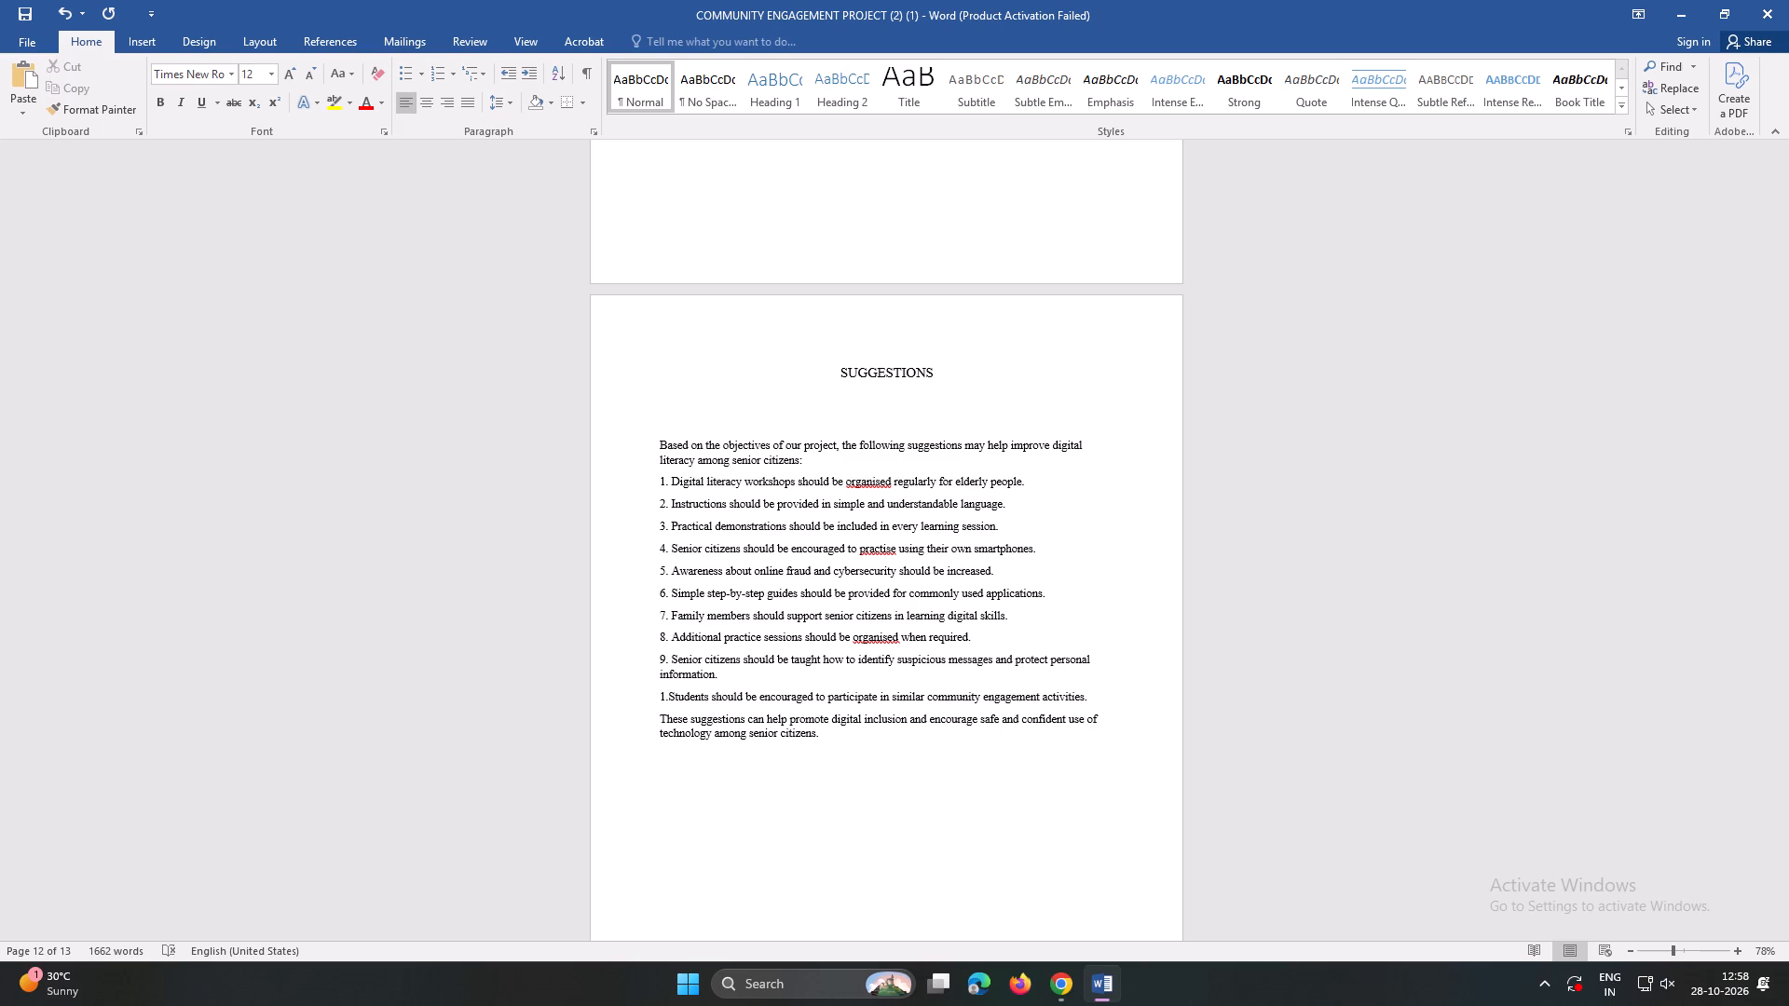
key(0)
key(period)
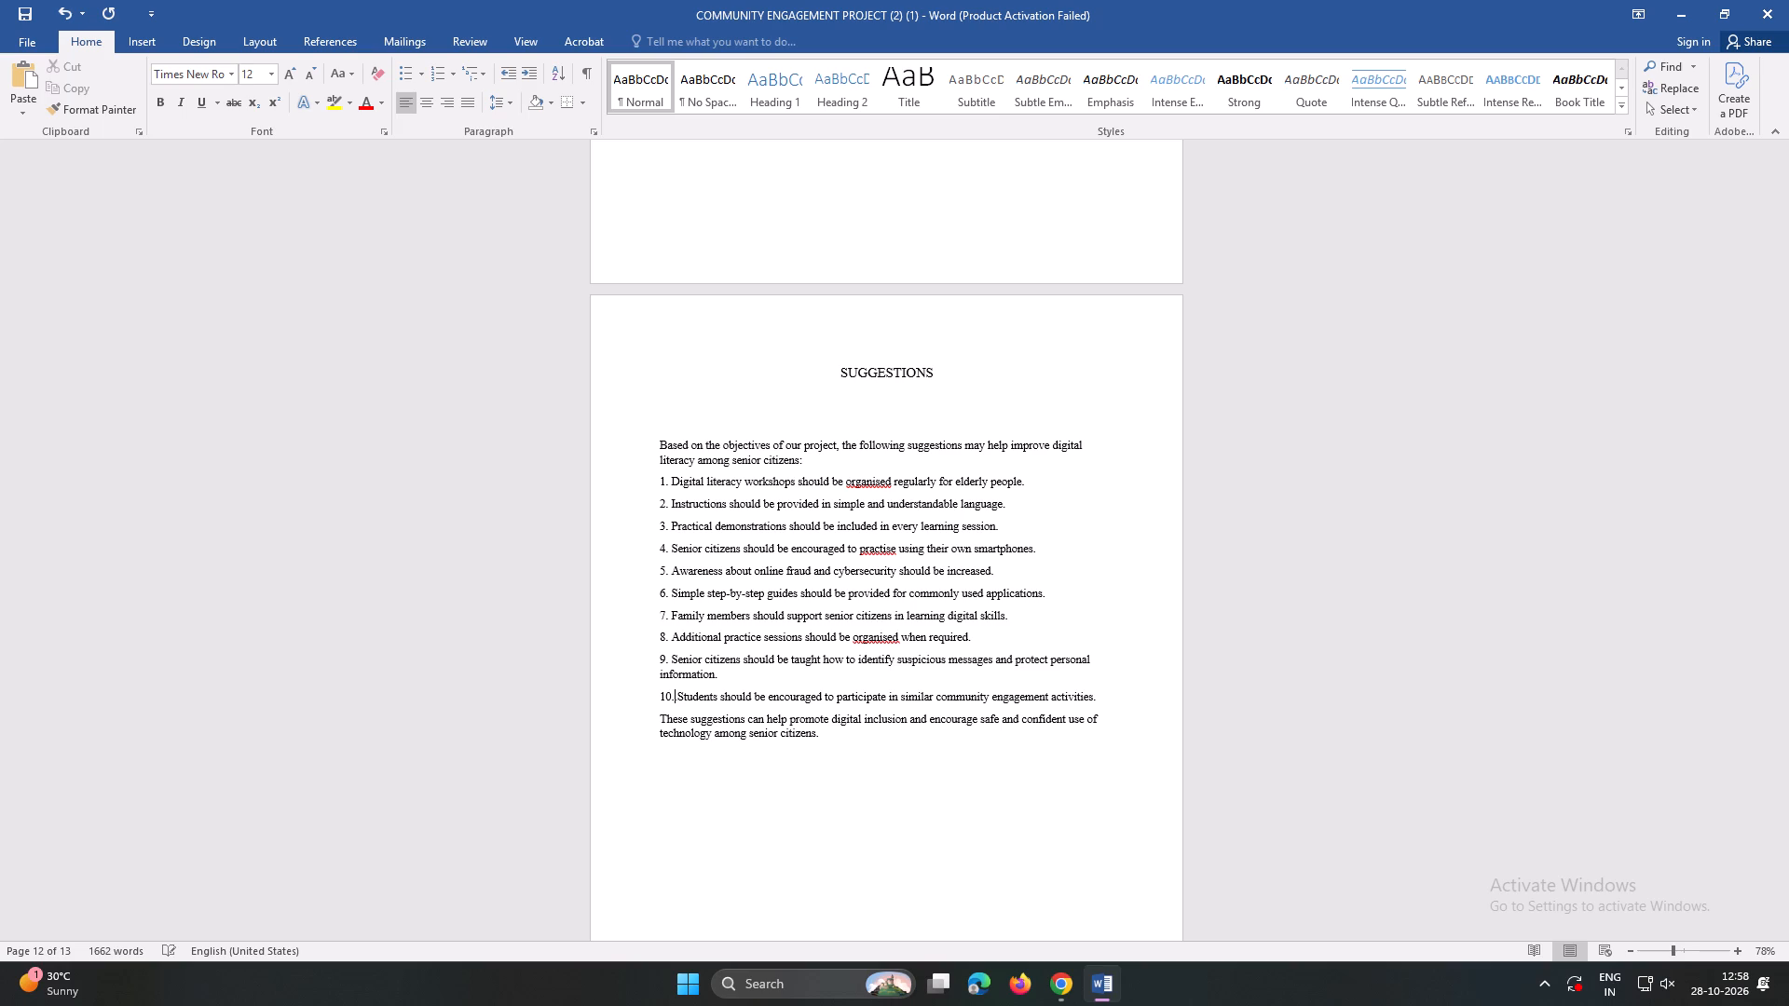
click(676, 699)
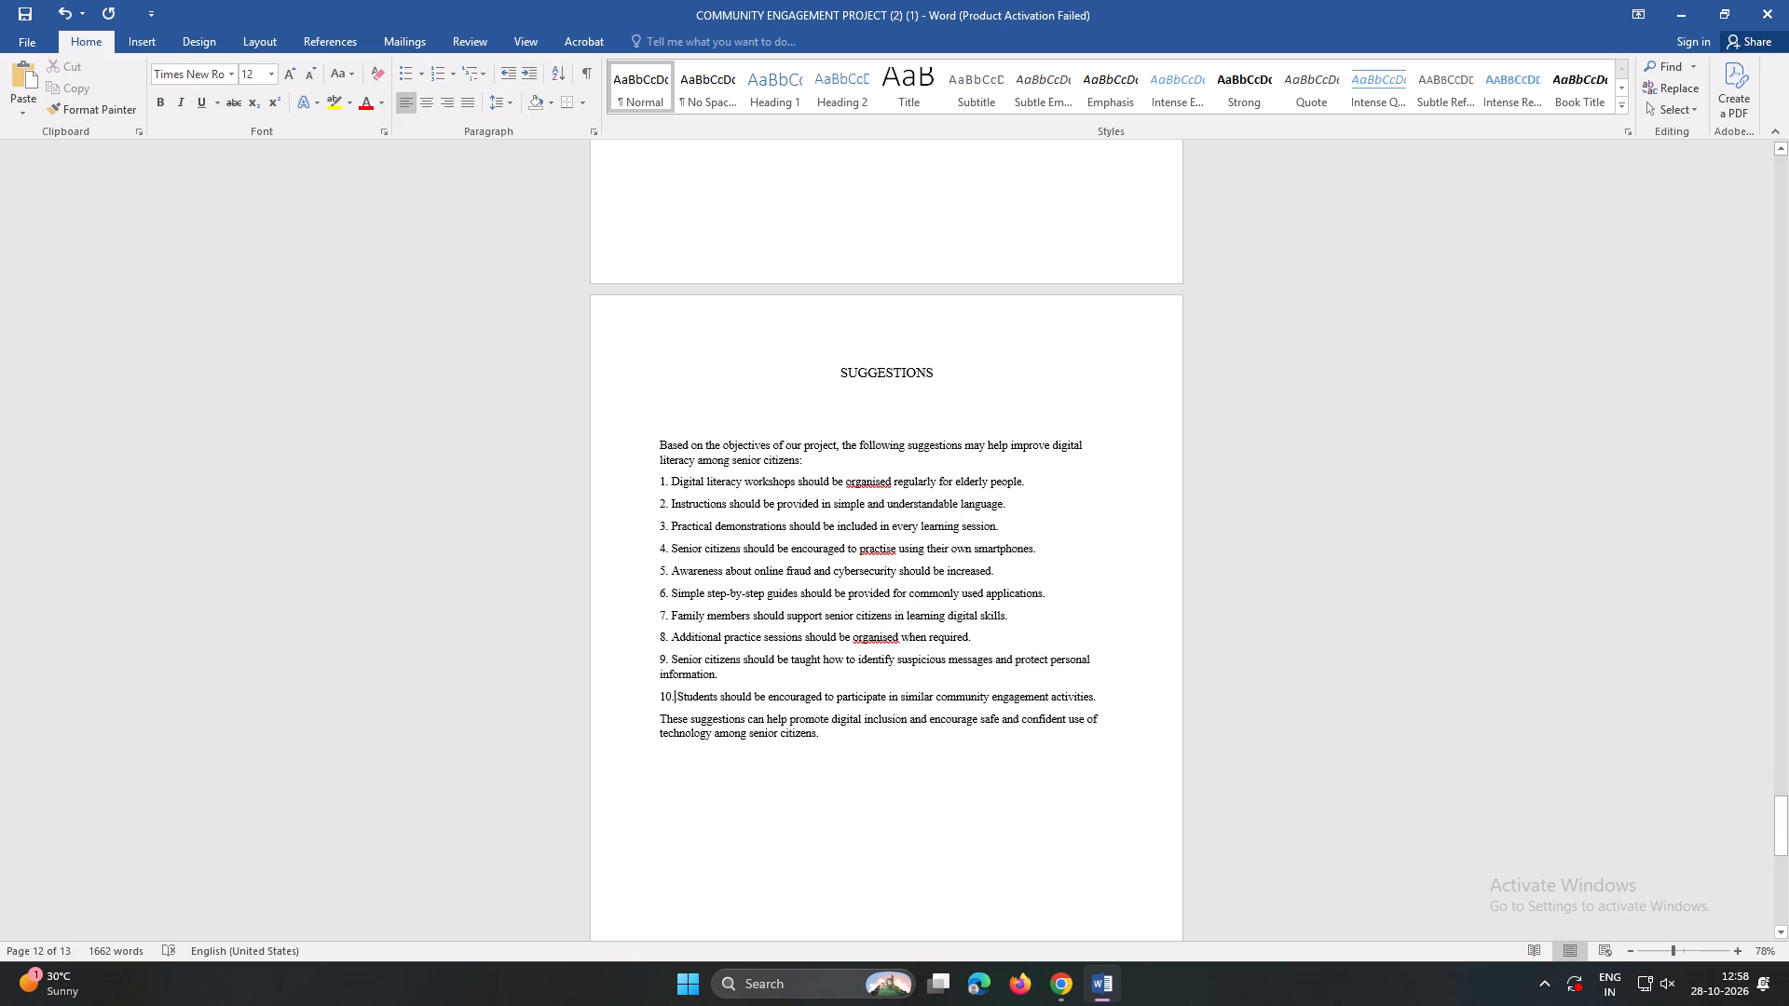
key(BackSpace)
key(BackSpace)
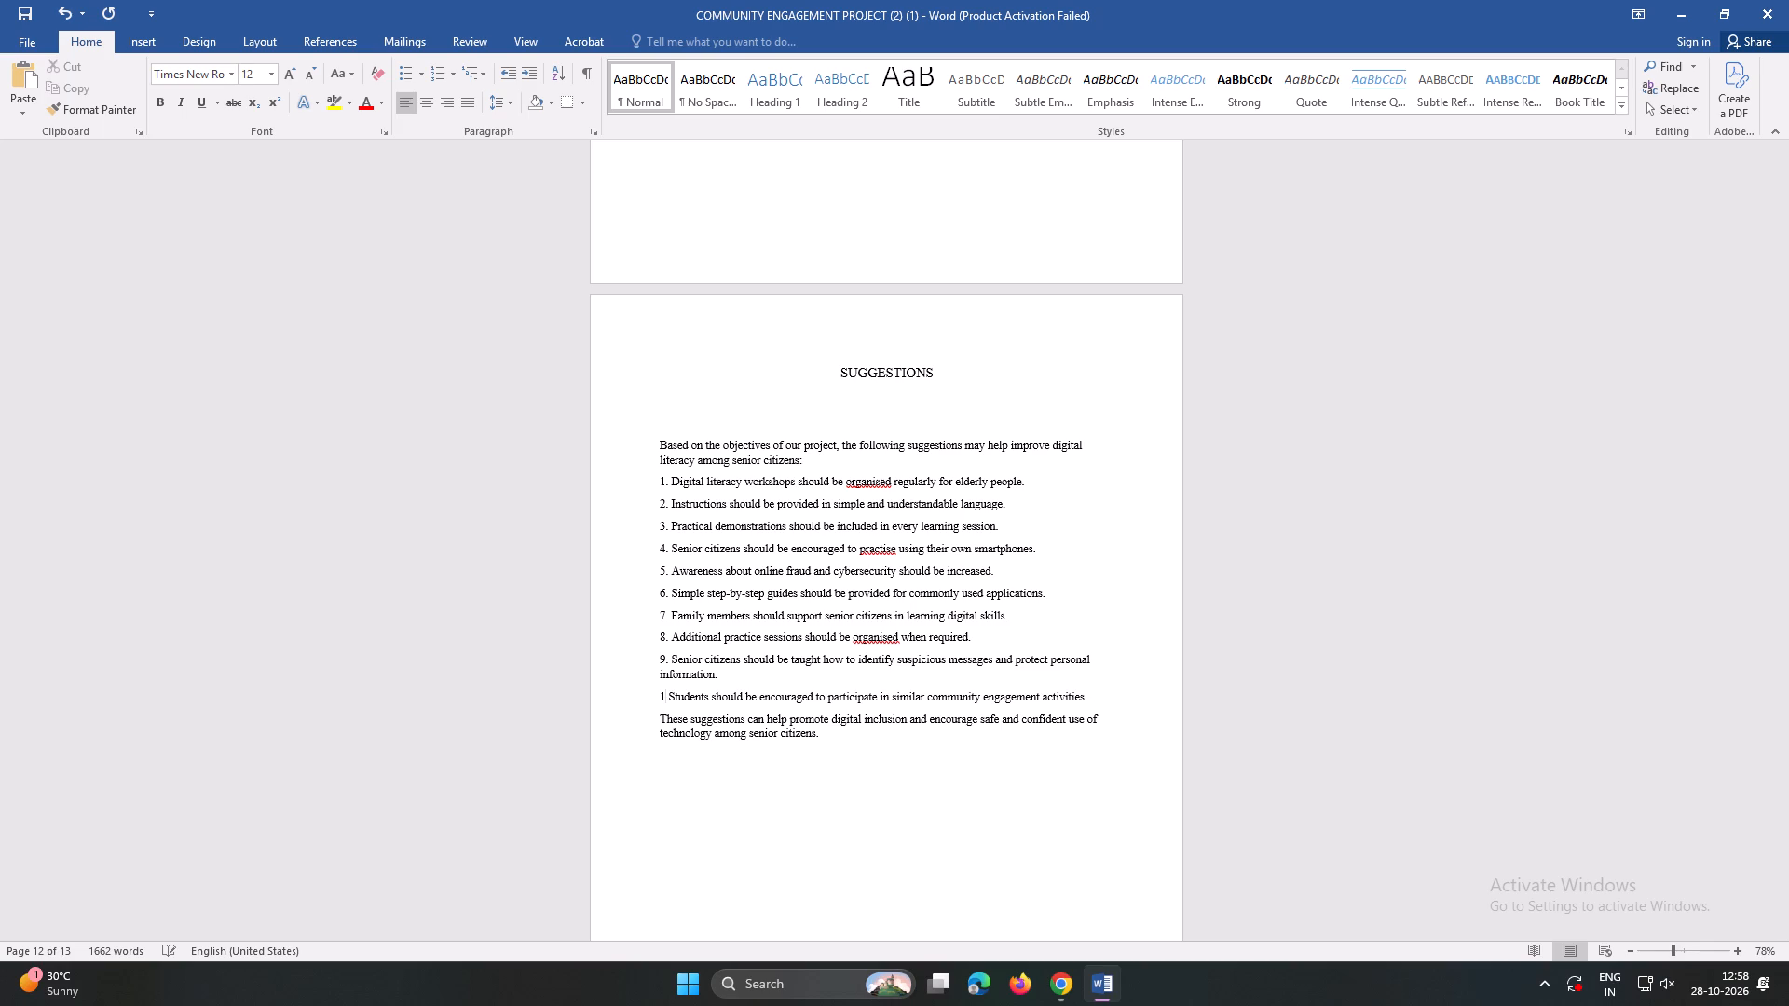
key(0)
key(period)
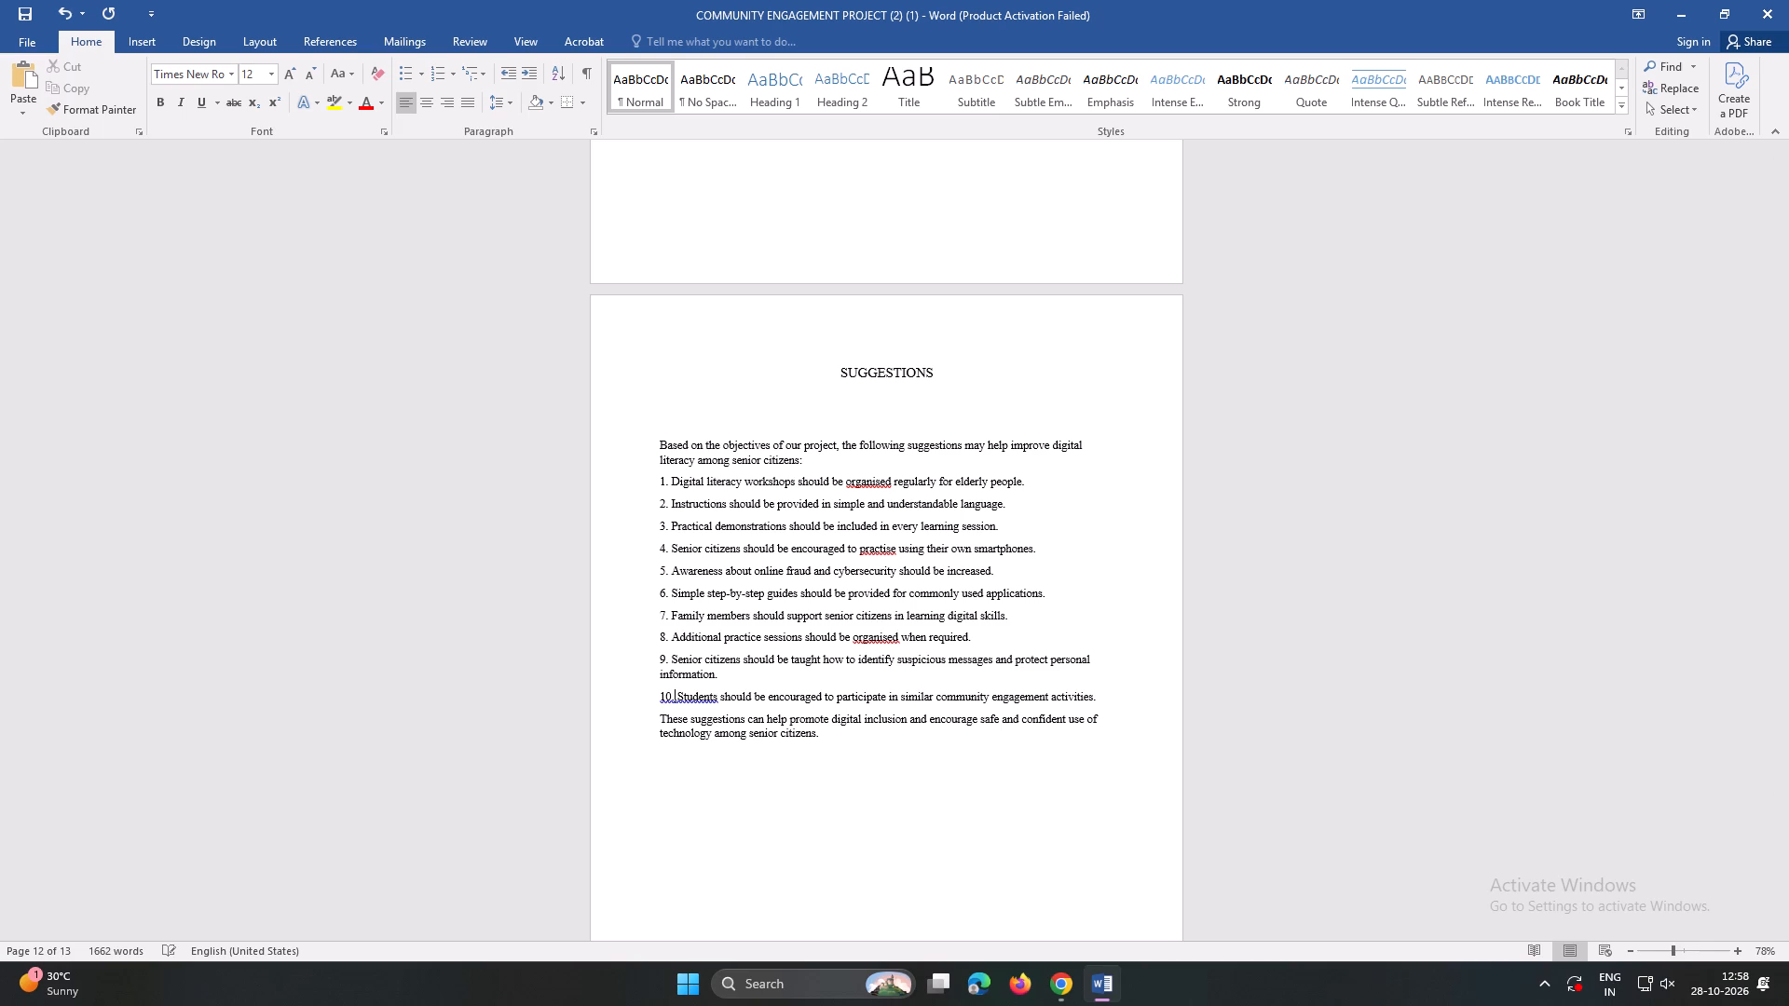
key(BackSpace)
click(674, 693)
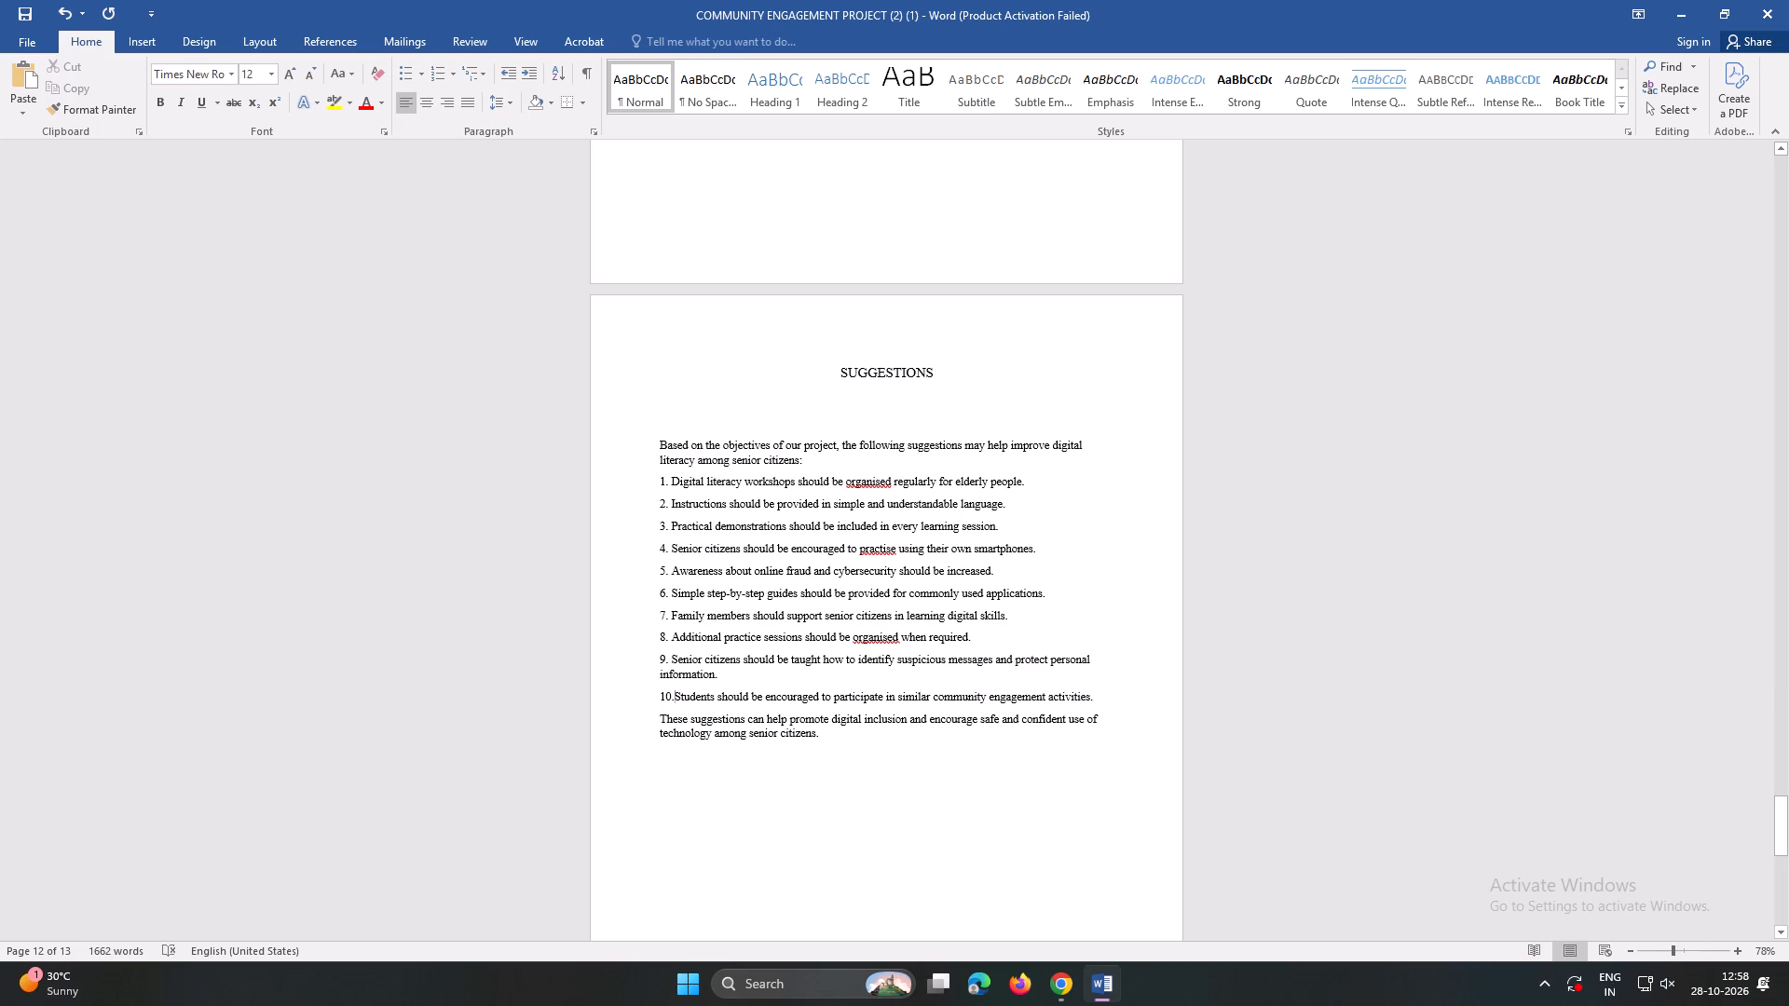
key(BackSpace)
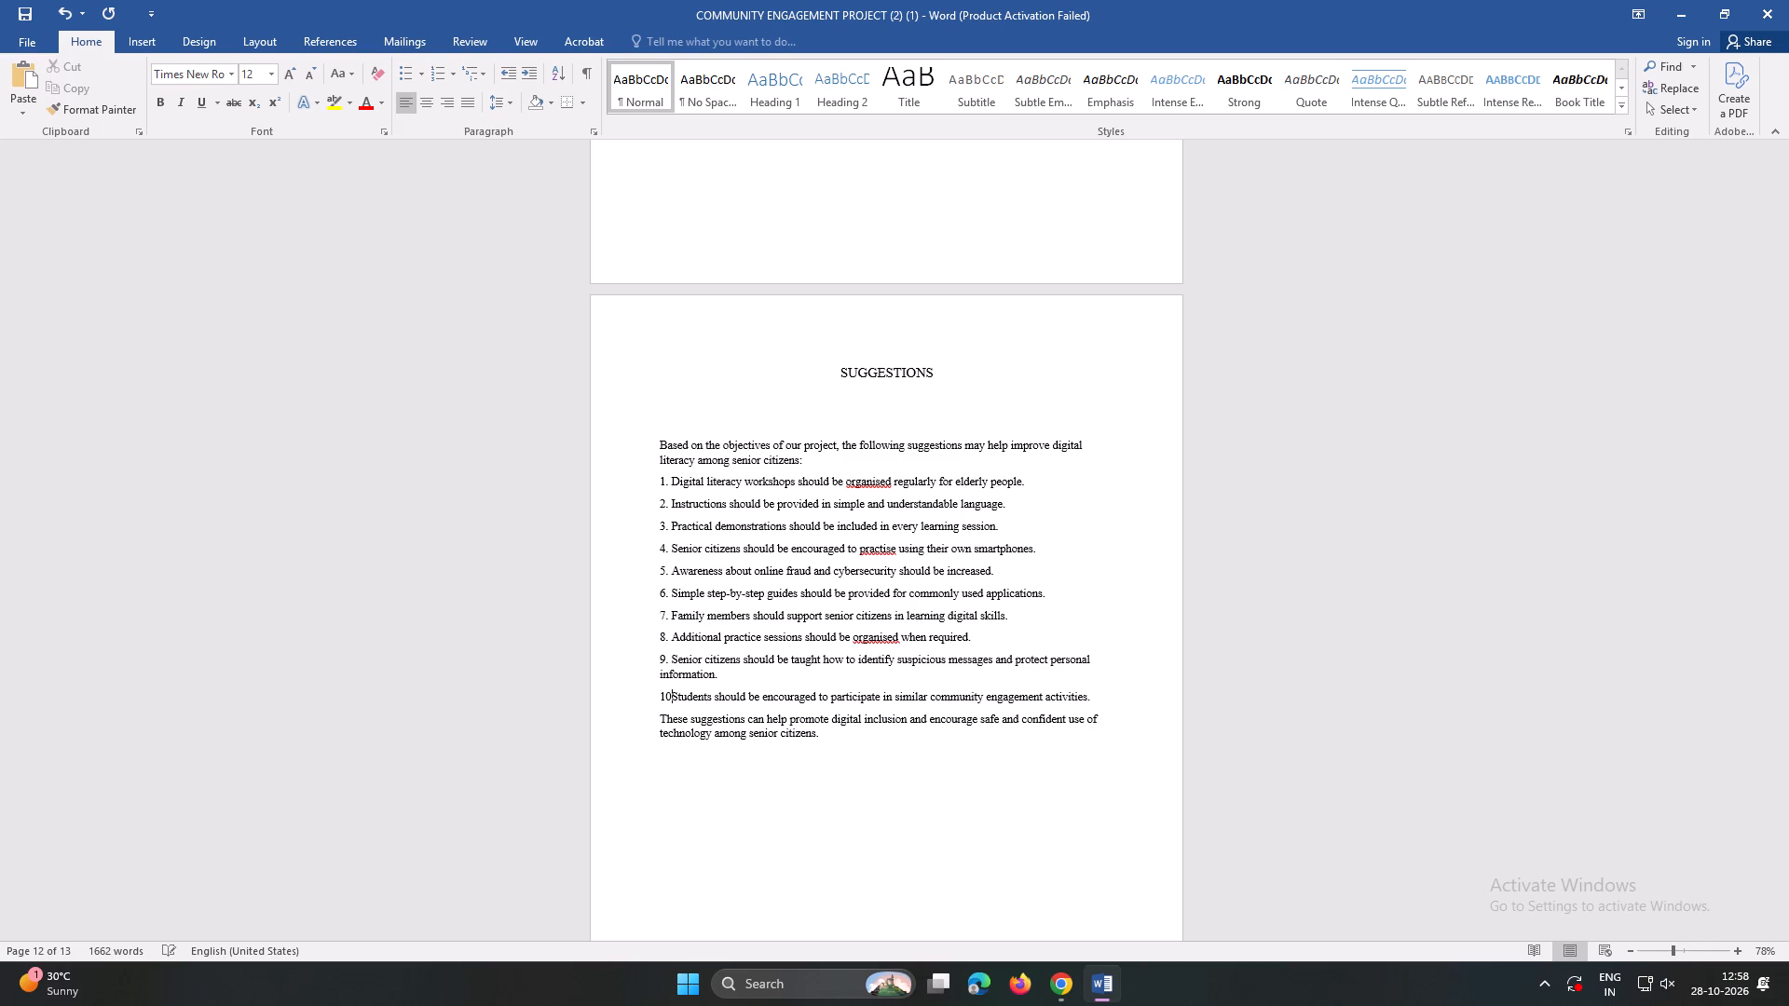
key(period)
key(space)
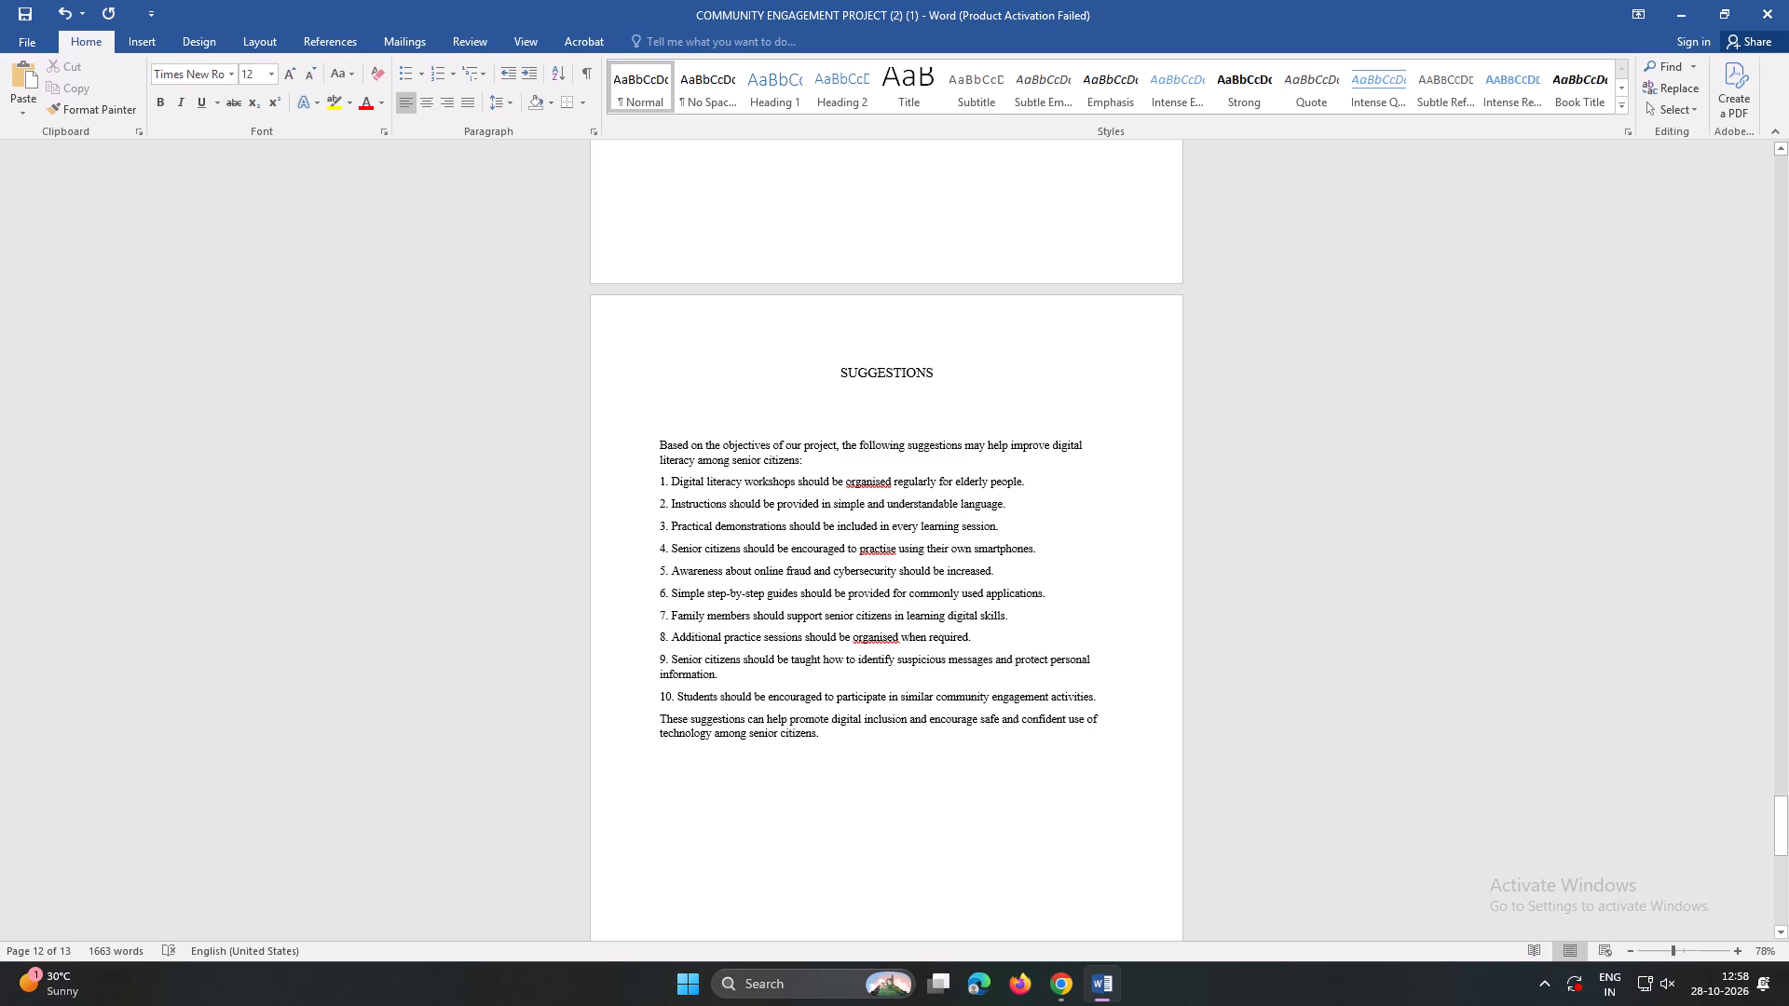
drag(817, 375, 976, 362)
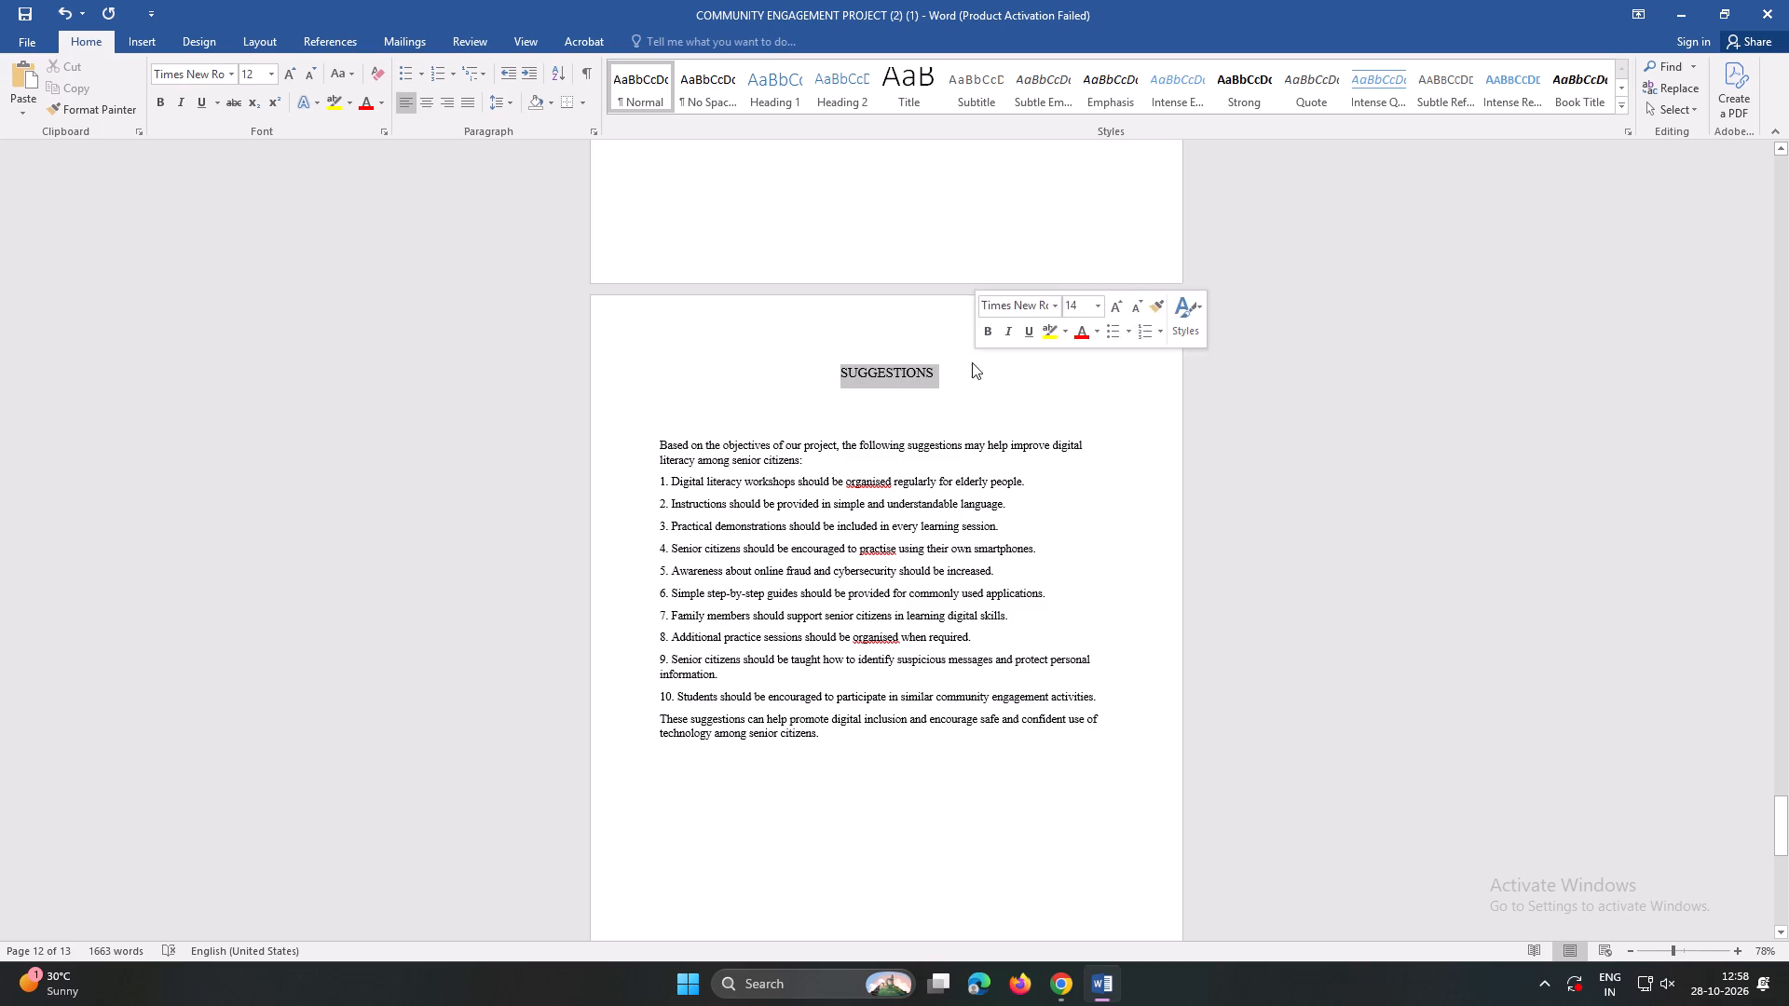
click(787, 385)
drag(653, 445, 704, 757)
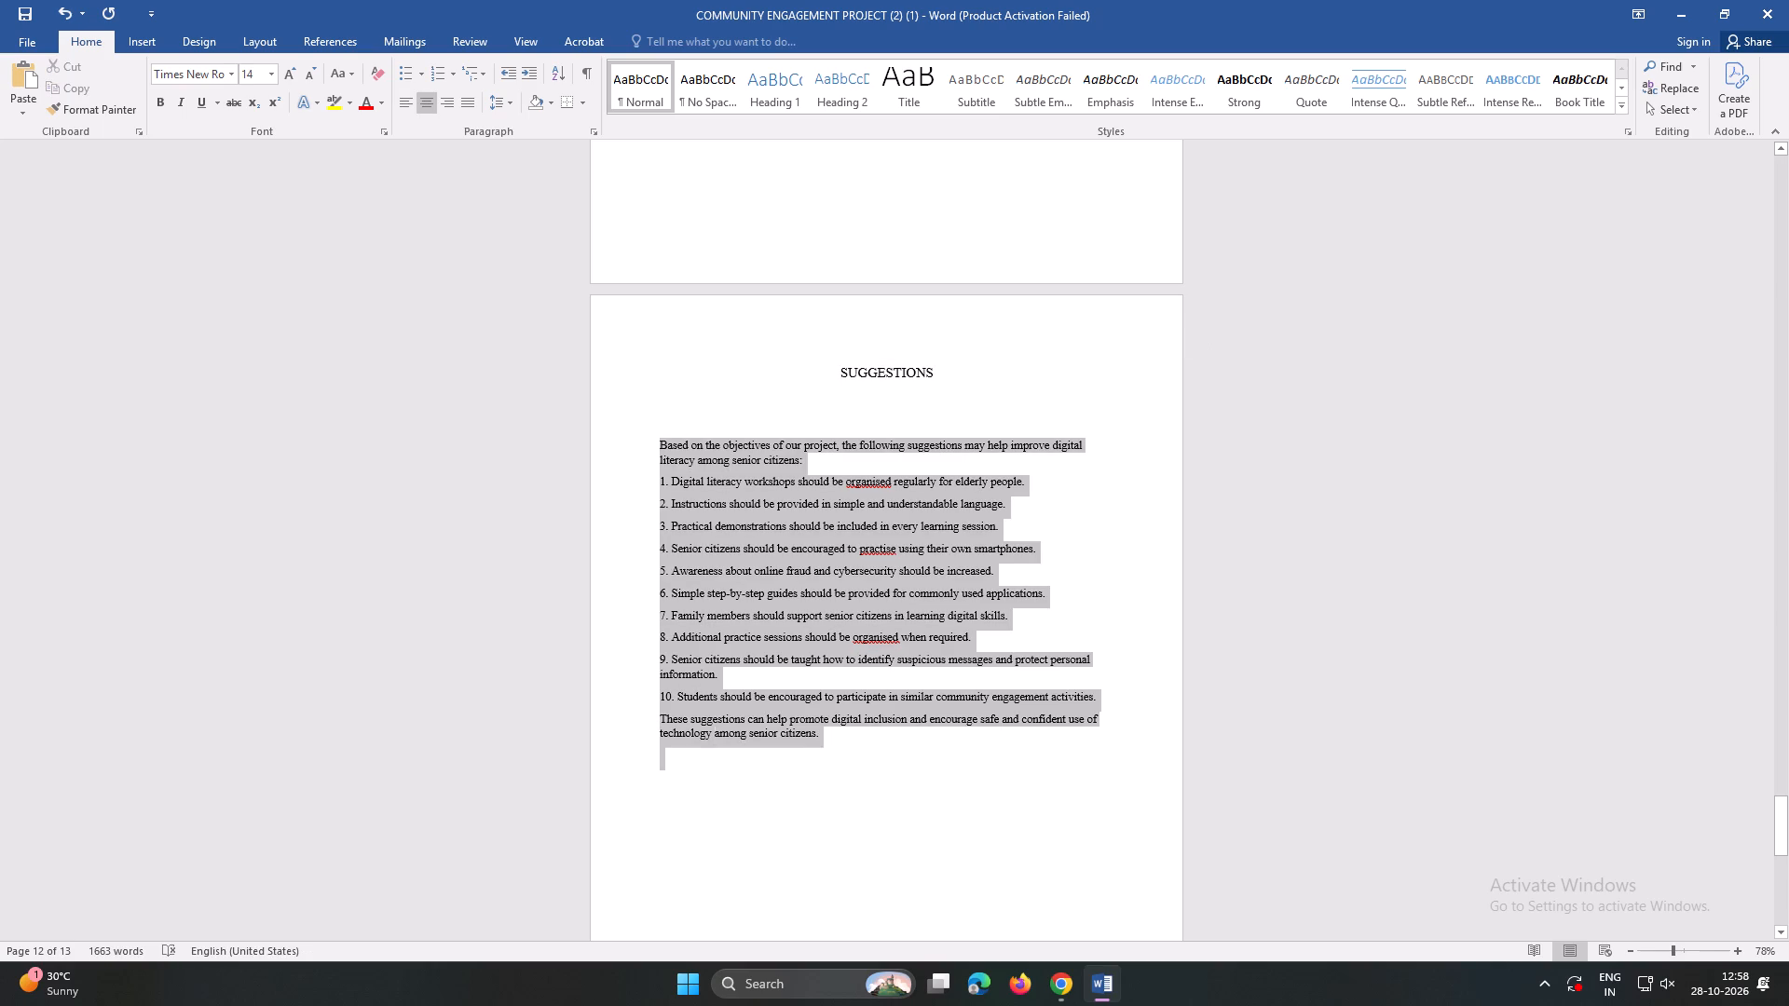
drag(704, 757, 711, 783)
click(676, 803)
Add blank lines after the closing paragraph of the SUGGESTIONS page until the insertion point reaches the top of the following page.
scroll(747, 686, down, 3)
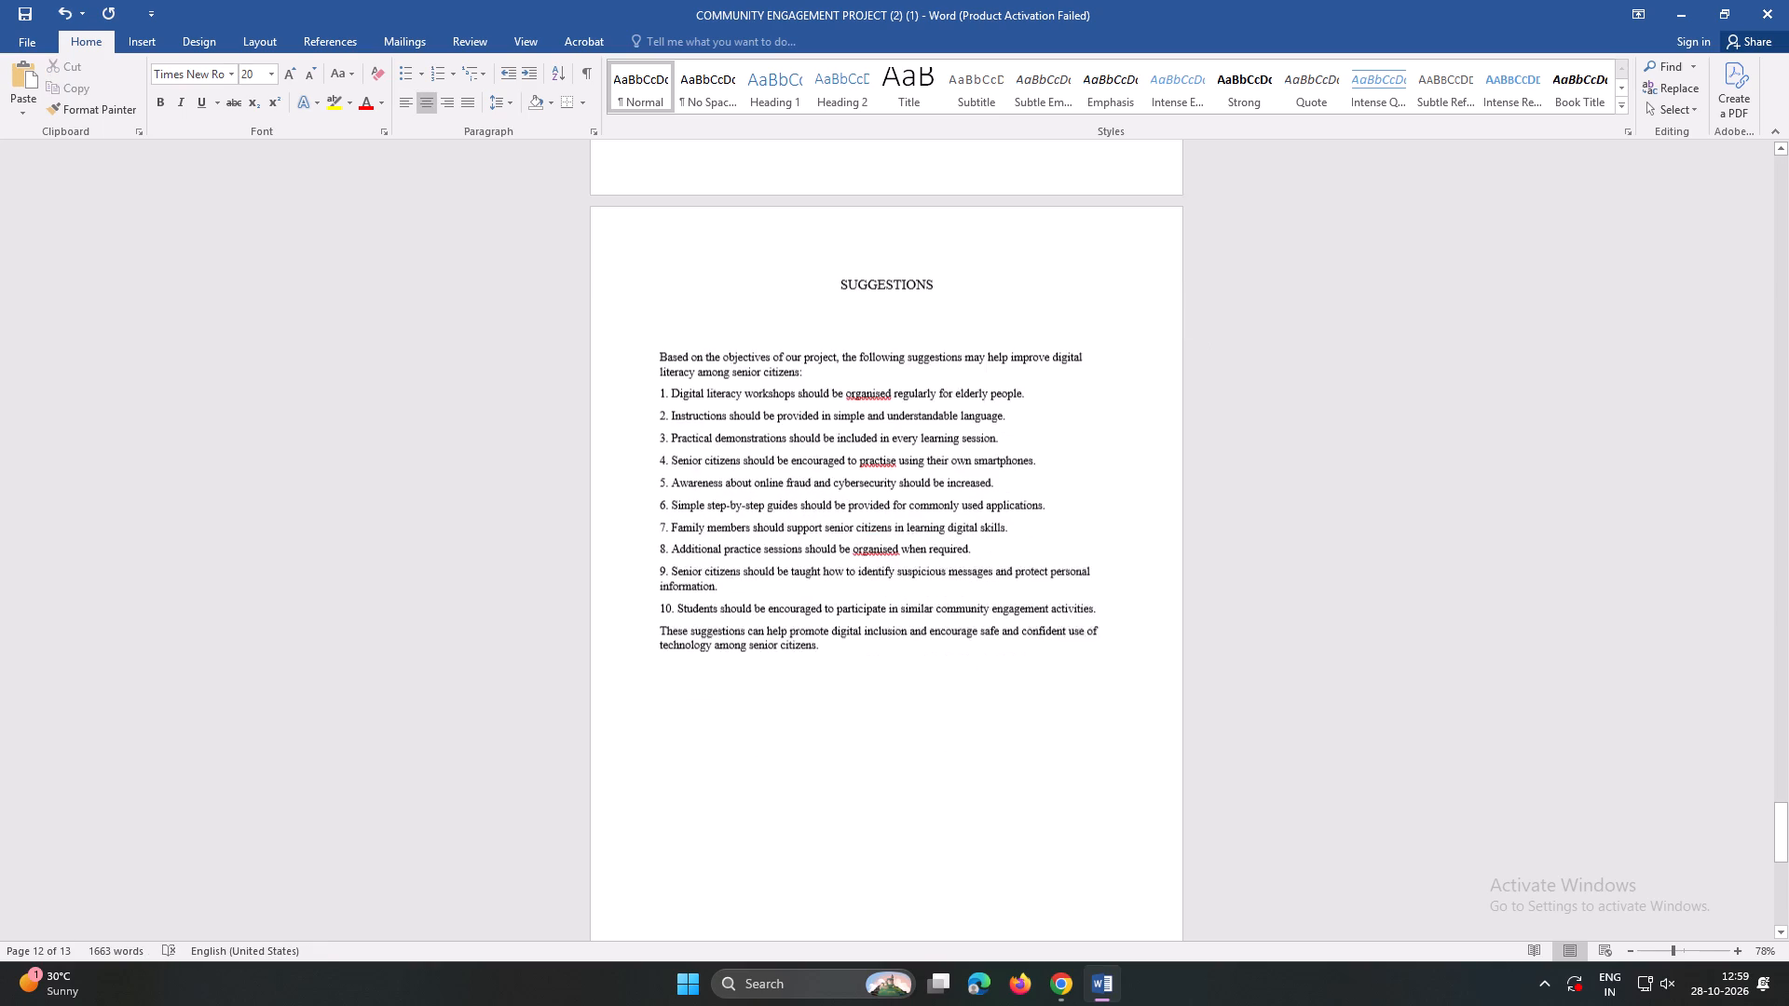
scroll(749, 692, down, 5)
click(828, 460)
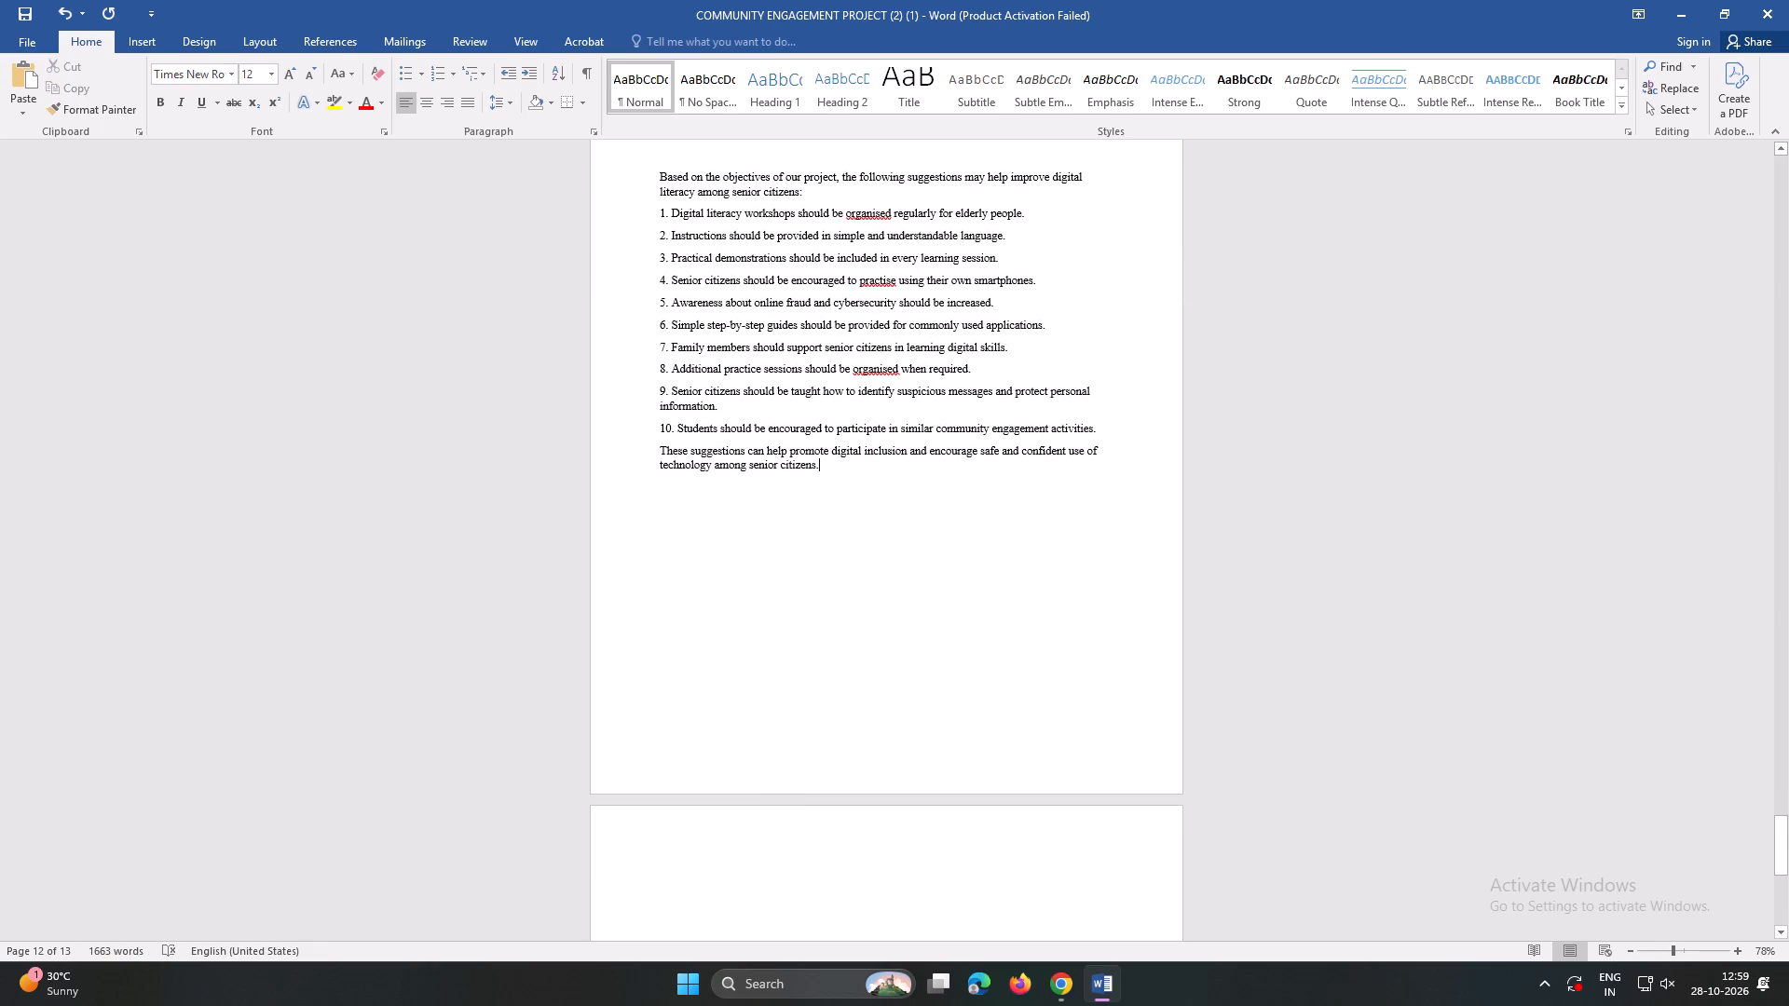
key(Return)
key(Return)
key(Return)
key(Return)
key(Return)
key(Return)
key(Return)
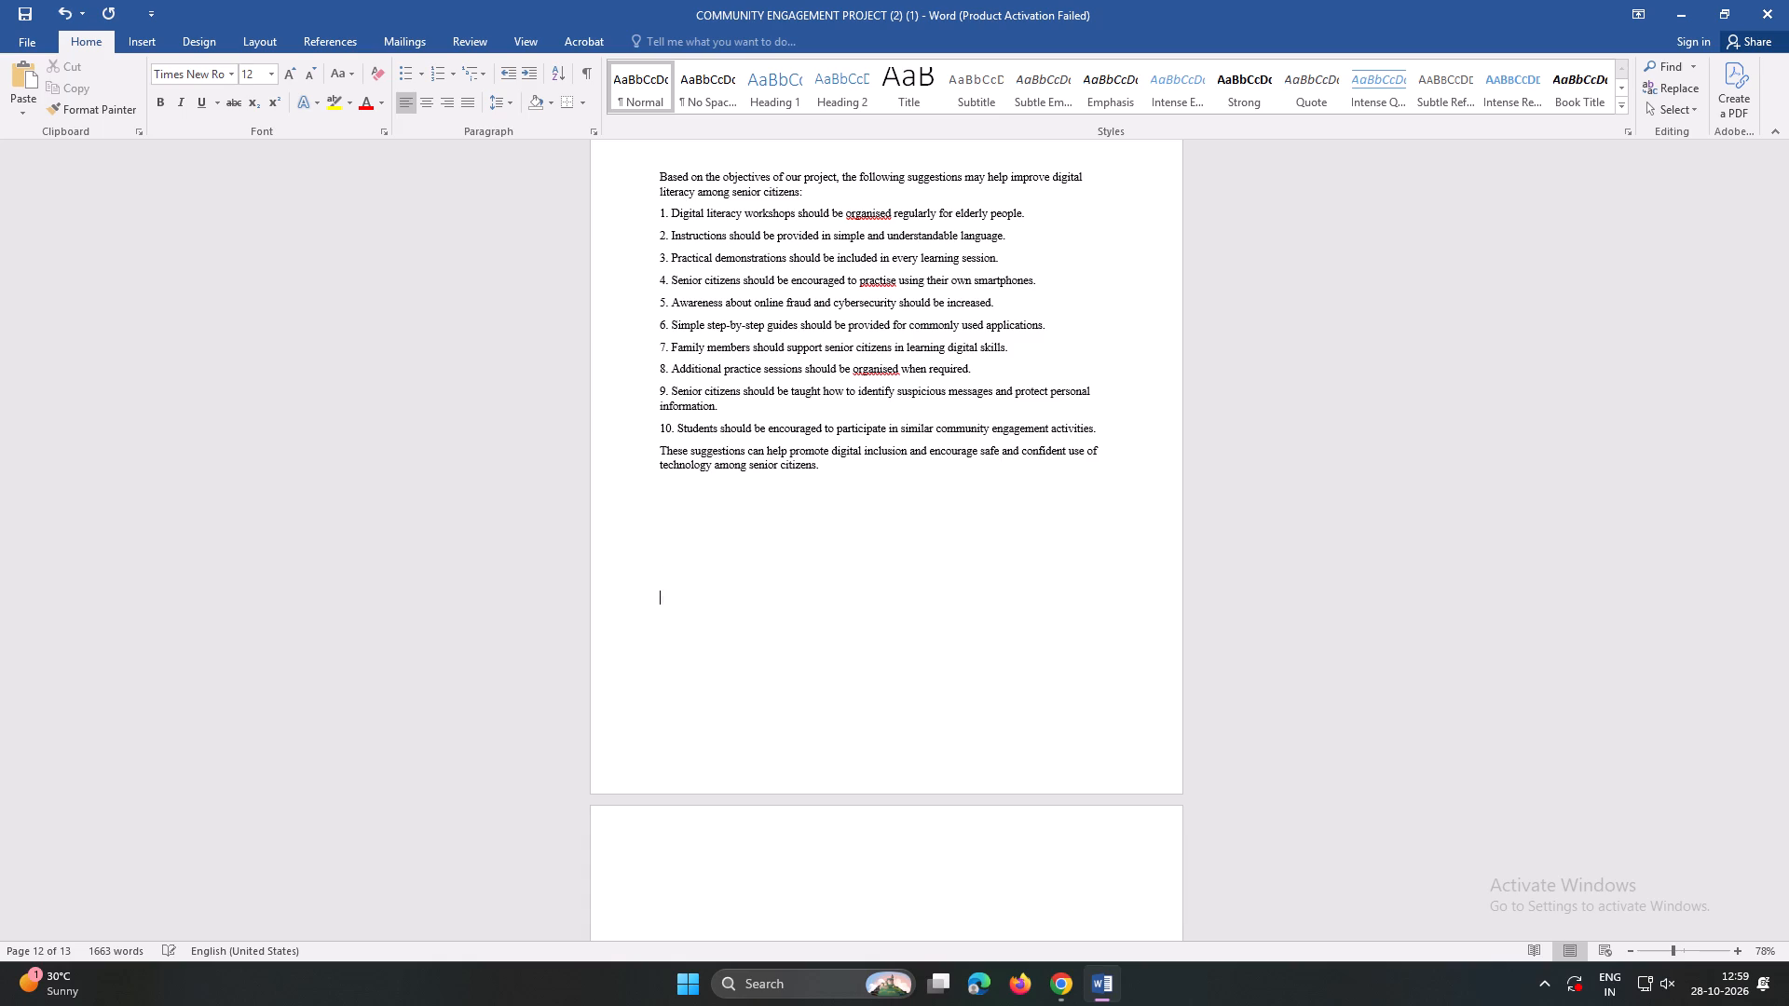
key(Return)
key(Return)
key(Return)
key(Return)
key(Return)
key(Return)
key(Return)
key(BackSpace)
key(BackSpace)
key(BackSpace)
key(Return)
Enter the heading "CONCLUSION" at the top of the new page after the SUGGESTIONS page.
scroll(811, 530, down, 9)
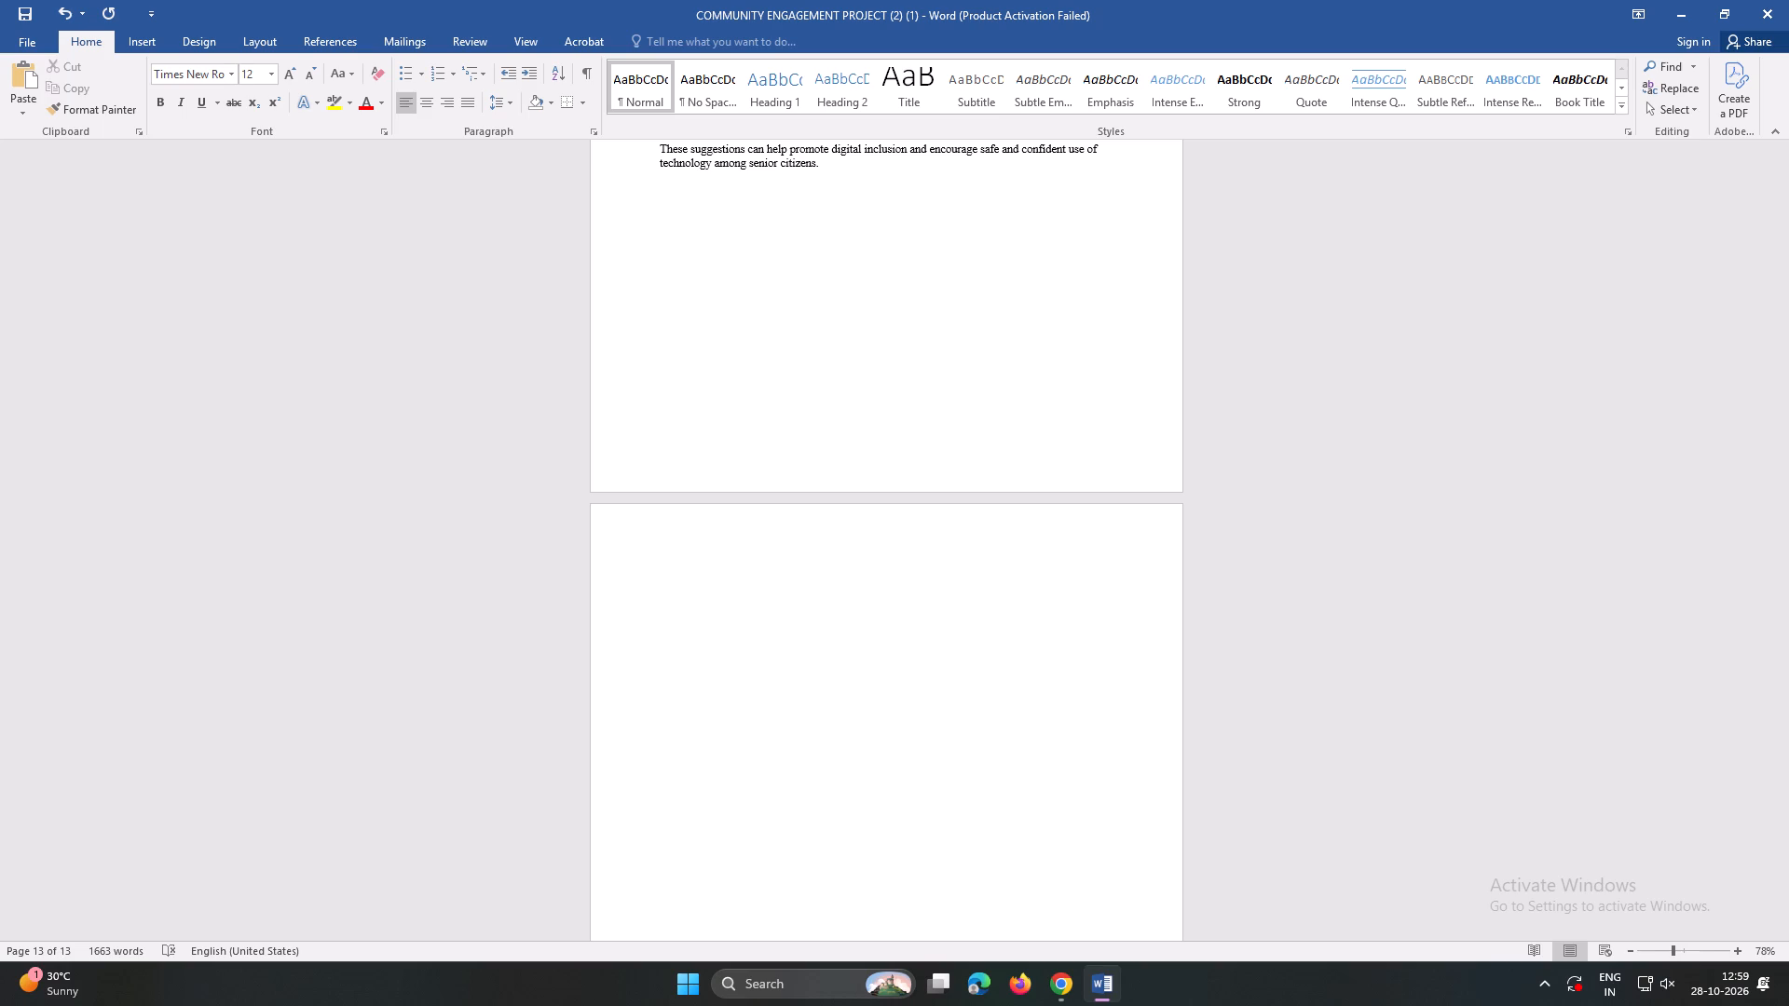
key(c)
key(BackSpace)
text(CON)
text(CLUSIOM)
key(BackSpace)
key(n)
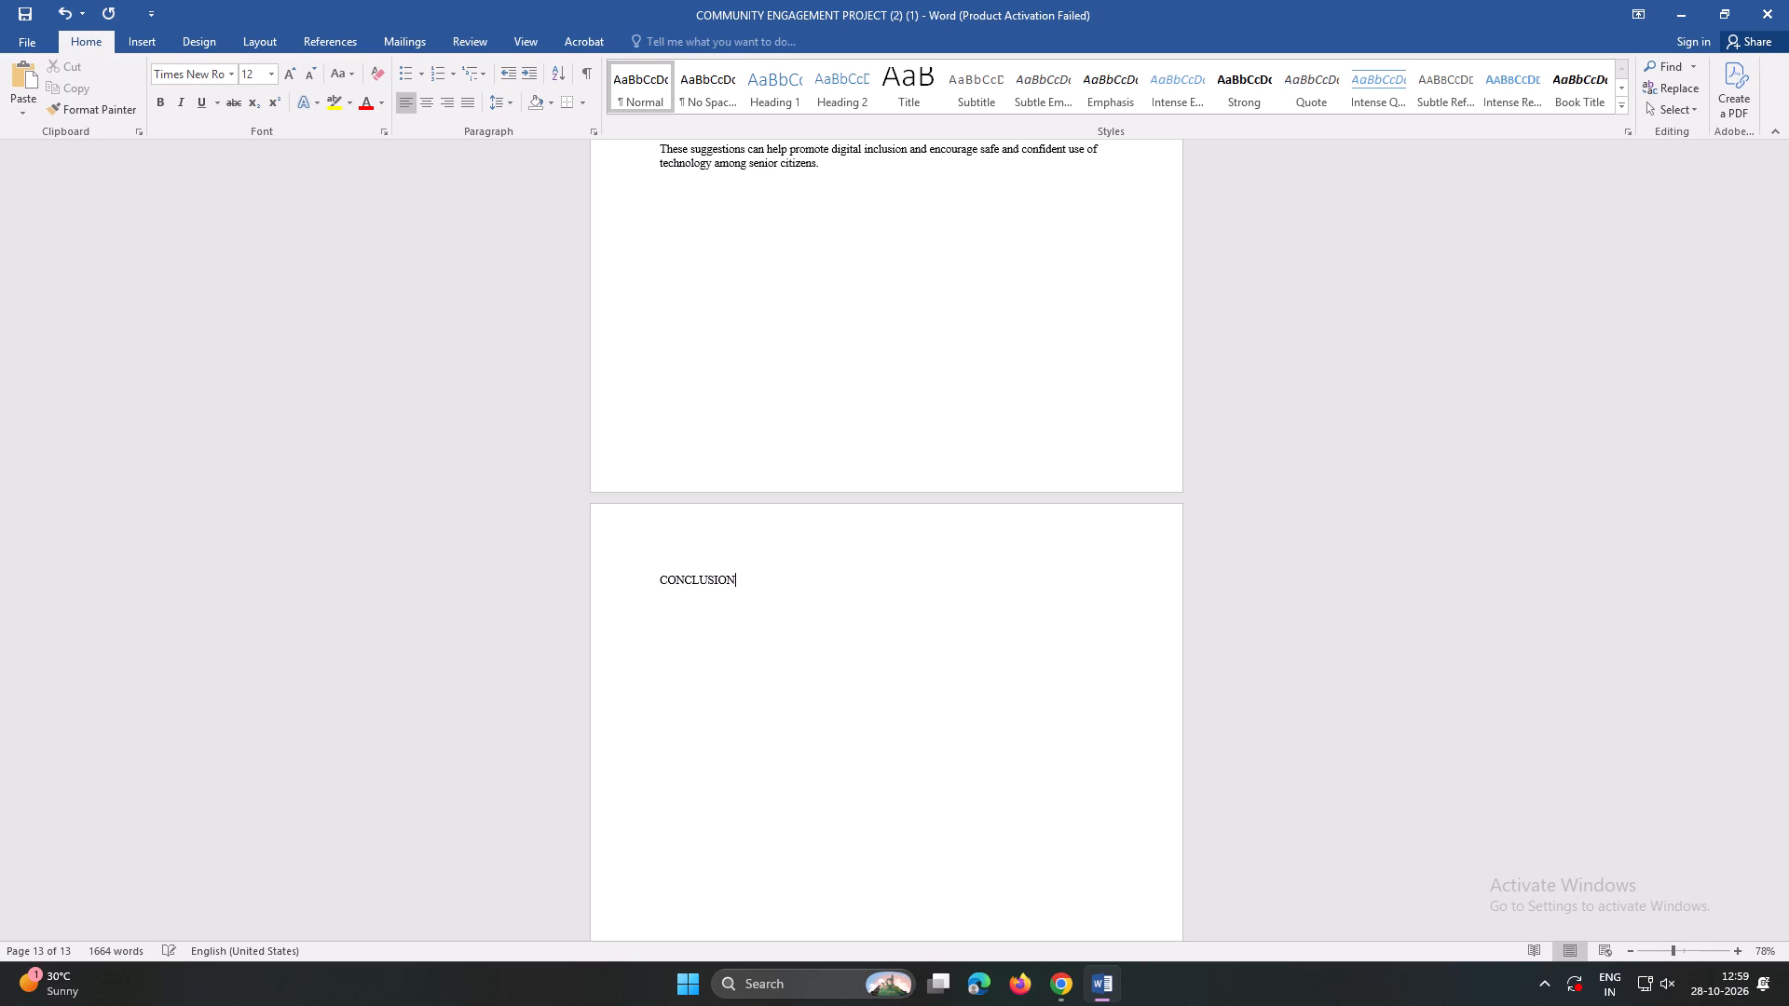
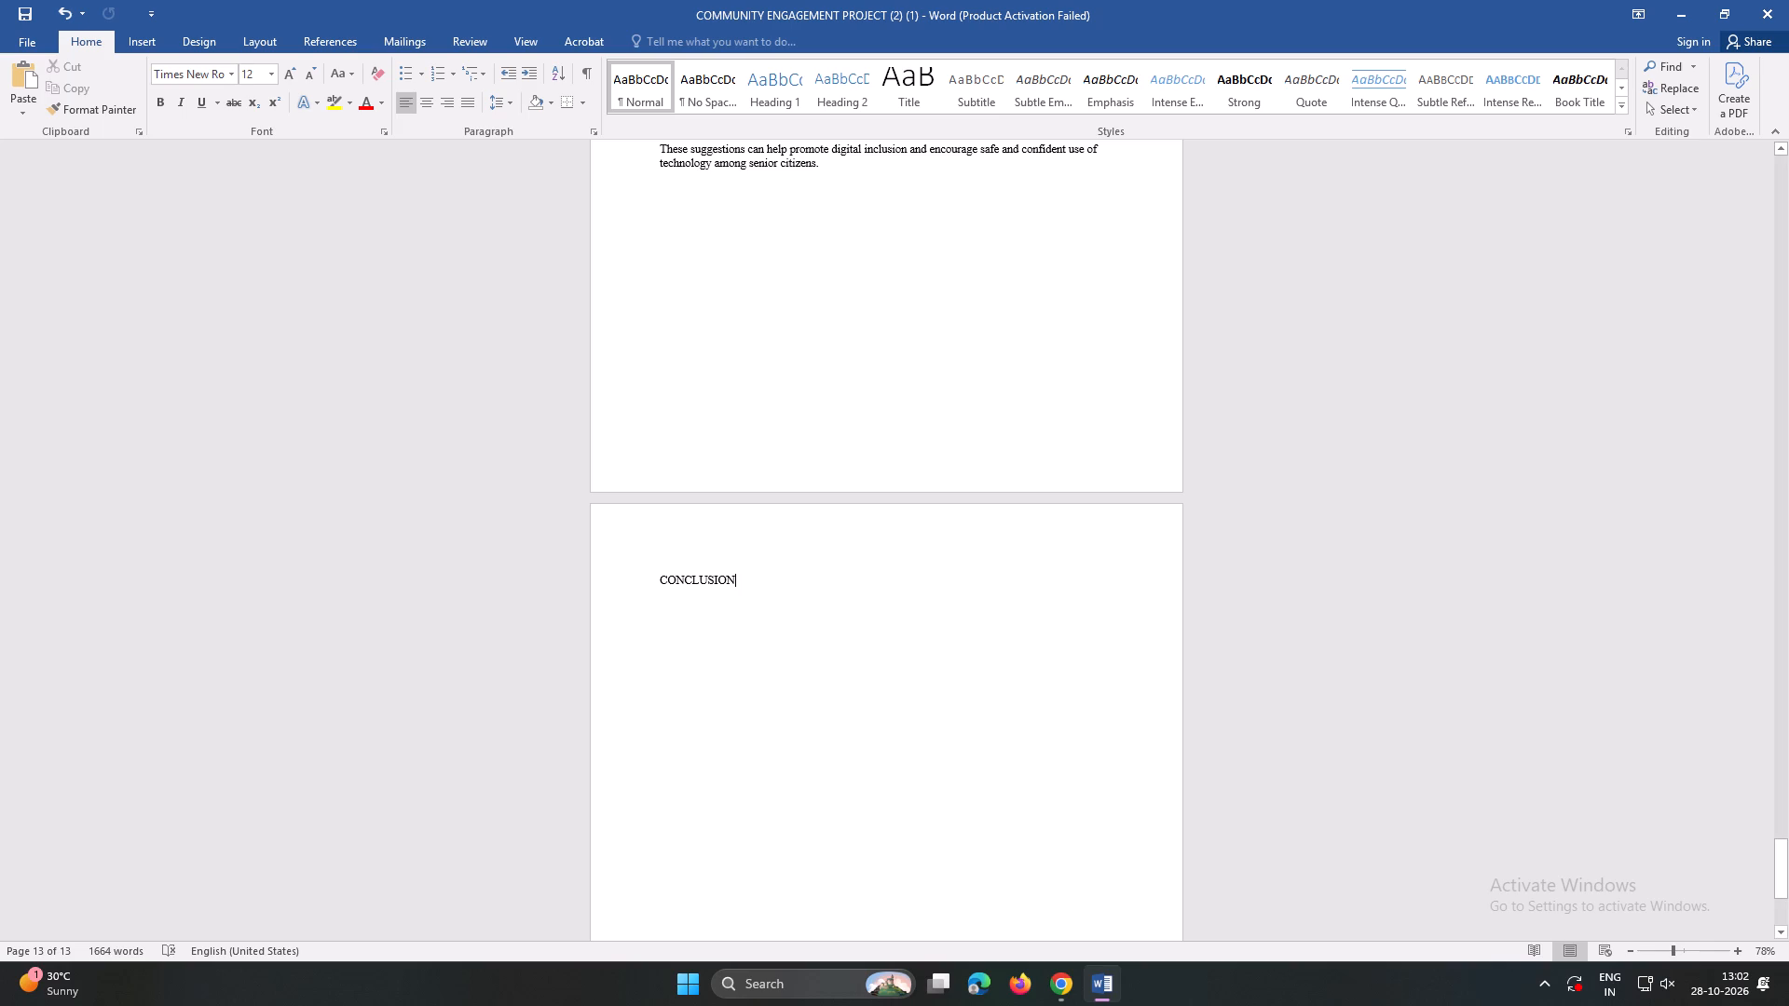
Set the "CONCLUSION" heading on the last page to font size 14 and centre it.
drag(650, 574, 791, 577)
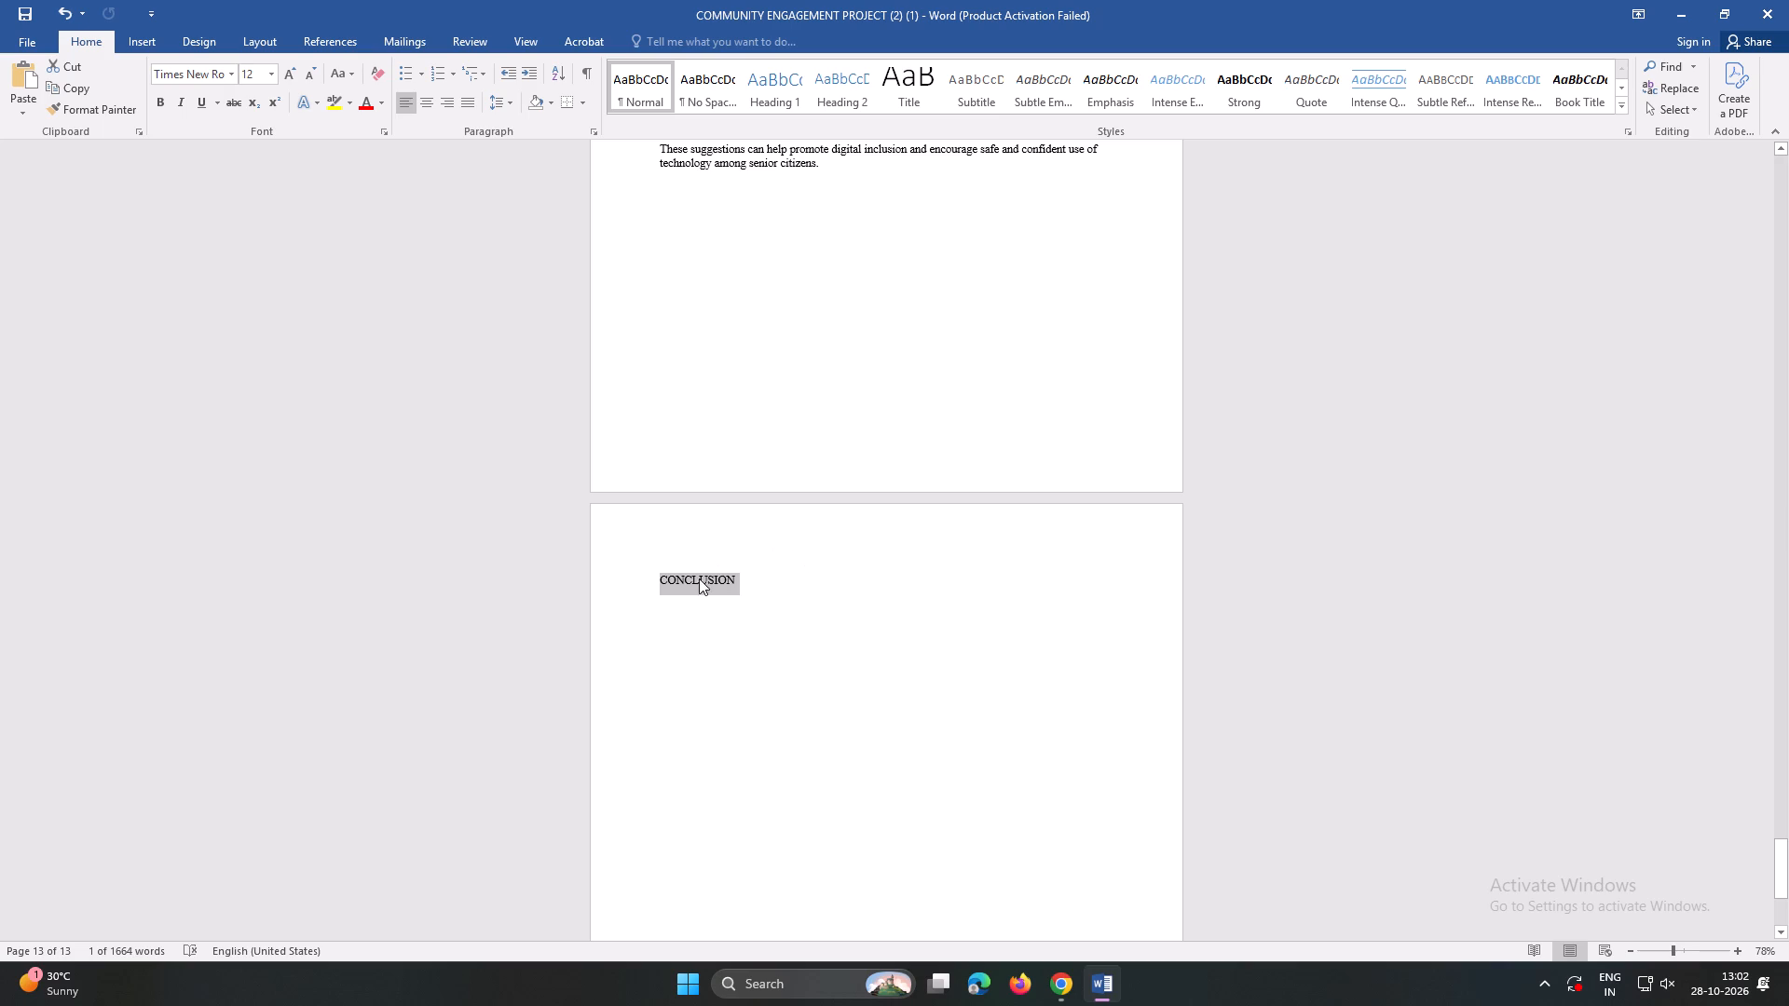
click(706, 580)
drag(662, 583, 781, 584)
click(901, 524)
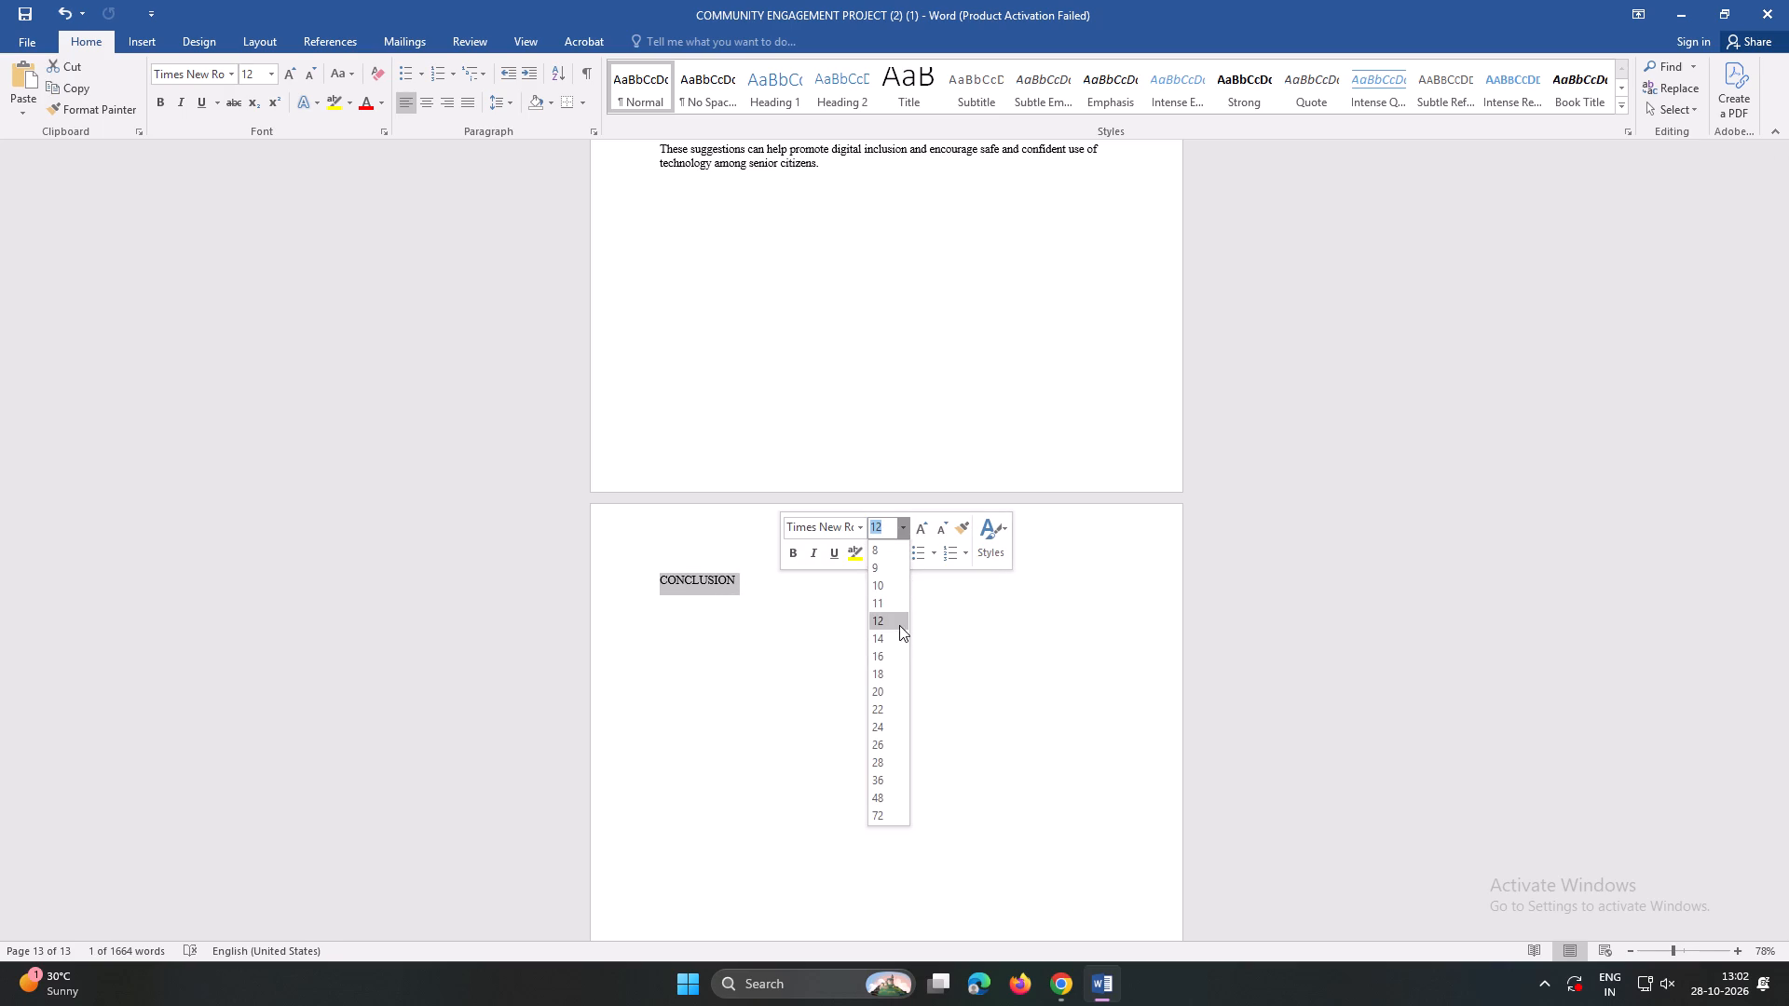
click(899, 633)
click(768, 621)
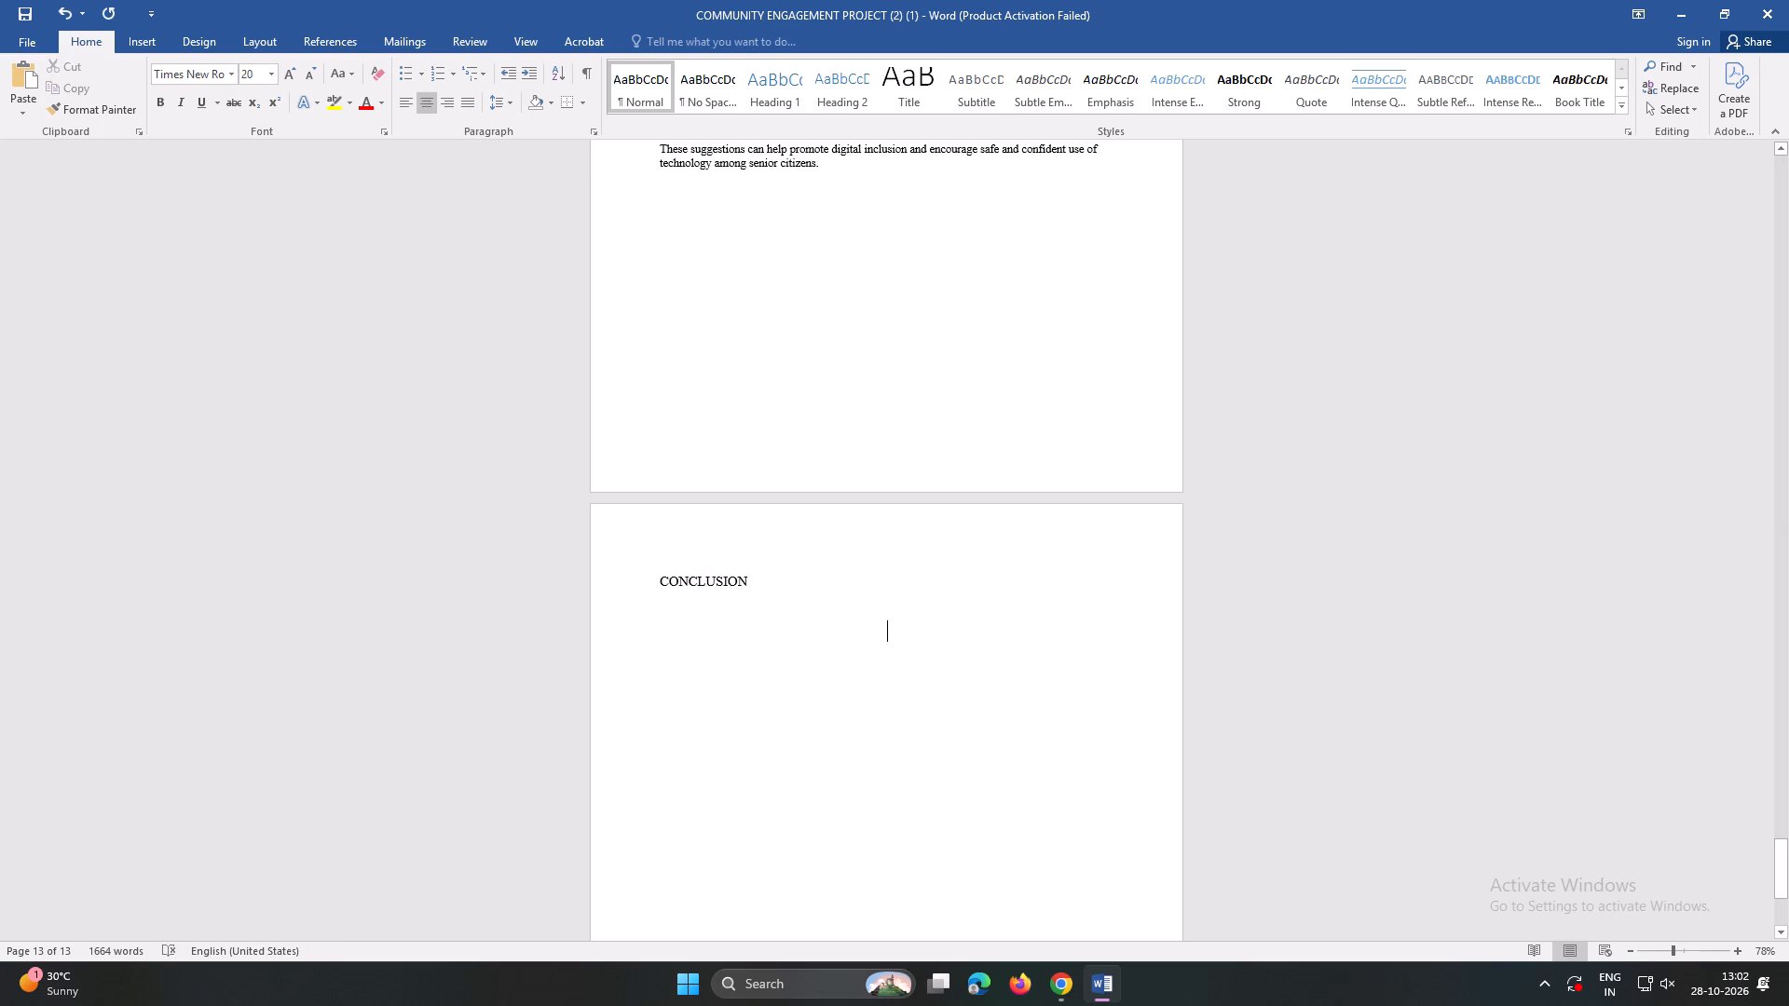
drag(659, 583, 768, 578)
click(417, 108)
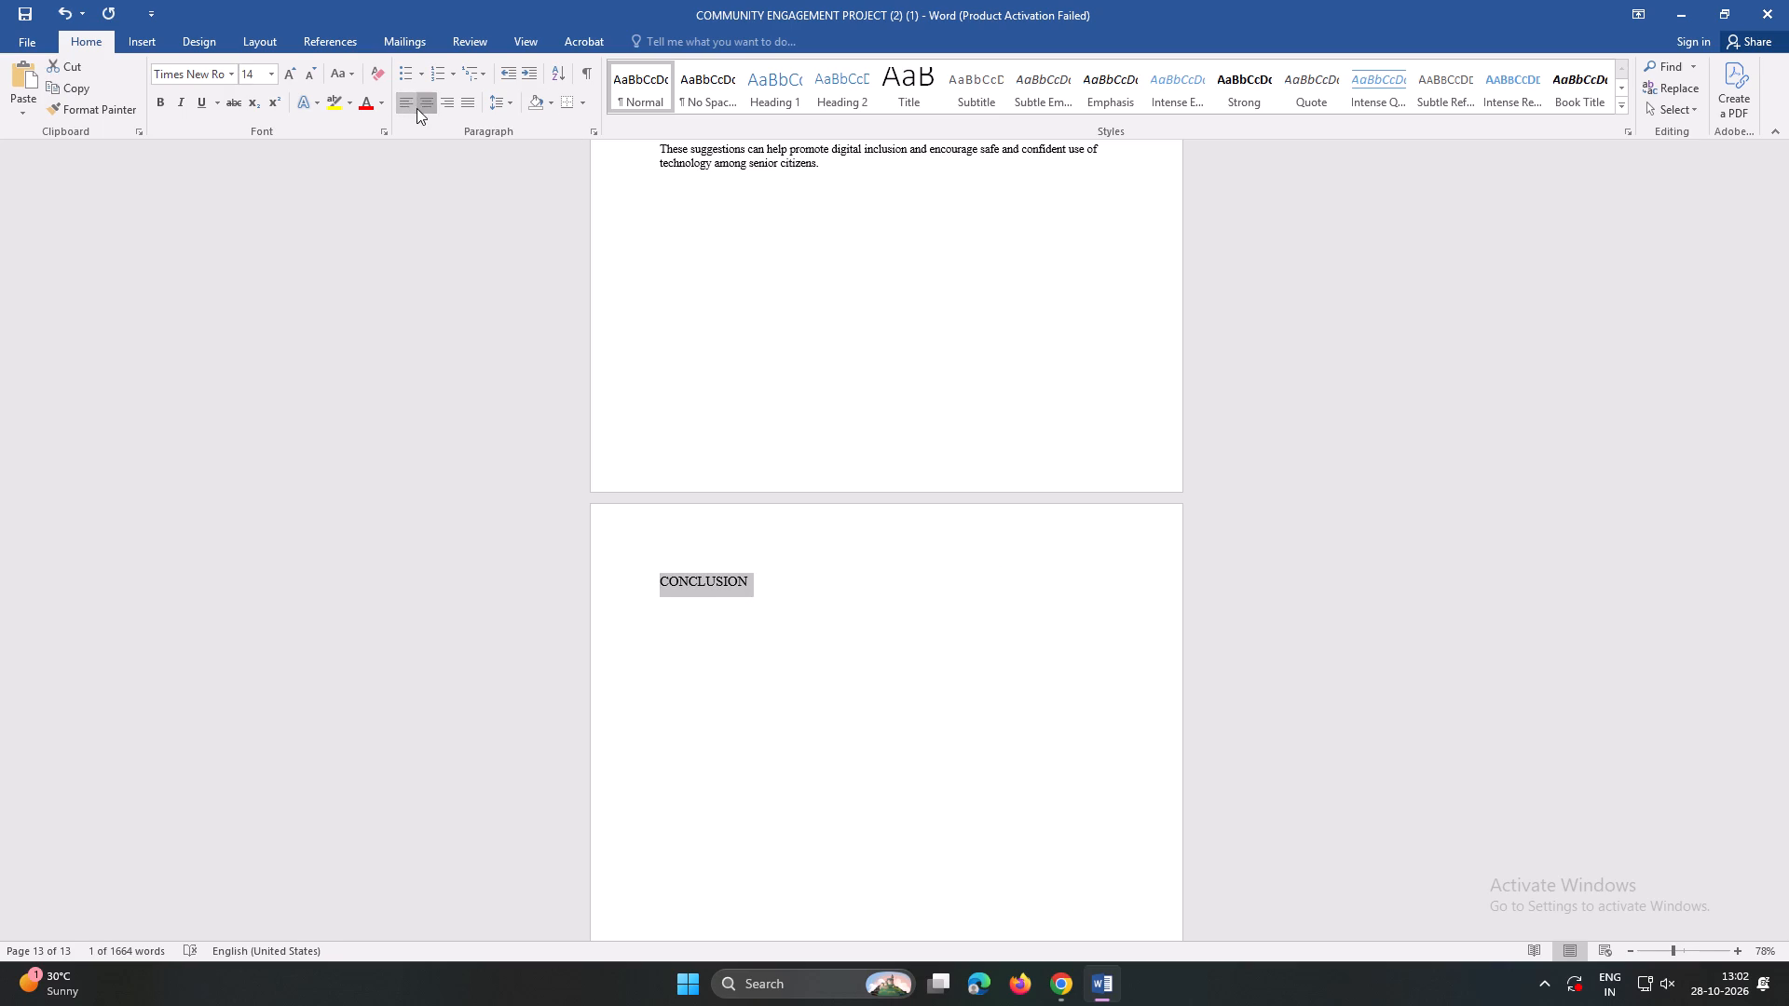
click(947, 590)
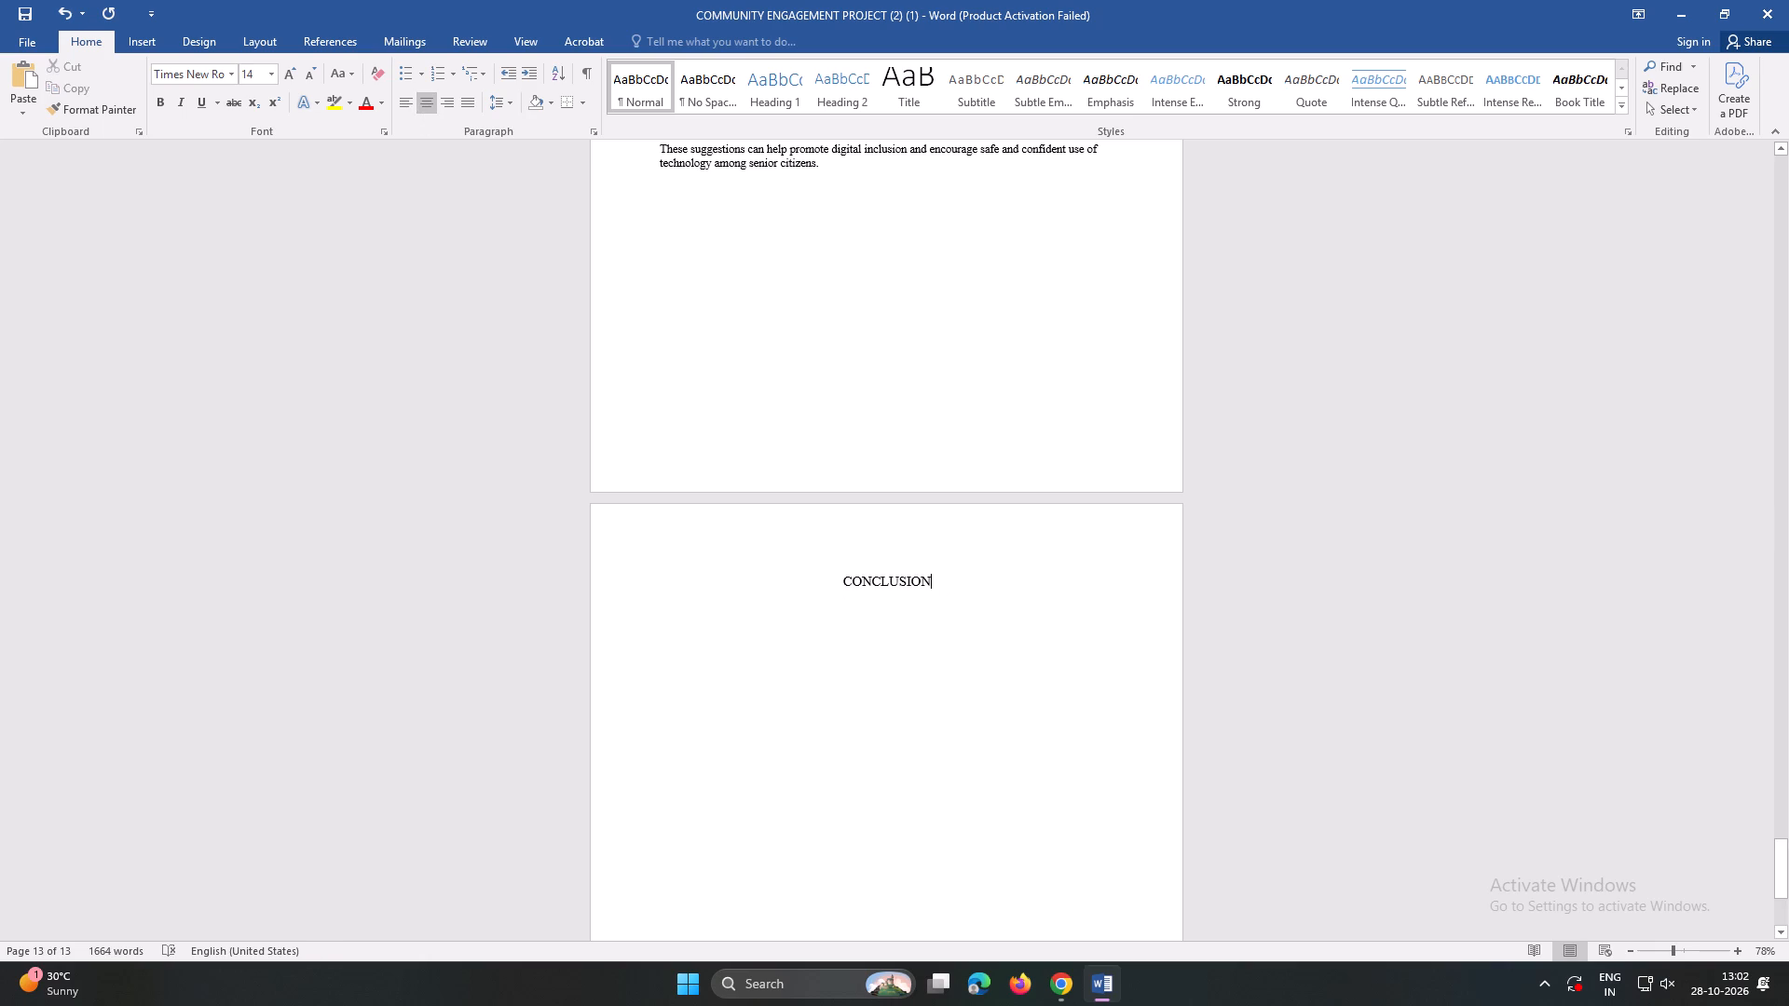
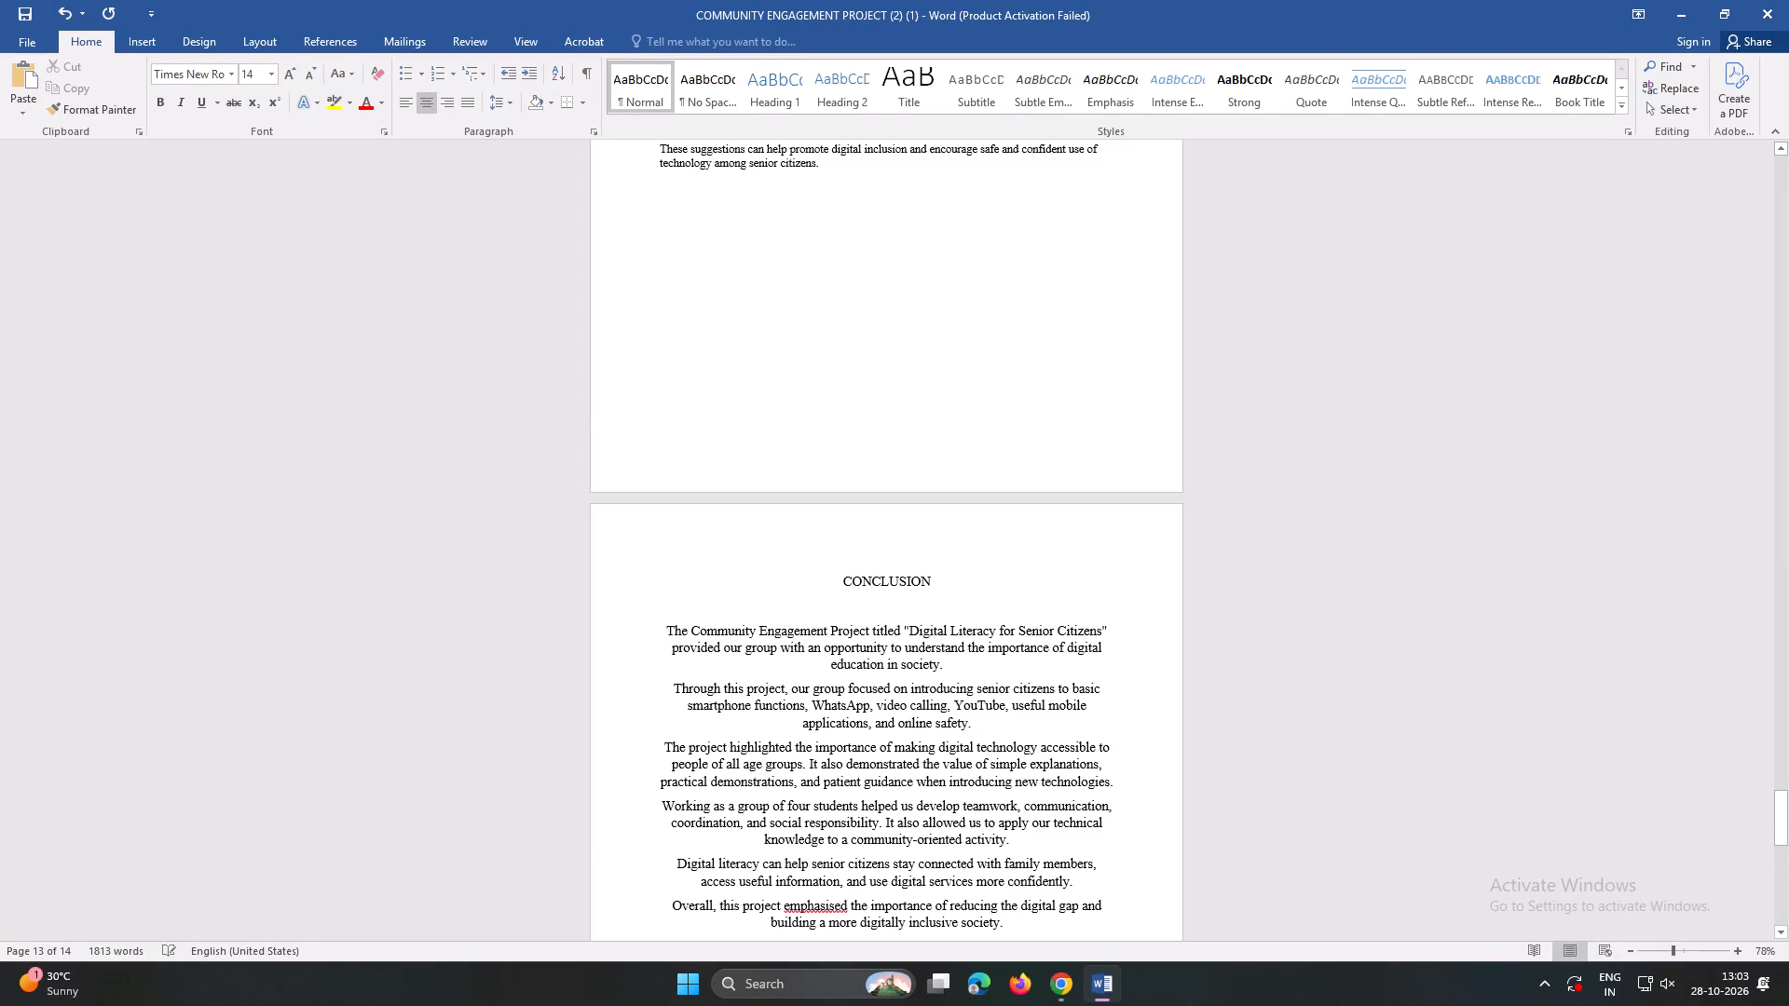
Left-align the body paragraphs under the CONCLUSION heading and set their font size to 12.
scroll(942, 565, down, 6)
drag(658, 423, 716, 540)
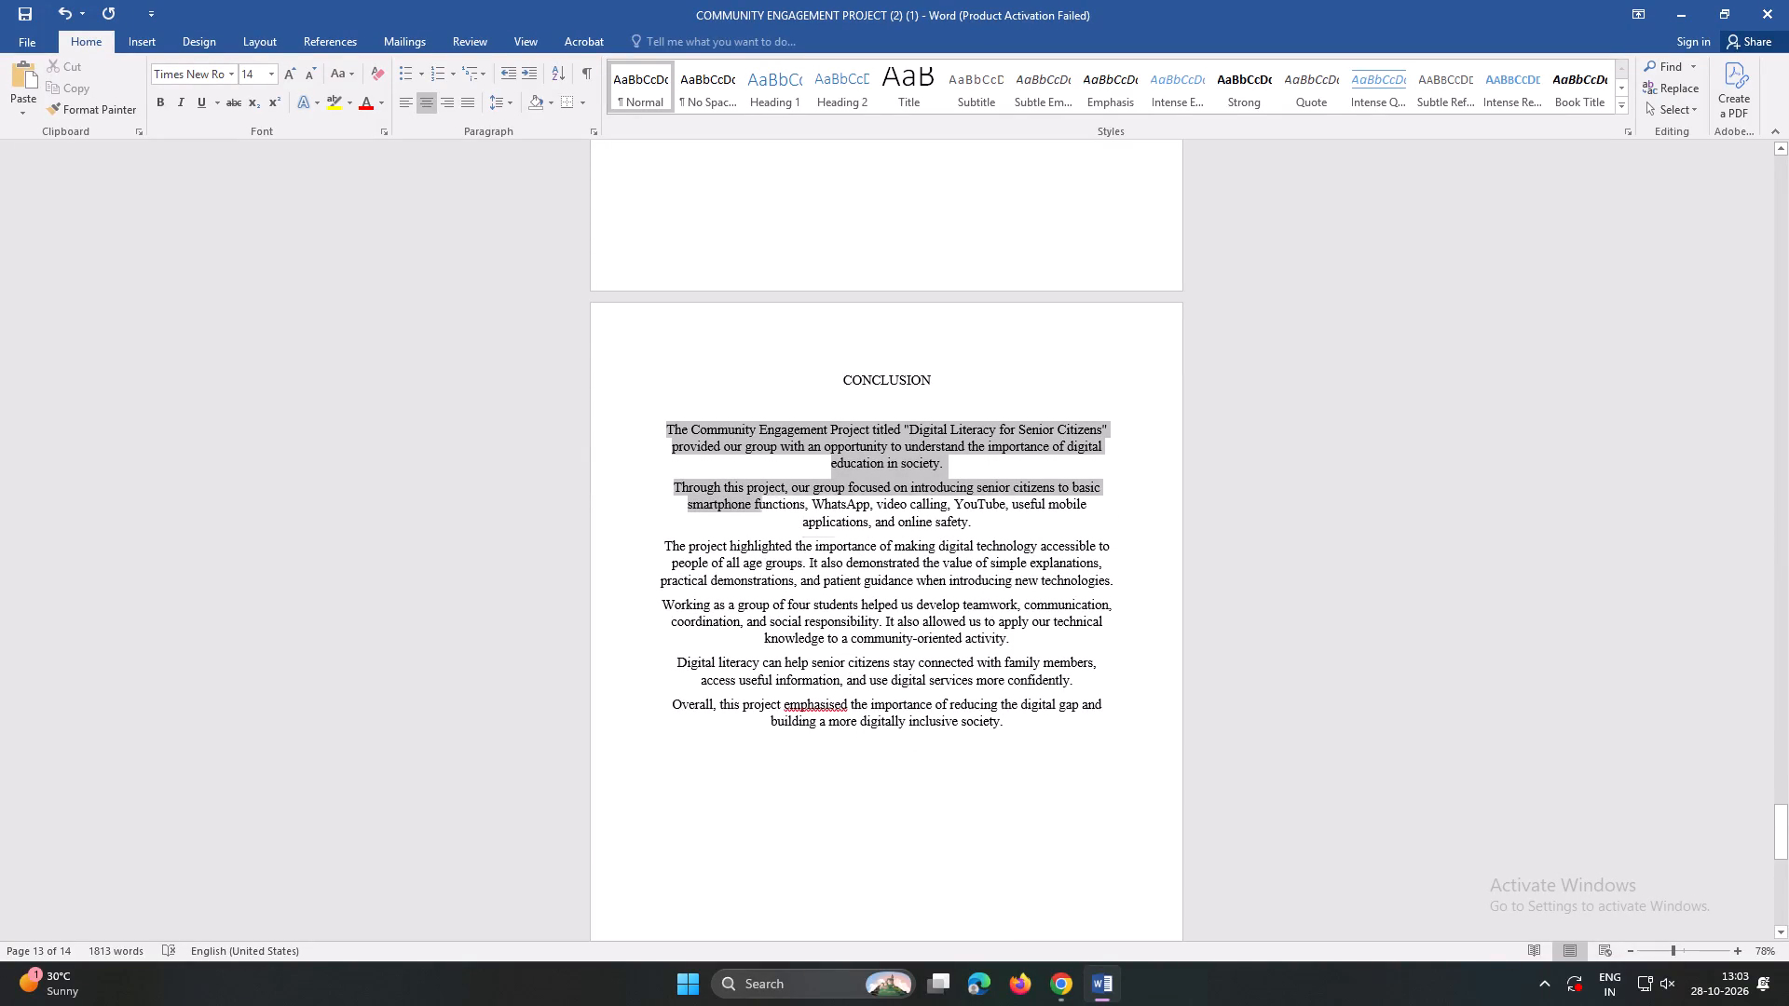
drag(716, 540, 783, 755)
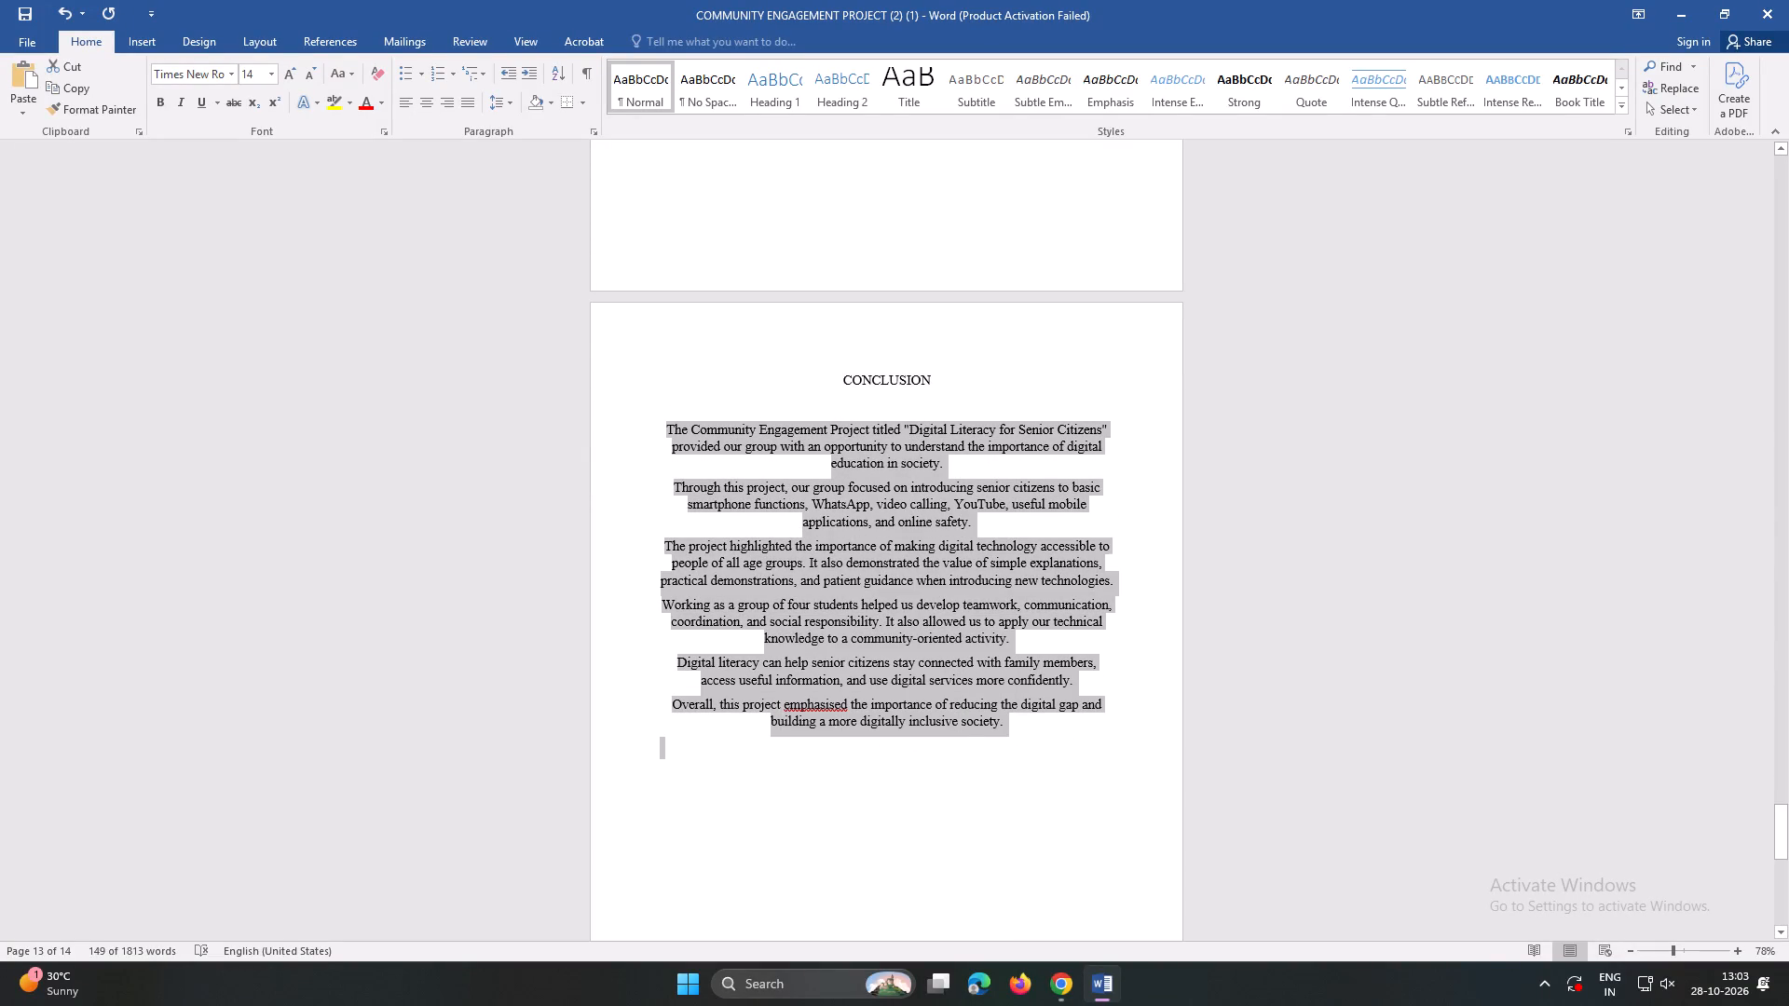
click(409, 94)
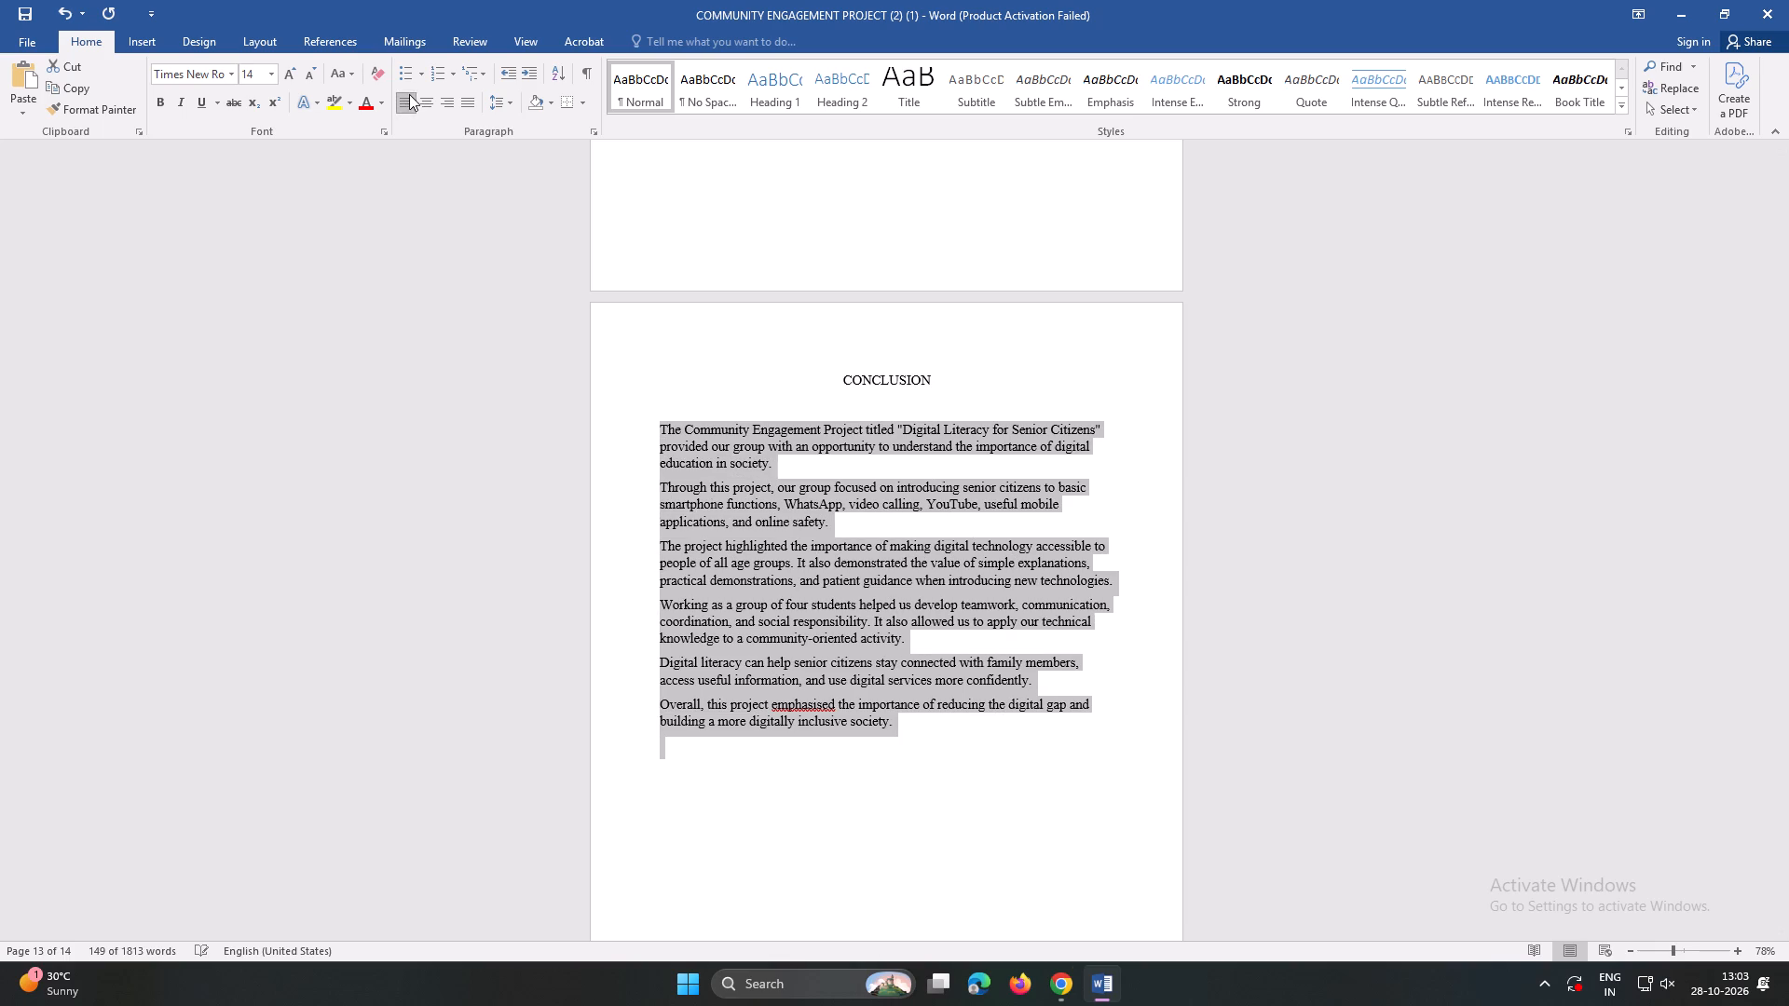
right_click(951, 752)
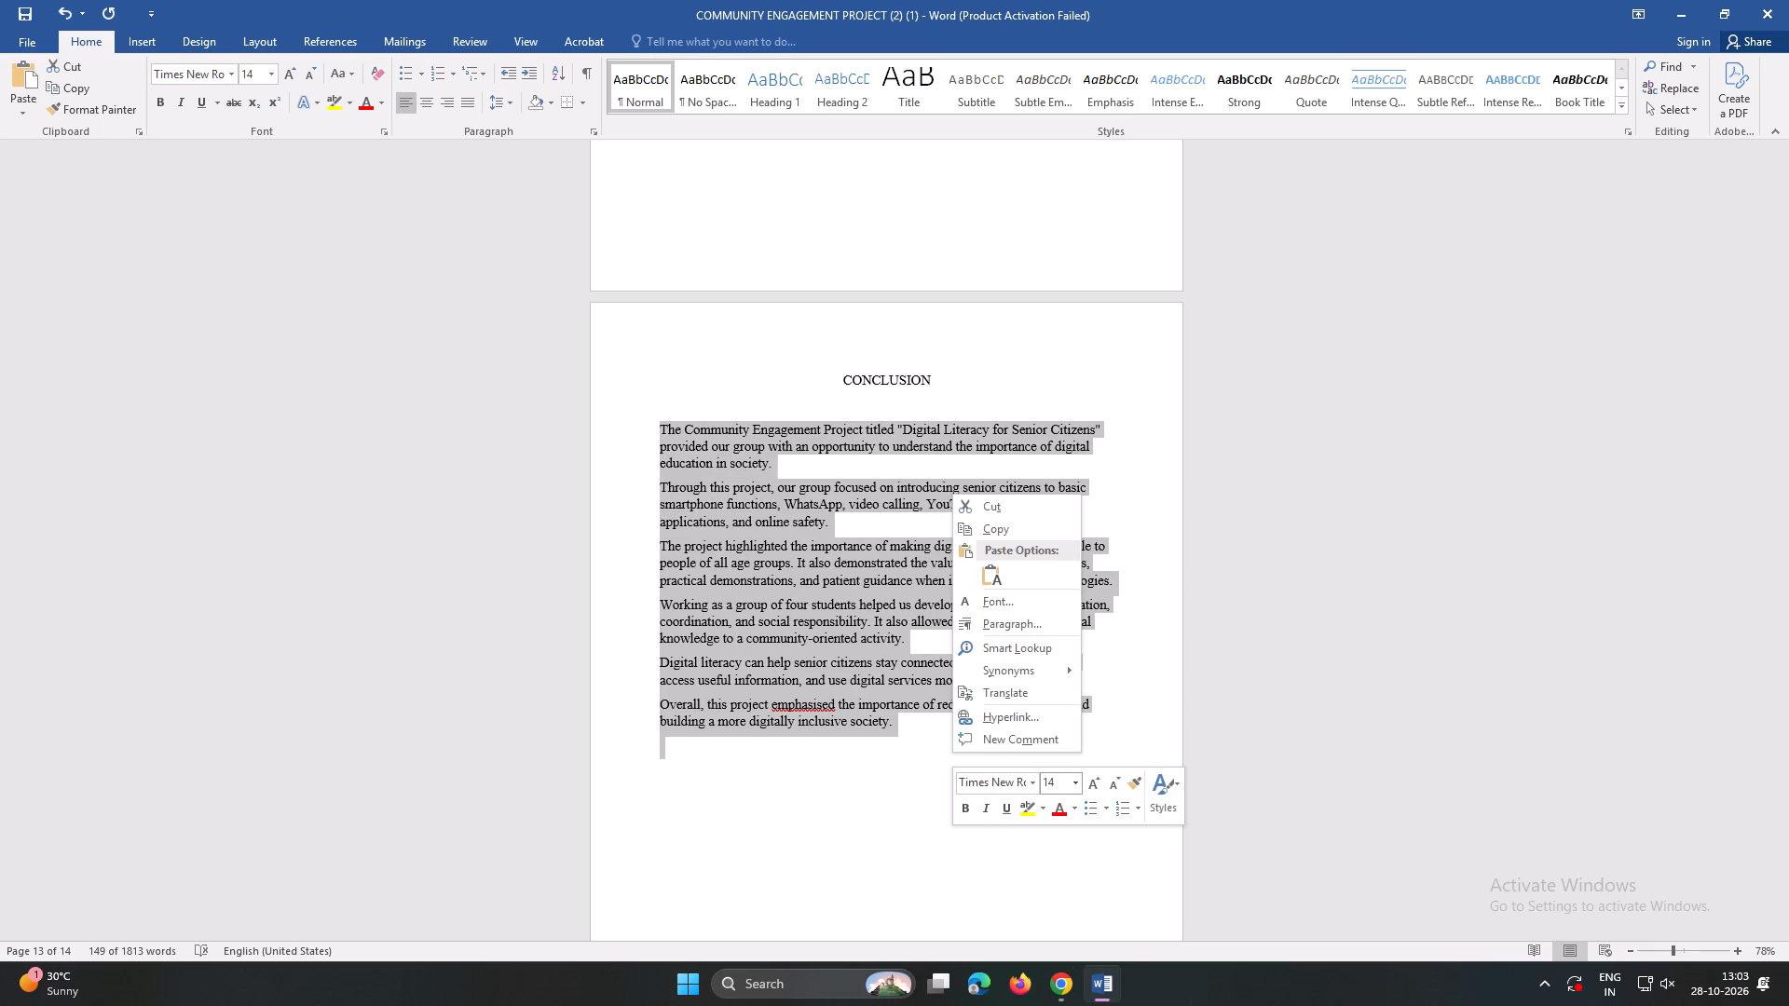
click(1072, 786)
click(1051, 569)
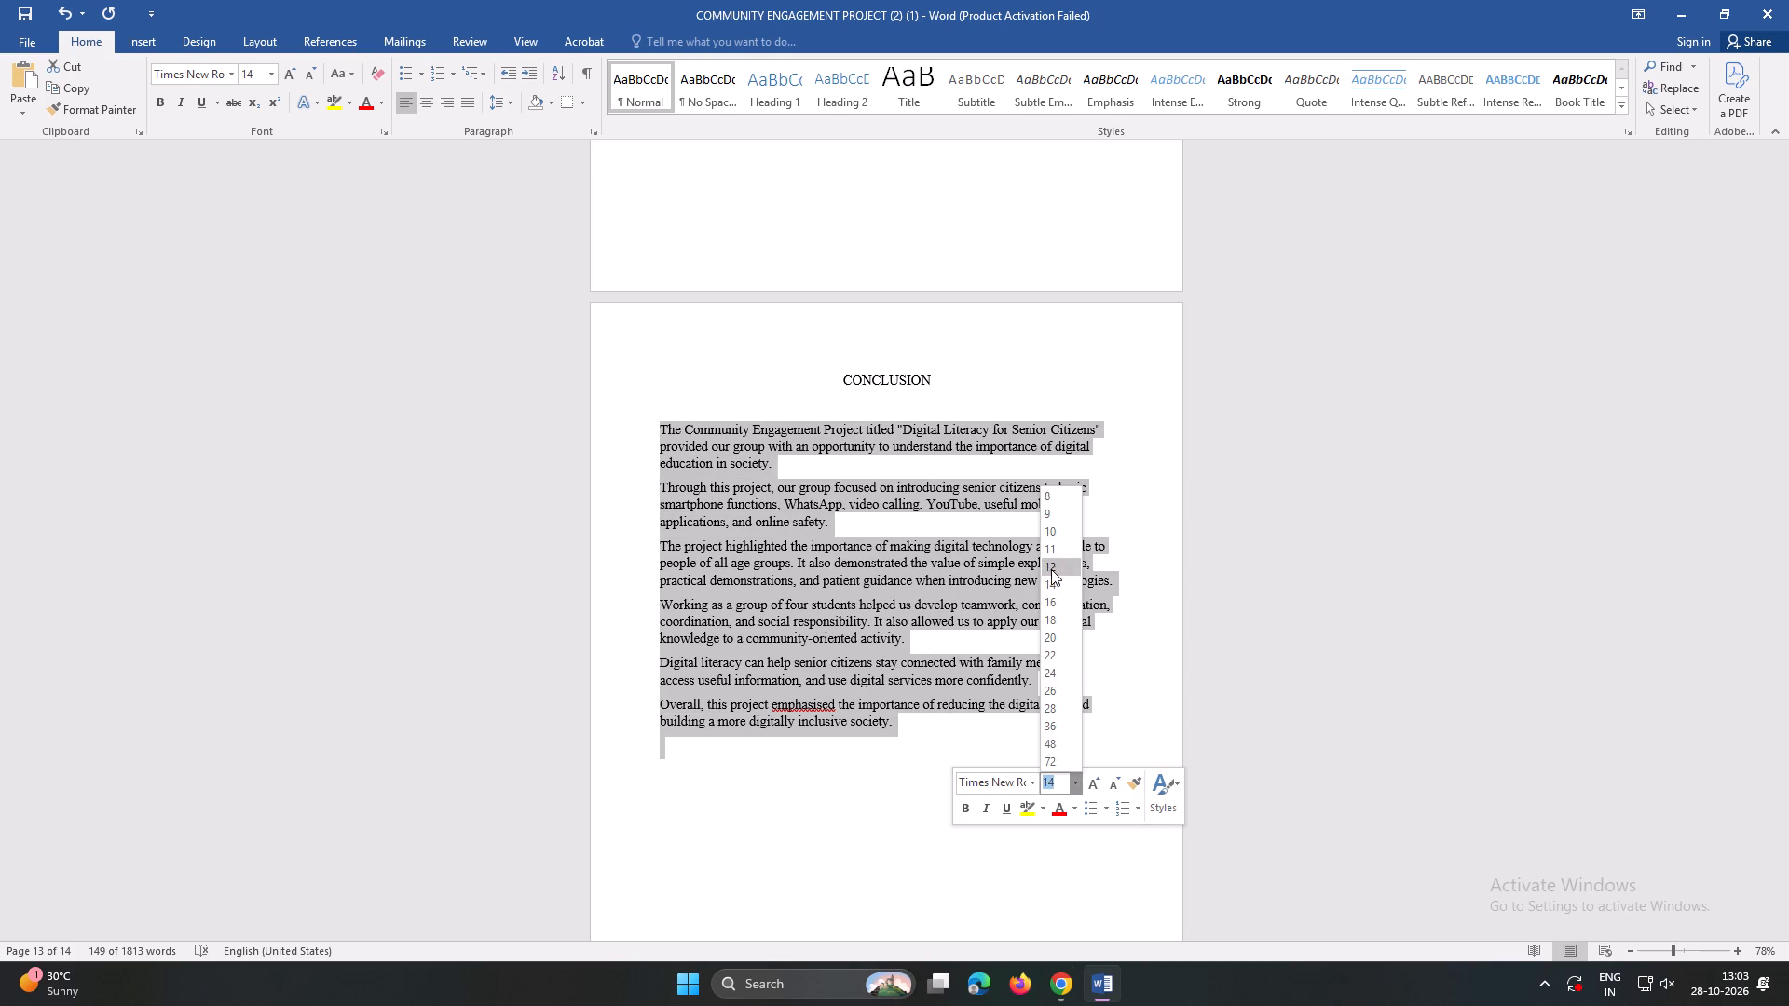
click(924, 692)
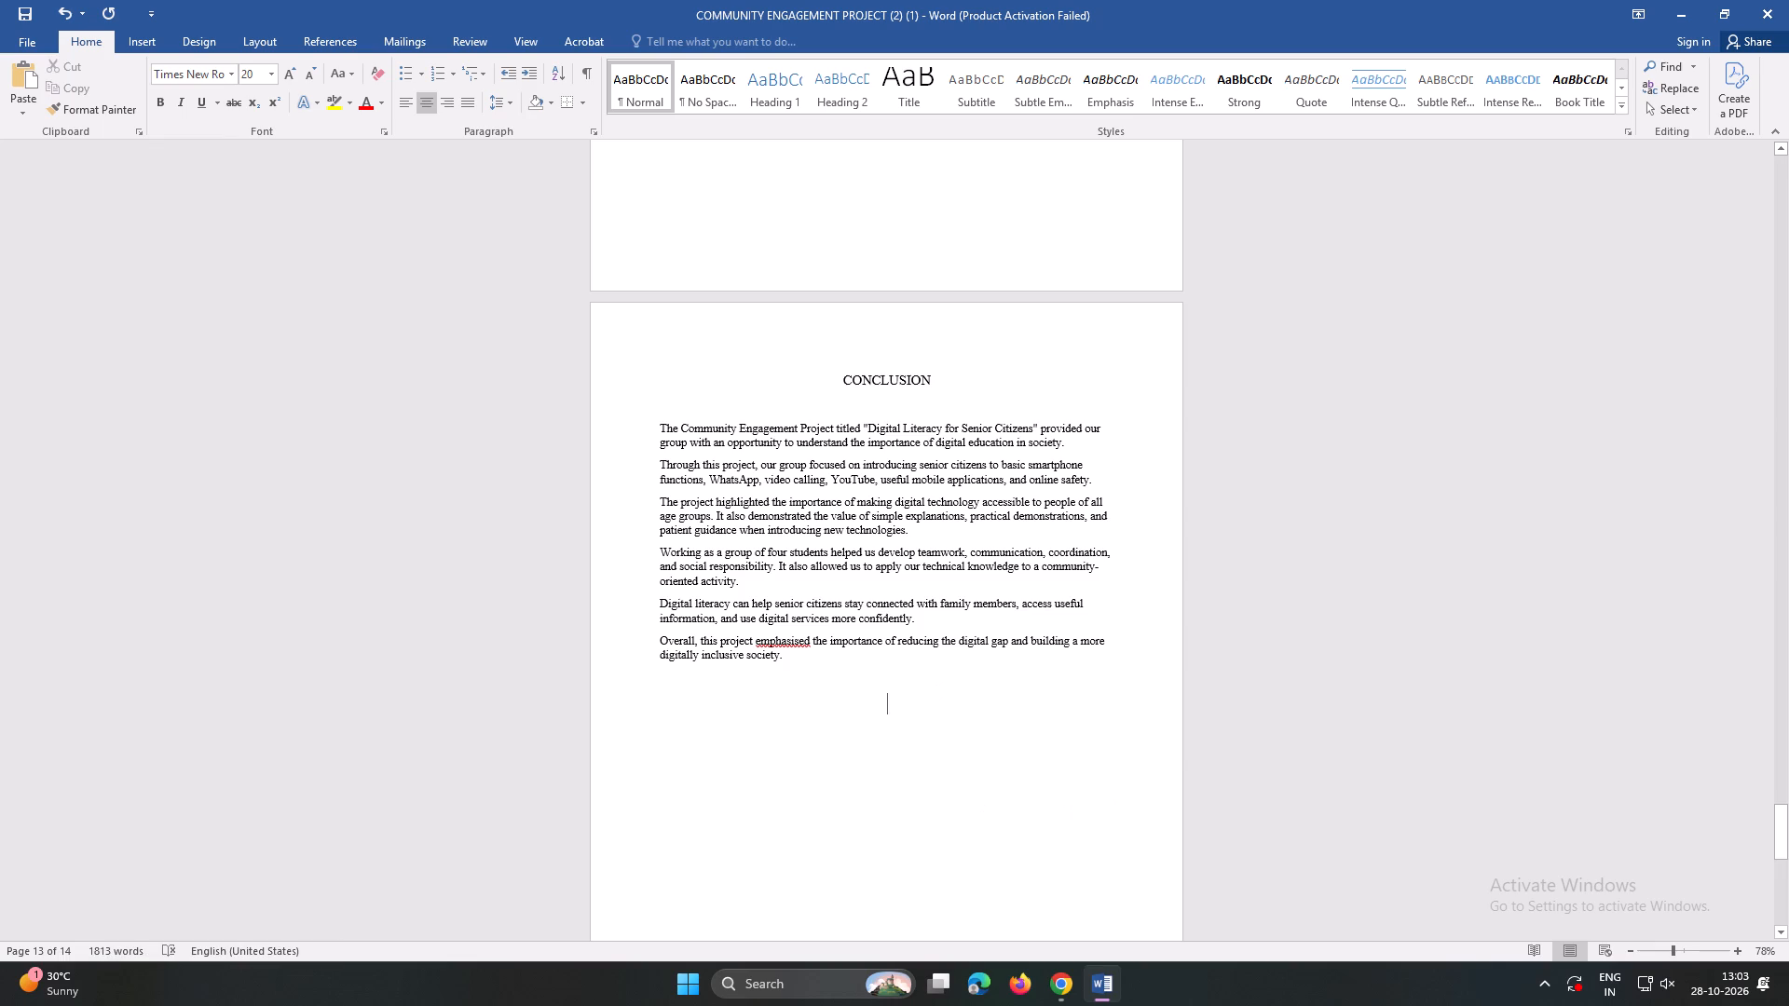
Change the spelling of "emphasised" to "emphasized" in the last conclusion paragraph.
click(799, 642)
key(BackSpace)
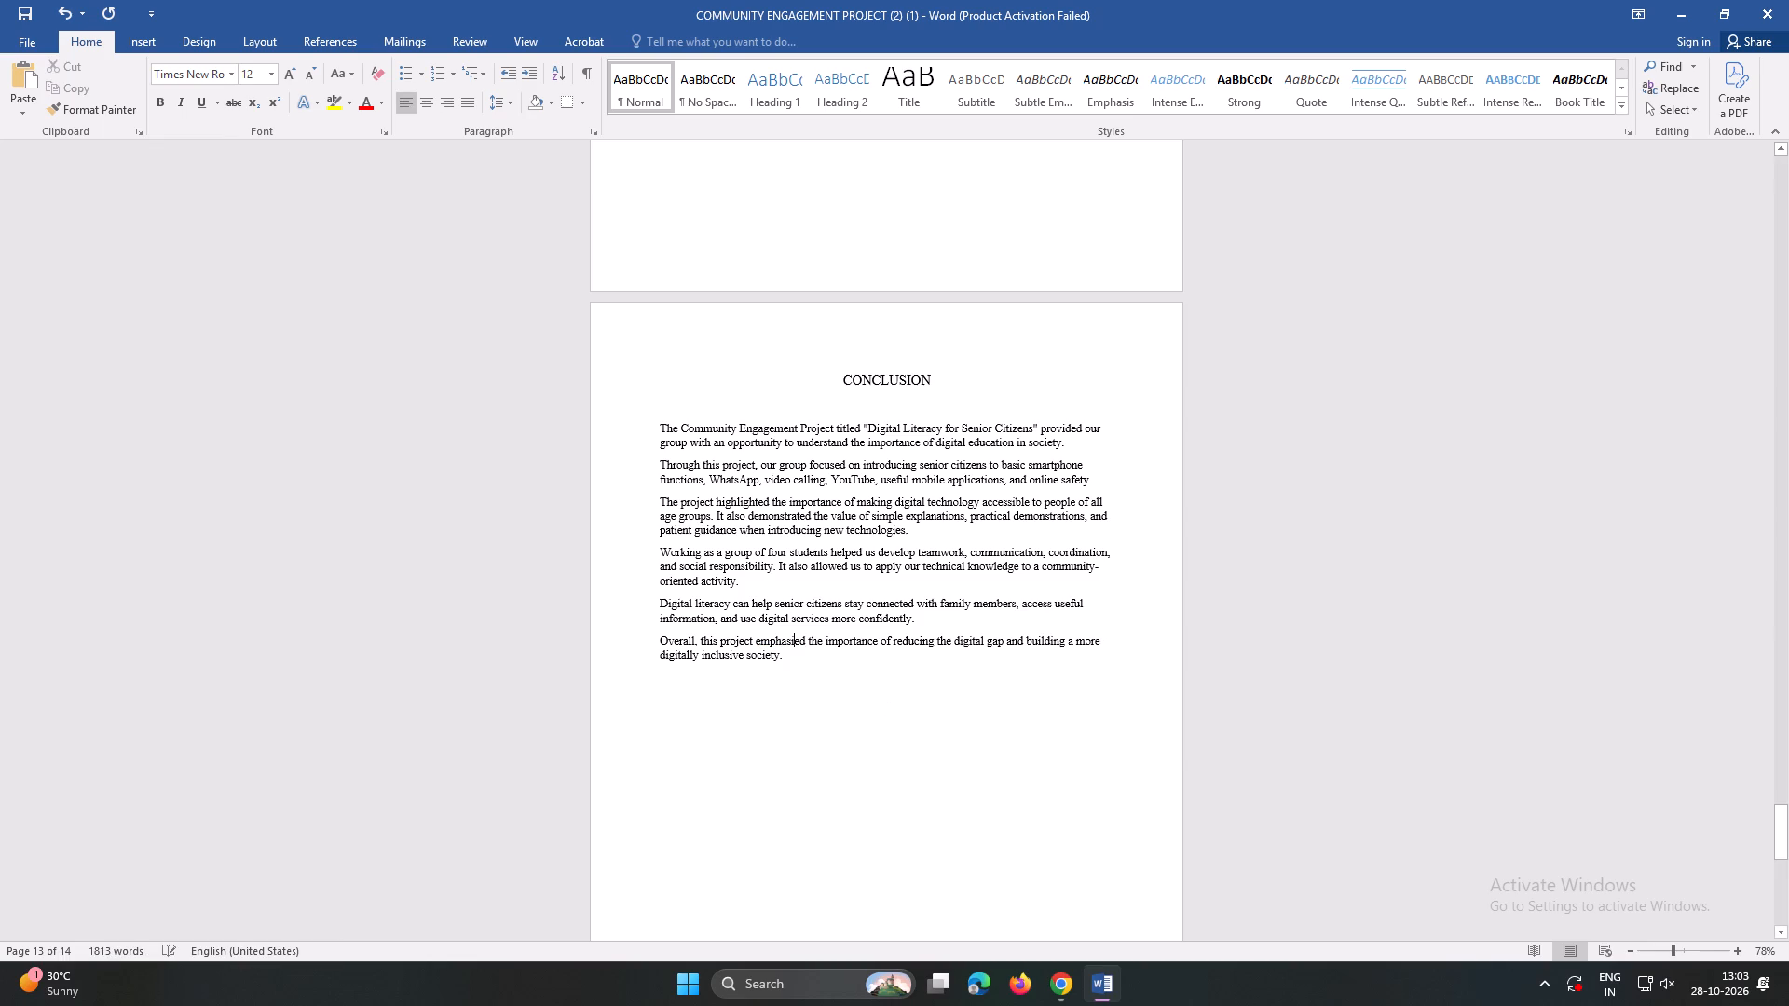
key(z)
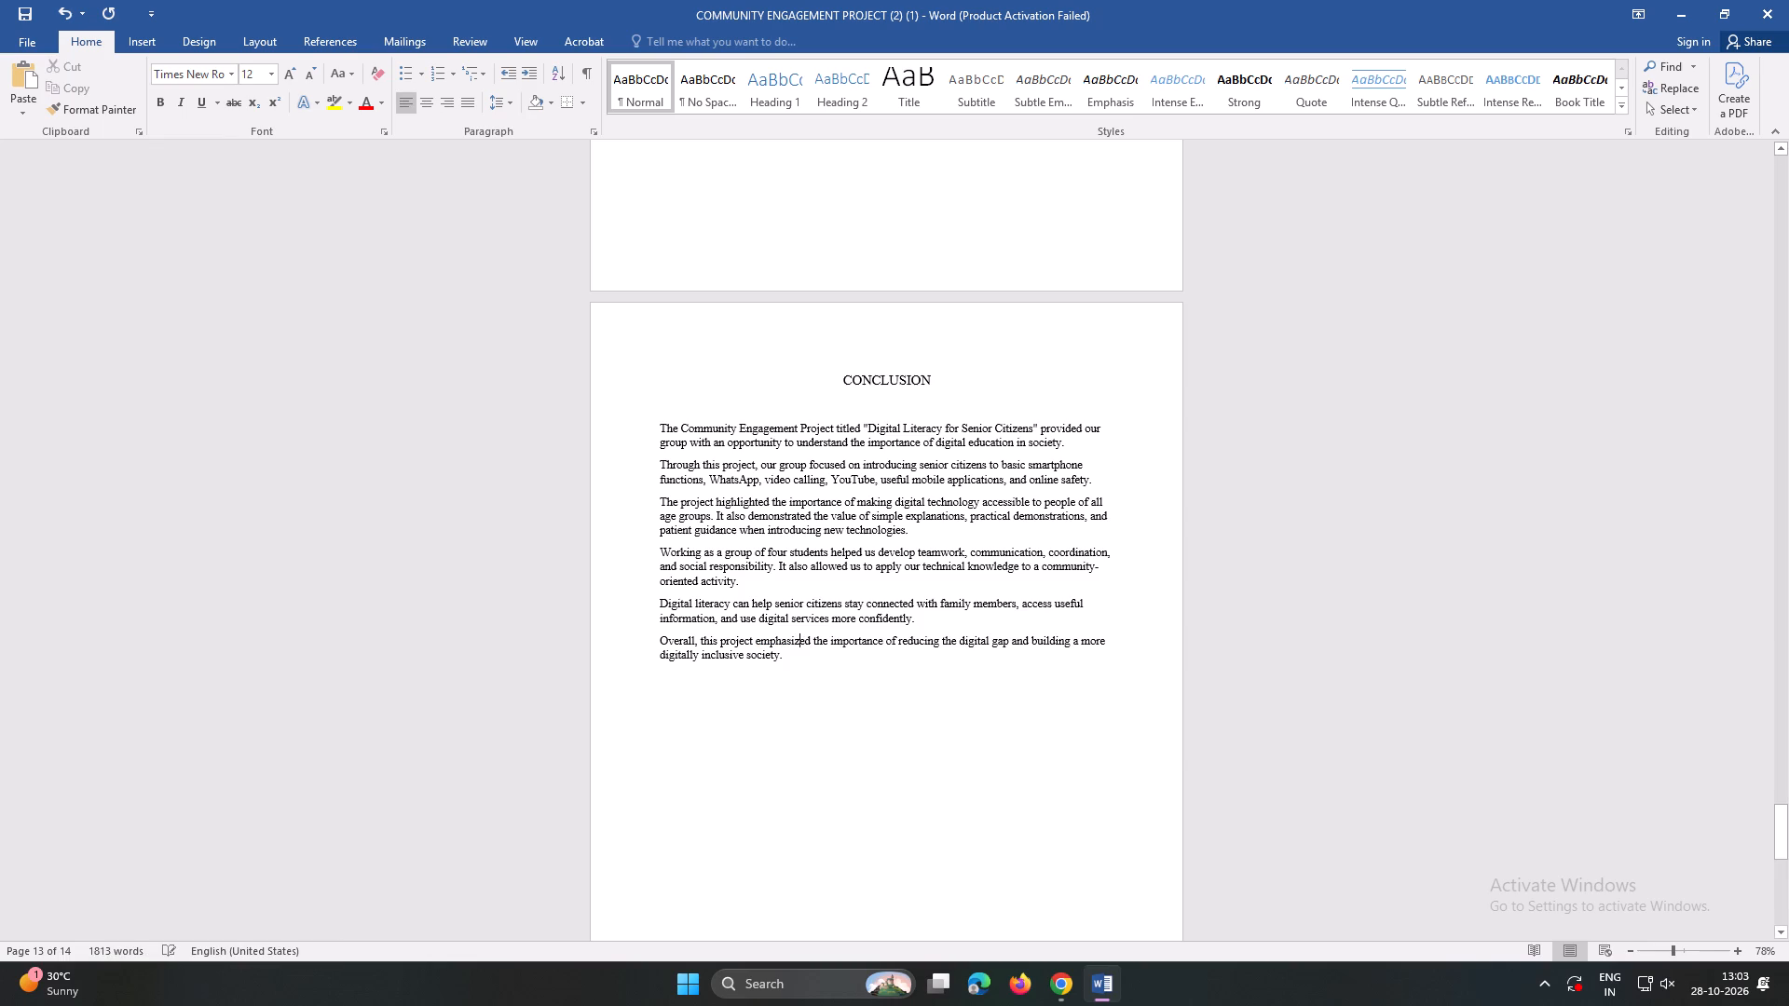
click(891, 700)
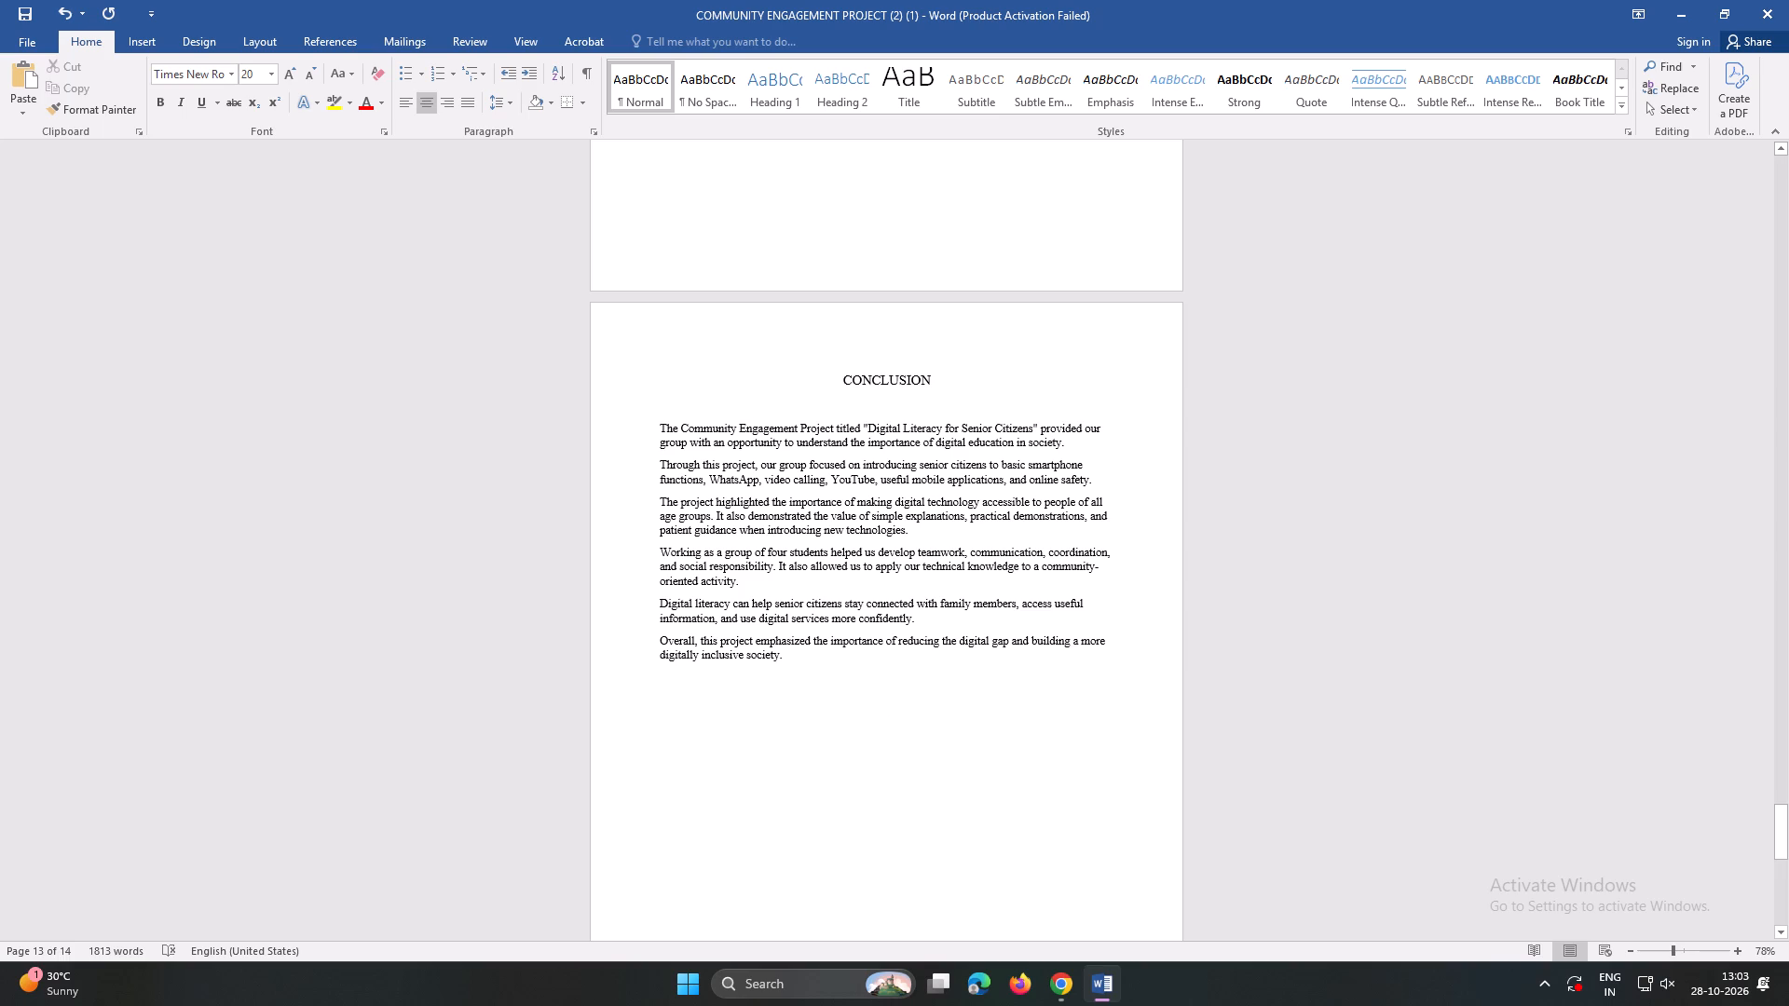
Move the title phrase in the first conclusion paragraph past its closing quotation mark, and delete the doubled mark before "Digital".
drag(863, 426, 1007, 422)
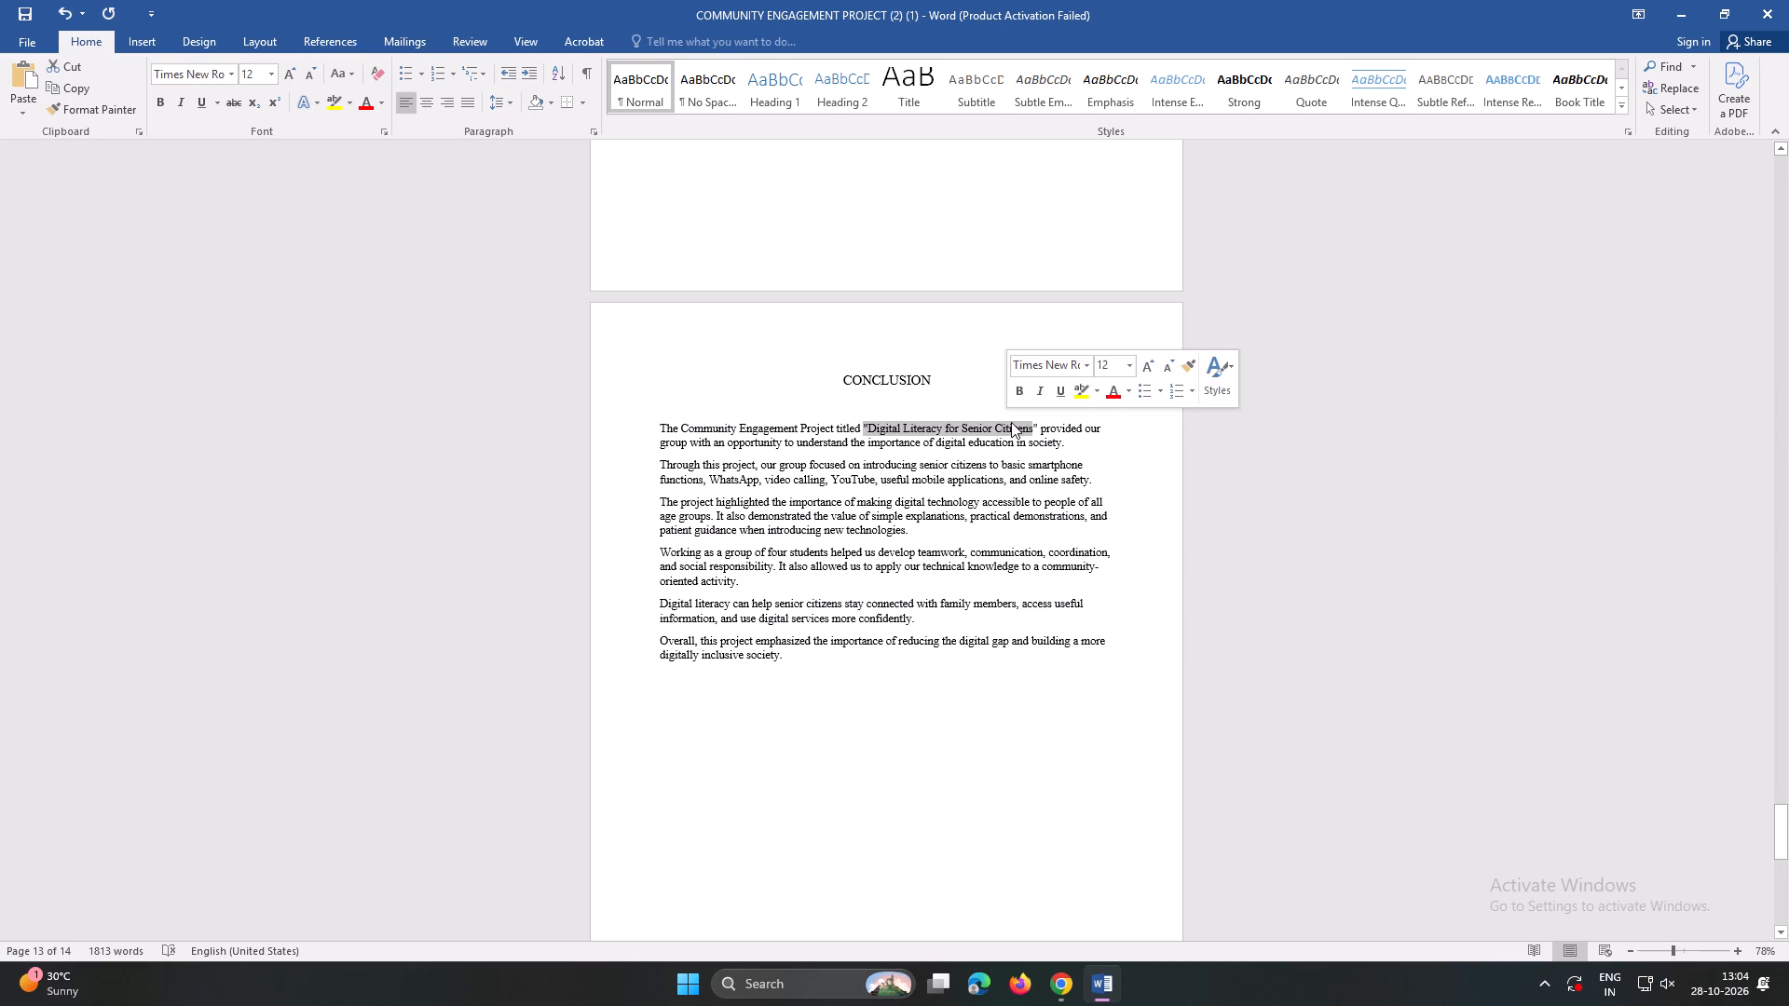
drag(1021, 422, 1042, 423)
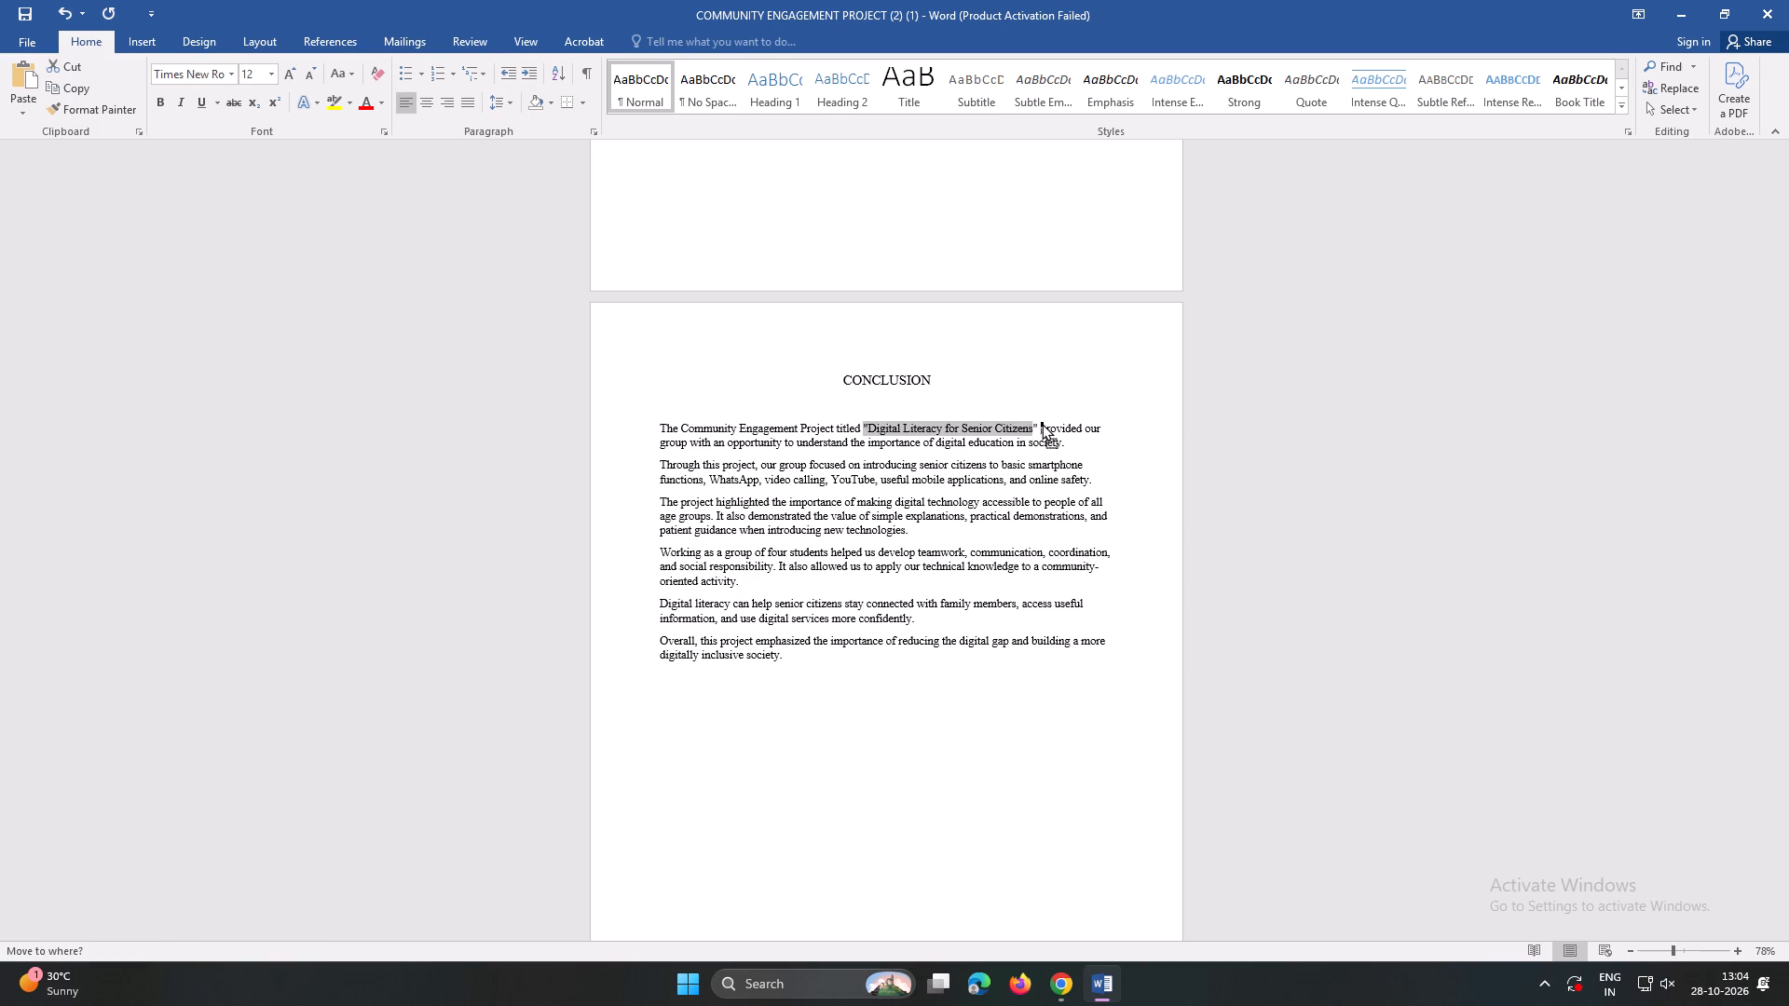
drag(1042, 423, 1036, 427)
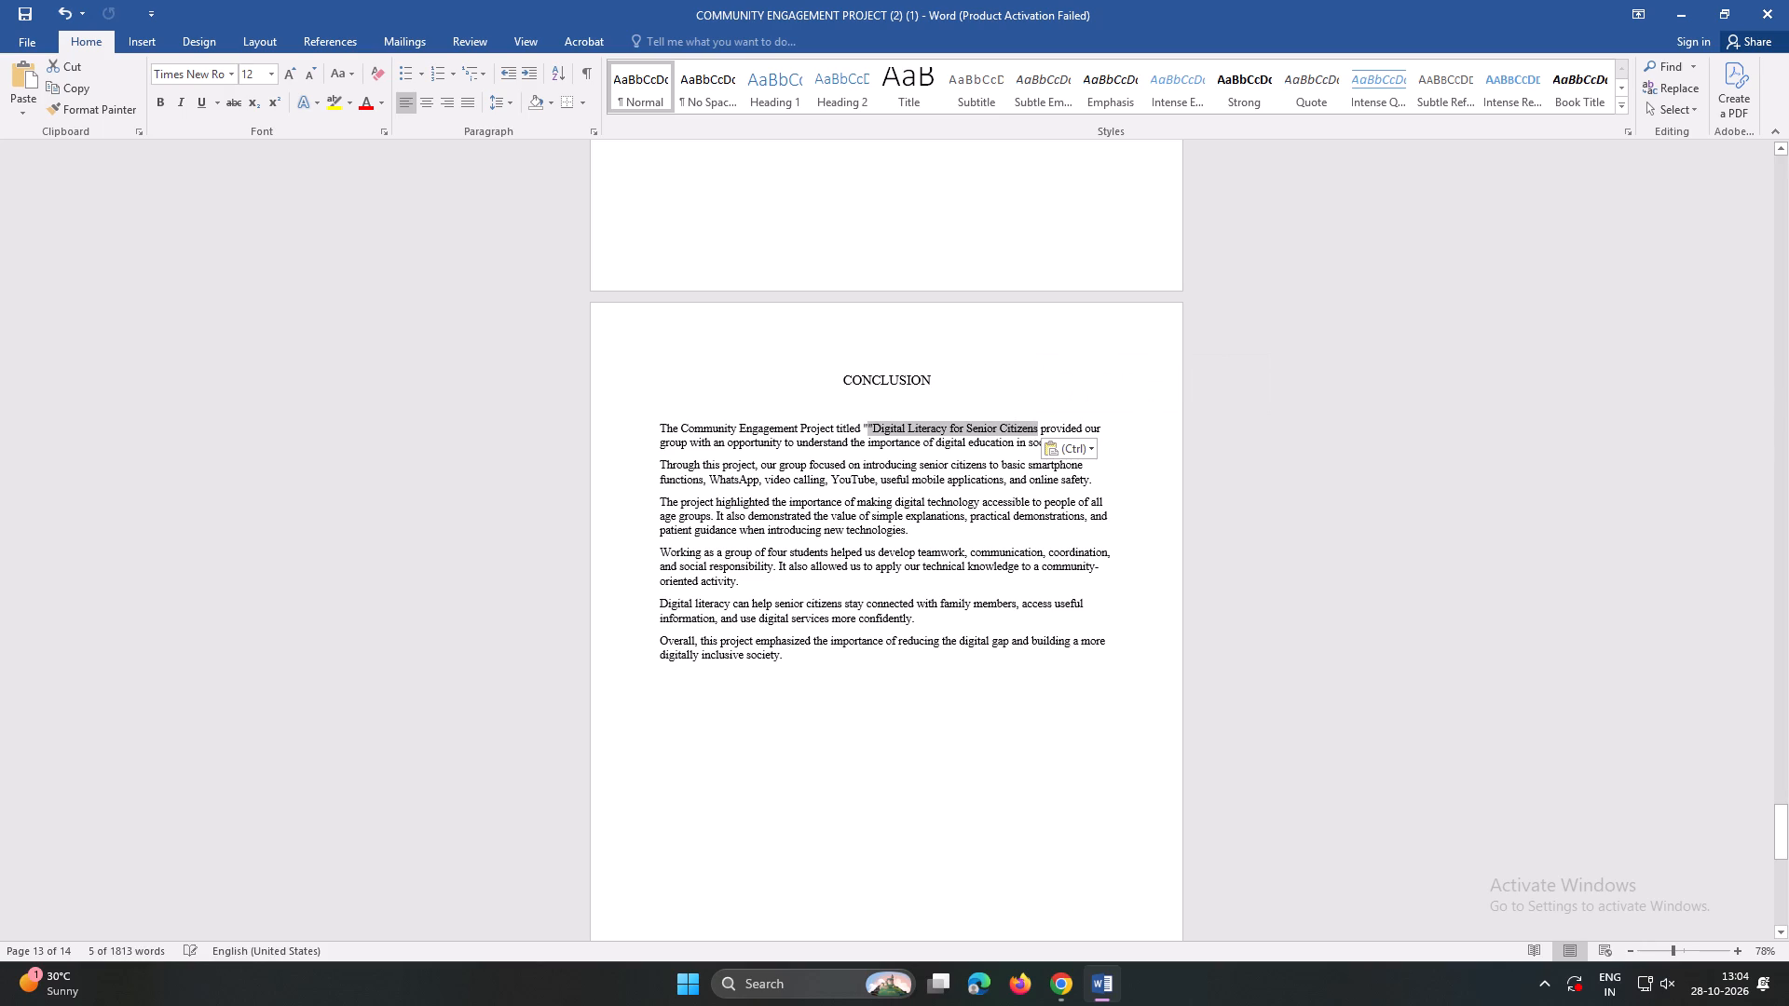
click(864, 424)
click(867, 425)
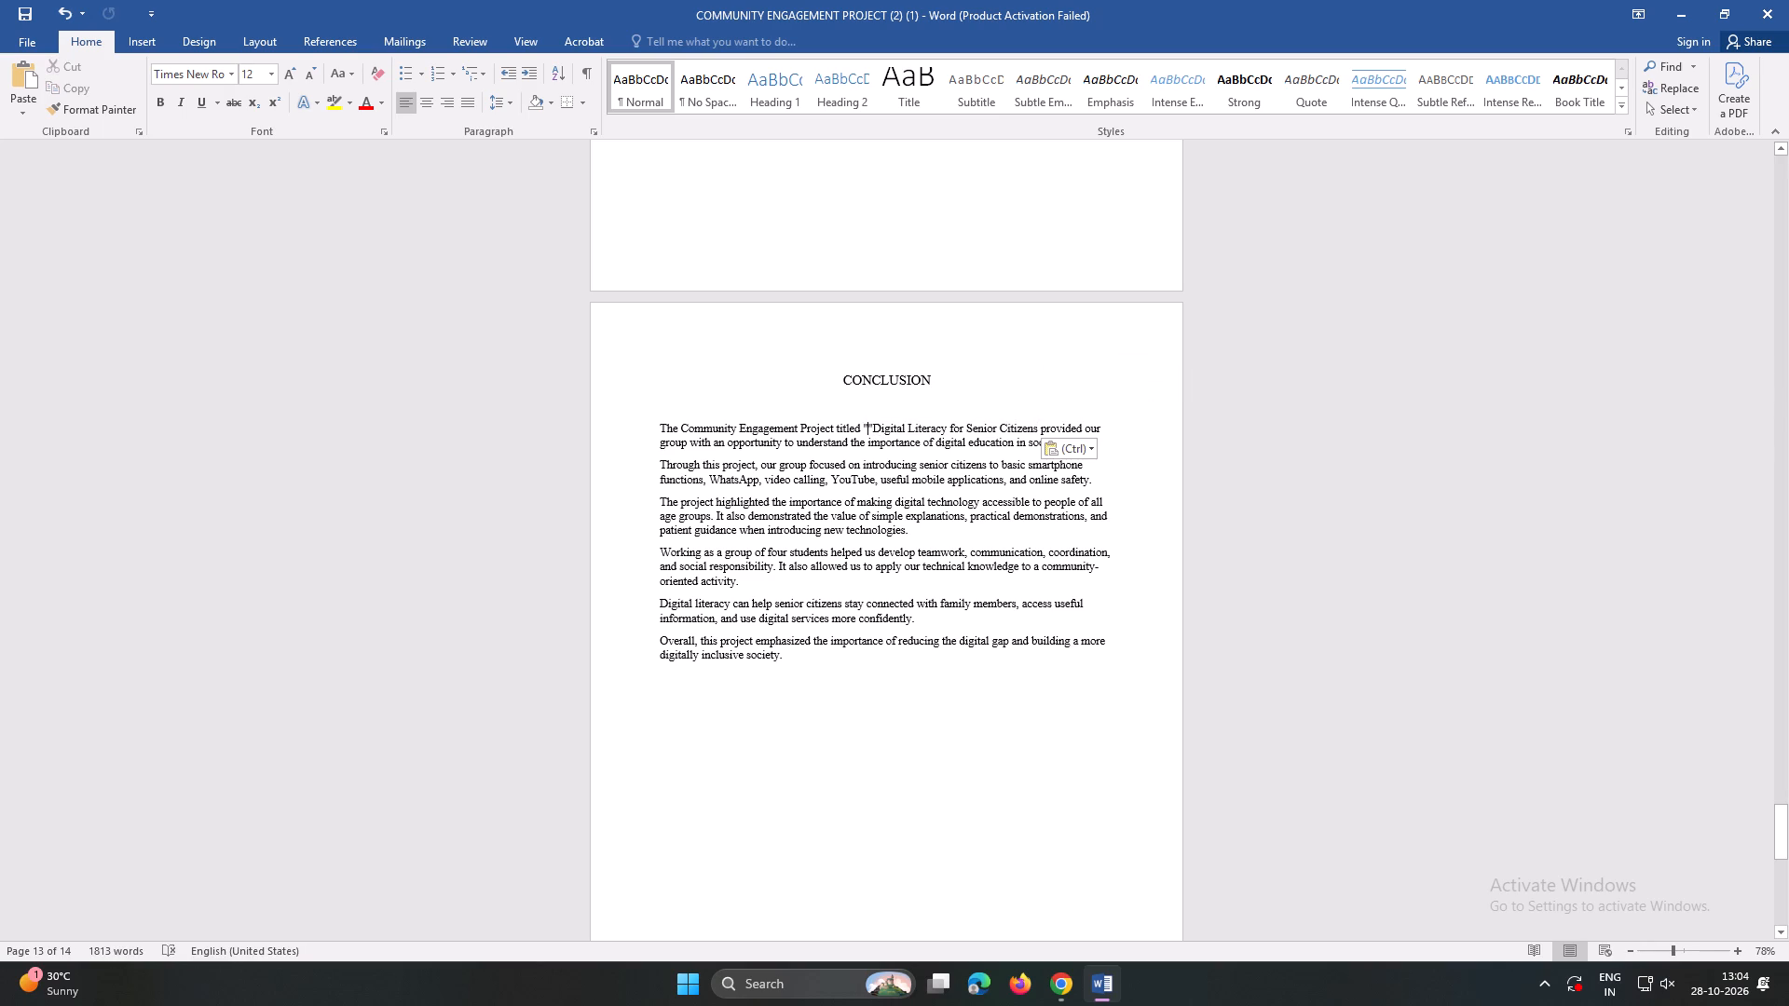
key(BackSpace)
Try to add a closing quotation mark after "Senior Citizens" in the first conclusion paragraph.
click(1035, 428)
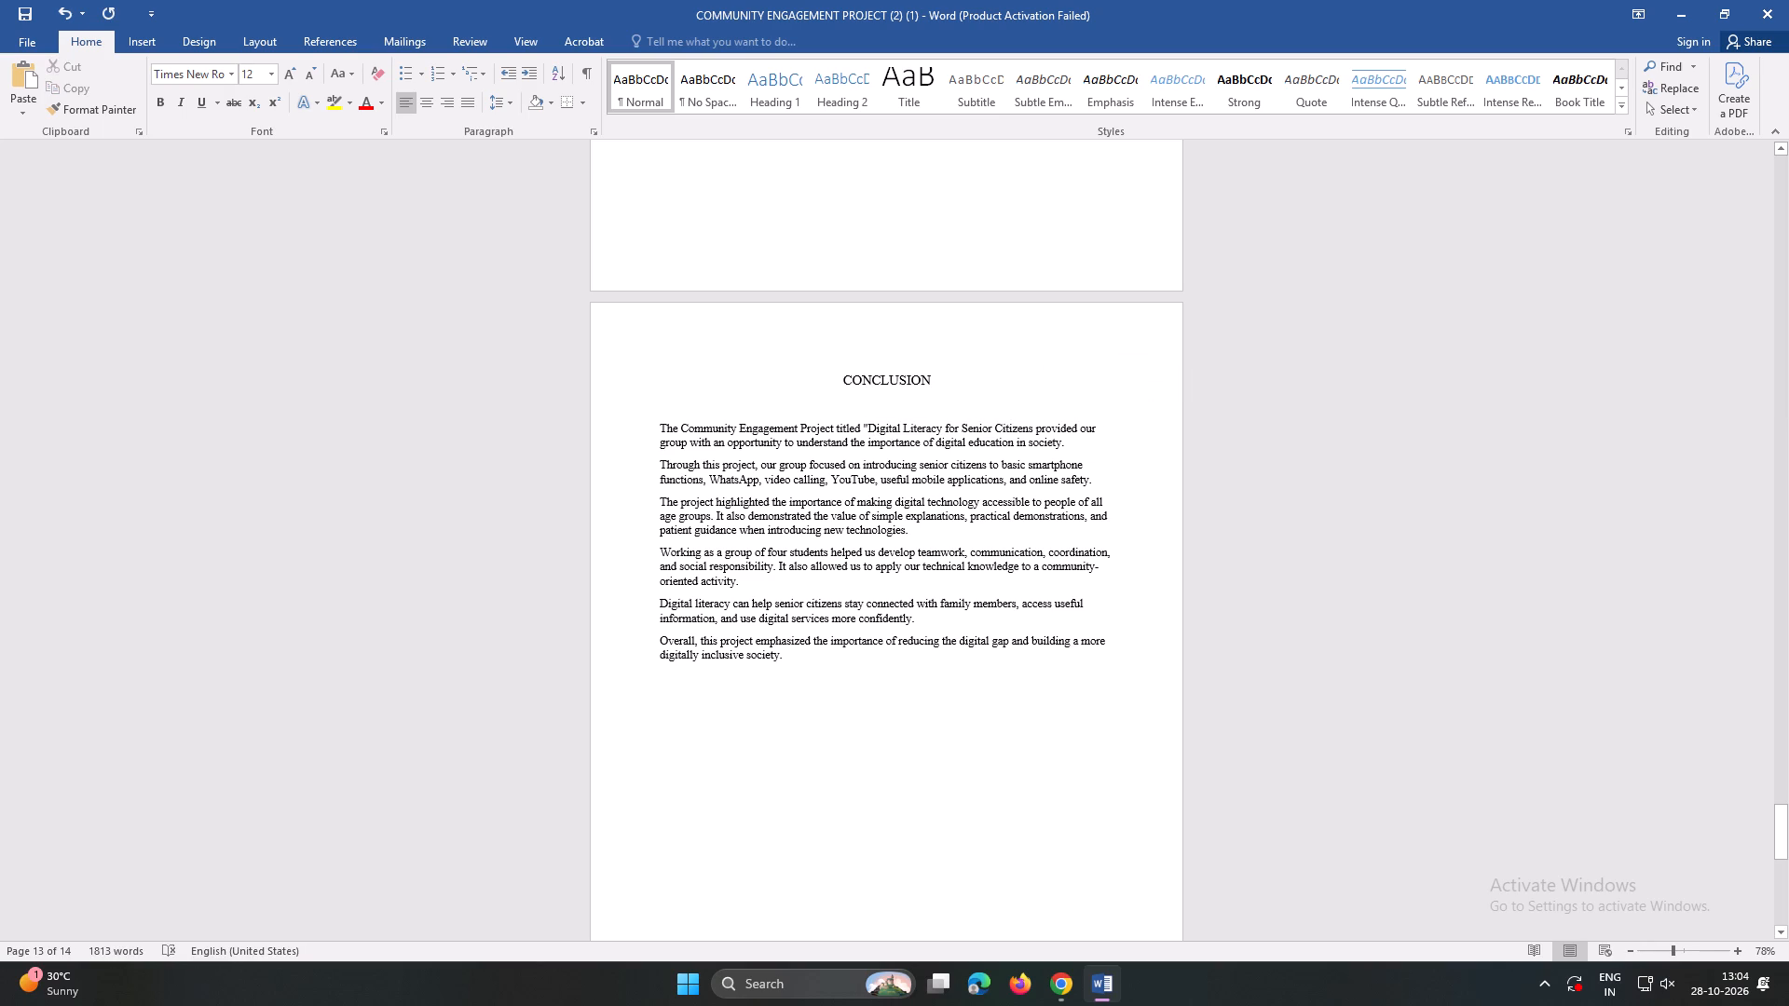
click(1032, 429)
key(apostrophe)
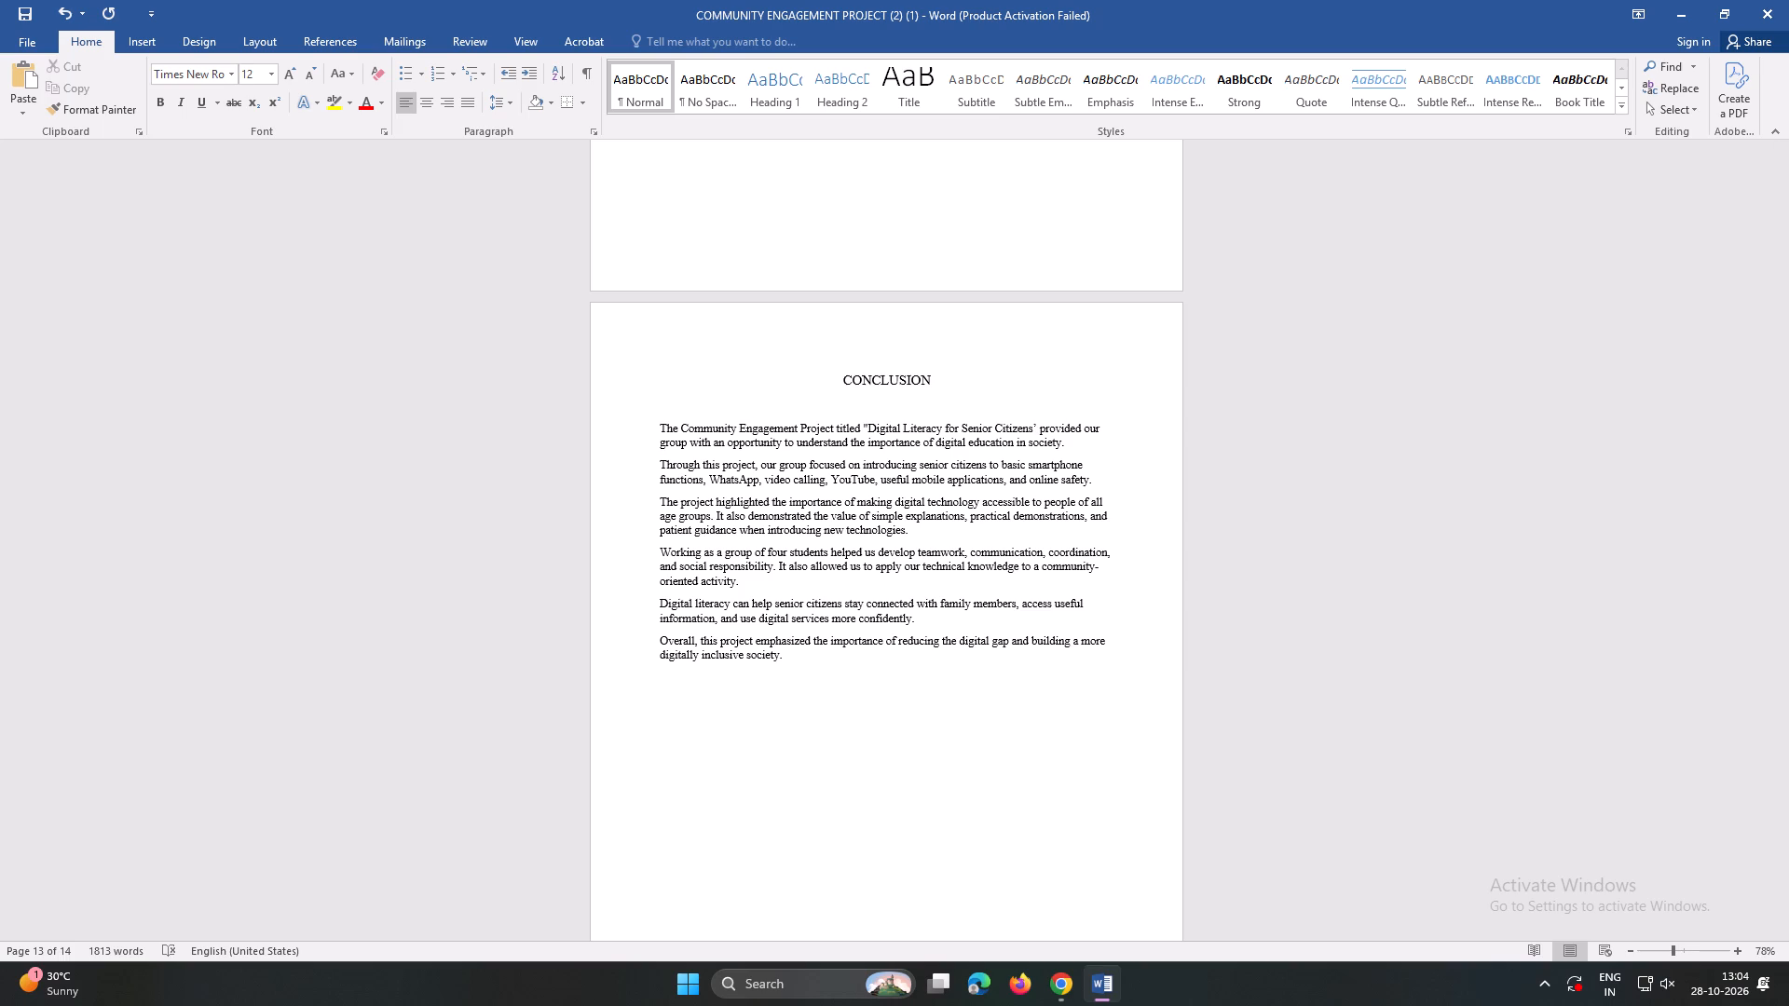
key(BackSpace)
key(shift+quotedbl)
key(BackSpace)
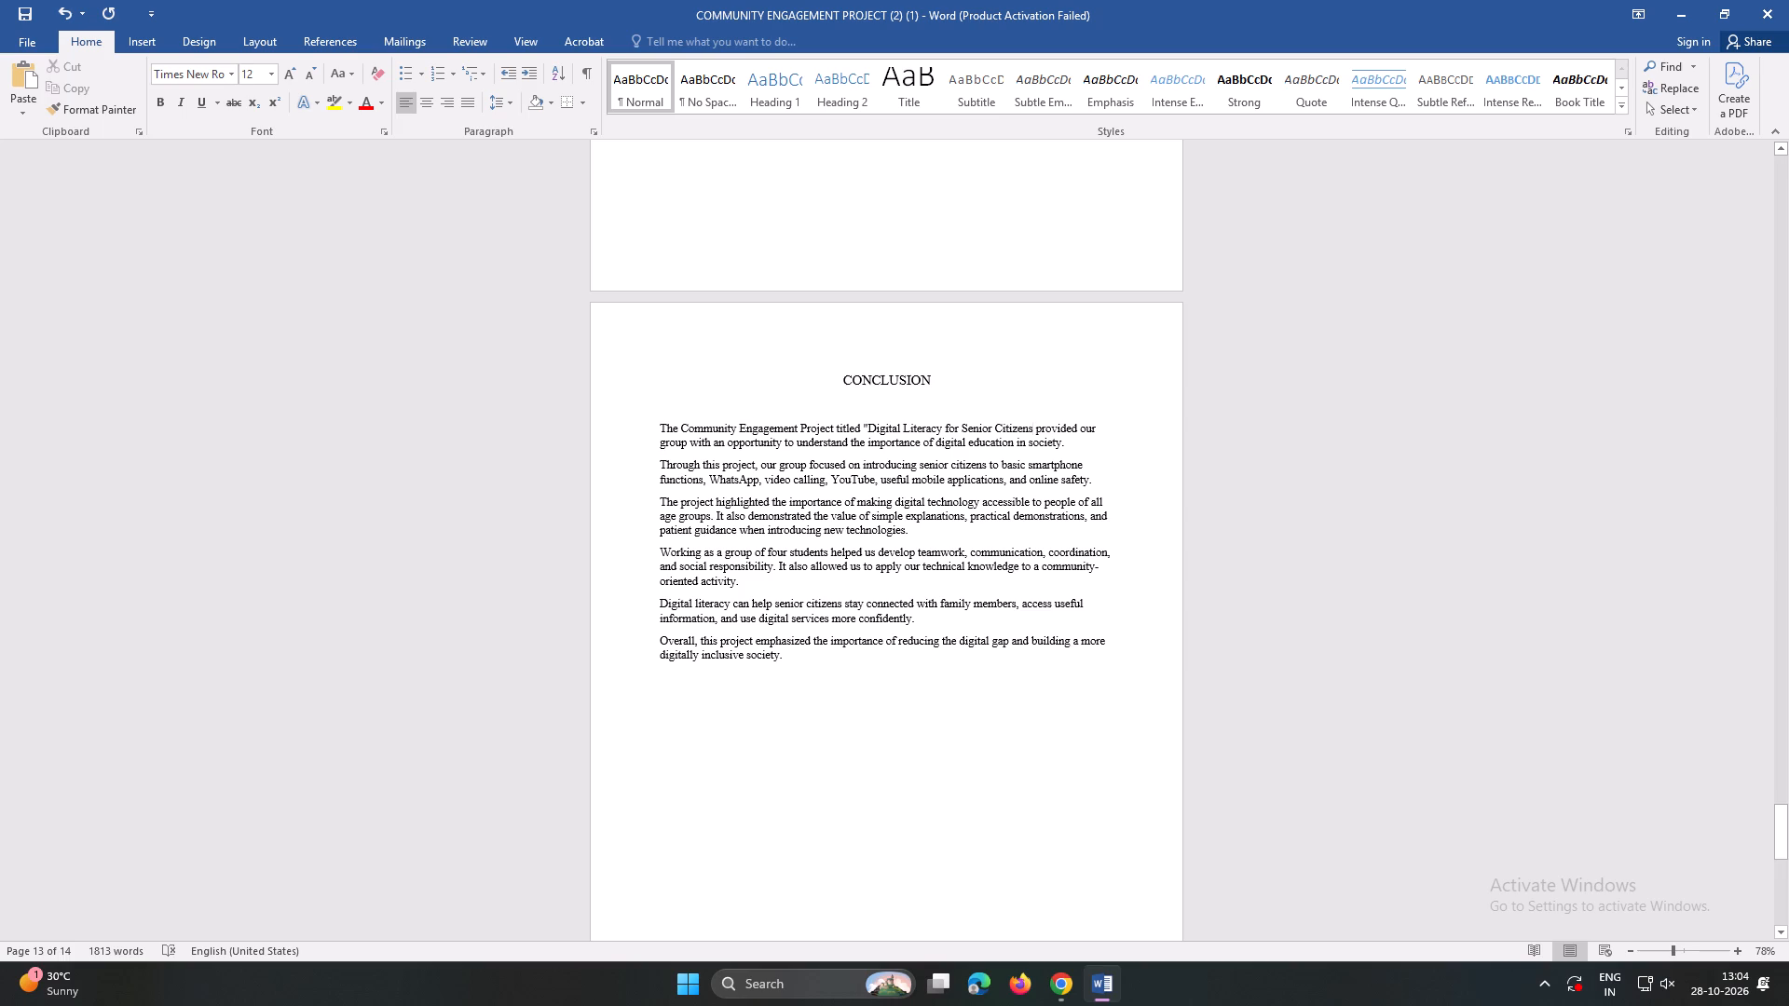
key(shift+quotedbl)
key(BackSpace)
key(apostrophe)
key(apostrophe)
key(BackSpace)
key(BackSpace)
Delete the title phrase "Digital Literacy for Senior Citizens" from the first conclusion paragraph.
drag(862, 425, 996, 420)
click(978, 422)
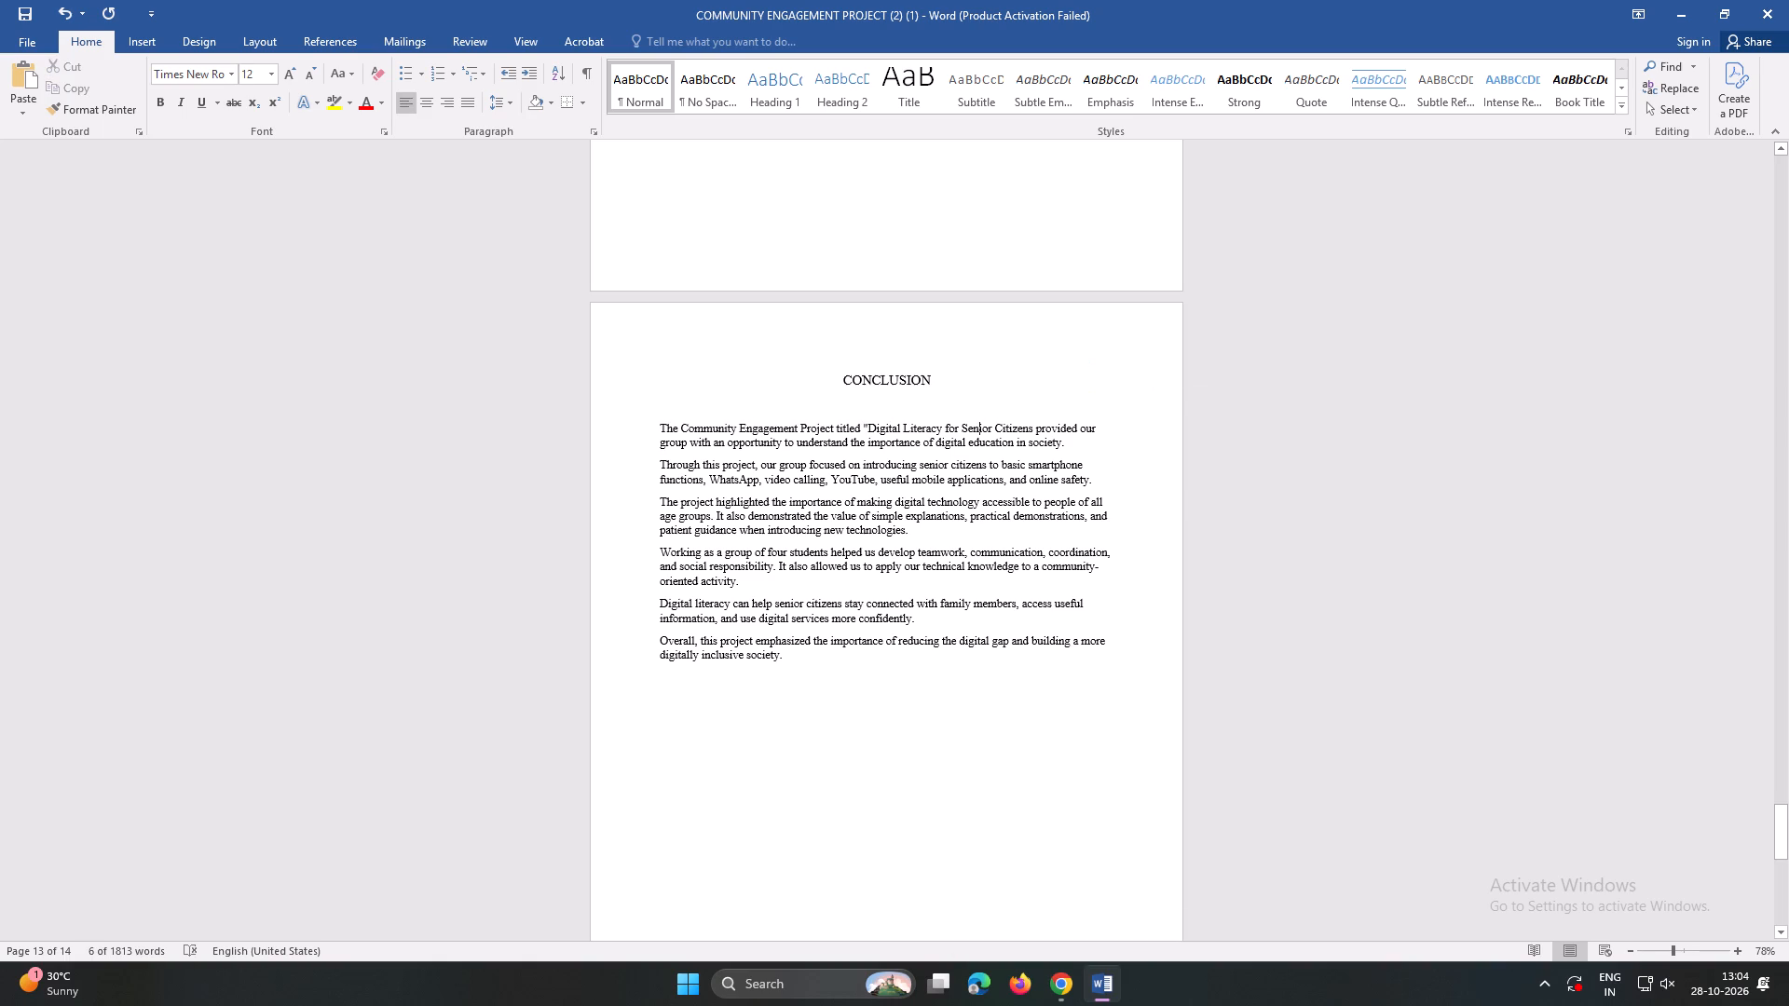
drag(862, 425, 950, 428)
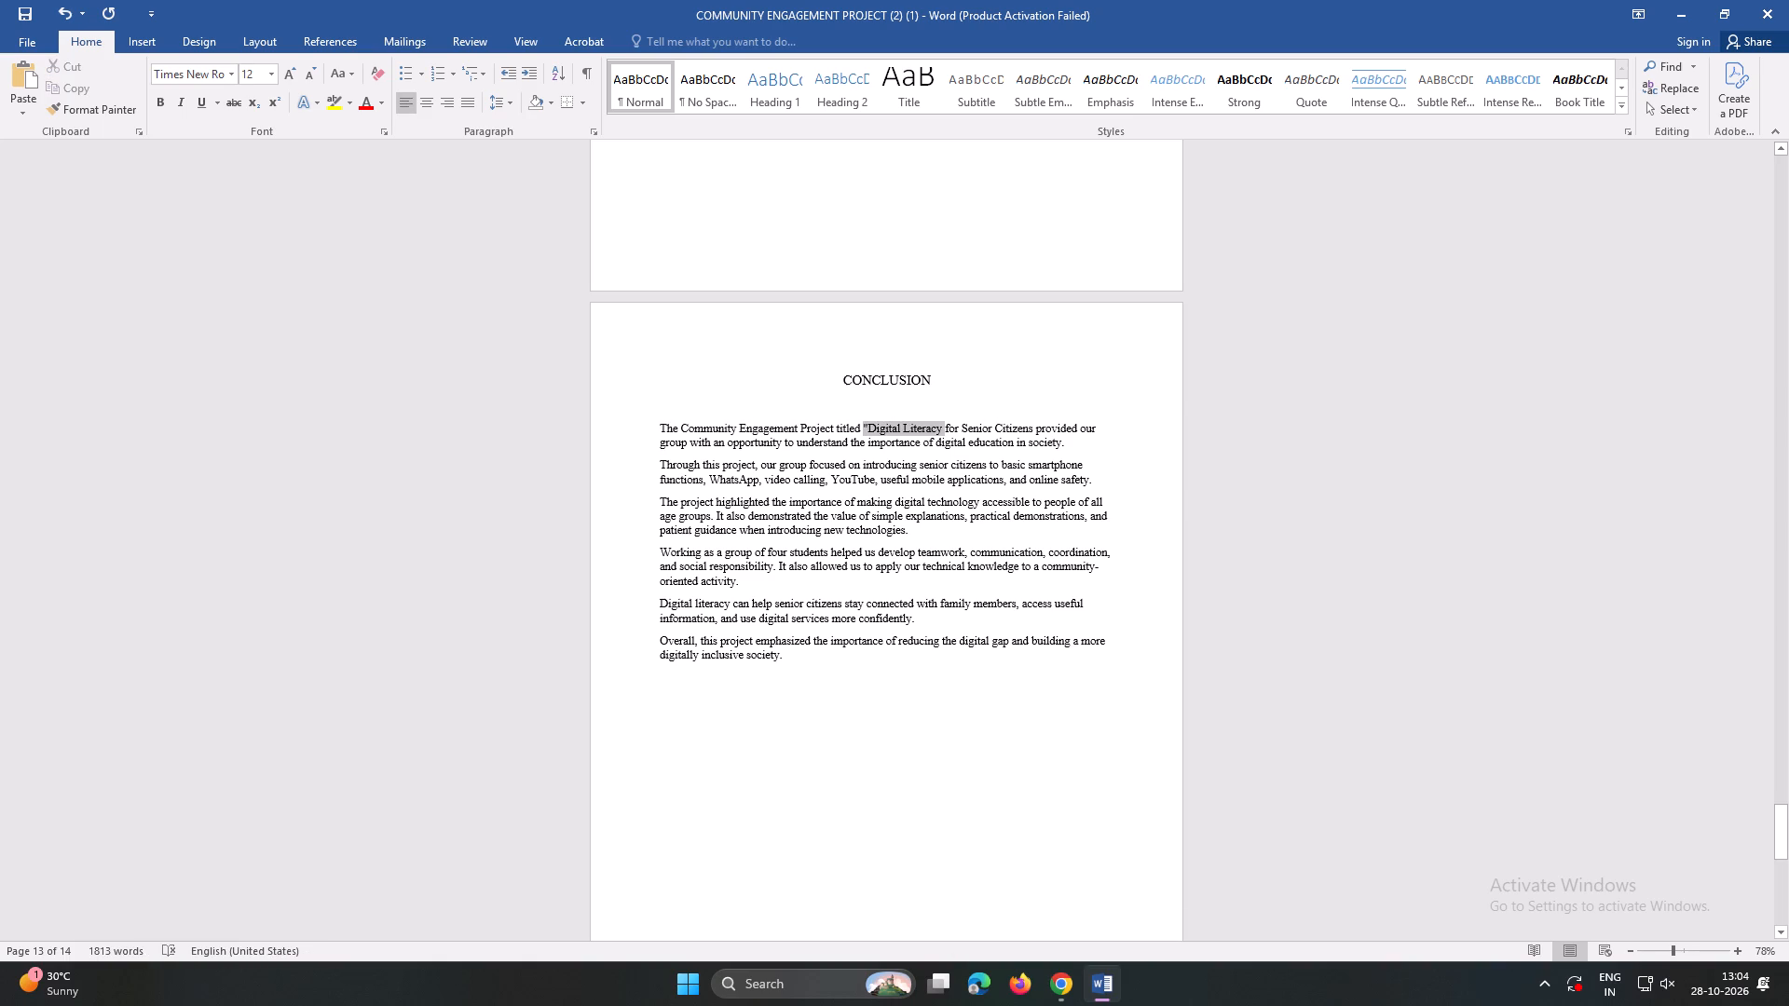
drag(950, 428, 1010, 428)
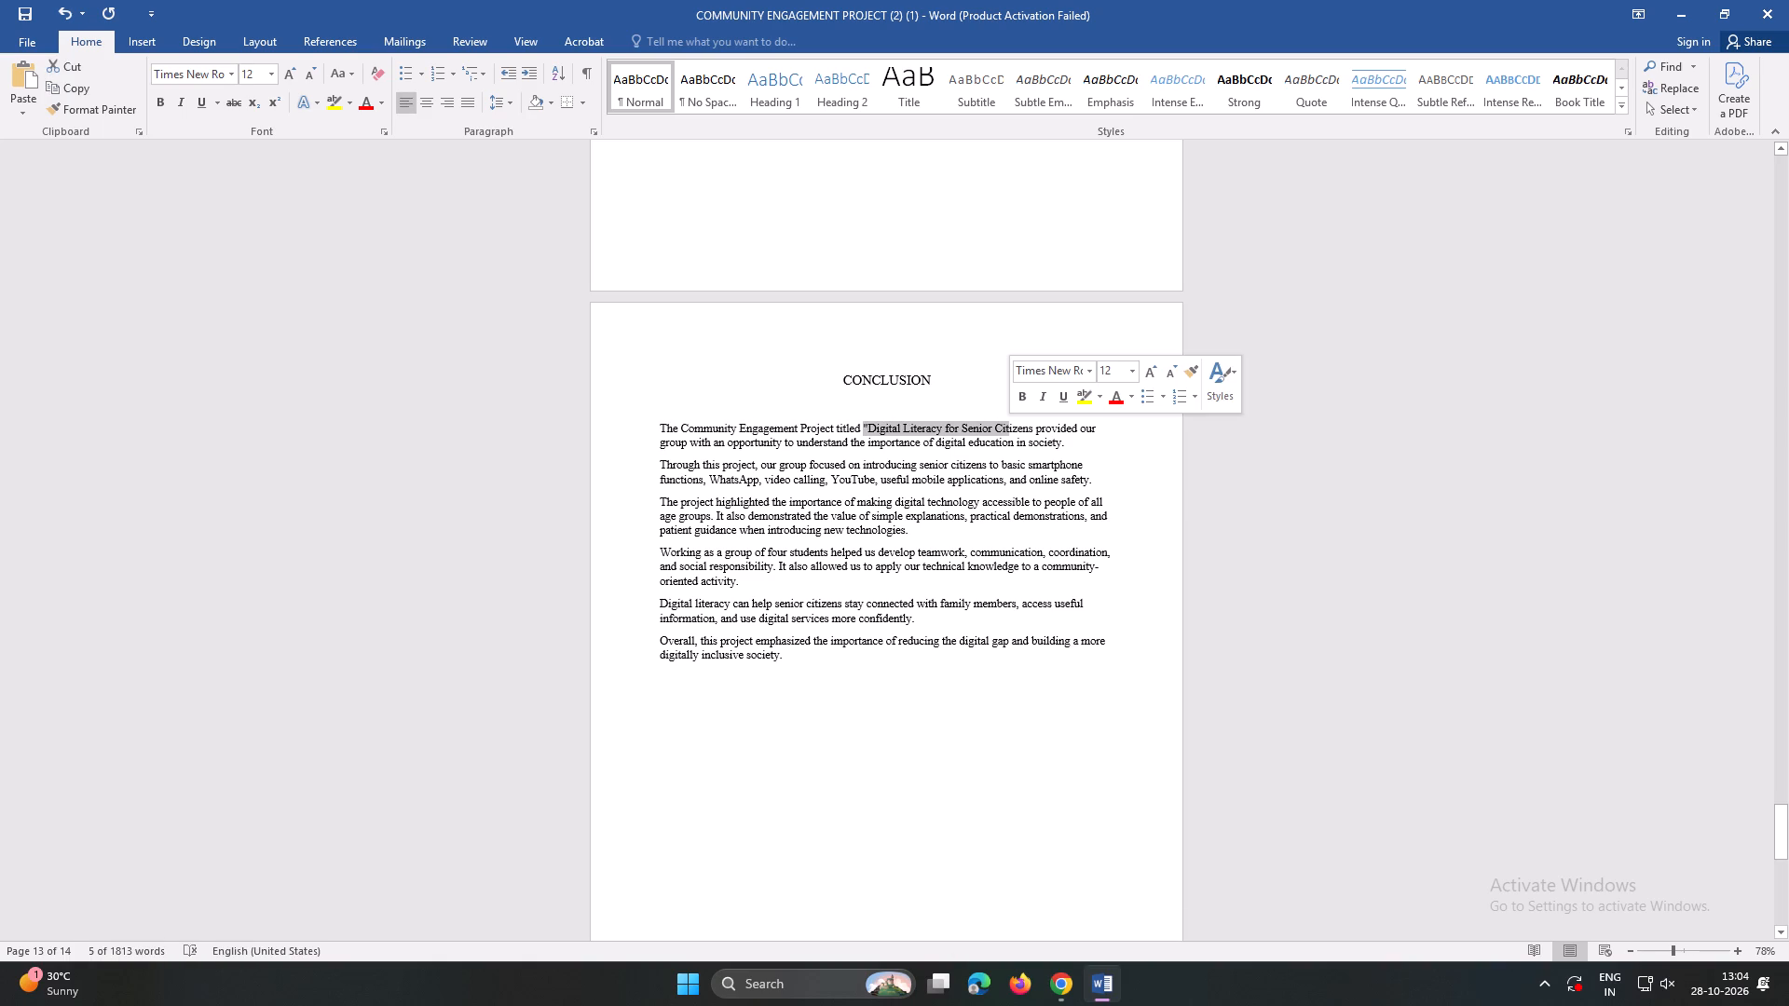
drag(1020, 426, 1031, 425)
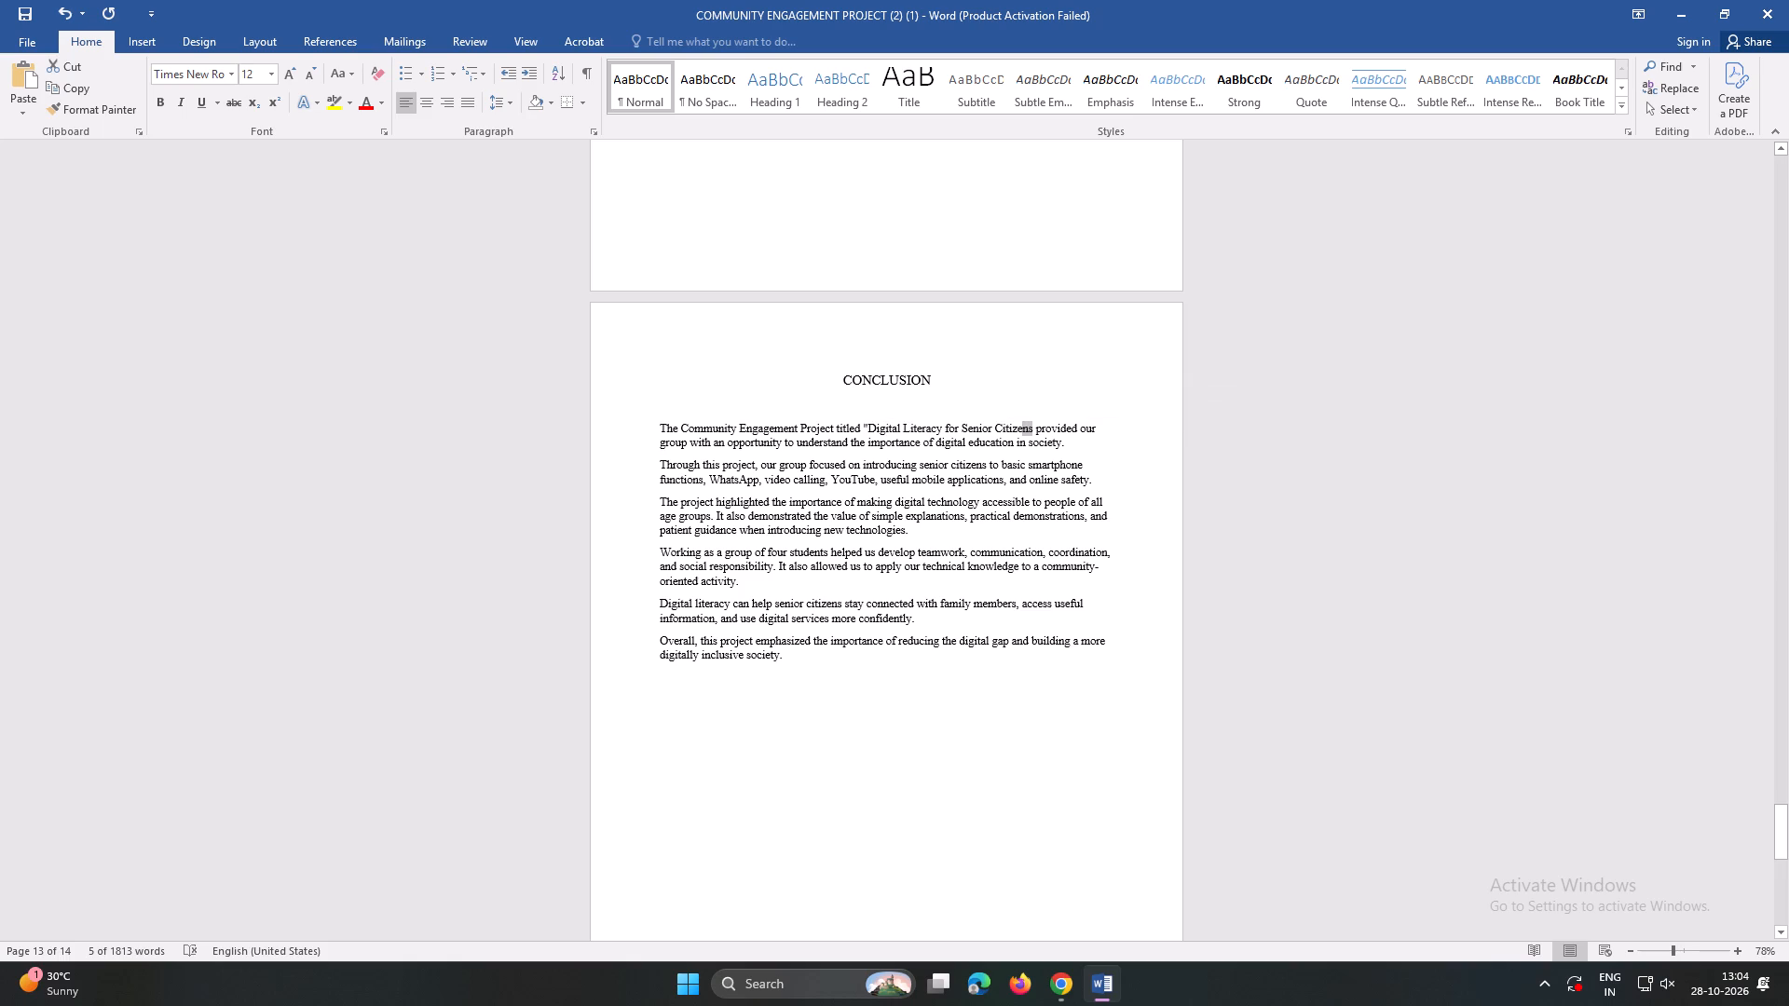
drag(1031, 425, 892, 430)
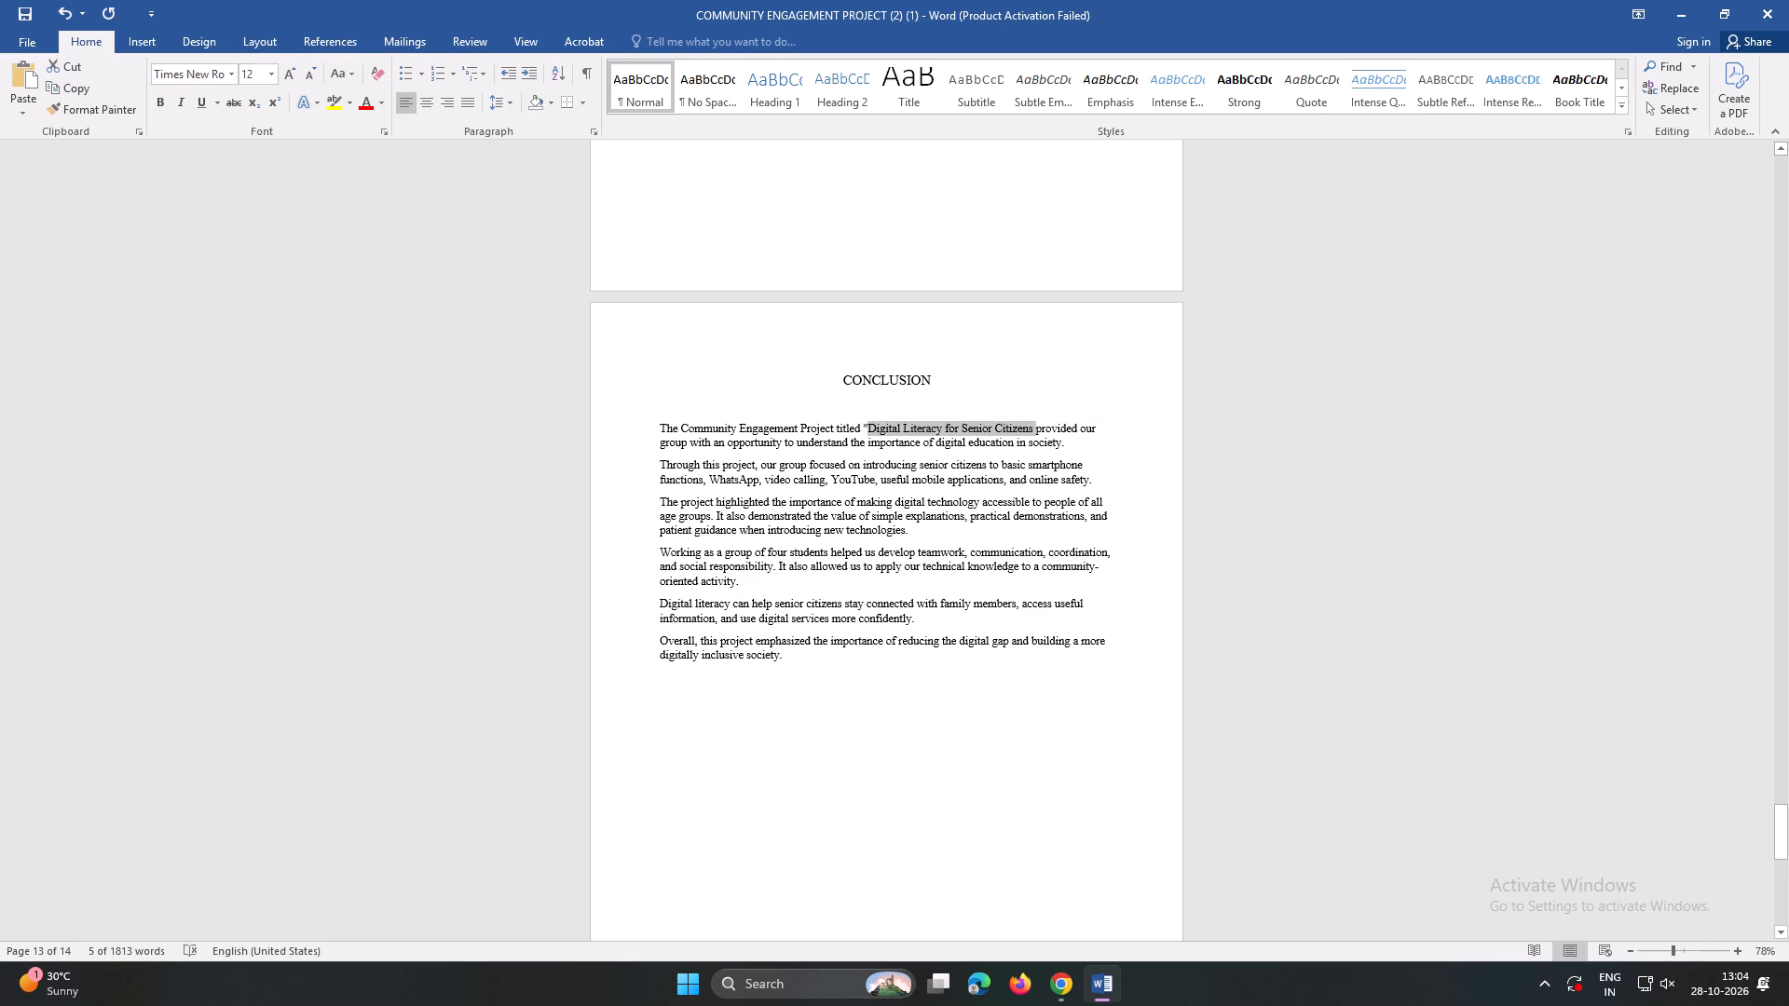
drag(892, 430, 871, 432)
drag(871, 432, 865, 425)
key(BackSpace)
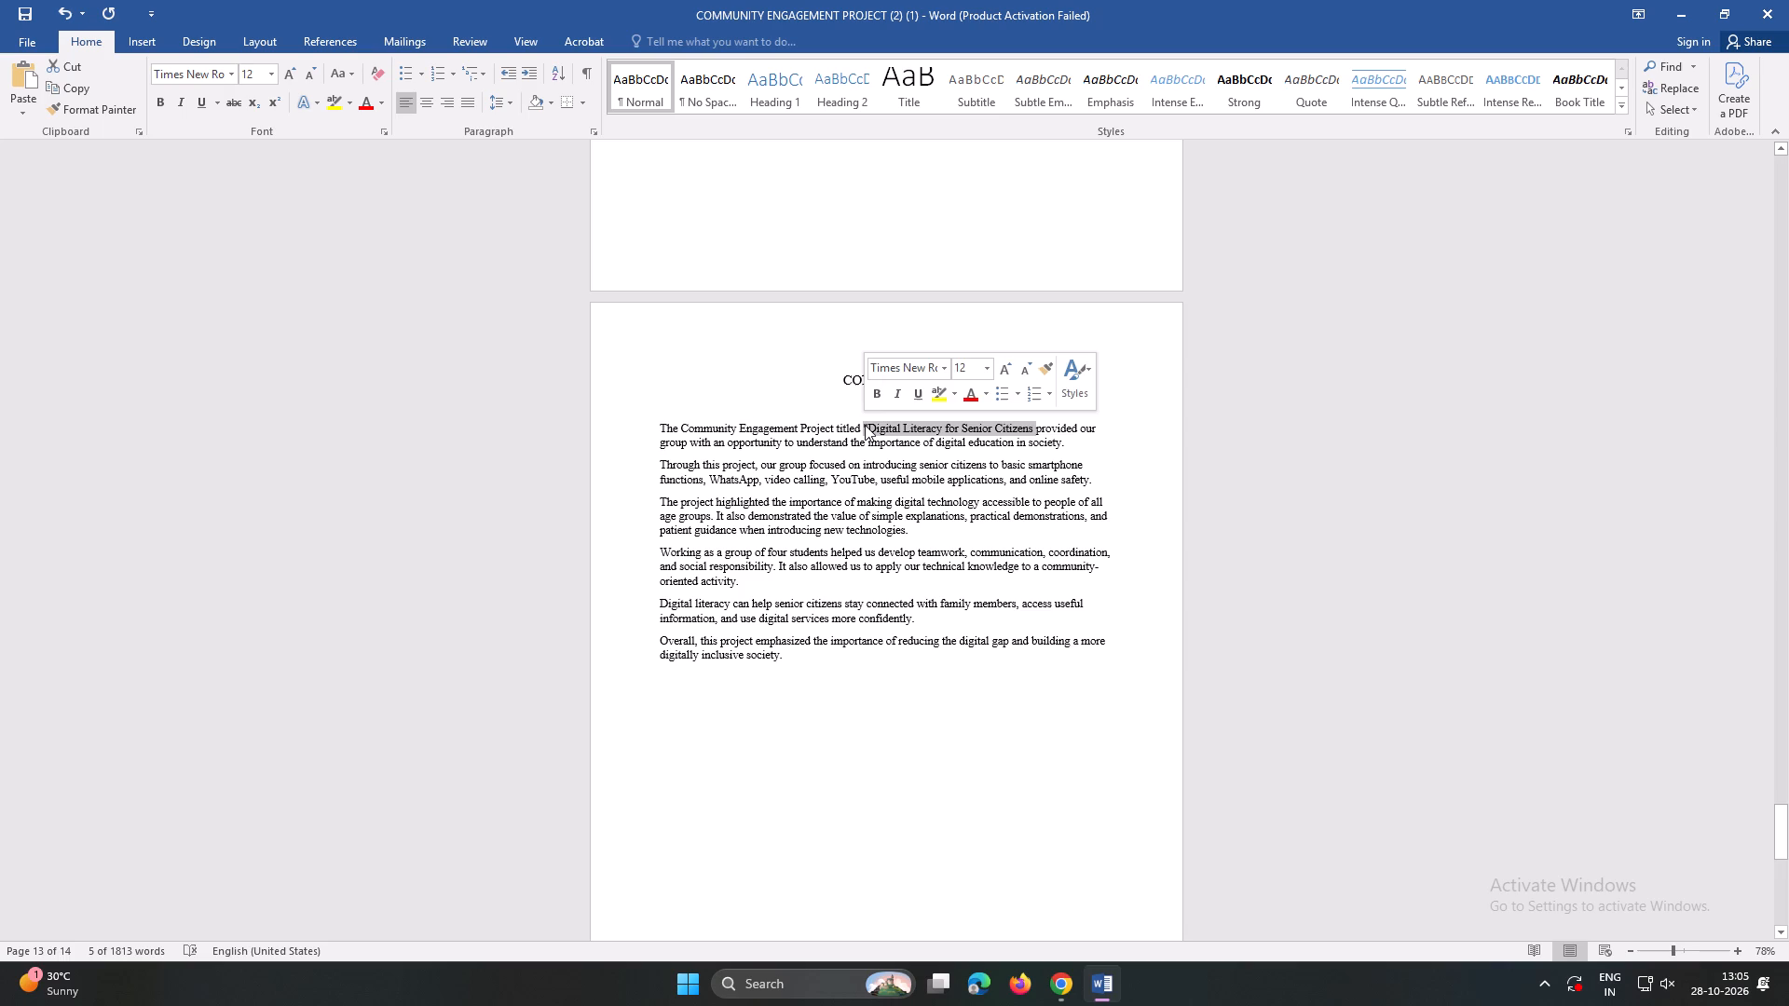
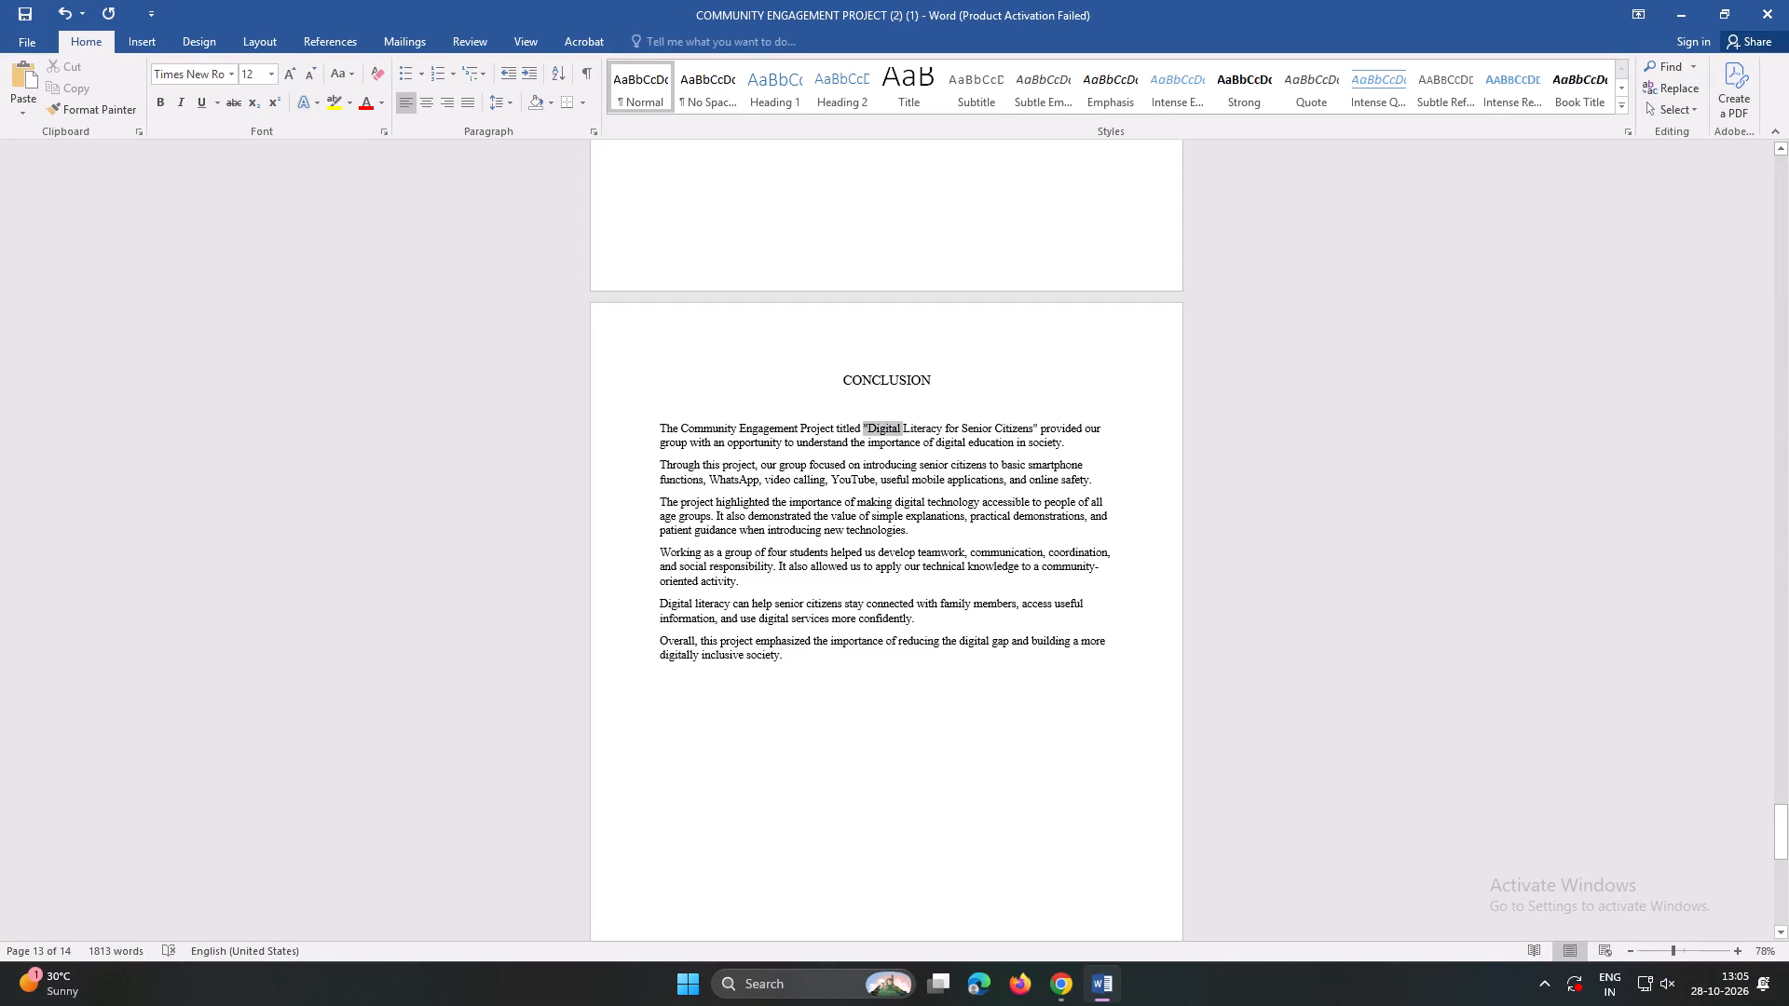
Make the quoted title "Digital Literacy for Senior Citizens" bold in the first conclusion paragraph, including its quotation marks.
drag(913, 425, 1031, 424)
drag(1031, 424, 1035, 423)
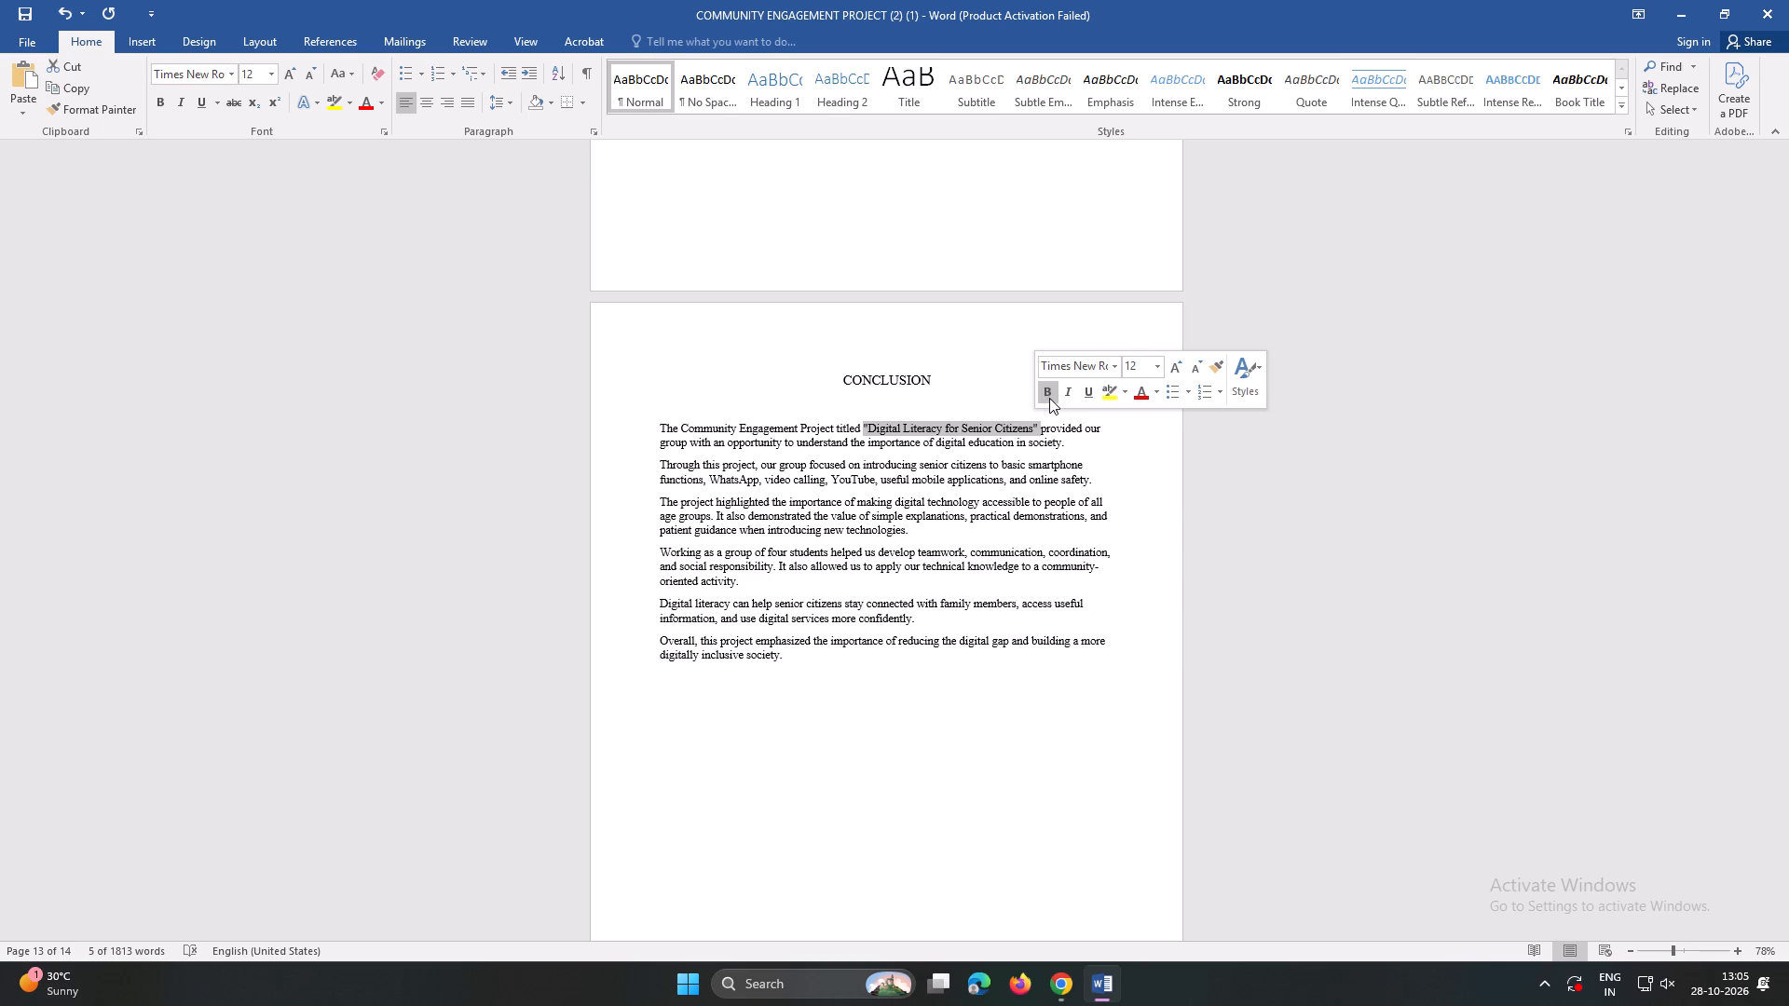
click(1047, 395)
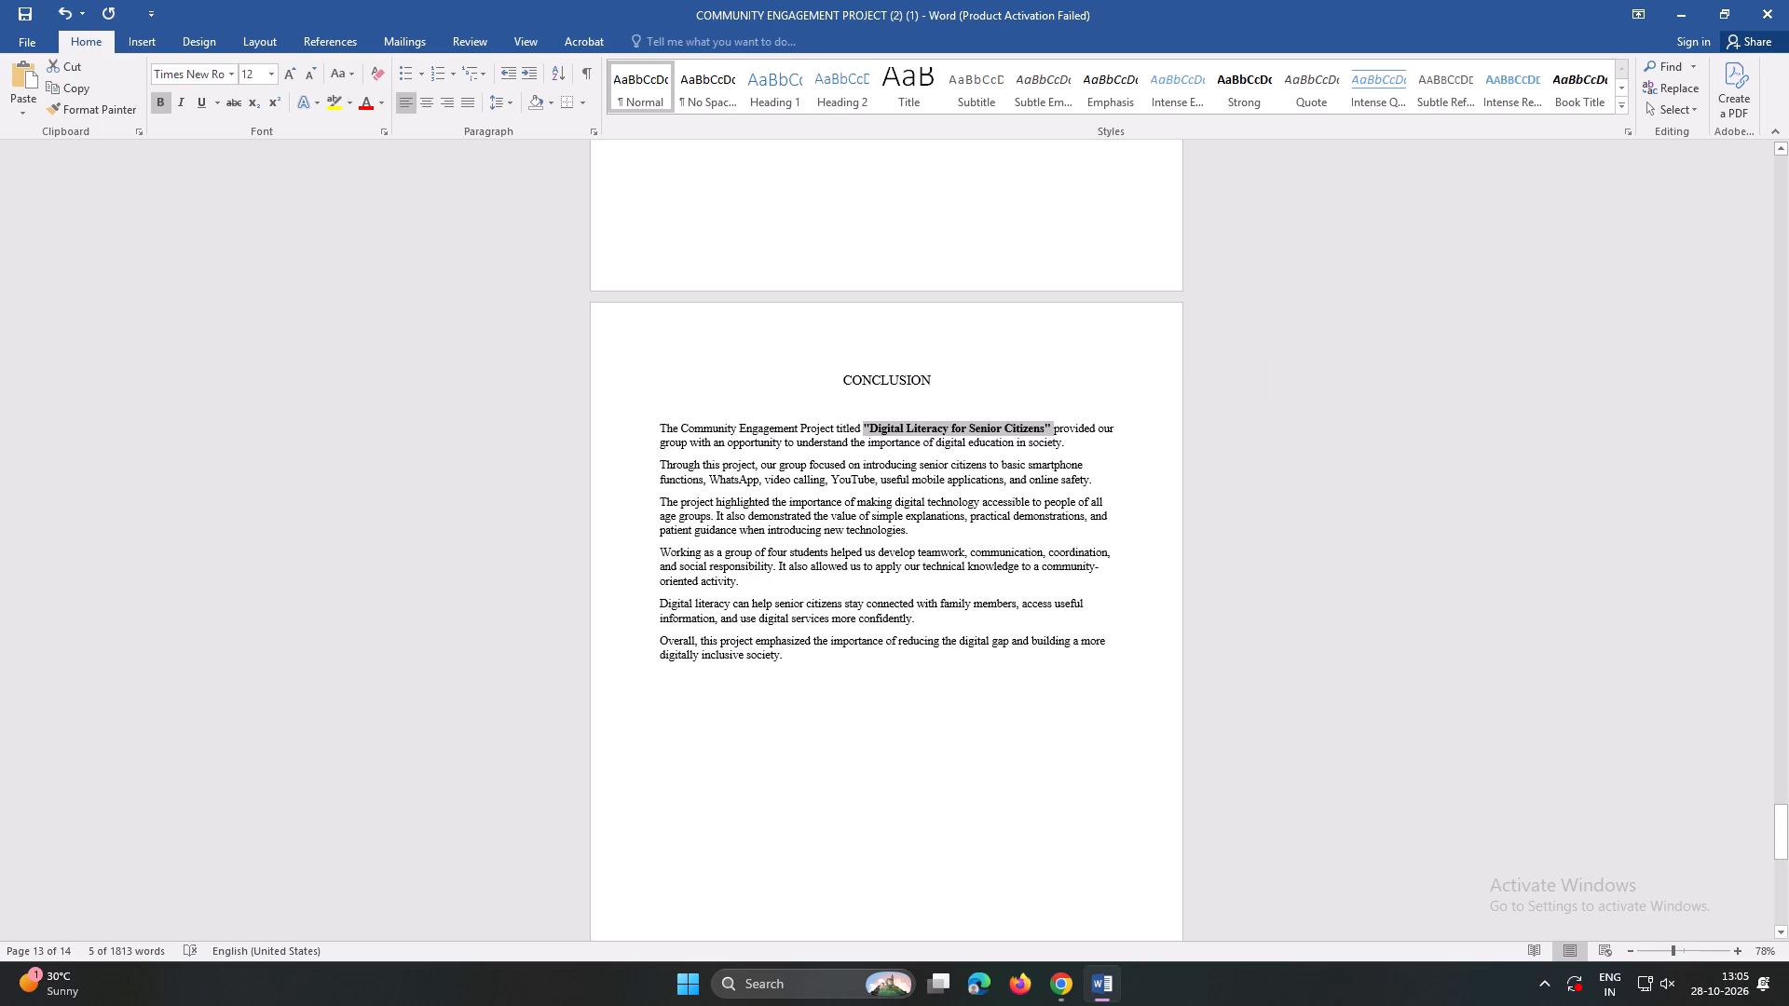
click(1214, 545)
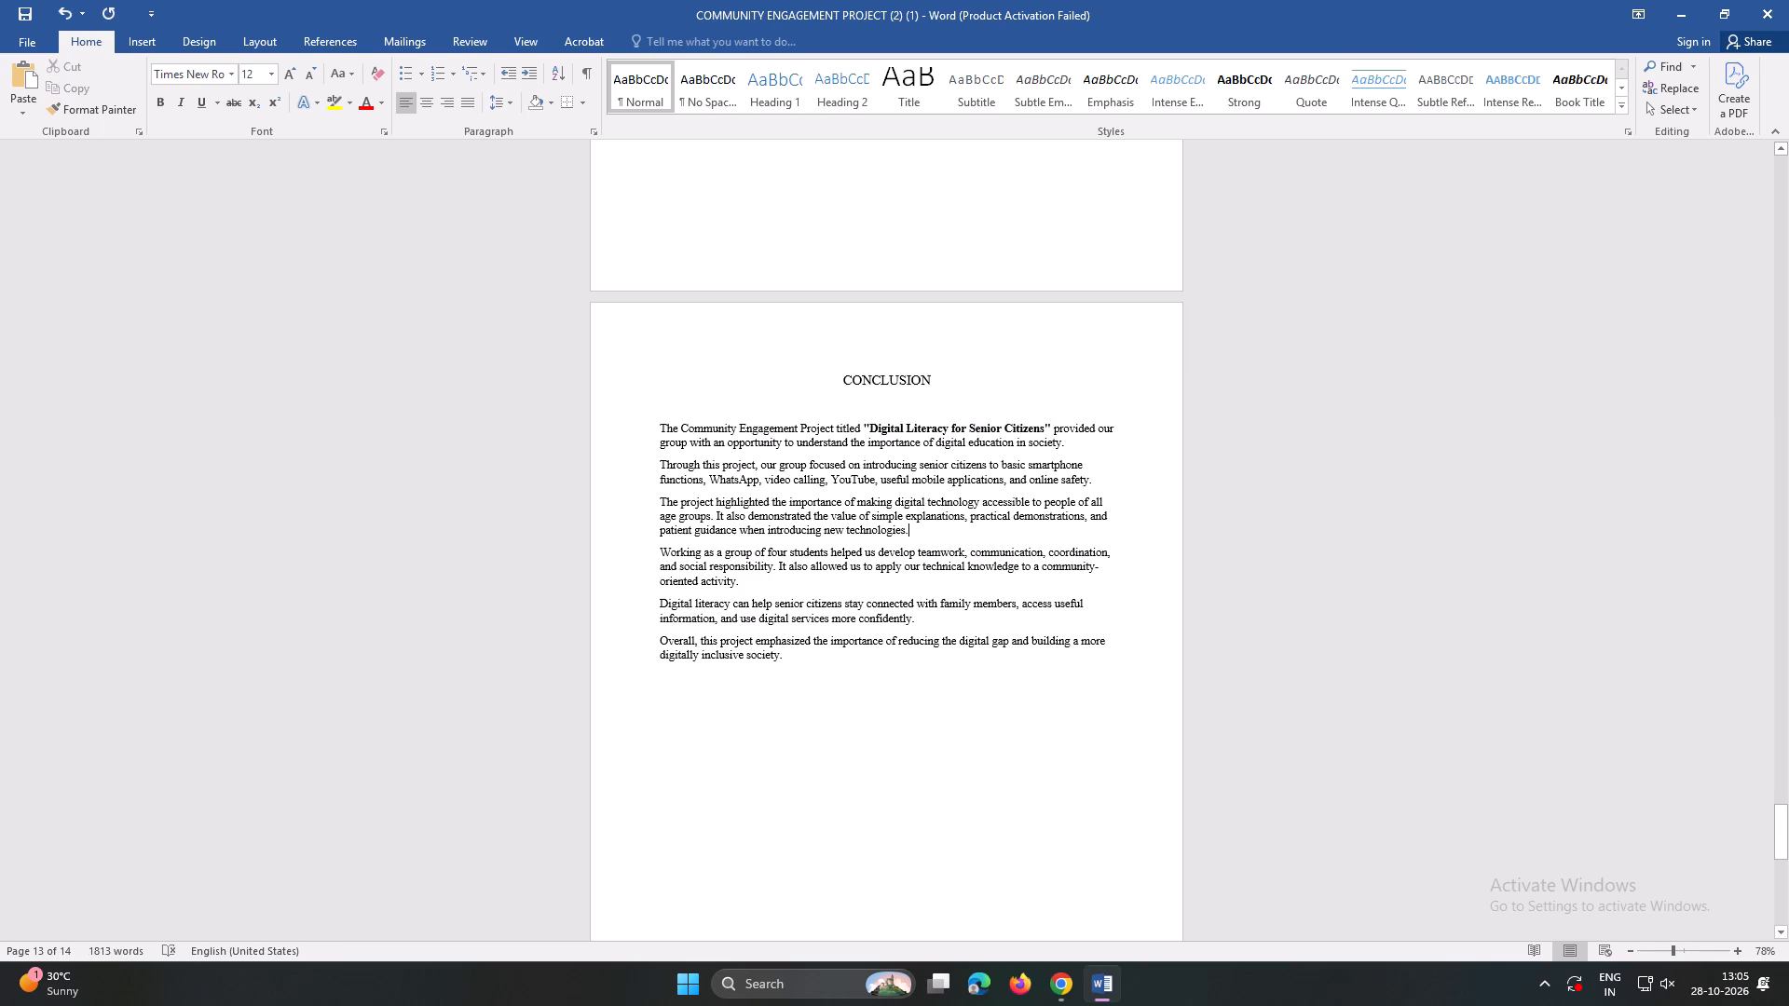
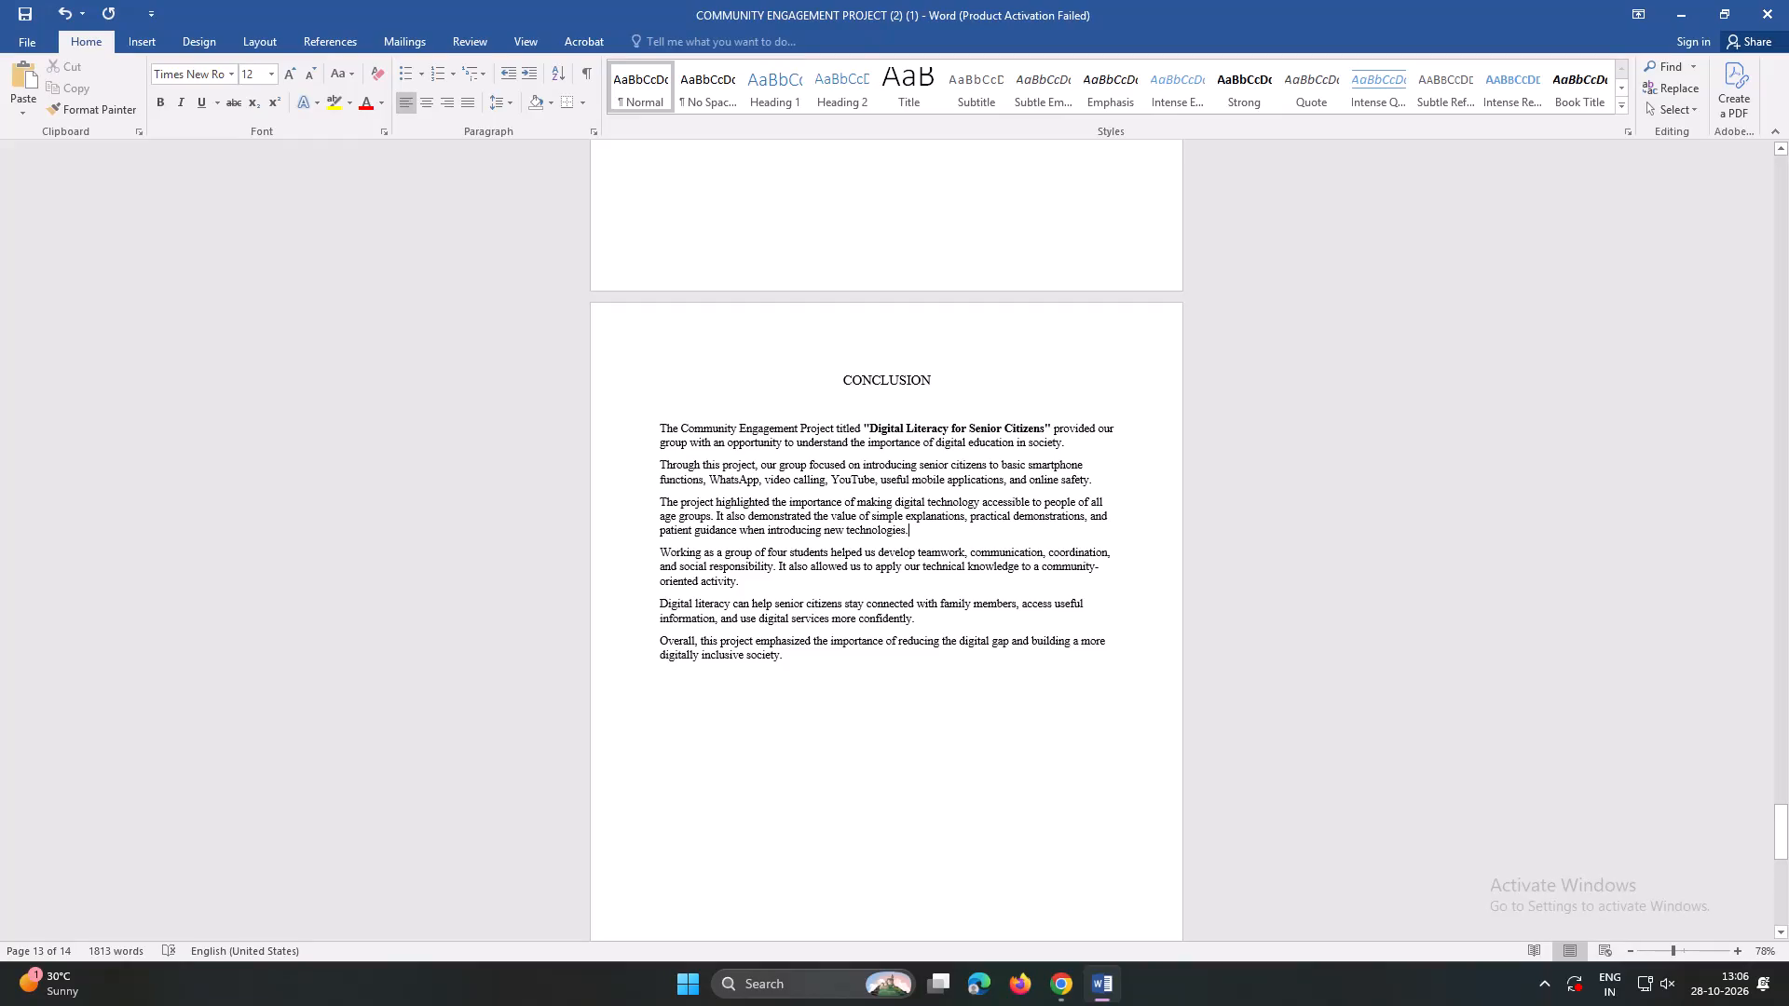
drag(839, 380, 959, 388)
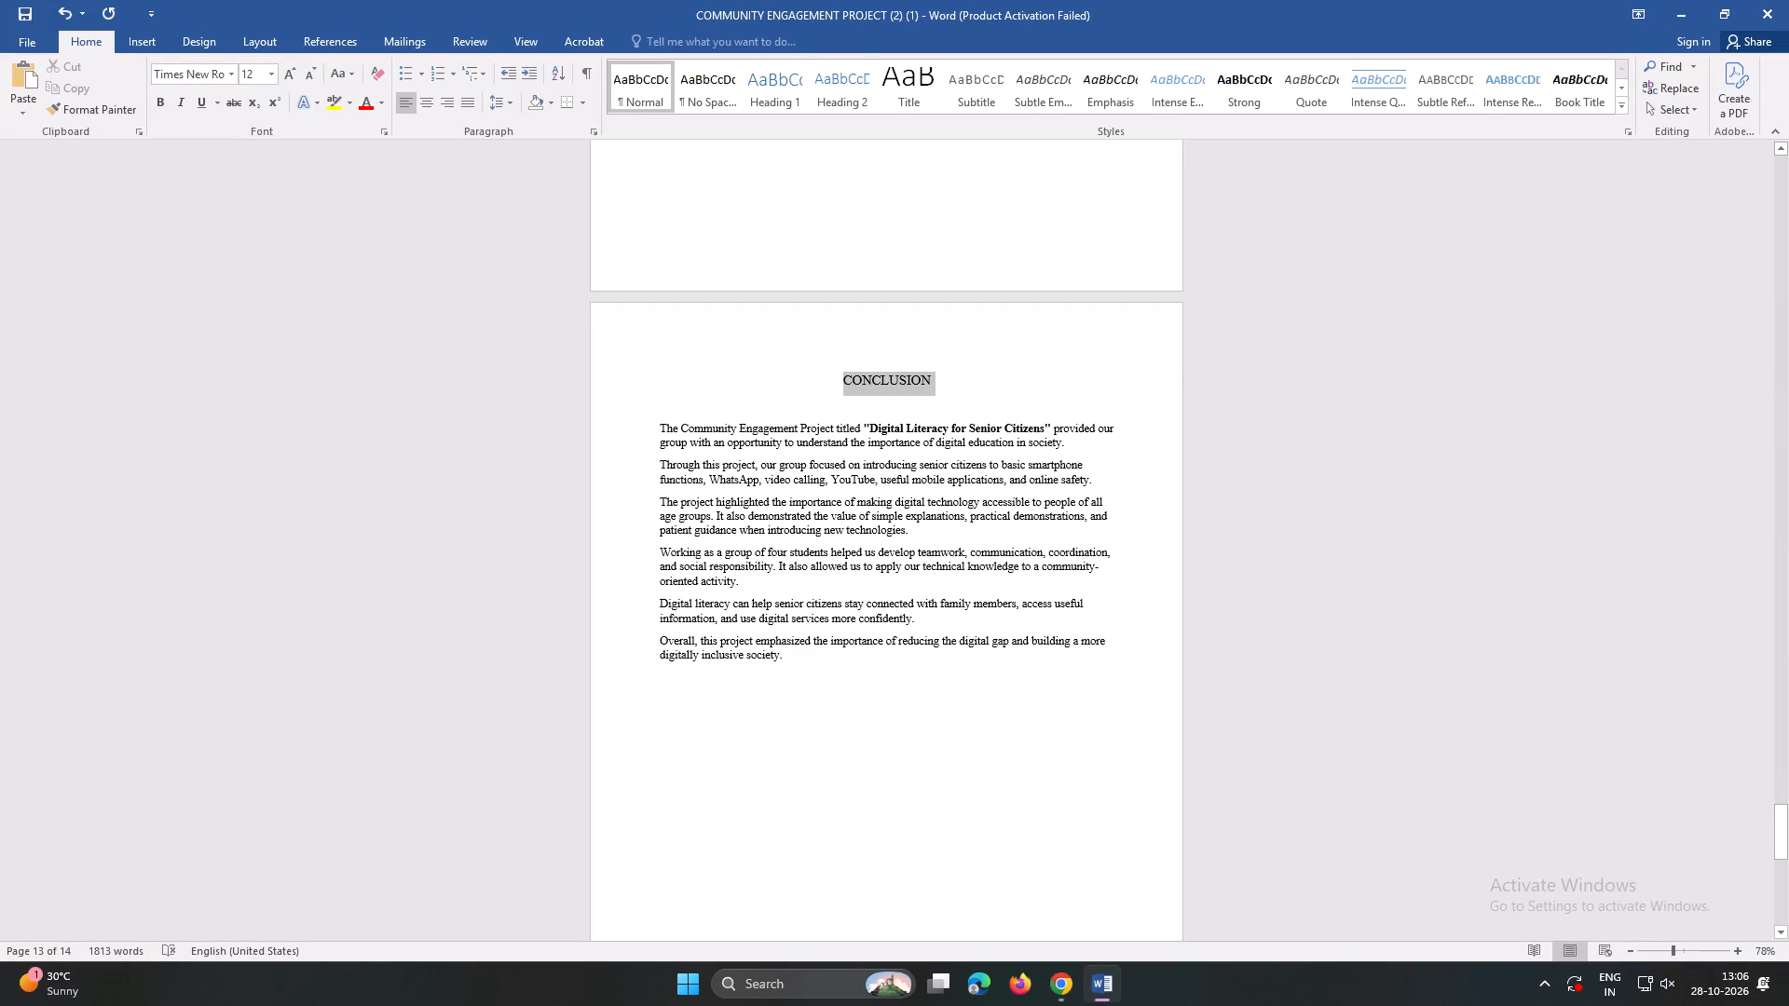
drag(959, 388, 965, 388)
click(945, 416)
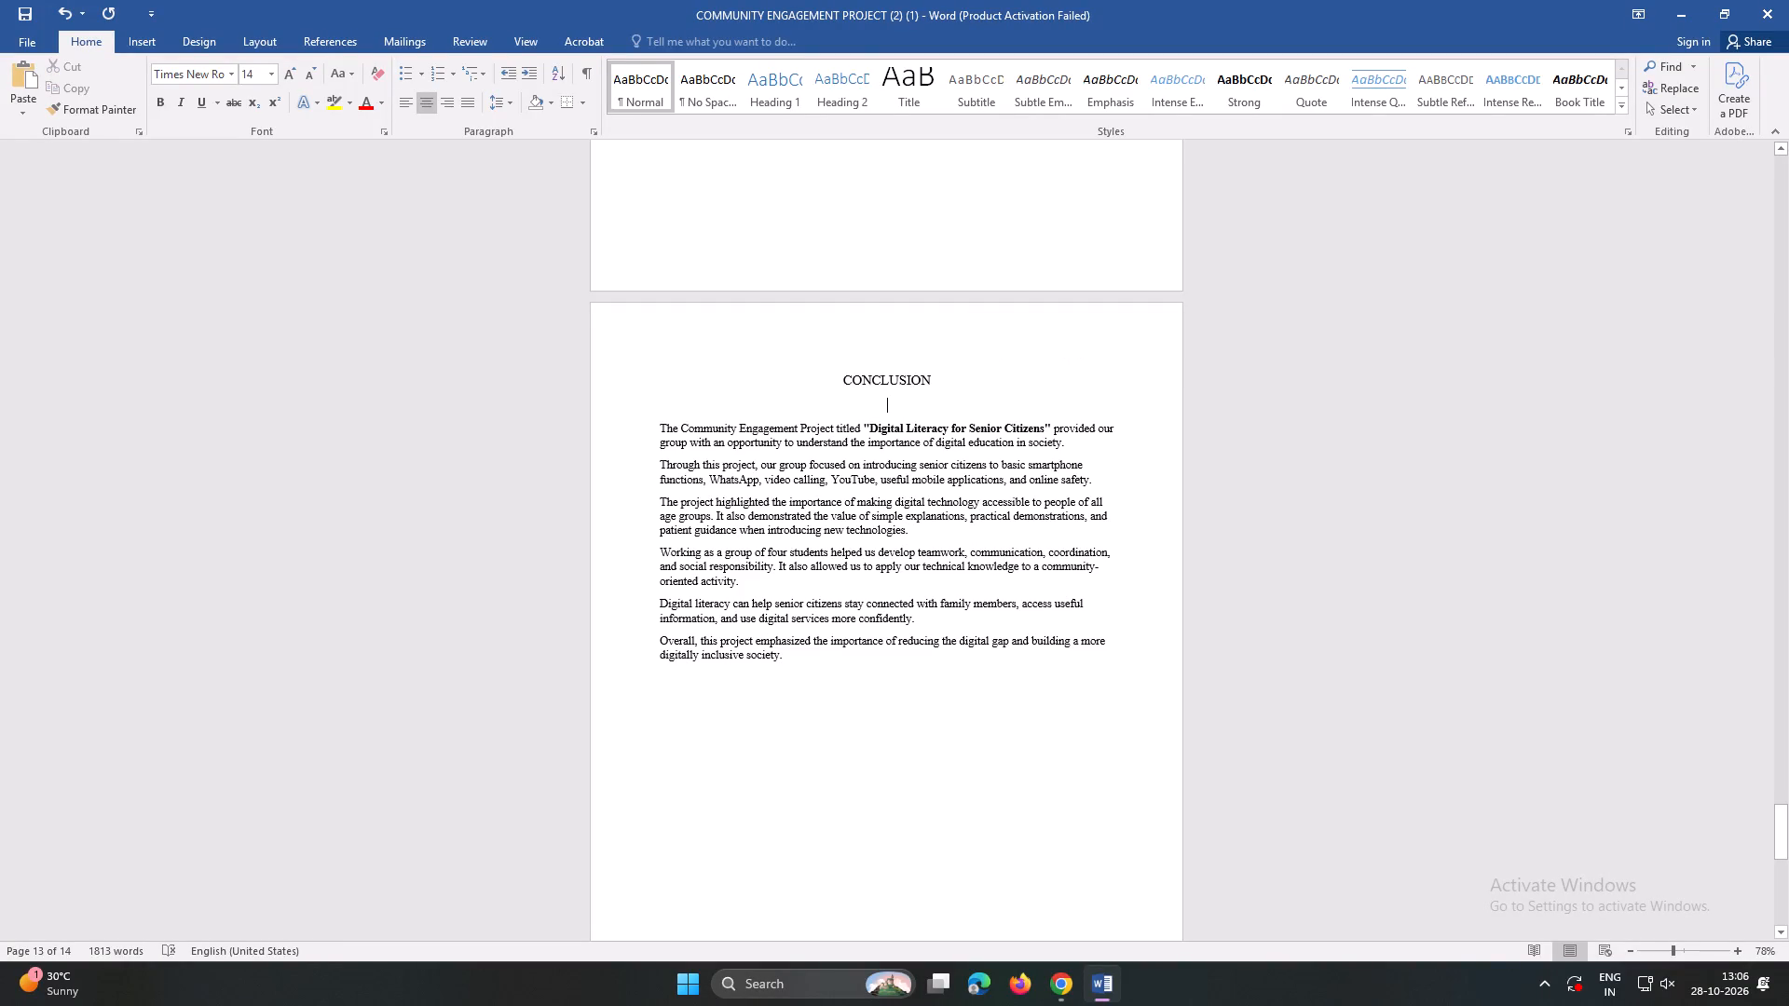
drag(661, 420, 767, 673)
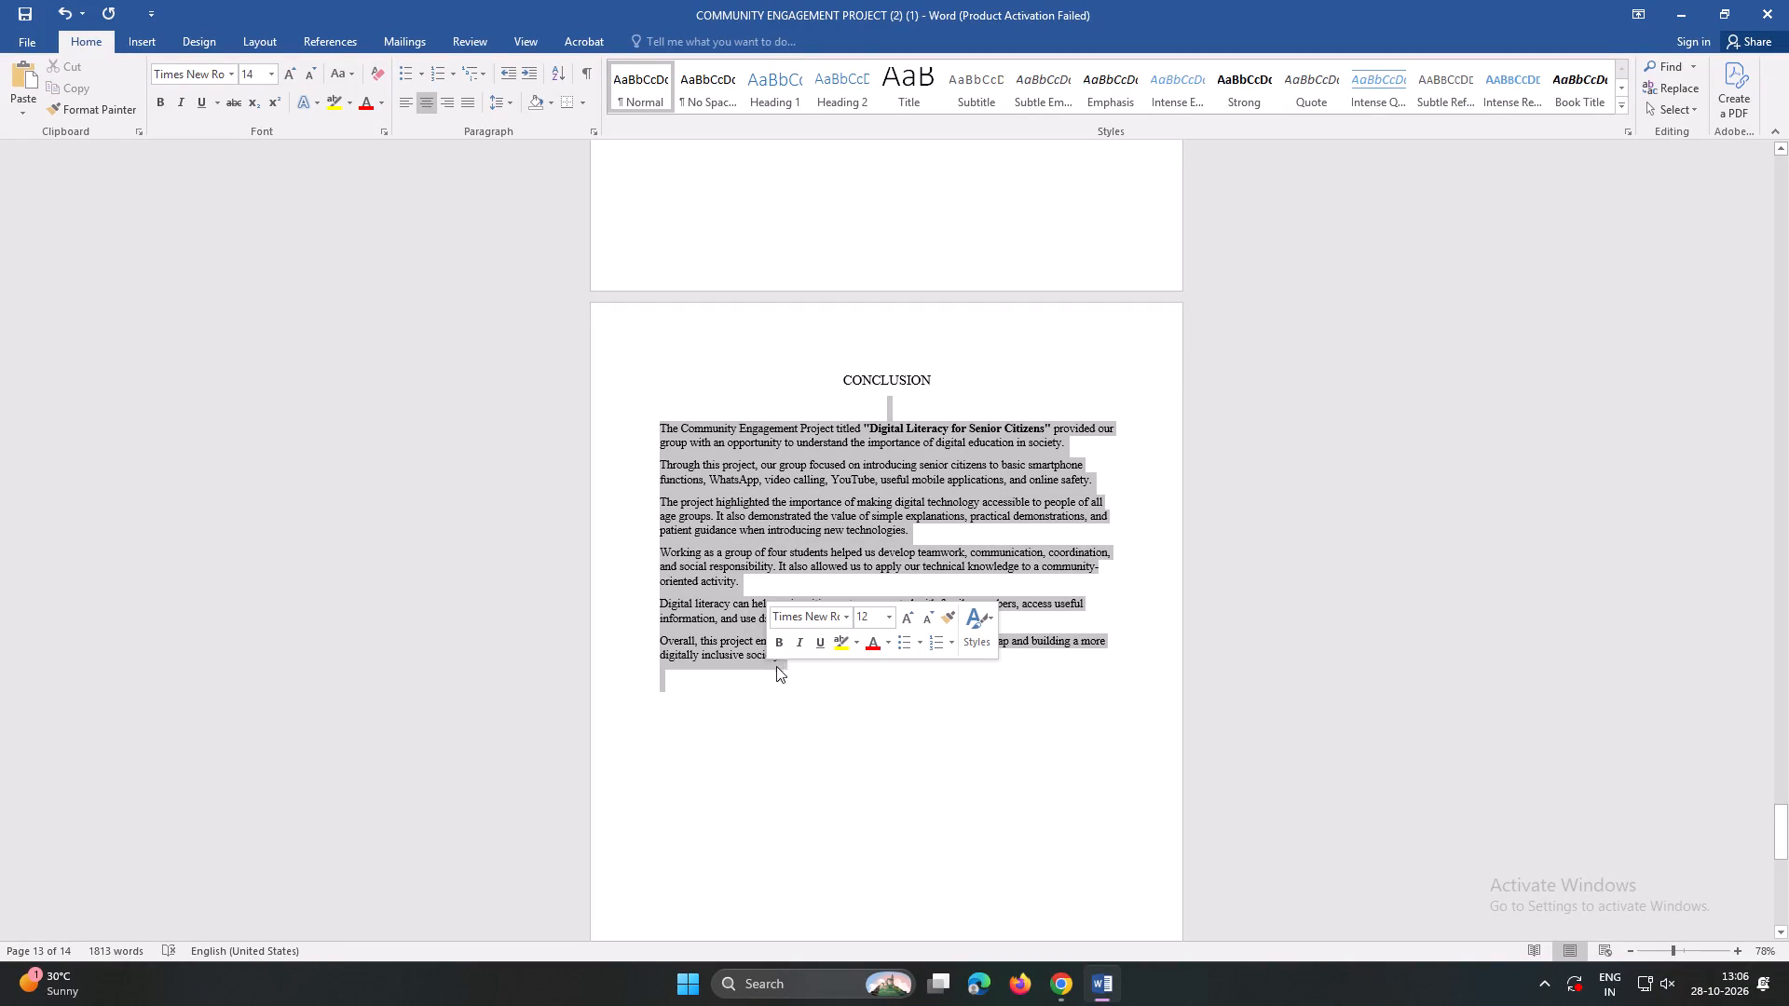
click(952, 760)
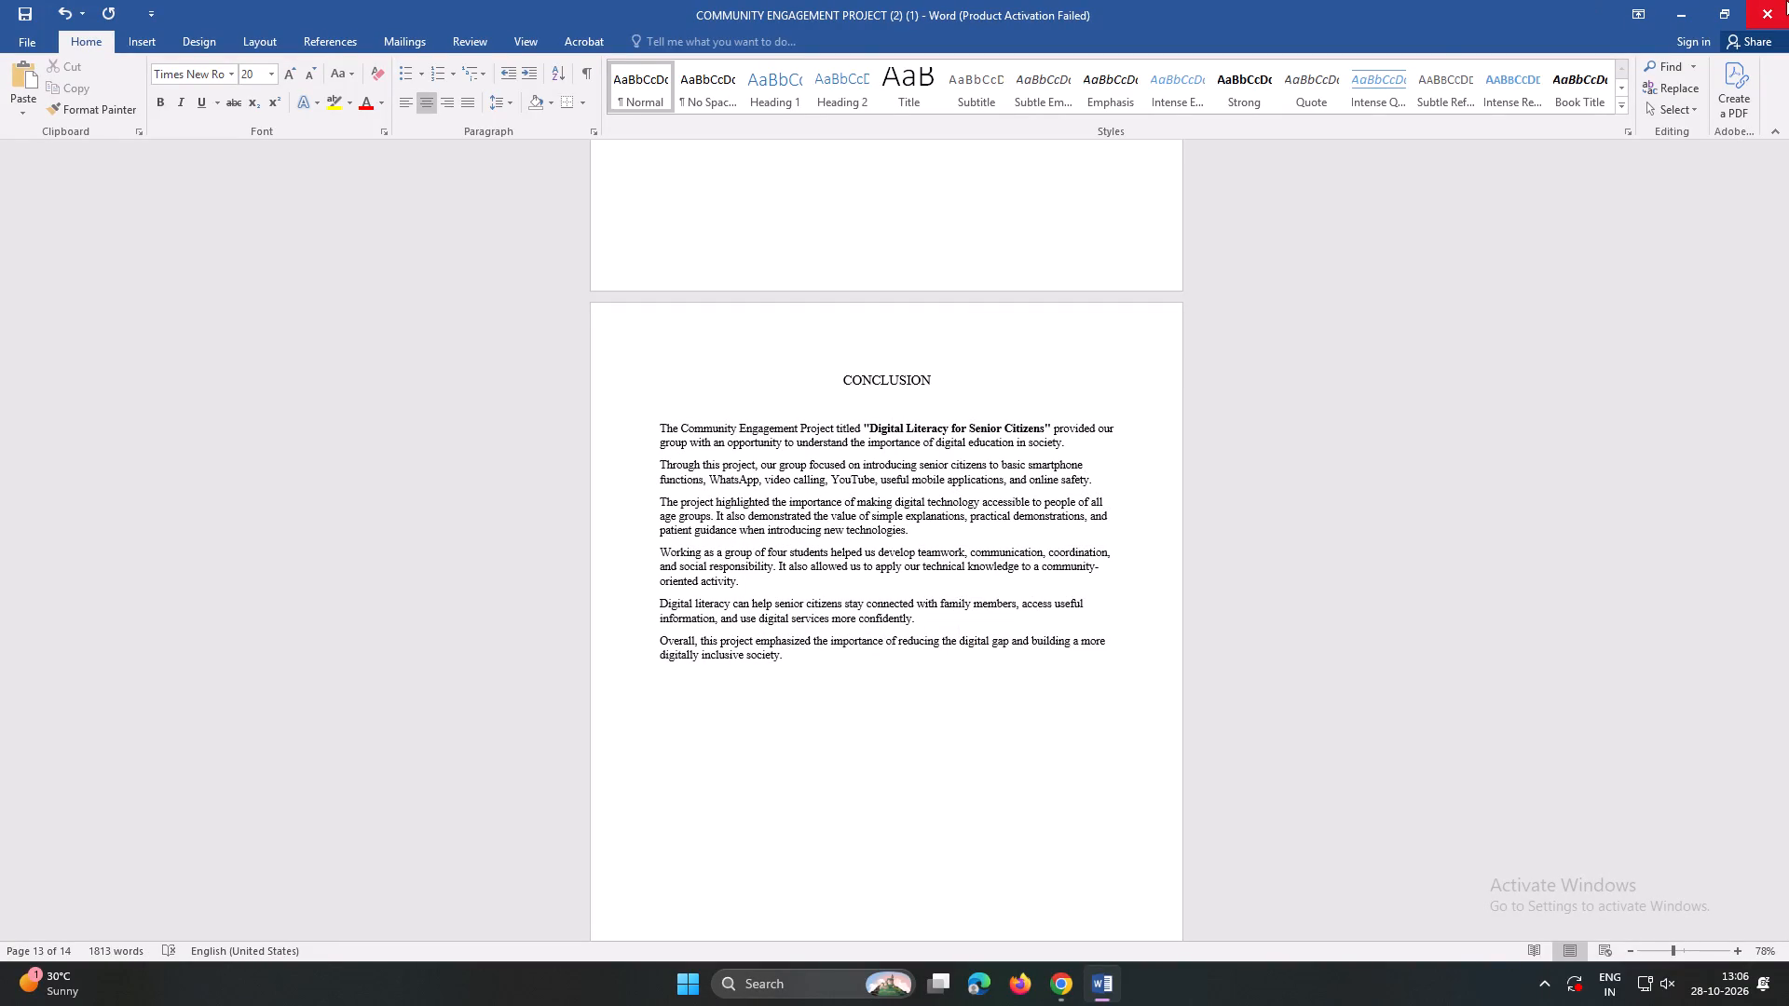
Close the Community Engagement Project report.
click(1780, 7)
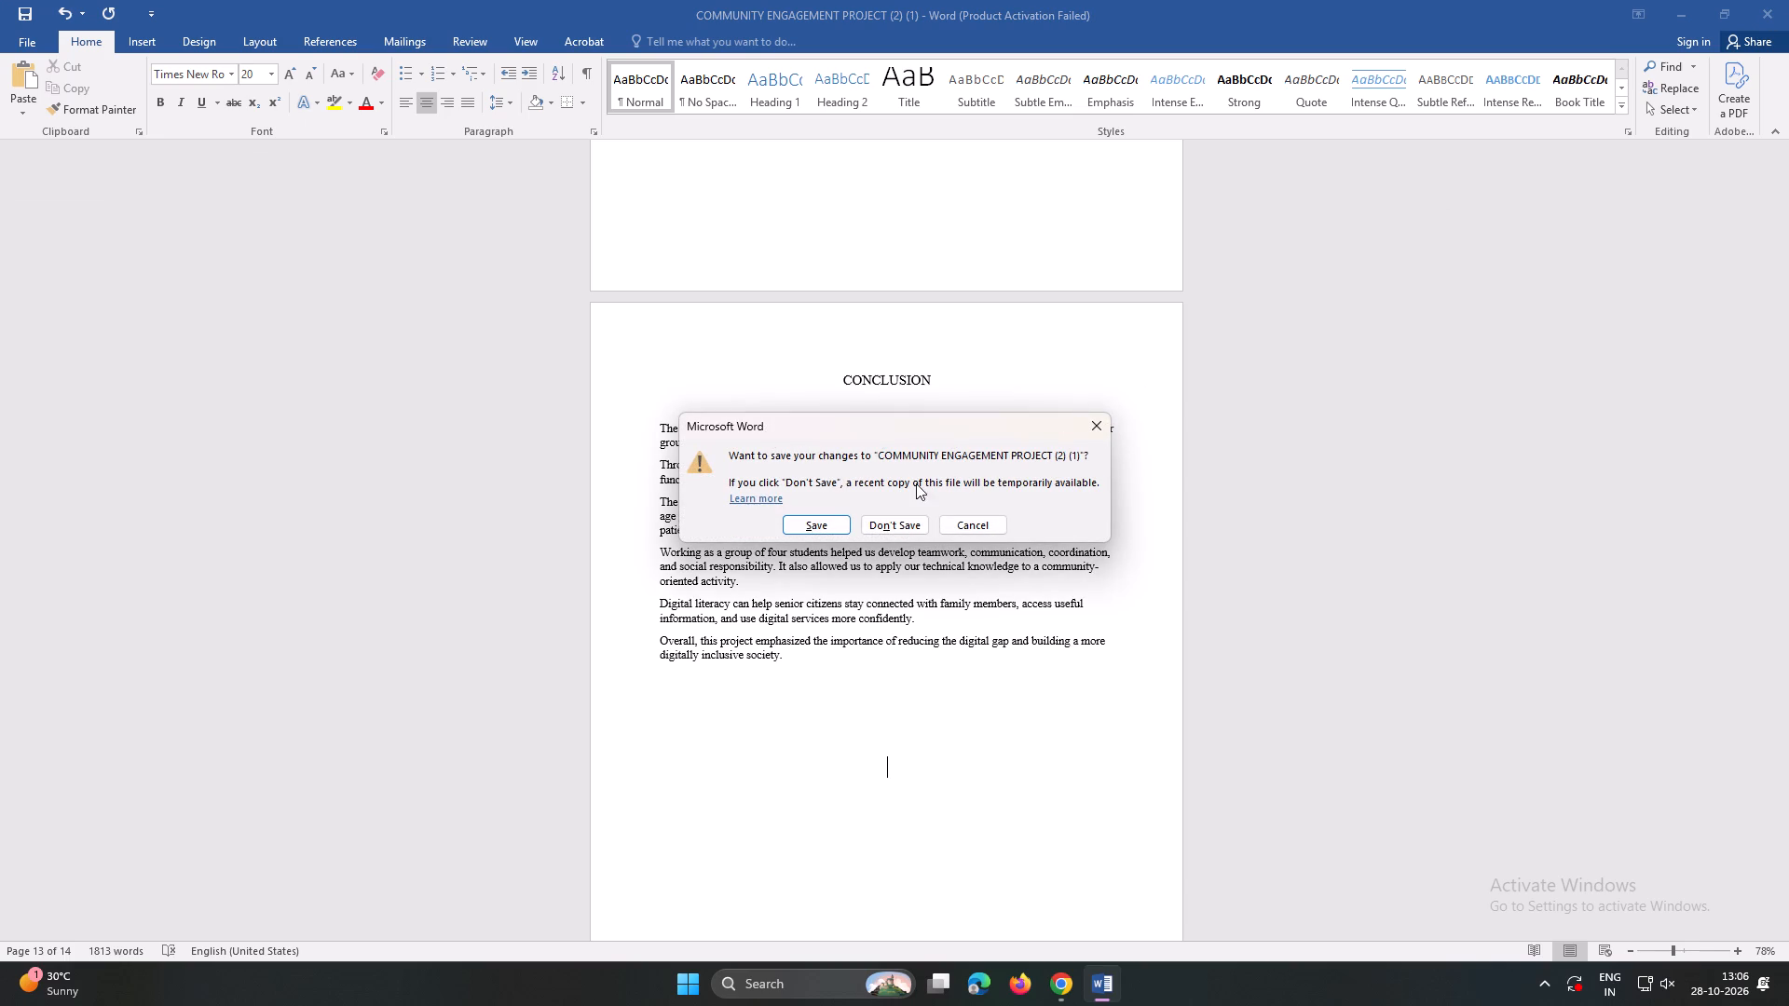
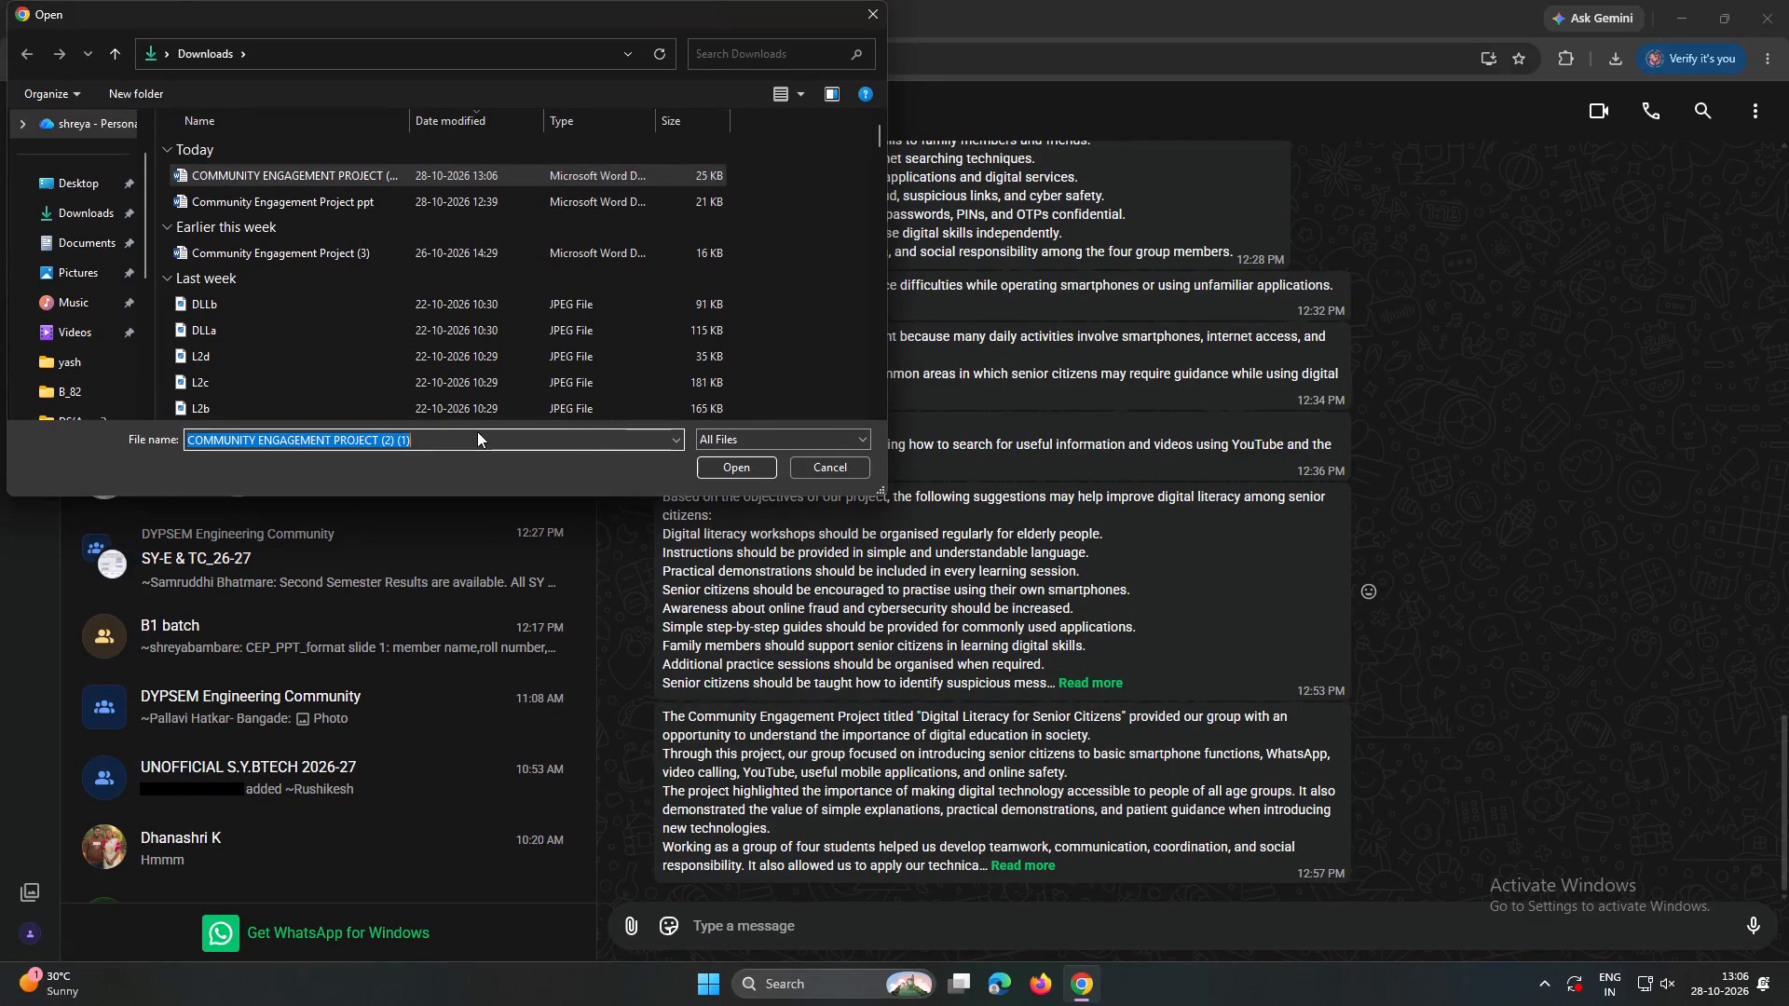
Select the Word document COMMUNITY ENGAGEMENT PROJECT (2) (1) from Downloads as the attachment for the open WhatsApp chat.
click(477, 431)
click(476, 435)
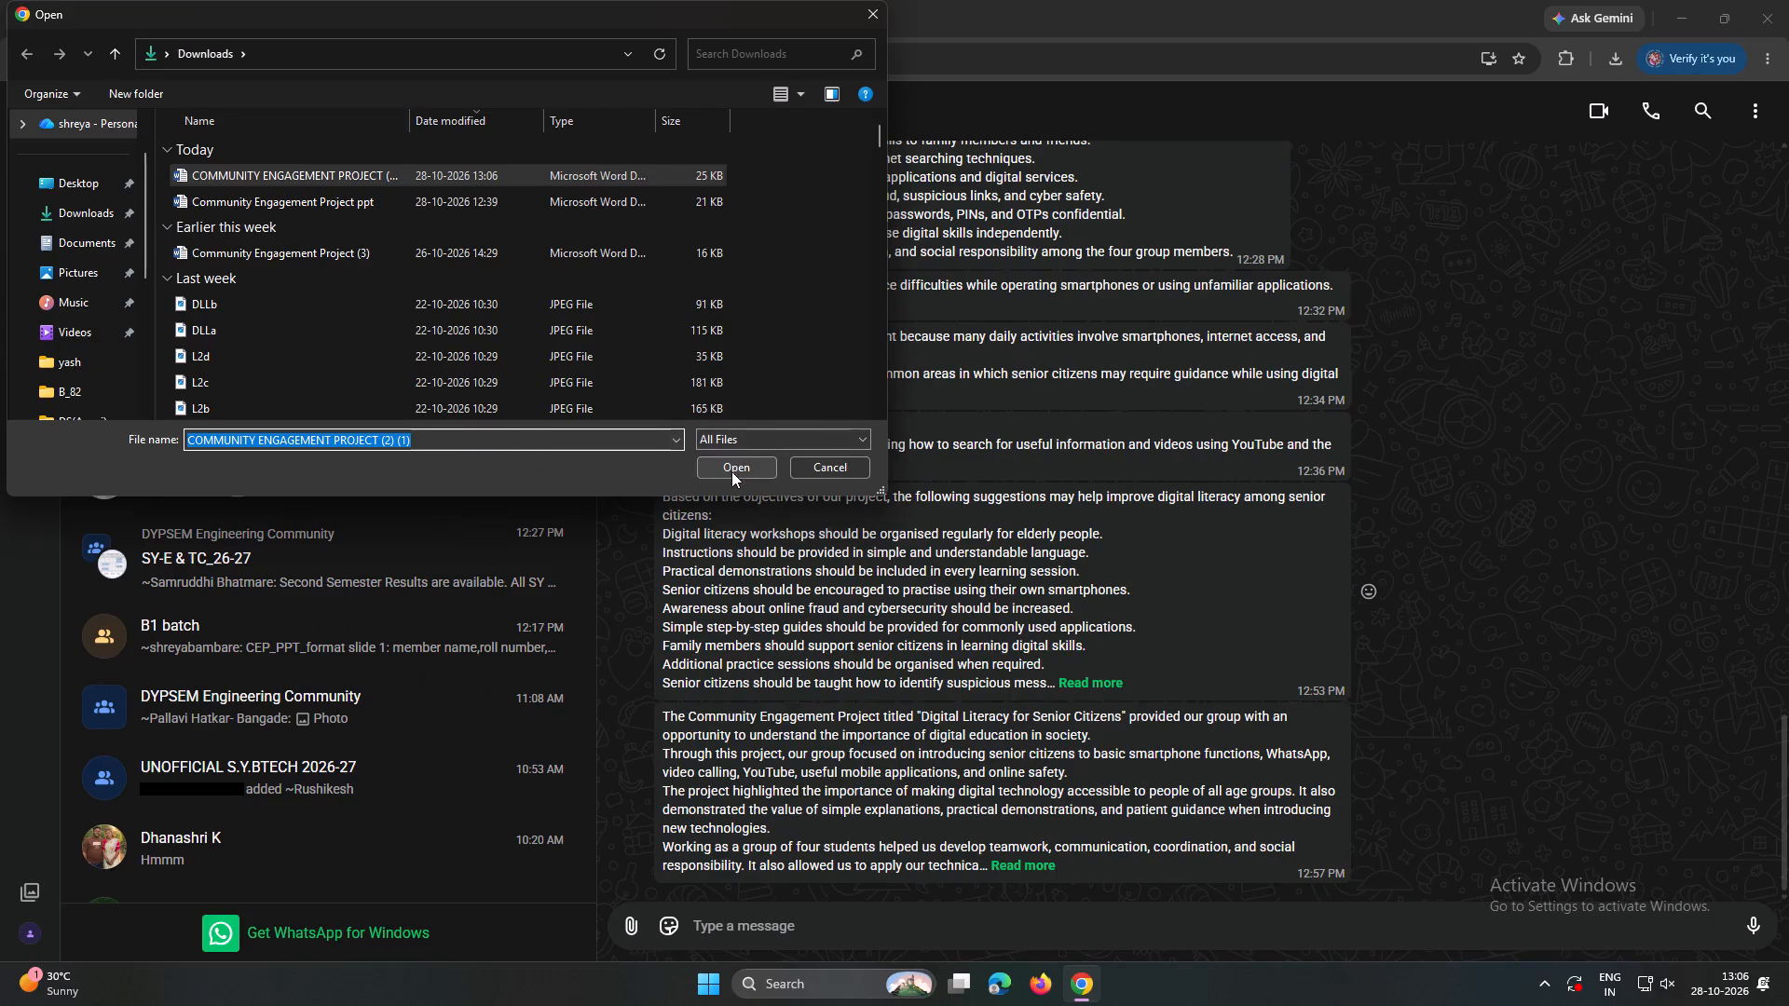
click(570, 442)
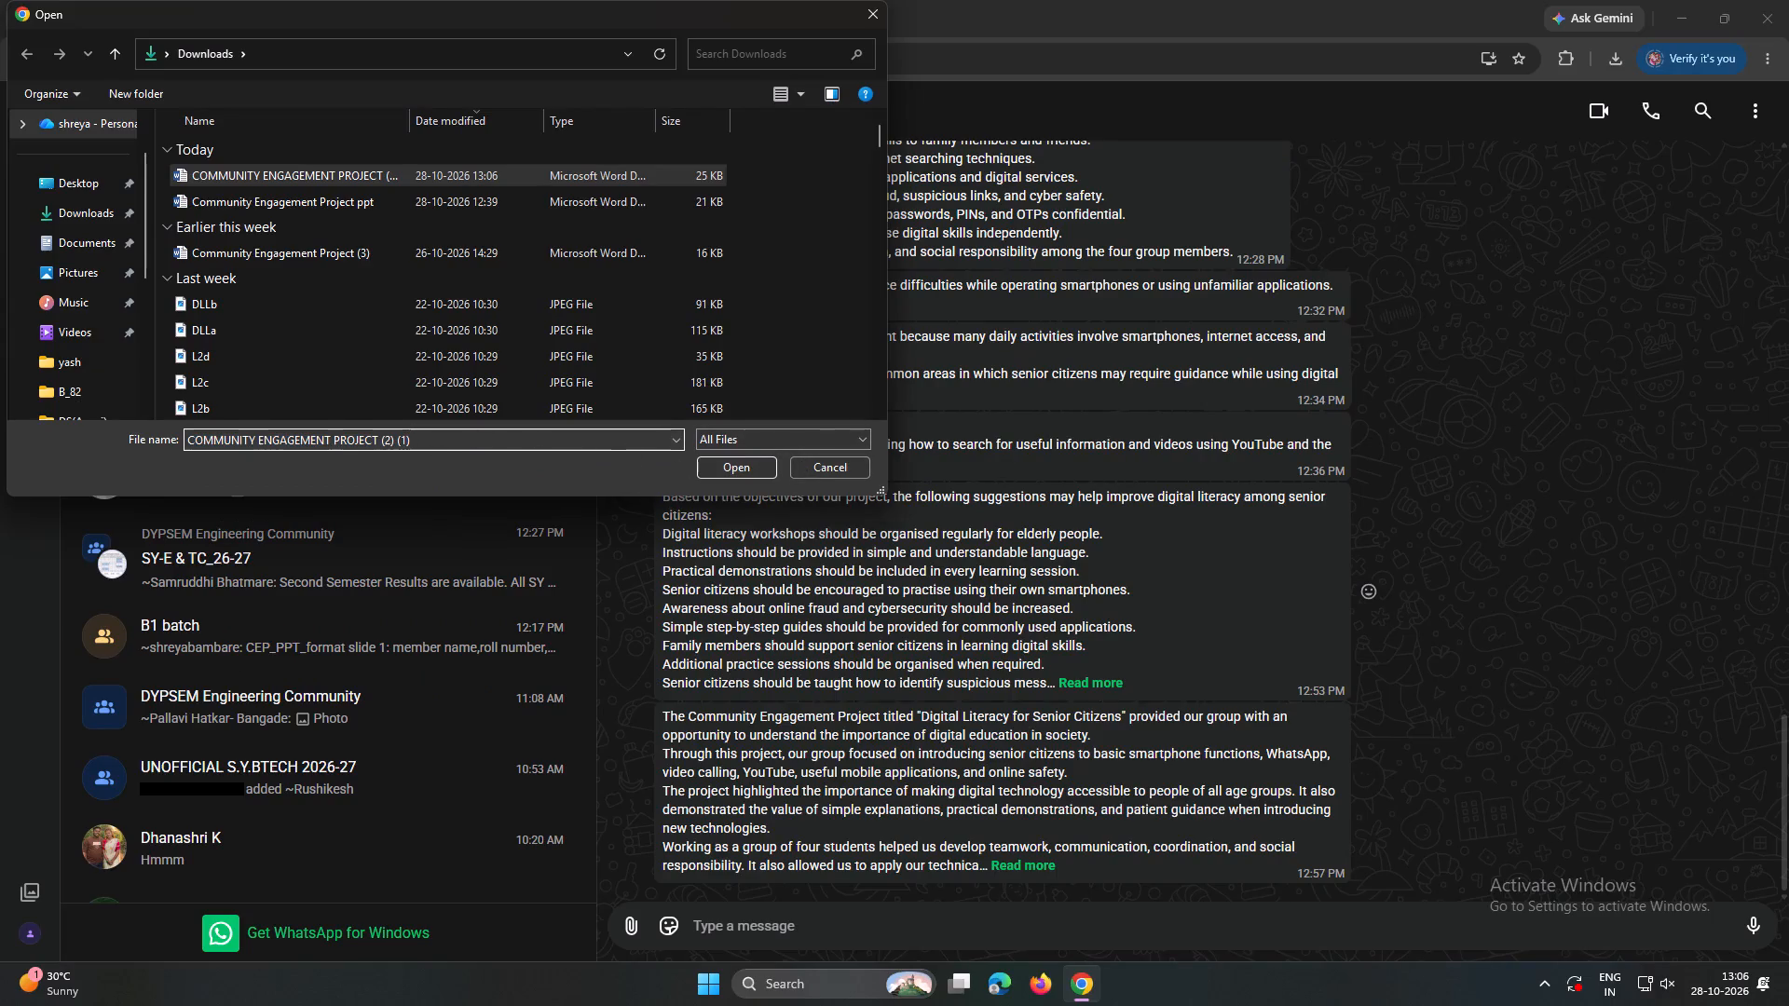